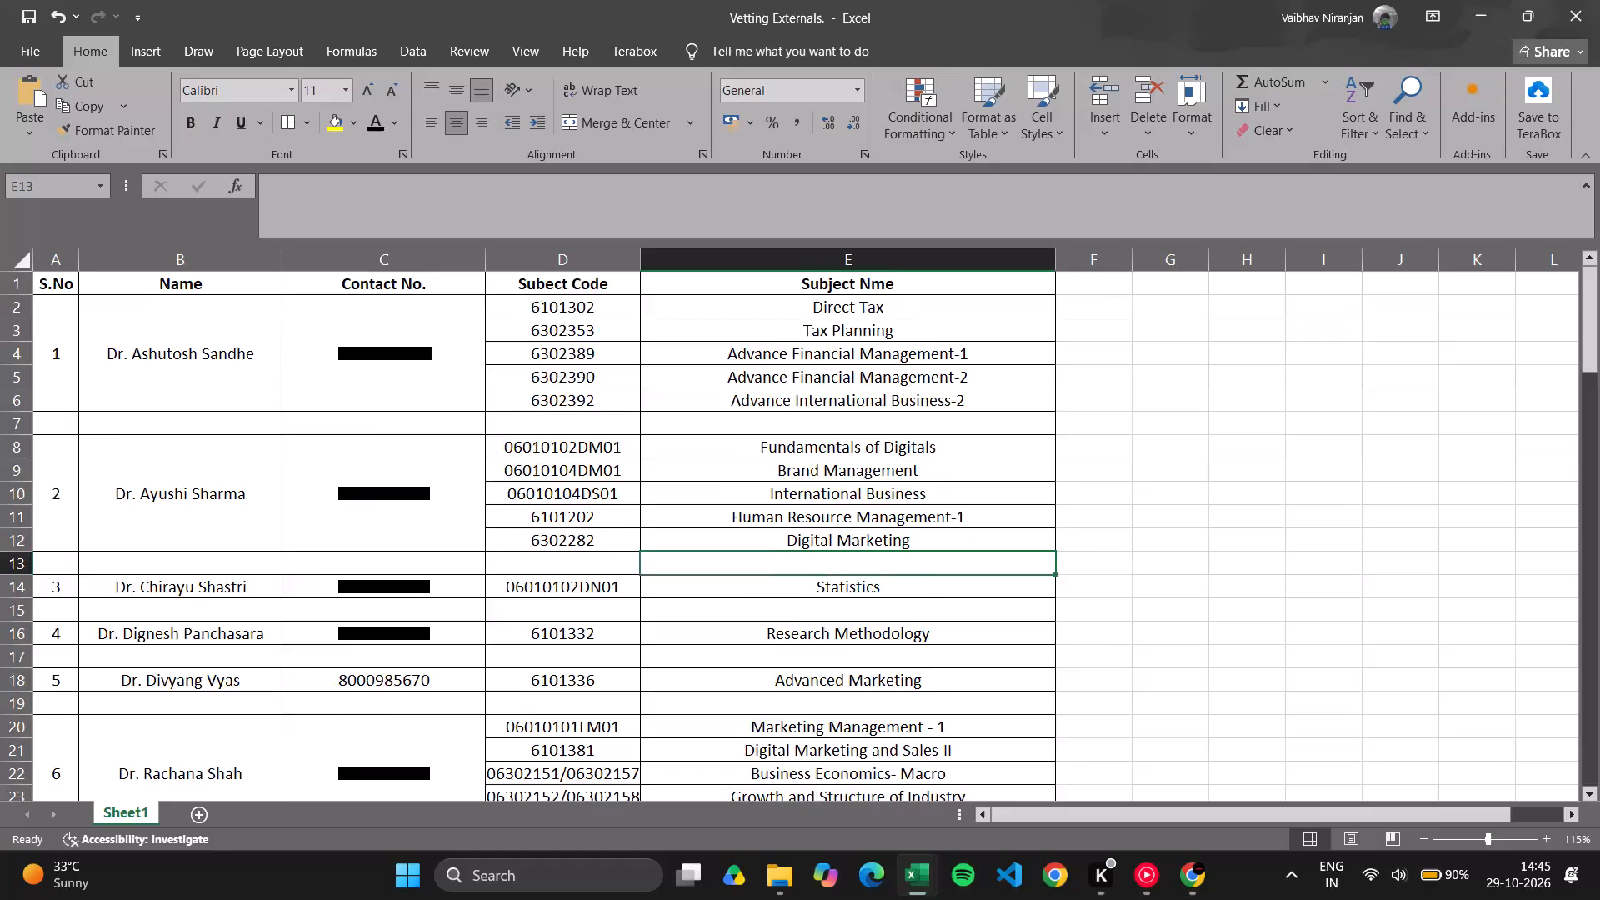
Apply all borders to cells A56:E56, the row for serial number 12, and centre their contents horizontally.
{"action": "scroll", "coordinate": [730, 606], "scroll_direction": "down", "scroll_amount": 9}
{"action": "scroll", "coordinate": [730, 606], "scroll_direction": "up", "scroll_amount": 4}
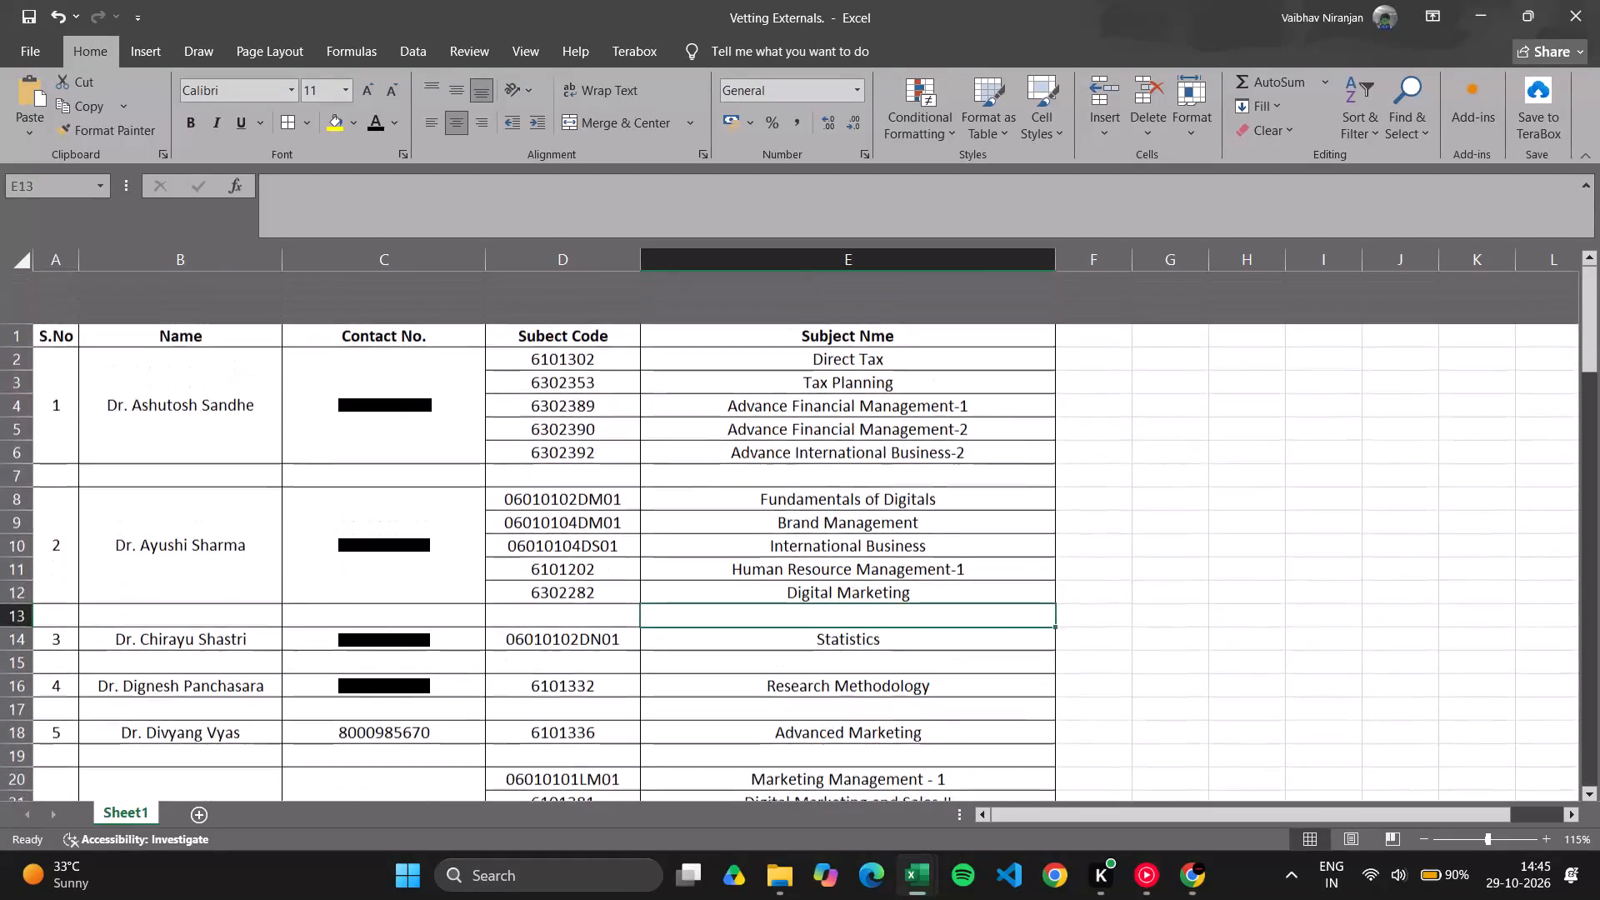
{"action": "scroll", "coordinate": [730, 606], "scroll_direction": "up", "scroll_amount": 2}
{"action": "scroll", "coordinate": [730, 606], "scroll_direction": "down", "scroll_amount": 7}
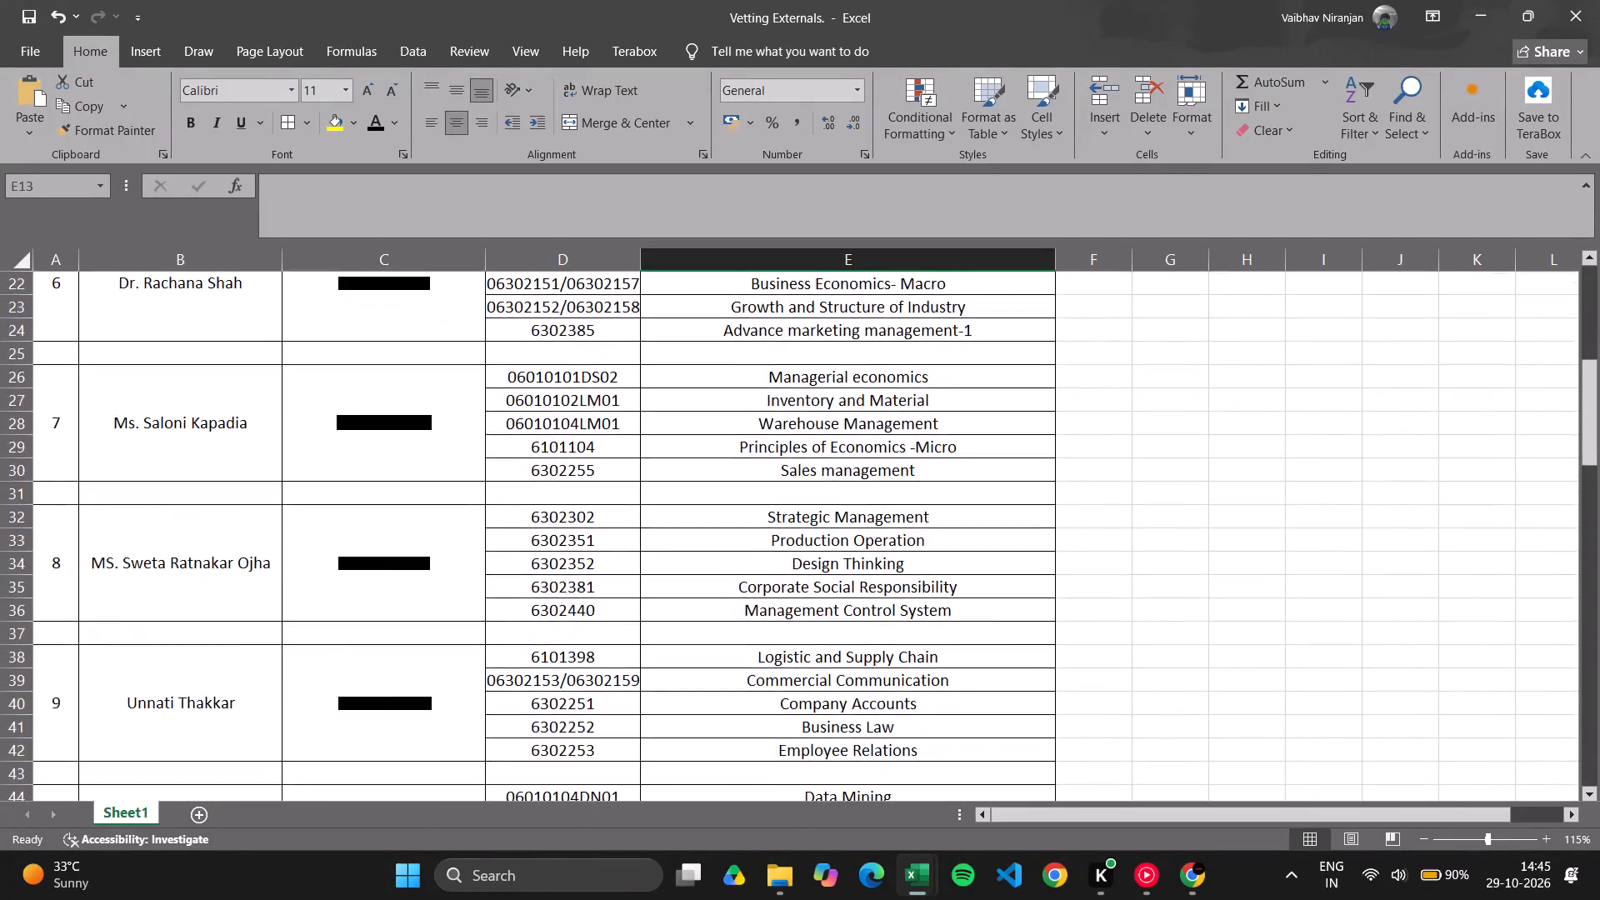
{"action": "scroll", "coordinate": [730, 606], "scroll_direction": "down", "scroll_amount": 7}
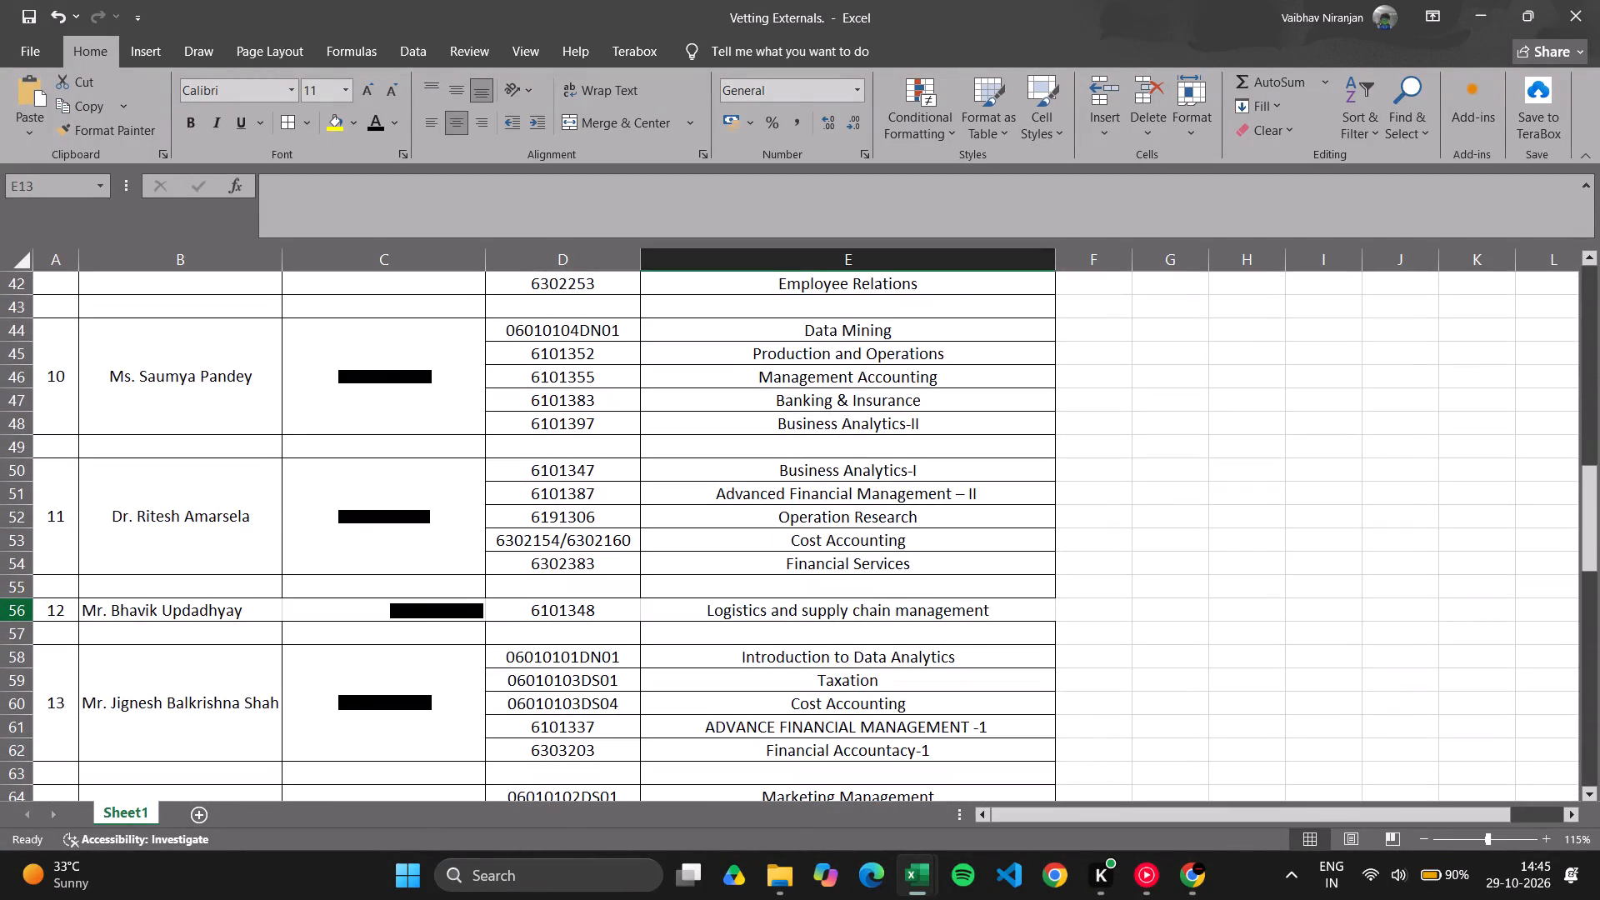
{"action": "left_click", "coordinate": [293, 610]}
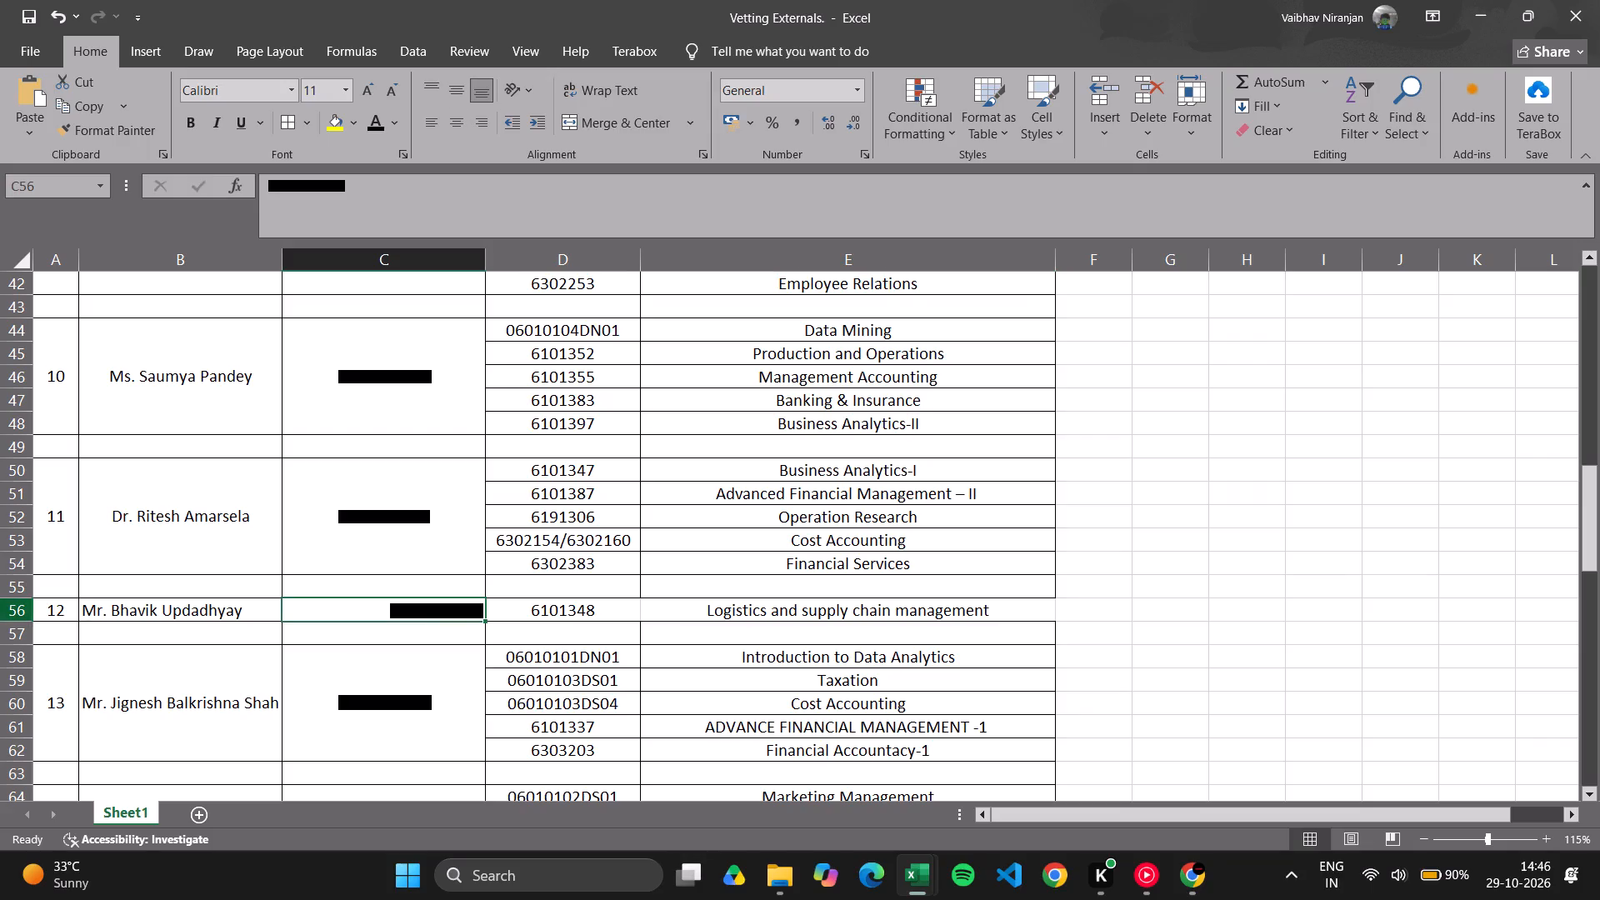
{"action": "left_click_drag", "start_coordinate": [938, 609], "coordinate": [581, 616]}
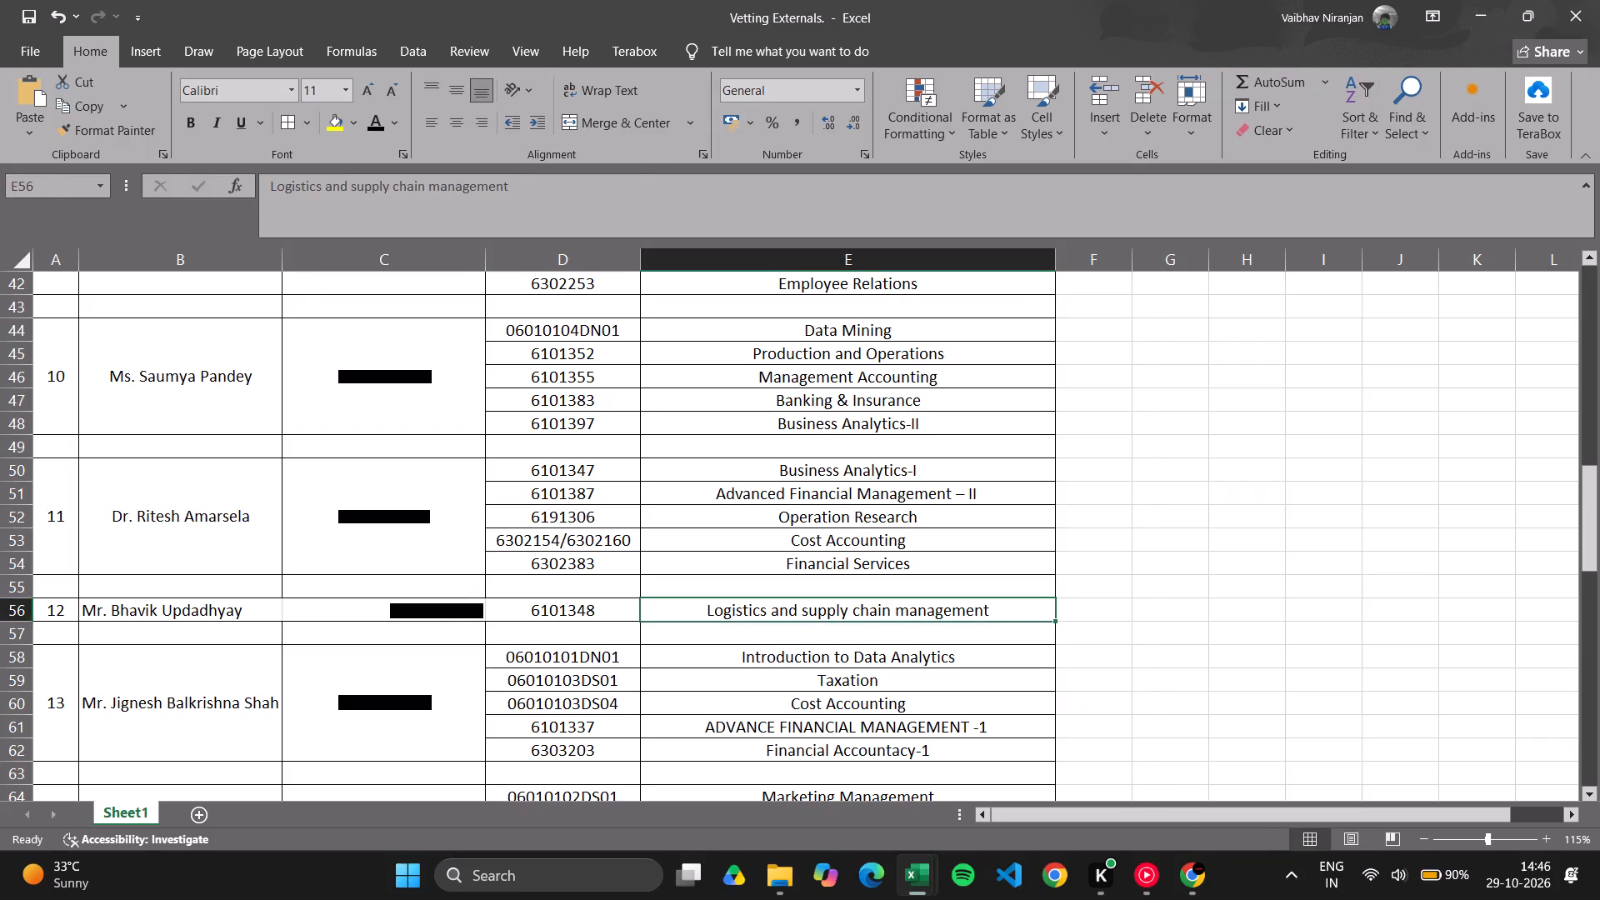
{"action": "left_click_drag", "start_coordinate": [581, 616], "coordinate": [56, 611]}
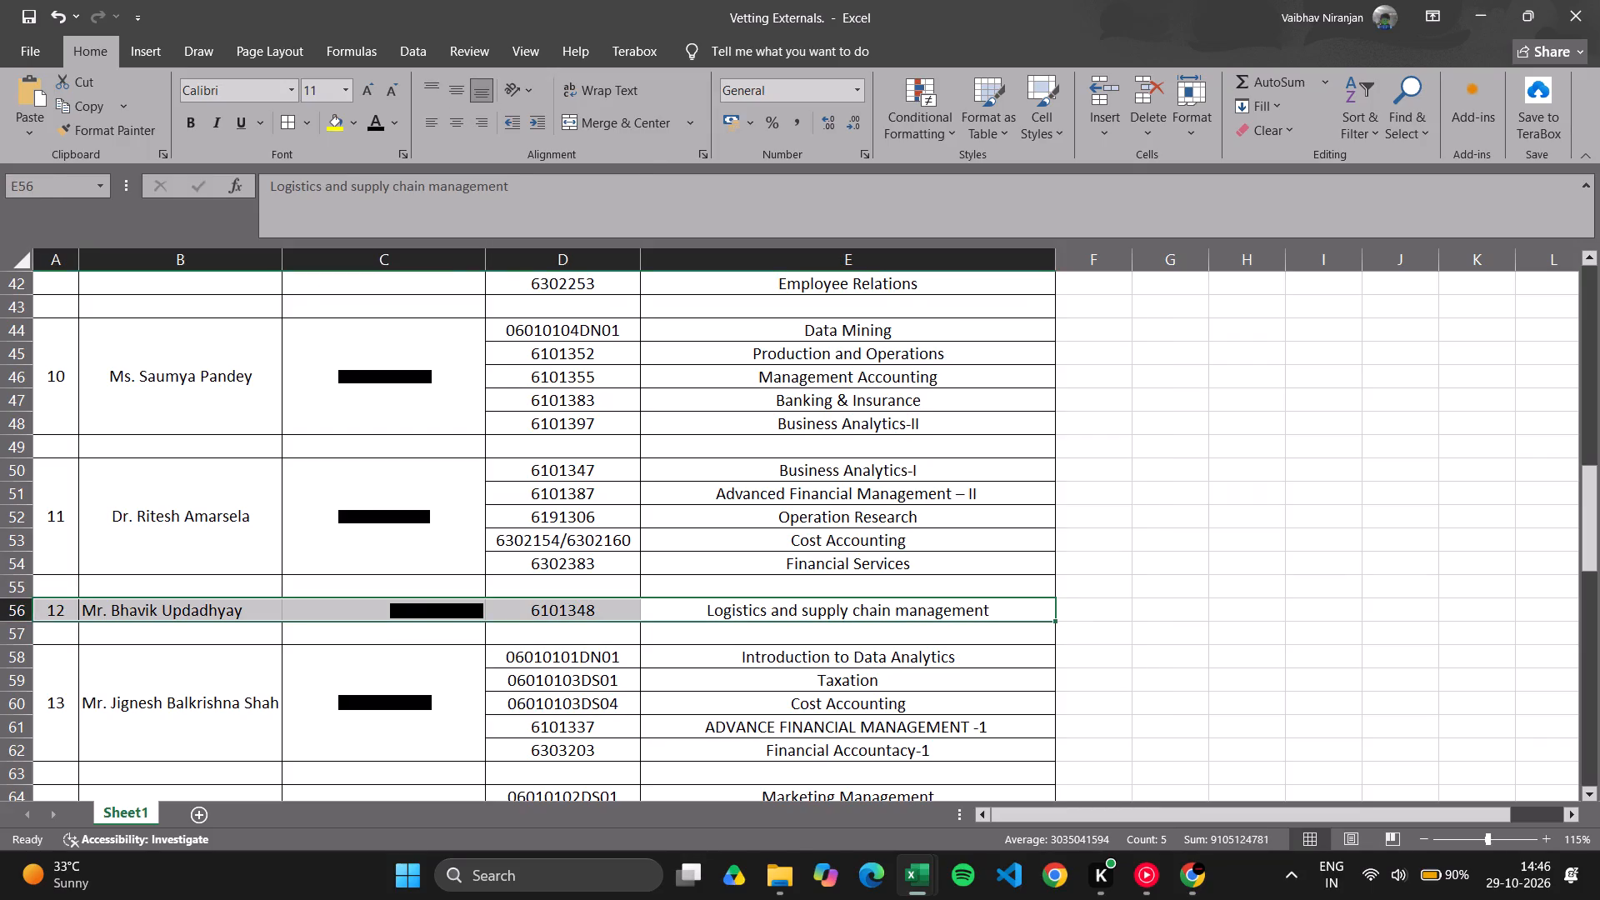
{"action": "left_click", "coordinate": [282, 125]}
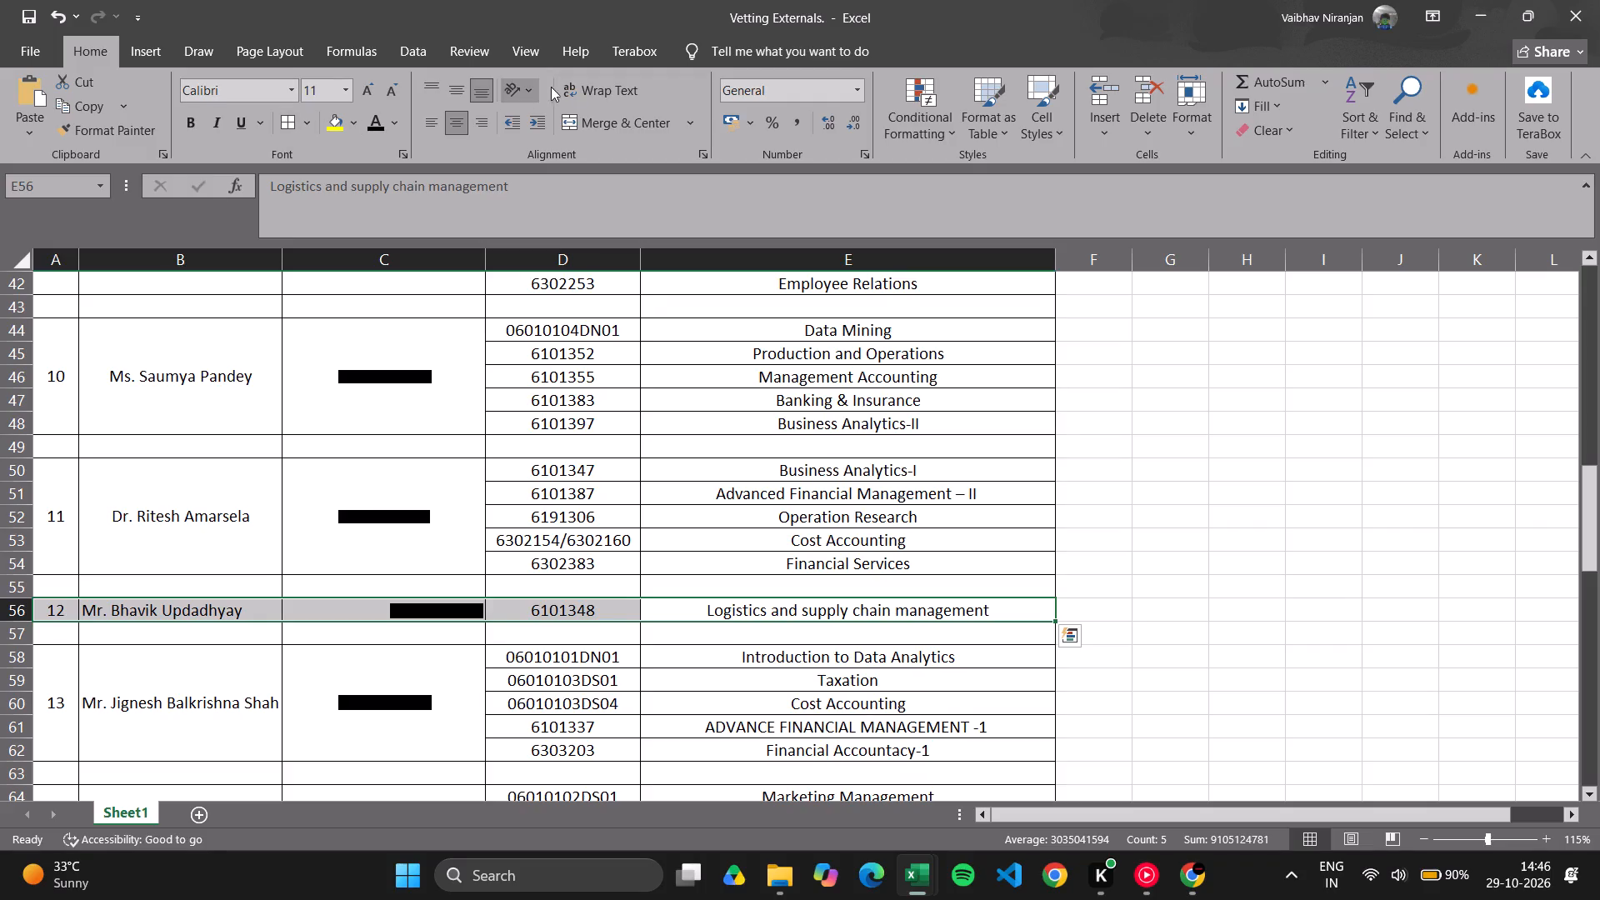
{"action": "left_click", "coordinate": [457, 120]}
{"action": "left_click", "coordinate": [457, 120]}
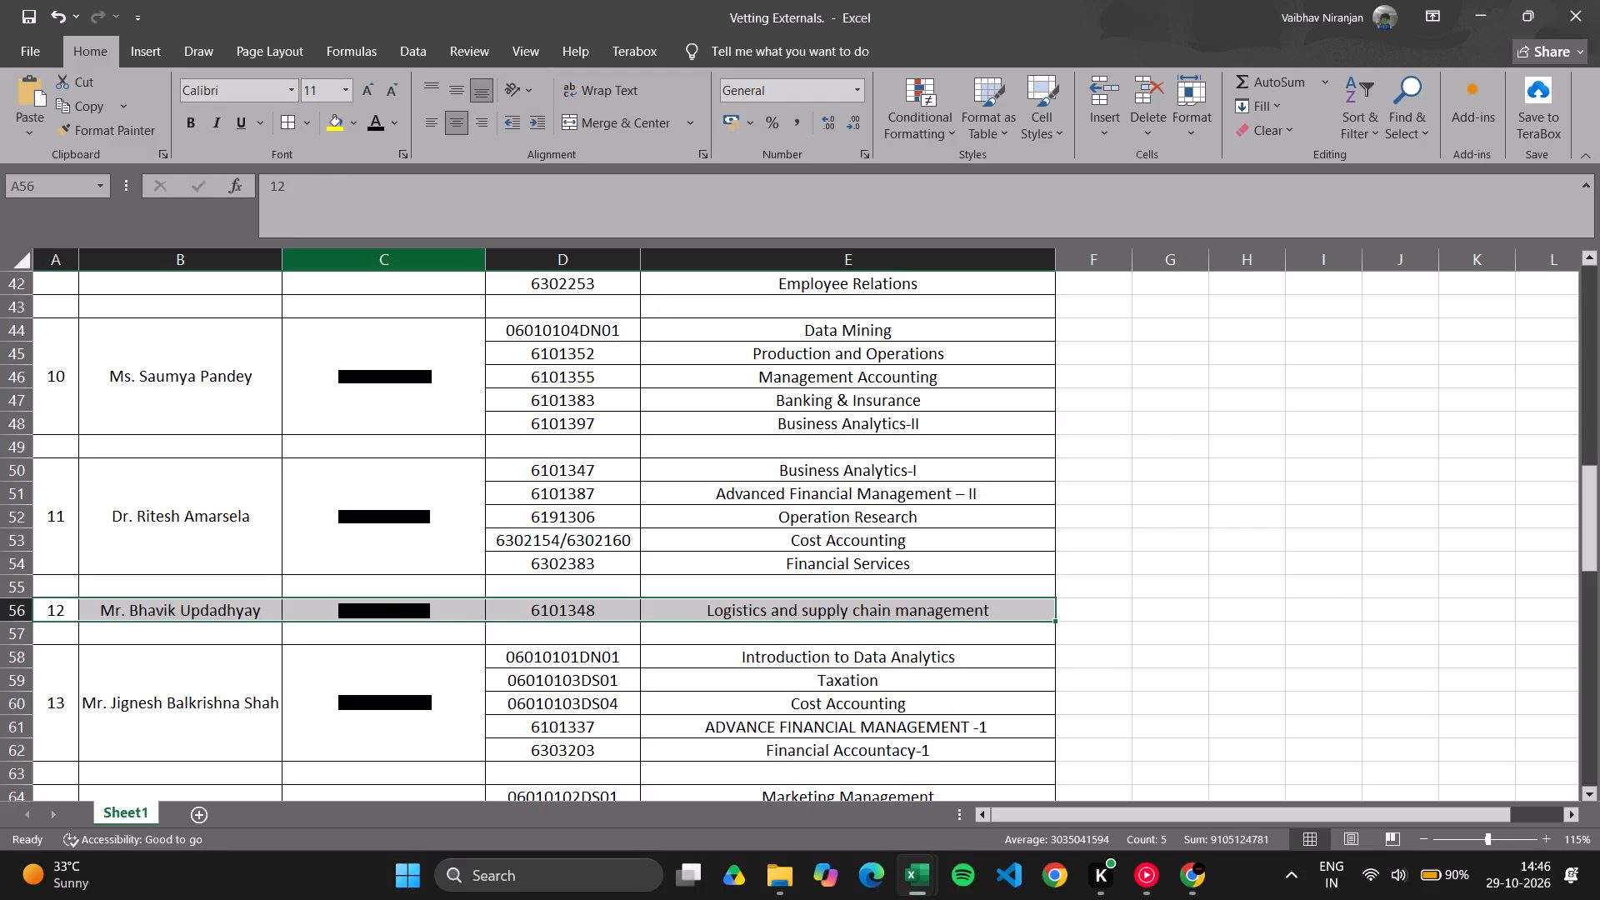
{"action": "left_click", "coordinate": [572, 560]}
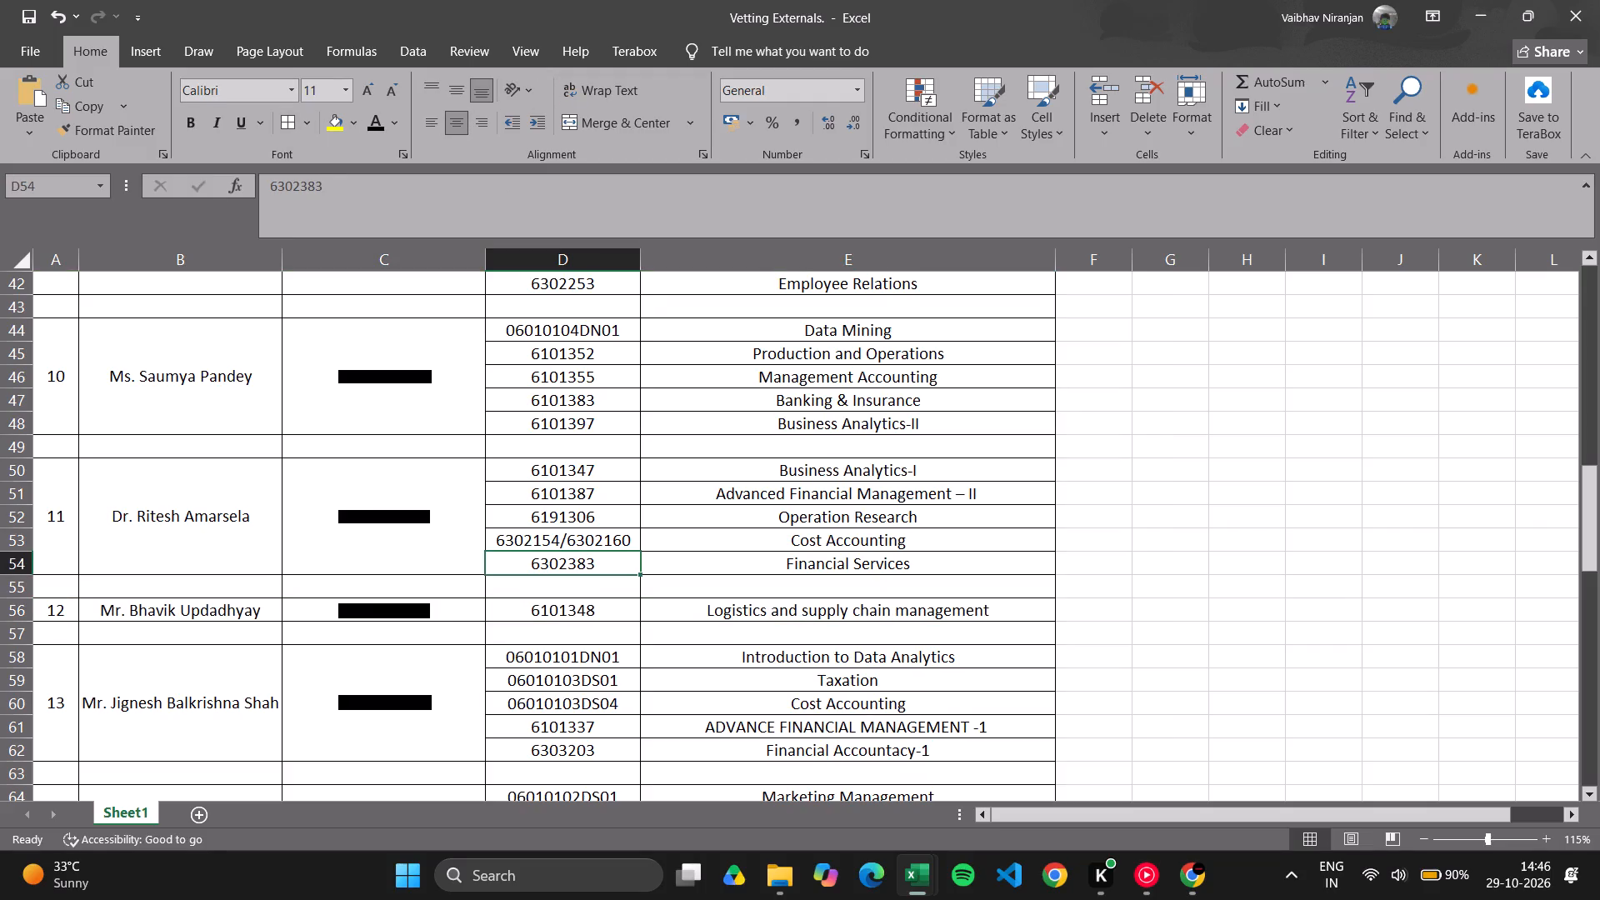
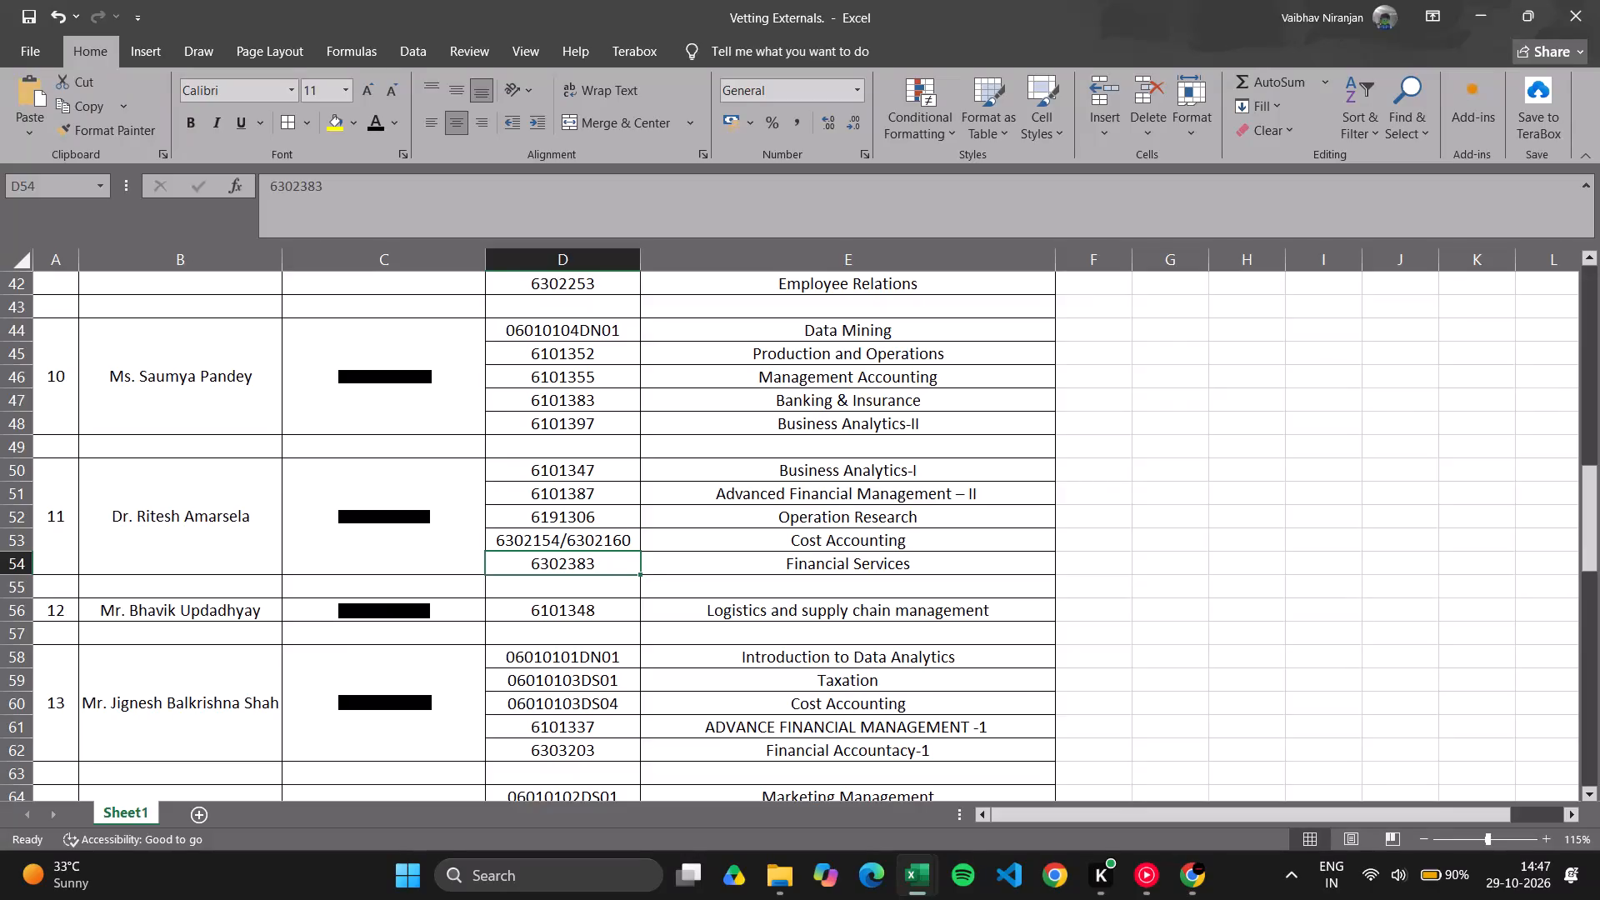
Search the sheet for "chintan" and close the search.
{"action": "key", "text": "ctrl+f"}
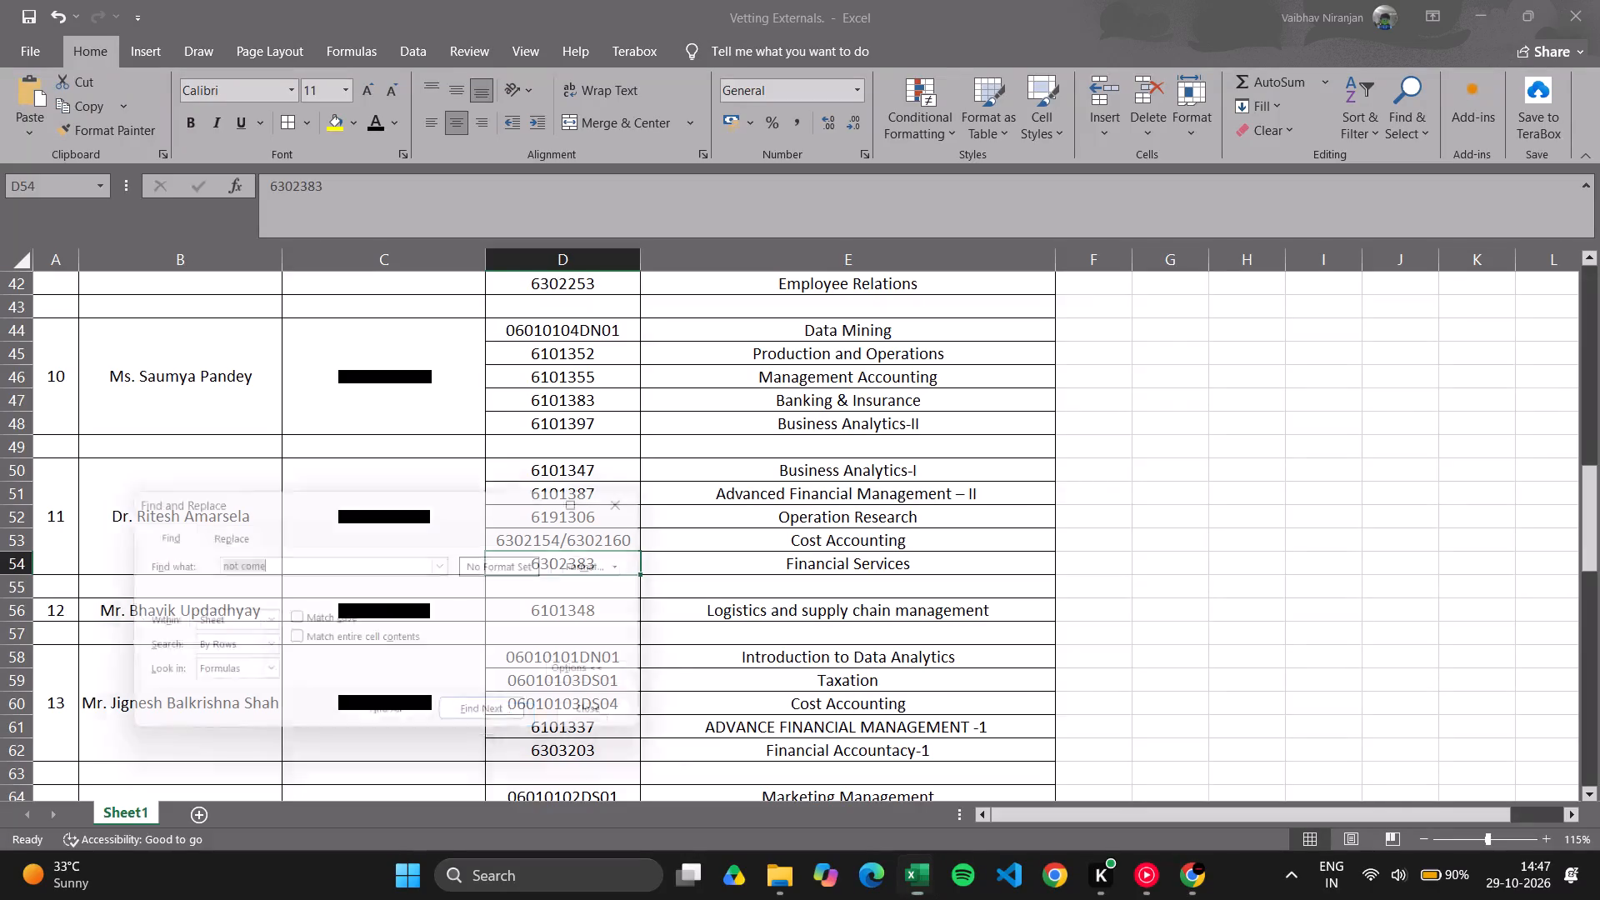
{"action": "type", "text": "chintan"}
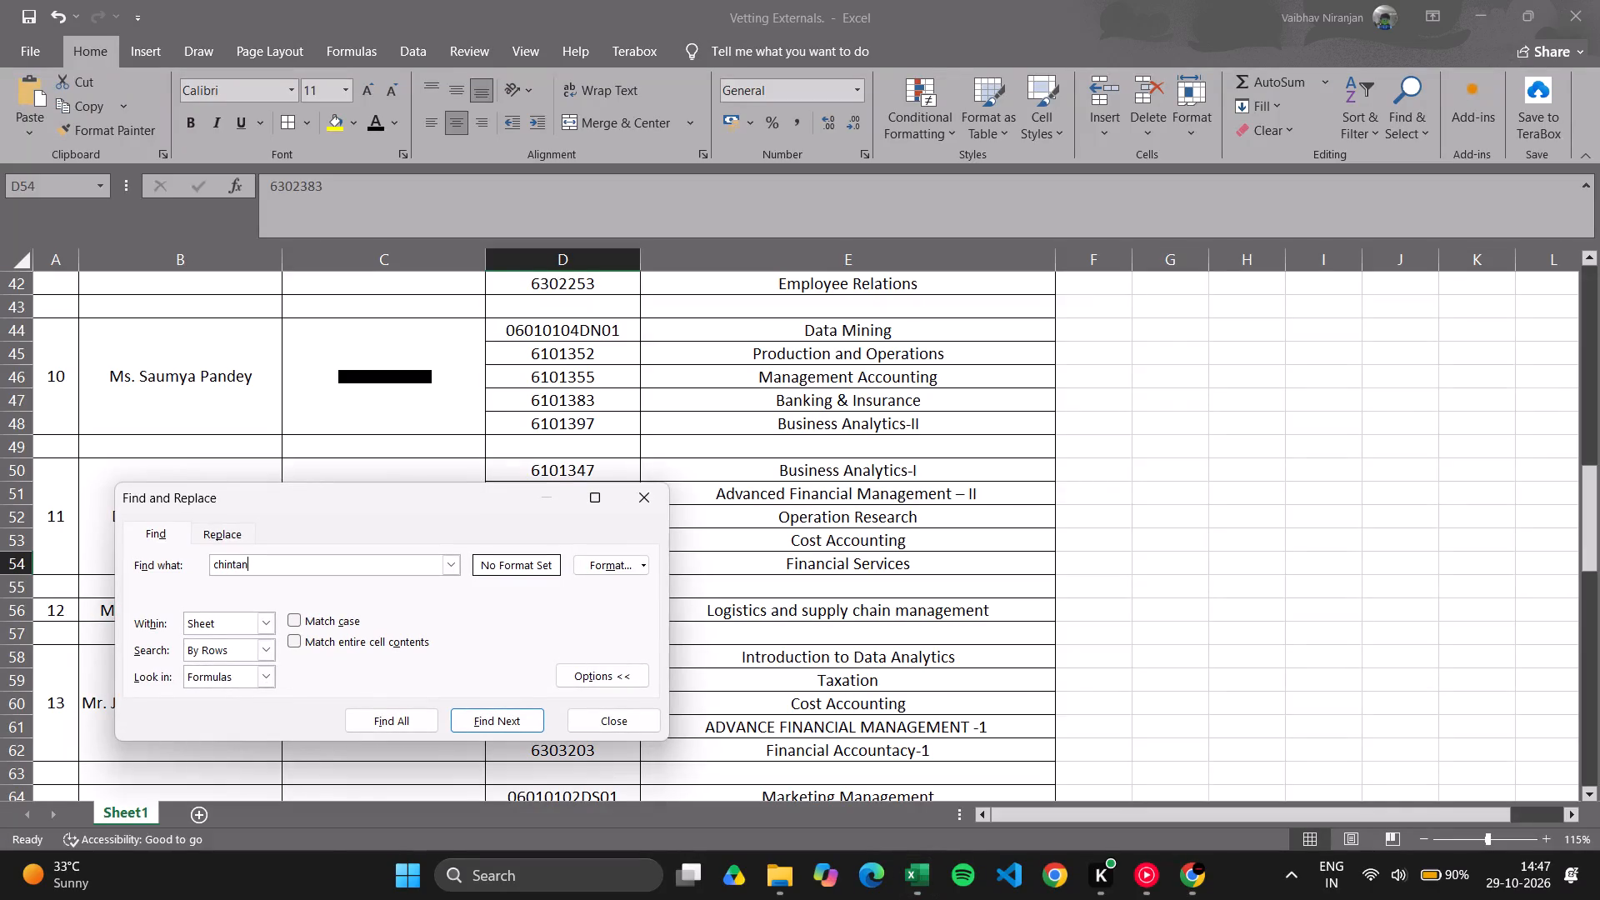
{"action": "left_click", "coordinate": [510, 732]}
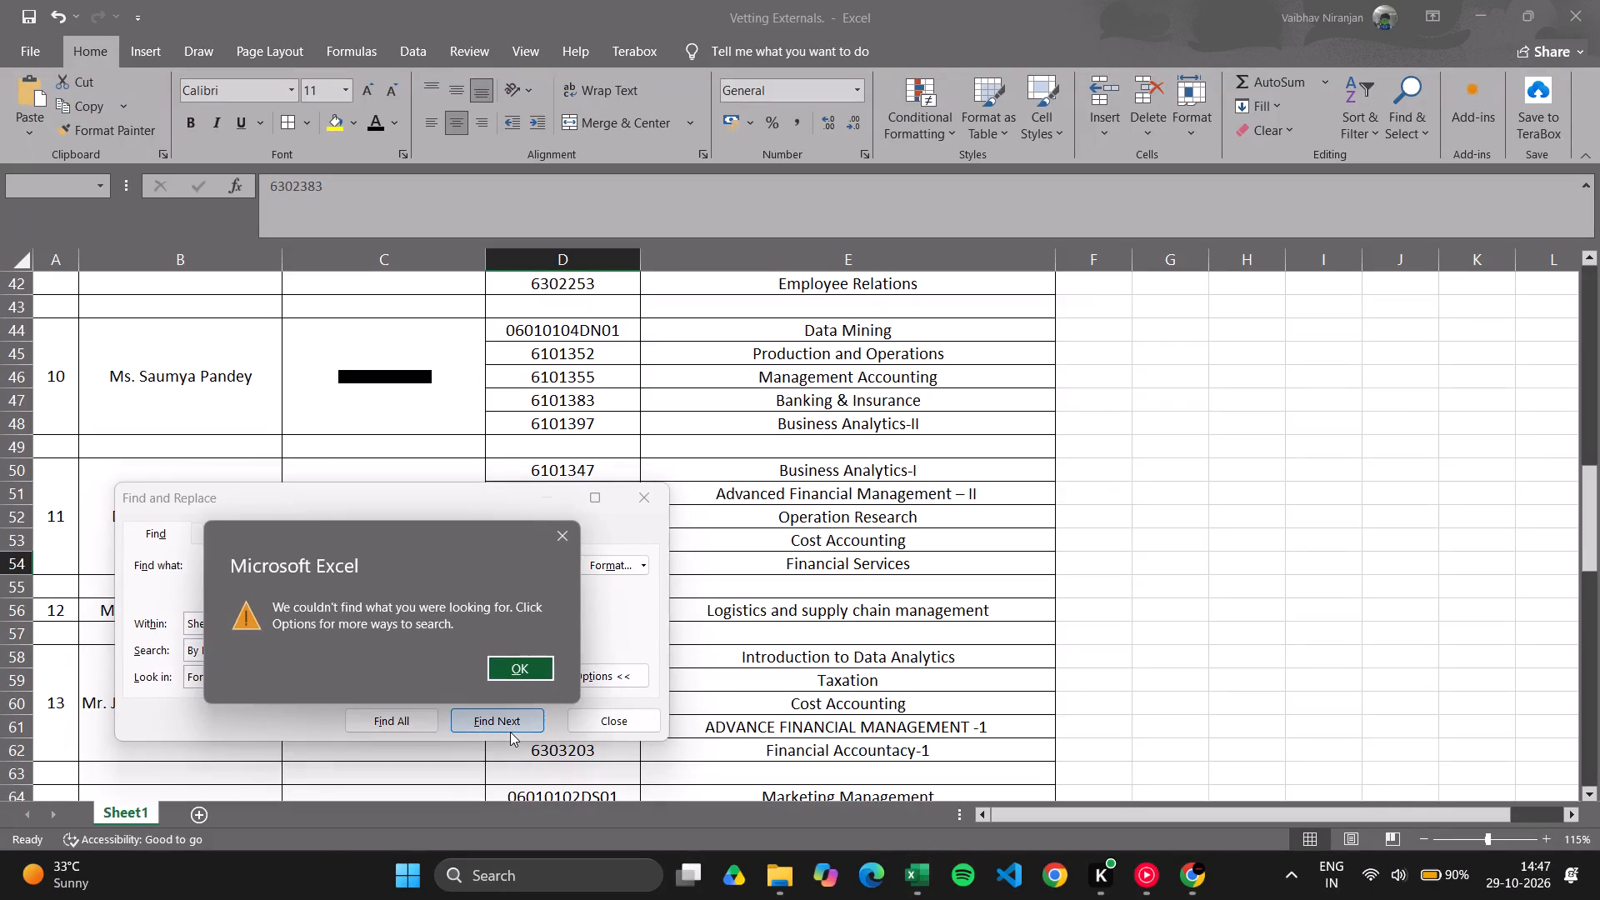
{"action": "left_click", "coordinate": [514, 654]}
{"action": "left_click", "coordinate": [503, 666]}
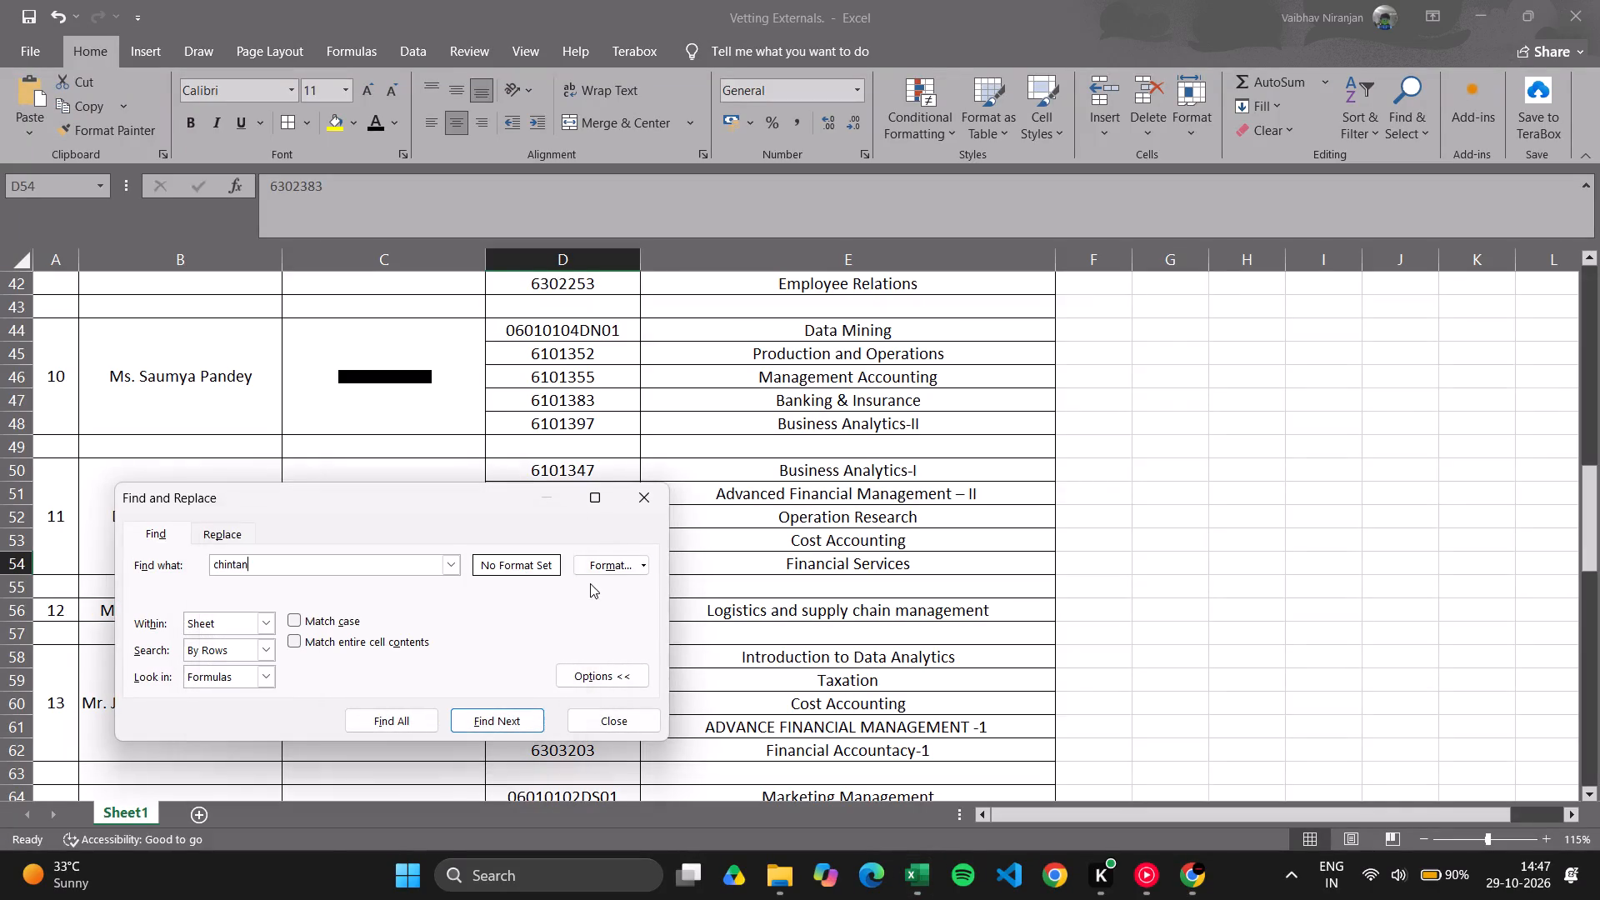
{"action": "left_click", "coordinate": [662, 497]}
Look through the list of external examiners and their assigned subject codes for the wanted entry.
{"action": "scroll", "coordinate": [468, 550], "scroll_direction": "up", "scroll_amount": 7}
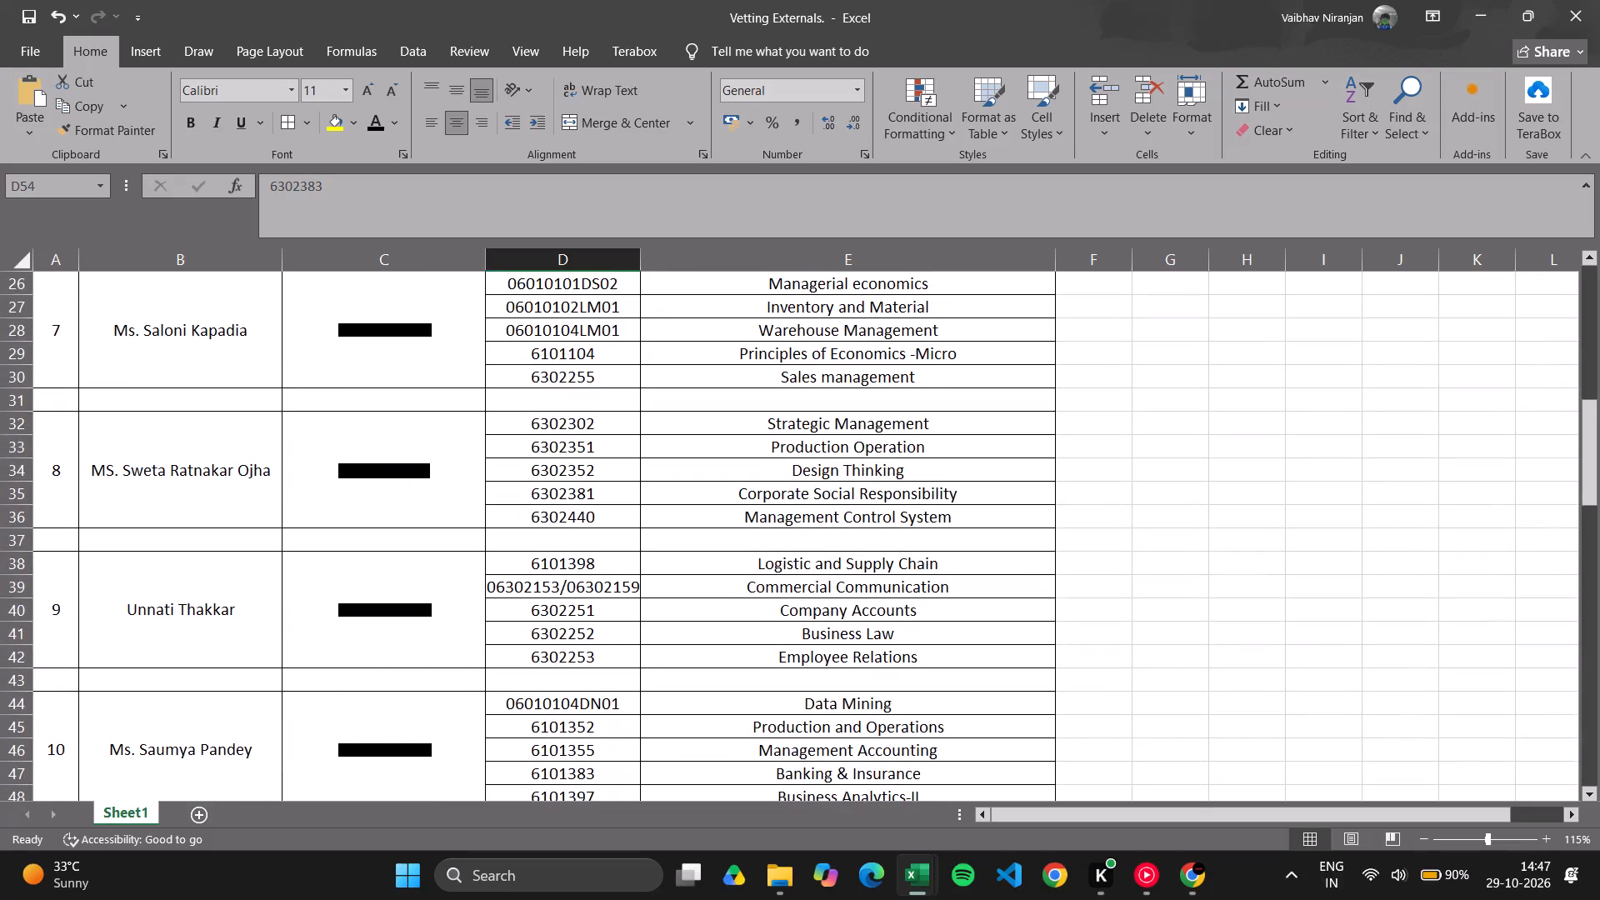
{"action": "scroll", "coordinate": [468, 550], "scroll_direction": "up", "scroll_amount": 2}
{"action": "scroll", "coordinate": [336, 592], "scroll_direction": "down", "scroll_amount": 6}
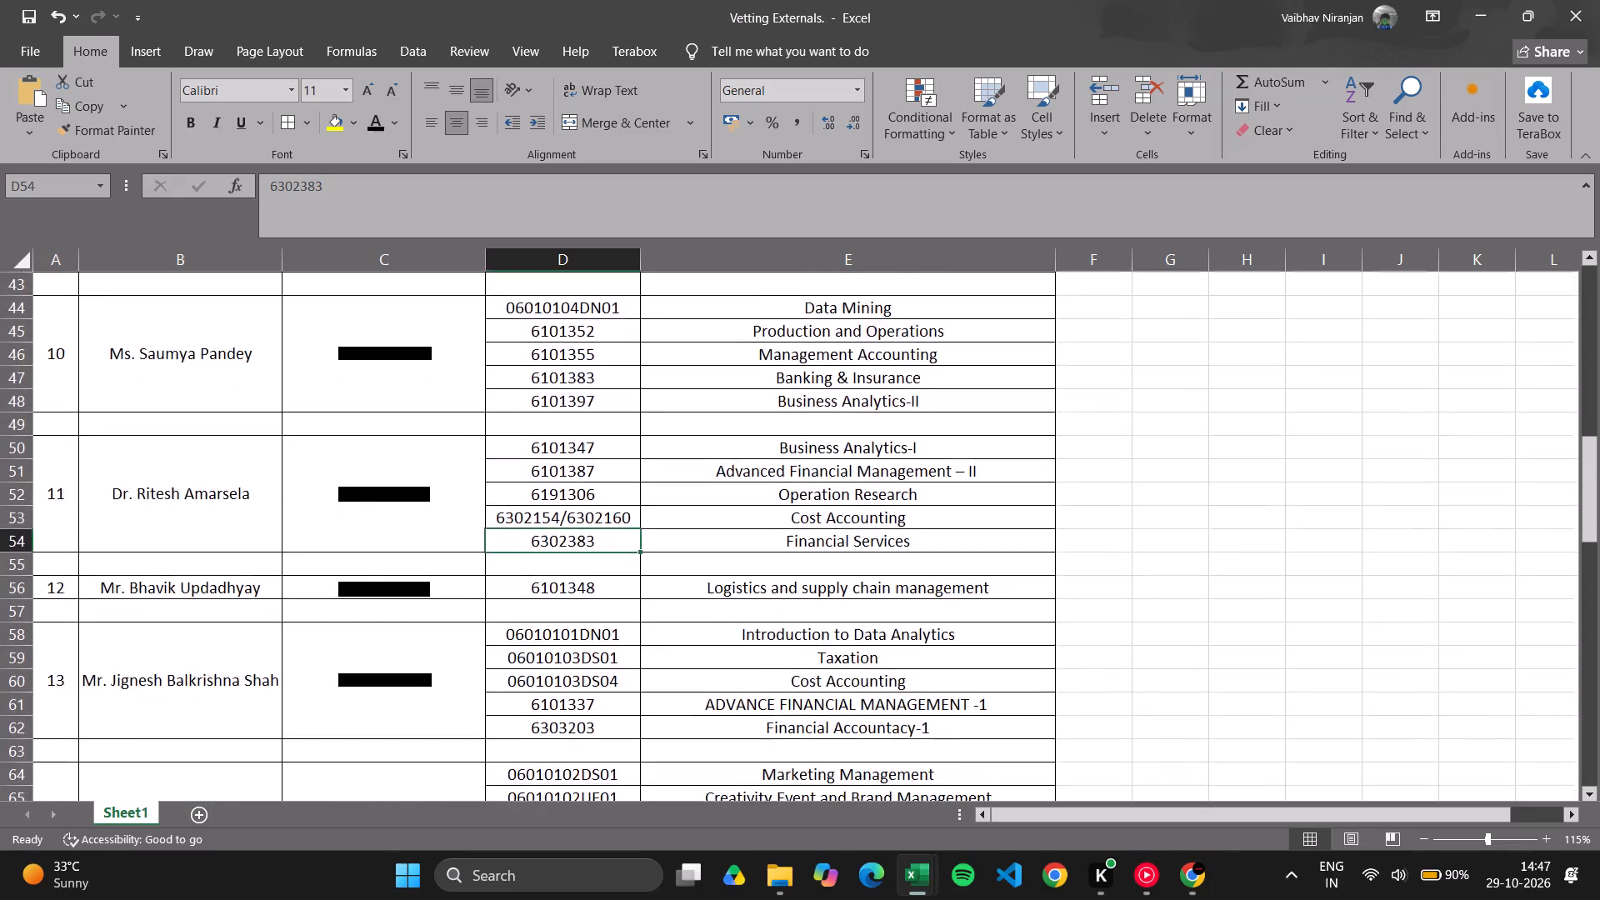
{"action": "scroll", "coordinate": [336, 592], "scroll_direction": "down", "scroll_amount": 8}
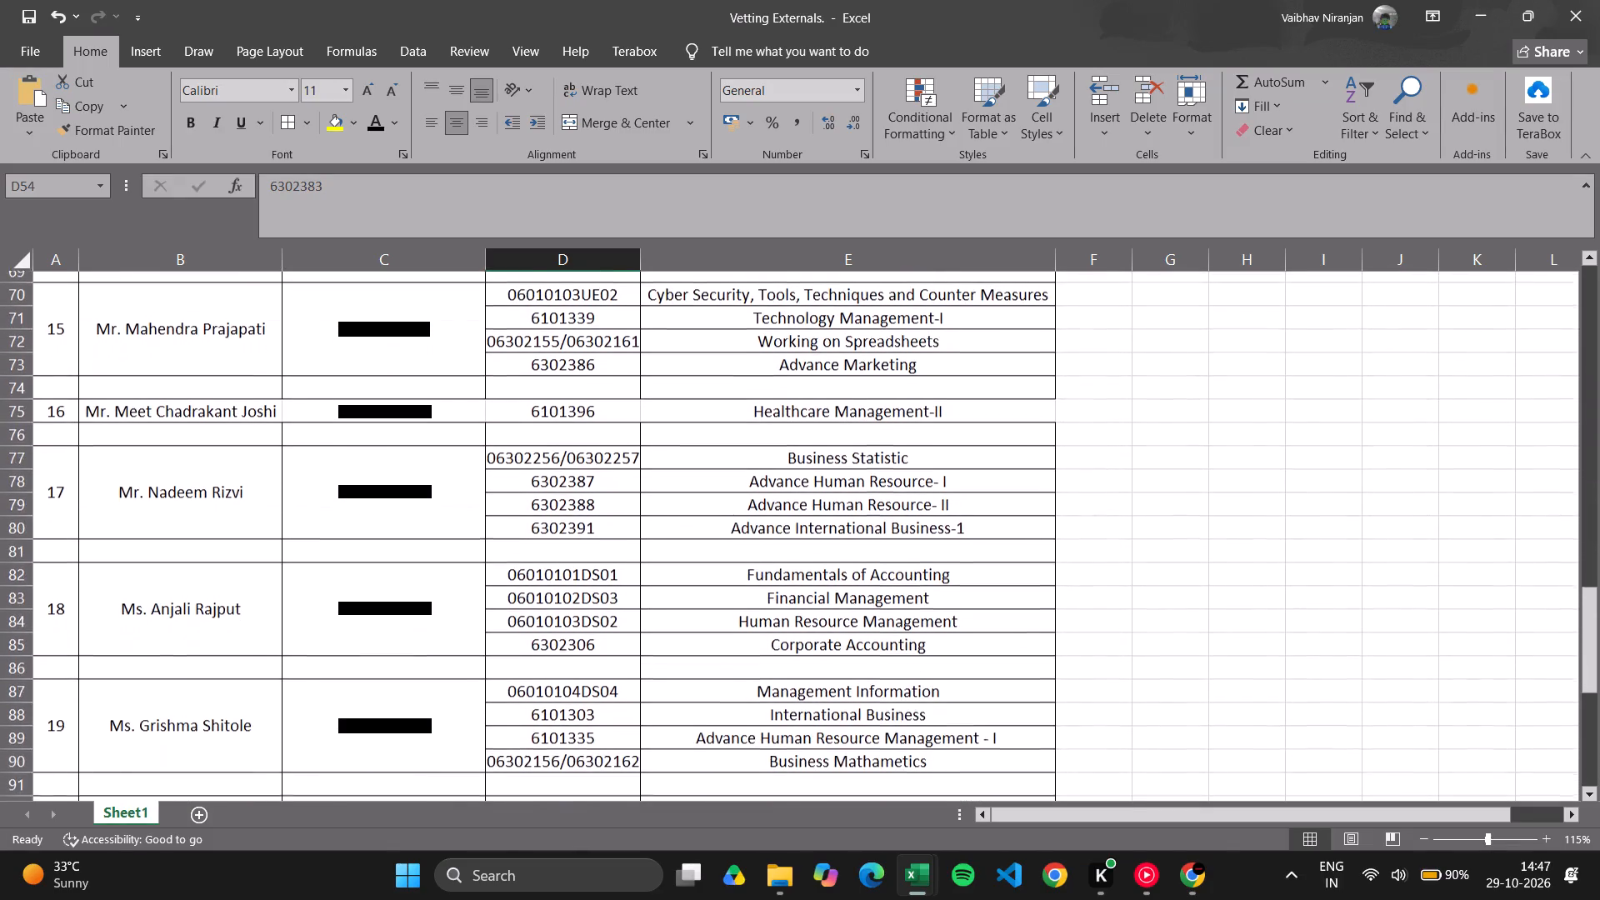
{"action": "scroll", "coordinate": [336, 592], "scroll_direction": "down", "scroll_amount": 5}
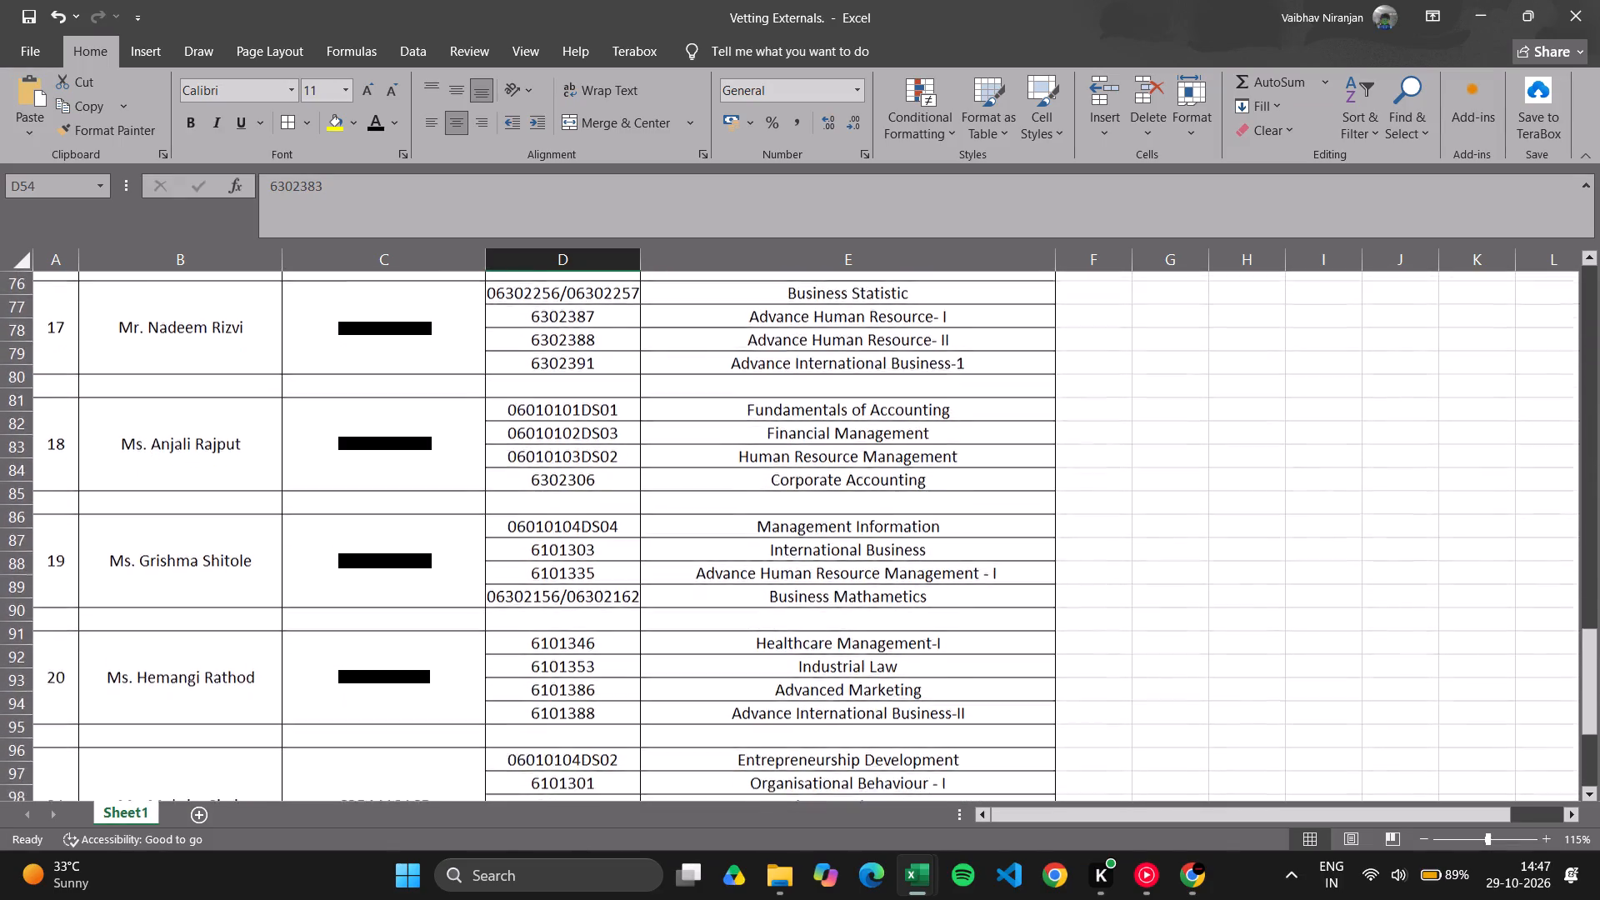
{"action": "scroll", "coordinate": [336, 592], "scroll_direction": "down", "scroll_amount": 3}
{"action": "scroll", "coordinate": [336, 592], "scroll_direction": "up", "scroll_amount": 3}
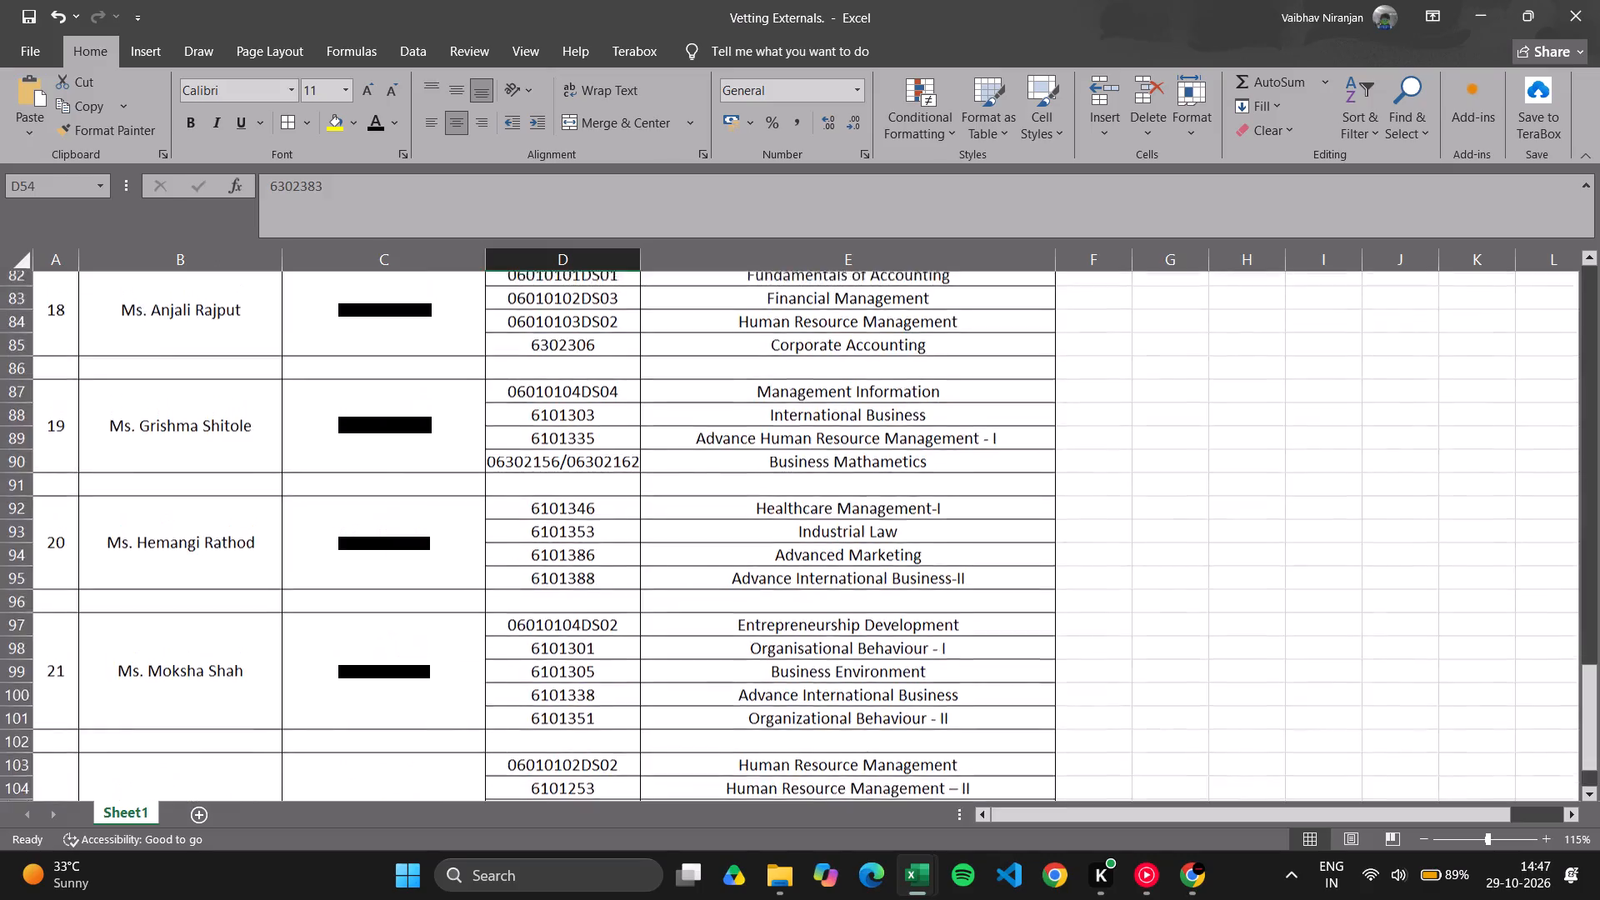
{"action": "scroll", "coordinate": [336, 592], "scroll_direction": "up", "scroll_amount": 10}
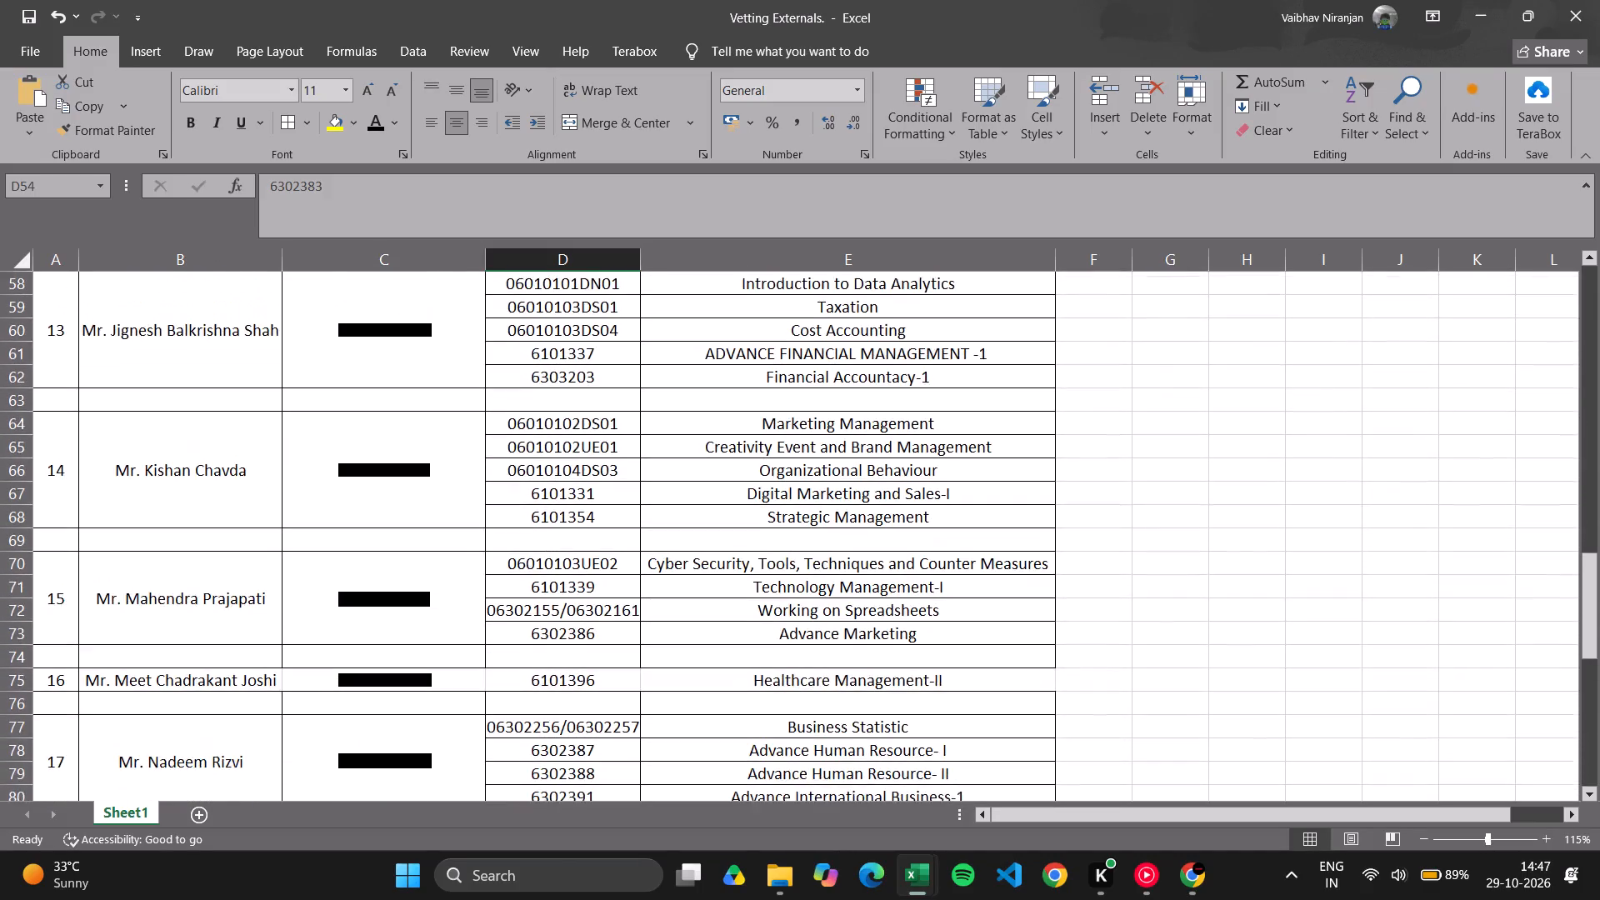
{"action": "scroll", "coordinate": [336, 592], "scroll_direction": "up", "scroll_amount": 7}
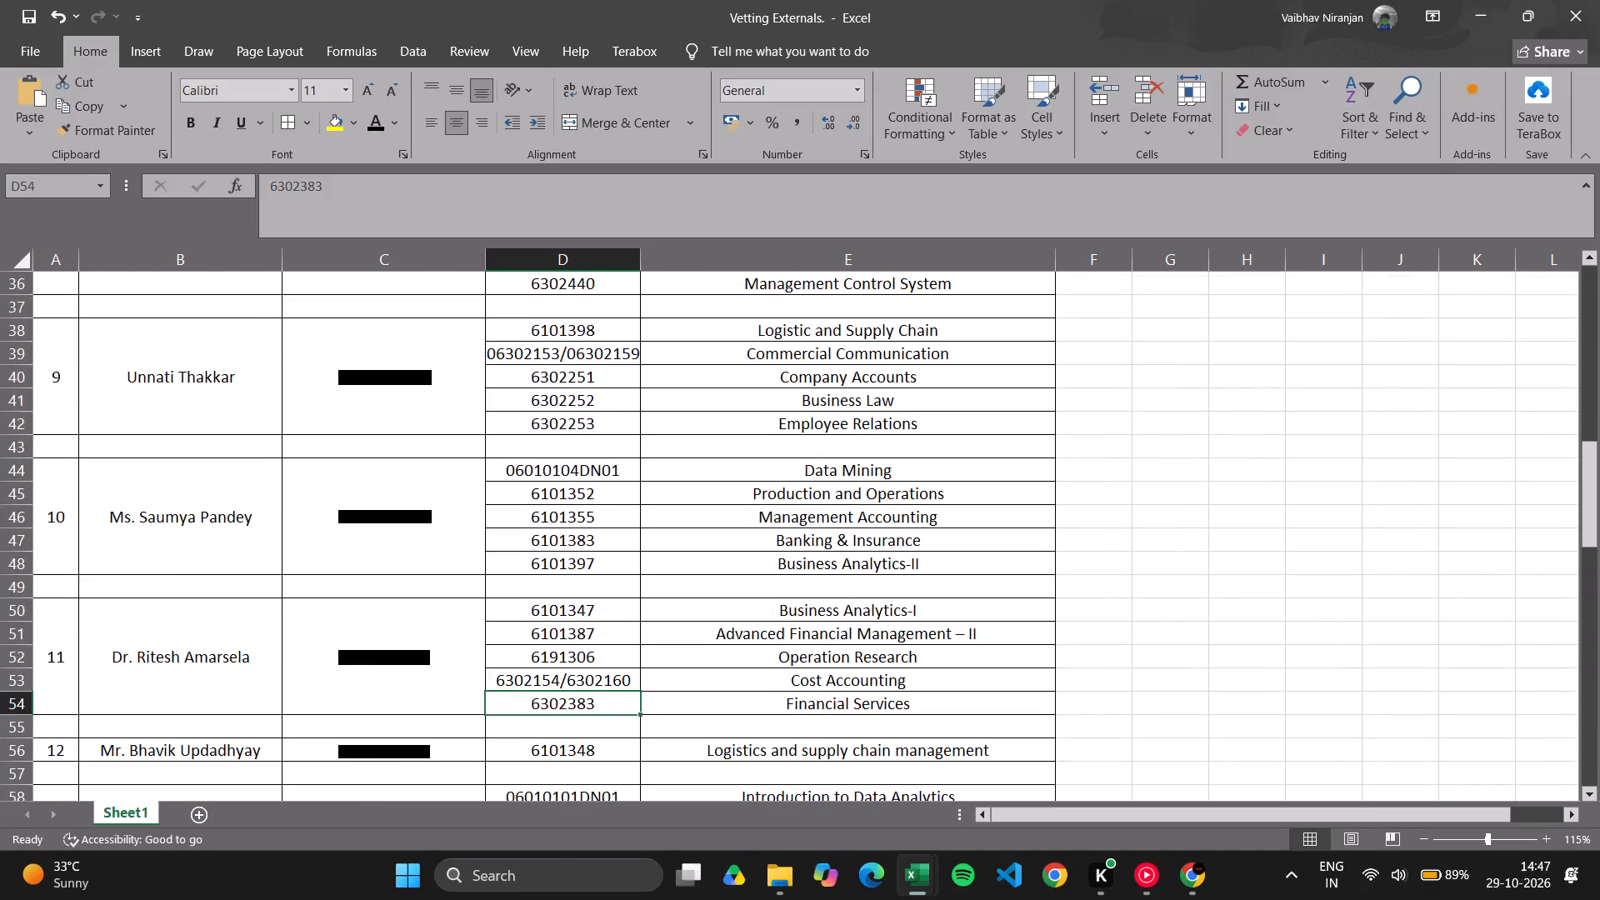
{"action": "scroll", "coordinate": [336, 592], "scroll_direction": "up", "scroll_amount": 7}
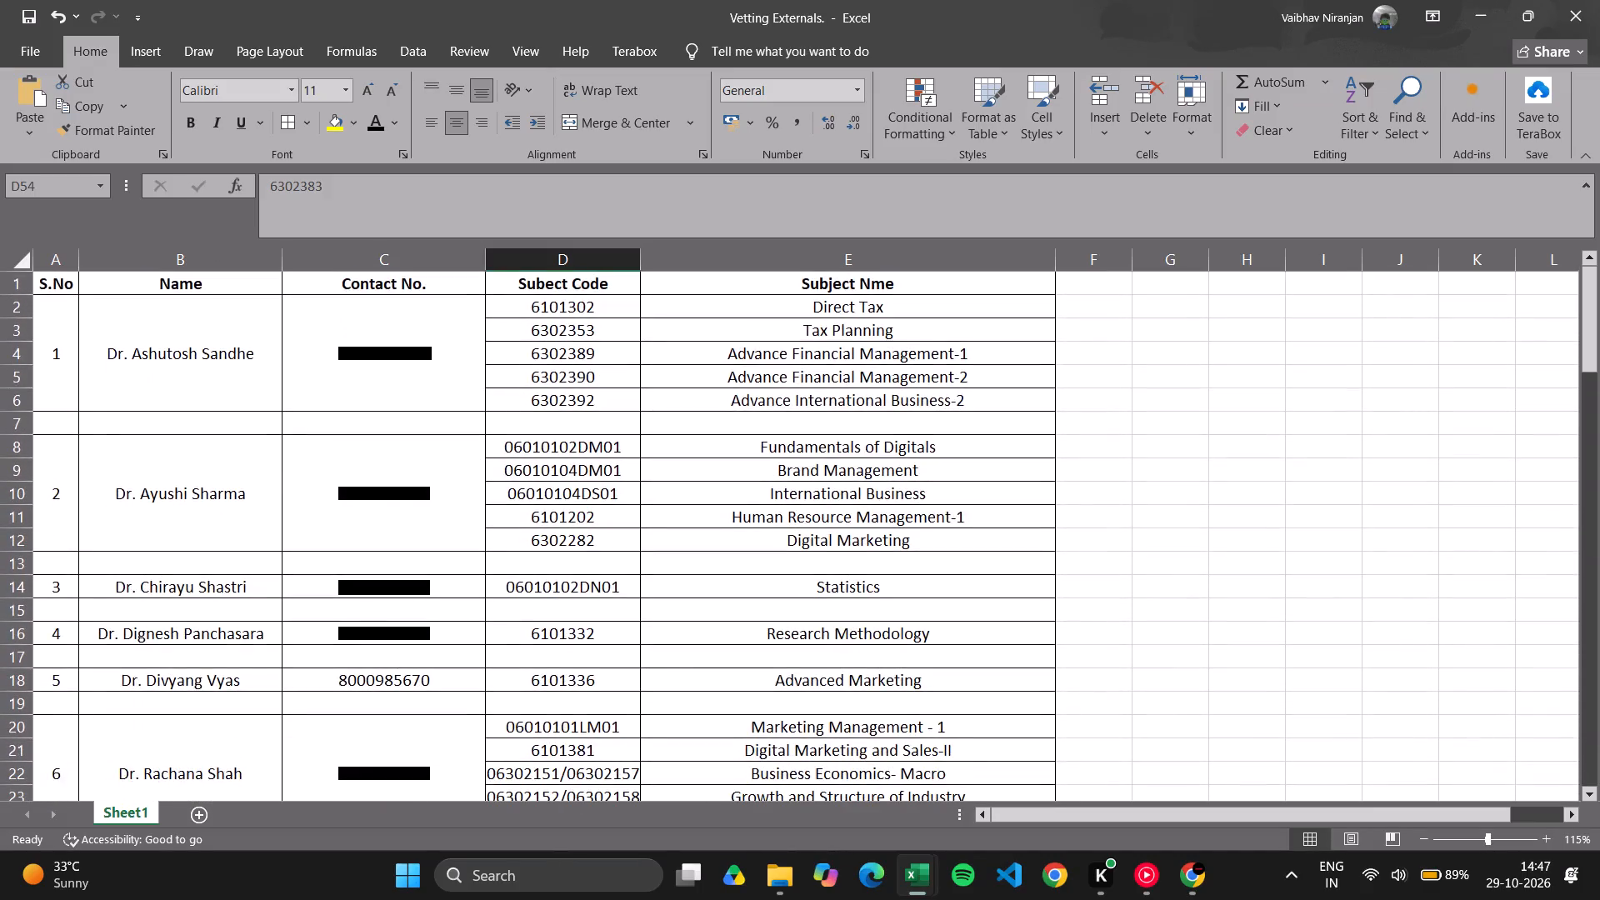
Search the whole sheet again for all occurrences of "chintan".
{"action": "key", "text": "ctrl+f"}
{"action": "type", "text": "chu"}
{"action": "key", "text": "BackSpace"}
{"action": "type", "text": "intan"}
{"action": "left_click", "coordinate": [412, 748]}
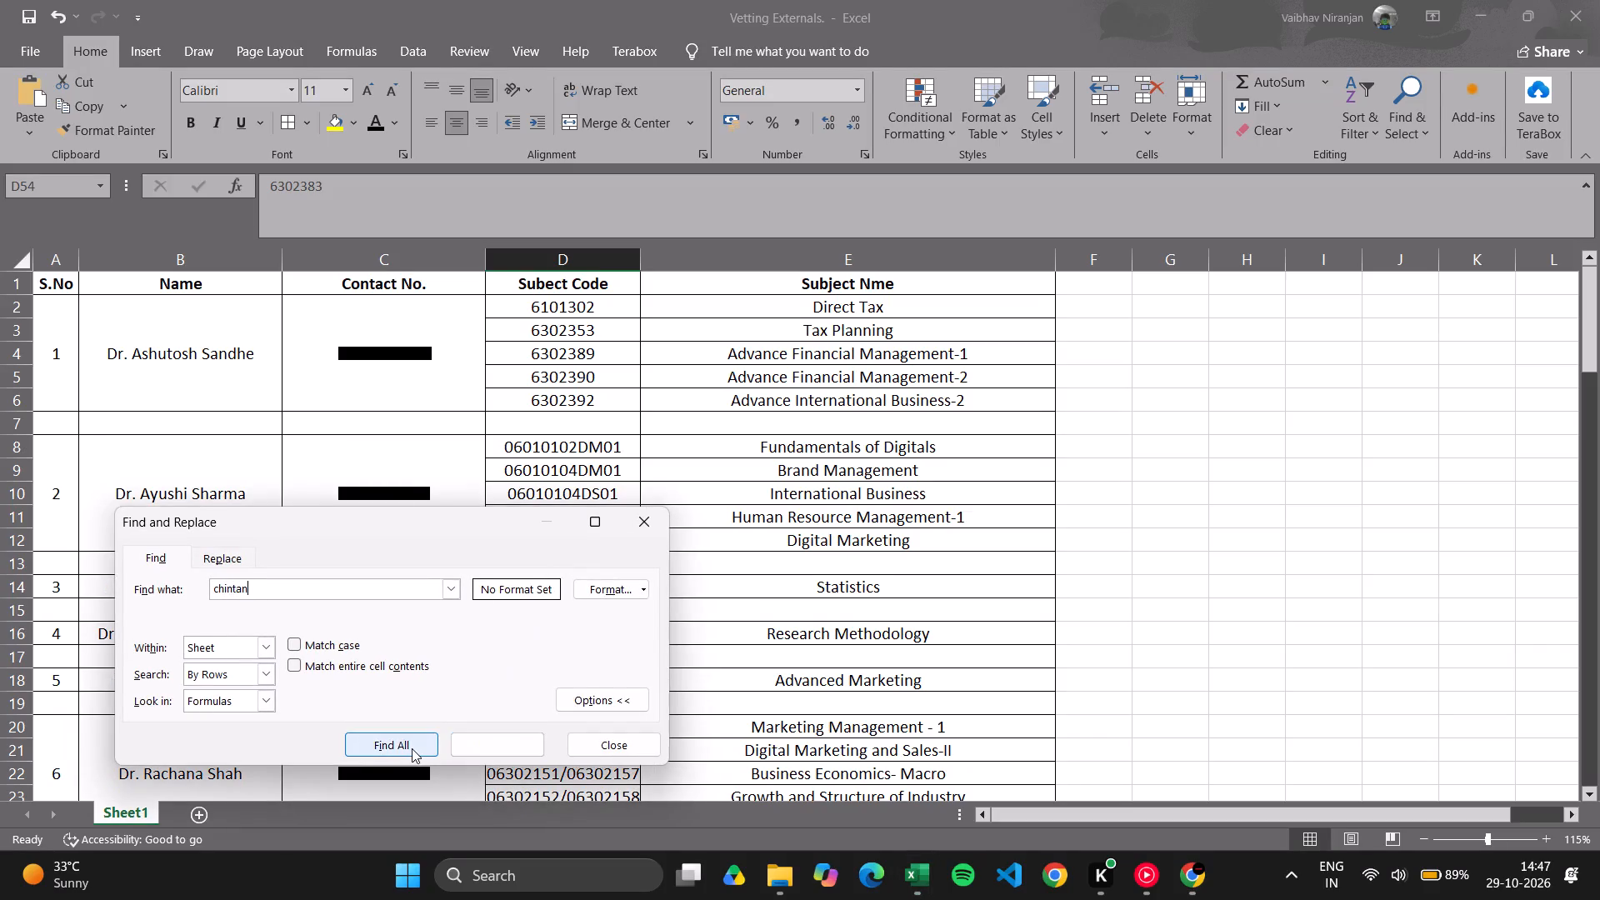
{"action": "left_click", "coordinate": [530, 685]}
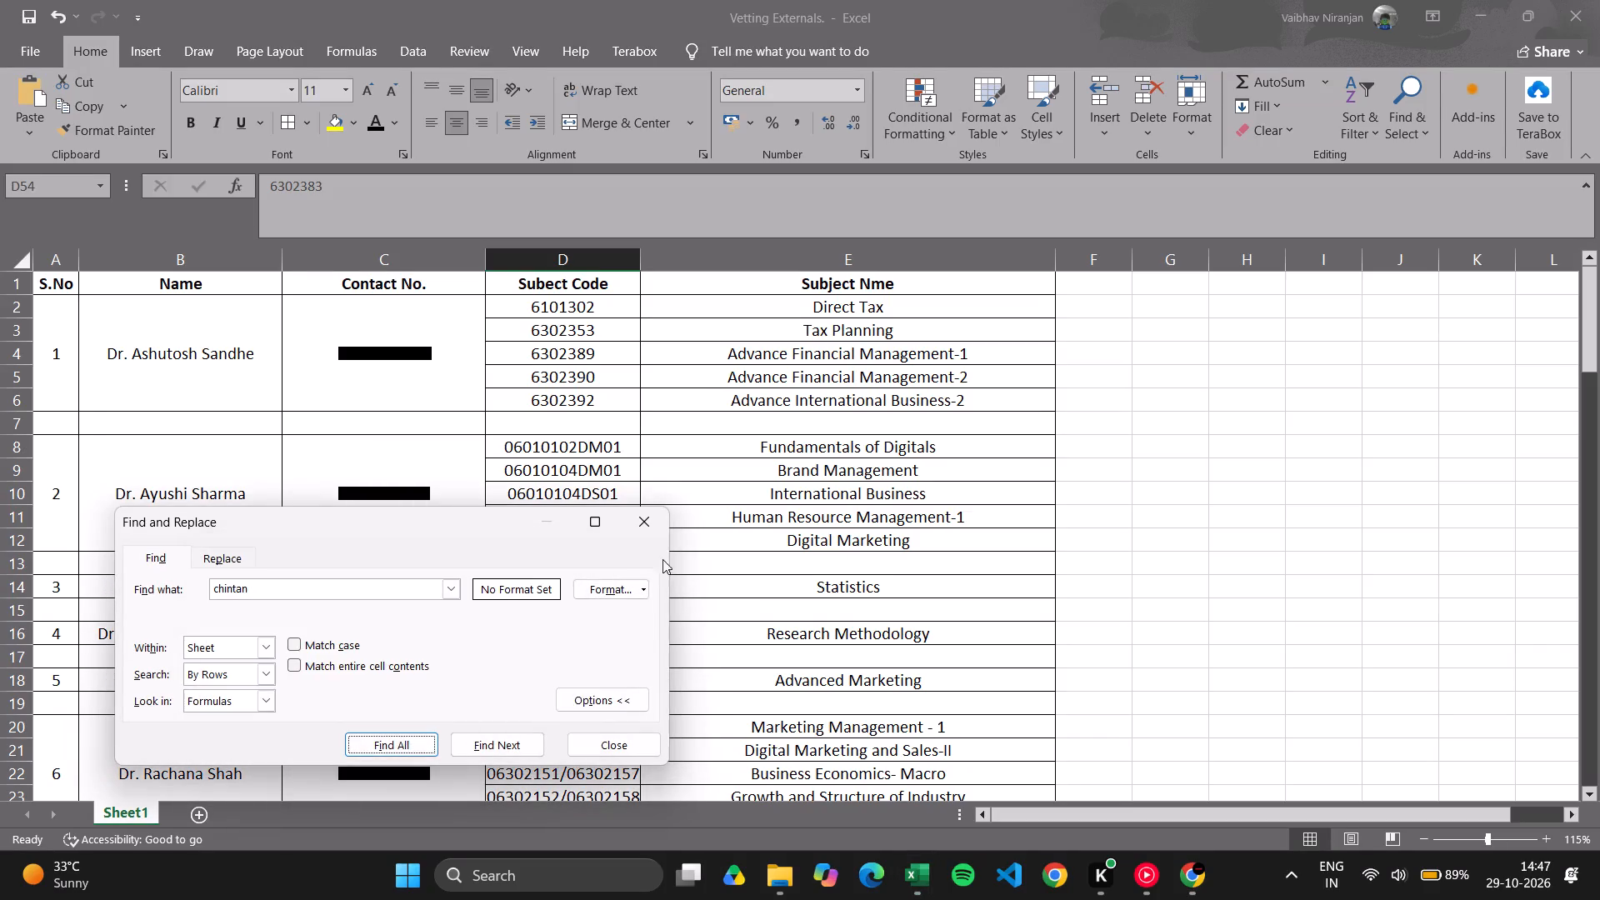
Search the sheet for "saloni" and select empty cell F26 beside the first subject of the matching examiner's entry.
{"action": "double_click", "coordinate": [401, 592]}
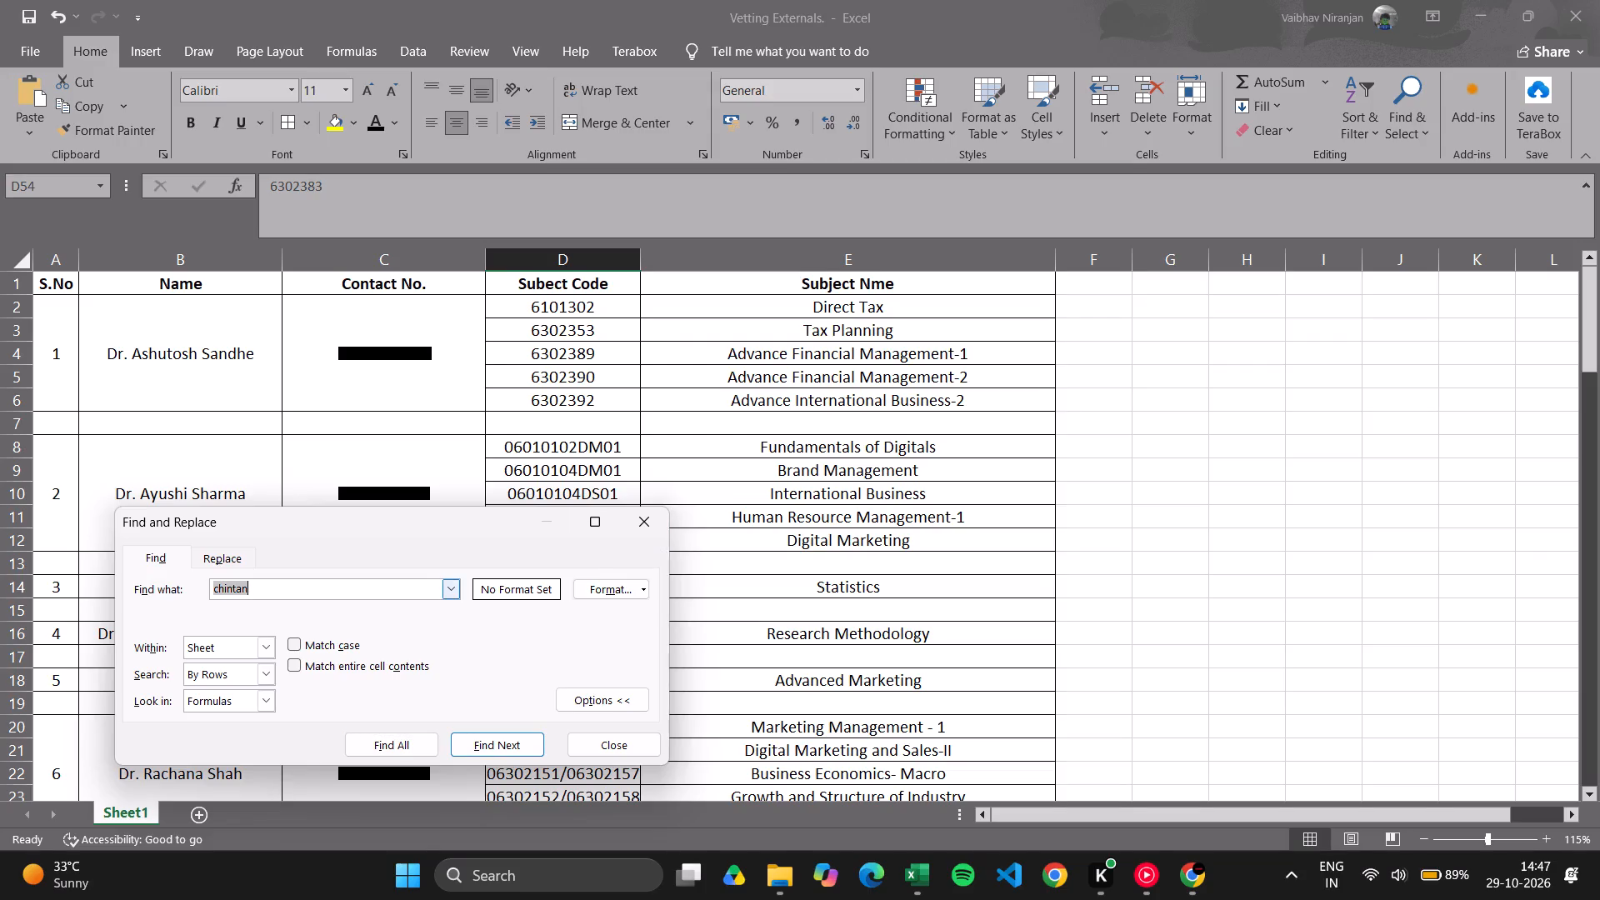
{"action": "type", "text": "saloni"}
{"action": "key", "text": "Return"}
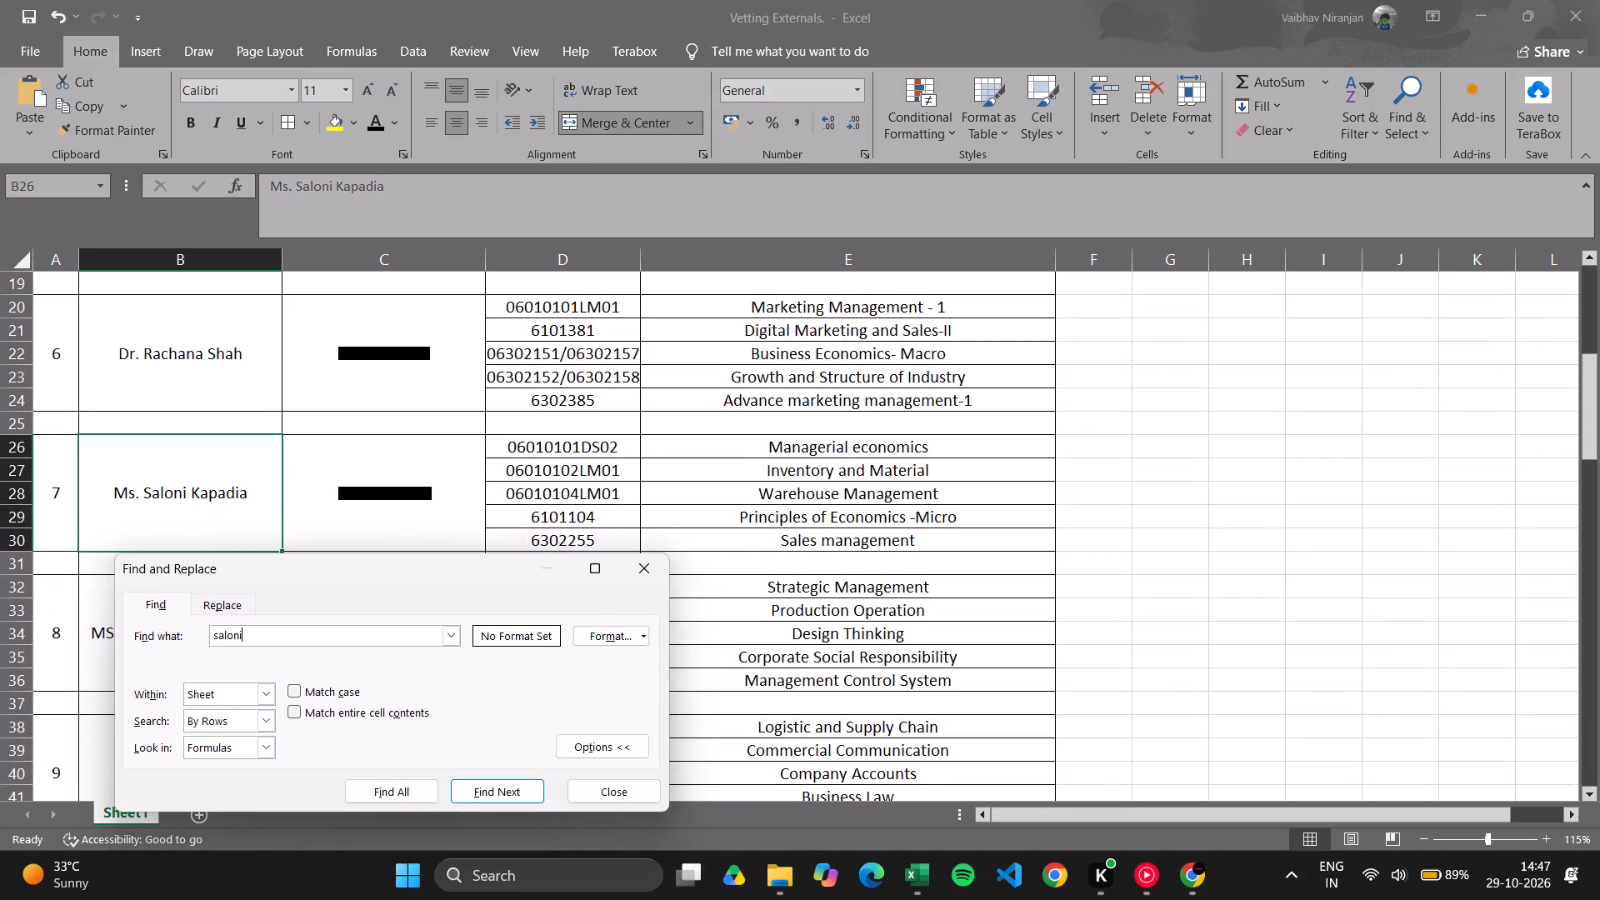
{"action": "left_click", "coordinate": [1111, 497]}
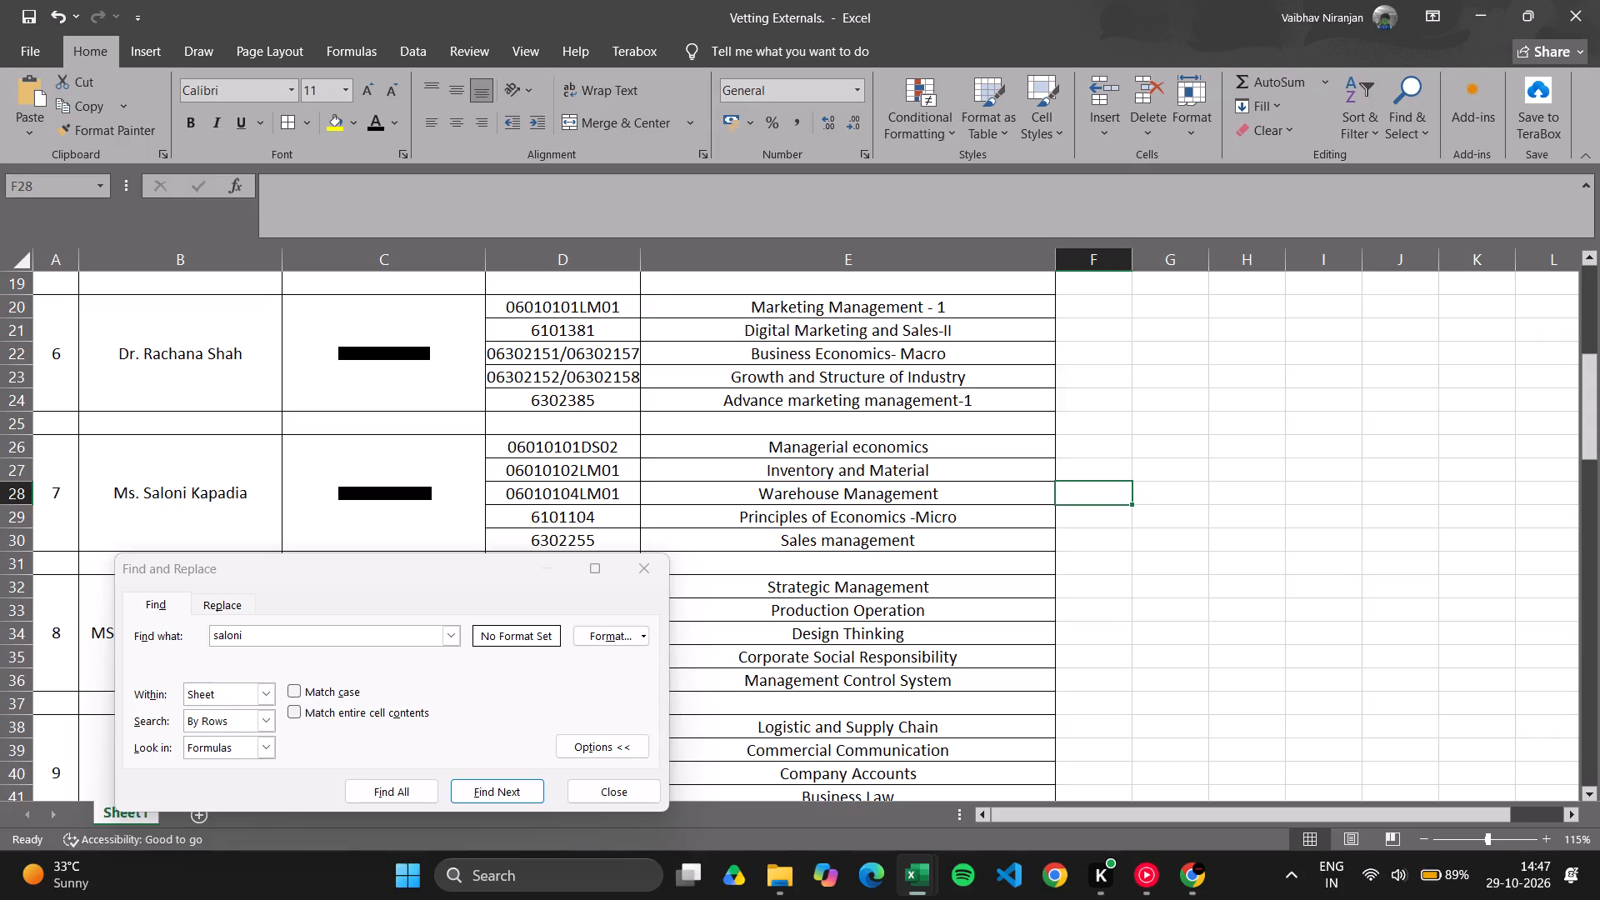
{"action": "left_click", "coordinate": [1092, 437]}
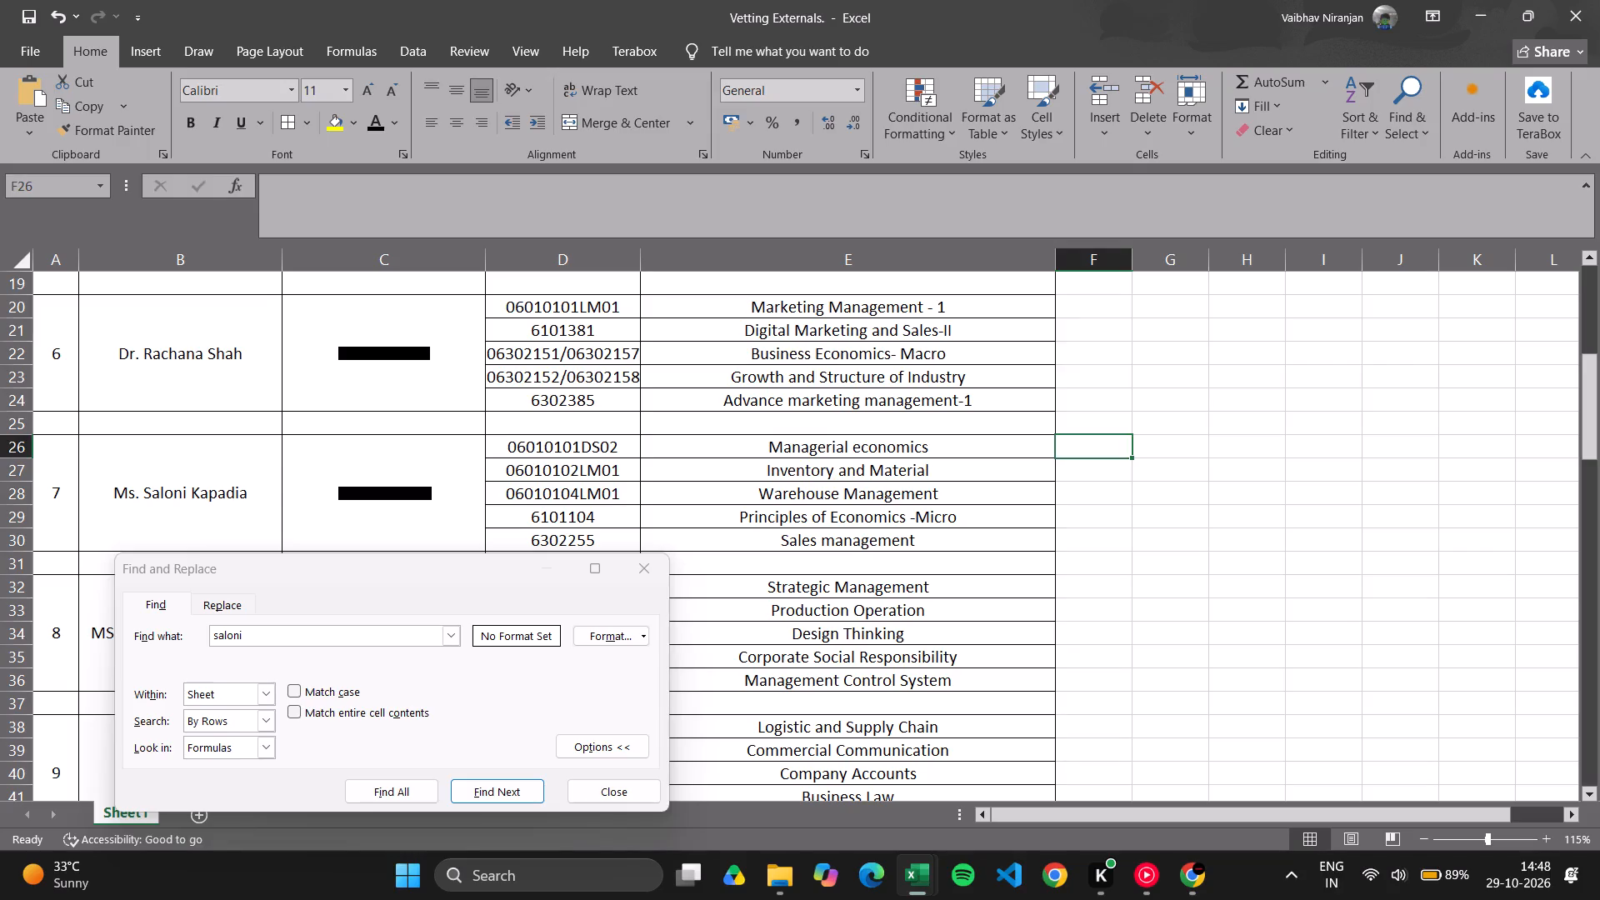
Enter Done in cell F26, beside the Managerial economics subject with code 06010101DS02.
{"action": "left_click", "coordinate": [1092, 448]}
{"action": "type", "text": "So"}
{"action": "key", "text": "BackSpace"}
{"action": "key", "text": "BackSpace"}
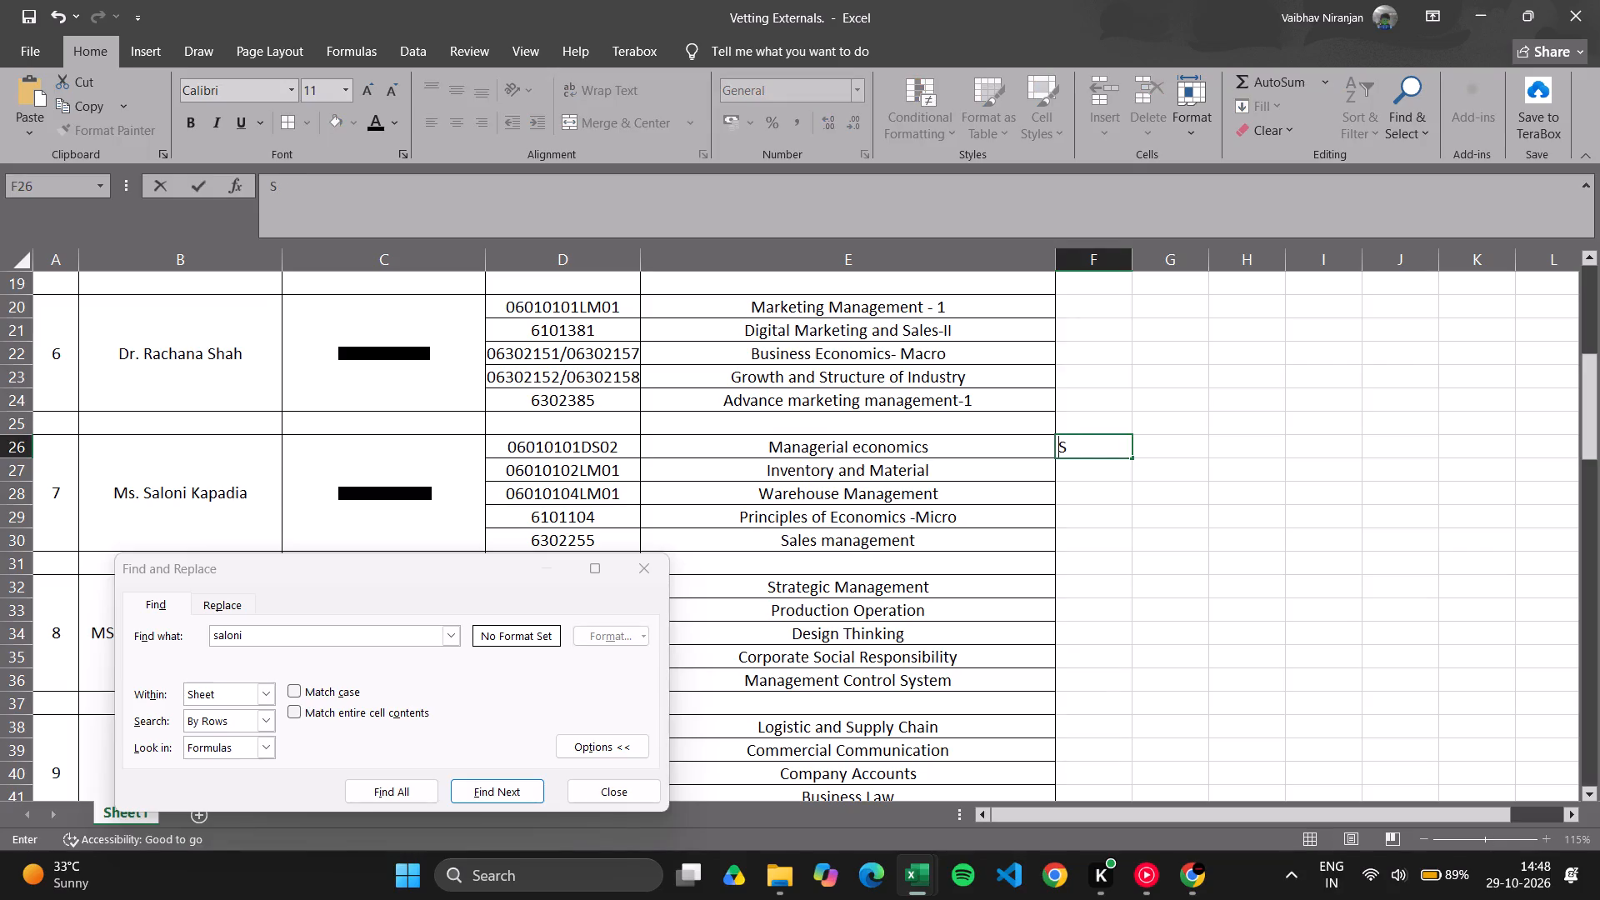
{"action": "type", "text": "Done"}
Search the sheet for the examiner name "somya".
{"action": "key", "text": "ctrl+f"}
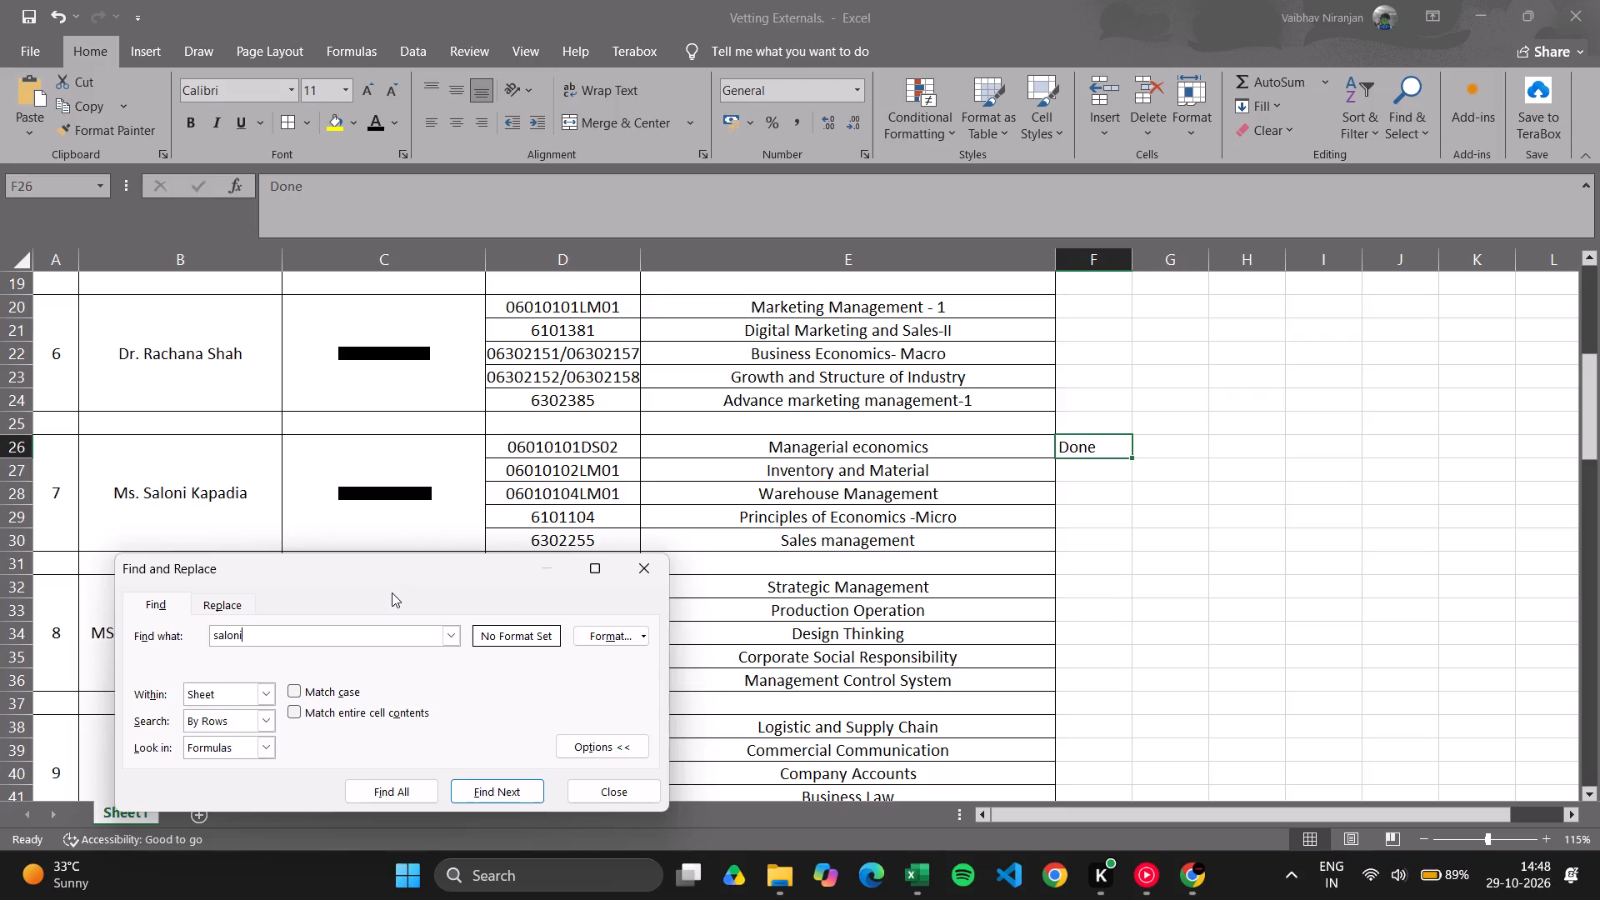
{"action": "key", "text": "BackSpace"}
{"action": "key", "text": "BackSpace"}
{"action": "key", "text": "BackSpace"}
{"action": "key", "text": "BackSpace"}
{"action": "key", "text": "BackSpace"}
{"action": "key", "text": "BackSpace"}
{"action": "type", "text": "somya"}
{"action": "key", "text": "space"}
{"action": "key", "text": "Return"}
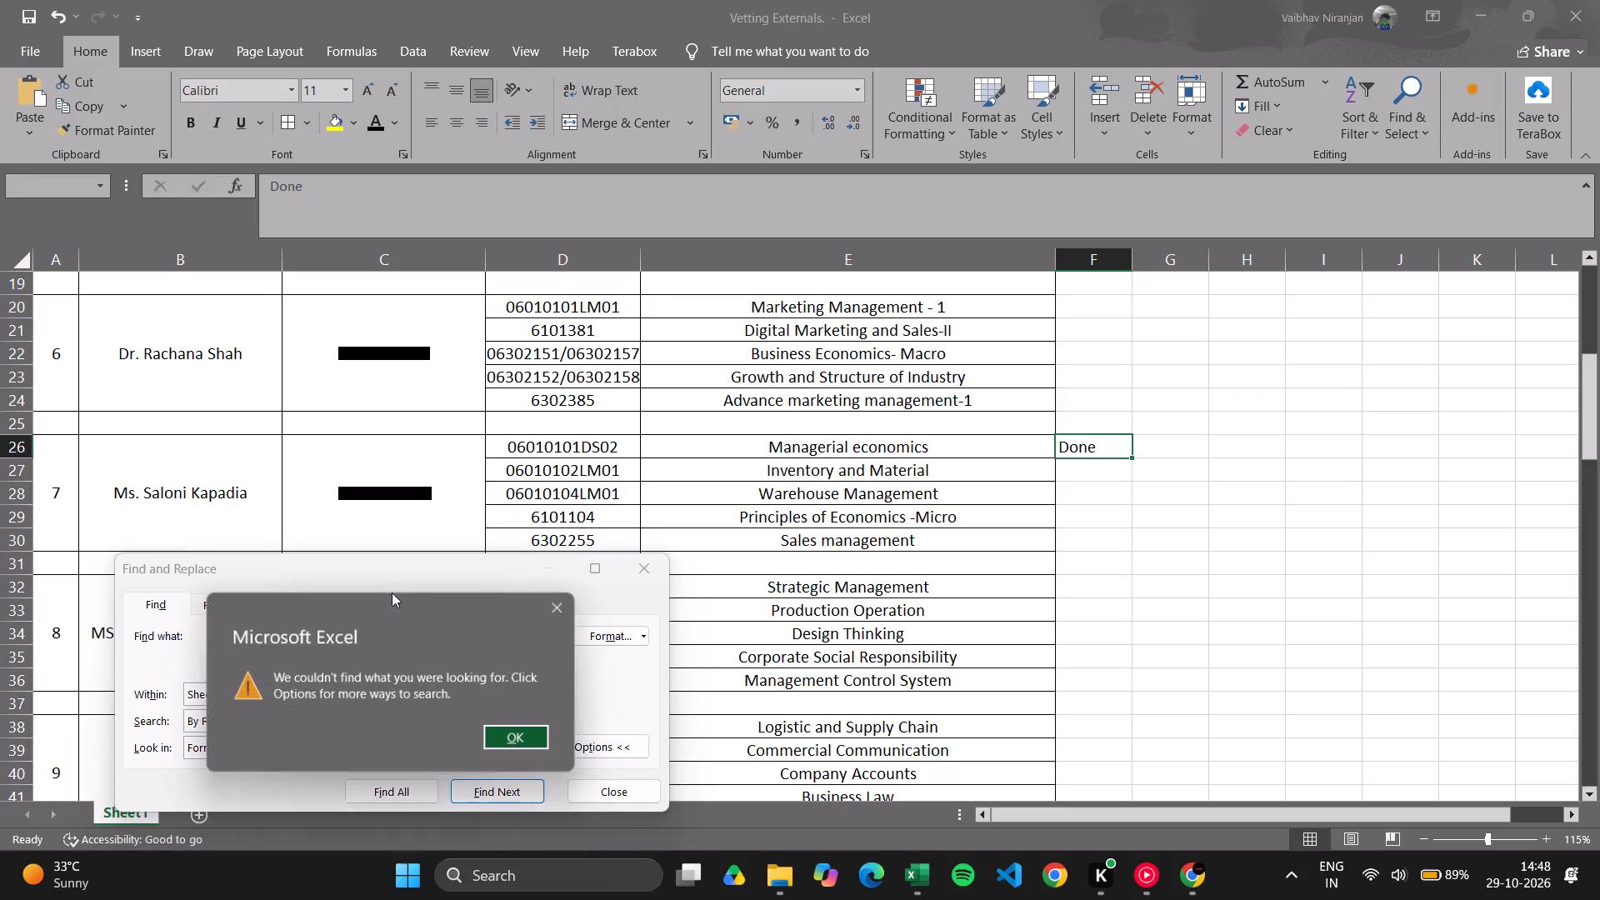
{"action": "left_click", "coordinate": [522, 736]}
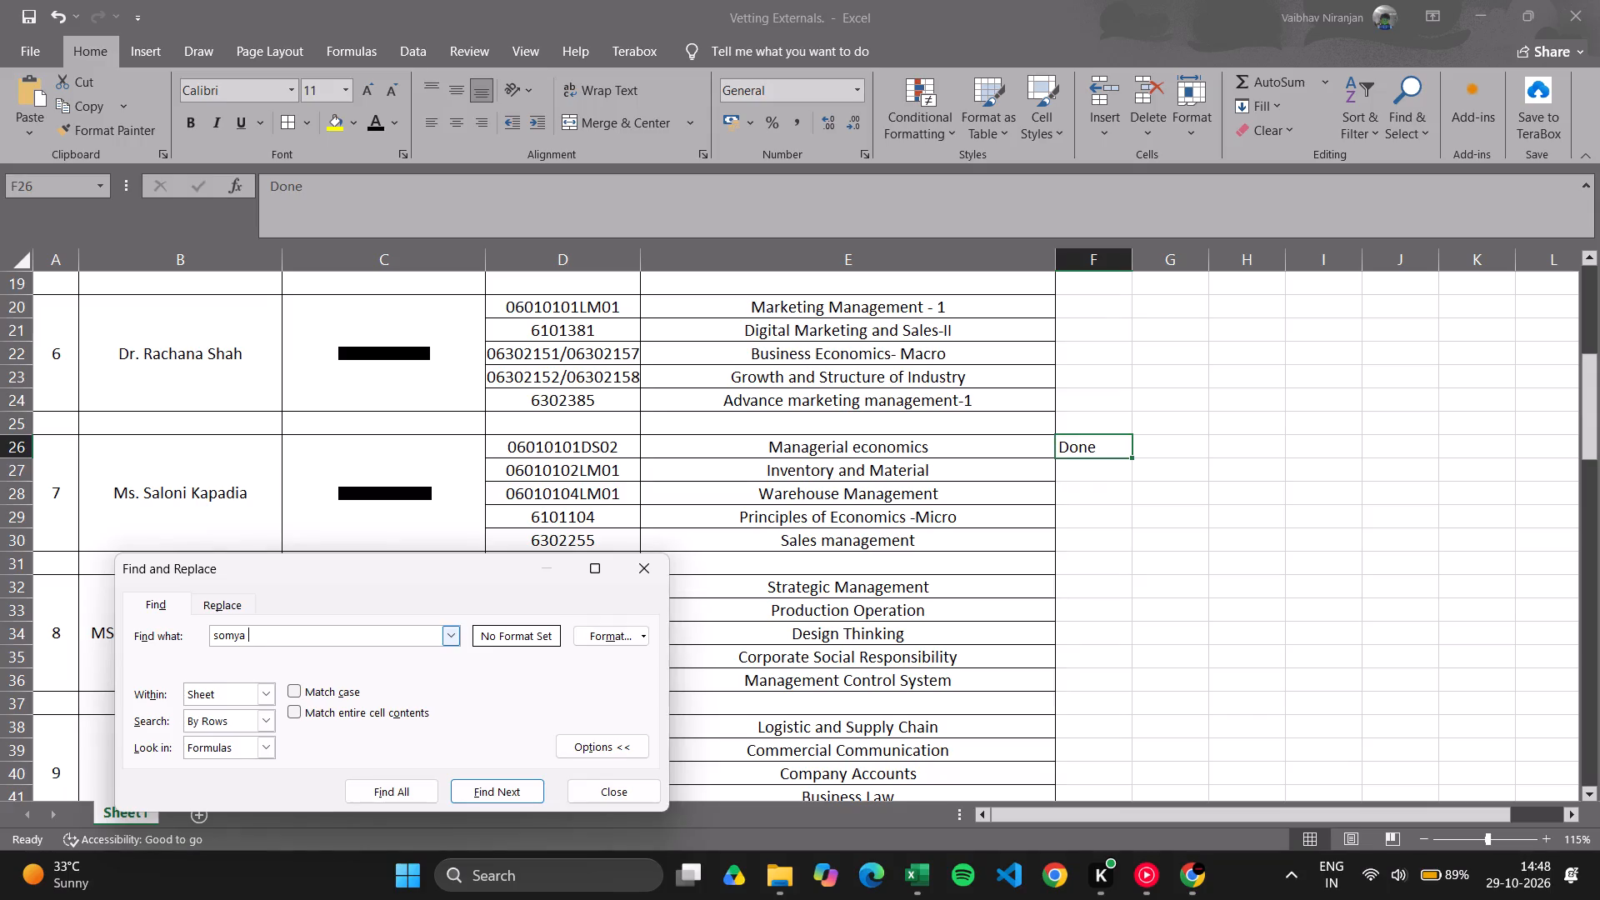
Search the sheet for "saumya" and select cell F44 beside that examiner's Data Mining subject, closing the search.
{"action": "key", "text": "BackSpace"}
{"action": "key", "text": "BackSpace"}
{"action": "key", "text": "BackSpace"}
{"action": "key", "text": "BackSpace"}
{"action": "key", "text": "BackSpace"}
{"action": "type", "text": "aumya'"}
{"action": "key", "text": "BackSpace"}
{"action": "key", "text": "Return"}
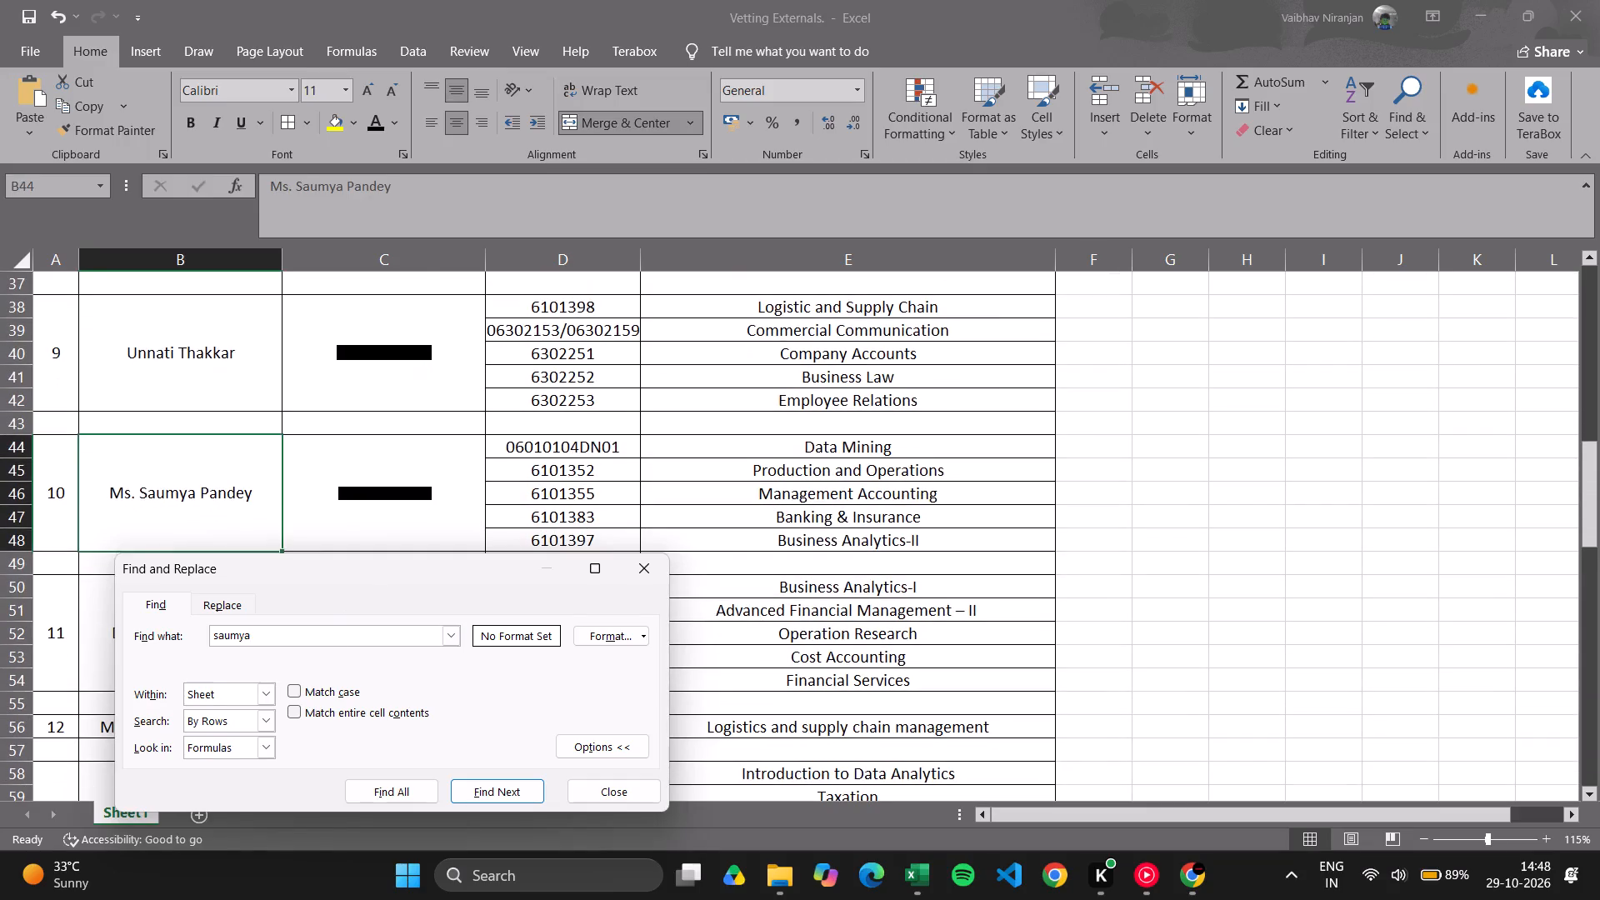
{"action": "left_click_drag", "start_coordinate": [1015, 520], "coordinate": [652, 471]}
{"action": "left_click", "coordinate": [845, 481]}
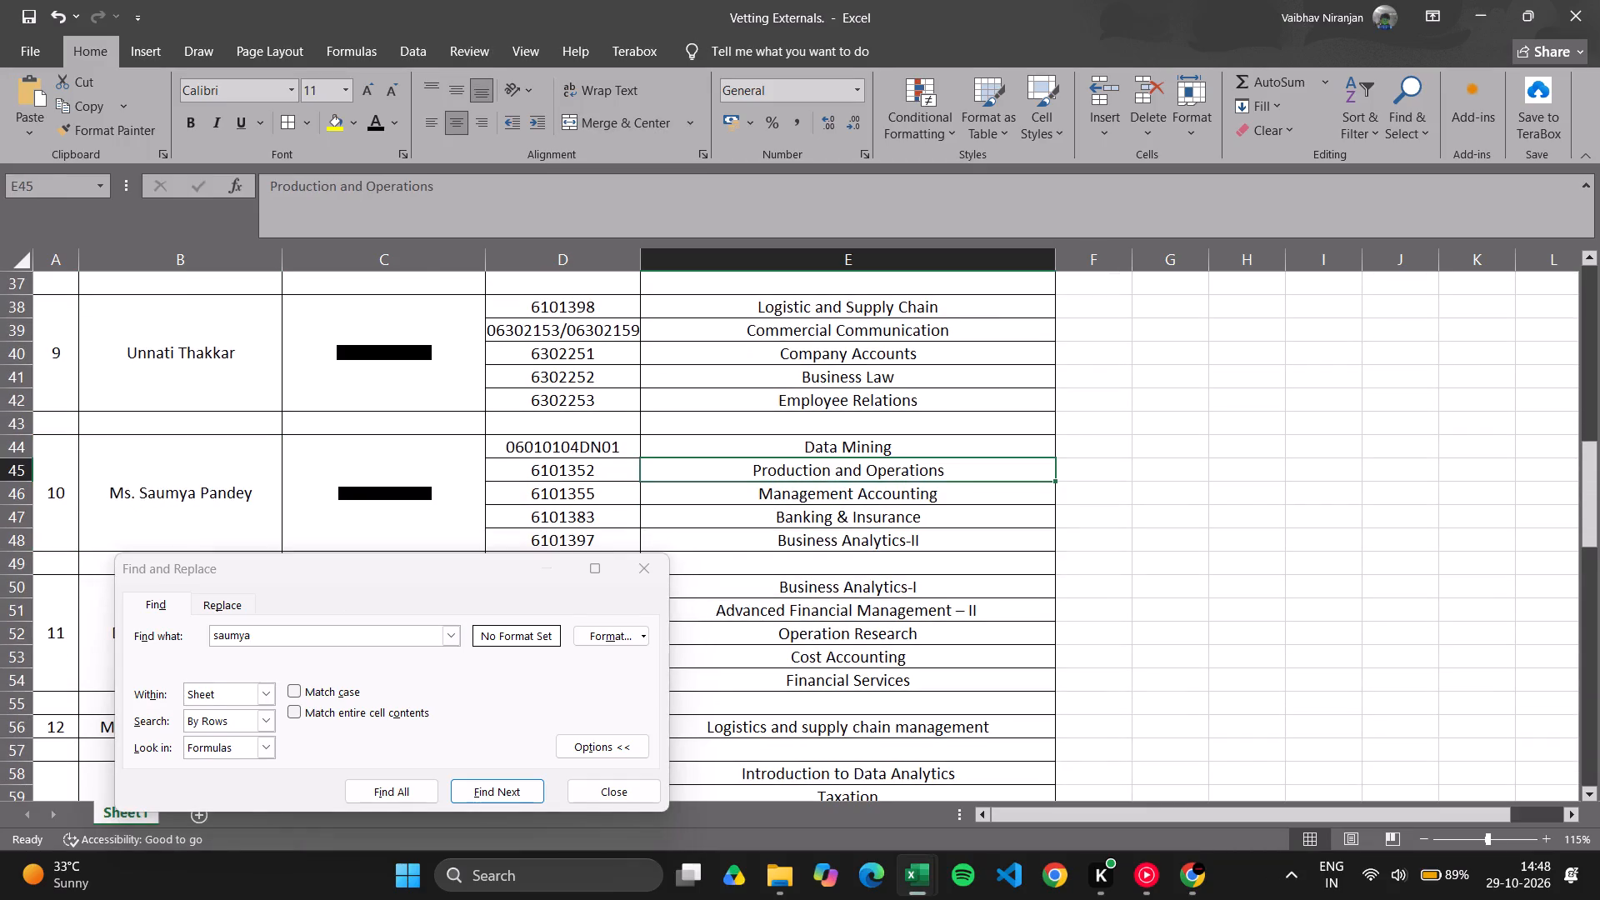
{"action": "left_click", "coordinate": [1092, 457]}
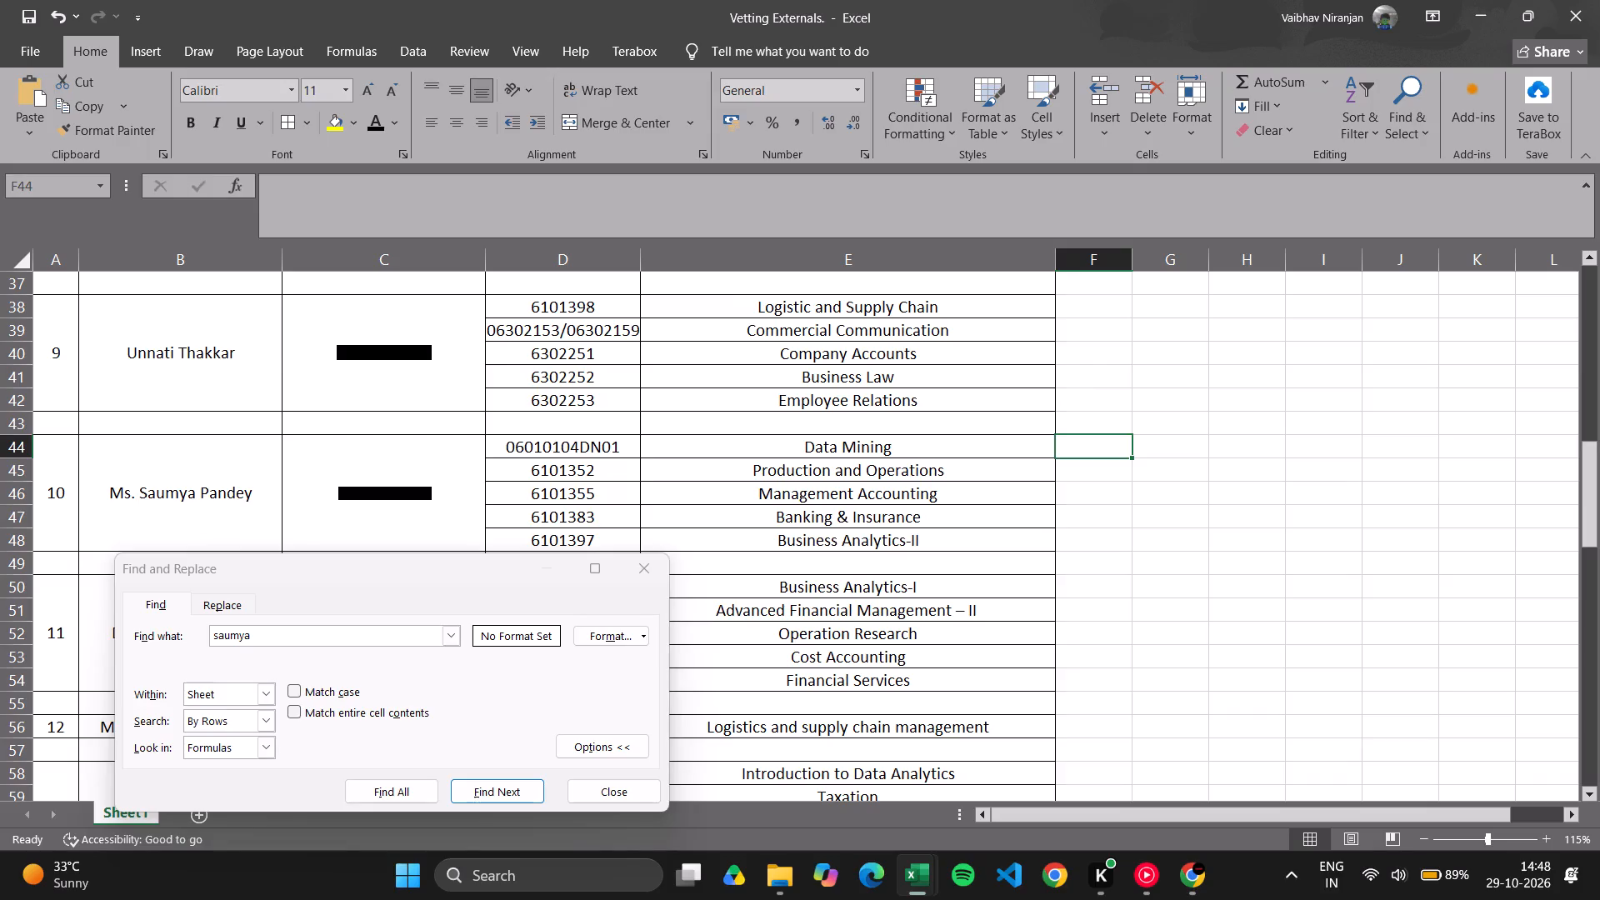
{"action": "left_click", "coordinate": [641, 567]}
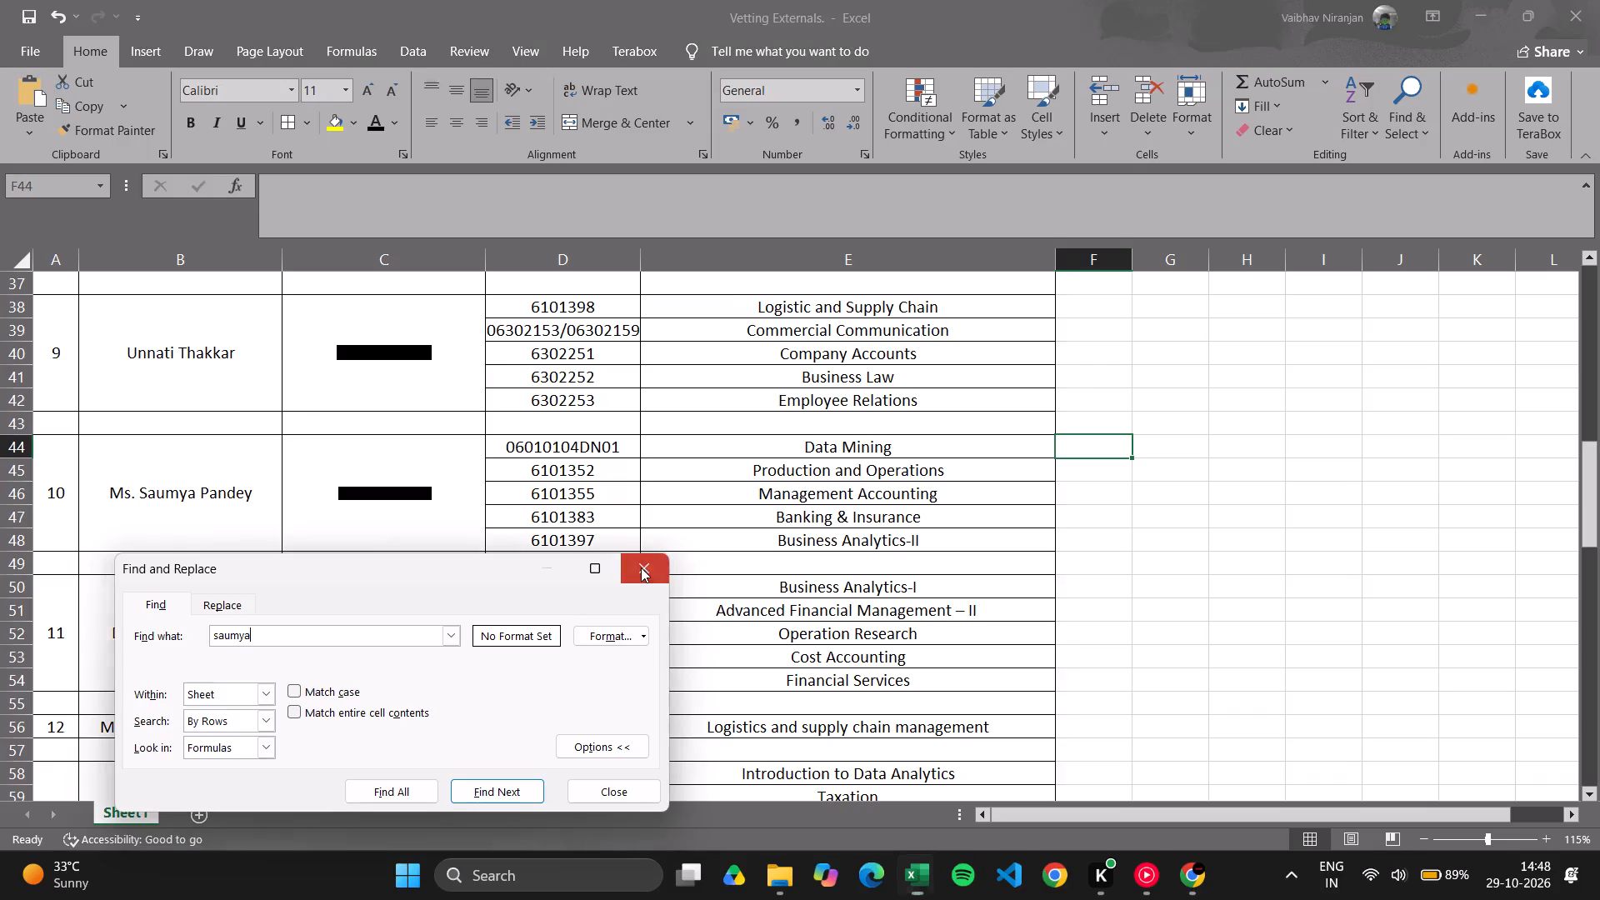
Enter Done in cells F47 and F46, beside the Banking & Insurance (6101383) and Management Accounting (6101355) subjects of examiner 10.
{"action": "left_click", "coordinate": [1089, 447]}
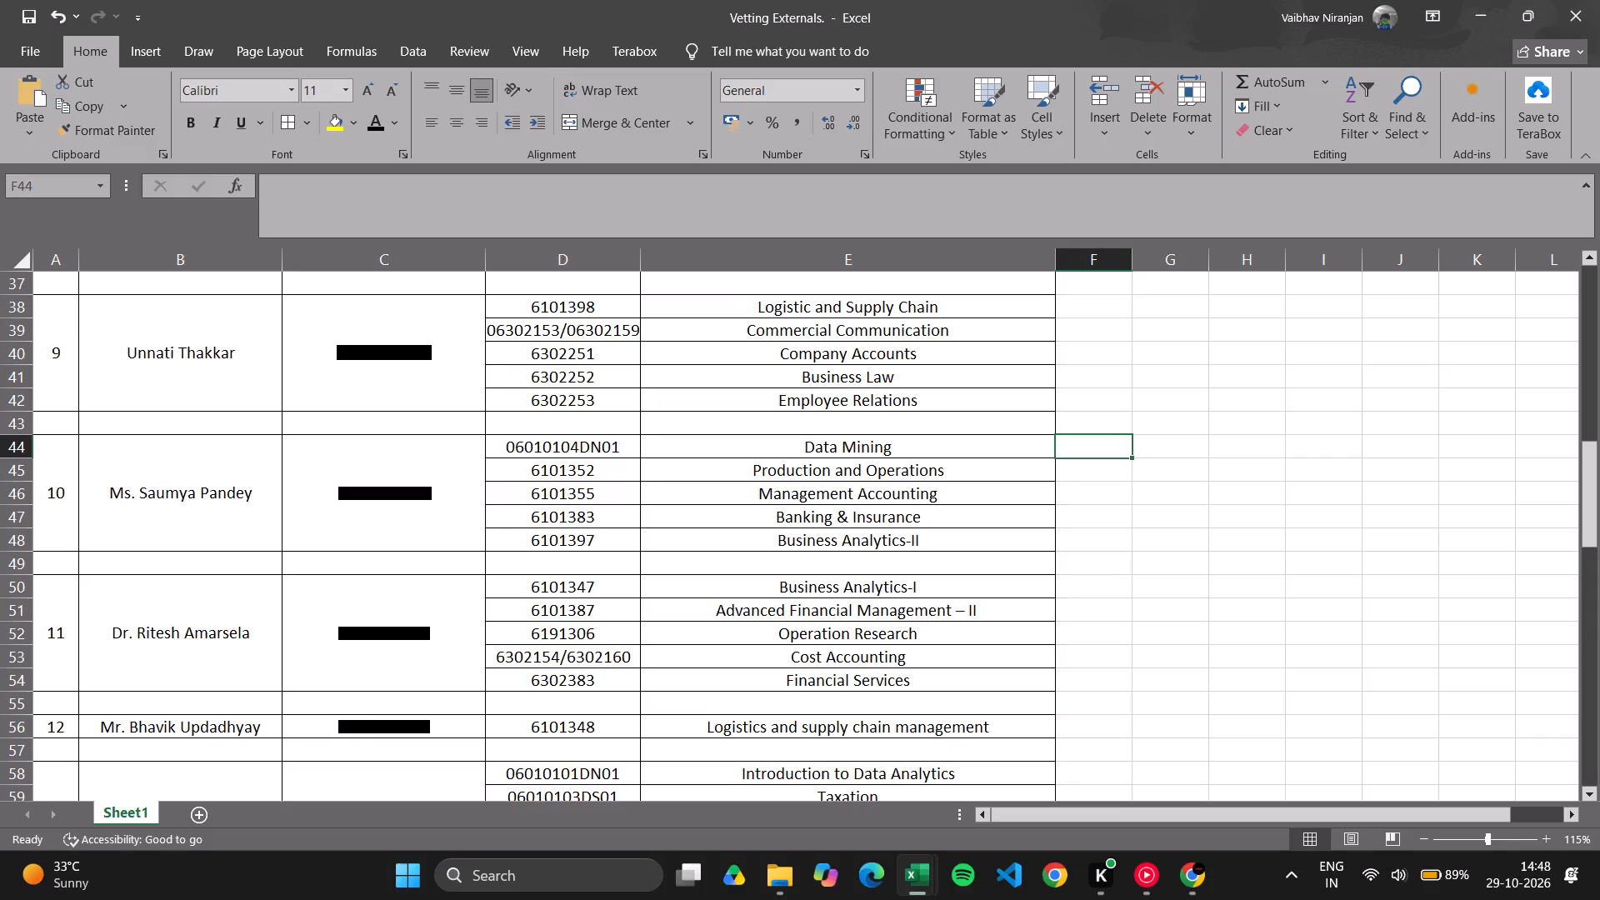
{"action": "scroll", "coordinate": [868, 569], "scroll_direction": "down", "scroll_amount": 1}
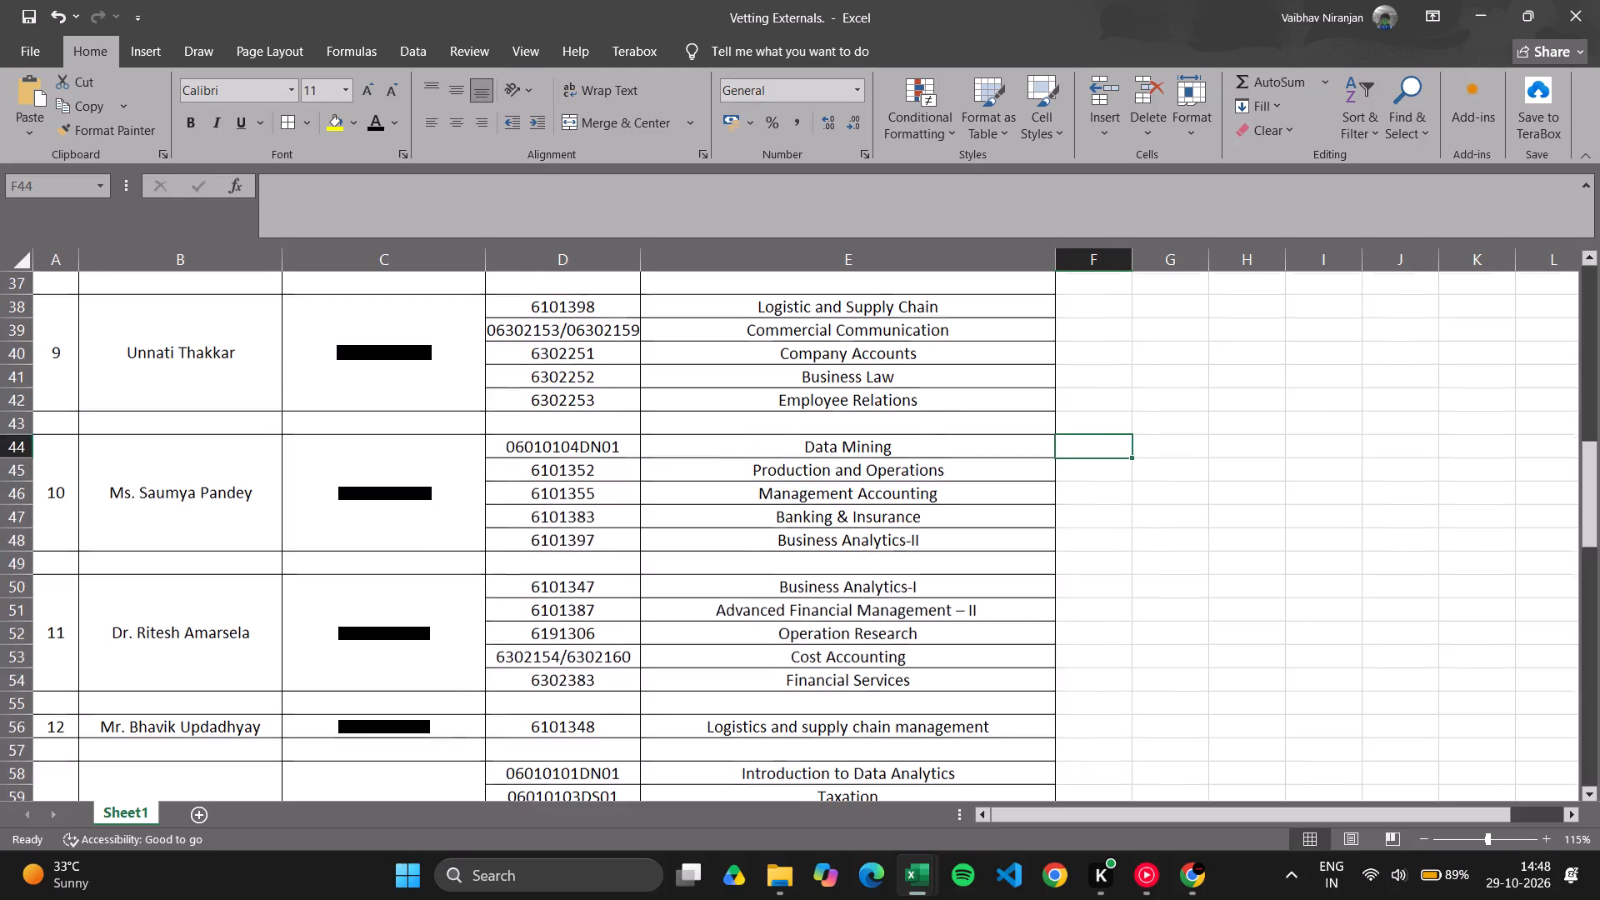
{"action": "scroll", "coordinate": [868, 569], "scroll_direction": "down", "scroll_amount": 1}
{"action": "scroll", "coordinate": [868, 569], "scroll_direction": "up", "scroll_amount": 4}
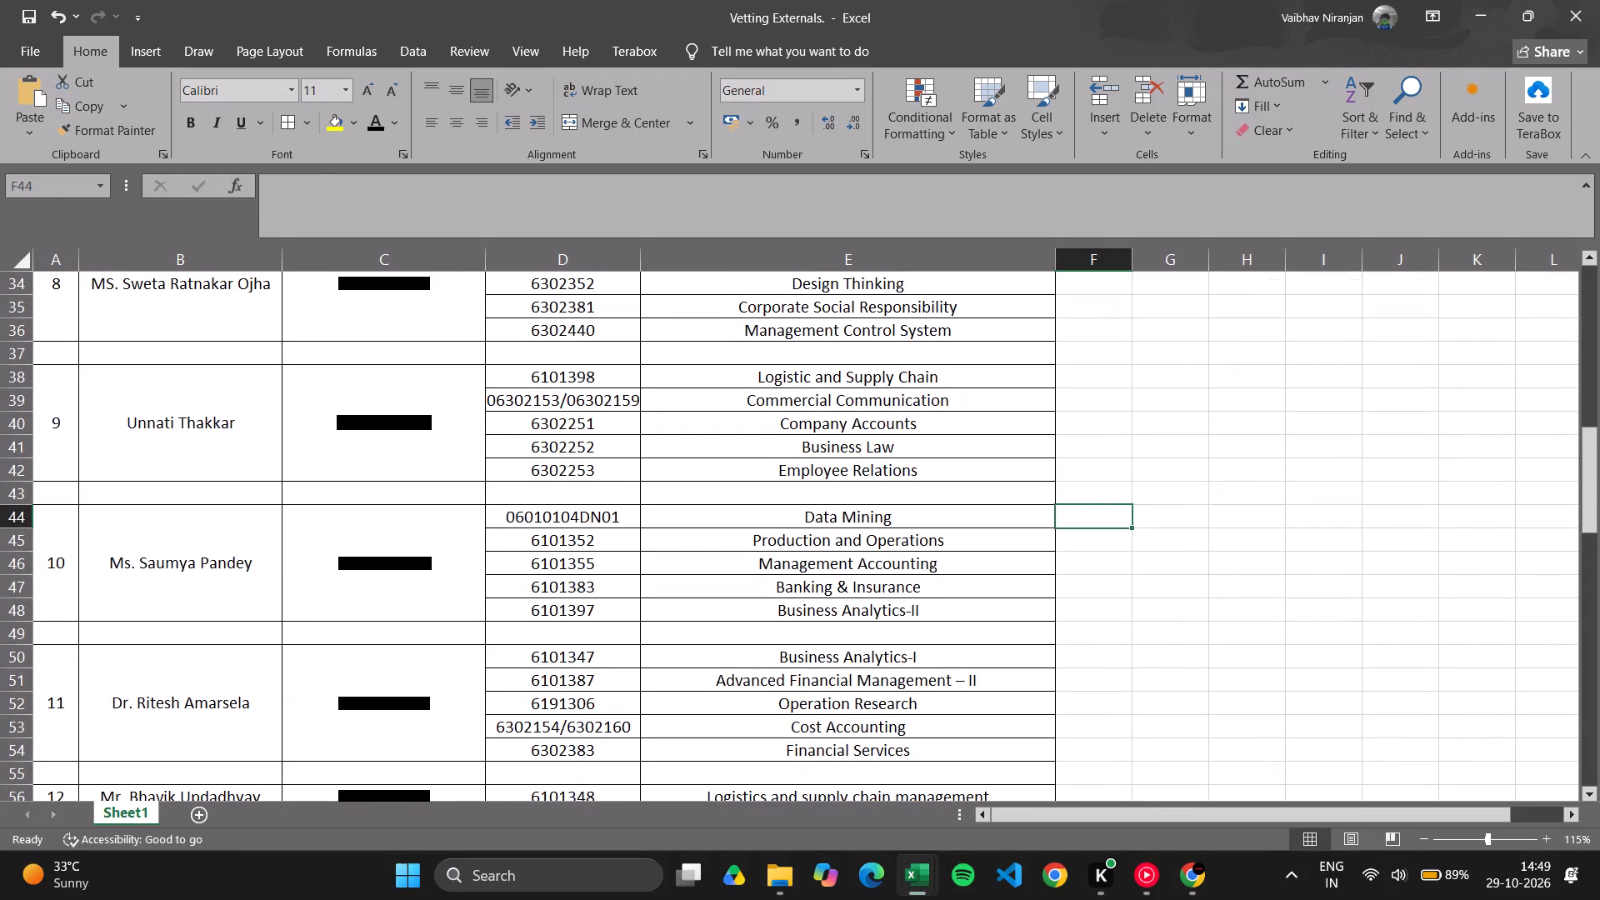
{"action": "left_click_drag", "start_coordinate": [582, 380], "coordinate": [573, 472]}
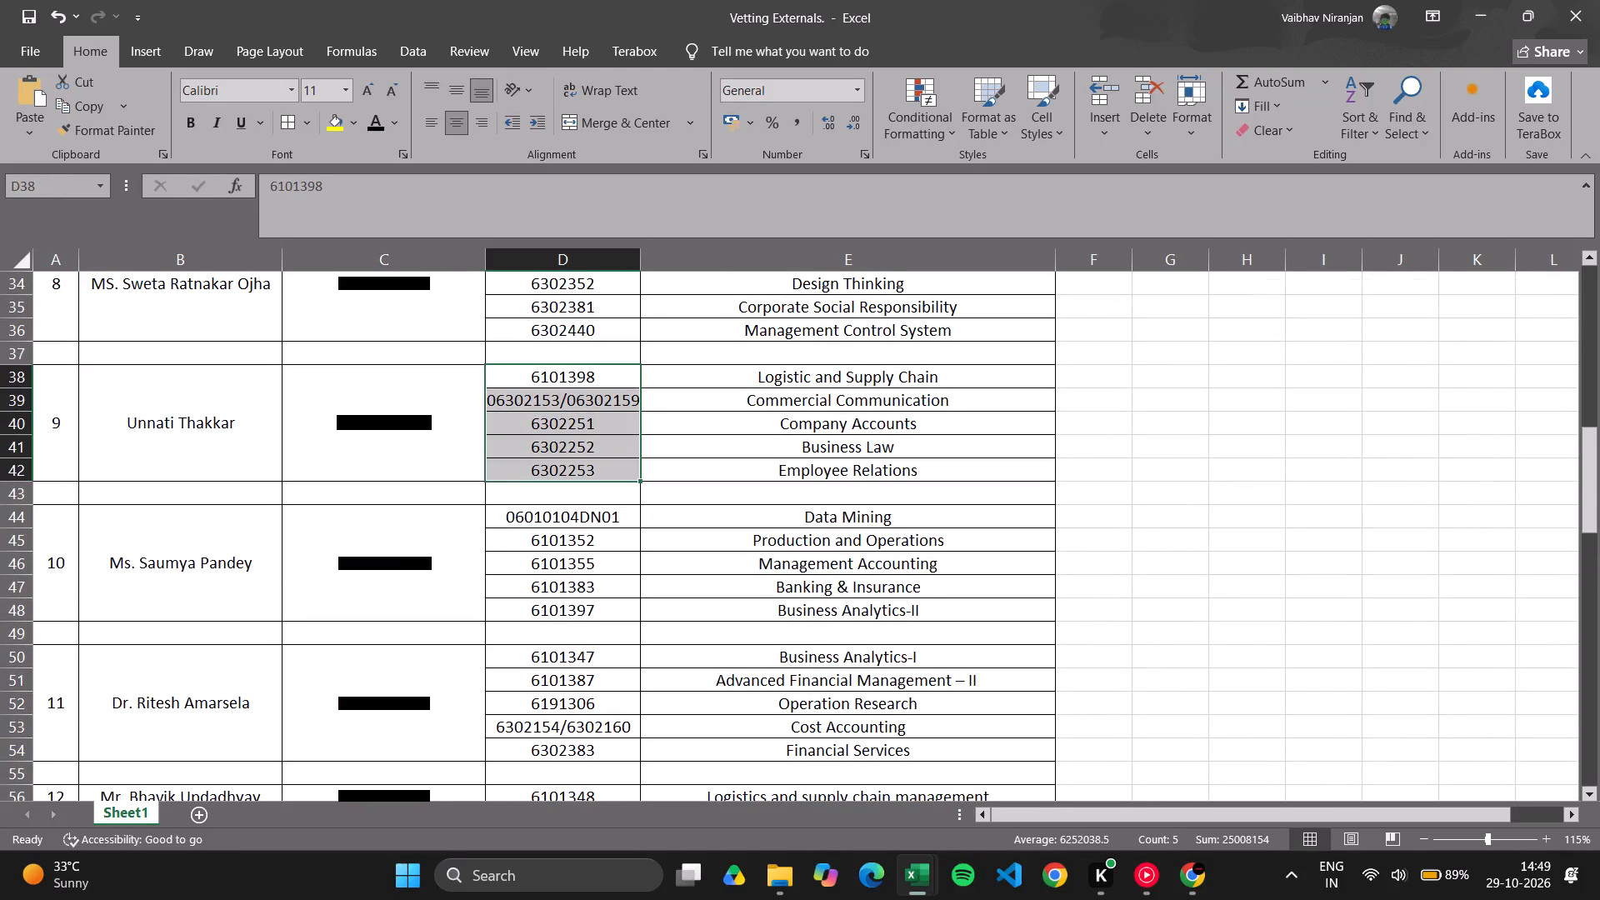
{"action": "left_click_drag", "start_coordinate": [597, 525], "coordinate": [596, 599]}
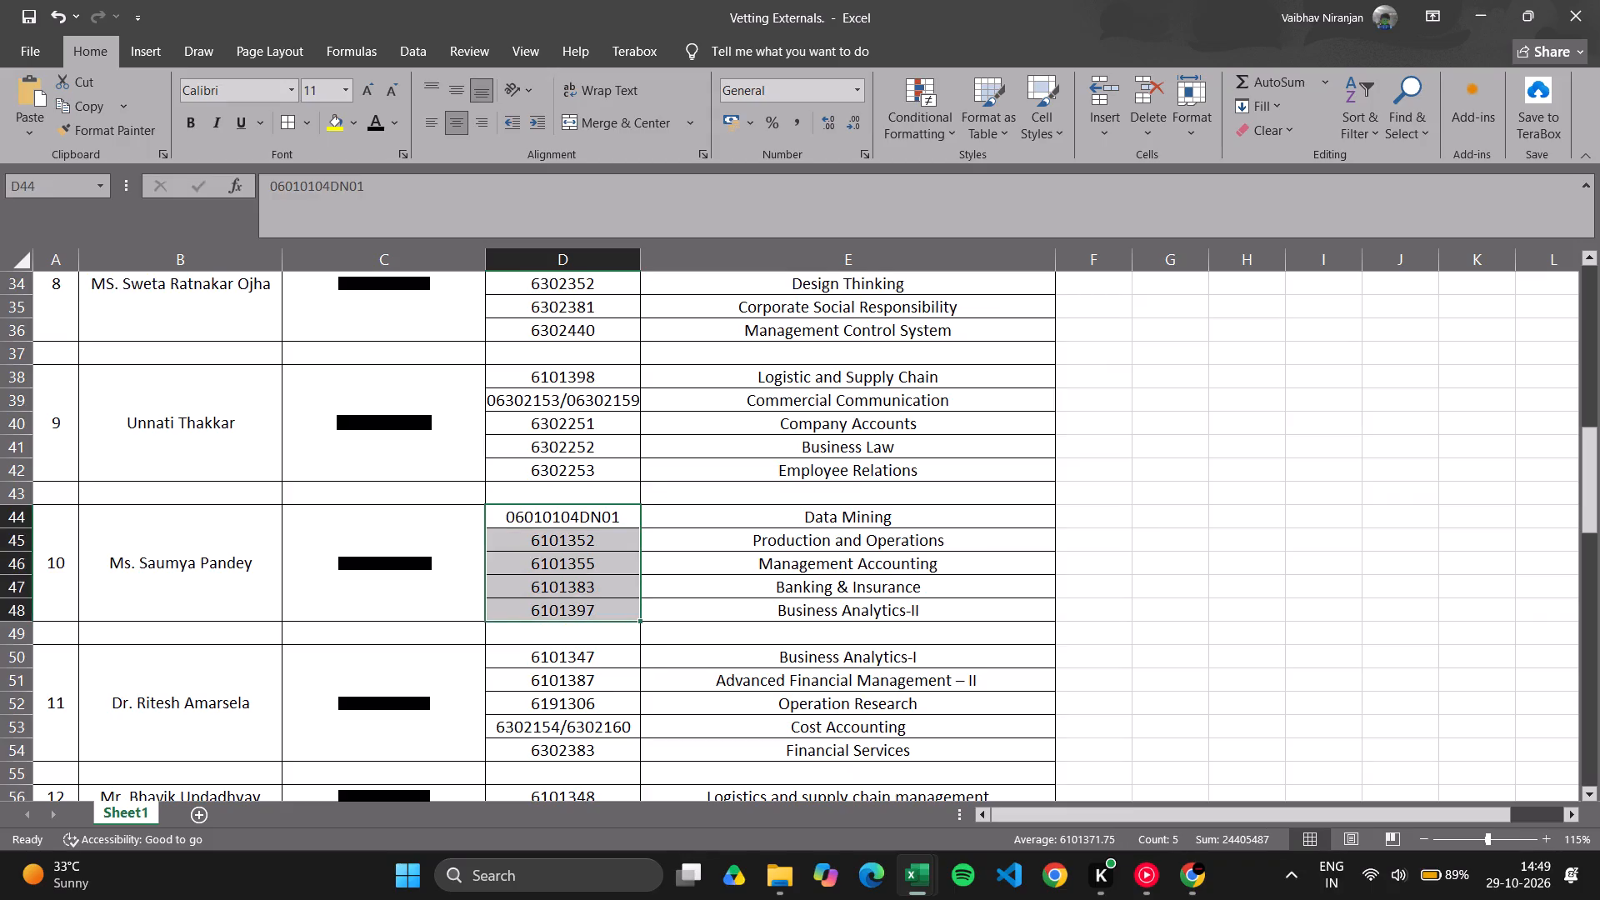
{"action": "left_click", "coordinate": [1090, 577]}
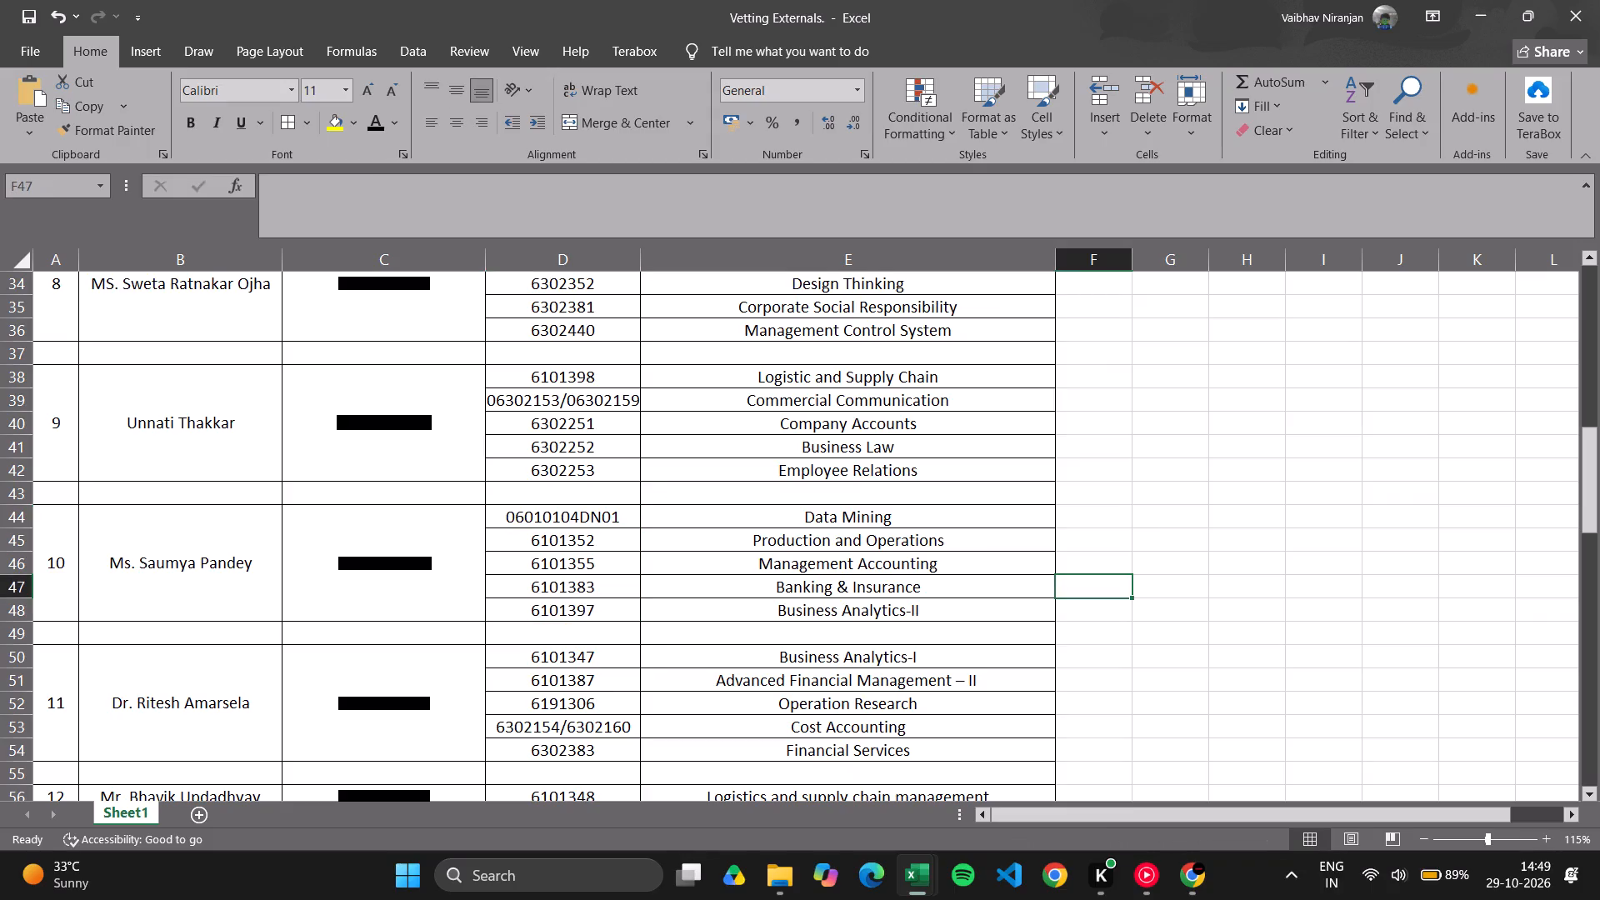
{"action": "left_click", "coordinate": [1062, 592]}
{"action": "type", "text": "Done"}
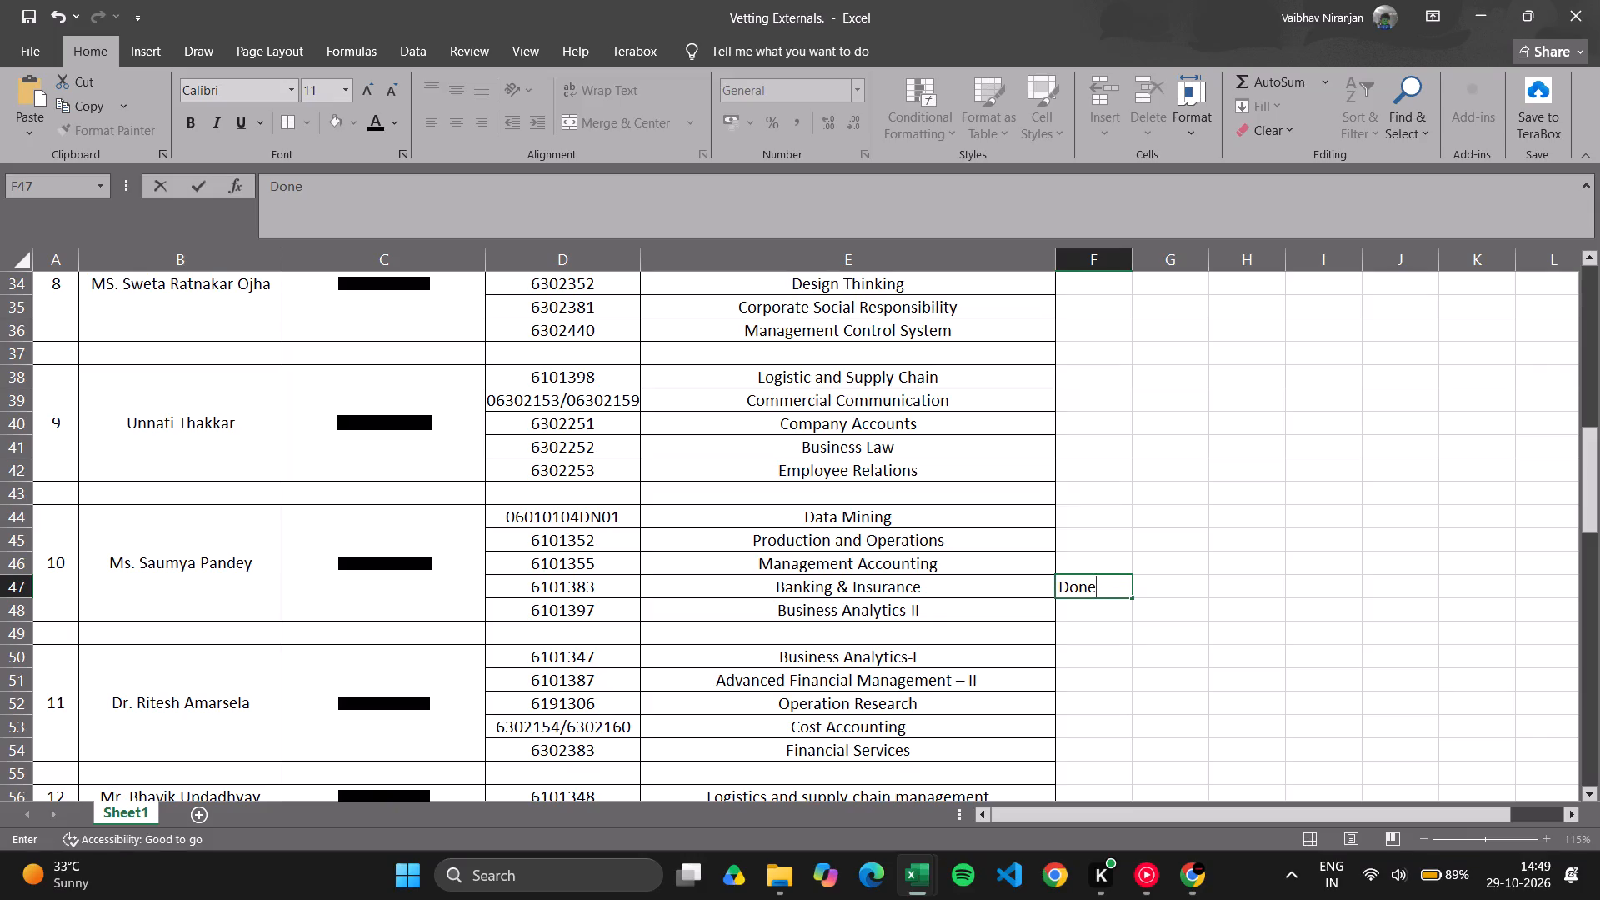
{"action": "left_click", "coordinate": [1068, 562]}
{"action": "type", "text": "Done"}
{"action": "left_click", "coordinate": [1081, 592]}
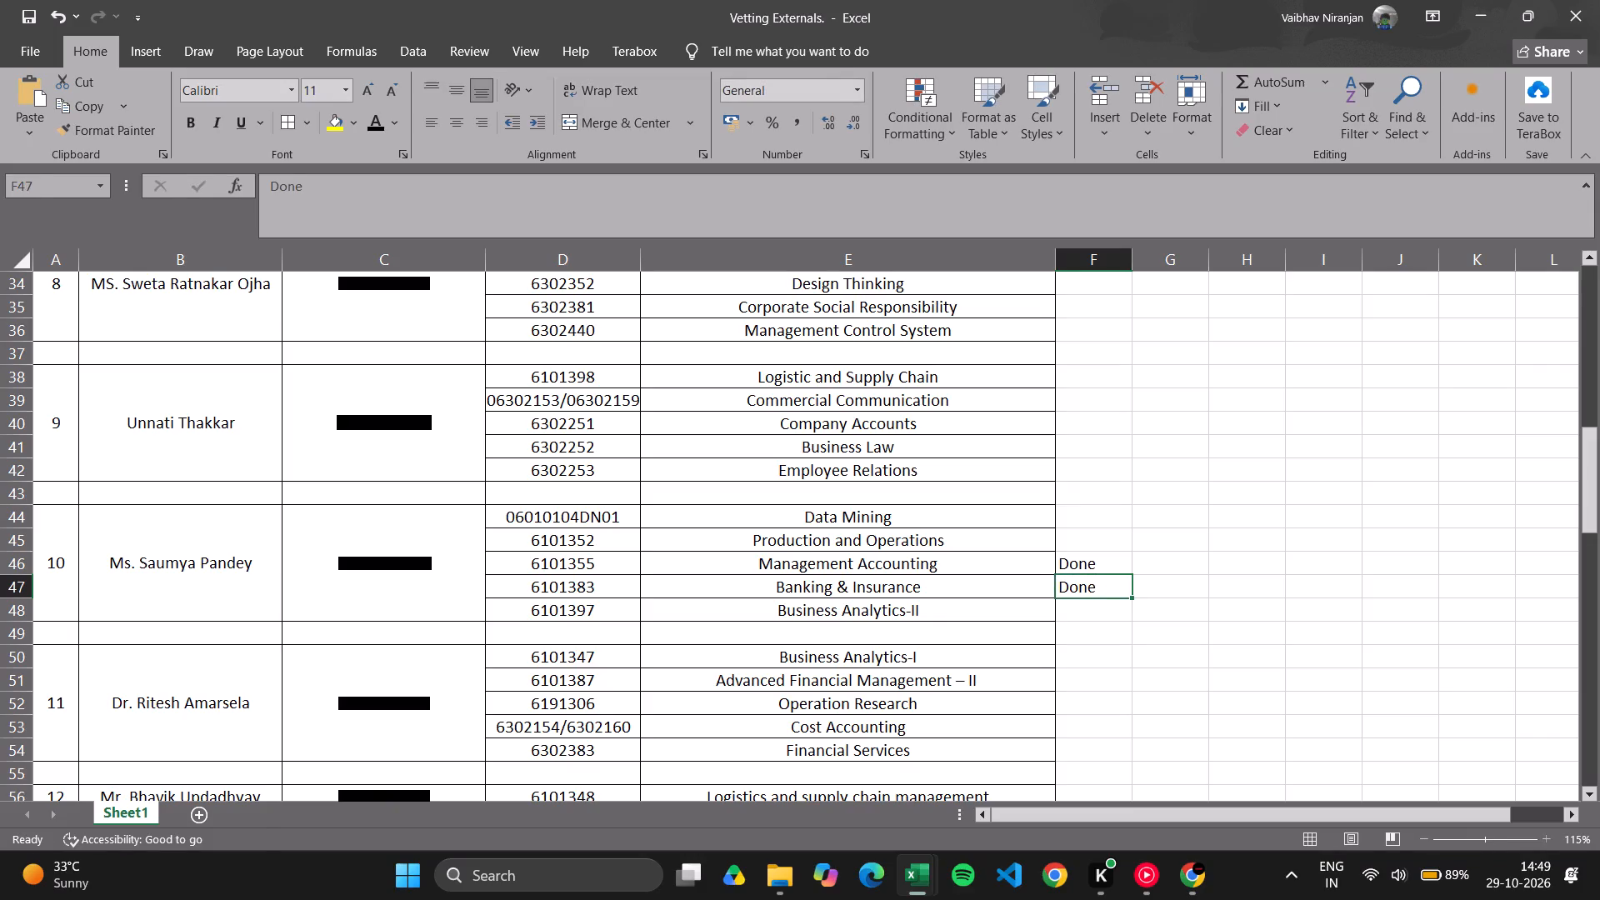
Copy the Done mark from F47 into F84, beside Human Resource Management with code 06010103DS02.
{"action": "key", "text": "ctrl+c"}
{"action": "left_click", "coordinate": [1100, 541]}
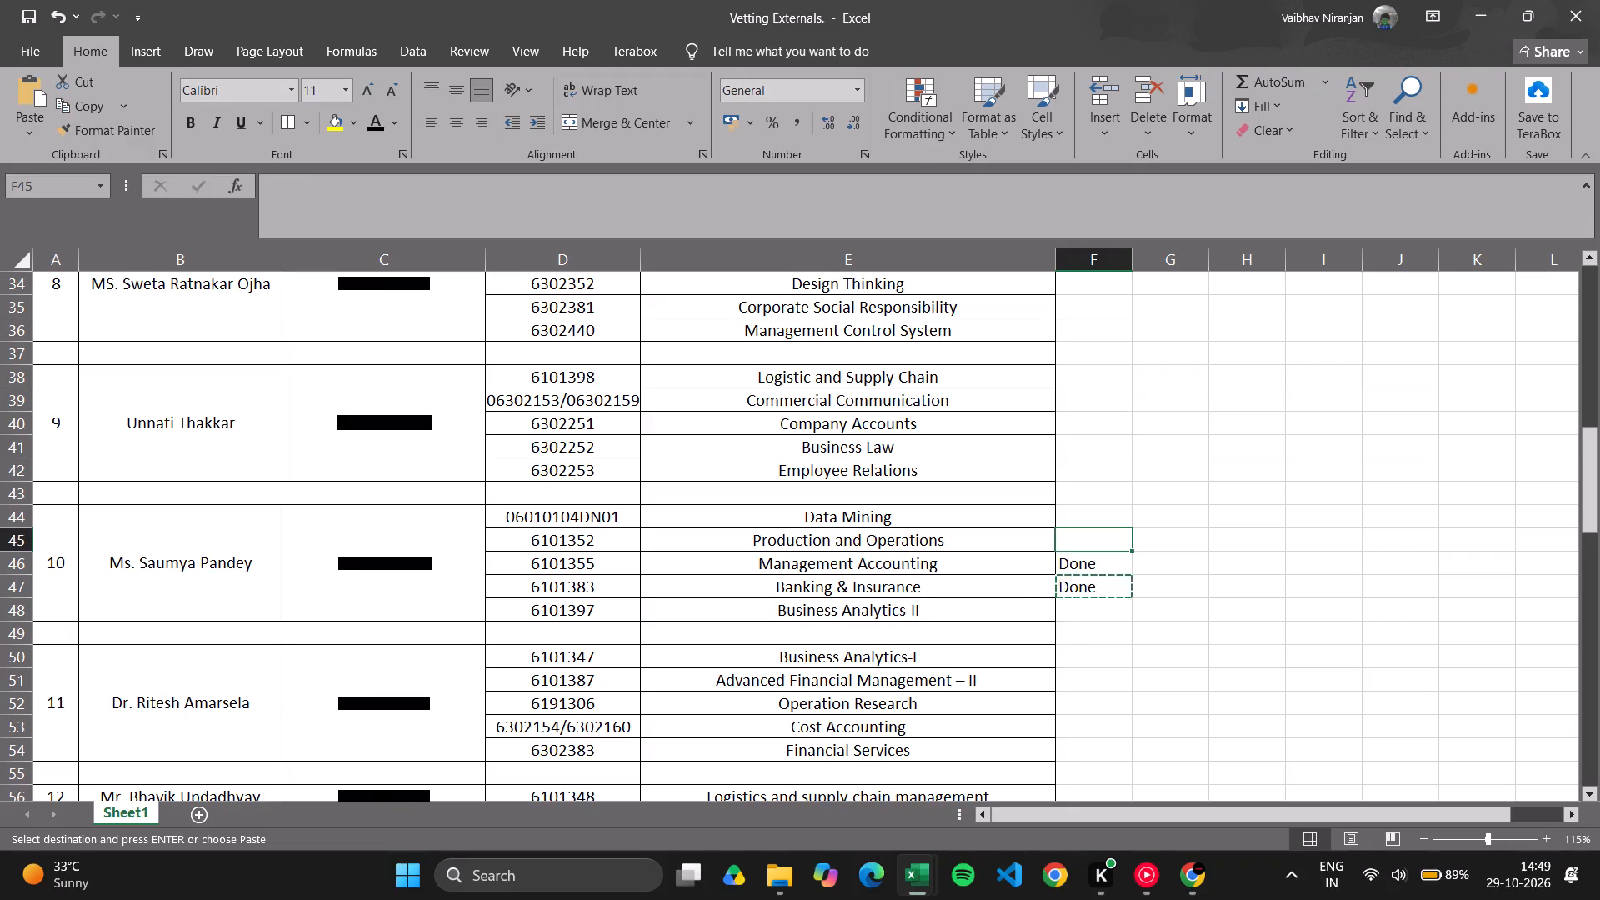
{"action": "scroll", "coordinate": [927, 595], "scroll_direction": "up", "scroll_amount": 2}
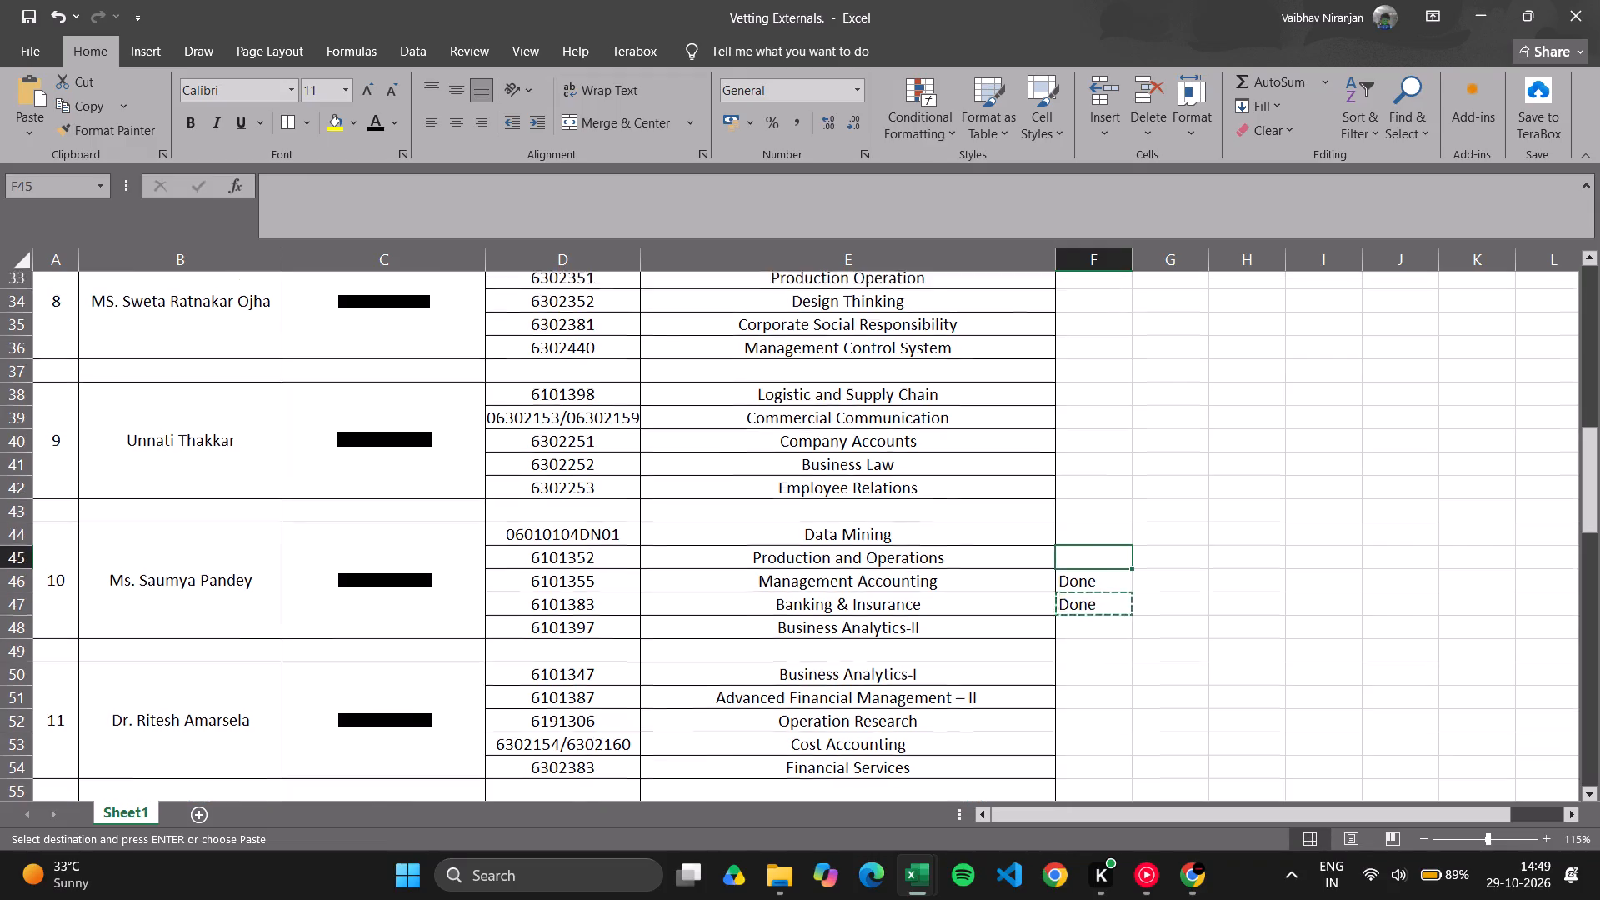
{"action": "scroll", "coordinate": [927, 595], "scroll_direction": "up", "scroll_amount": 11}
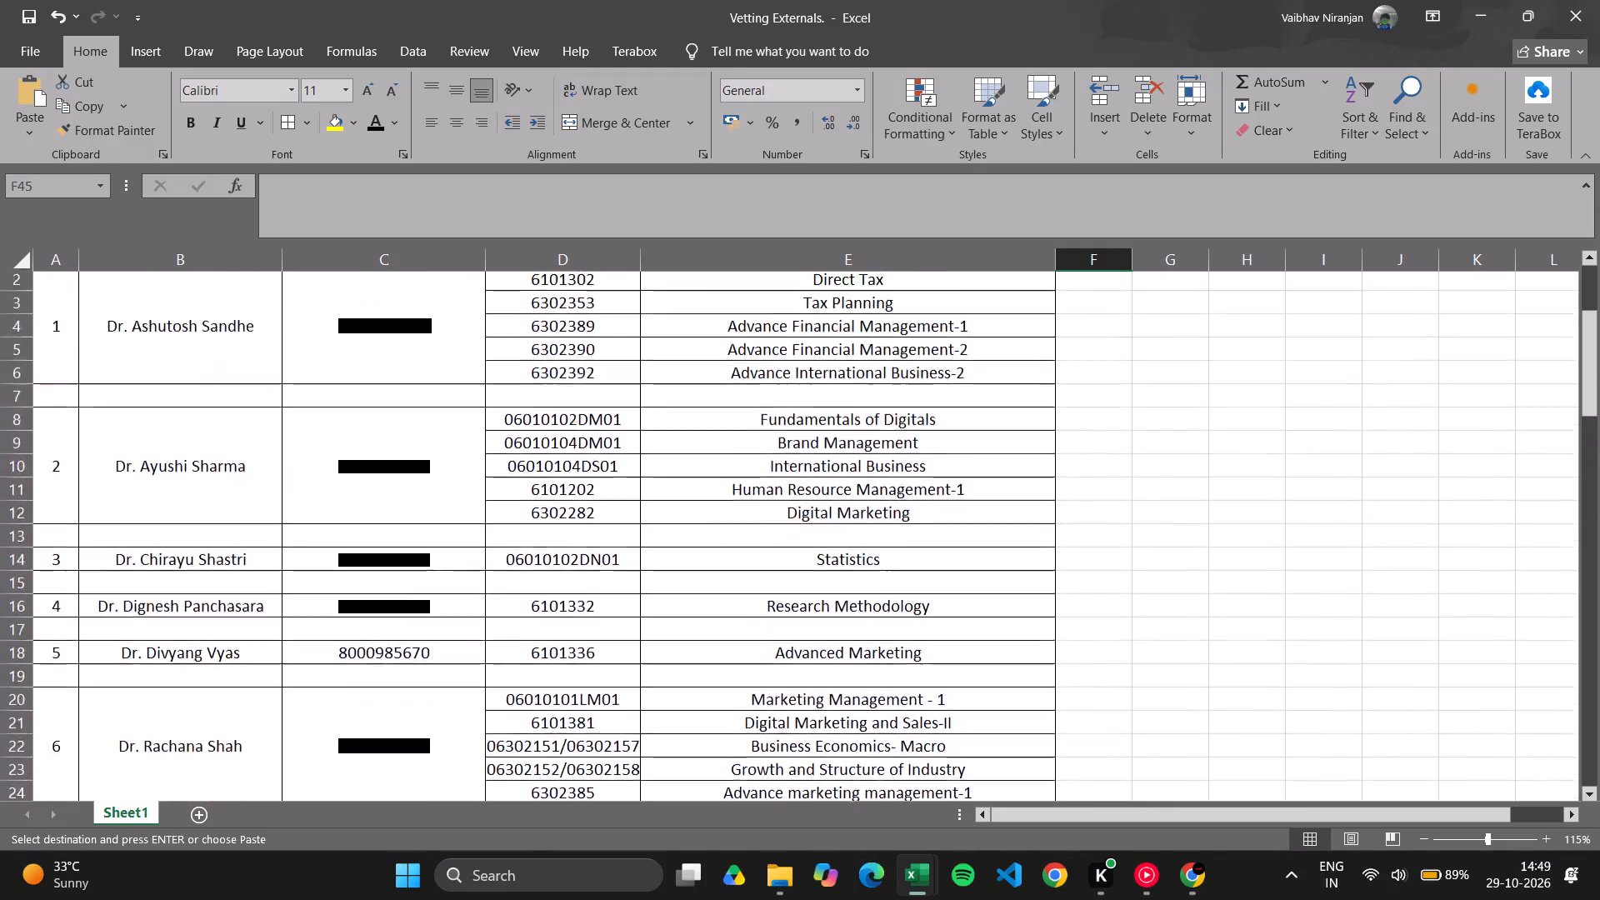
{"action": "scroll", "coordinate": [927, 595], "scroll_direction": "up", "scroll_amount": 2}
{"action": "scroll", "coordinate": [927, 595], "scroll_direction": "down", "scroll_amount": 11}
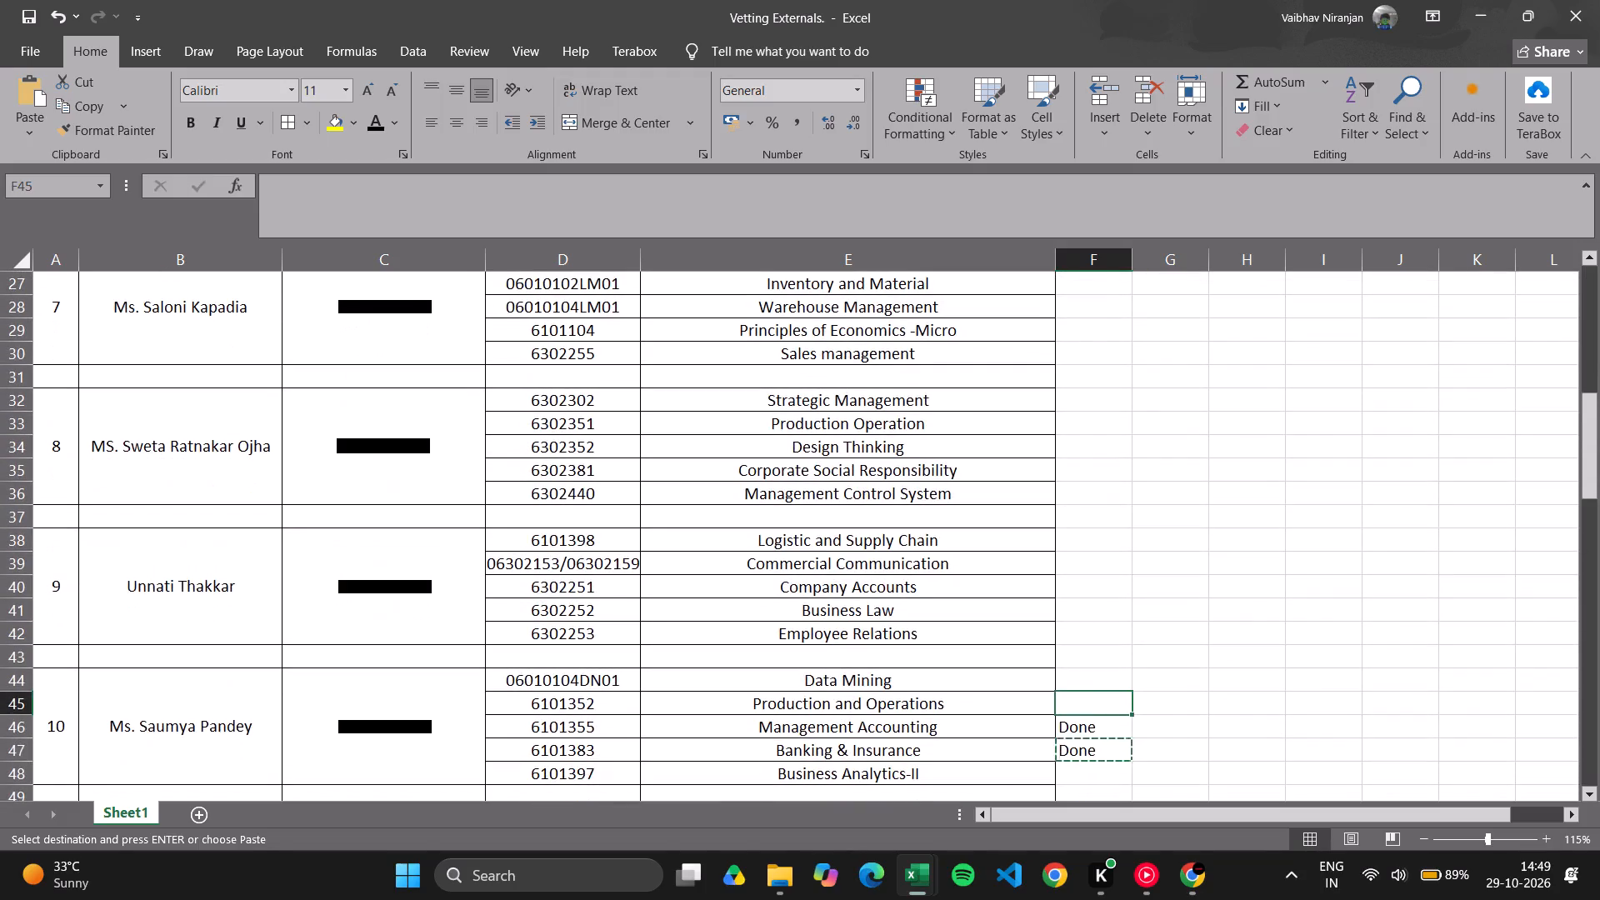
{"action": "scroll", "coordinate": [927, 595], "scroll_direction": "down", "scroll_amount": 2}
{"action": "scroll", "coordinate": [573, 587], "scroll_direction": "down", "scroll_amount": 7}
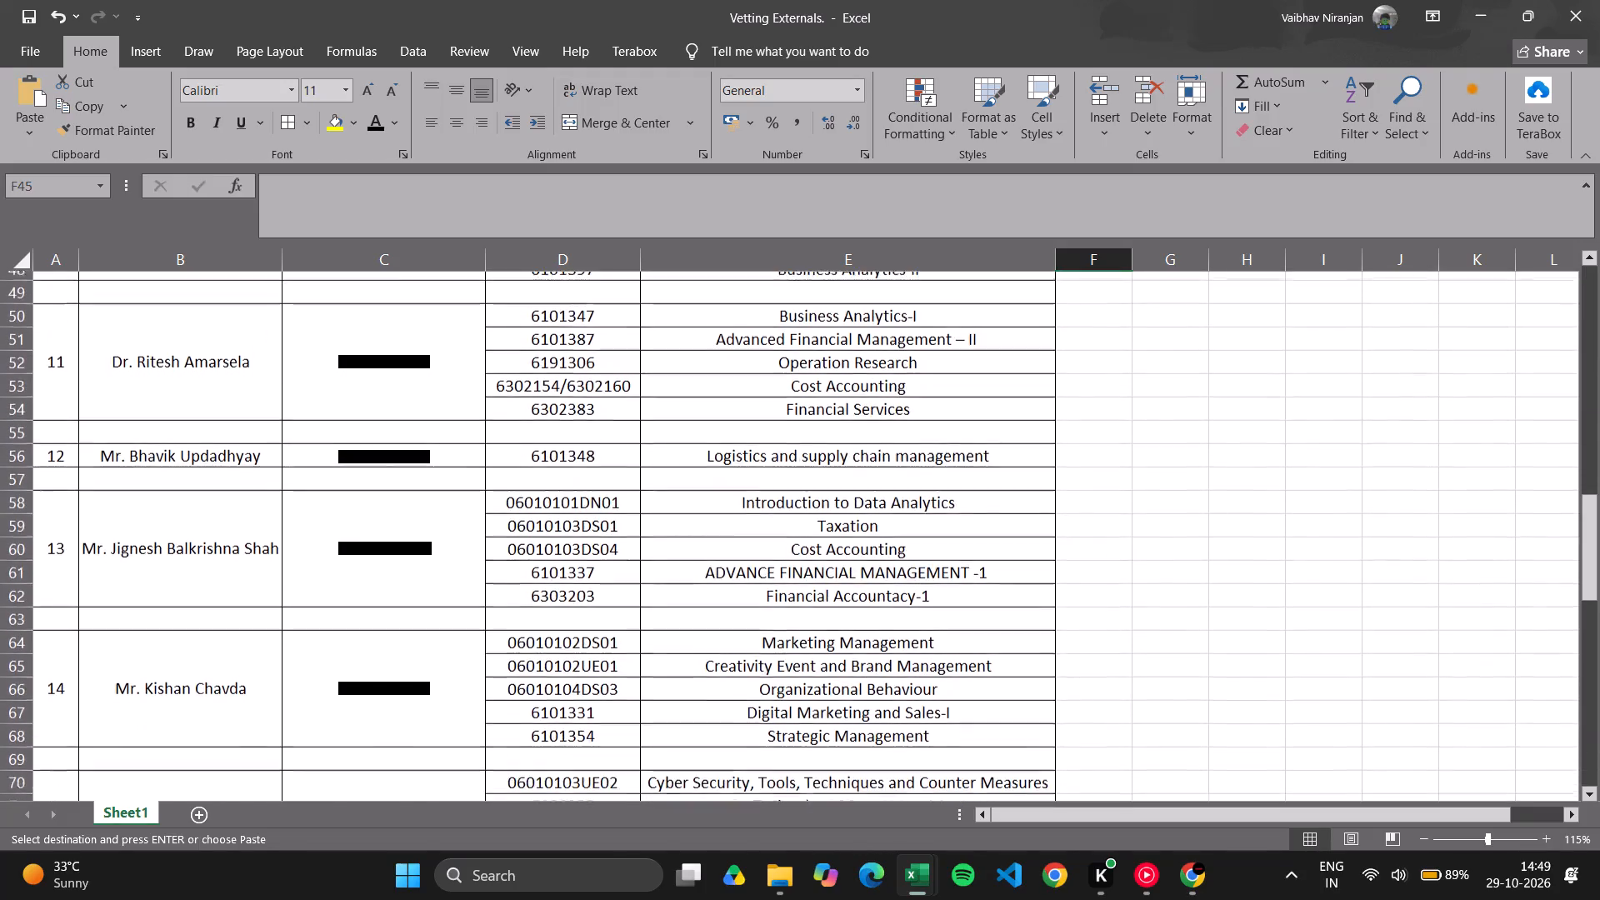
{"action": "scroll", "coordinate": [573, 587], "scroll_direction": "down", "scroll_amount": 6}
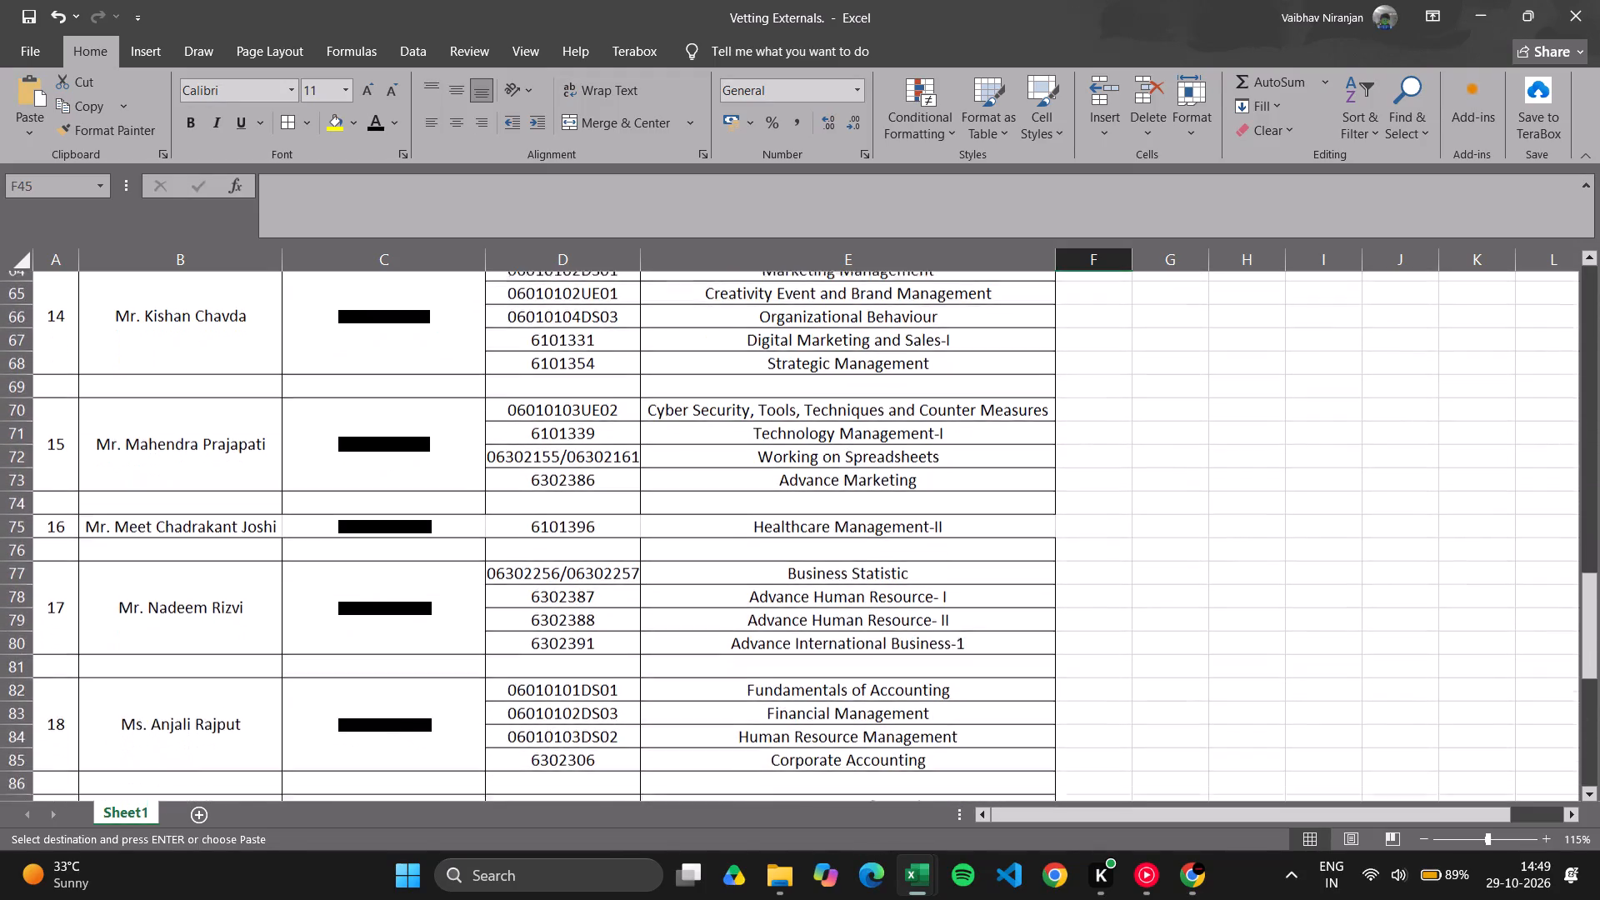
{"action": "scroll", "coordinate": [573, 587], "scroll_direction": "down", "scroll_amount": 2}
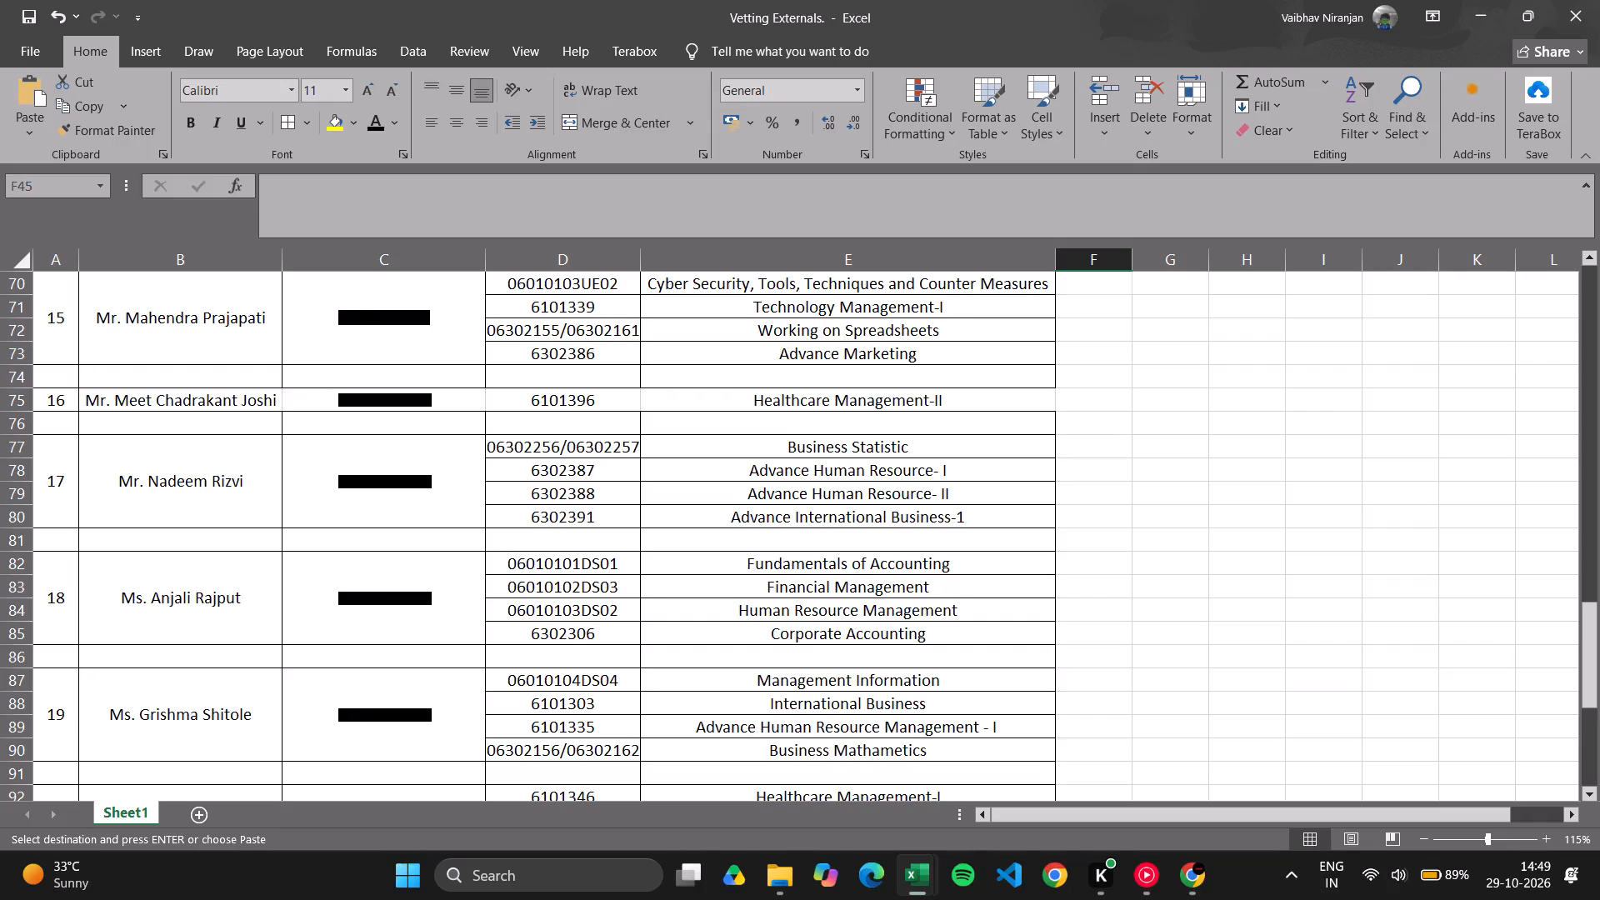
{"action": "left_click", "coordinate": [1095, 612]}
{"action": "key", "text": "ctrl+v"}
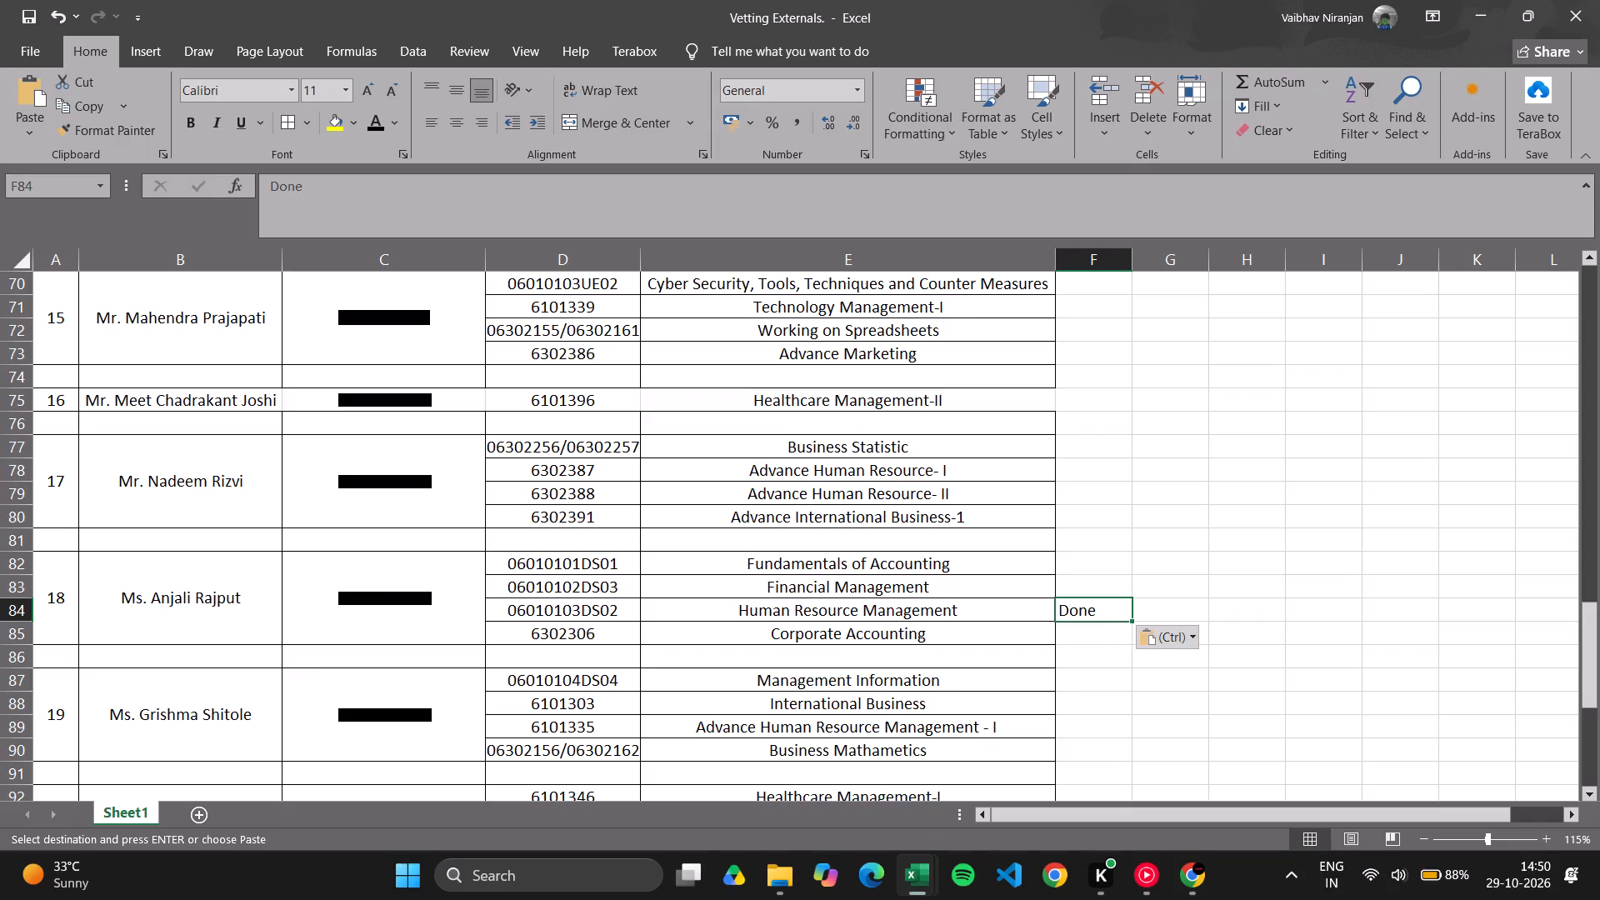
Paste the Done mark into F60, beside Cost Accounting with code 06010103DS04.
{"action": "scroll", "coordinate": [598, 644], "scroll_direction": "down", "scroll_amount": 4}
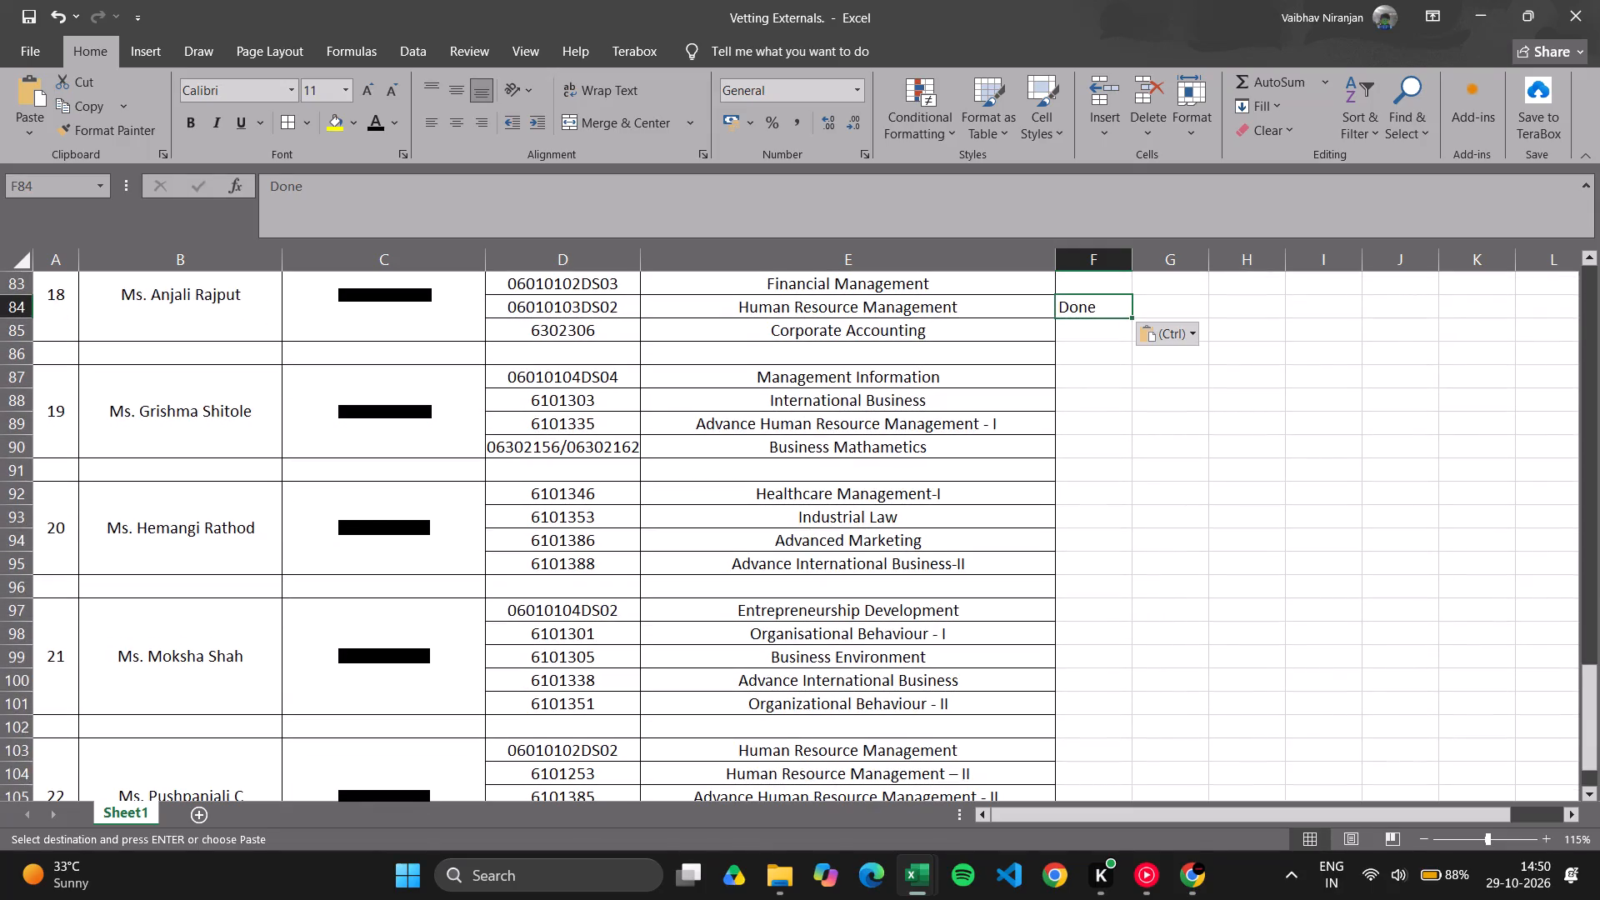
{"action": "scroll", "coordinate": [598, 644], "scroll_direction": "down", "scroll_amount": 5}
{"action": "scroll", "coordinate": [598, 644], "scroll_direction": "up", "scroll_amount": 7}
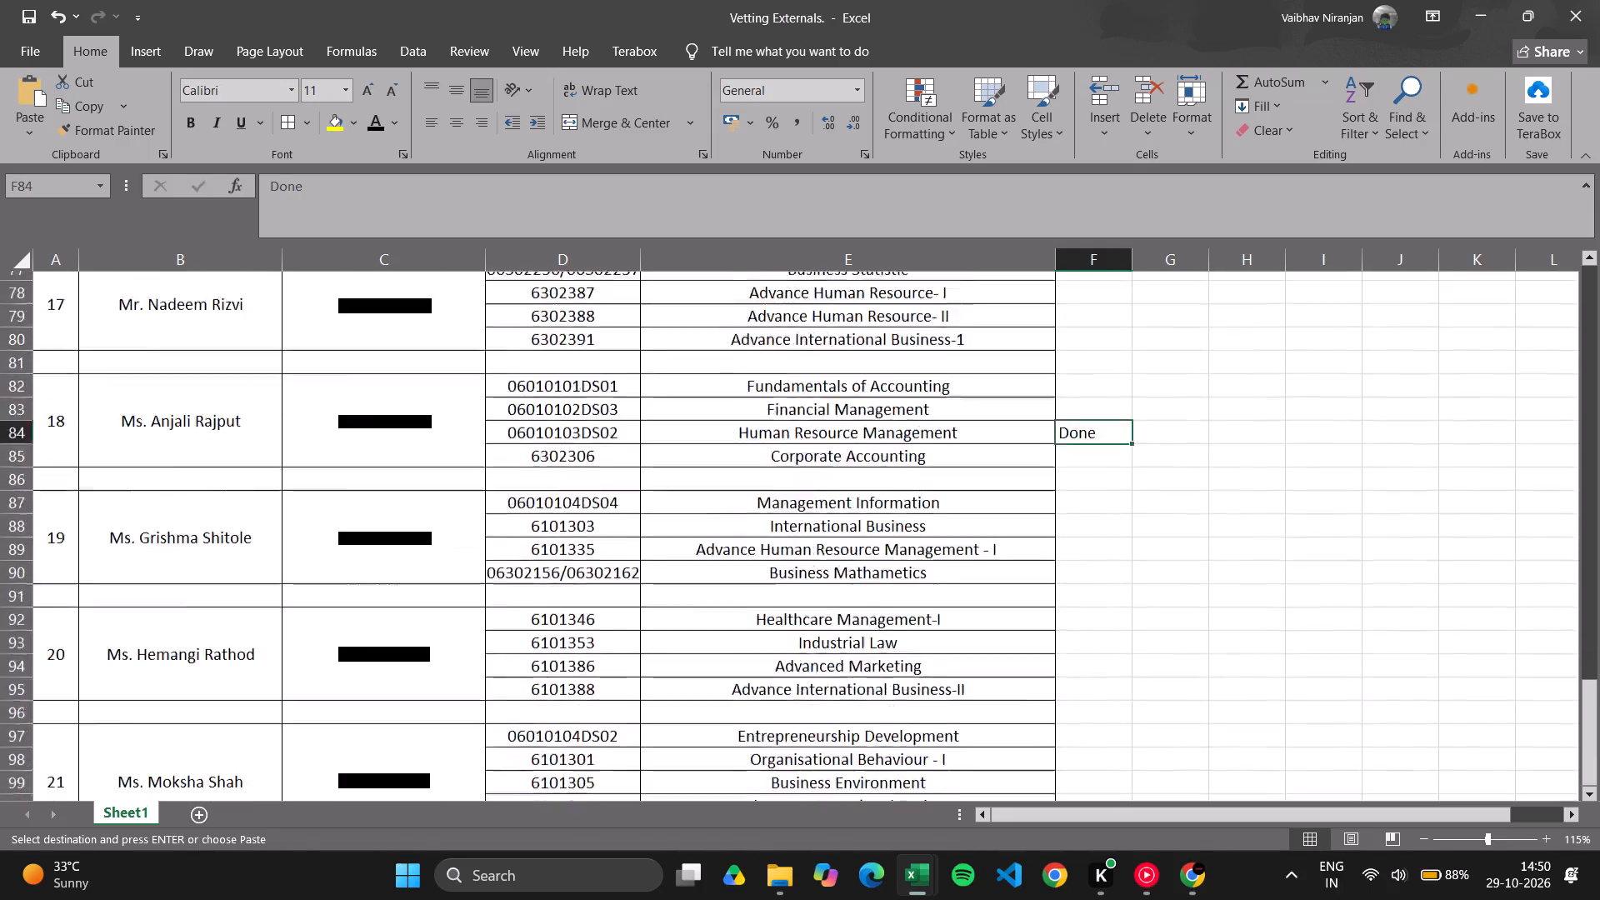
{"action": "scroll", "coordinate": [598, 644], "scroll_direction": "up", "scroll_amount": 8}
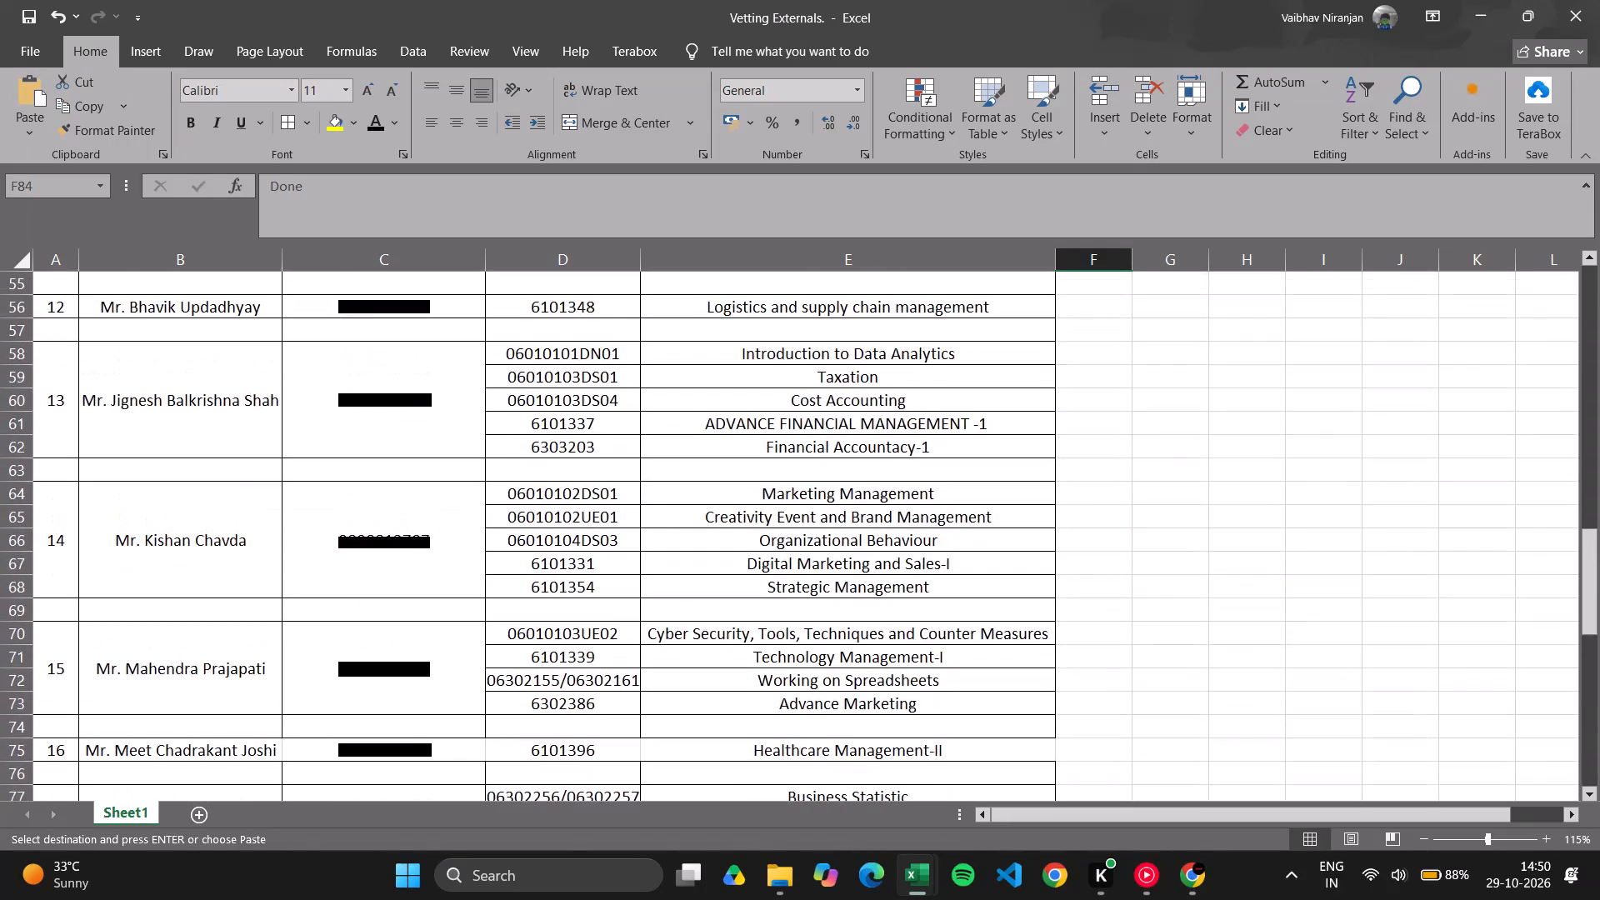
{"action": "scroll", "coordinate": [598, 644], "scroll_direction": "up", "scroll_amount": 2}
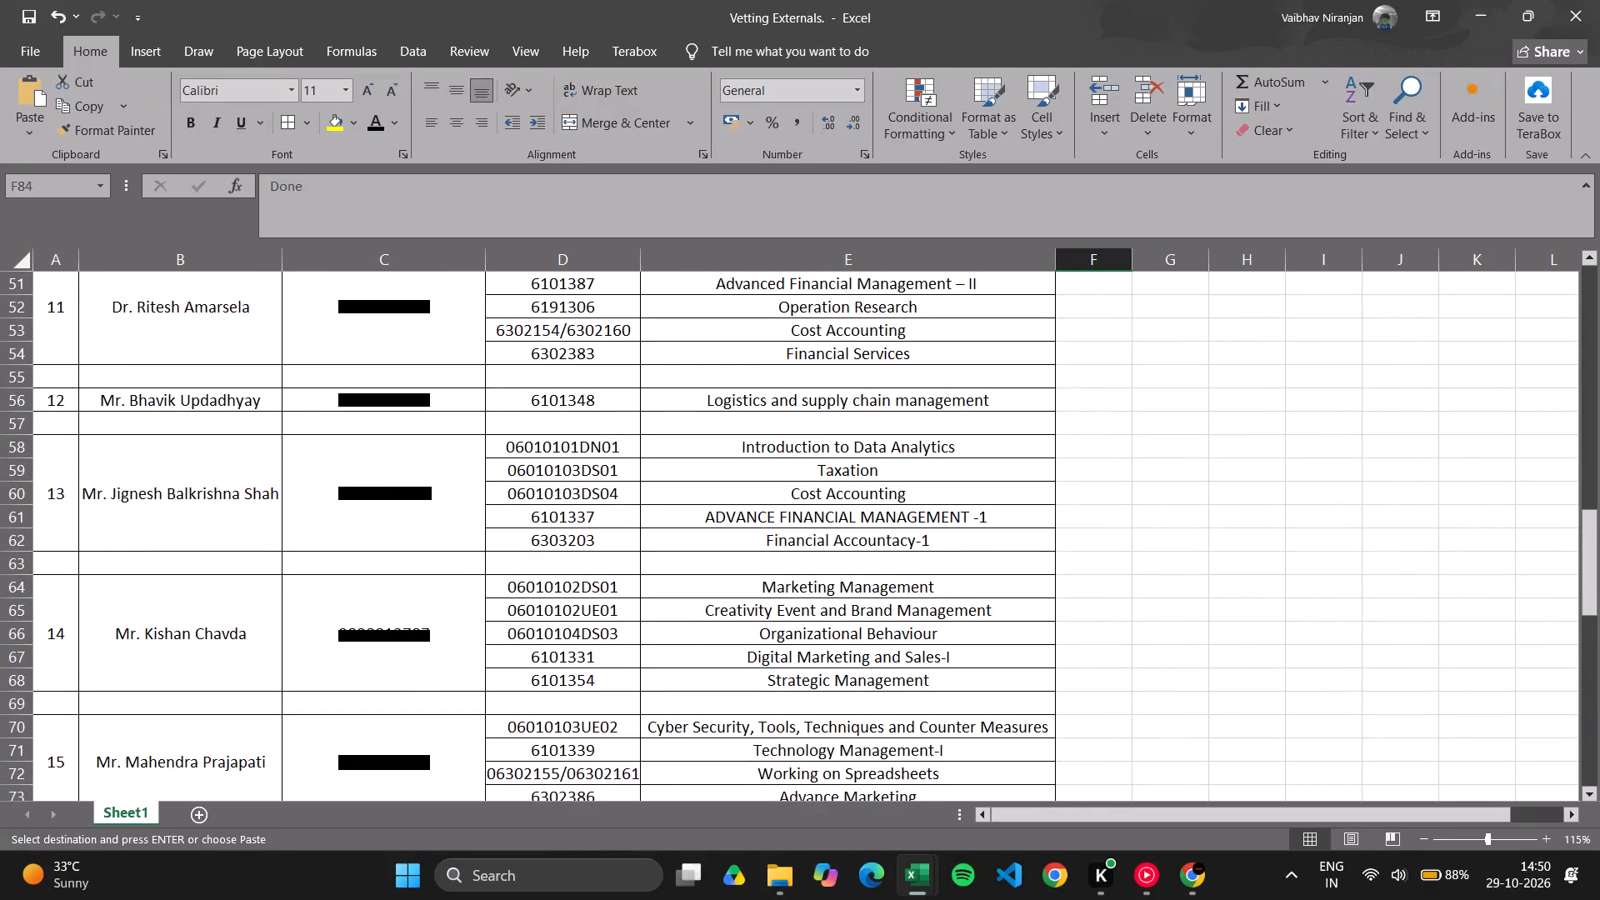
{"action": "left_click", "coordinate": [1078, 500]}
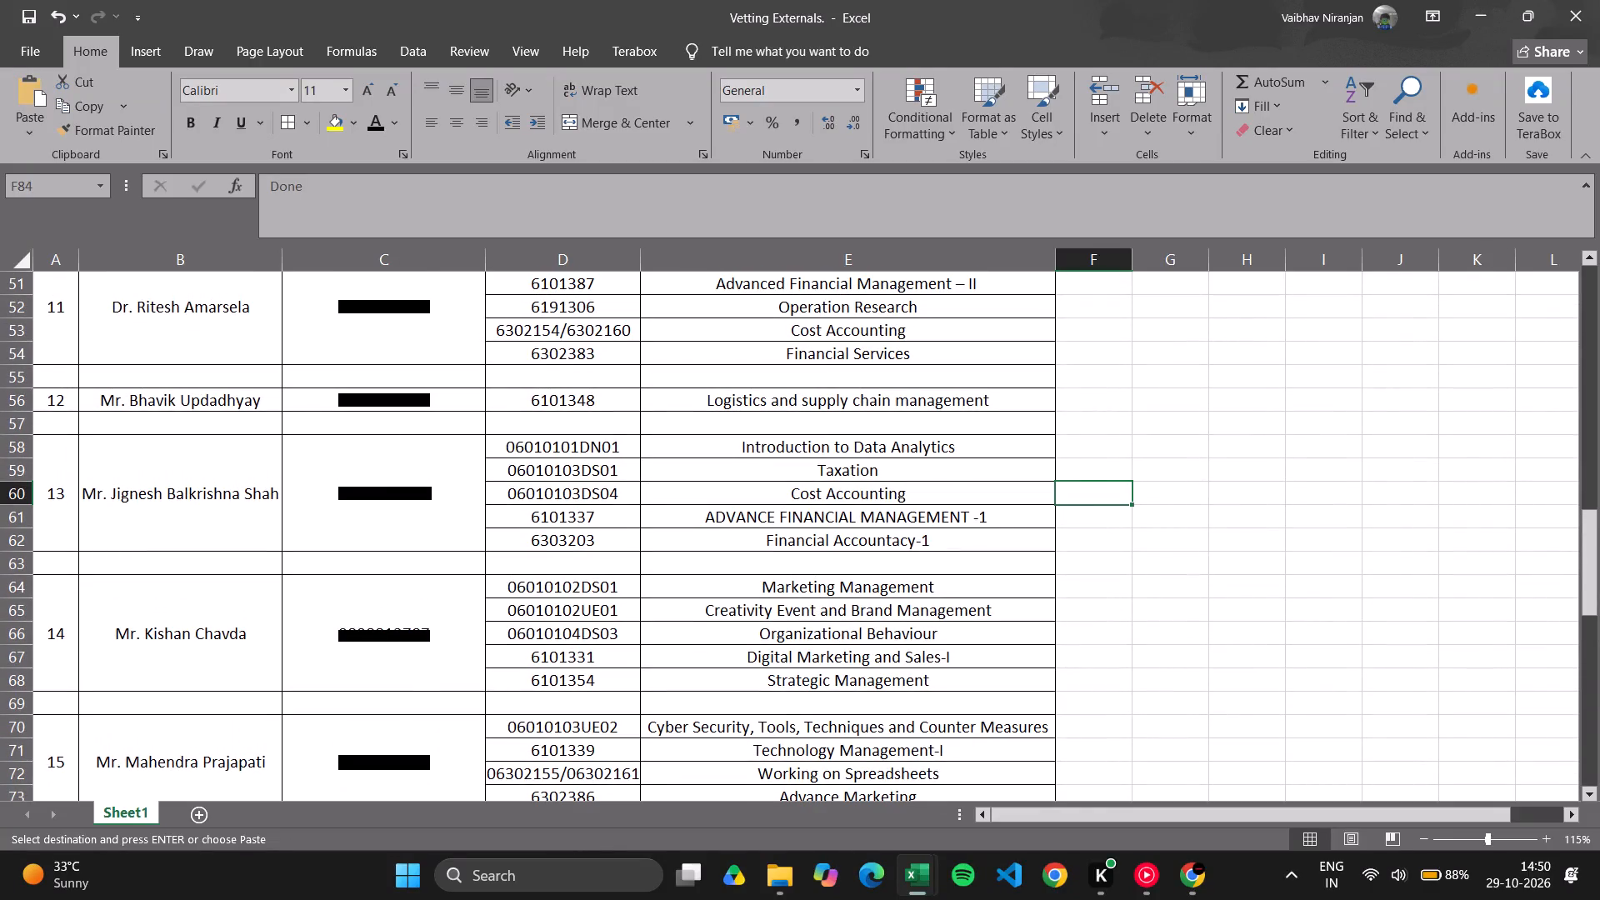
{"action": "key", "text": "ctrl+v"}
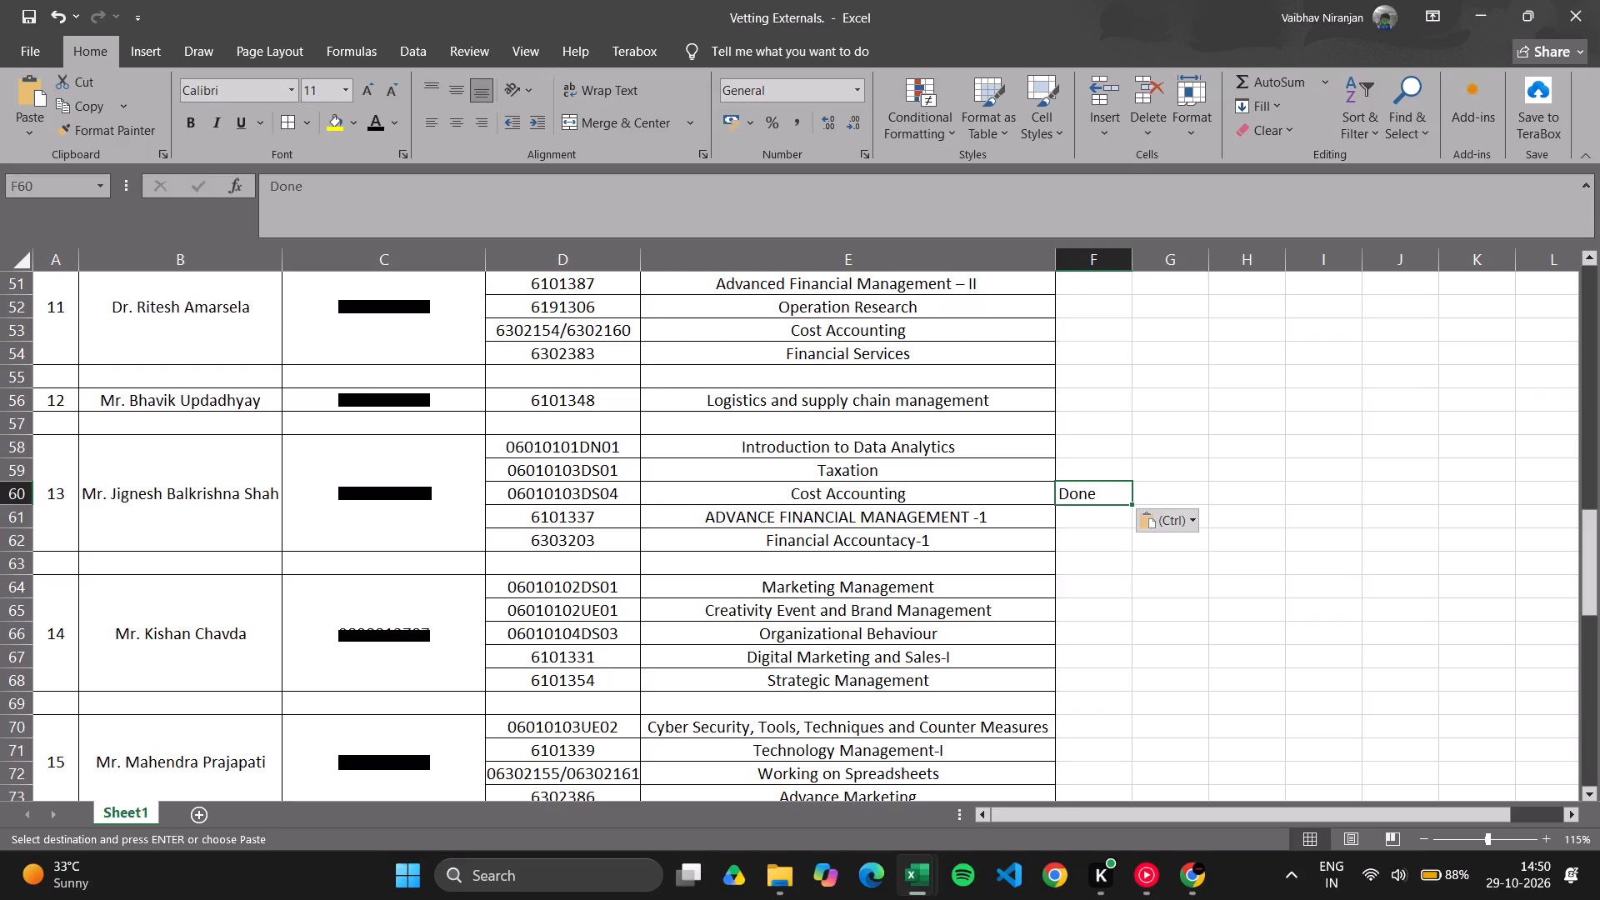
Paste the Done mark into F78, beside Advance Human Resource- I with code 6302387.
{"action": "scroll", "coordinate": [859, 558], "scroll_direction": "down", "scroll_amount": 5}
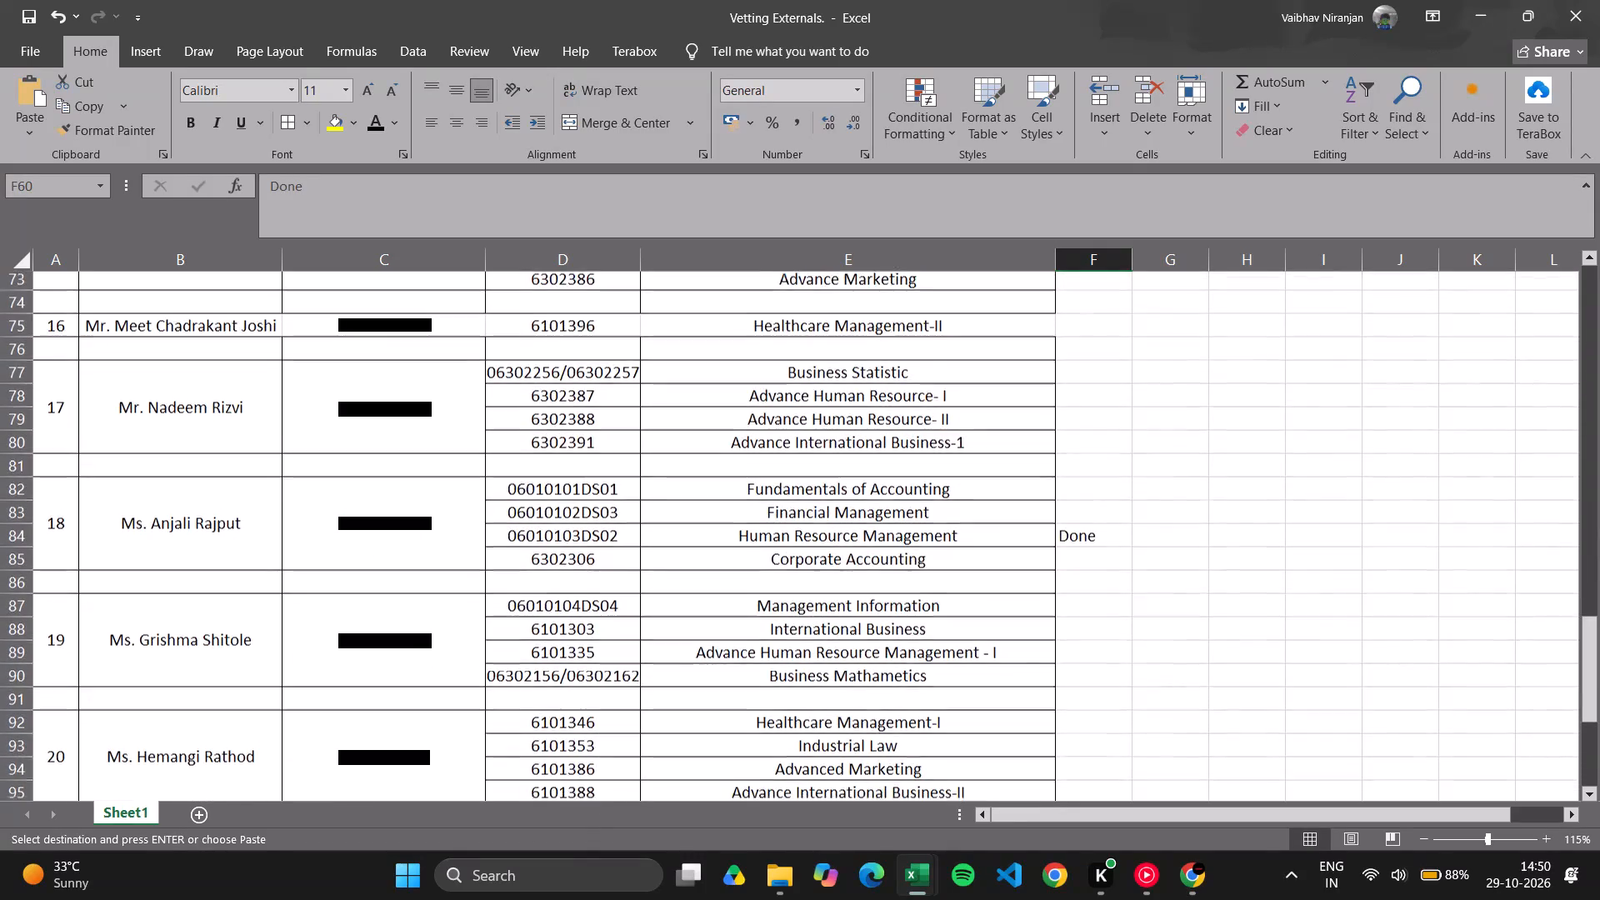
{"action": "scroll", "coordinate": [859, 558], "scroll_direction": "down", "scroll_amount": 2}
{"action": "scroll", "coordinate": [859, 558], "scroll_direction": "up", "scroll_amount": 5}
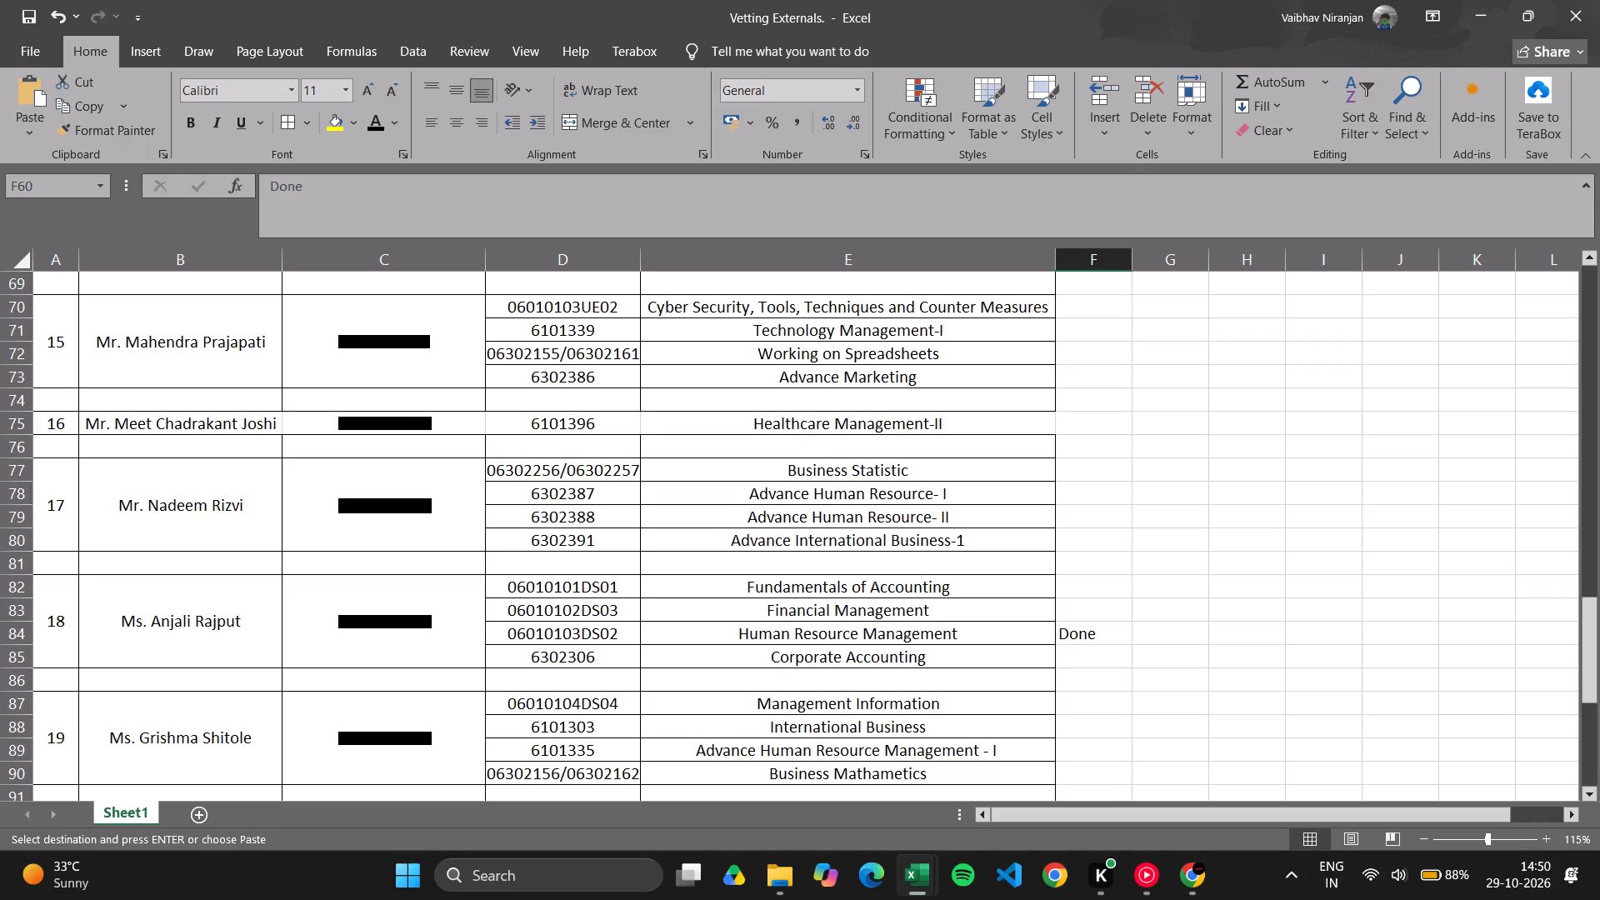
{"action": "left_click", "coordinate": [1062, 502]}
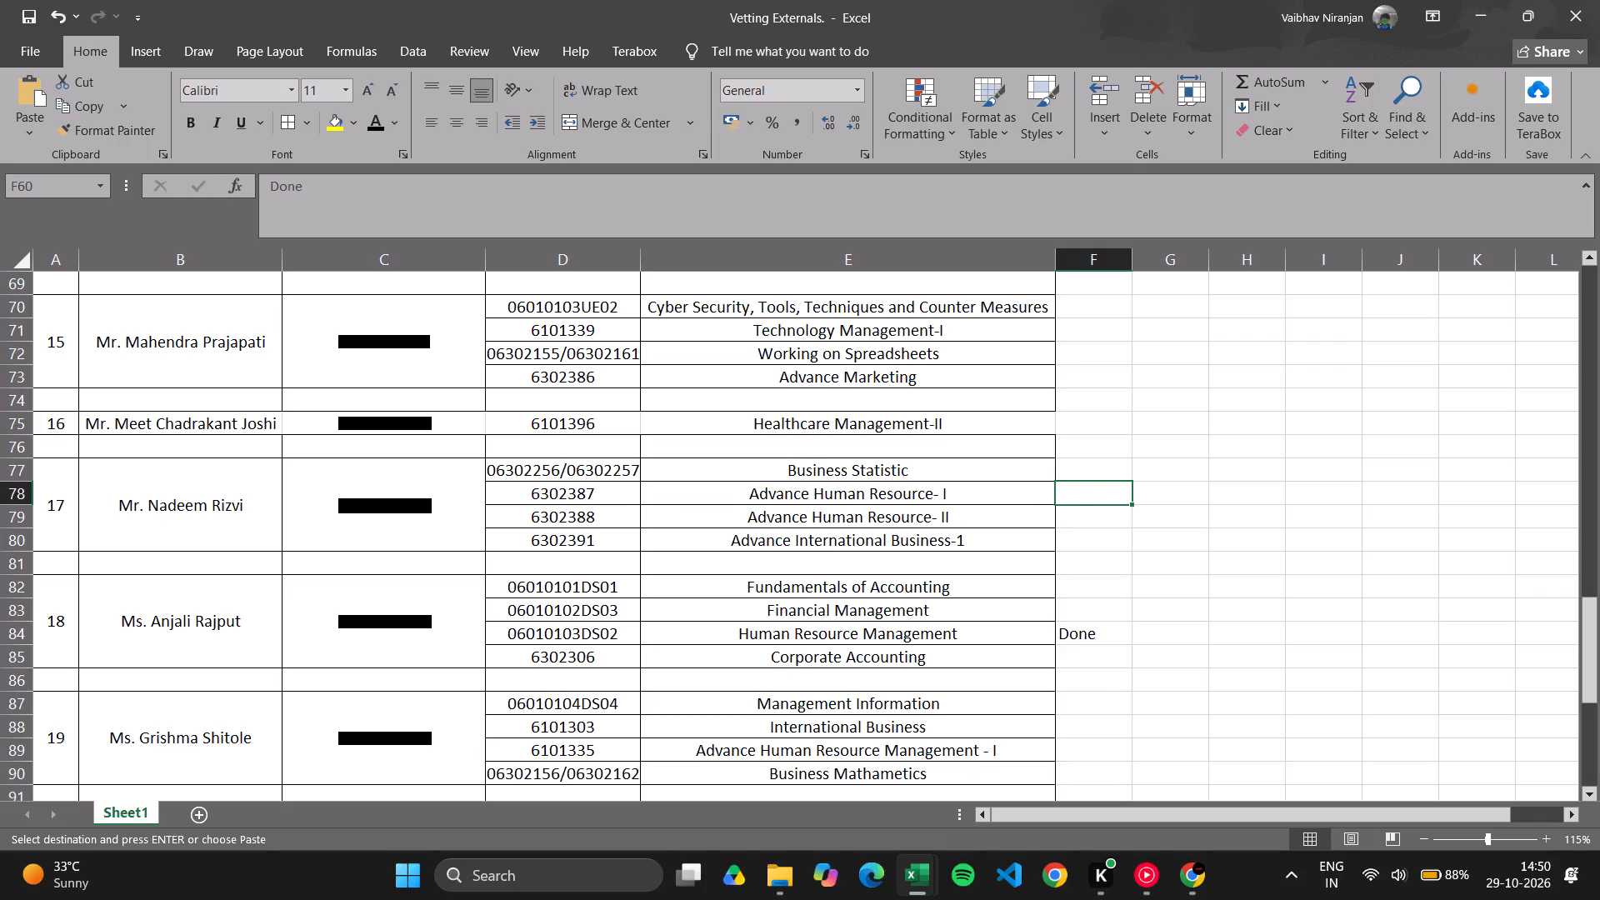
{"action": "key", "text": "ctrl+v"}
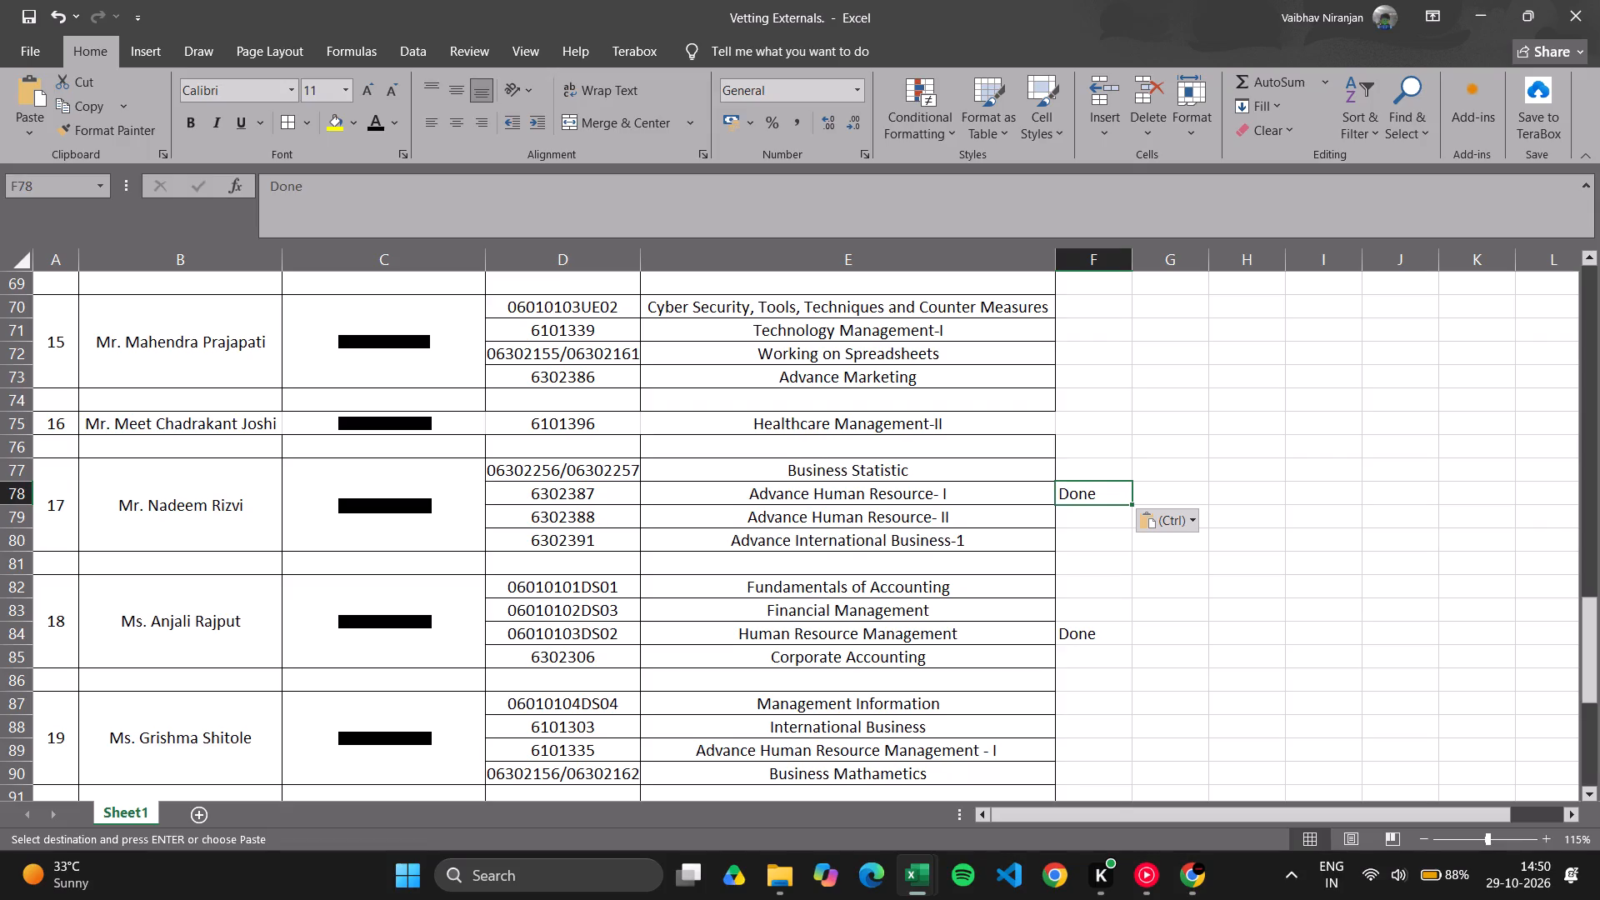
Paste the Done mark into F104, beside Human Resource Management – II with code 6101253.
{"action": "scroll", "coordinate": [649, 702], "scroll_direction": "down", "scroll_amount": 5}
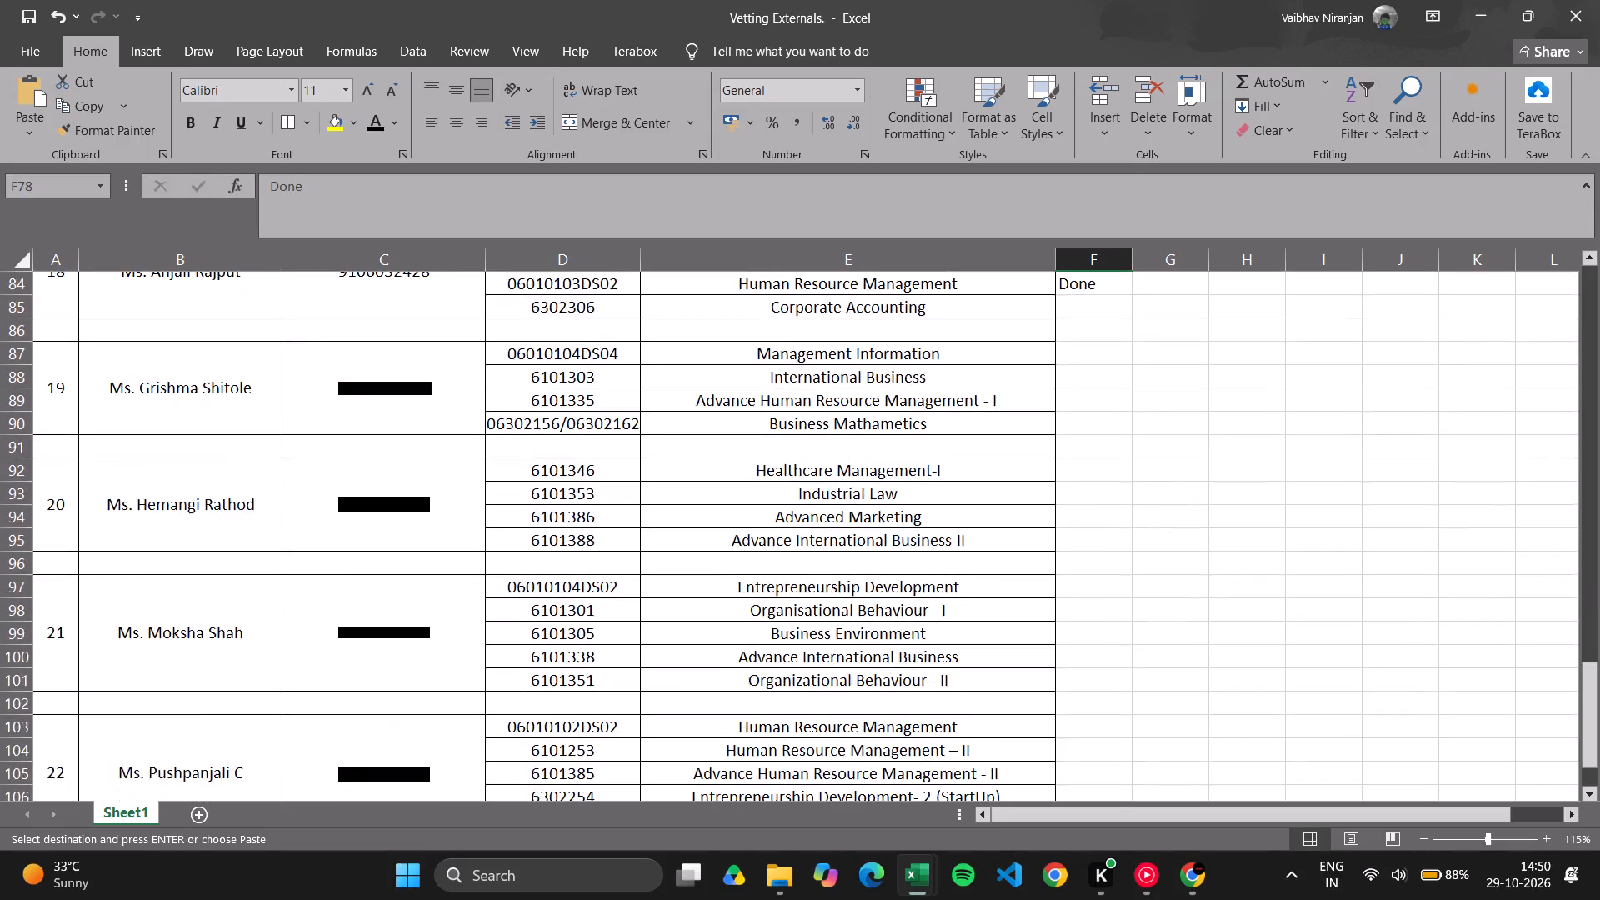
{"action": "scroll", "coordinate": [649, 702], "scroll_direction": "down", "scroll_amount": 2}
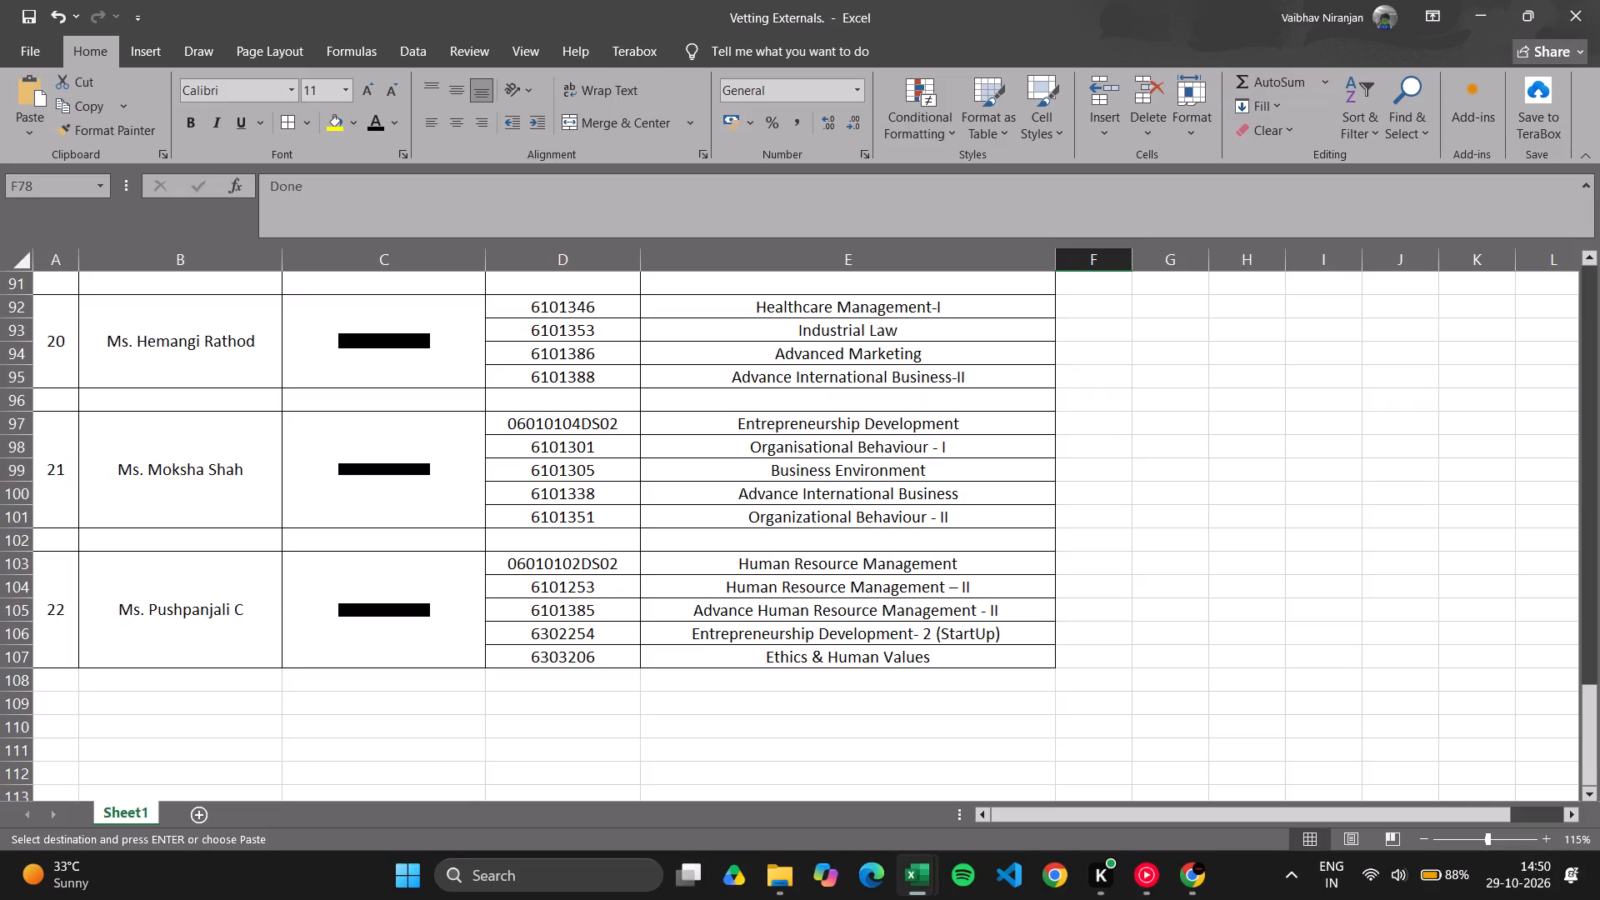
{"action": "left_click", "coordinate": [1082, 587]}
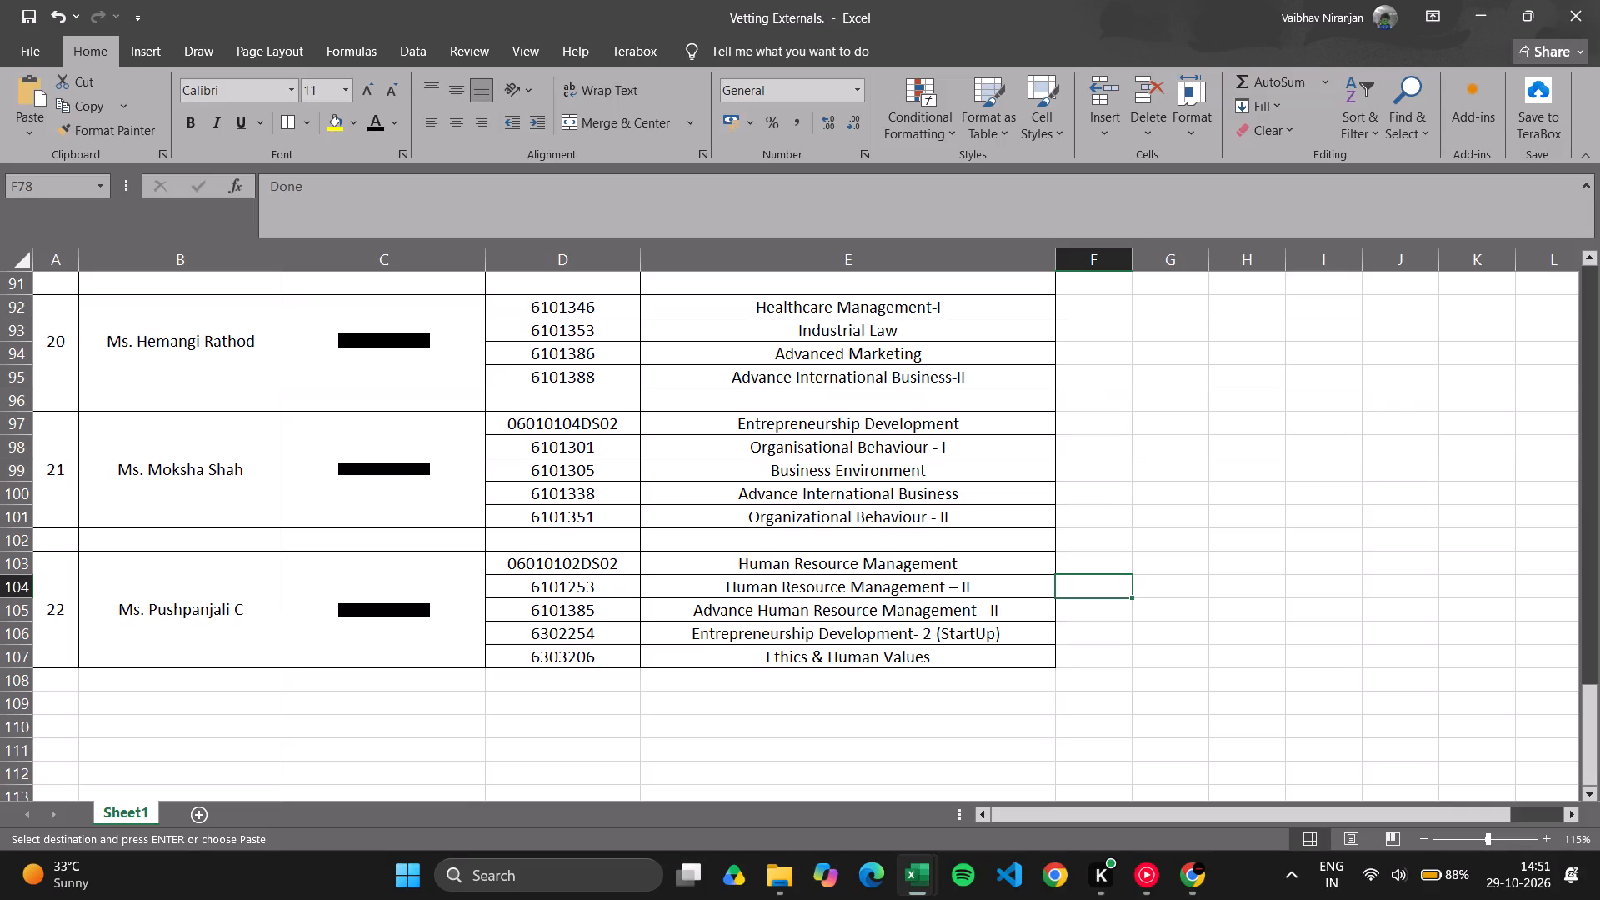
{"action": "key", "text": "ctrl+v"}
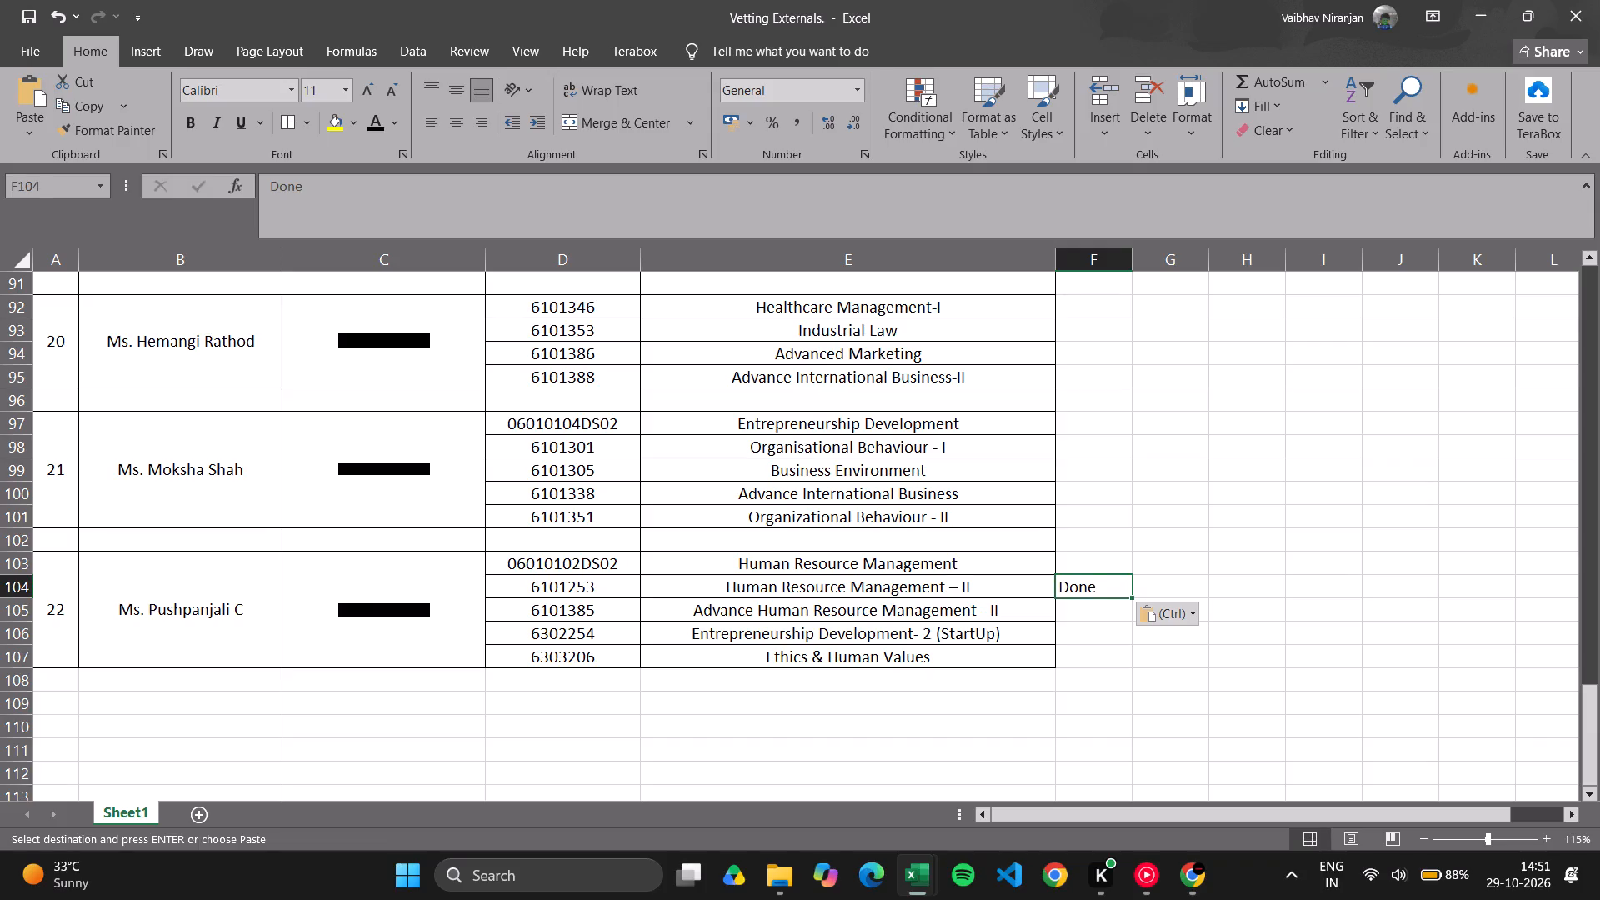
Apply borders to cells B75:E75, the examiner row for Healthcare Management-II with code 6101396.
{"action": "scroll", "coordinate": [976, 596], "scroll_direction": "up", "scroll_amount": 8}
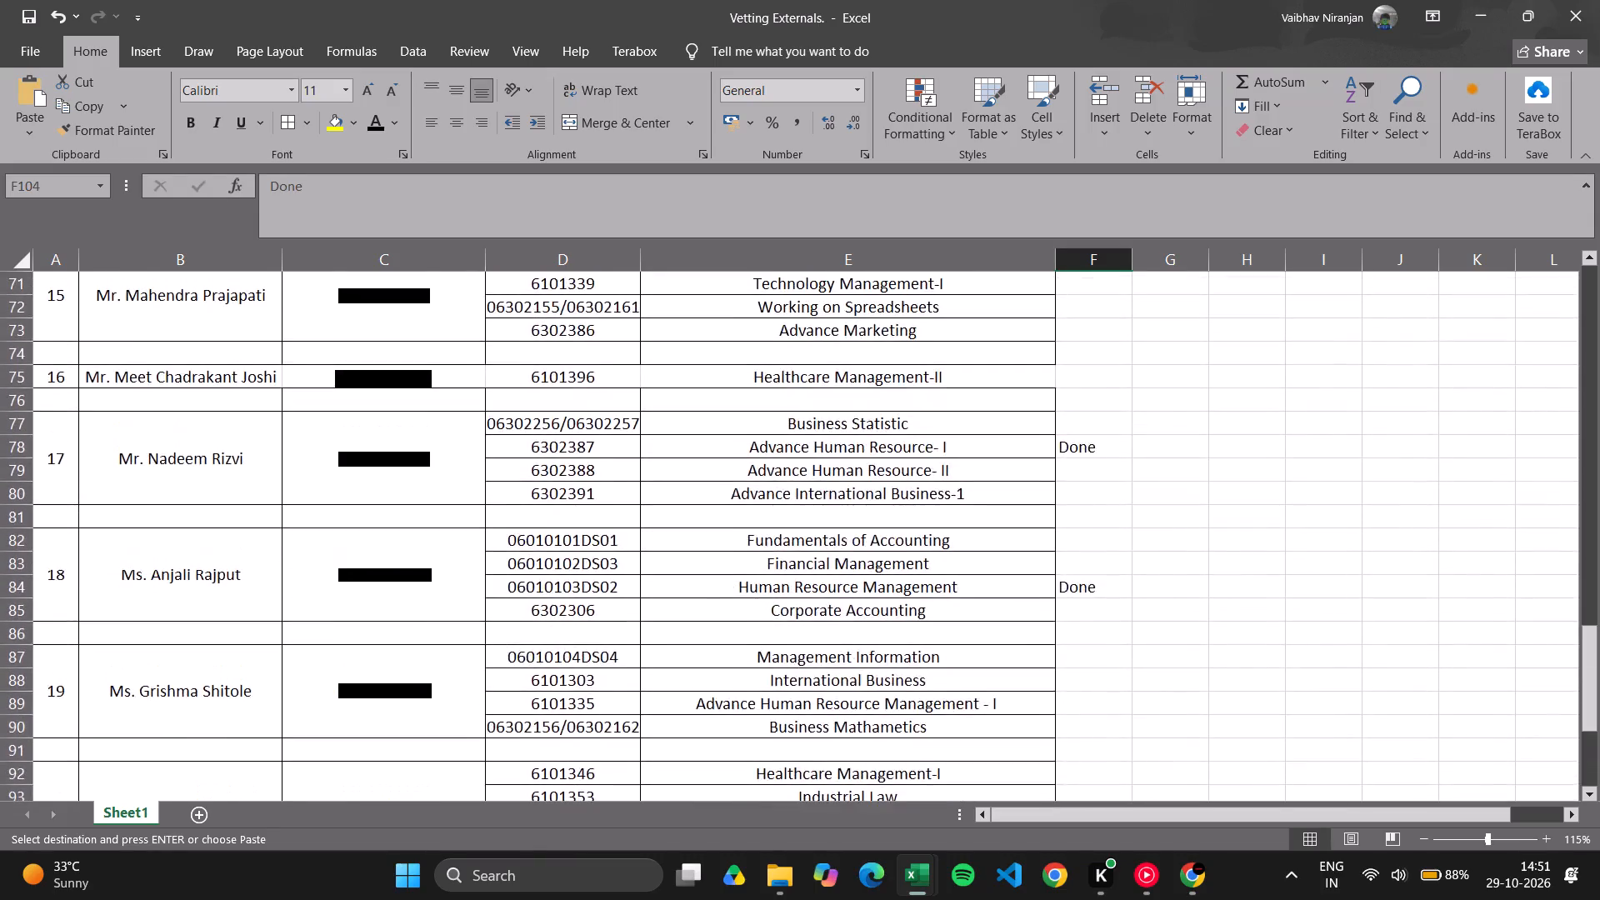
{"action": "scroll", "coordinate": [976, 596], "scroll_direction": "up", "scroll_amount": 3}
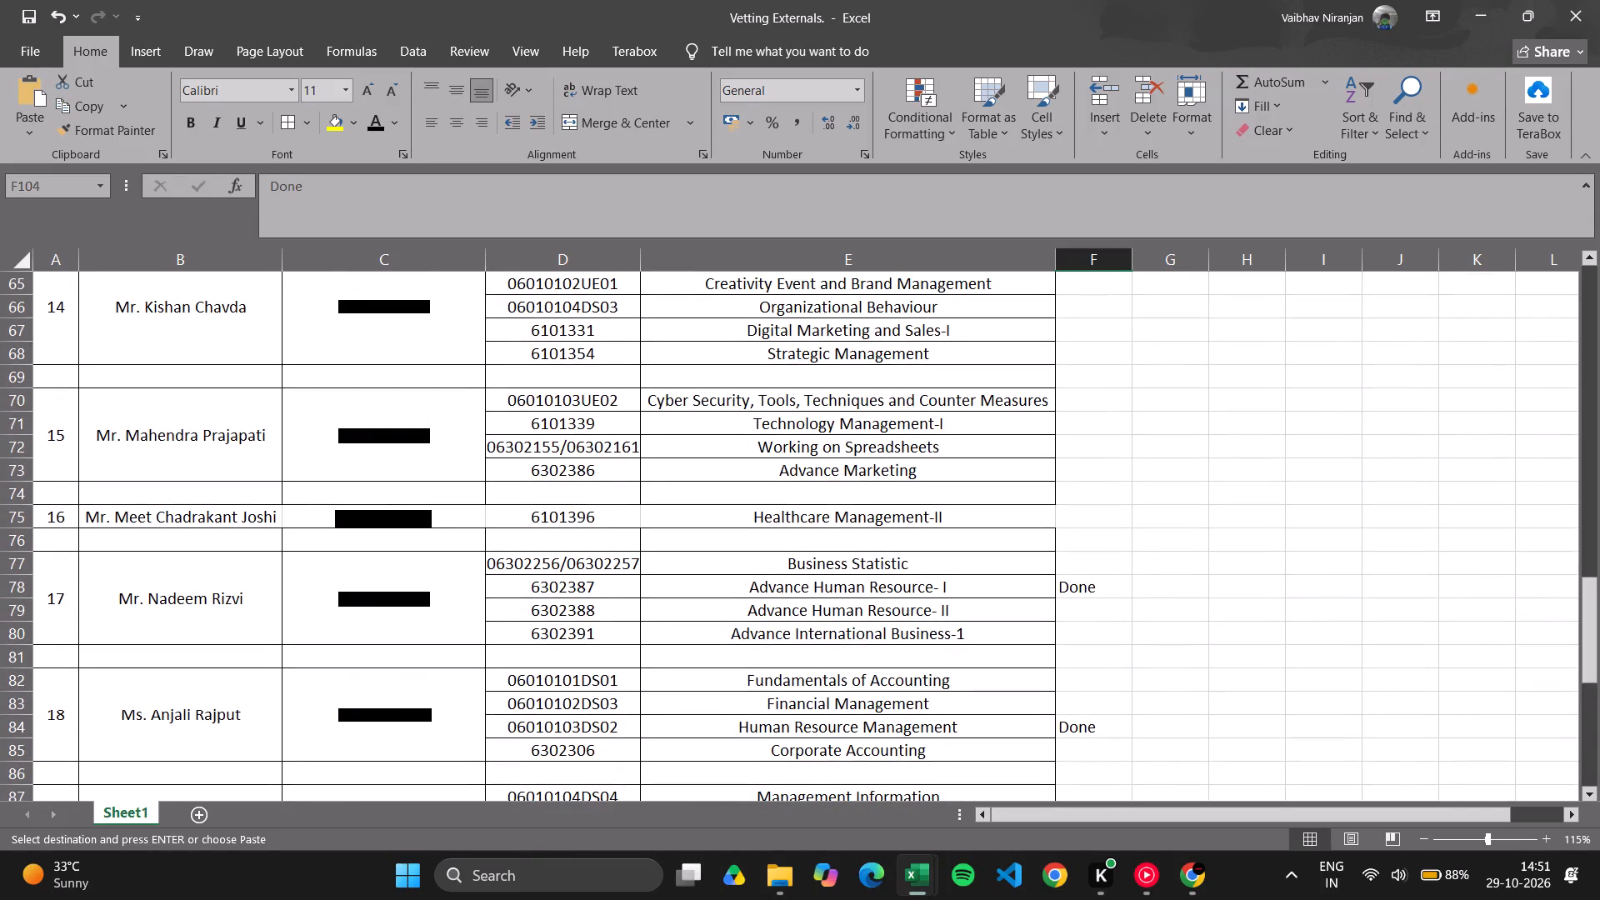
{"action": "left_click", "coordinate": [1070, 513]}
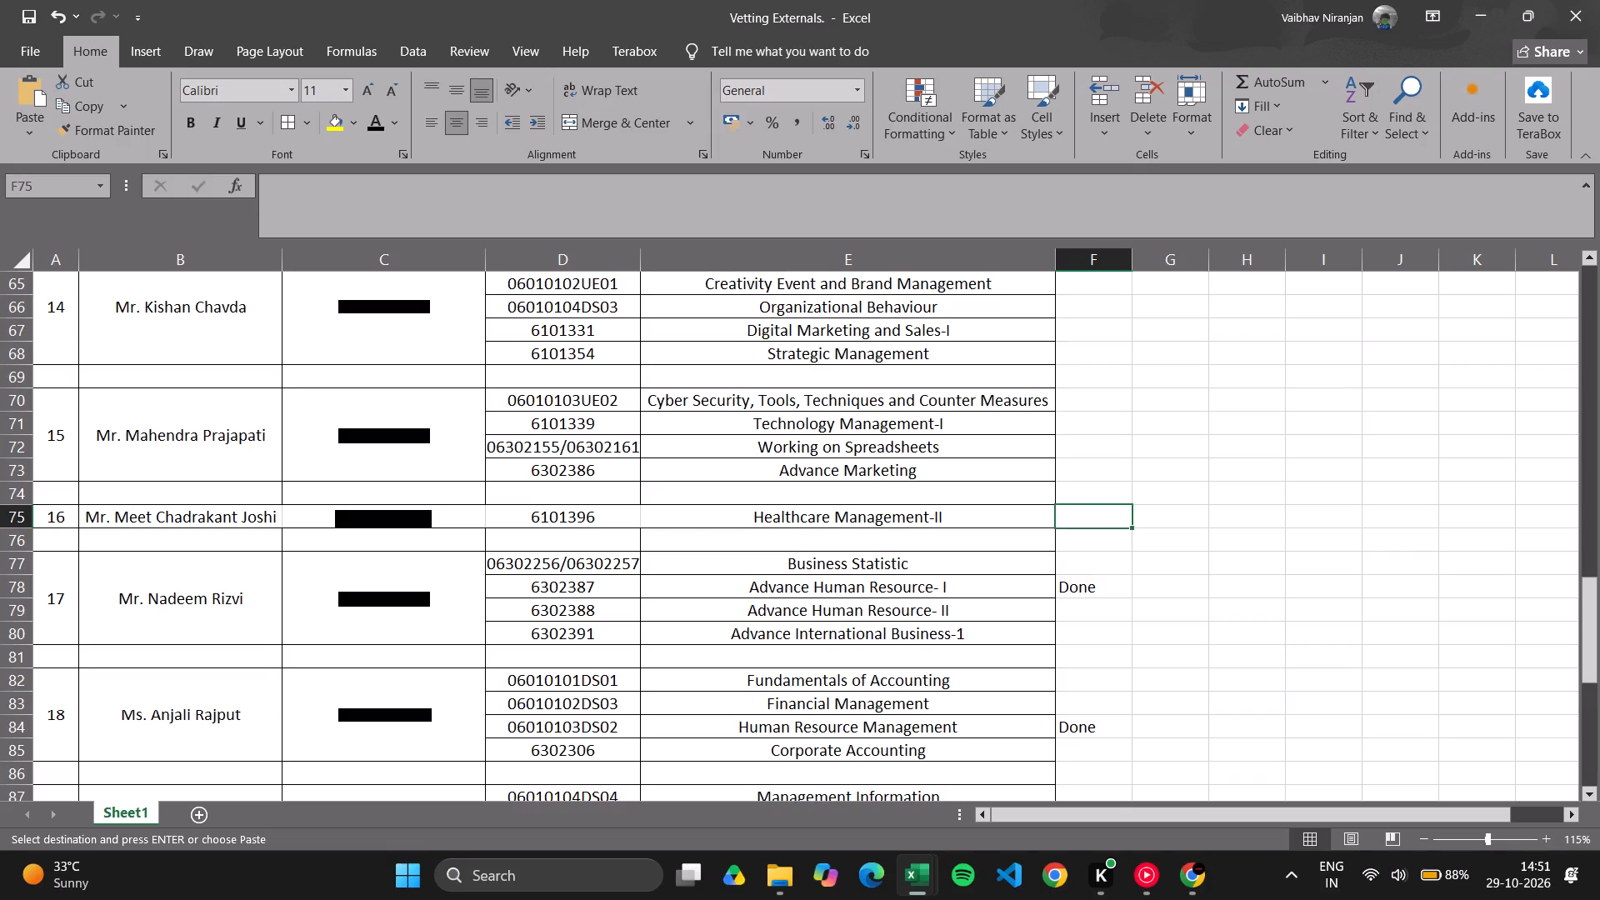
{"action": "left_click_drag", "start_coordinate": [1029, 516], "coordinate": [138, 521]}
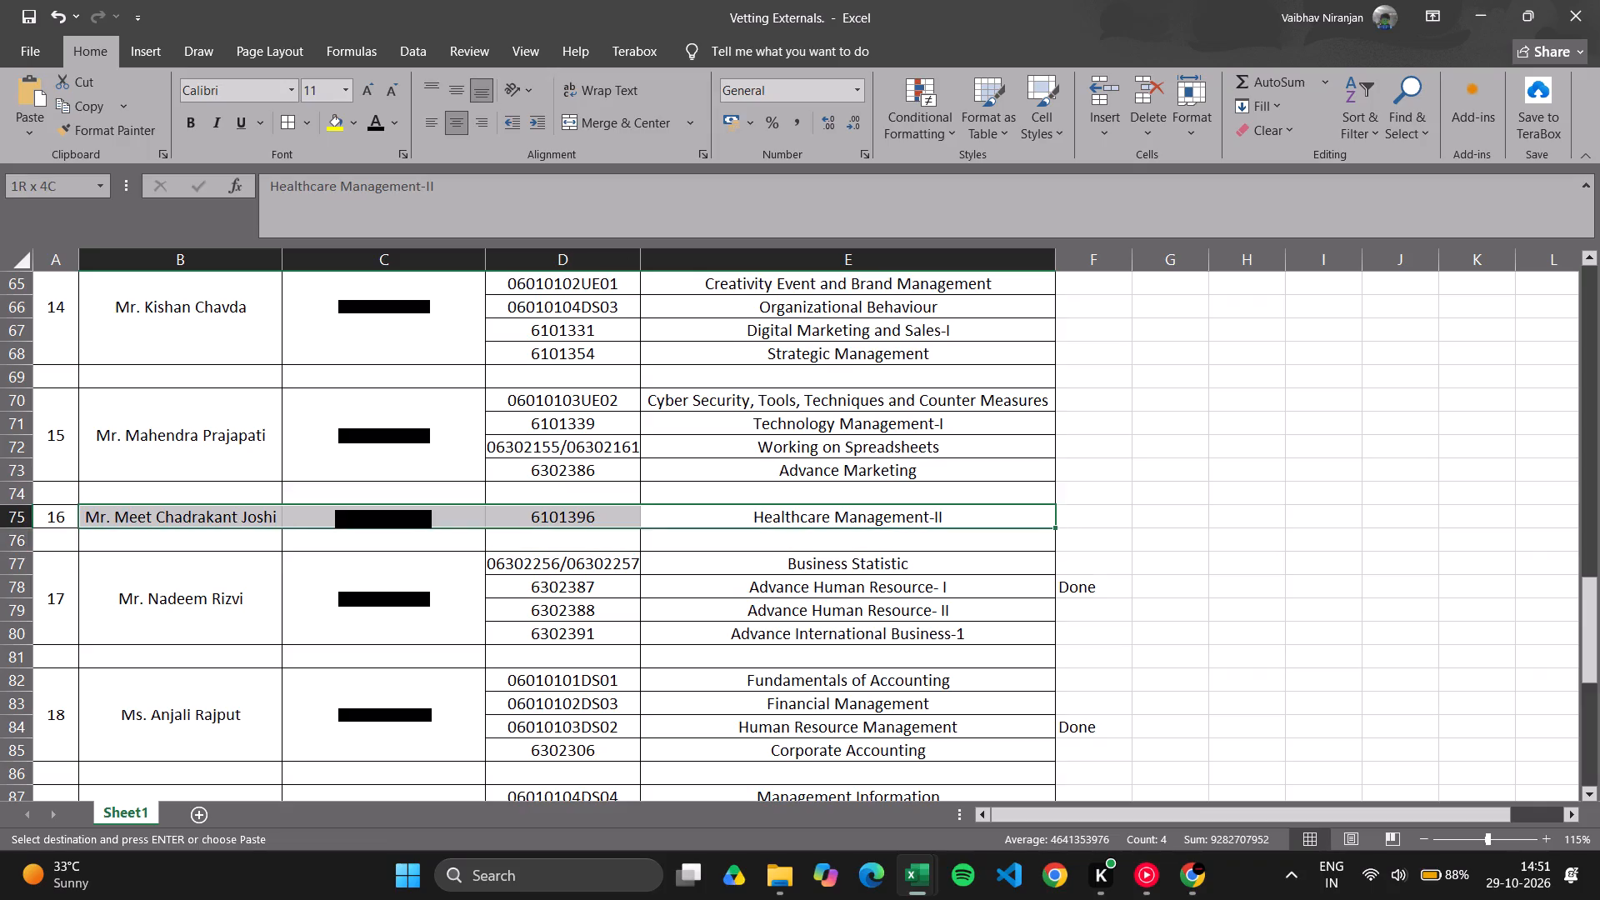
{"action": "left_click_drag", "start_coordinate": [138, 521], "coordinate": [125, 519]}
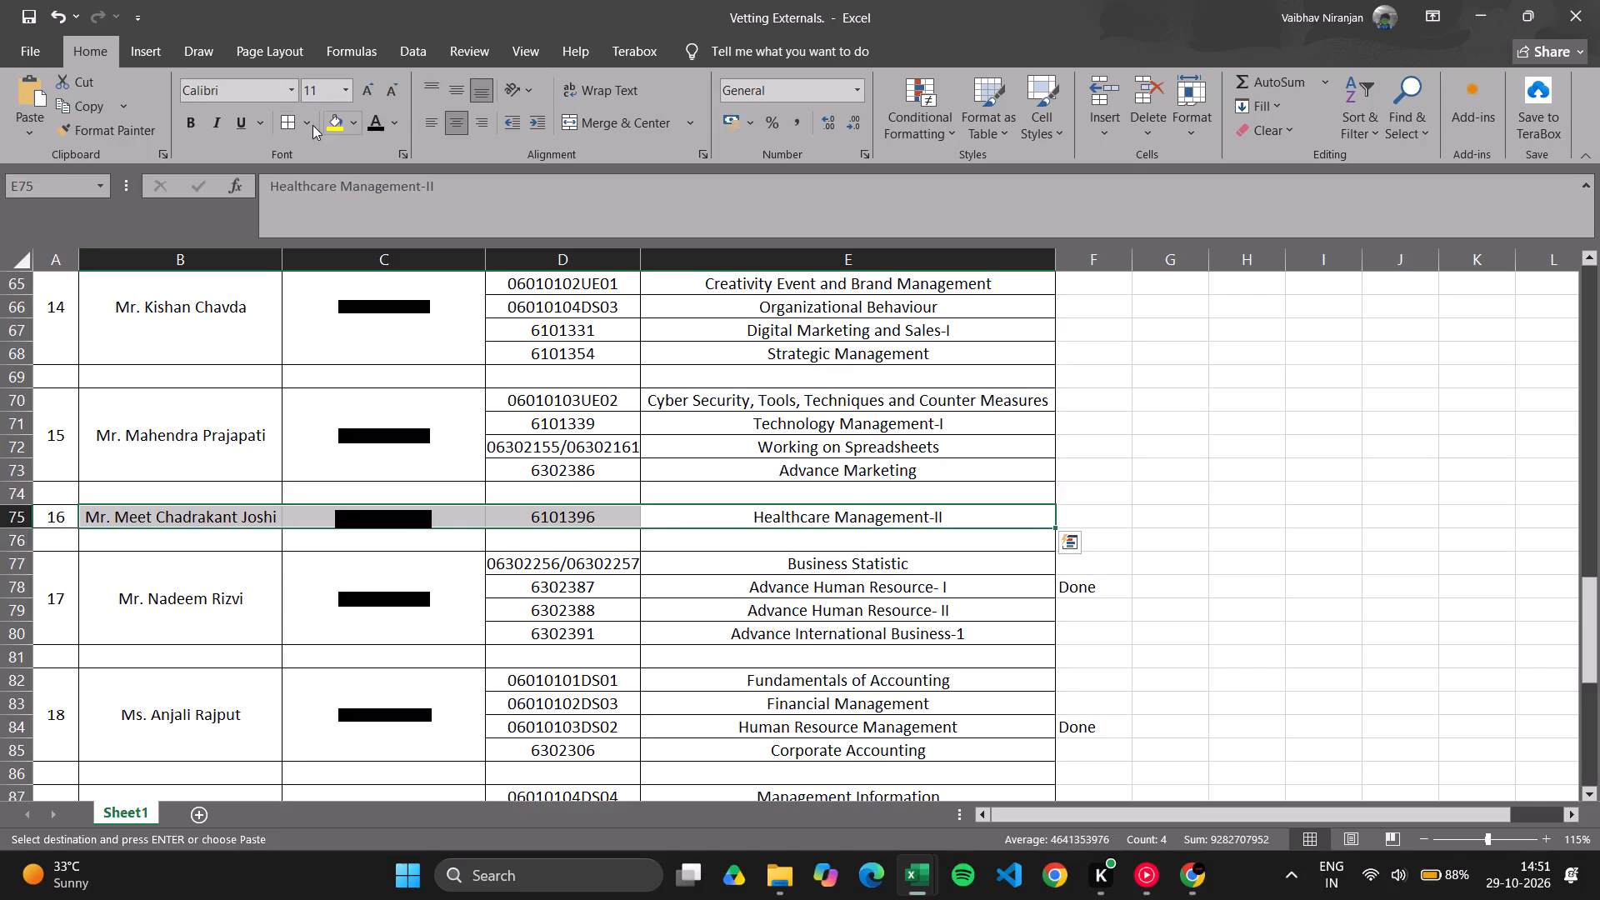
{"action": "left_click", "coordinate": [292, 125]}
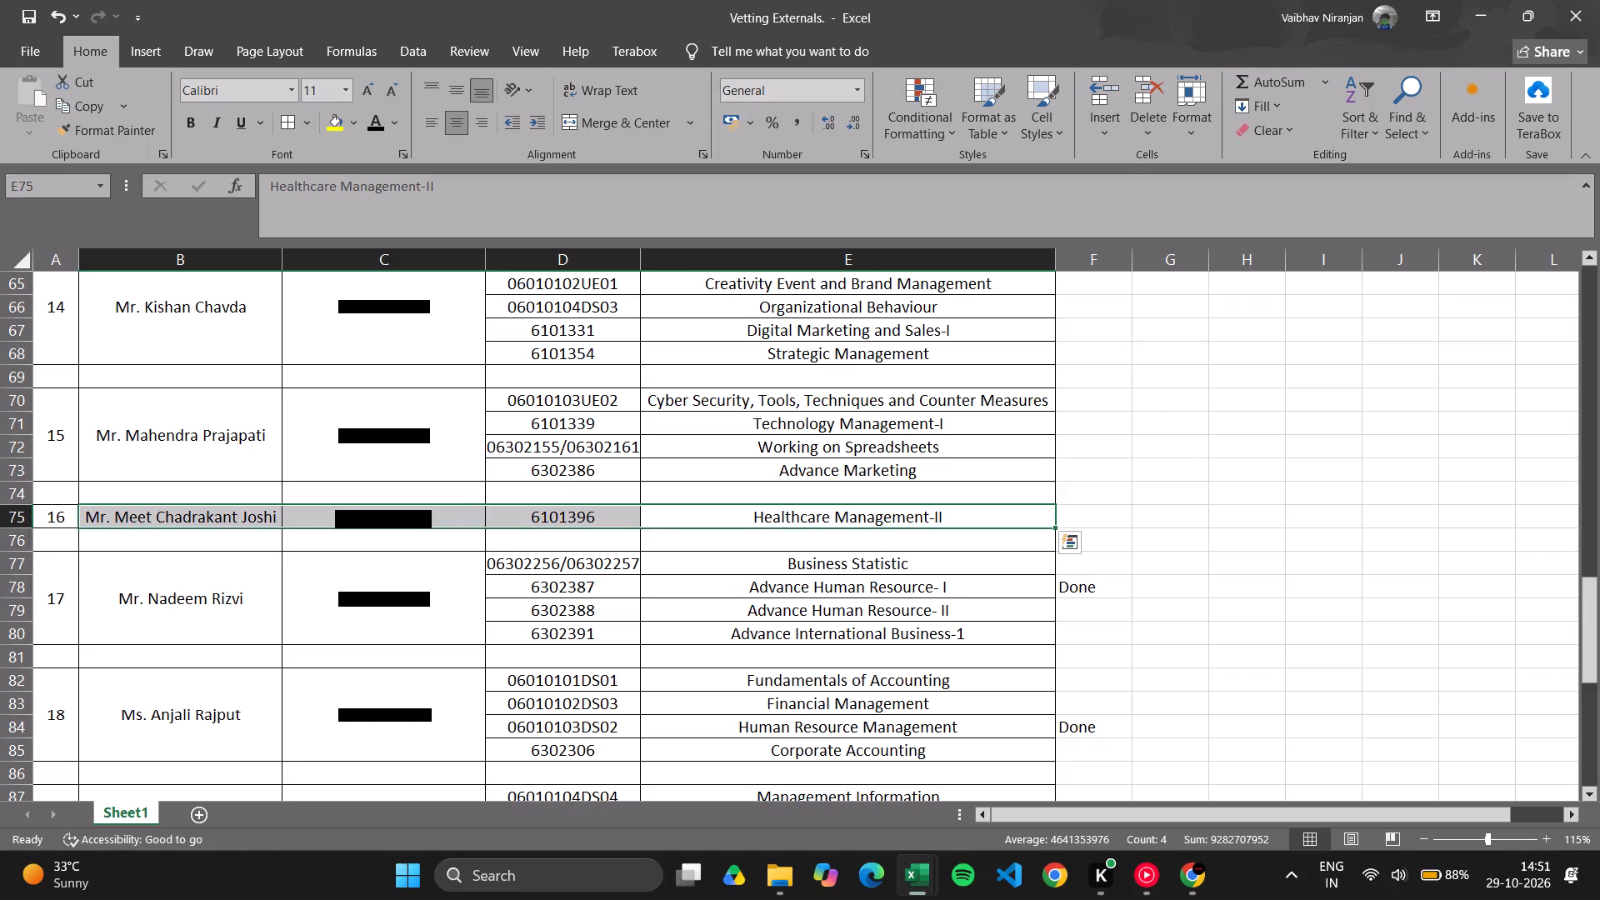
{"action": "left_click", "coordinate": [1091, 509]}
Look through the examiners' subjects, codes and Done marks from row 75 up to row 10 and back down.
{"action": "scroll", "coordinate": [797, 524], "scroll_direction": "up", "scroll_amount": 2}
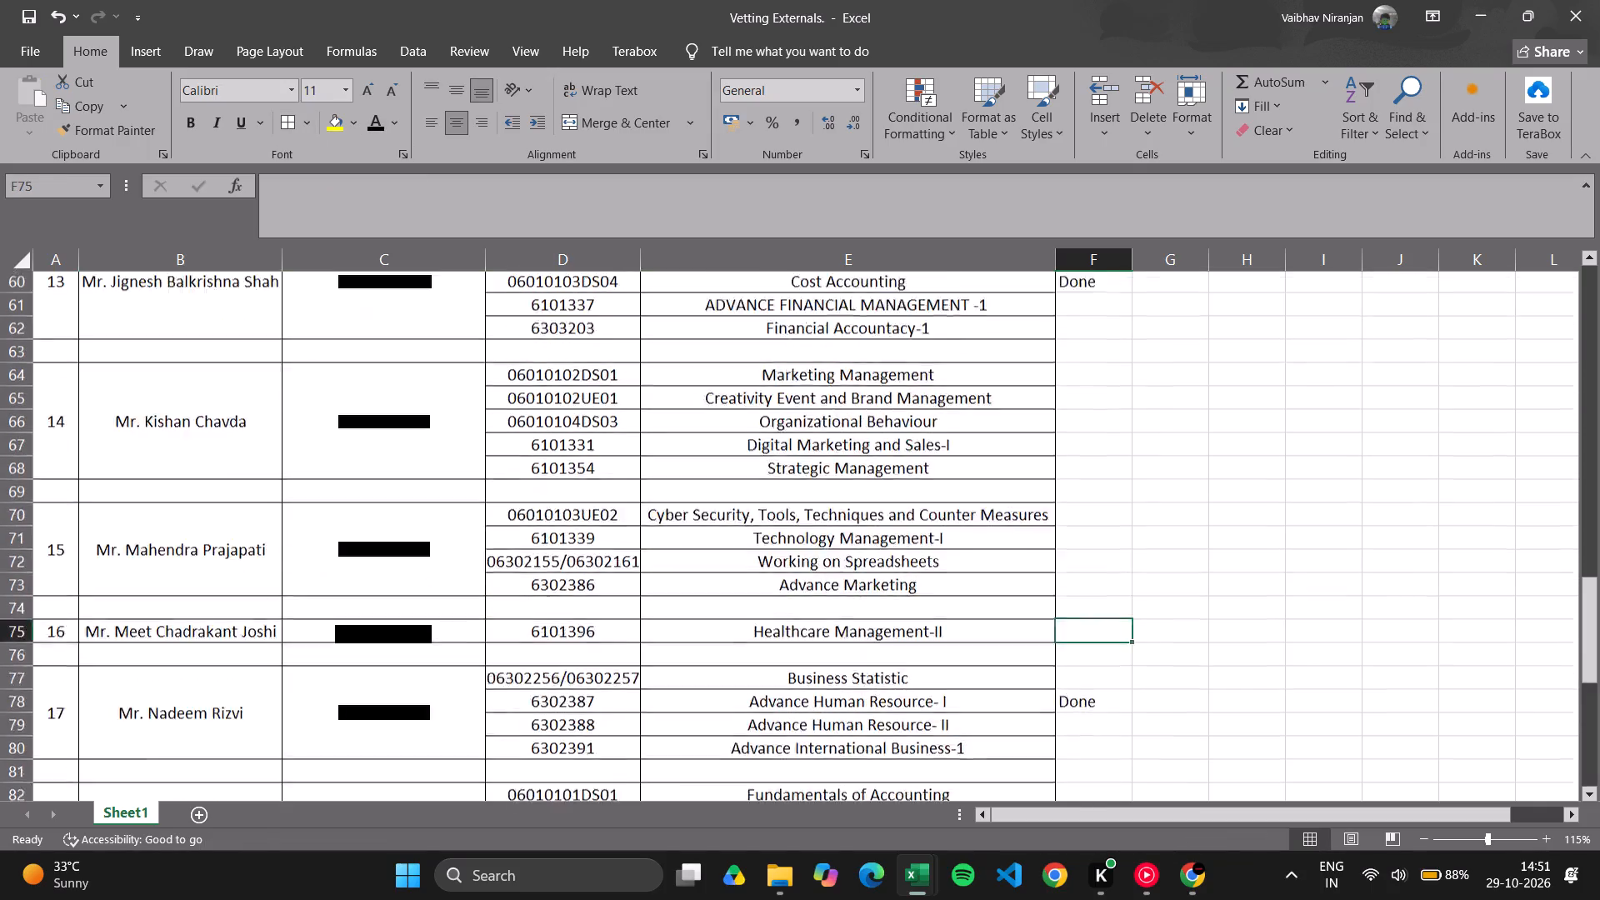
{"action": "scroll", "coordinate": [797, 524], "scroll_direction": "up", "scroll_amount": 5}
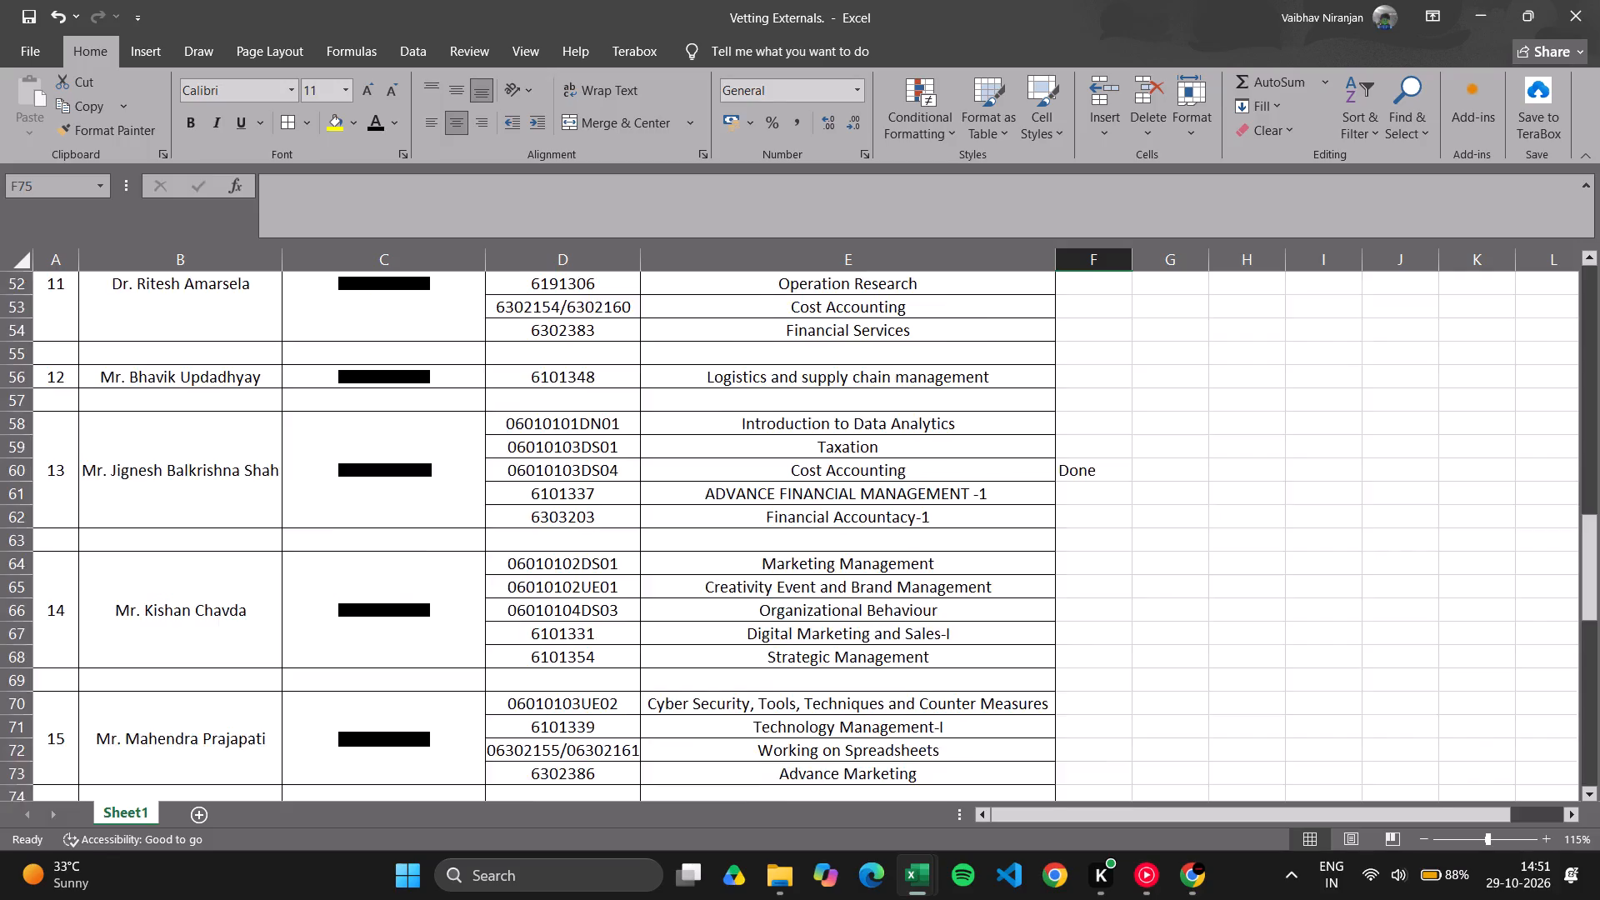
{"action": "scroll", "coordinate": [797, 524], "scroll_direction": "up", "scroll_amount": 4}
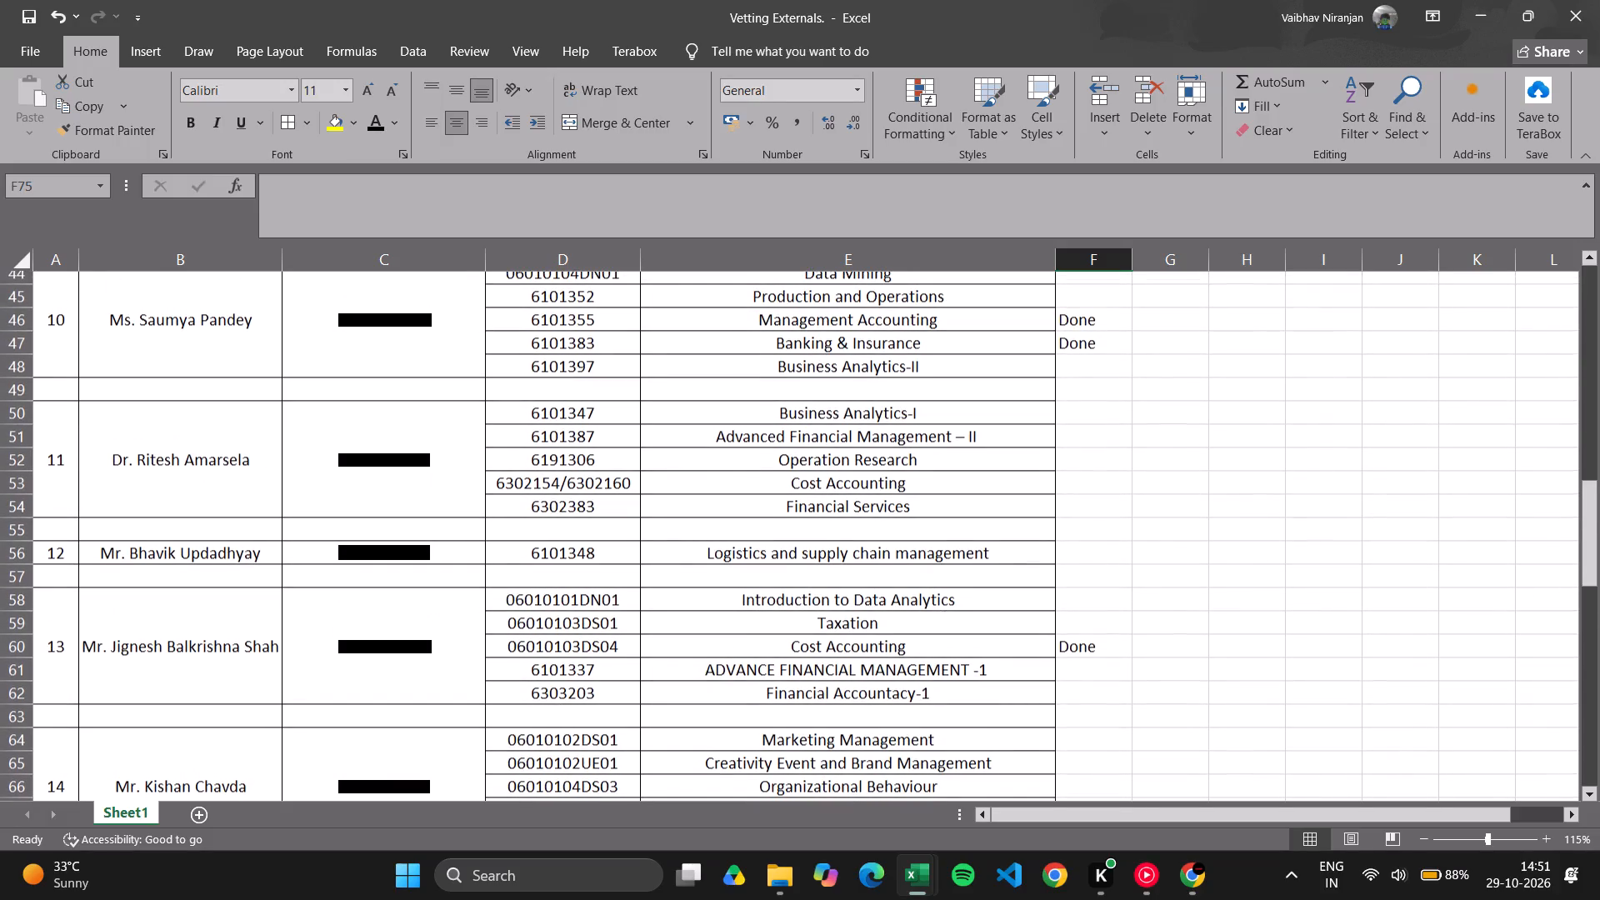
{"action": "scroll", "coordinate": [797, 524], "scroll_direction": "up", "scroll_amount": 4}
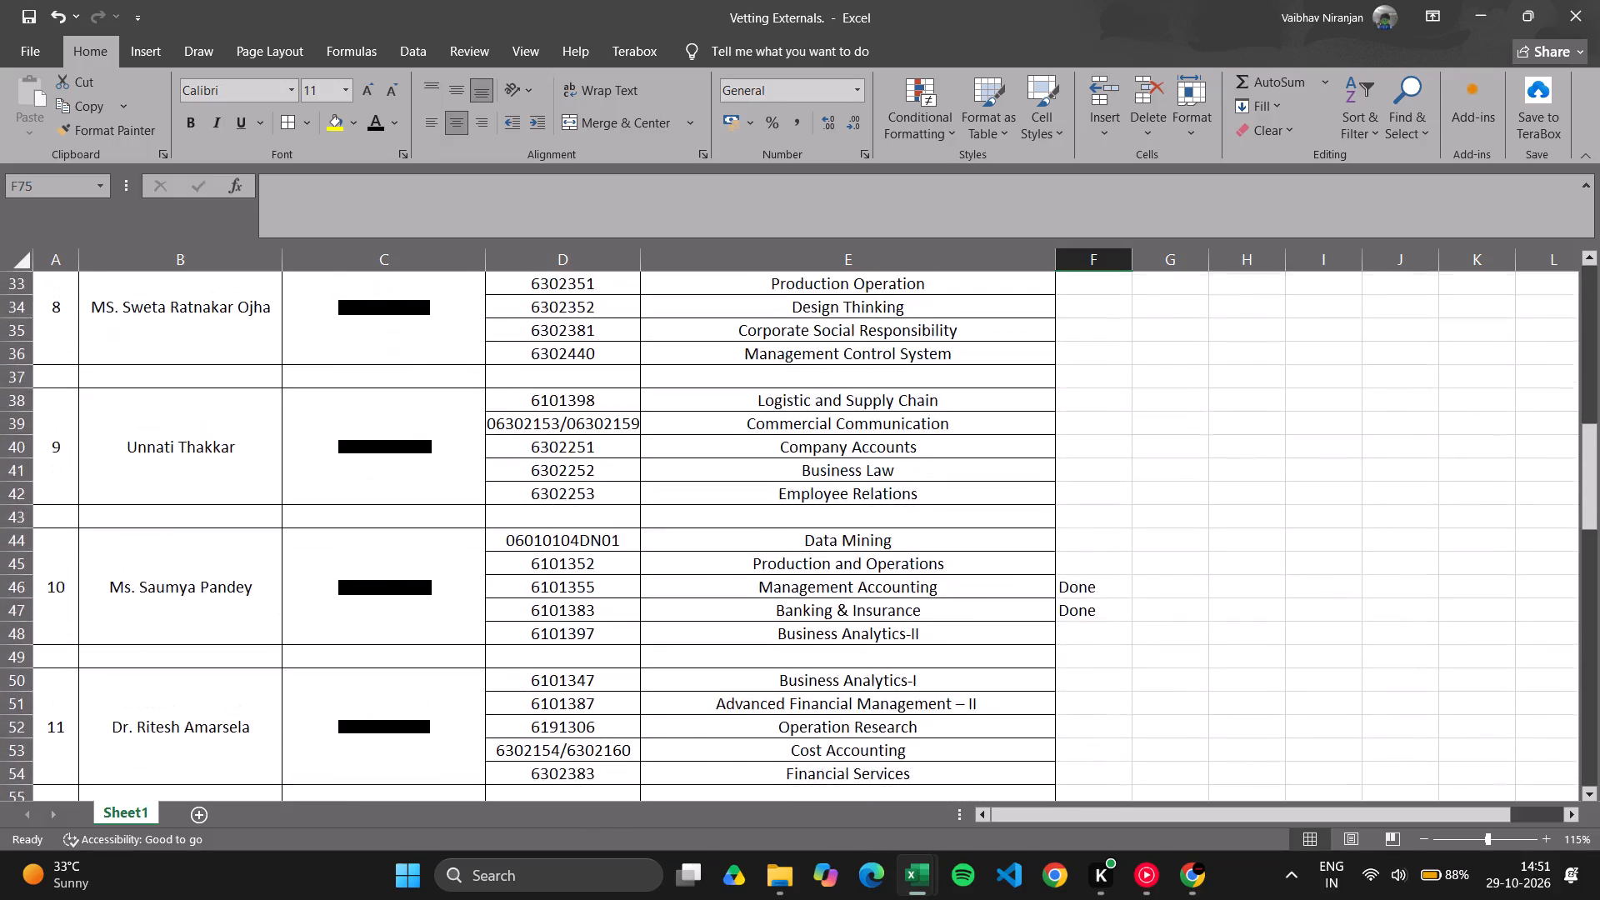
{"action": "scroll", "coordinate": [797, 524], "scroll_direction": "up", "scroll_amount": 5}
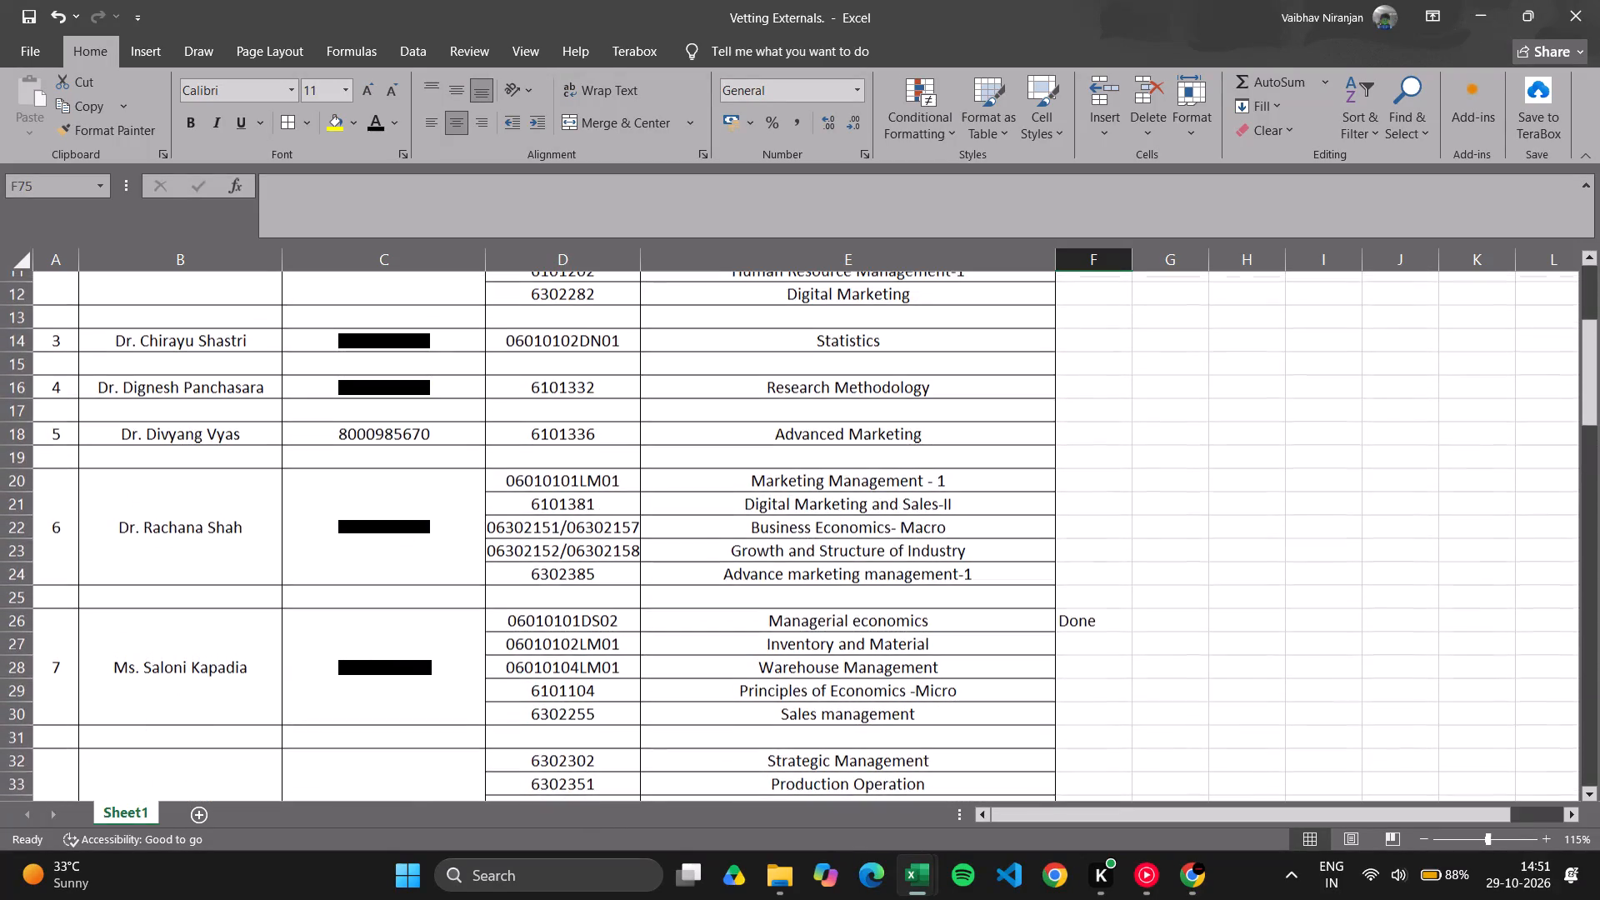
{"action": "scroll", "coordinate": [797, 524], "scroll_direction": "up", "scroll_amount": 3}
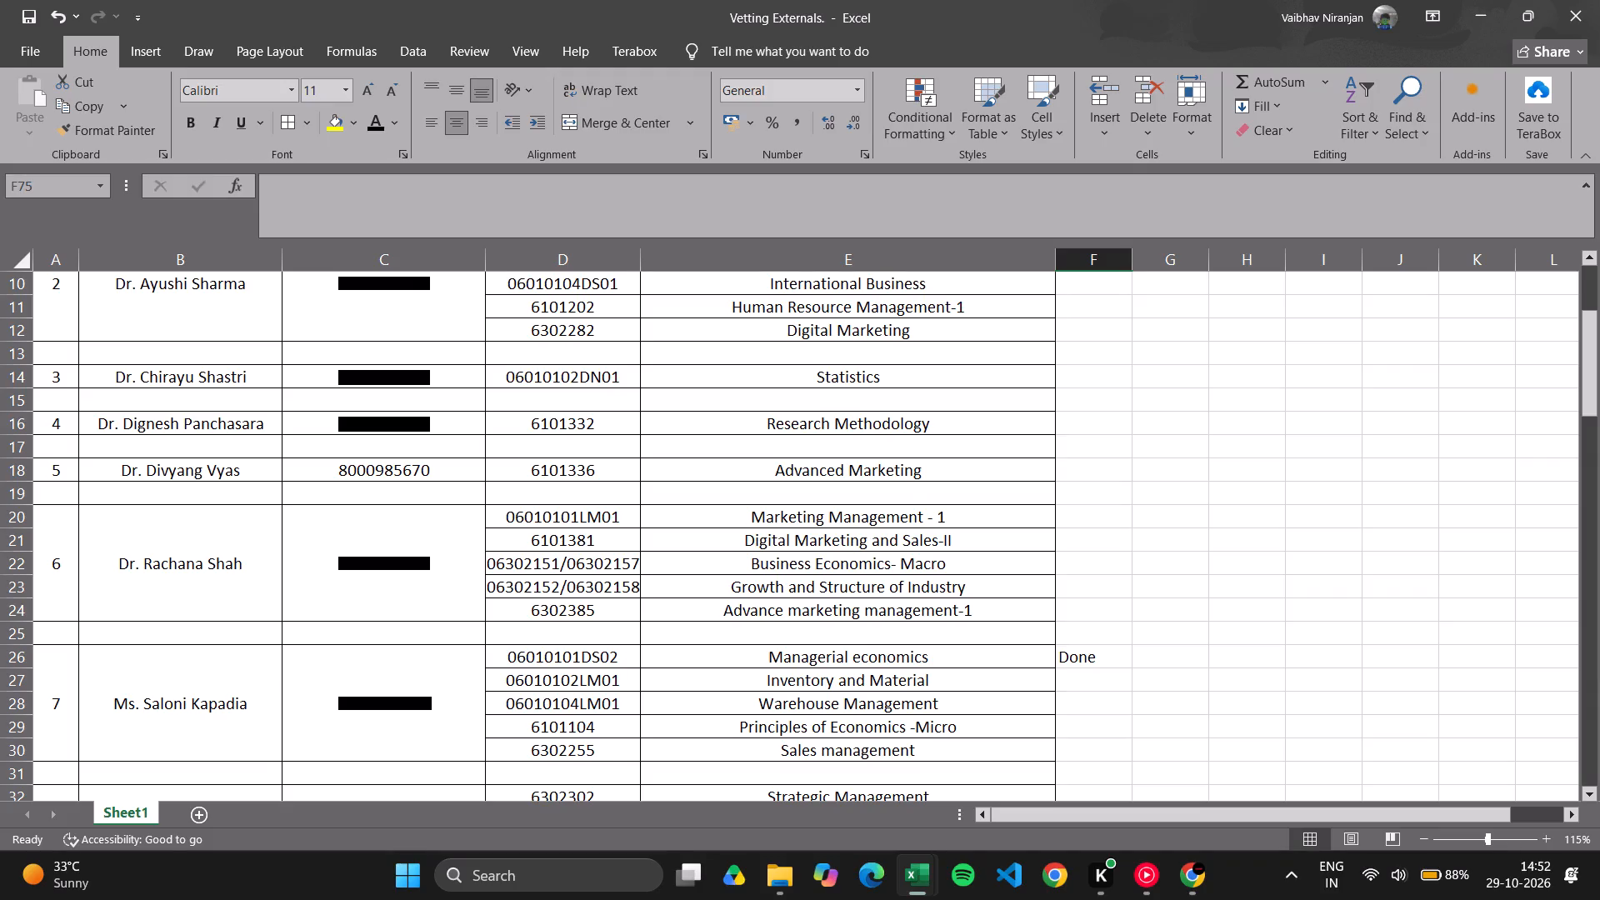
{"action": "scroll", "coordinate": [594, 453], "scroll_direction": "down", "scroll_amount": 4}
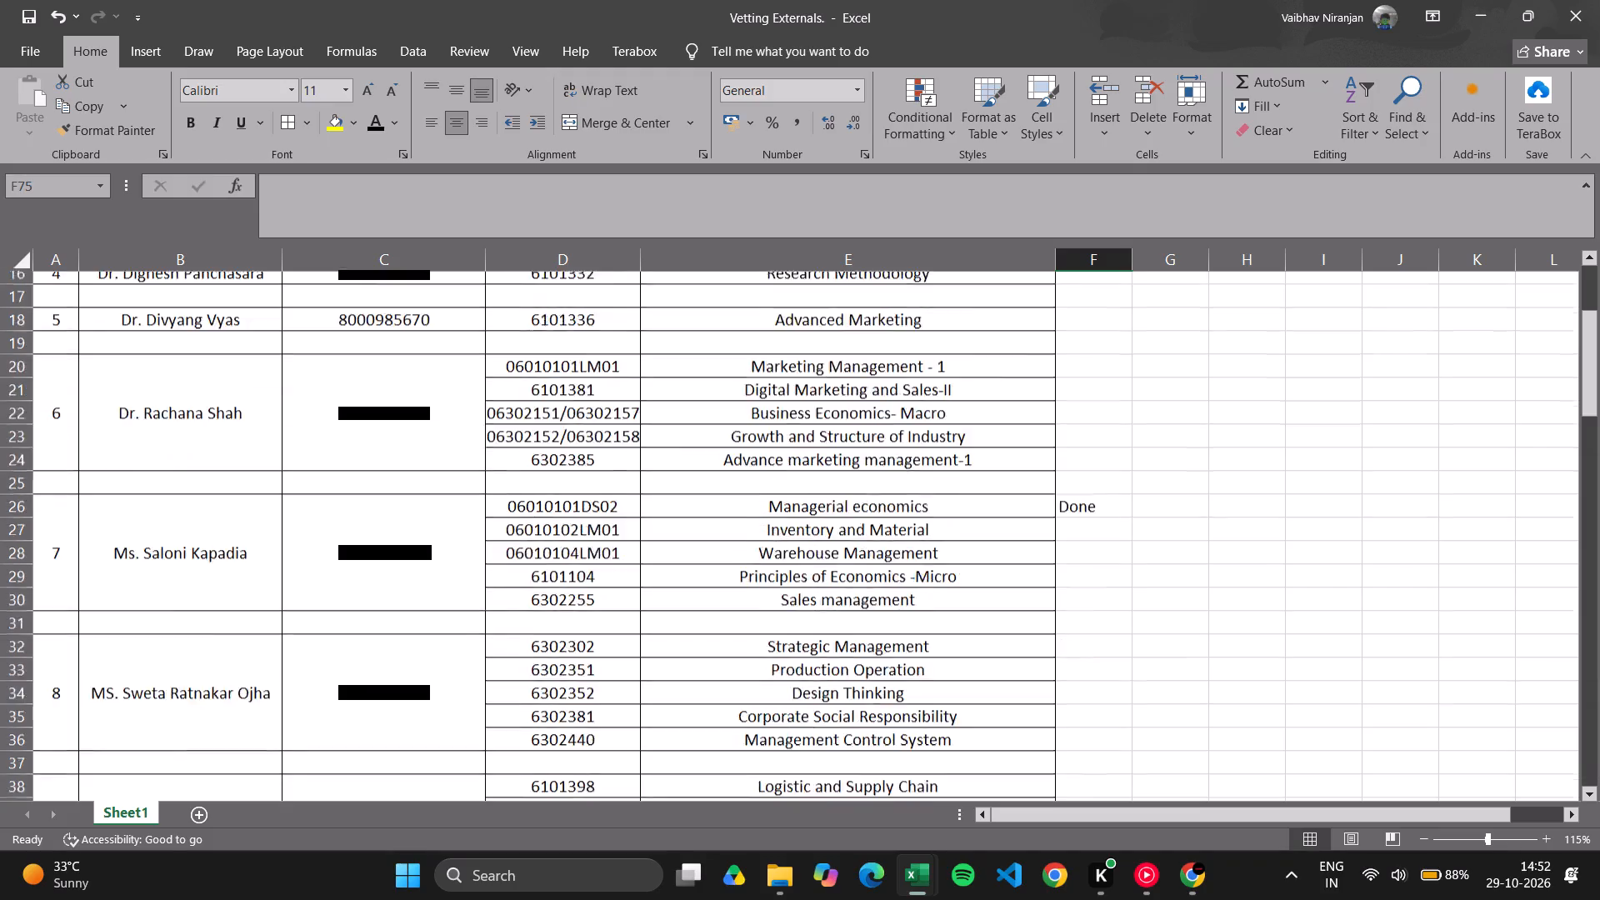
{"action": "scroll", "coordinate": [594, 453], "scroll_direction": "down", "scroll_amount": 4}
{"action": "scroll", "coordinate": [594, 453], "scroll_direction": "right", "scroll_amount": 1}
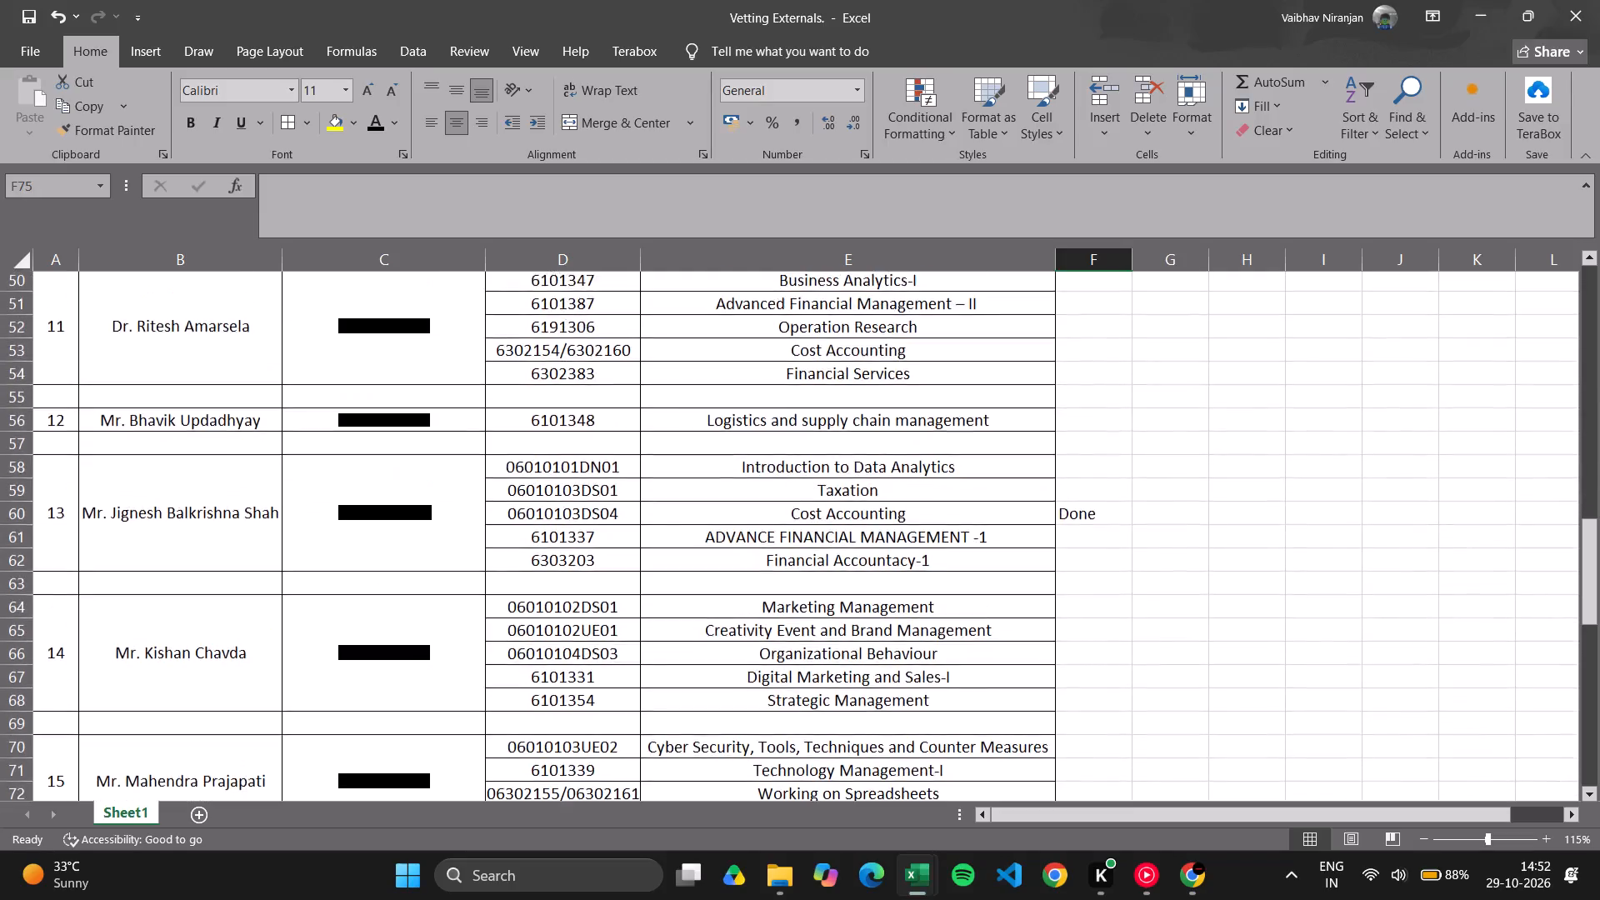
{"action": "scroll", "coordinate": [594, 453], "scroll_direction": "right", "scroll_amount": 1}
{"action": "scroll", "coordinate": [594, 453], "scroll_direction": "down", "scroll_amount": 3}
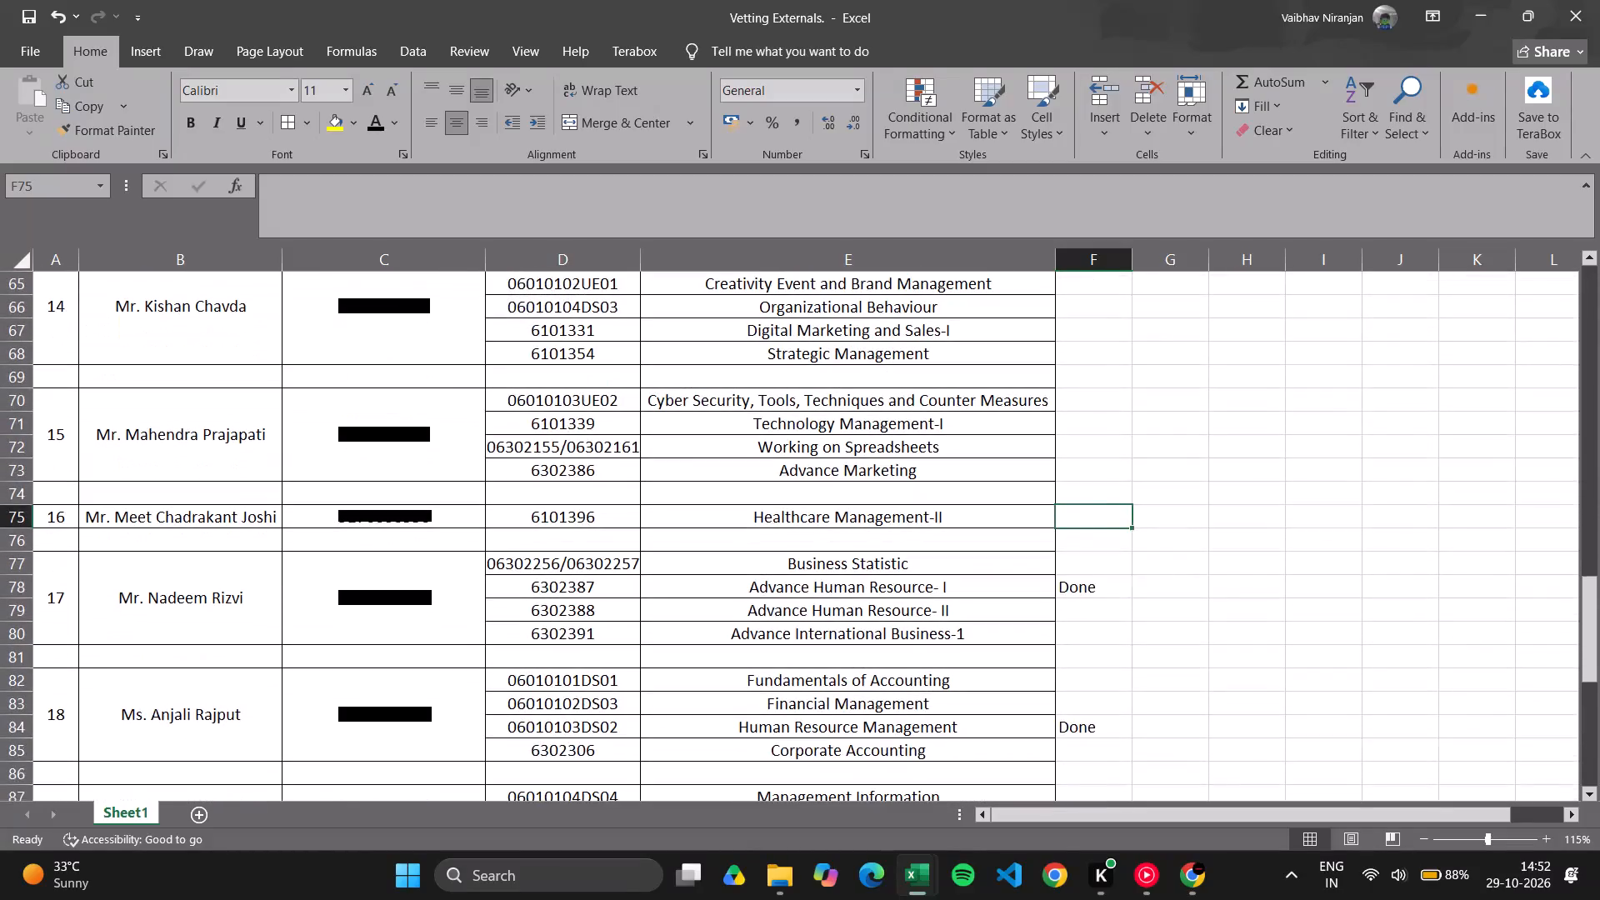
Copy the Done mark from F104 into F88, beside International Business with code 6101303.
{"action": "scroll", "coordinate": [594, 453], "scroll_direction": "down", "scroll_amount": 3}
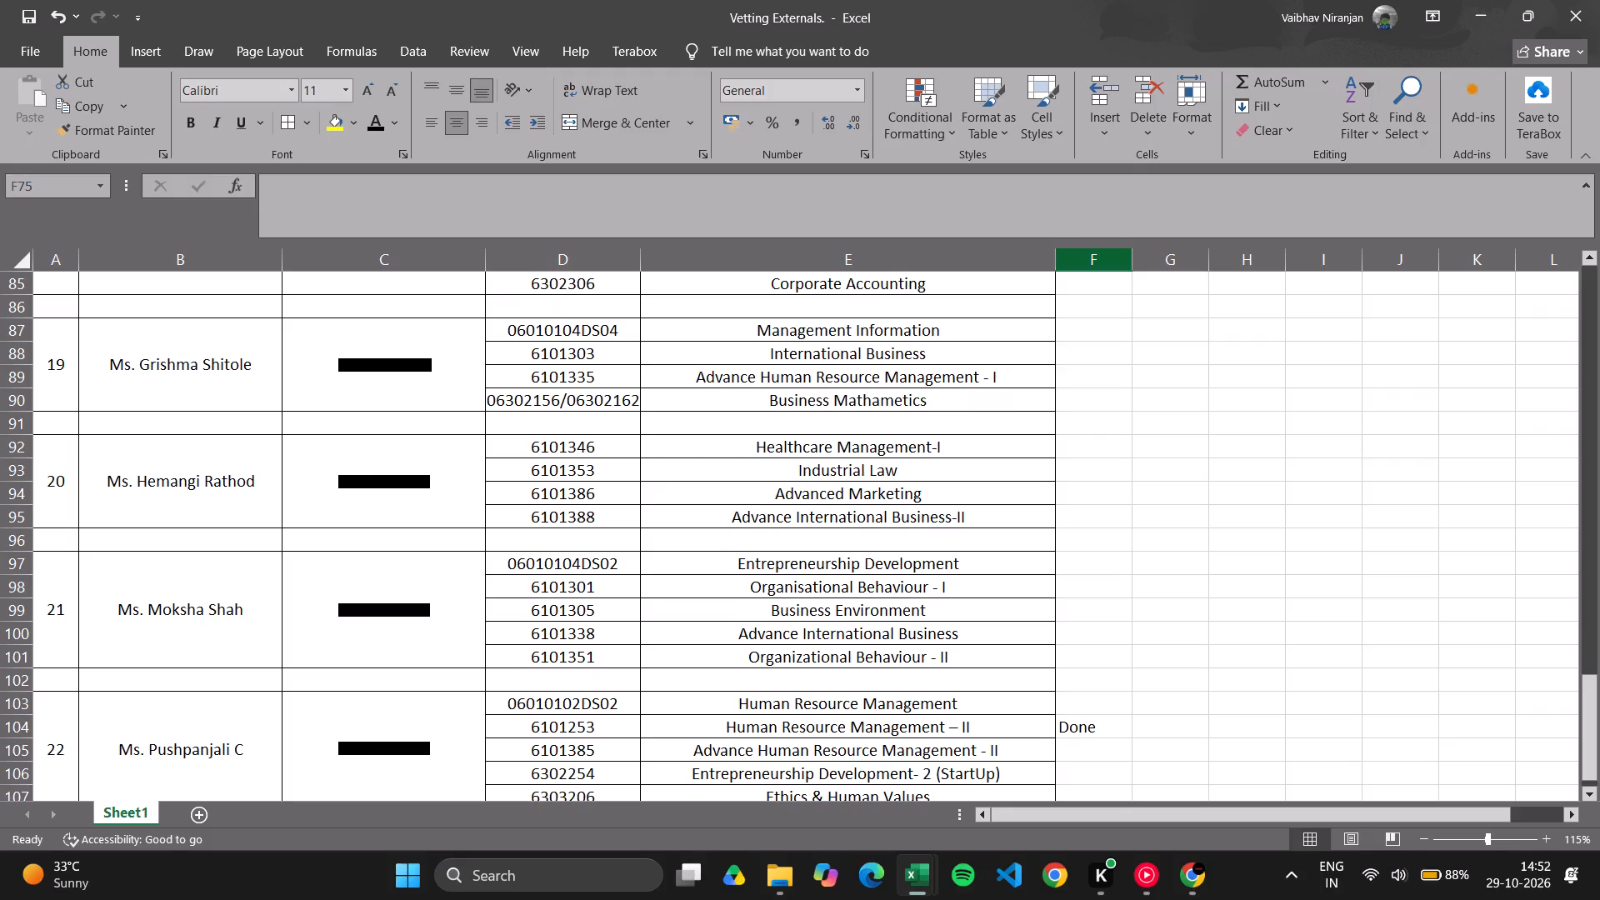
{"action": "left_click", "coordinate": [1095, 356]}
{"action": "key", "text": "ctrl+v"}
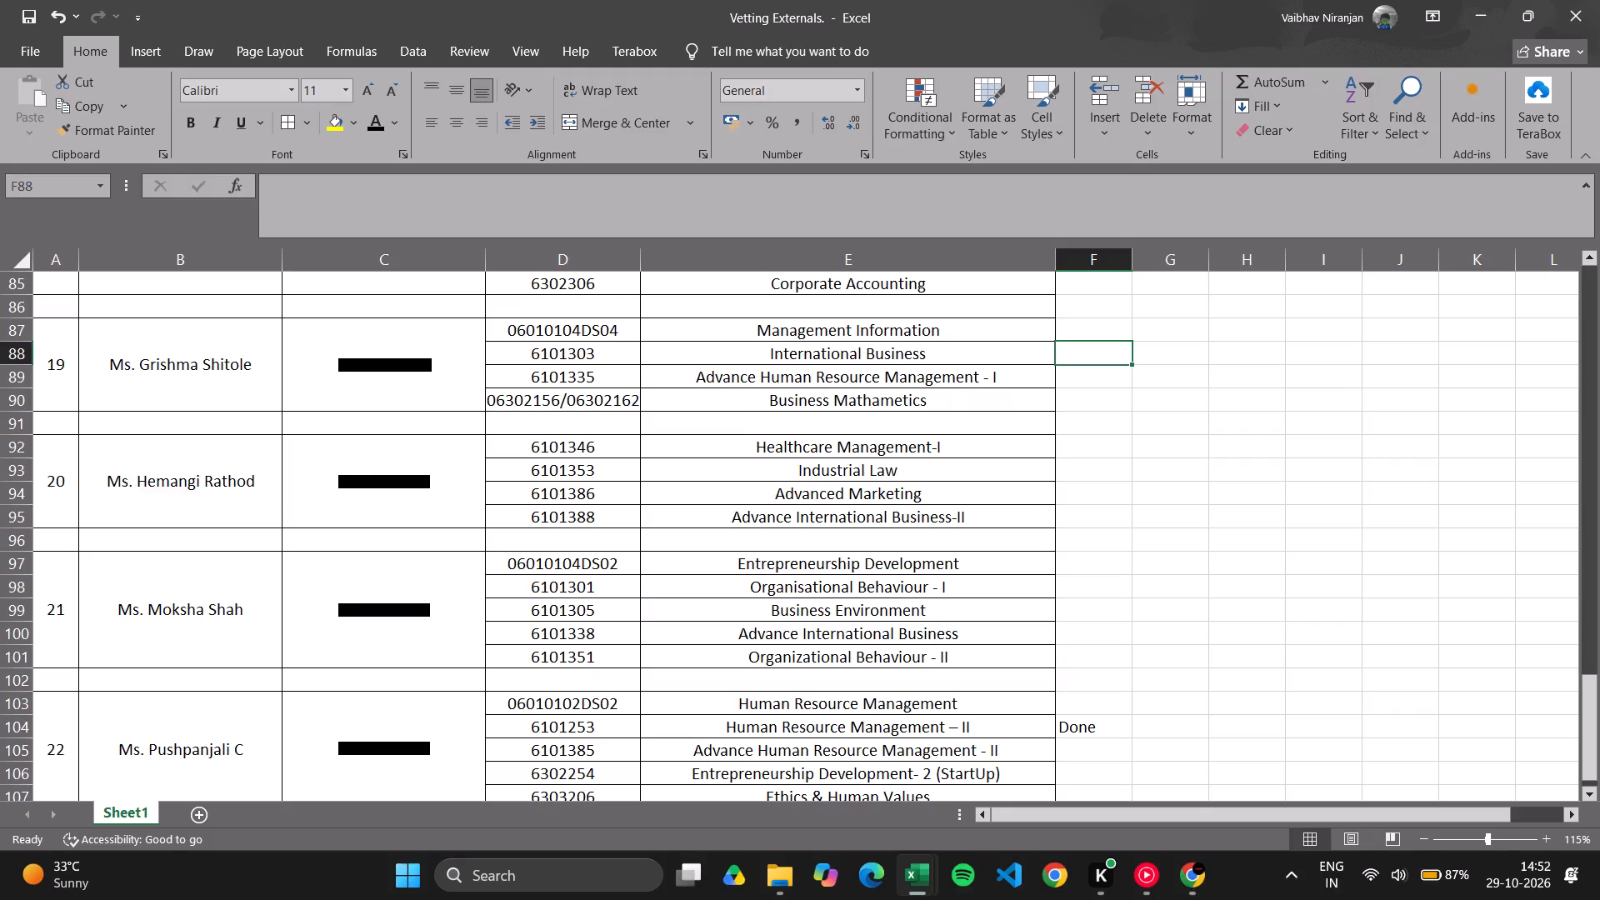
{"action": "left_click", "coordinate": [1095, 356]}
{"action": "left_click", "coordinate": [1082, 737]}
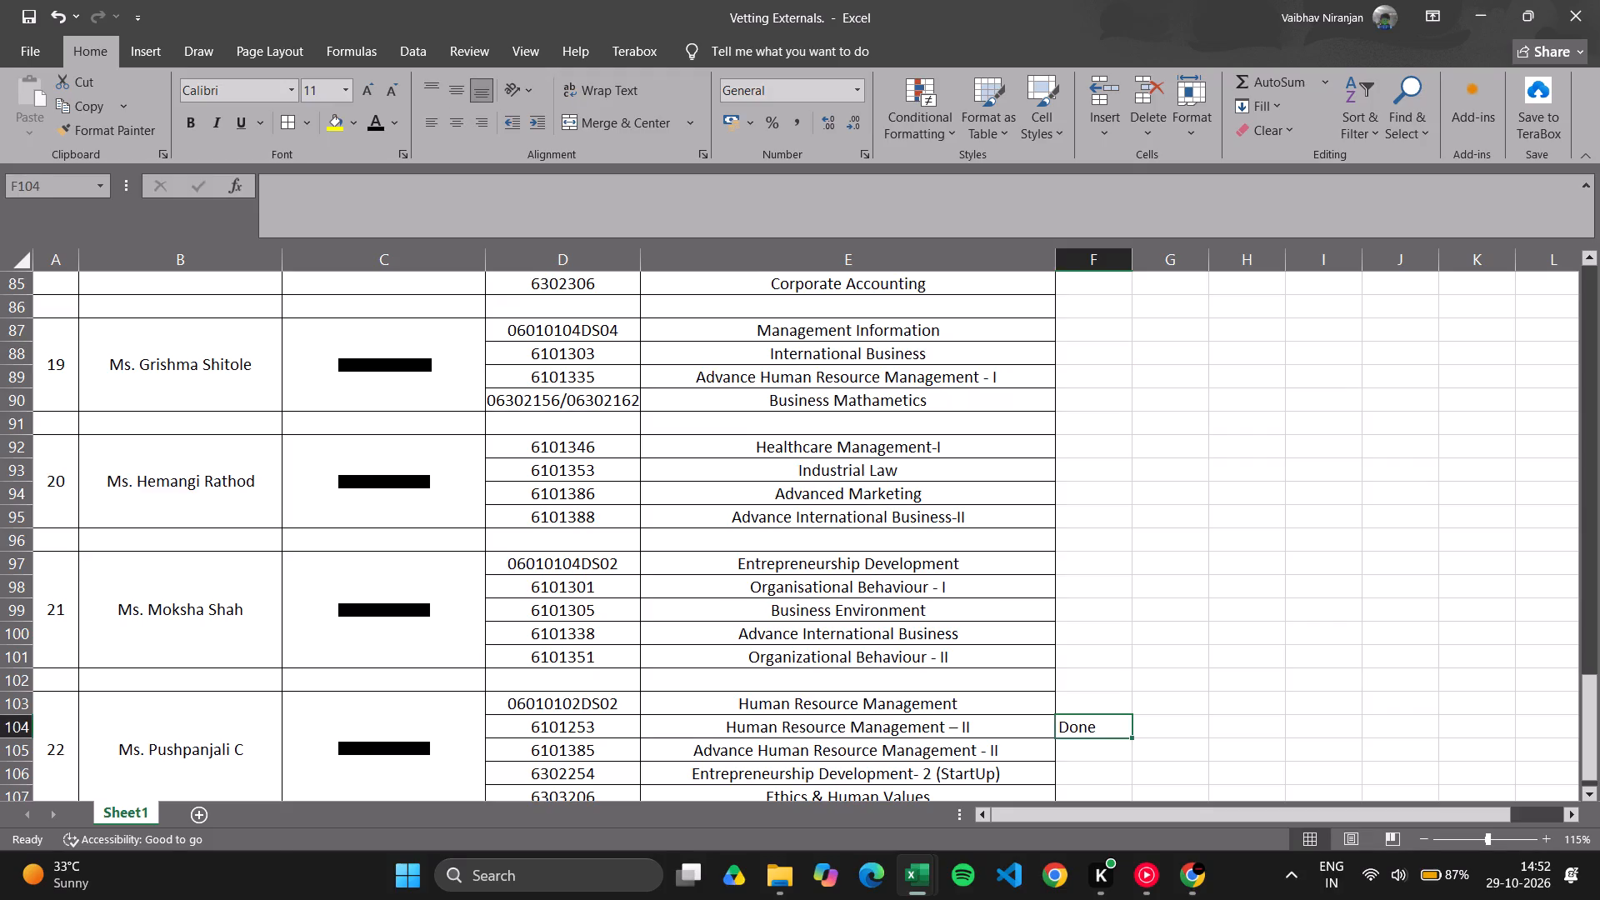
{"action": "key", "text": "ctrl+c"}
{"action": "left_click", "coordinate": [1069, 367]}
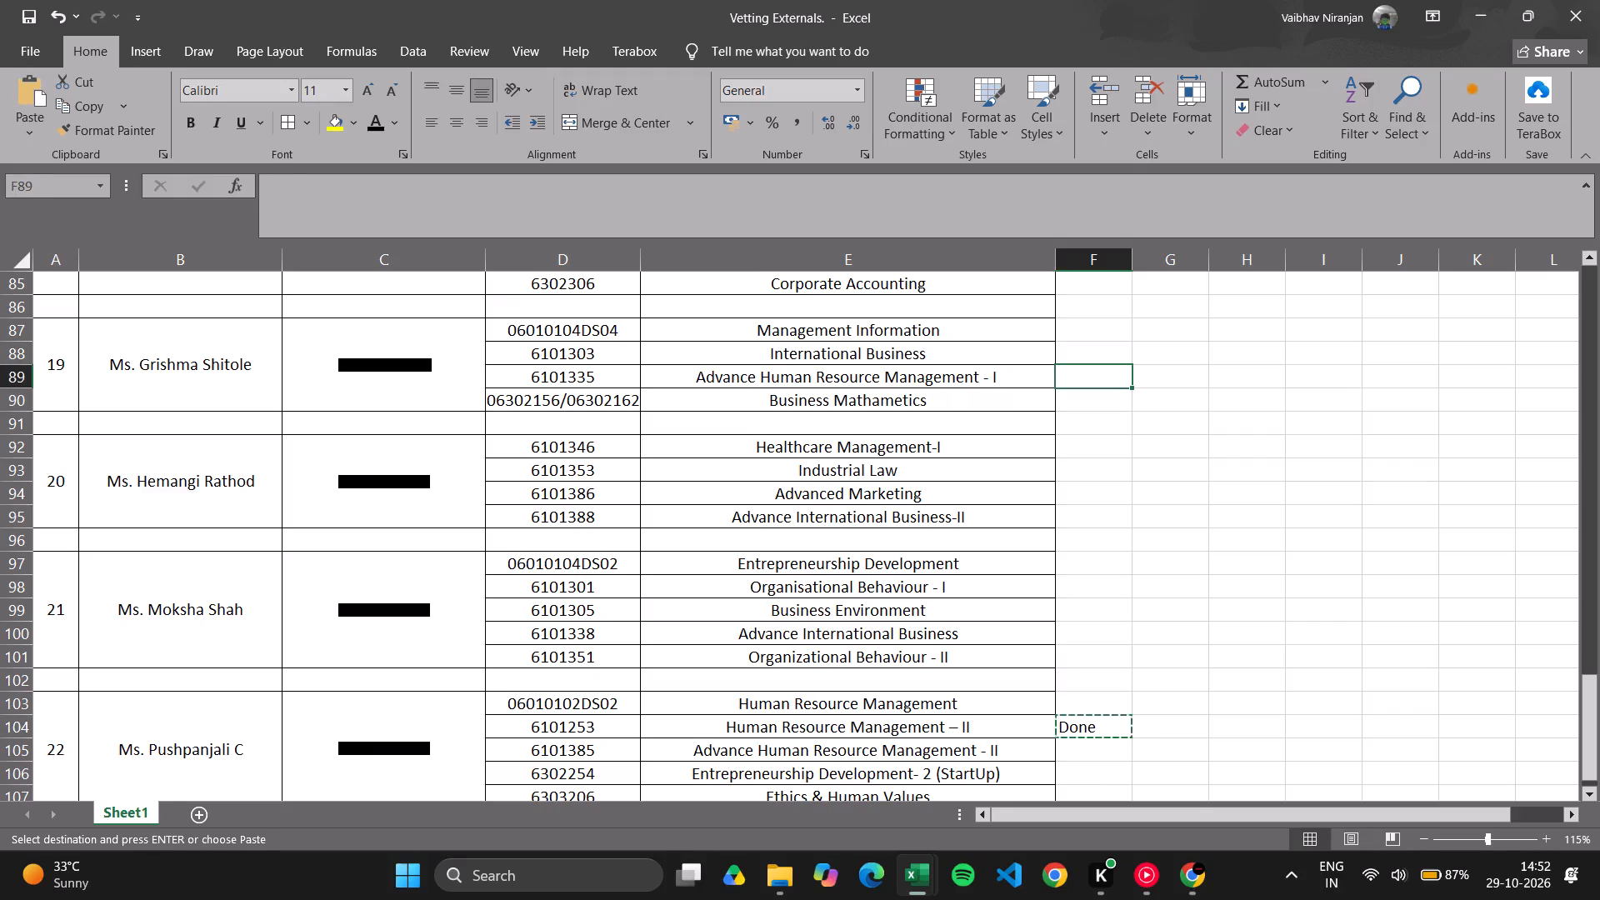
{"action": "left_click", "coordinate": [1092, 347]}
{"action": "key", "text": "ctrl+c"}
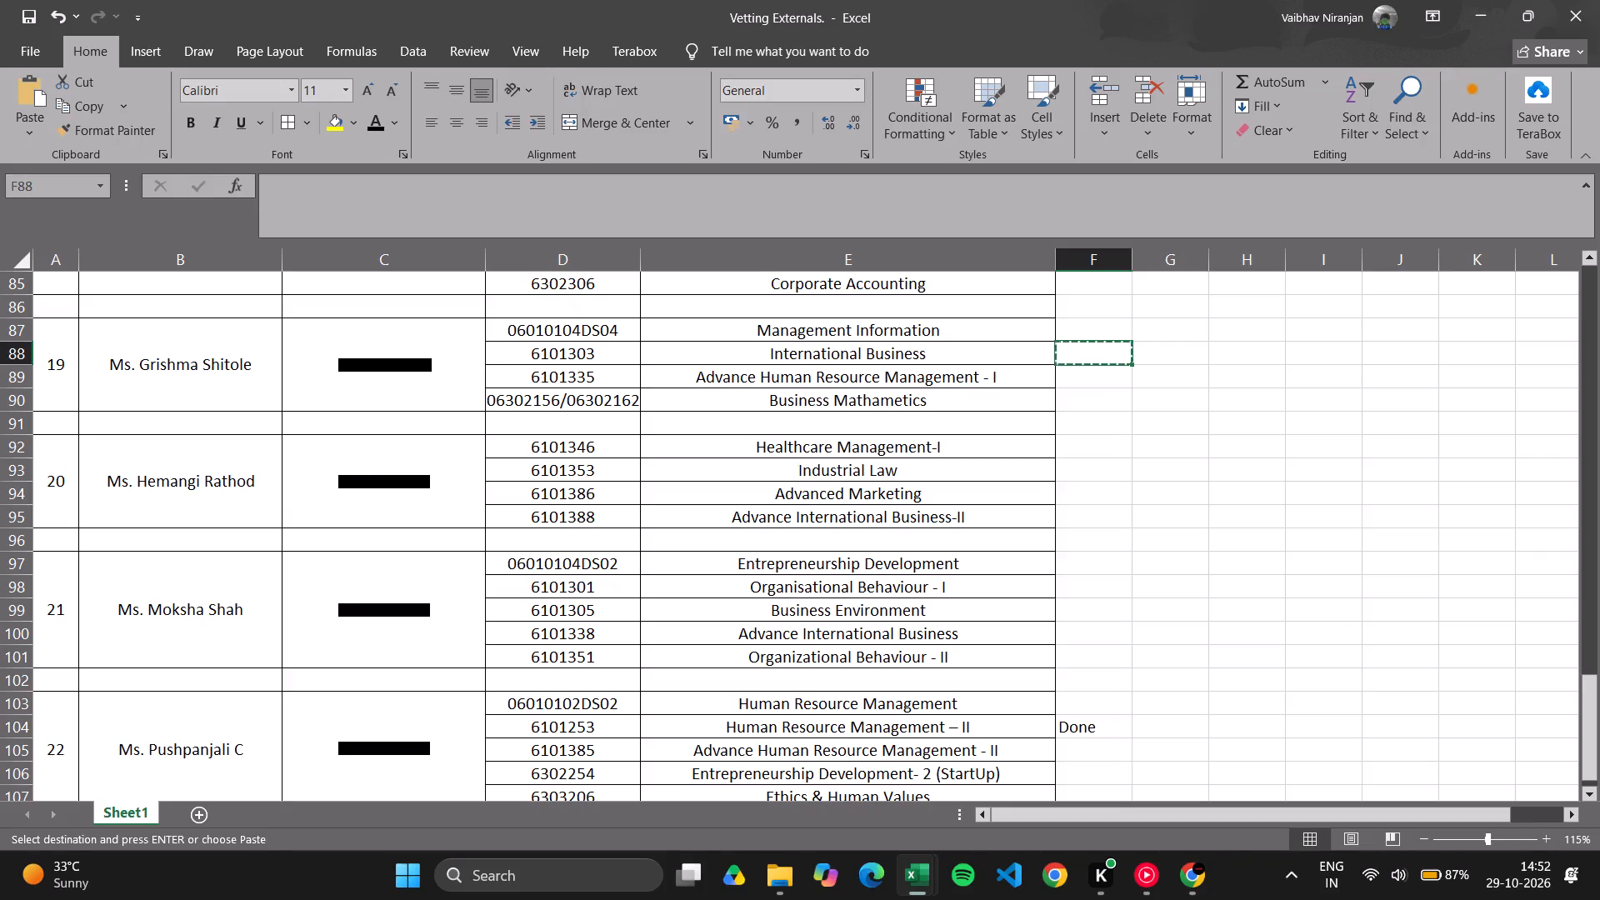
{"action": "left_click", "coordinate": [1085, 732]}
{"action": "key", "text": "ctrl+c"}
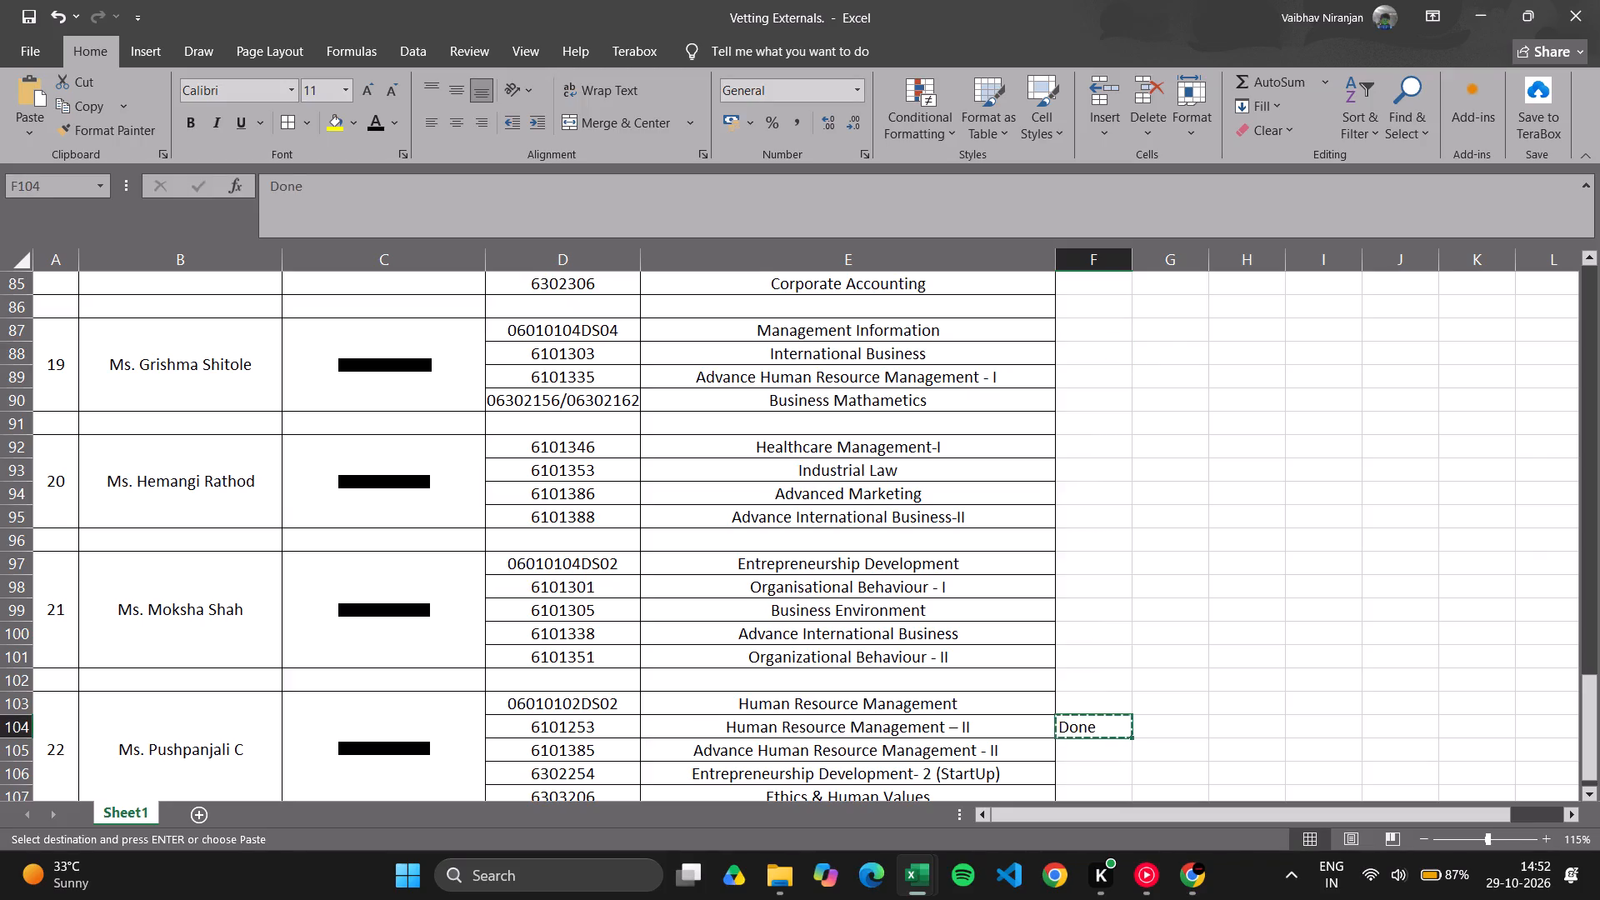
{"action": "left_click", "coordinate": [1084, 354]}
{"action": "key", "text": "ctrl+v"}
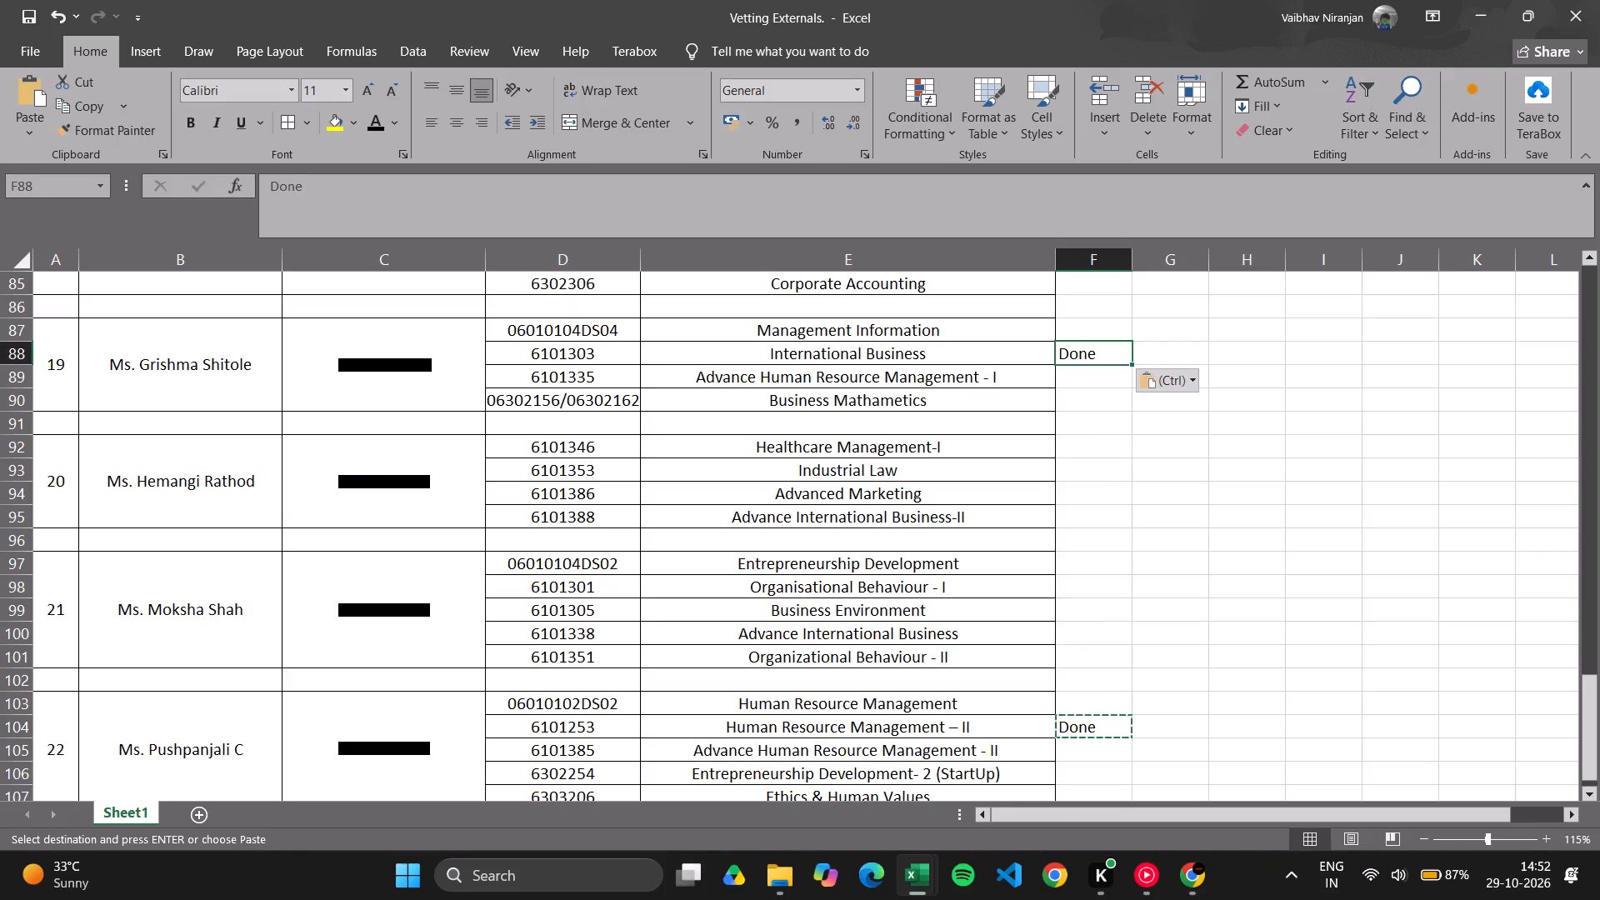
Paste the Done mark into F87, beside Management Information with code 06010104DS04.
{"action": "left_click", "coordinate": [1090, 329]}
{"action": "key", "text": "ctrl+v"}
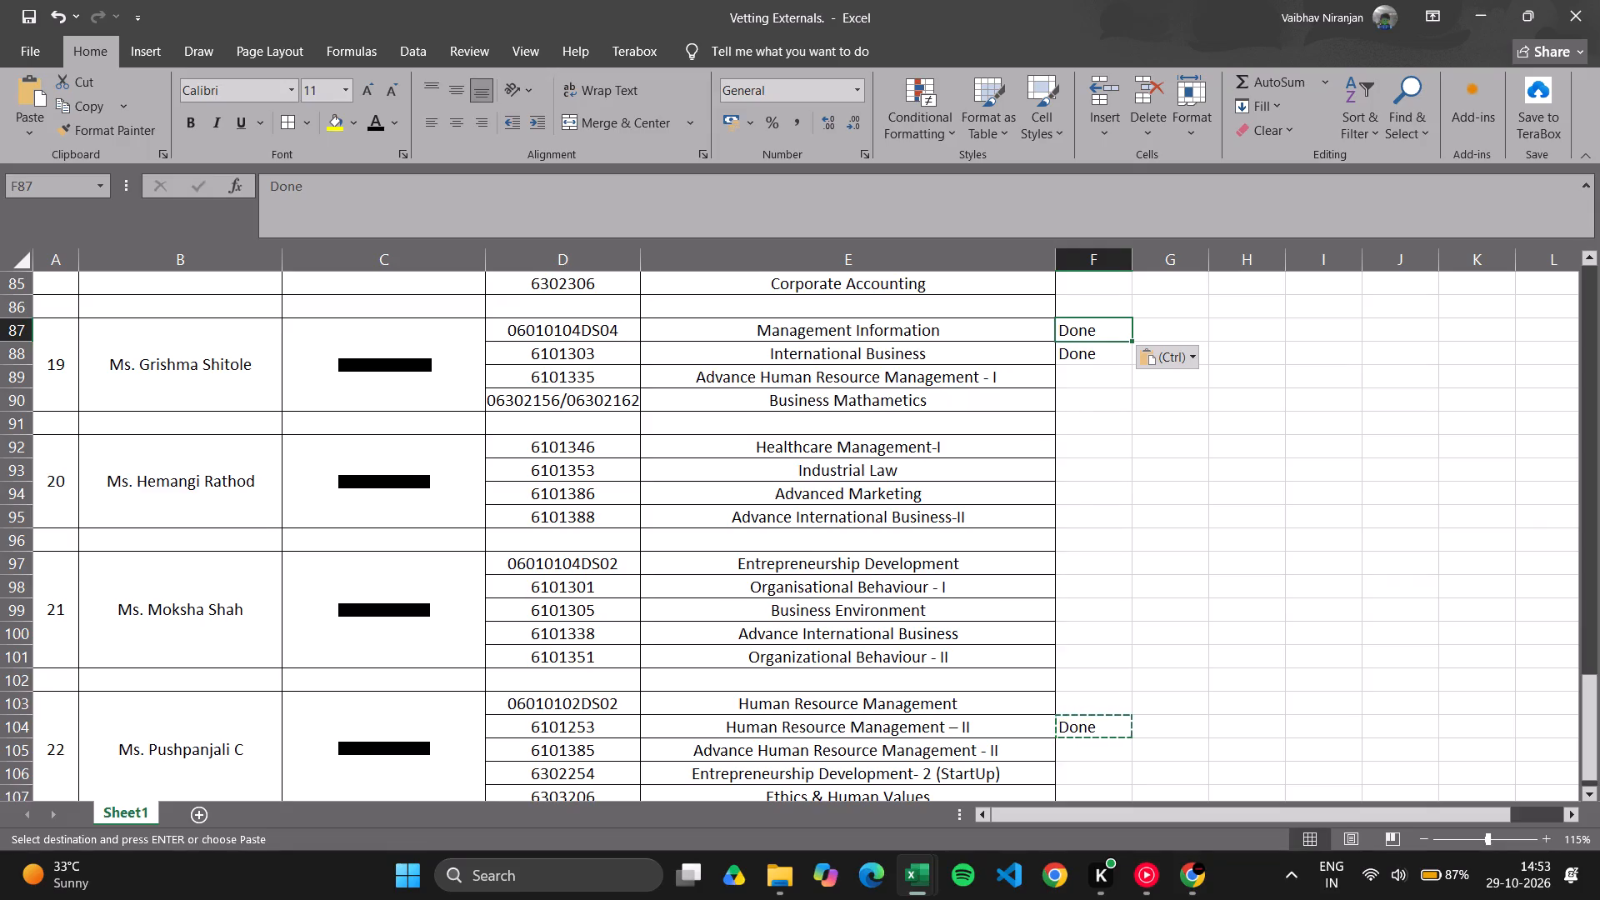
Paste the Done mark into F89, beside Advance Human Resource Management - I with code 6101335.
{"action": "scroll", "coordinate": [848, 590], "scroll_direction": "down", "scroll_amount": 2}
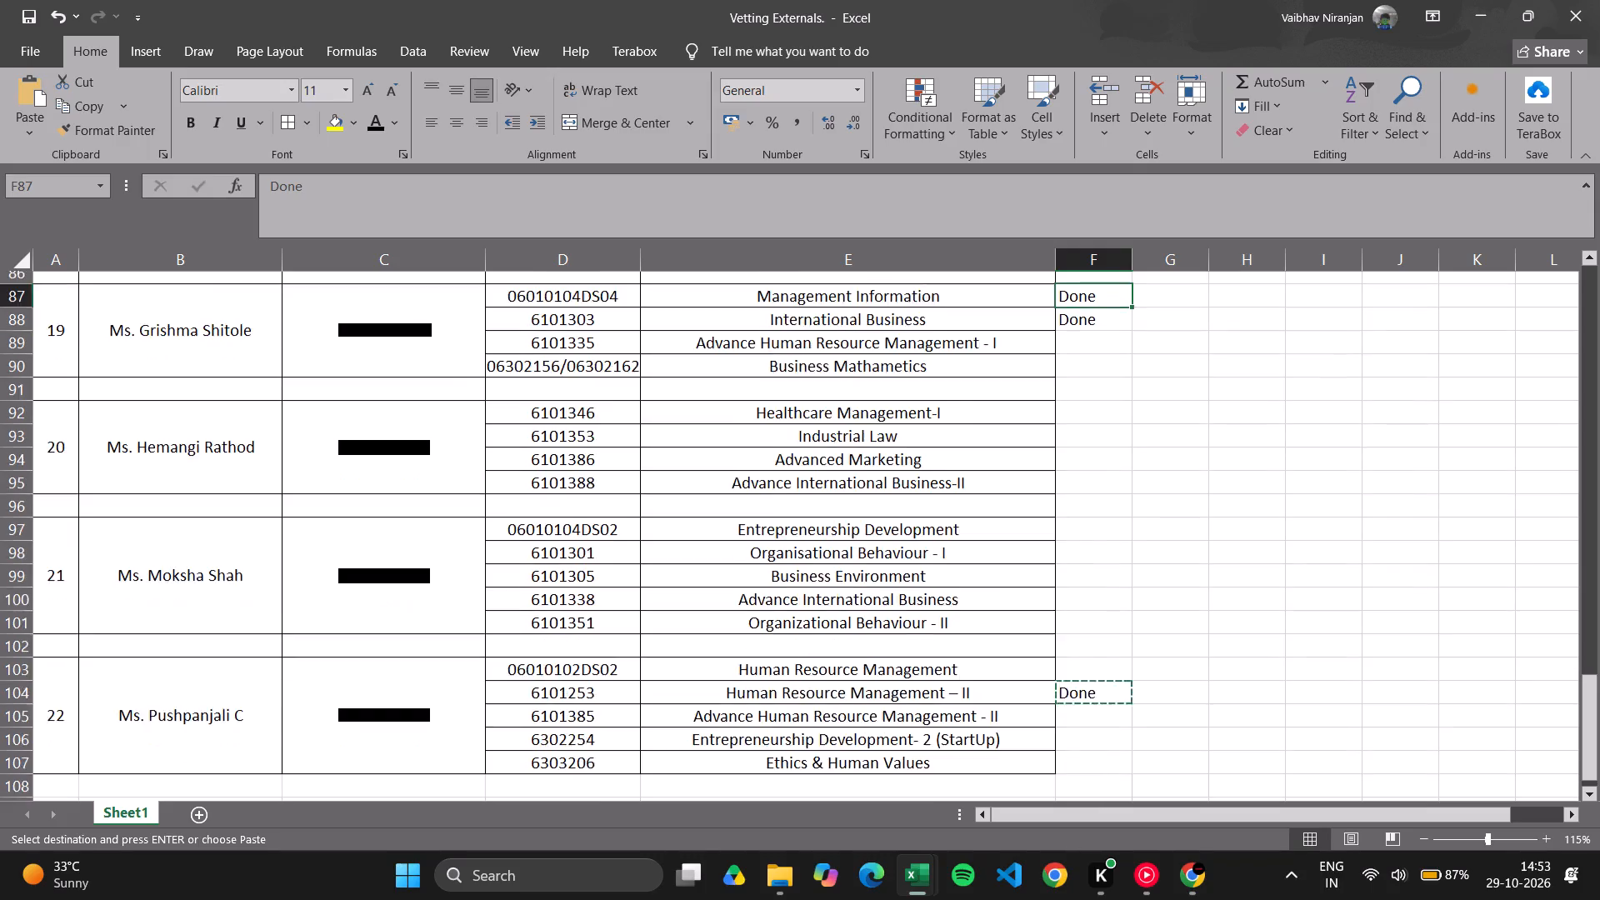
{"action": "scroll", "coordinate": [848, 590], "scroll_direction": "down", "scroll_amount": 1}
{"action": "scroll", "coordinate": [848, 590], "scroll_direction": "up", "scroll_amount": 5}
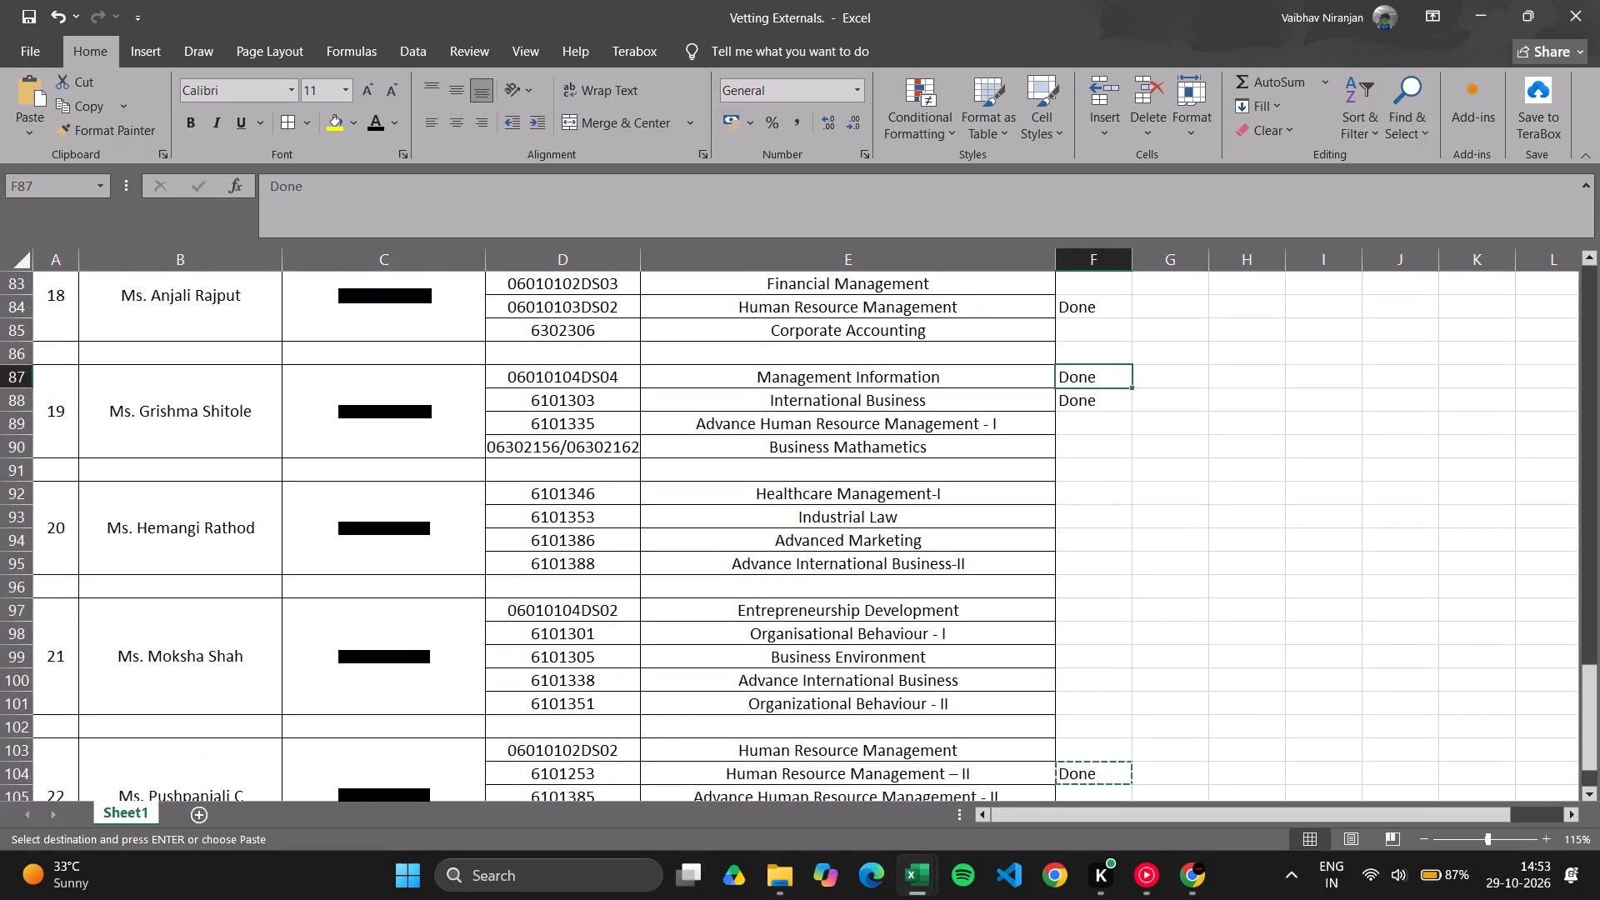
{"action": "scroll", "coordinate": [848, 590], "scroll_direction": "up", "scroll_amount": 1}
{"action": "left_click", "coordinate": [1087, 452]}
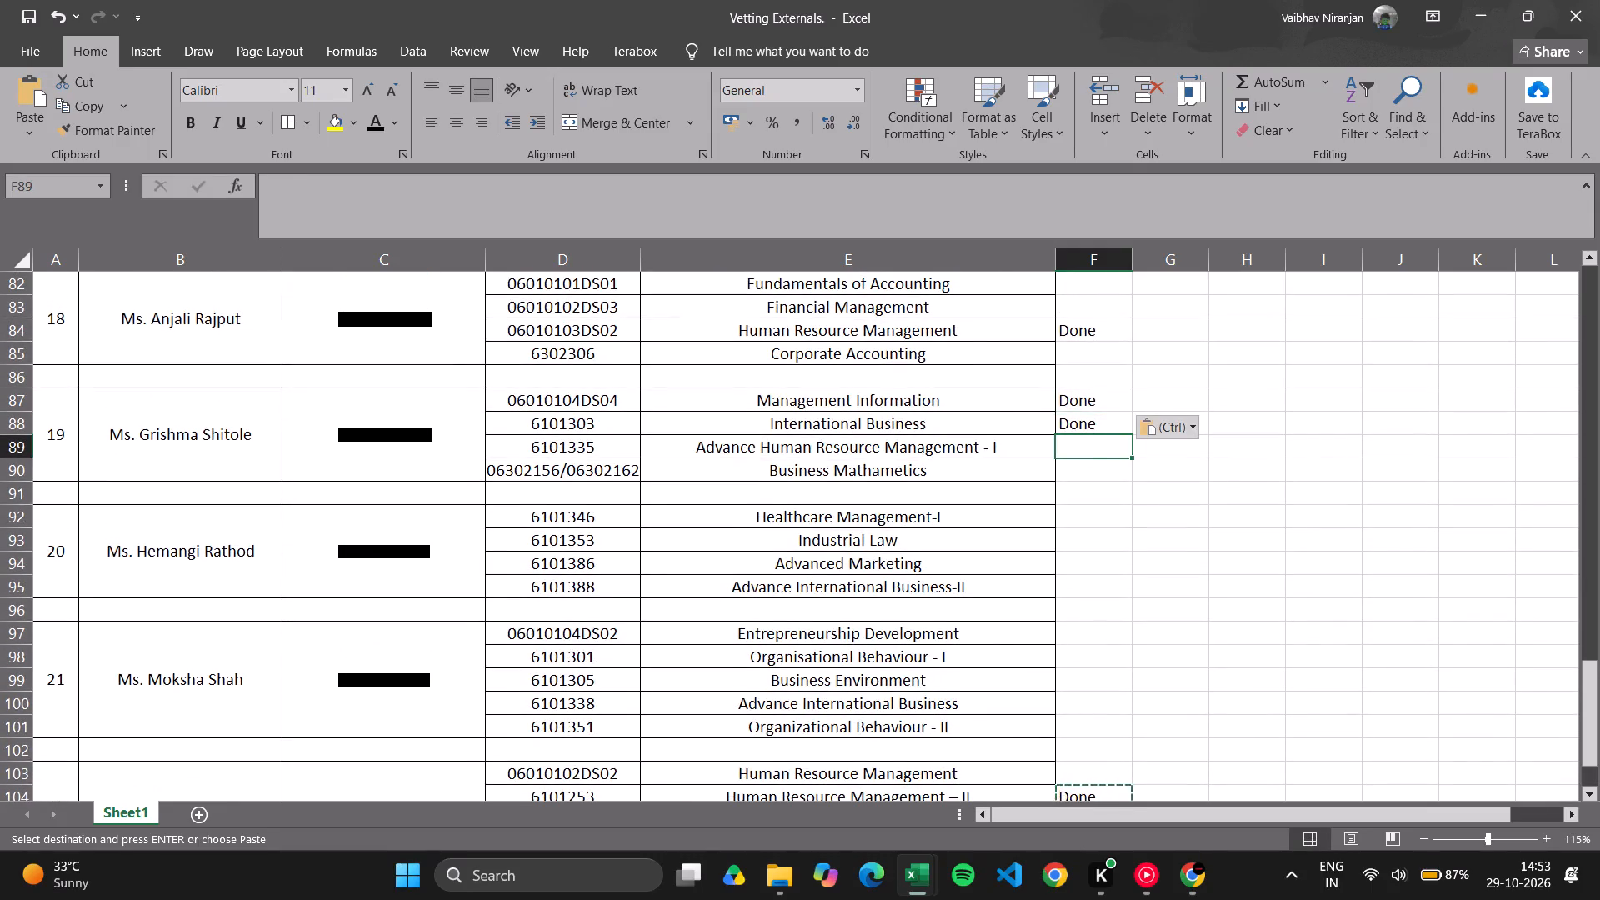
{"action": "key", "text": "ctrl+v"}
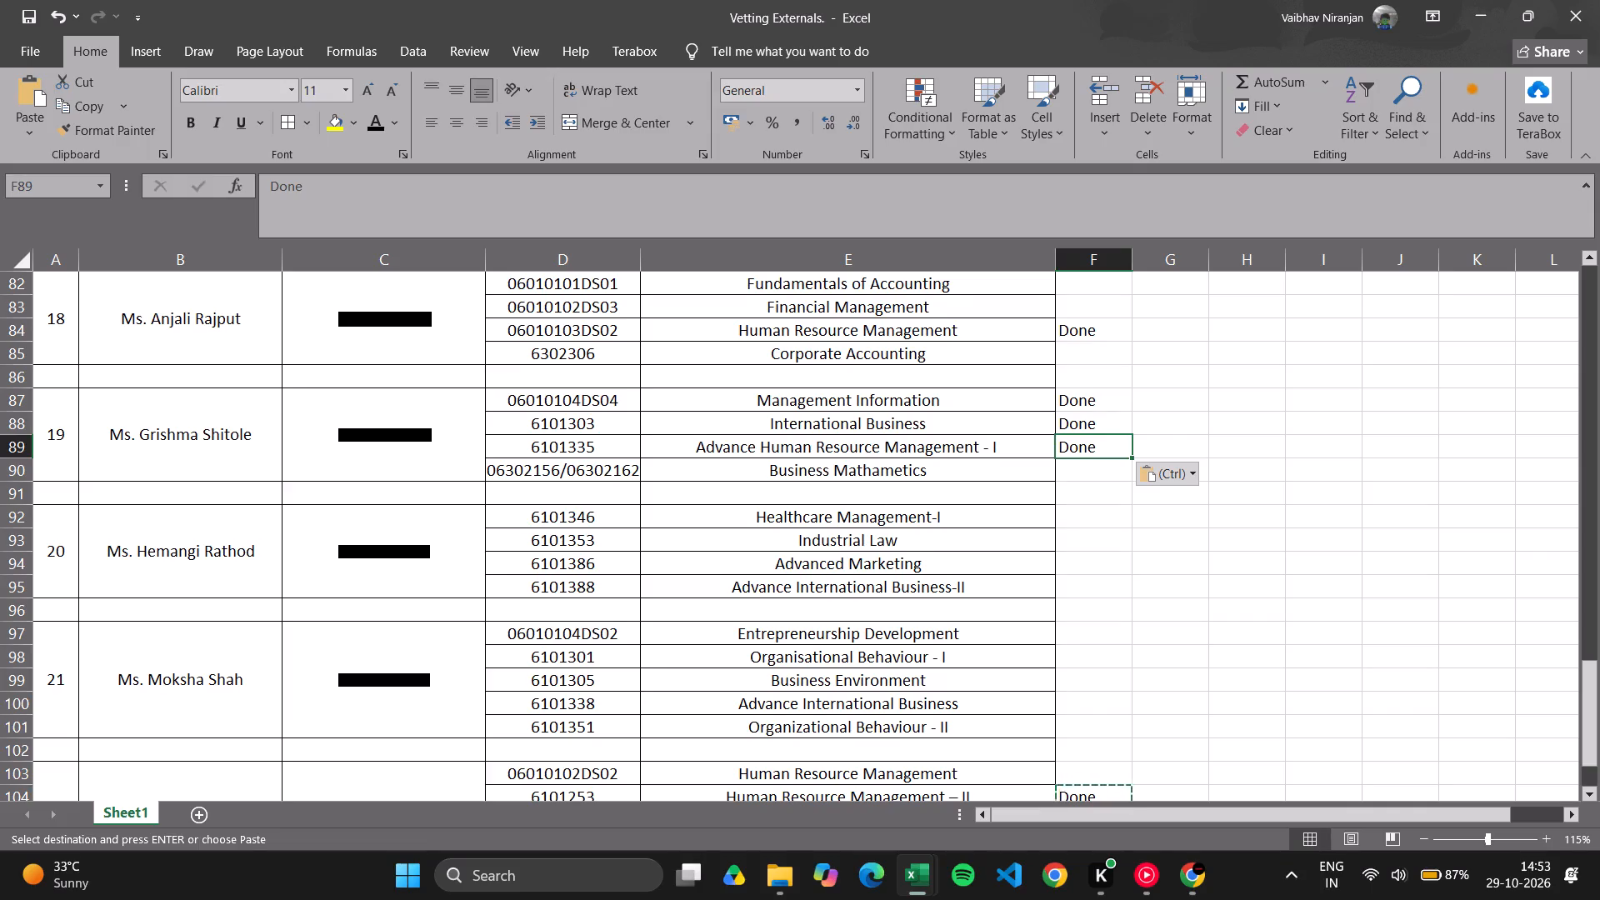
Paste the Done mark into F90, beside Business Mathametics with code 06302156/06302162.
{"action": "scroll", "coordinate": [1058, 503], "scroll_direction": "up", "scroll_amount": 7}
{"action": "scroll", "coordinate": [1058, 503], "scroll_direction": "down", "scroll_amount": 1}
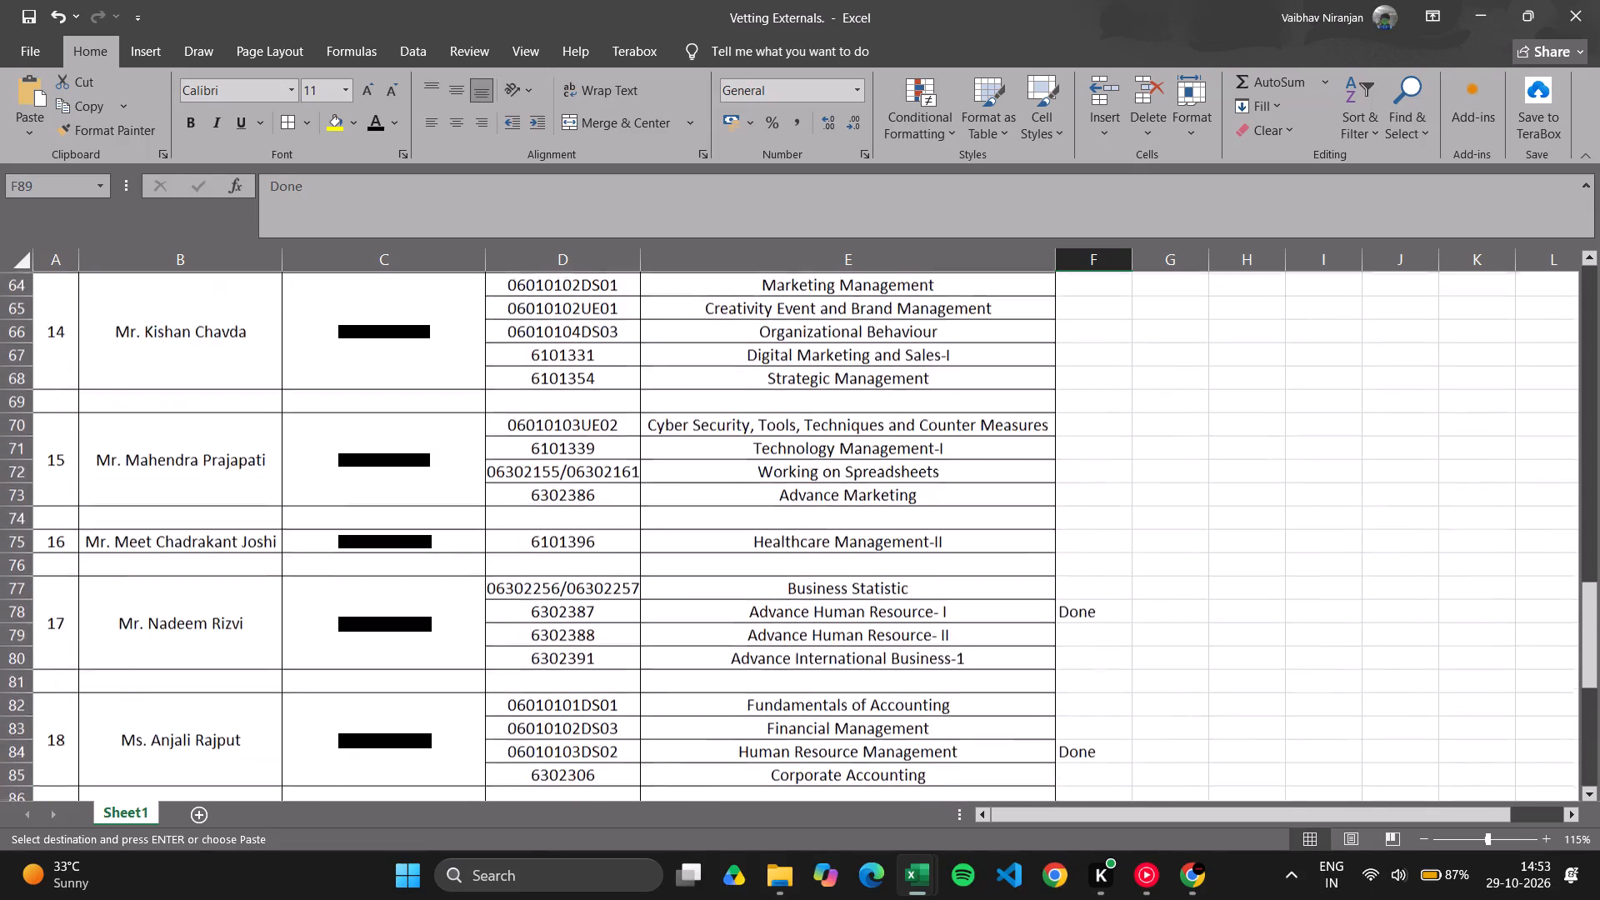
{"action": "scroll", "coordinate": [1058, 503], "scroll_direction": "down", "scroll_amount": 4}
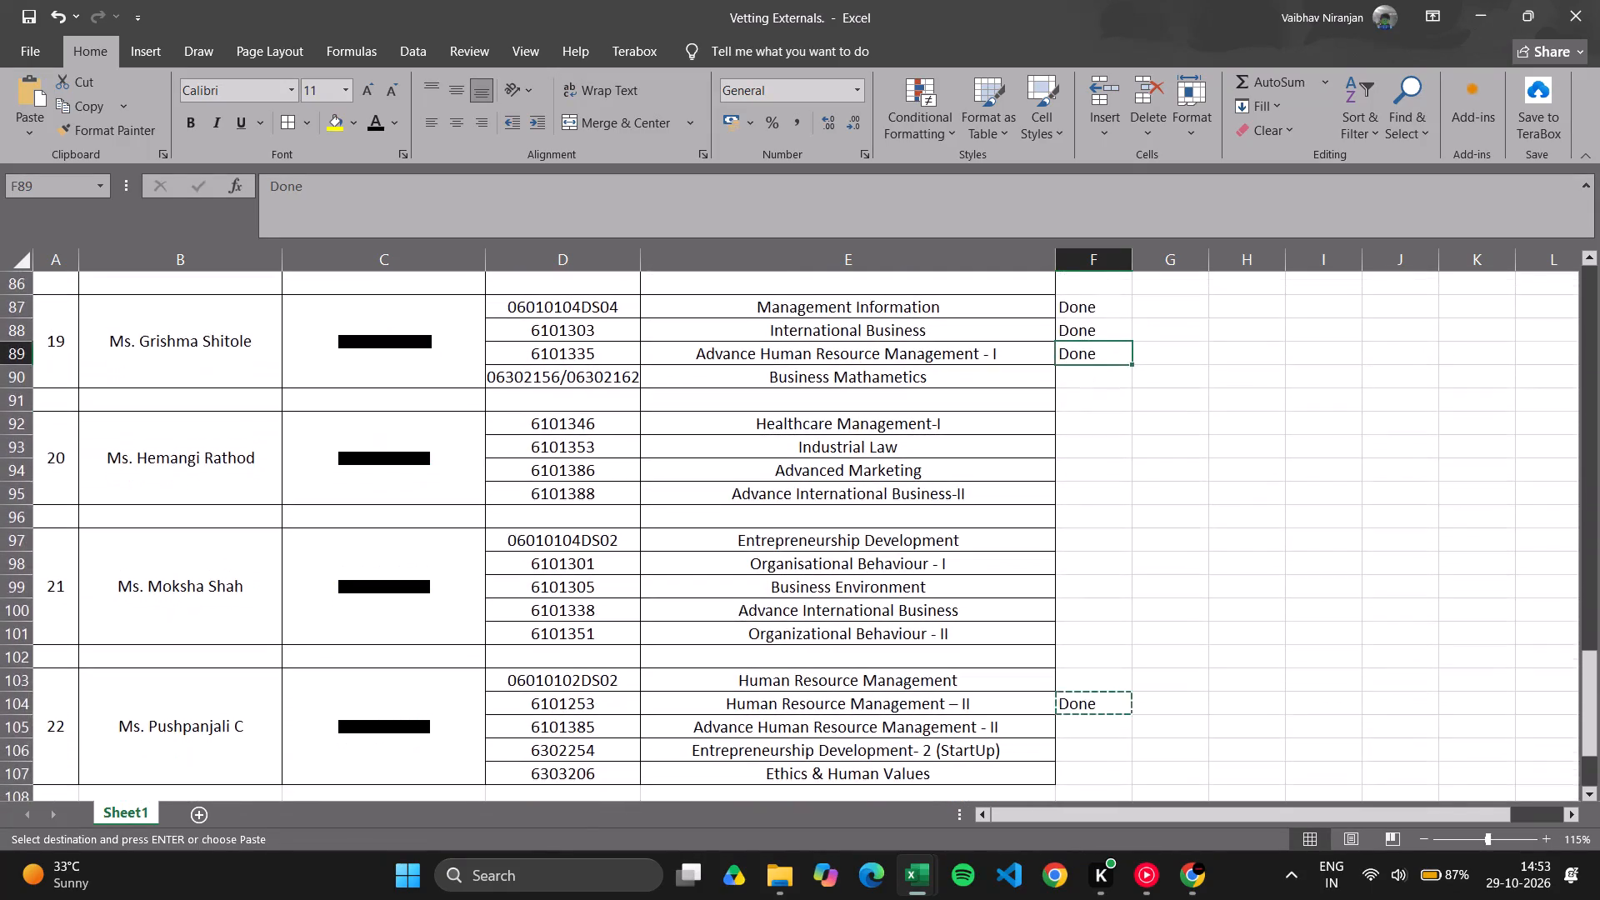
{"action": "scroll", "coordinate": [941, 537], "scroll_direction": "up", "scroll_amount": 1}
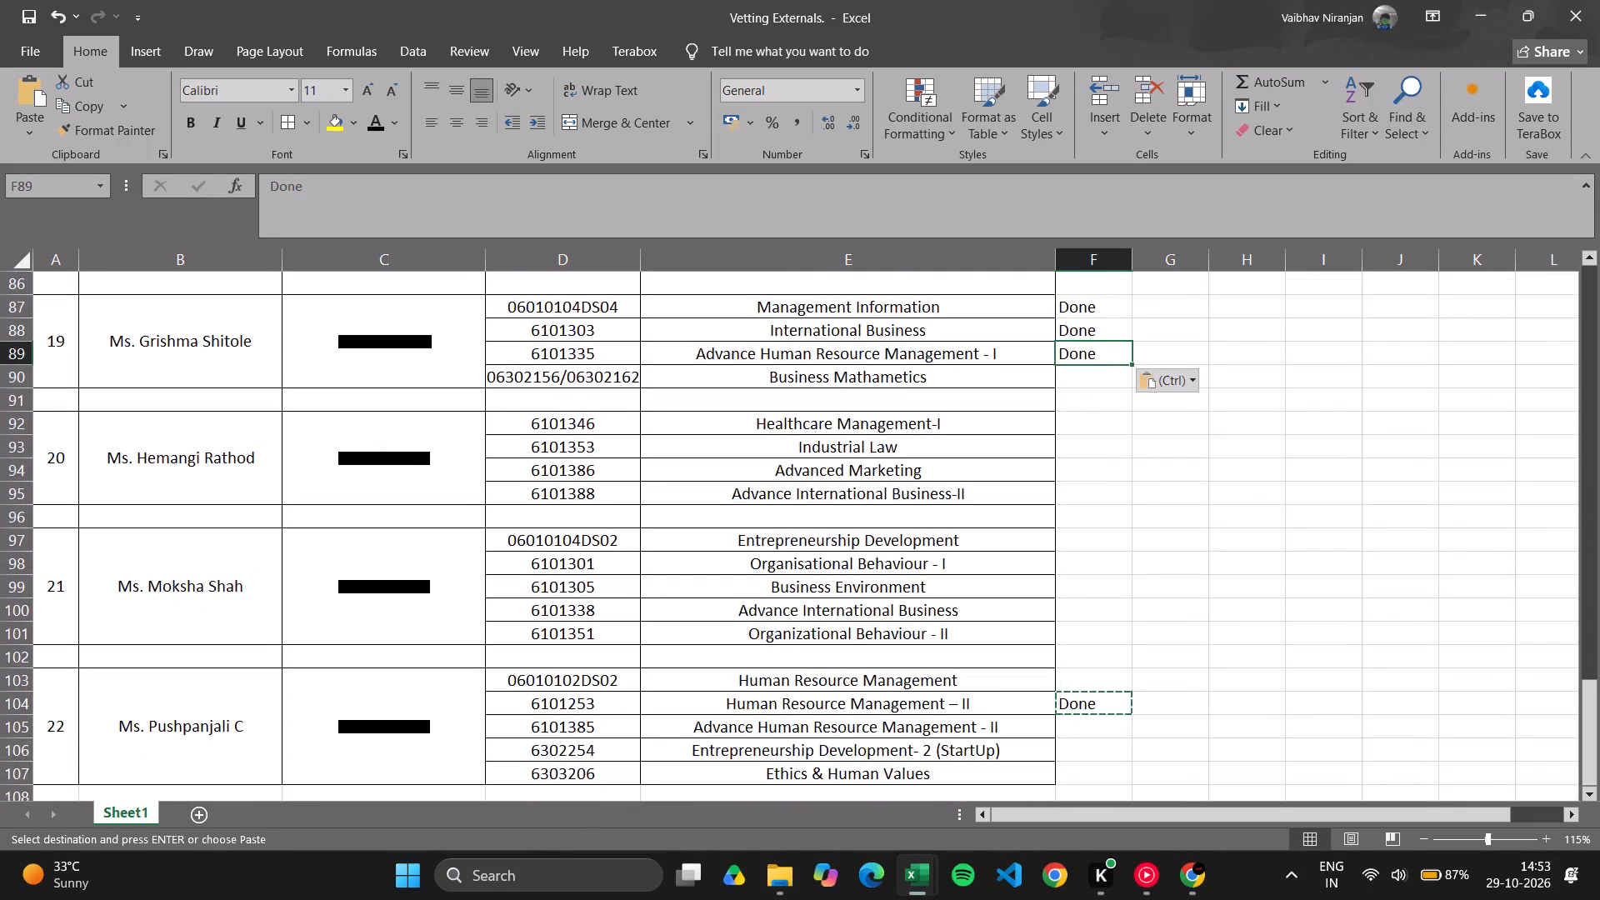
{"action": "left_click", "coordinate": [1087, 382]}
{"action": "key", "text": "ctrl+v"}
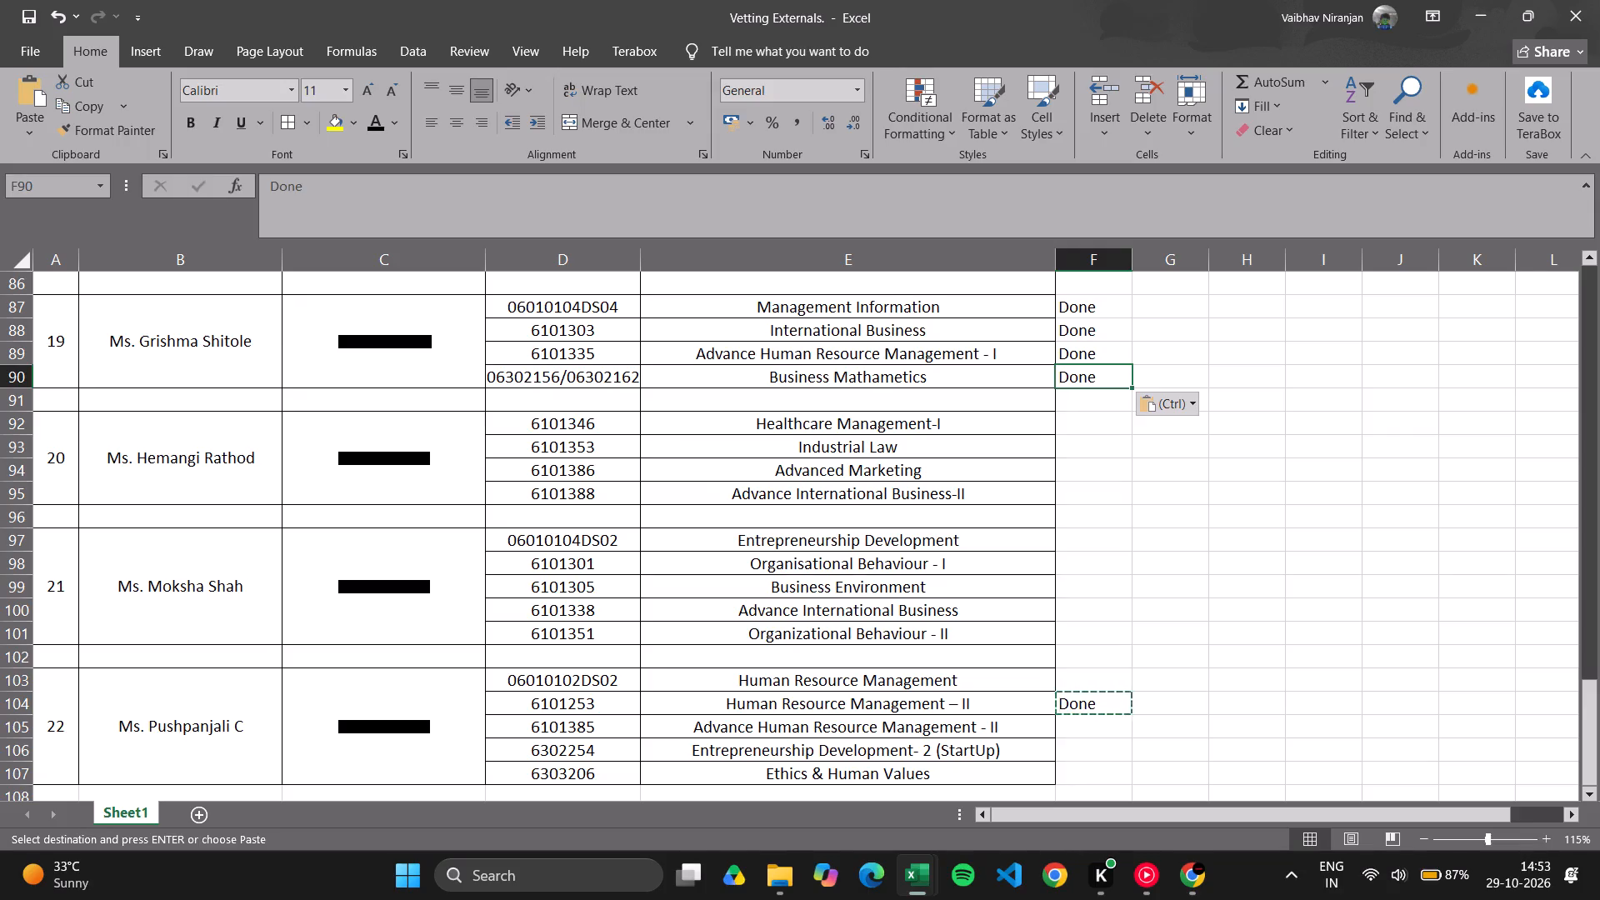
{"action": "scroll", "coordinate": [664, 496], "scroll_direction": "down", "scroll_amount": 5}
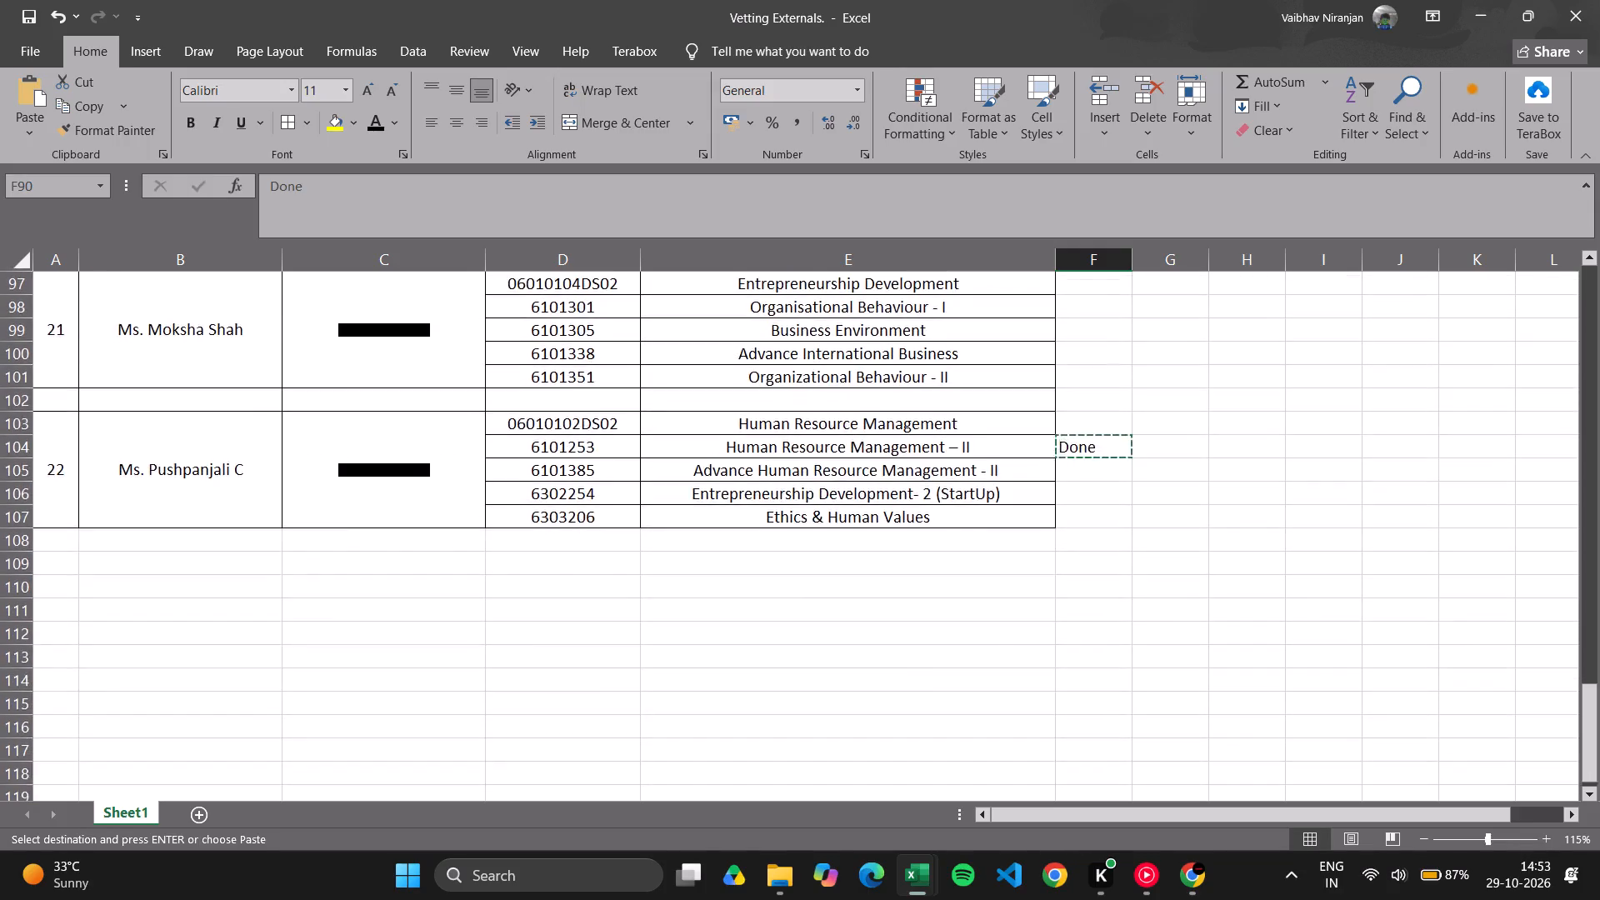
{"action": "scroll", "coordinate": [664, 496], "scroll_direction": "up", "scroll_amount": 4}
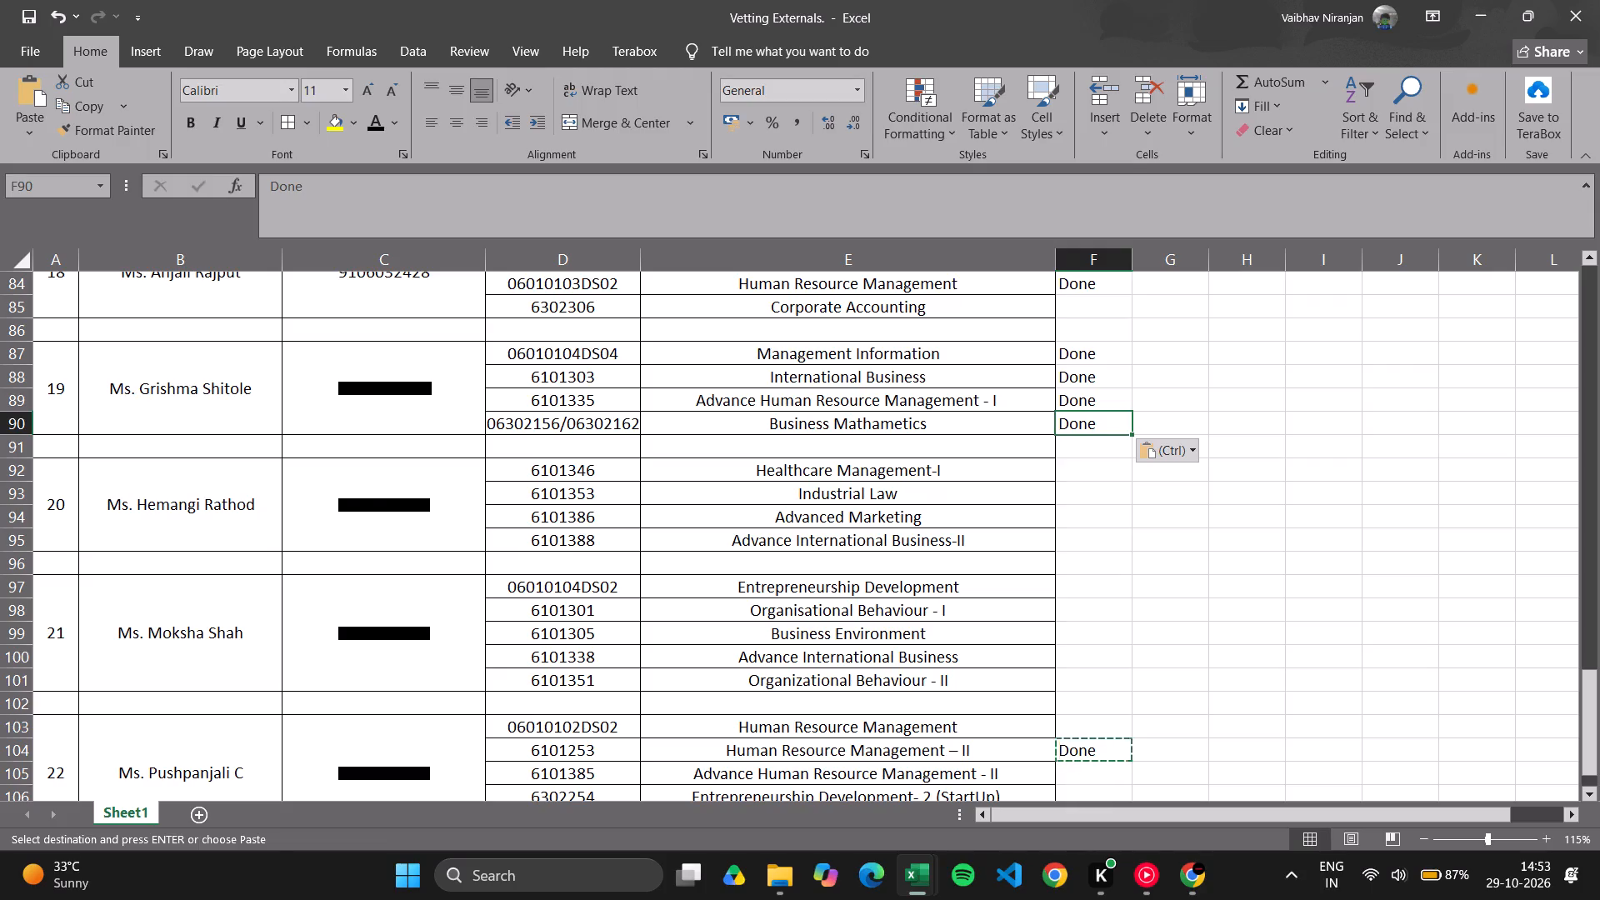
Copy the Done mark from F90 into F92, beside Healthcare Management-I with code 6101346.
{"action": "left_click", "coordinate": [1110, 466]}
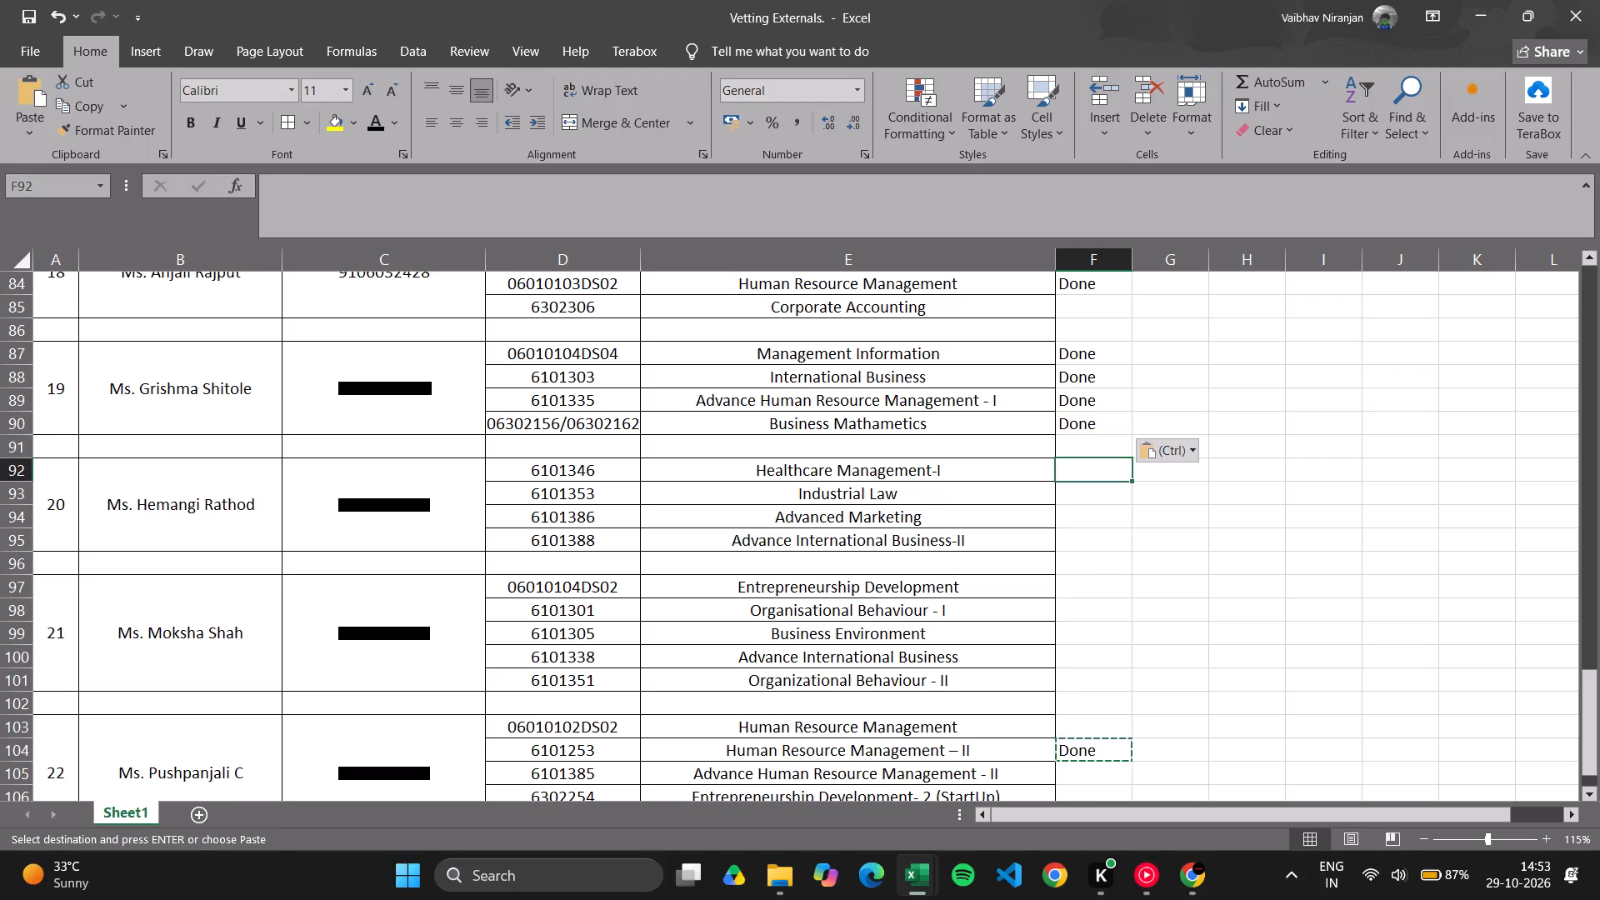
{"action": "key", "text": "ctrl+c"}
{"action": "left_click", "coordinate": [1088, 415]}
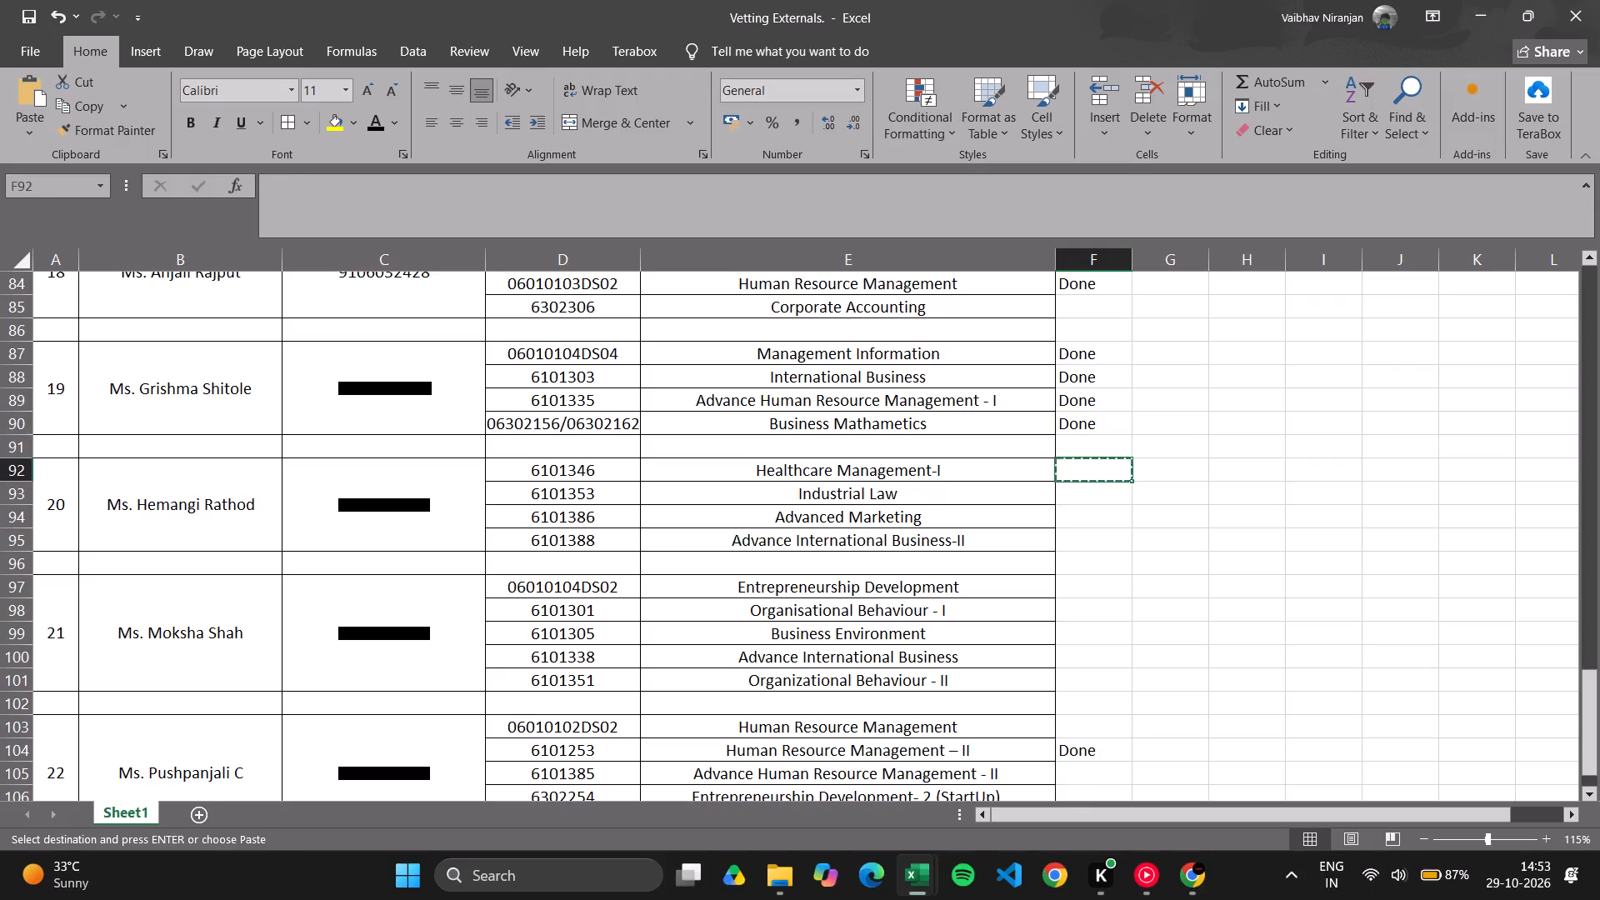
{"action": "key", "text": "ctrl+c"}
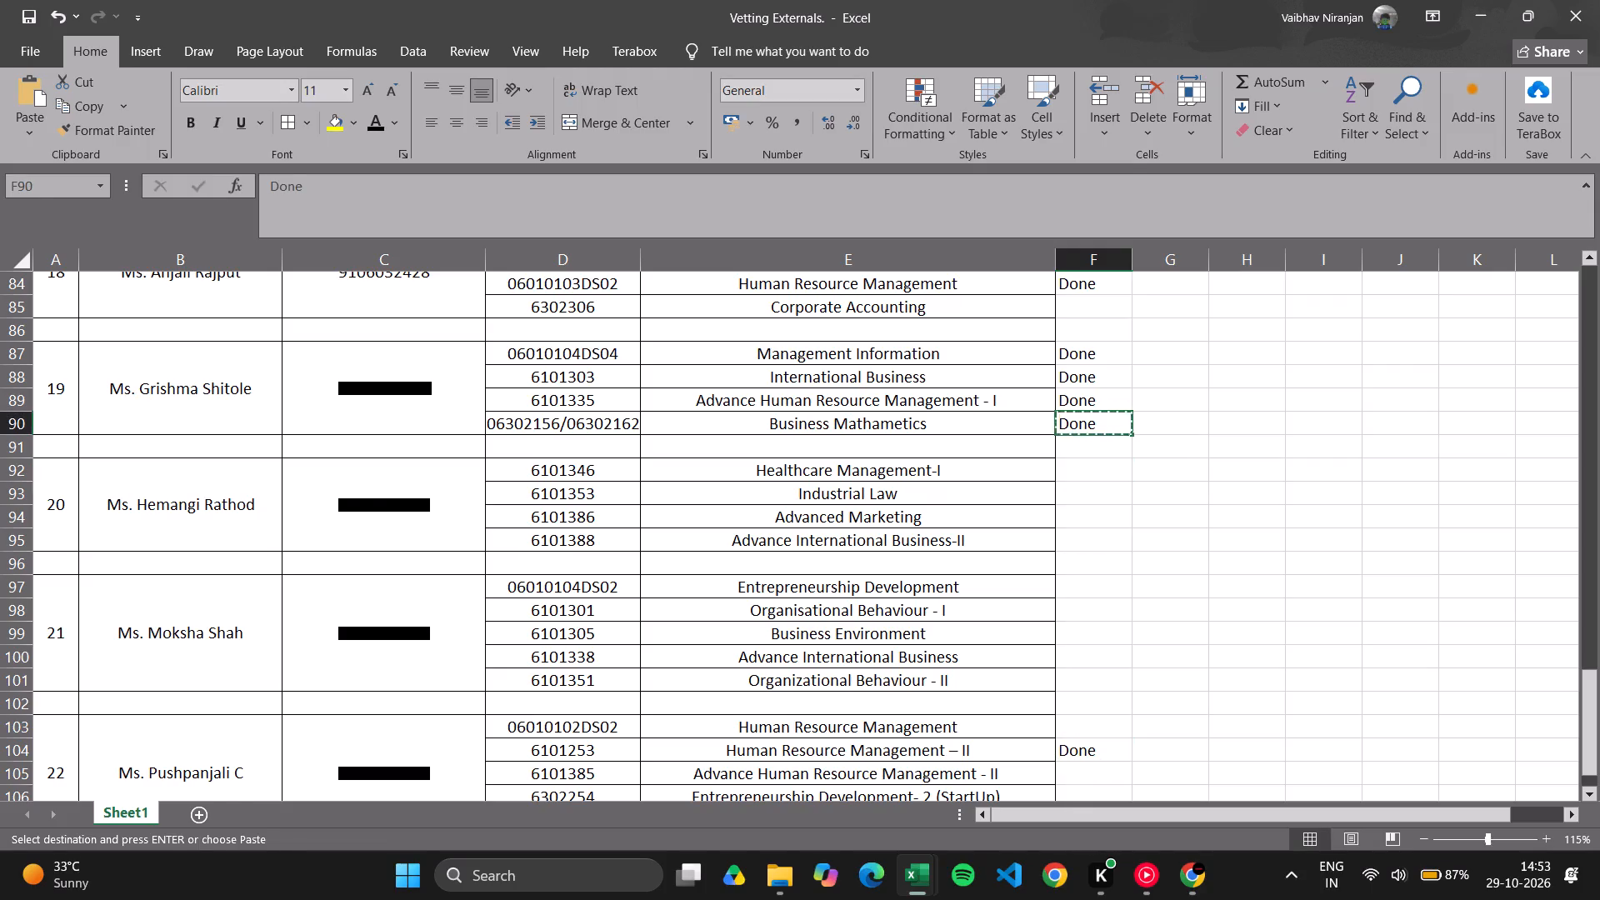
{"action": "left_click", "coordinate": [1082, 475]}
{"action": "key", "text": "ctrl+v"}
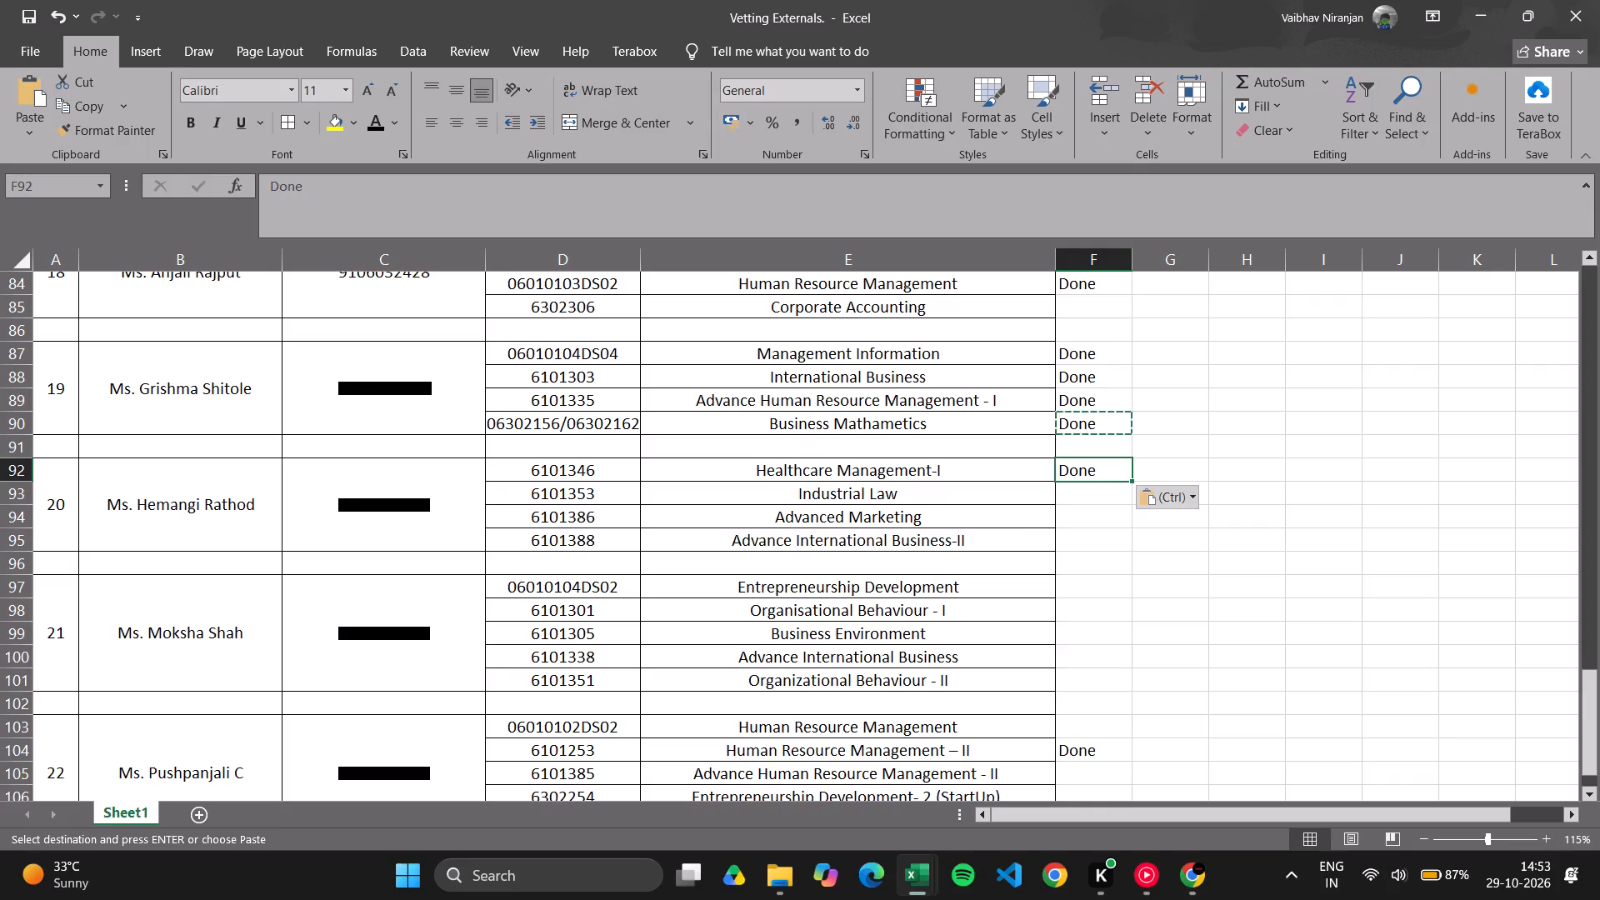
Look back through the examiner list and its column F marks from row 92 up towards the first rows.
{"action": "scroll", "coordinate": [927, 595], "scroll_direction": "up", "scroll_amount": 2}
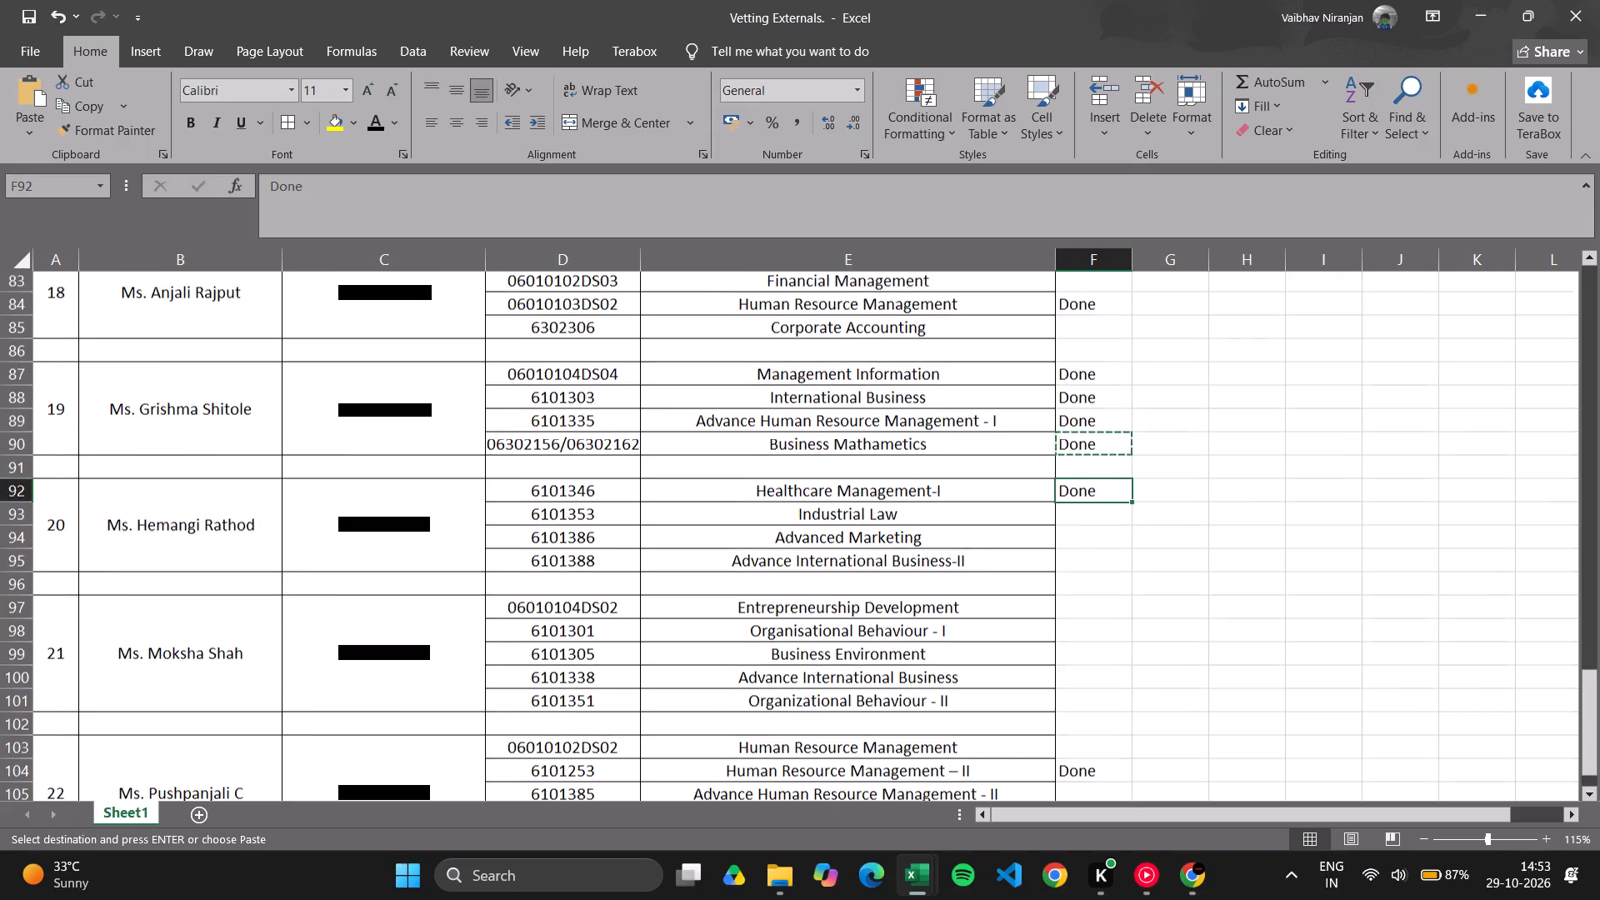
{"action": "scroll", "coordinate": [927, 595], "scroll_direction": "up", "scroll_amount": 12}
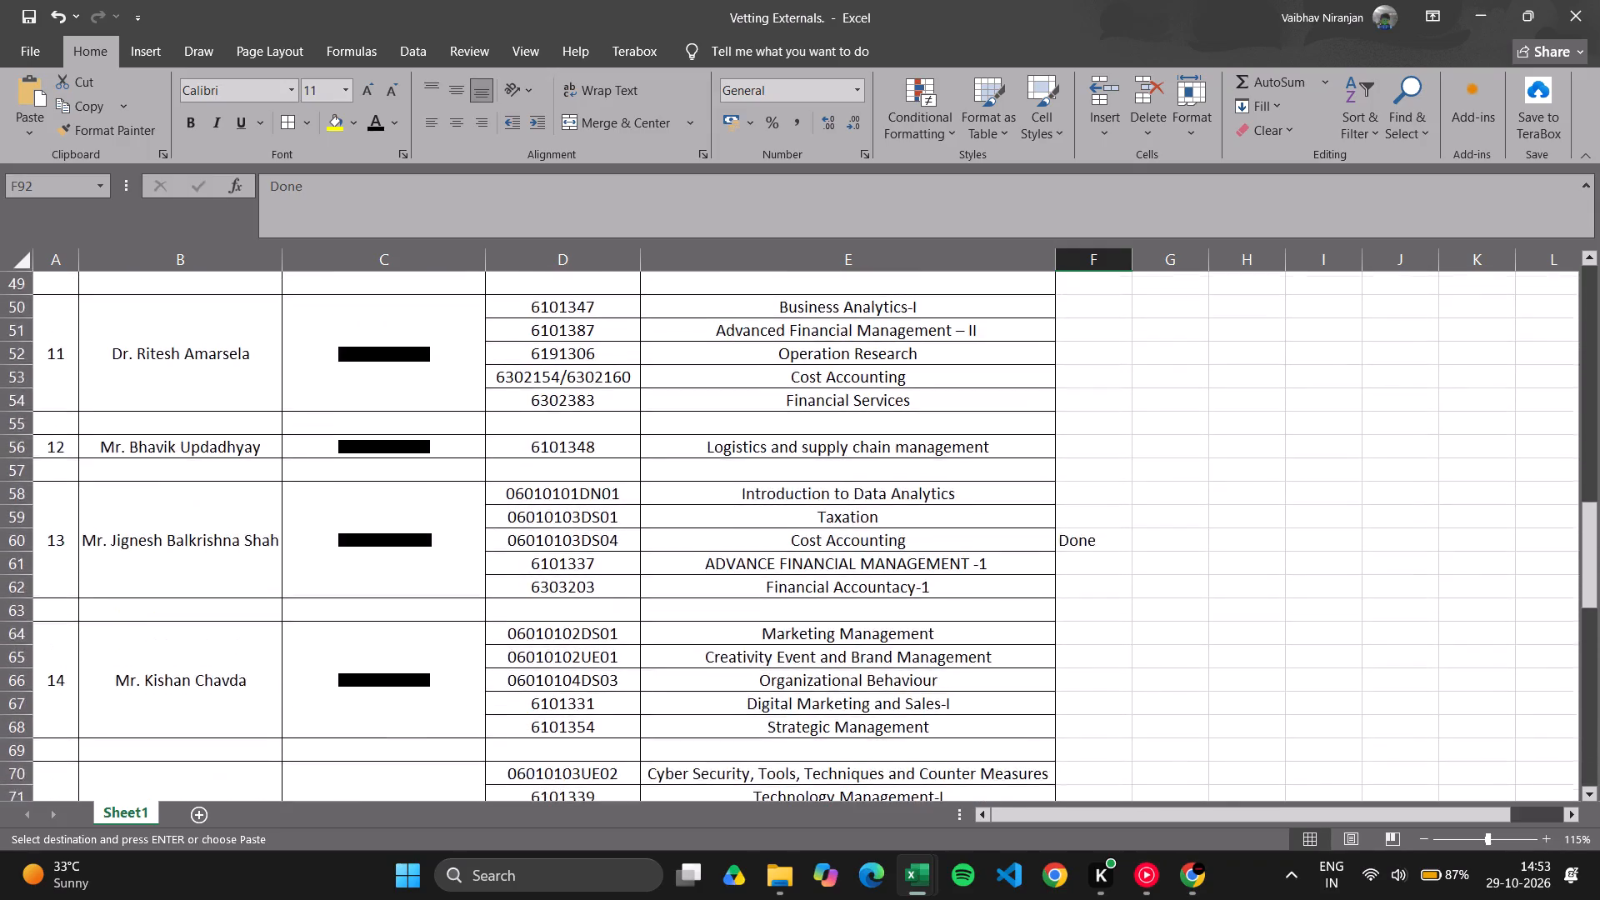
{"action": "scroll", "coordinate": [927, 595], "scroll_direction": "up", "scroll_amount": 12}
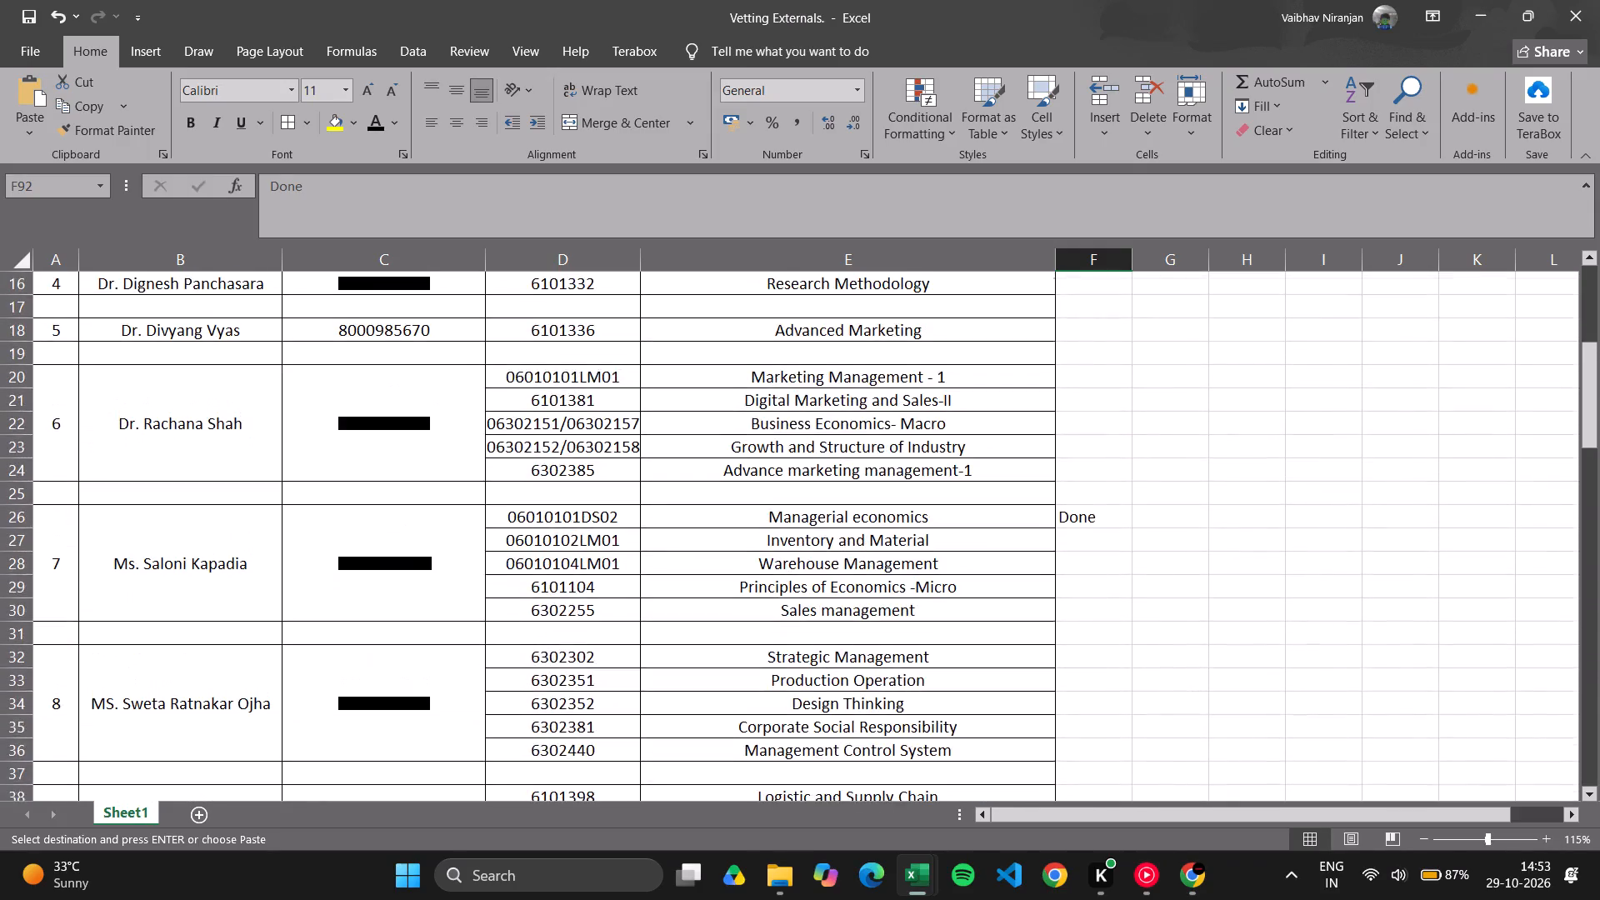
{"action": "scroll", "coordinate": [927, 595], "scroll_direction": "up", "scroll_amount": 3}
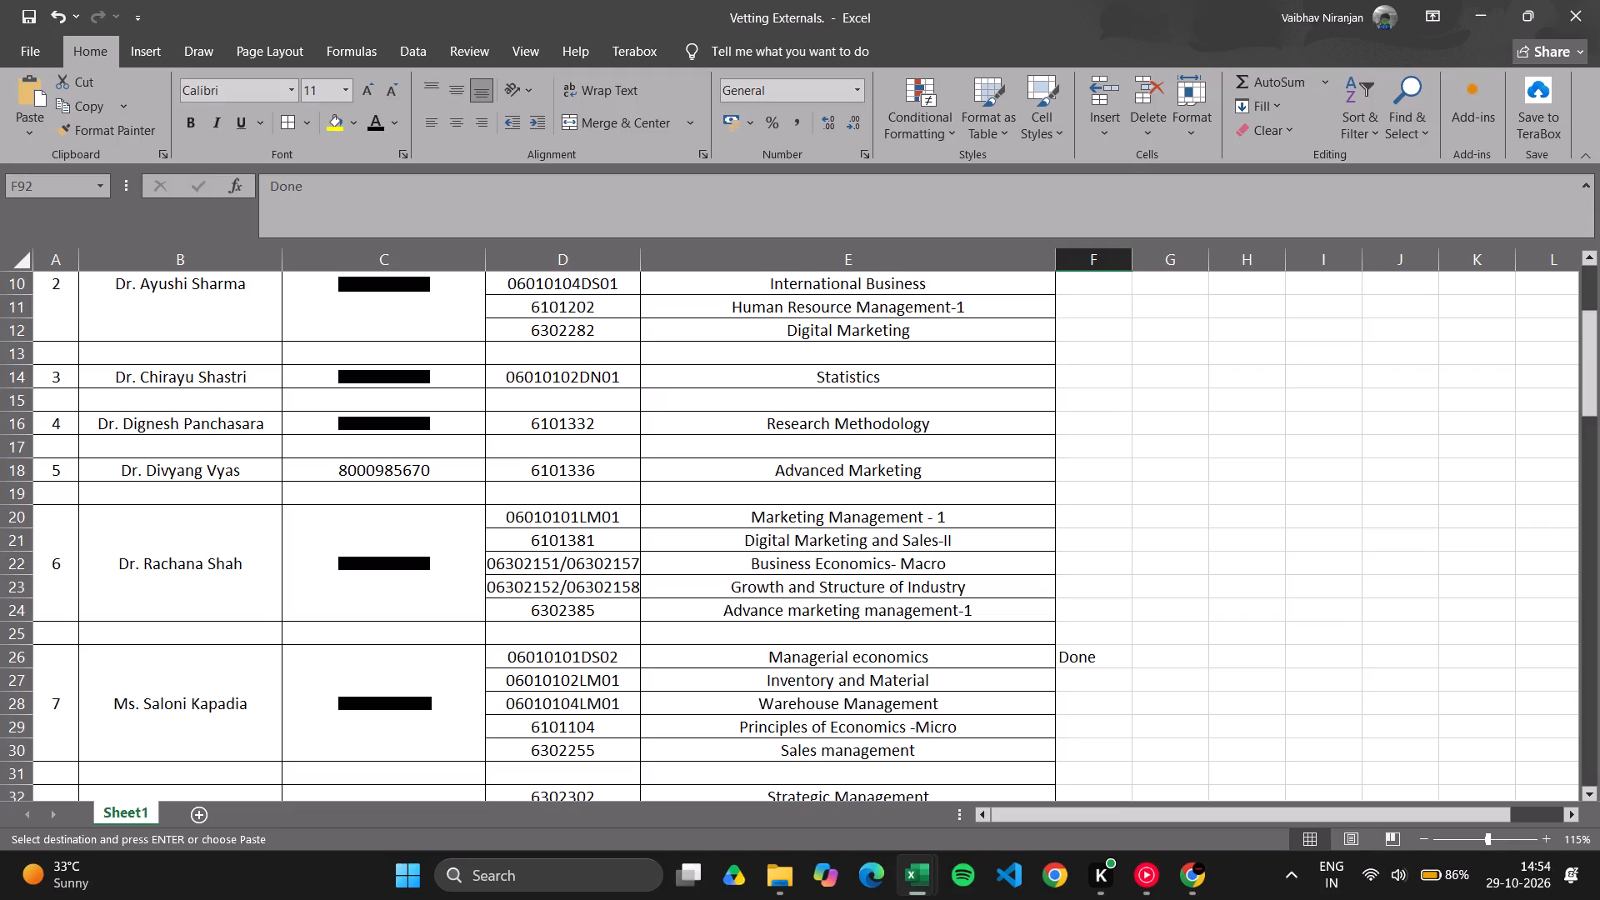
In File Explorer, open BBA EXT VETTING-7.pdf from the third examiner's folder in Downloads > zip, check the assigned subject, and return to the Vetting Externals workbook.
{"action": "left_click", "coordinate": [778, 867]}
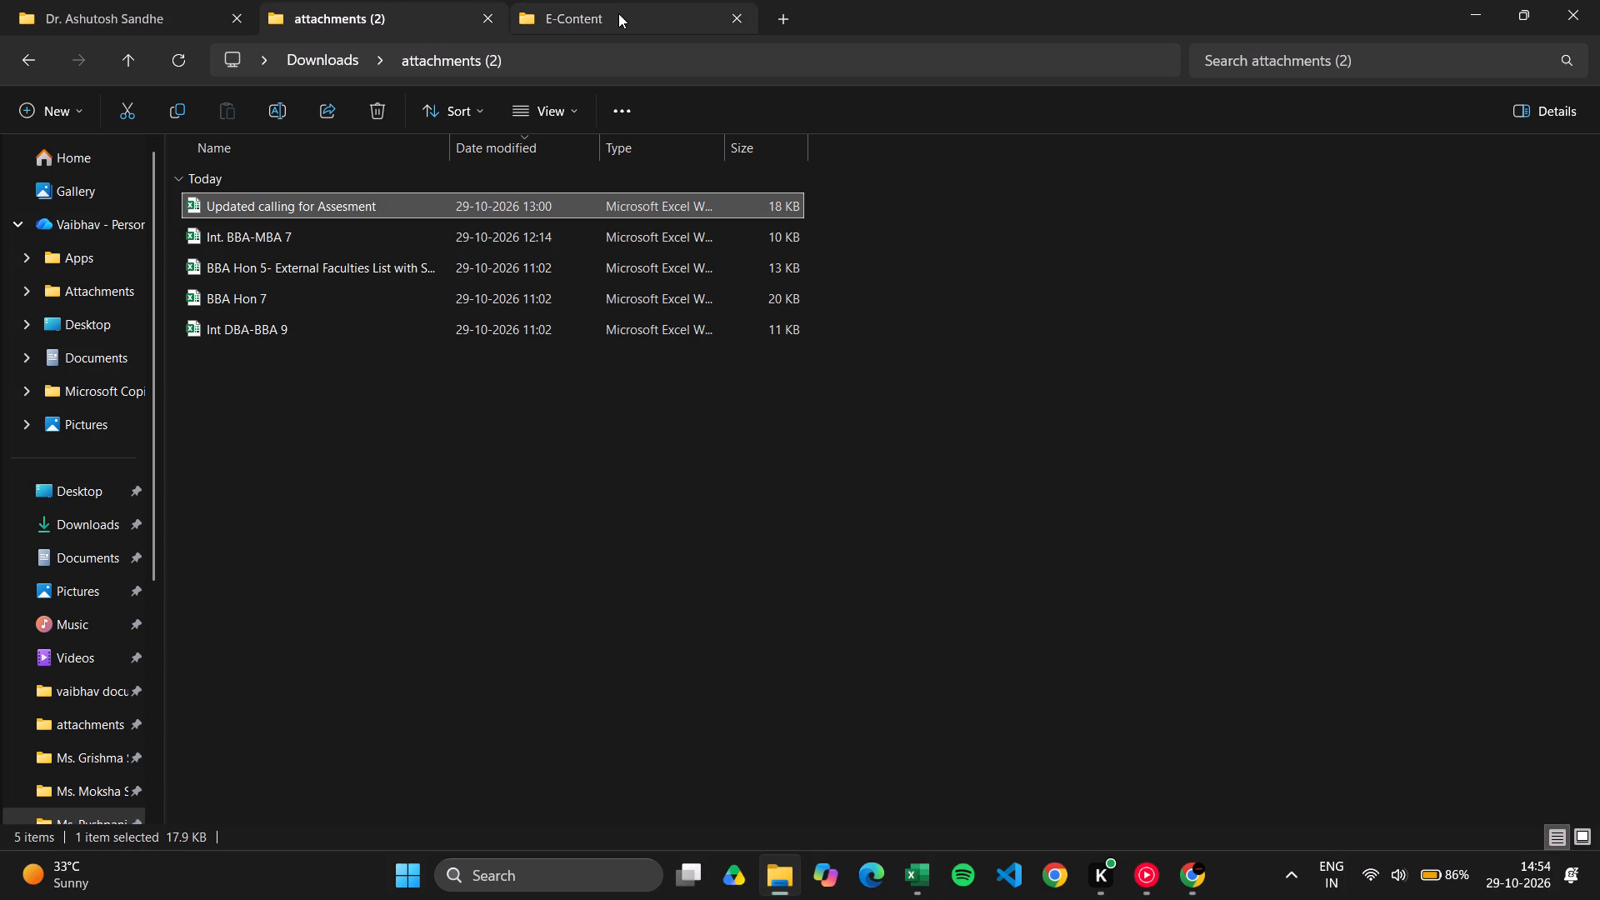
{"action": "left_click", "coordinate": [65, 0]}
{"action": "left_click", "coordinate": [79, 11]}
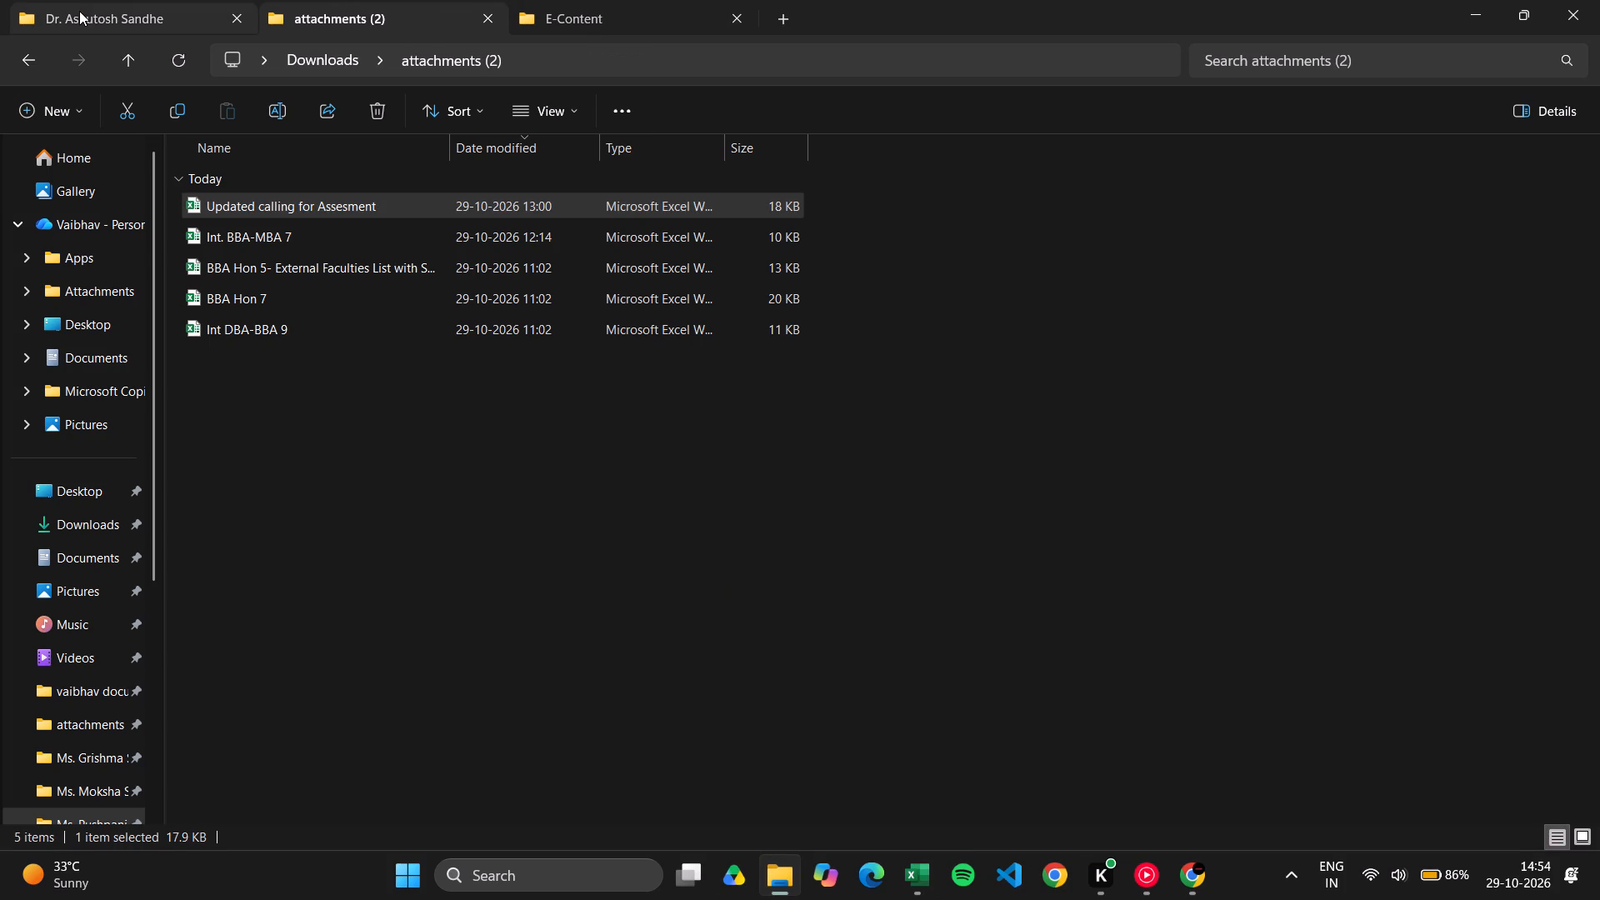
{"action": "left_click", "coordinate": [27, 64]}
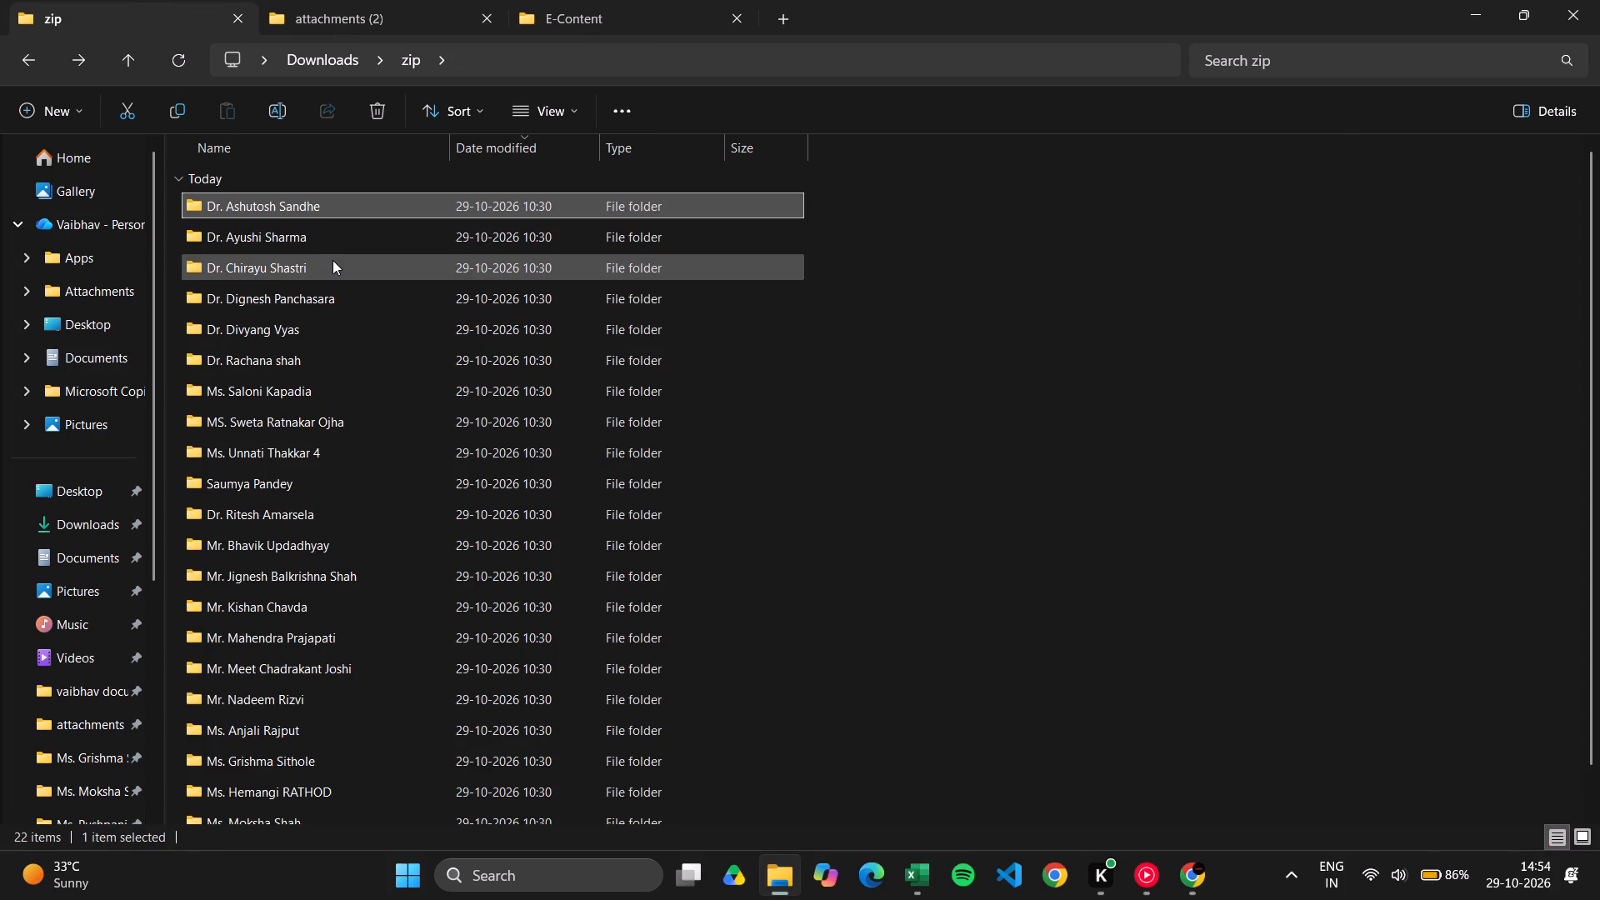
{"action": "double_click", "coordinate": [332, 260]}
{"action": "double_click", "coordinate": [468, 197]}
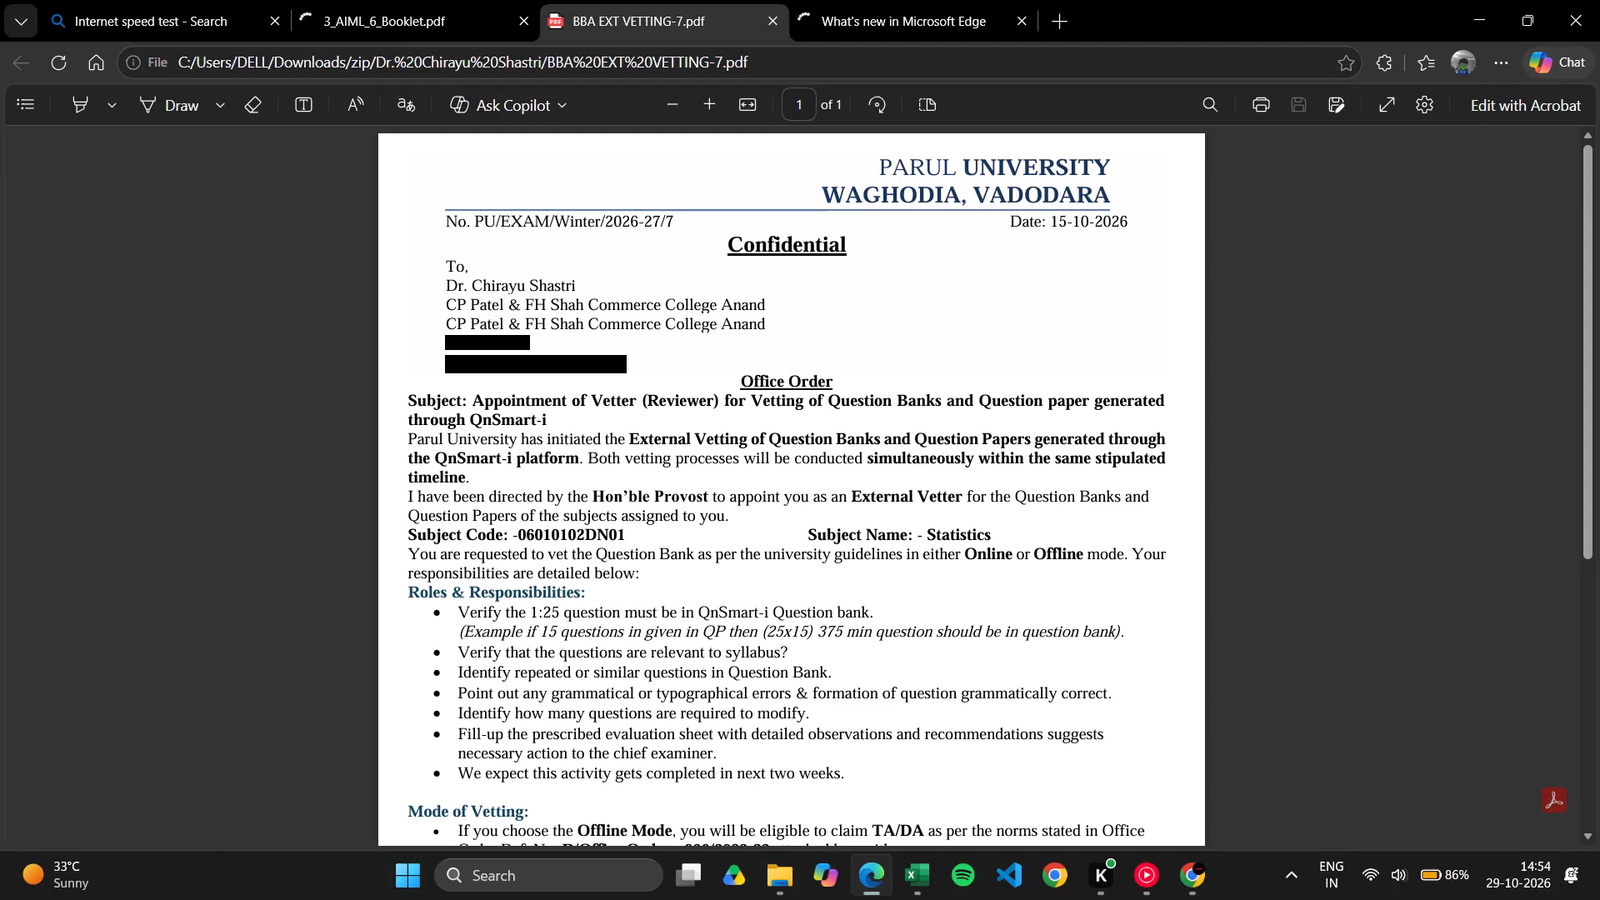
{"action": "left_click", "coordinate": [774, 16]}
{"action": "left_click", "coordinate": [924, 866]}
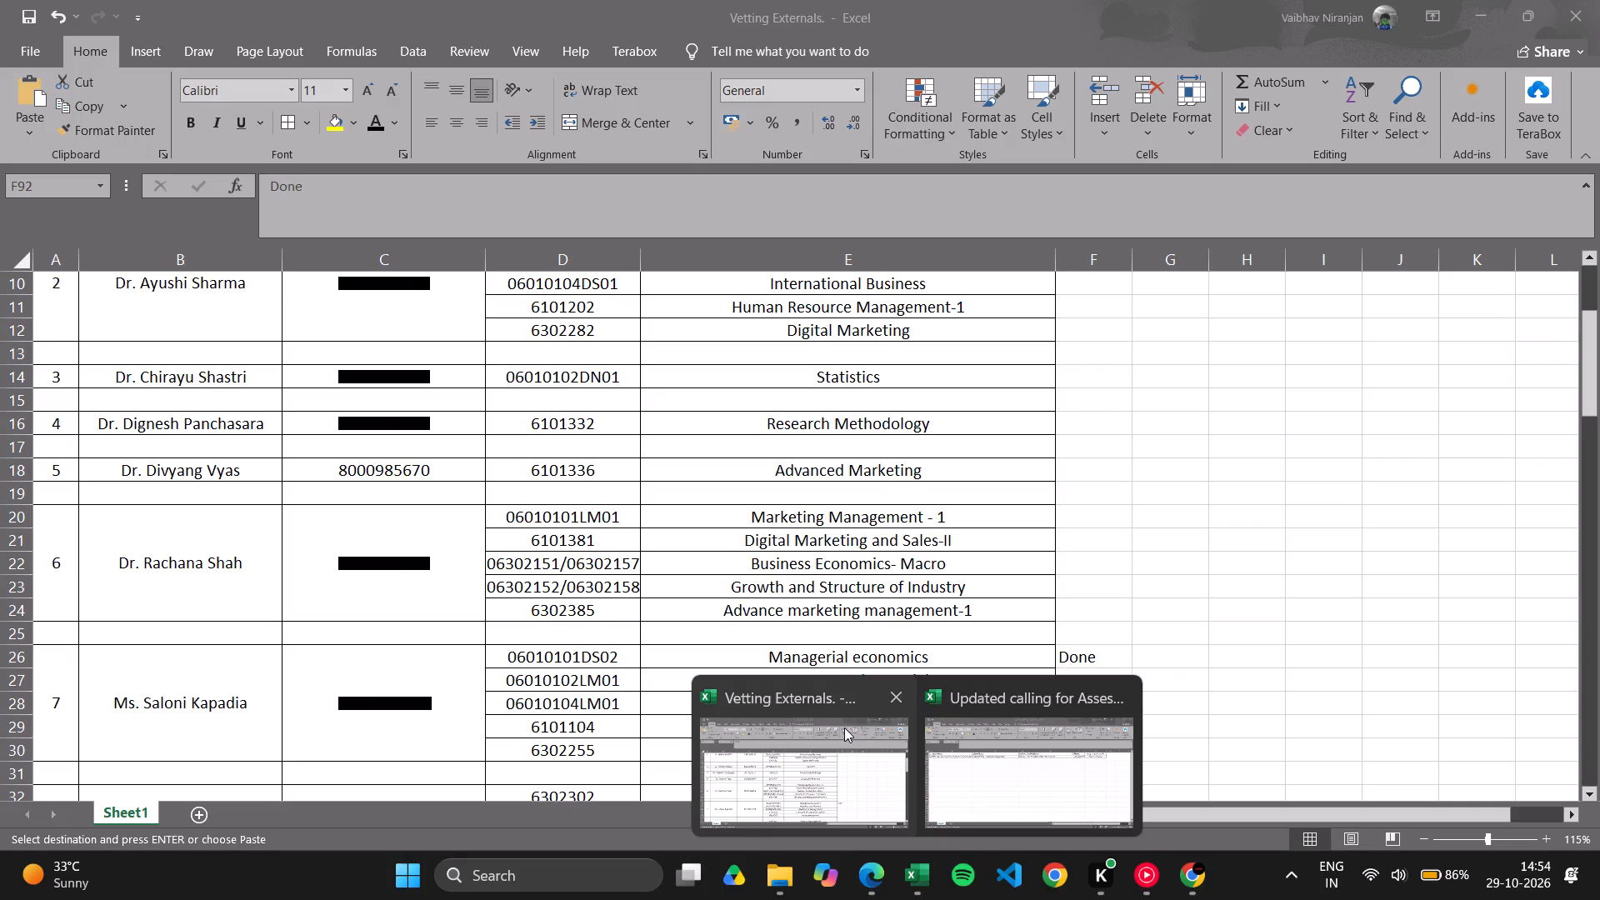
{"action": "left_click", "coordinate": [844, 727]}
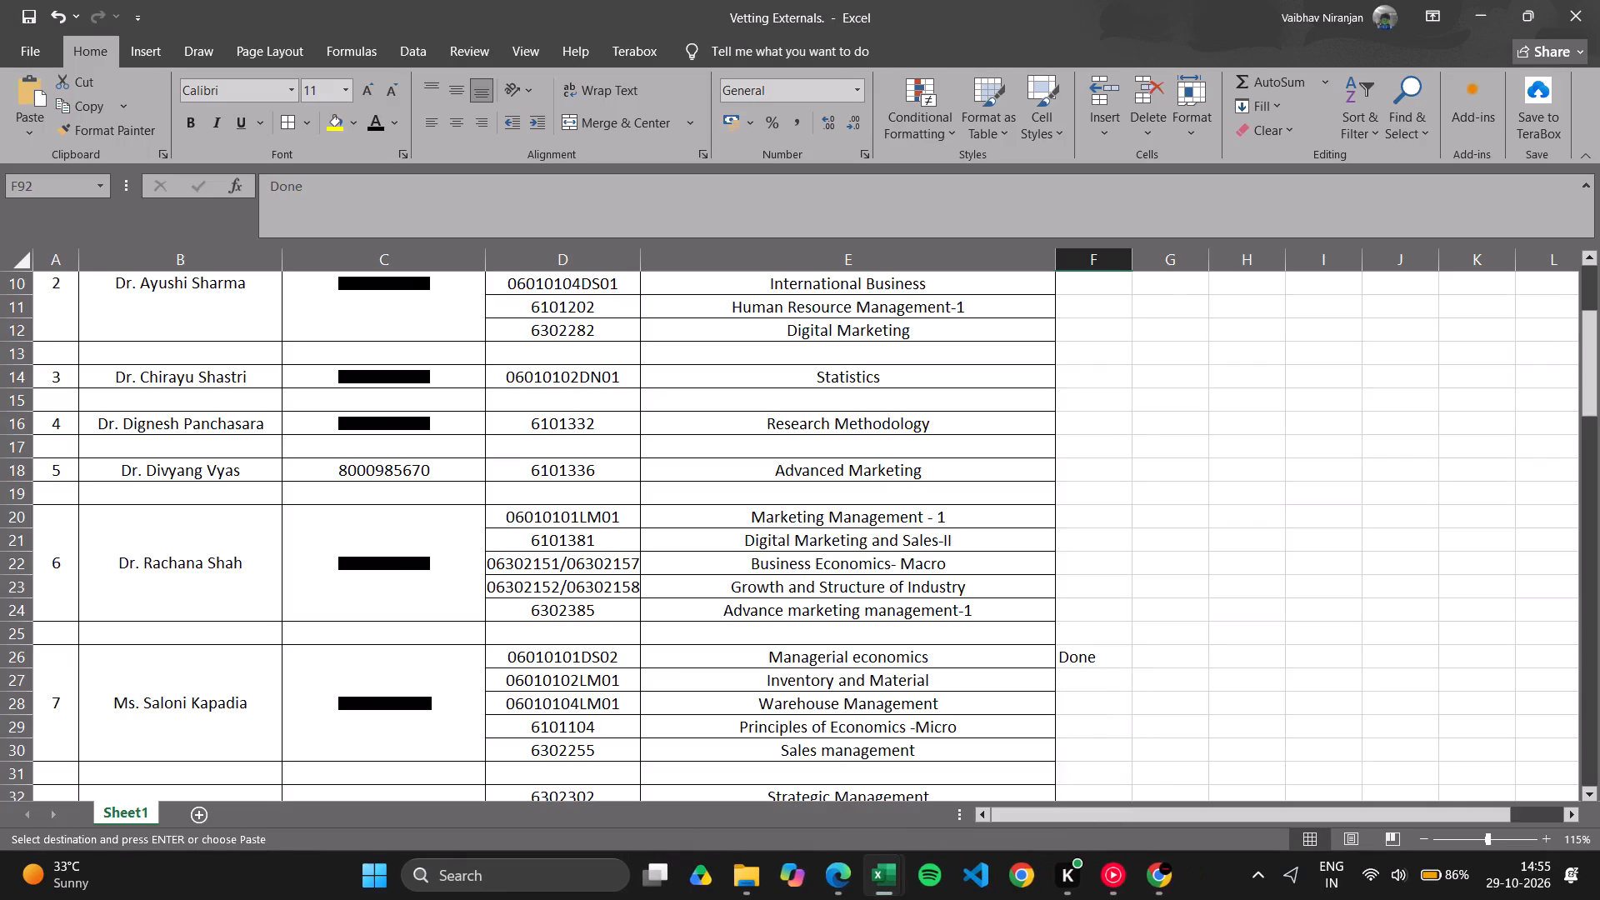
Paste the Done mark into F100 and F99, beside Advance International Business (6101338) and Business Environment (6101305).
{"action": "scroll", "coordinate": [580, 461], "scroll_direction": "down", "scroll_amount": 3}
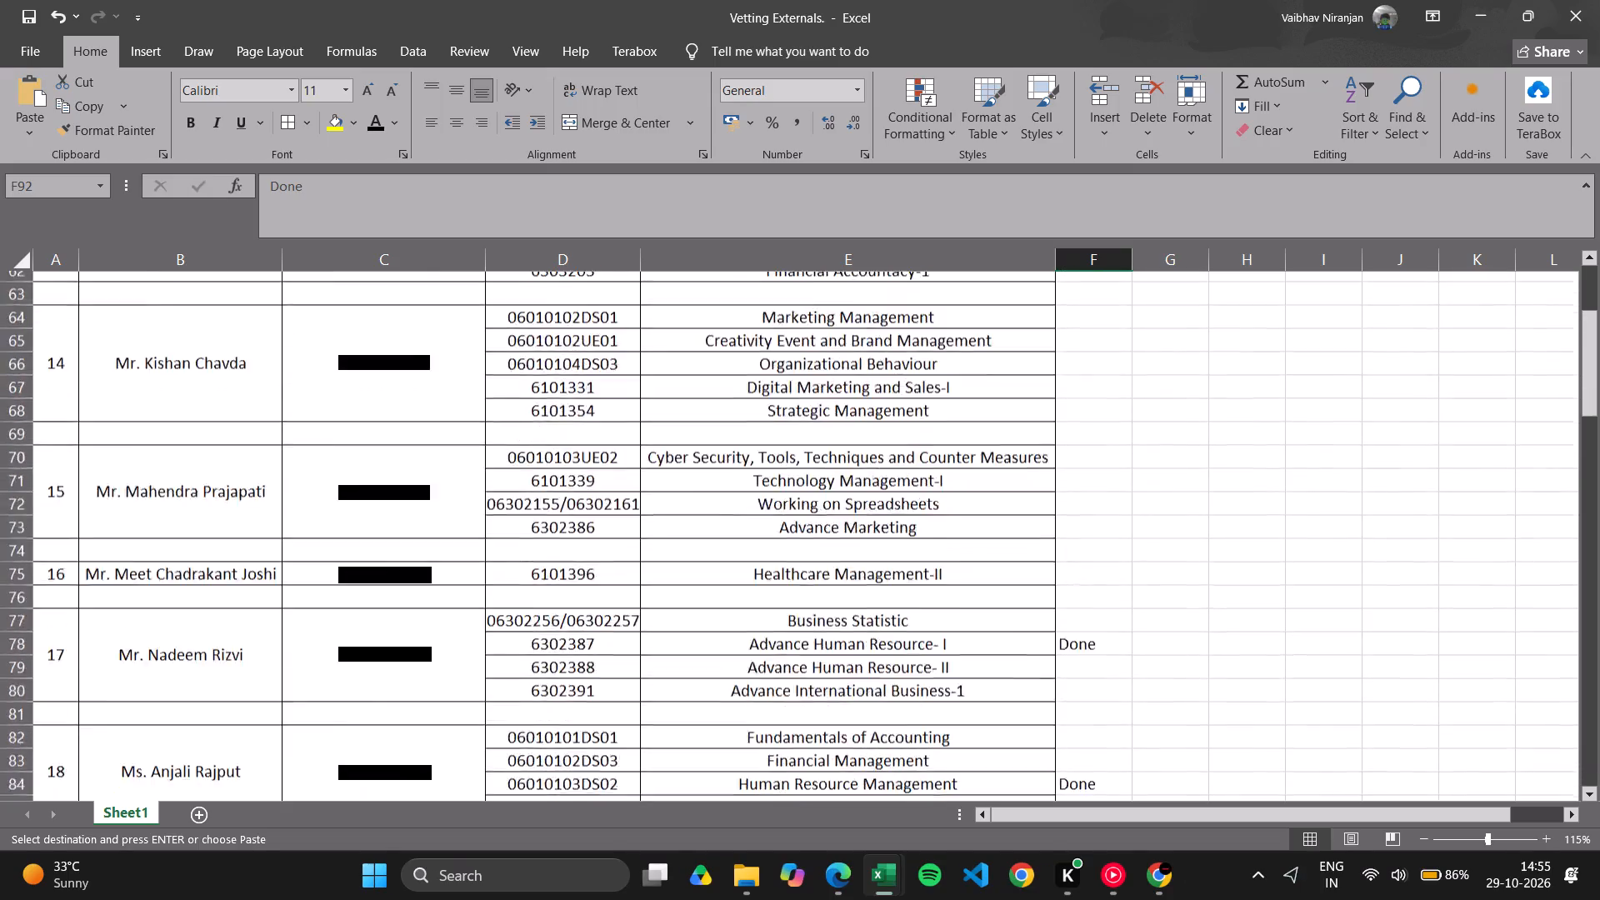
{"action": "scroll", "coordinate": [580, 461], "scroll_direction": "down", "scroll_amount": 5}
{"action": "scroll", "coordinate": [580, 461], "scroll_direction": "up", "scroll_amount": 13}
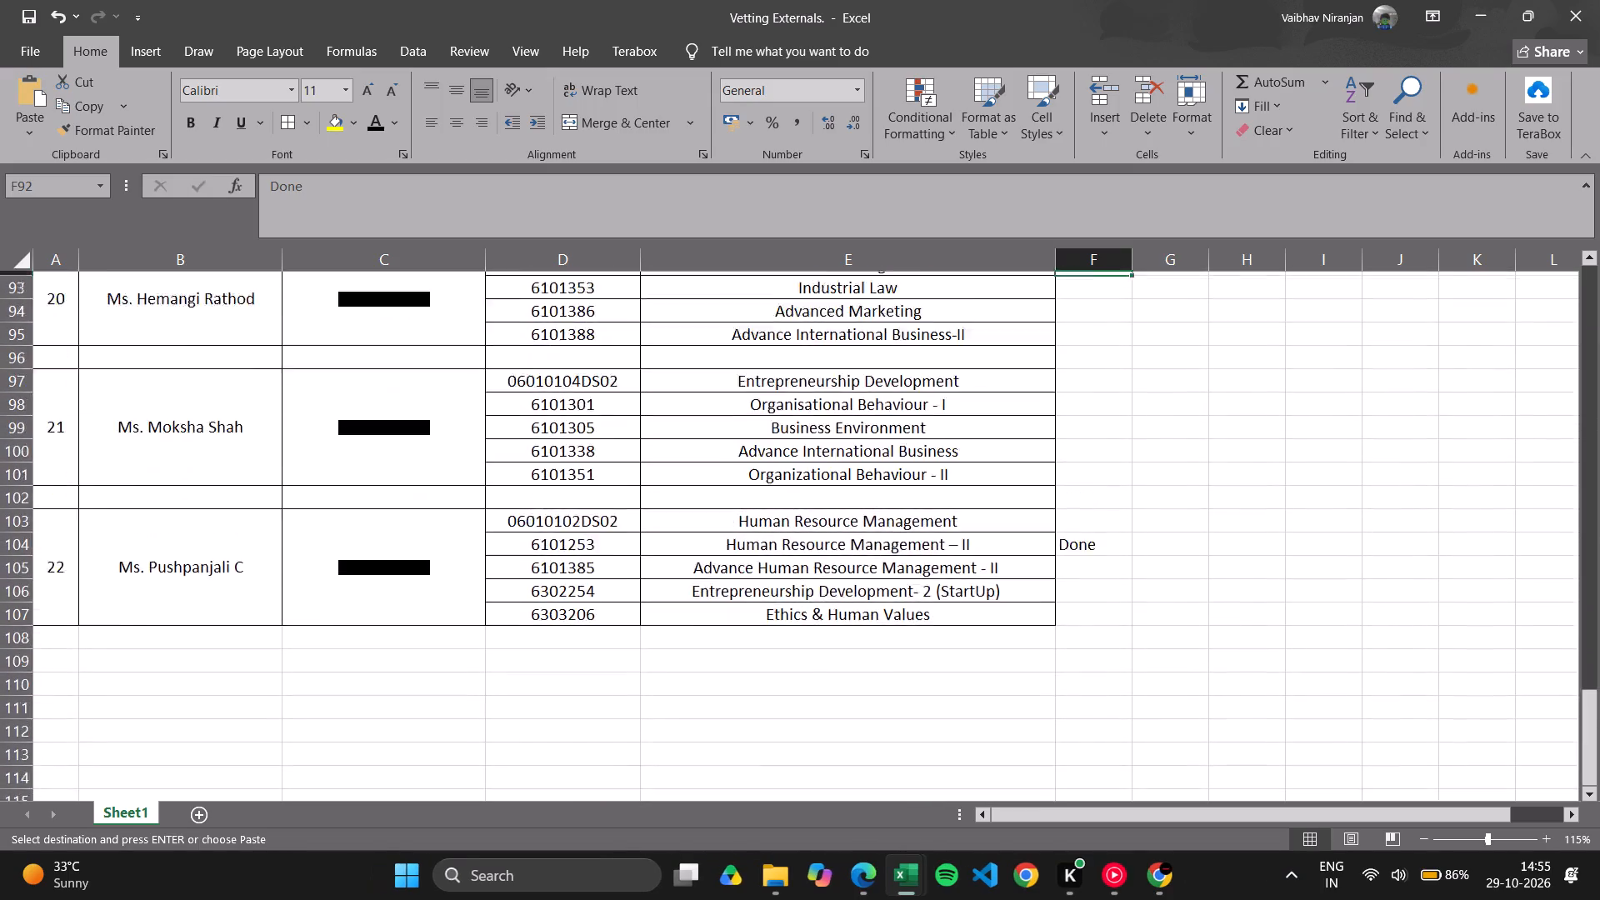
{"action": "scroll", "coordinate": [580, 461], "scroll_direction": "up", "scroll_amount": 1}
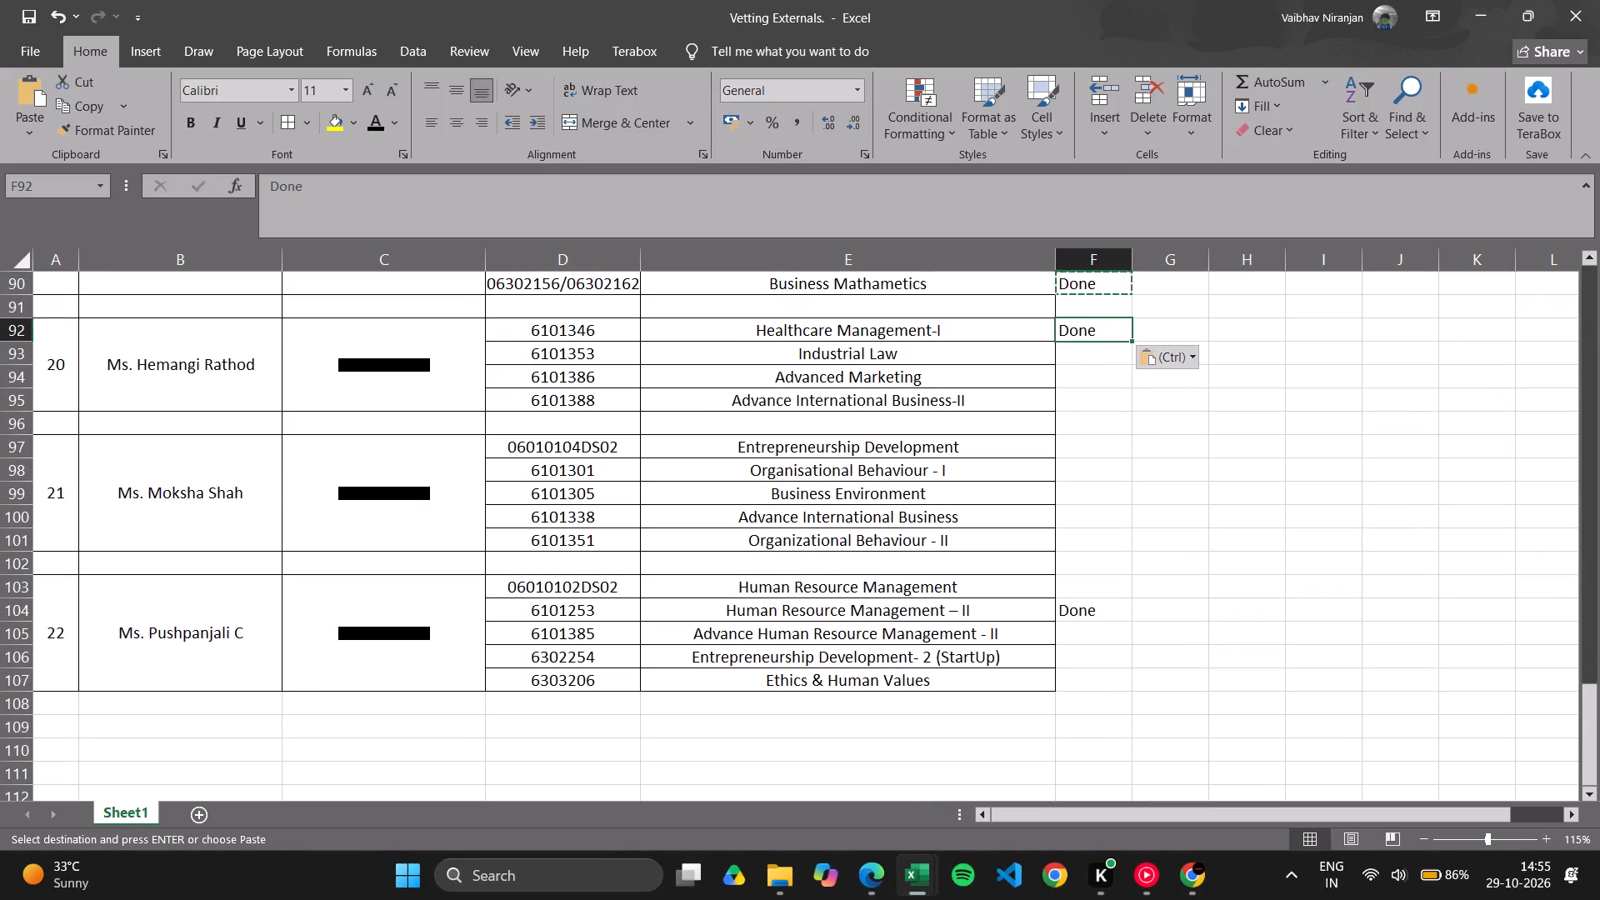
{"action": "left_click", "coordinate": [1080, 522]}
{"action": "key", "text": "ctrl+v"}
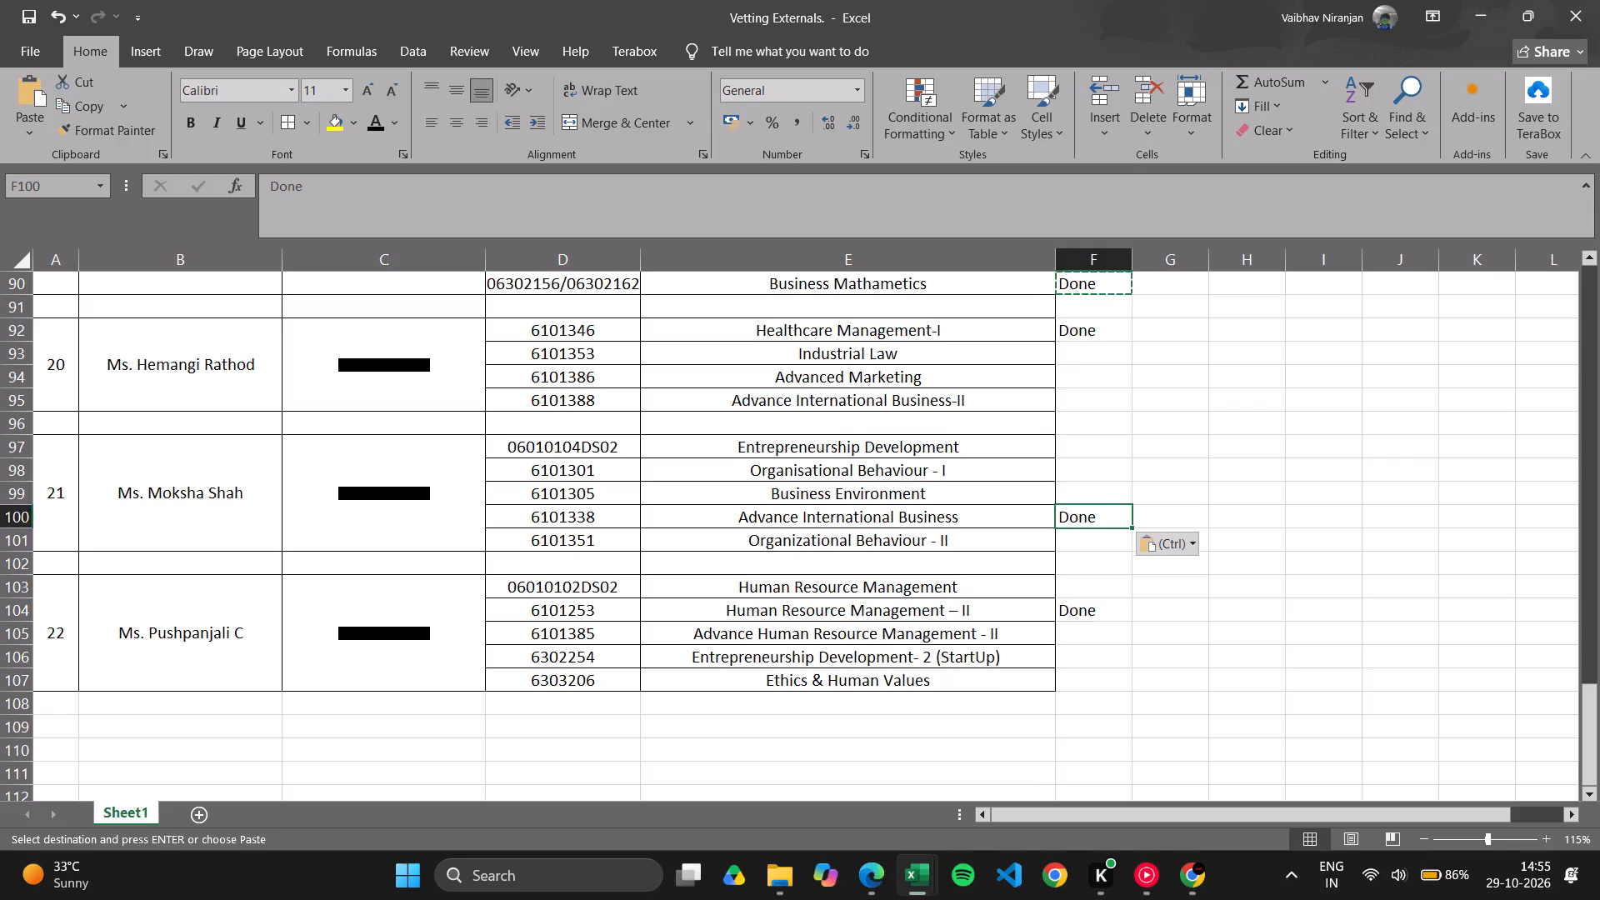
{"action": "left_click", "coordinate": [1069, 487]}
{"action": "key", "text": "ctrl+v"}
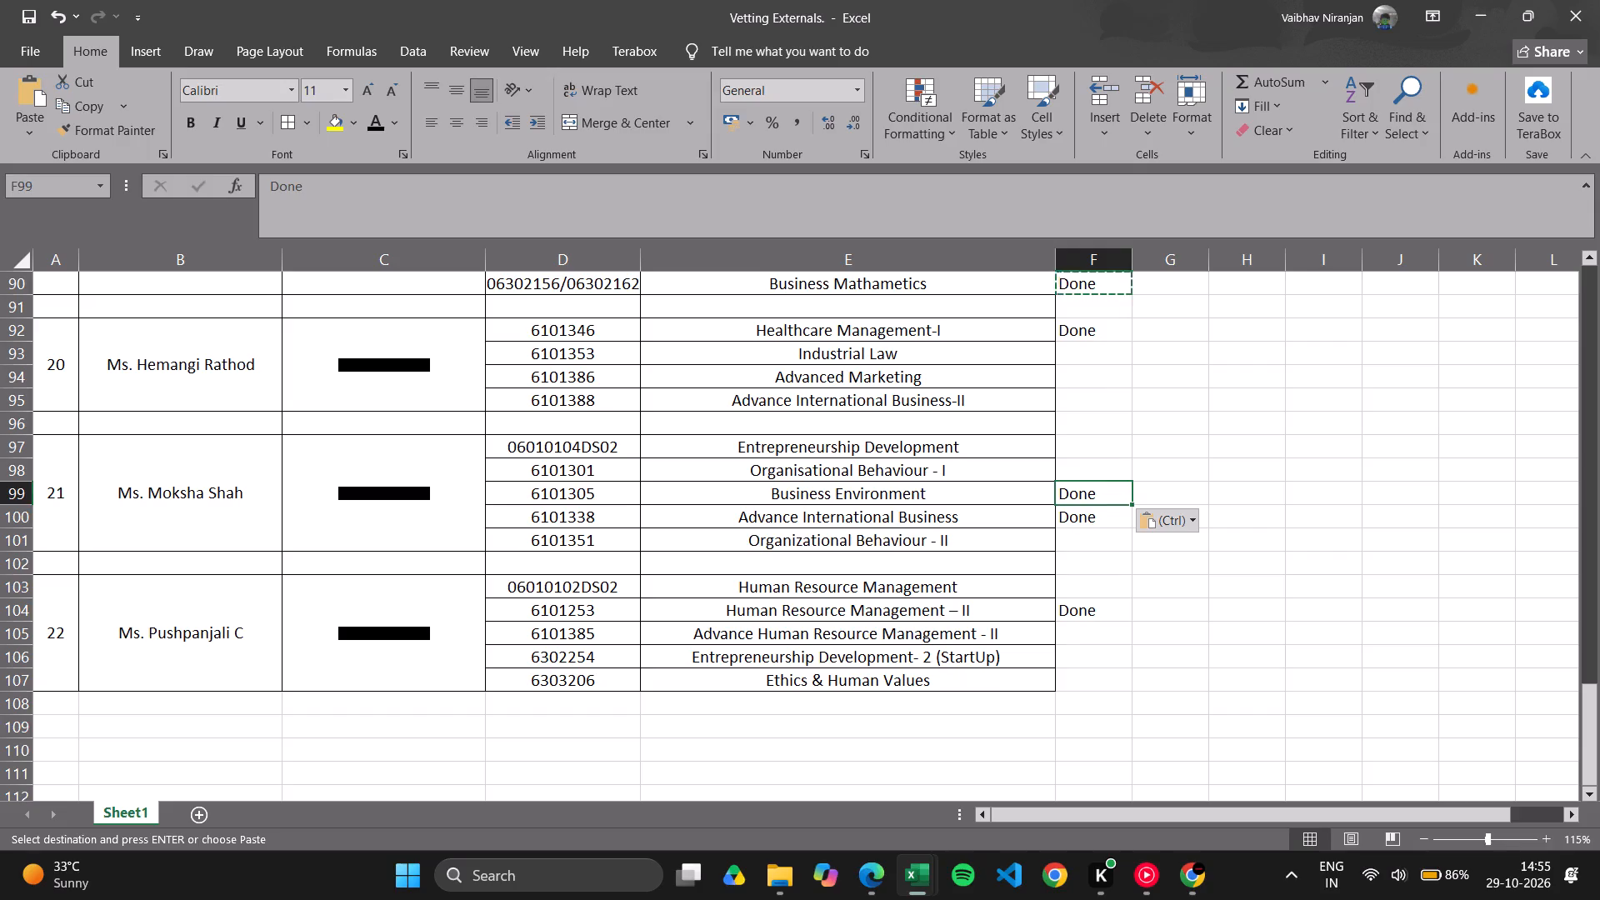
Paste the Done mark into F16, beside Research Methodology with code 6101332.
{"action": "left_click", "coordinate": [1076, 477]}
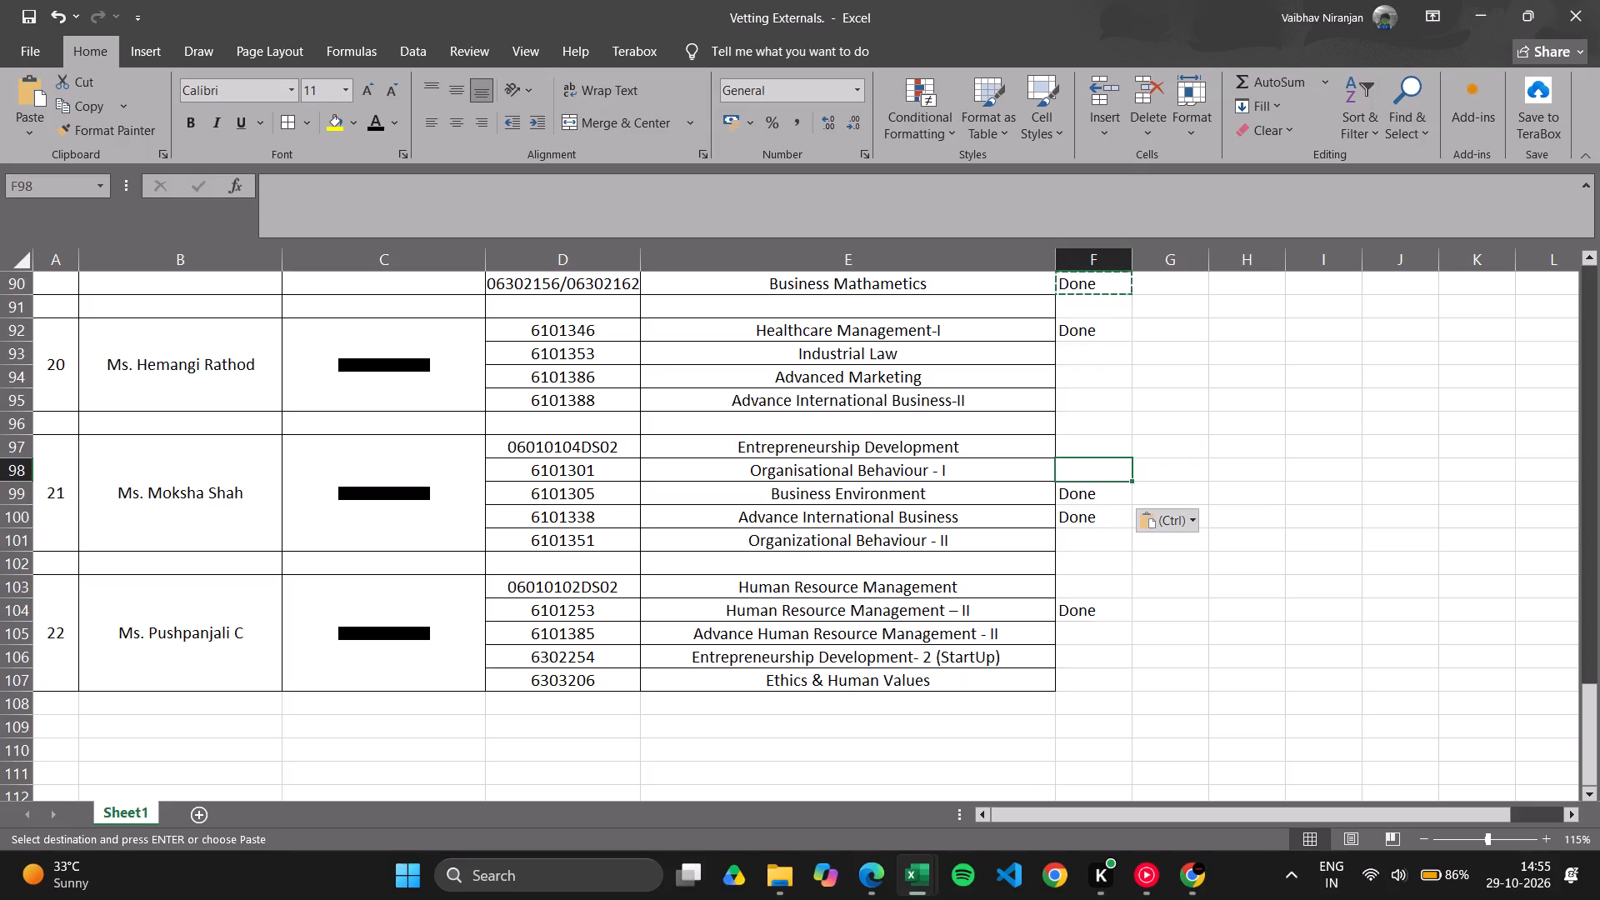
{"action": "scroll", "coordinate": [187, 479], "scroll_direction": "up", "scroll_amount": 9}
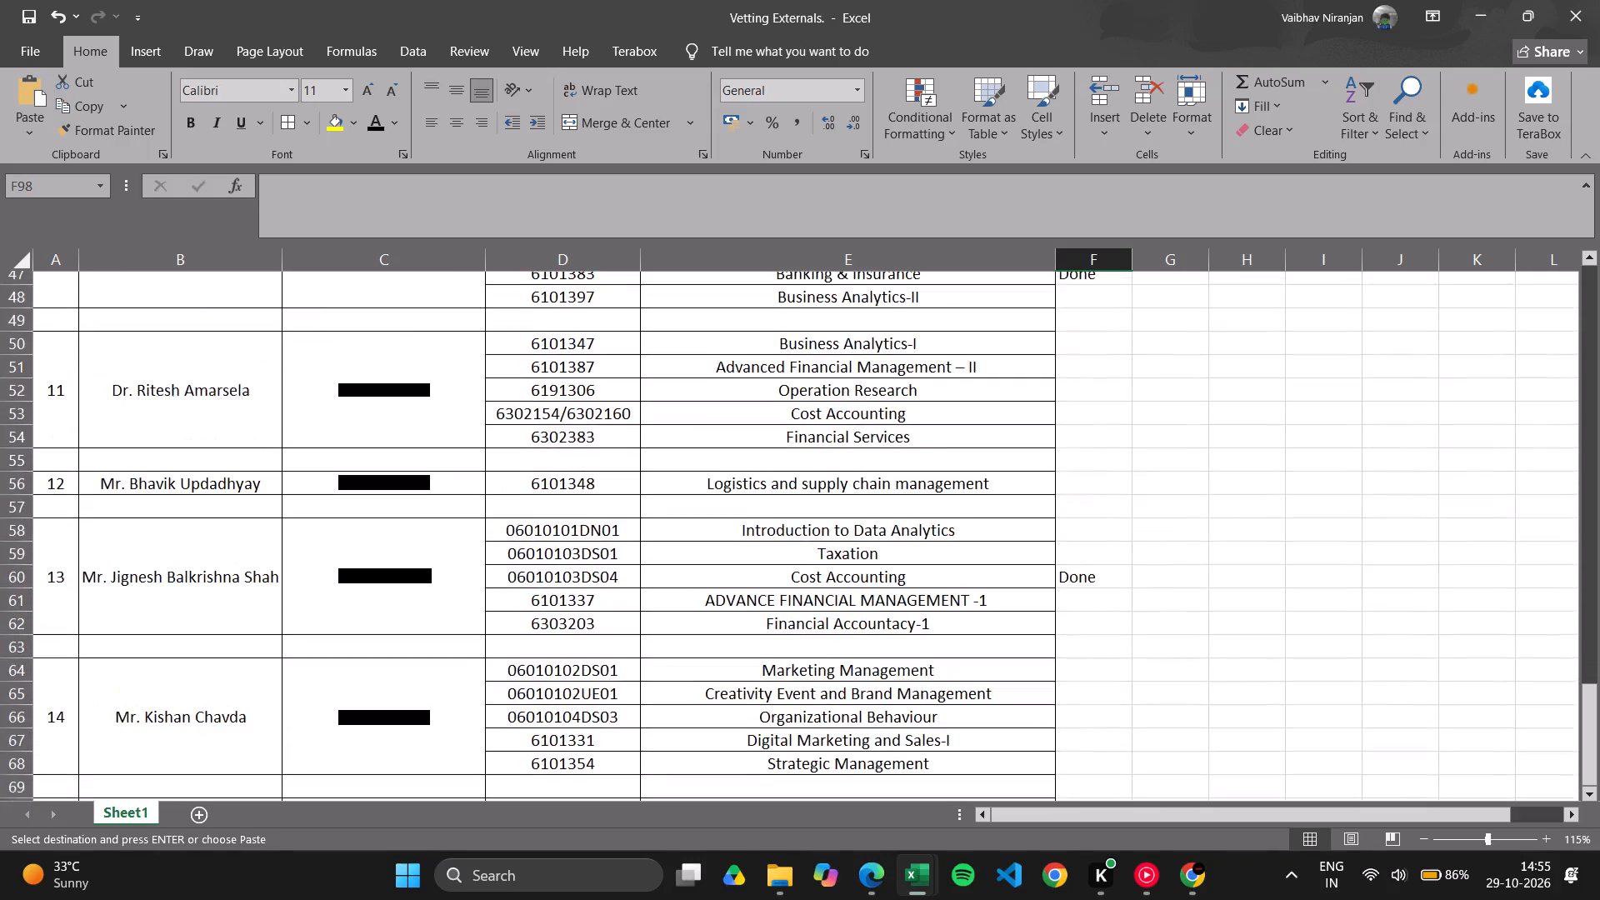
{"action": "scroll", "coordinate": [187, 479], "scroll_direction": "up", "scroll_amount": 8}
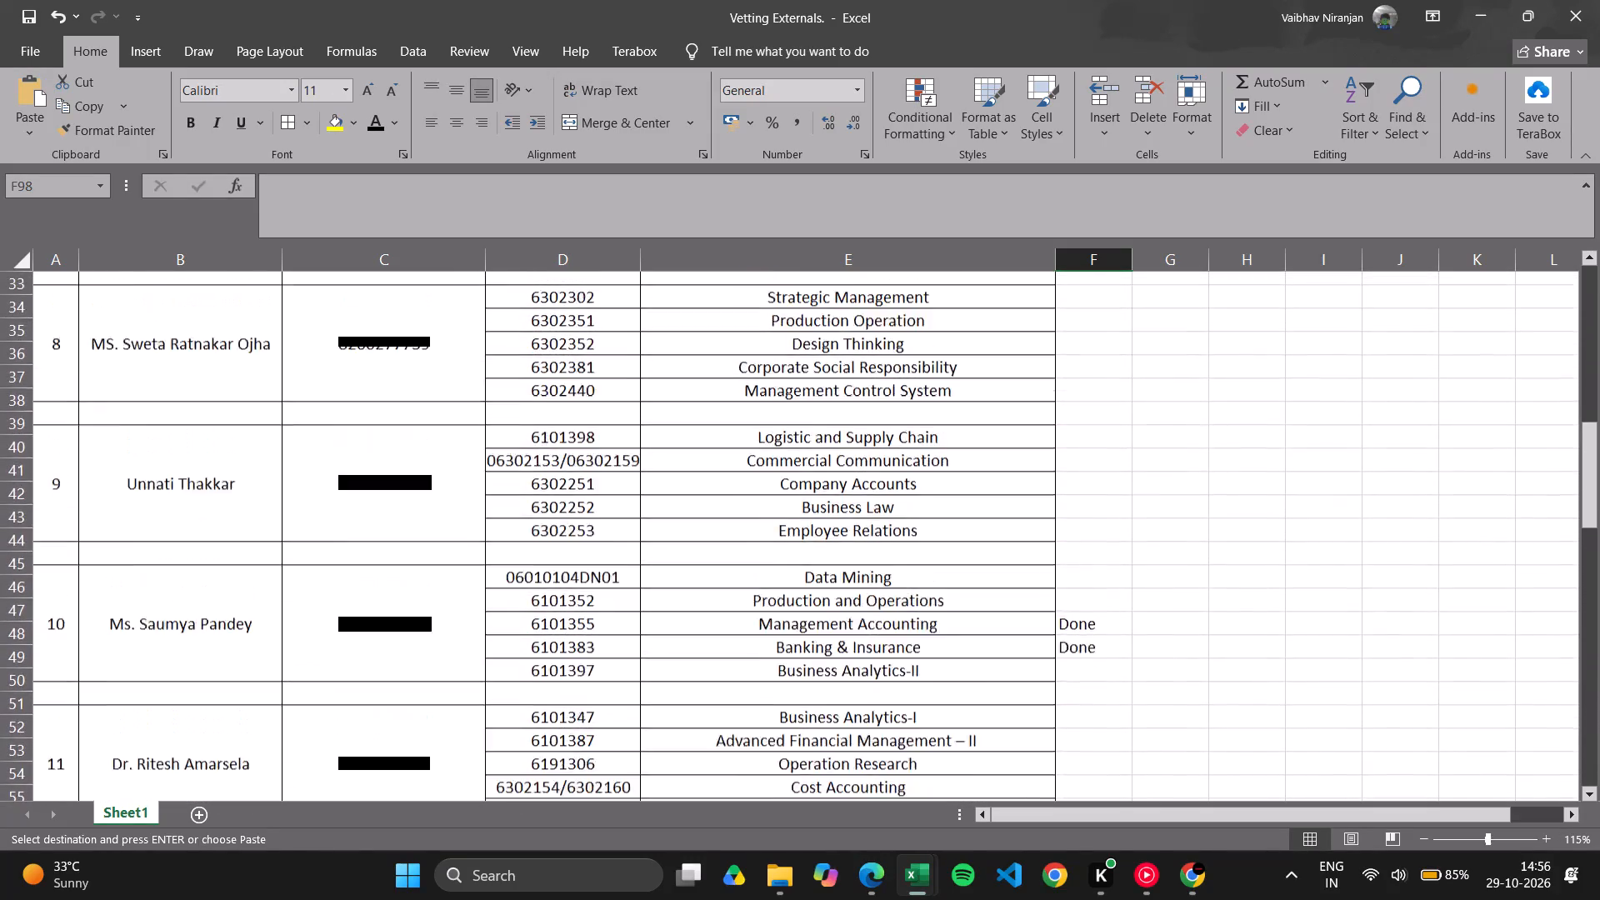
{"action": "scroll", "coordinate": [187, 479], "scroll_direction": "up", "scroll_amount": 6}
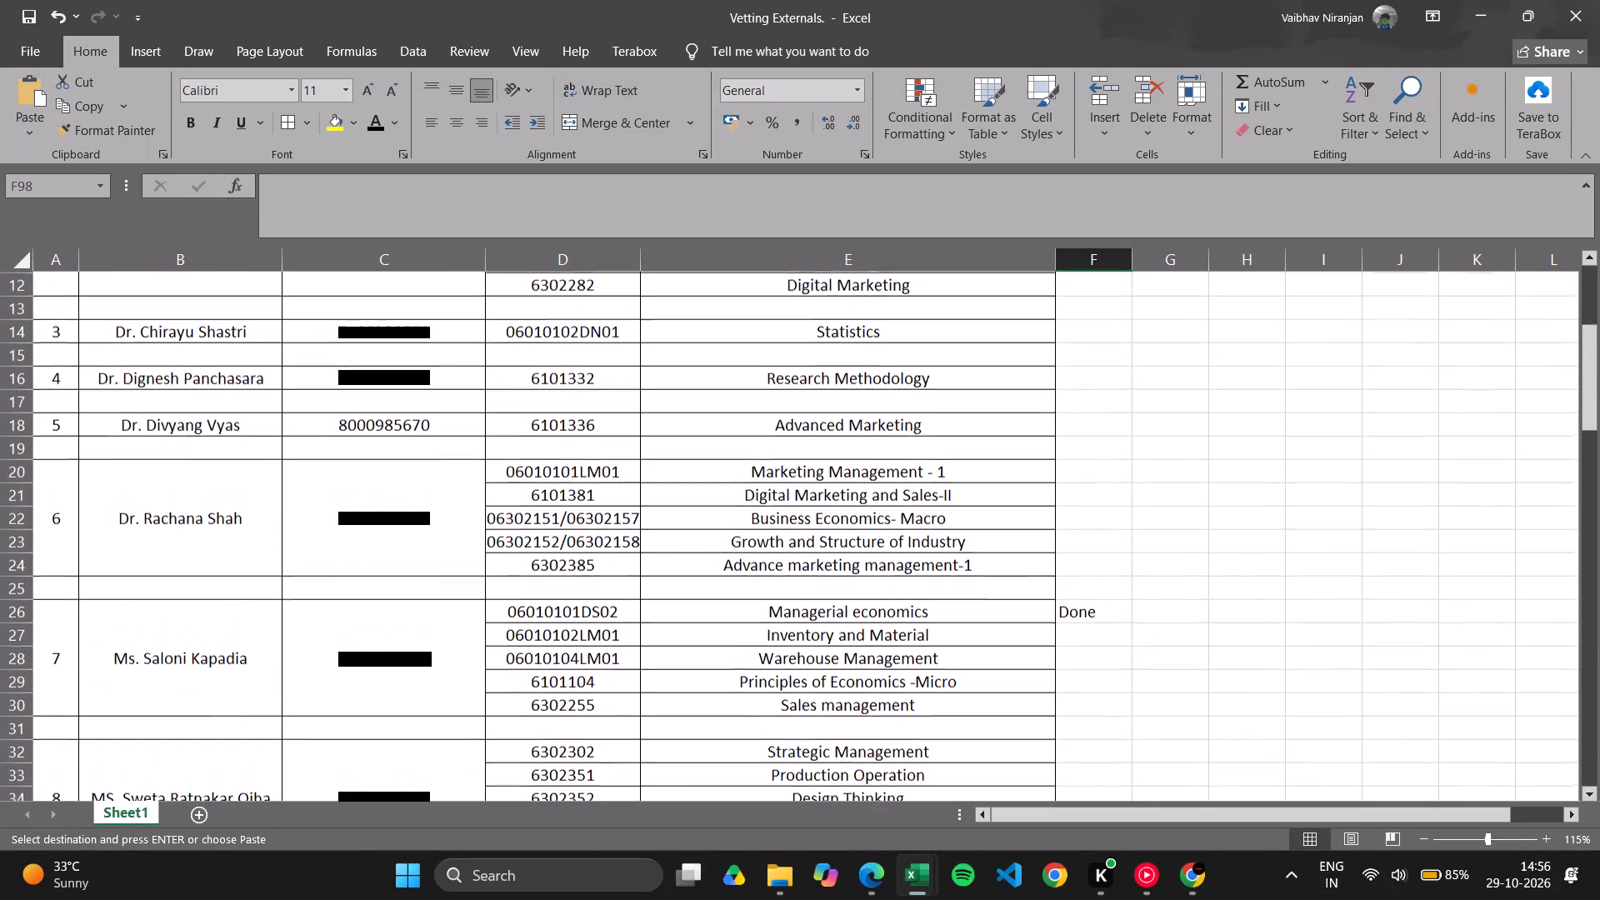
{"action": "scroll", "coordinate": [187, 479], "scroll_direction": "up", "scroll_amount": 1}
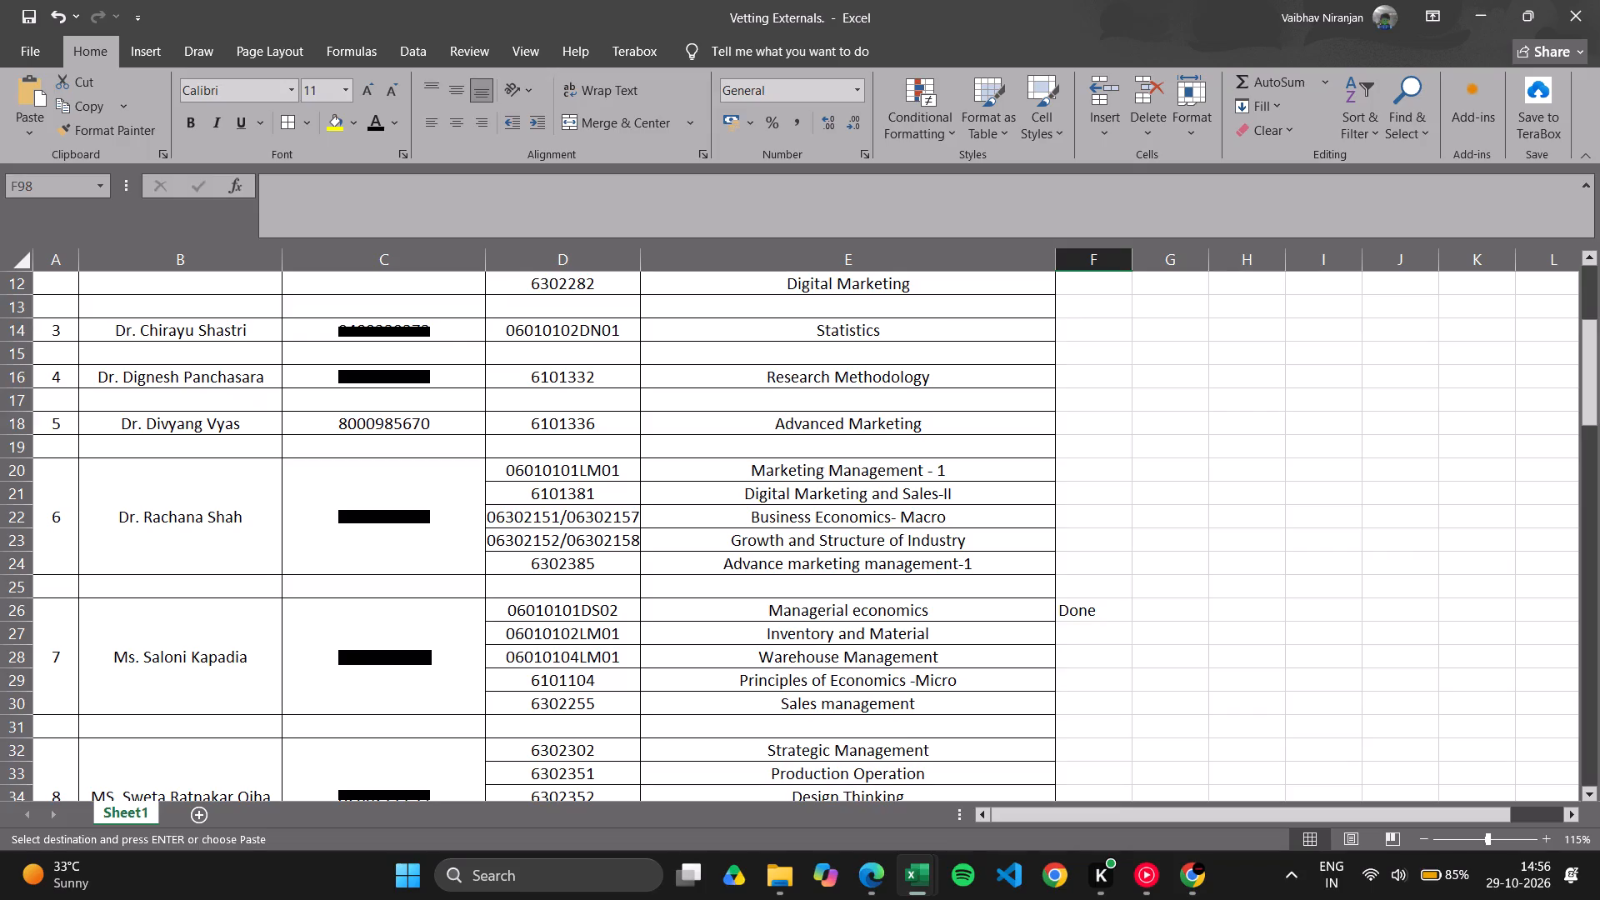
{"action": "left_click", "coordinate": [1072, 380]}
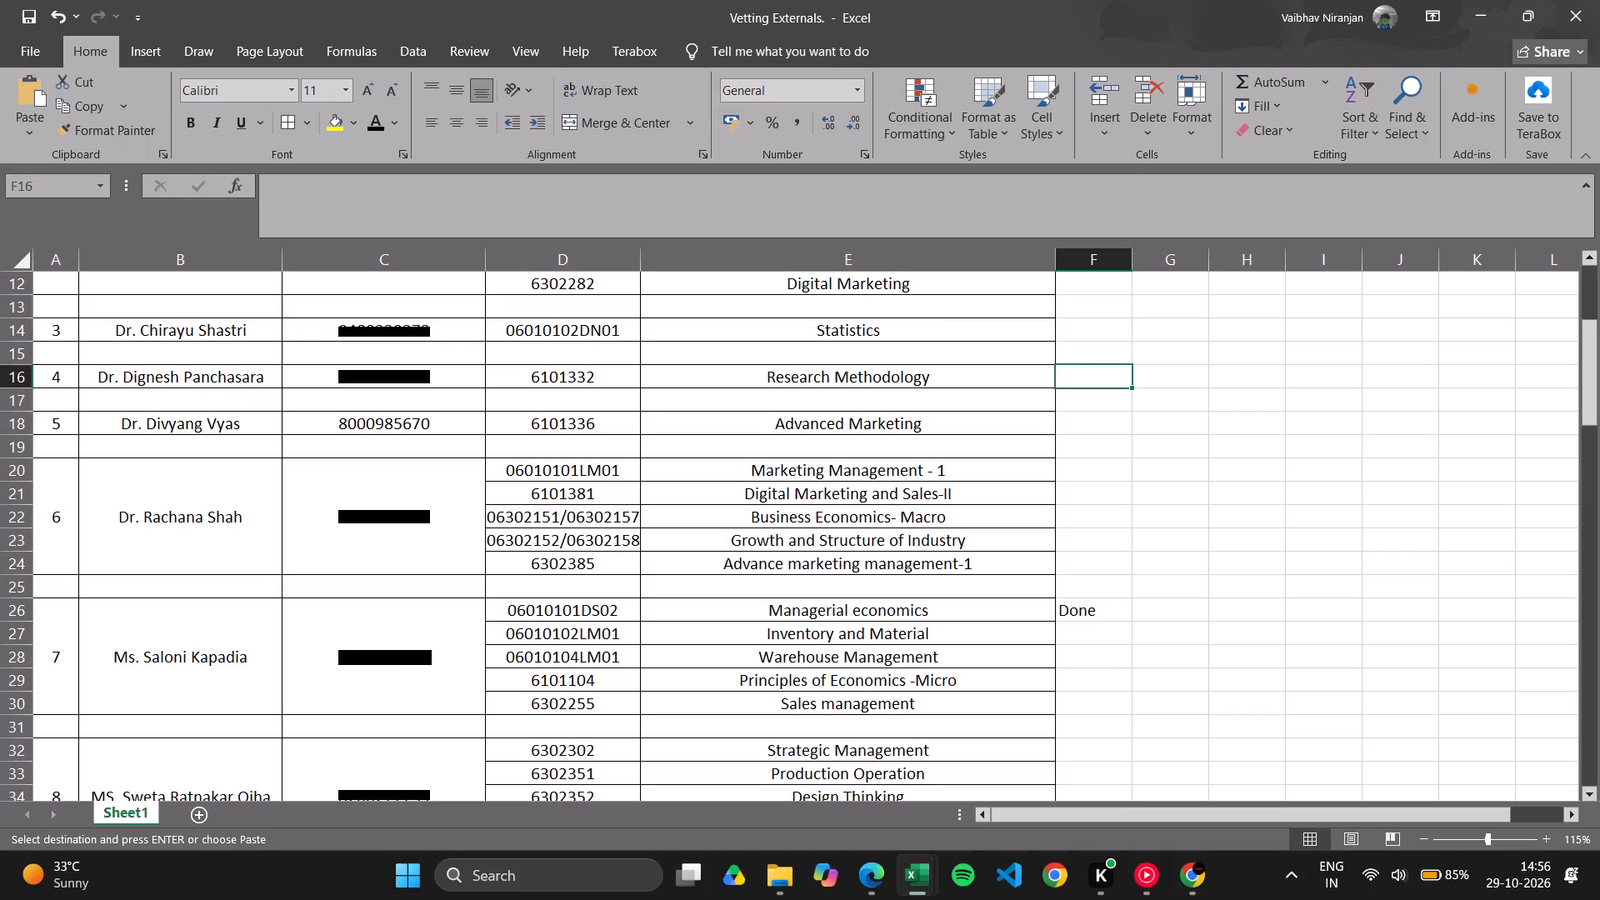
{"action": "key", "text": "ctrl+v"}
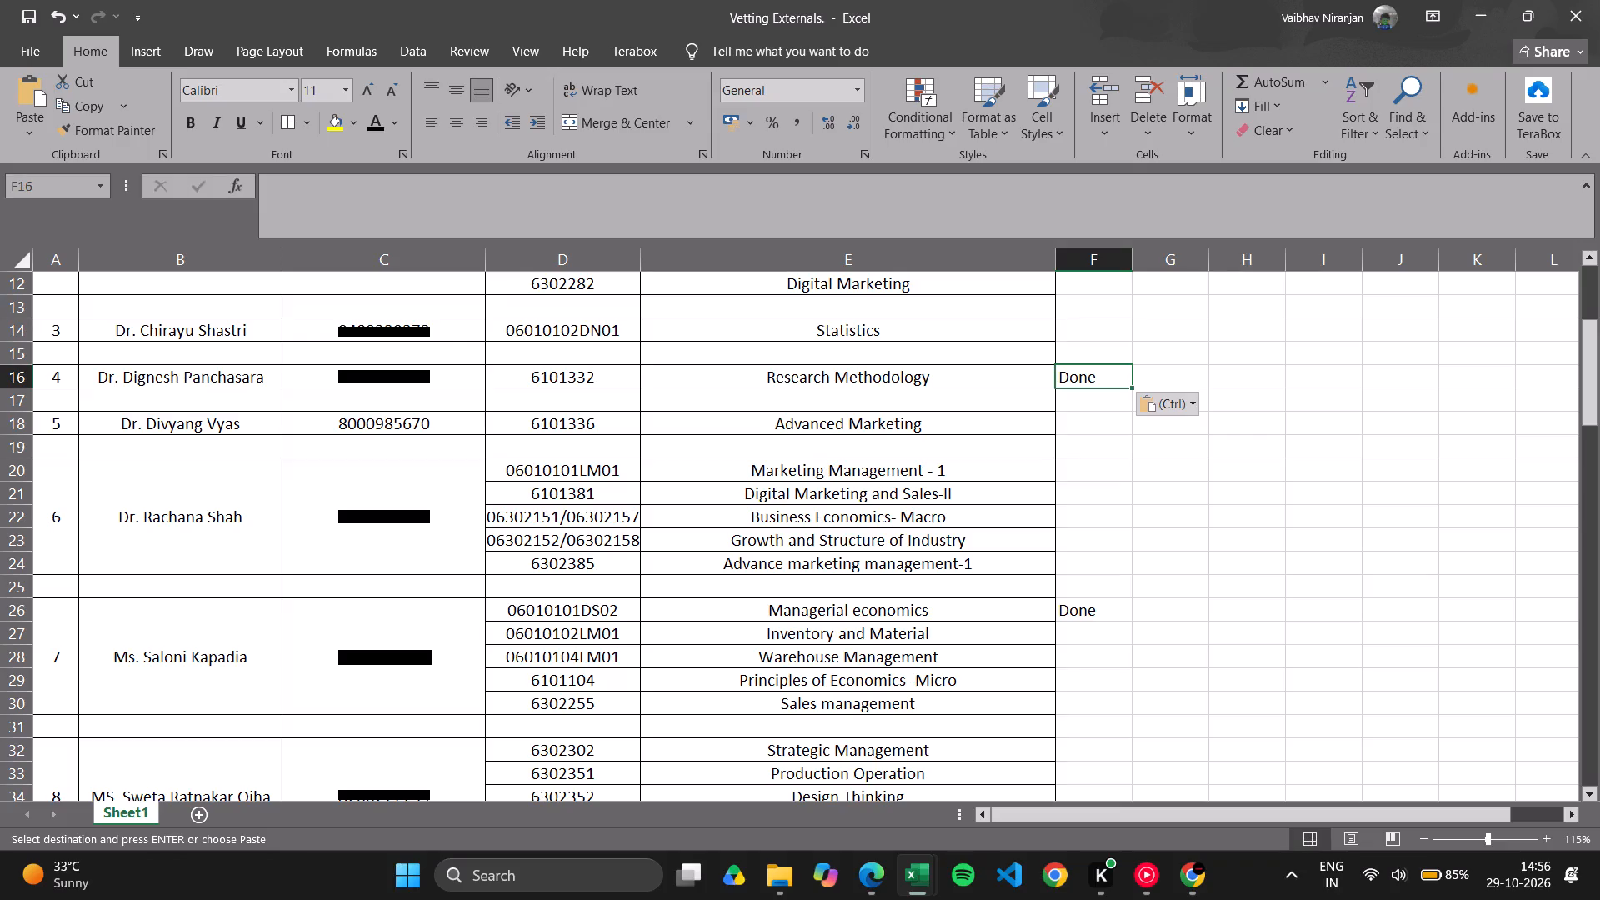
Paste the Done mark into F8, beside the subject with code 06010102DM01.
{"action": "scroll", "coordinate": [1025, 526], "scroll_direction": "up", "scroll_amount": 5}
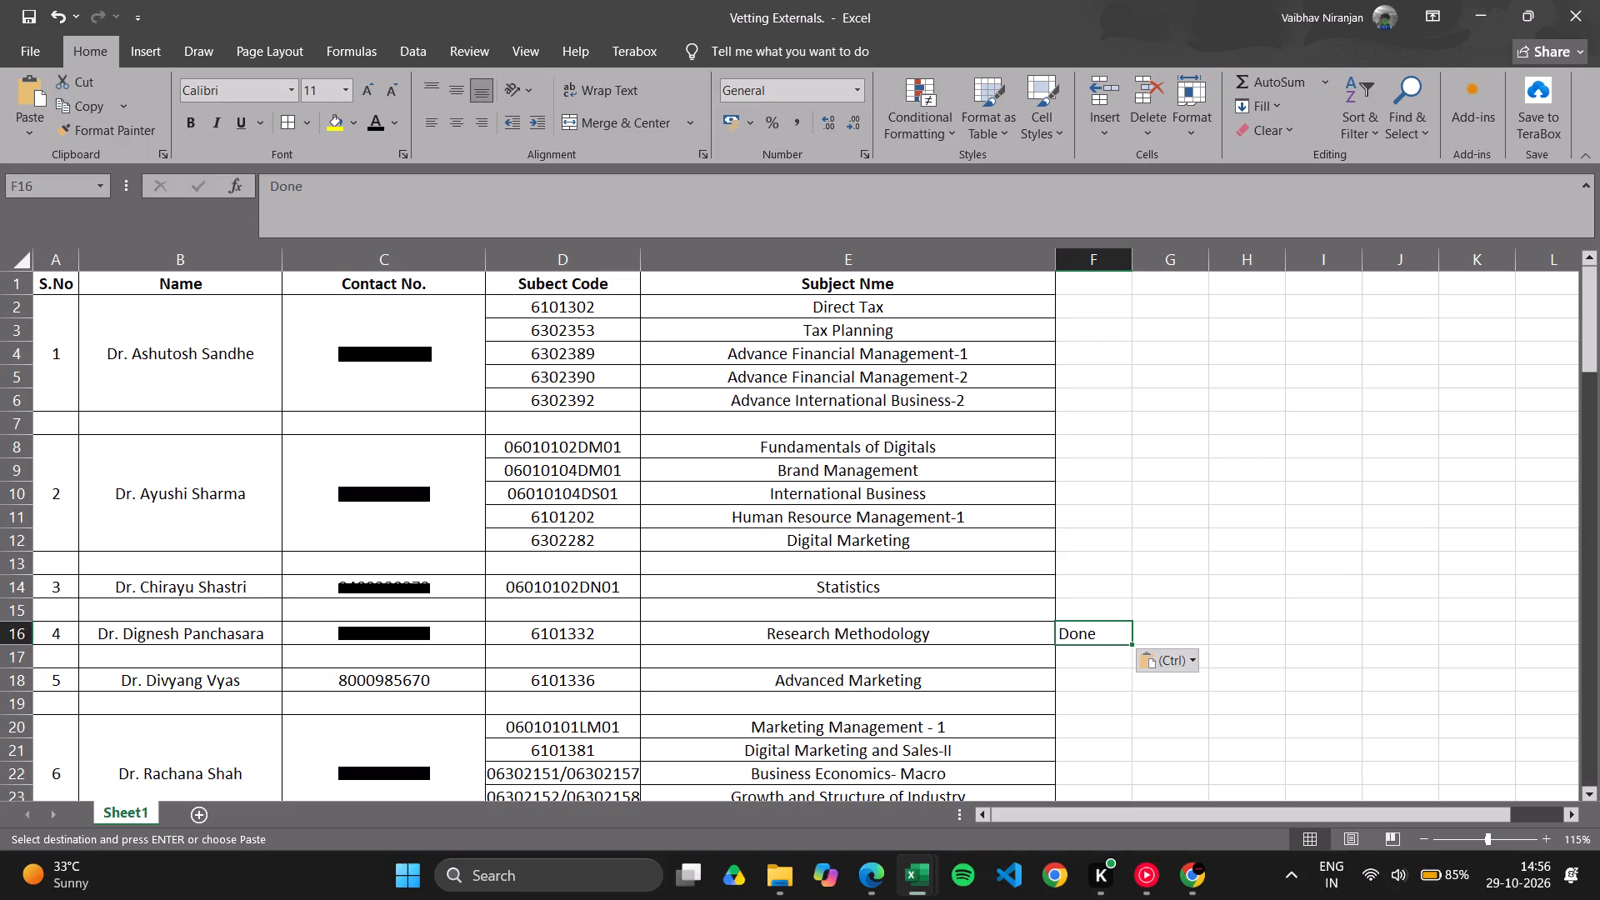
{"action": "left_click", "coordinate": [1087, 448]}
{"action": "key", "text": "ctrl+v"}
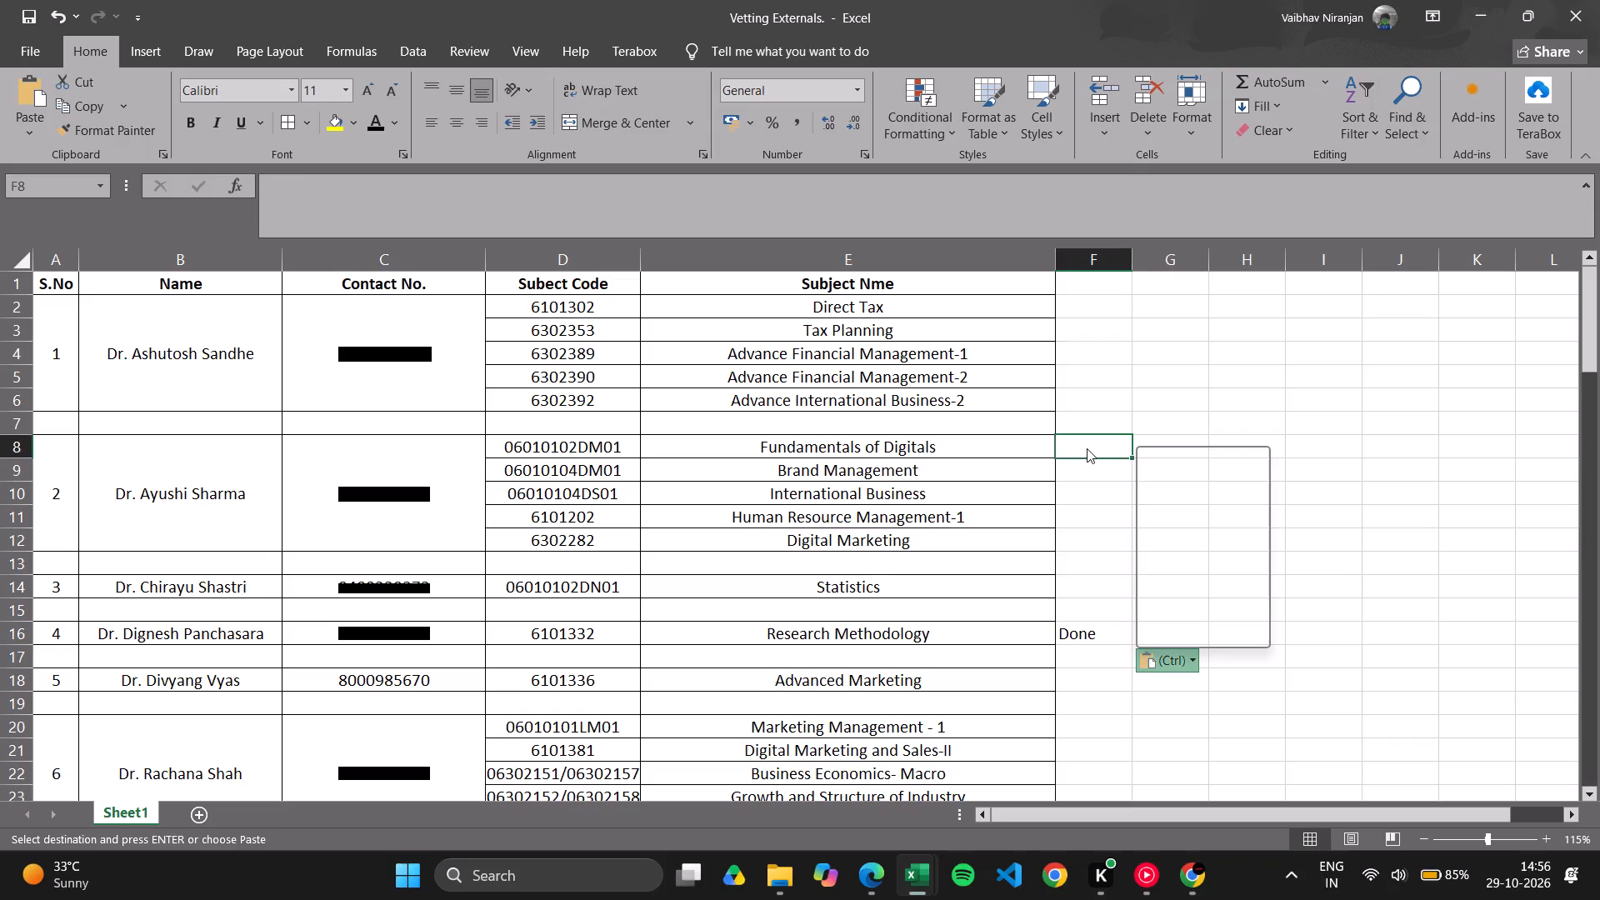
Paste the Done mark into F8, beside the subject with code 06010102DM01.
{"action": "left_click", "coordinate": [1085, 448]}
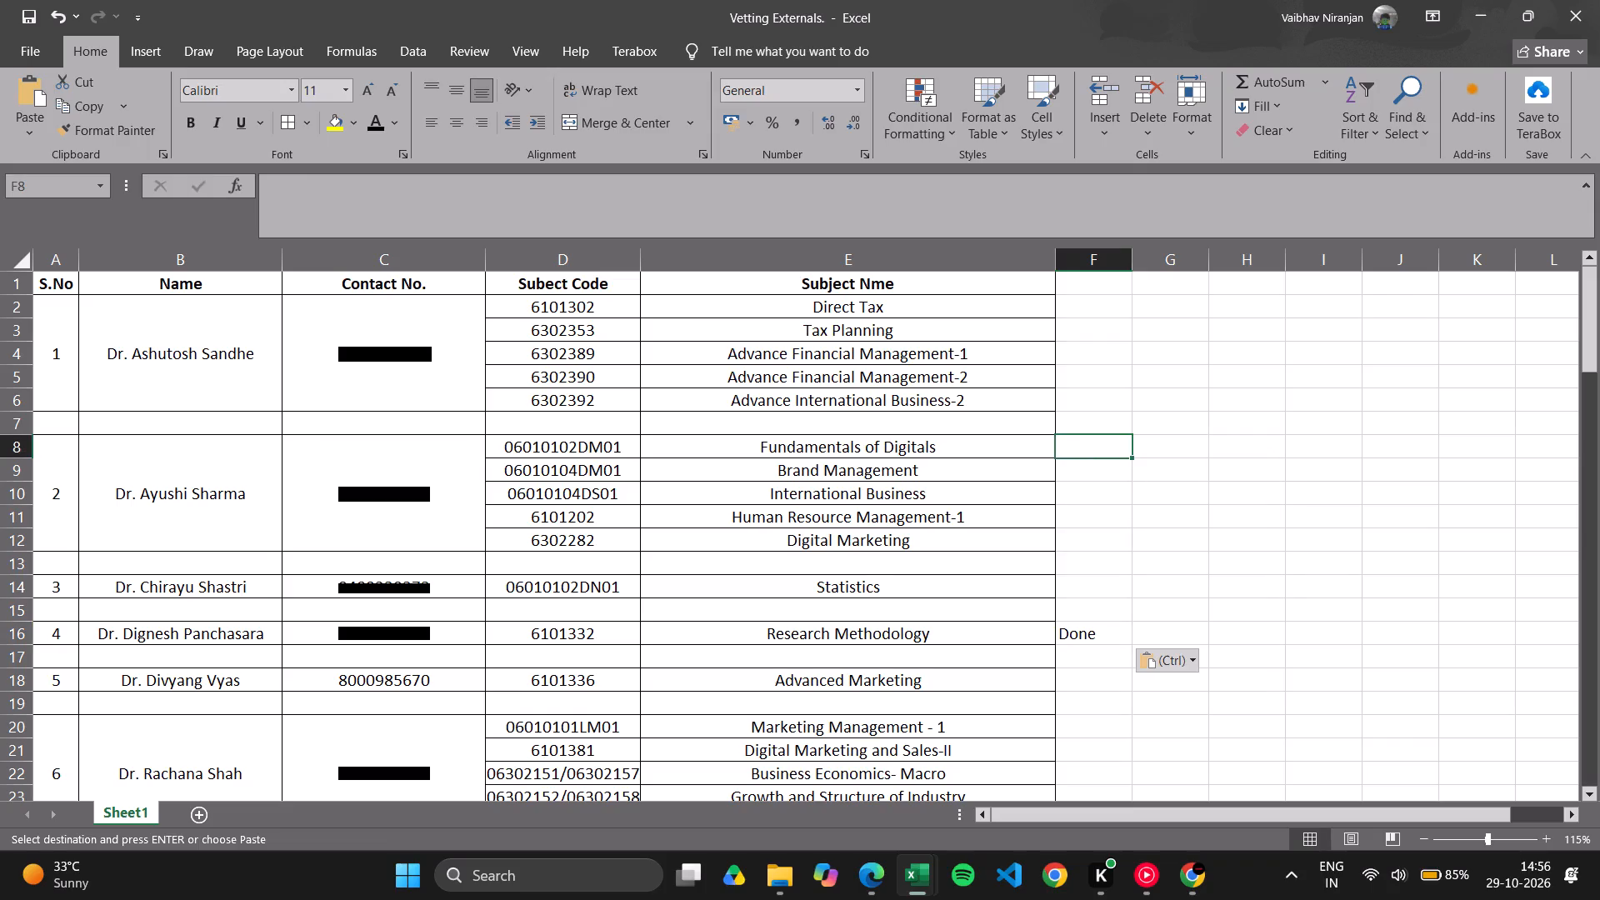
{"action": "key", "text": "ctrl+v"}
Open the BBA EXT VETTING-6 PDF from the second examiner's folder in Downloads > zip to check the subject name for E8.
{"action": "left_click", "coordinate": [912, 449]}
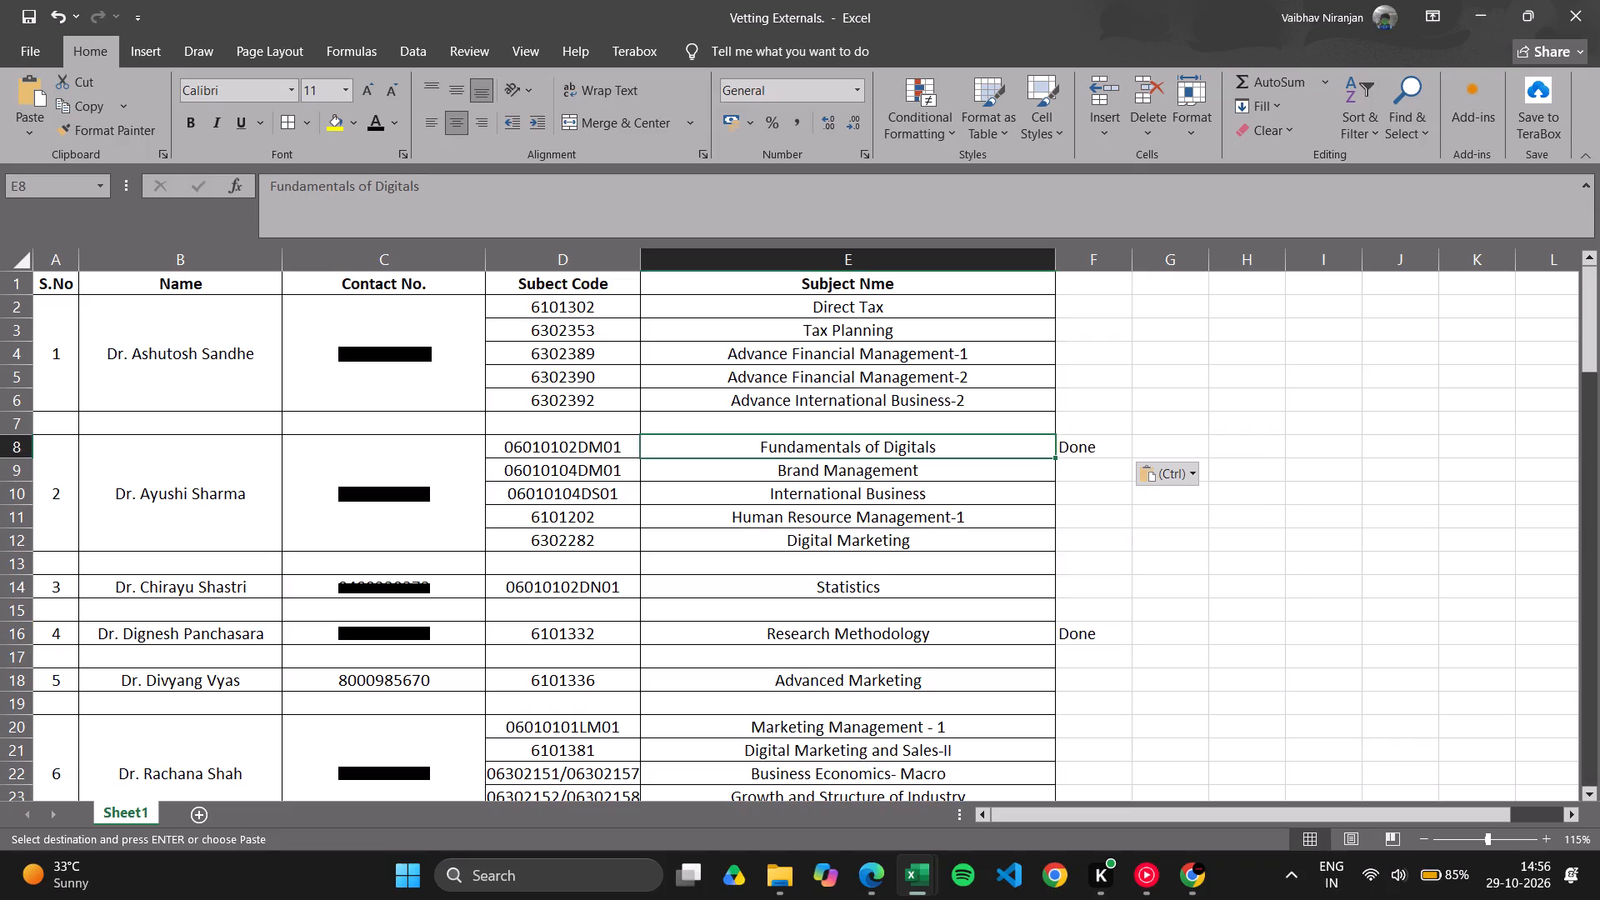
{"action": "left_click", "coordinate": [952, 437]}
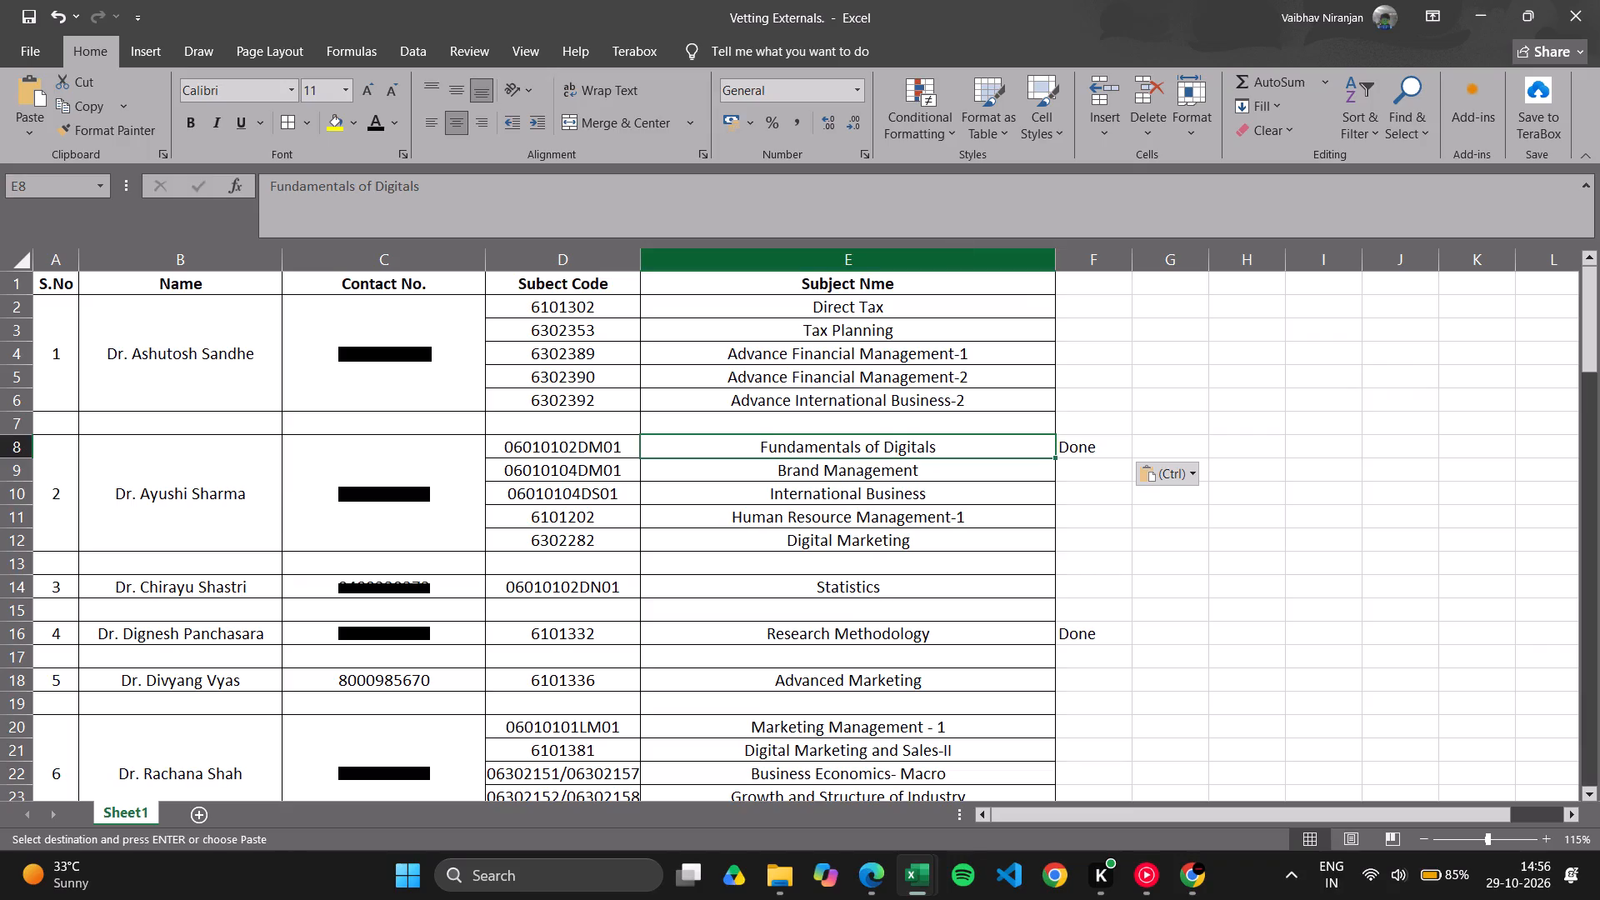
{"action": "left_click", "coordinate": [792, 876]}
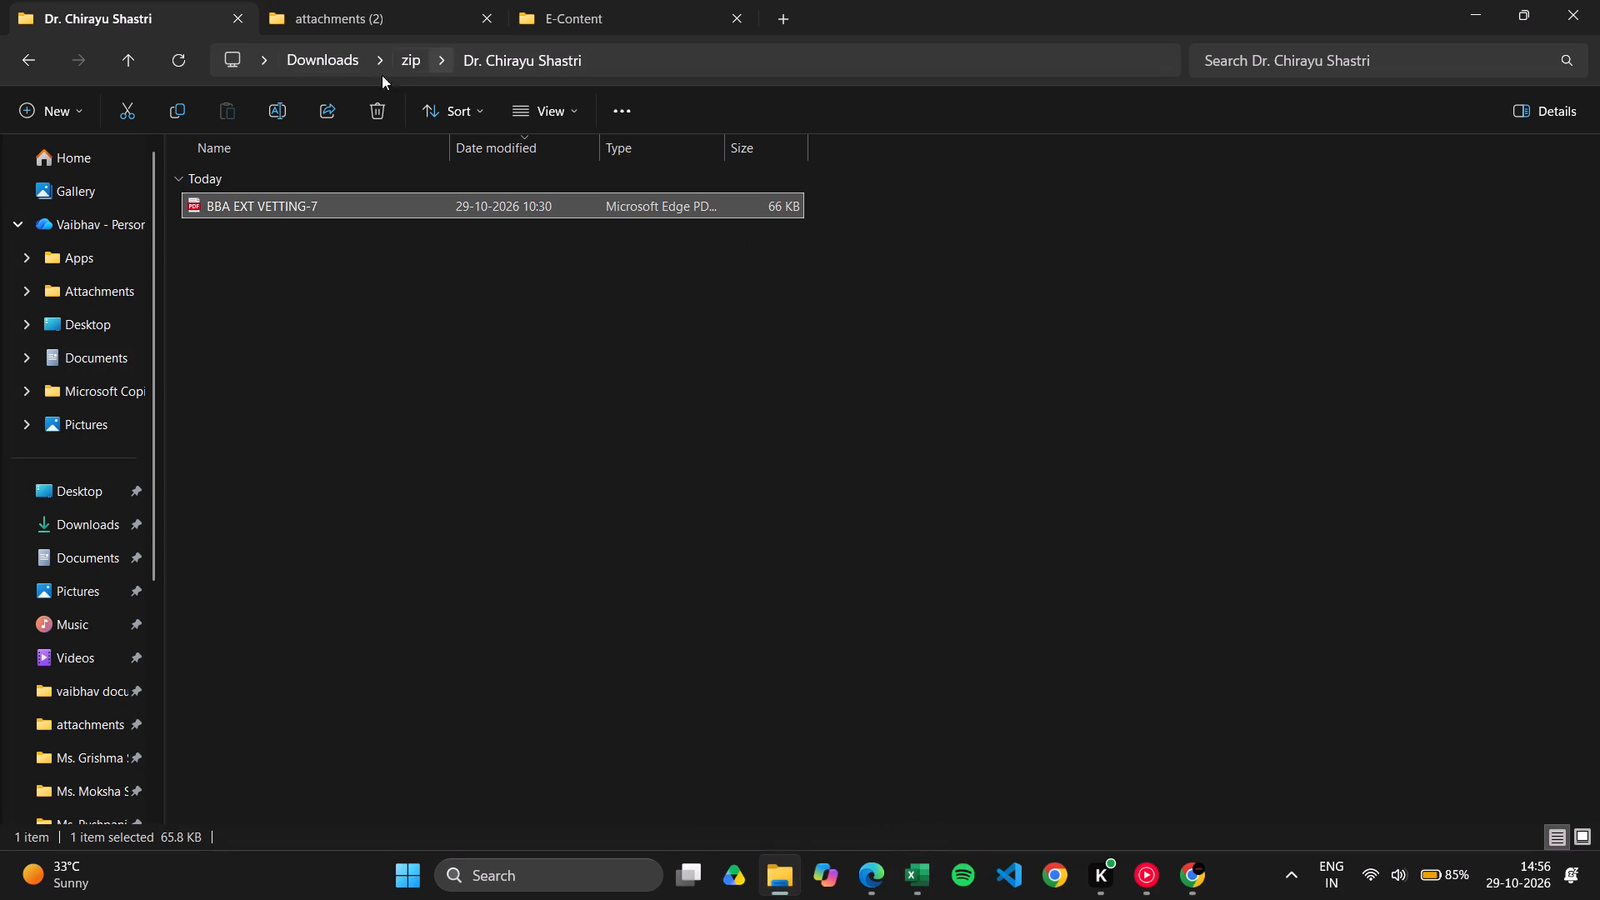
{"action": "left_click", "coordinate": [28, 52]}
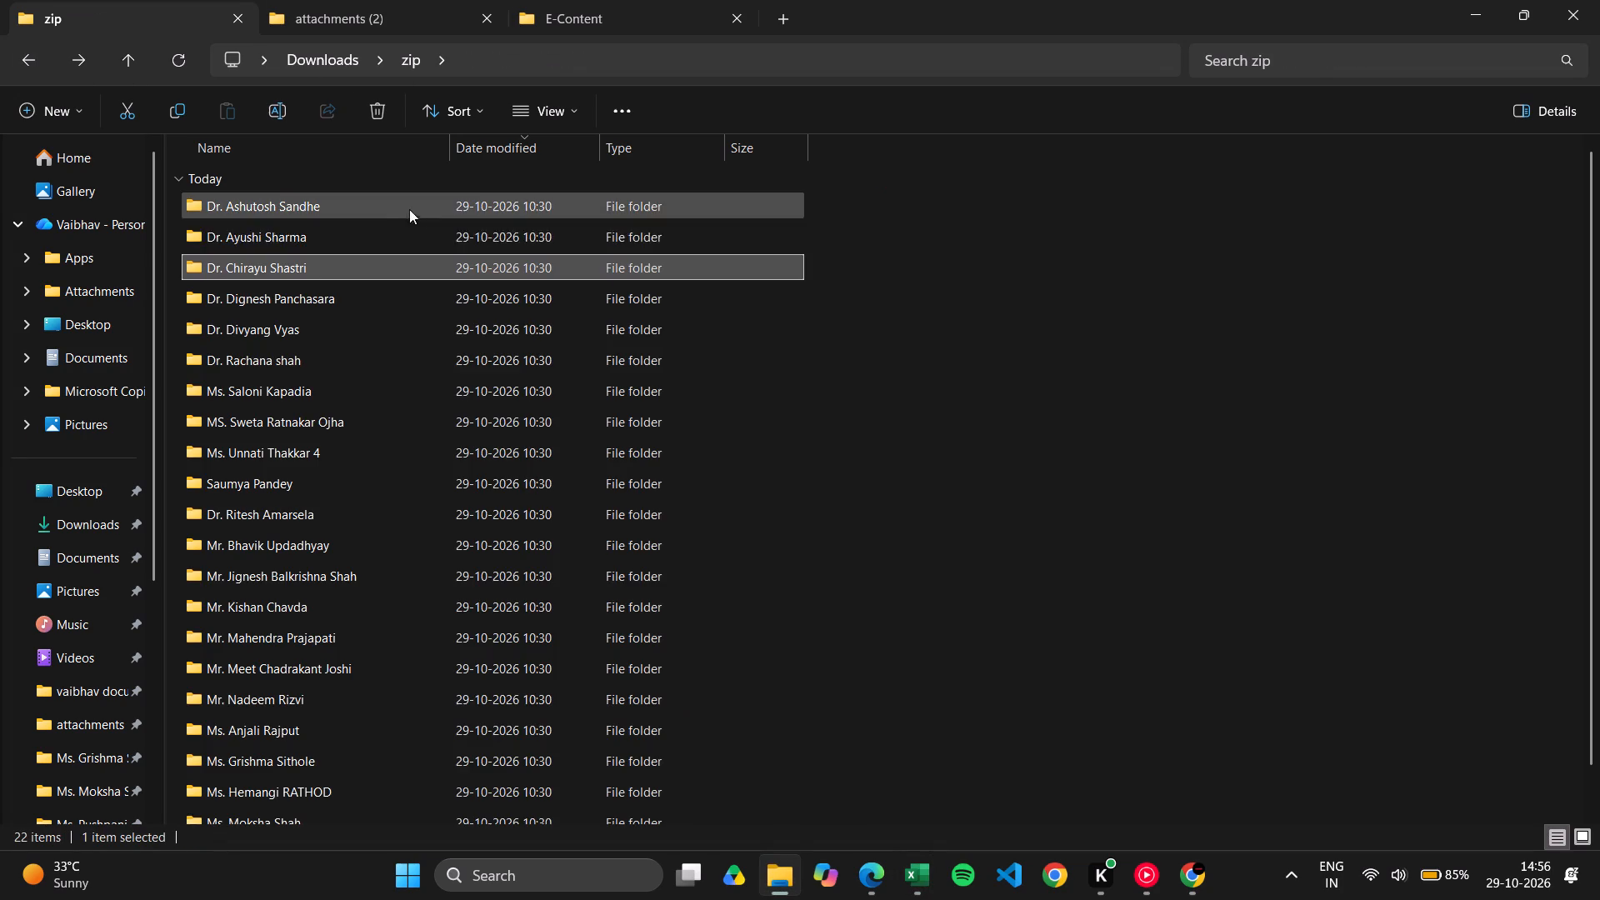
{"action": "double_click", "coordinate": [362, 228]}
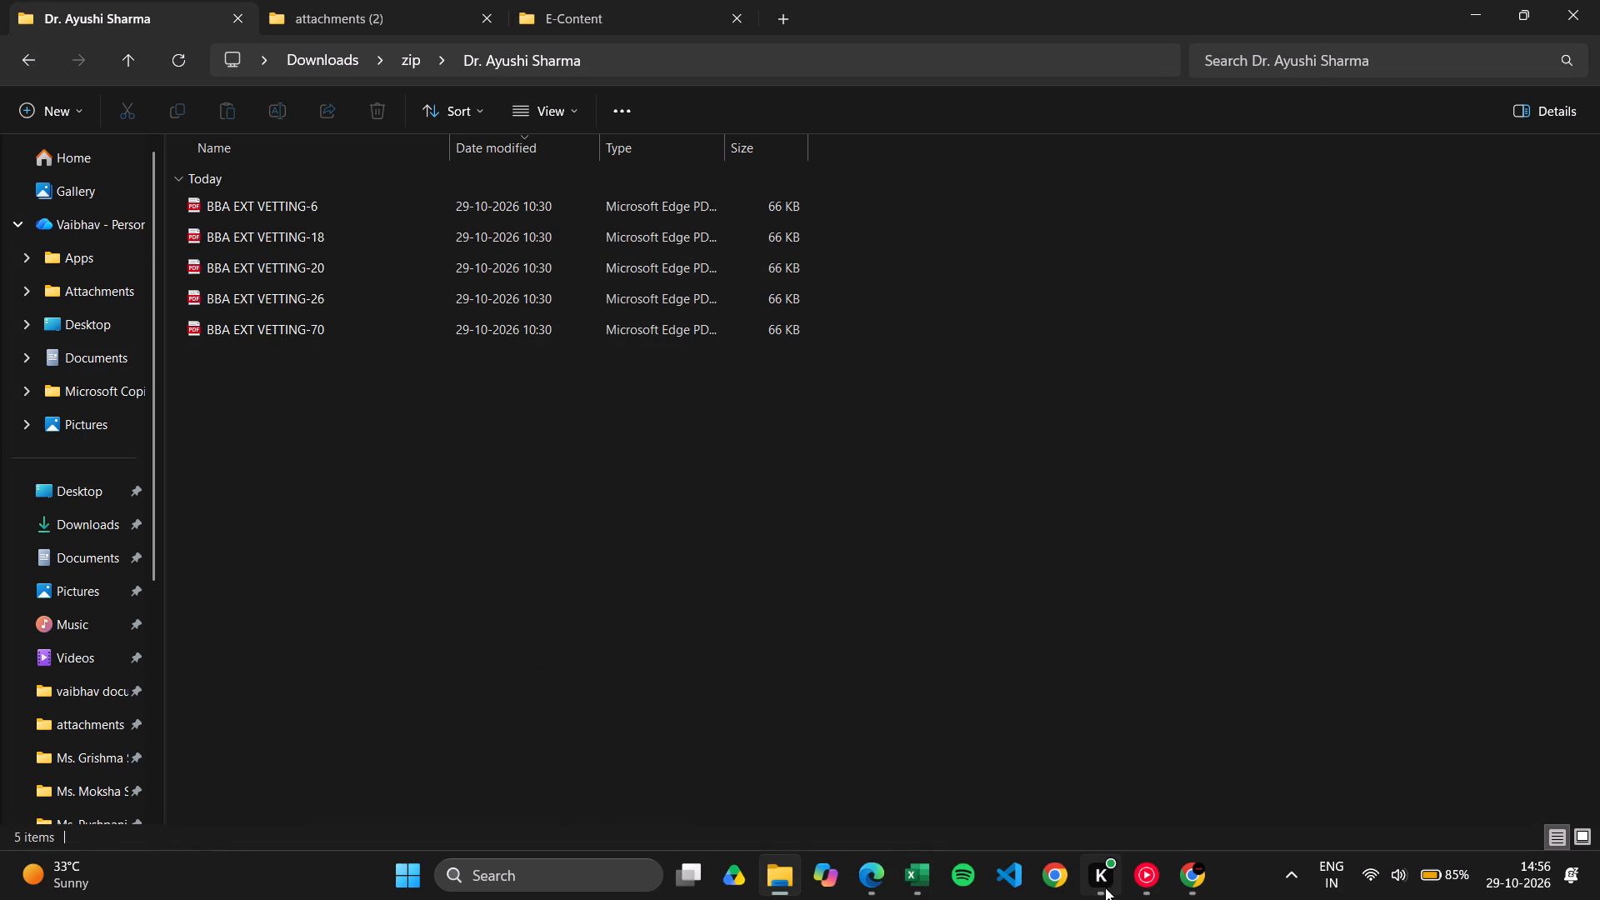
{"action": "left_click", "coordinate": [927, 867]}
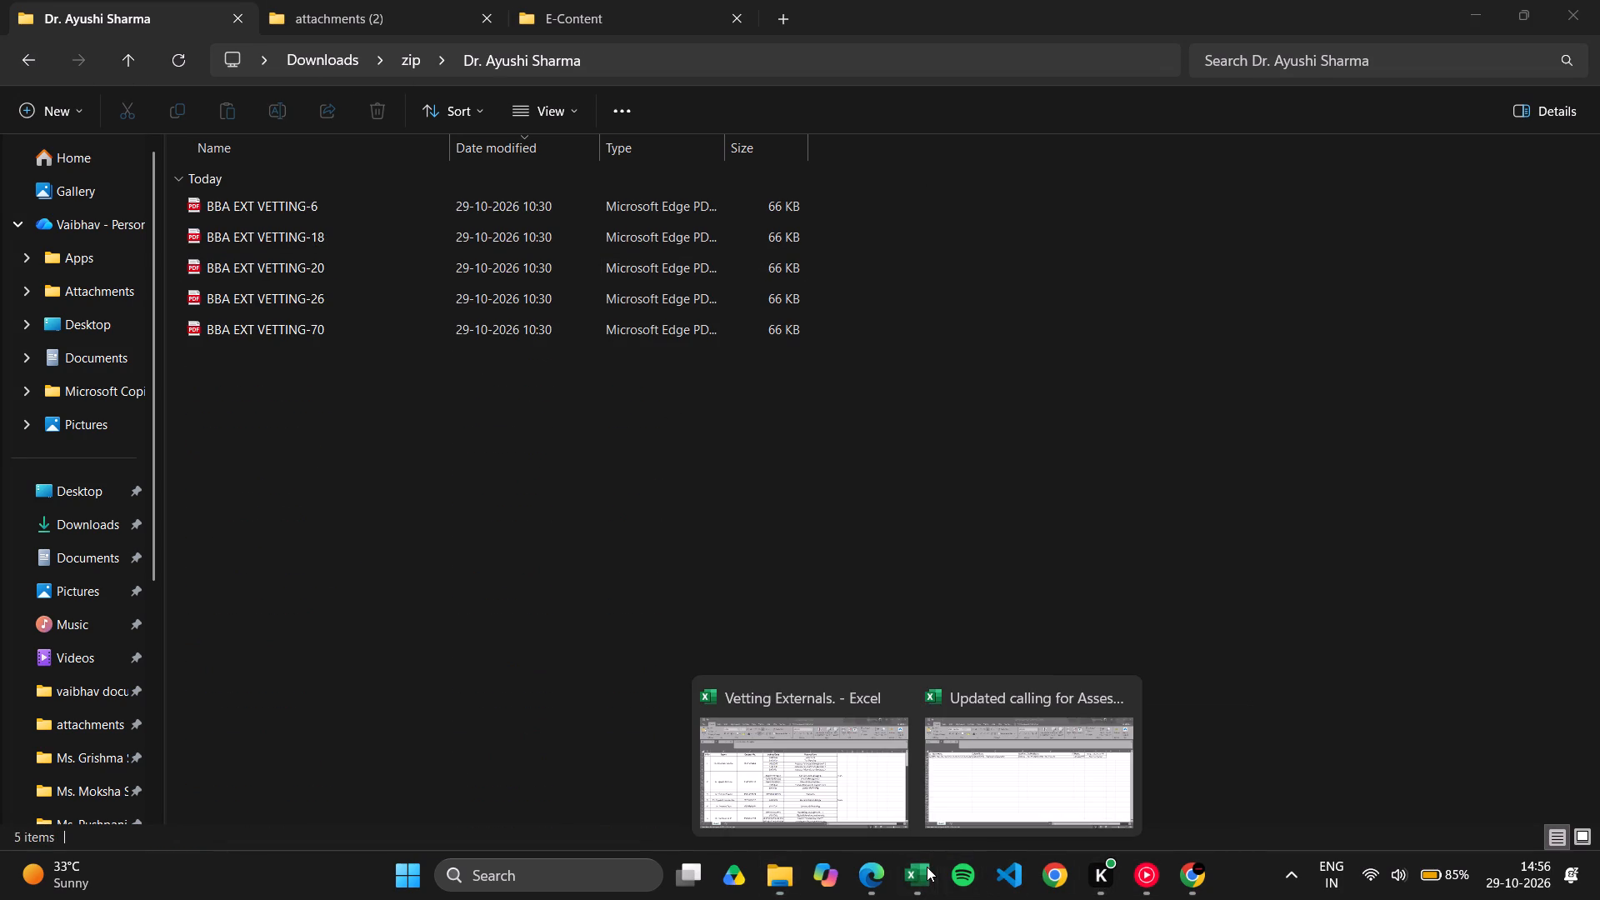
{"action": "left_click", "coordinate": [861, 750]}
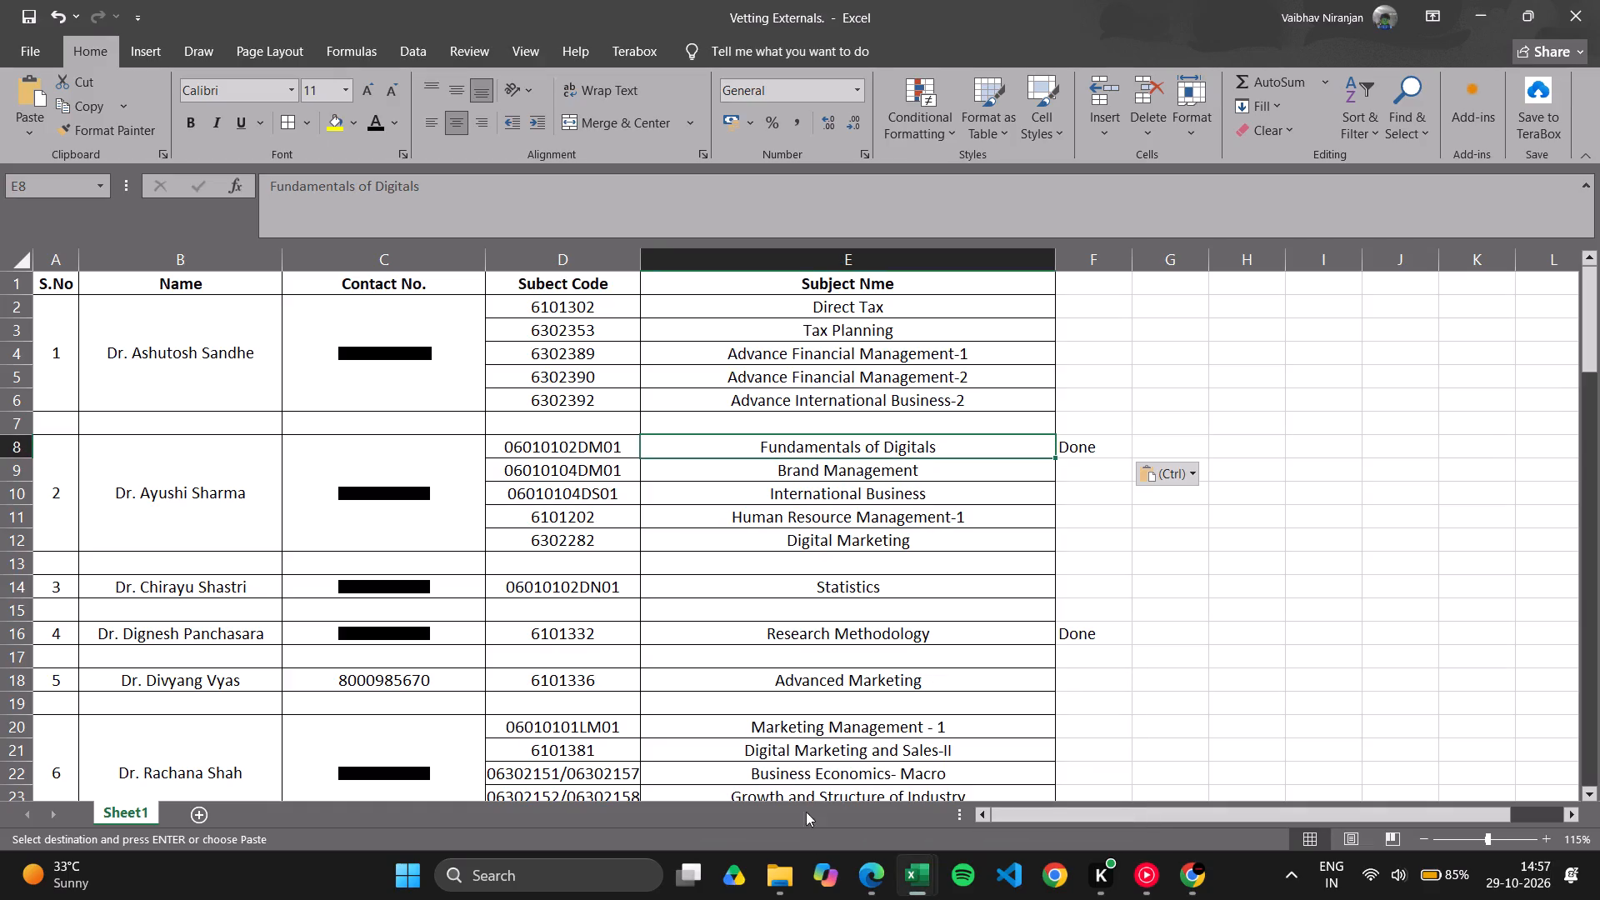
{"action": "left_click", "coordinate": [782, 892]}
{"action": "double_click", "coordinate": [479, 202]}
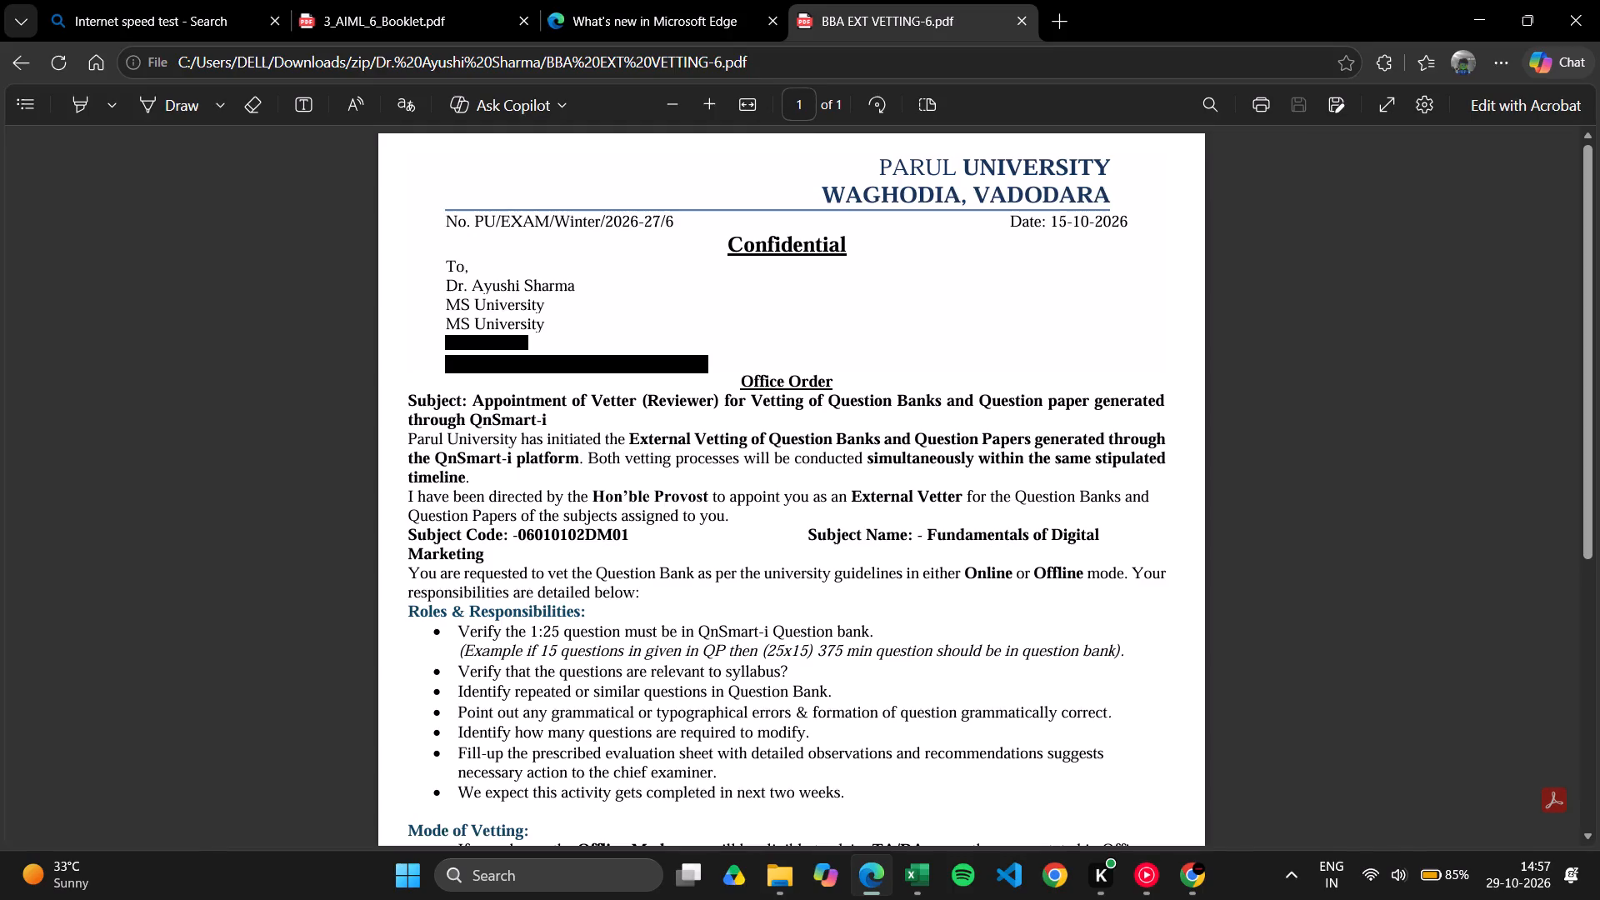
Correct the subject name in E8 to Fundamentals of Digital Marketing, using the word Marketing copied from the vetting letter.
{"action": "double_click", "coordinate": [445, 557]}
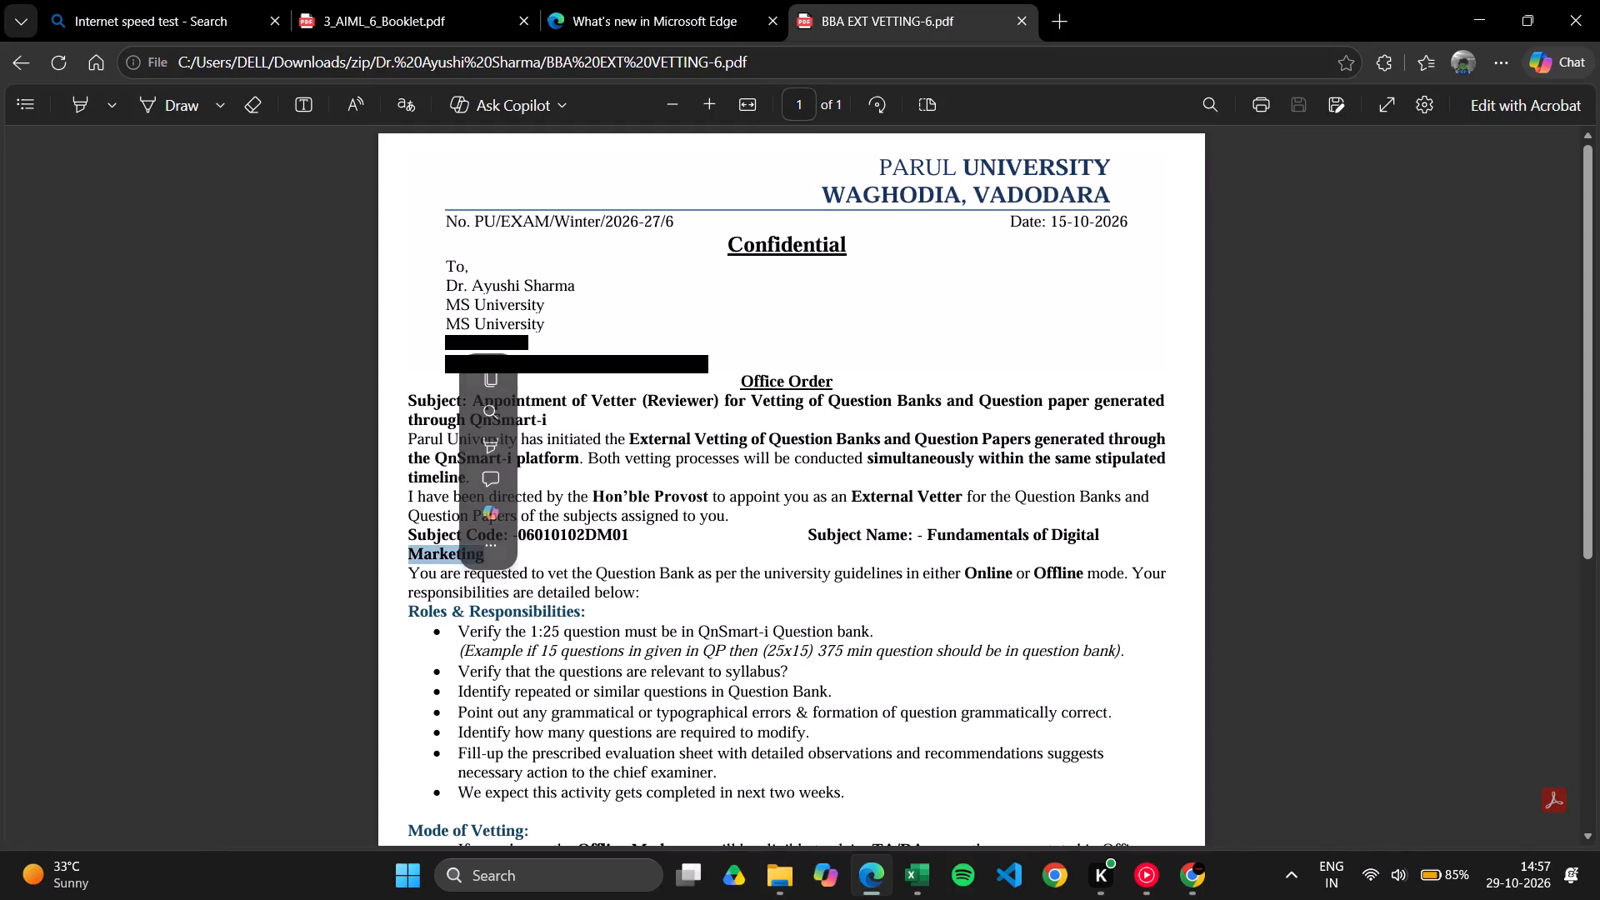
{"action": "key", "text": "ctrl+c"}
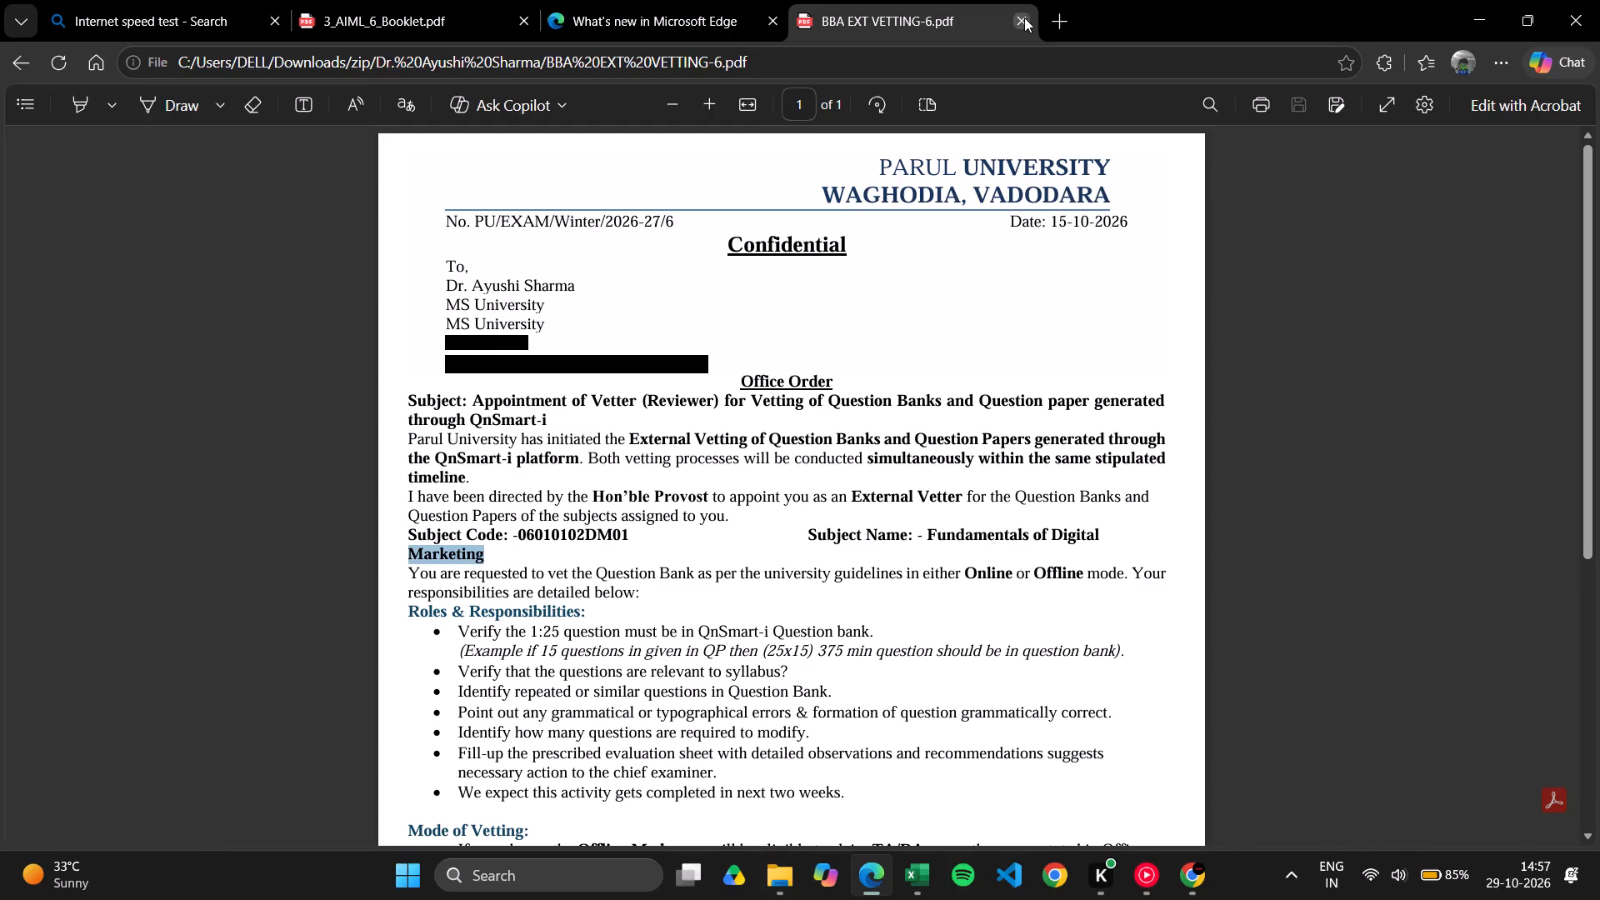
{"action": "left_click_drag", "start_coordinate": [1024, 17], "coordinate": [892, 623]}
{"action": "left_click", "coordinate": [837, 785]}
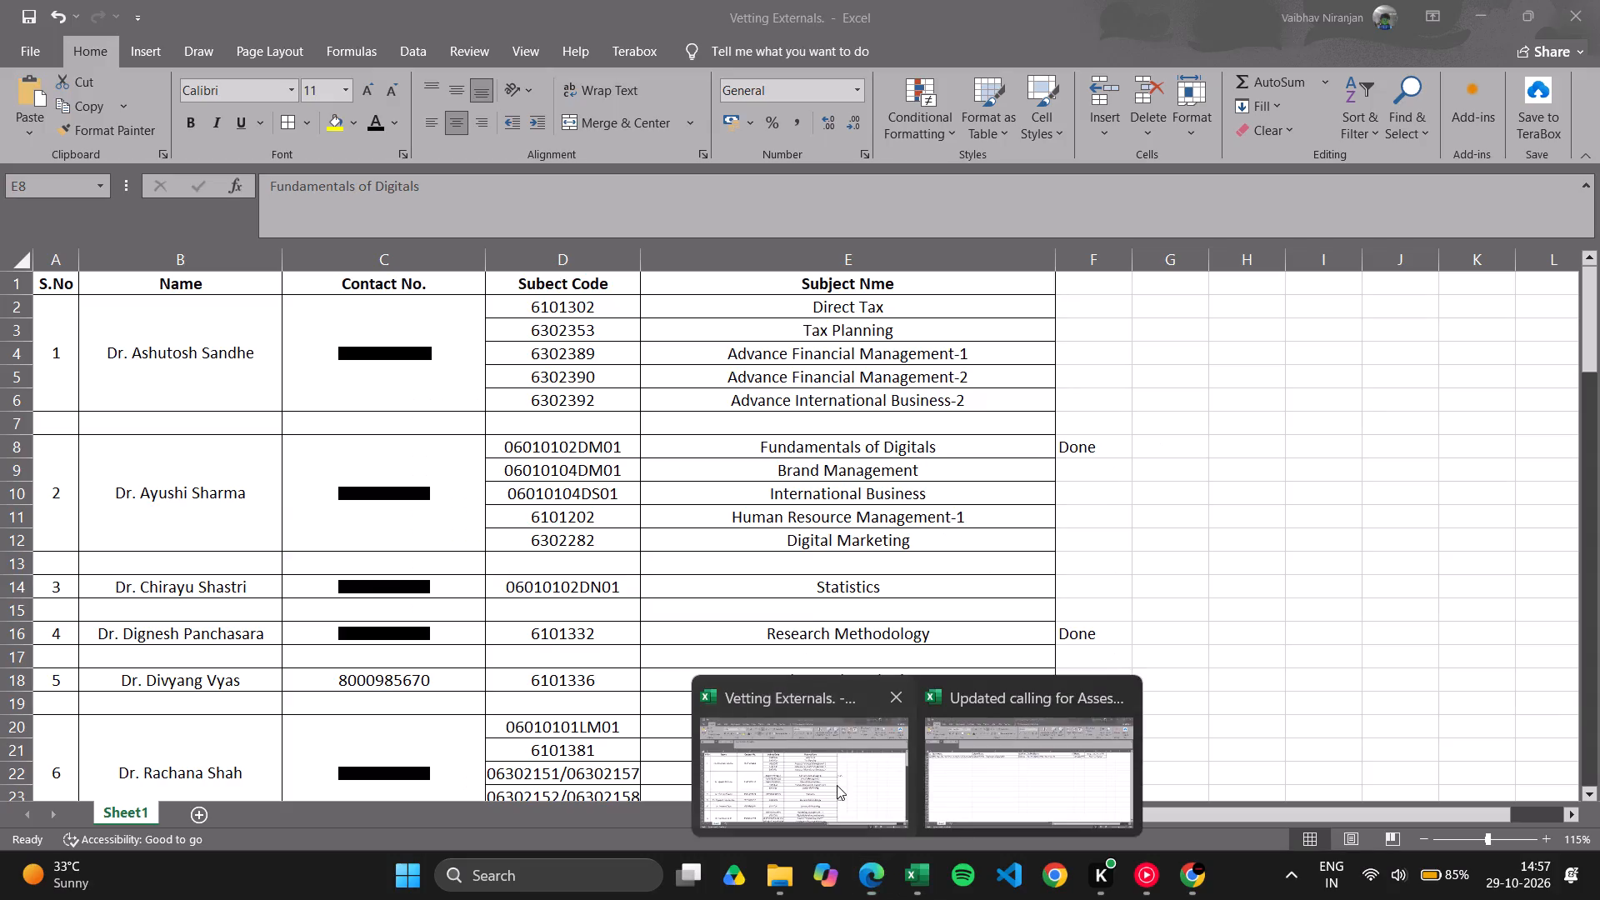
{"action": "left_click", "coordinate": [489, 192]}
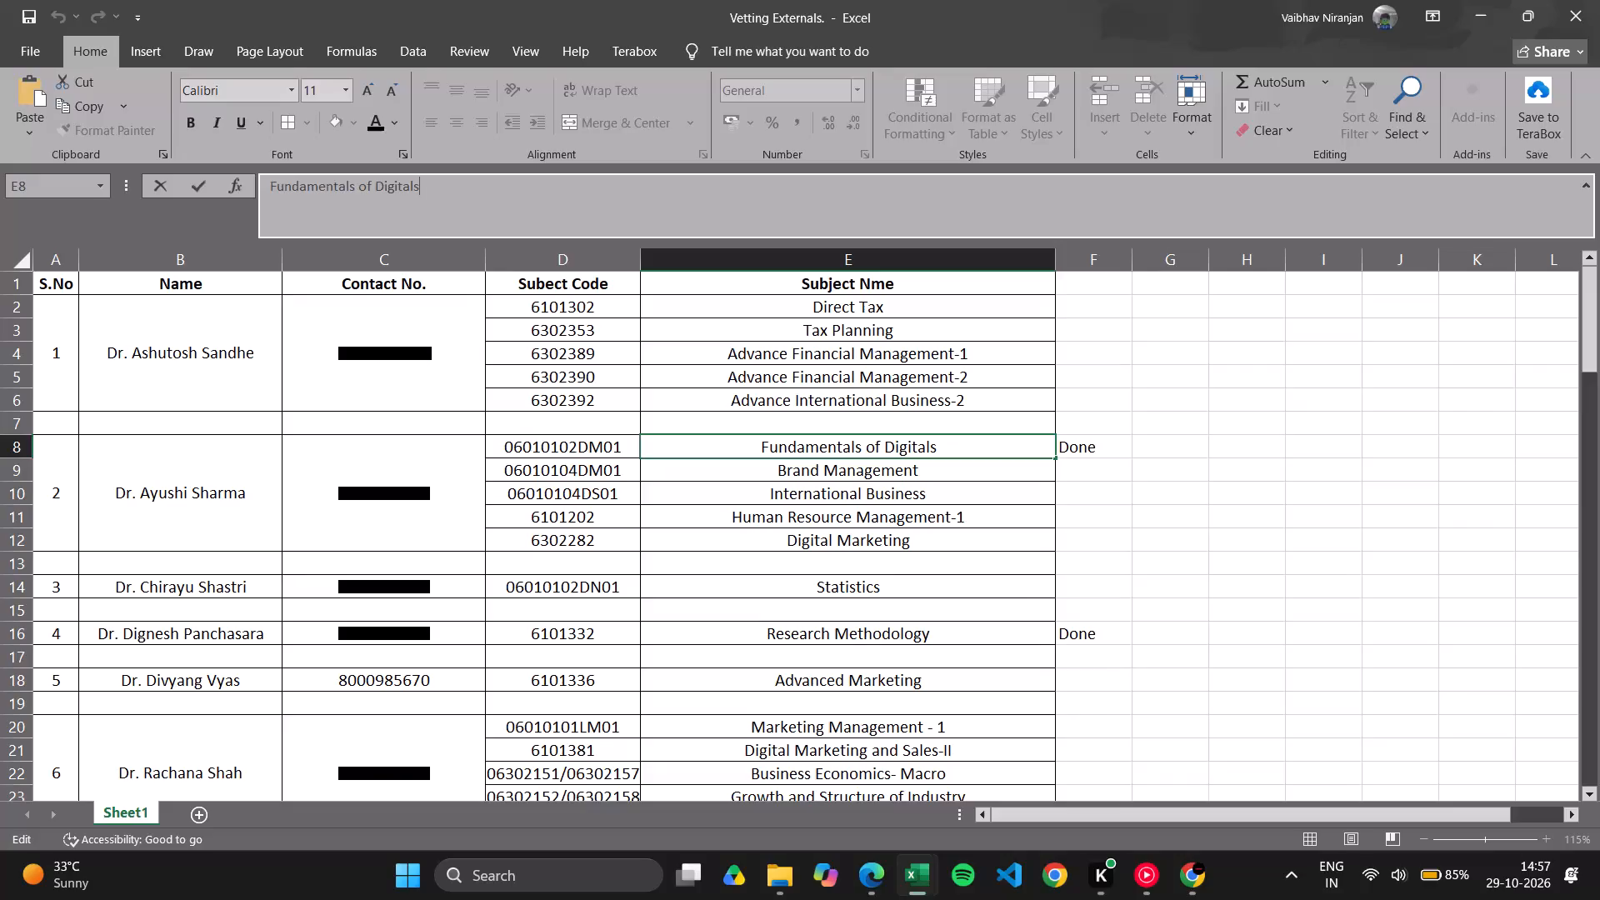
{"action": "key", "text": "BackSpace"}
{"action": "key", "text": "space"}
{"action": "key", "text": "ctrl+v"}
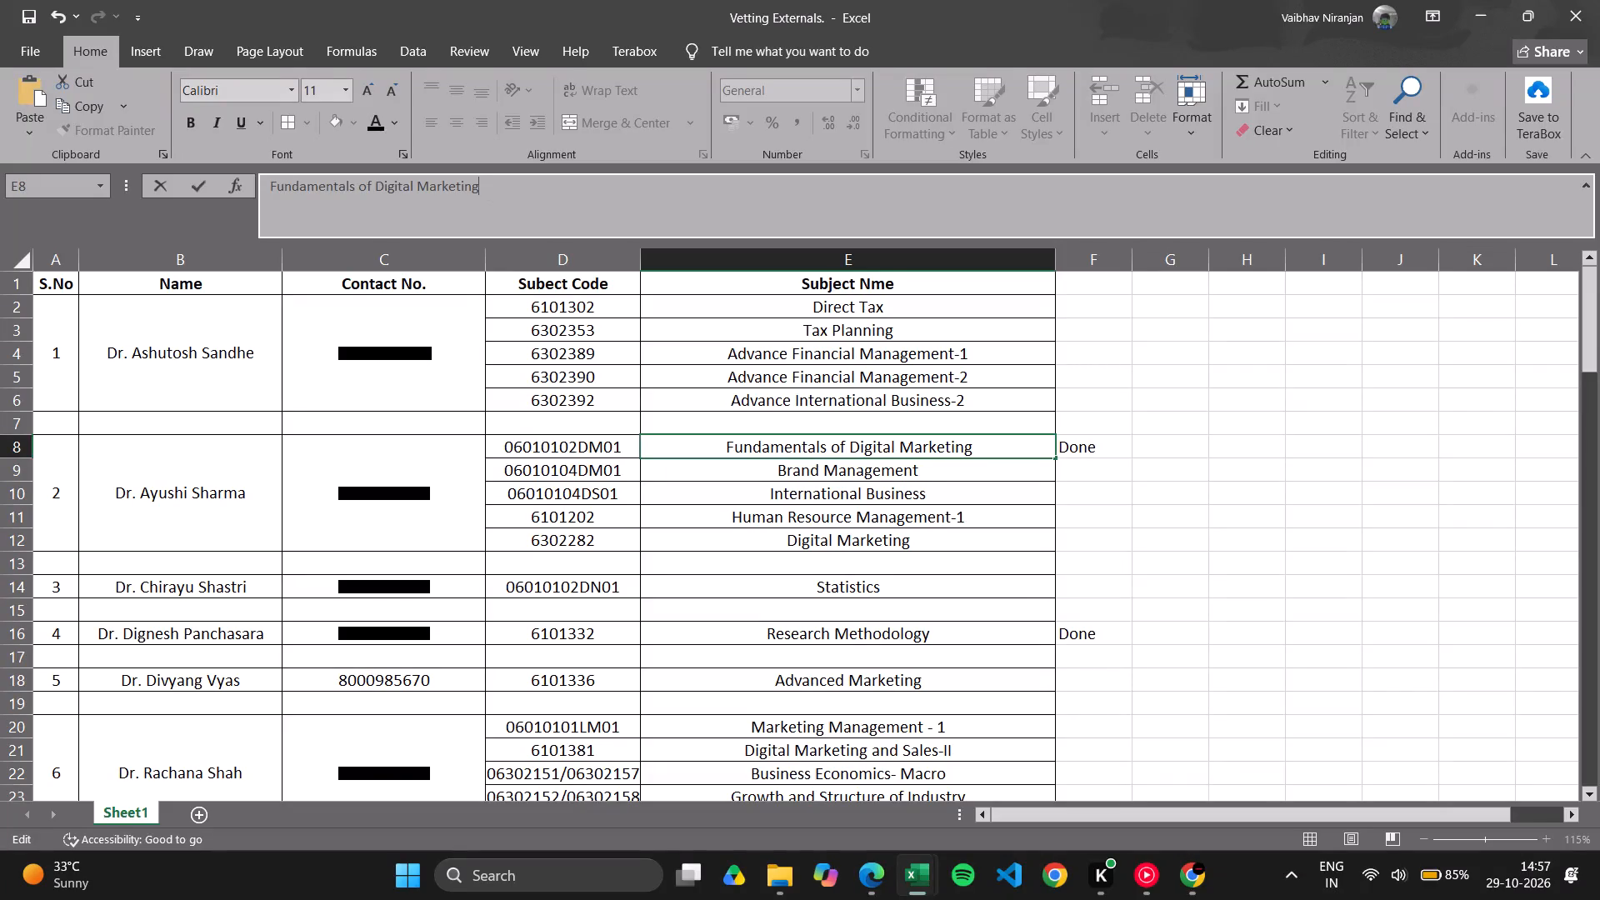
{"action": "left_click", "coordinate": [1080, 519]}
Copy the Done mark from F8 into F11, beside Human Resource Management-1 with code 6101202.
{"action": "left_click", "coordinate": [1087, 450]}
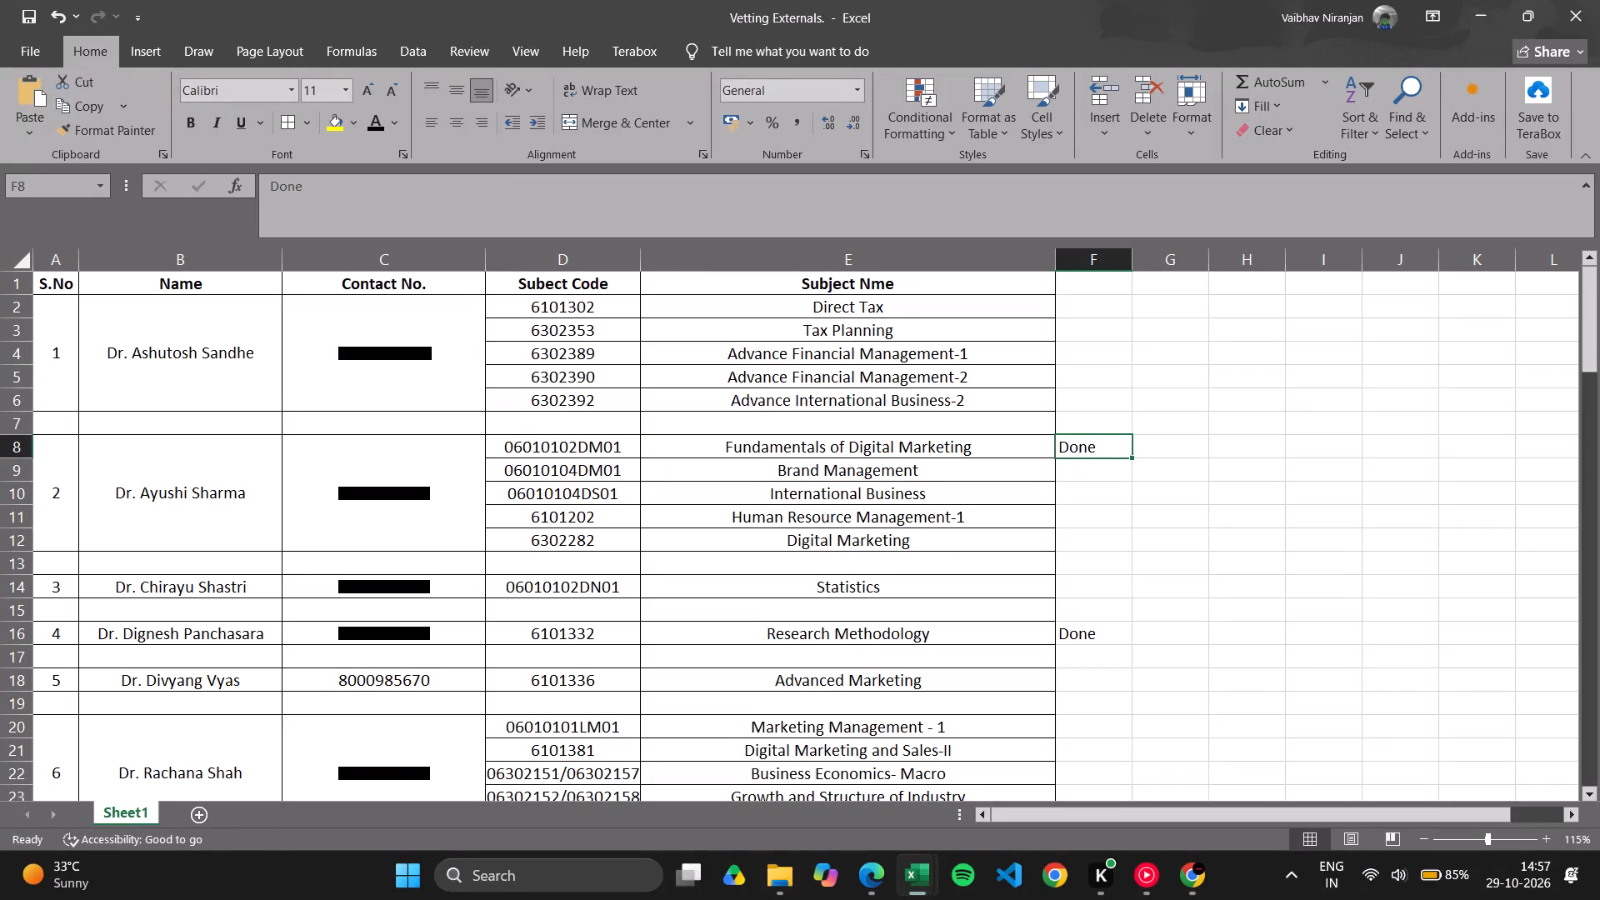
{"action": "key", "text": "ctrl+c"}
{"action": "left_click", "coordinate": [1095, 515]}
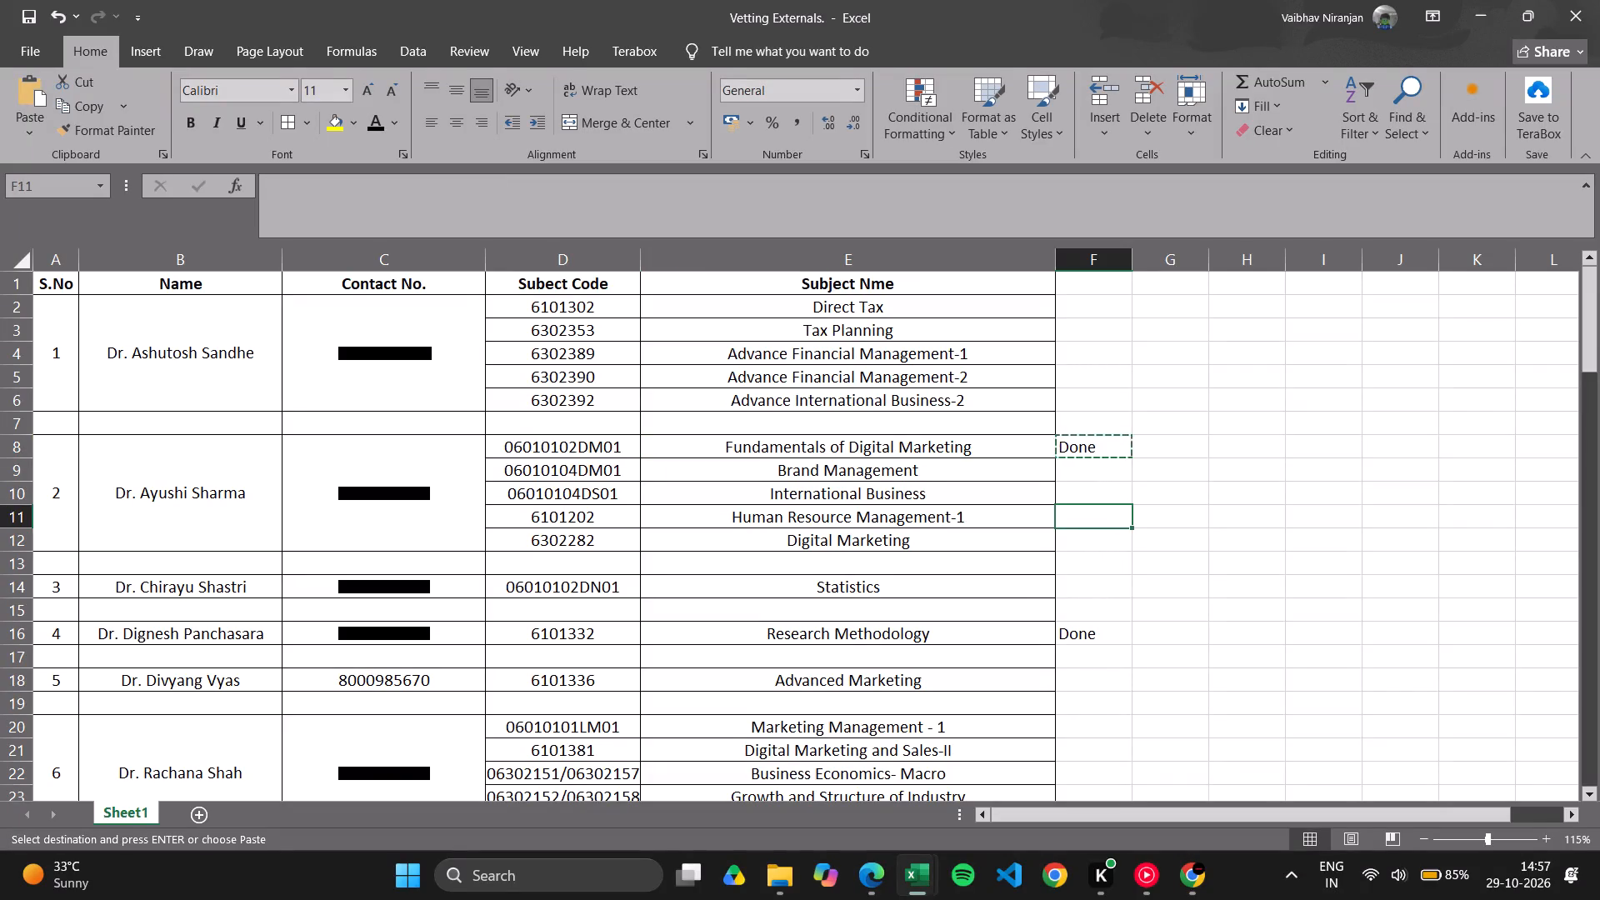
{"action": "key", "text": "ctrl+v"}
Look through the examiner list and its column F marks from the first rows down past row 92, and again from the top.
{"action": "left_click", "coordinate": [1046, 624]}
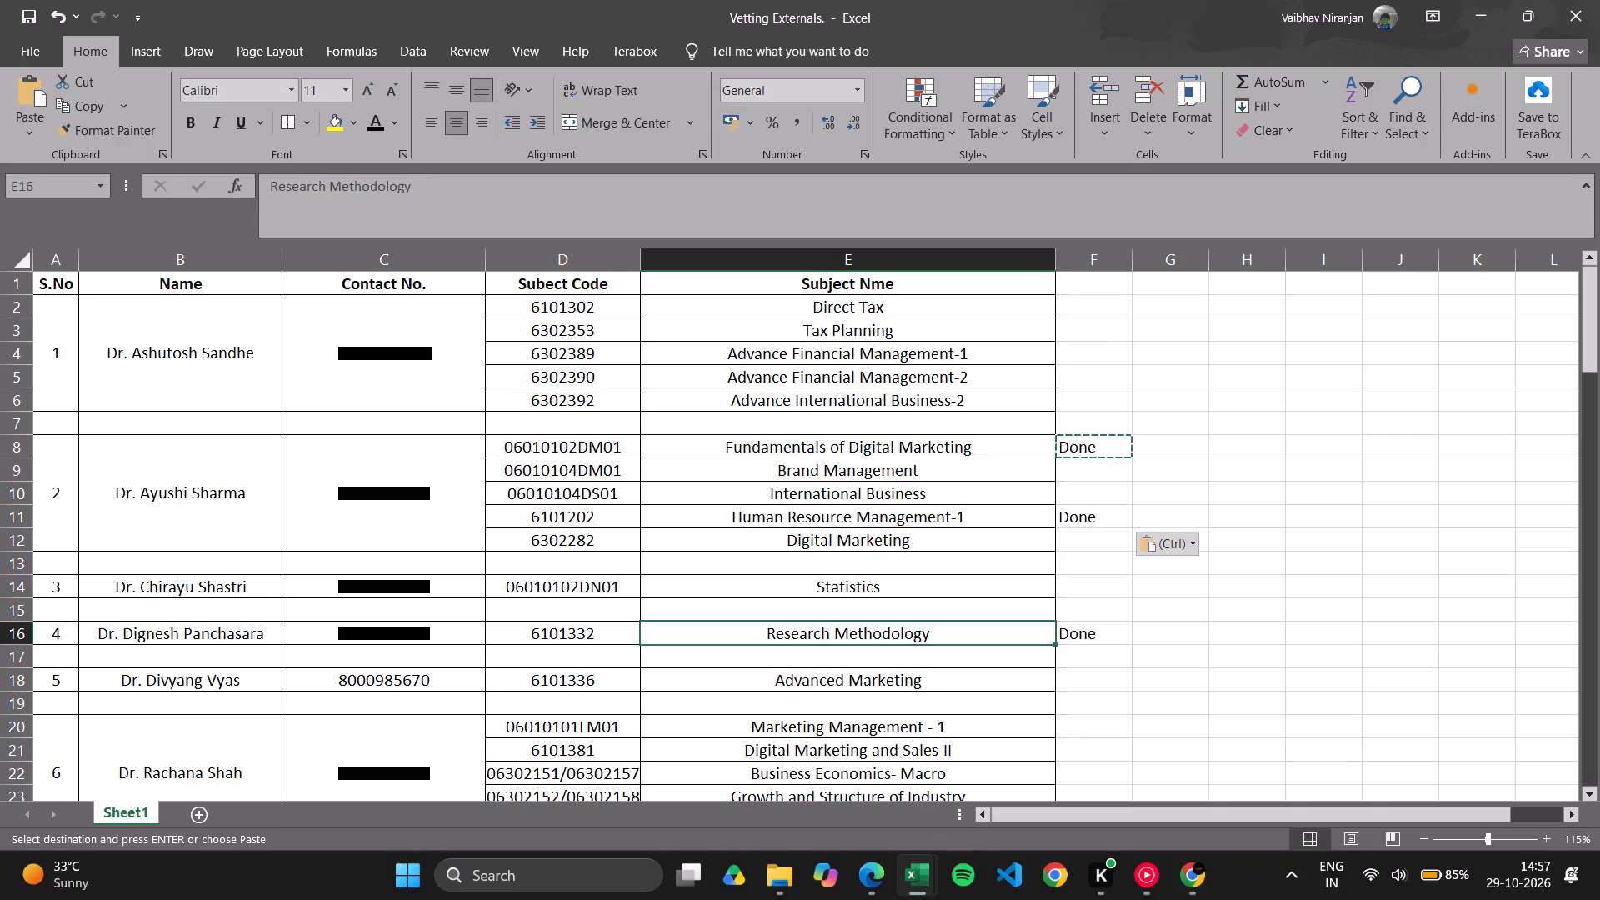
{"action": "scroll", "coordinate": [997, 579], "scroll_direction": "up", "scroll_amount": 3}
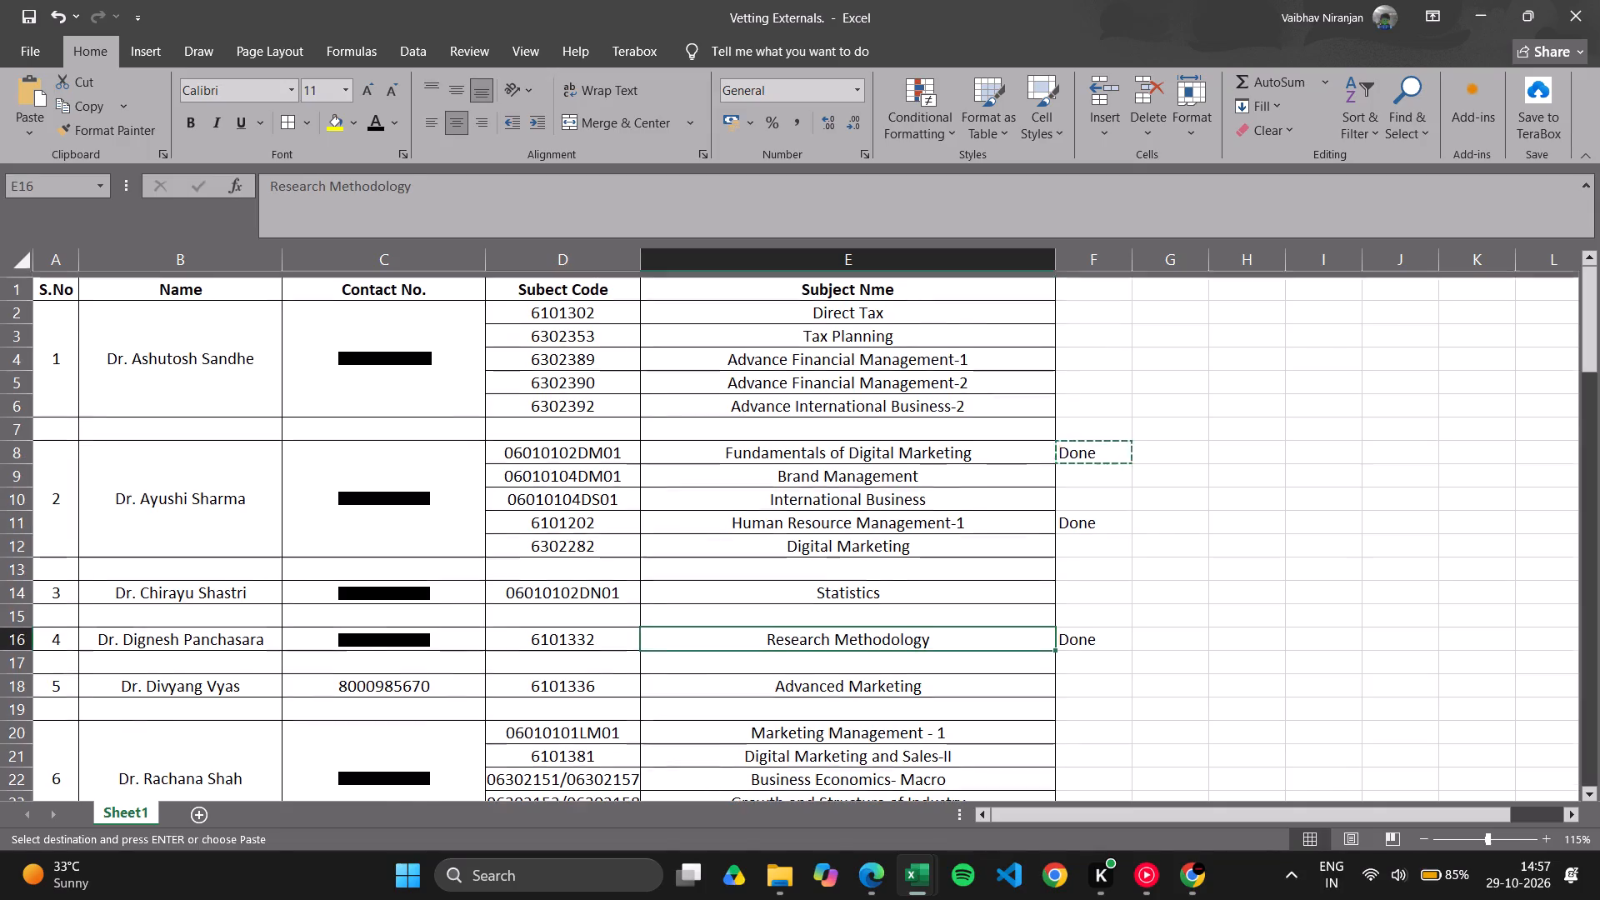
{"action": "scroll", "coordinate": [997, 579], "scroll_direction": "up", "scroll_amount": 3}
{"action": "scroll", "coordinate": [997, 579], "scroll_direction": "down", "scroll_amount": 8}
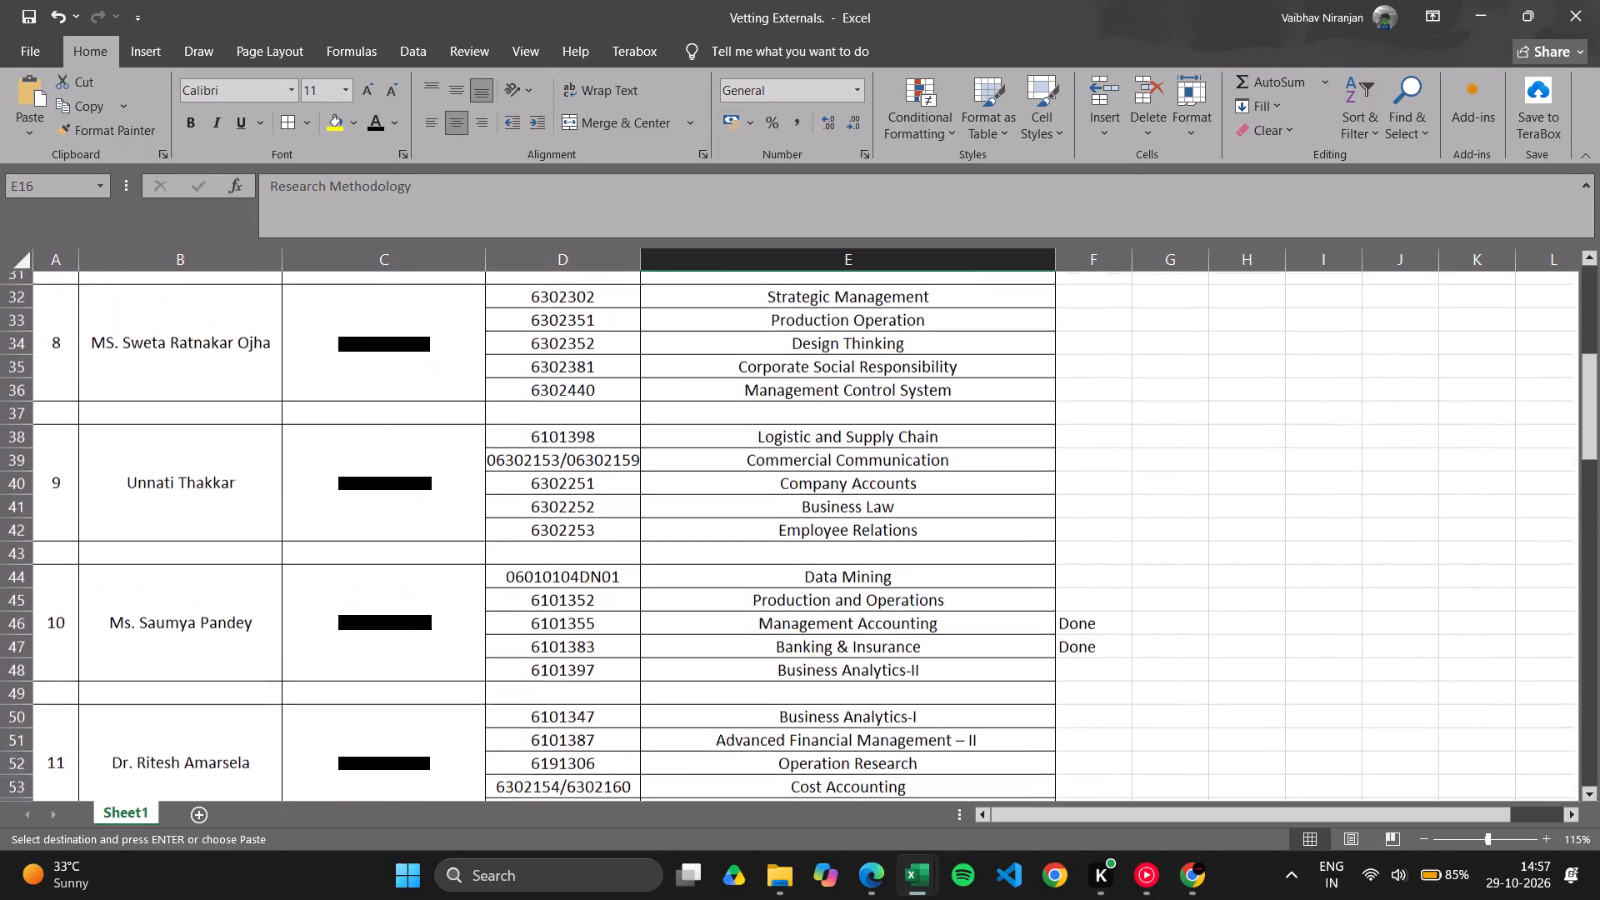
{"action": "scroll", "coordinate": [997, 579], "scroll_direction": "down", "scroll_amount": 10}
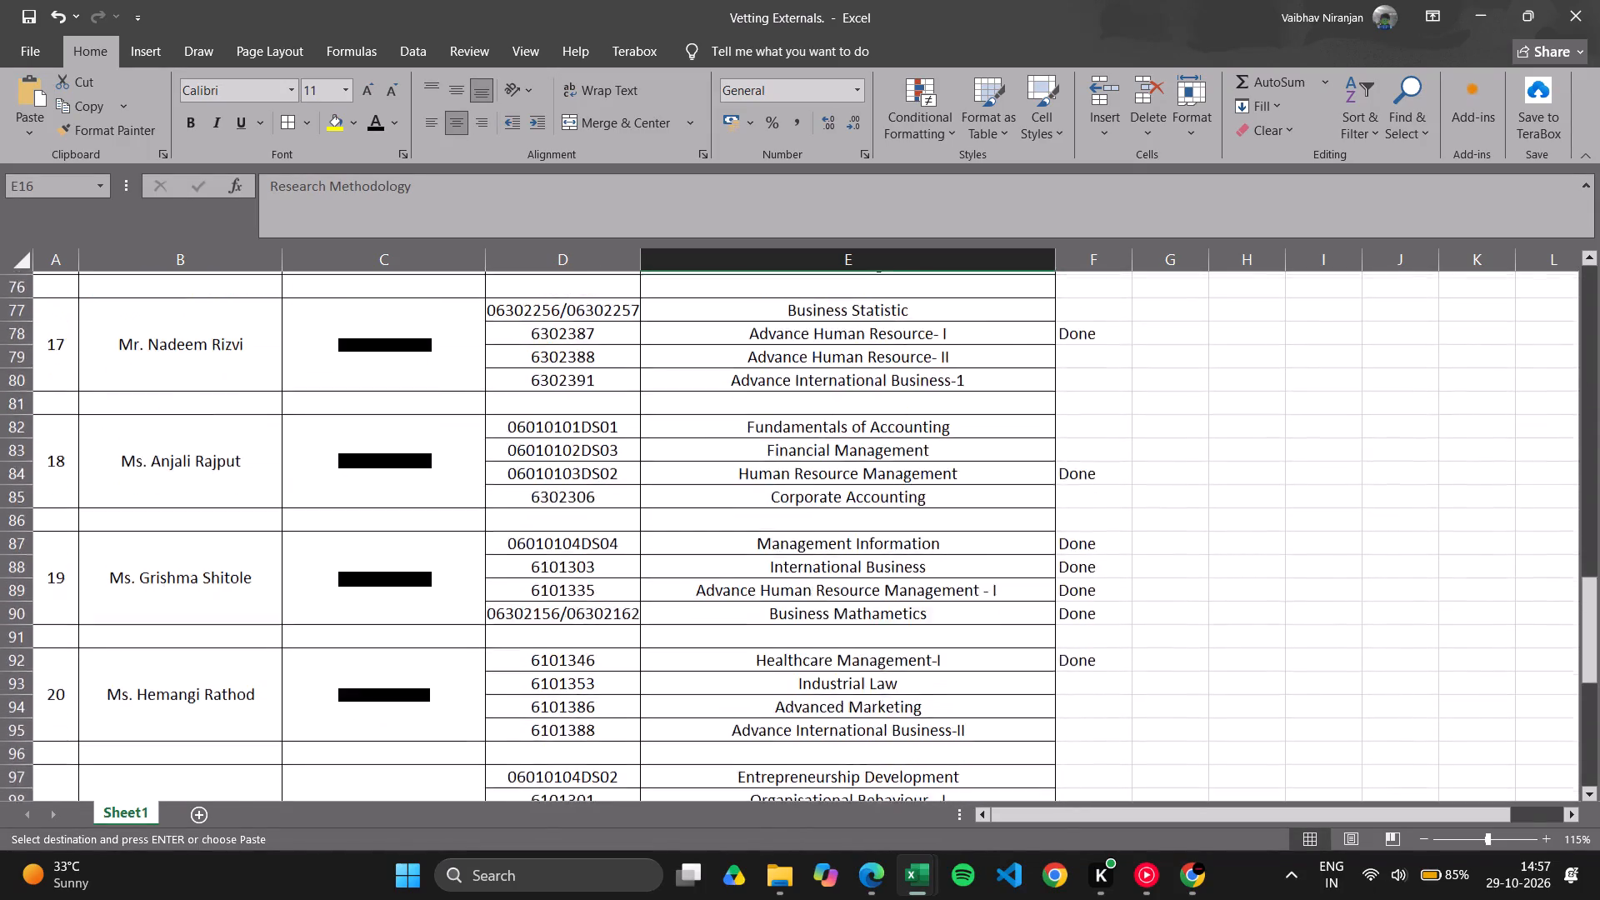
{"action": "scroll", "coordinate": [997, 579], "scroll_direction": "down", "scroll_amount": 3}
{"action": "scroll", "coordinate": [997, 579], "scroll_direction": "up", "scroll_amount": 12}
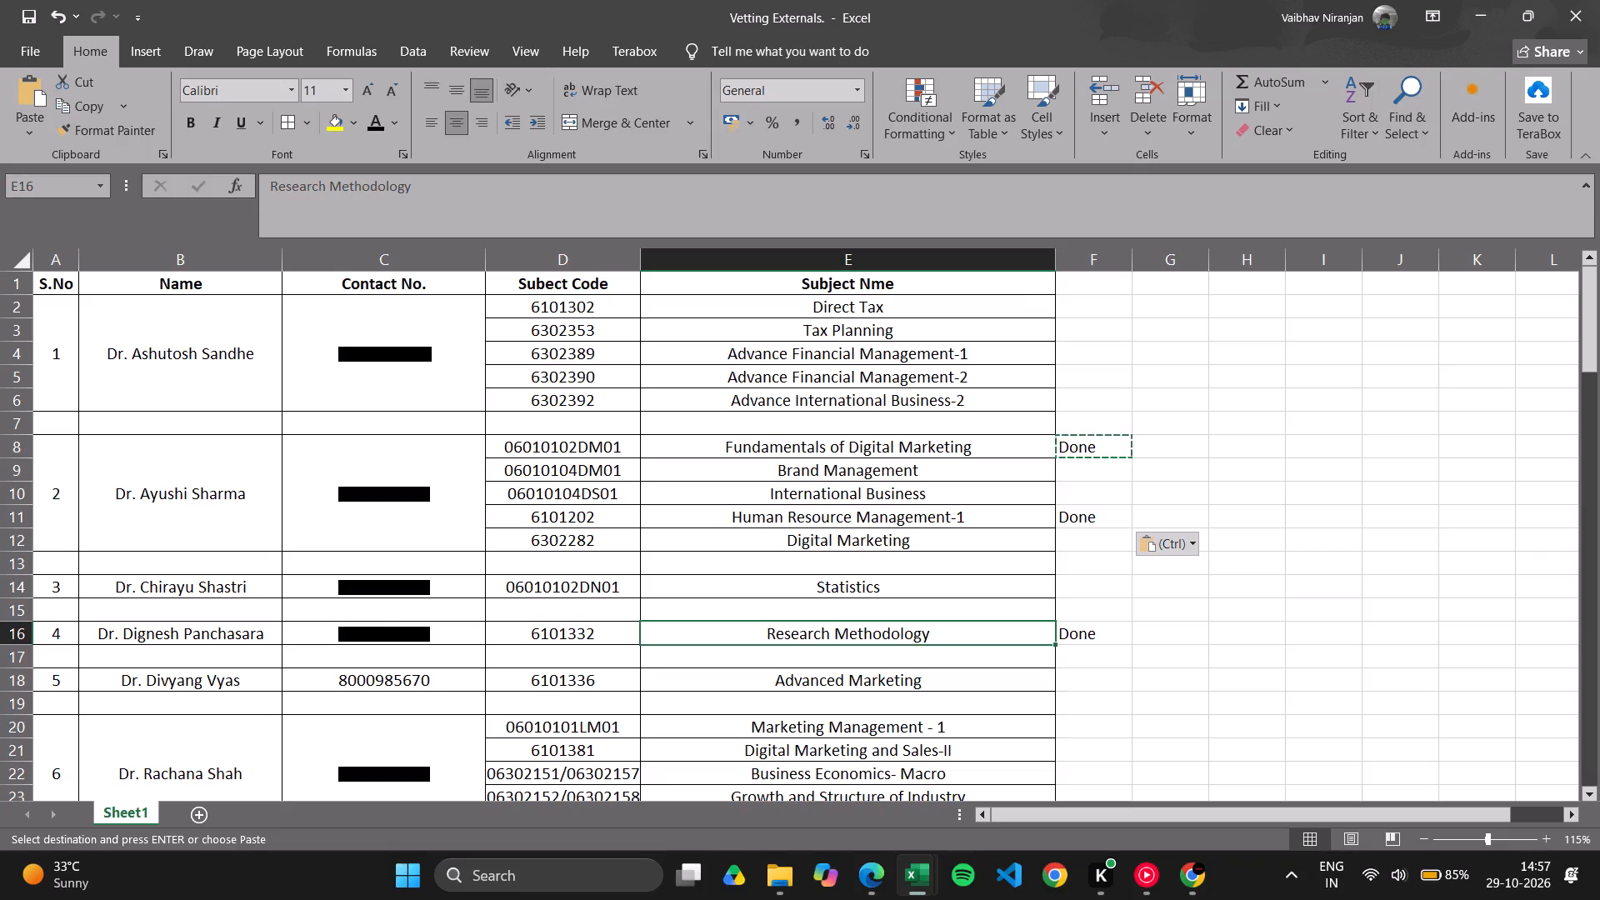
{"action": "scroll", "coordinate": [553, 568], "scroll_direction": "down", "scroll_amount": 4}
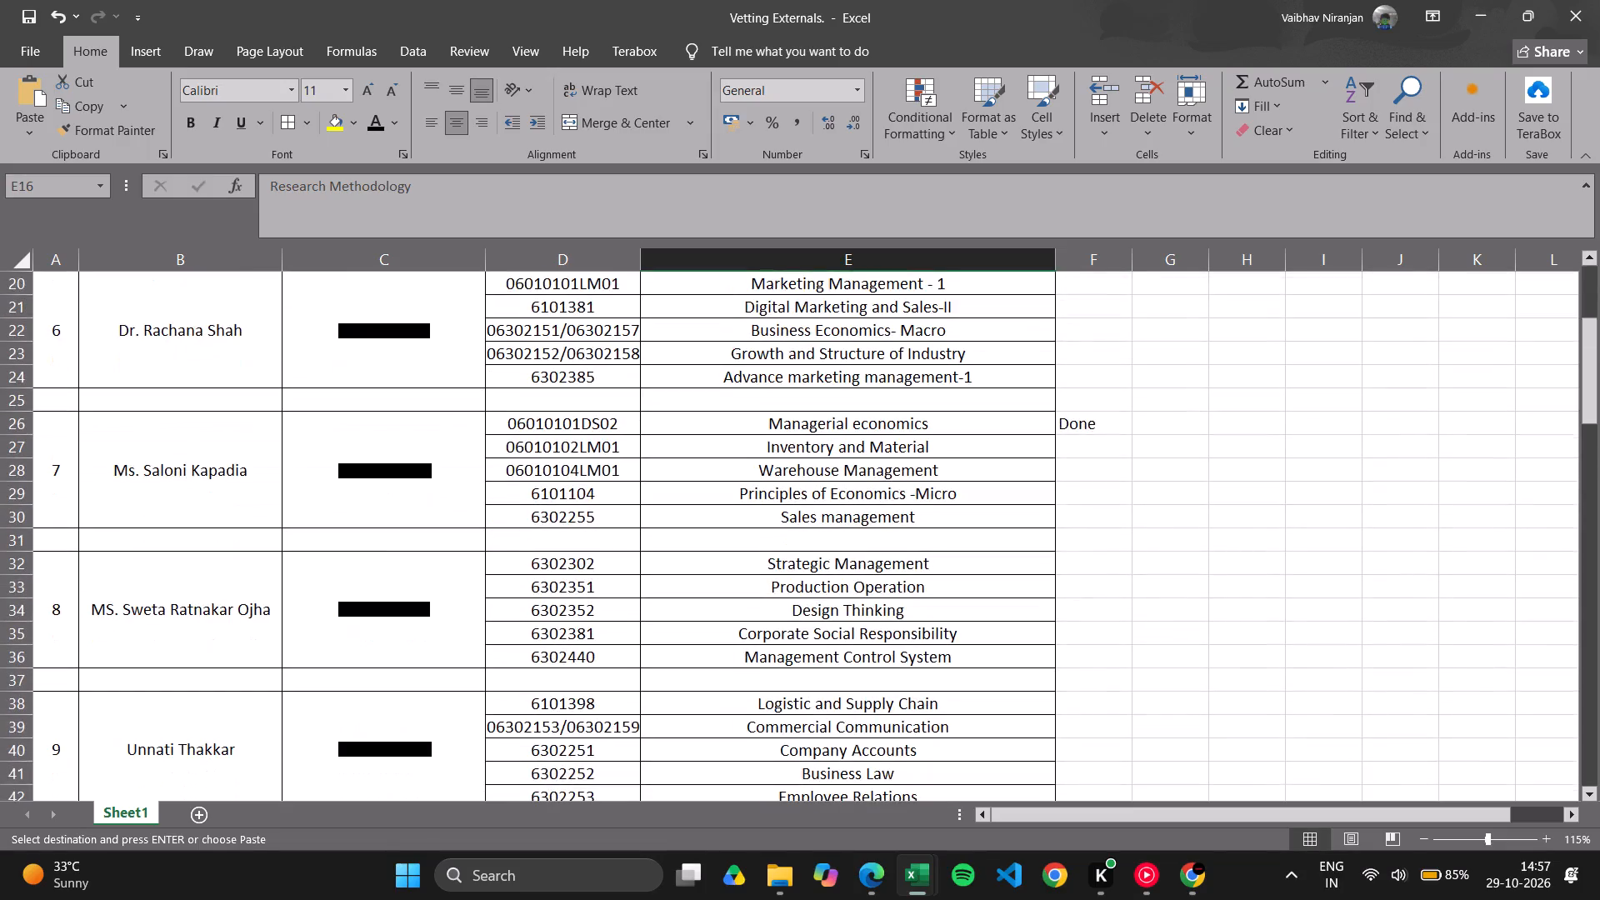
{"action": "scroll", "coordinate": [553, 568], "scroll_direction": "down", "scroll_amount": 1}
{"action": "scroll", "coordinate": [263, 558], "scroll_direction": "down", "scroll_amount": 3}
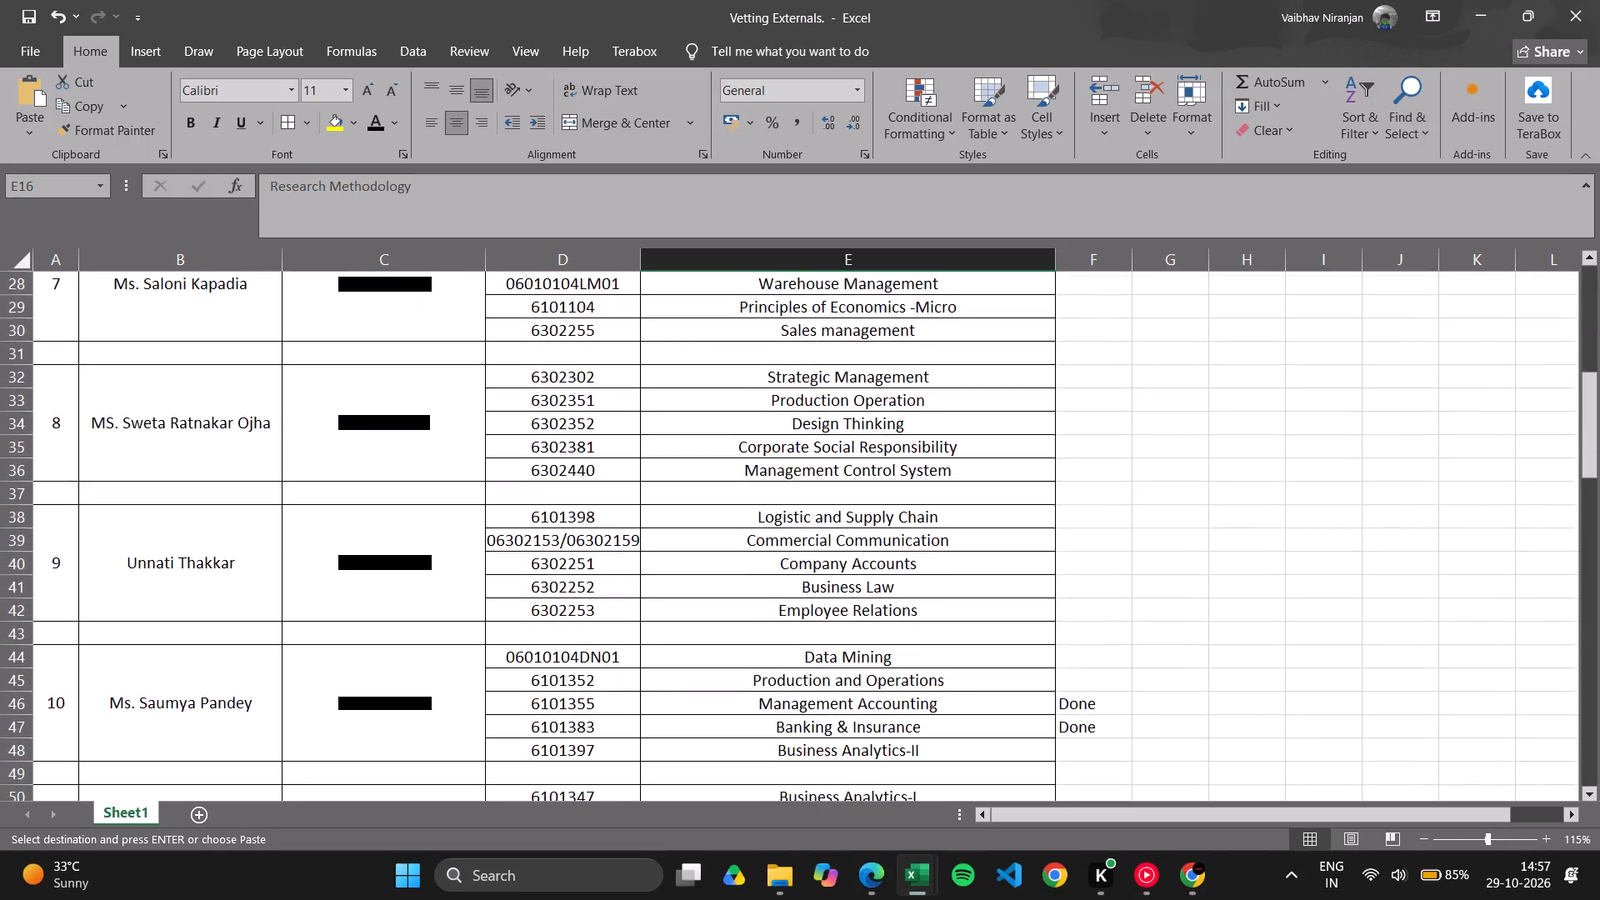
{"action": "scroll", "coordinate": [263, 558], "scroll_direction": "down", "scroll_amount": 7}
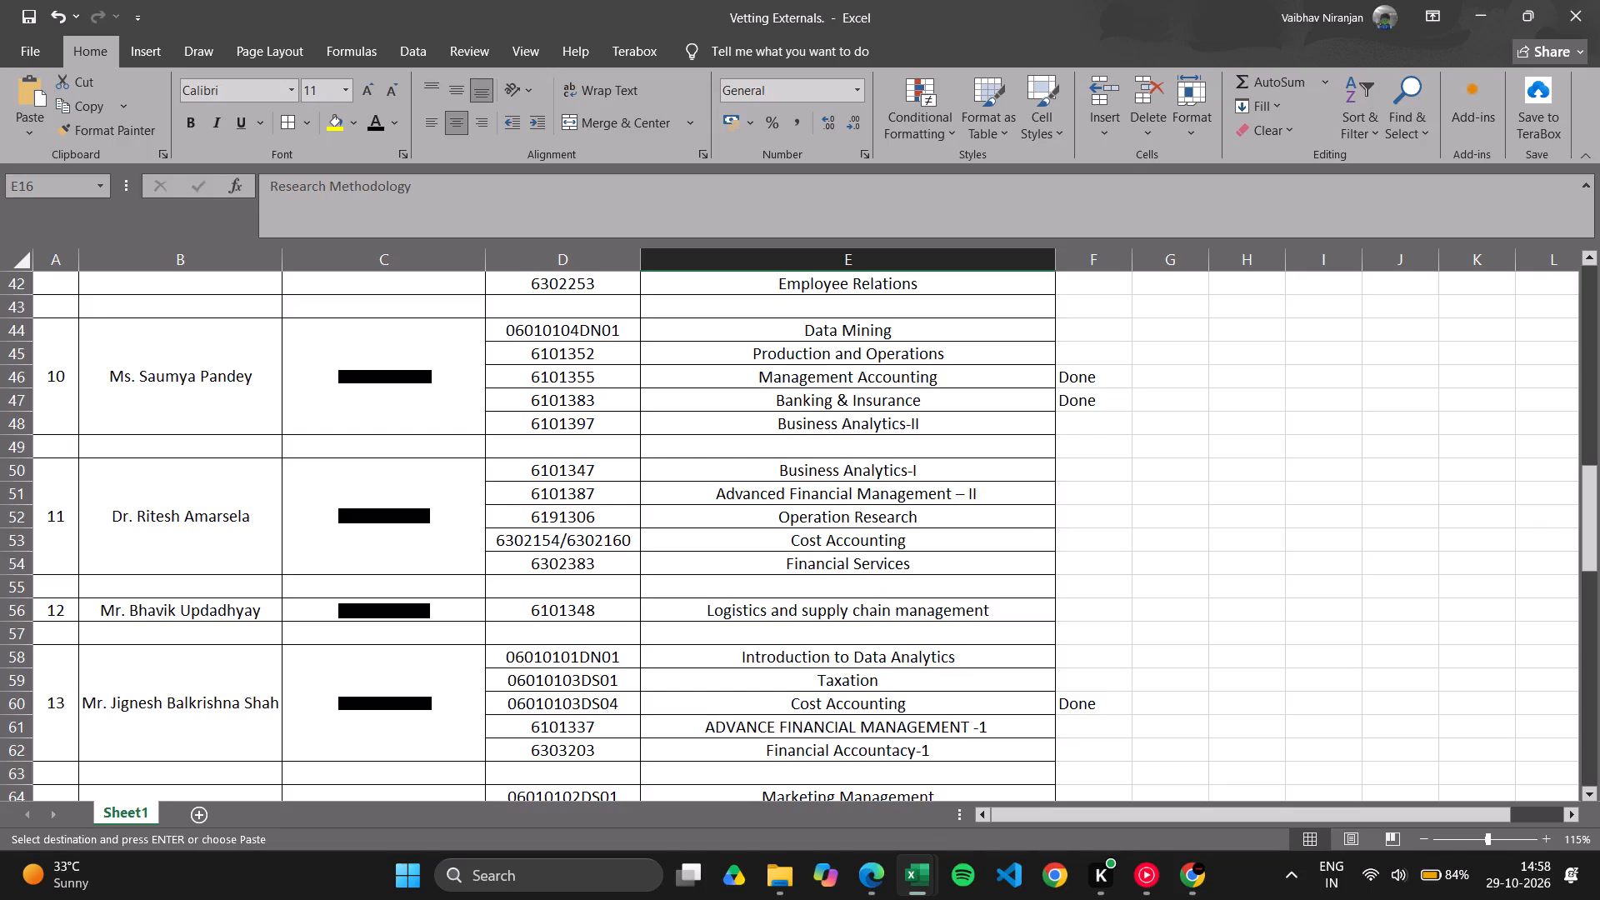
Find Strategic Management with code 6302302 in the examiner list and paste the Done mark beside it in F32.
{"action": "scroll", "coordinate": [723, 646], "scroll_direction": "down", "scroll_amount": 8}
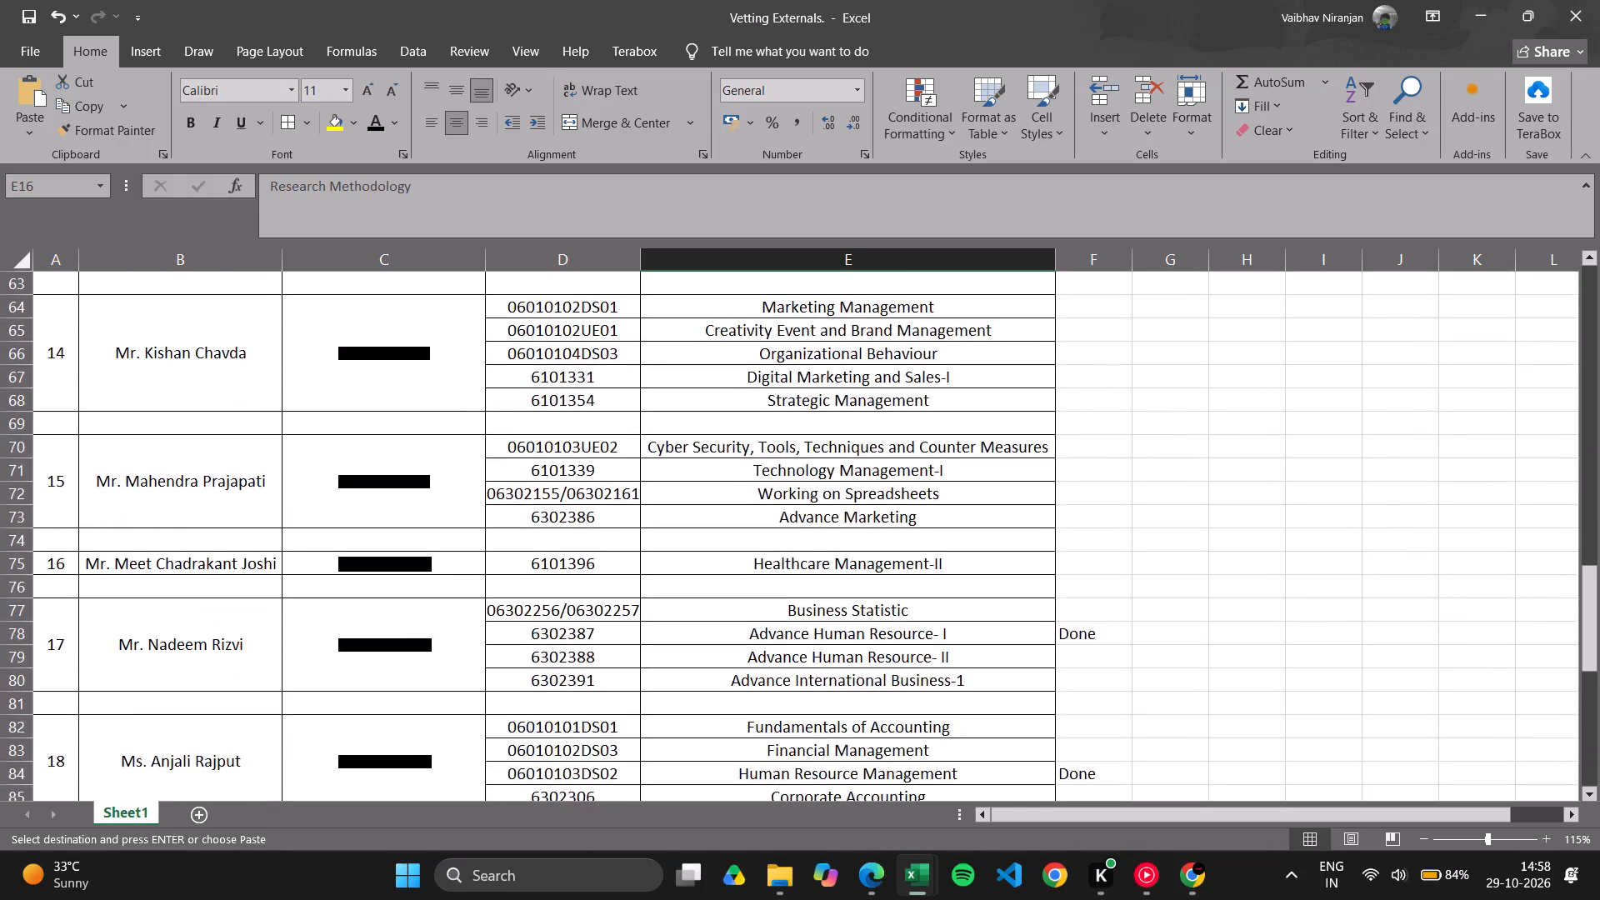
{"action": "scroll", "coordinate": [723, 646], "scroll_direction": "down", "scroll_amount": 6}
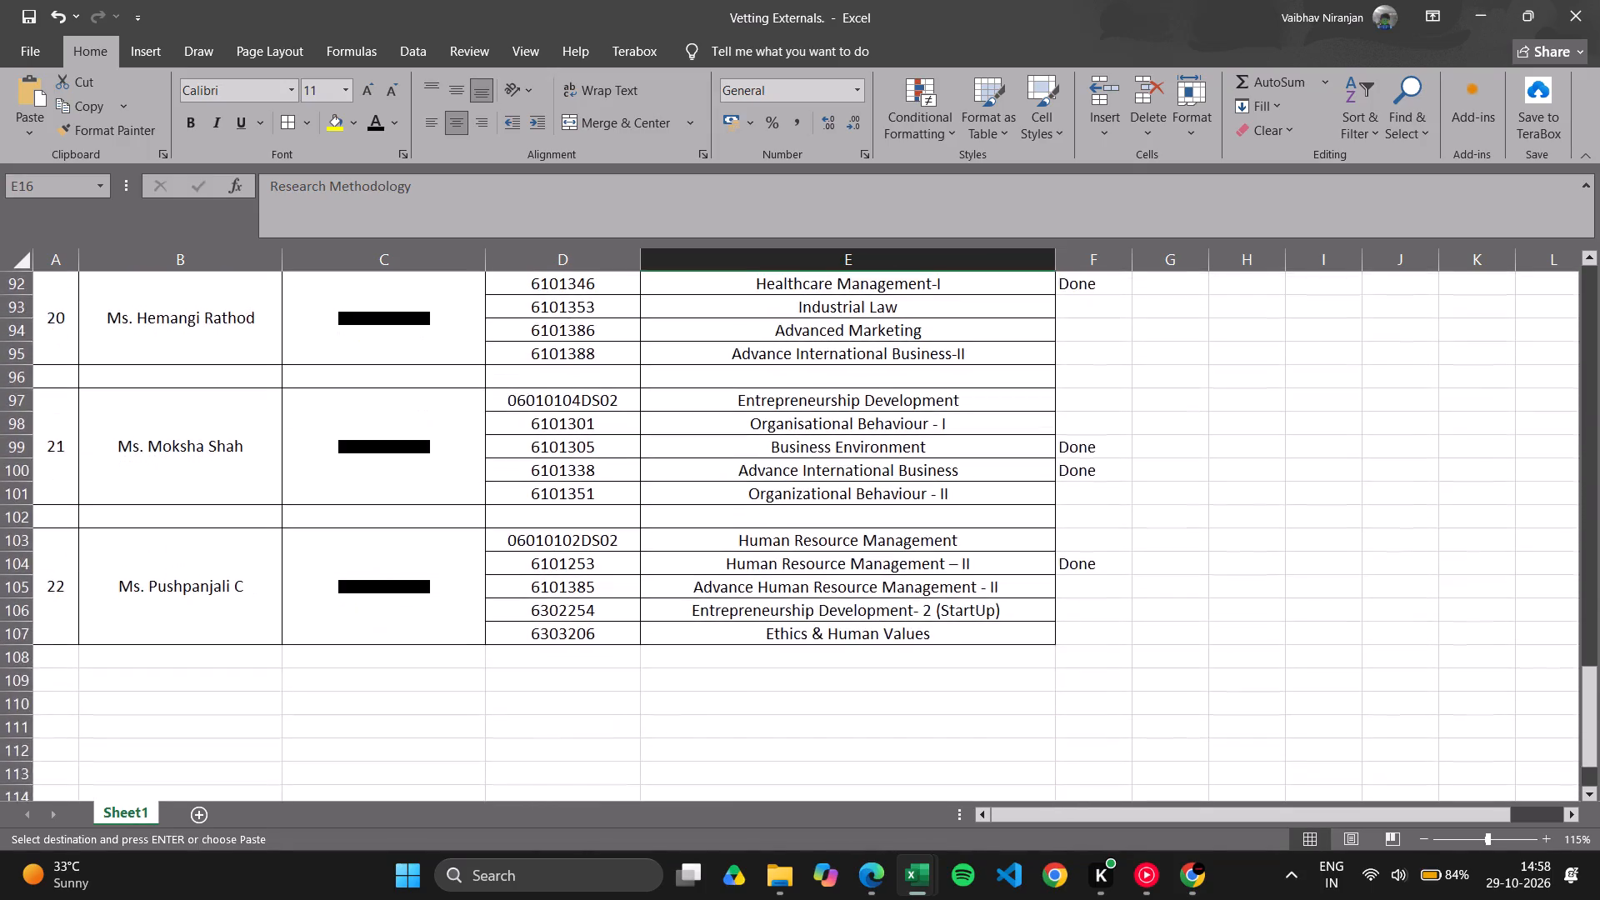
{"action": "scroll", "coordinate": [723, 646], "scroll_direction": "up", "scroll_amount": 11}
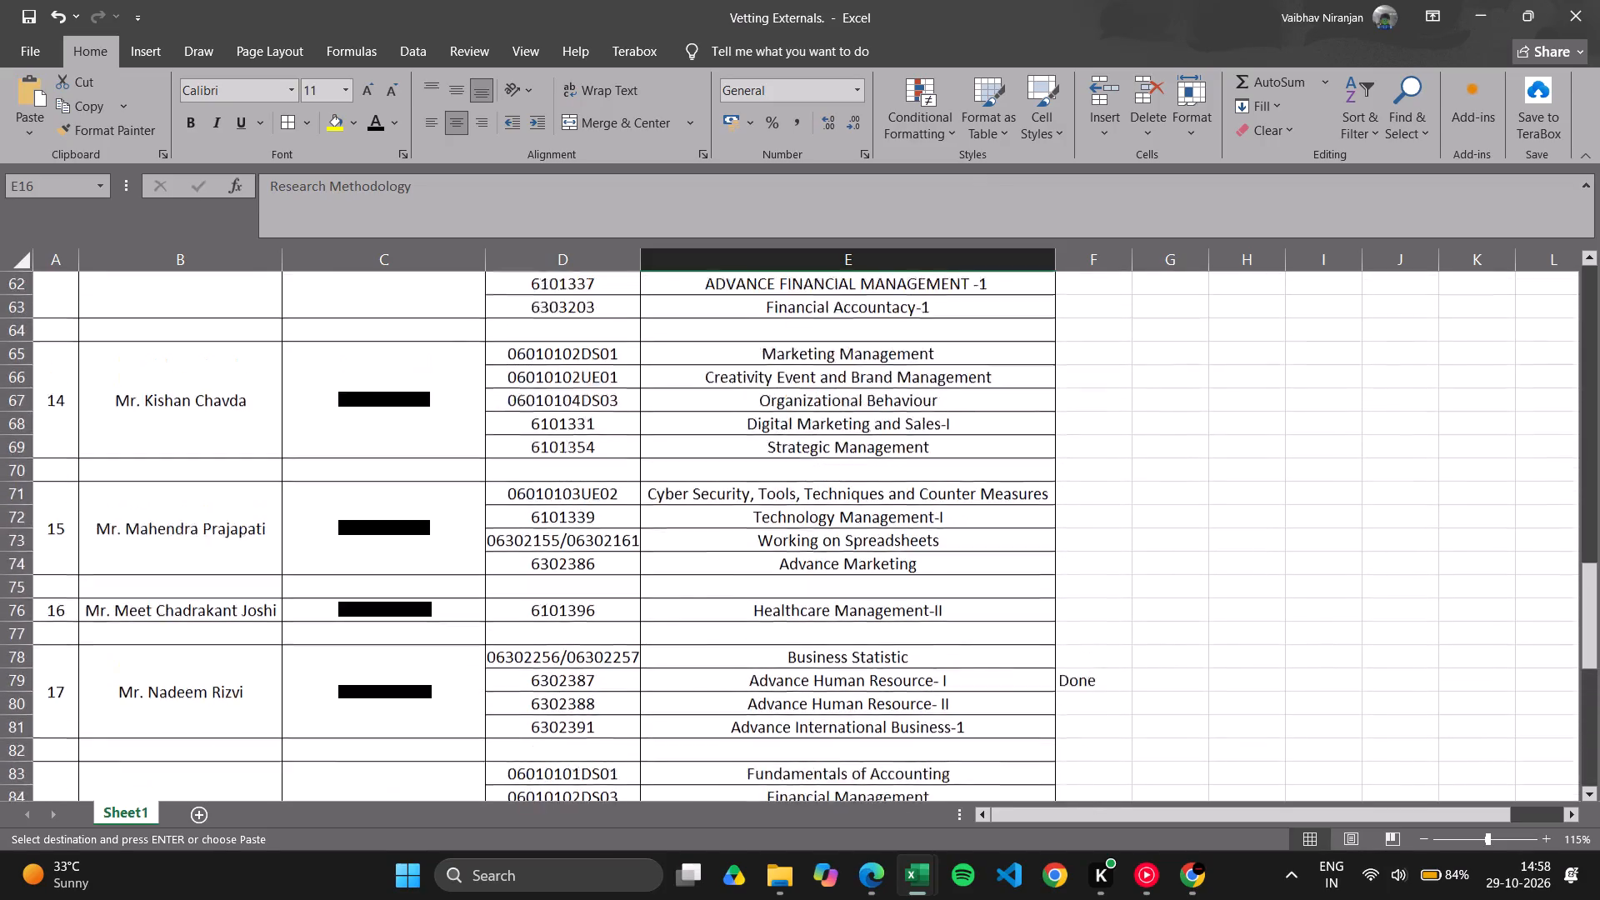
{"action": "scroll", "coordinate": [723, 646], "scroll_direction": "up", "scroll_amount": 9}
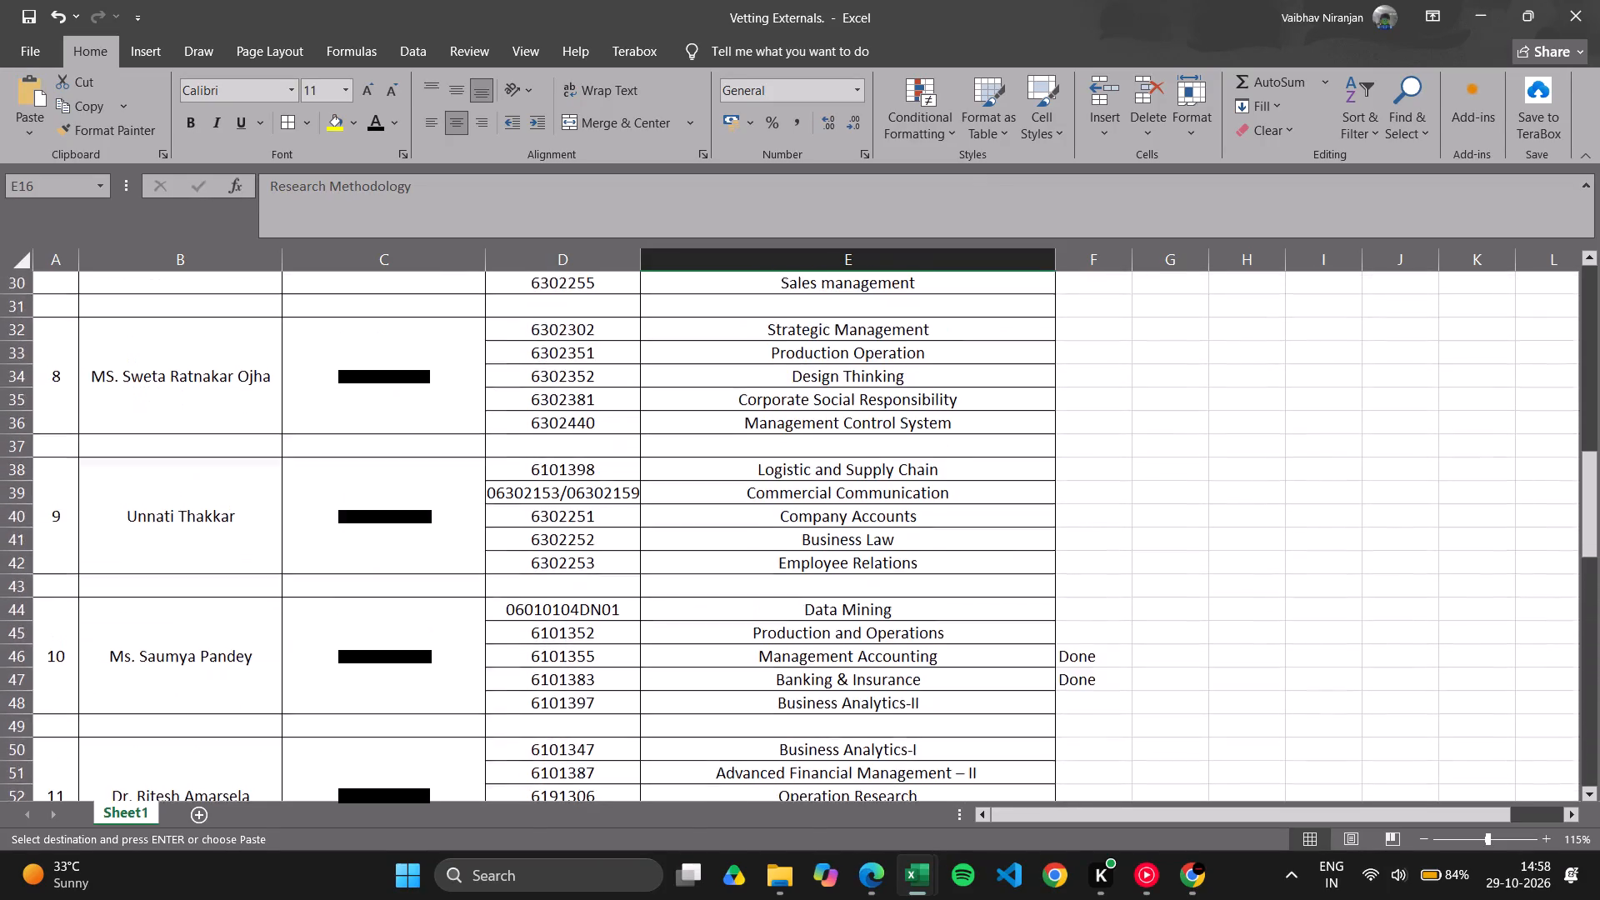
{"action": "scroll", "coordinate": [723, 646], "scroll_direction": "up", "scroll_amount": 3}
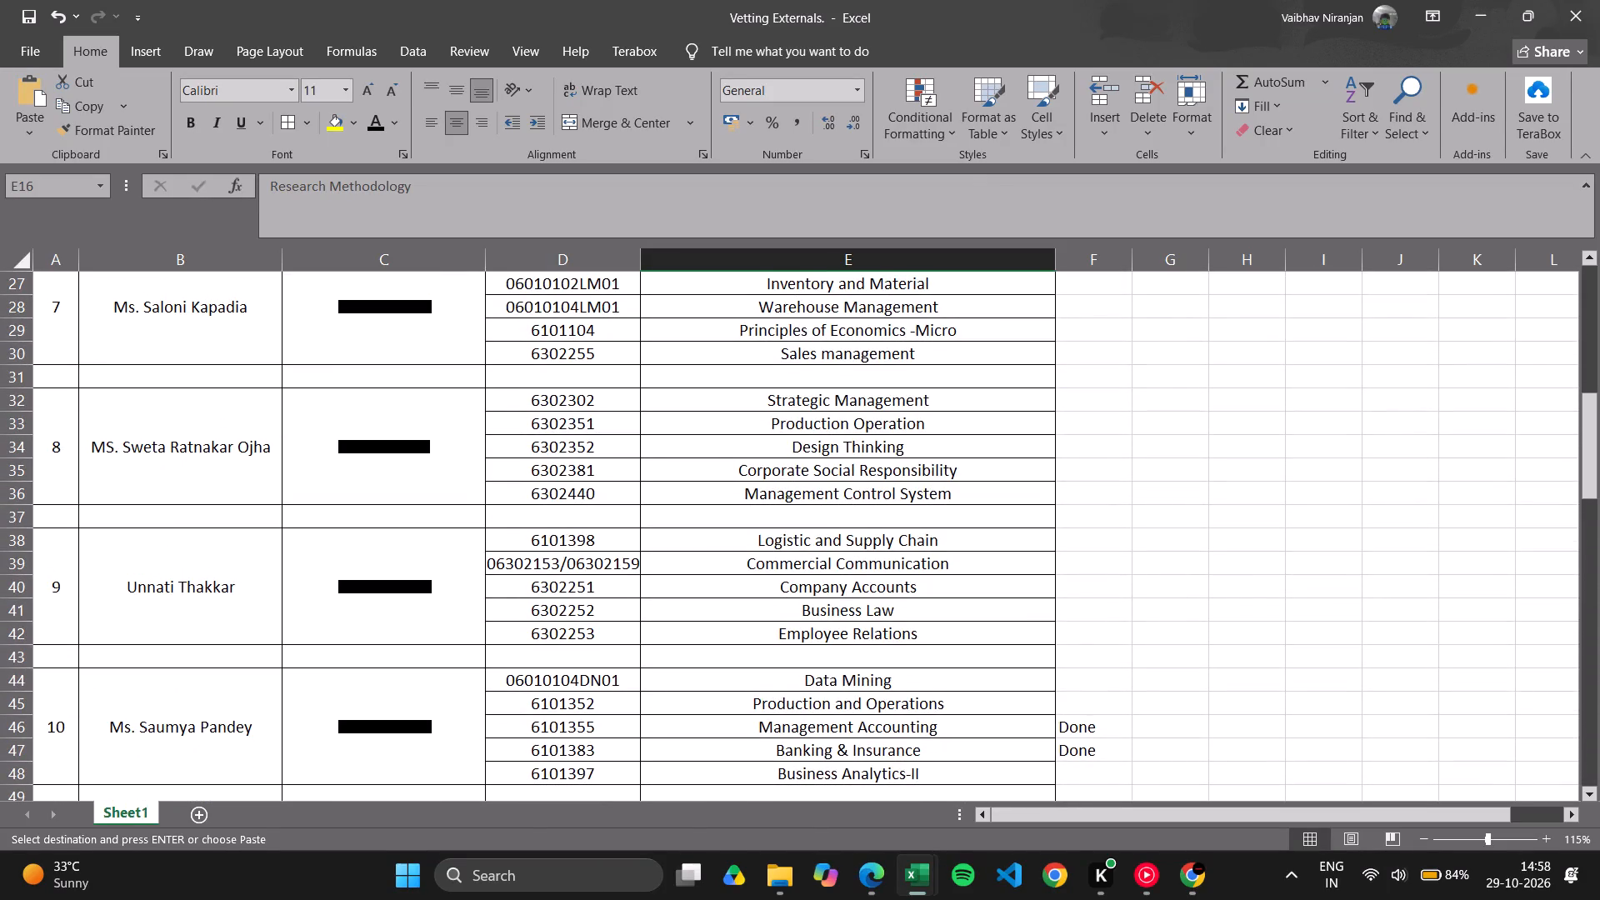
{"action": "left_click", "coordinate": [1086, 396]}
{"action": "right_click", "coordinate": [1078, 402]}
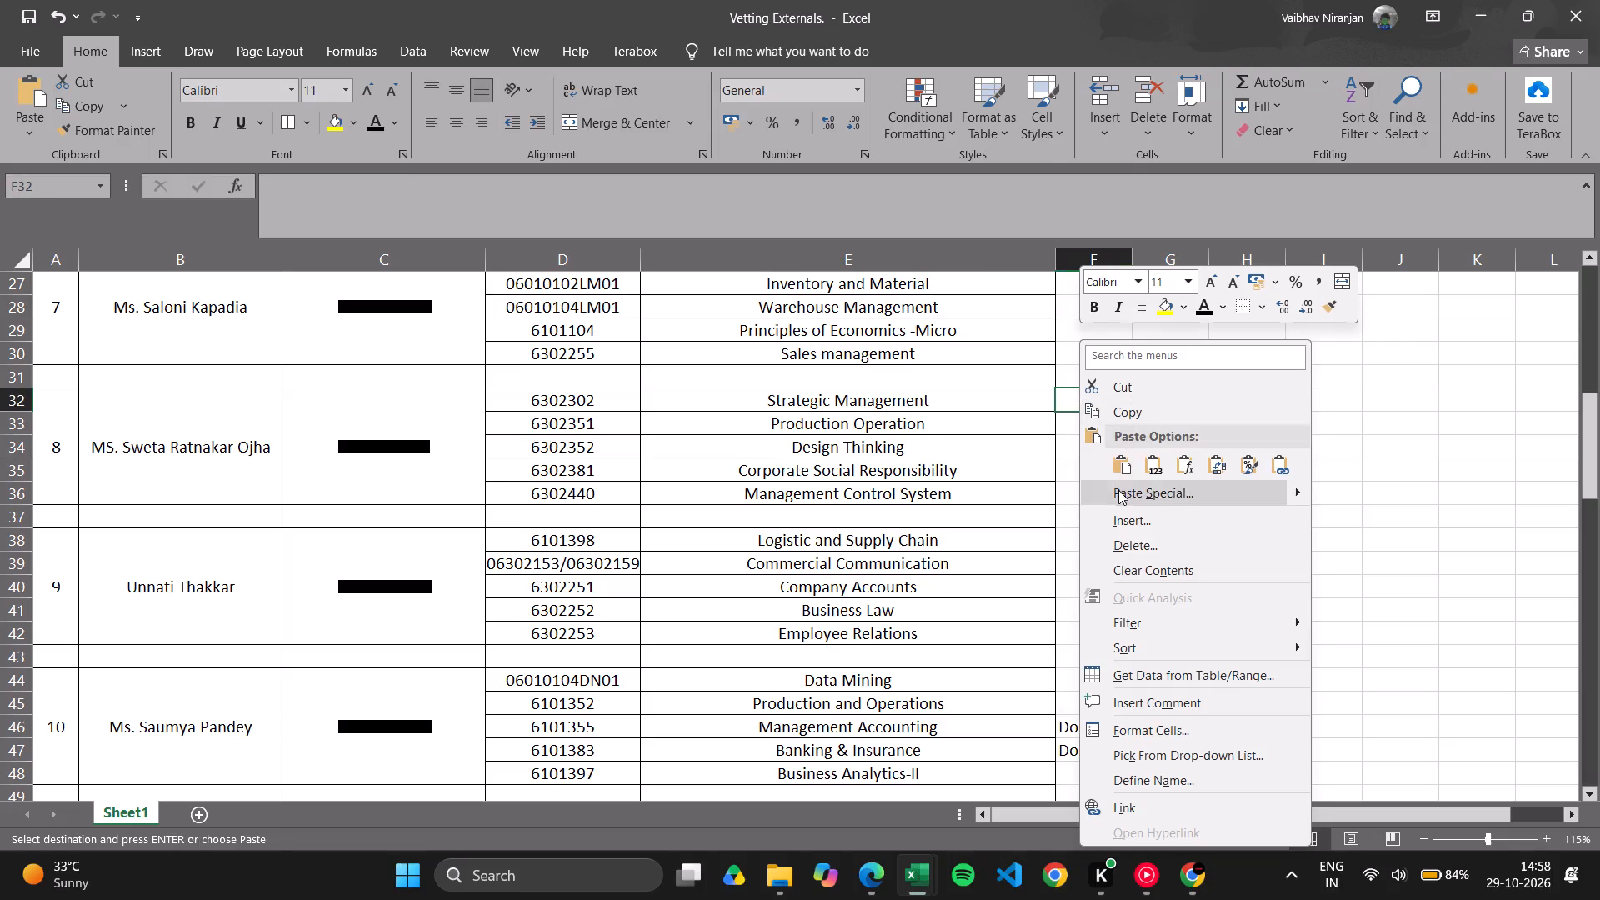
{"action": "left_click", "coordinate": [1127, 457]}
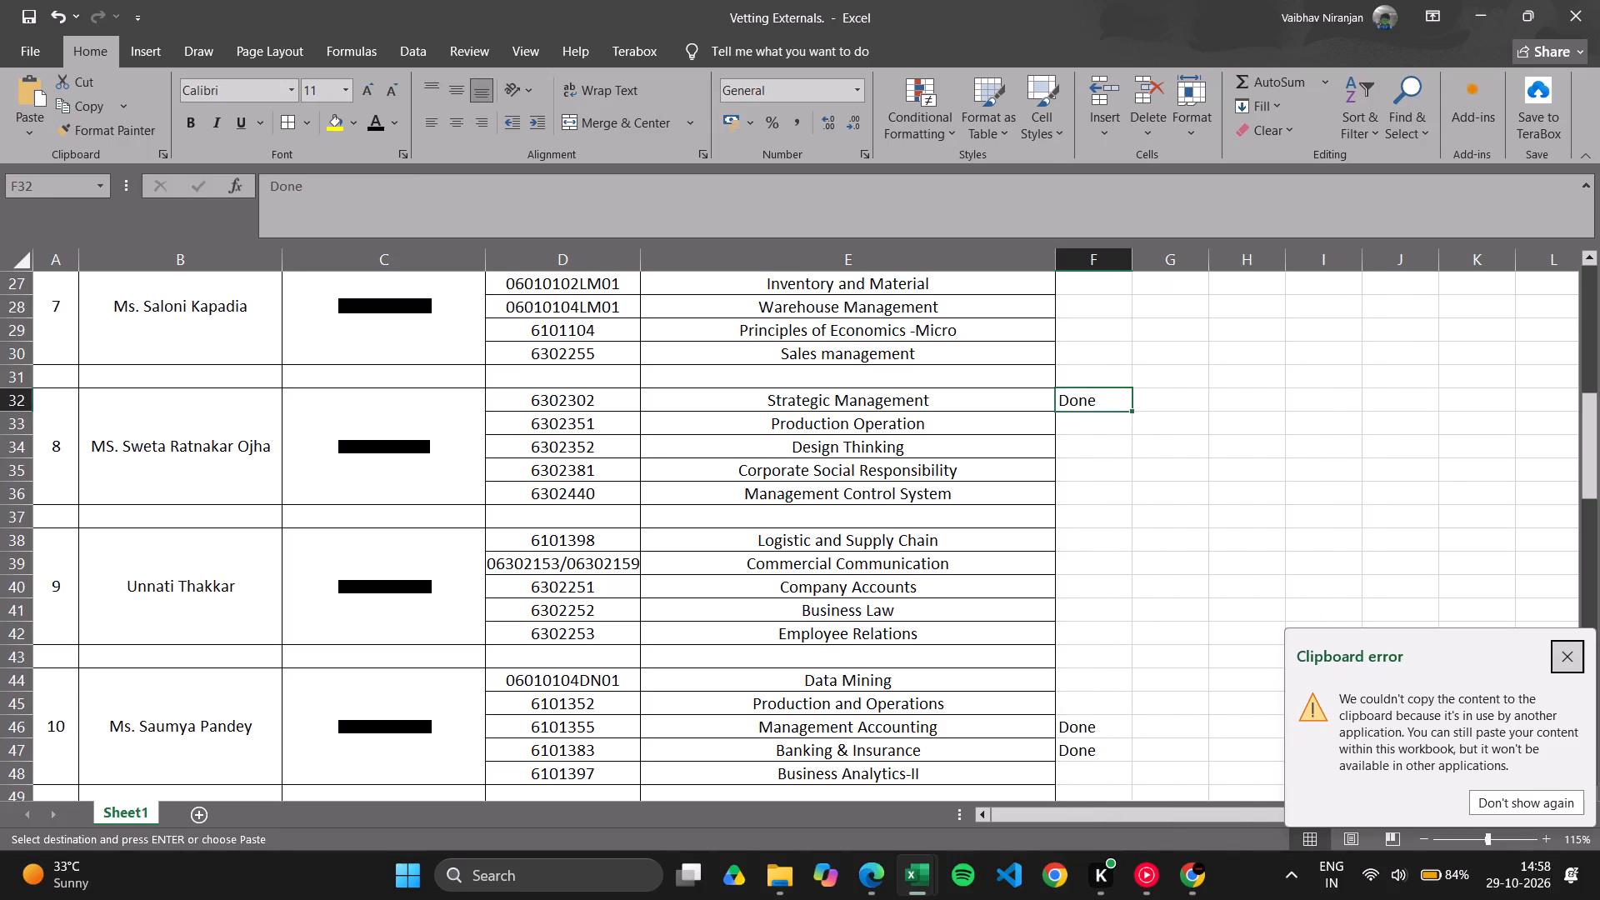
Paste the Done mark into F36 and F35, beside Management Control System (6302440) and Corporate Social Responsibility (6302381).
{"action": "left_click", "coordinate": [1077, 502]}
{"action": "right_click", "coordinate": [1077, 502]}
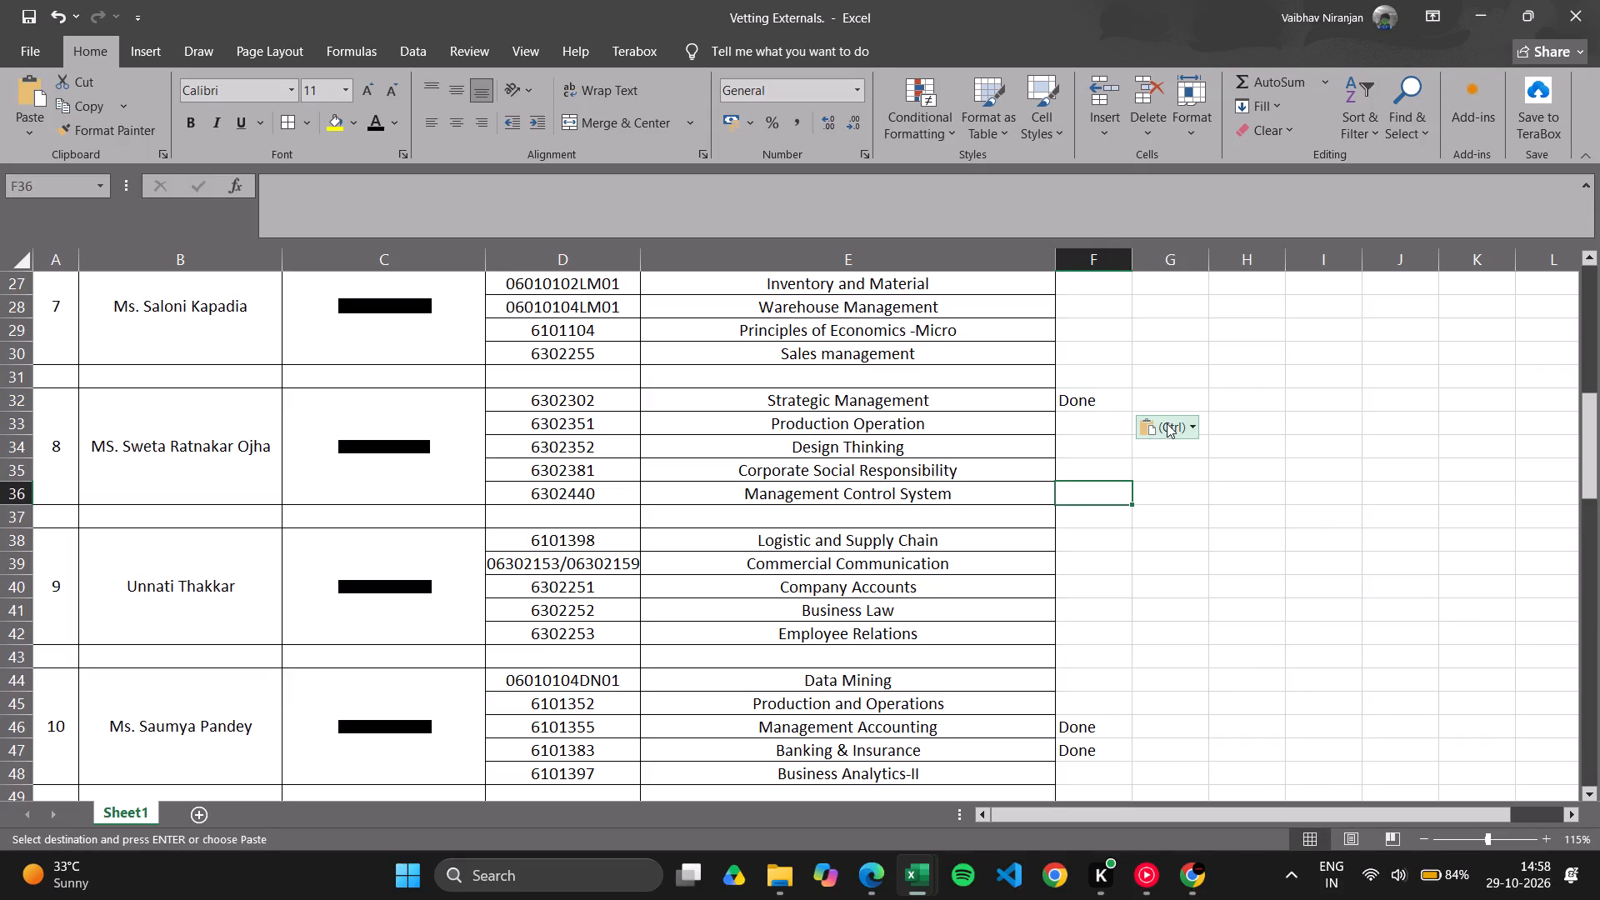
{"action": "left_click", "coordinate": [1167, 423]}
{"action": "left_click", "coordinate": [1154, 474]}
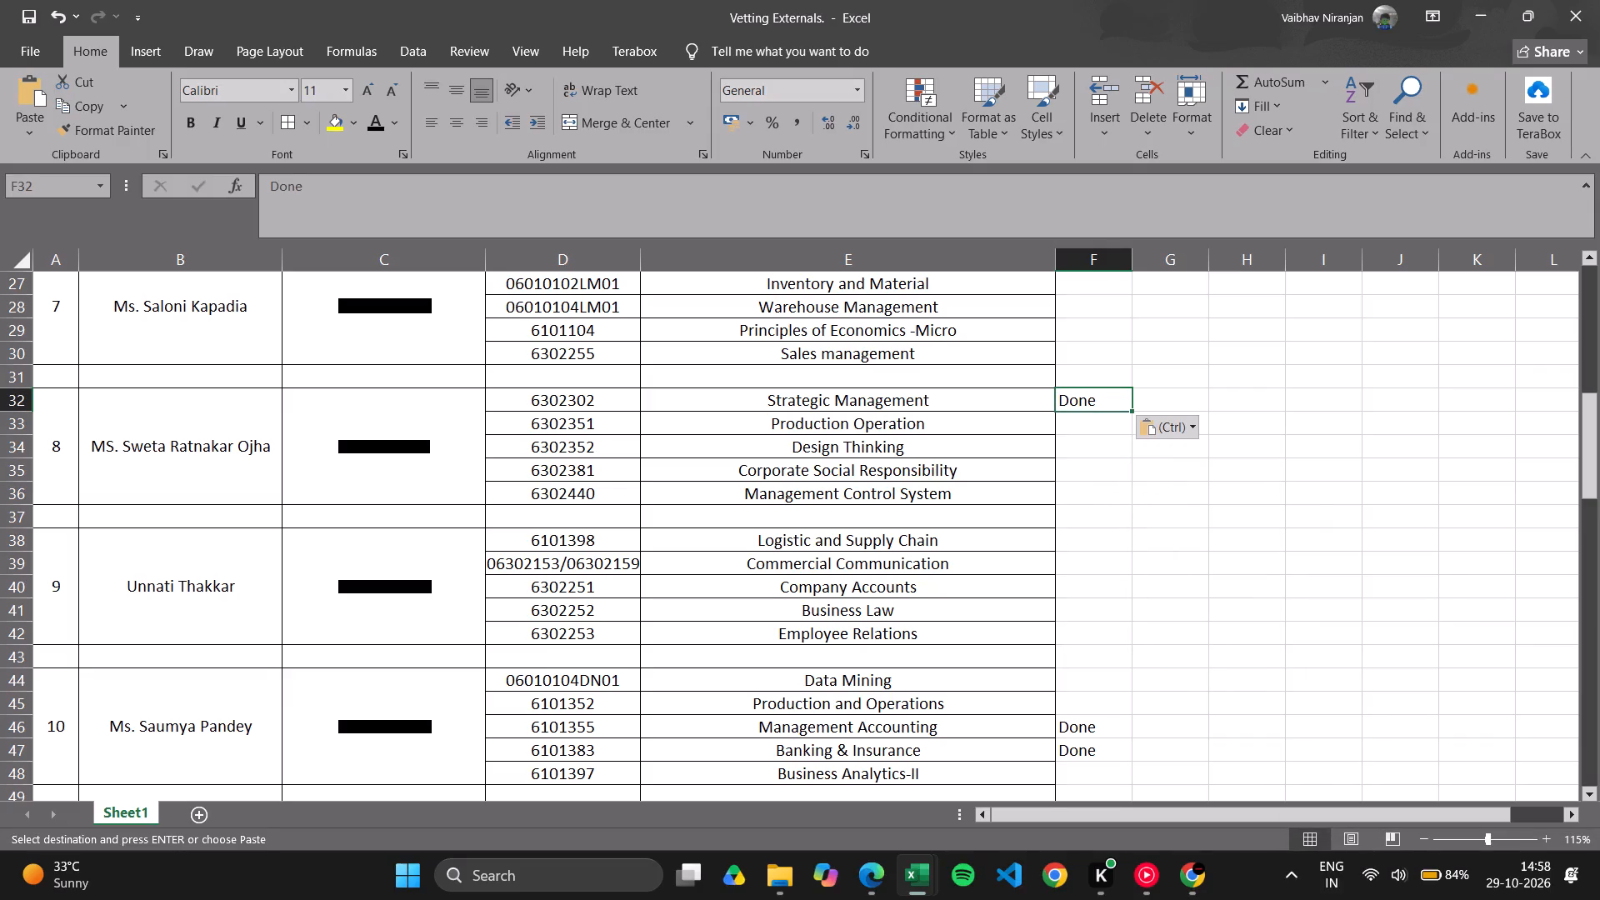
{"action": "left_click", "coordinate": [1090, 497]}
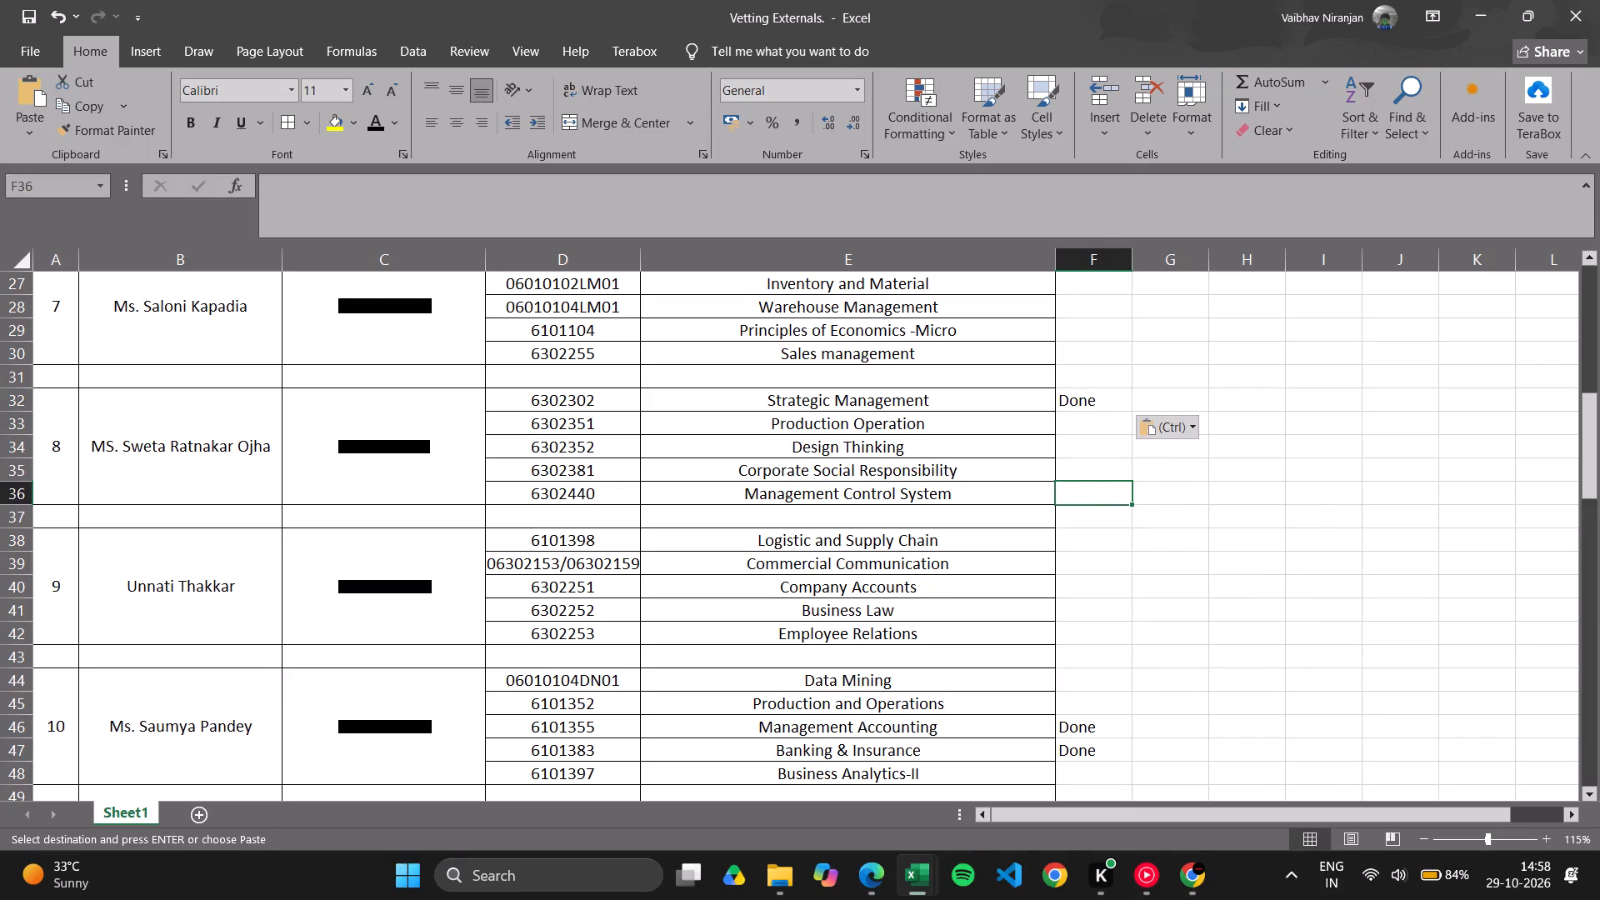
{"action": "key", "text": "ctrl+v"}
{"action": "left_click", "coordinate": [1087, 465]}
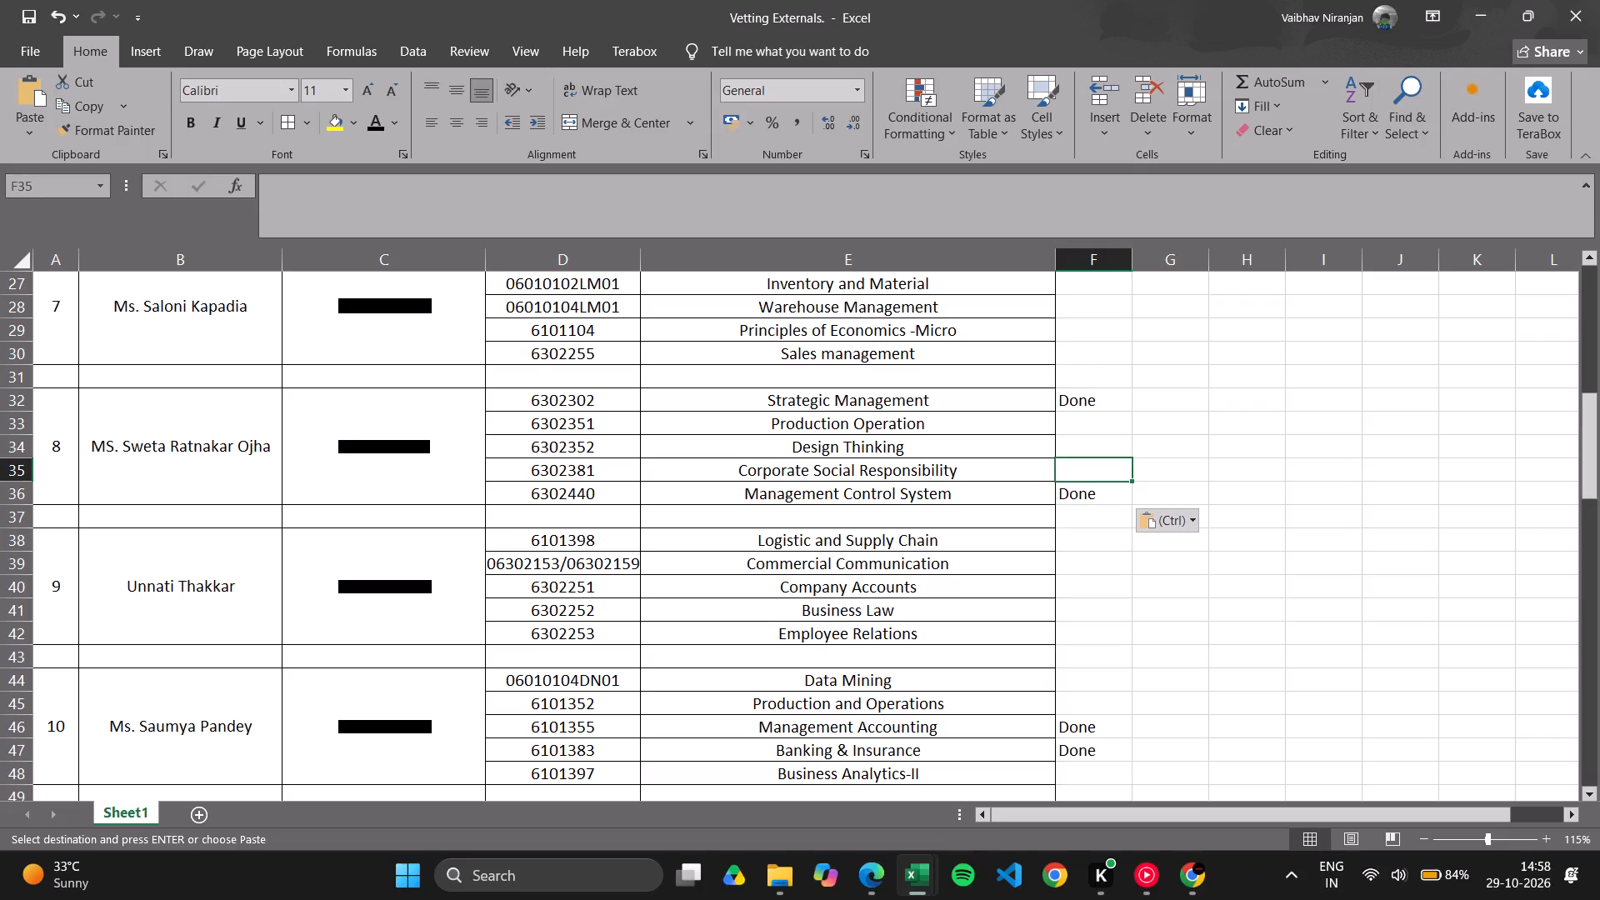
{"action": "key", "text": "ctrl+v"}
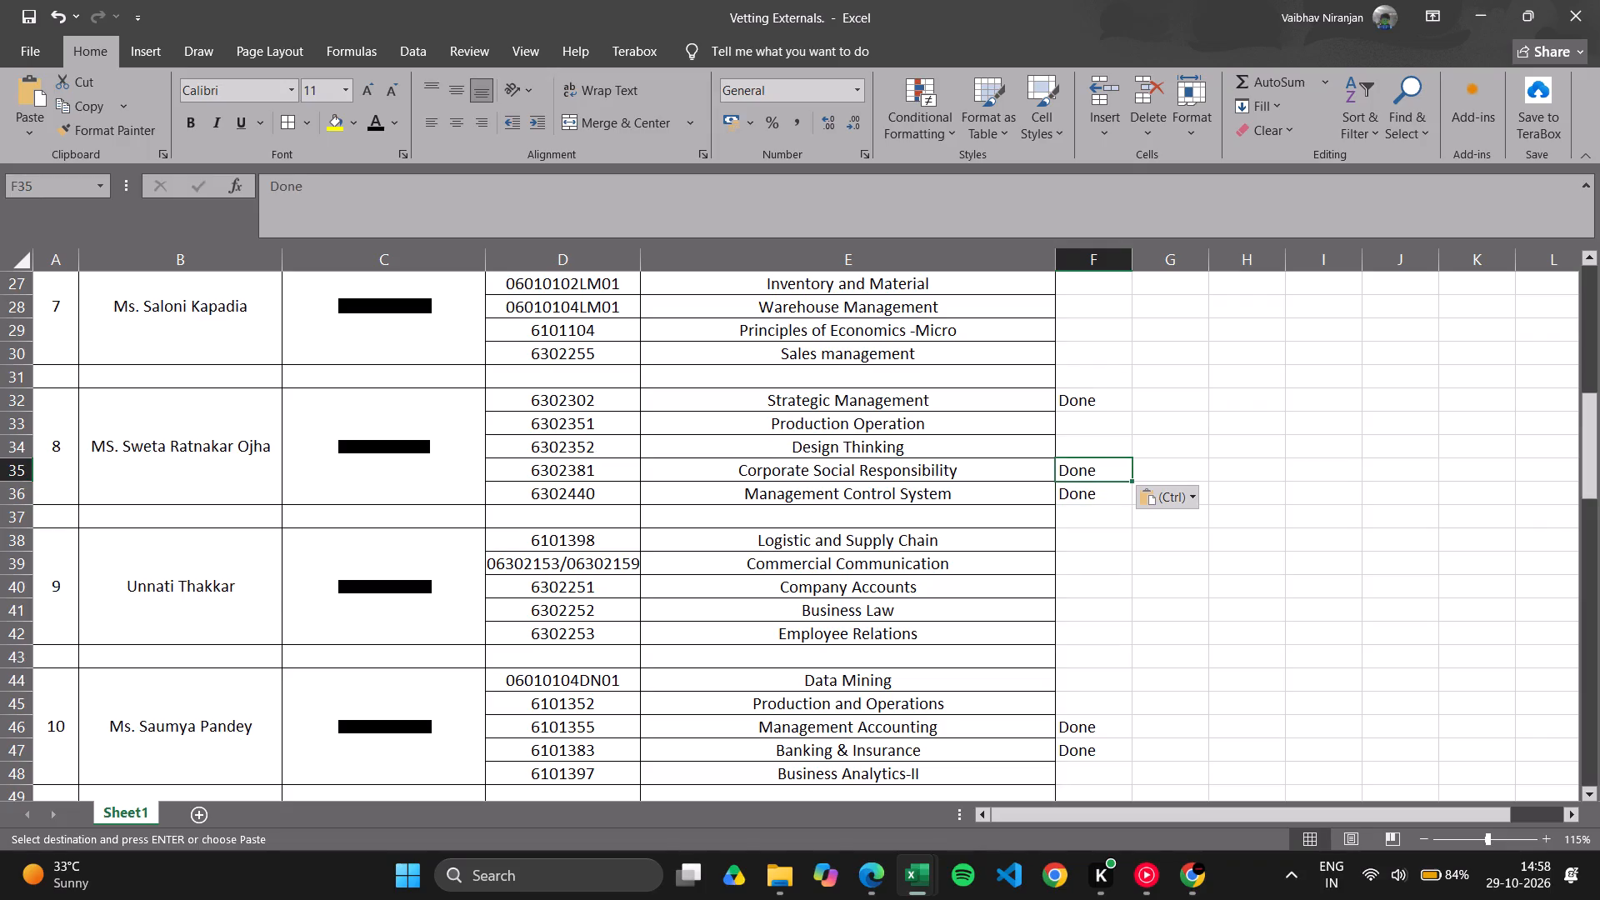
Paste the Done mark into F65 and F67, beside Creativity Event and Brand Management (06010102UE01) and Digital Marketing and Sales-I (6101331).
{"action": "scroll", "coordinate": [819, 561], "scroll_direction": "up", "scroll_amount": 9}
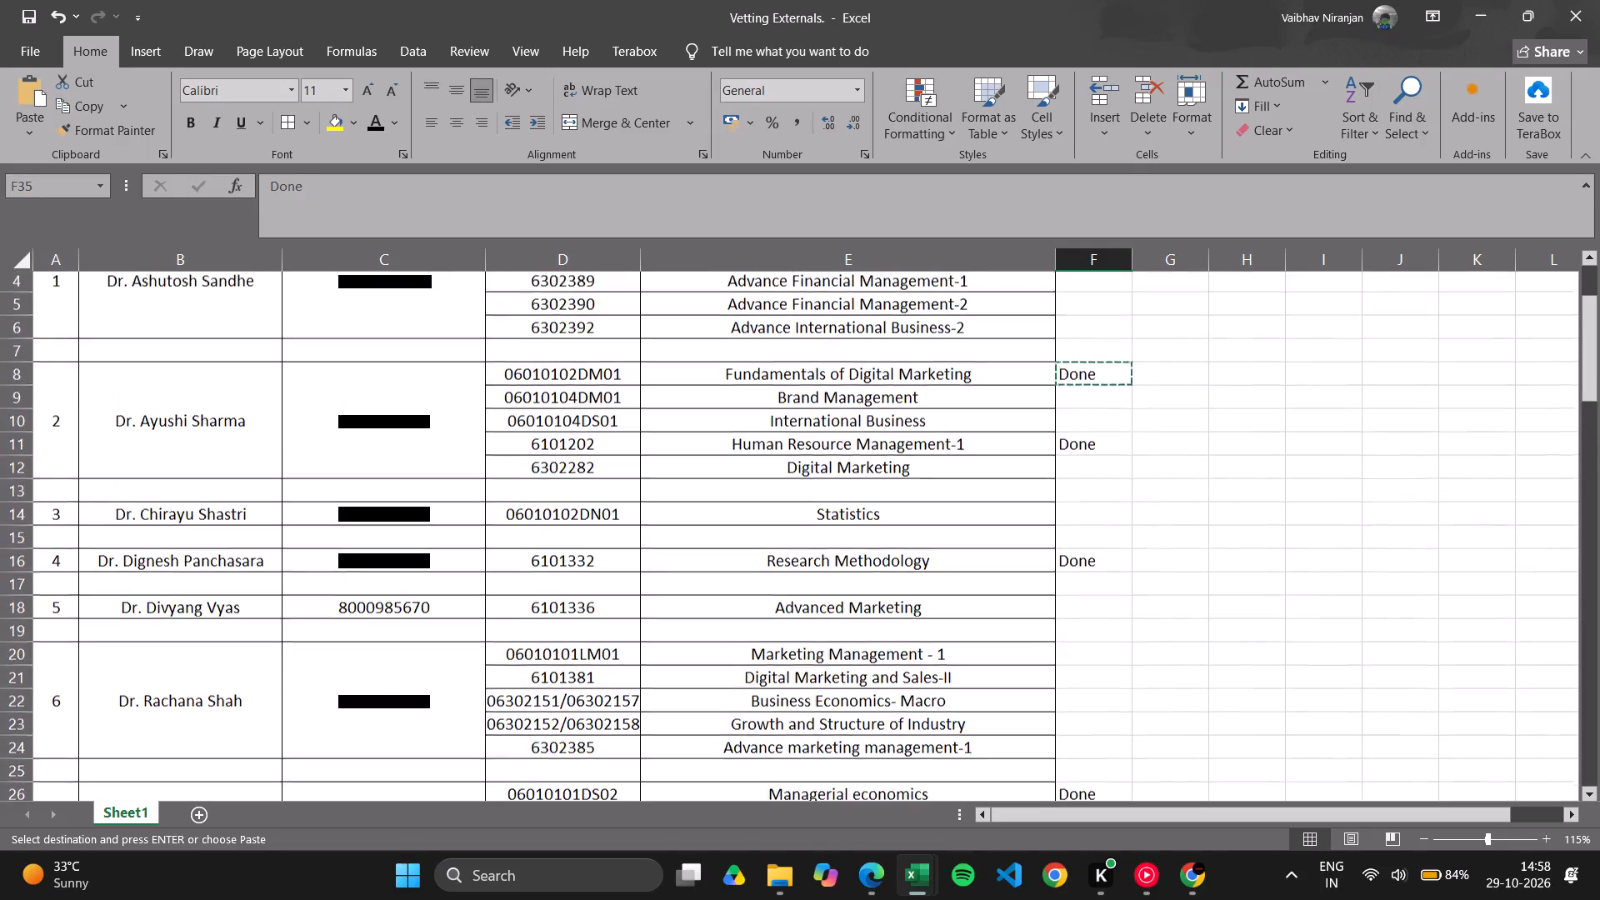
{"action": "scroll", "coordinate": [819, 561], "scroll_direction": "up", "scroll_amount": 3}
{"action": "scroll", "coordinate": [819, 561], "scroll_direction": "down", "scroll_amount": 7}
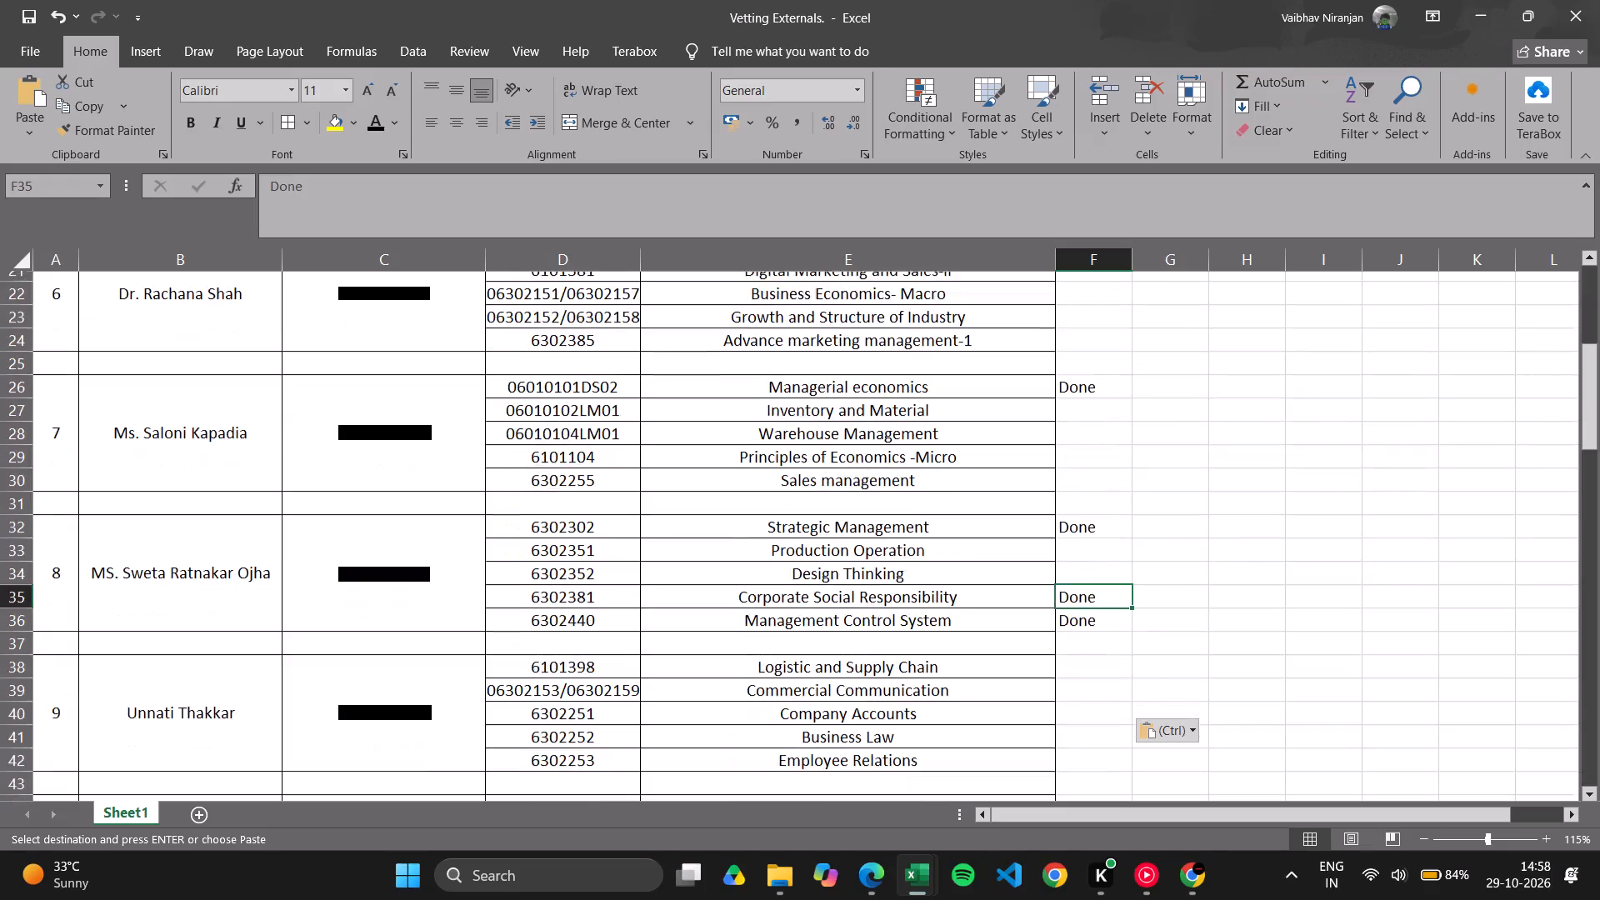
{"action": "scroll", "coordinate": [819, 561], "scroll_direction": "down", "scroll_amount": 8}
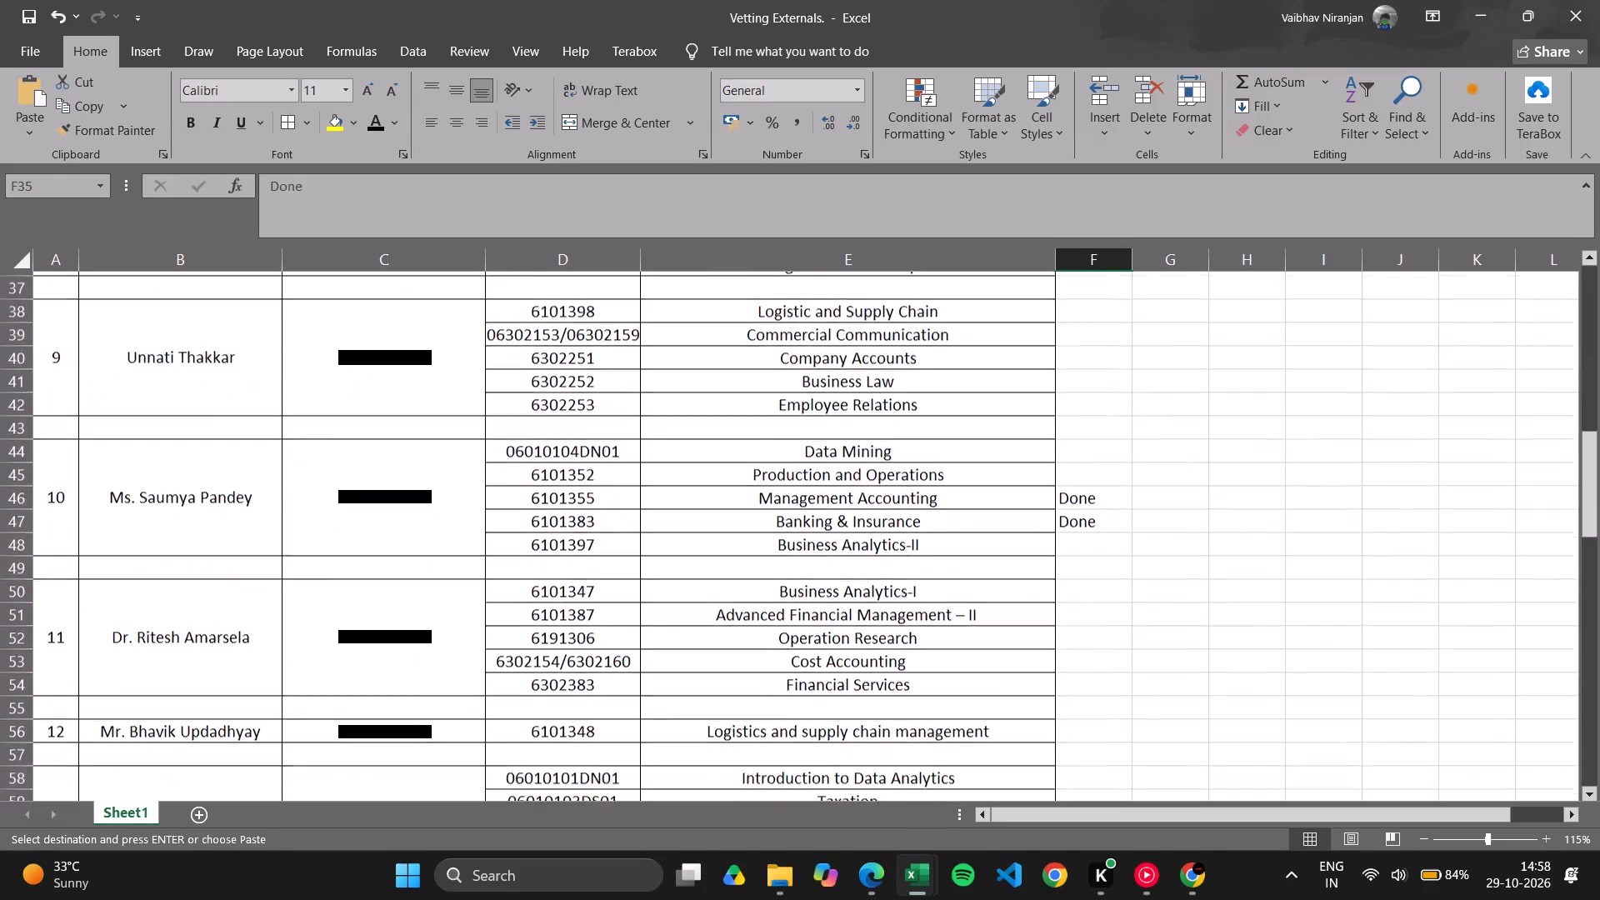
{"action": "scroll", "coordinate": [819, 561], "scroll_direction": "down", "scroll_amount": 4}
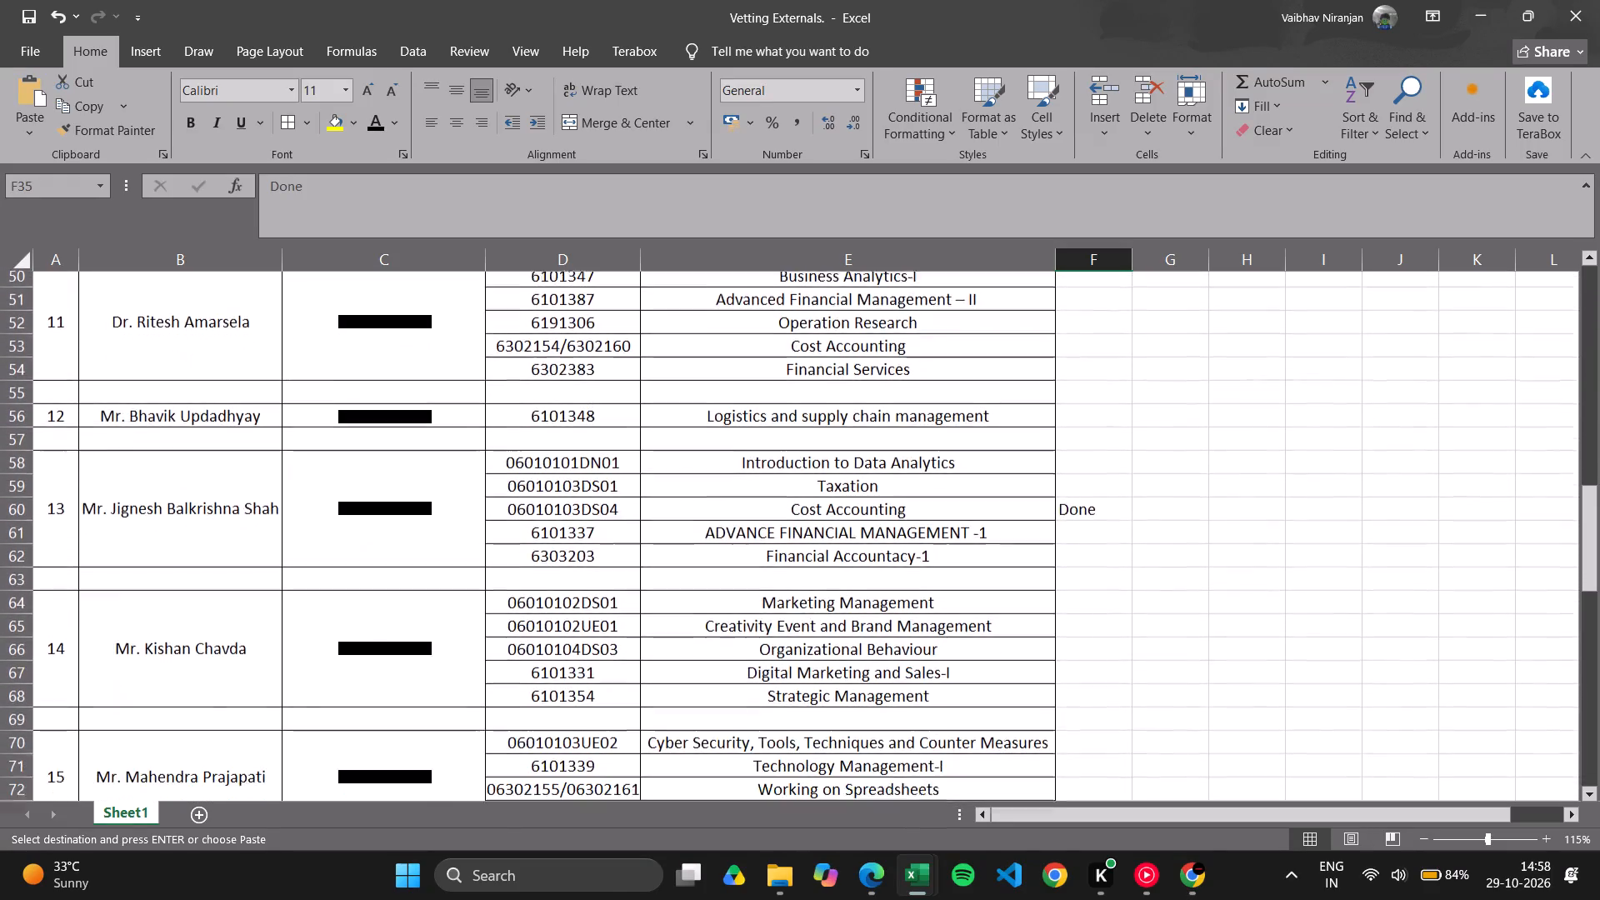
{"action": "scroll", "coordinate": [819, 561], "scroll_direction": "down", "scroll_amount": 3}
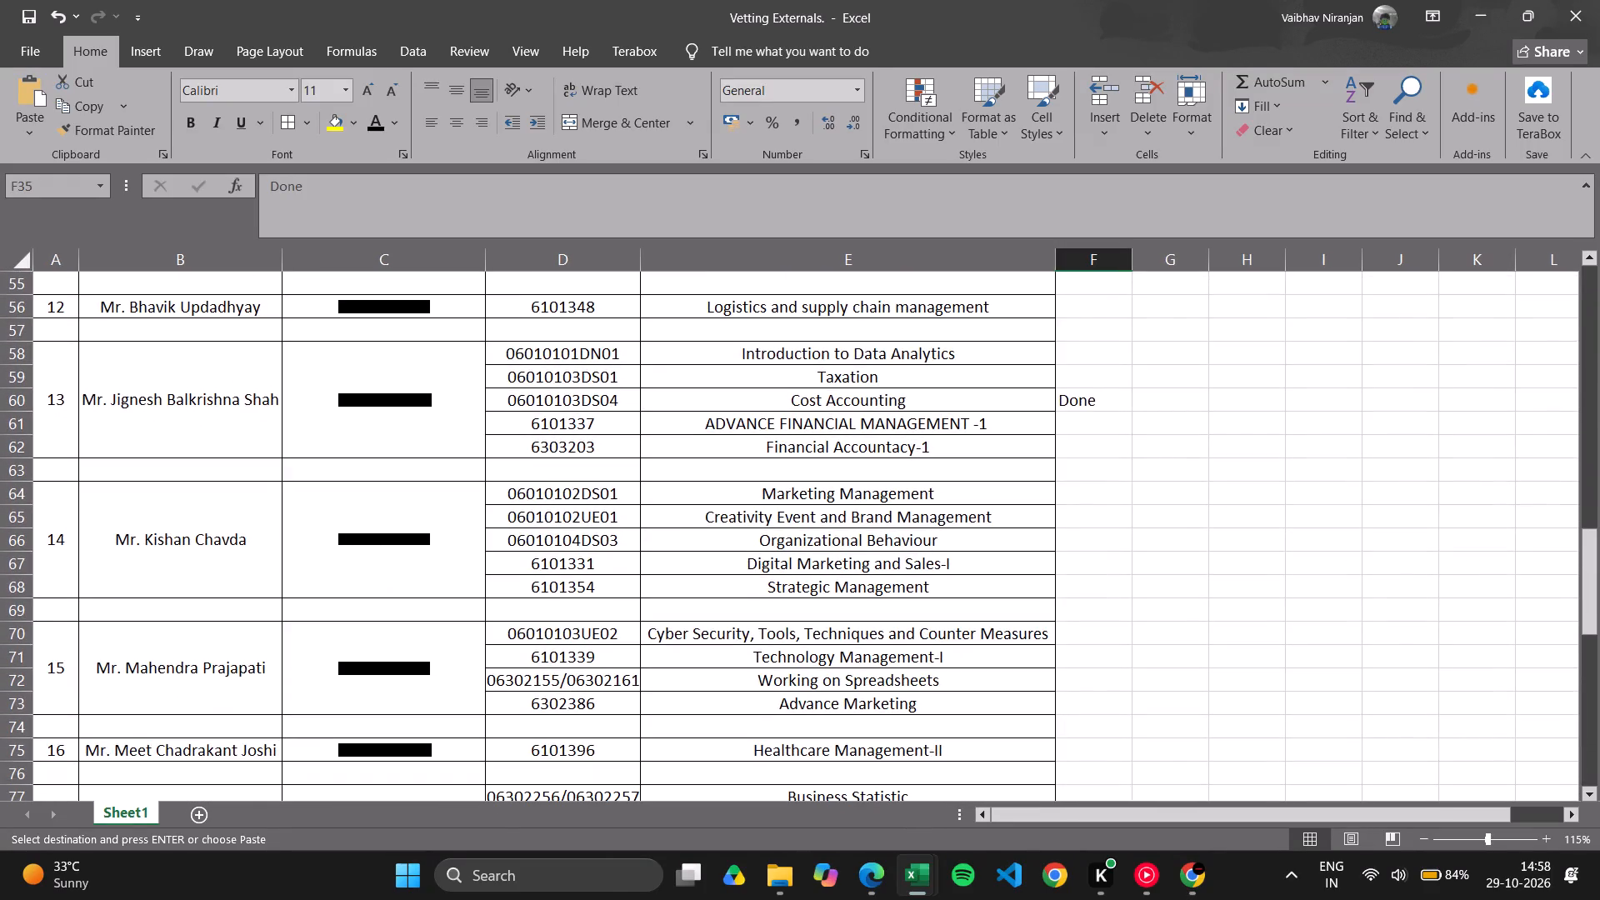
{"action": "left_click", "coordinate": [1095, 524]}
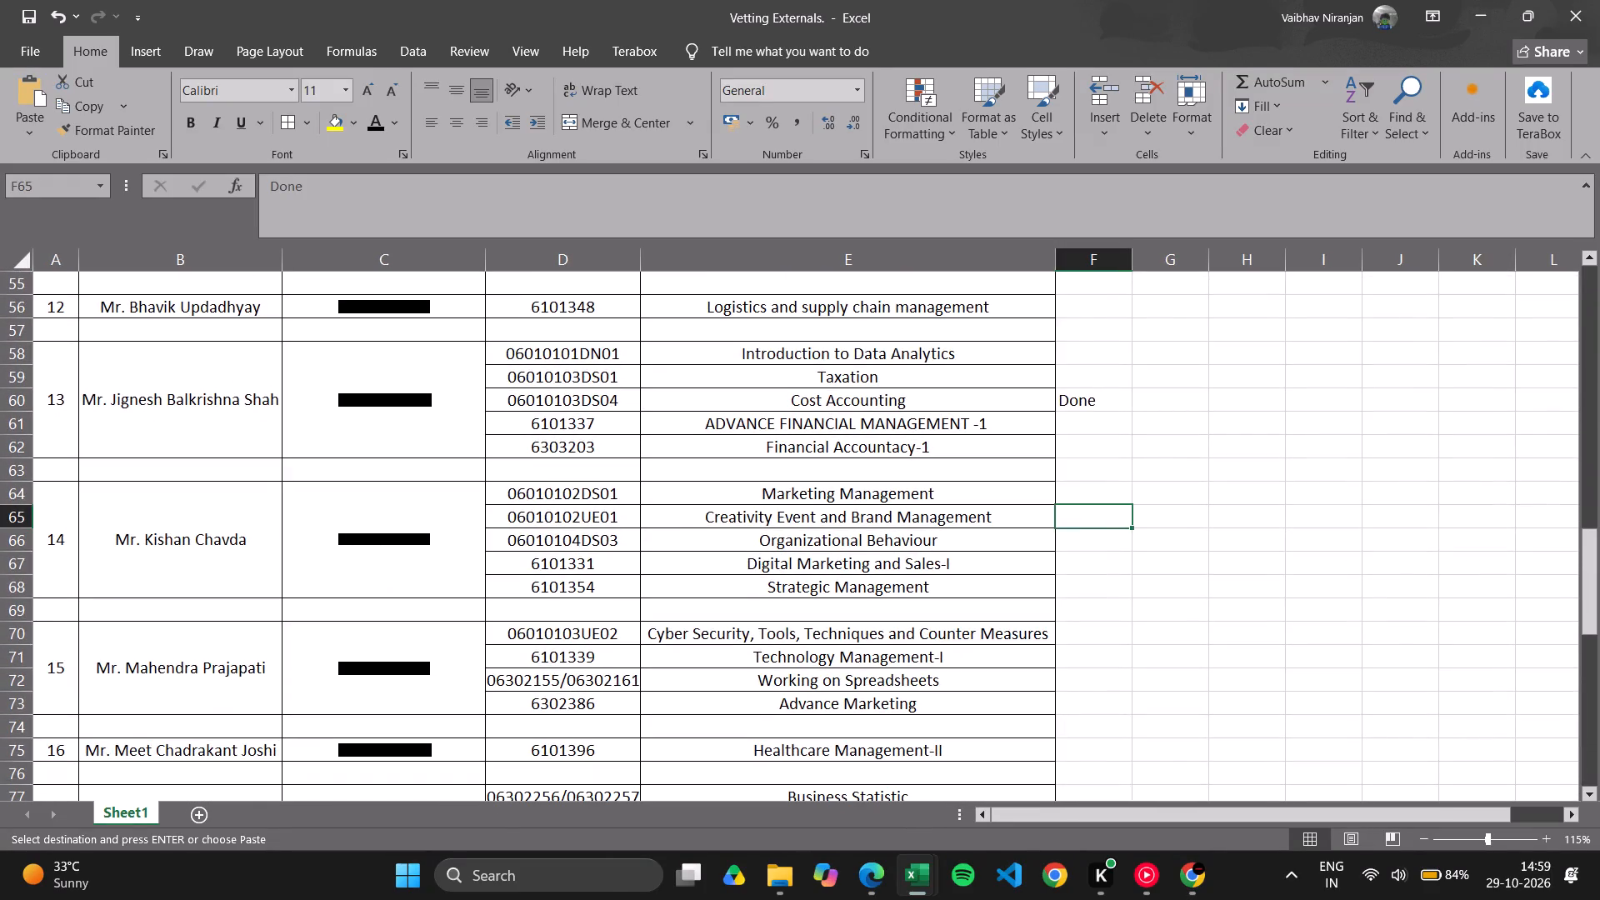
{"action": "key", "text": "ctrl+v"}
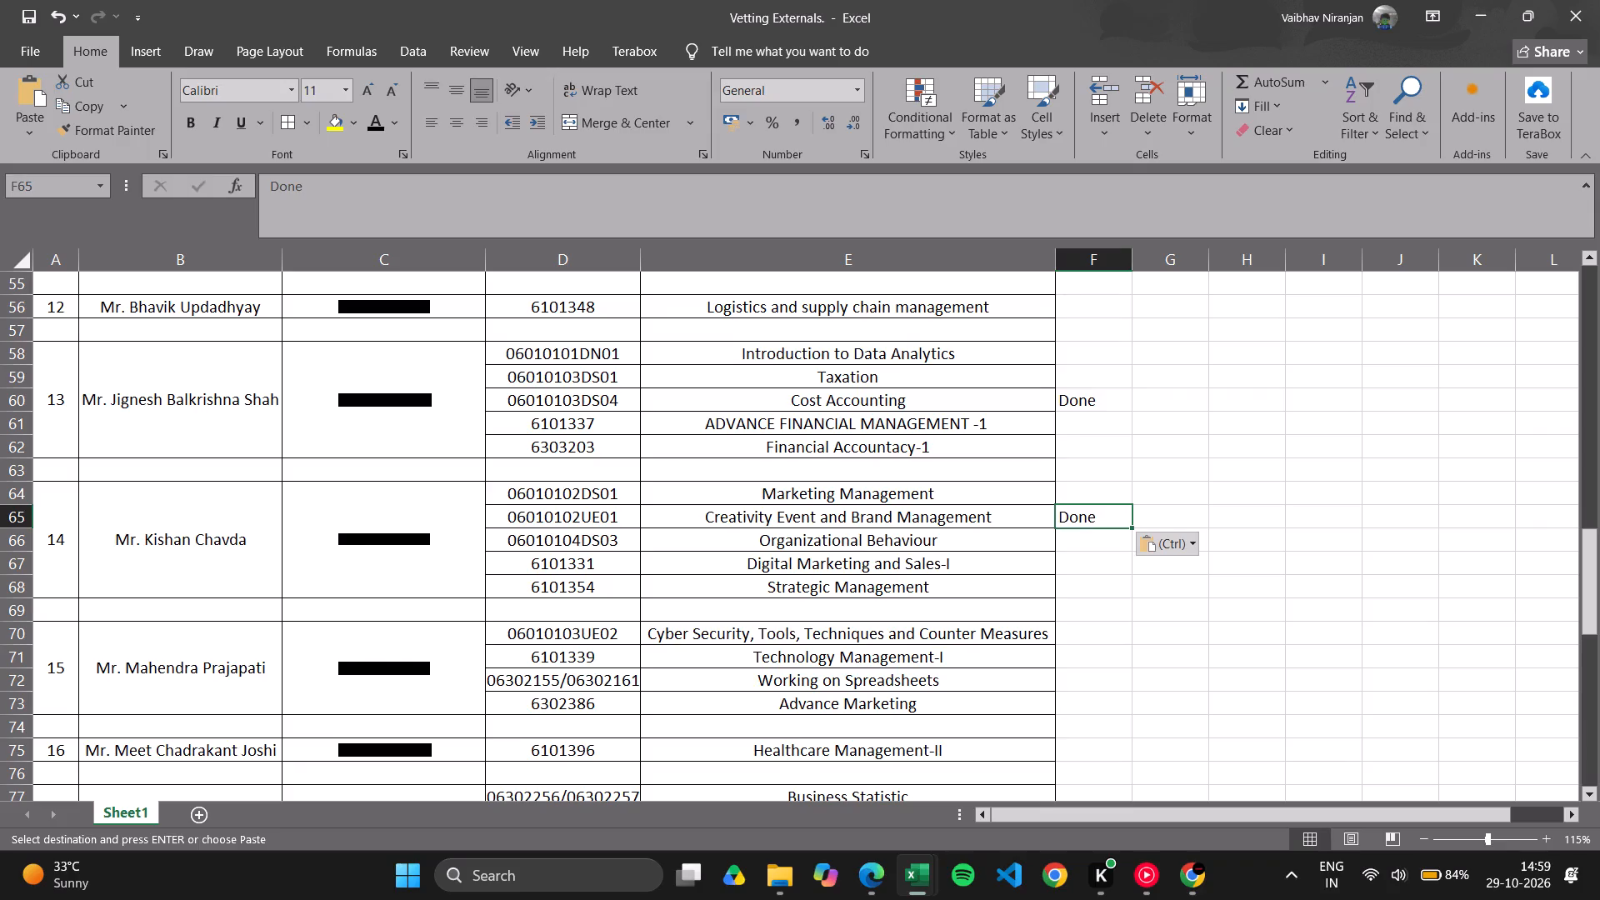
{"action": "left_click", "coordinate": [1090, 563]}
{"action": "key", "text": "ctrl+v"}
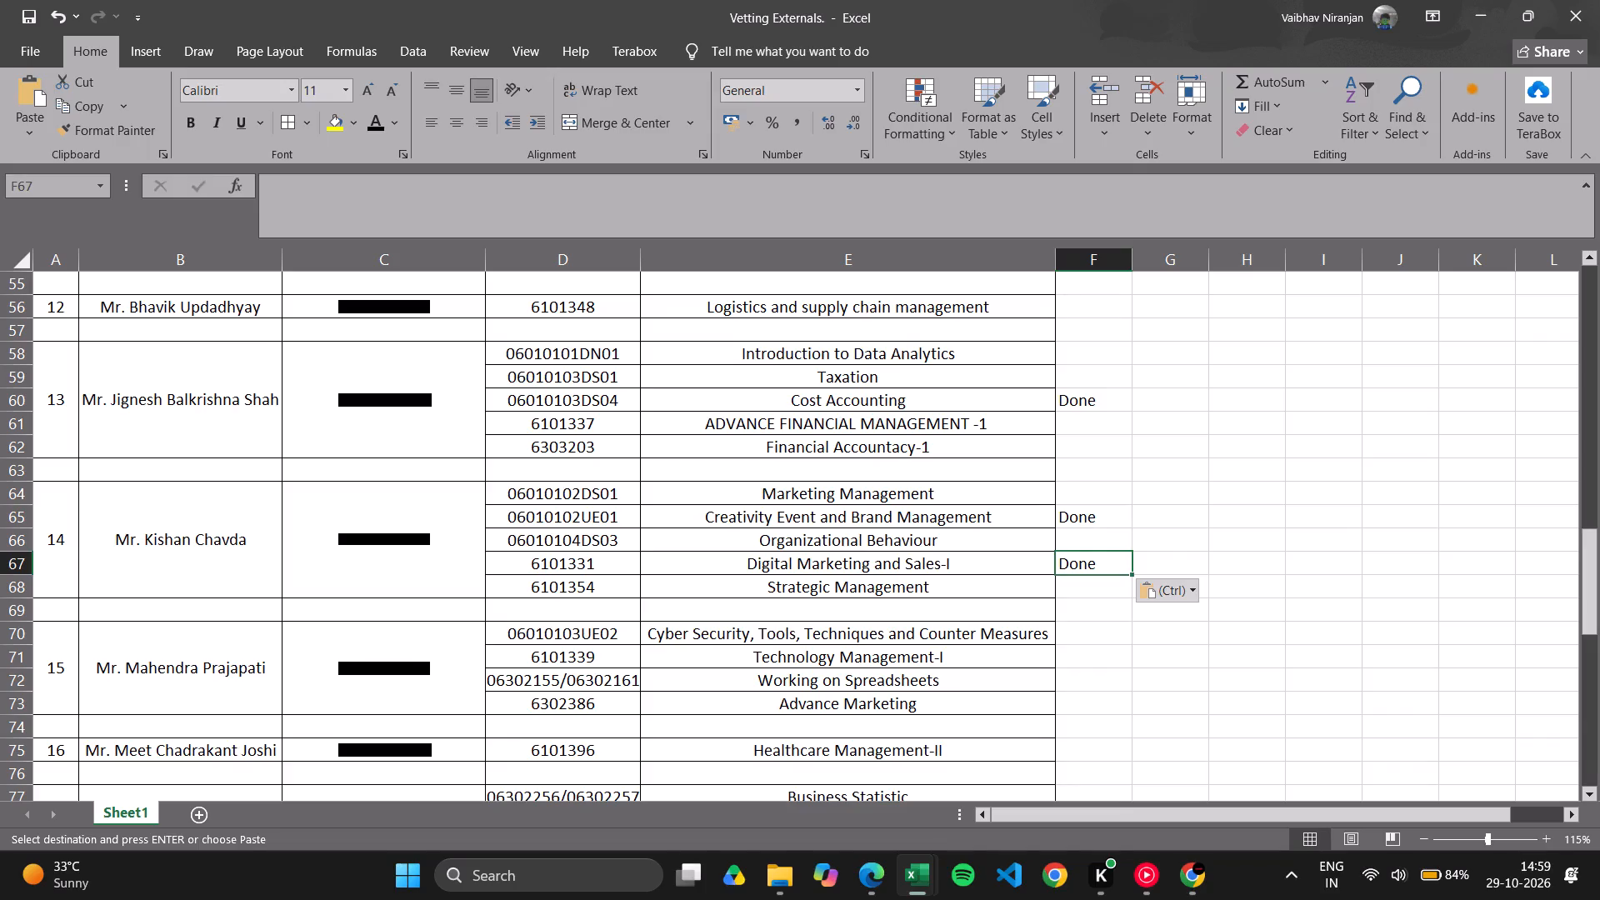
Paste the Done mark into F3, beside Tax Planning with code 6302353.
{"action": "scroll", "coordinate": [925, 576], "scroll_direction": "up", "scroll_amount": 12}
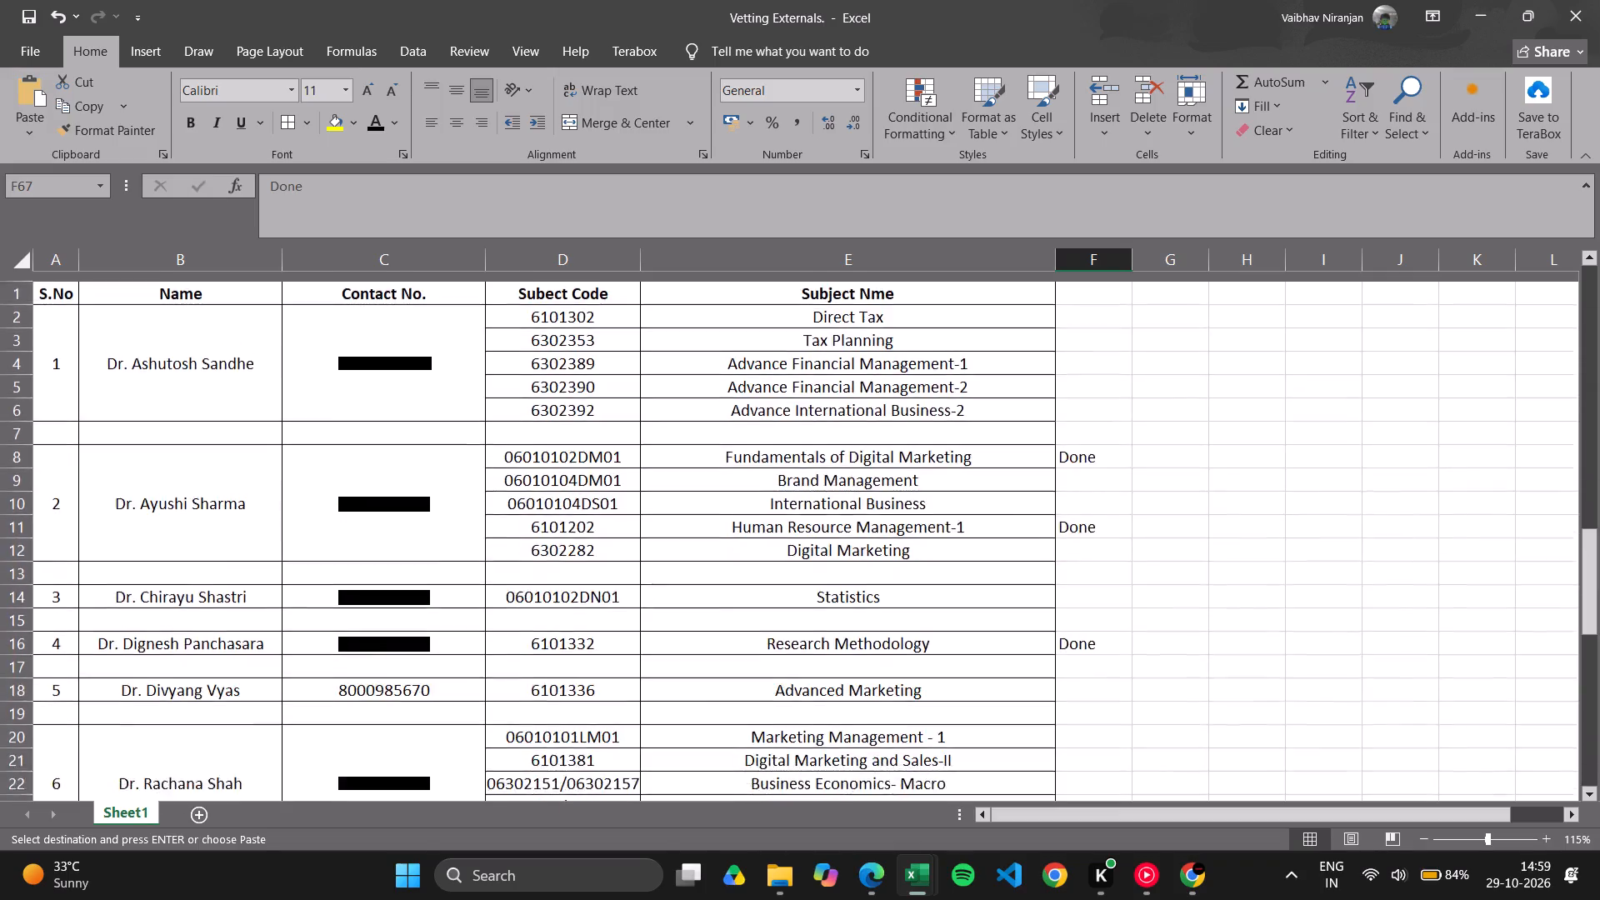
{"action": "scroll", "coordinate": [925, 576], "scroll_direction": "up", "scroll_amount": 4}
{"action": "left_click", "coordinate": [1077, 329]}
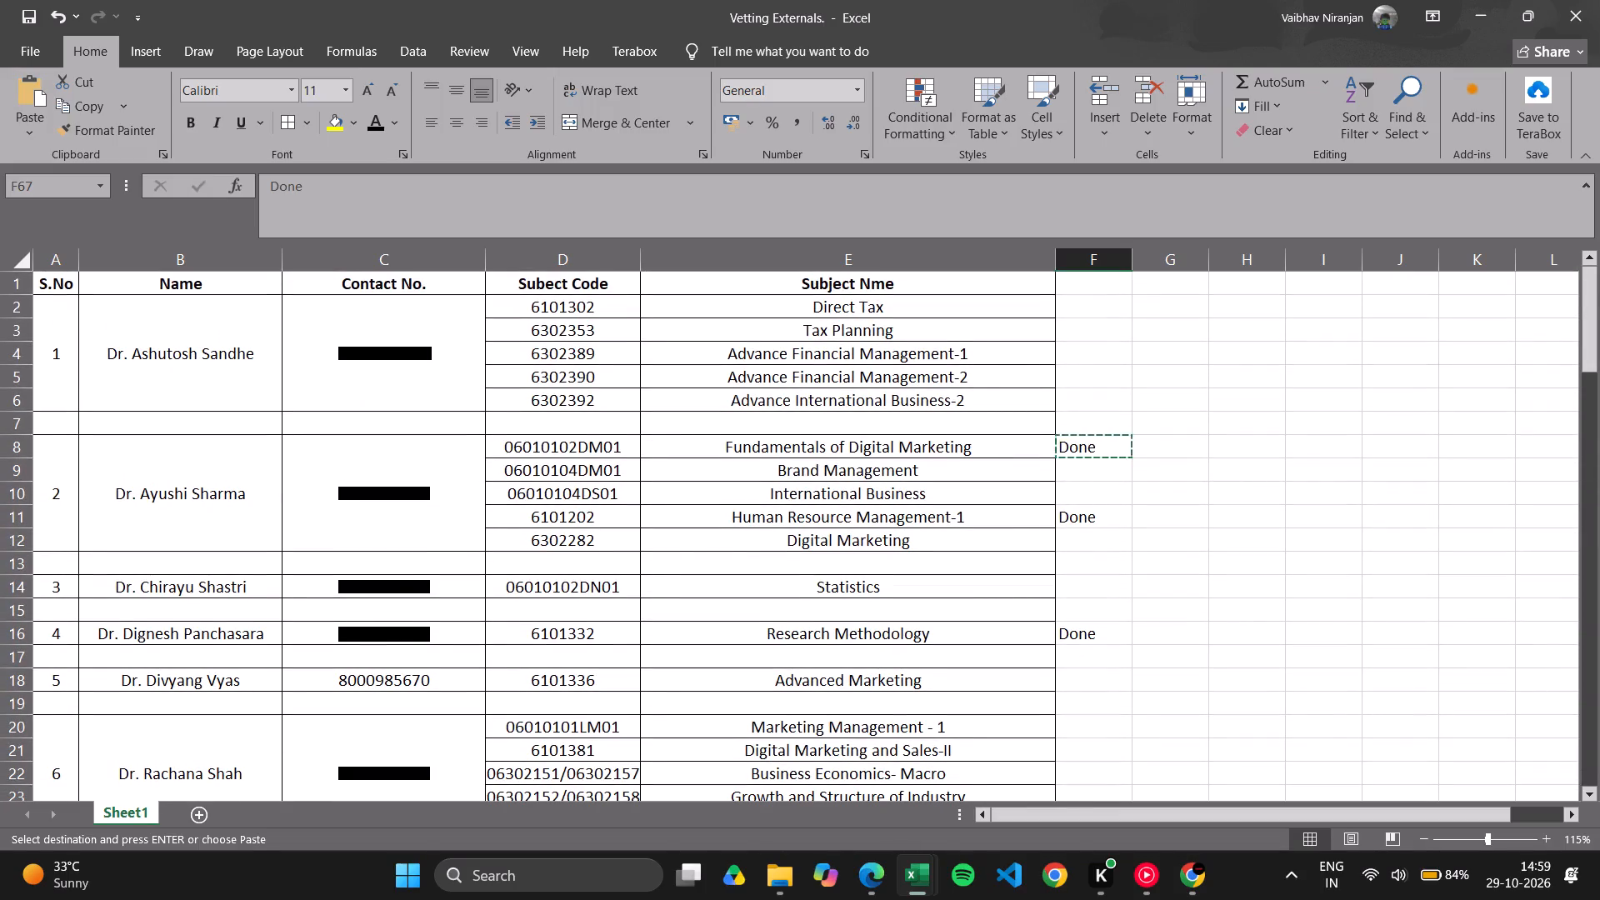
{"action": "key", "text": "ctrl+v"}
{"action": "double_click", "coordinate": [1195, 497]}
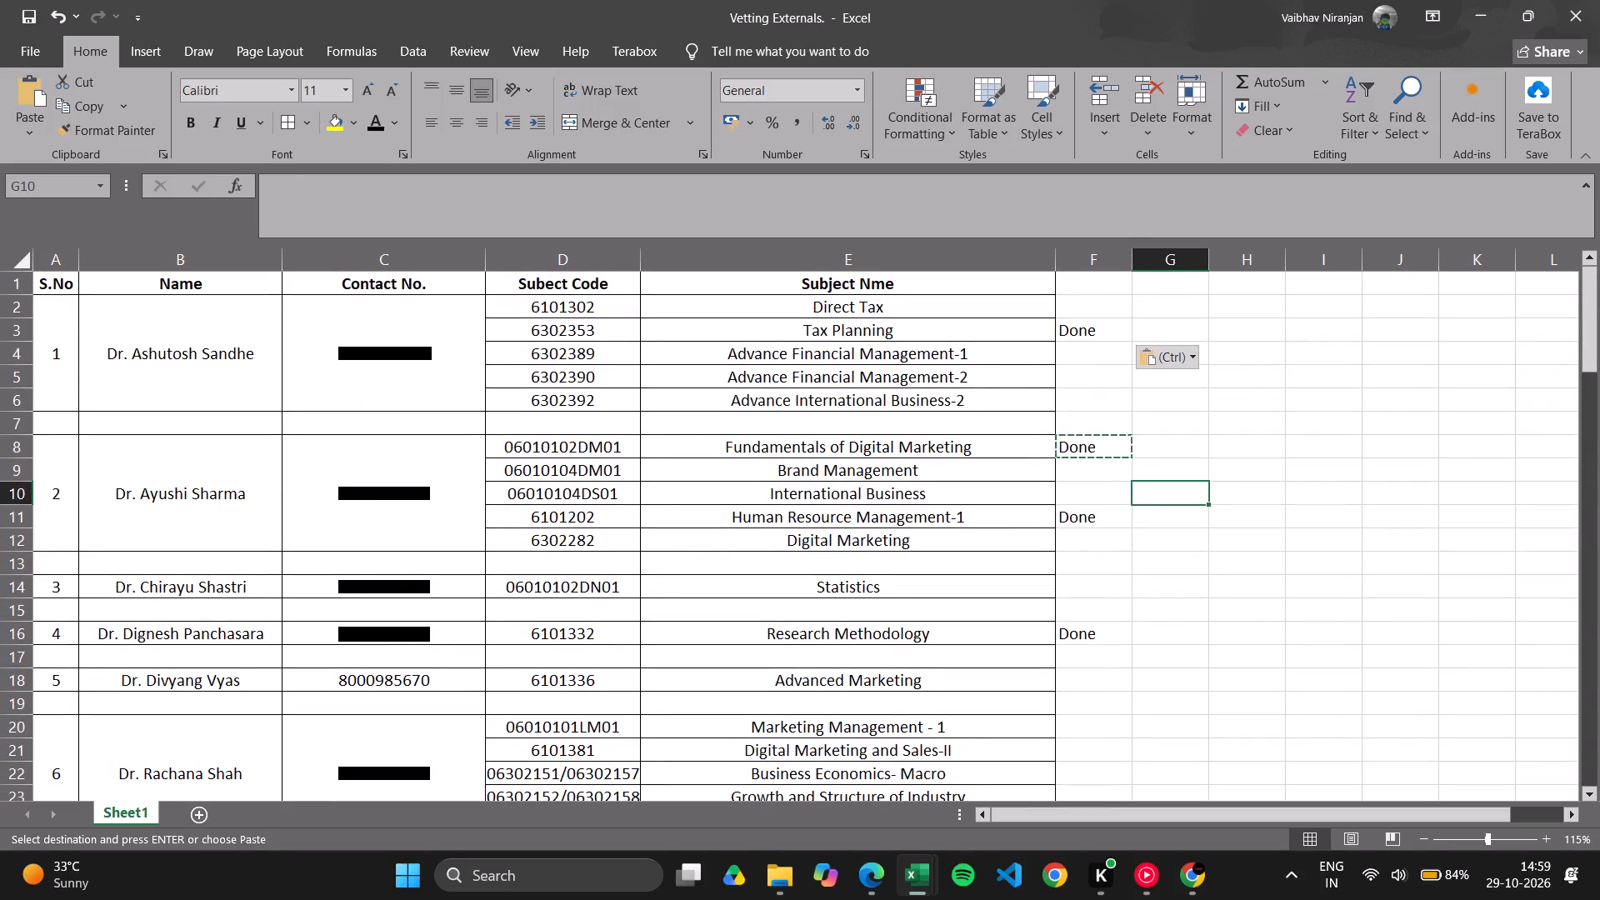
{"action": "left_click", "coordinate": [1087, 326]}
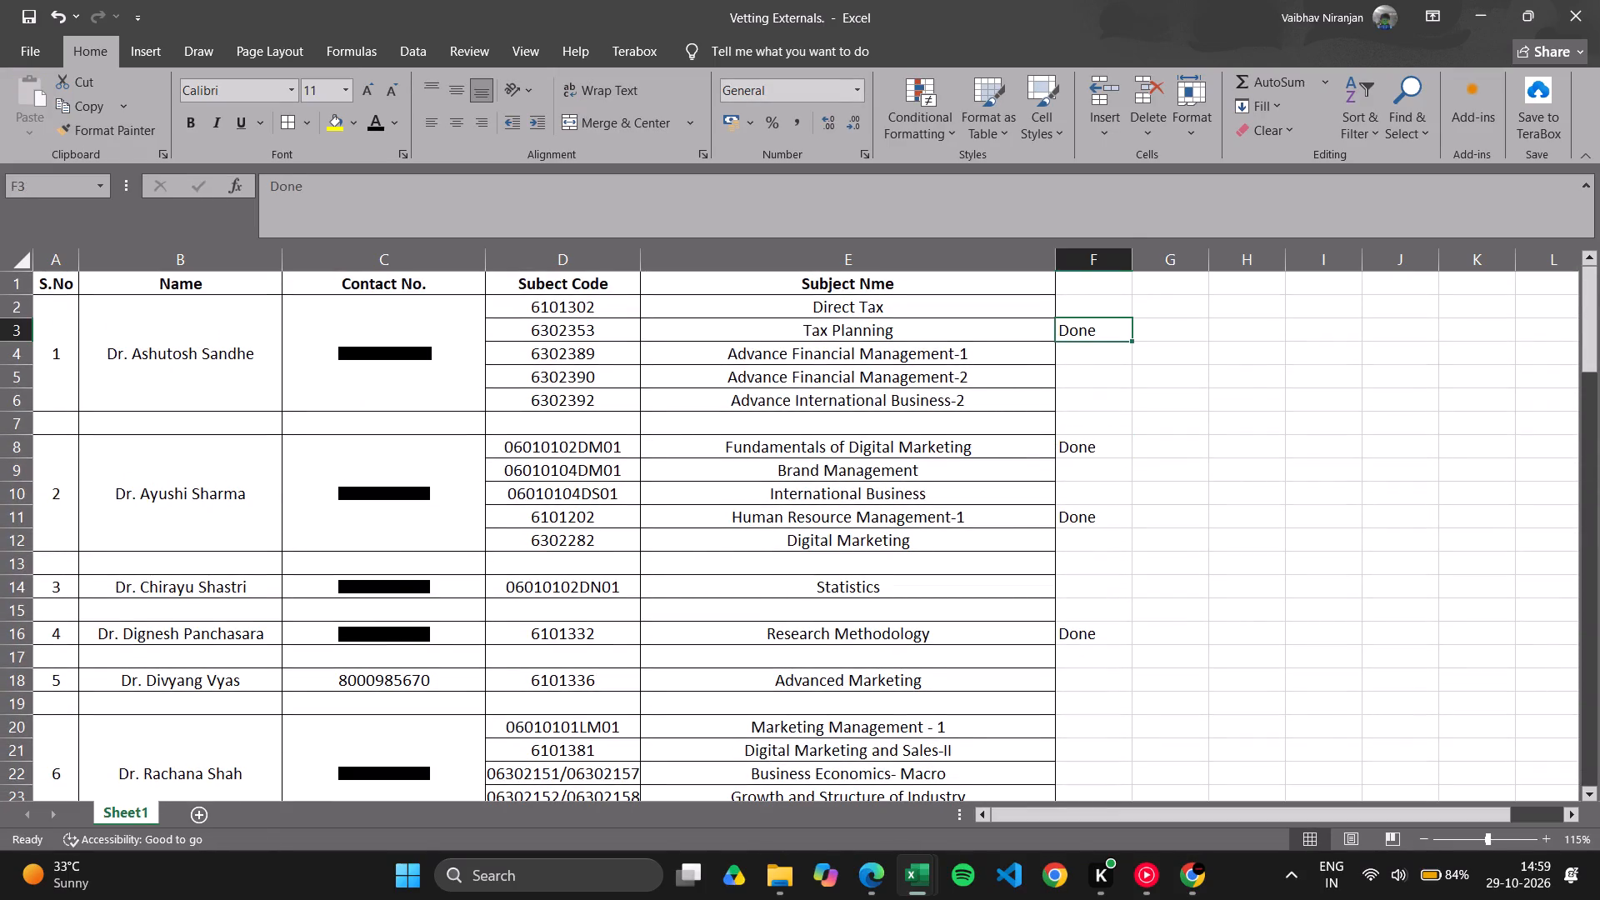
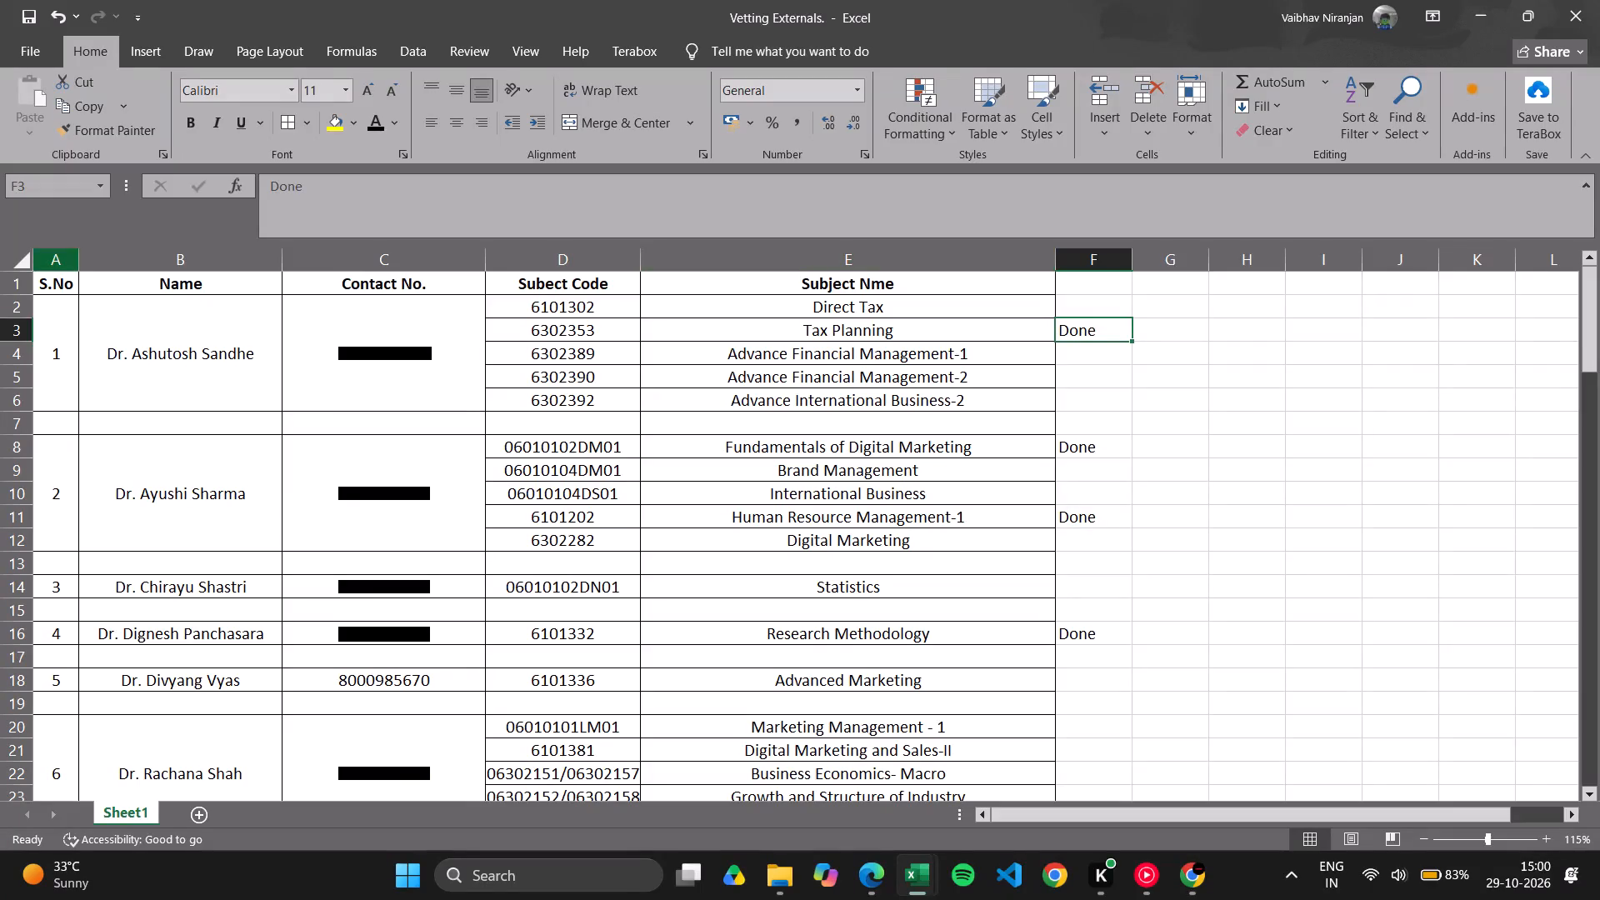
Apply a filter to column F that hides the Done rows and keeps only the blank ones.
{"action": "left_click", "coordinate": [1070, 255]}
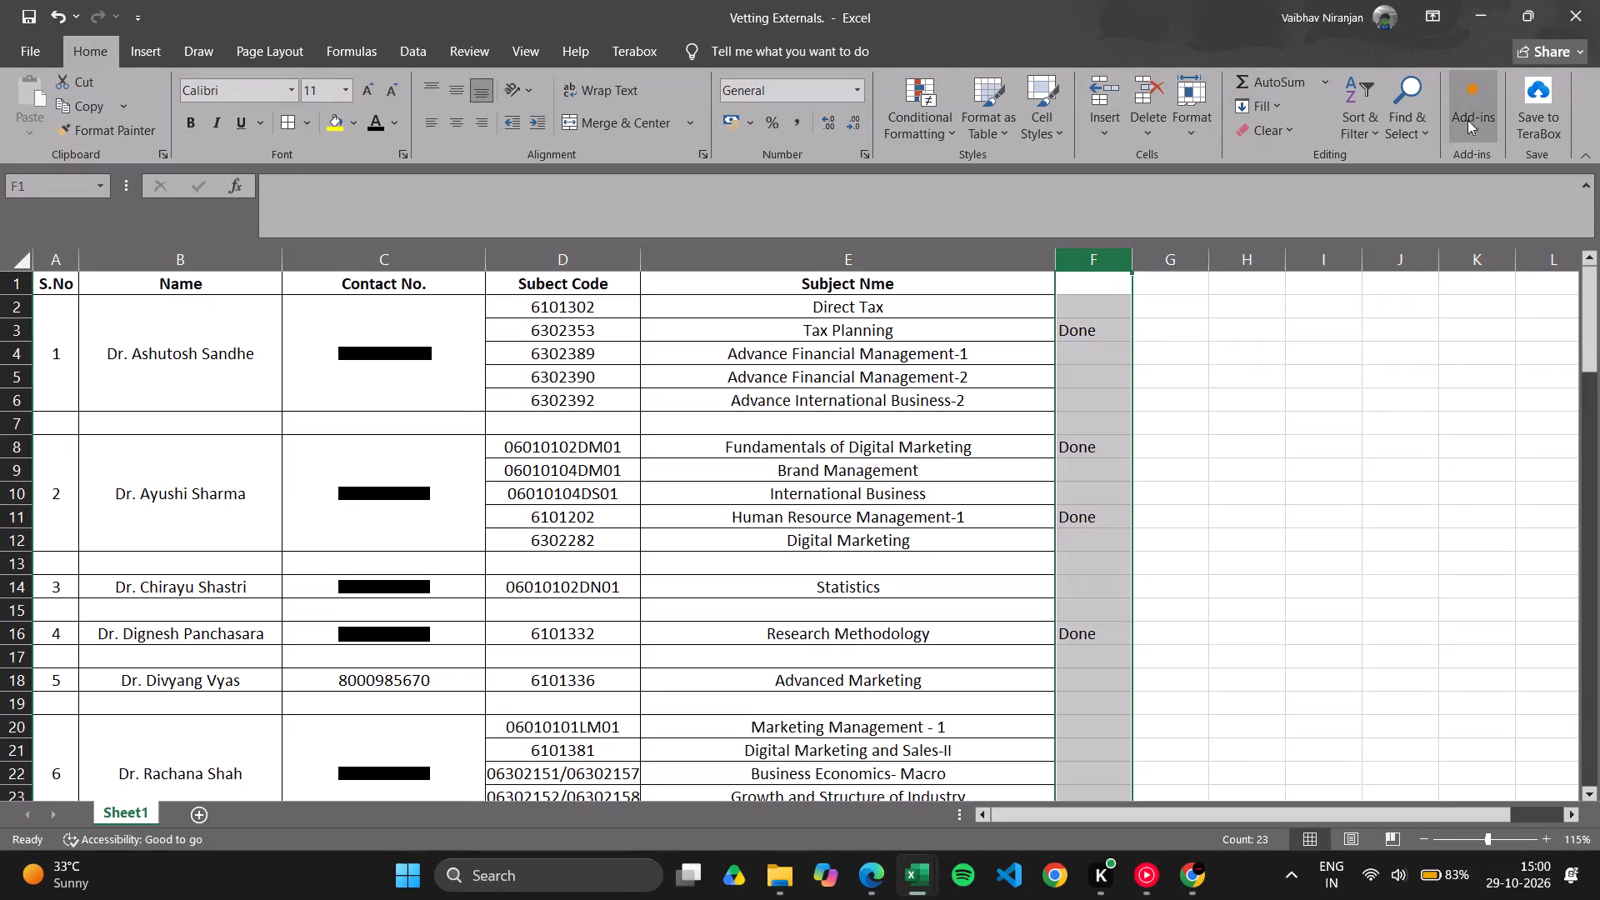
{"action": "left_click", "coordinate": [1366, 123]}
{"action": "left_click", "coordinate": [1365, 237]}
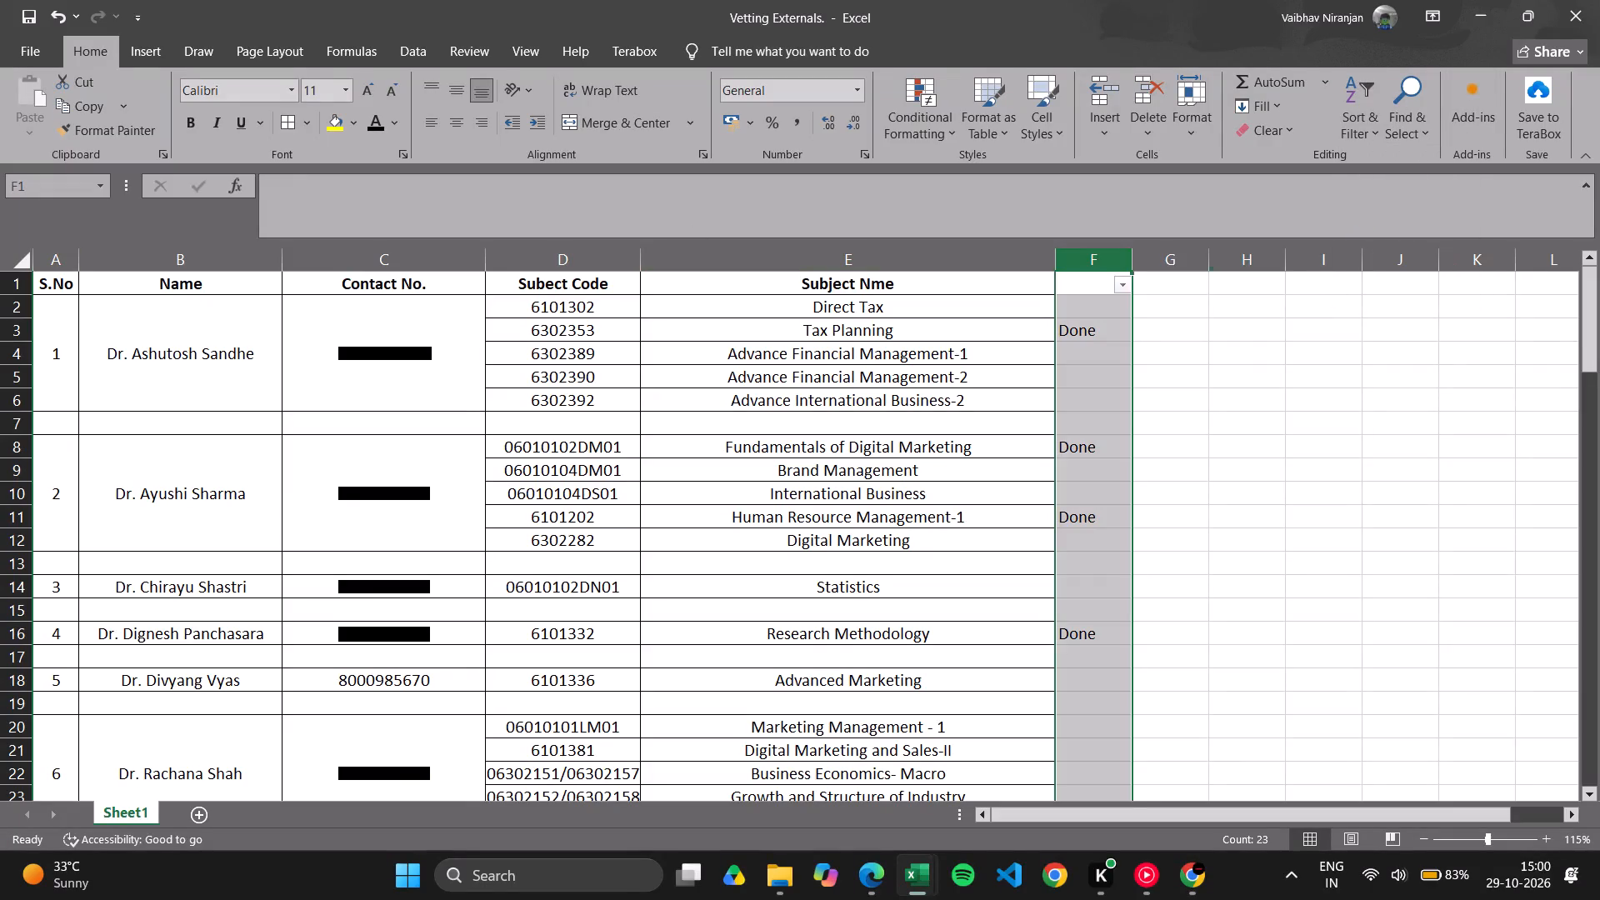
{"action": "left_click", "coordinate": [1128, 282]}
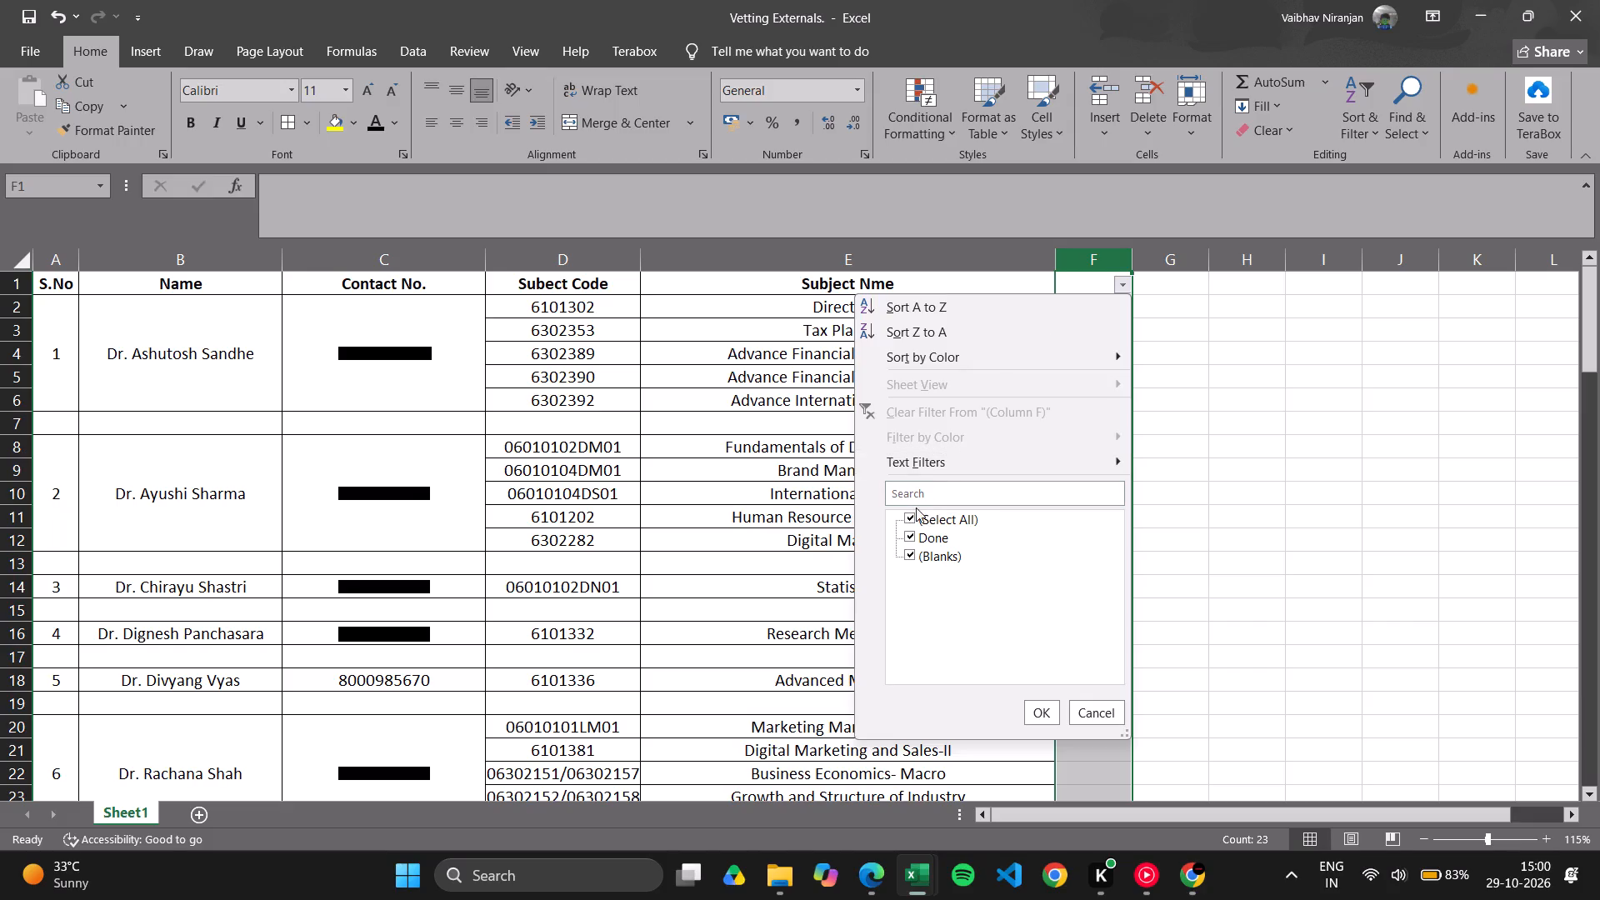
{"action": "left_click", "coordinate": [910, 532]}
{"action": "left_click", "coordinate": [1042, 716]}
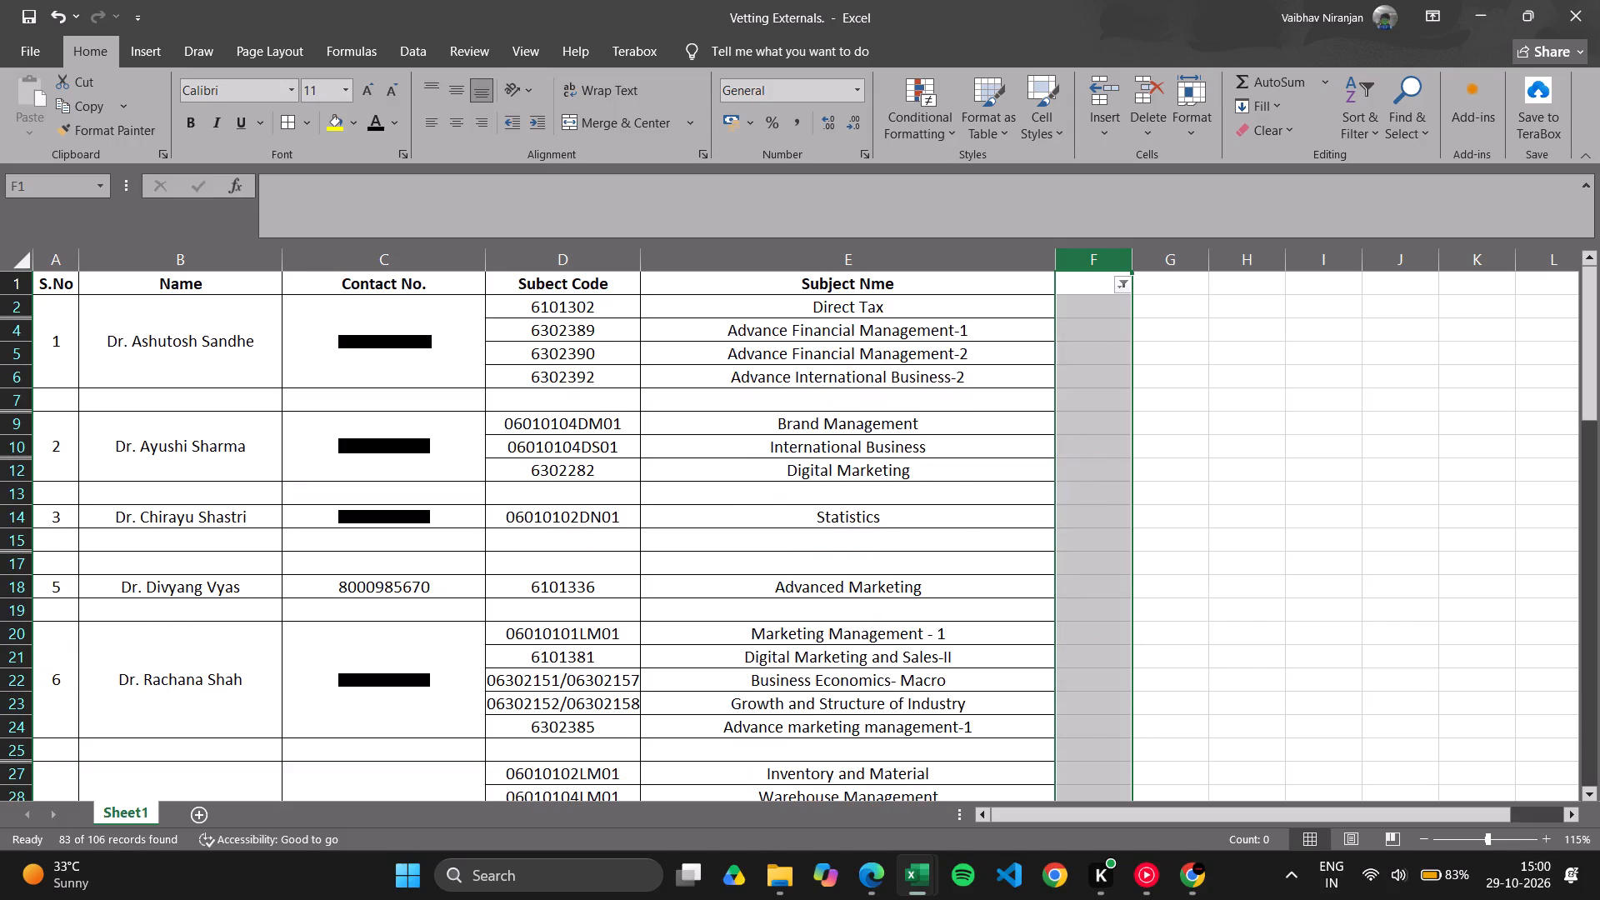
Select the visible Subject Nme cells from E2 to E107 to count the subjects not marked Done.
{"action": "left_click_drag", "start_coordinate": [962, 309], "coordinate": [863, 899]}
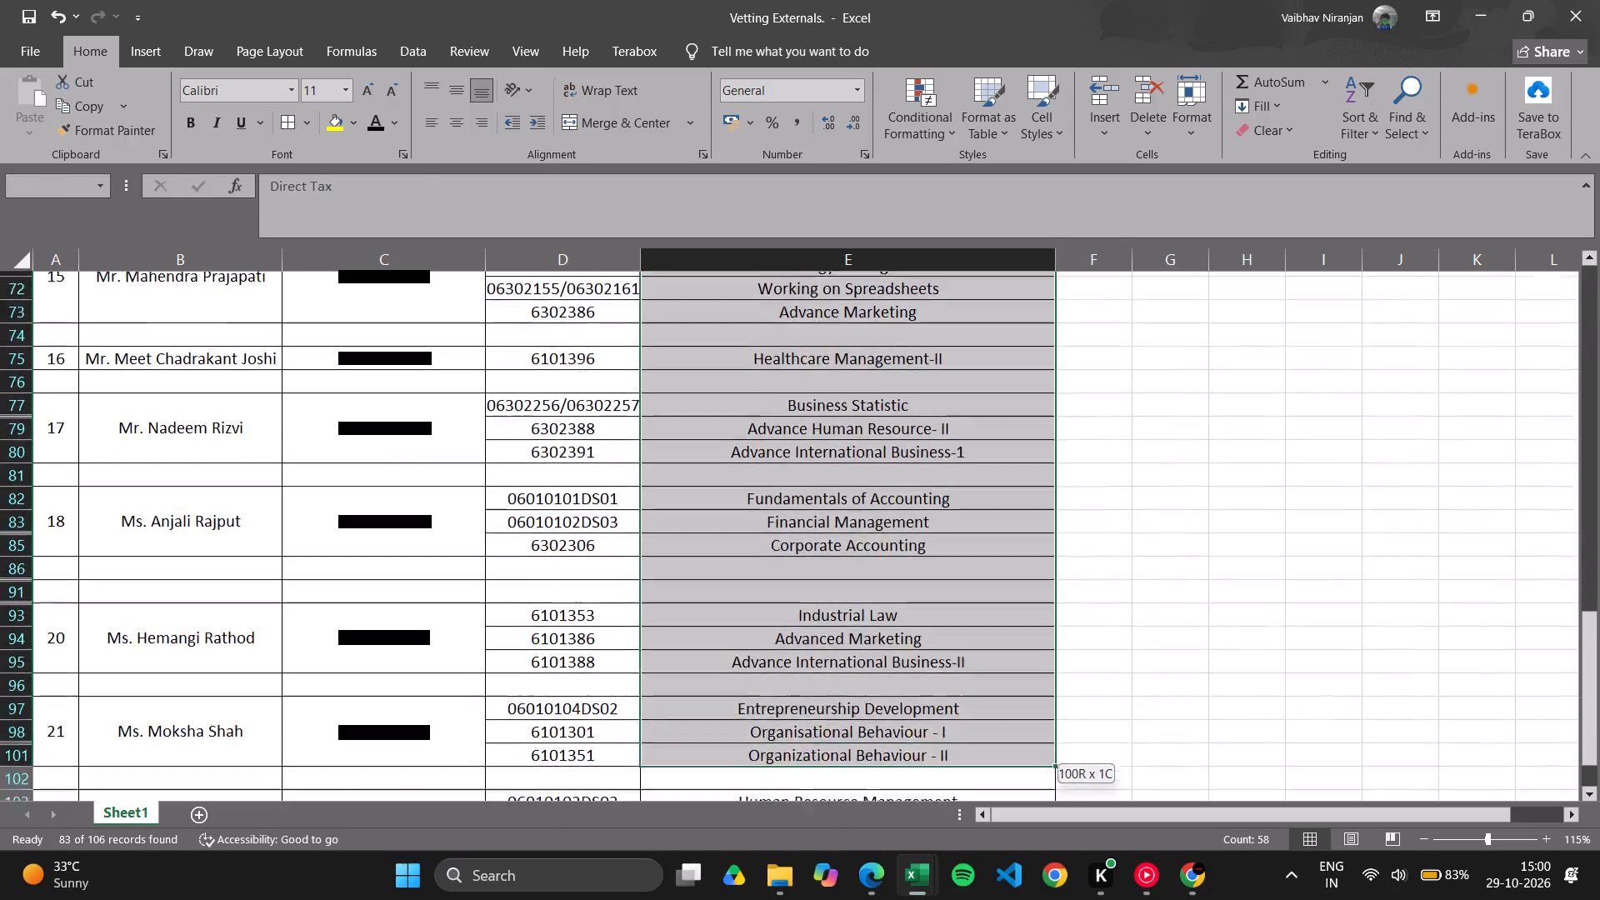
{"action": "left_click_drag", "start_coordinate": [863, 899], "coordinate": [911, 751]}
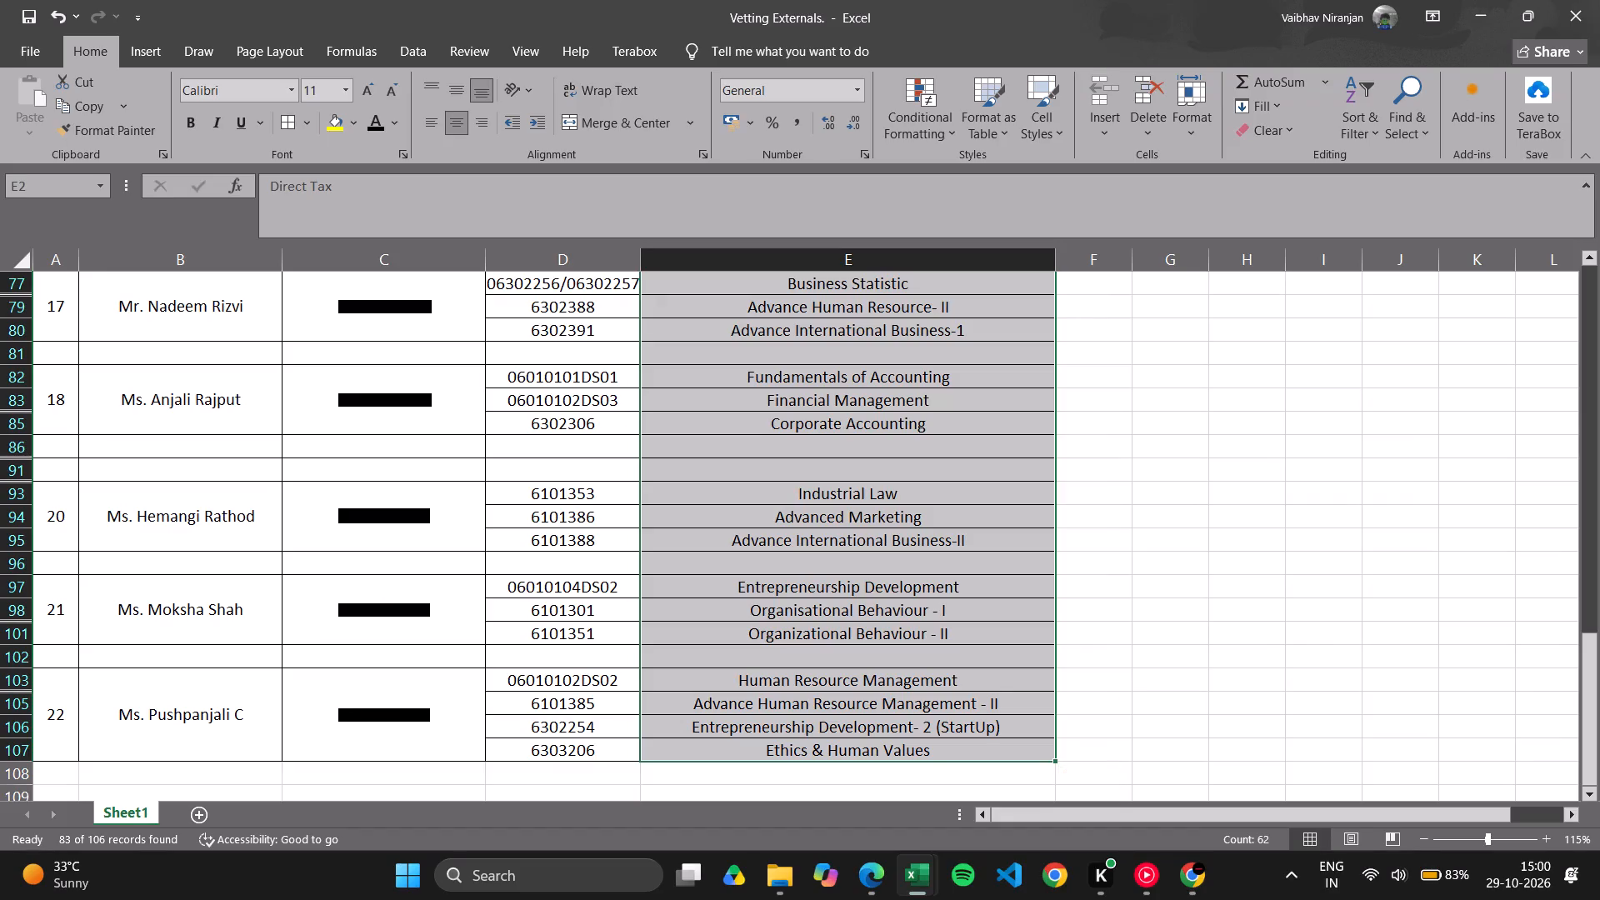
{"action": "scroll", "coordinate": [886, 369], "scroll_direction": "up", "scroll_amount": 15}
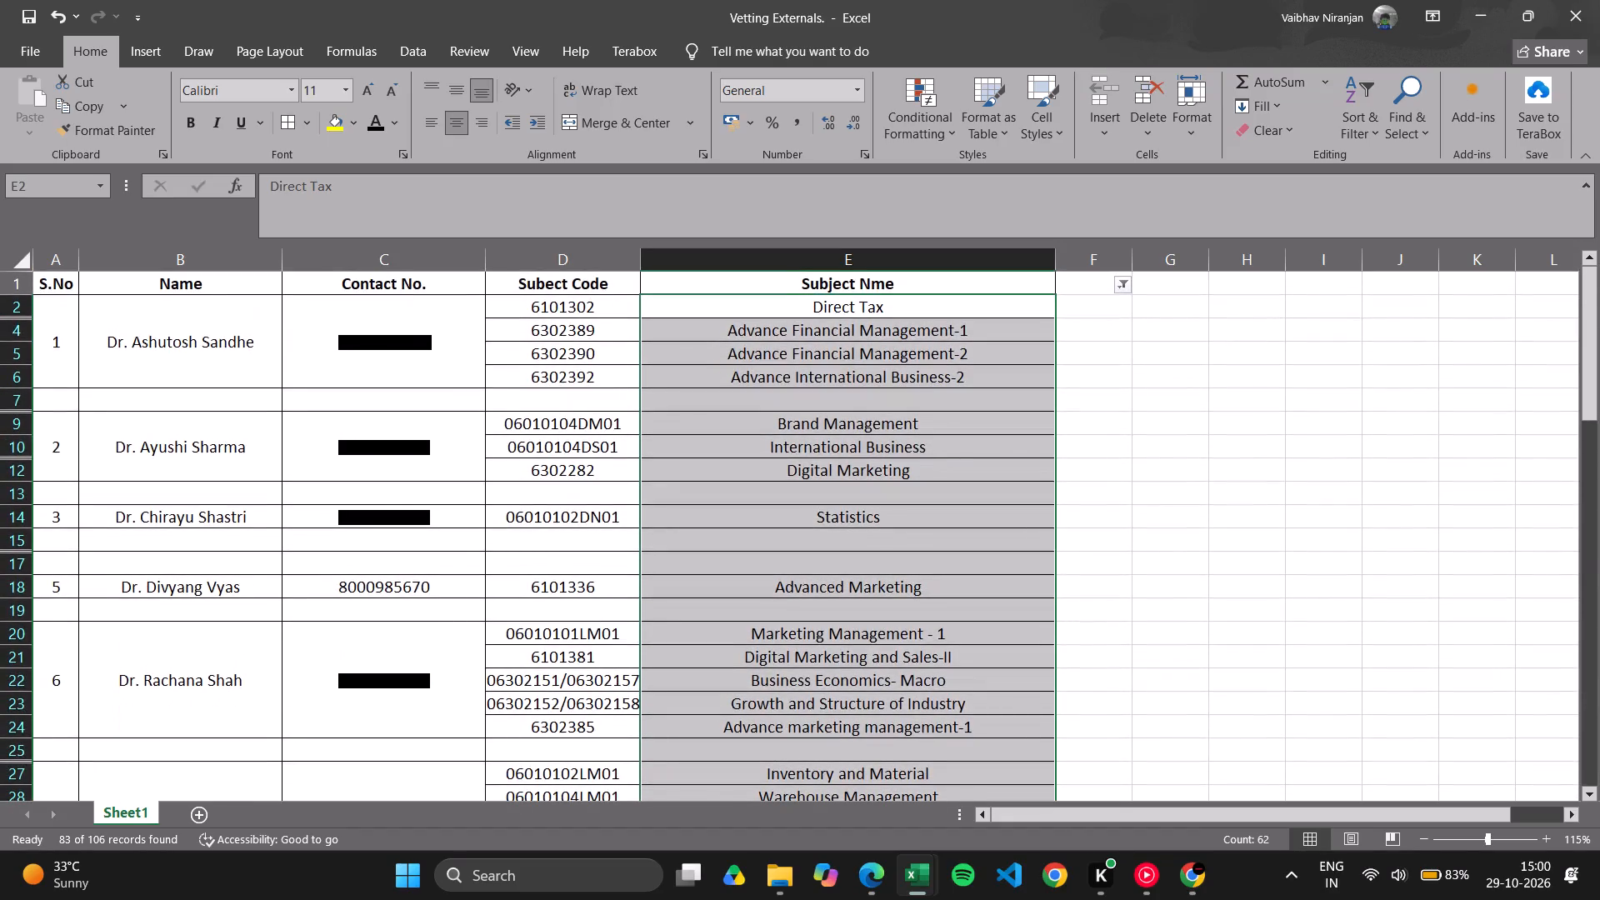
Turn off the filter on column F.
{"action": "left_click", "coordinate": [1123, 289]}
{"action": "left_click", "coordinate": [968, 282]}
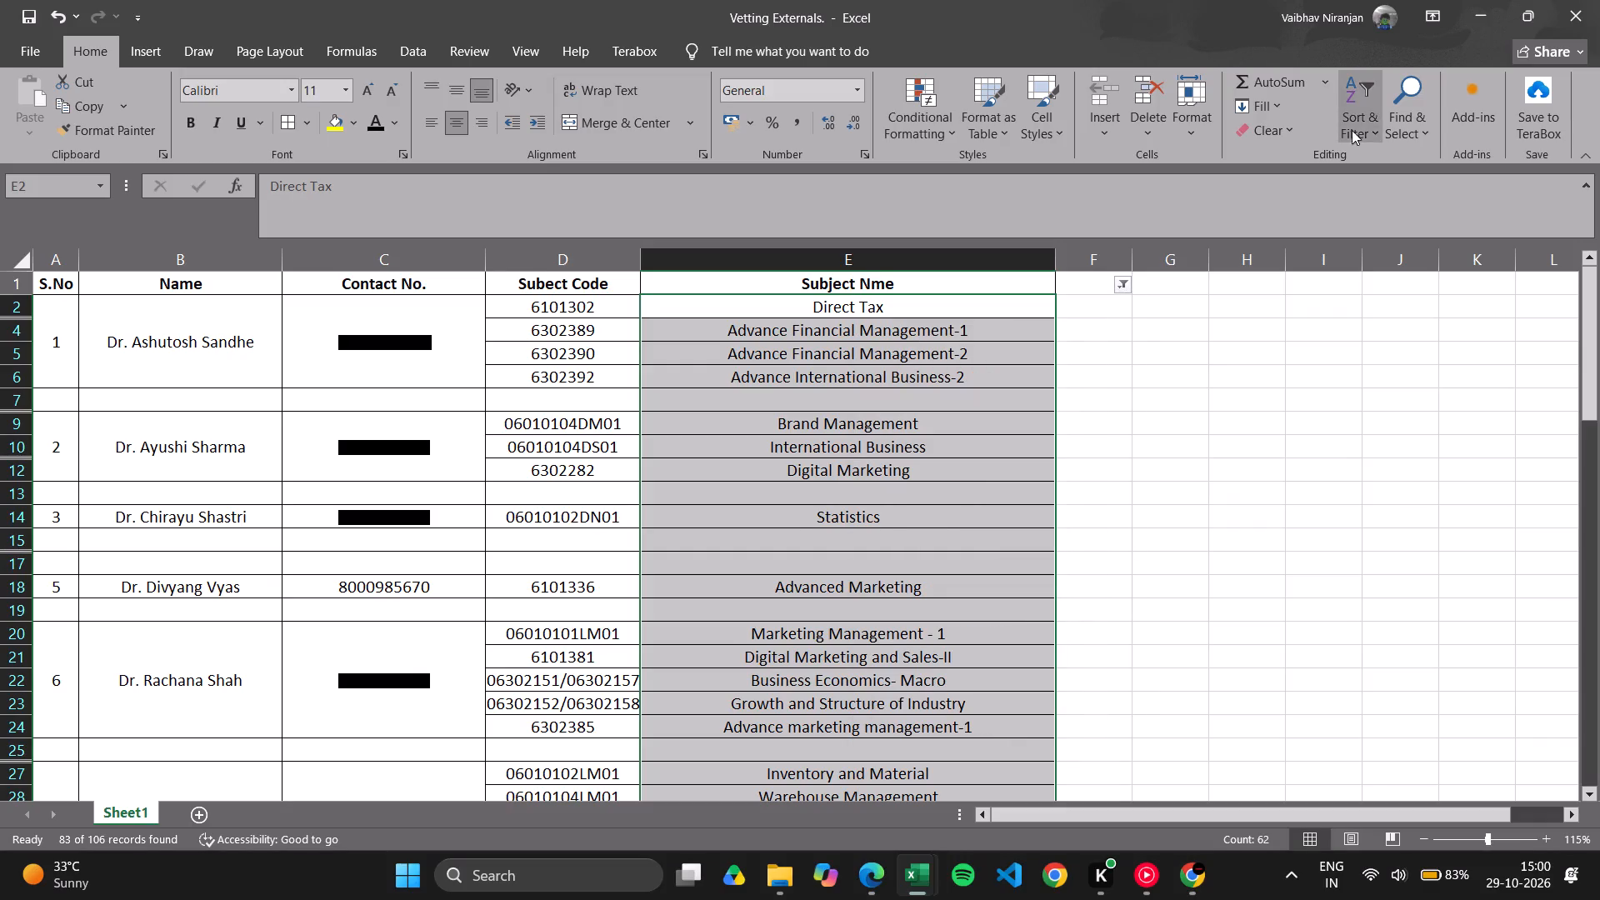
{"action": "left_click", "coordinate": [1376, 116]}
{"action": "left_click", "coordinate": [1378, 242]}
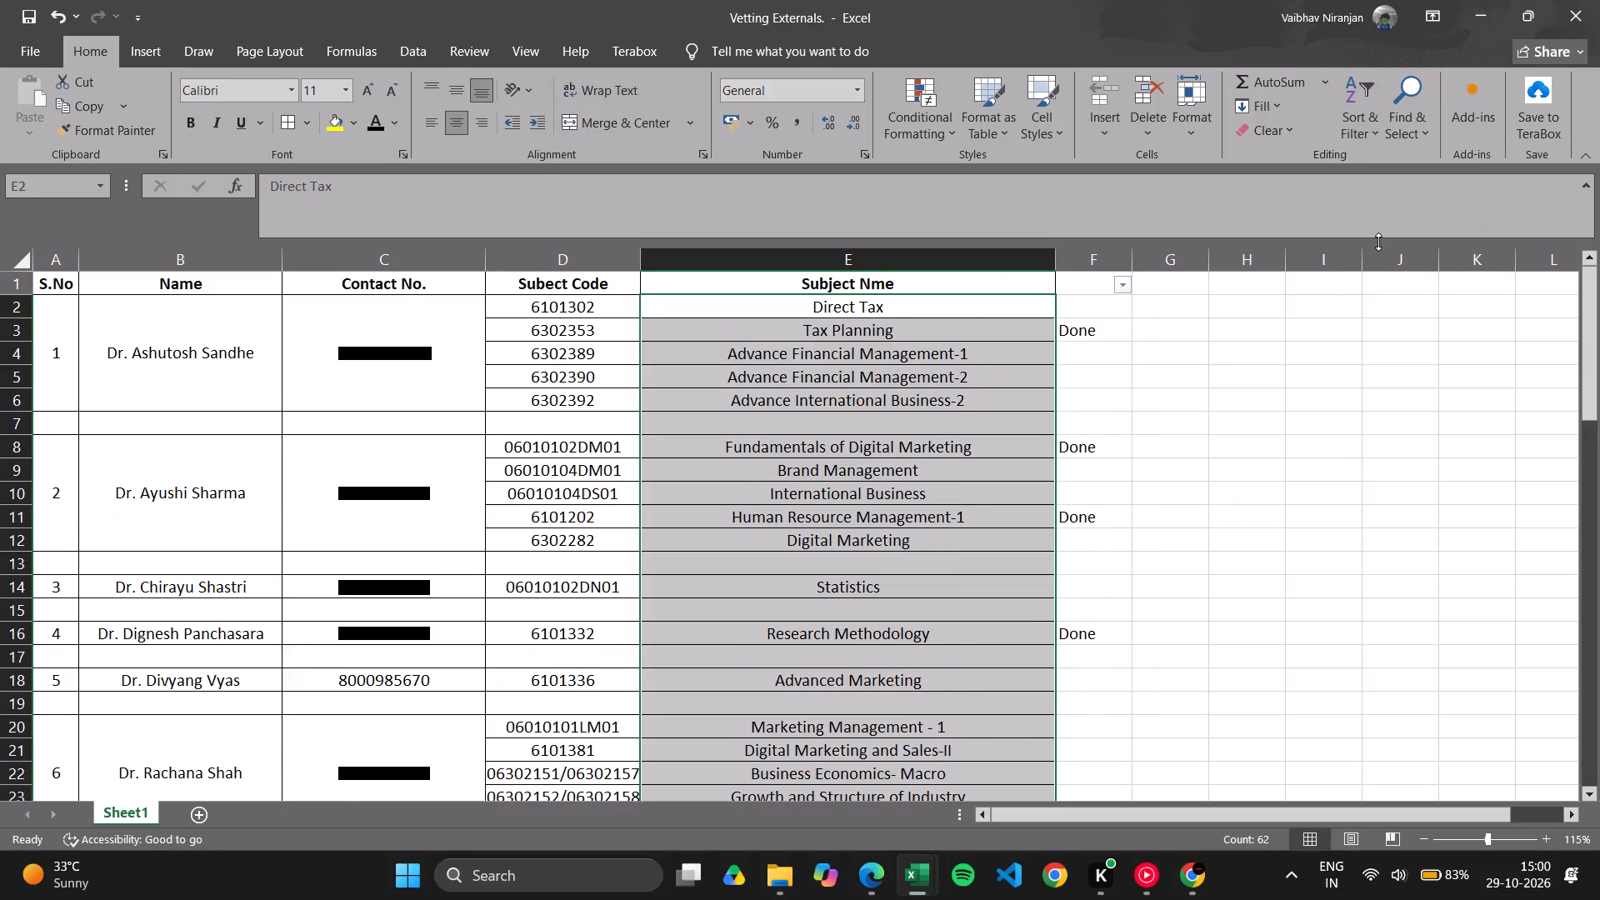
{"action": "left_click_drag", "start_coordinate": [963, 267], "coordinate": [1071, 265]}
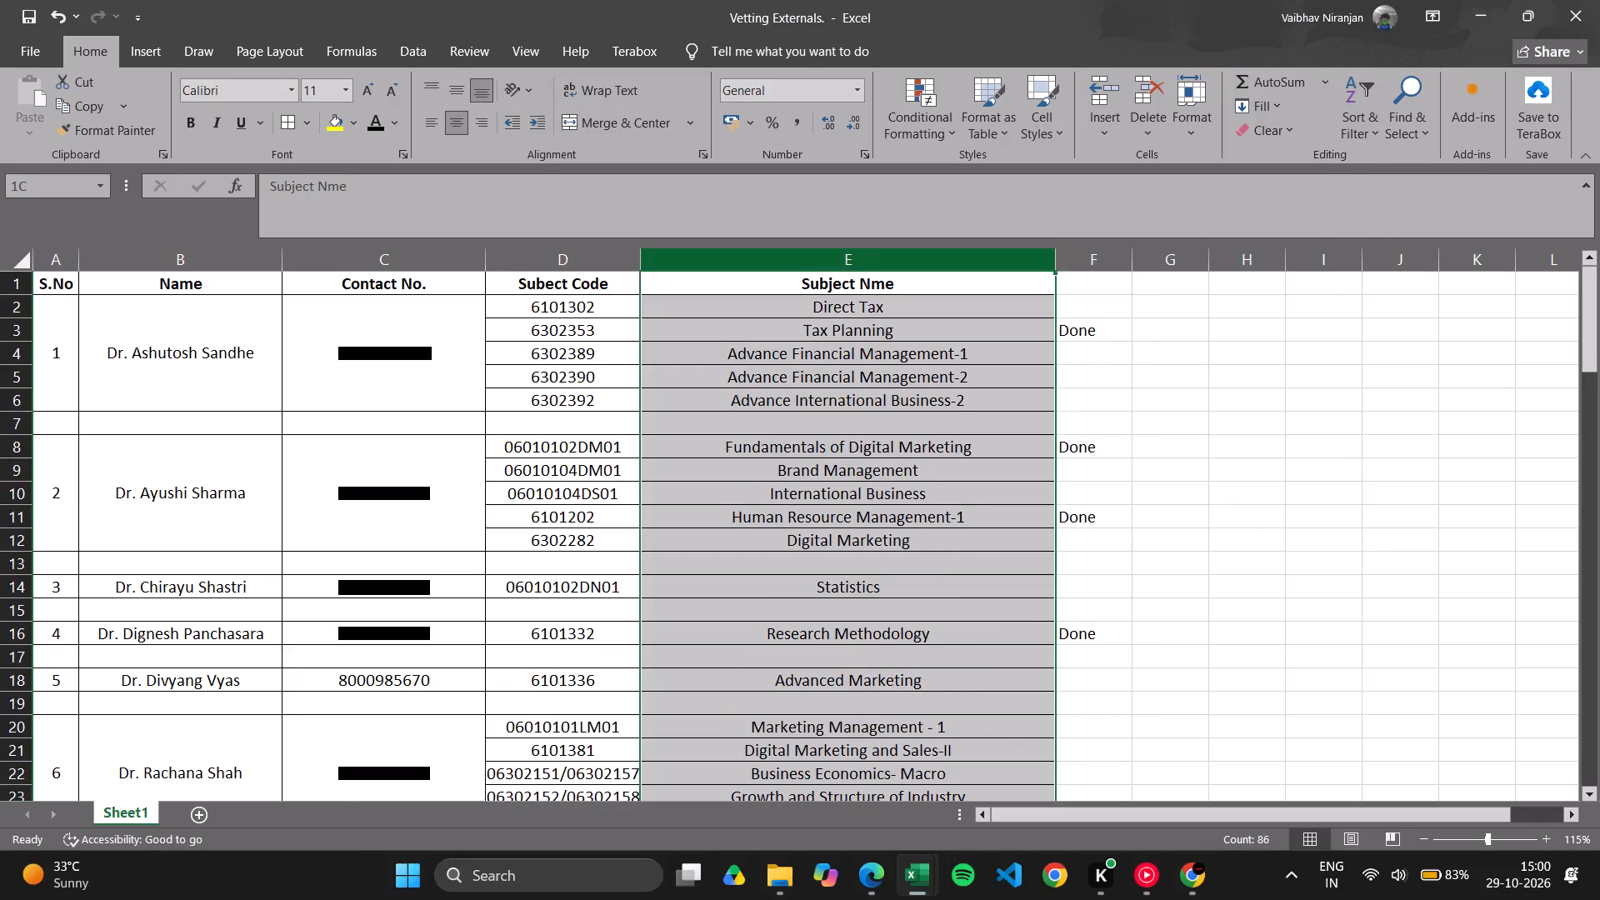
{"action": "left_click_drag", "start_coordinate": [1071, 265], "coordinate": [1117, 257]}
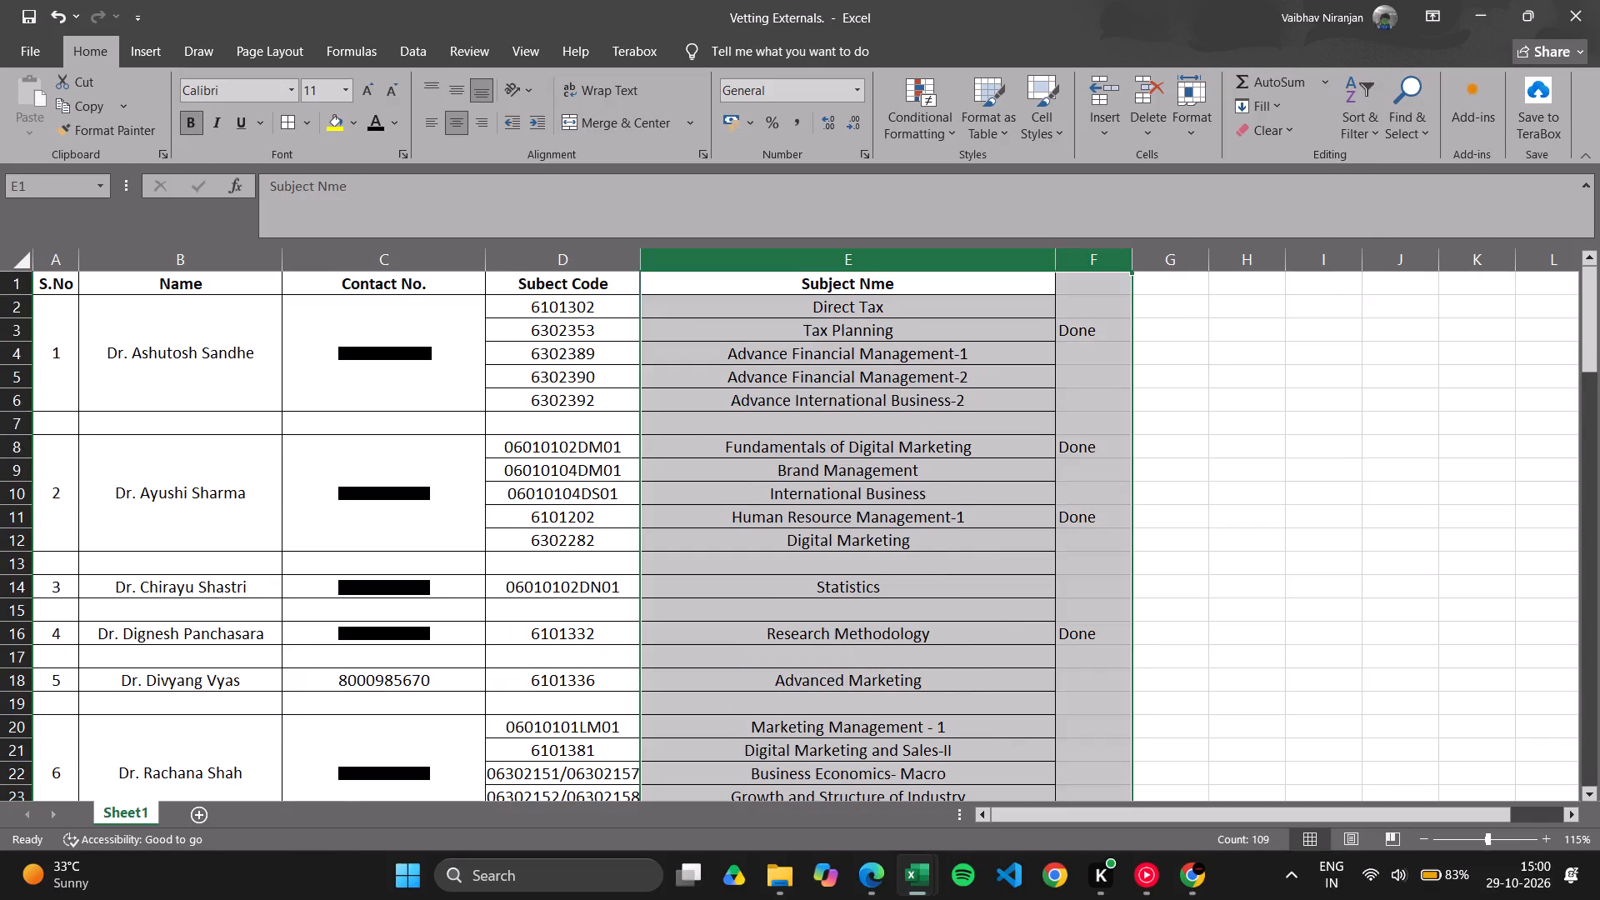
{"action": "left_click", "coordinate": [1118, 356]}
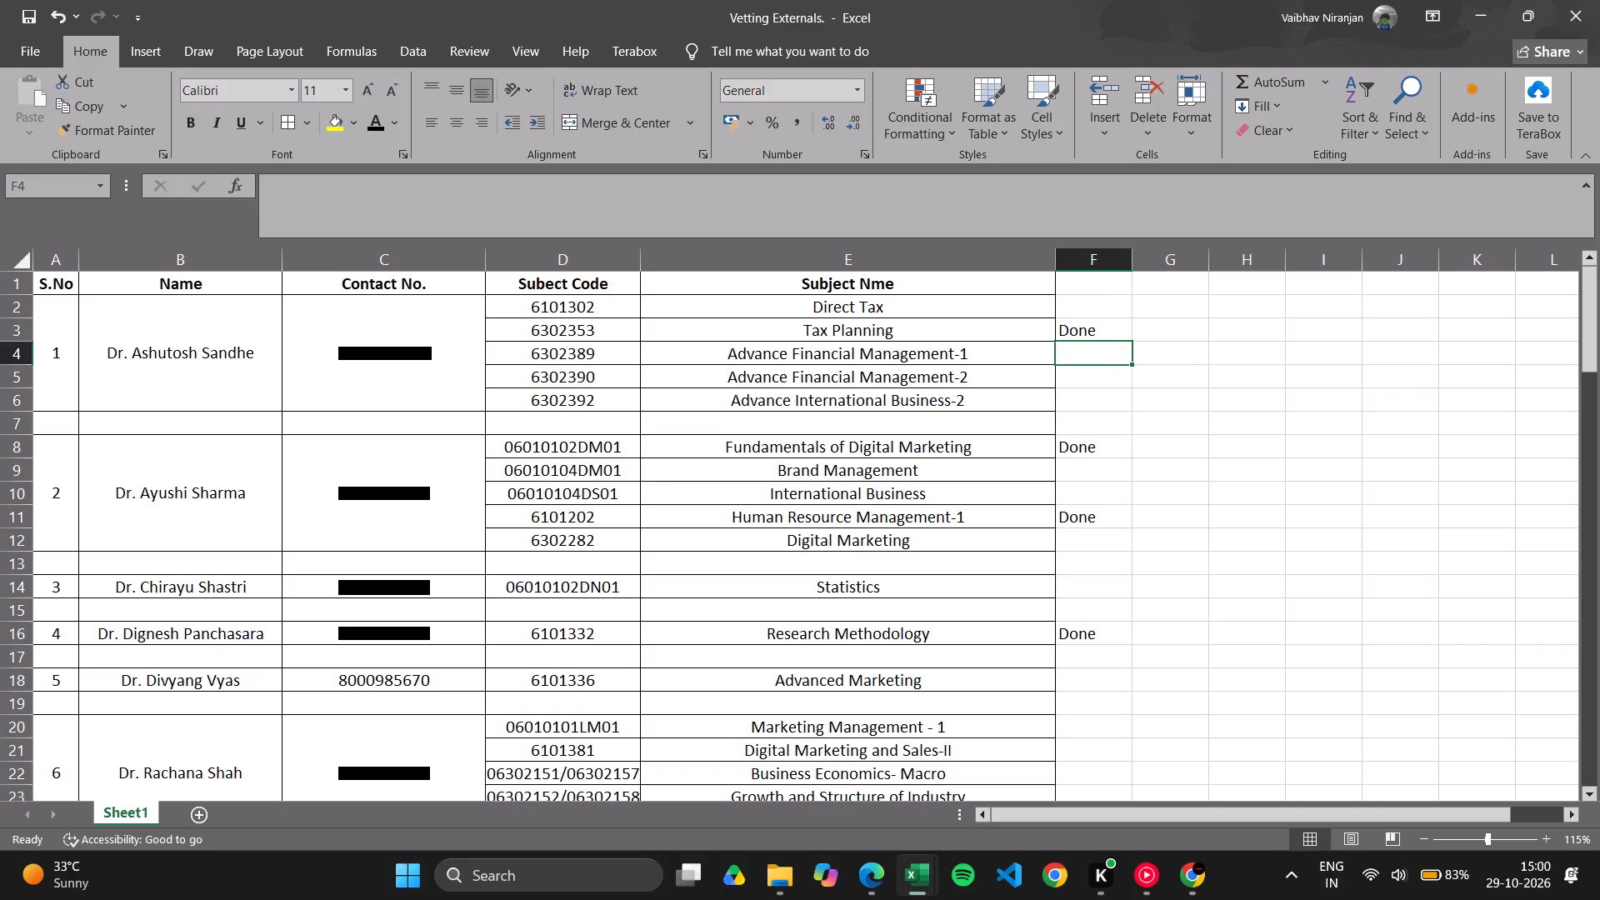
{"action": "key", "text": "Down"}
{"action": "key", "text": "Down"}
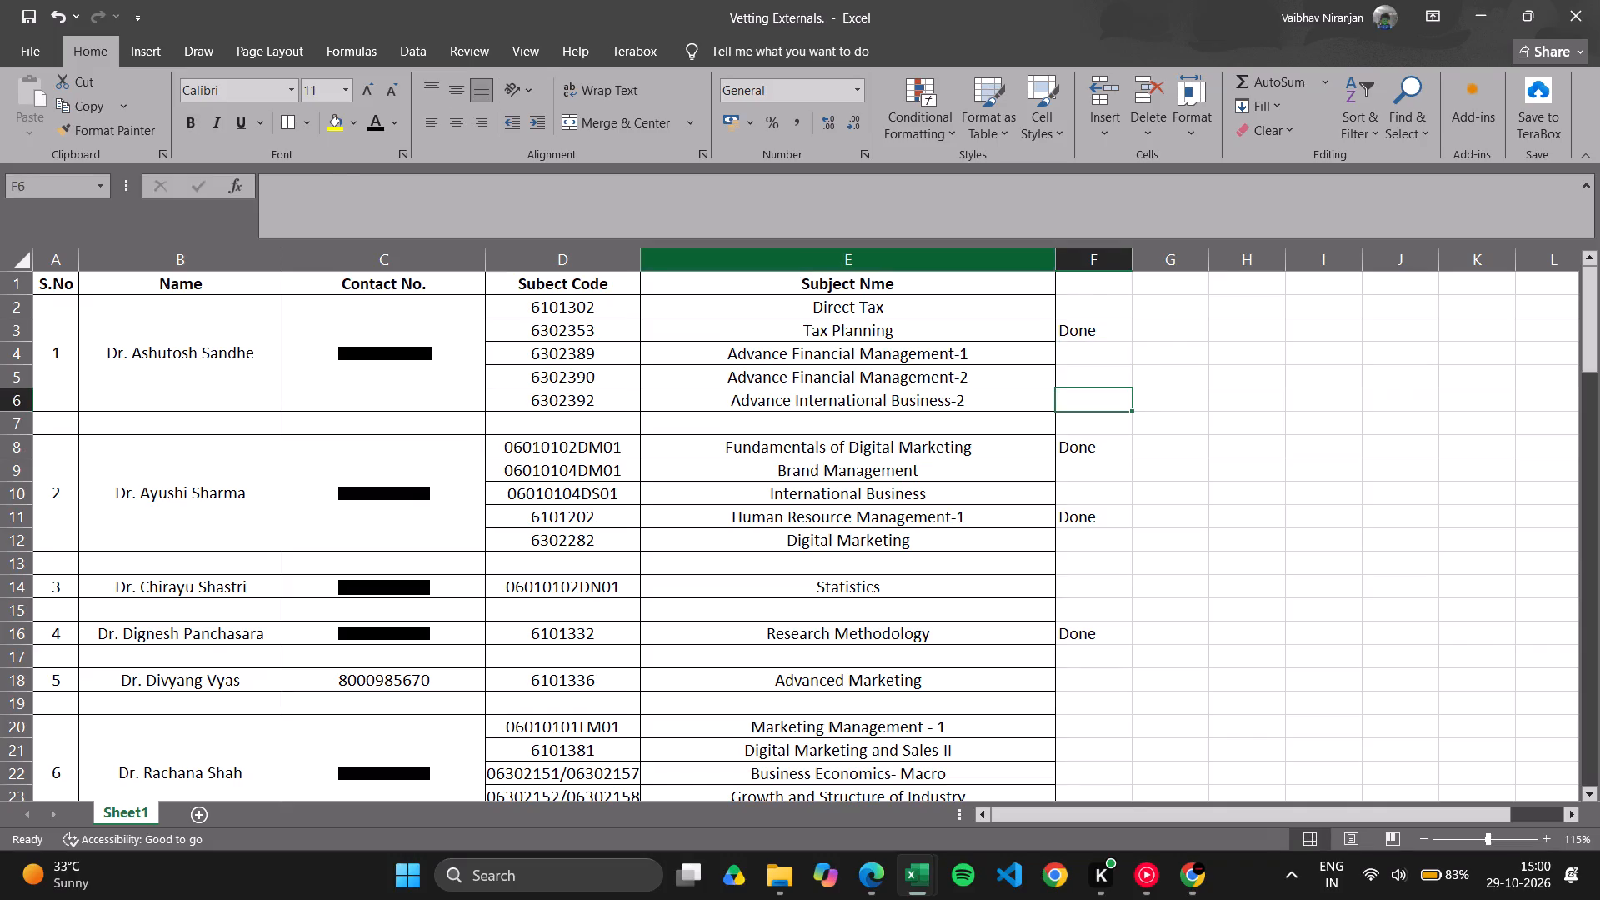
Add filters to columns E and F and exclude the blank entries from Subject Nme.
{"action": "left_click_drag", "start_coordinate": [917, 271], "coordinate": [1098, 256]}
{"action": "left_click", "coordinate": [1382, 117]}
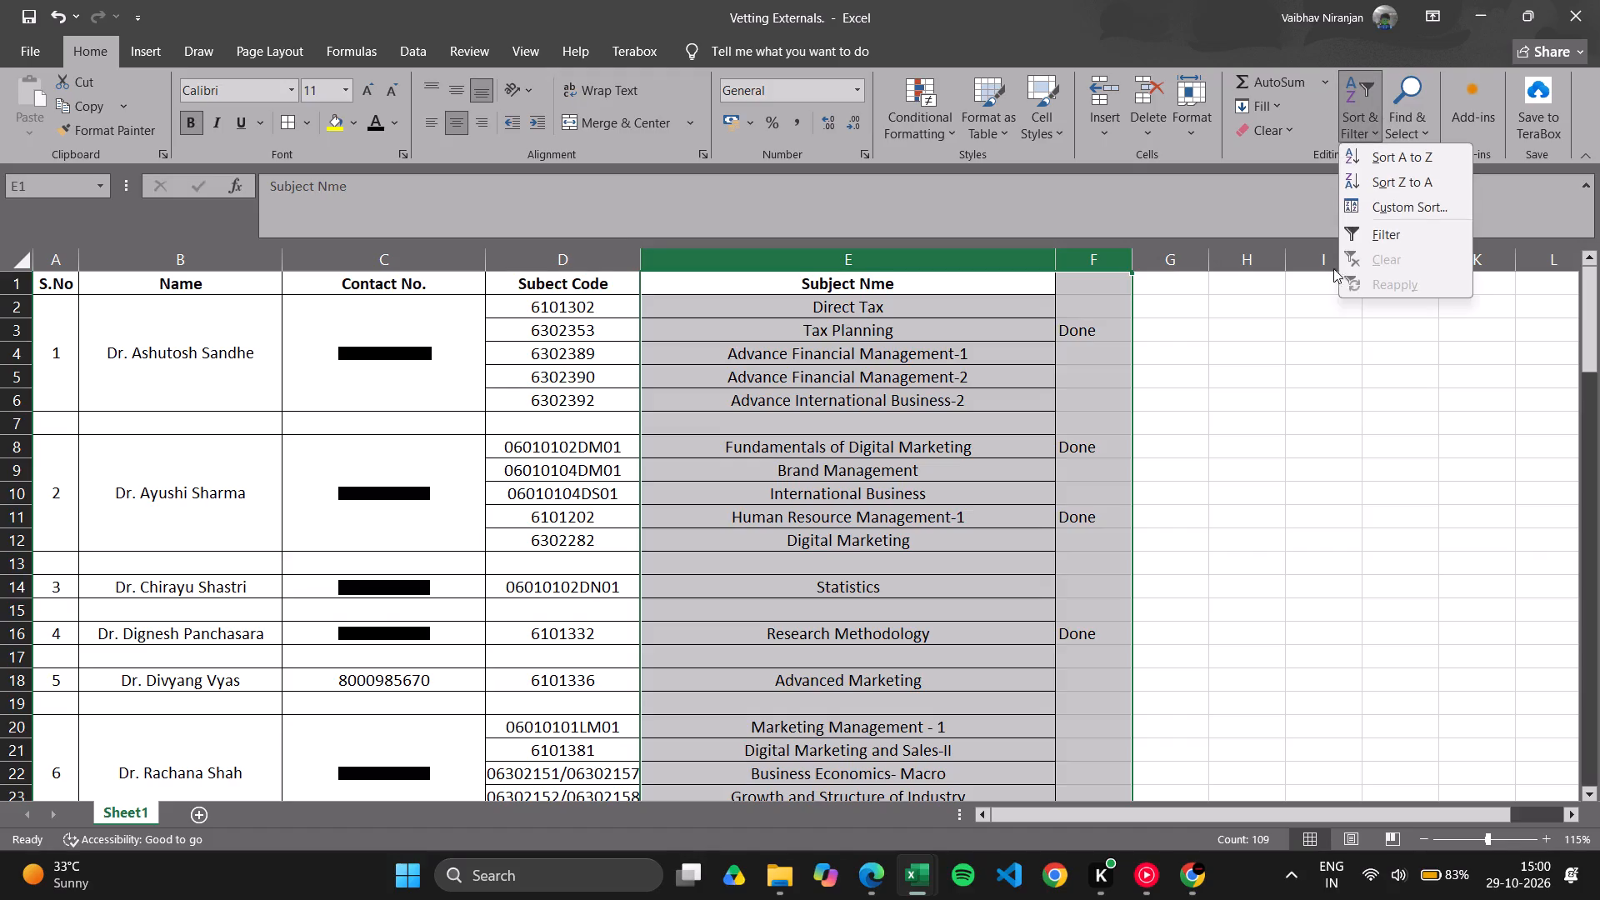
{"action": "left_click", "coordinate": [1395, 232]}
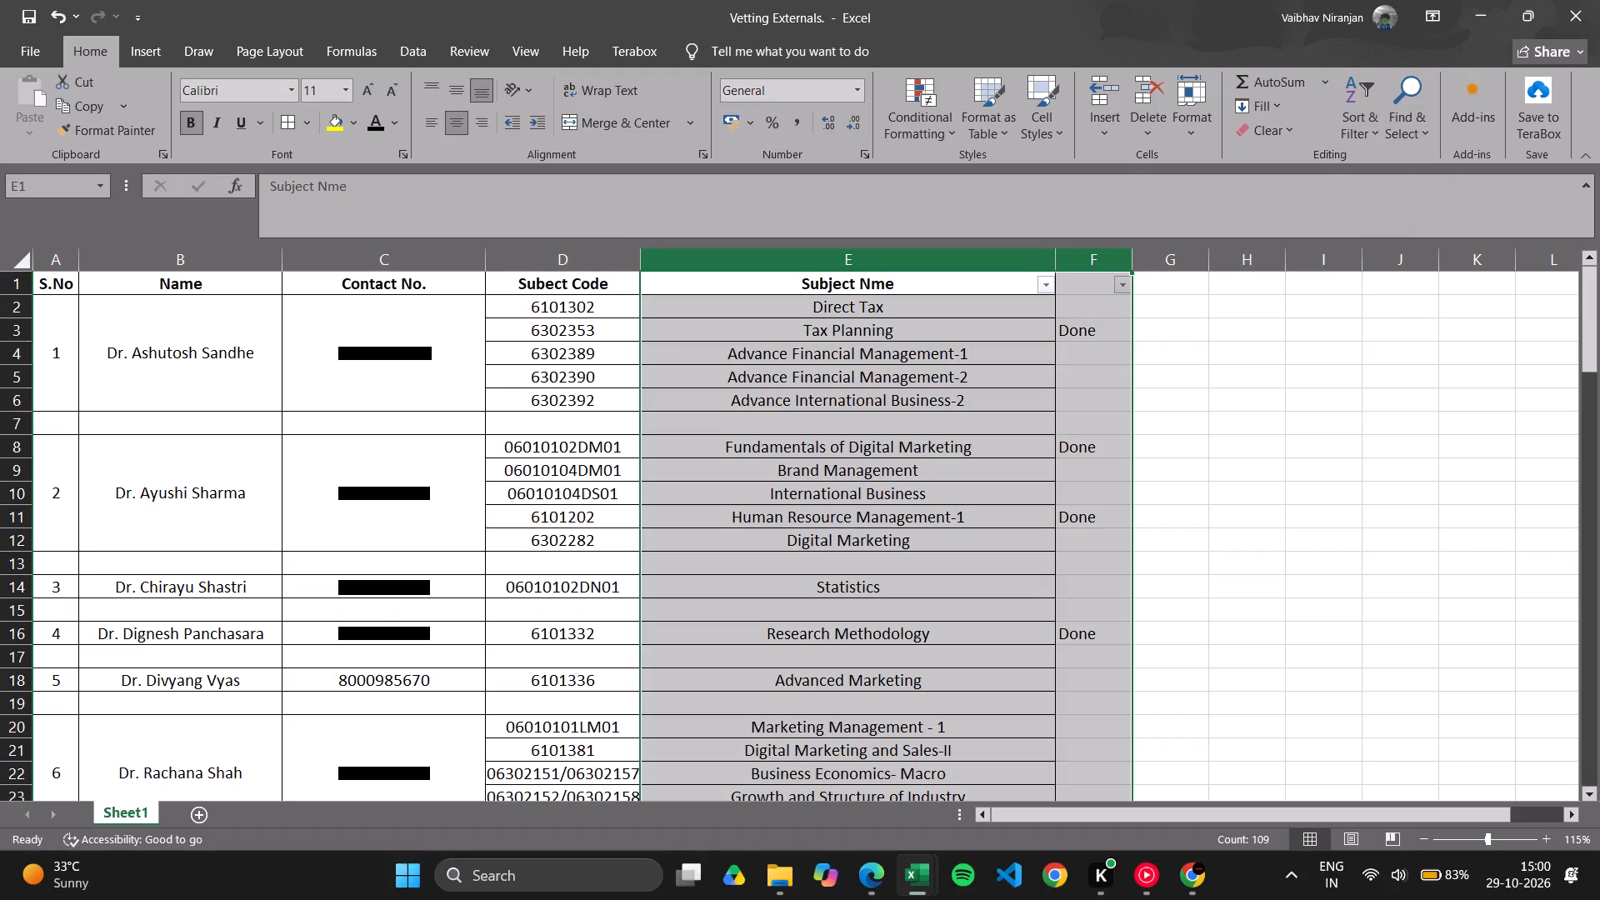
{"action": "left_click", "coordinate": [1047, 284]}
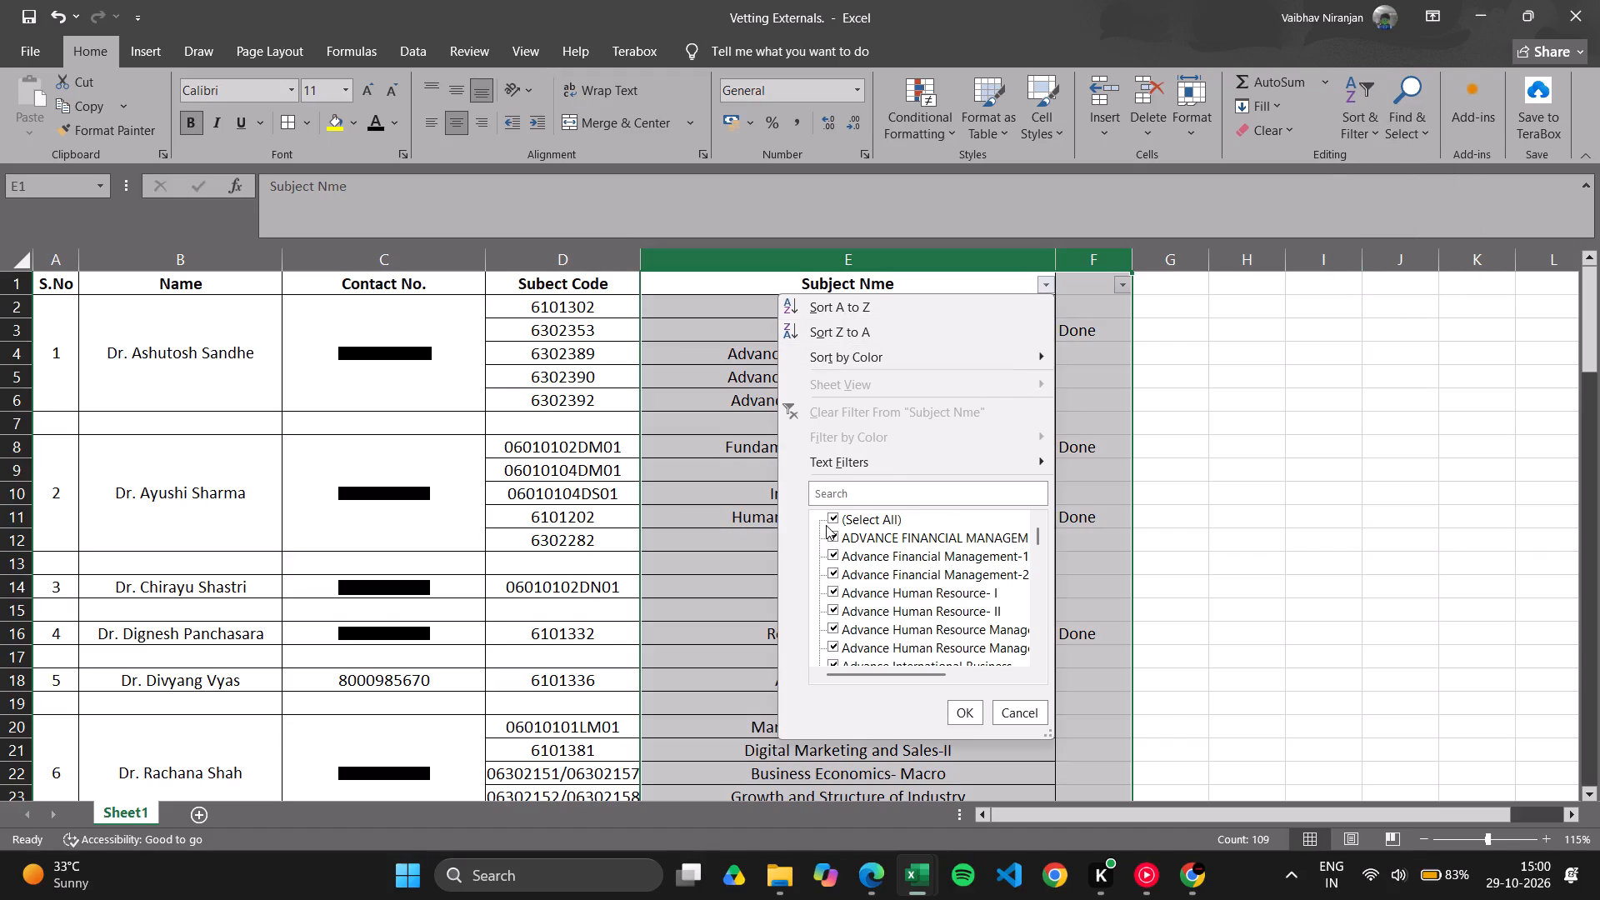
{"action": "scroll", "coordinate": [852, 582], "scroll_direction": "down", "scroll_amount": 6}
{"action": "left_click", "coordinate": [830, 643]}
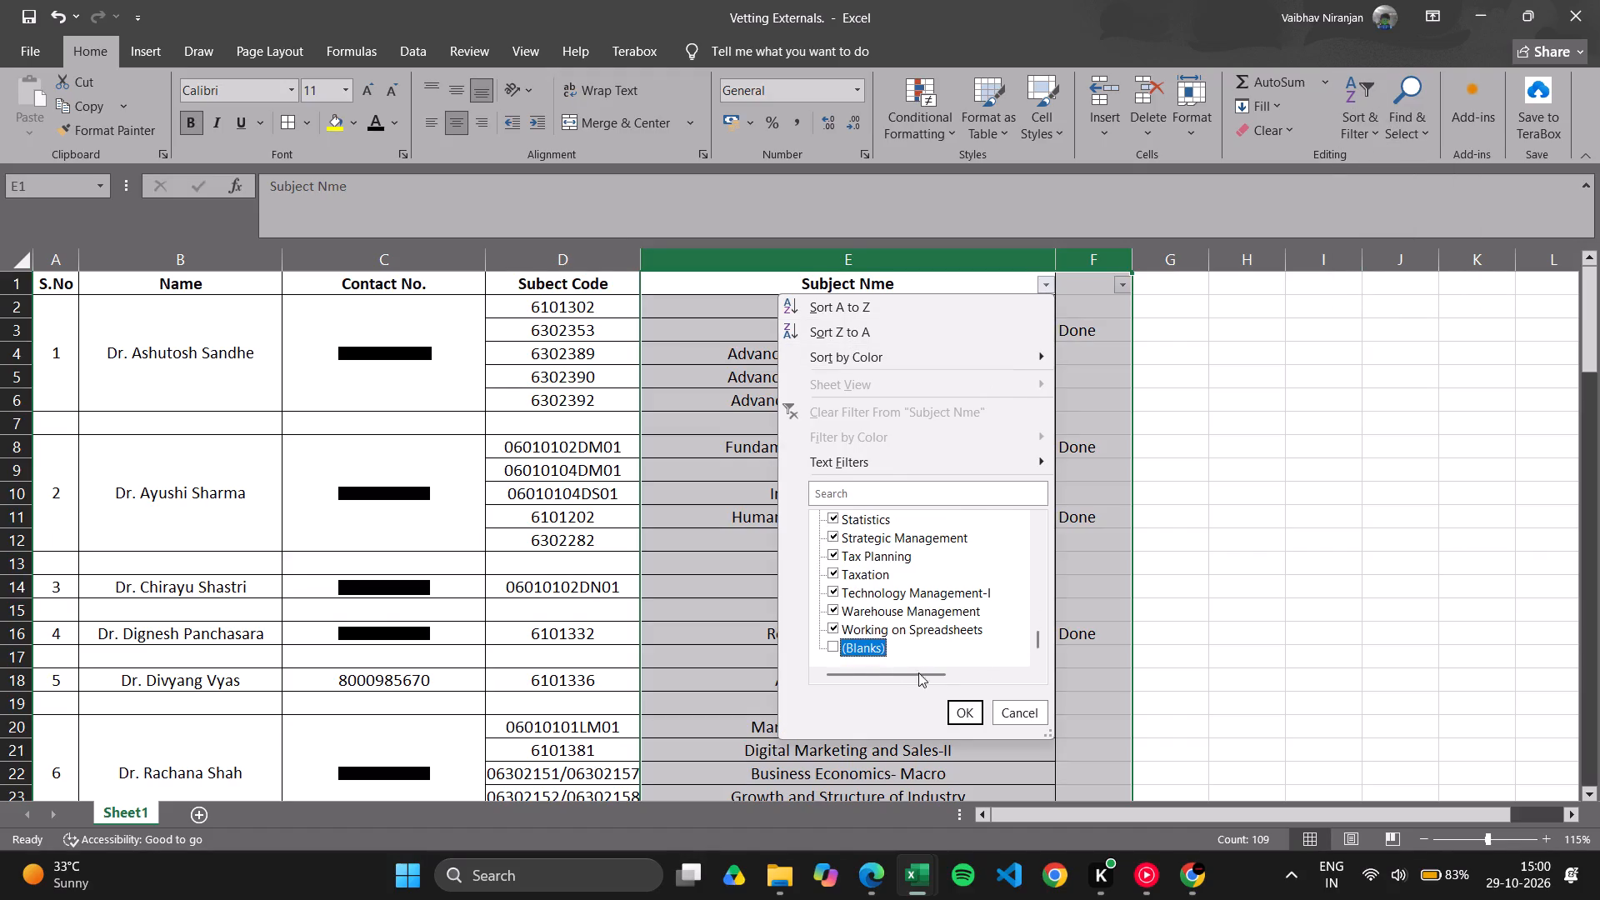
{"action": "left_click", "coordinate": [954, 721]}
Filter column F to exclude the rows marked Done.
{"action": "left_click", "coordinate": [1128, 277]}
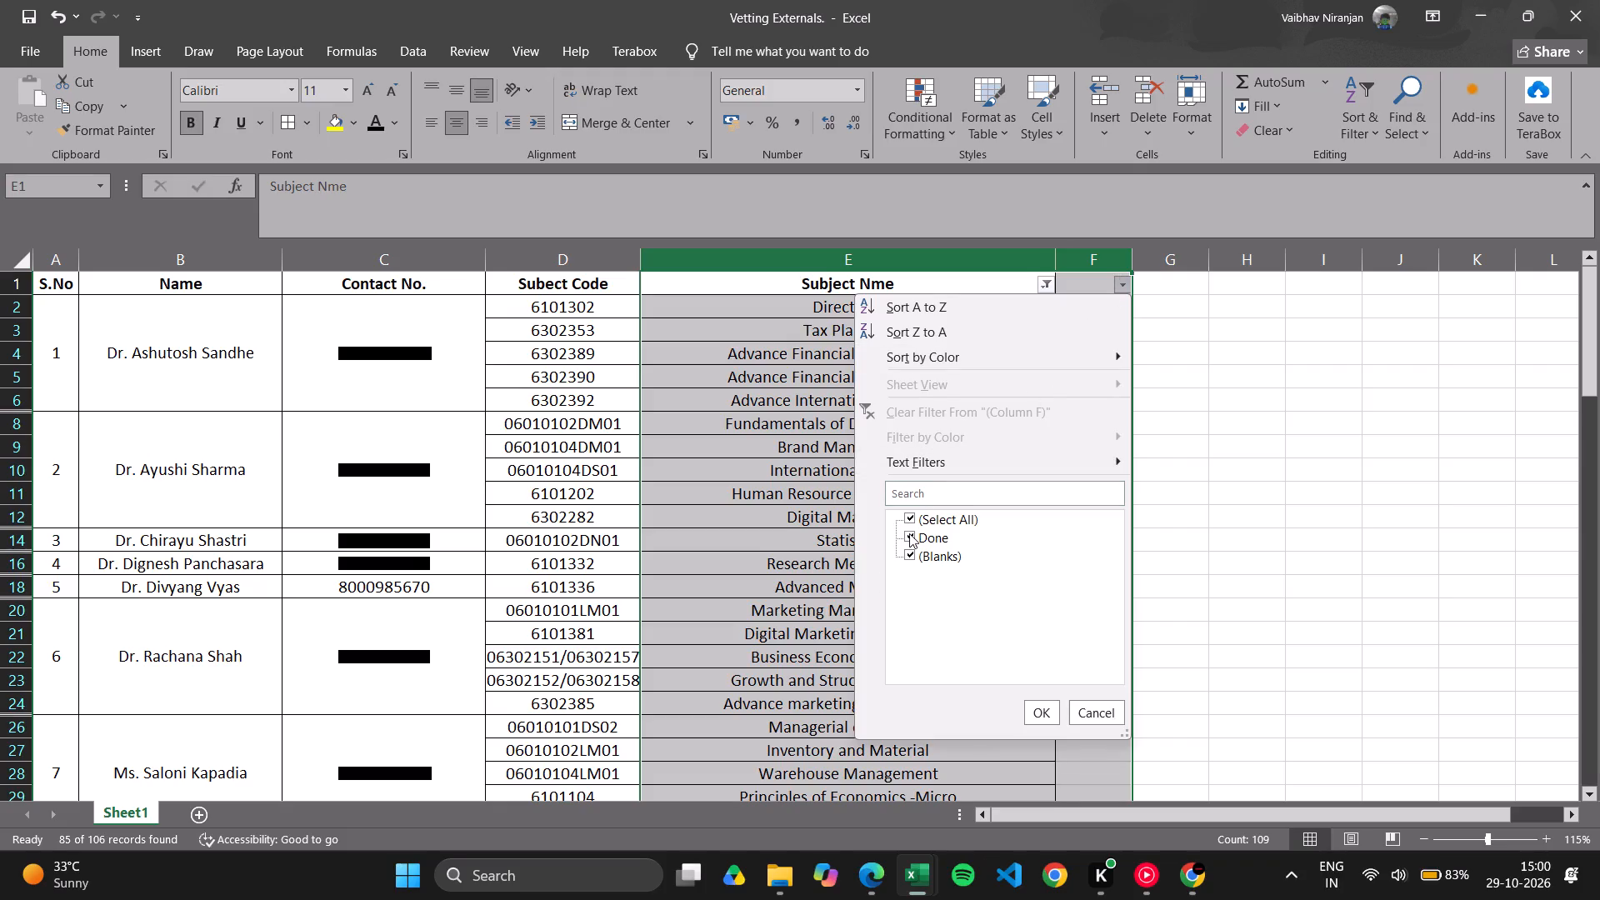
{"action": "left_click", "coordinate": [909, 533]}
{"action": "left_click", "coordinate": [1039, 714]}
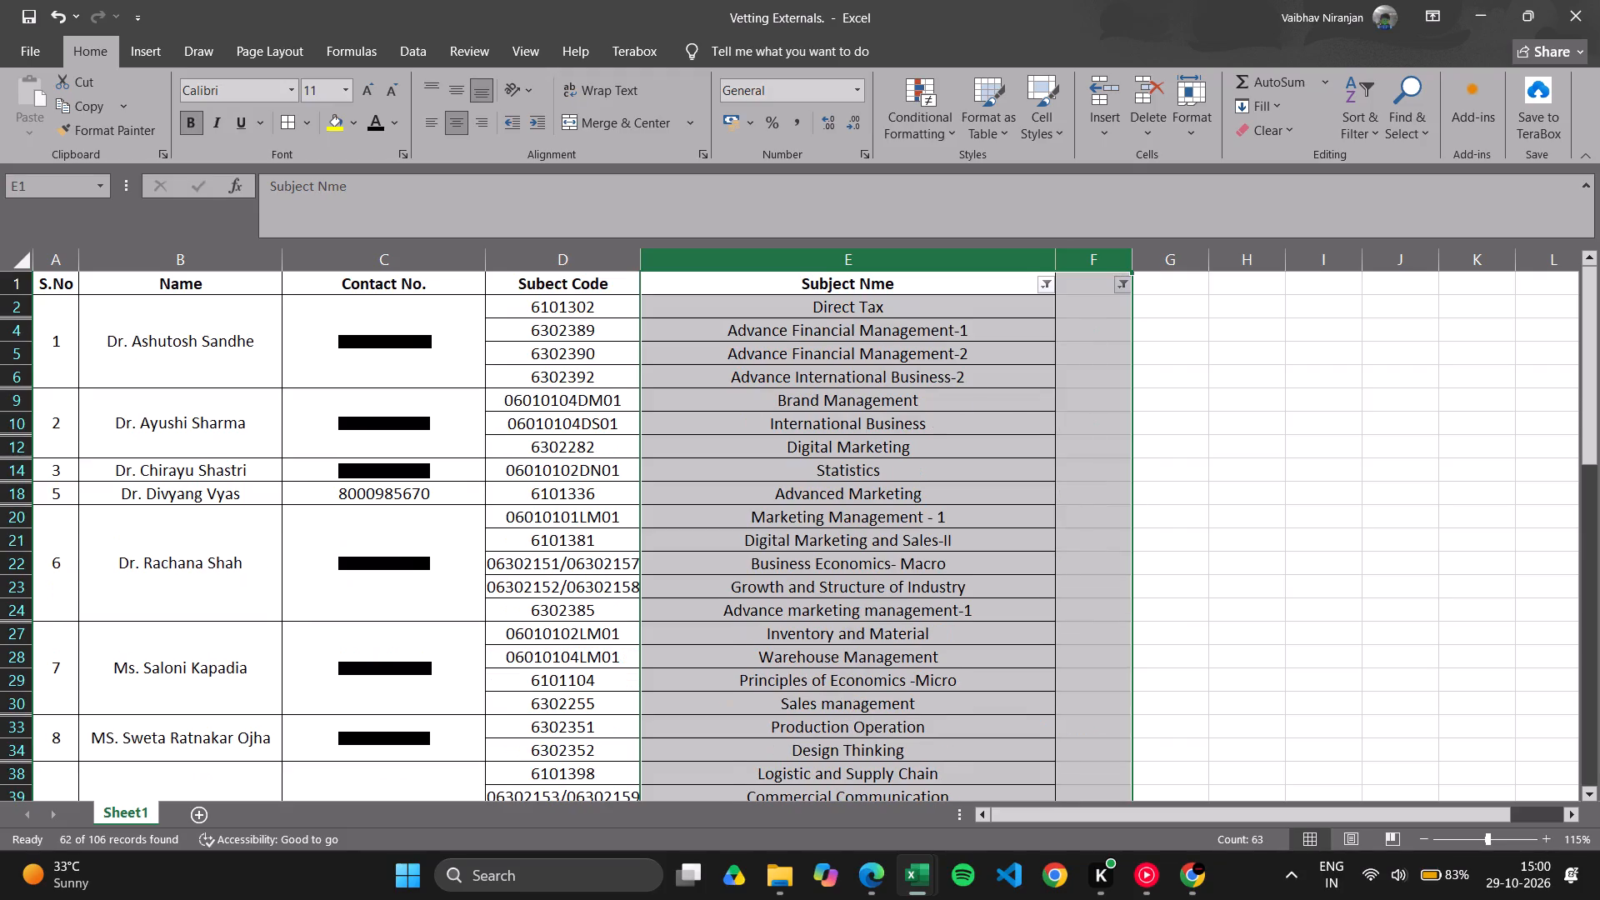
Select the filtered subject names from E2 to E107 and check the count of pending subjects.
{"action": "left_click_drag", "start_coordinate": [861, 308], "coordinate": [831, 899]}
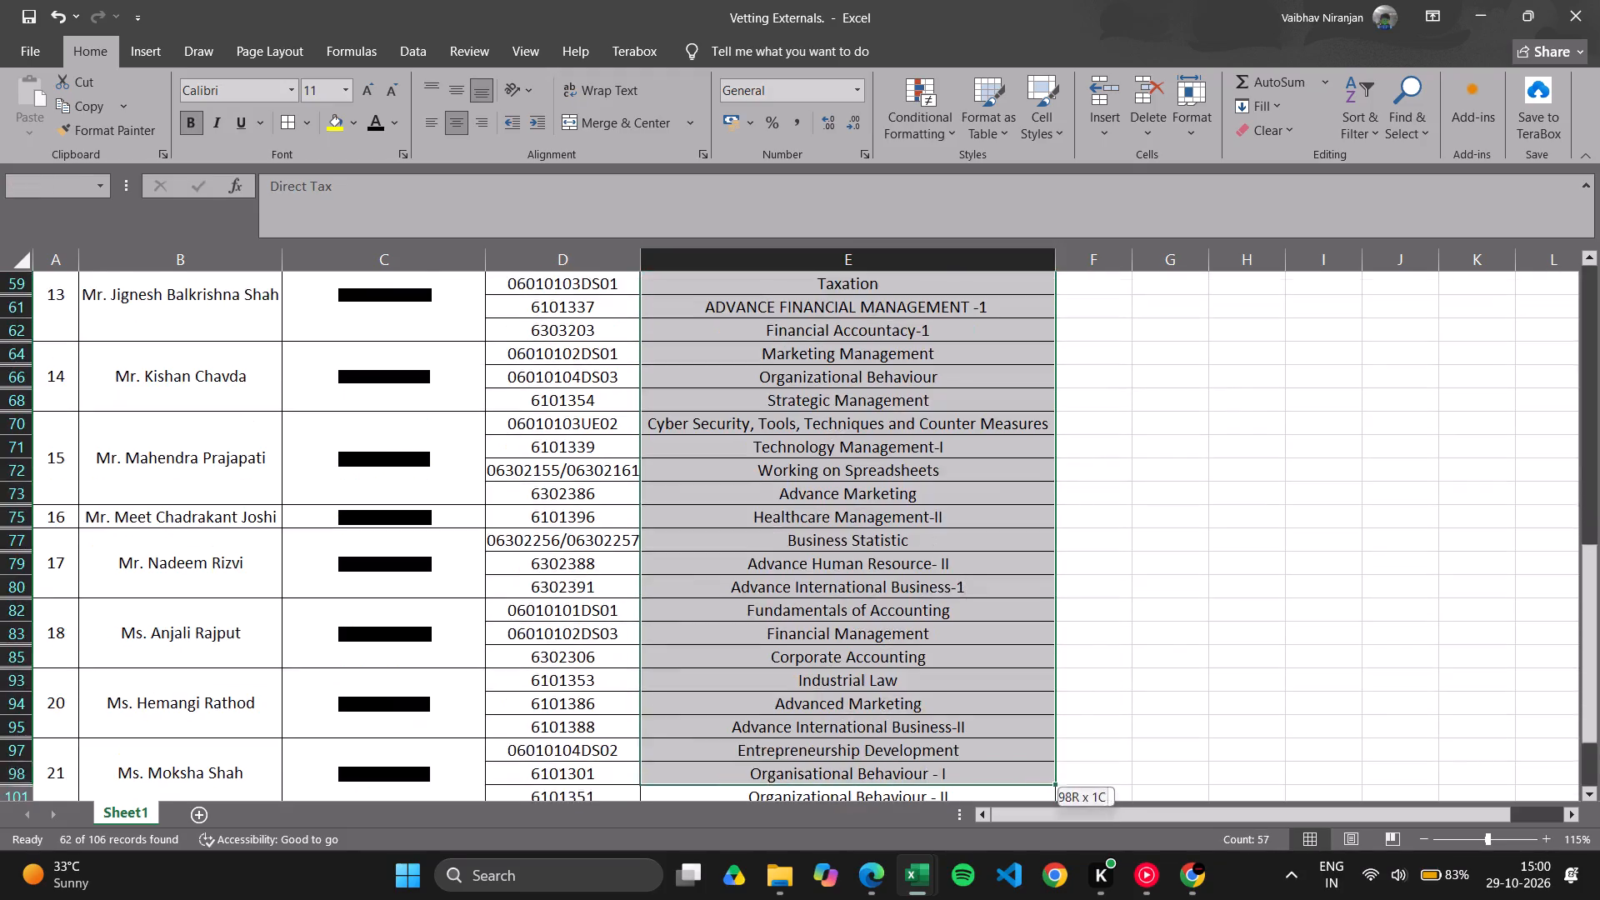
{"action": "left_click_drag", "start_coordinate": [831, 899], "coordinate": [922, 741]}
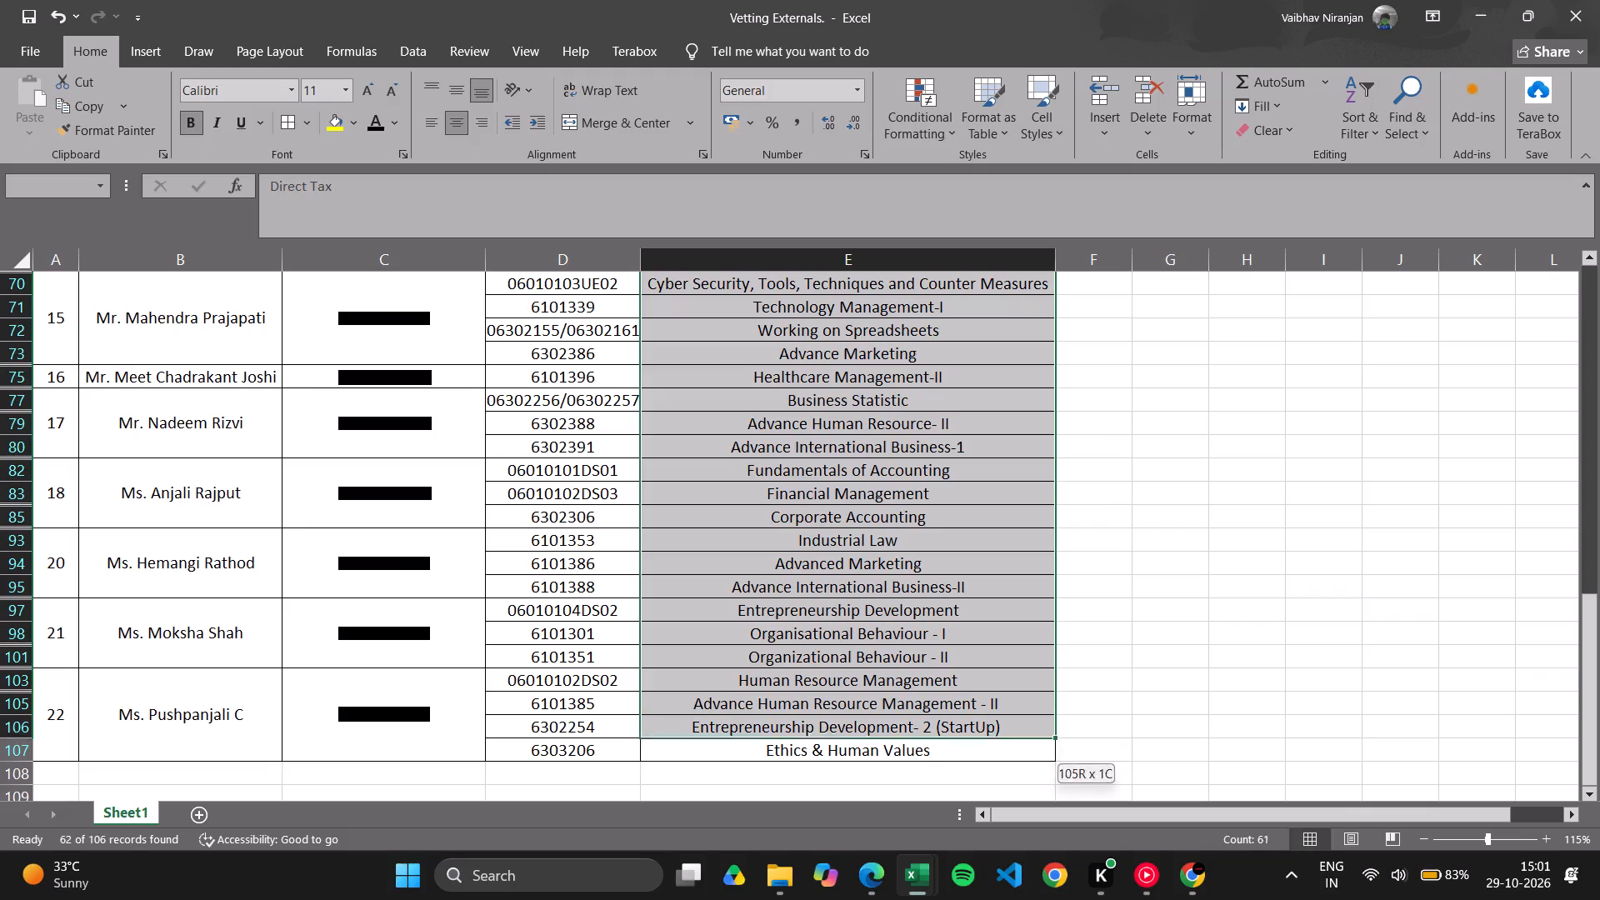
{"action": "left_click_drag", "start_coordinate": [922, 741], "coordinate": [923, 748]}
{"action": "scroll", "coordinate": [806, 432], "scroll_direction": "up", "scroll_amount": 11}
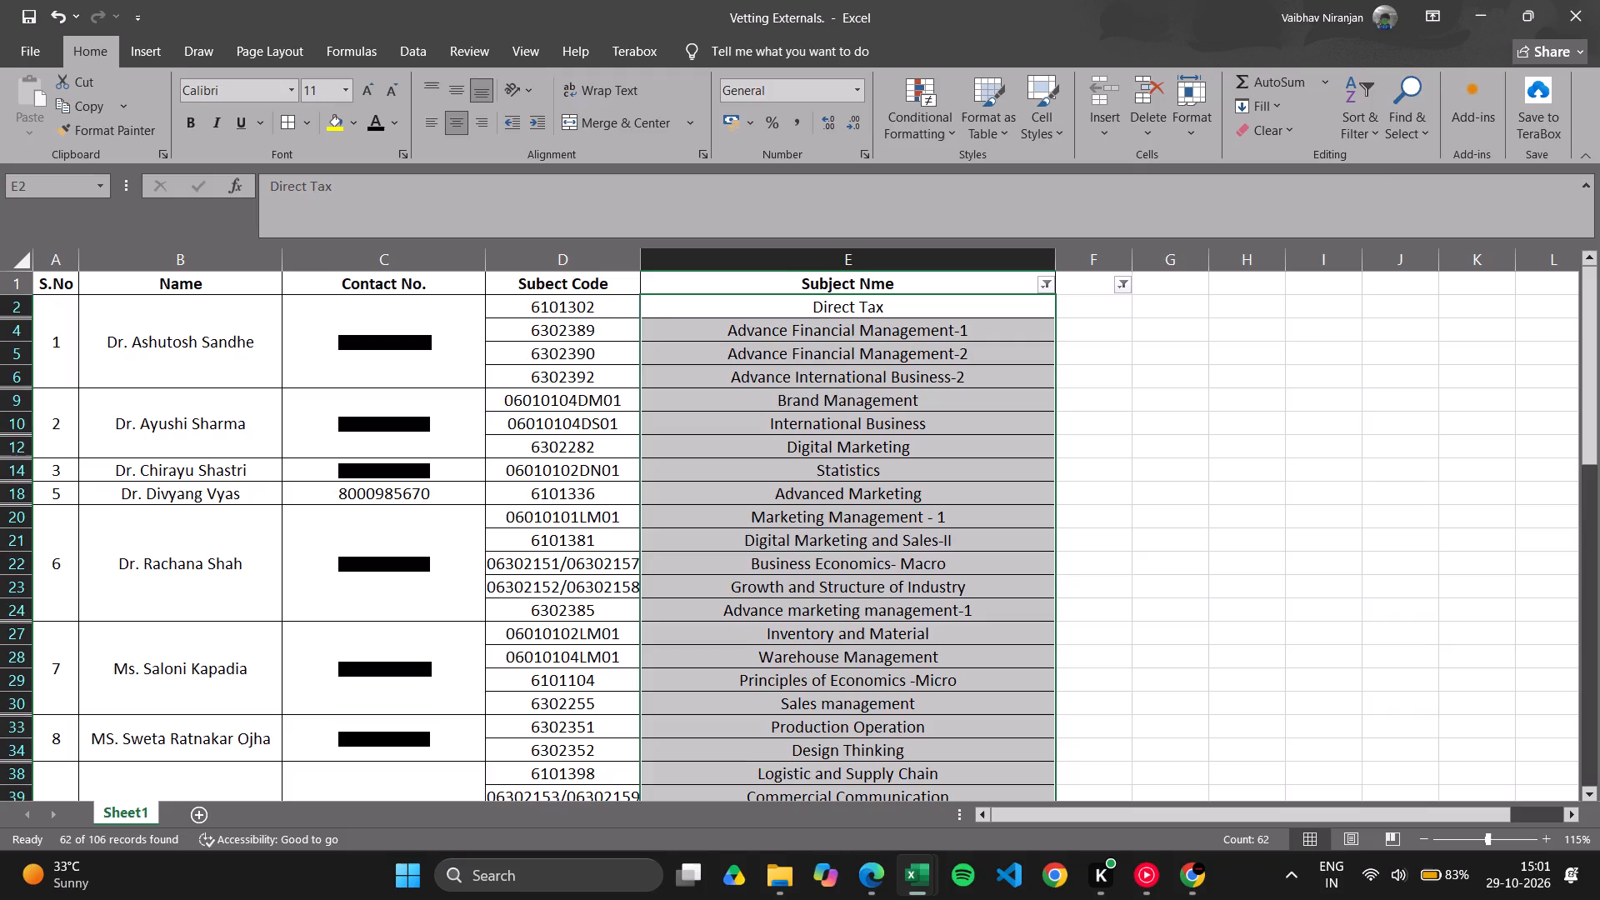
{"action": "left_click", "coordinate": [1359, 138]}
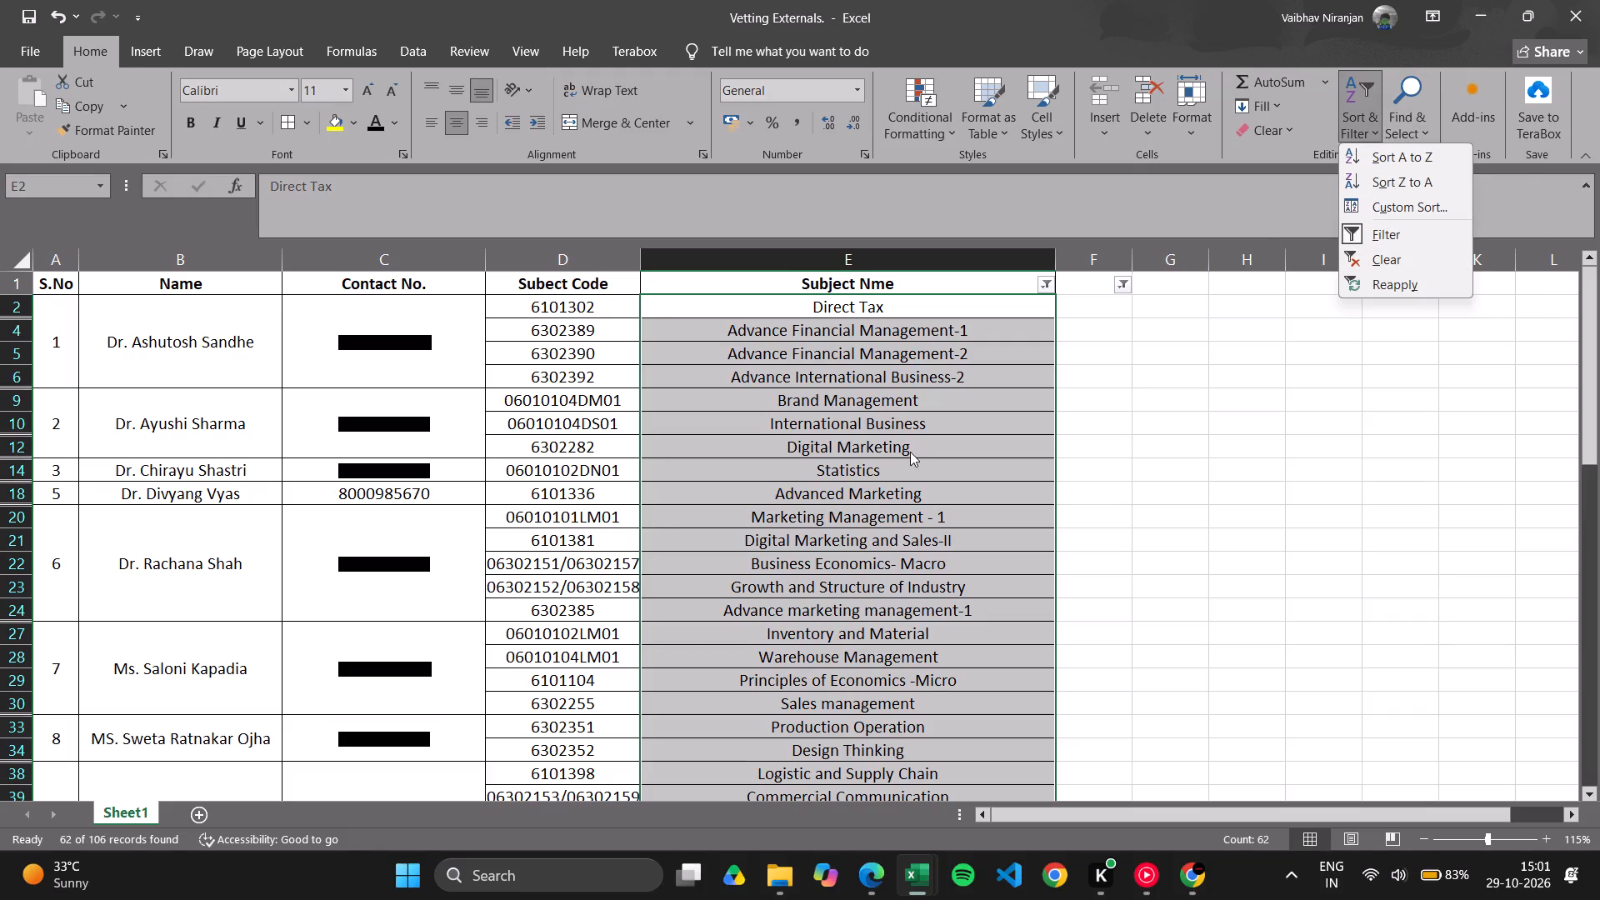
{"action": "scroll", "coordinate": [847, 701], "scroll_direction": "down", "scroll_amount": 5}
{"action": "scroll", "coordinate": [847, 701], "scroll_direction": "up", "scroll_amount": 2}
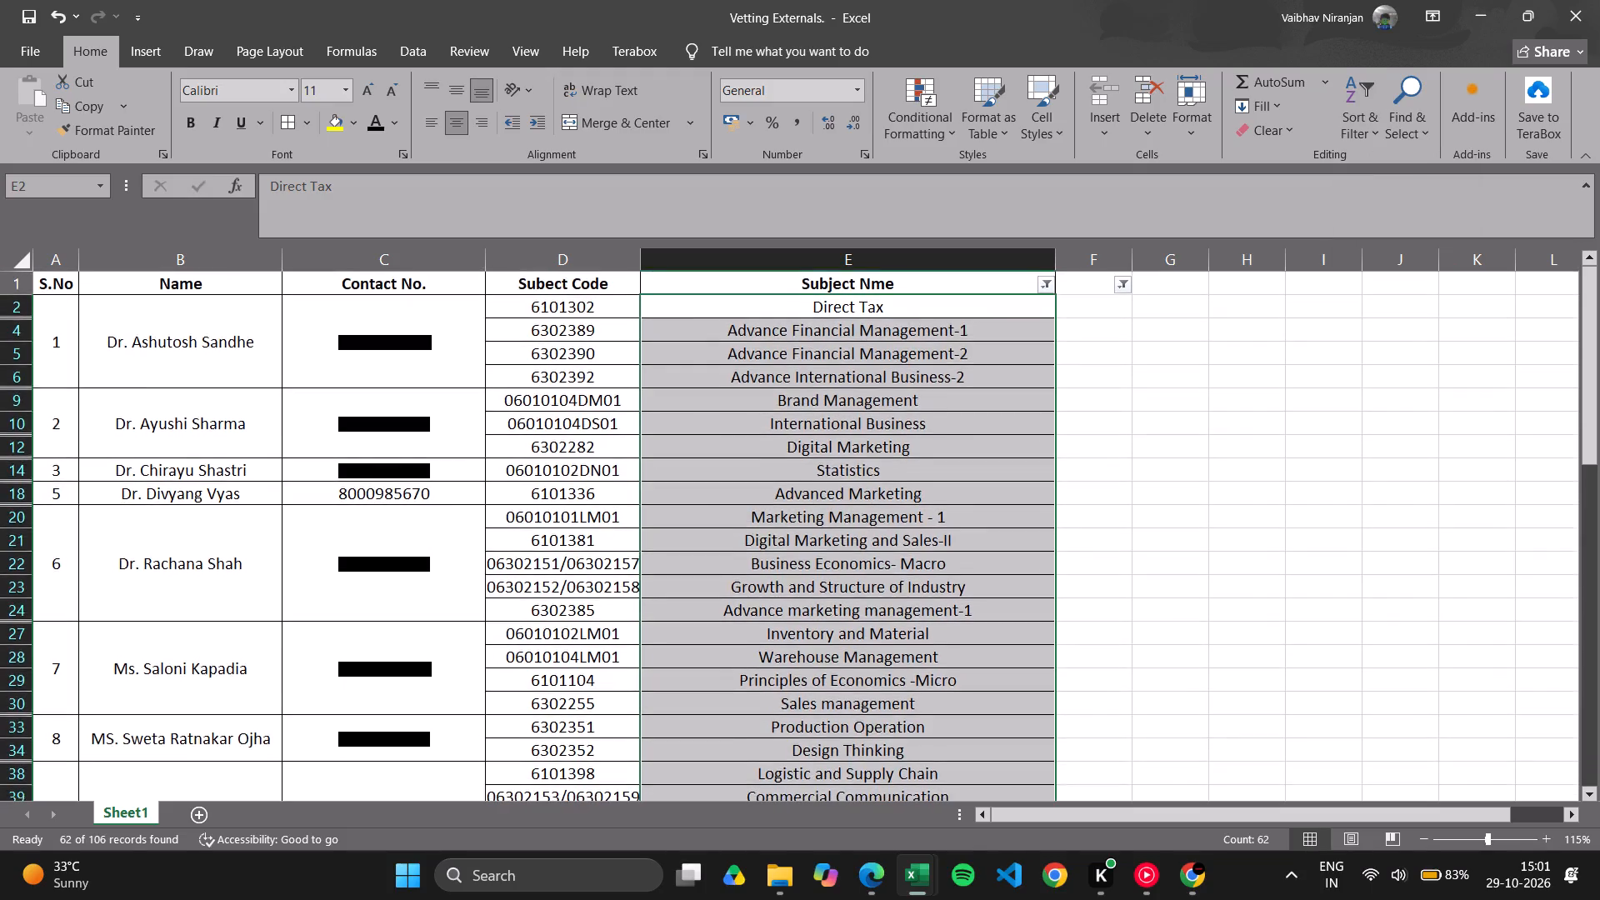
{"action": "scroll", "coordinate": [847, 701], "scroll_direction": "up", "scroll_amount": 1}
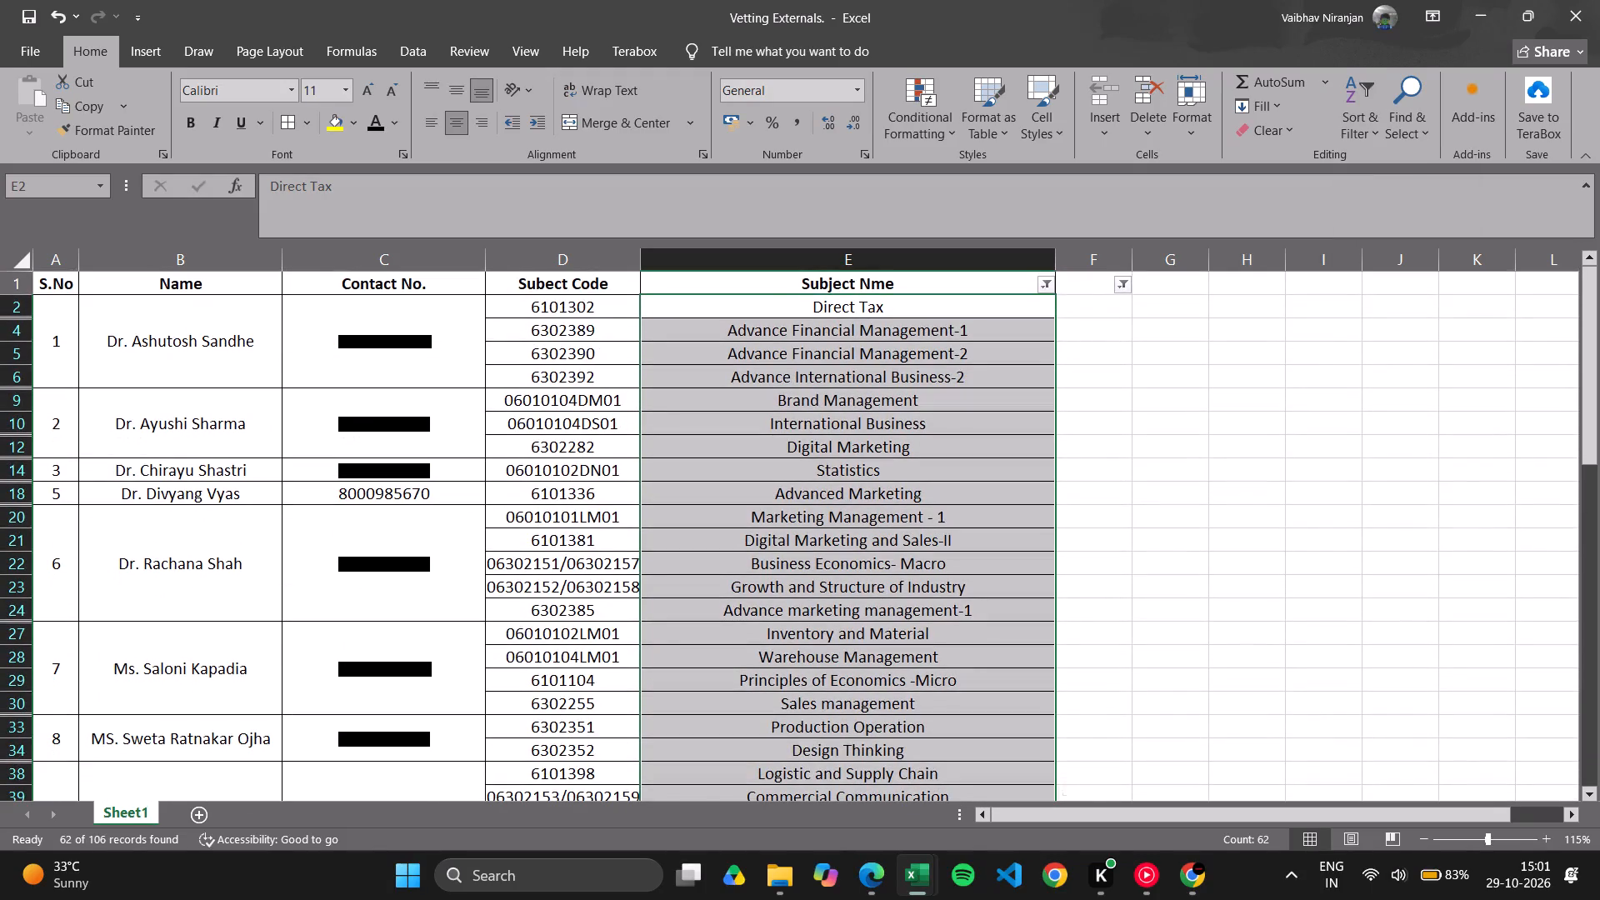
Turn off the filters on columns E and F.
{"action": "left_click", "coordinate": [1343, 113]}
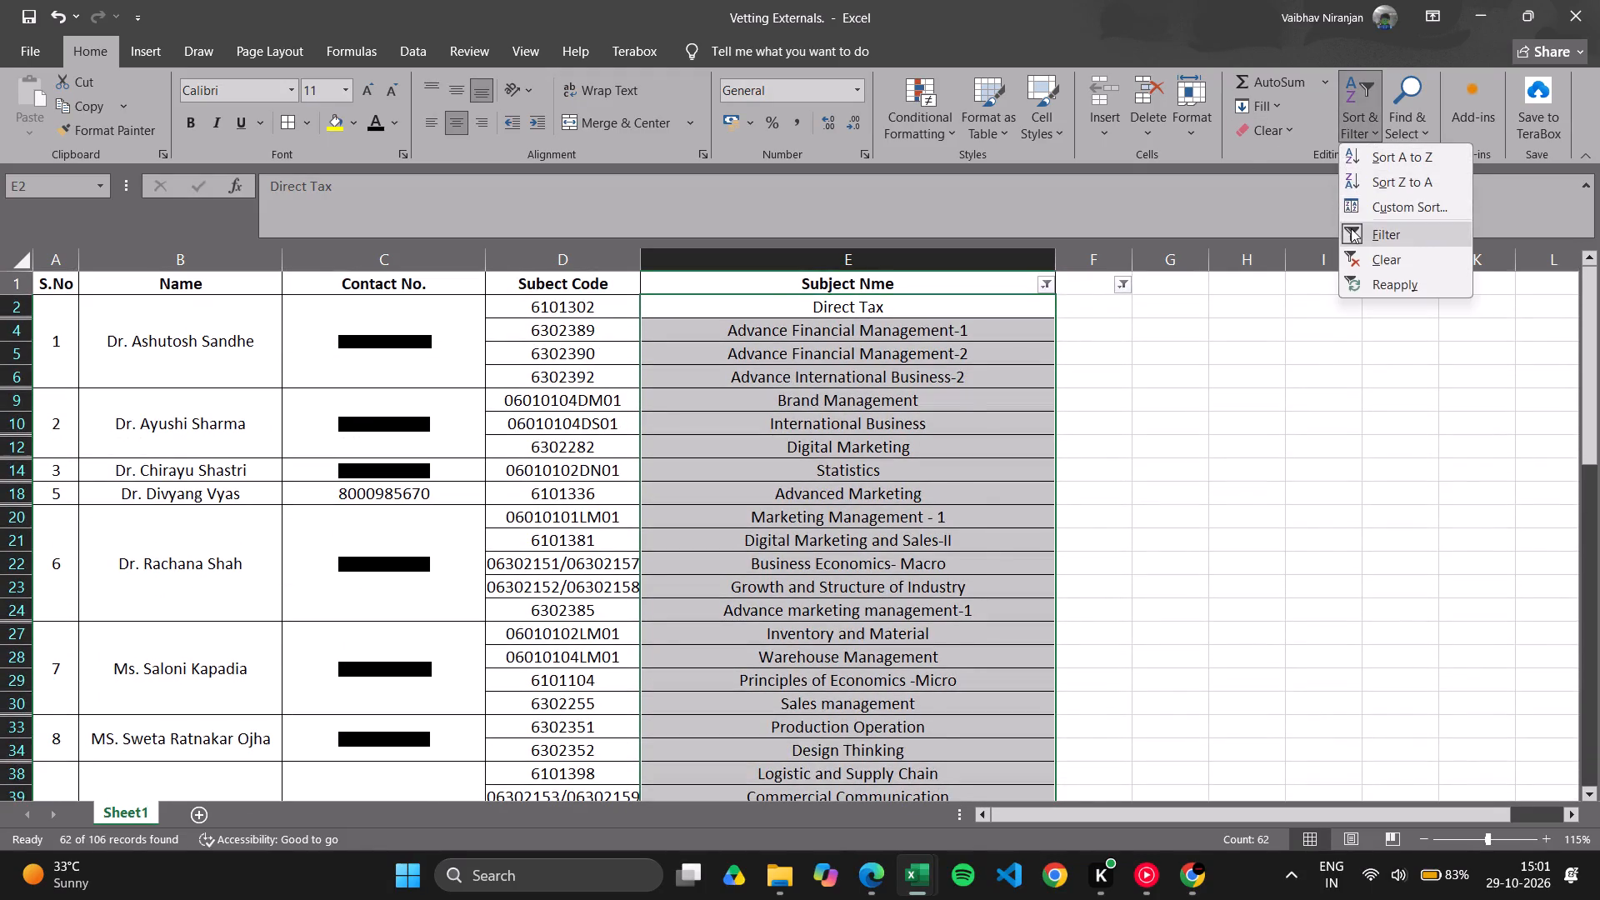
{"action": "left_click", "coordinate": [1351, 228]}
{"action": "left_click", "coordinate": [963, 431]}
Select column F from F104 up to F2 to count the Done marks.
{"action": "scroll", "coordinate": [808, 597], "scroll_direction": "down", "scroll_amount": 5}
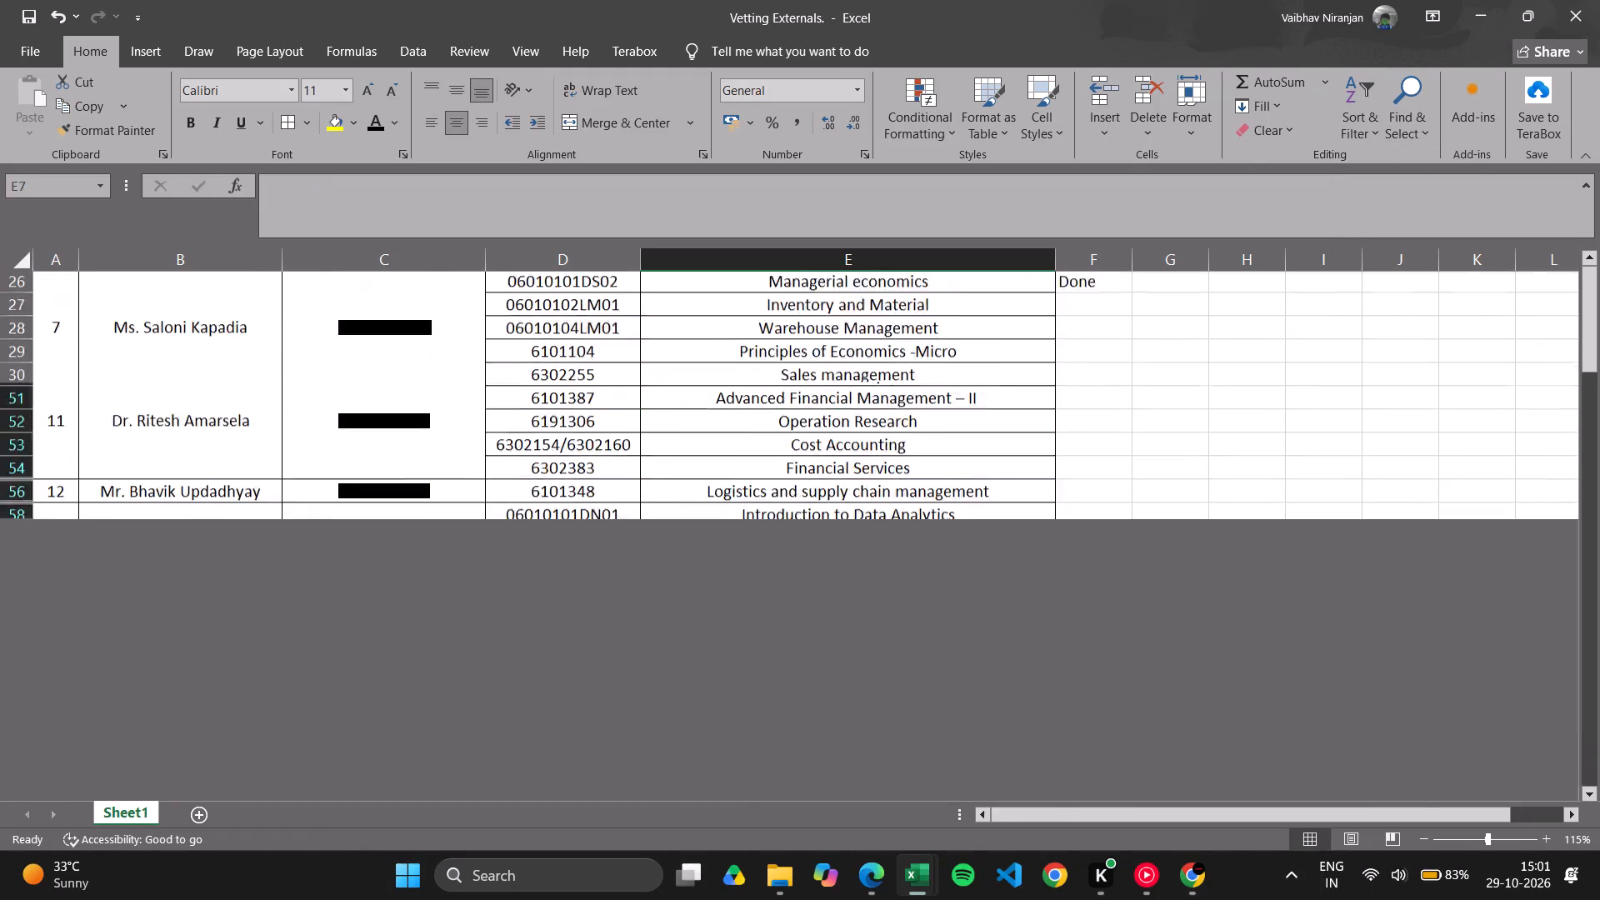
{"action": "scroll", "coordinate": [808, 597], "scroll_direction": "down", "scroll_amount": 3}
{"action": "scroll", "coordinate": [808, 597], "scroll_direction": "up", "scroll_amount": 4}
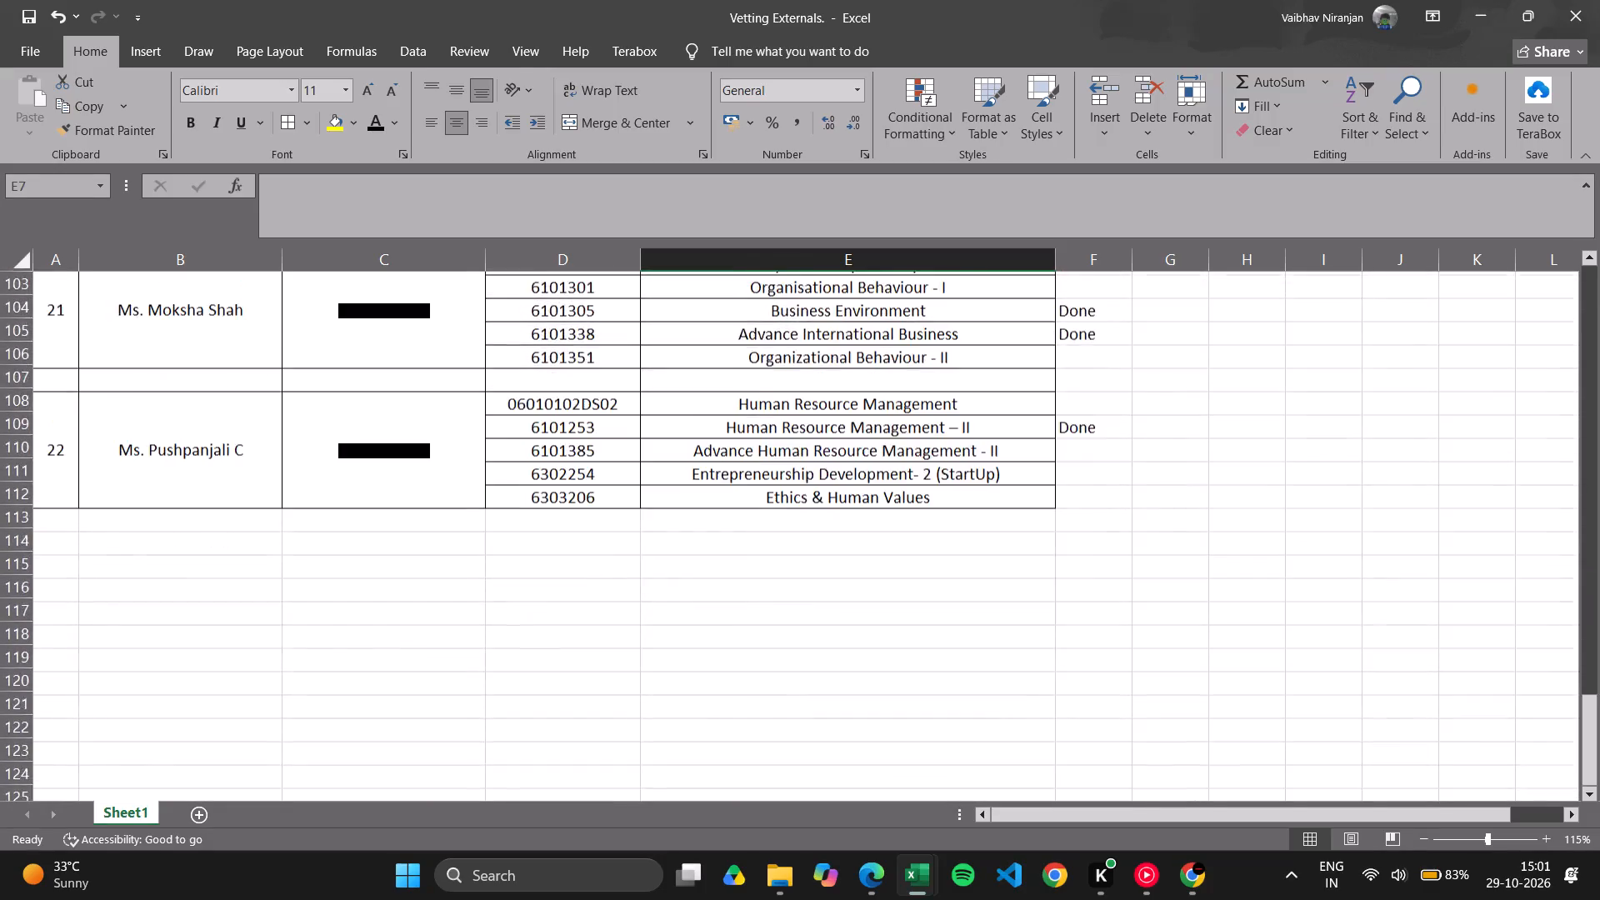
{"action": "scroll", "coordinate": [808, 597], "scroll_direction": "up", "scroll_amount": 2}
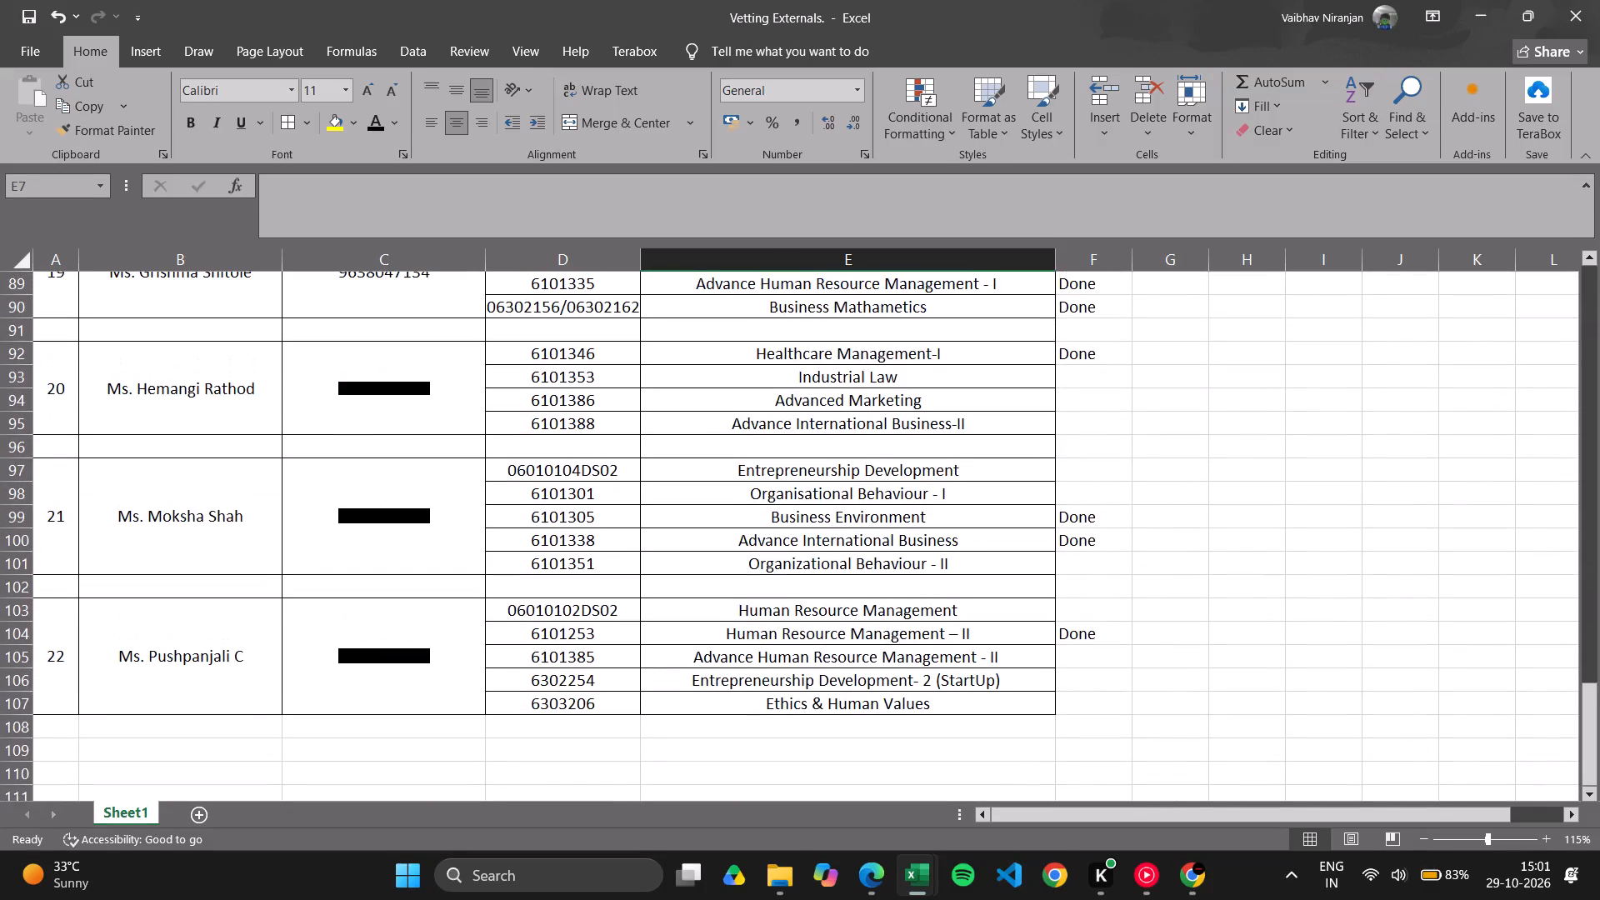
{"action": "left_click_drag", "start_coordinate": [1115, 634], "coordinate": [1067, 157]}
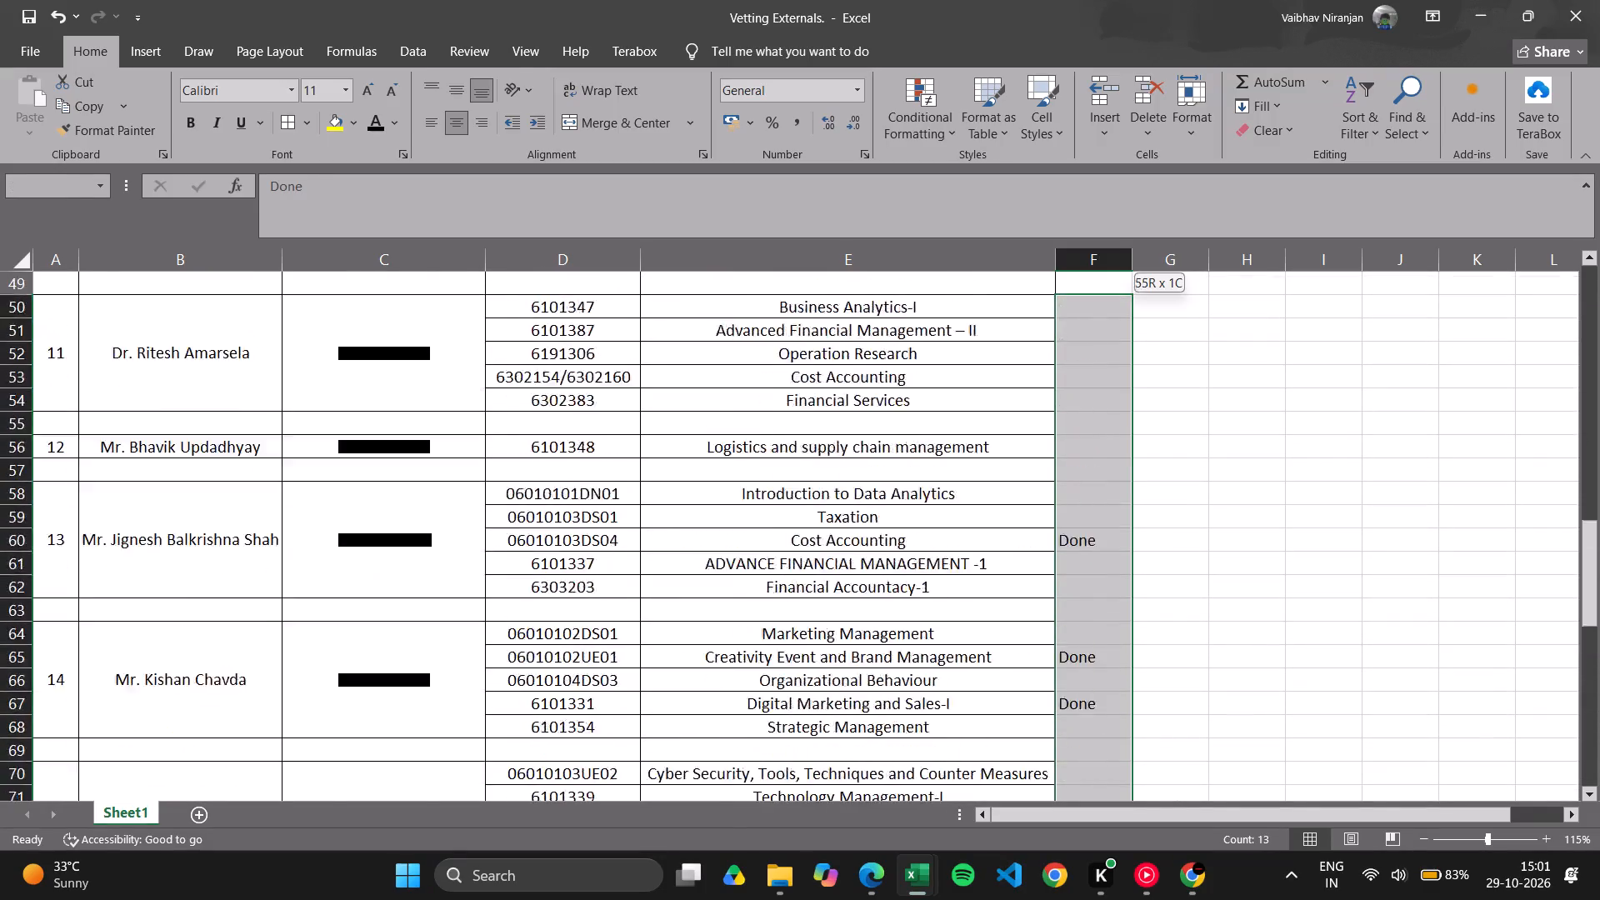
{"action": "left_click_drag", "start_coordinate": [1067, 157], "coordinate": [1073, 94]}
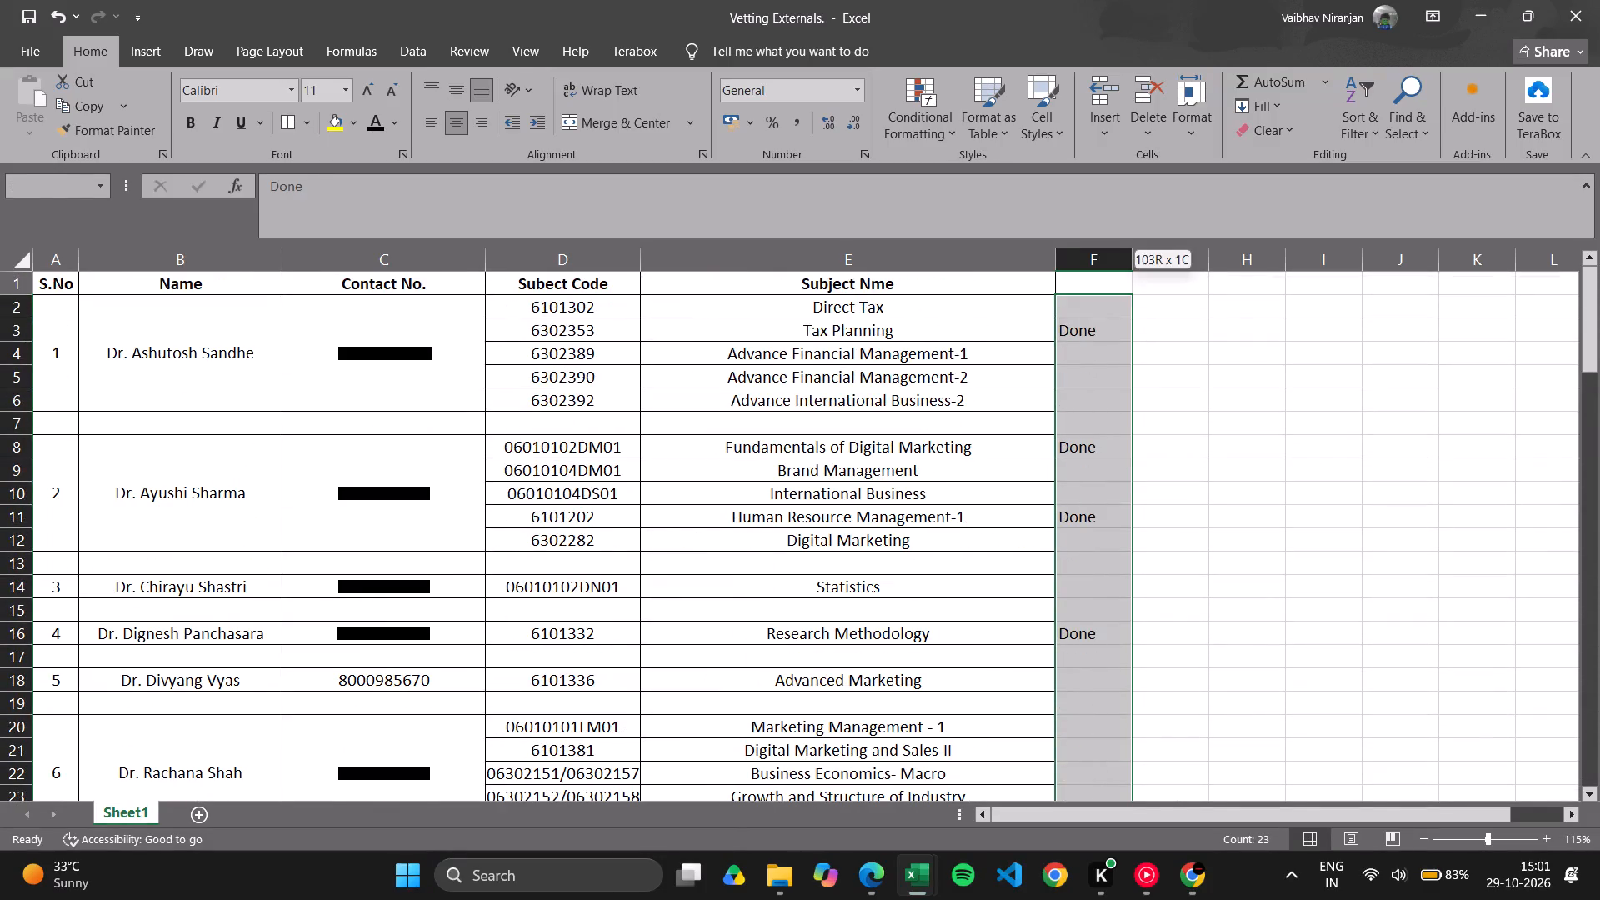
{"action": "left_click_drag", "start_coordinate": [1073, 94], "coordinate": [1027, 452]}
{"action": "left_click", "coordinate": [924, 478]}
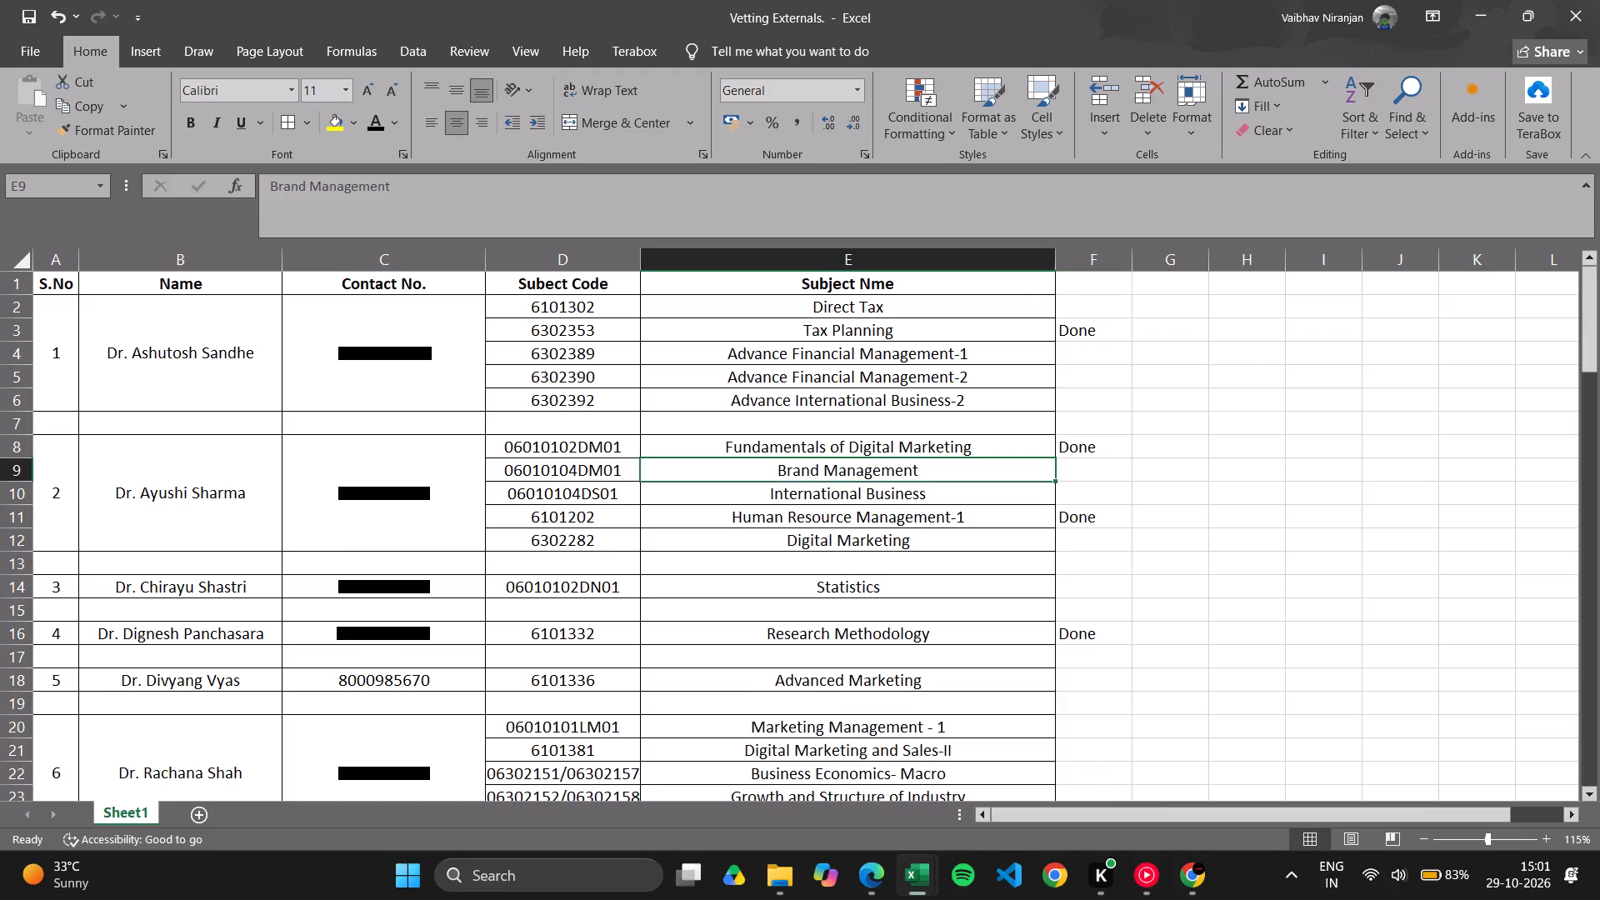
Select all subject names from E2 to E107 in the unfiltered list to count the total subjects.
{"action": "left_click_drag", "start_coordinate": [984, 303], "coordinate": [1001, 560]}
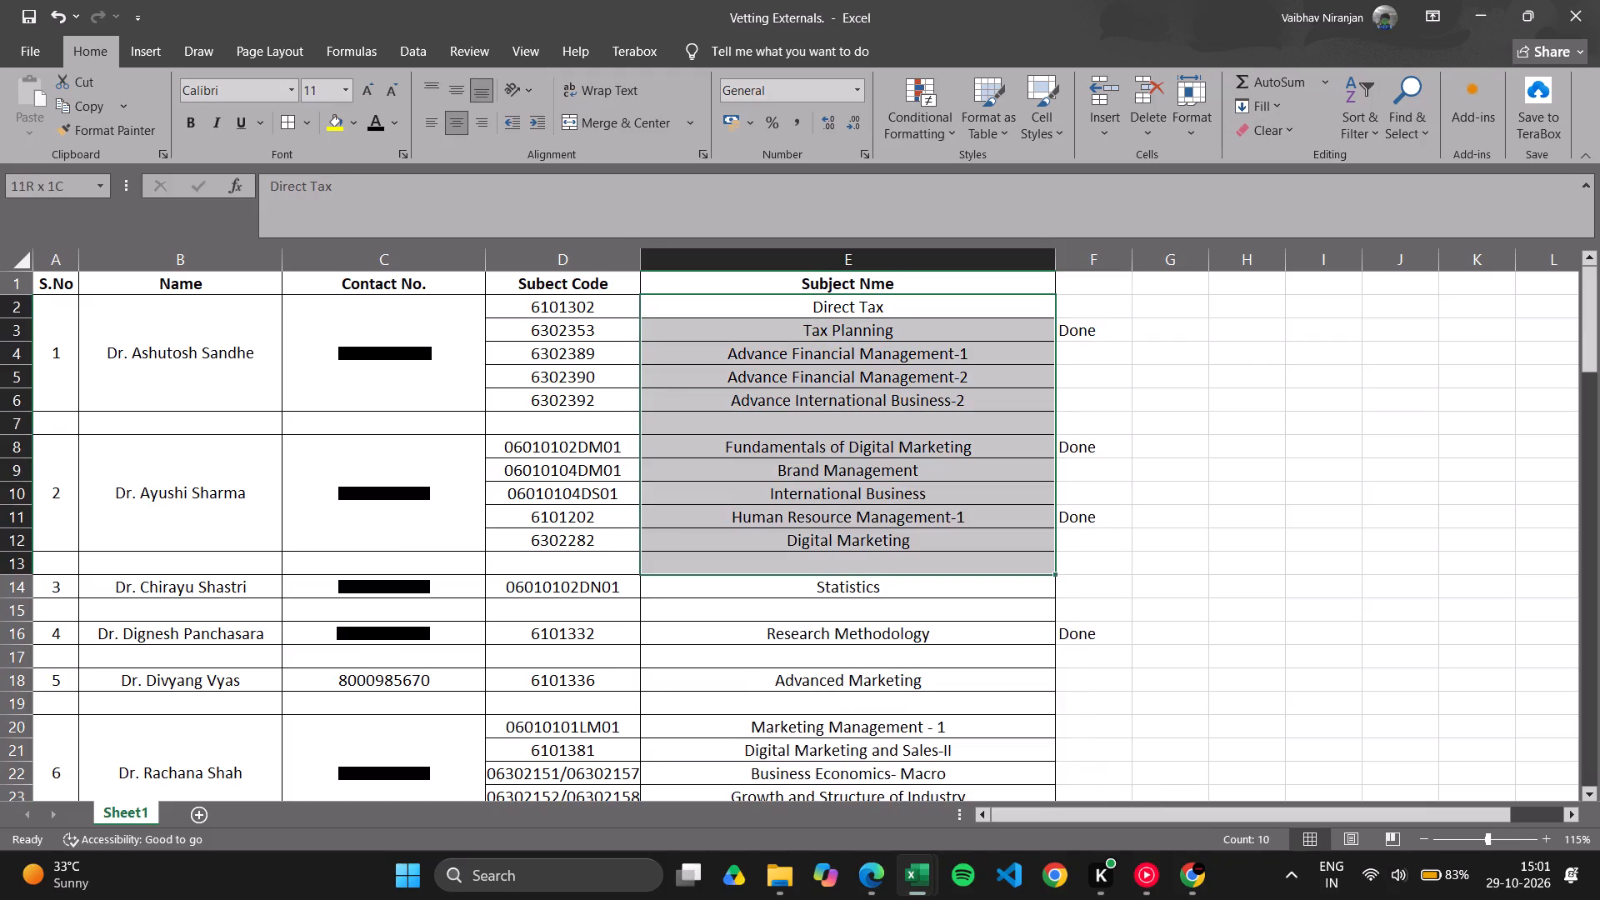
{"action": "left_click_drag", "start_coordinate": [1001, 560], "coordinate": [937, 899]}
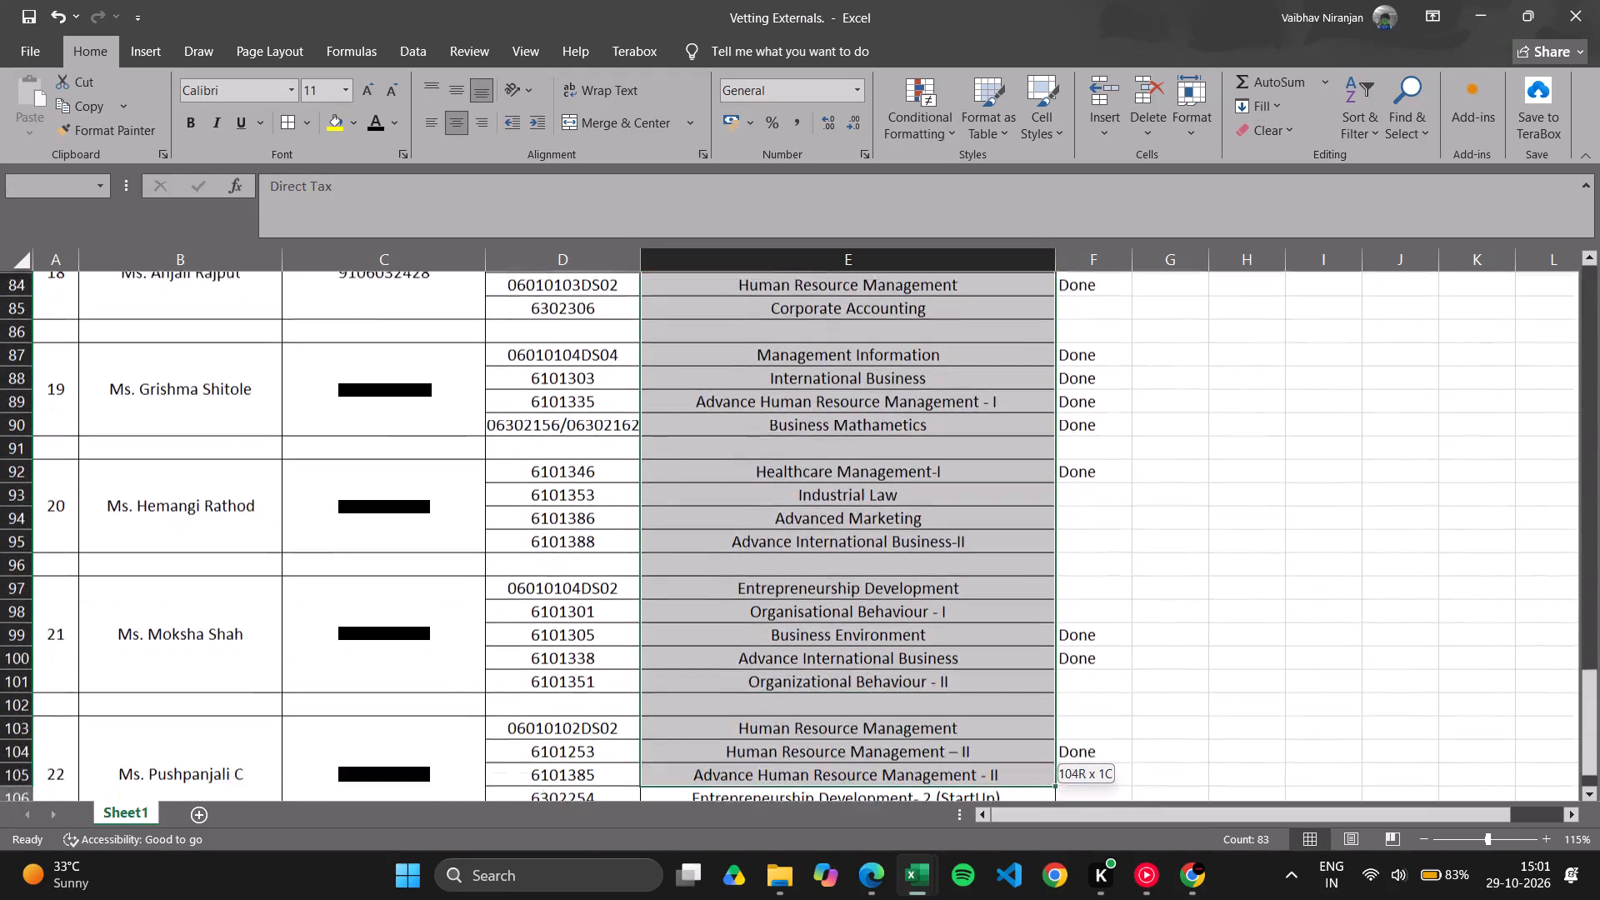
{"action": "left_click_drag", "start_coordinate": [937, 899], "coordinate": [886, 602]}
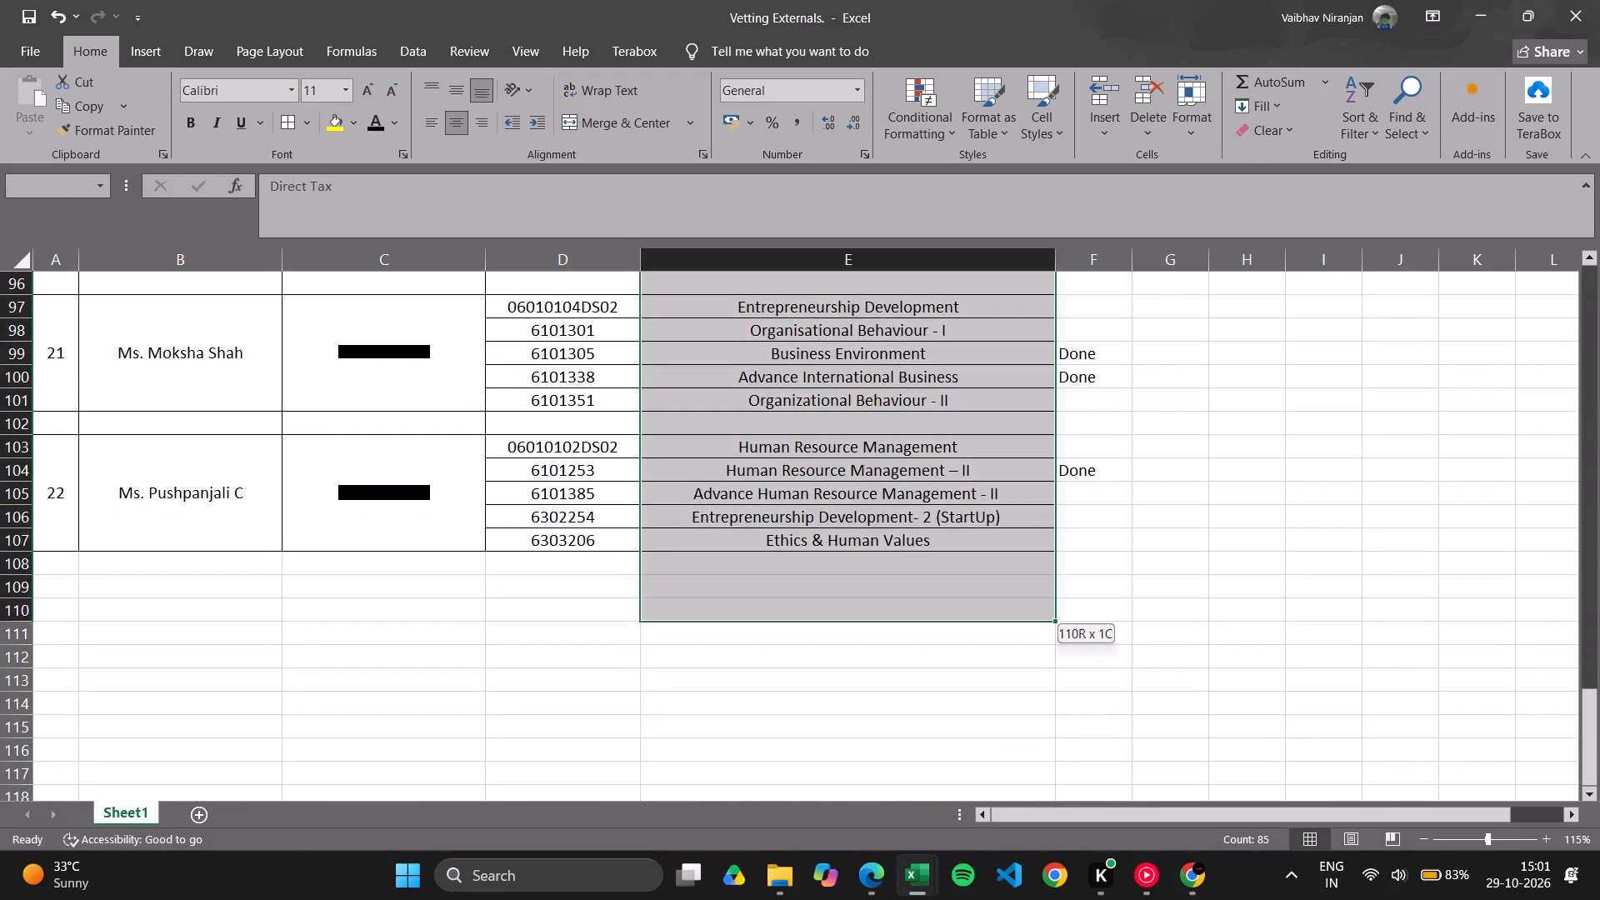
{"action": "left_click_drag", "start_coordinate": [886, 602], "coordinate": [899, 545]}
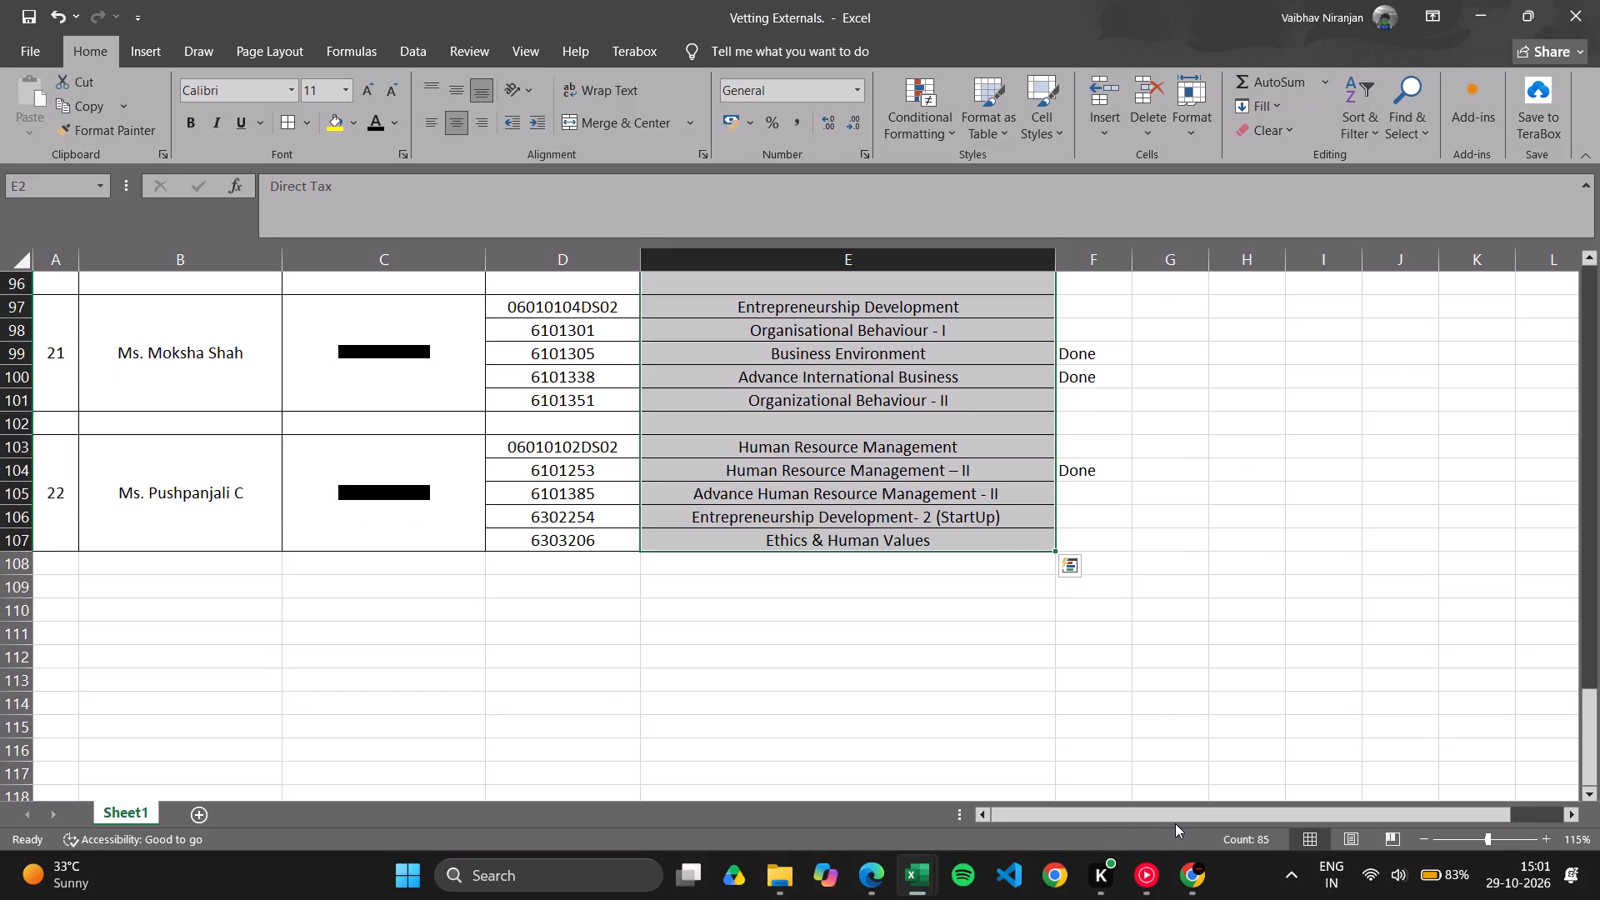
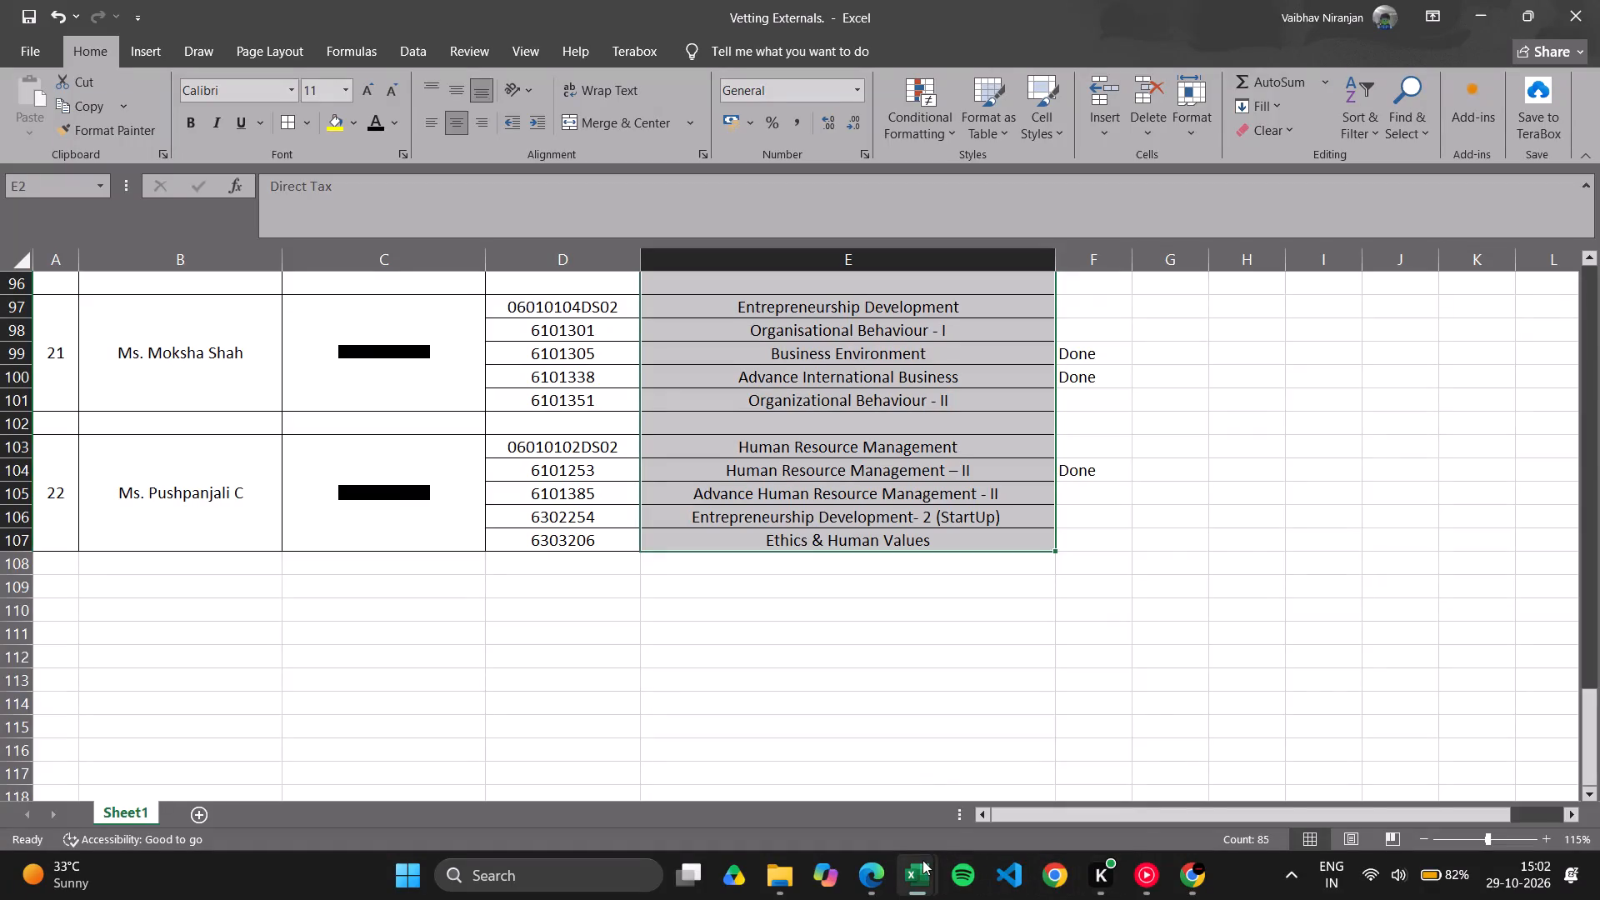
In the Updated calling for Assesment workbook, change the remark after the Psychological Disorders examiner's name to "will come" and save.
{"action": "left_click", "coordinate": [978, 785]}
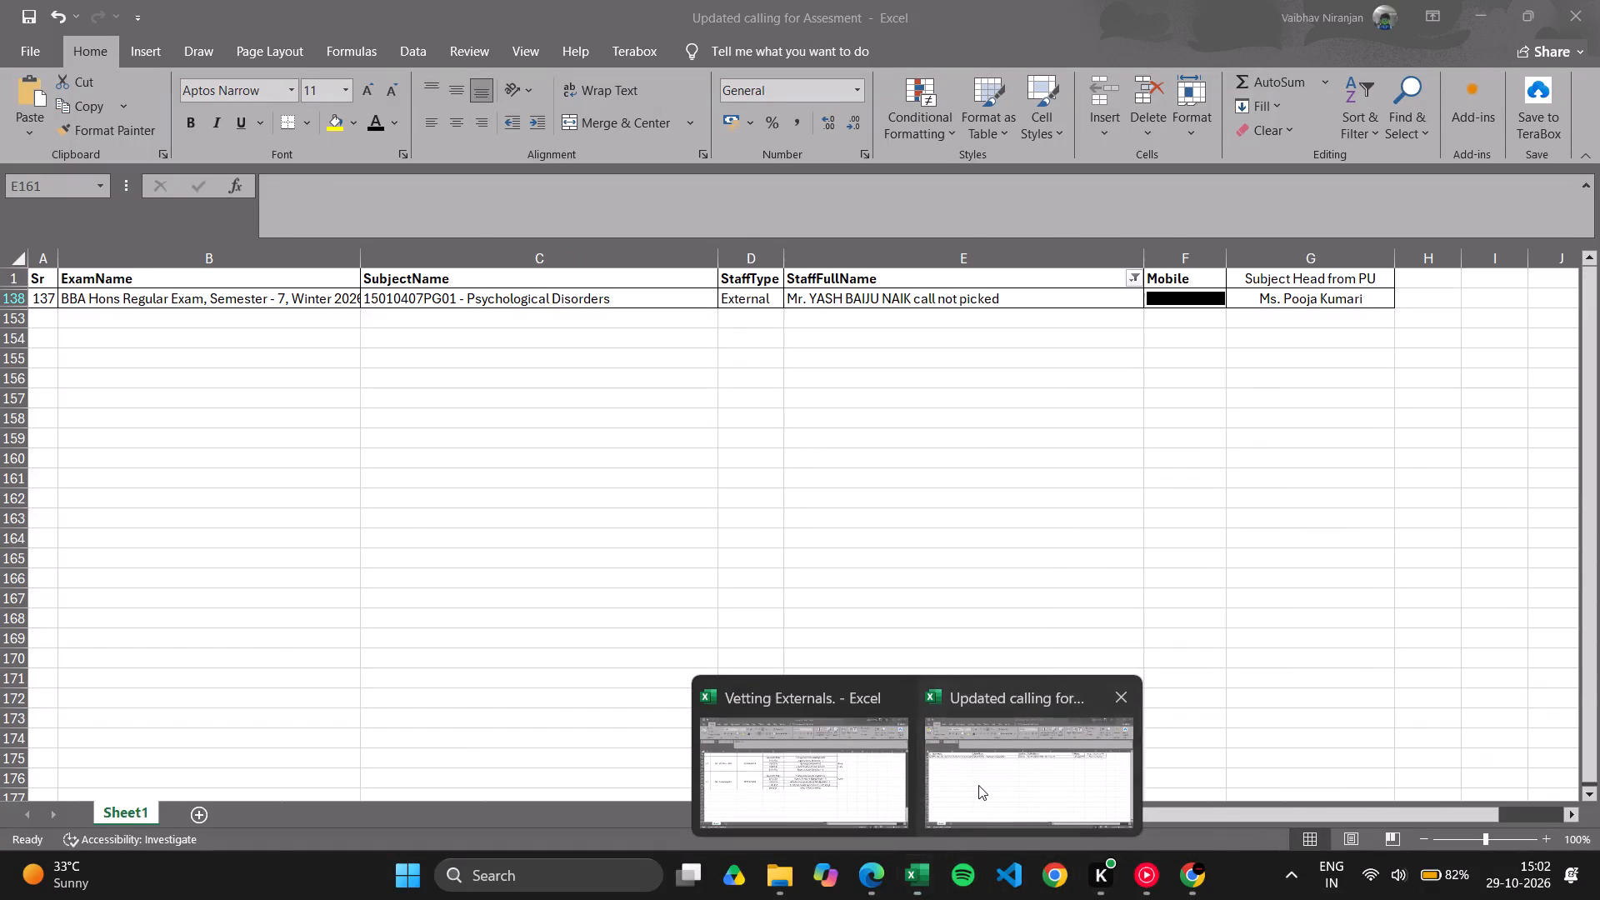
{"action": "left_click", "coordinate": [1020, 297]}
{"action": "left_click", "coordinate": [588, 189]}
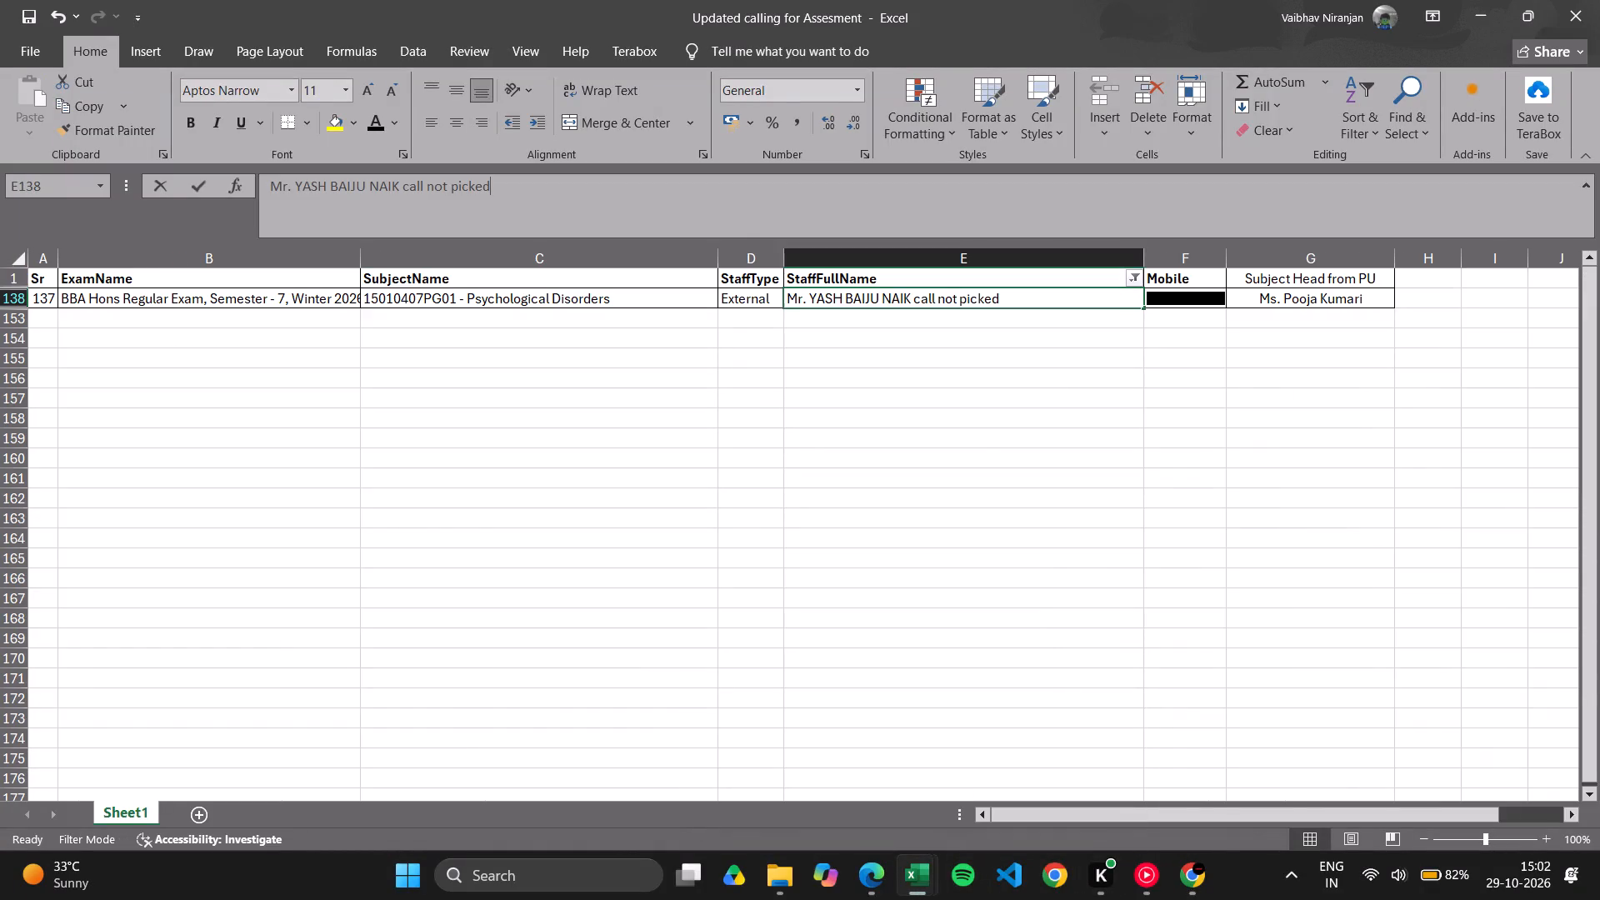
{"action": "key", "text": "BackSpace"}
{"action": "key", "text": "BackSpace"}
{"action": "key", "text": "BackSpace"}
{"action": "key", "text": "BackSpace"}
{"action": "key", "text": "BackSpace"}
{"action": "key", "text": "BackSpace"}
{"action": "key", "text": "BackSpace"}
{"action": "key", "text": "BackSpace"}
{"action": "key", "text": "BackSpace"}
{"action": "key", "text": "BackSpace"}
{"action": "key", "text": "BackSpace"}
{"action": "key", "text": "BackSpace"}
{"action": "key", "text": "BackSpace"}
{"action": "key", "text": "BackSpace"}
{"action": "key", "text": "BackSpace"}
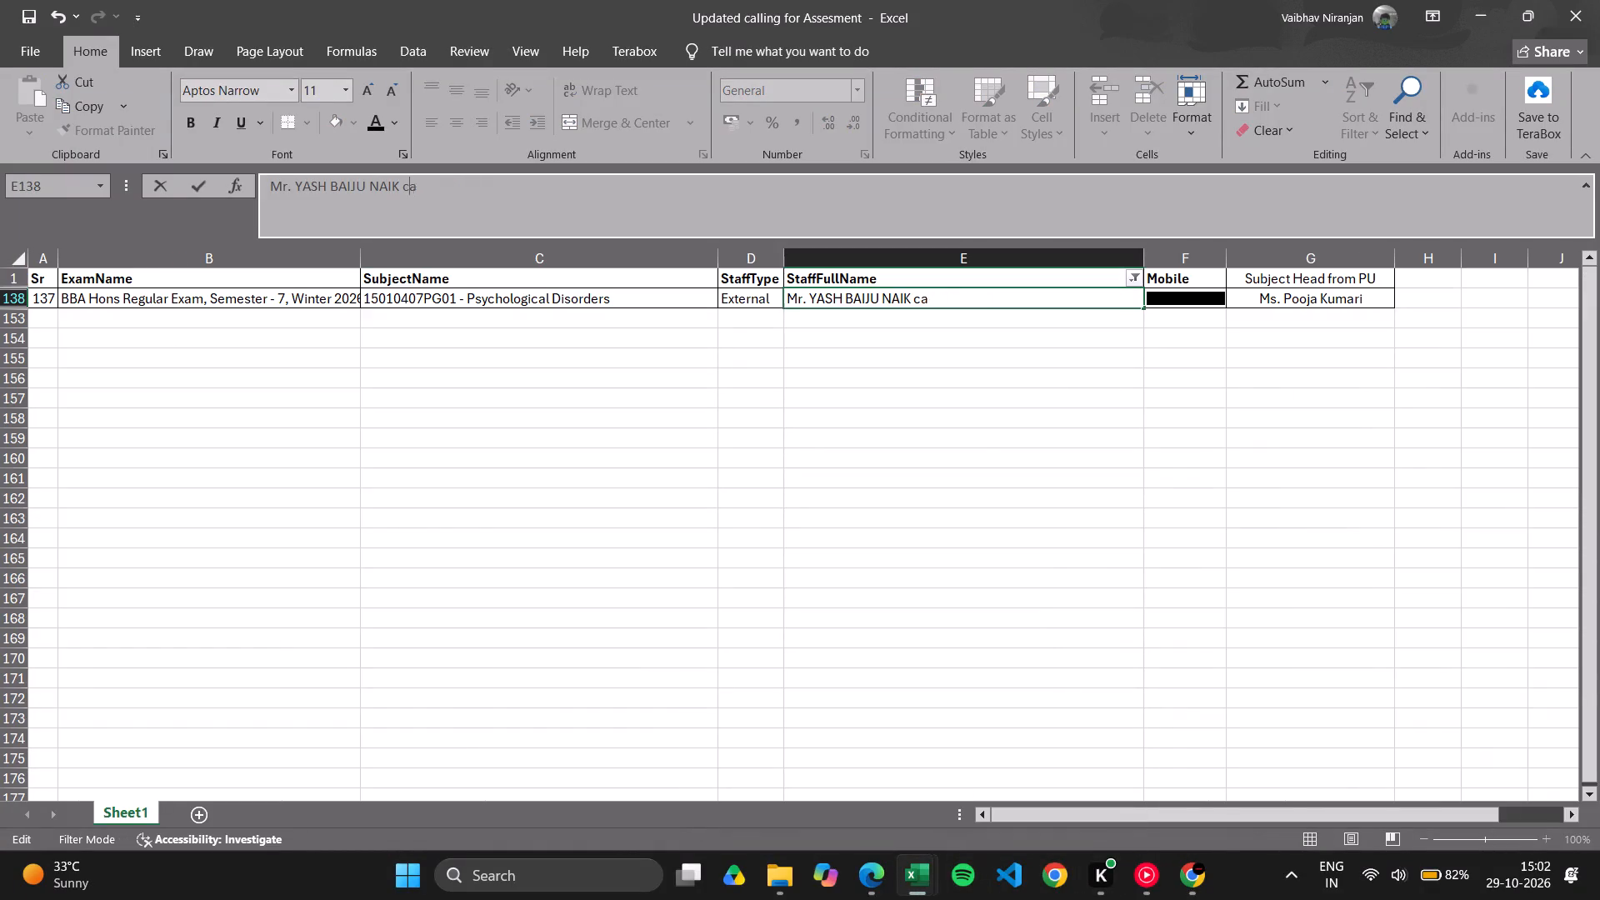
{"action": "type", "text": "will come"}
{"action": "left_click", "coordinate": [686, 457]}
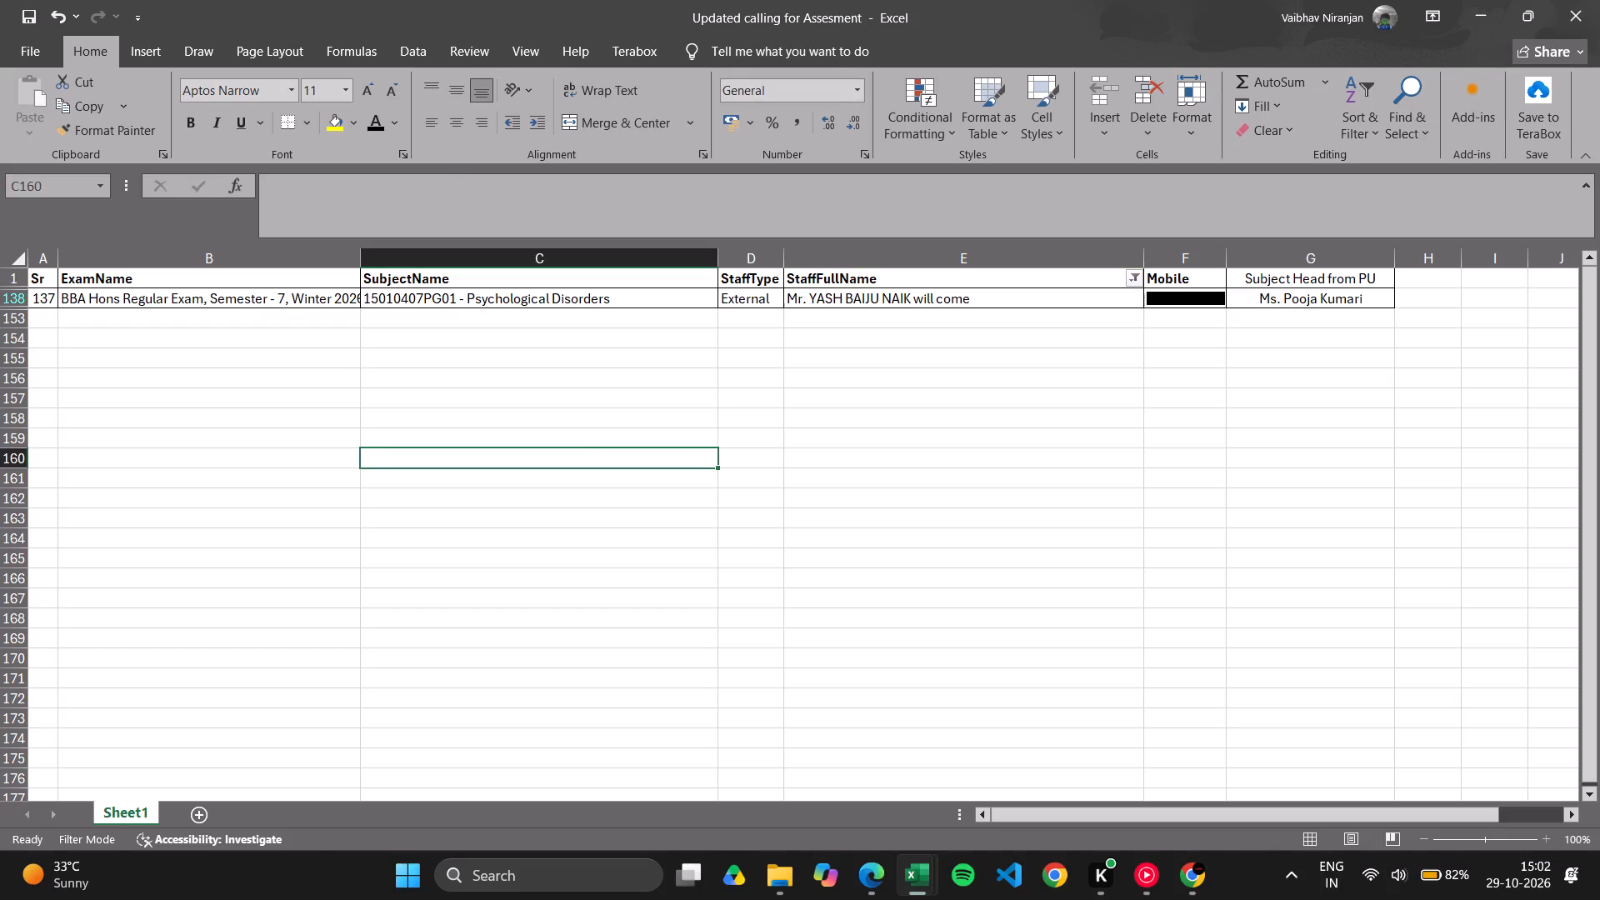
{"action": "key", "text": "ctrl+s"}
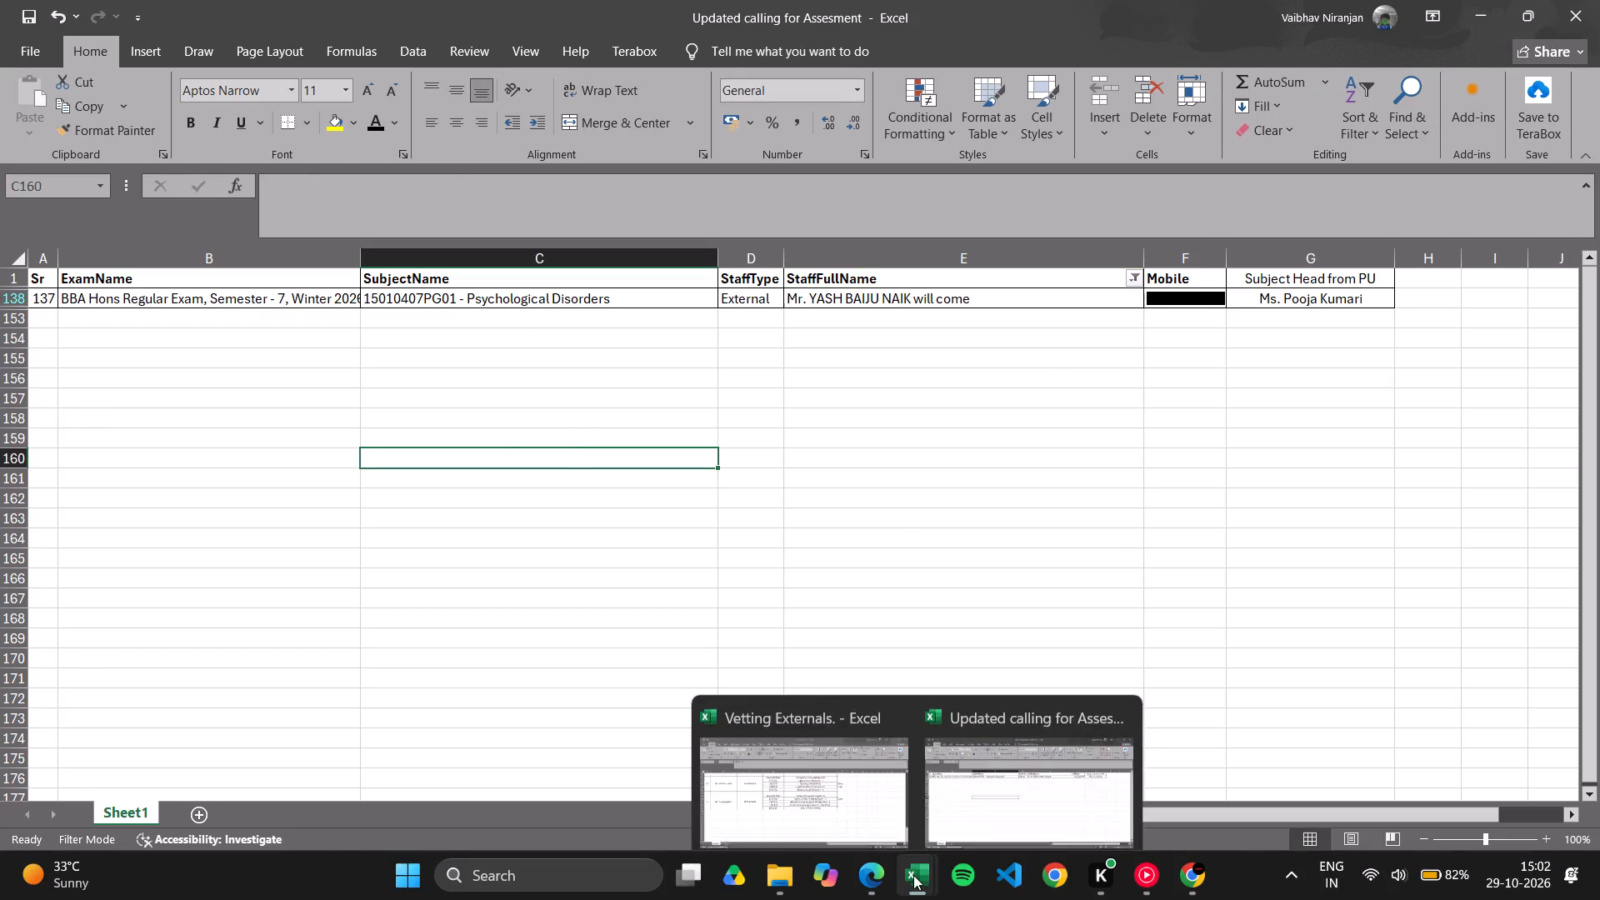
Return to the Vetting Externals workbook and look over the examiner list up to its first rows.
{"action": "left_click", "coordinate": [826, 787]}
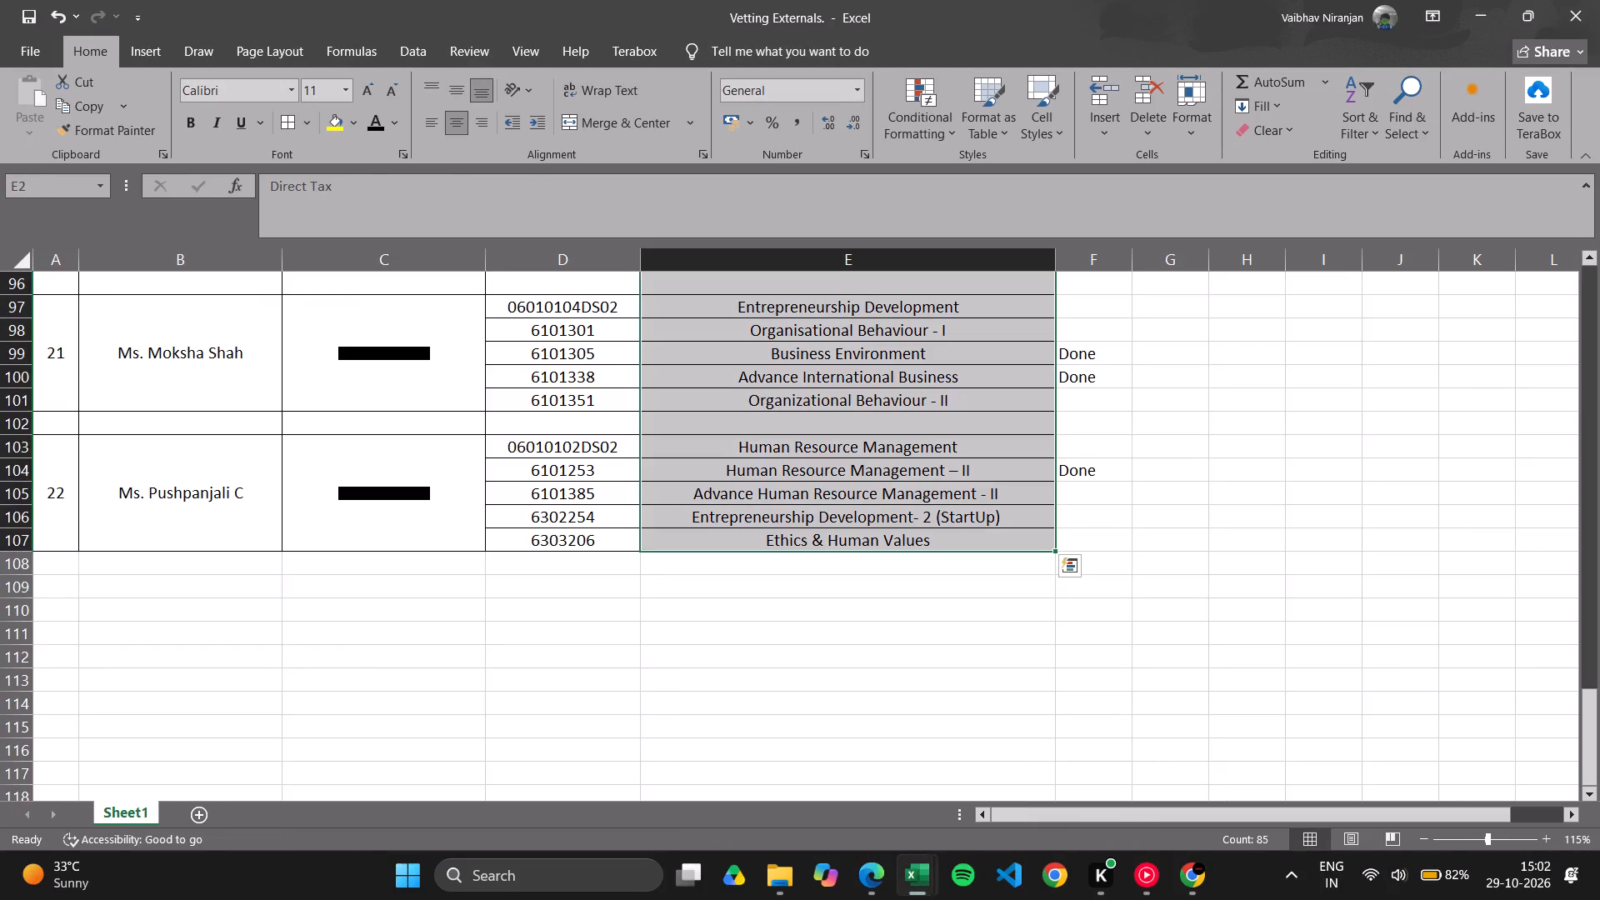
{"action": "left_click", "coordinate": [817, 511]}
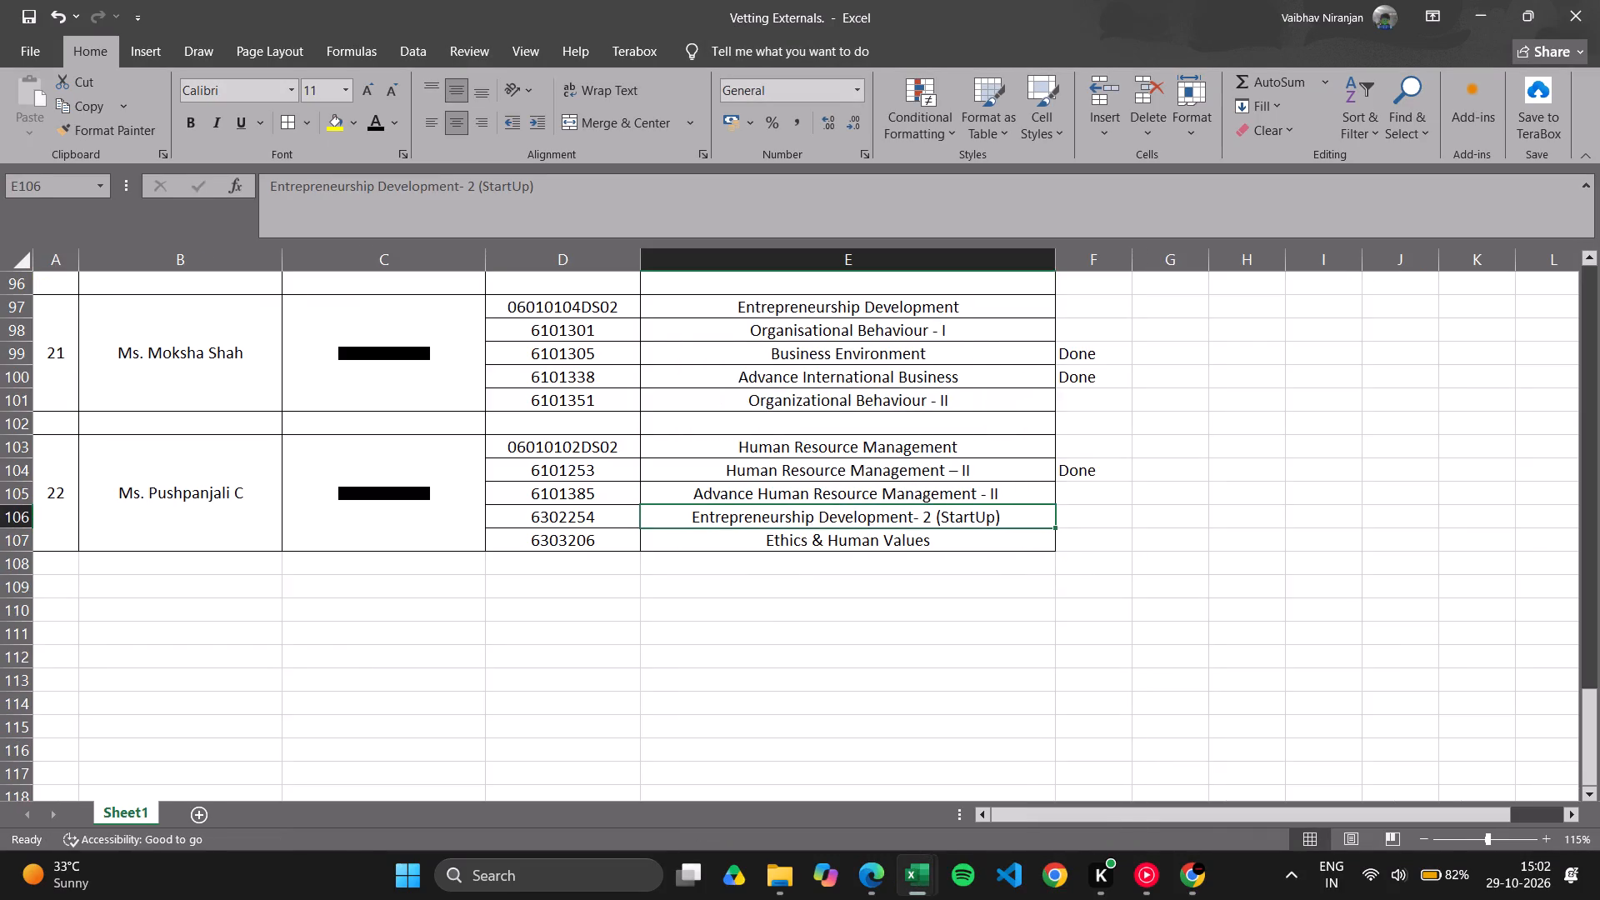
{"action": "scroll", "coordinate": [817, 511], "scroll_direction": "up", "scroll_amount": 16}
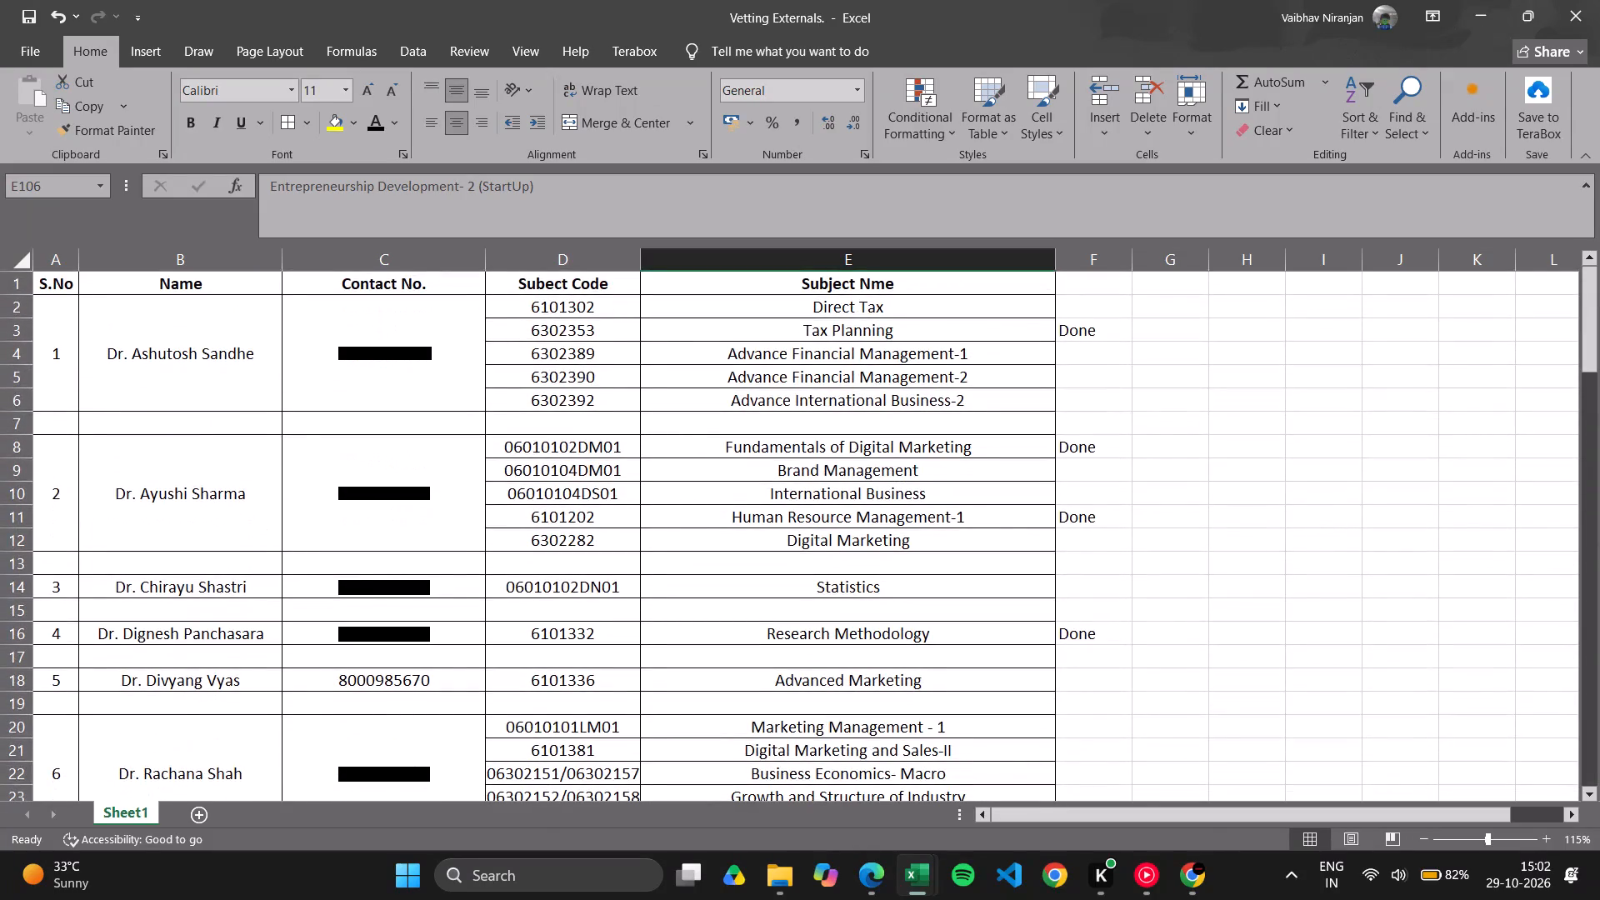
Switch to File Explorer and close the E-Content folder tab.
{"action": "left_click", "coordinate": [784, 884]}
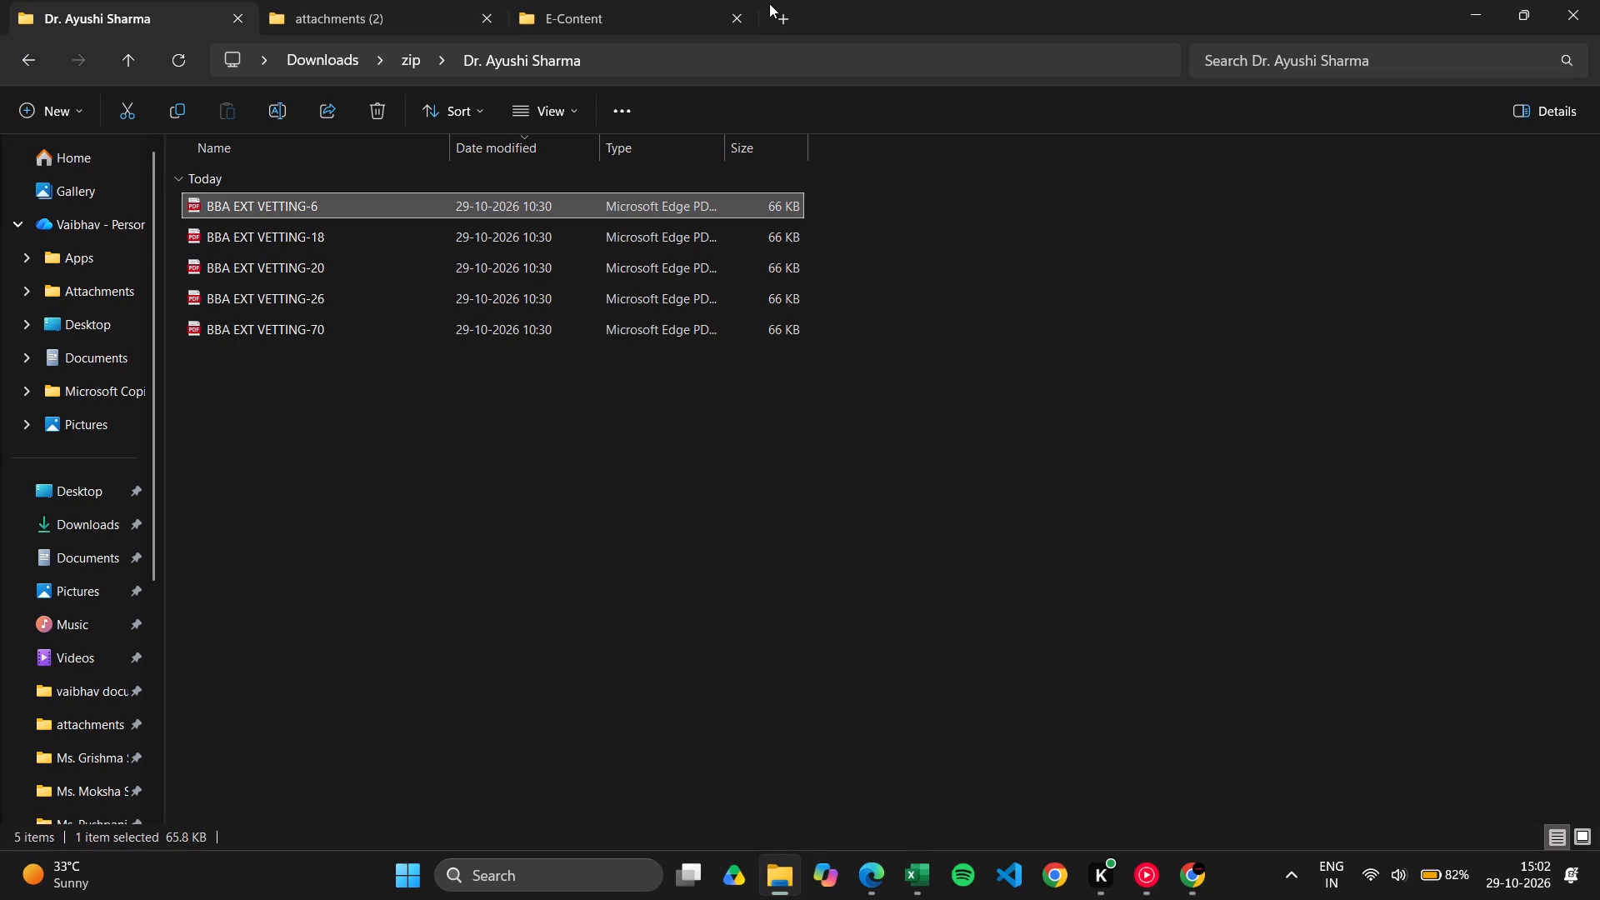
{"action": "left_click", "coordinate": [737, 16]}
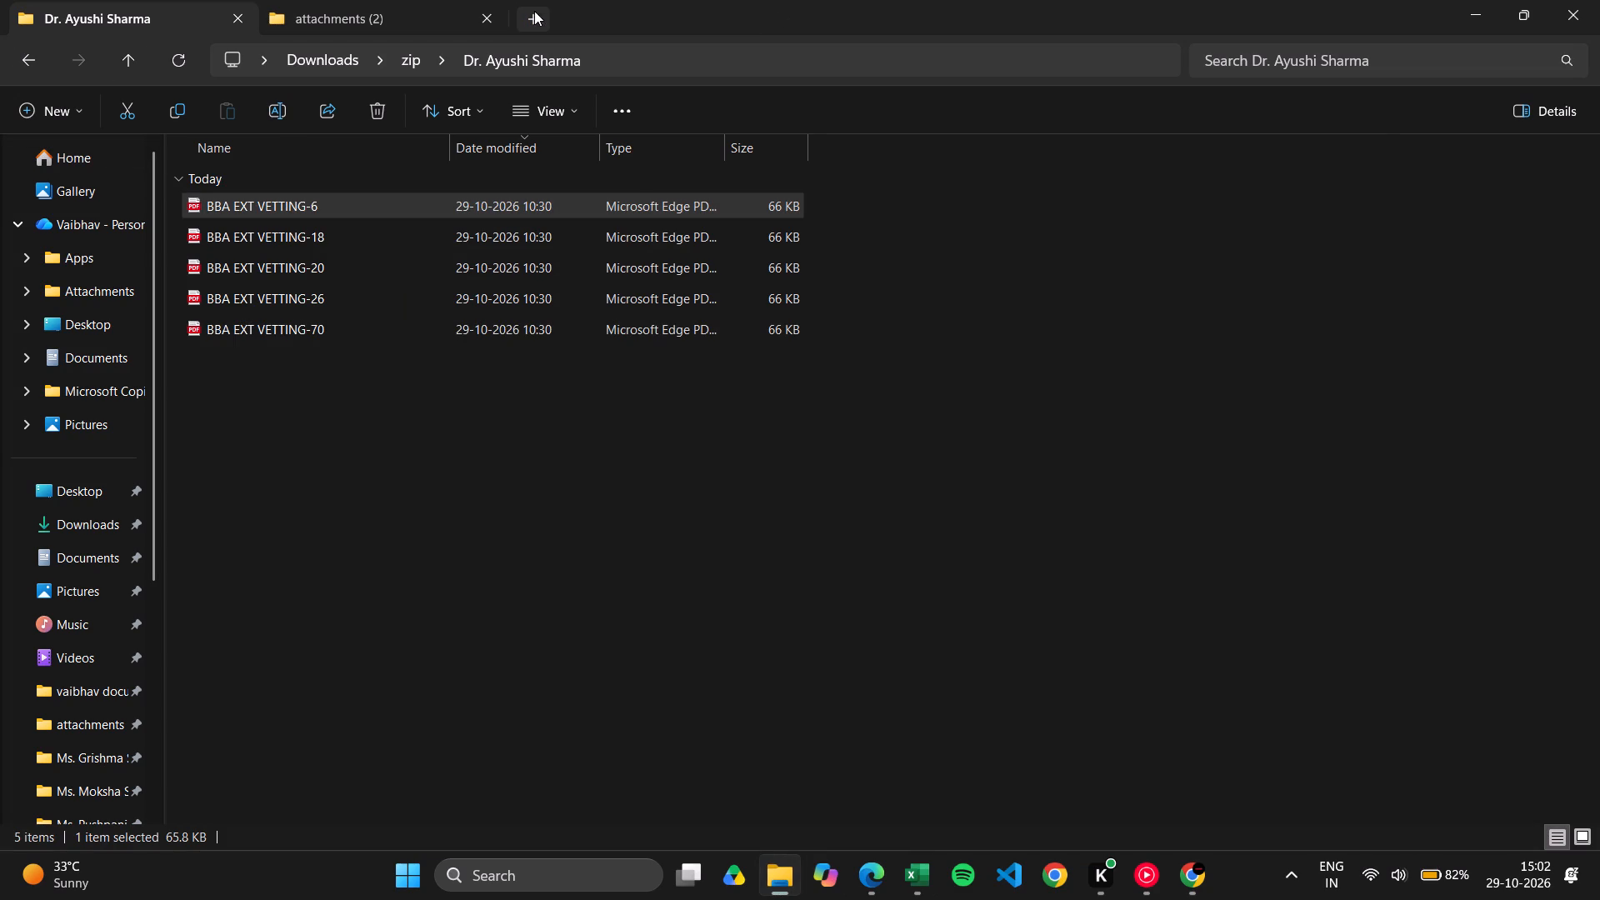
Open the _FMS_BBA _NOMINATION FOR External Expert Data workbook from the Downloads folder in a new File Explorer tab.
{"action": "left_click", "coordinate": [534, 11]}
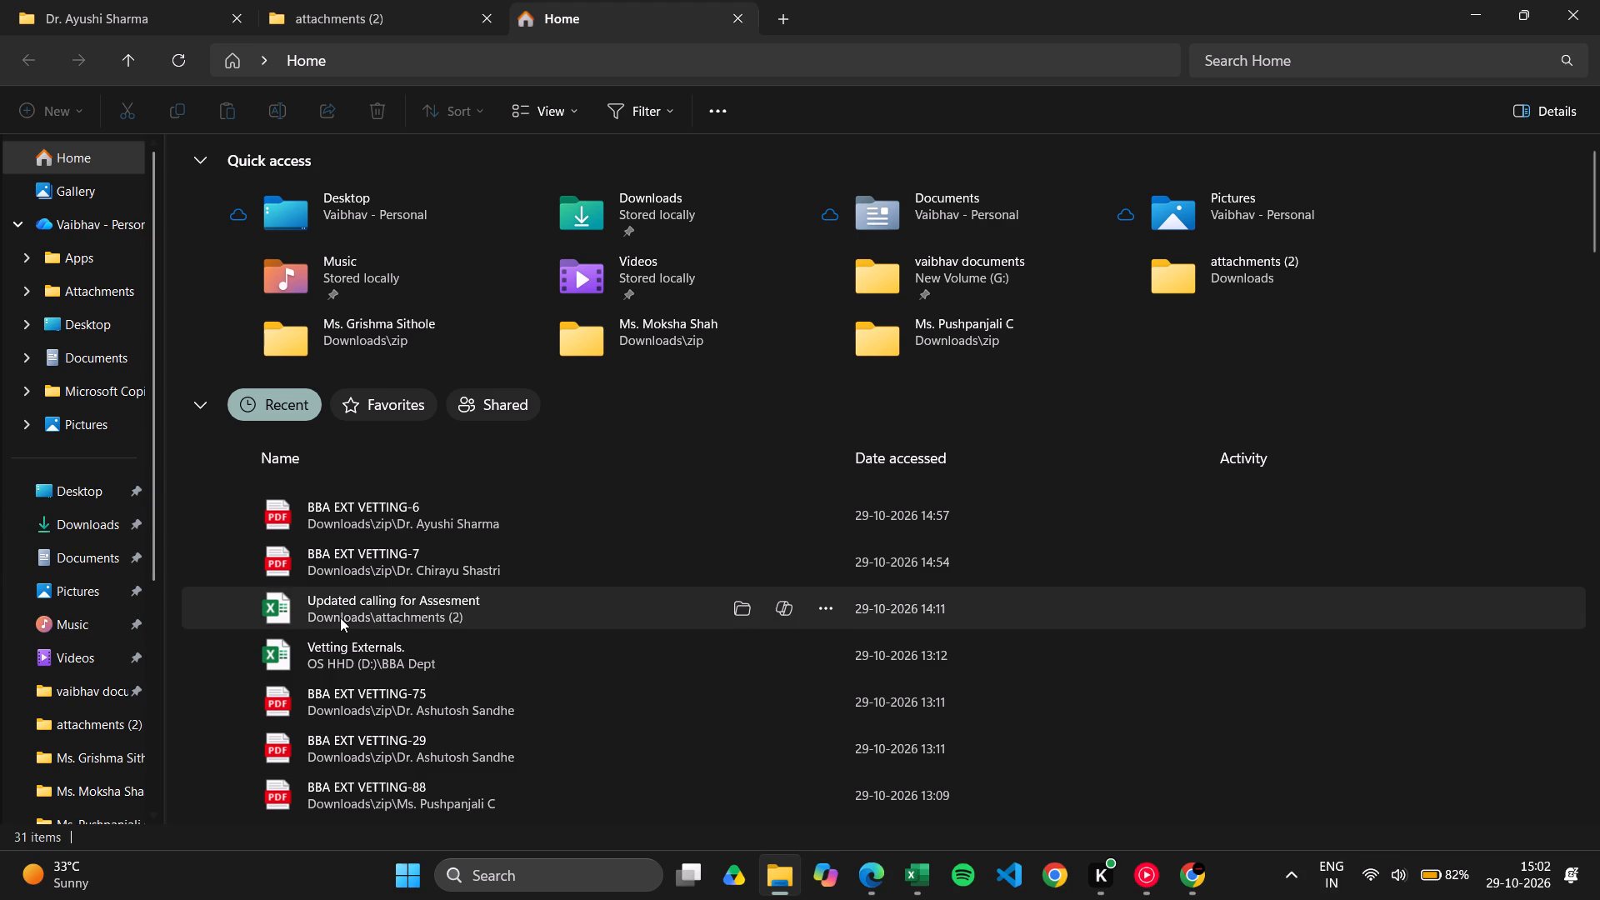
{"action": "scroll", "coordinate": [342, 619], "scroll_direction": "down", "scroll_amount": 7}
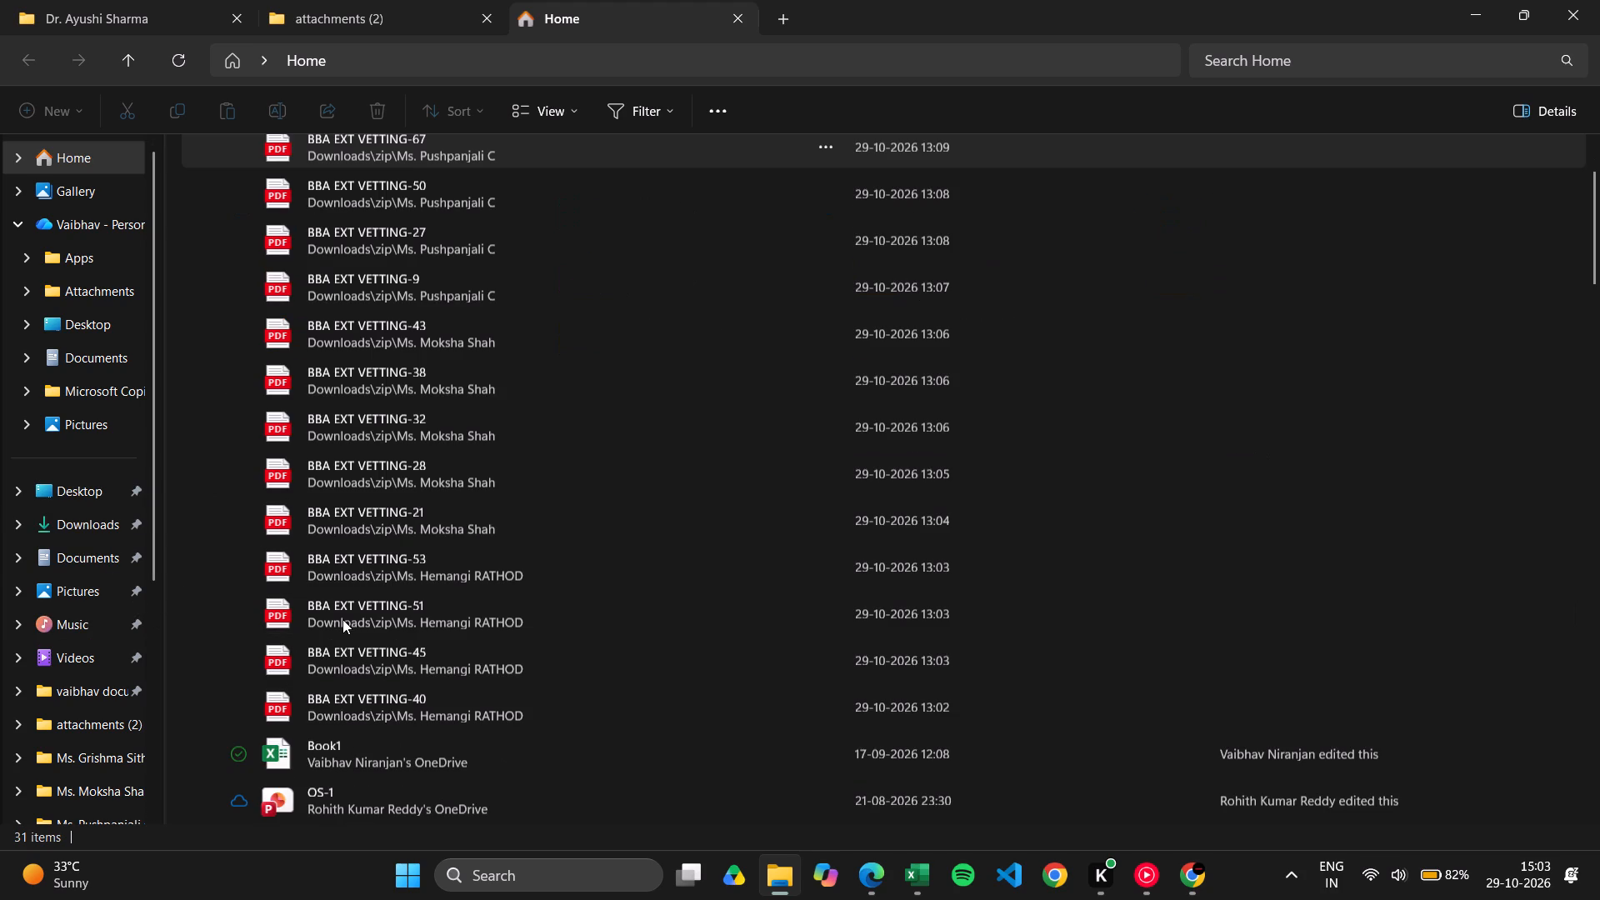
{"action": "scroll", "coordinate": [342, 619], "scroll_direction": "down", "scroll_amount": 2}
{"action": "scroll", "coordinate": [403, 309], "scroll_direction": "down", "scroll_amount": 1}
{"action": "scroll", "coordinate": [374, 417], "scroll_direction": "down", "scroll_amount": 1}
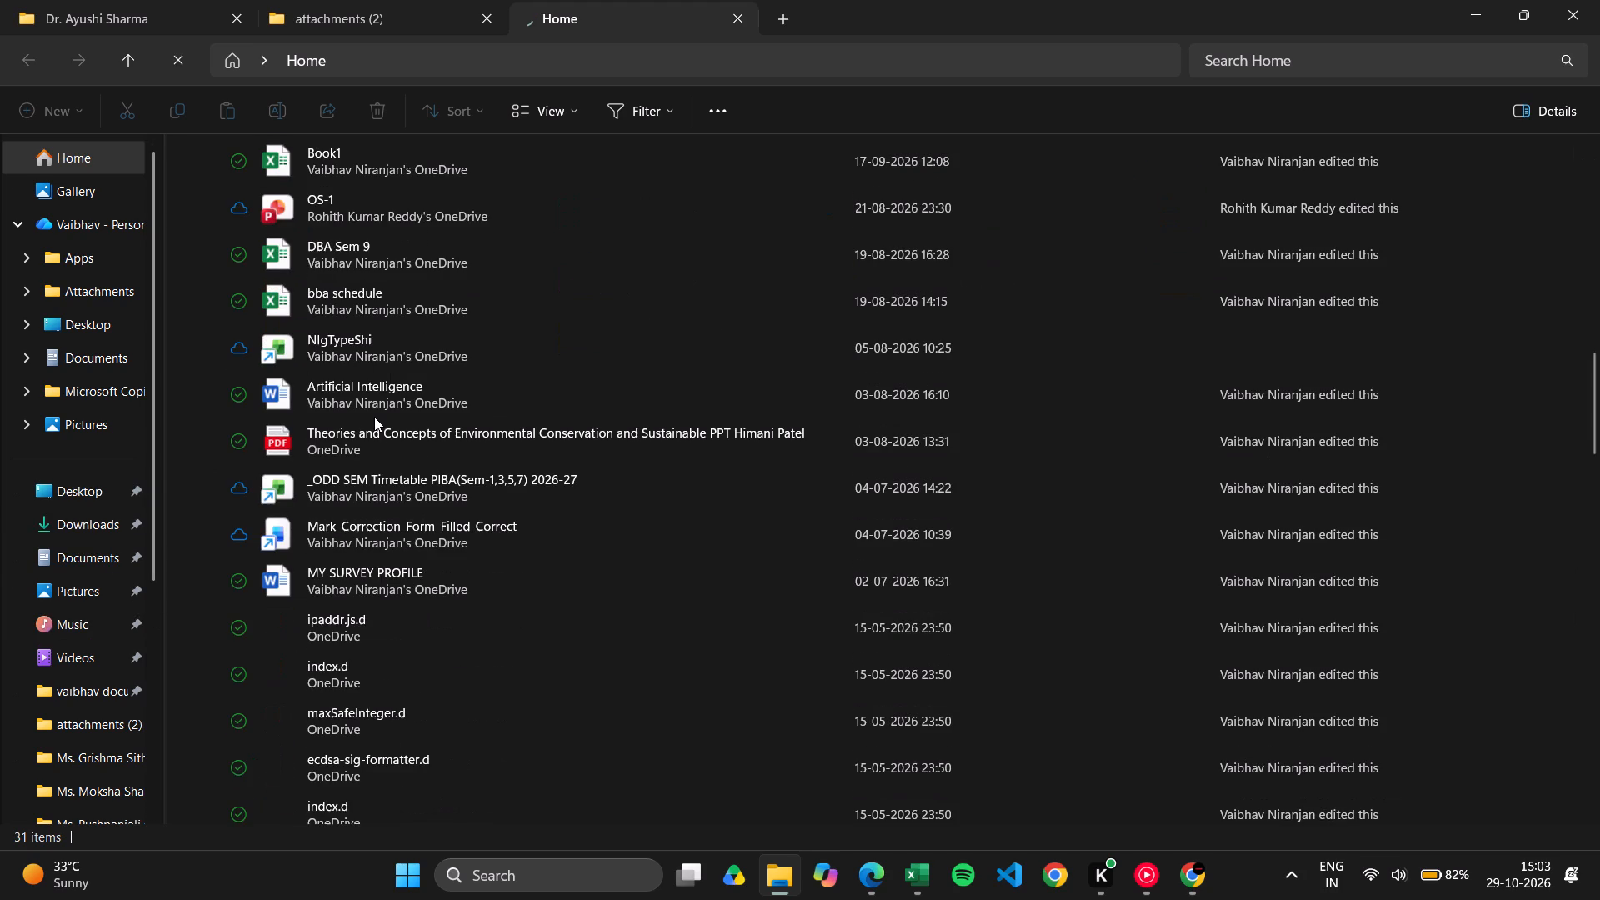
{"action": "scroll", "coordinate": [90, 531], "scroll_direction": "down", "scroll_amount": 1}
{"action": "left_click", "coordinate": [90, 531]}
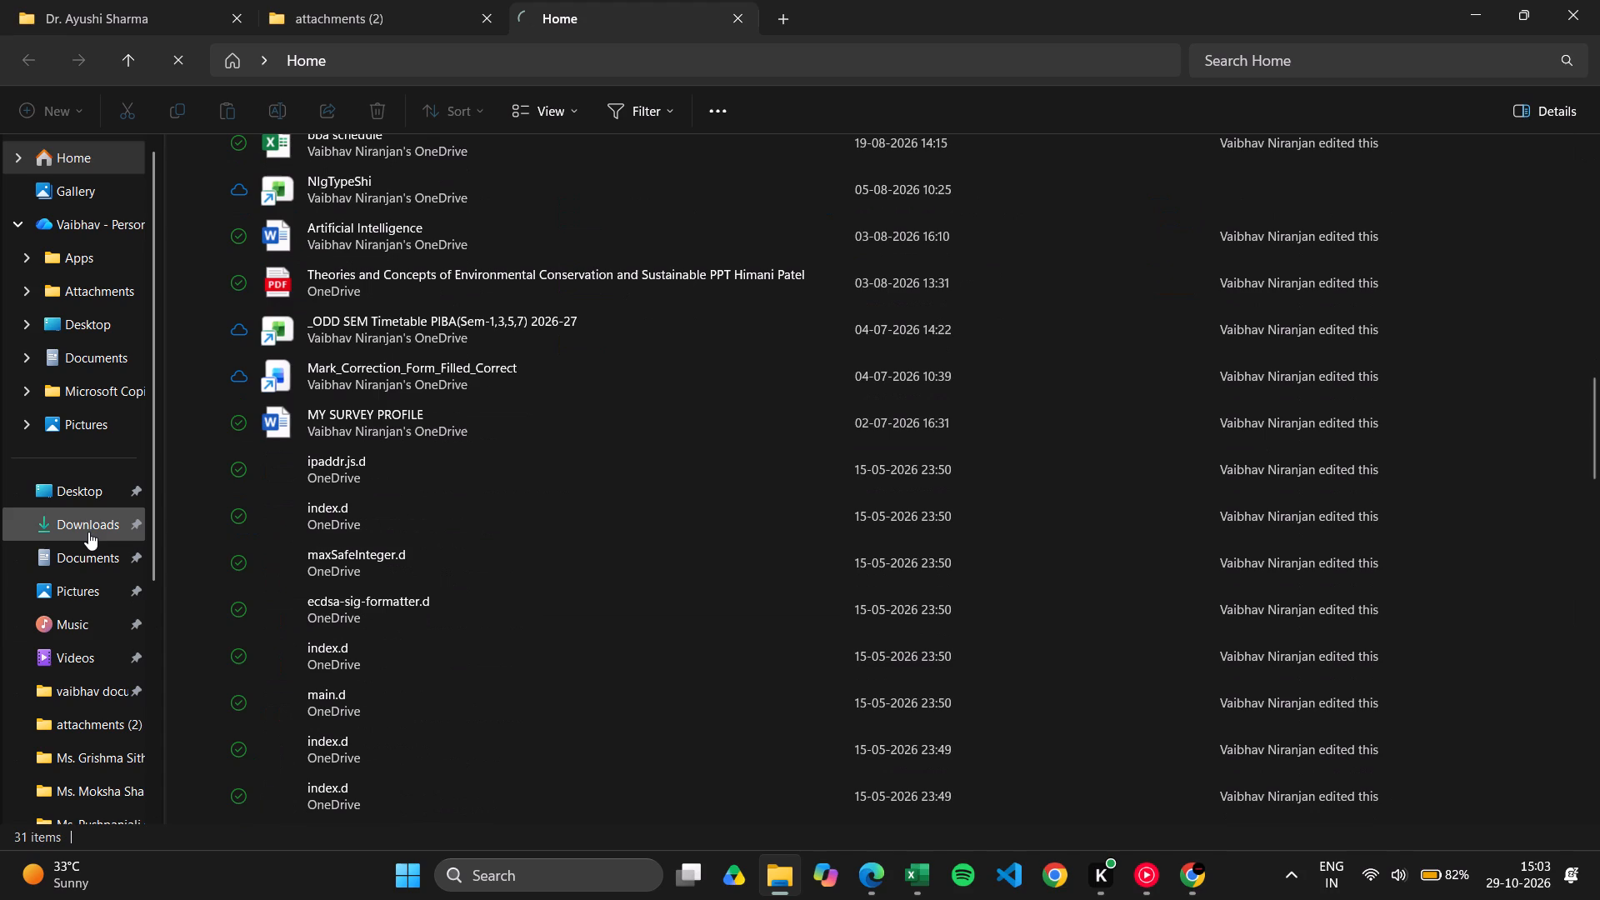
{"action": "scroll", "coordinate": [289, 405], "scroll_direction": "up", "scroll_amount": 1}
{"action": "scroll", "coordinate": [282, 532], "scroll_direction": "down", "scroll_amount": 6}
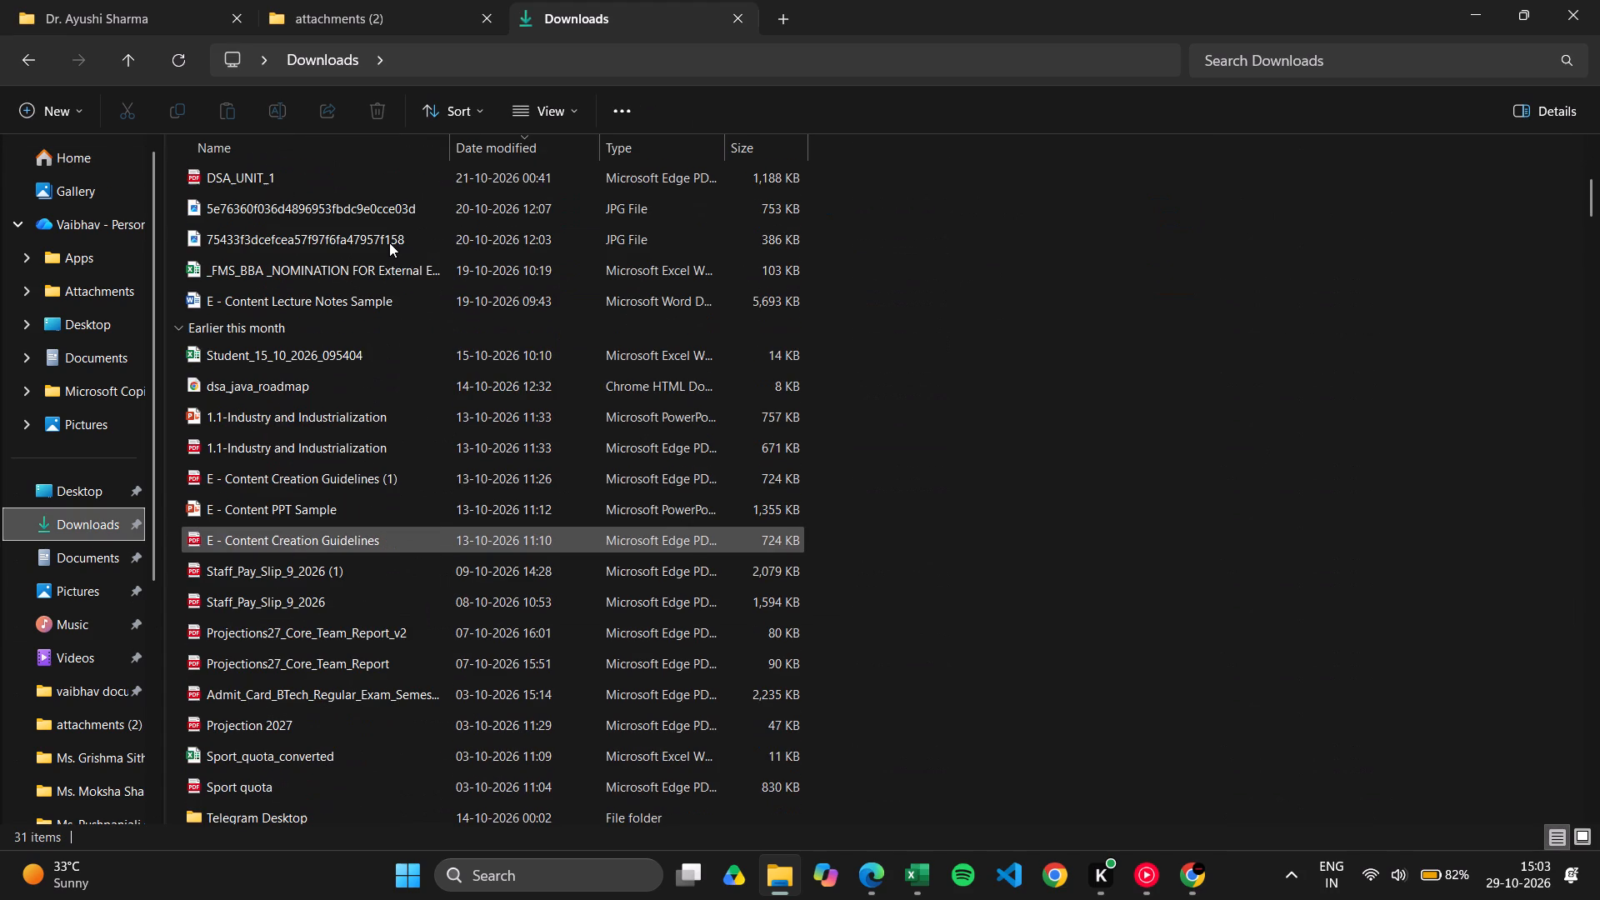
{"action": "double_click", "coordinate": [372, 264]}
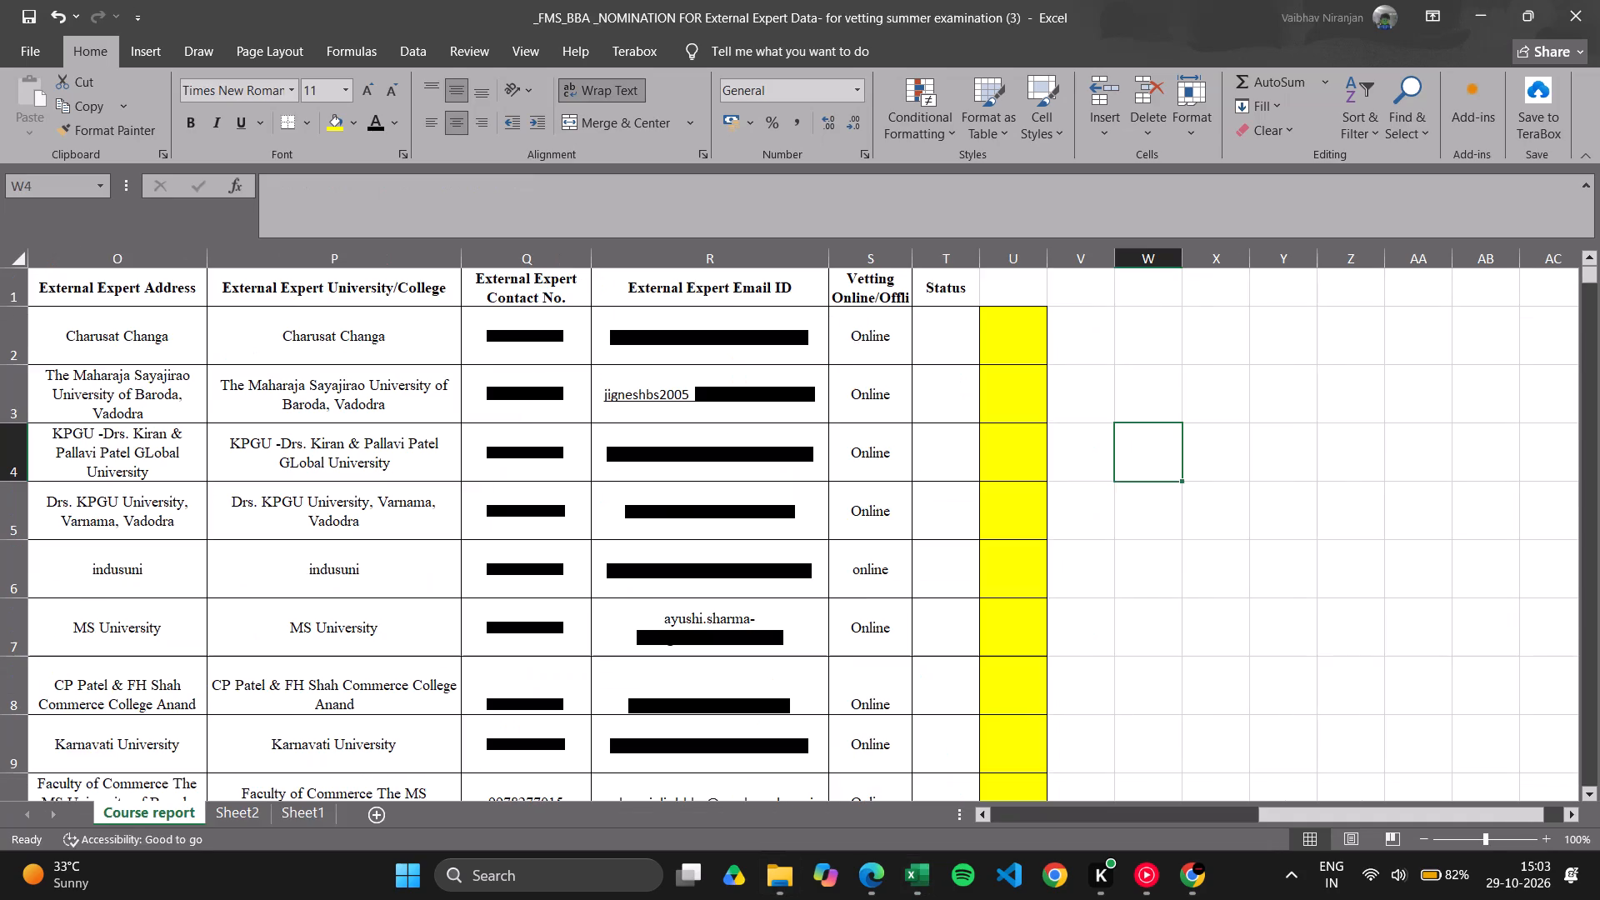
Select the subject names from D2 down to D89 in the Course report sheet to count the nominated subjects.
{"action": "scroll", "coordinate": [719, 542], "scroll_direction": "right", "scroll_amount": 12}
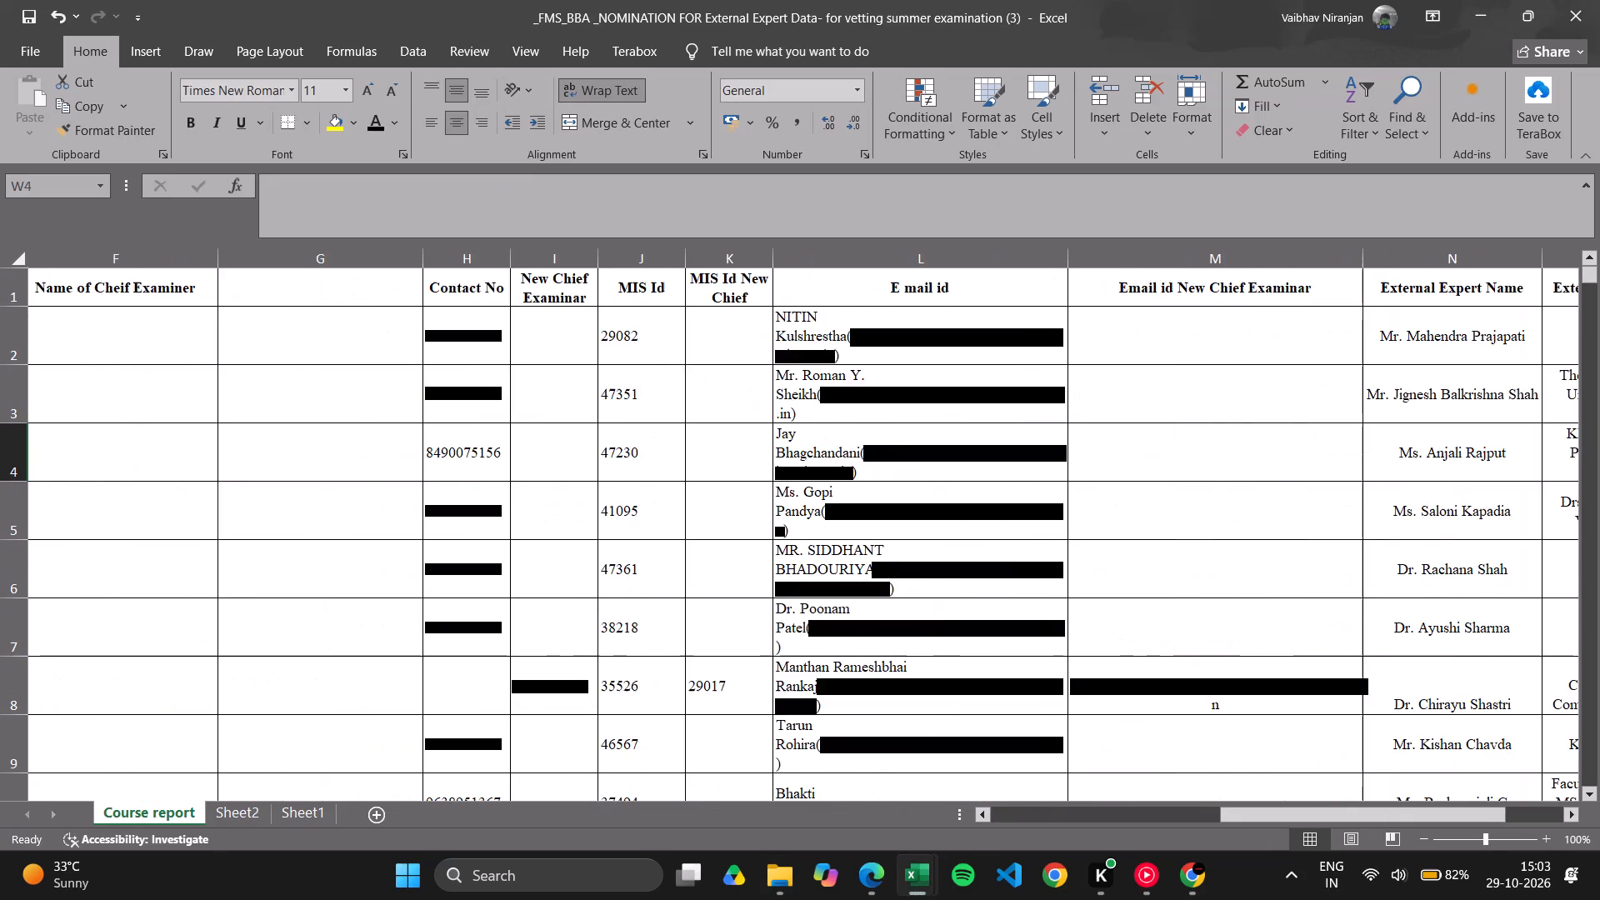
{"action": "scroll", "coordinate": [719, 542], "scroll_direction": "right", "scroll_amount": 8}
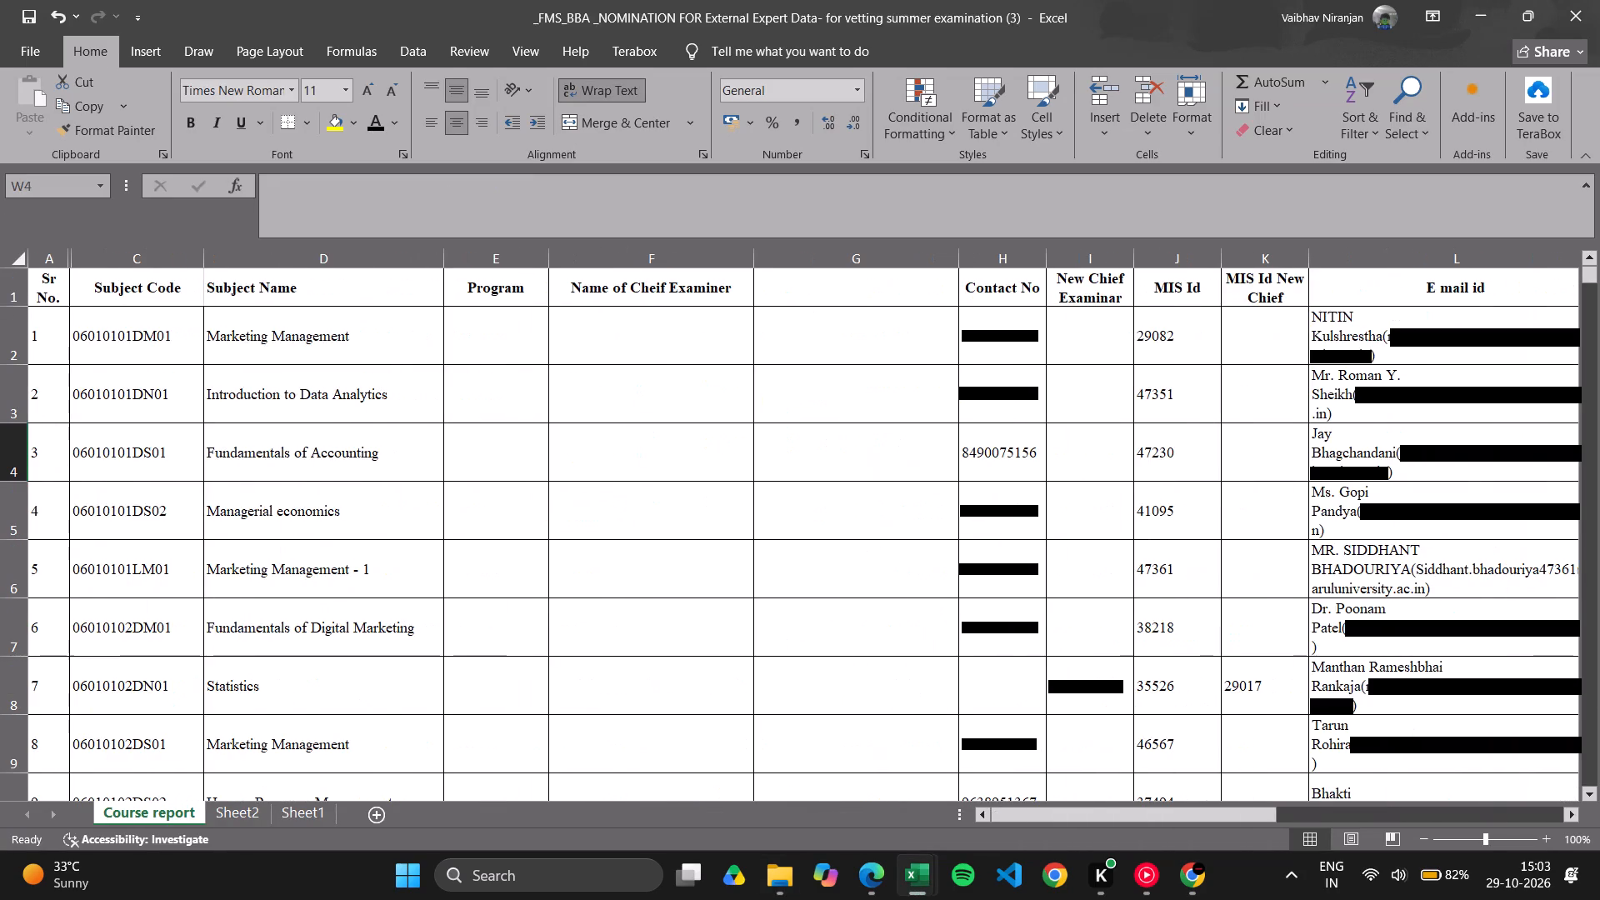
{"action": "left_click", "coordinate": [292, 345]}
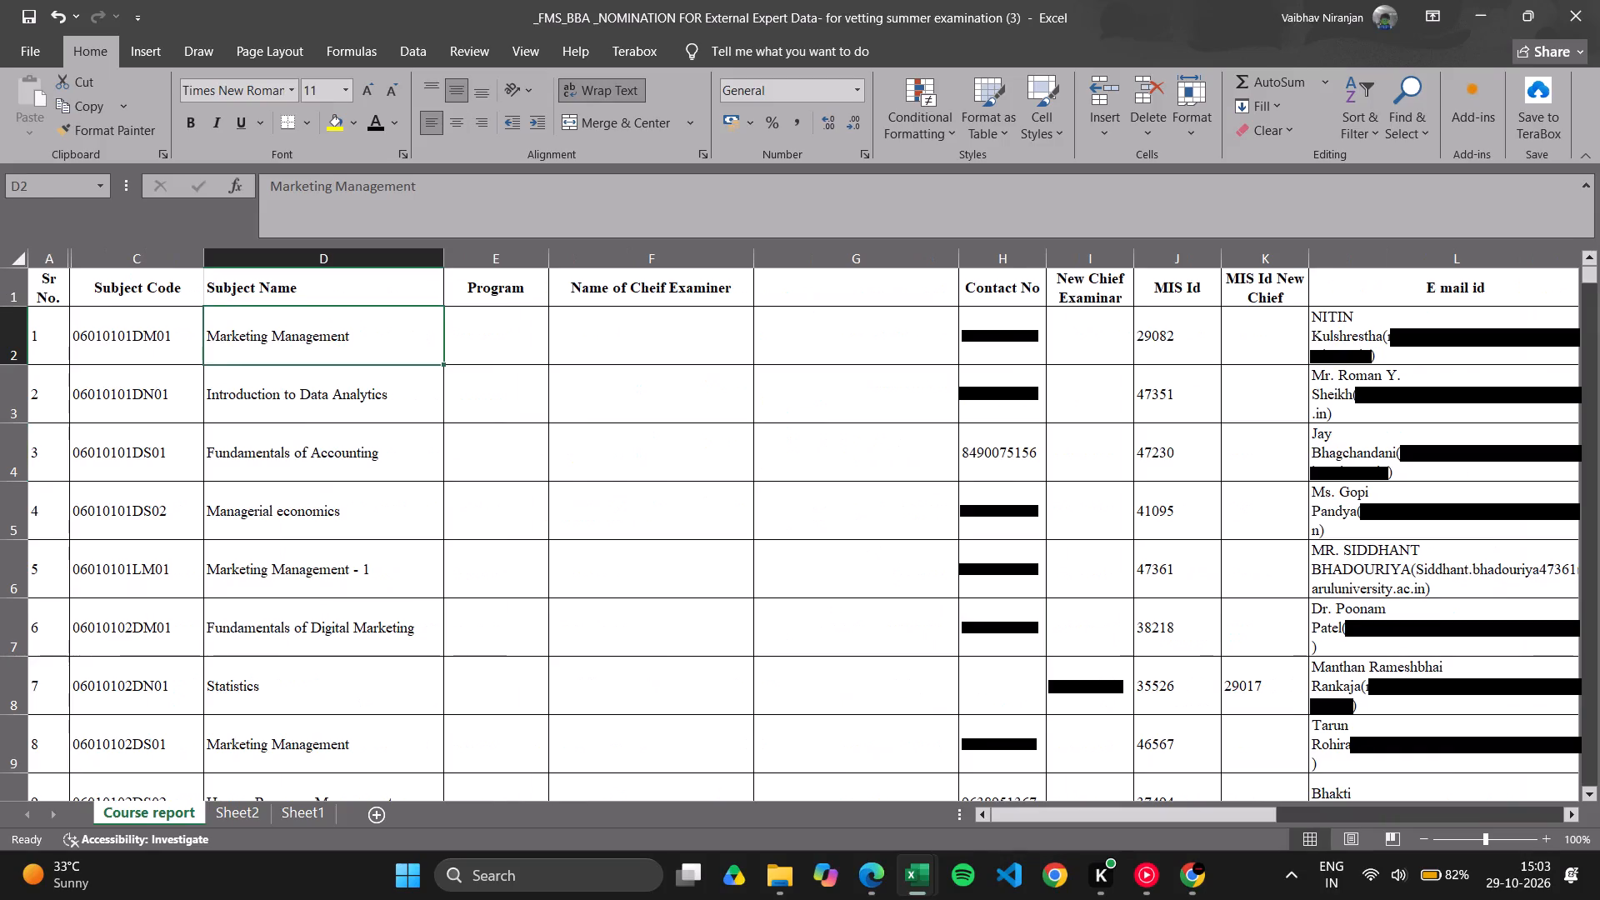
{"action": "key", "text": "ctrl+shift+Down"}
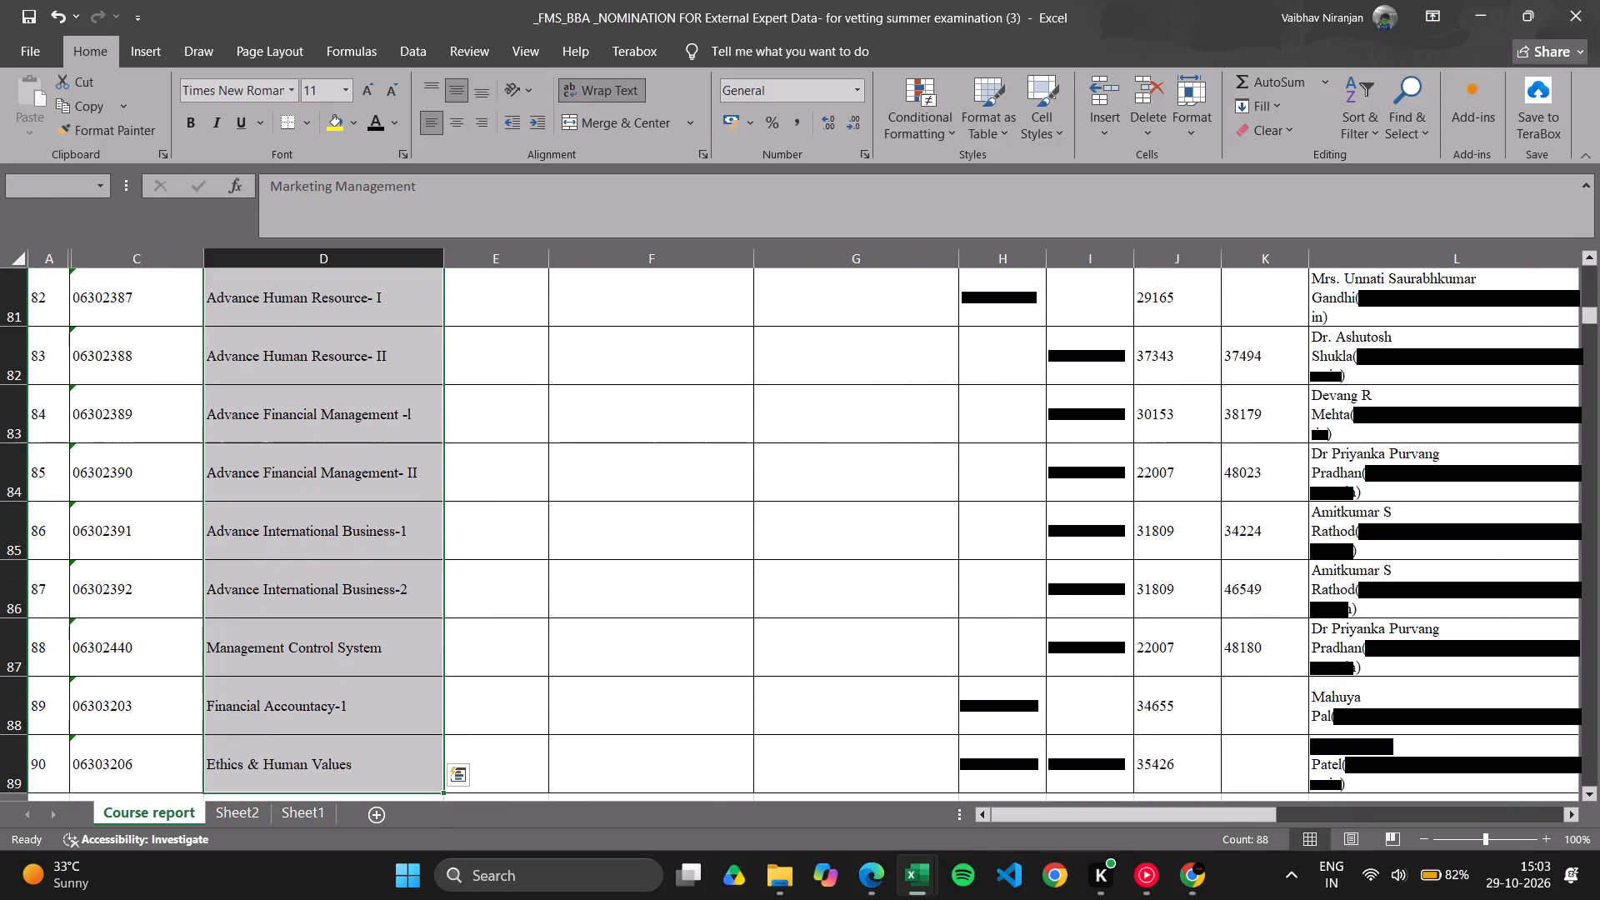
{"action": "scroll", "coordinate": [919, 701], "scroll_direction": "down", "scroll_amount": 1}
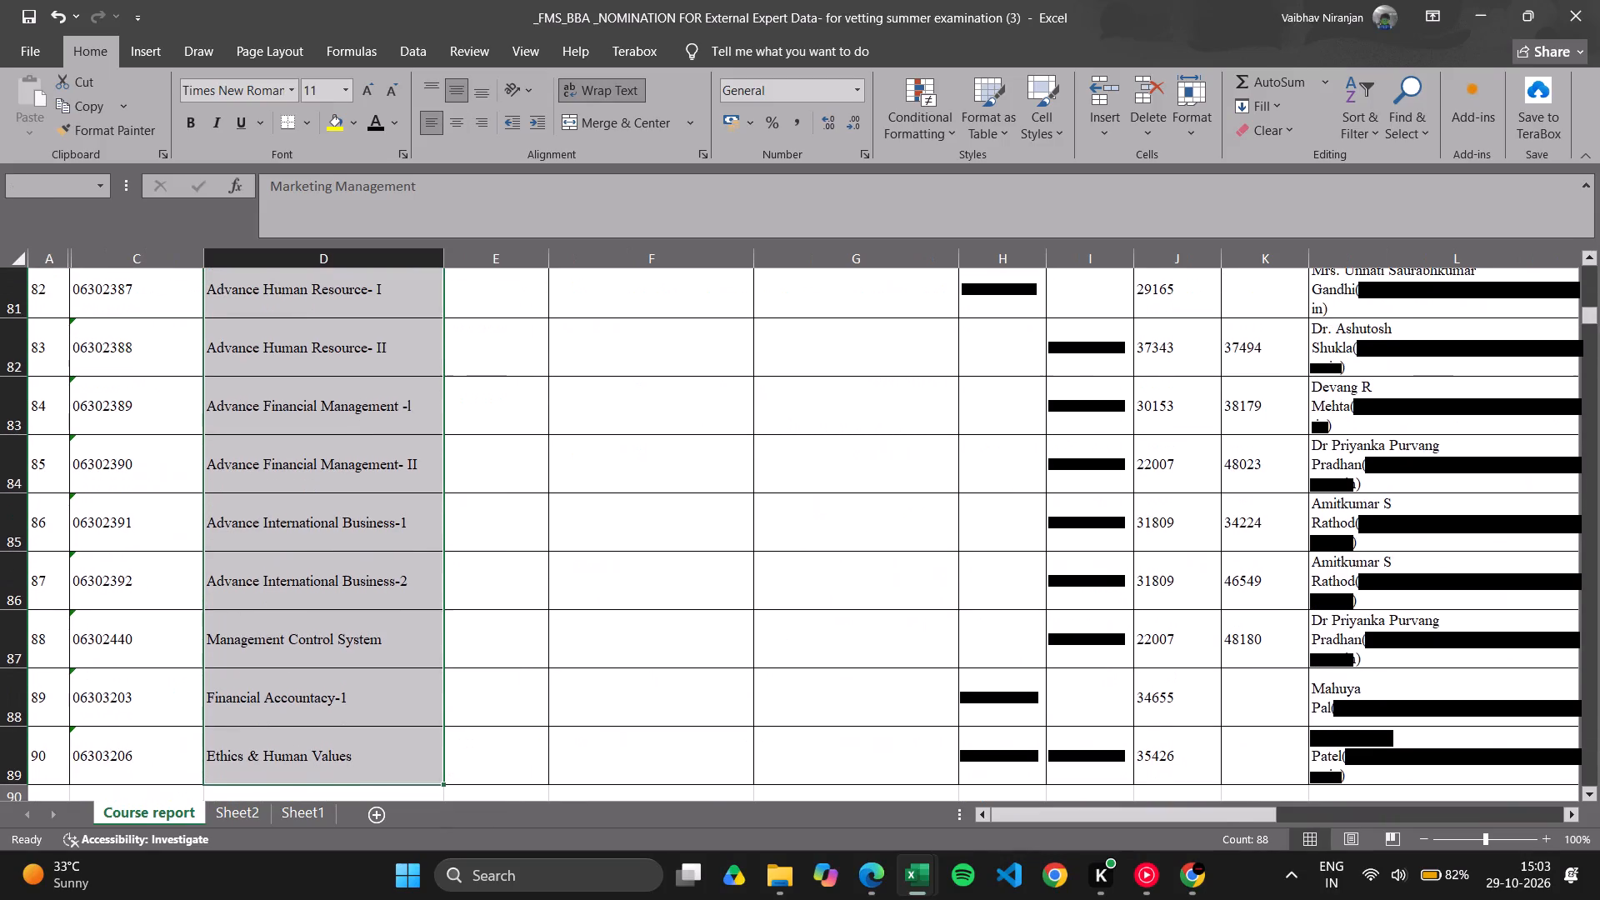
{"action": "scroll", "coordinate": [919, 701], "scroll_direction": "down", "scroll_amount": 1}
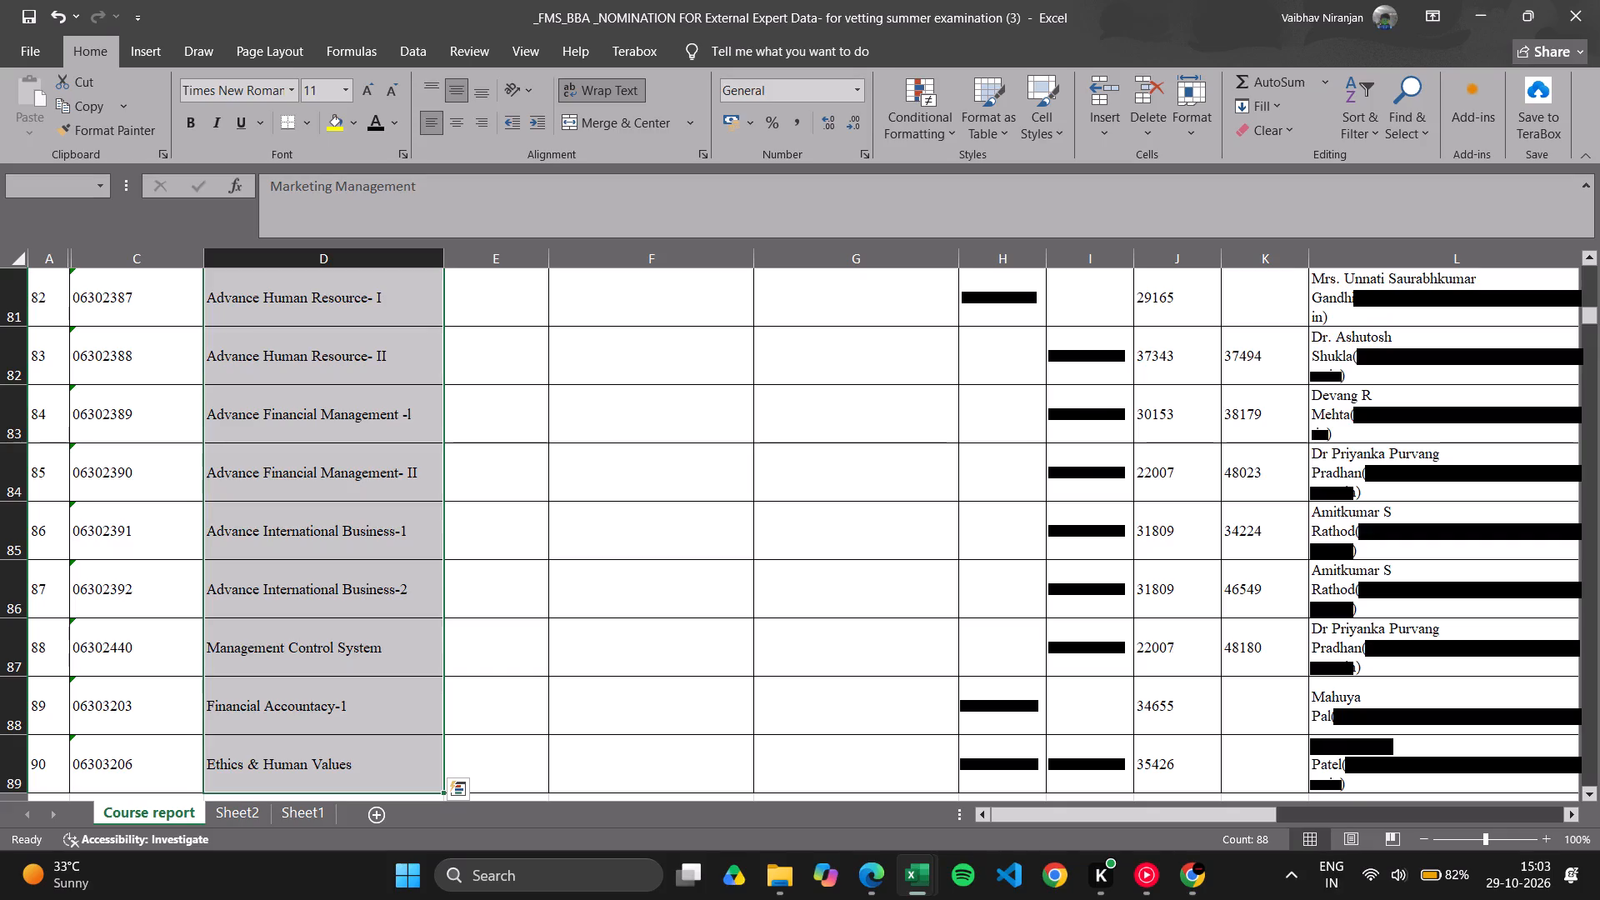
{"action": "left_click", "coordinate": [859, 685]}
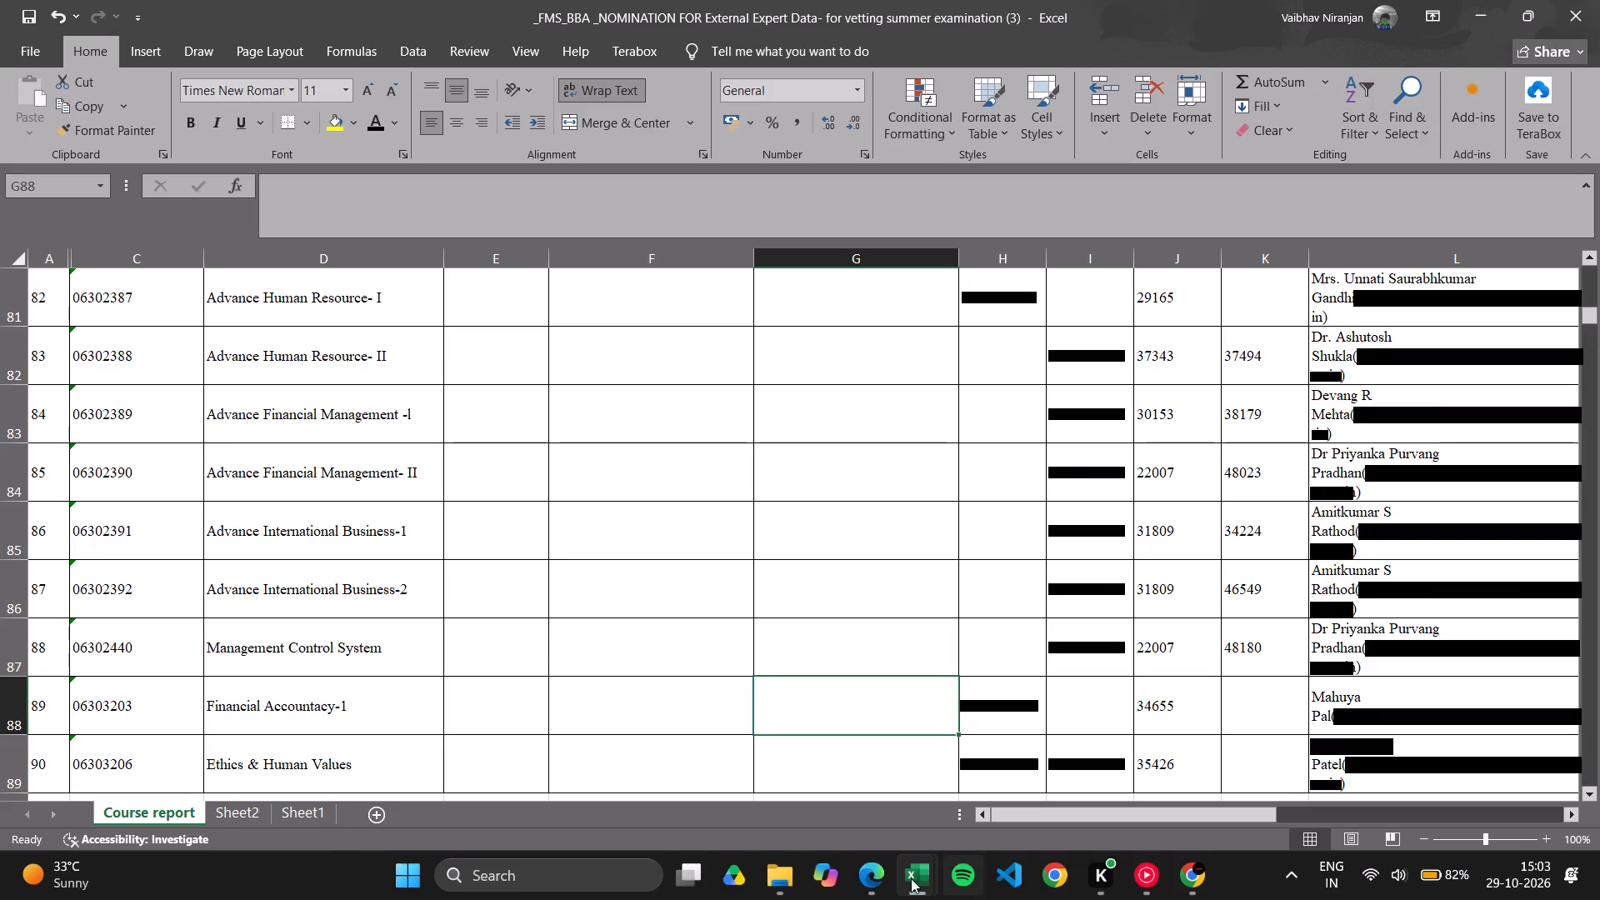
Copy subject code 6101302 from D2 in the Vetting Externals workbook and find it in the nomination workbook's Course report sheet.
{"action": "left_click", "coordinate": [672, 776]}
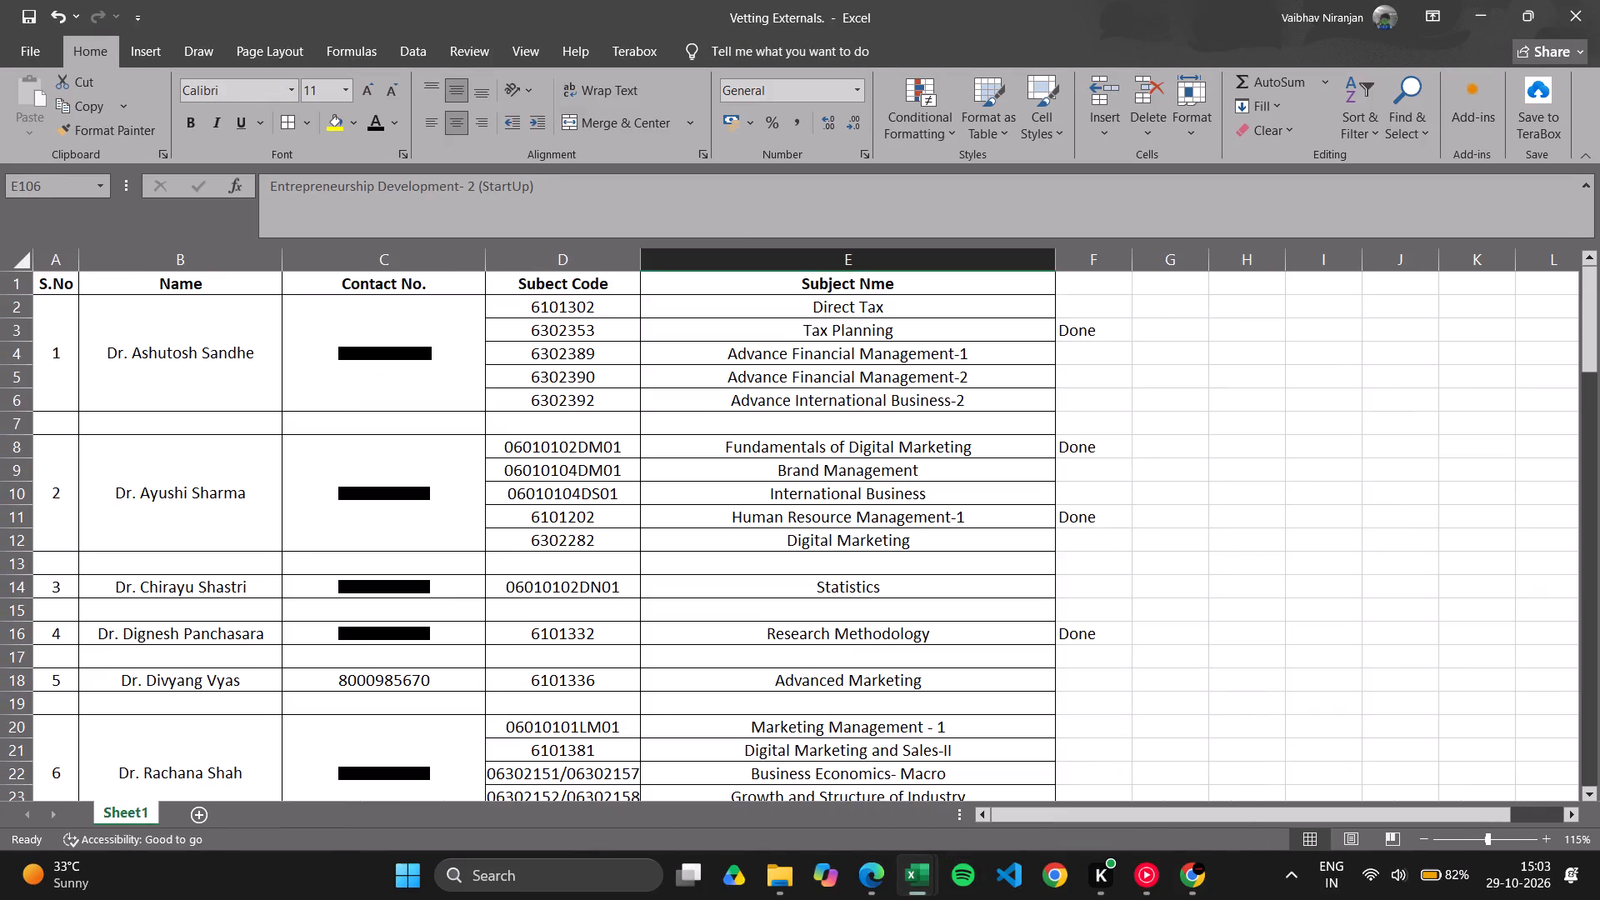
{"action": "left_click", "coordinate": [574, 307]}
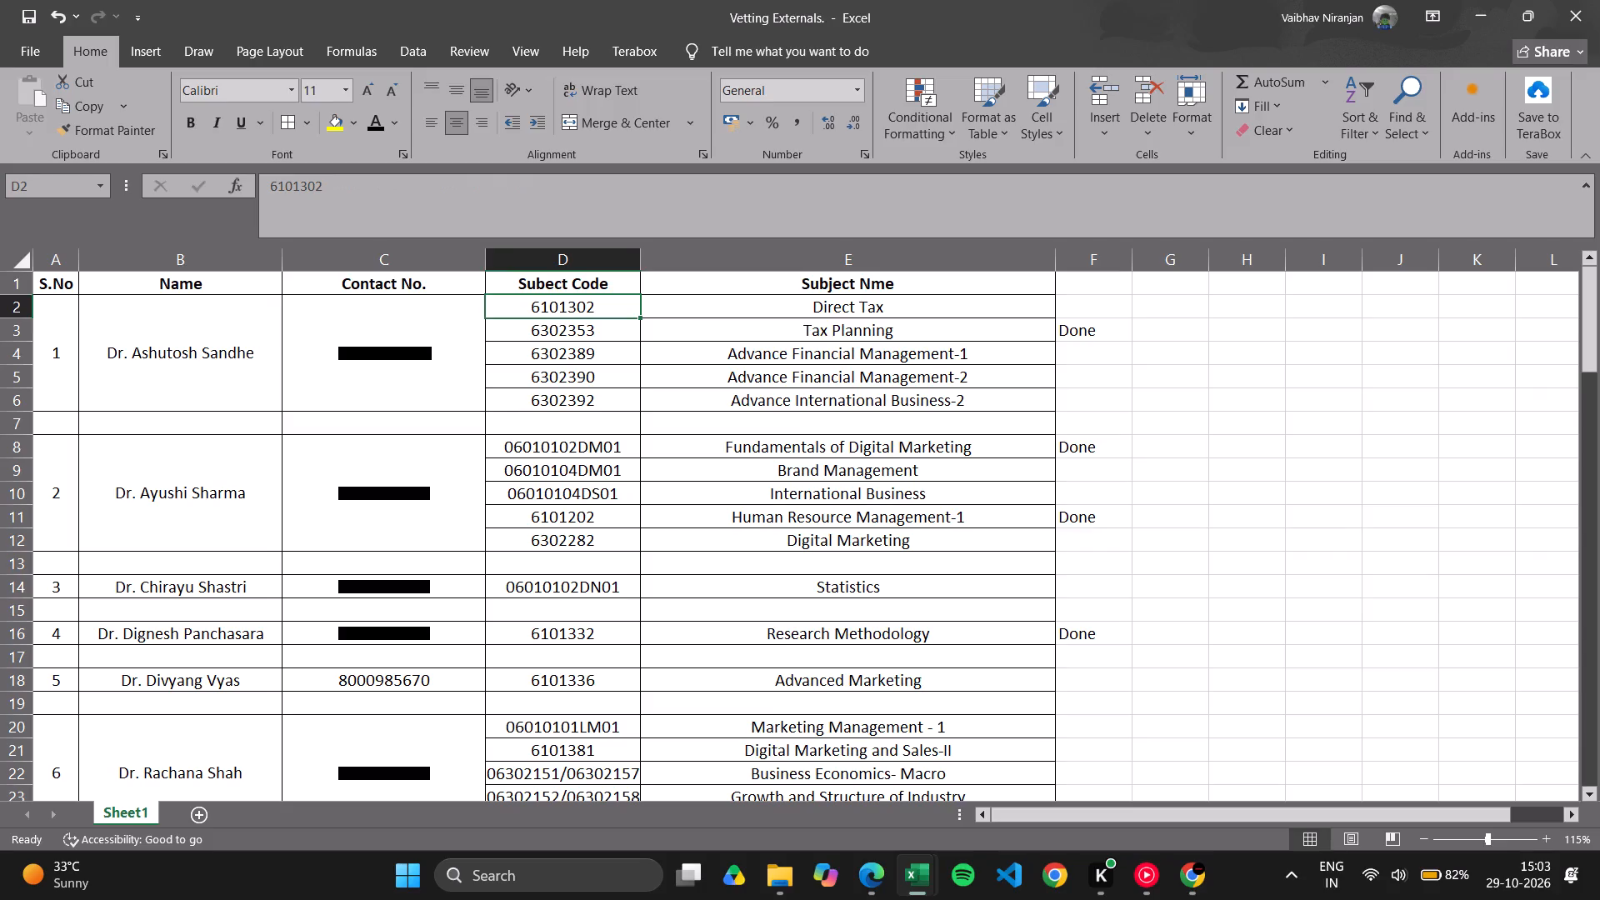
{"action": "key", "text": "ctrl+c"}
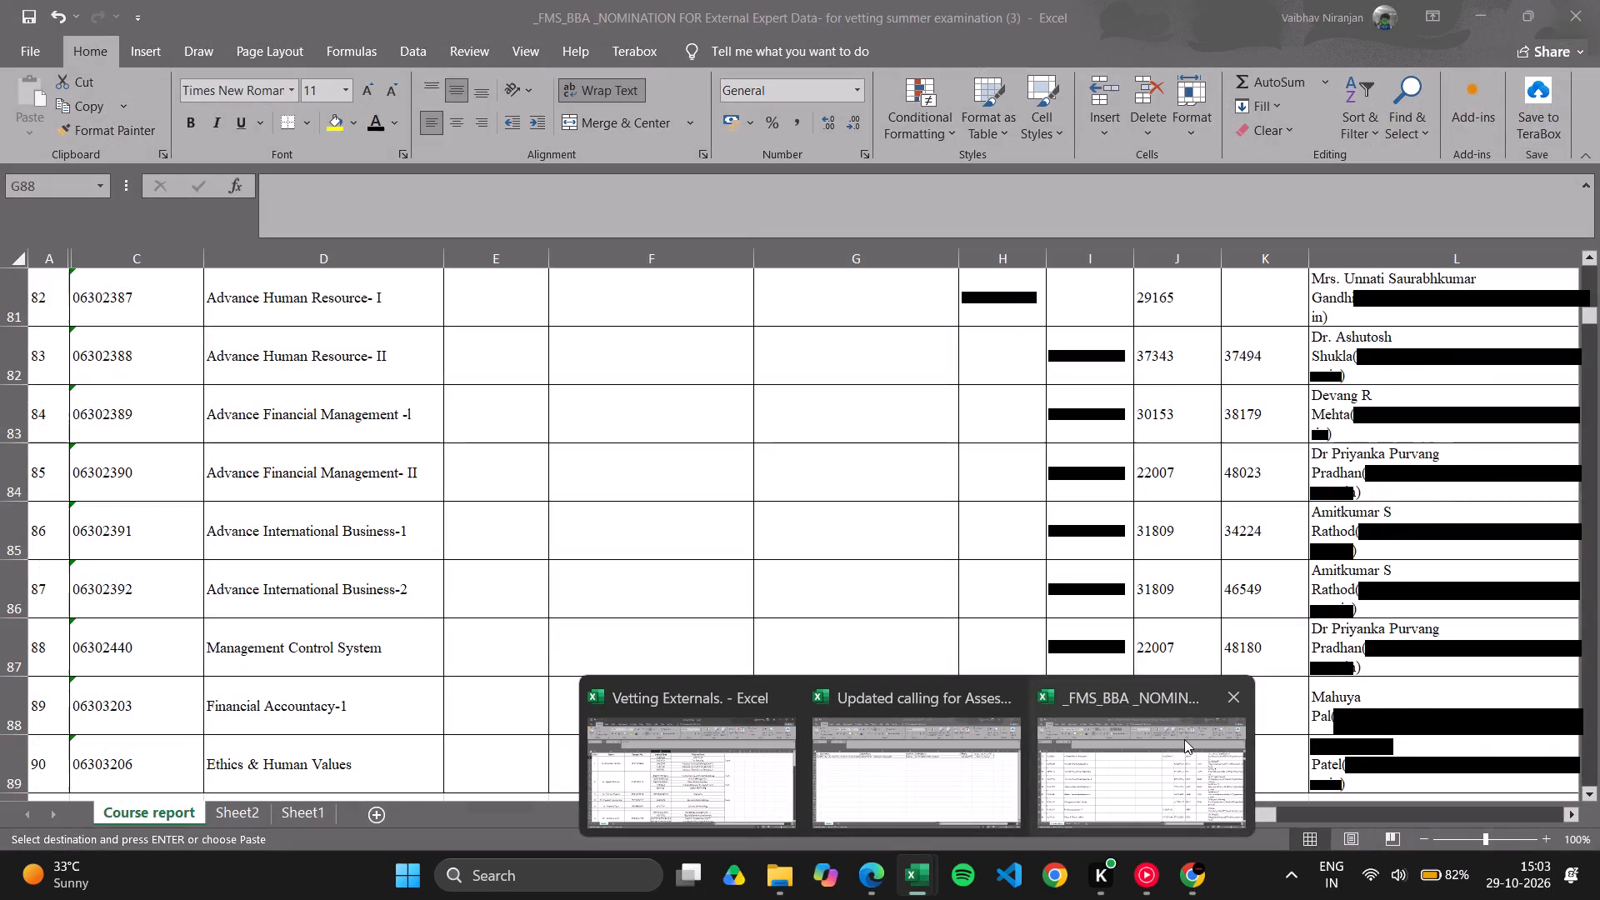
{"action": "left_click", "coordinate": [1184, 739]}
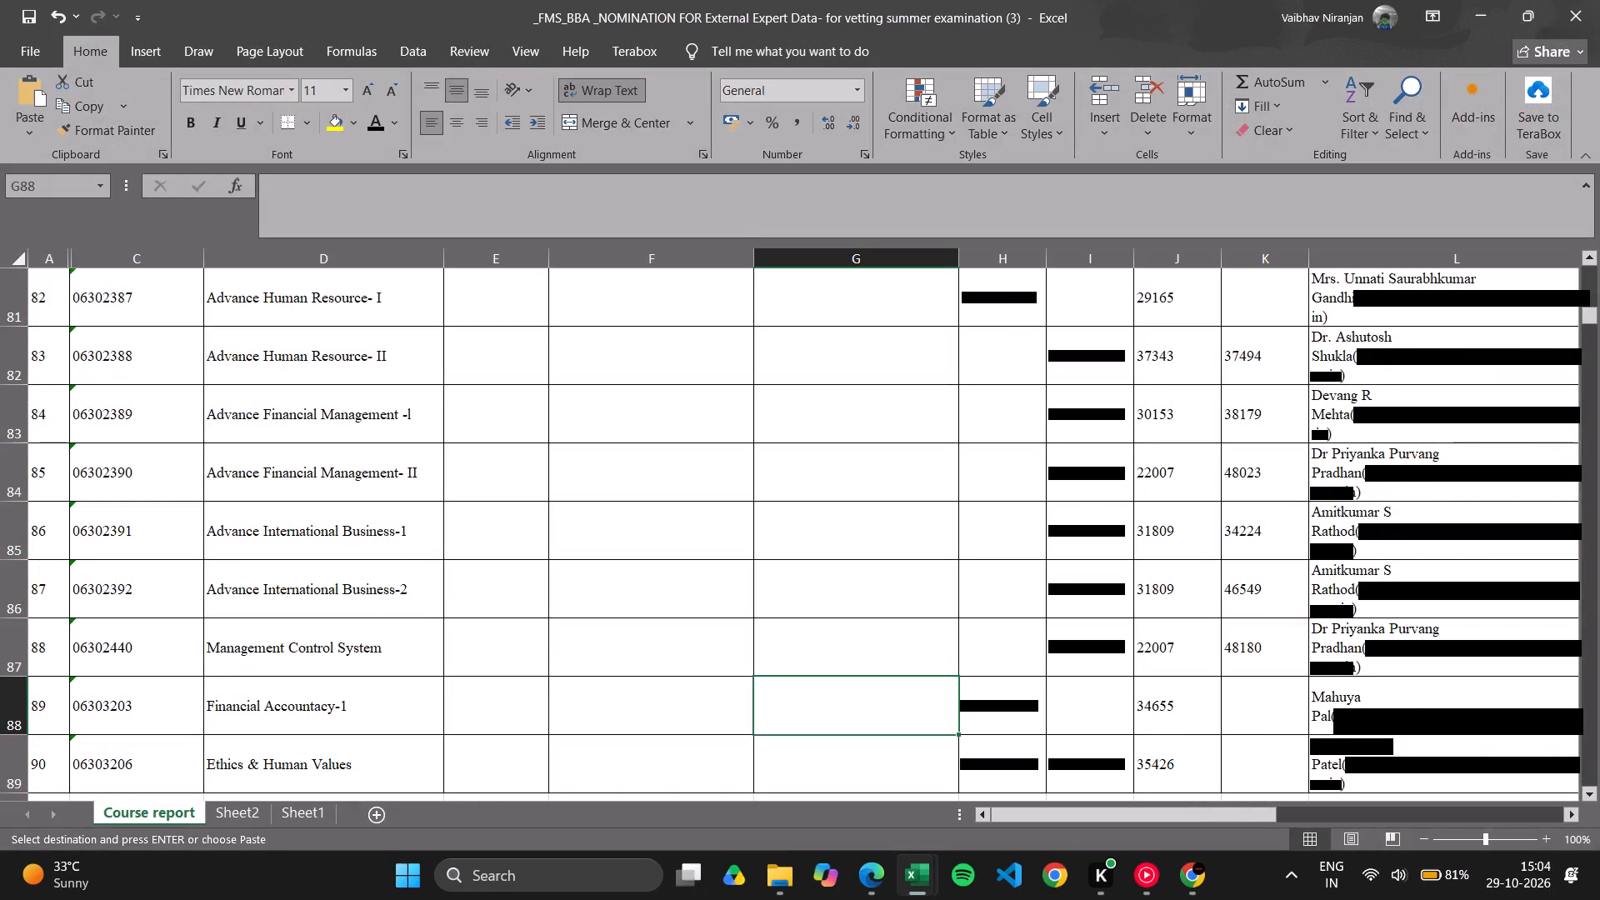
{"action": "key", "text": "ctrl+f"}
{"action": "key", "text": "ctrl+v"}
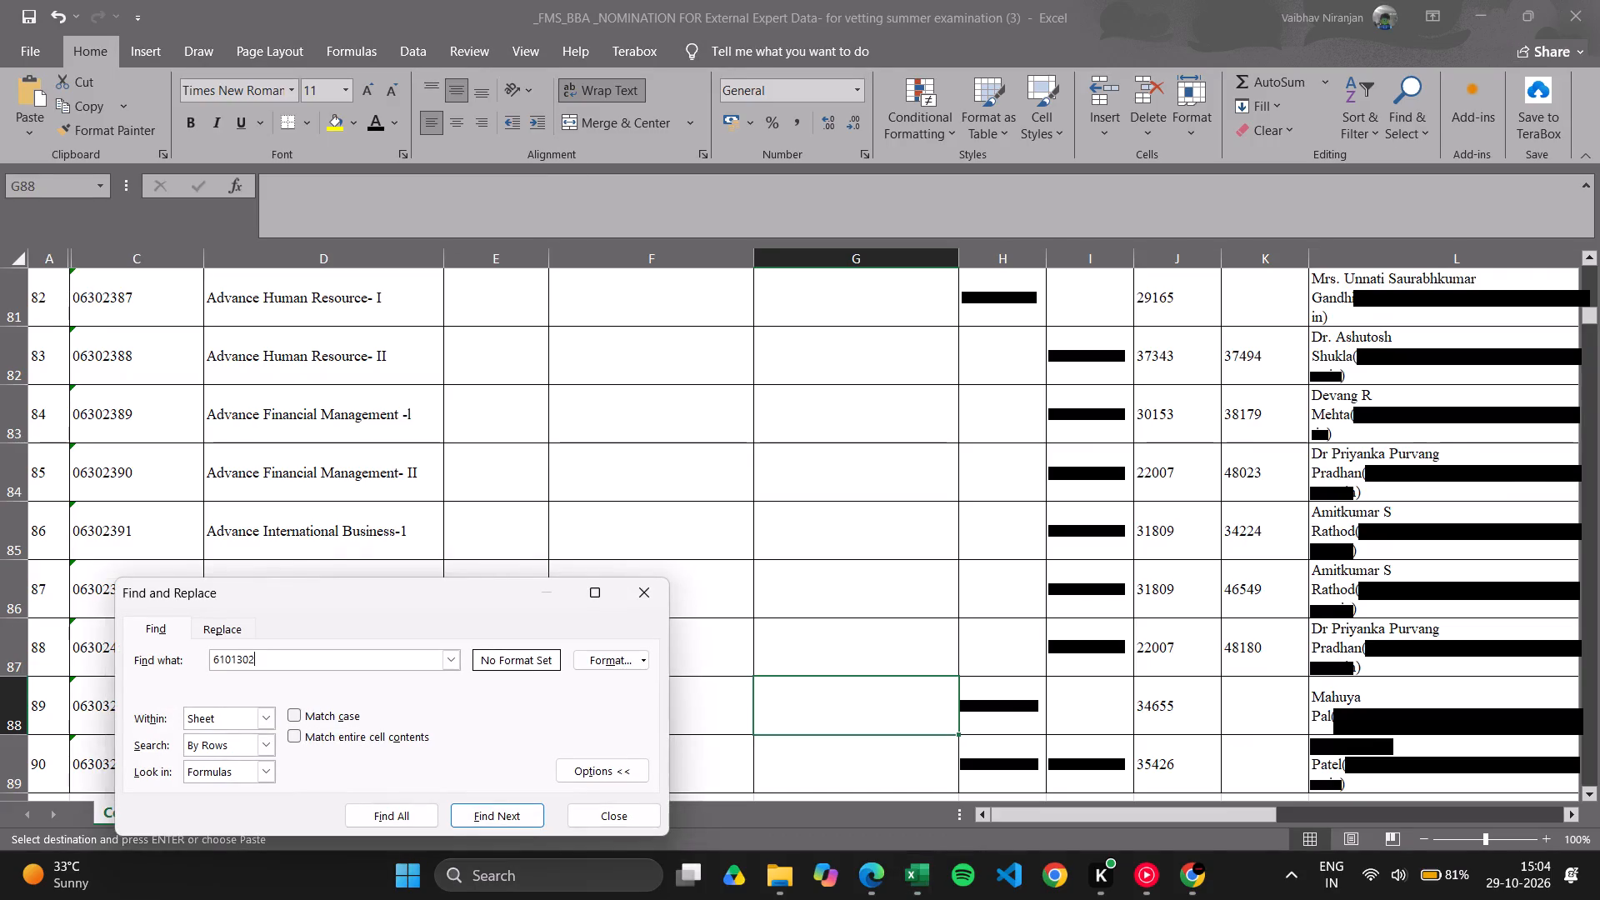
{"action": "left_click", "coordinate": [502, 807]}
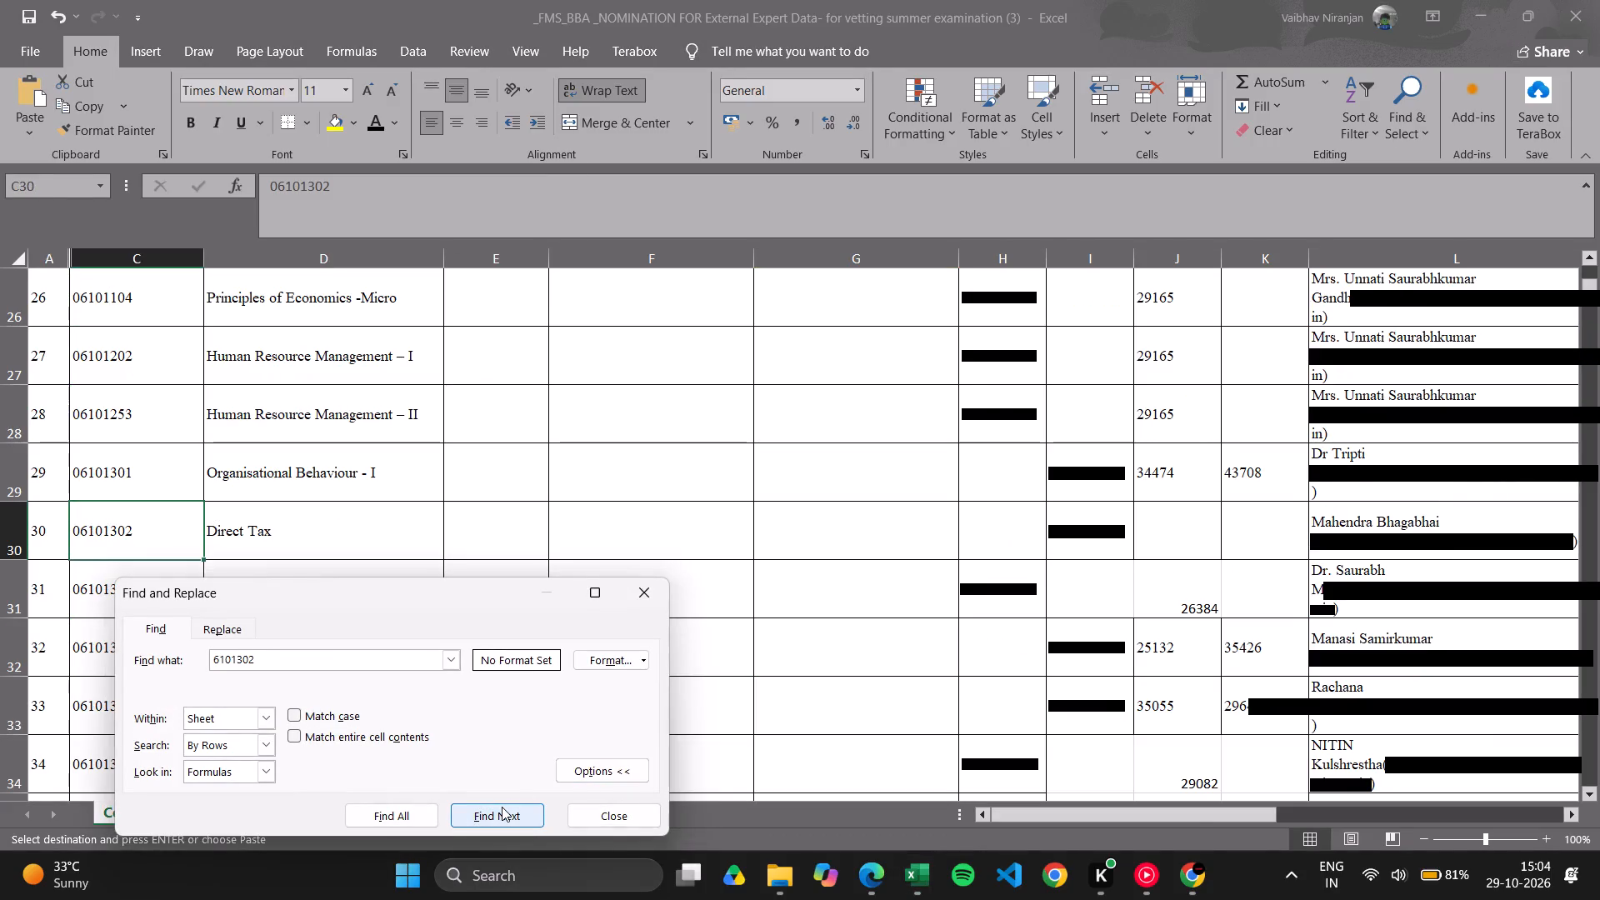
Examine the chief examiner and external expert details along the Direct Tax row, through the external contact number in column Q.
{"action": "left_click", "coordinate": [264, 539]}
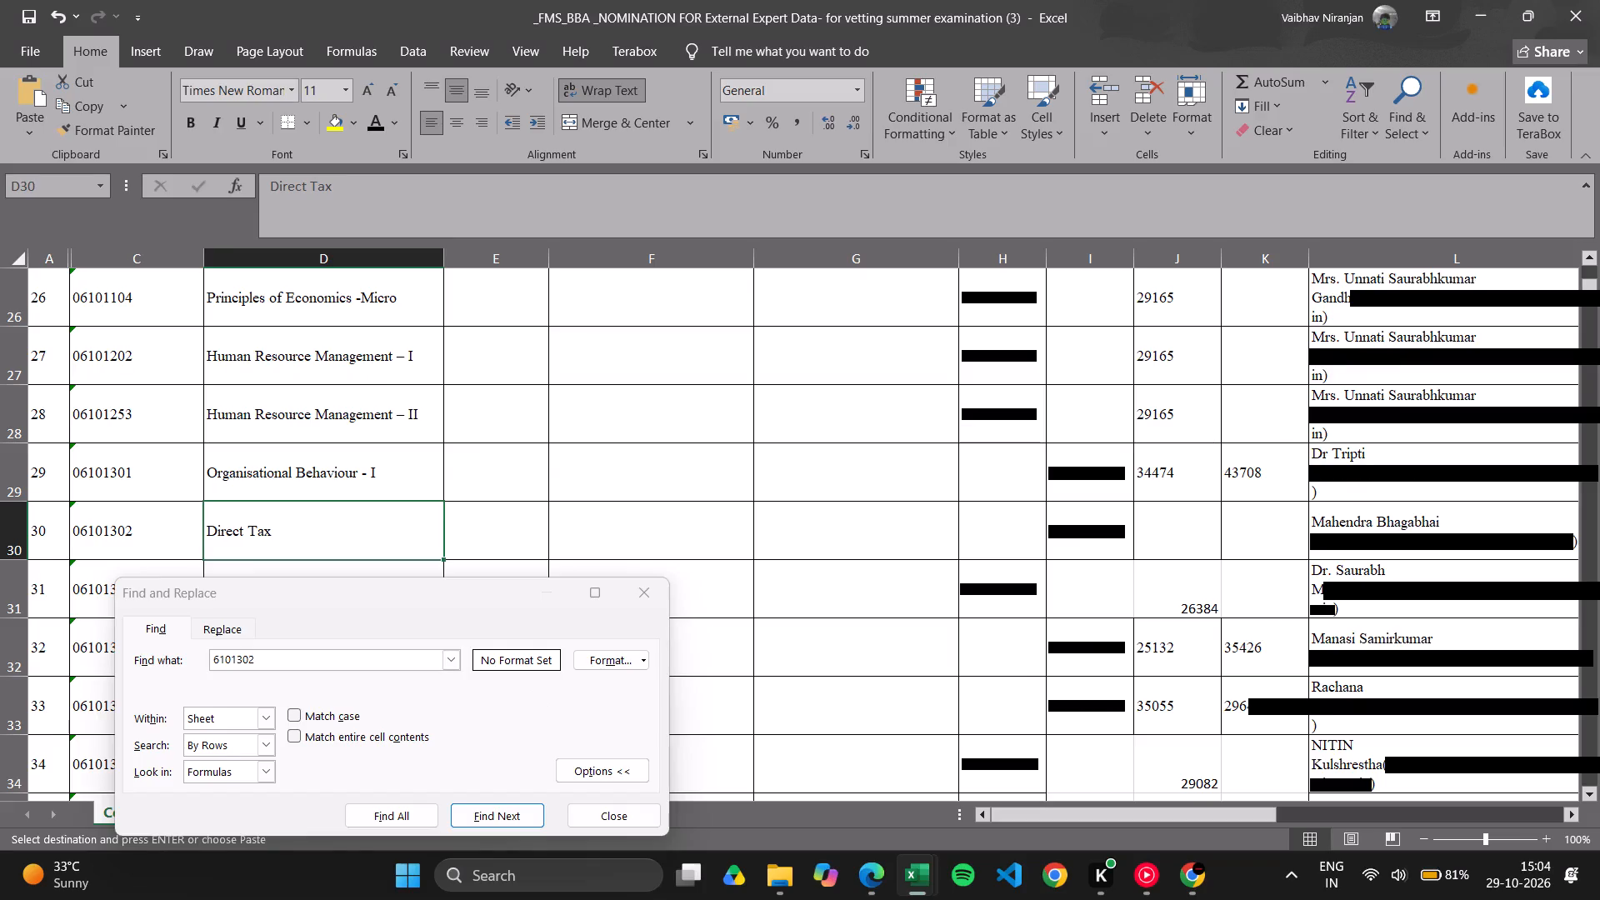
{"action": "key", "text": "Right"}
{"action": "key", "text": "Right"}
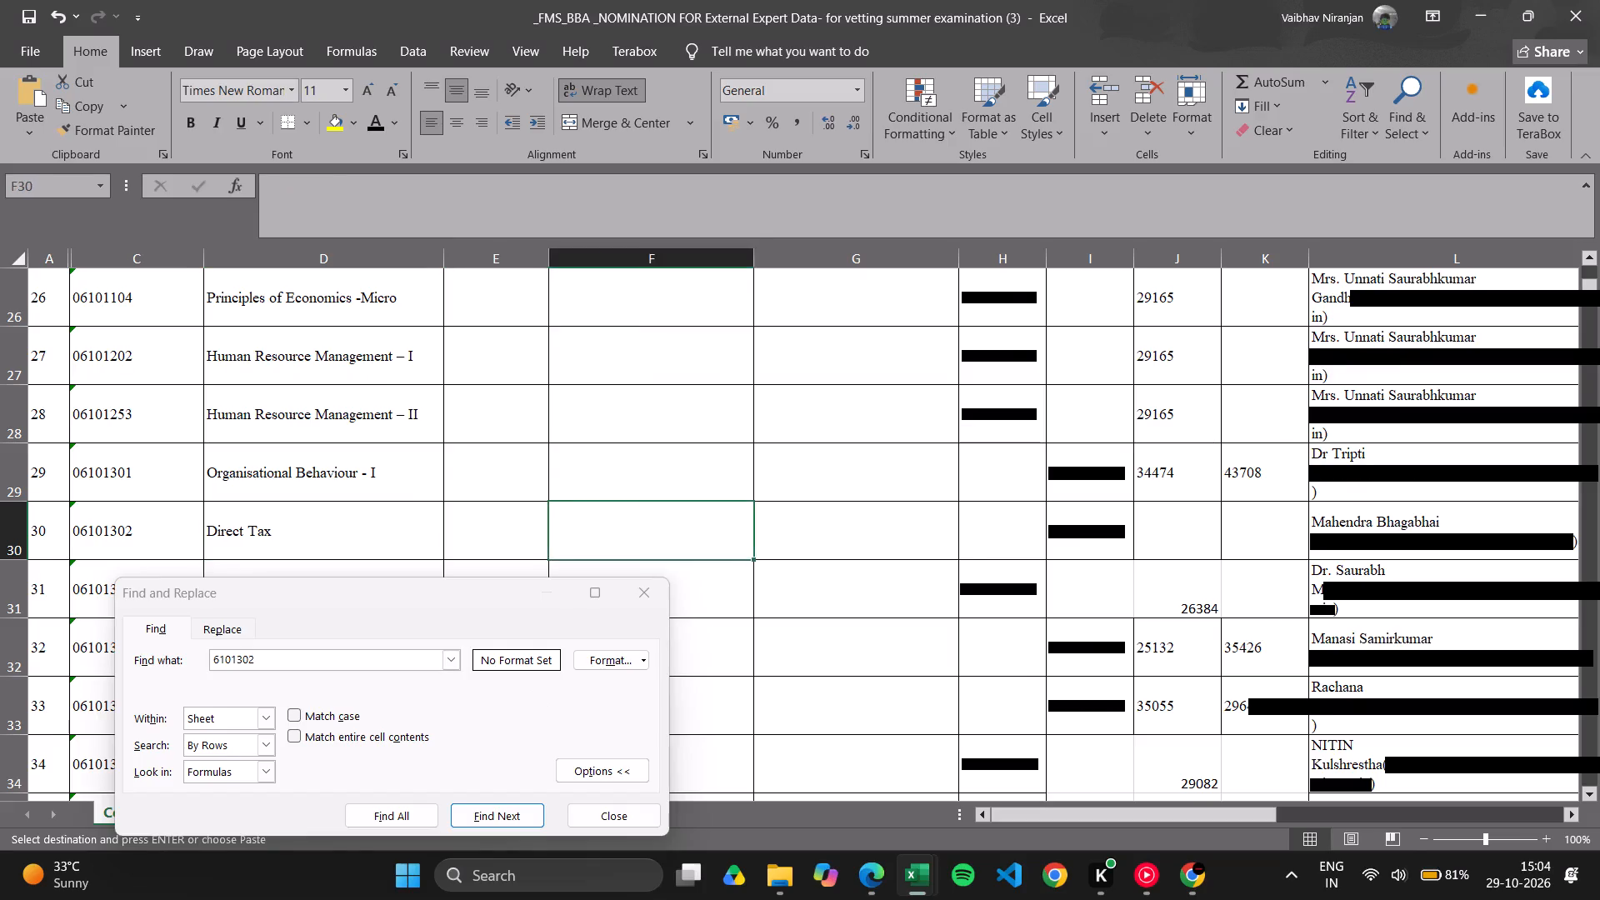
{"action": "key", "text": "Right"}
{"action": "key", "text": "Right"}
{"action": "key", "text": "Right"}
{"action": "key", "text": "Right"}
{"action": "key", "text": "Right"}
{"action": "key", "text": "Right"}
{"action": "key", "text": "Right"}
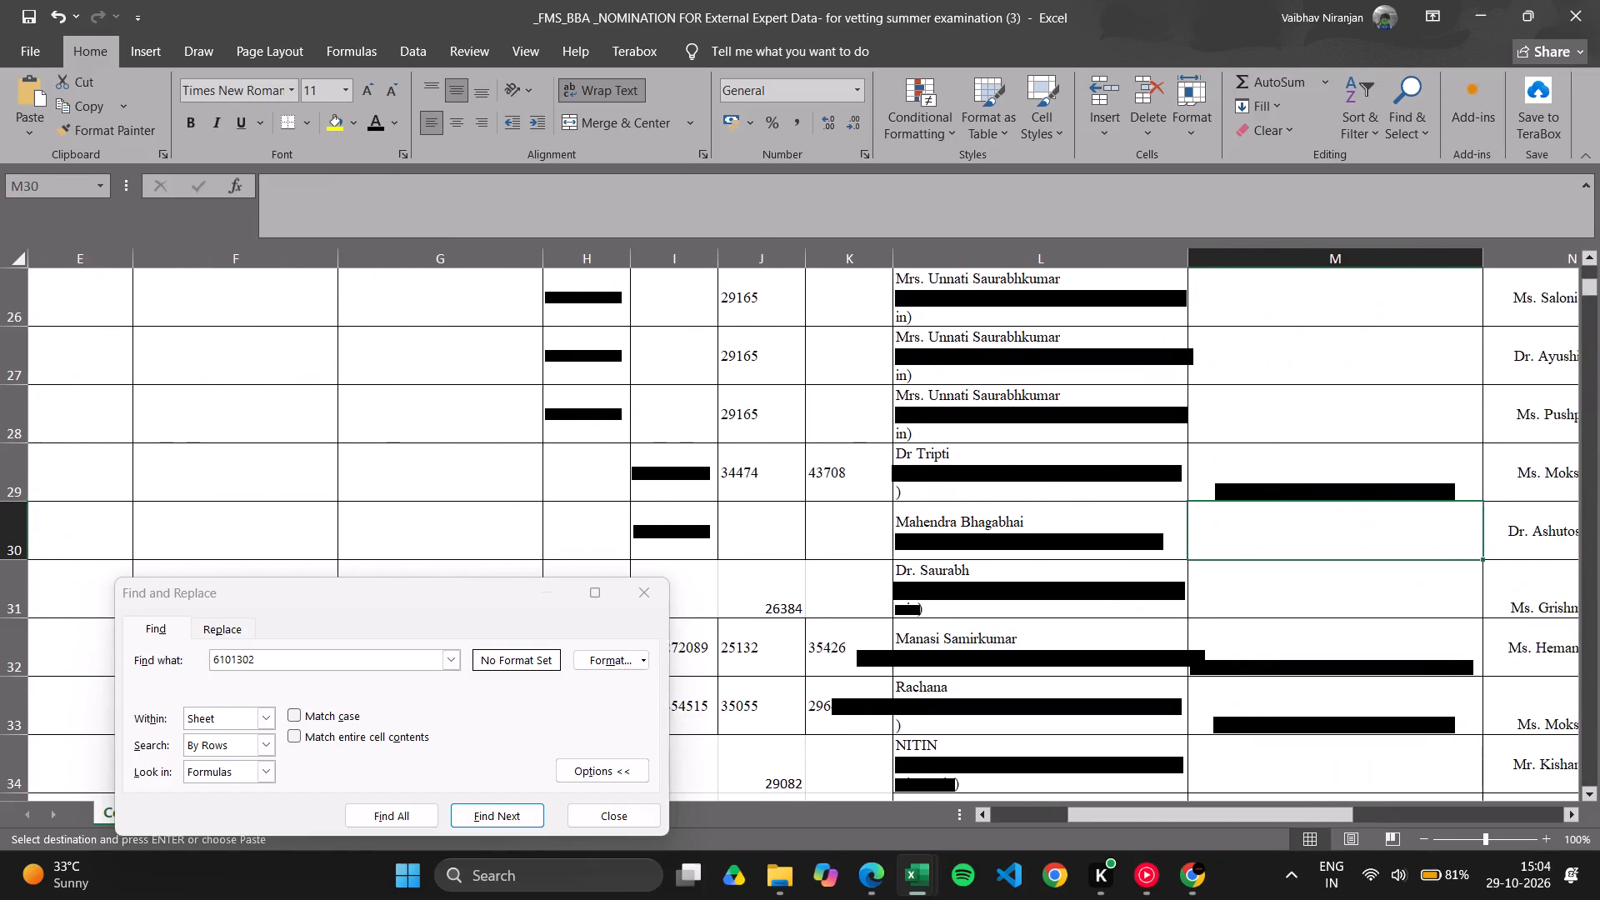
{"action": "key", "text": "Right"}
{"action": "key", "text": "Right"}
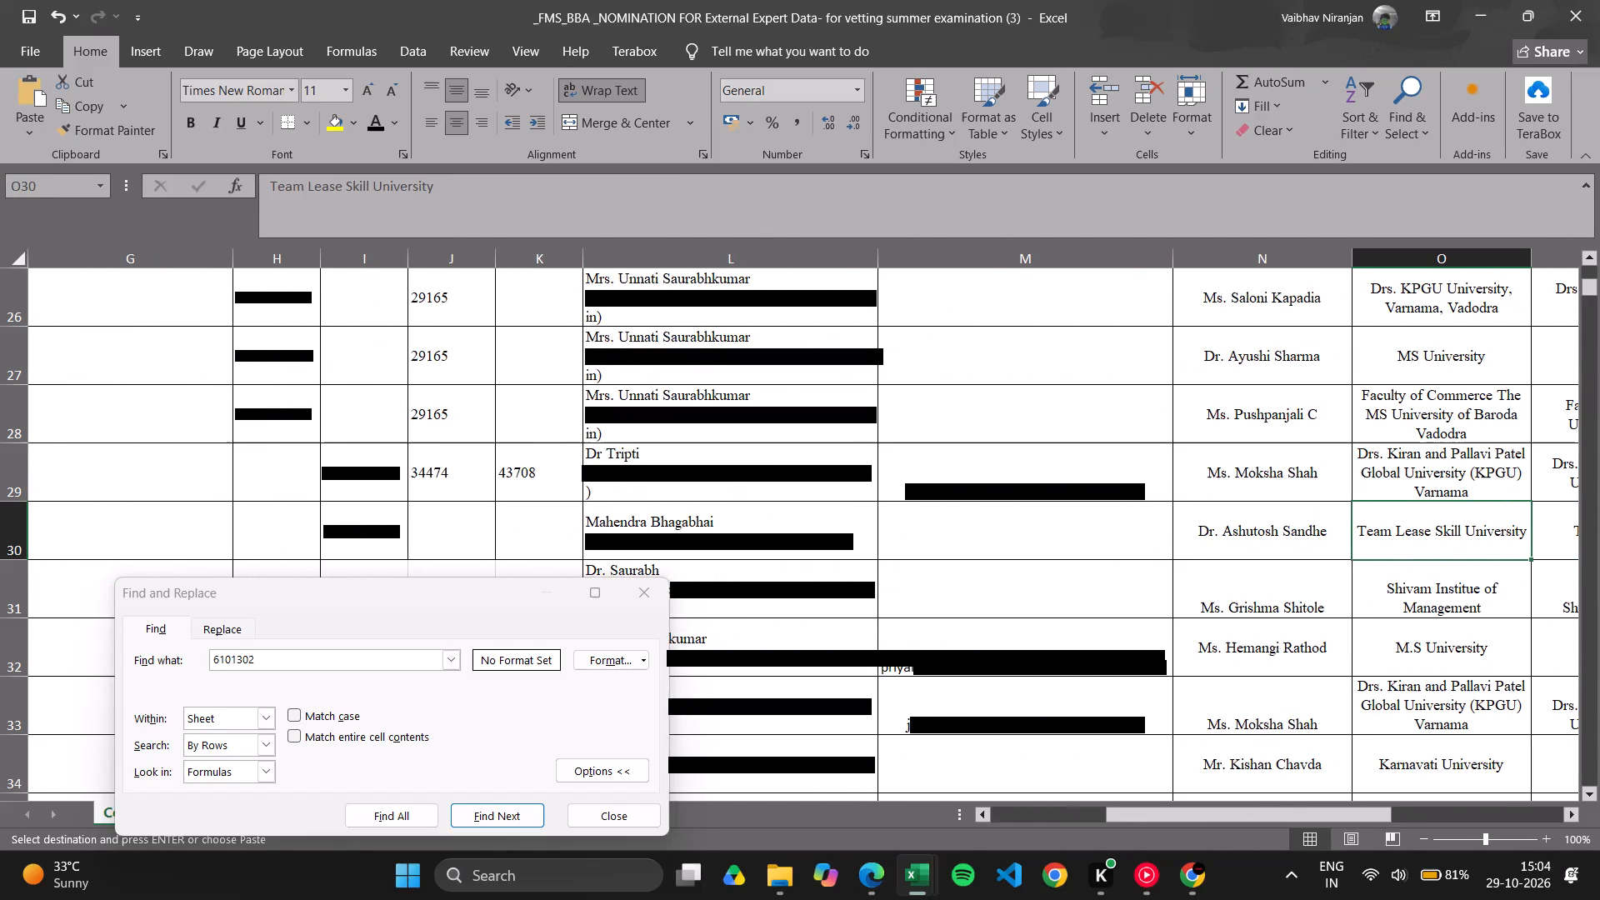
{"action": "key", "text": "Right"}
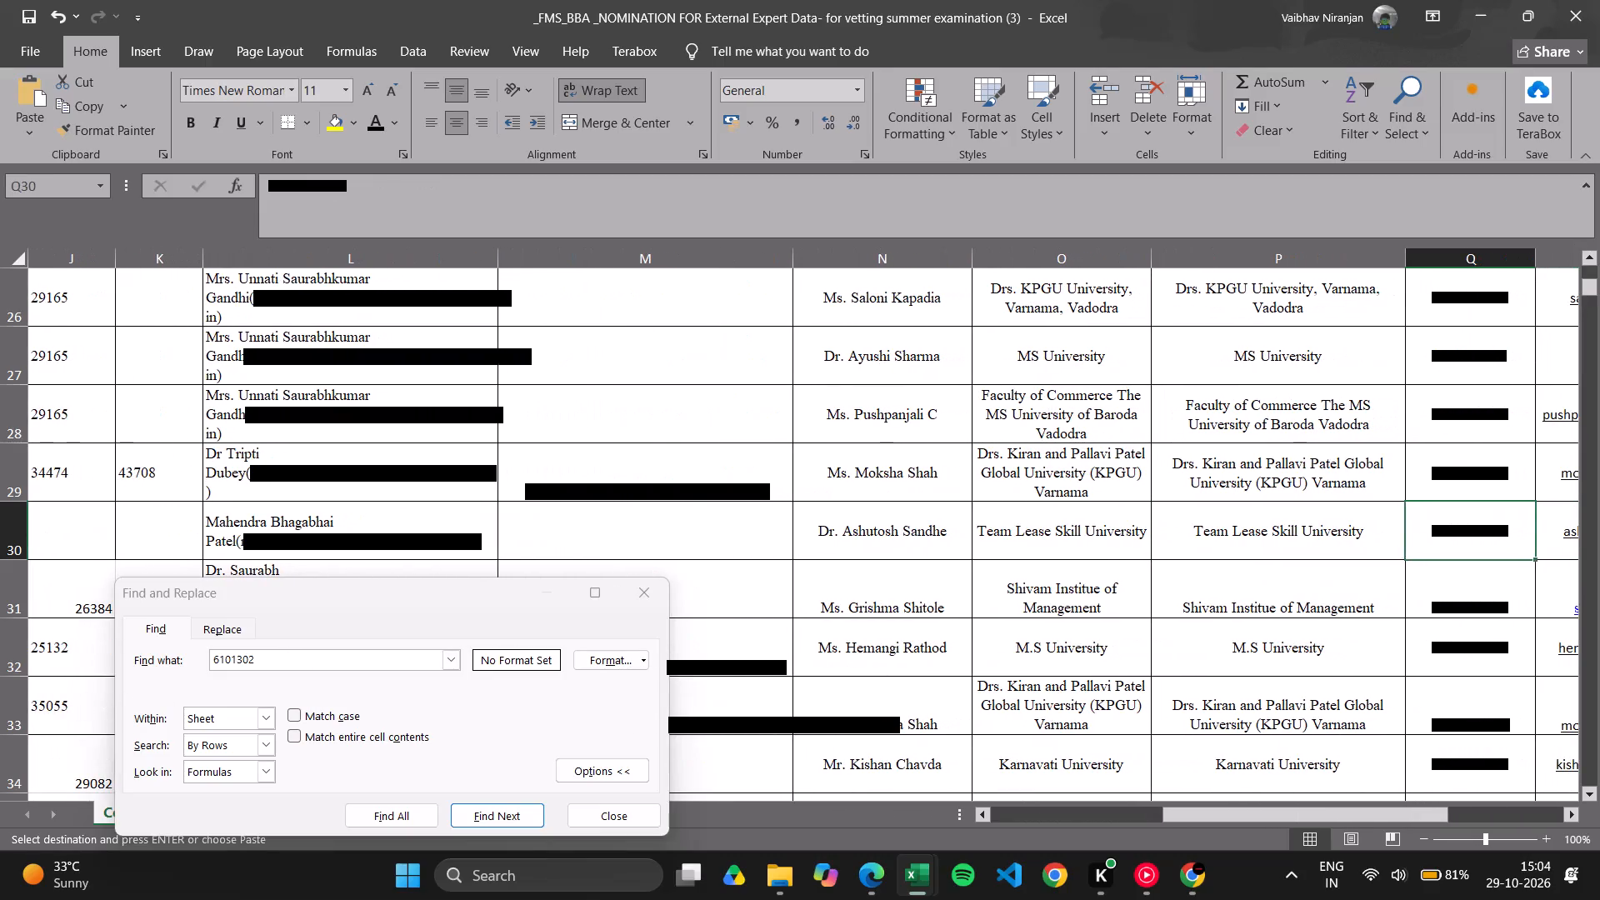
{"action": "key", "text": "Down"}
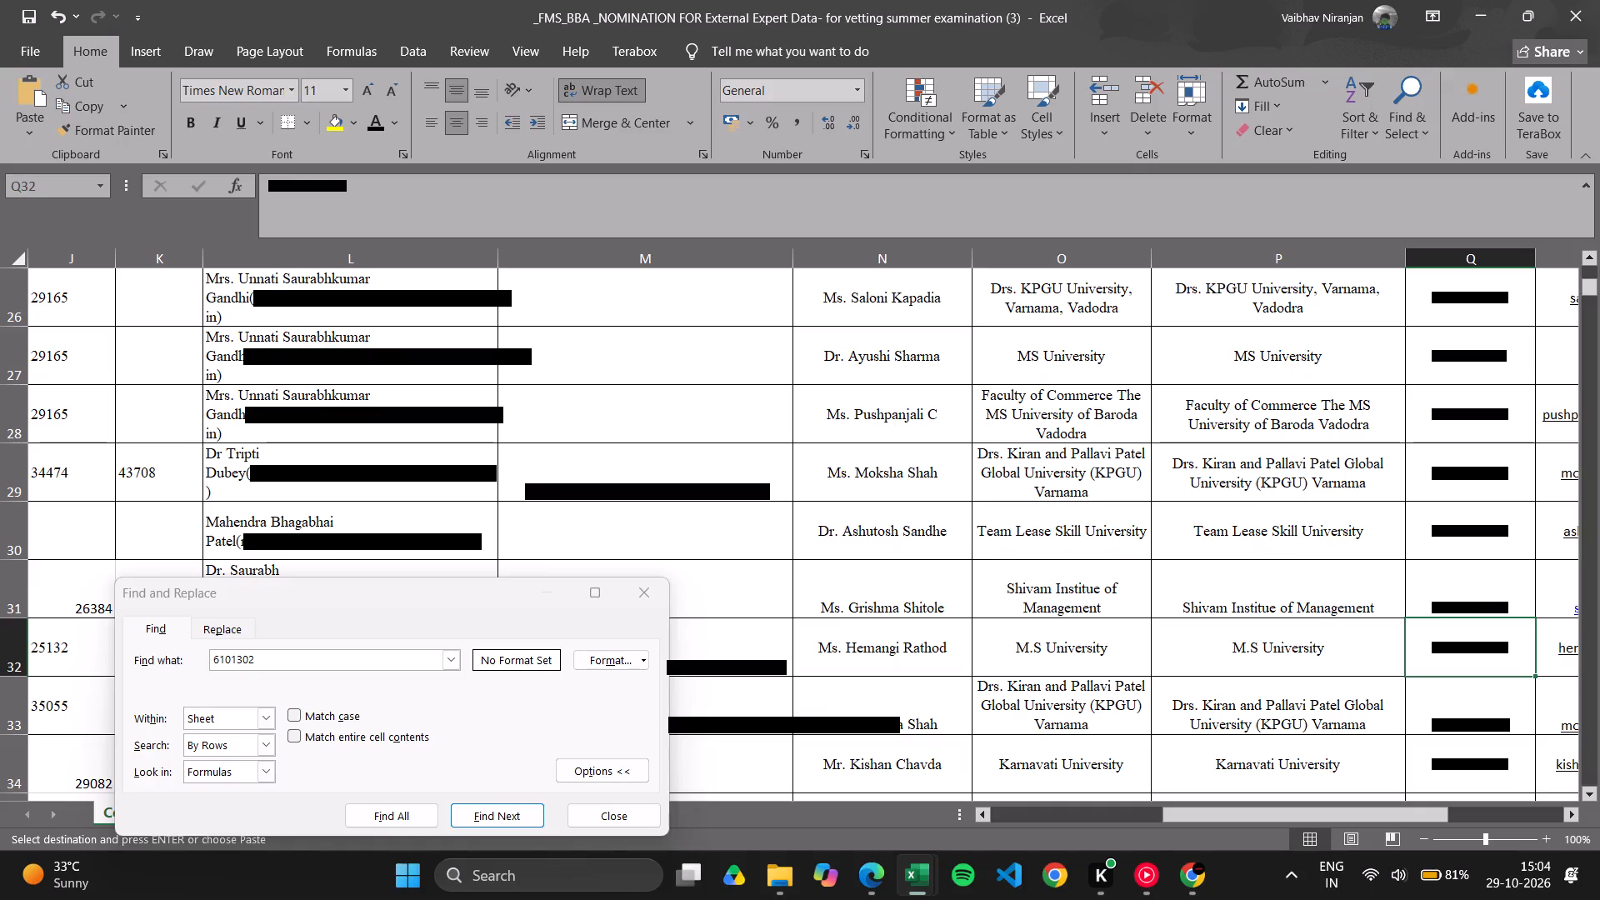
Examine the examiner and external expert details along row 26, Principles of Economics -Micro, and close the search.
{"action": "left_click", "coordinate": [1433, 297]}
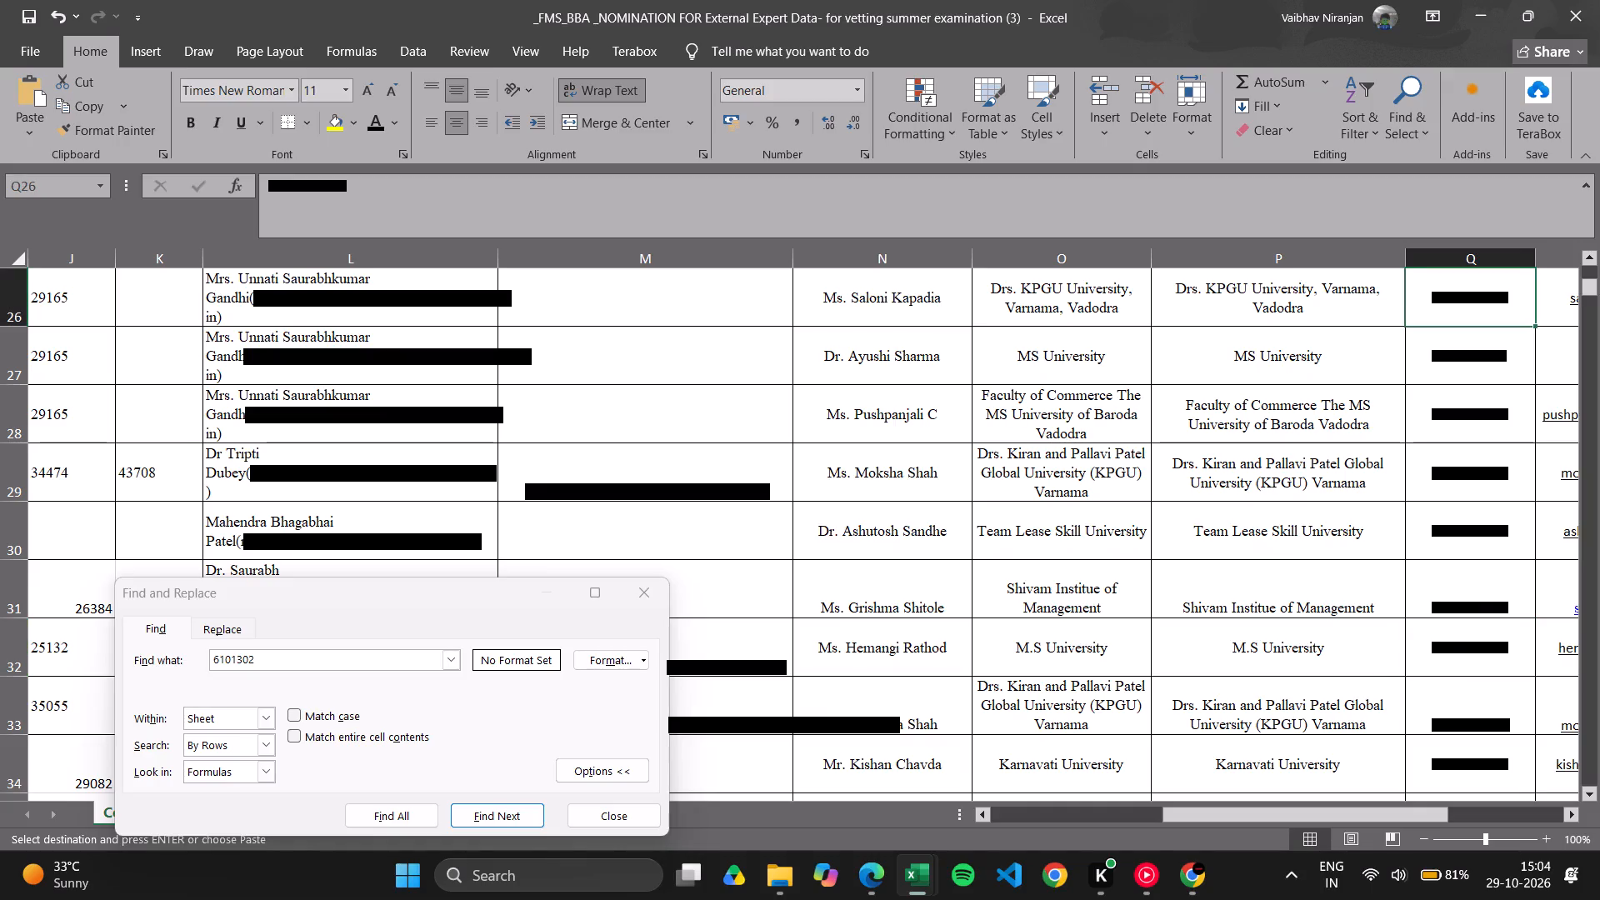
{"action": "scroll", "coordinate": [1433, 297], "scroll_direction": "up", "scroll_amount": 1}
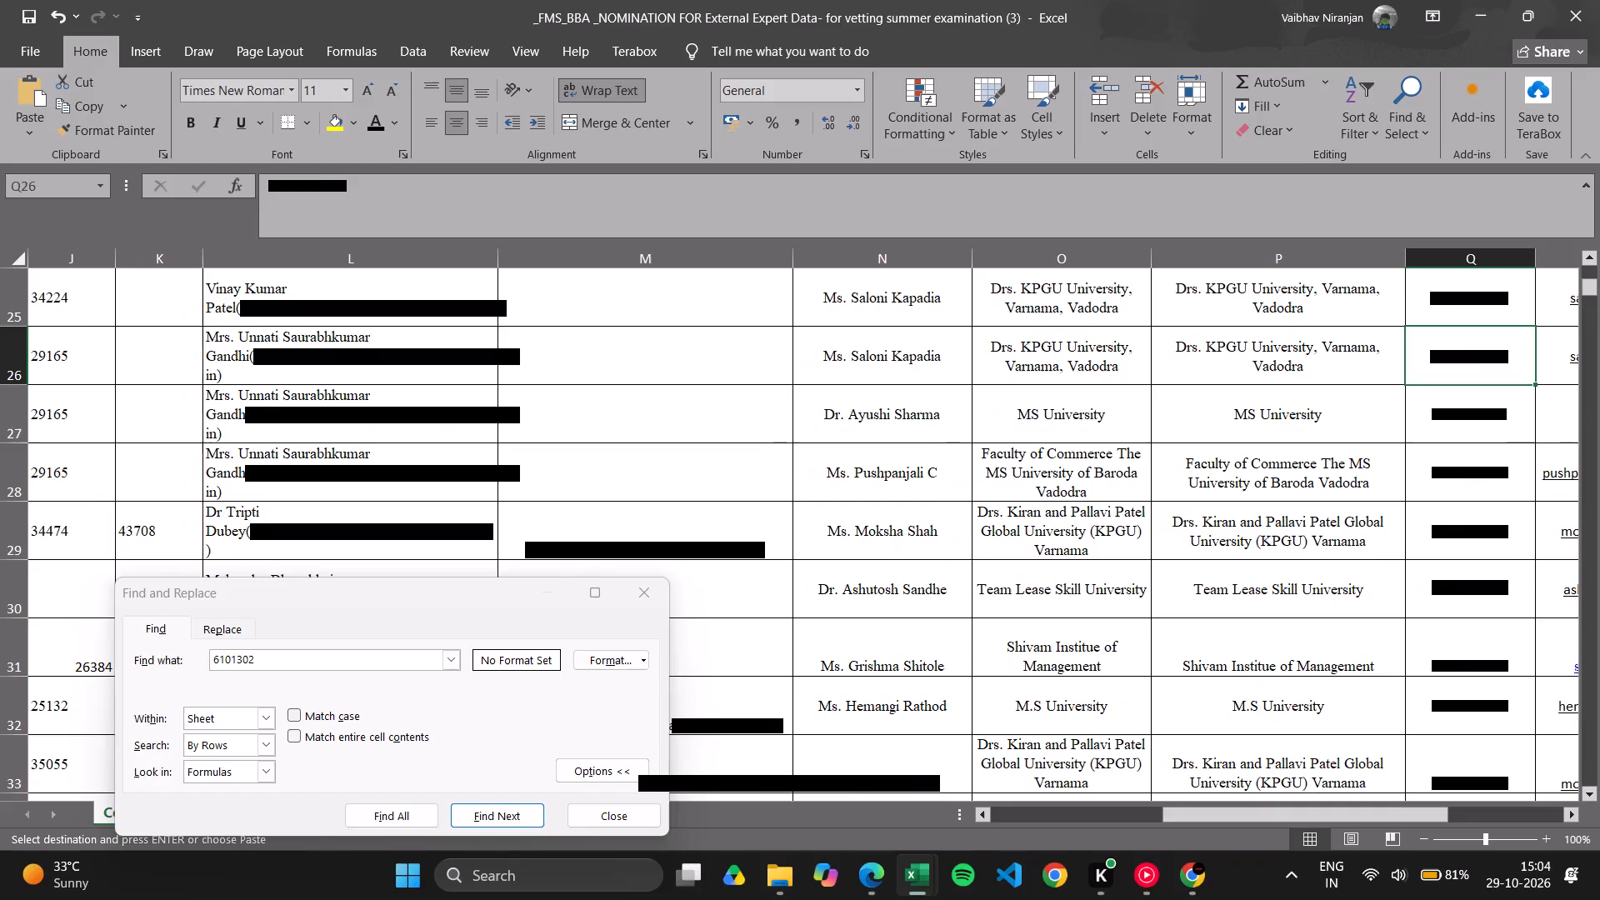
{"action": "left_click", "coordinate": [423, 363]}
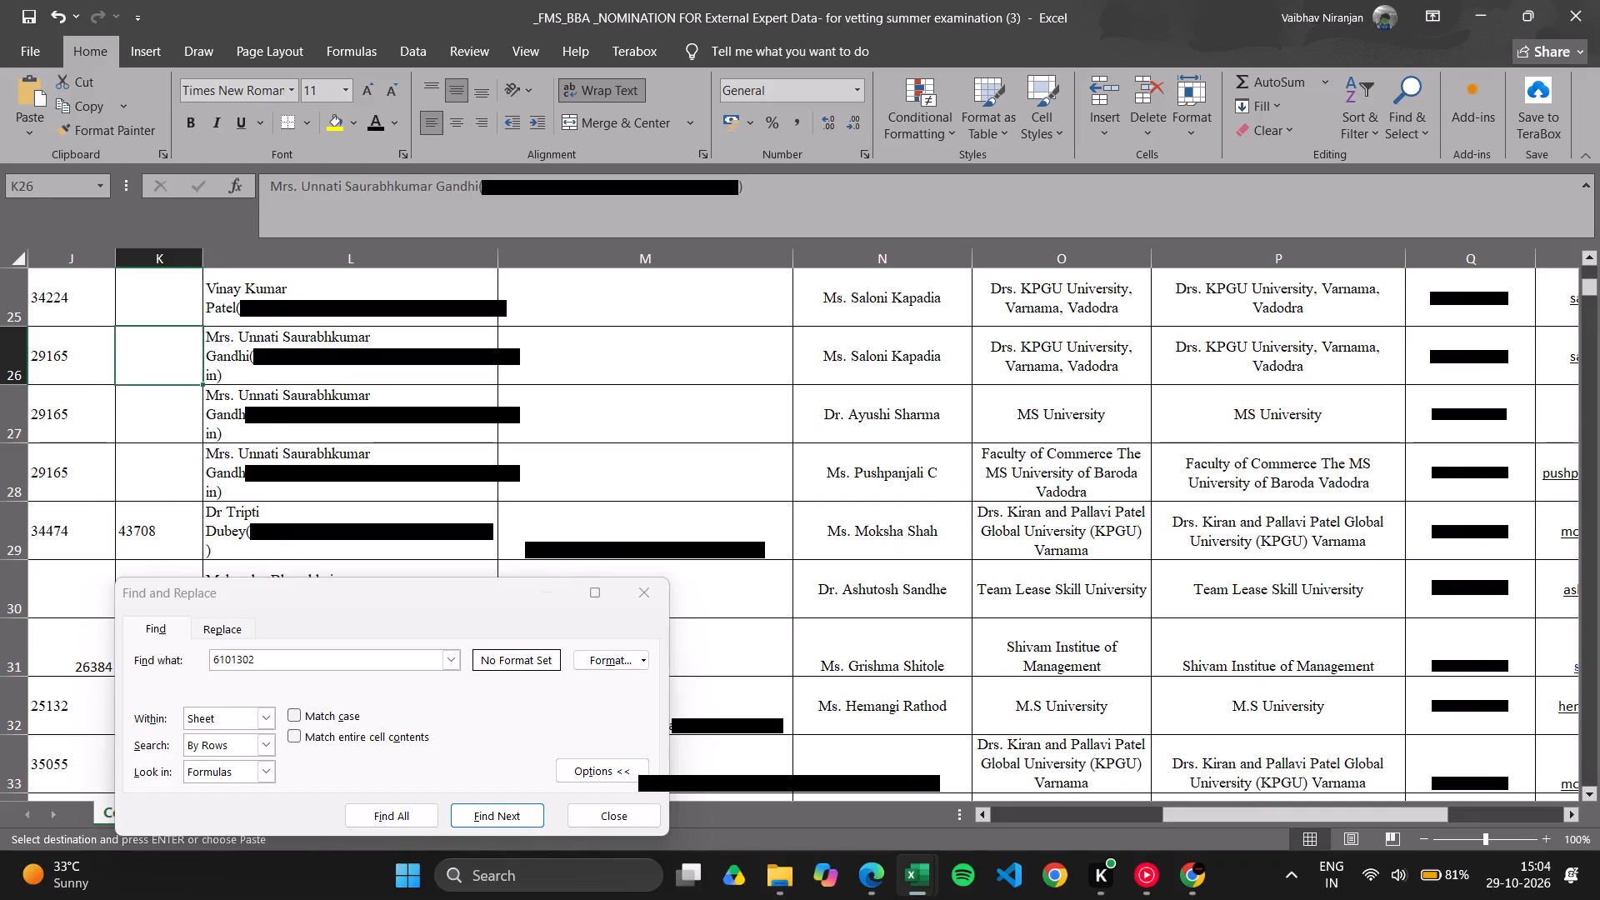
{"action": "key", "text": "Left"}
{"action": "key", "text": "Left"}
{"action": "key", "text": "Left"}
{"action": "key", "text": "Left"}
{"action": "key", "text": "Left"}
{"action": "key", "text": "Left"}
{"action": "key", "text": "Left"}
{"action": "key", "text": "Left"}
{"action": "key", "text": "Left"}
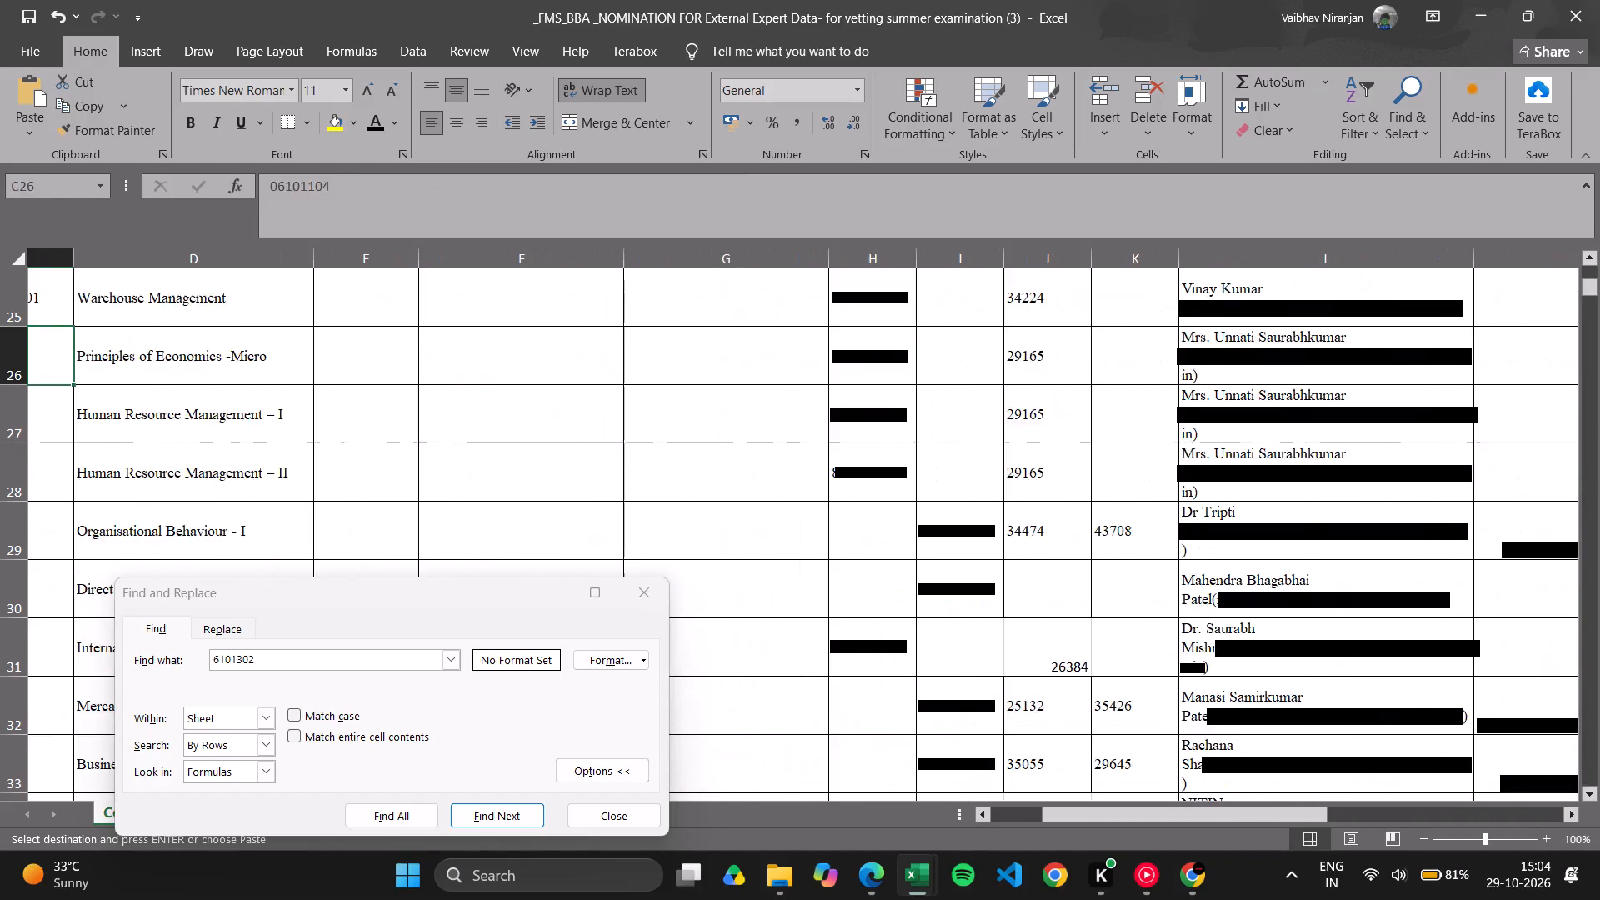
{"action": "key", "text": "Left"}
{"action": "key", "text": "Left"}
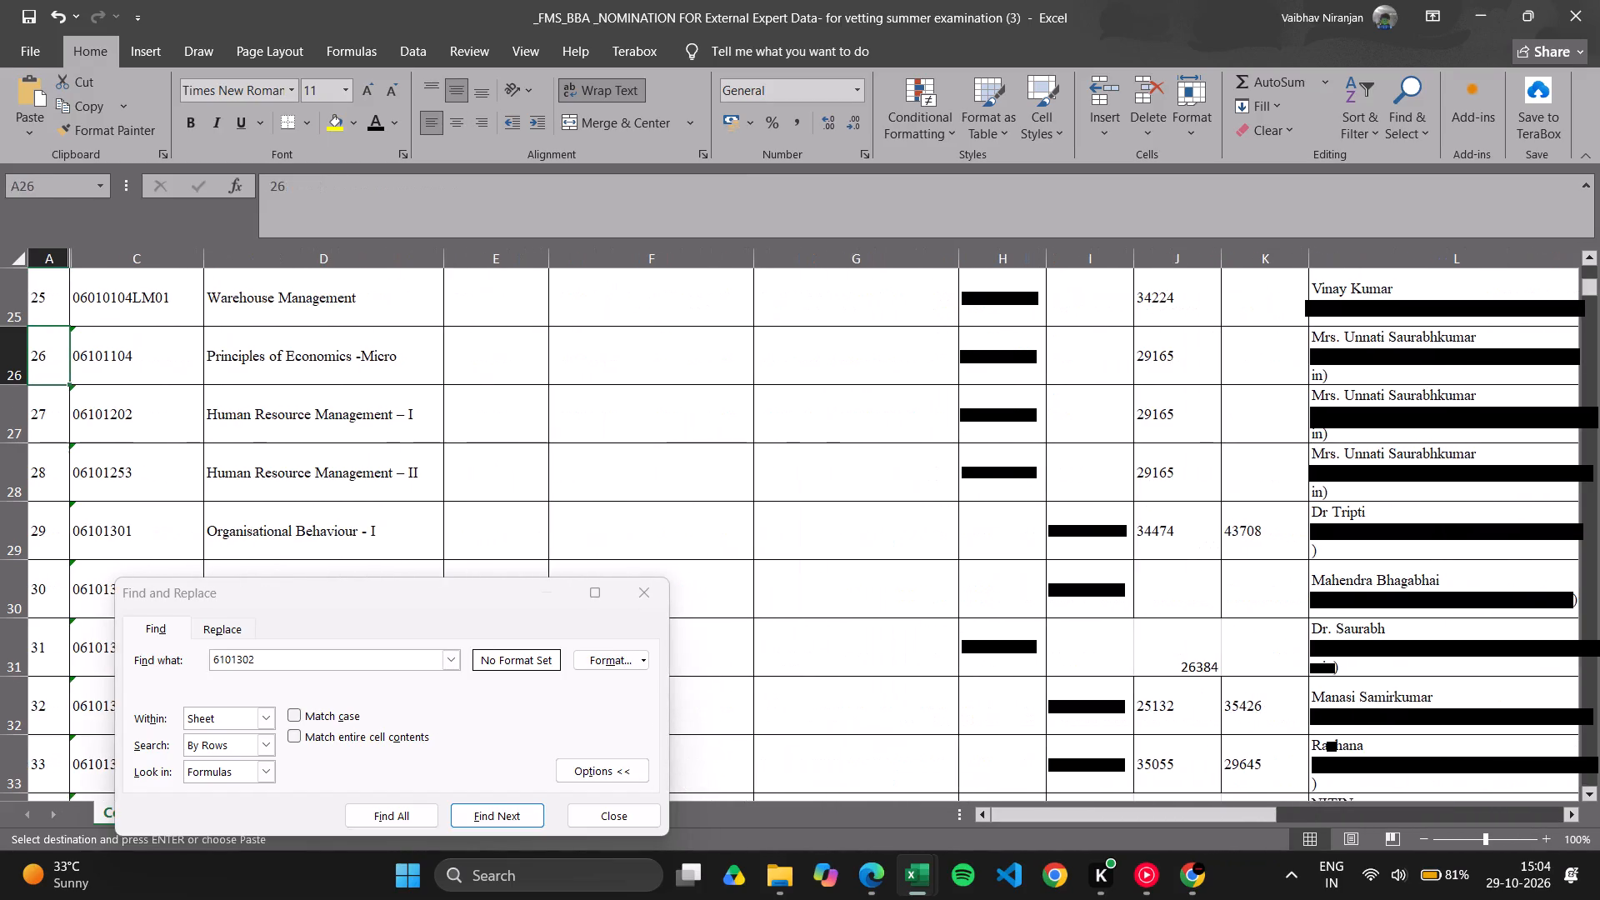
{"action": "key", "text": "Right"}
{"action": "key", "text": "Right"}
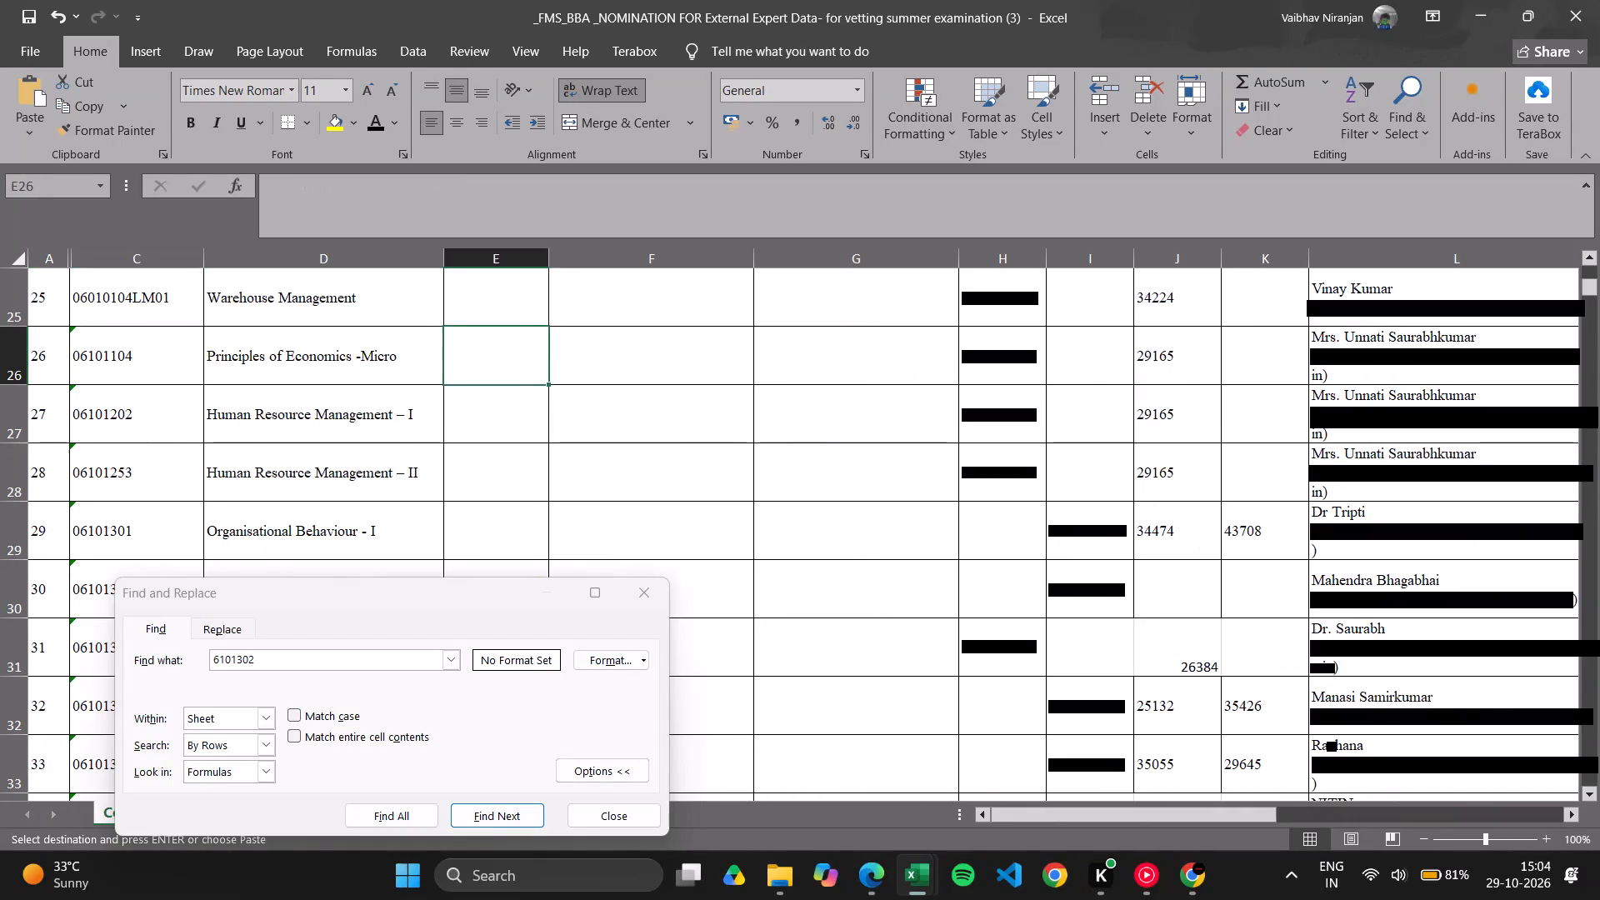
{"action": "key", "text": "Right"}
{"action": "key", "text": "Right"}
{"action": "key", "text": "Right"}
{"action": "key", "text": "Right"}
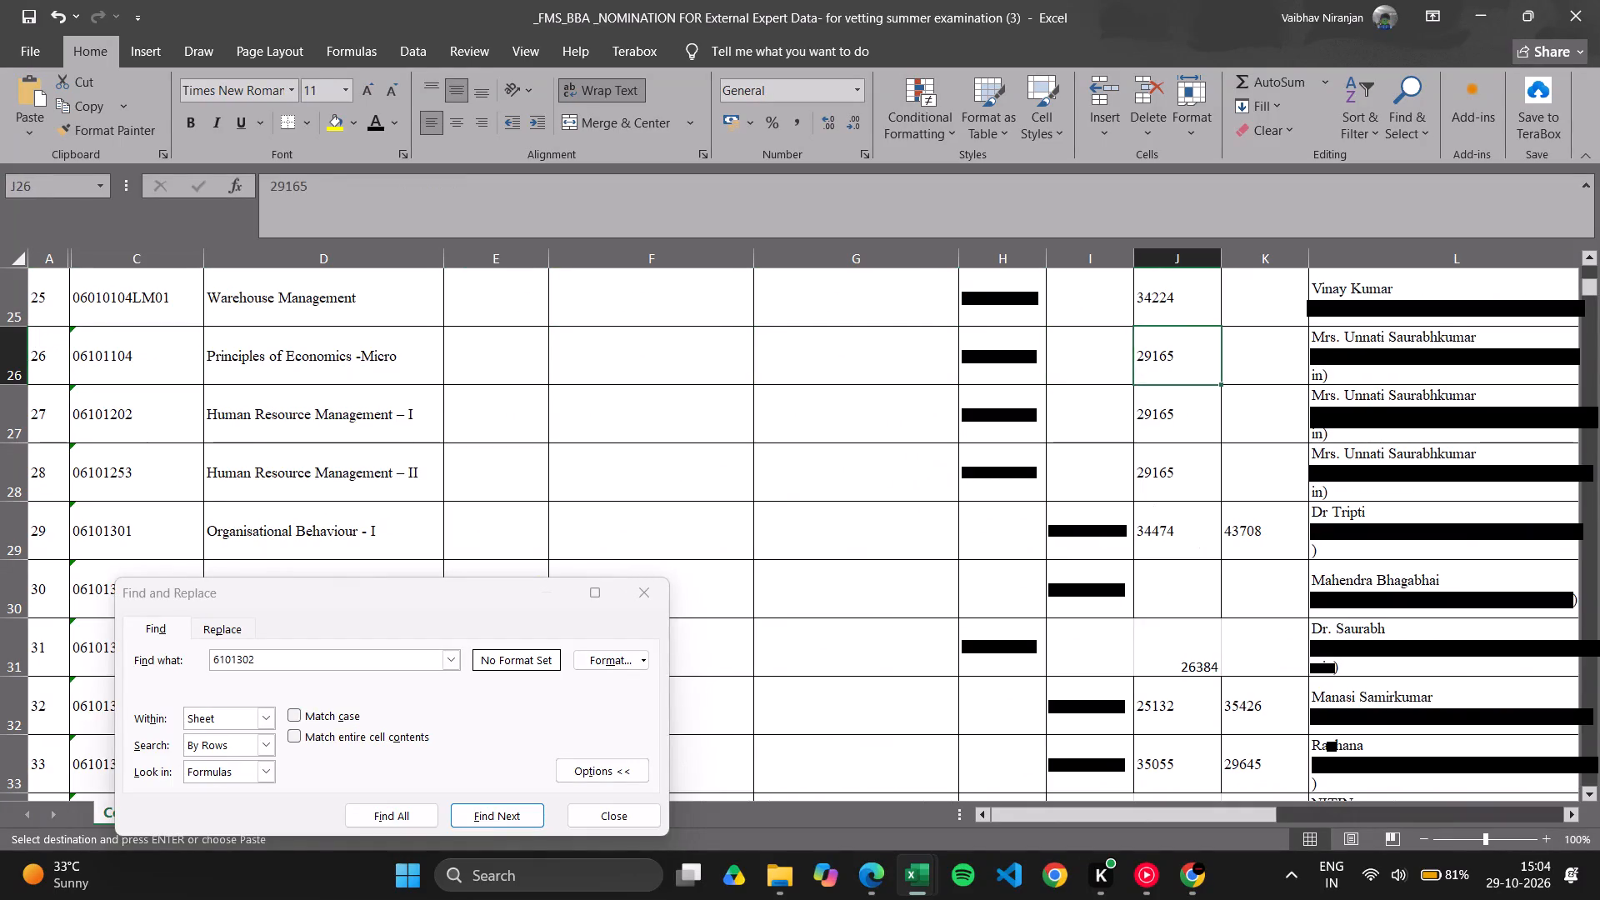
{"action": "key", "text": "Right"}
{"action": "key", "text": "Right"}
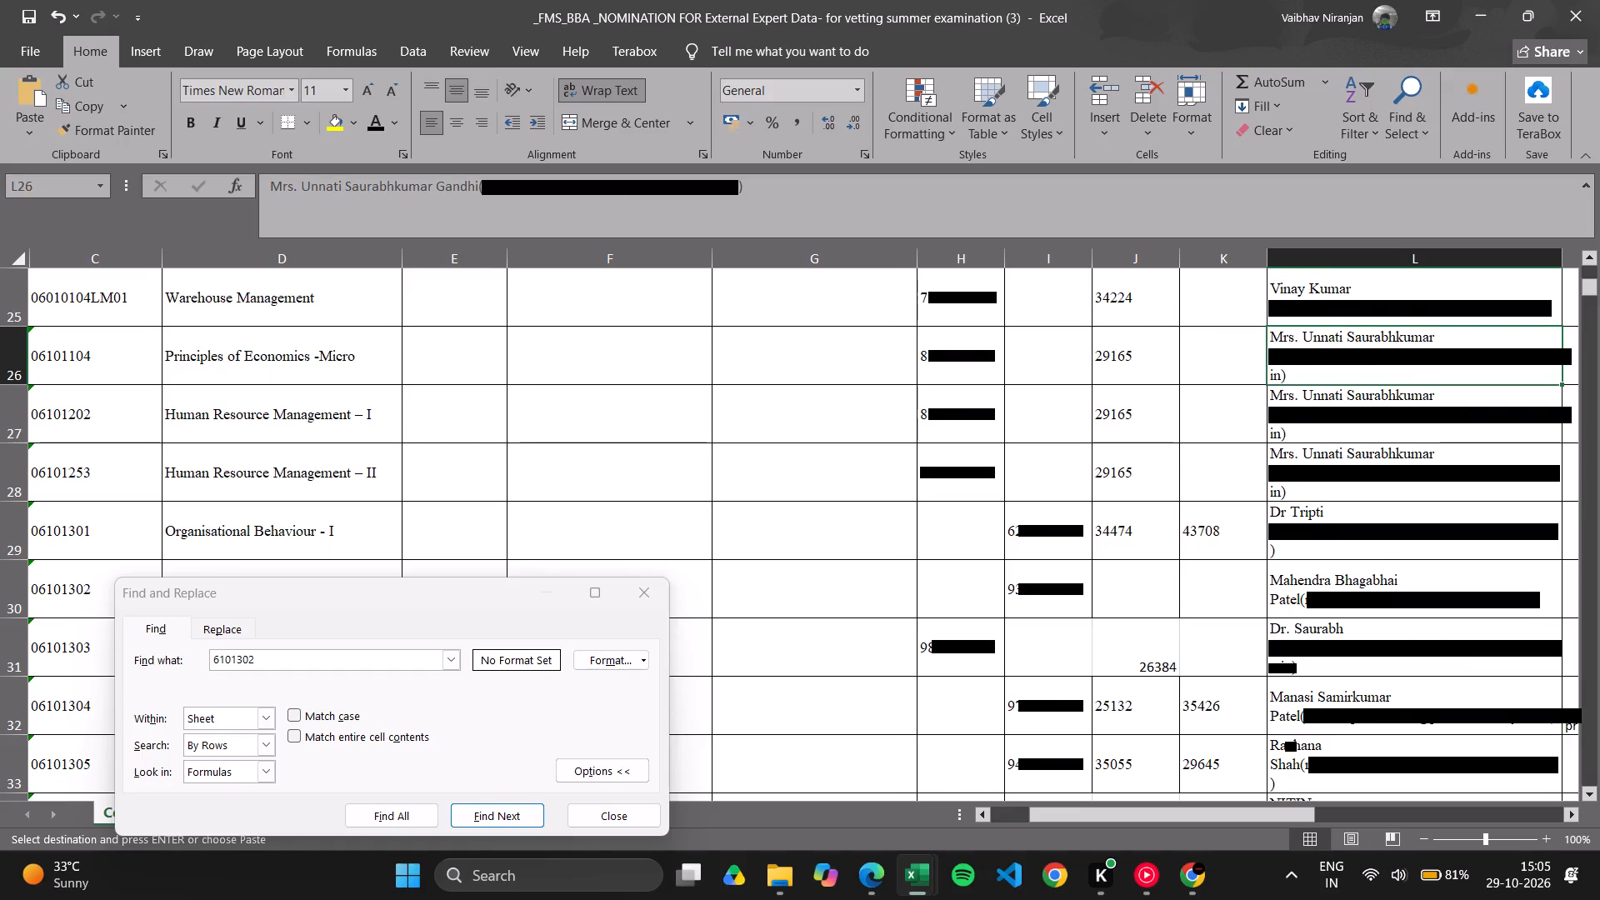
{"action": "scroll", "coordinate": [518, 420], "scroll_direction": "up", "scroll_amount": 1}
{"action": "left_click", "coordinate": [642, 594]}
Freeze the top row of the Course report sheet so the column headings stay in view.
{"action": "scroll", "coordinate": [533, 432], "scroll_direction": "up", "scroll_amount": 8}
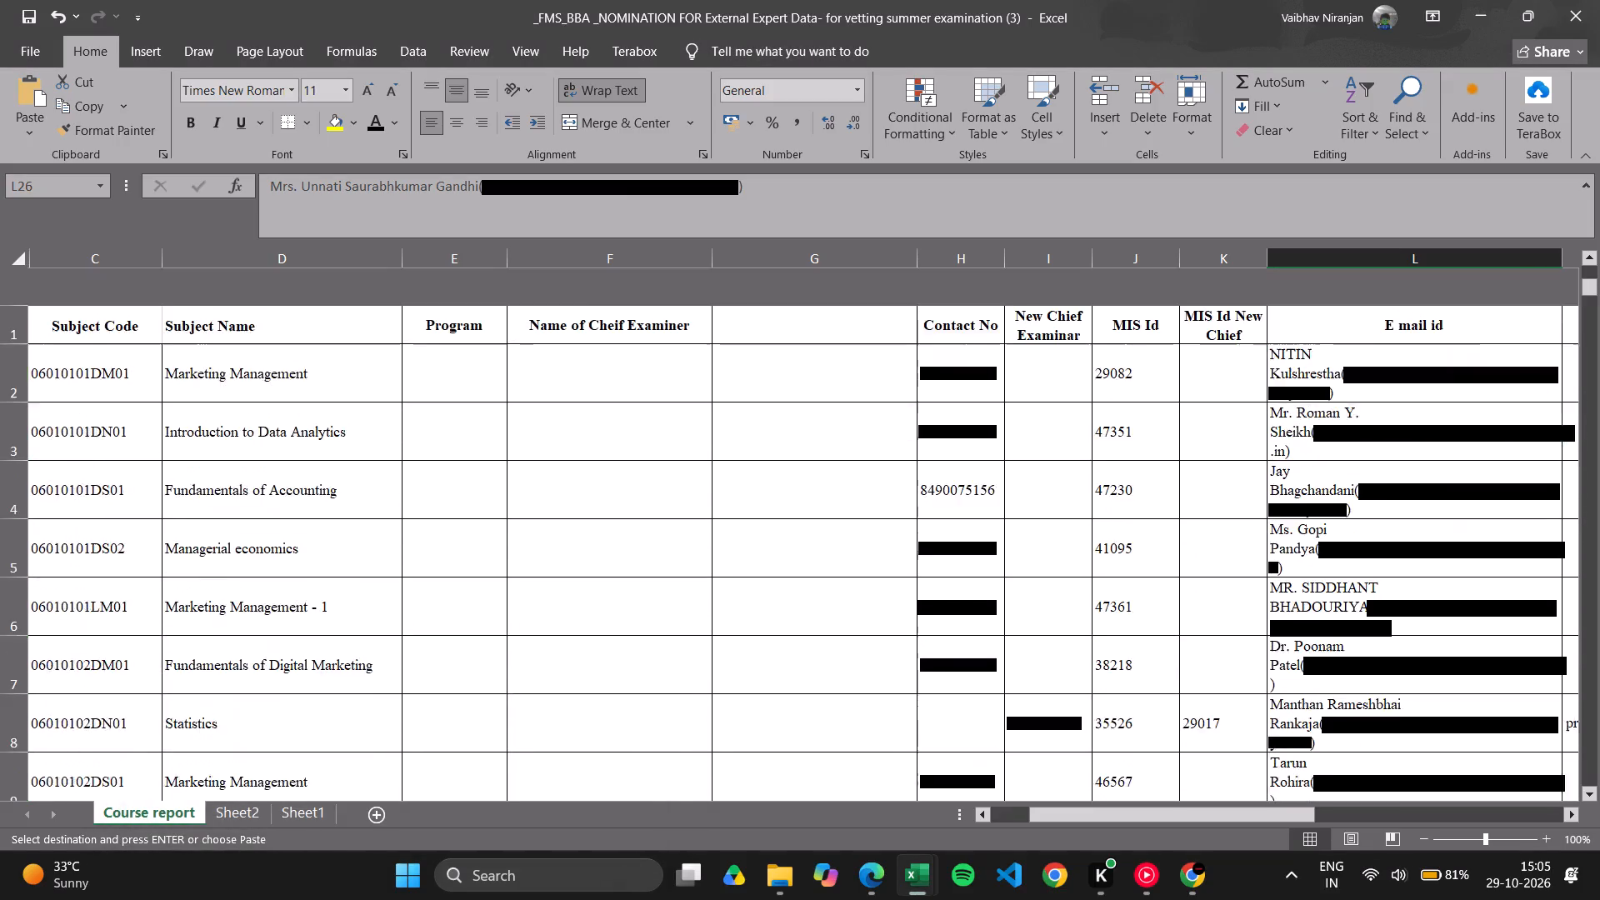
{"action": "scroll", "coordinate": [533, 432], "scroll_direction": "up", "scroll_amount": 12}
{"action": "left_click", "coordinate": [1, 292]}
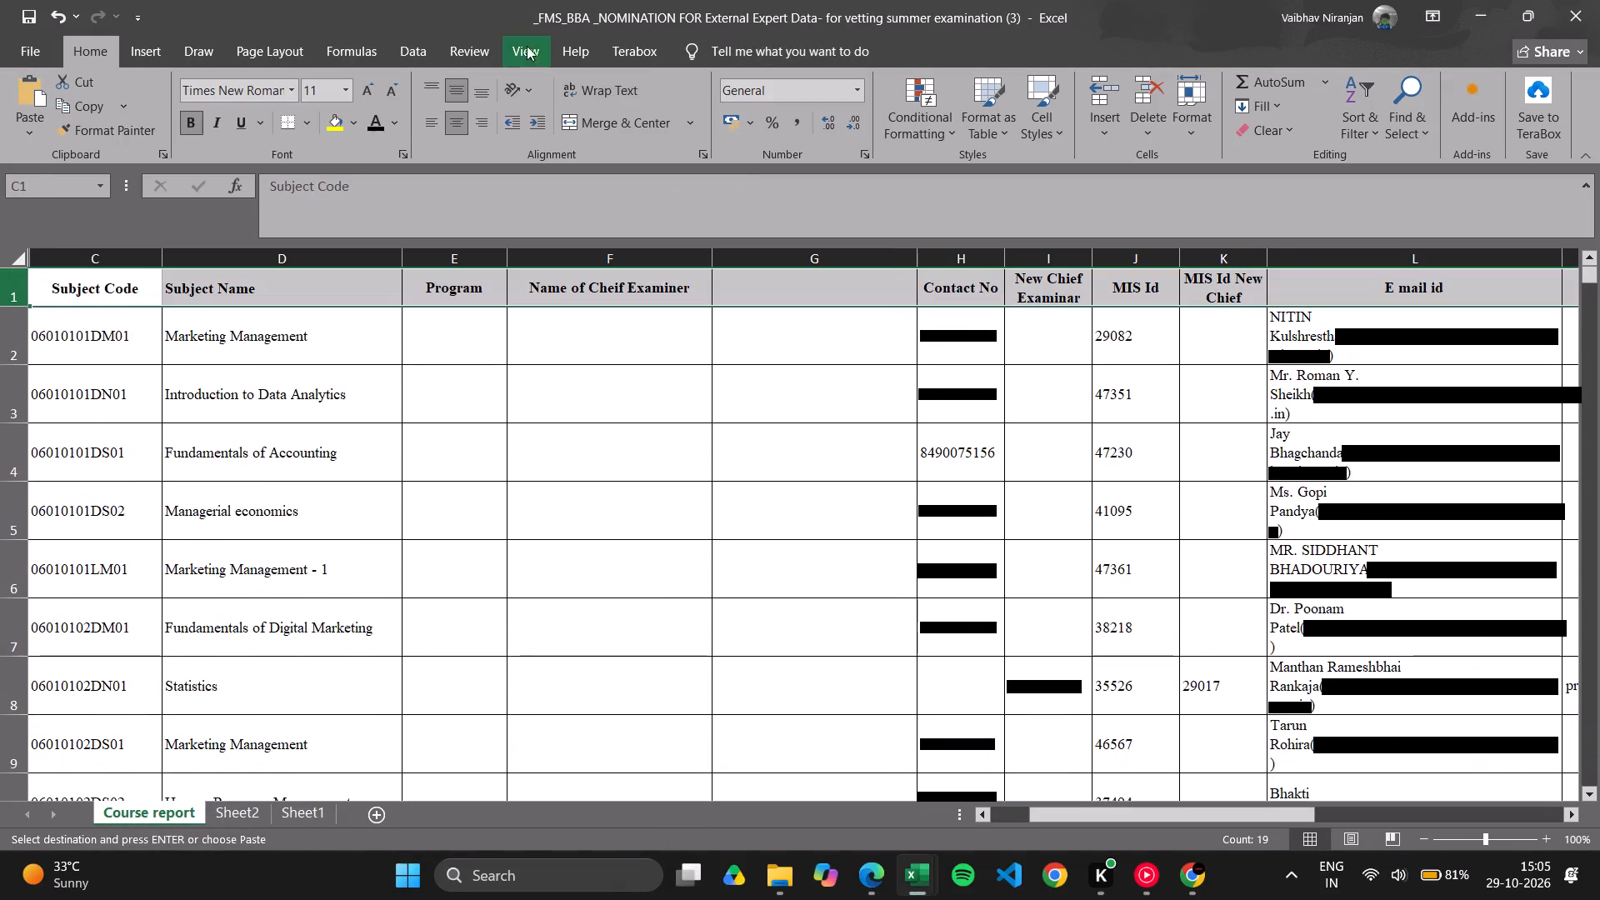
{"action": "left_click", "coordinate": [537, 42]}
{"action": "left_click", "coordinate": [714, 111]}
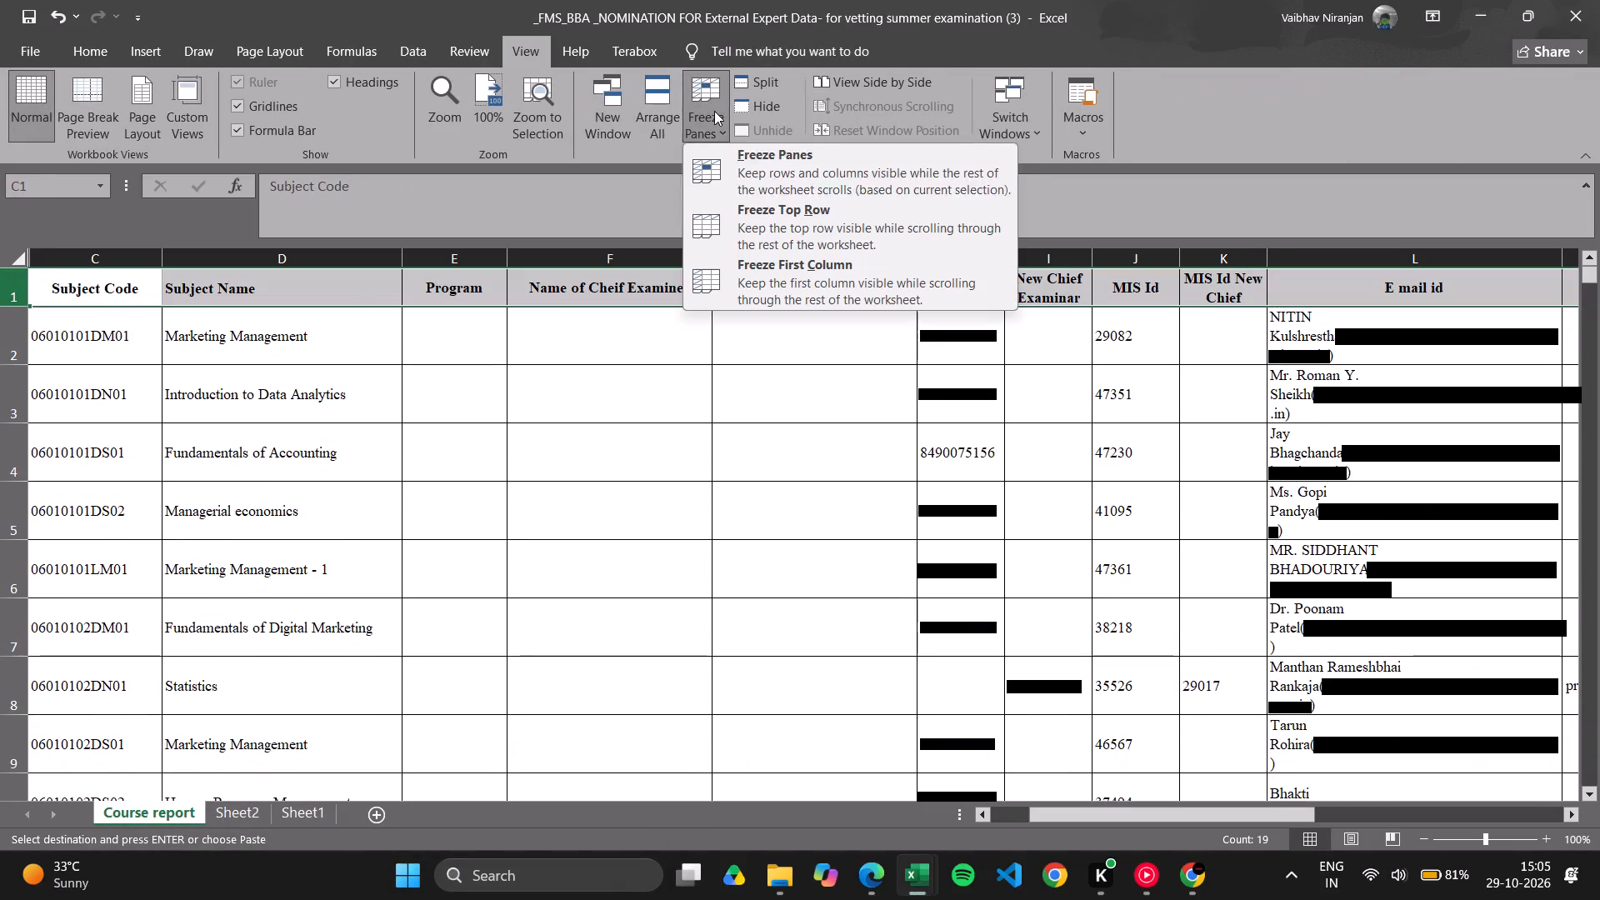
{"action": "left_click", "coordinate": [767, 202]}
{"action": "left_click", "coordinate": [610, 384]}
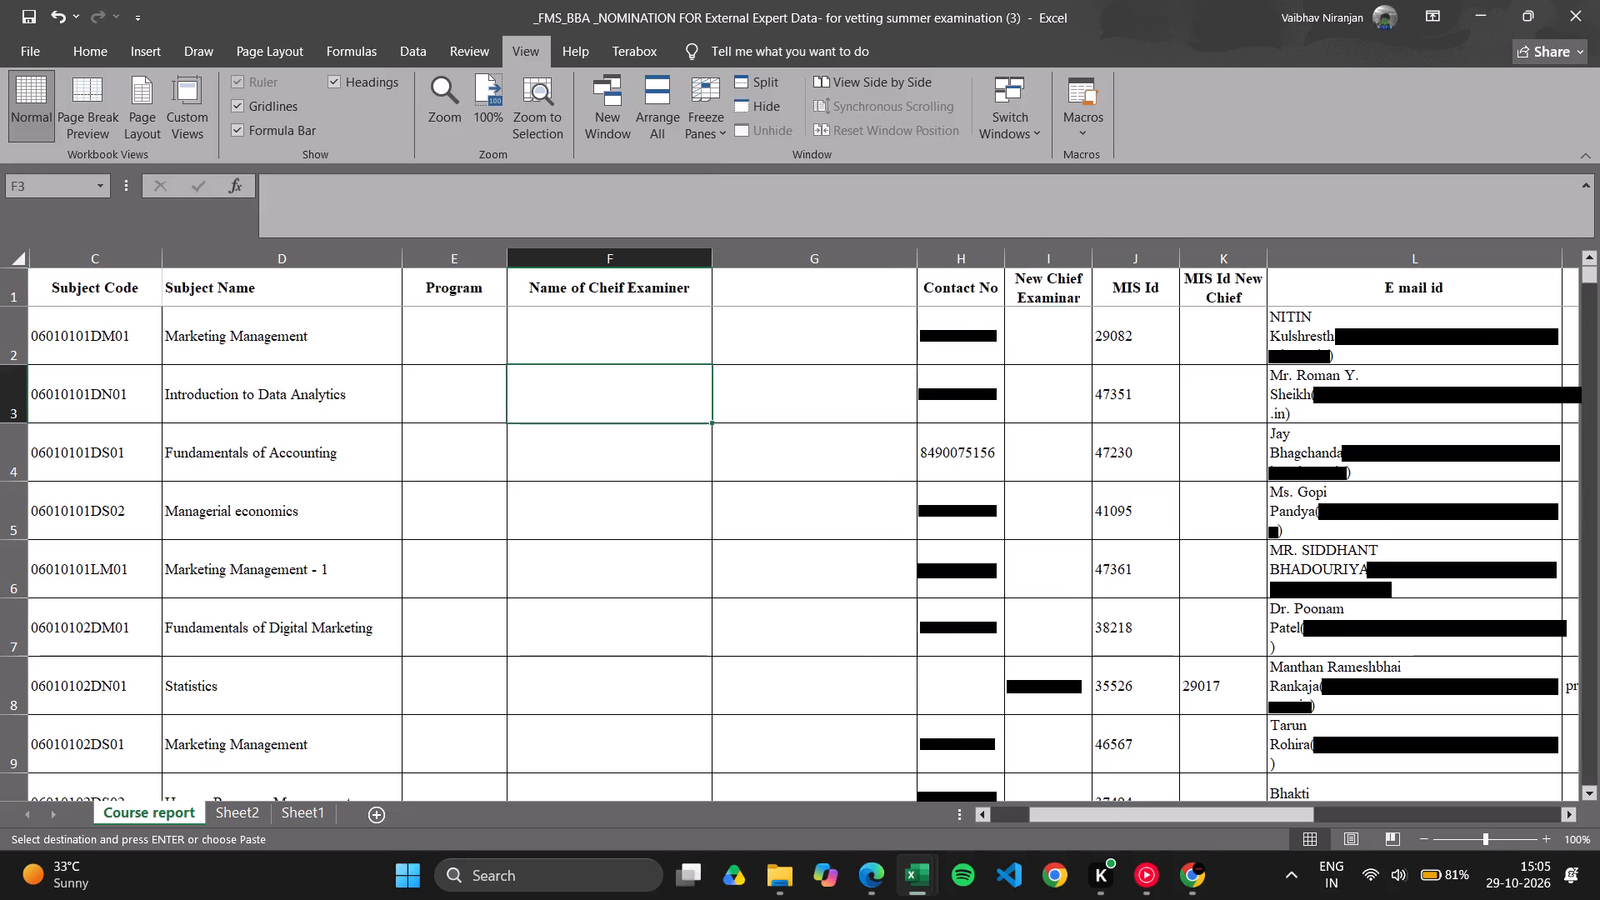
{"action": "scroll", "coordinate": [802, 748], "scroll_direction": "down", "scroll_amount": 10}
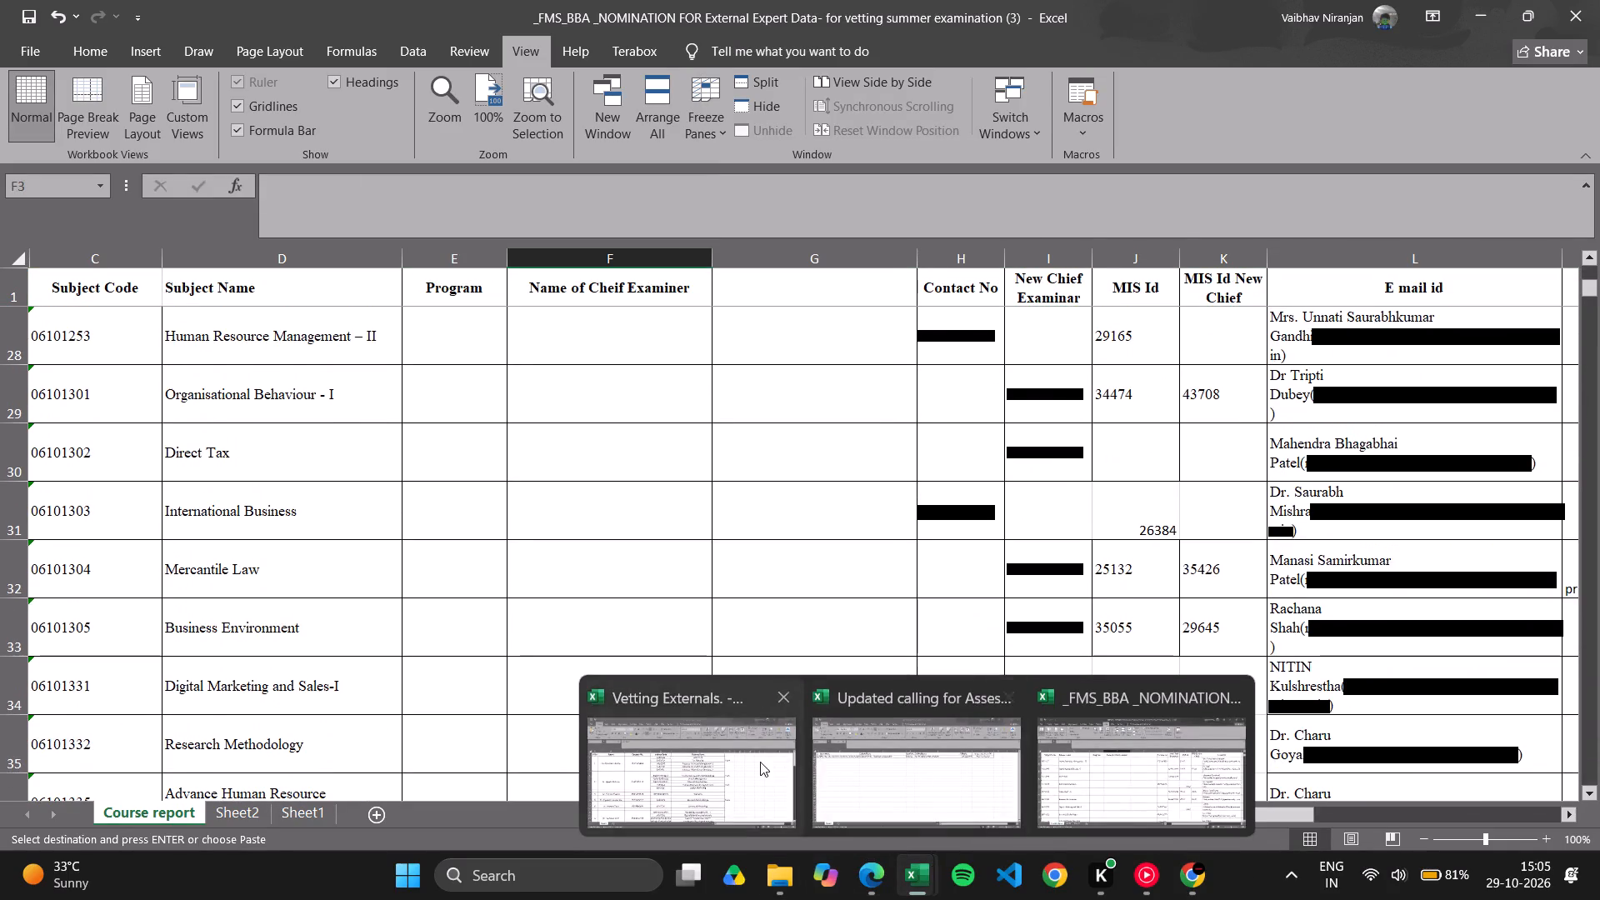
Copy subject code 6101302 from D2 of Vetting Externals and search for it in the nomination workbook's Course report sheet.
{"action": "left_click", "coordinate": [759, 762]}
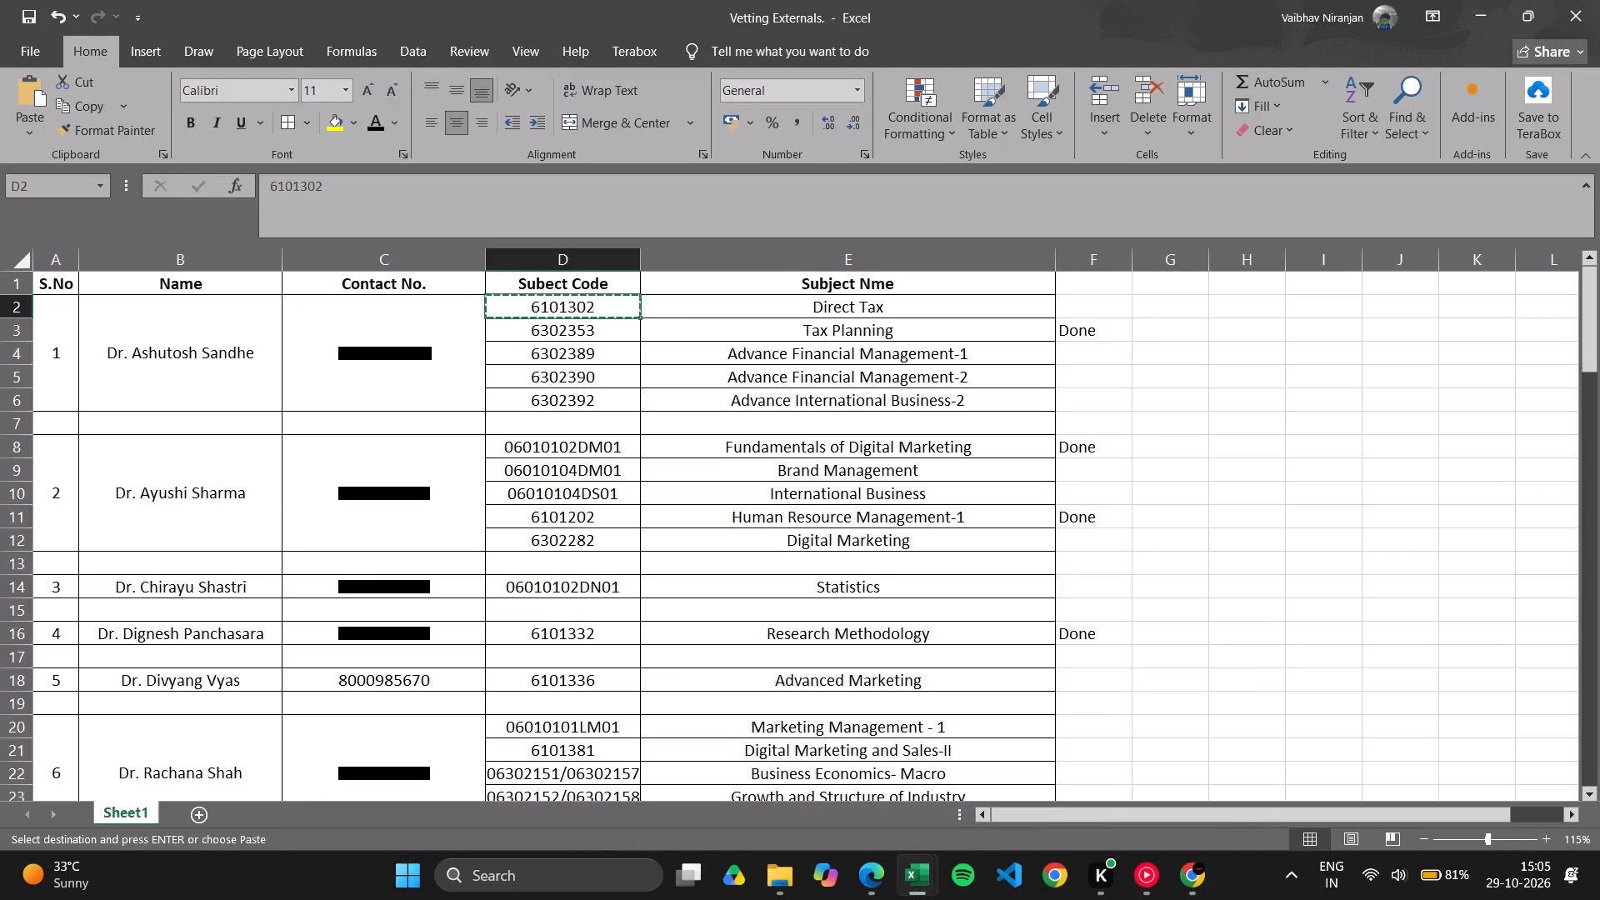
{"action": "left_click", "coordinate": [591, 312]}
{"action": "key", "text": "ctrl+c"}
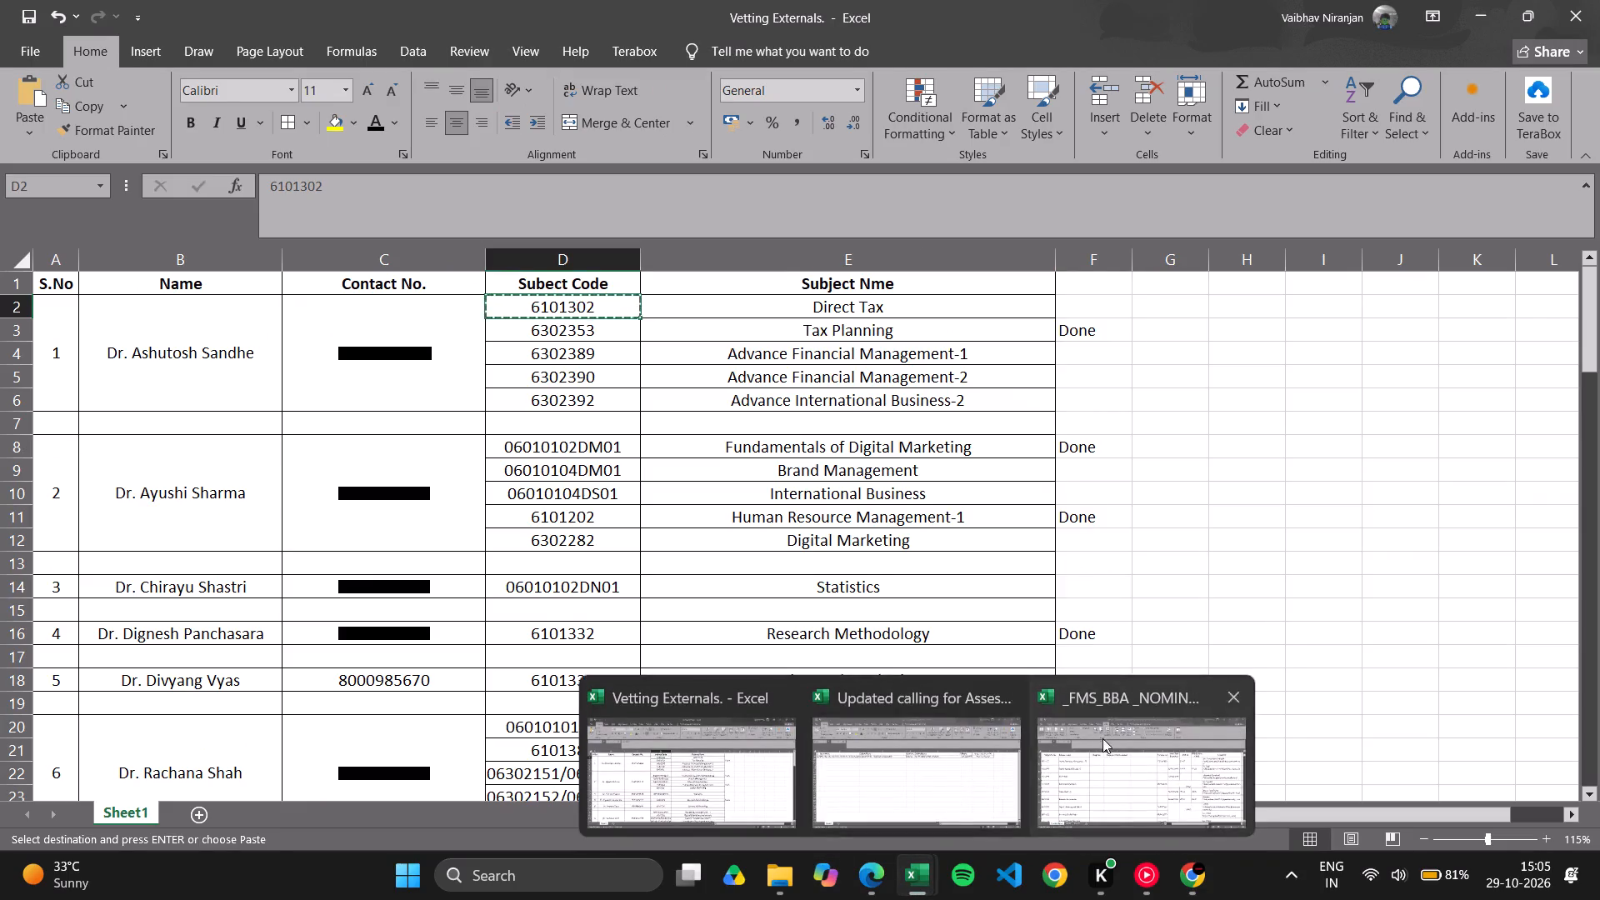
{"action": "left_click", "coordinate": [1102, 738]}
{"action": "key", "text": "ctrl+f"}
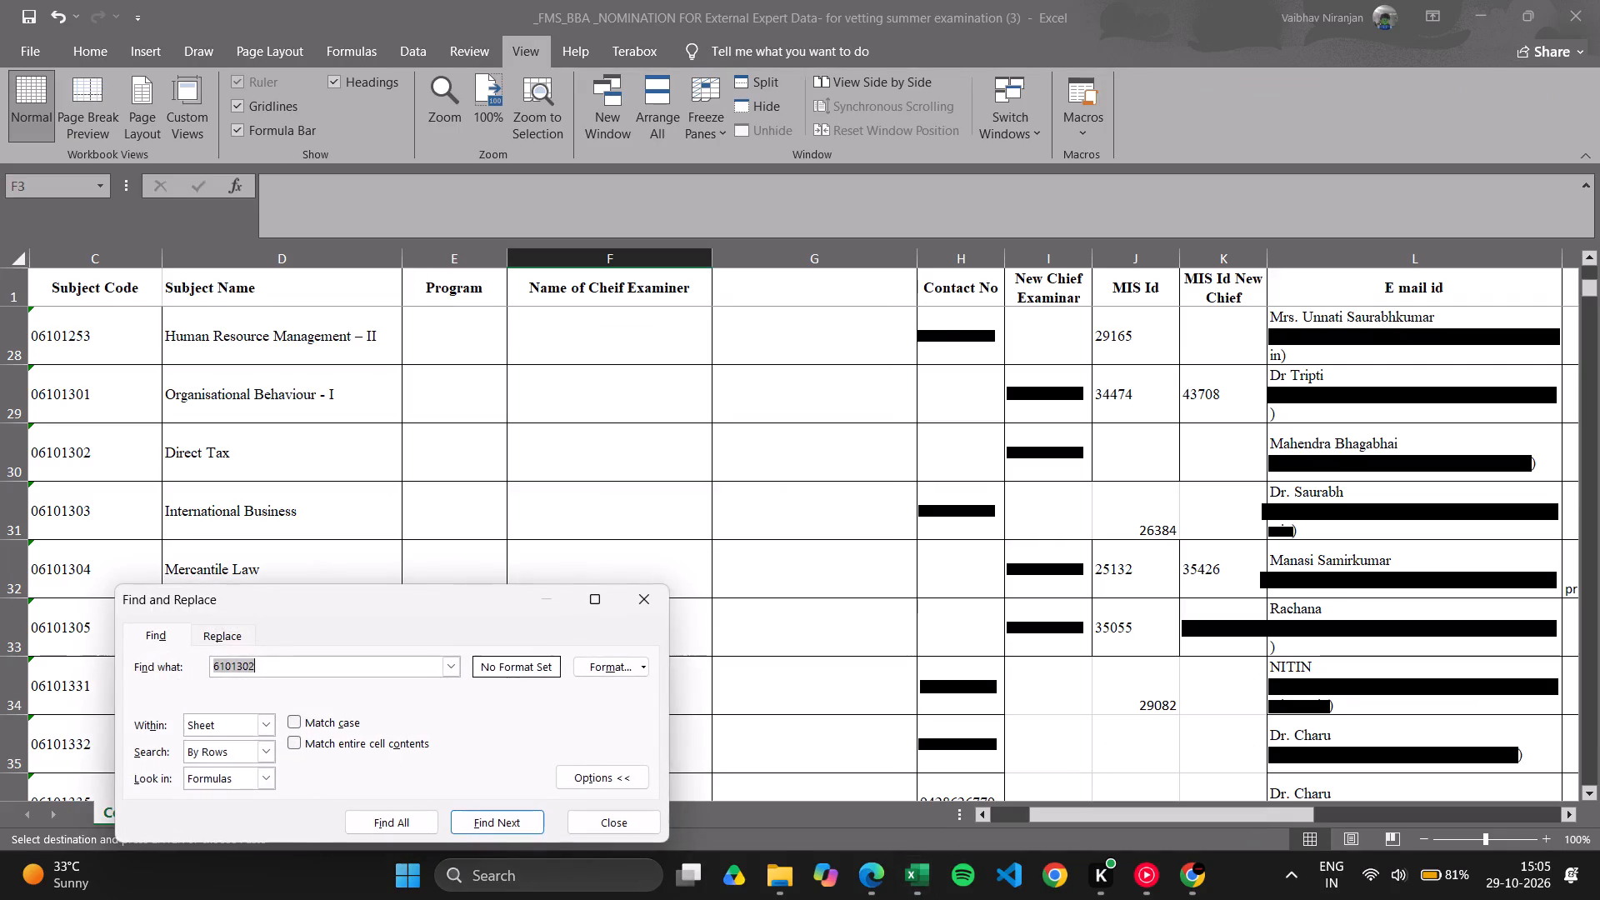
{"action": "key", "text": "ctrl+v"}
{"action": "key", "text": "Return"}
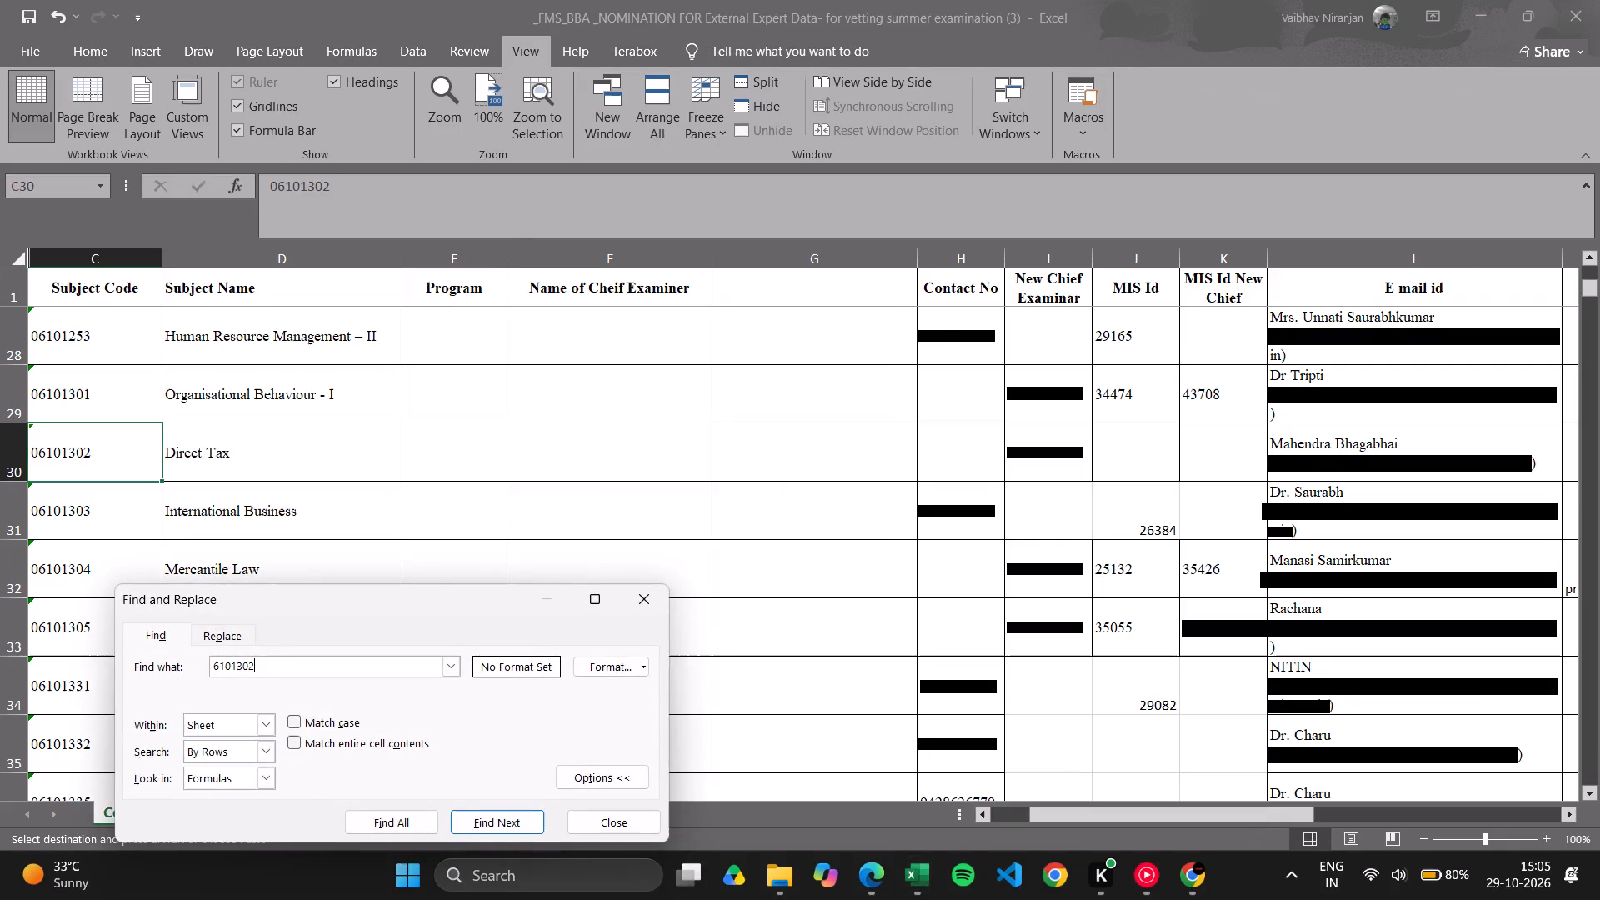
Copy the New Chief Examinar contact number from the Direct Tax row into G2 of the Vetting Externals workbook.
{"action": "left_click", "coordinate": [1037, 461]}
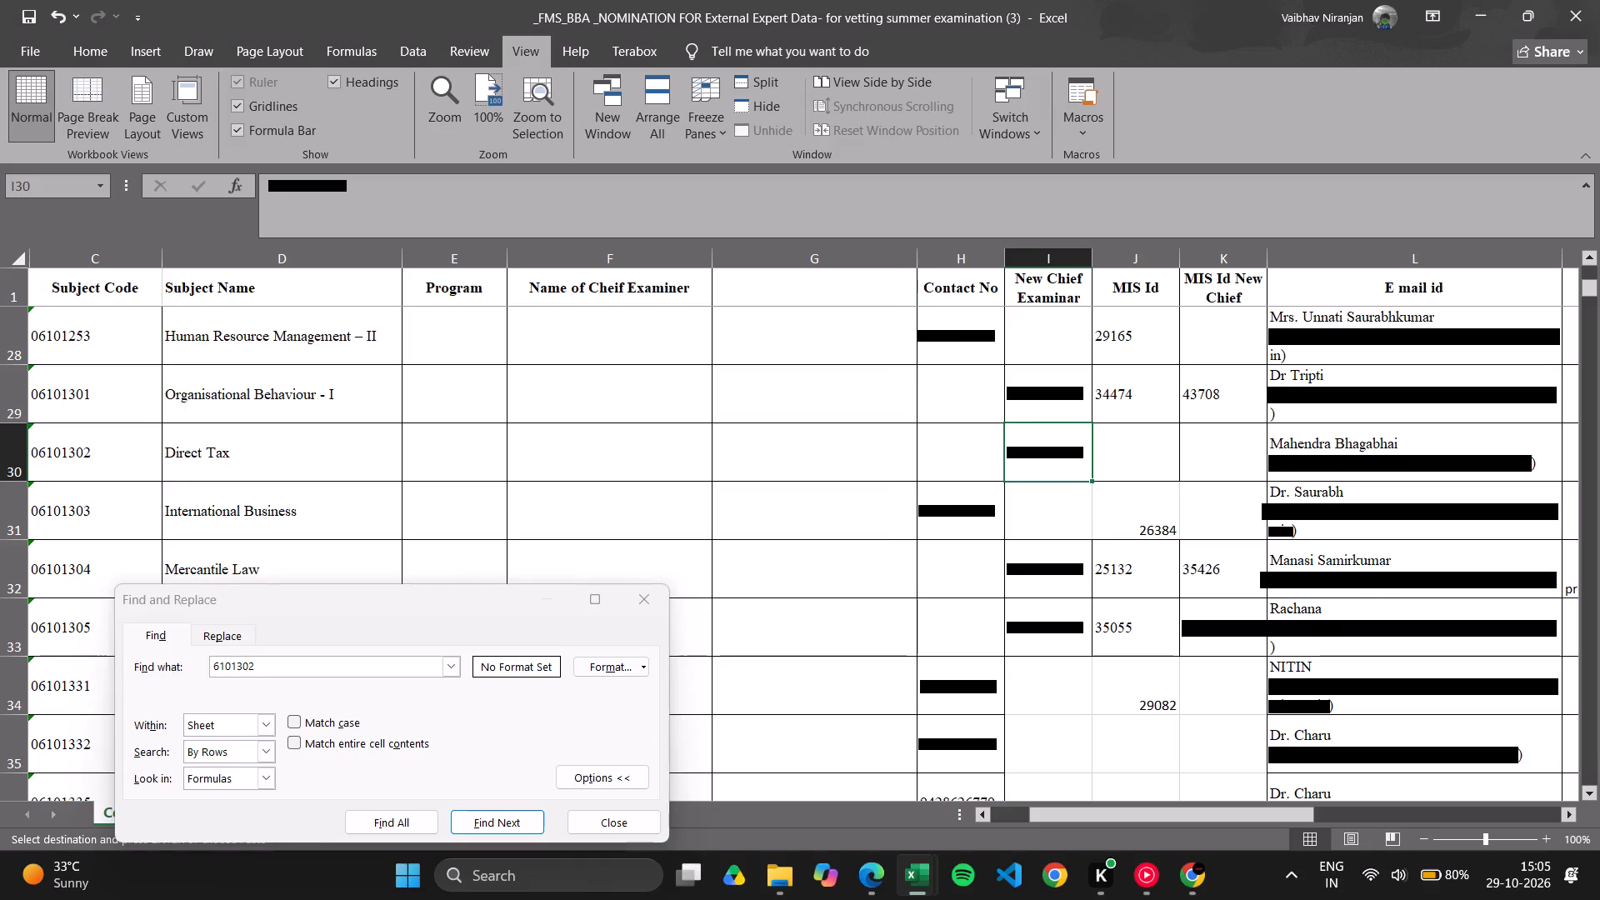
{"action": "scroll", "coordinate": [1037, 461], "scroll_direction": "left", "scroll_amount": 4}
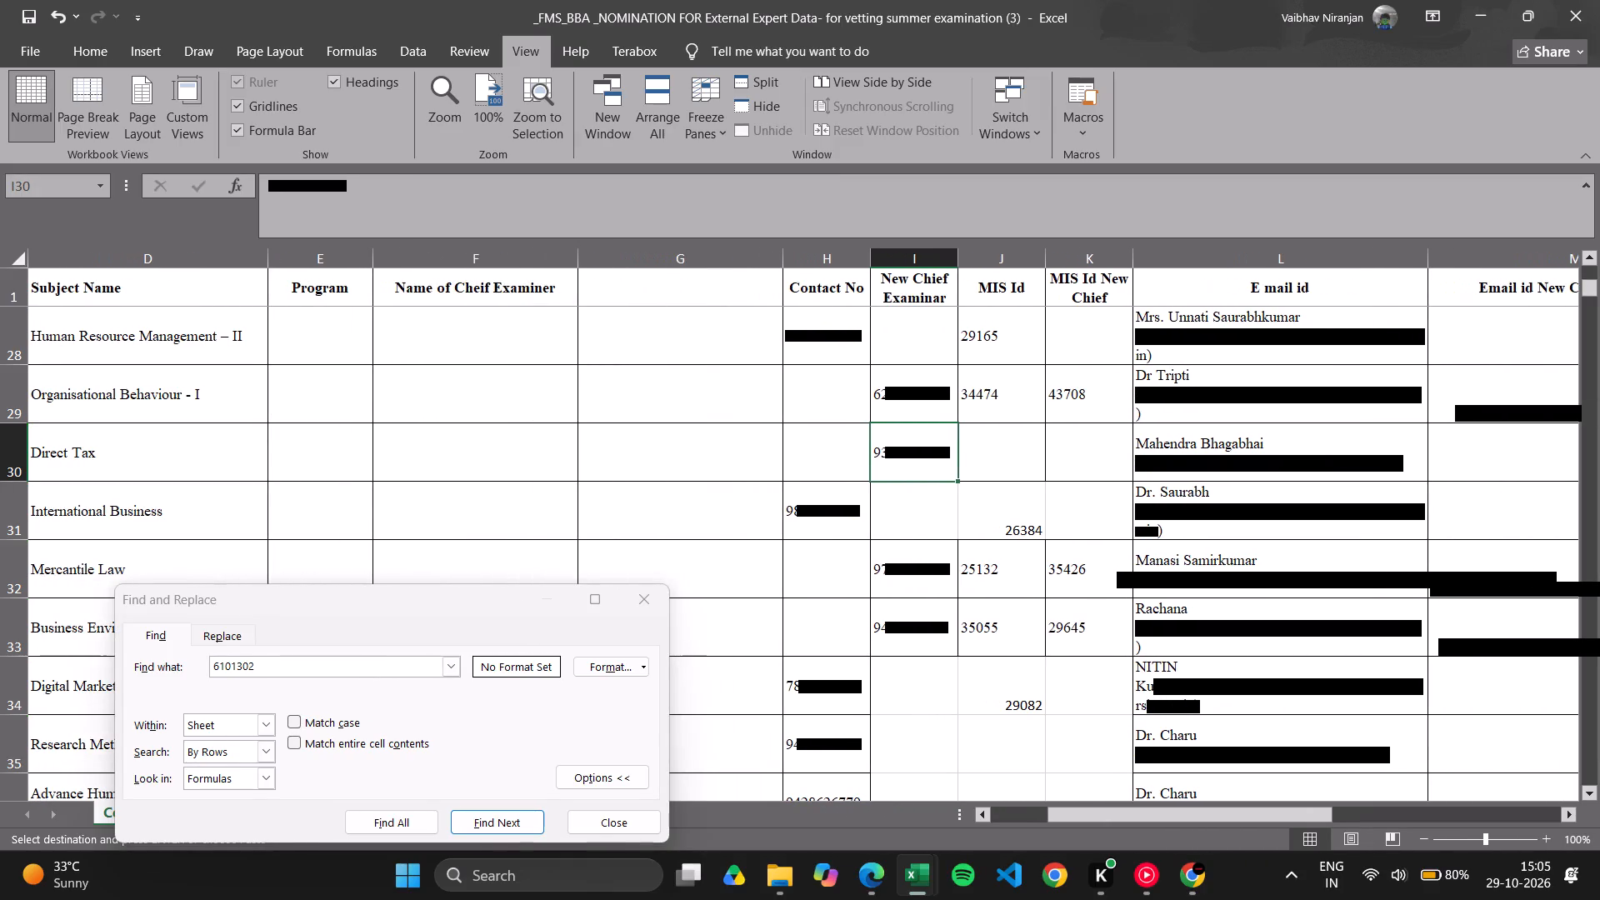
{"action": "key", "text": "ctrl+c"}
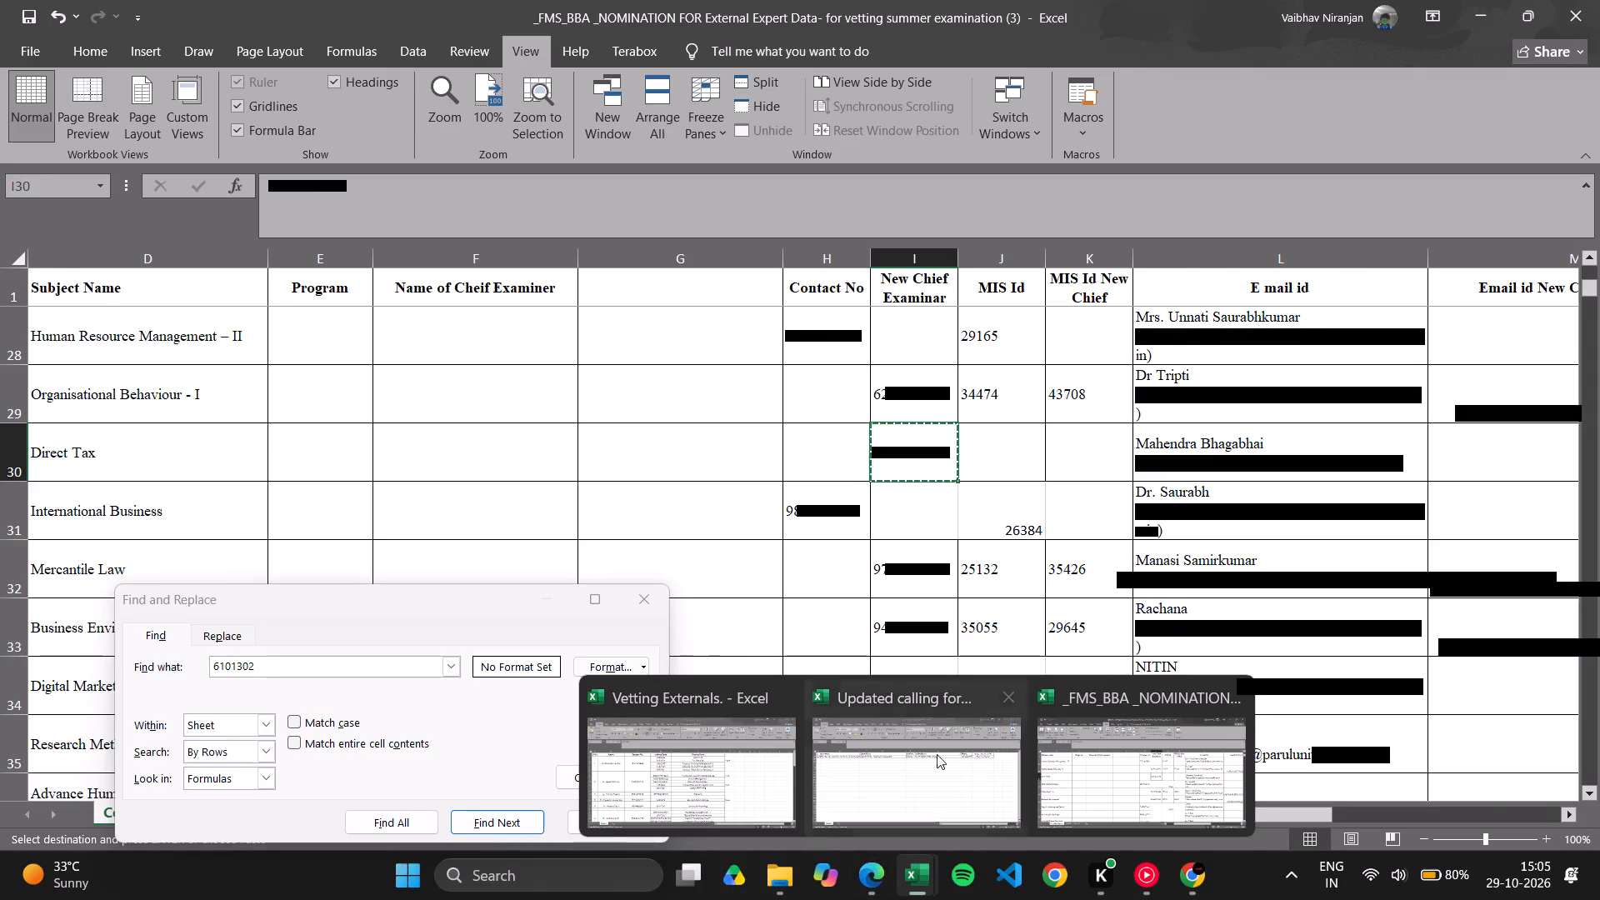
{"action": "left_click", "coordinate": [702, 767]}
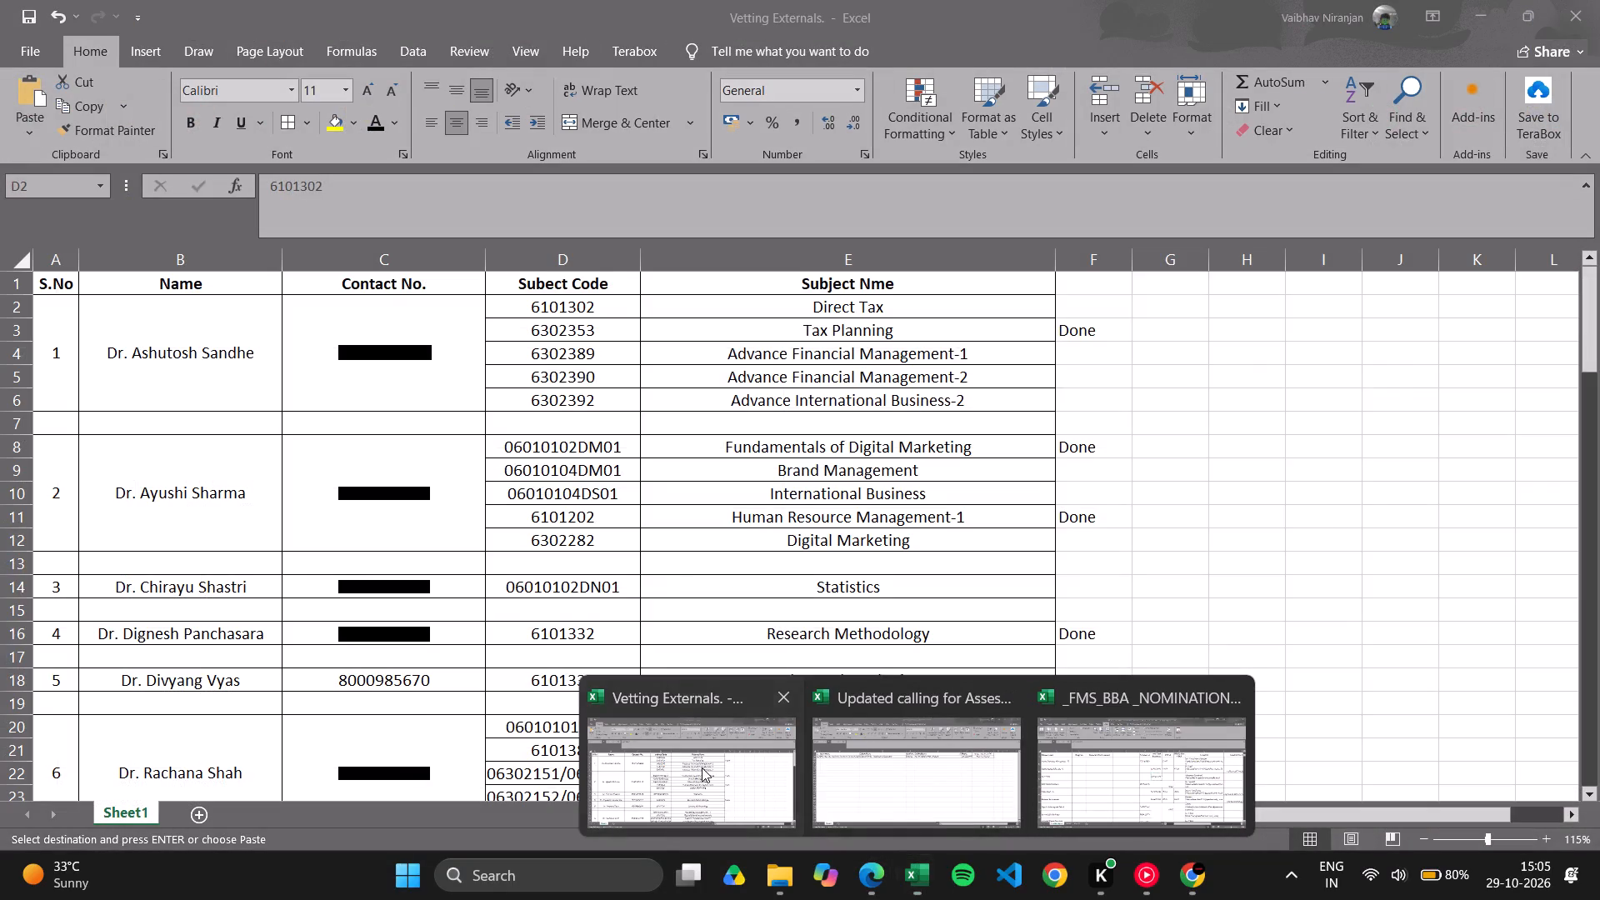
{"action": "left_click", "coordinate": [1154, 305]}
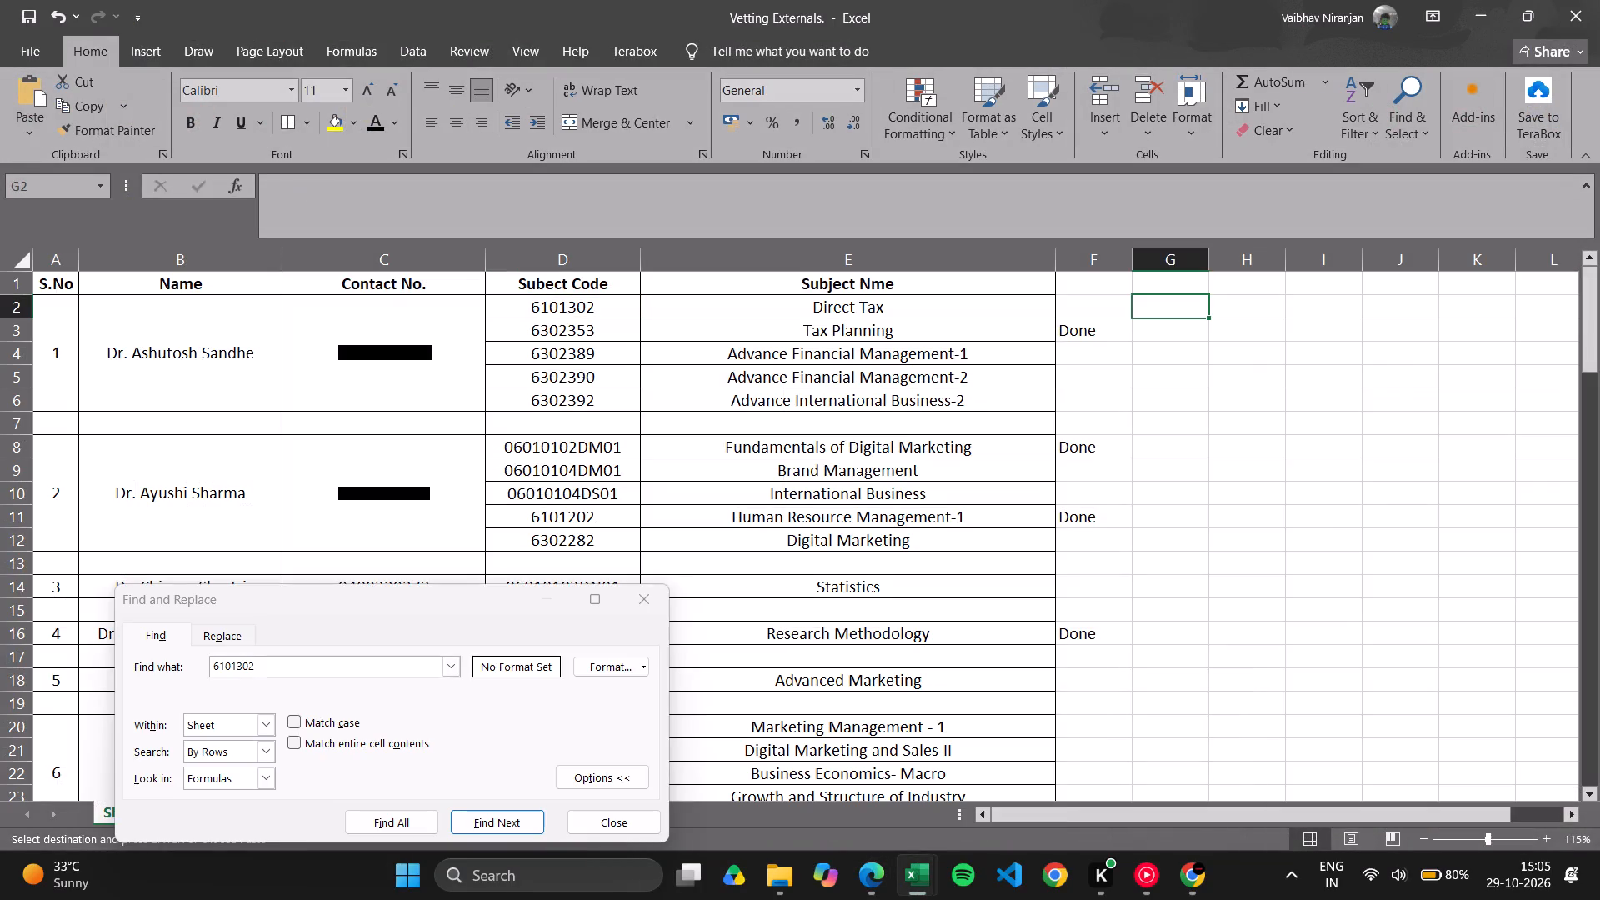
{"action": "key", "text": "ctrl+v"}
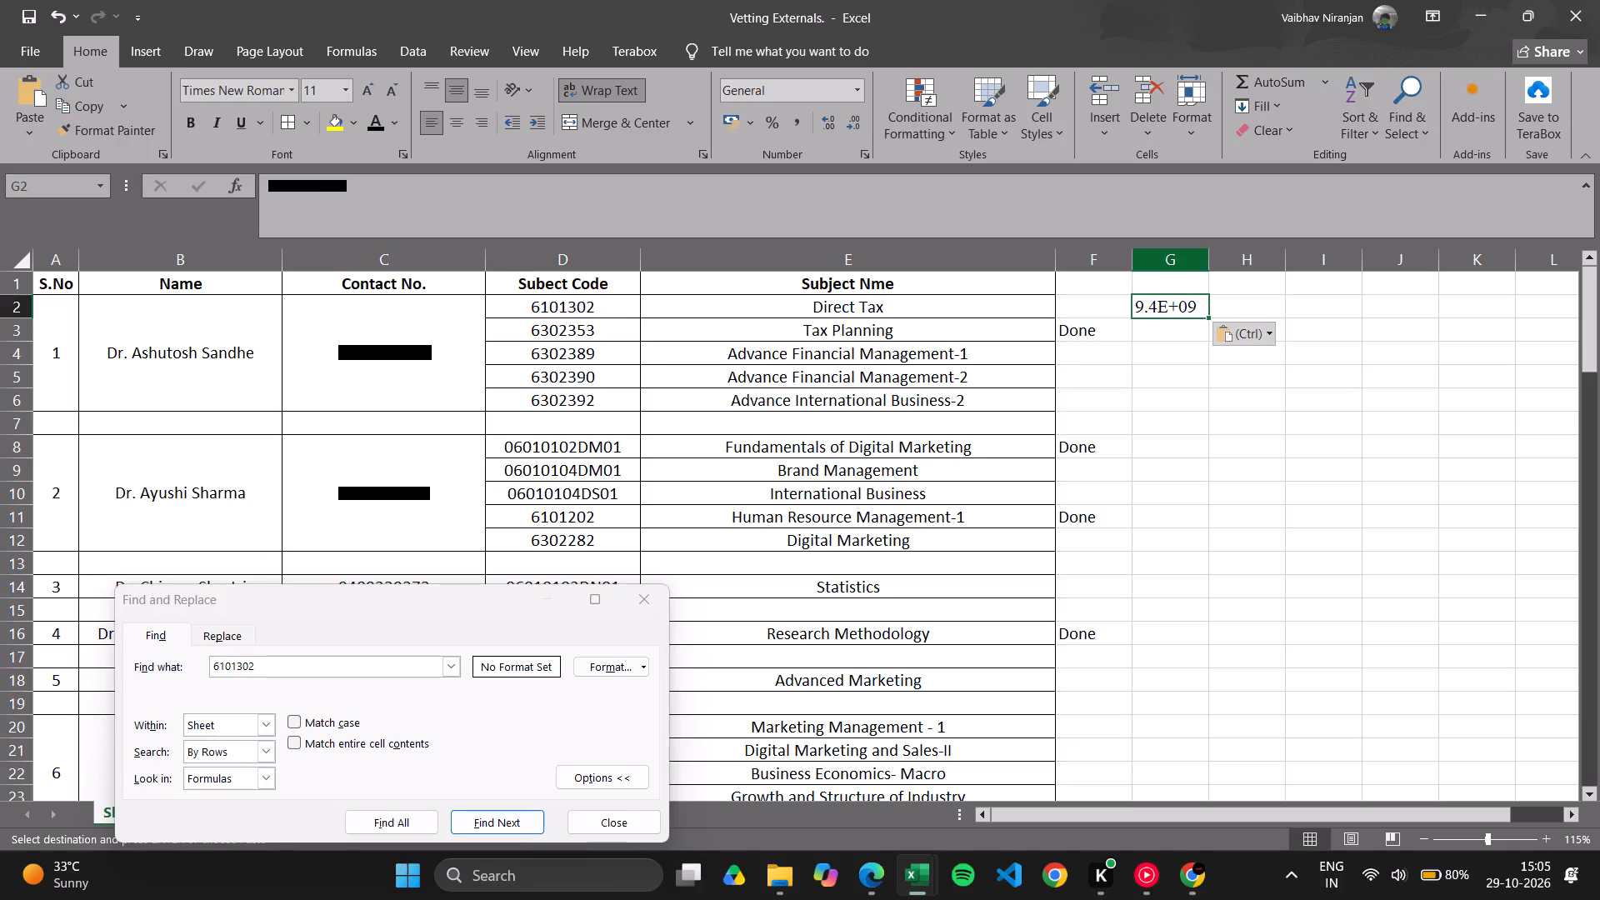
Format the contact number in G2 as Number with no decimal places.
{"action": "left_click", "coordinate": [861, 83]}
{"action": "left_click", "coordinate": [826, 169]}
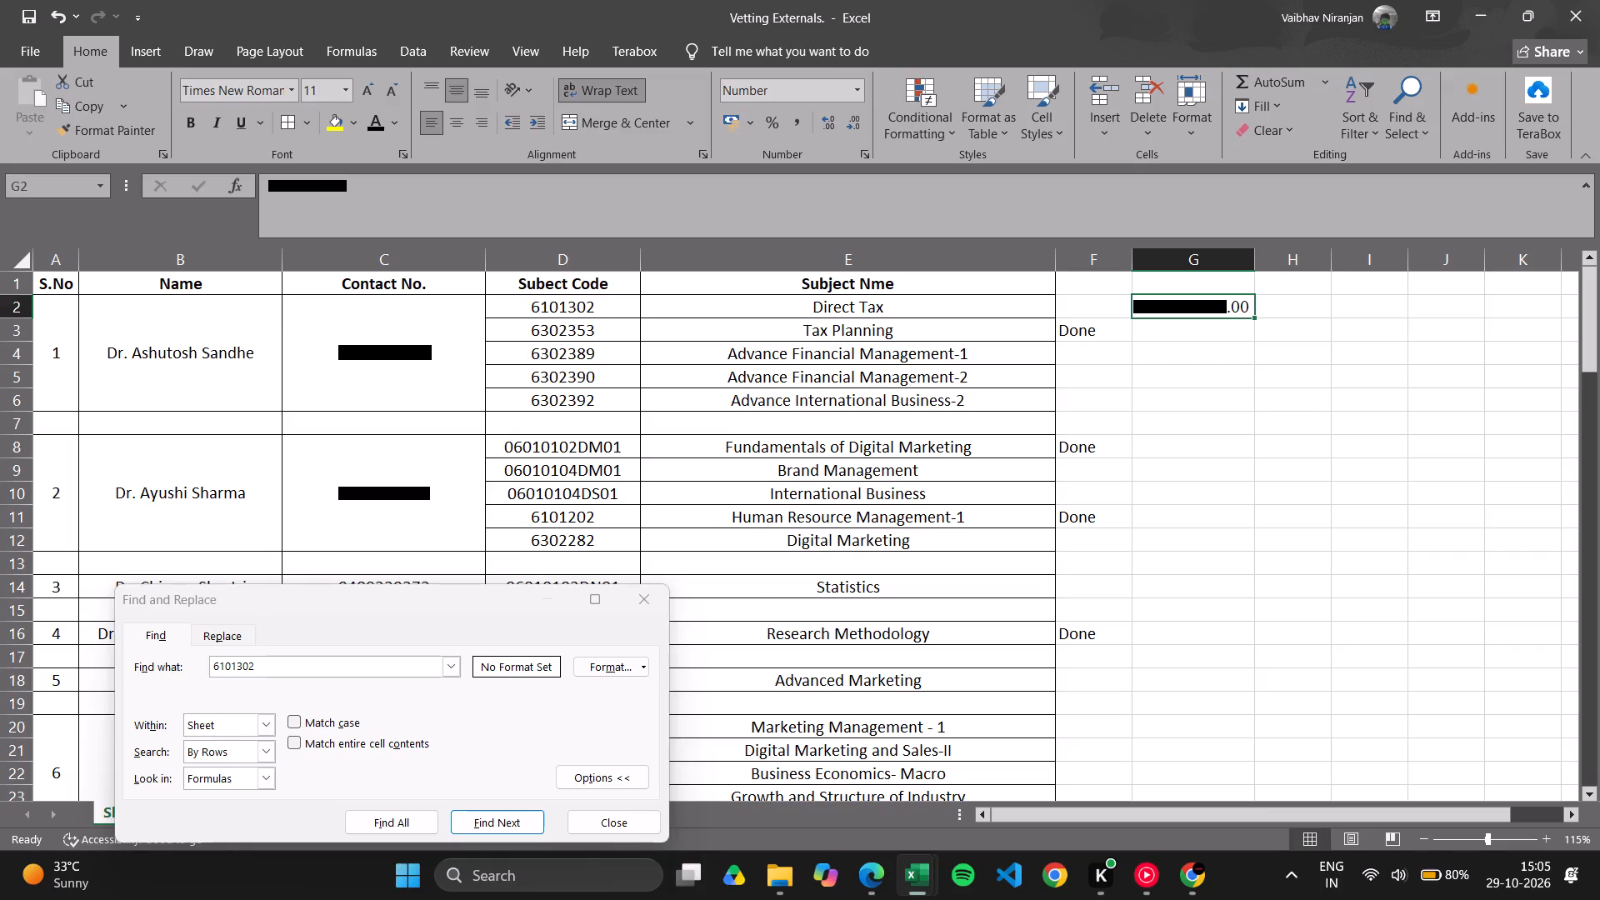
{"action": "double_click", "coordinate": [855, 123]}
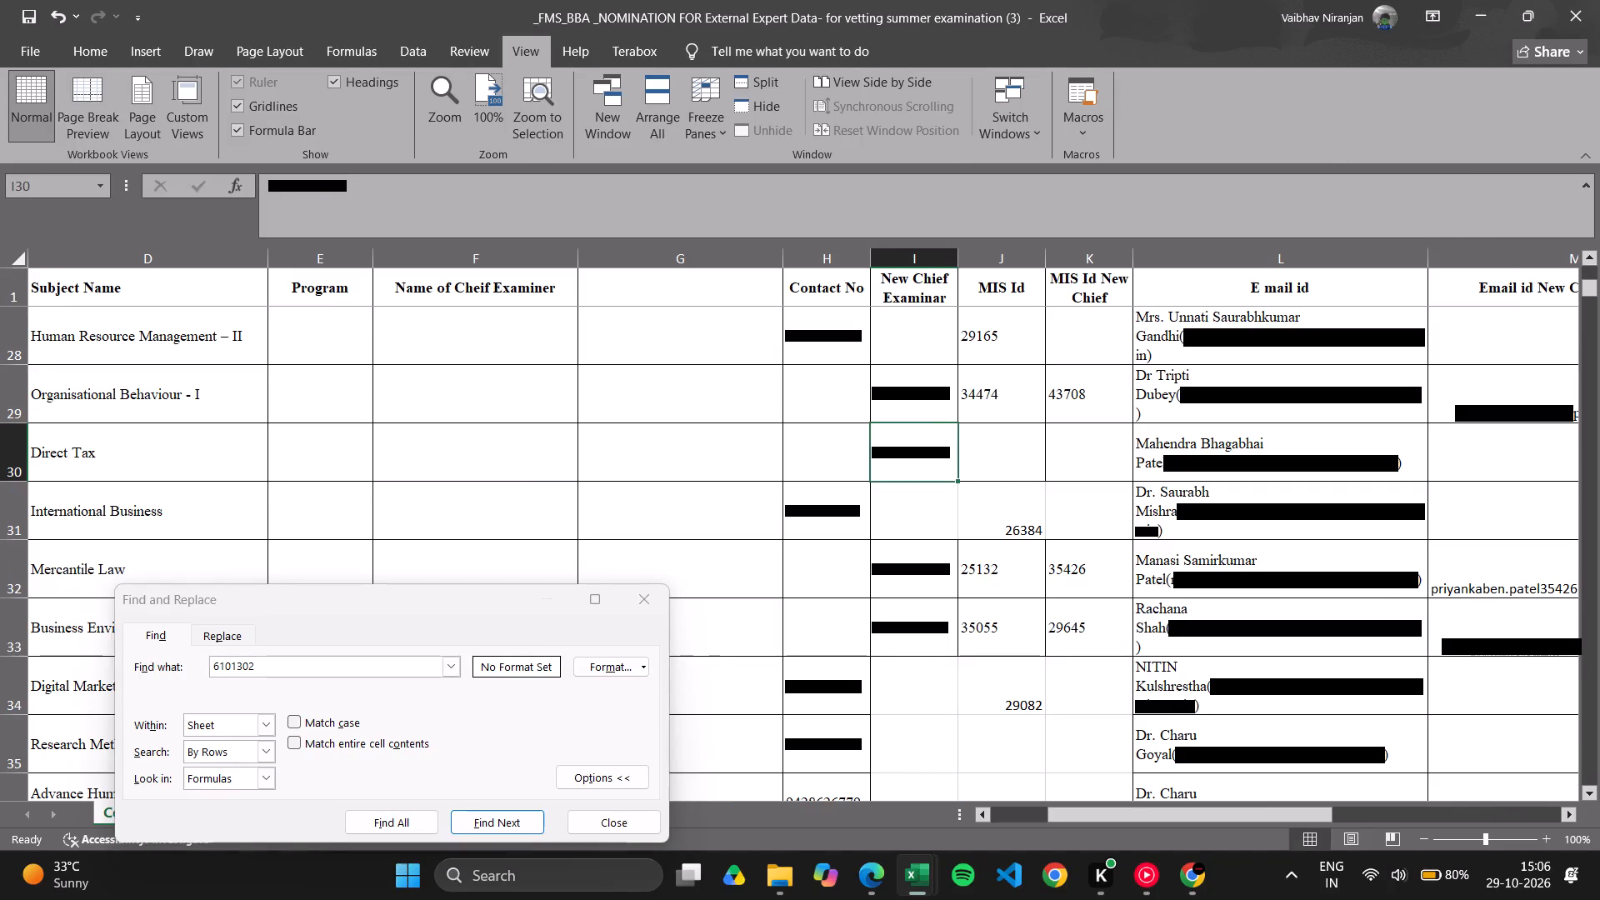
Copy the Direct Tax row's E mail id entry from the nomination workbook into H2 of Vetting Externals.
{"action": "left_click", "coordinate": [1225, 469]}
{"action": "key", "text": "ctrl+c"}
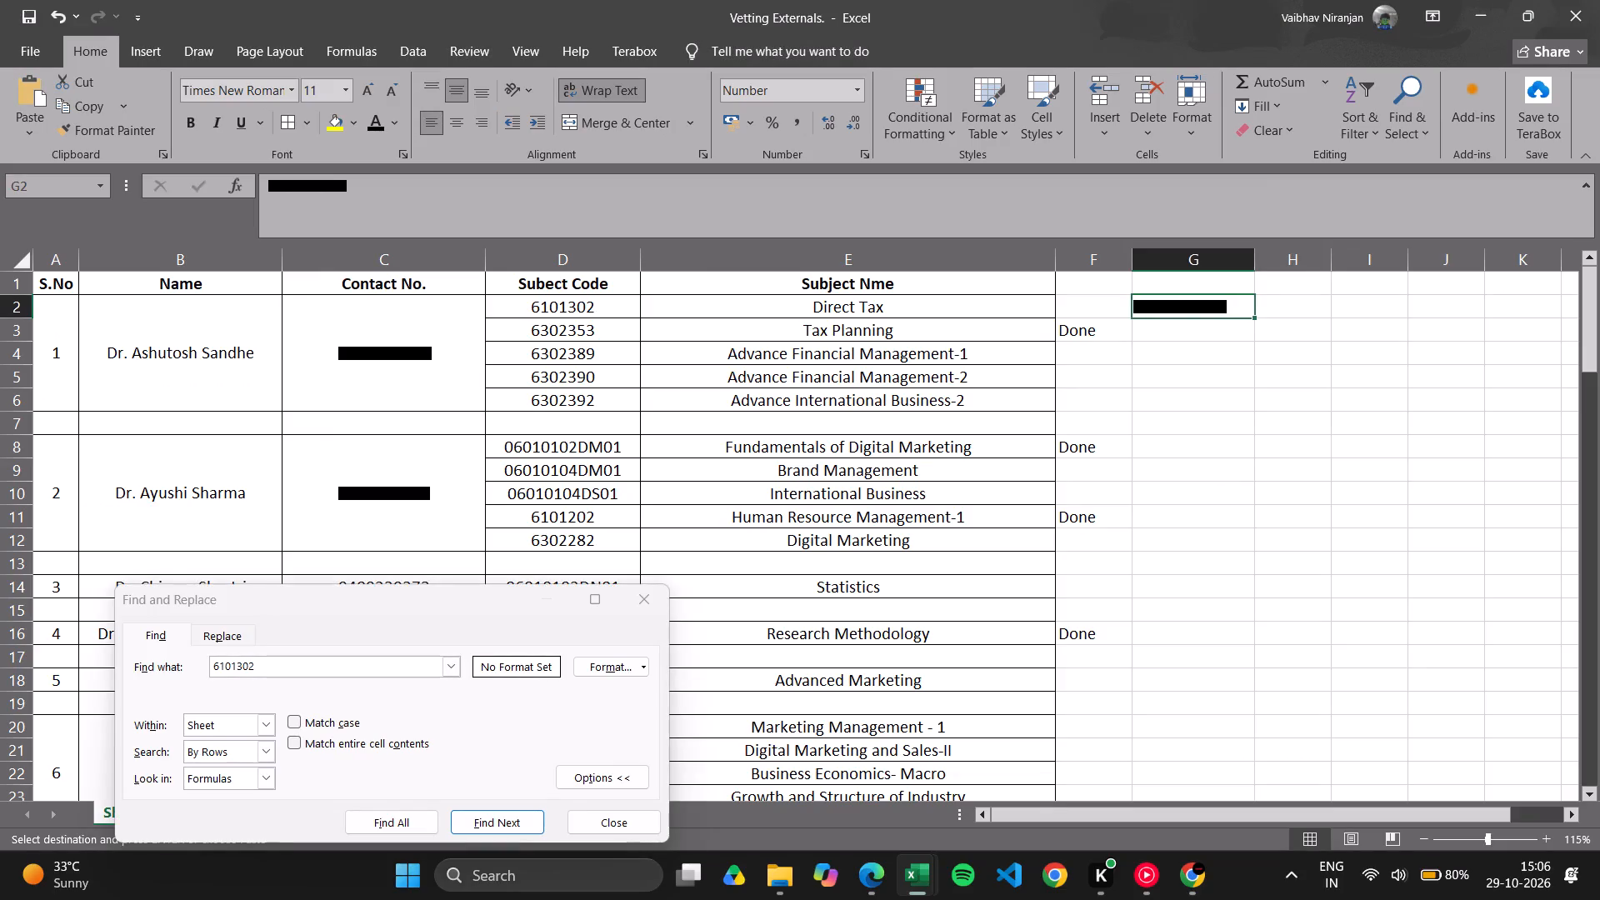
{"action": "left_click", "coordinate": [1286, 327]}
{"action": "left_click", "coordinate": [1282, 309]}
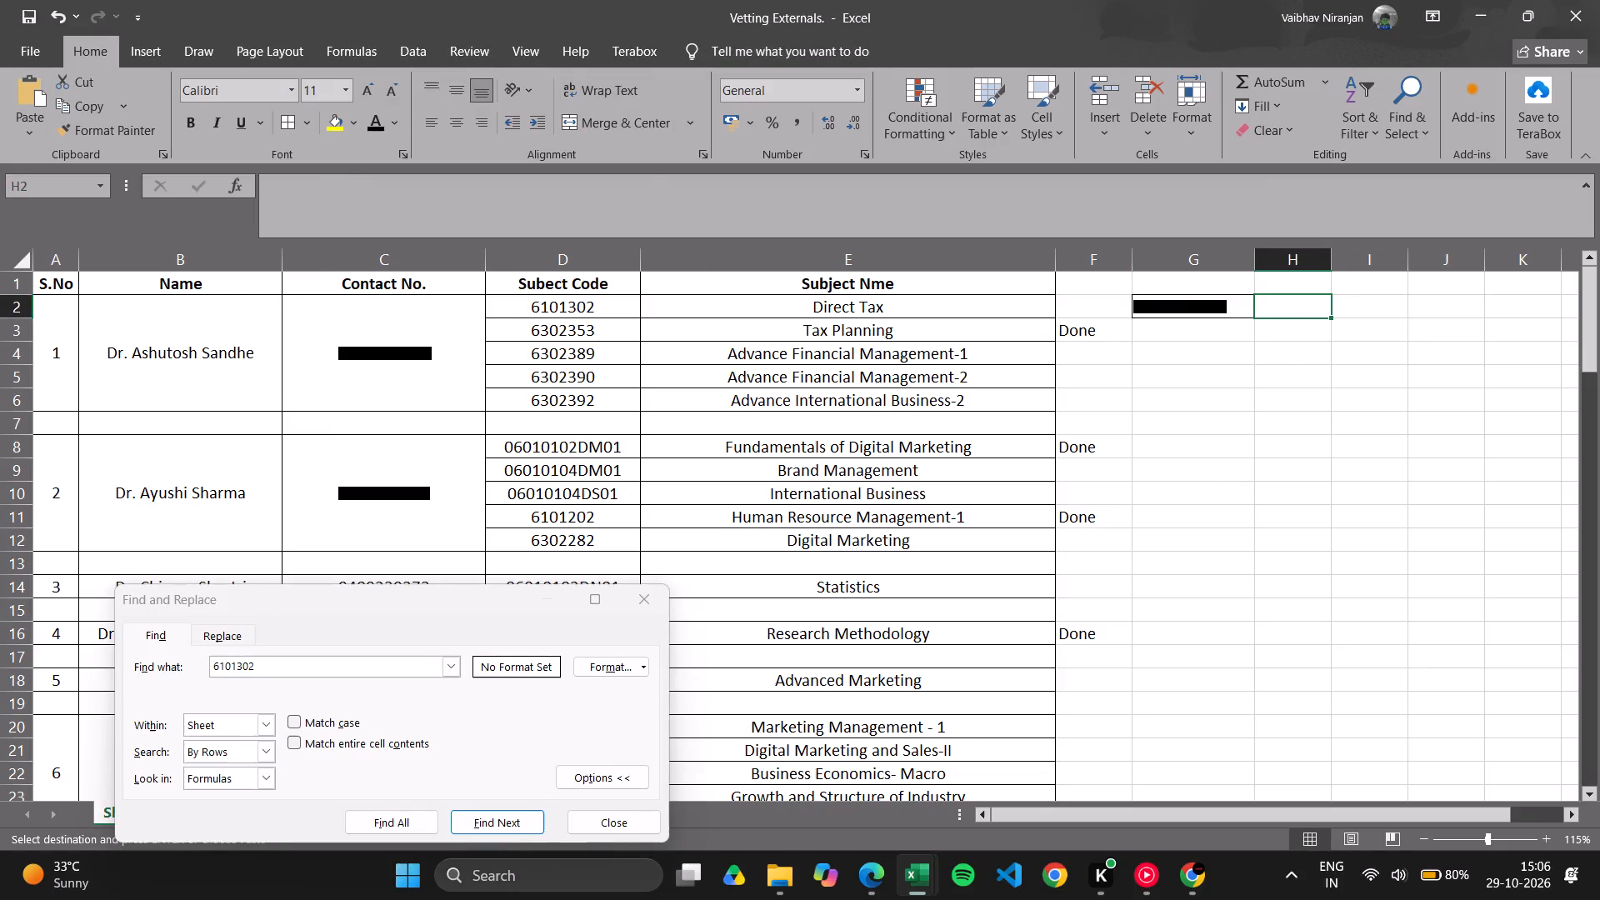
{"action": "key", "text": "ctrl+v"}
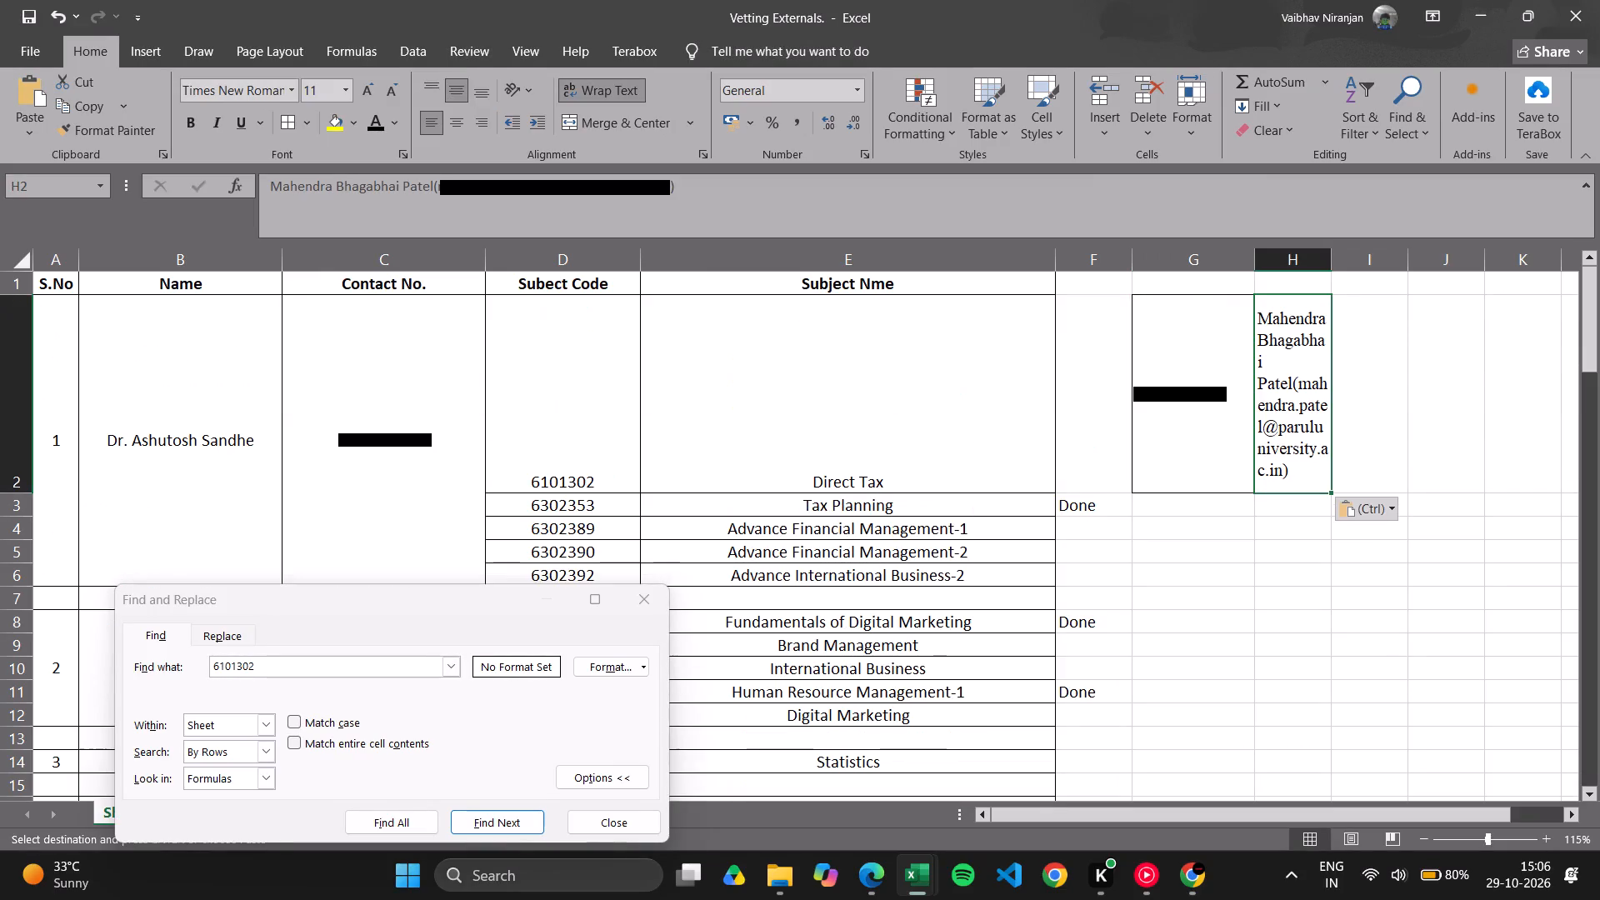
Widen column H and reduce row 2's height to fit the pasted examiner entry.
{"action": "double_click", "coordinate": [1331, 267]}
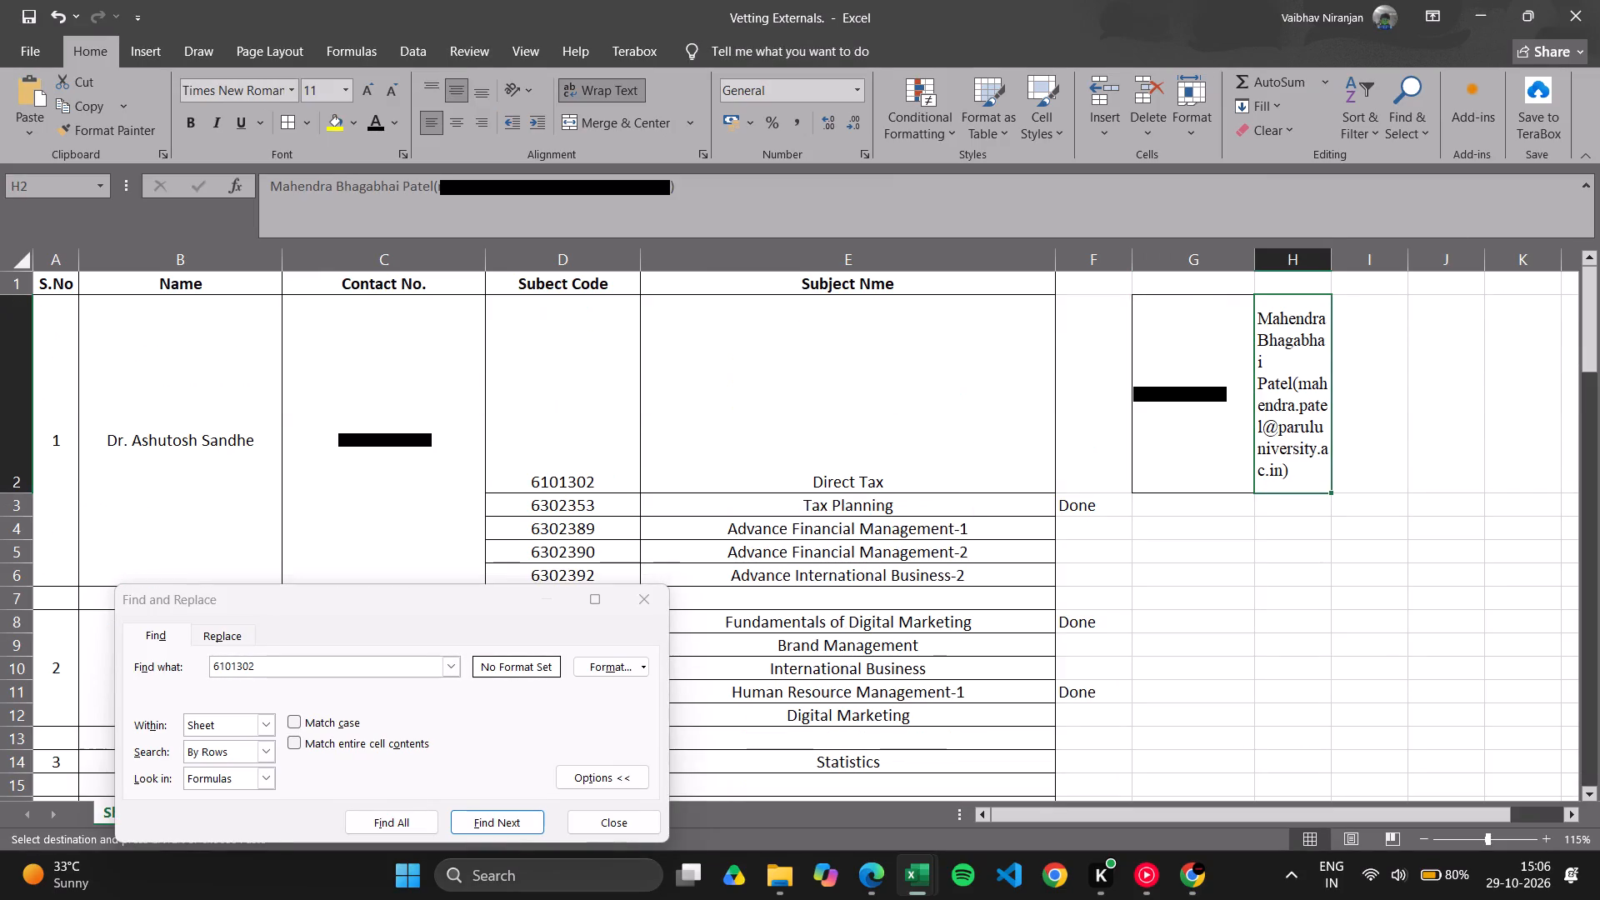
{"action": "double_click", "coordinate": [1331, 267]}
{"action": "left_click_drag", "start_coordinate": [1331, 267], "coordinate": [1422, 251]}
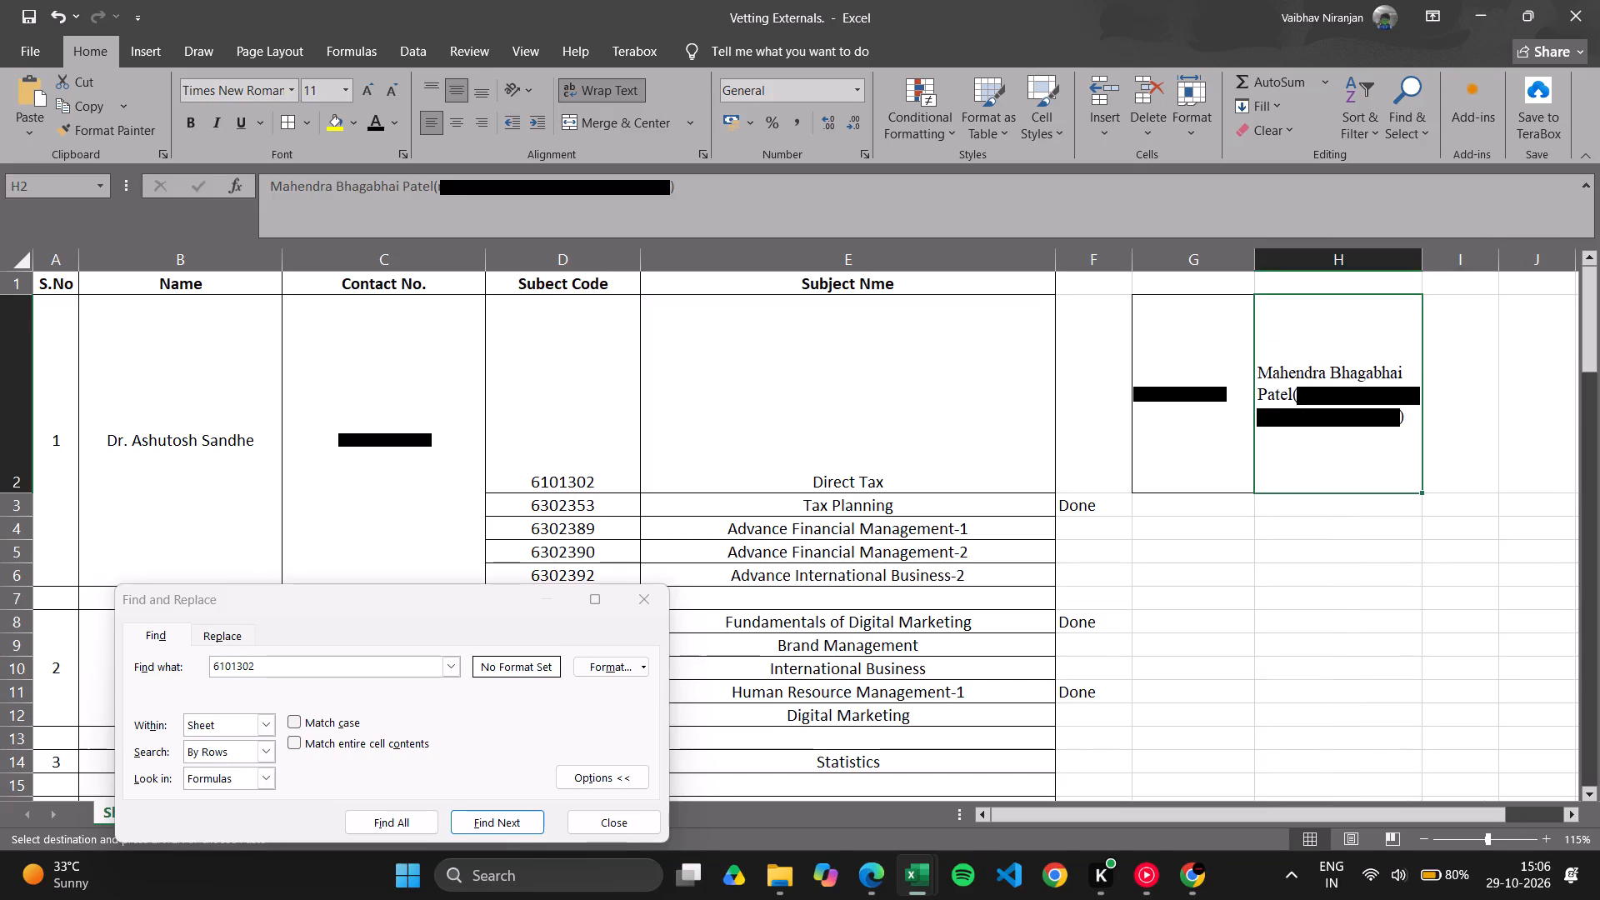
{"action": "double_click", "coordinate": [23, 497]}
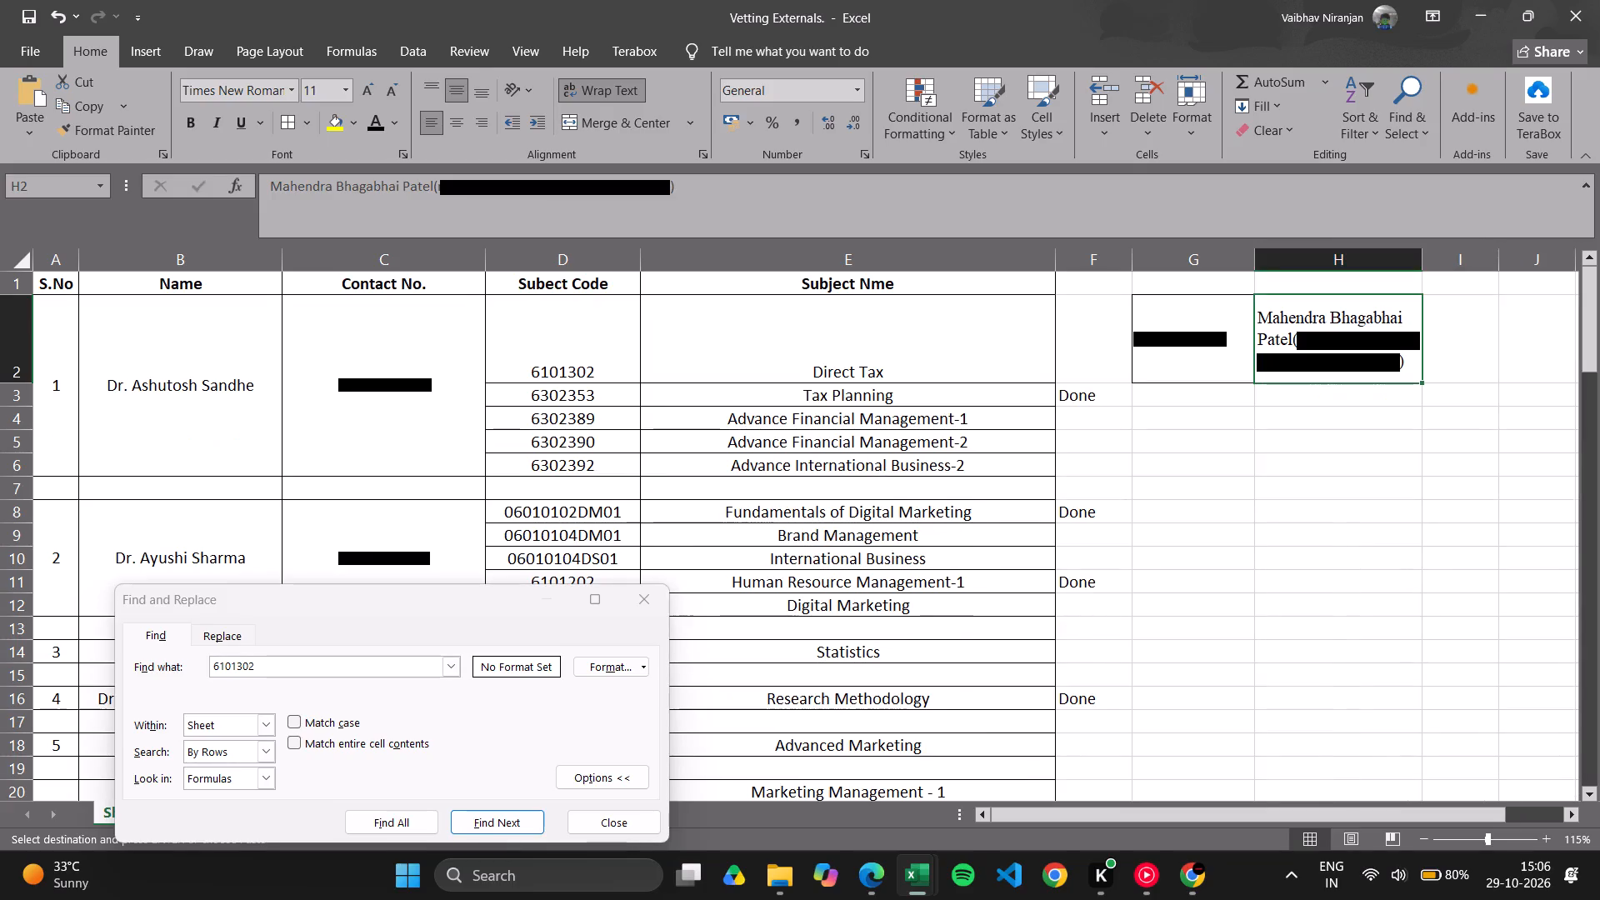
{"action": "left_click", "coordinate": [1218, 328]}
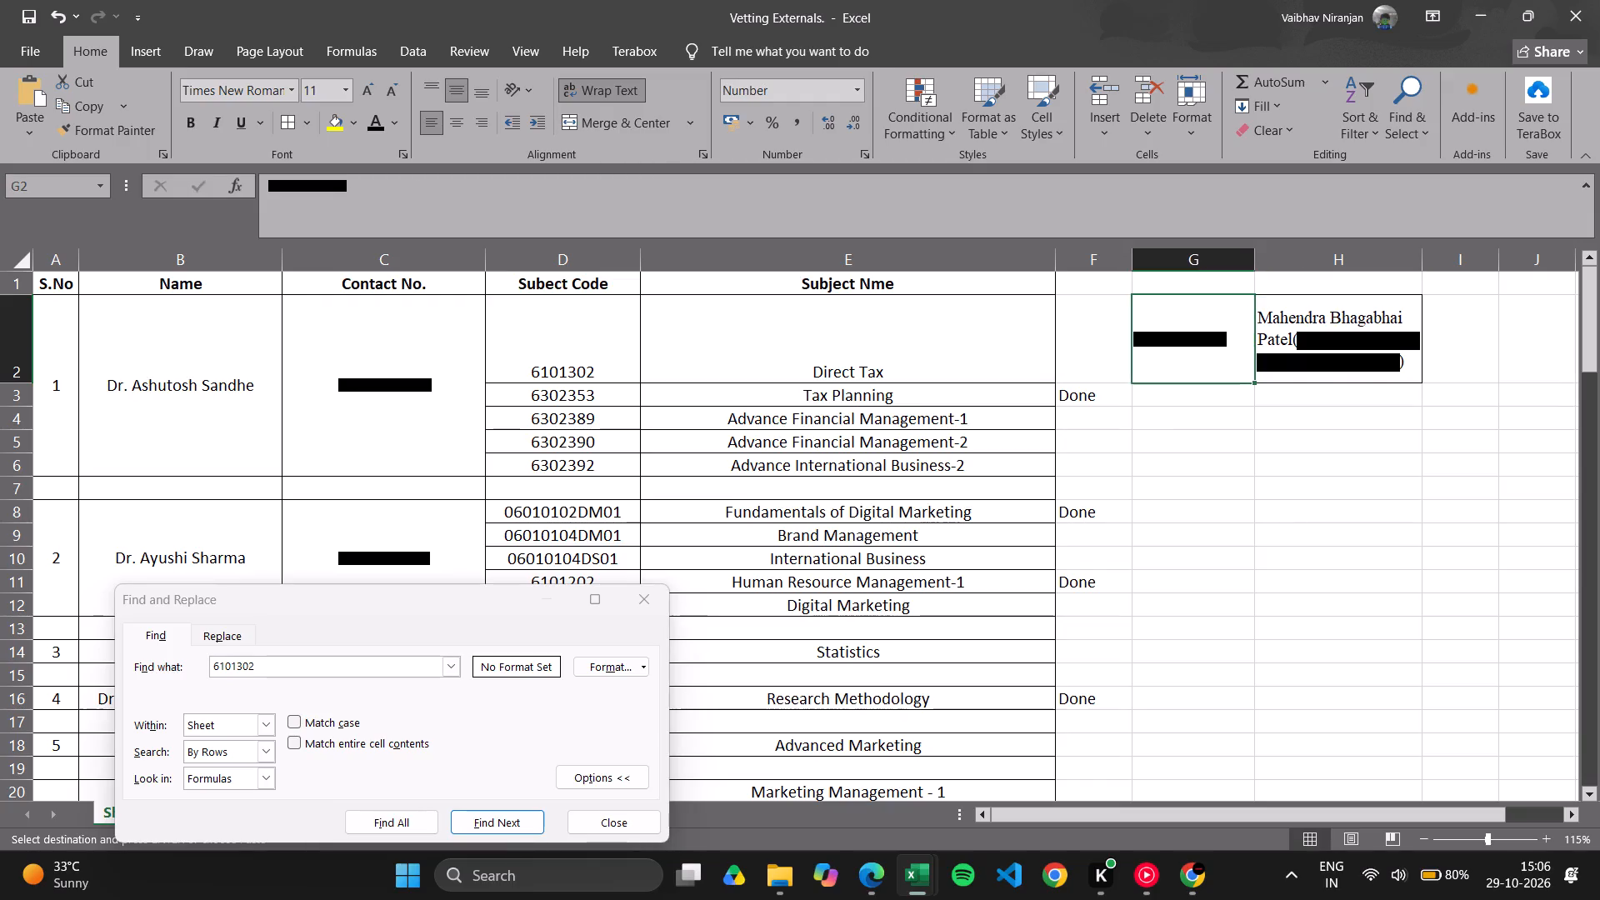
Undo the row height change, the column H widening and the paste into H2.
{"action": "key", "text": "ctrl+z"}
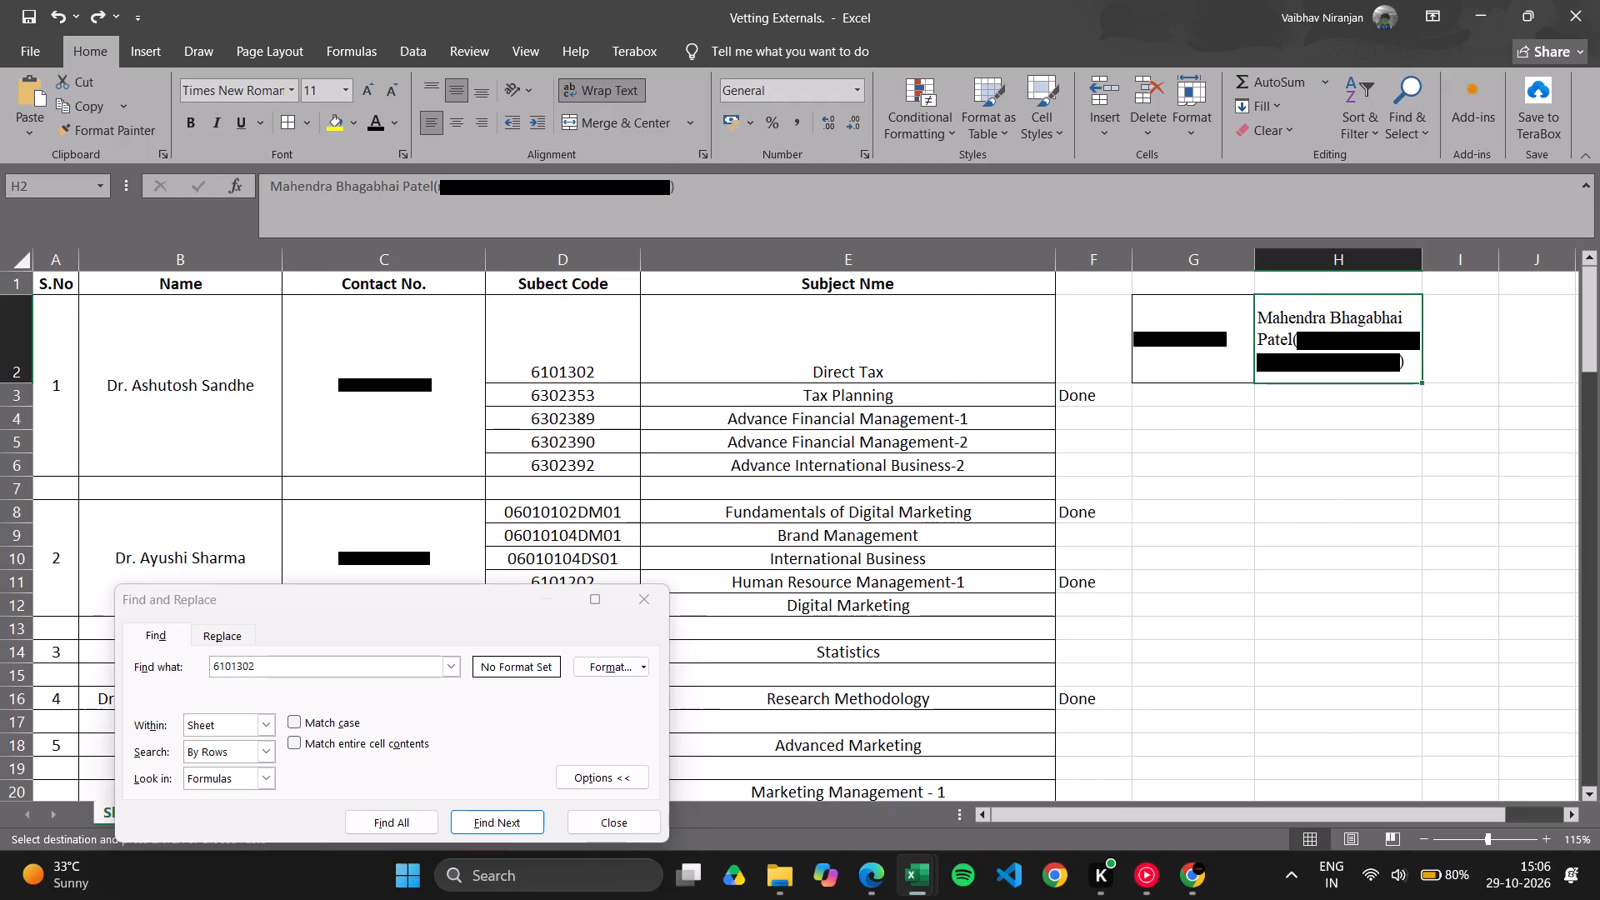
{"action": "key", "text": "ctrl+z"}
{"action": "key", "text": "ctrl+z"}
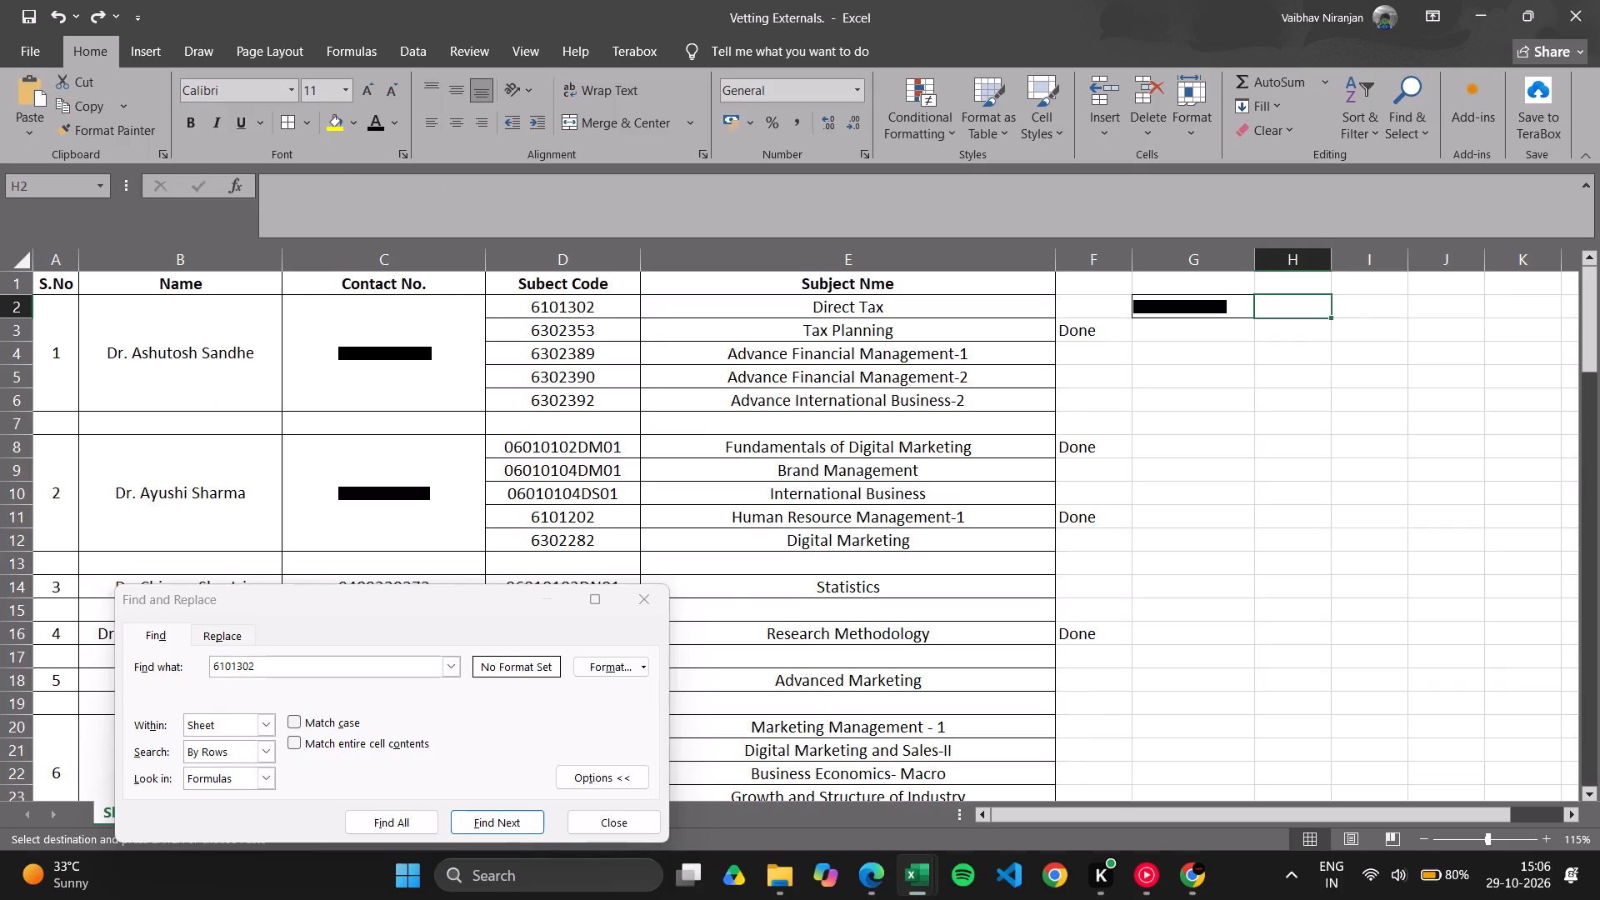
Merge and center G2:G6, and likewise H2:H6, beside the first external's subjects.
{"action": "left_click_drag", "start_coordinate": [1170, 301], "coordinate": [1285, 399]}
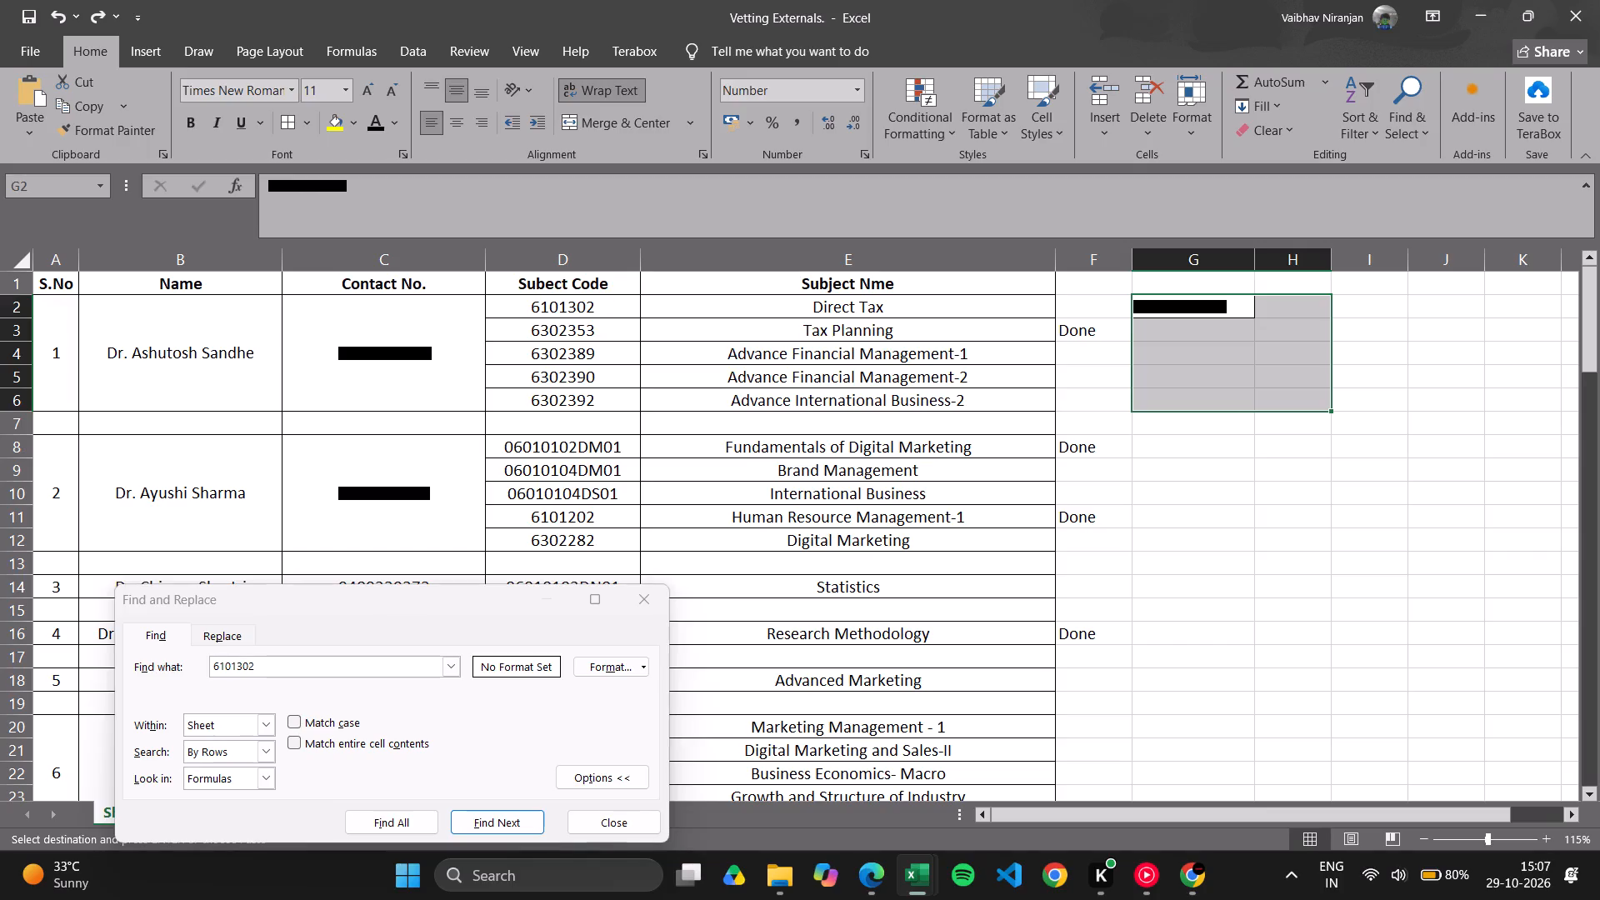
{"action": "left_click_drag", "start_coordinate": [1181, 302], "coordinate": [1177, 392]}
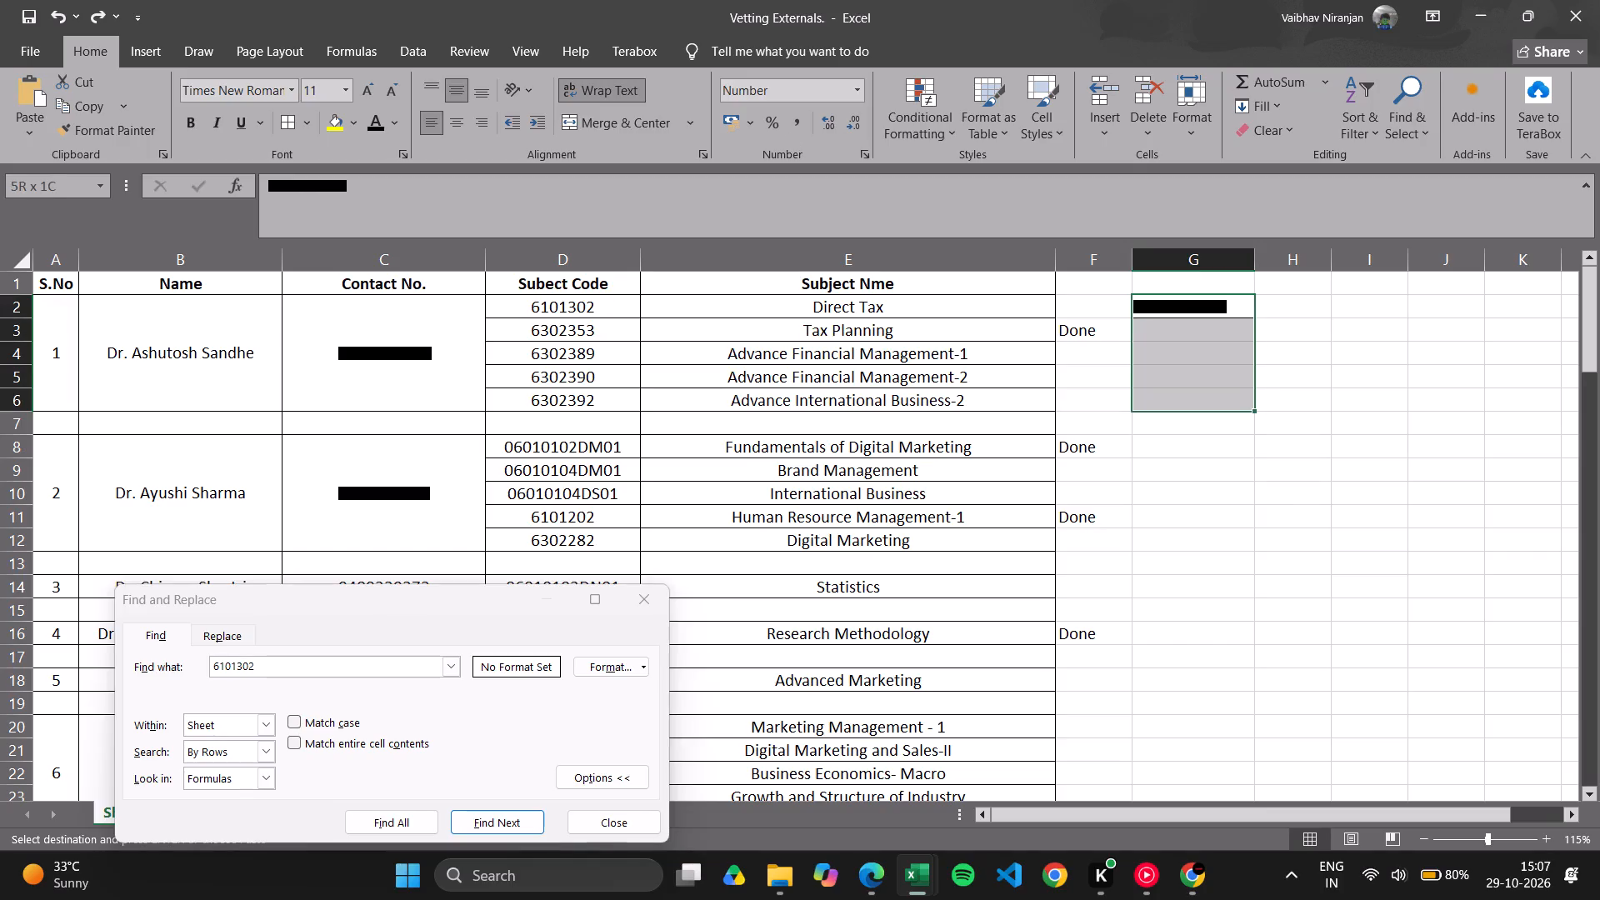
{"action": "left_click_drag", "start_coordinate": [1177, 392], "coordinate": [1177, 395]}
{"action": "left_click", "coordinate": [622, 122]}
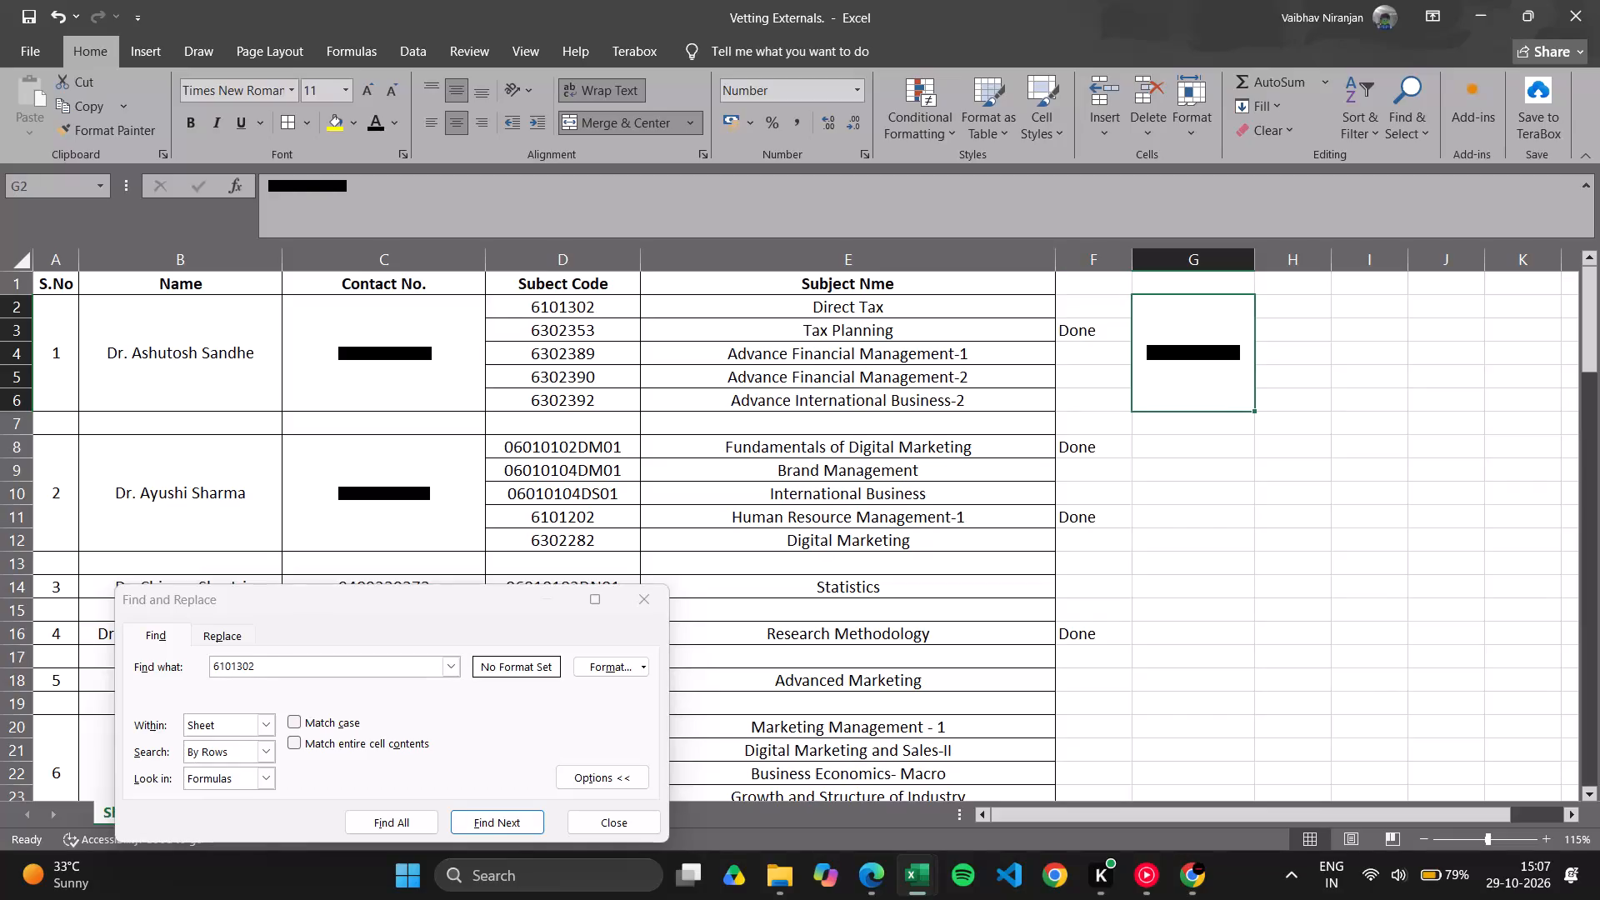
{"action": "left_click_drag", "start_coordinate": [1285, 306], "coordinate": [1287, 341]}
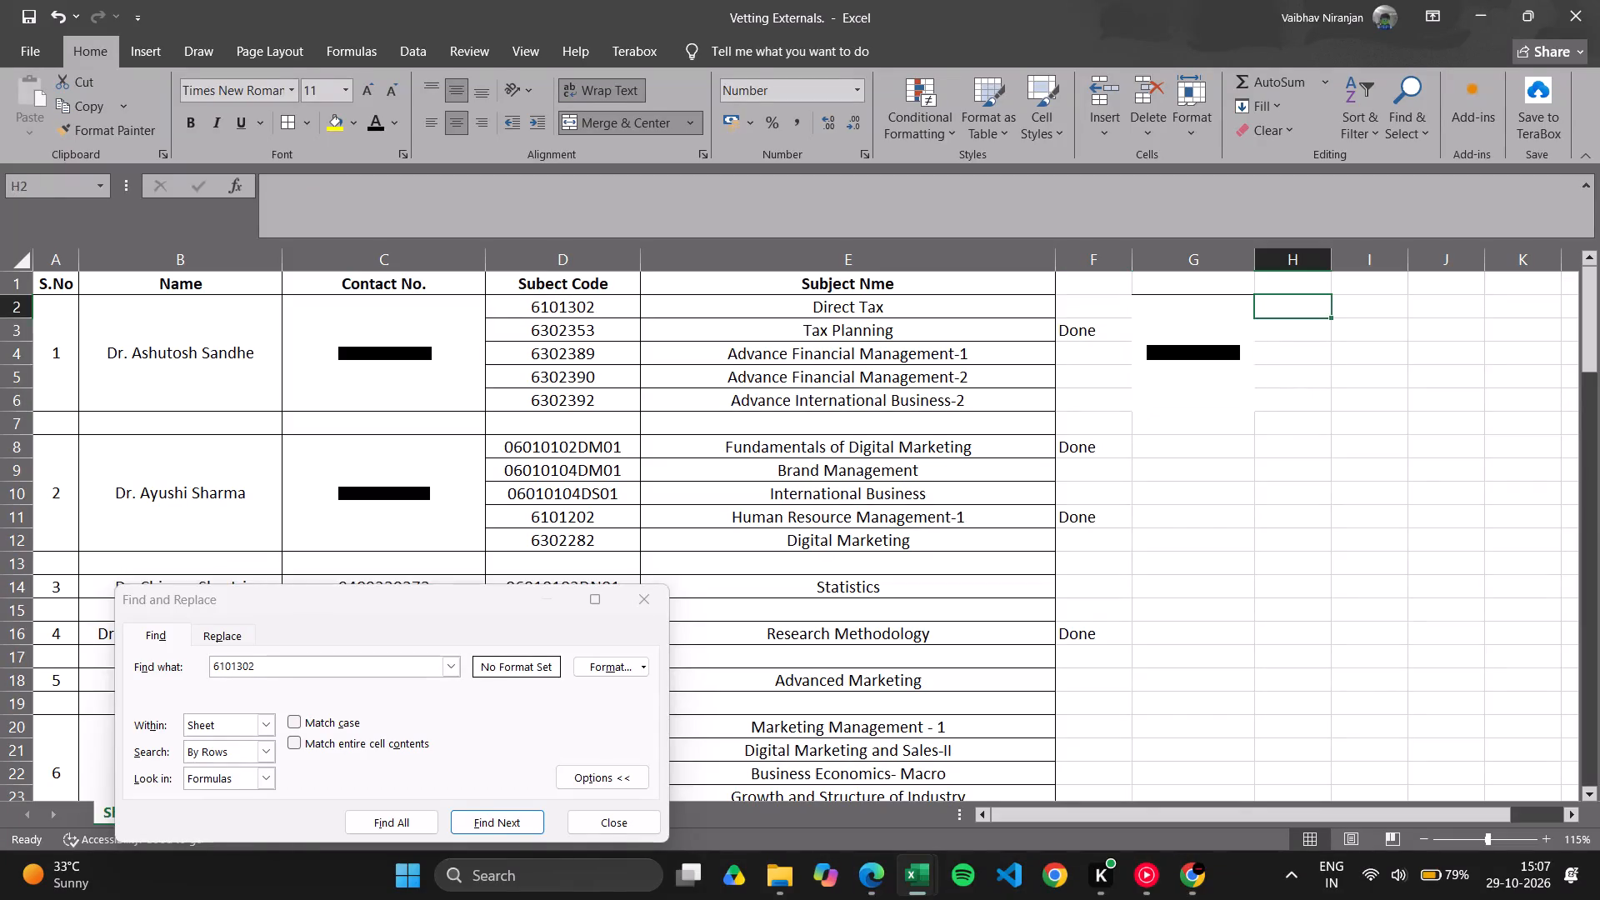
{"action": "left_click_drag", "start_coordinate": [1287, 341], "coordinate": [1290, 402]}
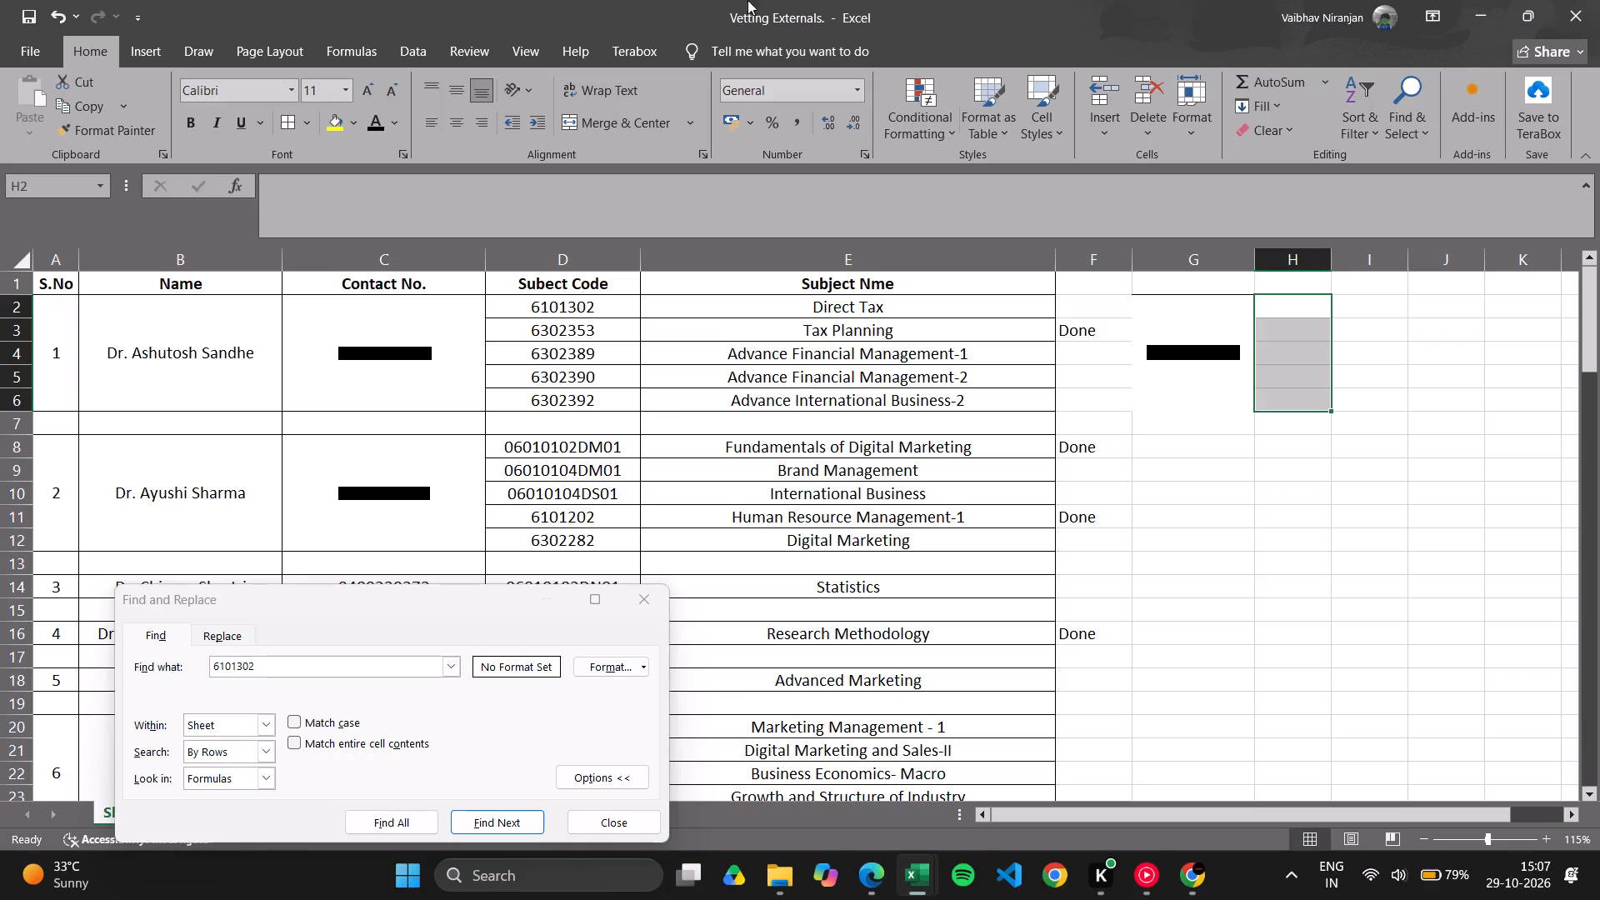
{"action": "left_click", "coordinate": [628, 128]}
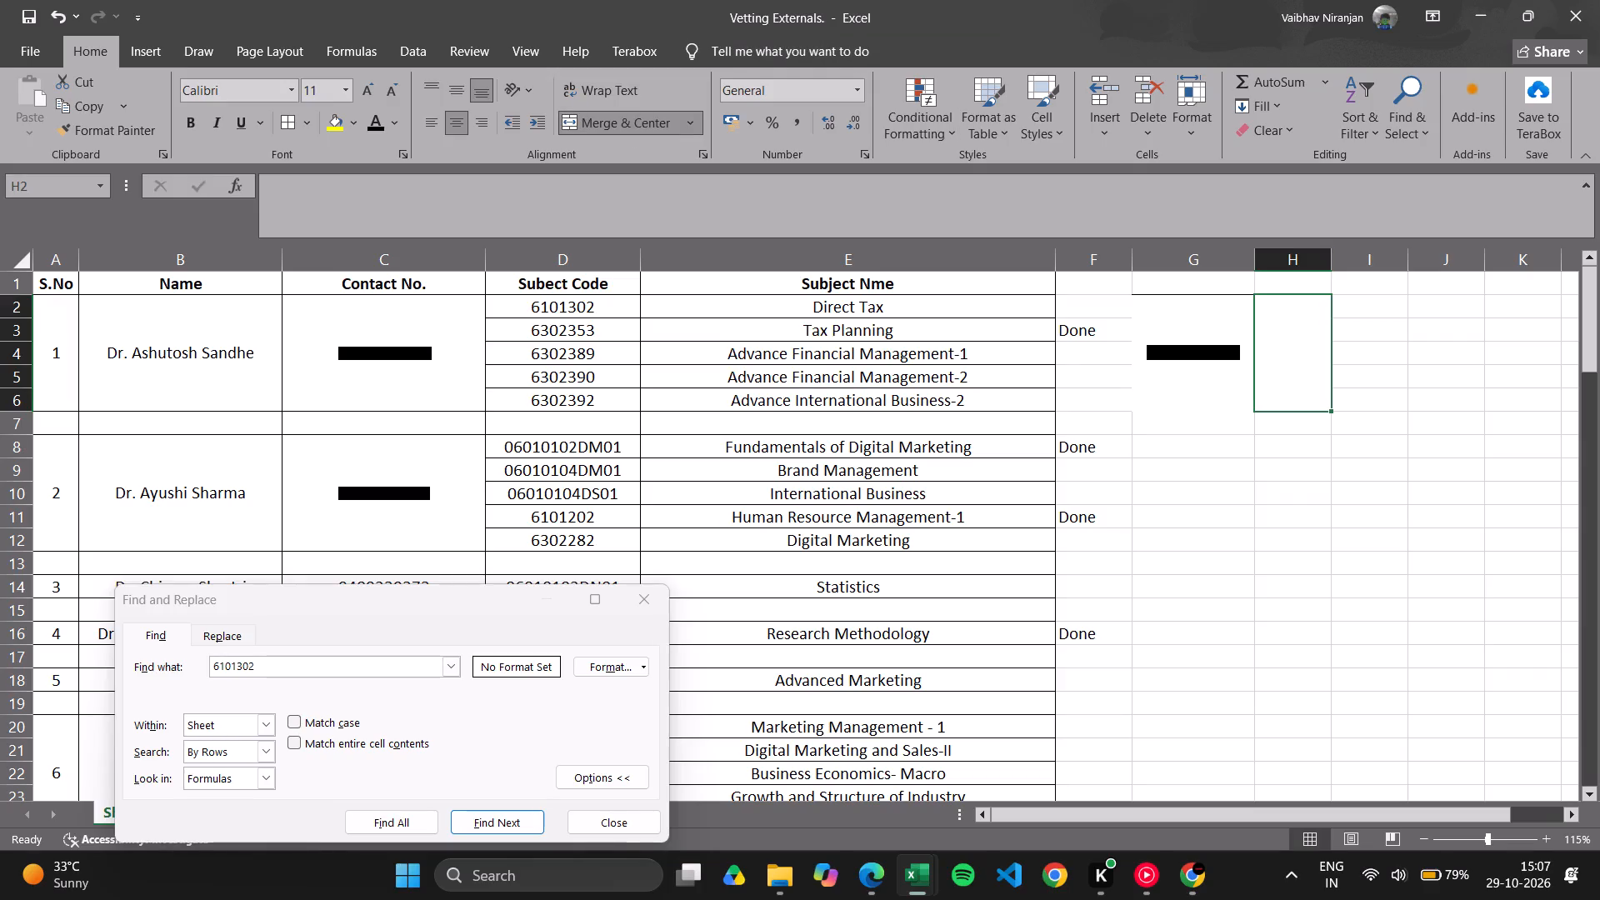
Copy the Direct Tax row's E mail id entry from the nomination workbook into the merged H2:H6 cell of Vetting Externals.
{"action": "left_click", "coordinate": [1284, 330]}
{"action": "key", "text": "ctrl+v"}
{"action": "key", "text": "ctrl+v"}
{"action": "left_click", "coordinate": [1098, 736]}
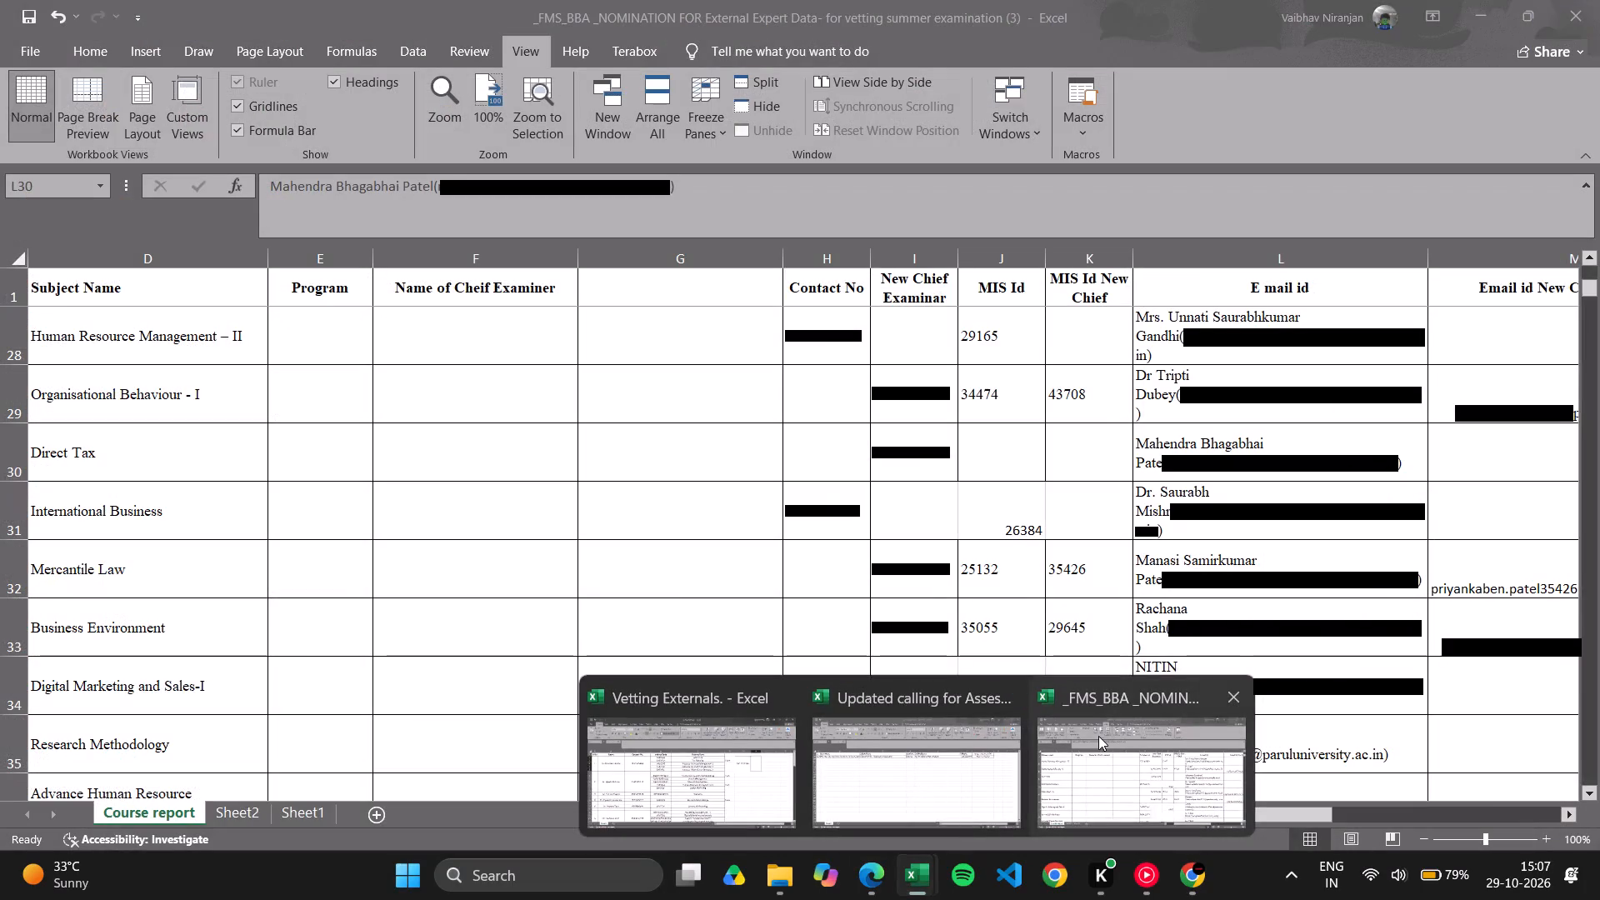
{"action": "left_click", "coordinate": [1217, 462]}
{"action": "key", "text": "ctrl+v"}
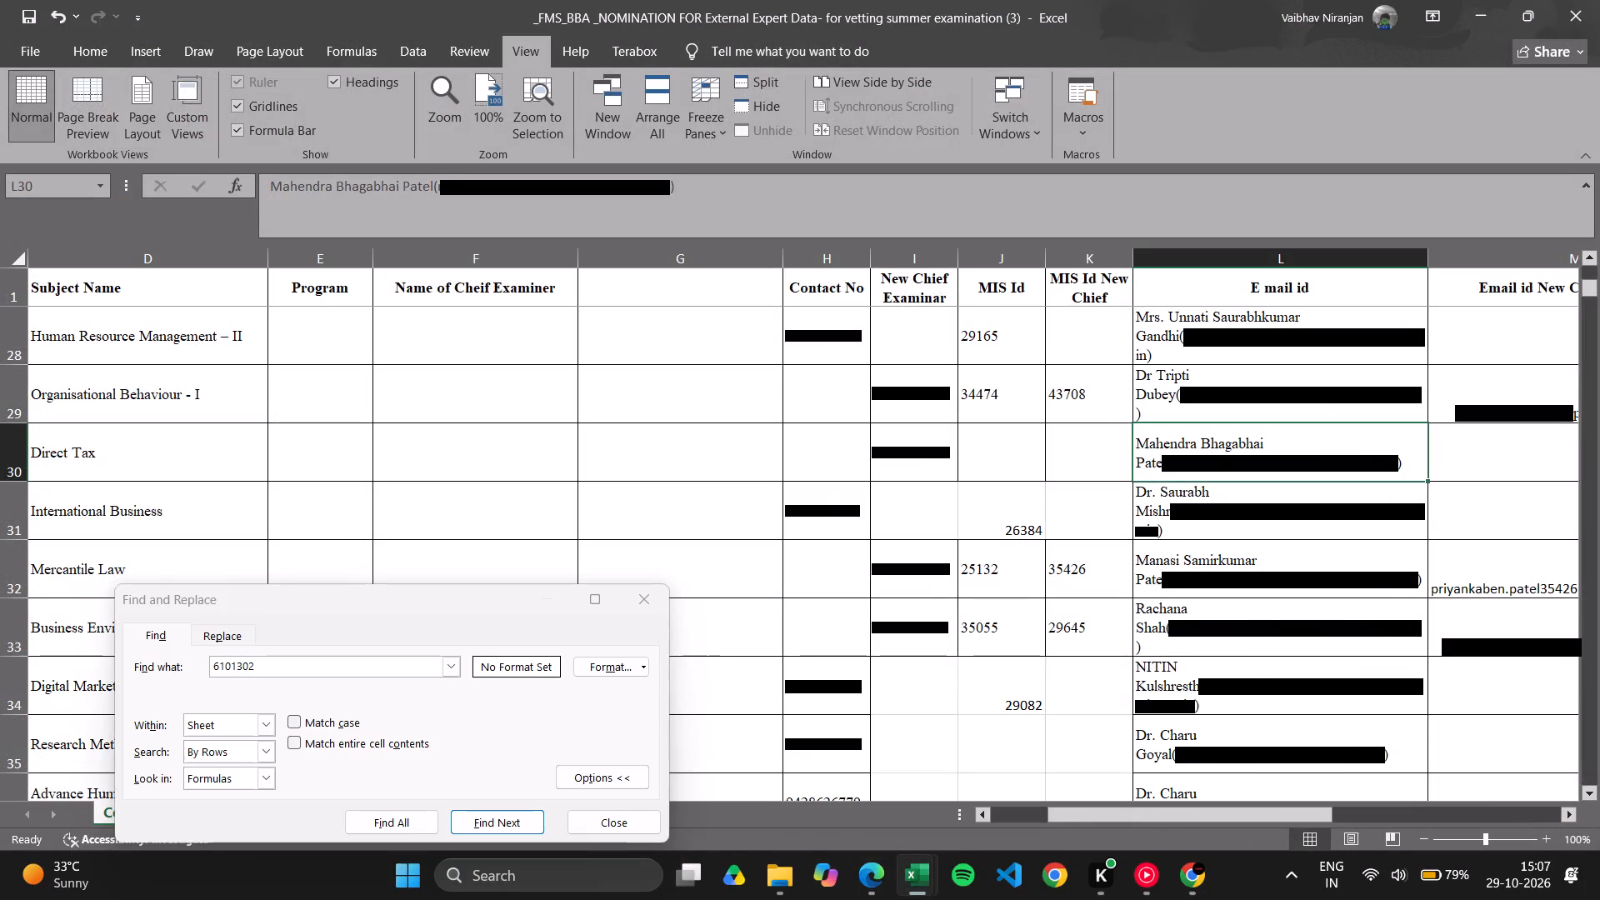
{"action": "key", "text": "ctrl+c"}
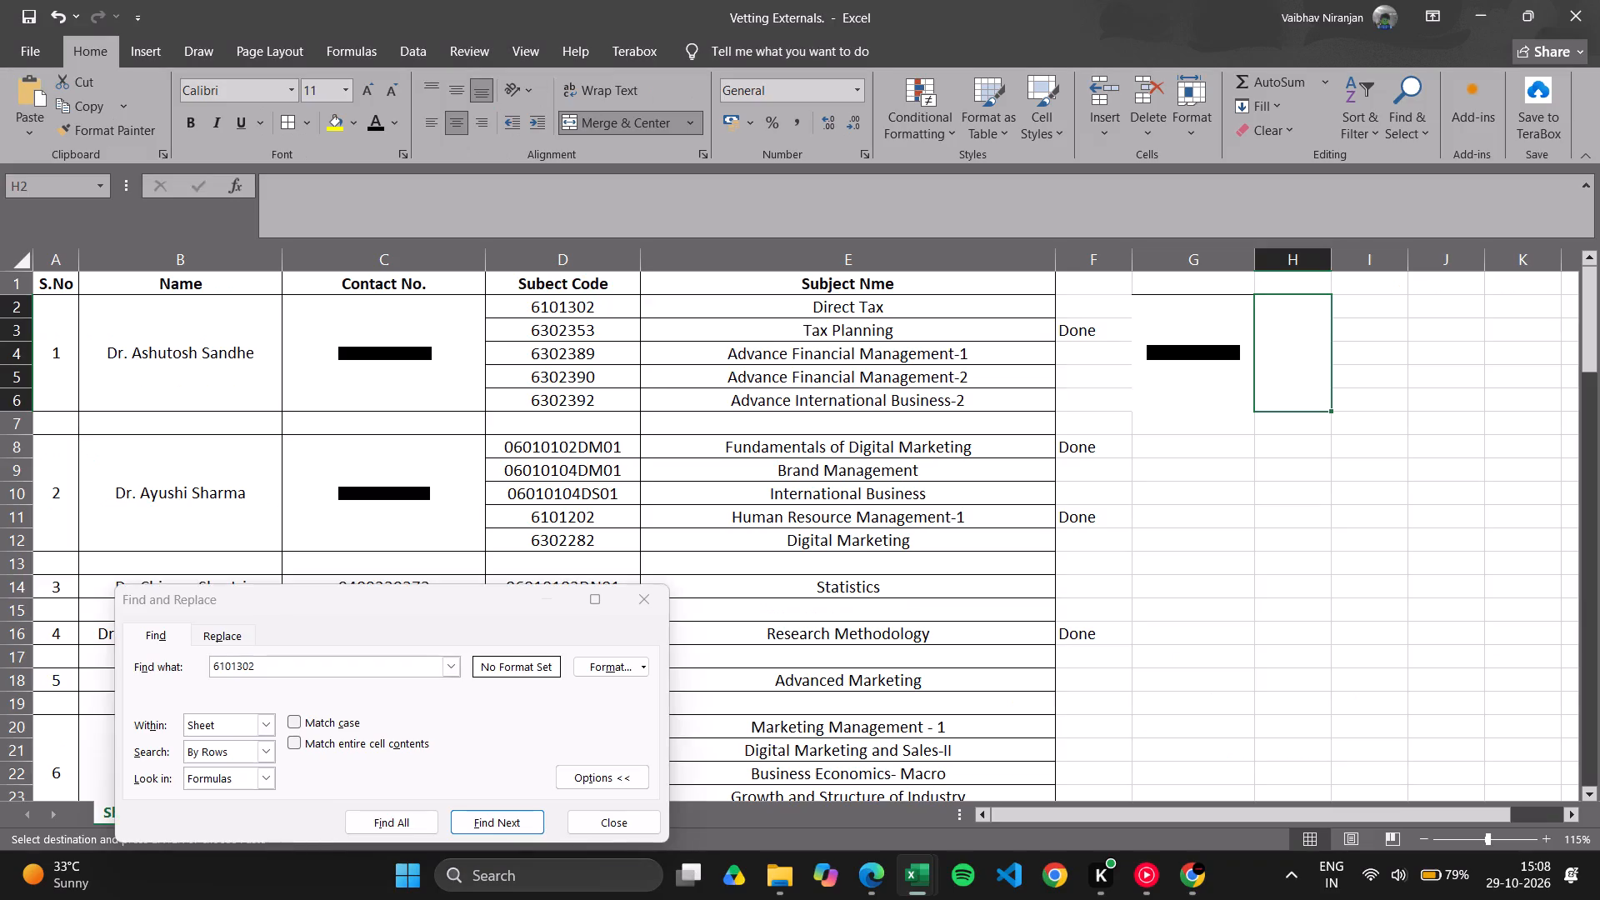
{"action": "left_click", "coordinate": [1289, 398]}
{"action": "key", "text": "ctrl+v"}
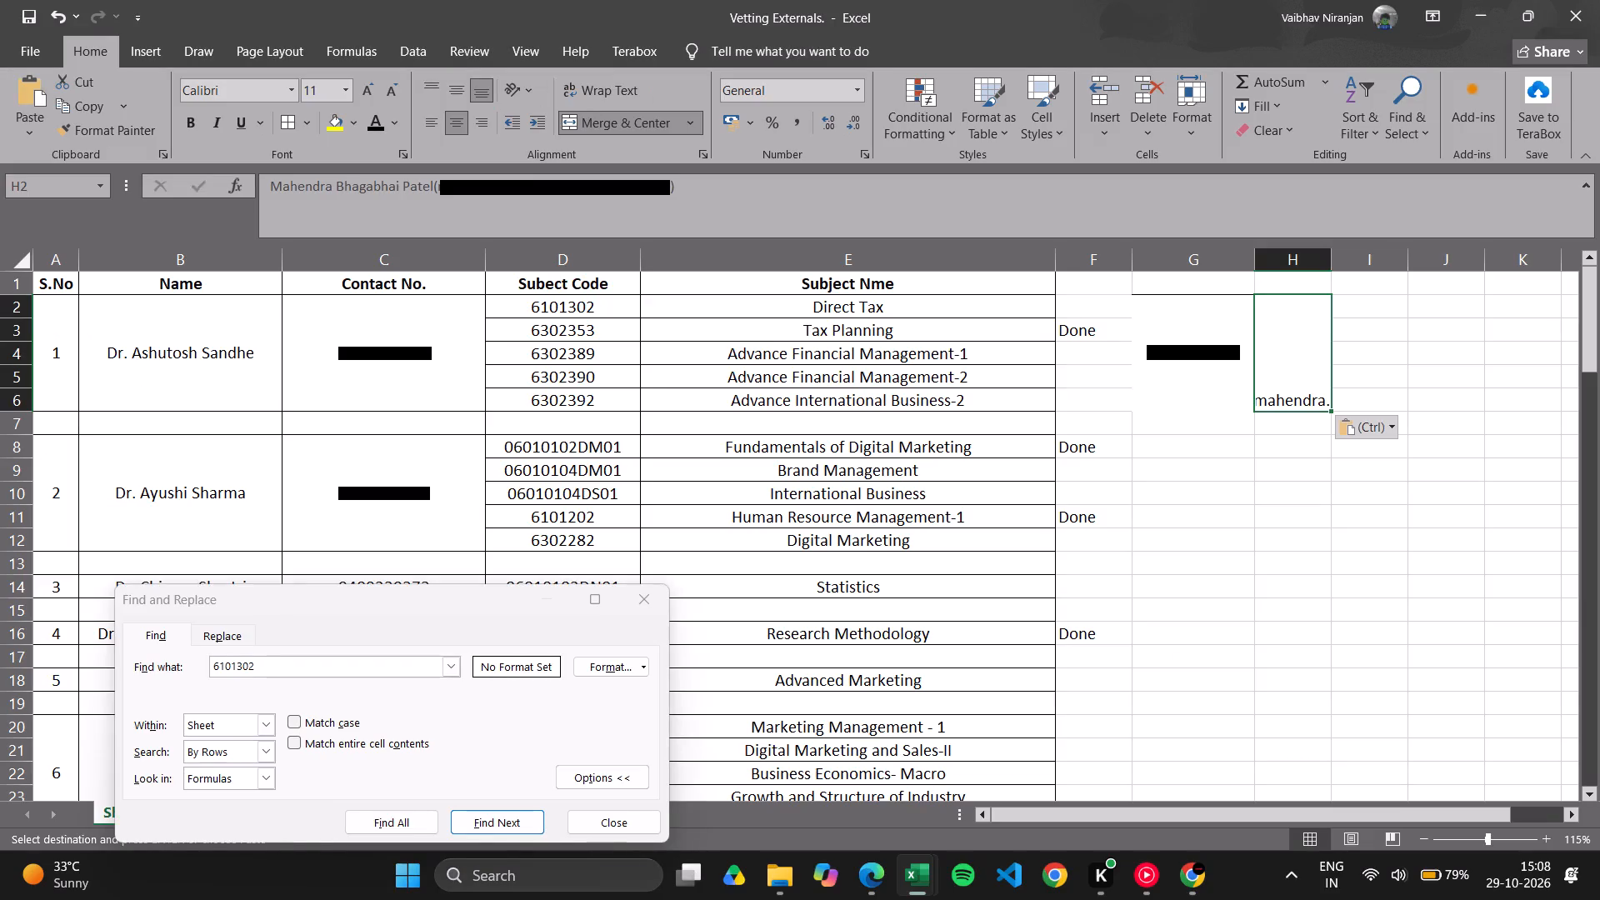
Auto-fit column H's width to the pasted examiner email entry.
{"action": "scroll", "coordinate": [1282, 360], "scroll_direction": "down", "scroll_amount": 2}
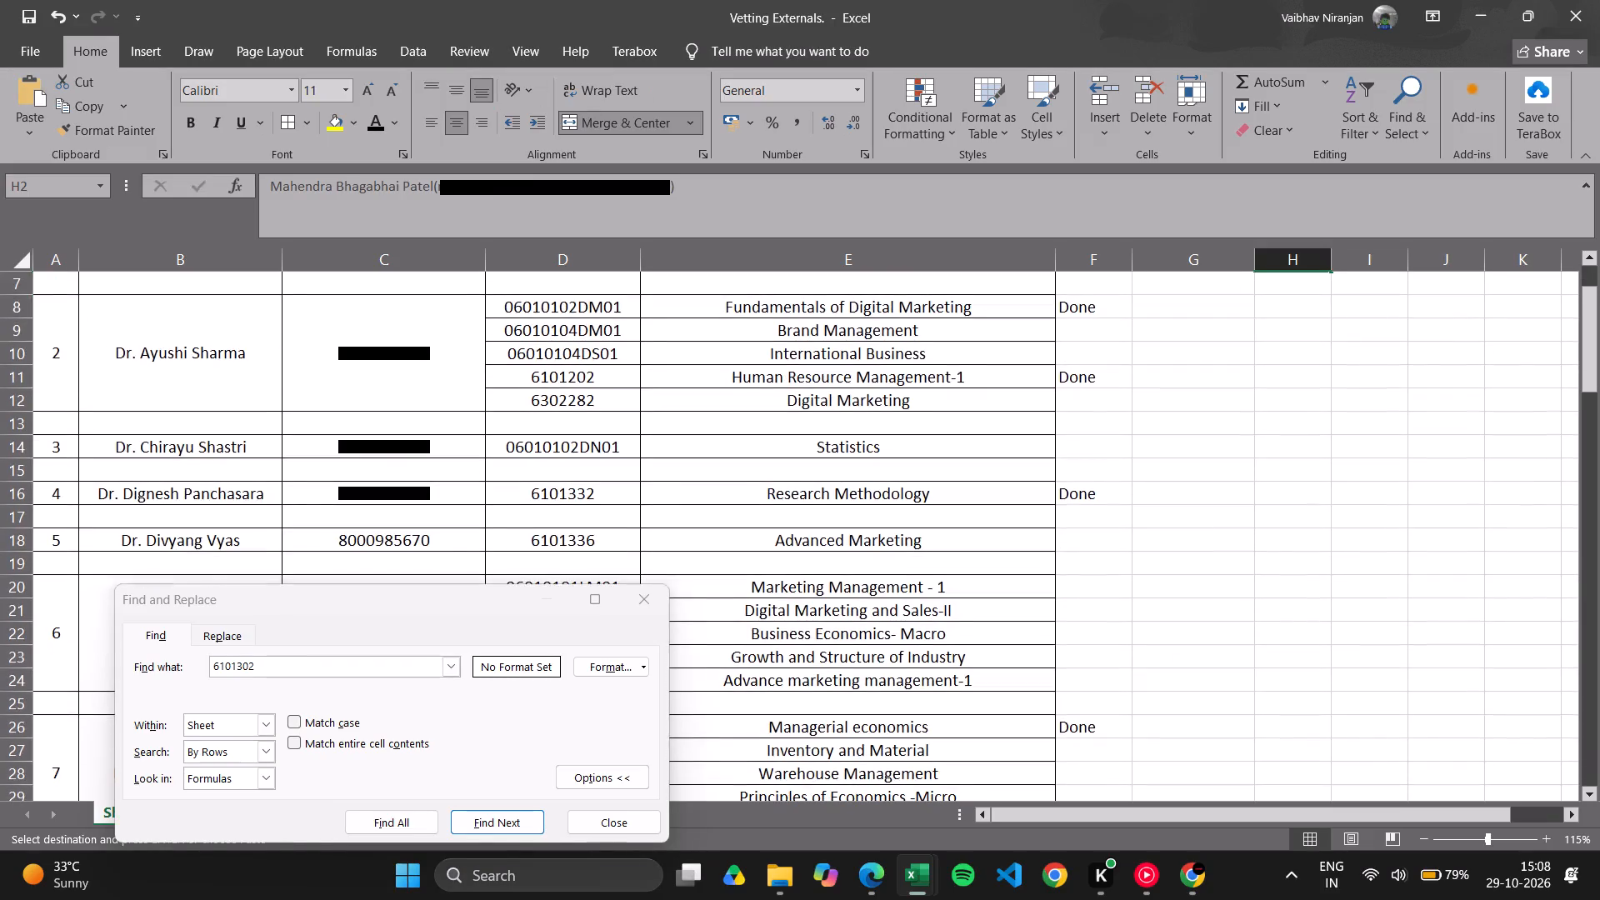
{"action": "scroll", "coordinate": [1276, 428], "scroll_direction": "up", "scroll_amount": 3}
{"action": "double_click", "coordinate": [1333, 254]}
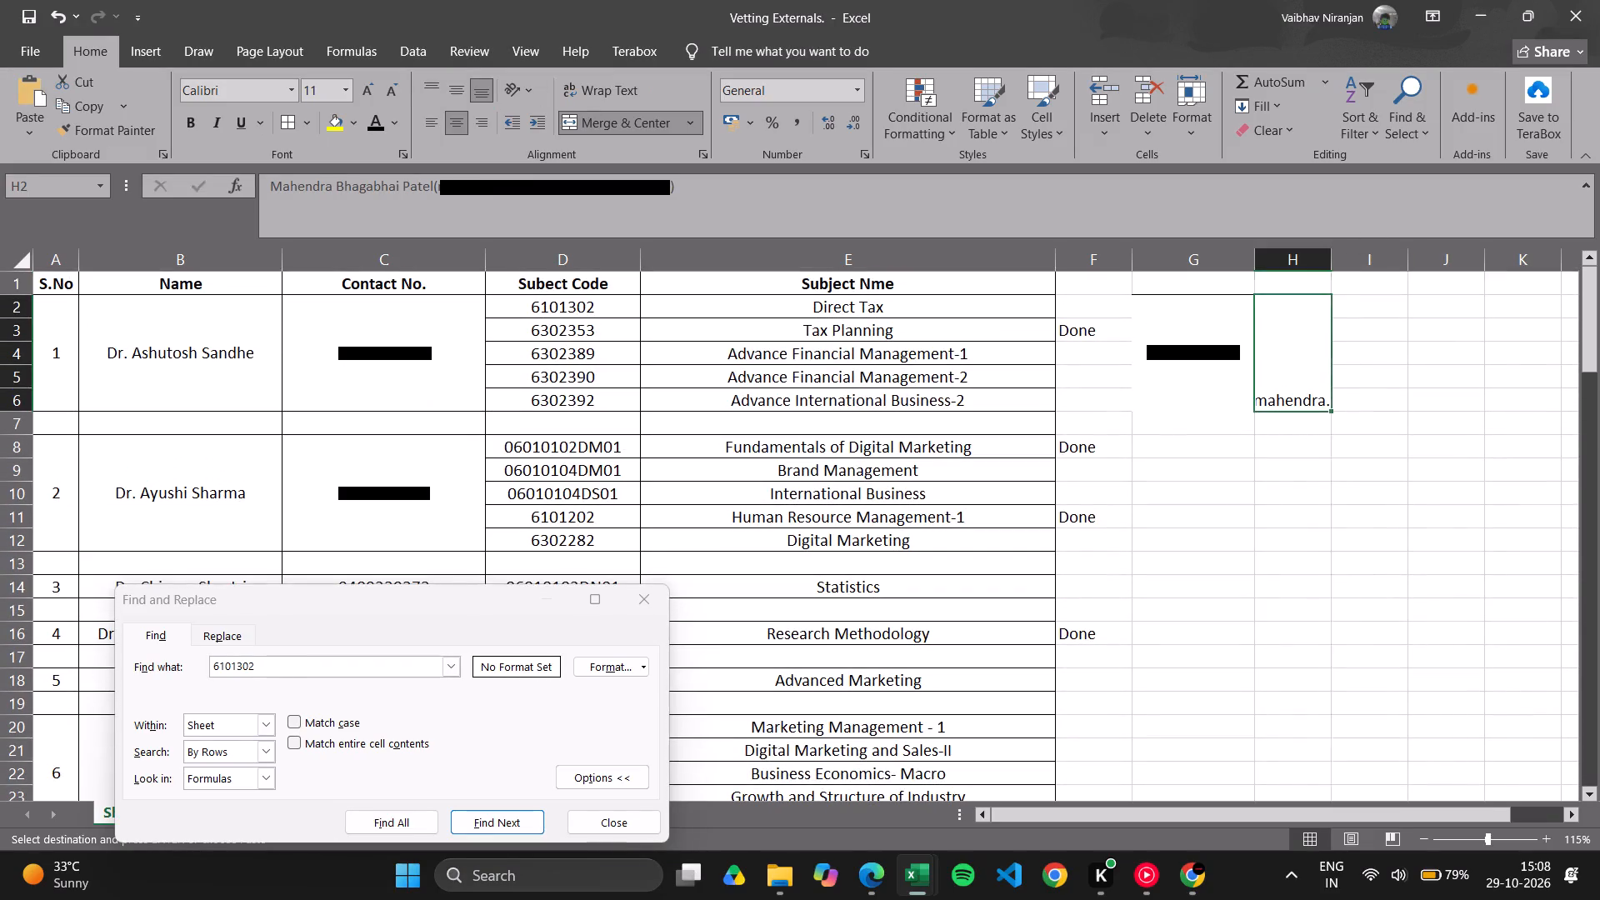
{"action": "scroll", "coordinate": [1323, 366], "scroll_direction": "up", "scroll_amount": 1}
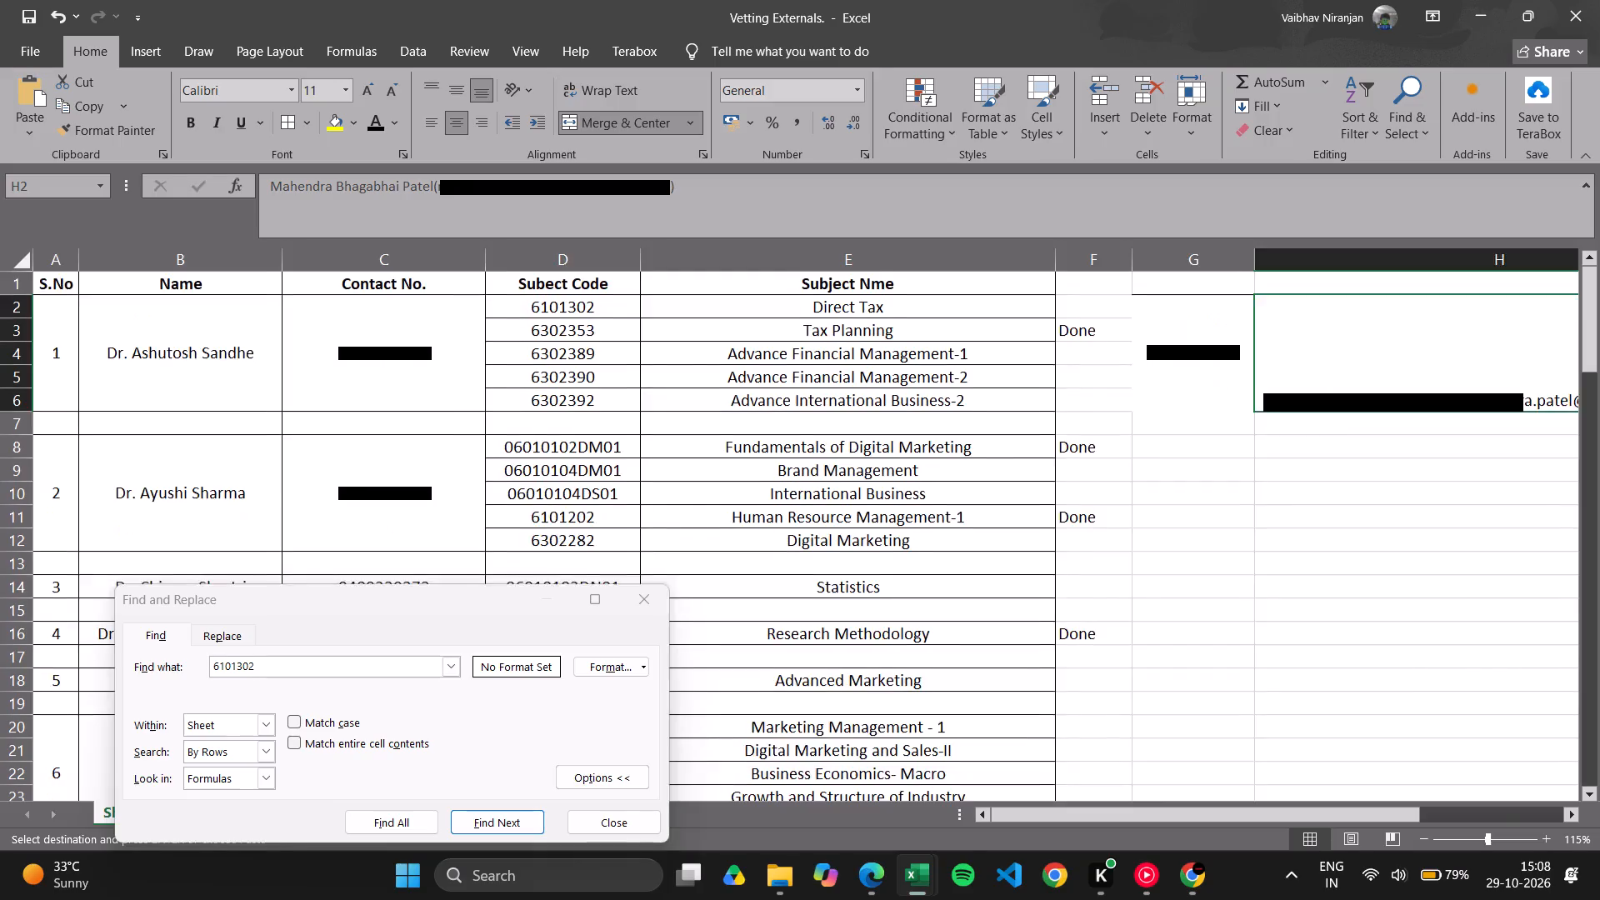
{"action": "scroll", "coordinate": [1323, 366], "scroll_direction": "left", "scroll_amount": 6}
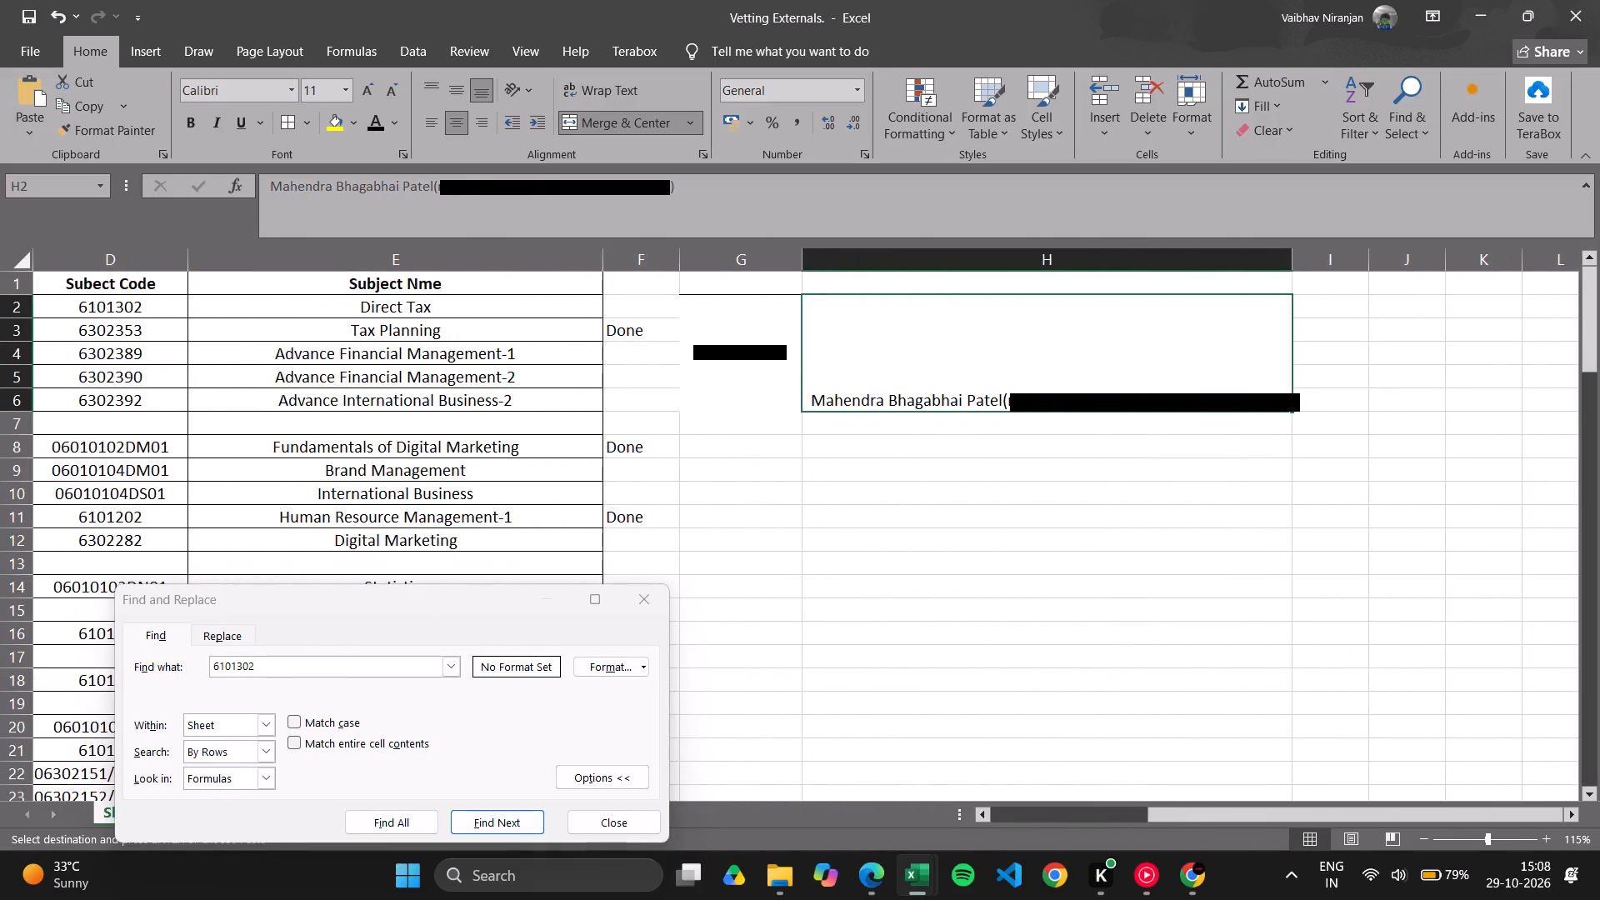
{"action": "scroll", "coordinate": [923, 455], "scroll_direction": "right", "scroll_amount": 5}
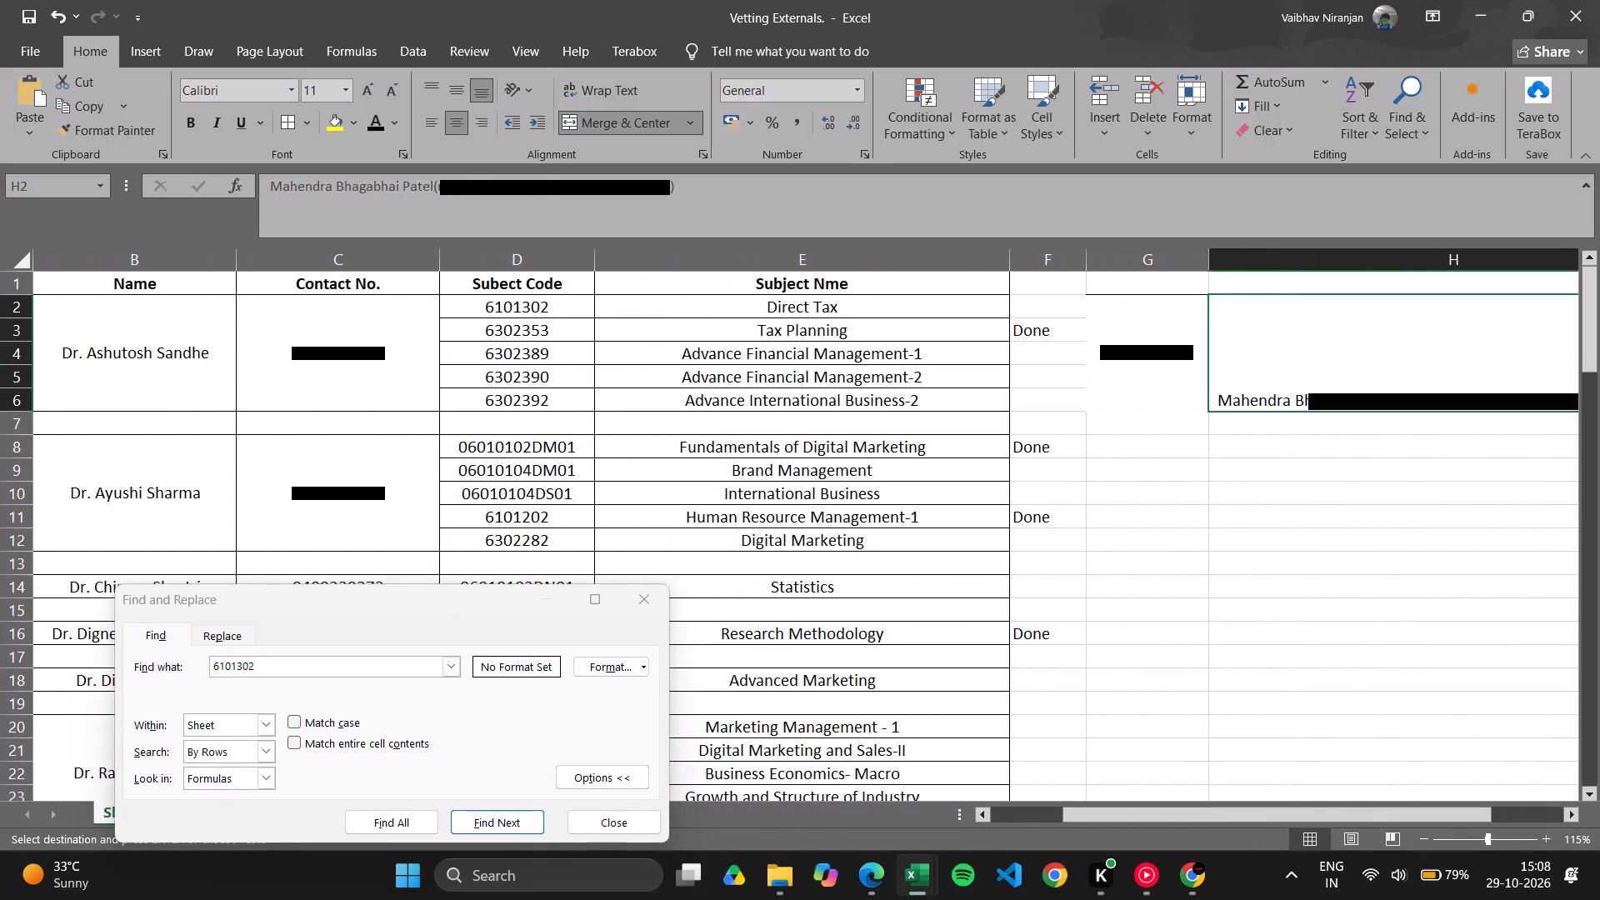
Undo the column H auto-fit, the paste into H2:H6 and the merging of both H2:H6 and G2:G6.
{"action": "key", "text": "ctrl+z"}
{"action": "key", "text": "ctrl+z"}
{"action": "key", "text": "ctrl+z"}
{"action": "key", "text": "ctrl+z"}
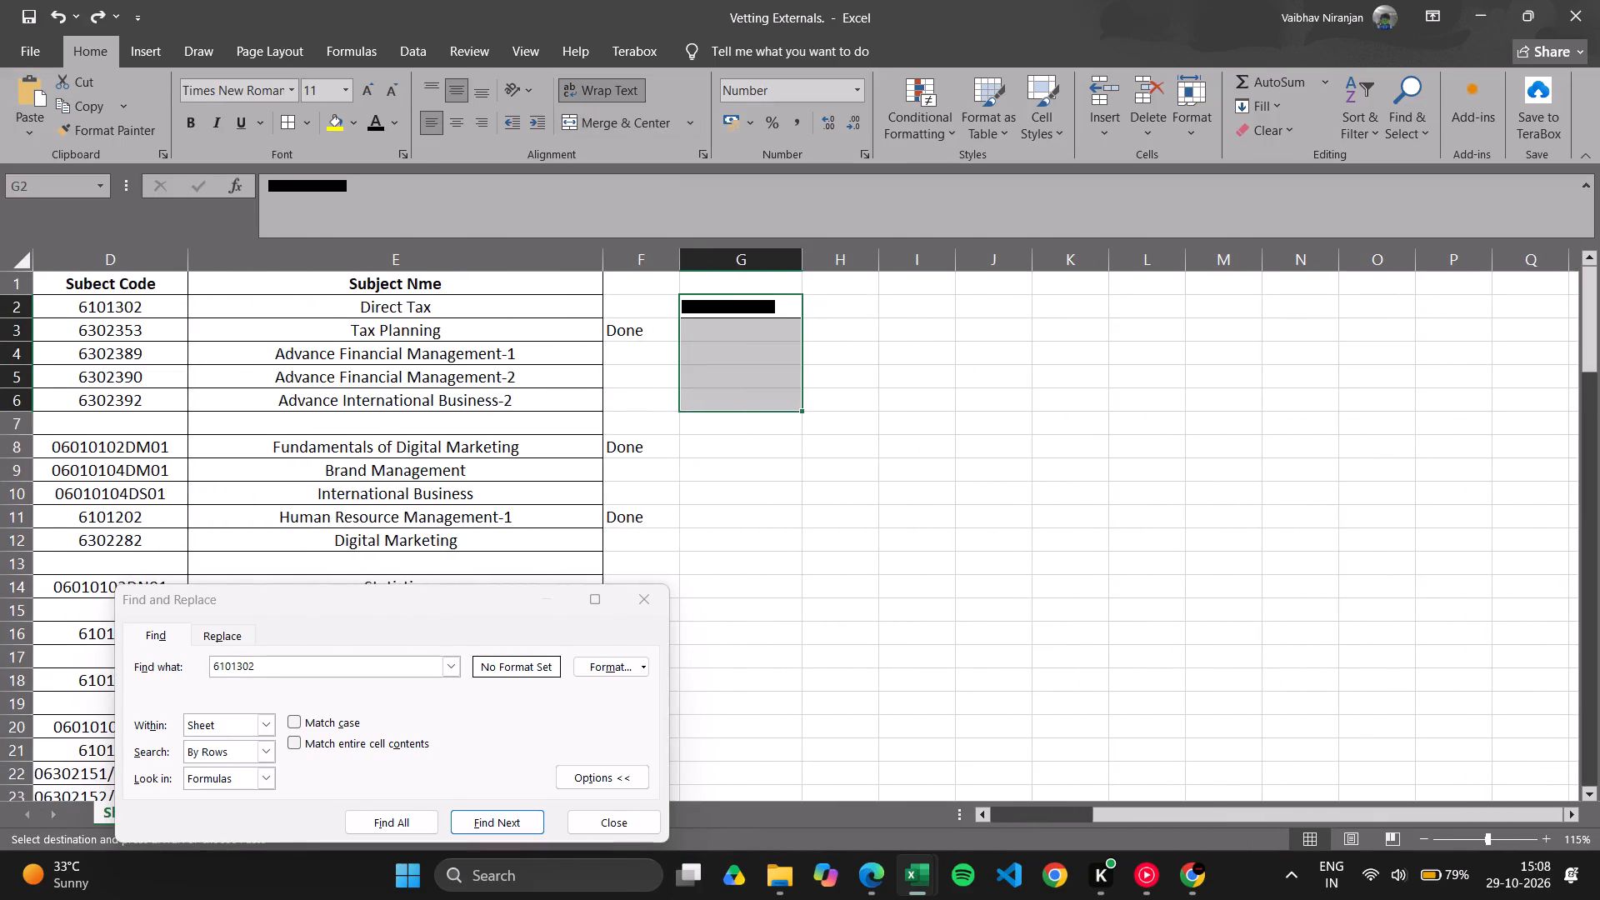
Paste the Direct Tax E mail id entry into the single cell H2 and try to auto-fit column H.
{"action": "left_click", "coordinate": [826, 306]}
{"action": "key", "text": "ctrl+v"}
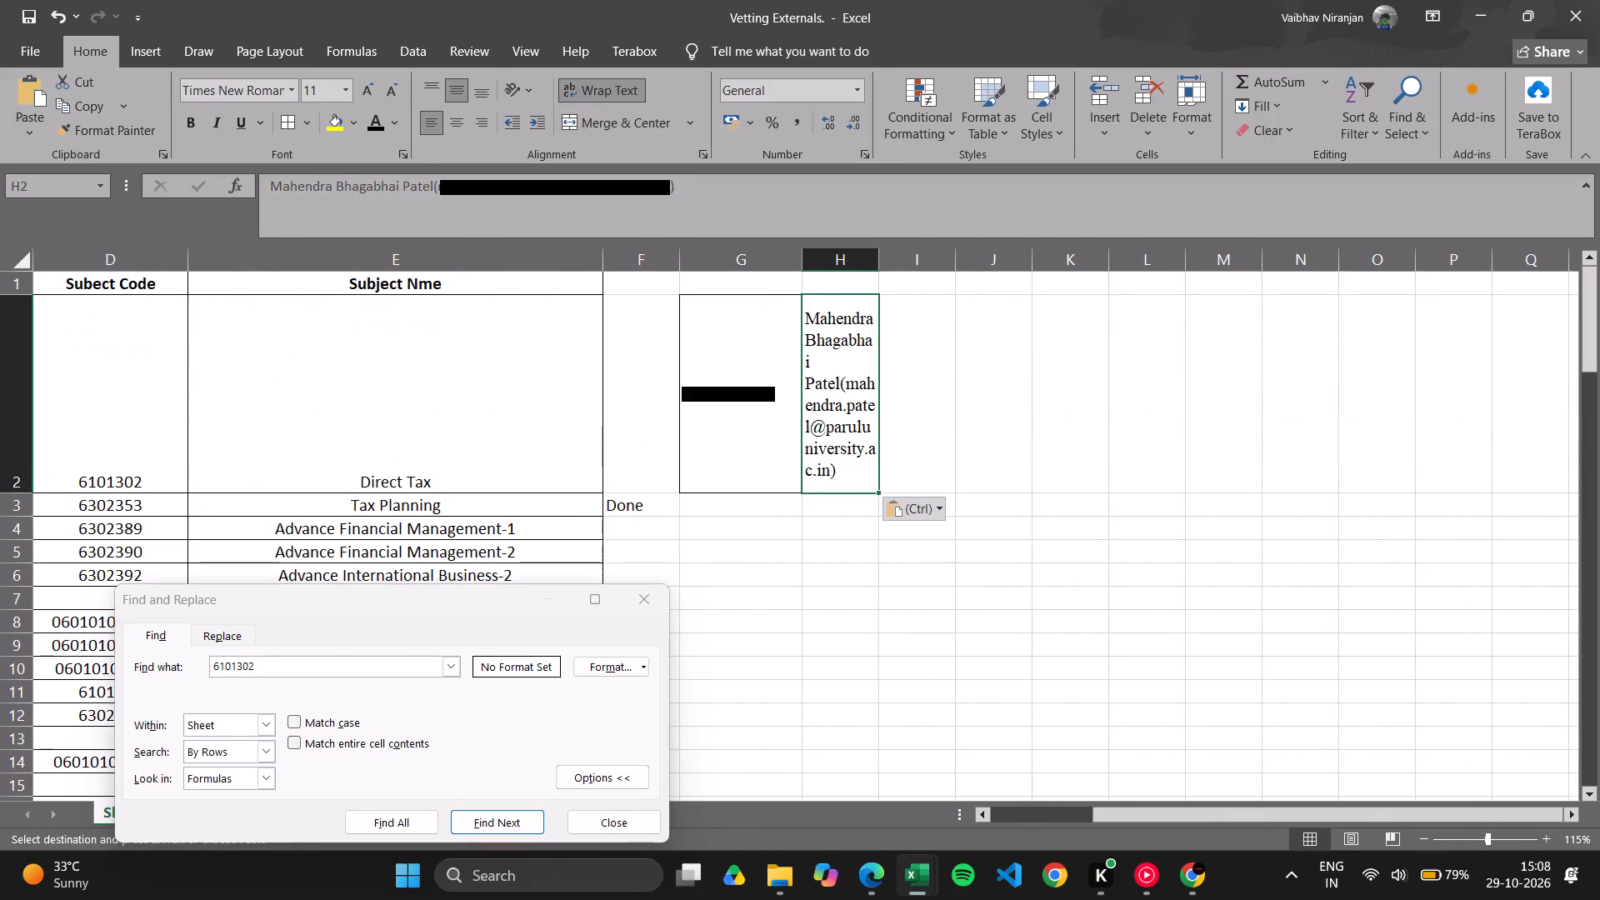
{"action": "double_click", "coordinate": [879, 249]}
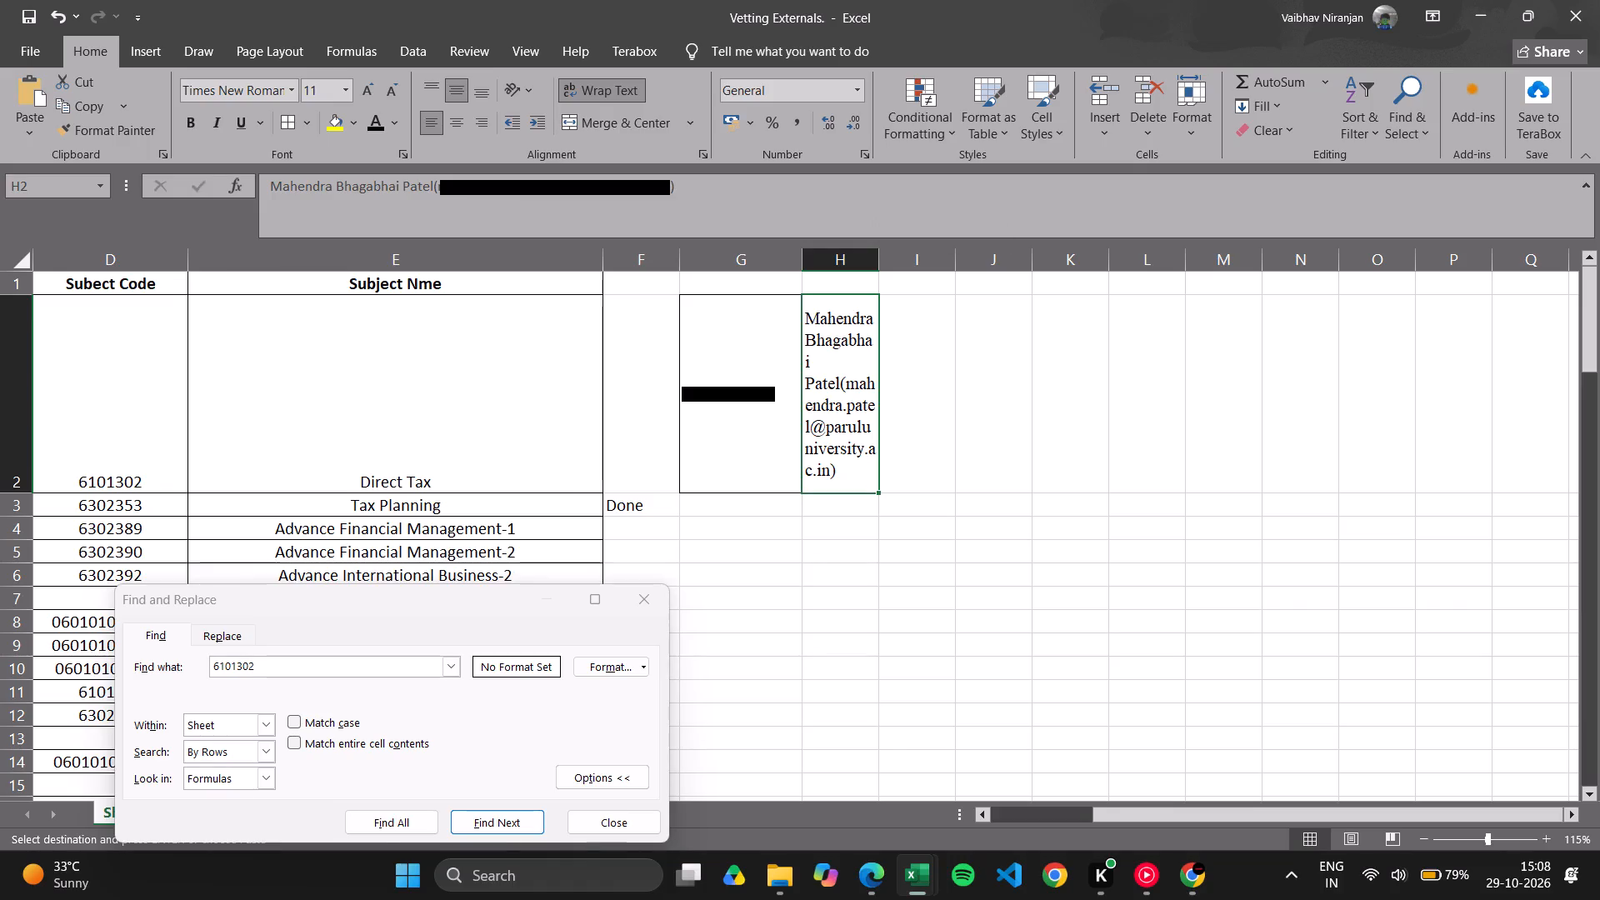
{"action": "double_click", "coordinate": [879, 249]}
Copy the Tax Planning subject code 6302353 and search for it in the nomination workbook.
{"action": "scroll", "coordinate": [725, 432], "scroll_direction": "right", "scroll_amount": 5}
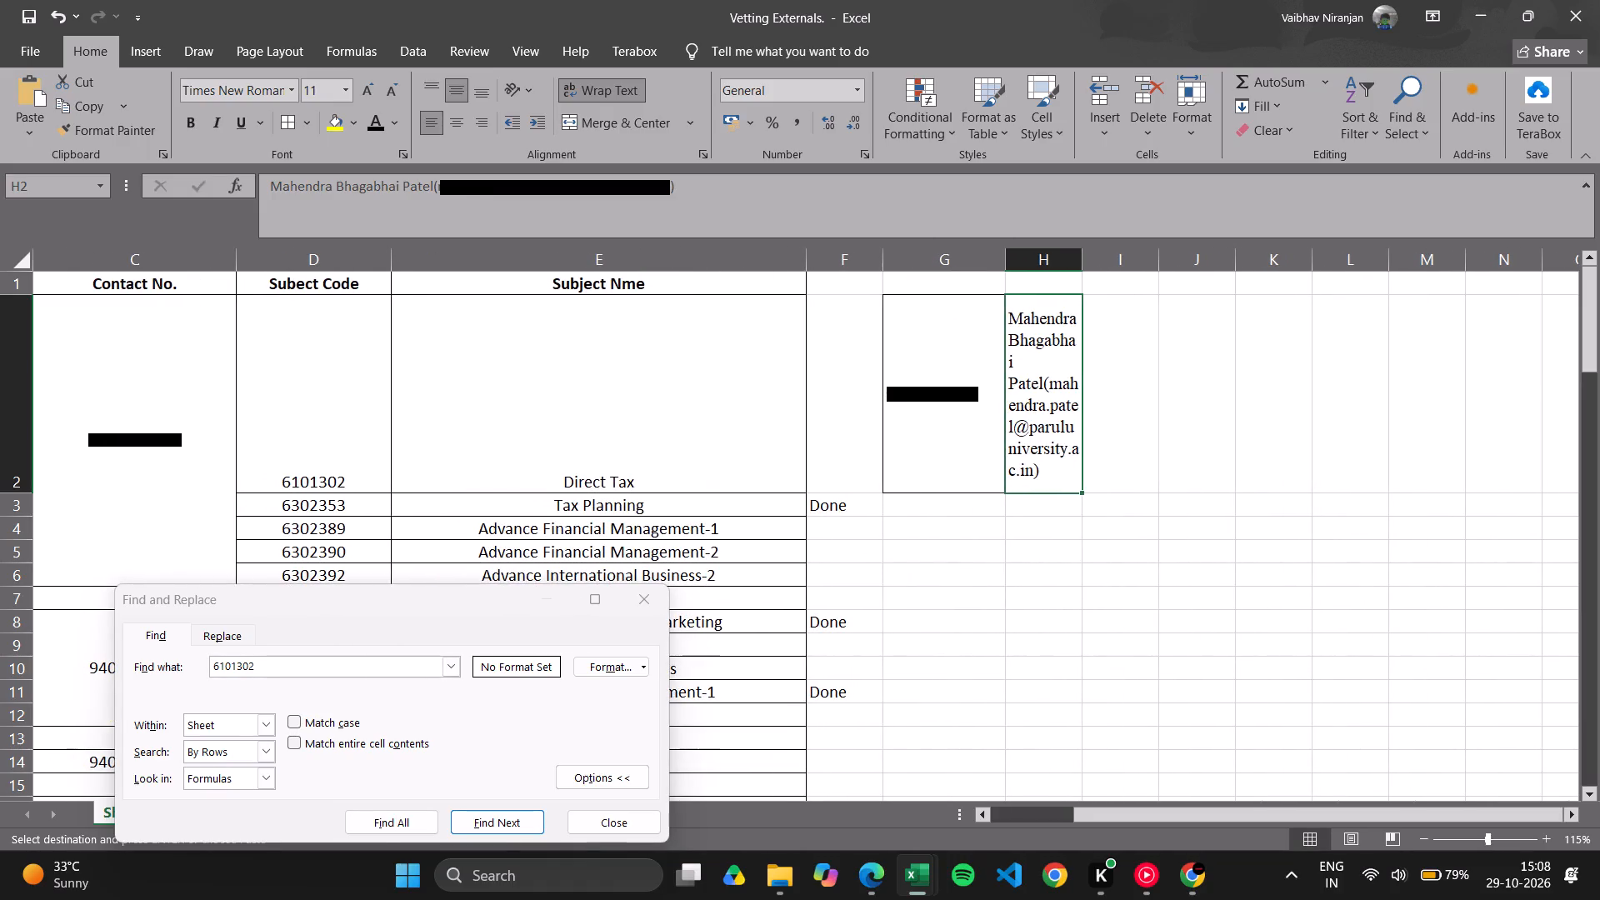
{"action": "left_click", "coordinate": [352, 511]}
{"action": "key", "text": "ctrl+c"}
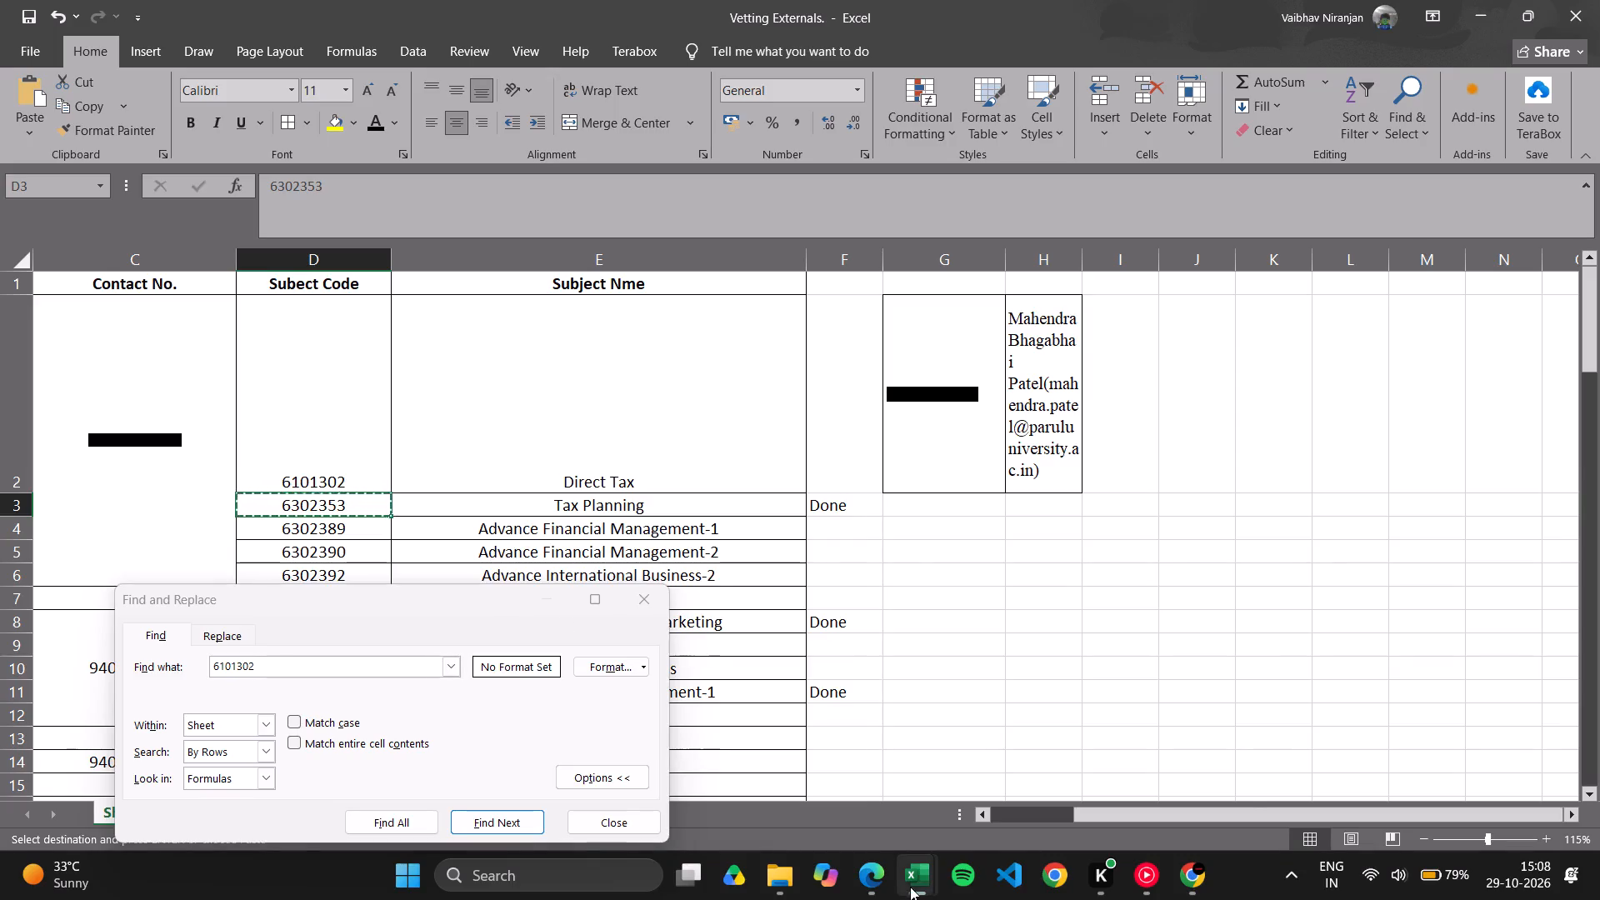
{"action": "left_click", "coordinate": [1081, 787]}
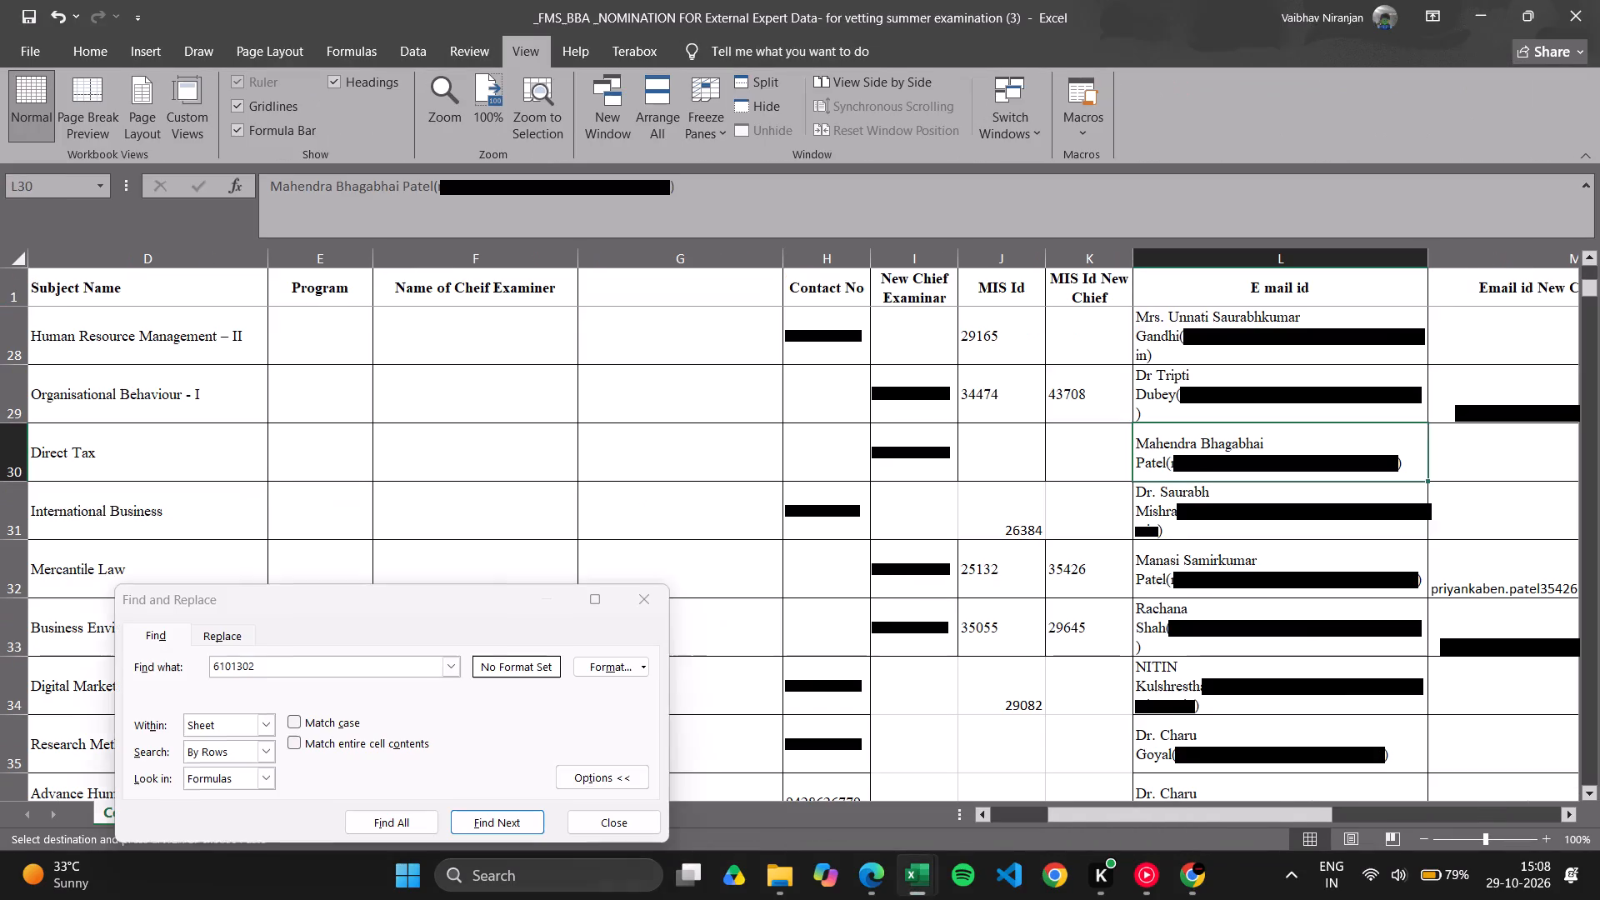
{"action": "key", "text": "ctrl+f"}
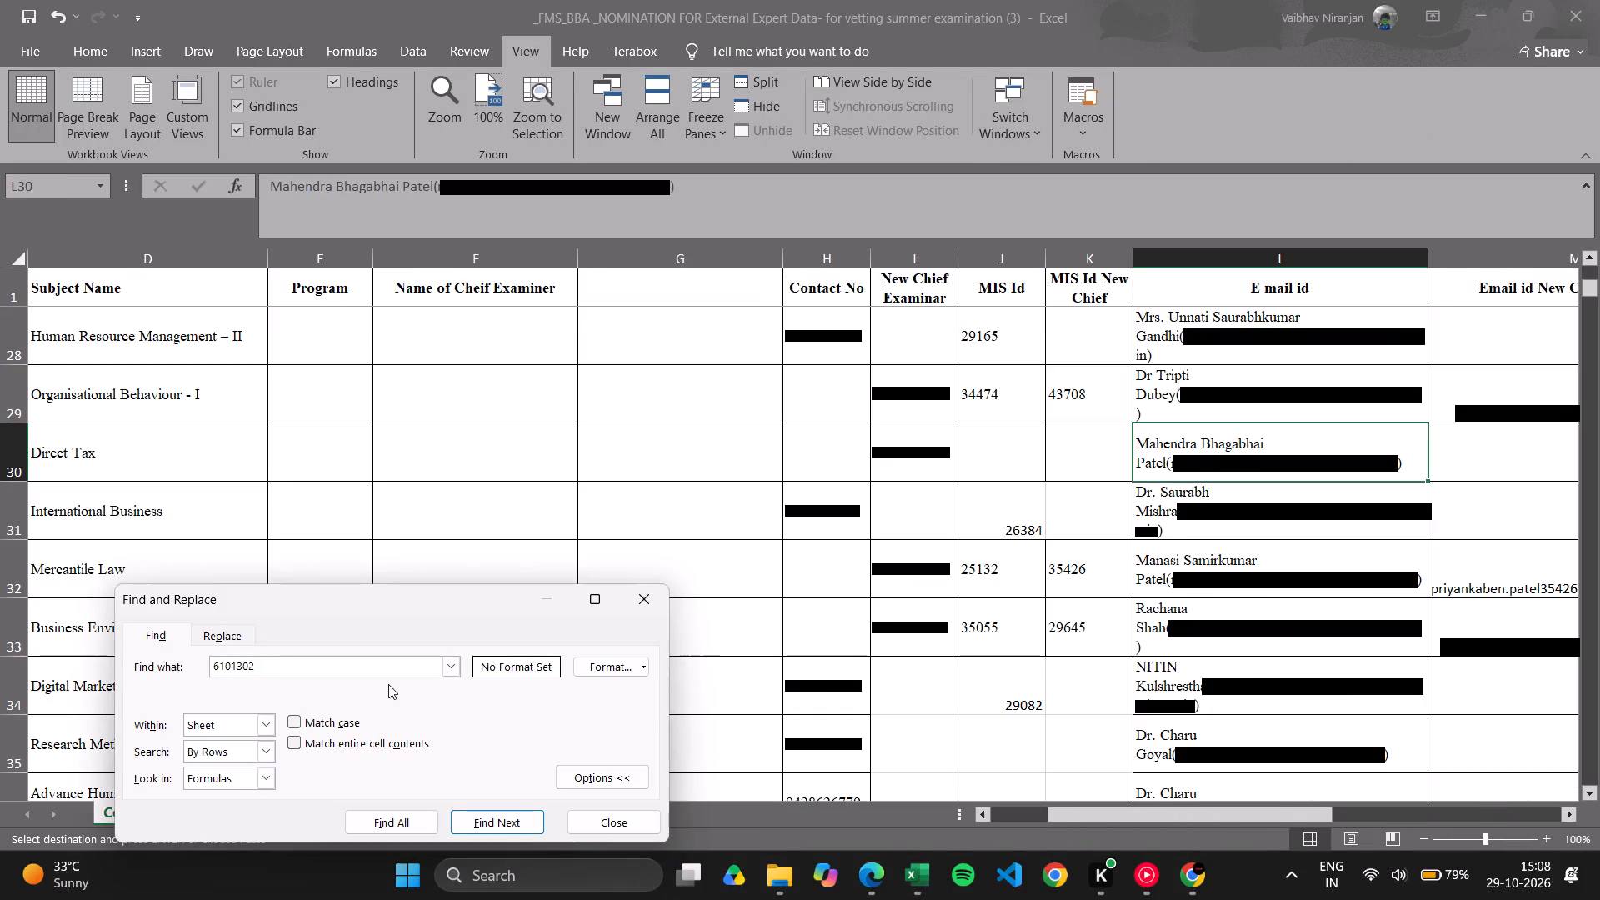
{"action": "key", "text": "ctrl+a"}
{"action": "key", "text": "ctrl+v"}
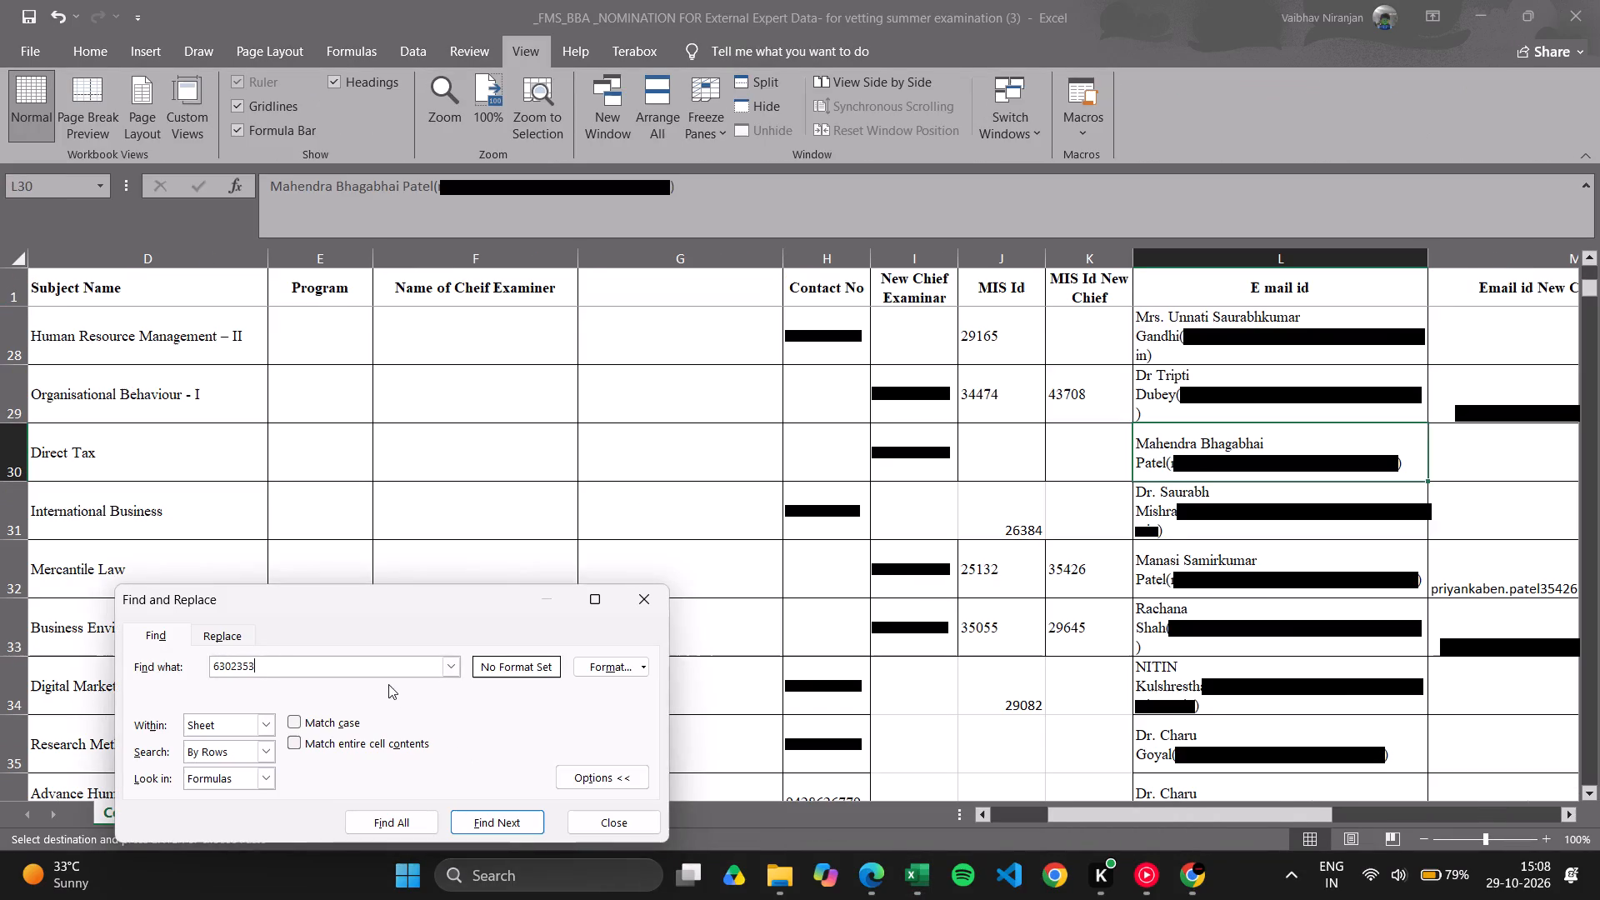
{"action": "left_click", "coordinate": [475, 816]}
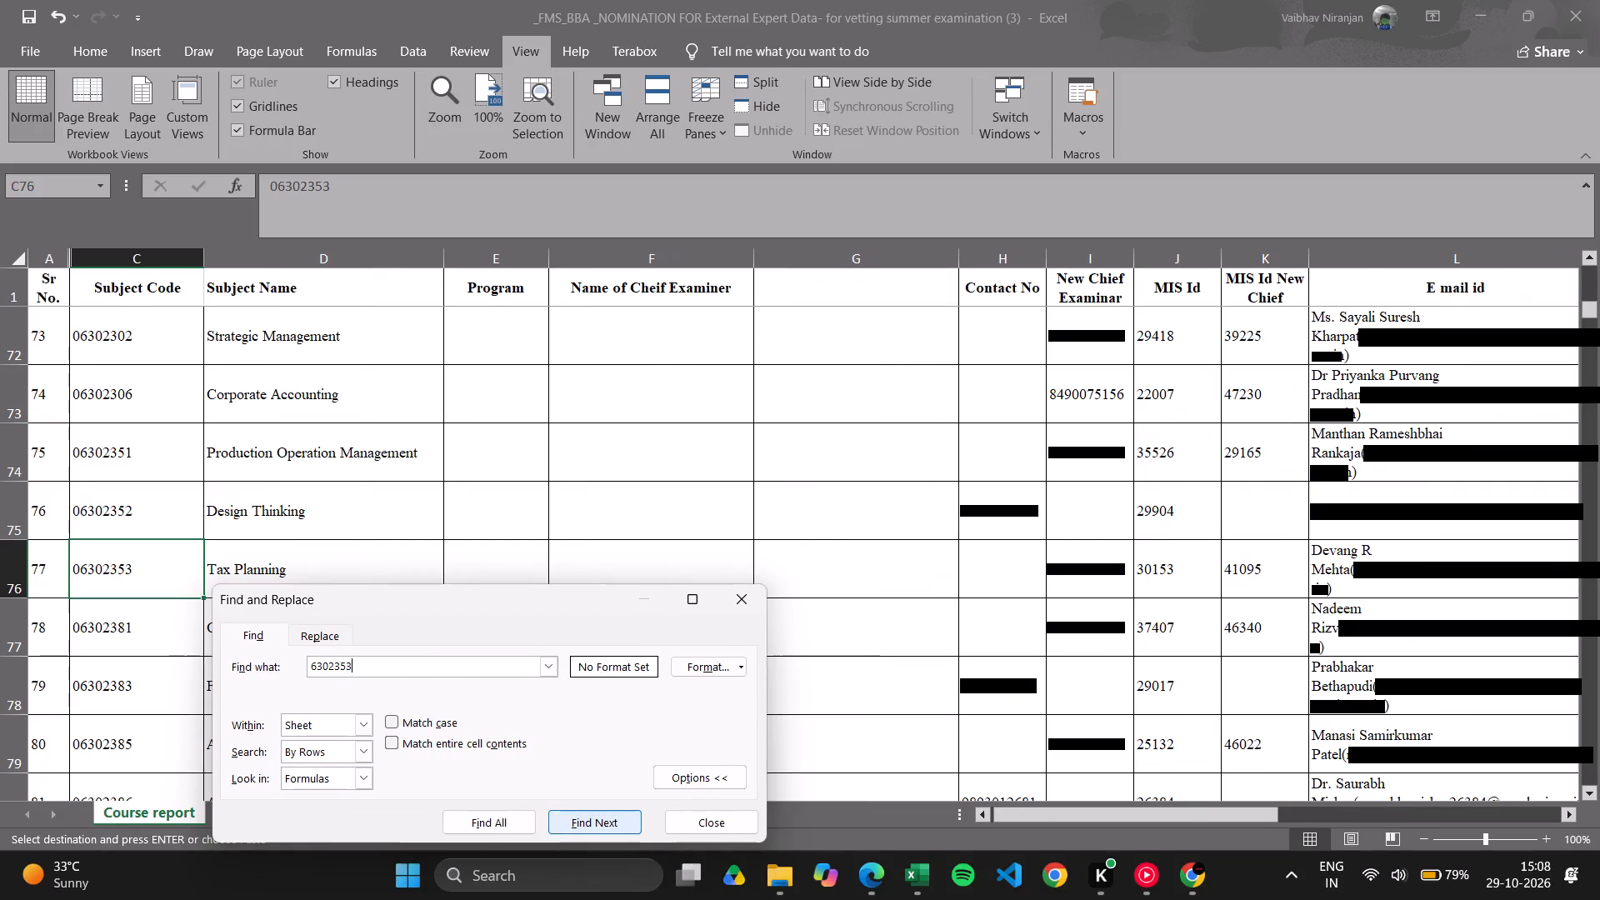
Copy the Tax Planning row's New Chief Examinar contact number from the nomination workbook into G3 of Vetting Externals.
{"action": "scroll", "coordinate": [1107, 572], "scroll_direction": "left", "scroll_amount": 1}
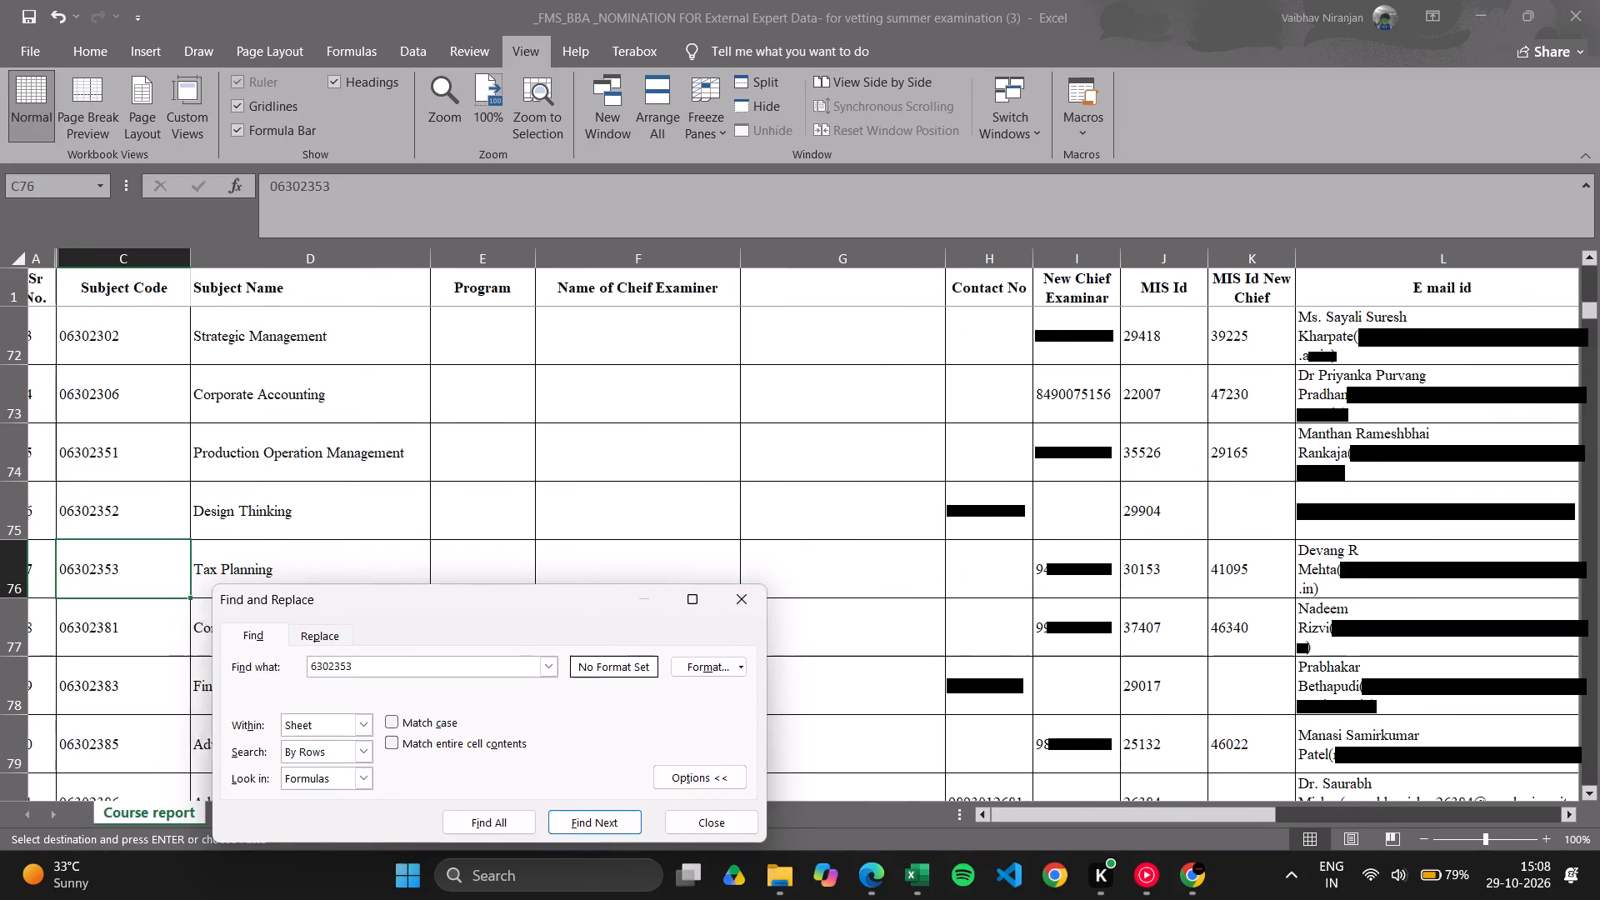
{"action": "scroll", "coordinate": [1107, 572], "scroll_direction": "left", "scroll_amount": 1}
{"action": "left_click", "coordinate": [1054, 568]}
{"action": "key", "text": "ctrl+c"}
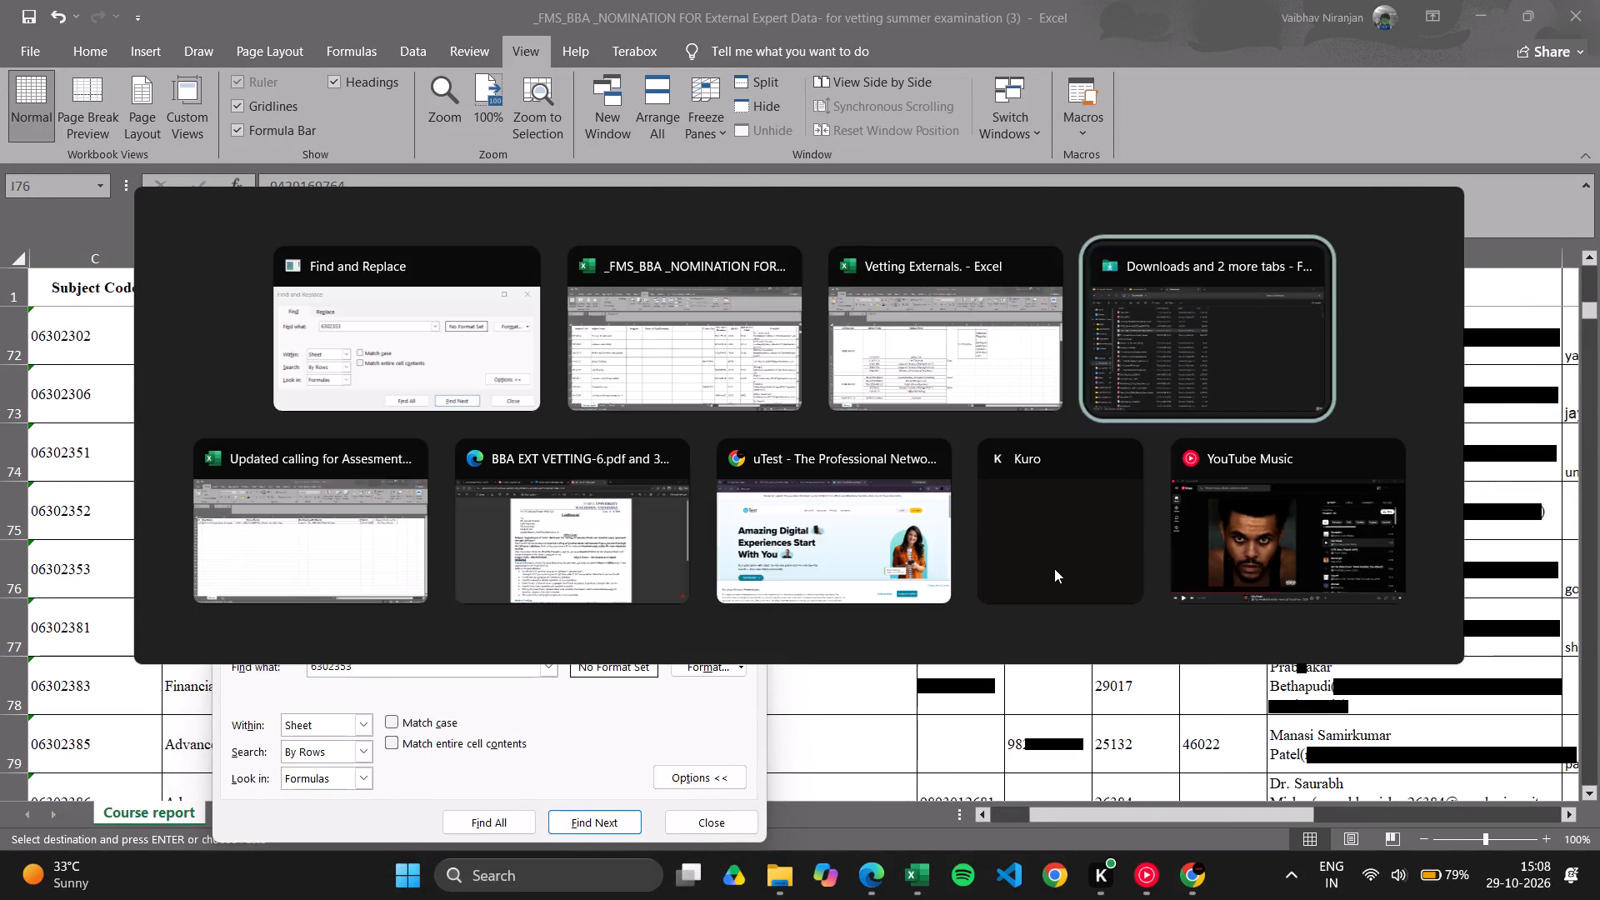
{"action": "left_click", "coordinate": [920, 515]}
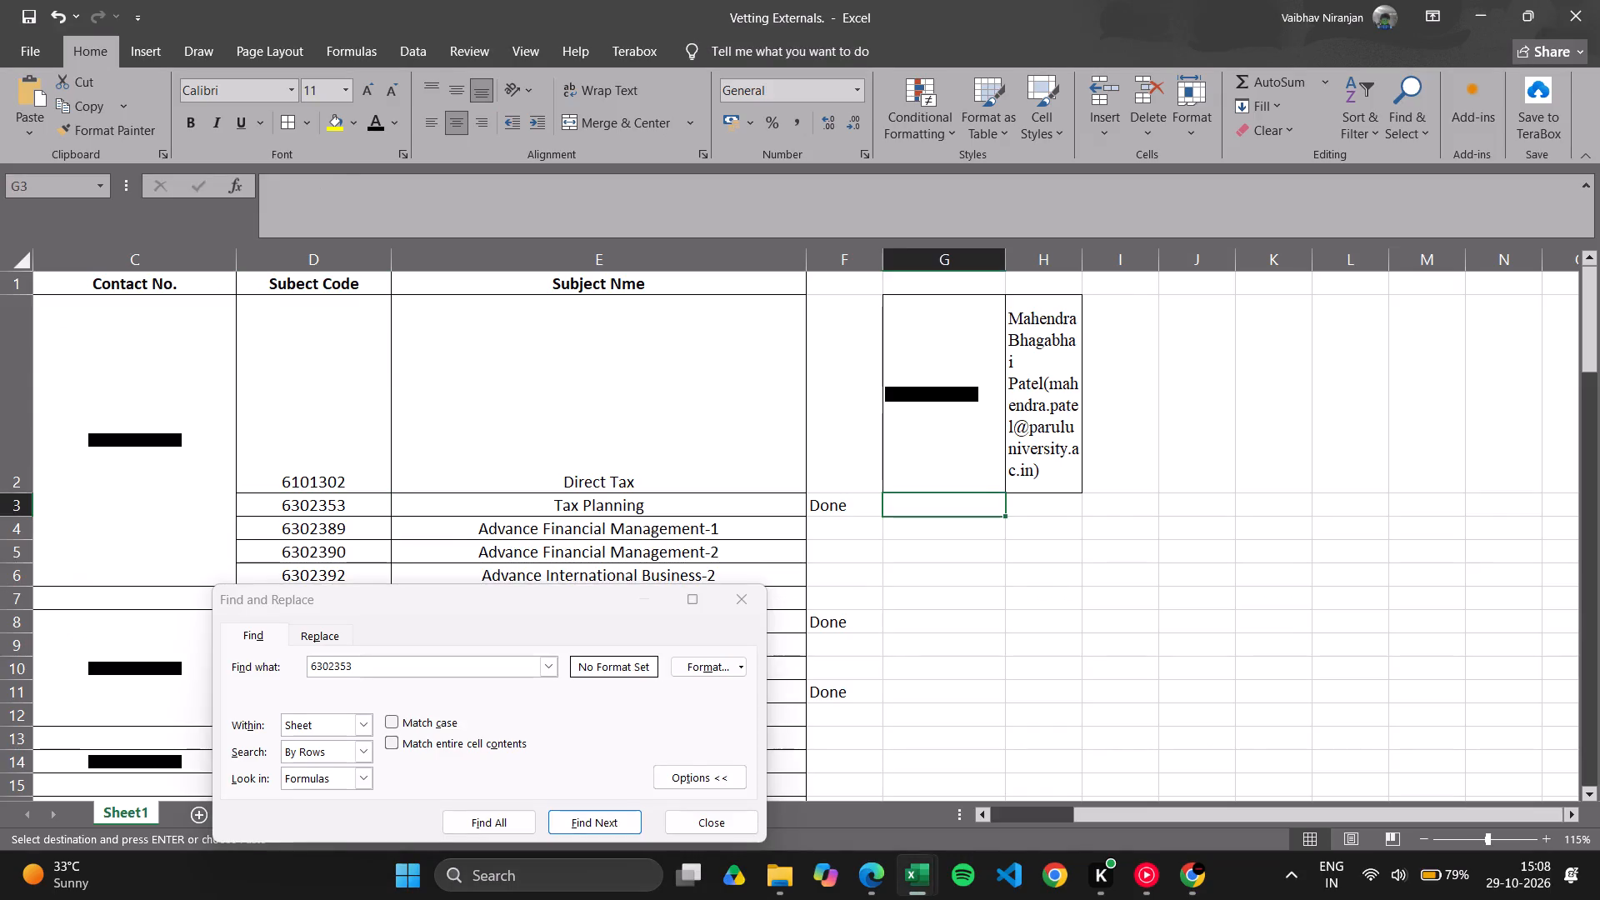
{"action": "key", "text": "ctrl+v"}
Copy the Tax Planning row's E mail id entry from the nomination workbook into H3 of Vetting Externals.
{"action": "left_click", "coordinate": [1037, 510]}
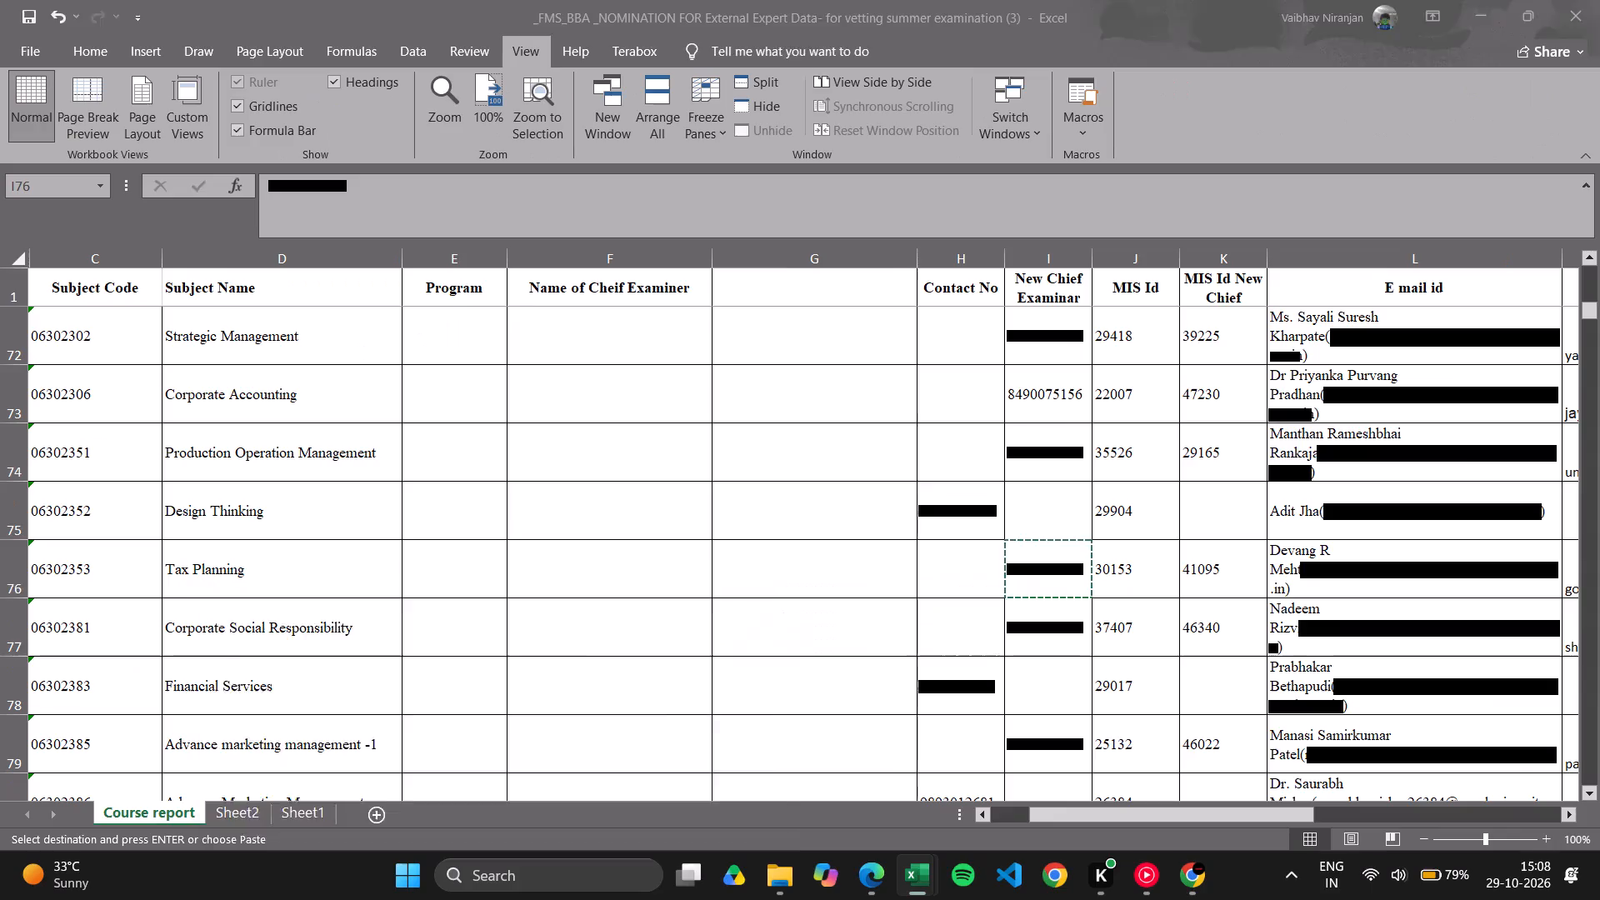
{"action": "left_click", "coordinate": [1284, 572]}
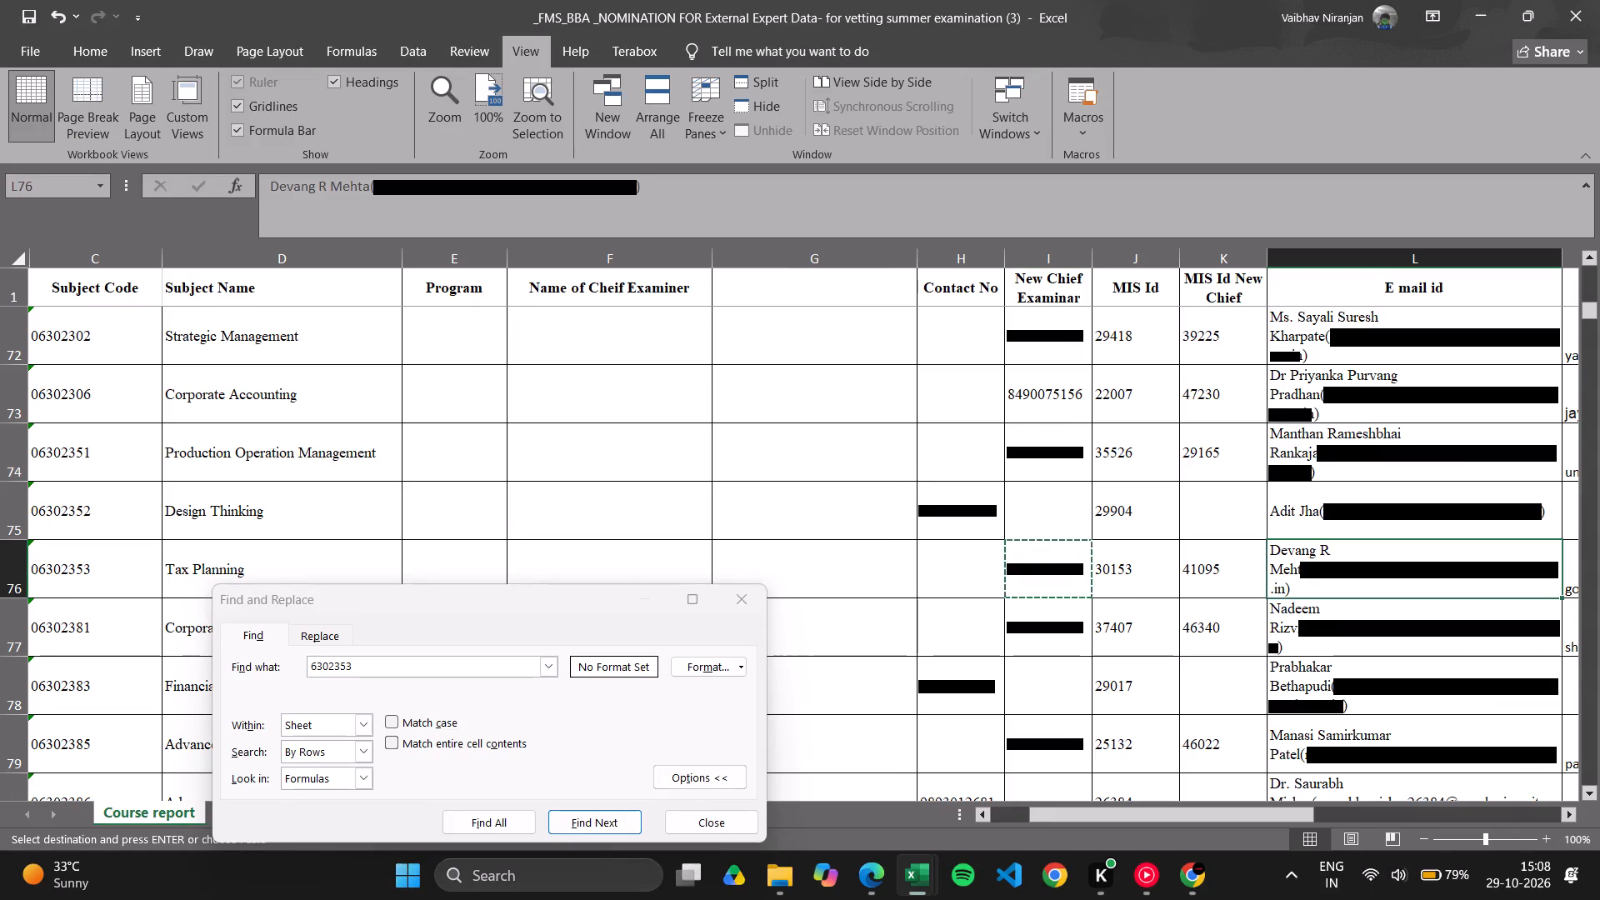
{"action": "key", "text": "ctrl+c"}
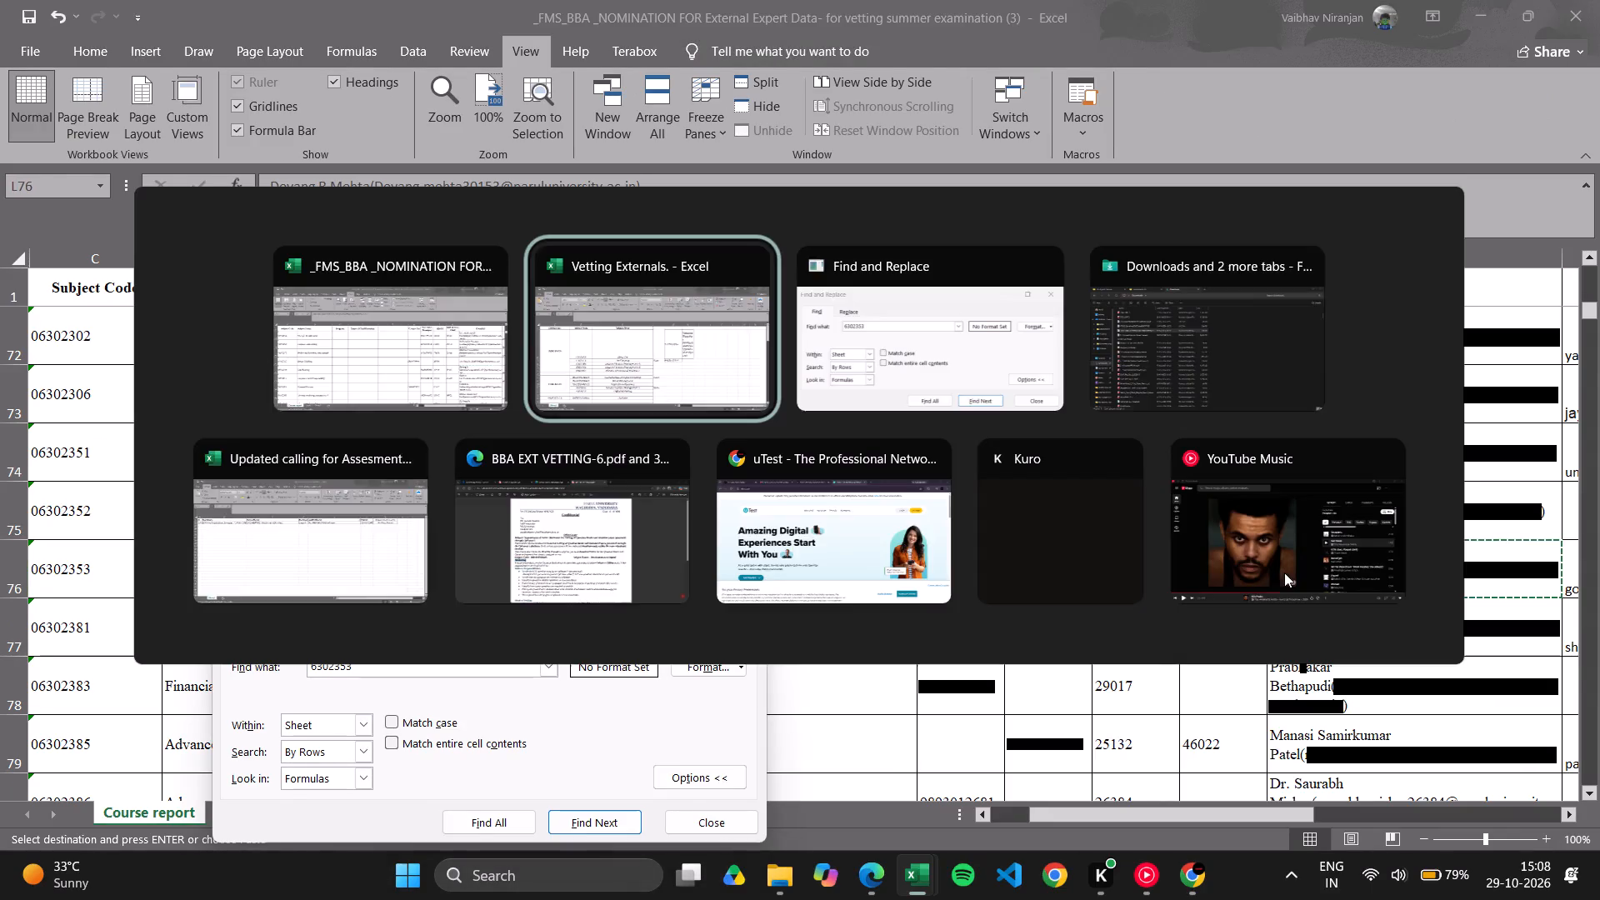
{"action": "key", "text": "ctrl+v"}
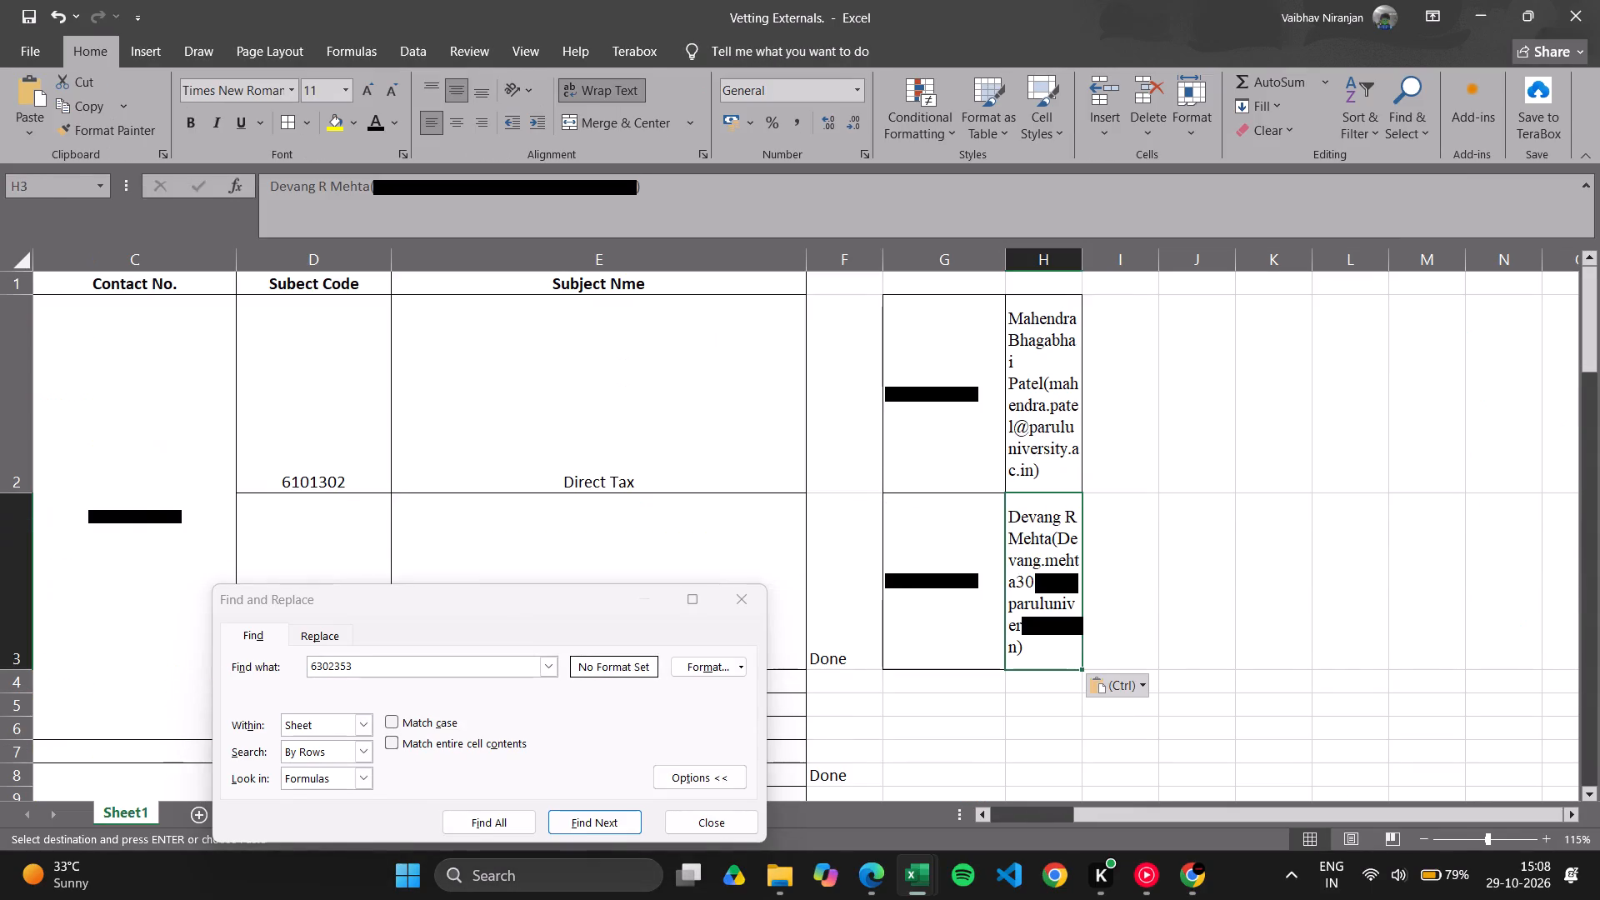
Widen column H to about 33.44 and auto-fit the row heights around the Direct Tax and Tax Planning entries.
{"action": "scroll", "coordinate": [897, 609], "scroll_direction": "down", "scroll_amount": 2}
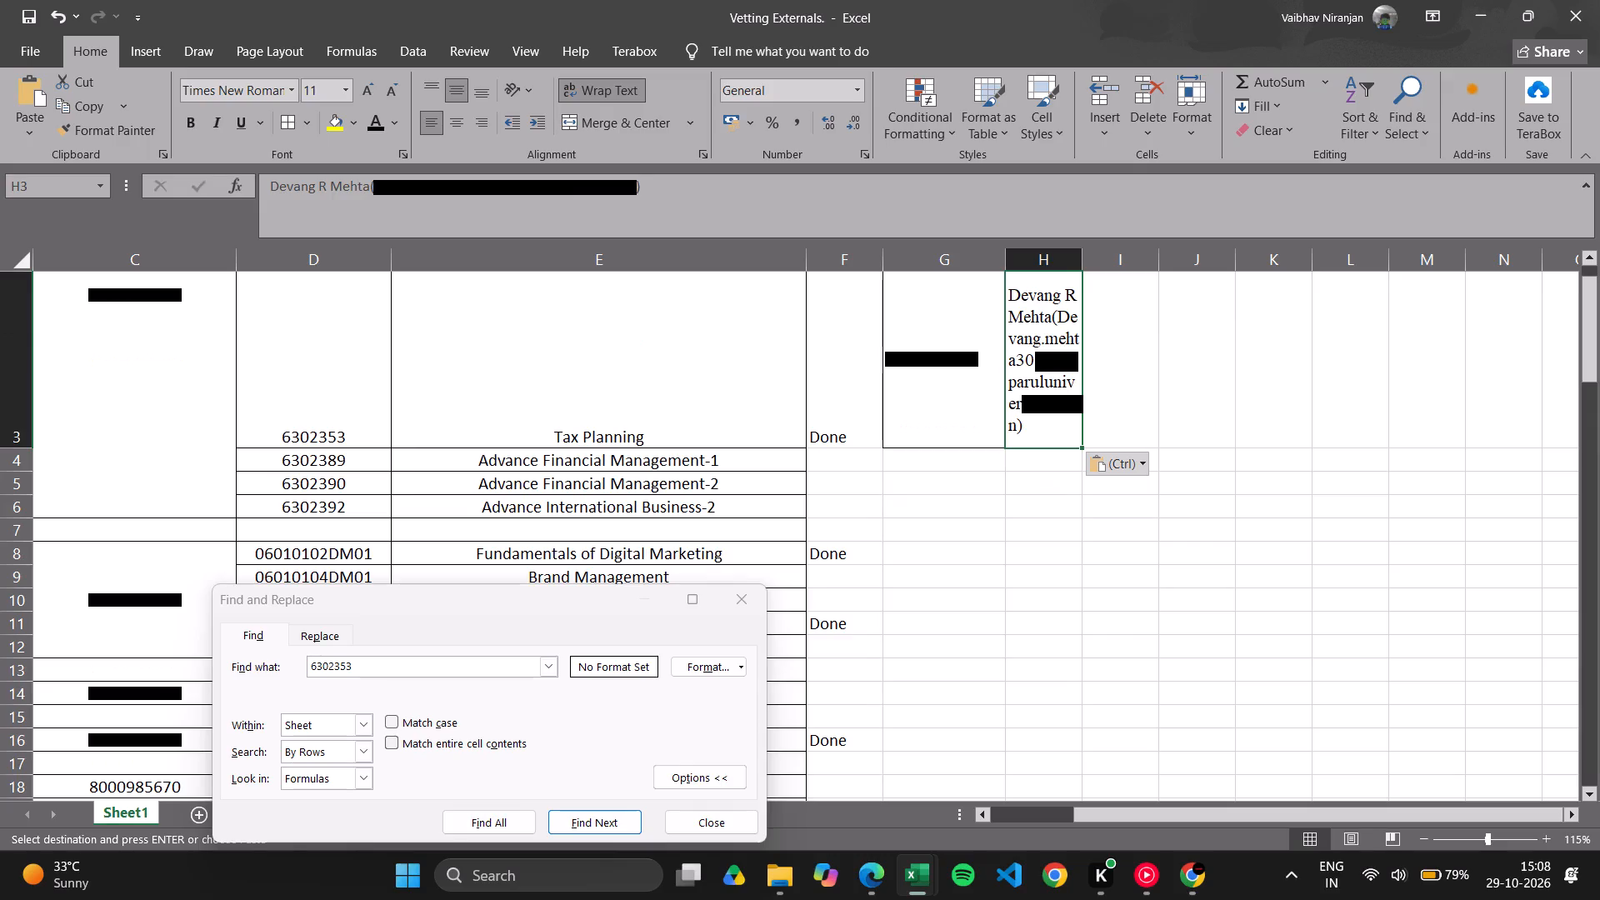
{"action": "left_click_drag", "start_coordinate": [1078, 267], "coordinate": [1175, 279]}
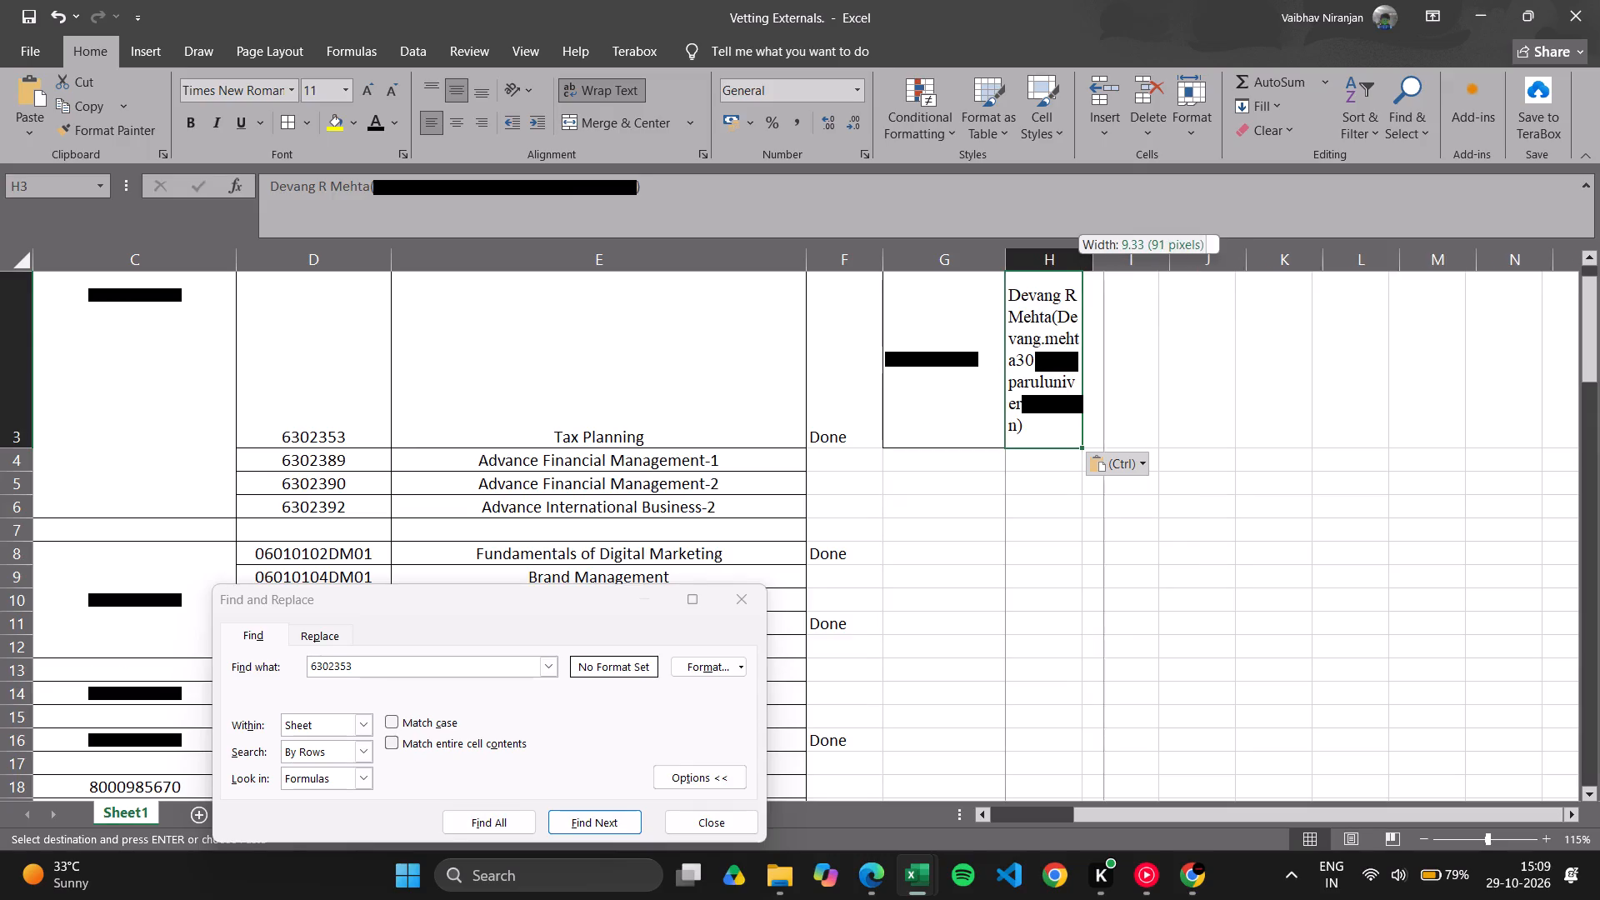
{"action": "left_click_drag", "start_coordinate": [1175, 279], "coordinate": [1232, 280]}
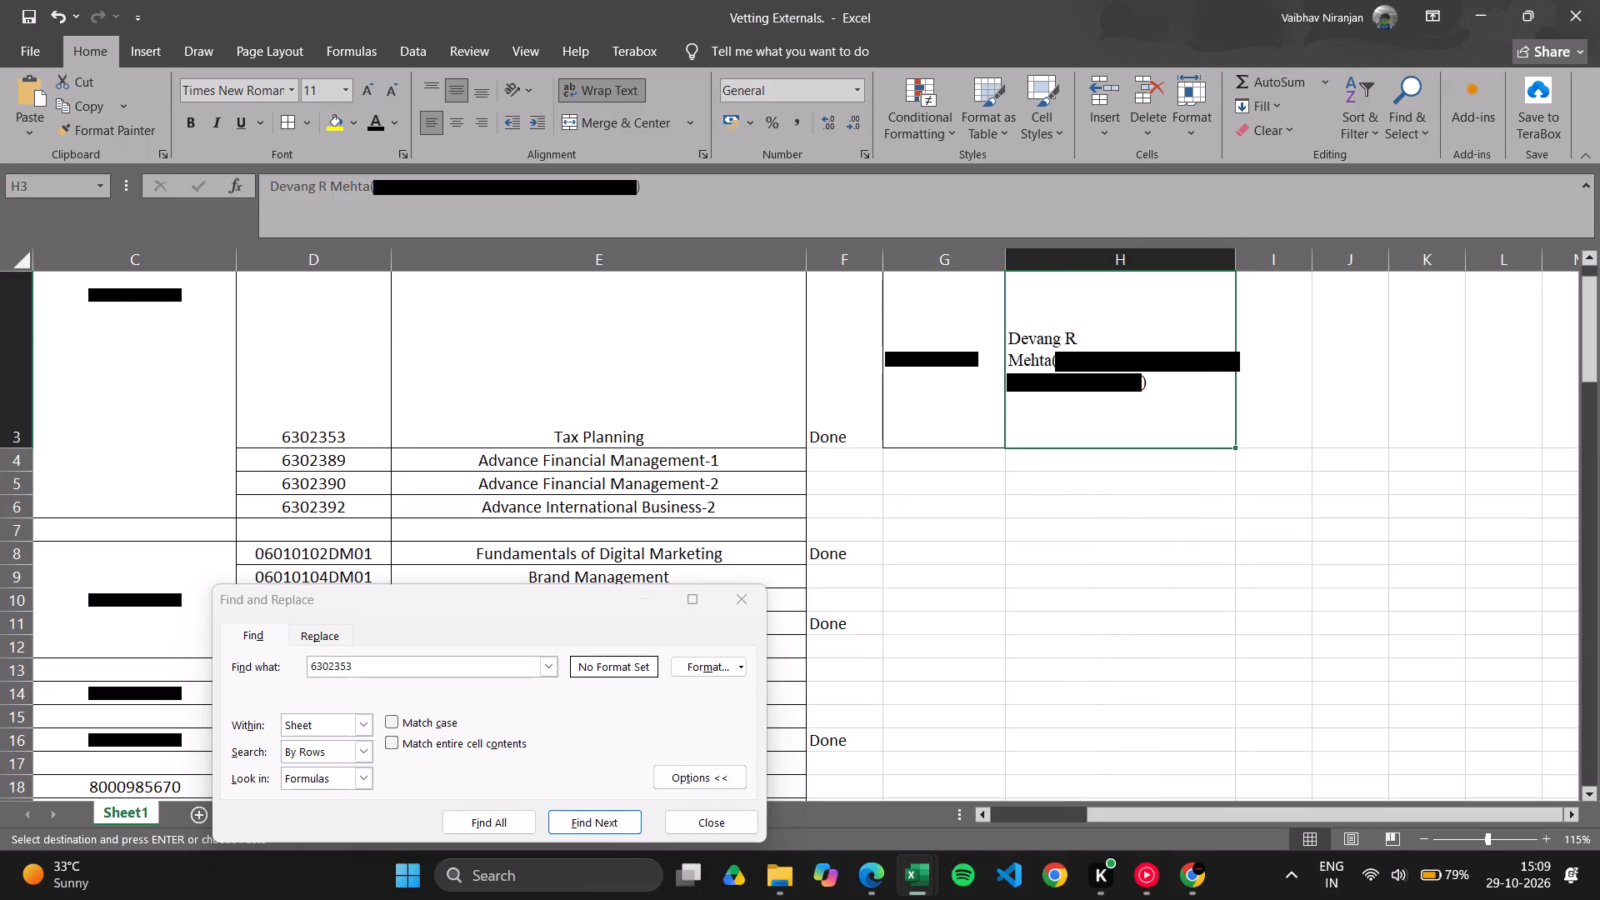
{"action": "left_click_drag", "start_coordinate": [1236, 265], "coordinate": [1301, 259]}
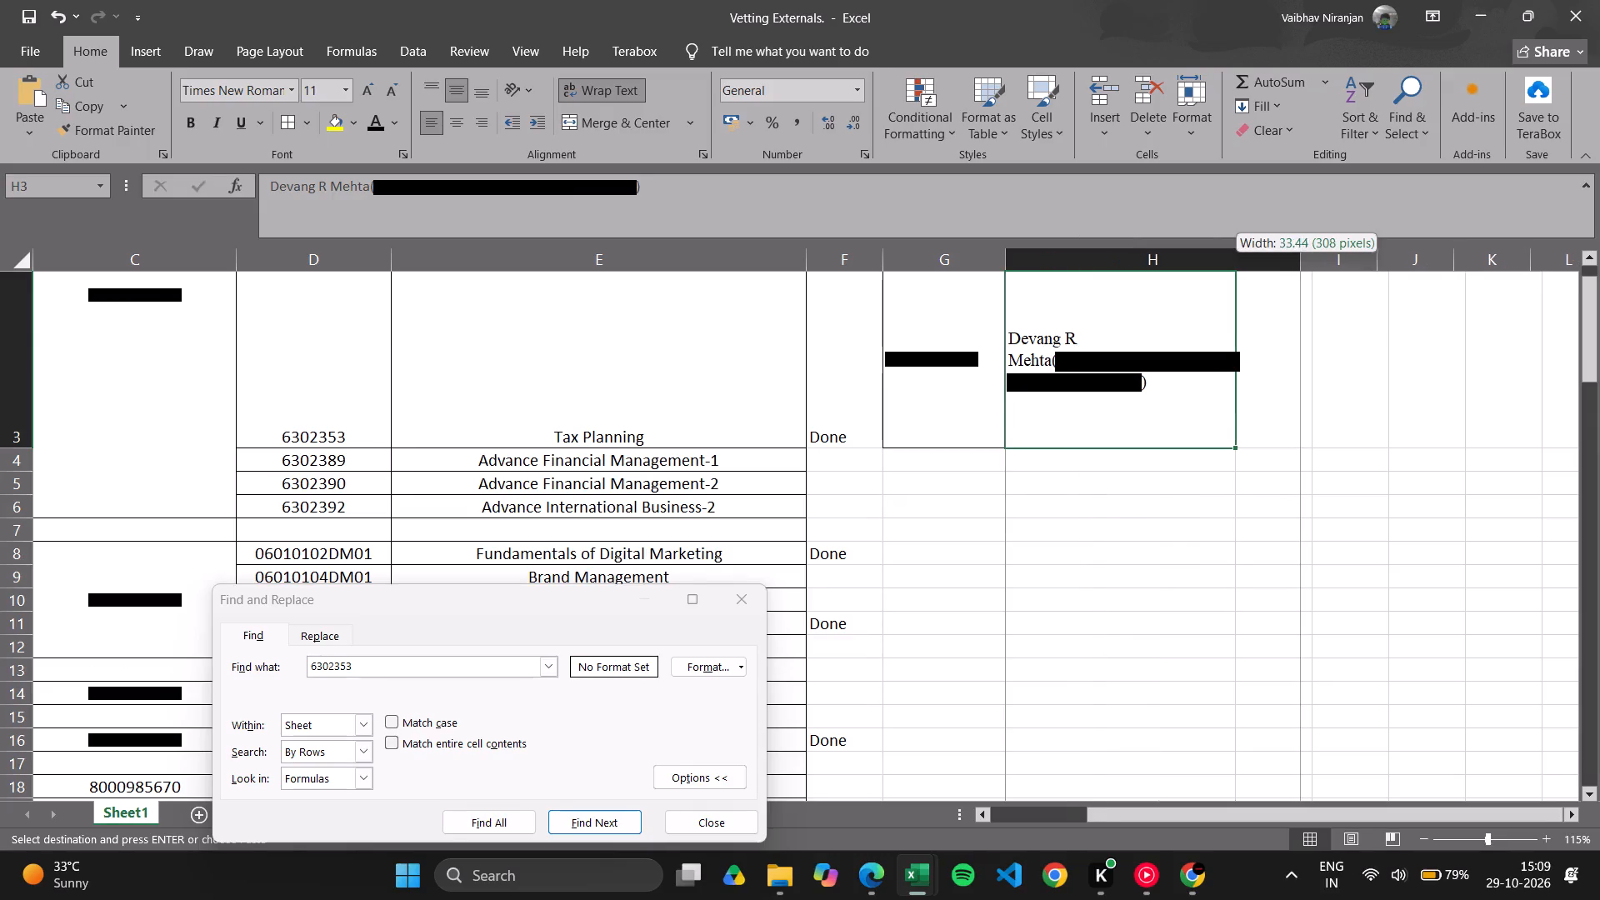
{"action": "left_click_drag", "start_coordinate": [1301, 259], "coordinate": [1302, 259]}
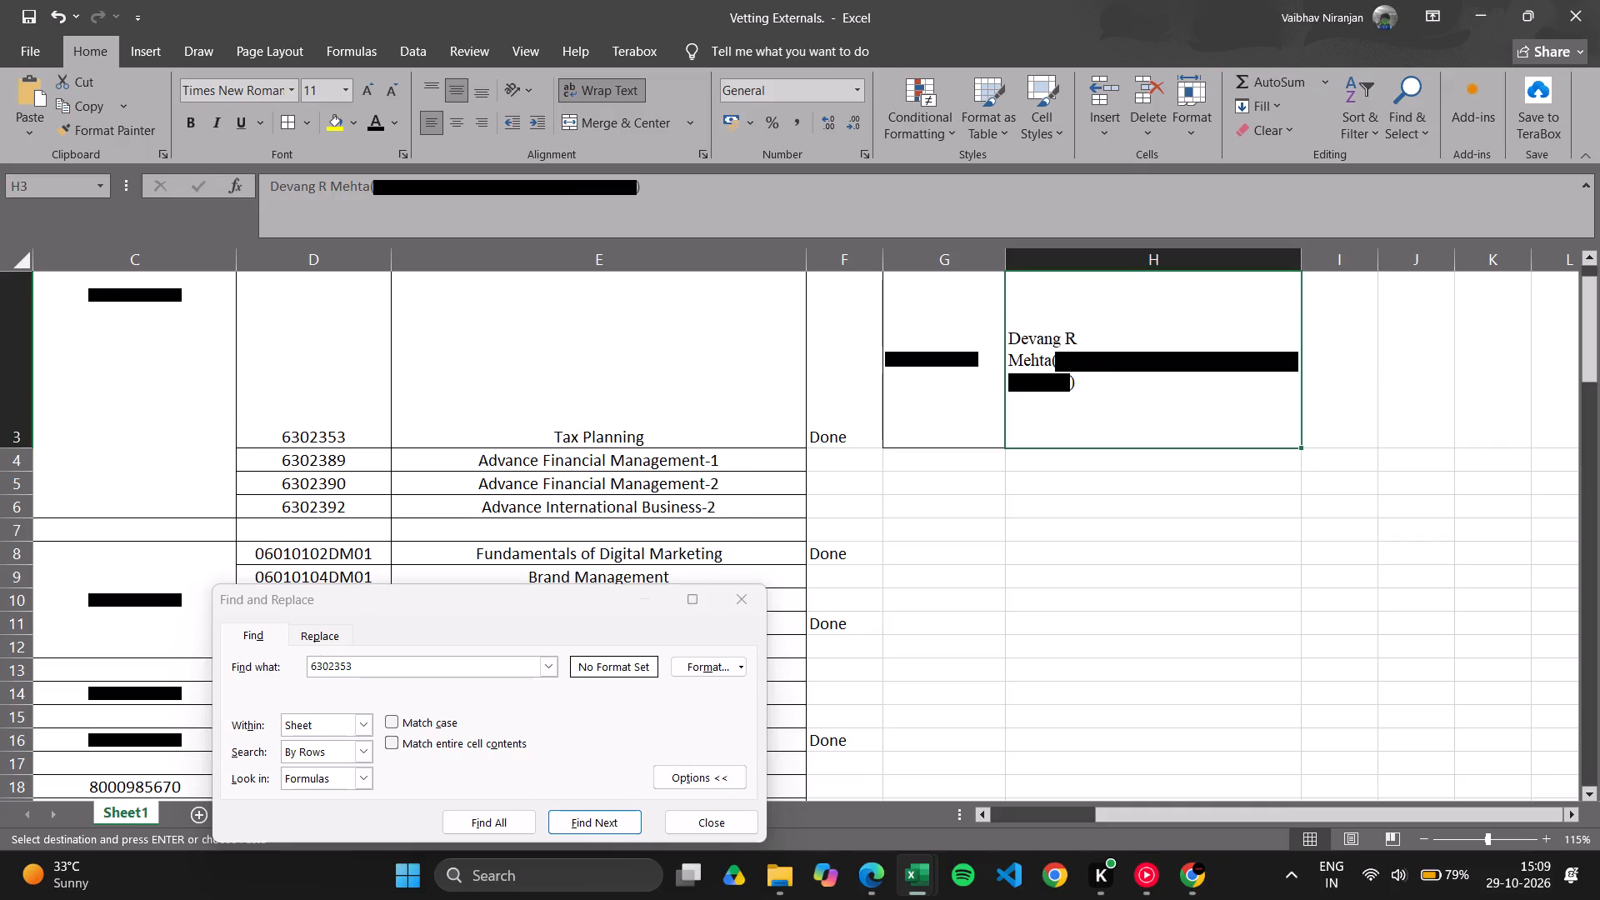
{"action": "double_click", "coordinate": [23, 448]}
{"action": "scroll", "coordinate": [267, 464], "scroll_direction": "up", "scroll_amount": 5}
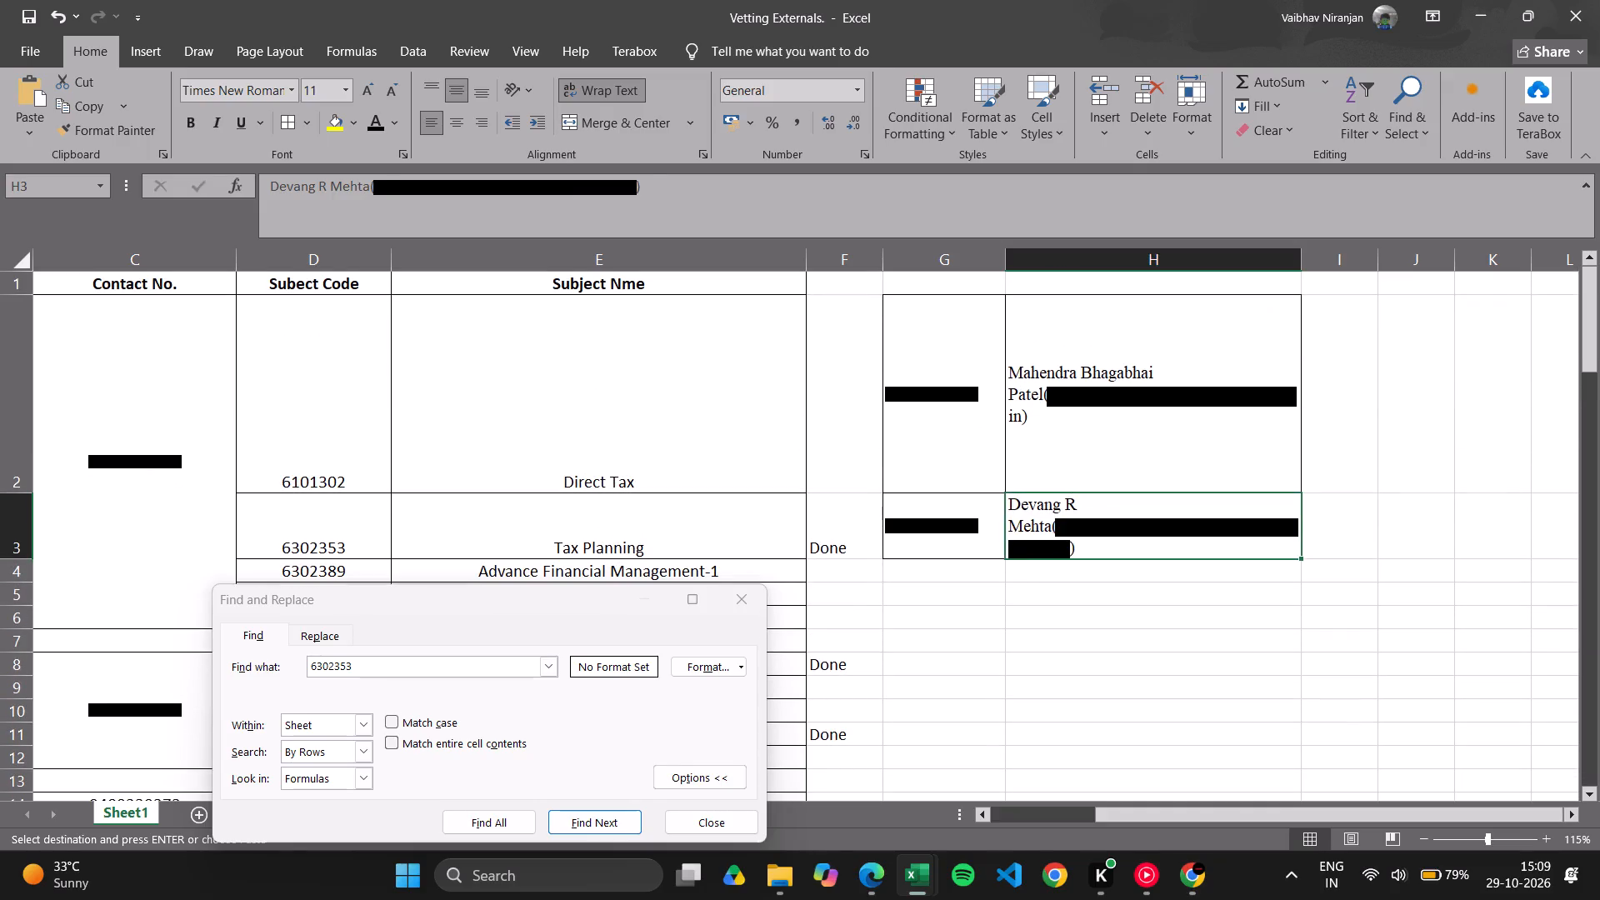
{"action": "left_click", "coordinate": [15, 257]}
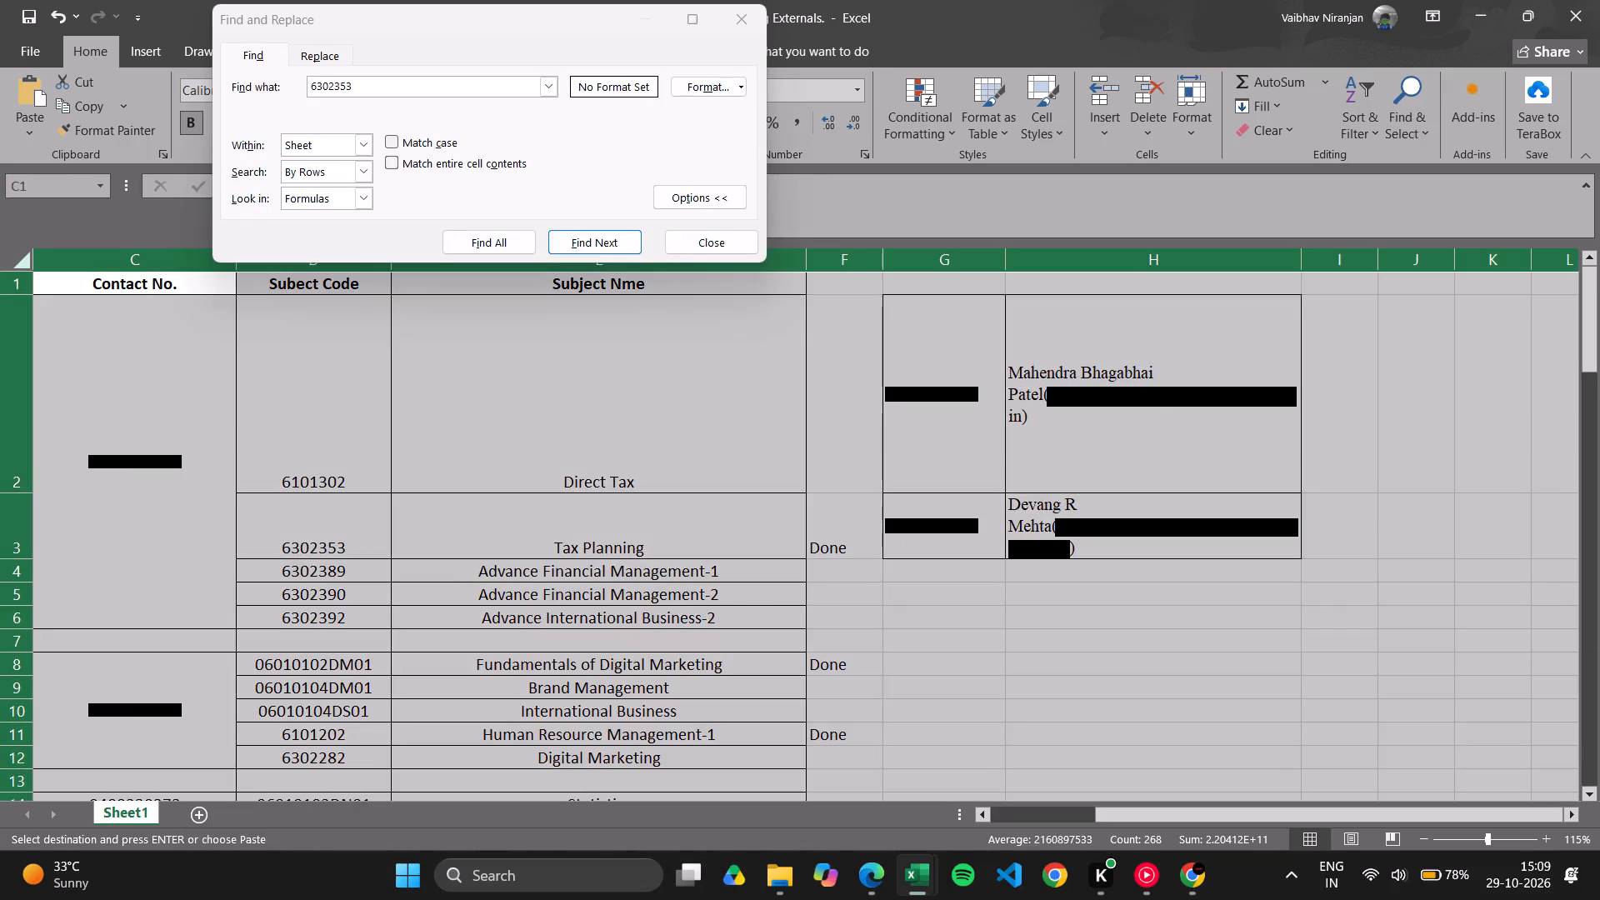
{"action": "double_click", "coordinate": [22, 489]}
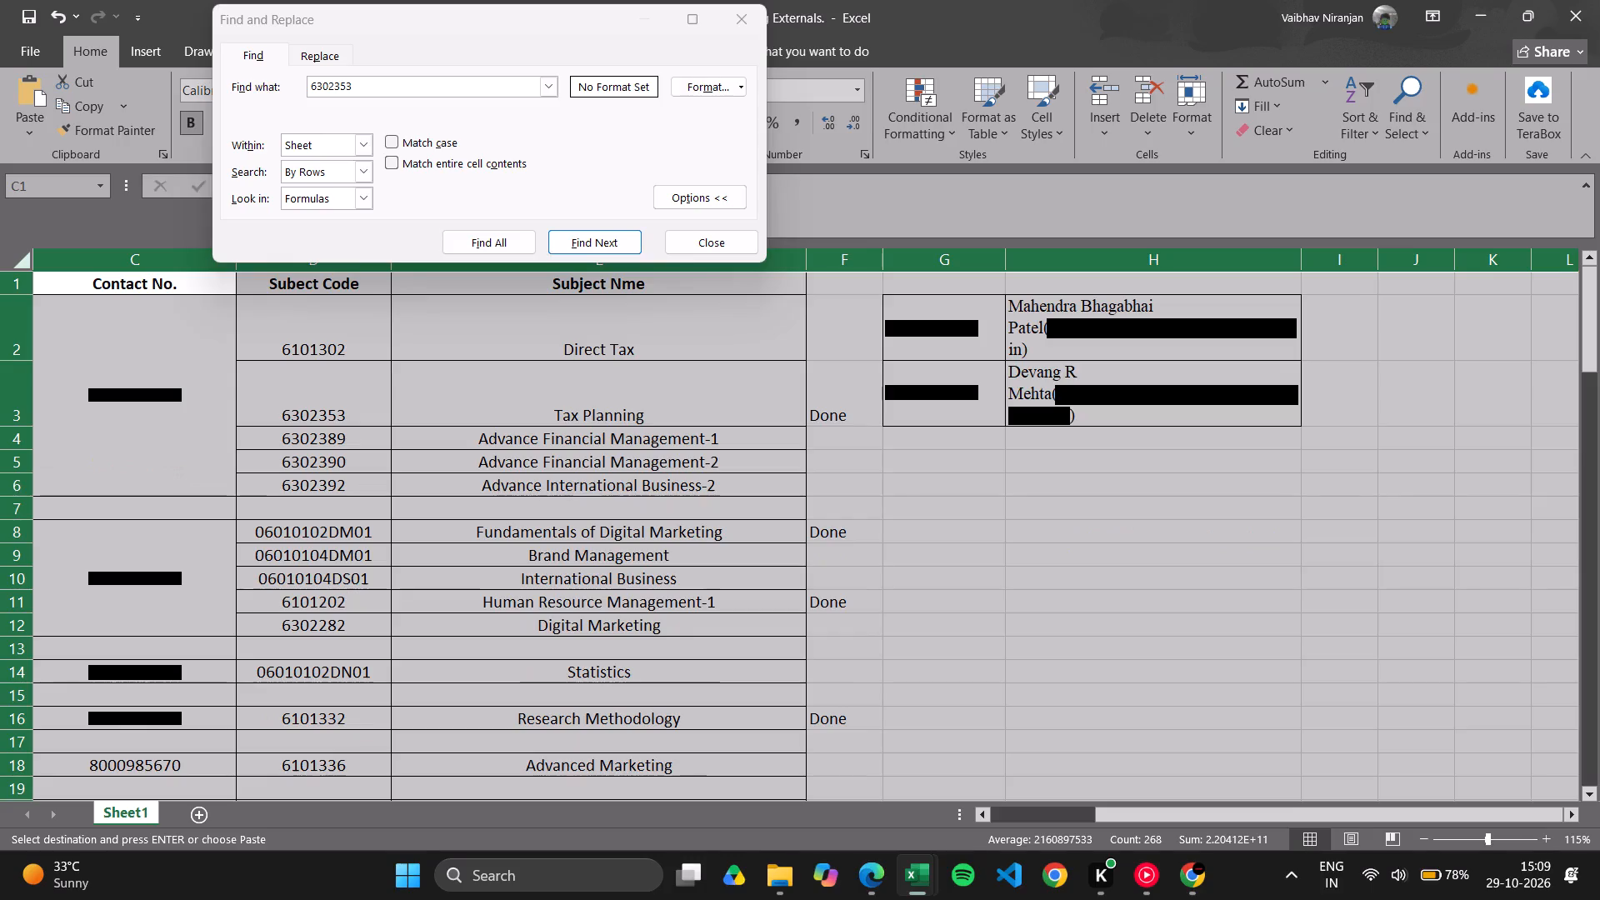
{"action": "left_click", "coordinate": [973, 521]}
Copy the Advance Financial Management-1 subject code 6302389 and search for it in the nomination workbook.
{"action": "left_click_drag", "start_coordinate": [607, 27], "coordinate": [752, 127]}
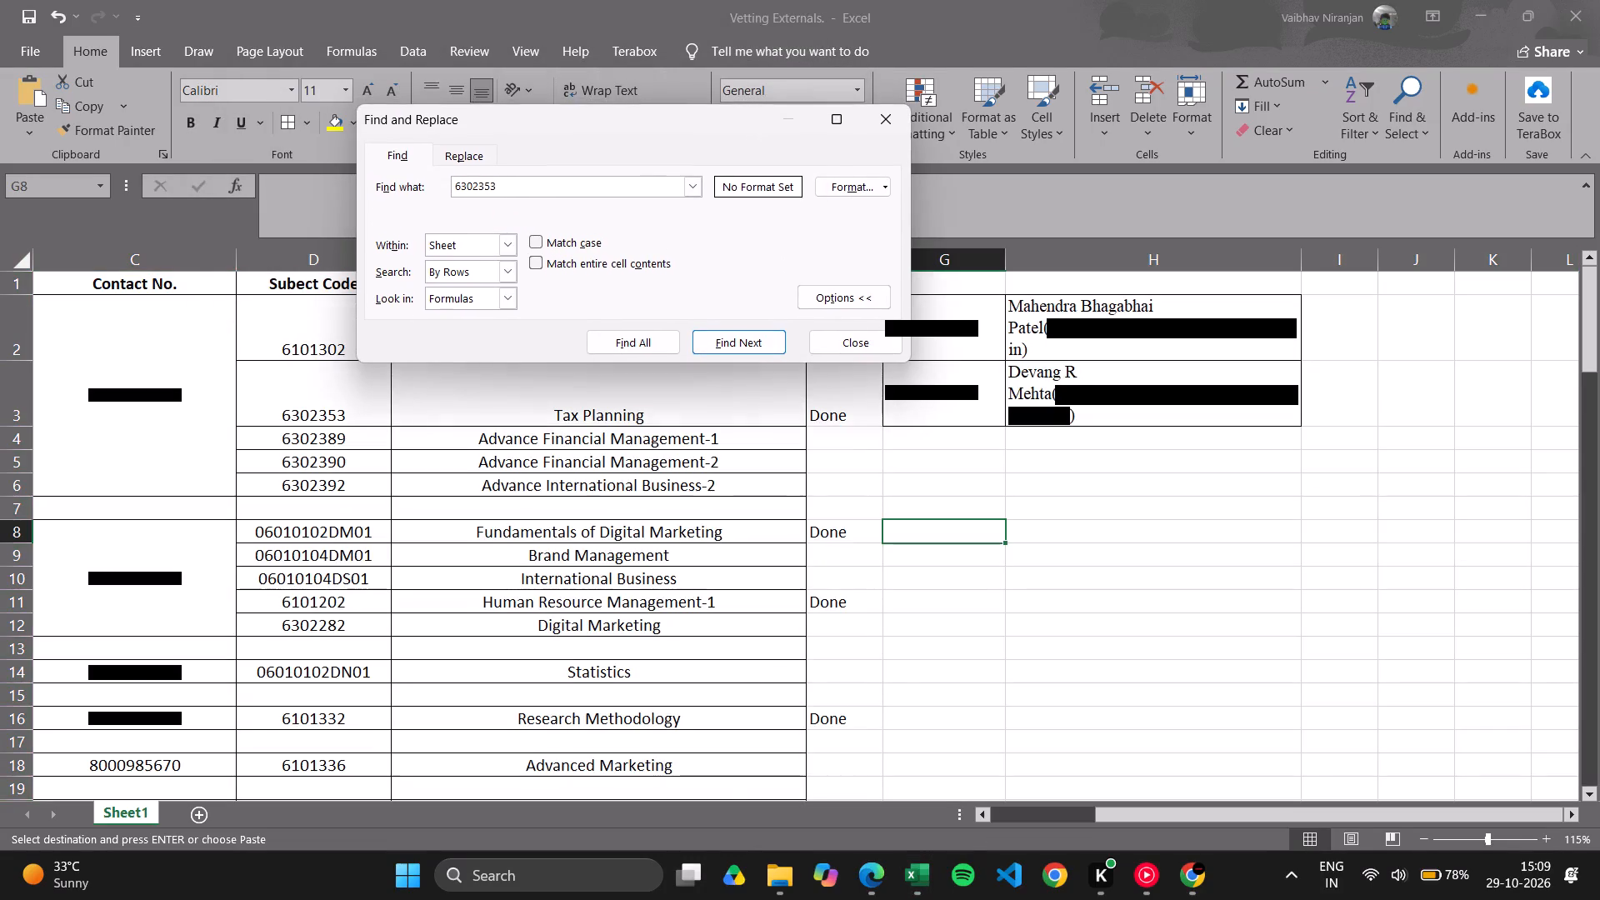
{"action": "left_click", "coordinate": [348, 444]}
{"action": "key", "text": "ctrl+c"}
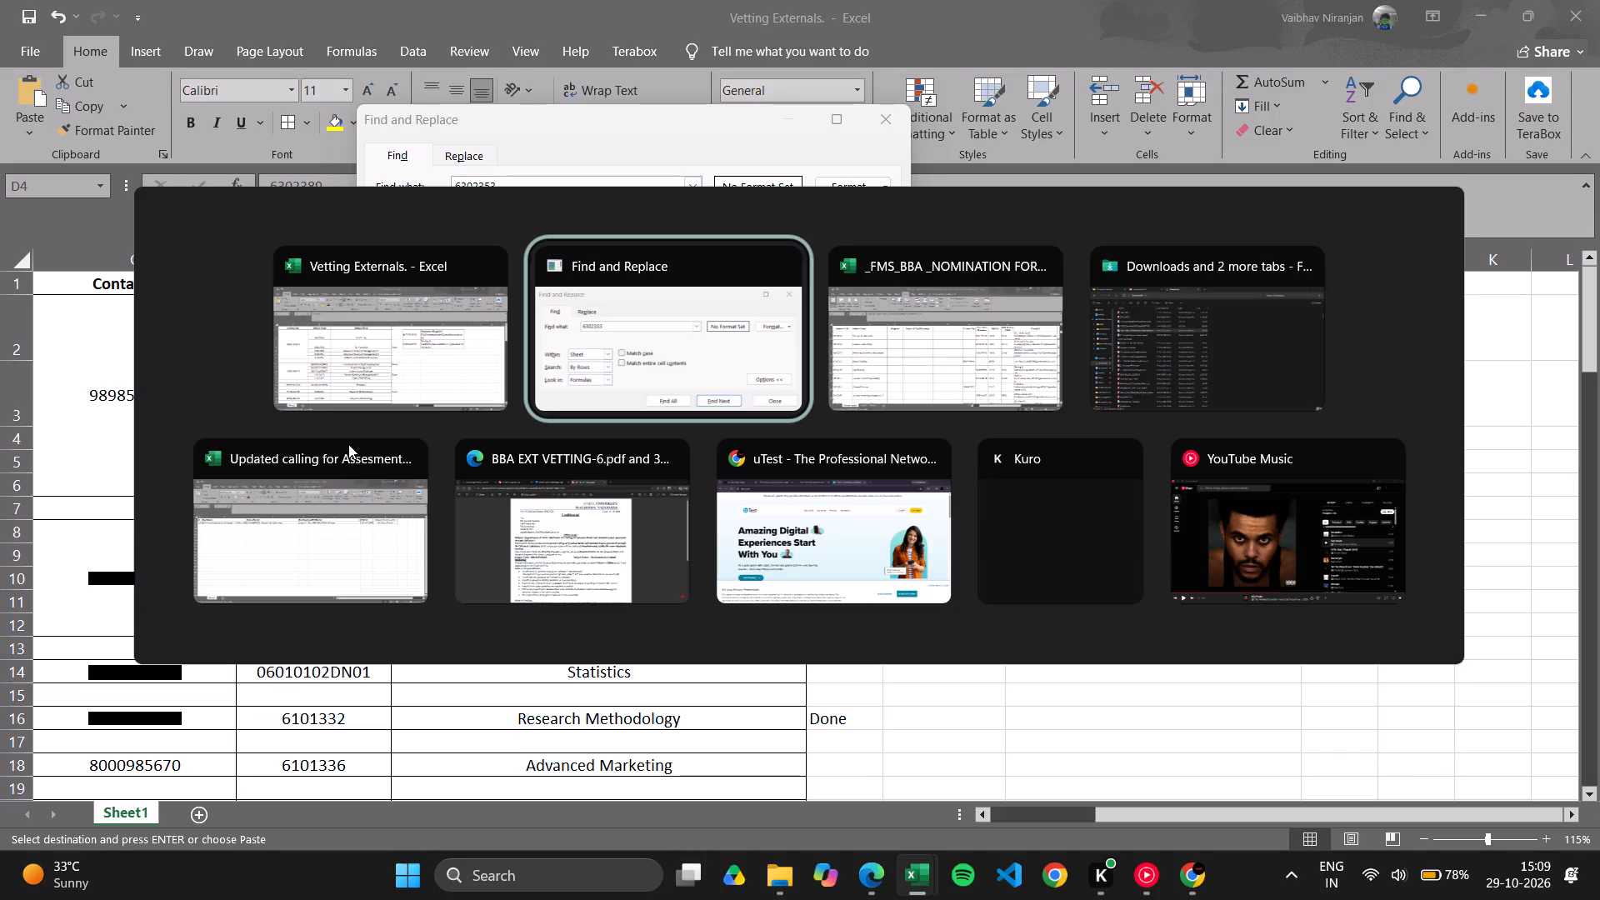
{"action": "left_click", "coordinate": [348, 444]}
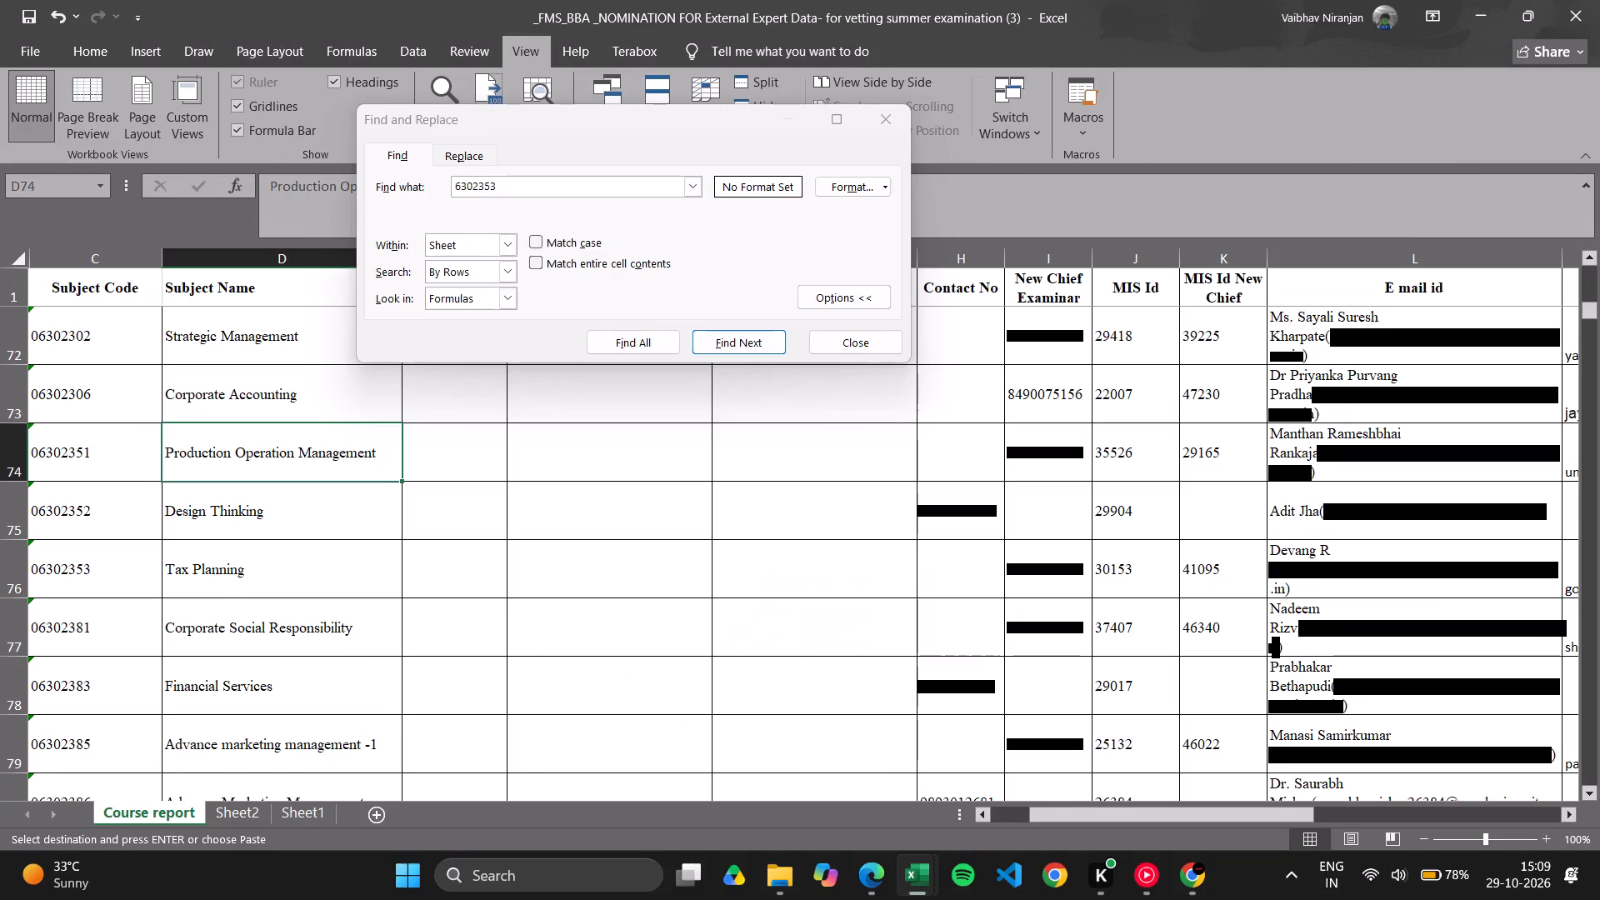
{"action": "key", "text": "ctrl+a"}
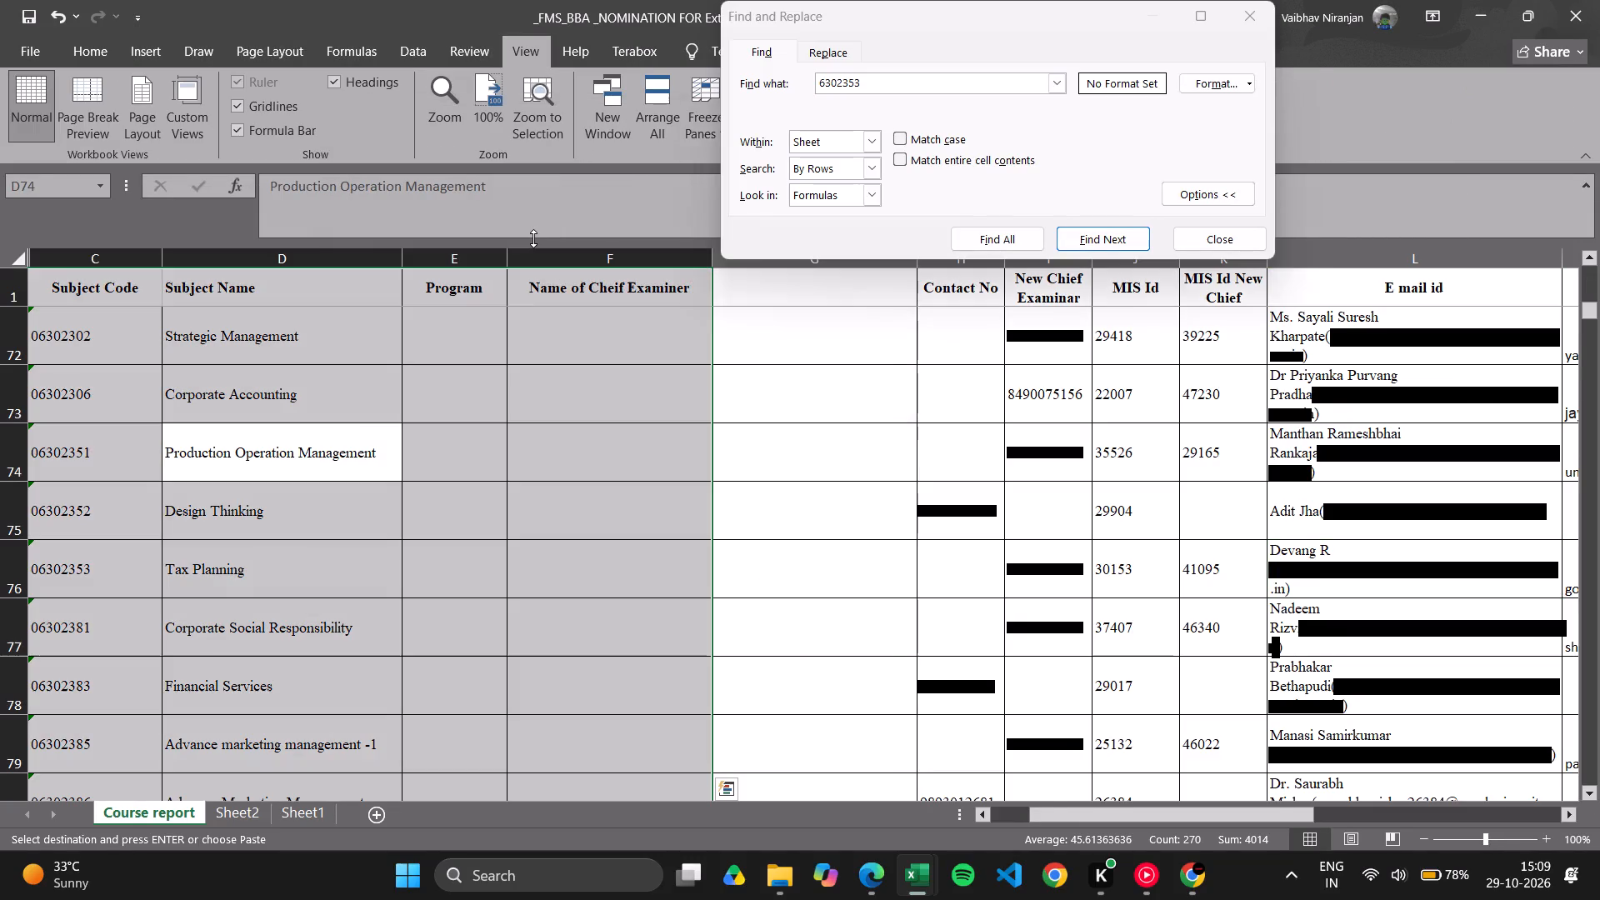
{"action": "left_click", "coordinate": [731, 423]}
{"action": "key", "text": "ctrl+f"}
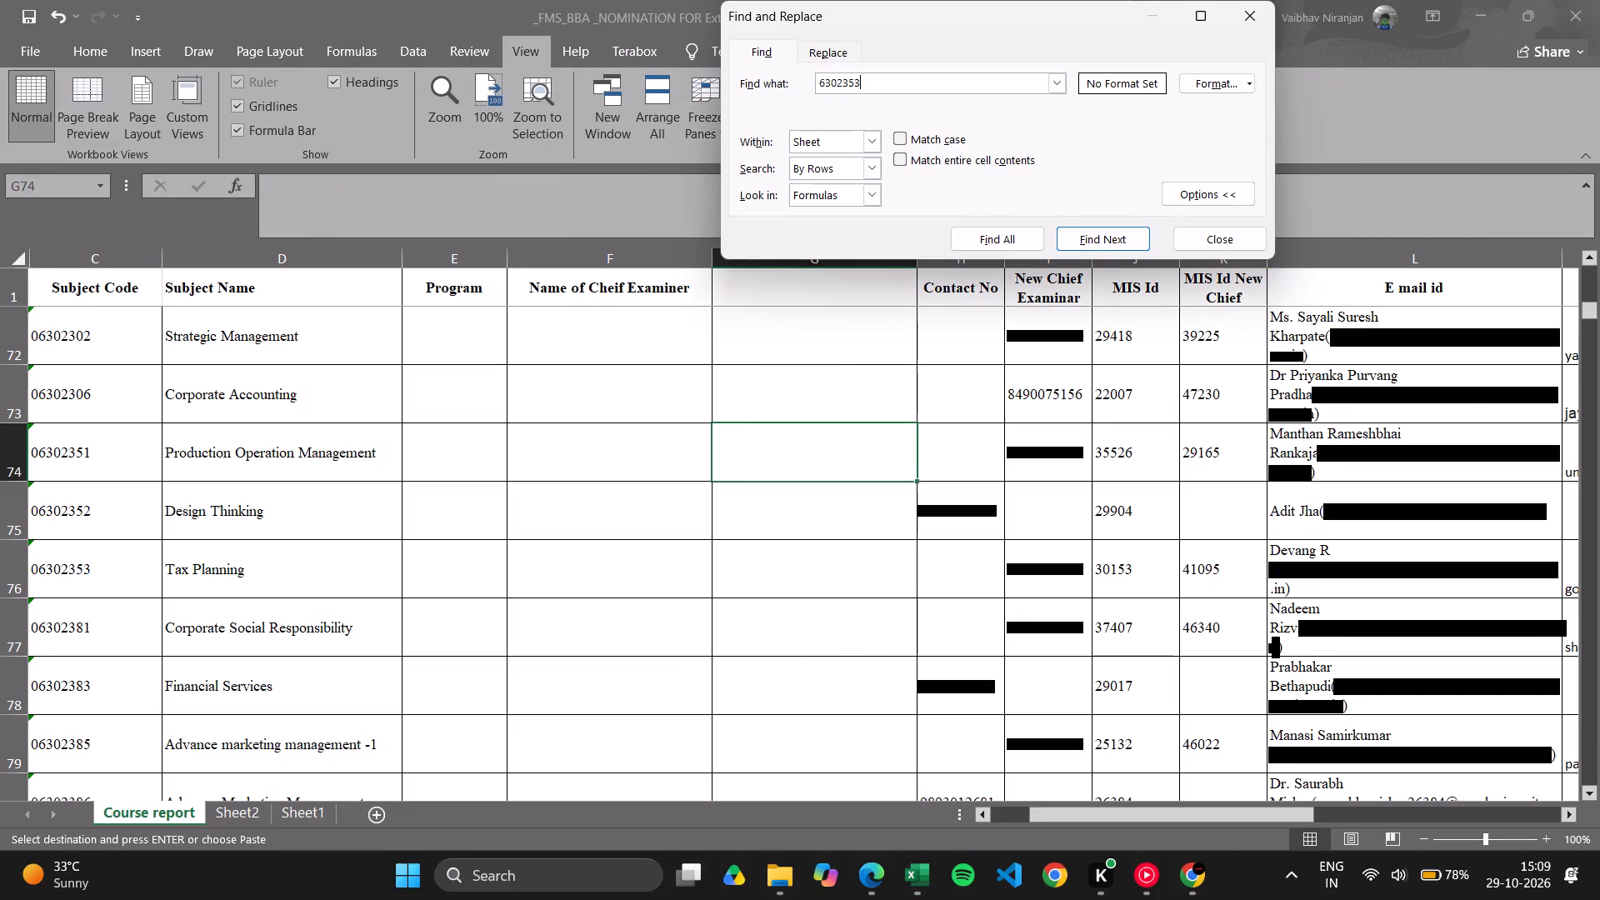
{"action": "key", "text": "ctrl+a"}
{"action": "key", "text": "ctrl+v"}
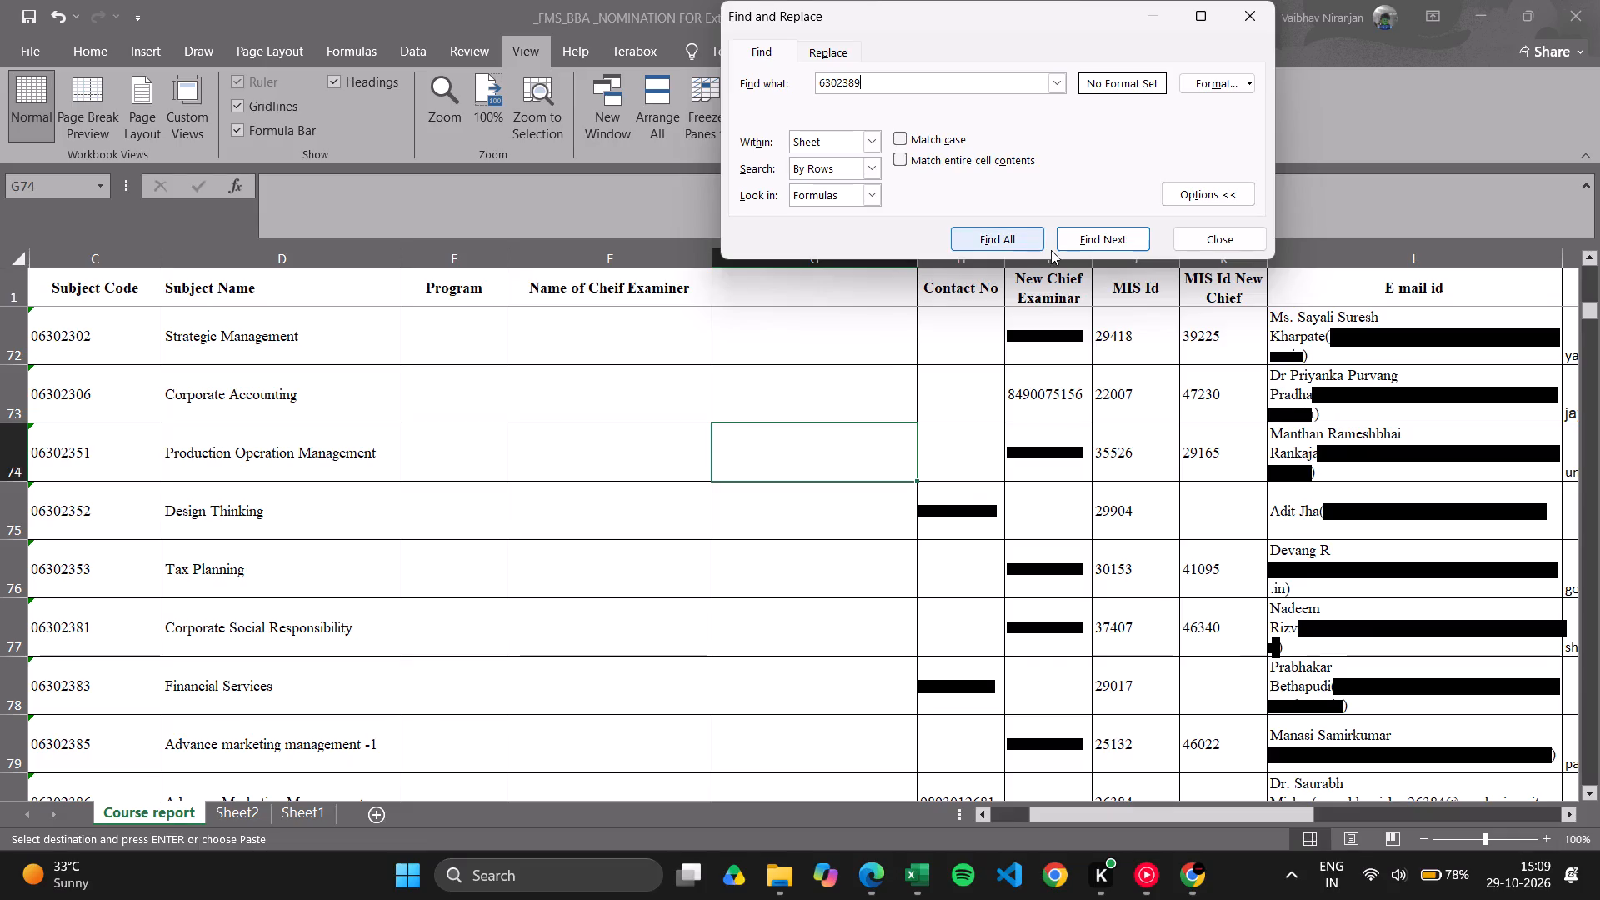
{"action": "left_click", "coordinate": [1082, 241]}
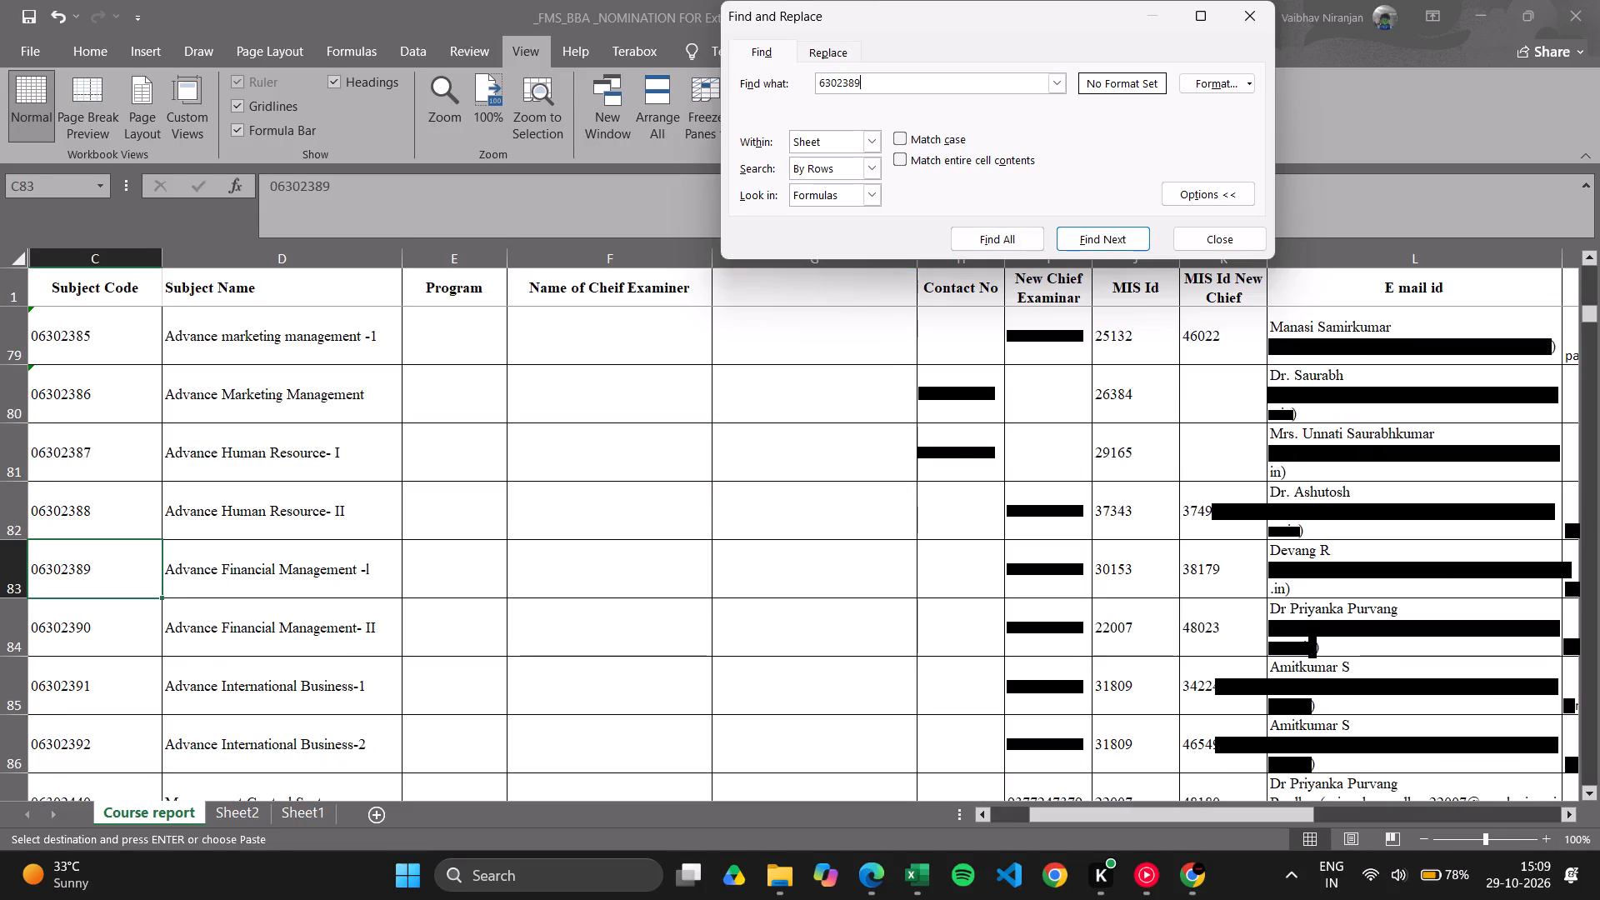
{"action": "left_click", "coordinate": [1097, 242]}
Copy the Advance Financial Management-1 row's New Chief Examinar contact number from the nomination workbook into G4 of Vetting Externals.
{"action": "scroll", "coordinate": [649, 604], "scroll_direction": "left", "scroll_amount": 3}
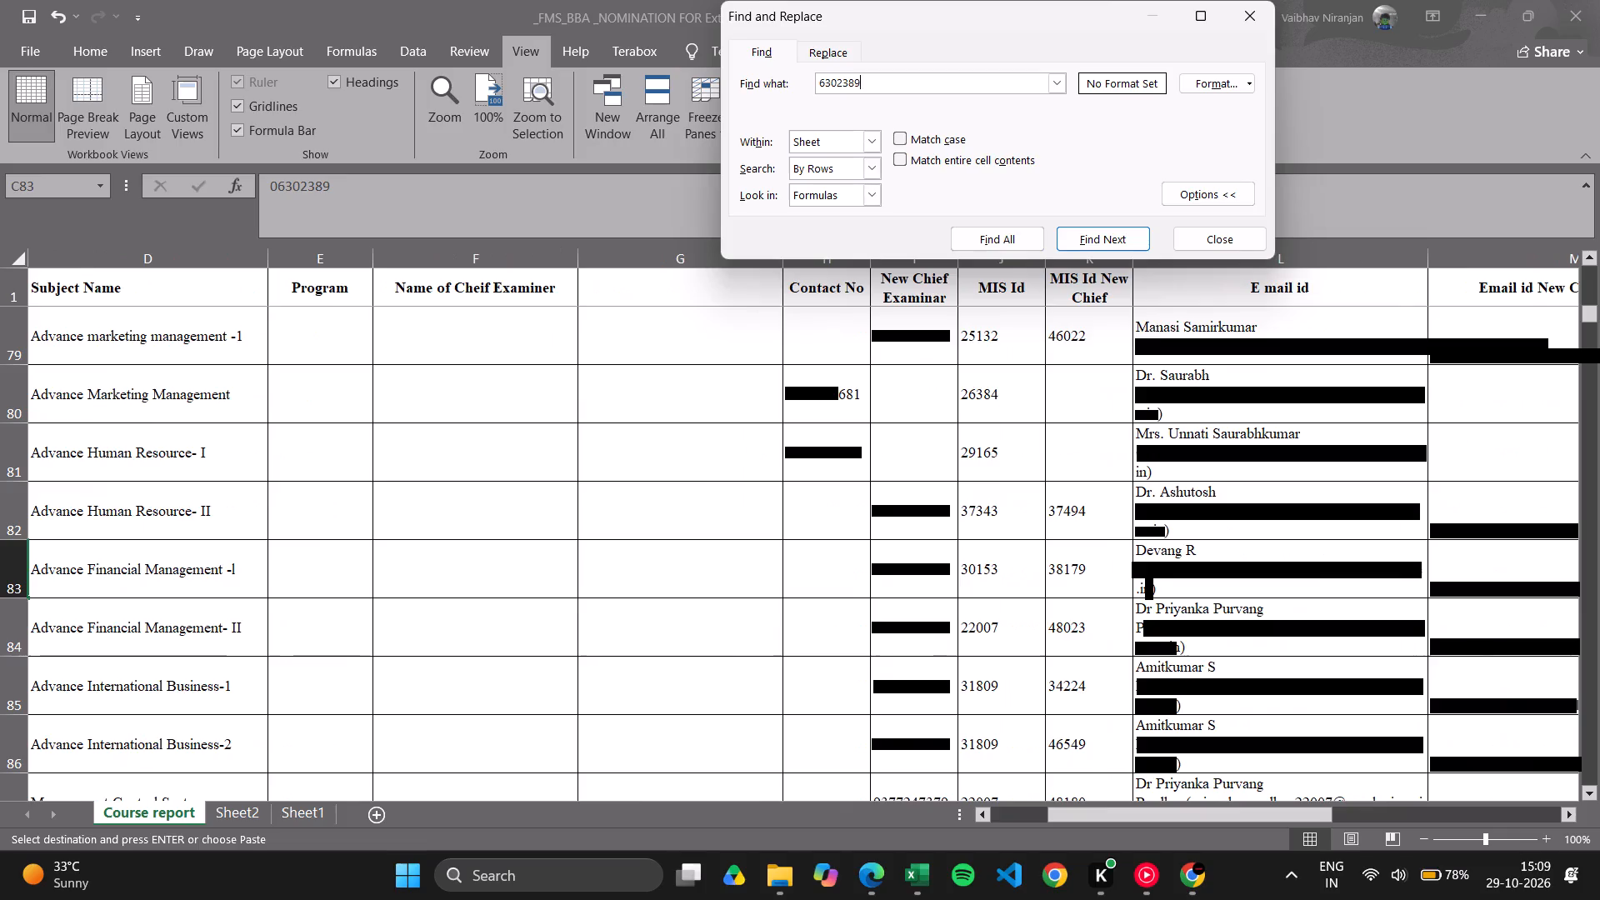
{"action": "left_click", "coordinate": [930, 581]}
{"action": "key", "text": "ctrl+c"}
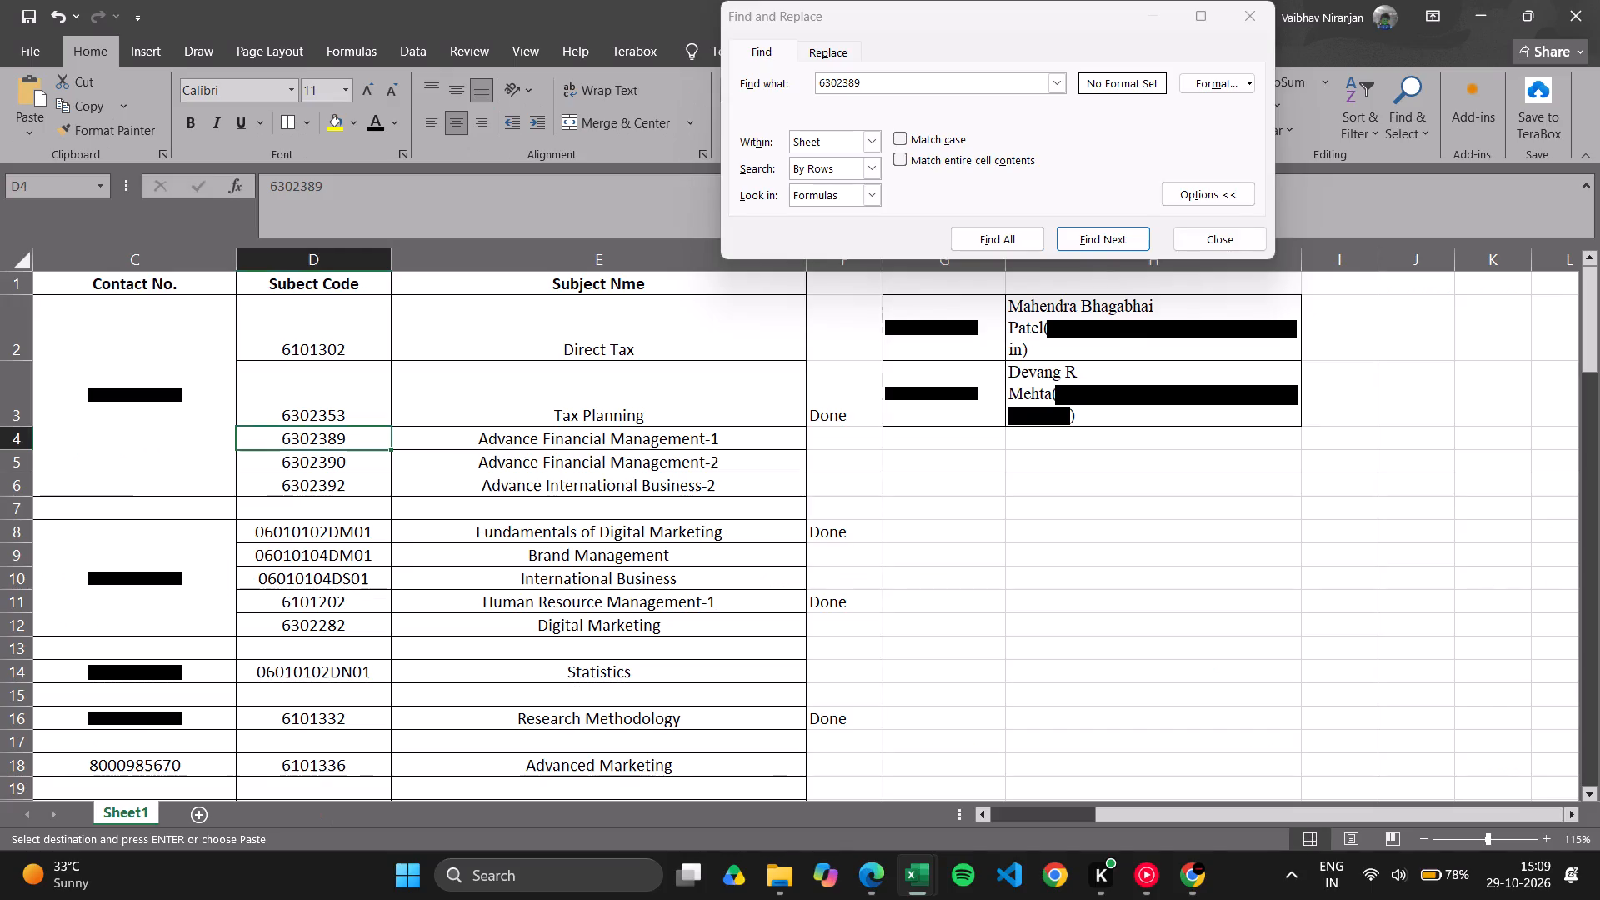
{"action": "left_click", "coordinate": [921, 445]}
{"action": "key", "text": "ctrl+v"}
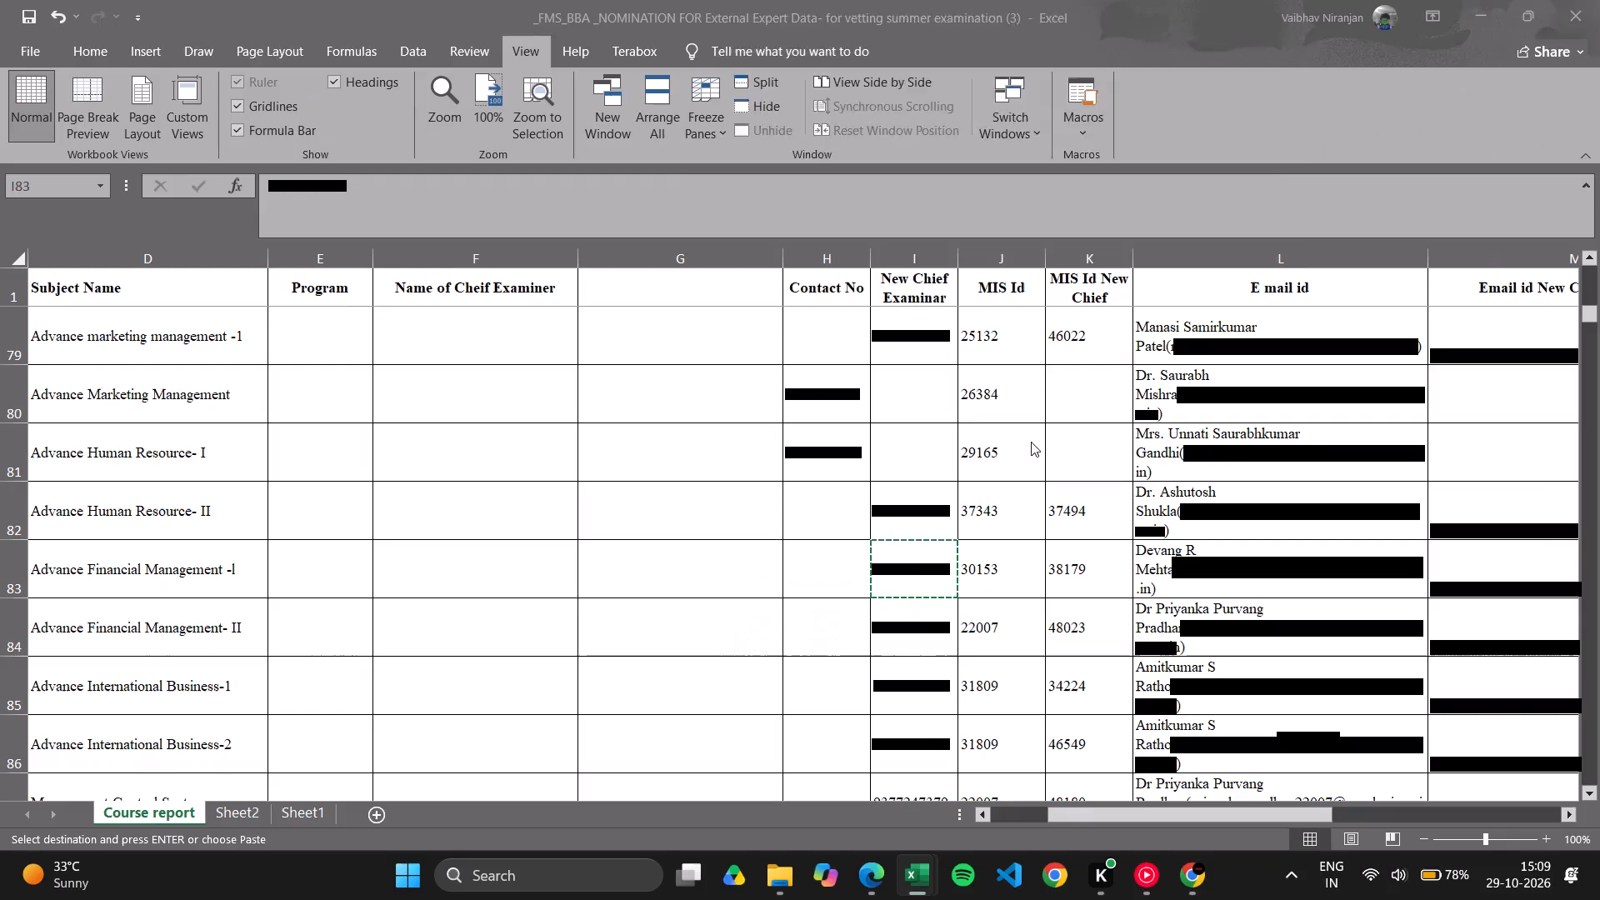
Copy the Advance Financial Management-1 row's E mail id entry from the nomination workbook into H4 of Vetting Externals.
{"action": "left_click", "coordinate": [1181, 558]}
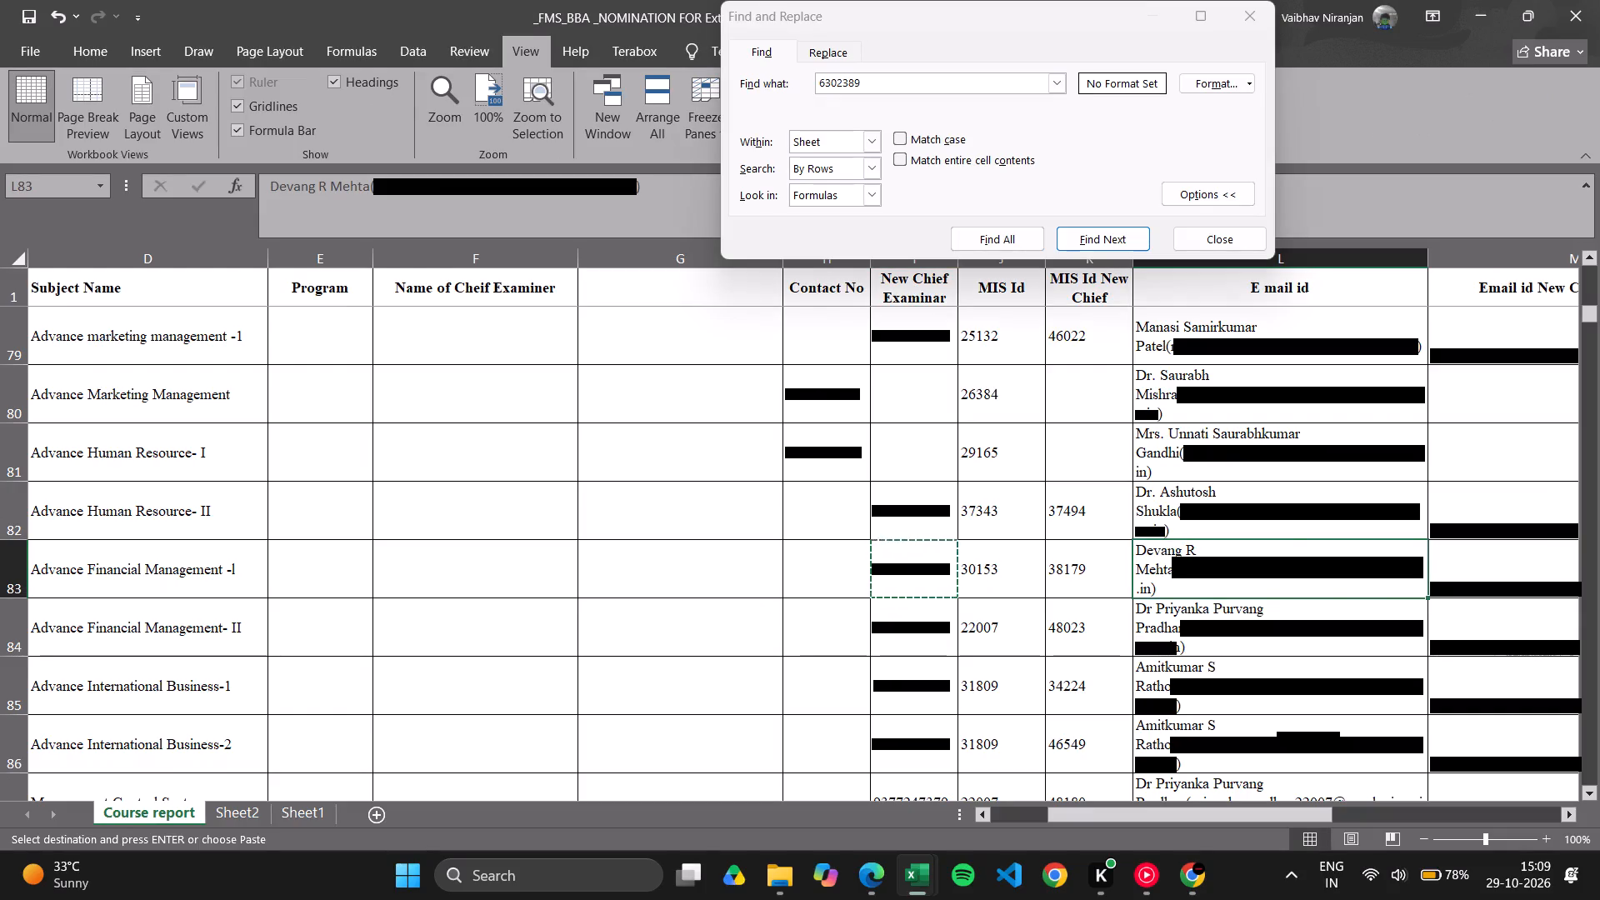
{"action": "key", "text": "ctrl+c"}
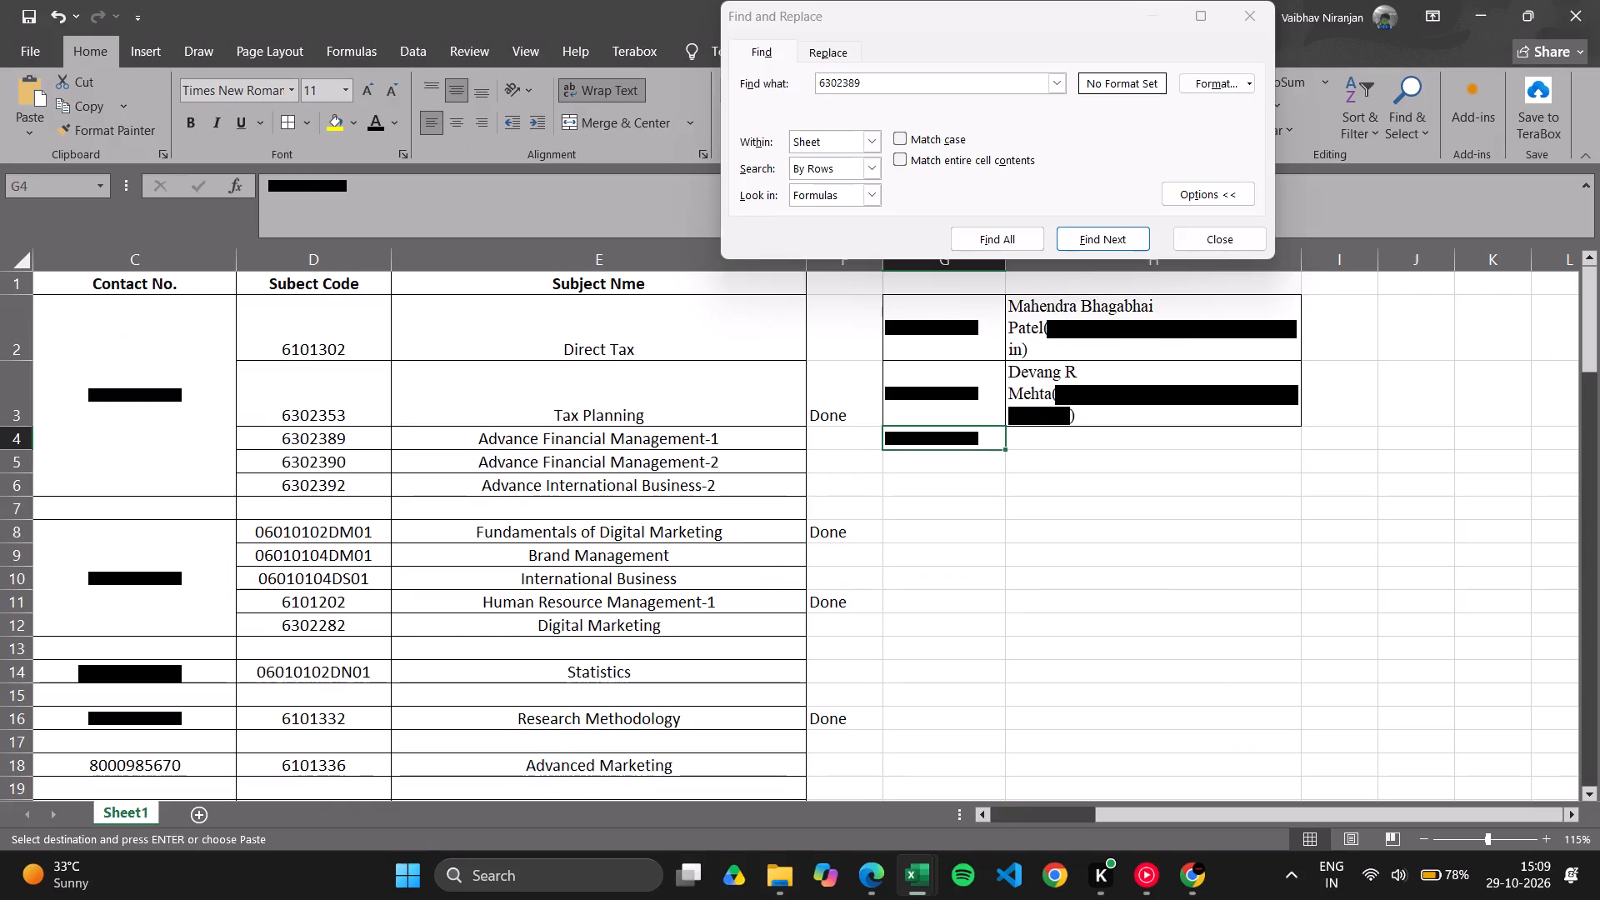
{"action": "left_click", "coordinate": [1085, 443]}
{"action": "key", "text": "ctrl+v"}
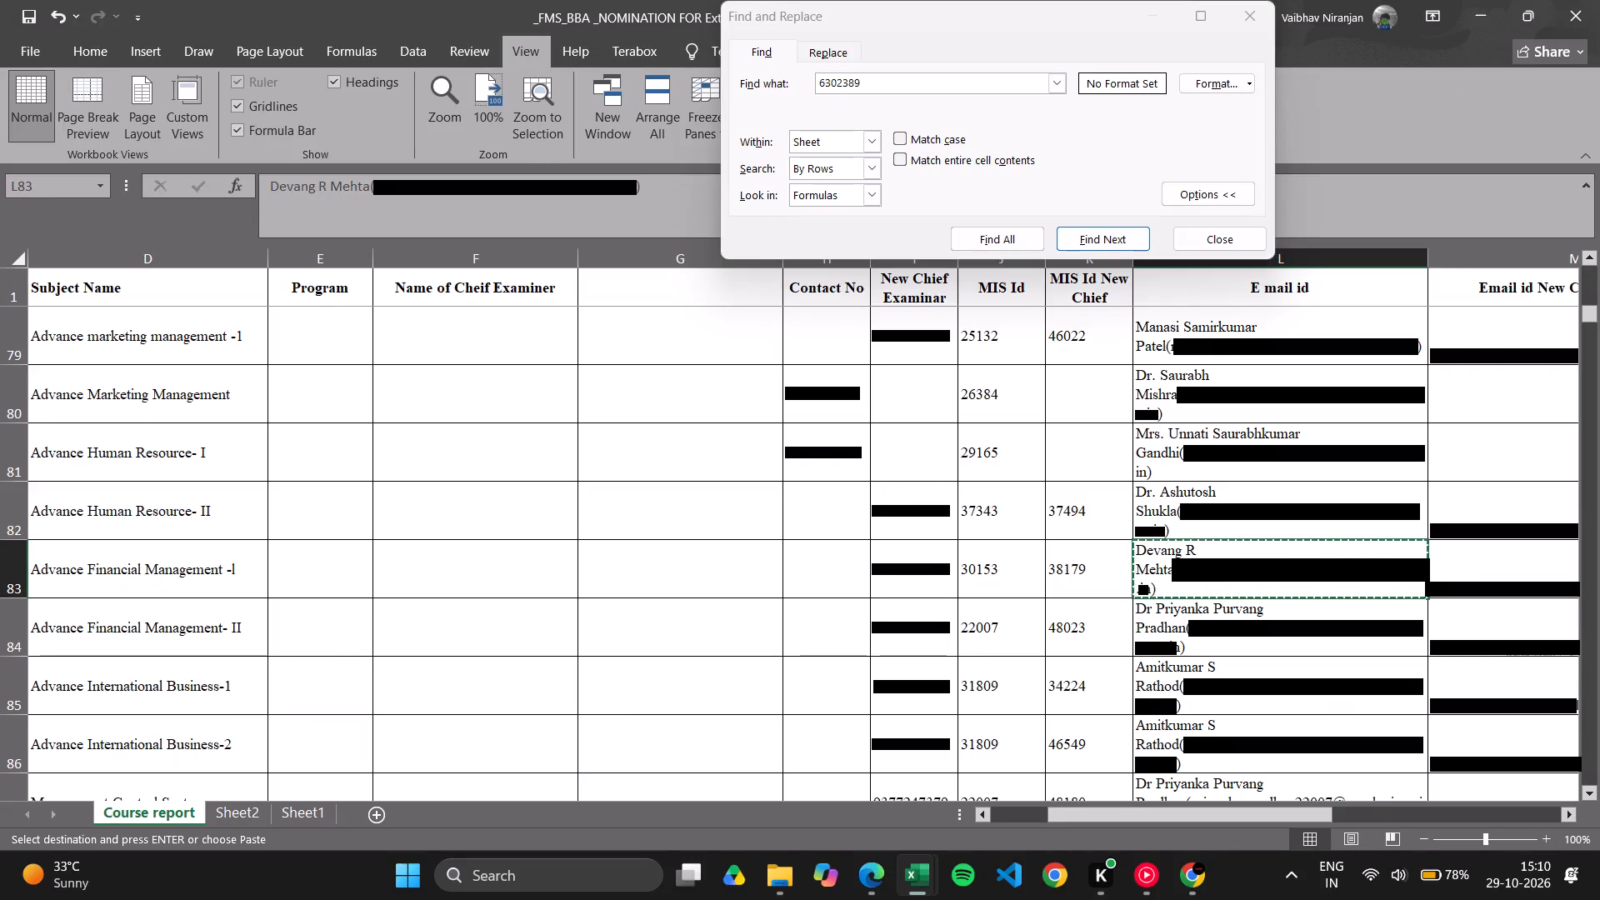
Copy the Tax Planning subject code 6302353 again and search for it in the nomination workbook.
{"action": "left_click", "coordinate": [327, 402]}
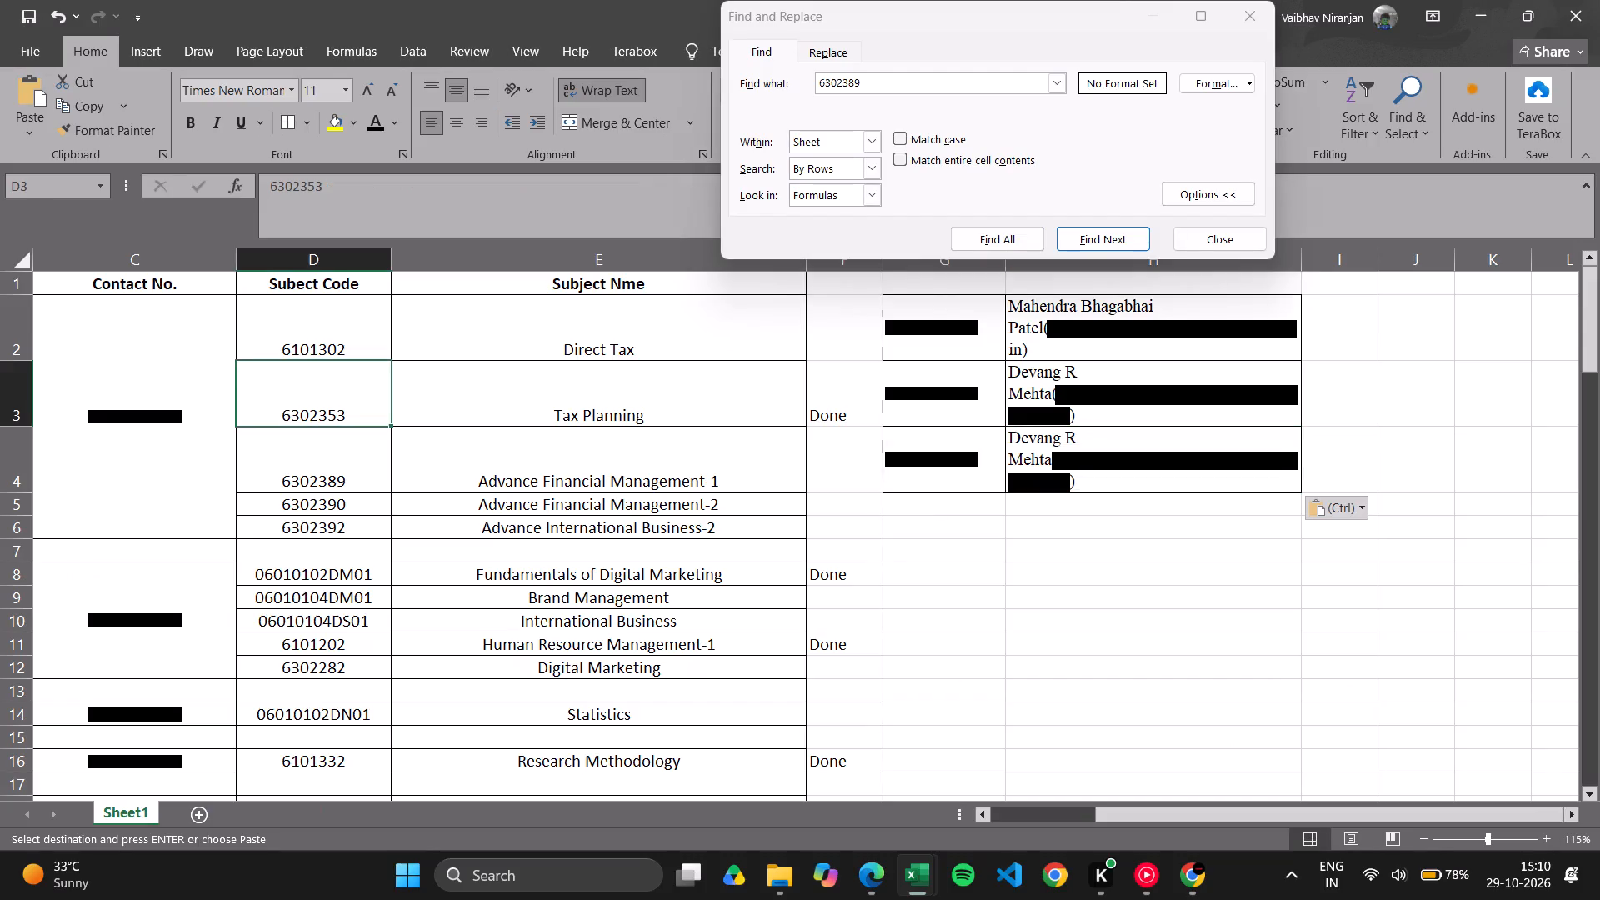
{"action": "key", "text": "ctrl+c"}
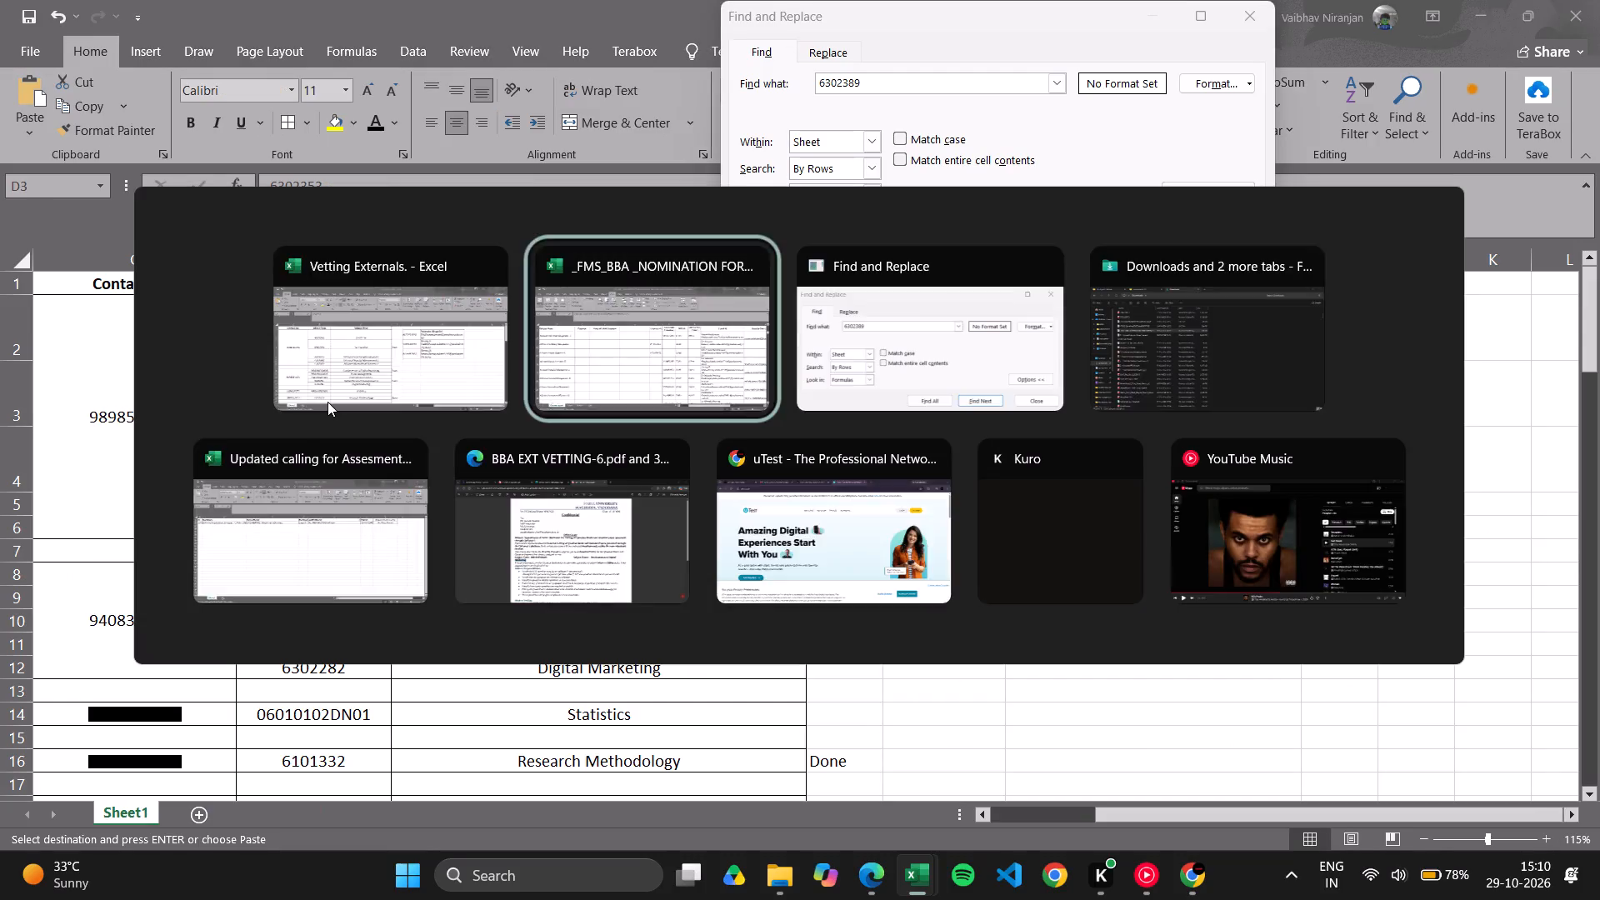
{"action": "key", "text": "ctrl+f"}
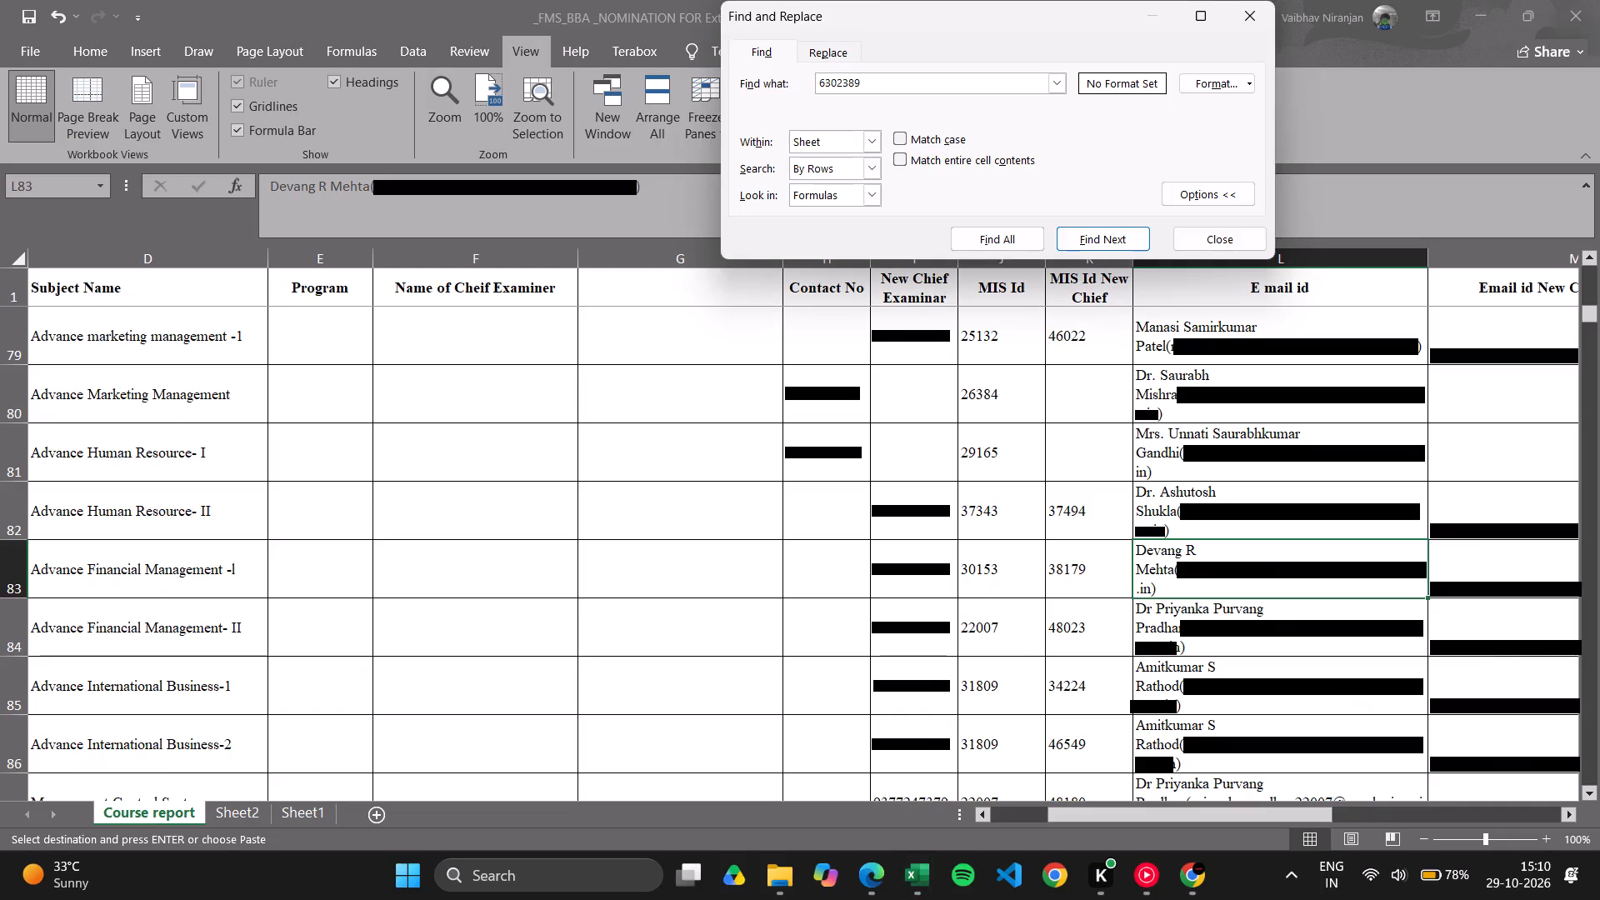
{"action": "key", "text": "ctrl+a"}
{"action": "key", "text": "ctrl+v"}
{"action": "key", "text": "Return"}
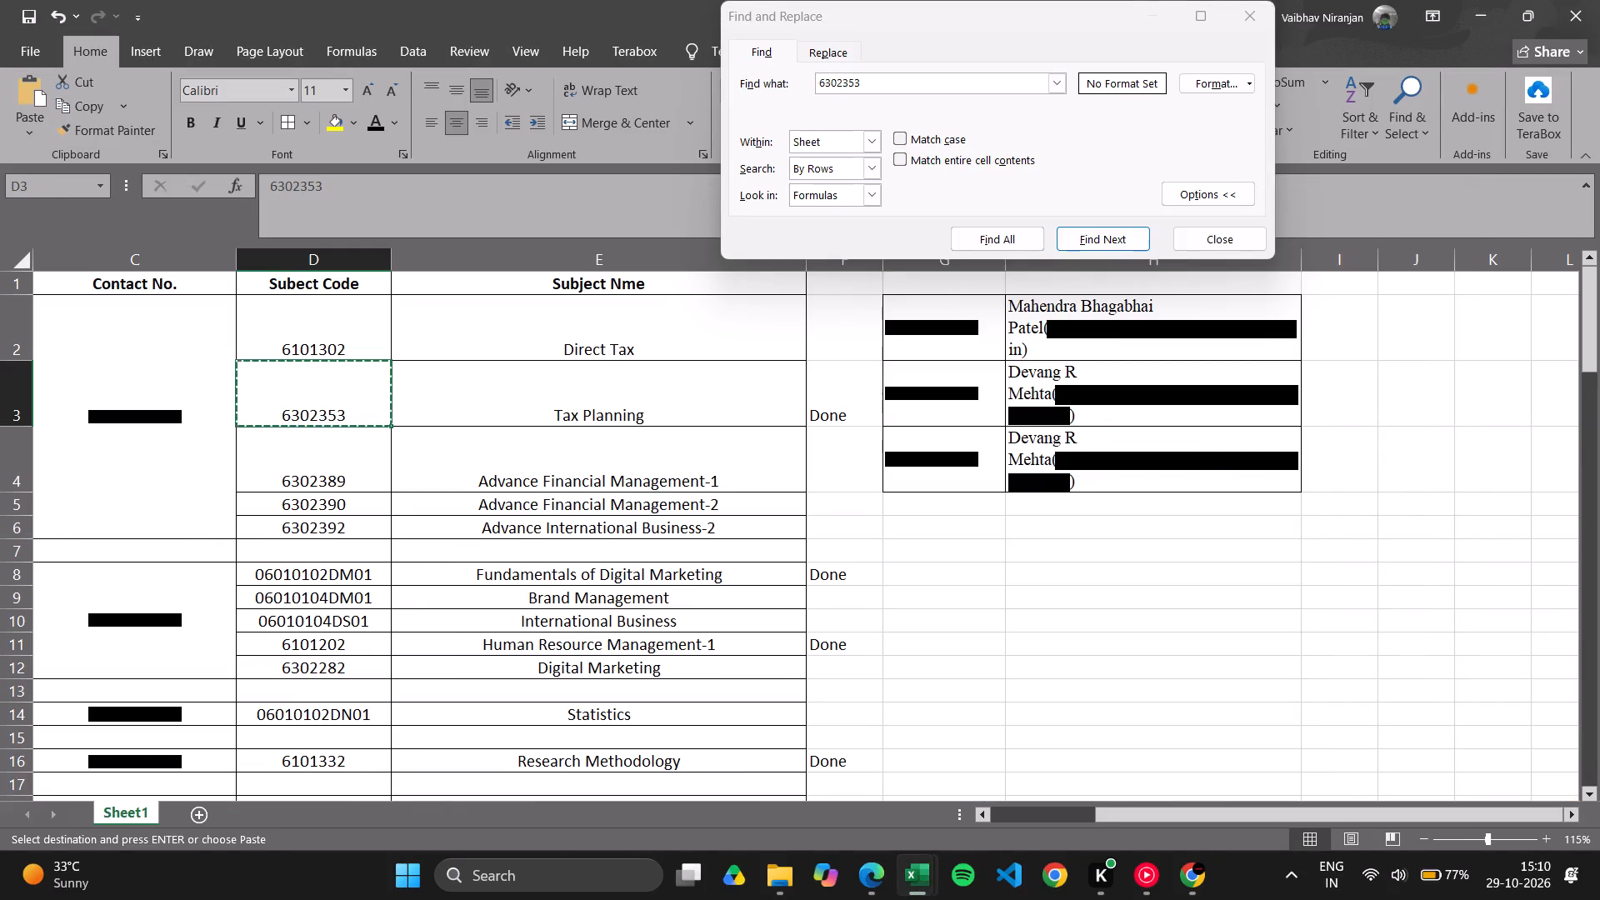
Copy the Advance Financial Management-2 subject code 6302390 and search for it in the nomination workbook.
{"action": "left_click", "coordinate": [334, 502]}
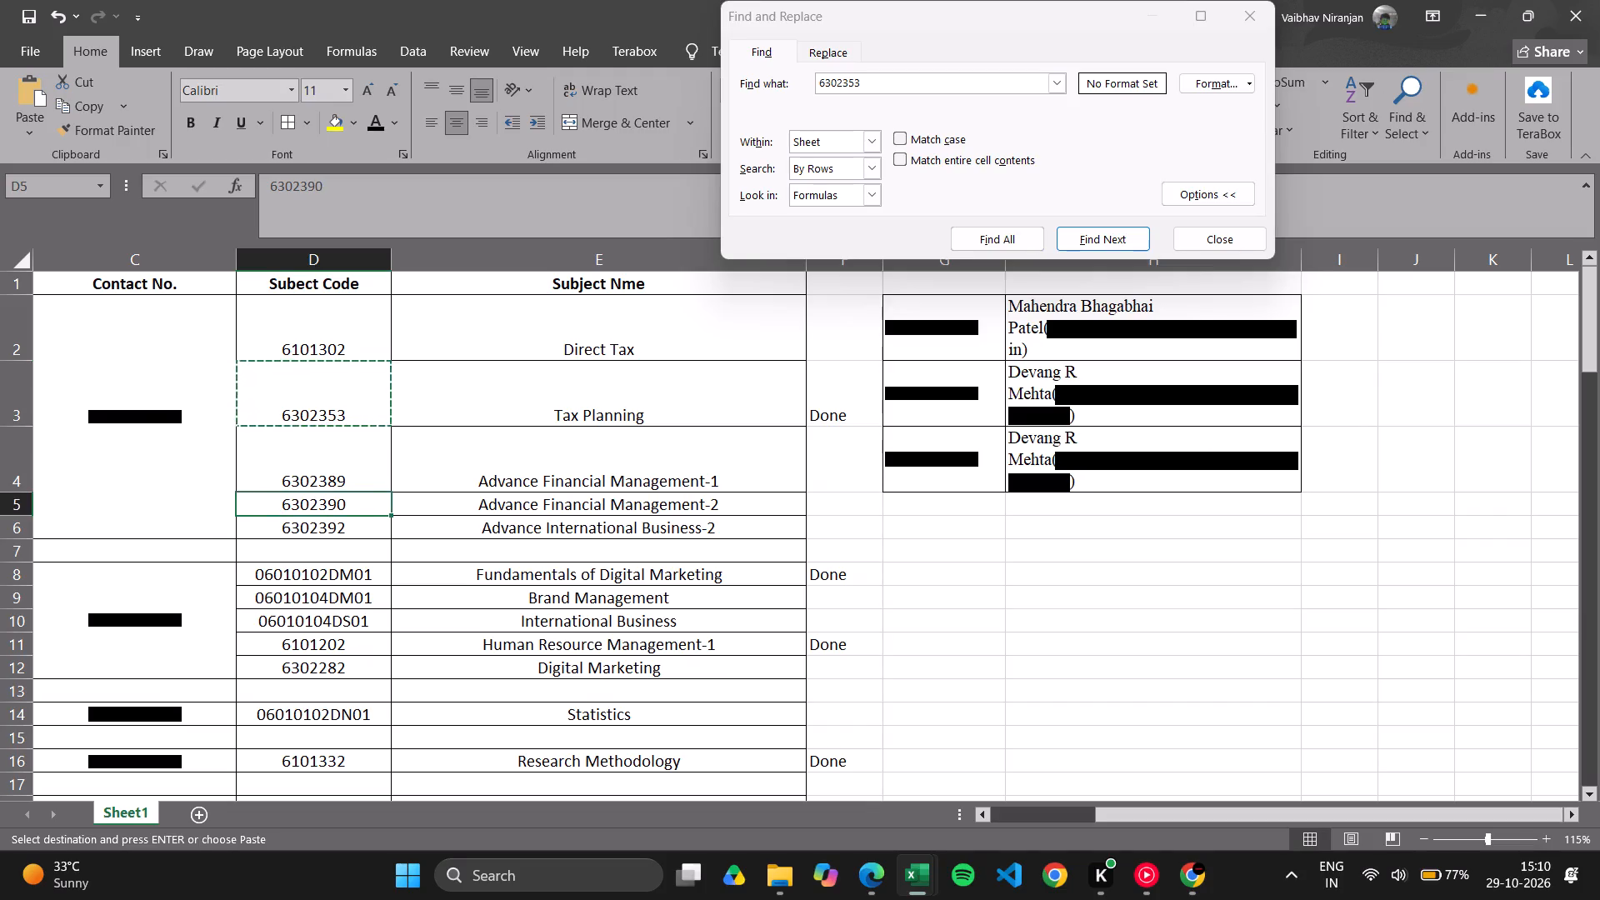
{"action": "key", "text": "ctrl+c"}
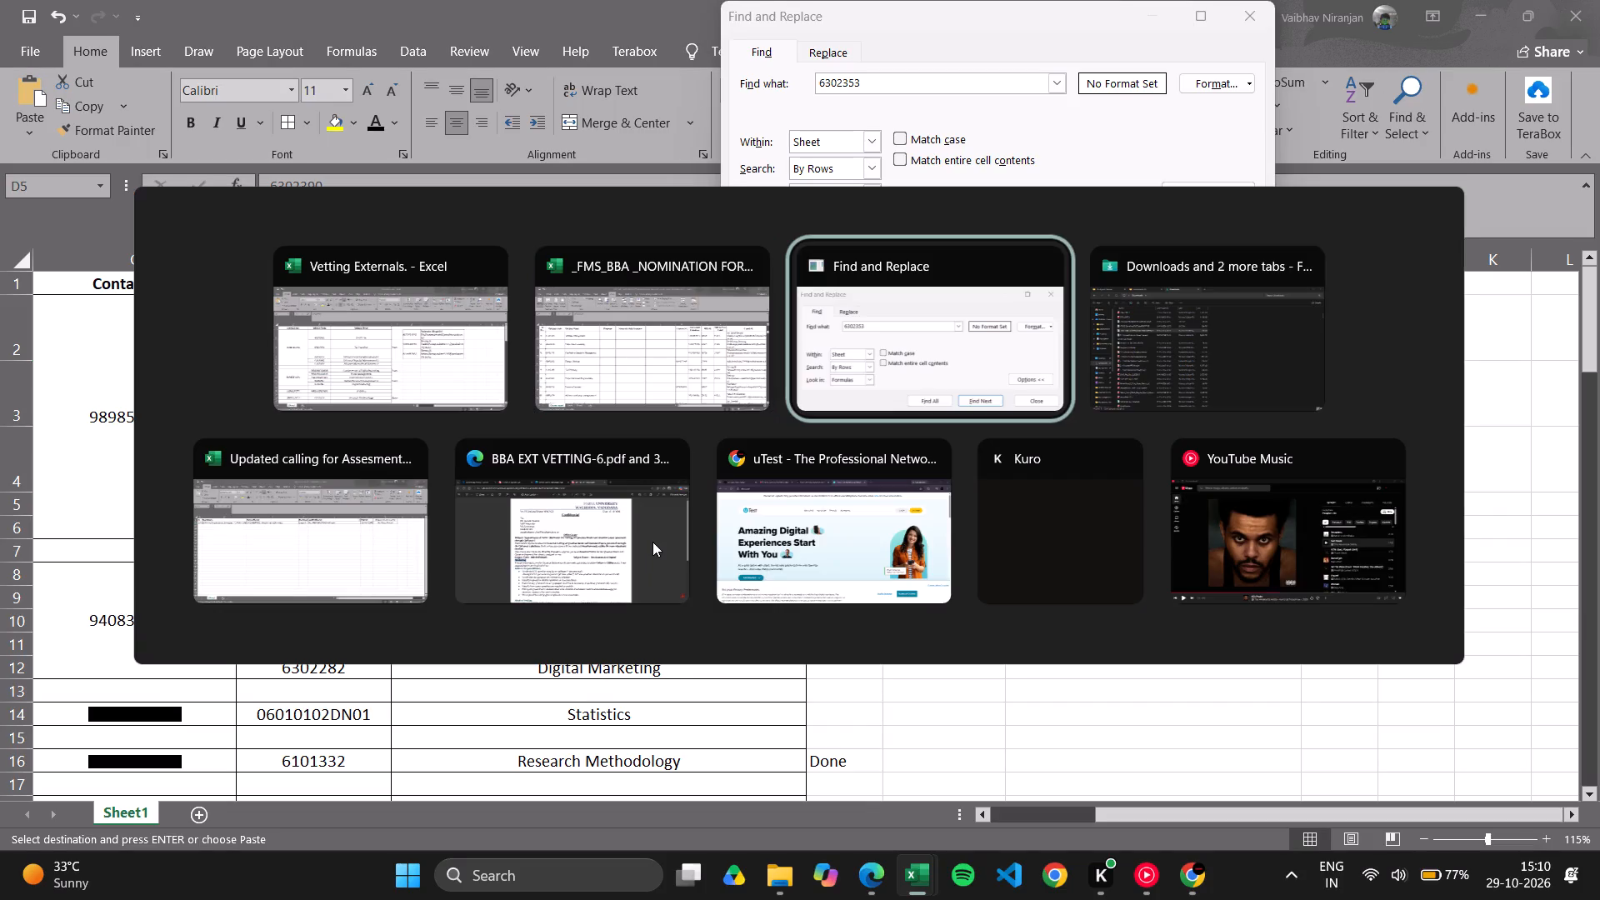
{"action": "key", "text": "ctrl+a"}
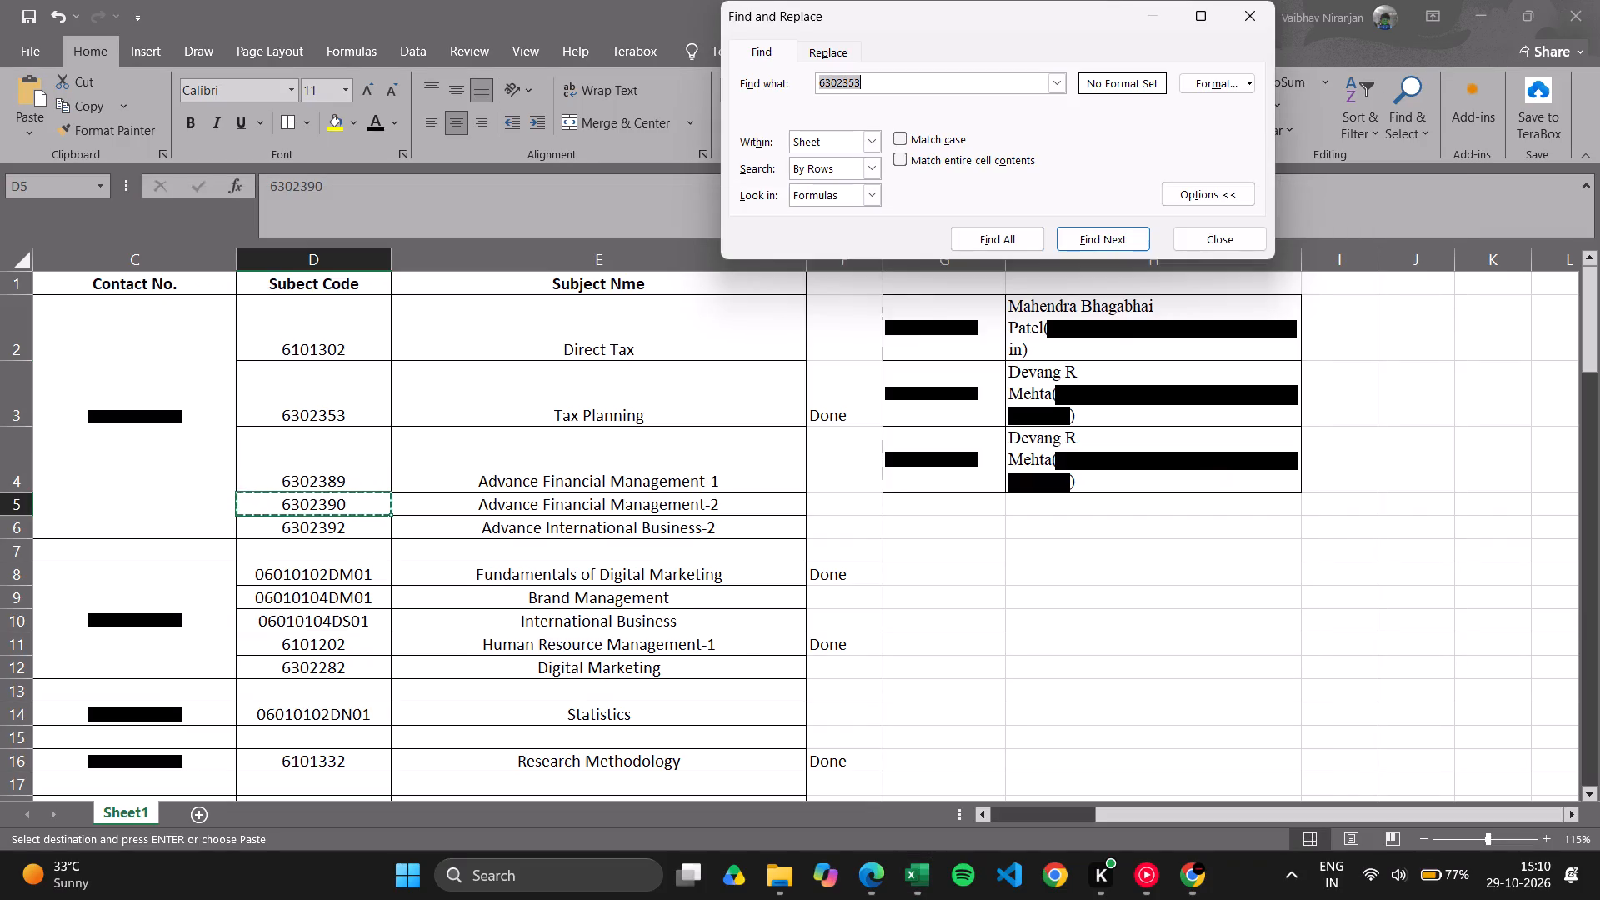
{"action": "key", "text": "ctrl+v"}
{"action": "left_click", "coordinate": [1077, 246]}
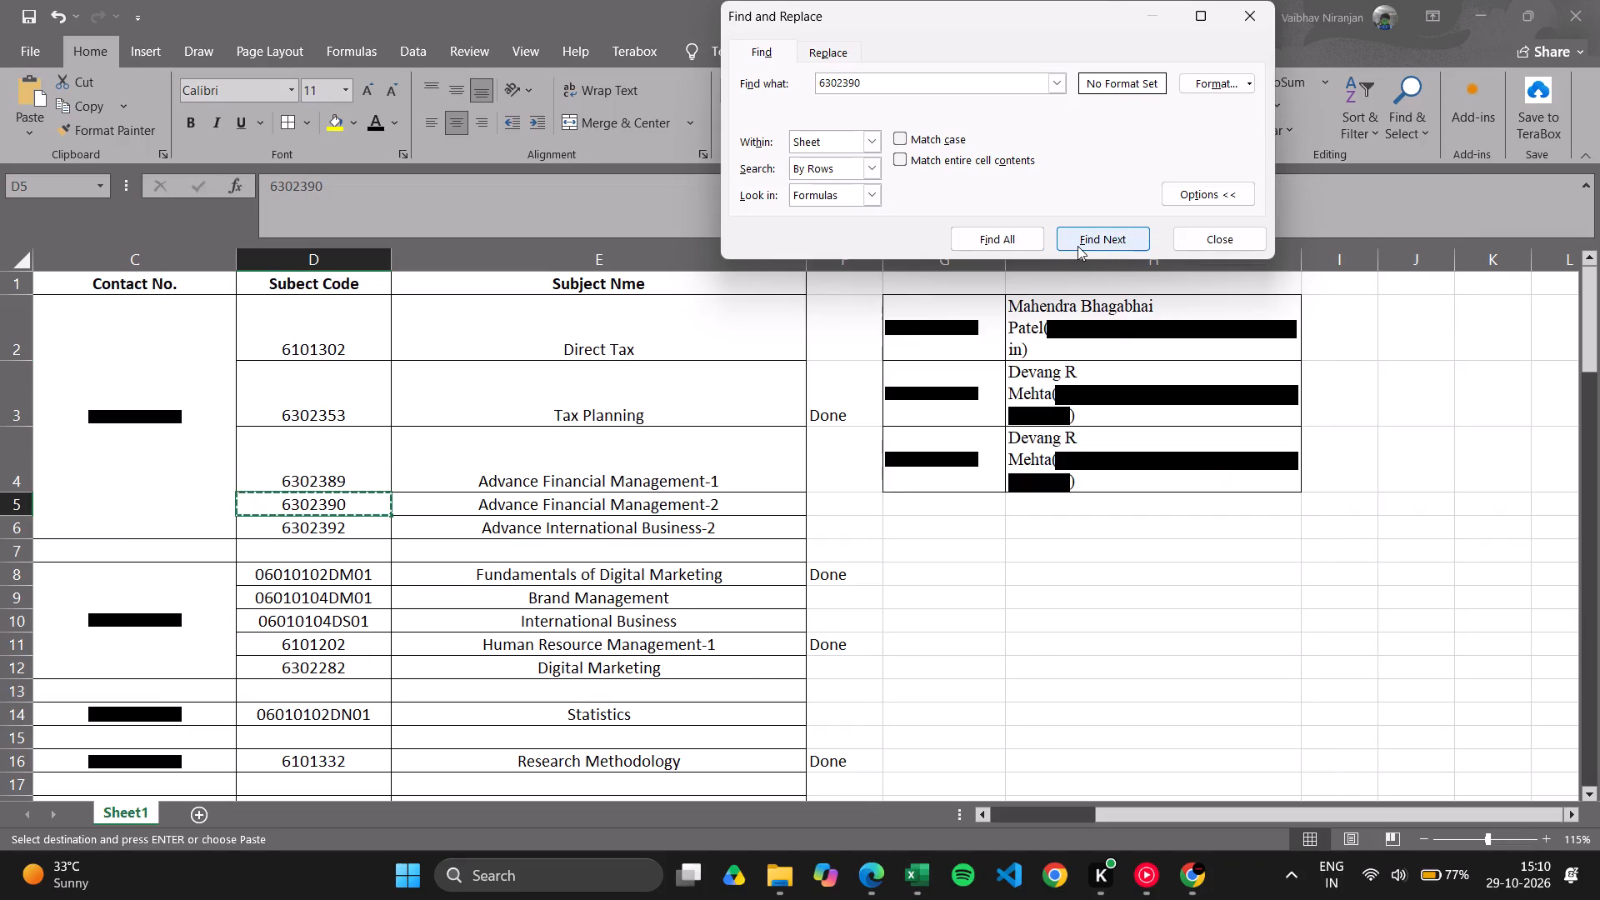
{"action": "left_click", "coordinate": [1071, 242]}
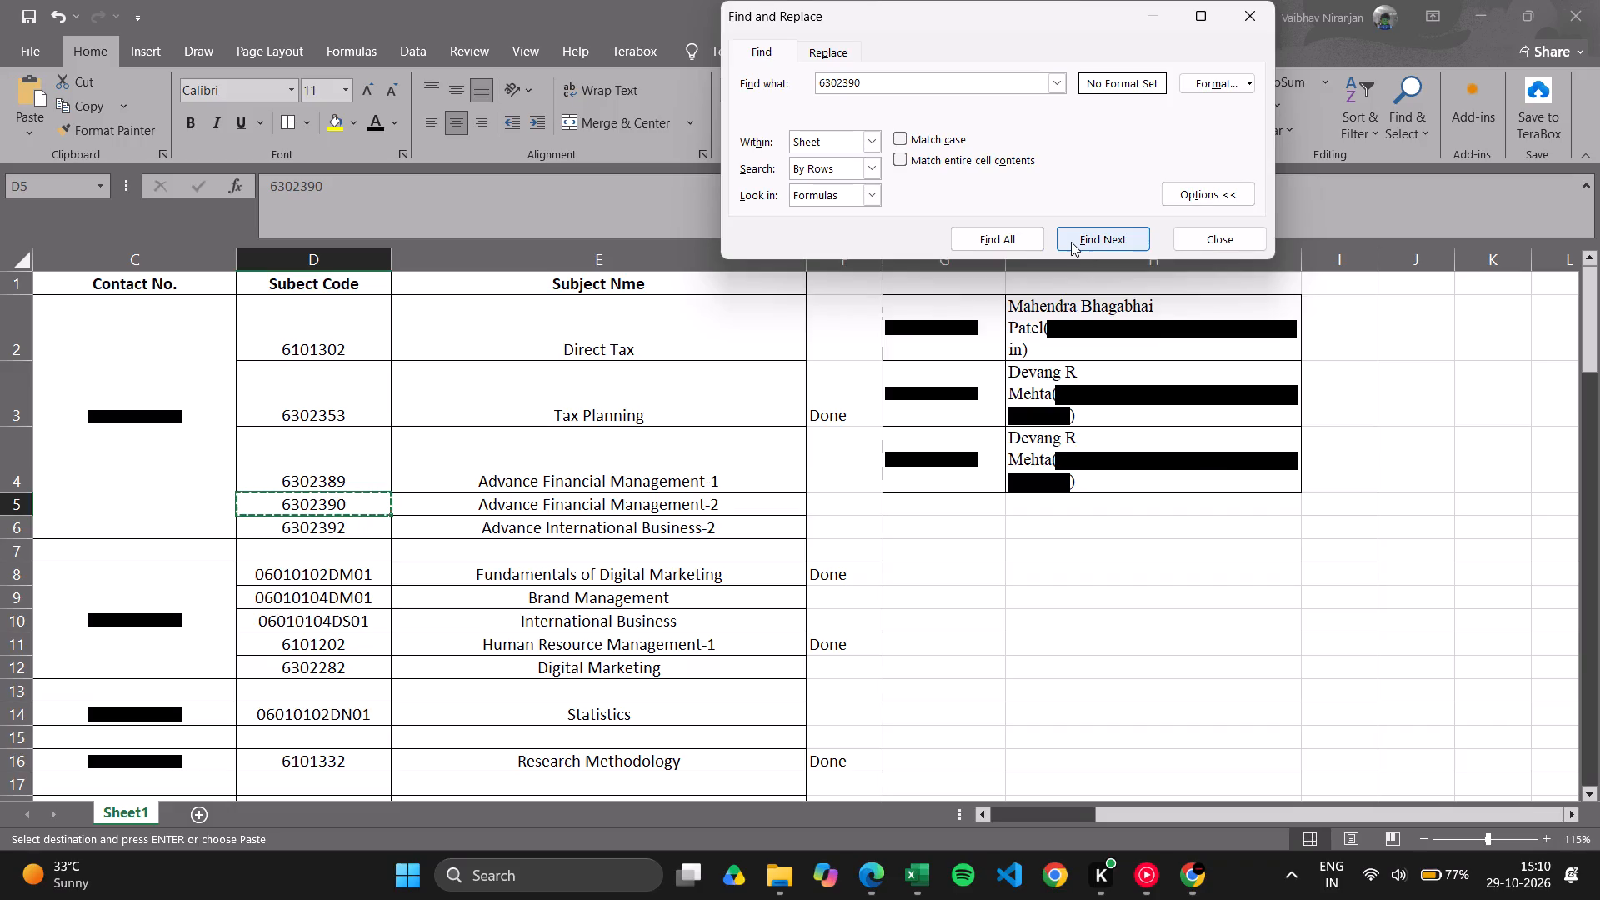
{"action": "triple_click", "coordinate": [1071, 242]}
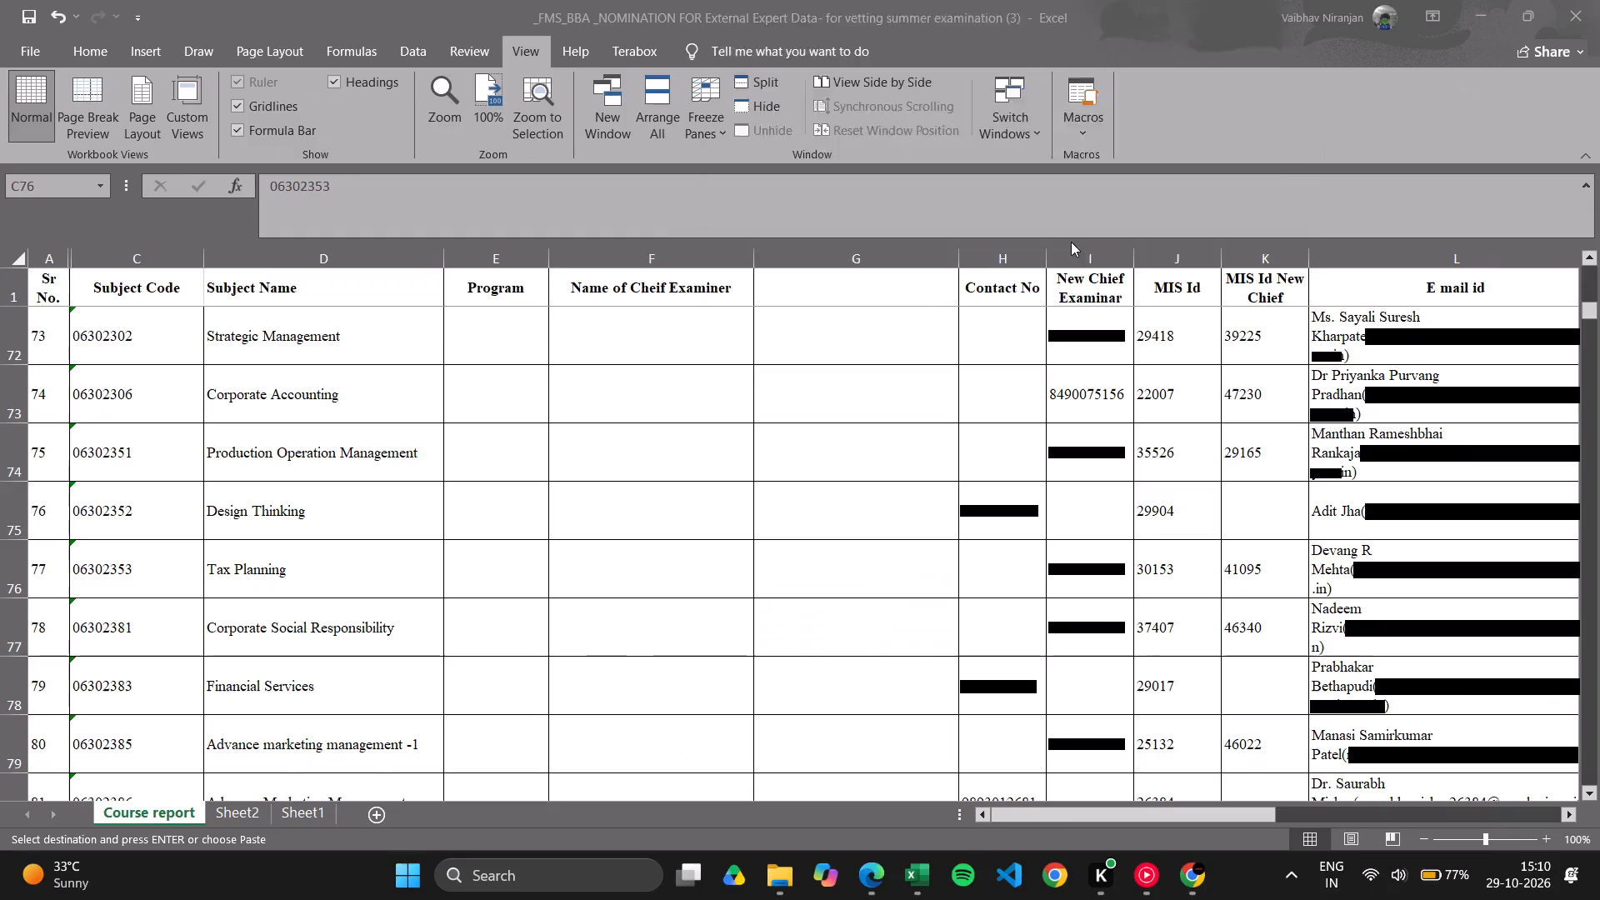
{"action": "left_click", "coordinate": [1101, 232]}
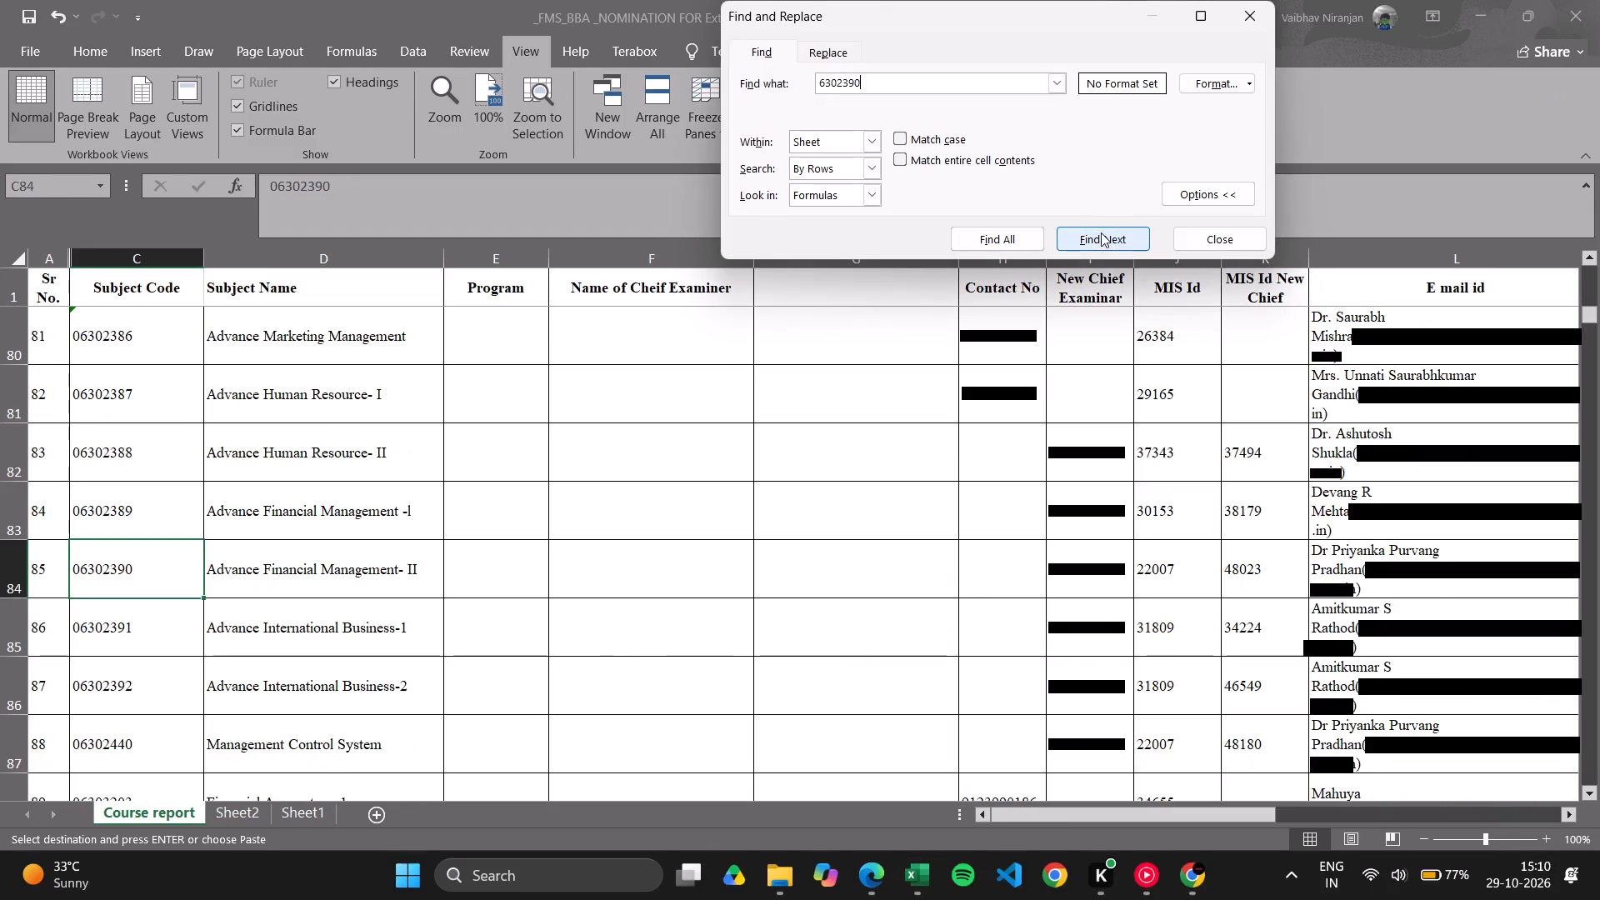
{"action": "left_click", "coordinate": [1101, 232]}
Copy the Advance Financial Management-2 row's New Chief Examinar contact number from the nomination workbook into G5 of Vetting Externals.
{"action": "left_click", "coordinate": [1077, 575]}
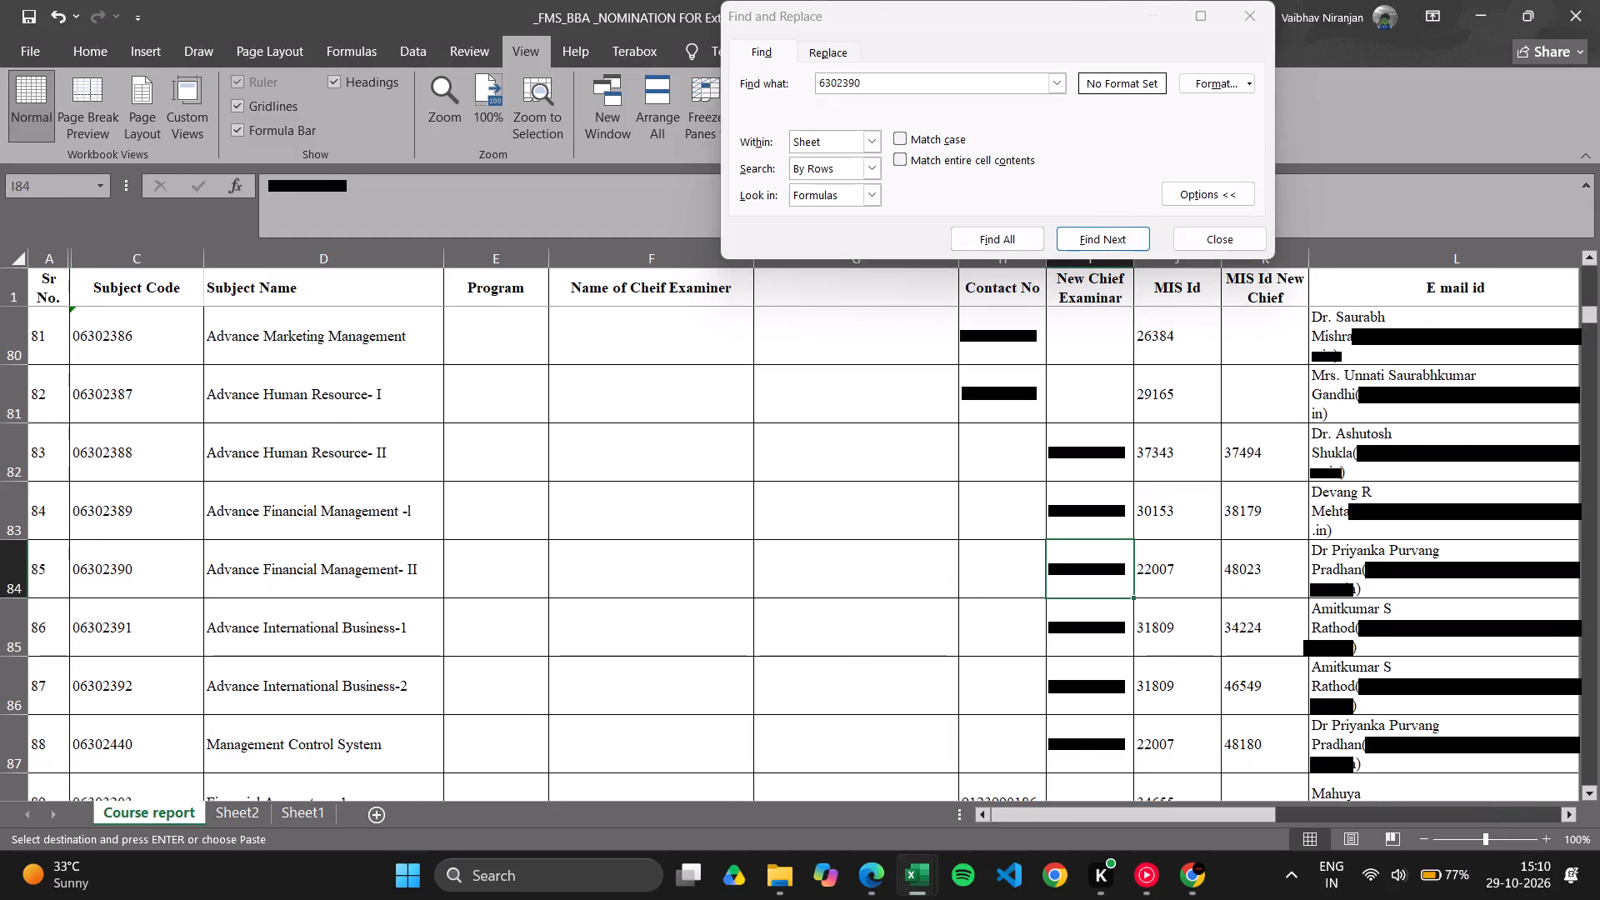
{"action": "key", "text": "ctrl+c"}
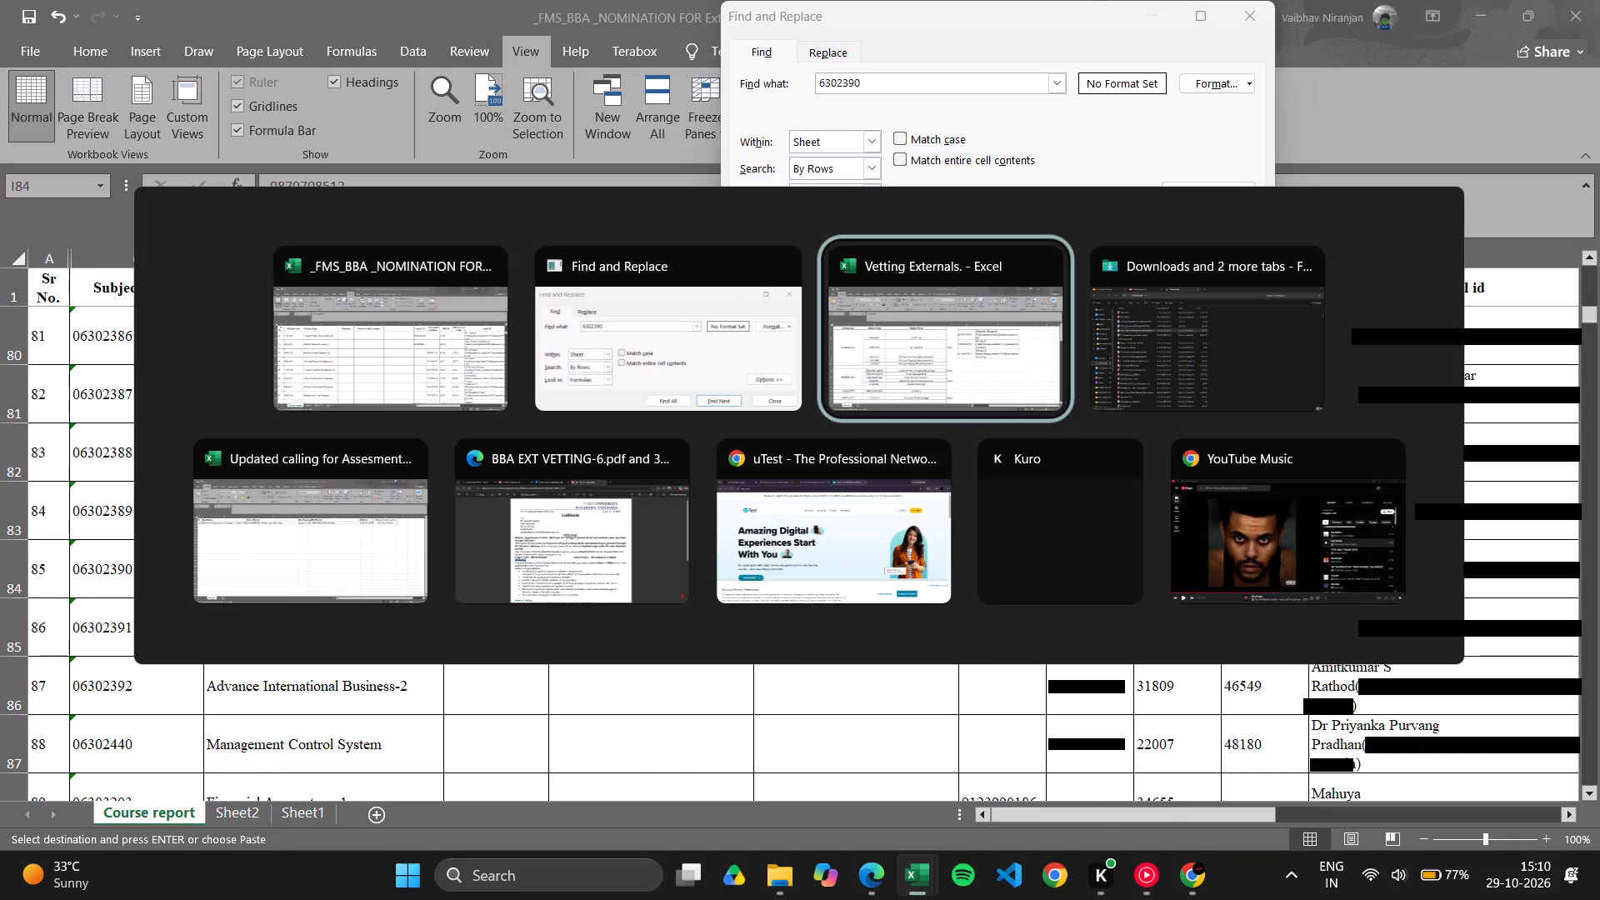
{"action": "double_click", "coordinate": [927, 509]}
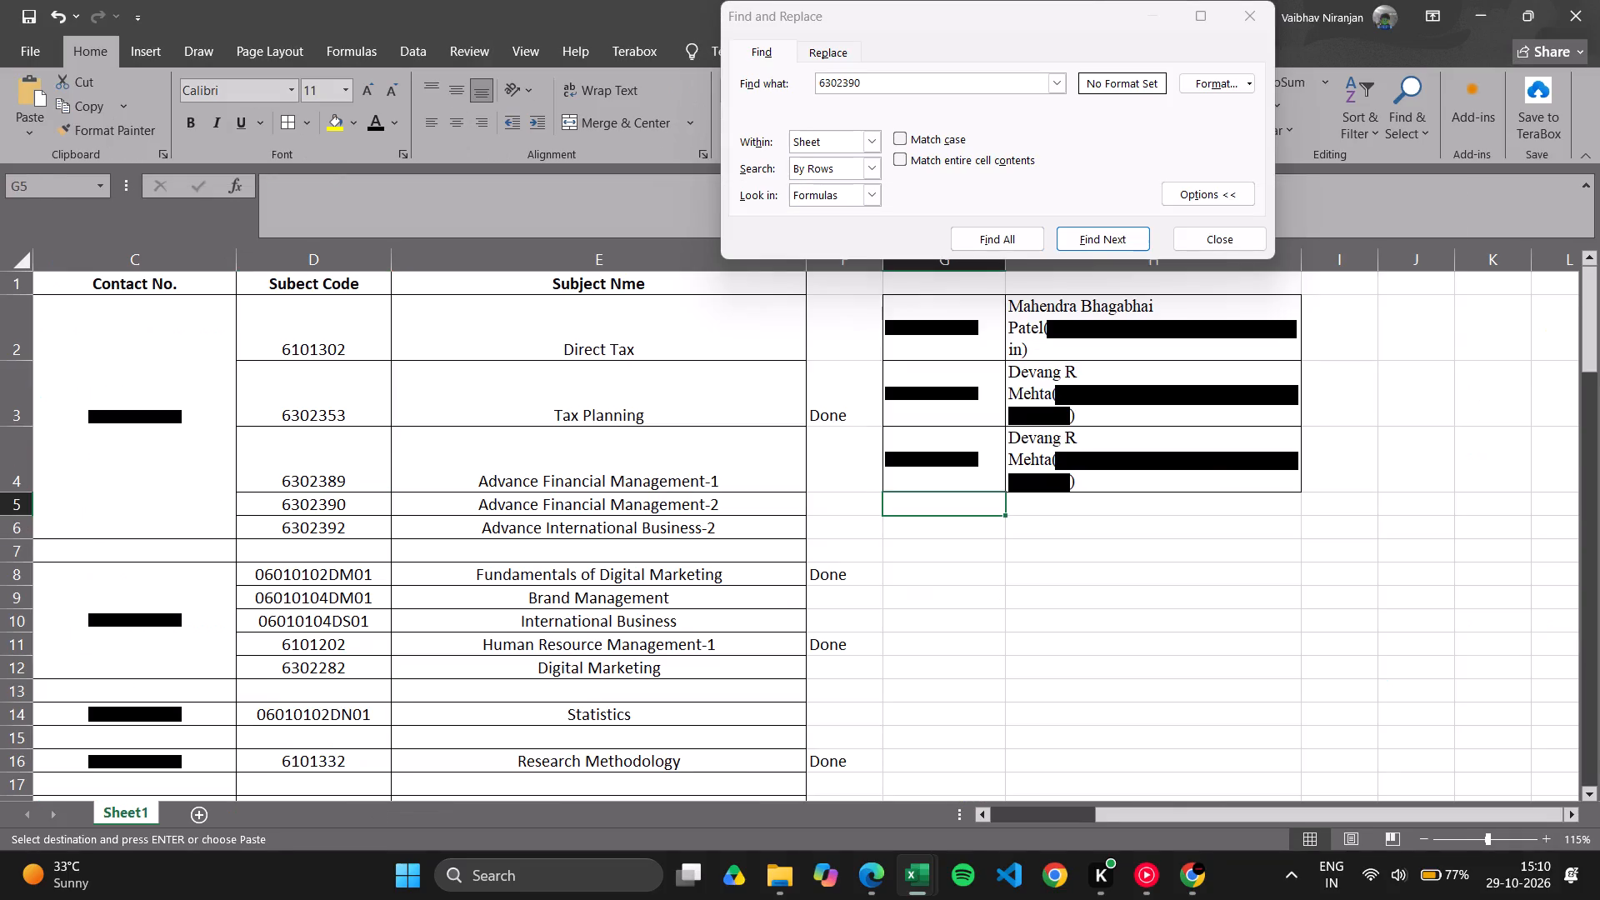
{"action": "key", "text": "ctrl+v"}
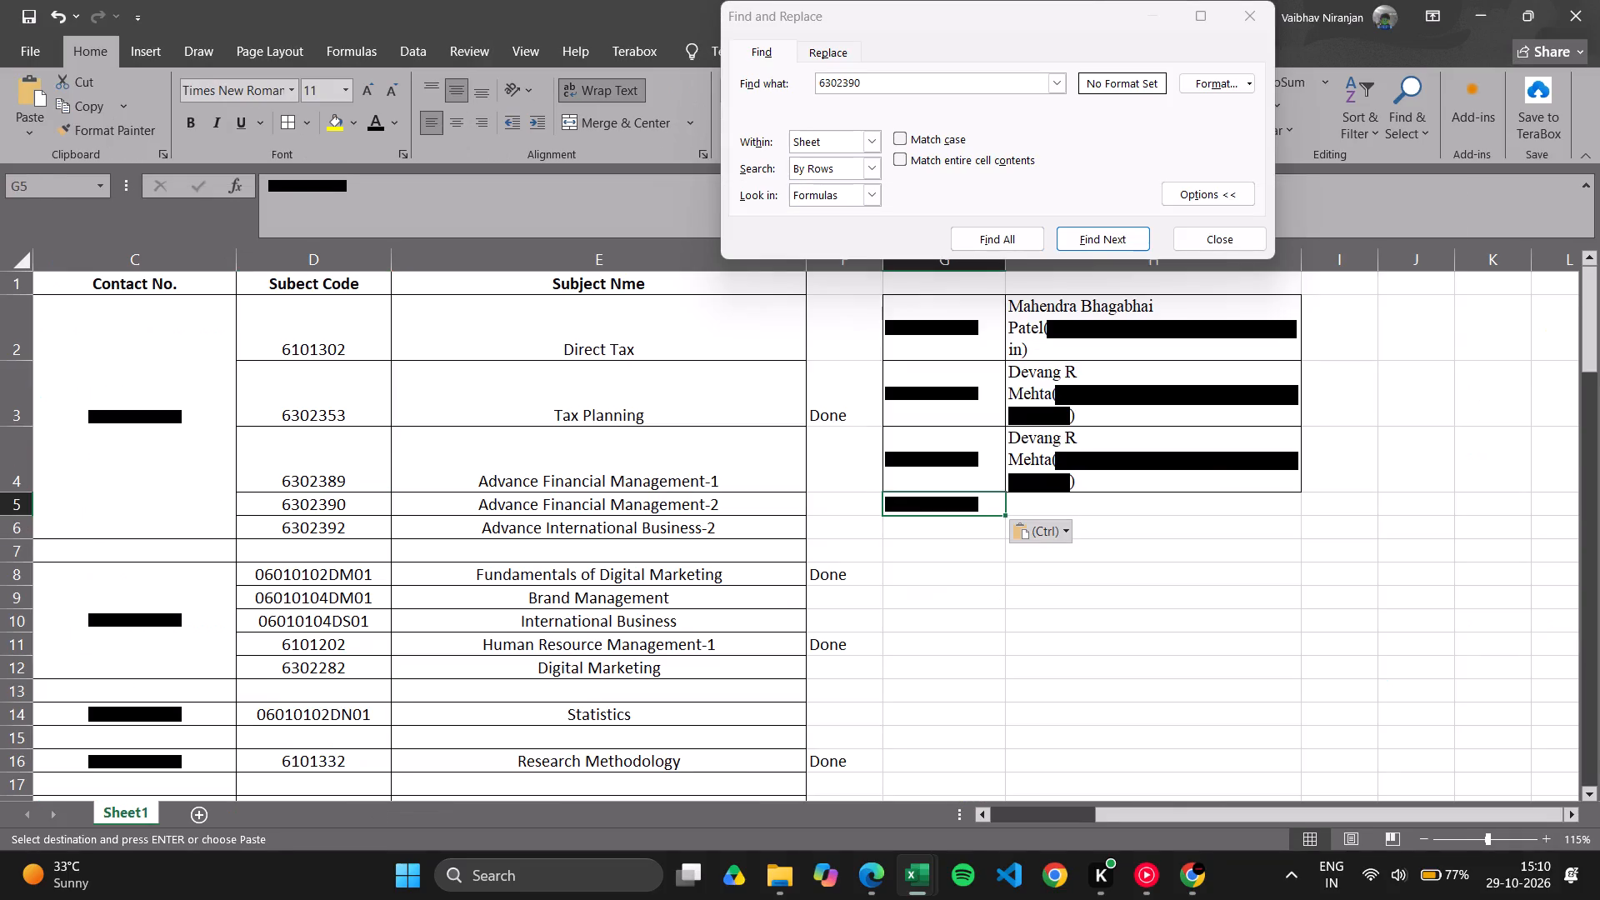
Copy the Advance Financial Management-2 row's E mail id entry from the nomination workbook into H5 of Vetting Externals.
{"action": "left_click", "coordinate": [1052, 512]}
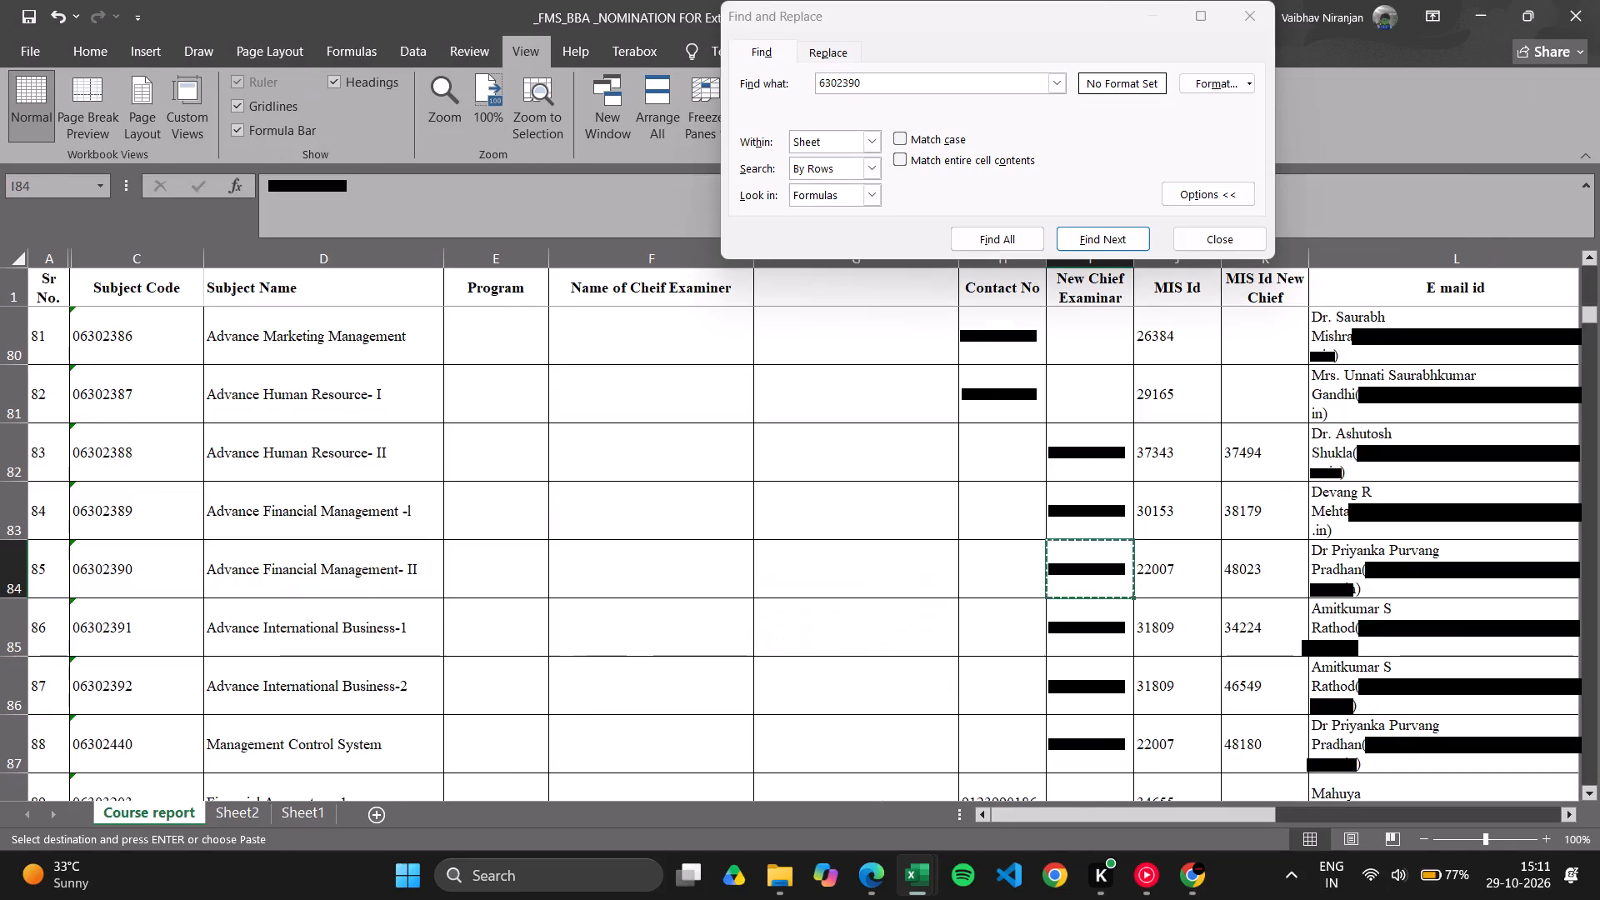
{"action": "left_click", "coordinate": [1350, 558]}
{"action": "key", "text": "ctrl+c"}
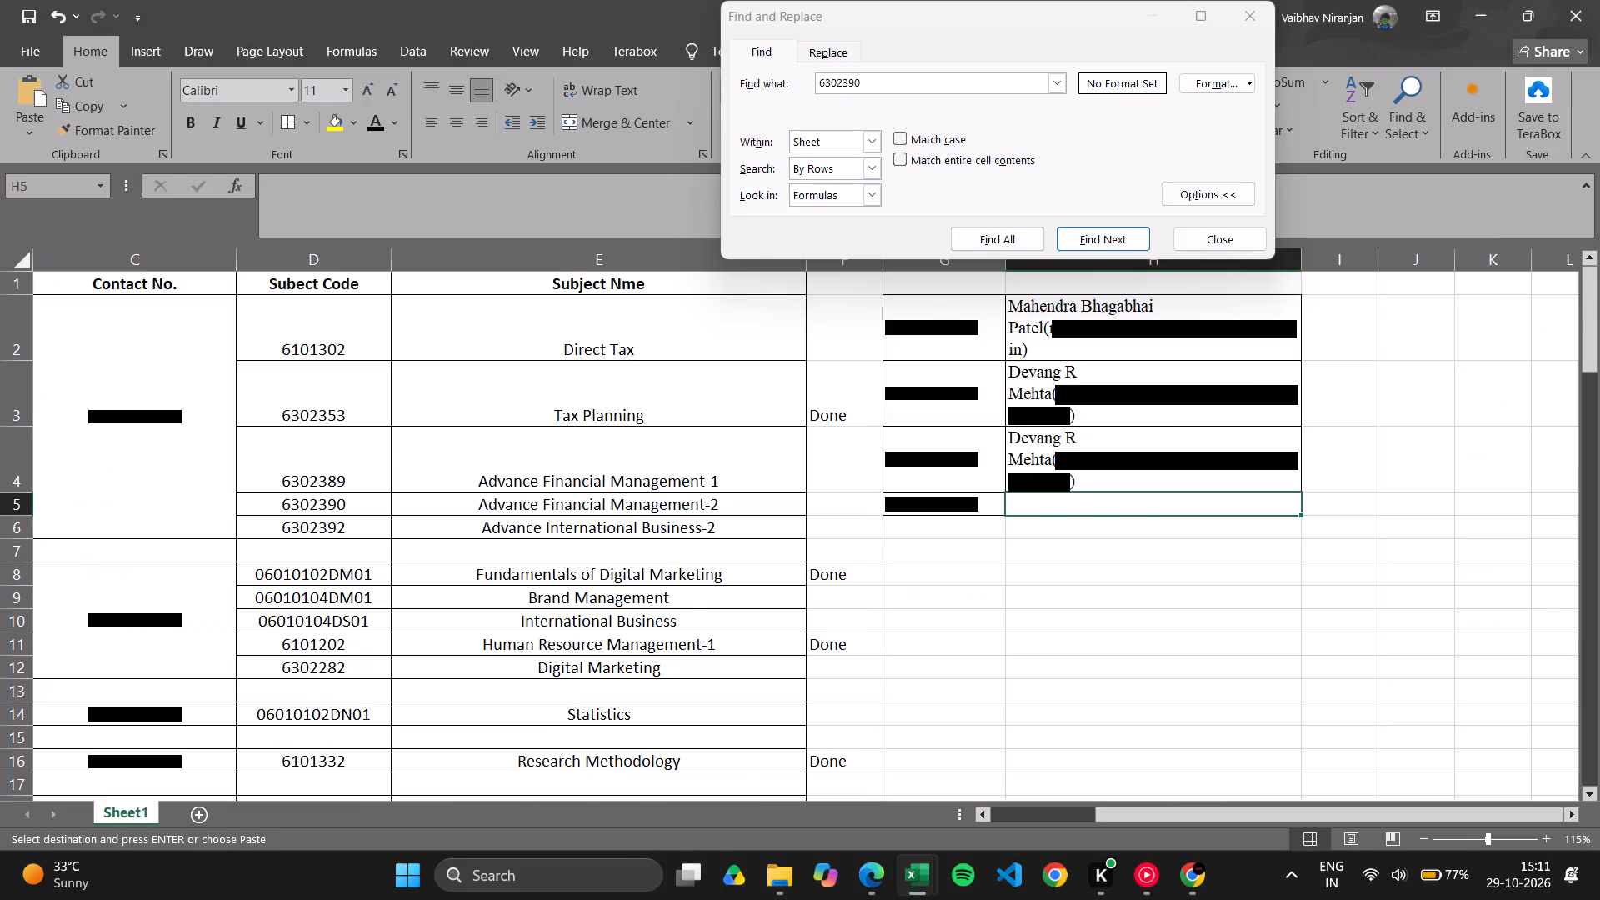
{"action": "key", "text": "ctrl+v"}
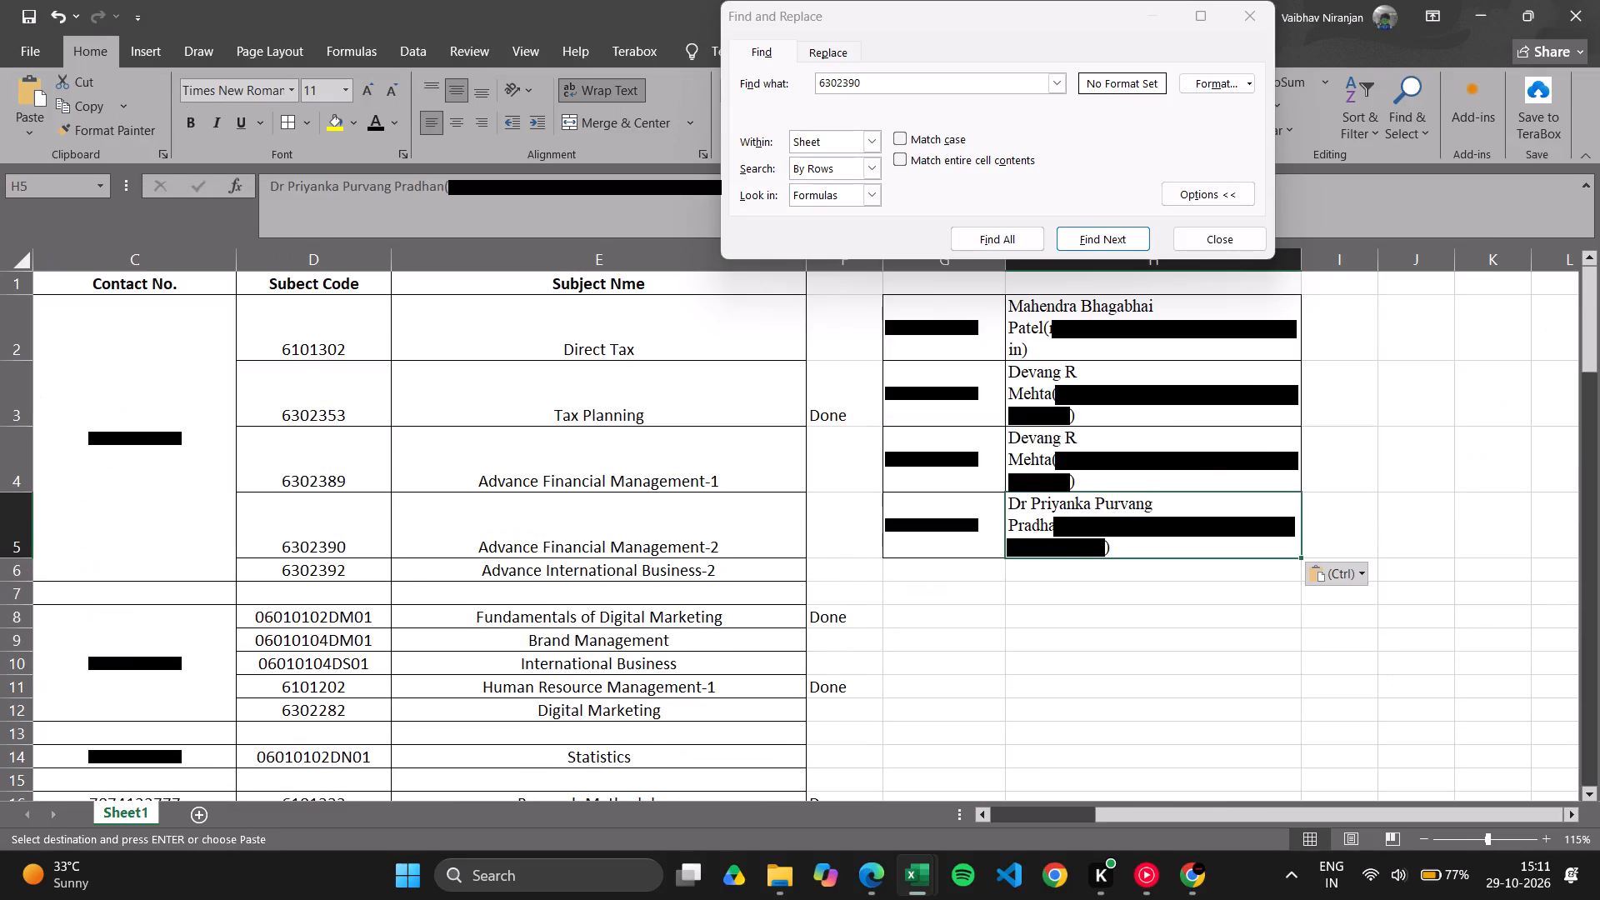
Copy the Advance International Business-2 subject code 6302392 and search for it in the nomination workbook.
{"action": "left_click", "coordinate": [328, 571]}
{"action": "key", "text": "ctrl+c"}
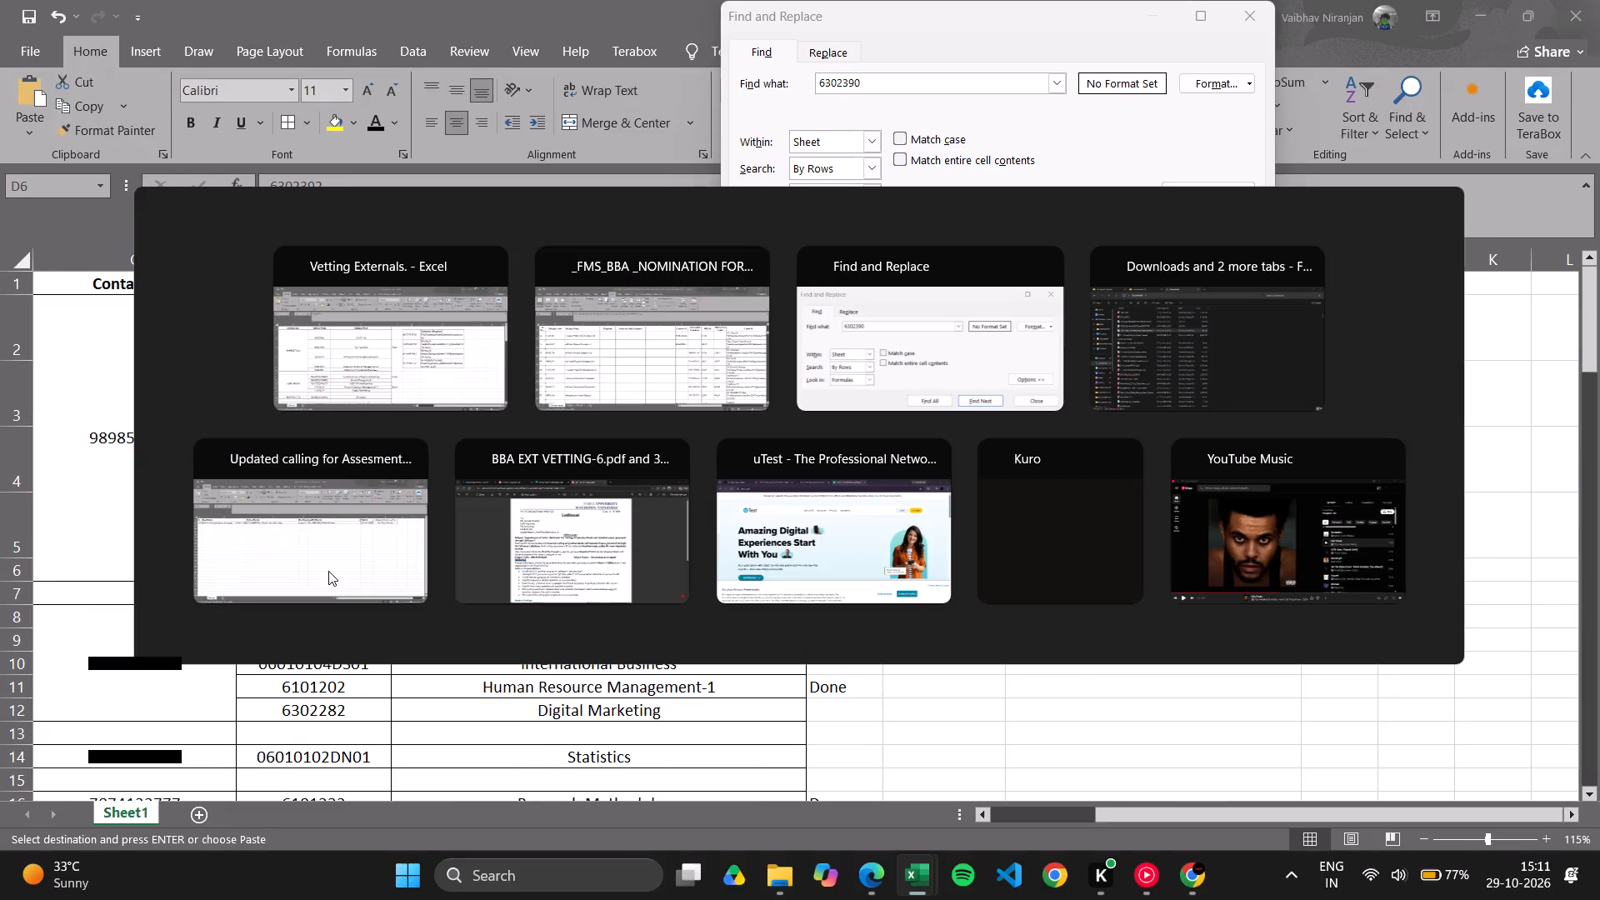
{"action": "key", "text": "ctrl+f"}
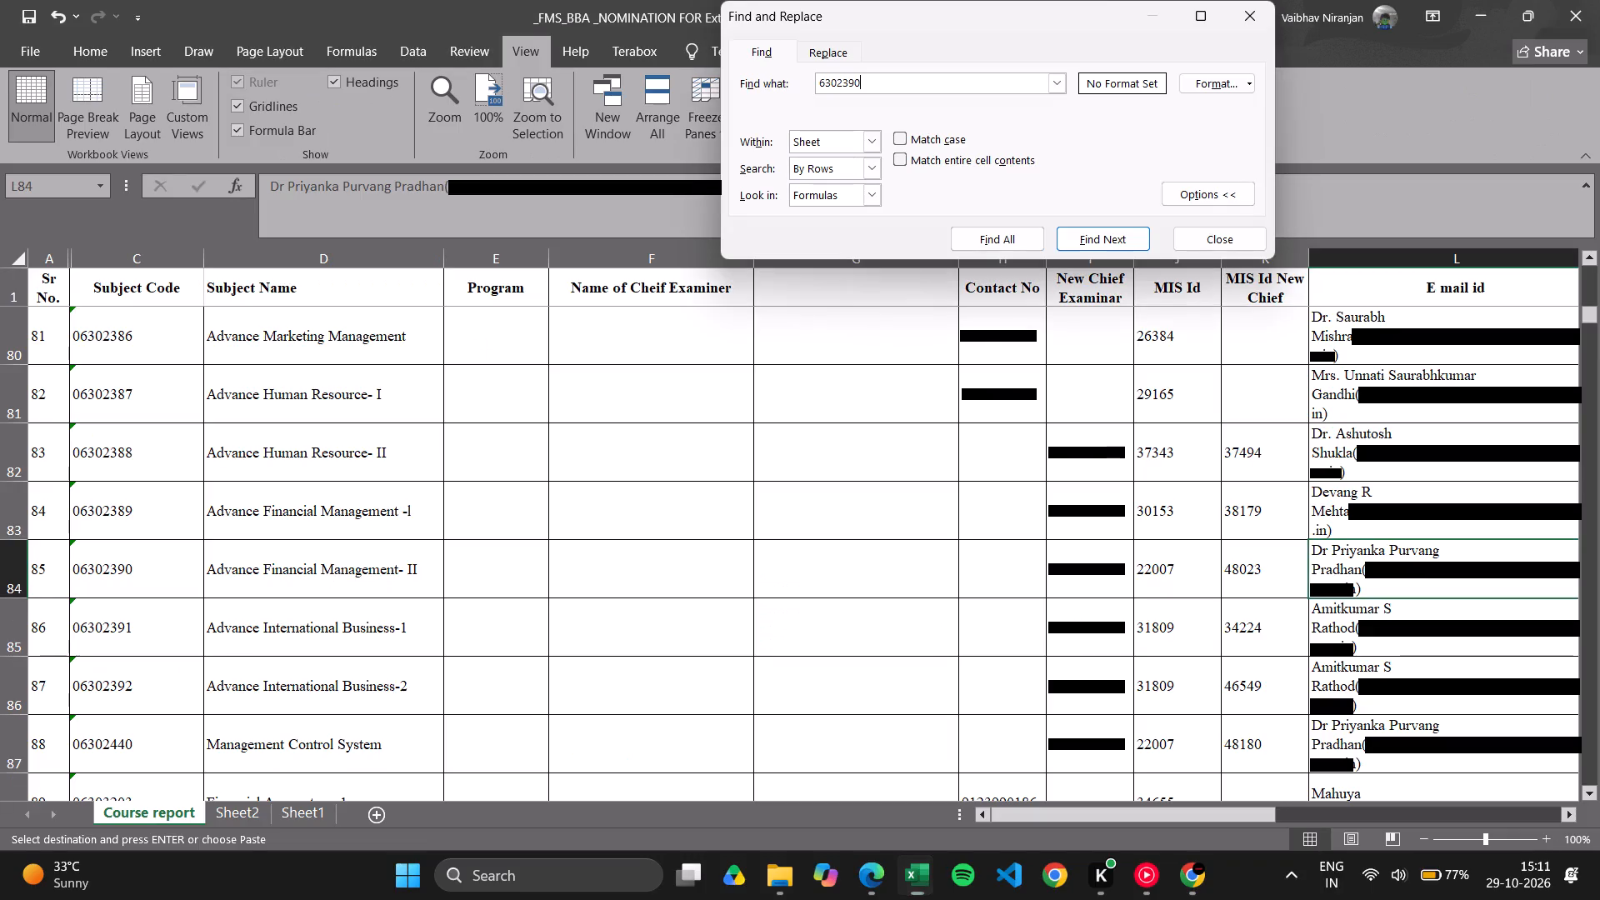
{"action": "key", "text": "ctrl+f"}
{"action": "key", "text": "ctrl+a"}
{"action": "key", "text": "ctrl+v"}
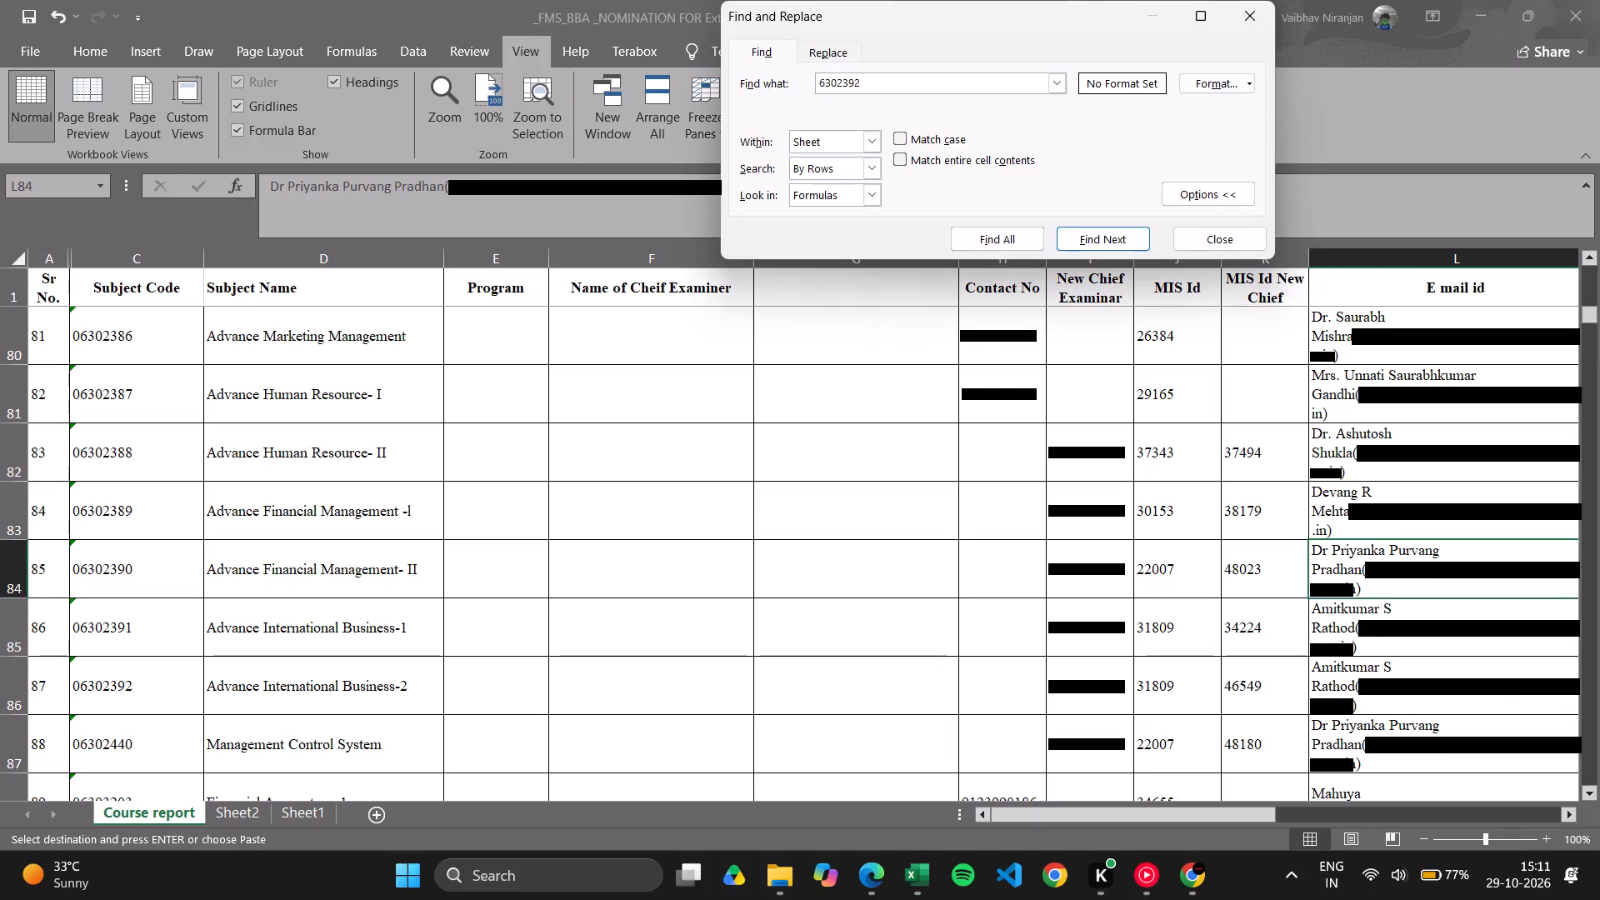
{"action": "left_click", "coordinate": [1102, 242]}
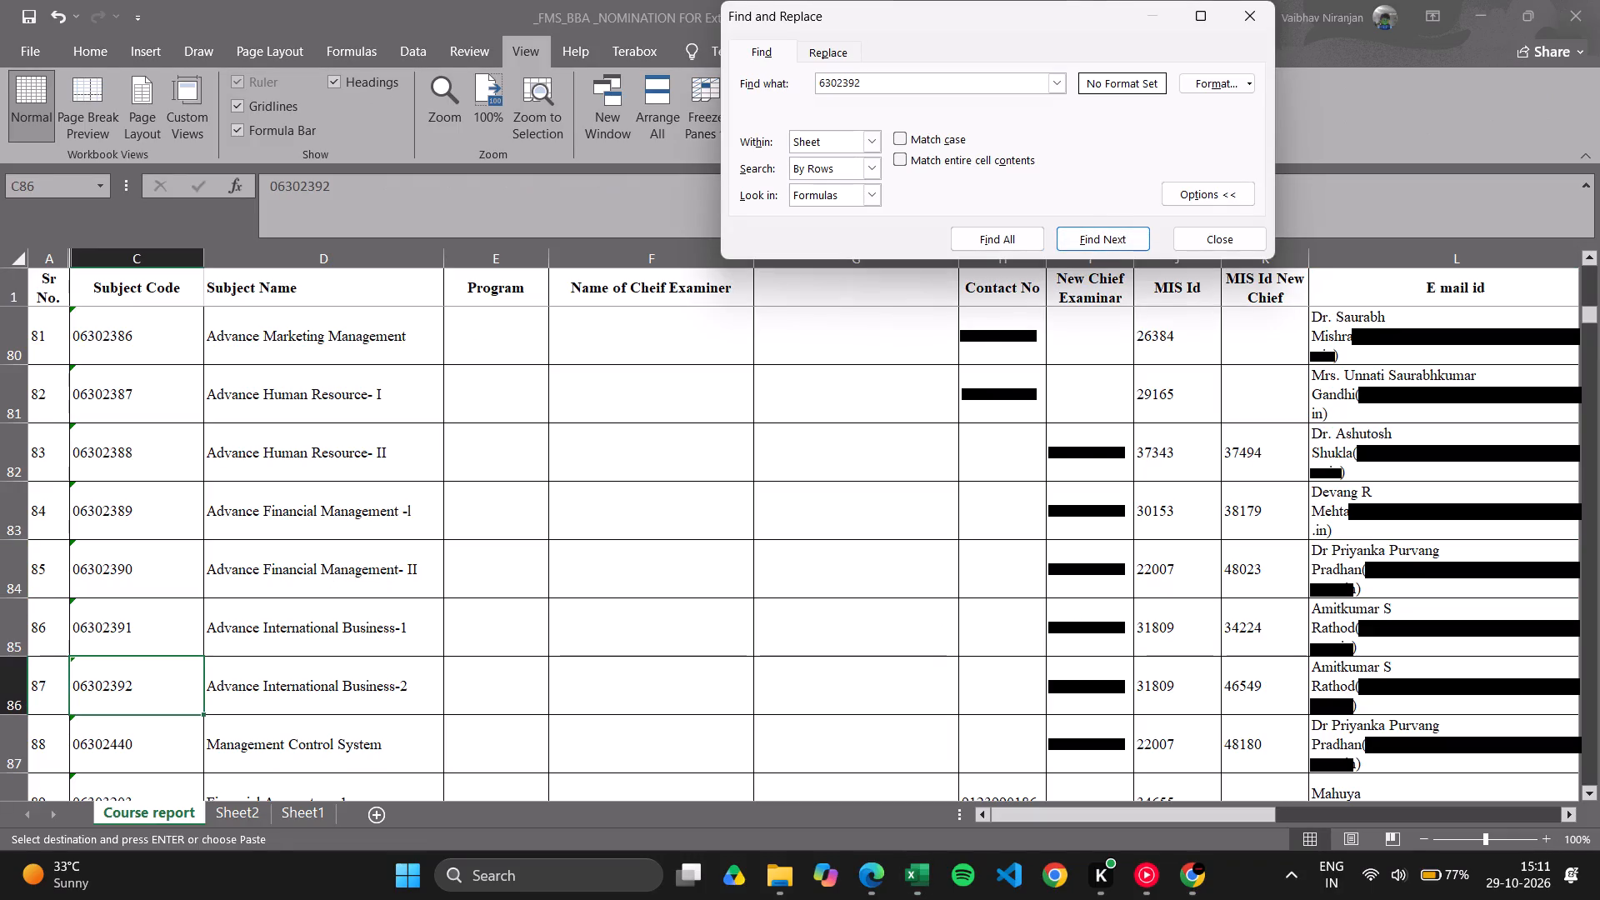
Copy the Advance International Business-2 row's New Chief Examinar contact number from the nomination workbook into G6 of Vetting Externals.
{"action": "left_click", "coordinate": [1090, 694]}
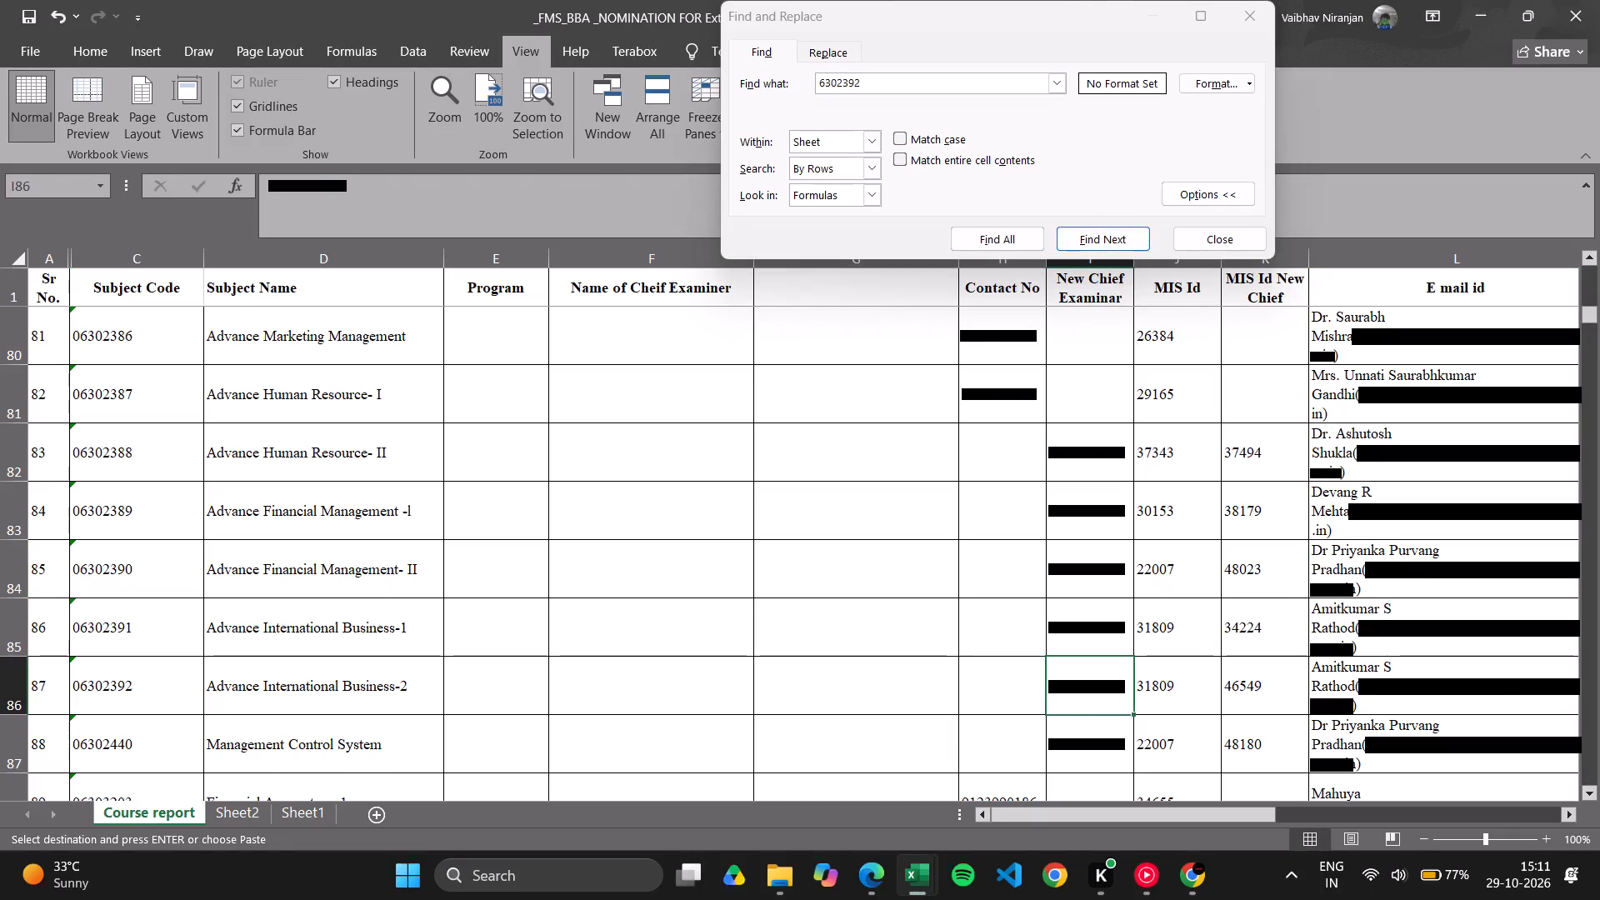
{"action": "key", "text": "ctrl+c"}
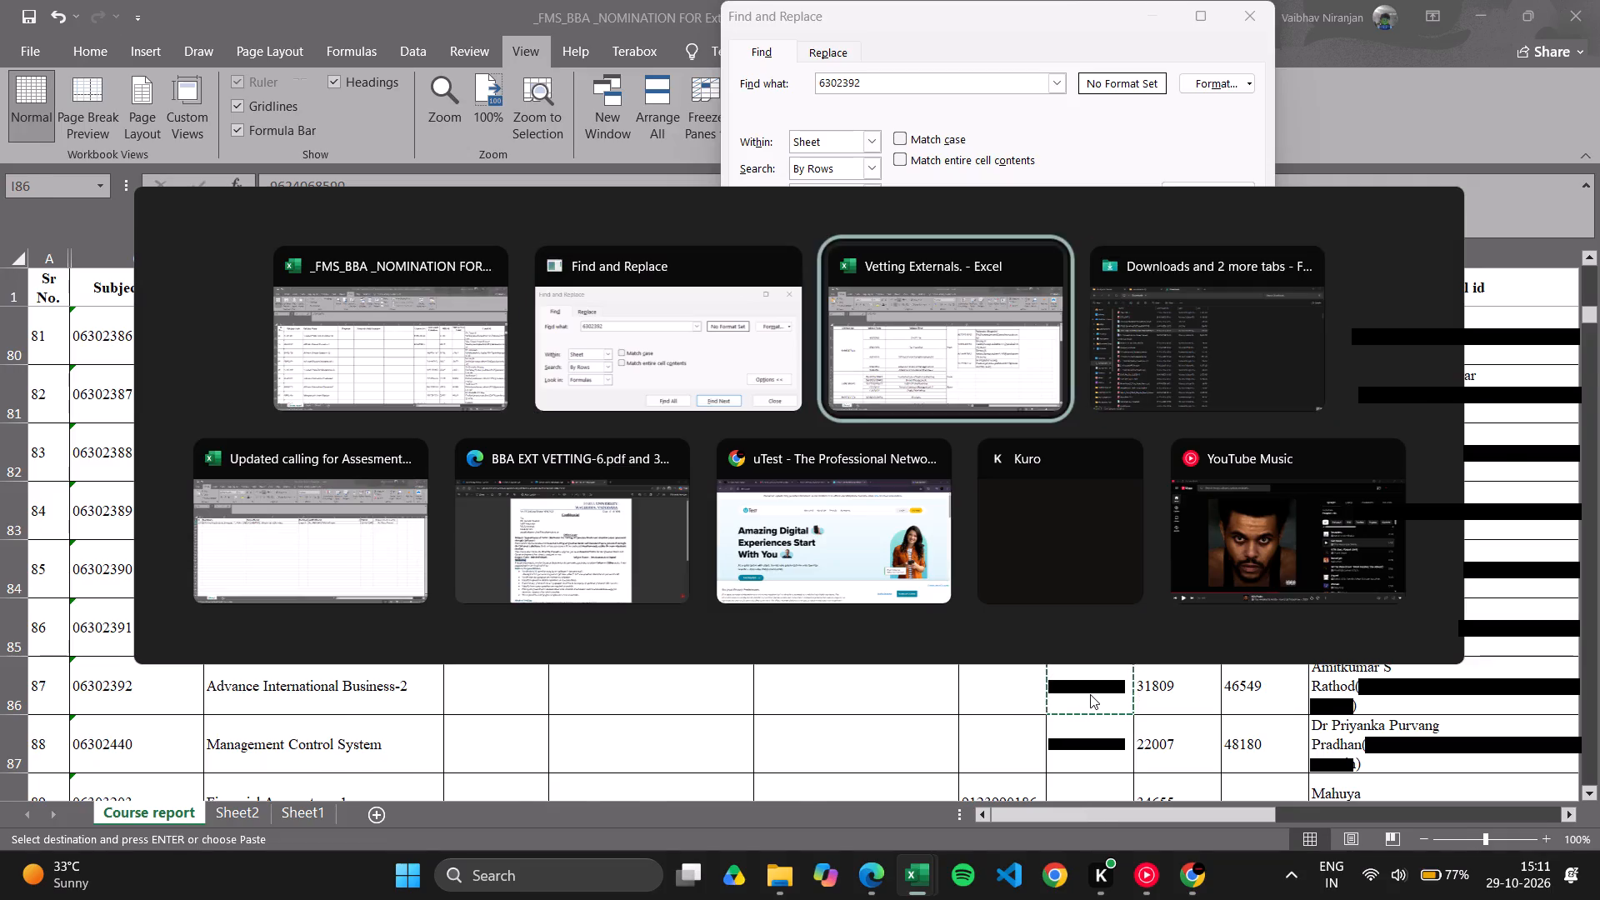
{"action": "left_click", "coordinate": [919, 568]}
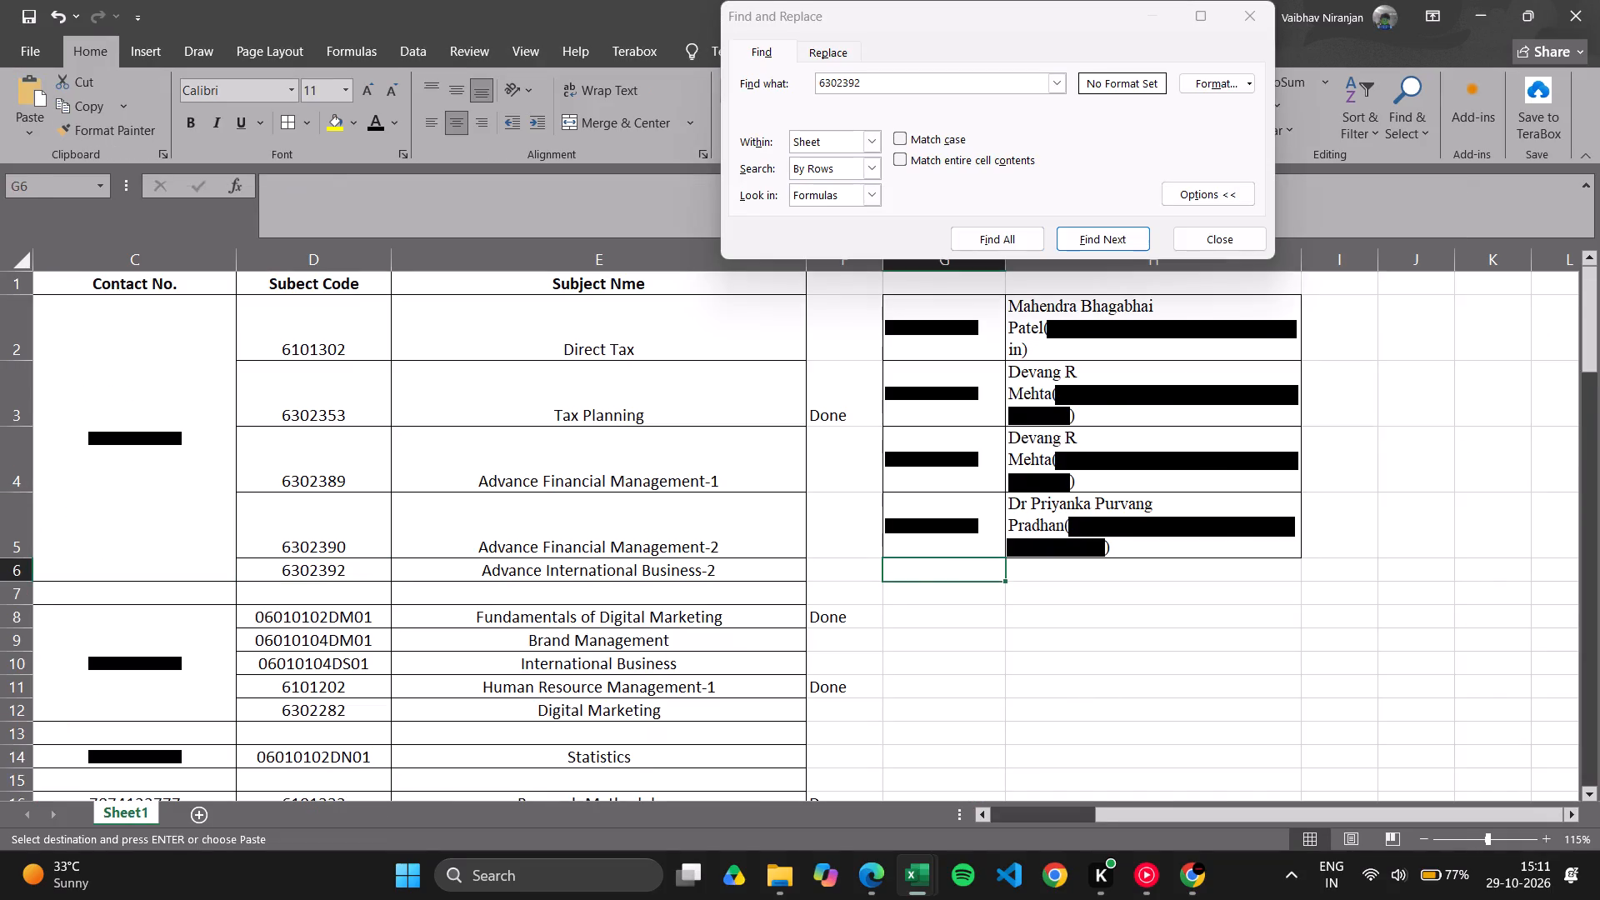
{"action": "key", "text": "ctrl+v"}
Copy the Advance International Business-2 row's E mail id entry from the nomination workbook into H6 of Vetting Externals.
{"action": "left_click", "coordinate": [1032, 576]}
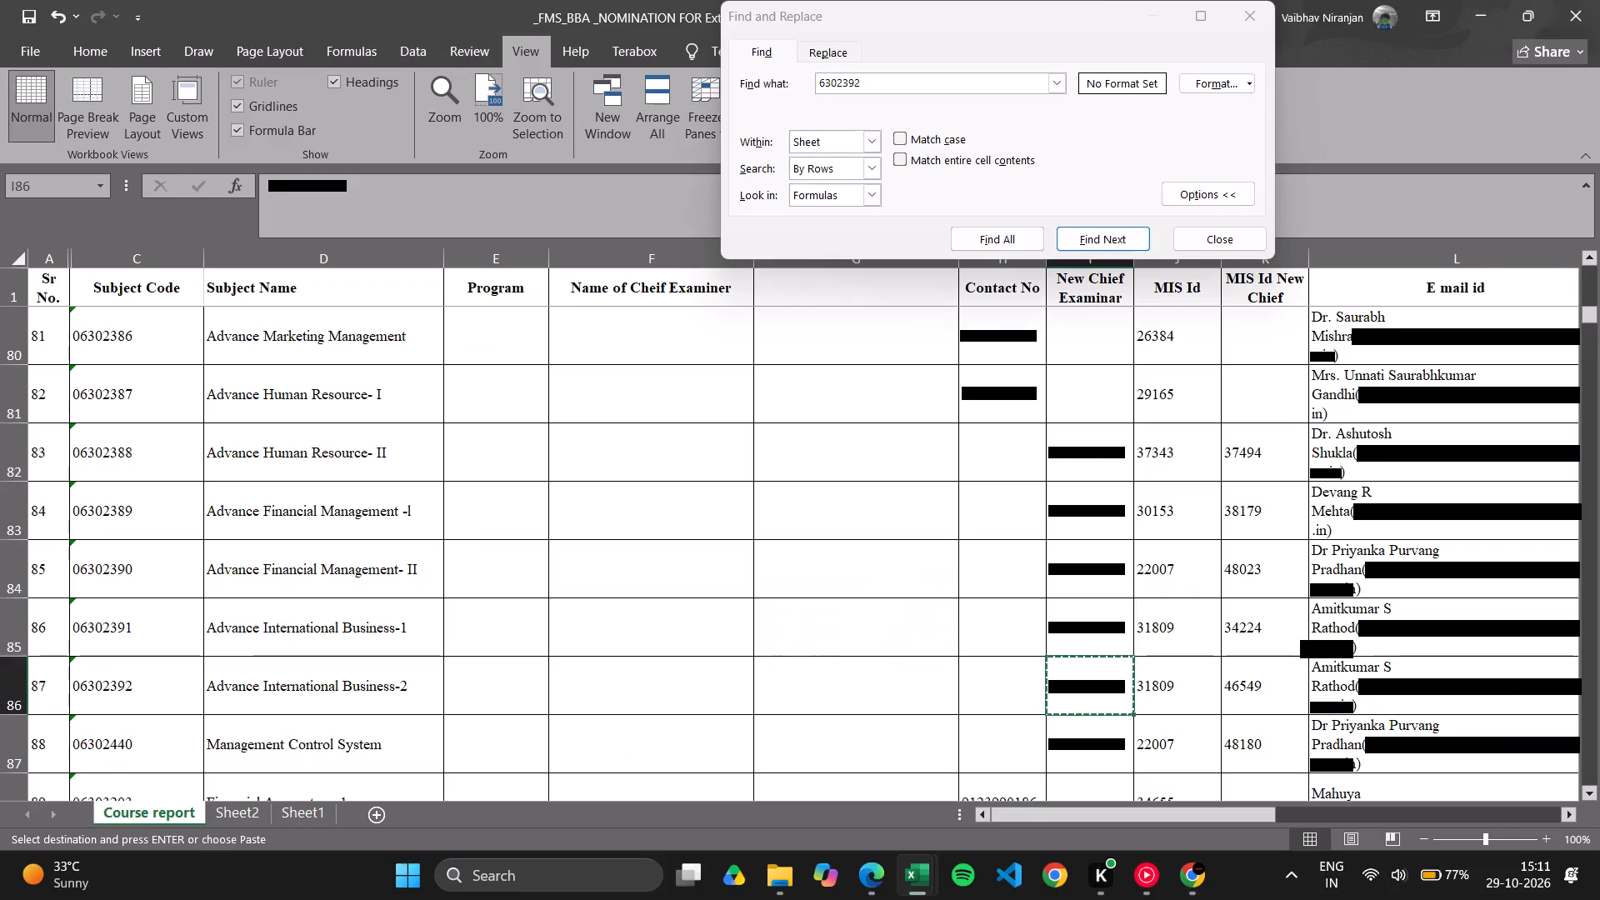
{"action": "left_click", "coordinate": [1324, 689]}
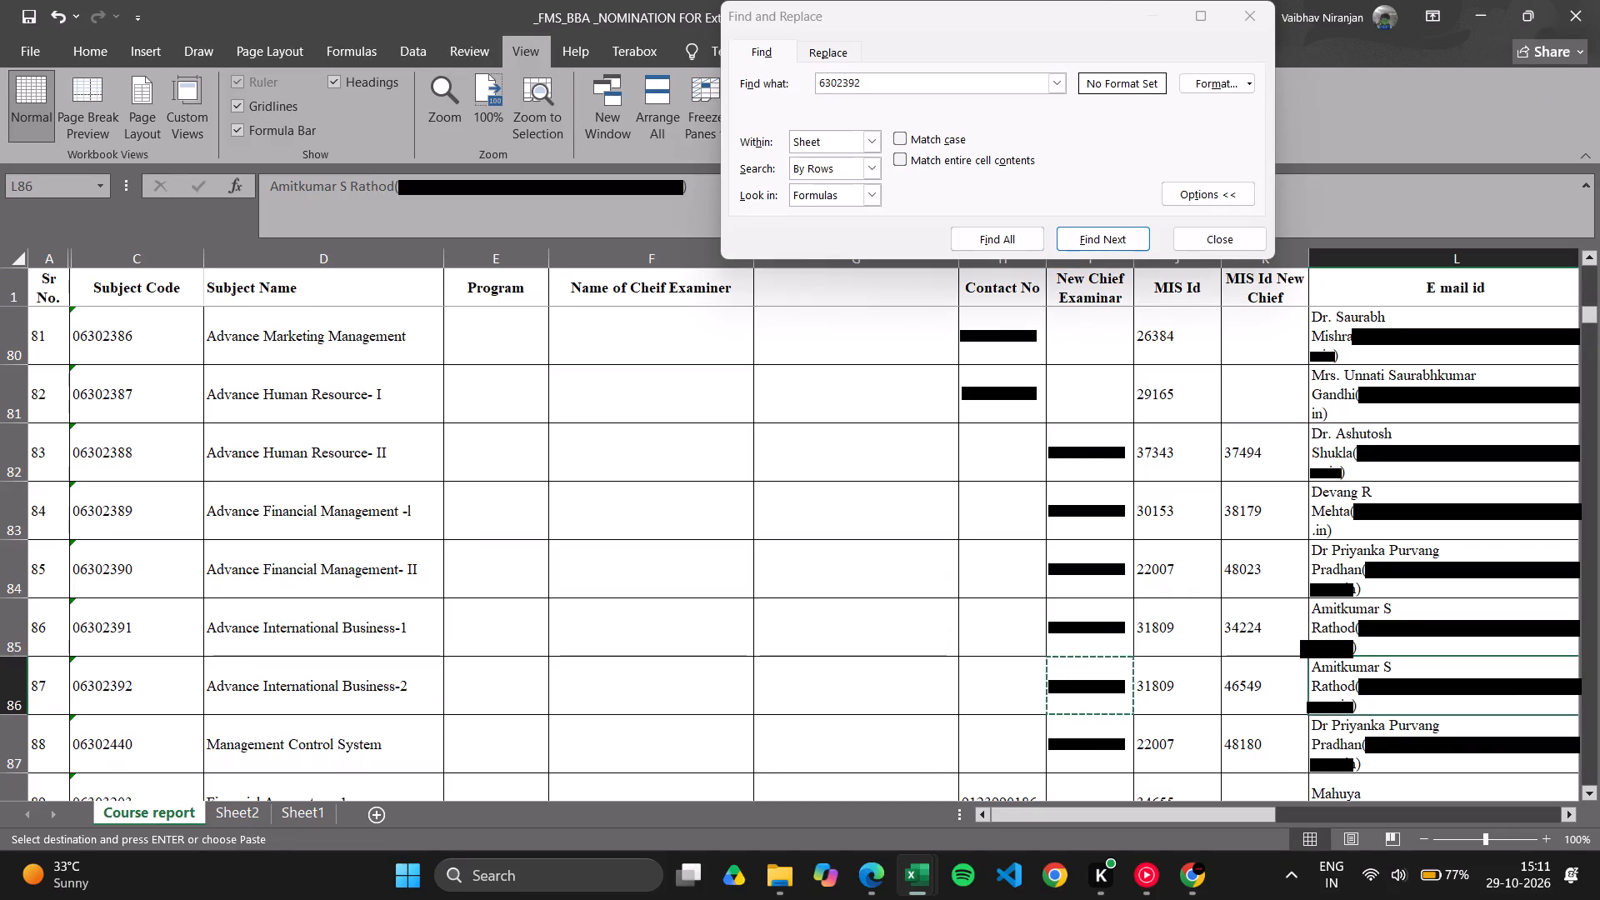
{"action": "key", "text": "ctrl+c"}
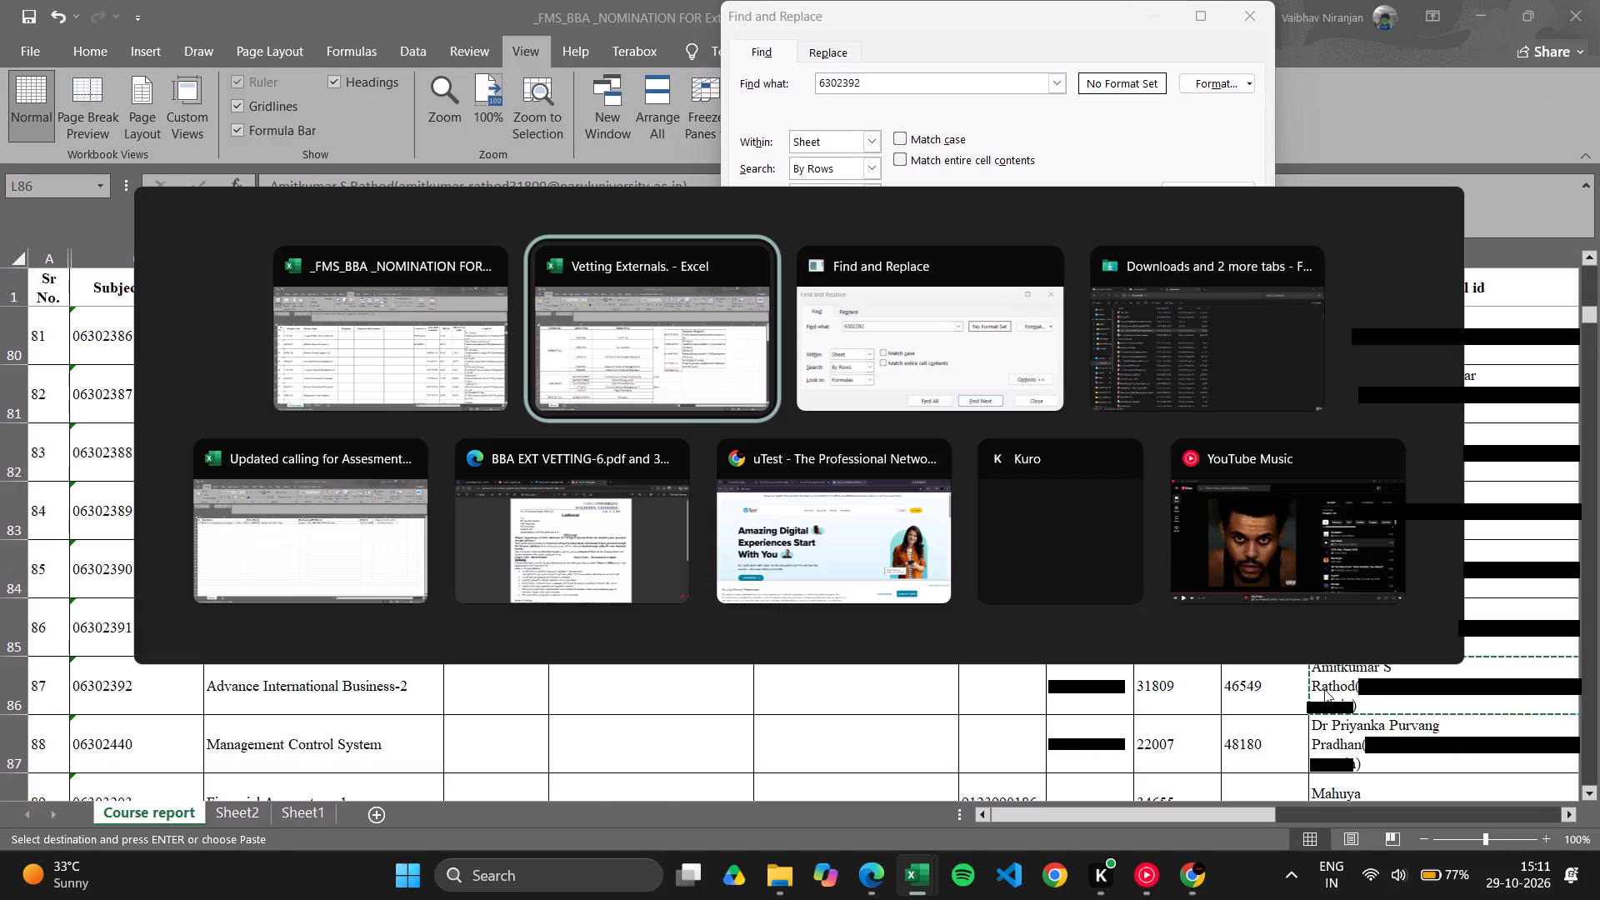
{"action": "key", "text": "ctrl+v"}
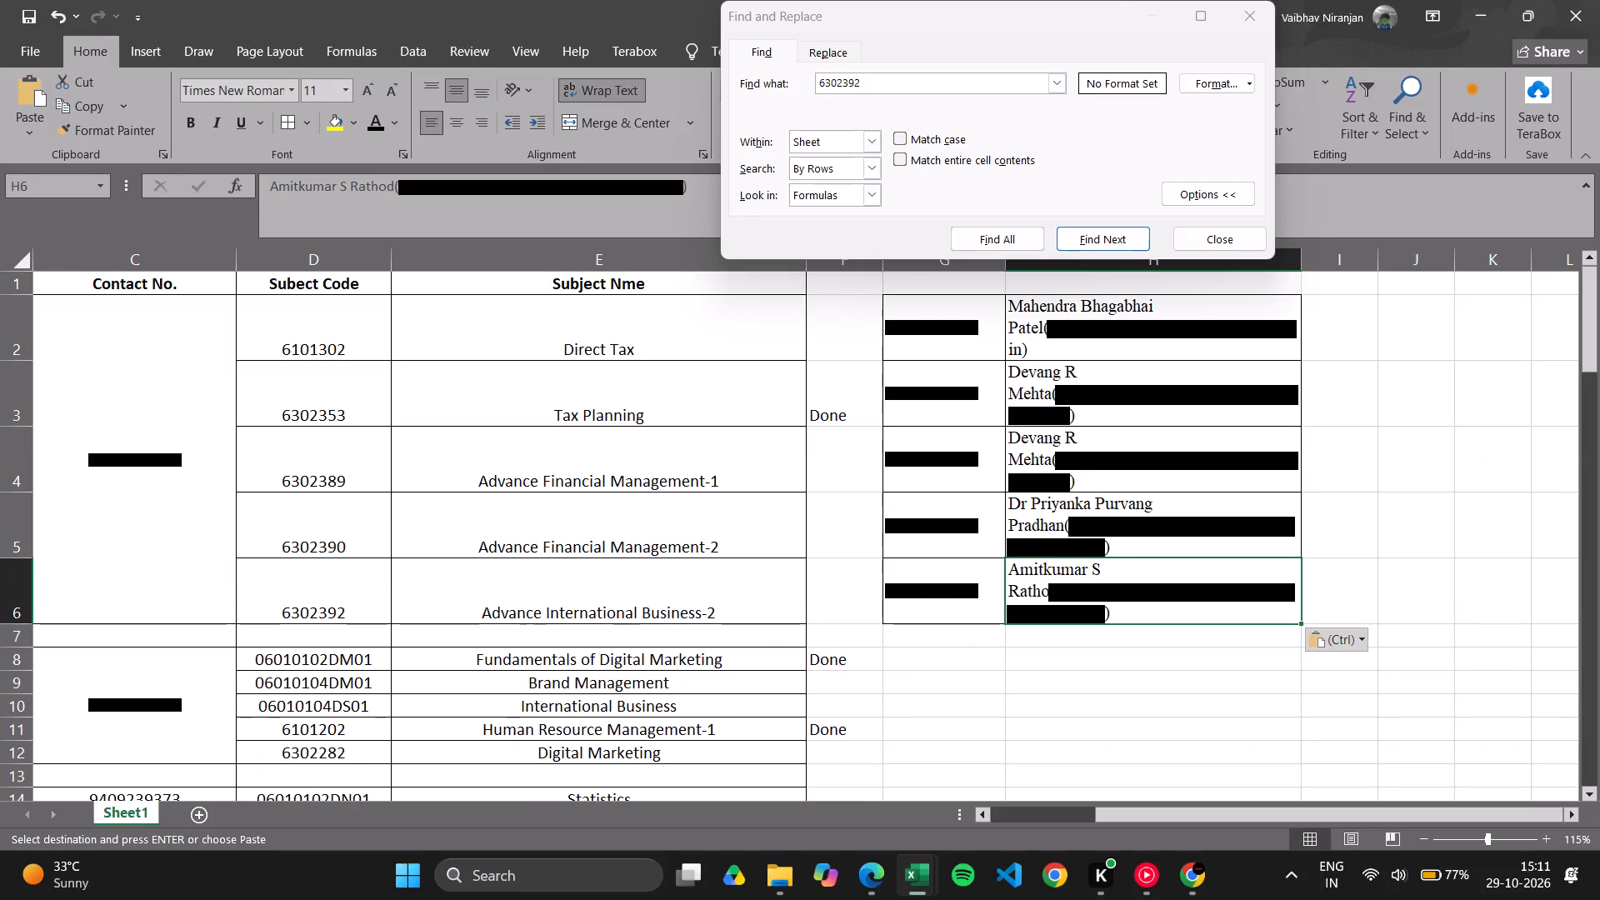
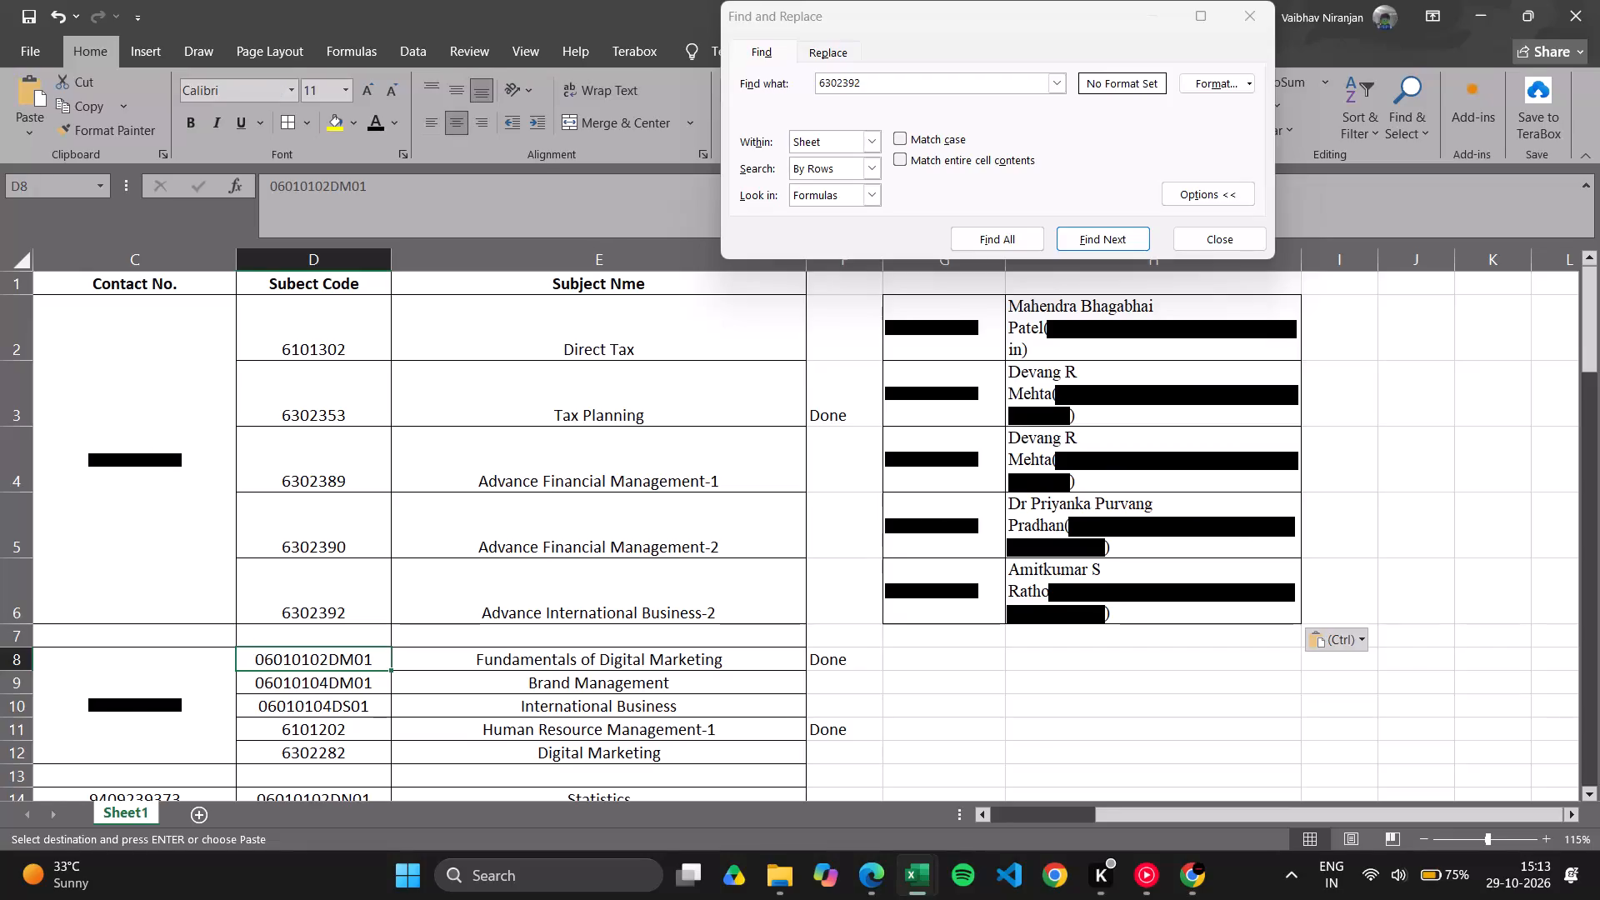
Copy the Fundamentals of Digital Marketing subject code 06010102DM01 from Vetting Externals.
{"action": "key", "text": "ctrl+c"}
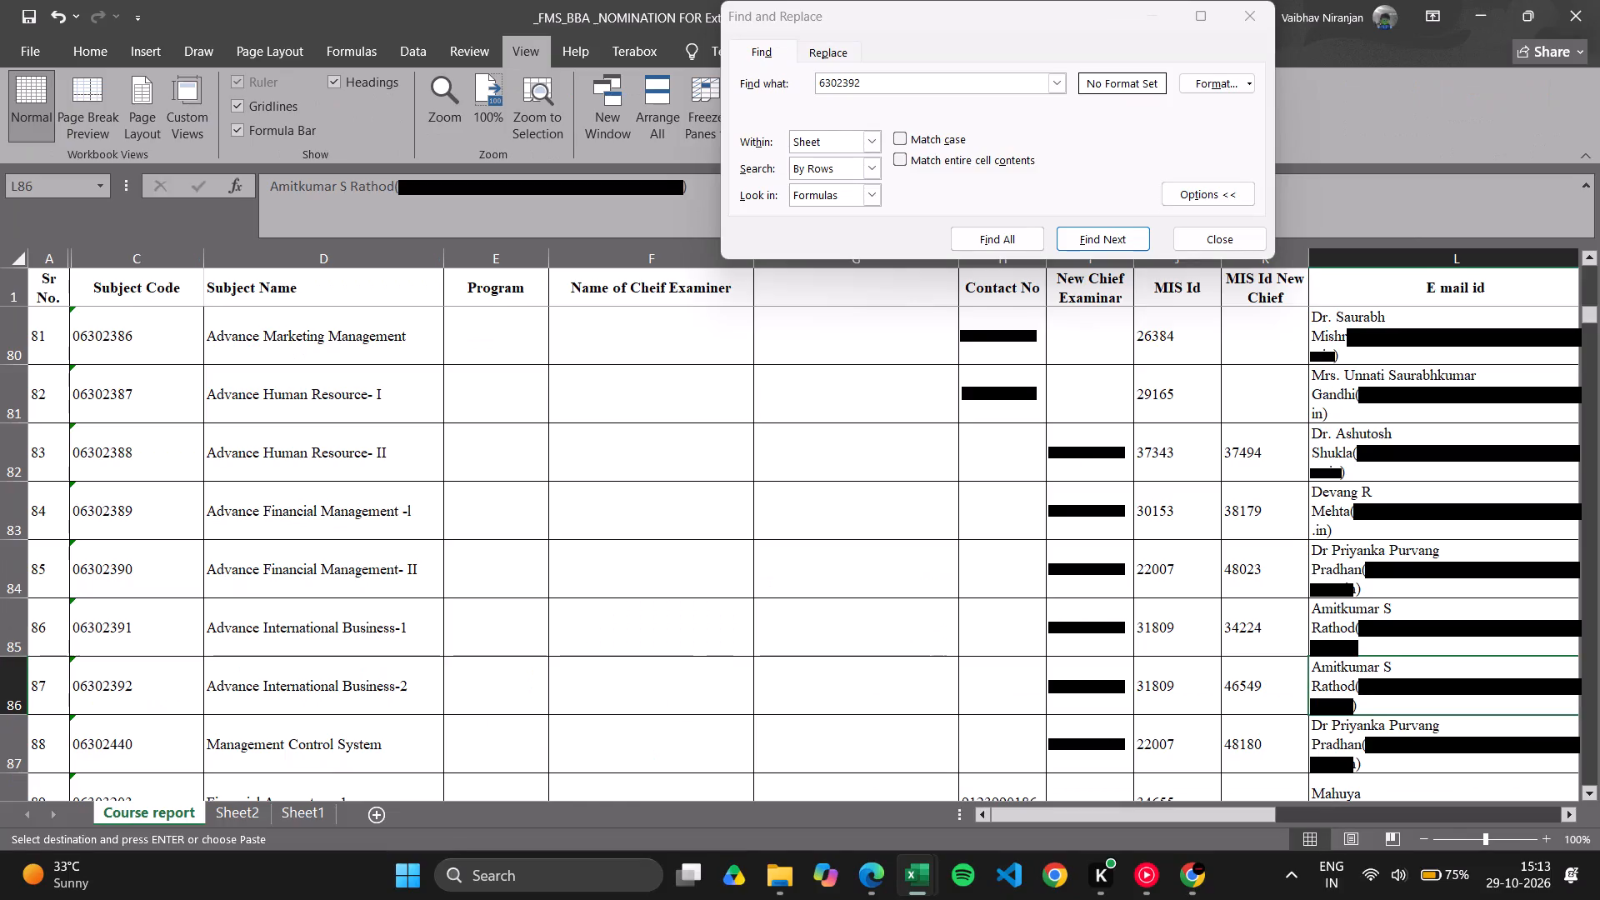
Search the nomination workbook for the Fundamentals of Digital Marketing subject code 06010102DM01.
{"action": "key", "text": "ctrl+f"}
{"action": "key", "text": "ctrl+a"}
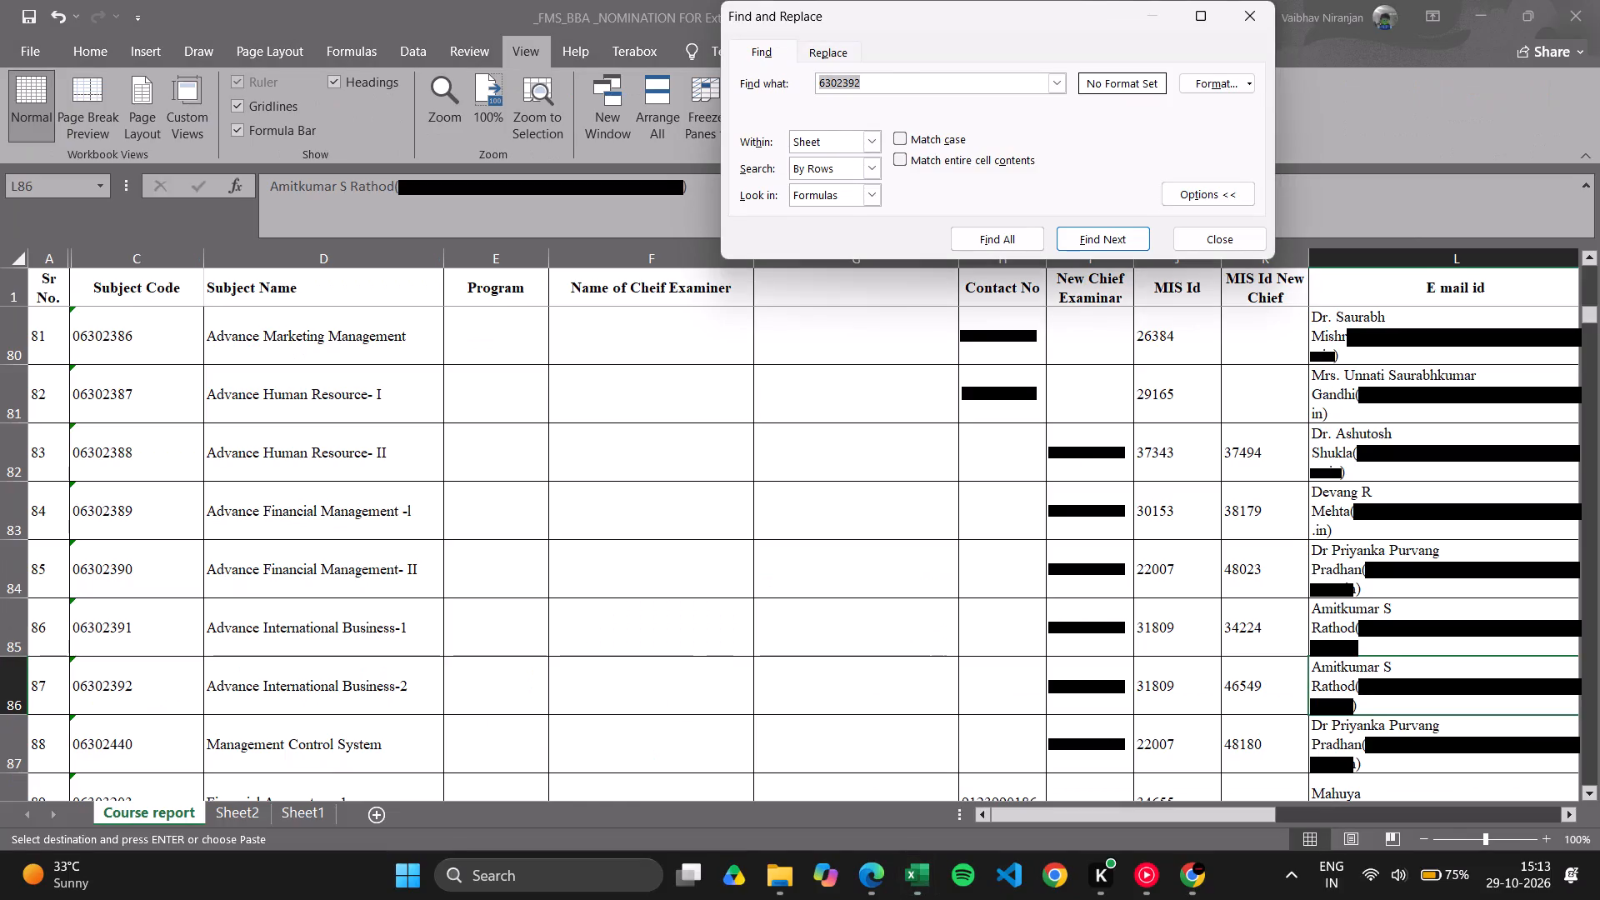
{"action": "key", "text": "ctrl+v"}
{"action": "left_click", "coordinate": [1099, 242]}
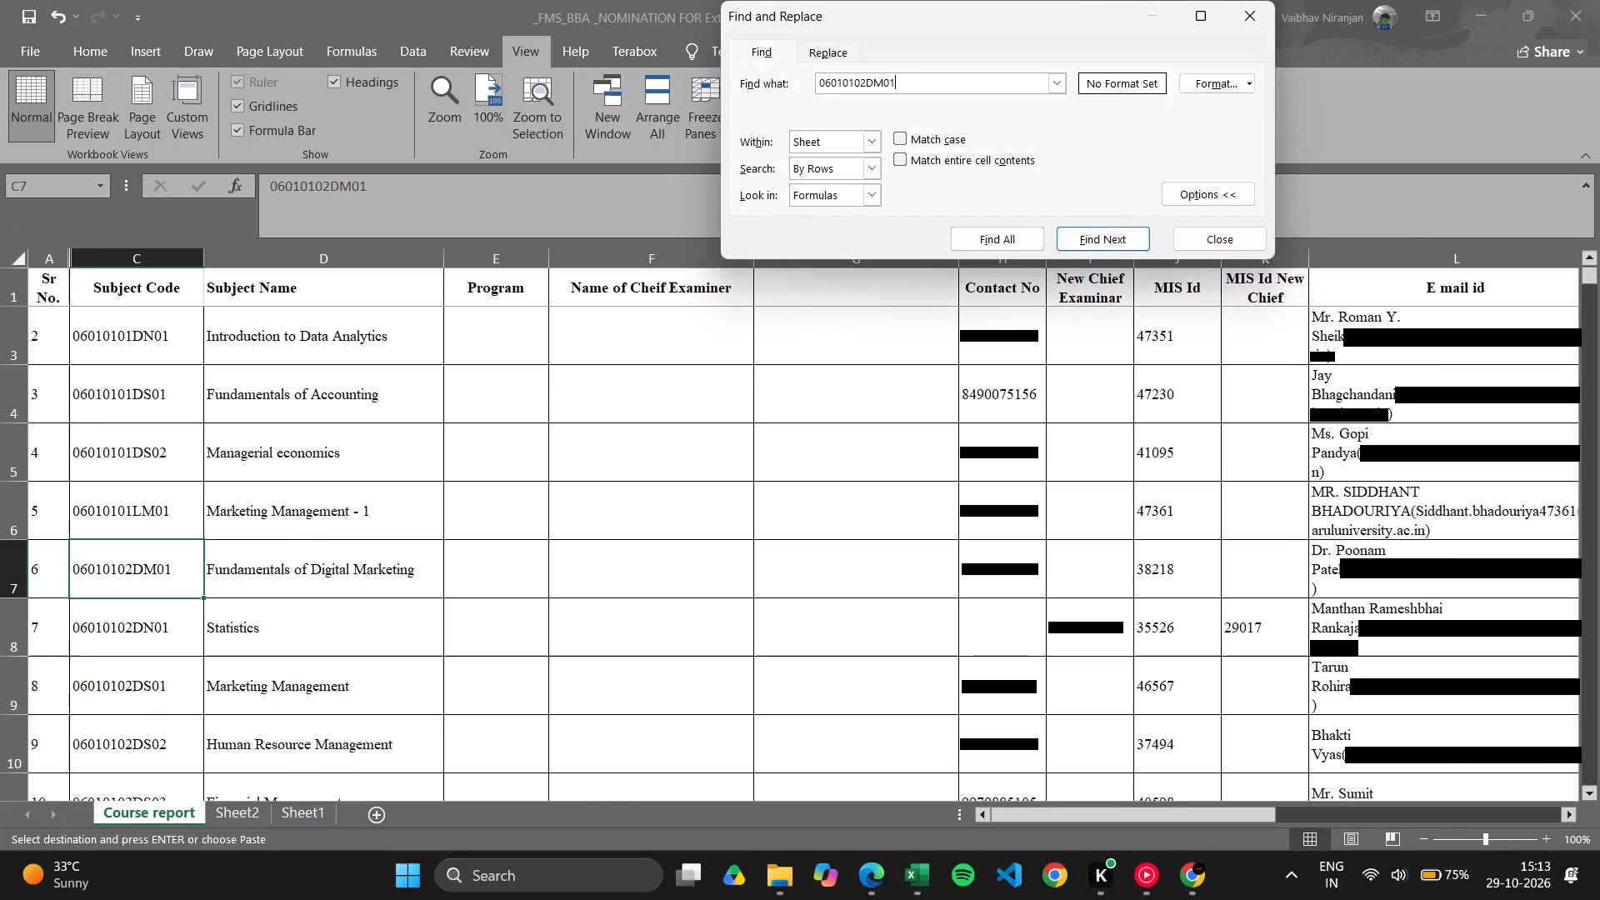
Copy the Fundamentals of Digital Marketing row's E mail id entry from the nomination workbook into H8 of Vetting Externals.
{"action": "left_click", "coordinate": [1438, 567]}
{"action": "key", "text": "ctrl+c"}
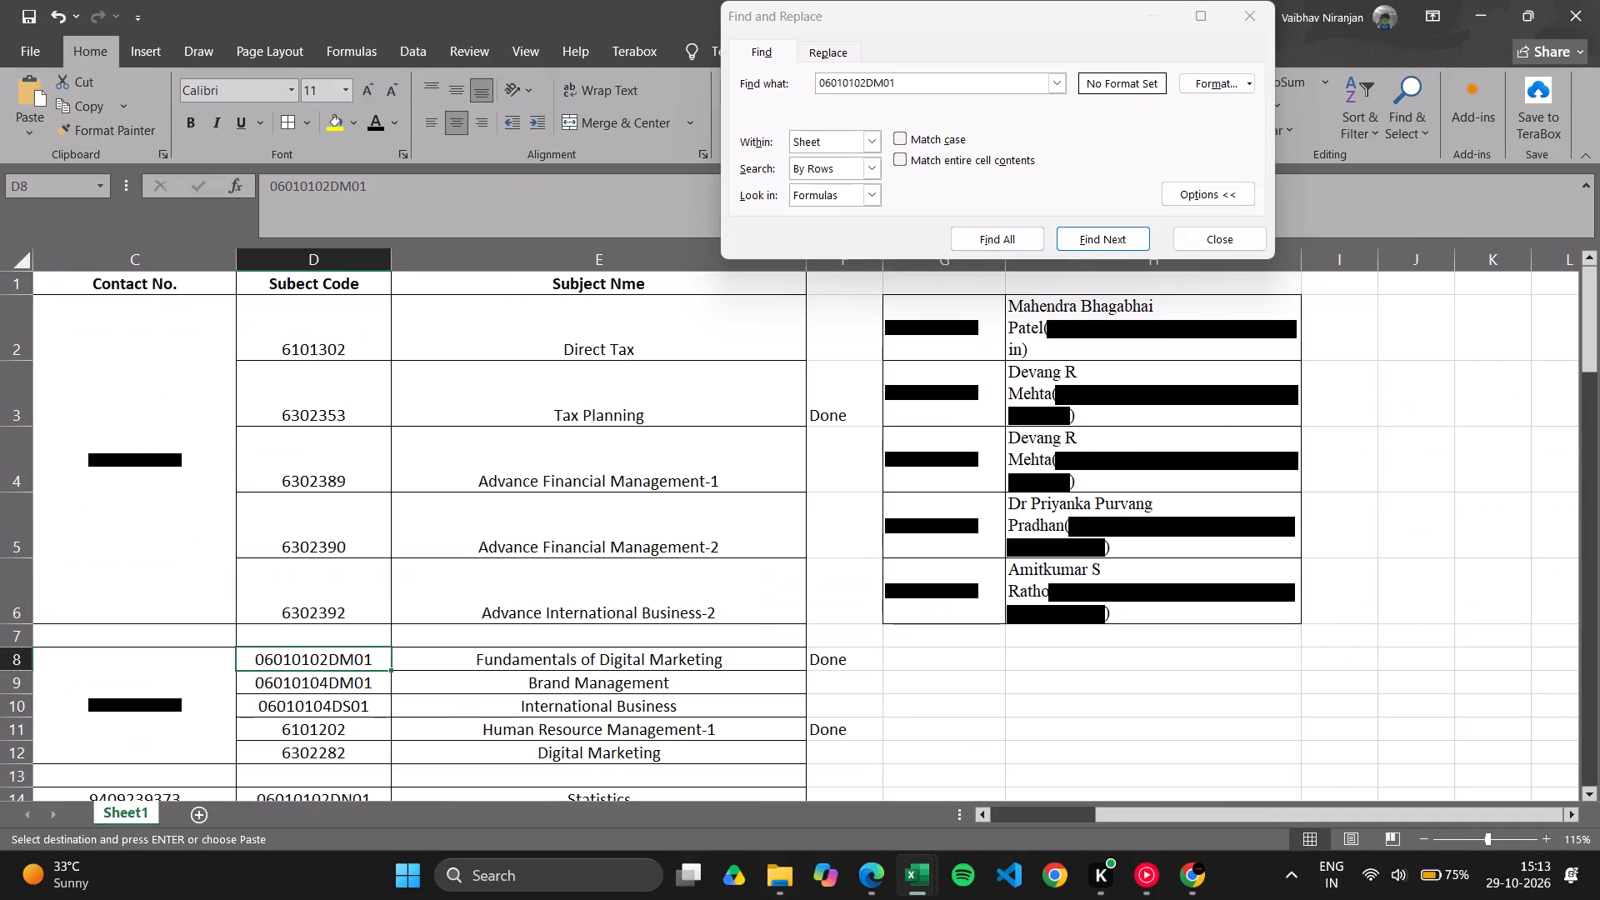
{"action": "left_click", "coordinate": [1092, 633]}
{"action": "left_click", "coordinate": [1082, 669]}
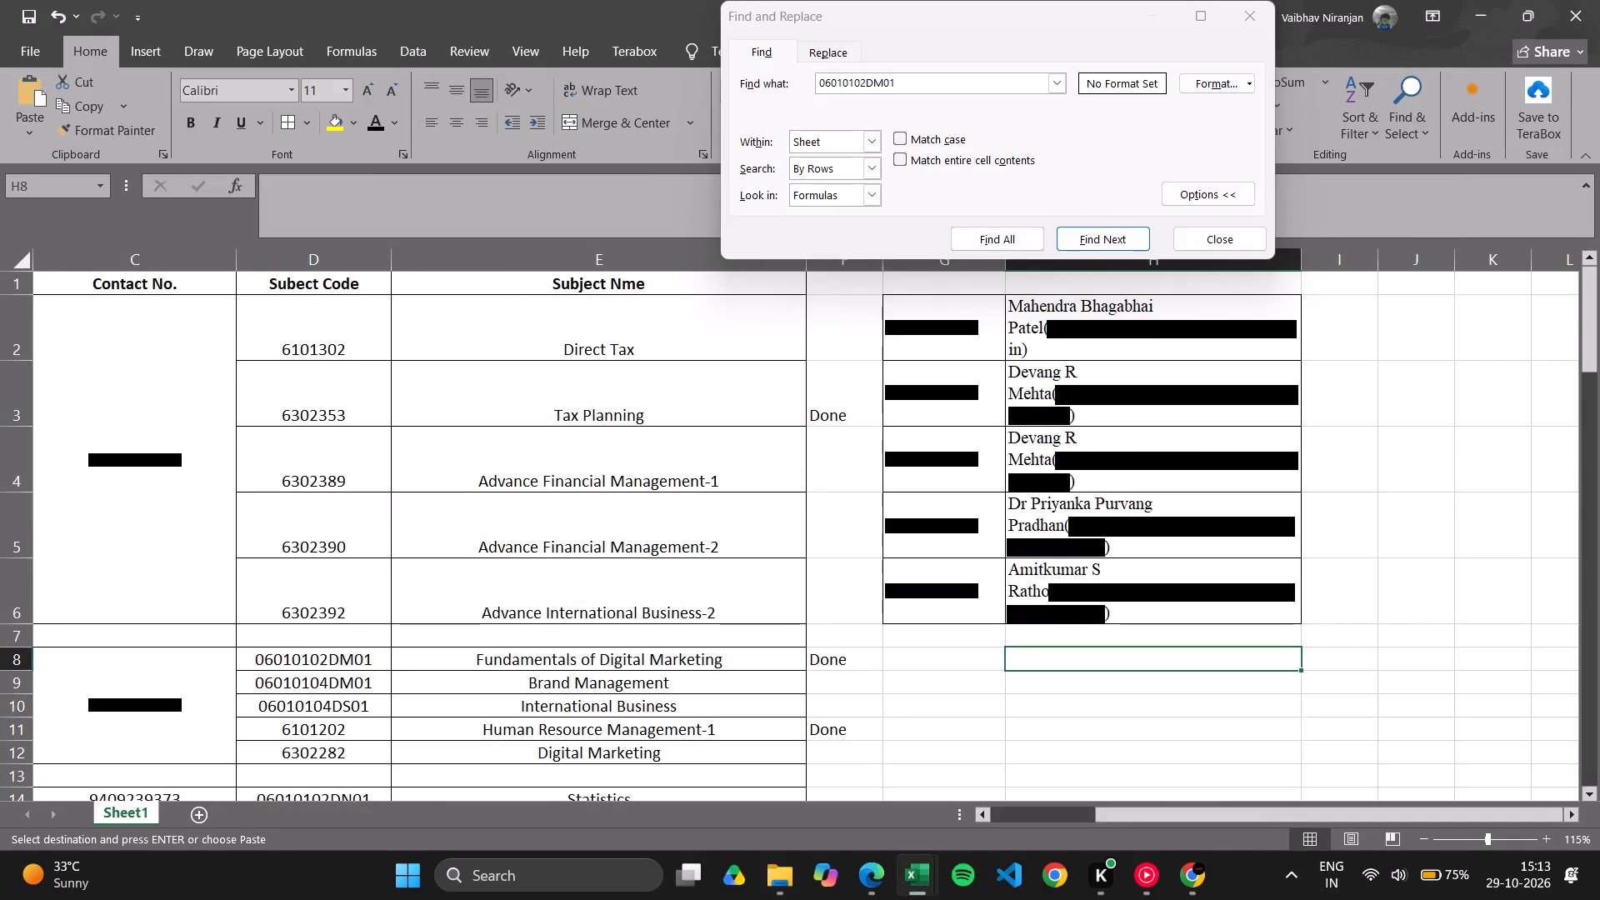
{"action": "key", "text": "ctrl+v"}
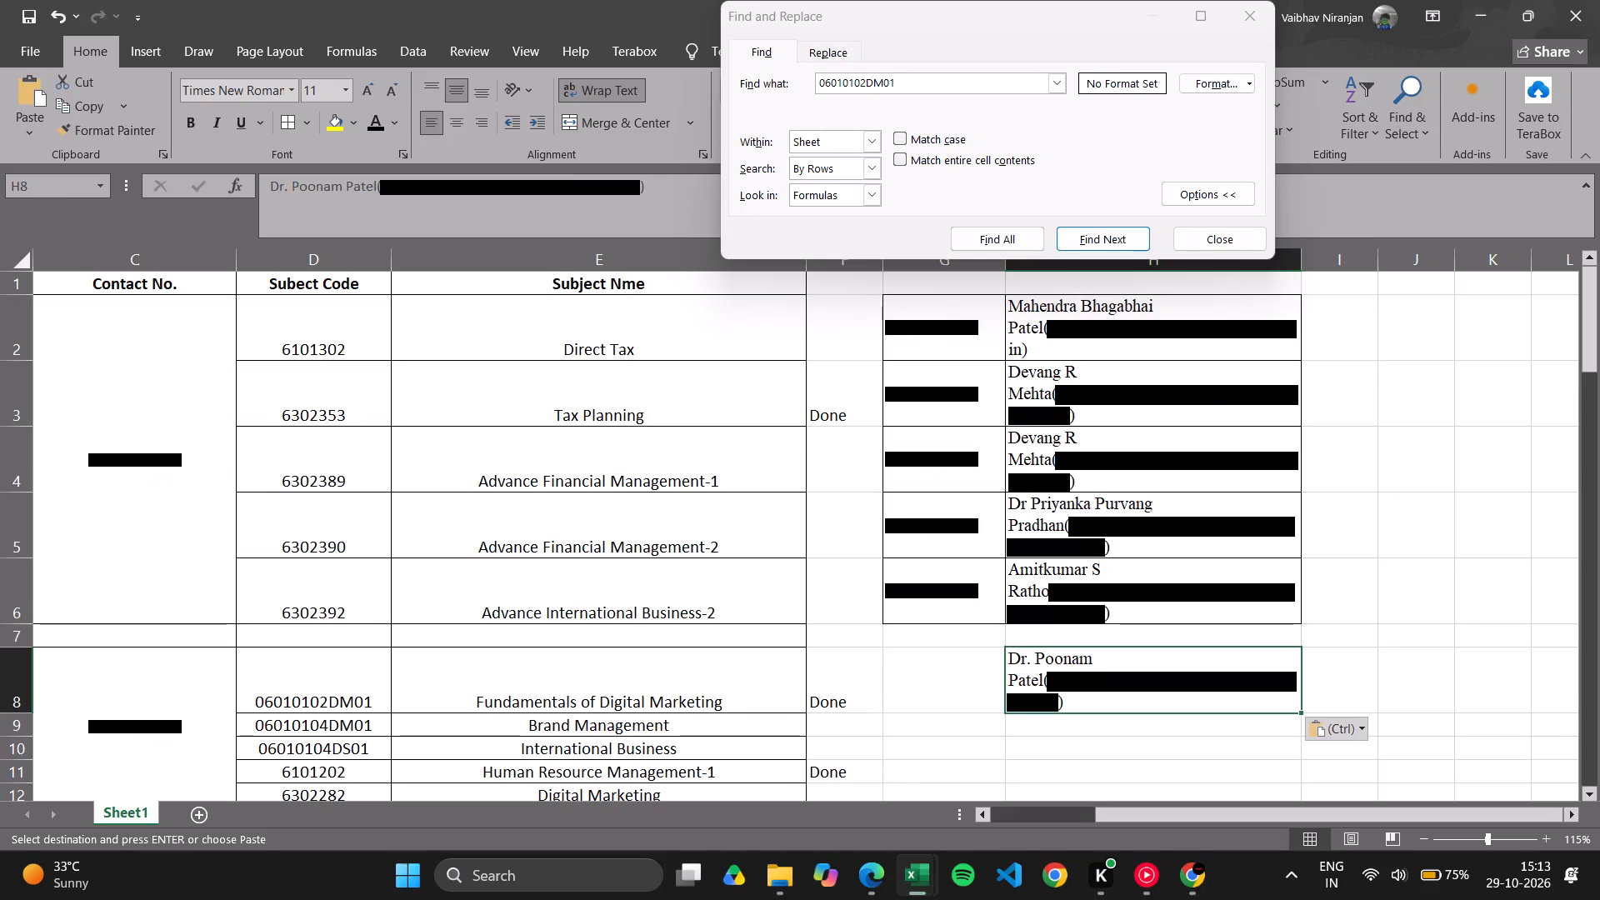
{"action": "scroll", "coordinate": [866, 718], "scroll_direction": "down", "scroll_amount": 1}
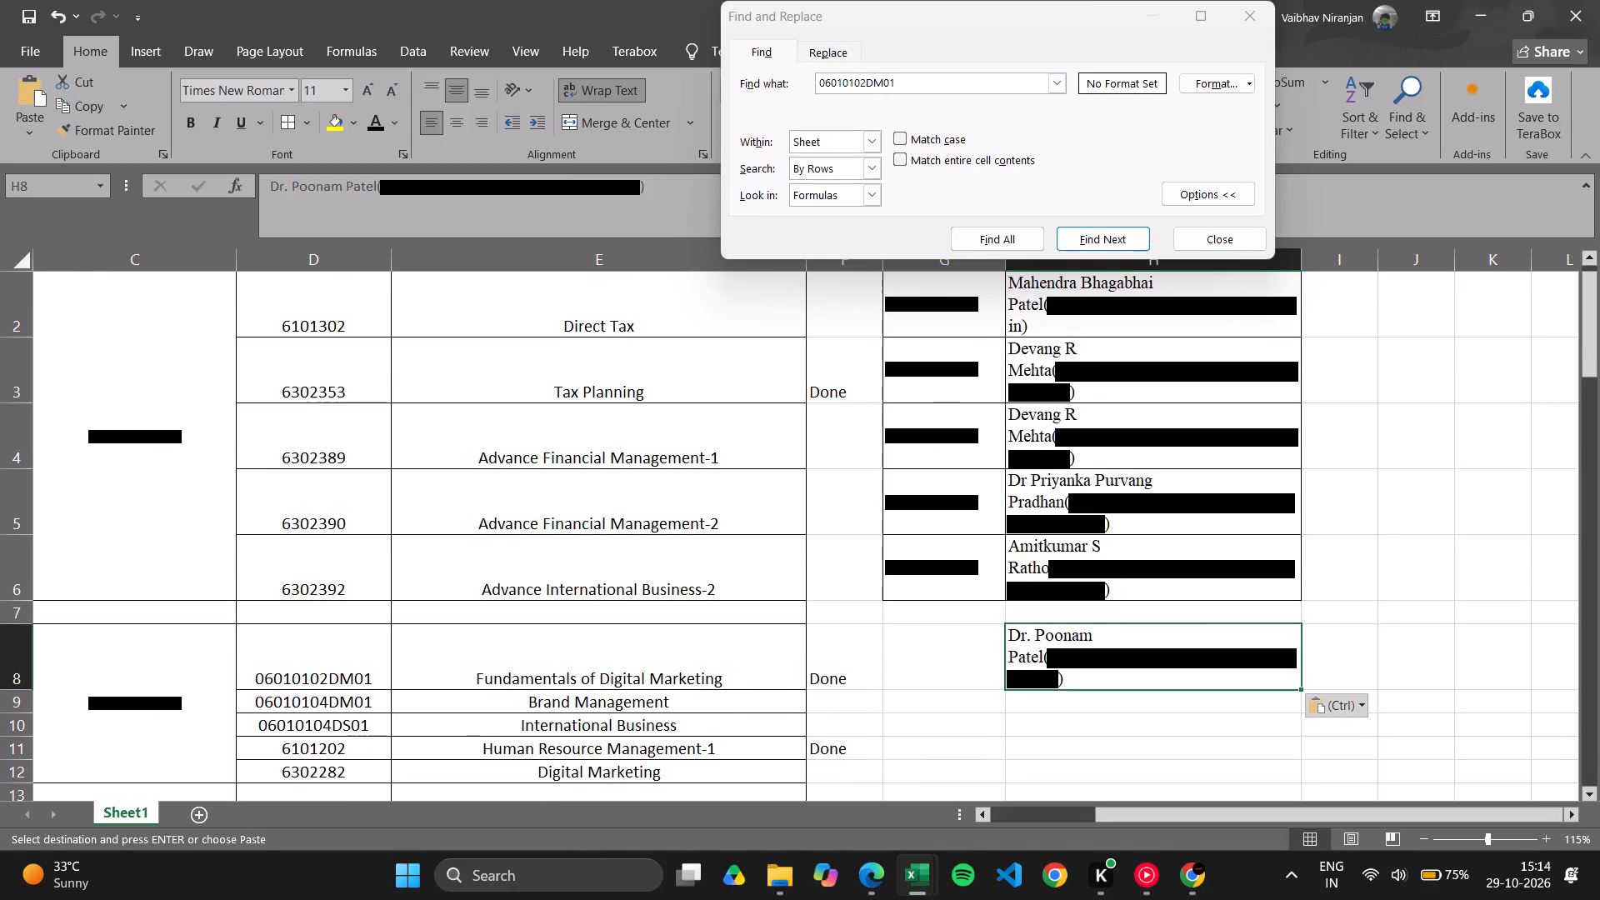
Copy the Brand Management subject code 06010104DM01 and search for it in the nomination workbook.
{"action": "left_click", "coordinate": [330, 698]}
{"action": "key", "text": "ctrl+c"}
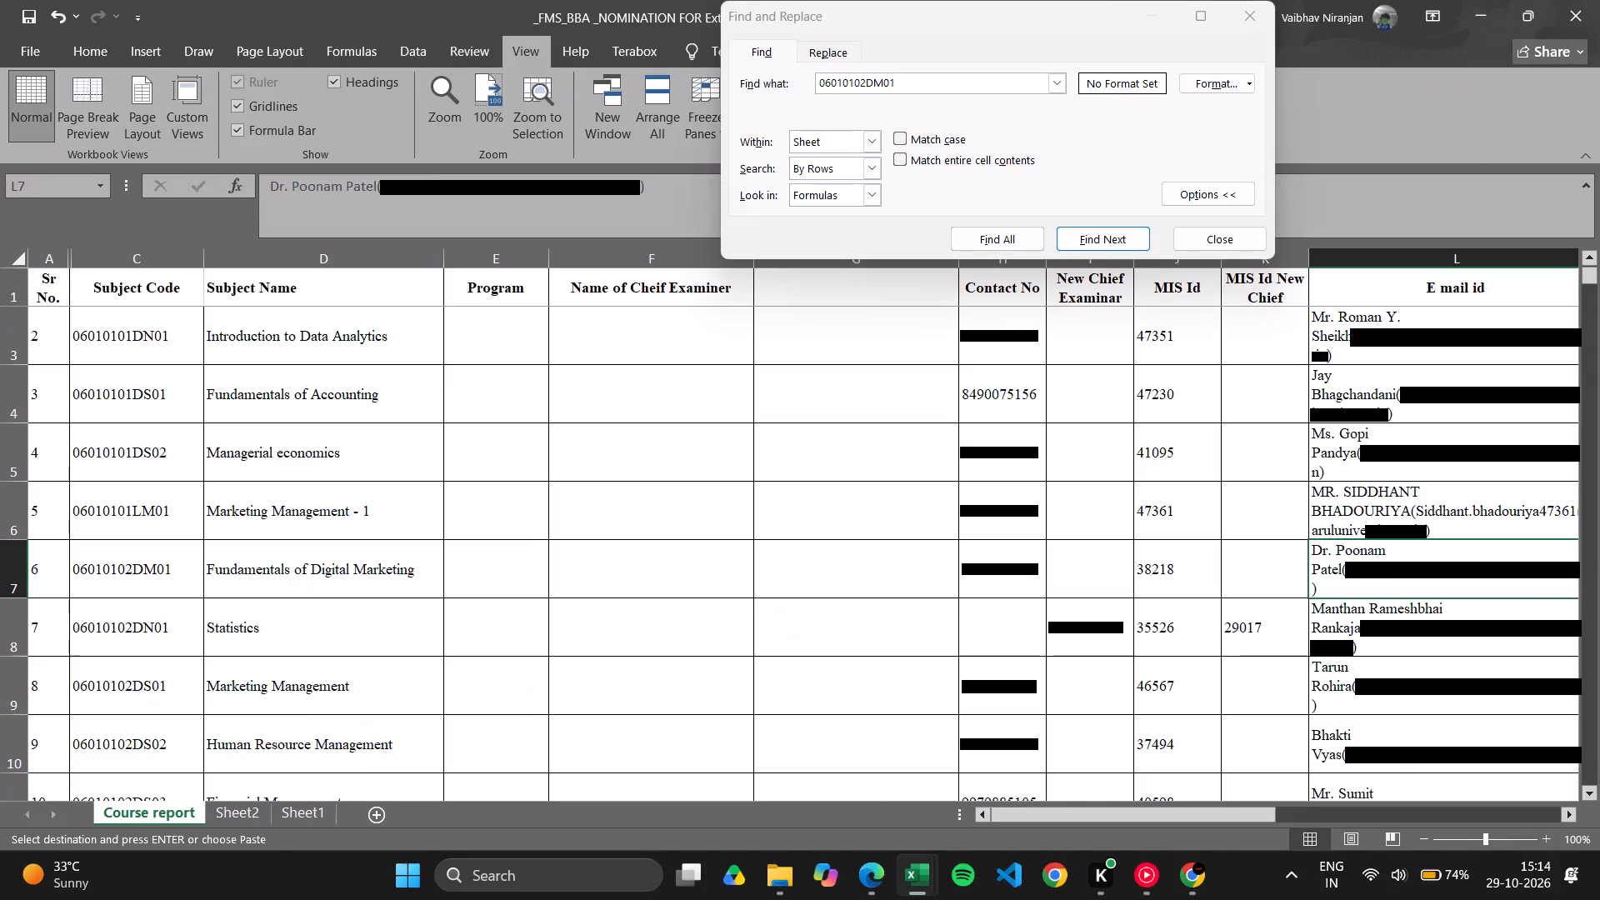
{"action": "key", "text": "ctrl+f"}
{"action": "key", "text": "ctrl+a"}
{"action": "key", "text": "ctrl+v"}
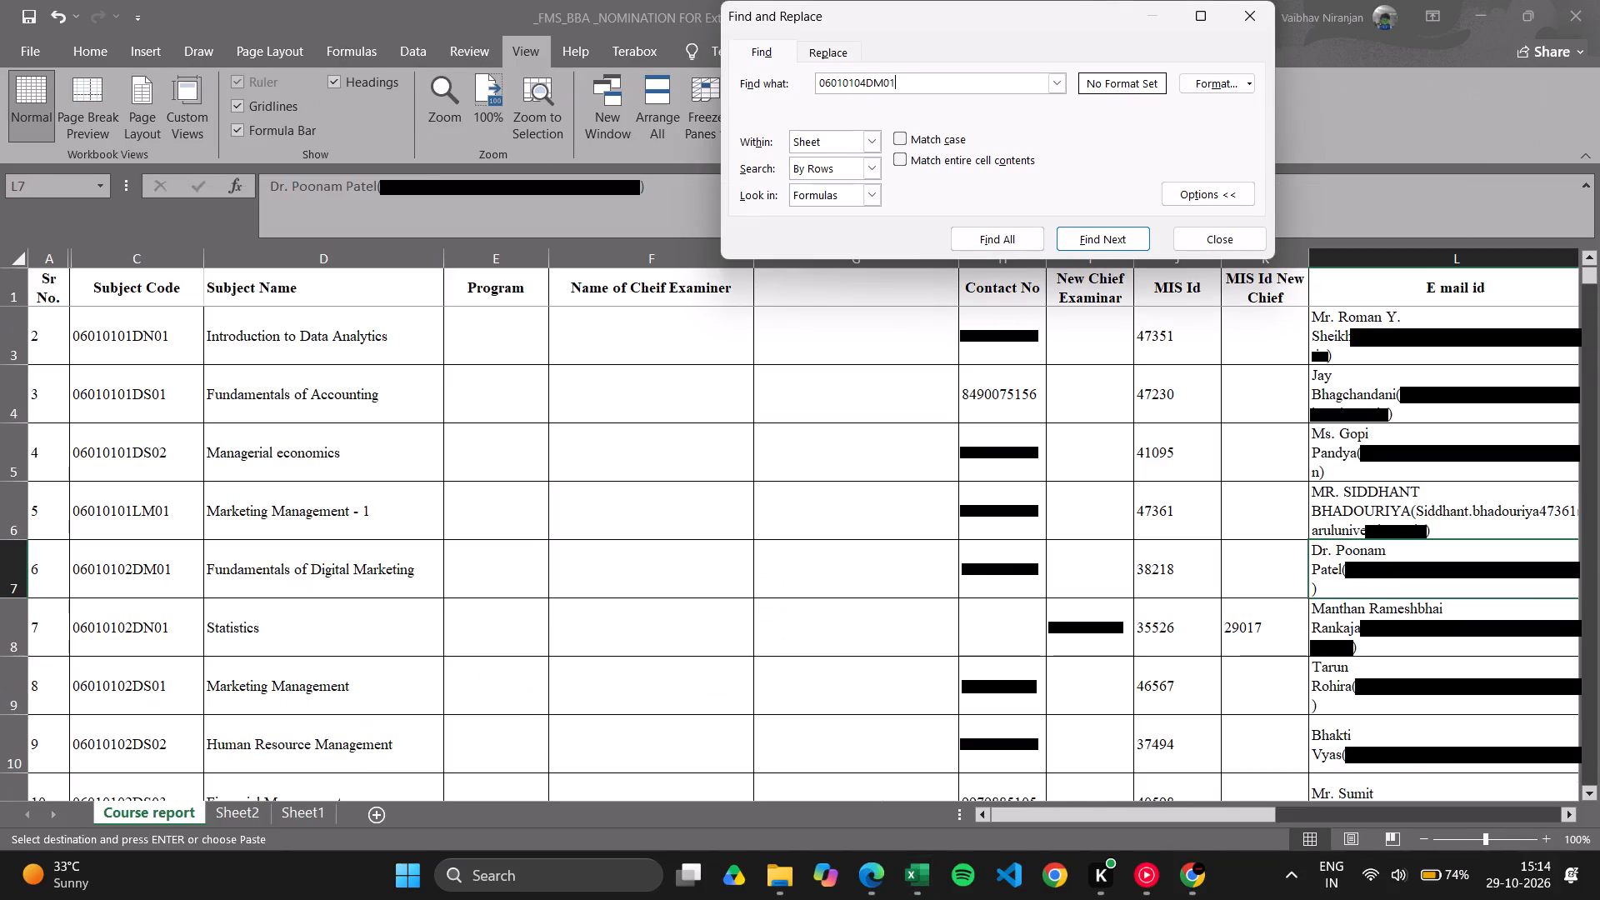
{"action": "left_click", "coordinate": [1116, 242]}
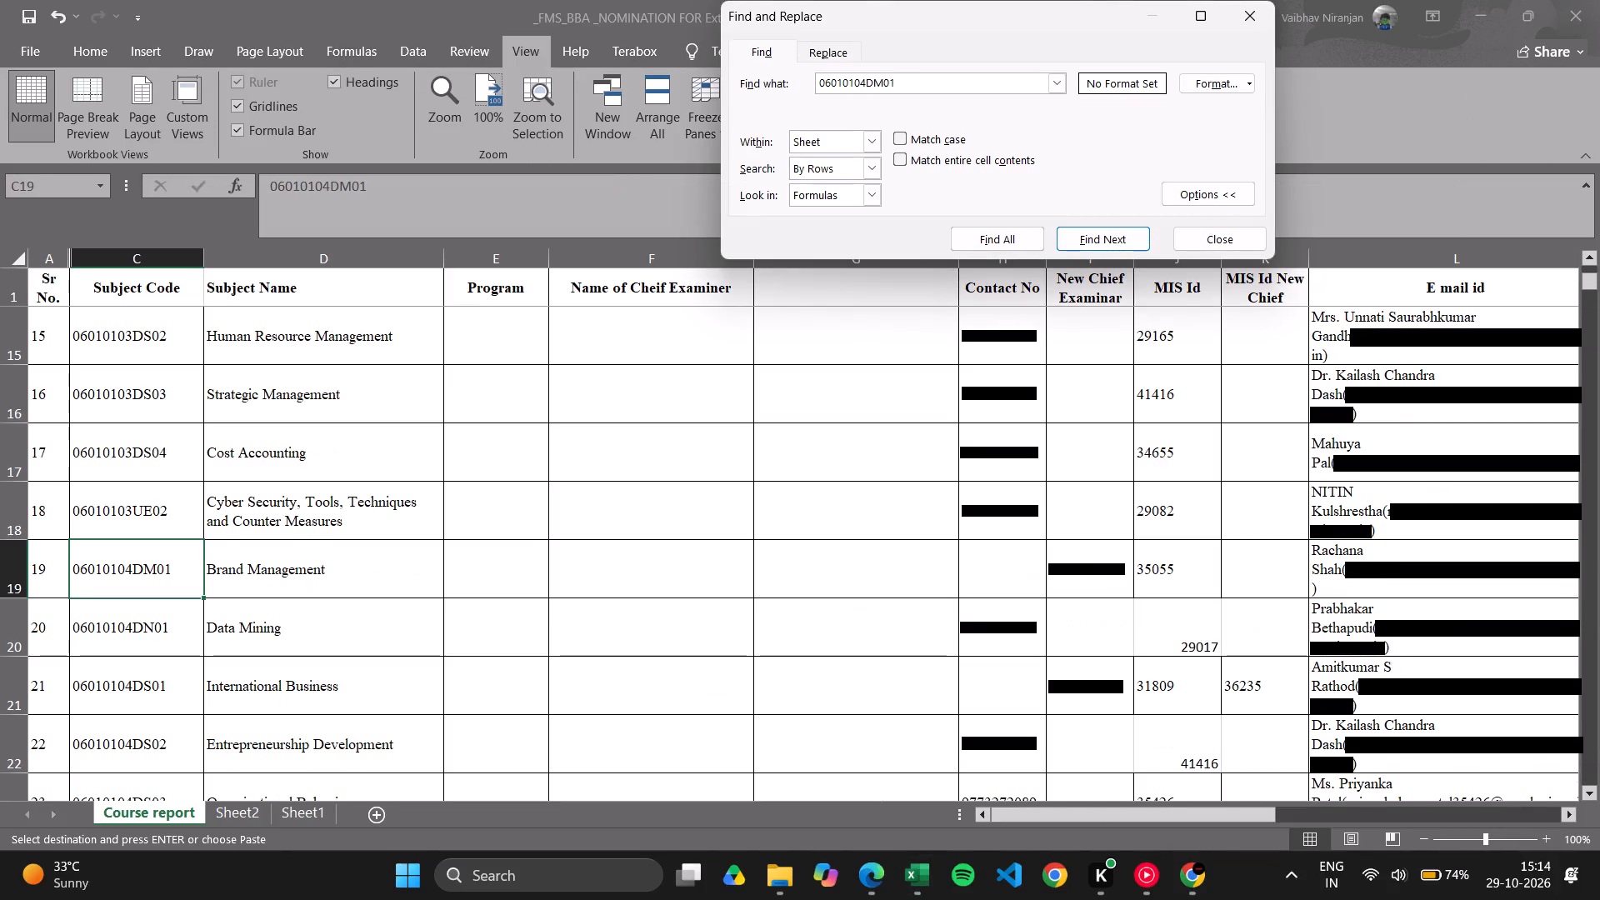
Copy the Brand Management row's New Chief Examinar contact number from the nomination workbook into G9 of Vetting Externals.
{"action": "left_click", "coordinate": [1097, 576]}
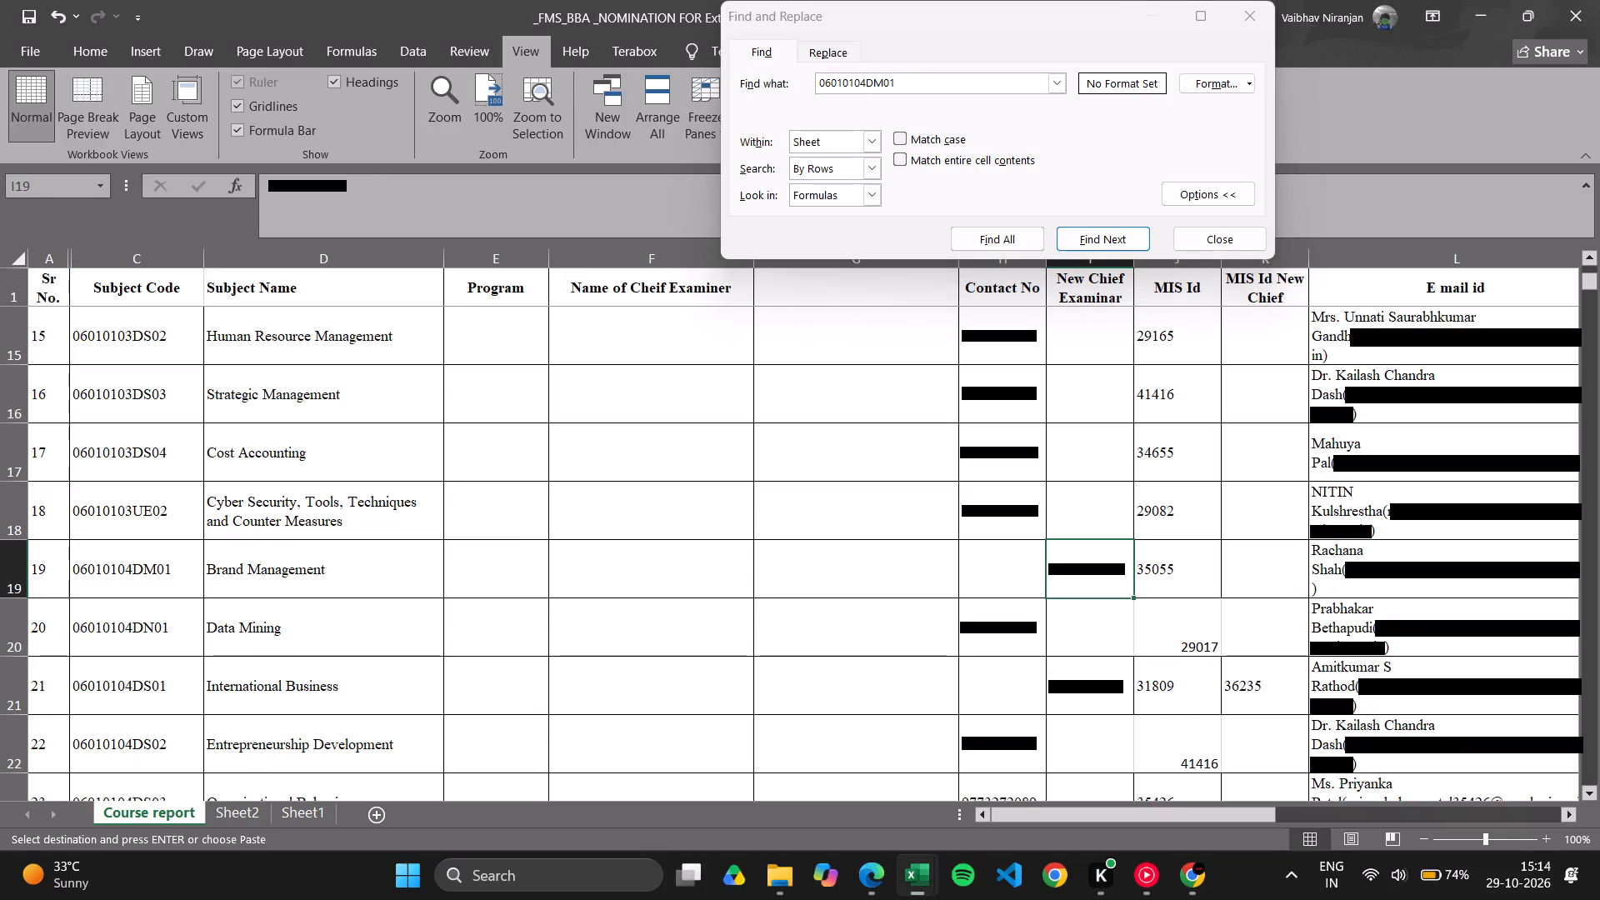
{"action": "key", "text": "ctrl+c"}
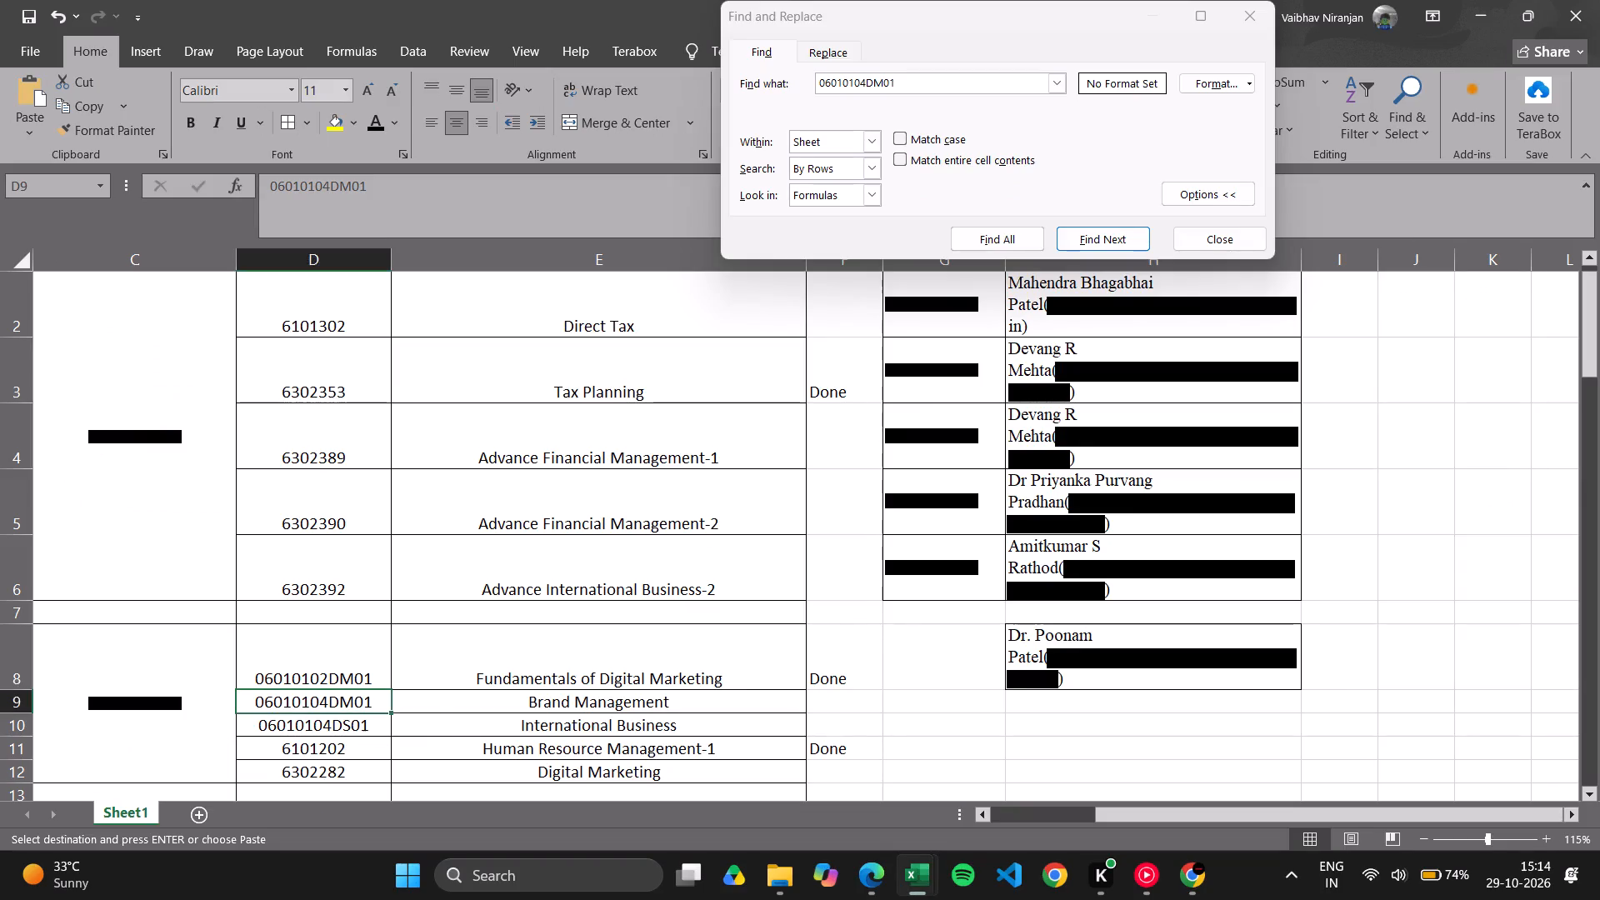
{"action": "left_click", "coordinate": [929, 711]}
{"action": "key", "text": "ctrl+v"}
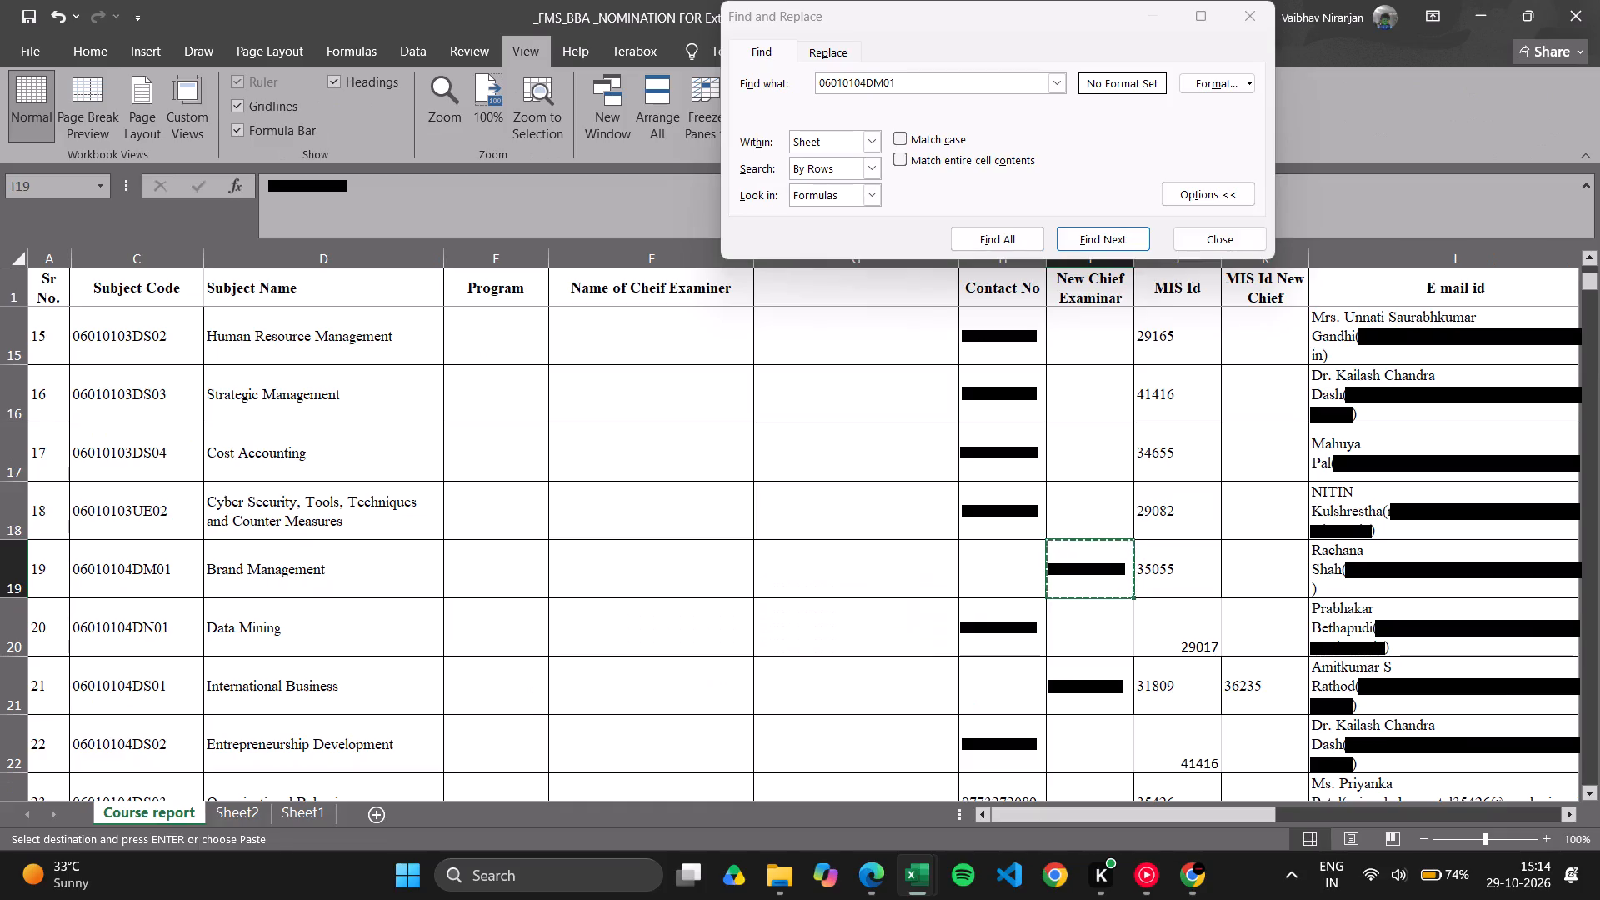
Copy the Brand Management row's E mail id entry from the nomination workbook into H9 of Vetting Externals.
{"action": "left_click", "coordinate": [1365, 585]}
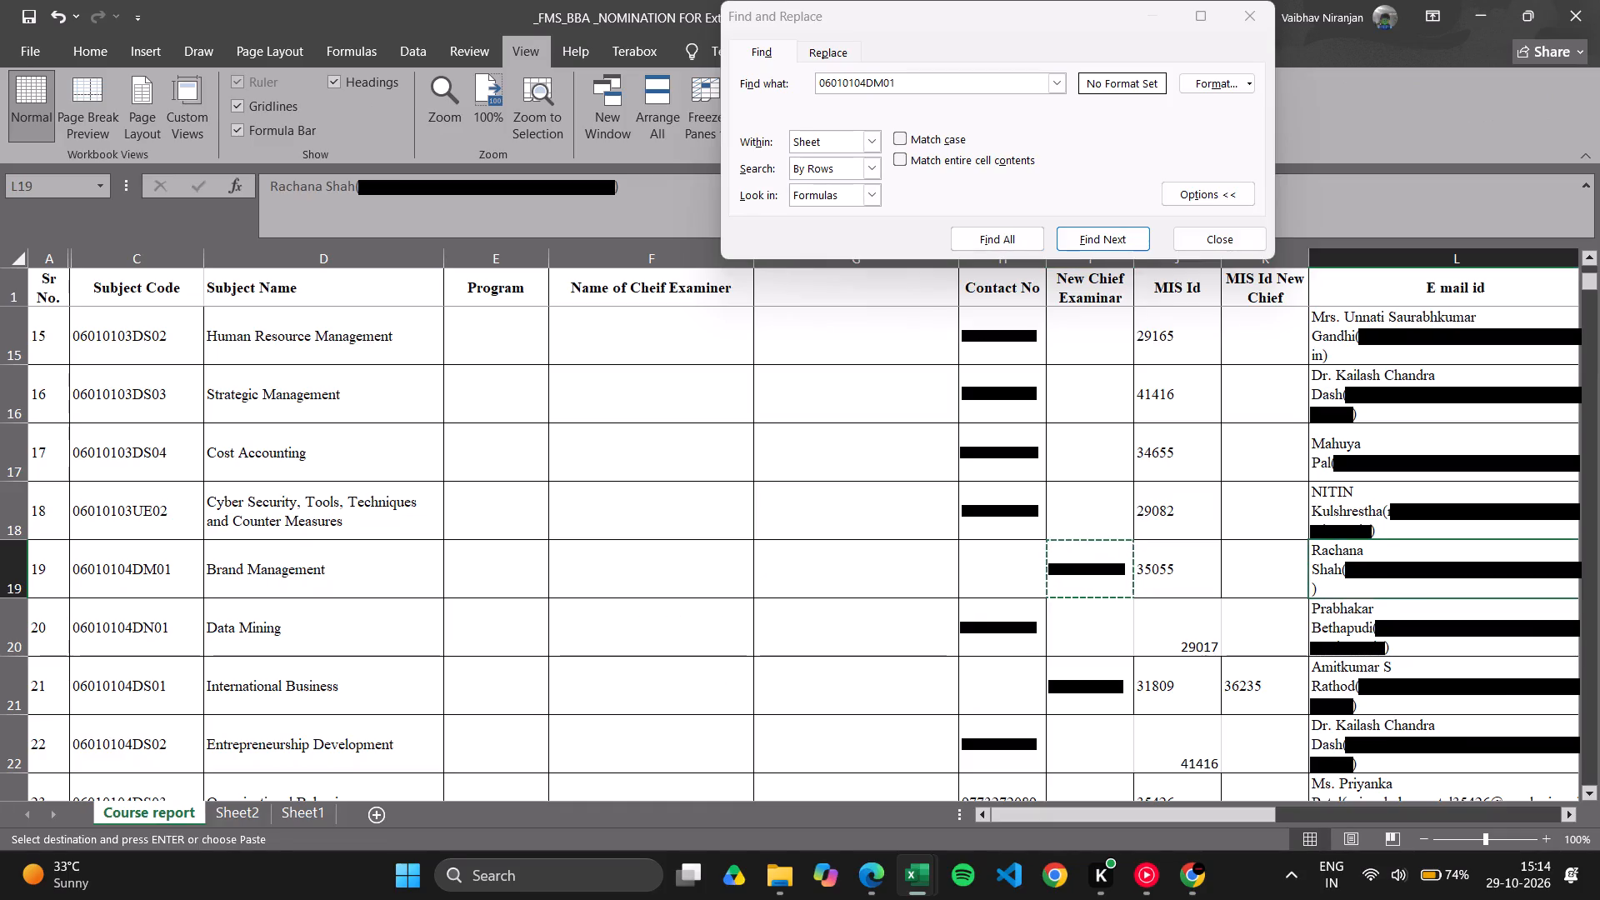
{"action": "key", "text": "ctrl+c"}
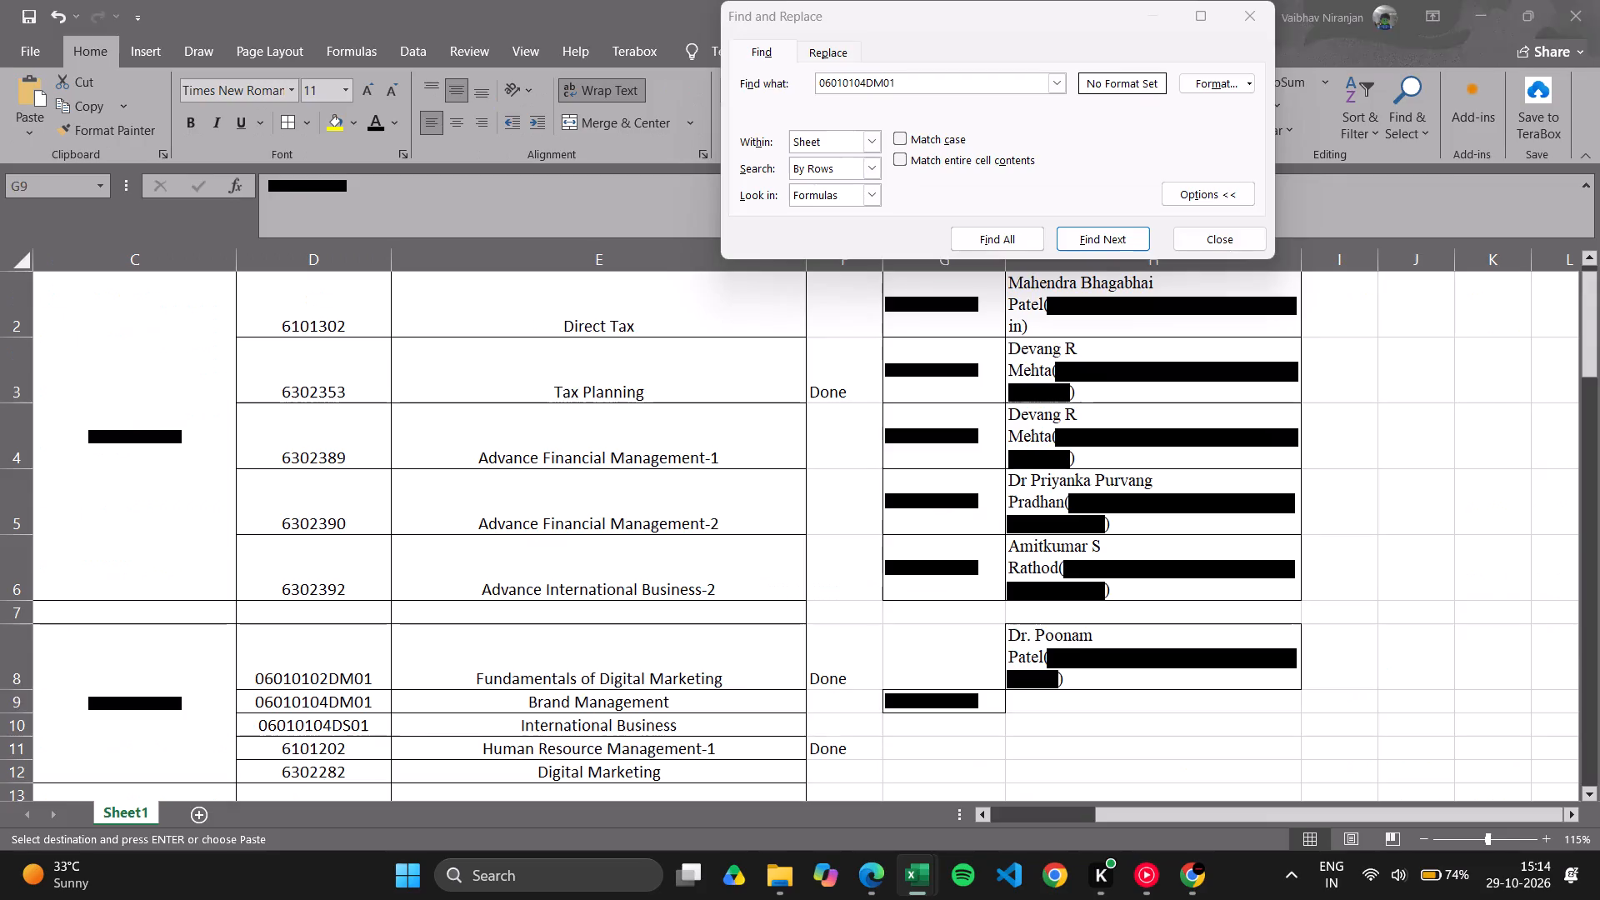
{"action": "left_click", "coordinate": [1136, 703]}
{"action": "key", "text": "ctrl+v"}
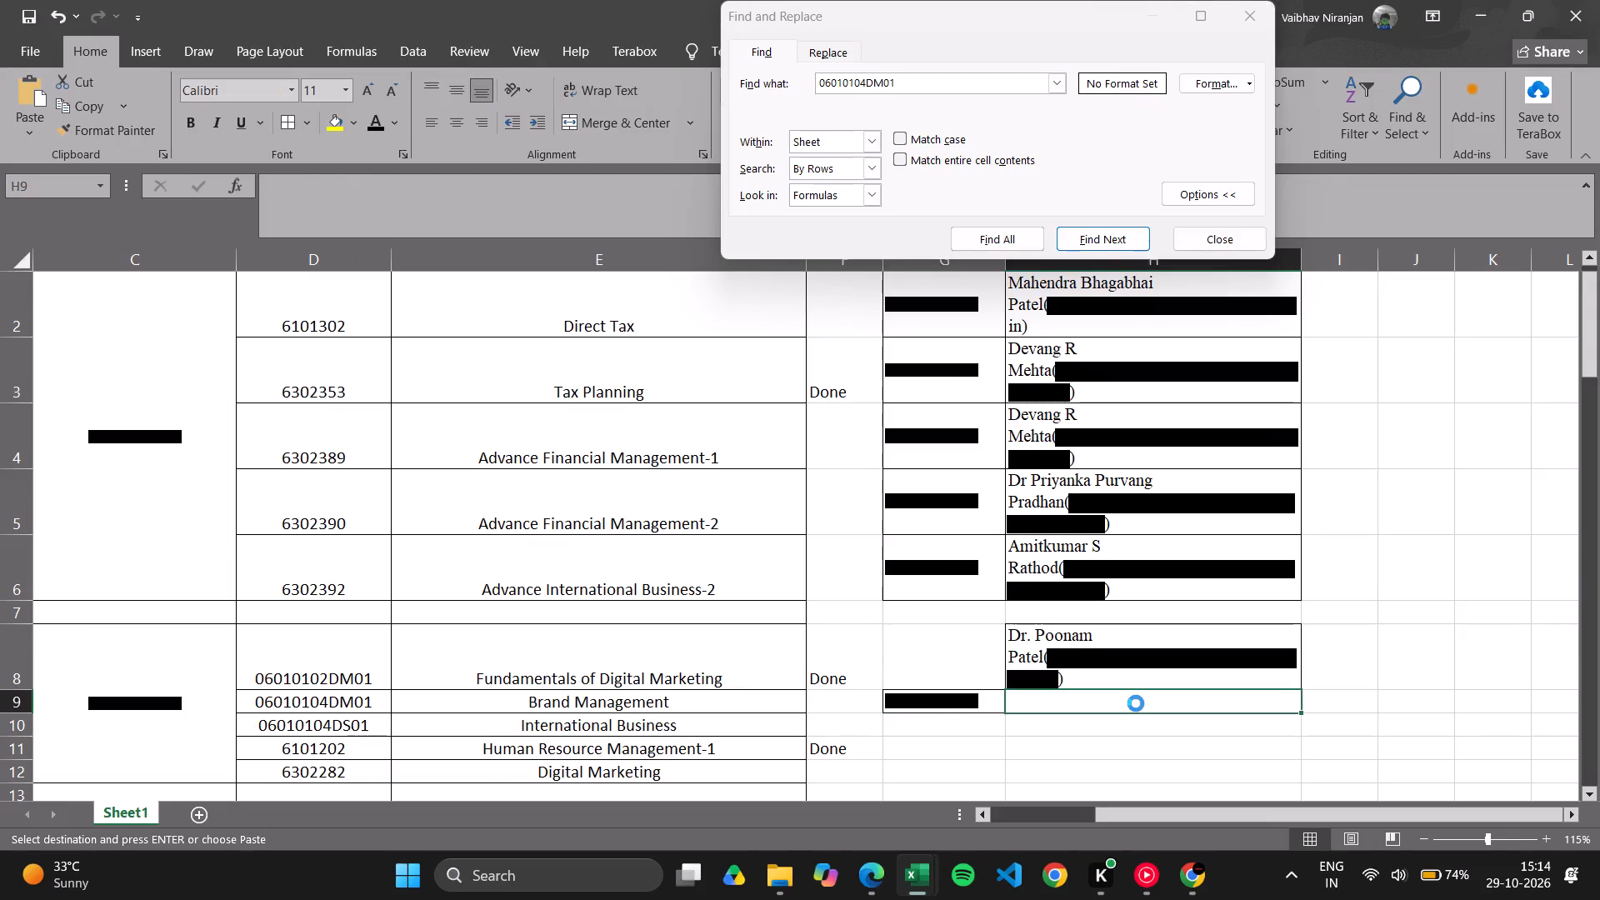
Copy the International Business subject code 06010104DS01 and search for it in the nomination workbook.
{"action": "scroll", "coordinate": [1136, 703], "scroll_direction": "down", "scroll_amount": 4}
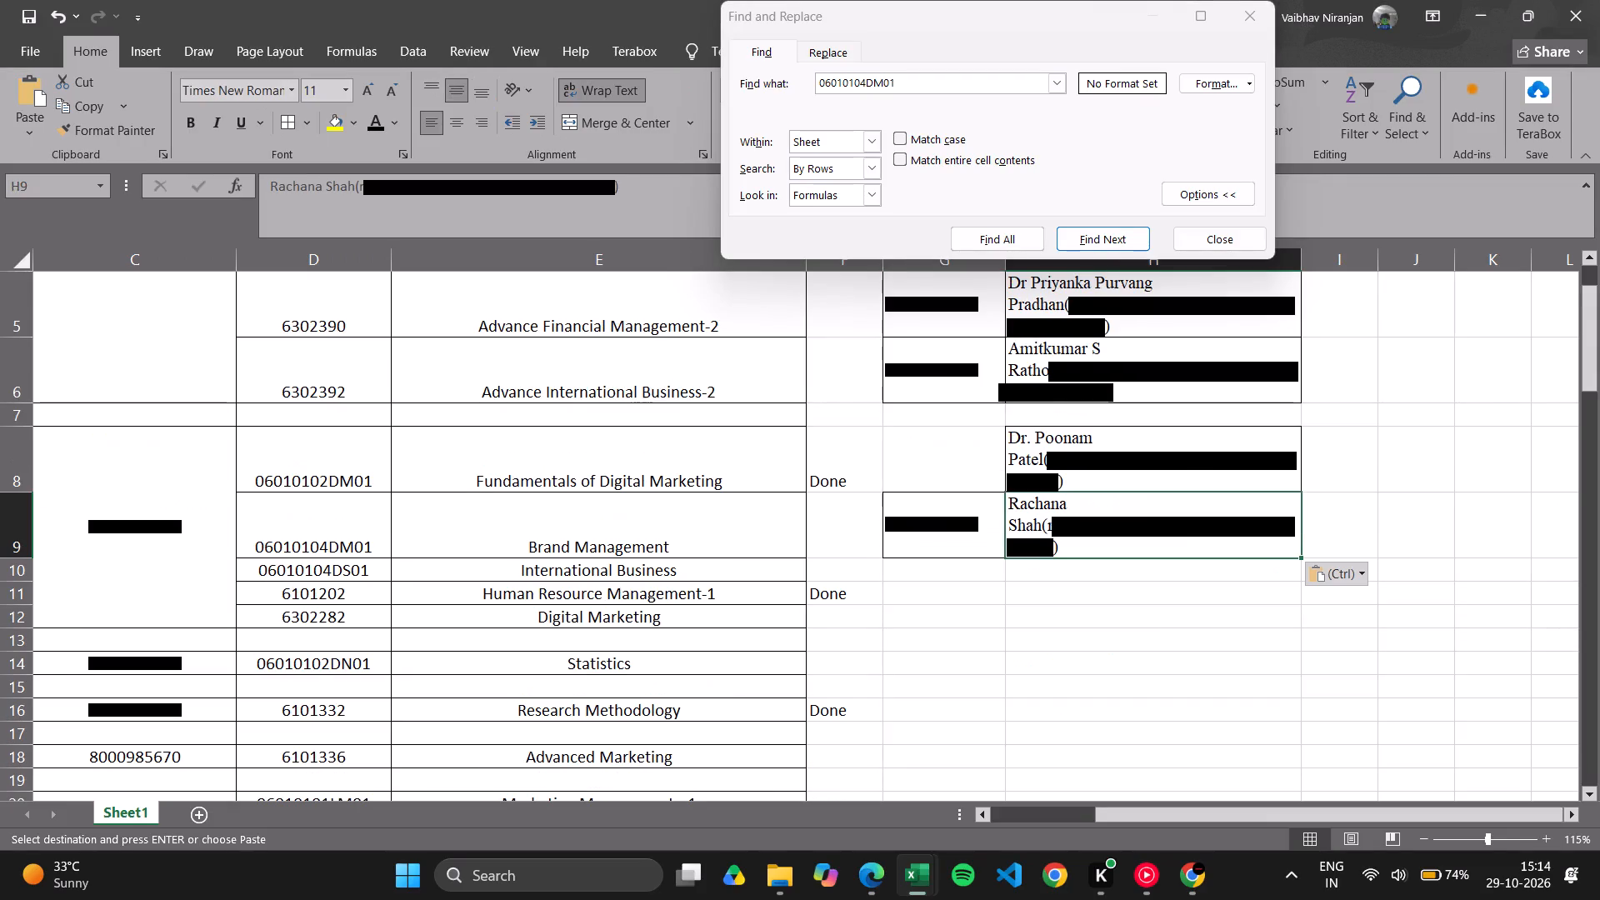
{"action": "left_click", "coordinate": [951, 566]}
{"action": "left_click", "coordinate": [359, 569]}
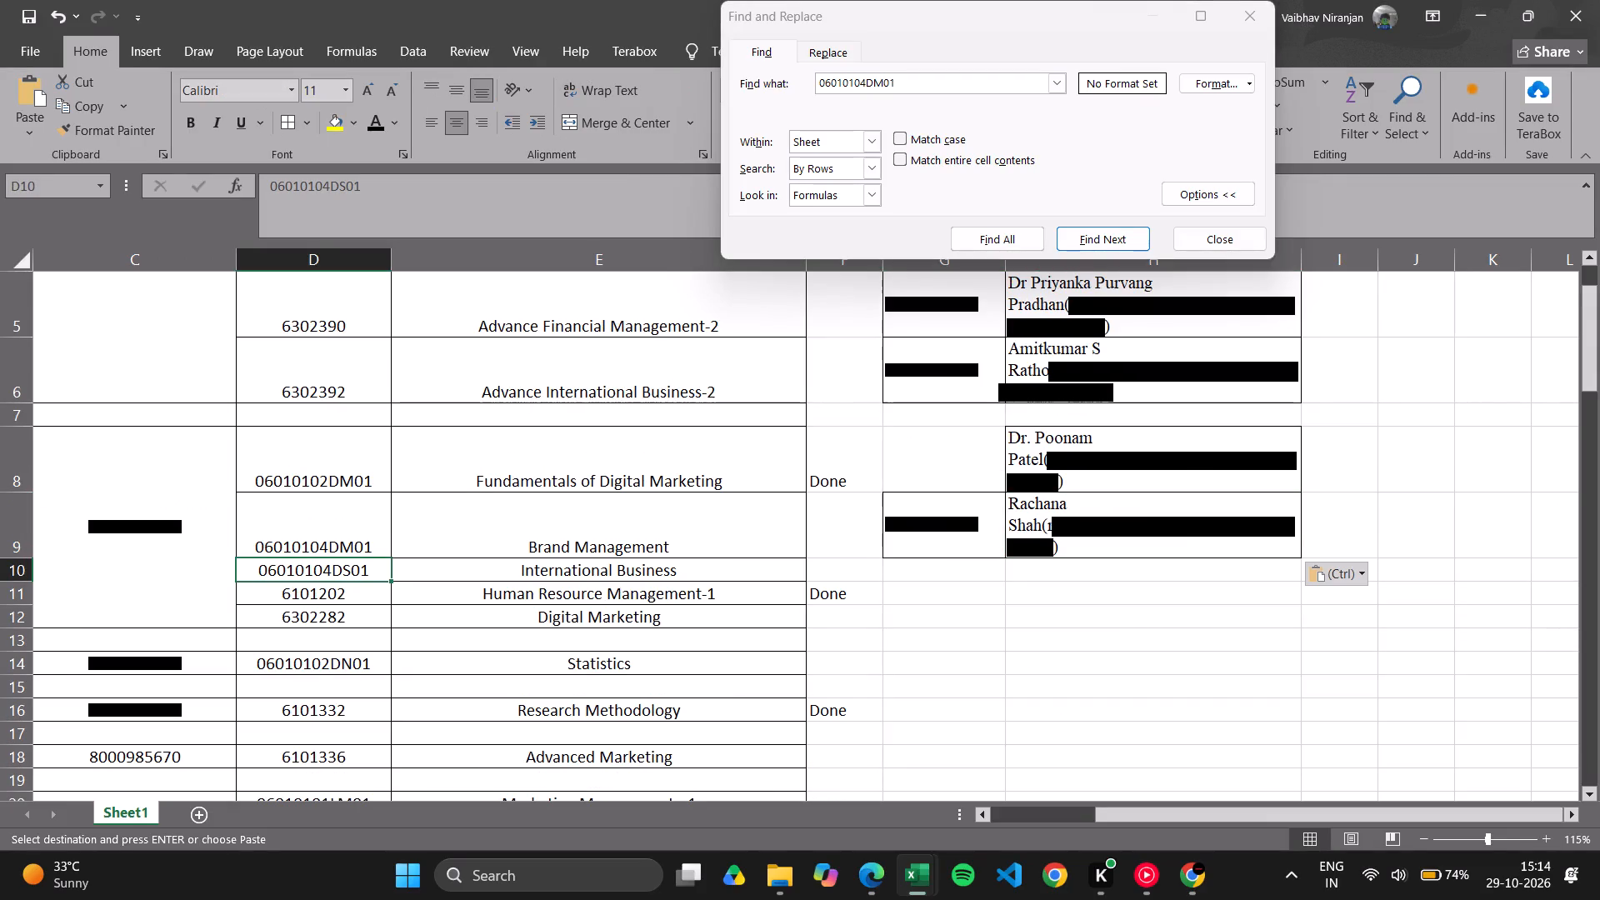
{"action": "key", "text": "ctrl+c"}
{"action": "triple_click", "coordinate": [910, 75]}
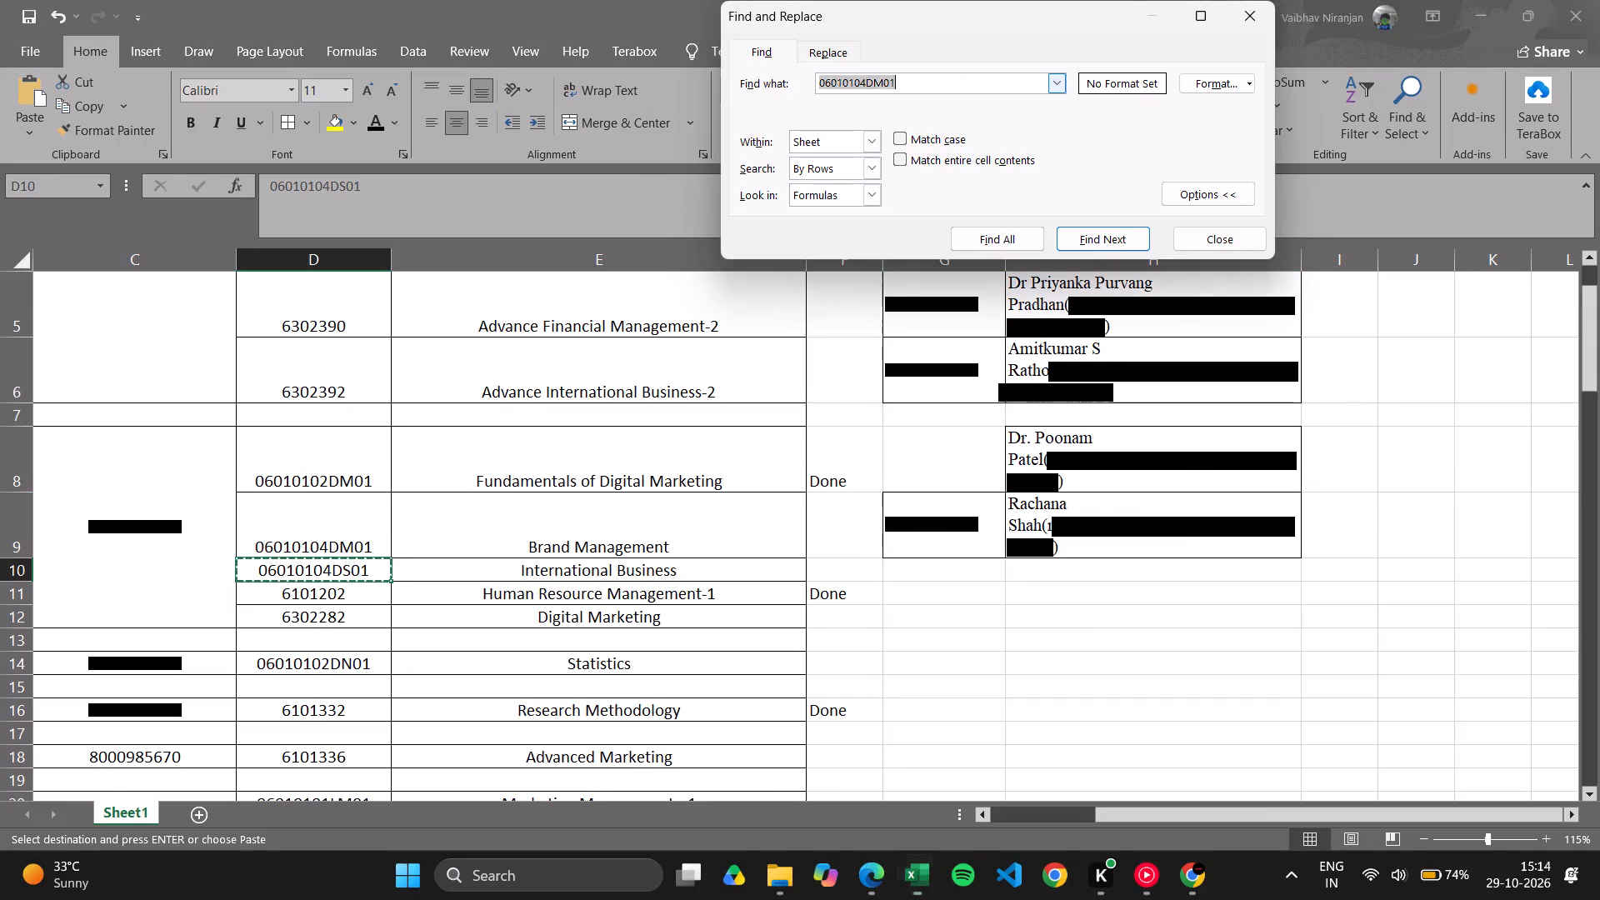
{"action": "double_click", "coordinate": [899, 82]}
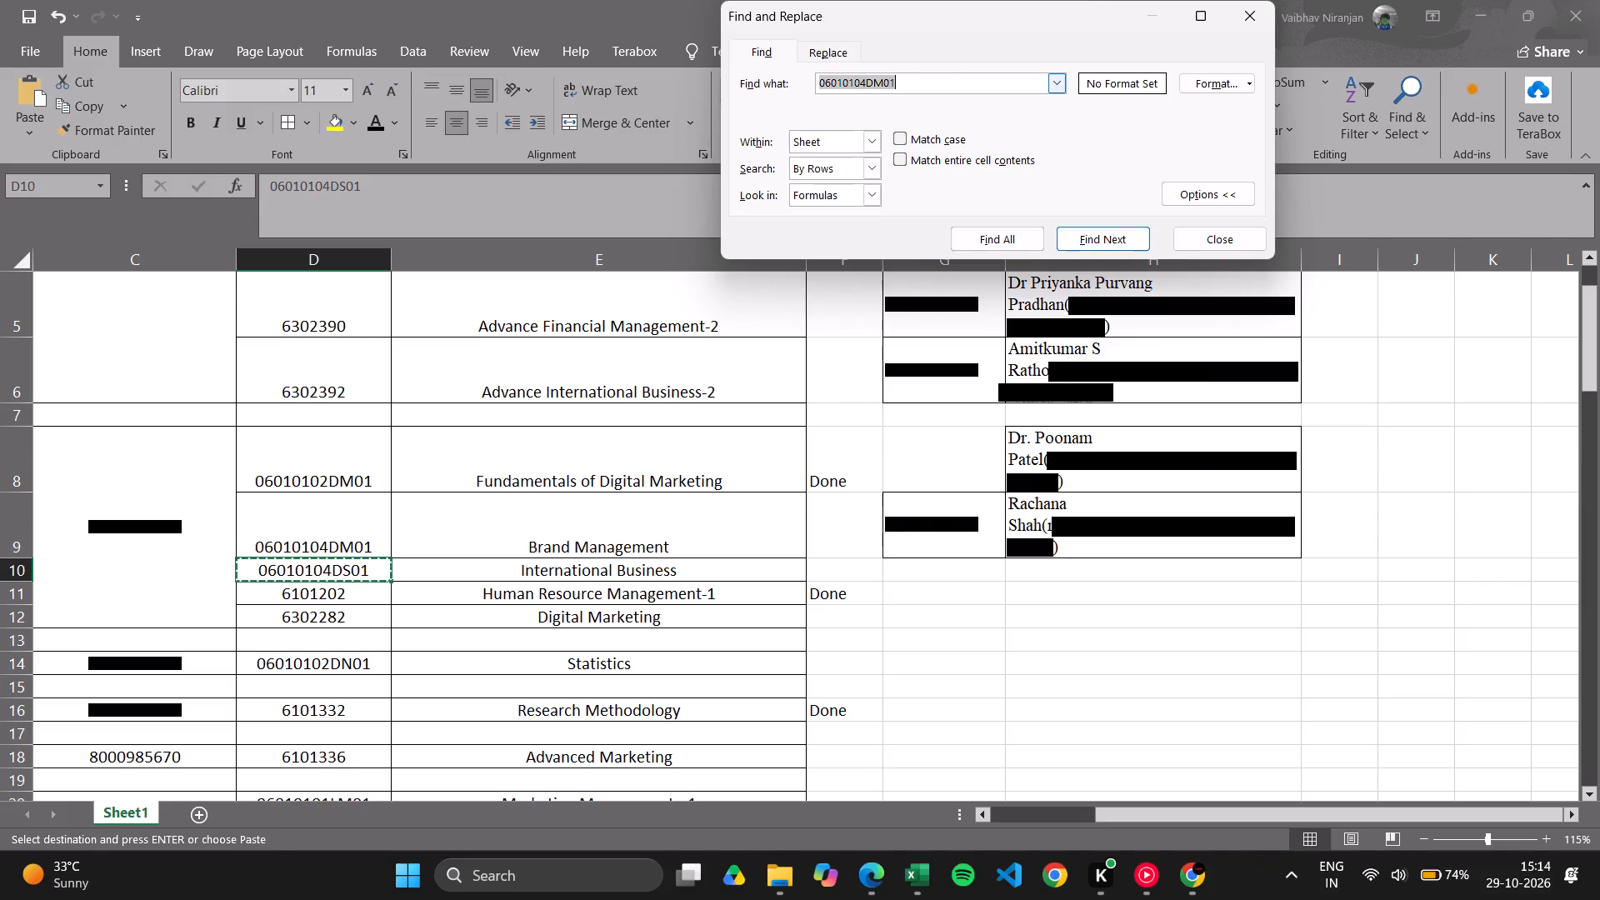
{"action": "key", "text": "ctrl+v"}
{"action": "left_click", "coordinate": [1086, 227]}
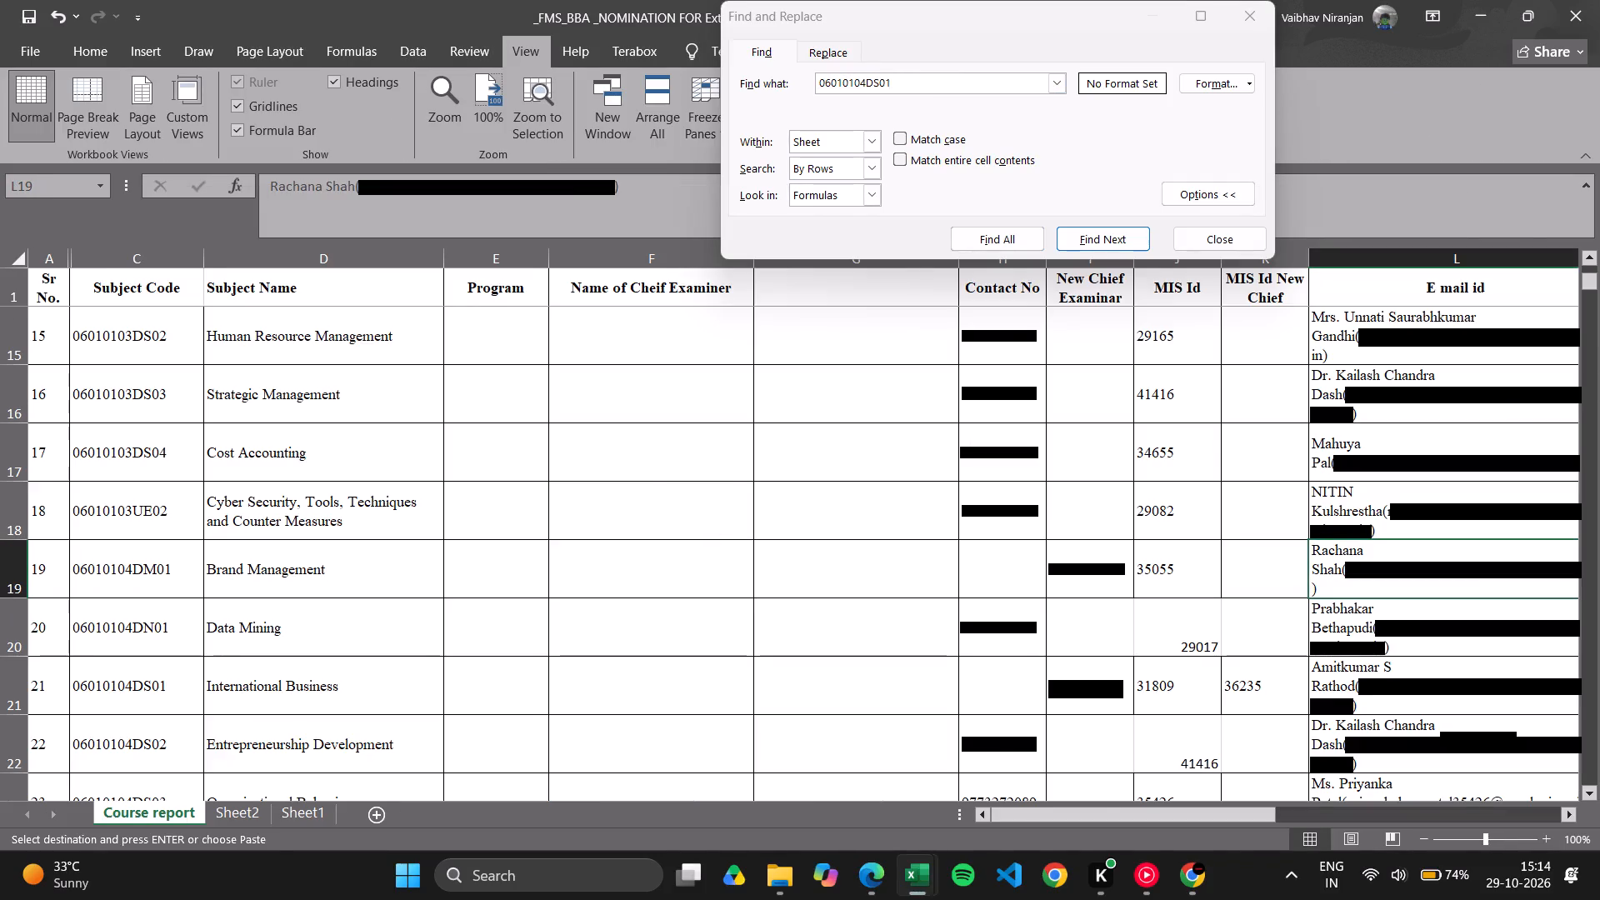
{"action": "double_click", "coordinate": [1090, 237]}
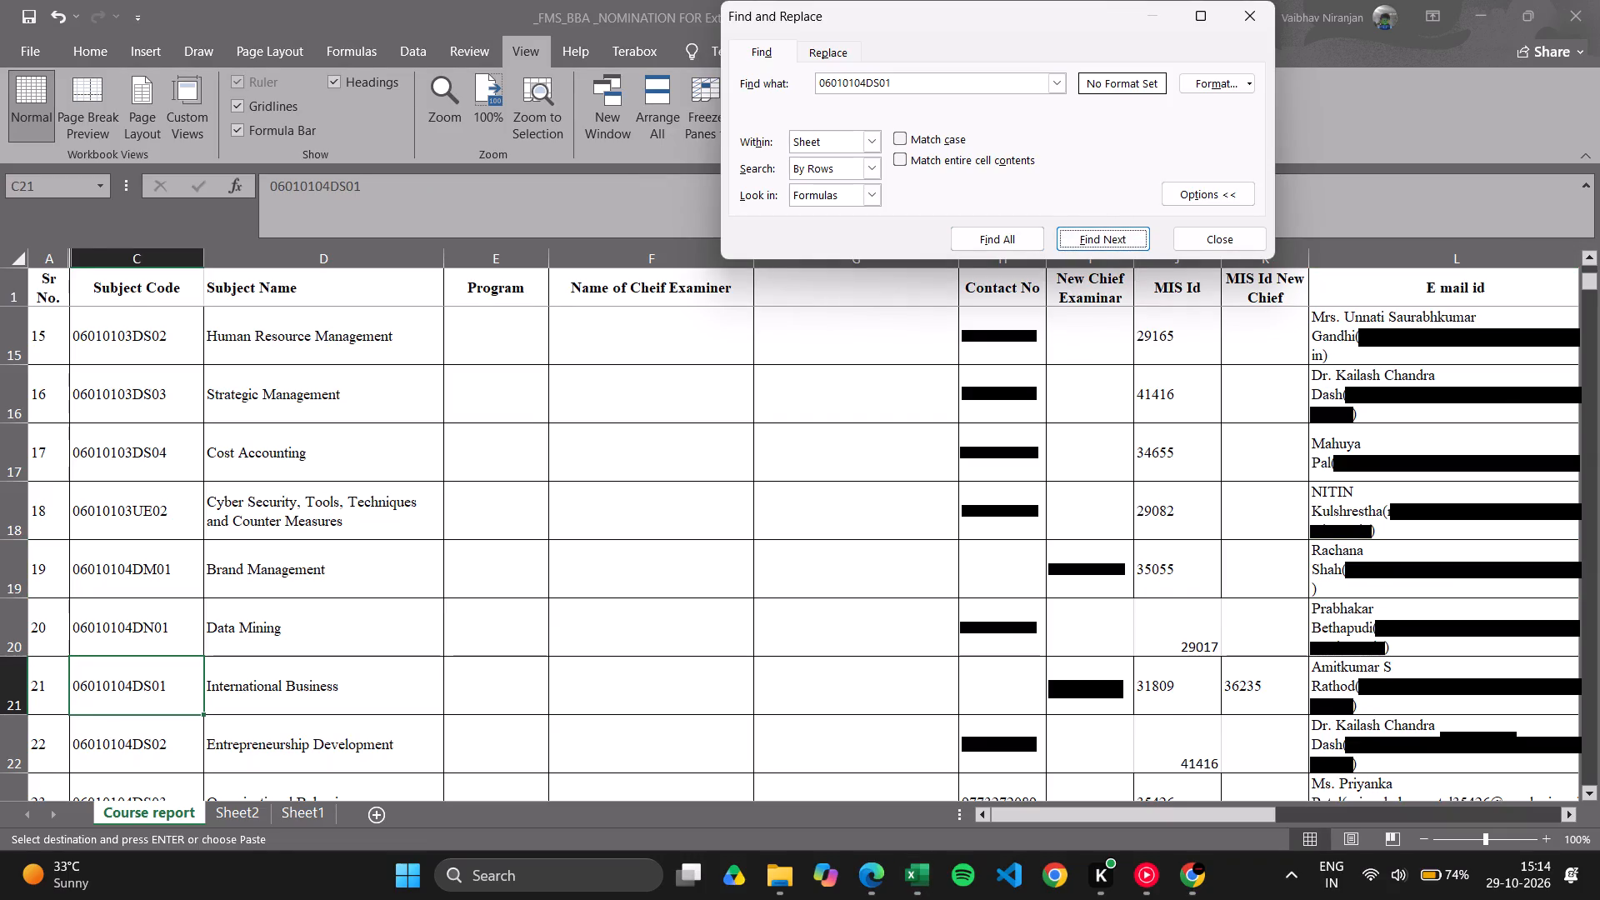
Copy the International Business row's New Chief Examinar contact number from the nomination workbook into G10 of Vetting Externals.
{"action": "left_click", "coordinate": [1089, 684]}
{"action": "key", "text": "ctrl+c"}
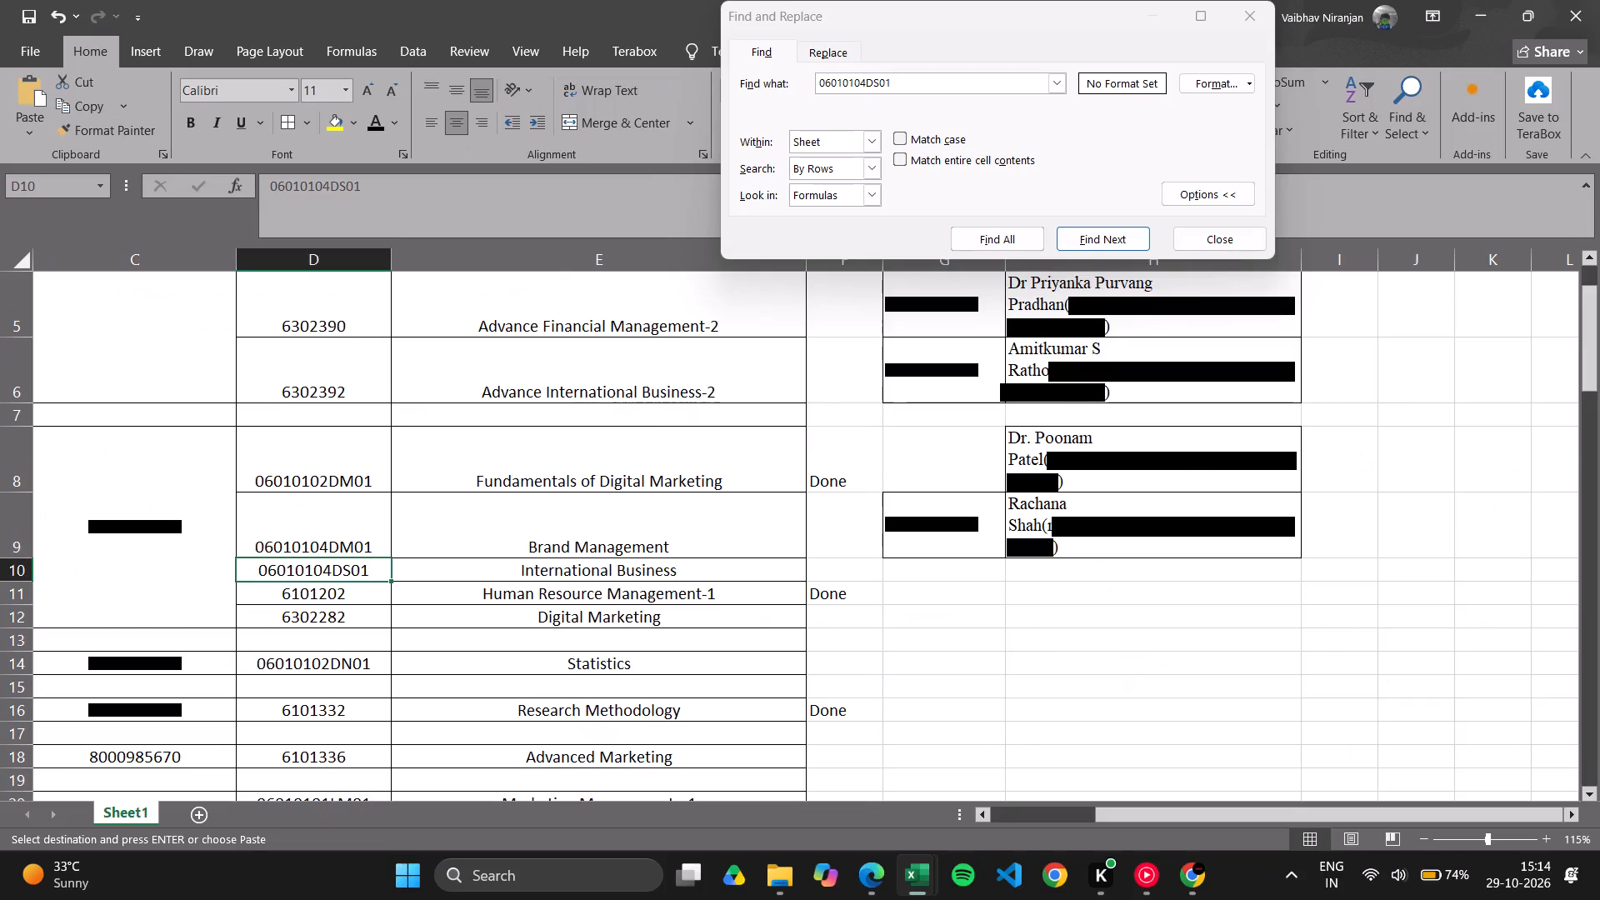
{"action": "left_click", "coordinate": [922, 575]}
{"action": "key", "text": "ctrl+v"}
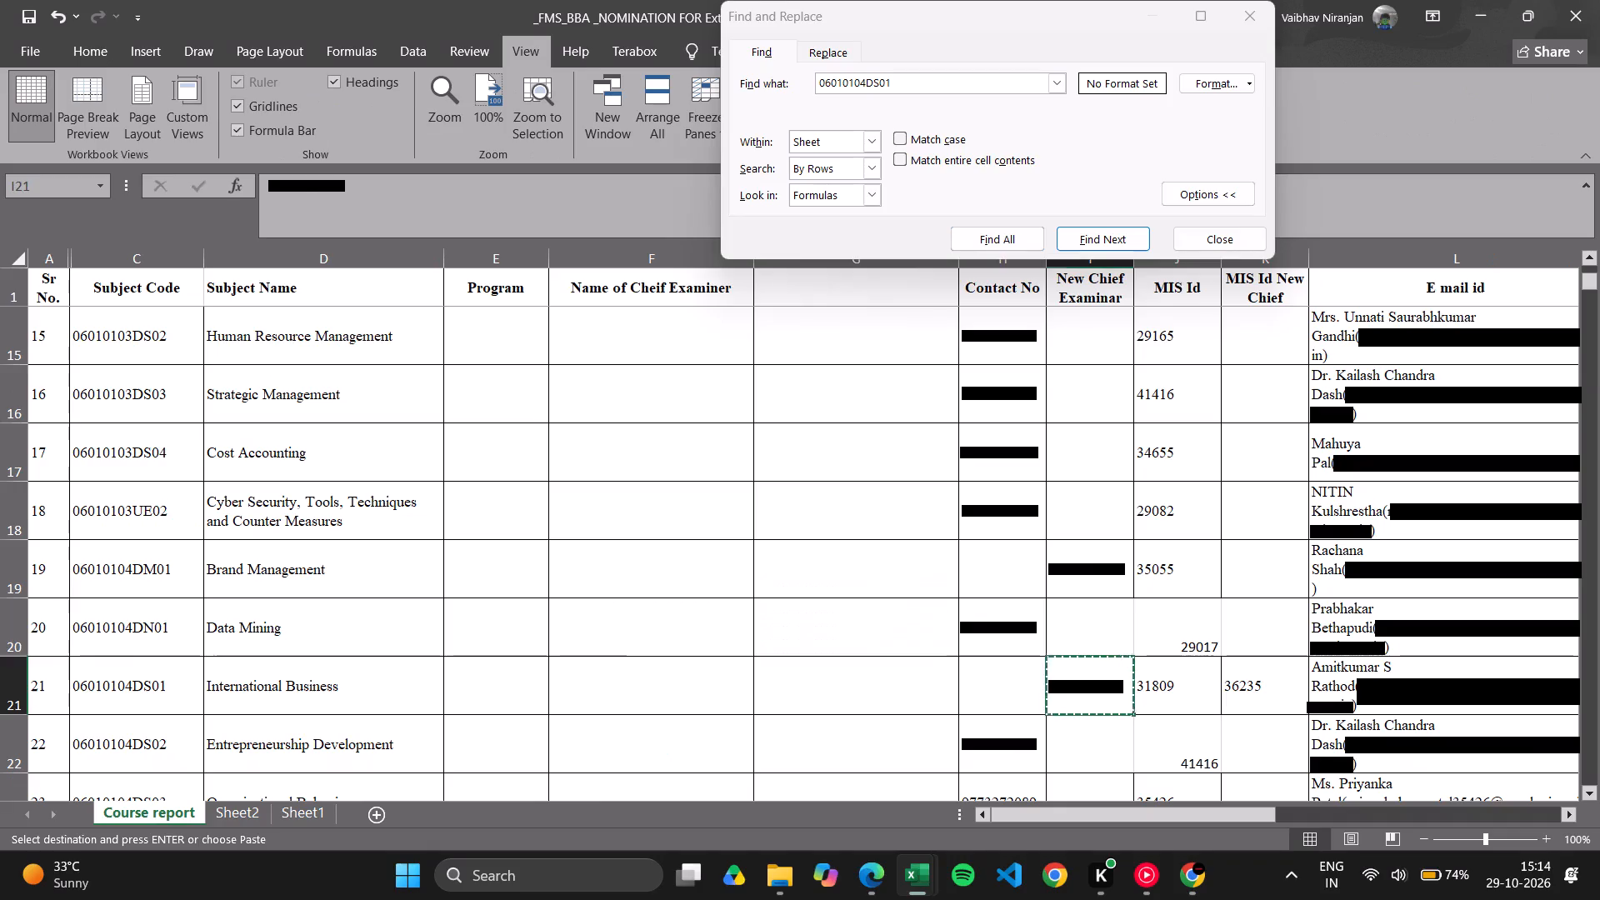
Copy the International Business row's E mail id entry from the nomination workbook into H10 of Vetting Externals.
{"action": "left_click", "coordinate": [1367, 688]}
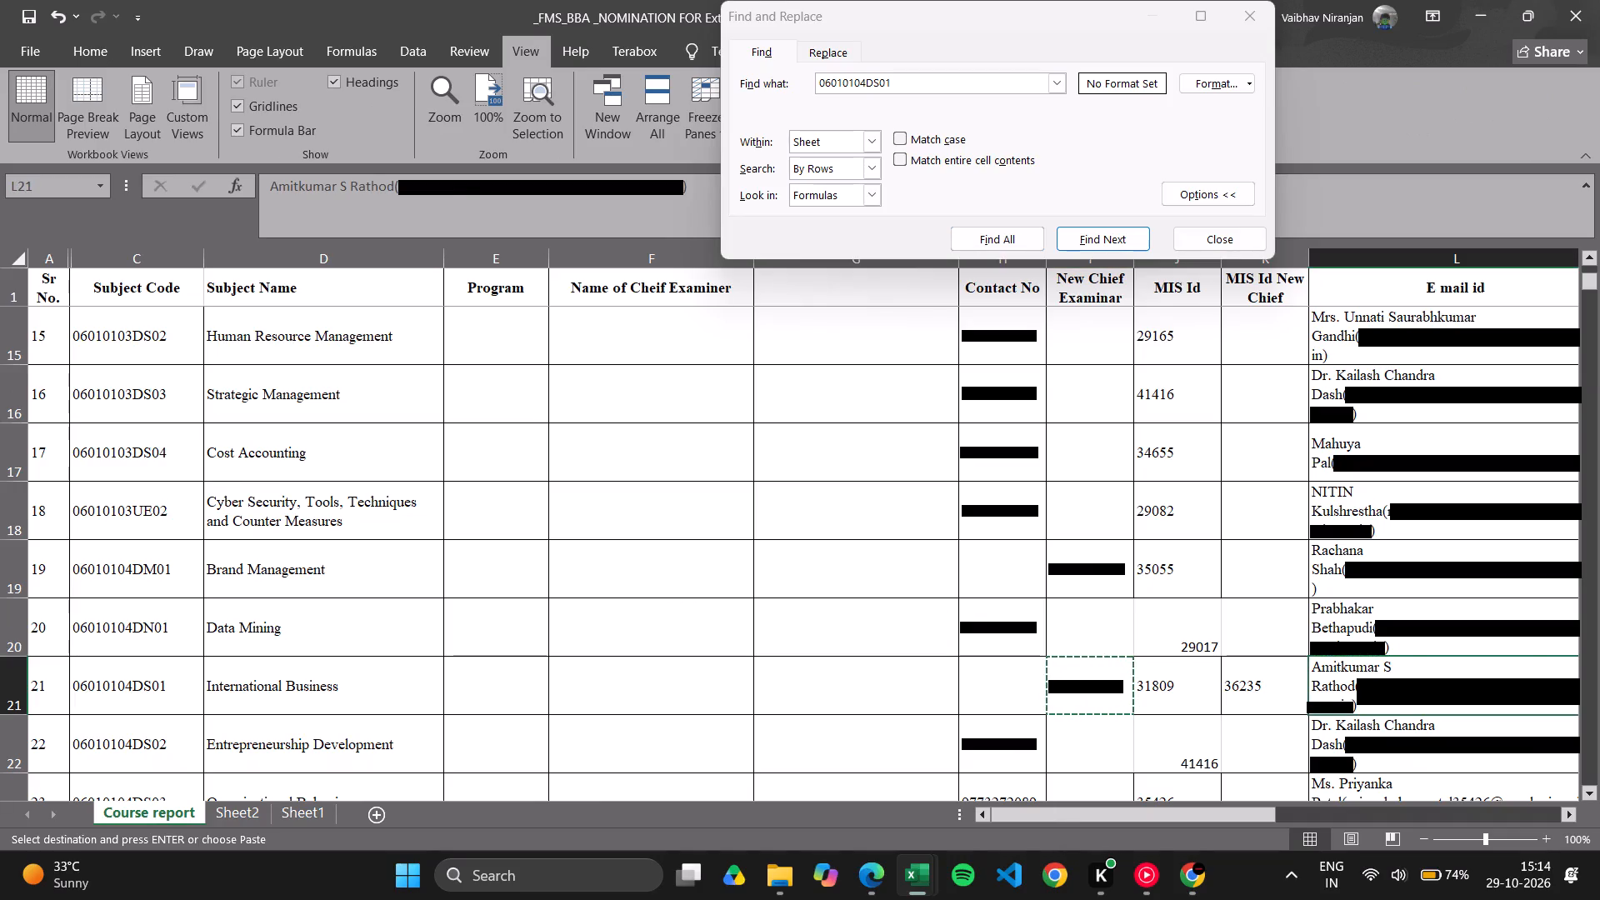
{"action": "key", "text": "ctrl+c"}
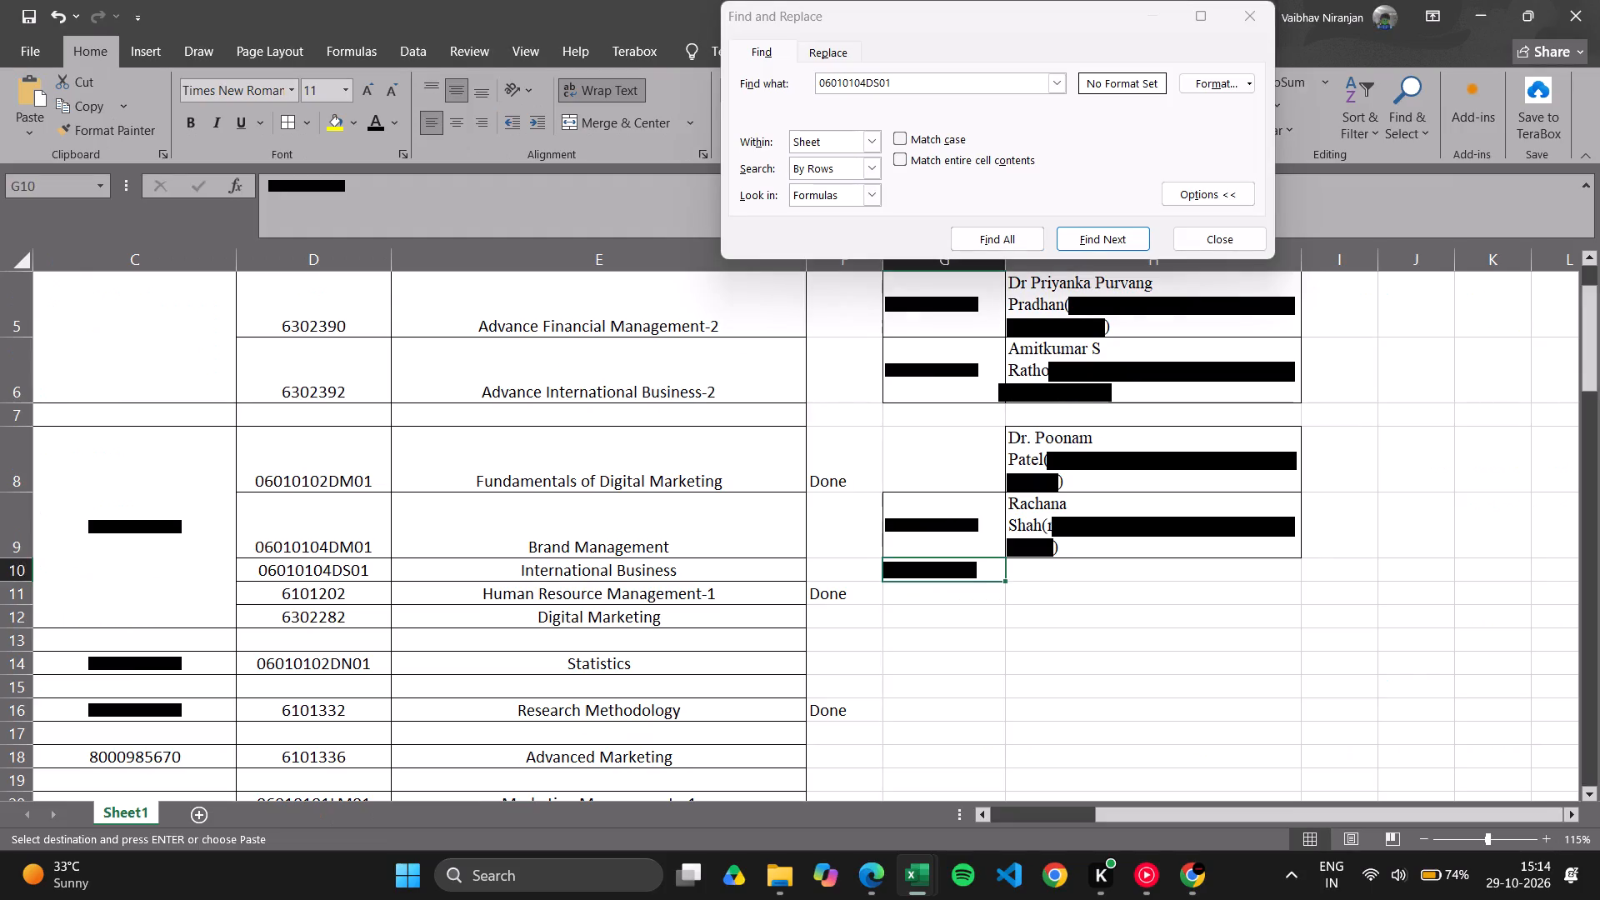
{"action": "left_click", "coordinate": [1097, 569]}
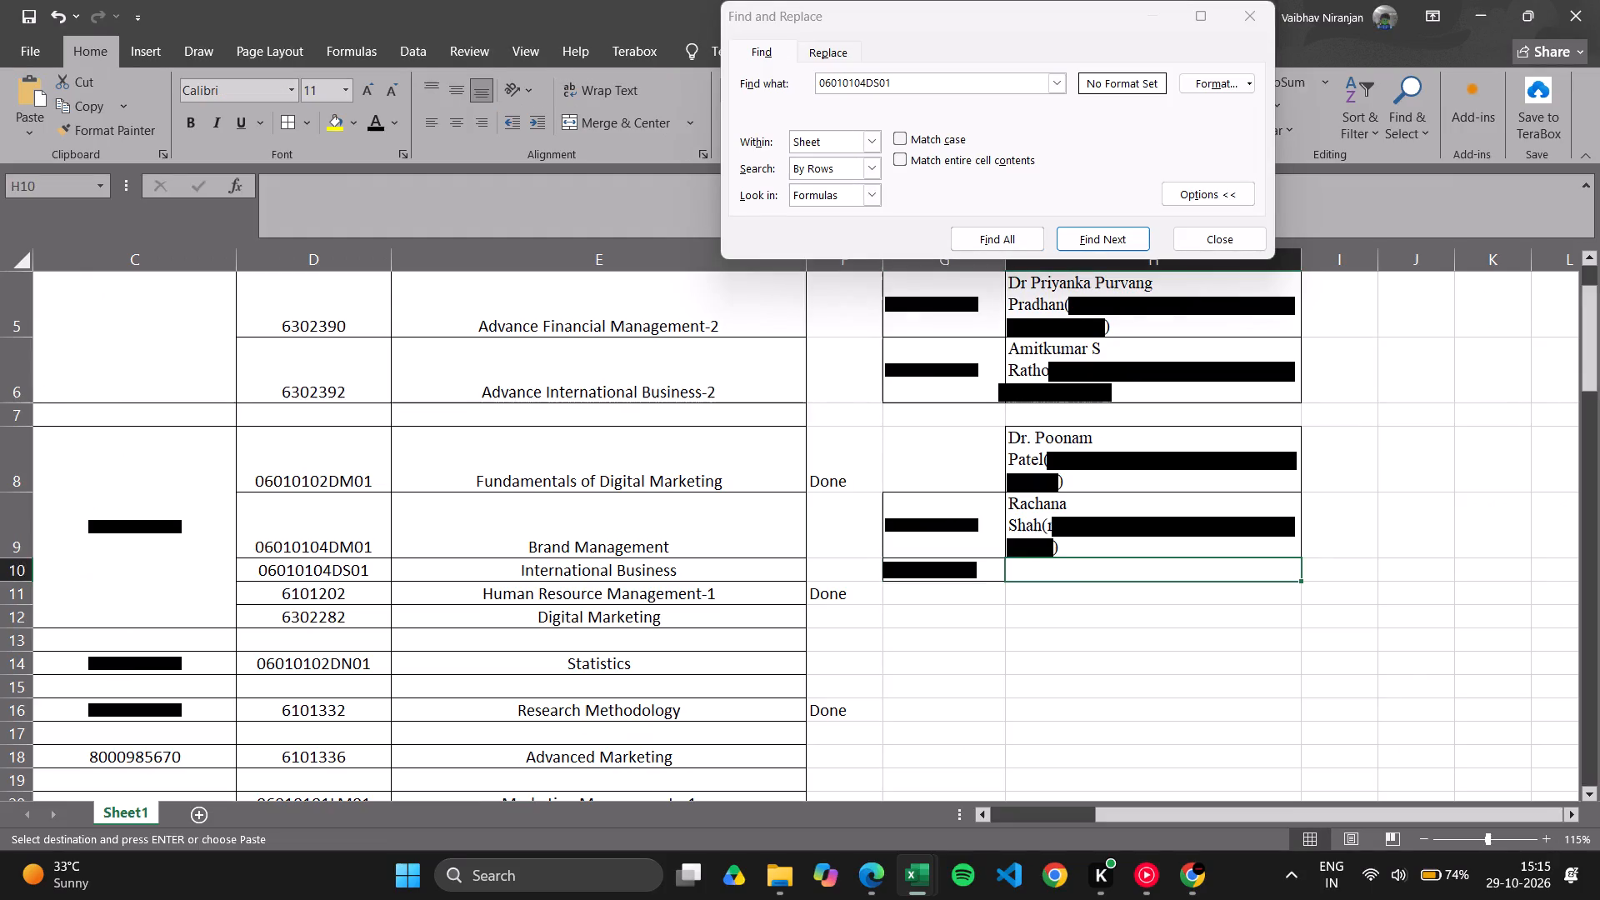
{"action": "key", "text": "ctrl+v"}
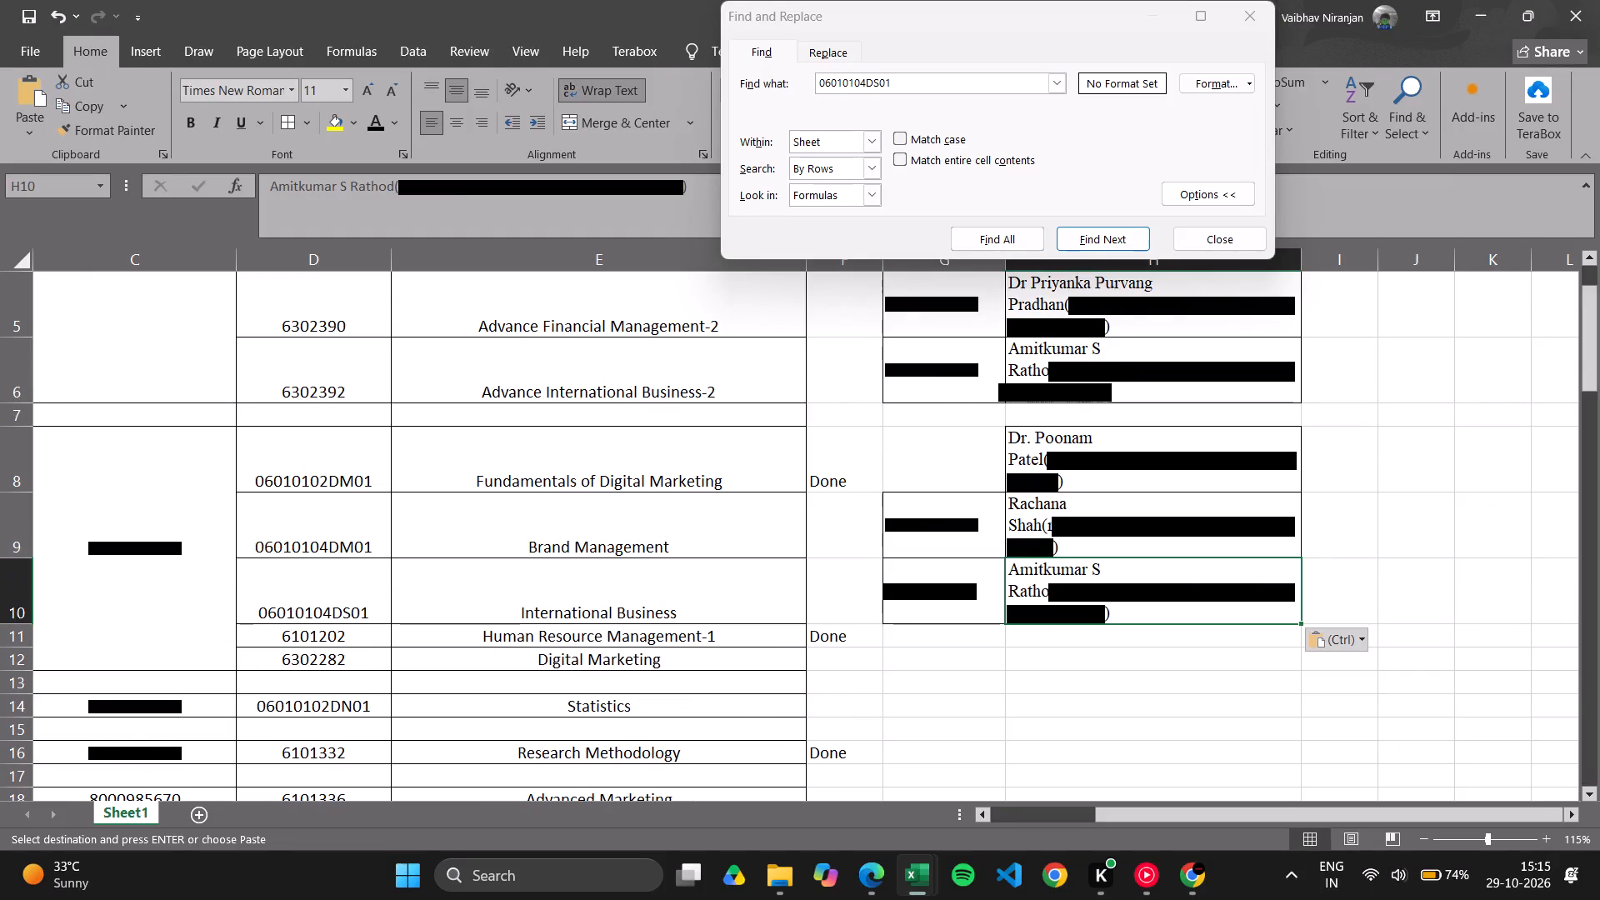
Copy the Human Resource Management-1 subject code 6101202 and search for it in the nomination workbook.
{"action": "left_click", "coordinate": [340, 633]}
{"action": "key", "text": "ctrl+c"}
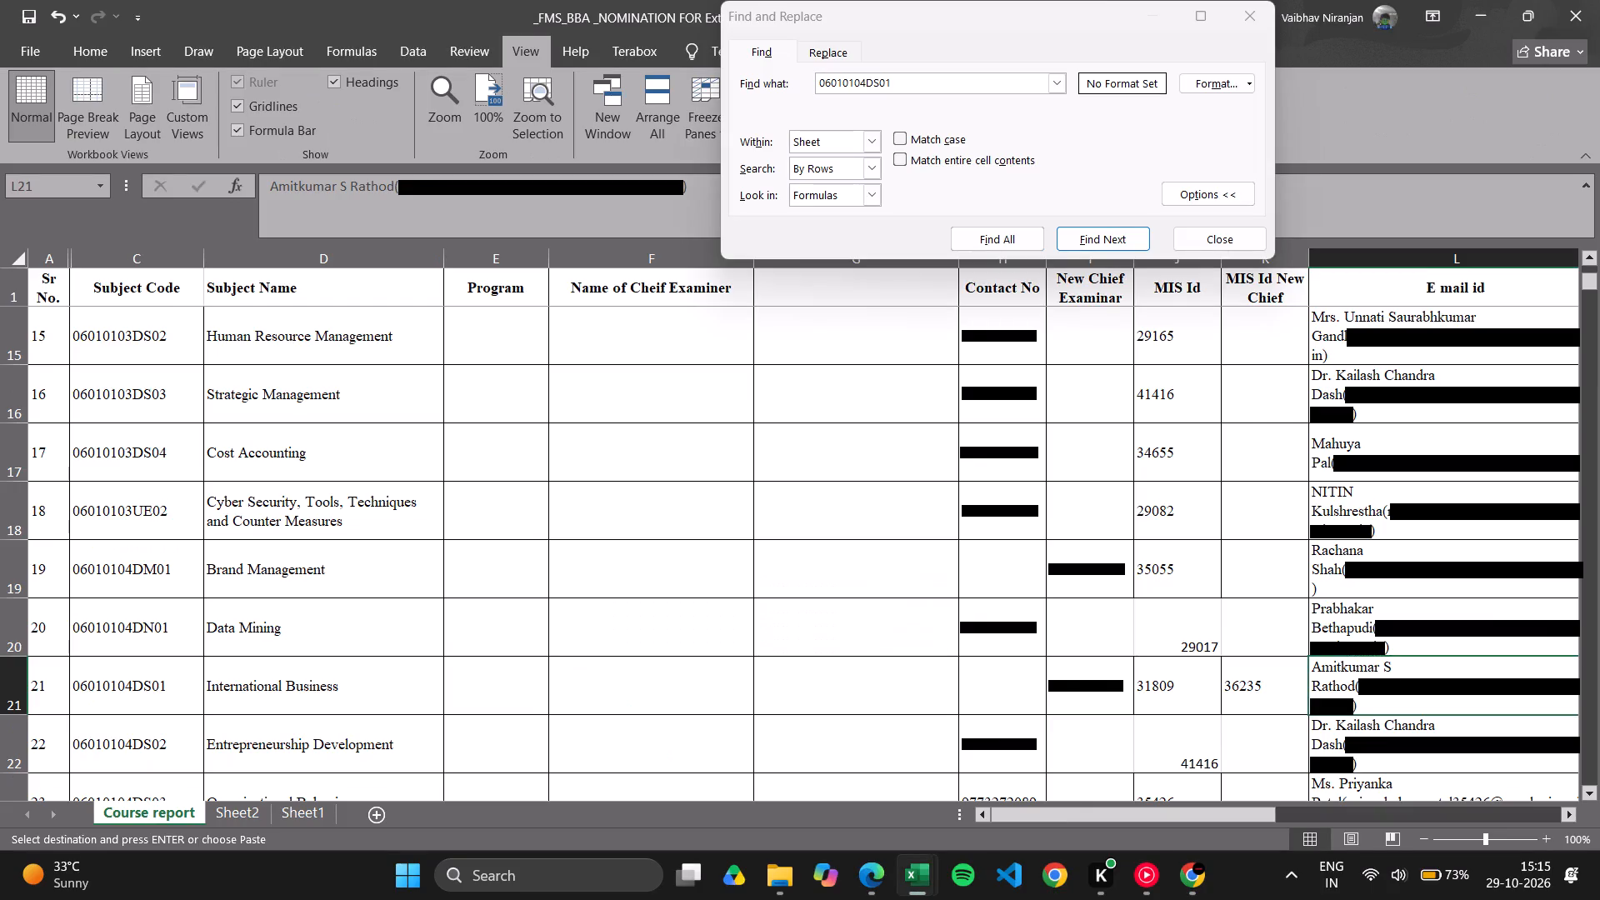
{"action": "key", "text": "ctrl+f"}
{"action": "key", "text": "ctrl+a"}
{"action": "key", "text": "ctrl+v"}
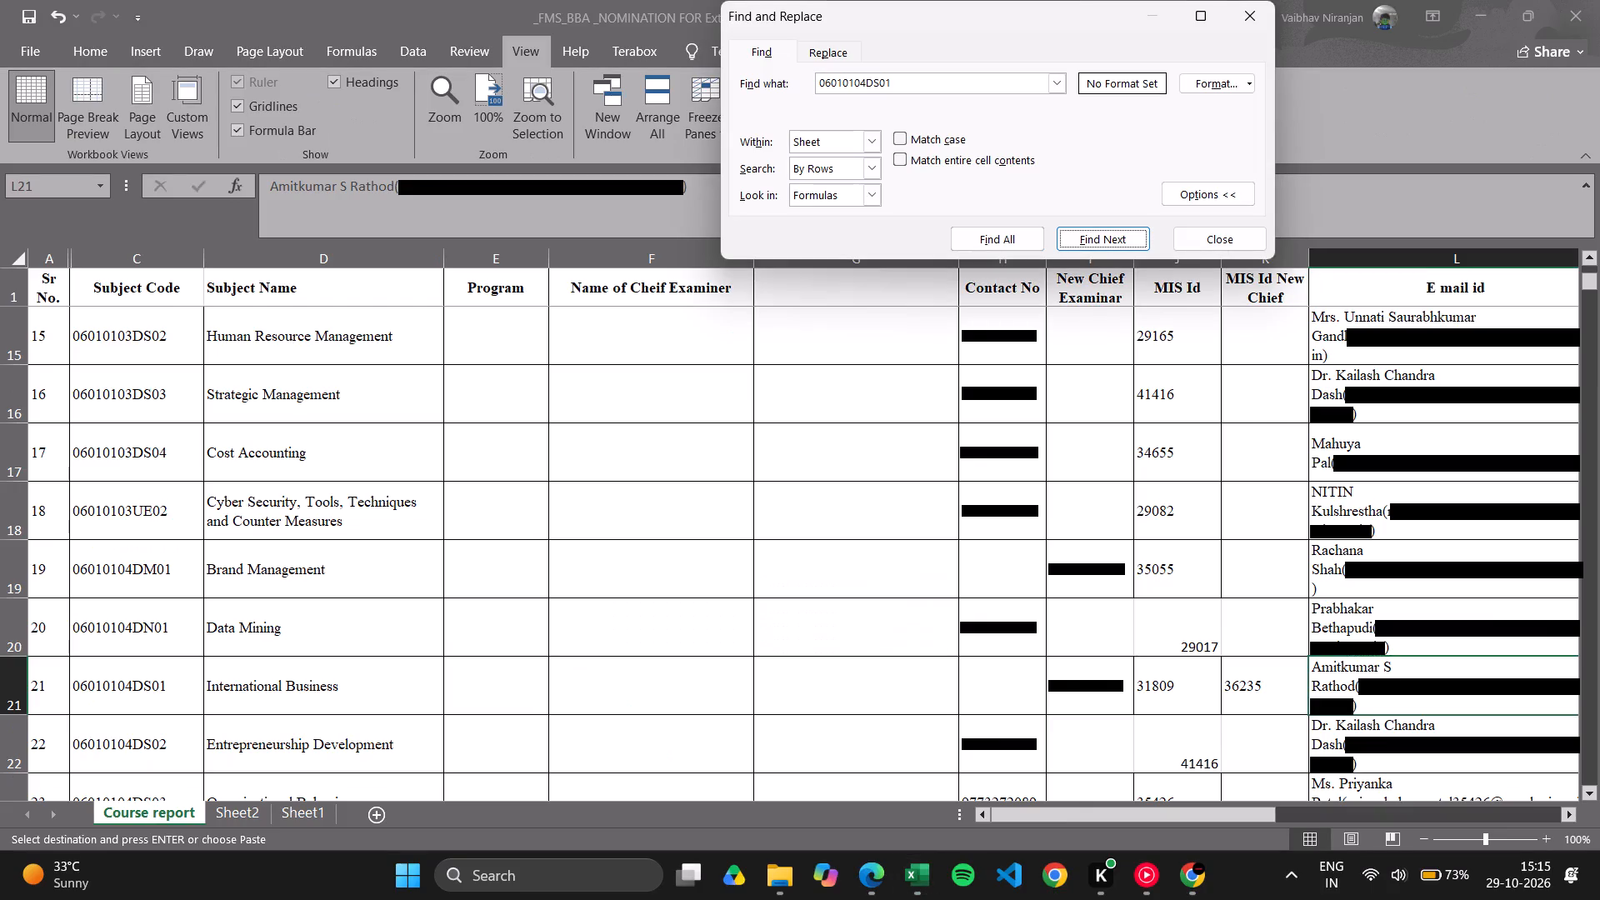
{"action": "triple_click", "coordinate": [922, 74]}
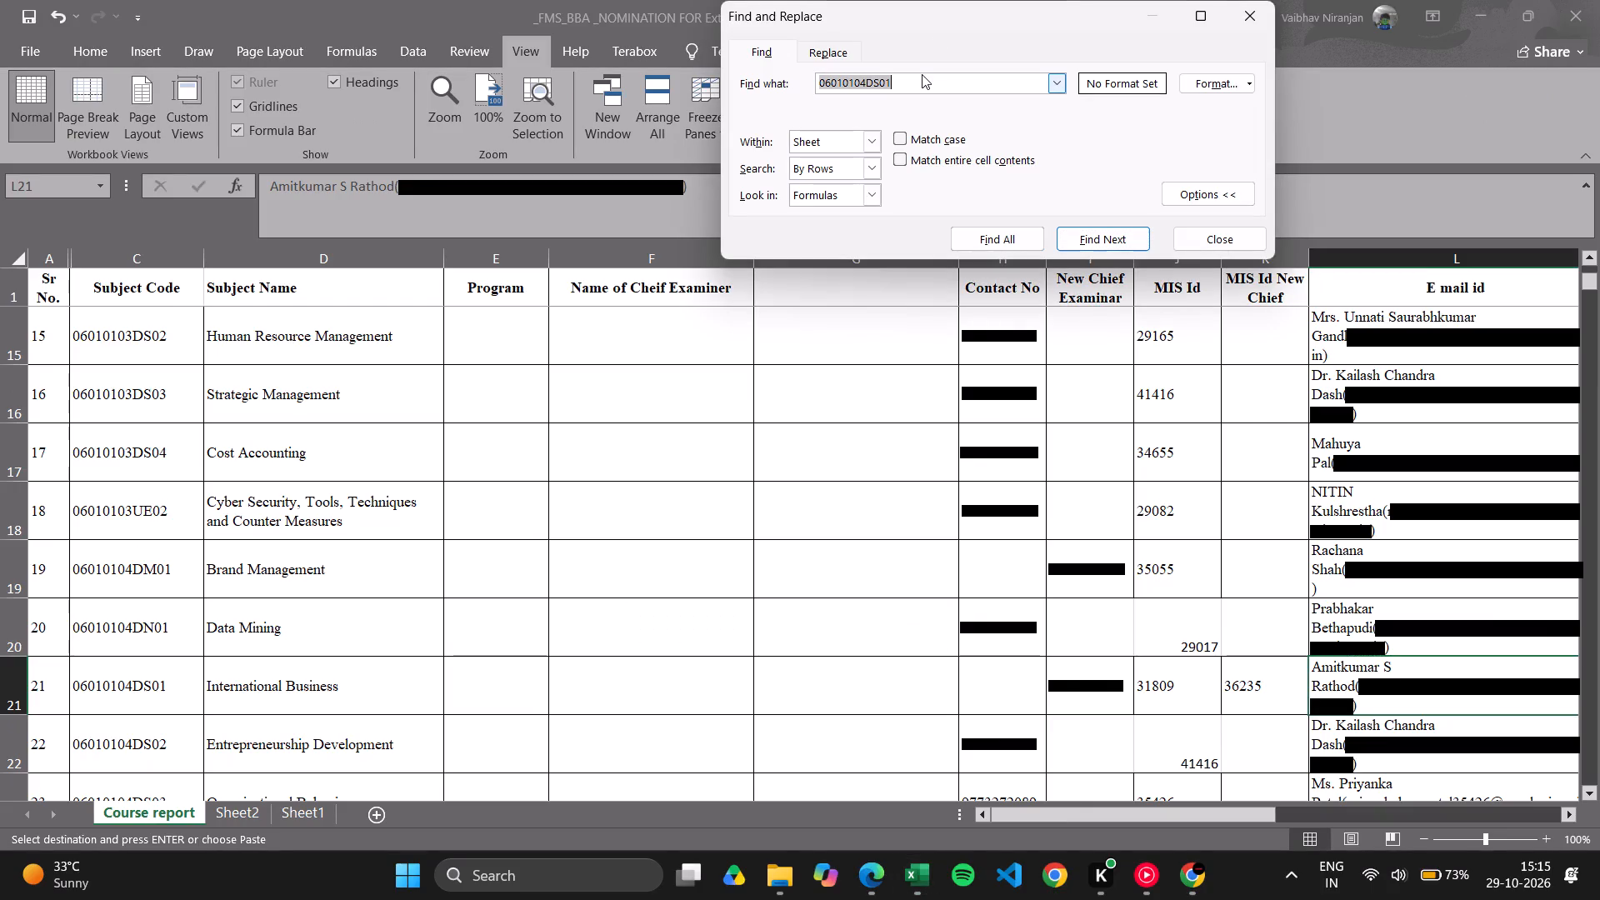
{"action": "key", "text": "ctrl+v"}
{"action": "left_click", "coordinate": [1077, 248]}
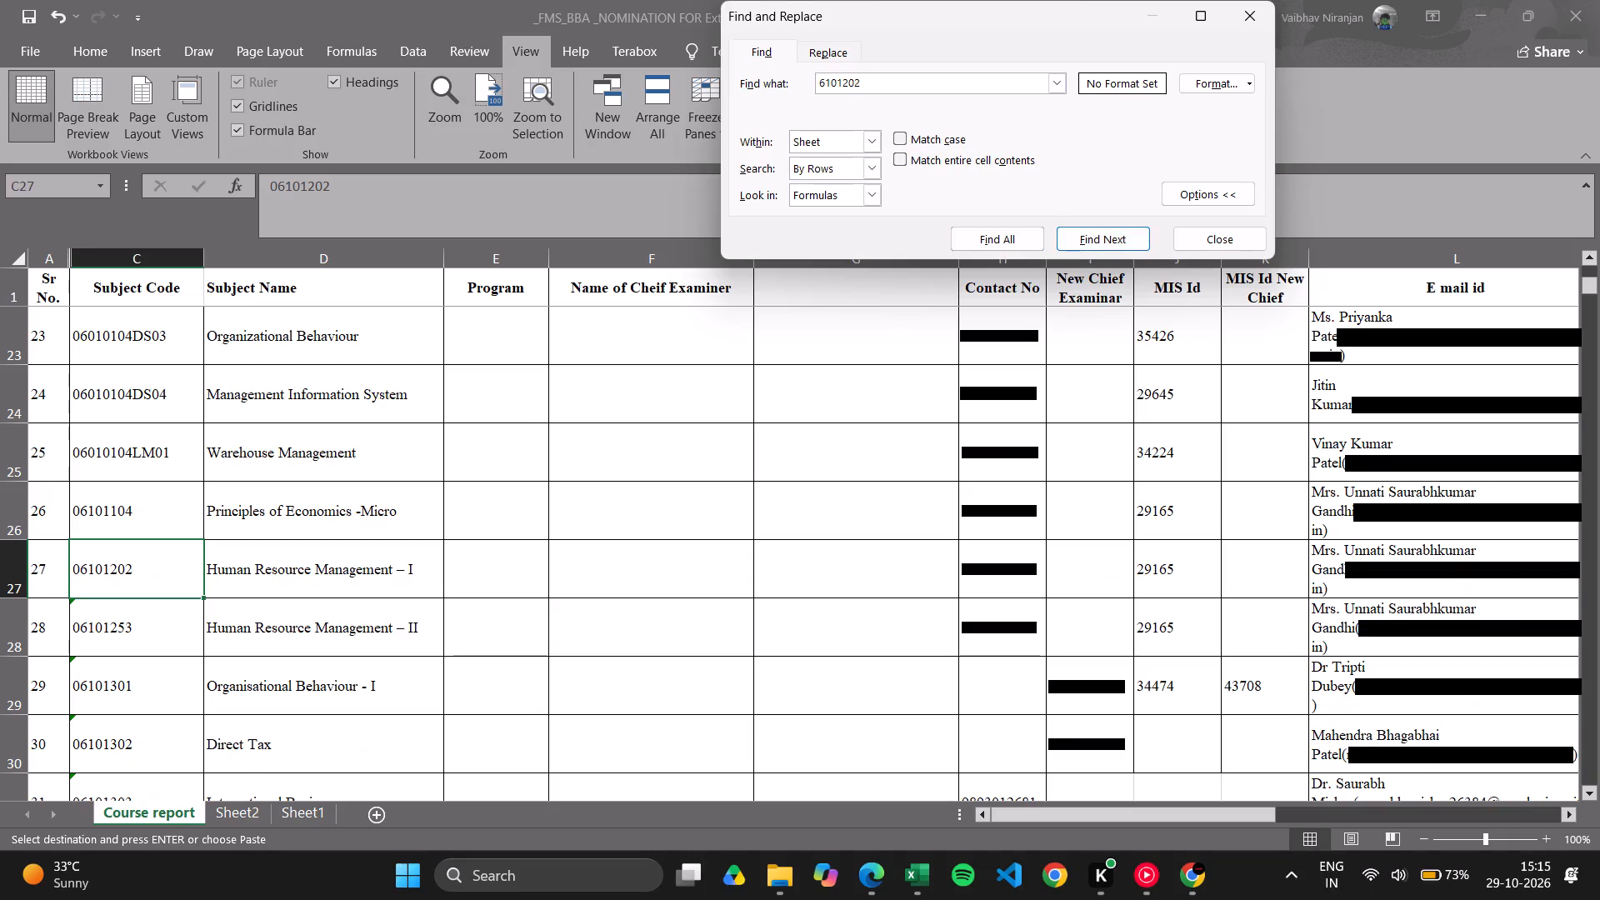
Copy the Human Resource Management – I row's E mail id entry from the nomination workbook into H11 of Vetting Externals.
{"action": "left_click", "coordinate": [1334, 582]}
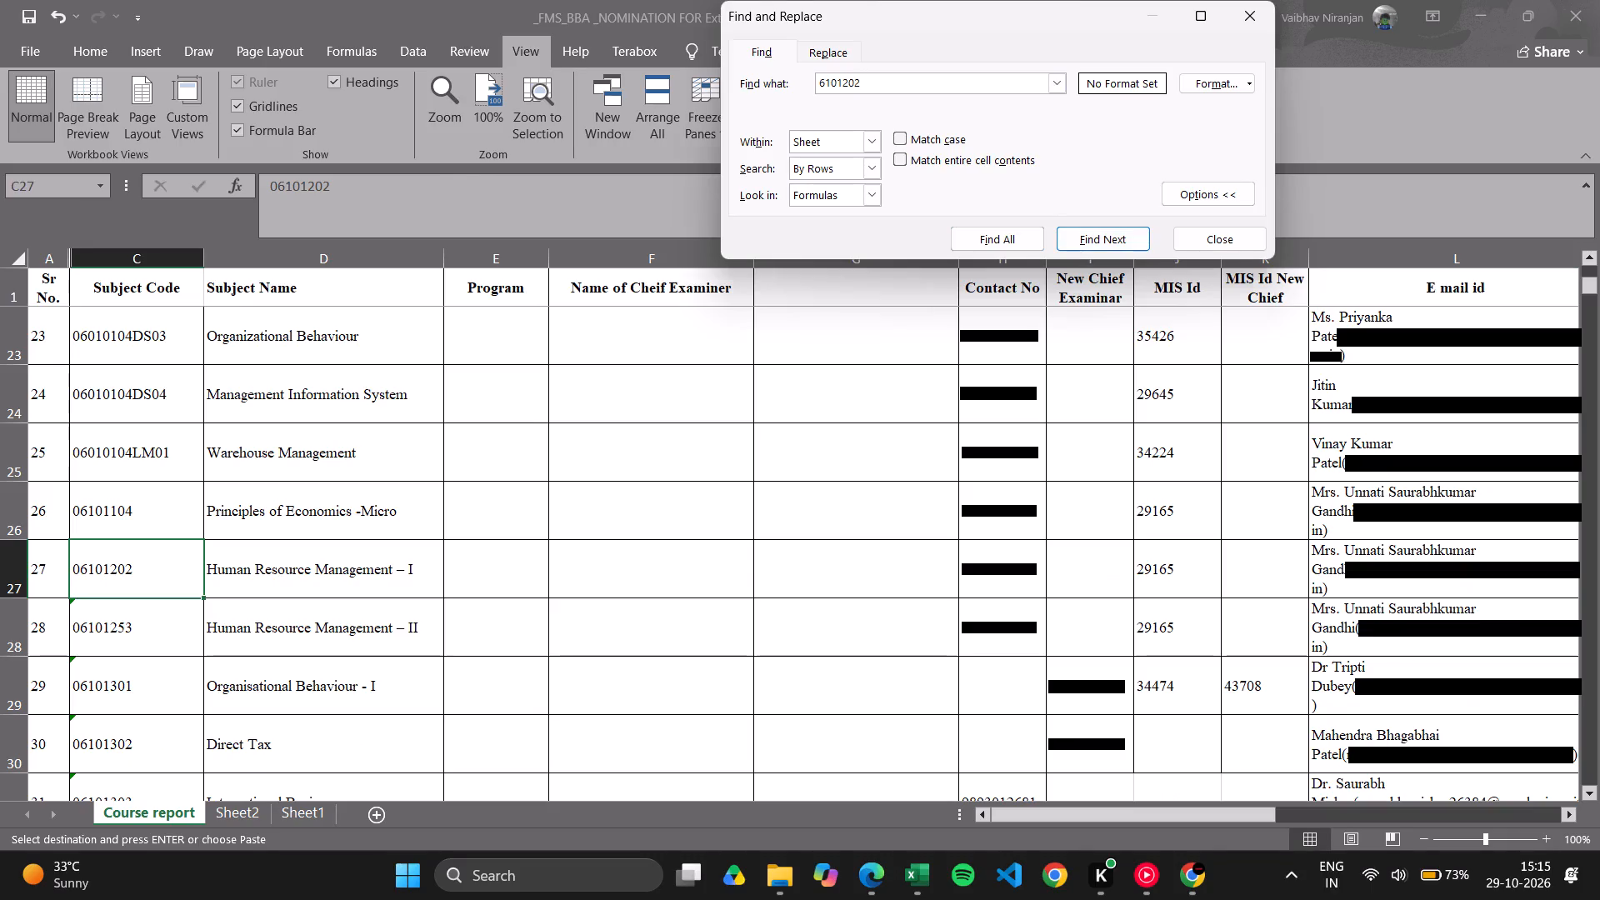
{"action": "key", "text": "ctrl+c"}
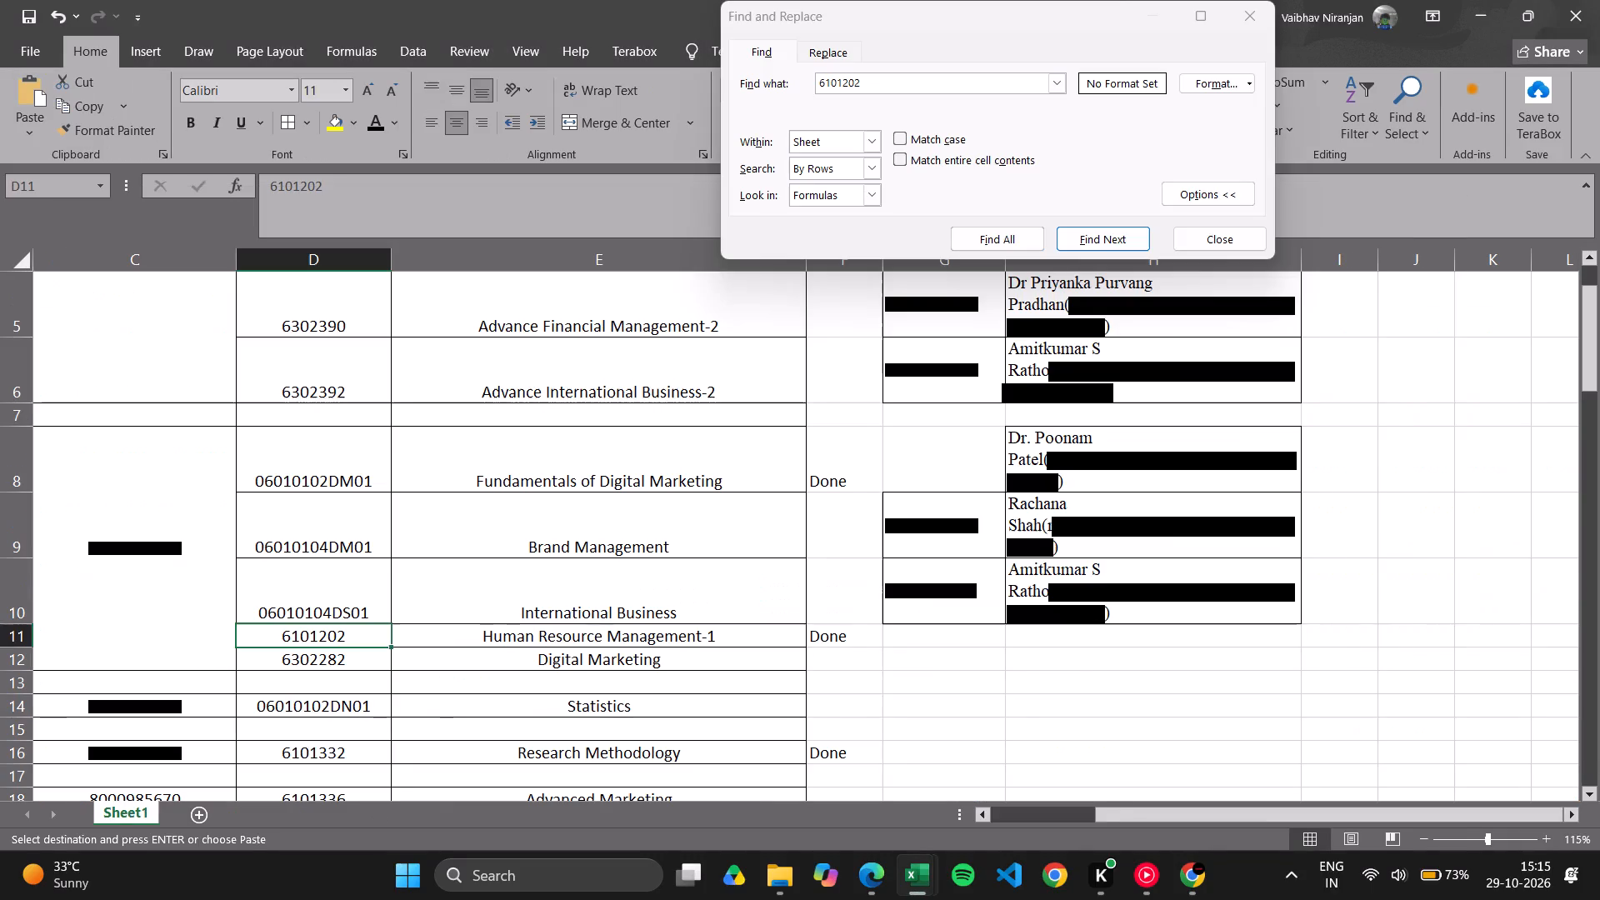
{"action": "left_click", "coordinate": [1062, 640]}
{"action": "key", "text": "ctrl+v"}
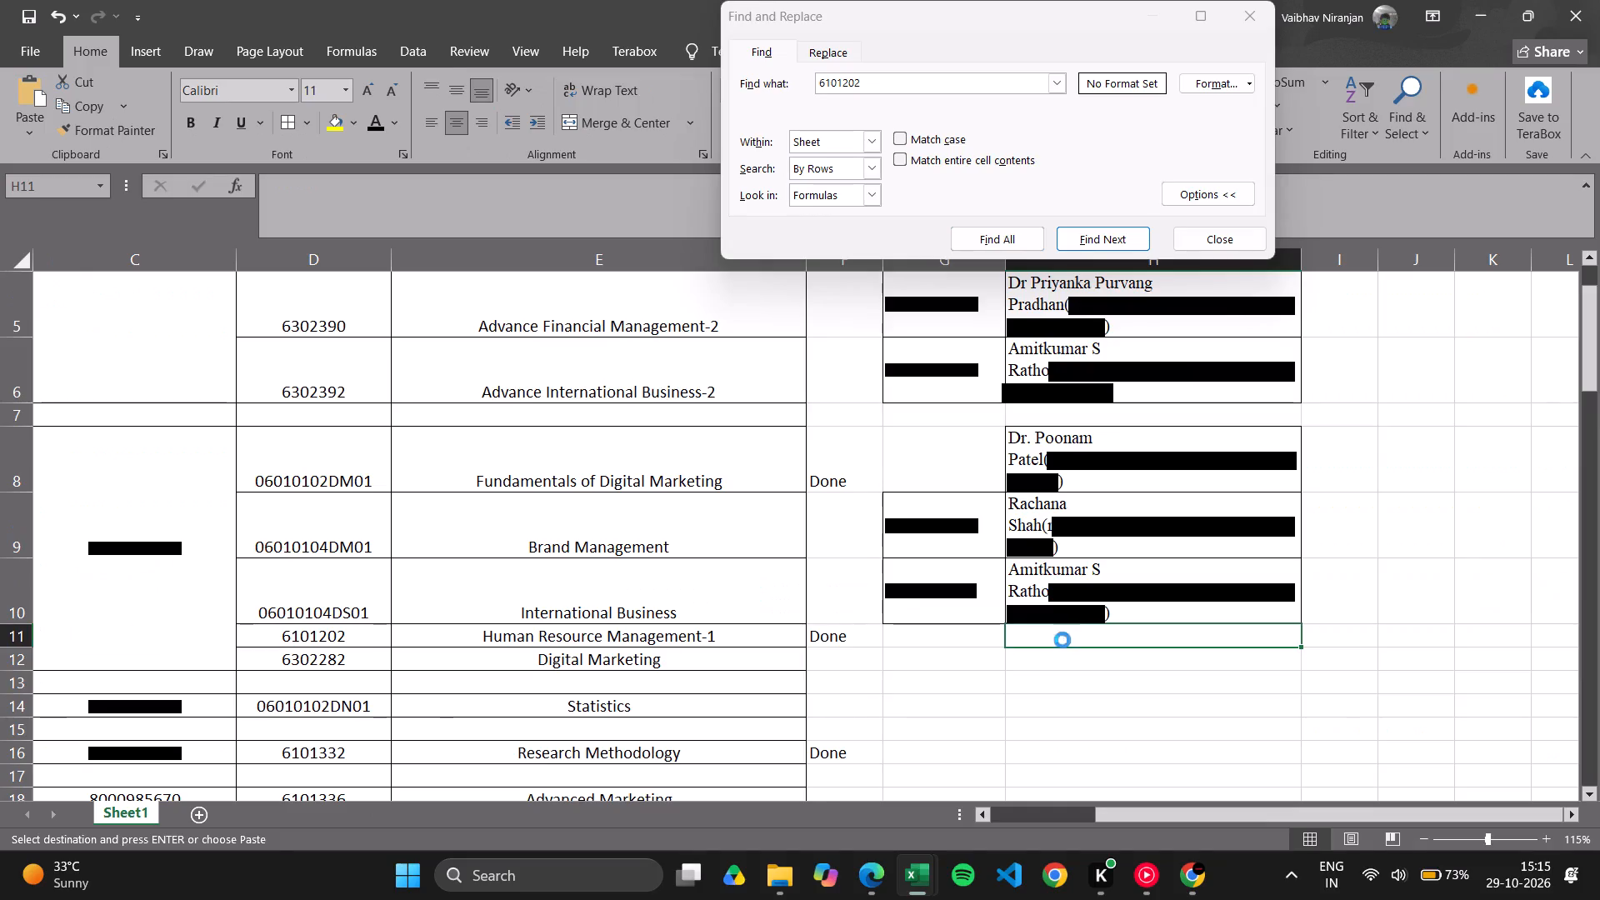
Copy the Digital Marketing subject code 6302282 and search for it in the nomination workbook.
{"action": "scroll", "coordinate": [1009, 668], "scroll_direction": "down", "scroll_amount": 1}
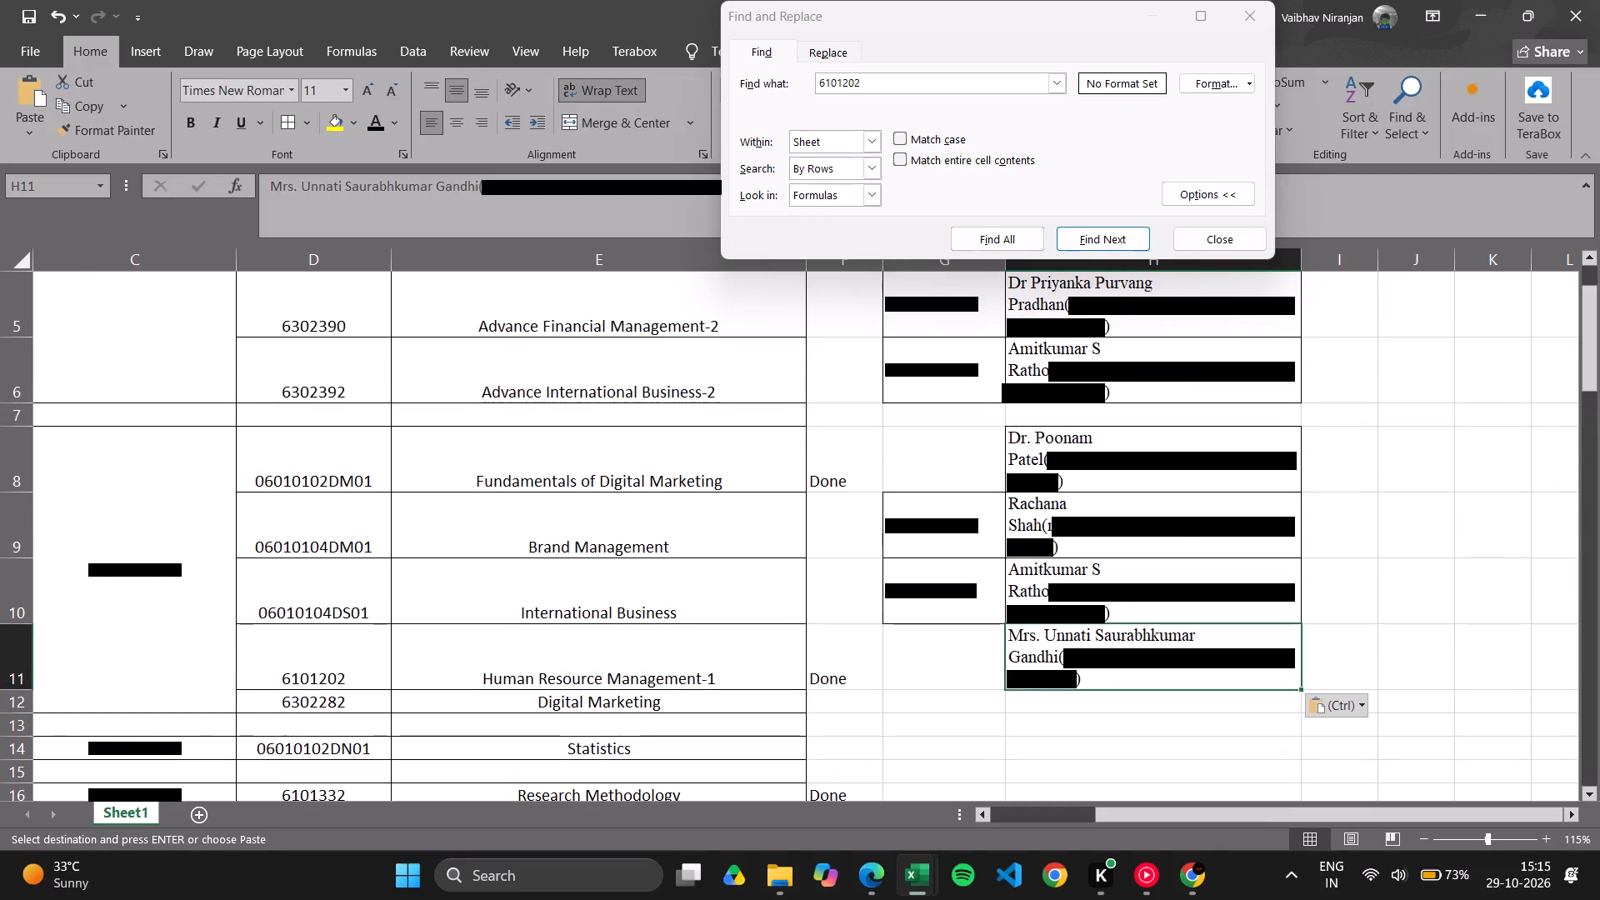
{"action": "left_click", "coordinate": [362, 710]}
{"action": "key", "text": "ctrl+c"}
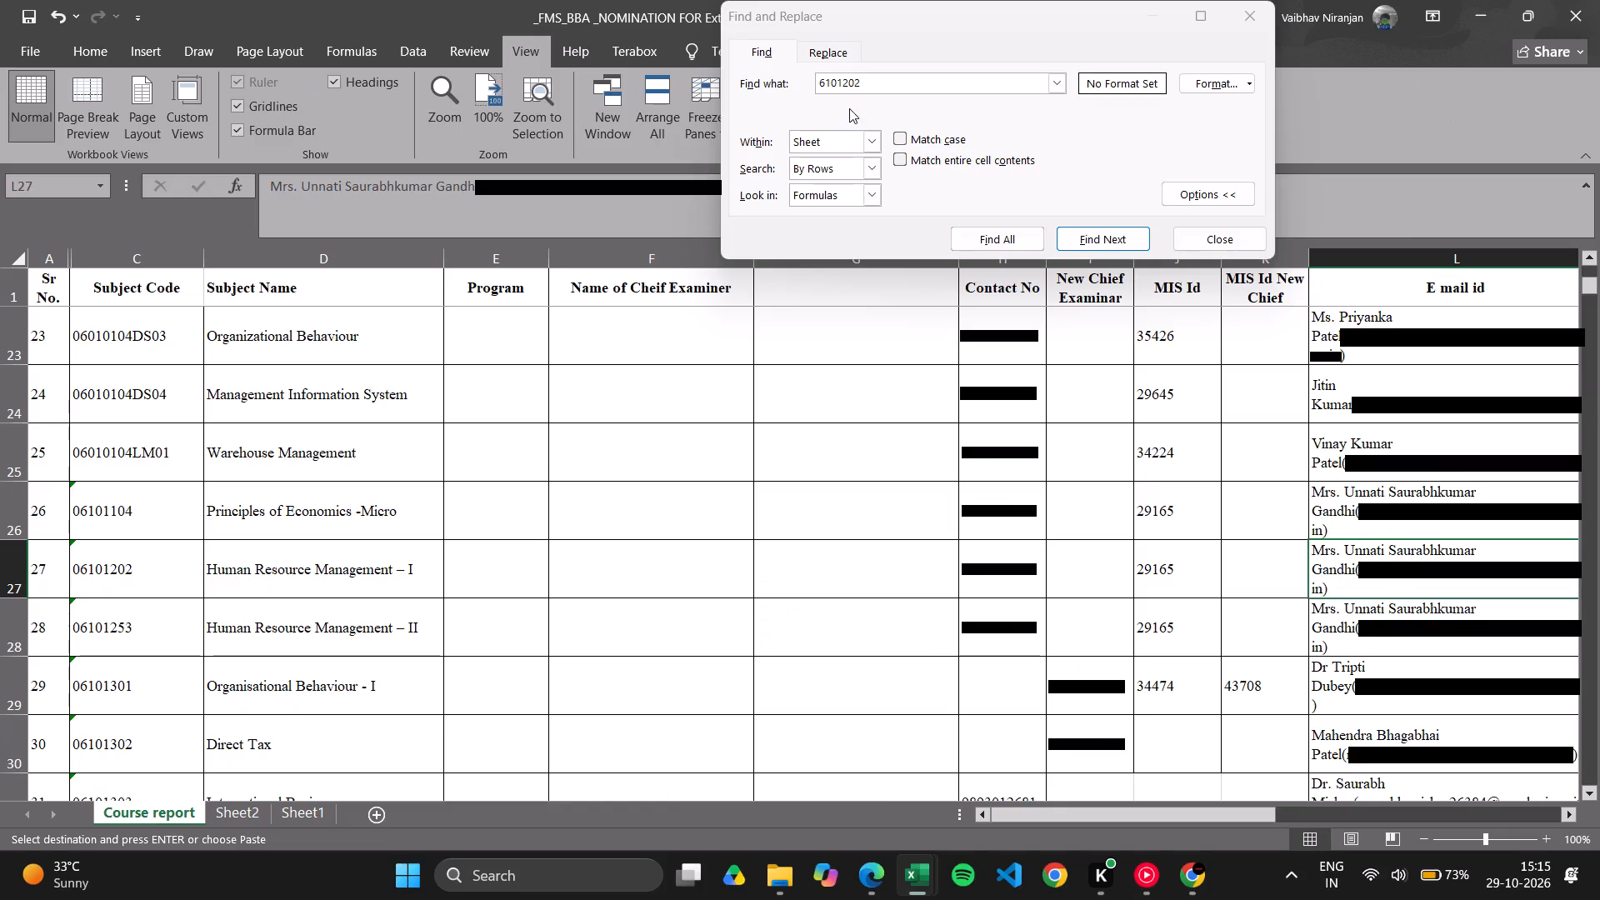
{"action": "triple_click", "coordinate": [865, 87]}
{"action": "double_click", "coordinate": [865, 87]}
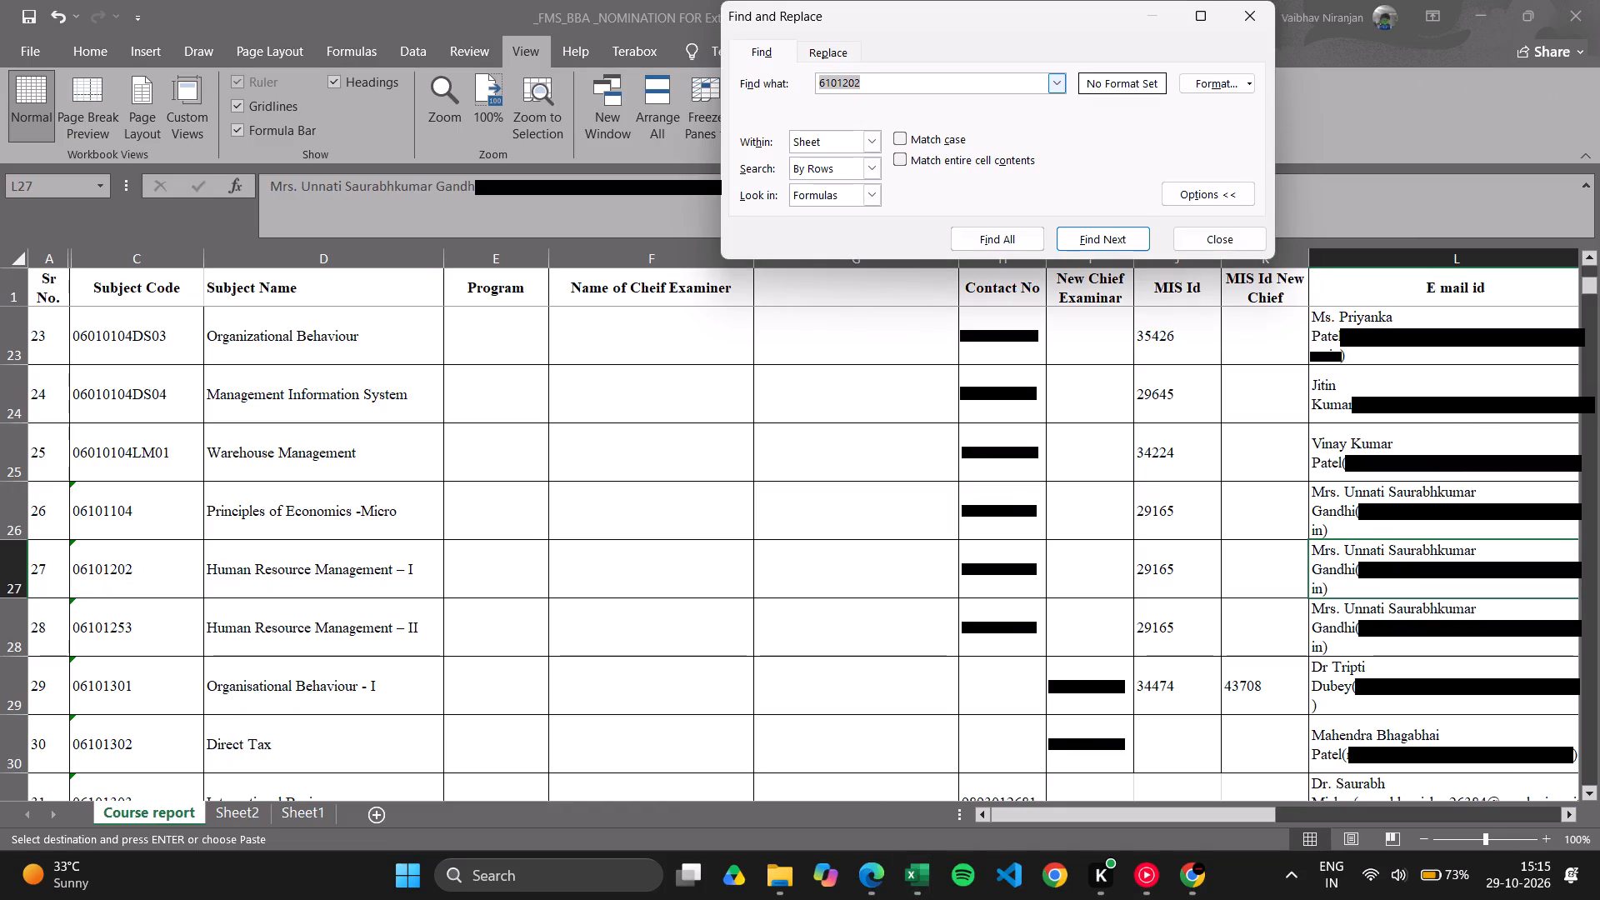
{"action": "key", "text": "ctrl+v"}
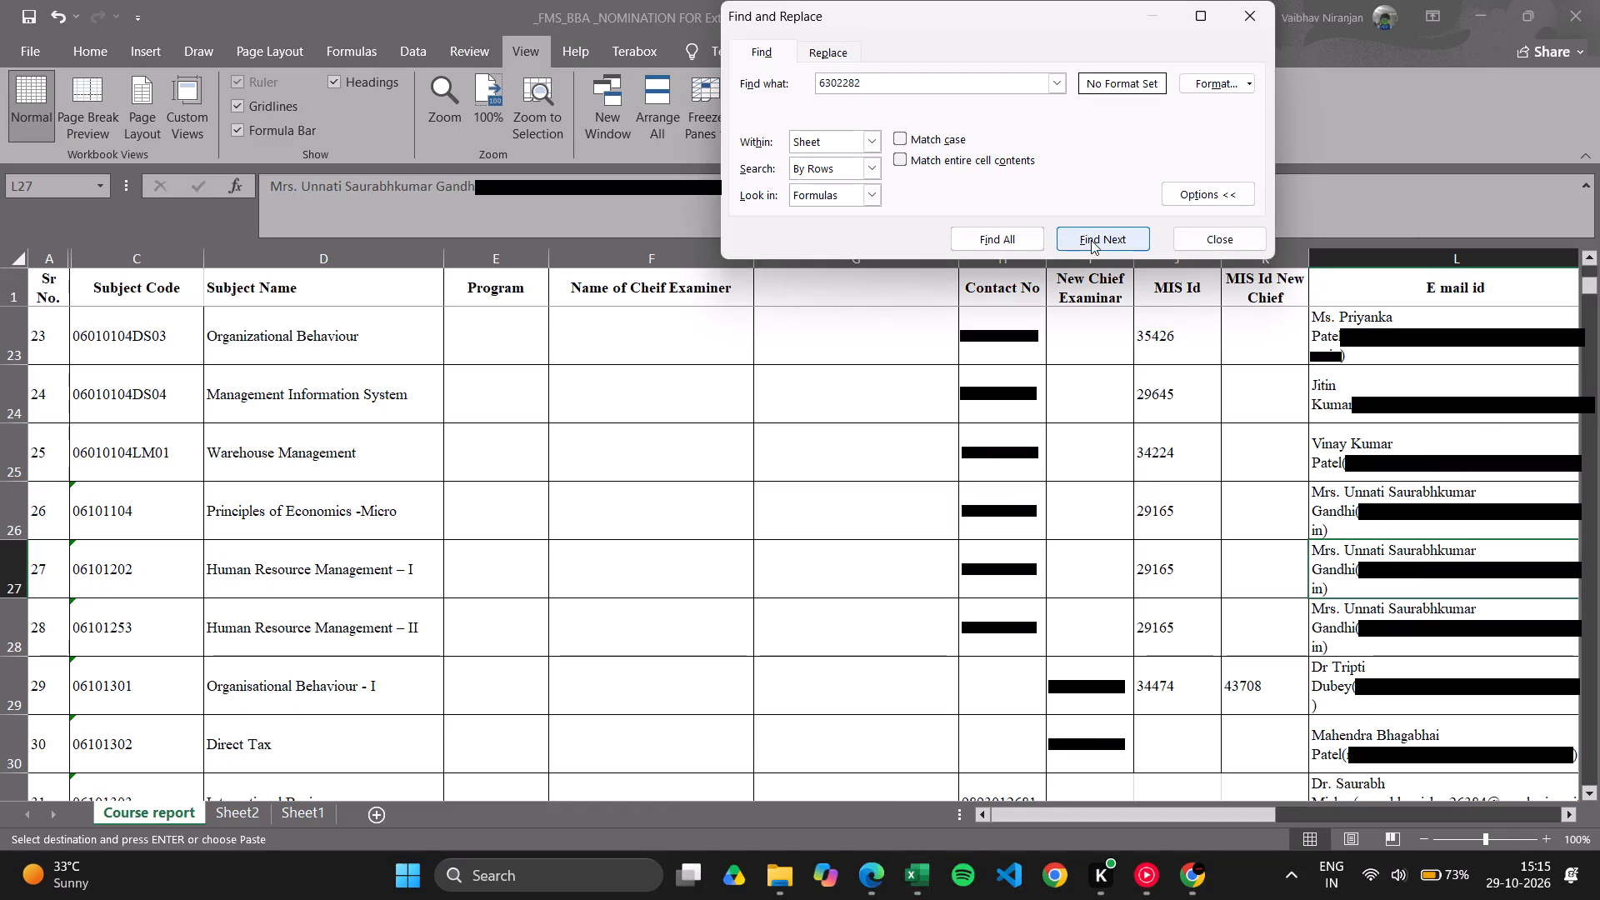
{"action": "left_click", "coordinate": [1091, 240]}
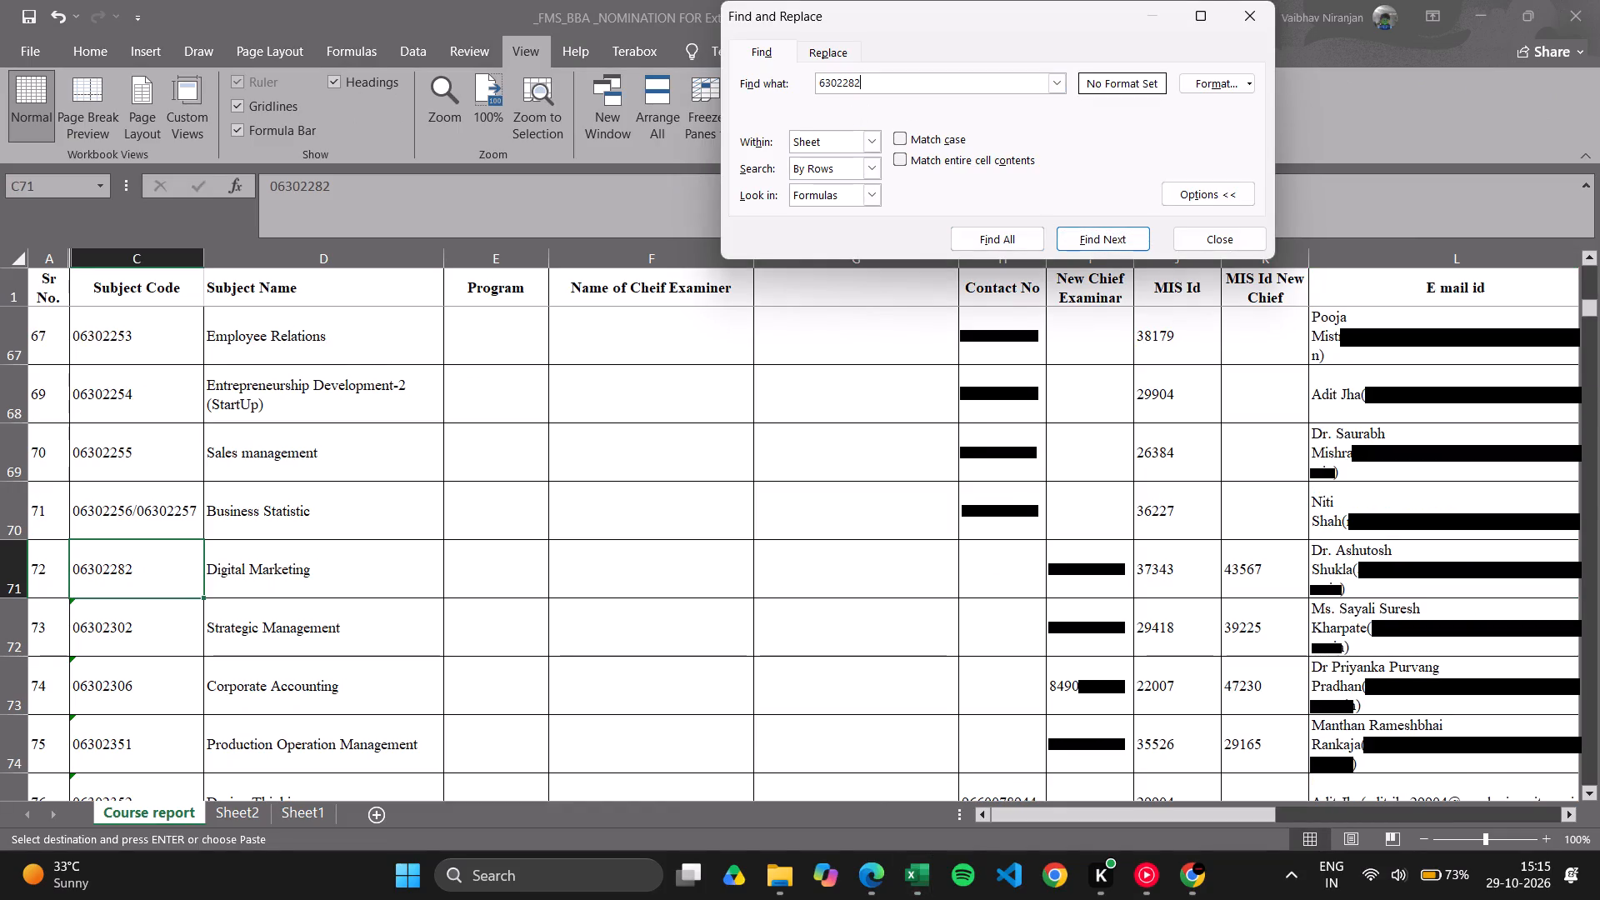
Copy the Digital Marketing row's New Chief Examinar contact number from the nomination workbook into G12 of Vetting Externals.
{"action": "left_click", "coordinate": [1084, 574]}
{"action": "key", "text": "ctrl+c"}
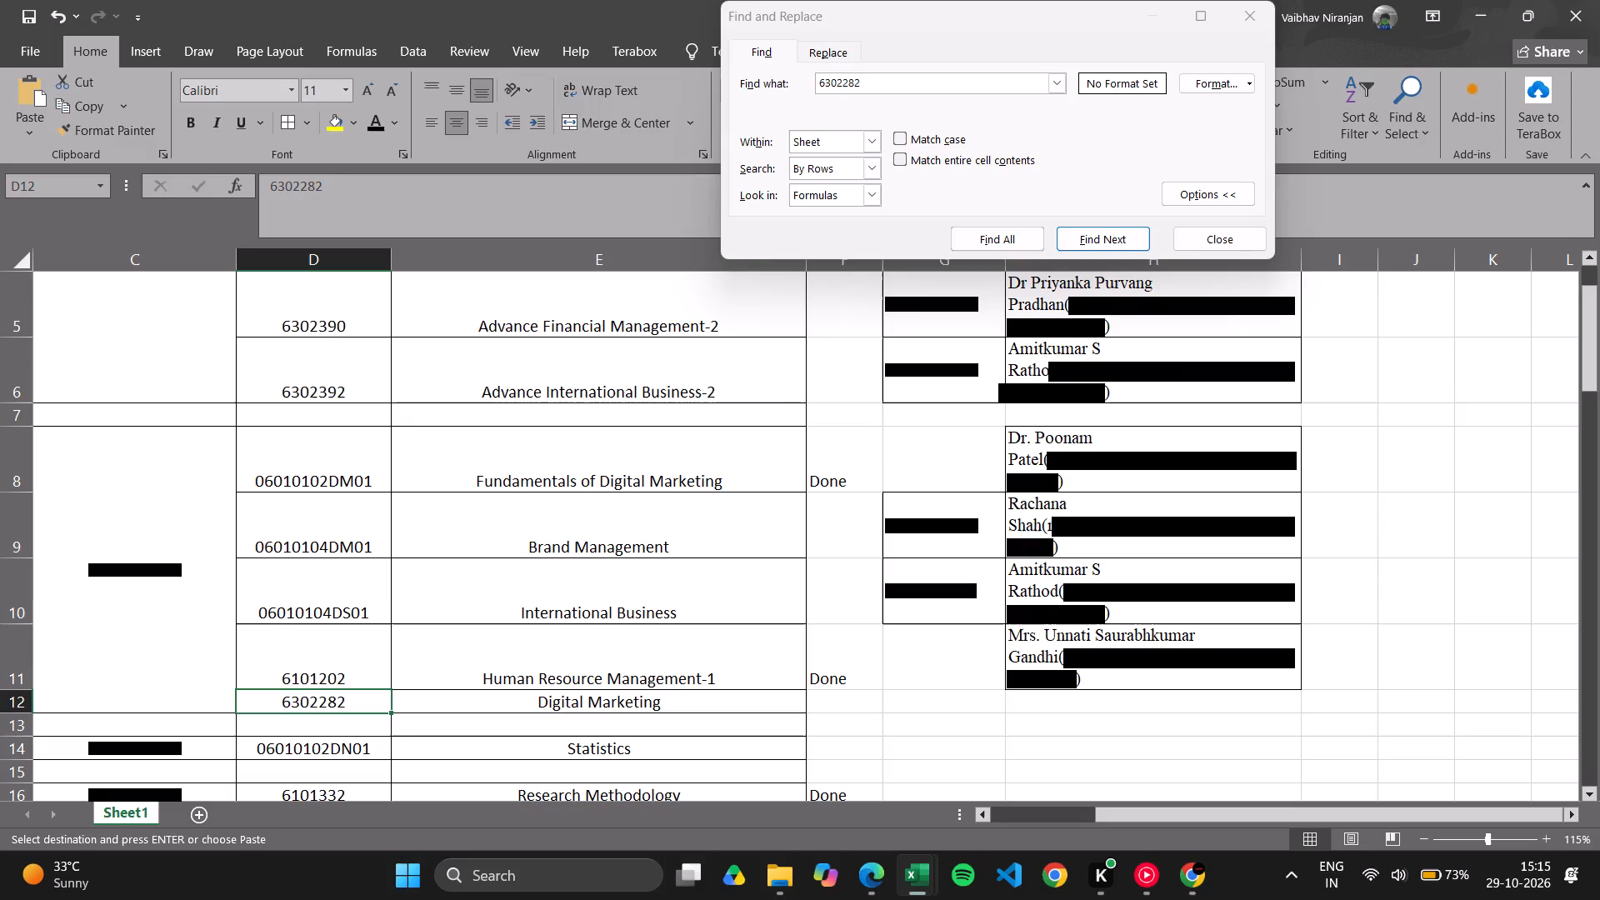
{"action": "left_click", "coordinate": [923, 711]}
{"action": "key", "text": "ctrl+v"}
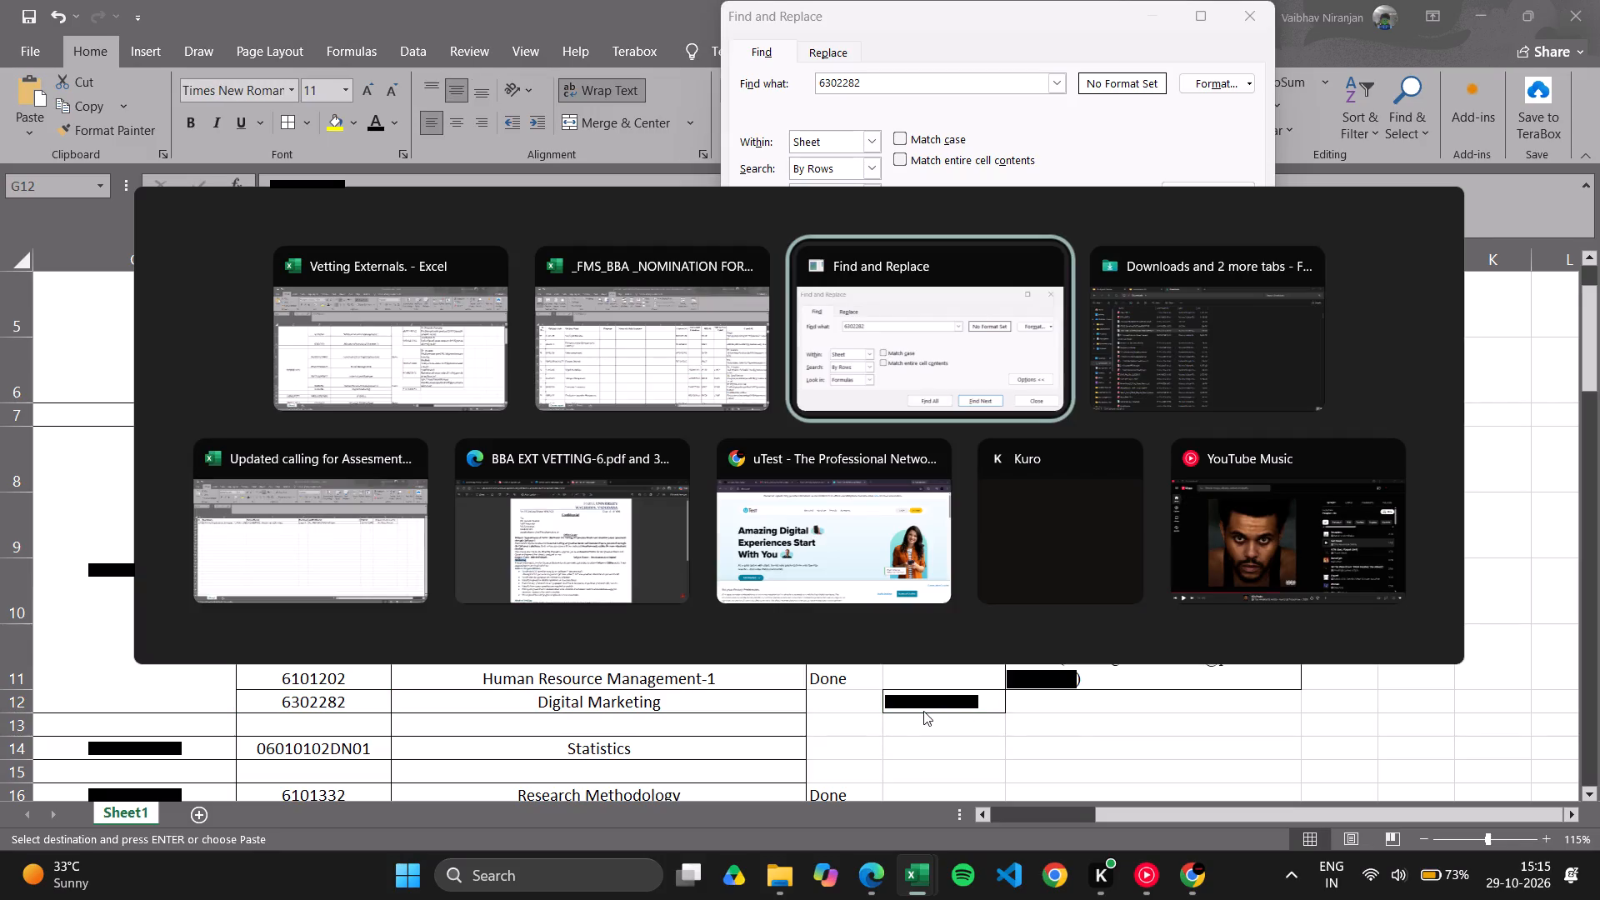
Copy the Digital Marketing row's E mail id entry from the nomination workbook into H12 of Vetting Externals.
{"action": "left_click", "coordinate": [1386, 573]}
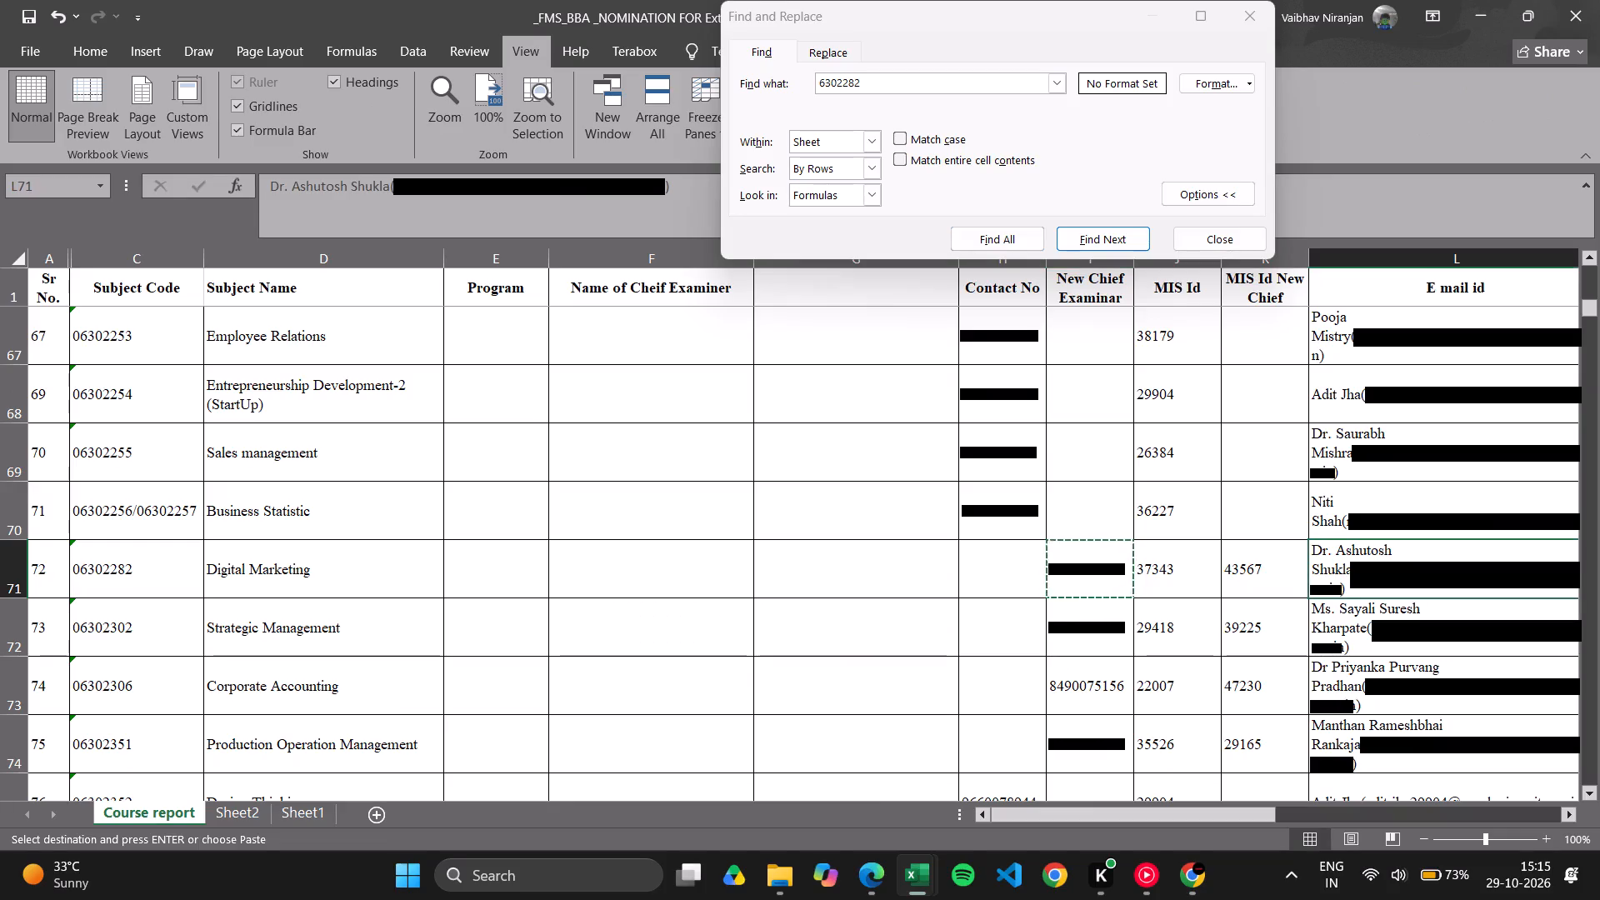
{"action": "key", "text": "ctrl+c"}
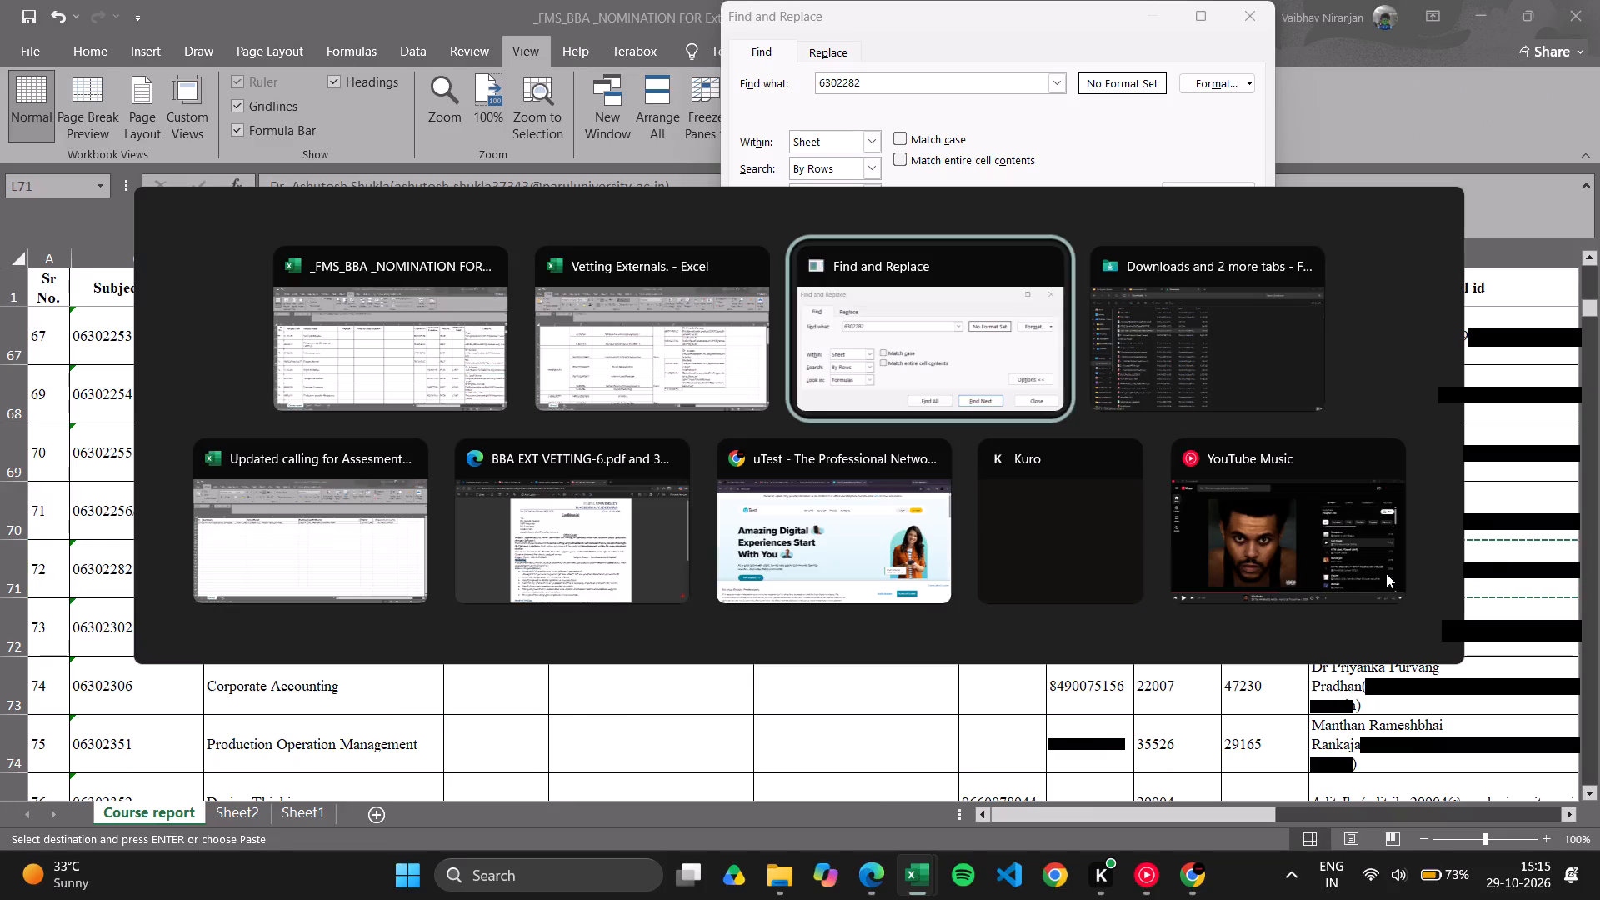
{"action": "left_click", "coordinate": [1135, 712]}
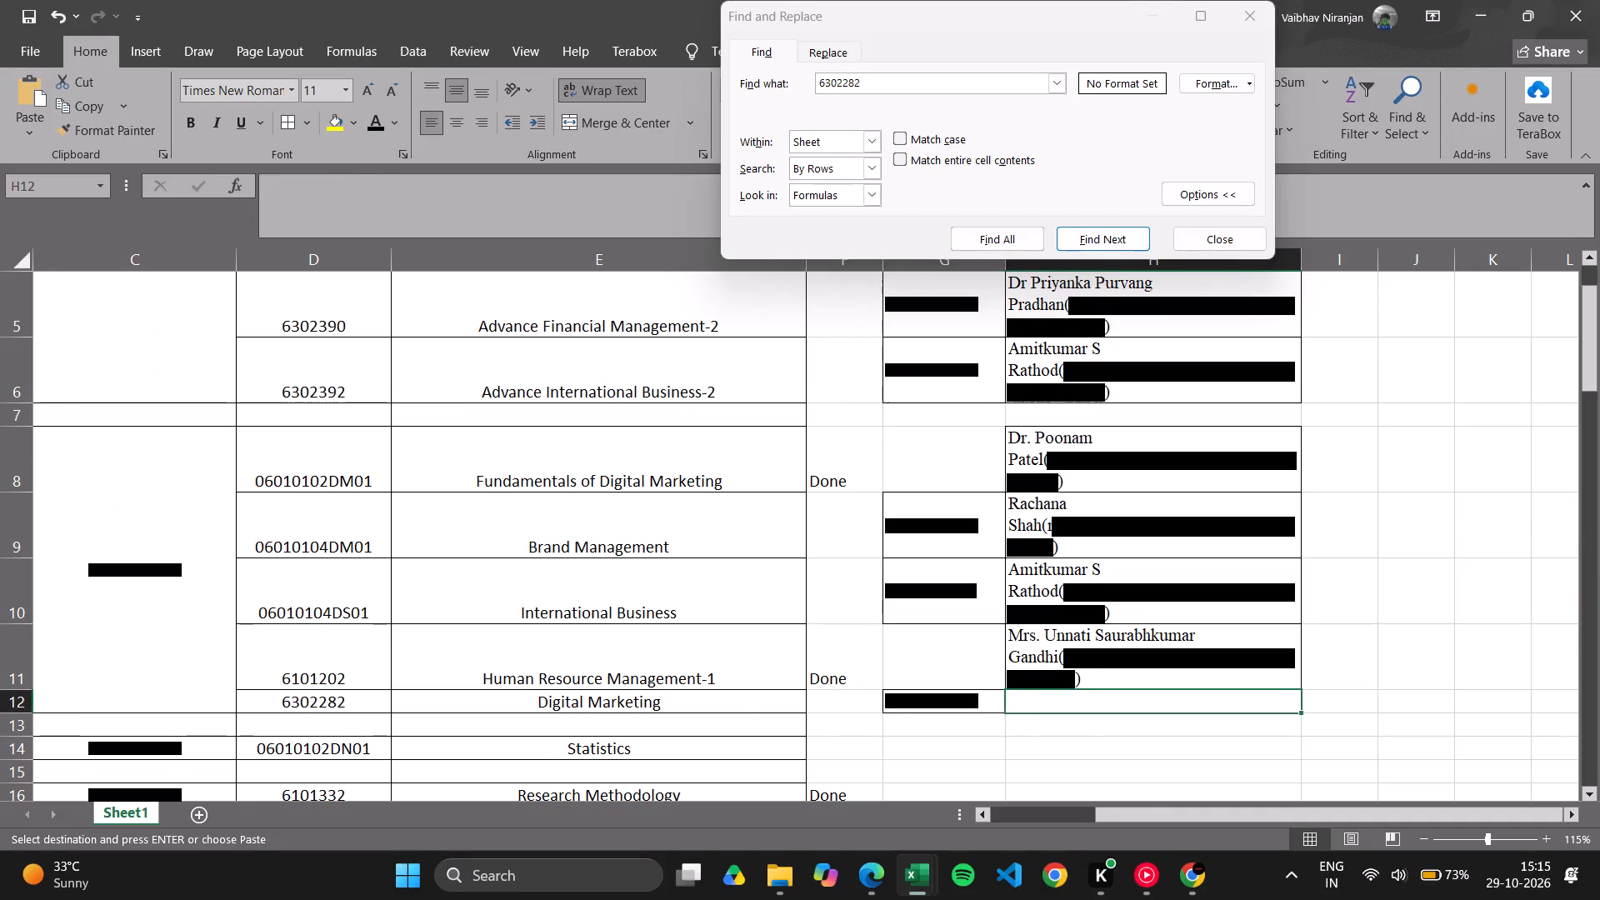
{"action": "key", "text": "ctrl+v"}
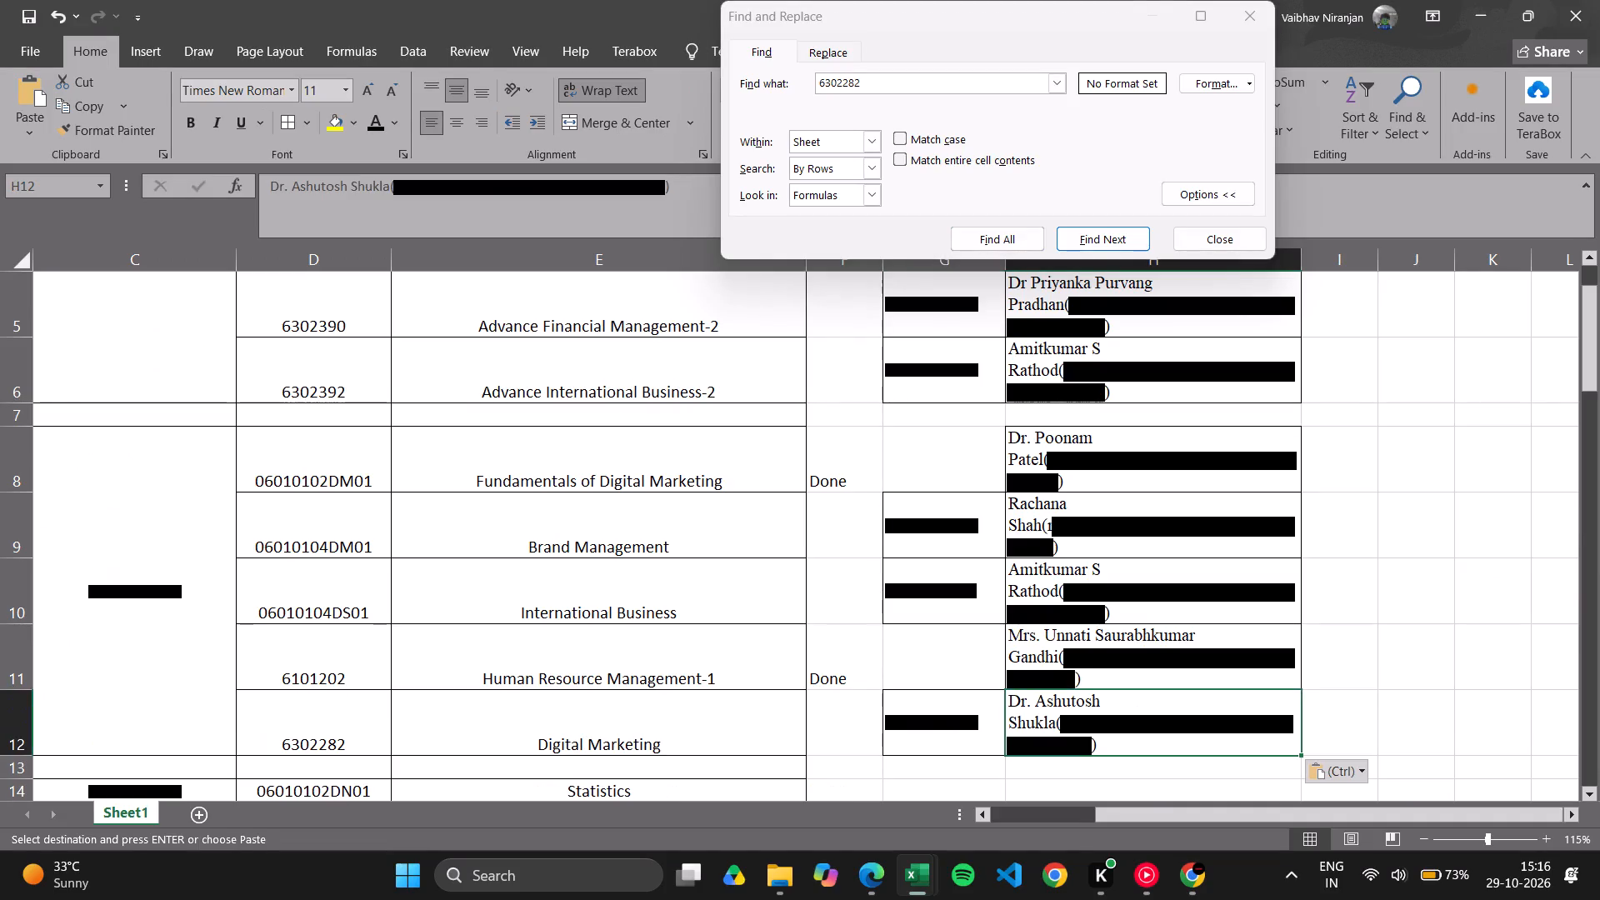
Copy the Statistics subject code 06010102DN01 from Vetting Externals and return to the nomination workbook to look it up.
{"action": "scroll", "coordinate": [738, 607], "scroll_direction": "down", "scroll_amount": 4}
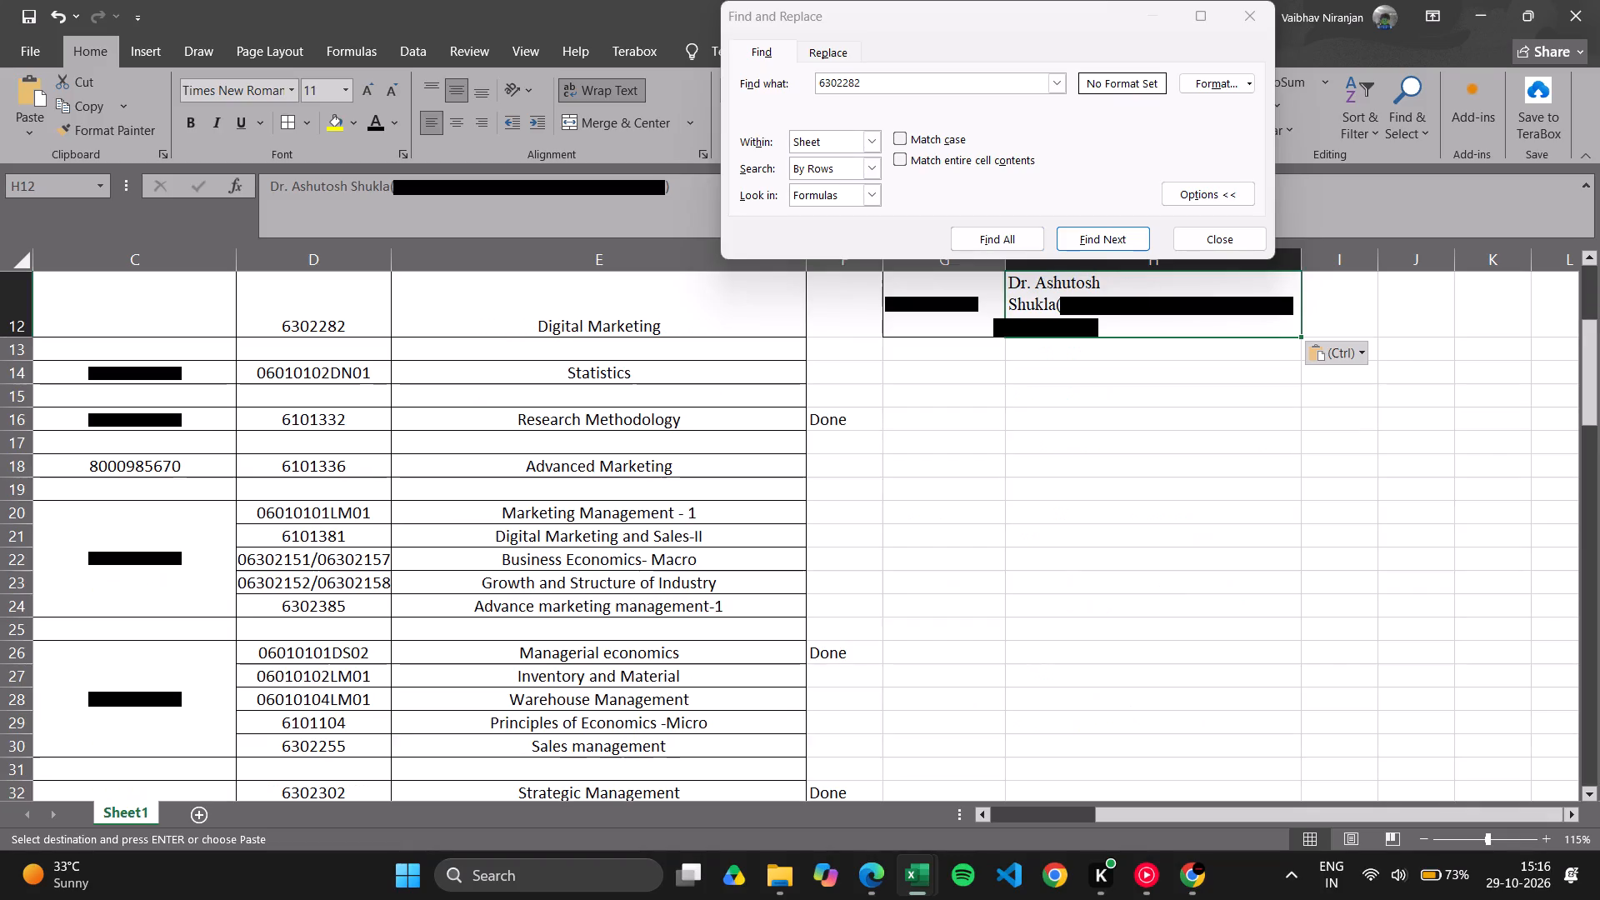
{"action": "scroll", "coordinate": [738, 607], "scroll_direction": "up", "scroll_amount": 9}
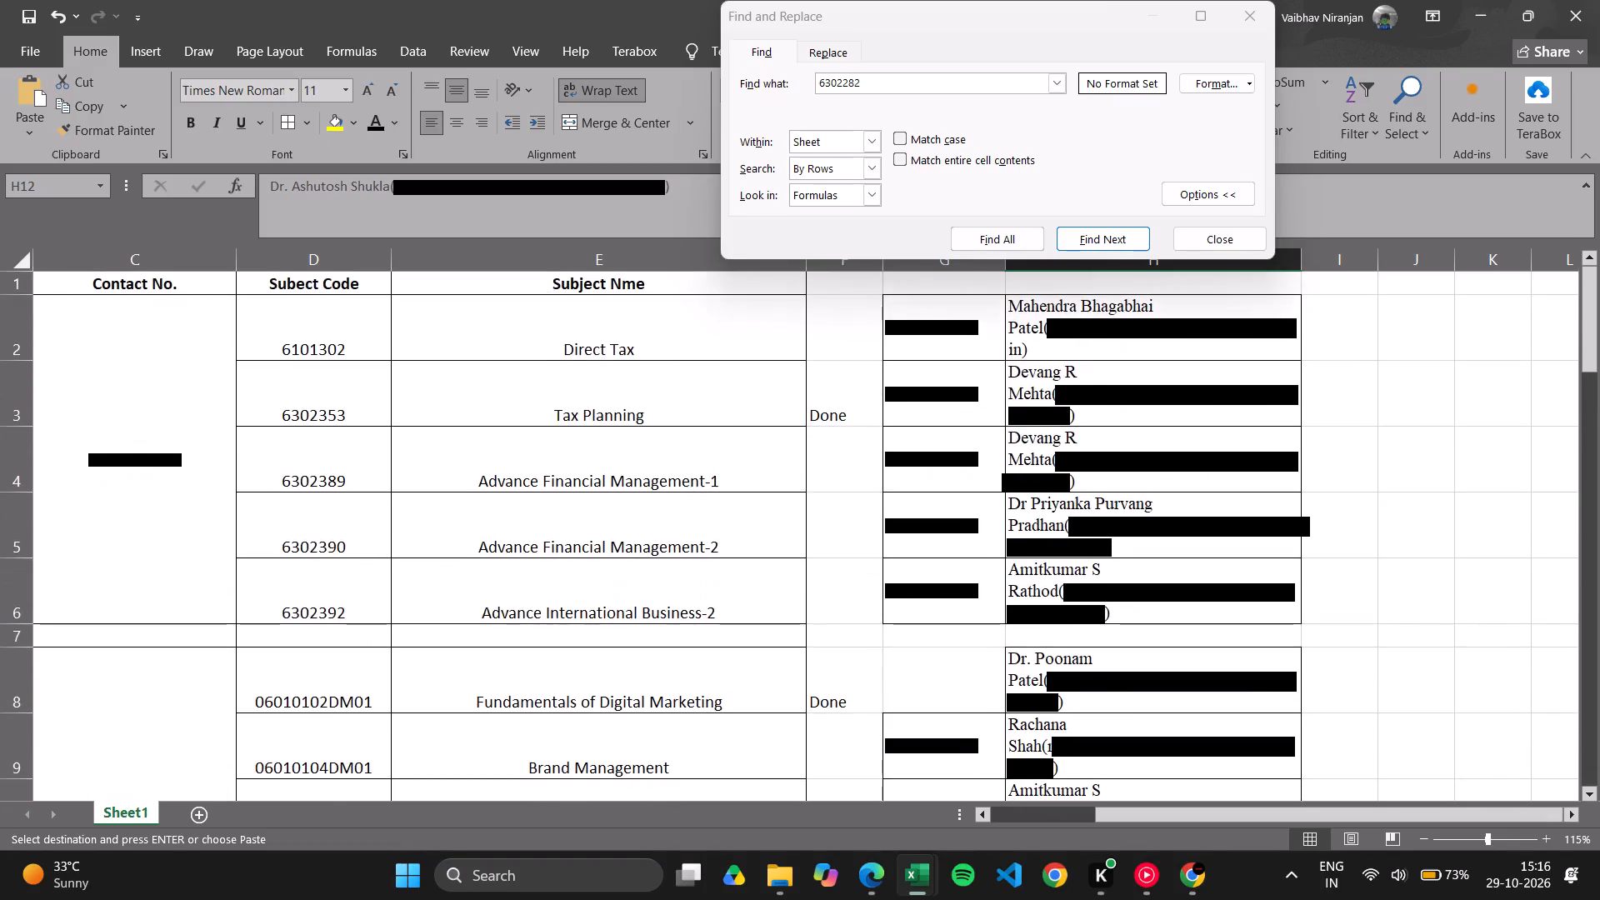
{"action": "scroll", "coordinate": [738, 607], "scroll_direction": "down", "scroll_amount": 7}
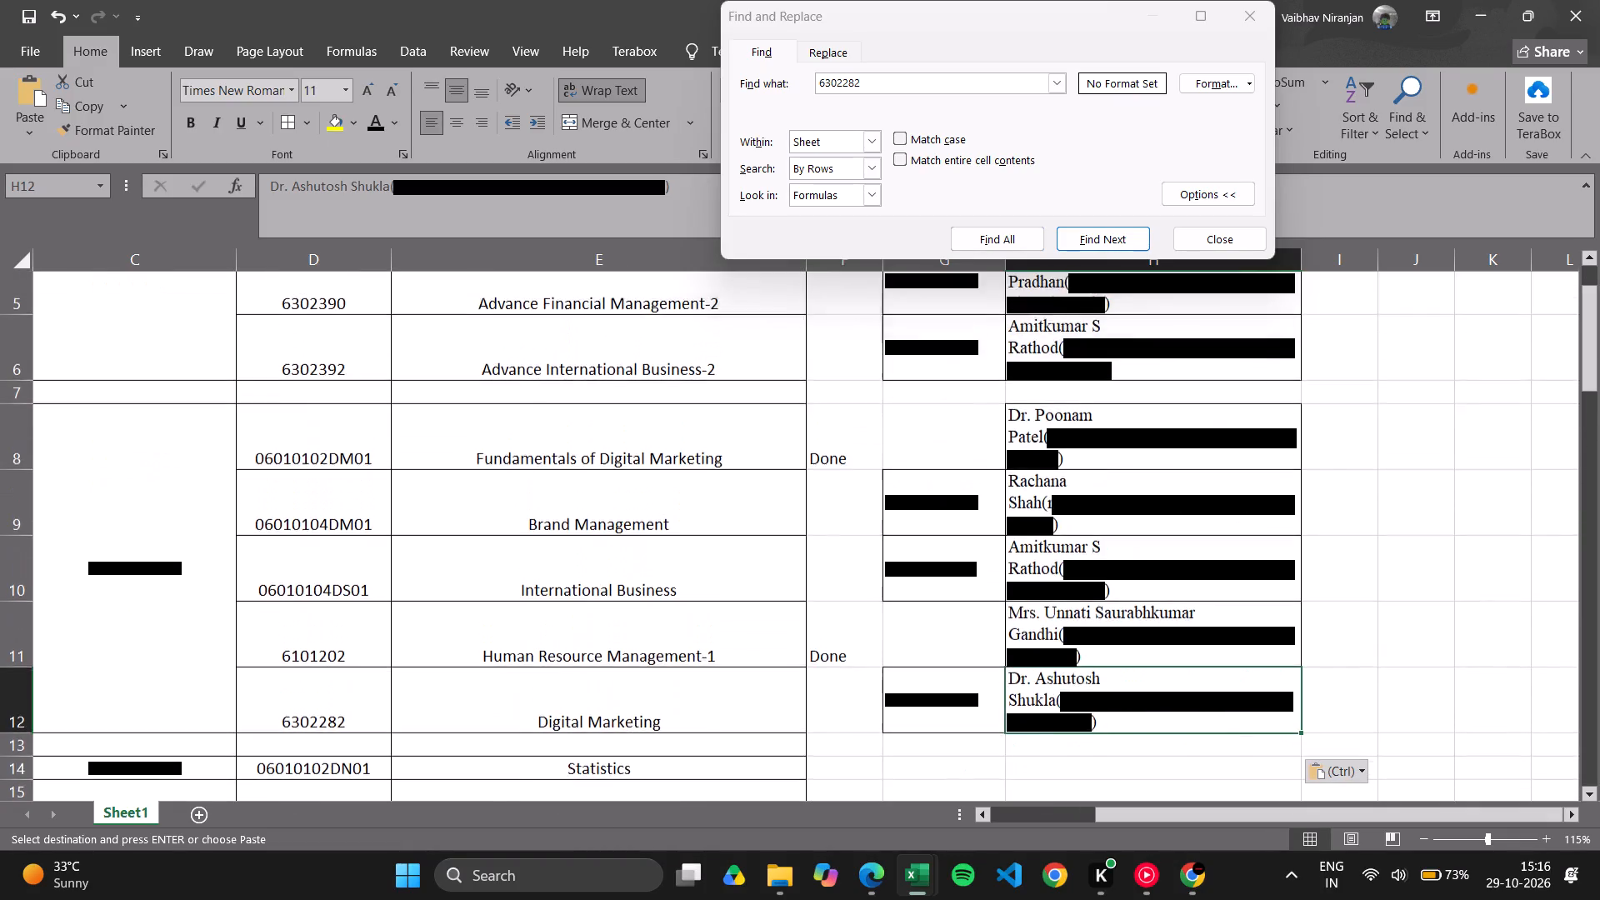
{"action": "scroll", "coordinate": [738, 607], "scroll_direction": "down", "scroll_amount": 1}
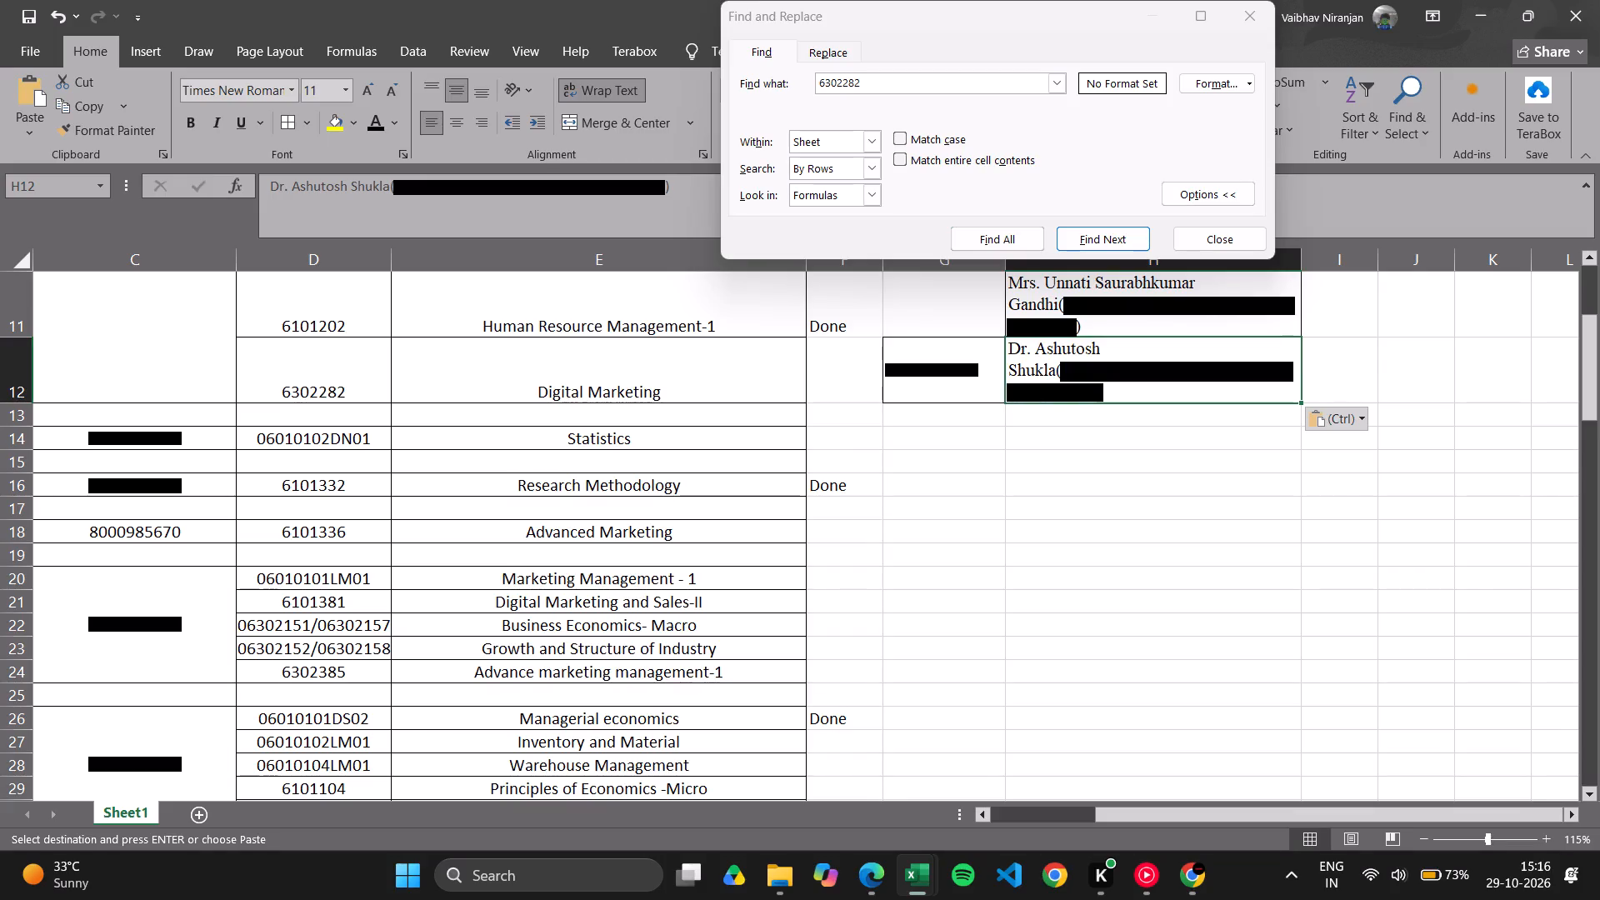
{"action": "left_click", "coordinate": [359, 439]}
{"action": "key", "text": "ctrl+c"}
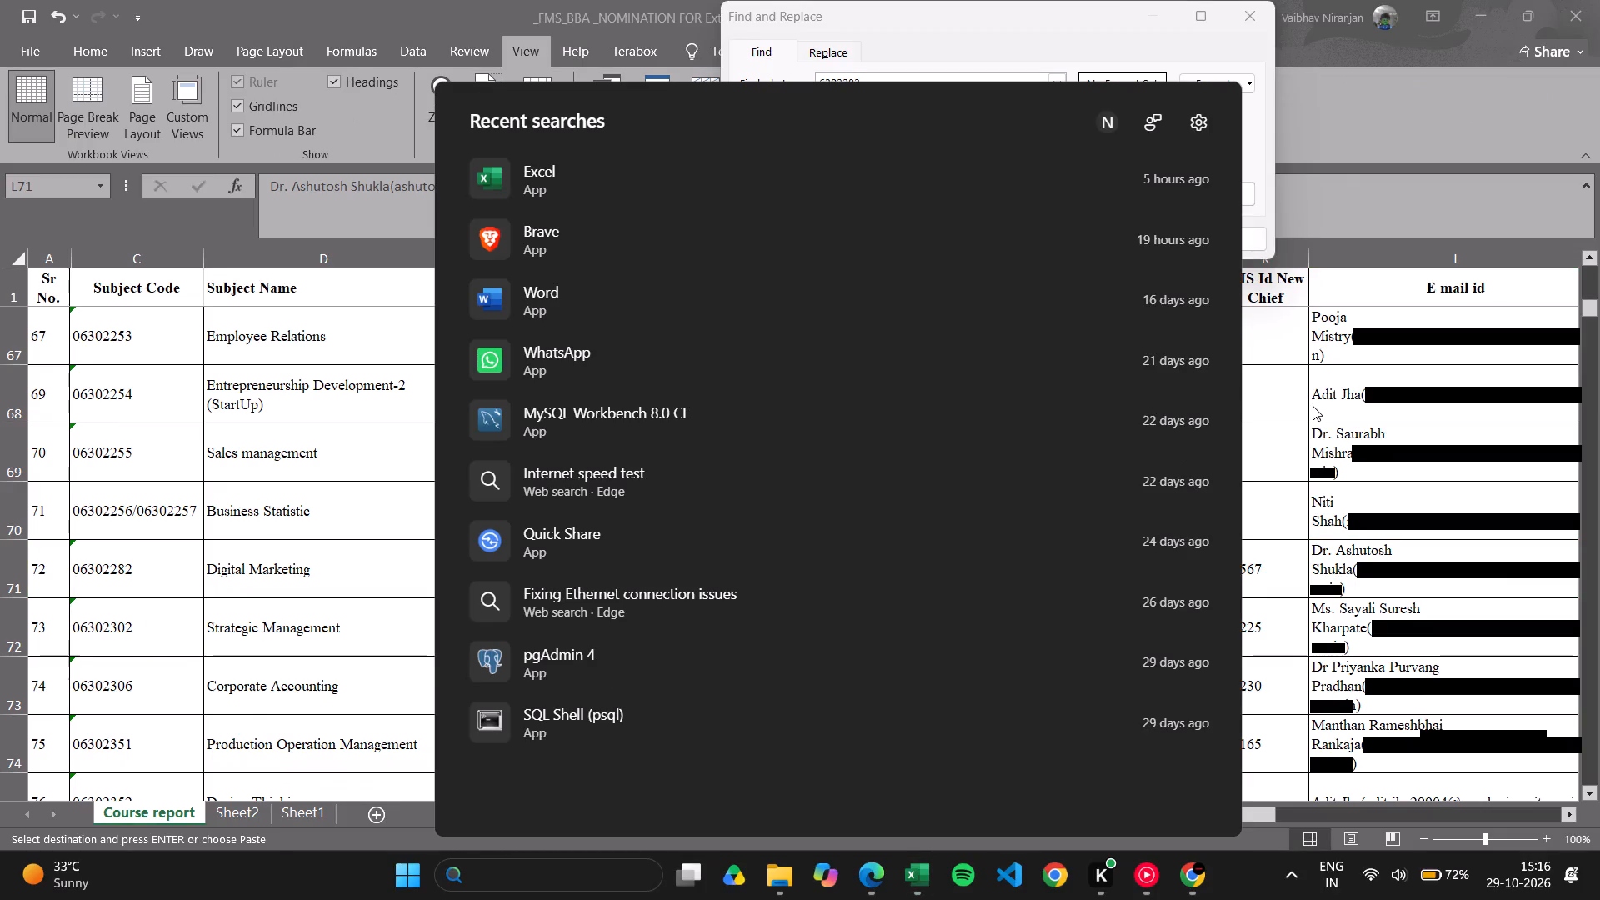
{"action": "left_click", "coordinate": [1341, 527]}
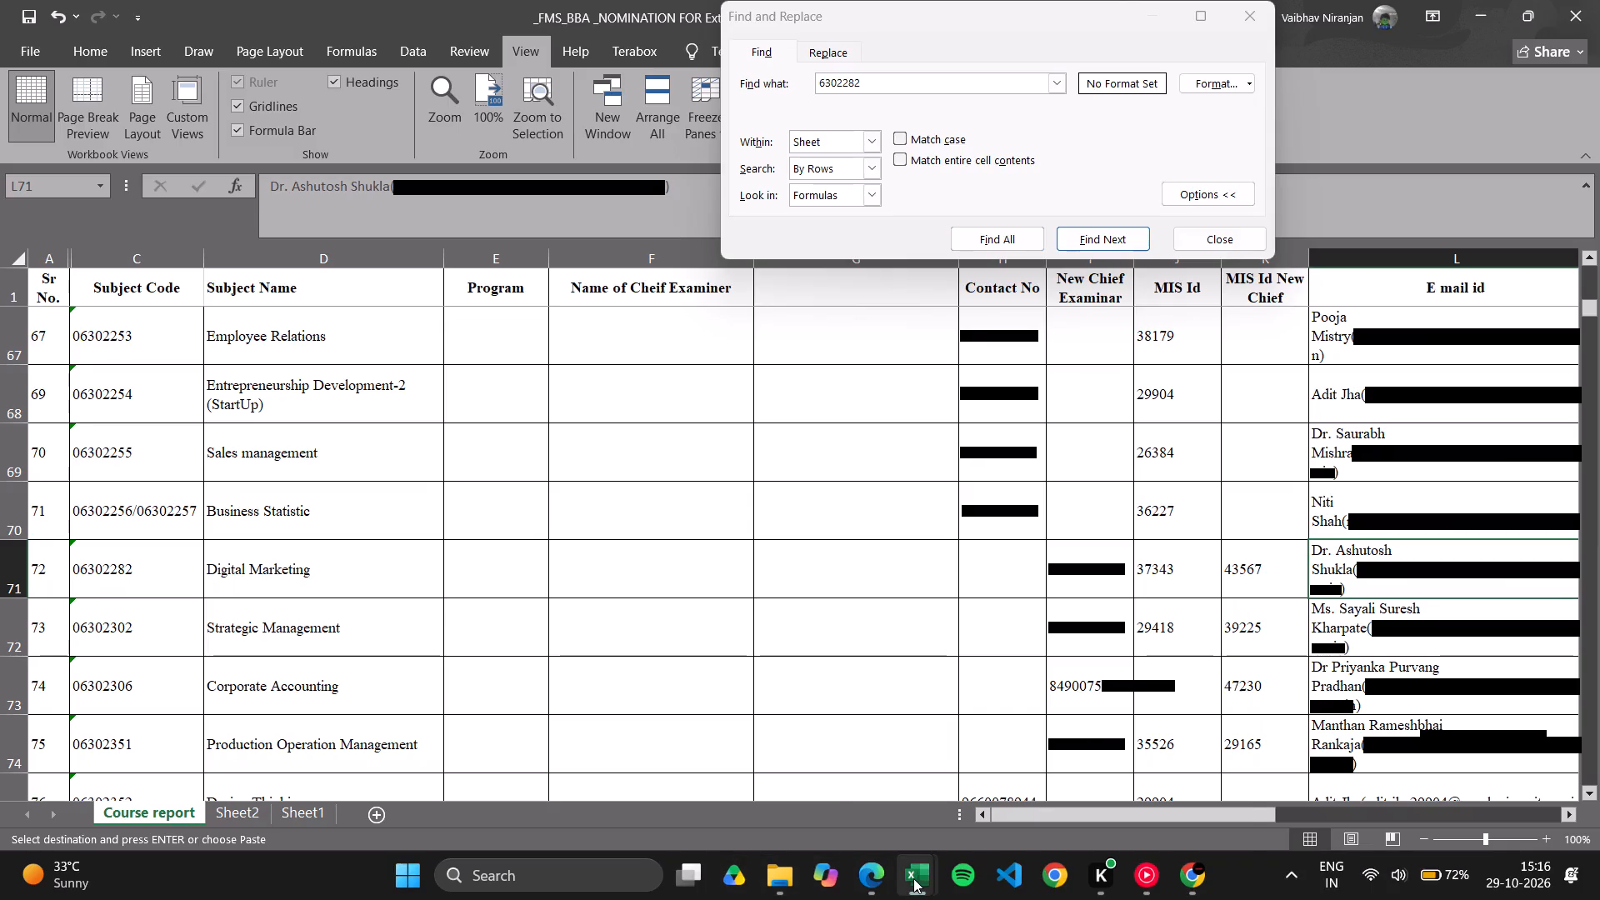
Copy the Statistics subject code 06010102DN01 and search for it in the nomination workbook.
{"action": "left_click", "coordinate": [752, 788]}
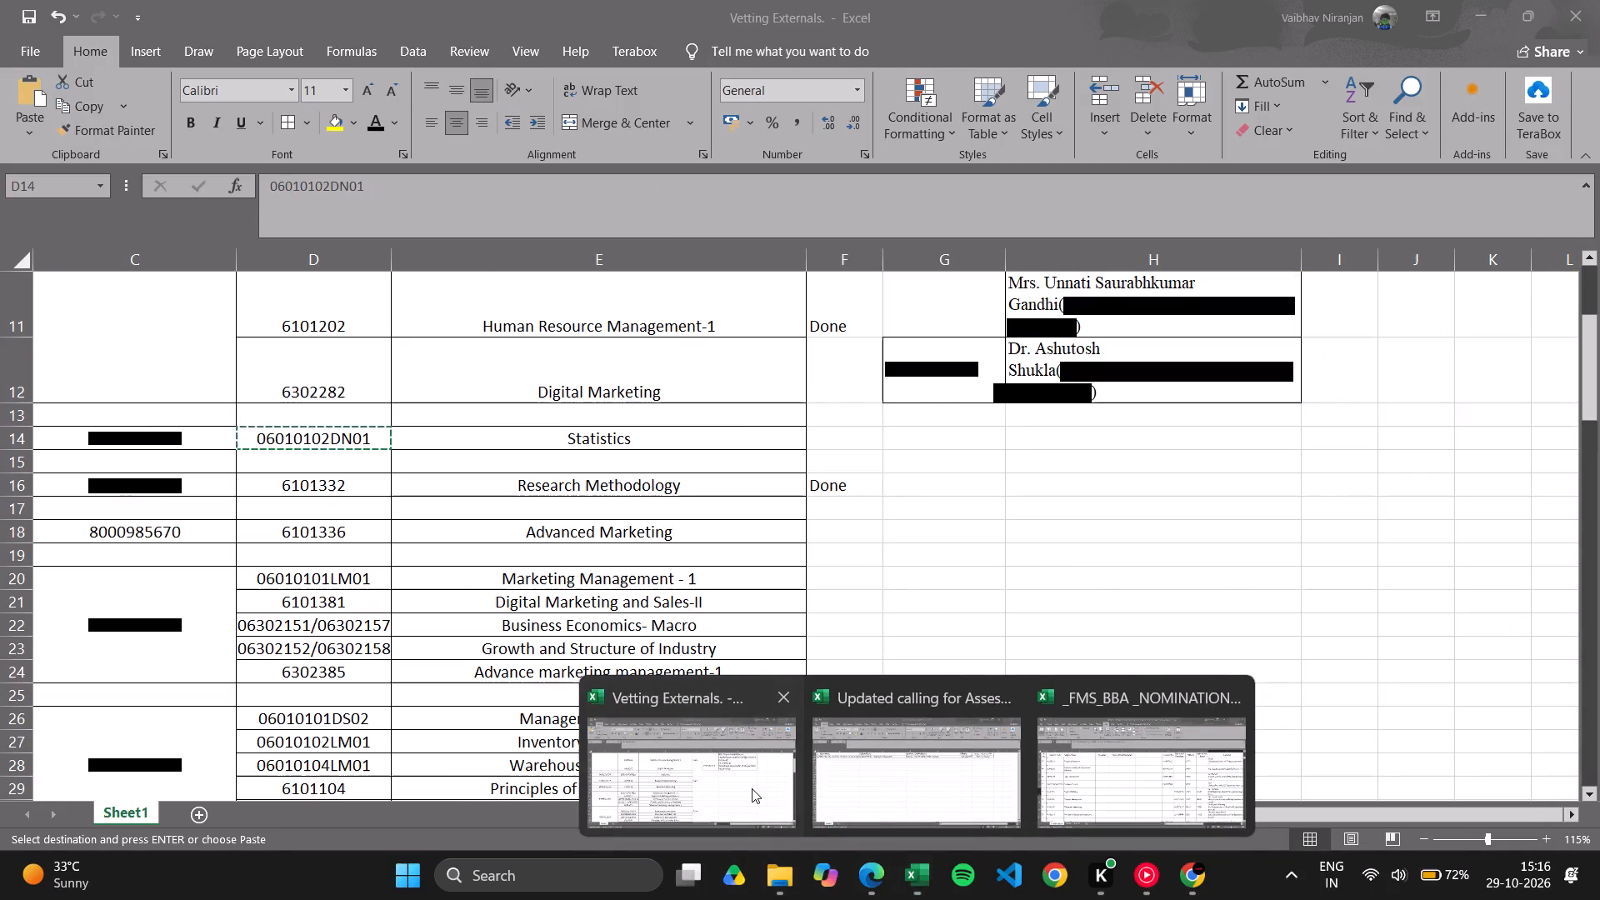
{"action": "scroll", "coordinate": [851, 637], "scroll_direction": "up", "scroll_amount": 3}
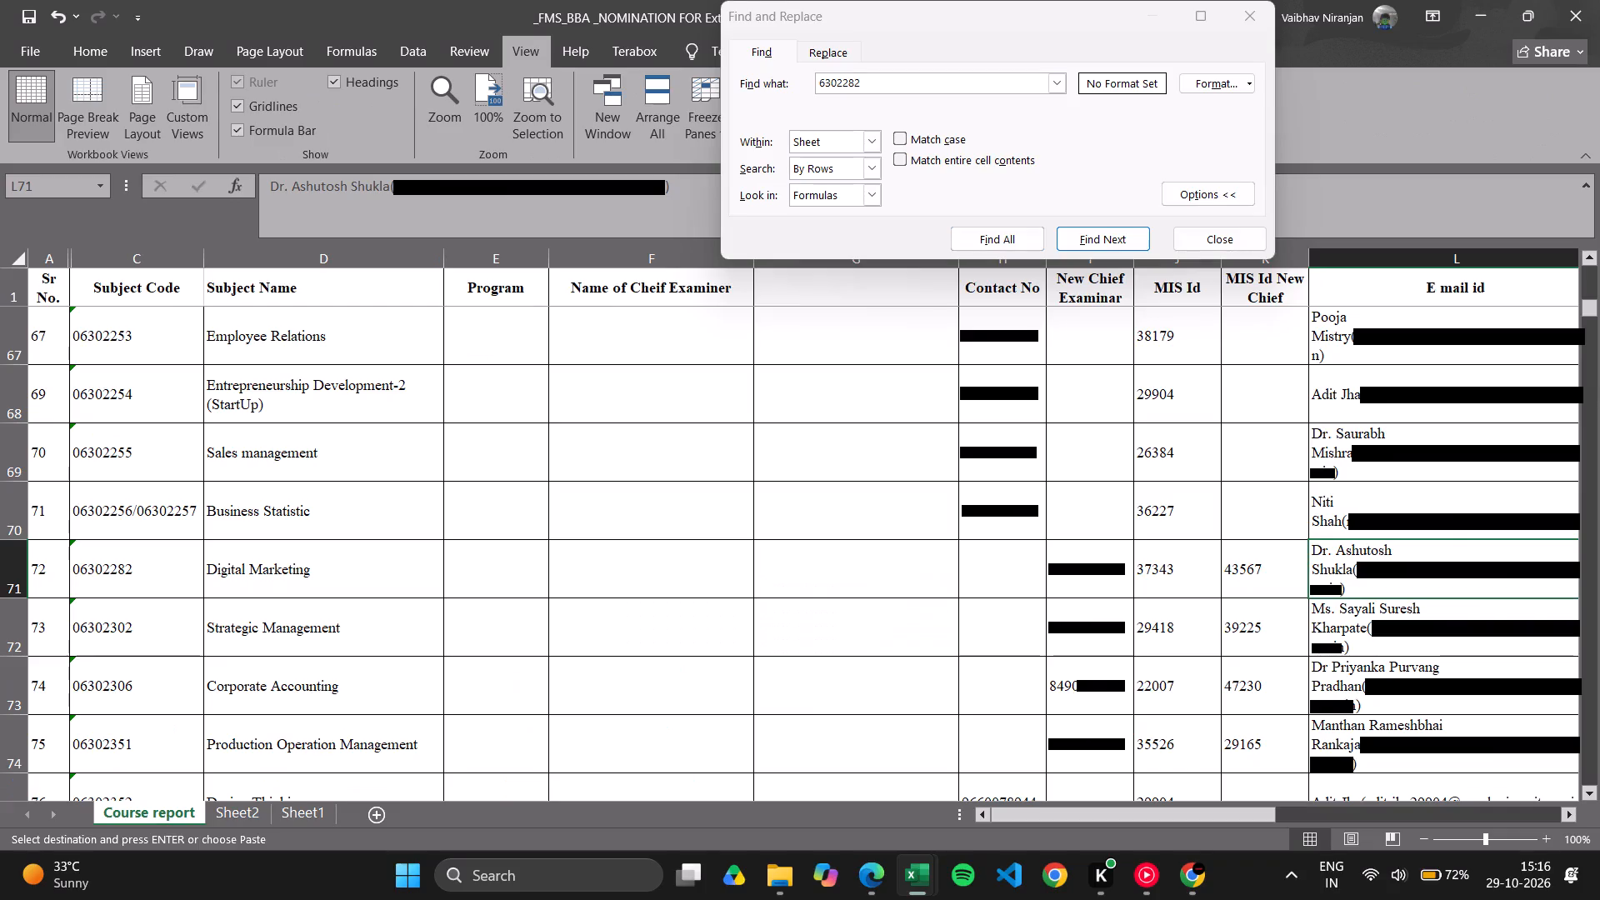
{"action": "key", "text": "ctrl+f"}
{"action": "key", "text": "ctrl+a"}
{"action": "key", "text": "ctrl+v"}
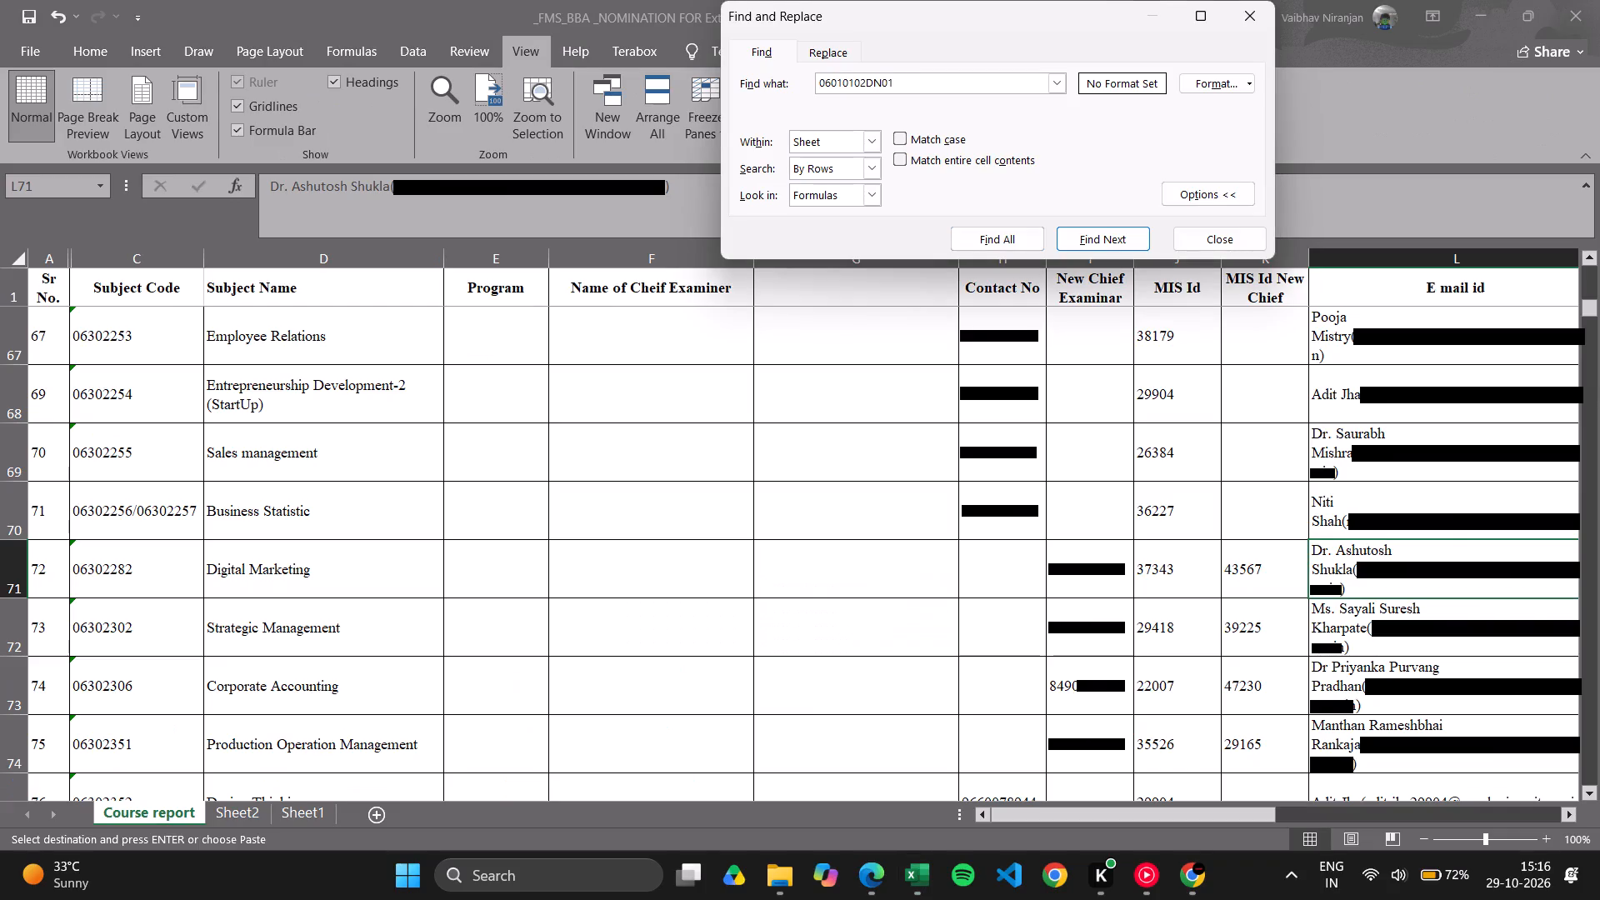
{"action": "left_click", "coordinate": [1092, 249]}
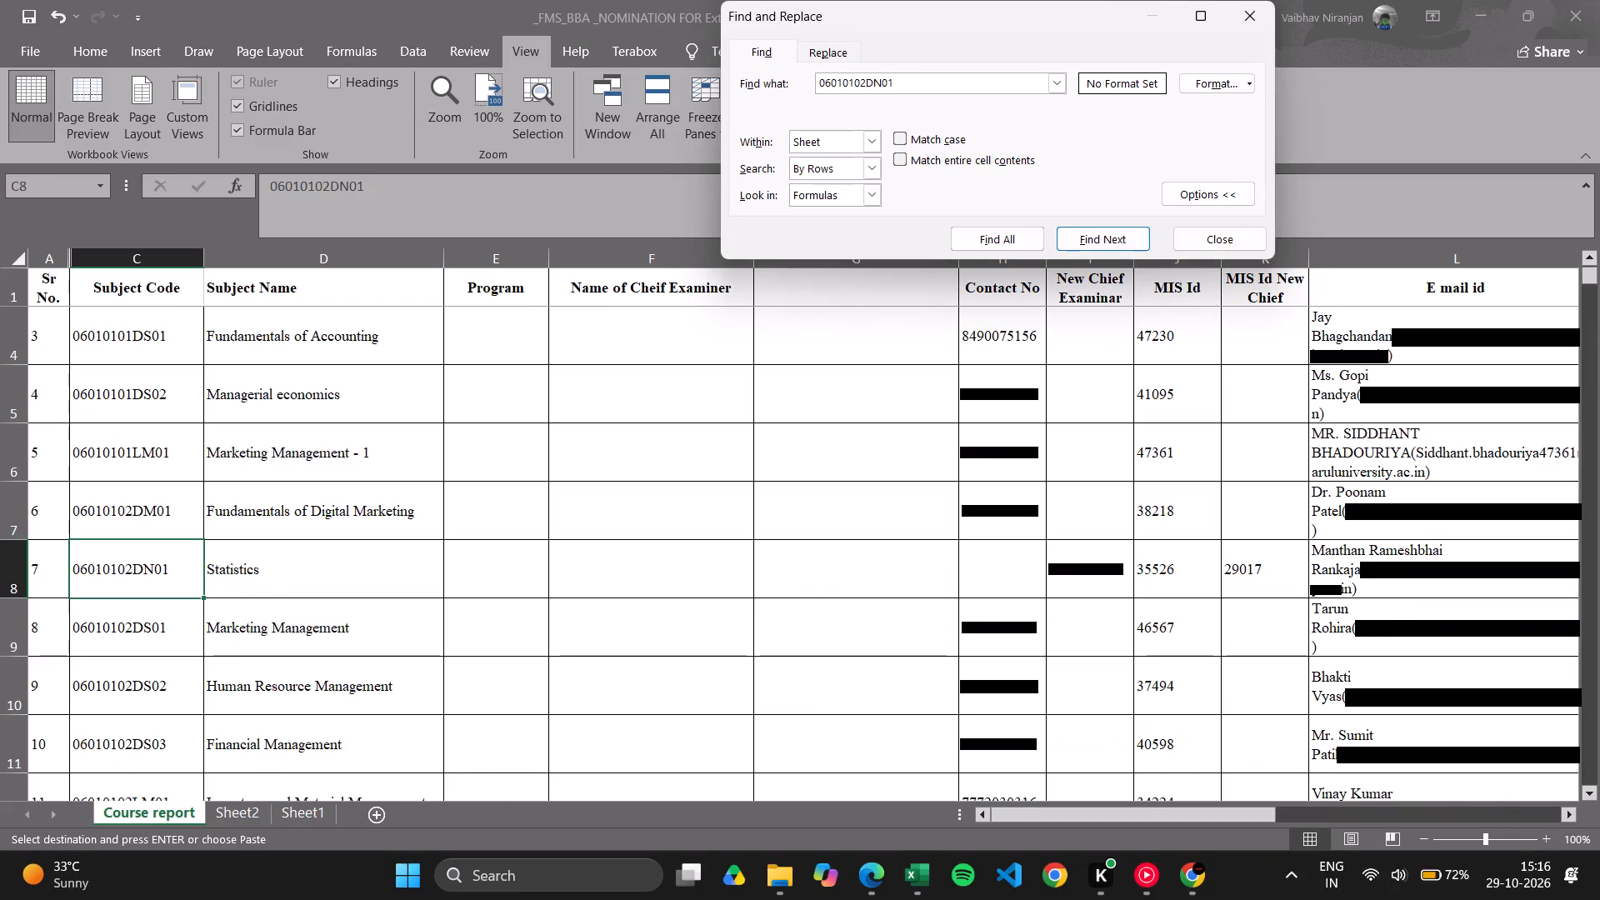
Copy the Statistics row's New Chief Examinar contact number from the nomination workbook into G14 of Vetting Externals.
{"action": "left_click", "coordinate": [1060, 578]}
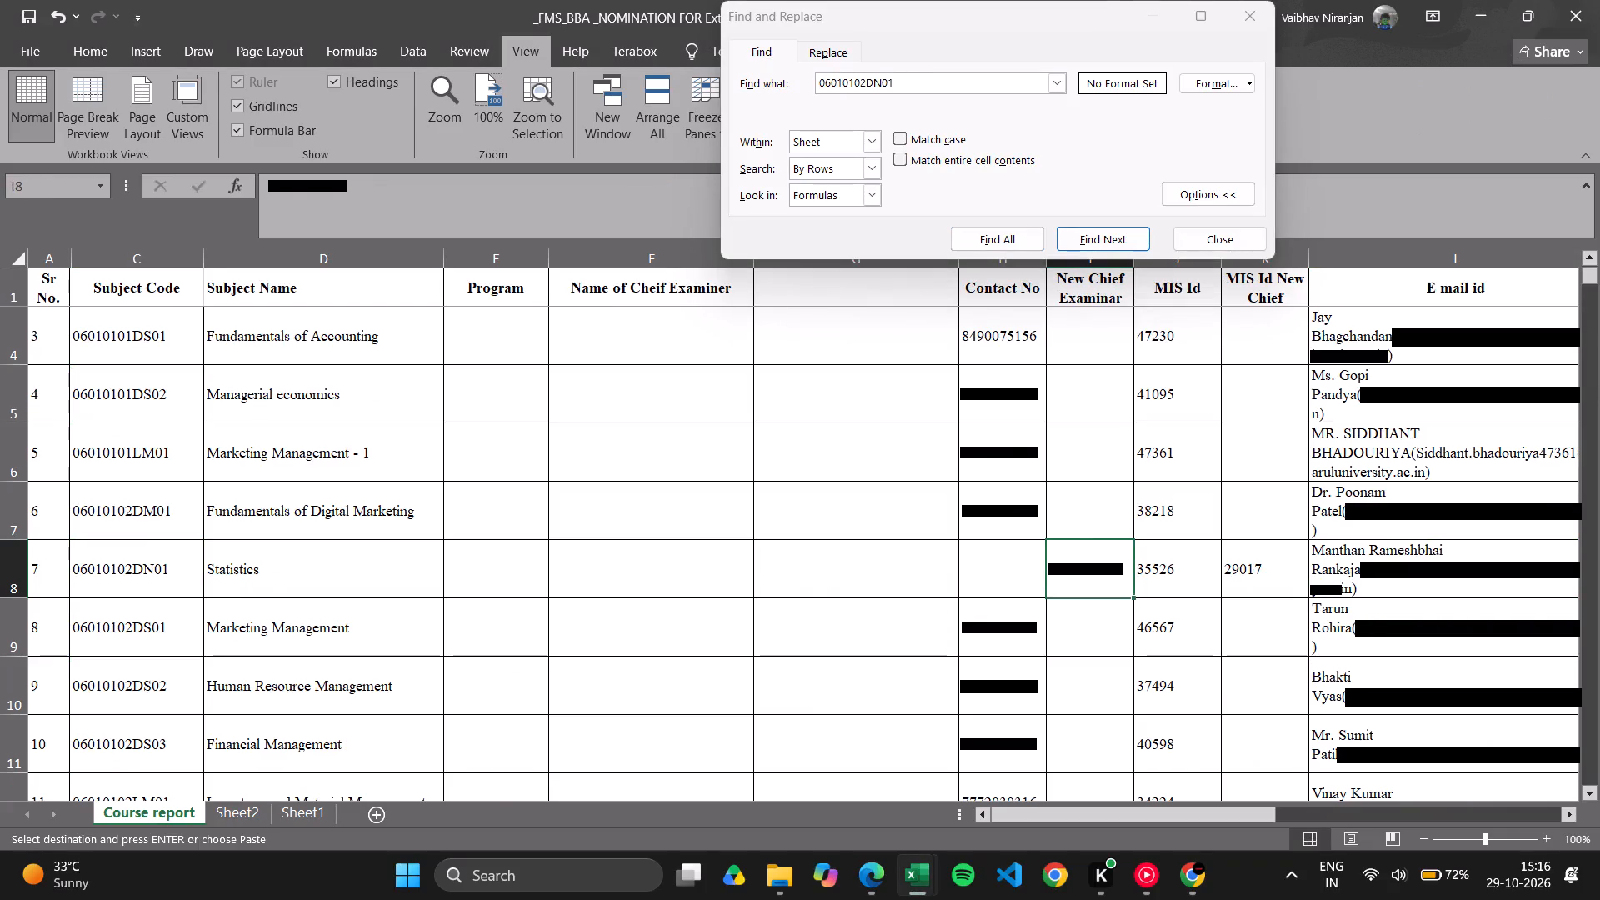
{"action": "key", "text": "ctrl+c"}
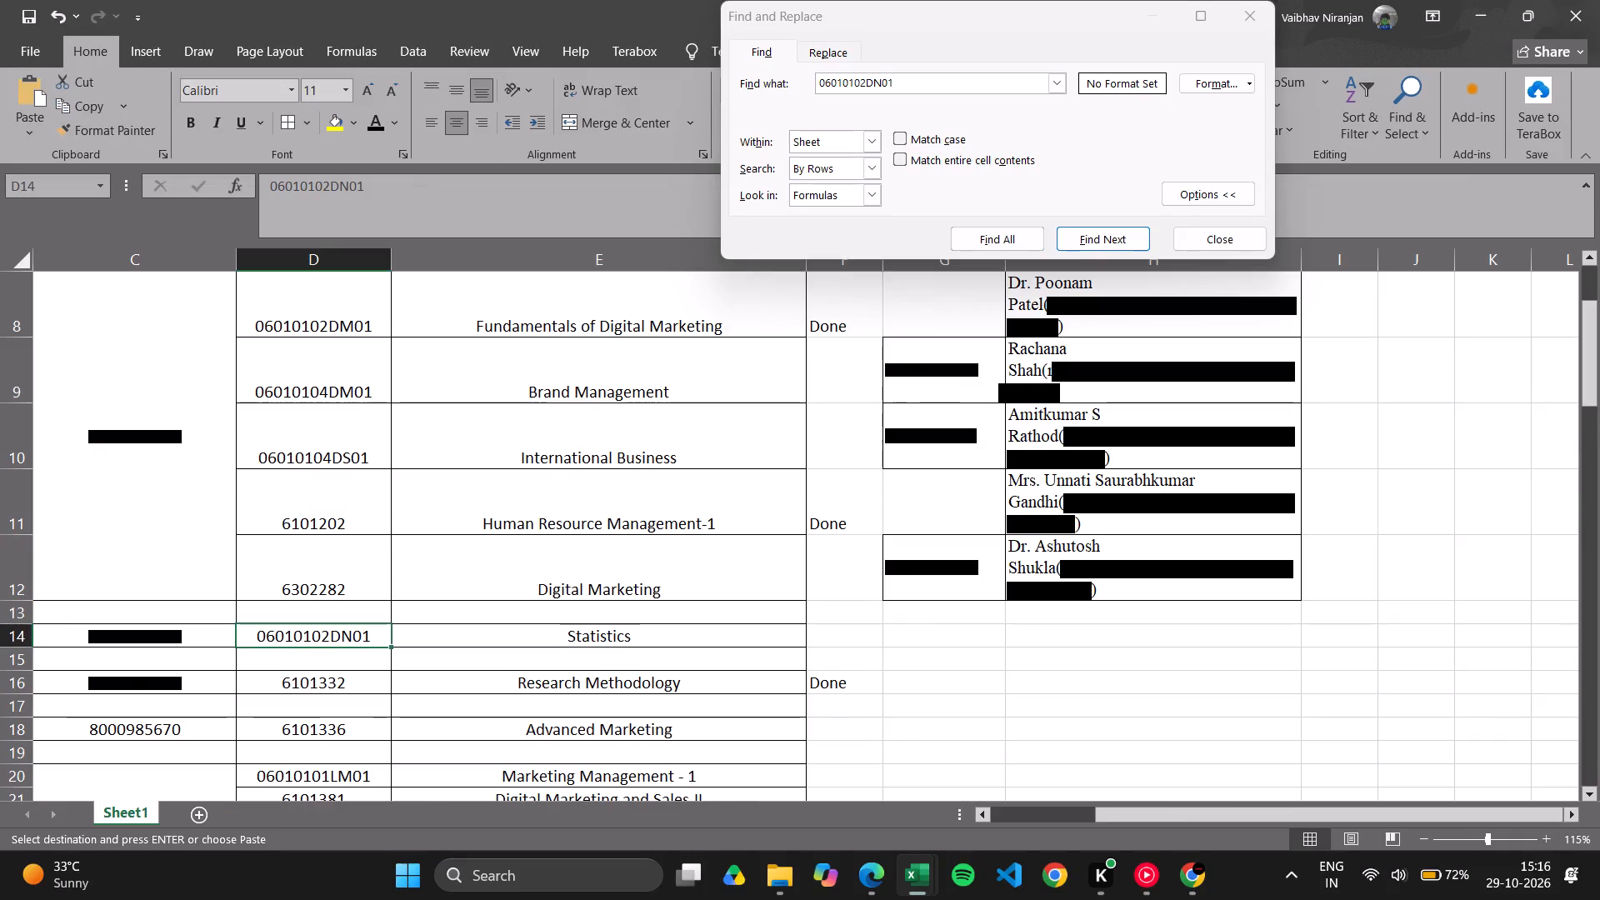
{"action": "left_click", "coordinate": [931, 641]}
{"action": "key", "text": "ctrl+v"}
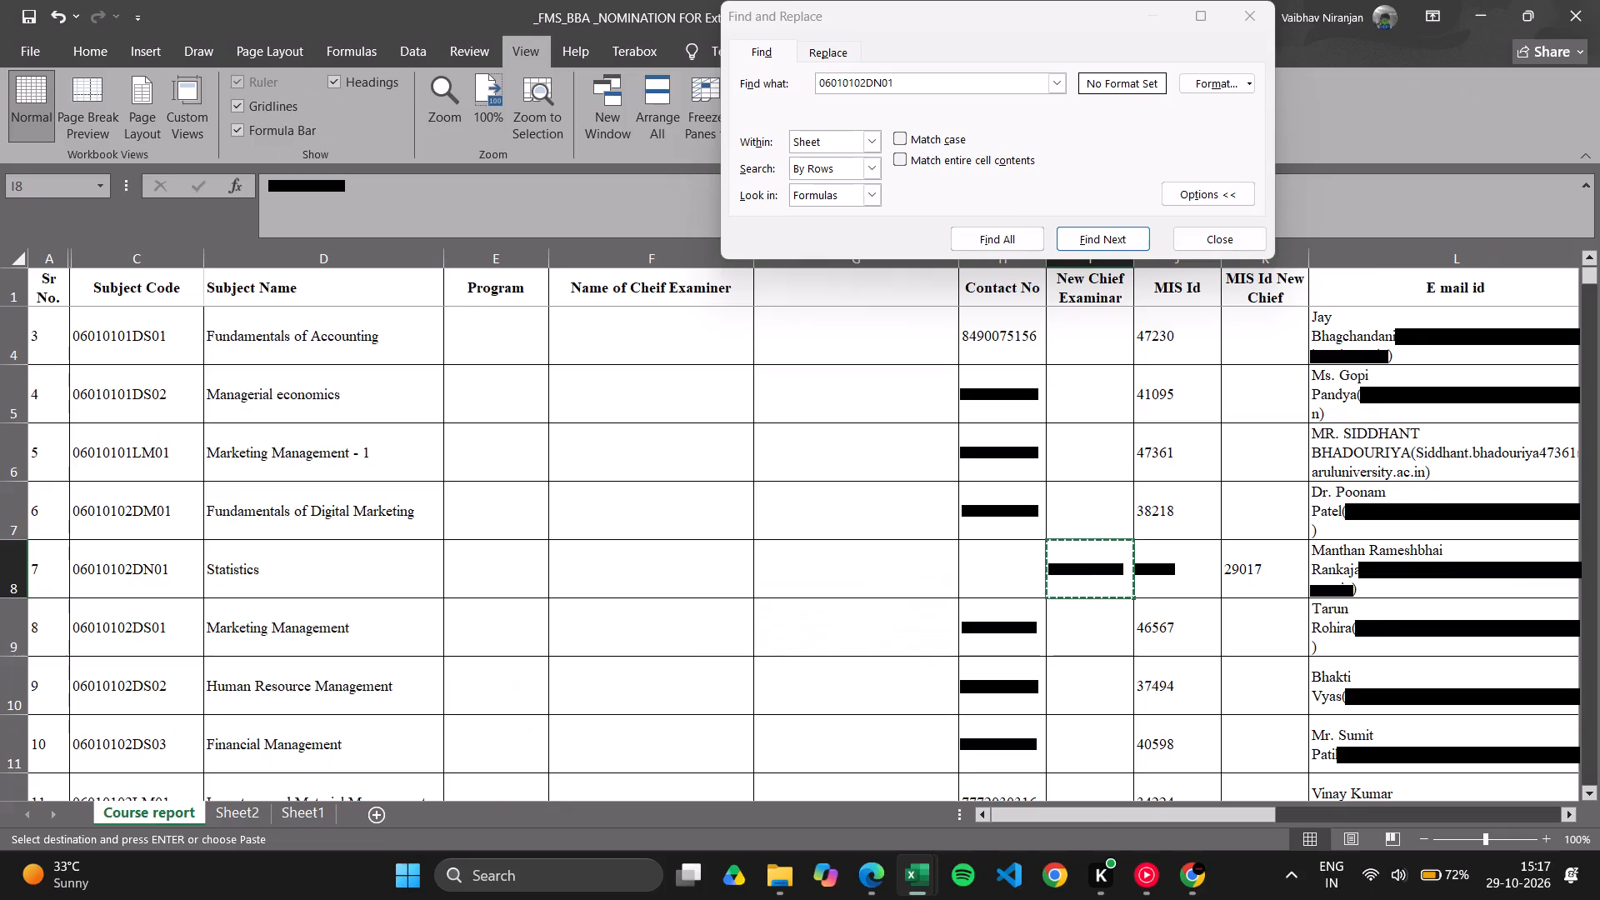
Copy the Statistics row's E mail id entry from the nomination workbook into H14 of Vetting Externals.
{"action": "left_click", "coordinate": [1390, 576]}
{"action": "key", "text": "ctrl+c"}
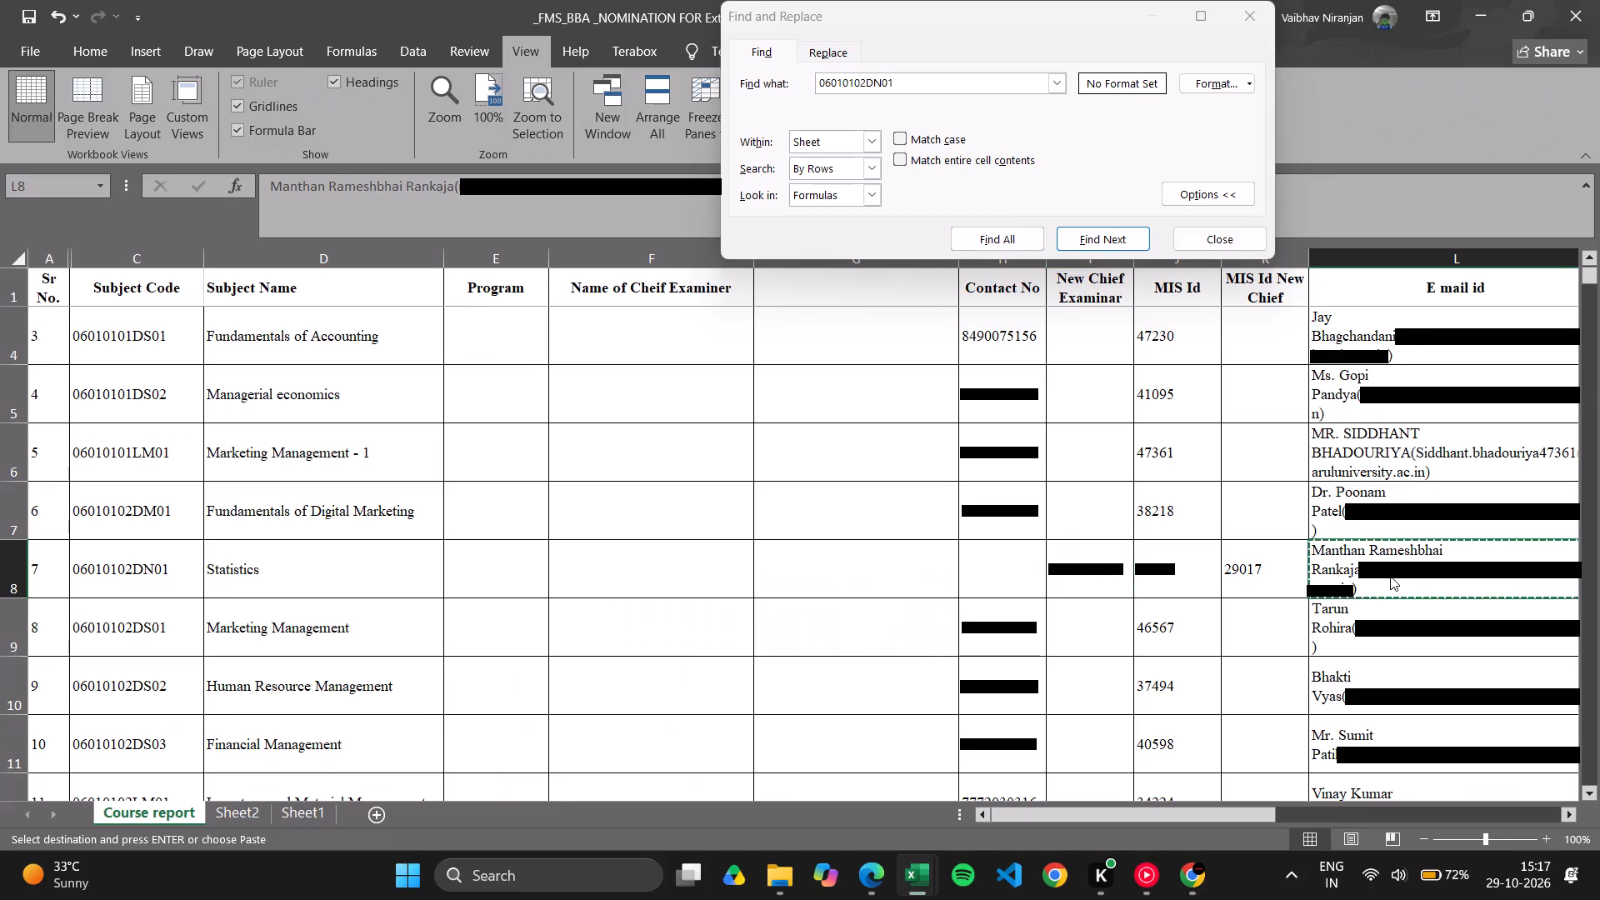
{"action": "left_click", "coordinate": [1132, 640]}
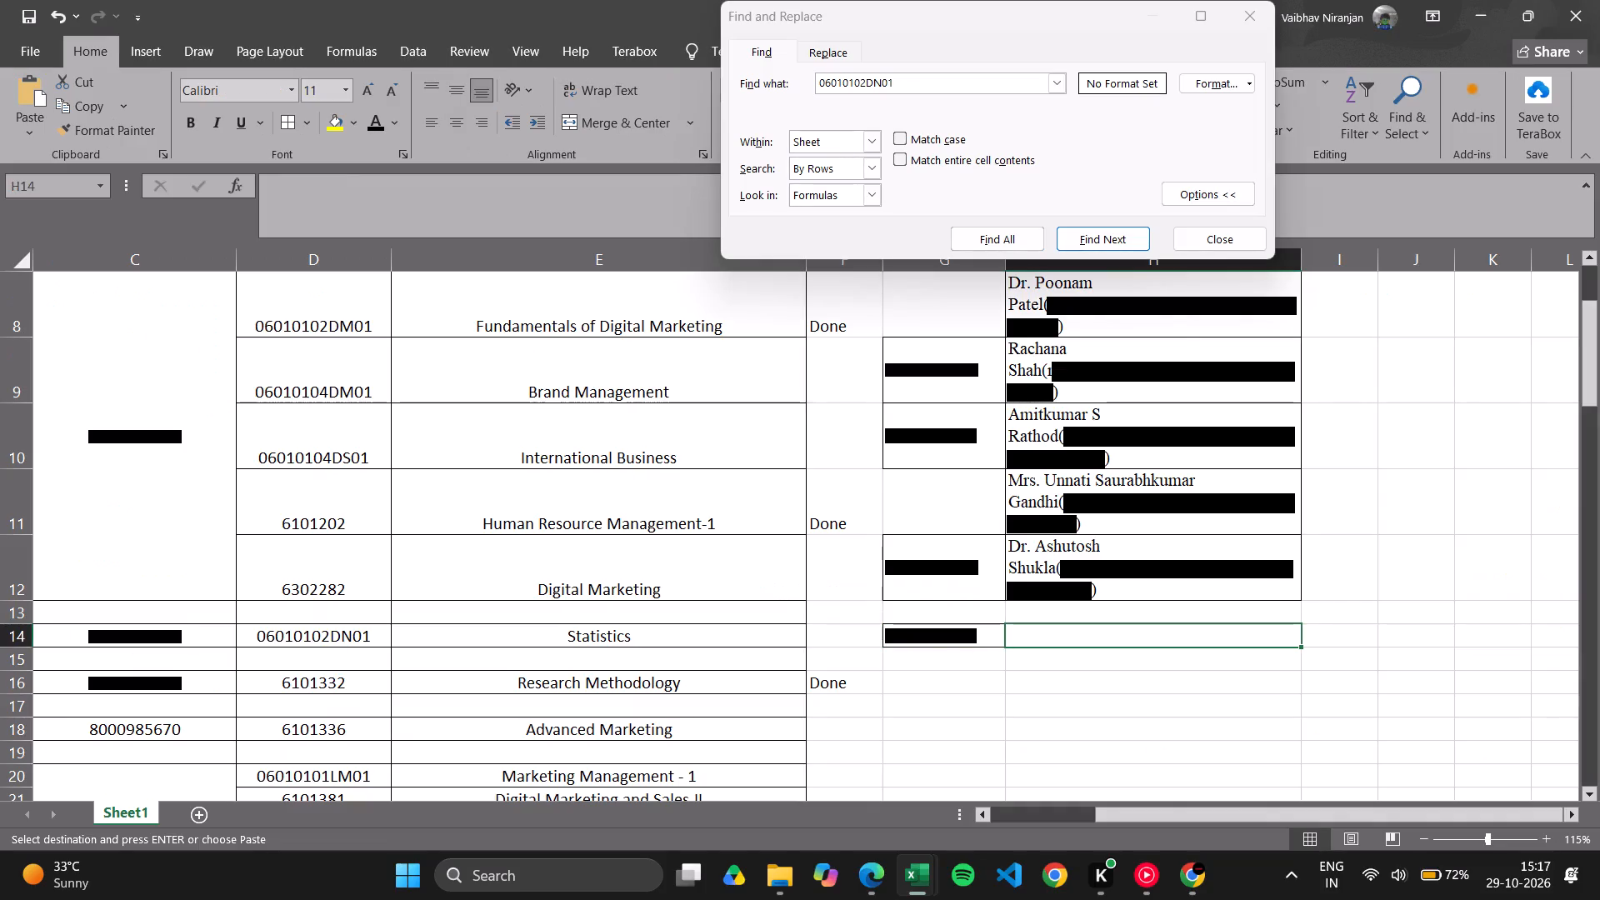
{"action": "key", "text": "ctrl+v"}
Copy the Research Methodology subject code 6101332 and search for it in the nomination workbook.
{"action": "scroll", "coordinate": [796, 692], "scroll_direction": "down", "scroll_amount": 2}
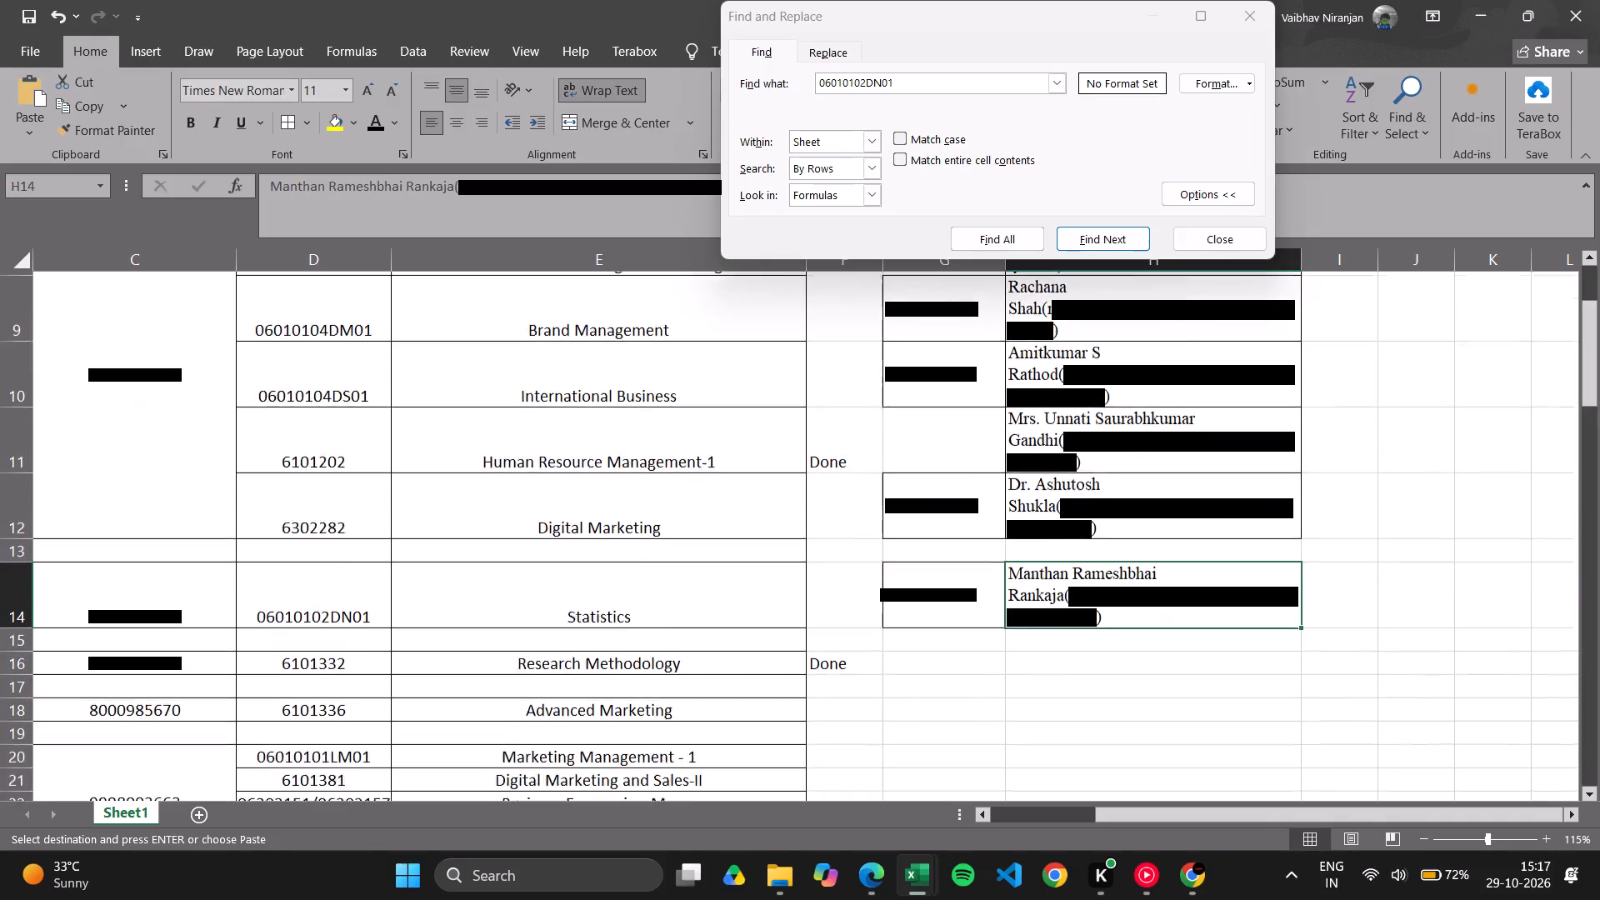
{"action": "scroll", "coordinate": [796, 692], "scroll_direction": "down", "scroll_amount": 1}
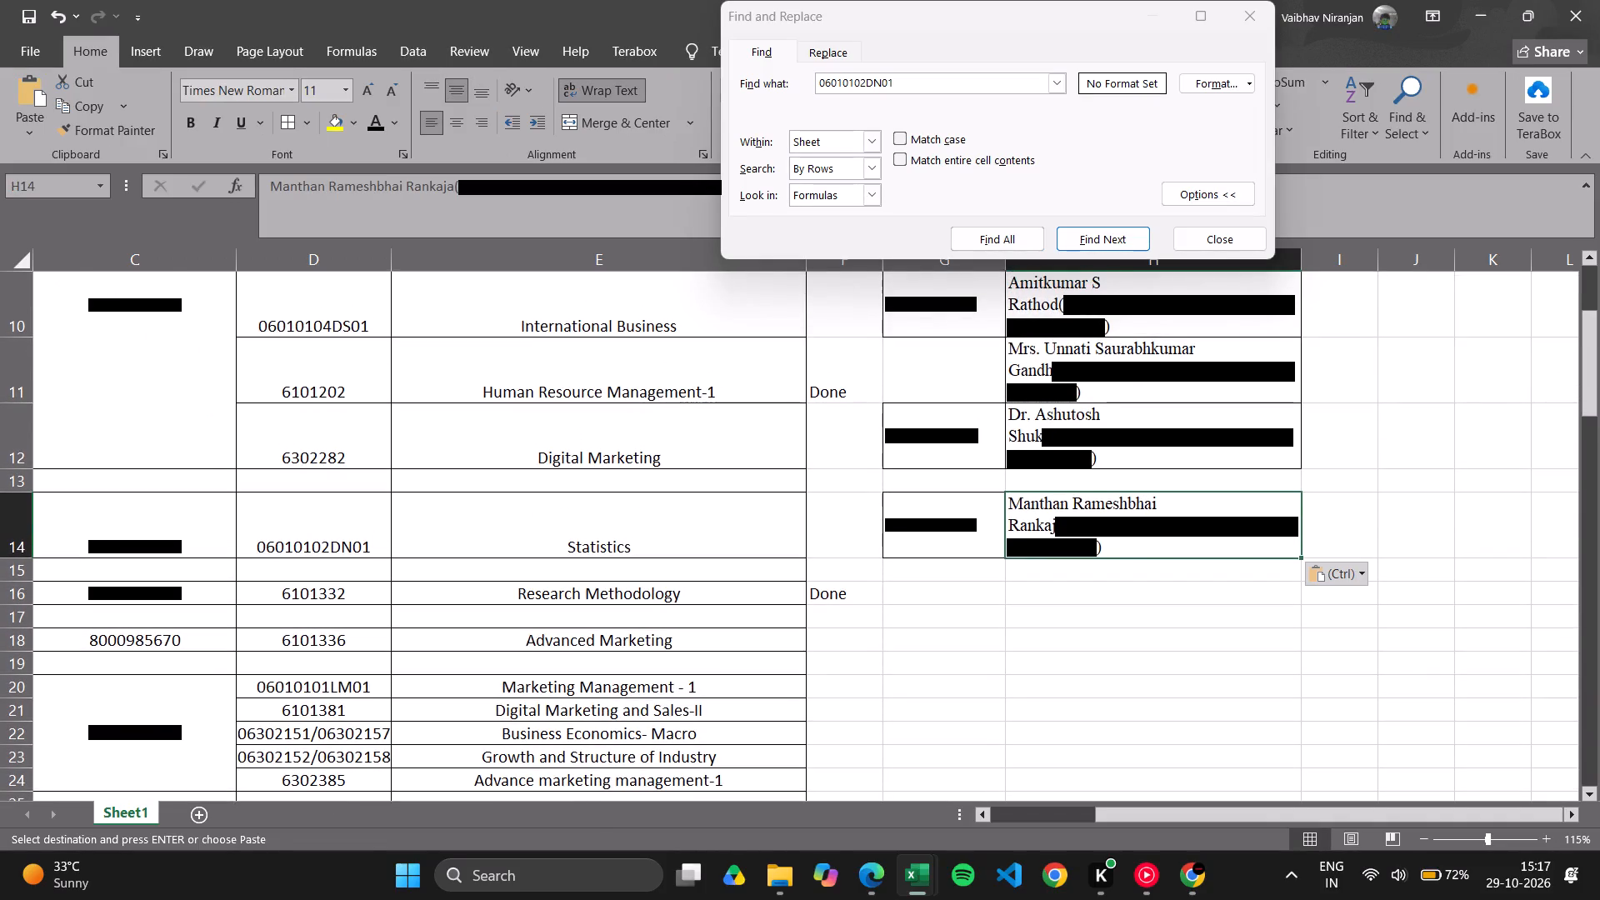
{"action": "left_click", "coordinate": [335, 596]}
{"action": "key", "text": "ctrl+c"}
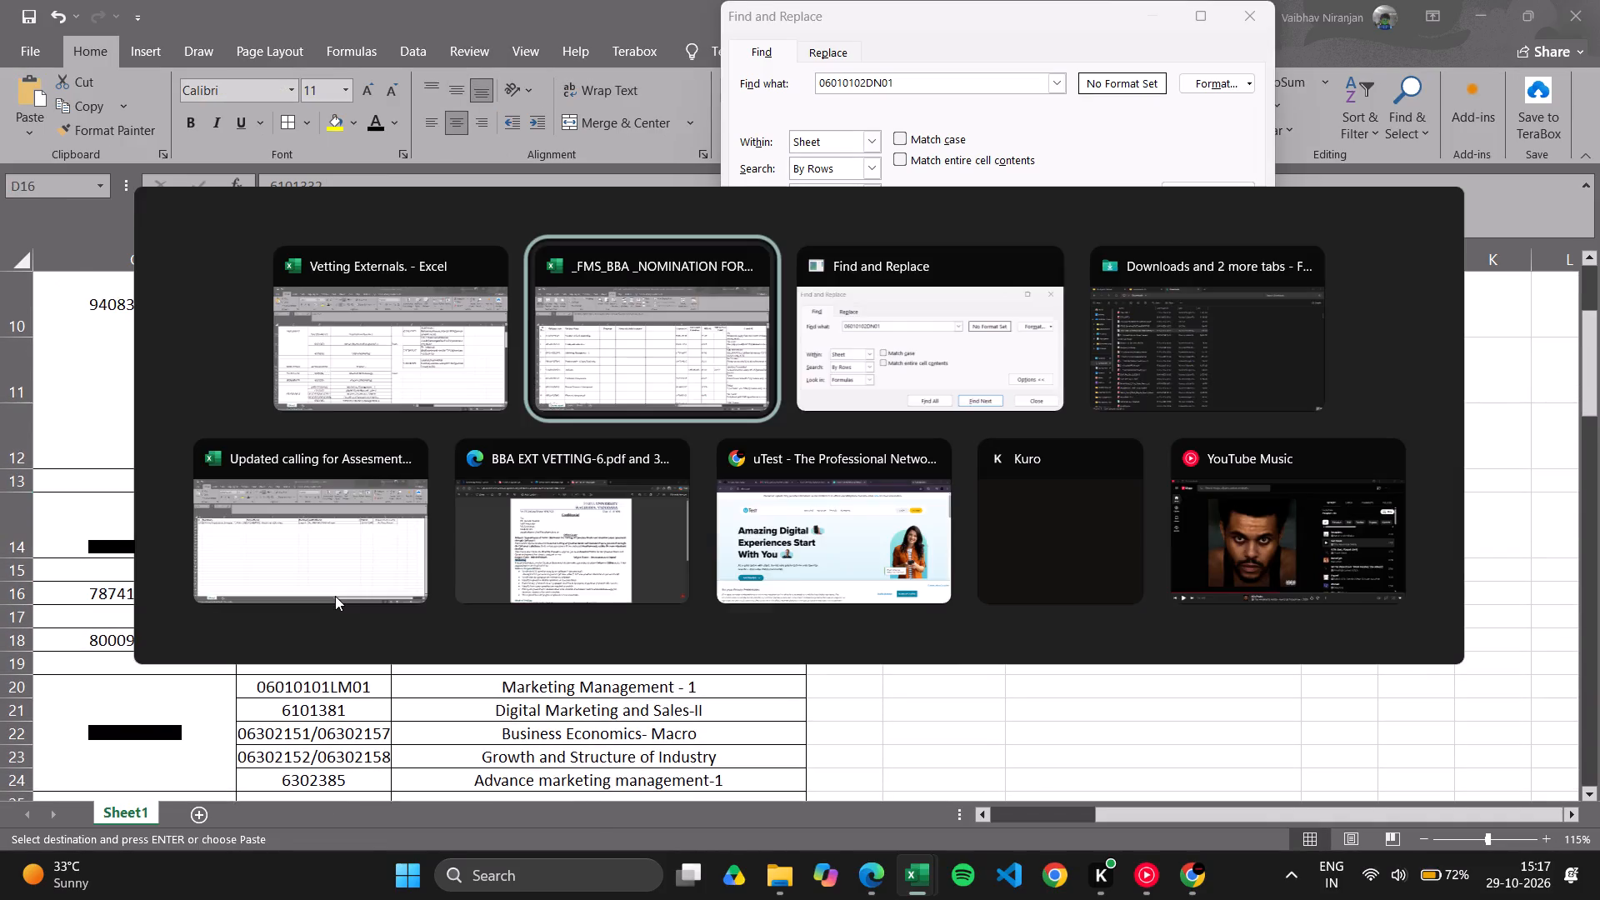
{"action": "key", "text": "ctrl+f"}
{"action": "key", "text": "ctrl+a"}
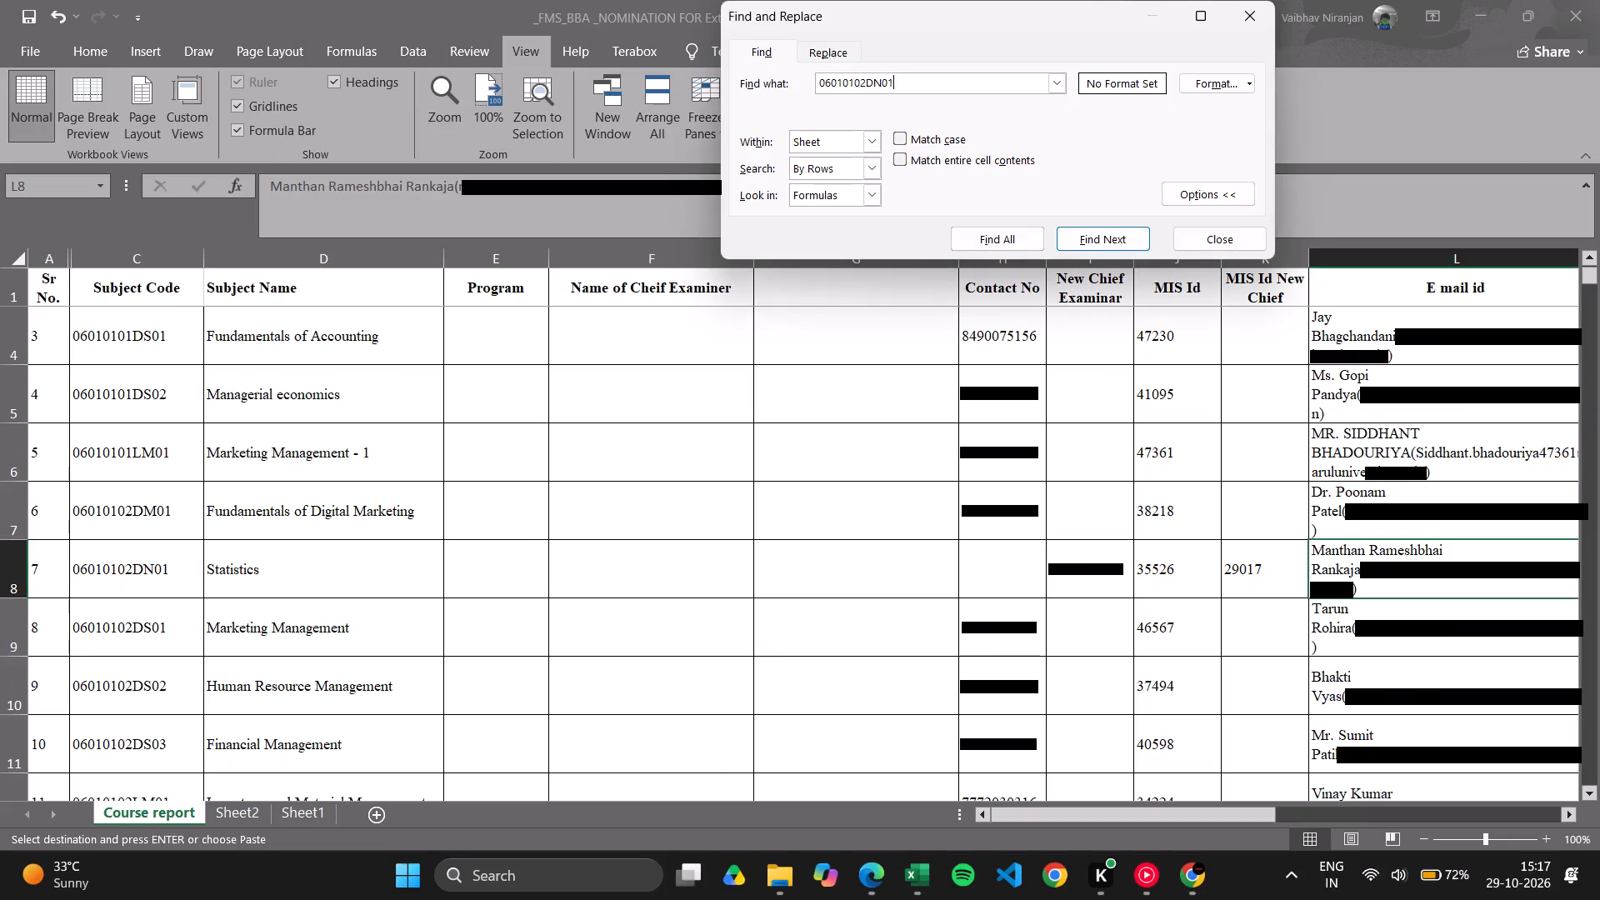
{"action": "key", "text": "ctrl+v"}
{"action": "left_click", "coordinate": [1107, 236]}
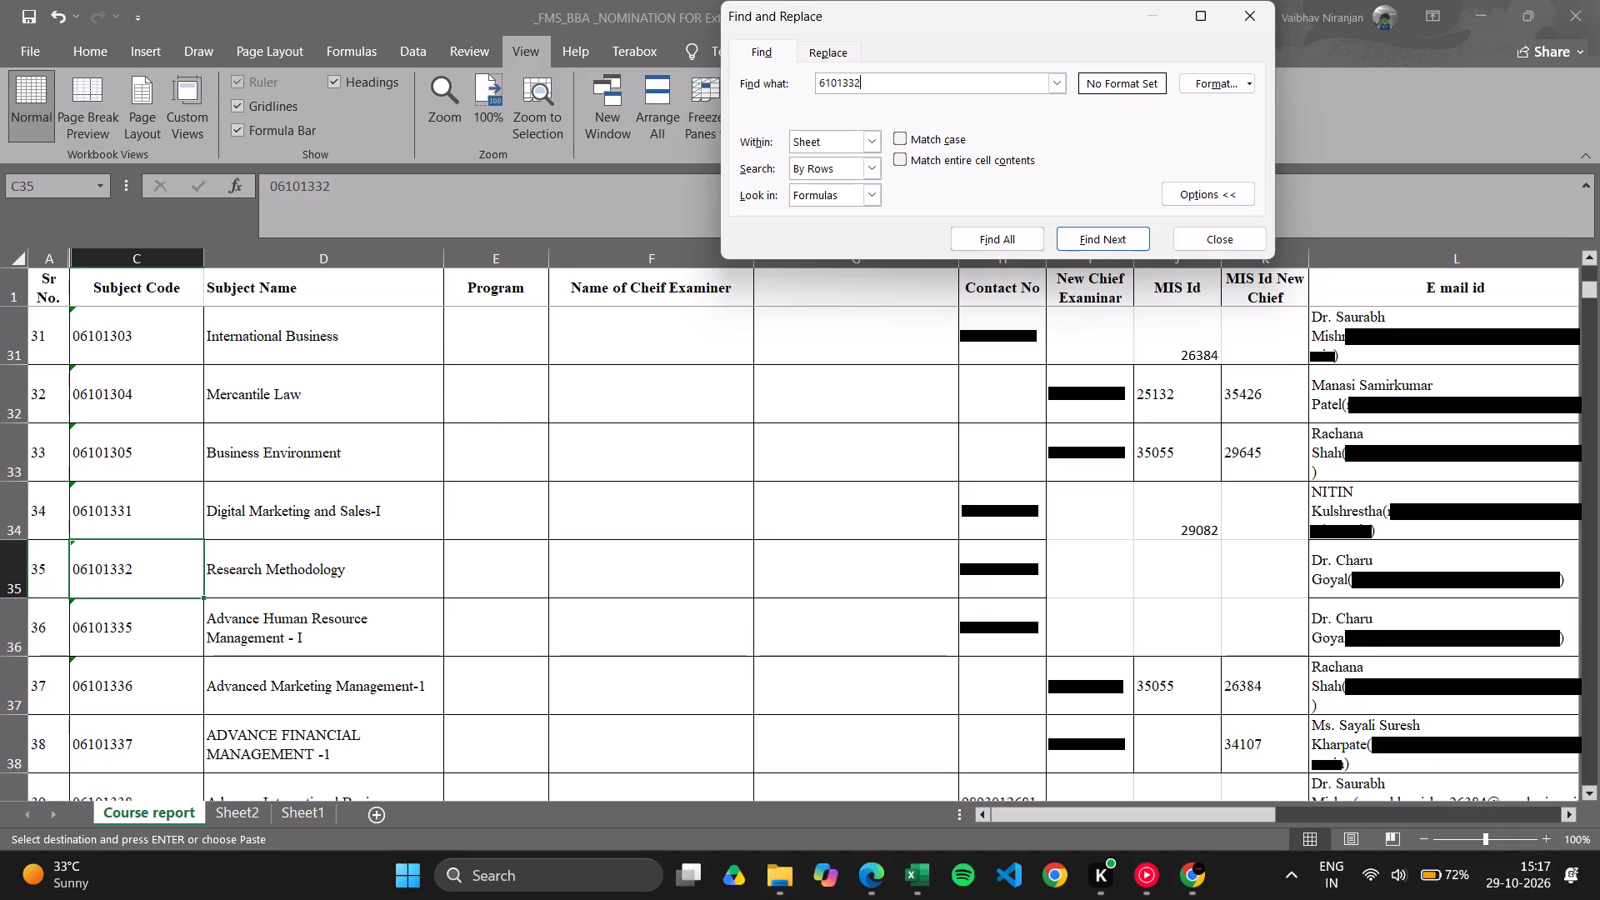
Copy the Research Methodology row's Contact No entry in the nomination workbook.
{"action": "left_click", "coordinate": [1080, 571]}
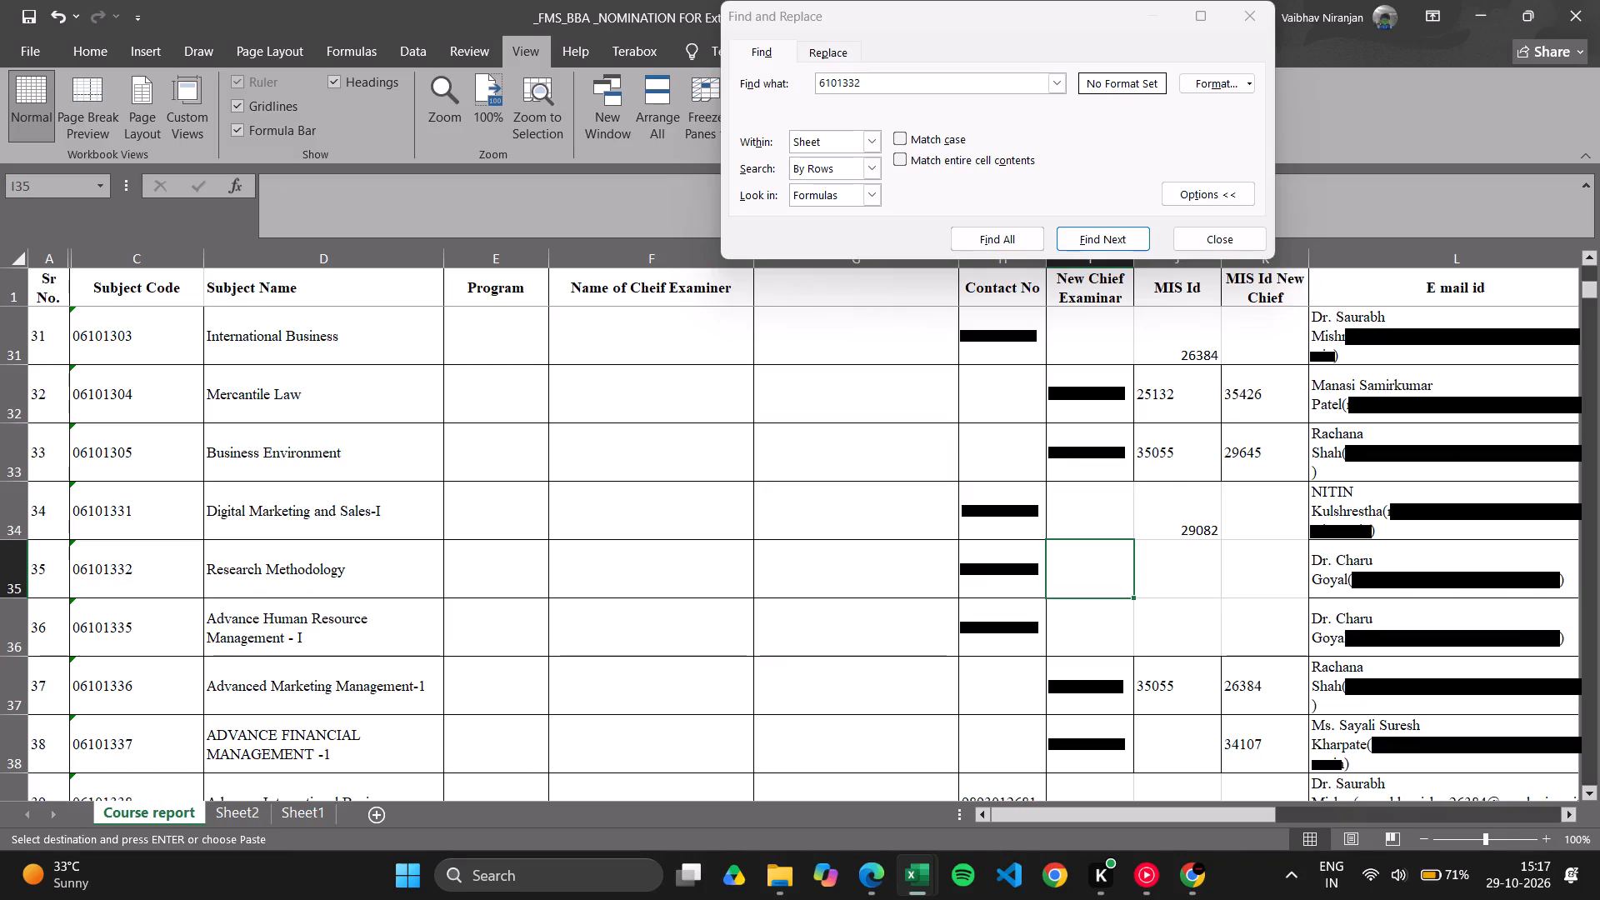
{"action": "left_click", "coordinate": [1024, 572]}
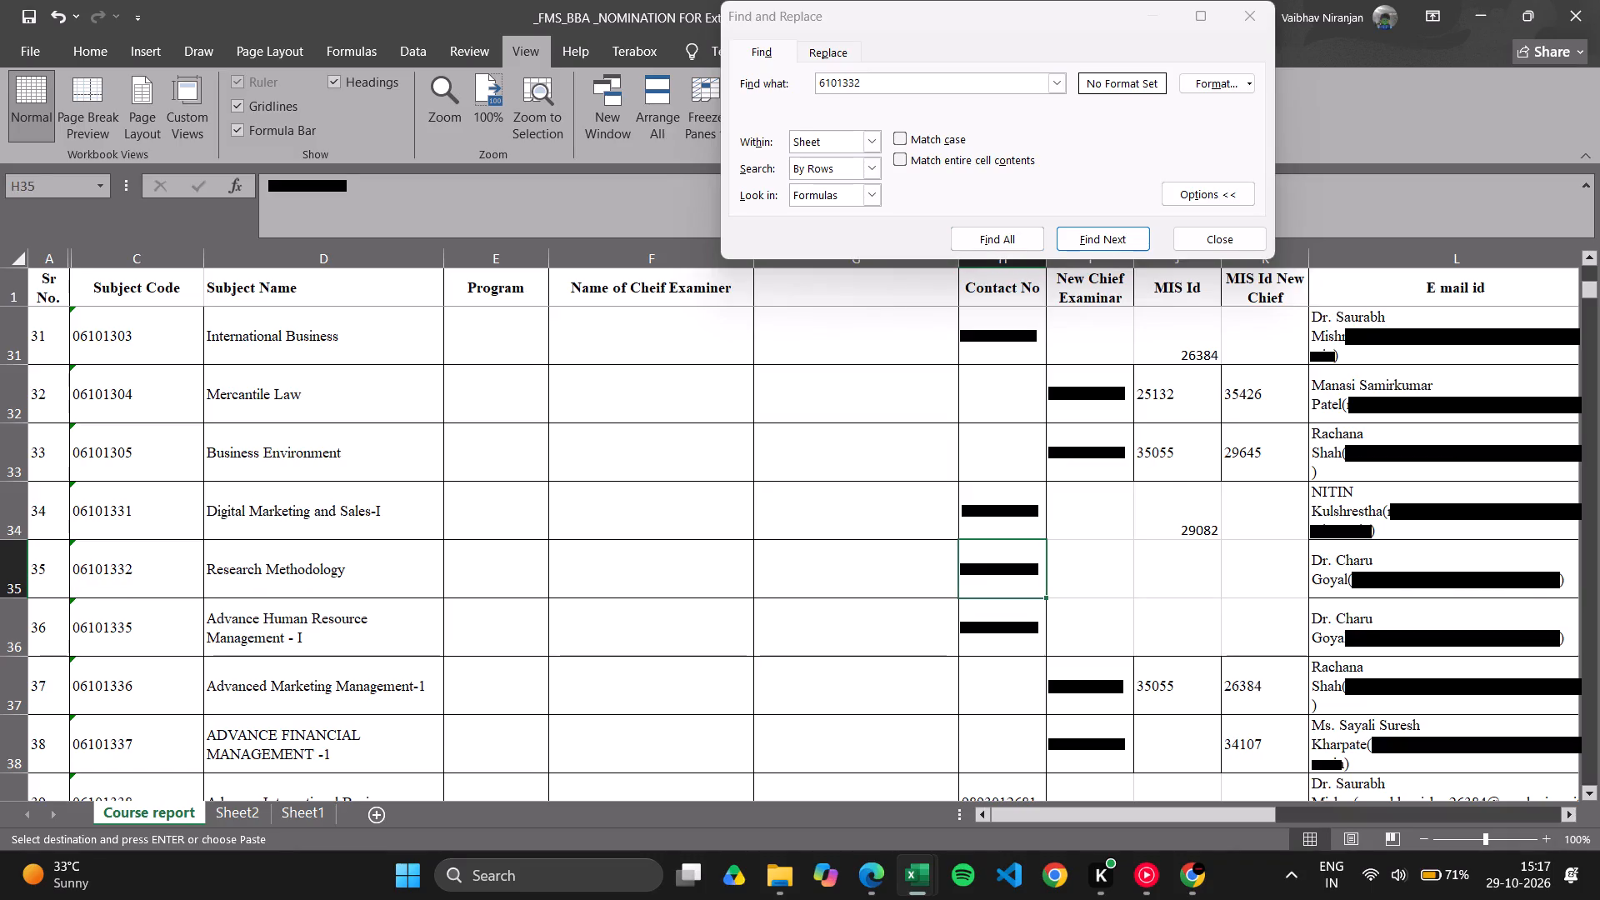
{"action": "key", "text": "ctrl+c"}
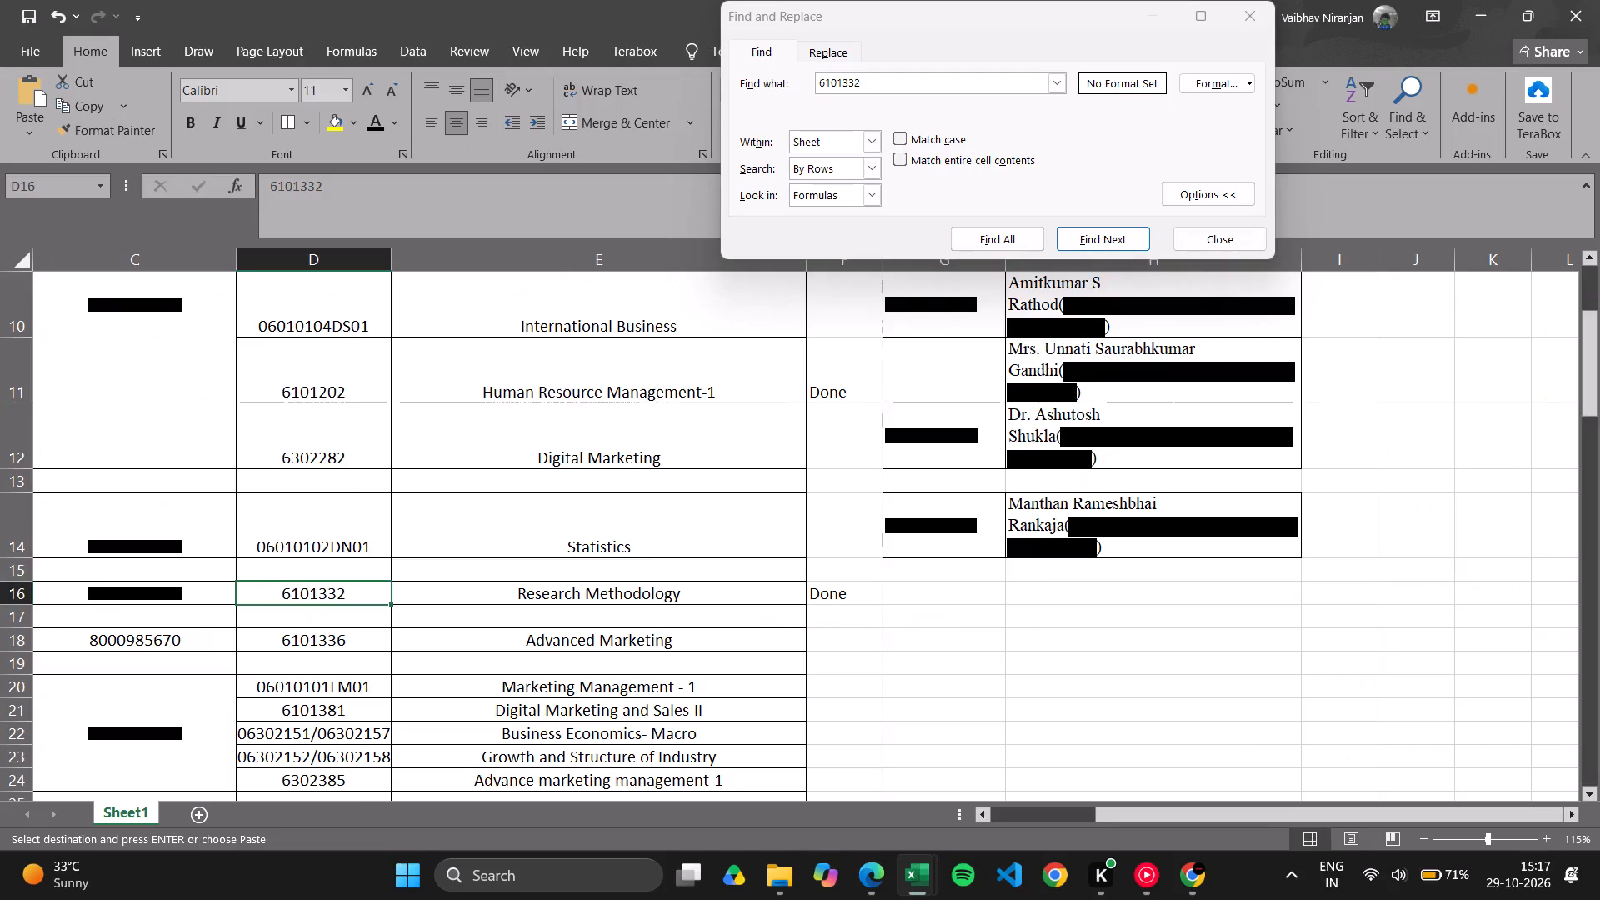
Copy the Advanced Marketing subject code 6101336 and search for it in the nomination workbook.
{"action": "left_click", "coordinate": [355, 644]}
{"action": "key", "text": "ctrl+c"}
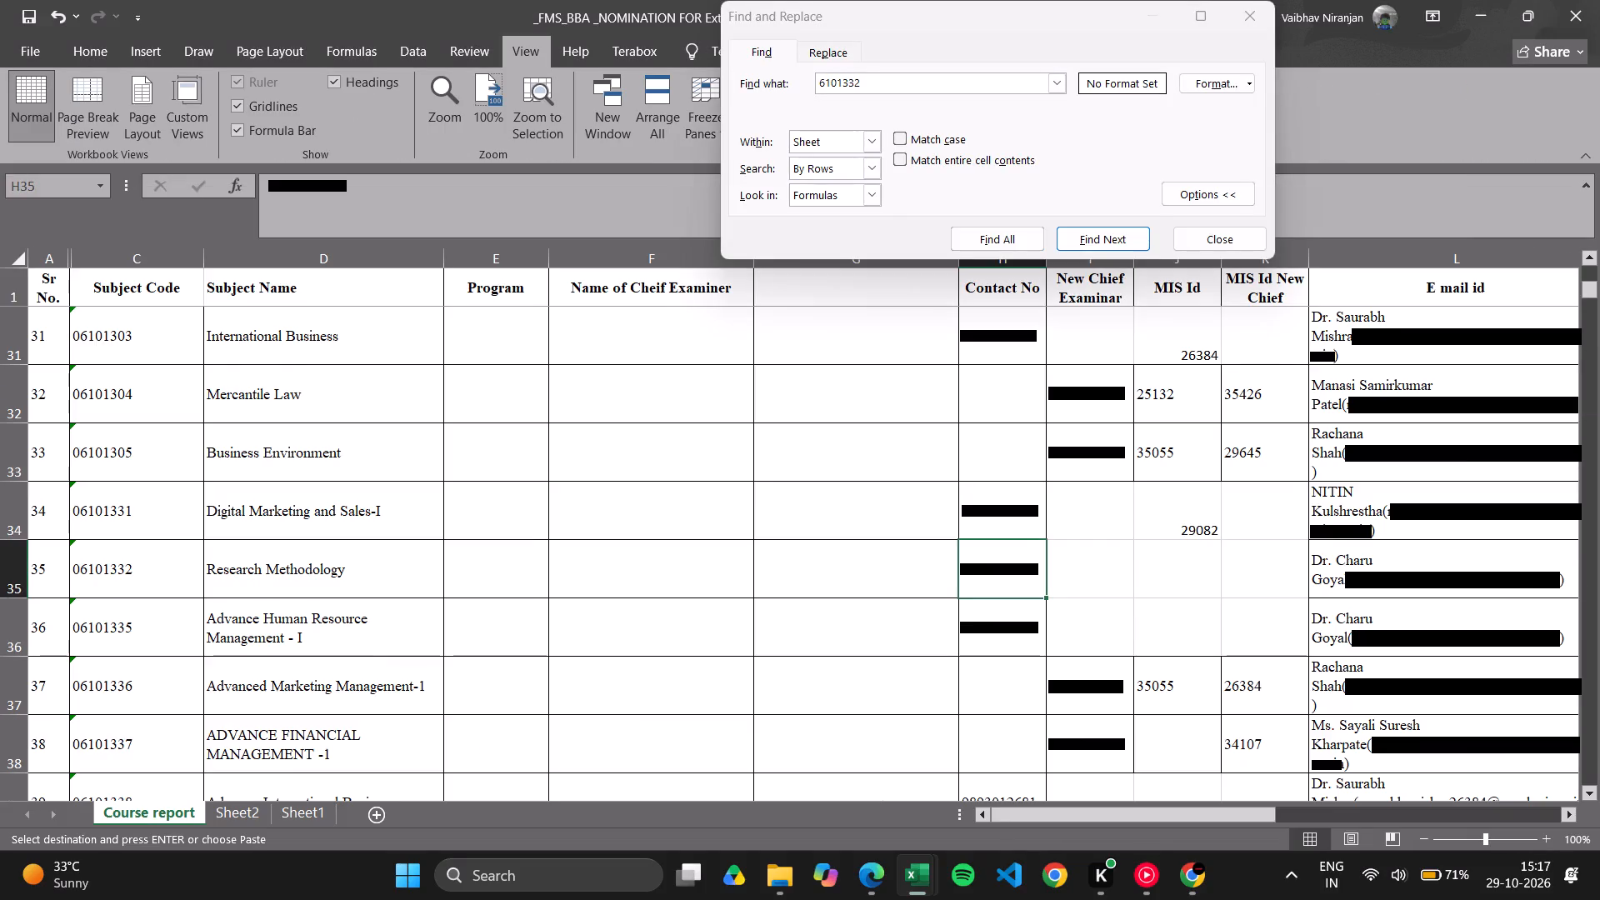
{"action": "key", "text": "ctrl+f"}
{"action": "key", "text": "ctrl+a"}
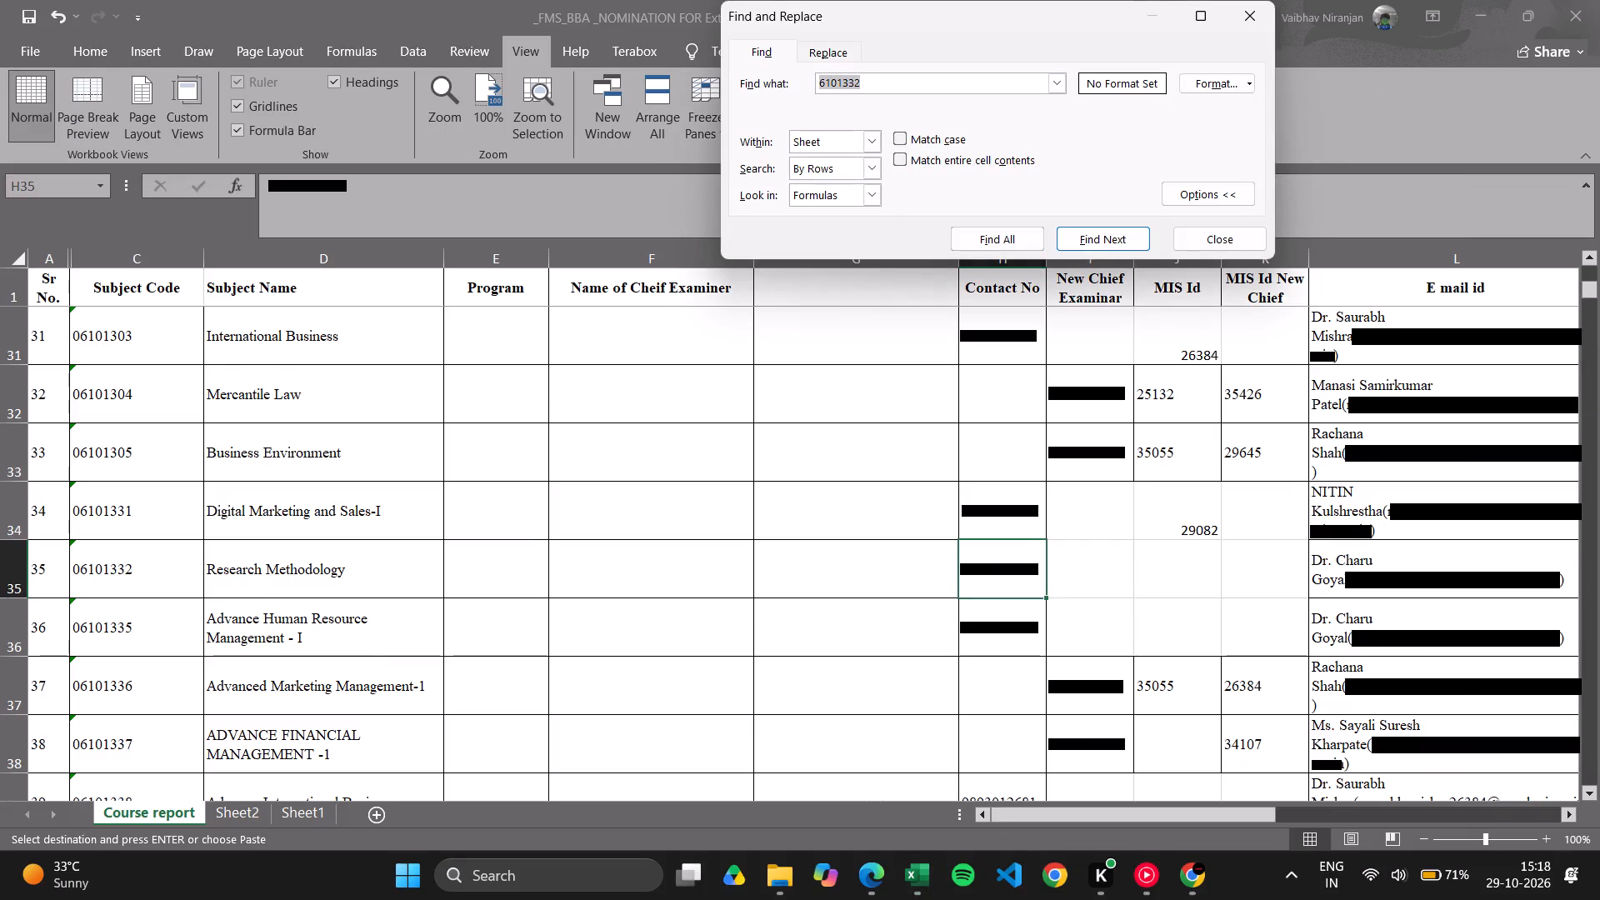
{"action": "key", "text": "ctrl+v"}
{"action": "left_click", "coordinate": [1098, 247]}
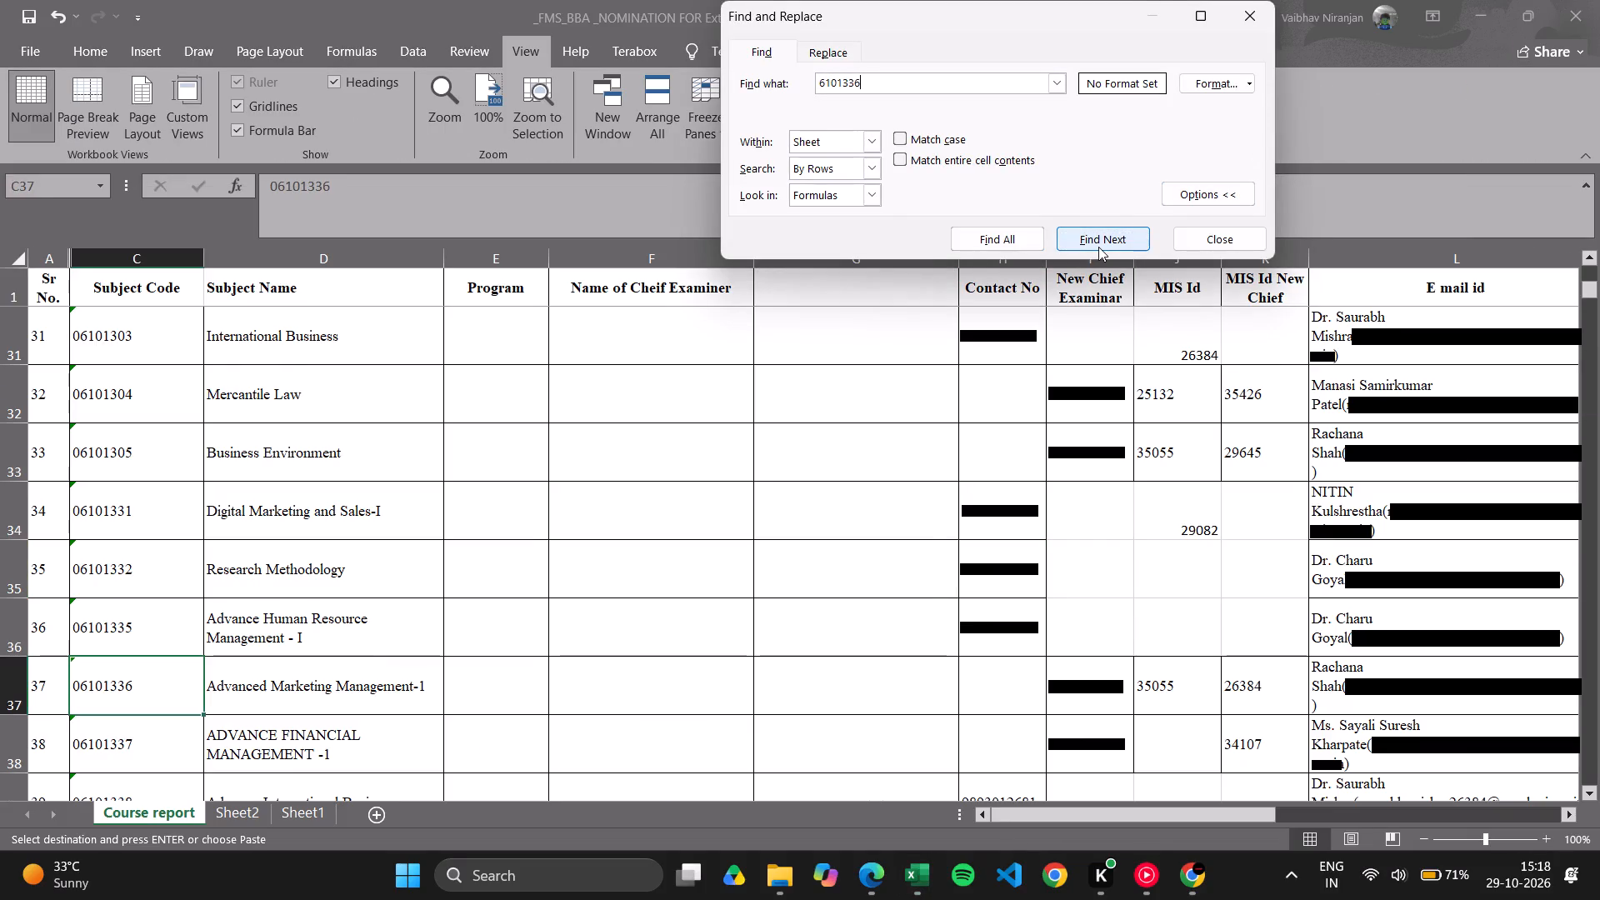
Copy the Advanced Marketing Management-1 row's New Chief Examinar contact number from the nomination workbook into G18 of Vetting Externals.
{"action": "left_click", "coordinate": [1114, 693]}
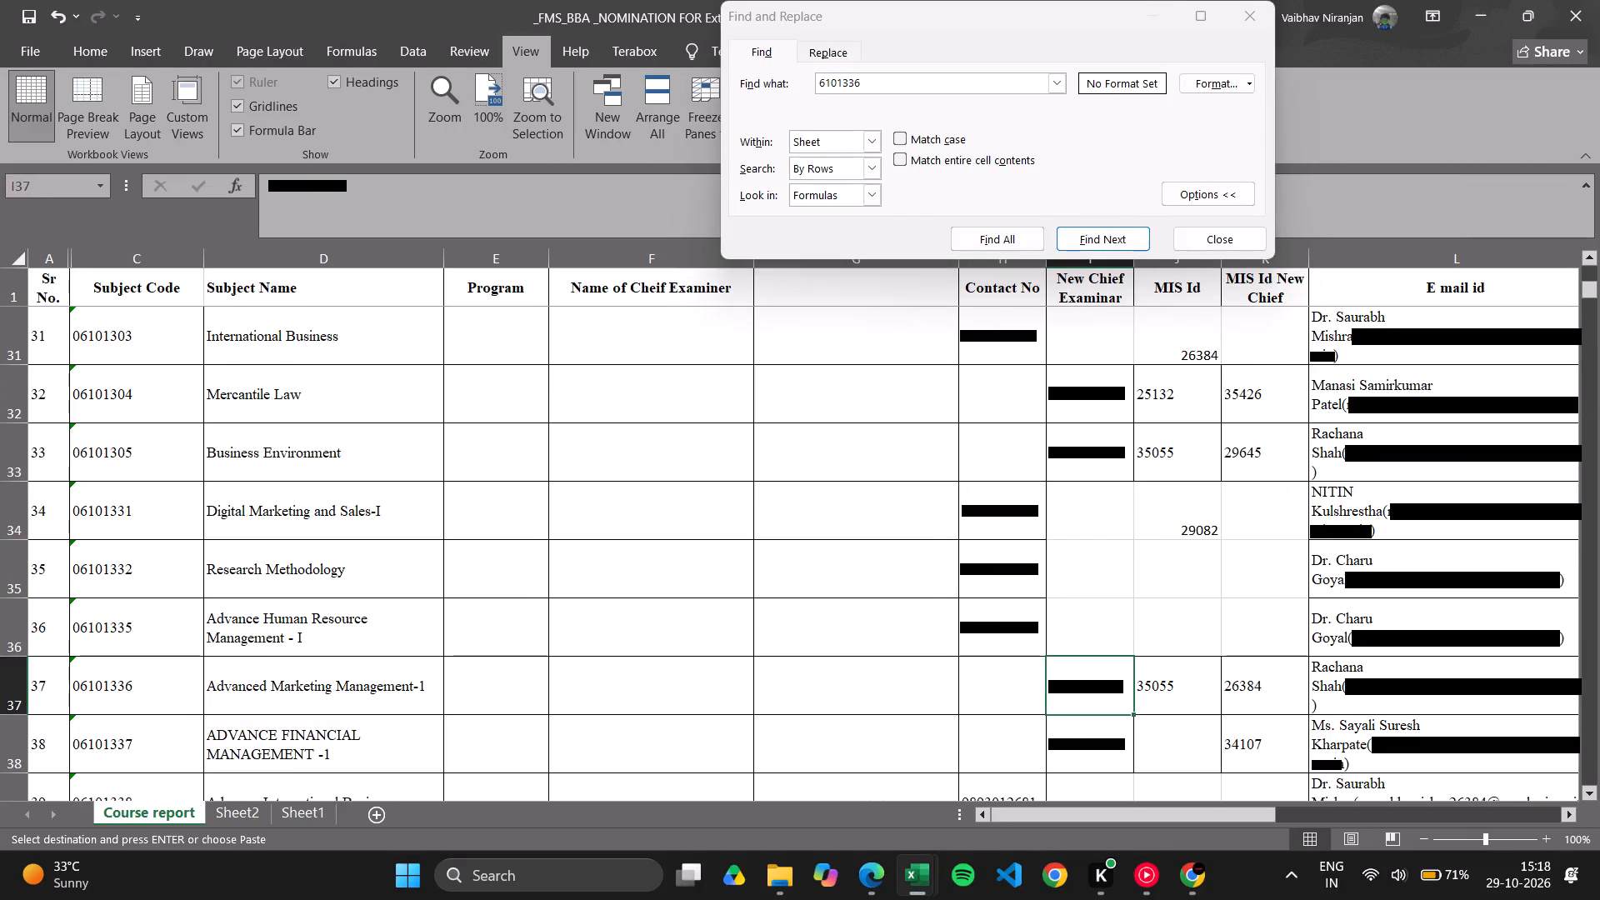
{"action": "key", "text": "ctrl+c"}
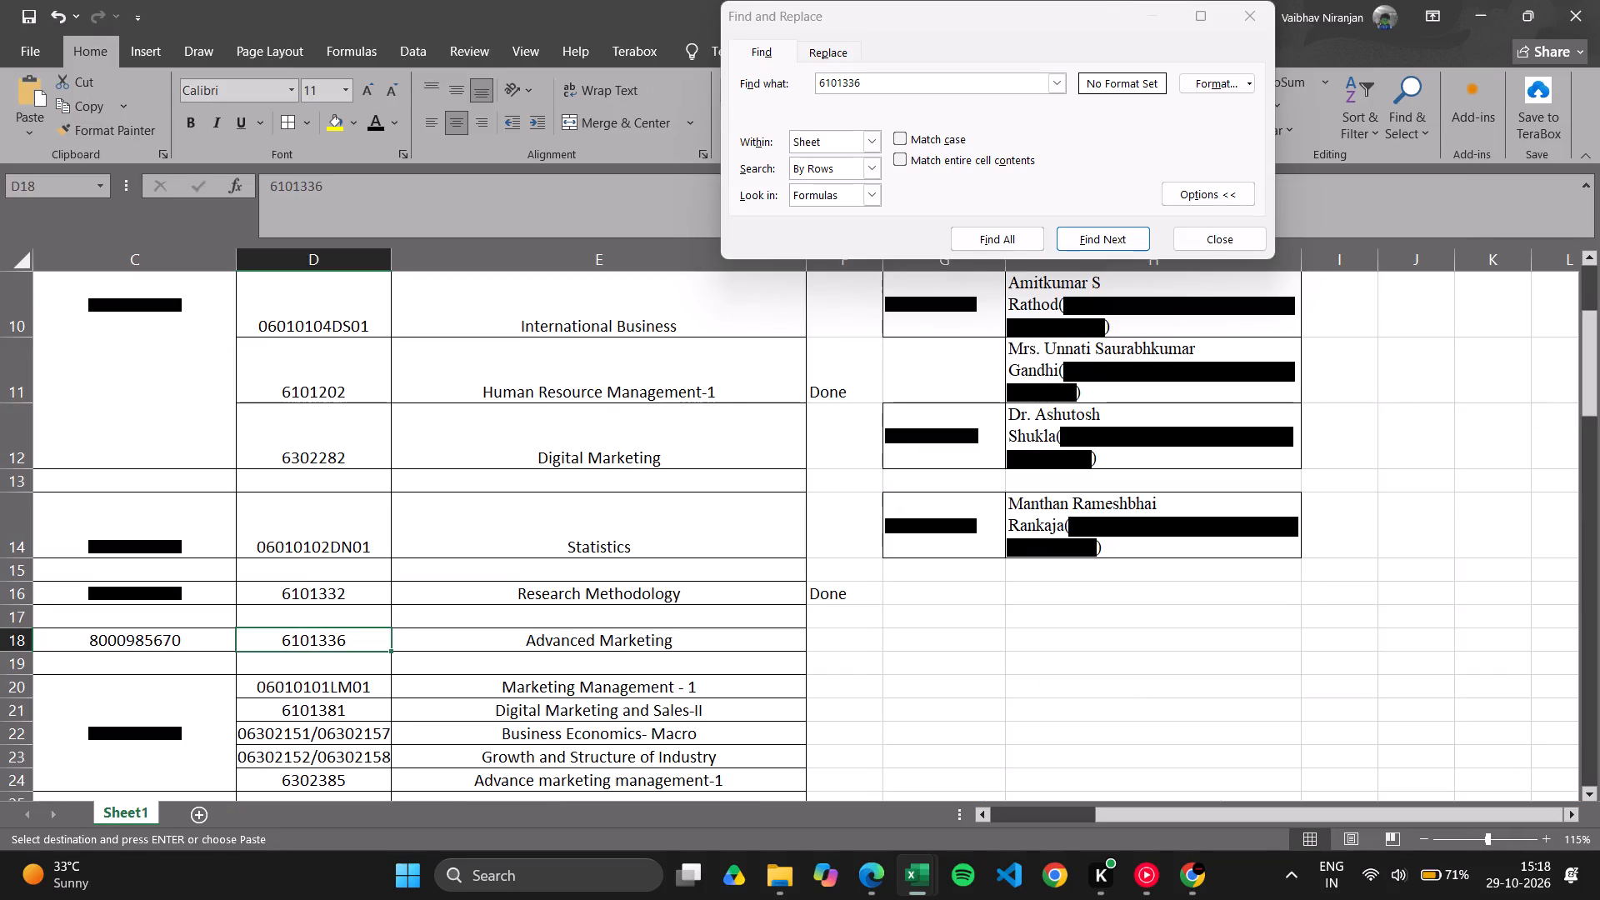
{"action": "left_click", "coordinate": [932, 641]}
{"action": "key", "text": "ctrl+v"}
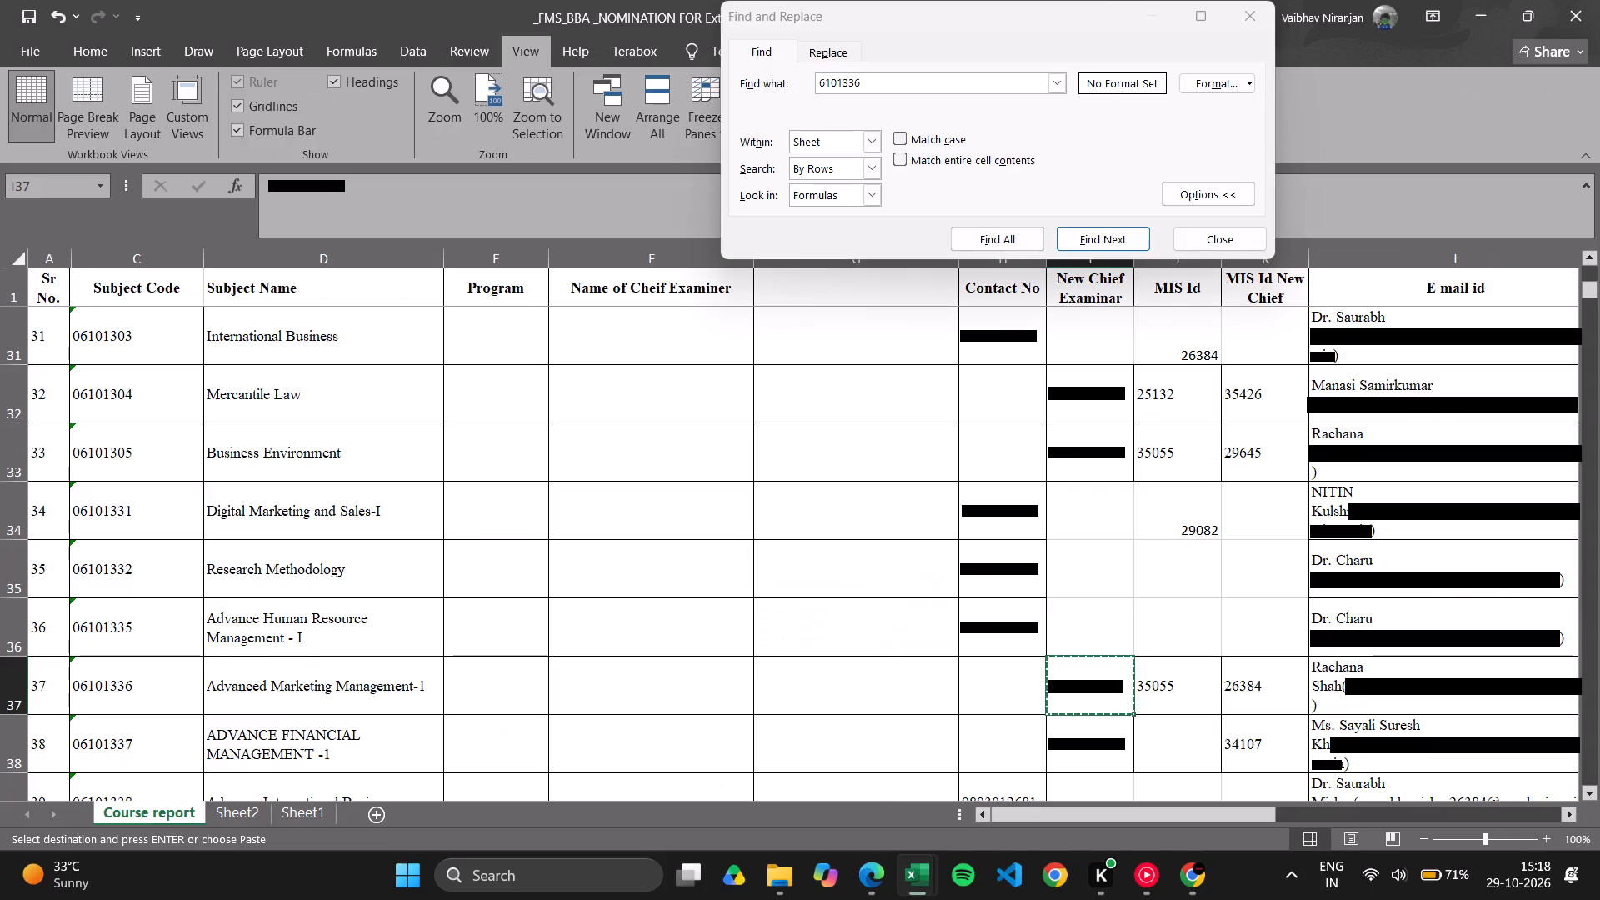
Copy the Advanced Marketing Management-1 row's E mail id entry from the nomination workbook into H18 of Vetting Externals.
{"action": "left_click", "coordinate": [1333, 676]}
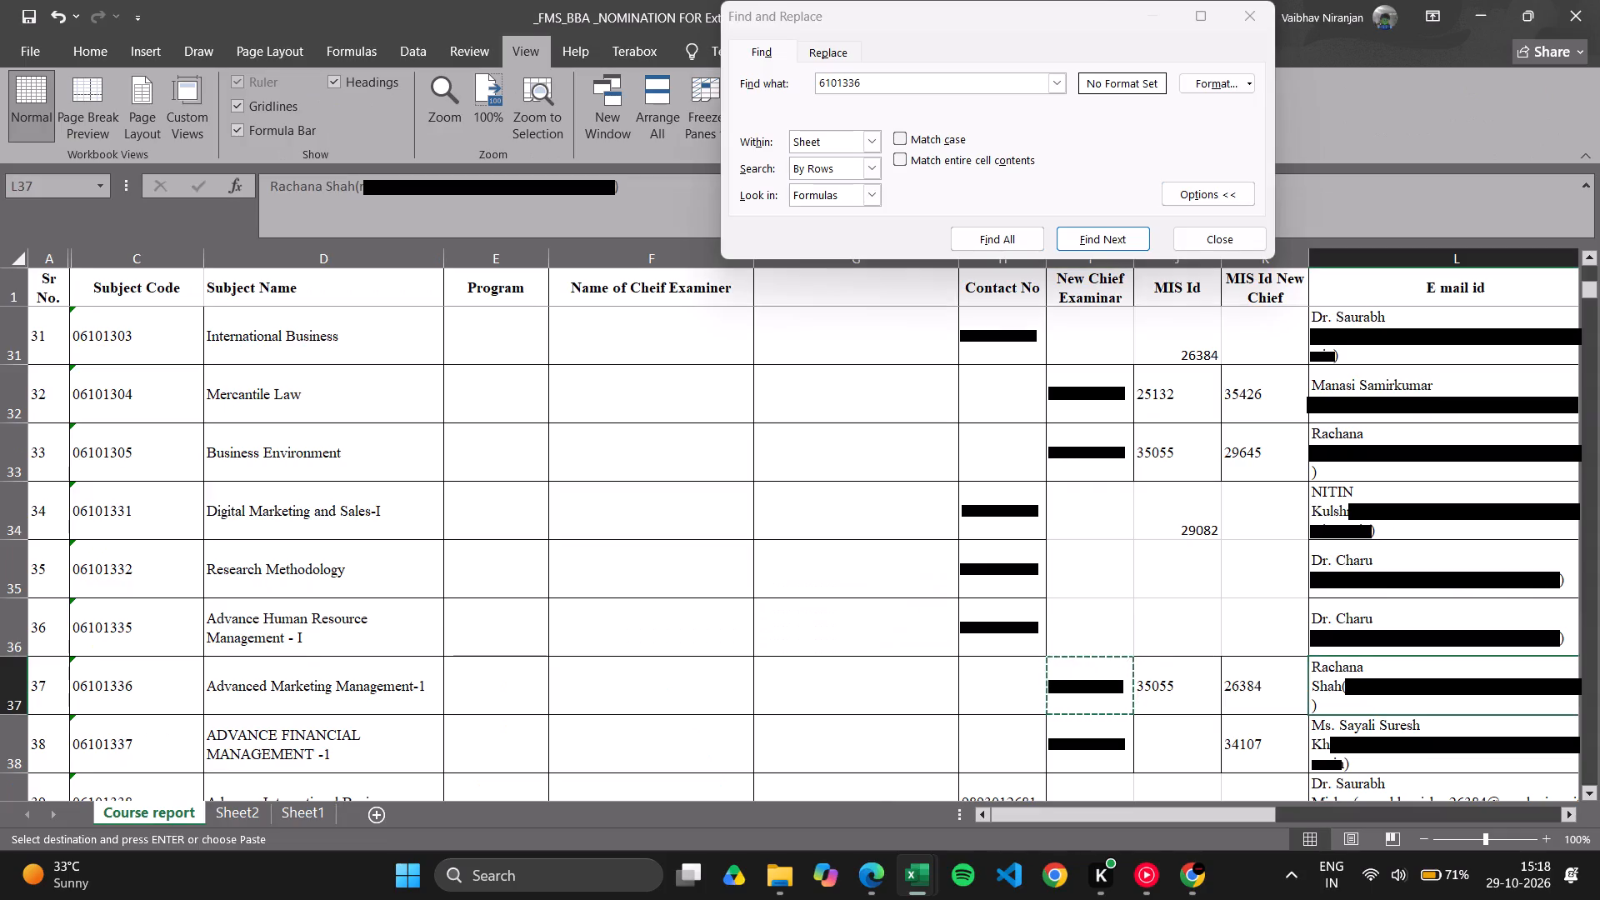
{"action": "key", "text": "ctrl+v"}
{"action": "key", "text": "ctrl+z"}
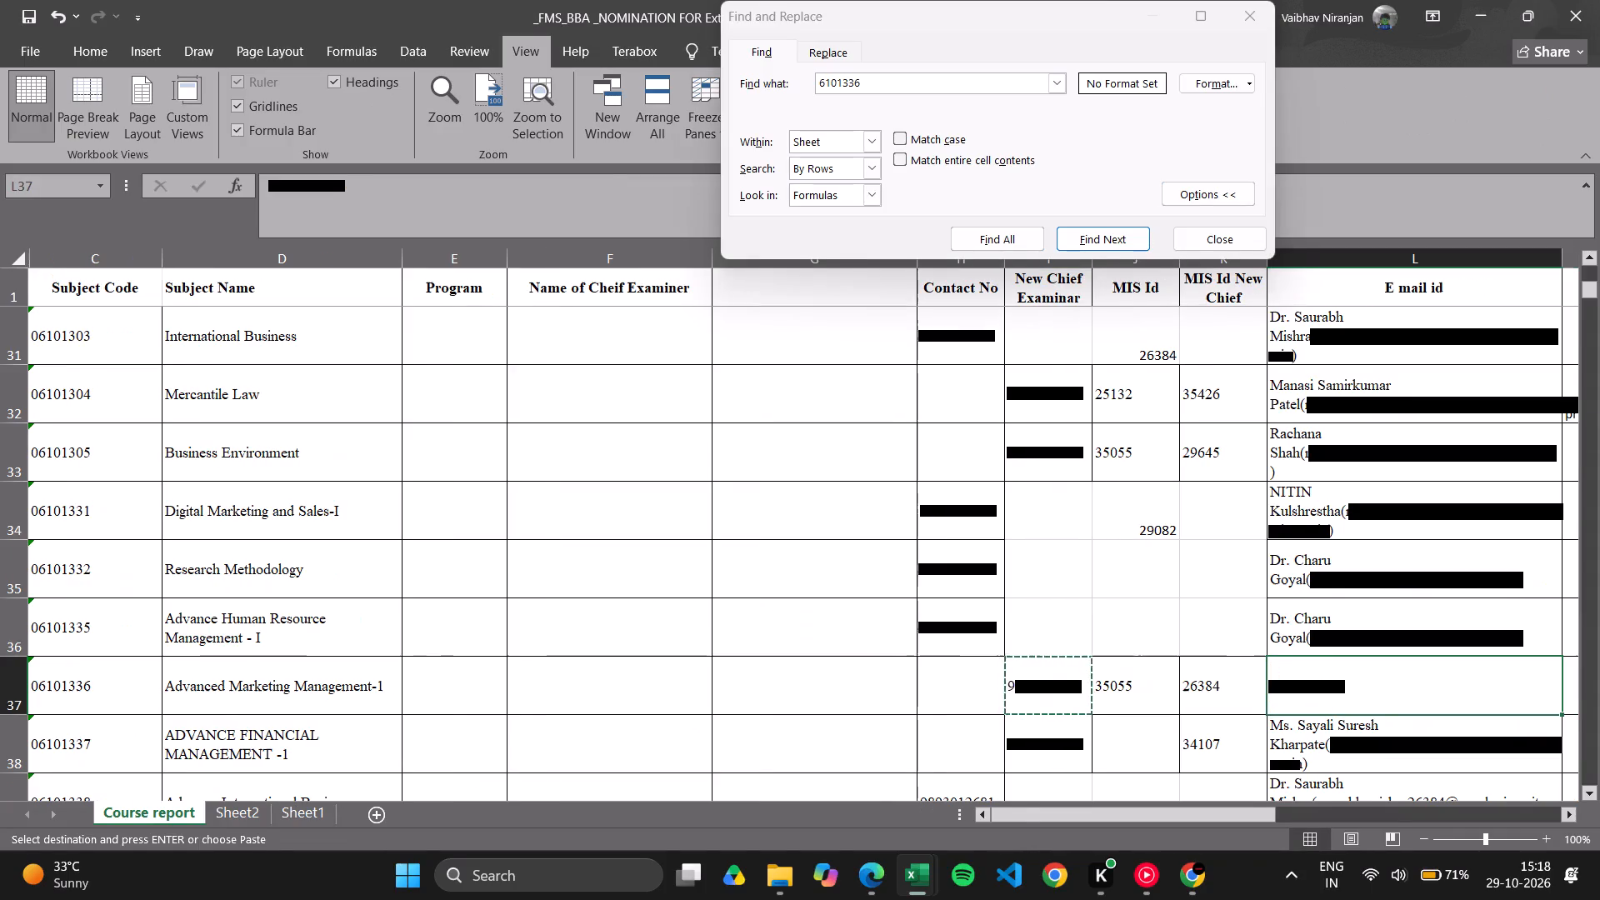
{"action": "key", "text": "ctrl+c"}
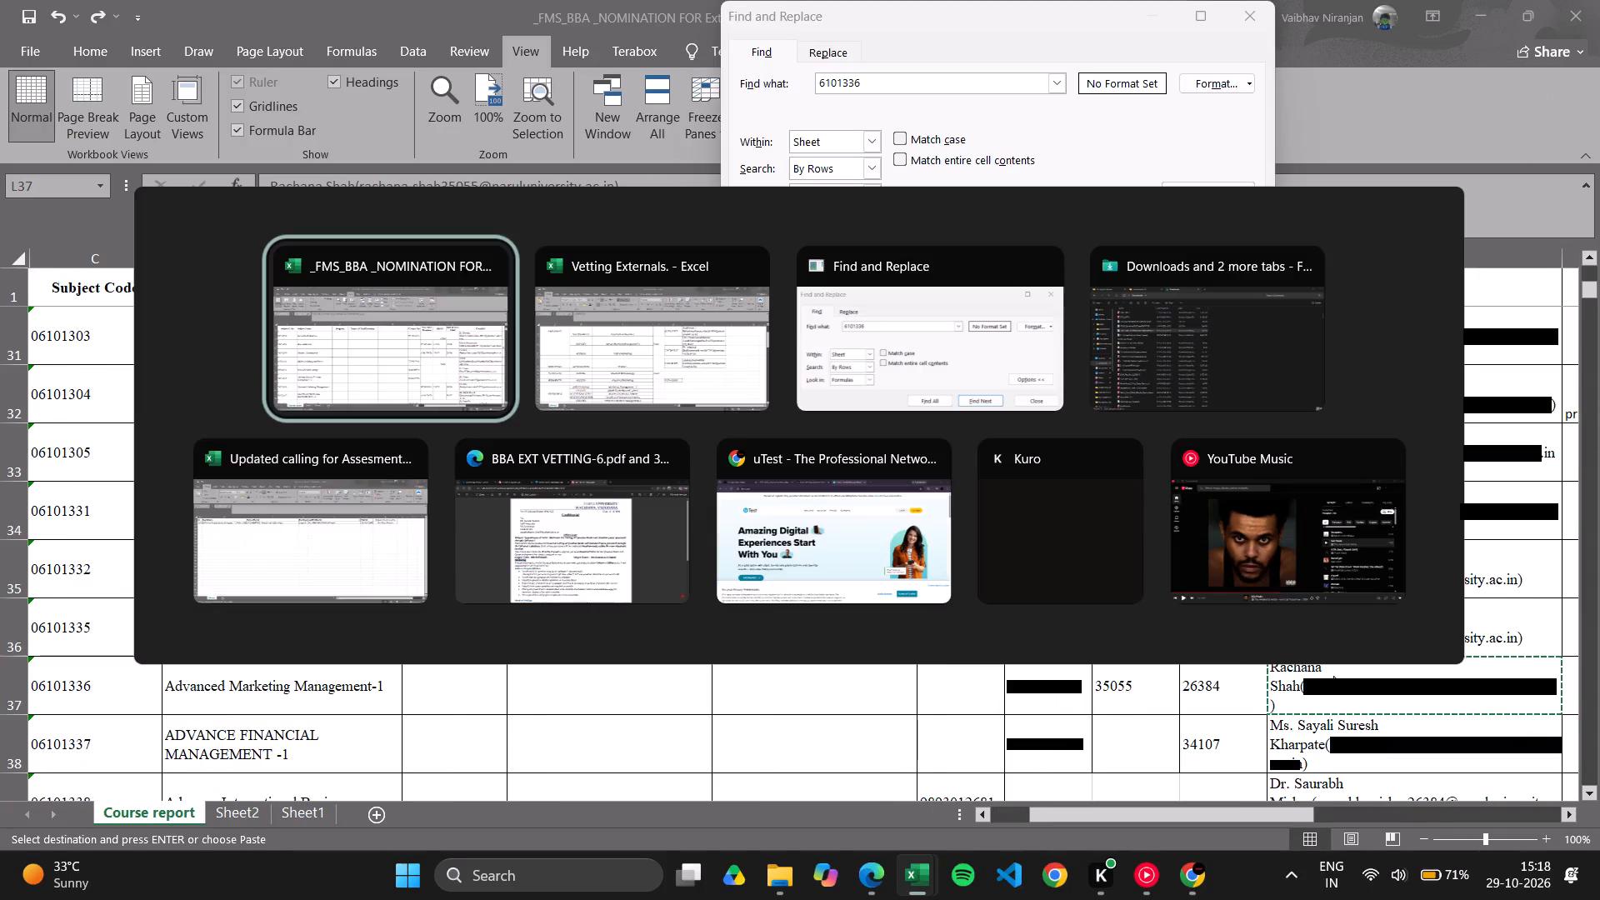
{"action": "left_click", "coordinate": [1097, 635]}
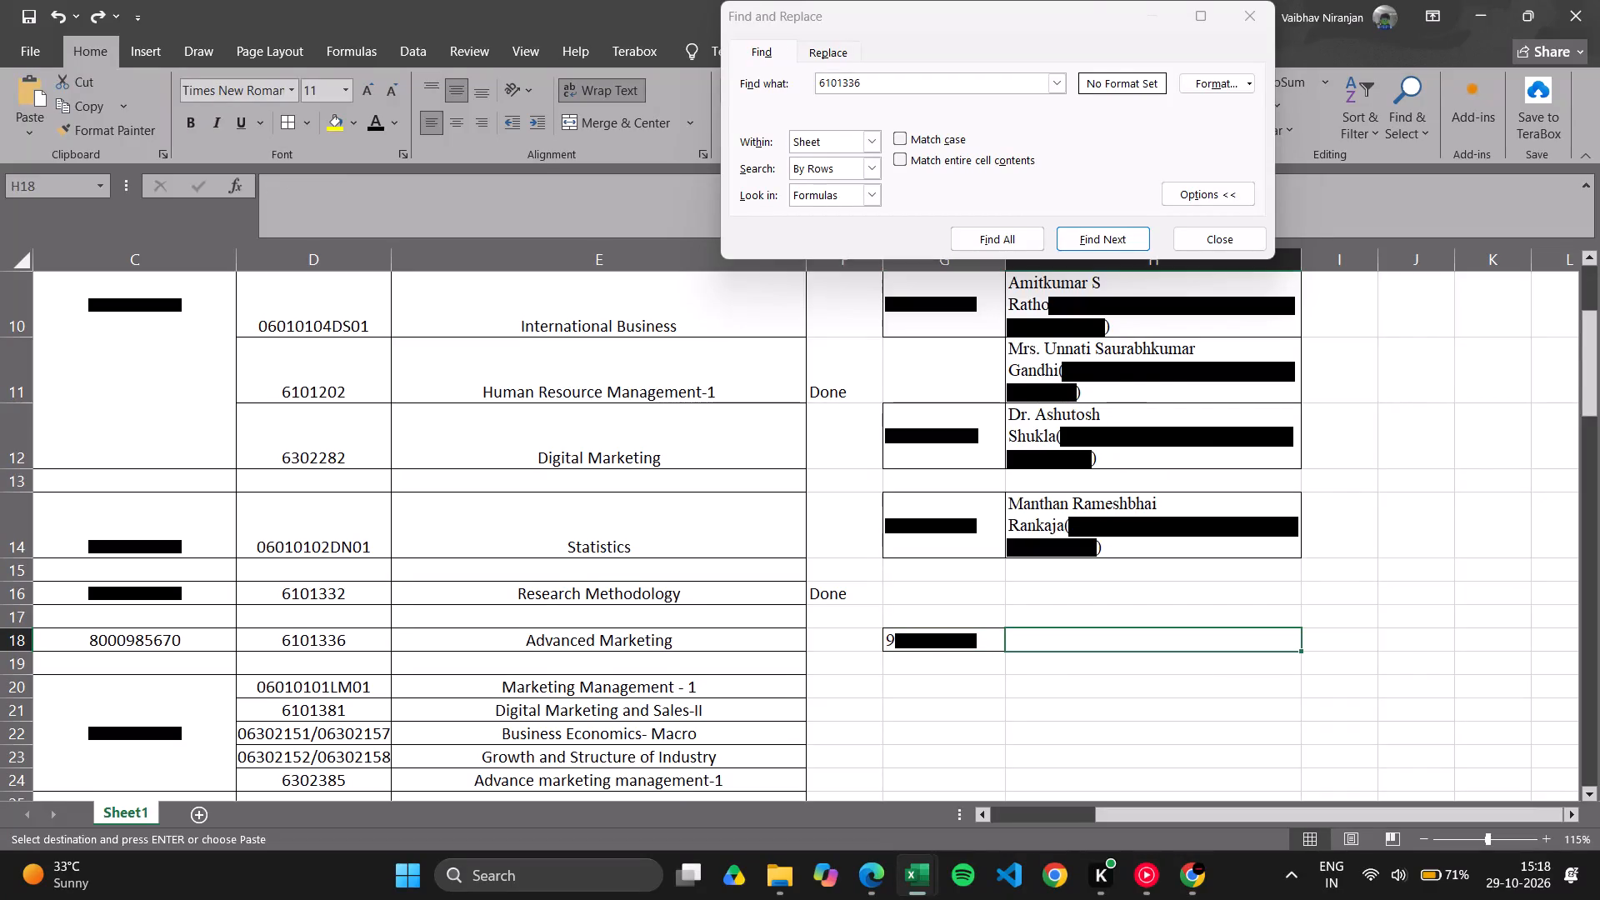
{"action": "key", "text": "ctrl+v"}
Copy the Marketing Management - 1 subject code 06010101LM01 from Vetting Externals and search for it in the nomination workbook.
{"action": "scroll", "coordinate": [885, 697], "scroll_direction": "down", "scroll_amount": 1}
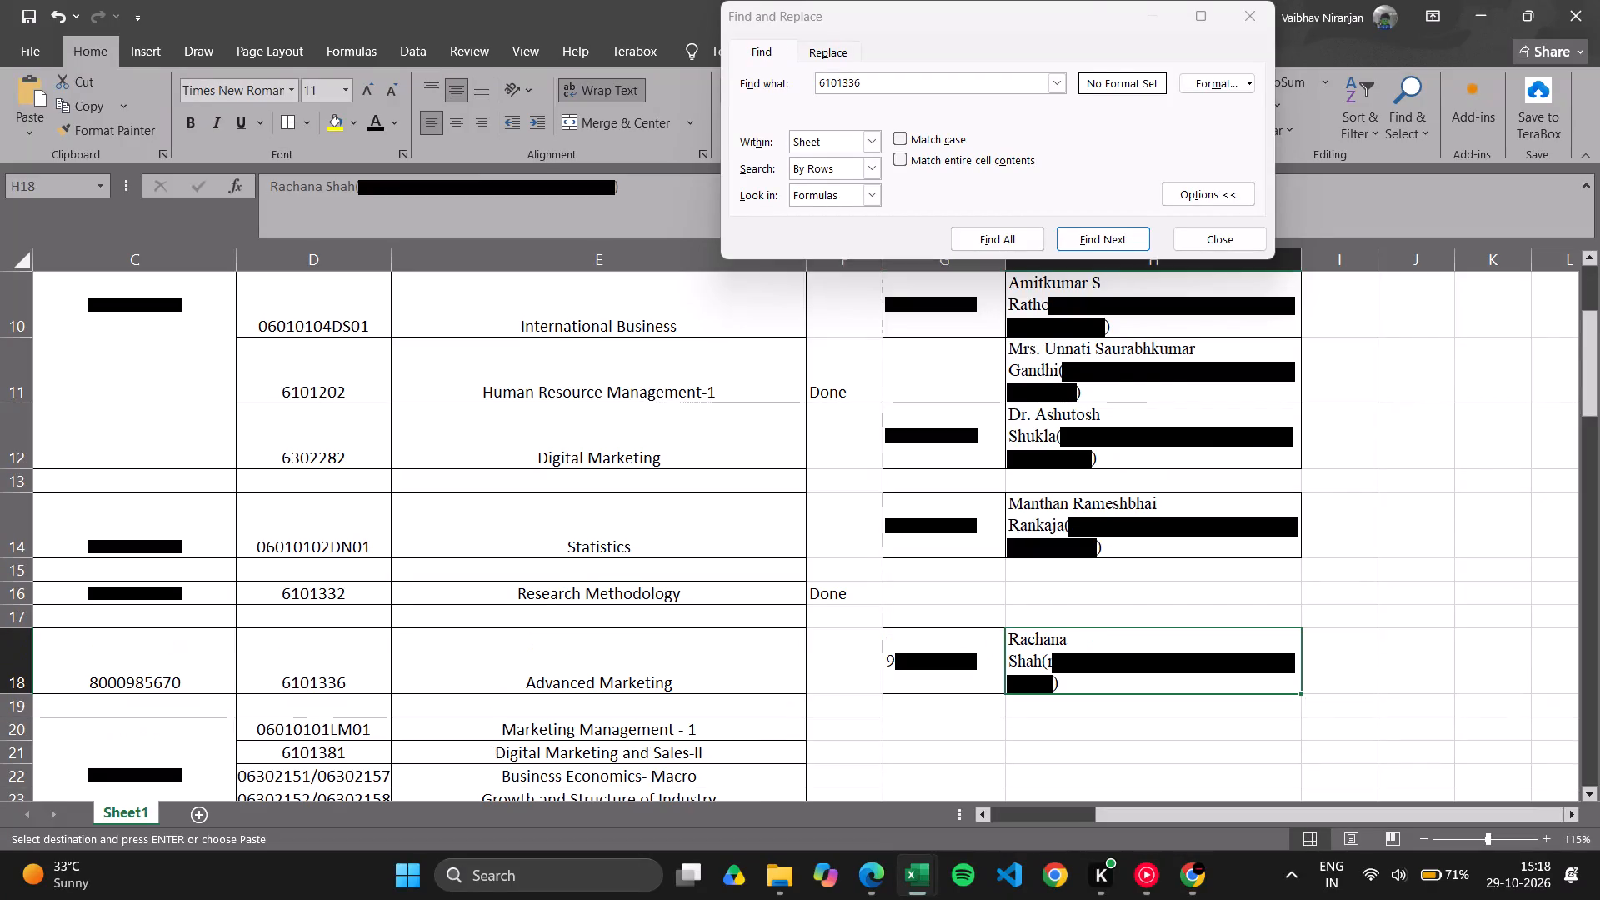
{"action": "scroll", "coordinate": [885, 697], "scroll_direction": "down", "scroll_amount": 1}
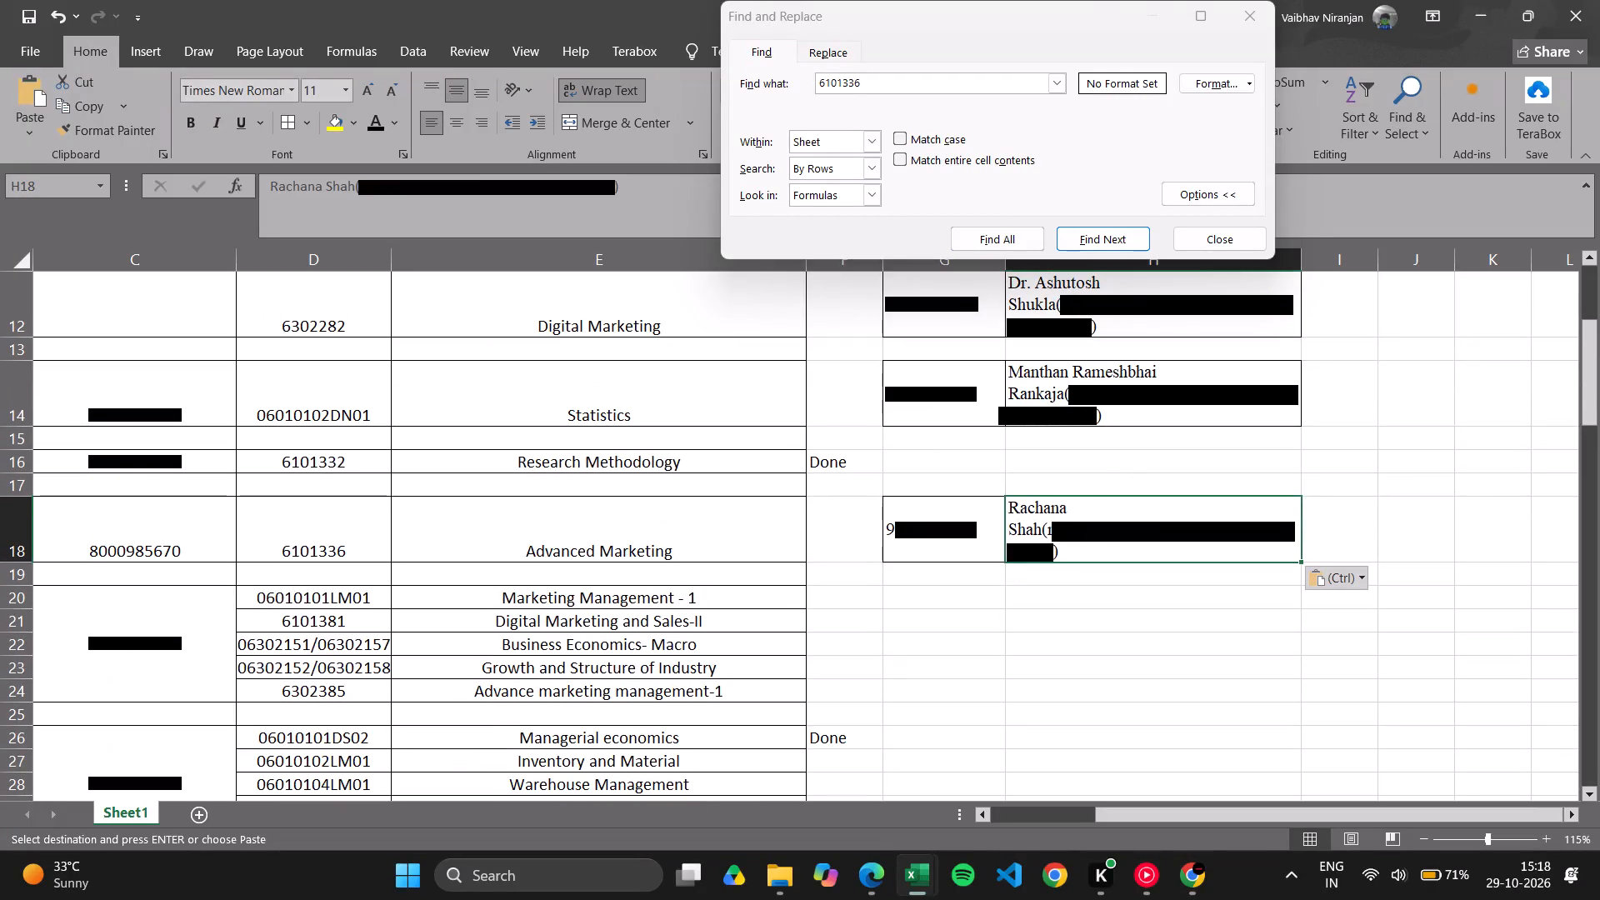
{"action": "left_click", "coordinate": [362, 600]}
{"action": "key", "text": "ctrl+c"}
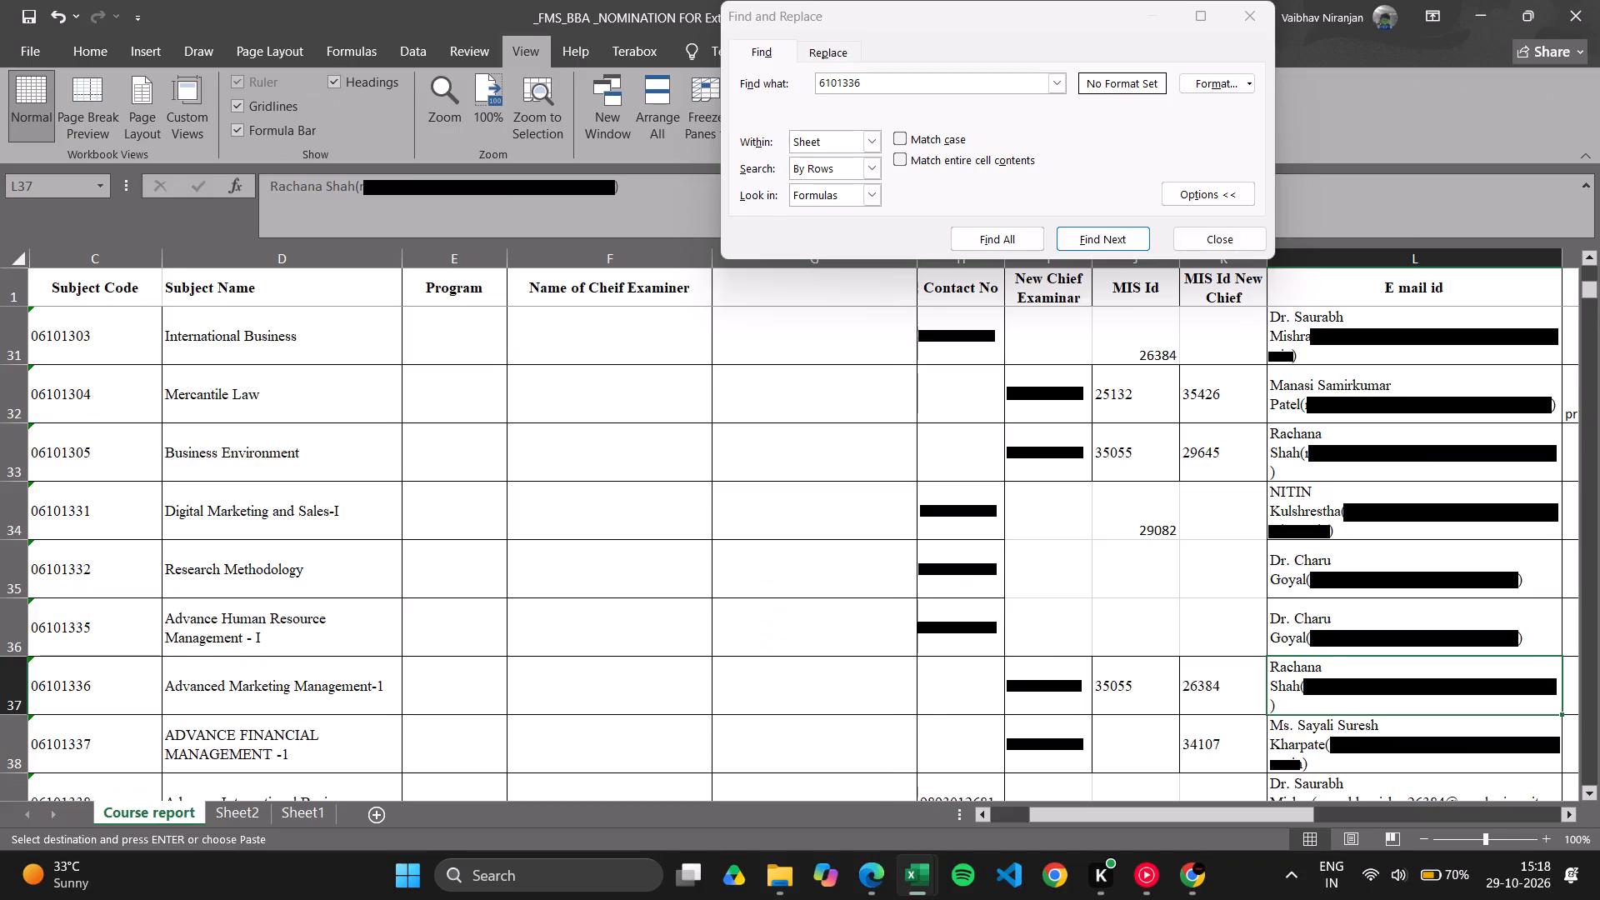
{"action": "key", "text": "ctrl+f"}
{"action": "key", "text": "ctrl+a"}
{"action": "key", "text": "ctrl+v"}
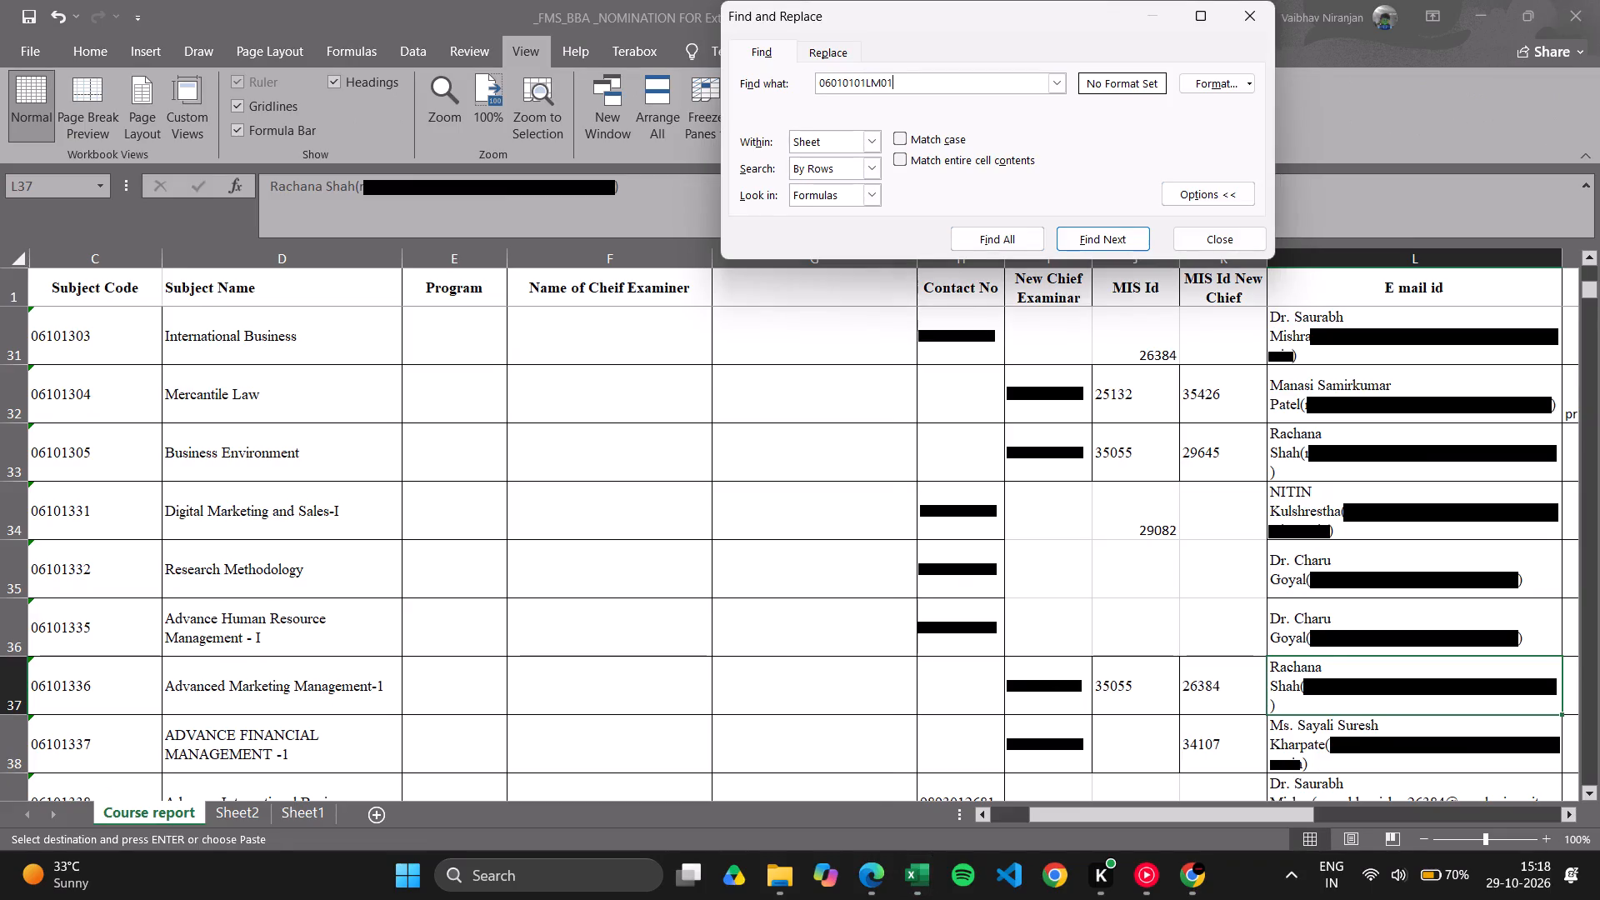
{"action": "left_click_drag", "start_coordinate": [1077, 253], "coordinate": [1084, 239]}
{"action": "left_click", "coordinate": [1084, 239]}
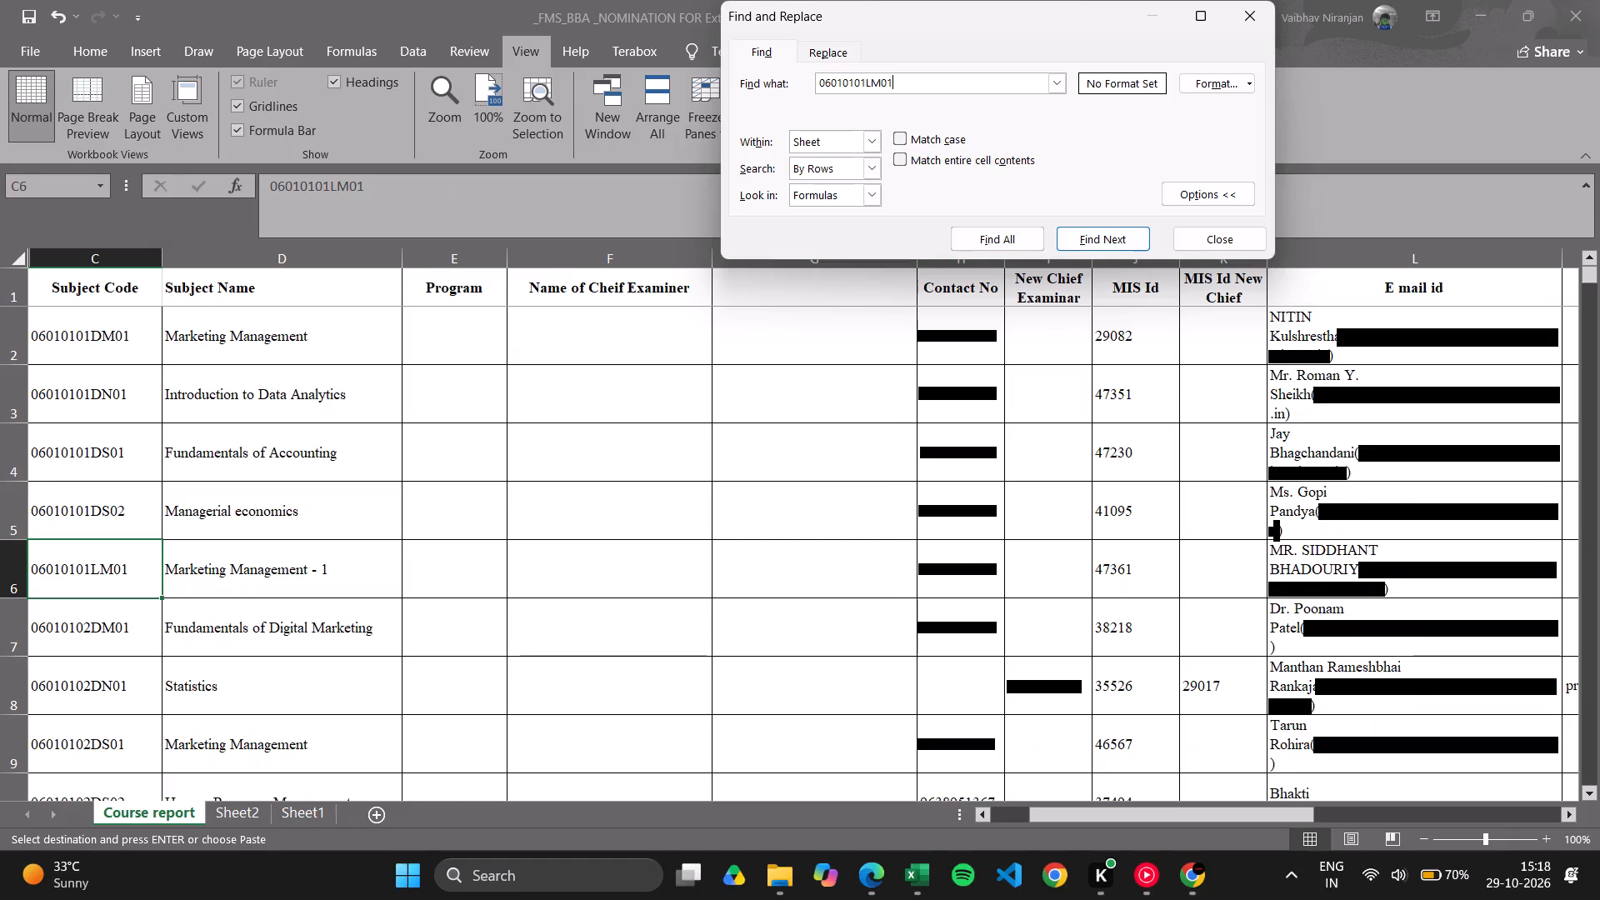
{"action": "left_click", "coordinate": [1104, 243]}
Copy the Marketing Management - 1 row's Contact No entry from the nomination workbook into G20 of Vetting Externals.
{"action": "left_click", "coordinate": [964, 567]}
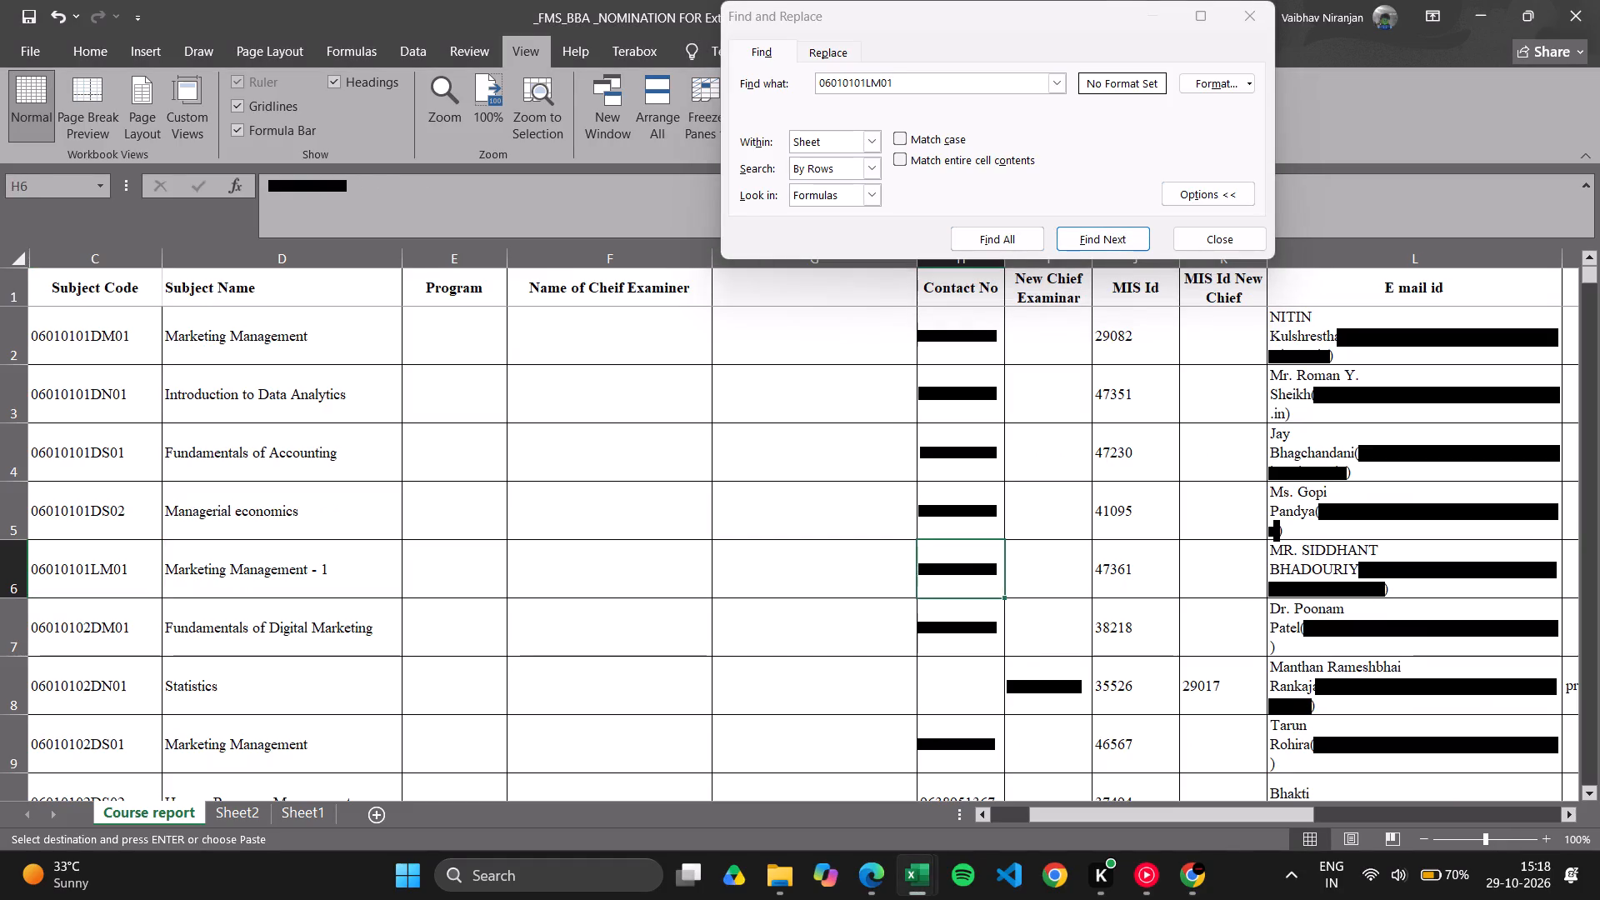
{"action": "key", "text": "ctrl+c"}
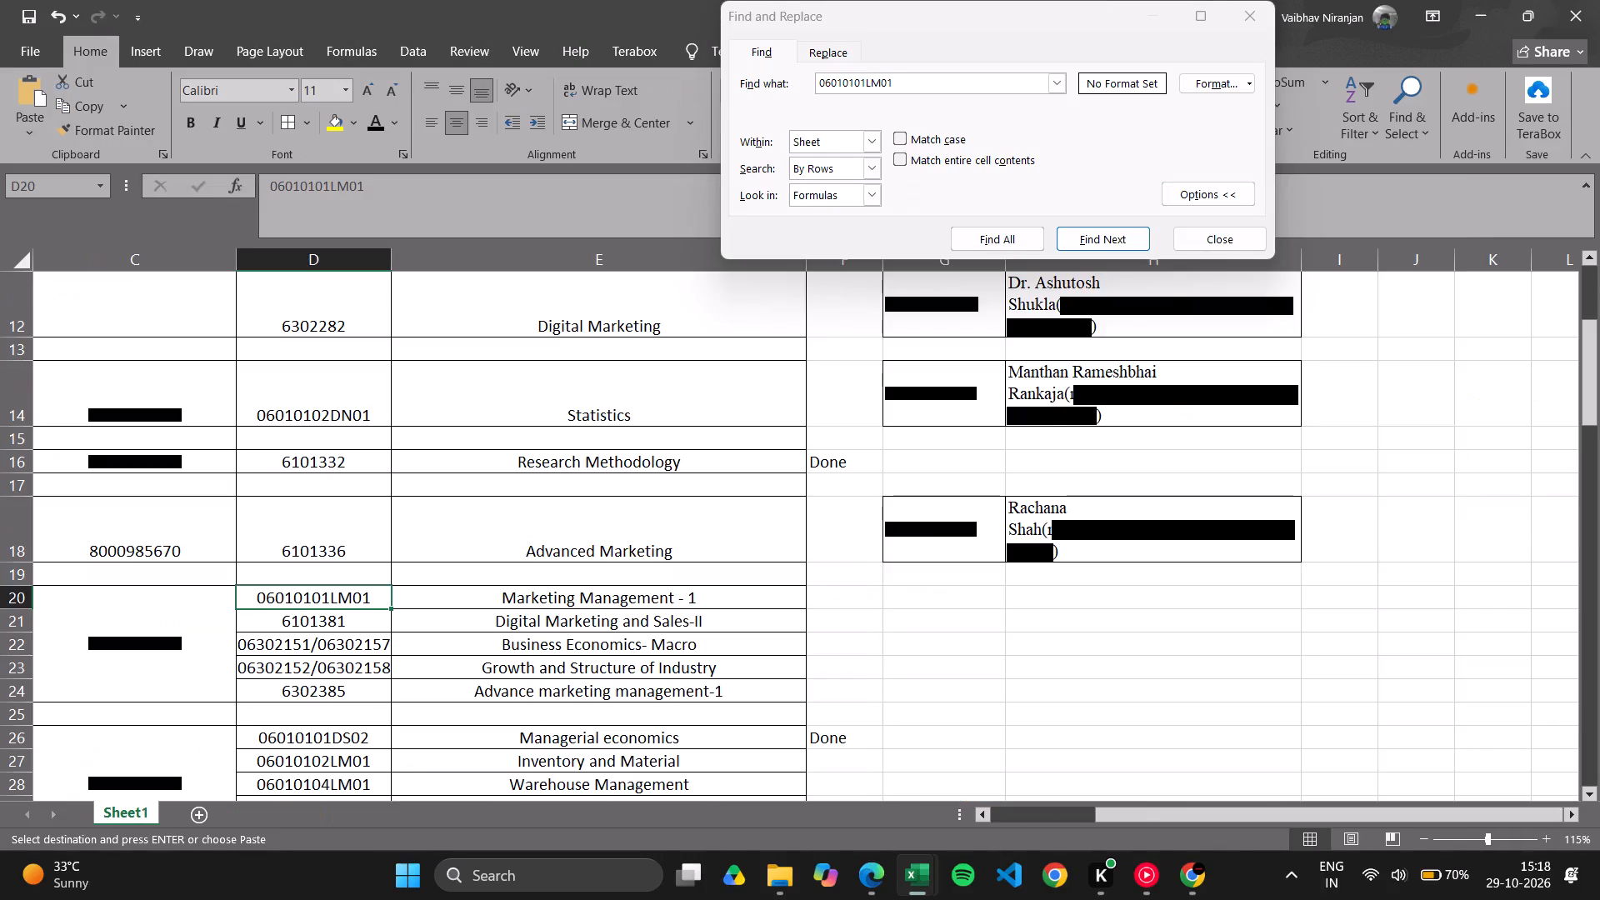
{"action": "left_click", "coordinate": [913, 602]}
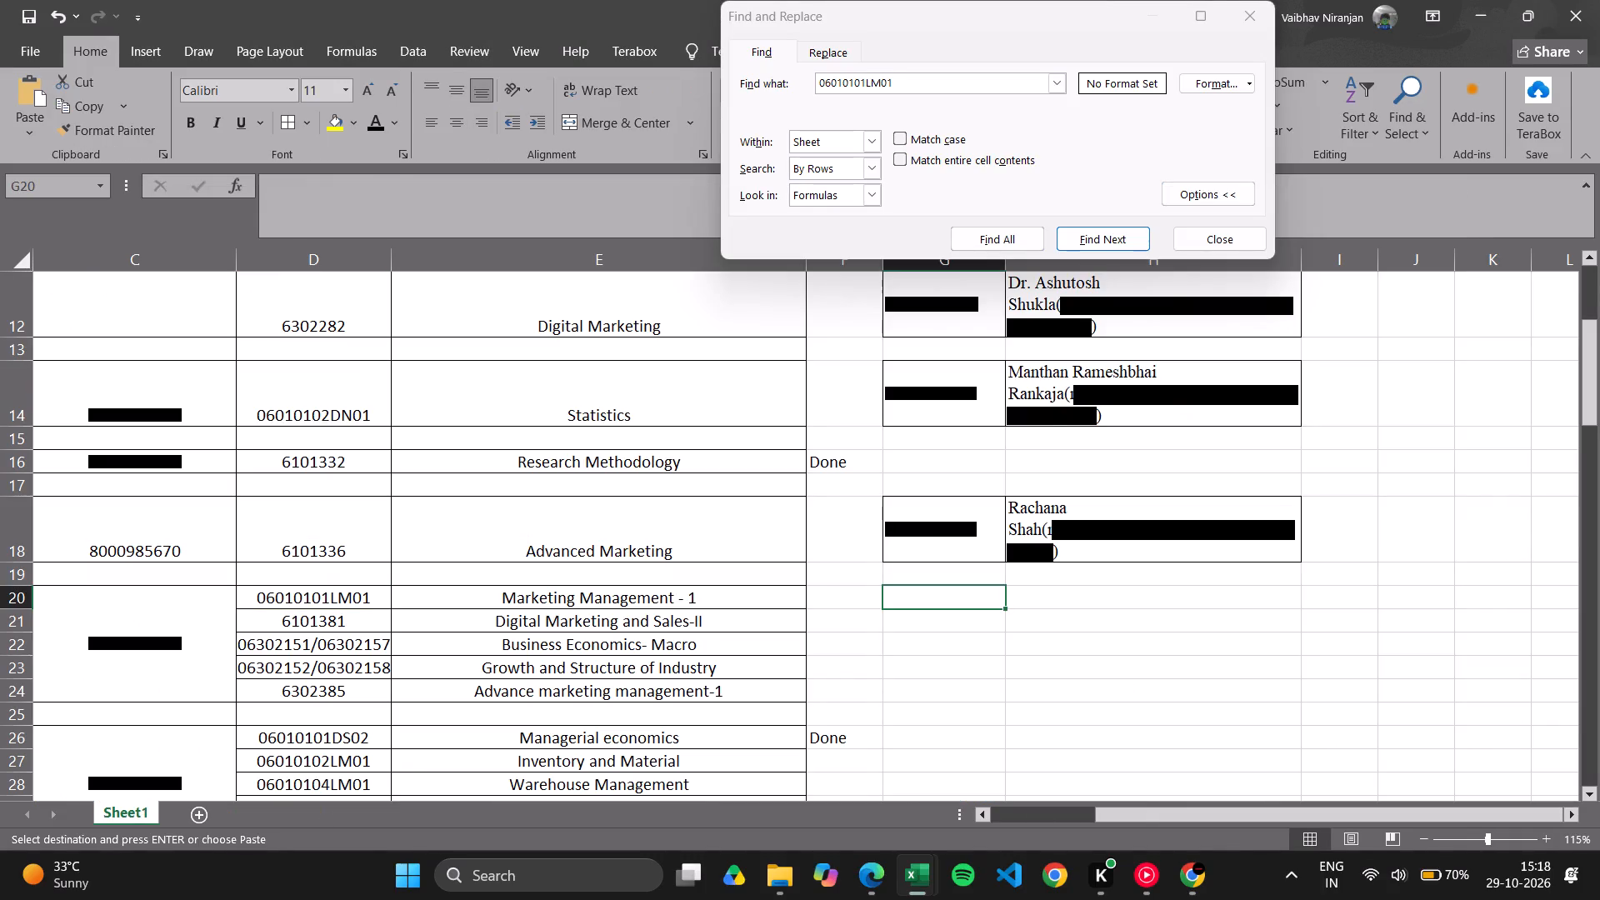
{"action": "key", "text": "ctrl+v"}
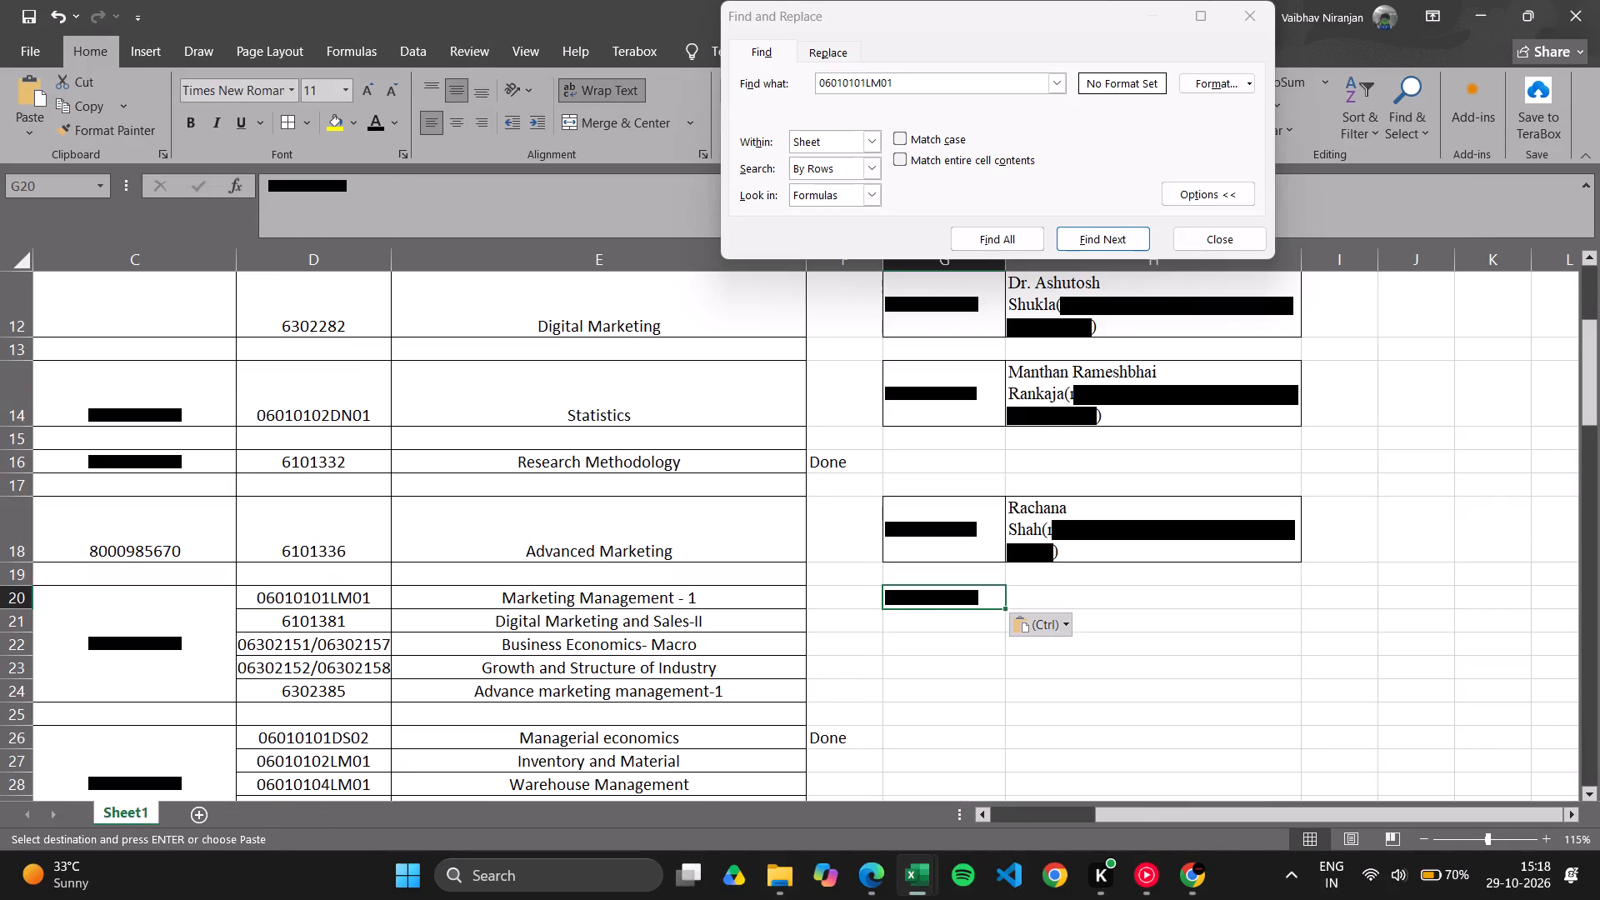
Copy the Marketing Management - 1 row's E mail id entry from the nomination workbook into H20 of Vetting Externals.
{"action": "left_click", "coordinate": [1035, 602]}
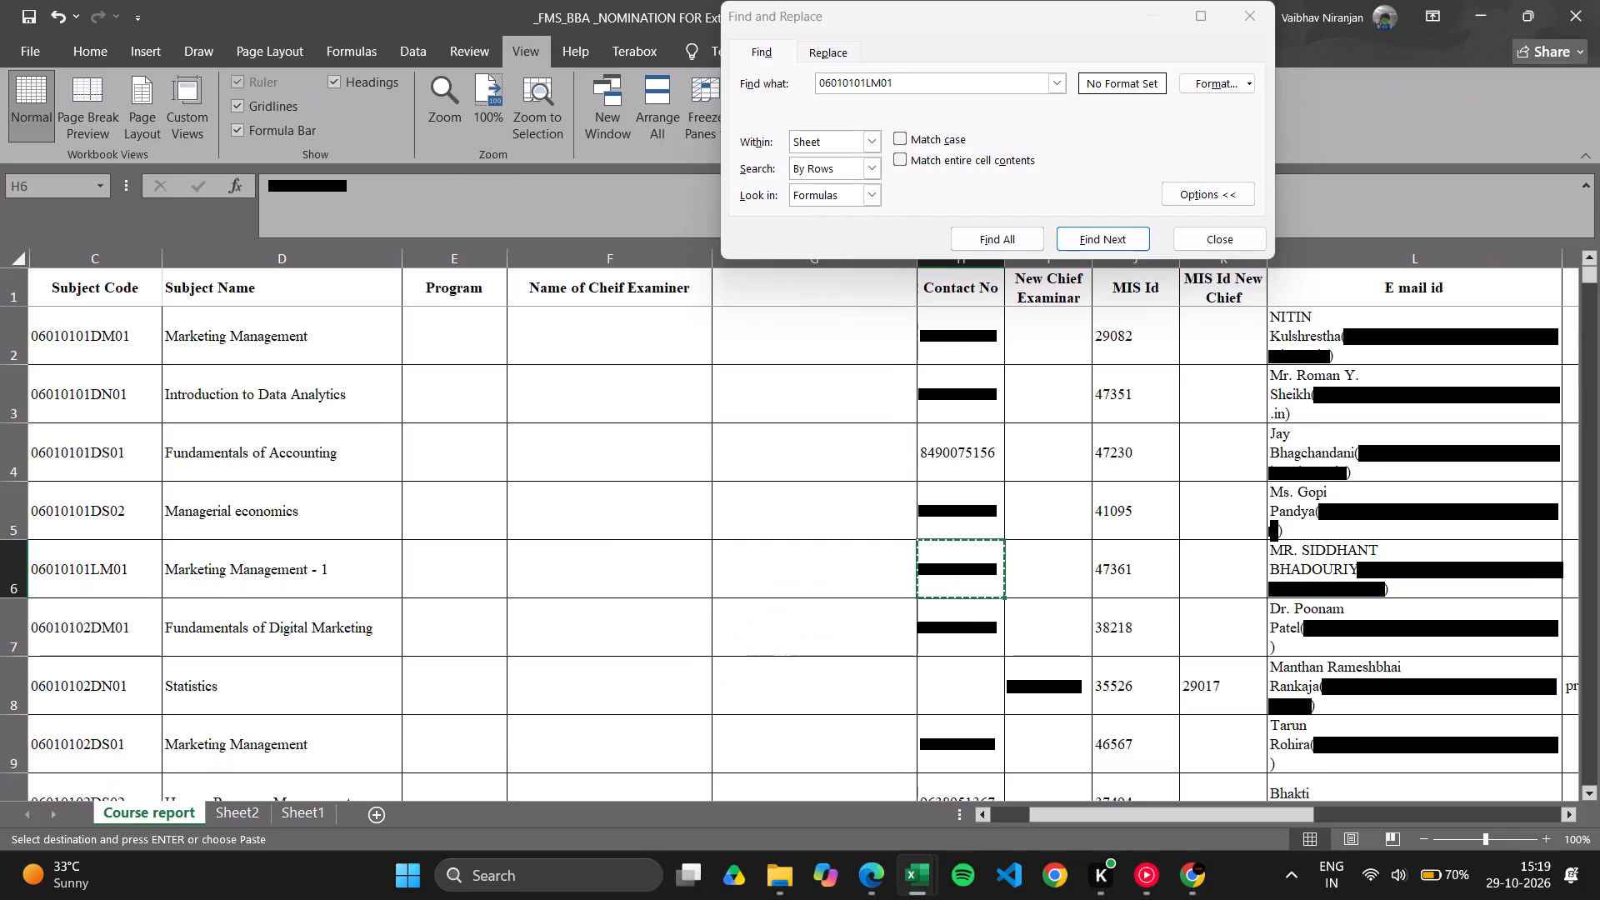
{"action": "left_click", "coordinate": [1321, 553]}
{"action": "key", "text": "ctrl+c"}
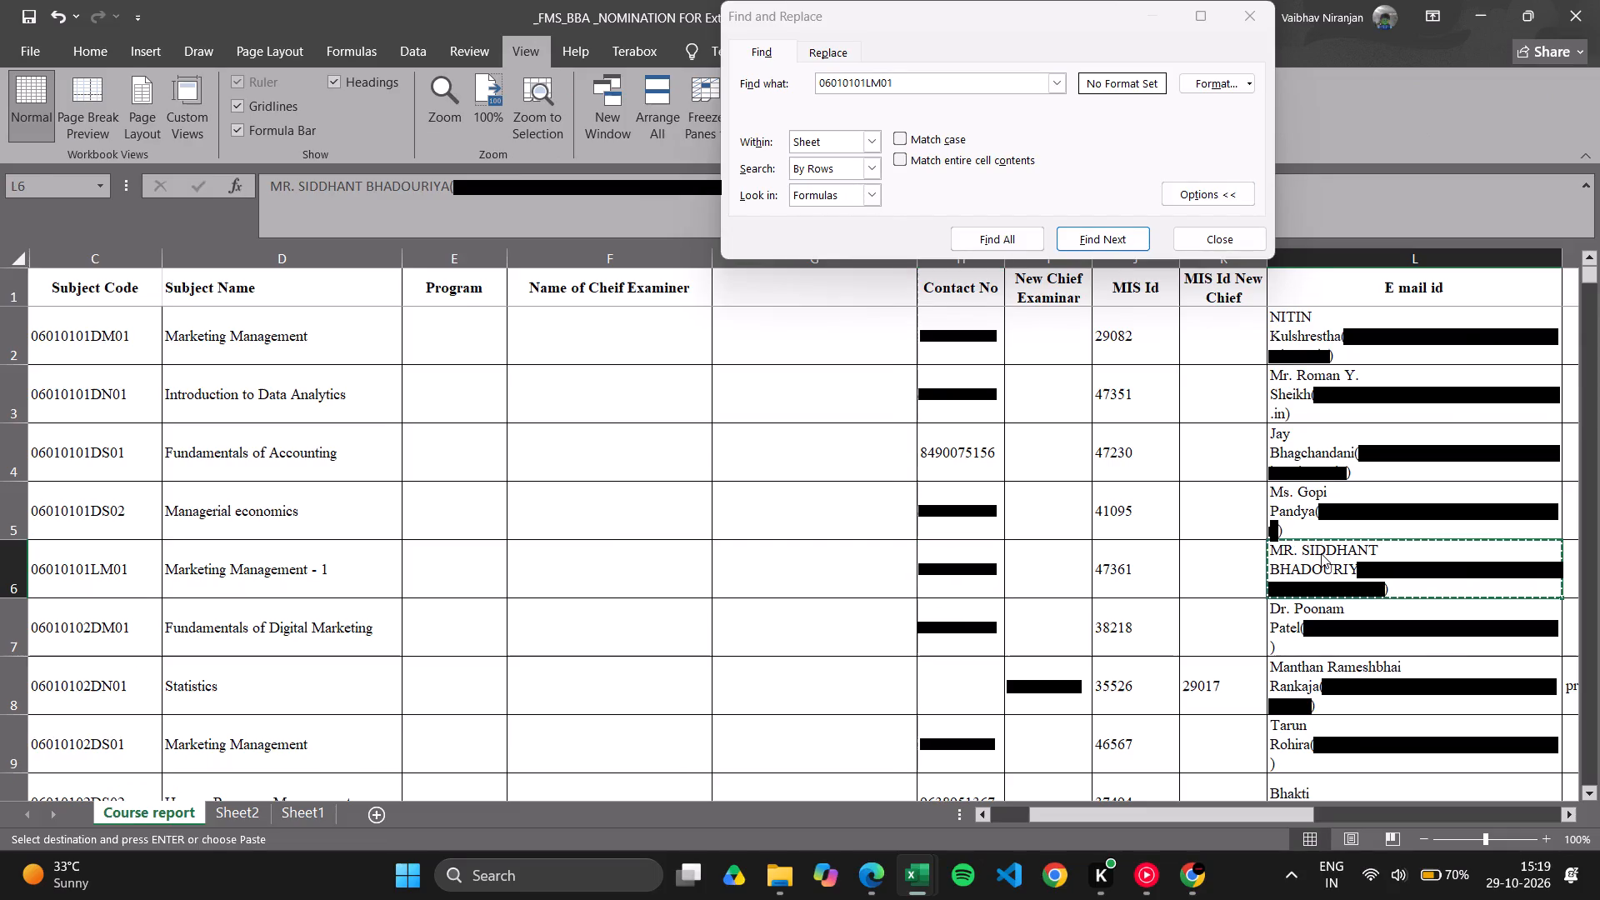
{"action": "key", "text": "ctrl+v"}
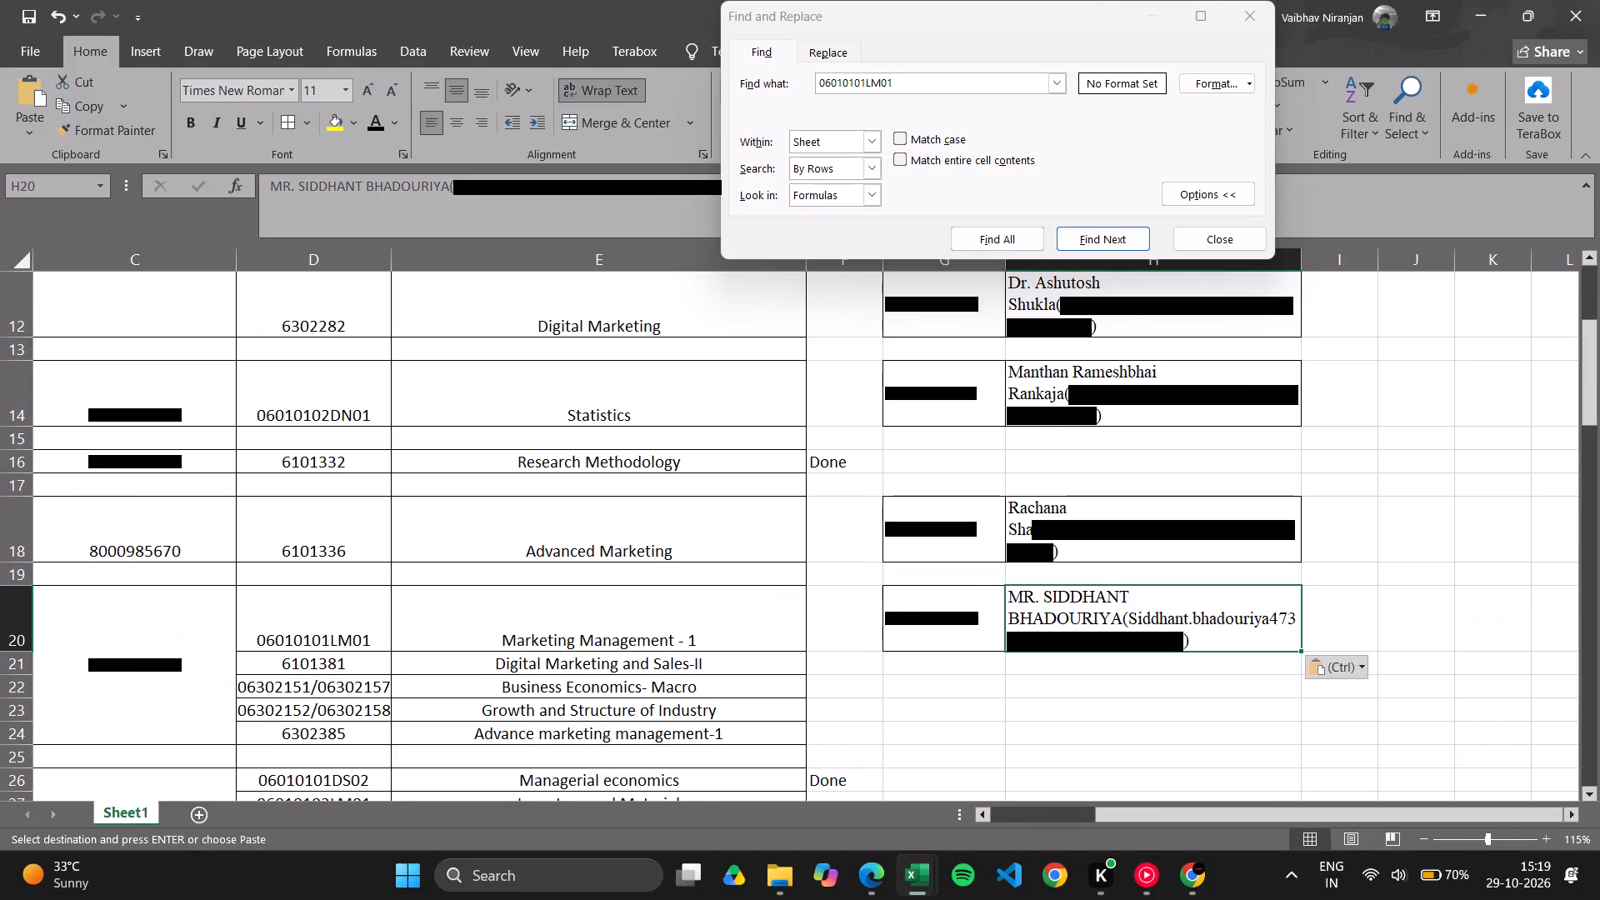
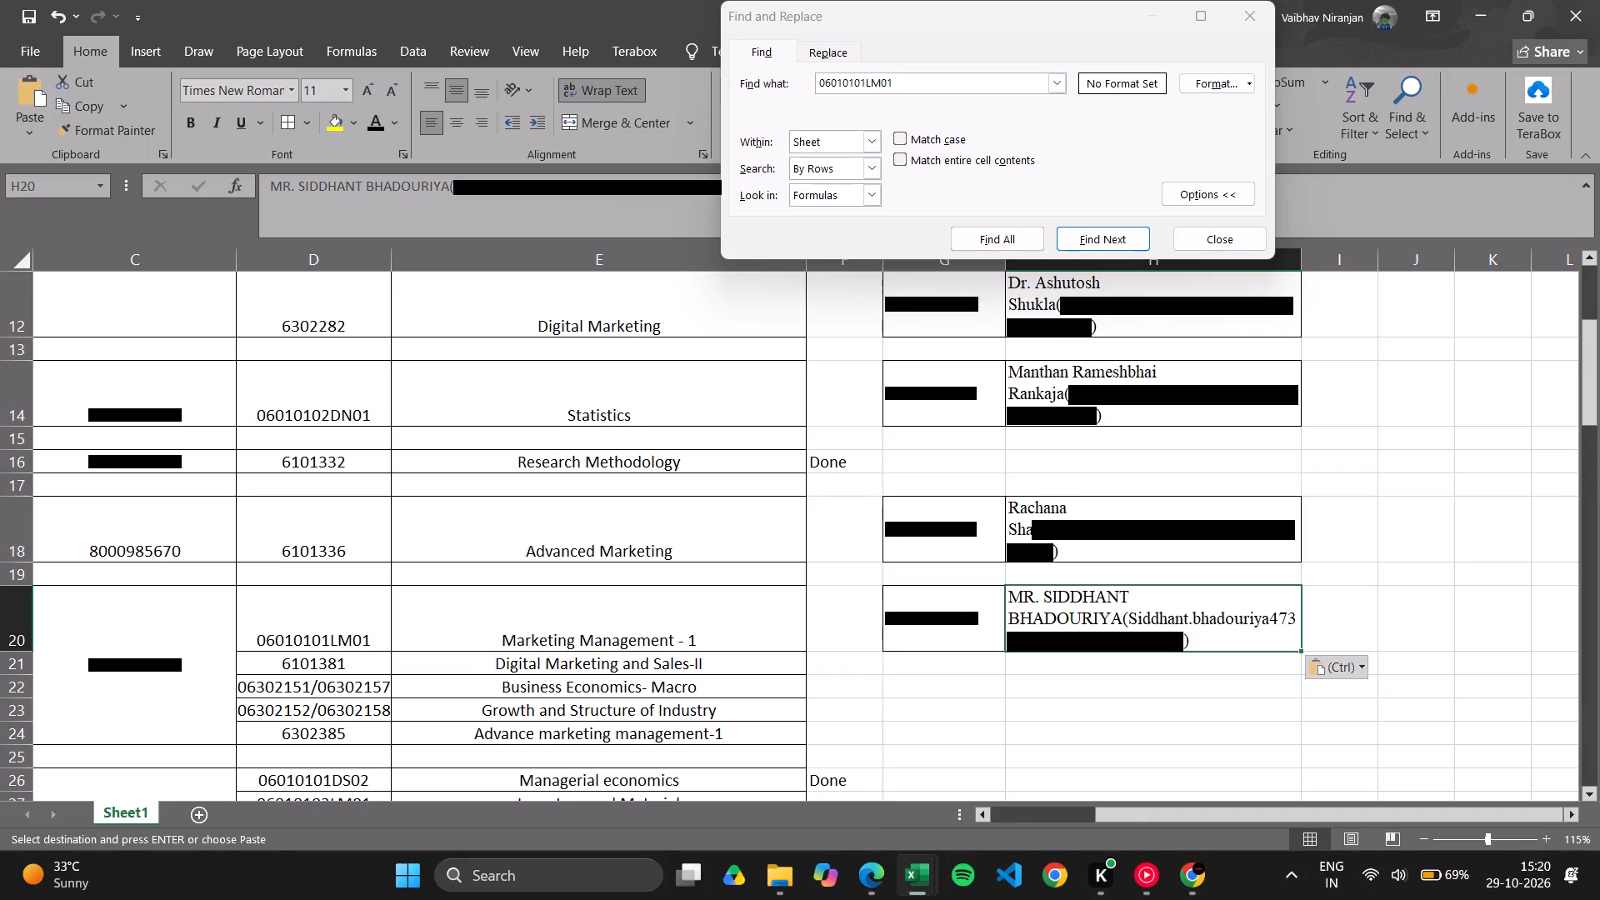
Copy the Digital Marketing and Sales-II subject code 6101381 from Vetting Externals and search for it in the nomination workbook.
{"action": "left_click", "coordinate": [357, 654]}
{"action": "key", "text": "ctrl+c"}
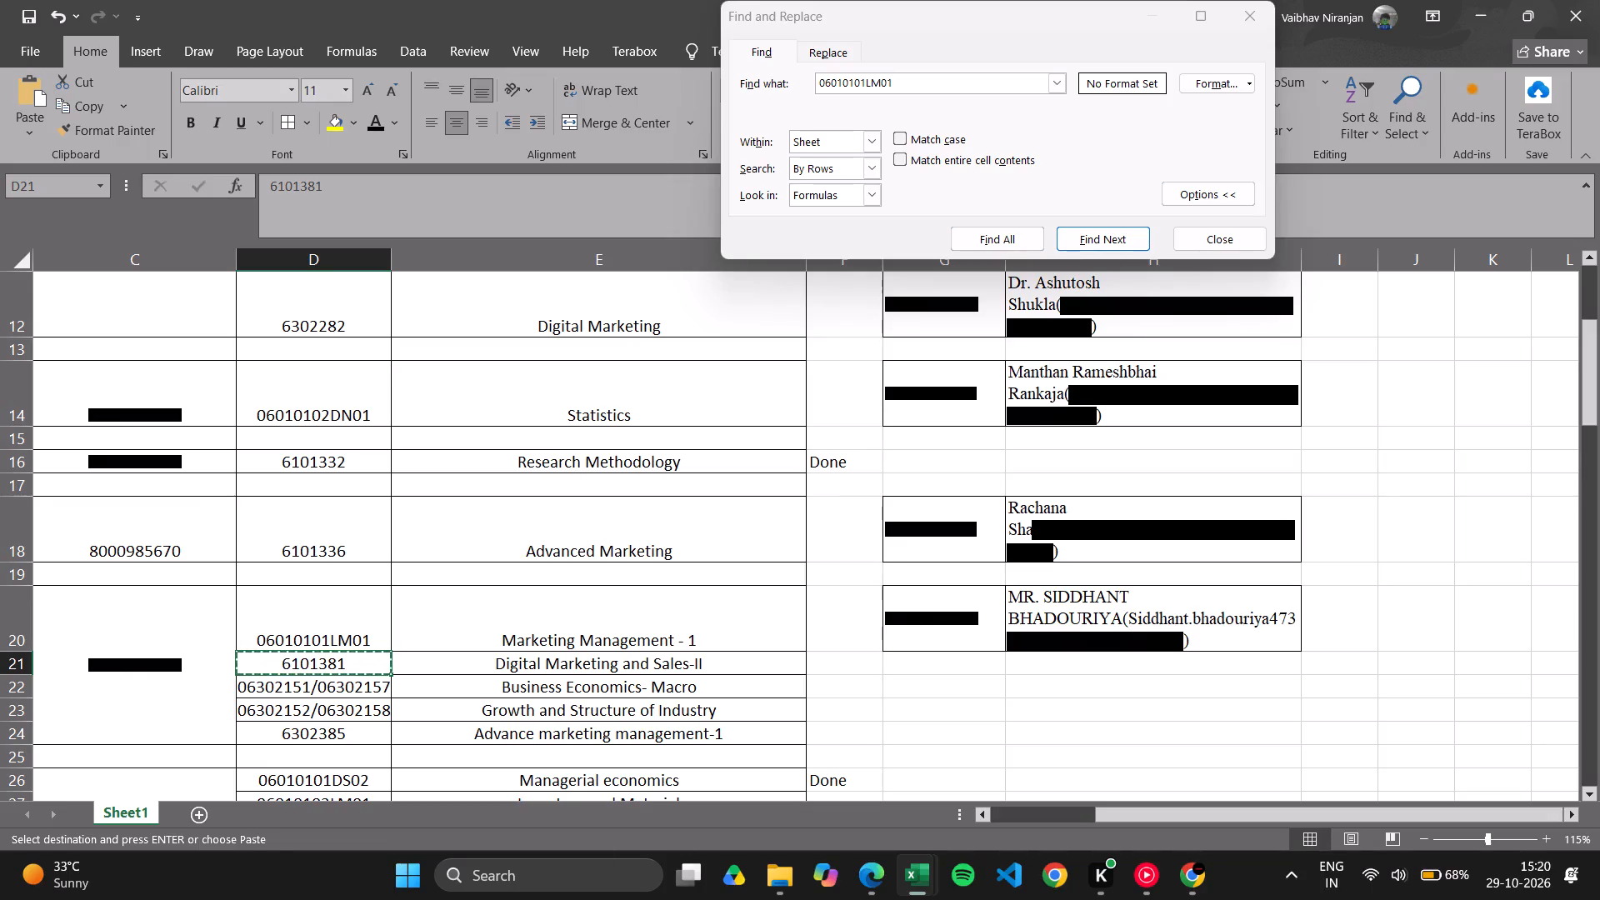
{"action": "key", "text": "alt+Tab"}
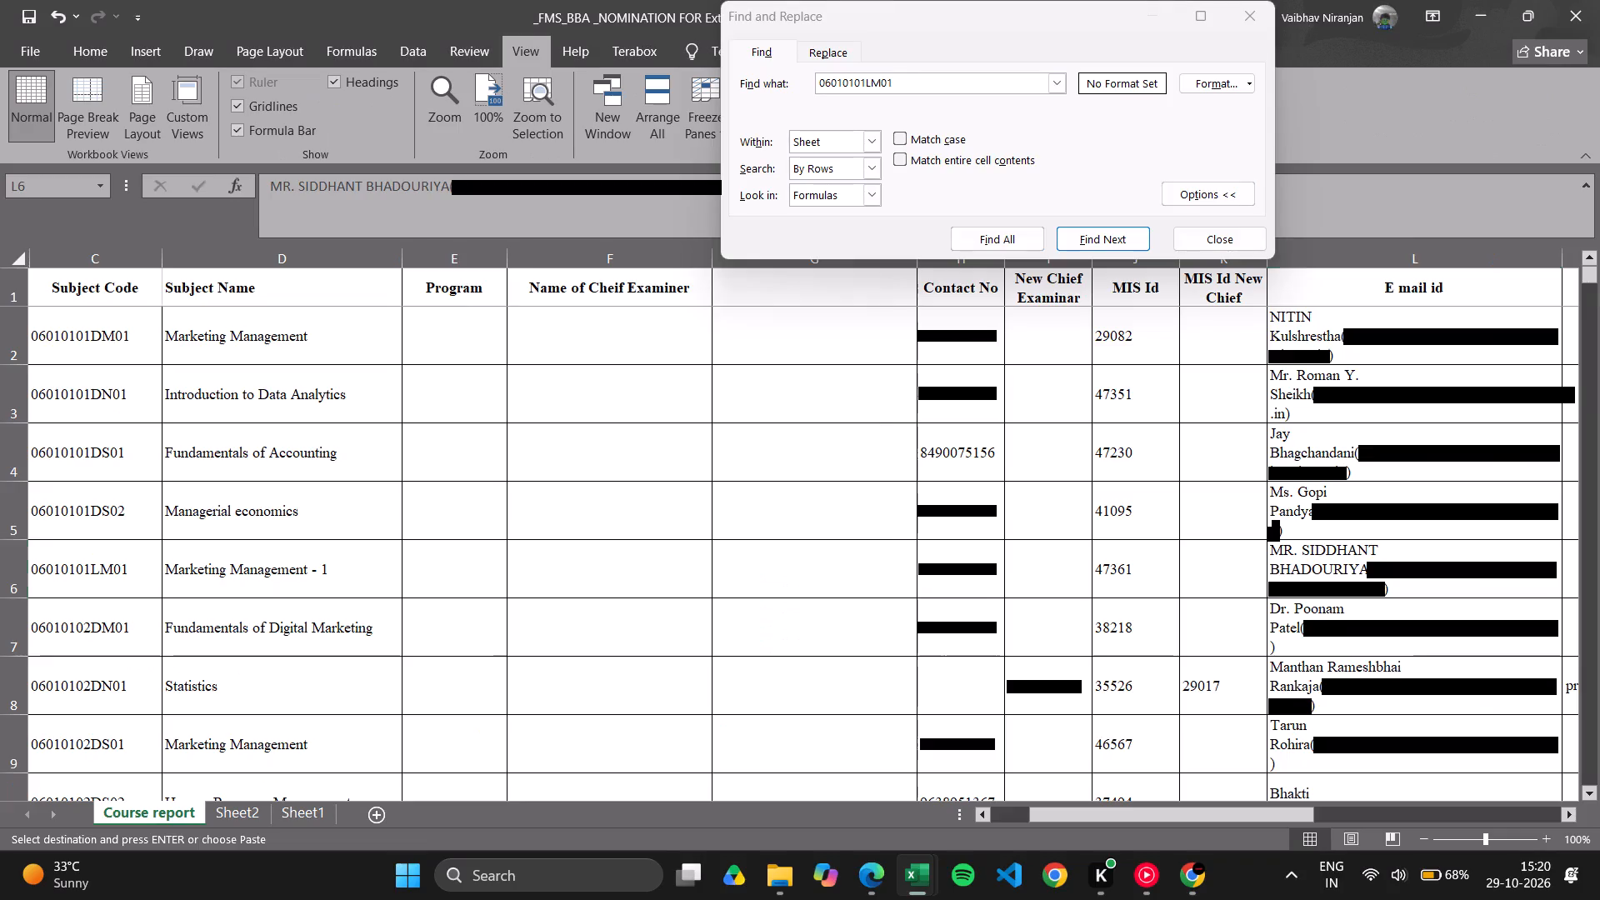
{"action": "key", "text": "ctrl+f"}
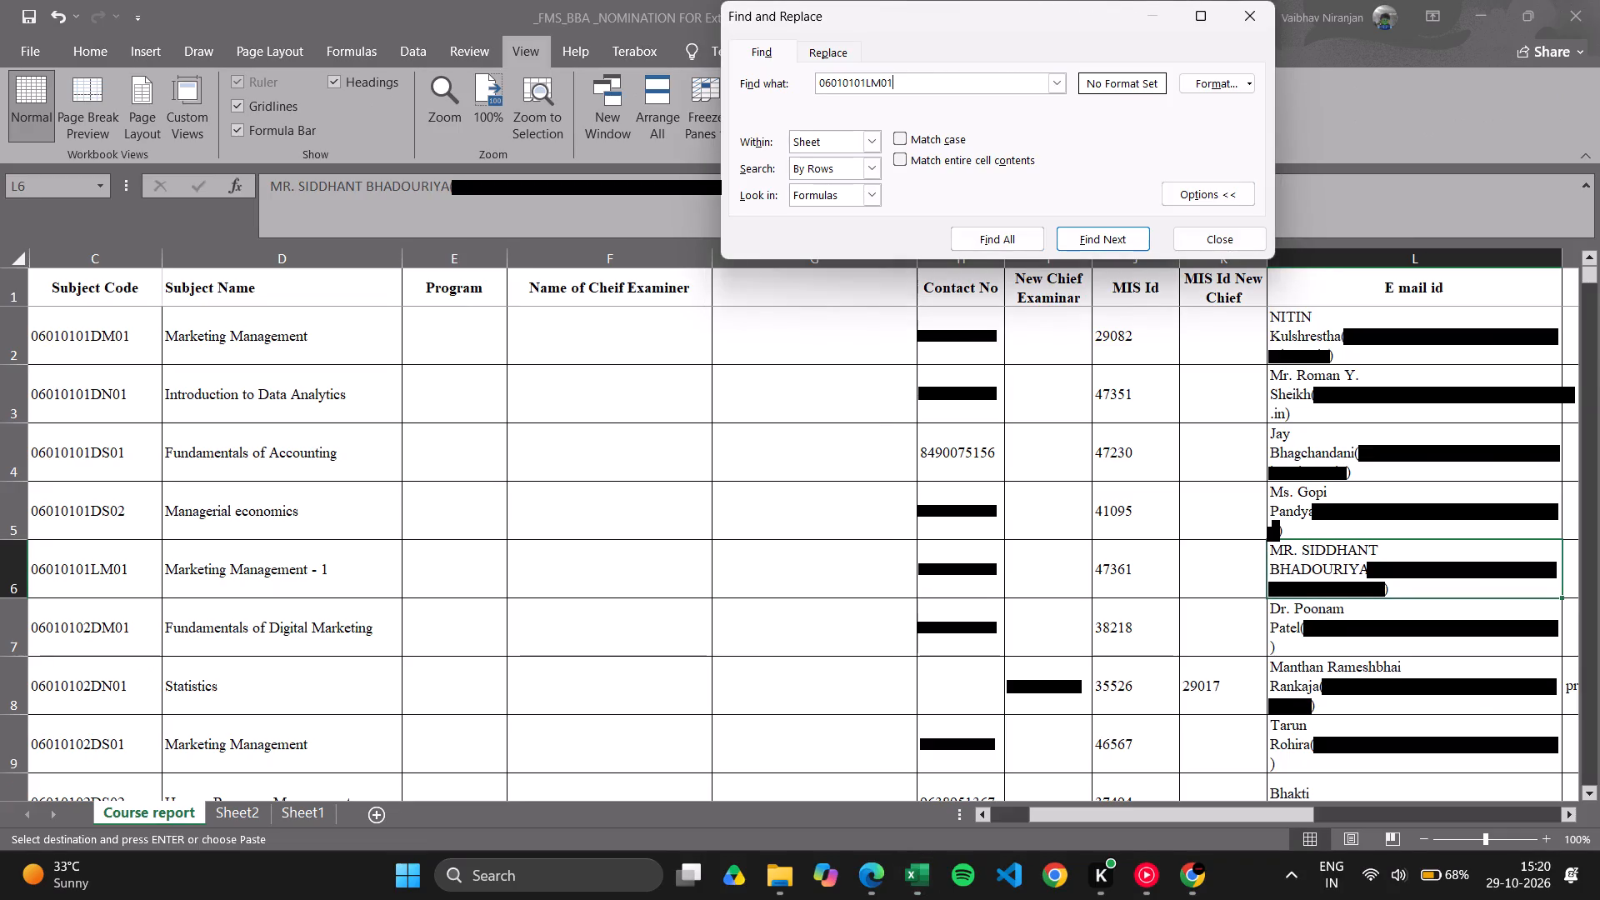
{"action": "key", "text": "ctrl+a"}
{"action": "key", "text": "ctrl+v"}
{"action": "left_click", "coordinate": [1098, 242]}
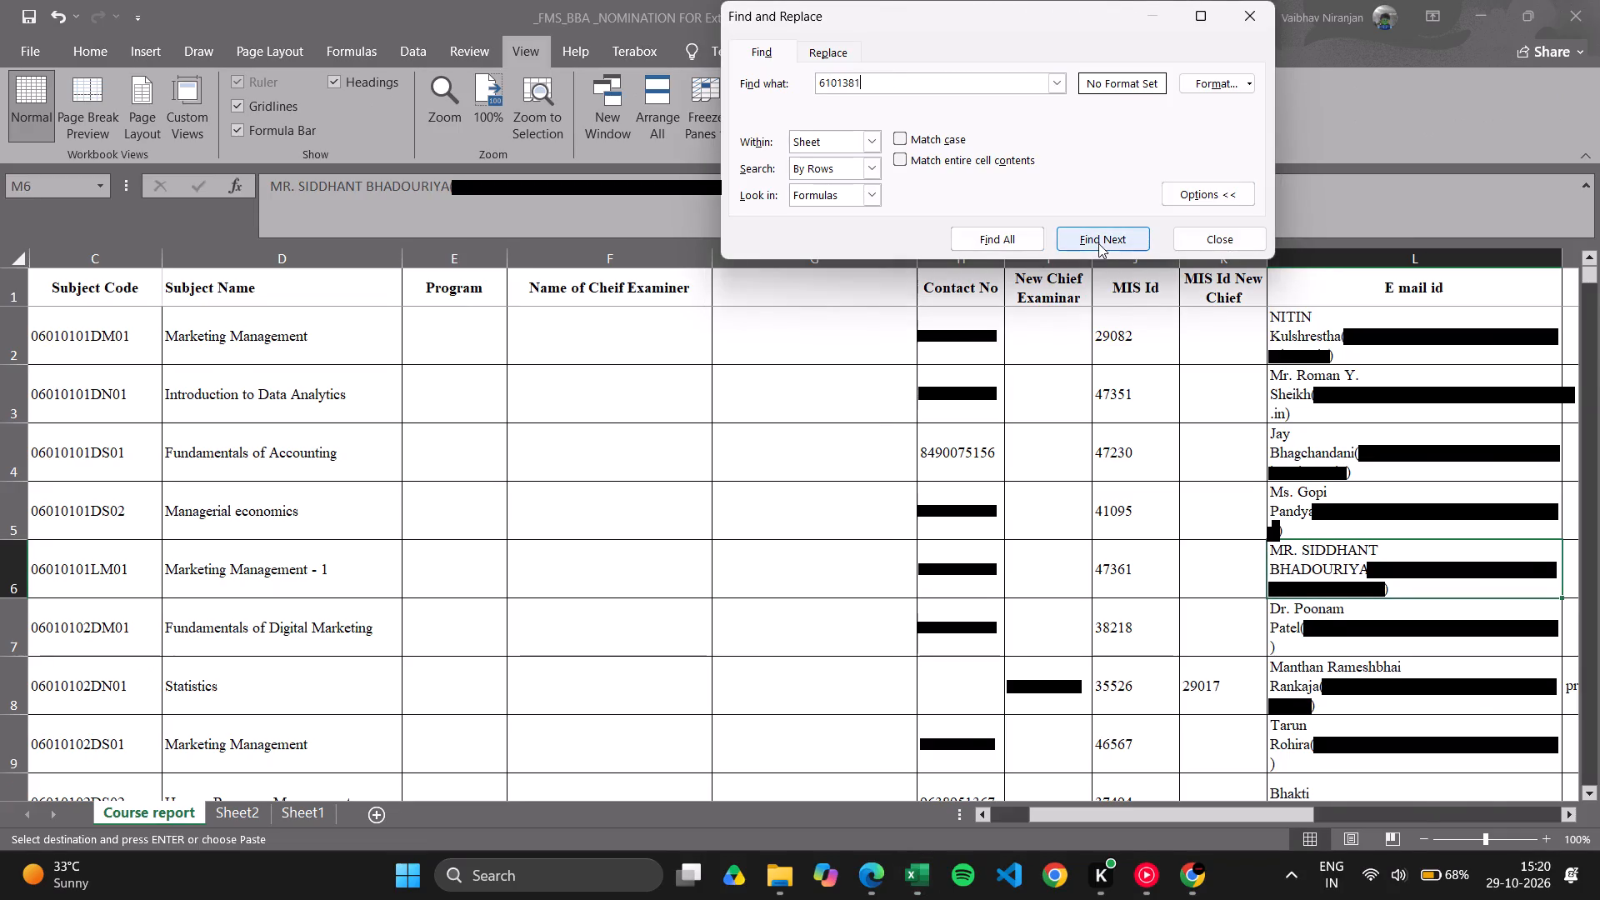
Copy the Digital Marketing and Sales-II row's Contact No entry from the nomination workbook into G21 of Vetting Externals.
{"action": "left_click", "coordinate": [941, 576]}
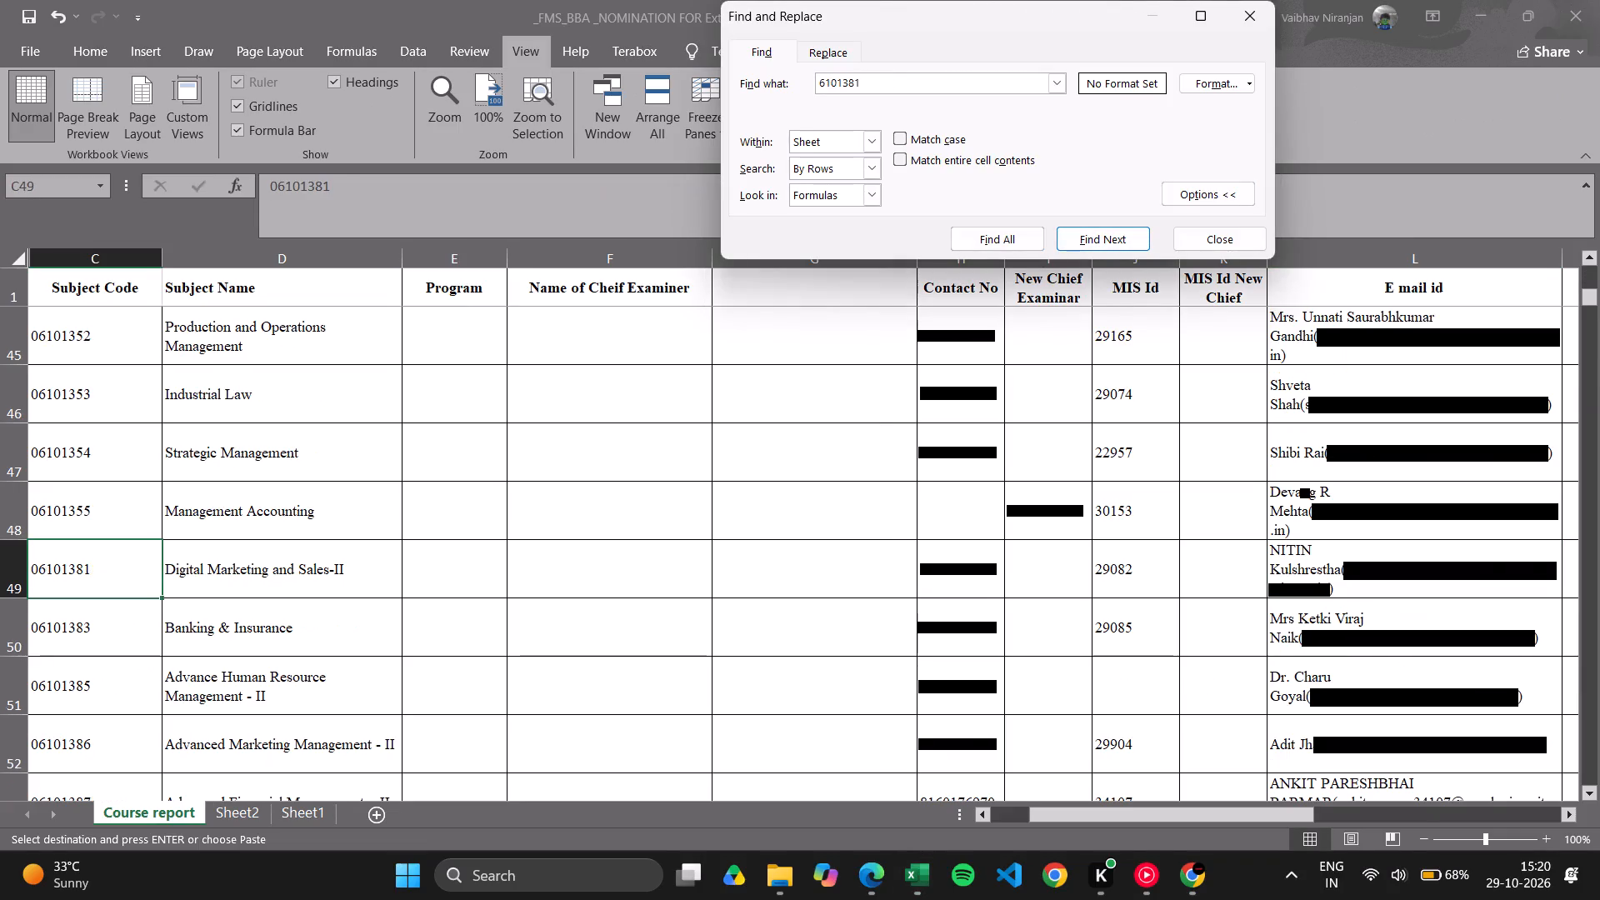
{"action": "key", "text": "ctrl+c"}
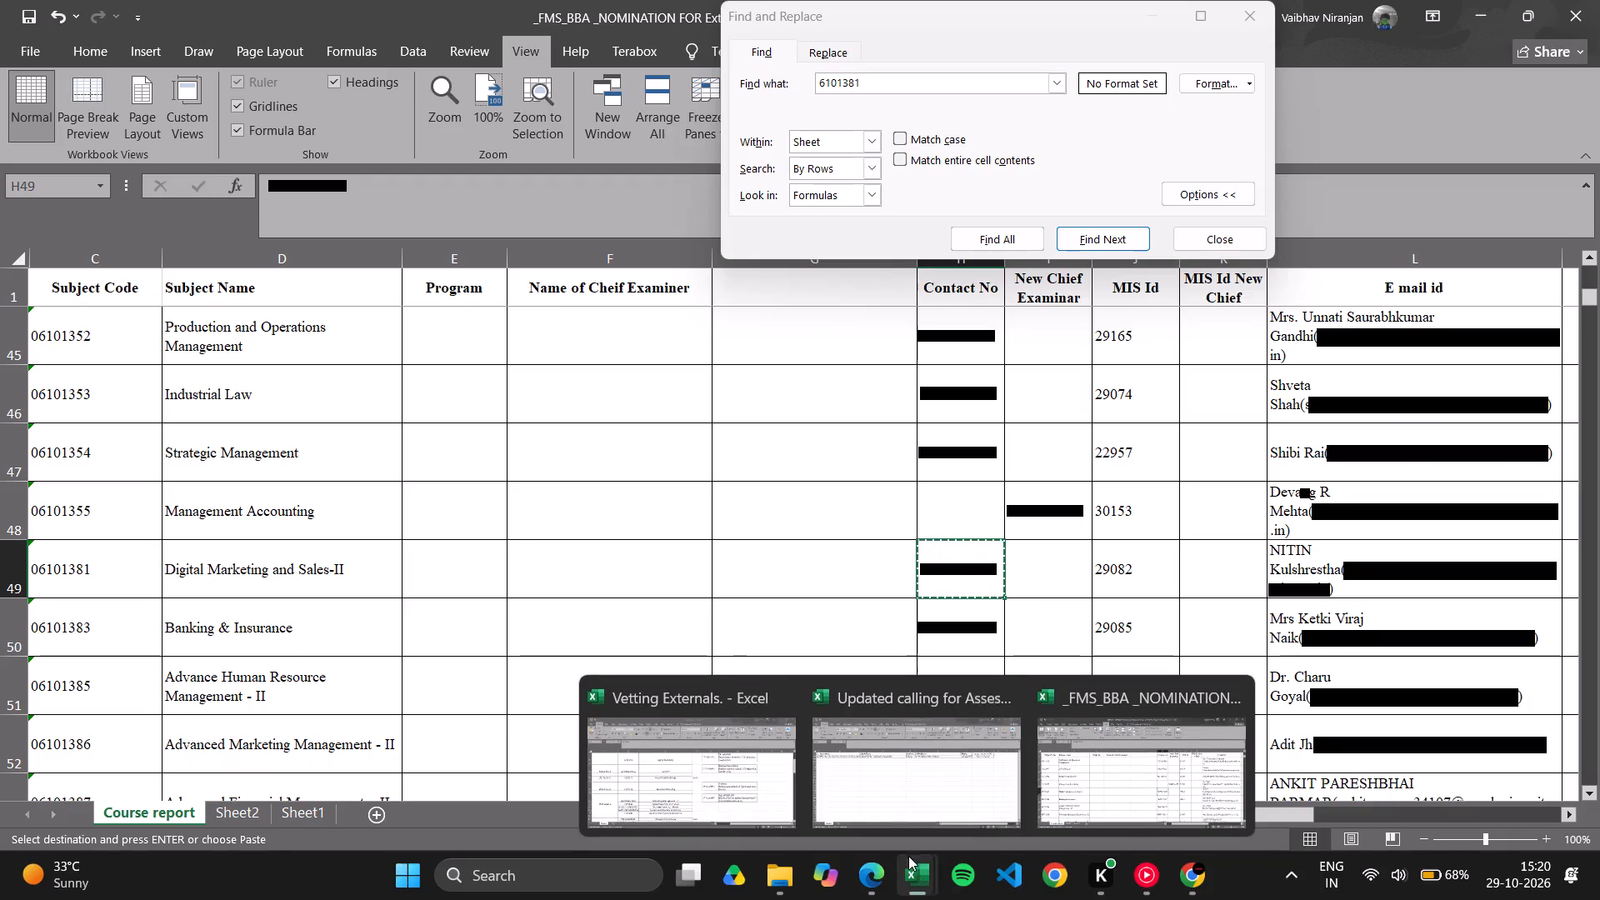
{"action": "left_click", "coordinate": [674, 758]}
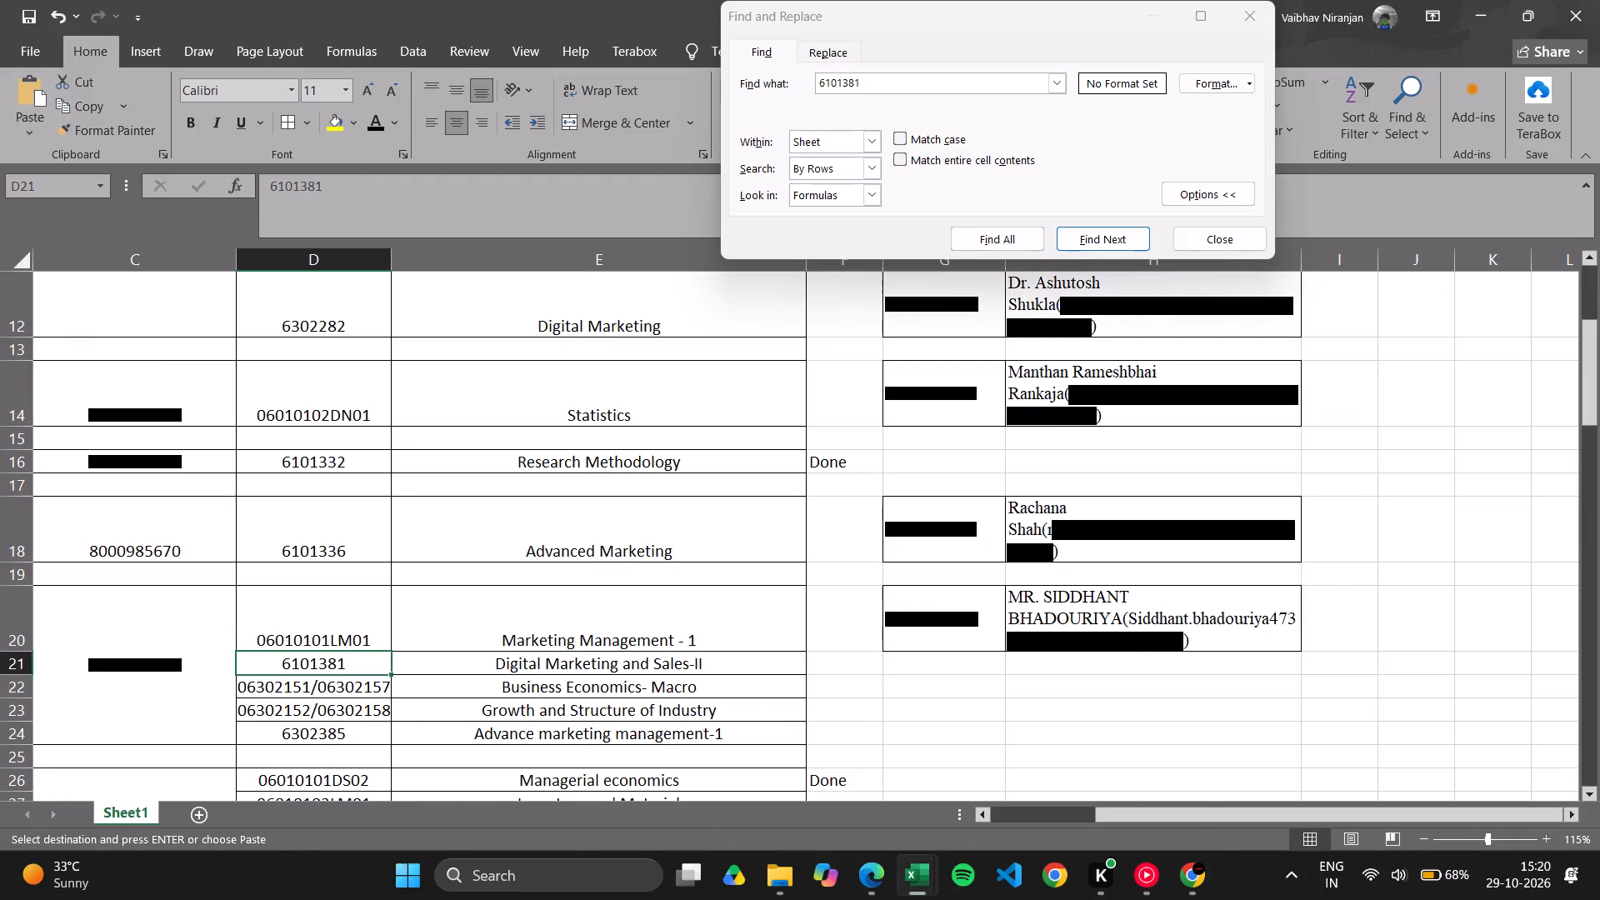
{"action": "left_click", "coordinate": [914, 670]}
{"action": "key", "text": "ctrl+v"}
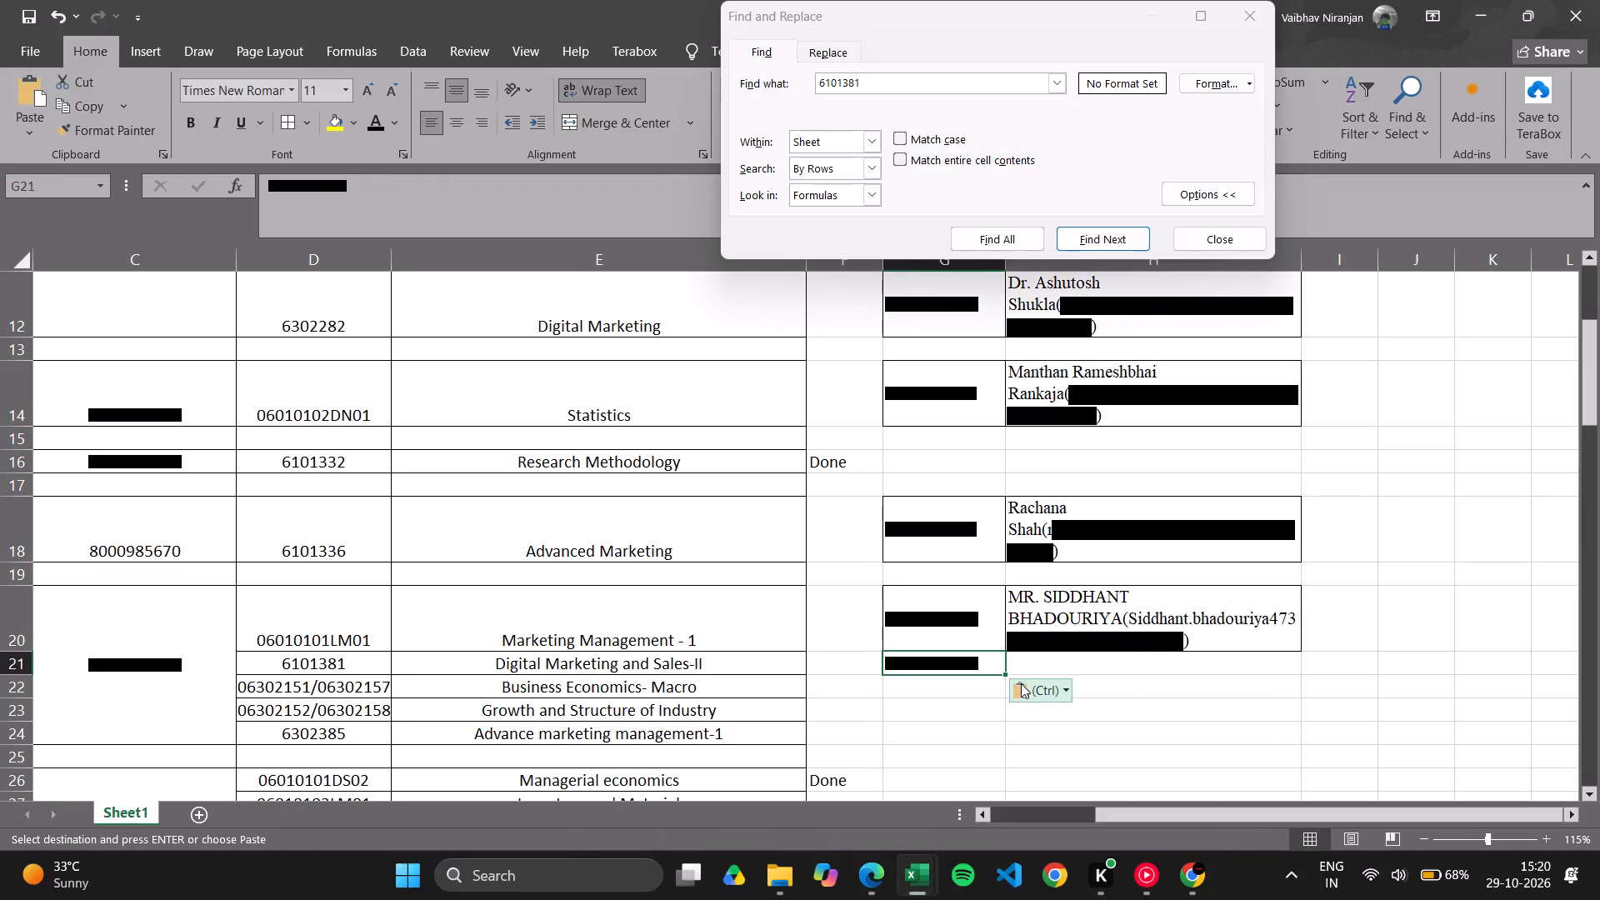
Copy the Digital Marketing and Sales-II row's E mail id entry from the nomination workbook into H21 of Vetting Externals.
{"action": "key", "text": "alt+Tab"}
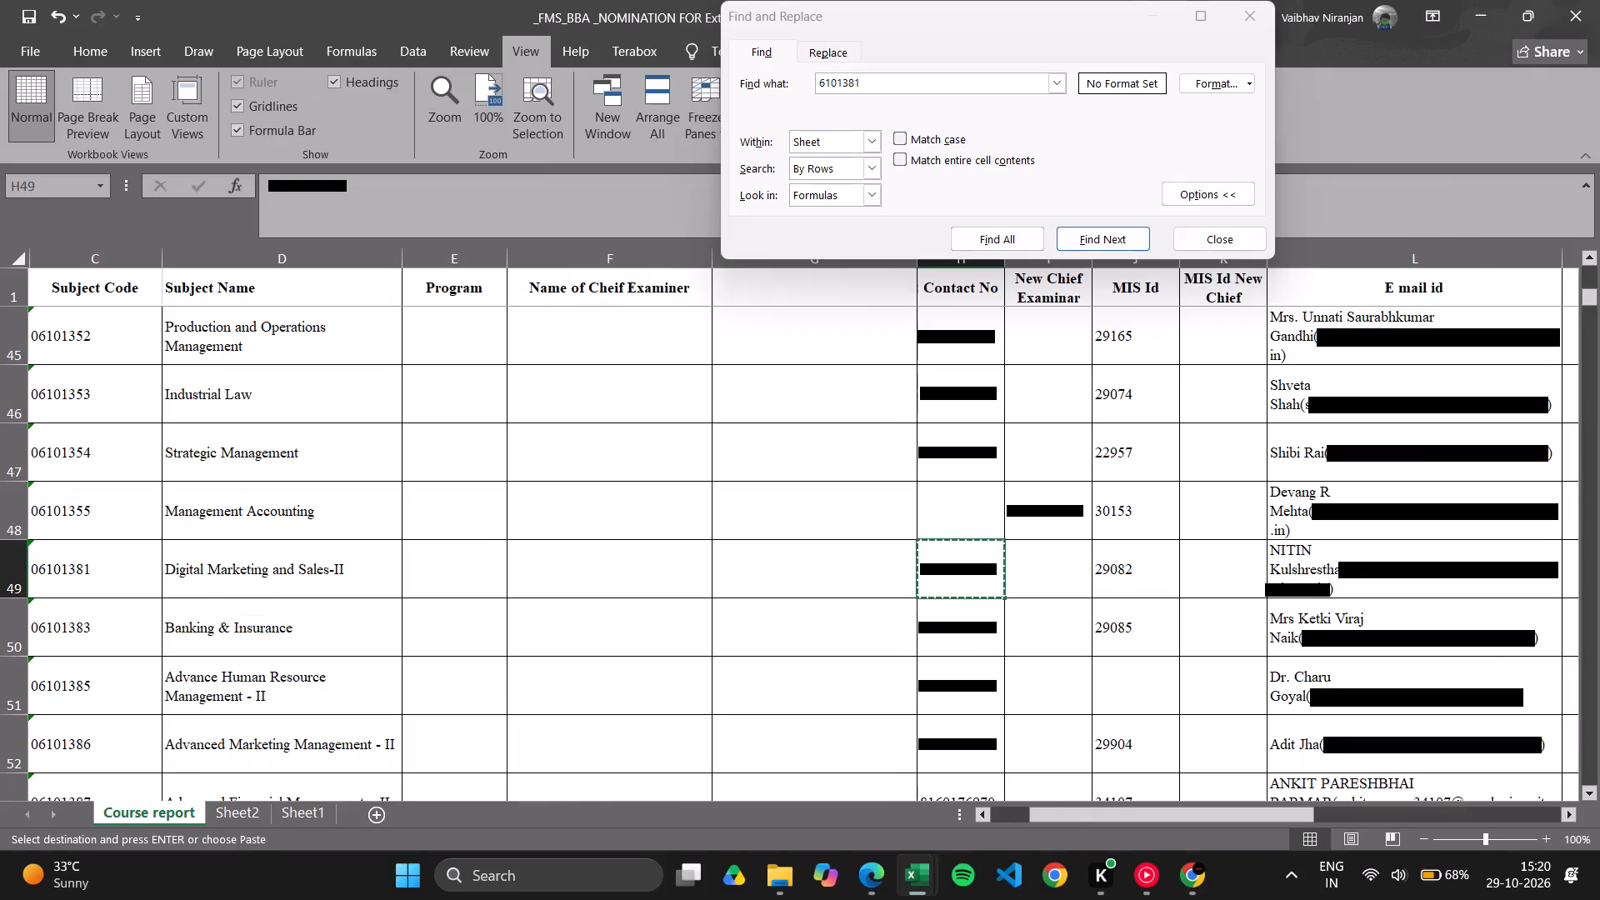
{"action": "left_click", "coordinate": [1275, 587]}
{"action": "key", "text": "ctrl+c"}
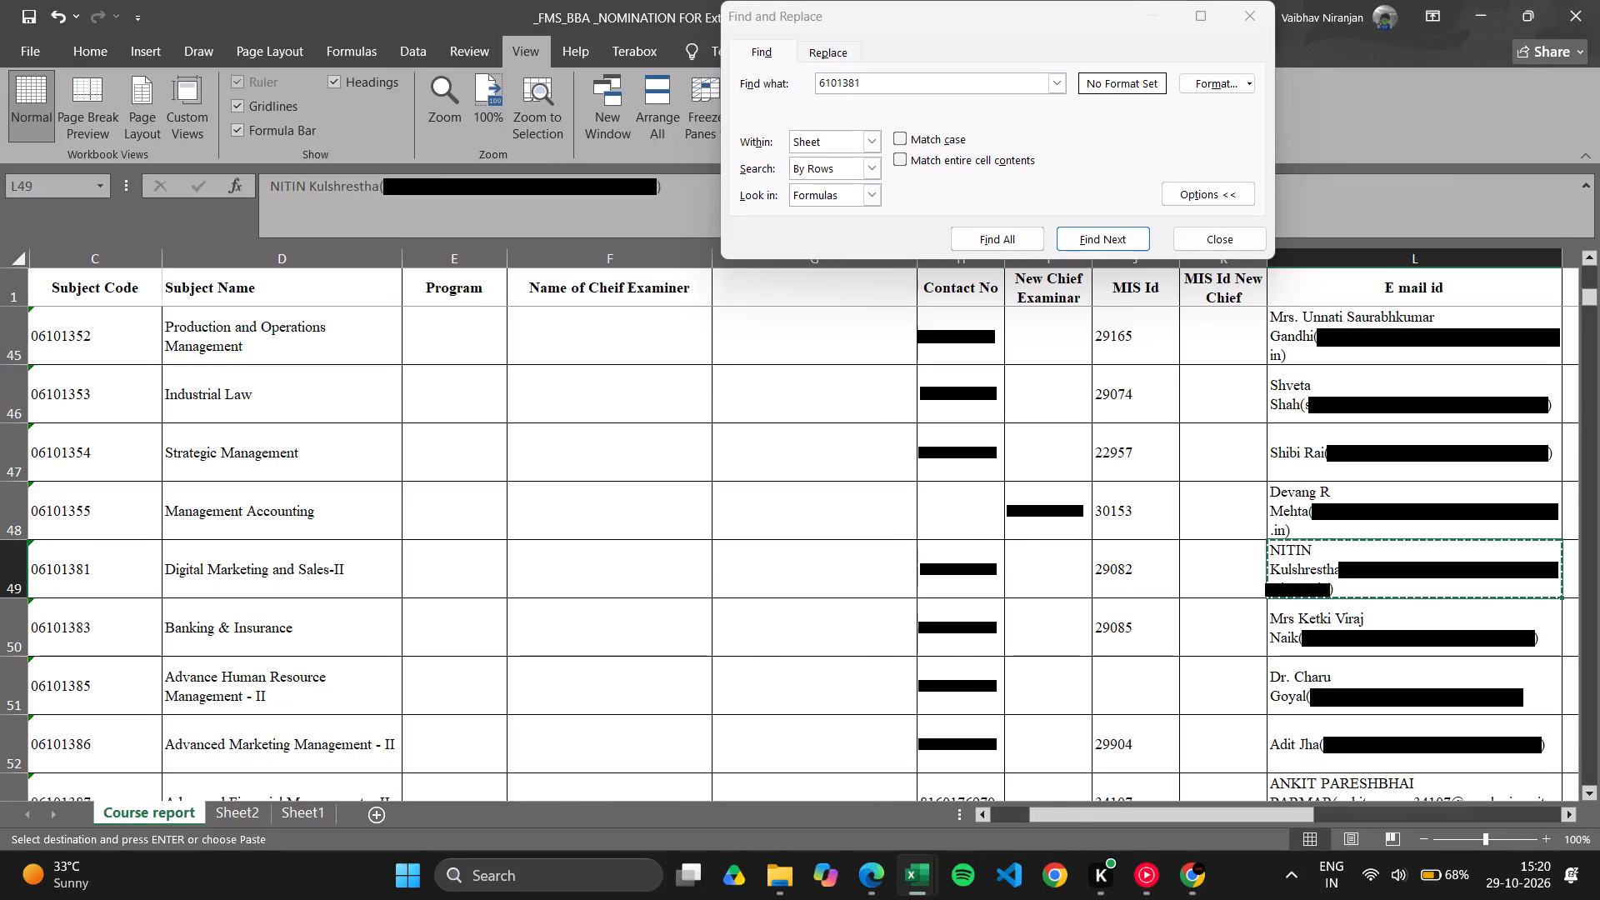
{"action": "key", "text": "alt+Tab"}
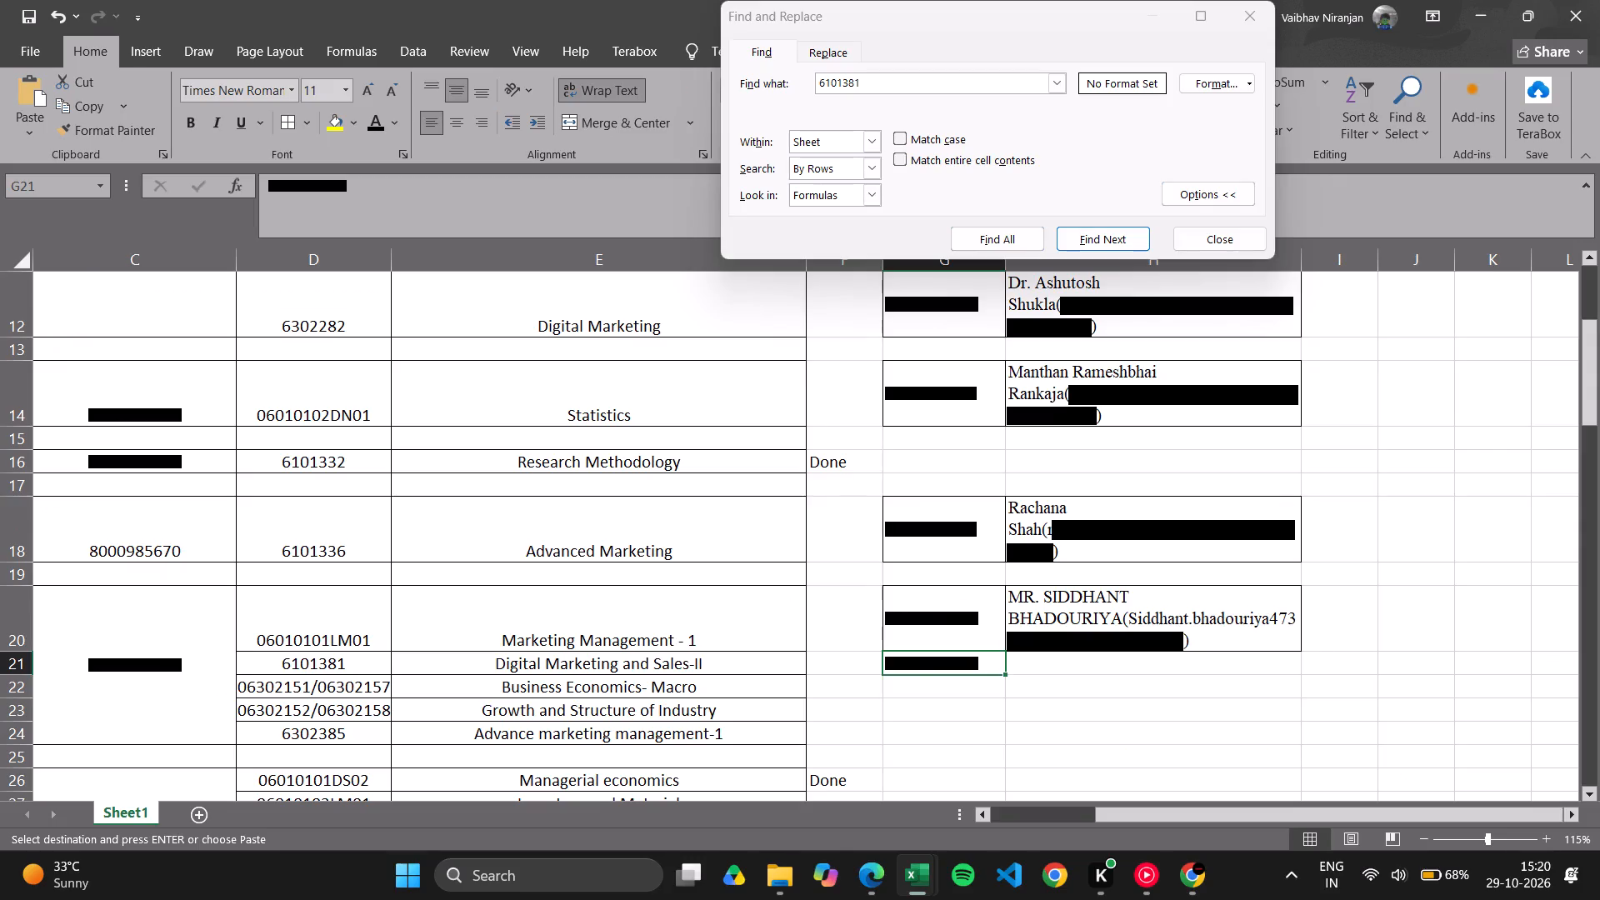
{"action": "left_click", "coordinate": [1087, 664]}
{"action": "key", "text": "ctrl+v"}
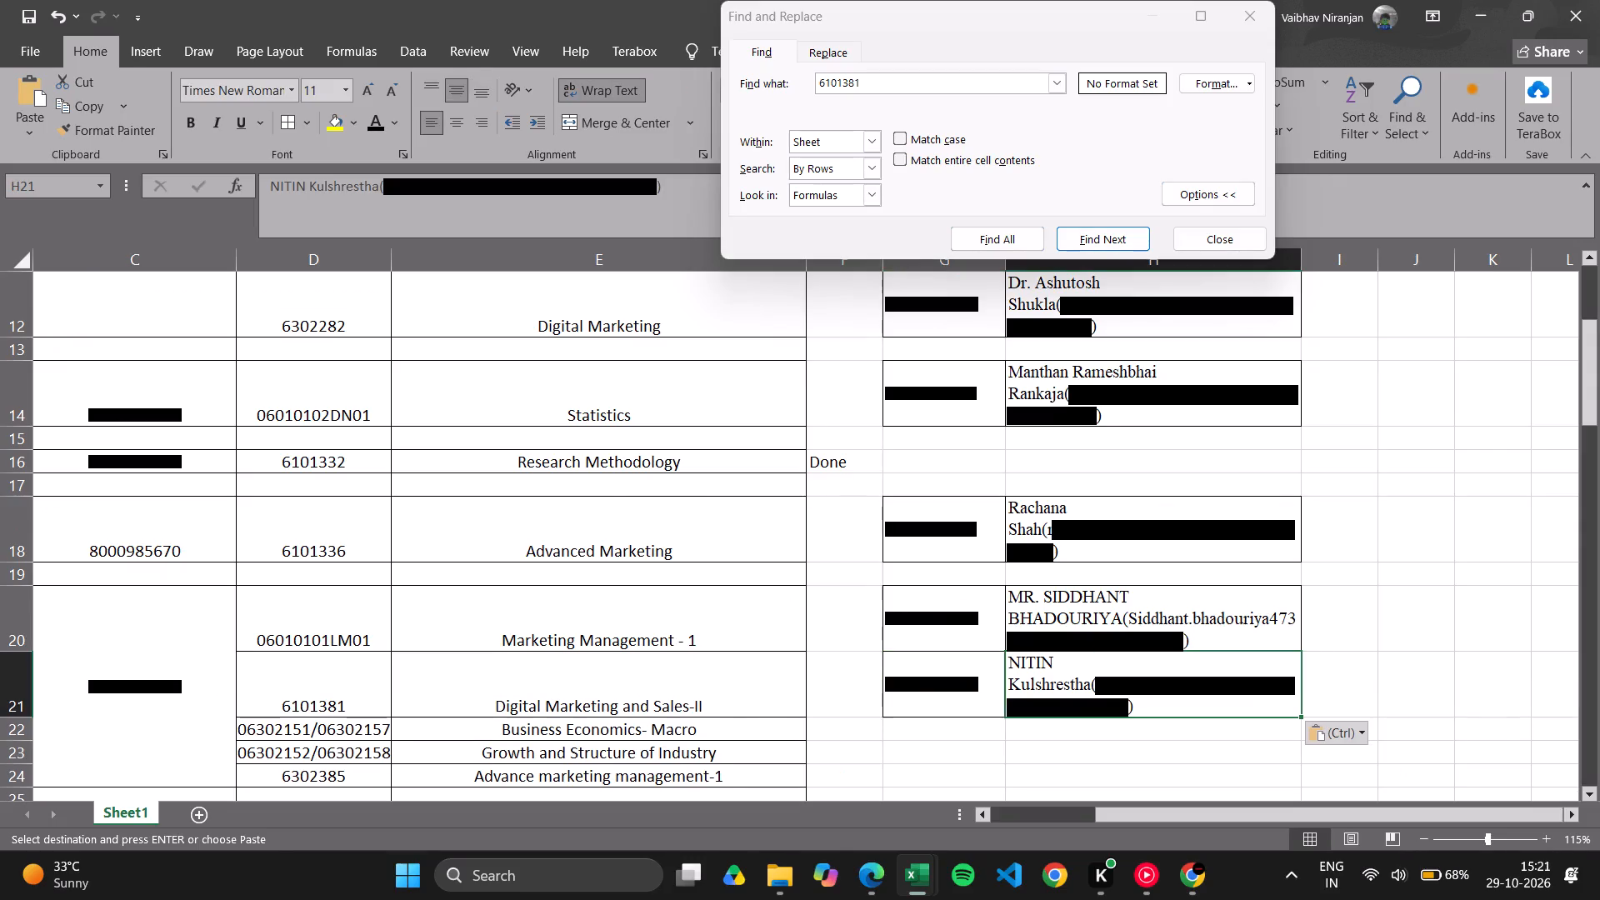
Copy the Business Economics- Macro subject code 06302151/06302157 from Vetting Externals and search for it in the nomination workbook.
{"action": "scroll", "coordinate": [958, 660], "scroll_direction": "down", "scroll_amount": 2}
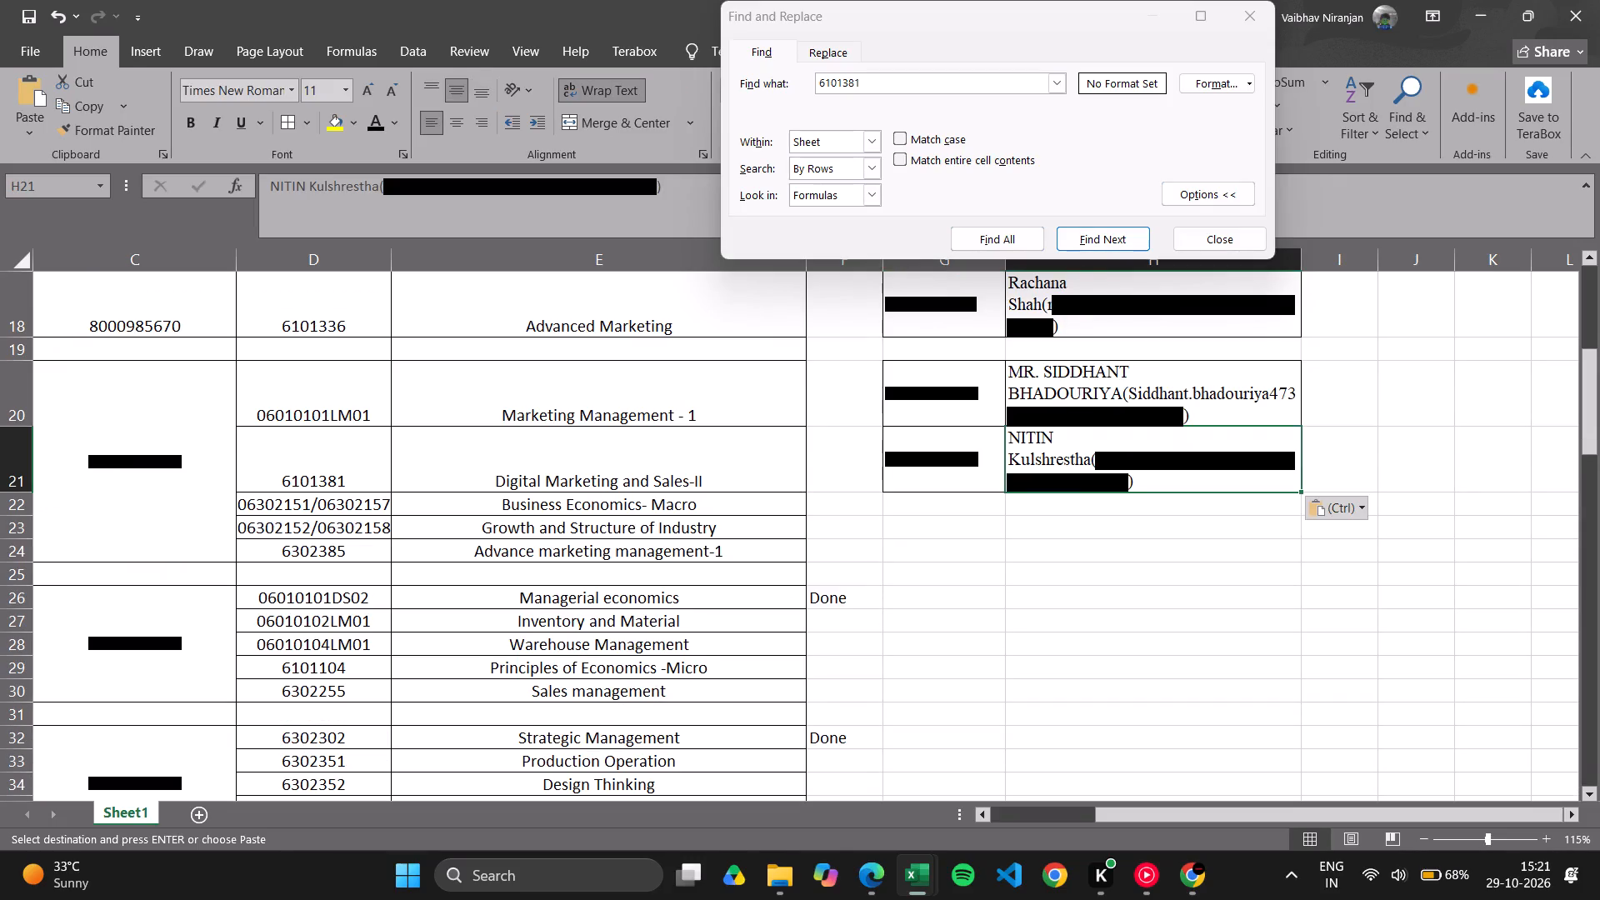
{"action": "left_click", "coordinate": [330, 503]}
{"action": "key", "text": "ctrl+c"}
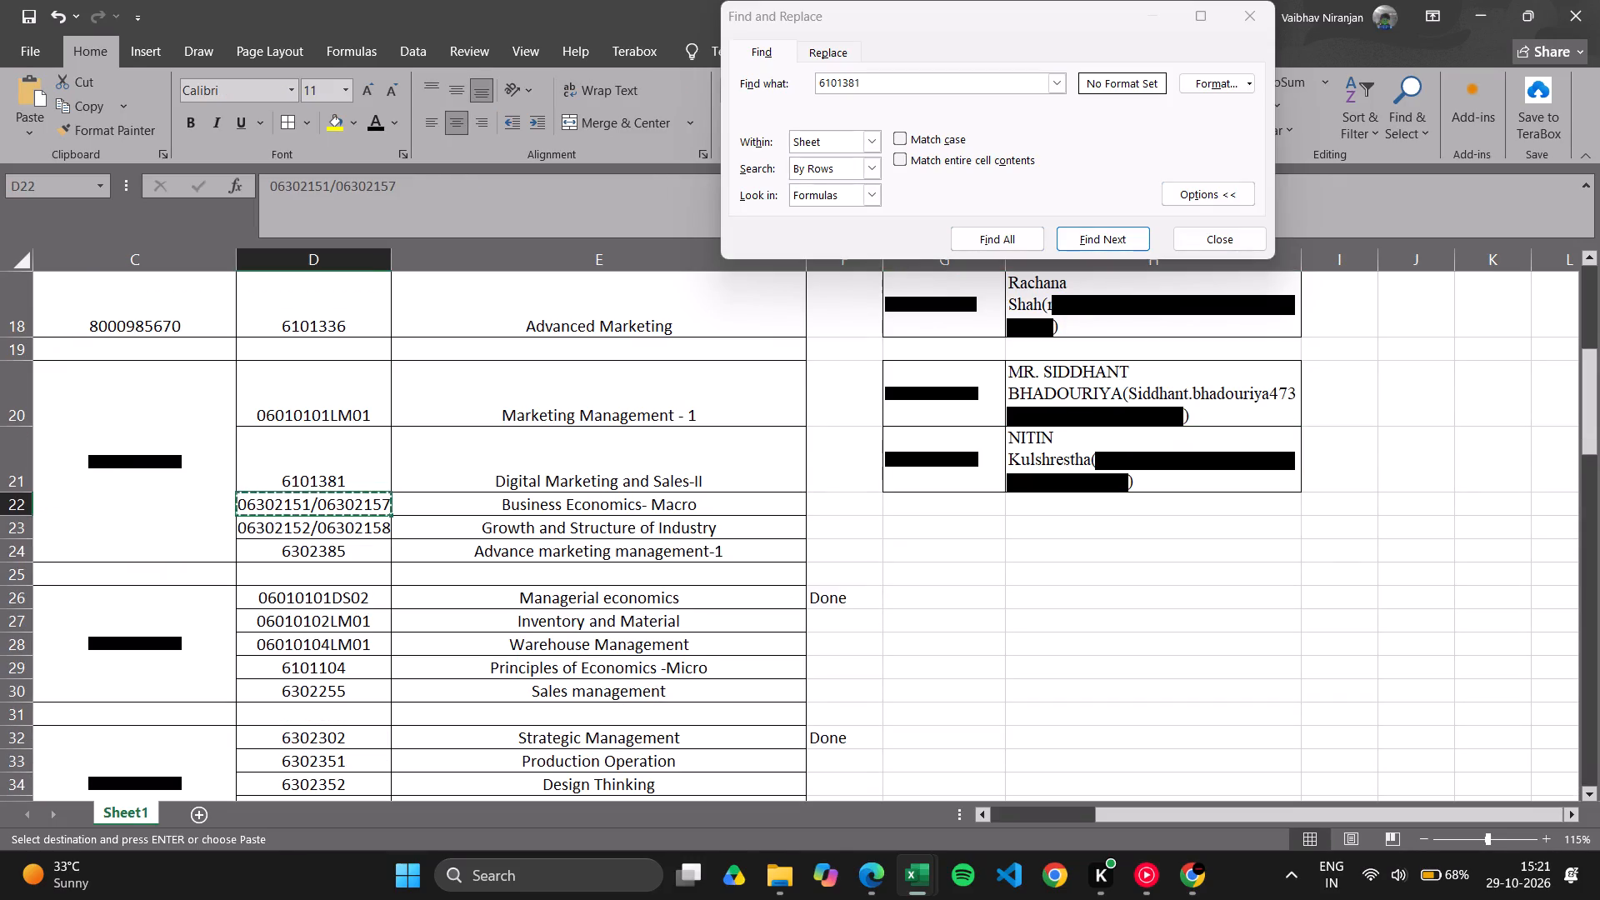
{"action": "key", "text": "alt+Tab"}
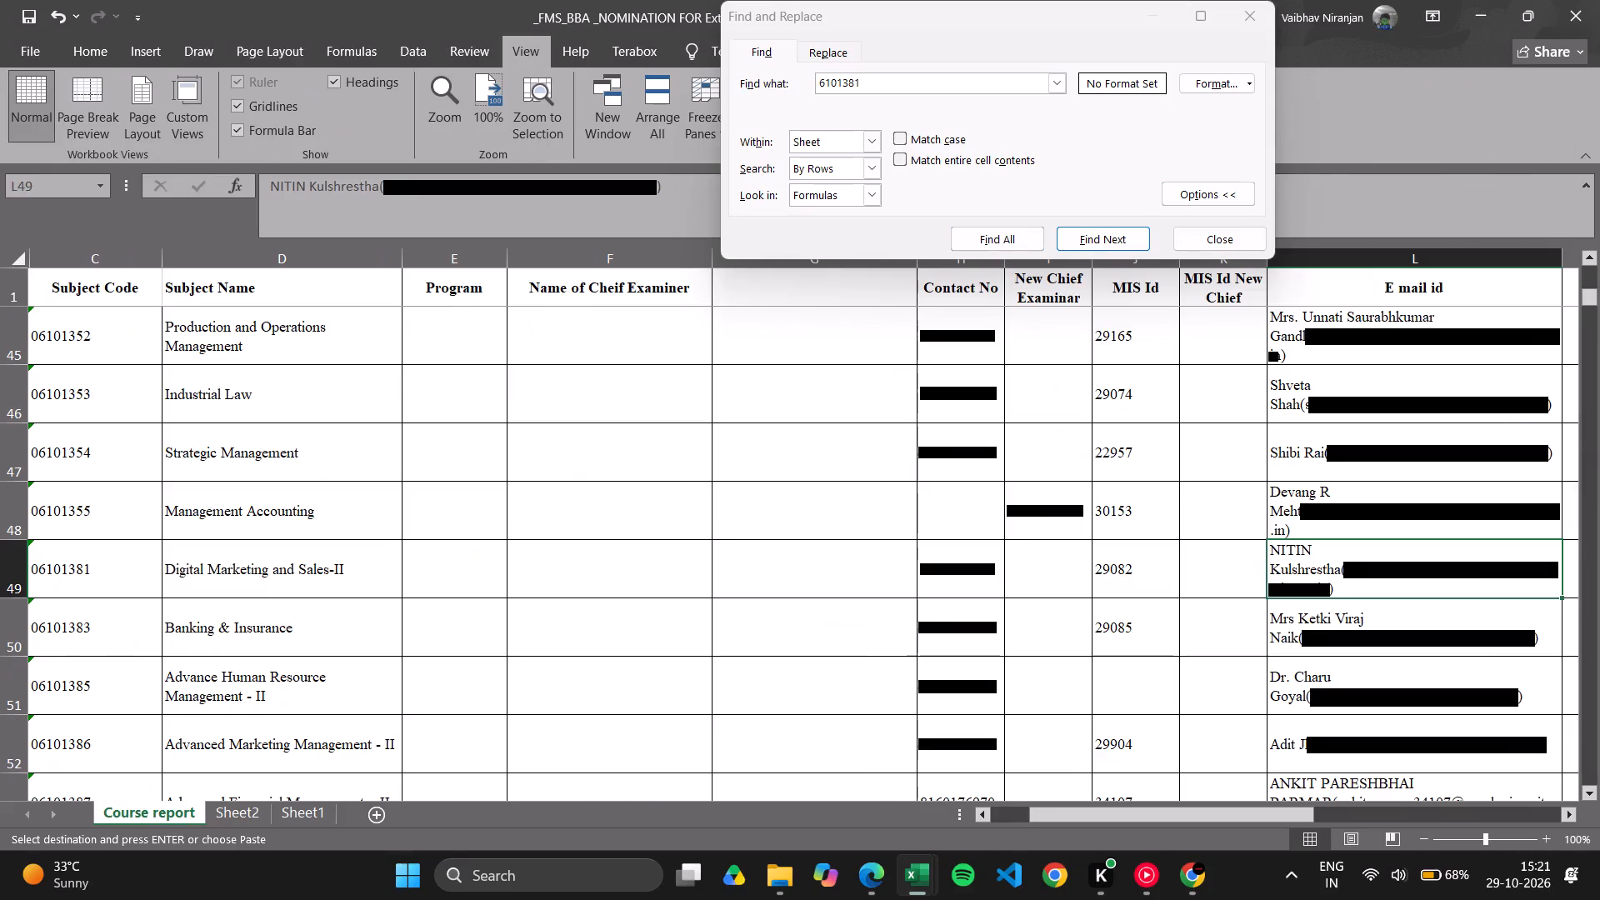
{"action": "key", "text": "ctrl+f"}
{"action": "key", "text": "ctrl+a"}
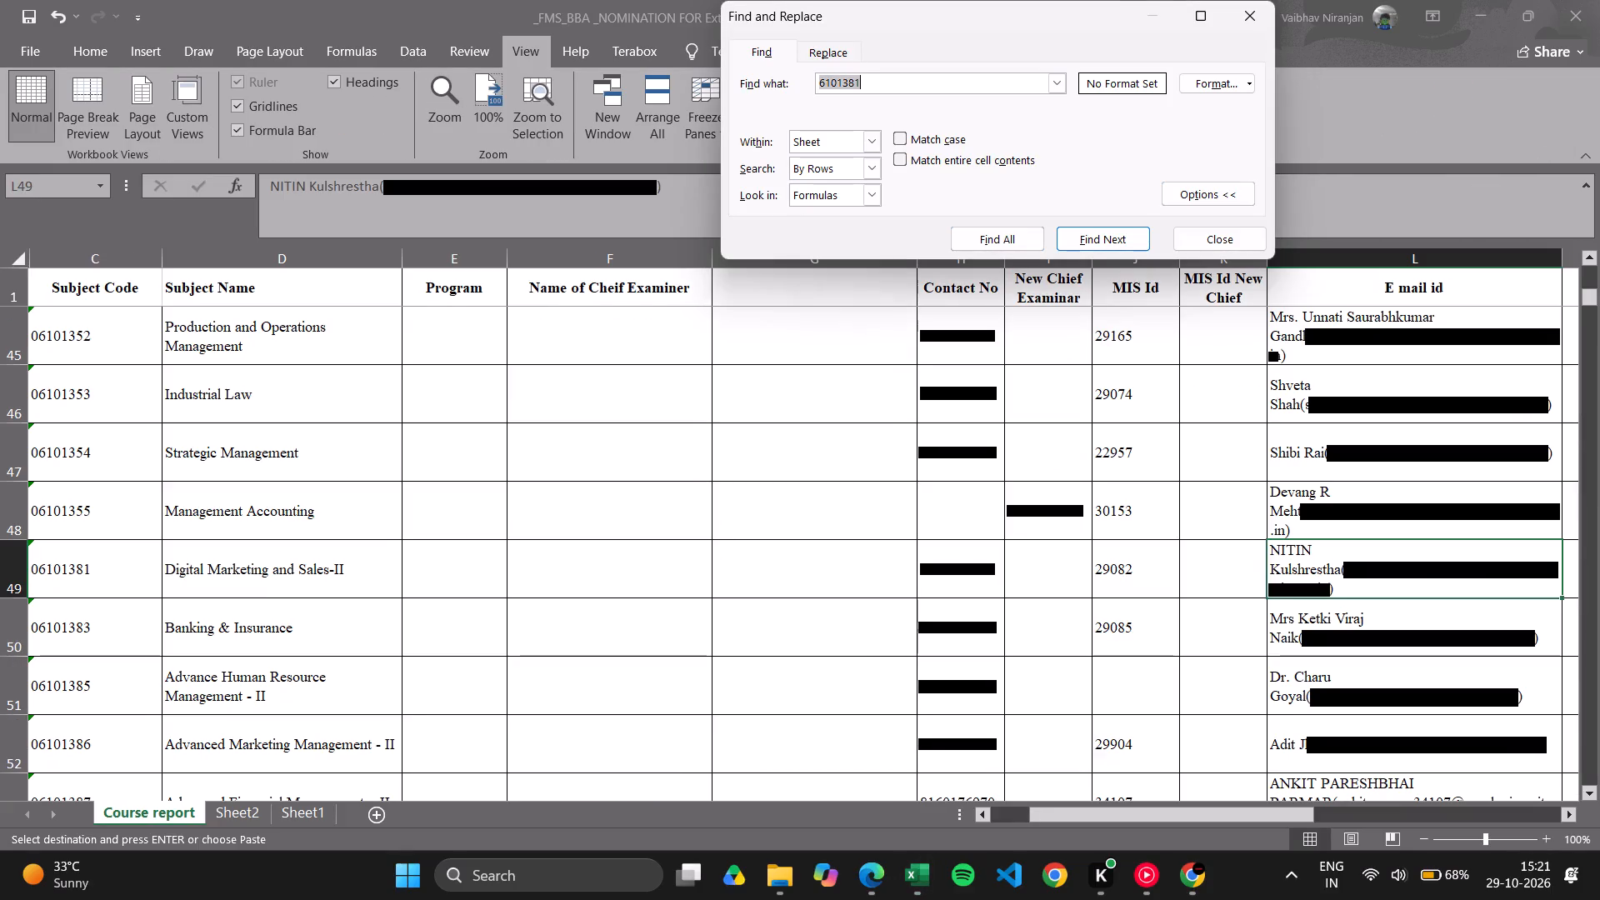
{"action": "key", "text": "ctrl+v"}
{"action": "left_click", "coordinate": [1103, 242]}
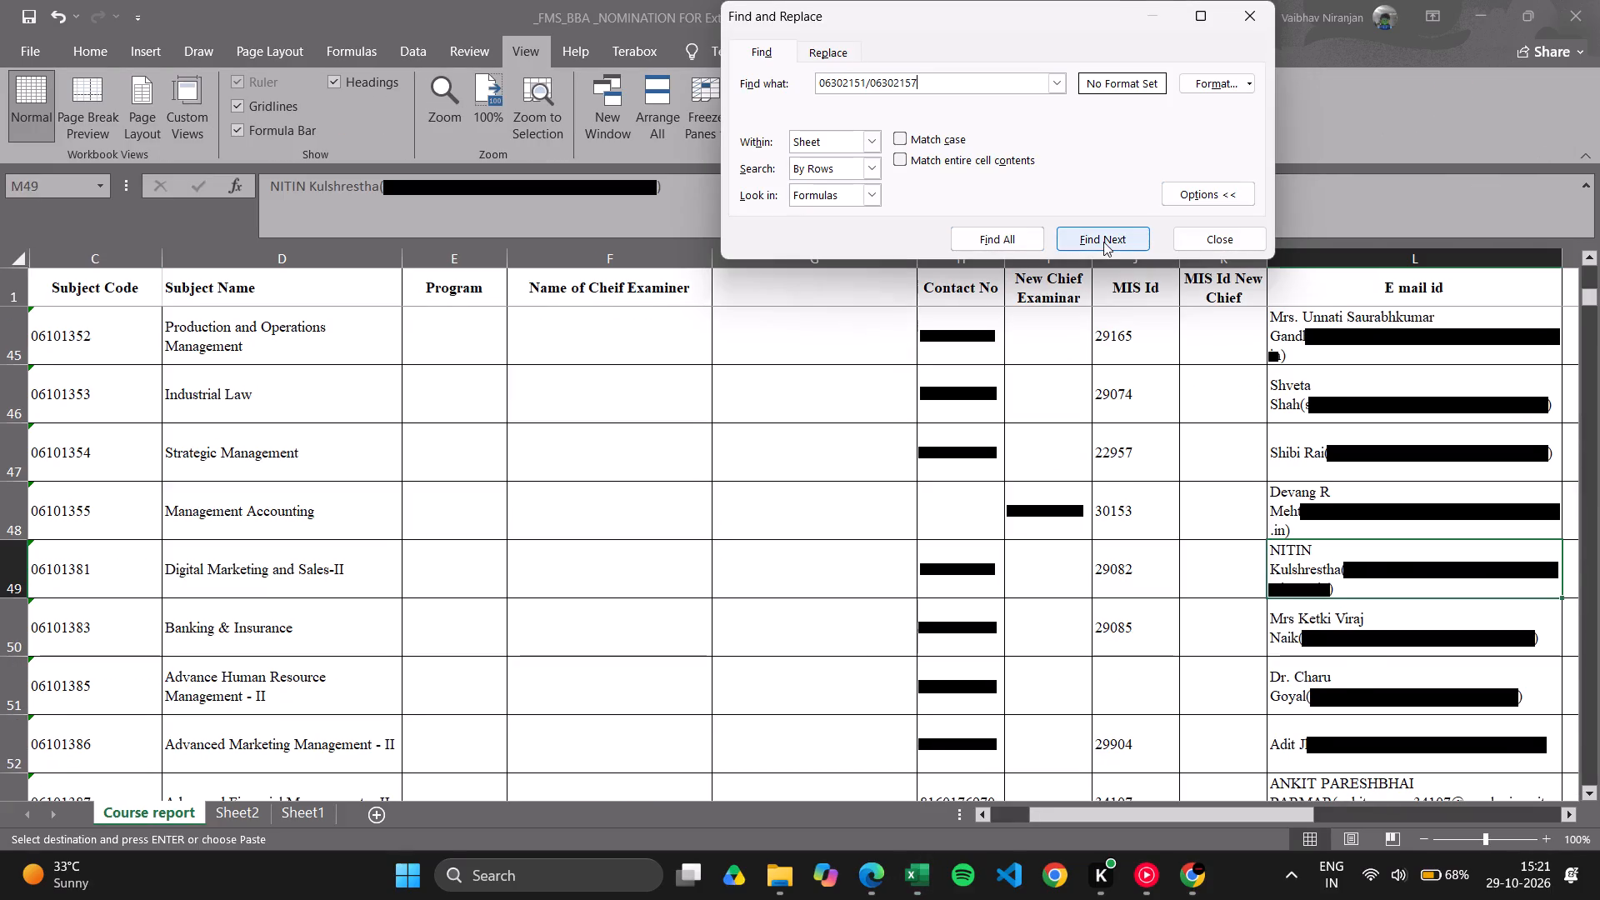
{"action": "double_click", "coordinate": [1103, 242]}
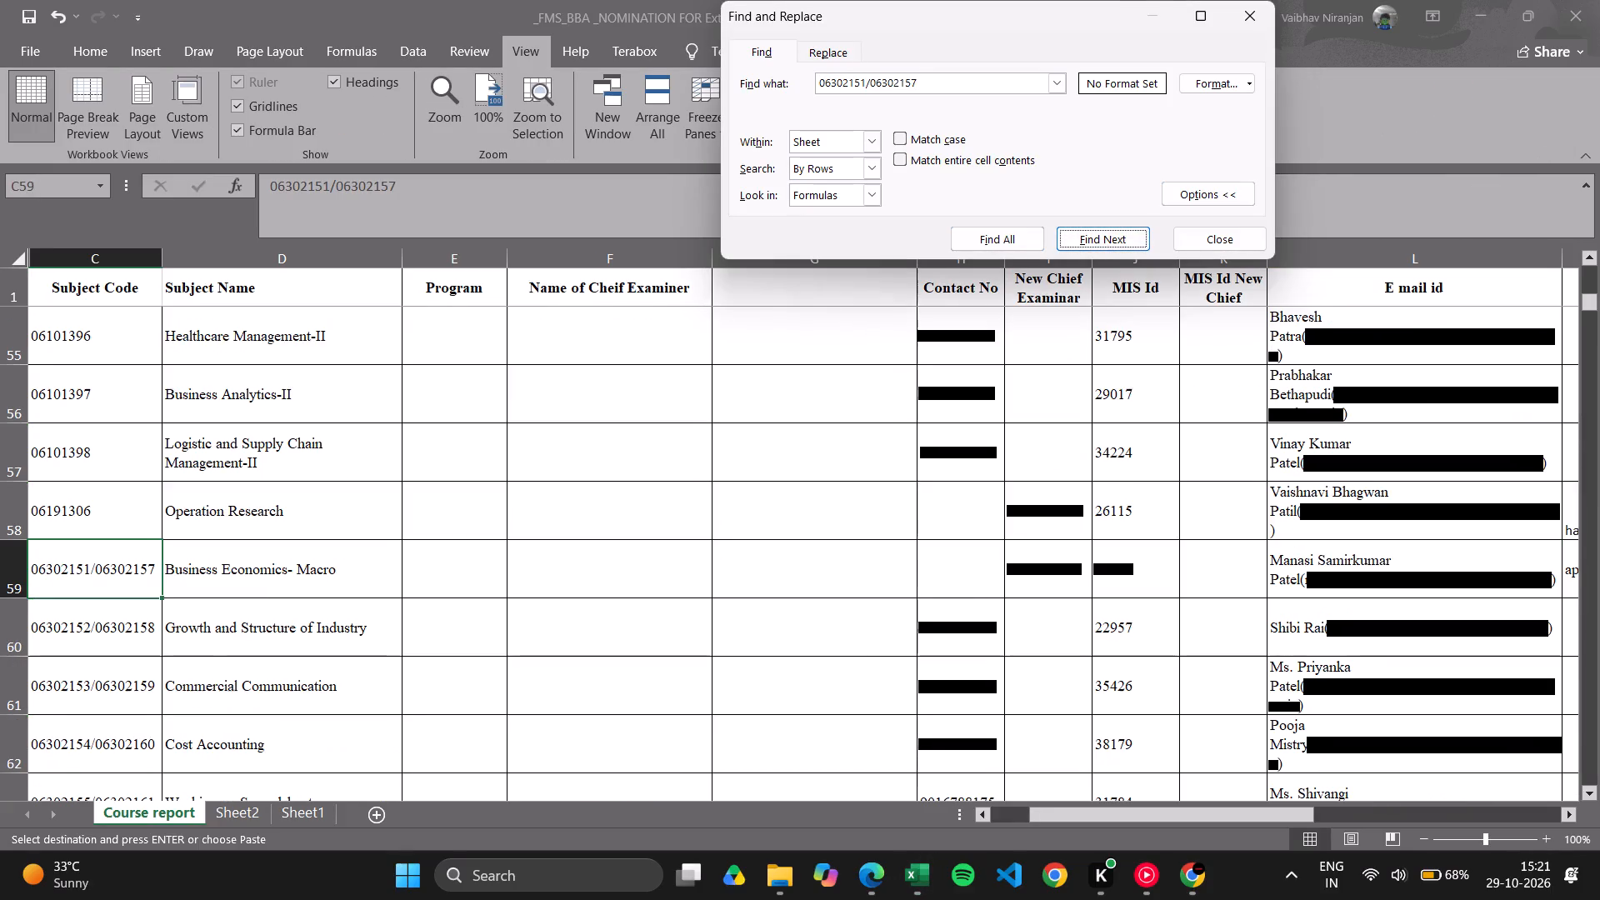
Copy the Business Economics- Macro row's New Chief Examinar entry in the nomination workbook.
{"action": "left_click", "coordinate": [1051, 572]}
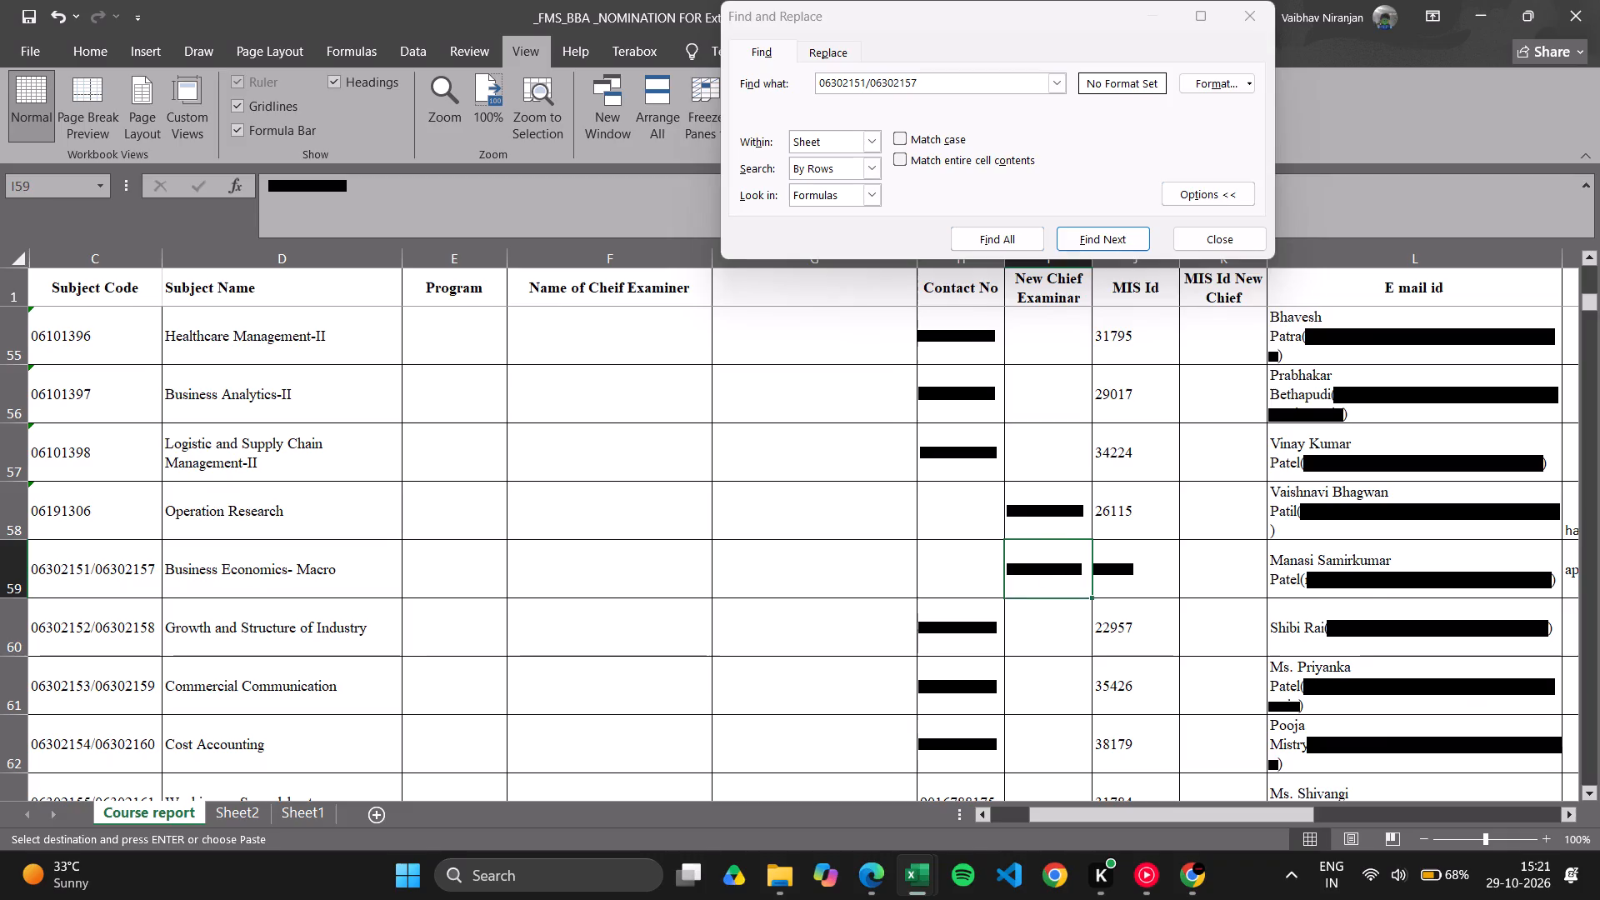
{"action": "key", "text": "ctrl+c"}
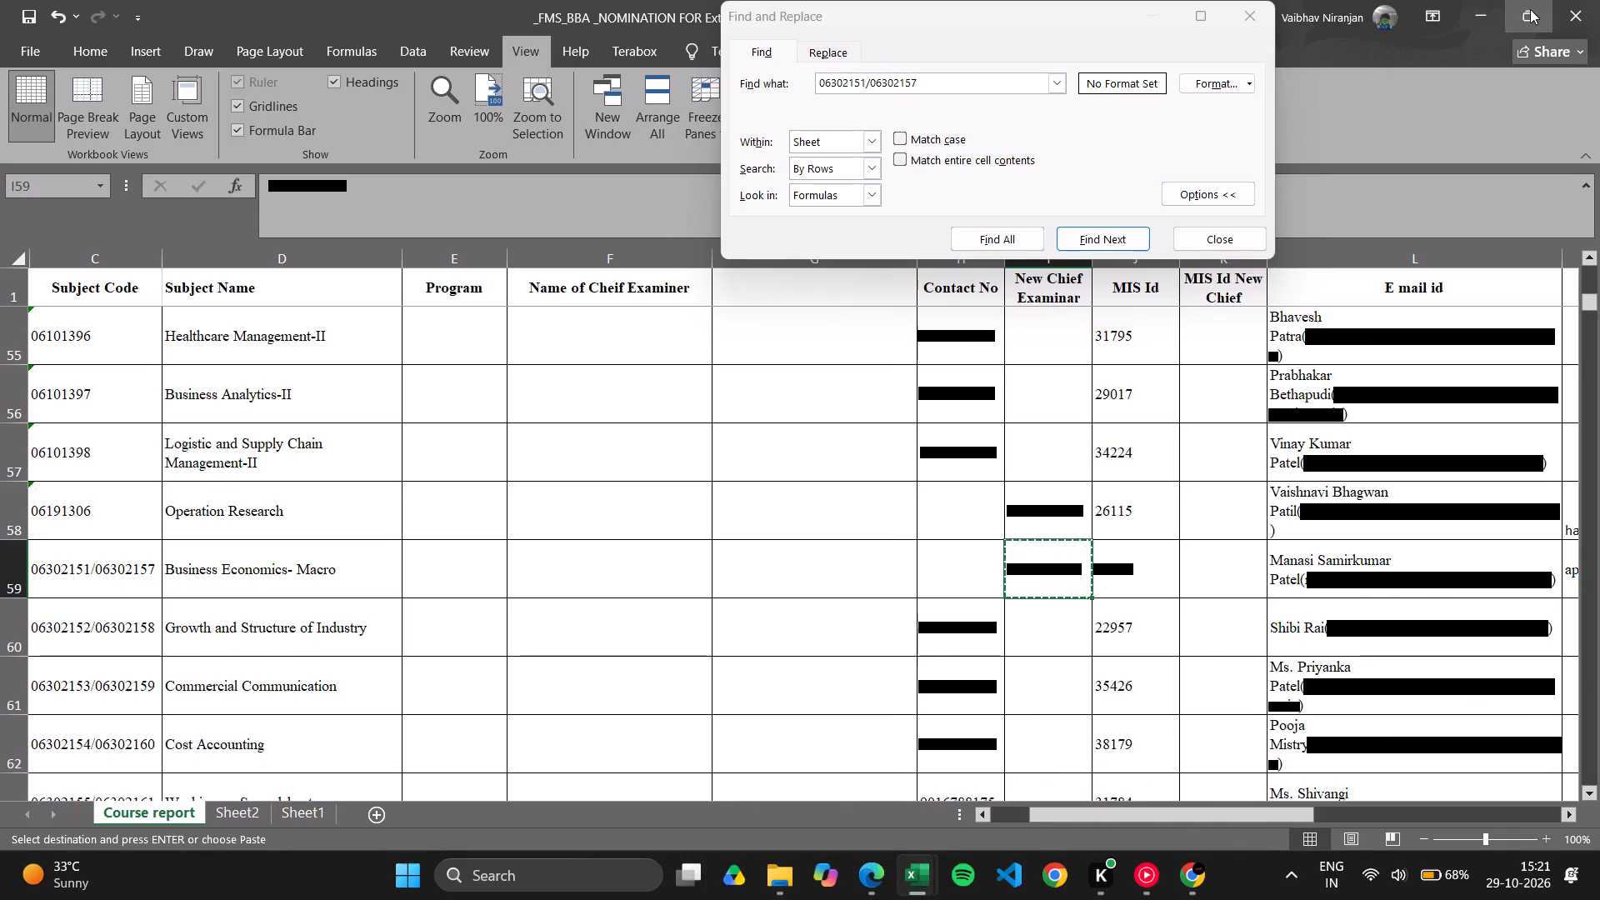
Arrange the nomination workbook and Vetting Externals side by side, with Find and Replace over the nomination workbook and Vetting Externals zoomed to 85%.
{"action": "left_click", "coordinate": [1397, 152]}
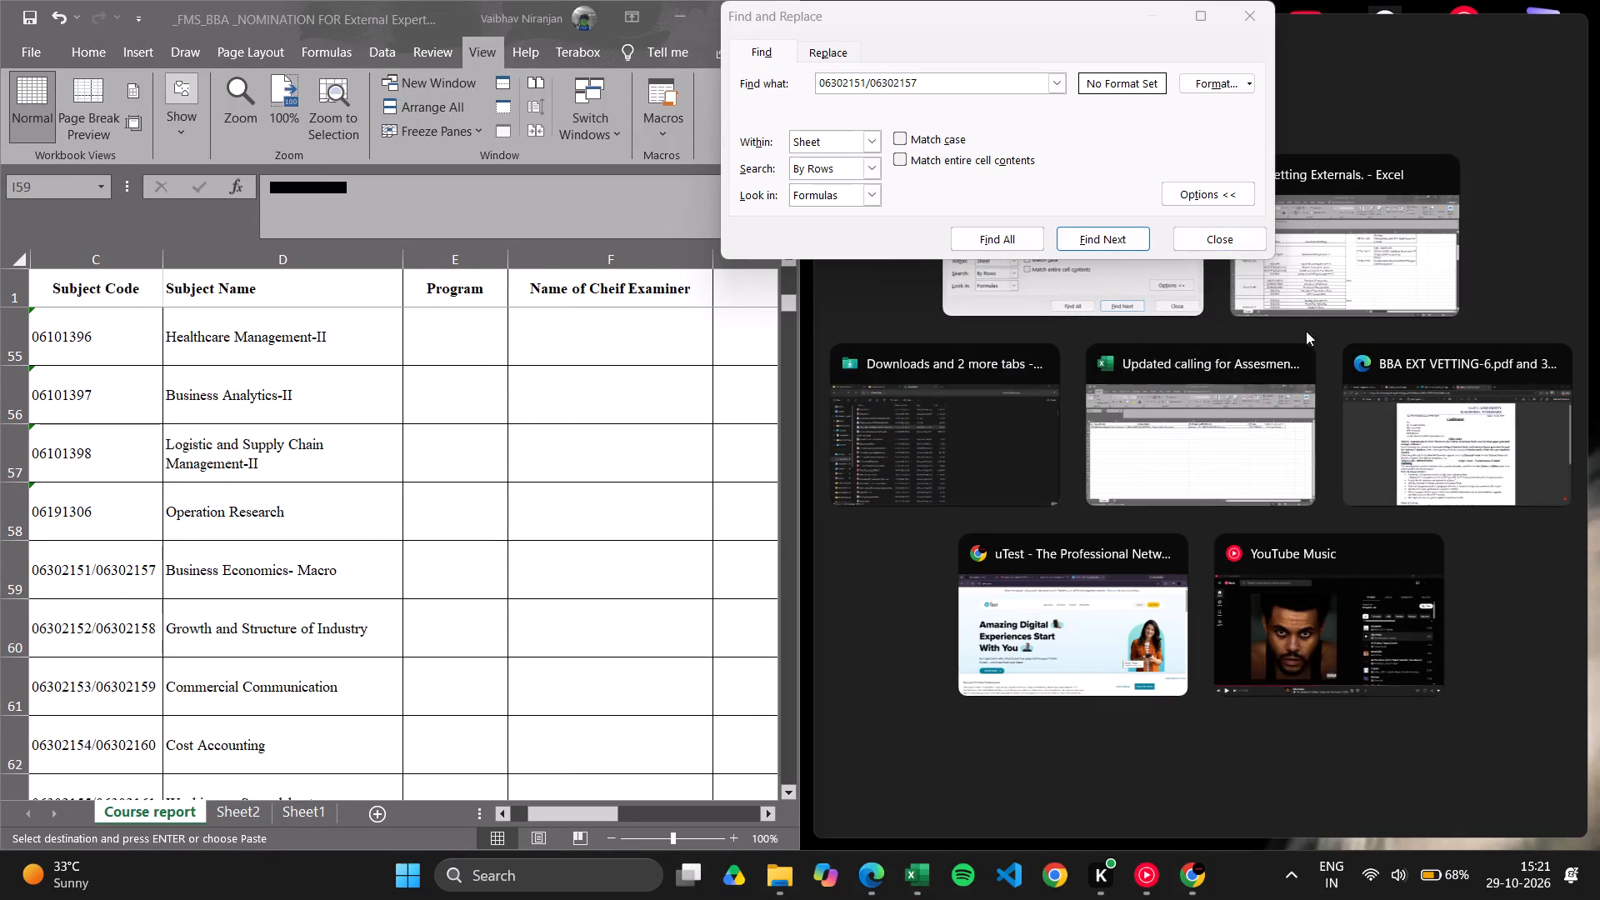
{"action": "left_click", "coordinate": [1294, 301]}
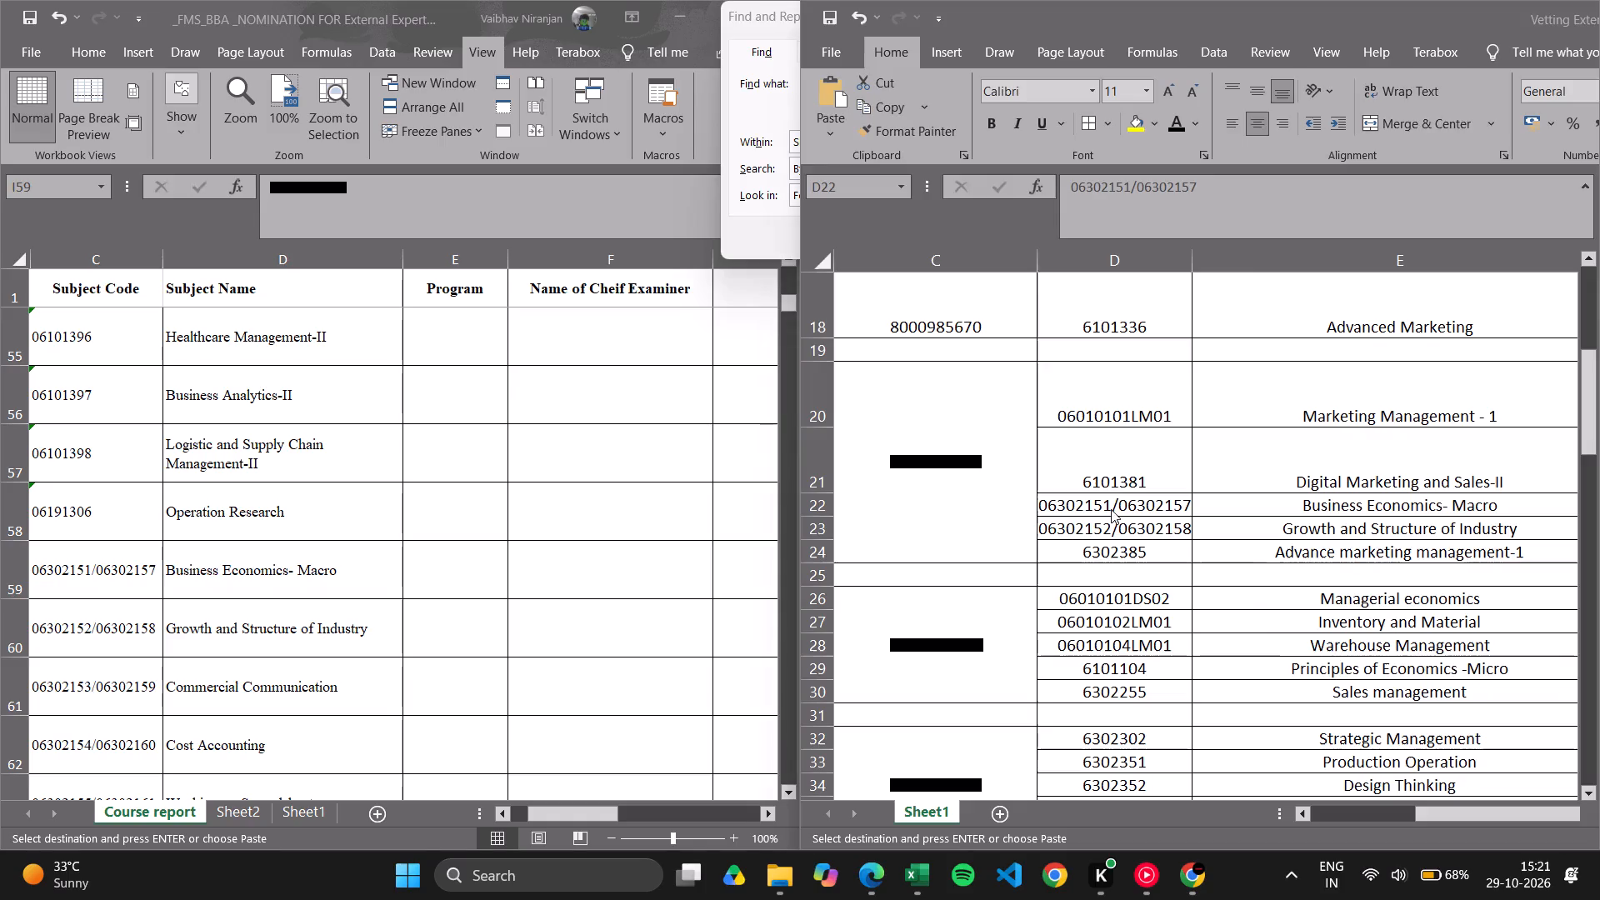
{"action": "left_click_drag", "start_coordinate": [918, 42], "coordinate": [871, 61]}
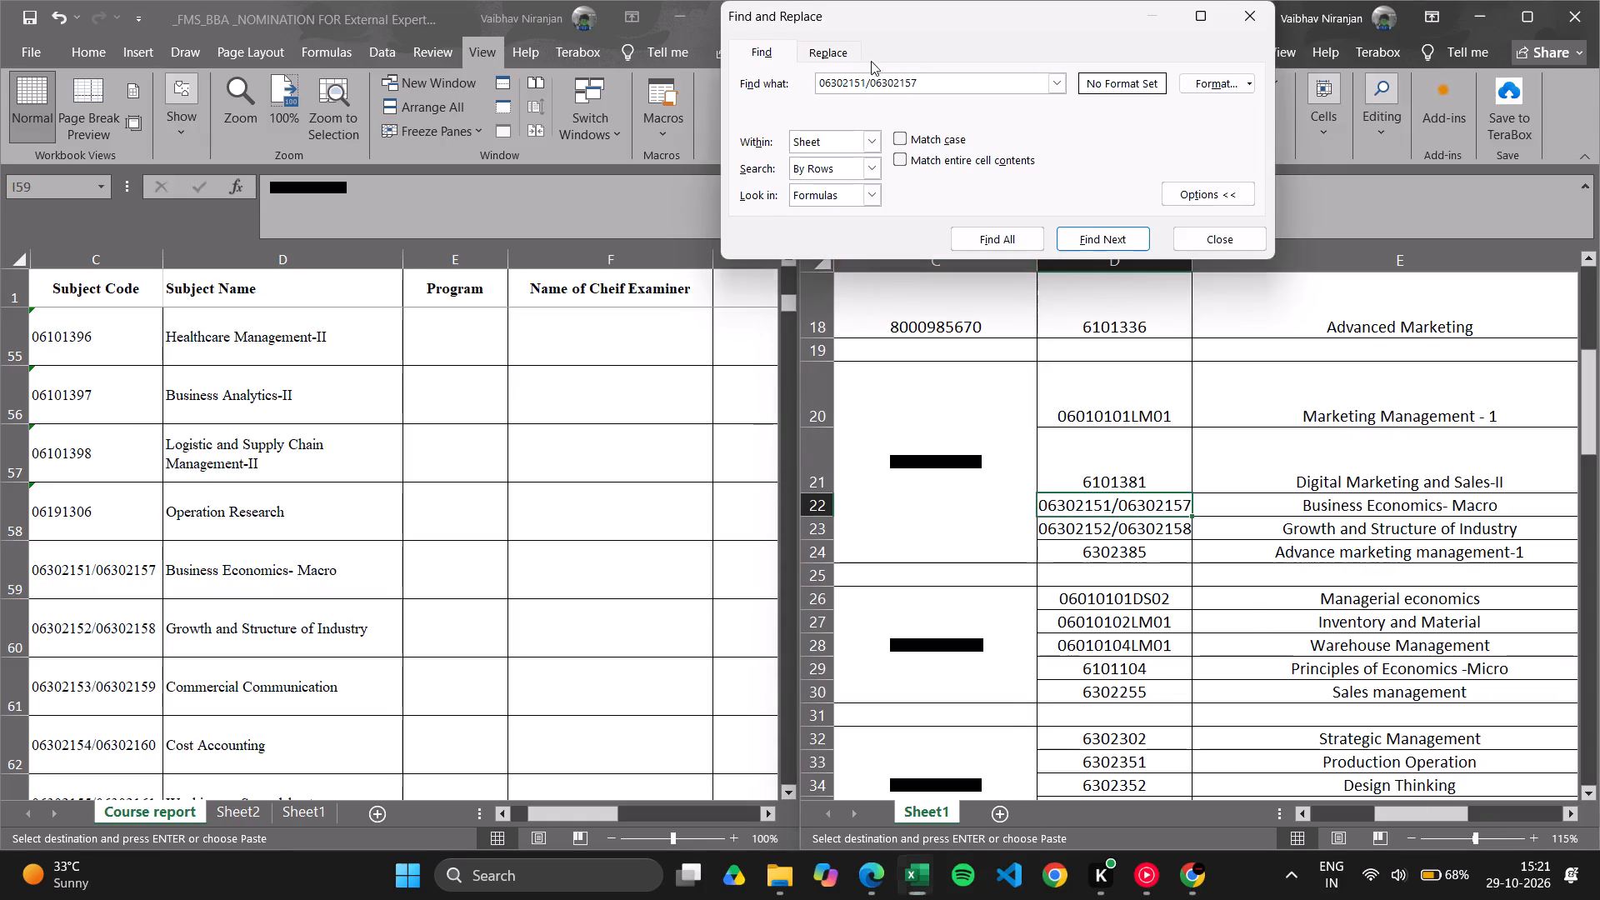
{"action": "left_click_drag", "start_coordinate": [871, 61], "coordinate": [792, 74]}
{"action": "left_click_drag", "start_coordinate": [942, 25], "coordinate": [419, 7]}
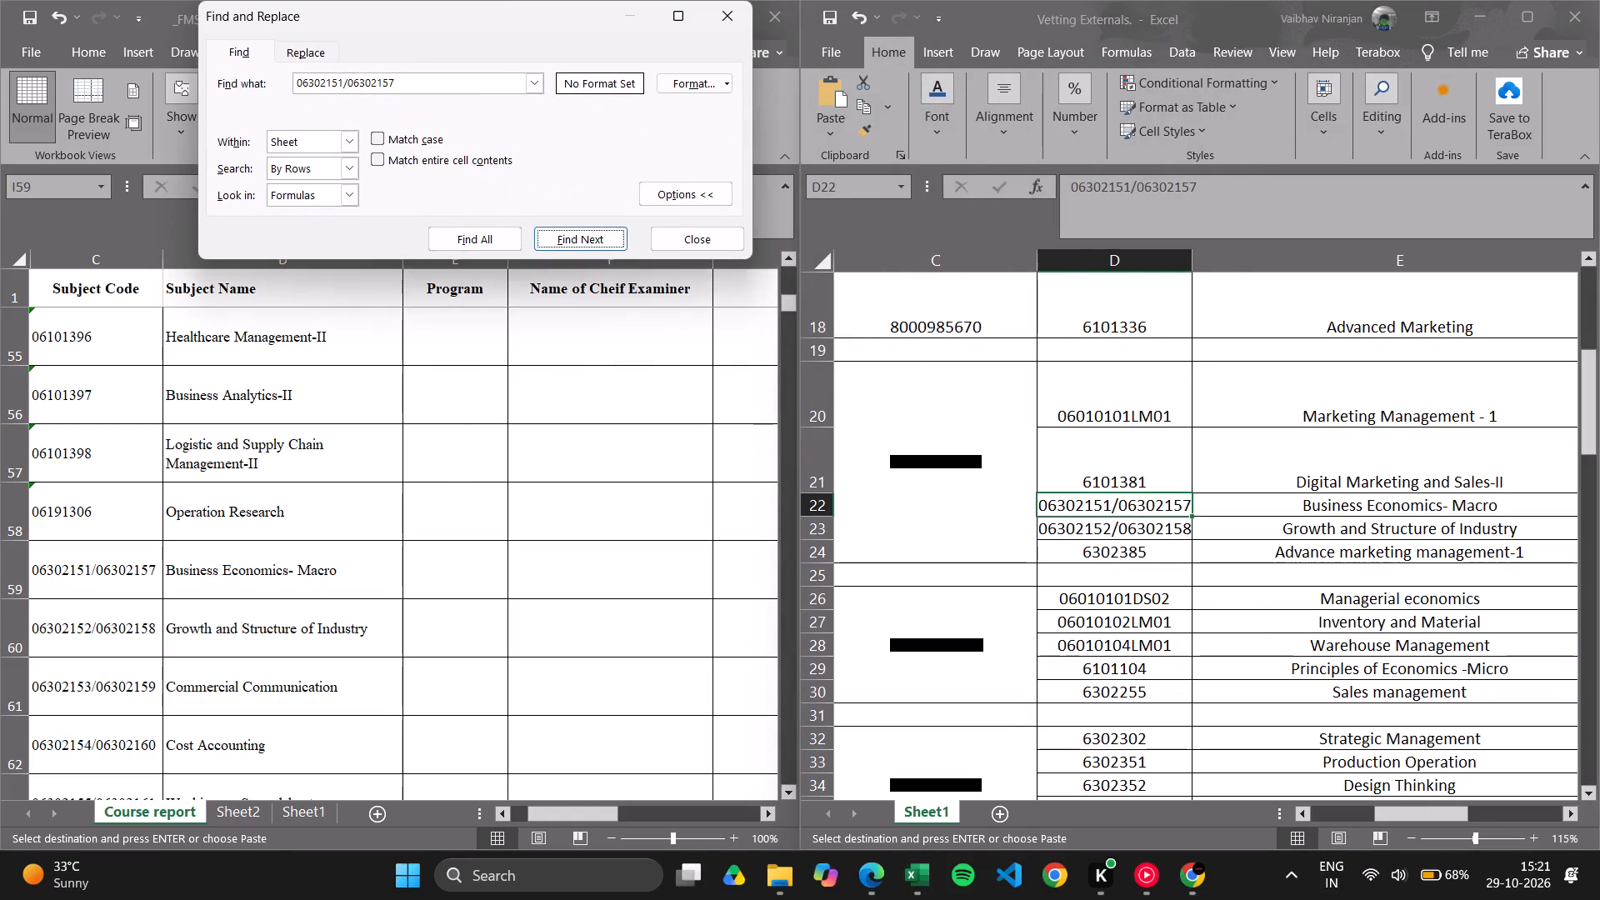
{"action": "left_click_drag", "start_coordinate": [1395, 812], "coordinate": [1422, 811]}
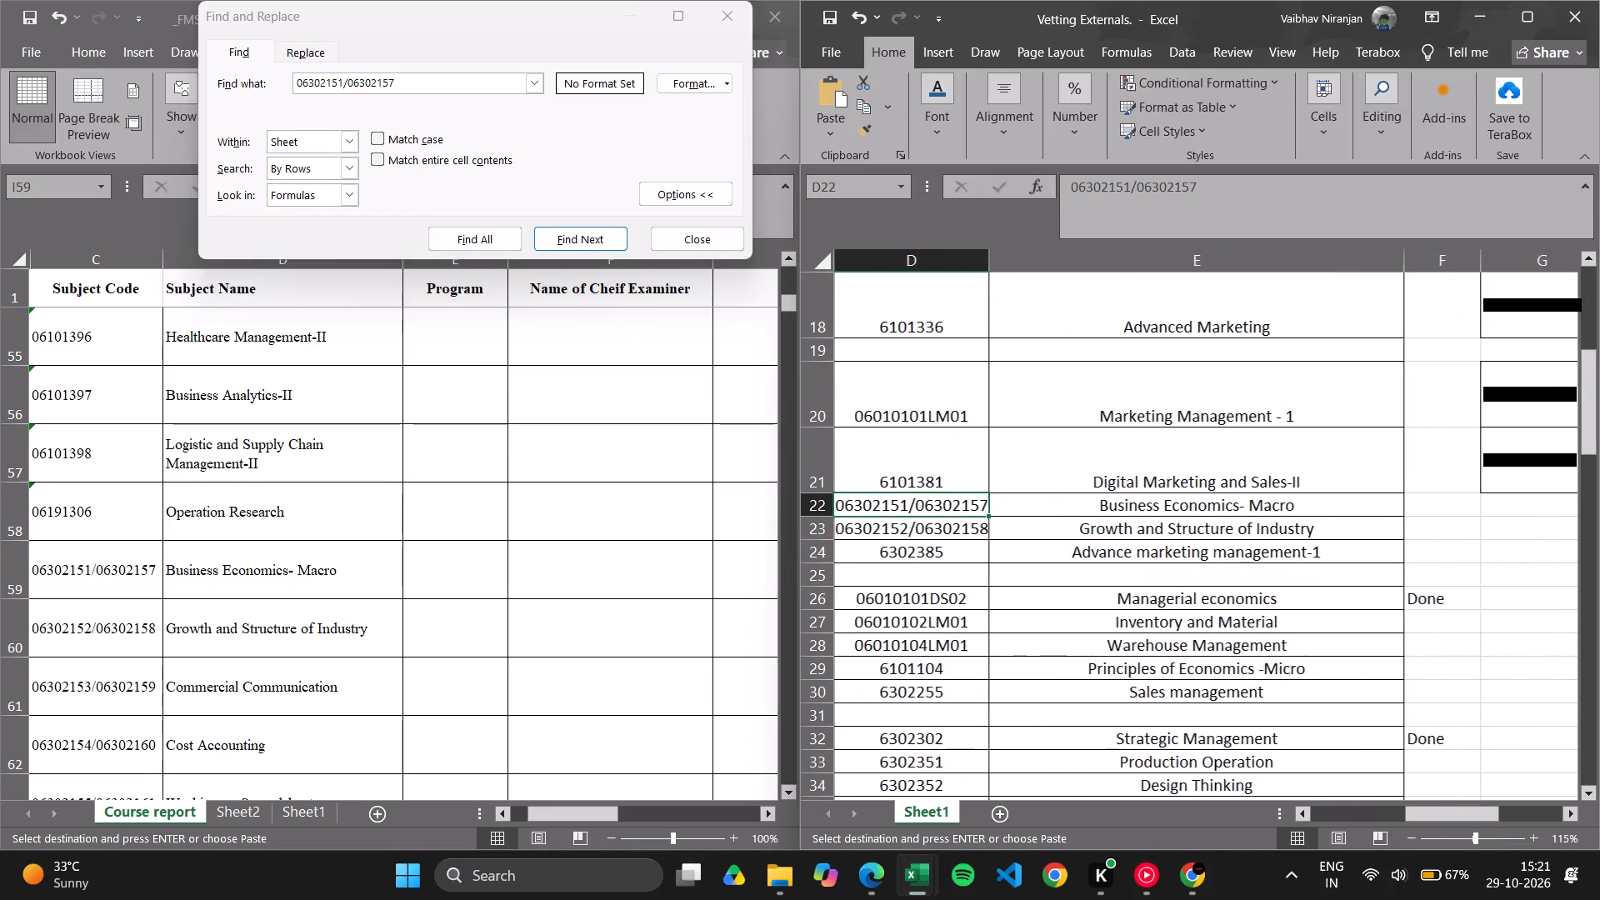
{"action": "scroll", "coordinate": [1132, 581], "scroll_direction": "down", "scroll_amount": 1, "text": "ctrl"}
{"action": "left_click_drag", "start_coordinate": [1397, 817], "coordinate": [1431, 819]}
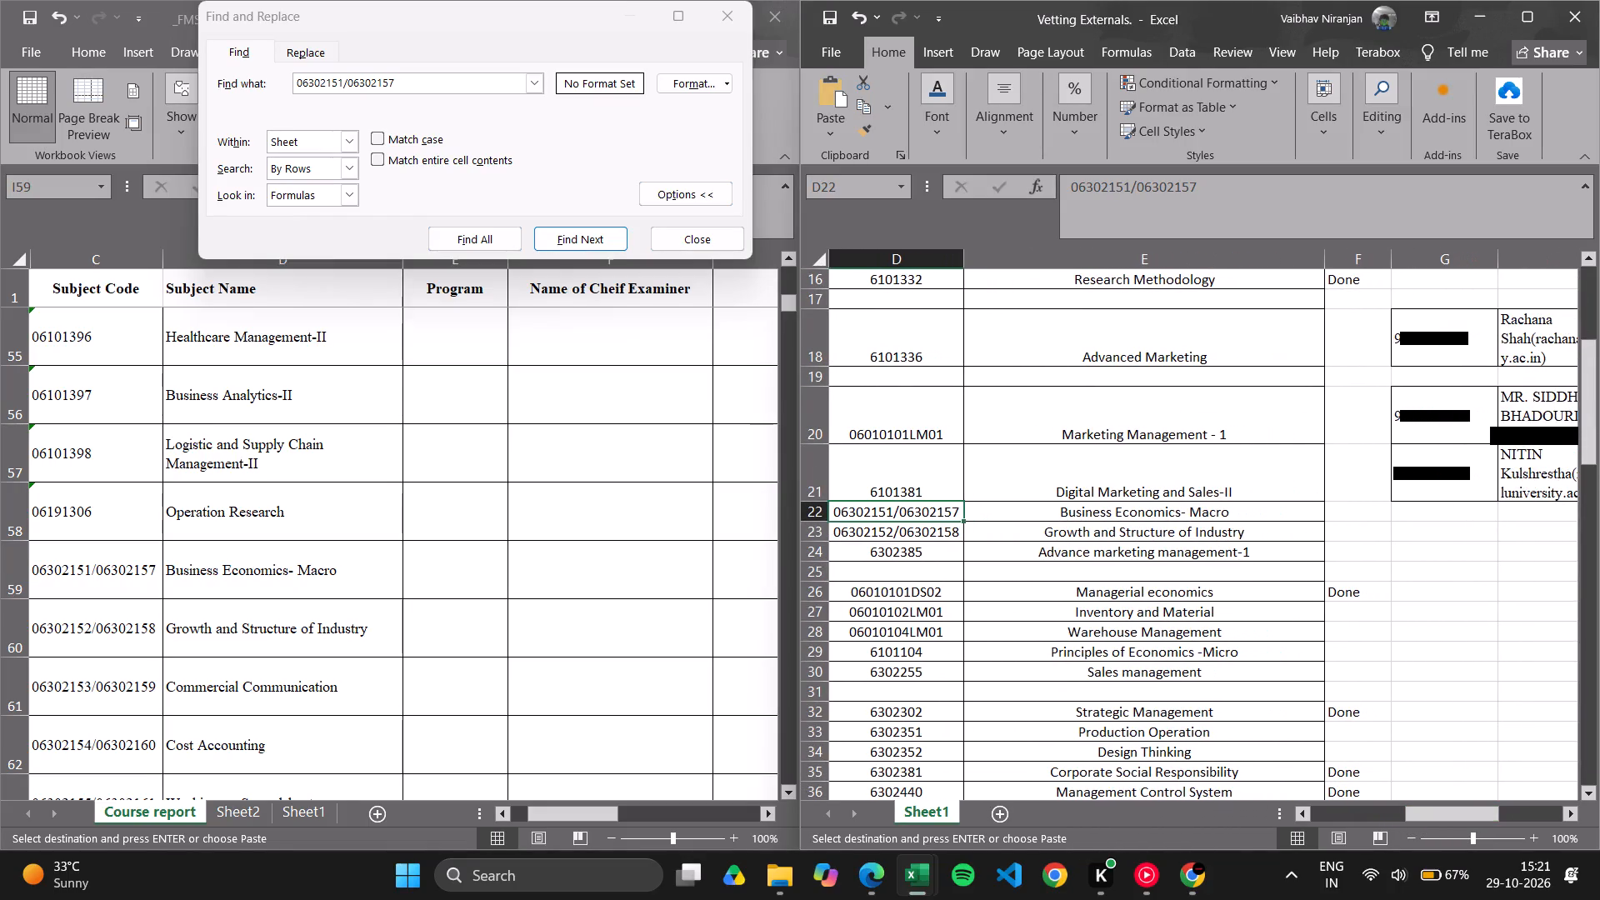
{"action": "scroll", "coordinate": [1190, 632], "scroll_direction": "down", "scroll_amount": 1, "text": "ctrl"}
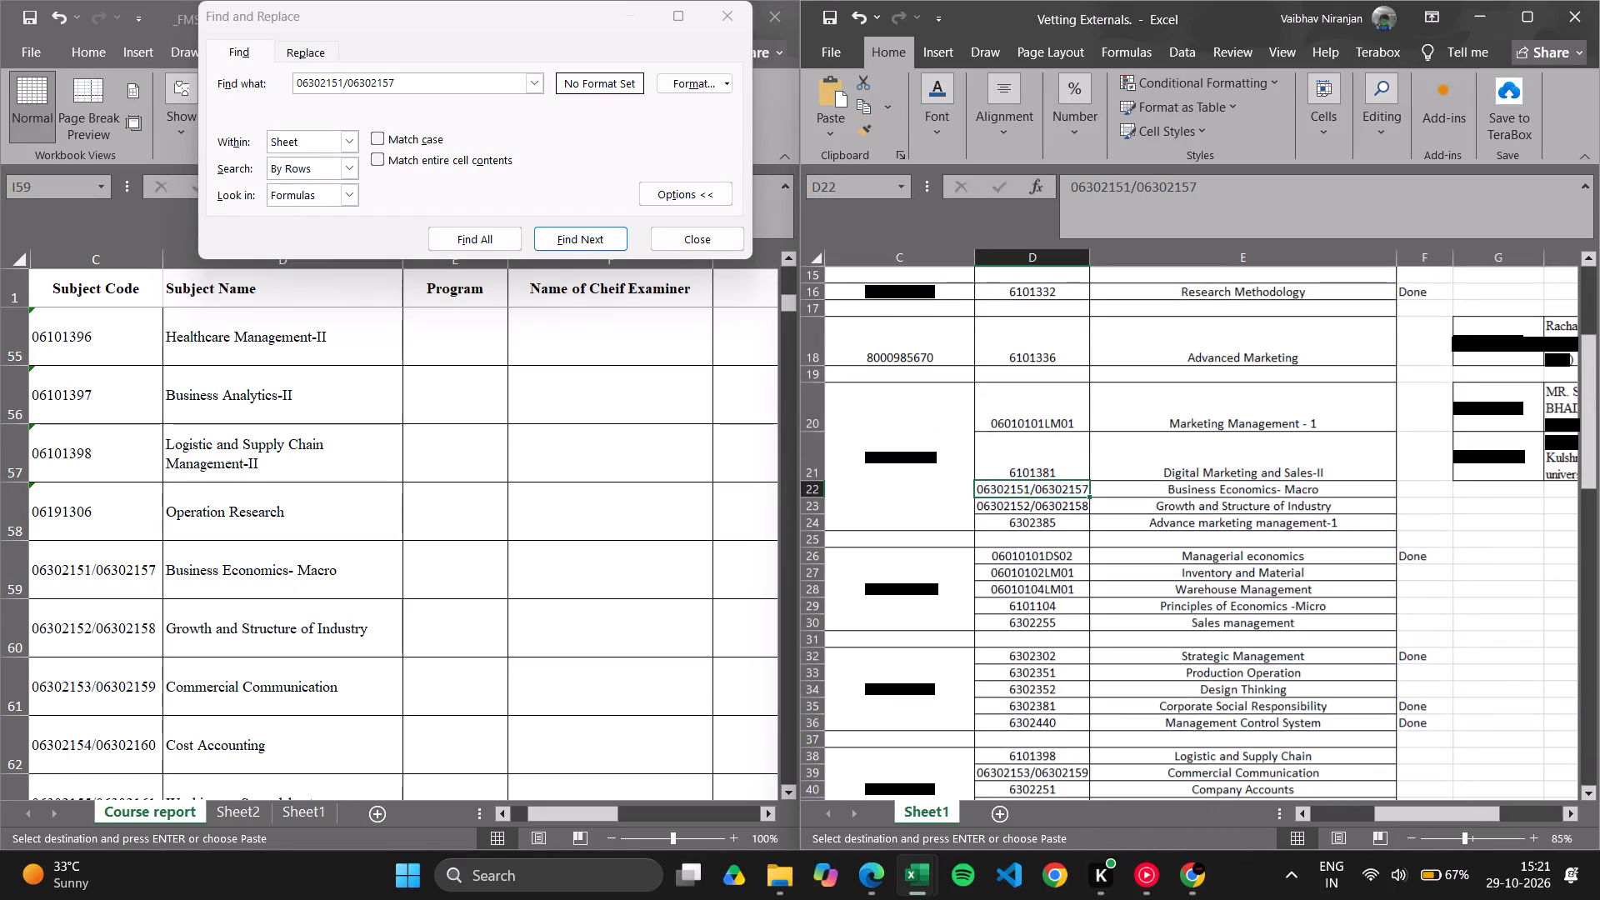
{"action": "left_click_drag", "start_coordinate": [1426, 813], "coordinate": [1458, 816]}
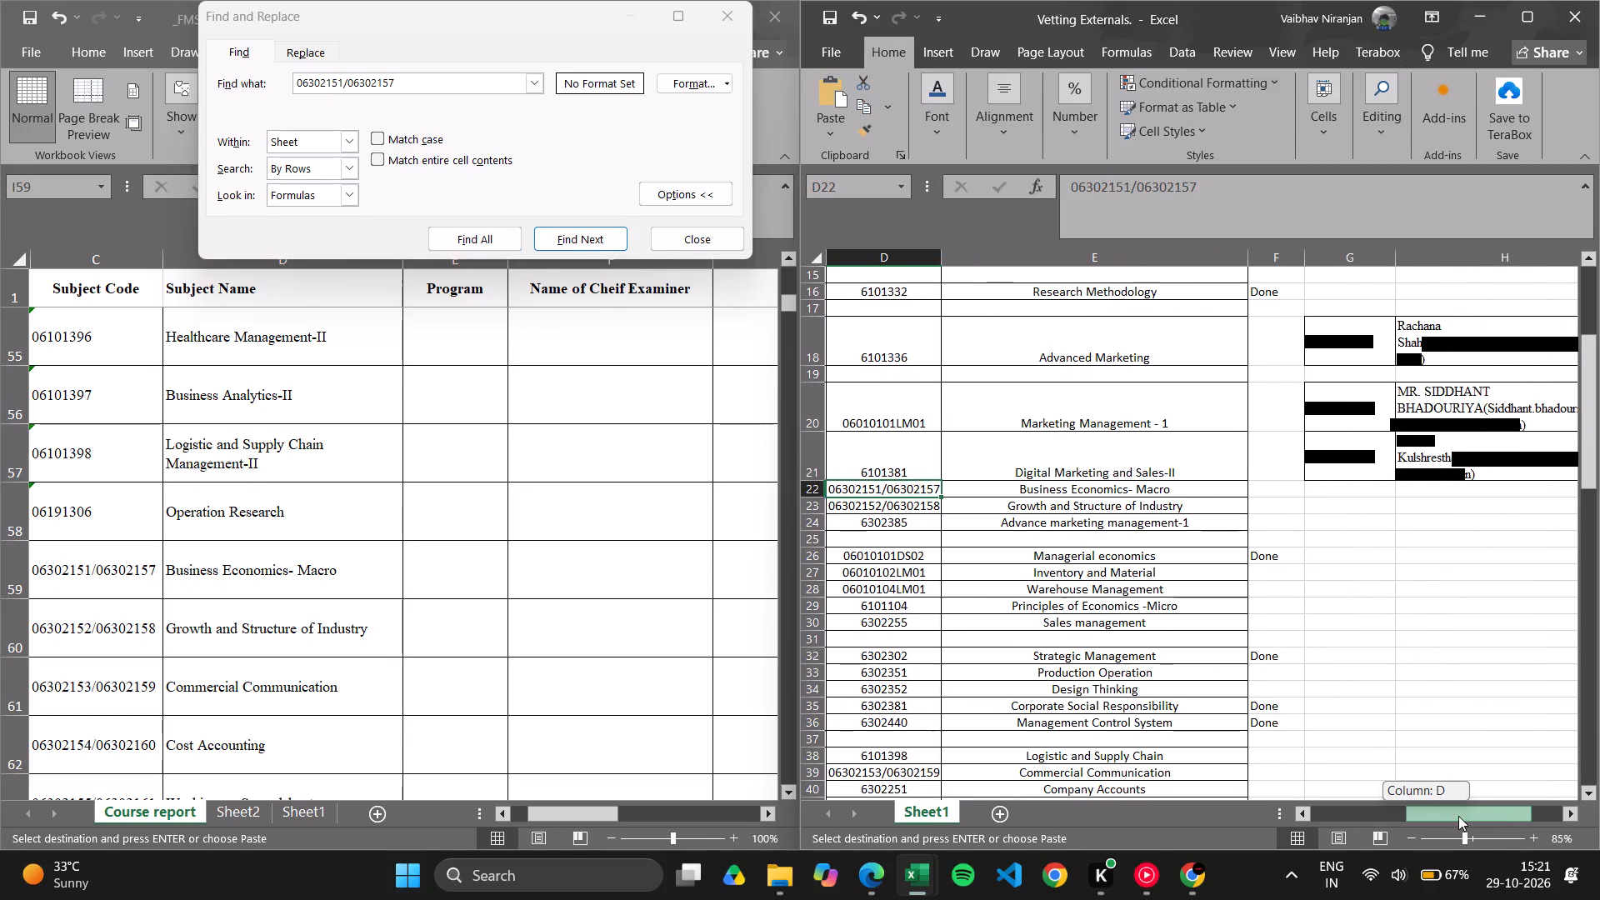
{"action": "left_click_drag", "start_coordinate": [1458, 816], "coordinate": [1456, 814]}
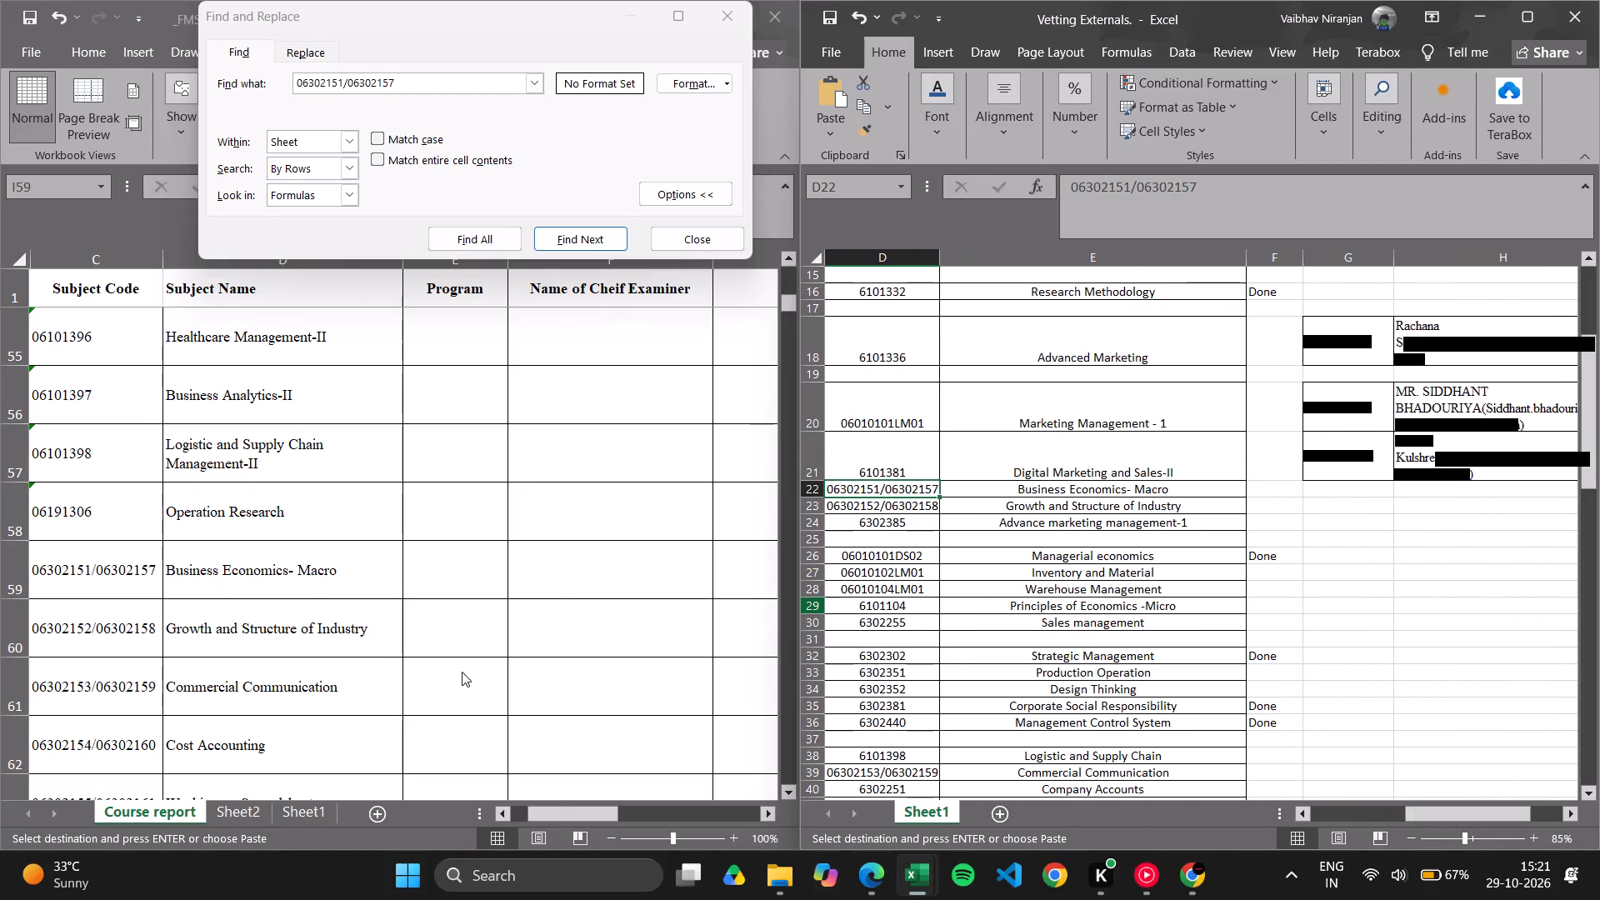
Search for subject code 06302151/06302157 again in the nomination workbook.
{"action": "left_click", "coordinate": [417, 424]}
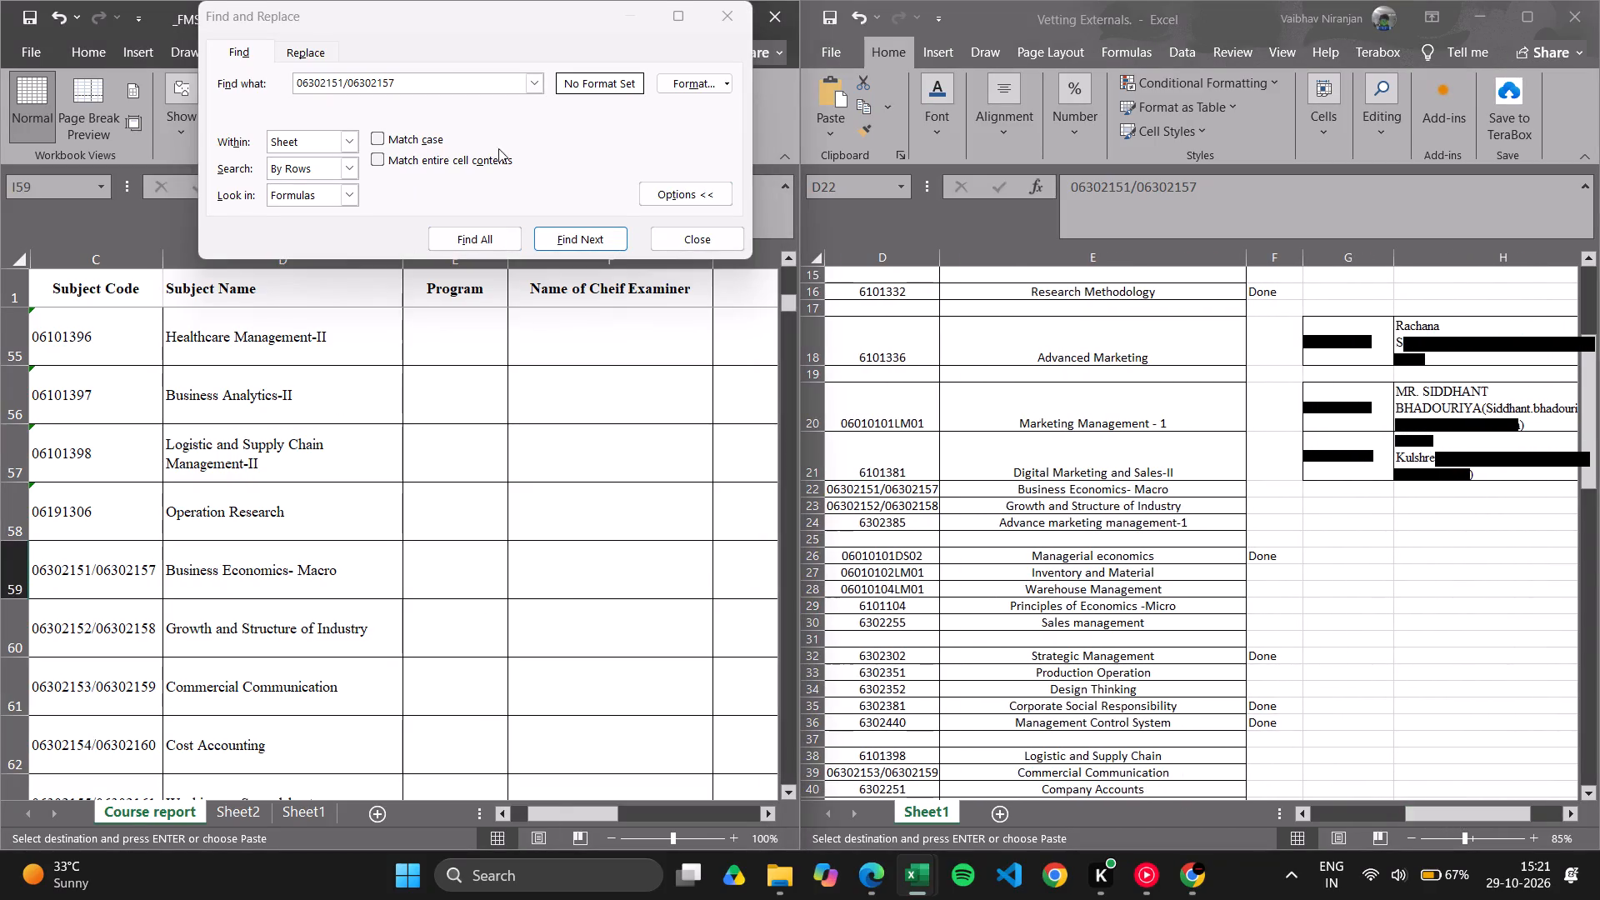
{"action": "left_click", "coordinate": [422, 83]}
{"action": "left_click", "coordinate": [598, 233]}
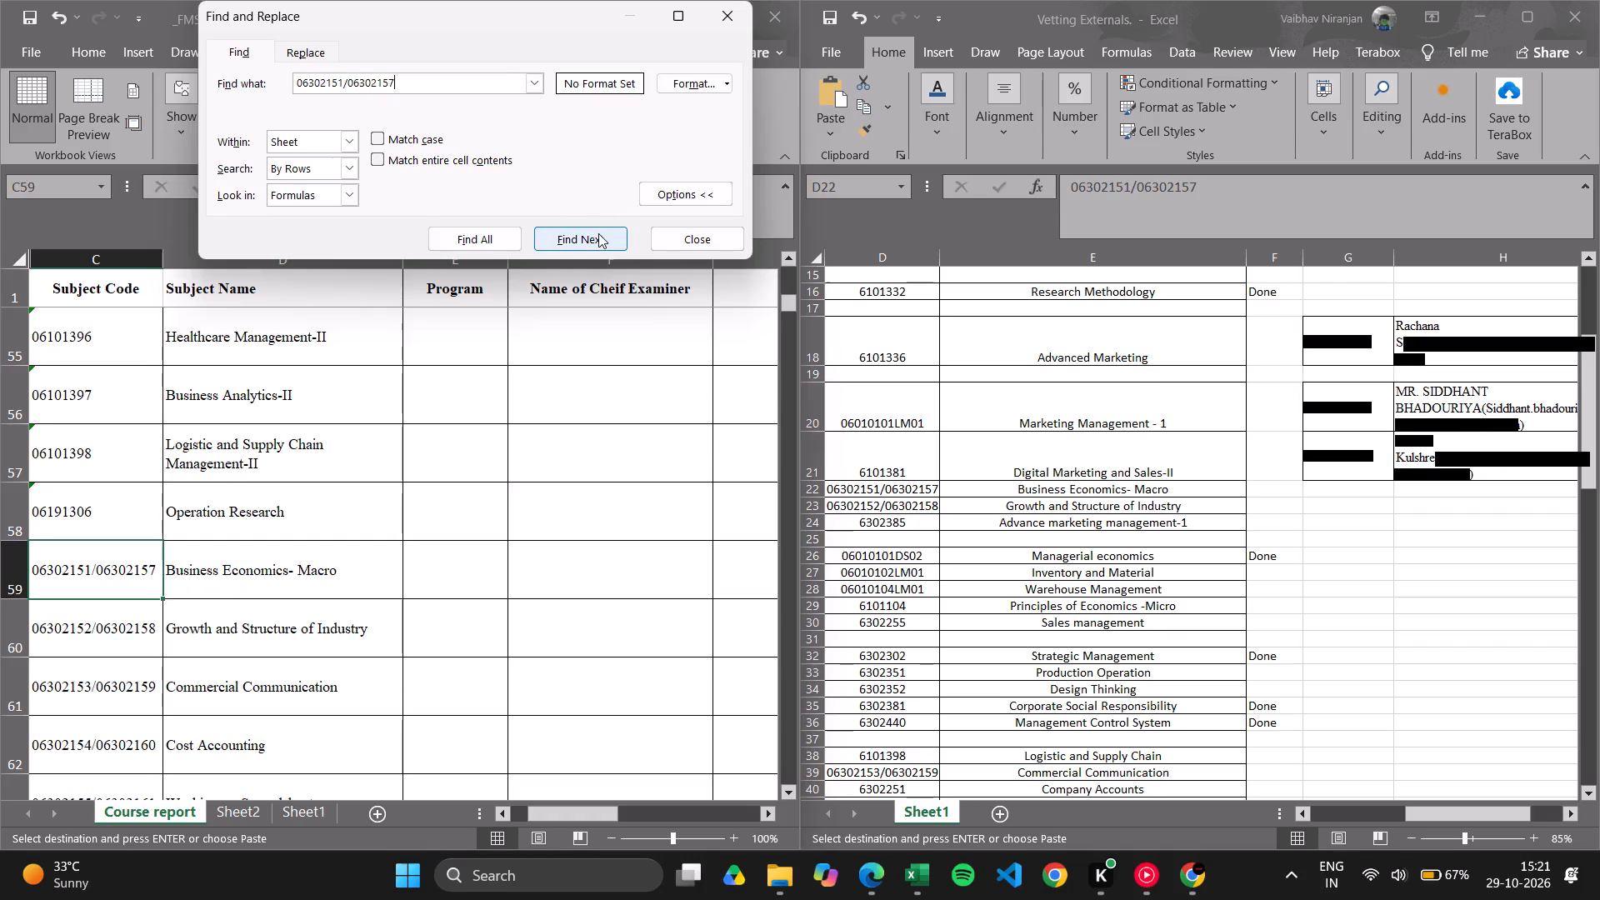
{"action": "double_click", "coordinate": [598, 233]}
Copy the Business Economics- Macro row's New Chief Examinar entry from the nomination workbook into G22 of Vetting Externals.
{"action": "left_click_drag", "start_coordinate": [583, 814], "coordinate": [622, 819]}
{"action": "left_click", "coordinate": [165, 591]}
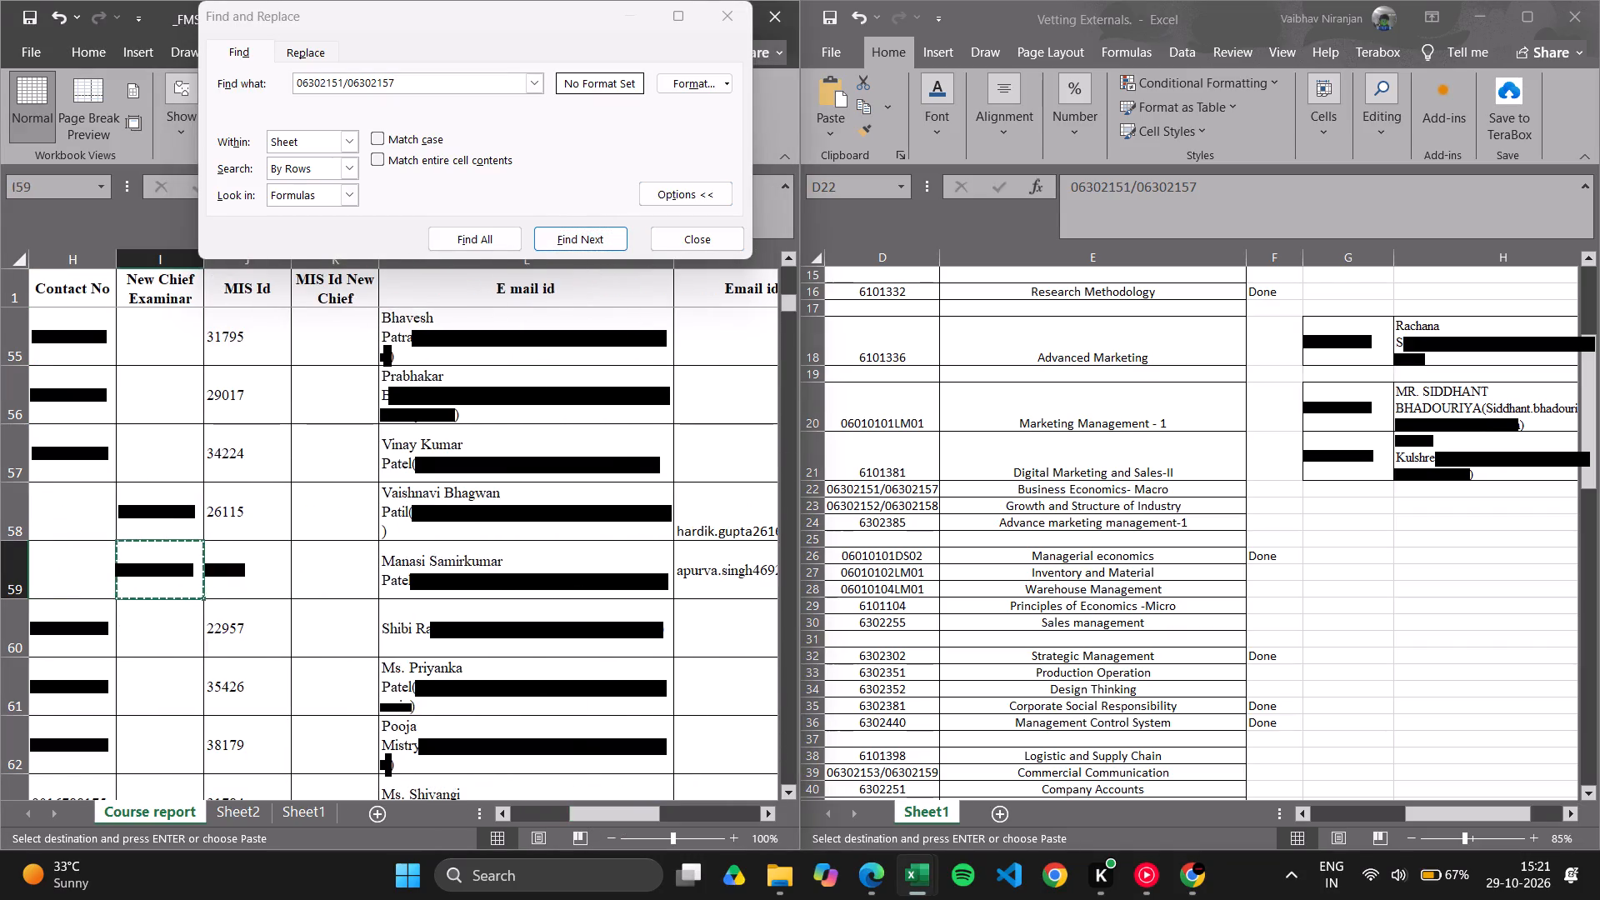
{"action": "key", "text": "ctrl+c"}
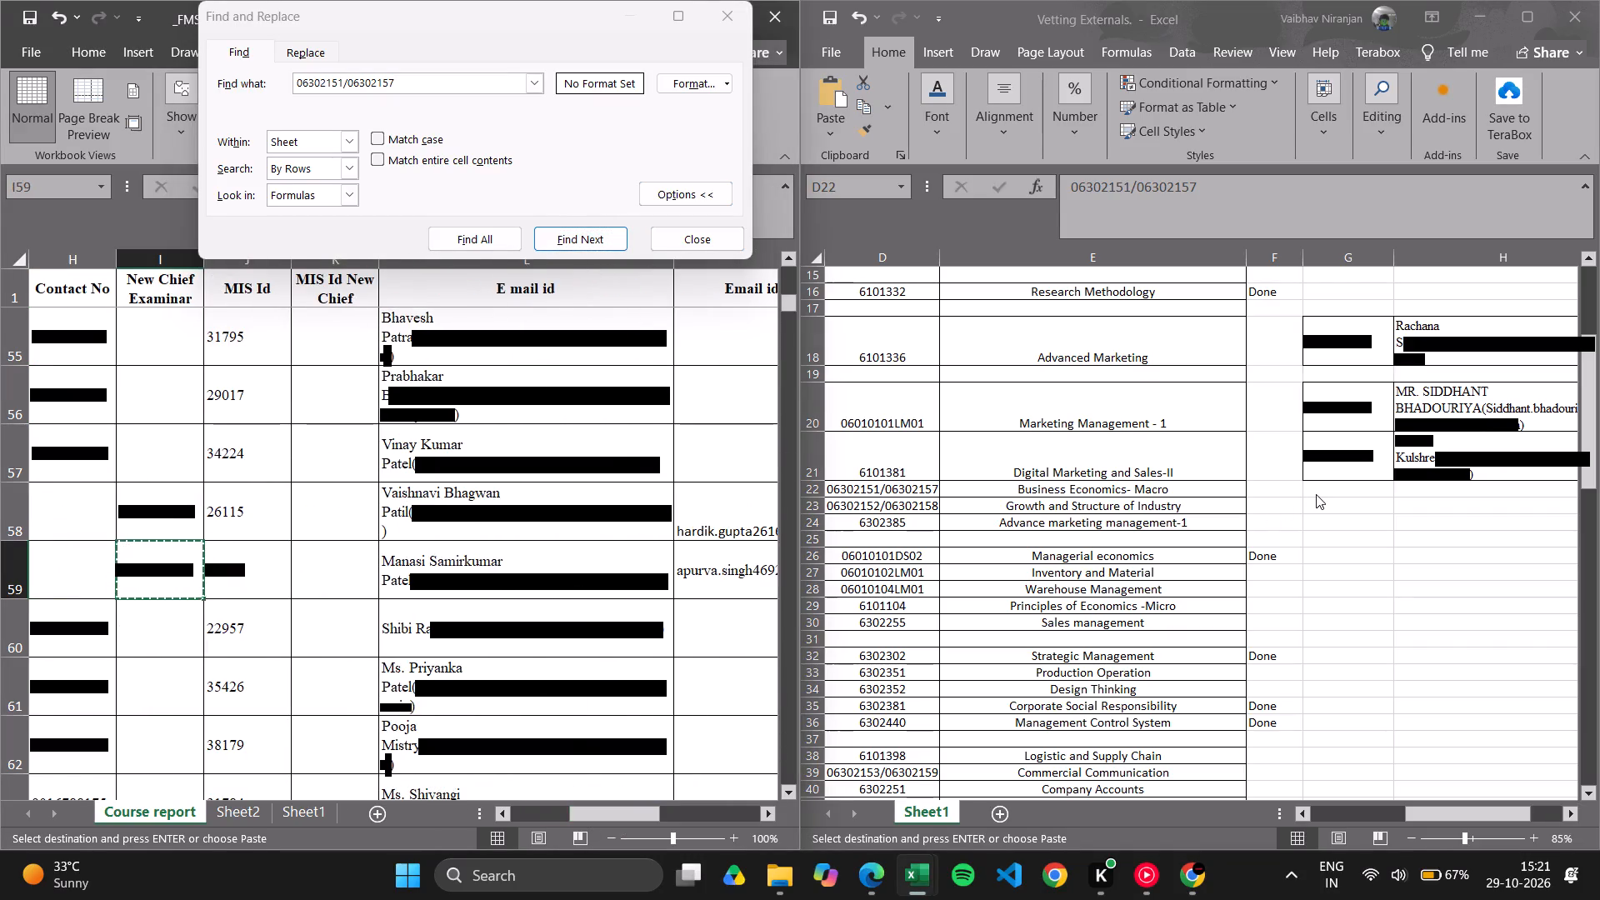
{"action": "left_click", "coordinate": [1318, 492]}
{"action": "left_click", "coordinate": [1322, 488]}
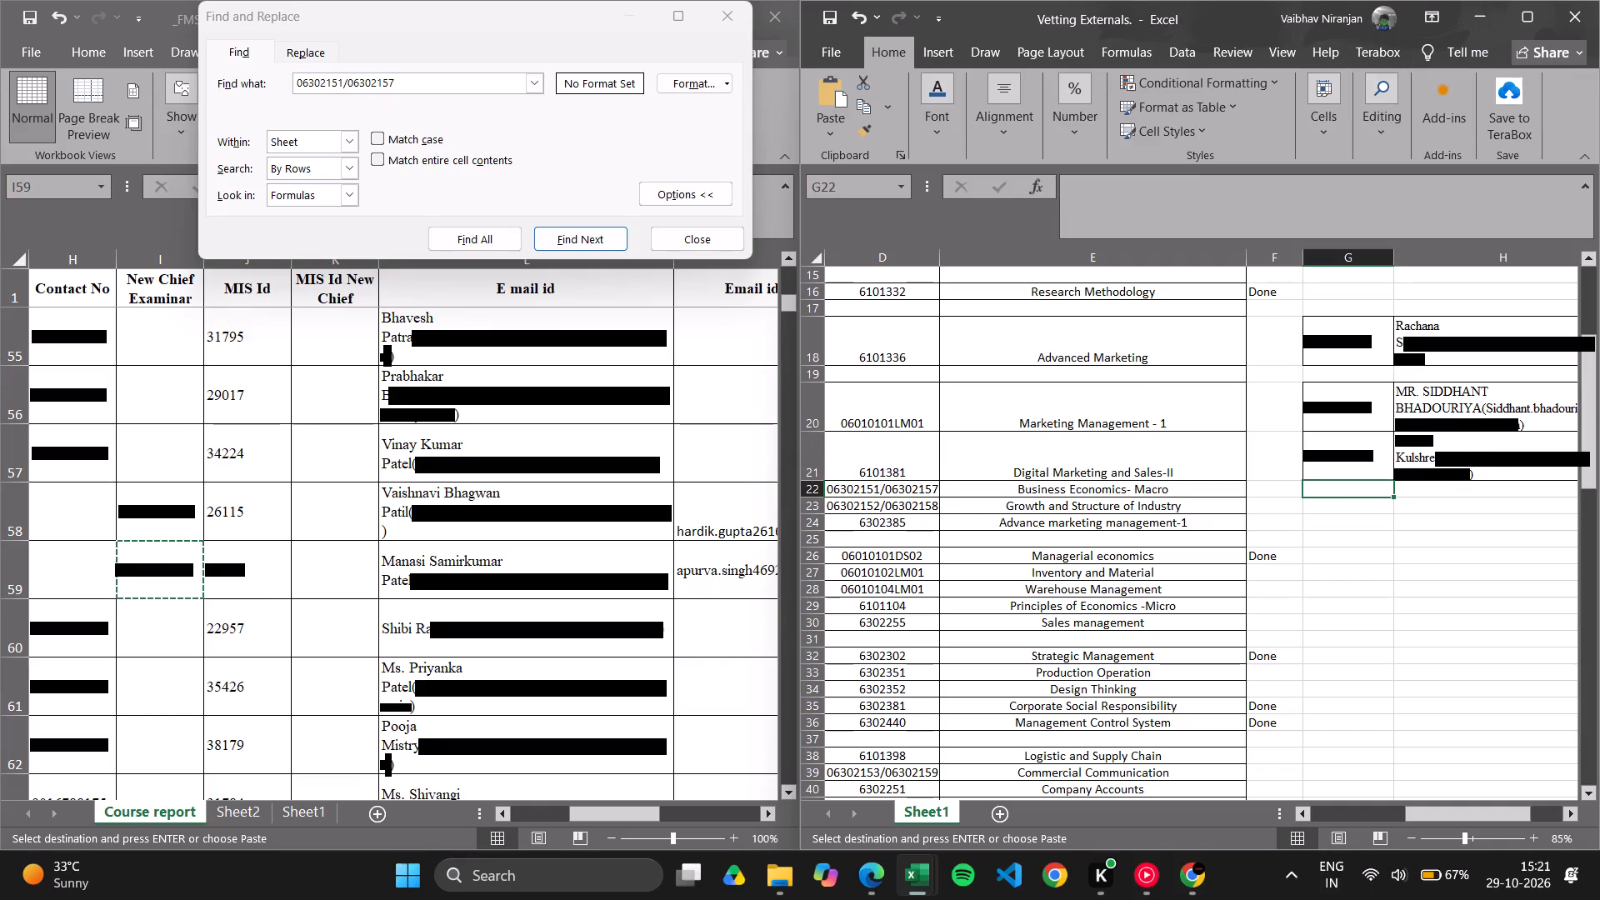
{"action": "key", "text": "ctrl+v"}
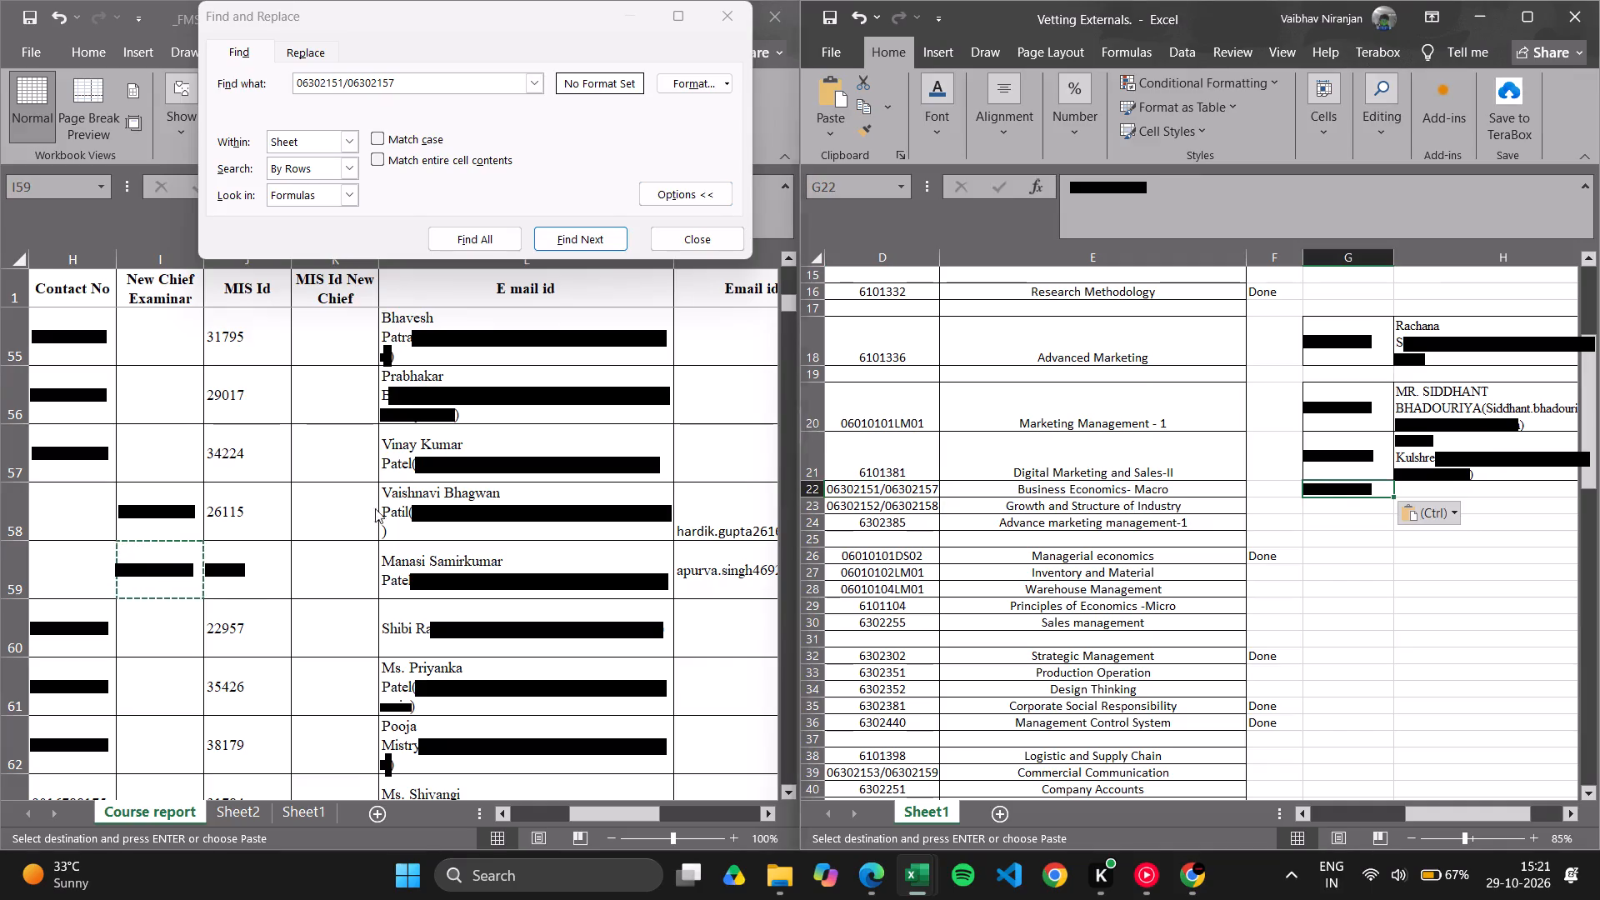
Copy the Business Economics- Macro row's E mail id entry from the nomination workbook into H22 of Vetting Externals.
{"action": "double_click", "coordinate": [572, 567]}
{"action": "key", "text": "ctrl+c"}
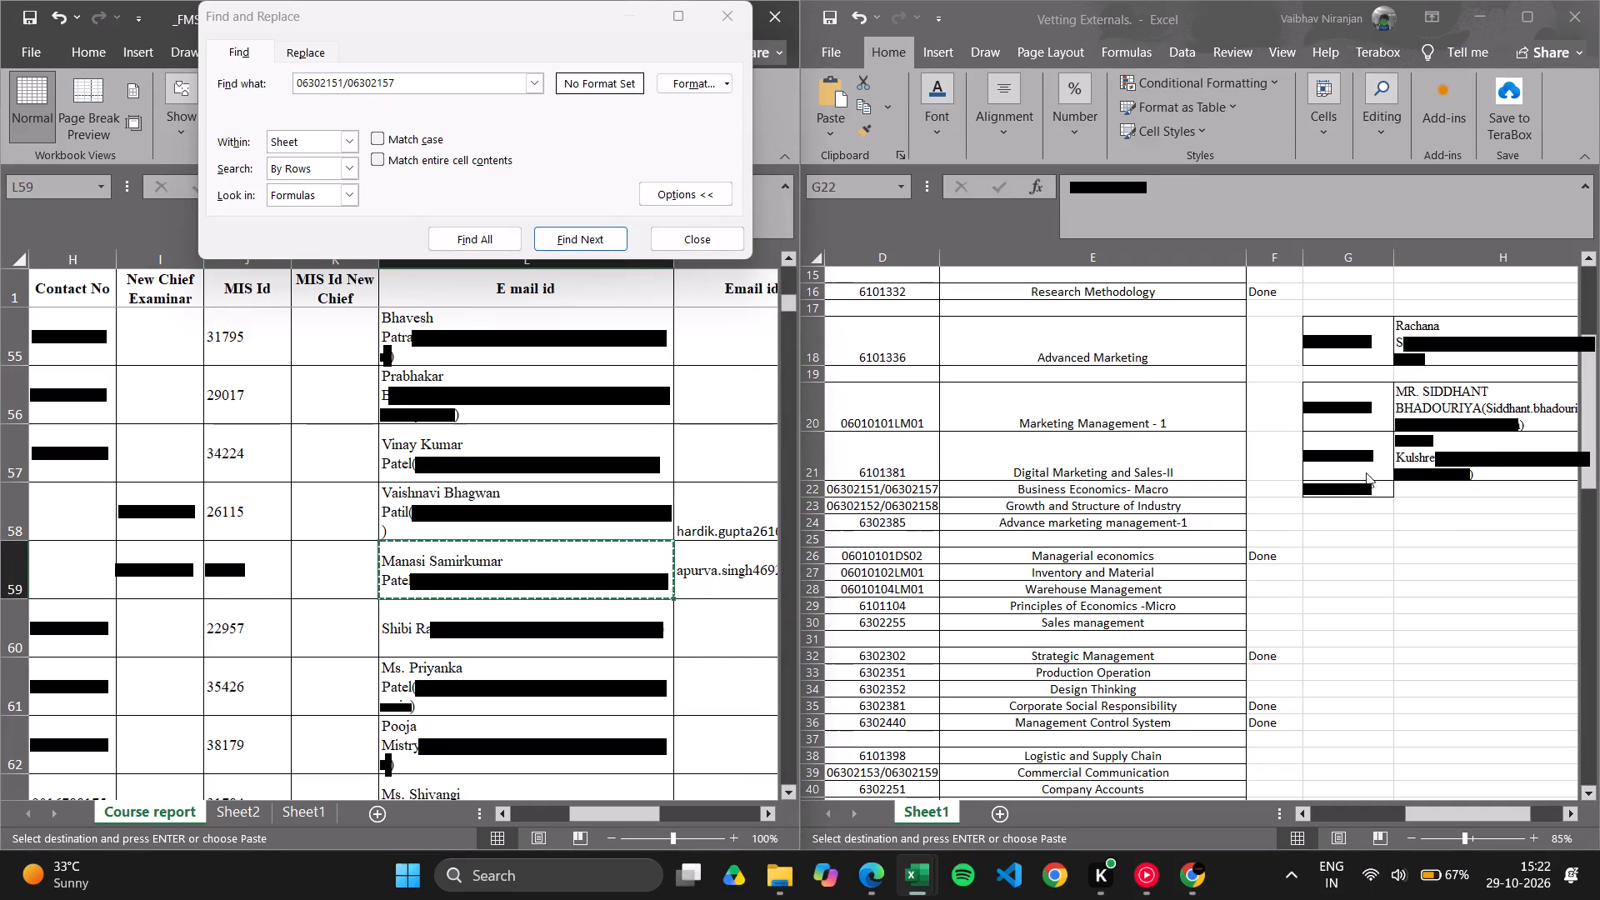
{"action": "double_click", "coordinate": [1431, 483]}
{"action": "key", "text": "ctrl+v"}
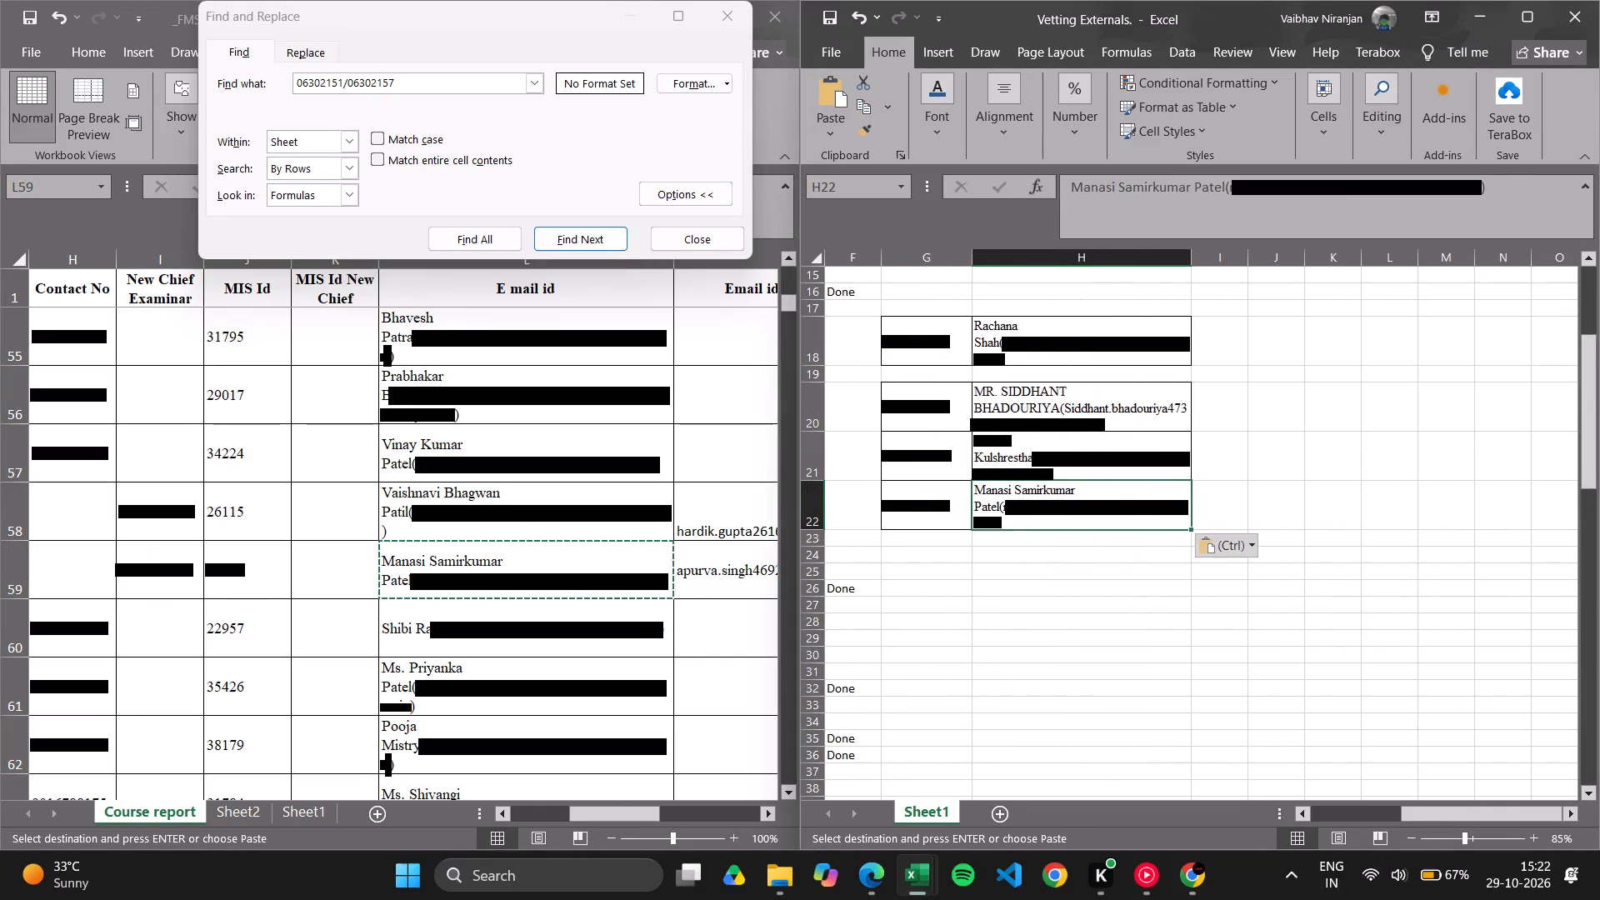
Search the nomination workbook for the Growth and Structure of Industry subject code, 06302152/06302158, copied from Vetting Externals.
{"action": "left_click_drag", "start_coordinate": [1410, 805], "coordinate": [1407, 805]}
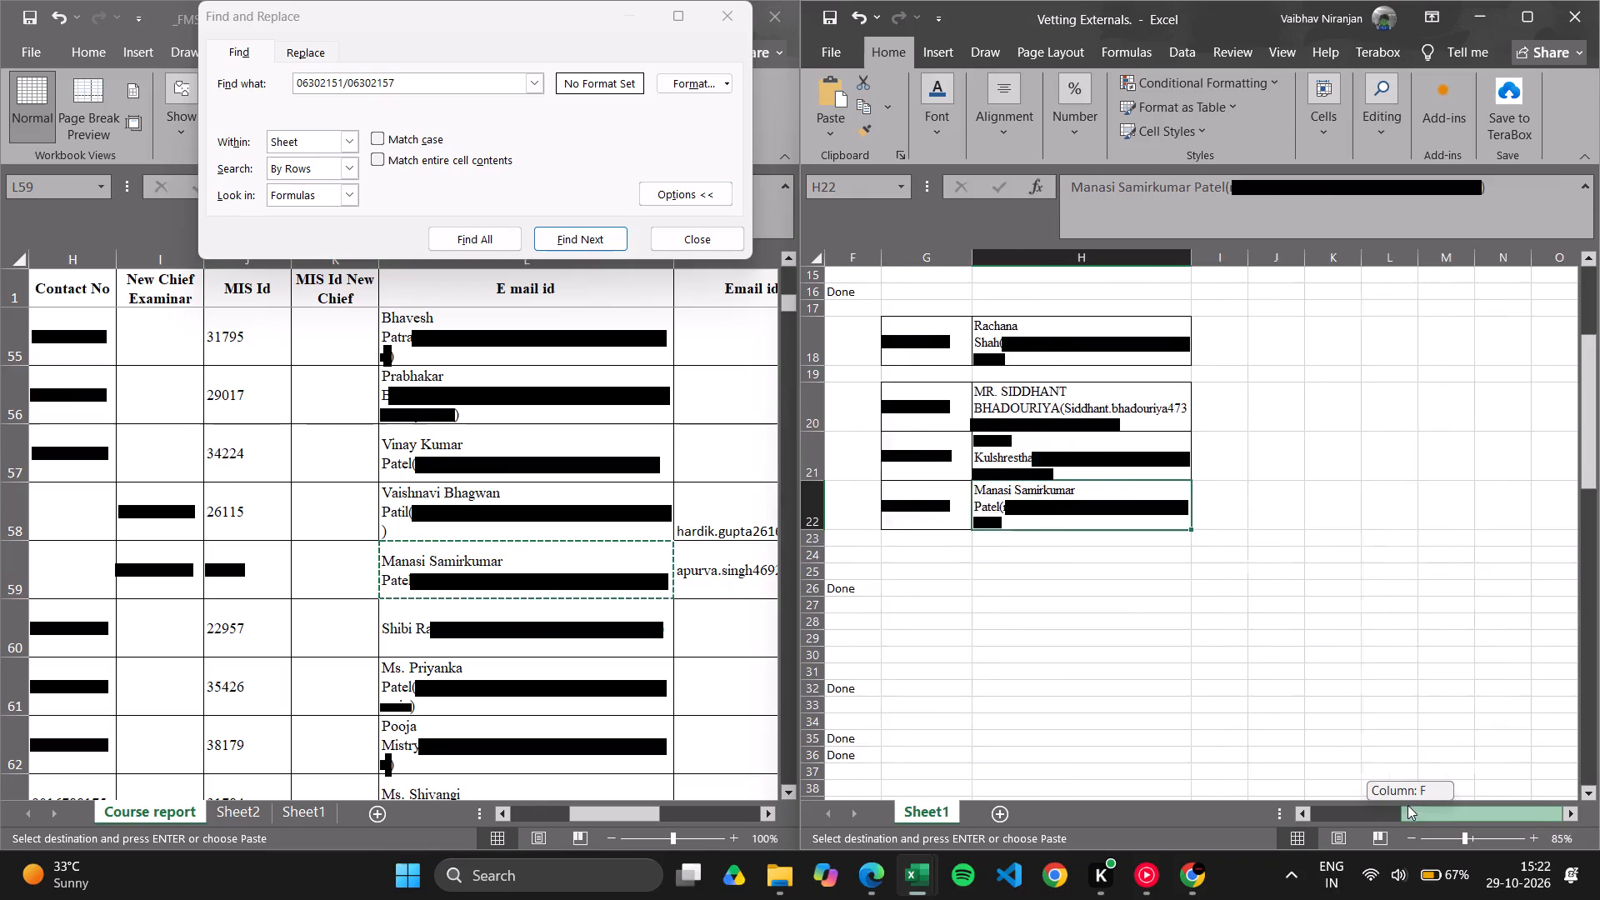
{"action": "left_click_drag", "start_coordinate": [1407, 805], "coordinate": [1350, 801]}
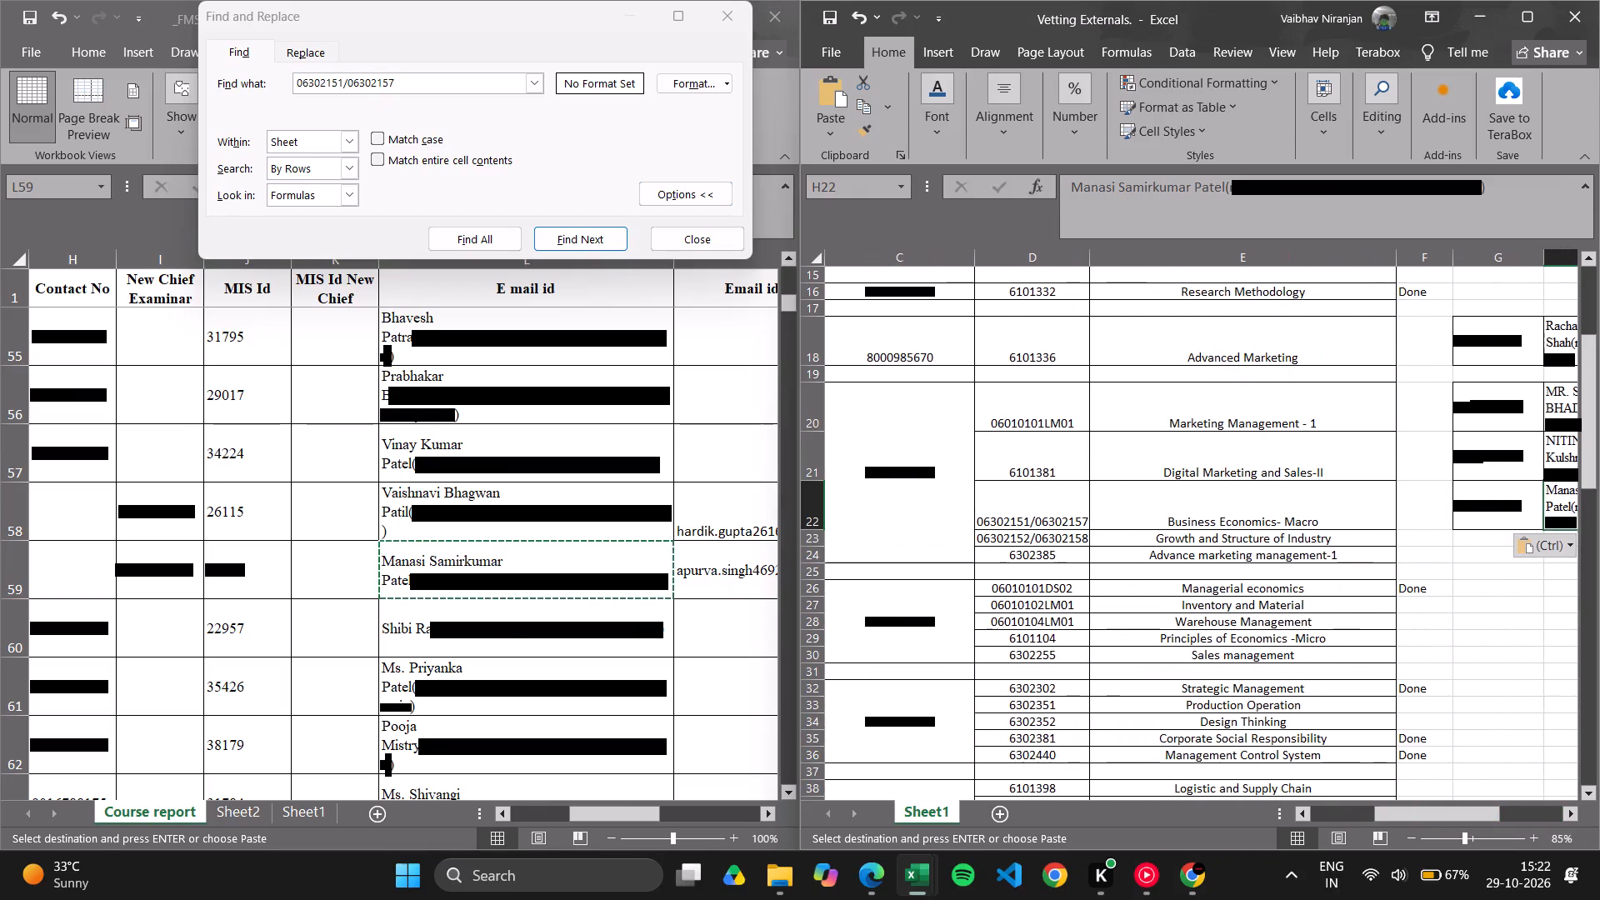
{"action": "left_click", "coordinate": [1028, 544]}
{"action": "key", "text": "ctrl+c"}
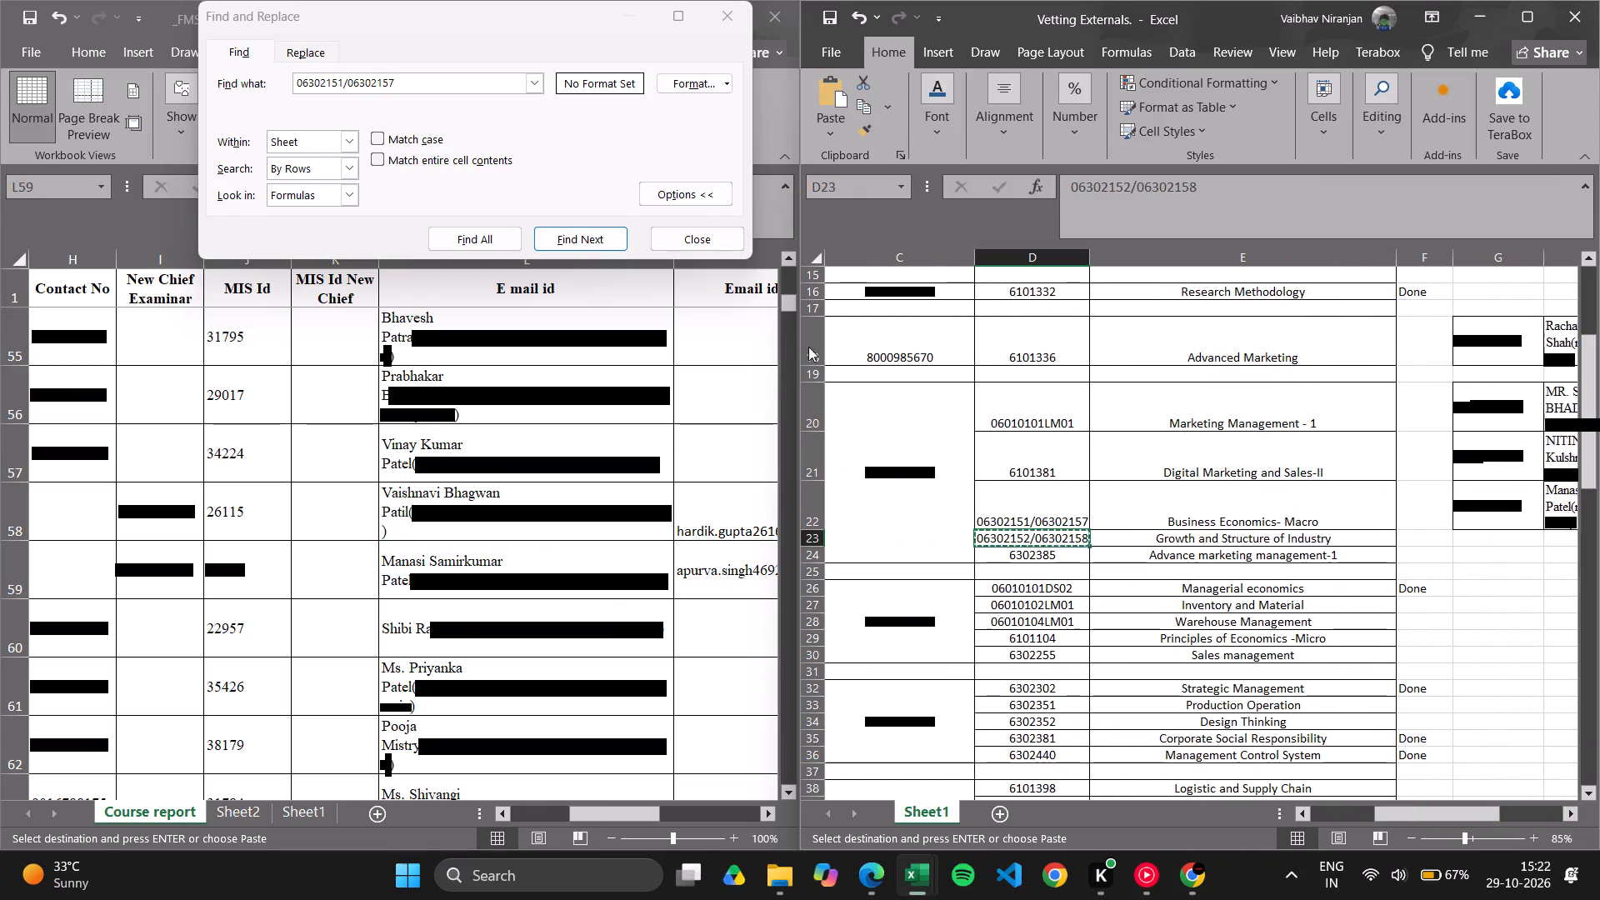
{"action": "triple_click", "coordinate": [419, 87]}
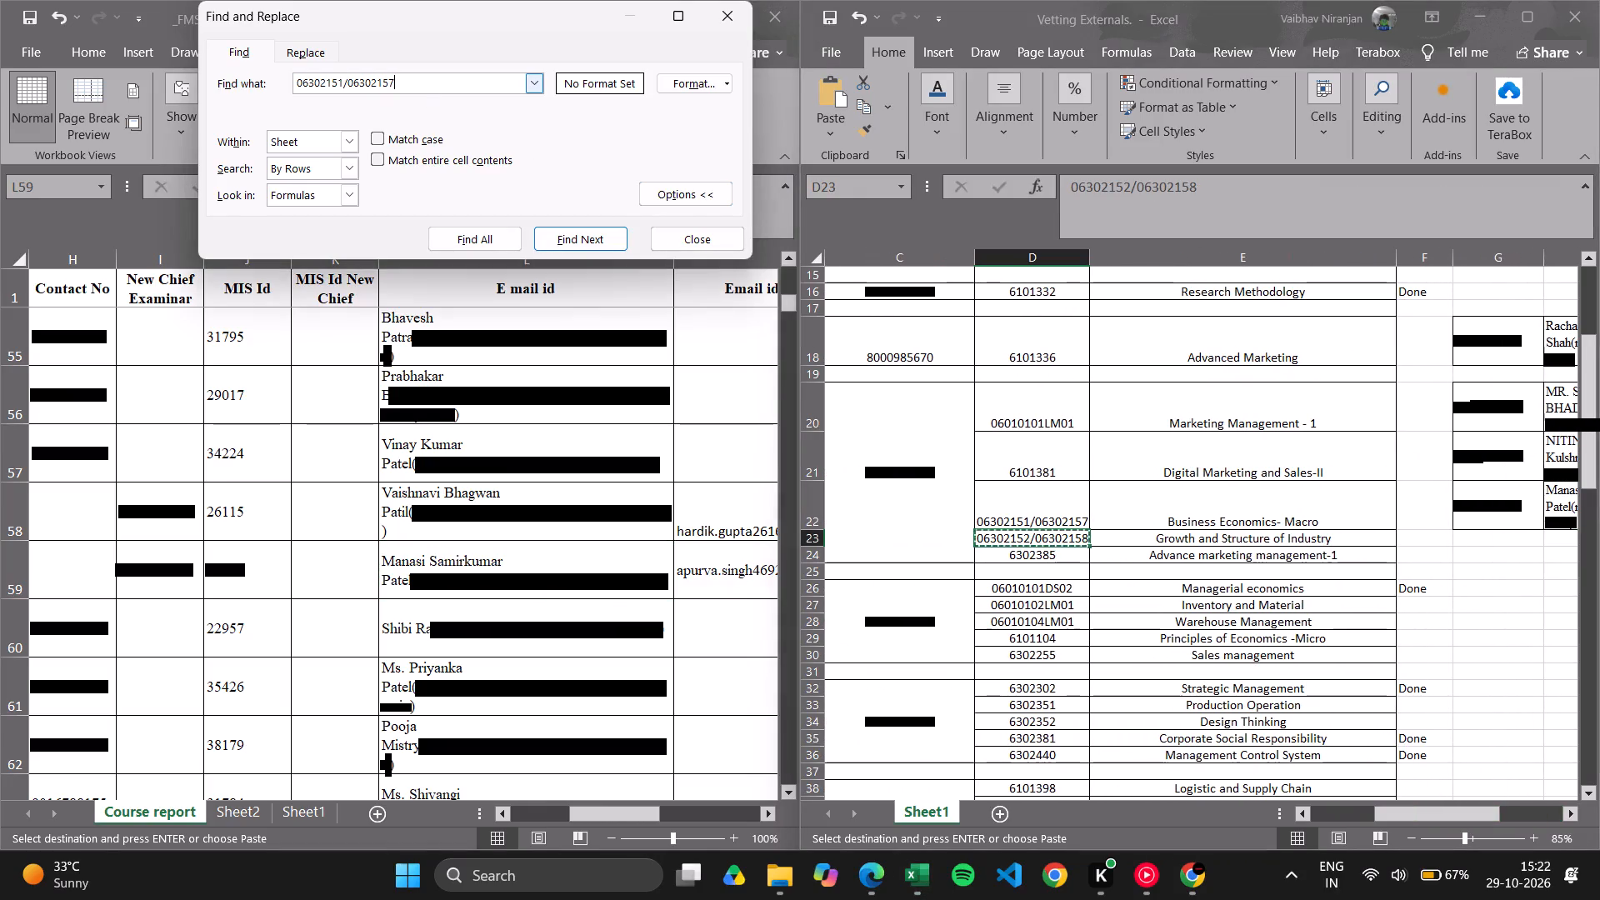
{"action": "double_click", "coordinate": [419, 87]}
{"action": "key", "text": "ctrl+v"}
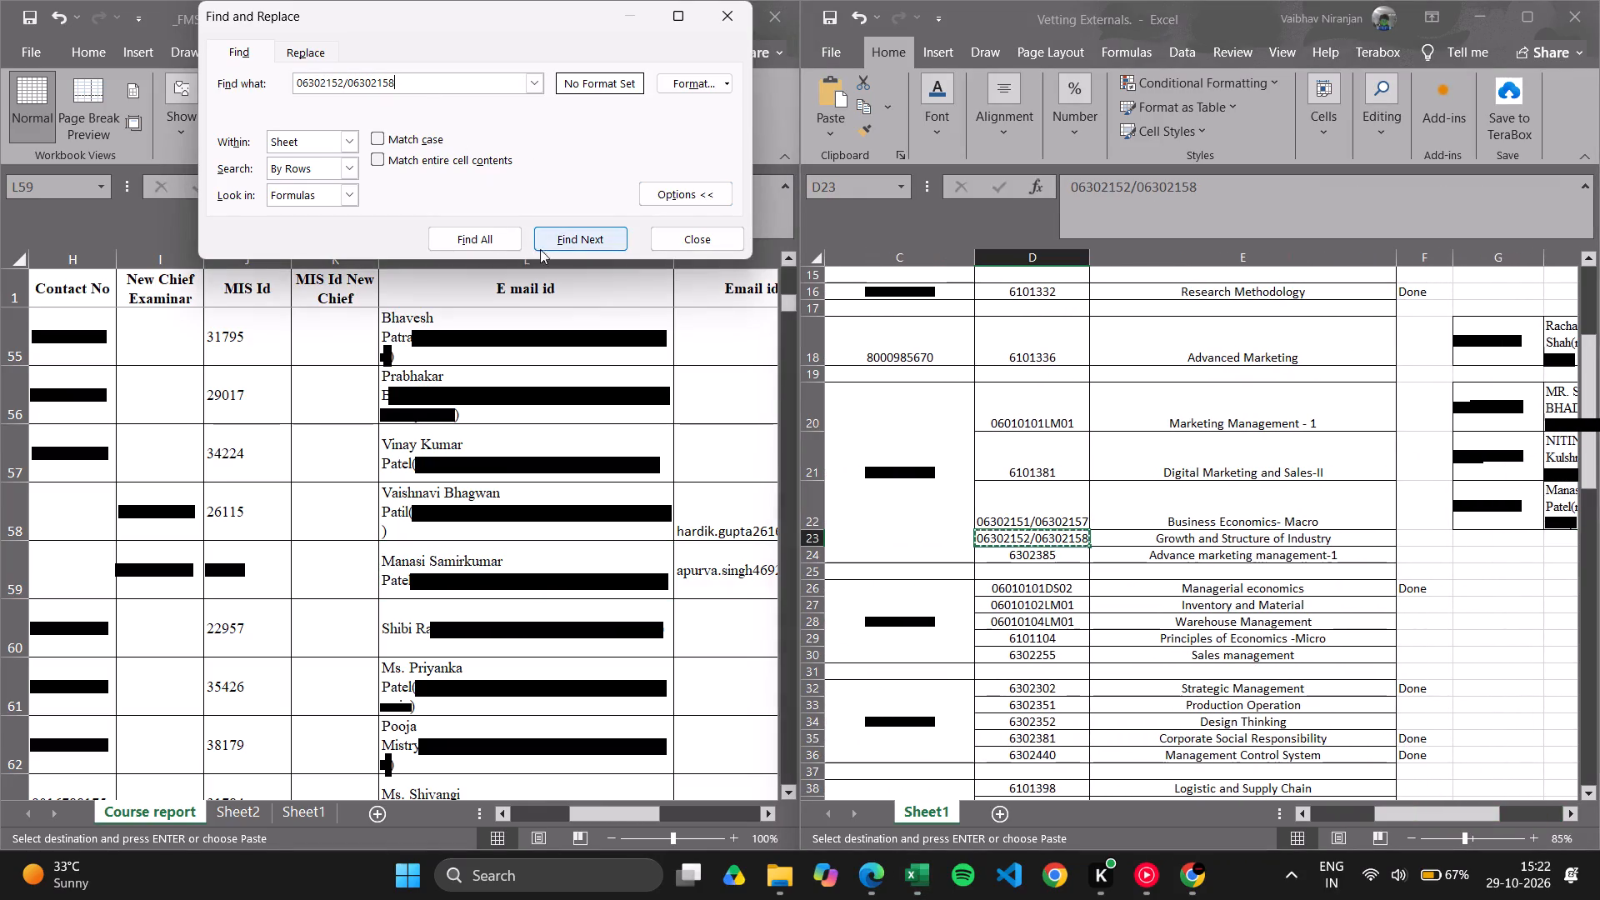
{"action": "left_click", "coordinate": [557, 240]}
{"action": "left_click_drag", "start_coordinate": [593, 514], "coordinate": [591, 499]}
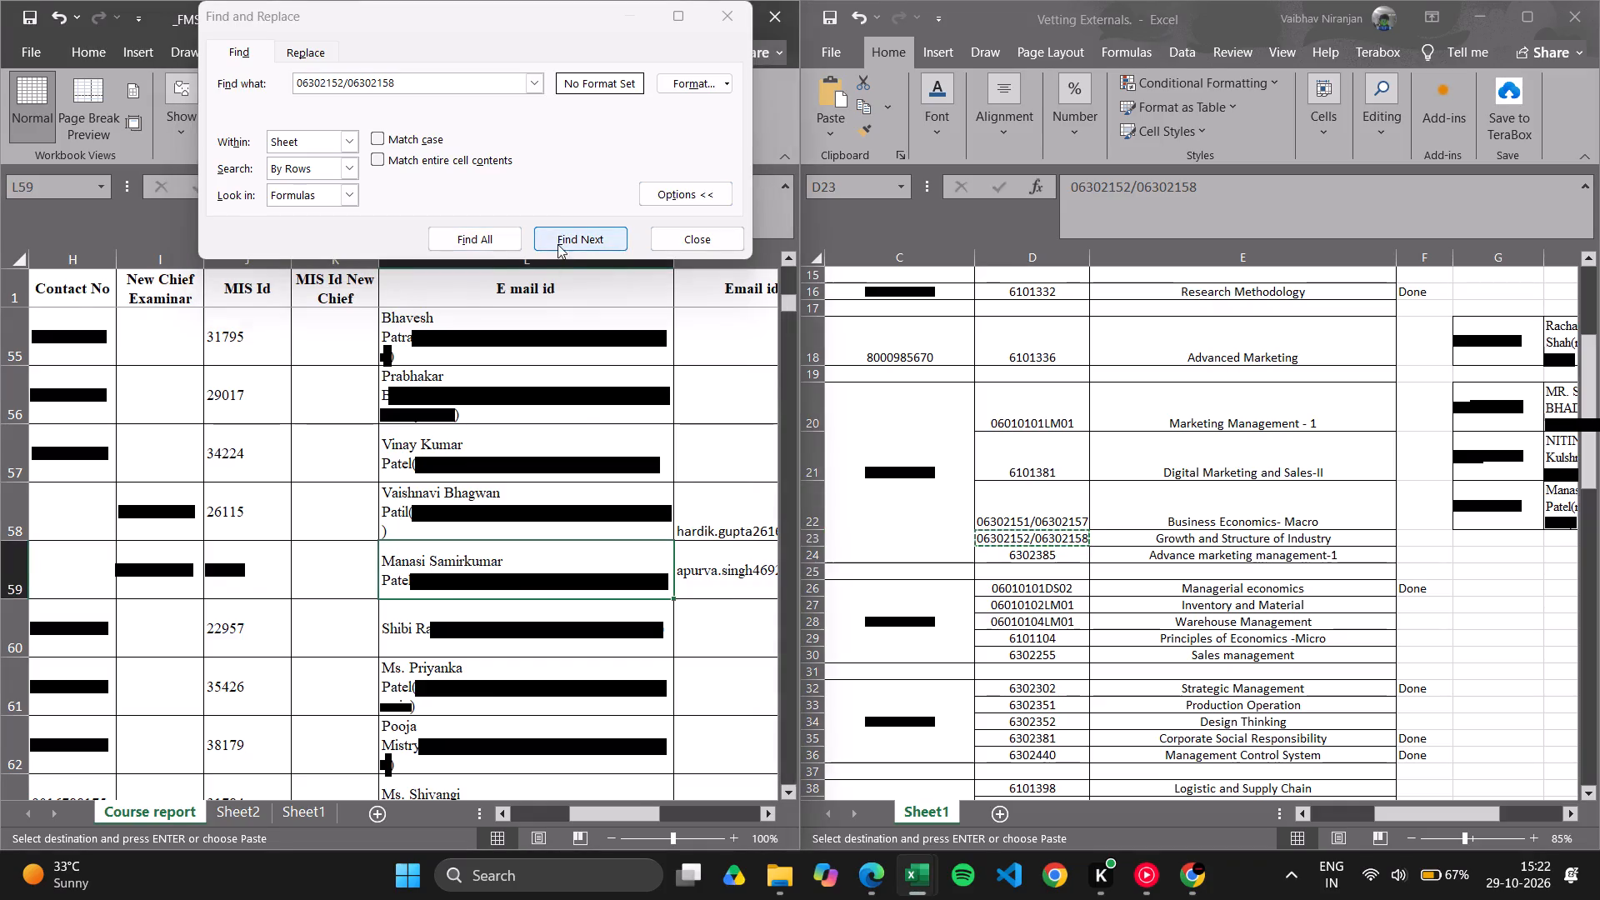
{"action": "left_click", "coordinate": [557, 244]}
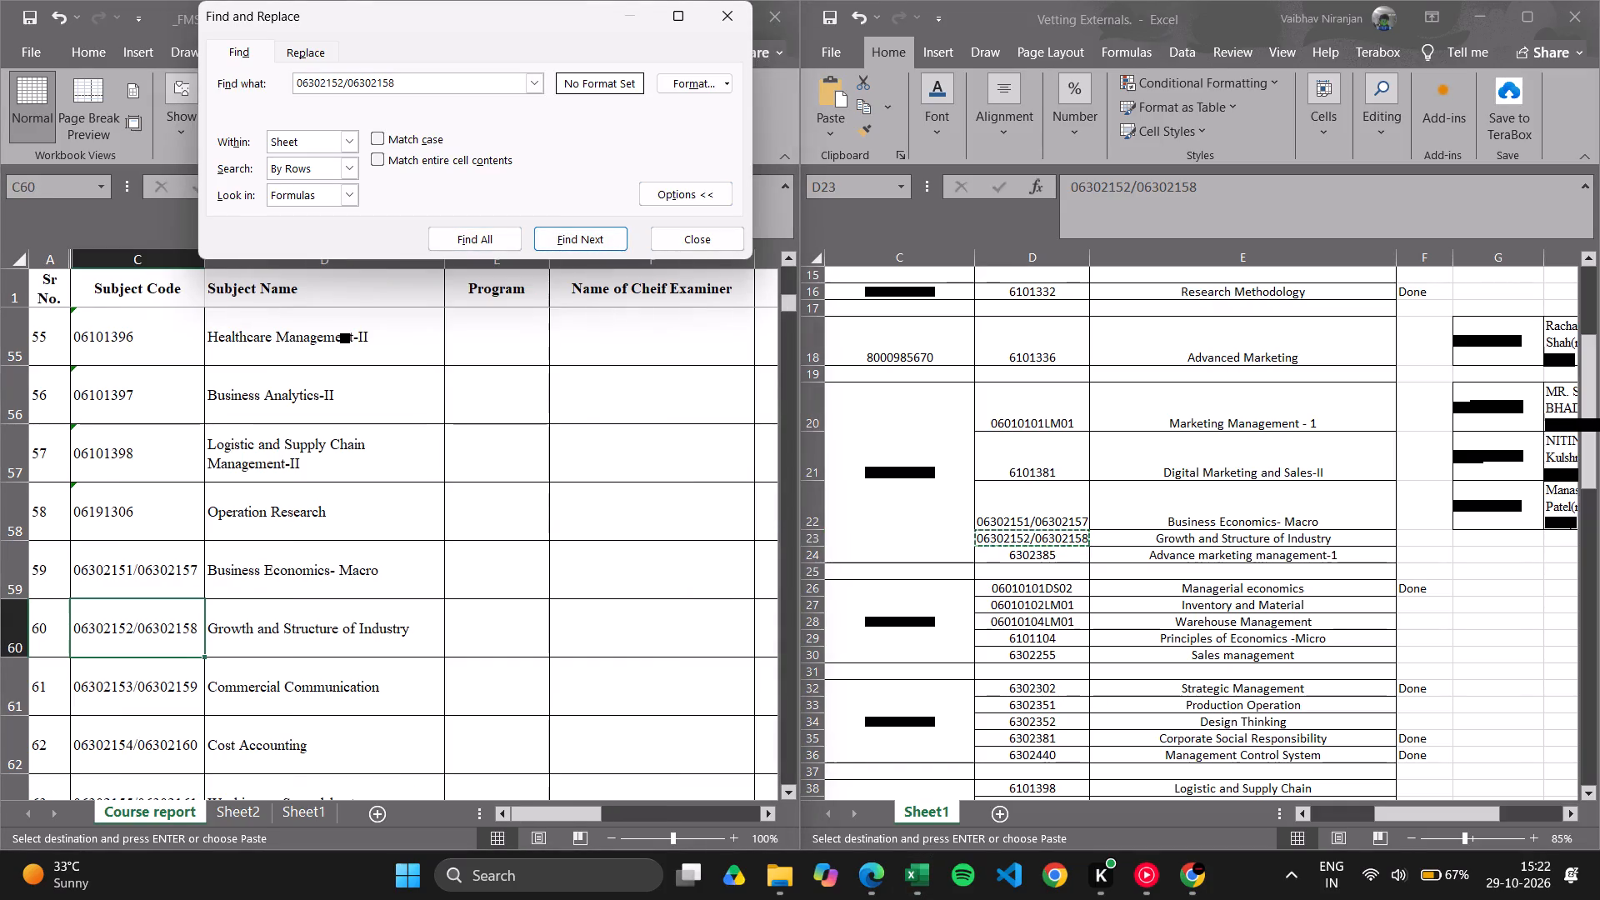
{"action": "scroll", "coordinate": [537, 637], "scroll_direction": "down", "scroll_amount": 2}
{"action": "scroll", "coordinate": [552, 637], "scroll_direction": "up", "scroll_amount": 2}
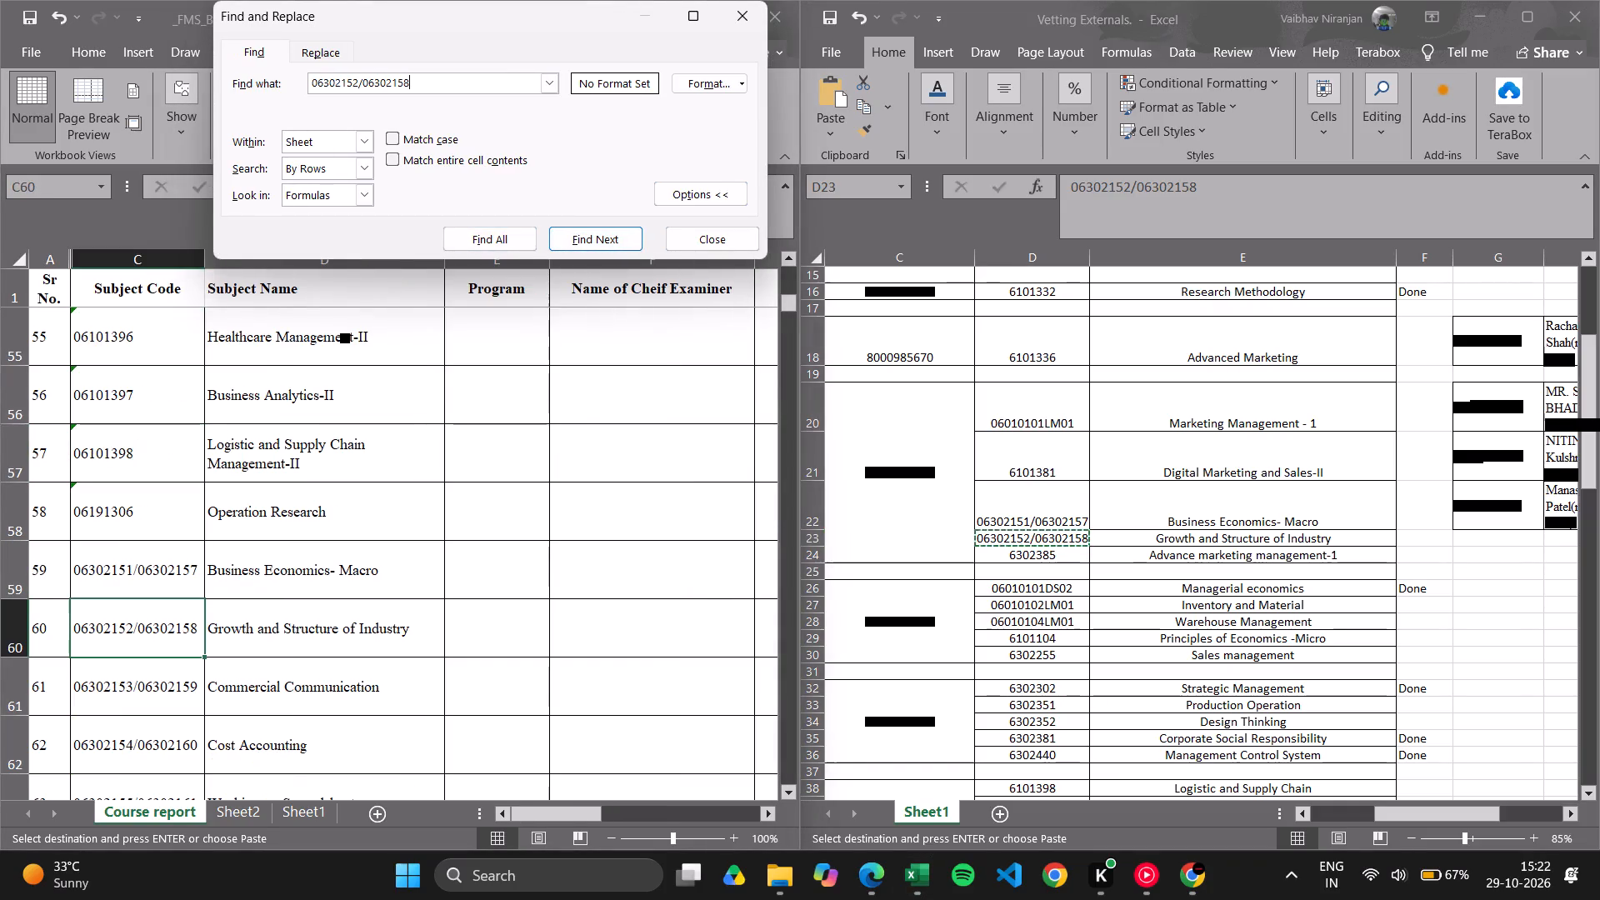
{"action": "double_click", "coordinate": [582, 245]}
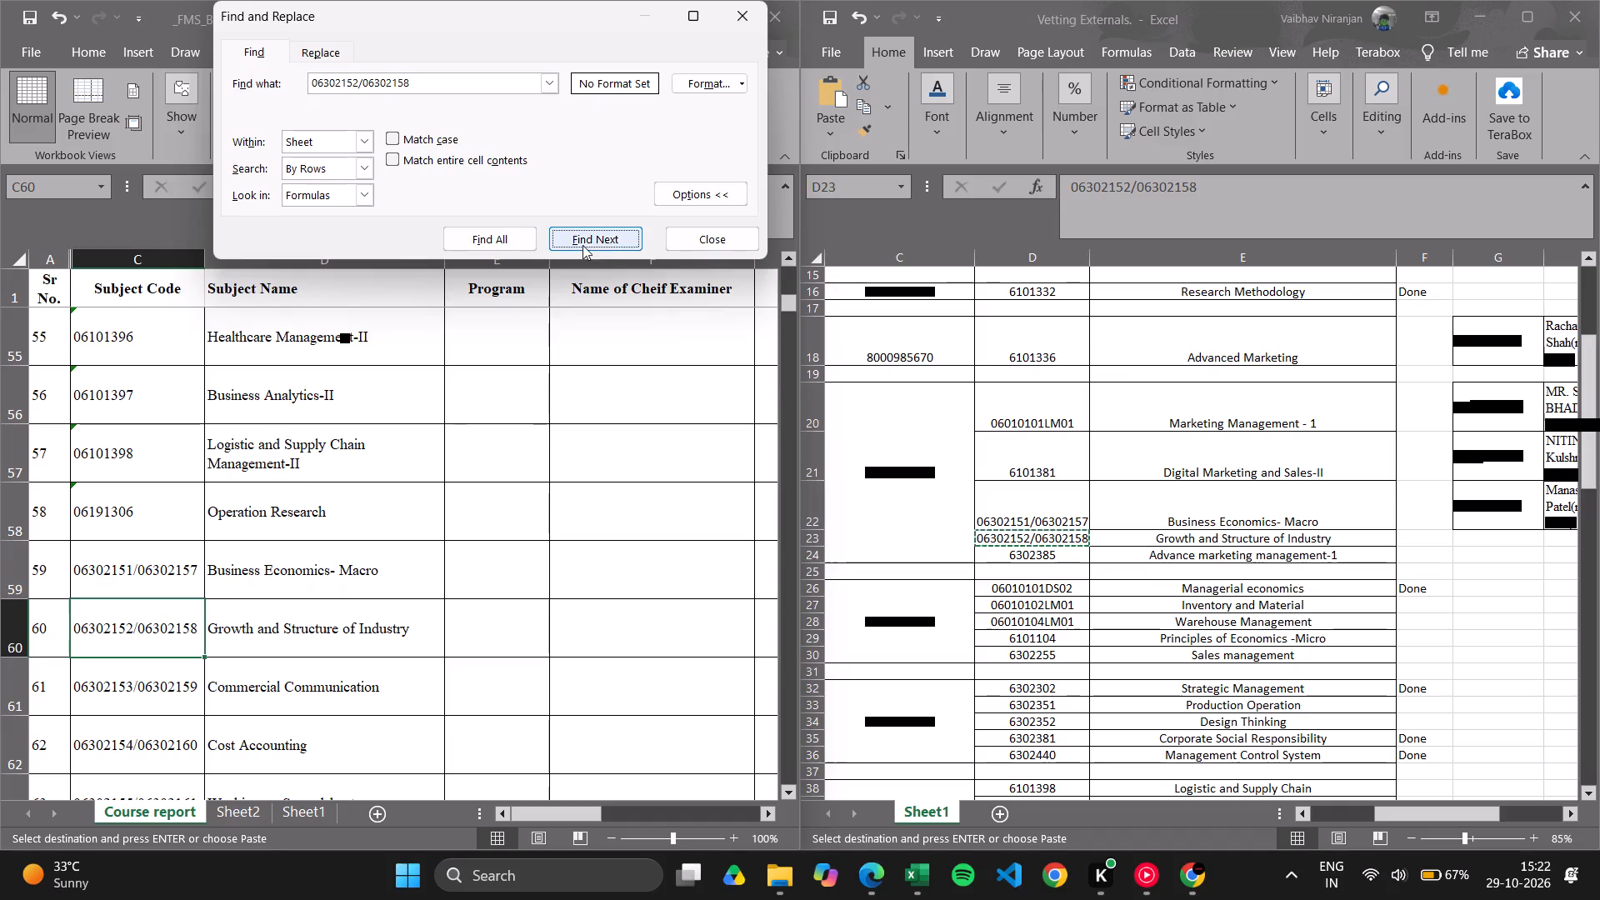
{"action": "double_click", "coordinate": [582, 245]}
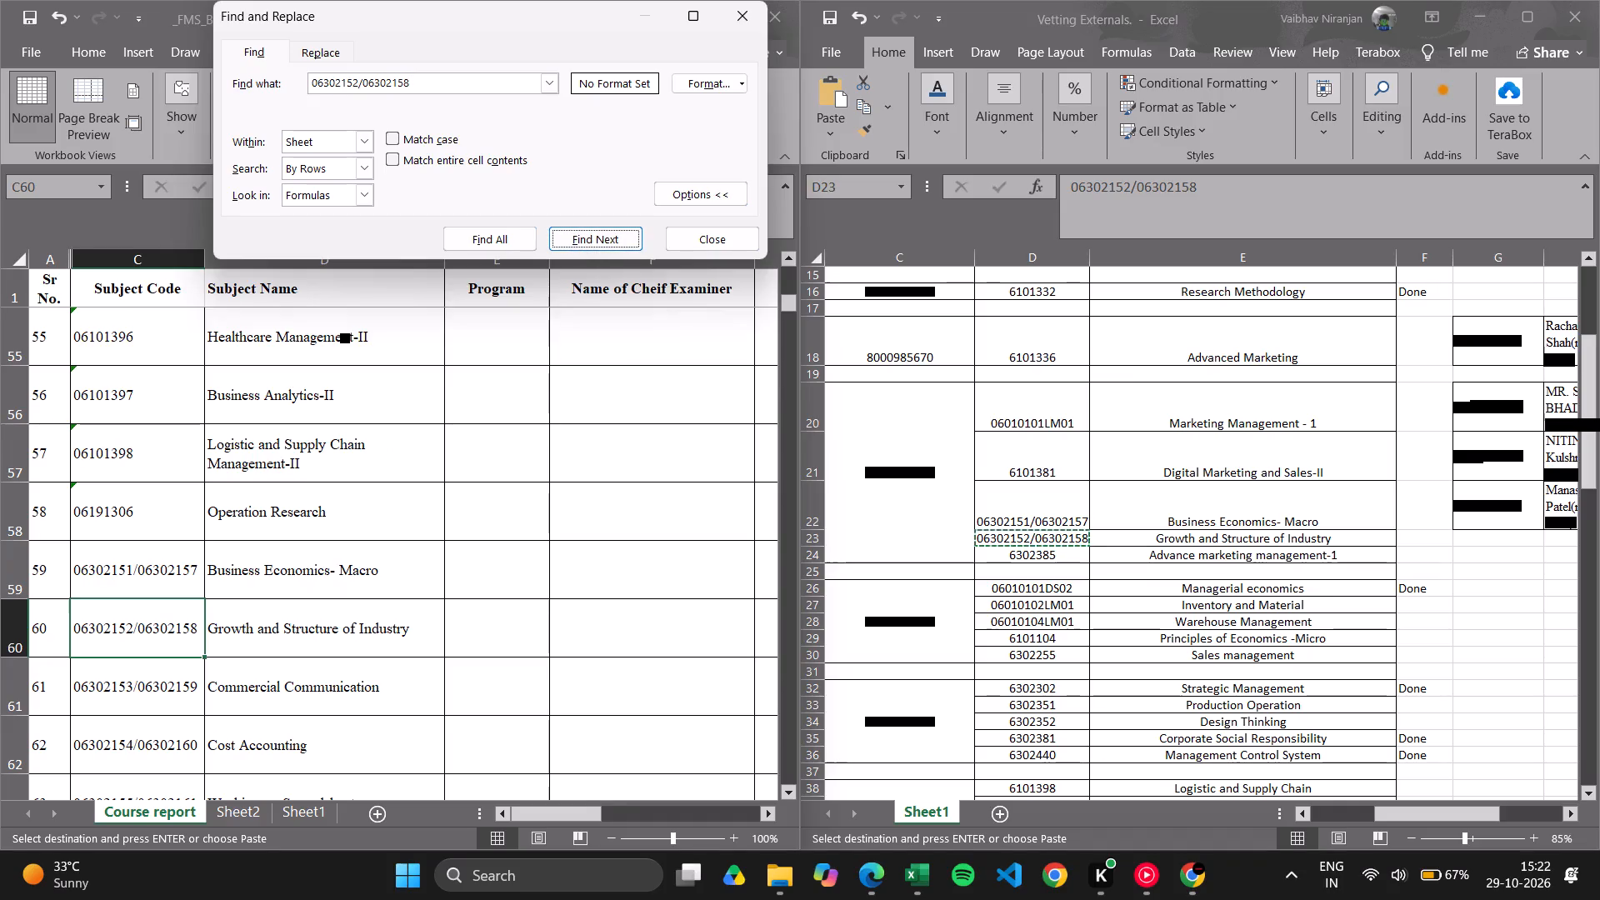
Copy the Growth and Structure of Industry row's Contact No from the nomination workbook into G23 of Vetting Externals.
{"action": "scroll", "coordinate": [475, 576], "scroll_direction": "down", "scroll_amount": 2, "text": "ctrl"}
{"action": "scroll", "coordinate": [475, 576], "scroll_direction": "up", "scroll_amount": 1, "text": "ctrl"}
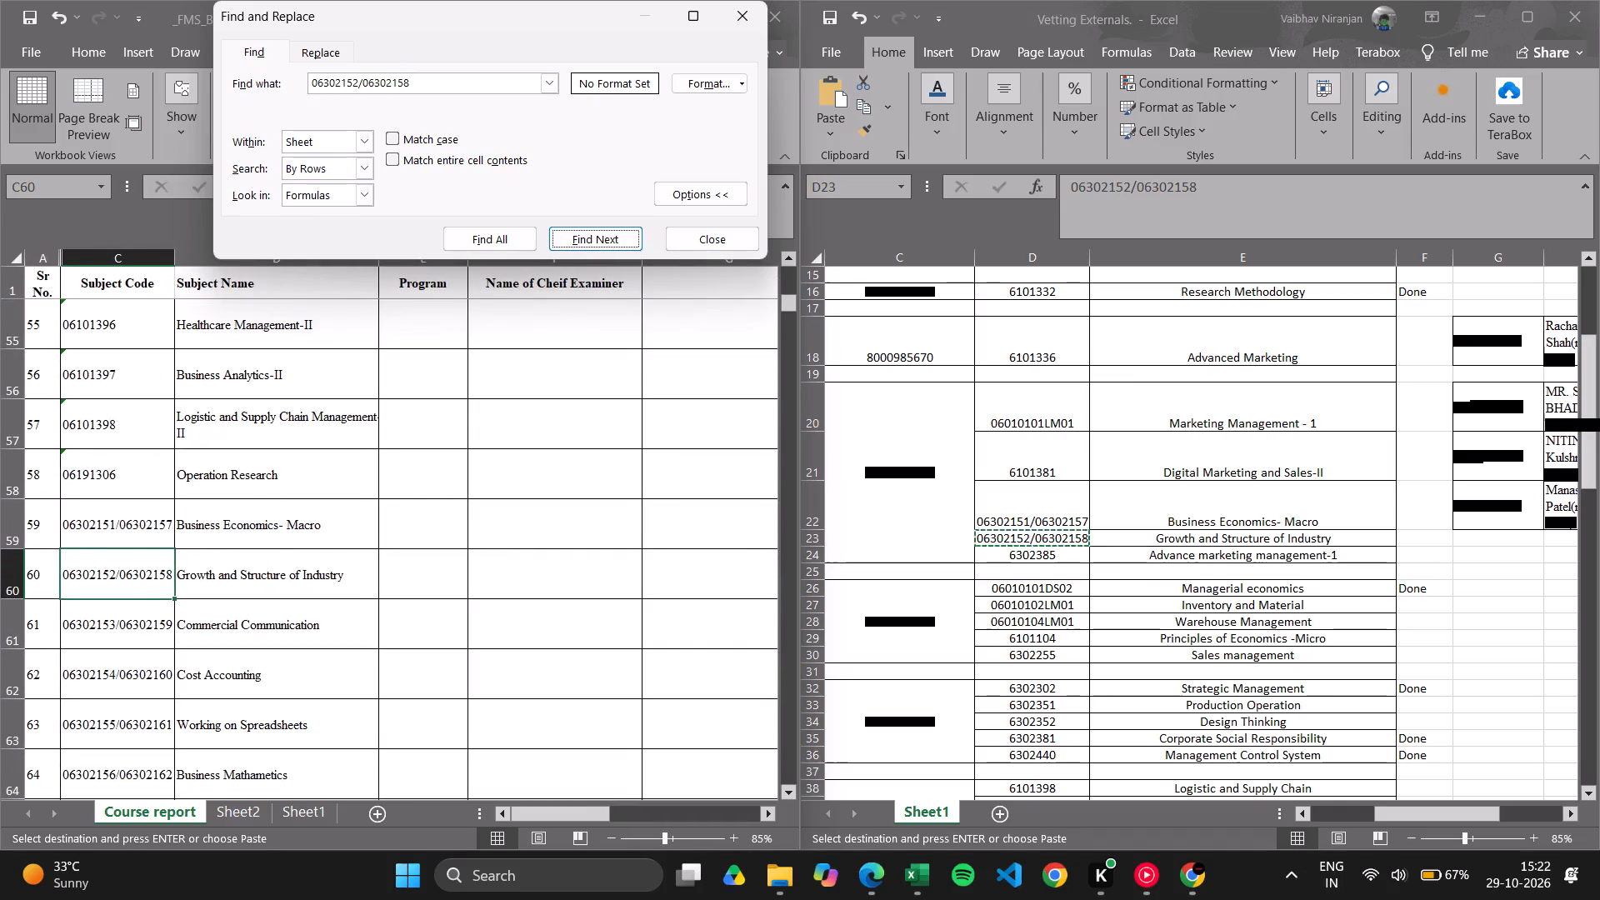
{"action": "scroll", "coordinate": [305, 605], "scroll_direction": "left", "scroll_amount": 6}
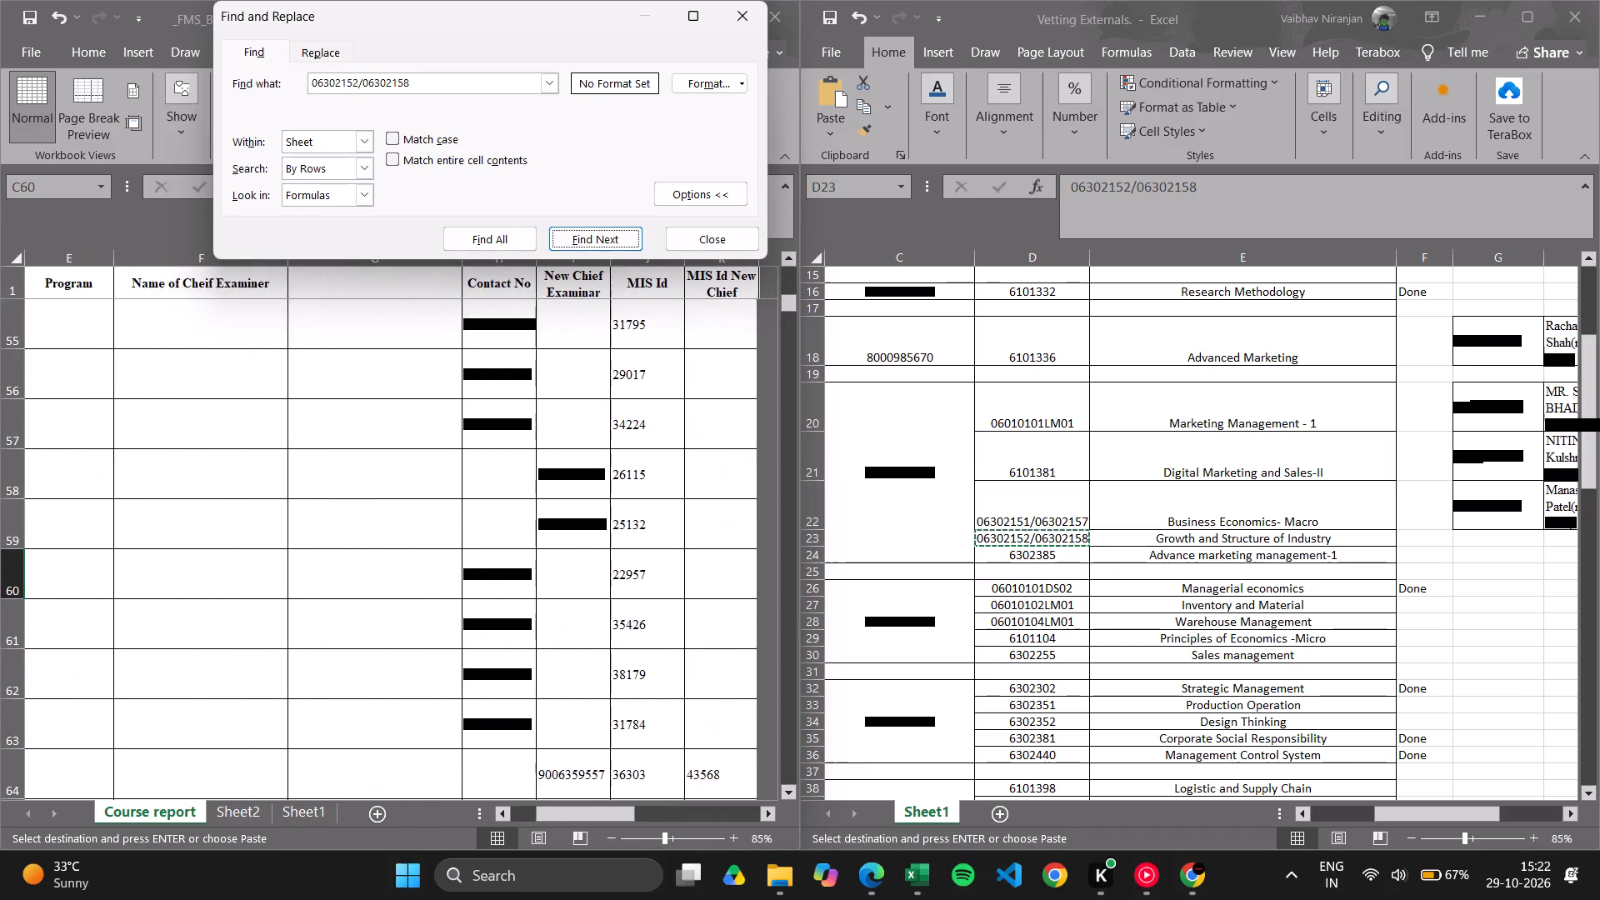
{"action": "scroll", "coordinate": [305, 605], "scroll_direction": "left", "scroll_amount": 3}
{"action": "left_click", "coordinate": [379, 582]}
{"action": "left_click", "coordinate": [413, 592]}
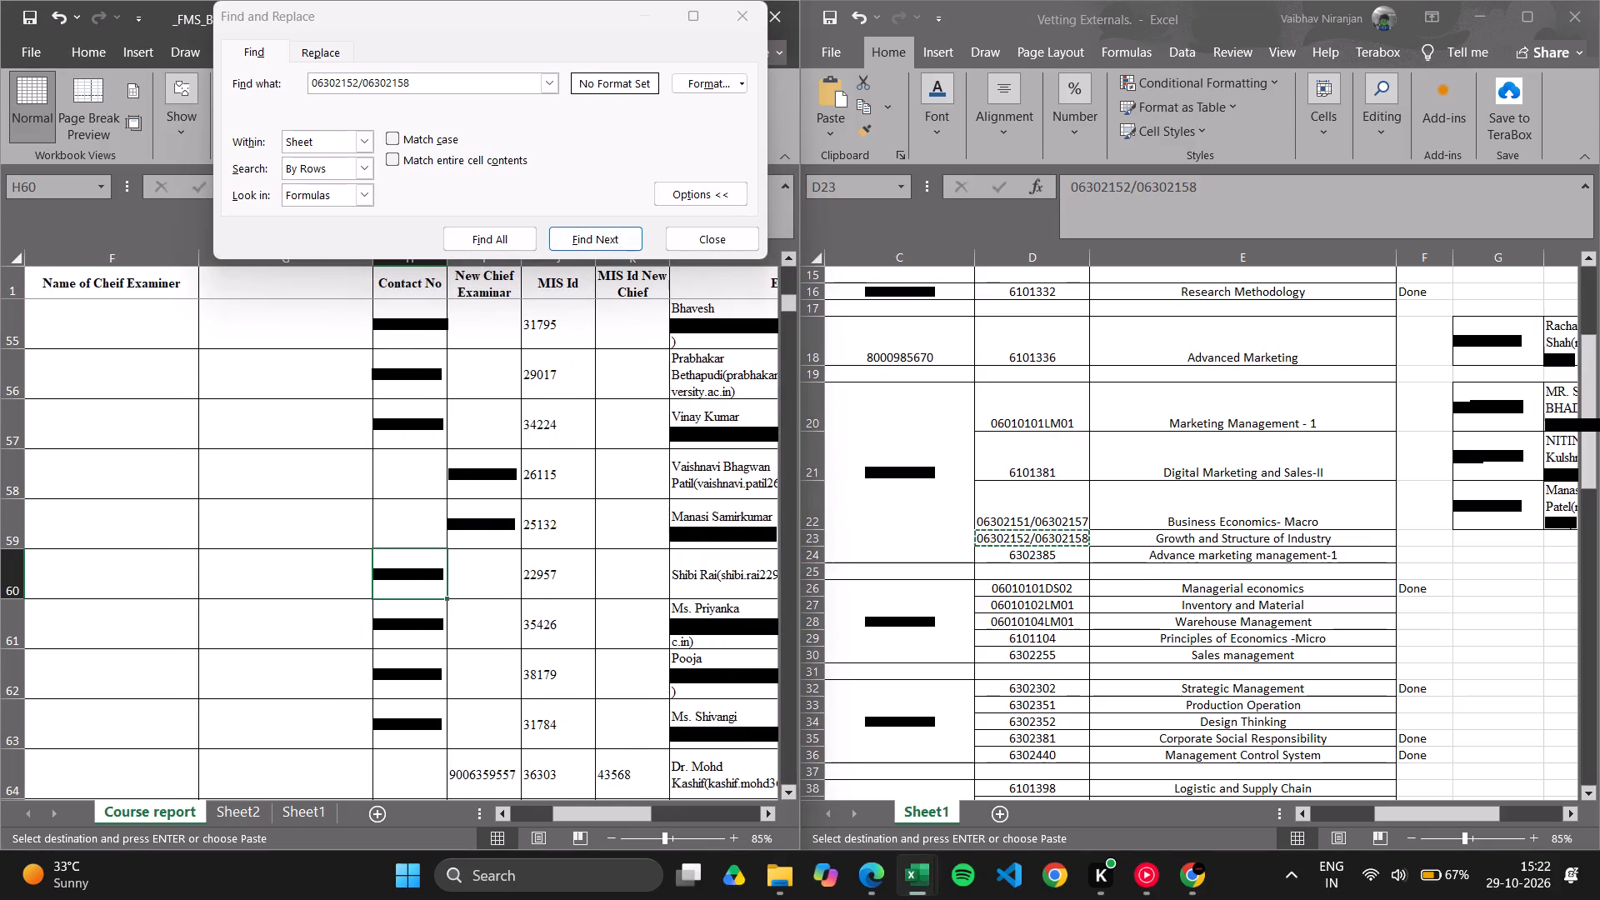
{"action": "key", "text": "ctrl+c"}
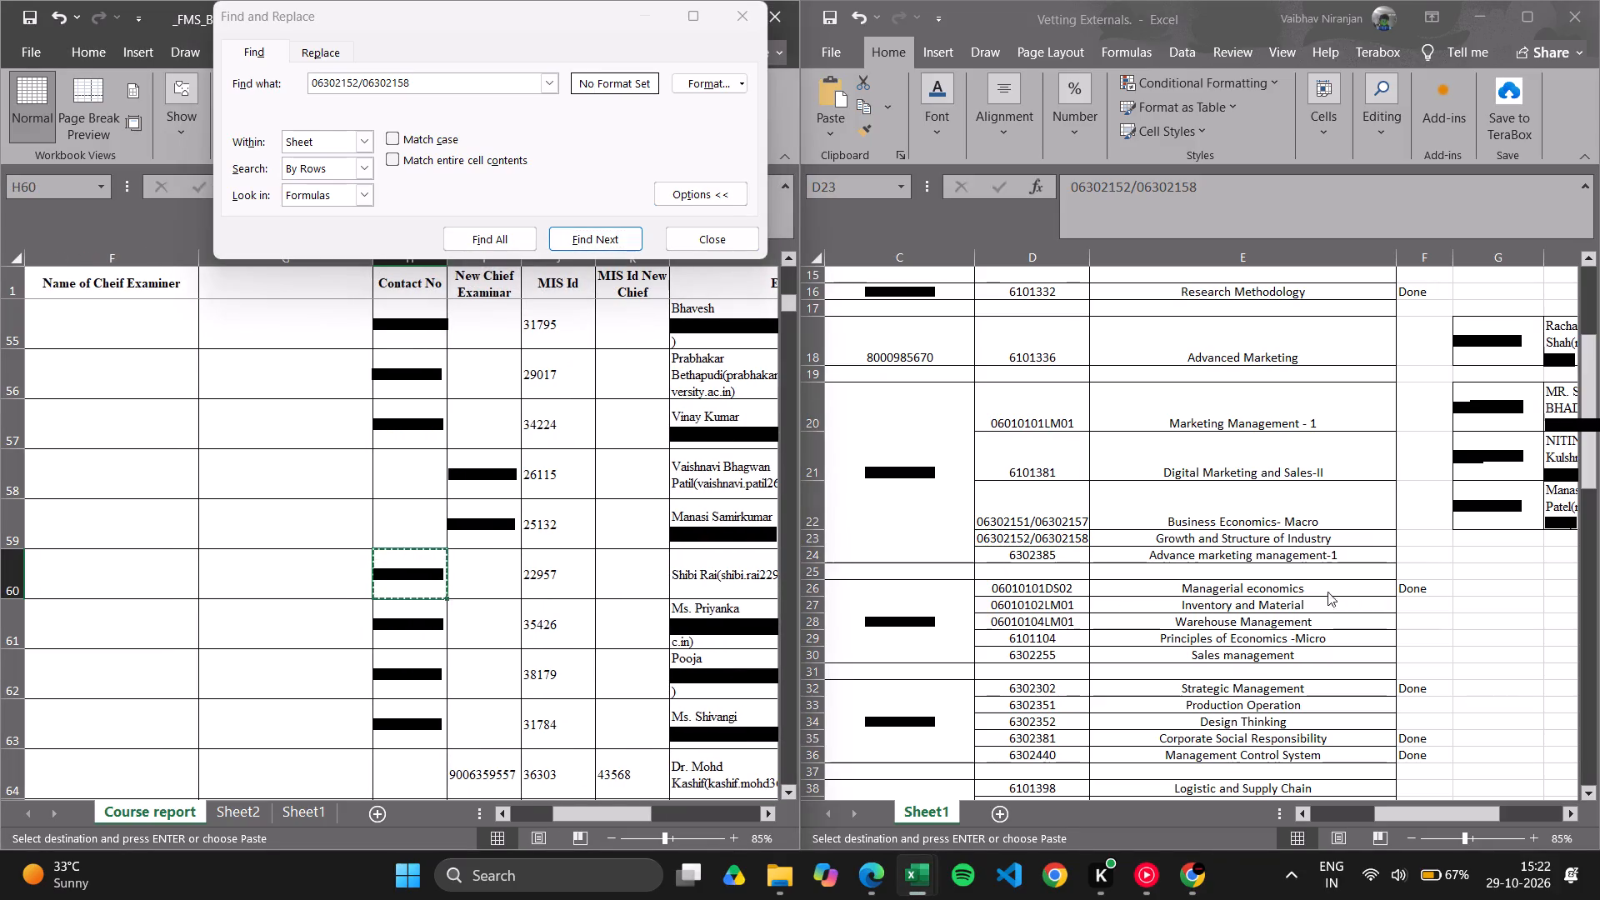
{"action": "left_click", "coordinate": [1508, 542]}
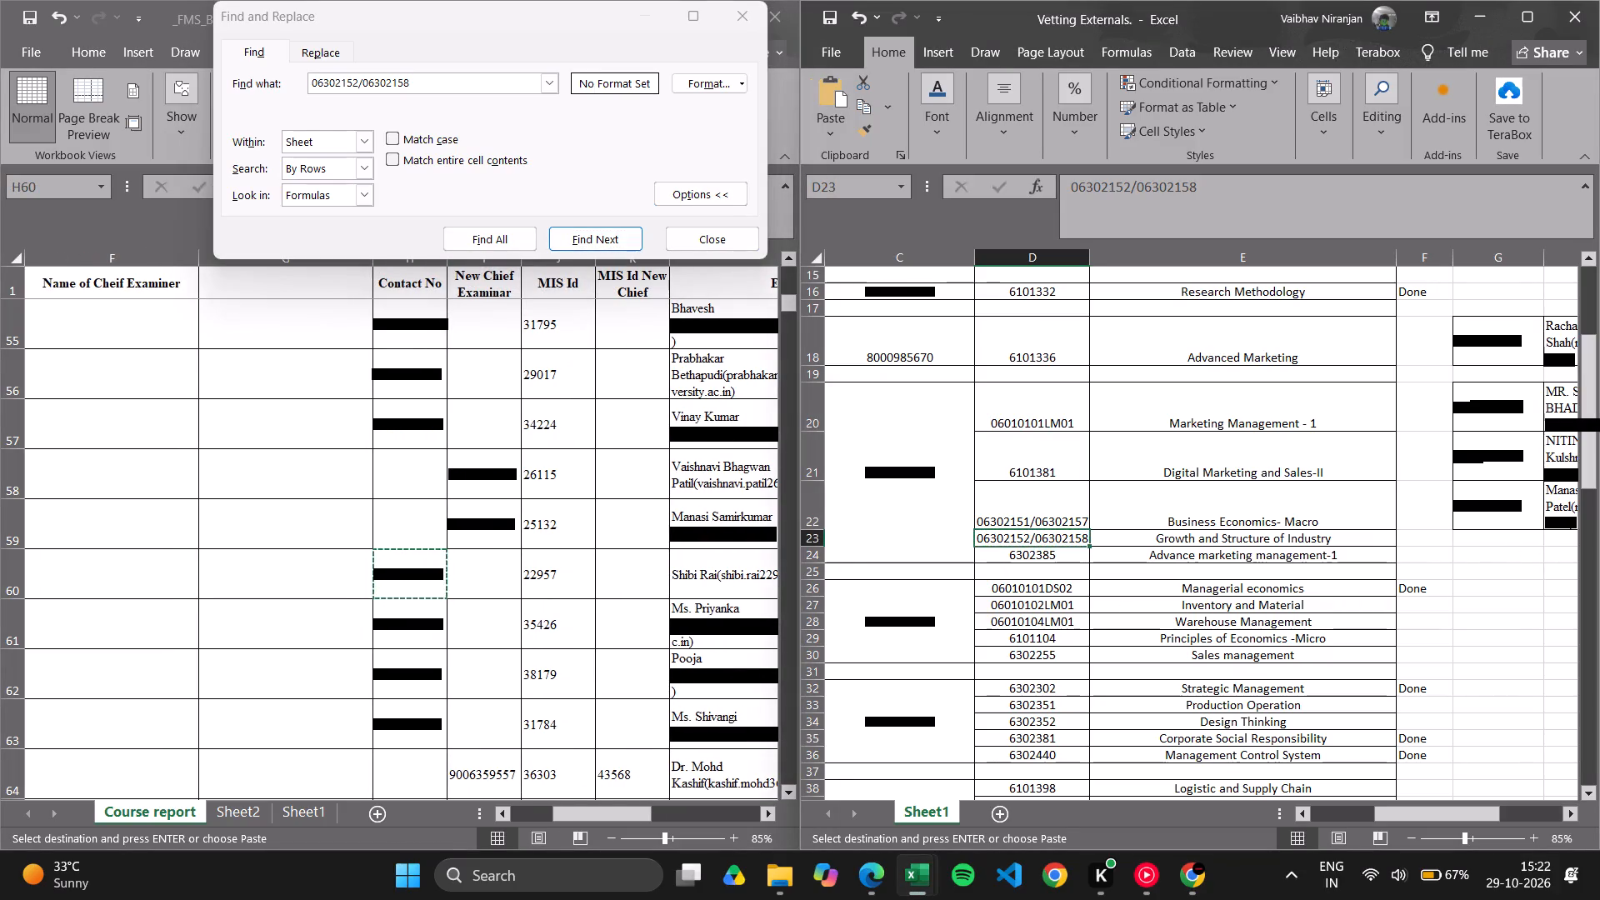
{"action": "left_click", "coordinate": [1504, 540]}
{"action": "key", "text": "ctrl+v"}
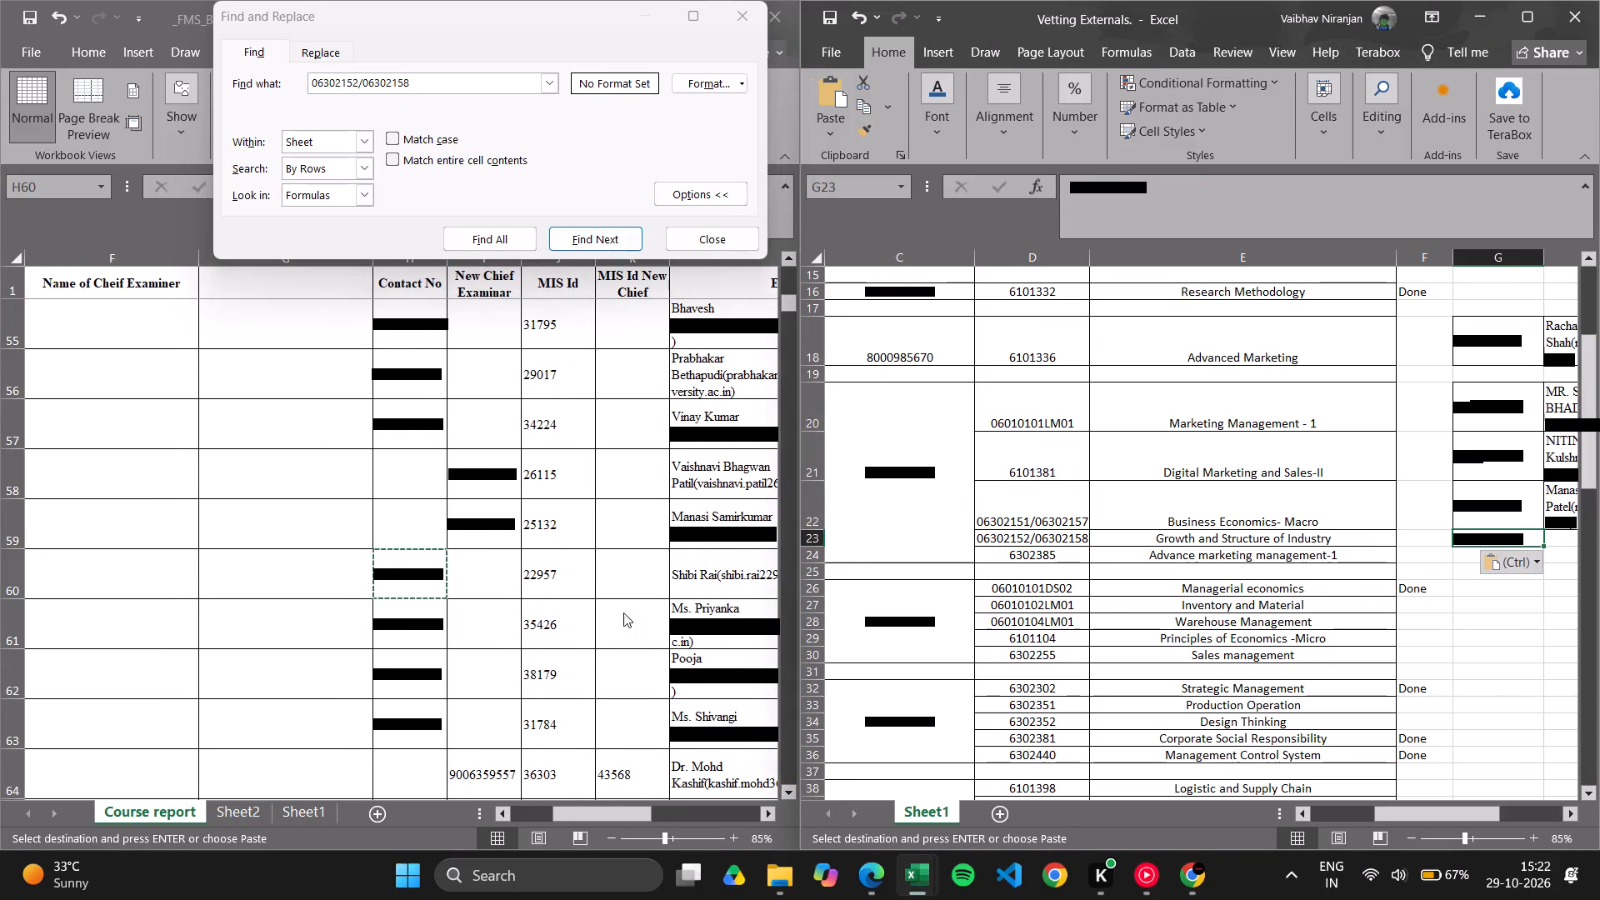
Copy the Growth and Structure of Industry row's E mail id entry from the nomination workbook into H23 of Vetting Externals.
{"action": "left_click", "coordinate": [717, 571]}
{"action": "left_click", "coordinate": [717, 571]}
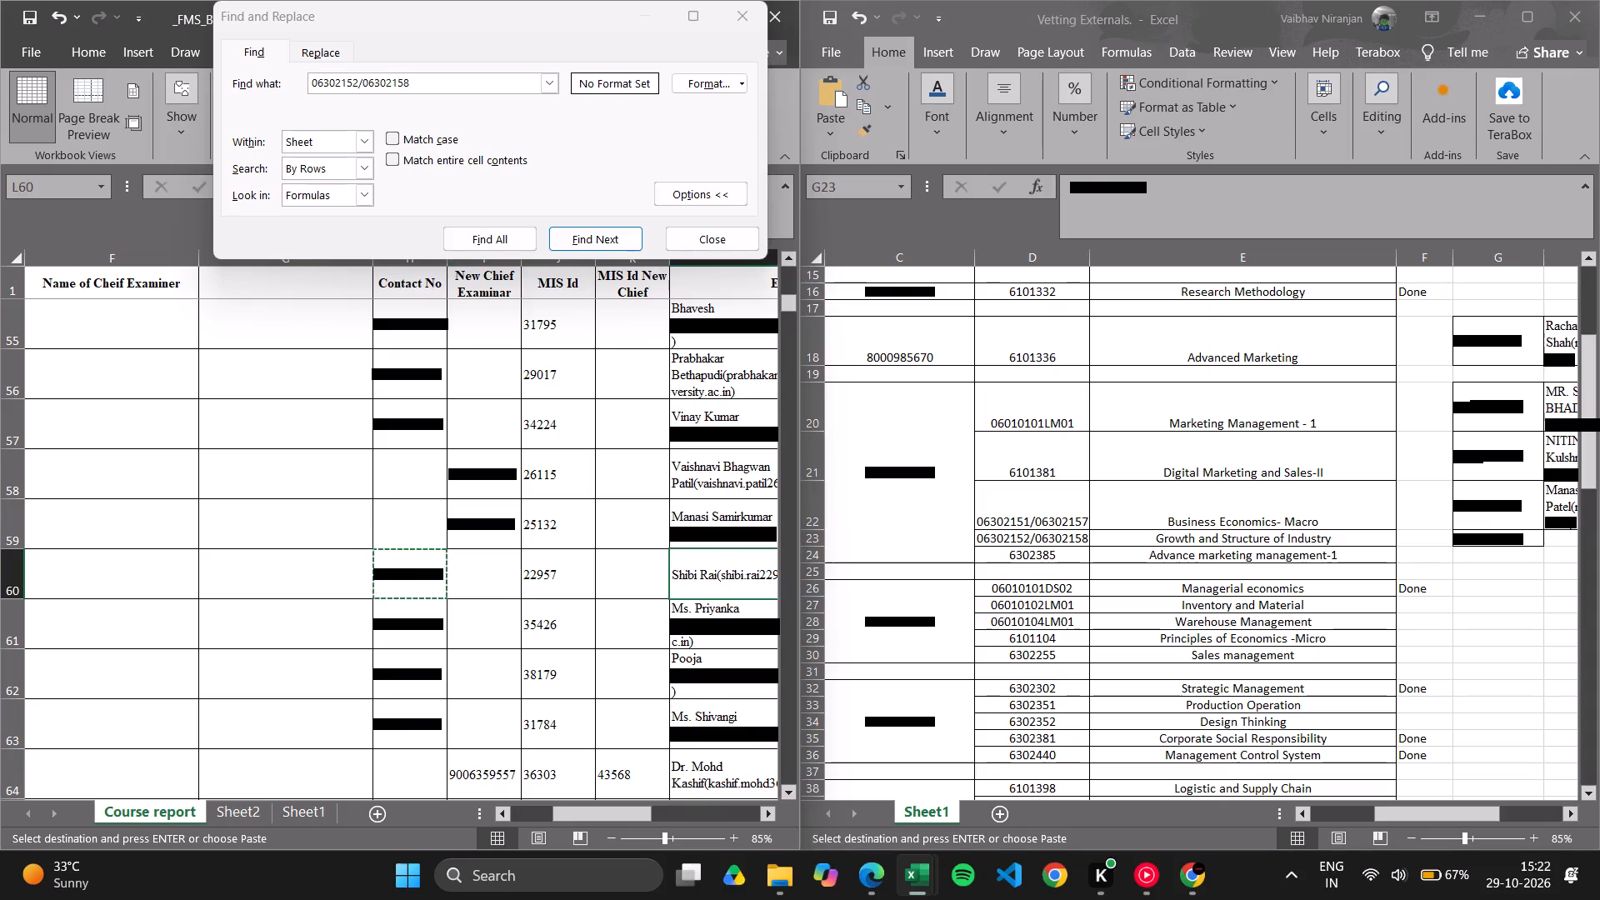
{"action": "key", "text": "ctrl+c"}
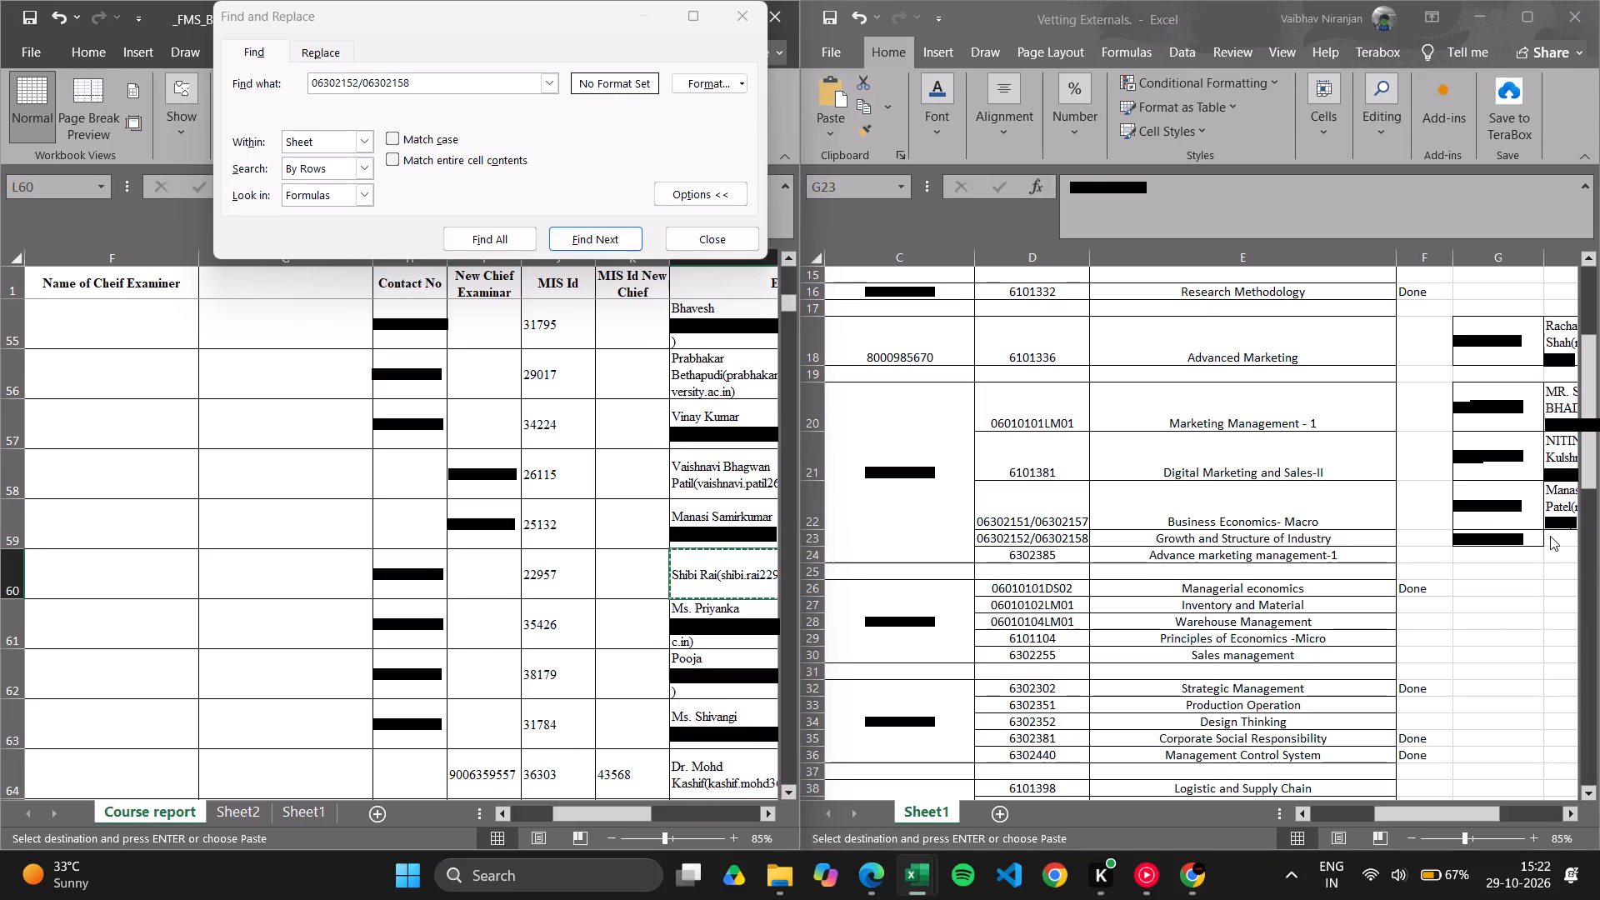
{"action": "left_click", "coordinate": [1550, 536]}
{"action": "left_click", "coordinate": [1549, 536]}
{"action": "key", "text": "ctrl+v"}
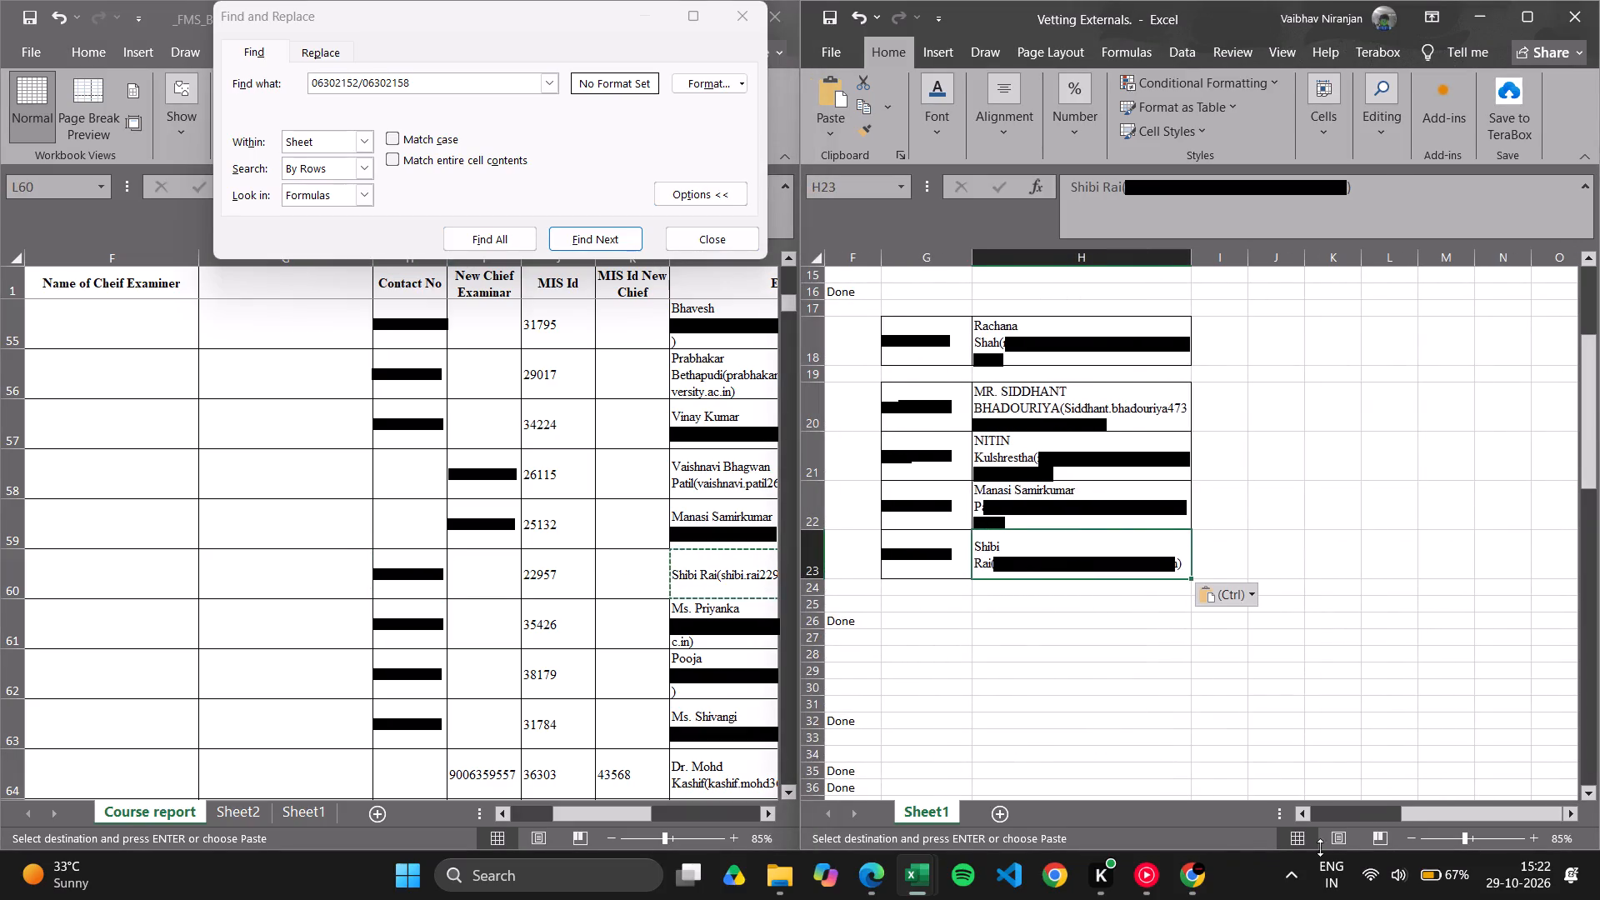
Search the nomination workbook for the Advance marketing management-1 subject code, 6302385, copied from Vetting Externals.
{"action": "left_click_drag", "start_coordinate": [1407, 815], "coordinate": [1370, 814]}
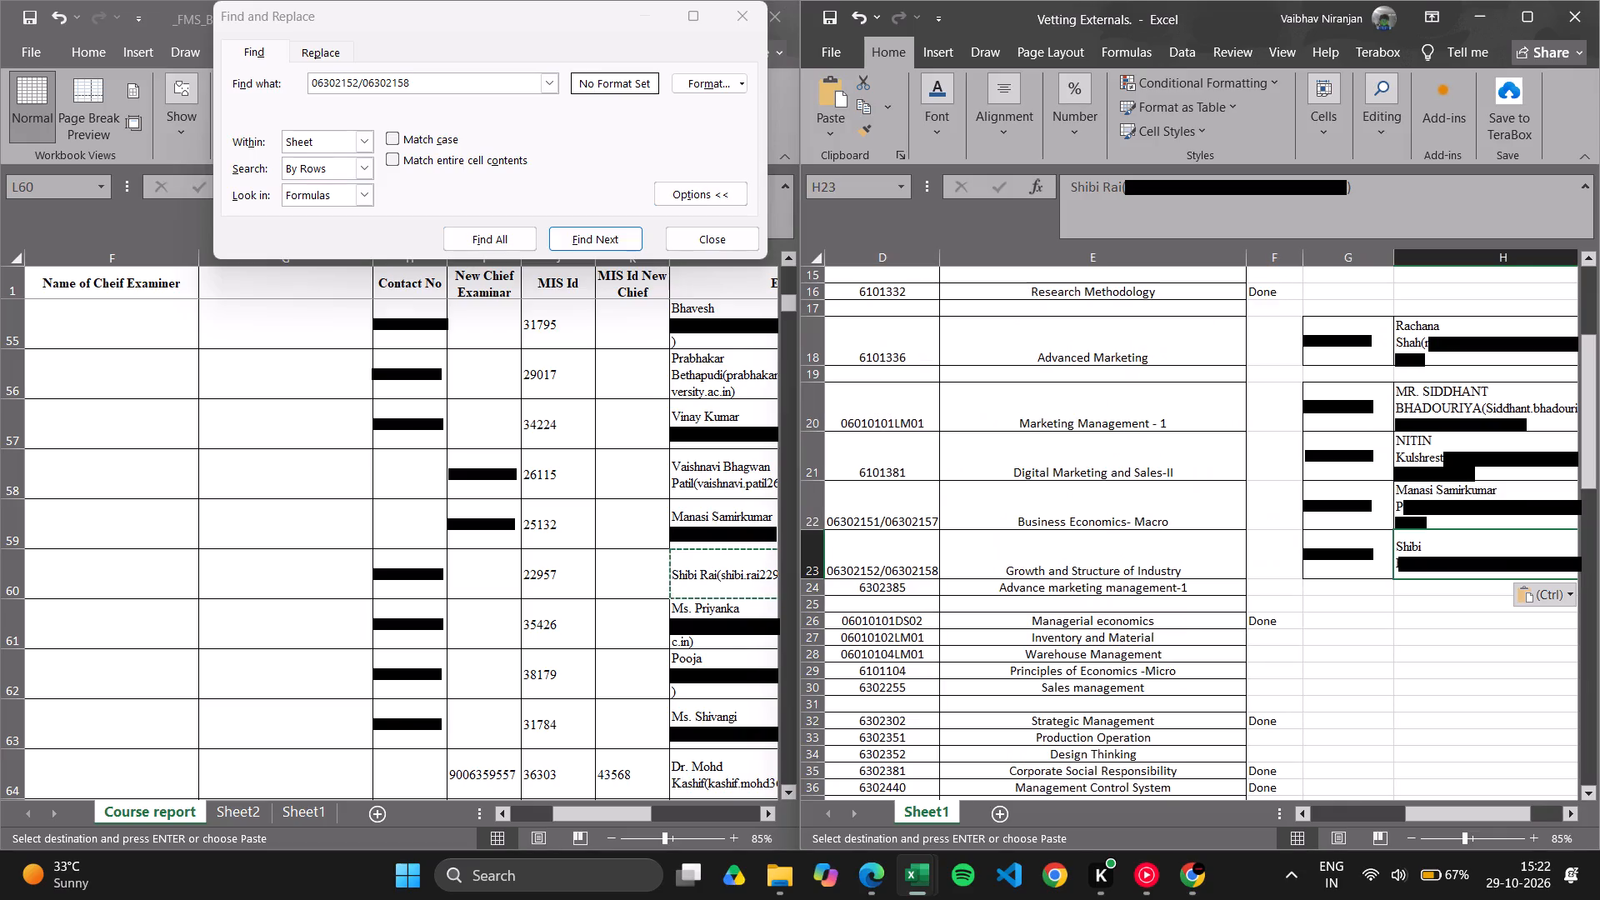
{"action": "left_click_drag", "start_coordinate": [1497, 815], "coordinate": [1415, 810]}
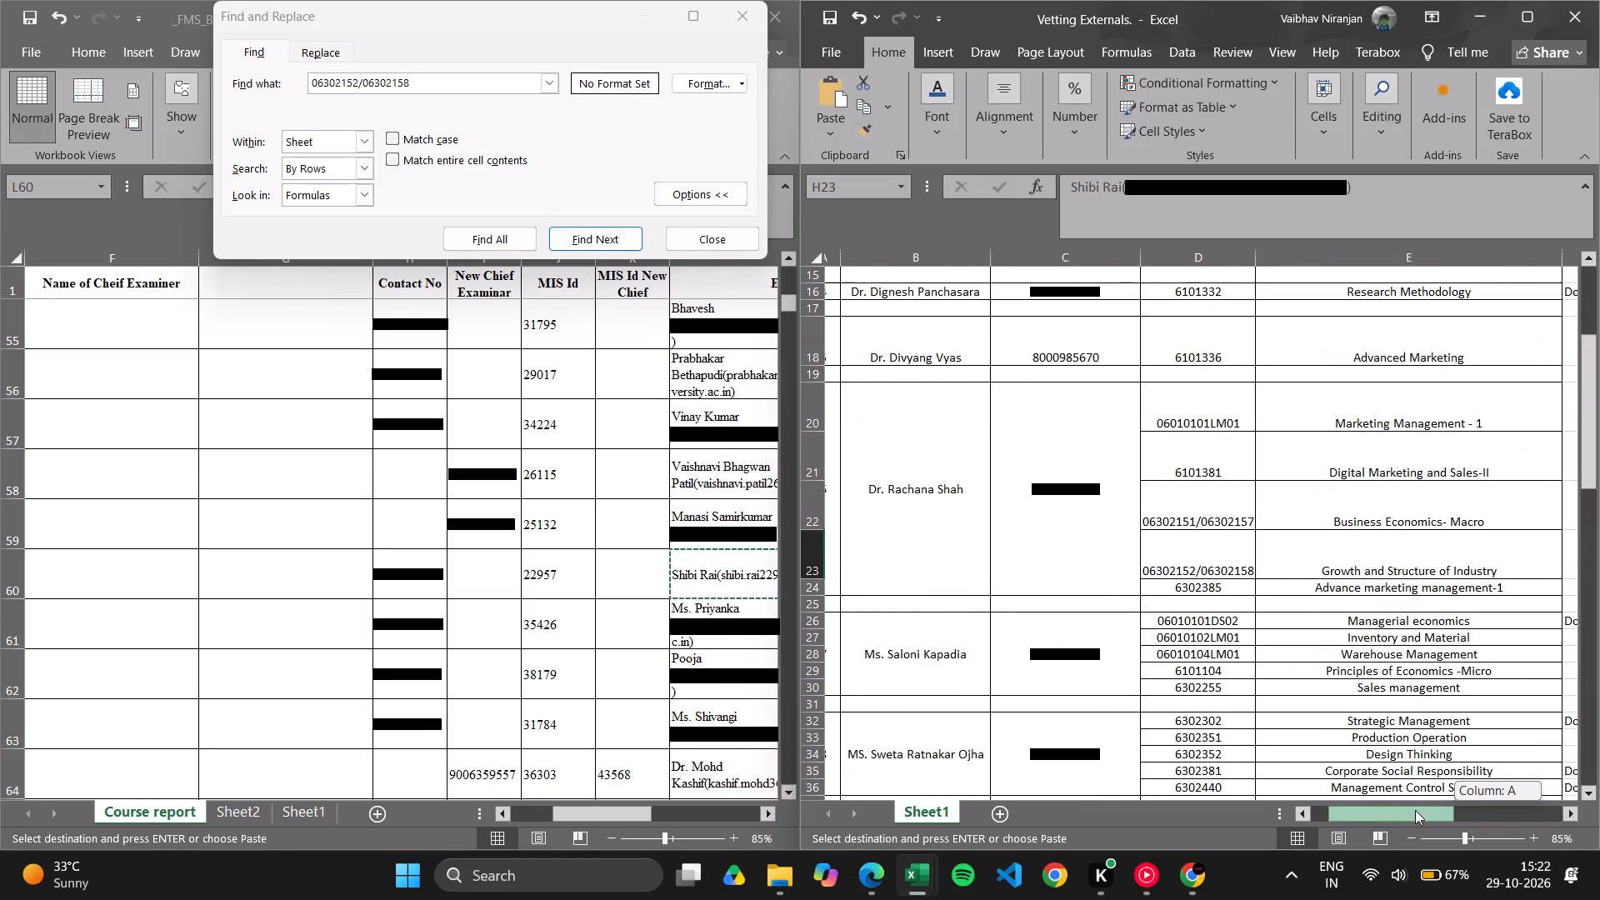
{"action": "left_click_drag", "start_coordinate": [1415, 810], "coordinate": [1310, 801]}
{"action": "left_click", "coordinate": [1250, 591]}
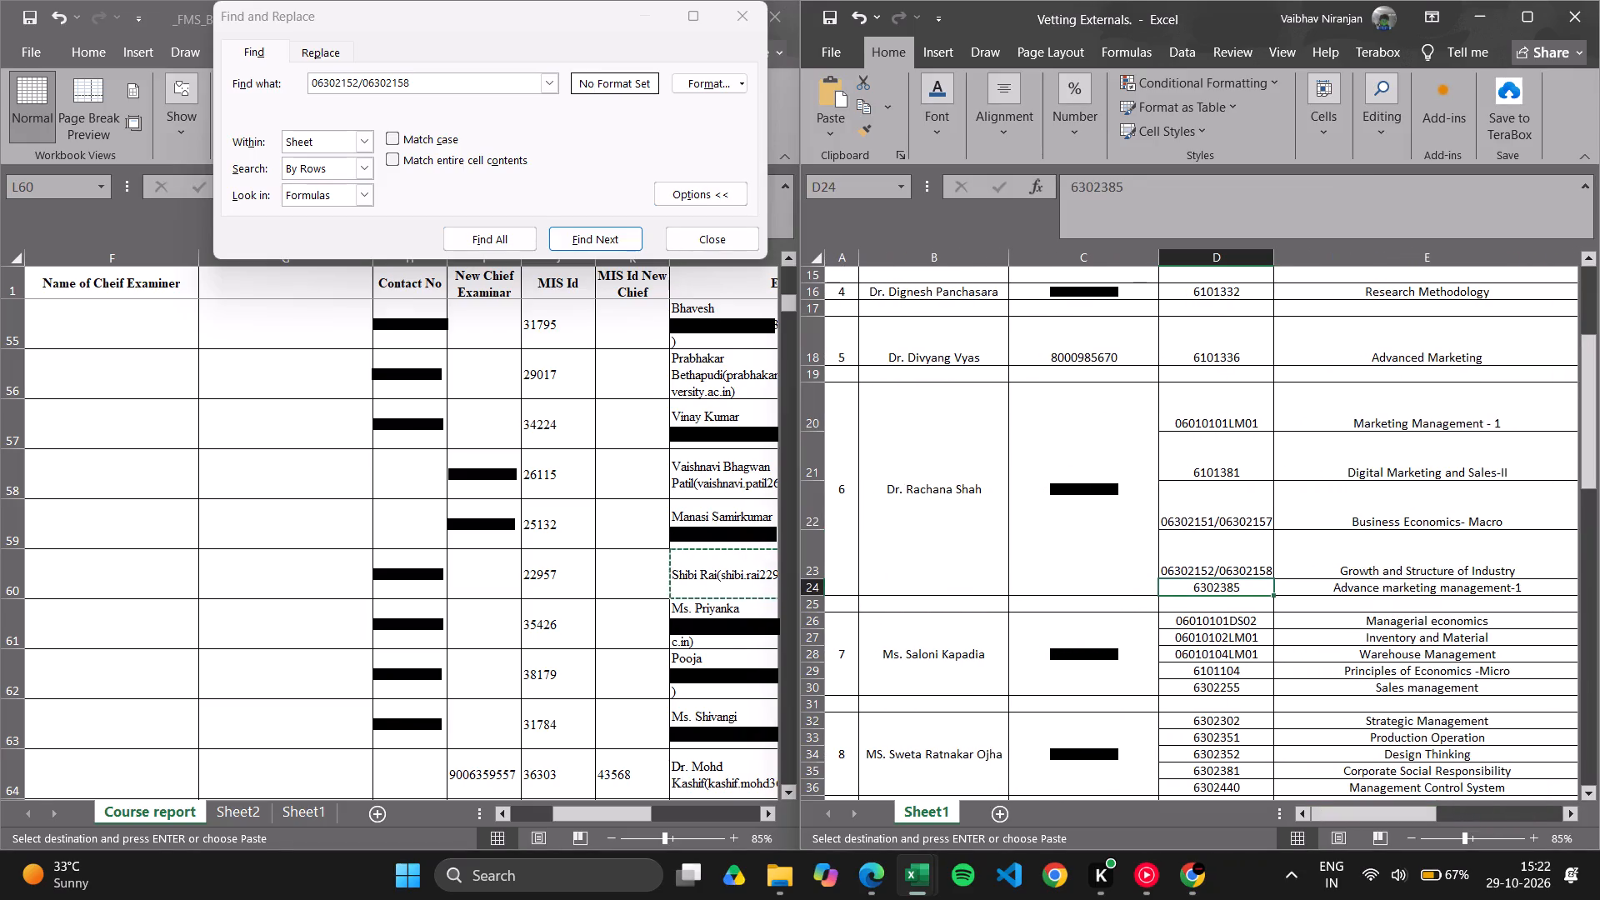
{"action": "key", "text": "ctrl+c"}
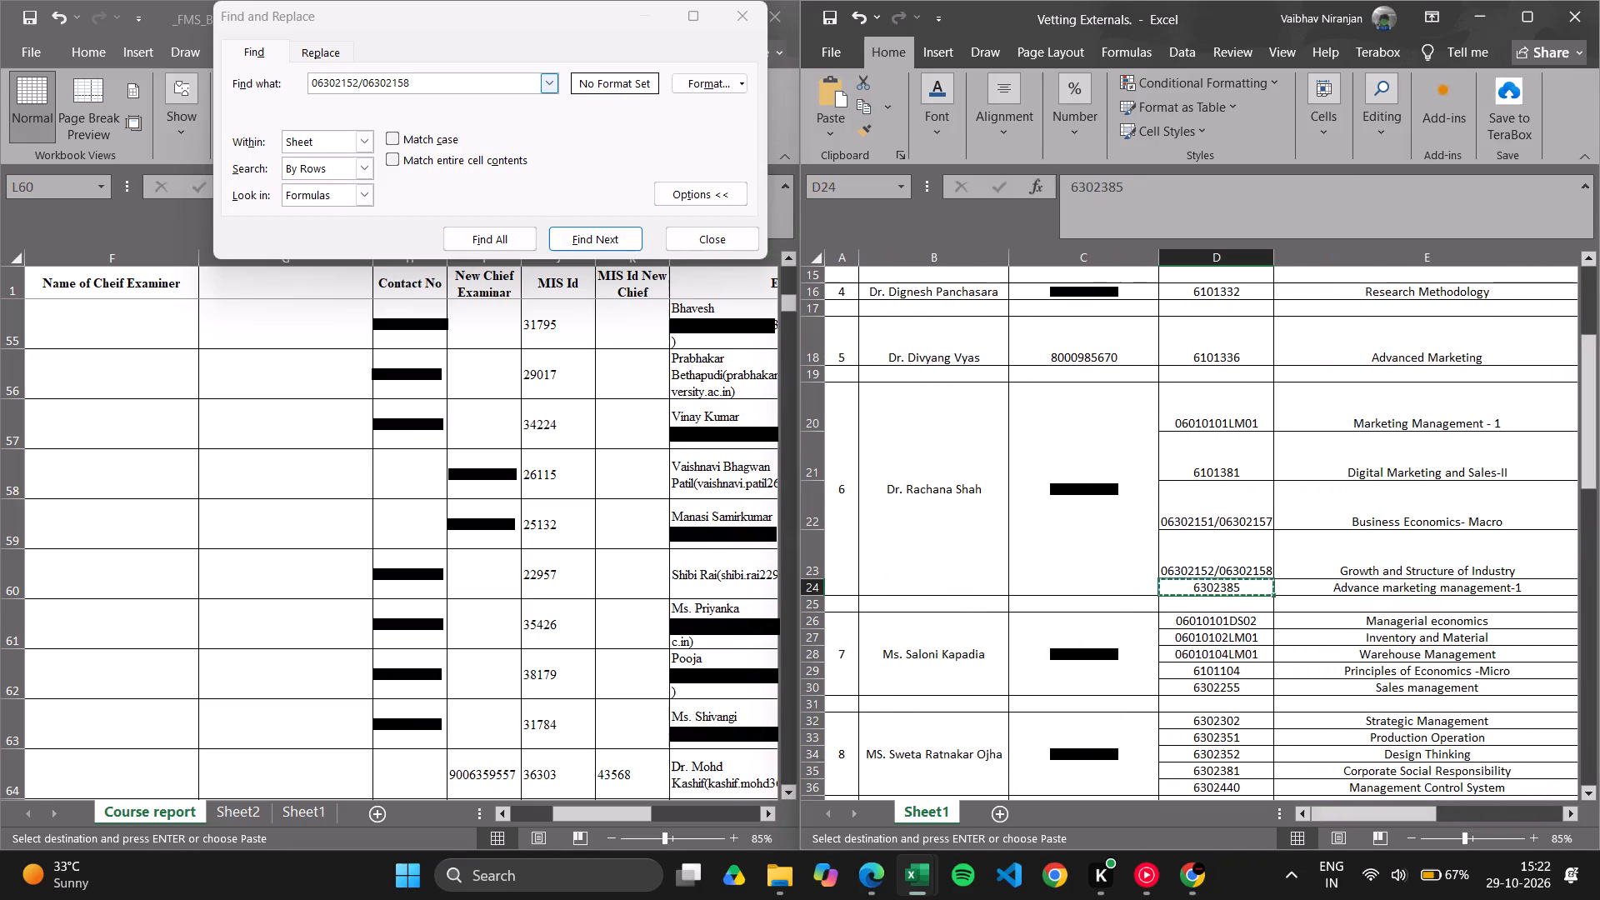
{"action": "double_click", "coordinate": [418, 86]}
{"action": "left_click", "coordinate": [422, 327]}
{"action": "triple_click", "coordinate": [442, 86]}
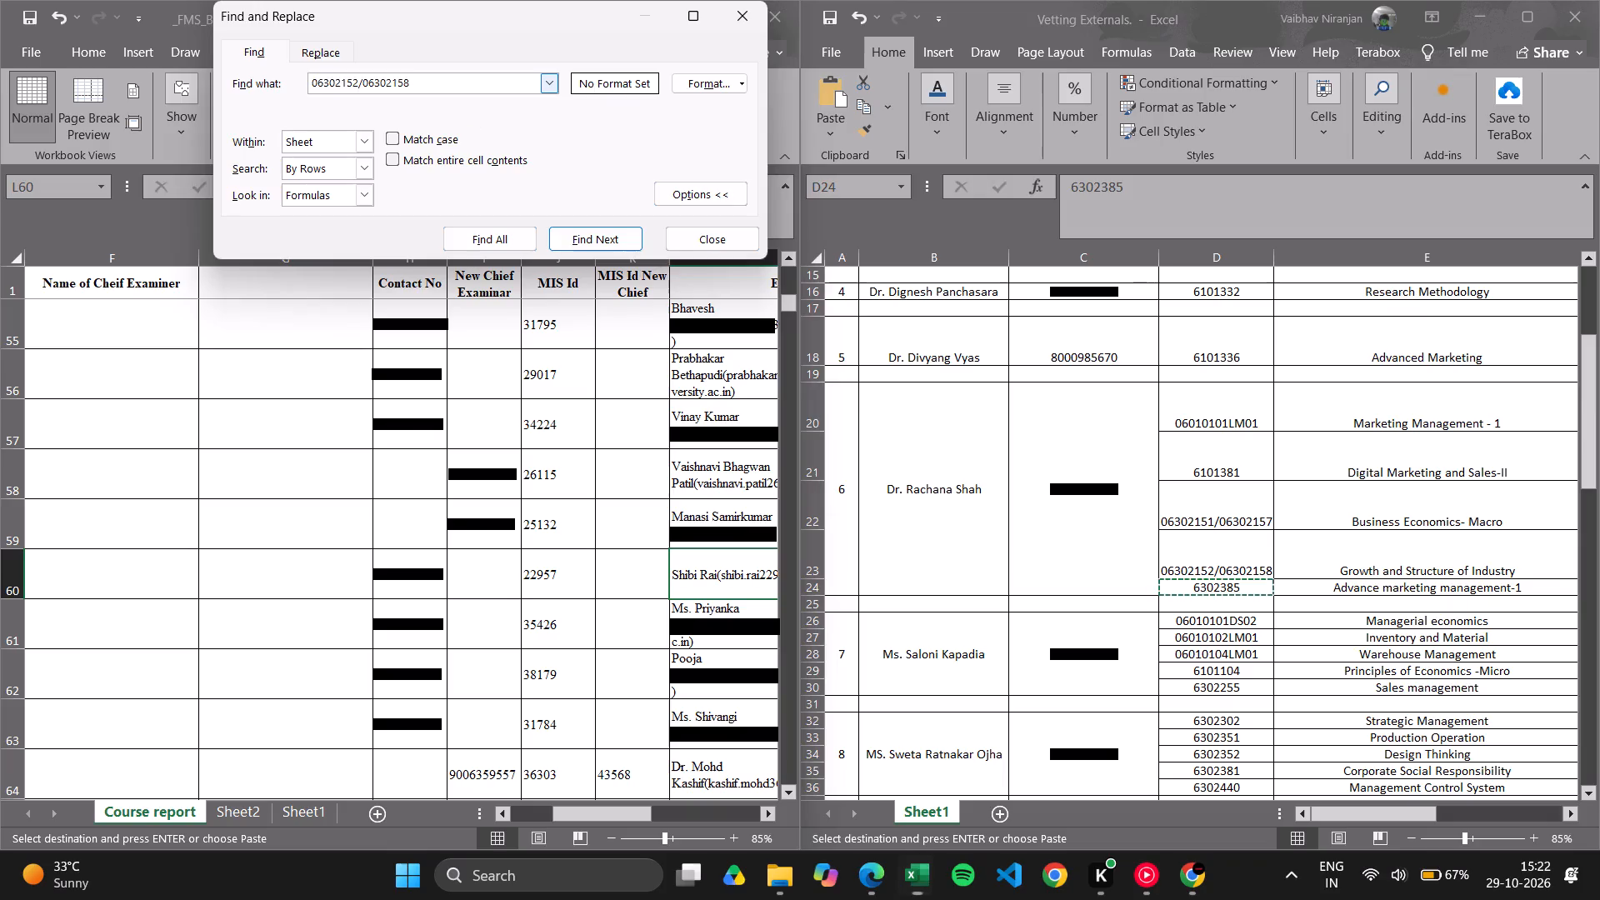
{"action": "double_click", "coordinate": [442, 86]}
{"action": "key", "text": "ctrl+v"}
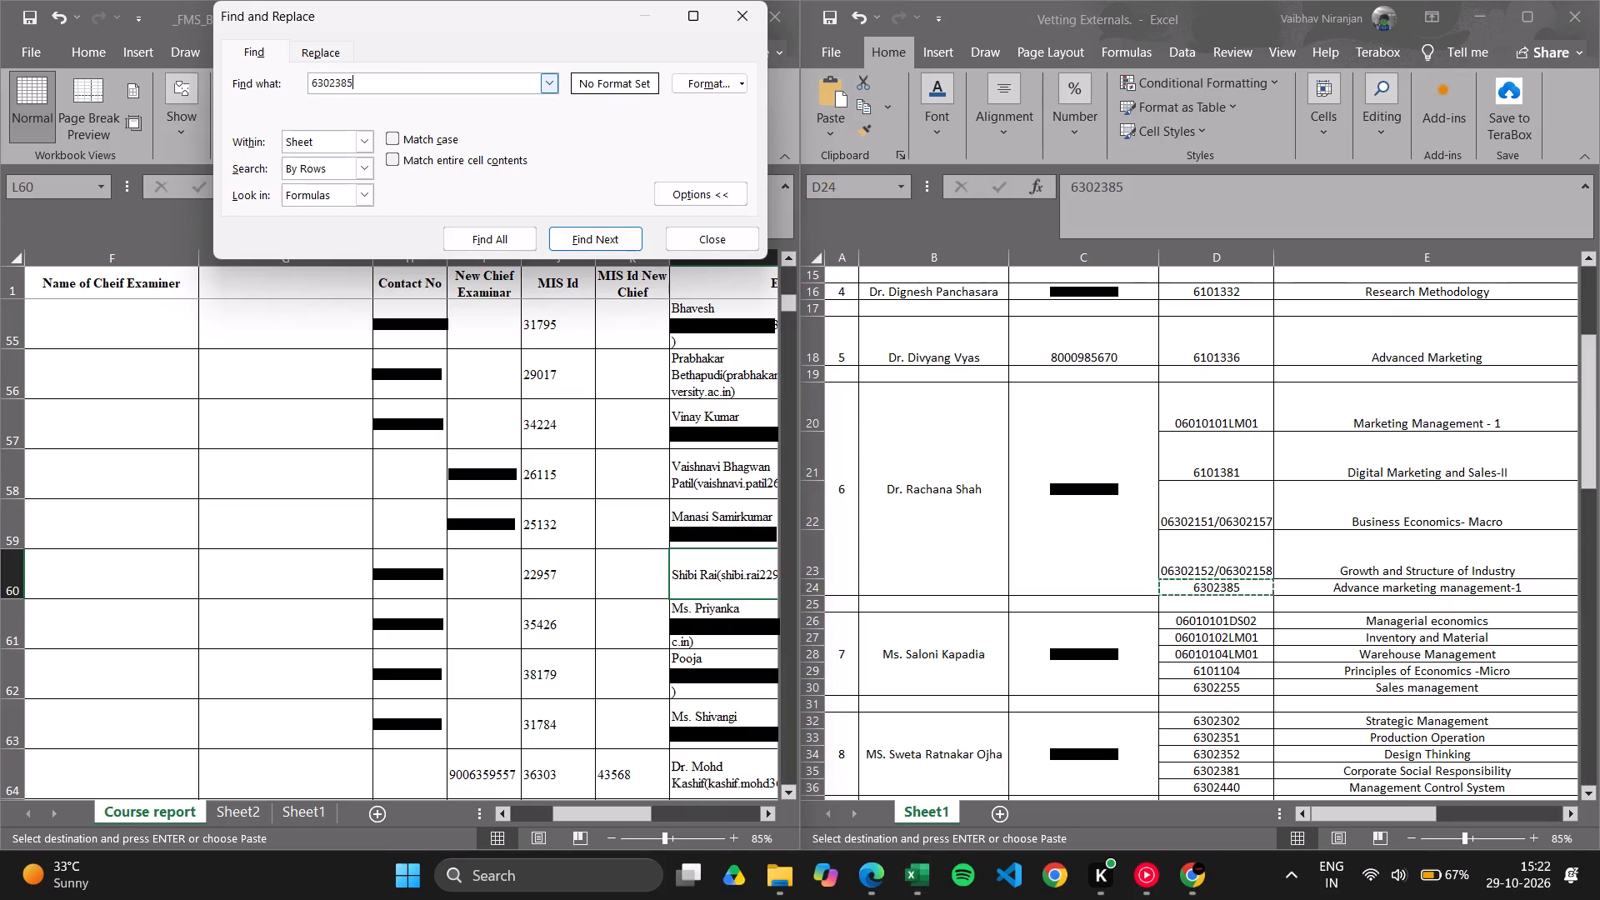
{"action": "left_click", "coordinate": [597, 228]}
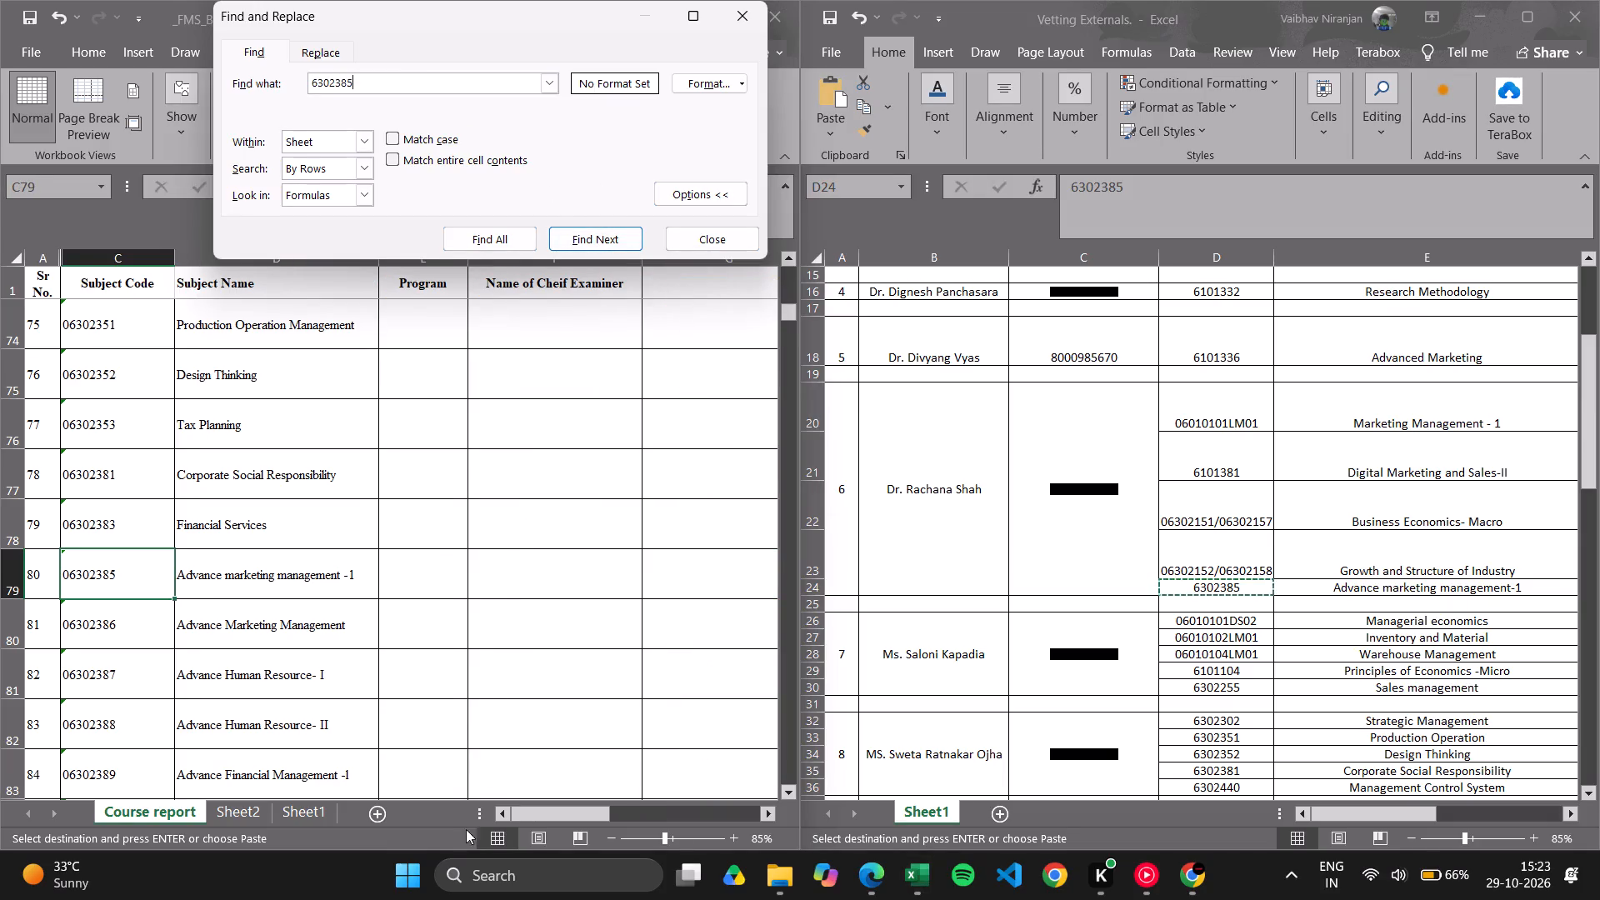
Copy the Advance marketing management-1 row's New Chief Examinar contact number from the nomination workbook into G24 of Vetting Externals.
{"action": "left_click_drag", "start_coordinate": [531, 814], "coordinate": [560, 817]}
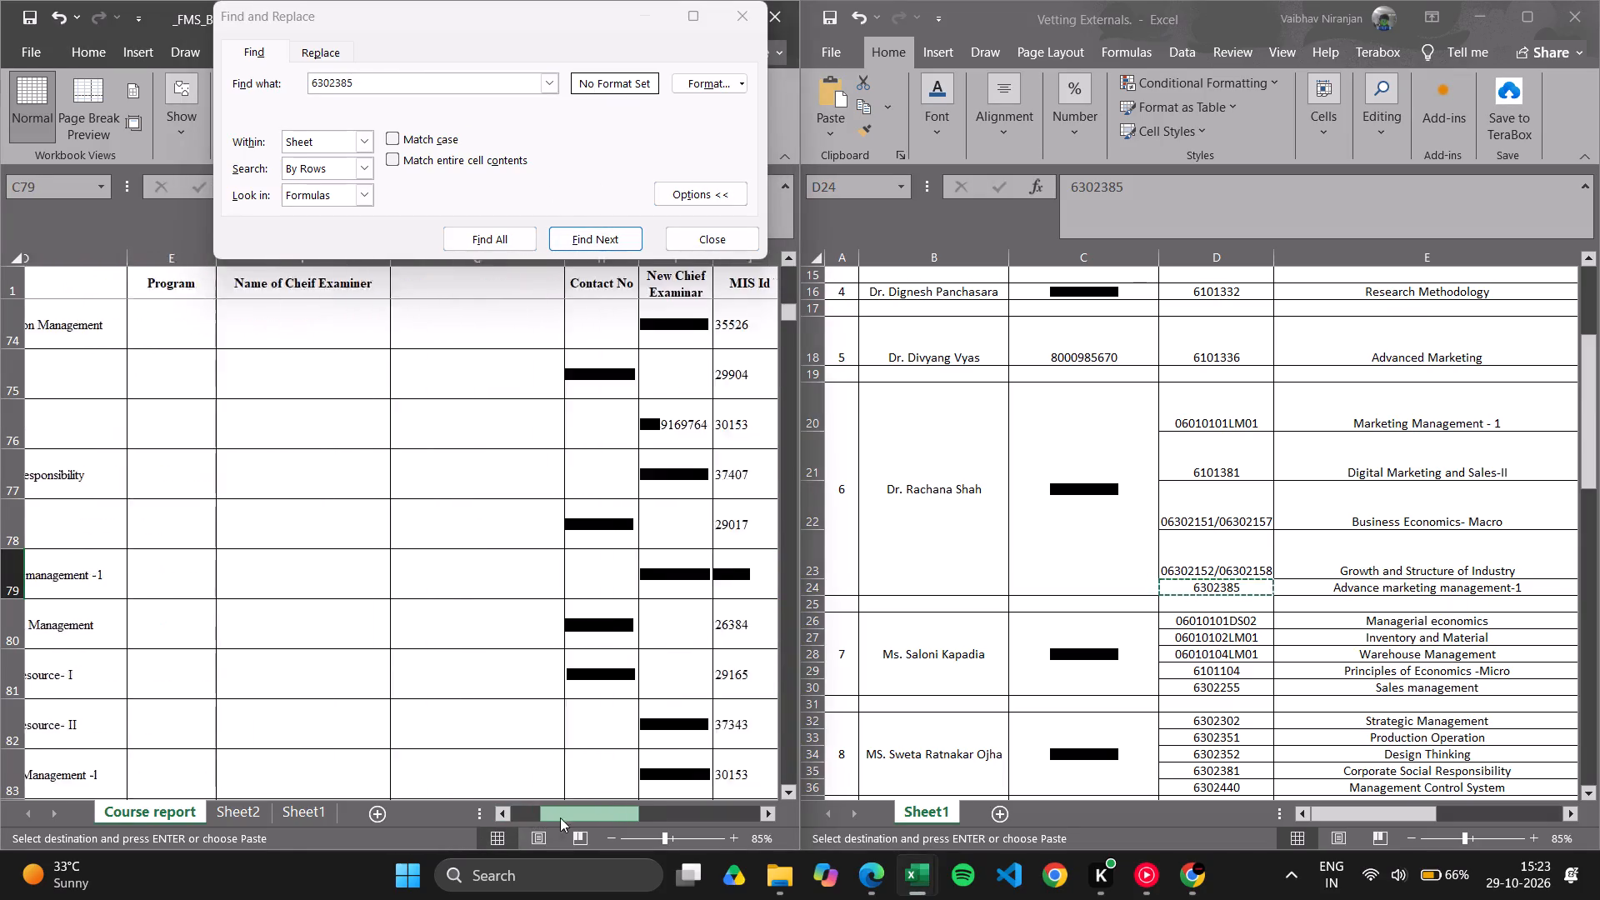
{"action": "left_click_drag", "start_coordinate": [560, 817], "coordinate": [586, 819]}
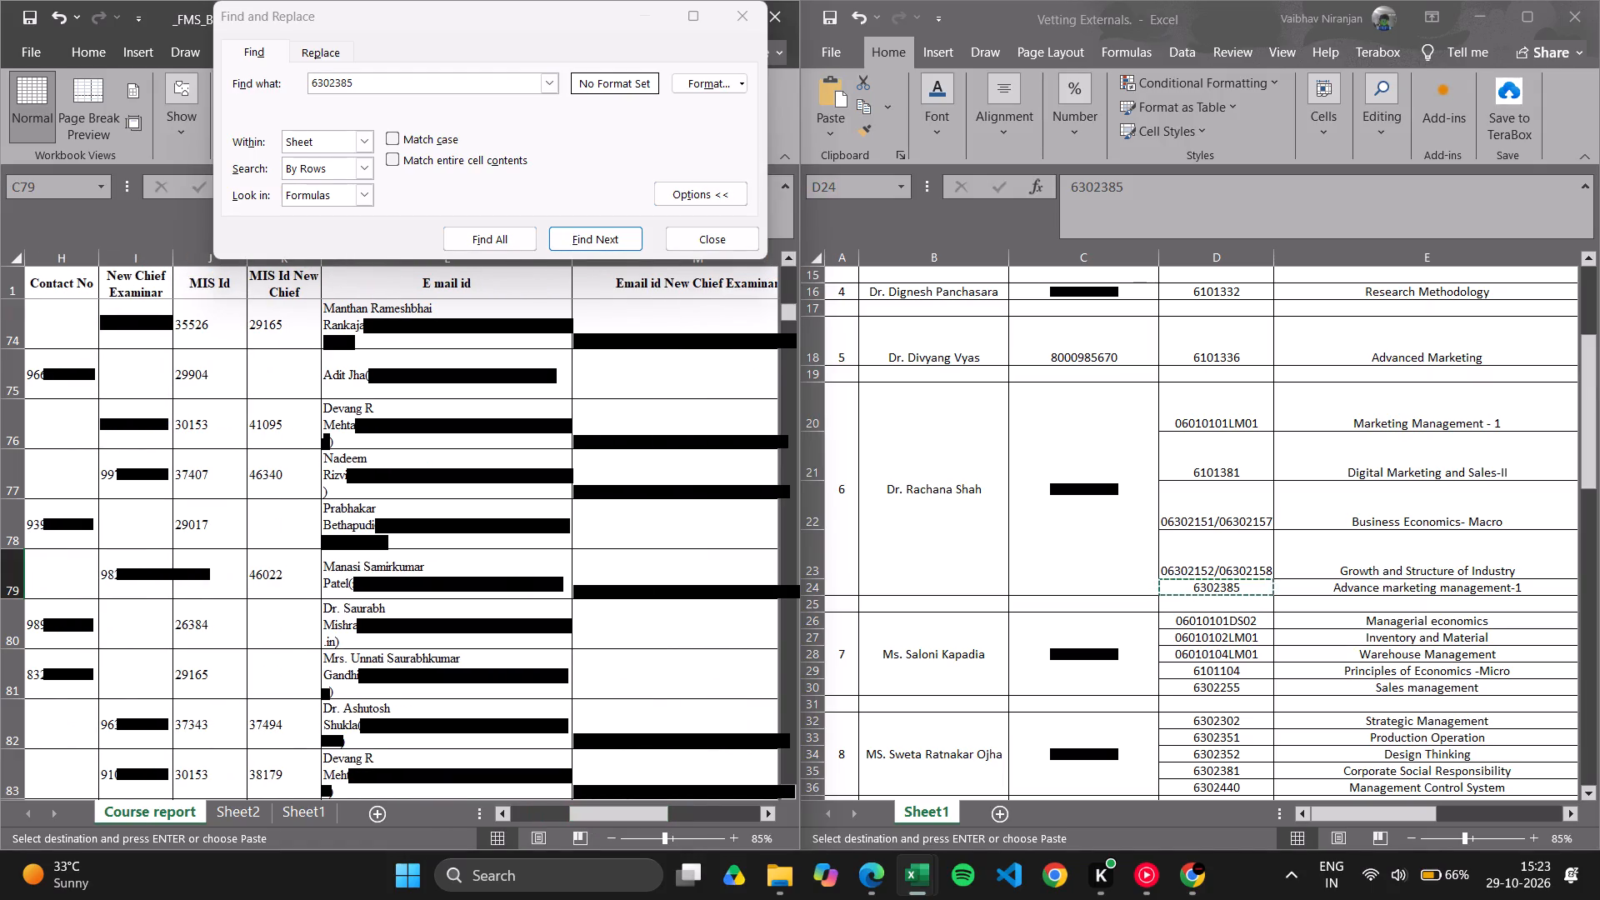
{"action": "left_click", "coordinate": [142, 585]}
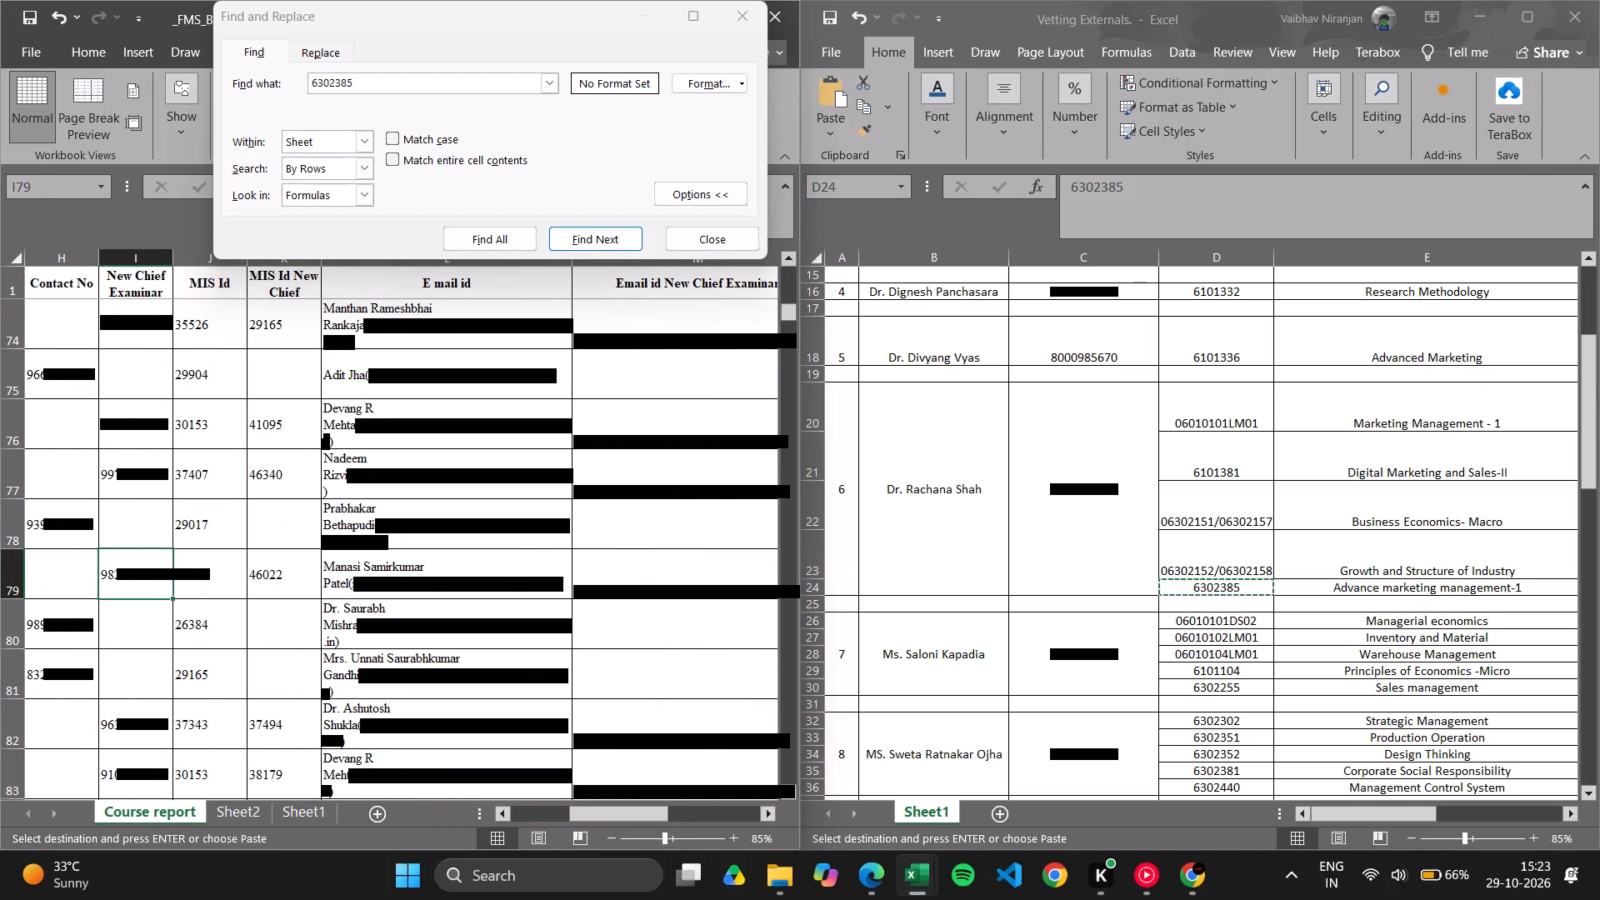
{"action": "key", "text": "ctrl+c"}
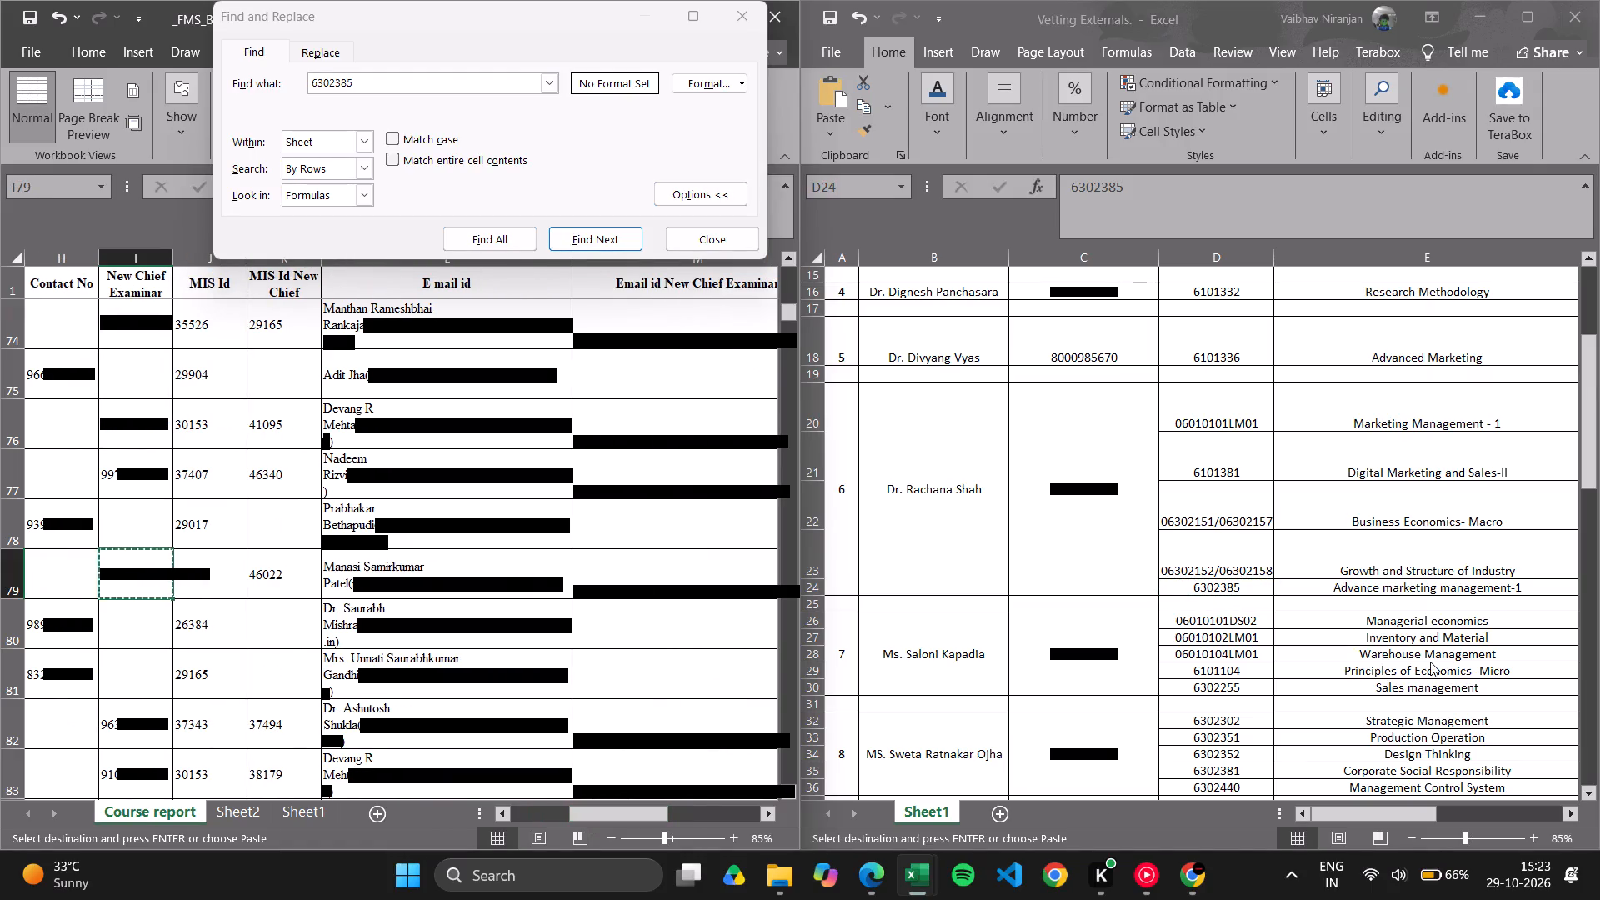
{"action": "scroll", "coordinate": [1430, 662], "scroll_direction": "left", "scroll_amount": 3}
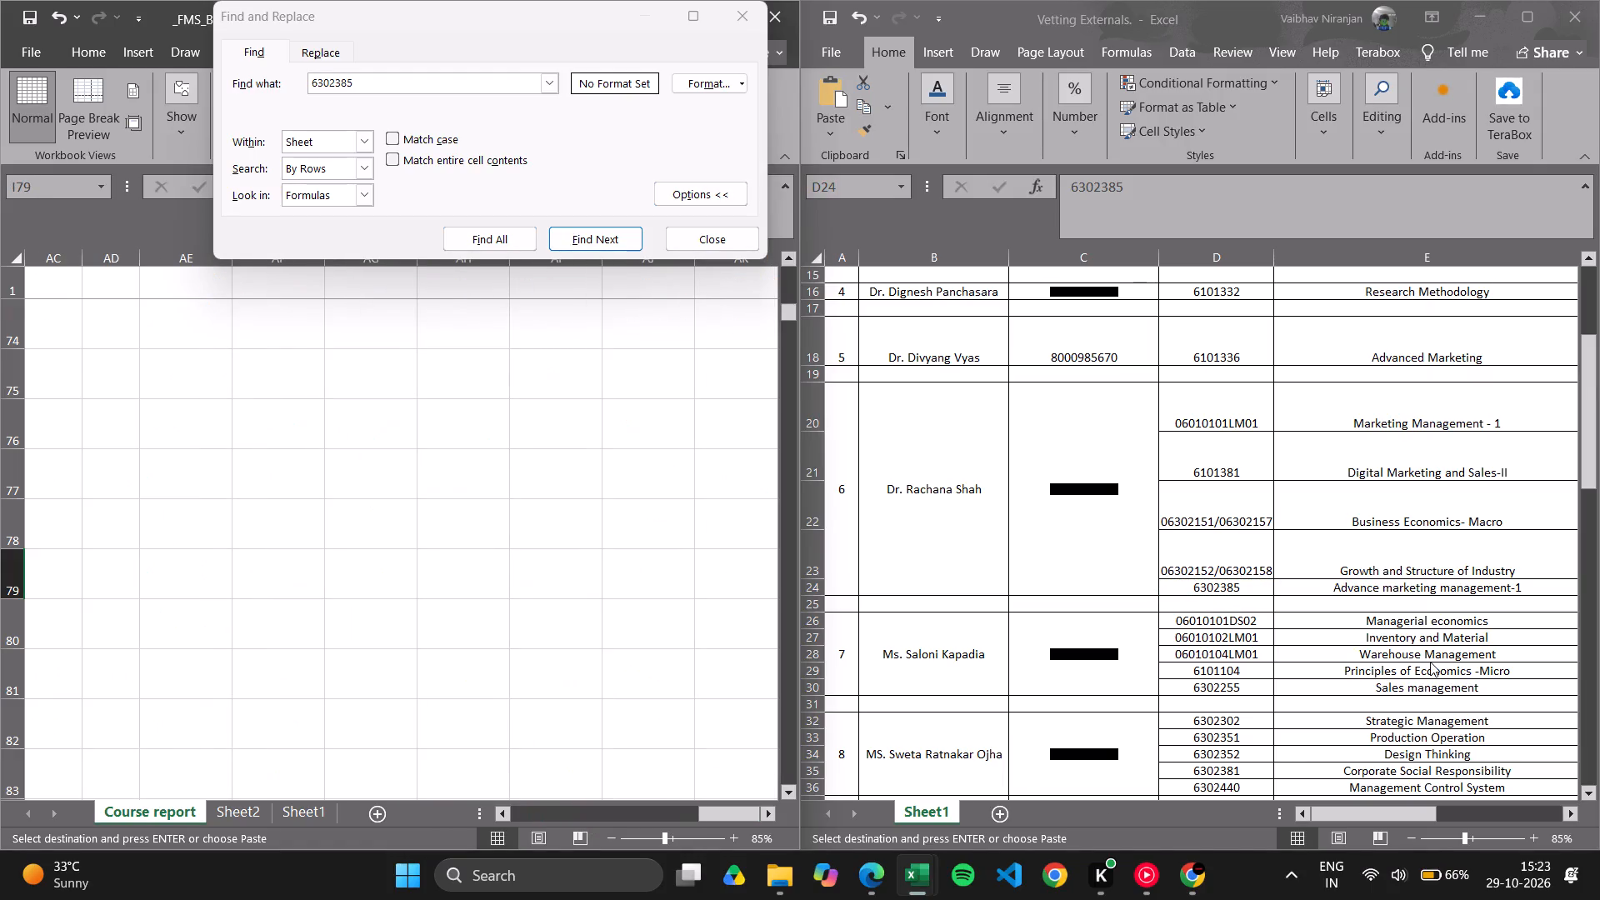
{"action": "scroll", "coordinate": [1430, 662], "scroll_direction": "right", "scroll_amount": 5}
{"action": "scroll", "coordinate": [1430, 662], "scroll_direction": "left", "scroll_amount": 1}
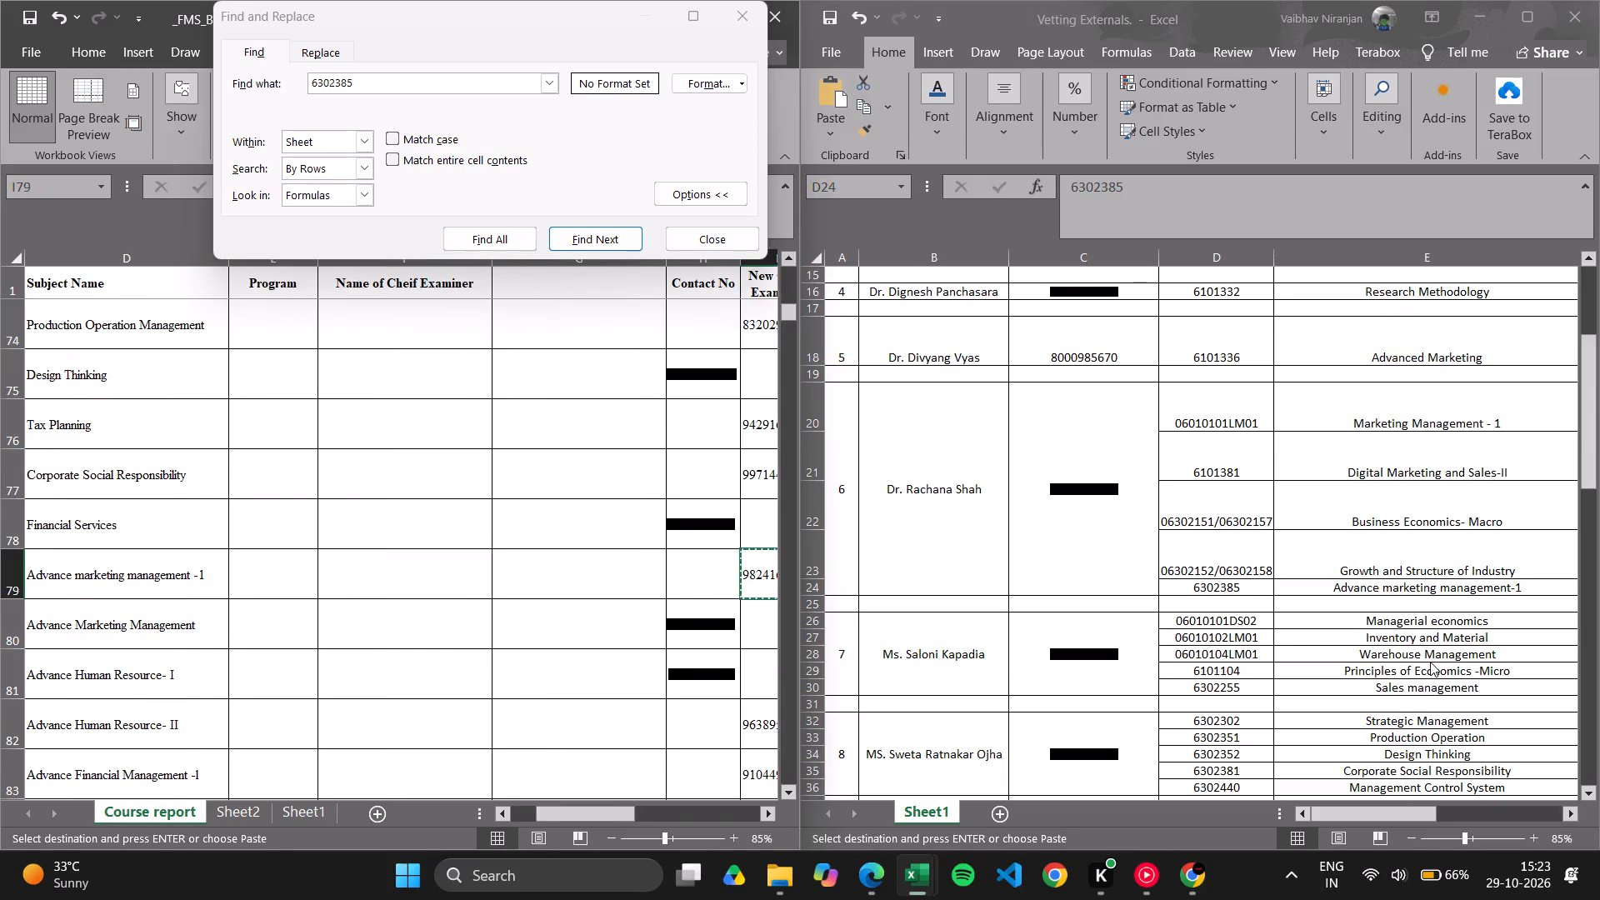
{"action": "scroll", "coordinate": [1430, 662], "scroll_direction": "left", "scroll_amount": 2}
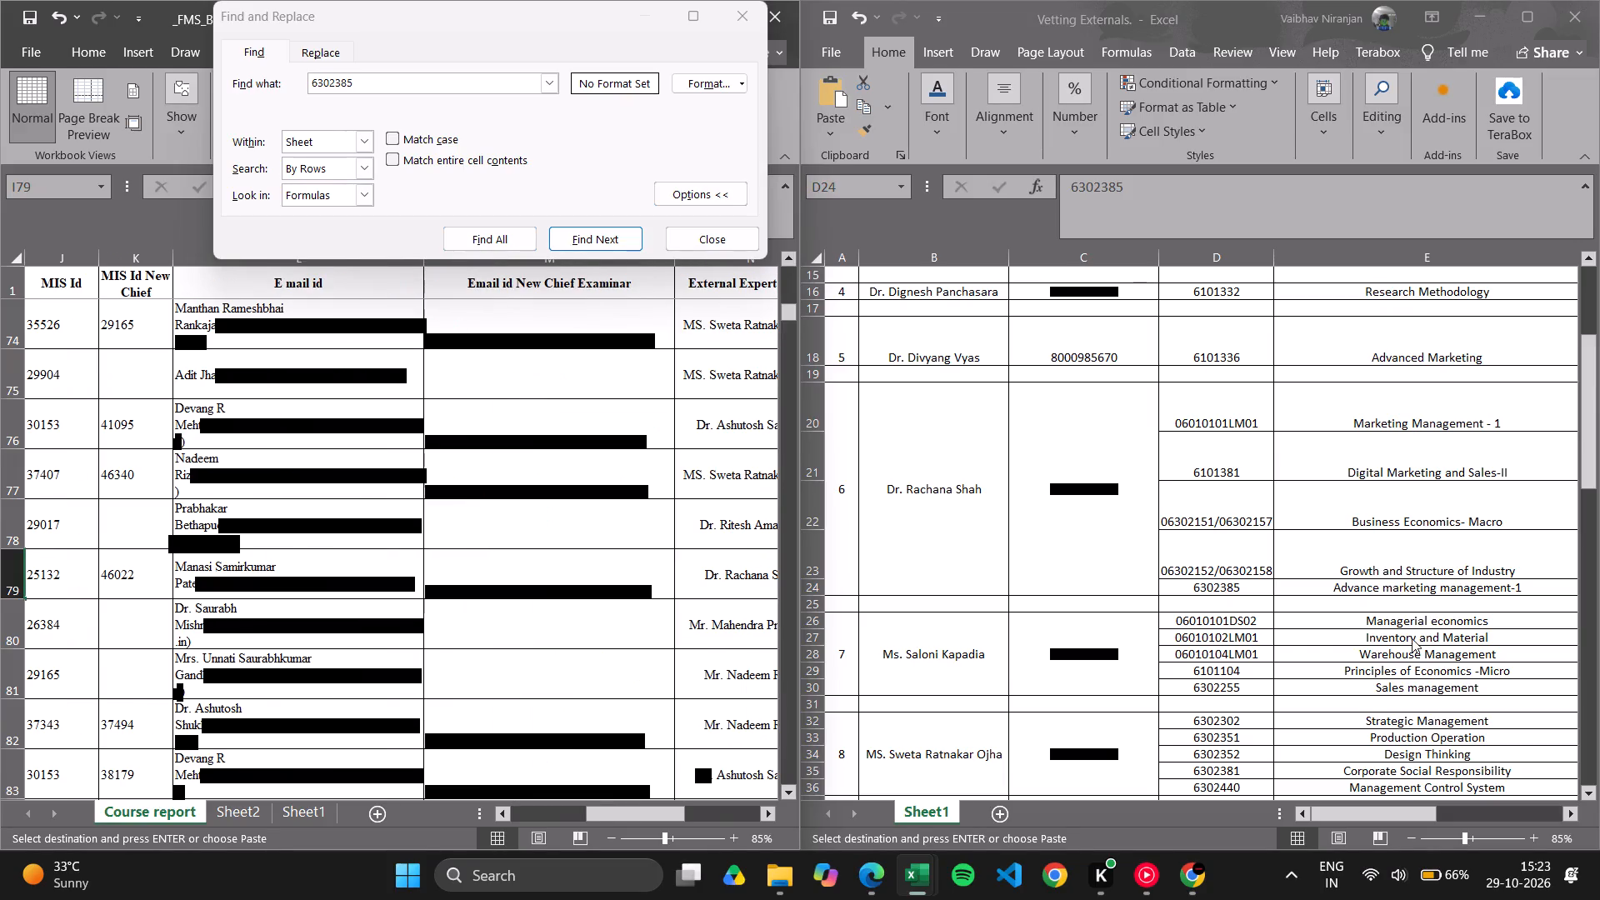
{"action": "left_click", "coordinate": [1377, 669]}
{"action": "scroll", "coordinate": [1377, 669], "scroll_direction": "left", "scroll_amount": 3}
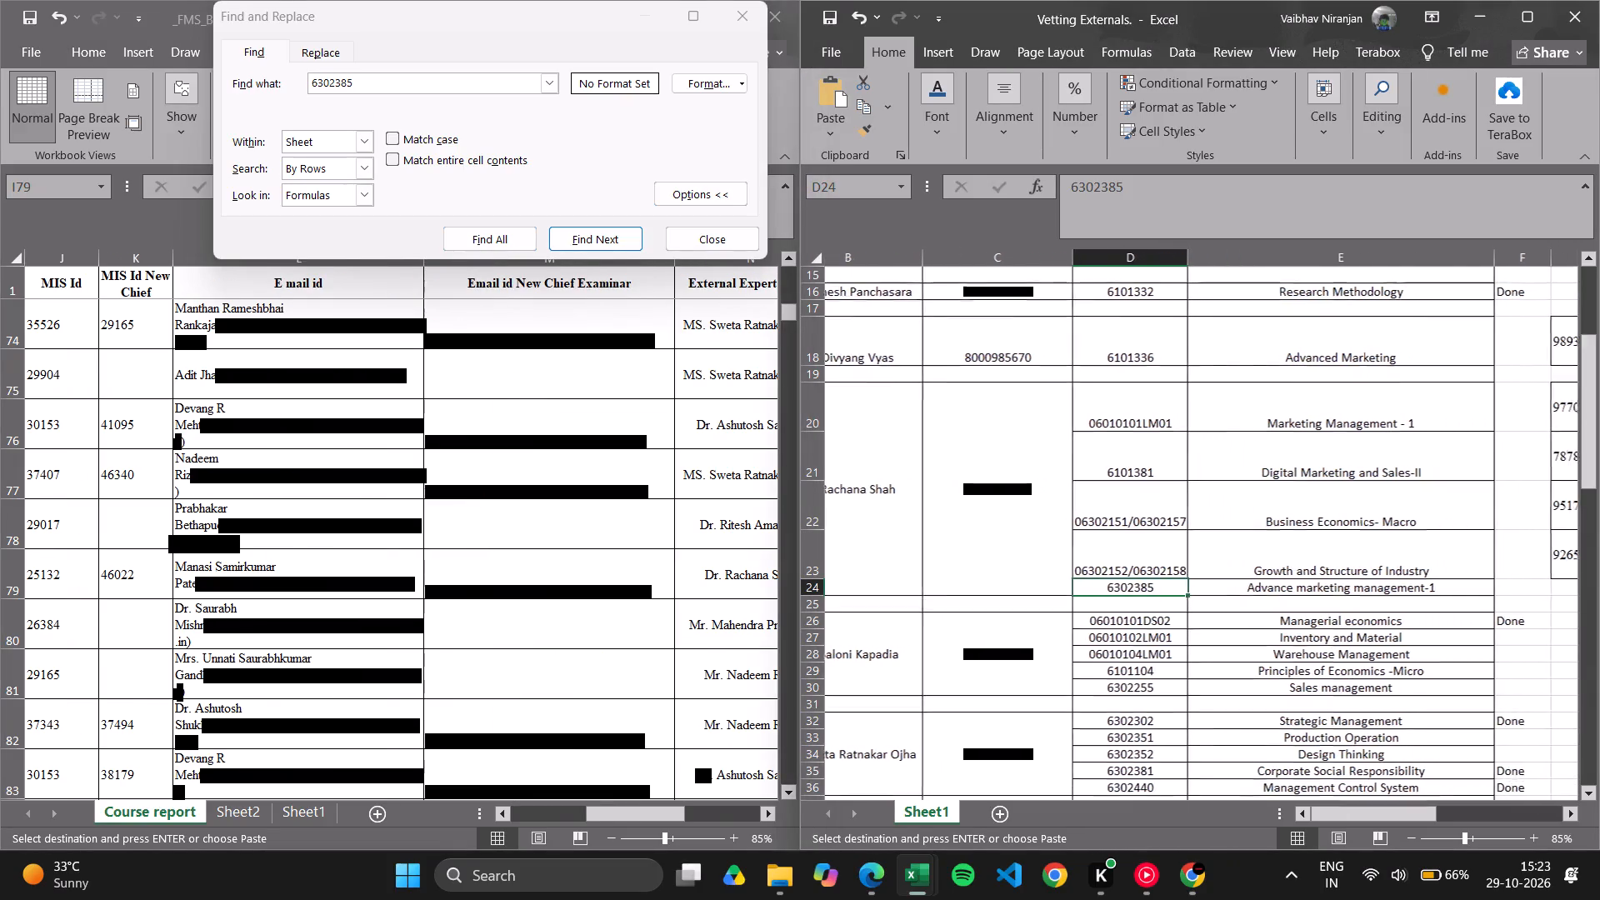
{"action": "scroll", "coordinate": [1377, 669], "scroll_direction": "left", "scroll_amount": 4}
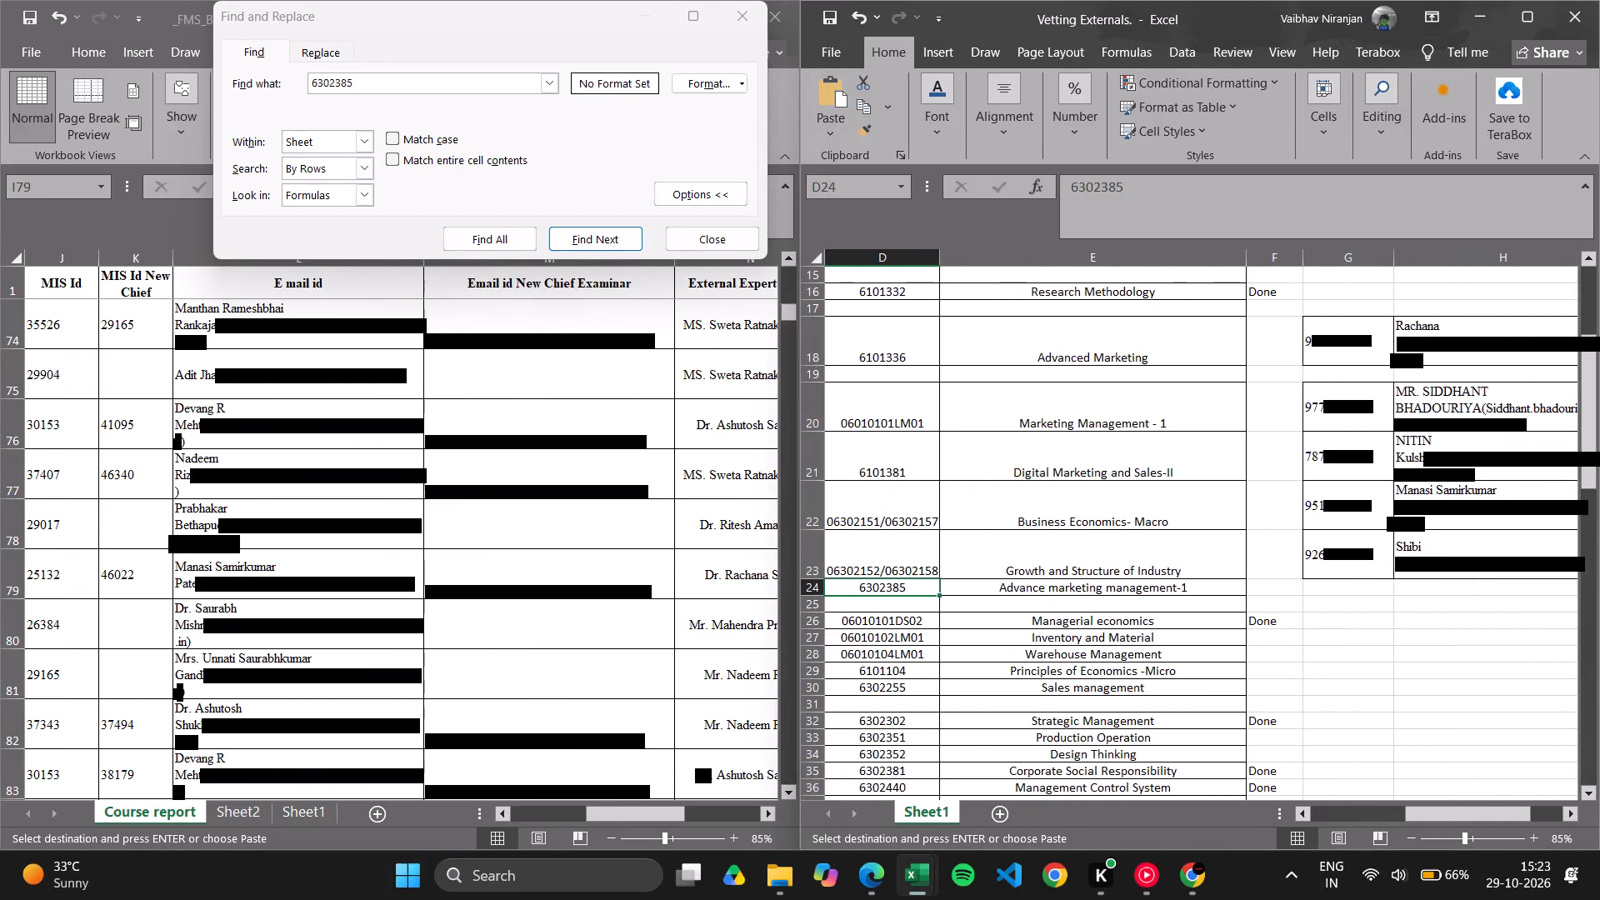
{"action": "left_click", "coordinate": [1332, 582]}
{"action": "key", "text": "ctrl+c"}
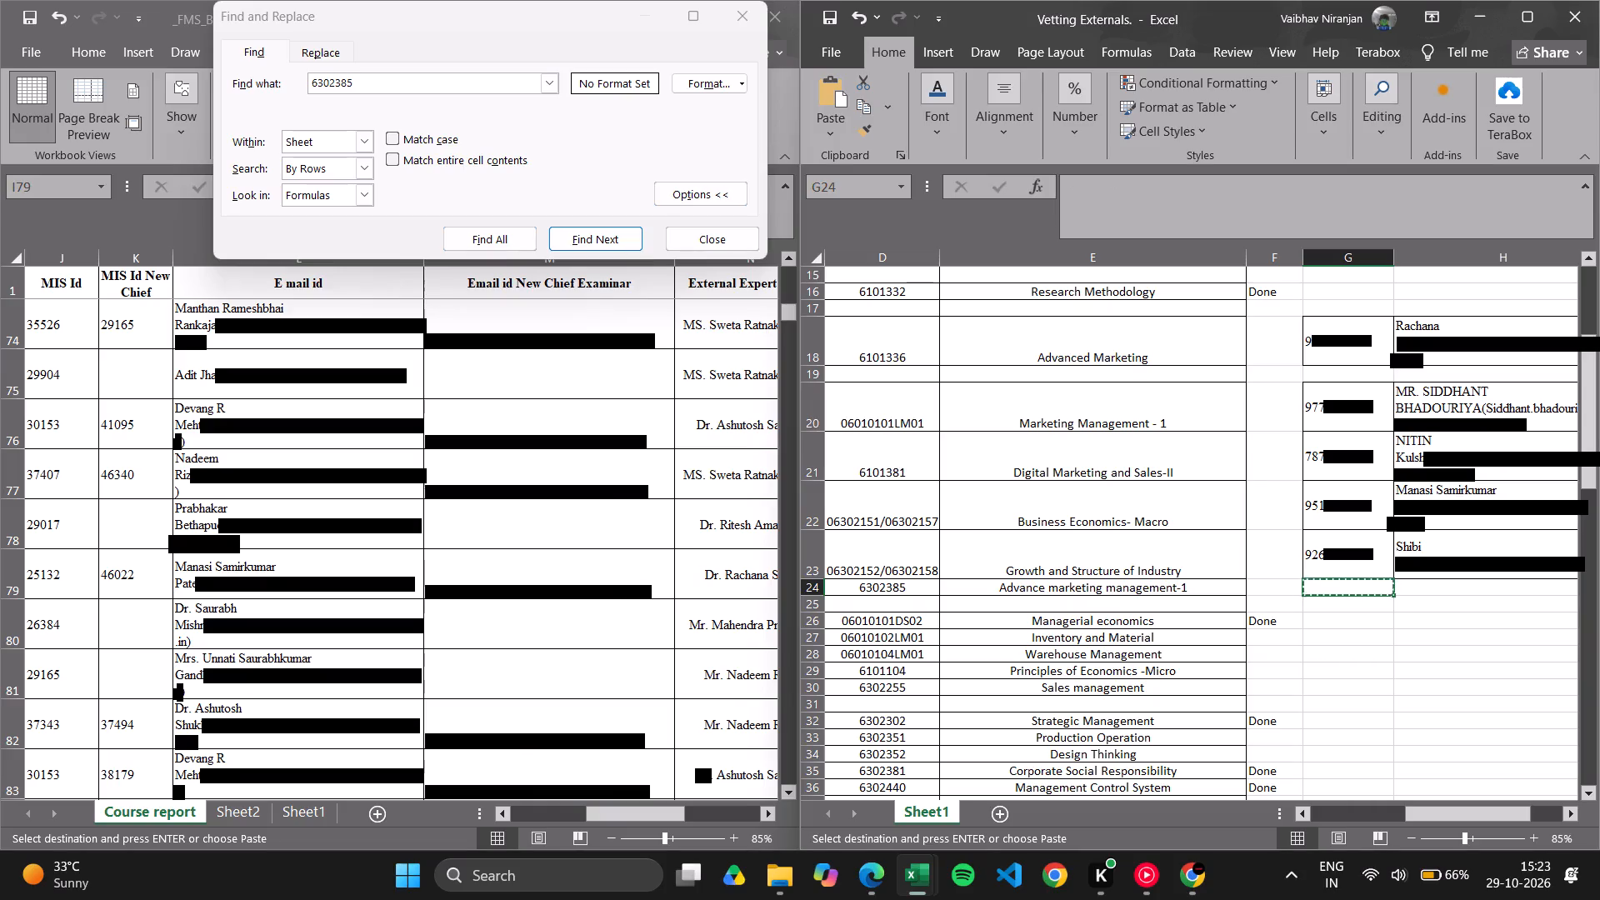
{"action": "left_click", "coordinate": [17, 567]}
{"action": "scroll", "coordinate": [115, 607], "scroll_direction": "right", "scroll_amount": 3}
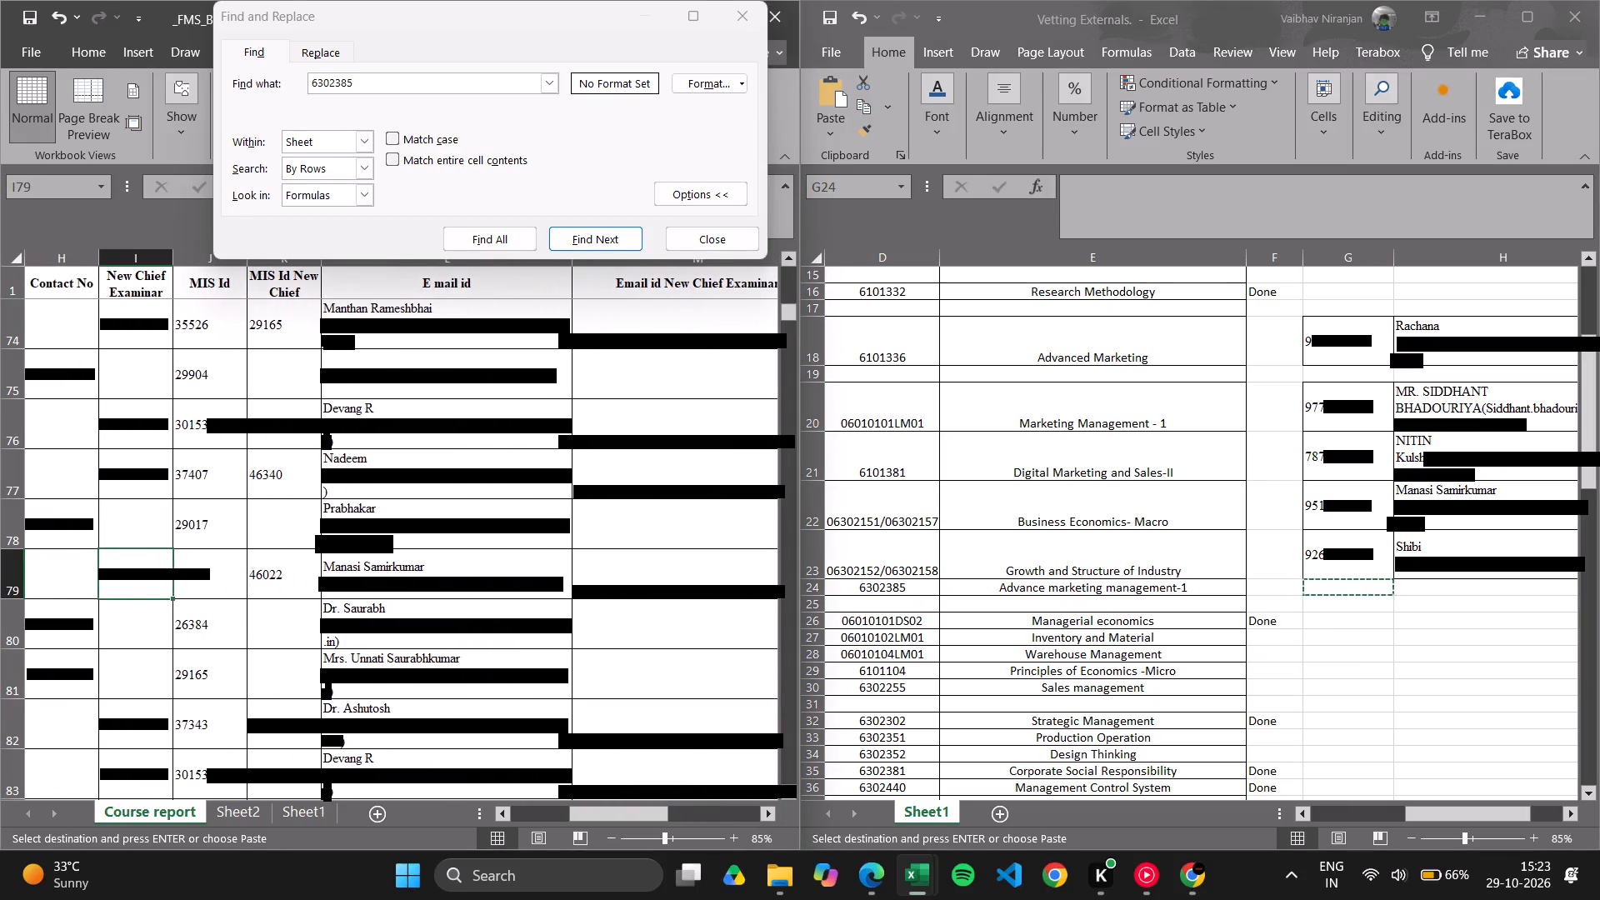
{"action": "left_click", "coordinate": [142, 577]}
{"action": "key", "text": "ctrl+c"}
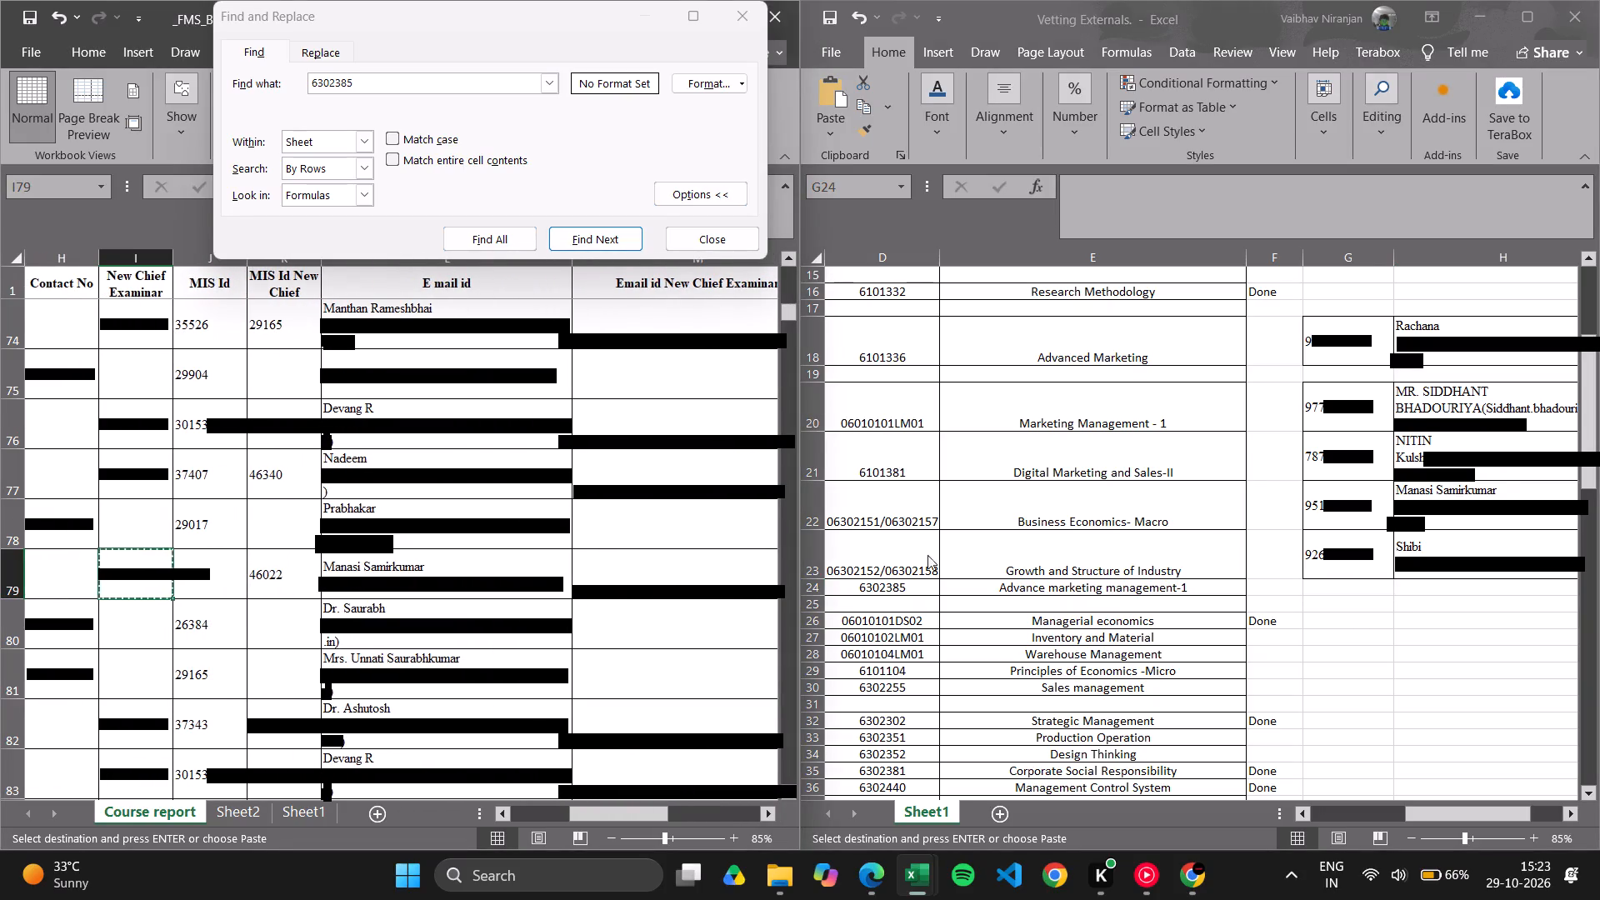
{"action": "left_click", "coordinate": [1342, 585]}
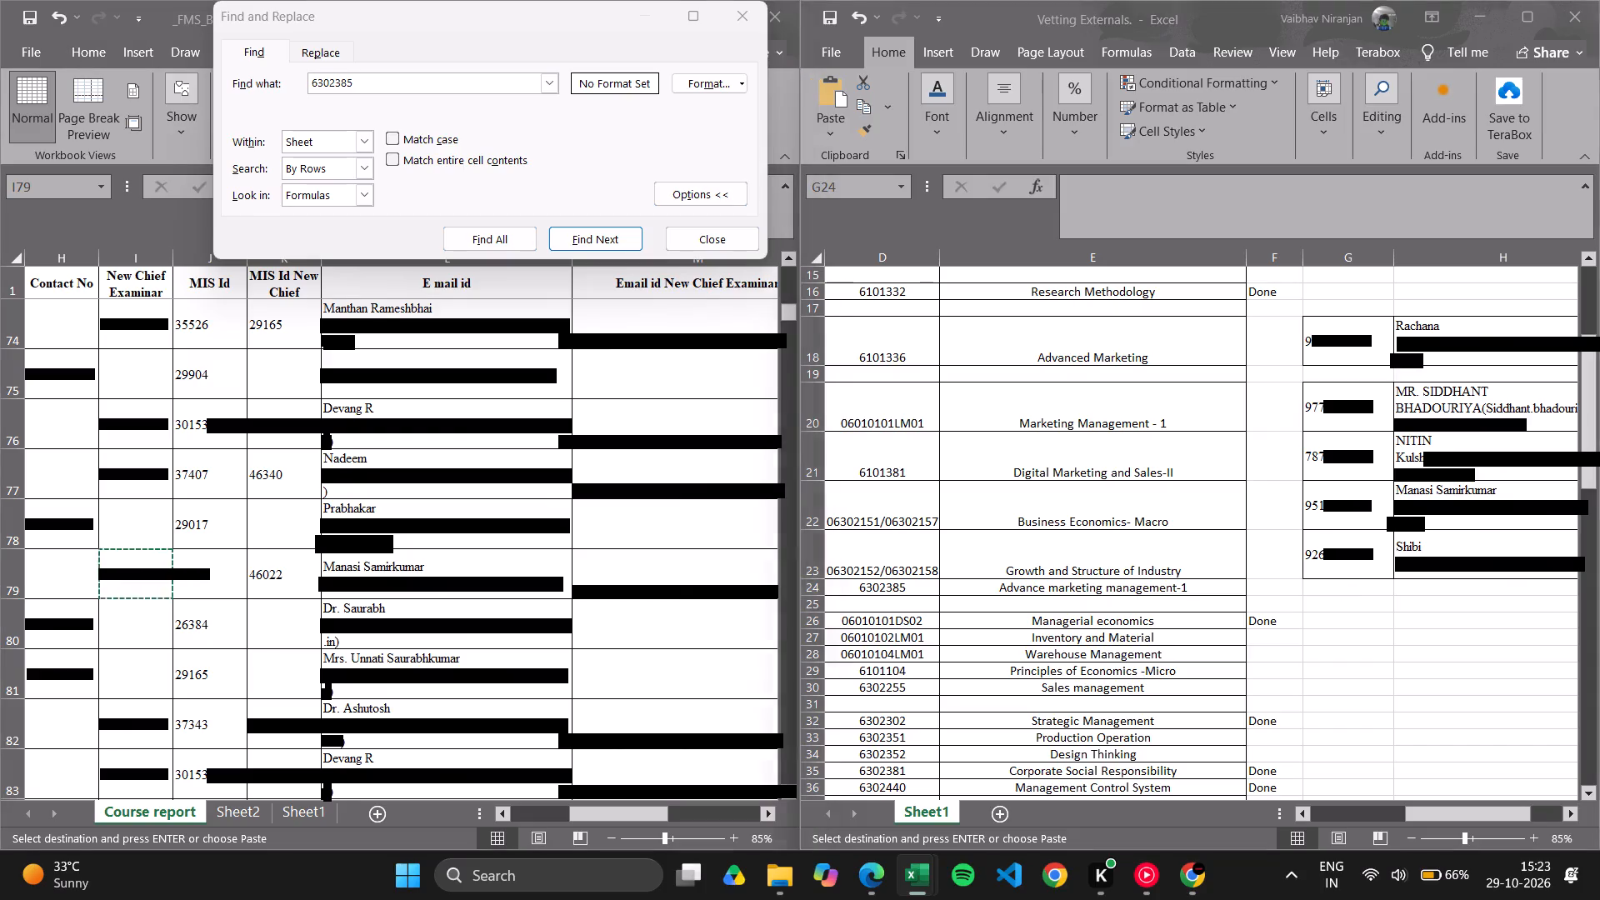
{"action": "key", "text": "ctrl+v"}
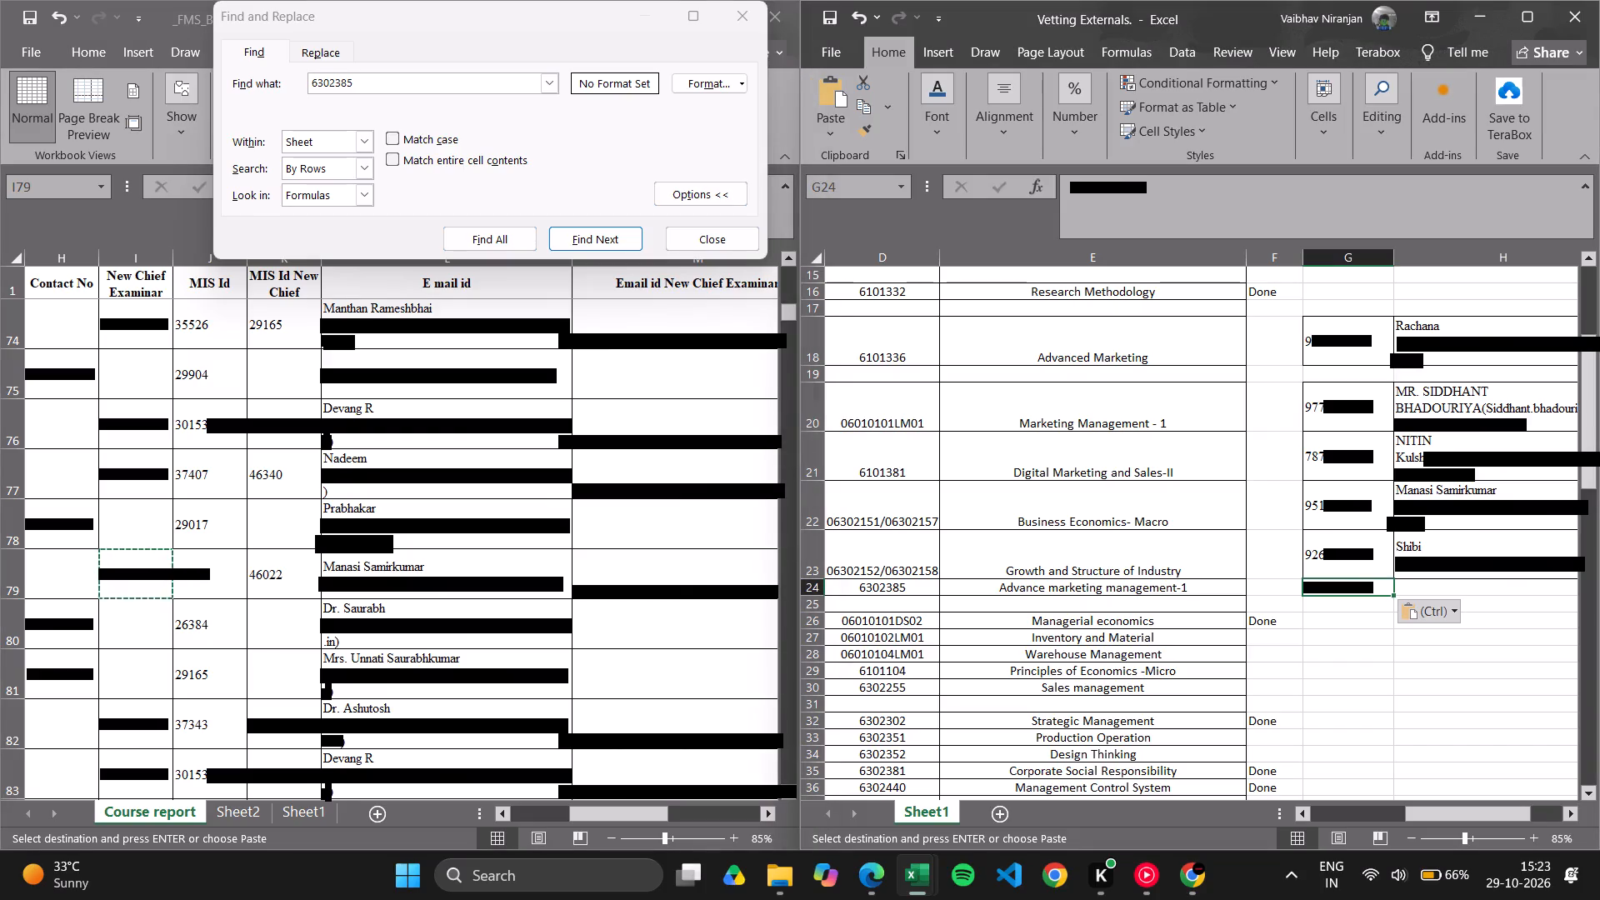
Copy the Advance marketing management-1 row's E mail id entry from the nomination workbook into H24 of Vetting Externals.
{"action": "left_click", "coordinate": [498, 556]}
{"action": "left_click", "coordinate": [476, 582]}
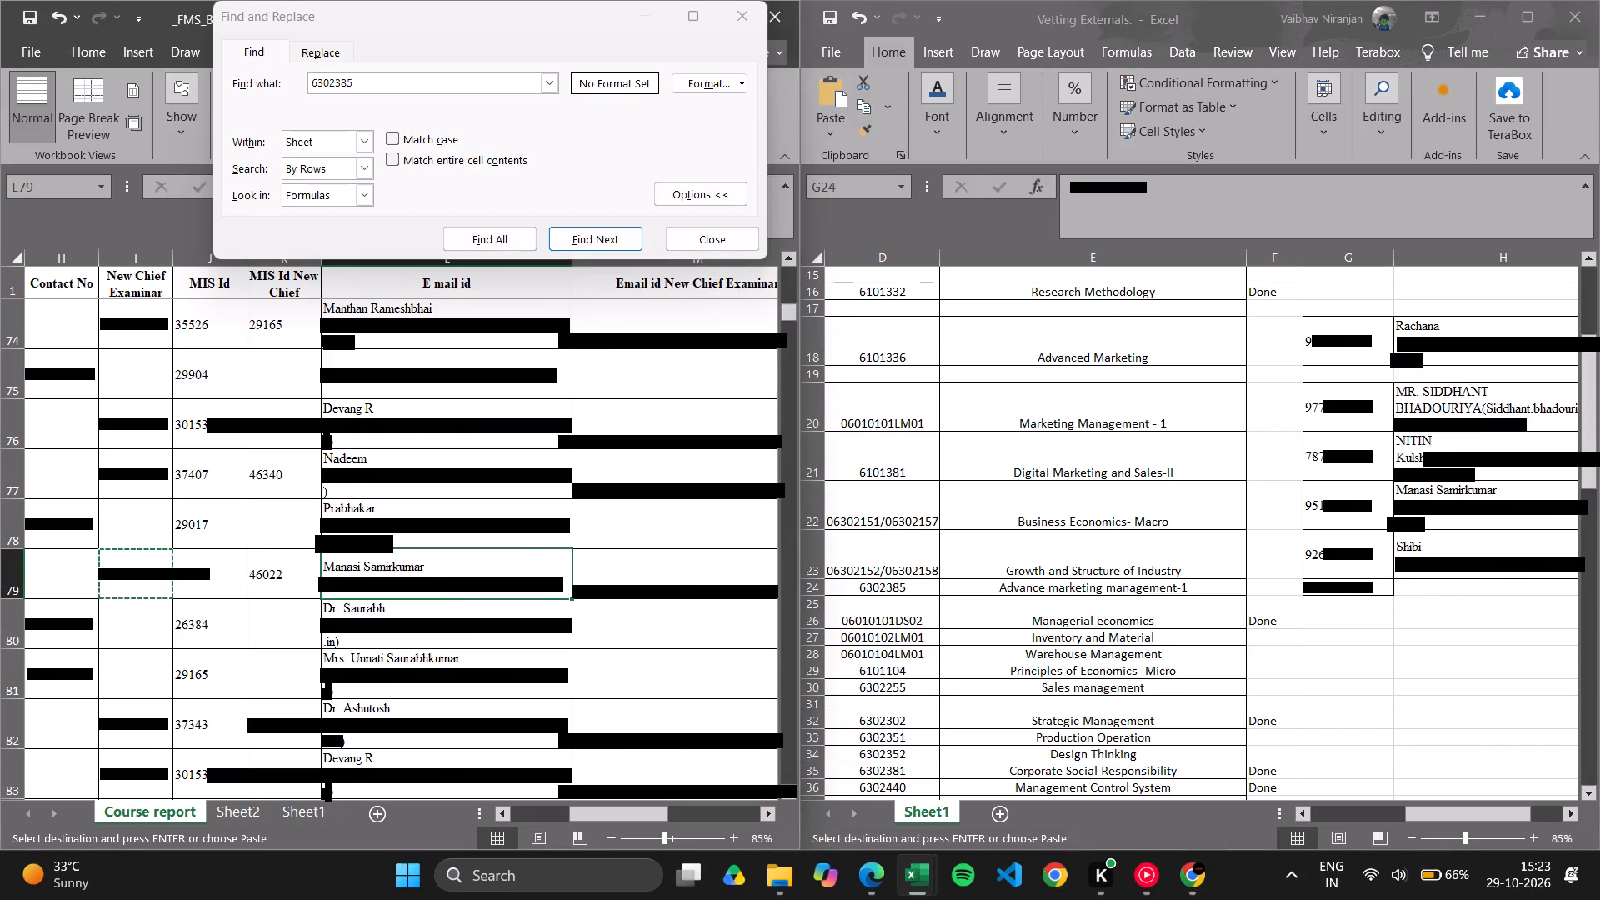
{"action": "key", "text": "ctrl+c"}
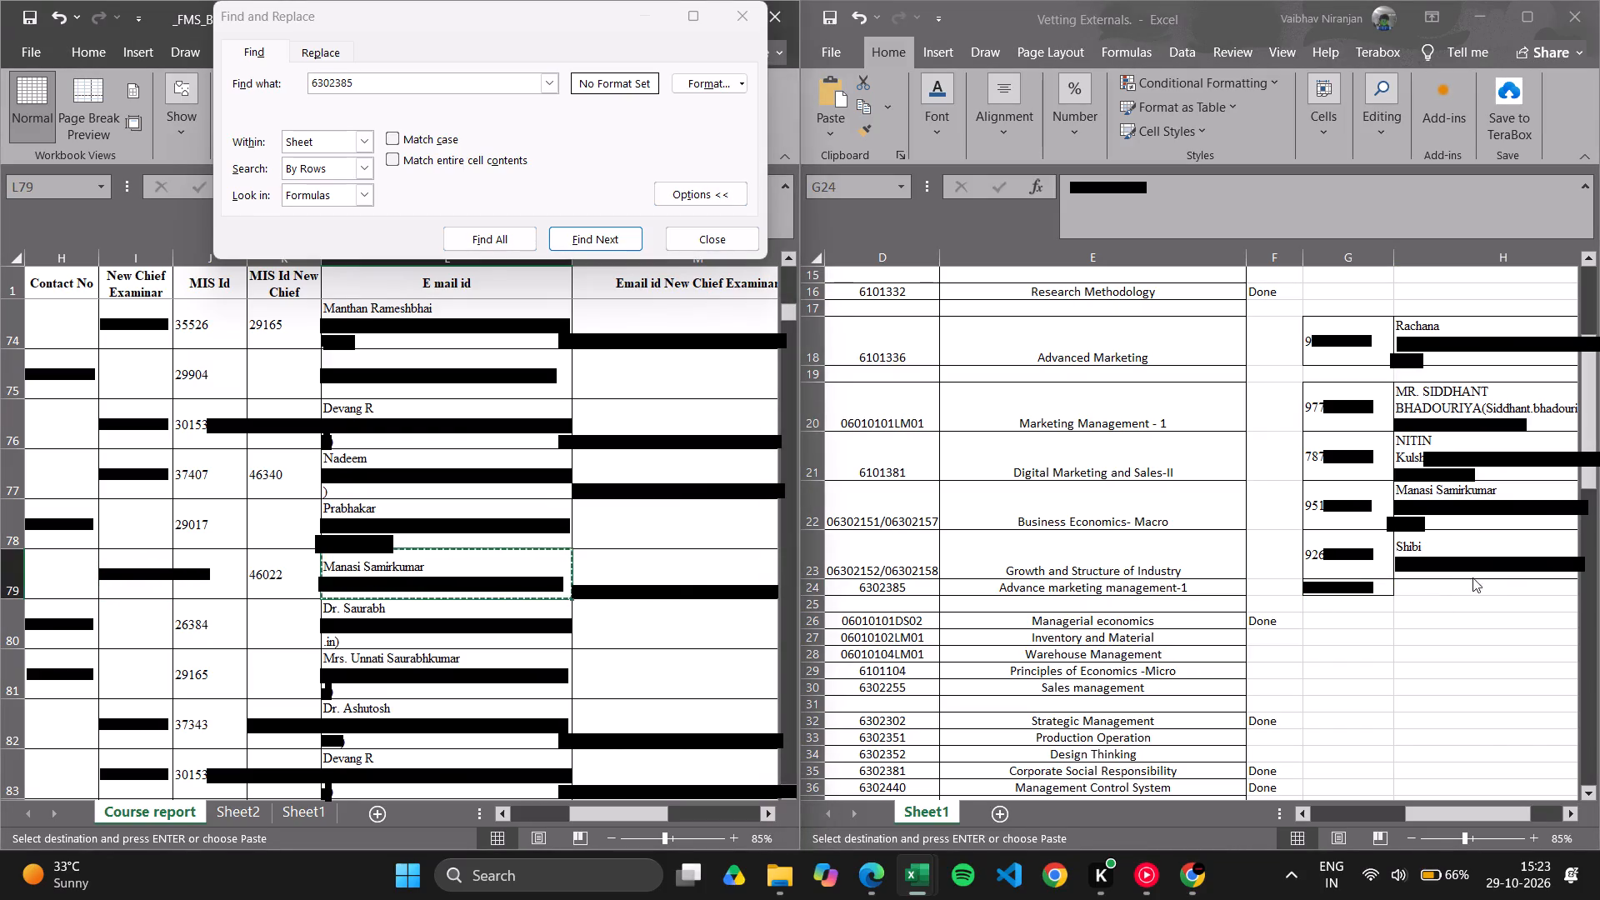
{"action": "double_click", "coordinate": [1460, 589]}
{"action": "key", "text": "ctrl+v"}
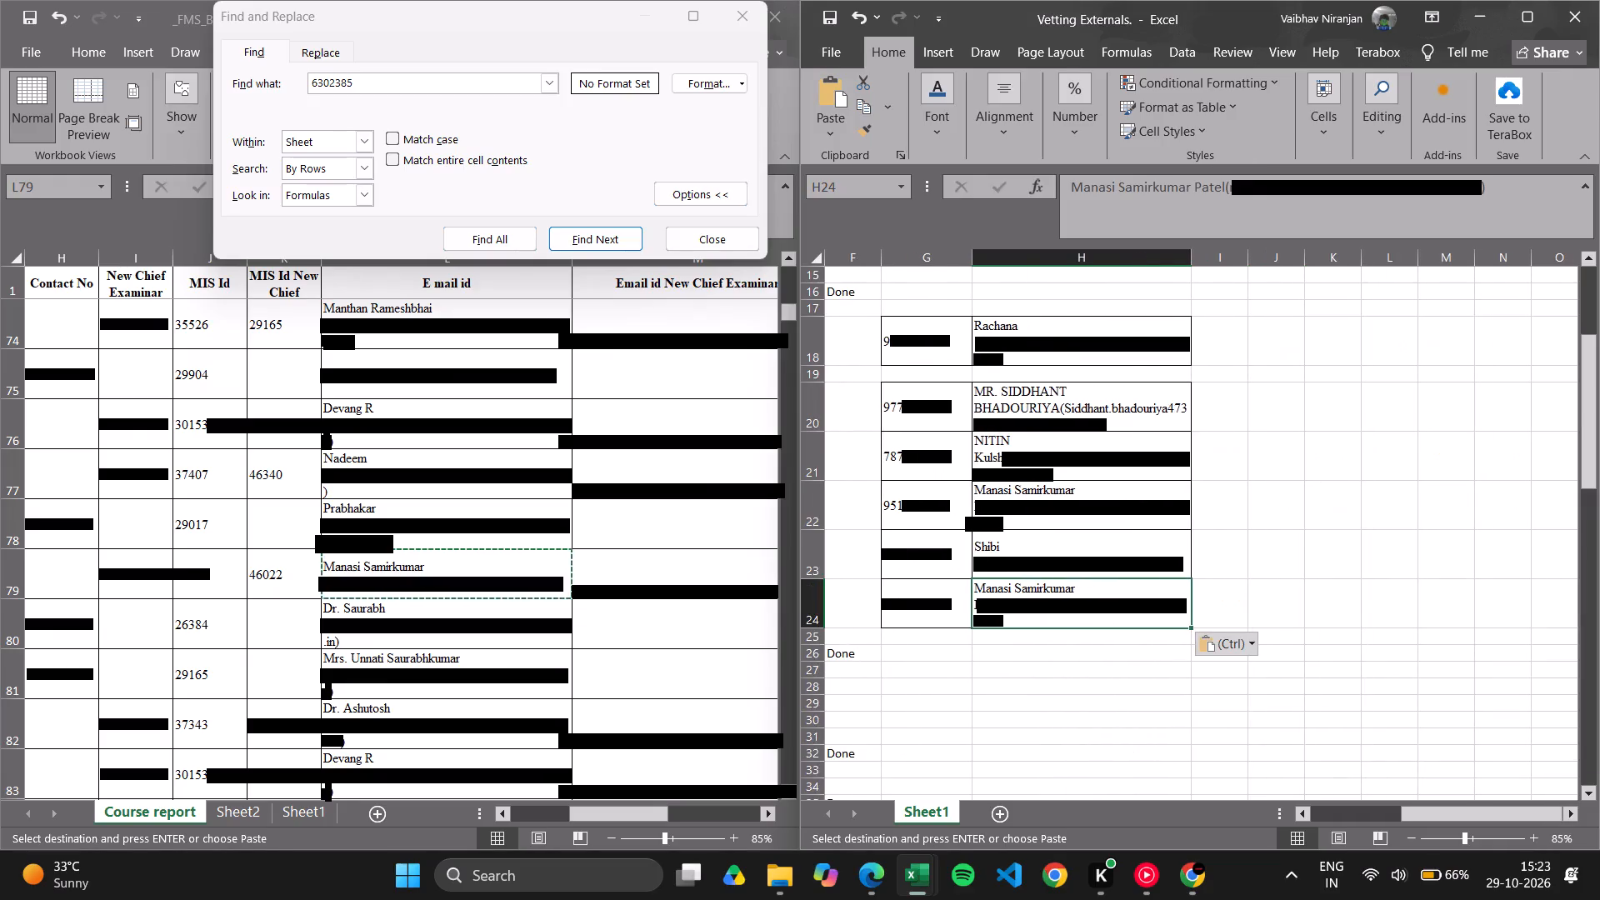
Search the nomination workbook for the Inventory and Material subject code, 06010102LM01, copied from Vetting Externals.
{"action": "scroll", "coordinate": [1109, 687], "scroll_direction": "right", "scroll_amount": 2}
{"action": "scroll", "coordinate": [1109, 687], "scroll_direction": "up", "scroll_amount": 2}
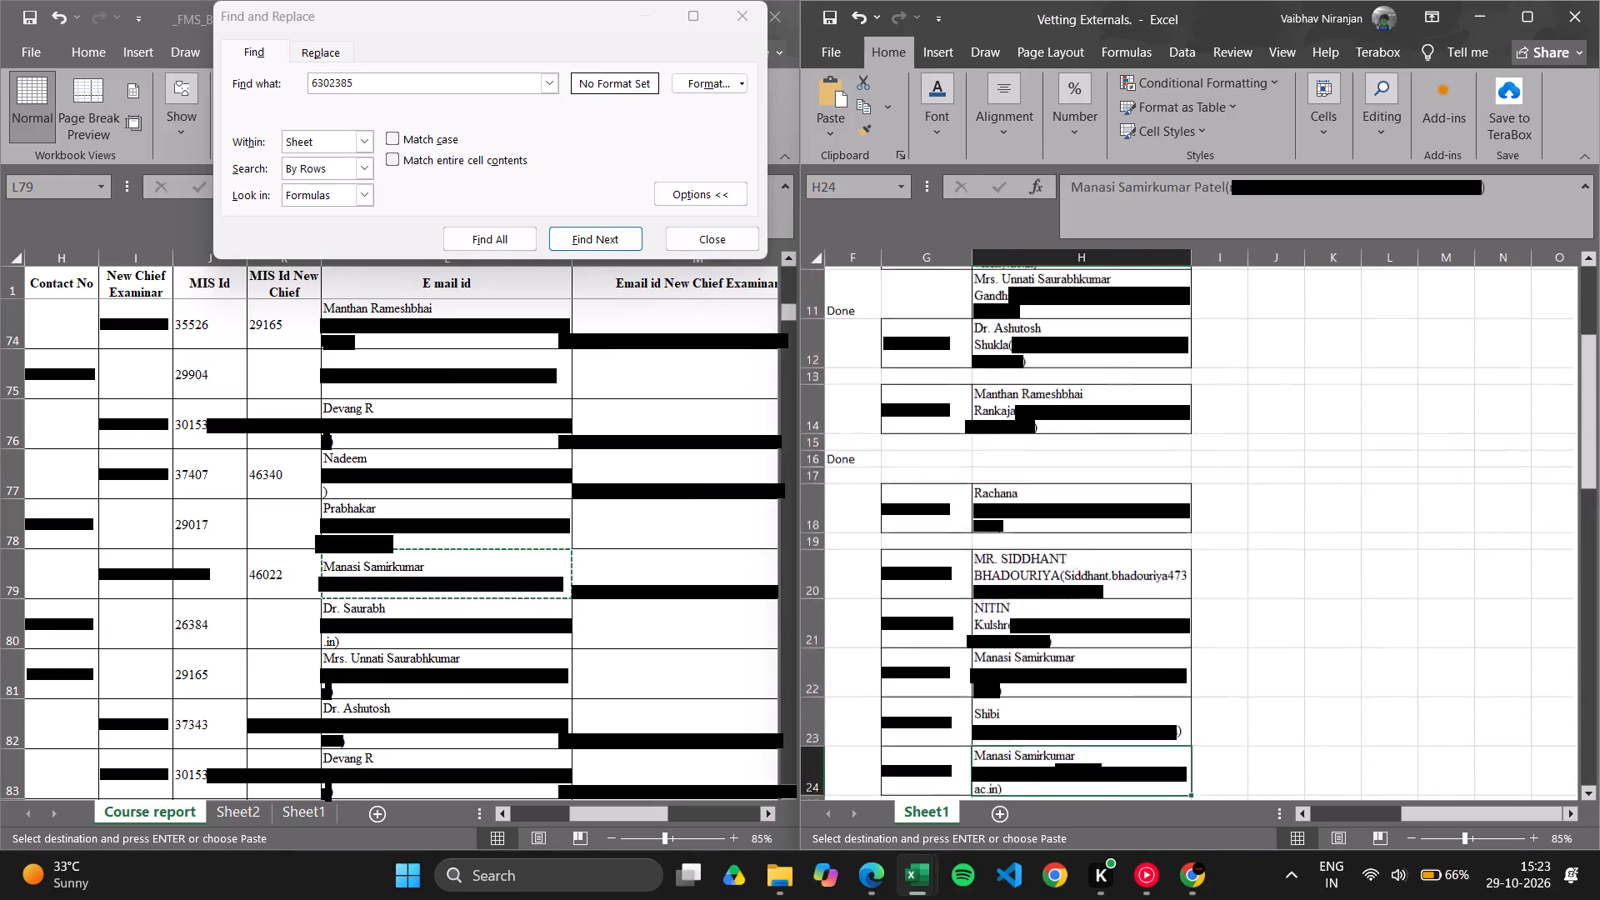
{"action": "scroll", "coordinate": [1109, 687], "scroll_direction": "up", "scroll_amount": 4}
{"action": "scroll", "coordinate": [1109, 687], "scroll_direction": "right", "scroll_amount": 1}
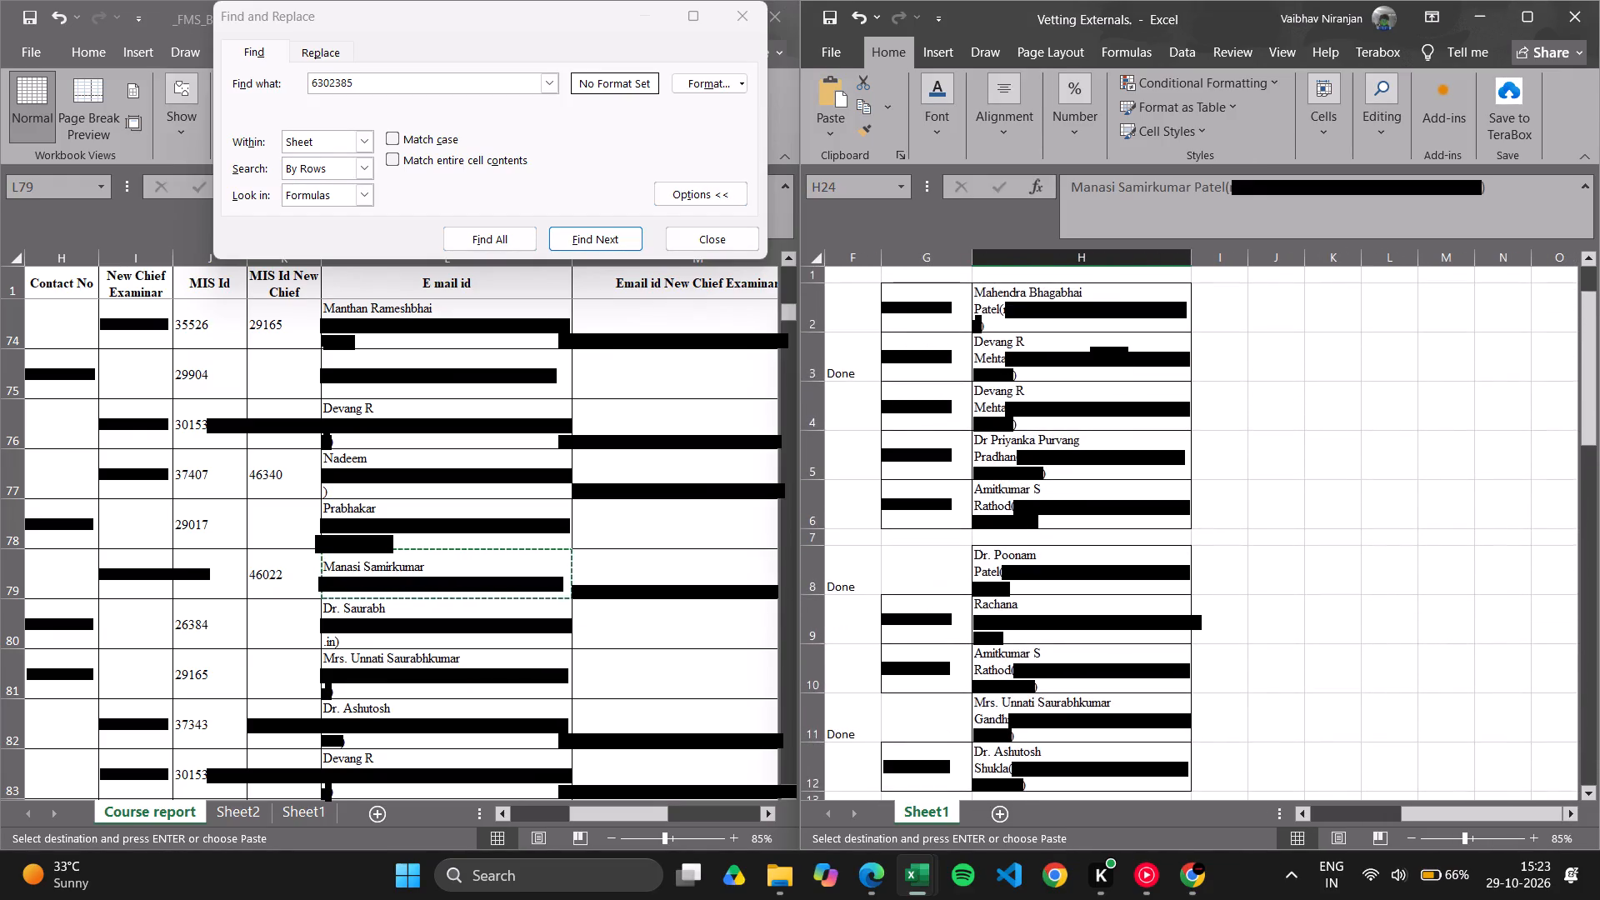
{"action": "scroll", "coordinate": [1109, 687], "scroll_direction": "right", "scroll_amount": 1}
{"action": "scroll", "coordinate": [1109, 687], "scroll_direction": "down", "scroll_amount": 3}
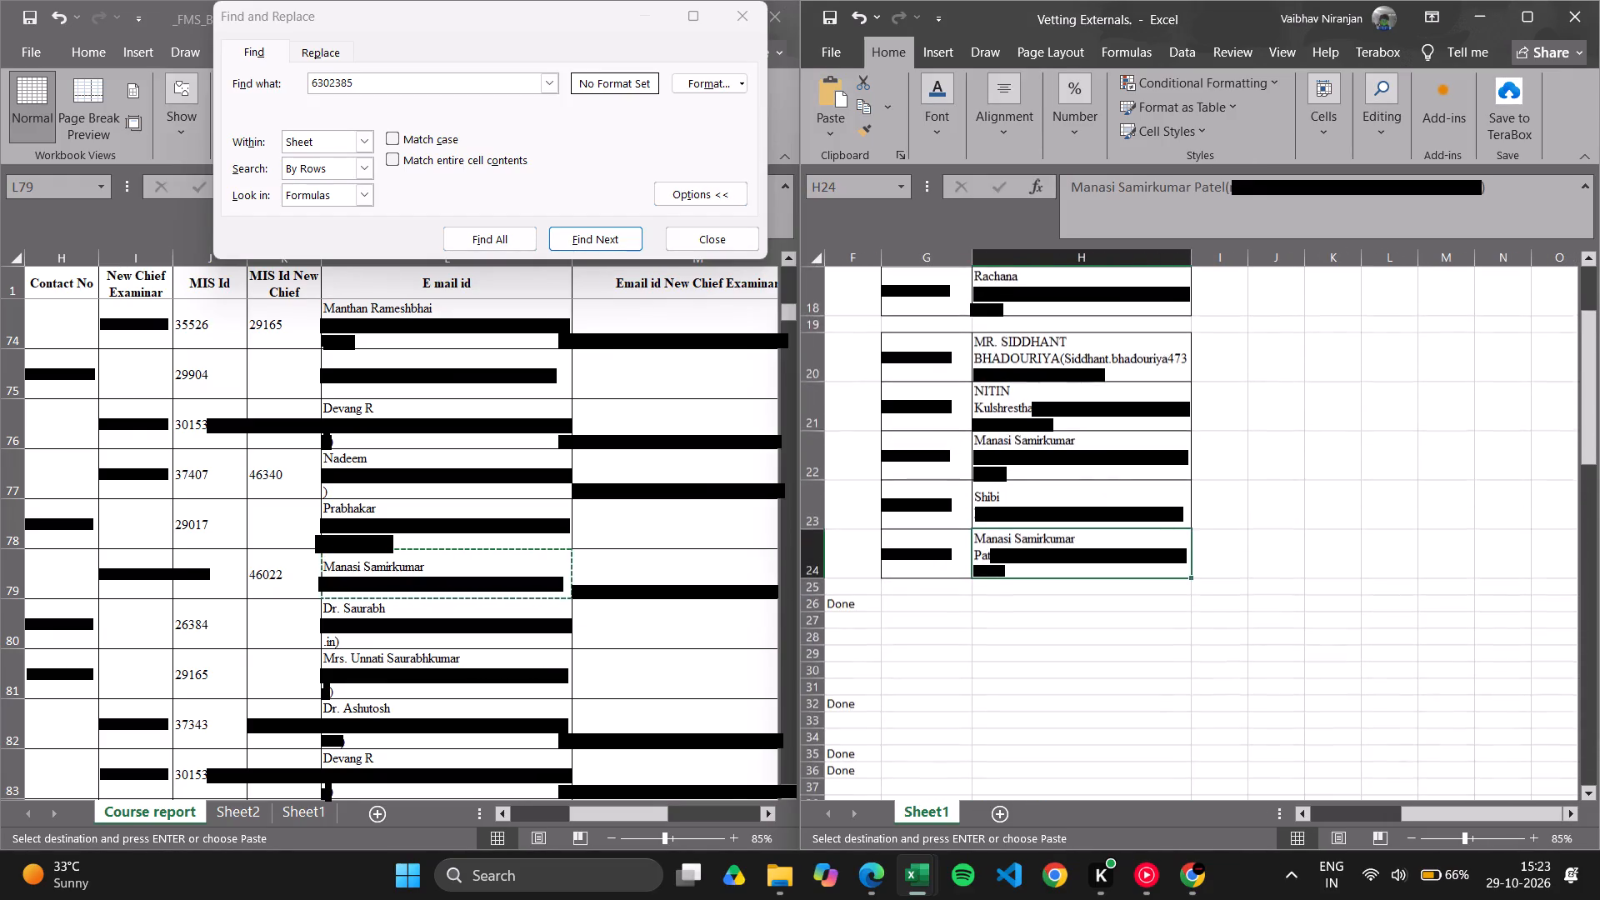
{"action": "scroll", "coordinate": [1109, 687], "scroll_direction": "down", "scroll_amount": 1}
{"action": "scroll", "coordinate": [1109, 687], "scroll_direction": "right", "scroll_amount": 2}
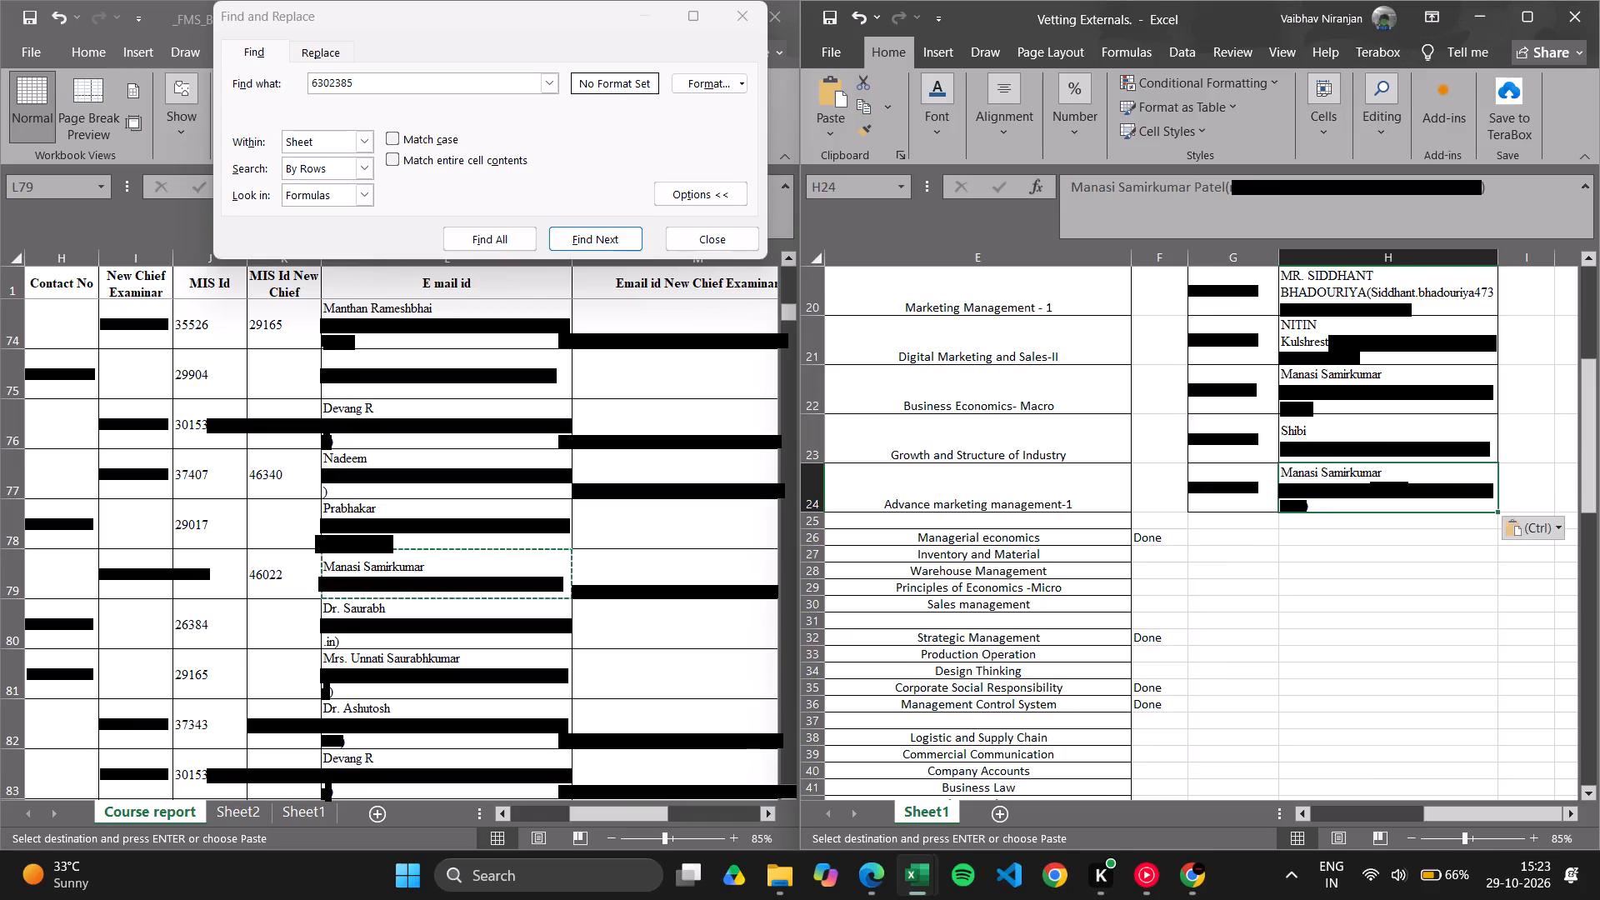
{"action": "scroll", "coordinate": [1109, 687], "scroll_direction": "right", "scroll_amount": 4}
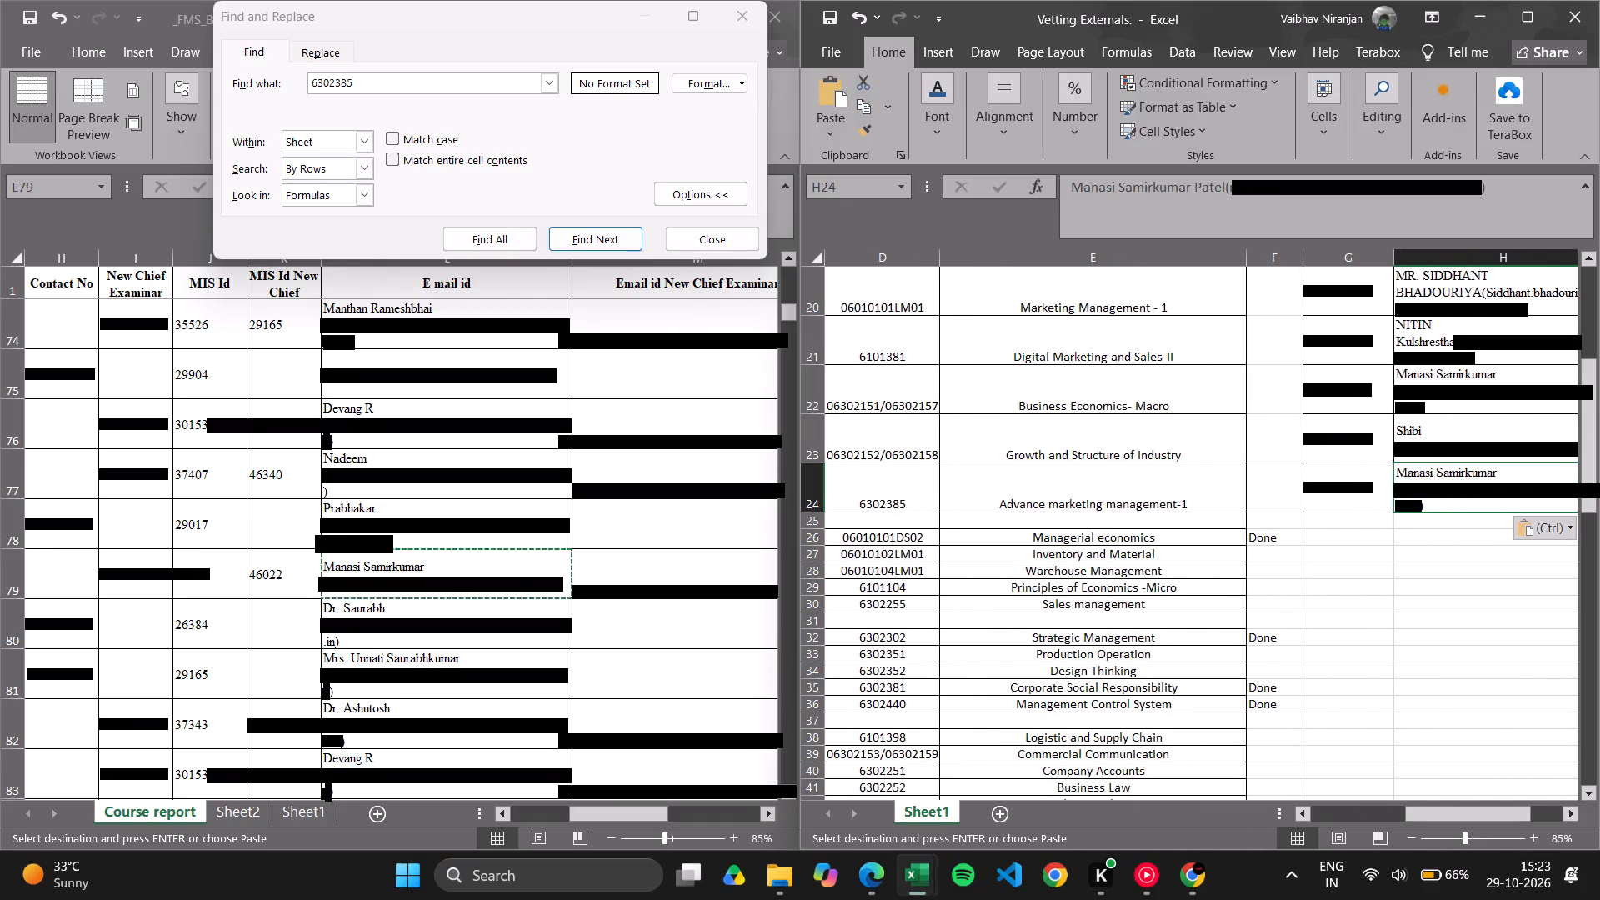
{"action": "left_click", "coordinate": [863, 553]}
{"action": "key", "text": "ctrl+c"}
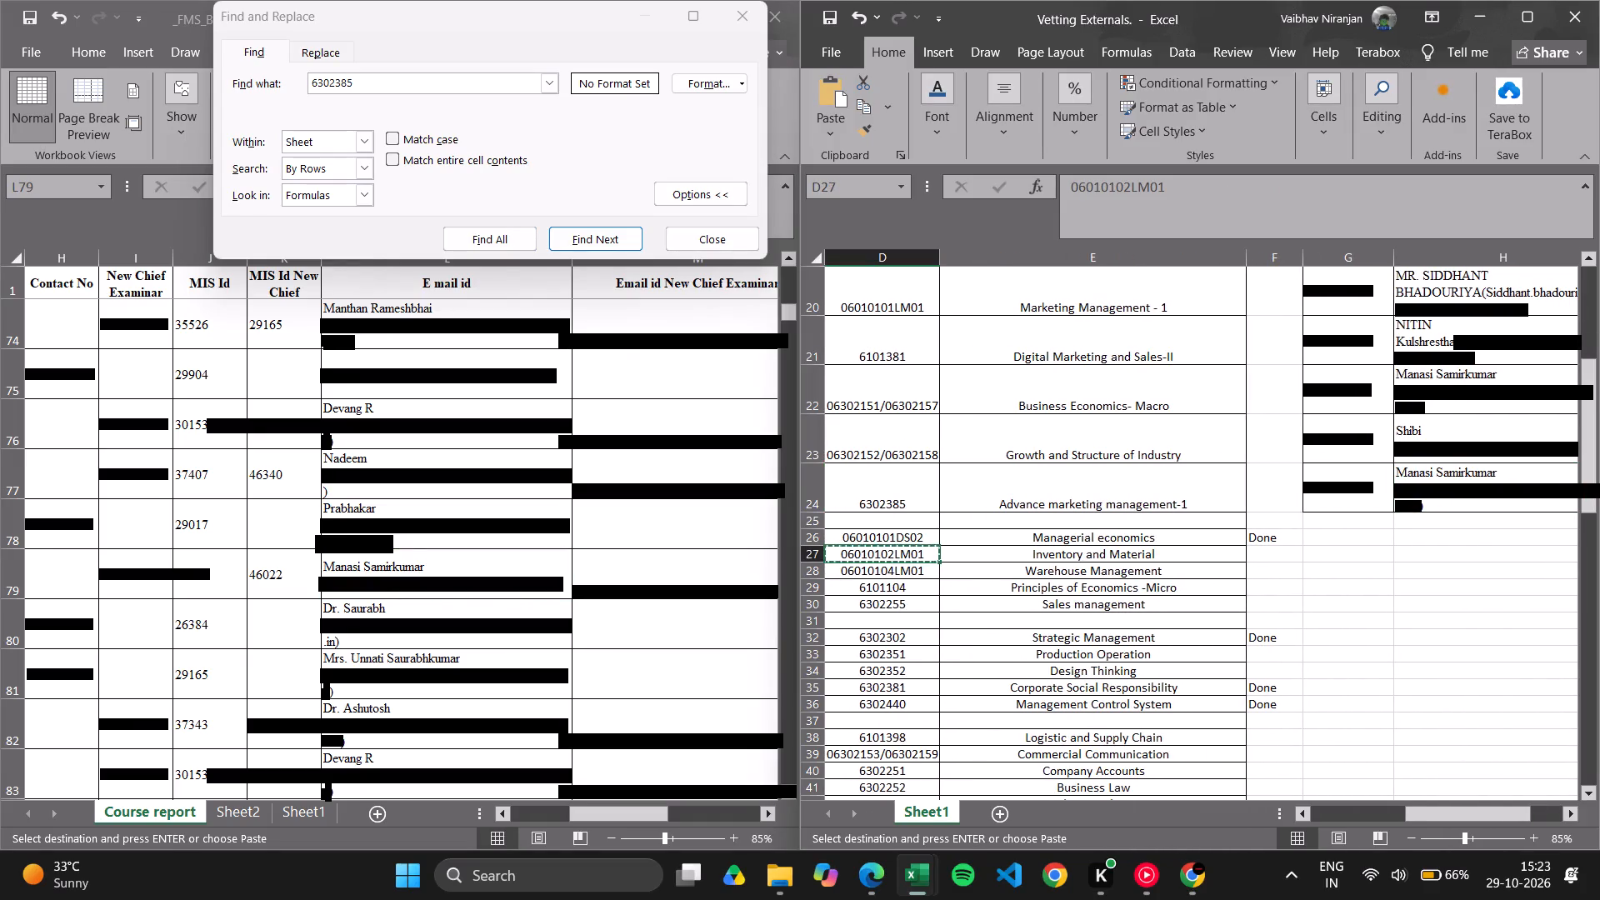
{"action": "left_click", "coordinate": [386, 347]}
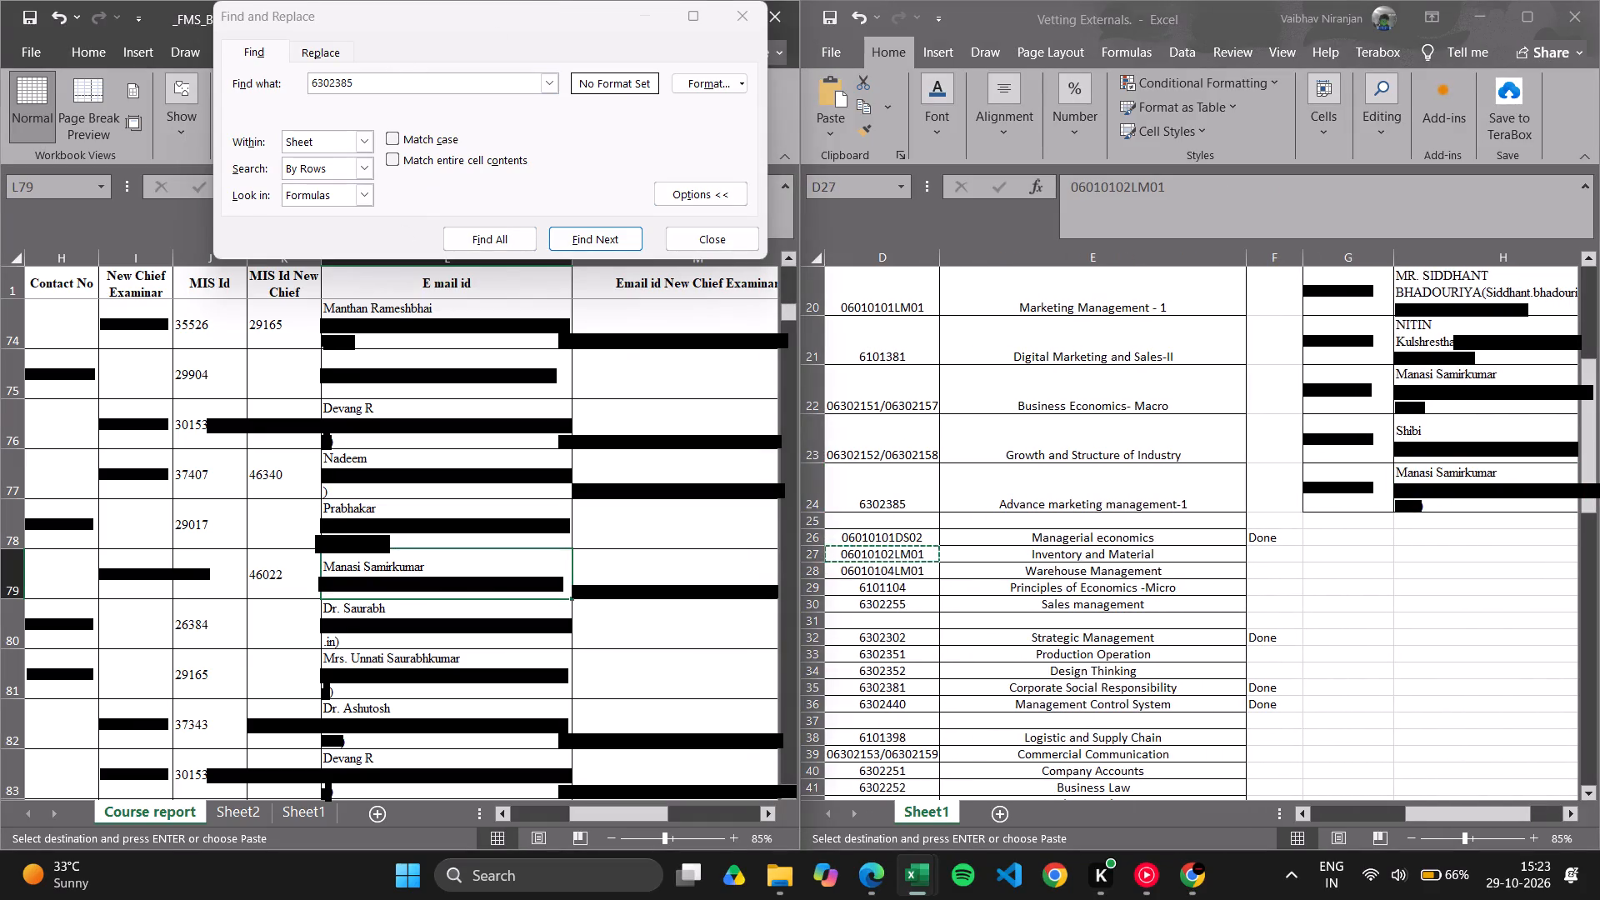
{"action": "double_click", "coordinate": [392, 87]}
{"action": "key", "text": "ctrl+v"}
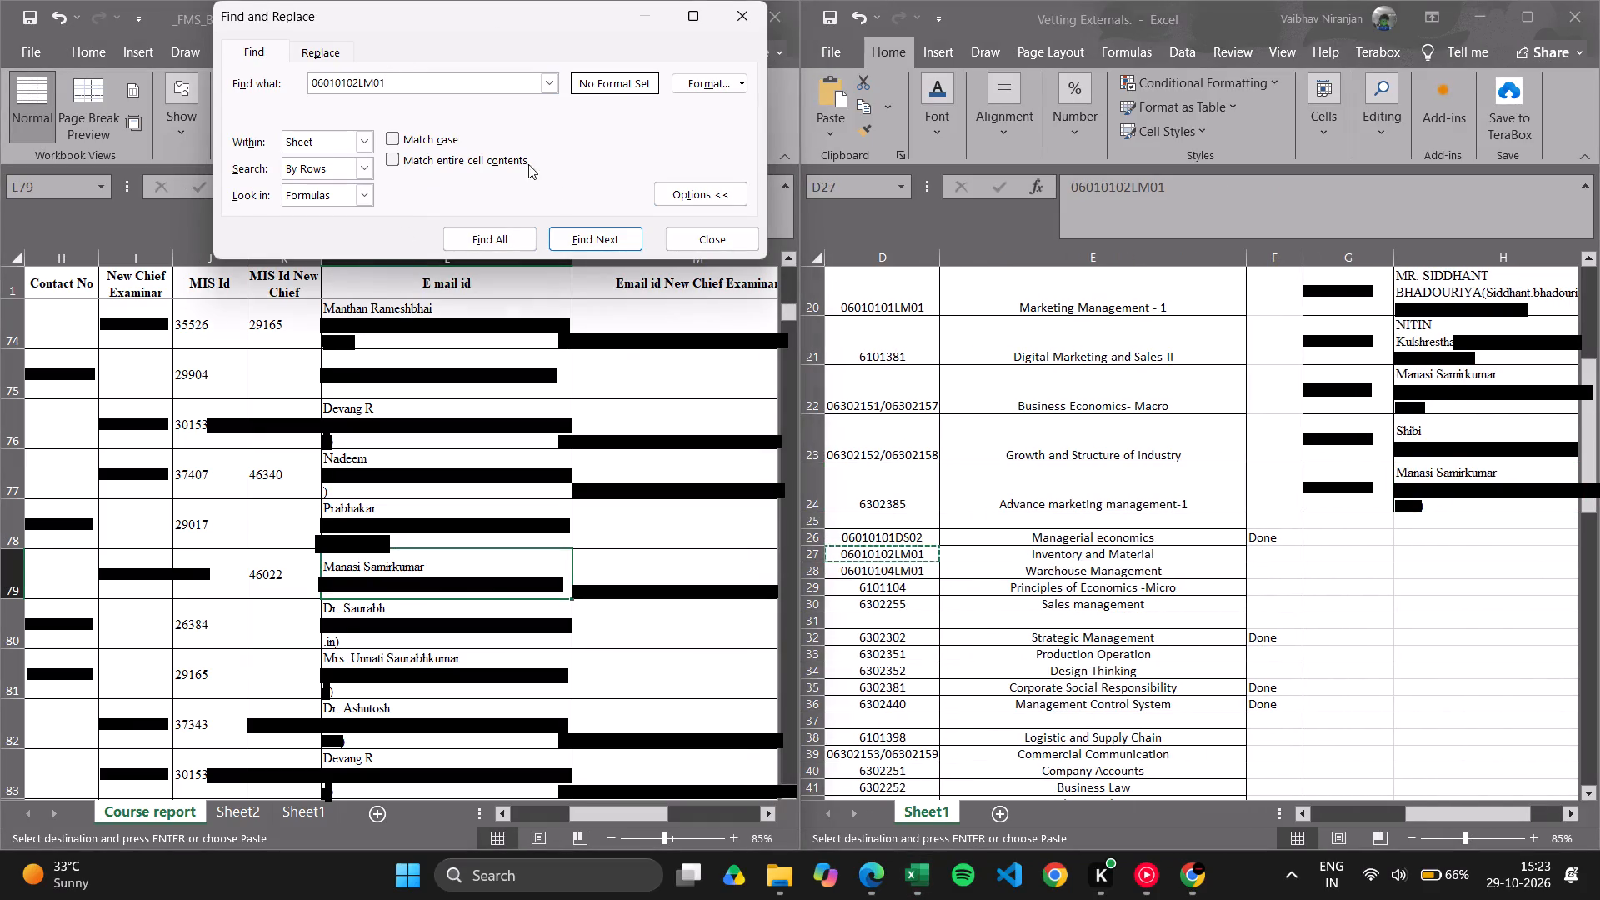
{"action": "left_click", "coordinate": [591, 242]}
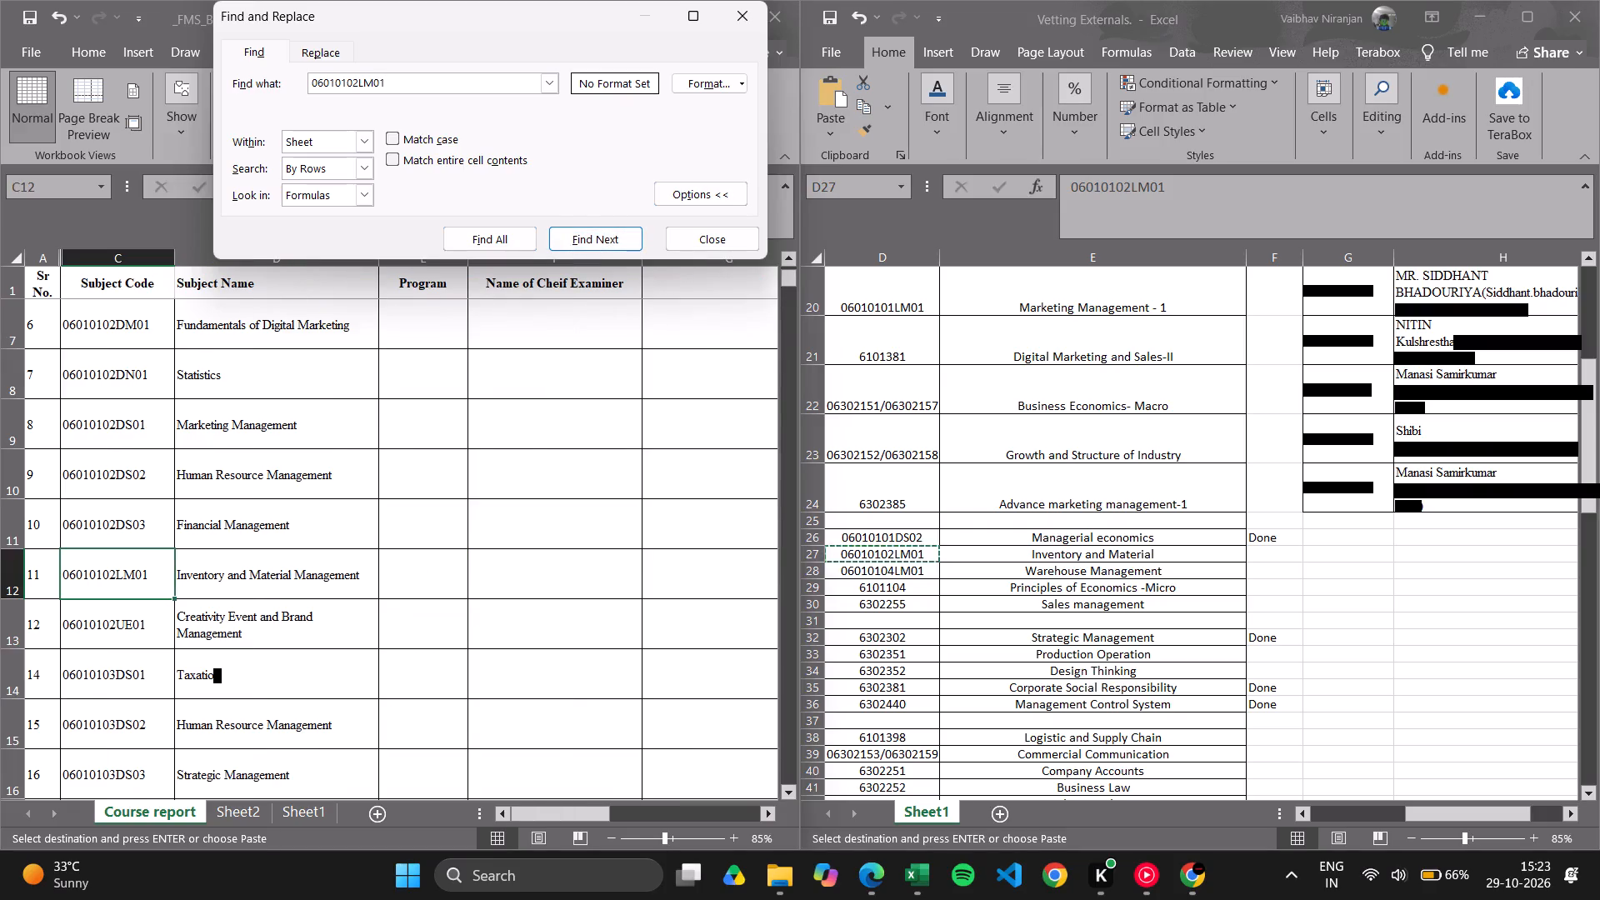
Copy the Inventory and Material Management row's Contact No from the nomination workbook into G27 of Vetting Externals.
{"action": "scroll", "coordinate": [457, 595], "scroll_direction": "left", "scroll_amount": 7}
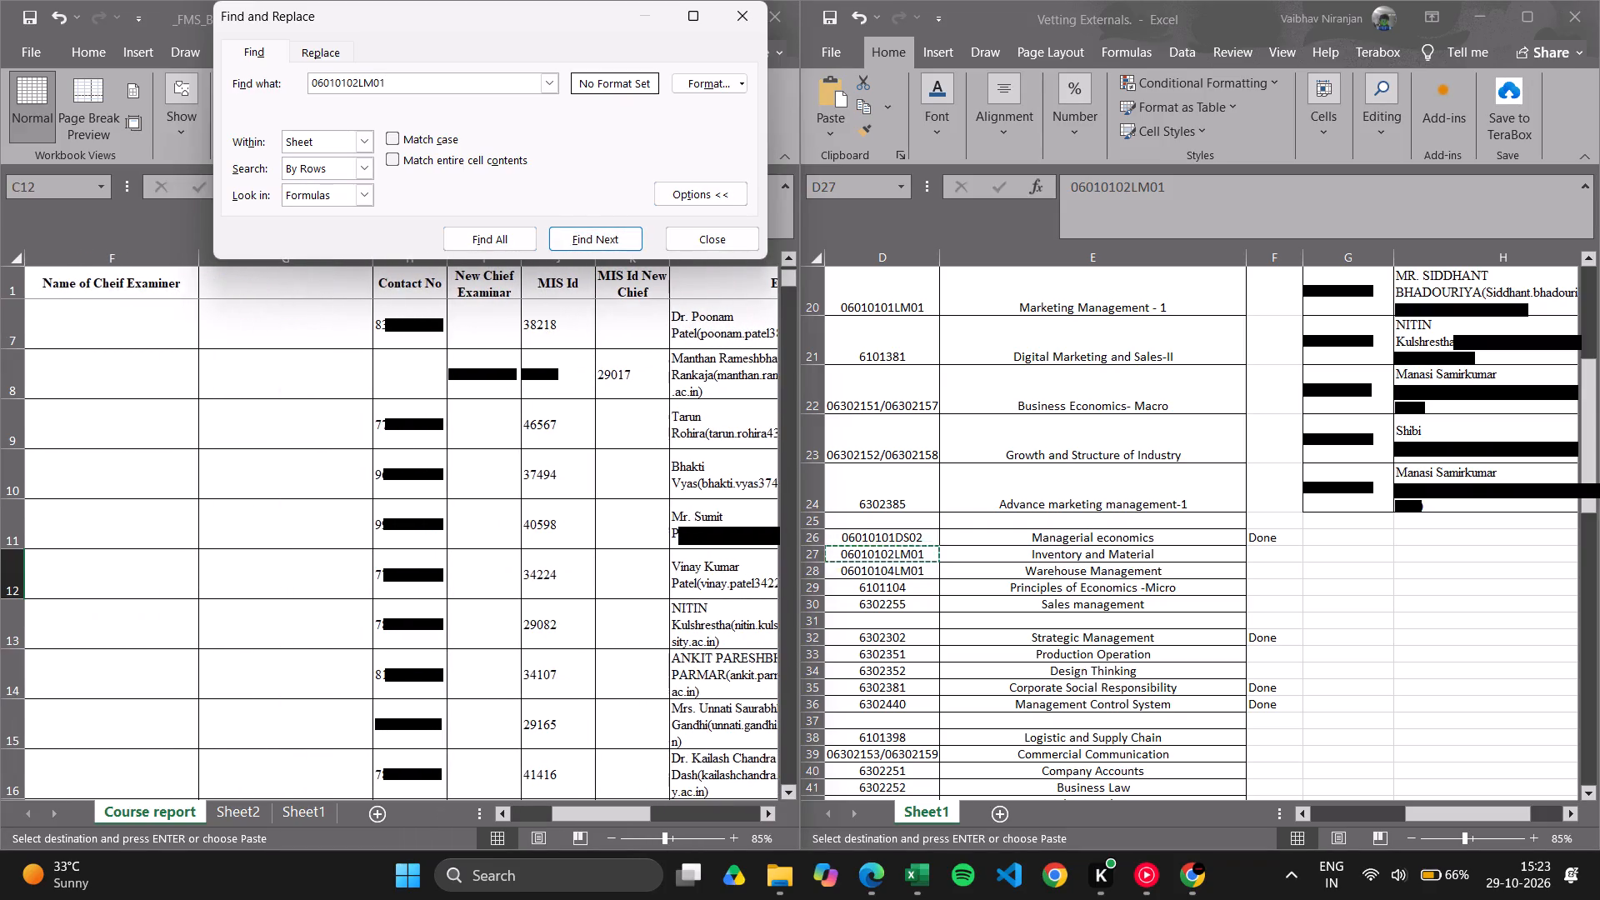
{"action": "left_click", "coordinate": [427, 586]}
{"action": "key", "text": "ctrl+c"}
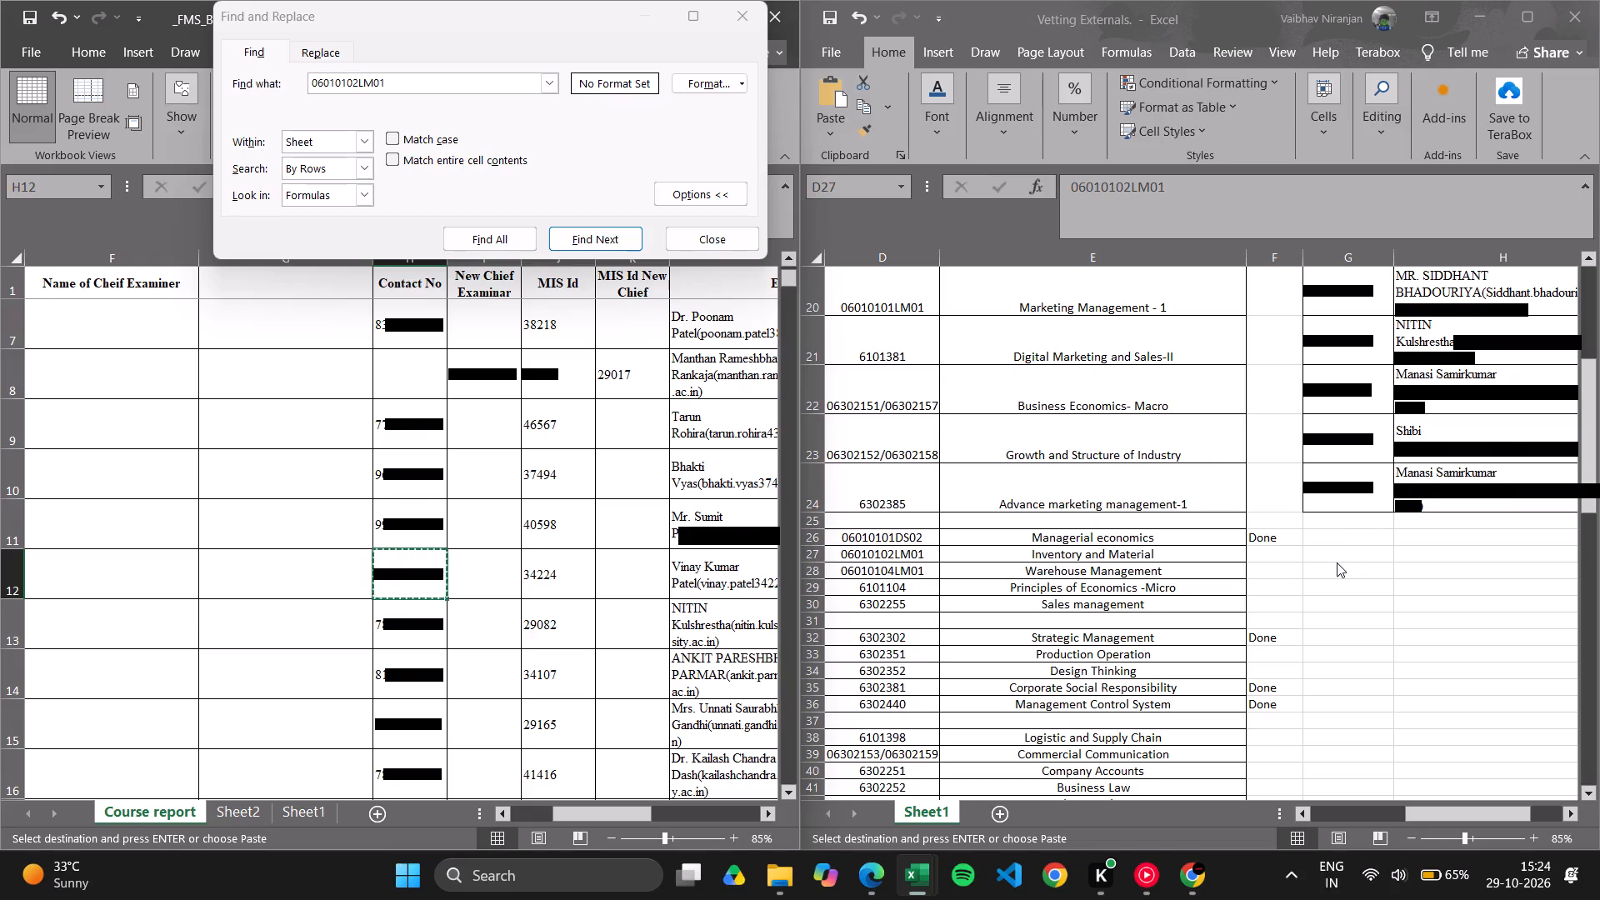
{"action": "scroll", "coordinate": [1337, 557], "scroll_direction": "right", "scroll_amount": 1}
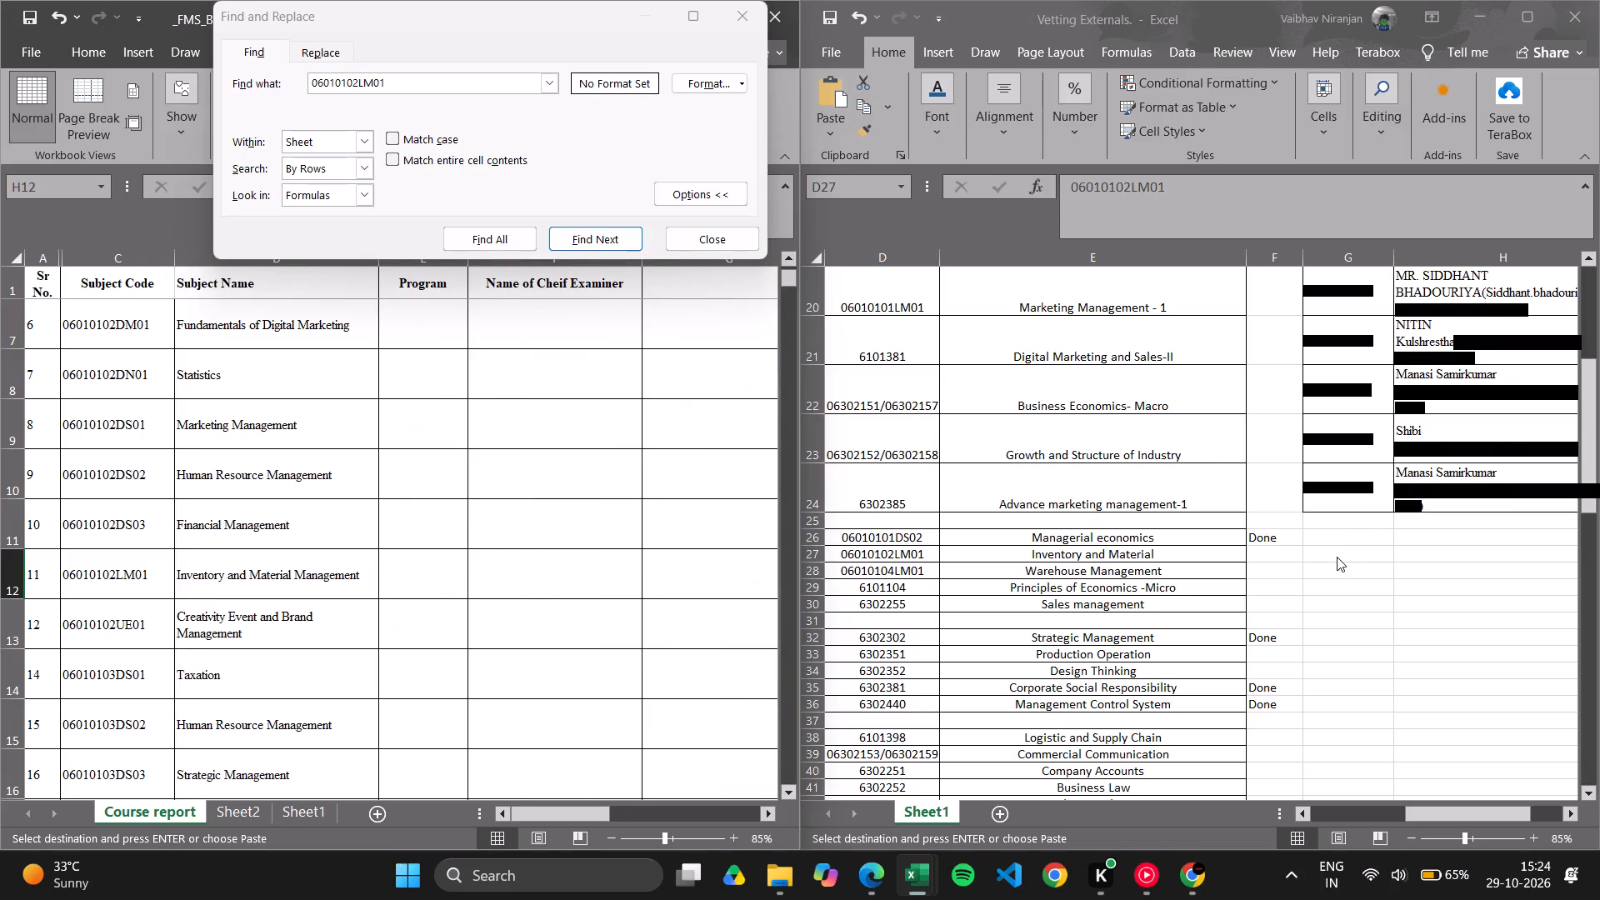
{"action": "scroll", "coordinate": [1337, 557], "scroll_direction": "right", "scroll_amount": 1}
{"action": "left_click", "coordinate": [1337, 557]}
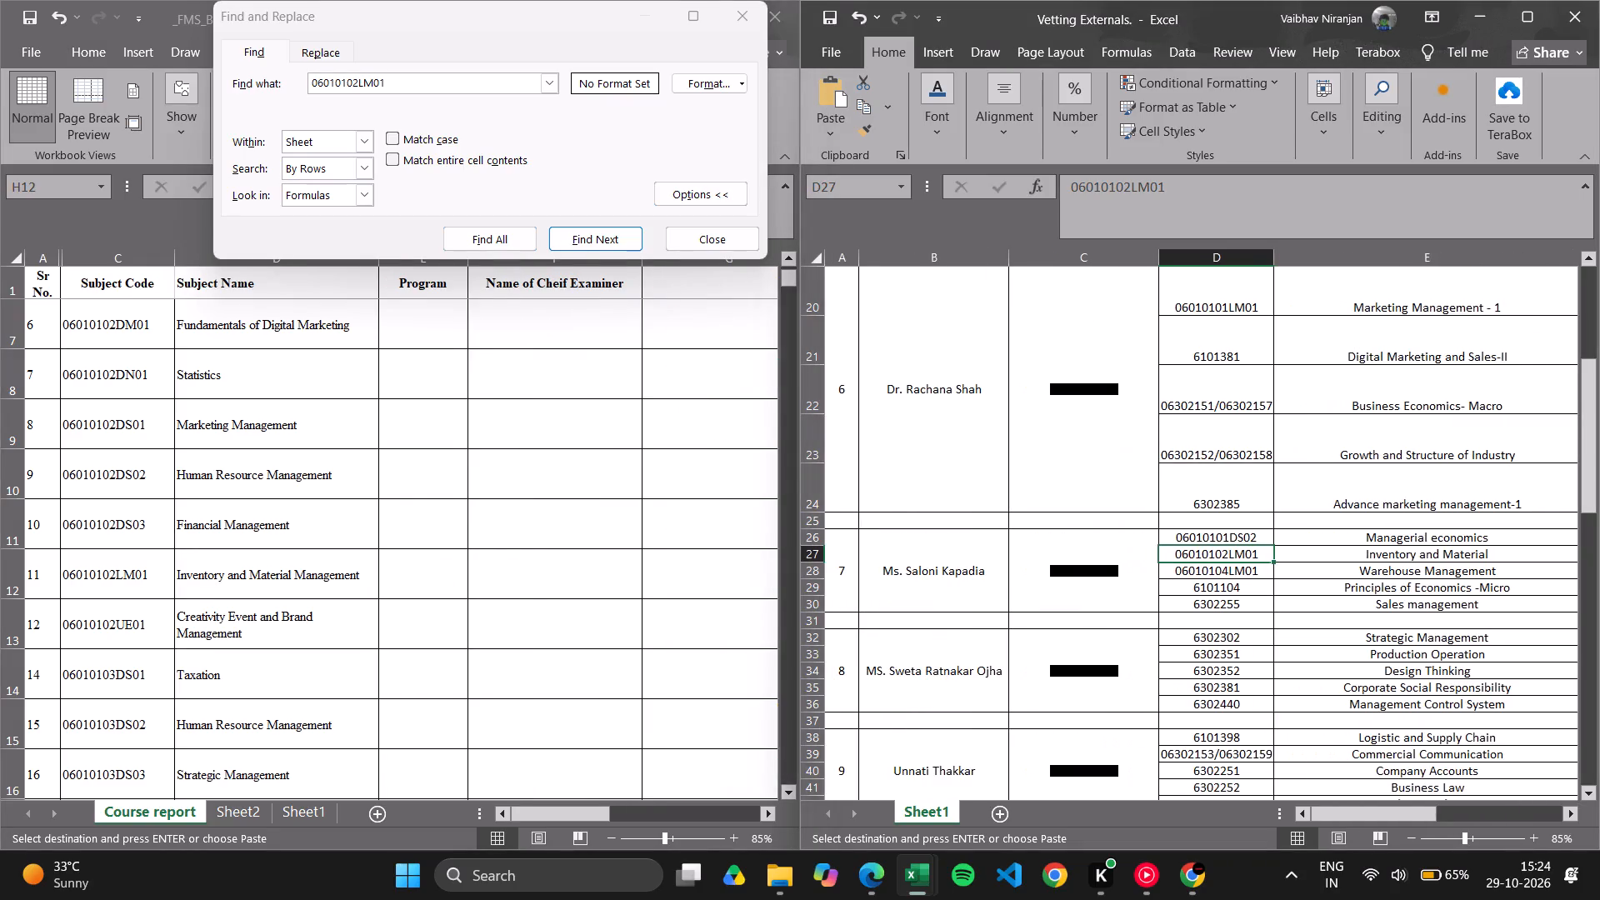
{"action": "scroll", "coordinate": [1339, 576], "scroll_direction": "left", "scroll_amount": 3}
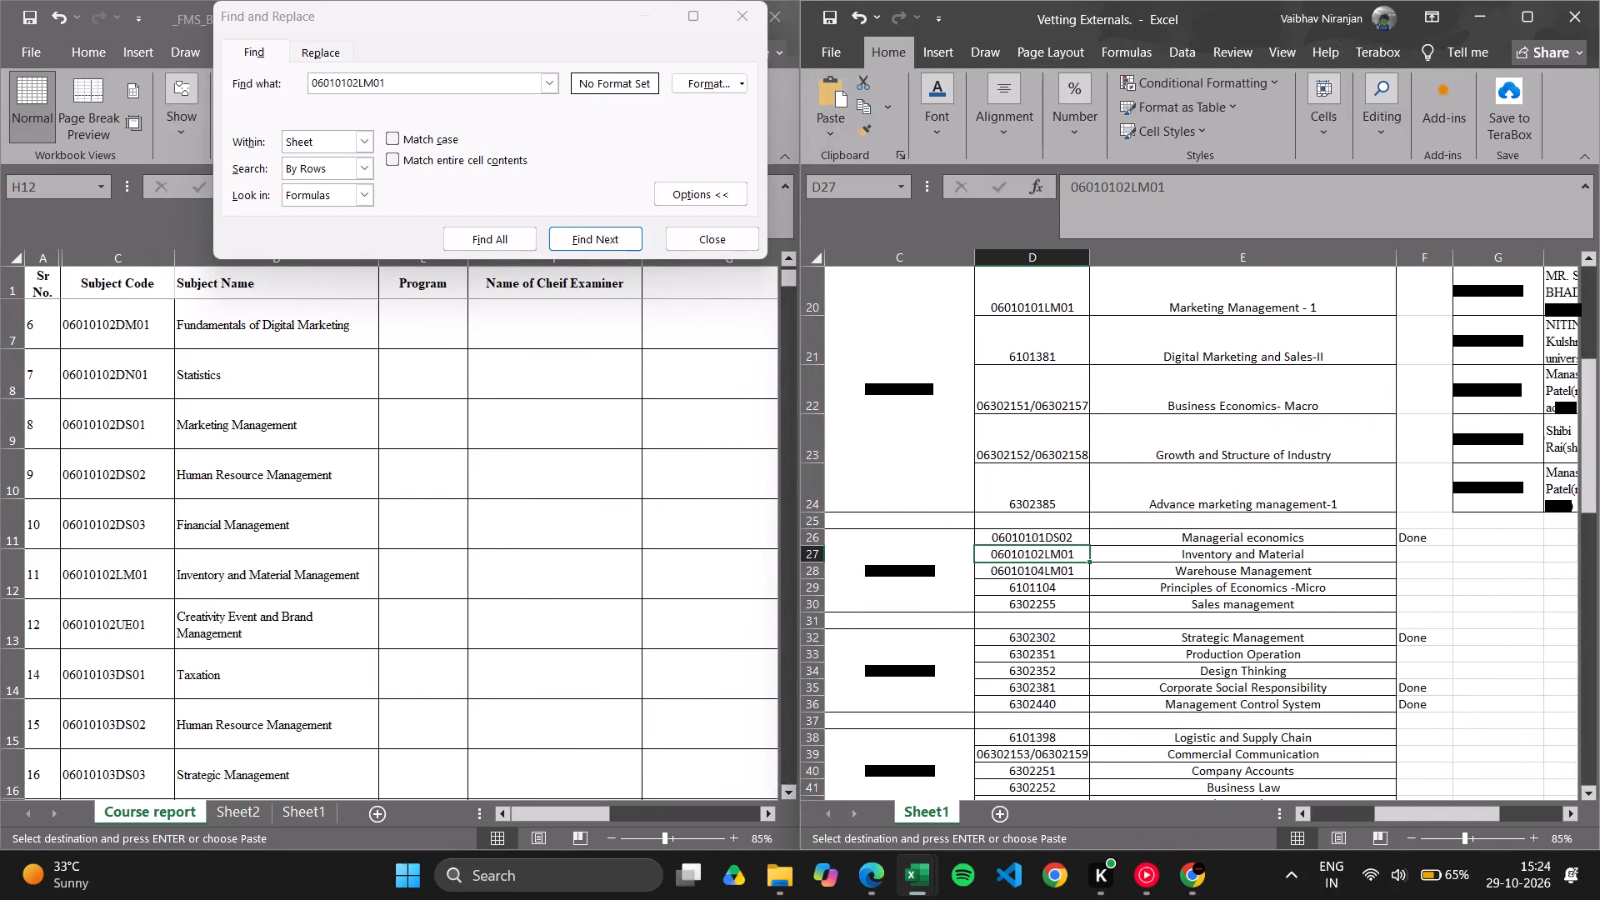
{"action": "left_click", "coordinate": [1477, 557]}
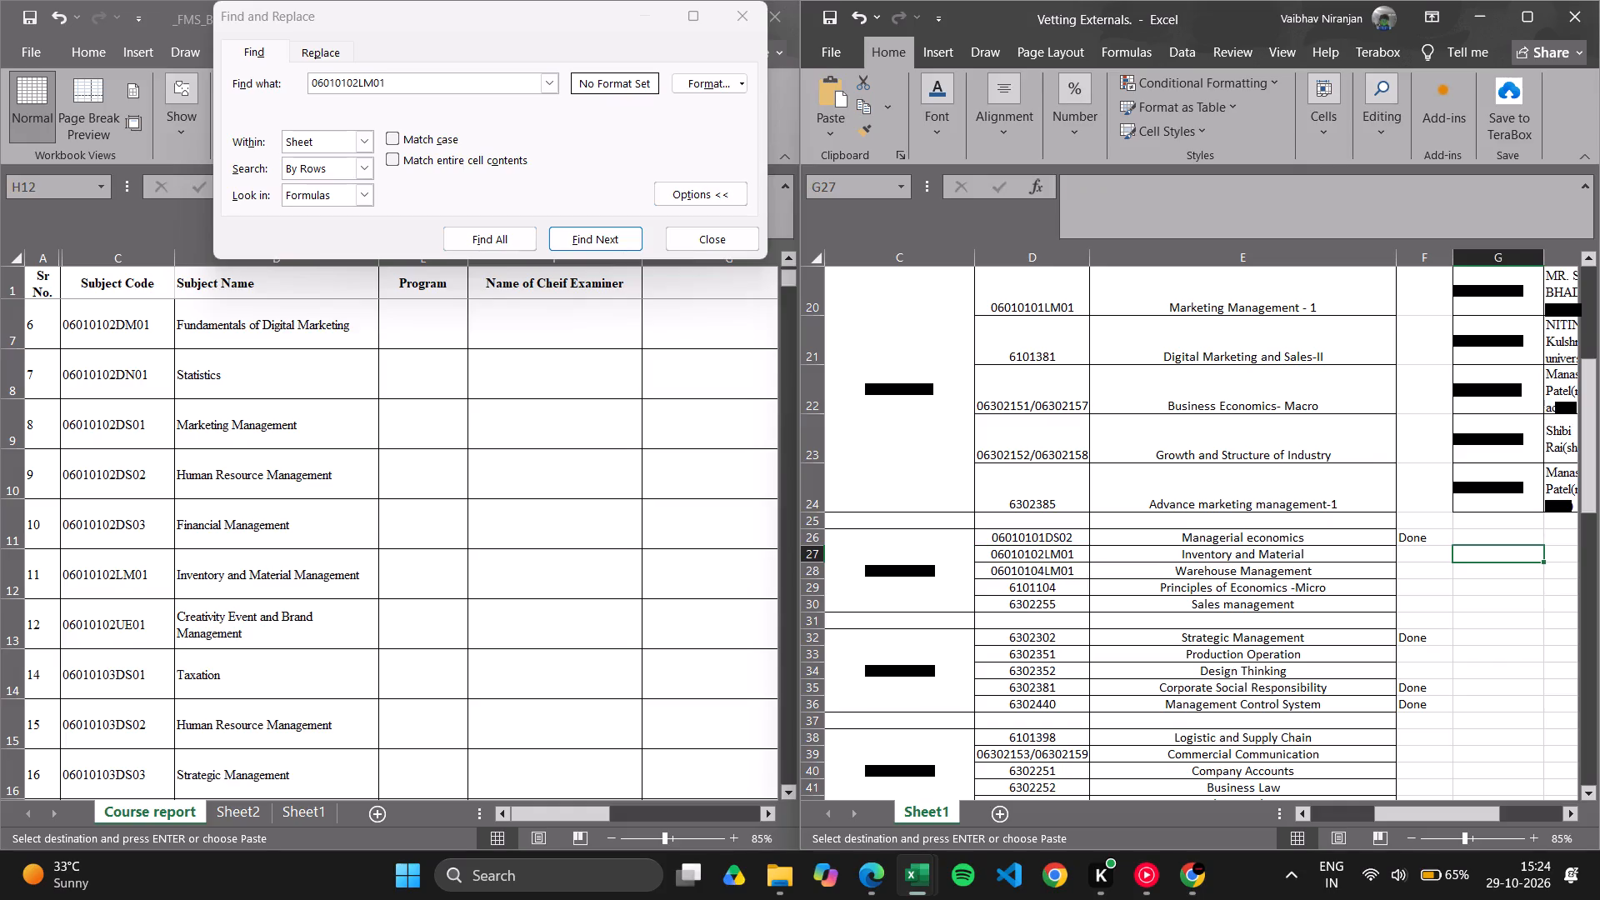
{"action": "key", "text": "ctrl+v"}
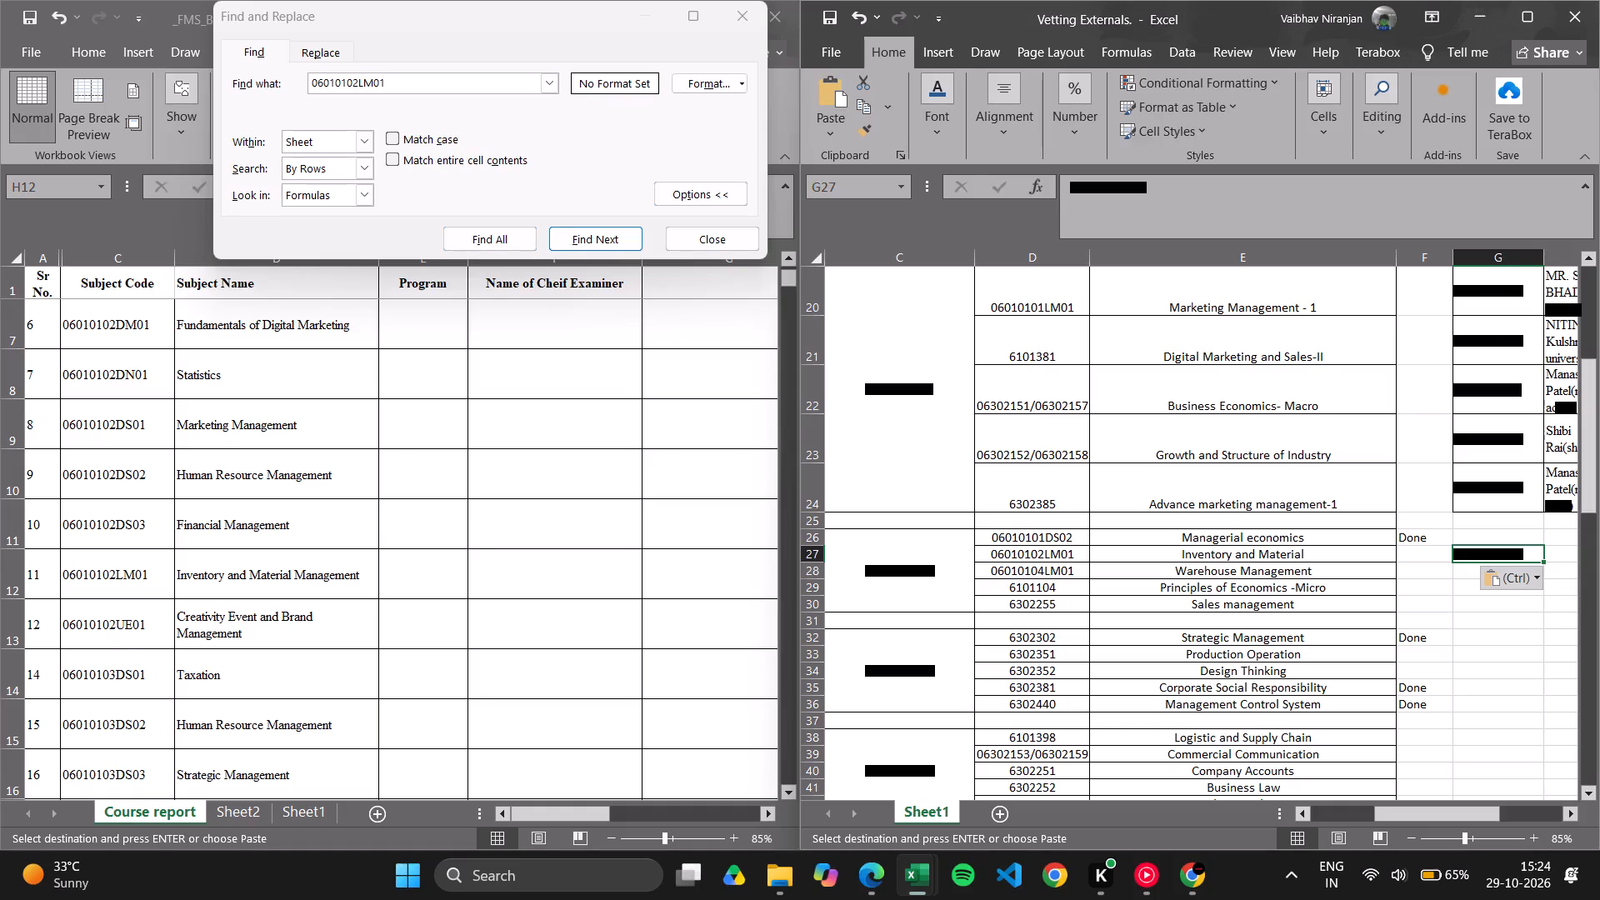
Copy the Inventory and Material Management row's E mail id entry from the nomination workbook into H27 of Vetting Externals.
{"action": "scroll", "coordinate": [1424, 572], "scroll_direction": "left", "scroll_amount": 3}
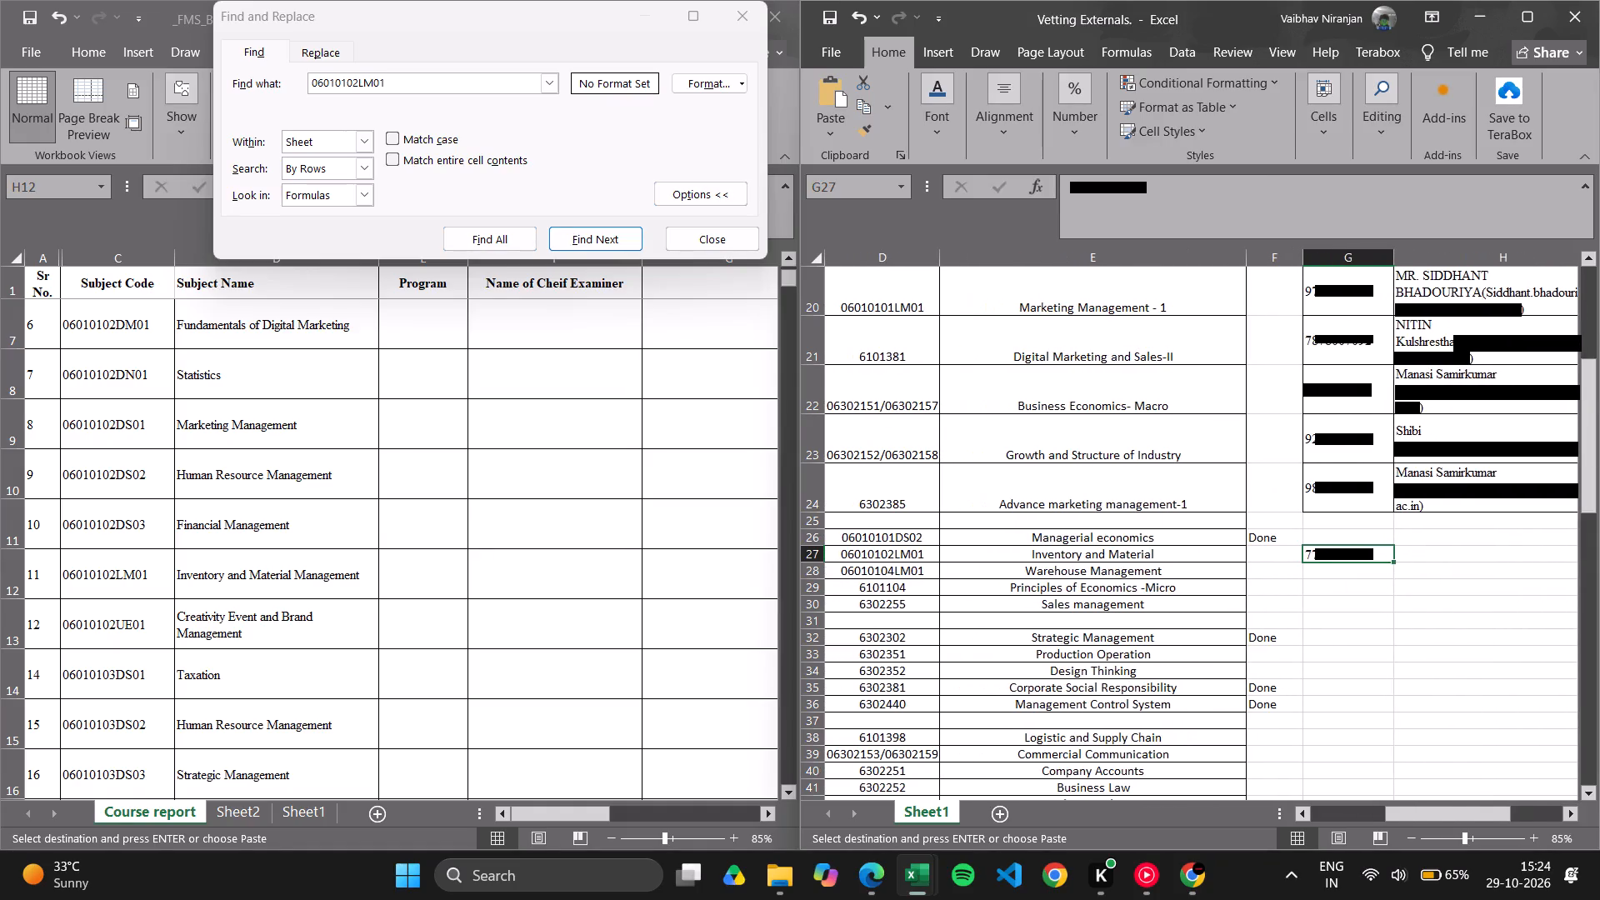
{"action": "left_click", "coordinate": [1436, 557]}
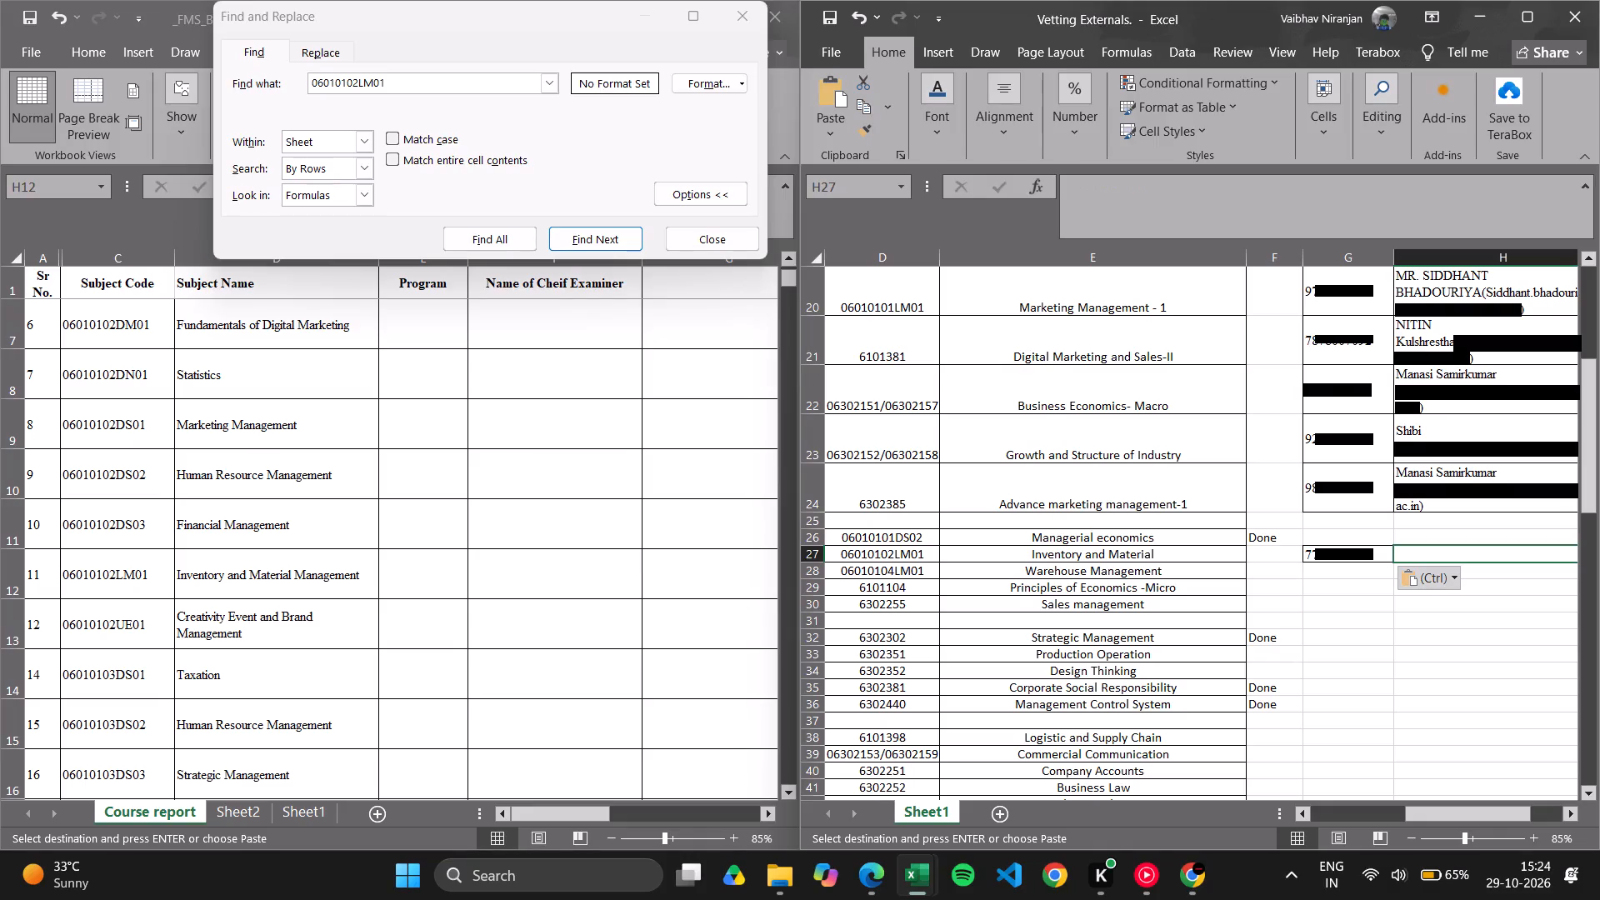
{"action": "scroll", "coordinate": [1331, 592], "scroll_direction": "right", "scroll_amount": 5}
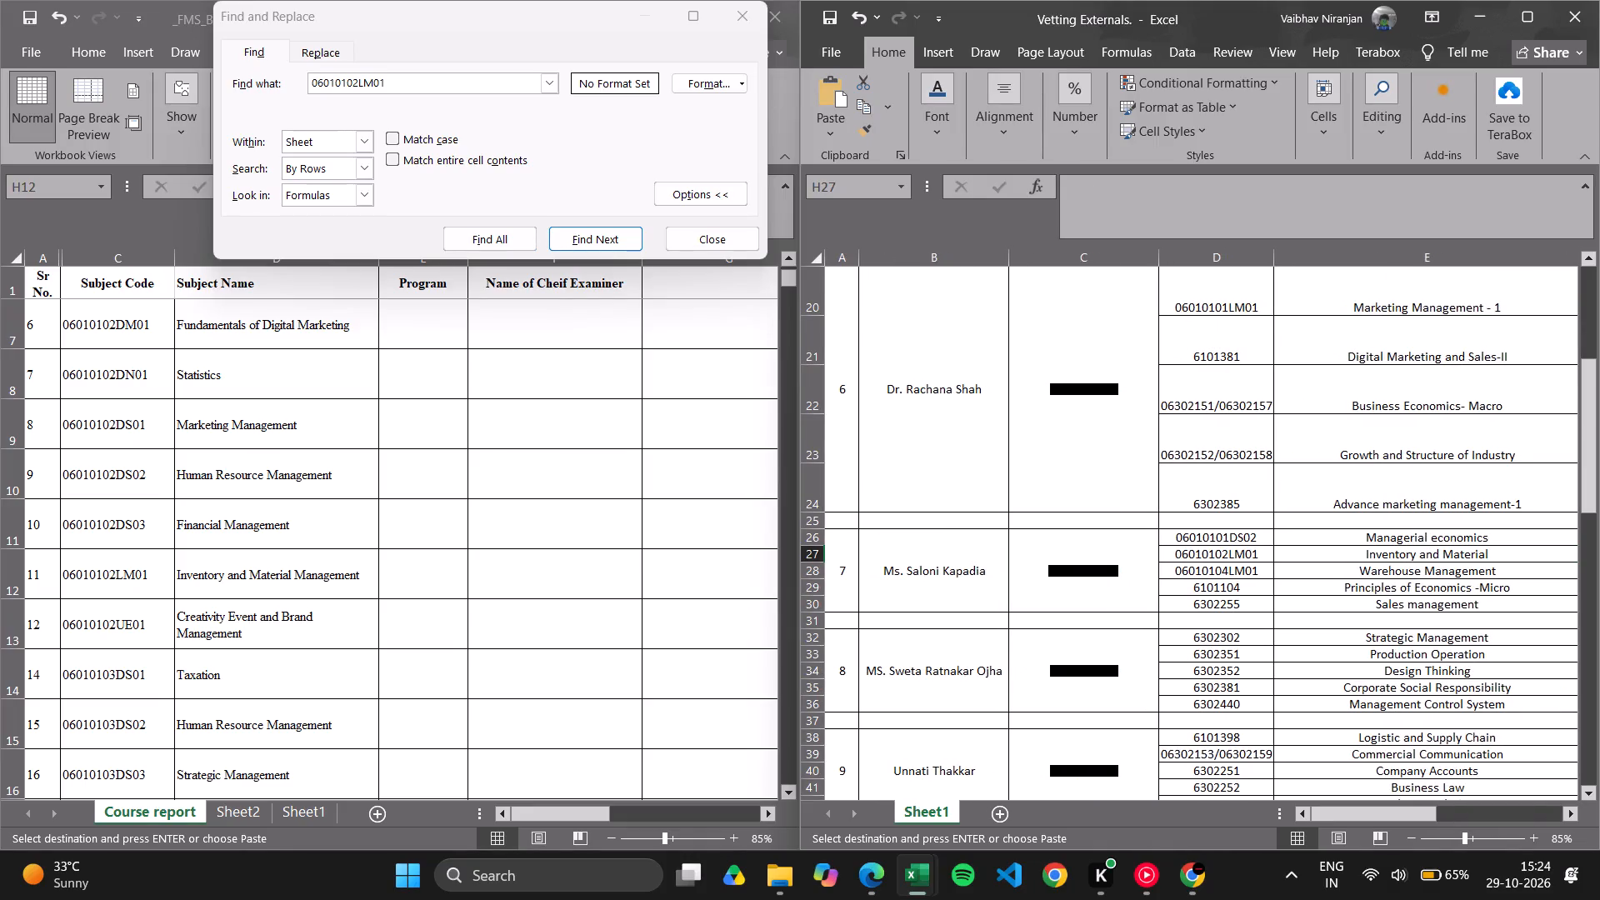
{"action": "scroll", "coordinate": [1331, 592], "scroll_direction": "left", "scroll_amount": 1}
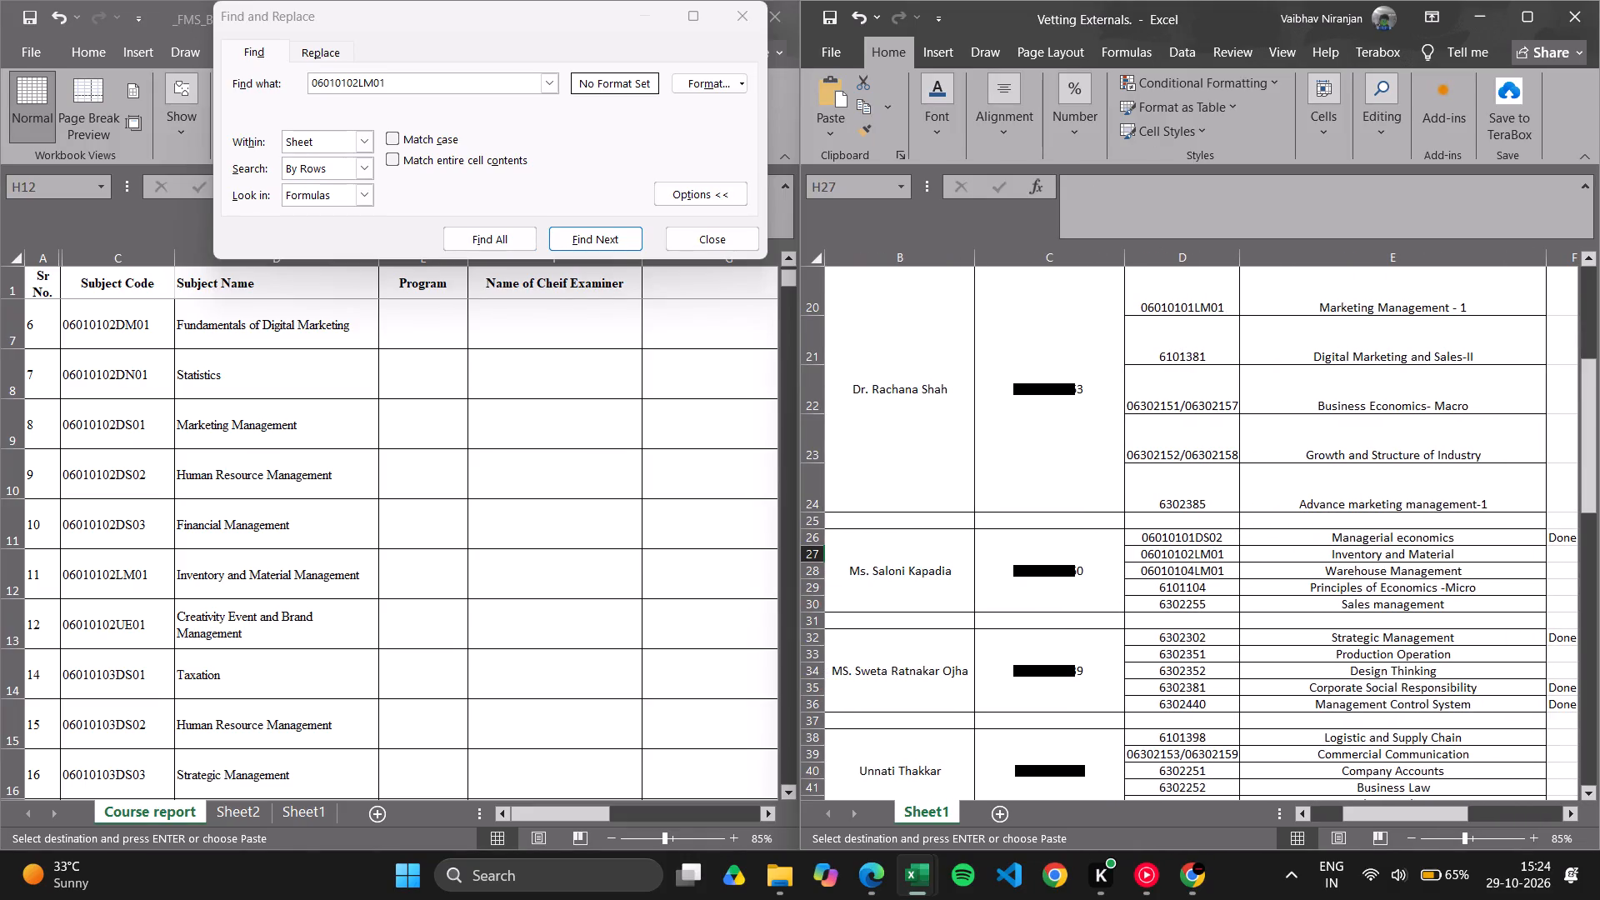
{"action": "scroll", "coordinate": [1331, 592], "scroll_direction": "left", "scroll_amount": 6}
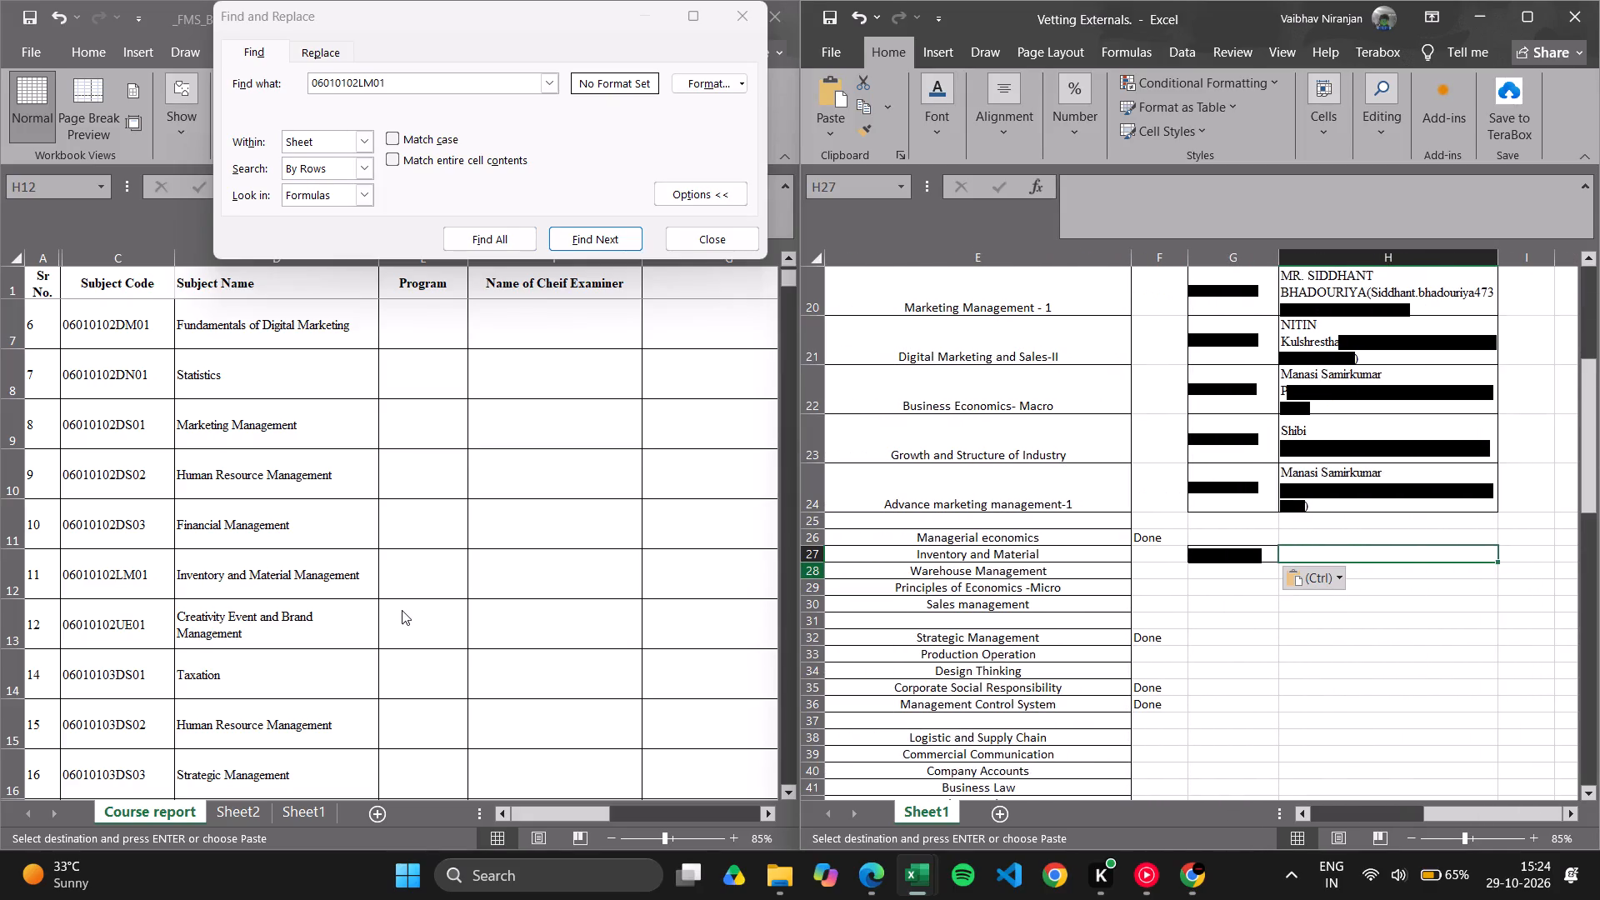
{"action": "scroll", "coordinate": [402, 610], "scroll_direction": "right", "scroll_amount": 1}
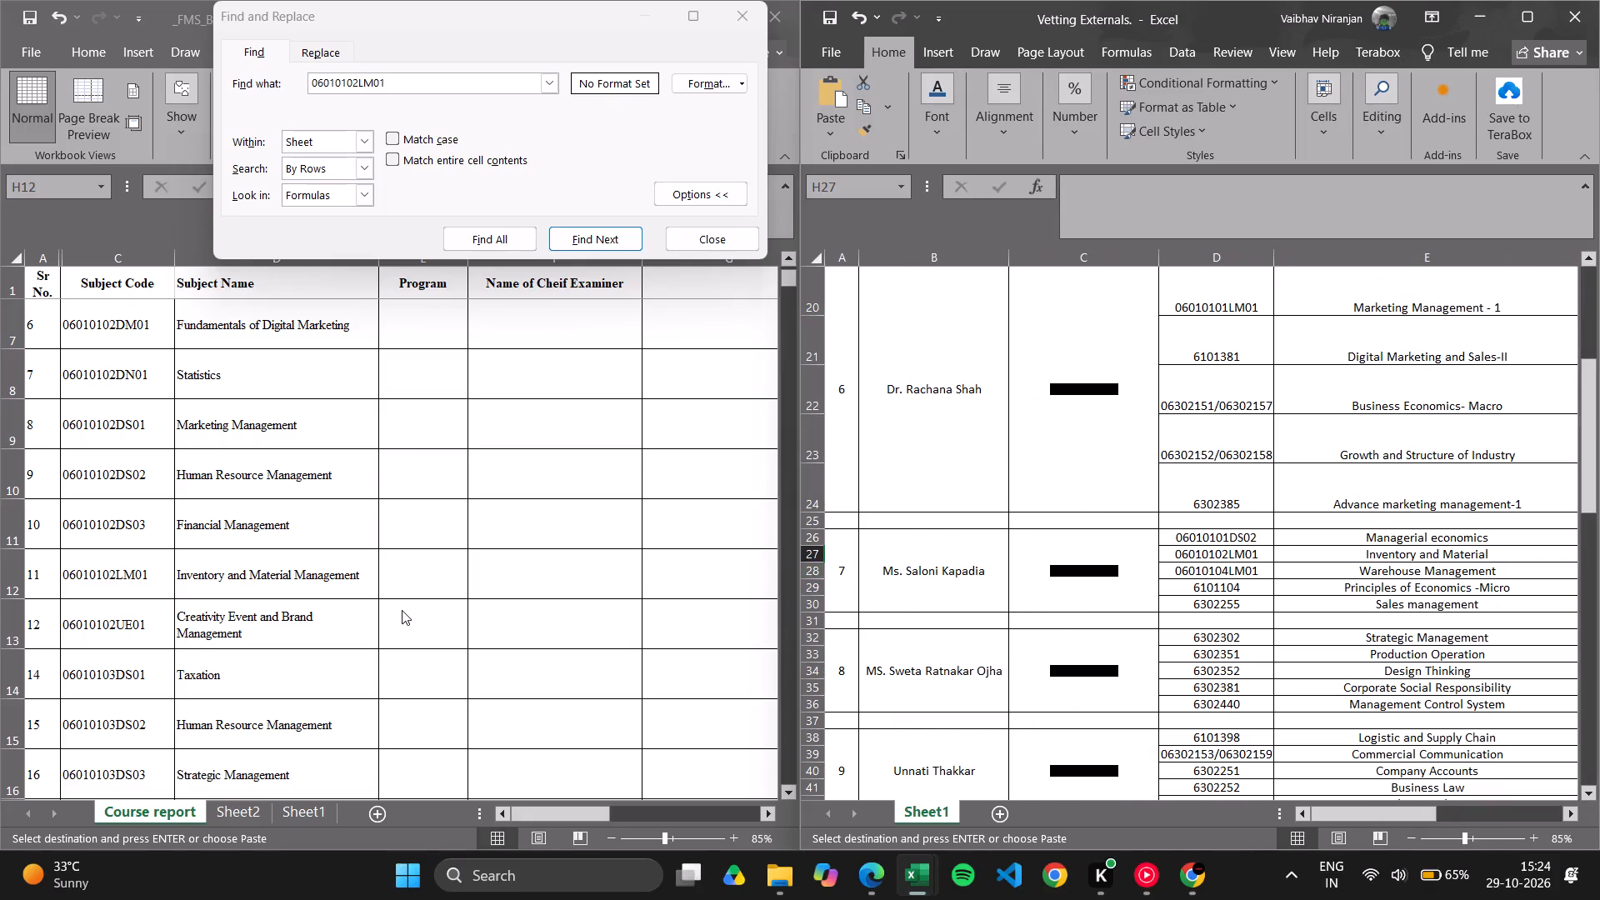
{"action": "left_click", "coordinate": [402, 610]}
{"action": "scroll", "coordinate": [402, 610], "scroll_direction": "left", "scroll_amount": 6}
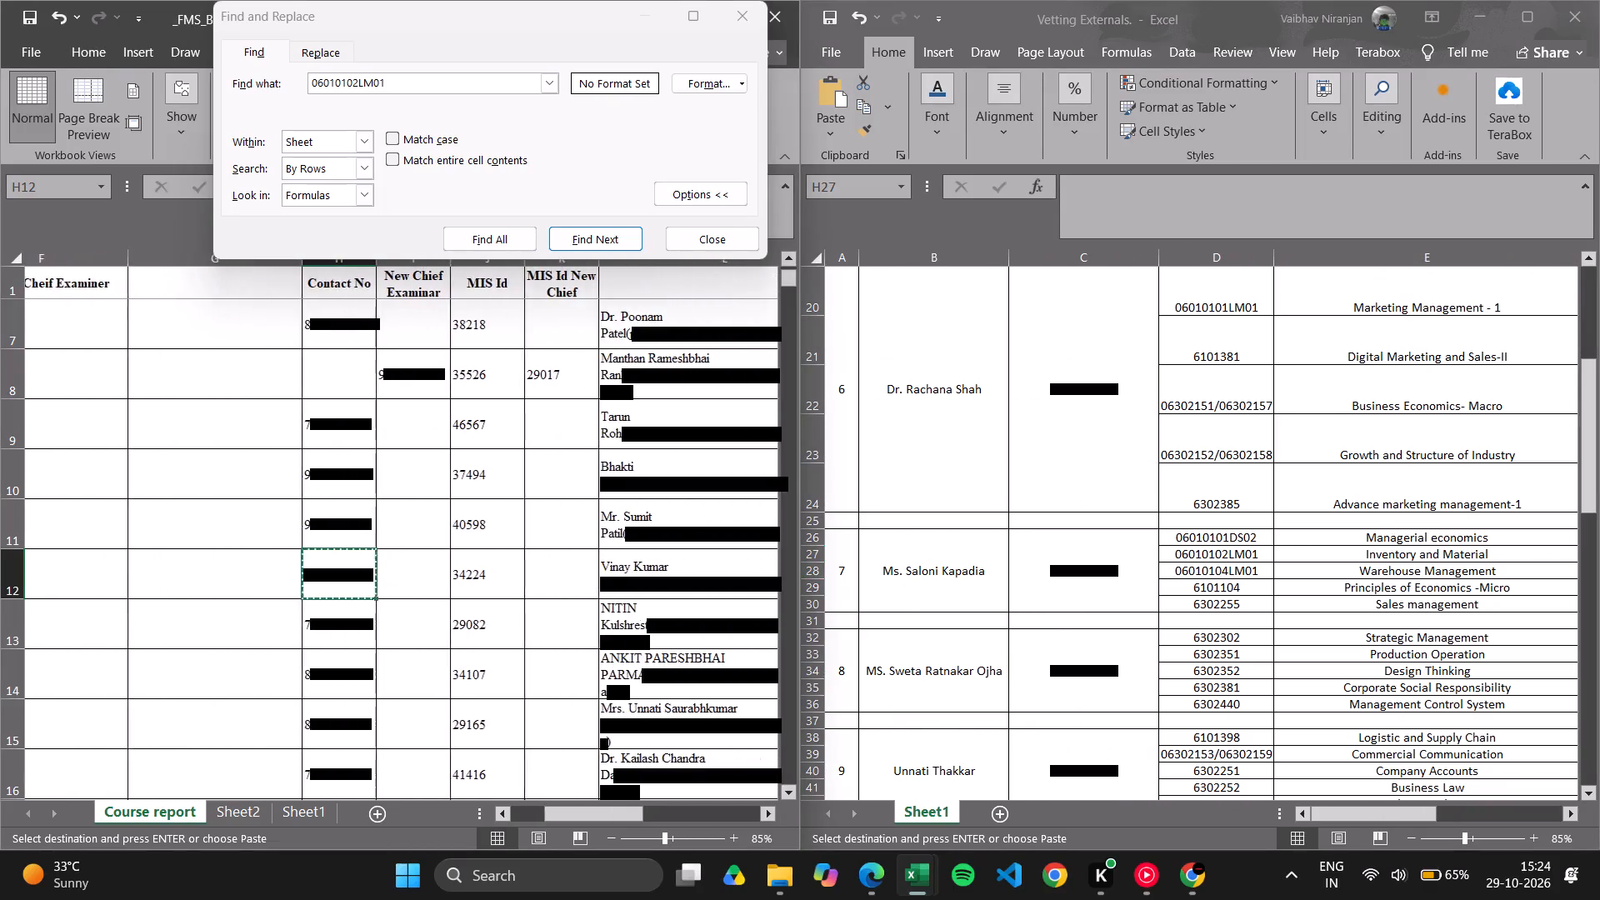
{"action": "scroll", "coordinate": [402, 610], "scroll_direction": "left", "scroll_amount": 4}
{"action": "left_click", "coordinate": [518, 560]}
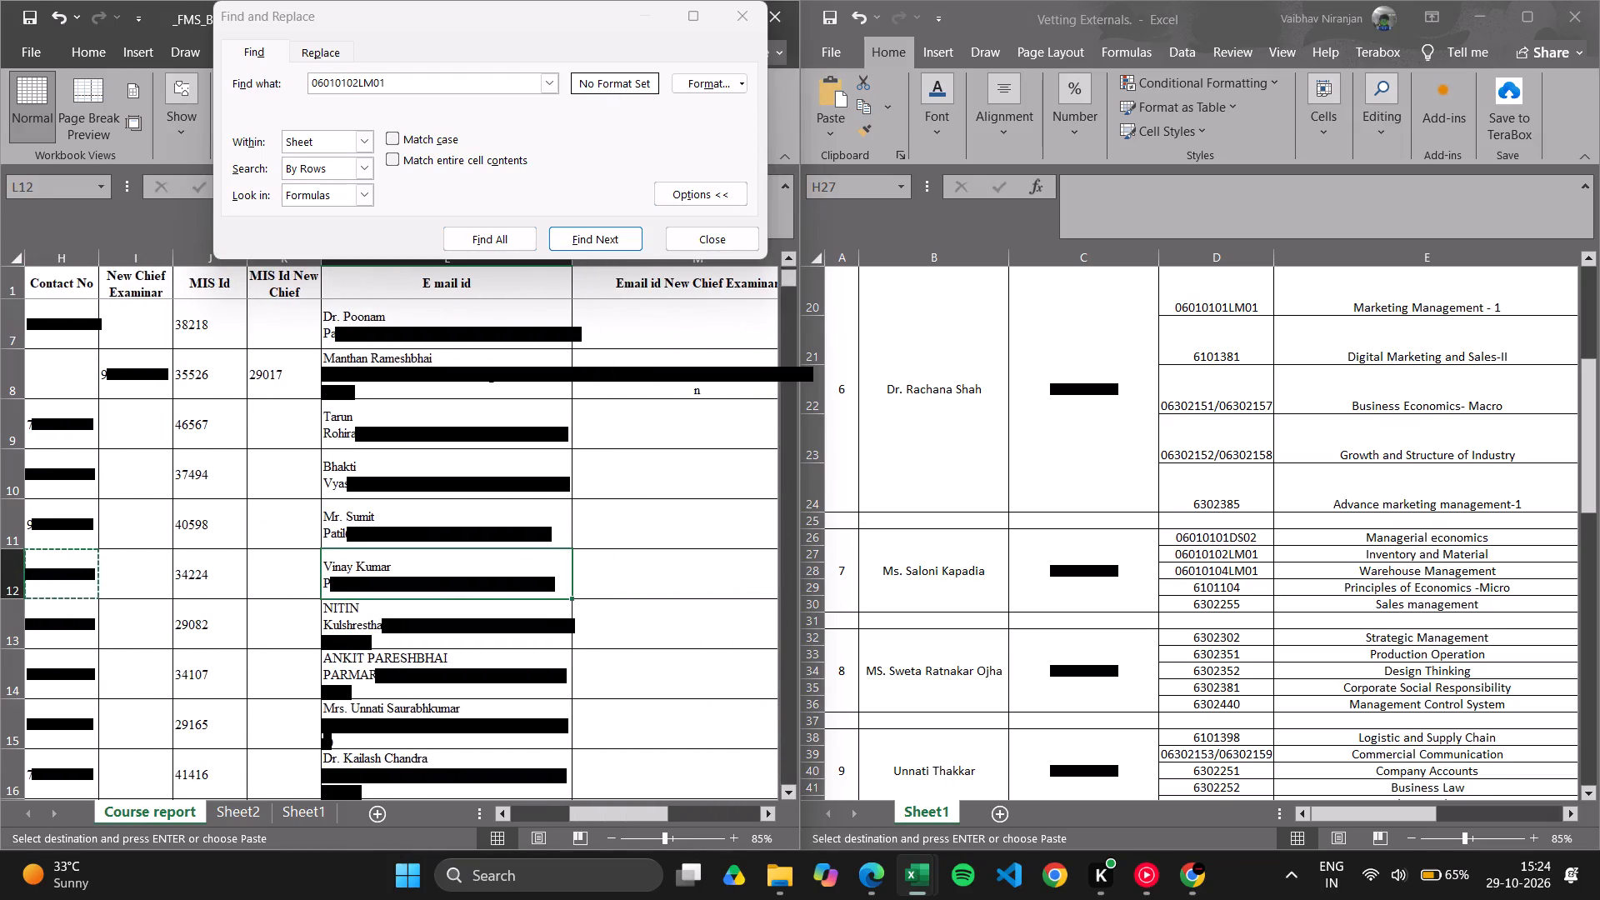
{"action": "key", "text": "ctrl+c"}
{"action": "scroll", "coordinate": [1105, 665], "scroll_direction": "left", "scroll_amount": 4}
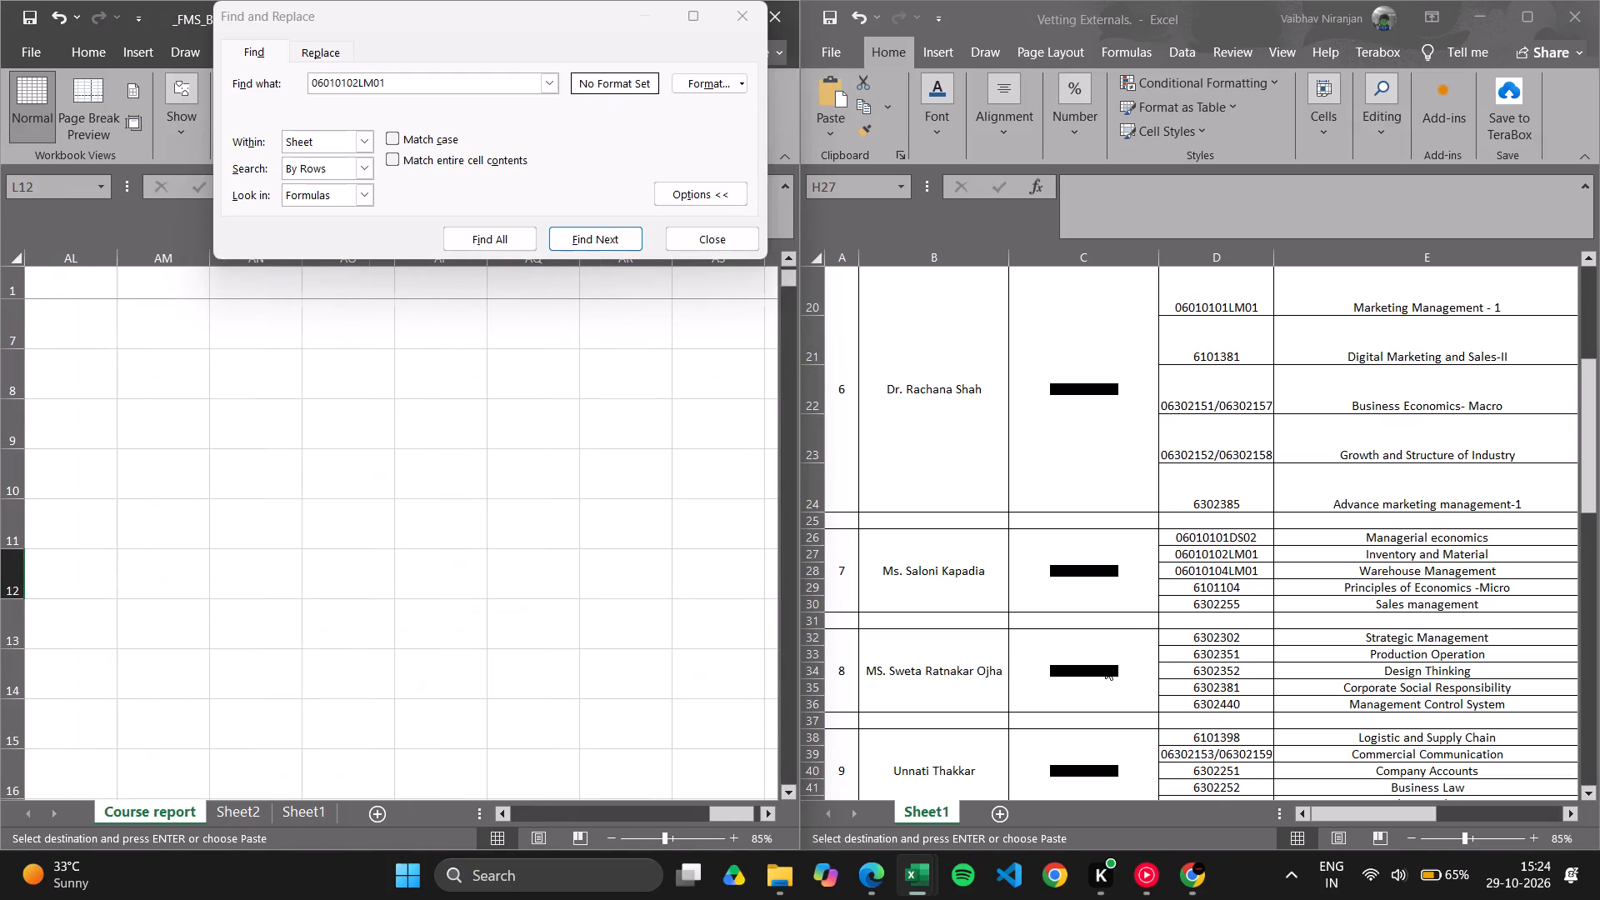
{"action": "scroll", "coordinate": [745, 573], "scroll_direction": "up", "scroll_amount": 7}
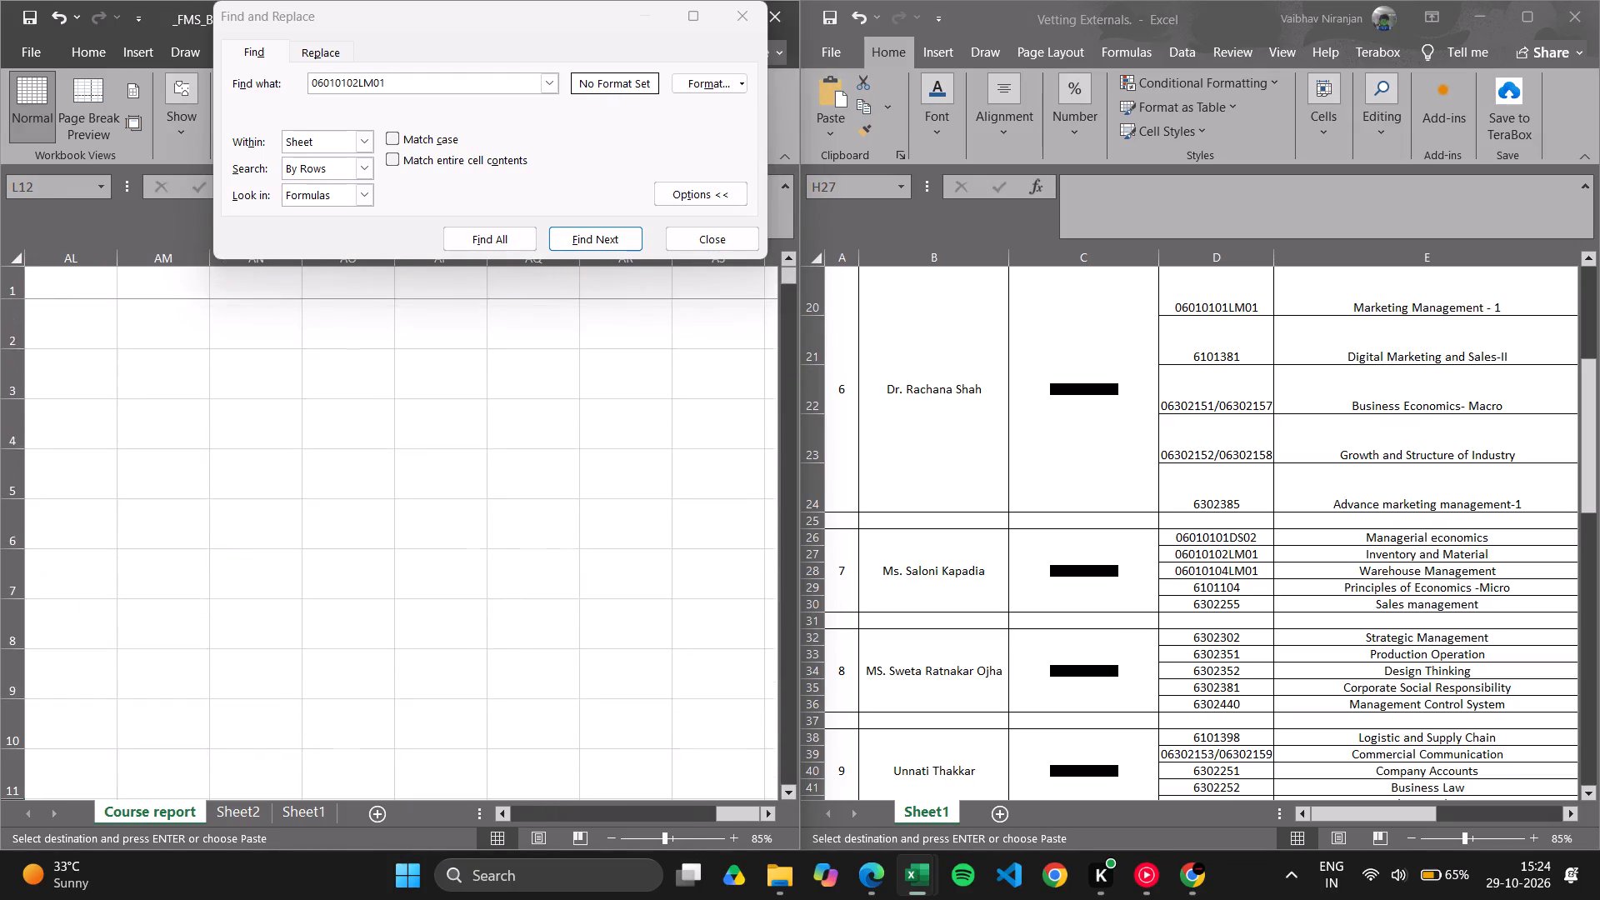
{"action": "scroll", "coordinate": [745, 573], "scroll_direction": "right", "scroll_amount": 14}
{"action": "scroll", "coordinate": [1260, 572], "scroll_direction": "left", "scroll_amount": 1}
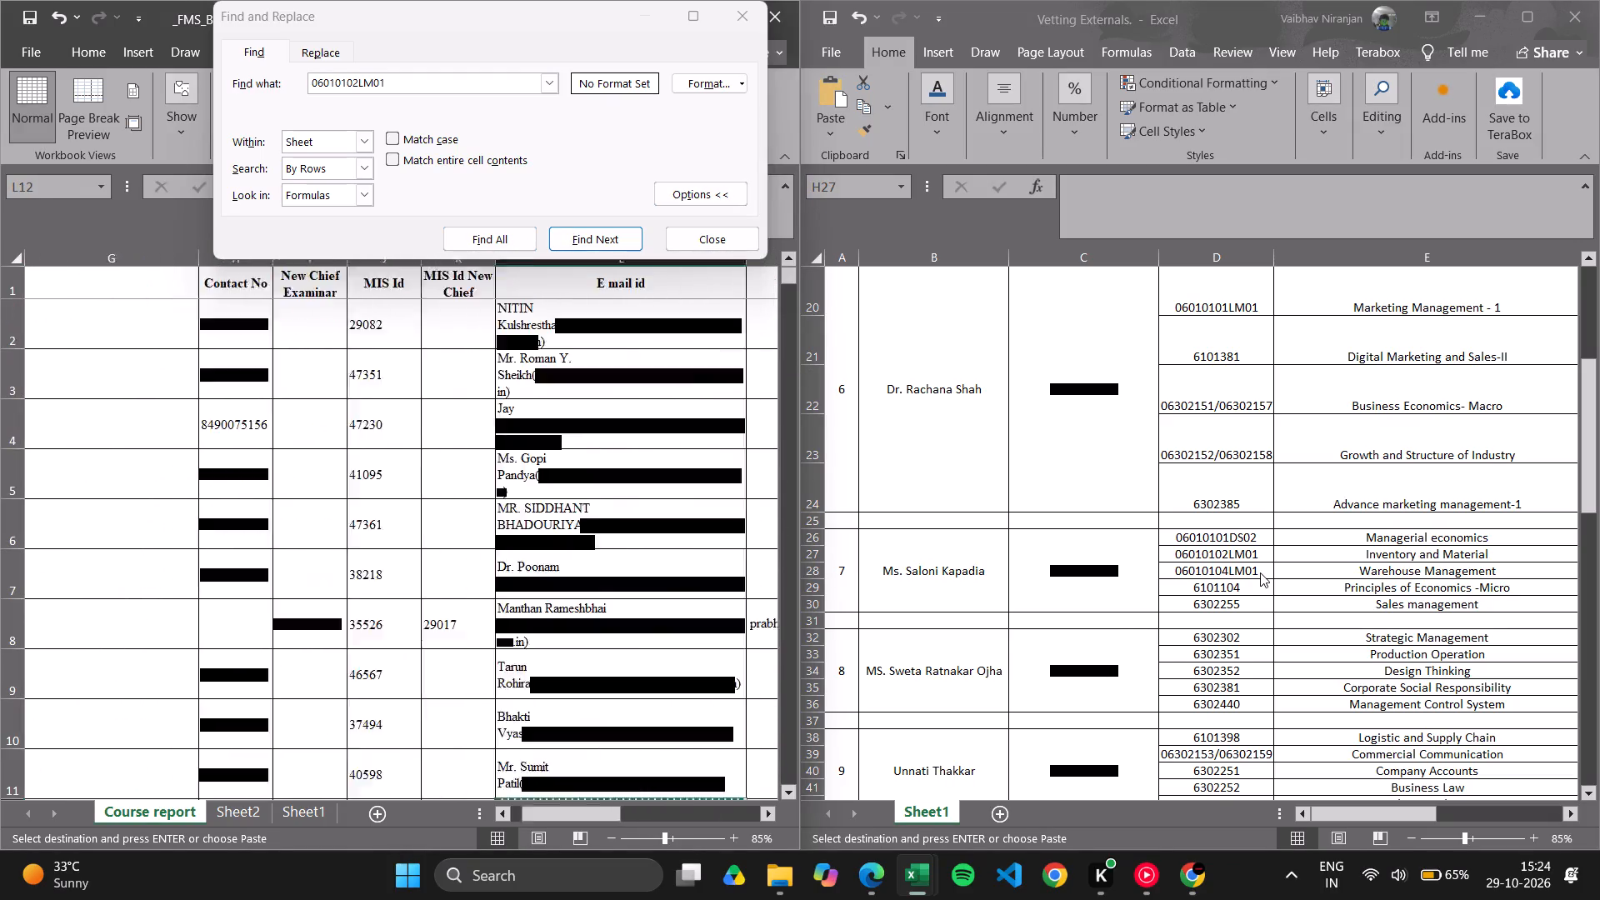
{"action": "scroll", "coordinate": [1260, 572], "scroll_direction": "left", "scroll_amount": 1}
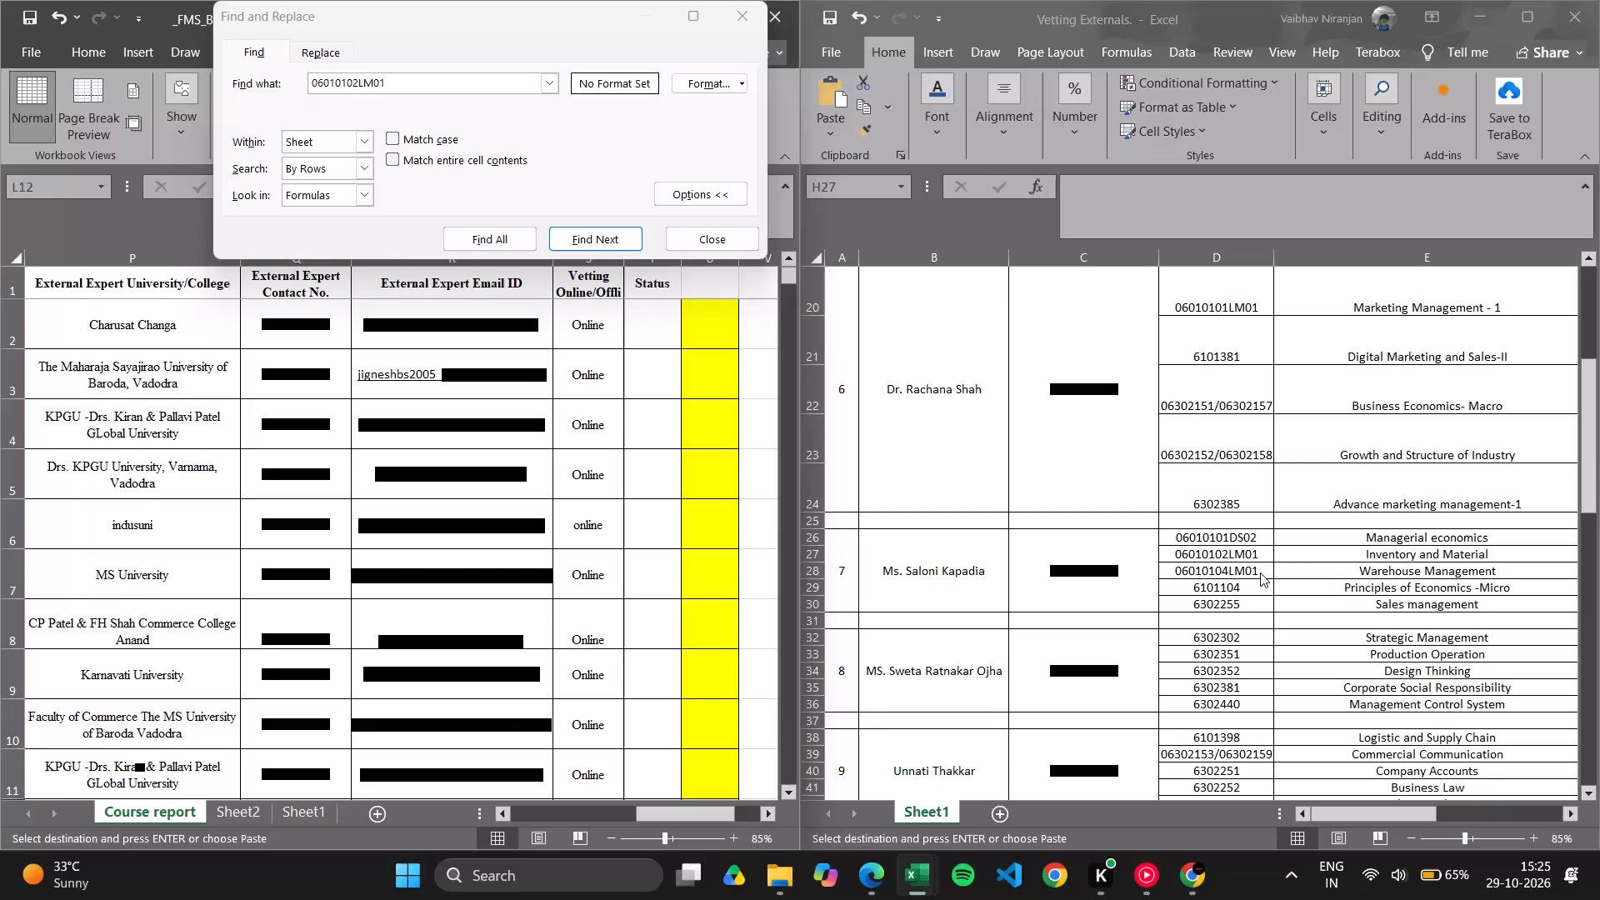
{"action": "scroll", "coordinate": [531, 563], "scroll_direction": "right", "scroll_amount": 5}
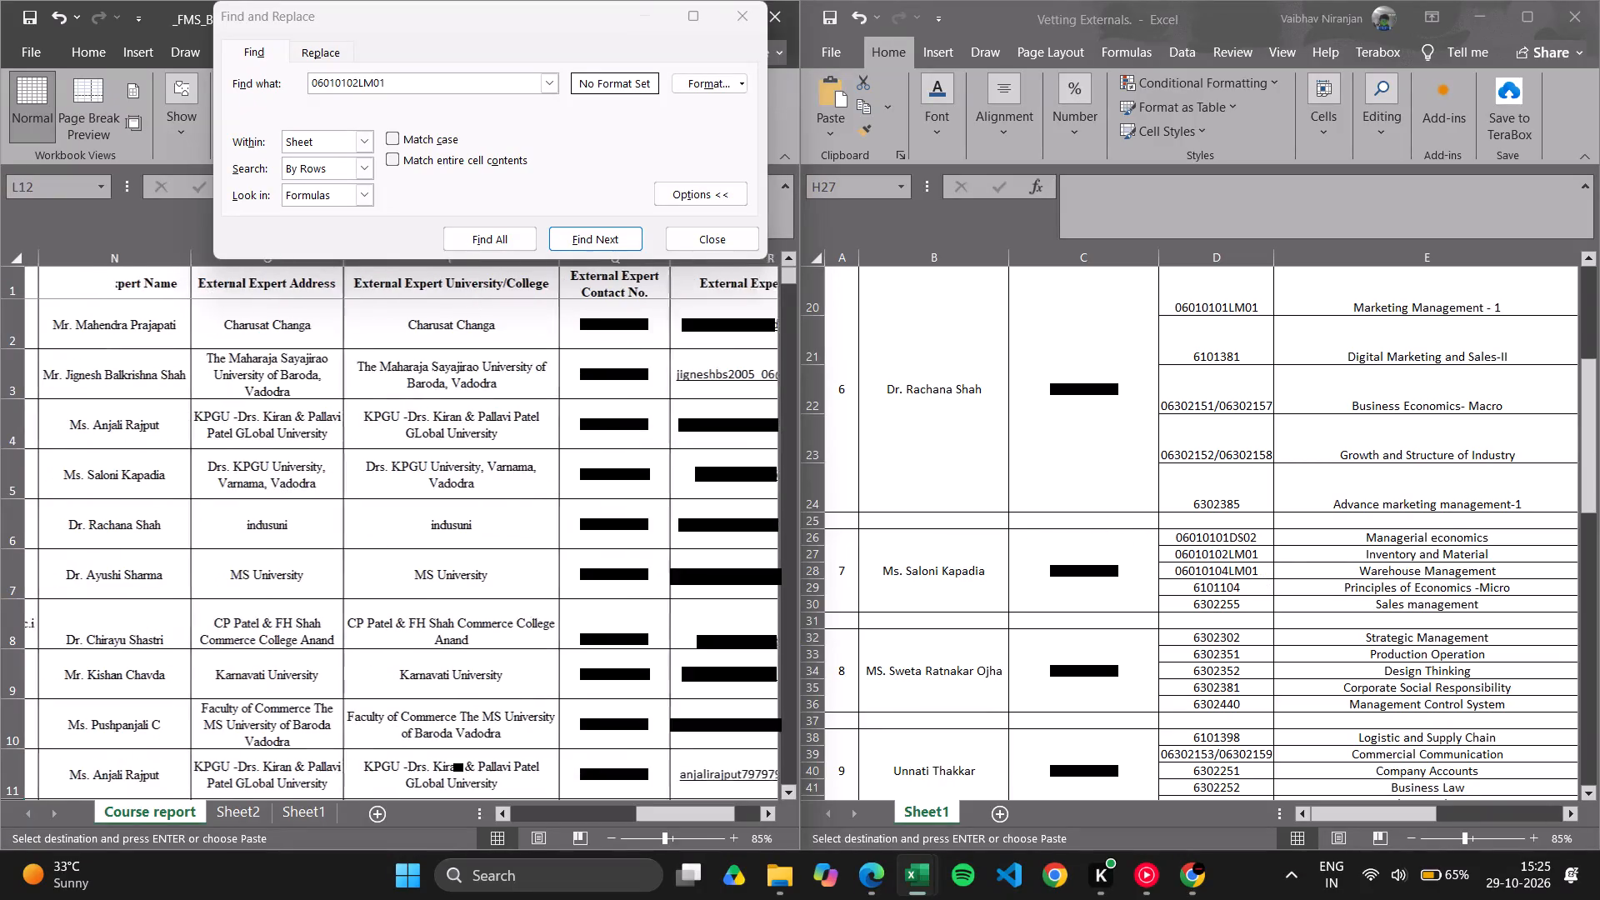
{"action": "scroll", "coordinate": [531, 563], "scroll_direction": "right", "scroll_amount": 5}
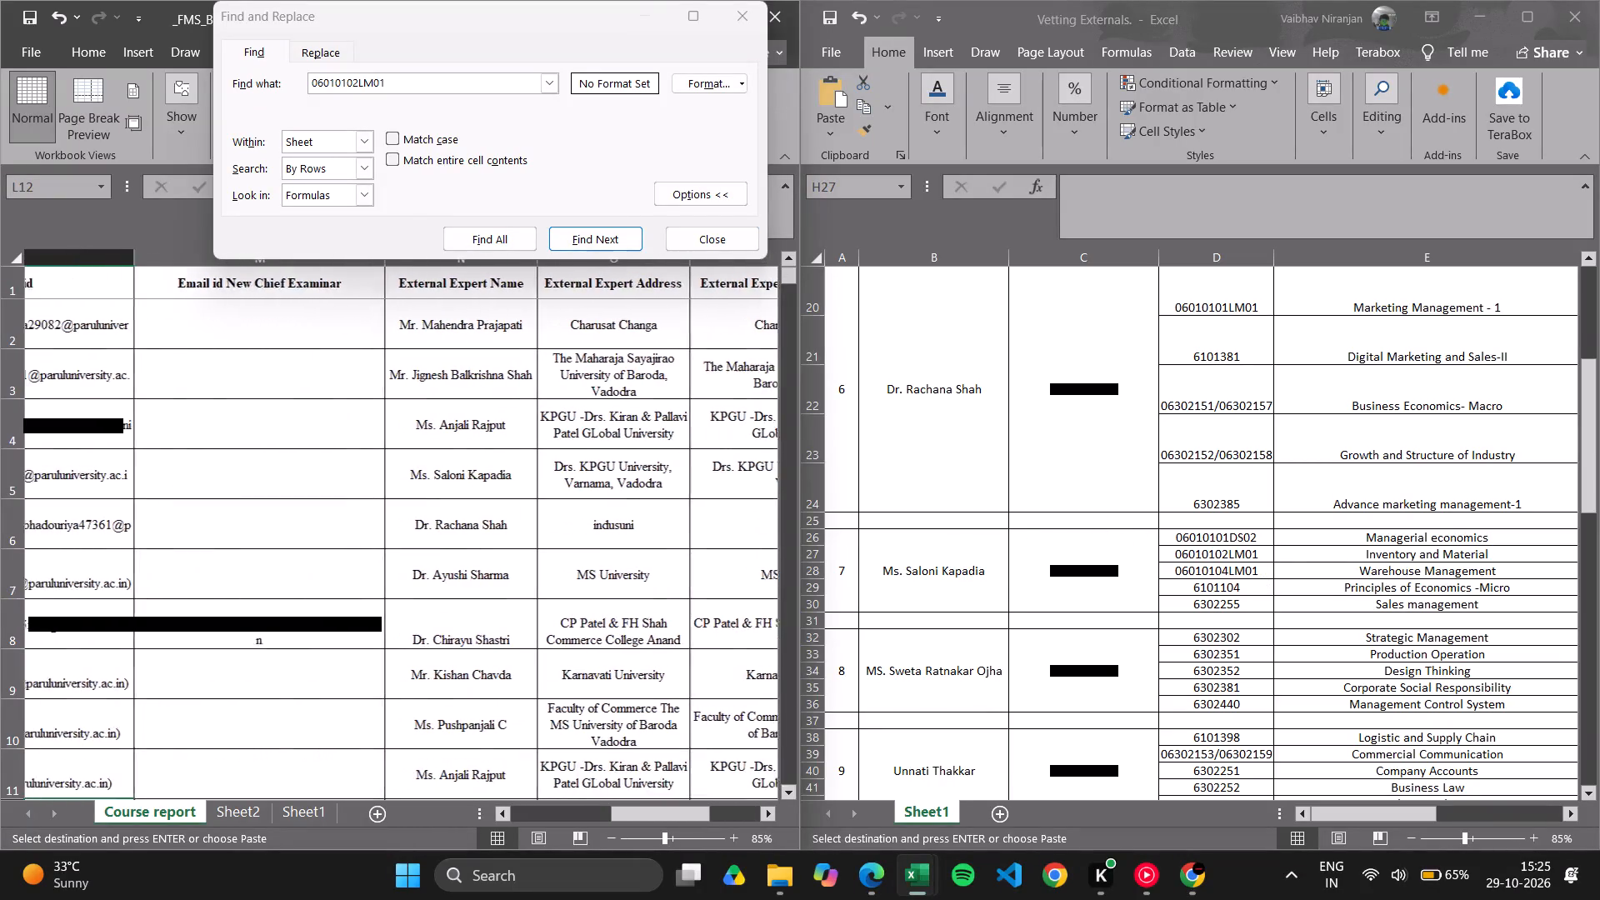
{"action": "scroll", "coordinate": [531, 563], "scroll_direction": "right", "scroll_amount": 6}
{"action": "scroll", "coordinate": [531, 563], "scroll_direction": "left", "scroll_amount": 3}
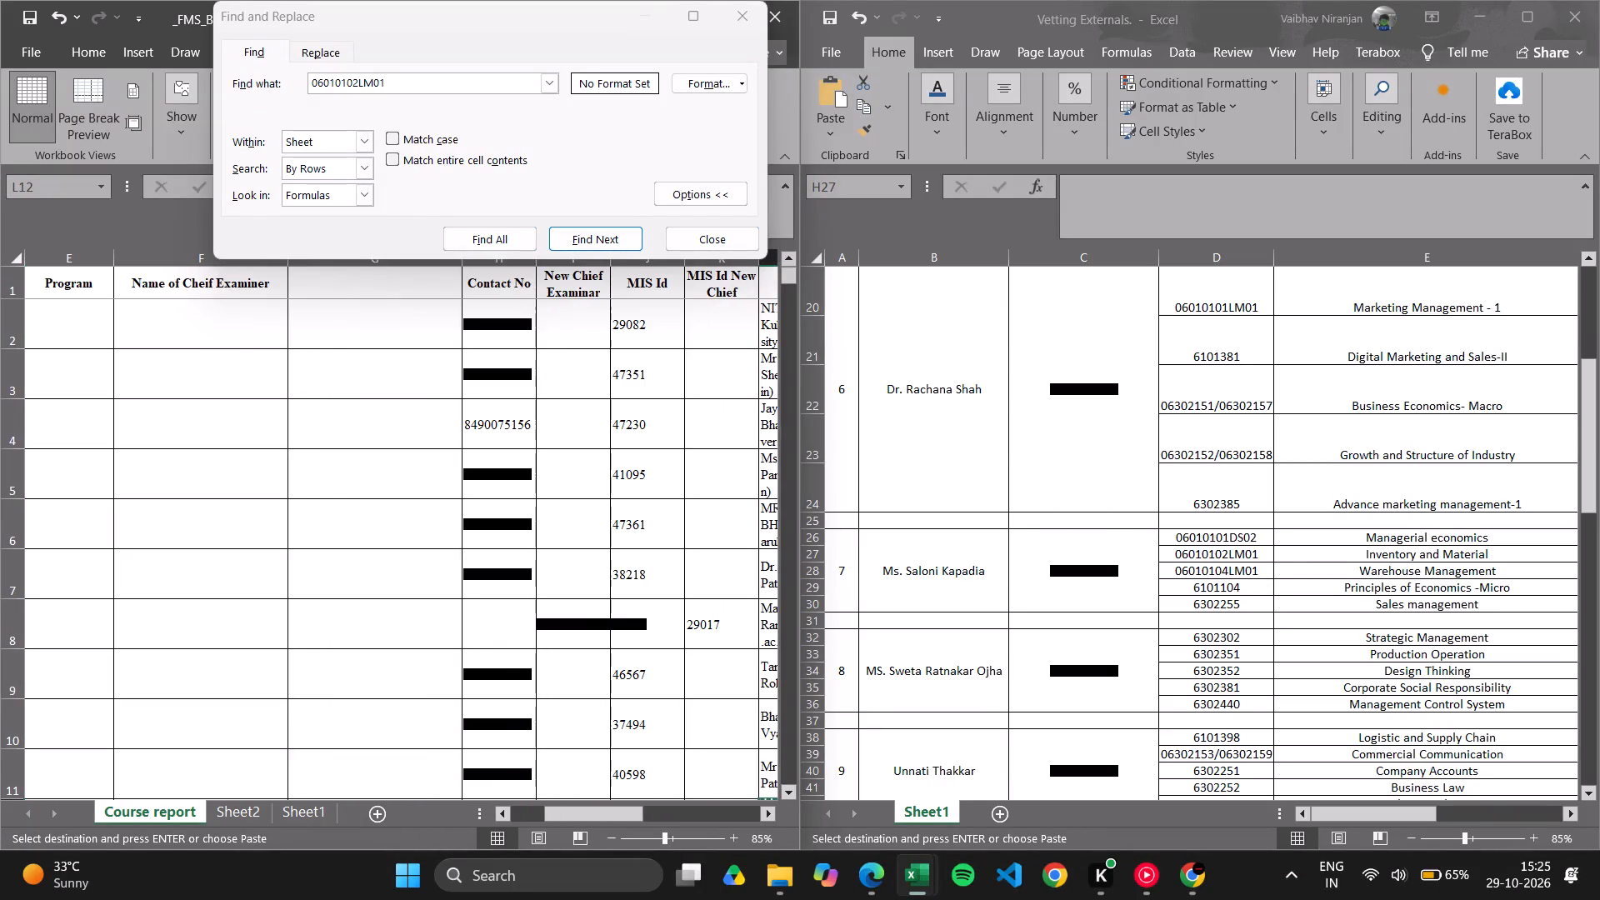
{"action": "scroll", "coordinate": [531, 563], "scroll_direction": "right", "scroll_amount": 5}
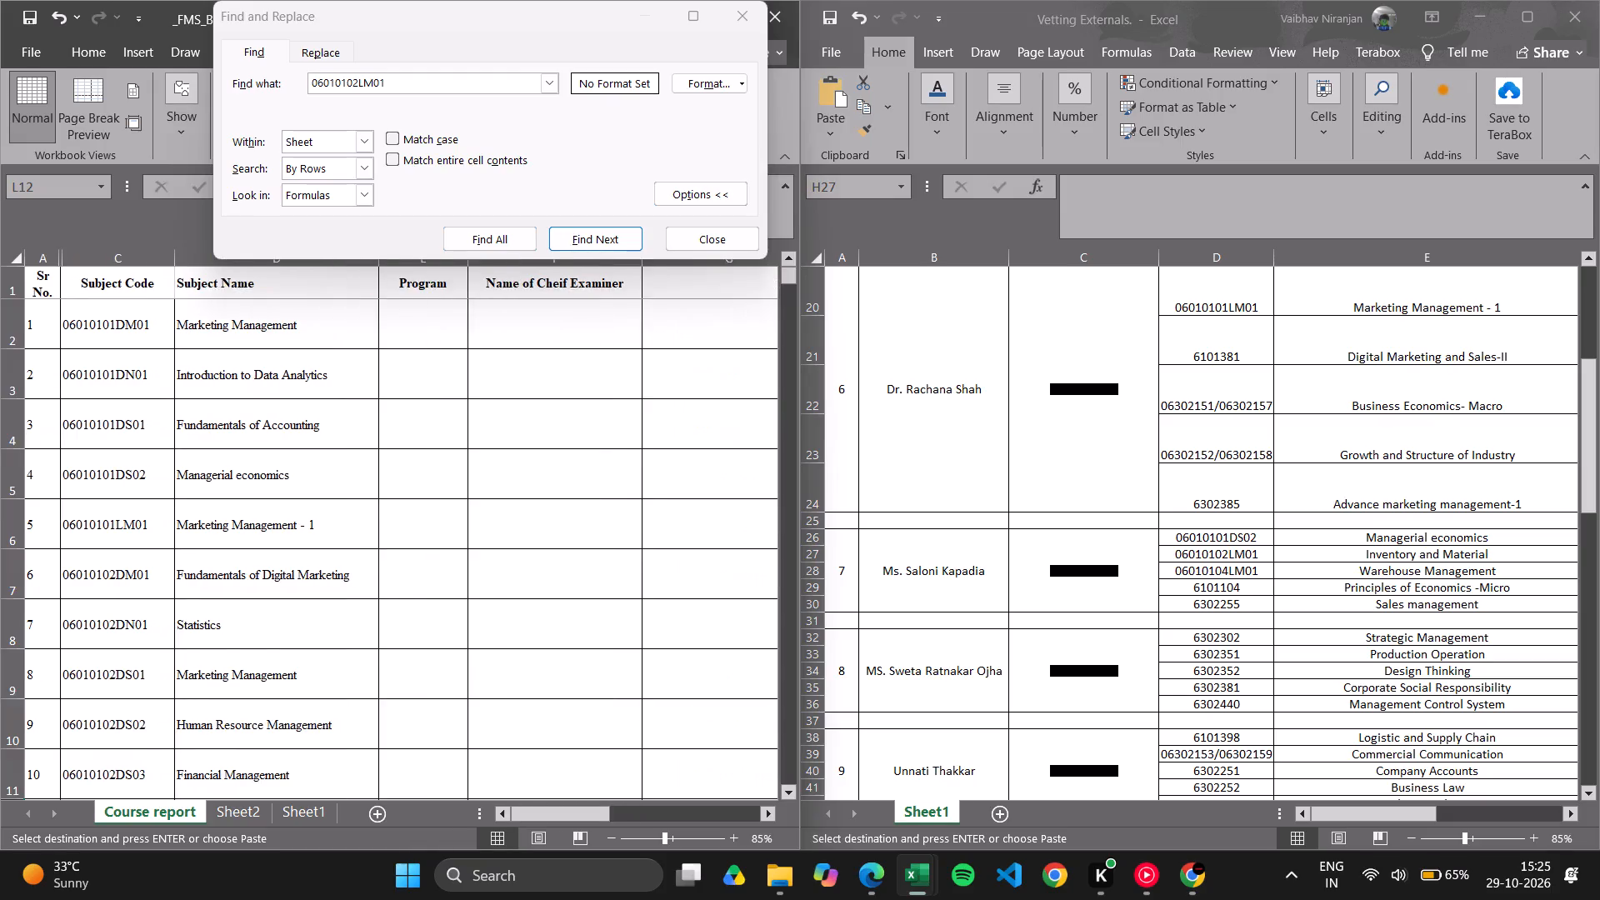
{"action": "scroll", "coordinate": [531, 563], "scroll_direction": "right", "scroll_amount": 1}
{"action": "scroll", "coordinate": [531, 563], "scroll_direction": "down", "scroll_amount": 2}
{"action": "scroll", "coordinate": [596, 653], "scroll_direction": "left", "scroll_amount": 2}
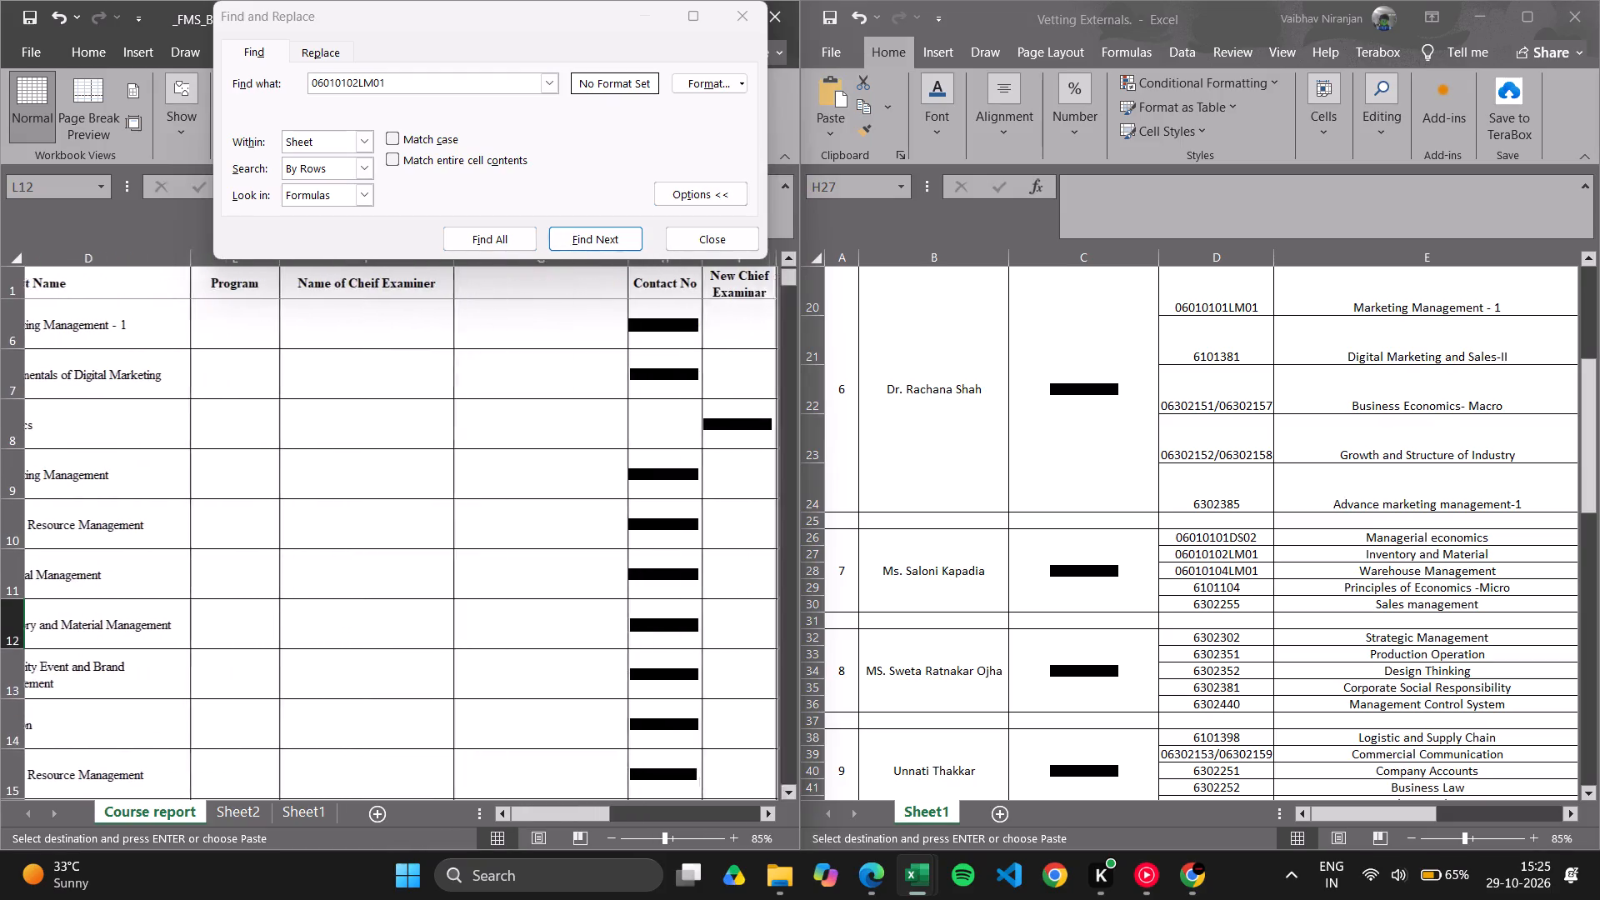
{"action": "scroll", "coordinate": [596, 653], "scroll_direction": "left", "scroll_amount": 6}
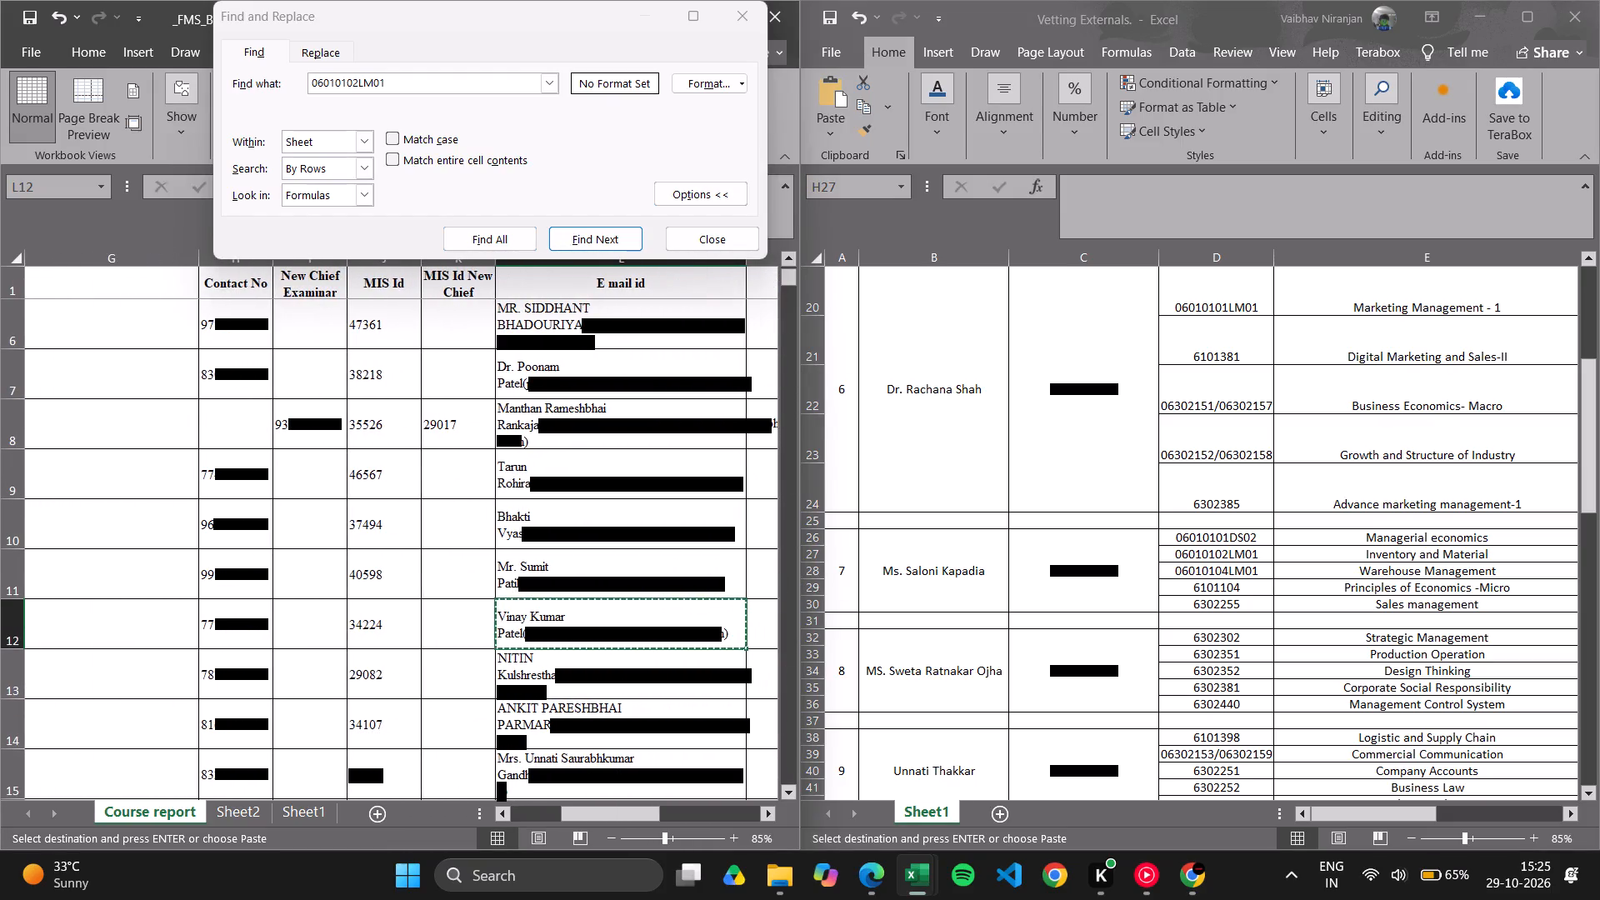
{"action": "scroll", "coordinate": [1196, 695], "scroll_direction": "left", "scroll_amount": 3}
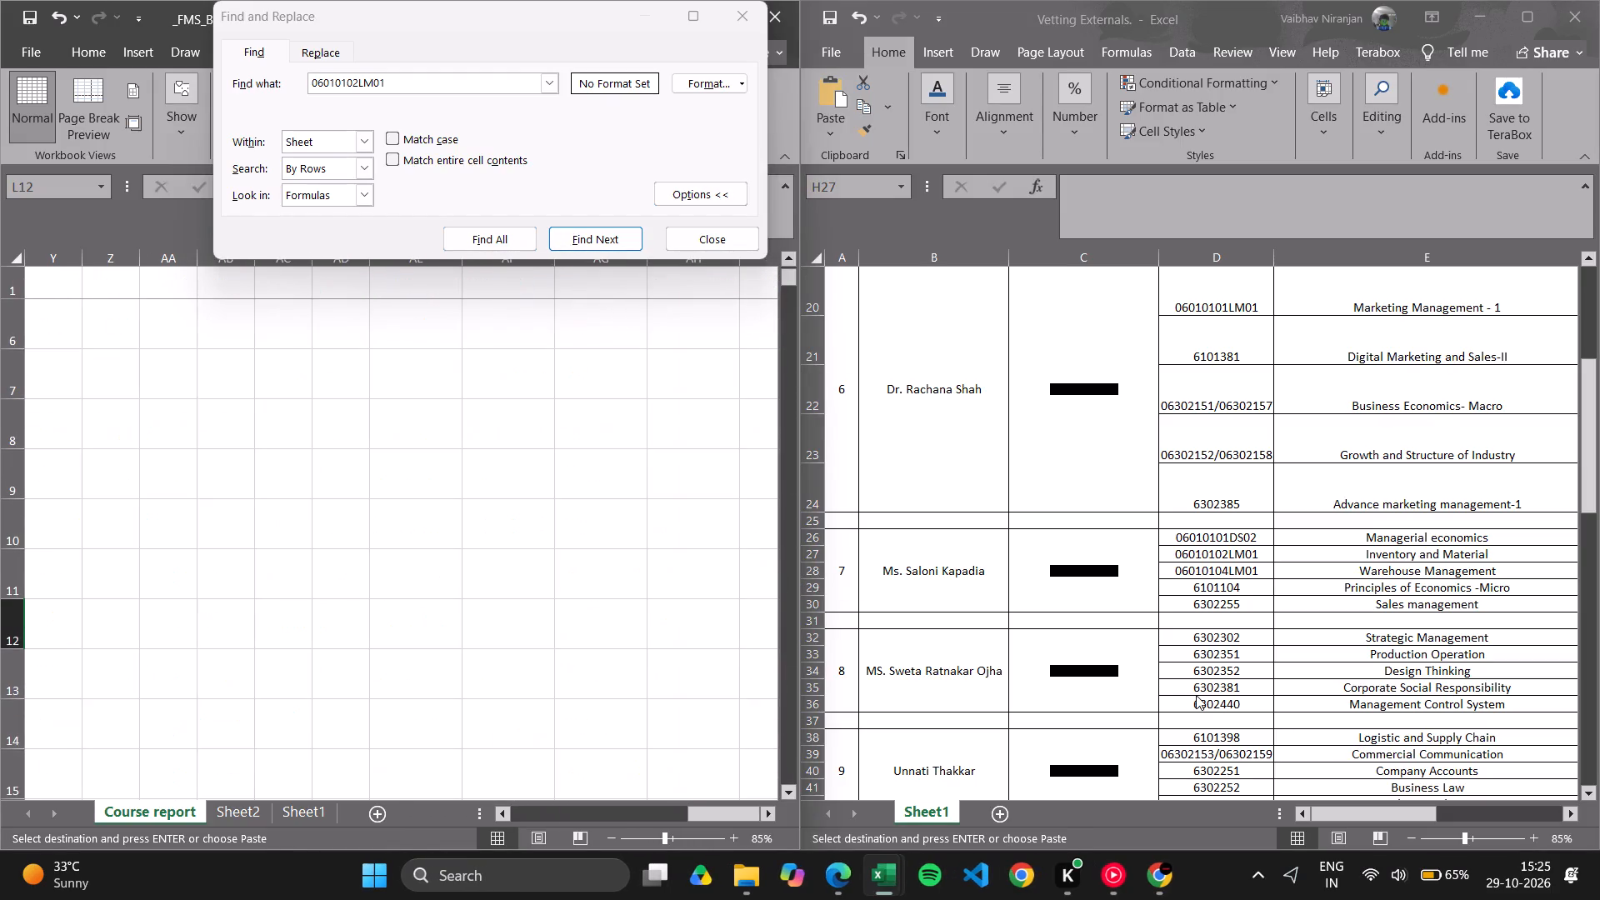
{"action": "scroll", "coordinate": [1196, 695], "scroll_direction": "right", "scroll_amount": 6}
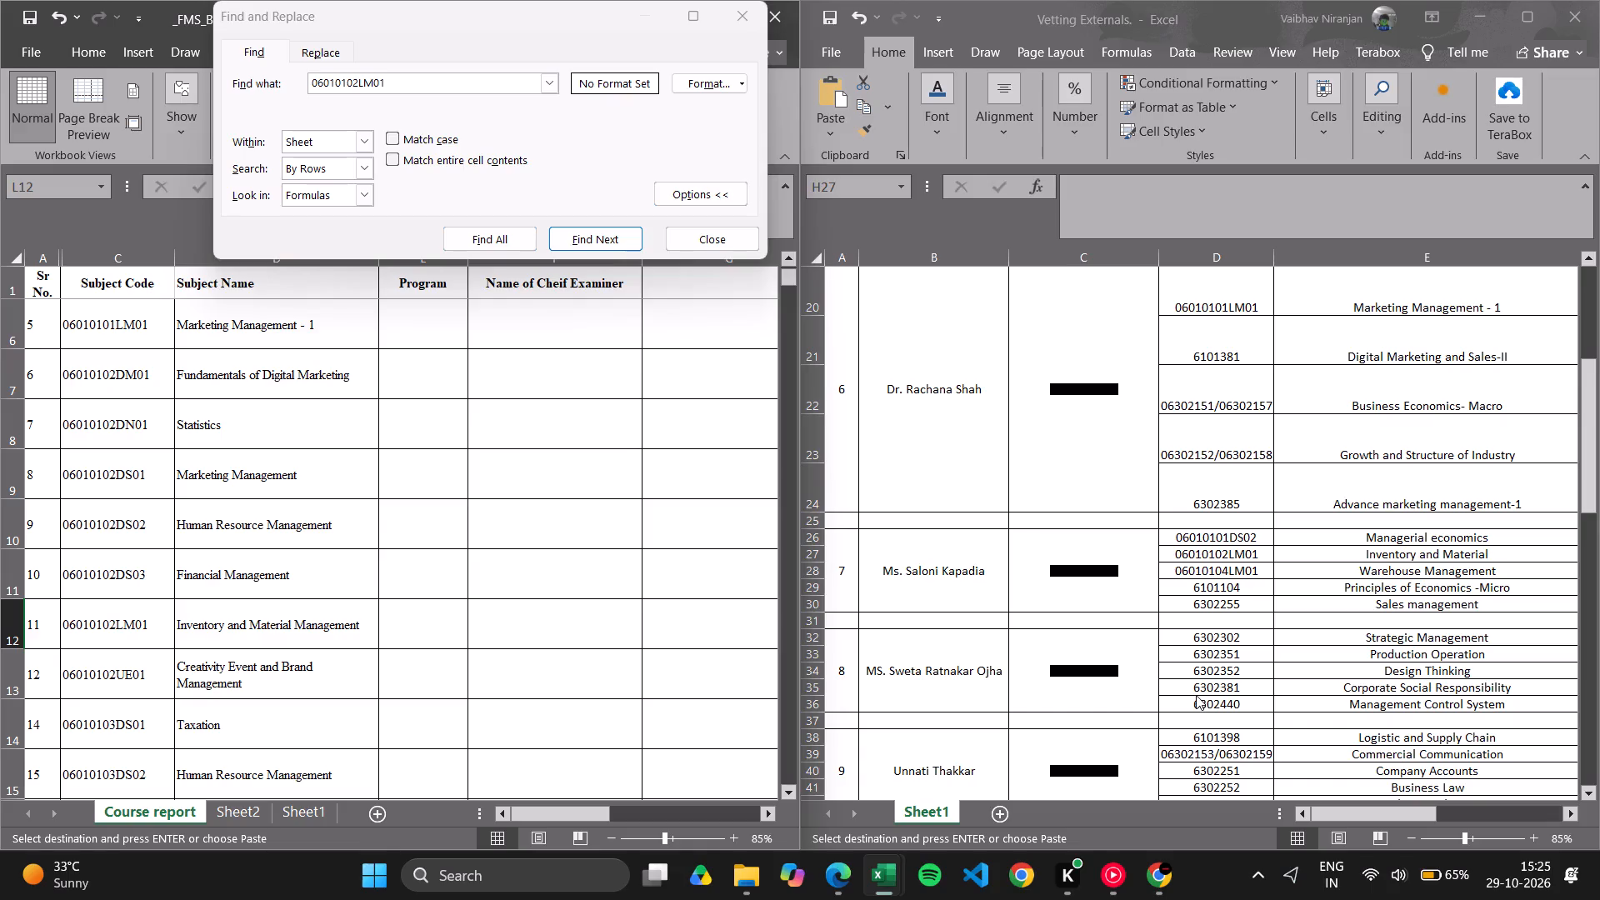
{"action": "scroll", "coordinate": [641, 595], "scroll_direction": "left", "scroll_amount": 8}
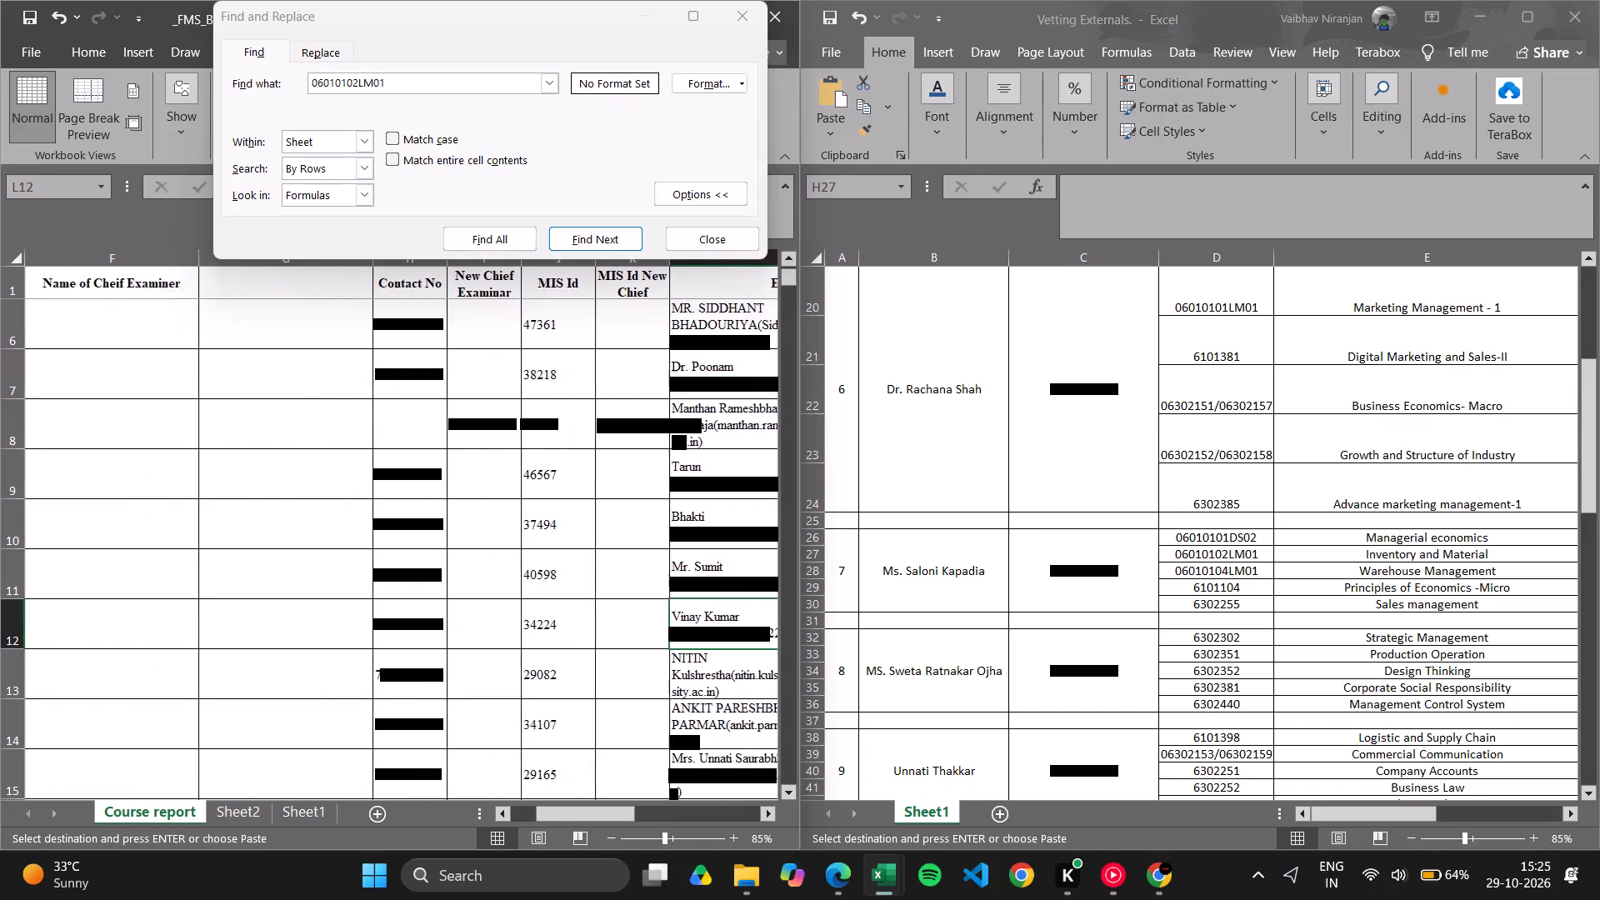
{"action": "scroll", "coordinate": [641, 595], "scroll_direction": "left", "scroll_amount": 2}
{"action": "left_click", "coordinate": [1033, 602]}
{"action": "scroll", "coordinate": [1033, 602], "scroll_direction": "left", "scroll_amount": 2}
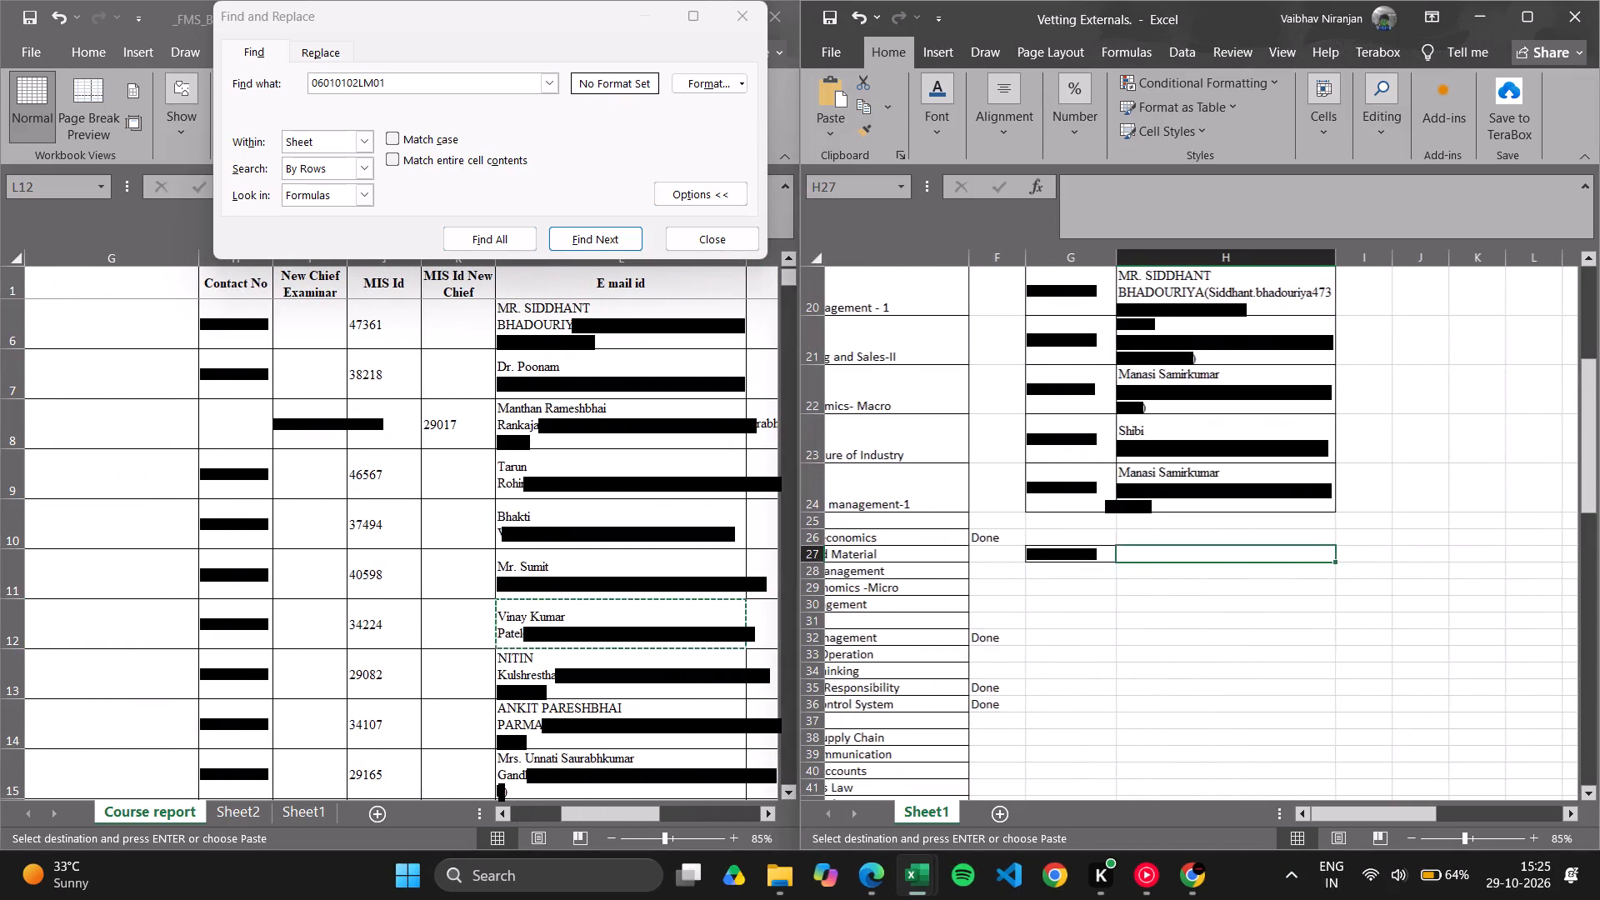
{"action": "scroll", "coordinate": [1033, 602], "scroll_direction": "left", "scroll_amount": 1}
{"action": "key", "text": "ctrl+v"}
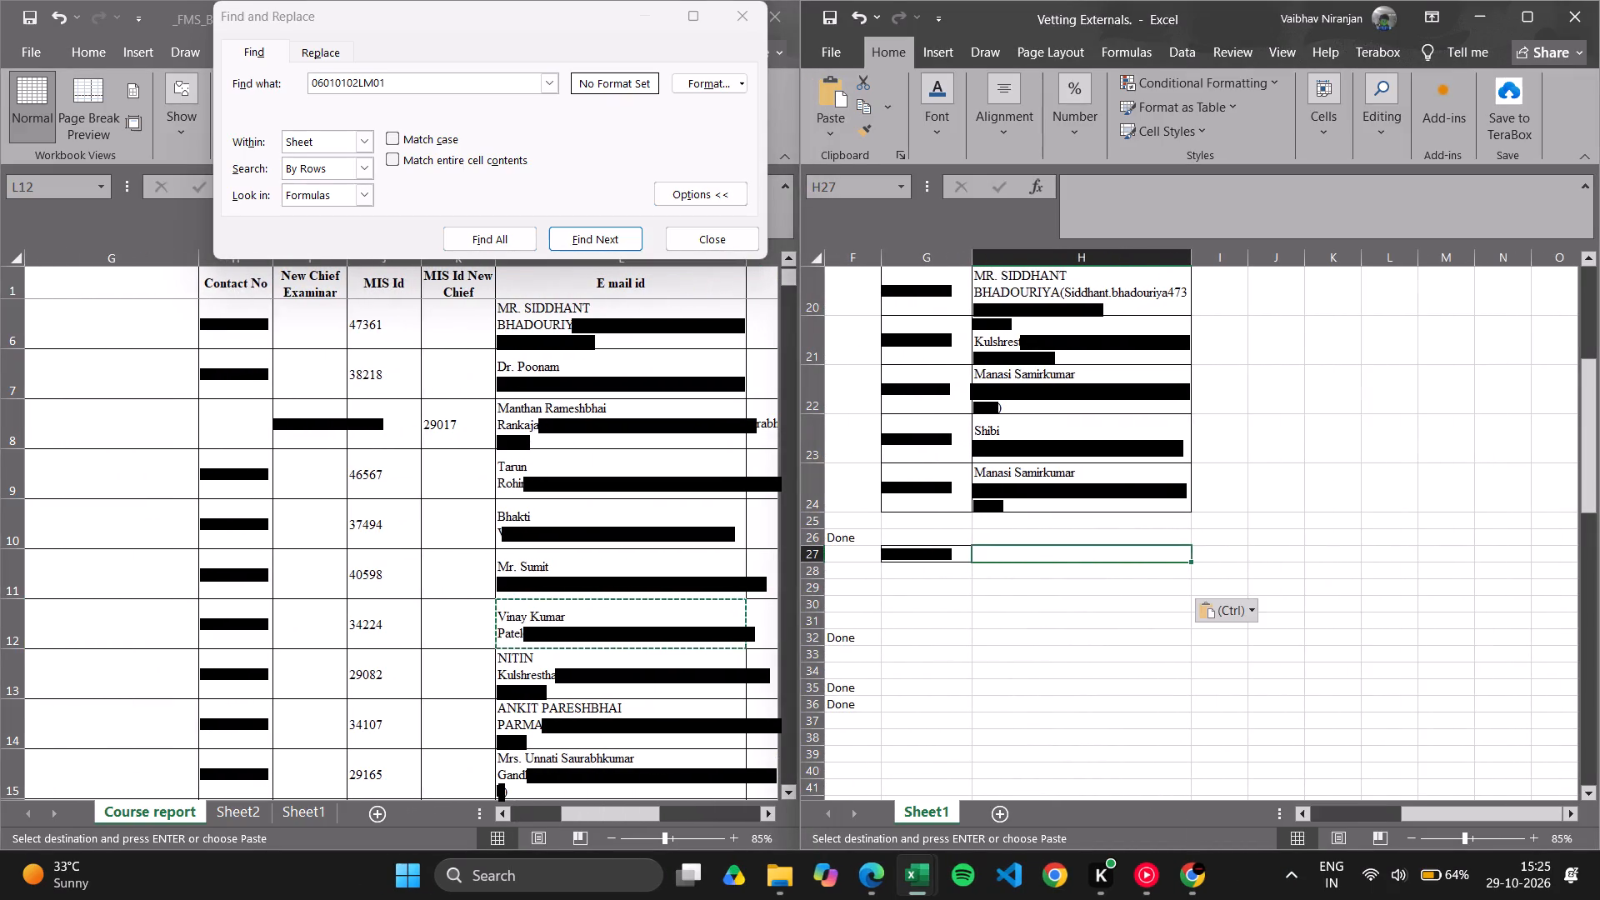
Search the nomination workbook for the Warehouse Management subject code, 06010104LM01, copied from Vetting Externals.
{"action": "scroll", "coordinate": [942, 619], "scroll_direction": "right", "scroll_amount": 8}
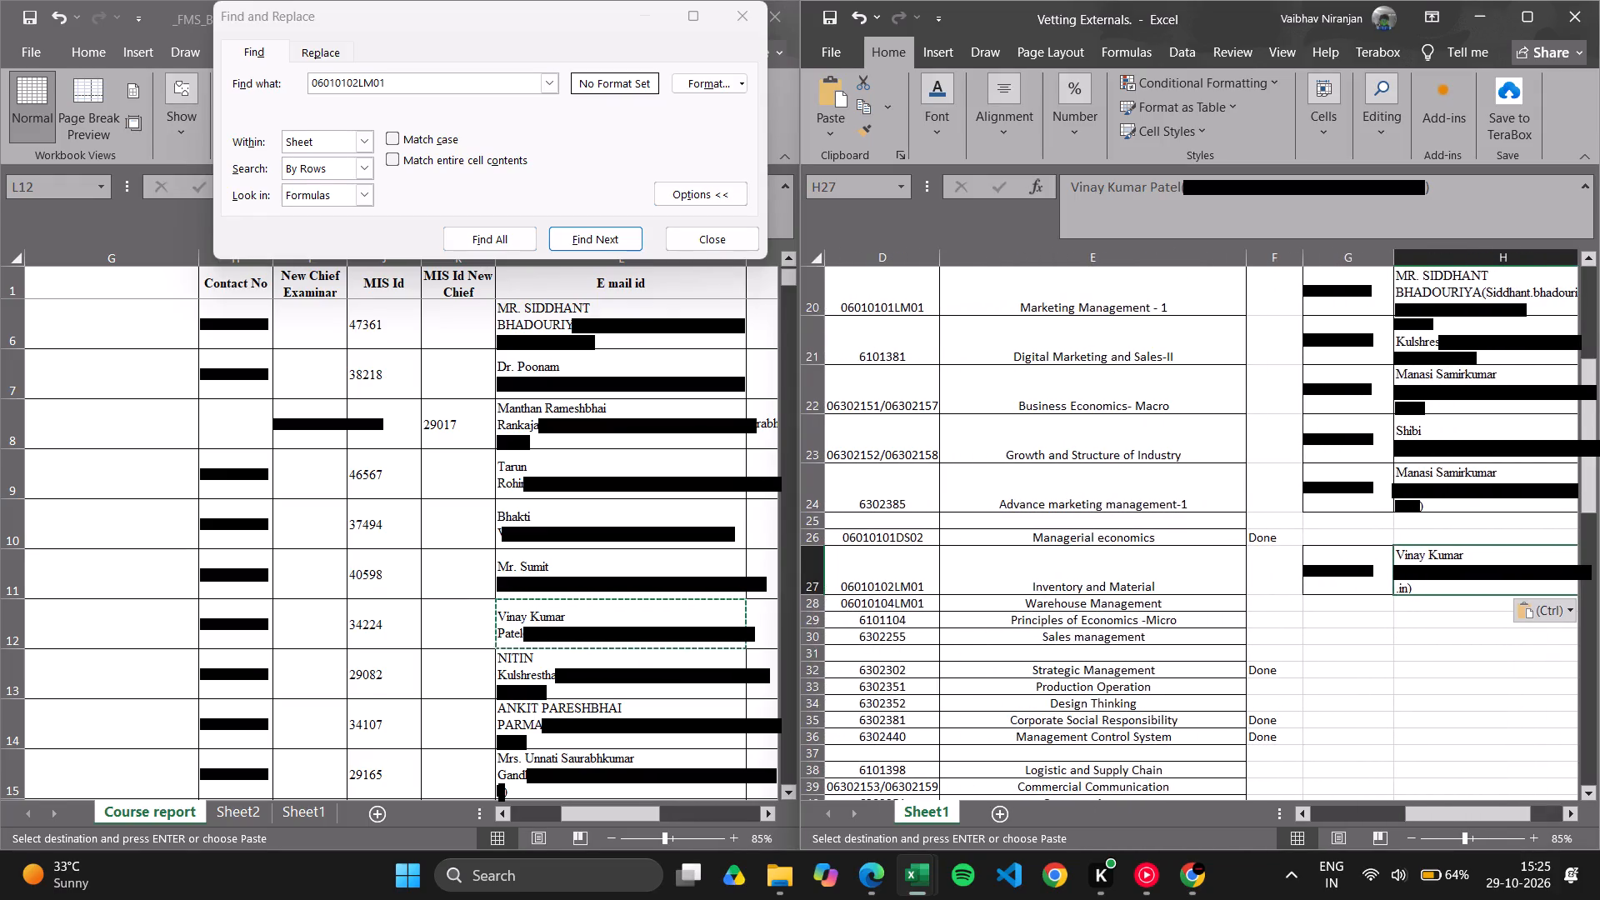
{"action": "left_click", "coordinate": [896, 605]}
{"action": "key", "text": "ctrl+c"}
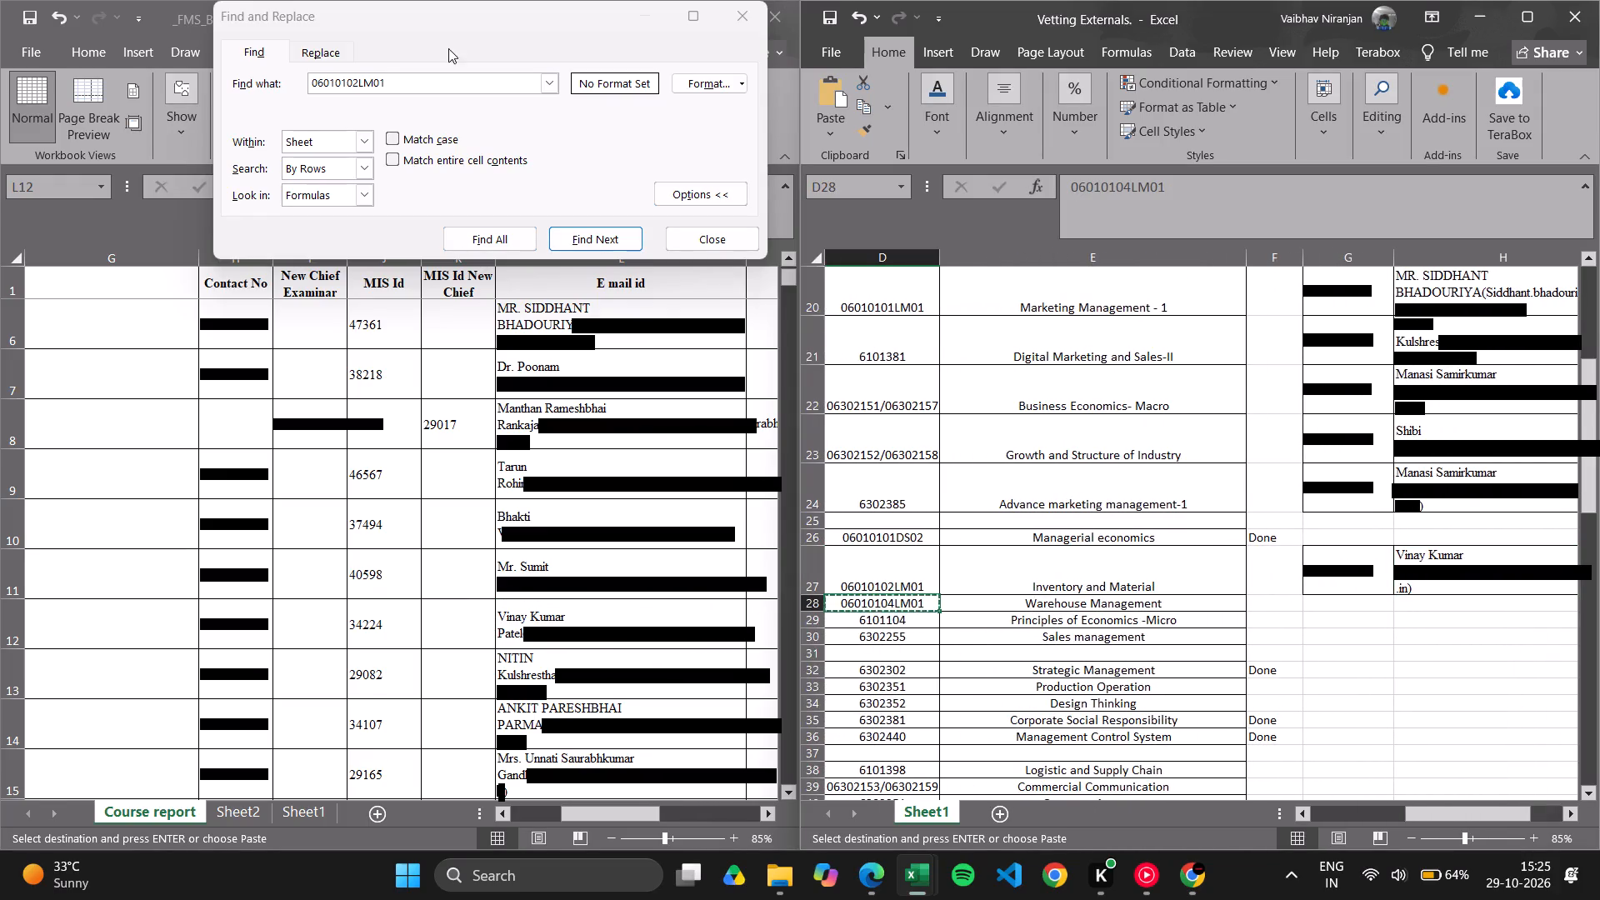
{"action": "left_click_drag", "start_coordinate": [226, 334], "coordinate": [472, 84]}
{"action": "triple_click", "coordinate": [472, 84]}
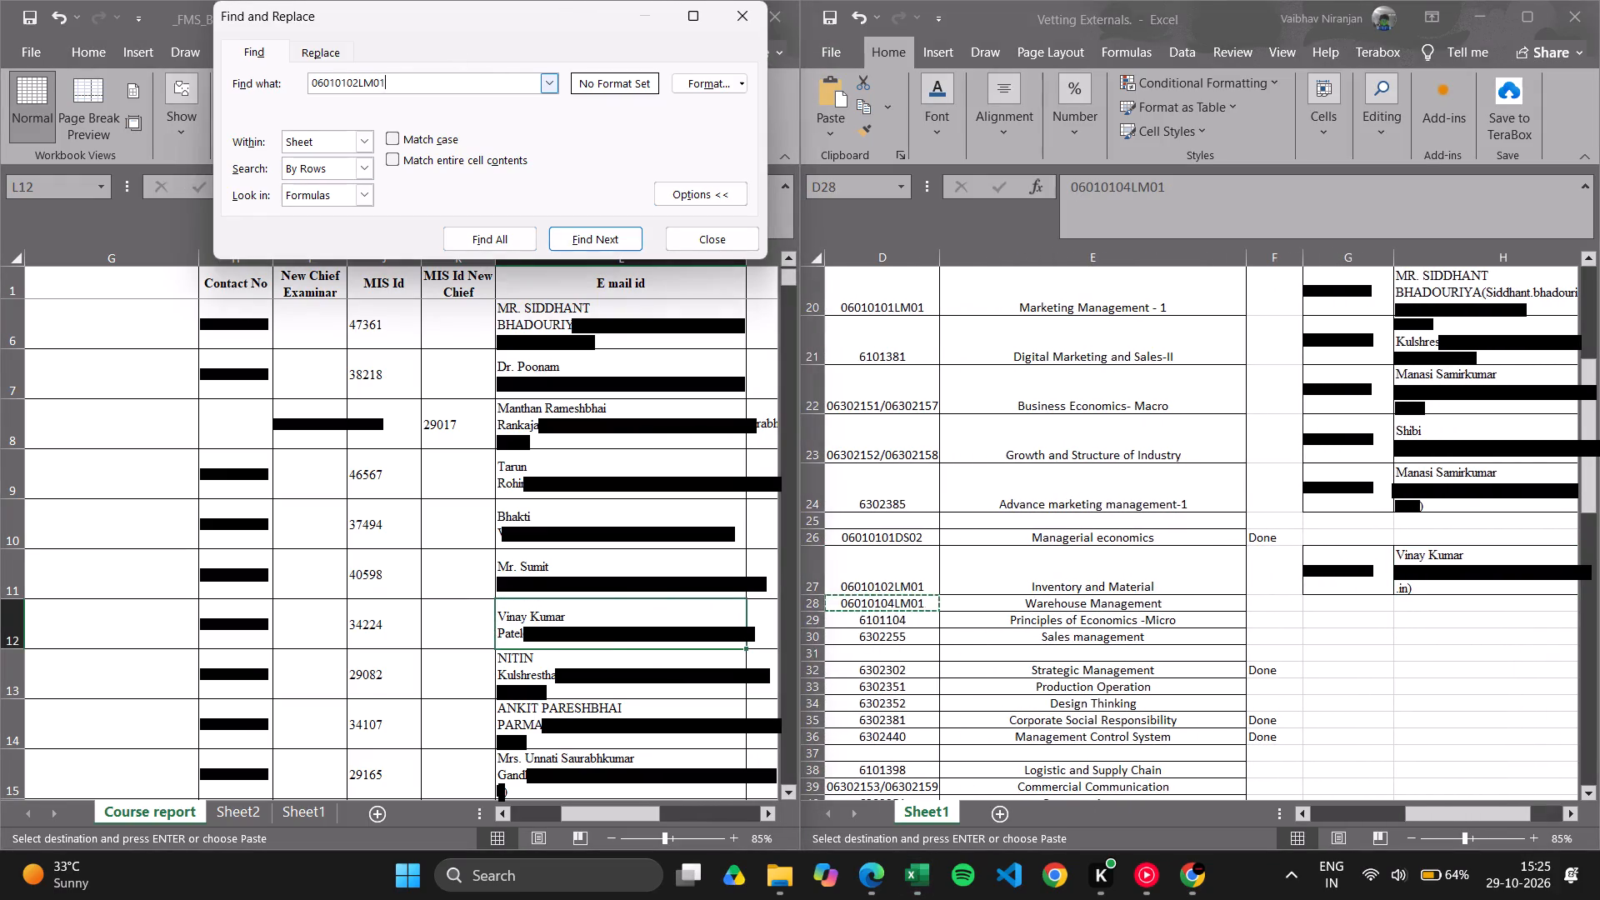
{"action": "double_click", "coordinate": [472, 84]}
{"action": "key", "text": "ctrl+v"}
{"action": "left_click", "coordinate": [597, 247]}
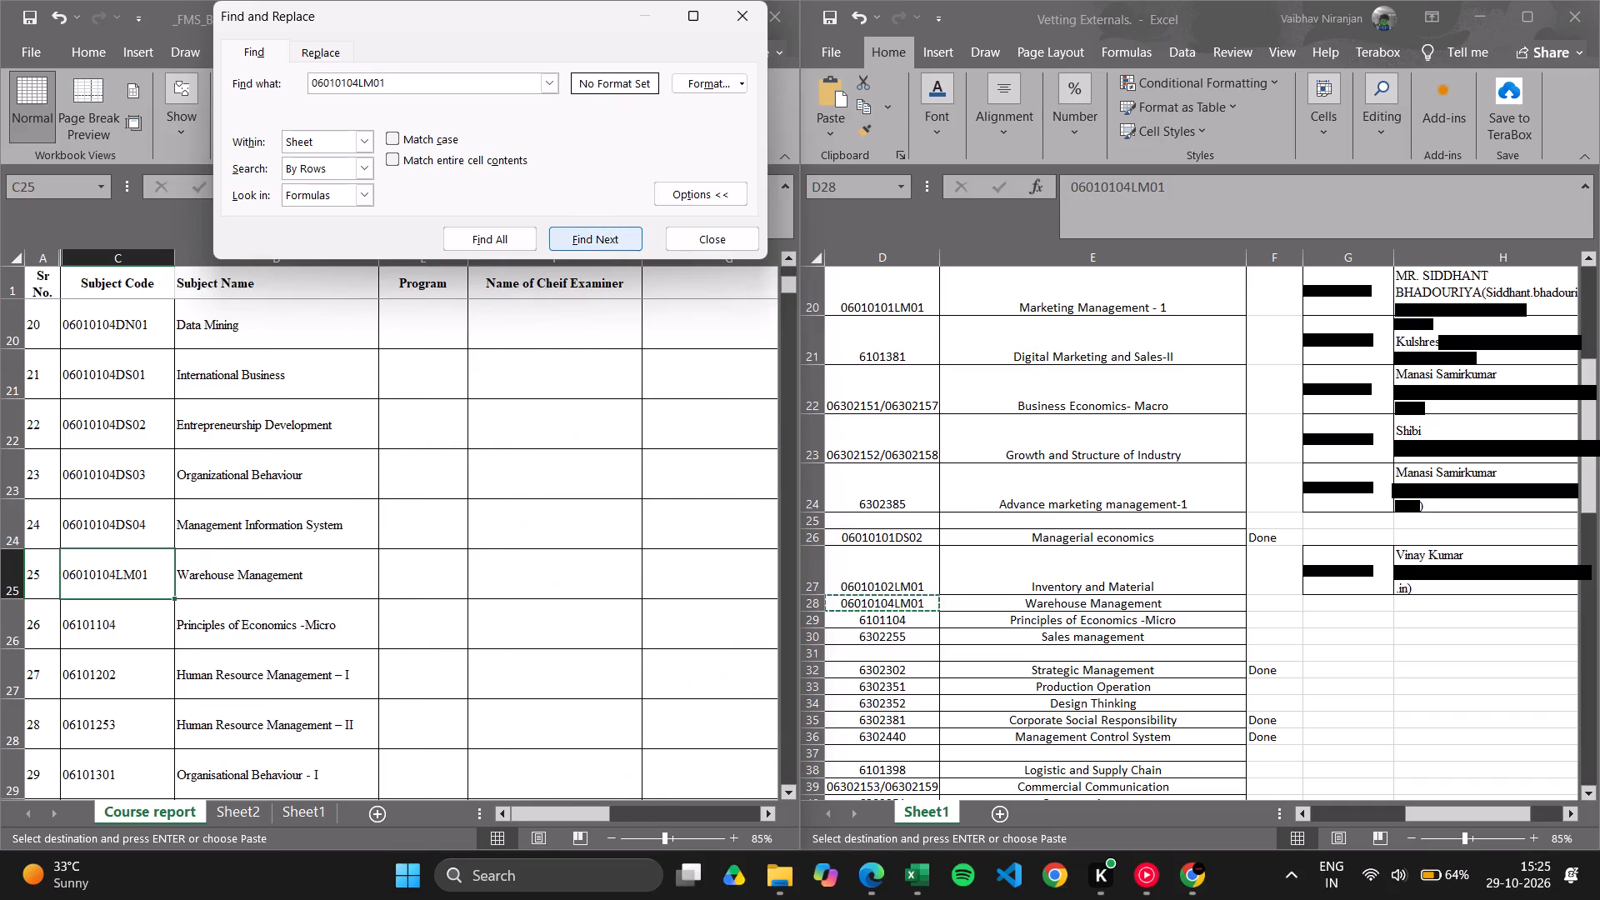
Copy the Warehouse Management row's Contact No from the nomination workbook into G28 of Vetting Externals.
{"action": "scroll", "coordinate": [436, 593], "scroll_direction": "left", "scroll_amount": 5}
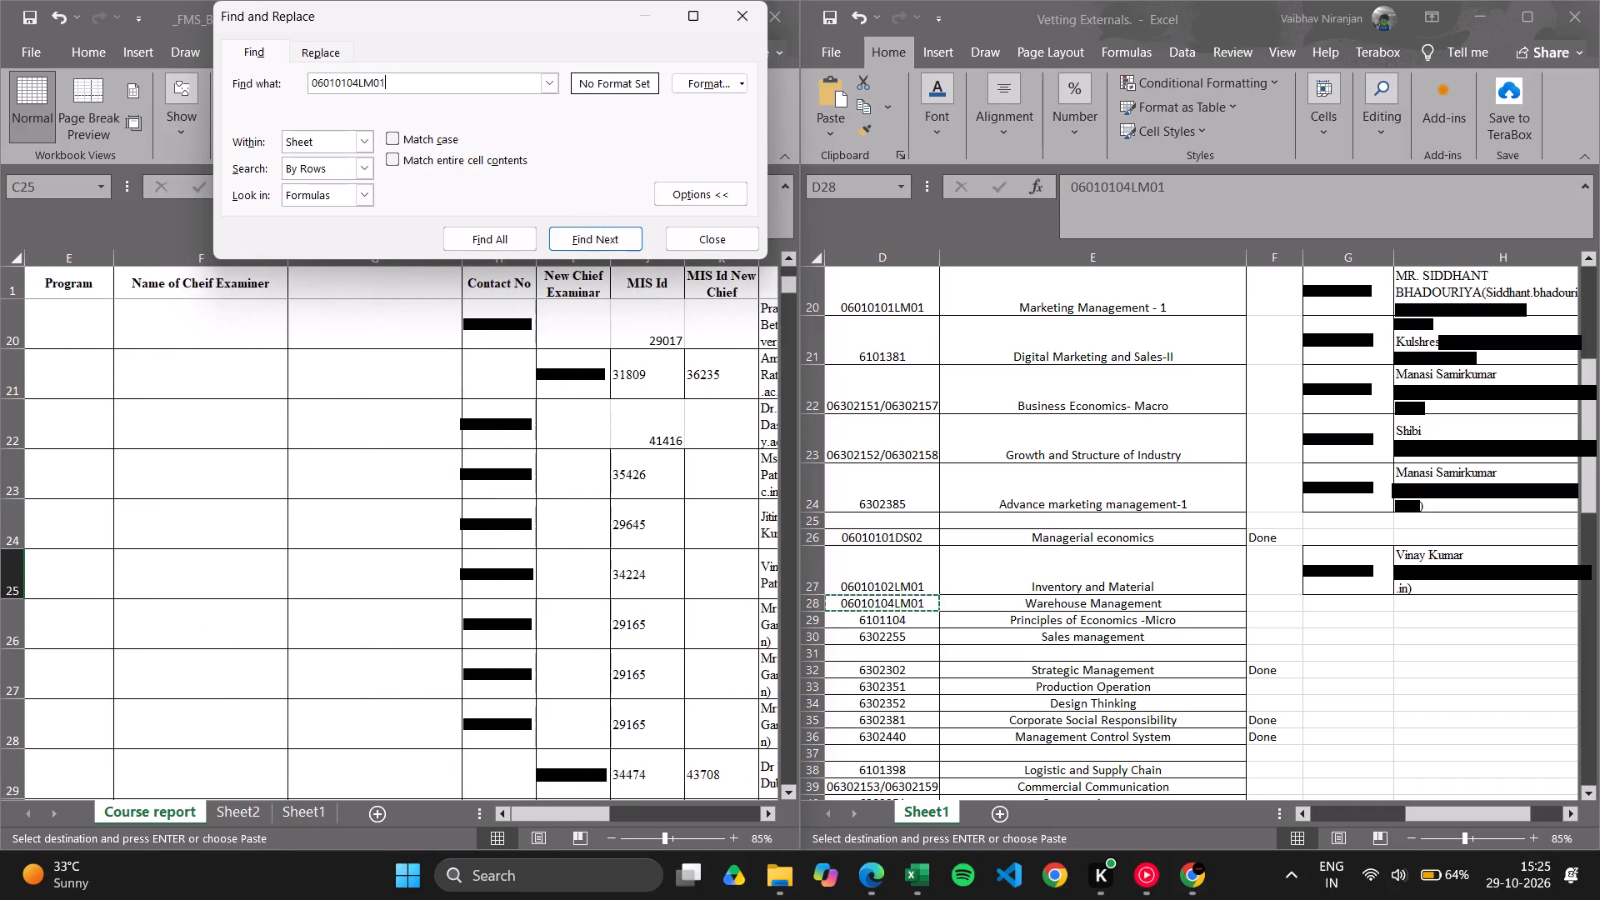
{"action": "left_click", "coordinate": [485, 582]}
{"action": "key", "text": "ctrl+c"}
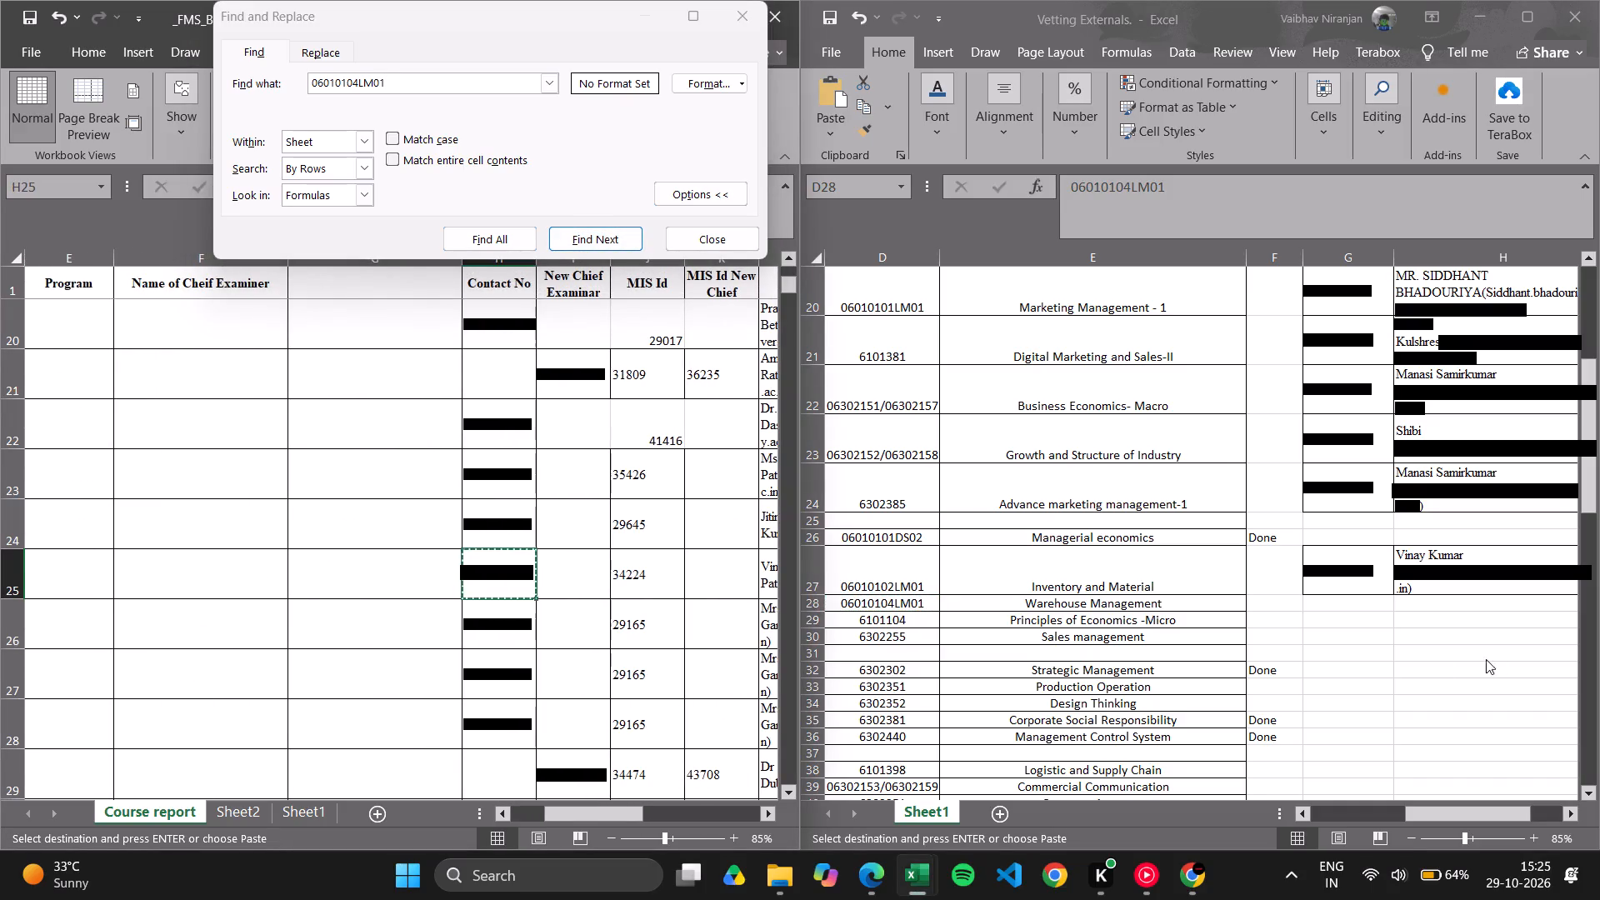
{"action": "left_click", "coordinate": [1348, 599]}
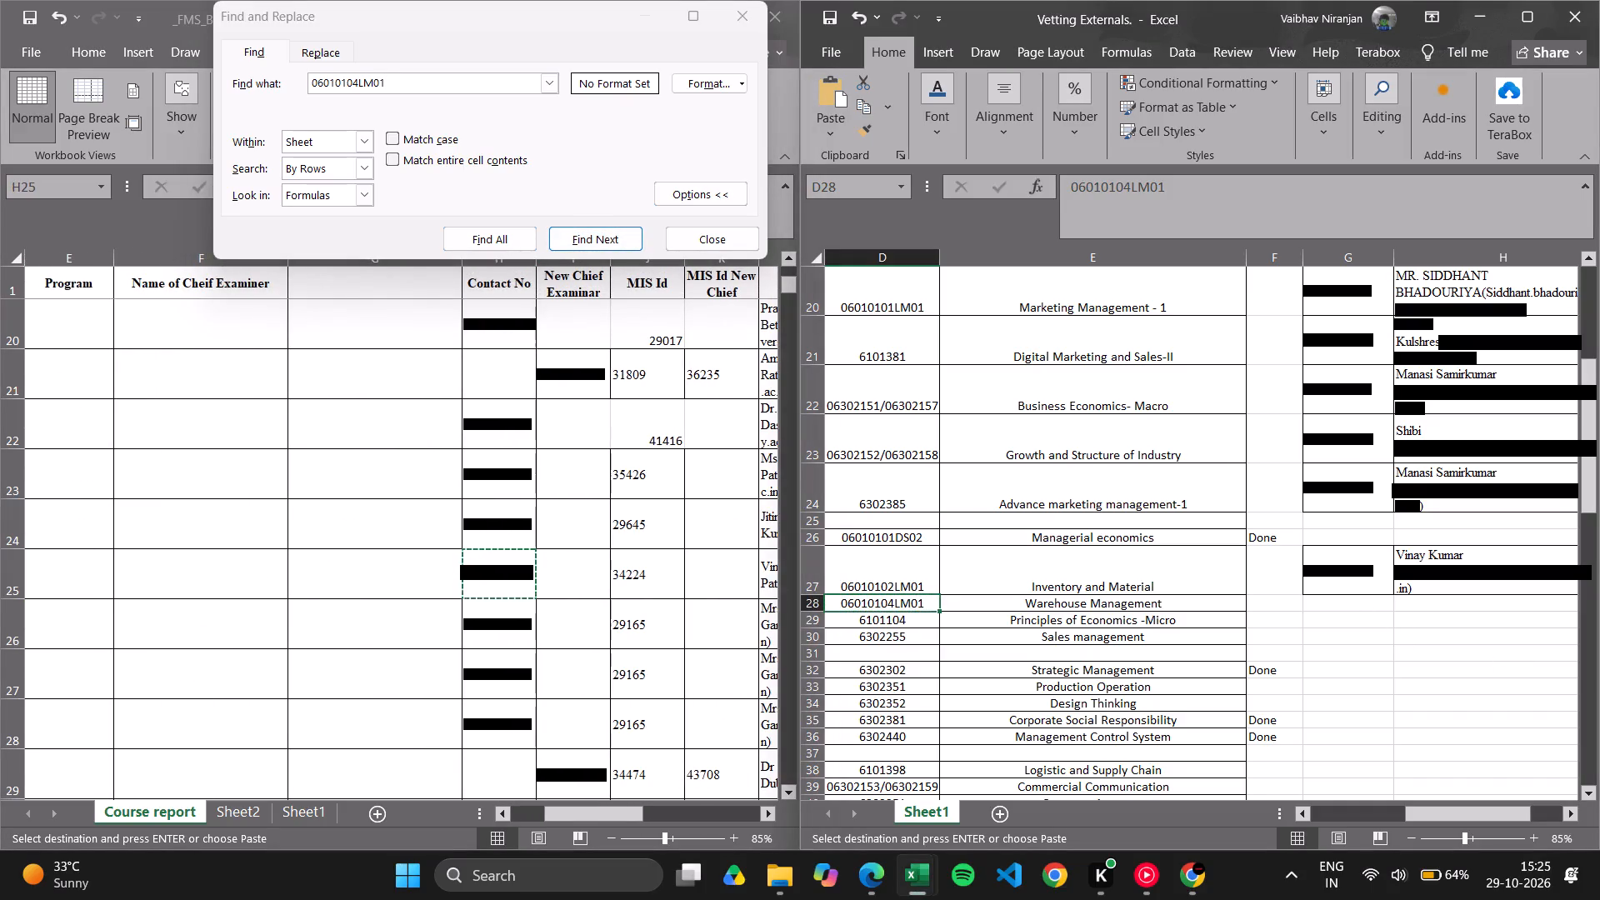
{"action": "left_click", "coordinate": [1348, 607]}
{"action": "key", "text": "ctrl+v"}
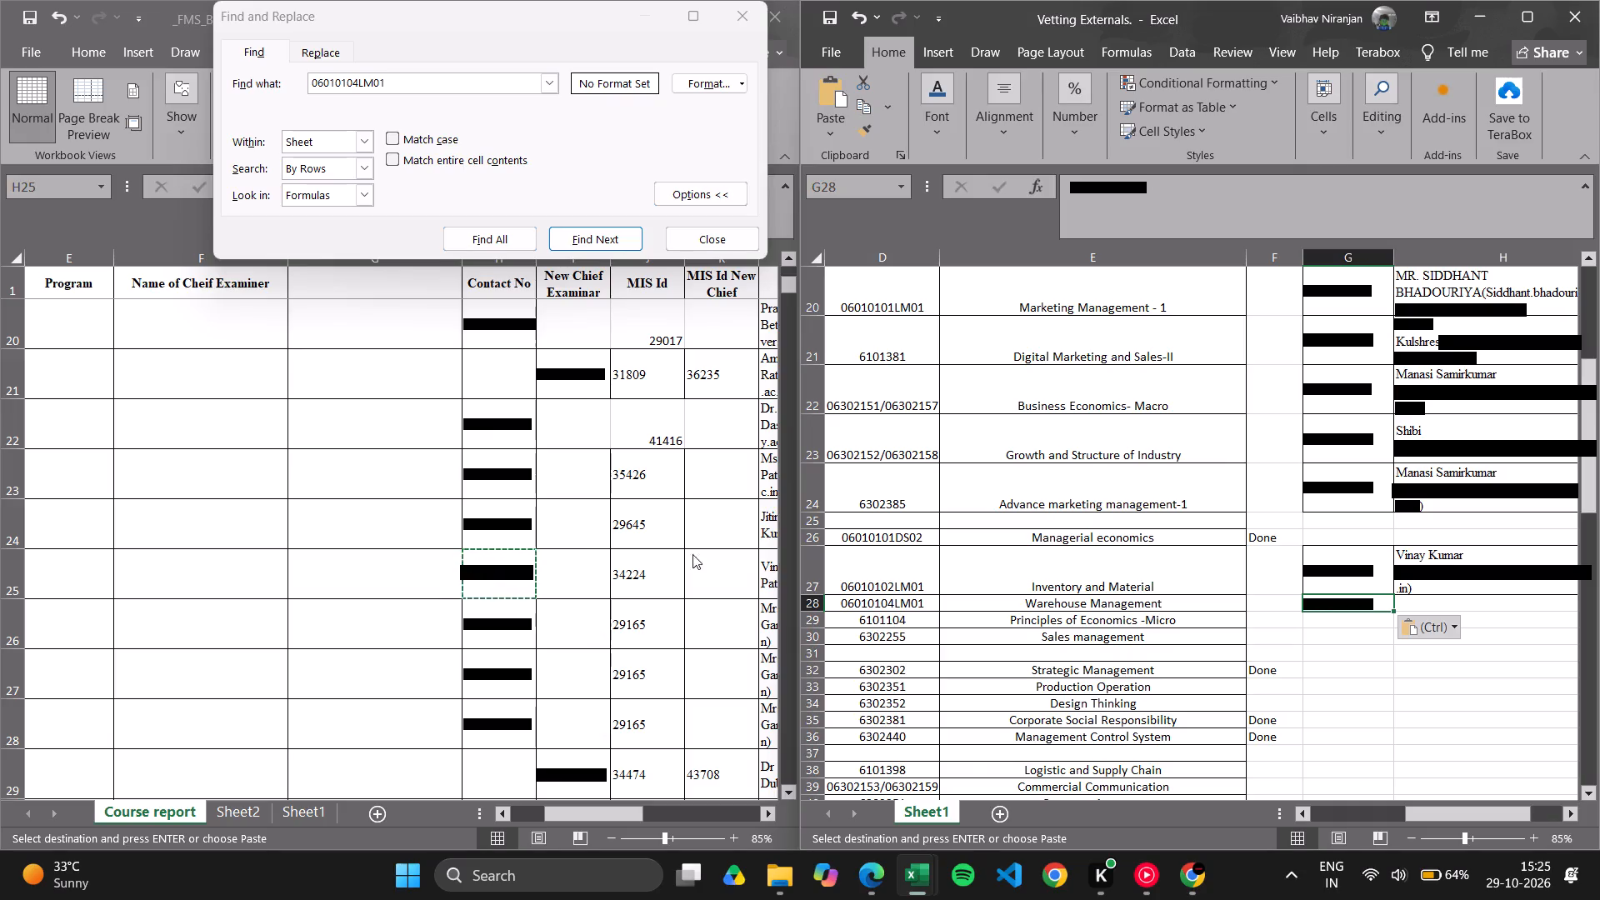
Copy the Warehouse Management row's E mail id entry from the nomination workbook for its row in Vetting Externals.
{"action": "scroll", "coordinate": [652, 576], "scroll_direction": "left", "scroll_amount": 3}
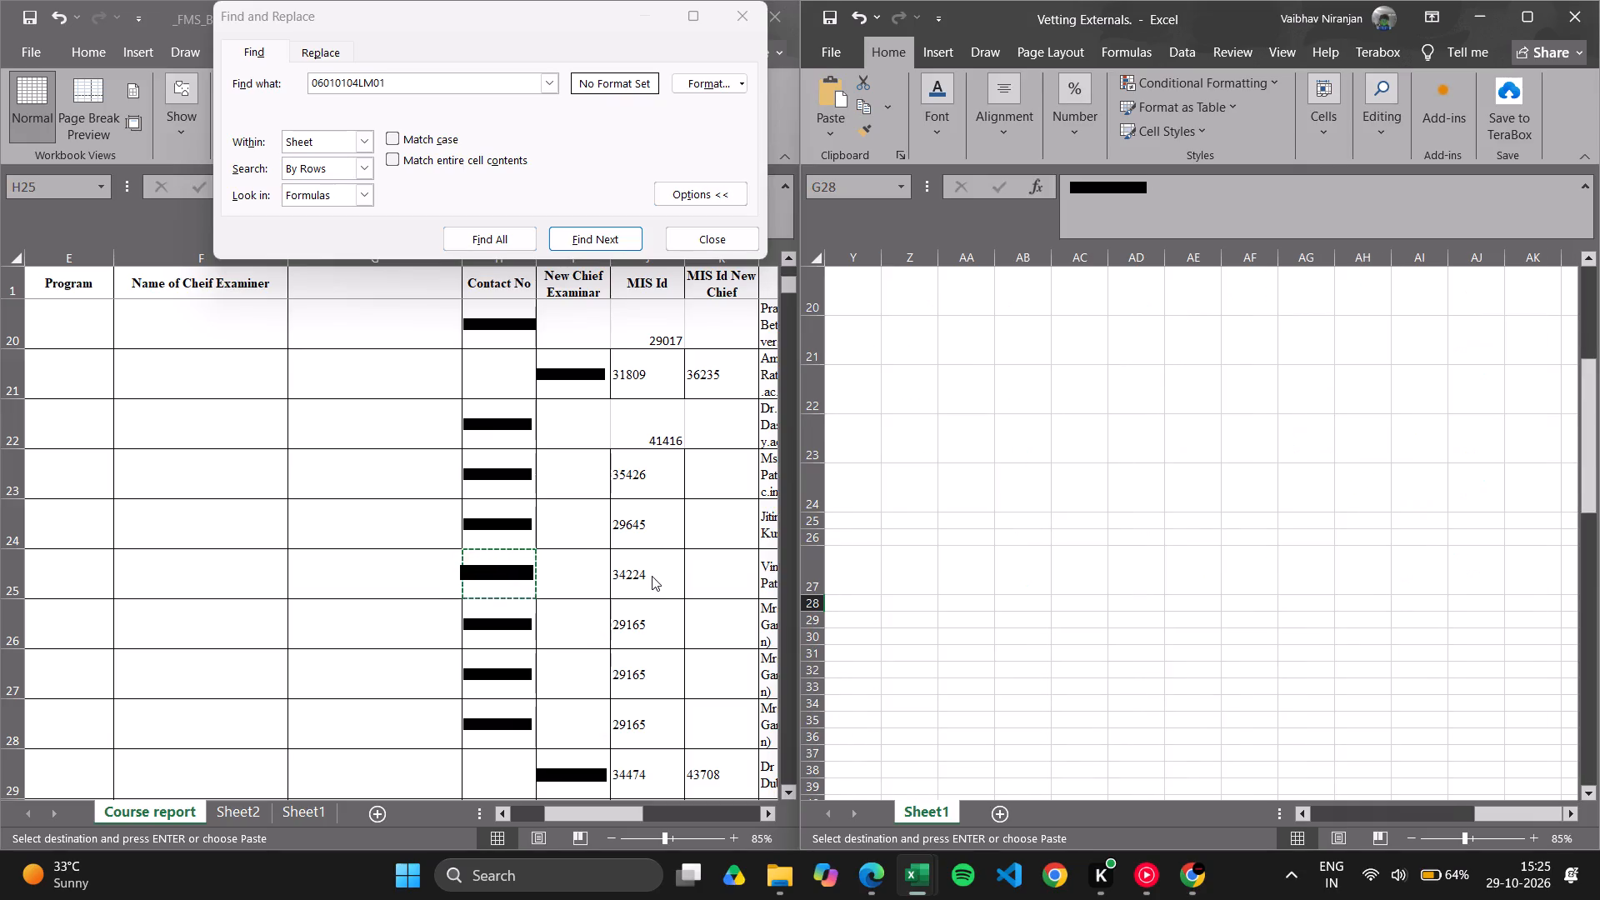
{"action": "scroll", "coordinate": [652, 576], "scroll_direction": "right", "scroll_amount": 4}
{"action": "left_click", "coordinate": [652, 576]}
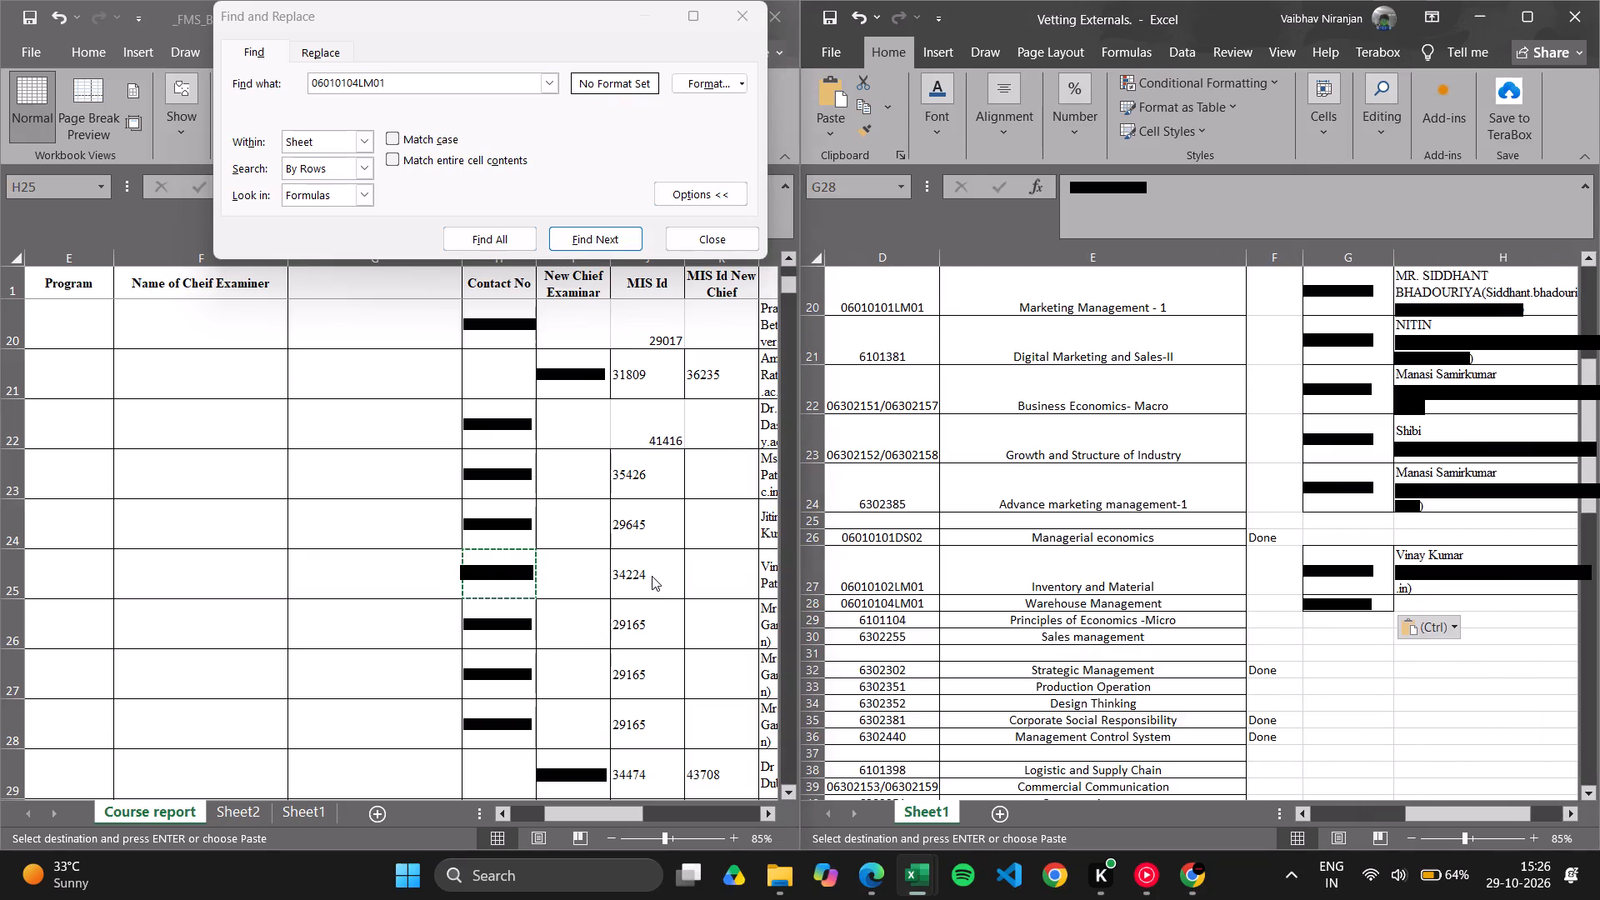
{"action": "scroll", "coordinate": [652, 576], "scroll_direction": "left", "scroll_amount": 2}
{"action": "left_click", "coordinate": [695, 577]}
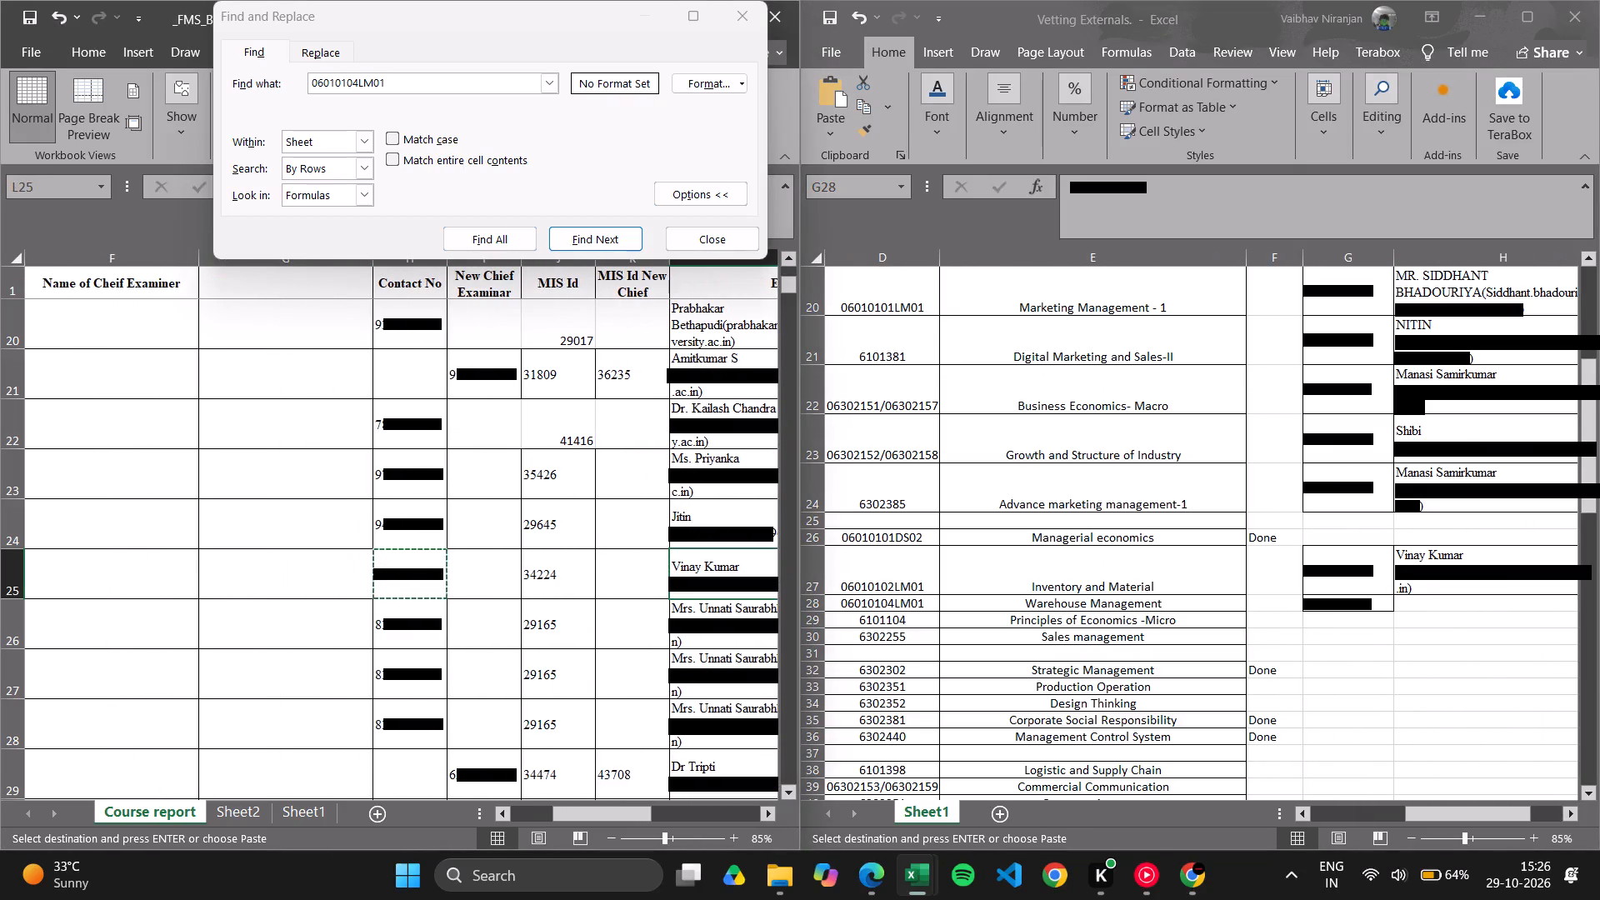
{"action": "key", "text": "ctrl+c"}
{"action": "scroll", "coordinate": [1354, 606], "scroll_direction": "left", "scroll_amount": 2}
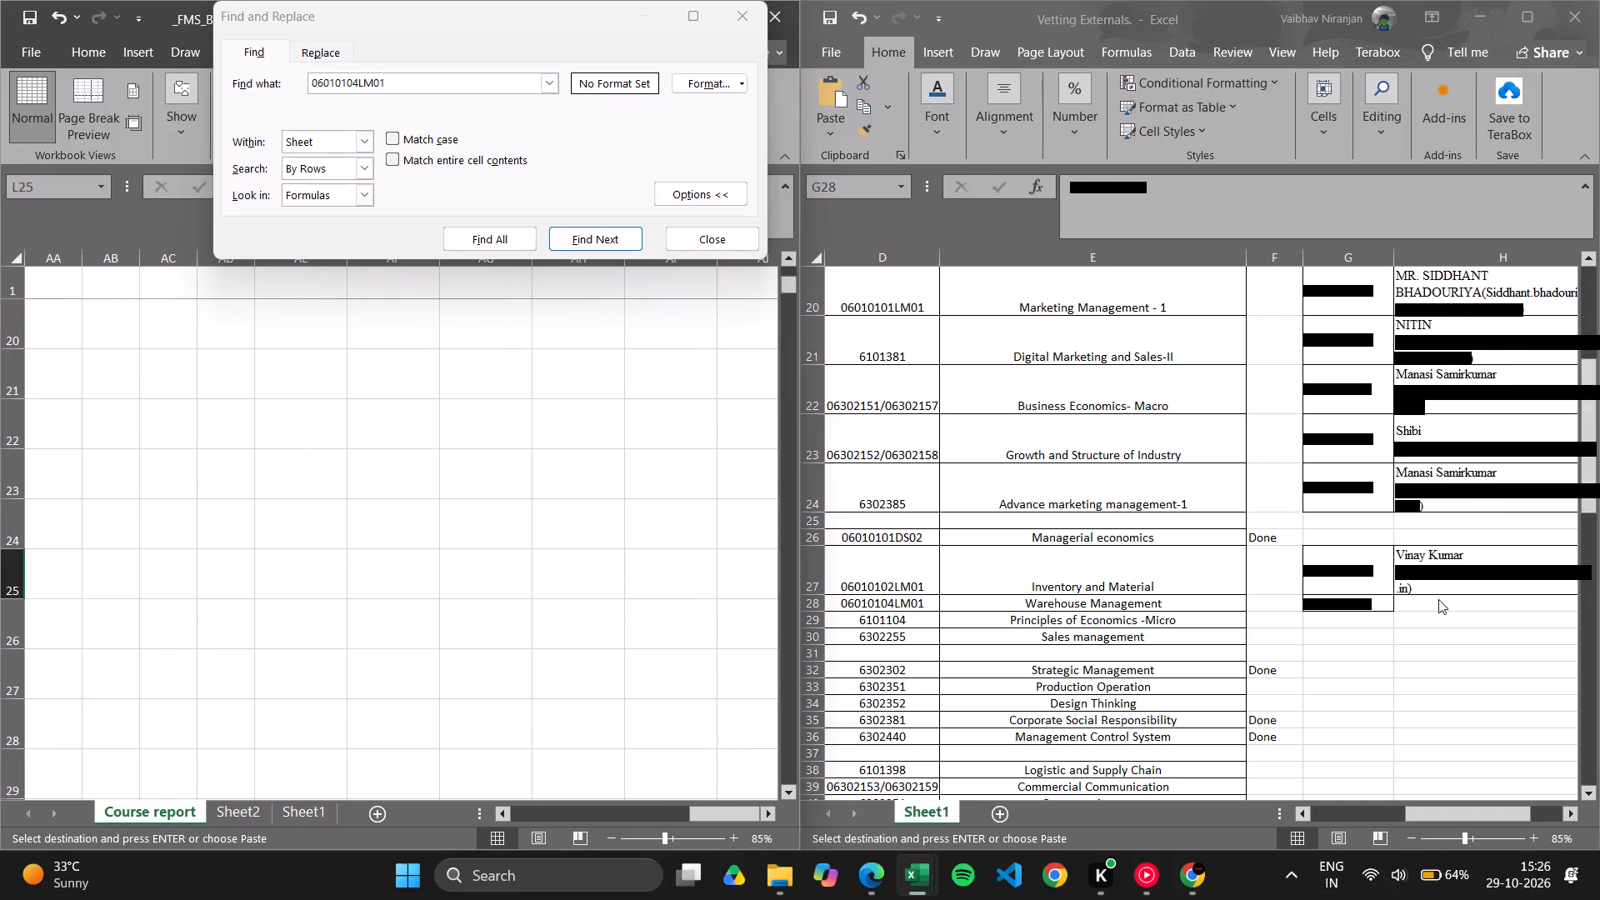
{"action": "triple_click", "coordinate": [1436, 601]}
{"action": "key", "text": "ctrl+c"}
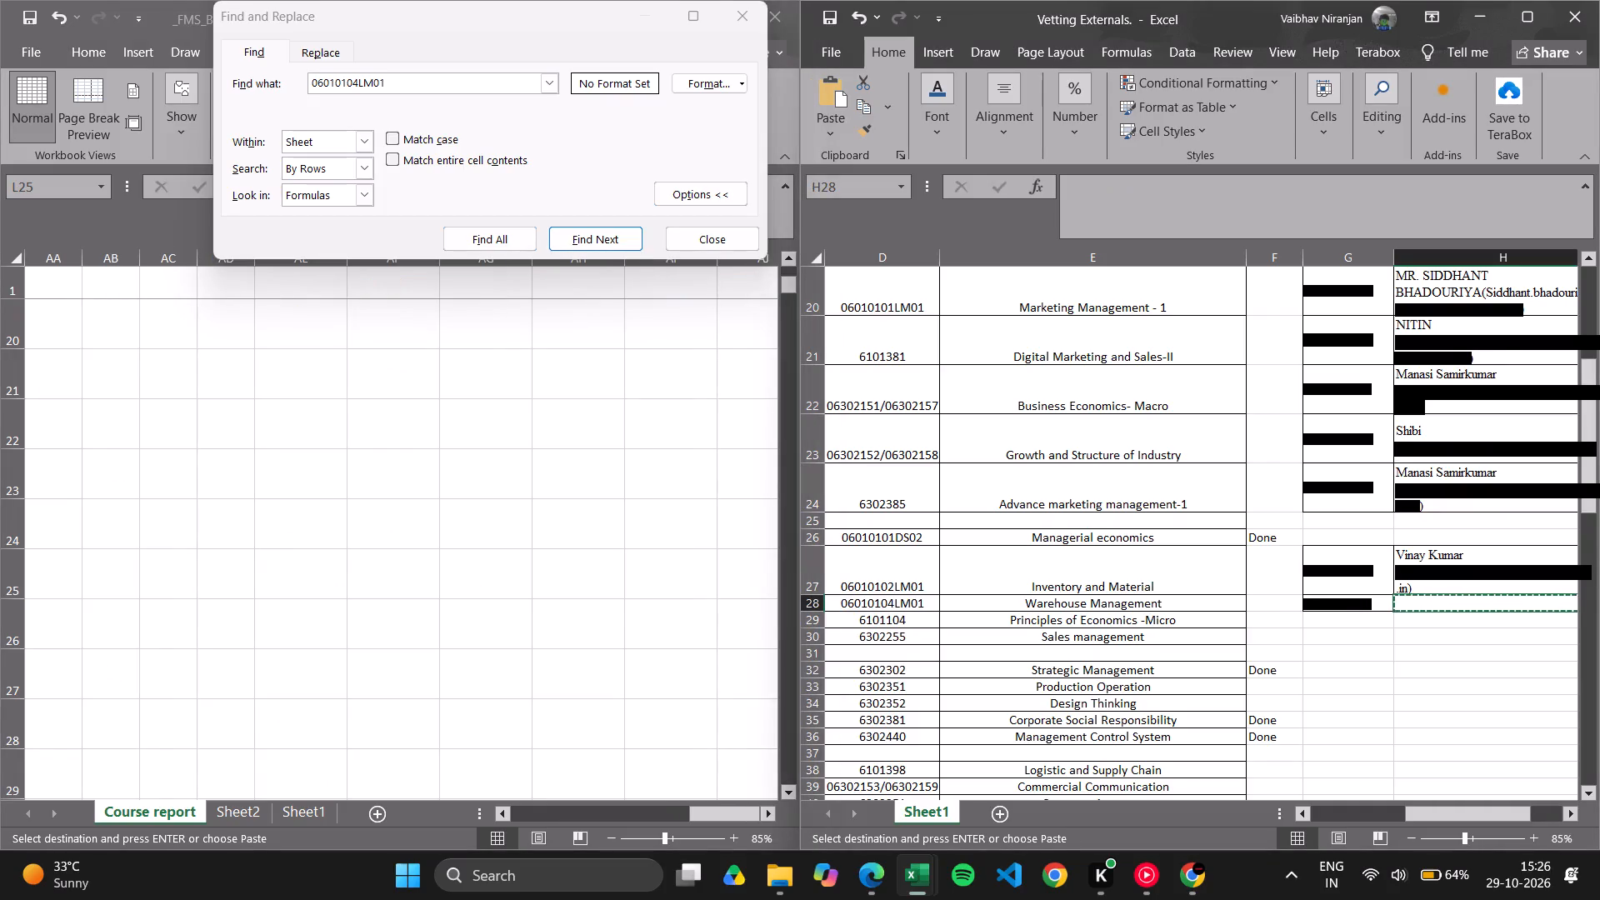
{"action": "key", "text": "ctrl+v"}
Copy the Warehouse Management row's E mail id entry from the nomination workbook into H28 of Vetting Externals.
{"action": "scroll", "coordinate": [1436, 601], "scroll_direction": "right", "scroll_amount": 1}
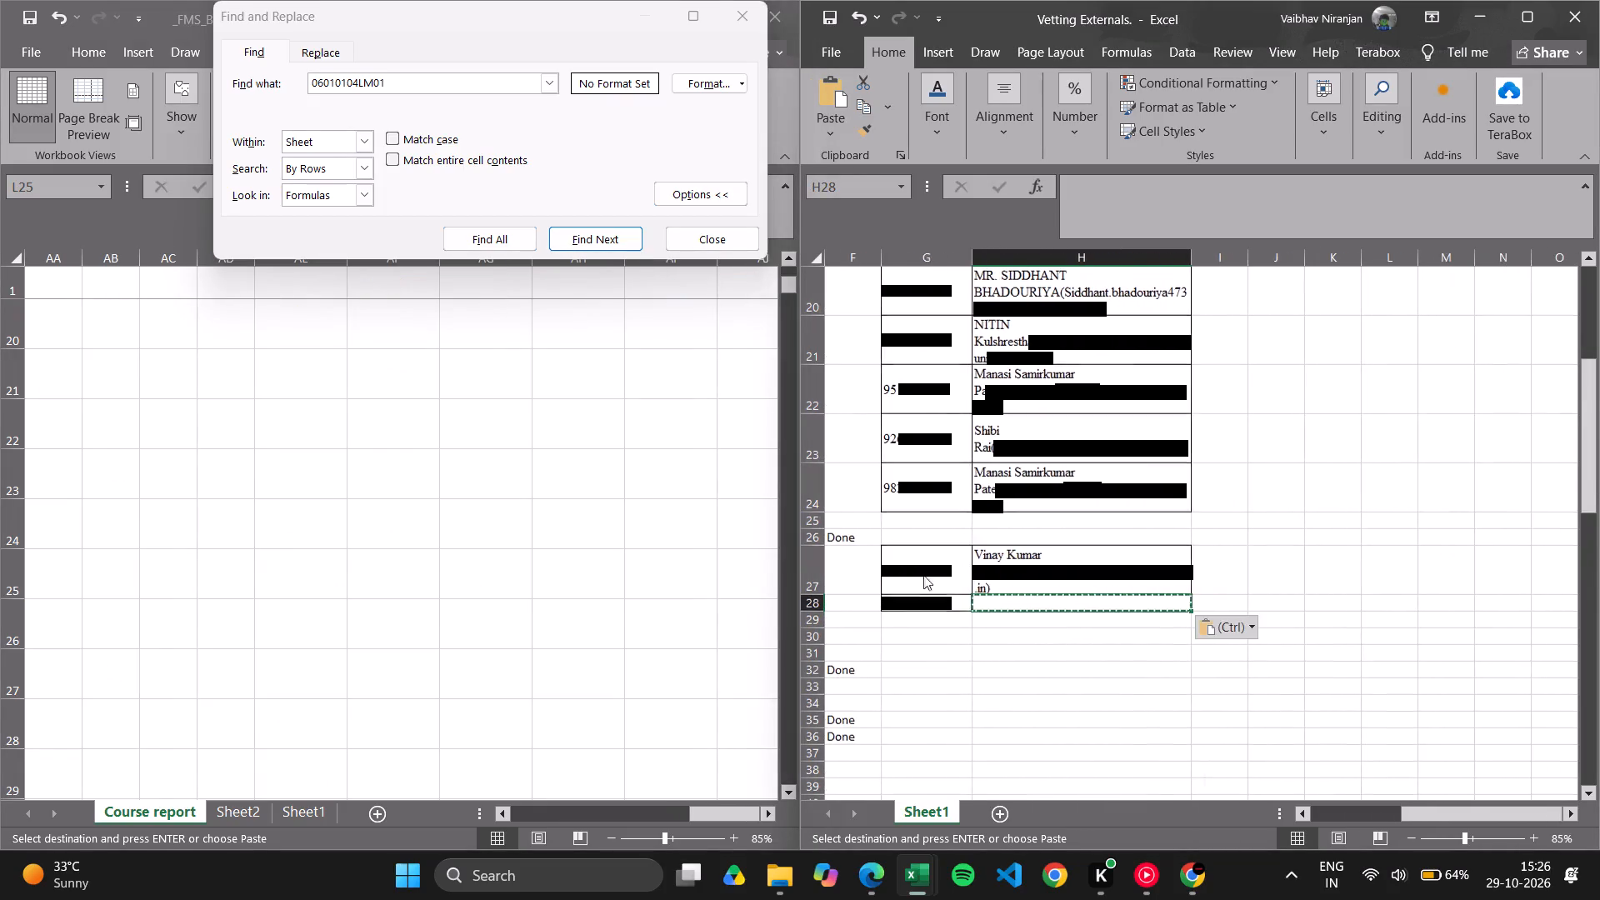
{"action": "scroll", "coordinate": [422, 598], "scroll_direction": "right", "scroll_amount": 17}
{"action": "scroll", "coordinate": [422, 598], "scroll_direction": "right", "scroll_amount": 5}
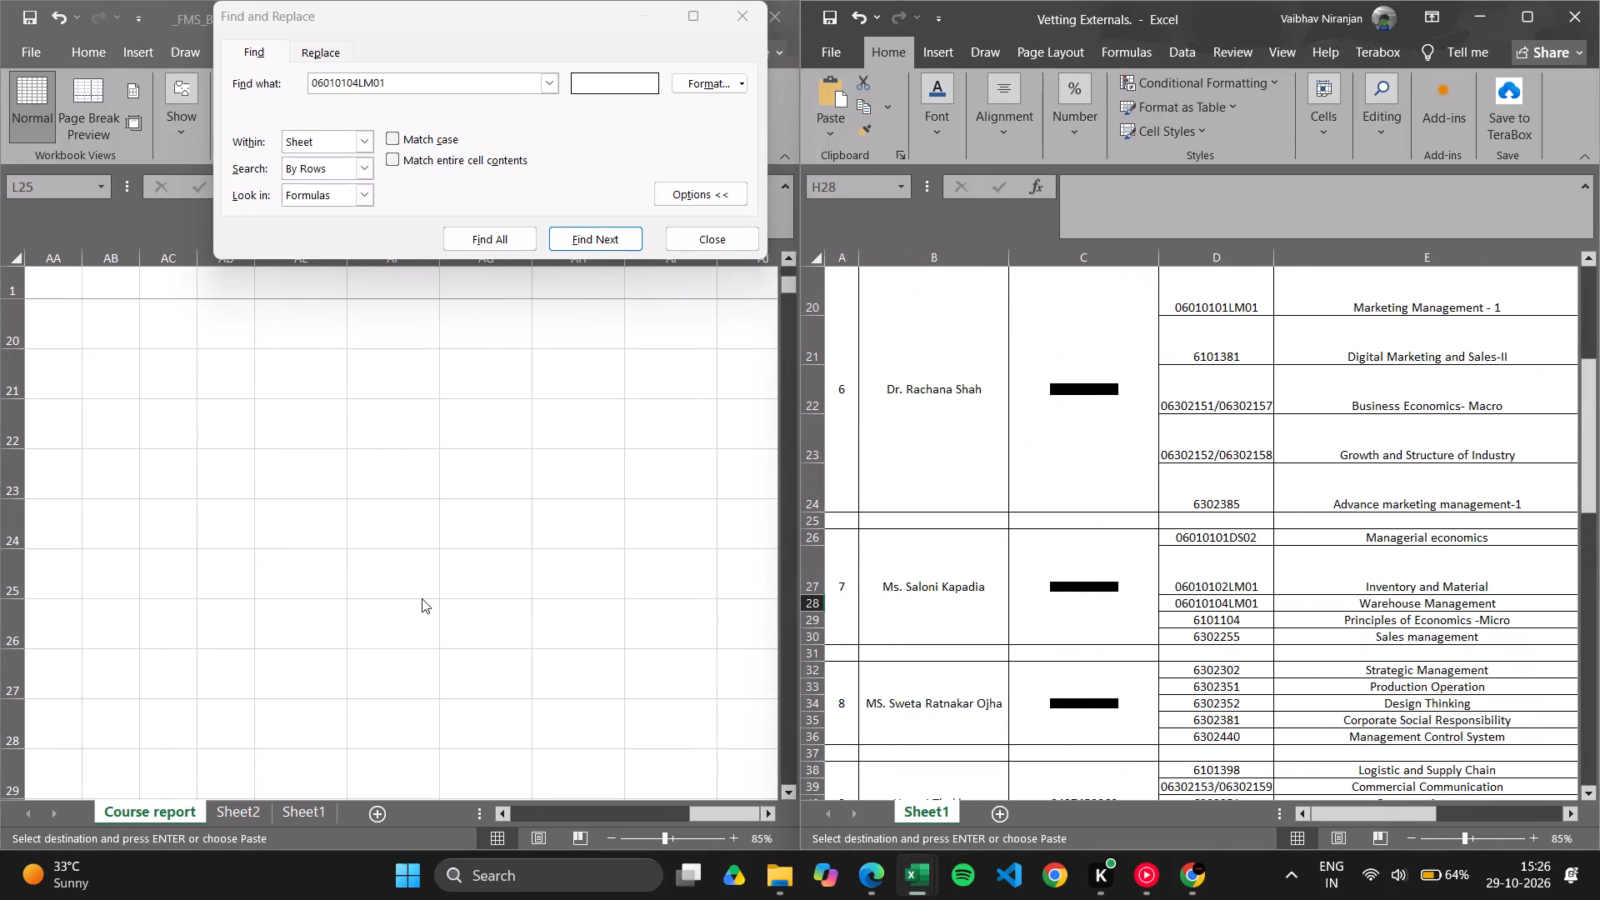
{"action": "left_click", "coordinate": [422, 598]}
{"action": "scroll", "coordinate": [422, 598], "scroll_direction": "right", "scroll_amount": 11}
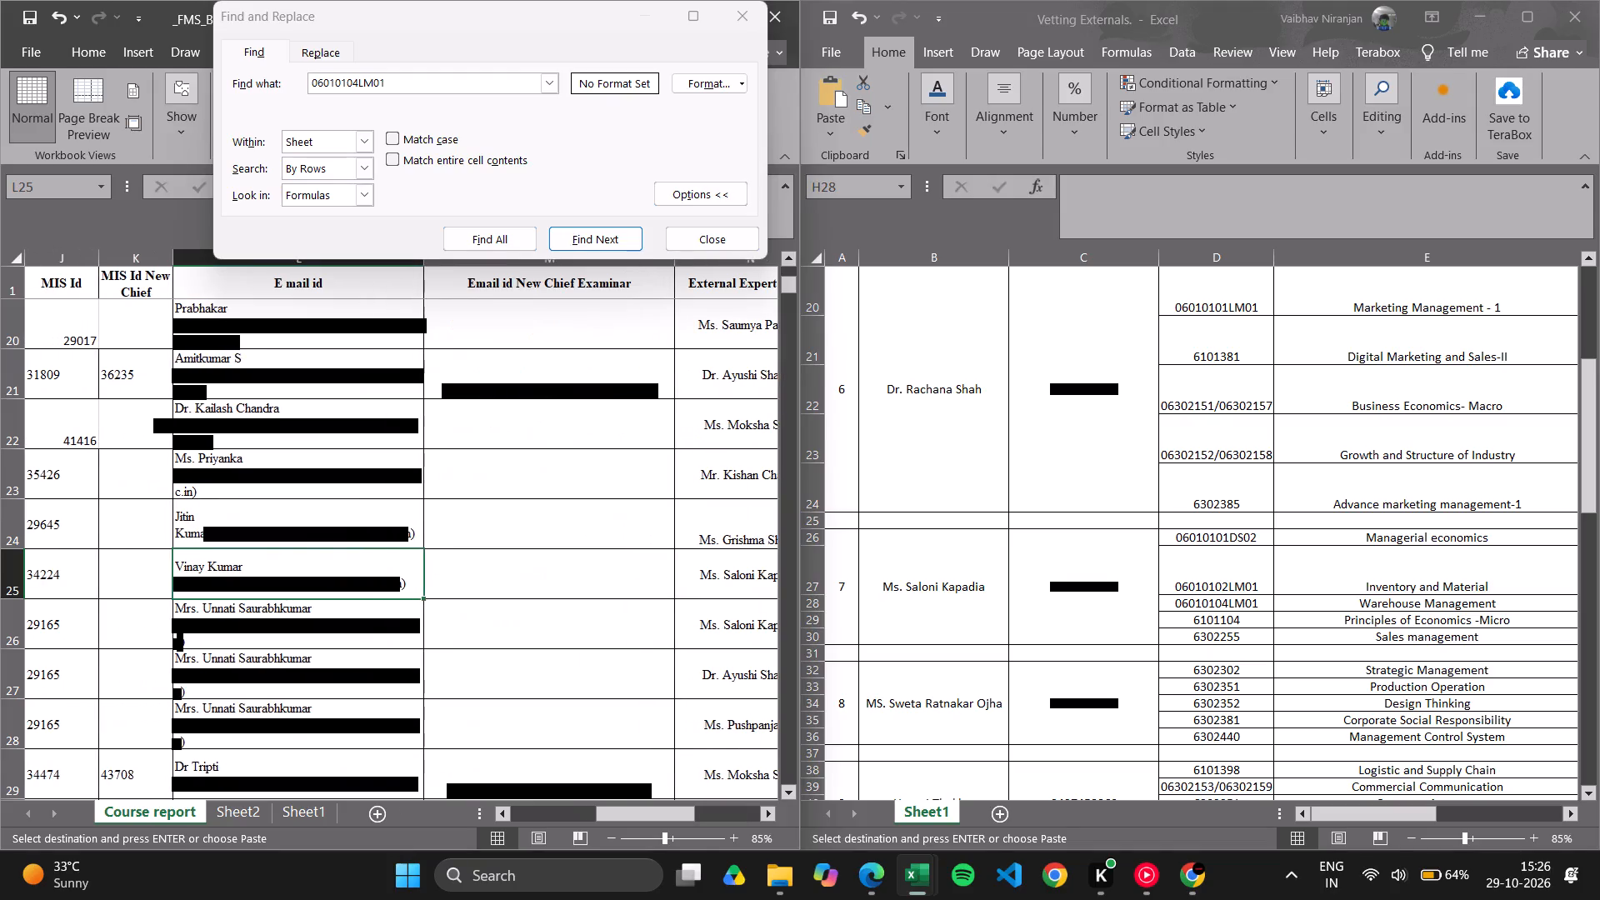
{"action": "left_click", "coordinate": [331, 586]}
{"action": "key", "text": "ctrl+c"}
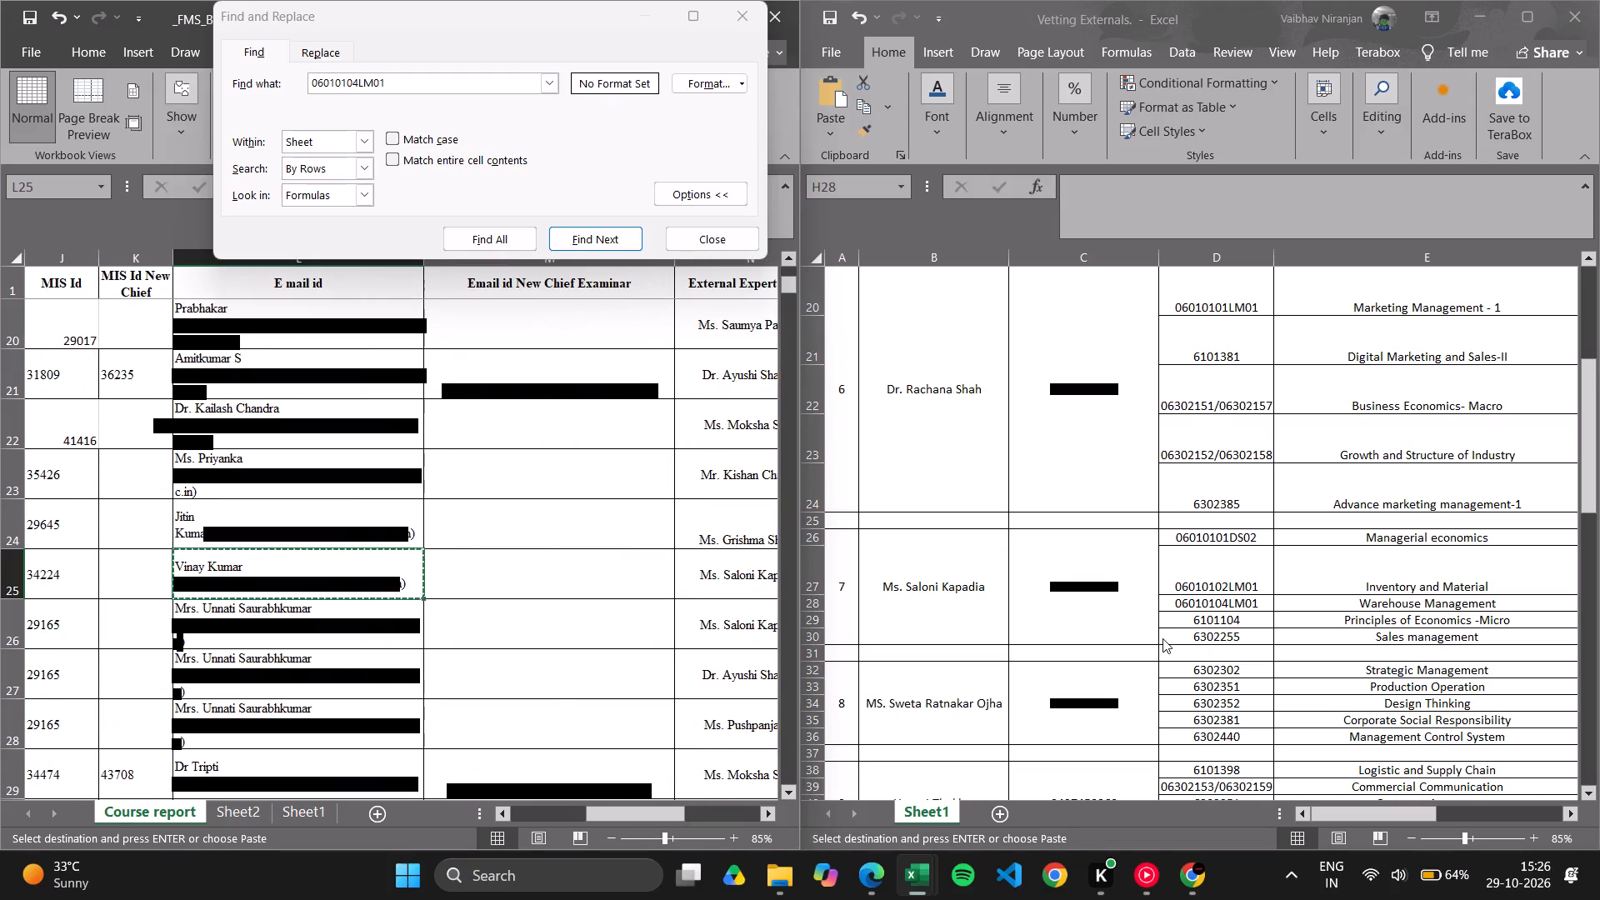
{"action": "scroll", "coordinate": [1162, 639], "scroll_direction": "left", "scroll_amount": 4}
{"action": "scroll", "coordinate": [1162, 639], "scroll_direction": "right", "scroll_amount": 6}
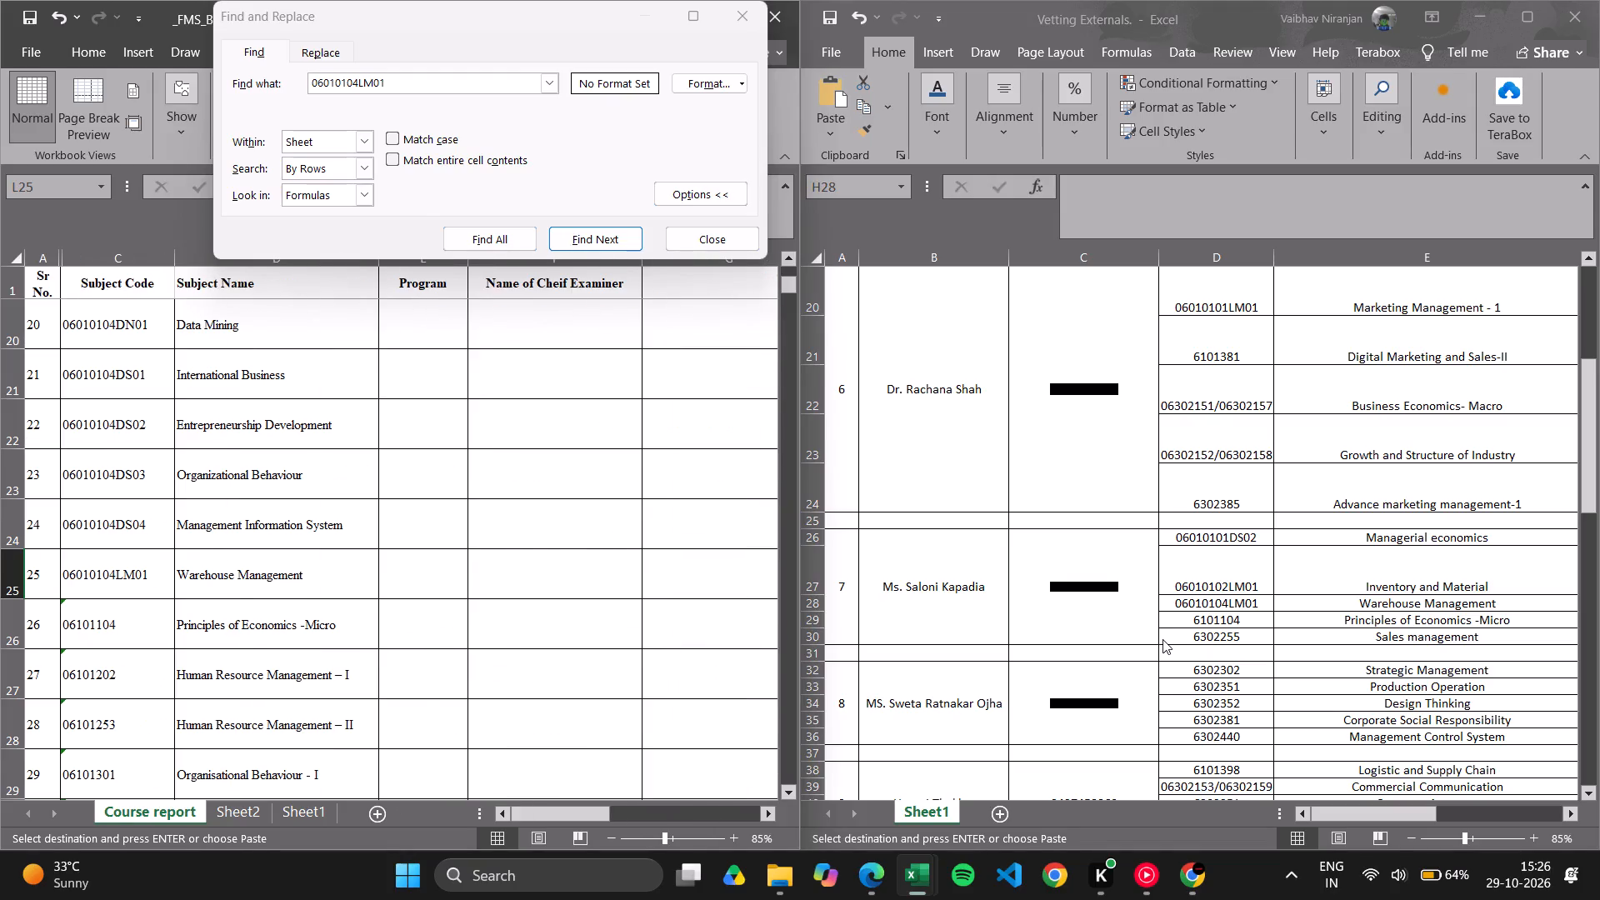
{"action": "scroll", "coordinate": [1162, 639], "scroll_direction": "left", "scroll_amount": 1}
{"action": "scroll", "coordinate": [1162, 639], "scroll_direction": "right", "scroll_amount": 1}
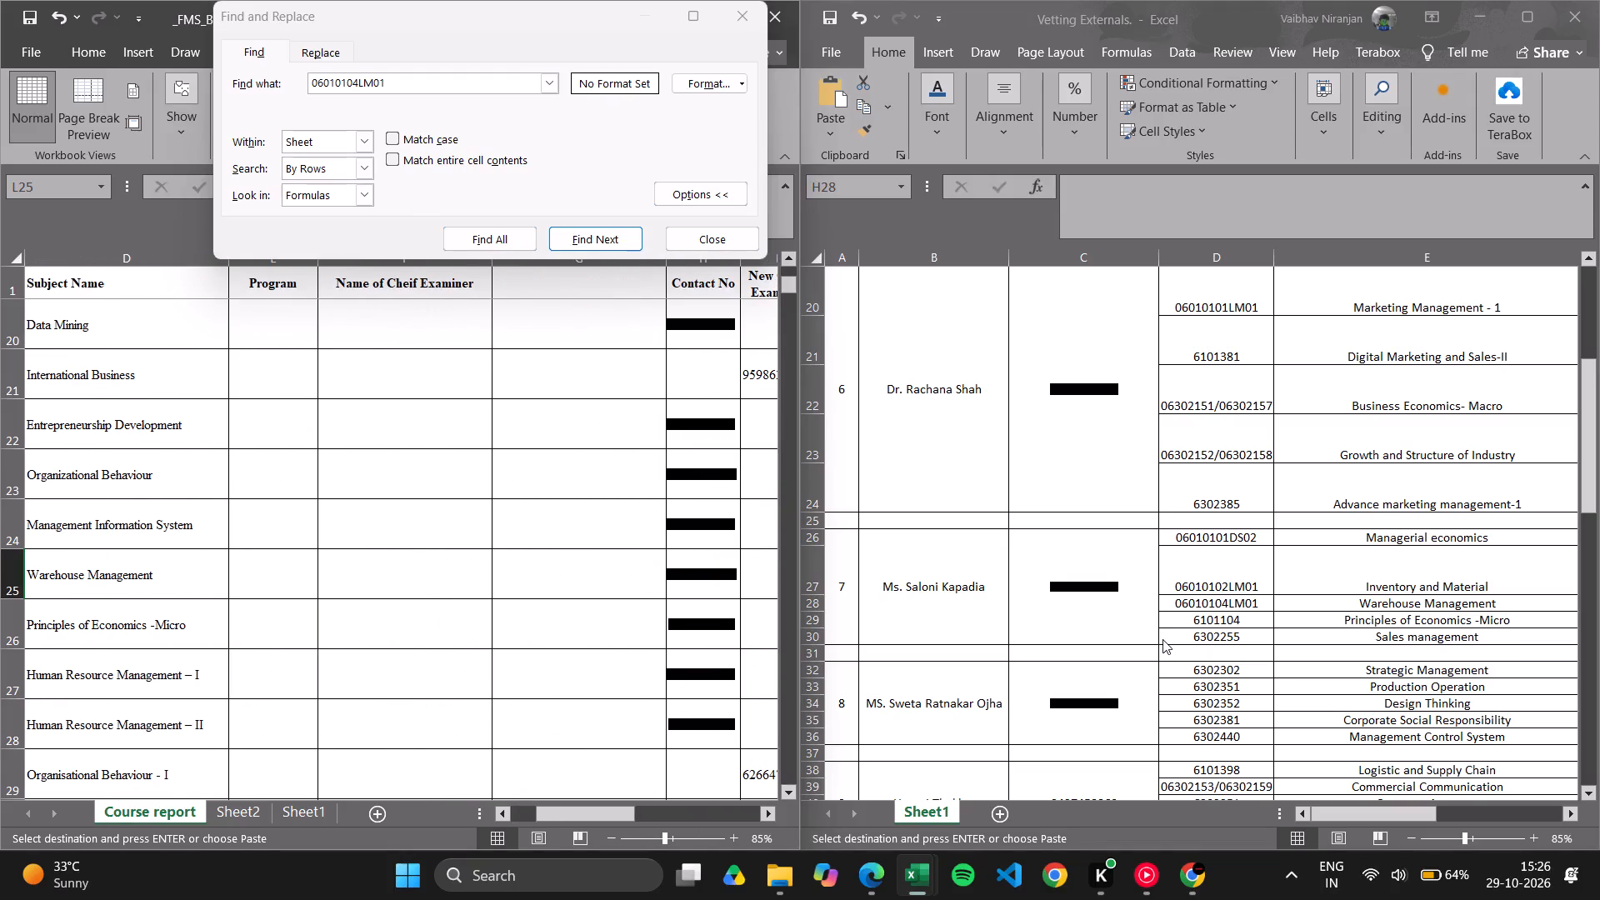
{"action": "scroll", "coordinate": [1162, 639], "scroll_direction": "left", "scroll_amount": 1}
{"action": "left_click", "coordinate": [1482, 607]}
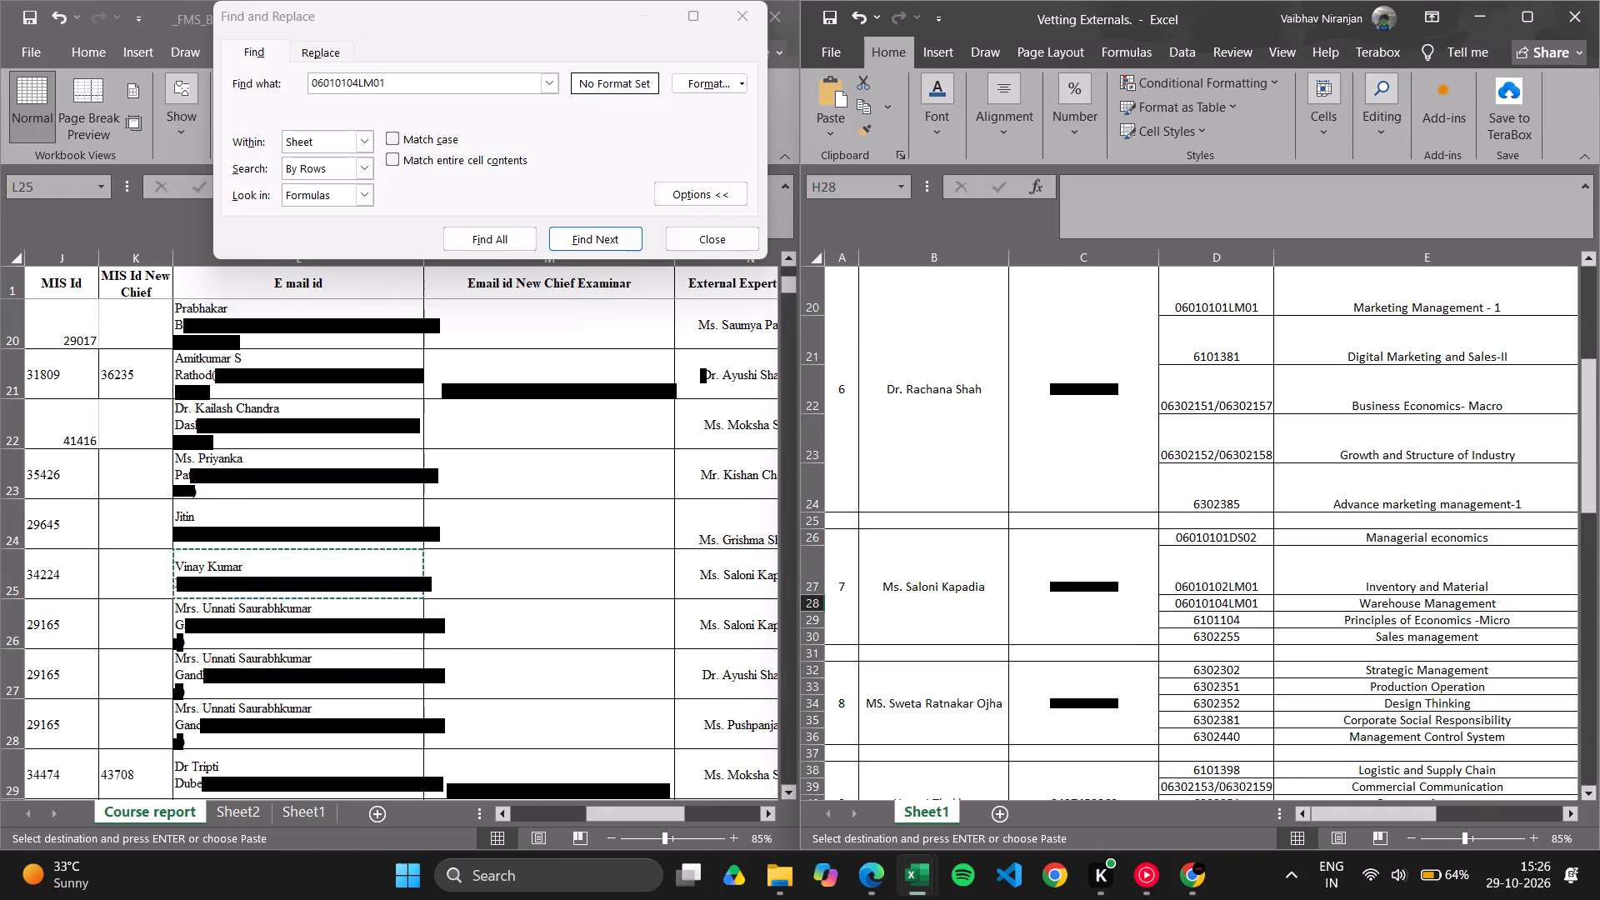
{"action": "scroll", "coordinate": [1286, 622], "scroll_direction": "left", "scroll_amount": 5}
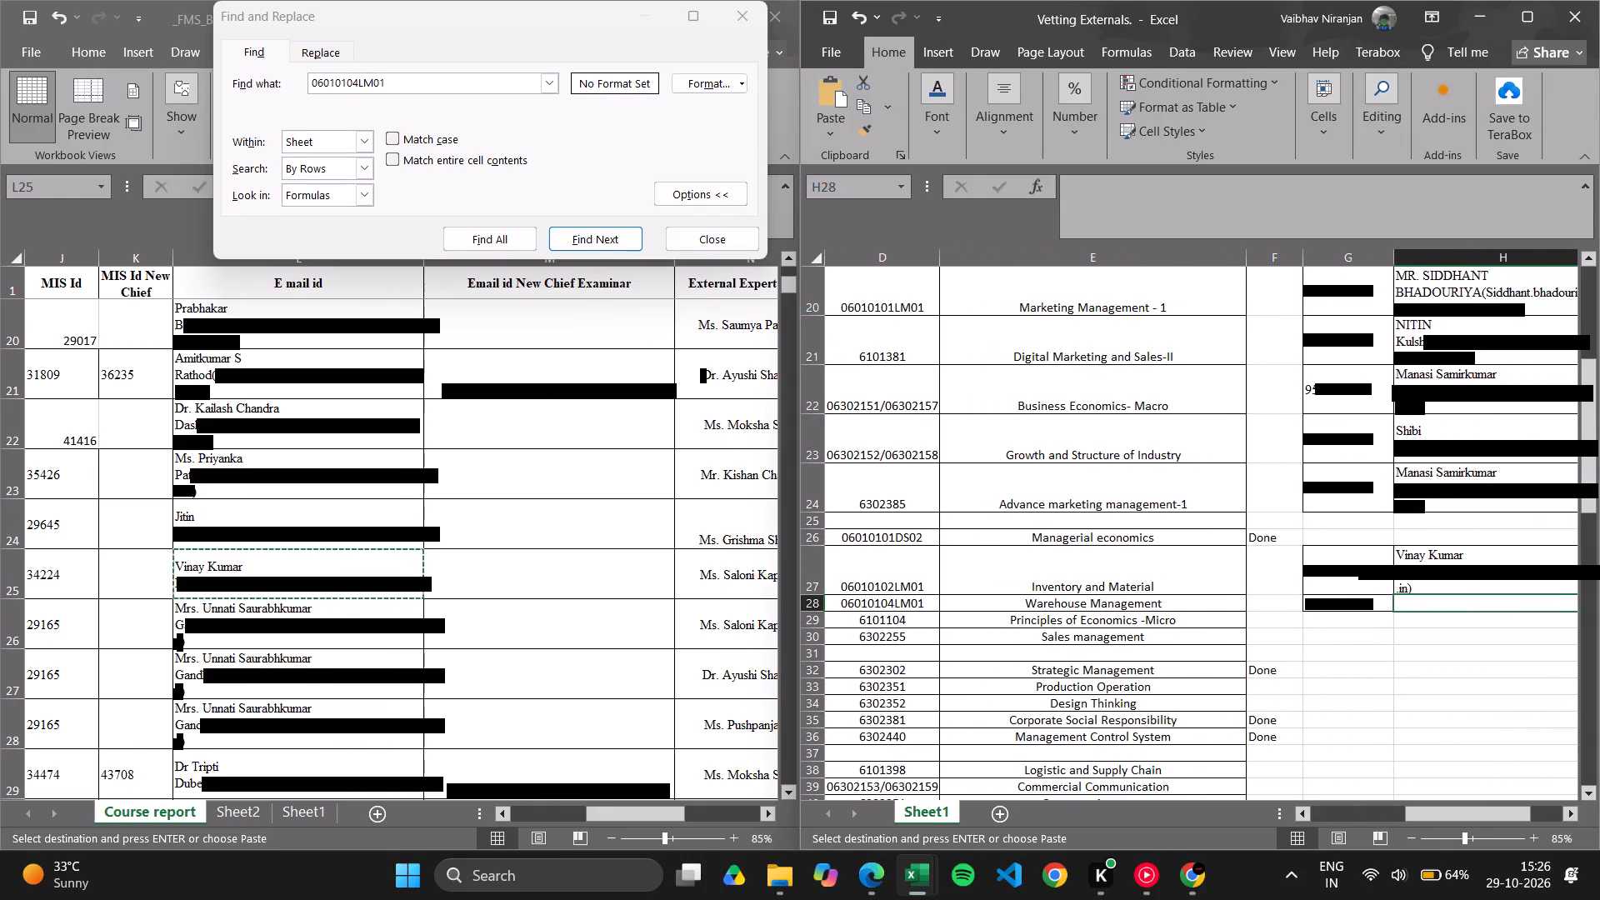
{"action": "left_click", "coordinate": [1460, 602]}
{"action": "key", "text": "ctrl+v"}
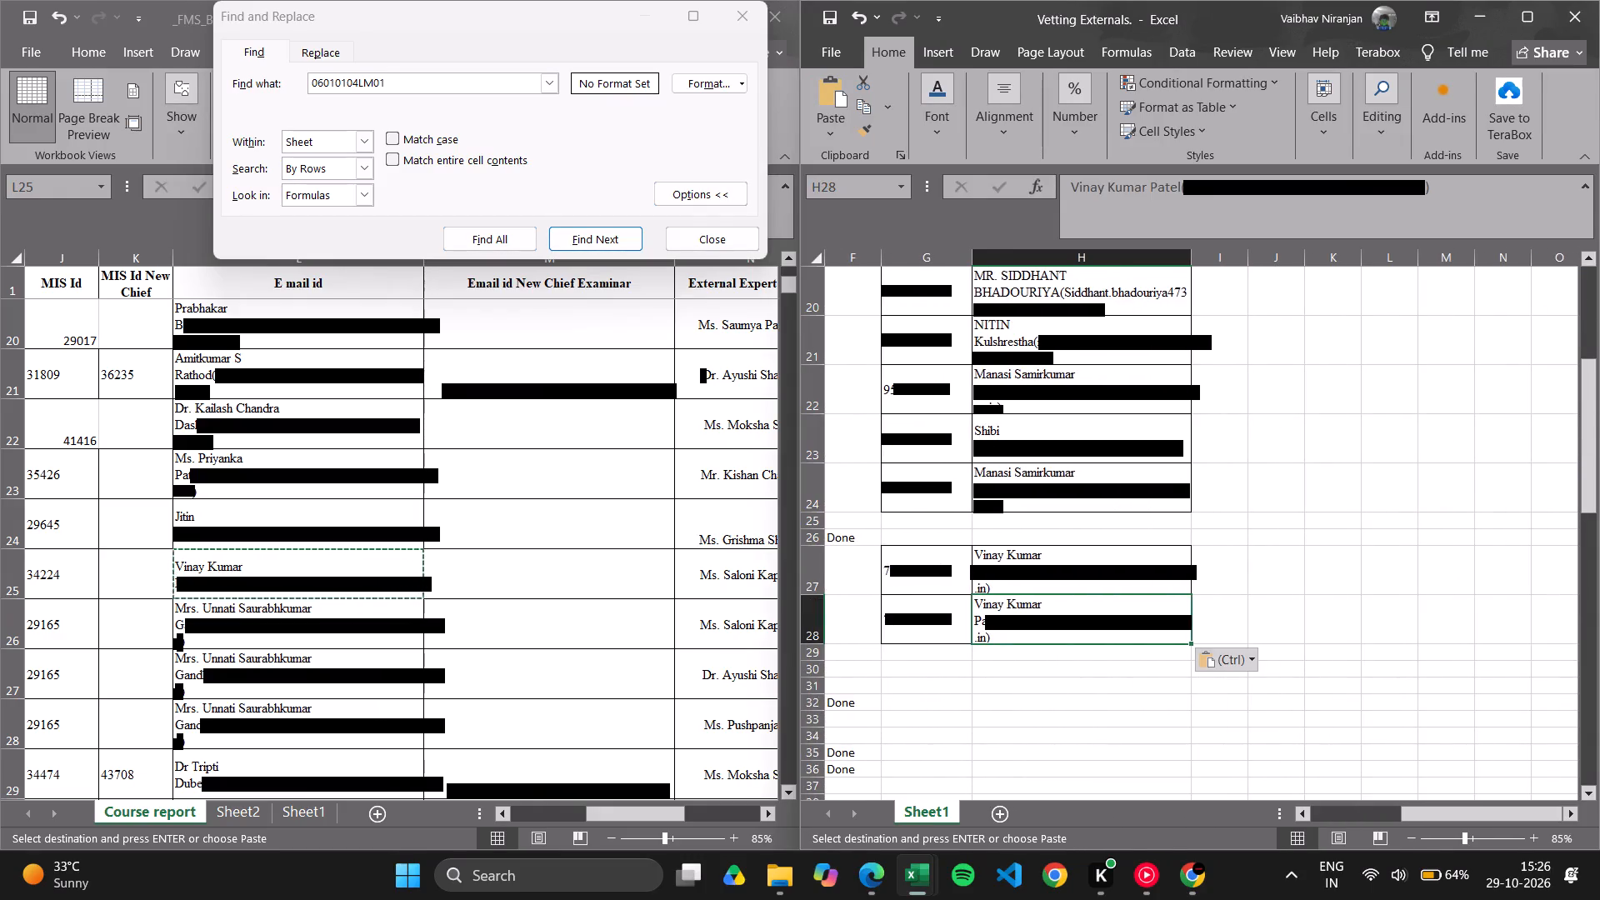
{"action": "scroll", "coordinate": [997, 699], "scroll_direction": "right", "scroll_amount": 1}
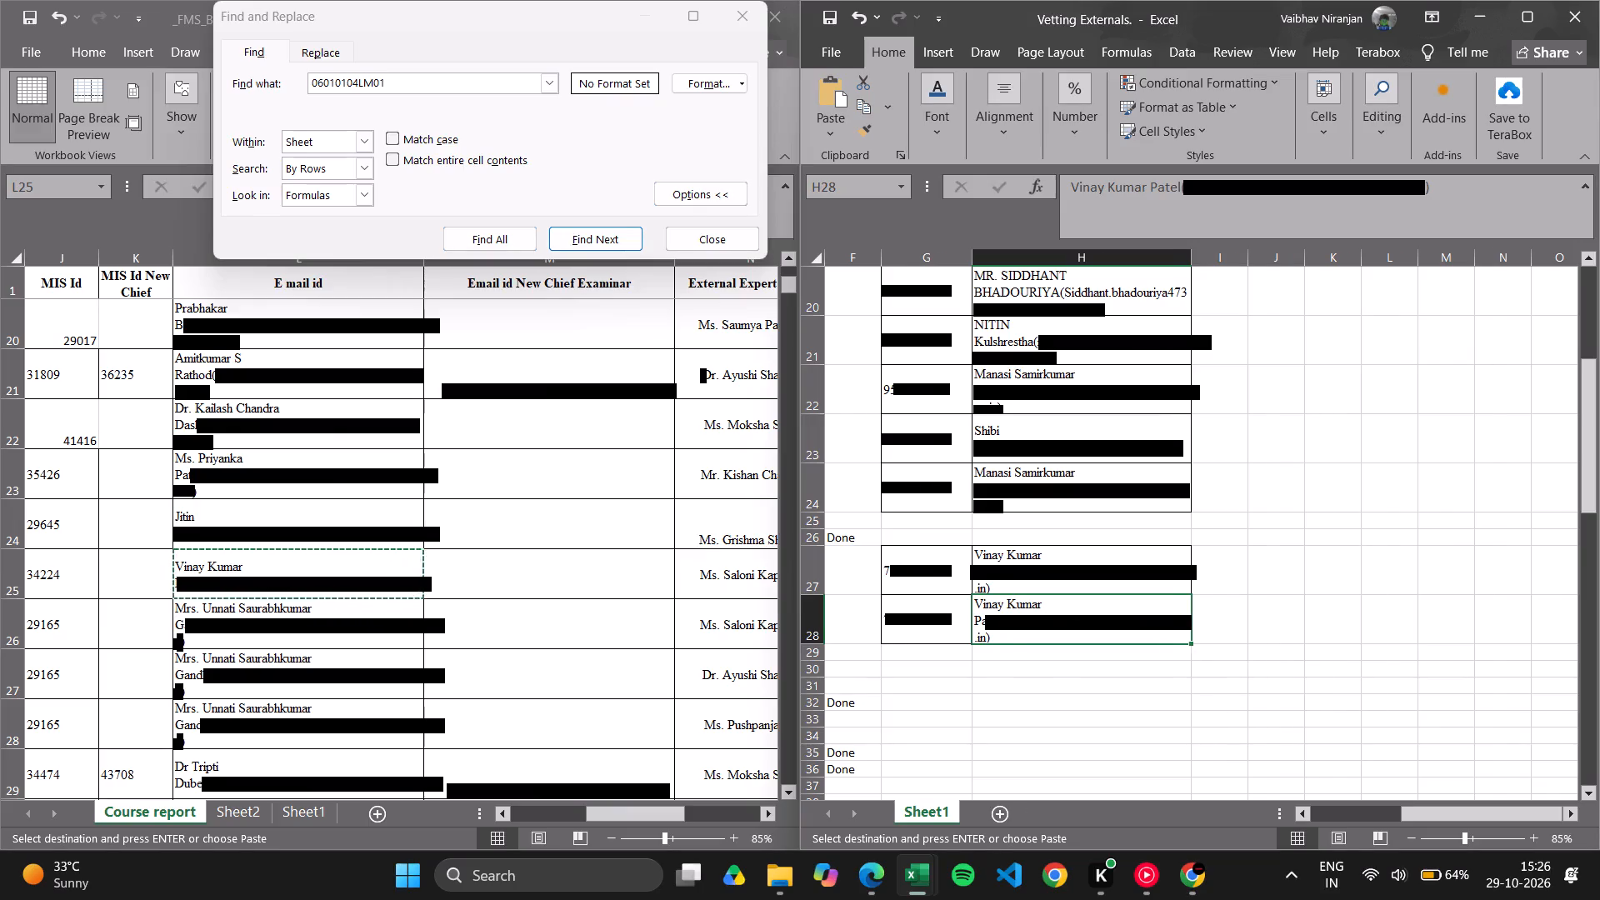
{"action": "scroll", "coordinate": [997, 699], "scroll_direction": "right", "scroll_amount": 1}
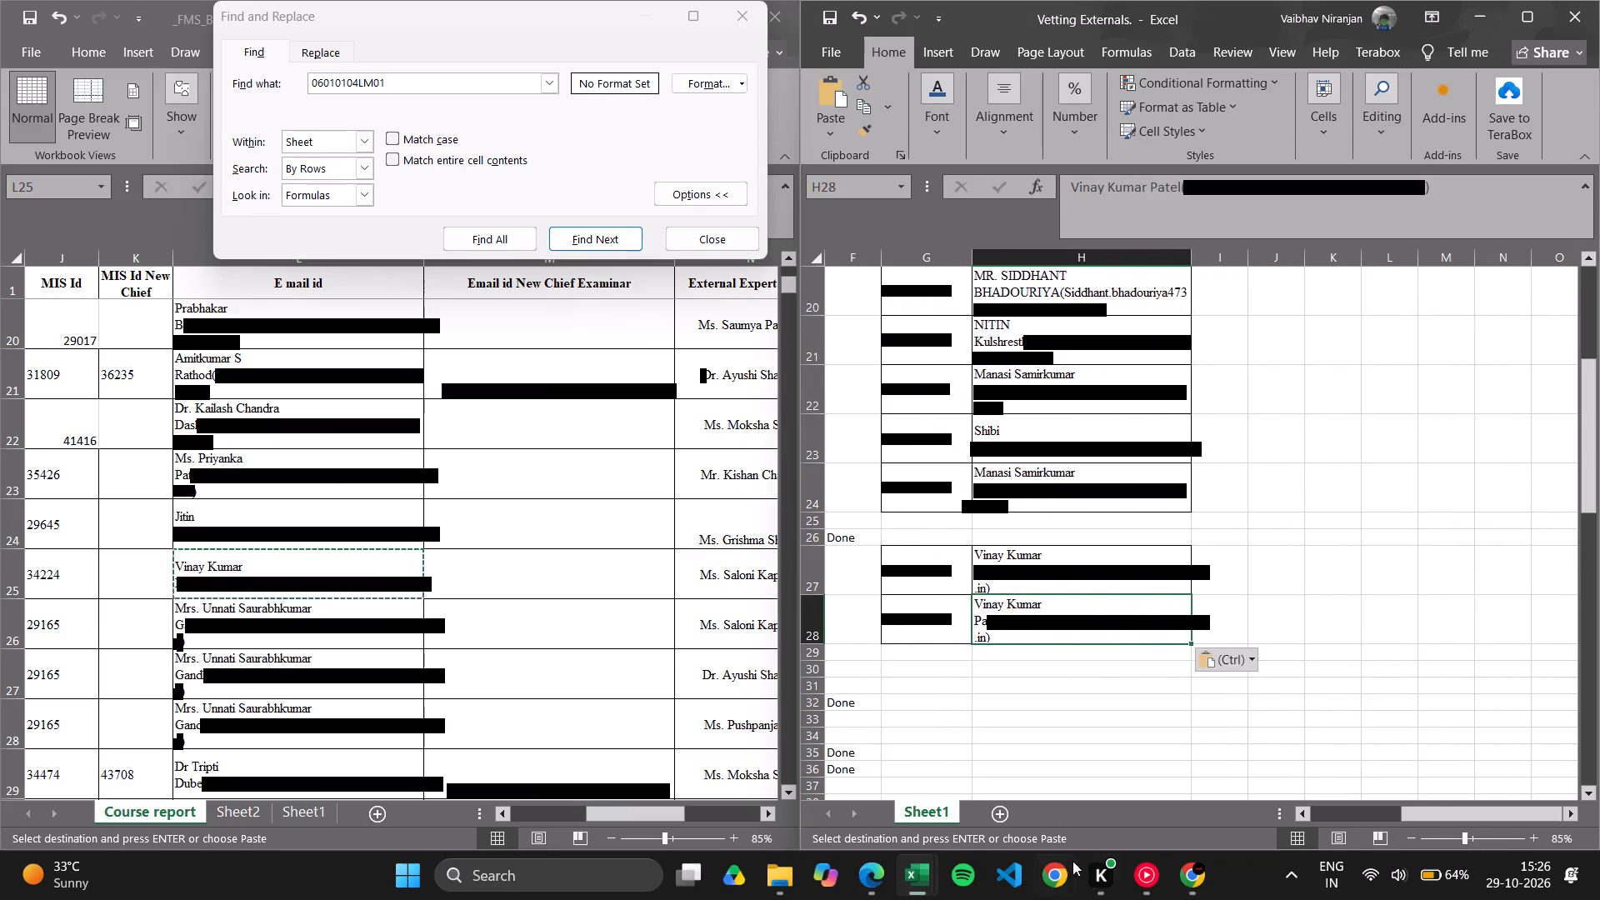
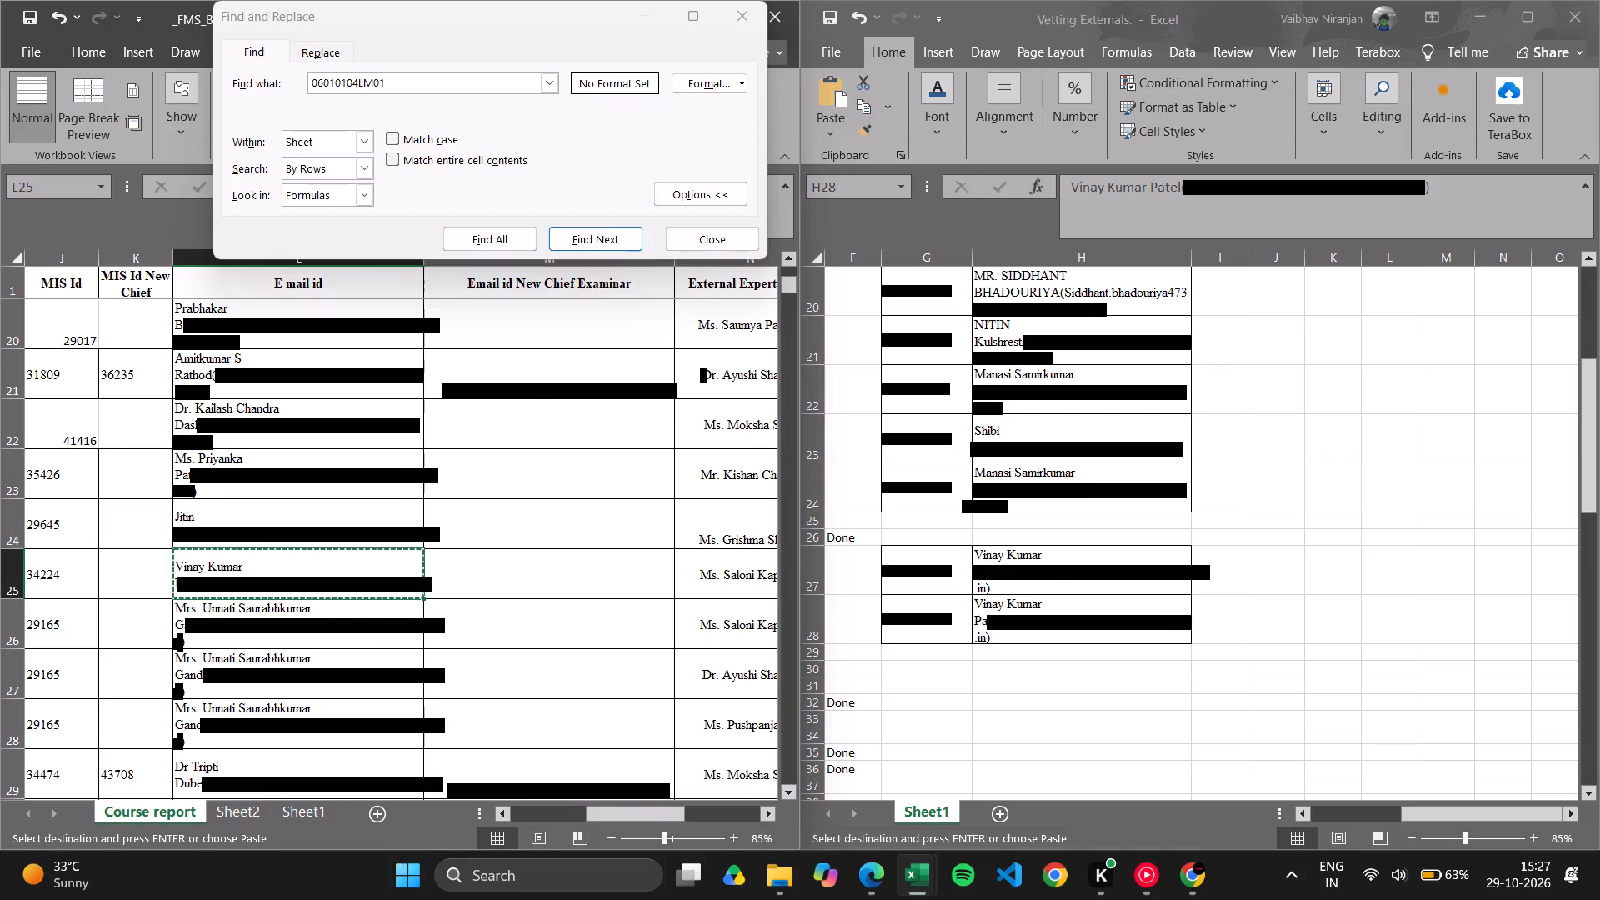
Search the nomination workbook for the Principles of Economics -Micro subject code, 6101104, copied from Vetting Externals.
{"action": "left_click", "coordinate": [380, 588]}
{"action": "scroll", "coordinate": [380, 588], "scroll_direction": "right", "scroll_amount": 5}
{"action": "scroll", "coordinate": [380, 588], "scroll_direction": "up", "scroll_amount": 1}
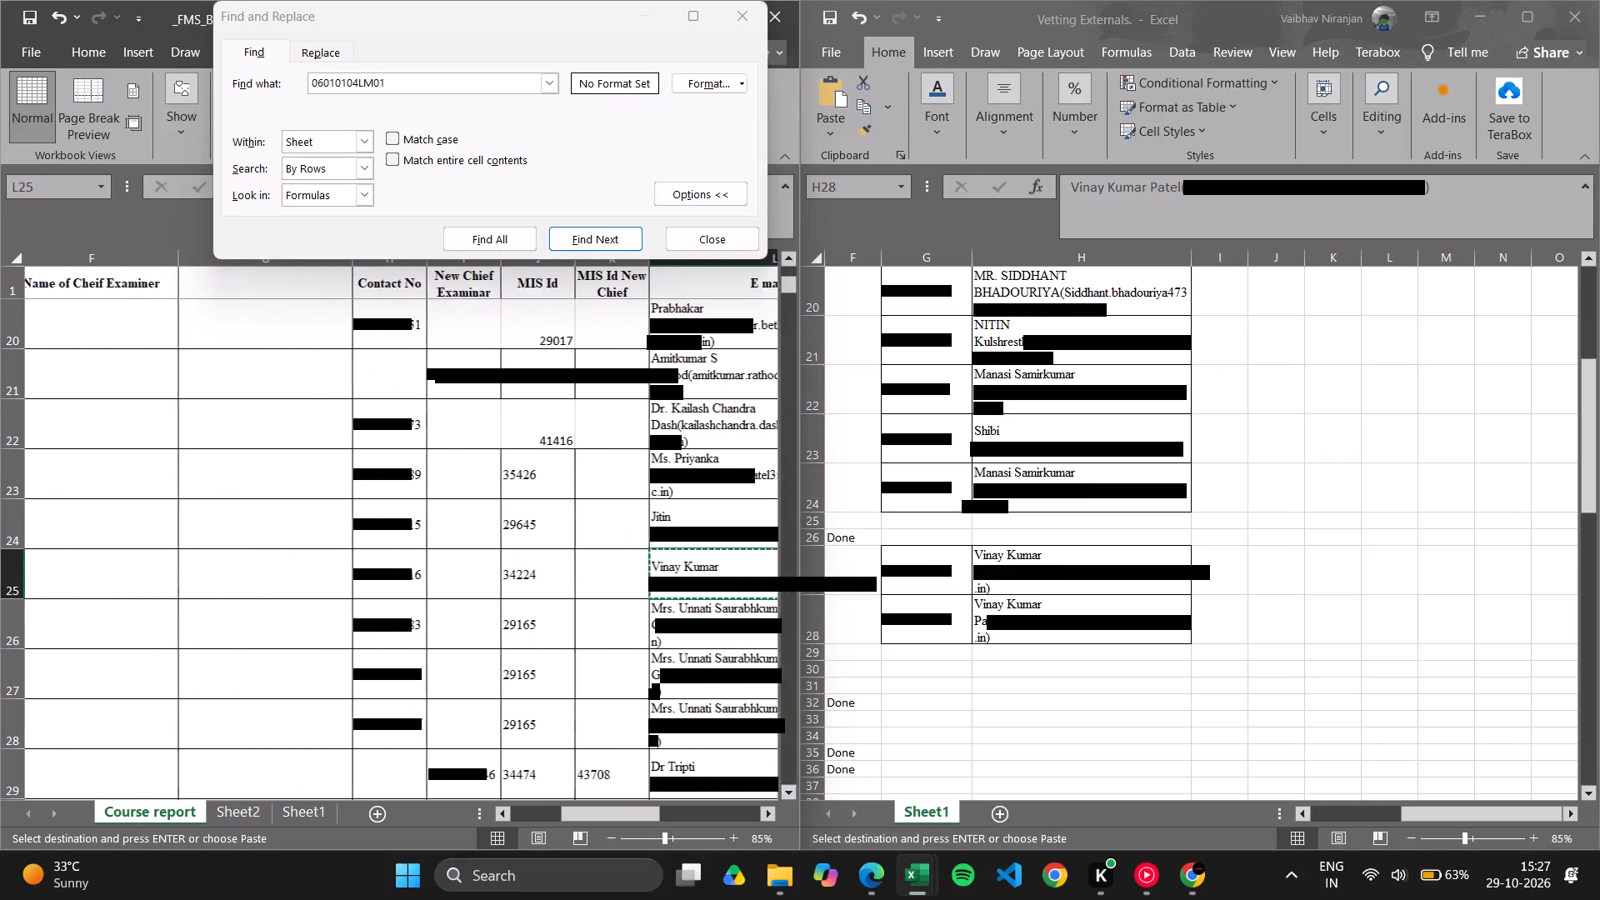
{"action": "scroll", "coordinate": [380, 588], "scroll_direction": "up", "scroll_amount": 1}
{"action": "scroll", "coordinate": [980, 574], "scroll_direction": "right", "scroll_amount": 1}
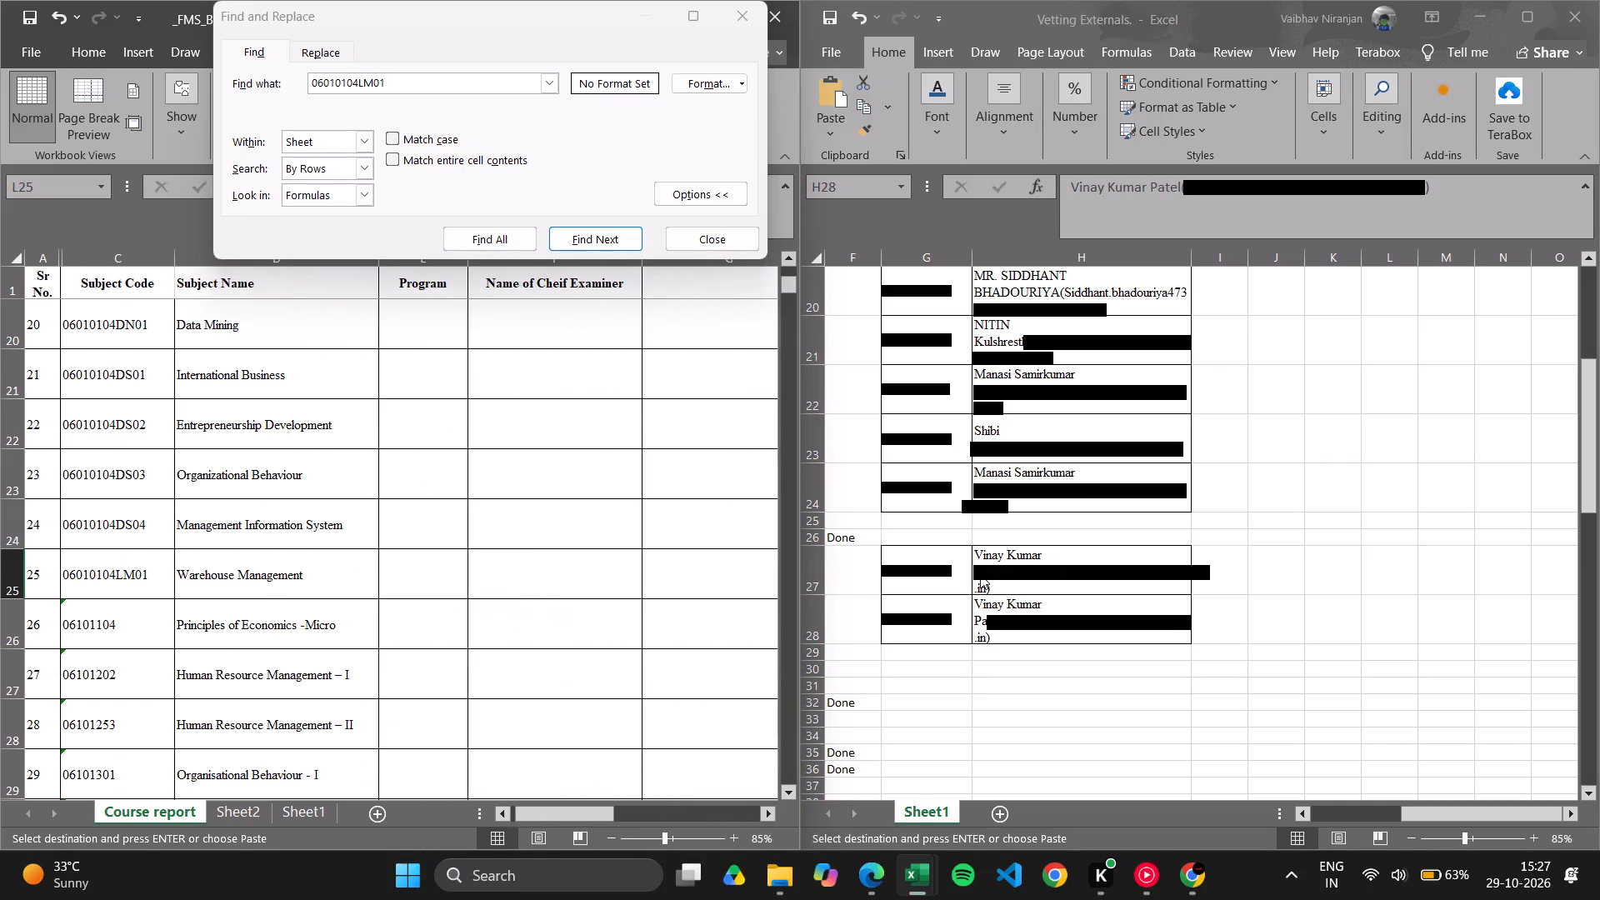
{"action": "scroll", "coordinate": [980, 574], "scroll_direction": "right", "scroll_amount": 1}
{"action": "left_click", "coordinate": [980, 574]}
{"action": "scroll", "coordinate": [952, 597], "scroll_direction": "right", "scroll_amount": 7}
{"action": "left_click", "coordinate": [904, 657]}
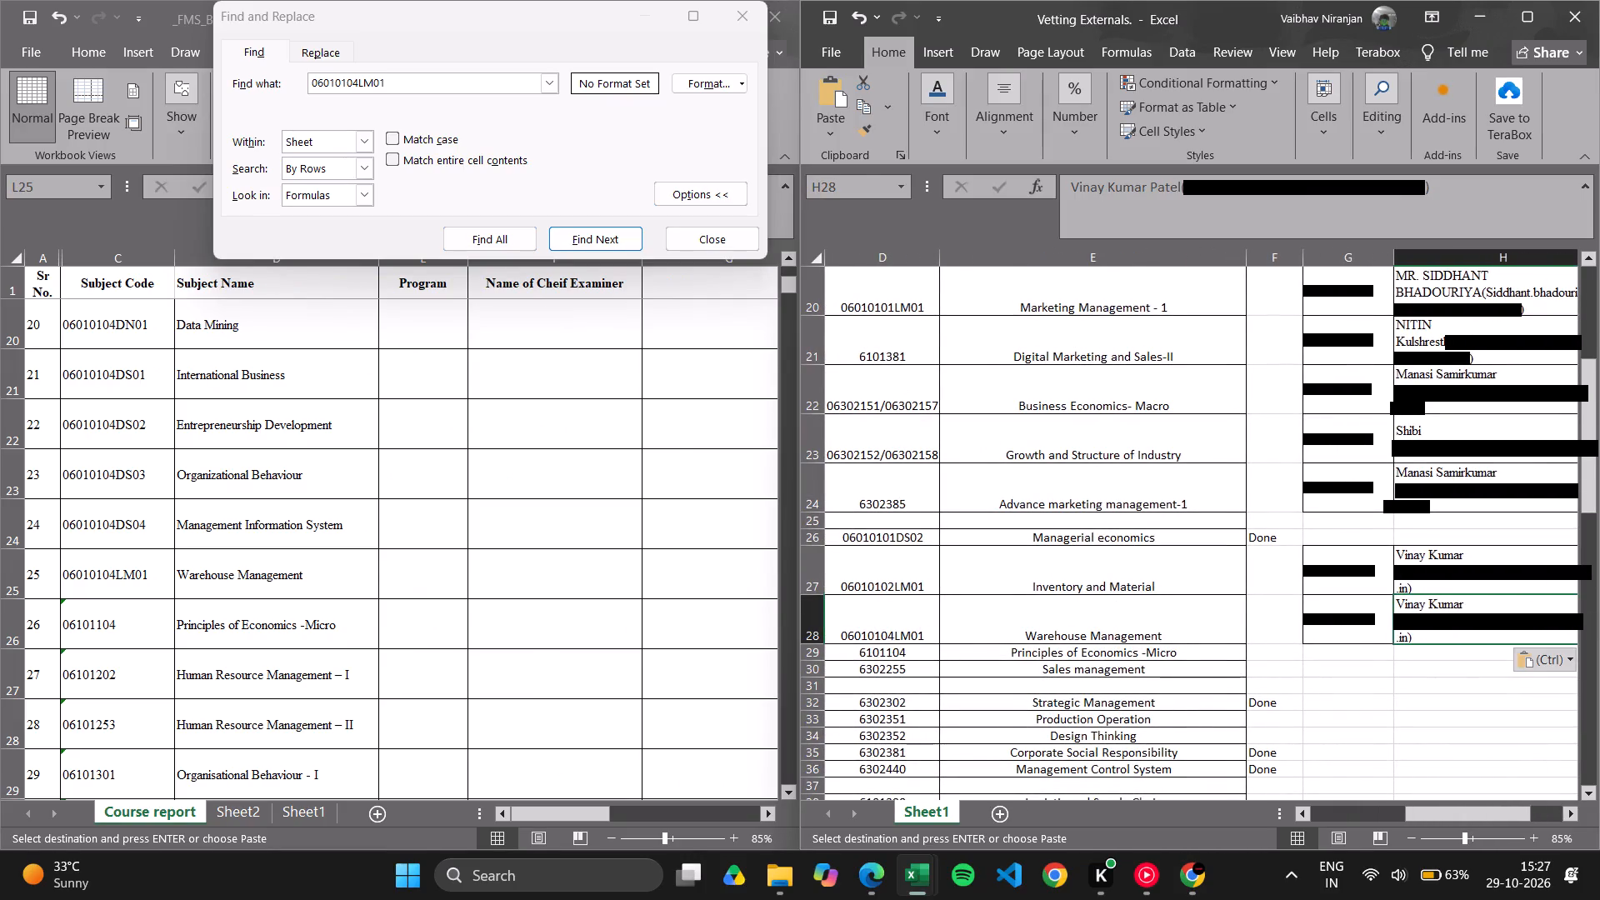
{"action": "key", "text": "ctrl+c"}
{"action": "scroll", "coordinate": [904, 657], "scroll_direction": "left", "scroll_amount": 1}
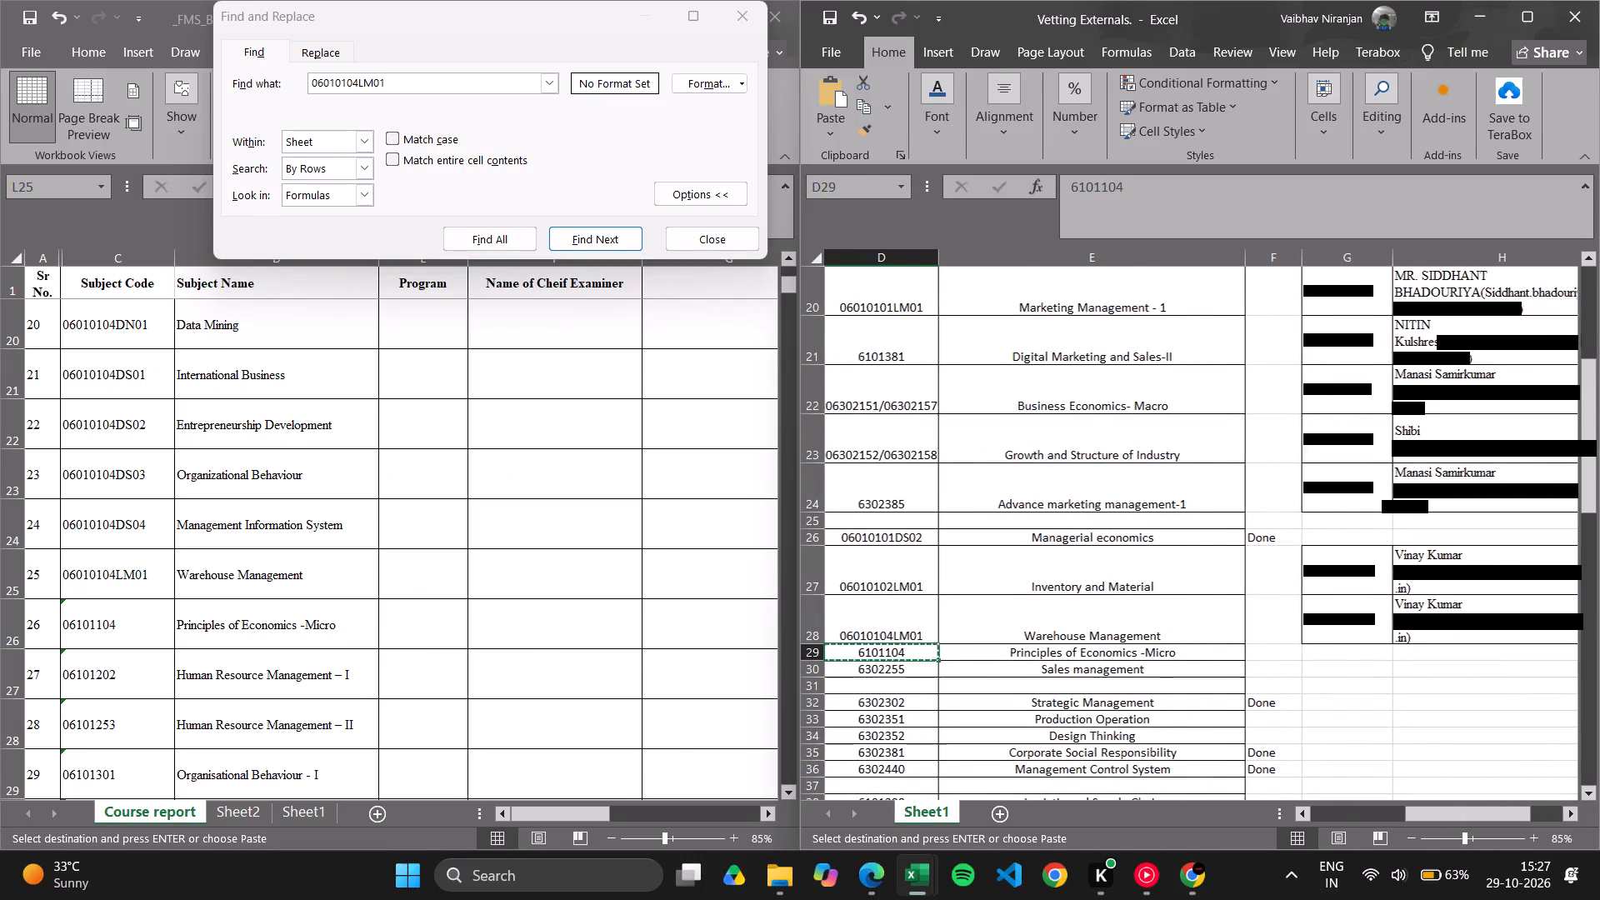
{"action": "scroll", "coordinate": [904, 657], "scroll_direction": "left", "scroll_amount": 1}
{"action": "left_click", "coordinate": [310, 397]}
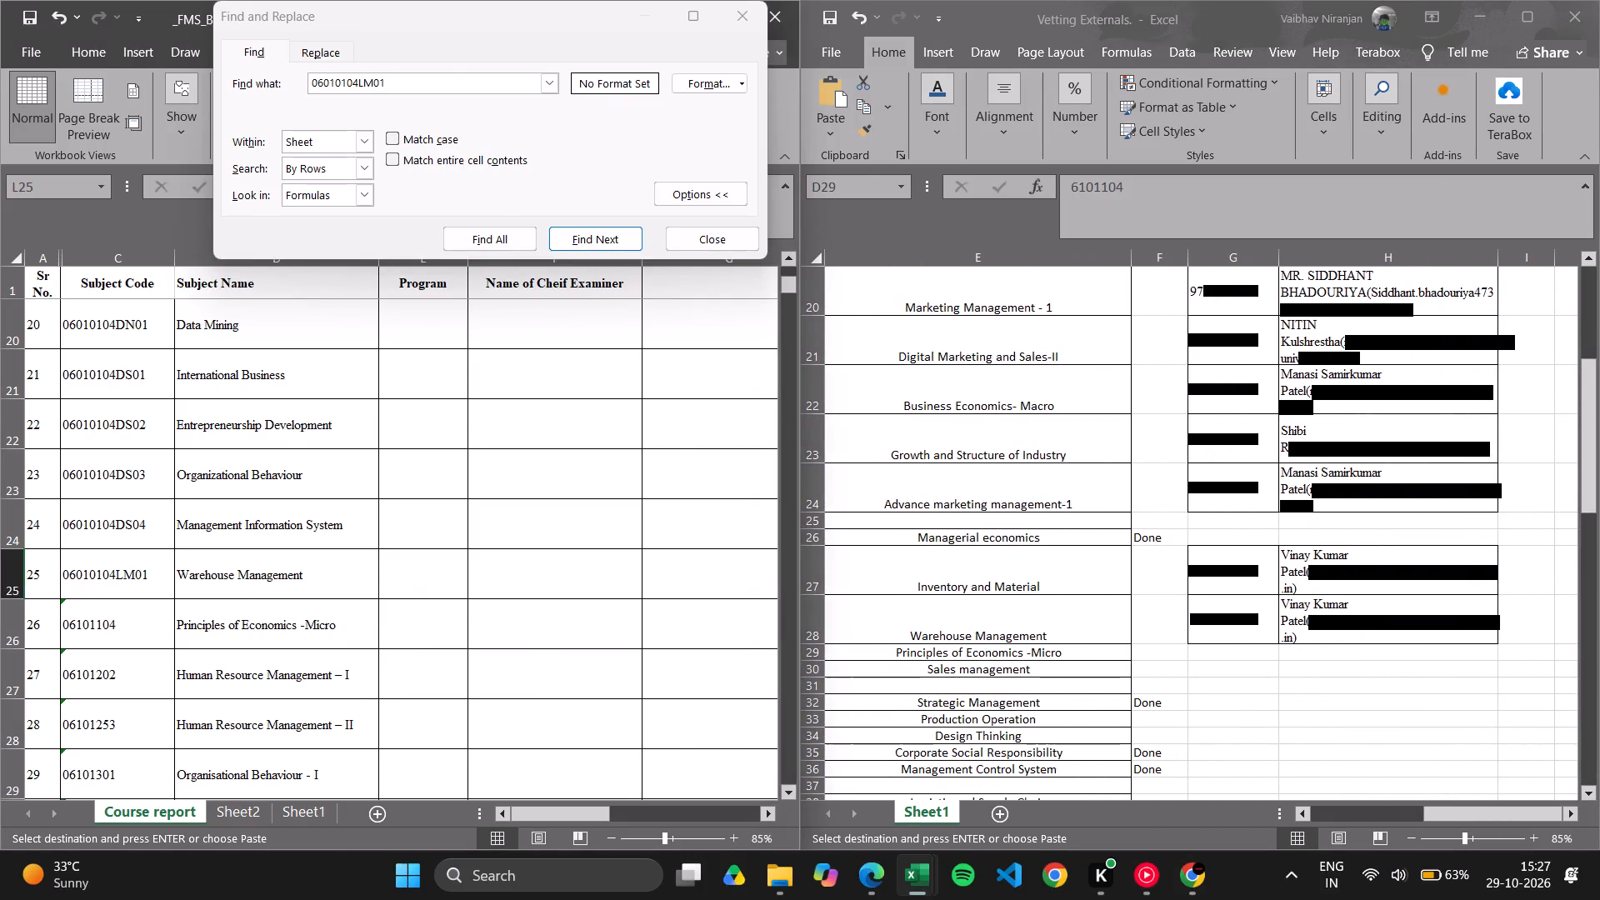
{"action": "triple_click", "coordinate": [426, 75]}
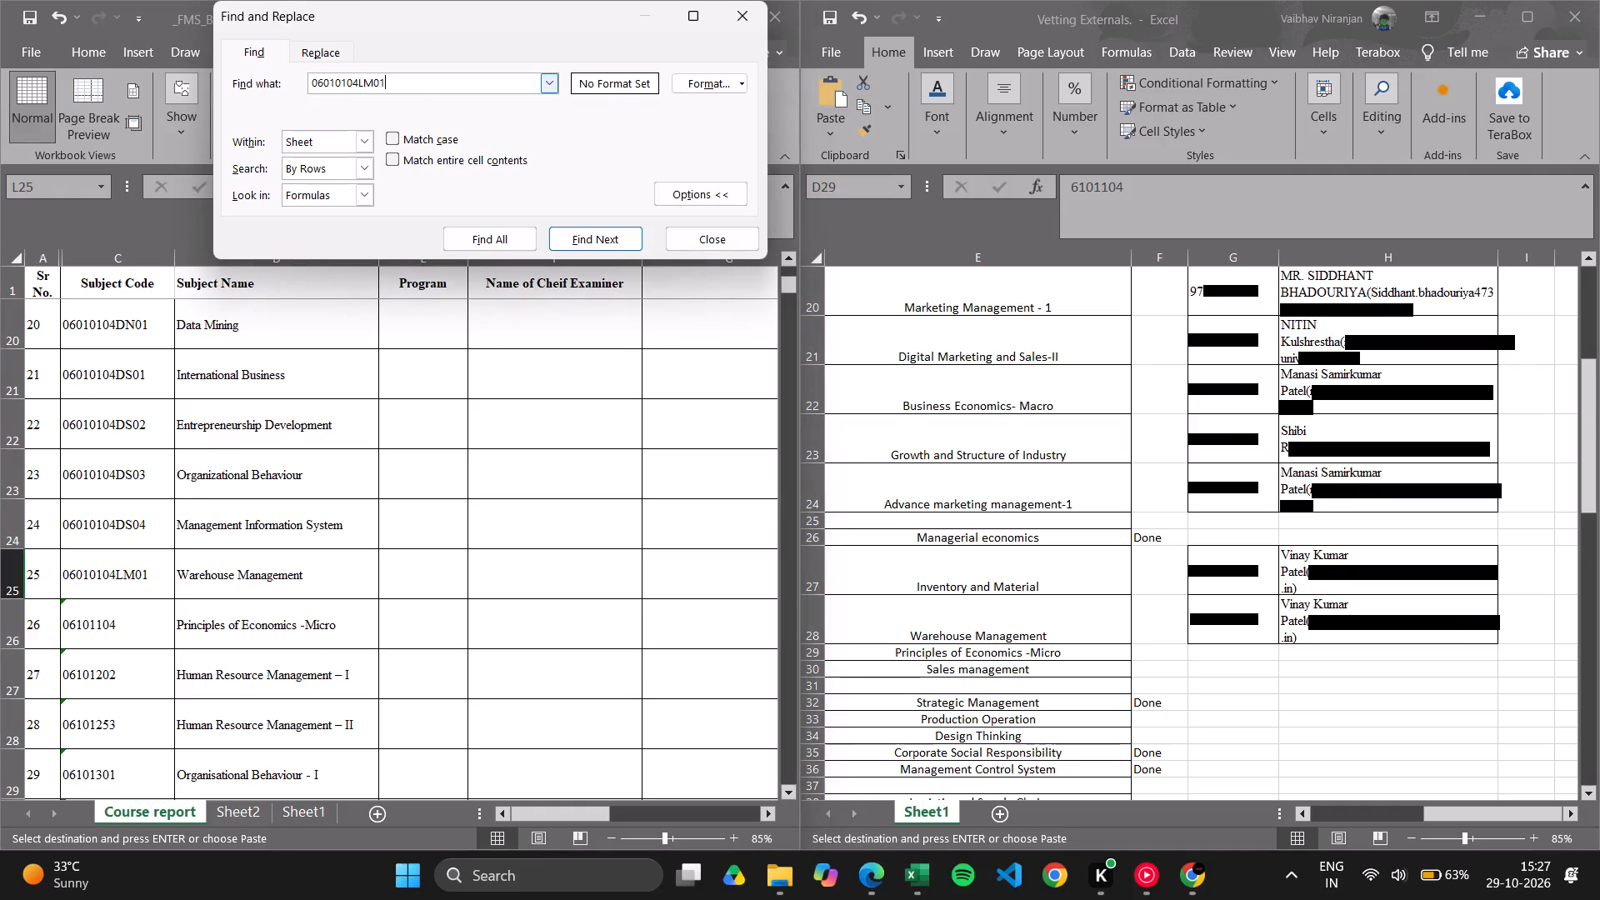
{"action": "double_click", "coordinate": [426, 75]}
{"action": "key", "text": "ctrl+v"}
{"action": "left_click", "coordinate": [607, 248]}
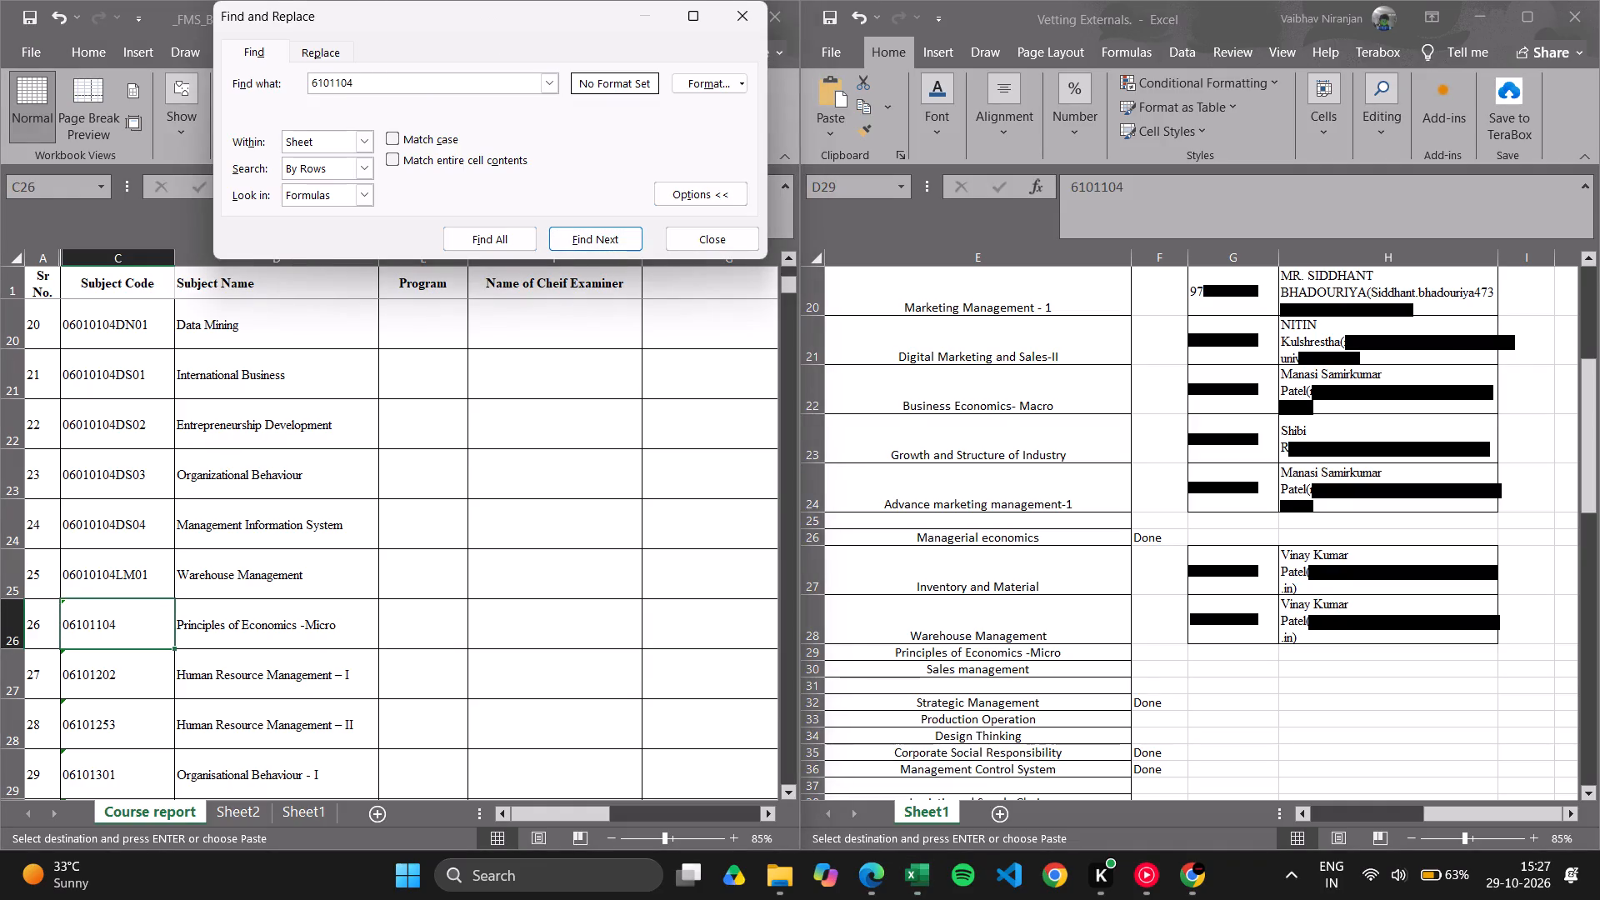
Copy the Principles of Economics -Micro row's Contact No from the nomination workbook into G29 of Vetting Externals.
{"action": "scroll", "coordinate": [319, 641], "scroll_direction": "left", "scroll_amount": 3}
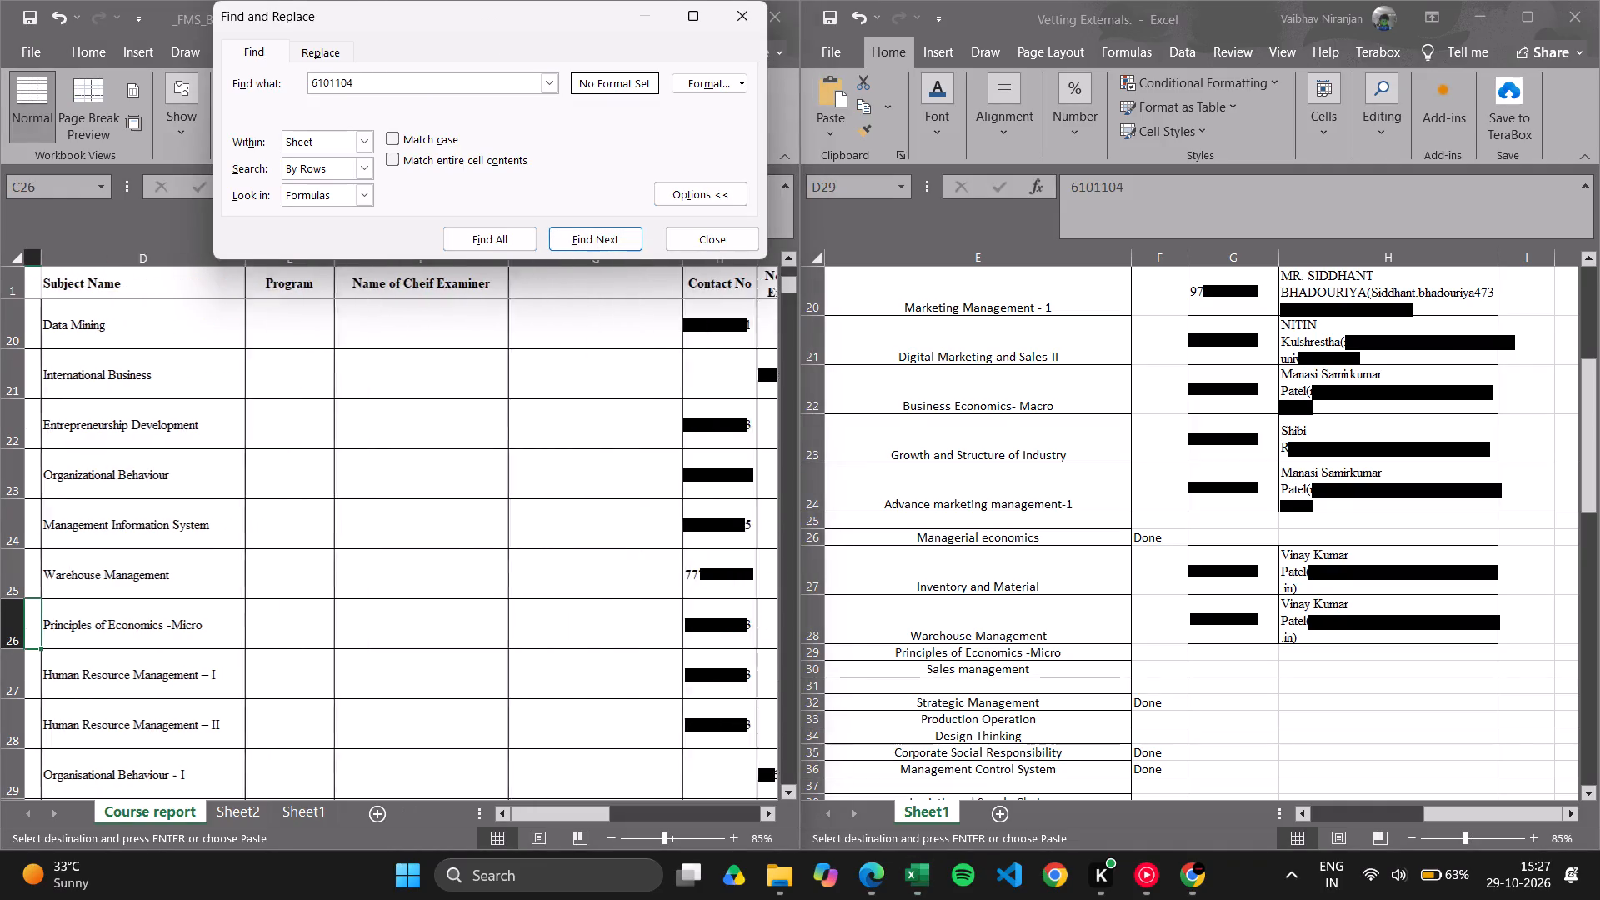
{"action": "scroll", "coordinate": [319, 641], "scroll_direction": "left", "scroll_amount": 6}
{"action": "left_click", "coordinate": [405, 631]}
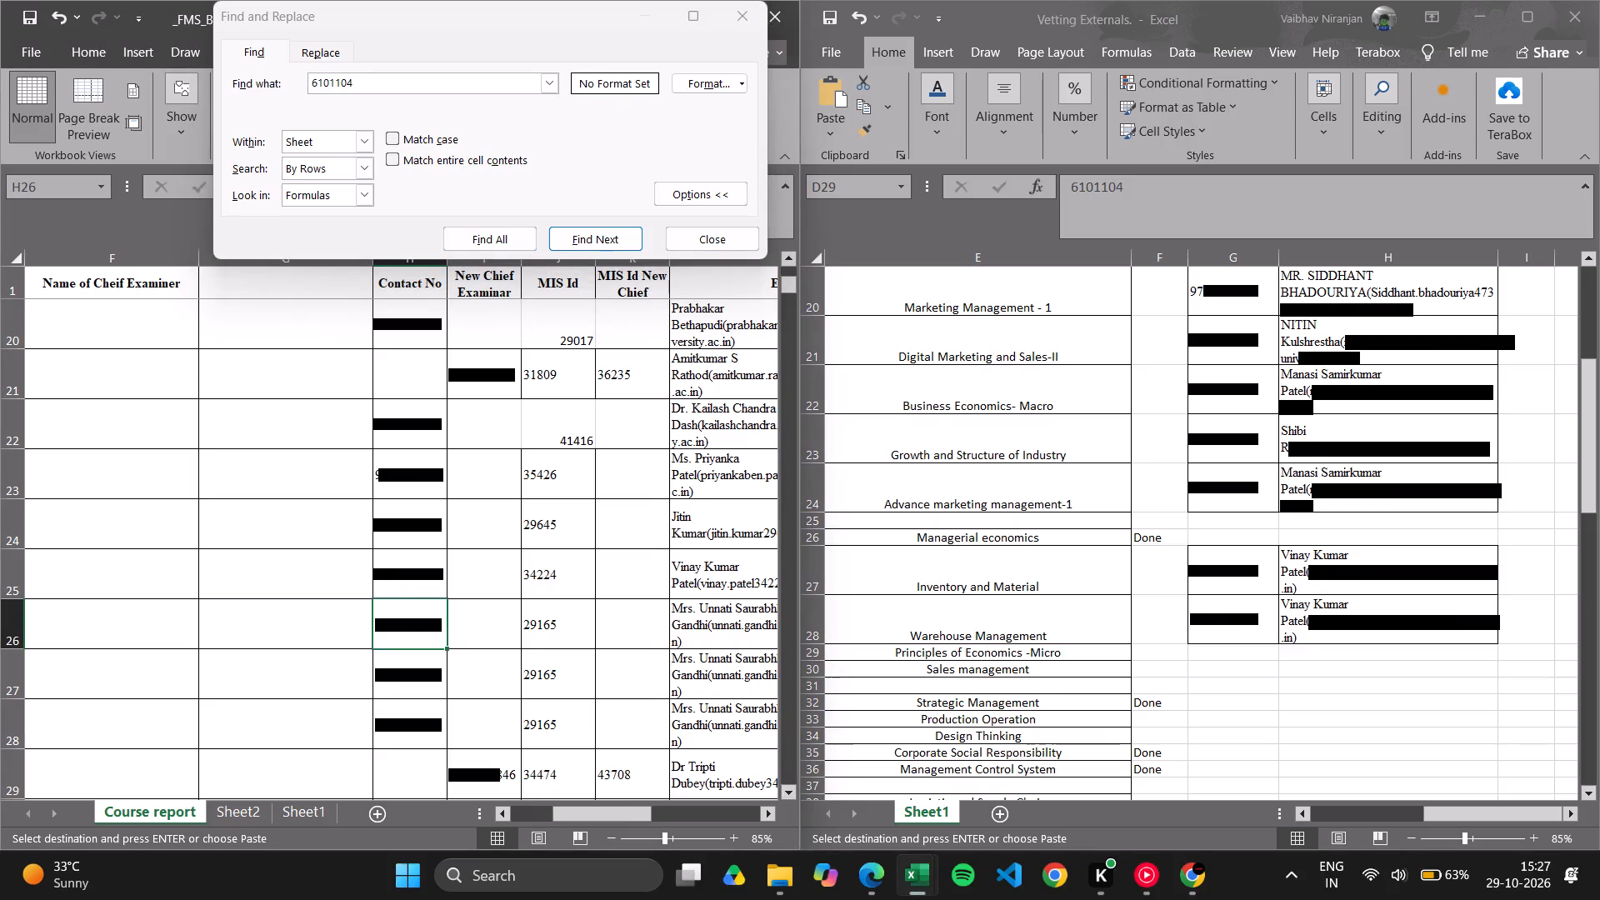
{"action": "key", "text": "ctrl+c"}
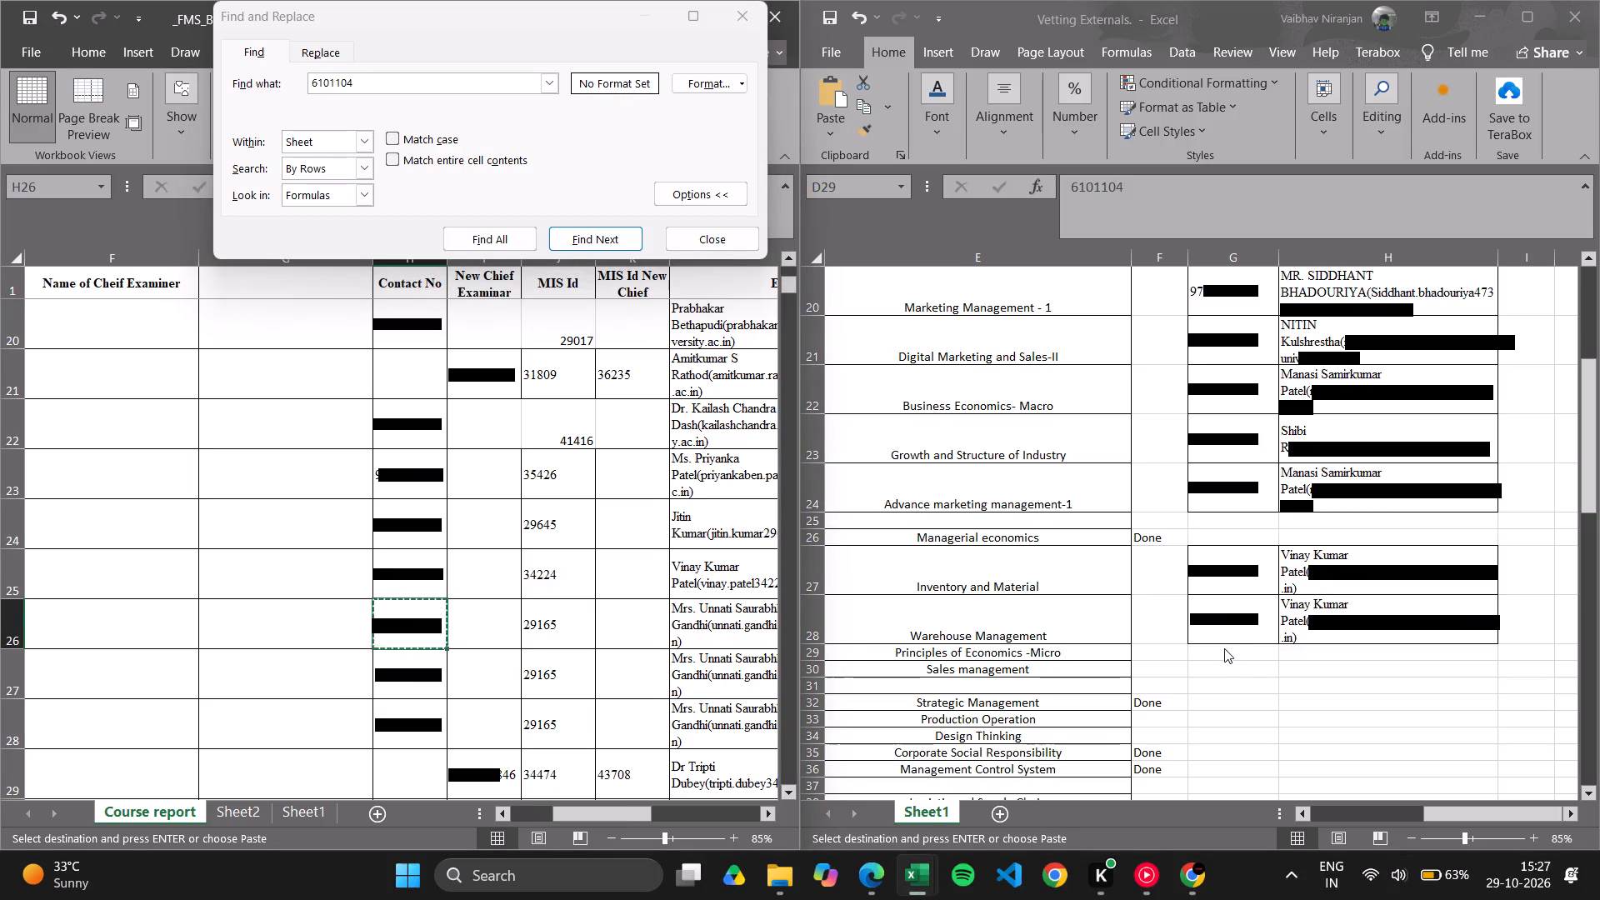
{"action": "left_click", "coordinate": [1224, 648]}
{"action": "left_click", "coordinate": [1227, 661]}
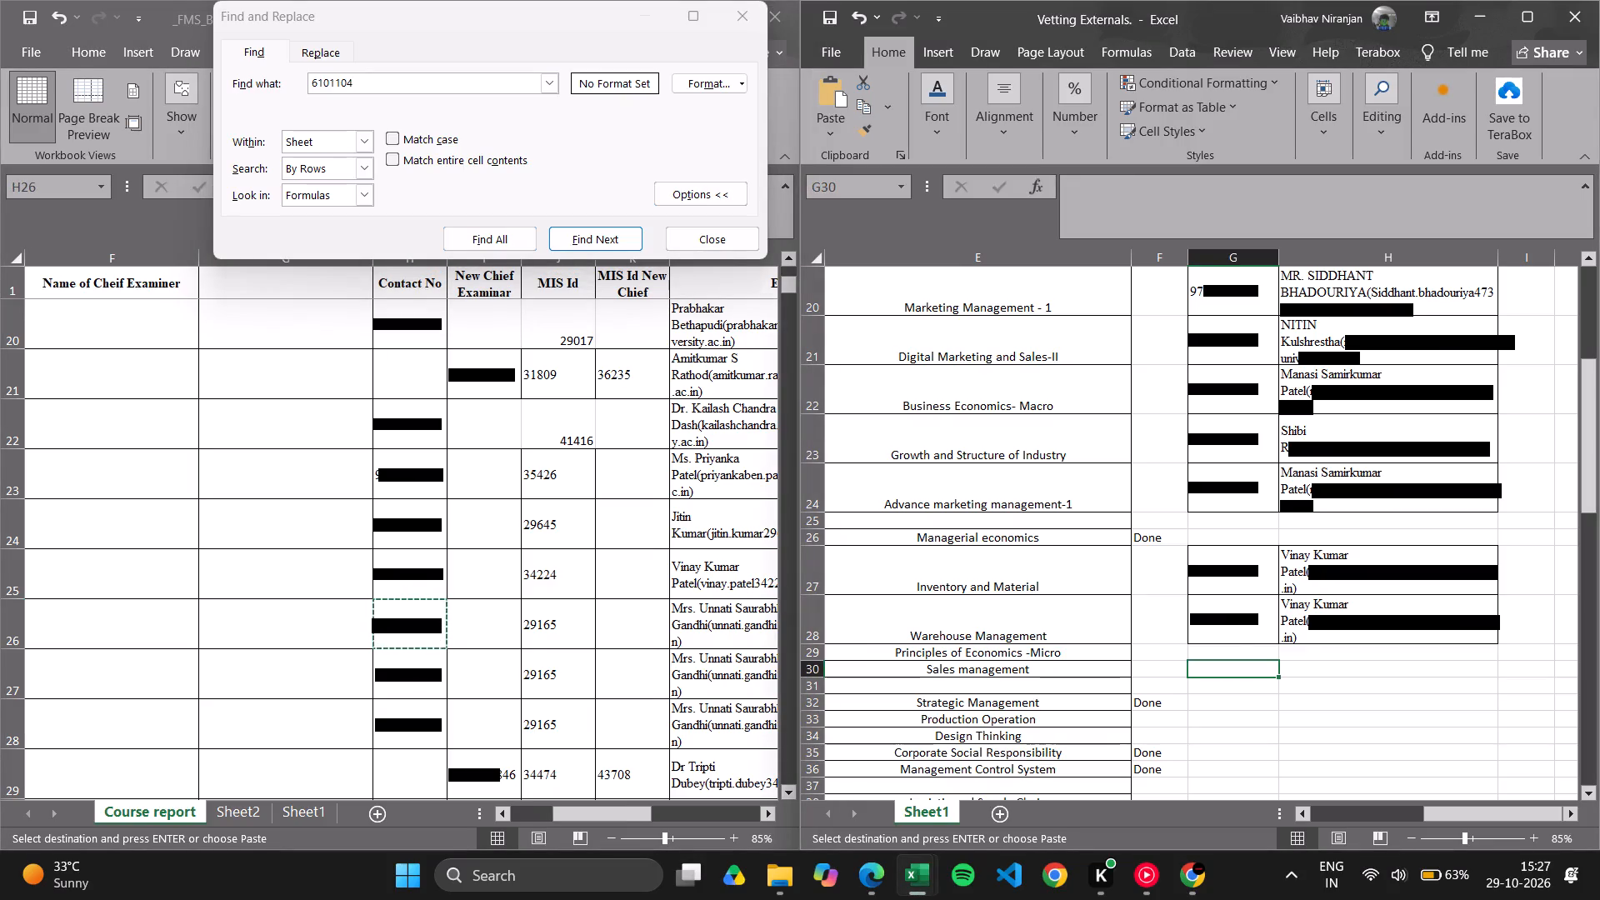
{"action": "left_click", "coordinate": [1222, 657]}
{"action": "left_click", "coordinate": [1222, 648]}
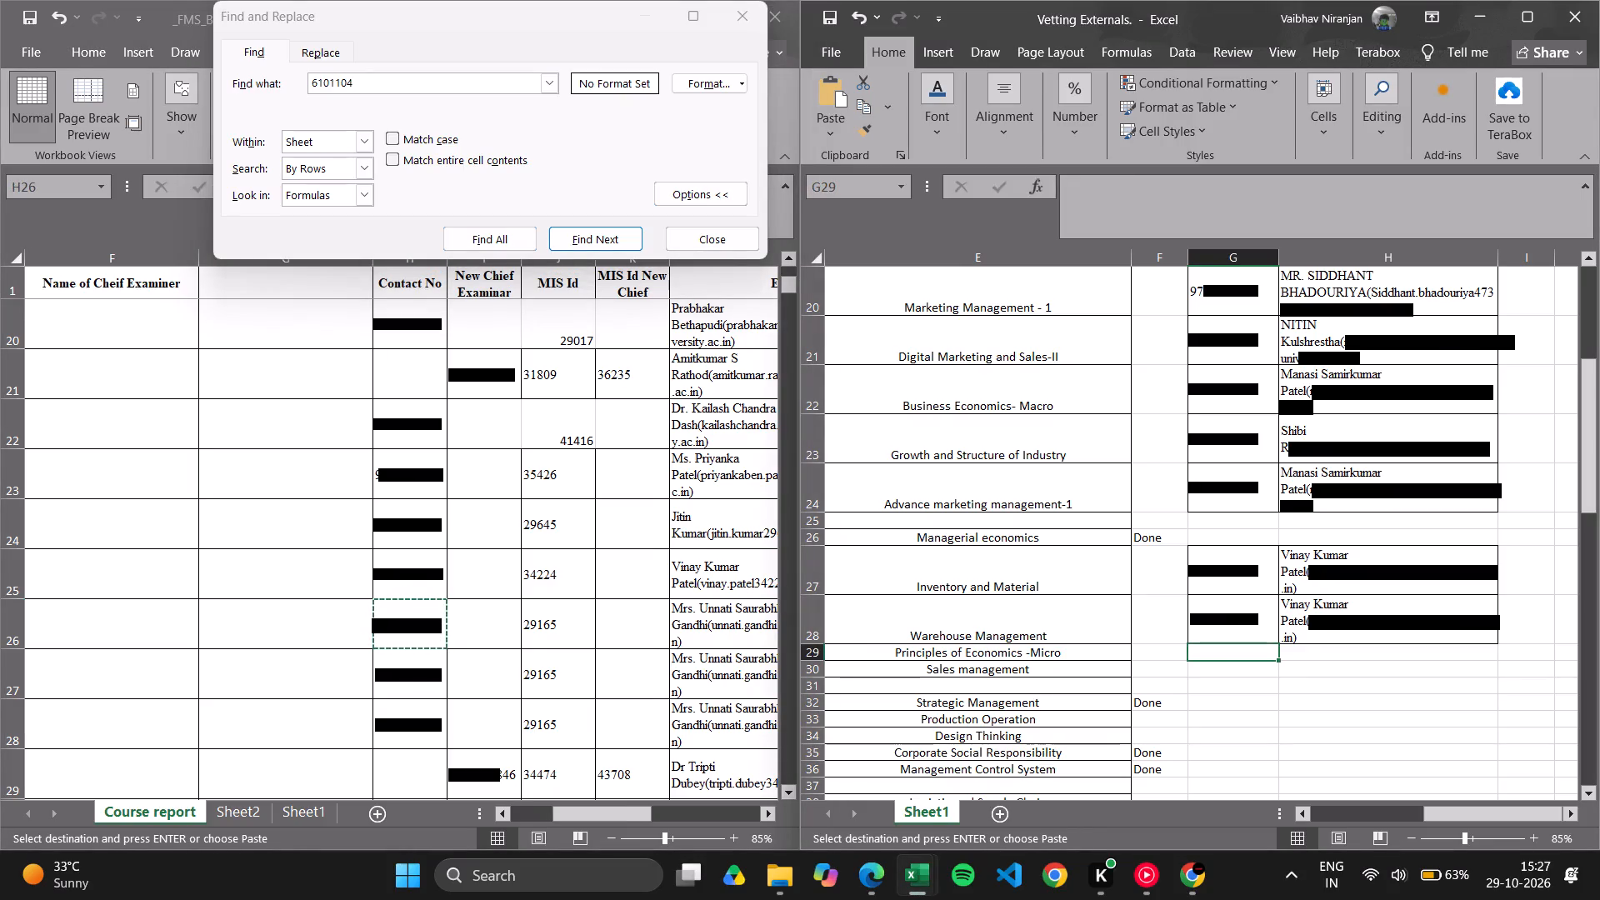
{"action": "key", "text": "ctrl+v"}
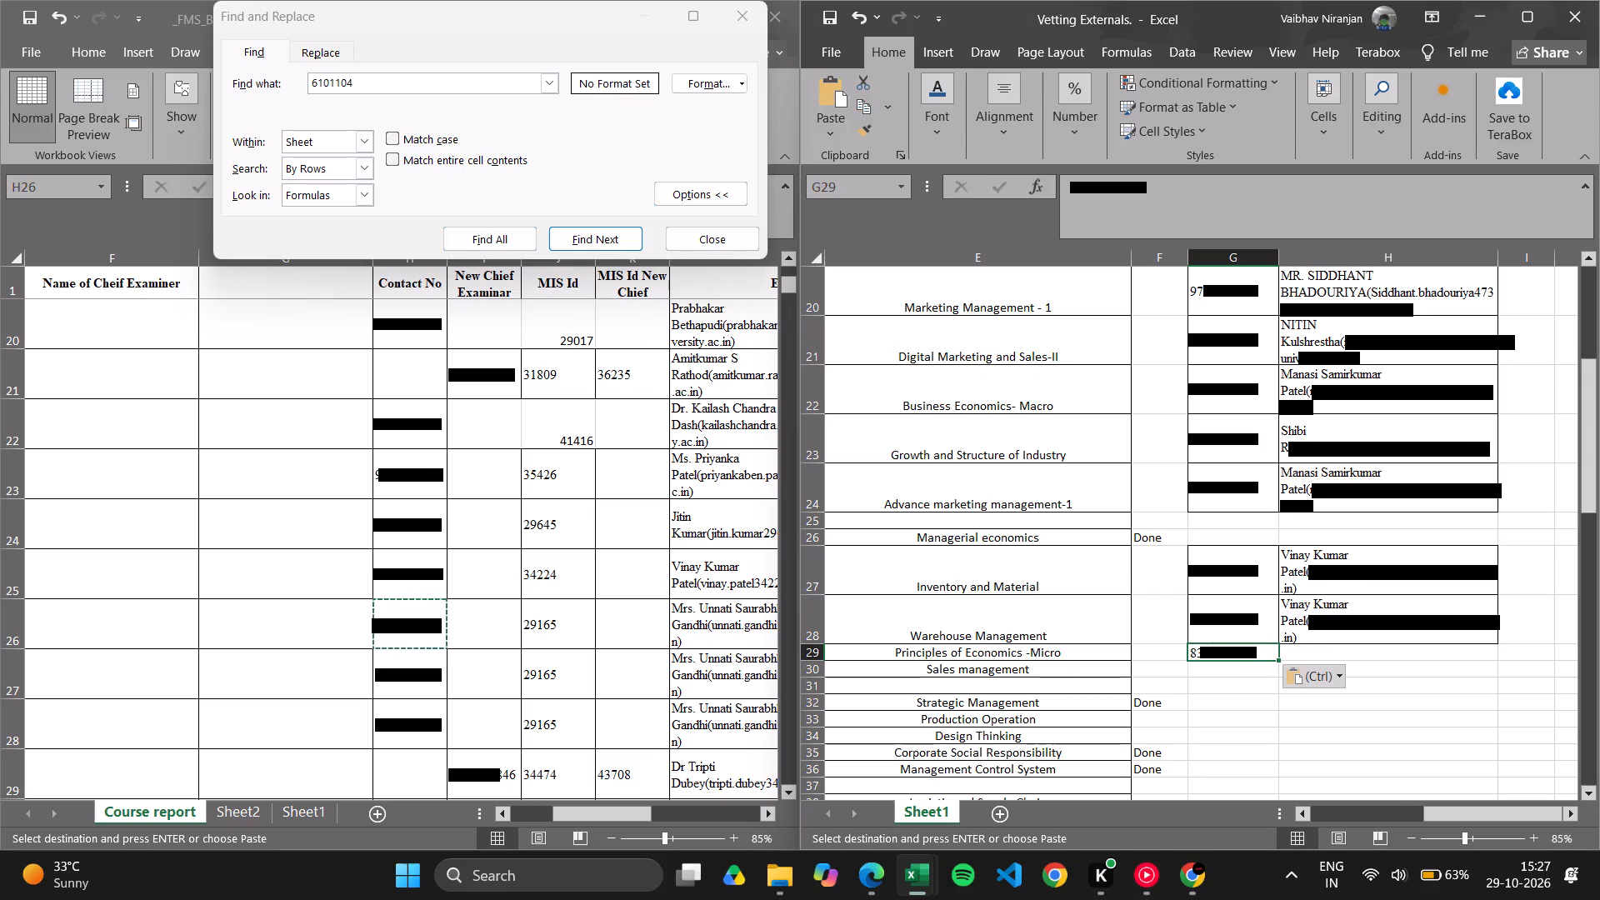
Copy the Principles of Economics -Micro row's E mail id entry from the nomination workbook into H29 of Vetting Externals.
{"action": "left_click", "coordinate": [742, 639]}
{"action": "left_click", "coordinate": [742, 639]}
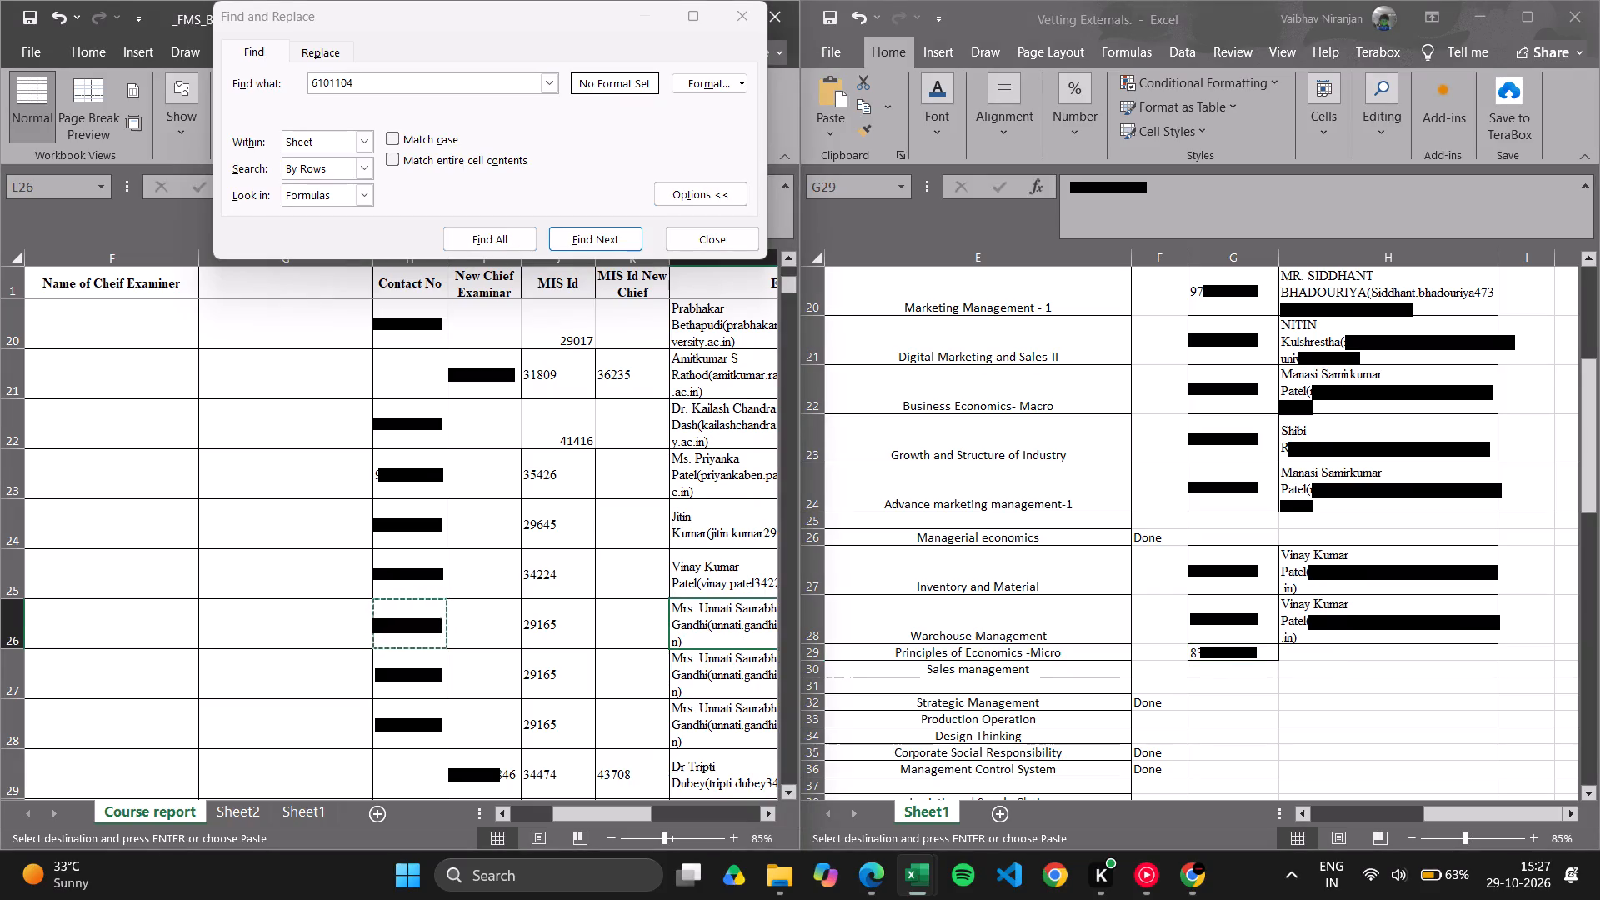
{"action": "key", "text": "ctrl+c"}
{"action": "double_click", "coordinate": [1324, 655]}
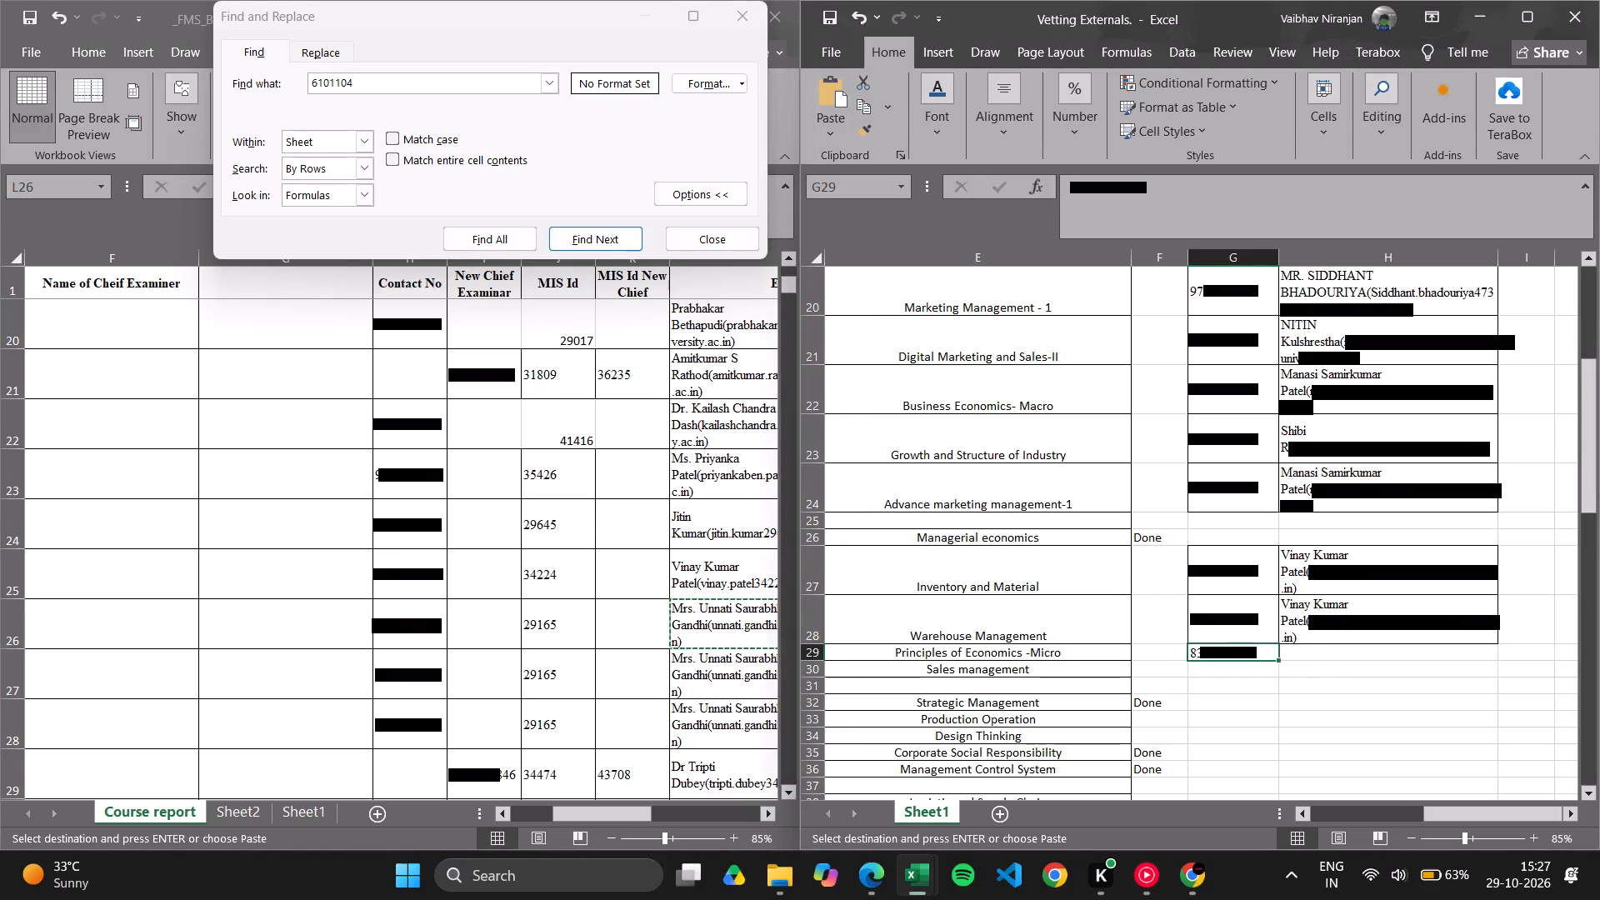
{"action": "key", "text": "ctrl+v"}
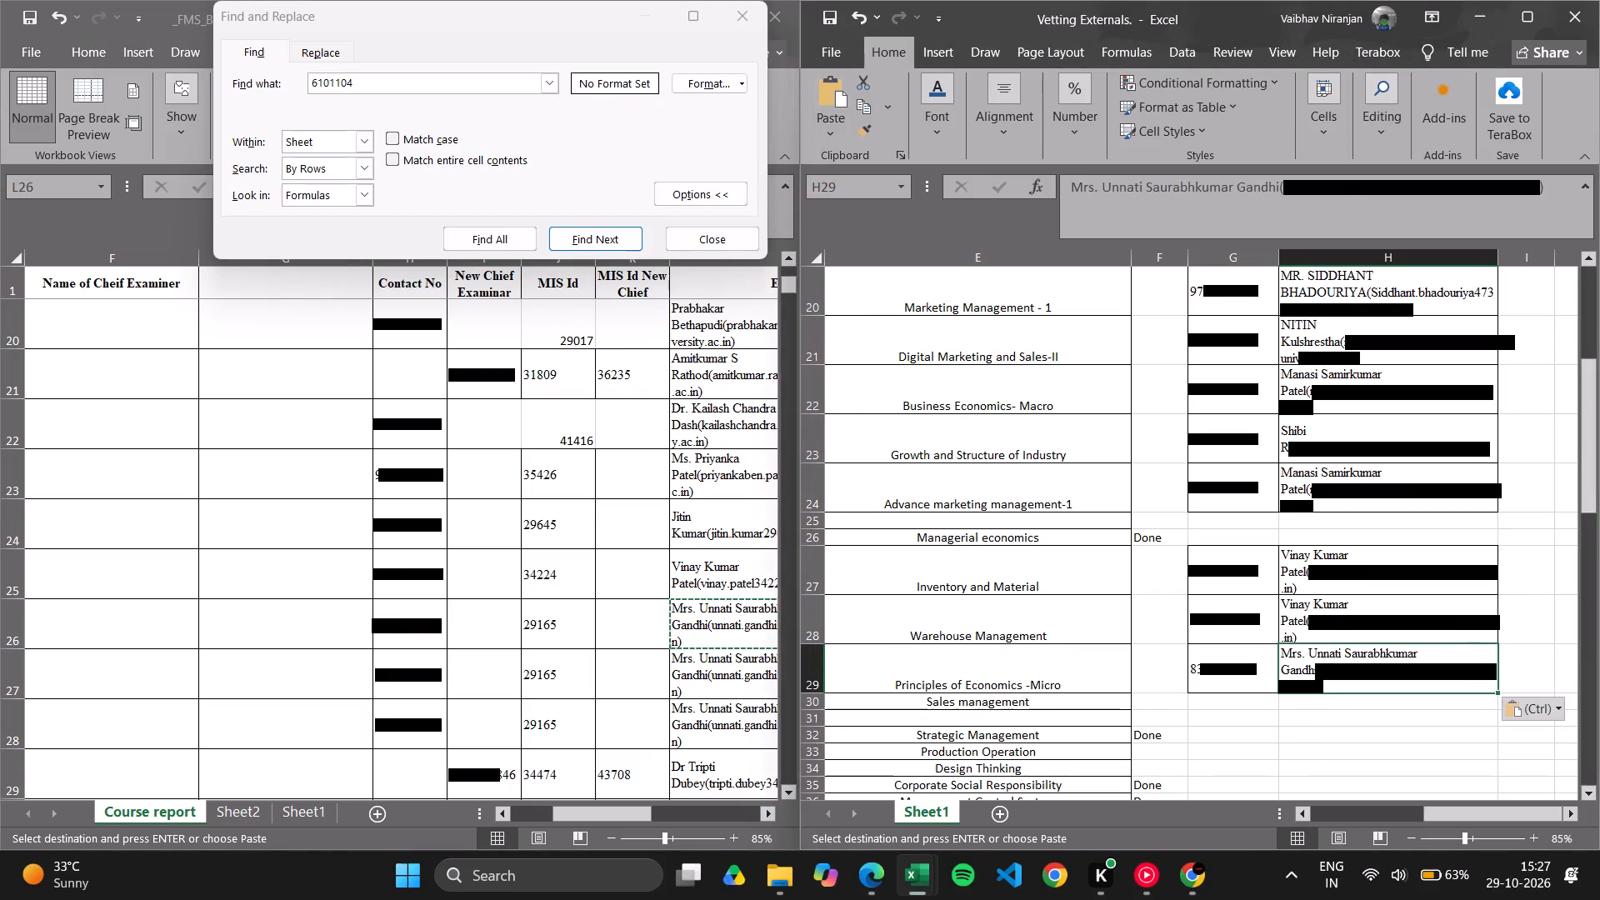
Search the nomination workbook for the Sales management subject code, 6302255, copied from Vetting Externals.
{"action": "scroll", "coordinate": [982, 699], "scroll_direction": "right", "scroll_amount": 4}
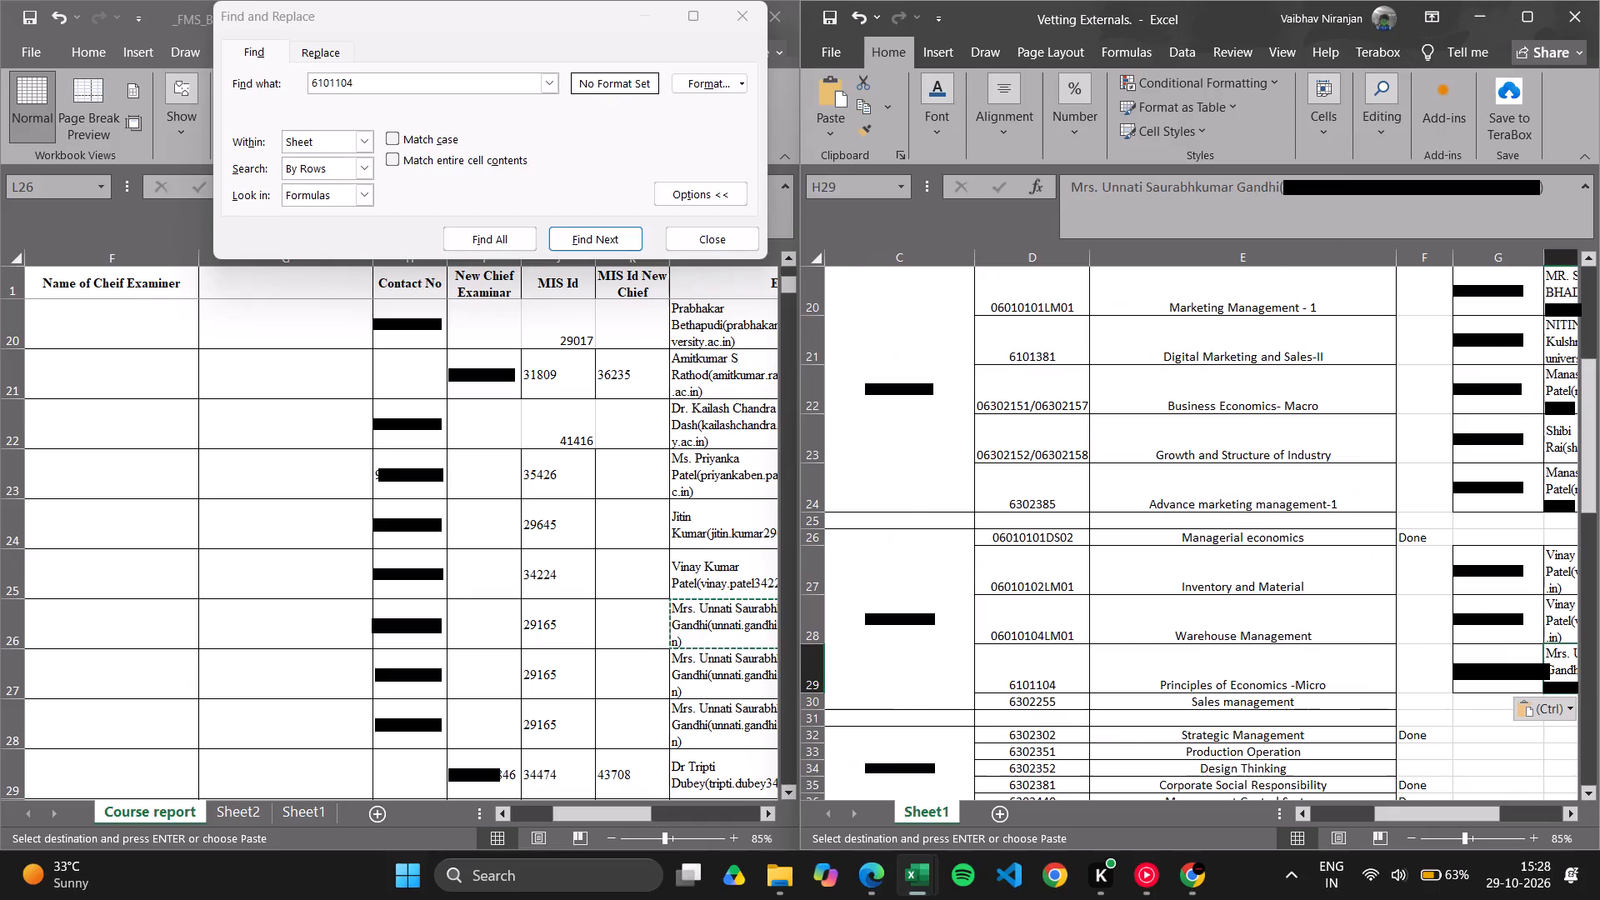
{"action": "left_click", "coordinate": [1038, 702]}
{"action": "key", "text": "ctrl+c"}
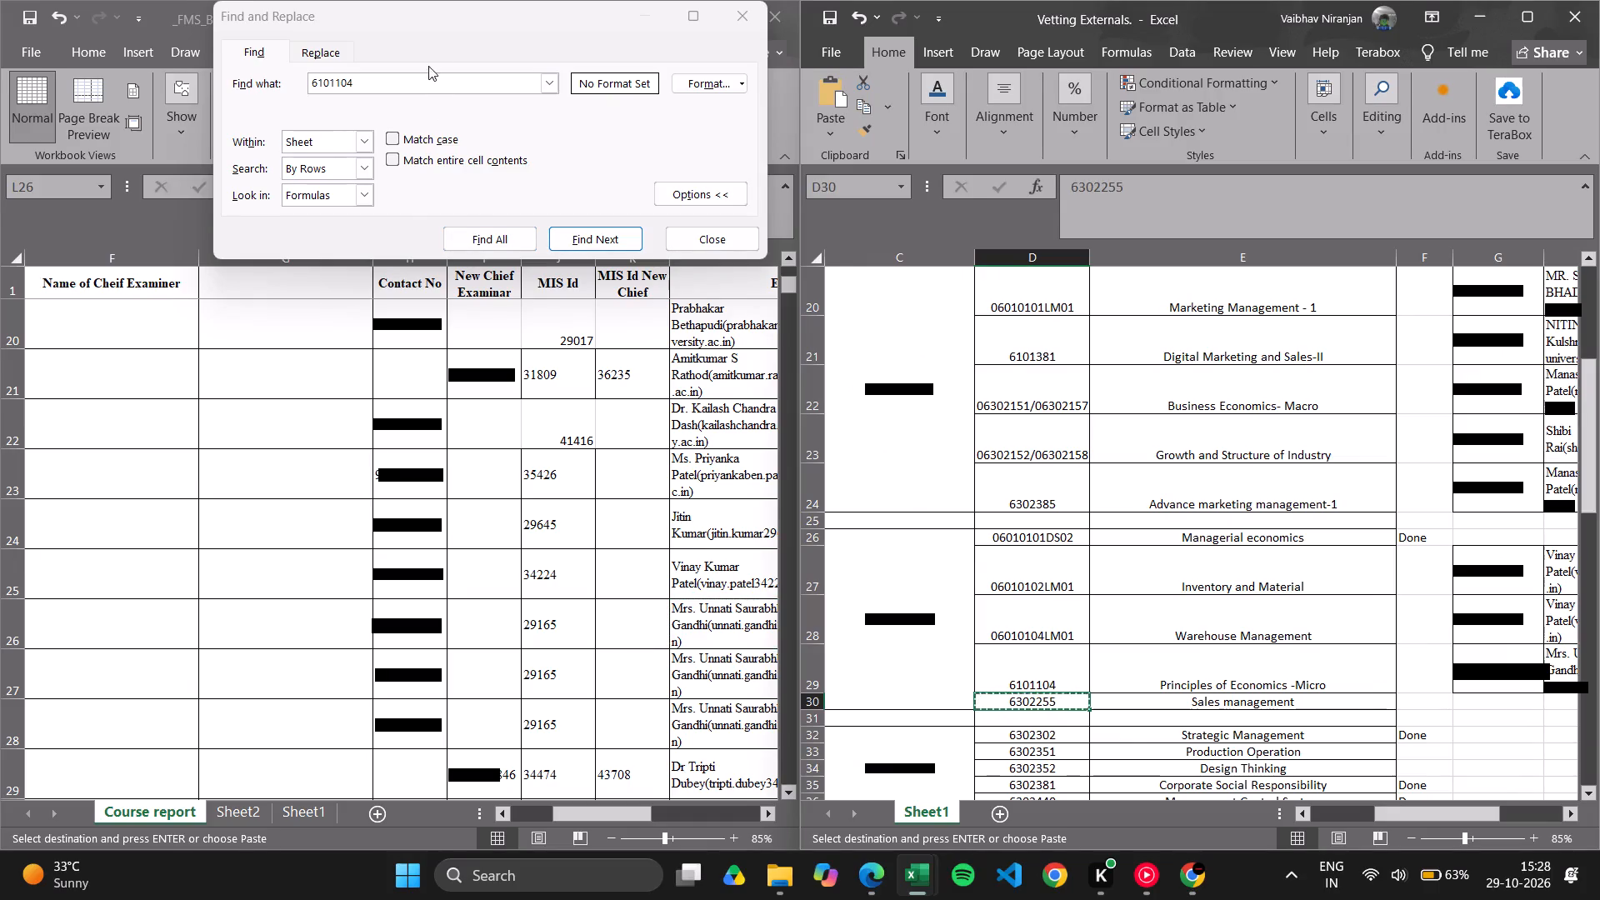
{"action": "left_click", "coordinate": [379, 277]}
{"action": "triple_click", "coordinate": [361, 79]}
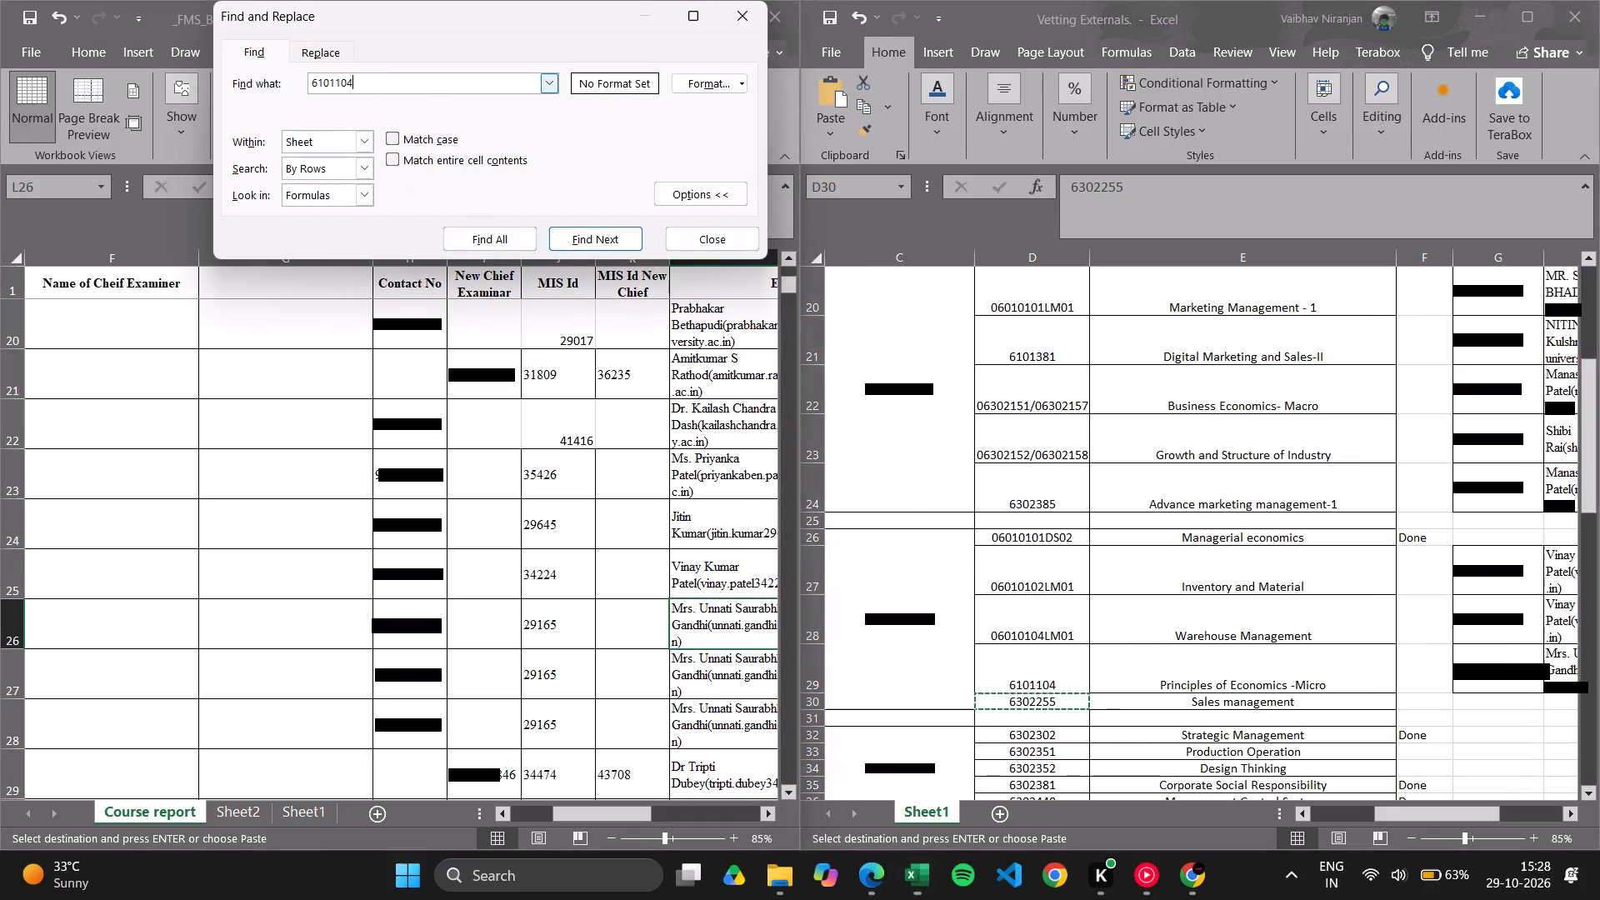
{"action": "double_click", "coordinate": [361, 79]}
{"action": "key", "text": "ctrl+v"}
{"action": "left_click", "coordinate": [596, 247]}
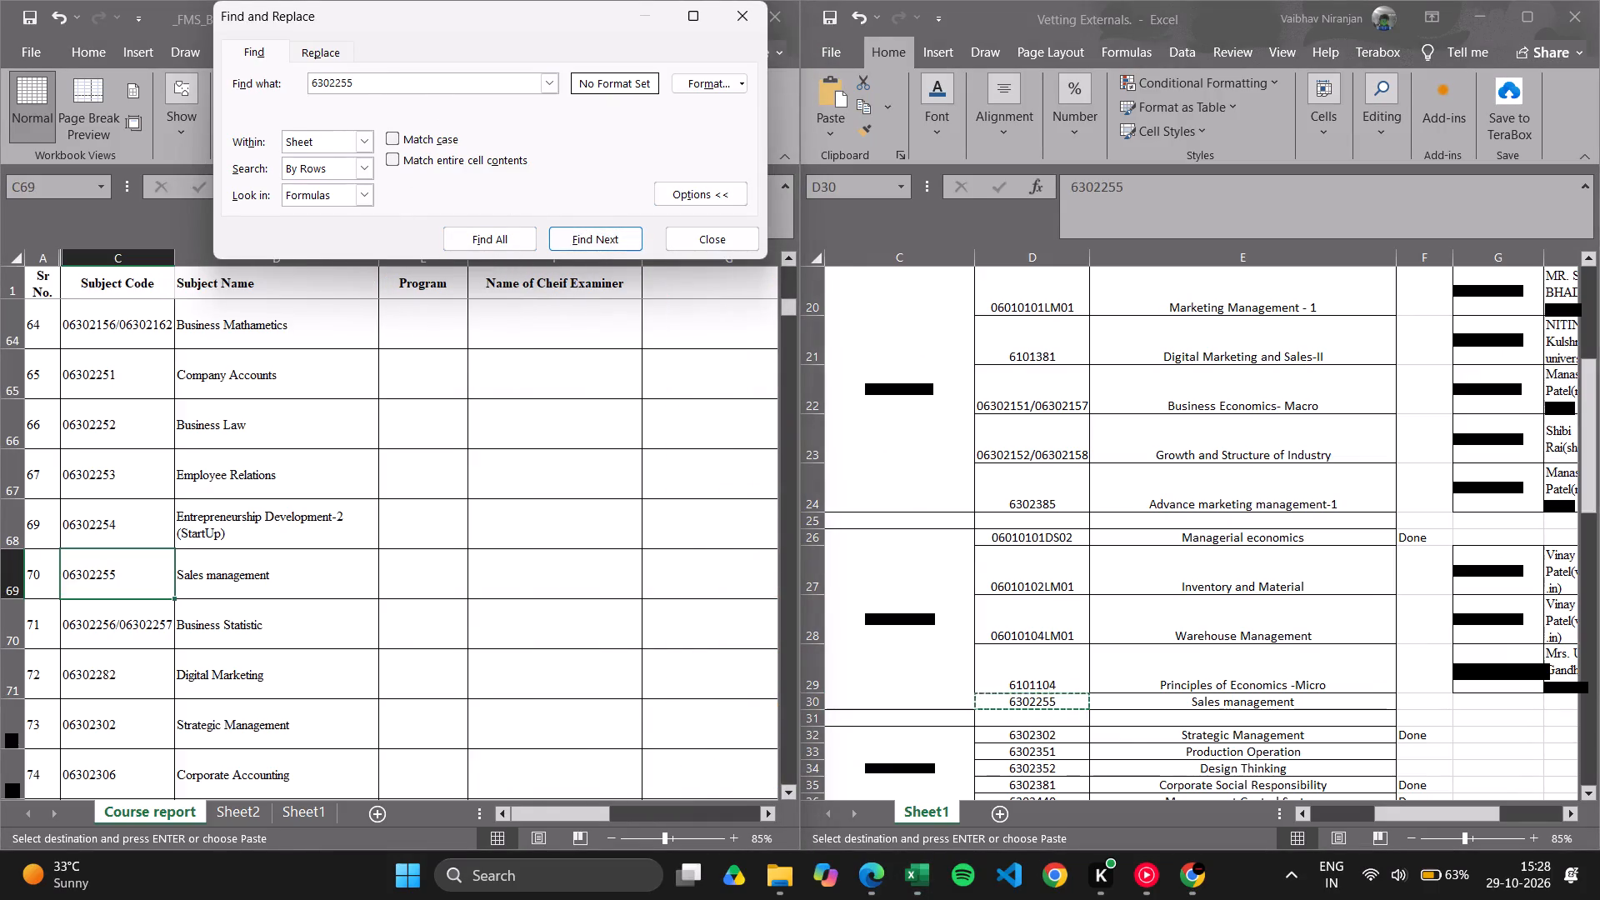
Copy the Sales management row's Contact No from the nomination workbook into G30 of Vetting Externals.
{"action": "scroll", "coordinate": [455, 584], "scroll_direction": "left", "scroll_amount": 4}
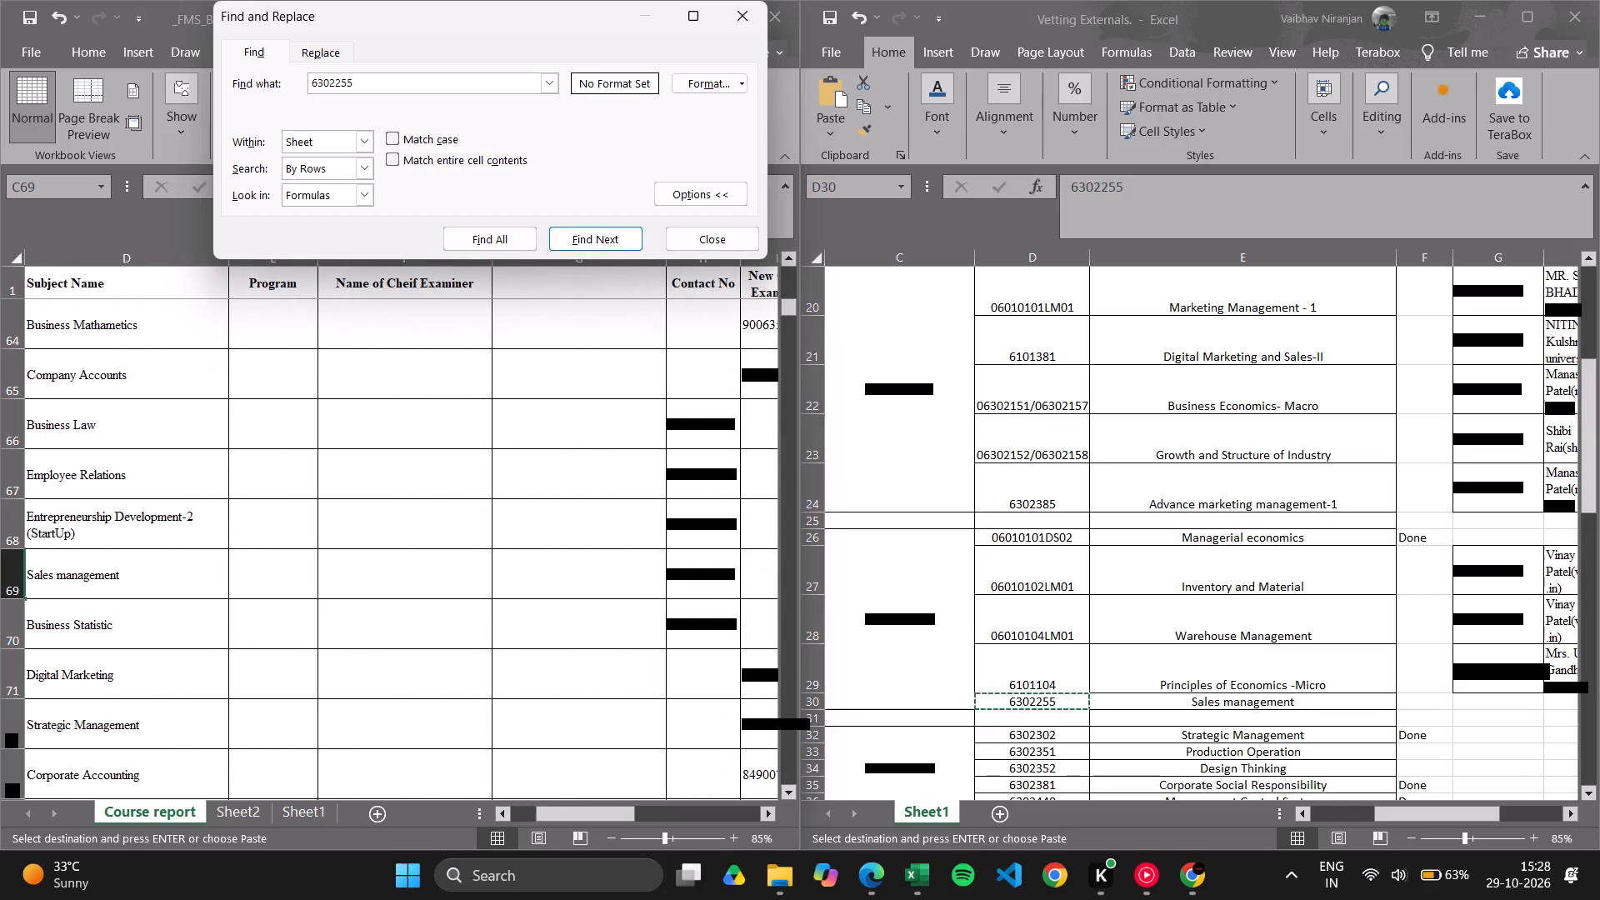
{"action": "left_click", "coordinate": [690, 582]}
{"action": "key", "text": "ctrl+c"}
{"action": "scroll", "coordinate": [1222, 645], "scroll_direction": "left", "scroll_amount": 2}
{"action": "scroll", "coordinate": [1222, 645], "scroll_direction": "right", "scroll_amount": 4}
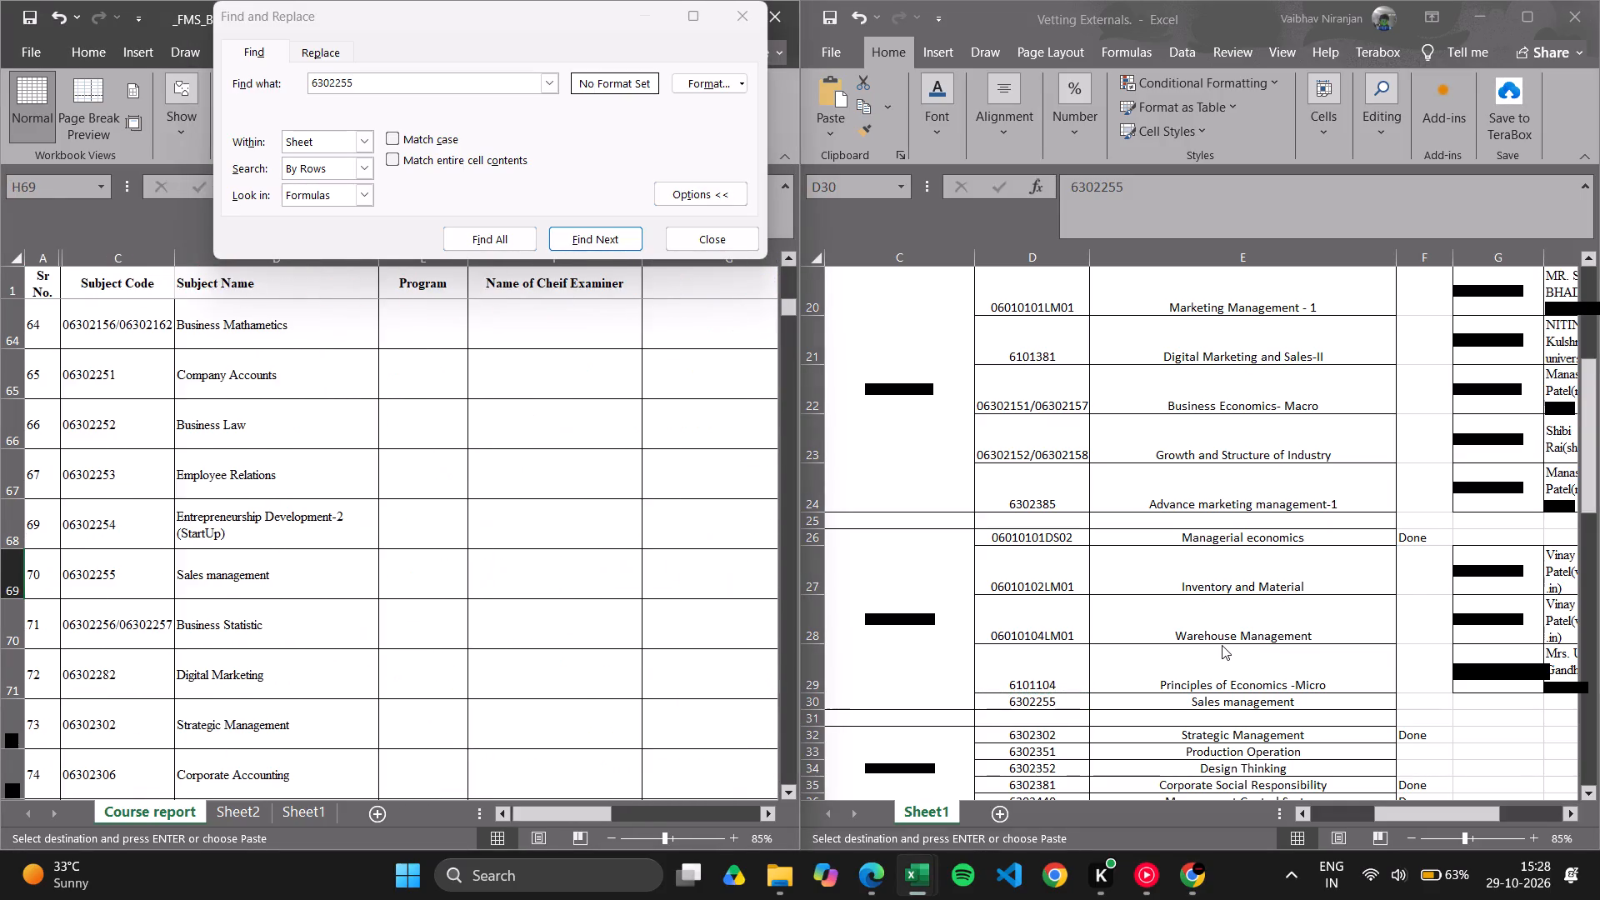
{"action": "scroll", "coordinate": [1222, 645], "scroll_direction": "left", "scroll_amount": 1}
{"action": "left_click", "coordinate": [1486, 685]}
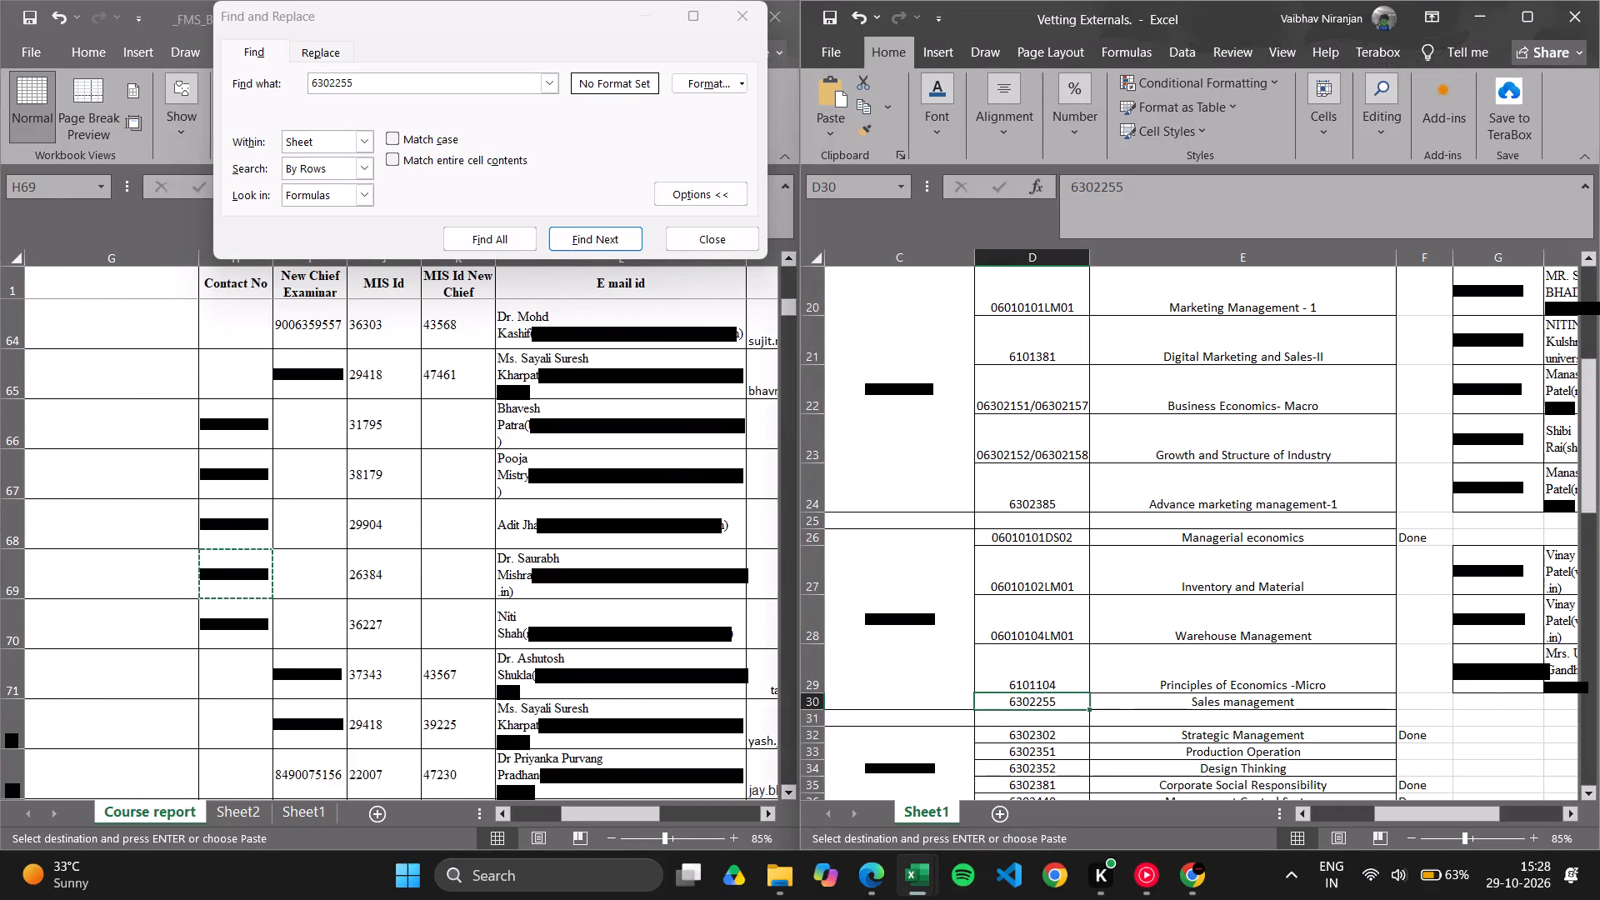
{"action": "scroll", "coordinate": [1486, 685], "scroll_direction": "left", "scroll_amount": 4}
{"action": "left_click", "coordinate": [1322, 705]}
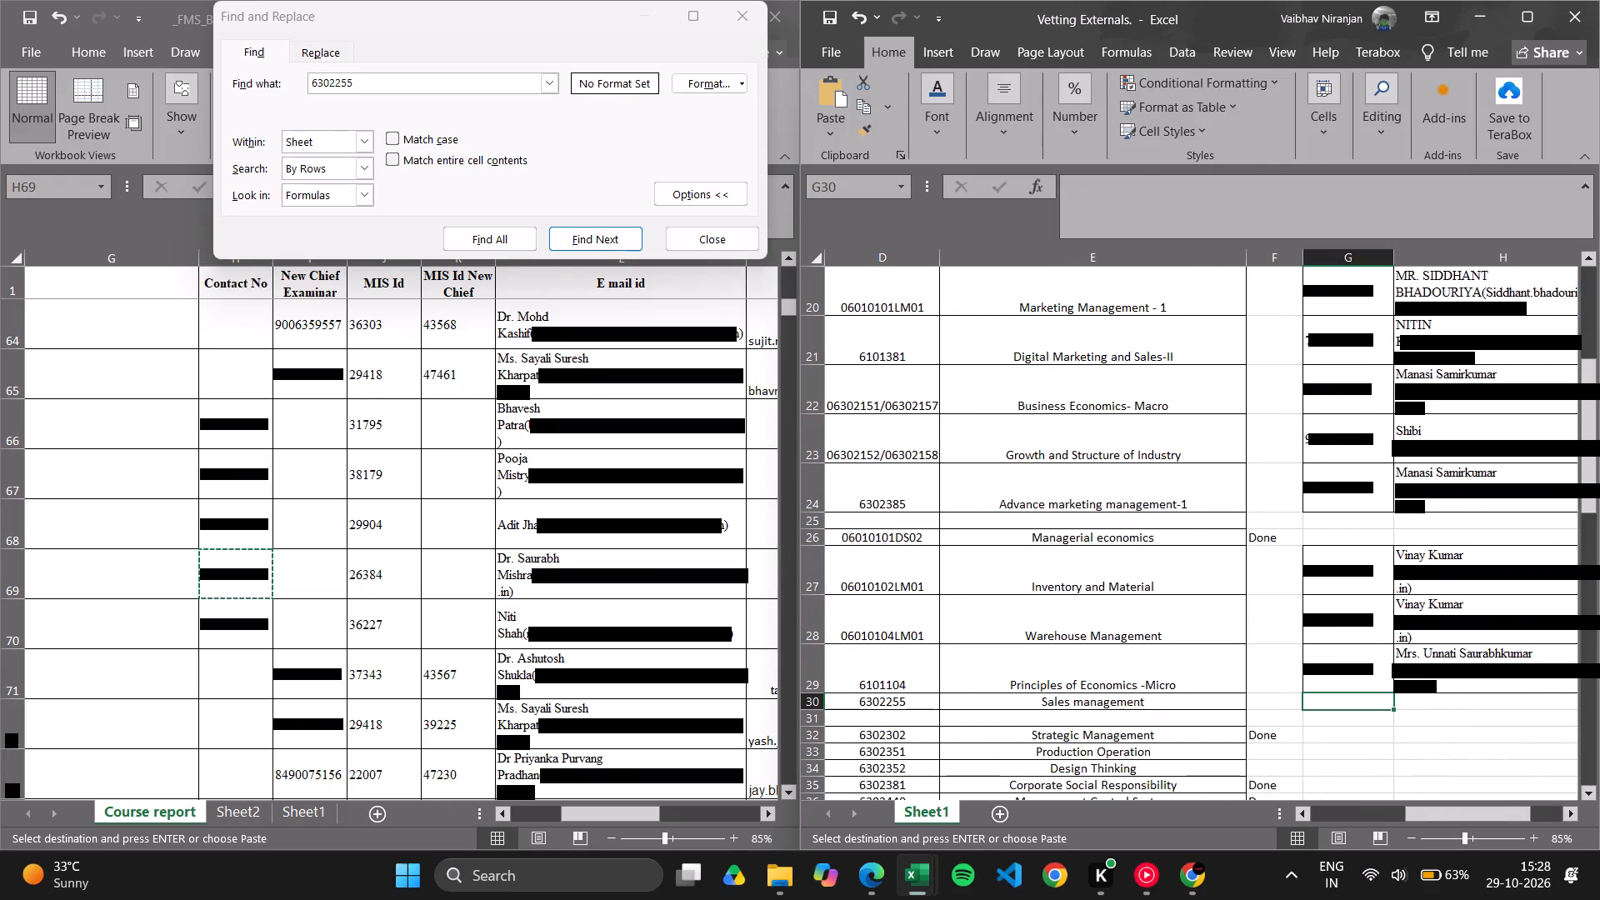
{"action": "key", "text": "ctrl+v"}
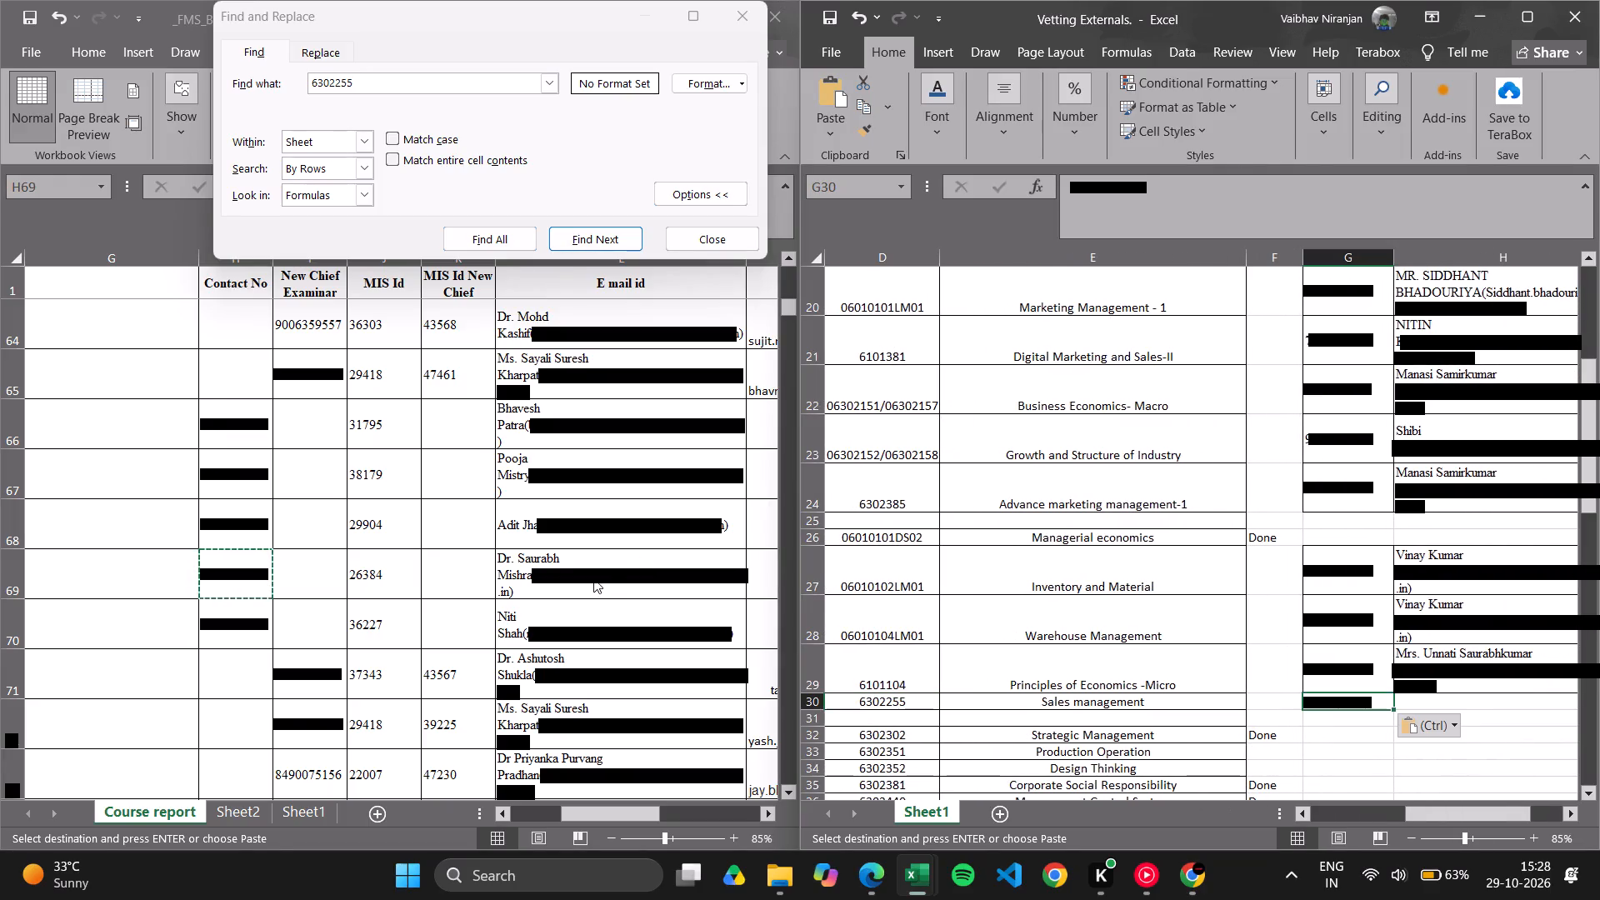
Copy the Sales management row's E mail id entry from the nomination workbook into H30 of Vetting Externals.
{"action": "left_click", "coordinate": [593, 578]}
{"action": "left_click", "coordinate": [593, 578]}
{"action": "key", "text": "ctrl+c"}
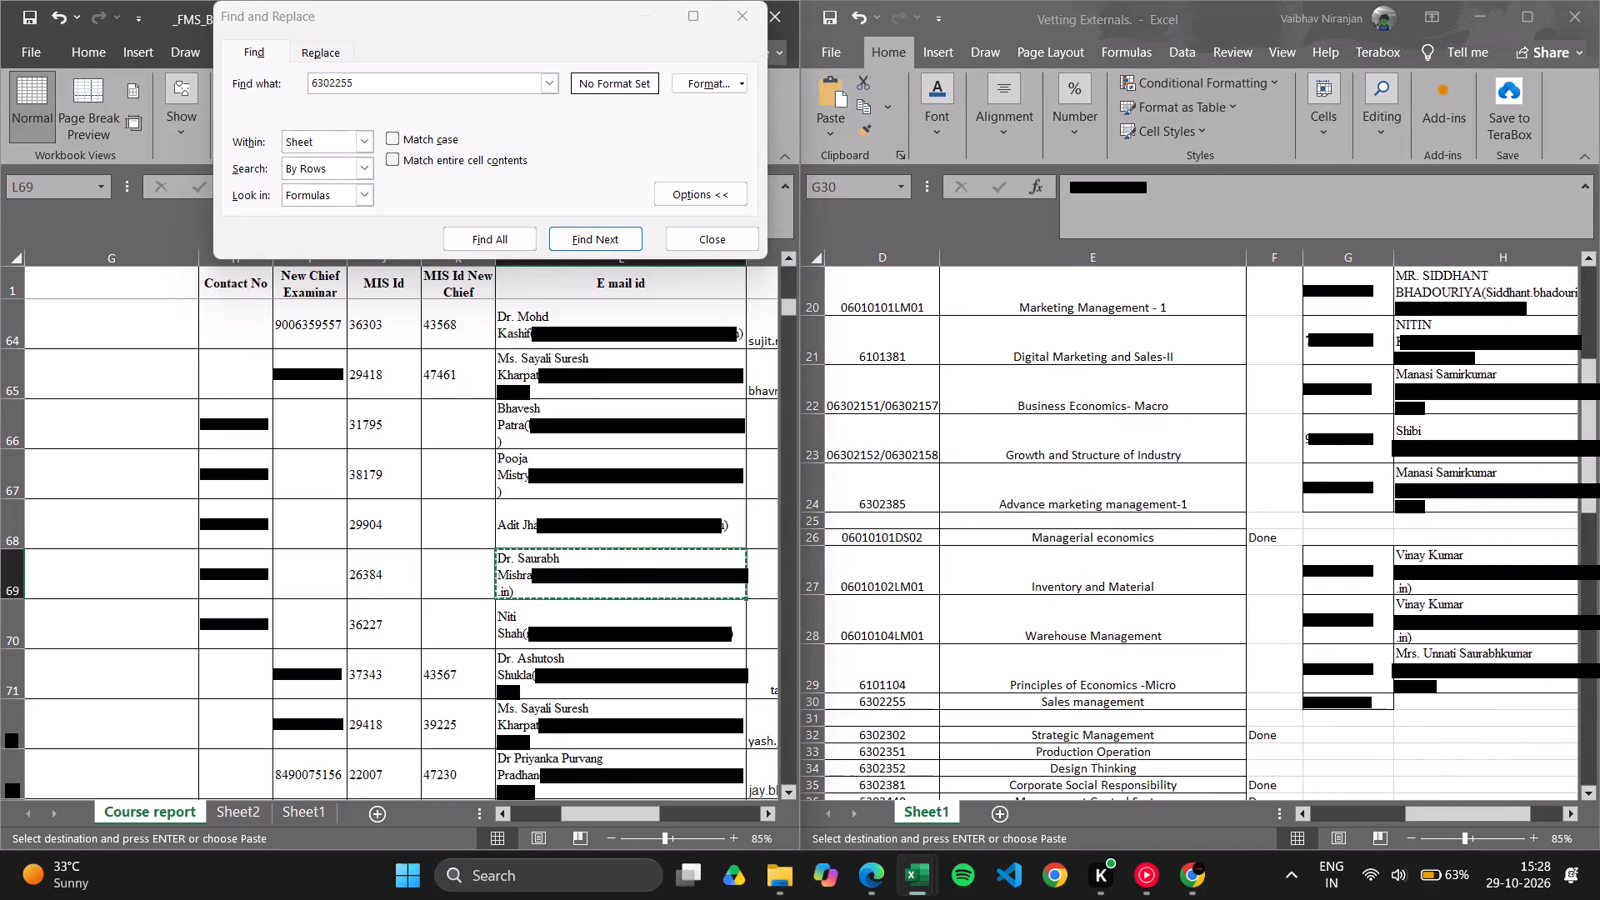
{"action": "scroll", "coordinate": [1113, 647], "scroll_direction": "left", "scroll_amount": 1}
{"action": "scroll", "coordinate": [911, 667], "scroll_direction": "right", "scroll_amount": 1}
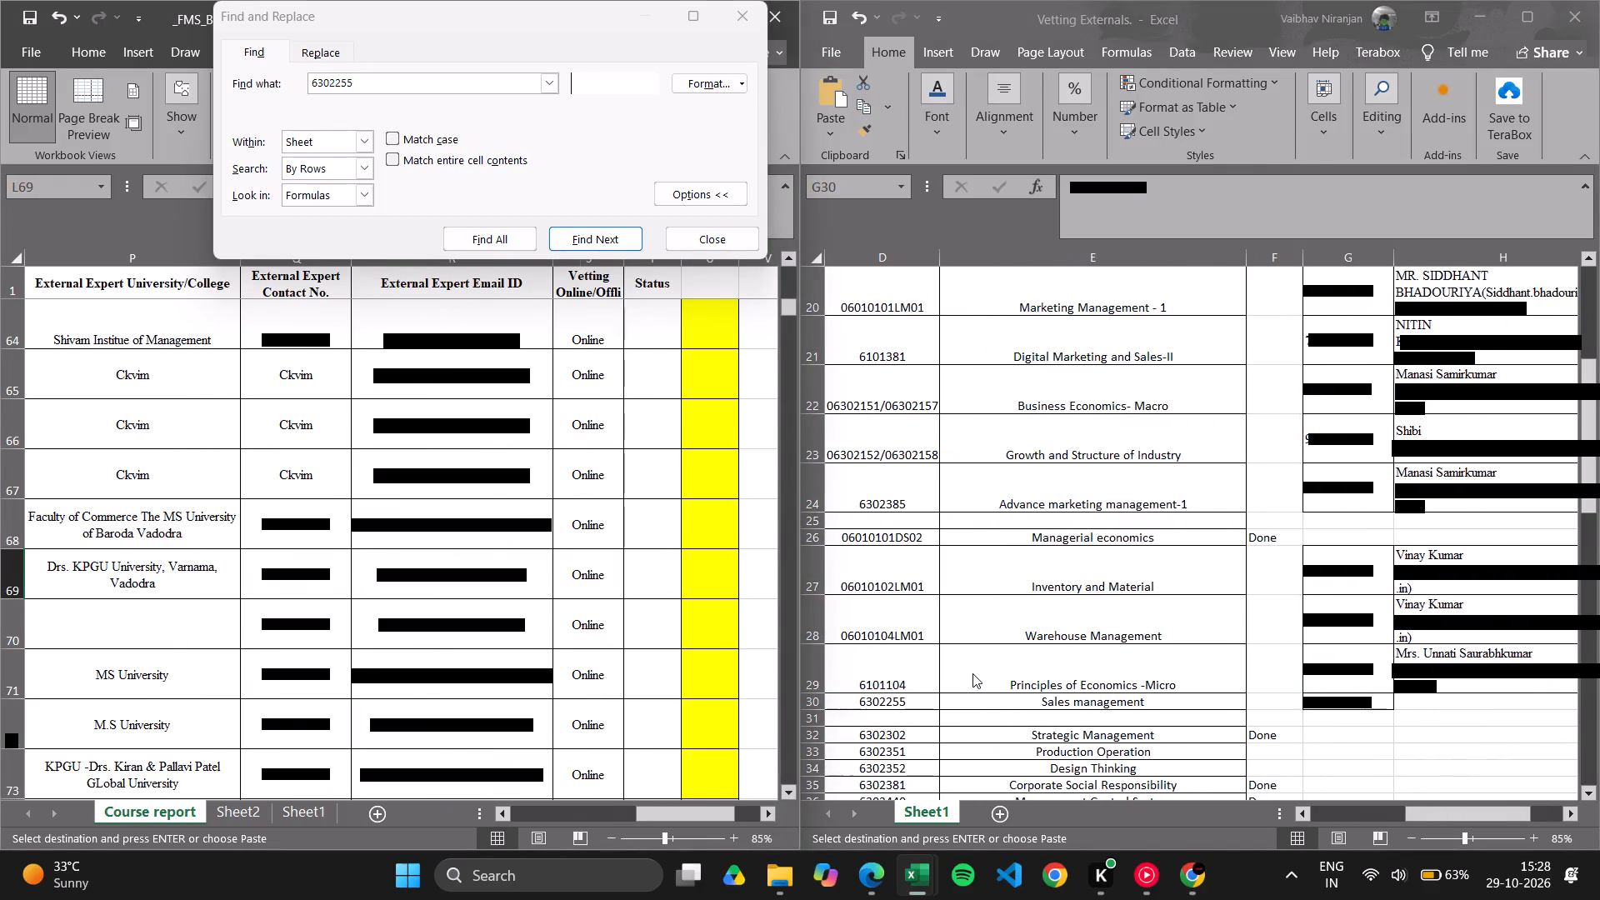
{"action": "scroll", "coordinate": [972, 673], "scroll_direction": "right", "scroll_amount": 1}
{"action": "left_click", "coordinate": [1260, 675]}
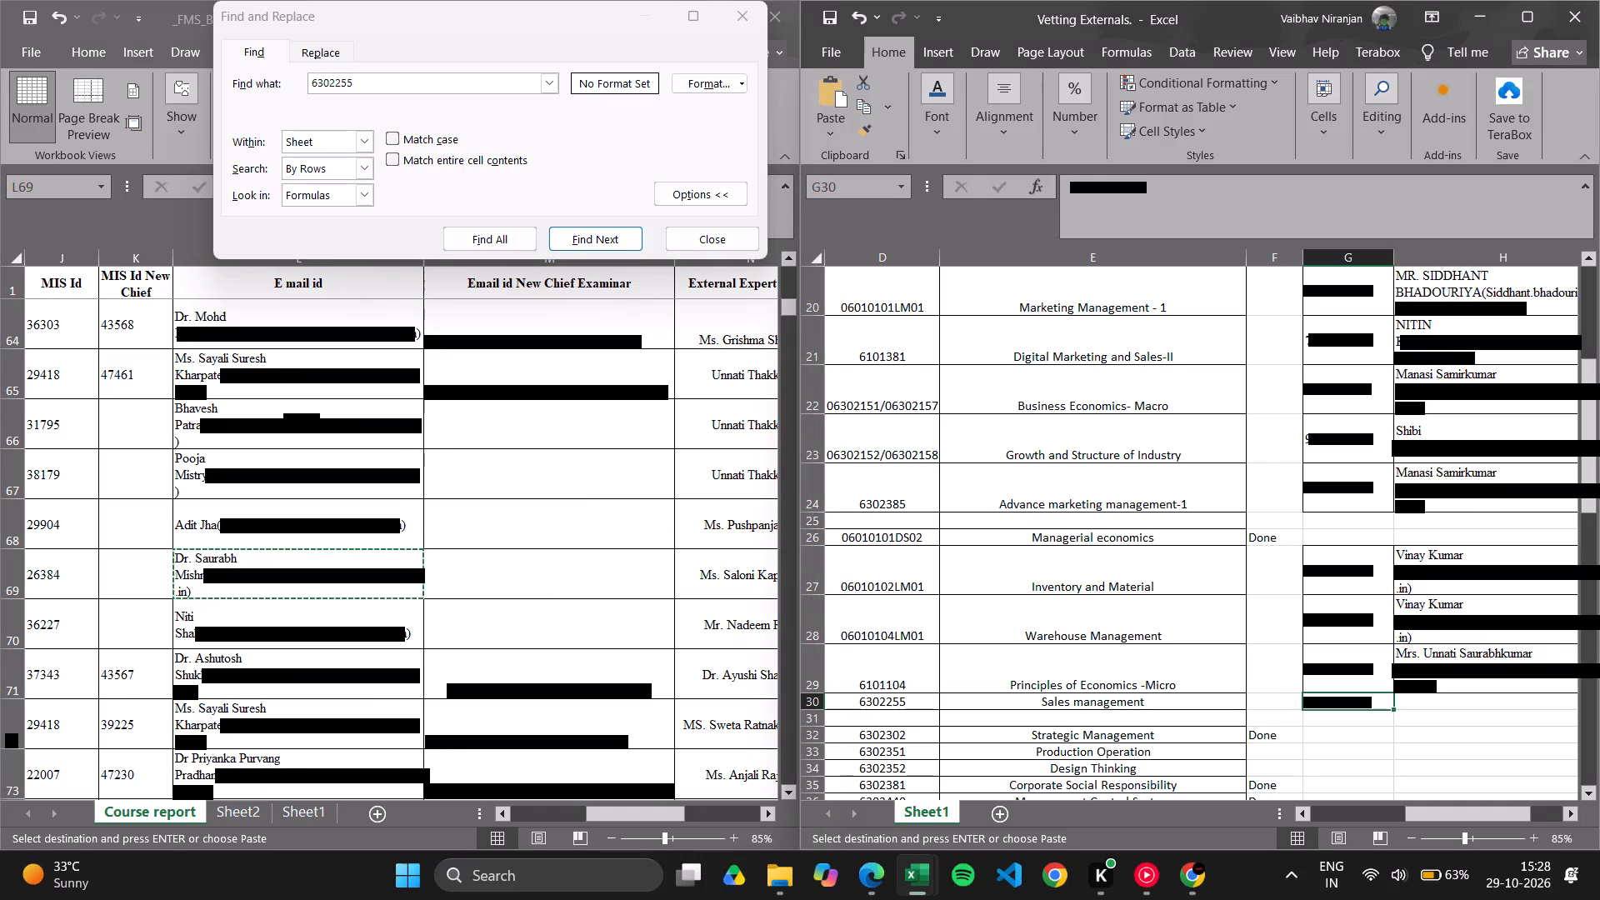
{"action": "left_click", "coordinate": [1438, 705]}
{"action": "key", "text": "ctrl+v"}
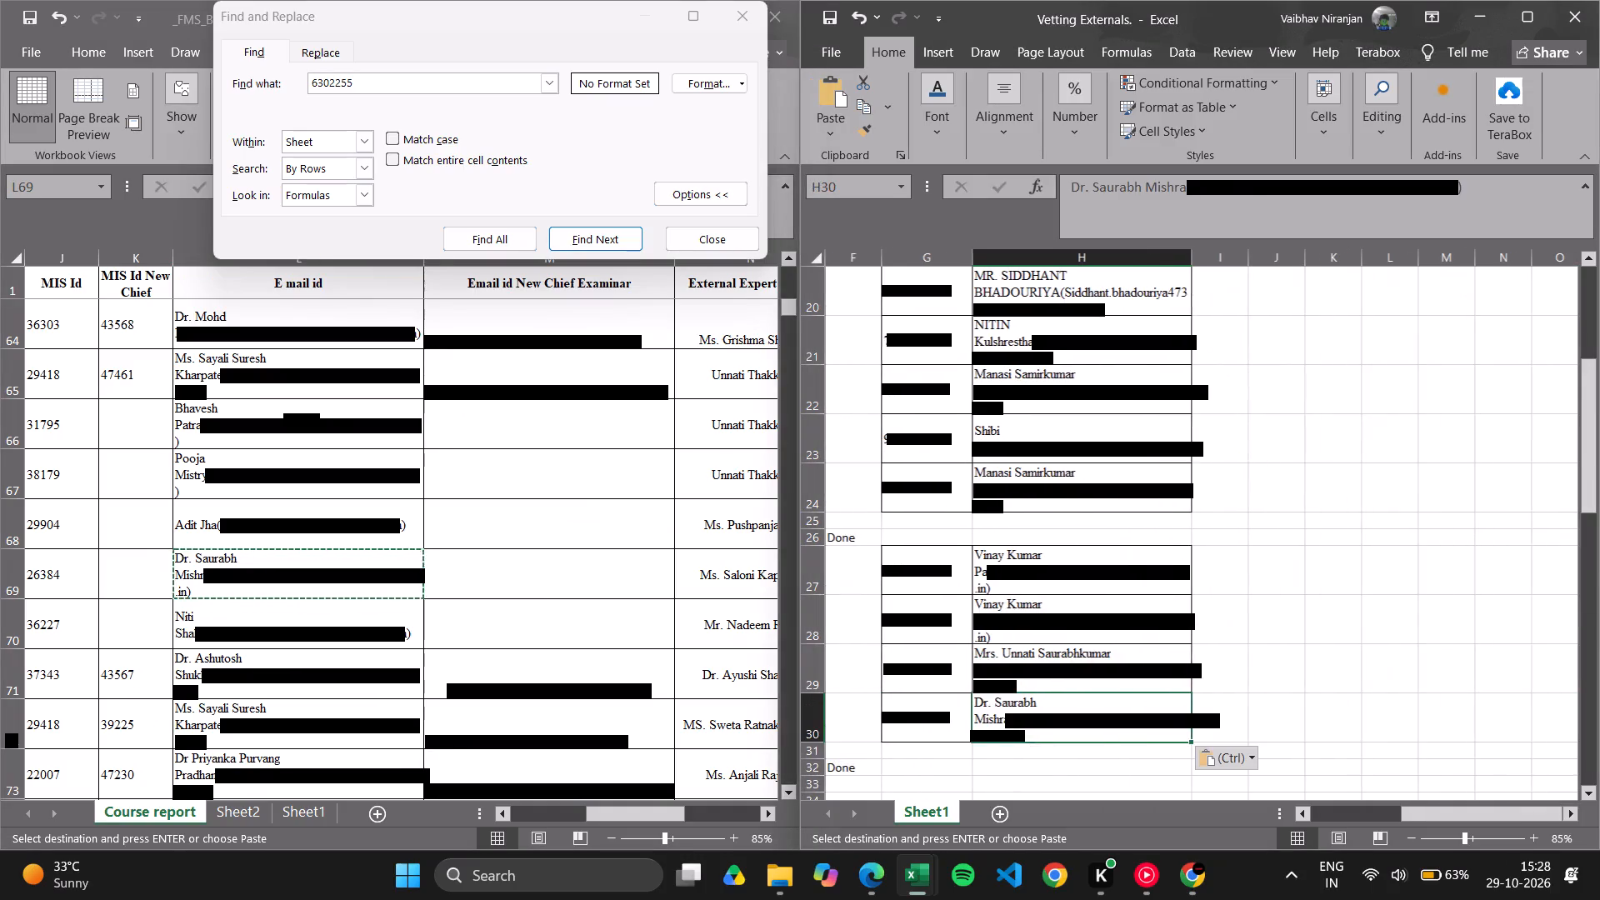
Search the nomination workbook for the Production Operation subject code, 6302351, copied from Vetting Externals.
{"action": "scroll", "coordinate": [1209, 693], "scroll_direction": "right", "scroll_amount": 5}
{"action": "scroll", "coordinate": [1209, 693], "scroll_direction": "down", "scroll_amount": 3}
{"action": "scroll", "coordinate": [1209, 693], "scroll_direction": "right", "scroll_amount": 3}
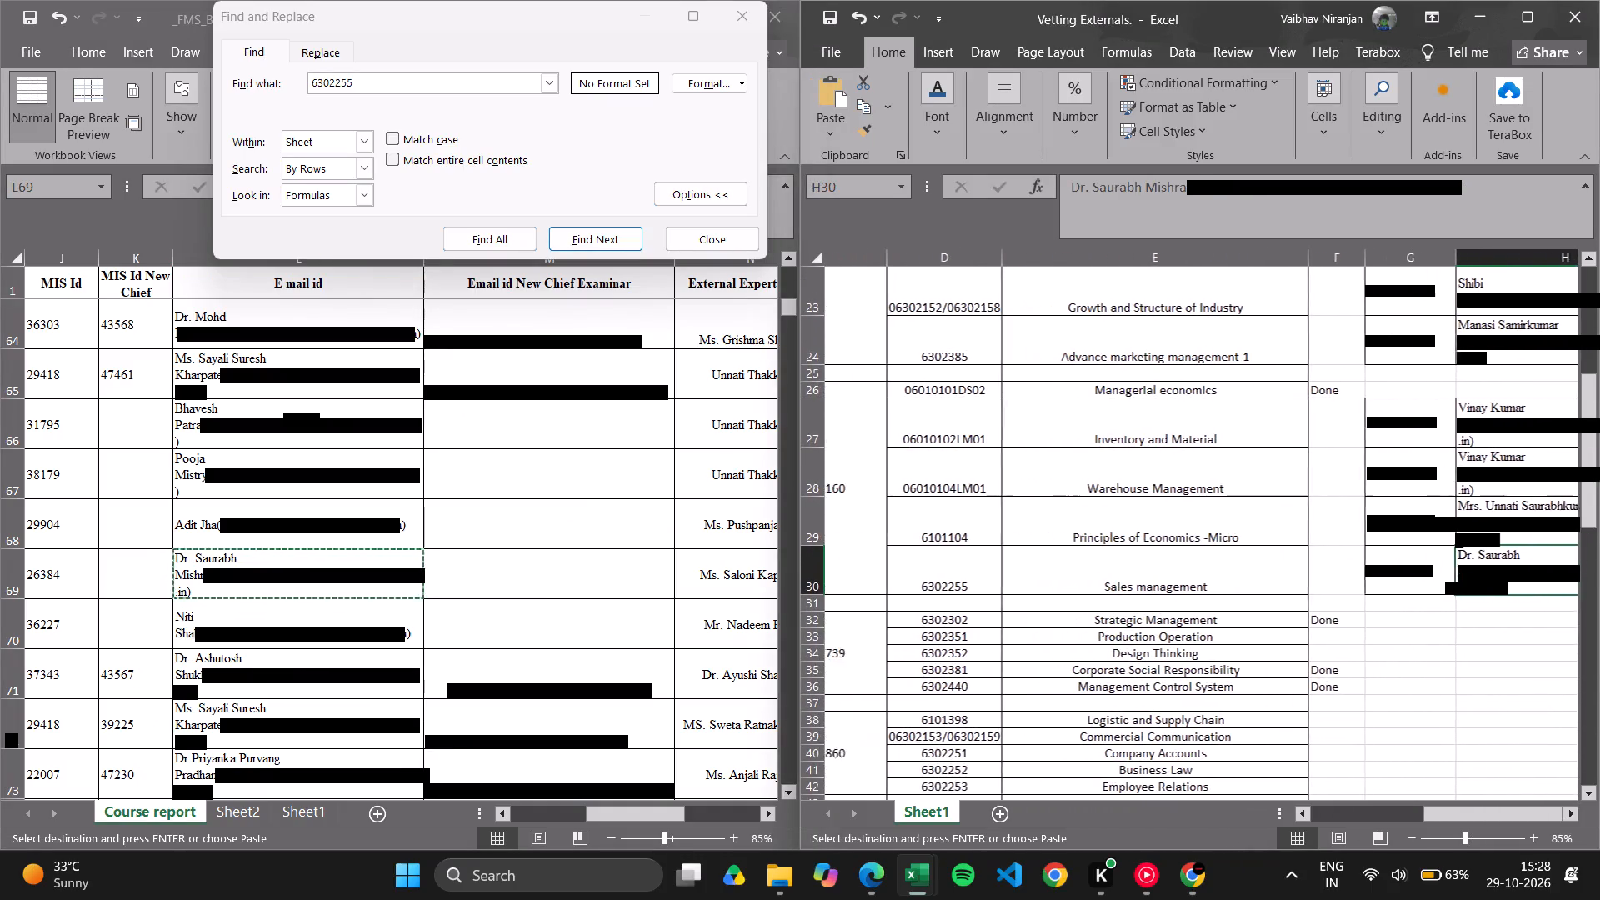
{"action": "left_click", "coordinate": [888, 638]}
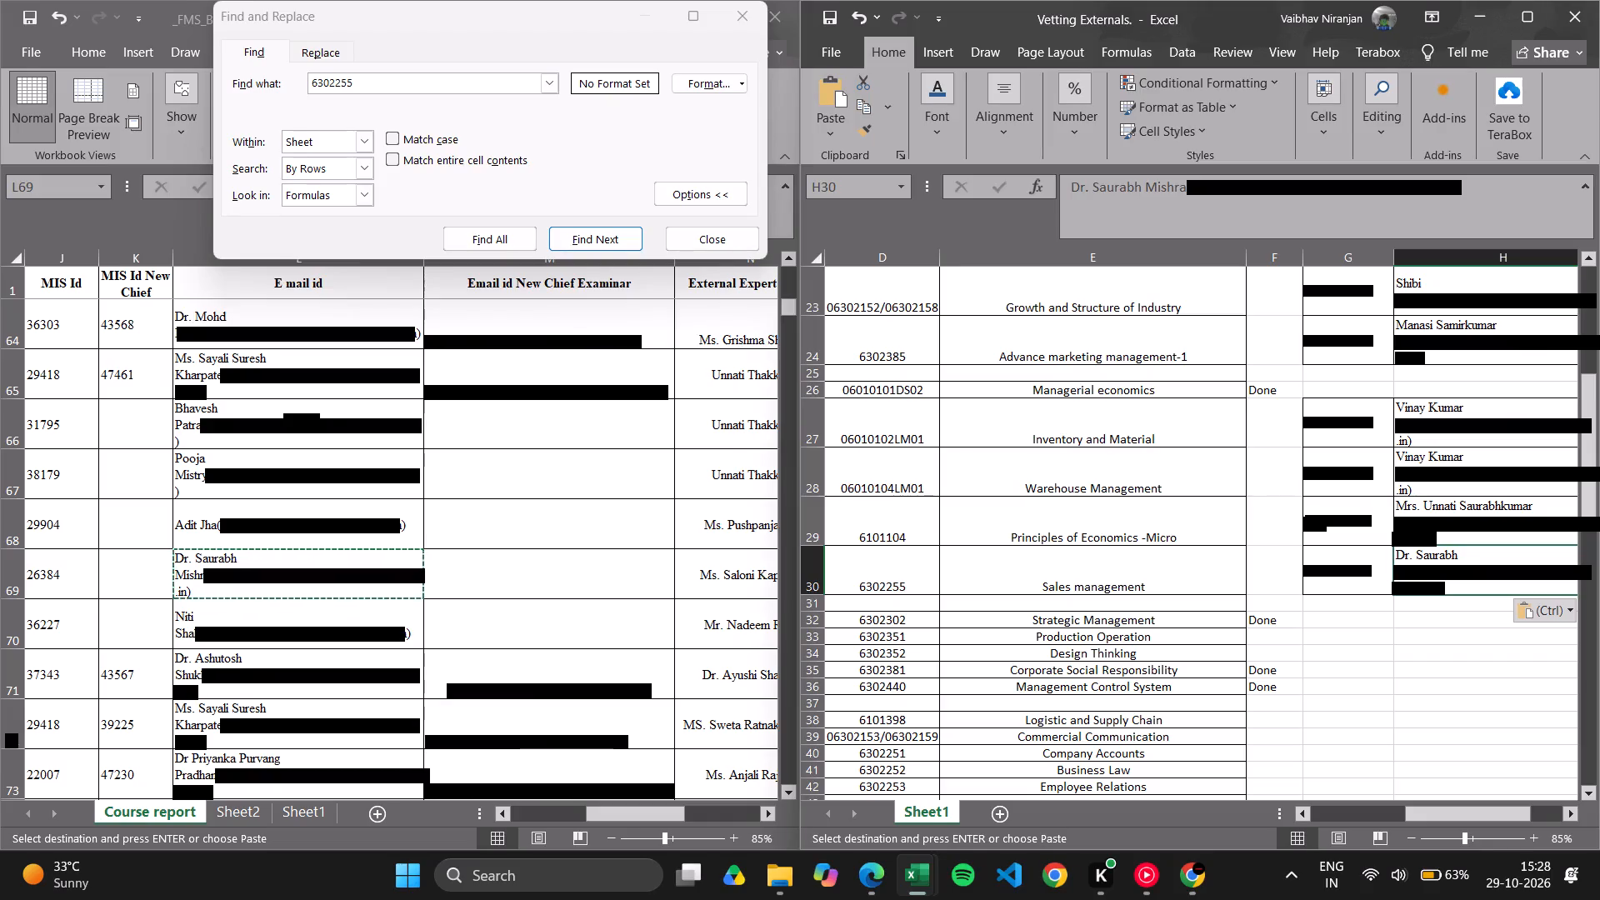
{"action": "key", "text": "ctrl+c"}
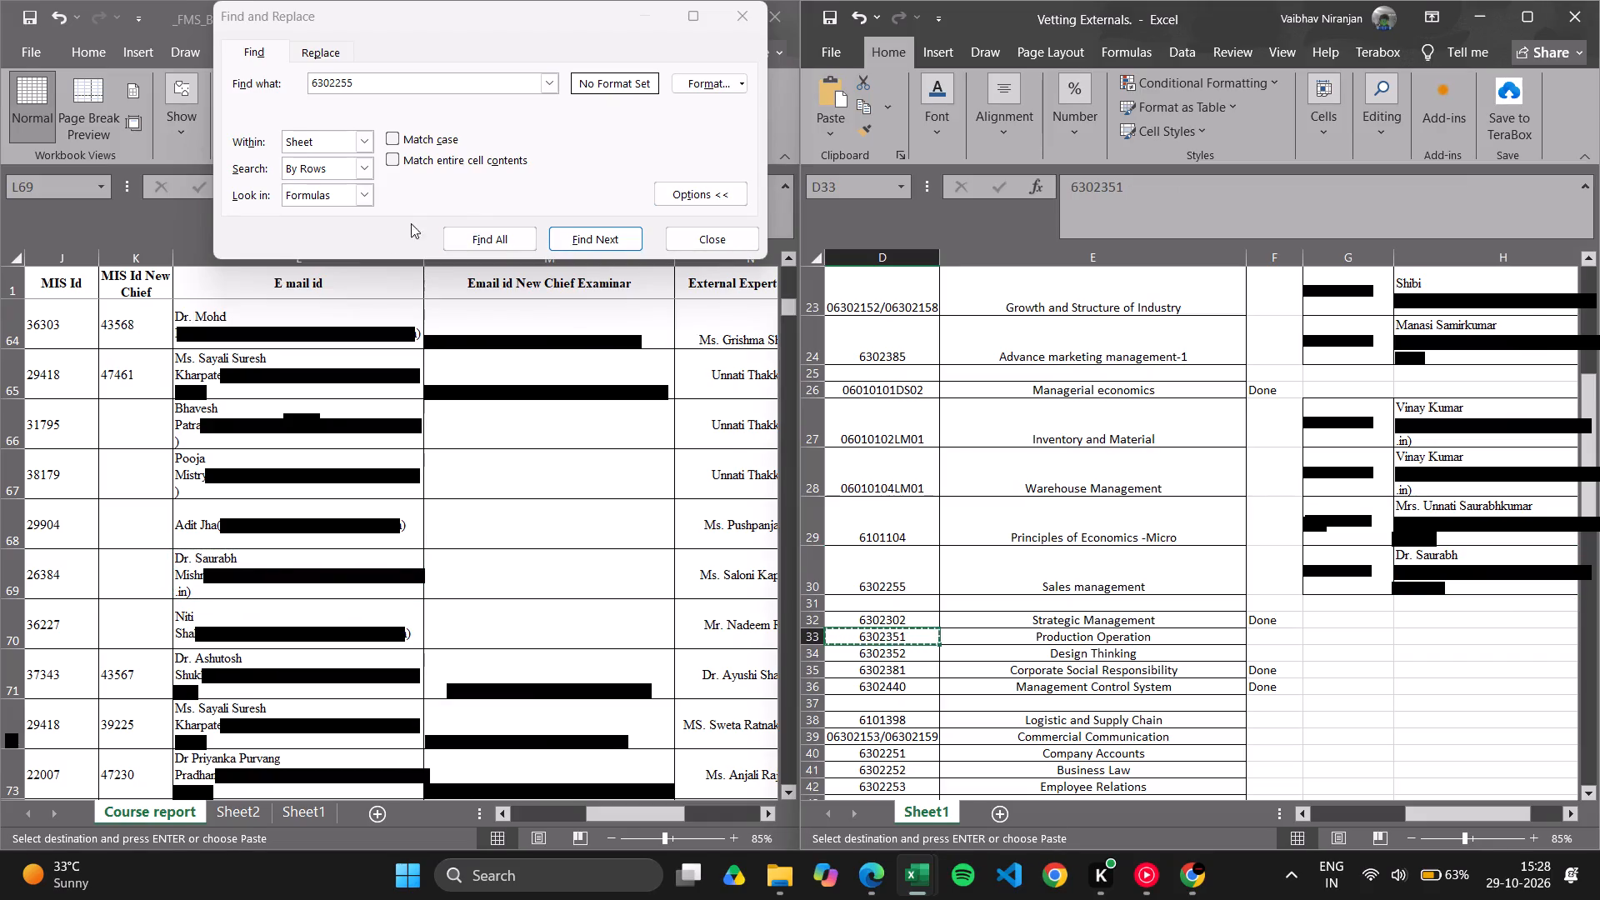
{"action": "left_click", "coordinate": [378, 444]}
{"action": "triple_click", "coordinate": [377, 84]}
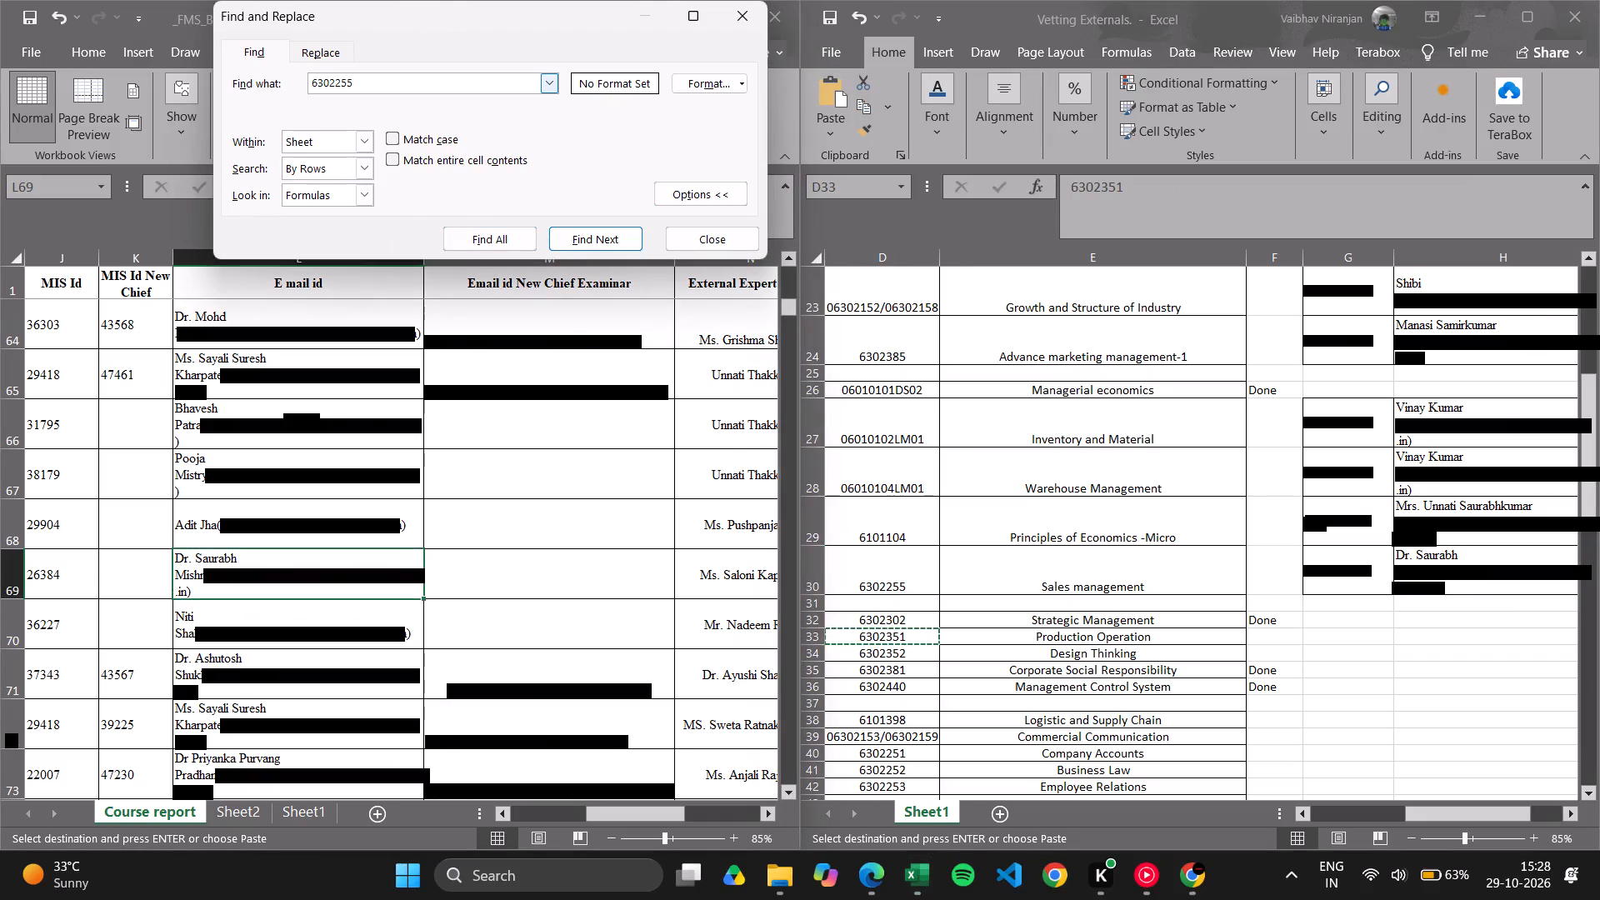
{"action": "double_click", "coordinate": [377, 84]}
{"action": "key", "text": "ctrl+v"}
{"action": "left_click", "coordinate": [593, 242]}
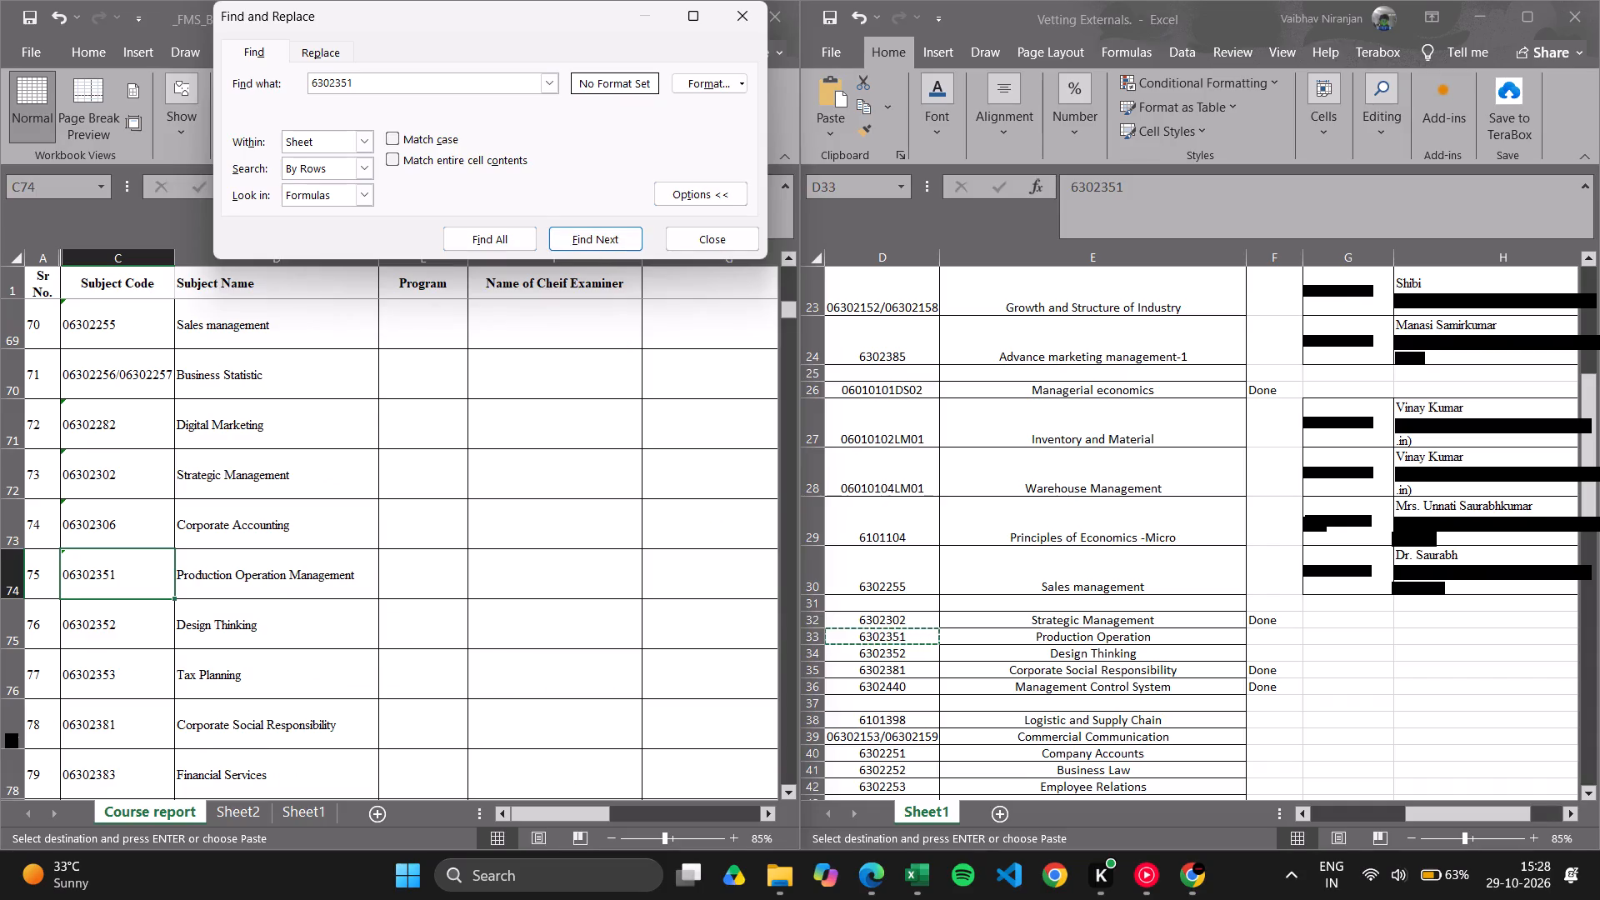
Copy the Production Operation Management row's New Chief Examinar contact number from the nomination workbook into G33 of Vetting Externals.
{"action": "scroll", "coordinate": [421, 592], "scroll_direction": "left", "scroll_amount": 8}
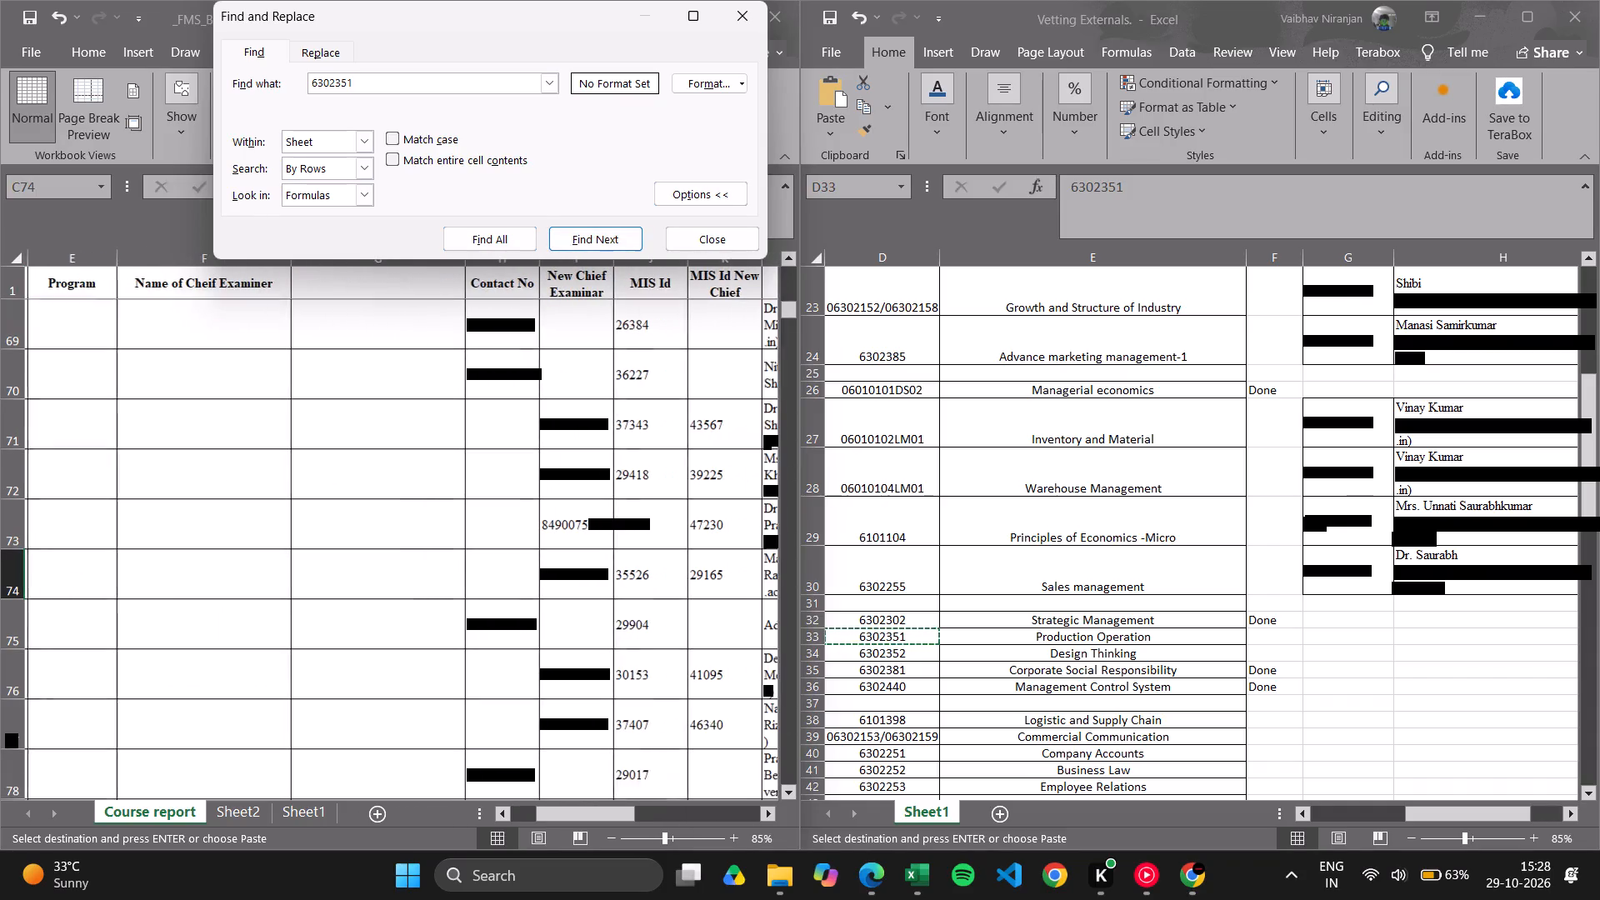
{"action": "left_click", "coordinate": [587, 586]}
{"action": "key", "text": "ctrl+c"}
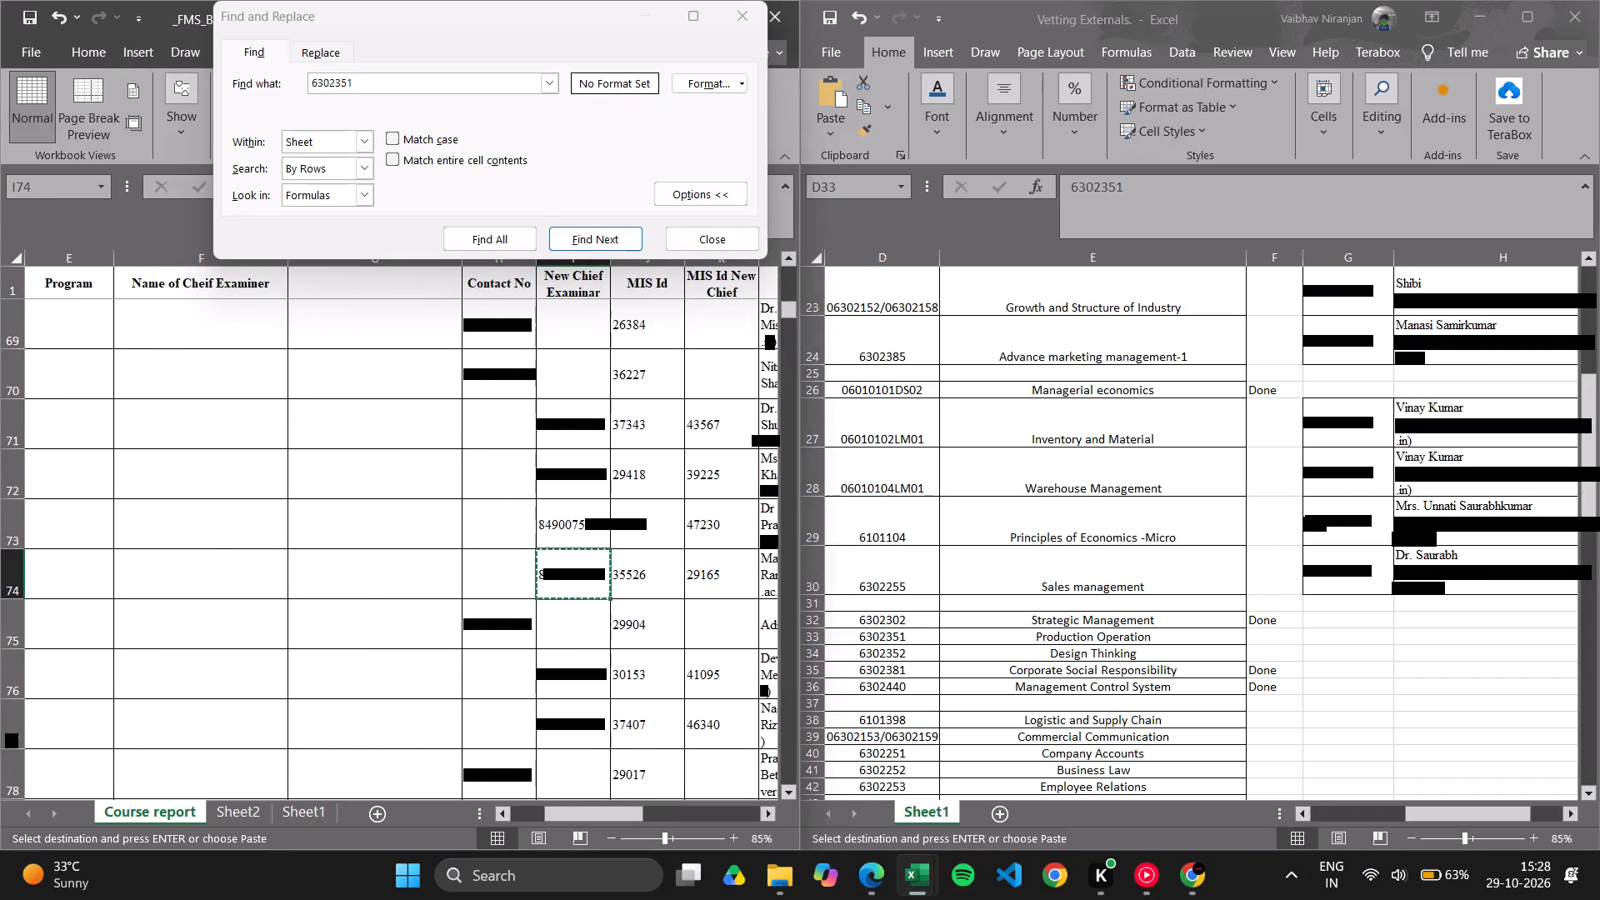
{"action": "scroll", "coordinate": [587, 586], "scroll_direction": "left", "scroll_amount": 4}
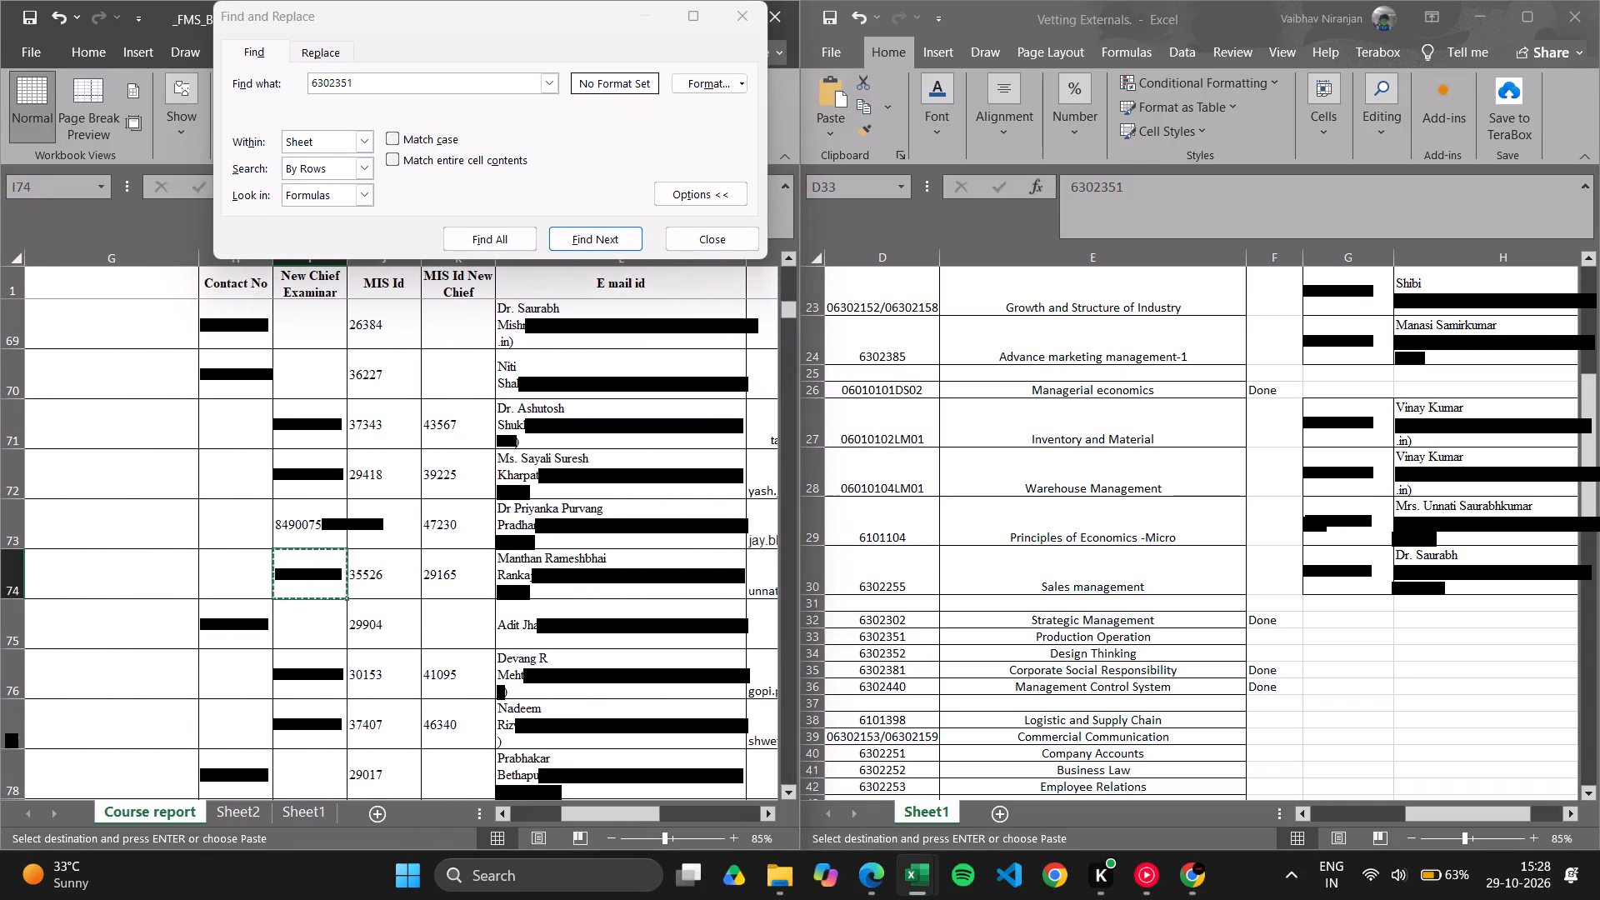
{"action": "left_click", "coordinate": [1332, 634]}
{"action": "left_click", "coordinate": [1332, 634]}
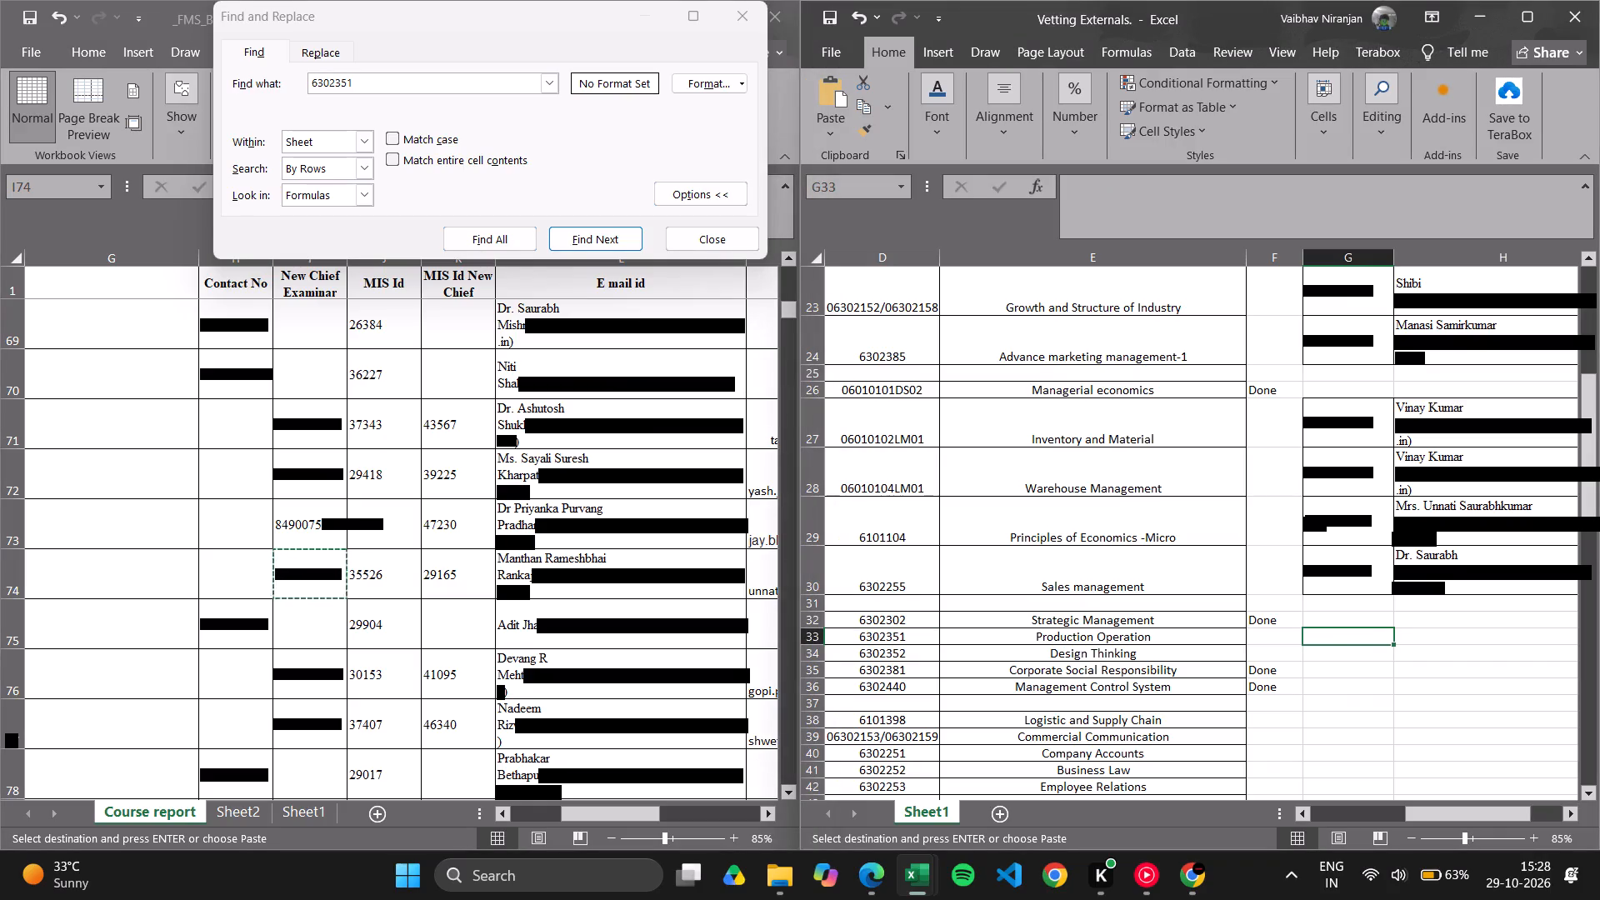
{"action": "key", "text": "ctrl+v"}
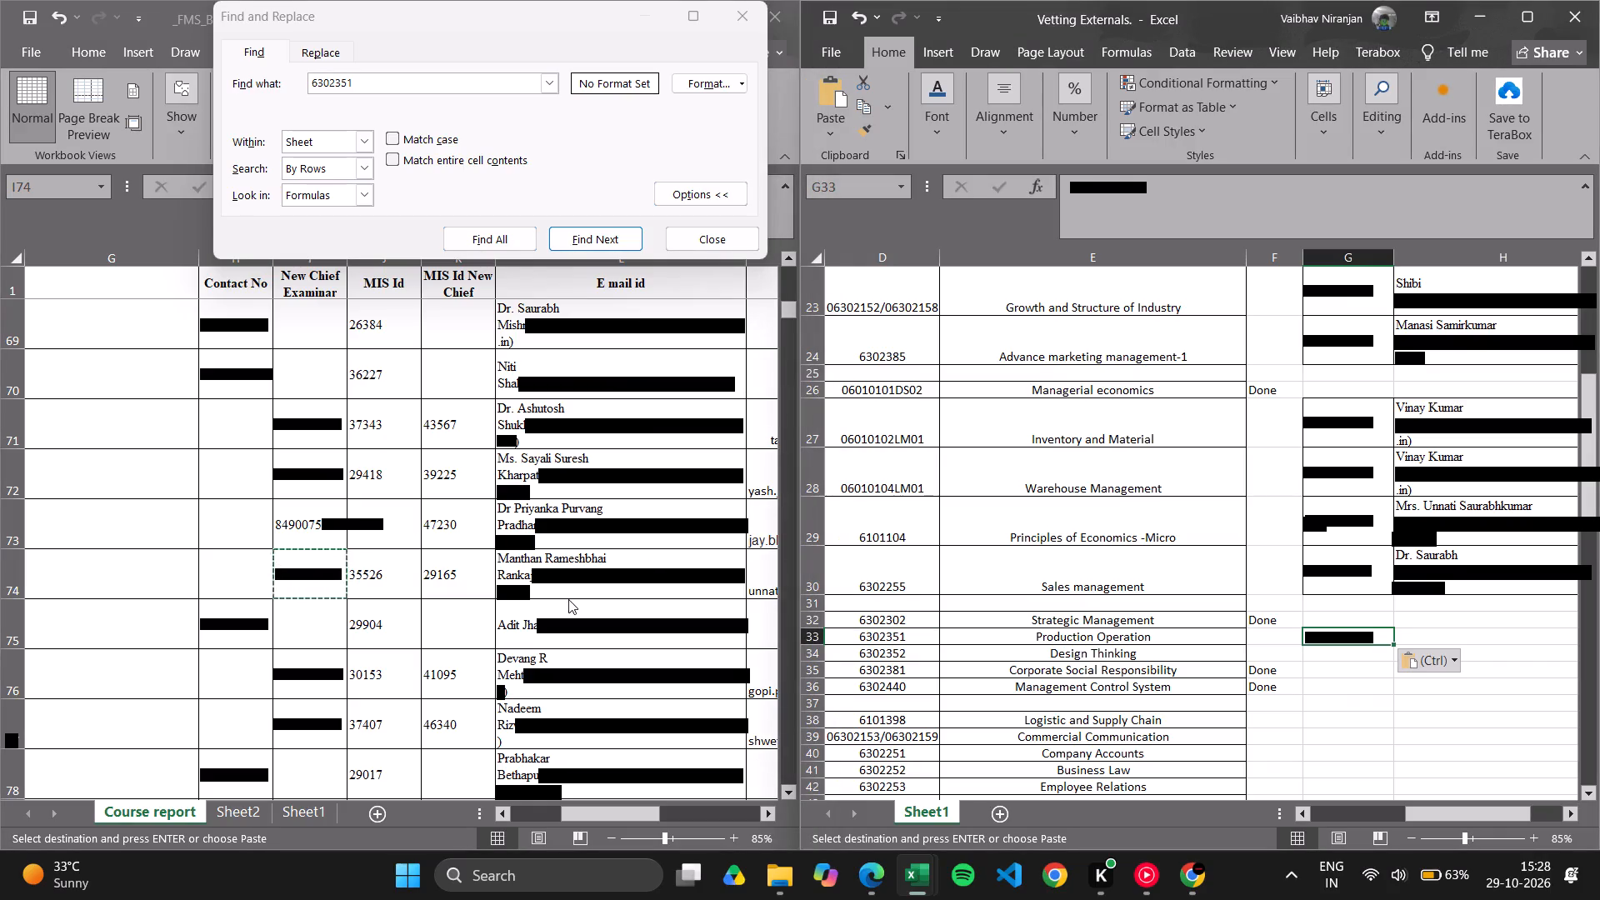
Copy the Production Operation Management row's E mail id entry from the nomination workbook into H33 of Vetting Externals.
{"action": "left_click", "coordinate": [568, 599]}
{"action": "double_click", "coordinate": [608, 574]}
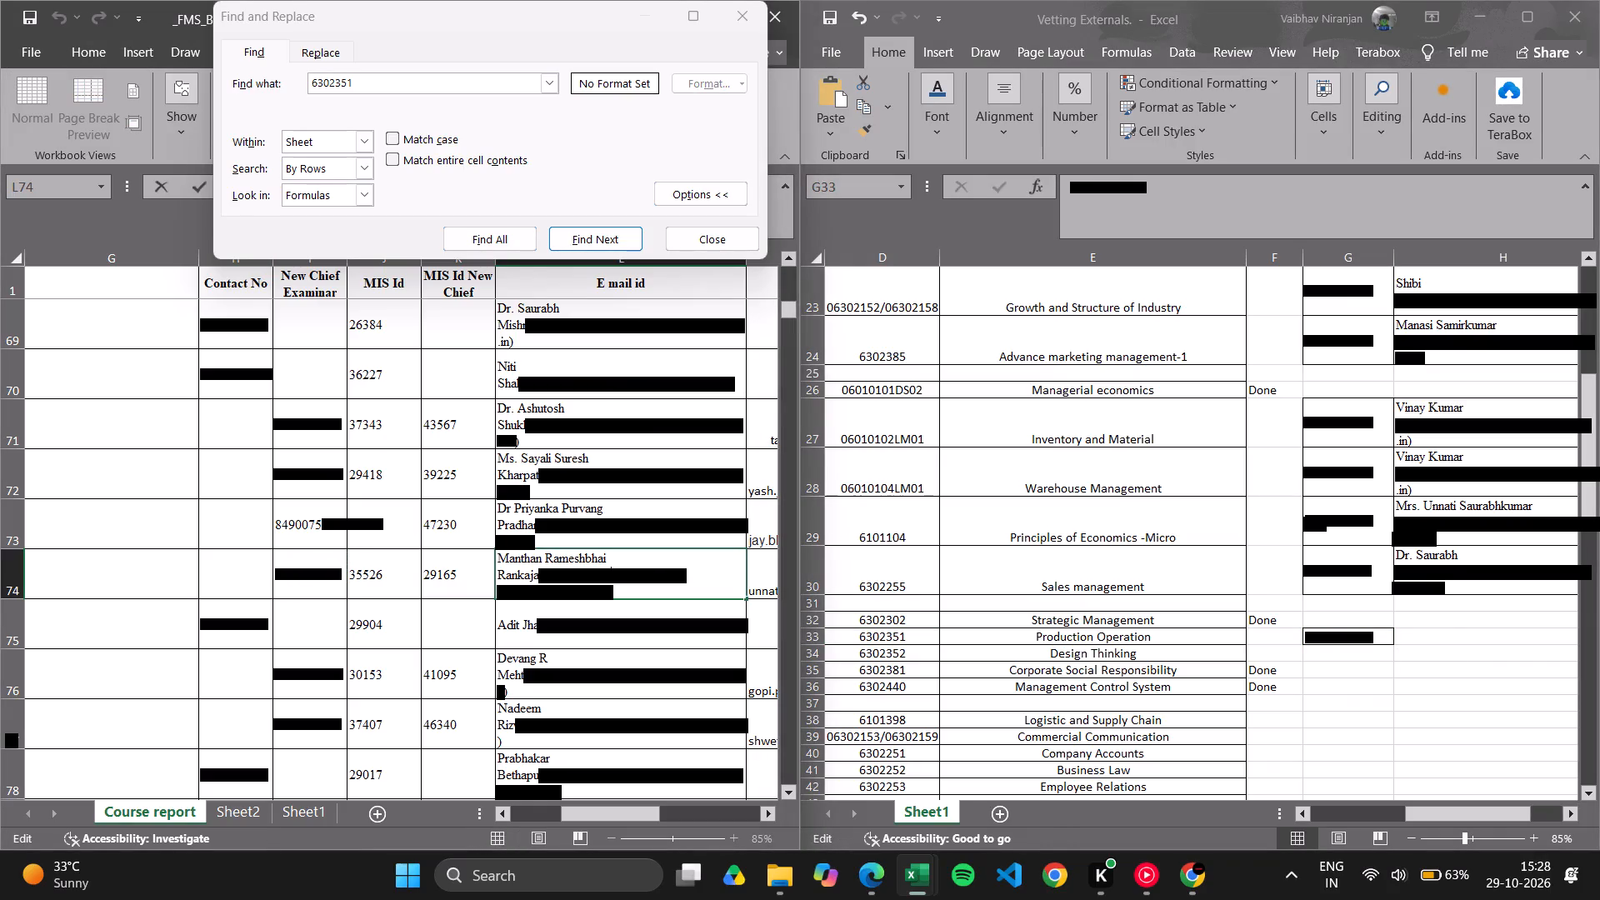
{"action": "triple_click", "coordinate": [673, 590]}
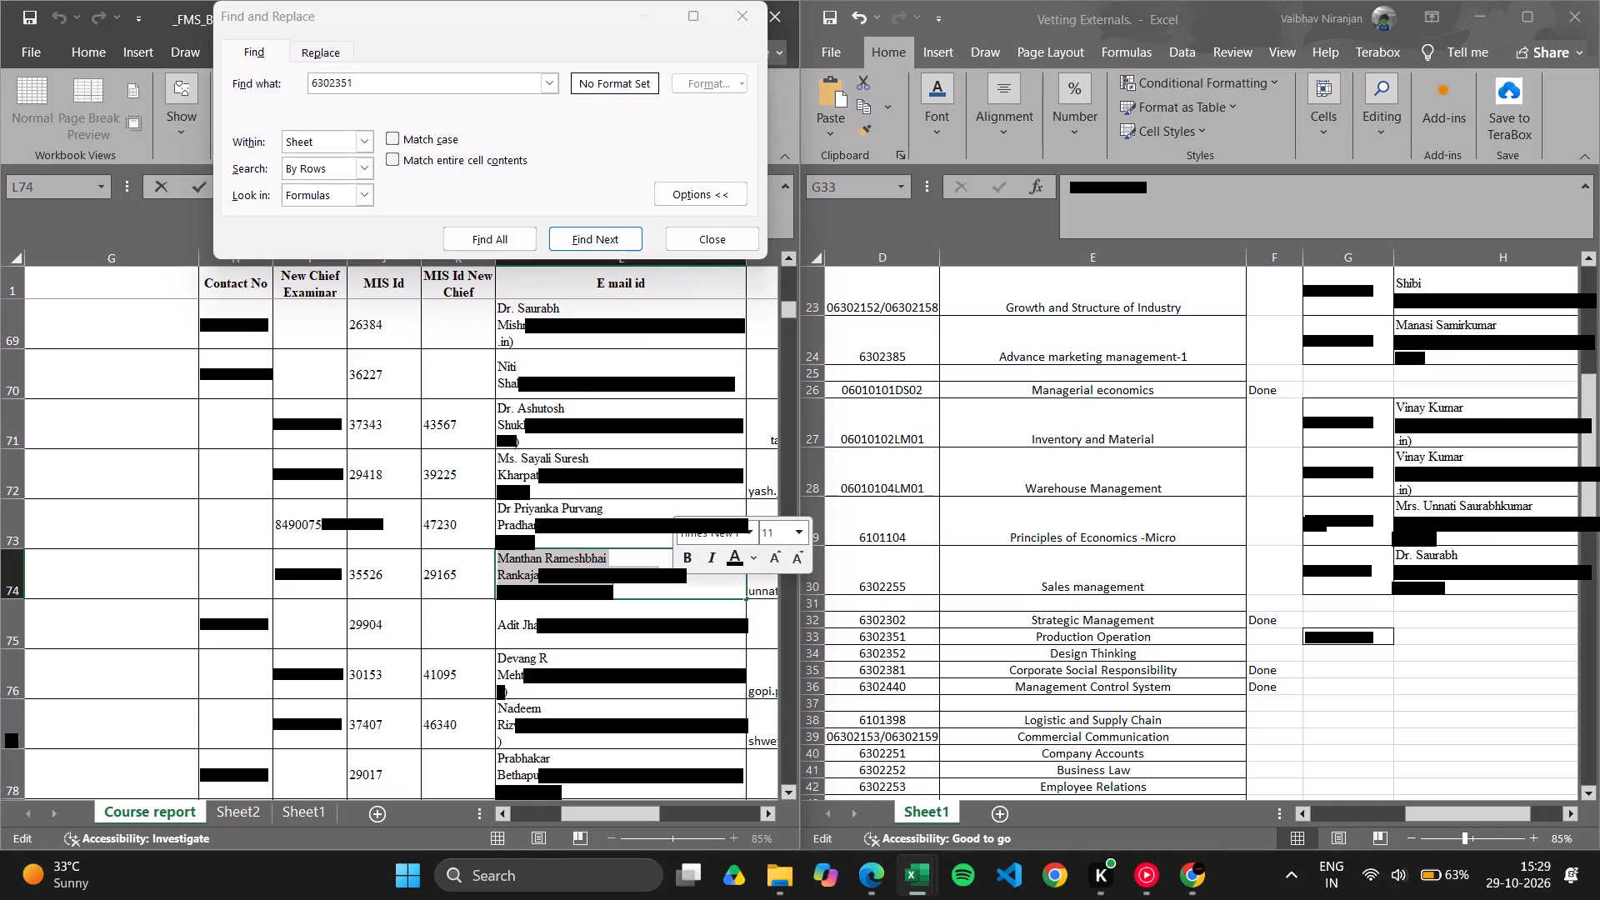
{"action": "left_click", "coordinate": [520, 748]}
{"action": "left_click", "coordinate": [587, 593]}
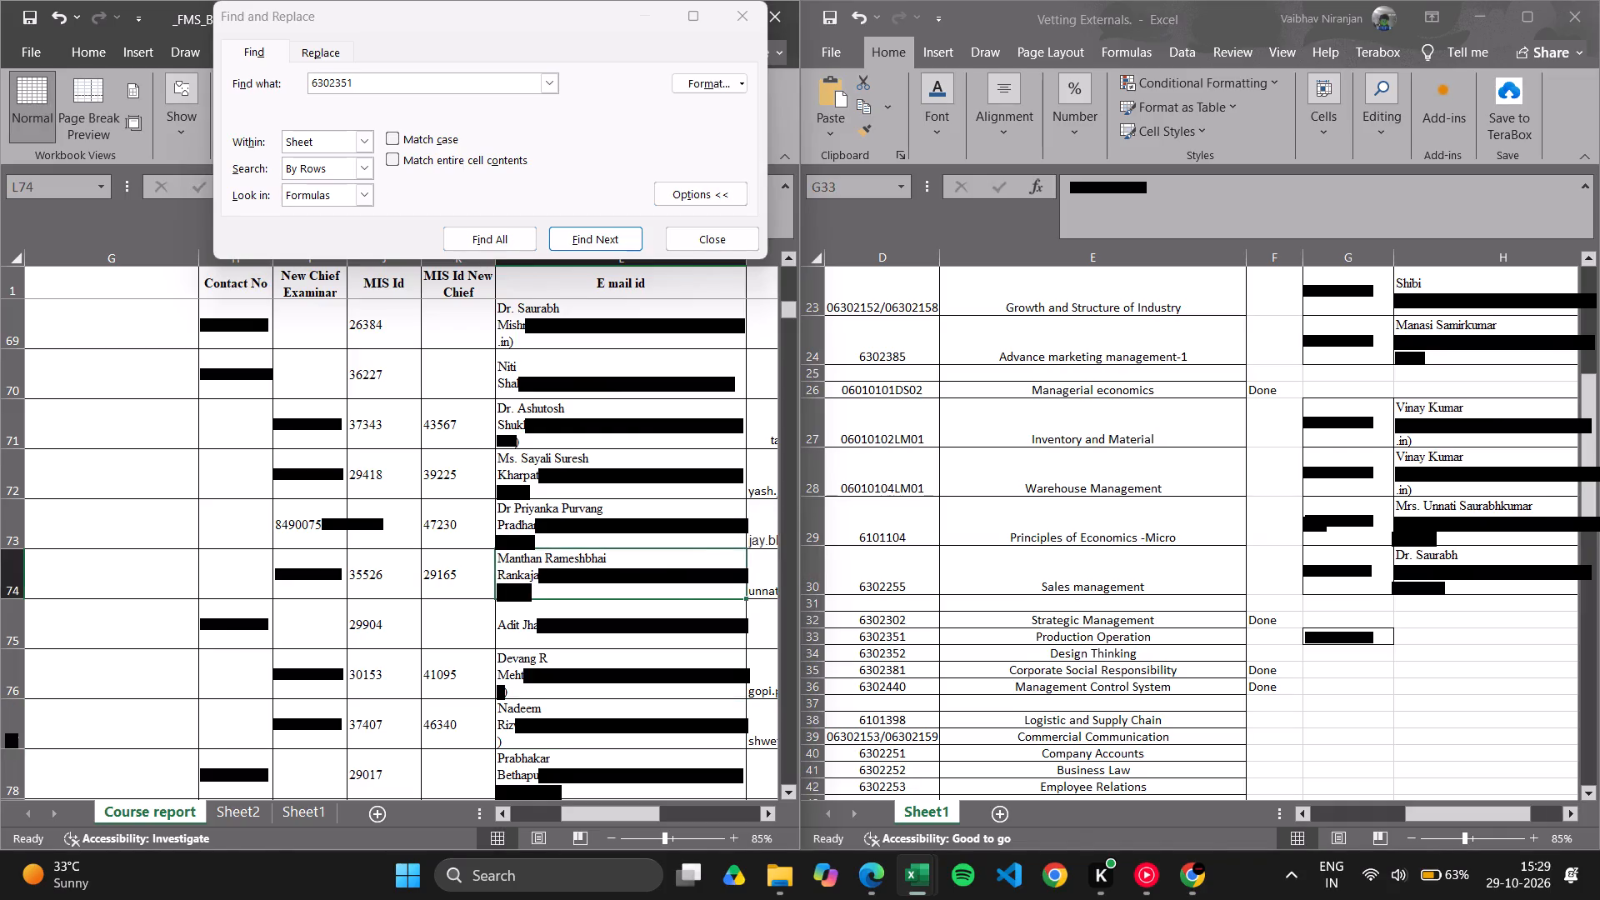
{"action": "key", "text": "ctrl+c"}
{"action": "left_click", "coordinate": [1436, 629]}
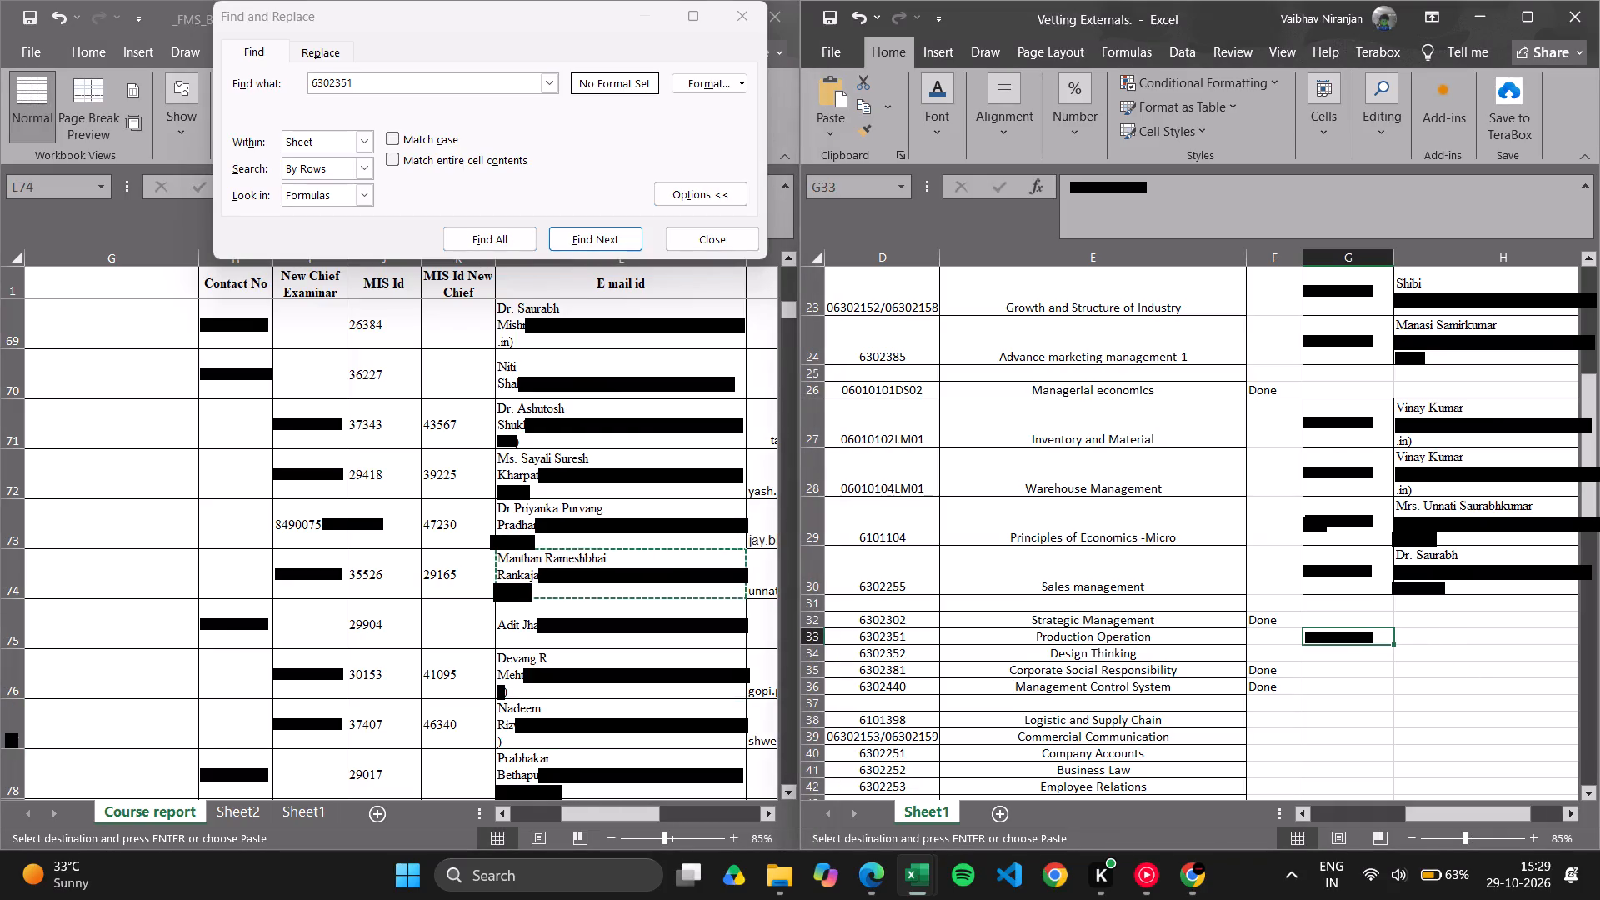
{"action": "left_click", "coordinate": [1429, 632]}
{"action": "key", "text": "ctrl+v"}
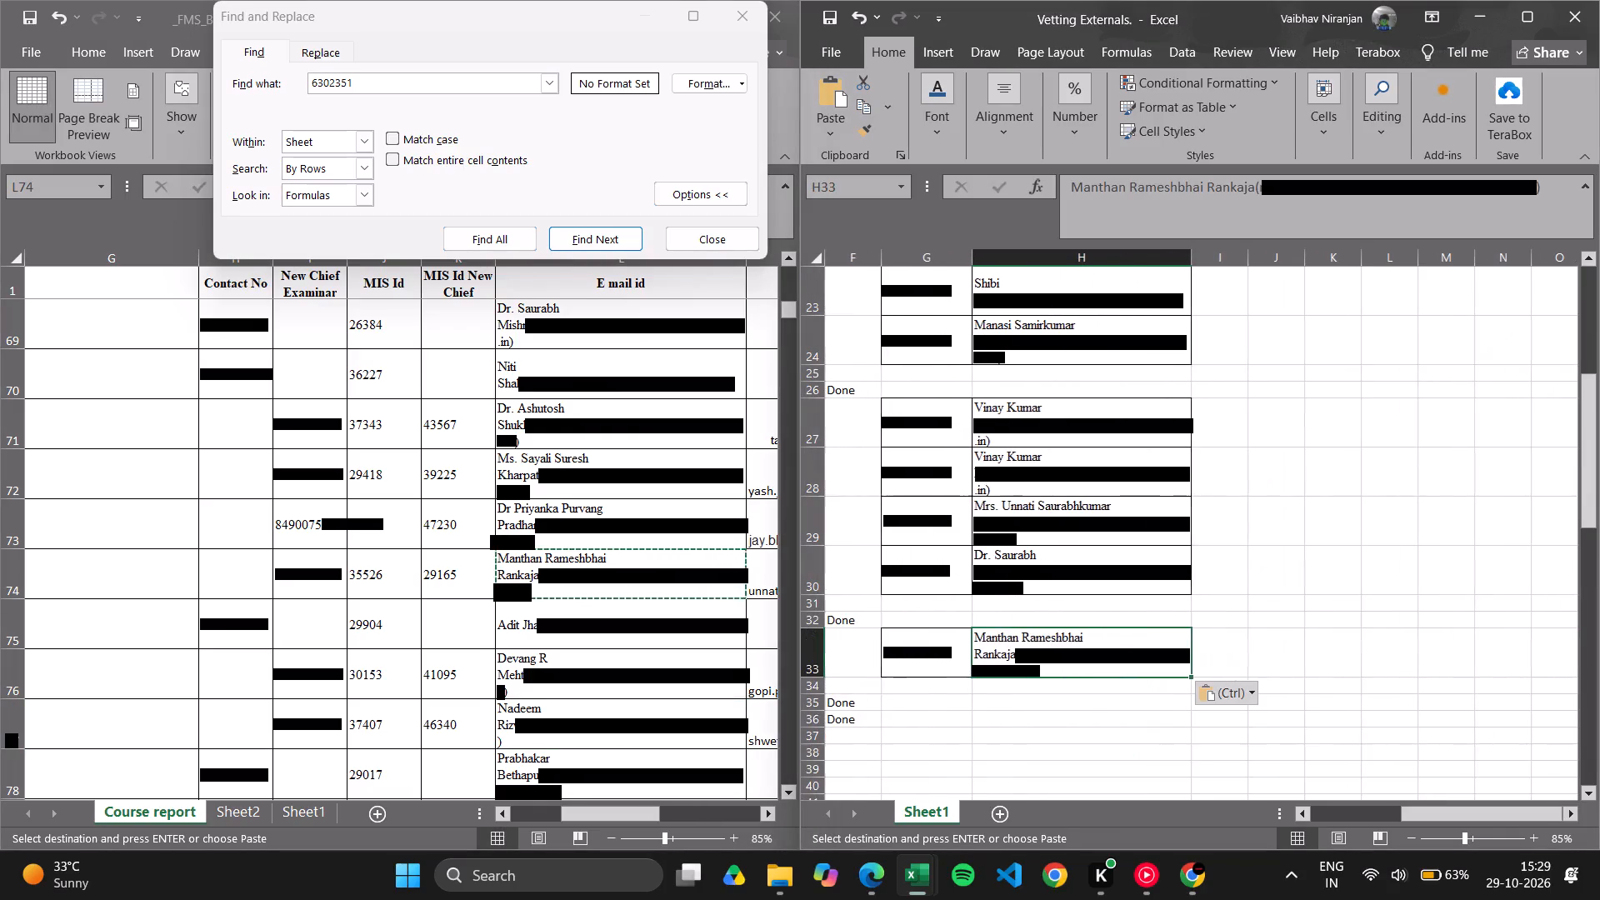
Search the nomination workbook for the Design Thinking subject code, 6302352, copied from Vetting Externals.
{"action": "scroll", "coordinate": [972, 592], "scroll_direction": "right", "scroll_amount": 3}
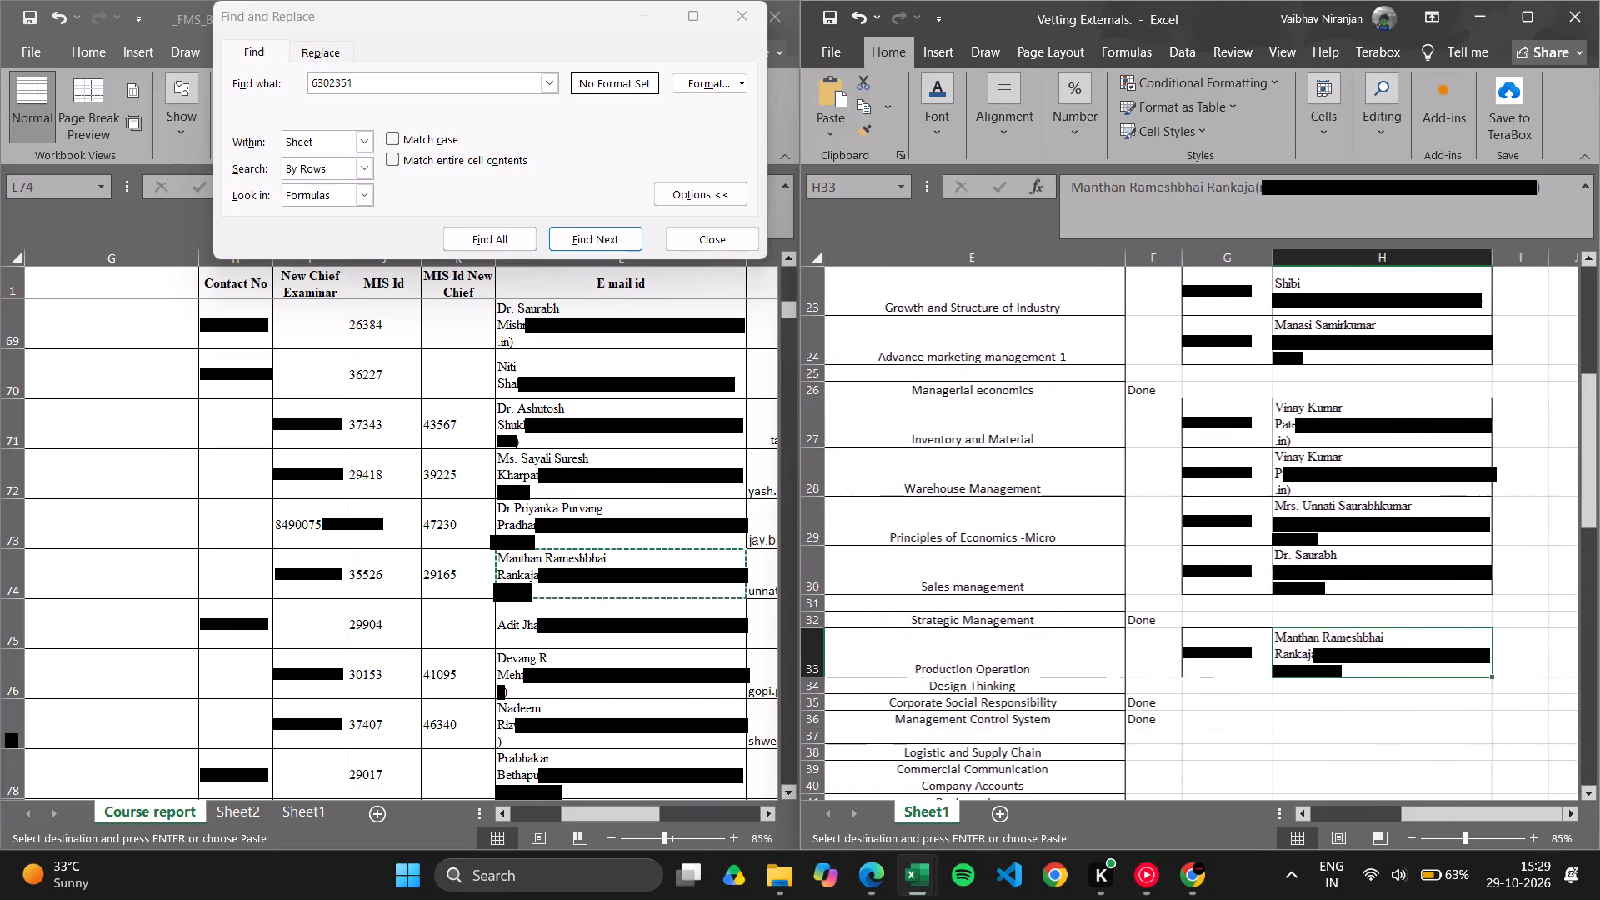
{"action": "scroll", "coordinate": [972, 592], "scroll_direction": "right", "scroll_amount": 2}
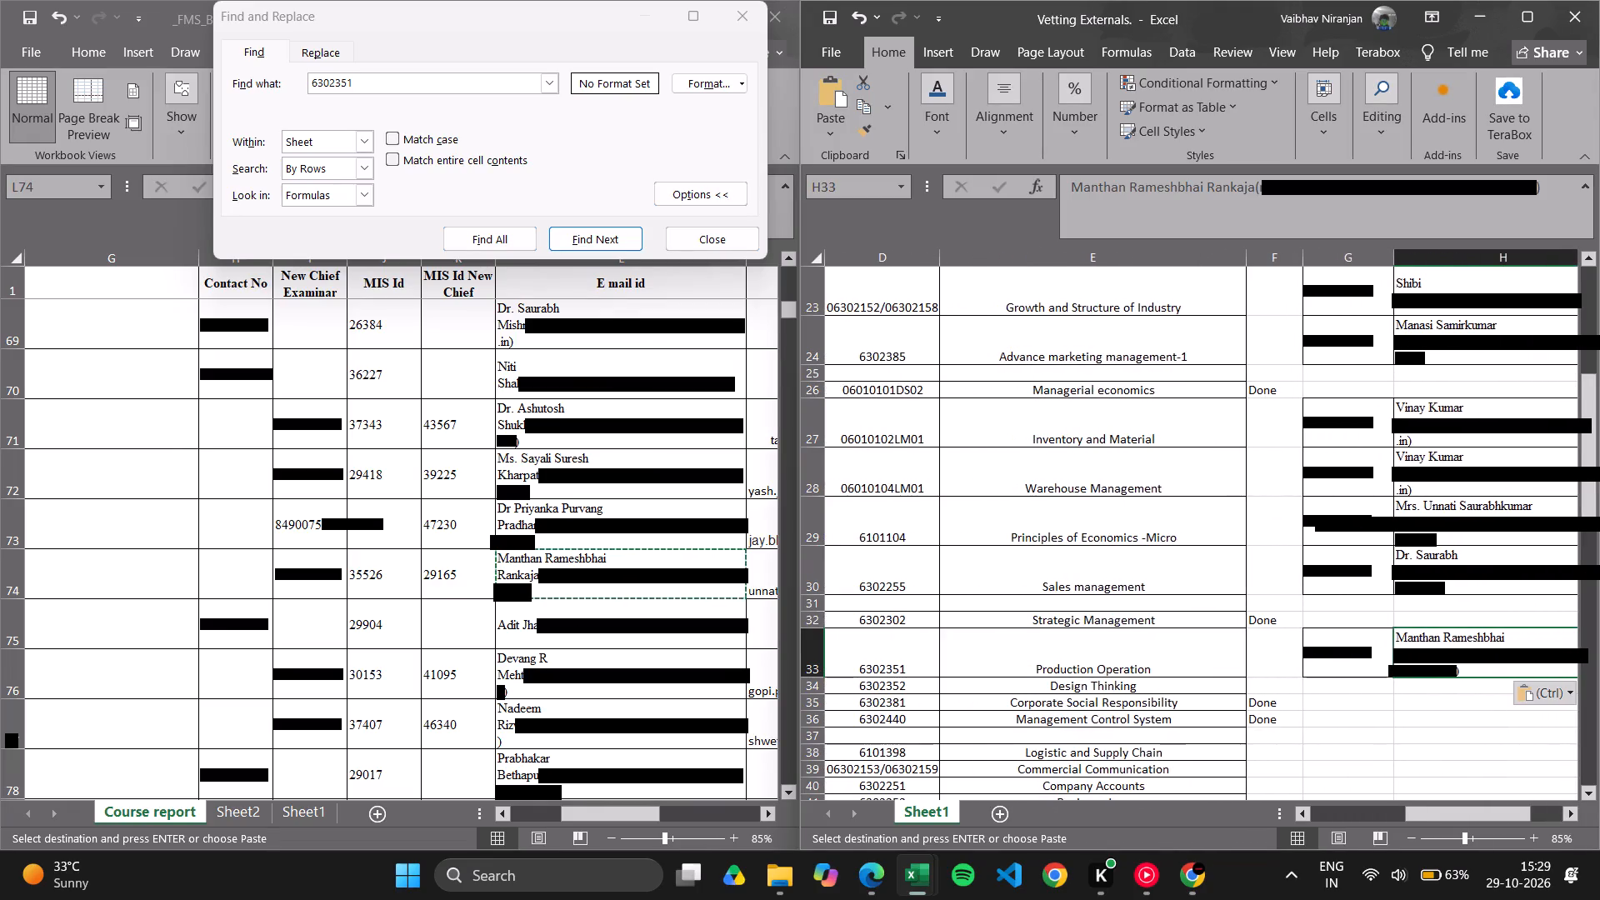
{"action": "left_click", "coordinate": [901, 690]}
{"action": "key", "text": "ctrl+c"}
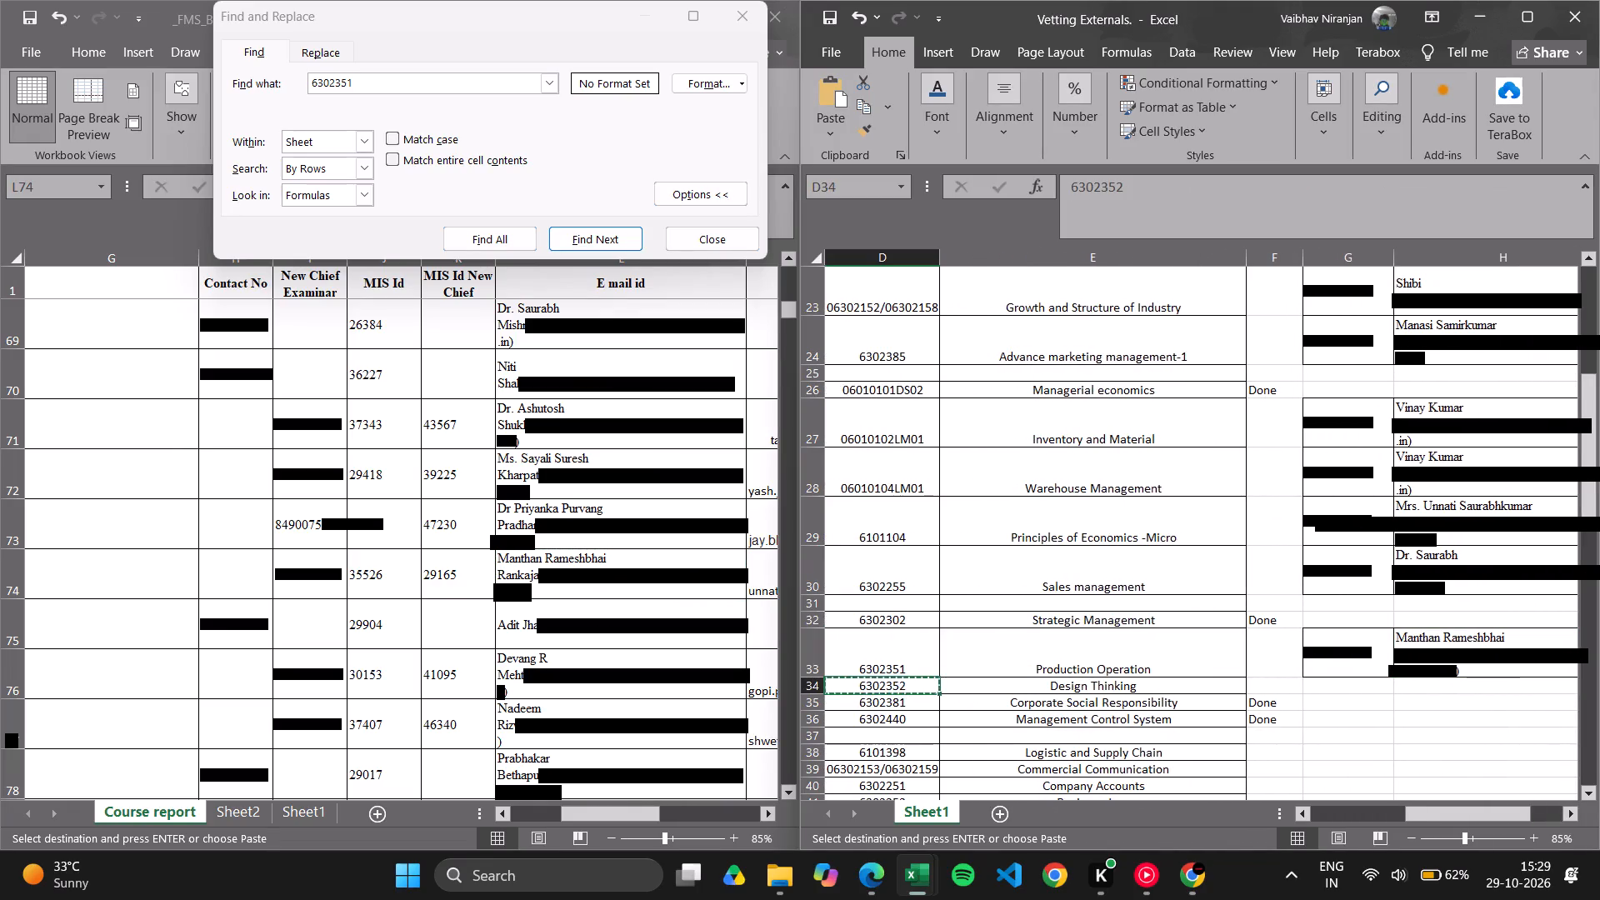
{"action": "left_click", "coordinate": [376, 443]}
{"action": "double_click", "coordinate": [413, 84]}
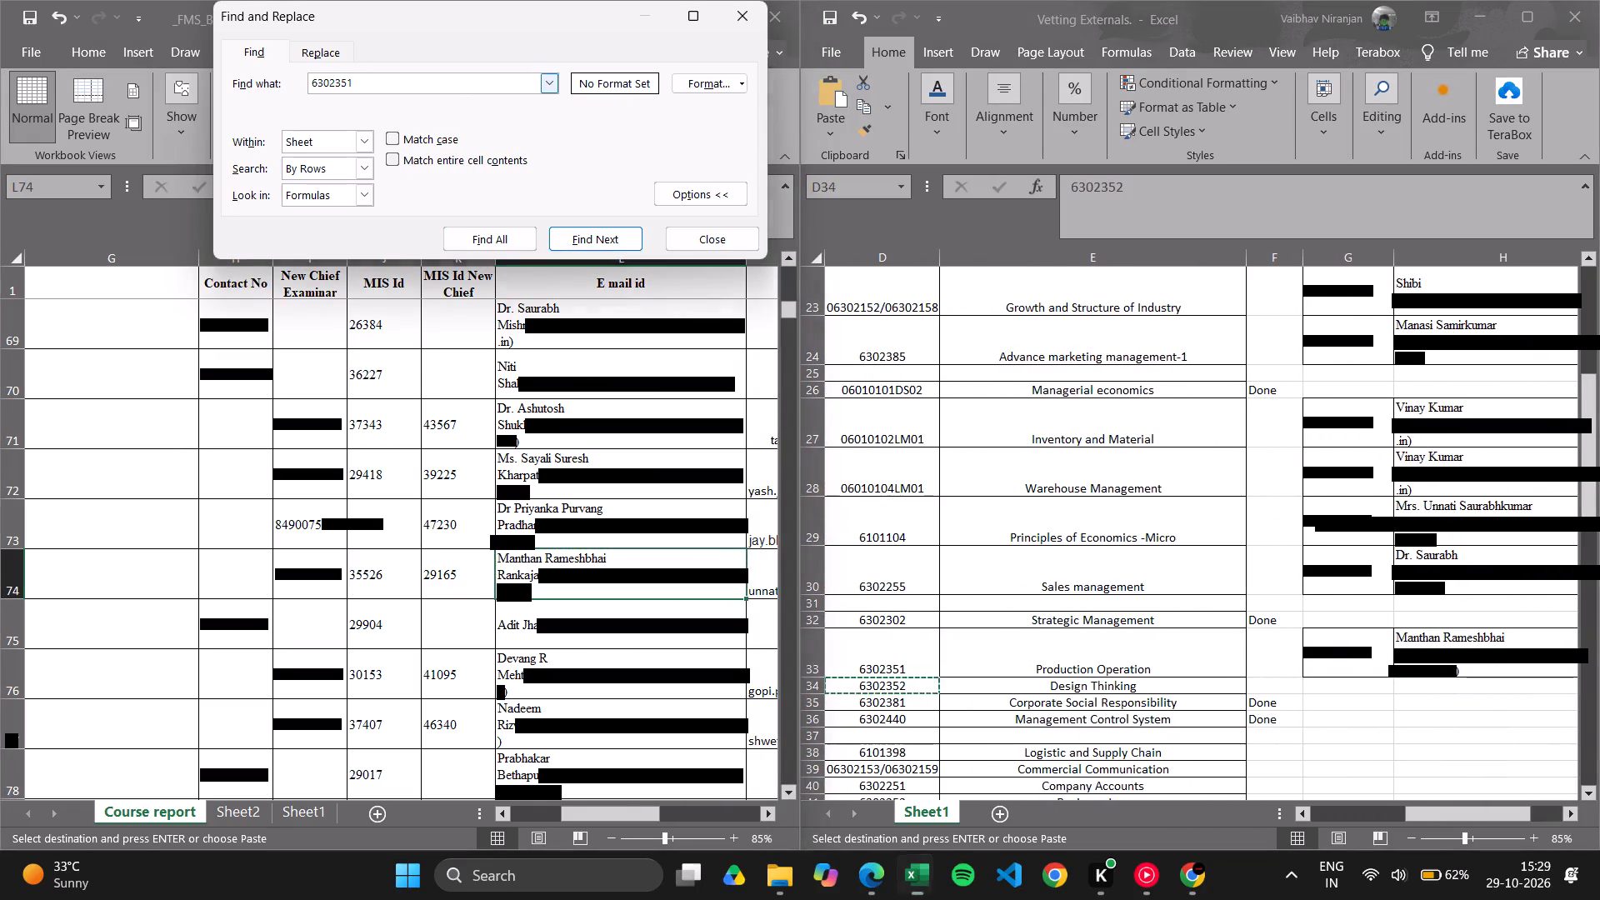
{"action": "key", "text": "ctrl+v"}
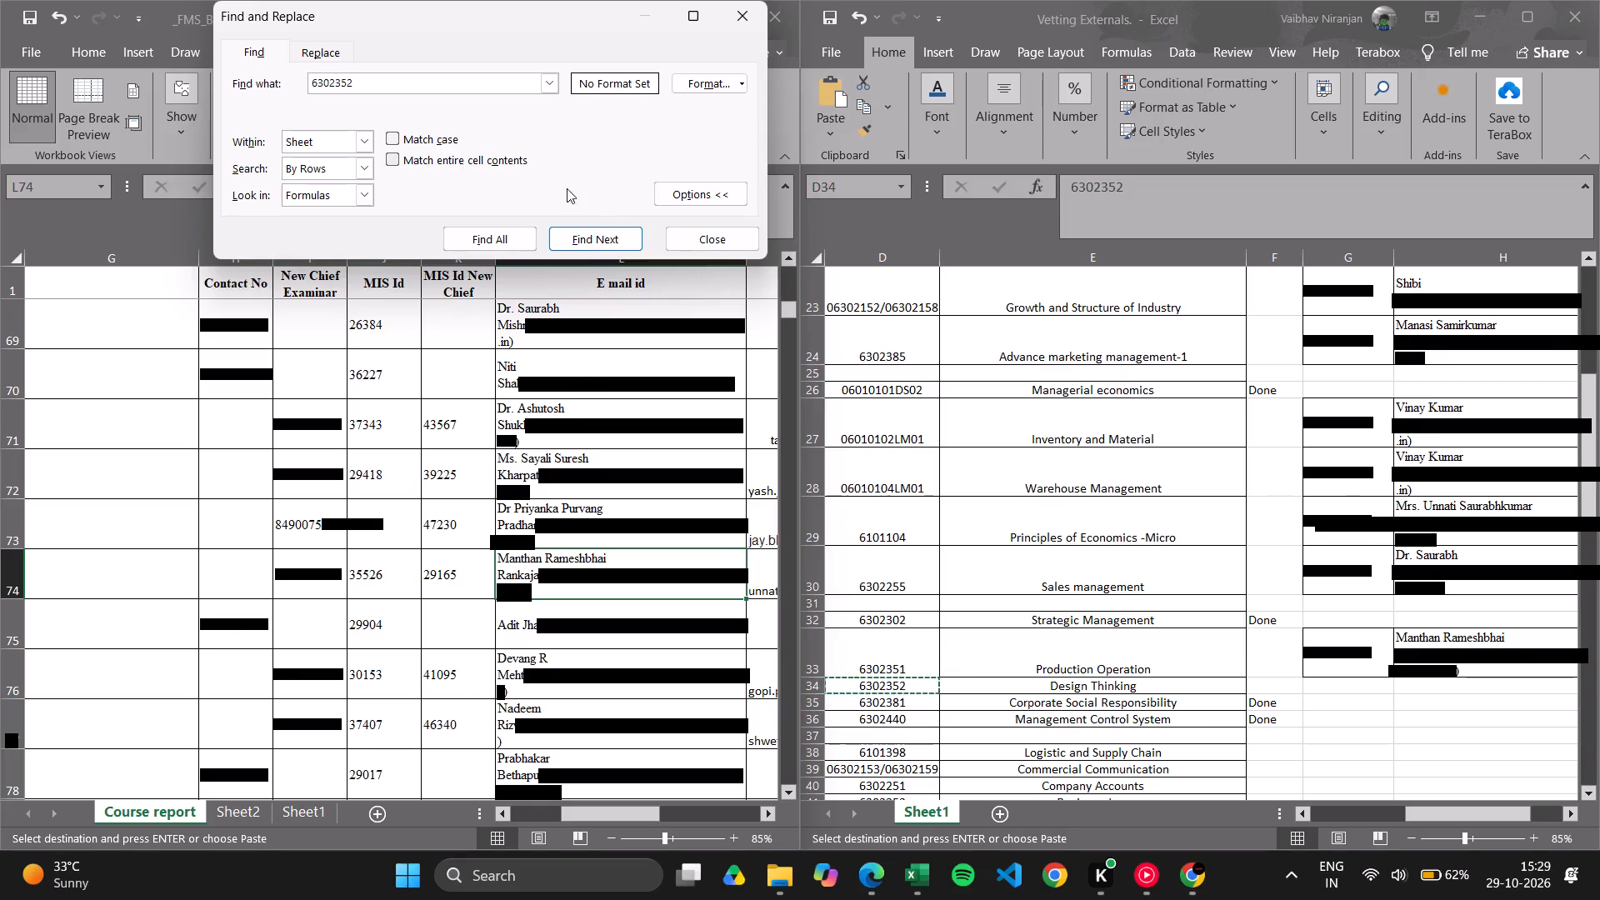
{"action": "left_click", "coordinate": [602, 232]}
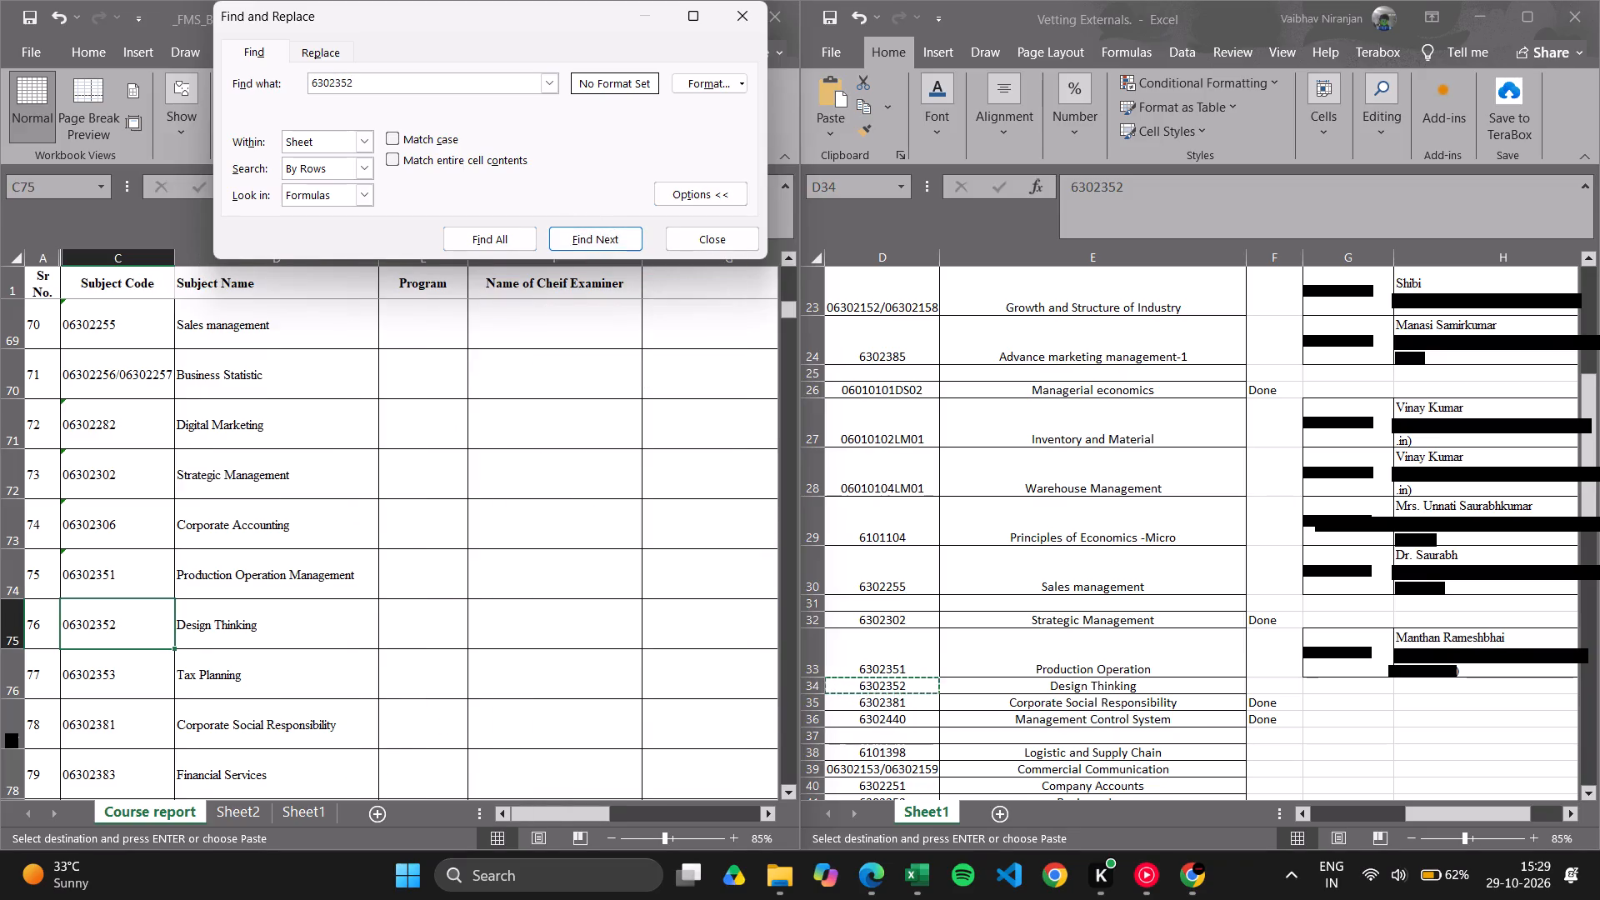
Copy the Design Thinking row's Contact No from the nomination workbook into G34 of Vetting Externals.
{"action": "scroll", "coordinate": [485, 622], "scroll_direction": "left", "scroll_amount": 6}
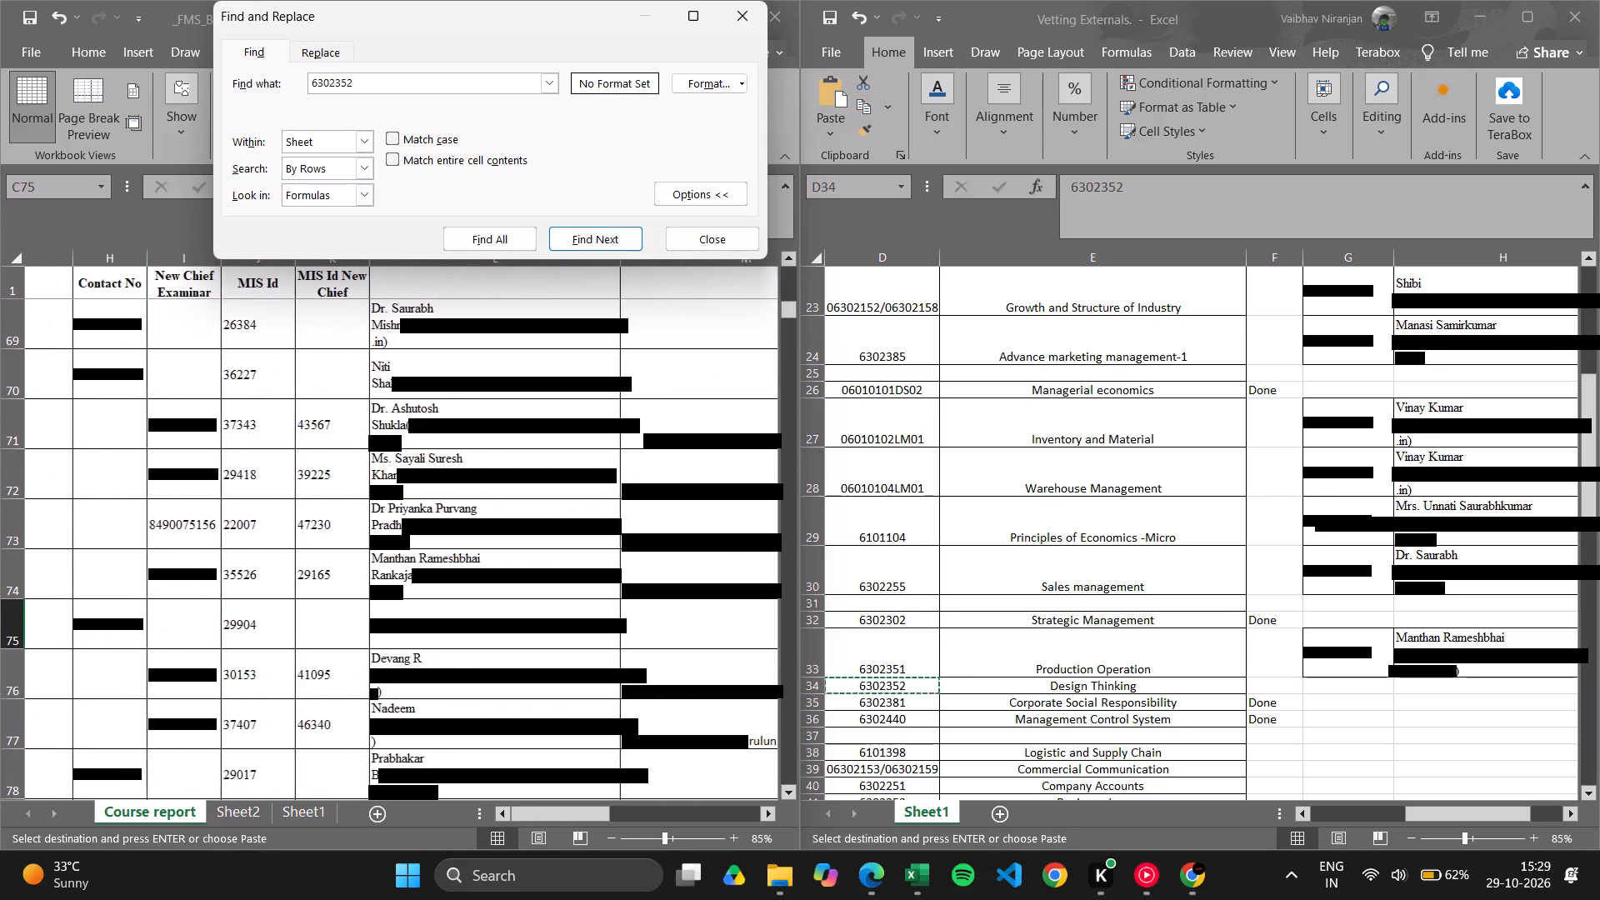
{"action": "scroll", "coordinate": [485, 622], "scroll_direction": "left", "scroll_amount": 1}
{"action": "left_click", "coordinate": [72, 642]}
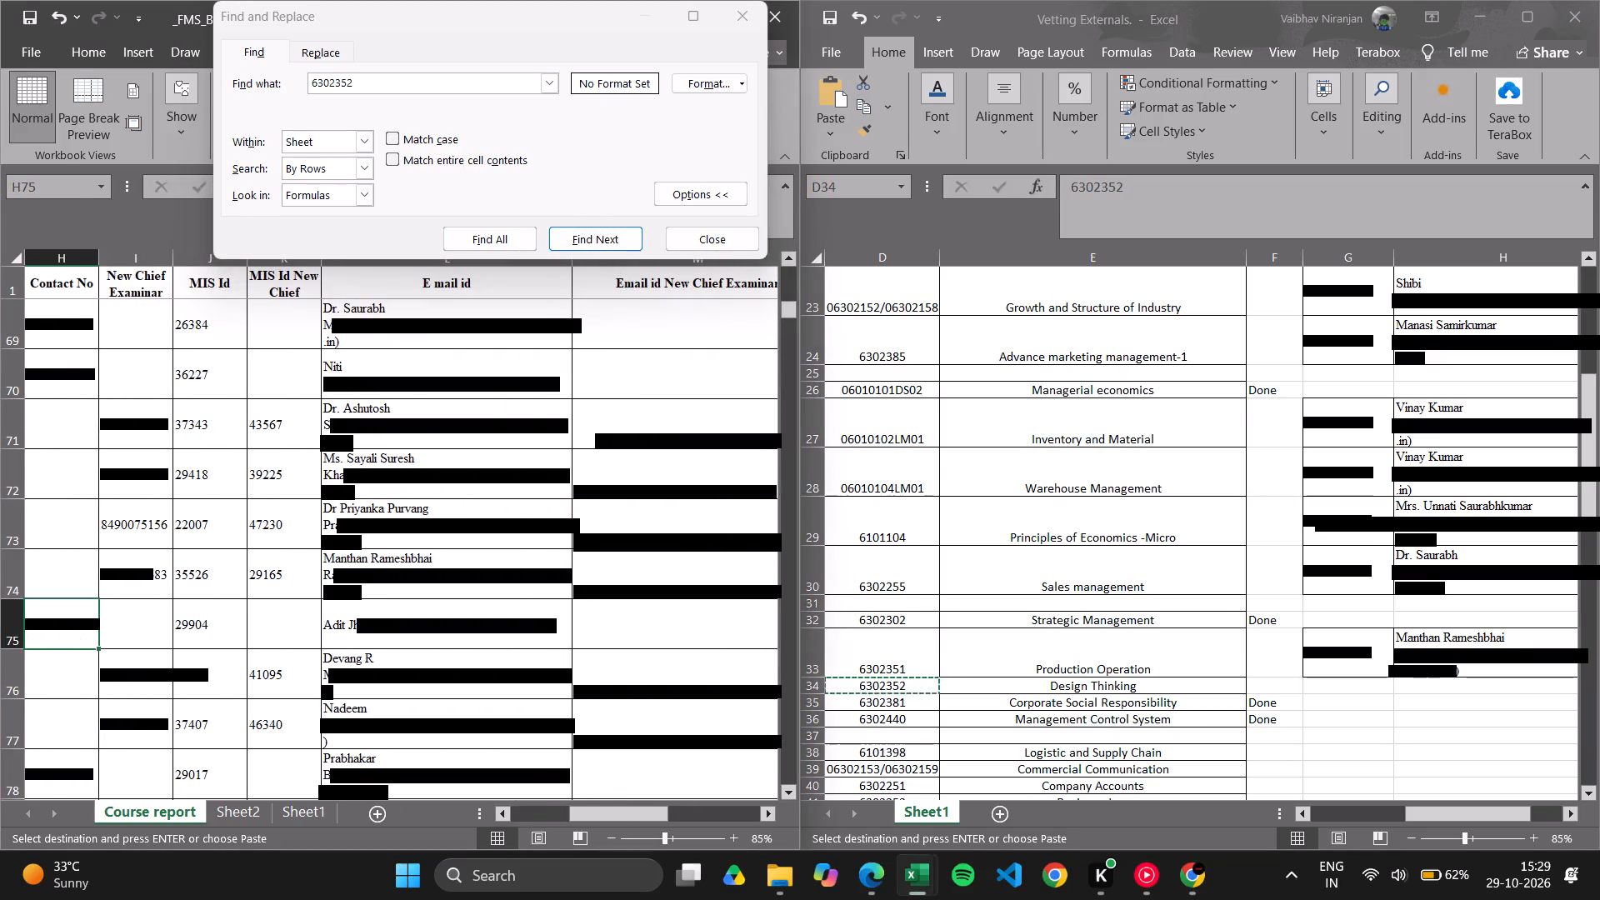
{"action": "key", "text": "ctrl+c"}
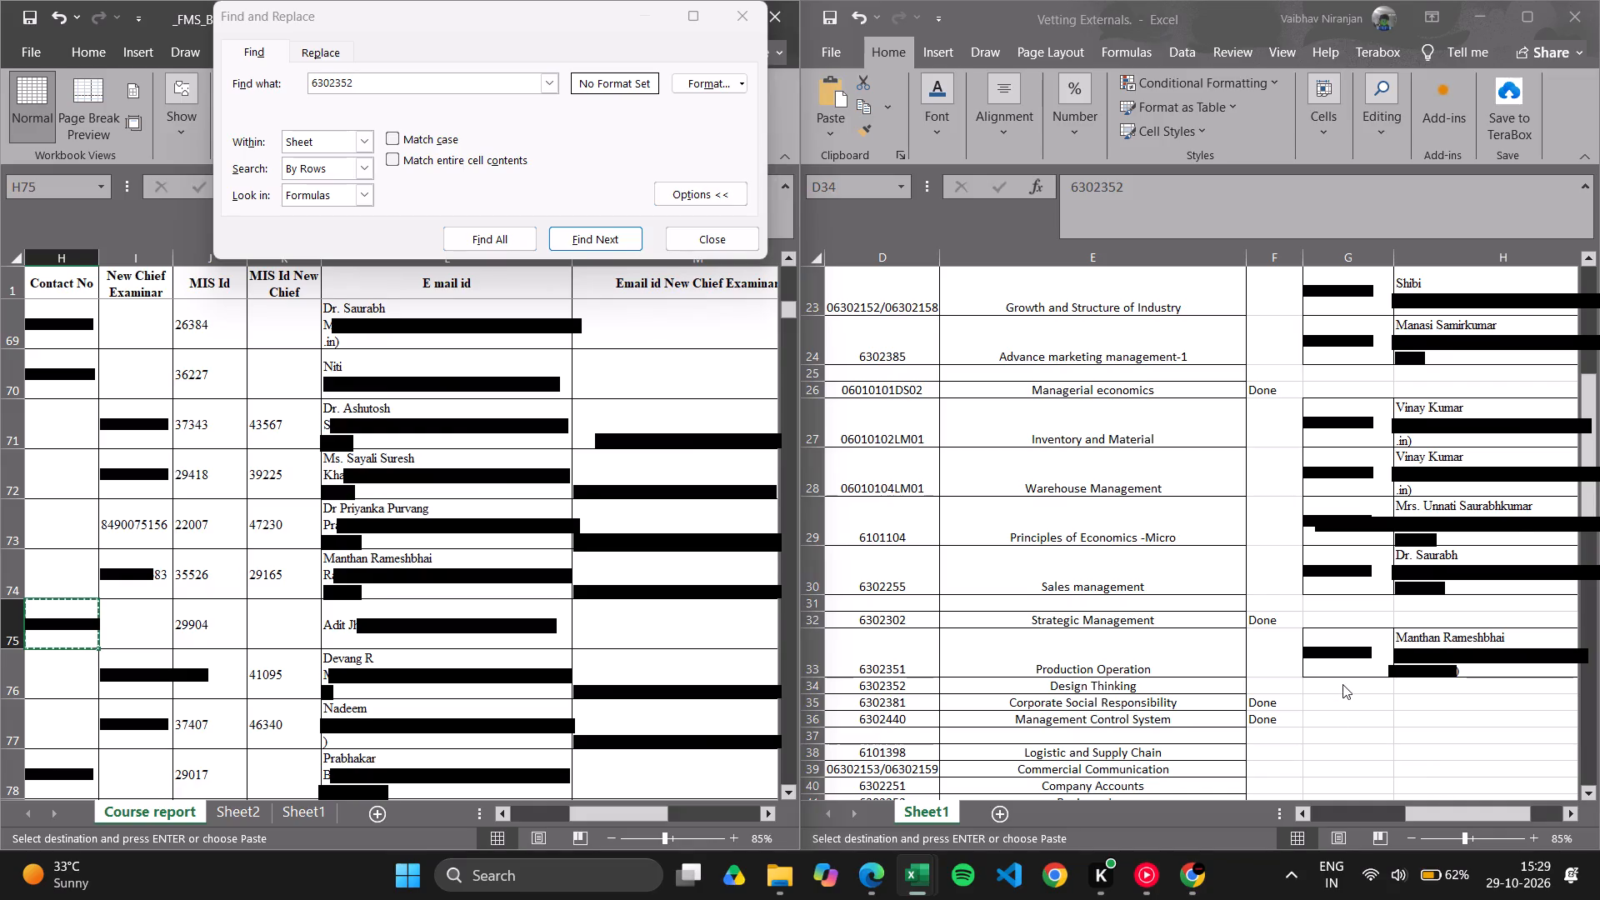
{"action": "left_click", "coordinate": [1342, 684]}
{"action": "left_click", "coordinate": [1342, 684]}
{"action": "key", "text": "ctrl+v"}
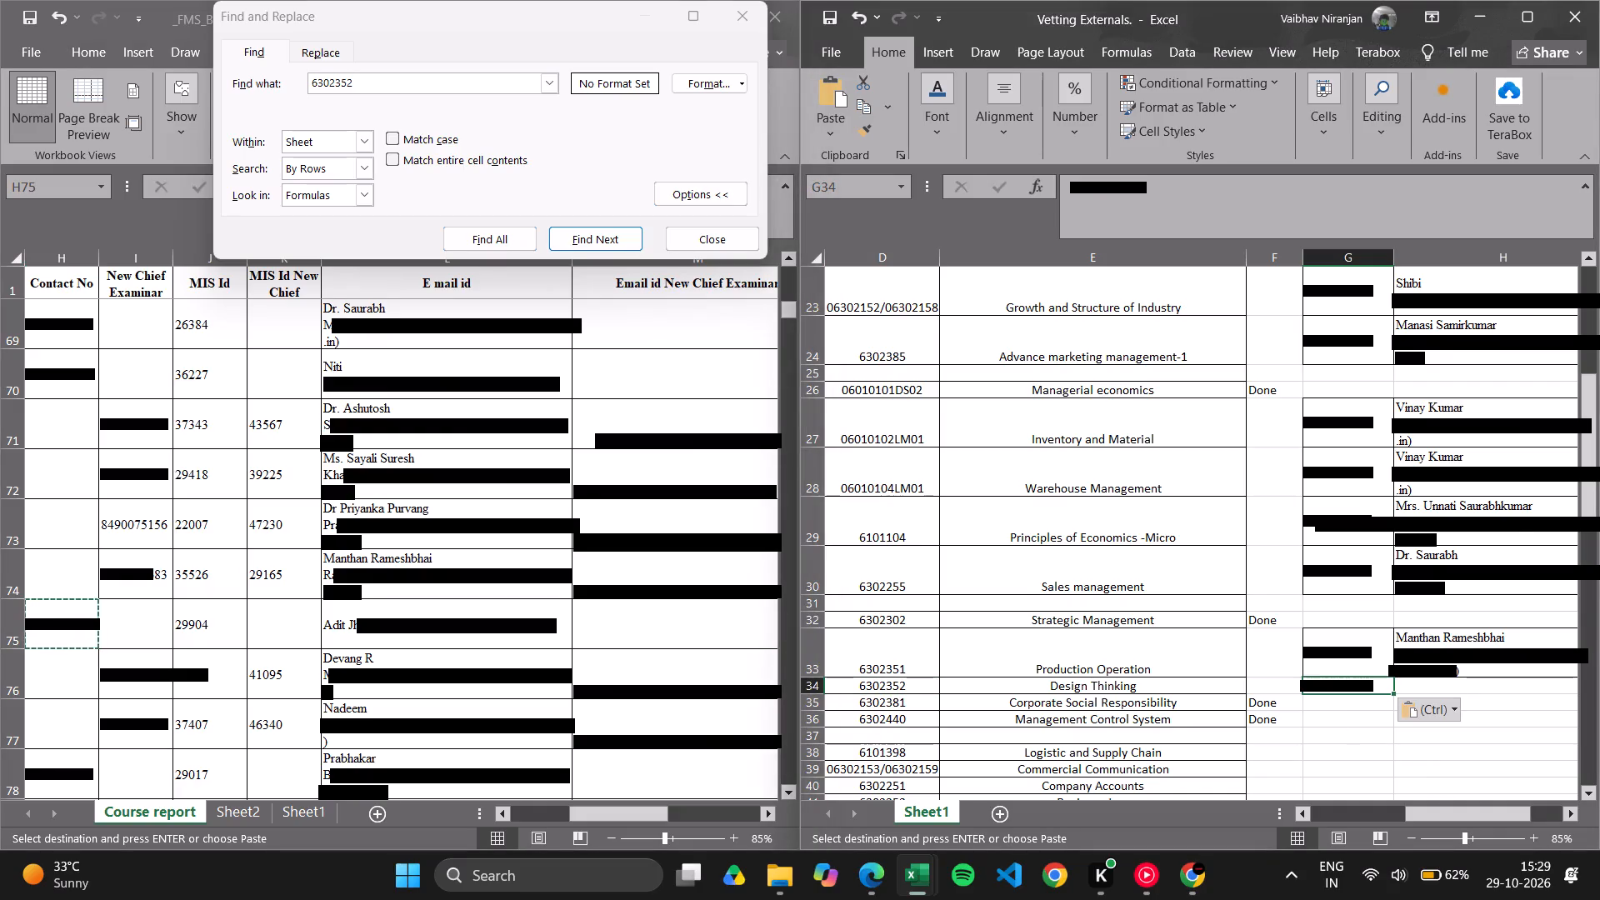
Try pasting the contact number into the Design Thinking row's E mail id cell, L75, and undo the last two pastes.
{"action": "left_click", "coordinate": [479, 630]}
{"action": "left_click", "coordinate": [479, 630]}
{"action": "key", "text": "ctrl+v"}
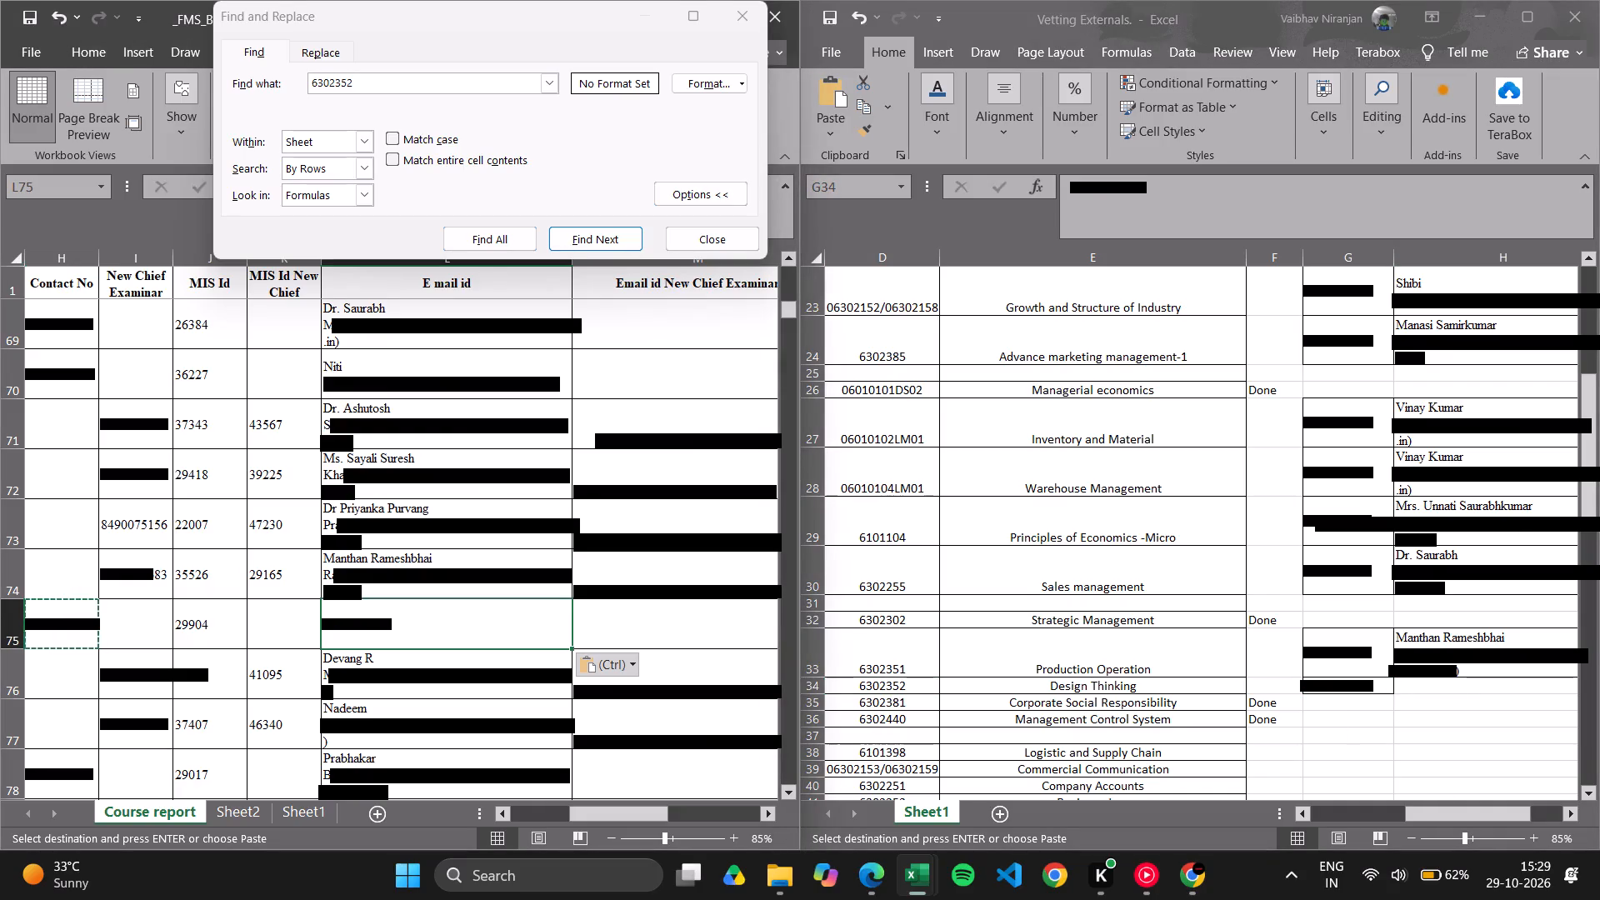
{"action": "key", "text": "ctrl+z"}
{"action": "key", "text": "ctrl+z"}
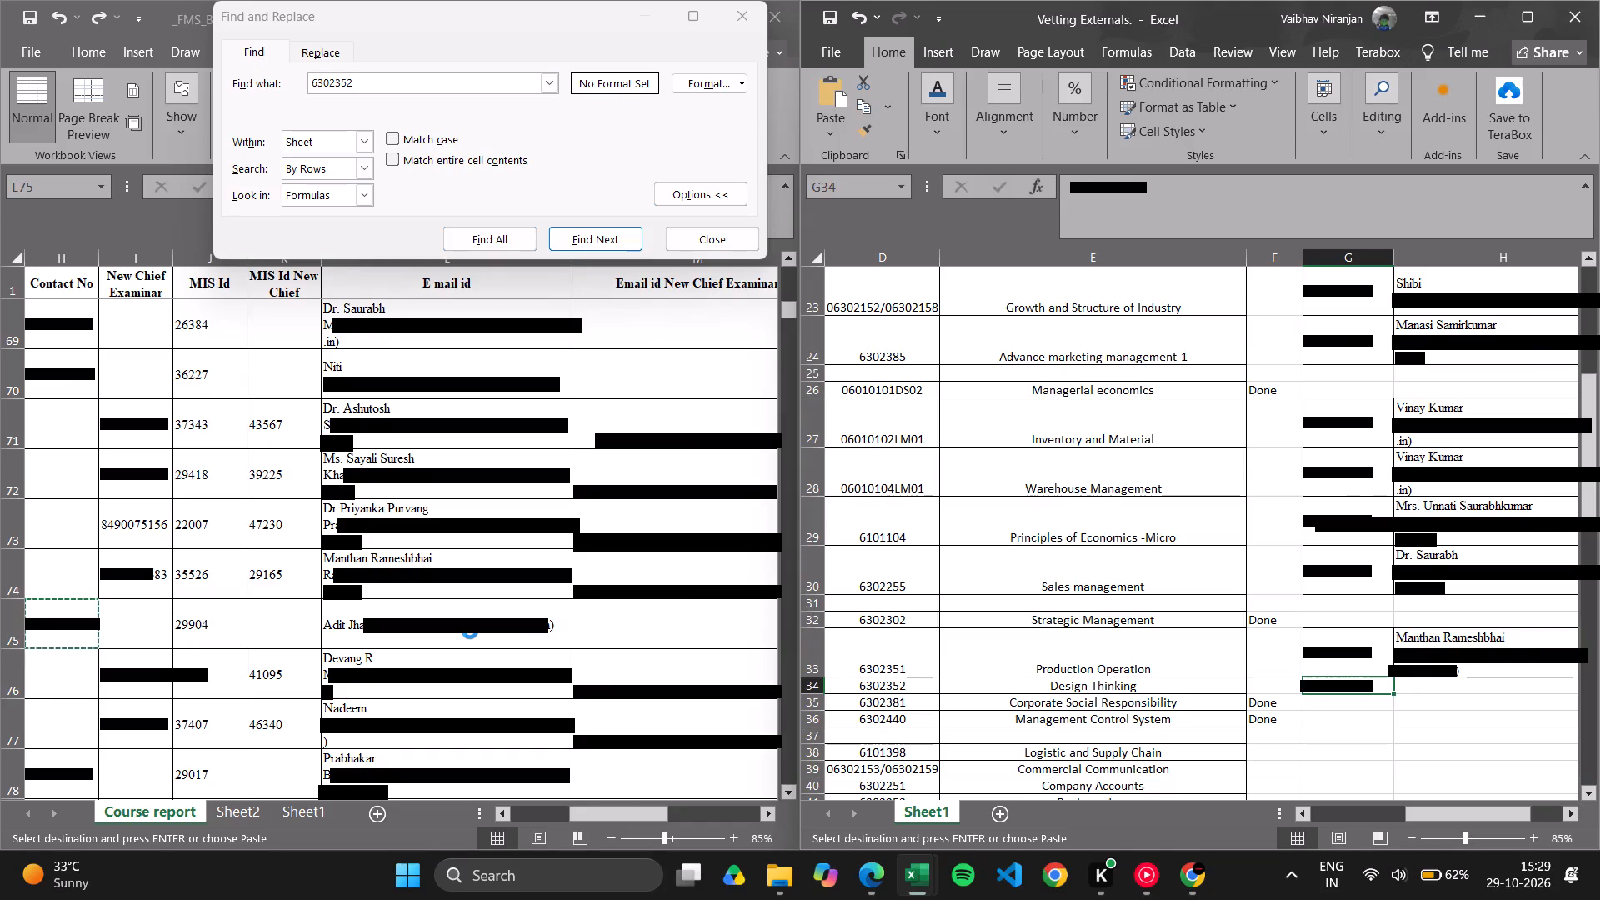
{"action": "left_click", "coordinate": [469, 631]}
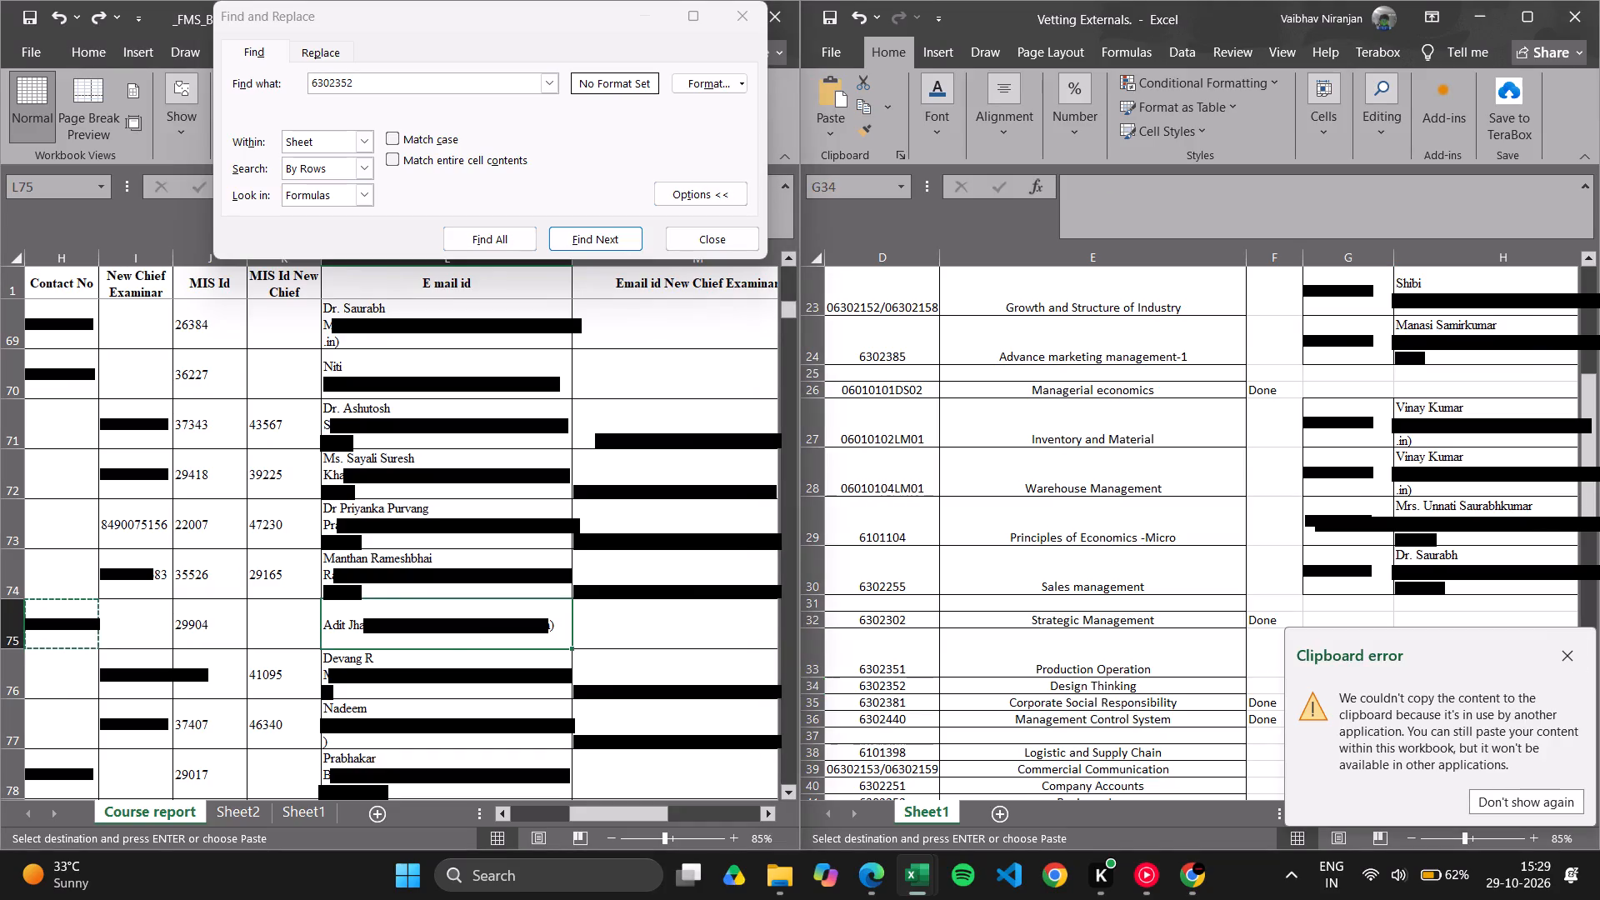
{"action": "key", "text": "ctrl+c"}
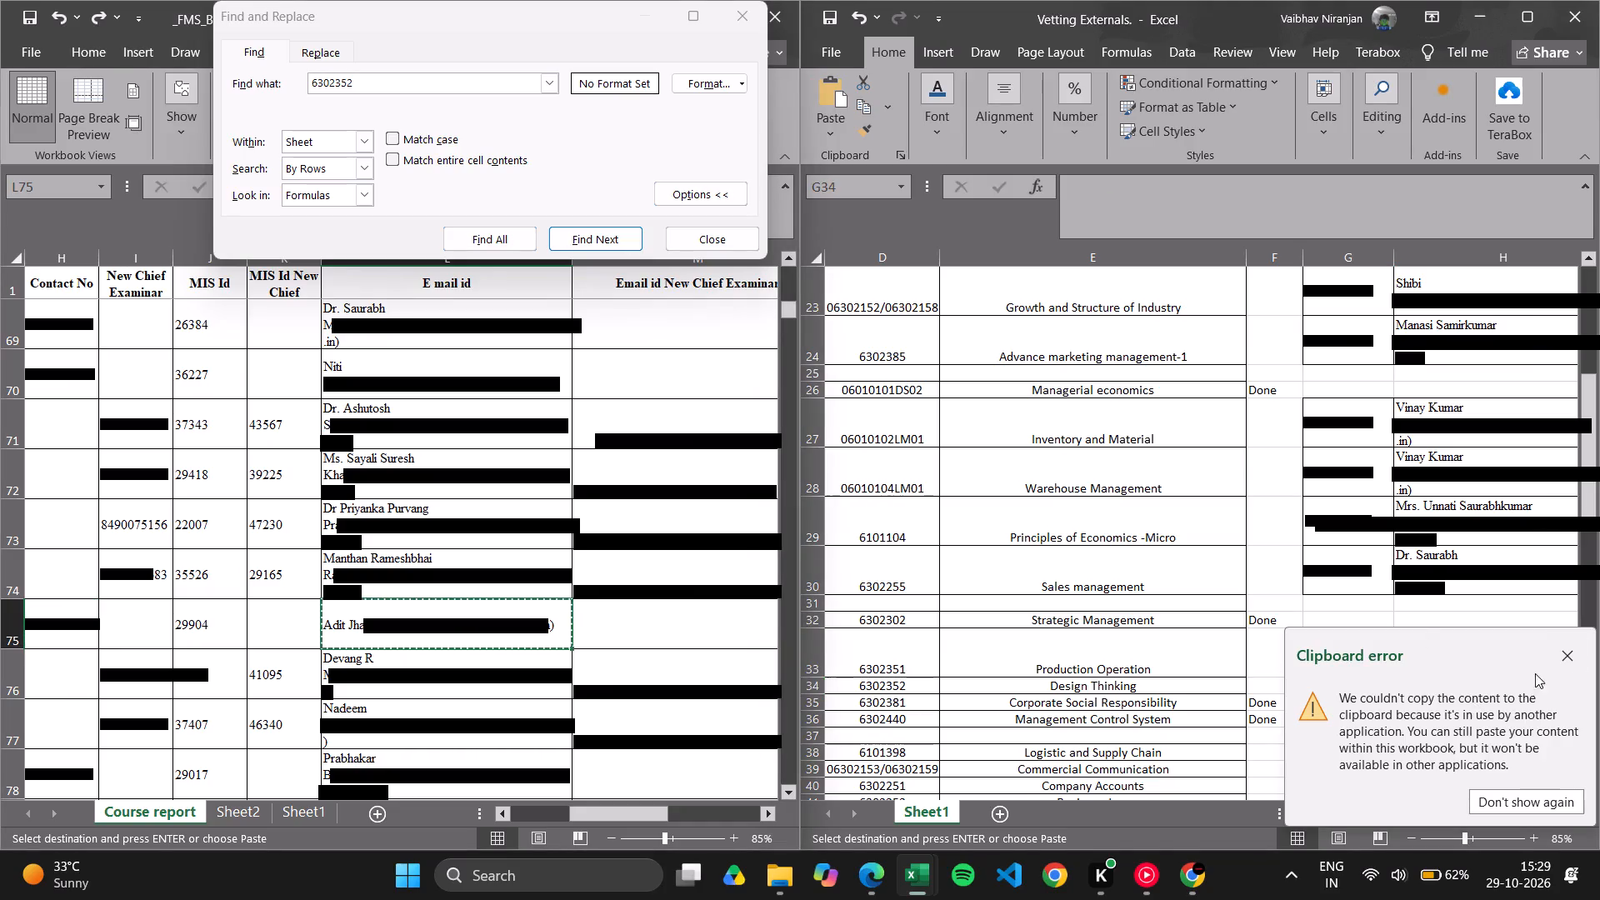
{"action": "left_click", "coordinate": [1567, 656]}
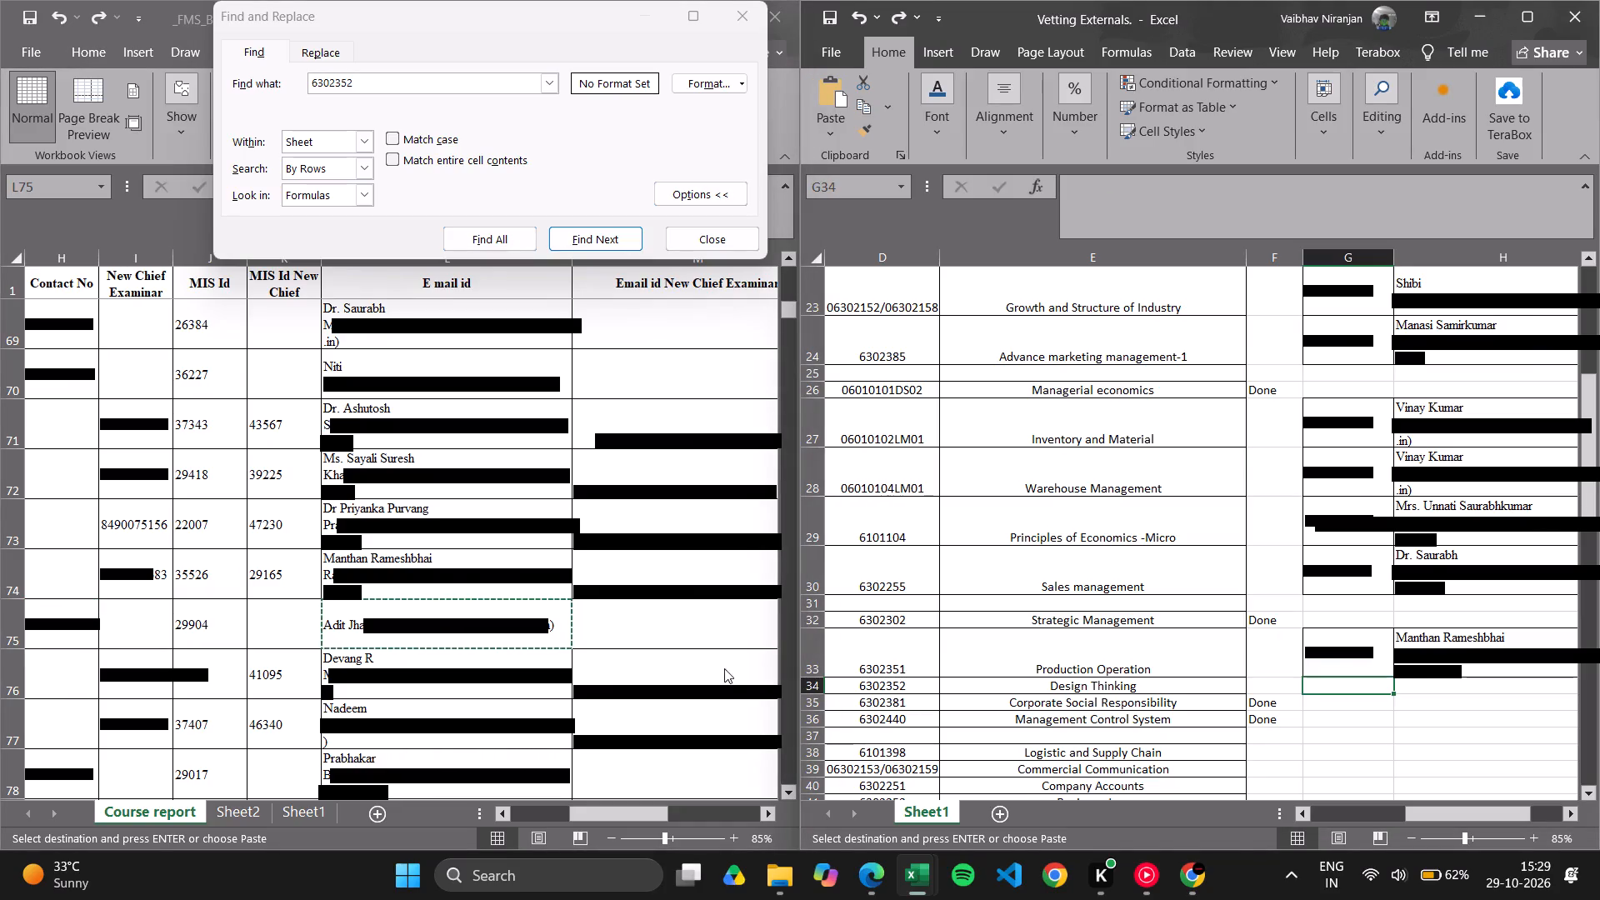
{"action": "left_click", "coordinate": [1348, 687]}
Copy the Design Thinking row's Contact No from H75 of the nomination workbook into the empty G34 of Vetting Externals.
{"action": "left_click", "coordinate": [52, 617]}
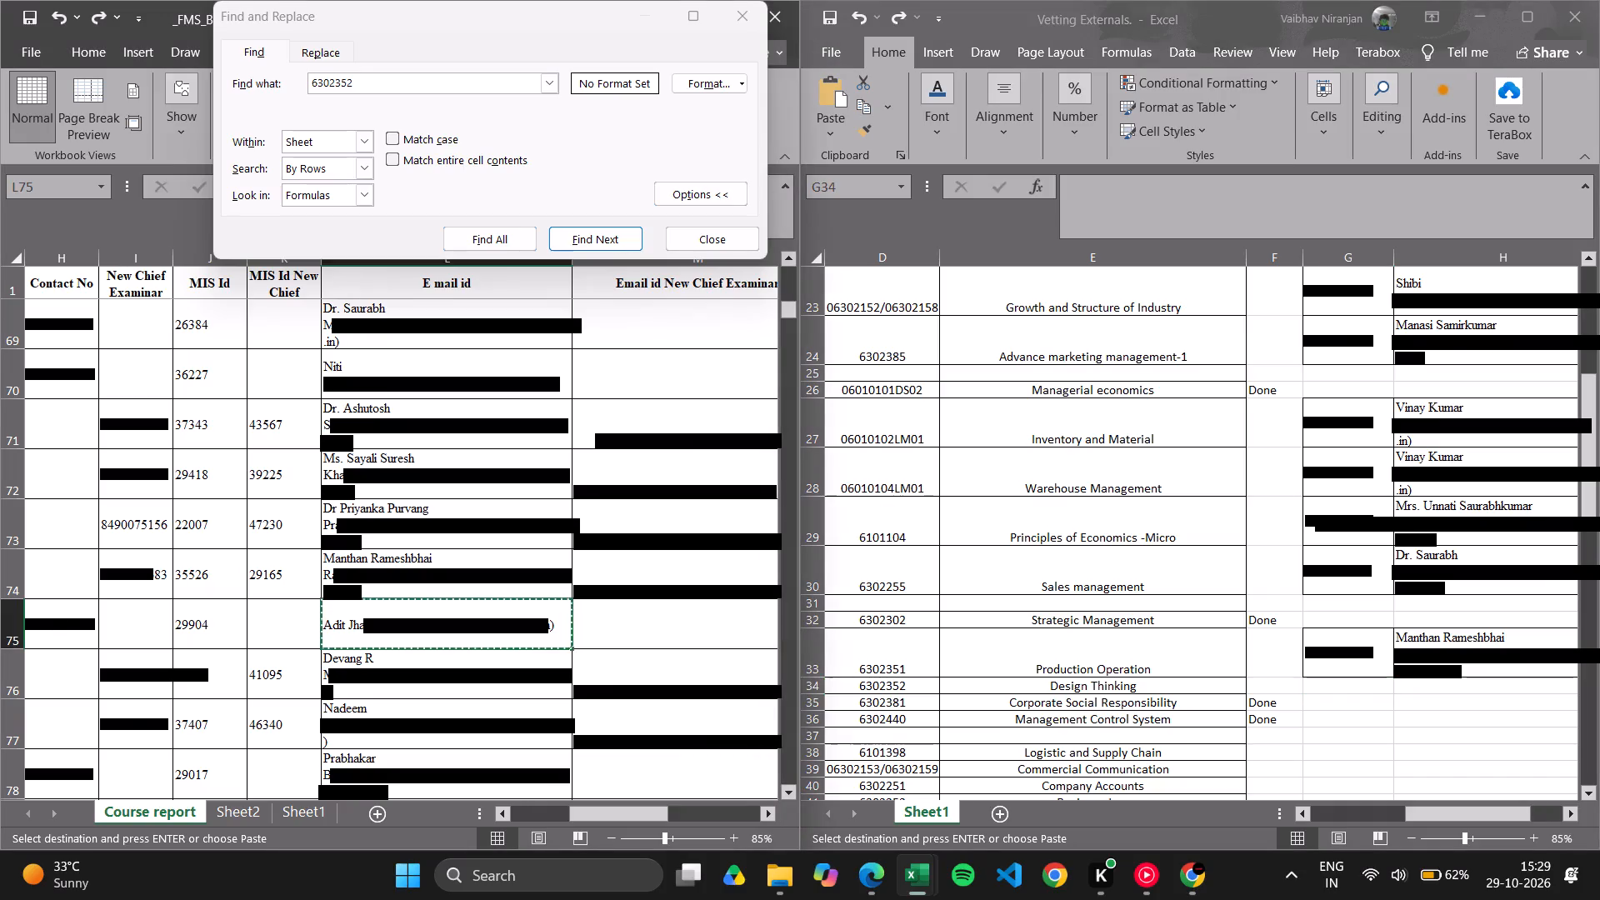
{"action": "left_click", "coordinate": [52, 617]}
{"action": "key", "text": "ctrl+c"}
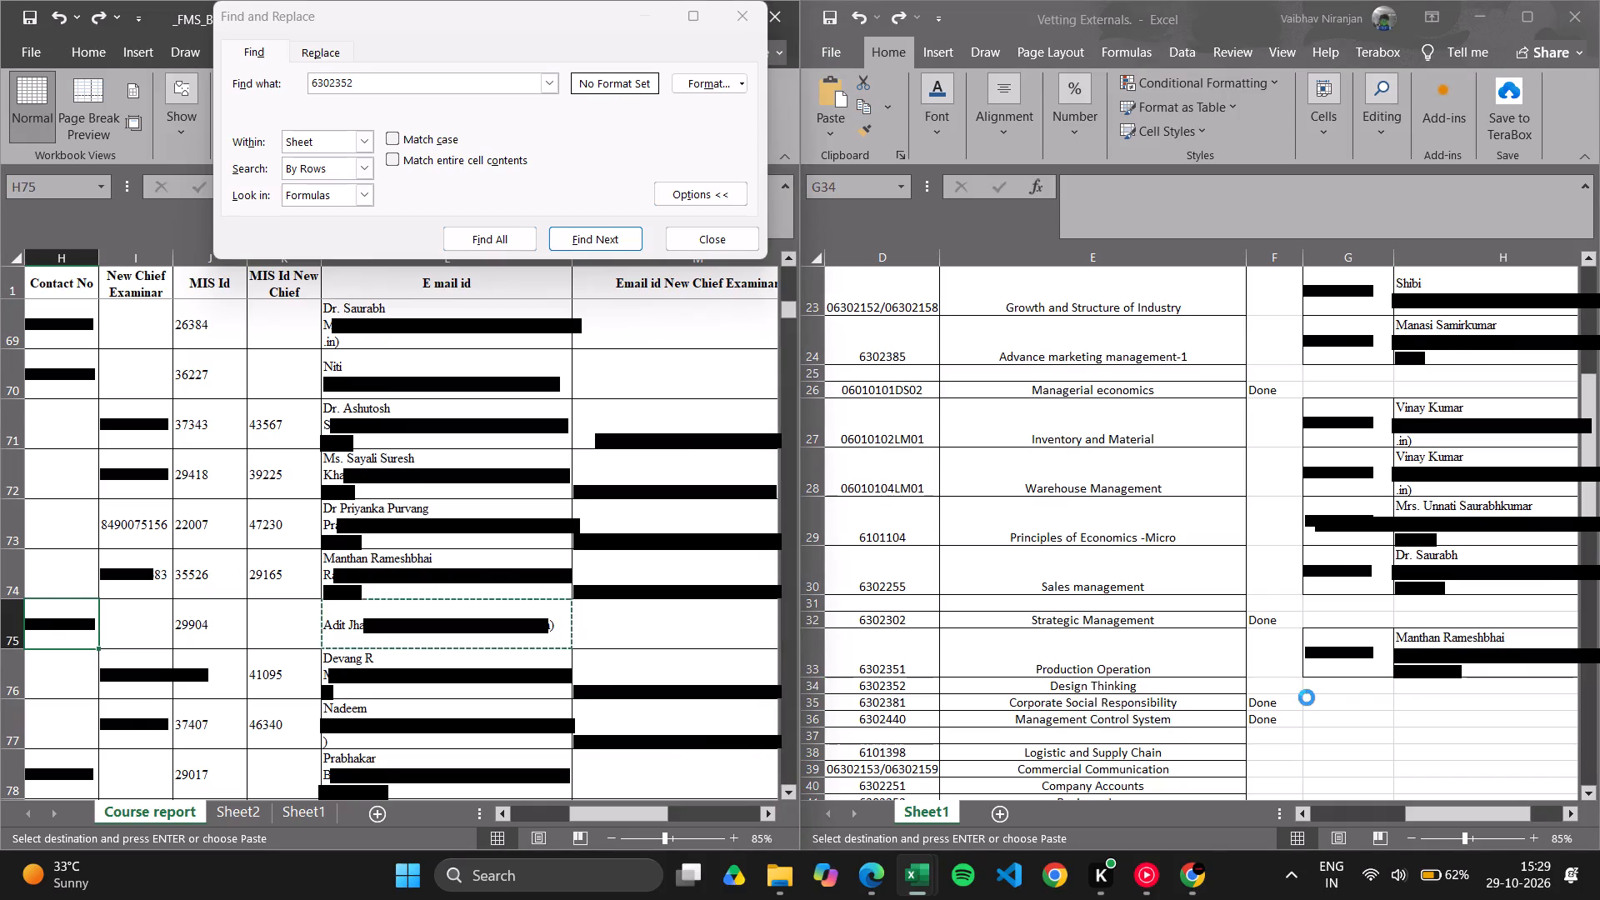
{"action": "left_click", "coordinate": [1348, 681]}
{"action": "left_click", "coordinate": [1348, 681]}
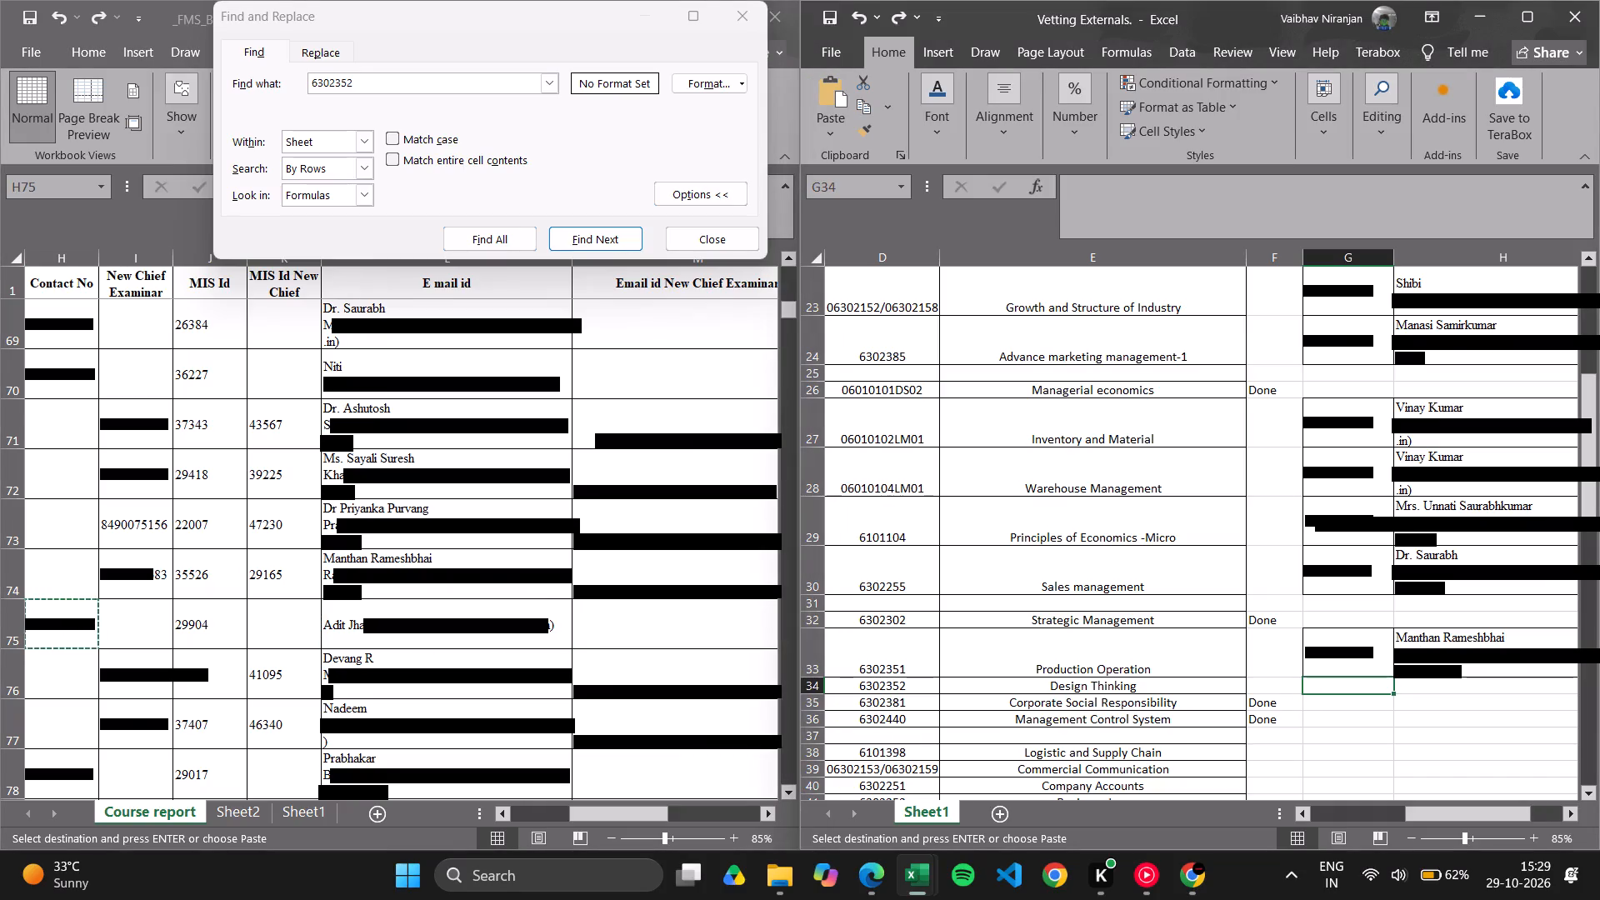
{"action": "key", "text": "ctrl+v"}
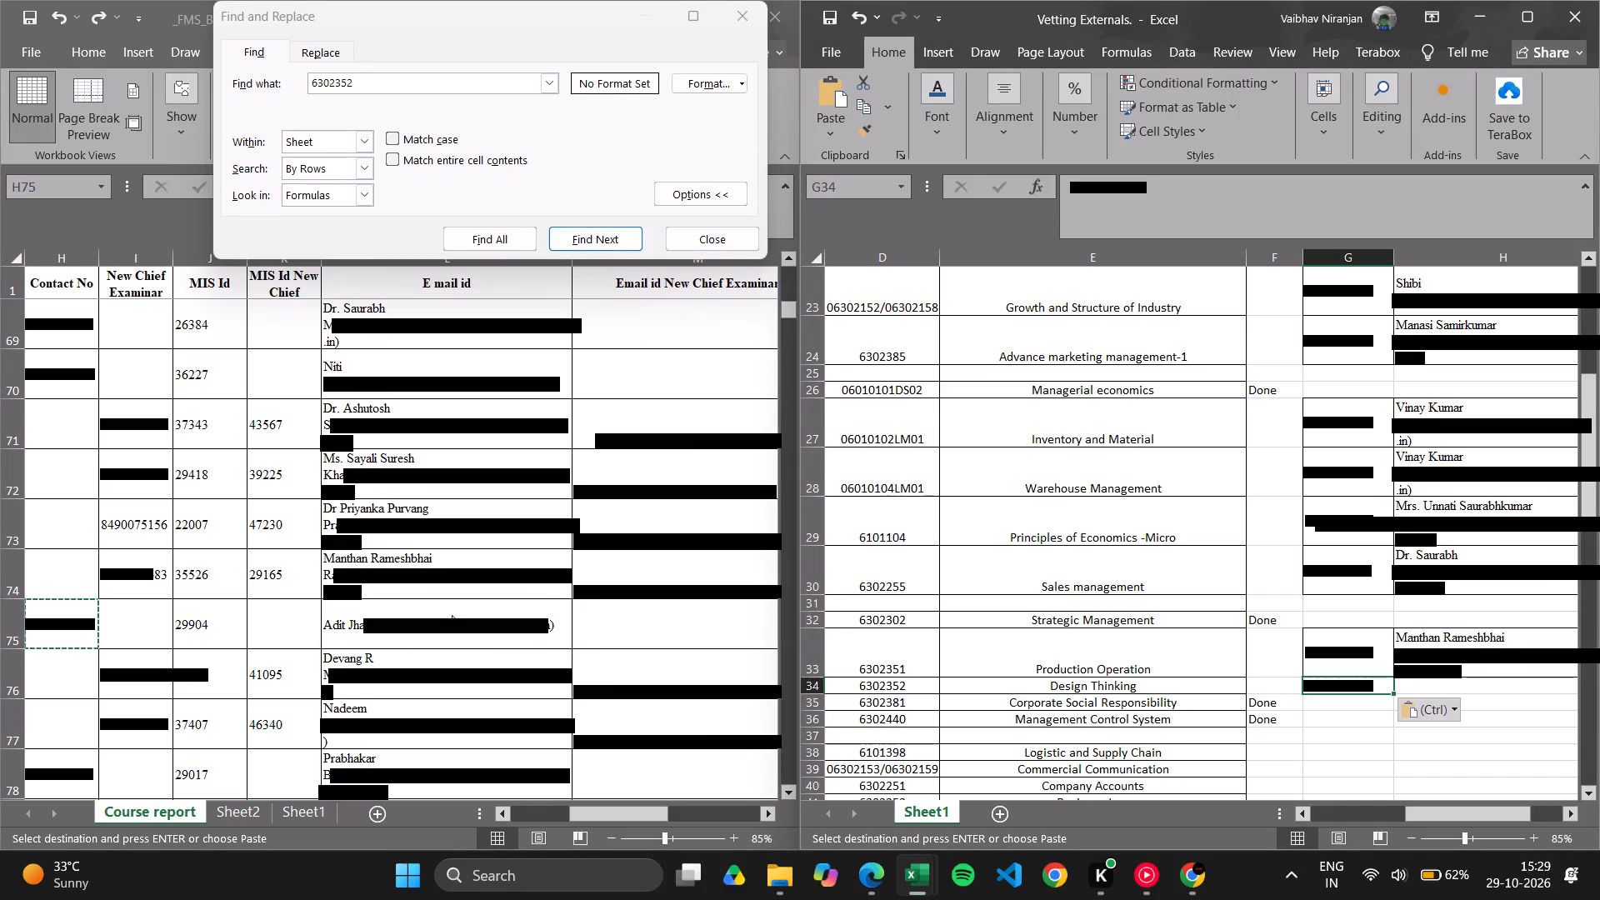
Copy the Design Thinking row's E mail id from L75 of the nomination workbook into H34 of Vetting Externals.
{"action": "left_click", "coordinate": [452, 615]}
{"action": "left_click", "coordinate": [452, 615]}
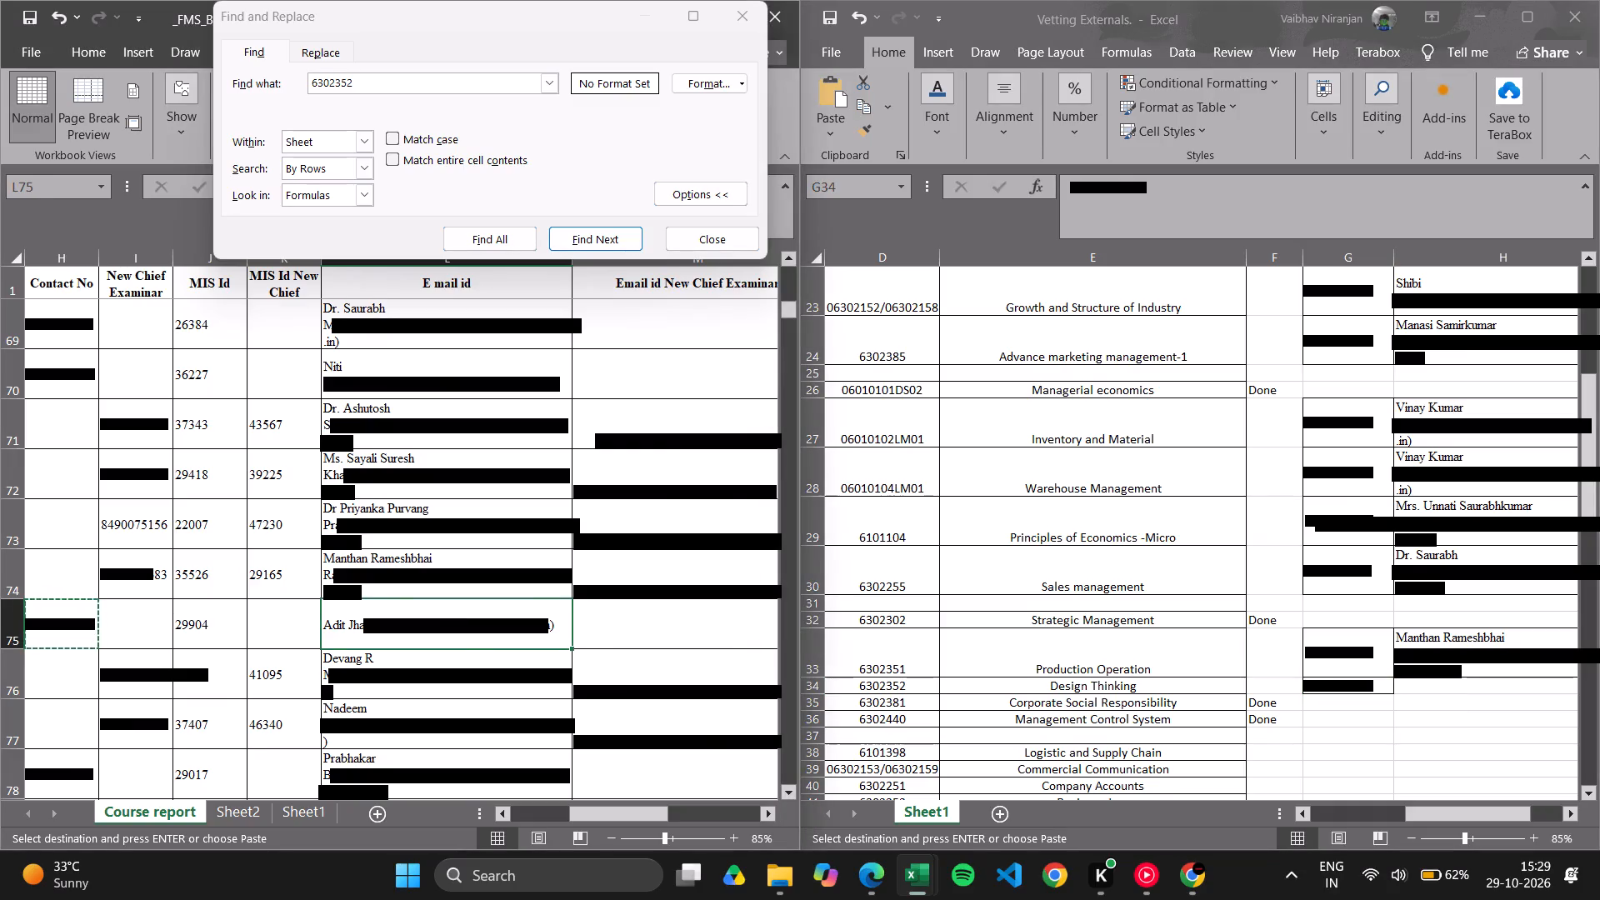
{"action": "key", "text": "ctrl+c"}
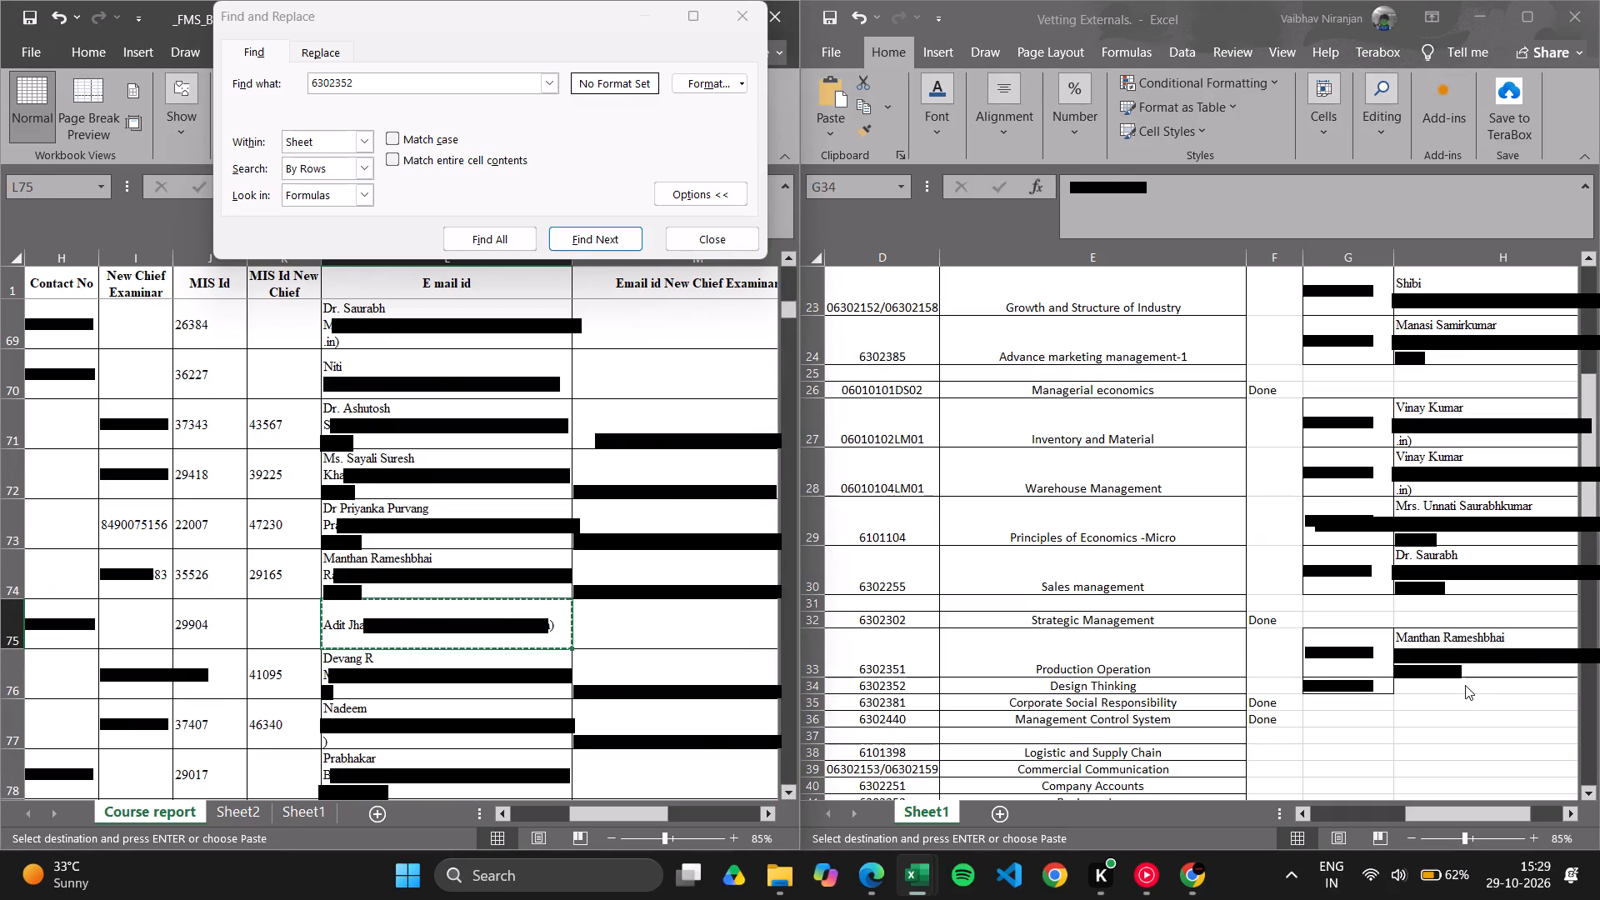
{"action": "left_click", "coordinate": [1466, 685]}
{"action": "left_click", "coordinate": [1466, 685]}
{"action": "key", "text": "ctrl+v"}
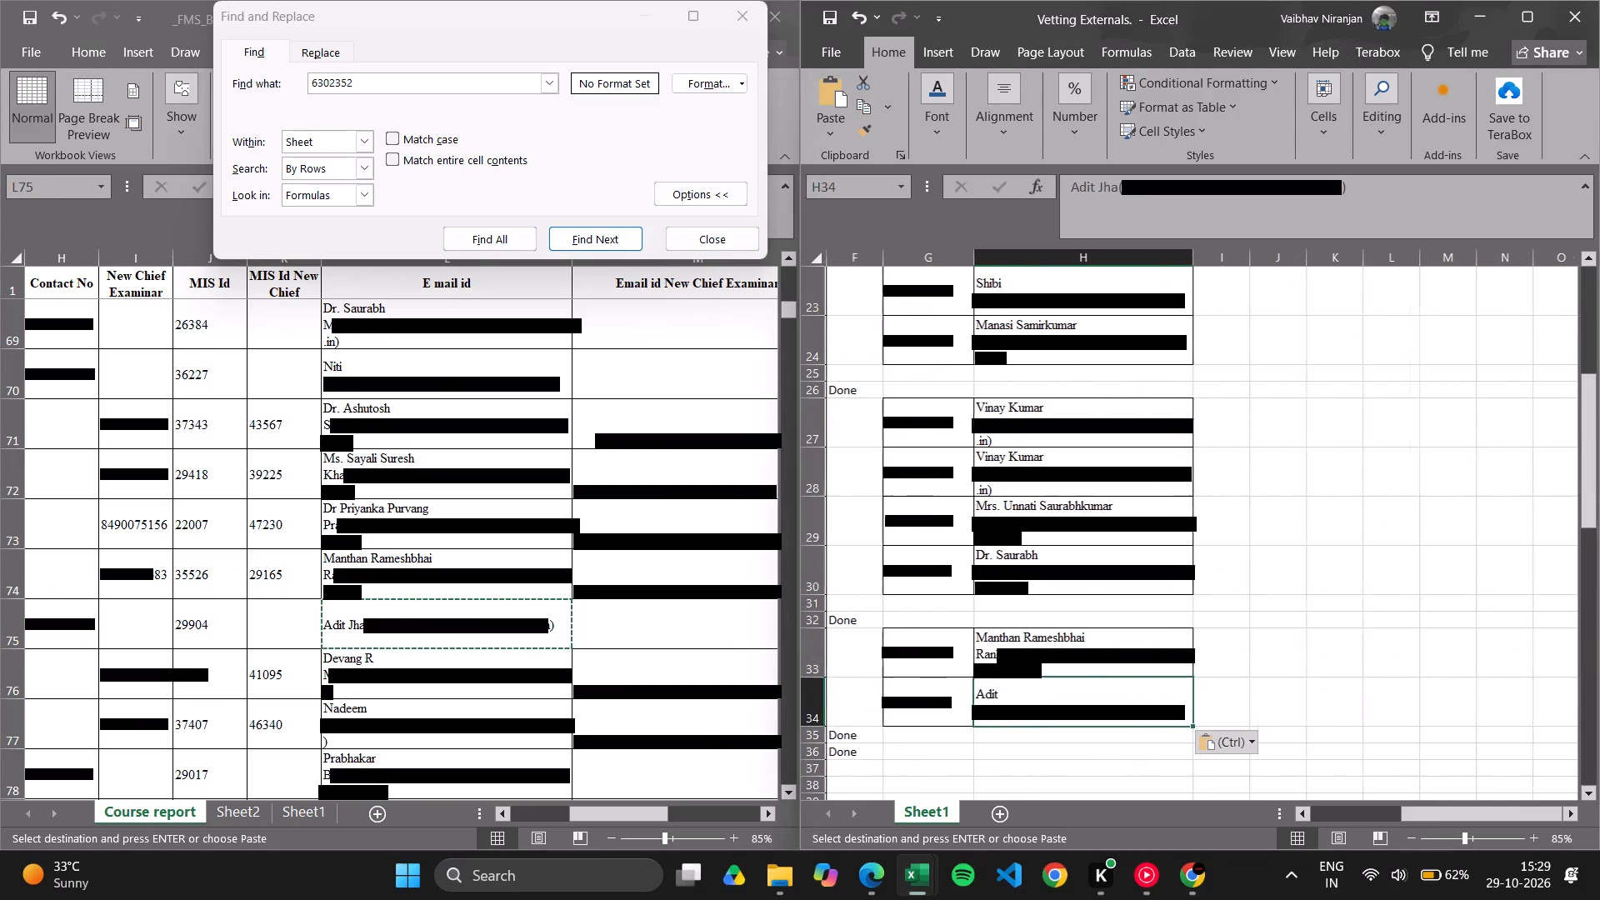
Search the nomination workbook for the Logistic and Supply Chain subject code, 6101398, copied from D38 of Vetting Externals.
{"action": "scroll", "coordinate": [1077, 693], "scroll_direction": "right", "scroll_amount": 3}
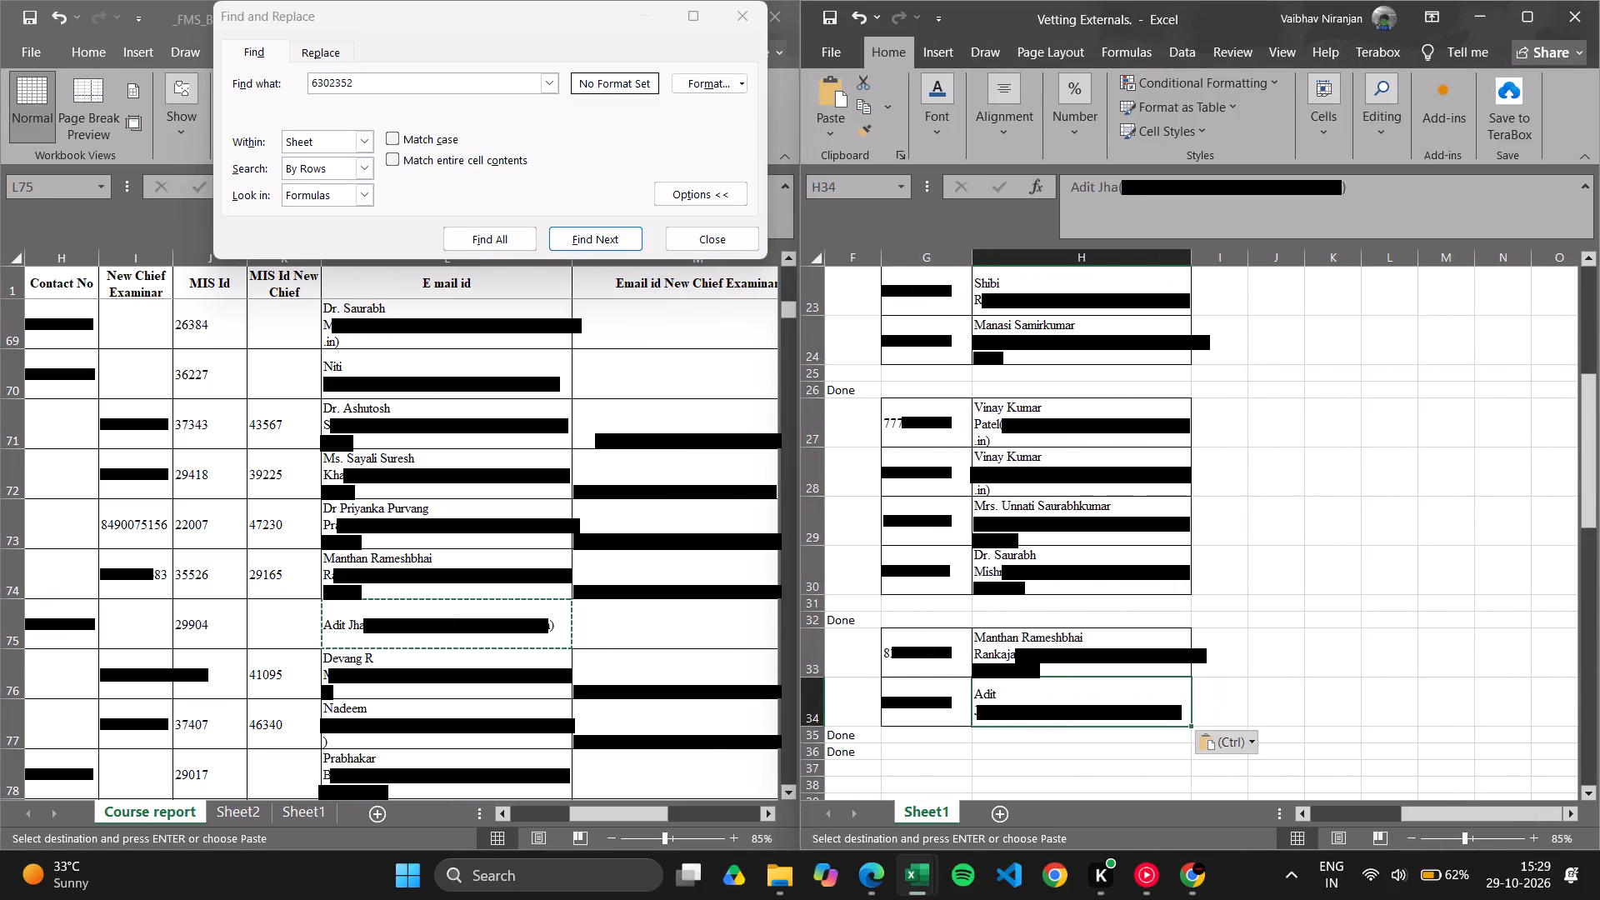
{"action": "scroll", "coordinate": [1077, 693], "scroll_direction": "right", "scroll_amount": 2}
{"action": "scroll", "coordinate": [1077, 693], "scroll_direction": "down", "scroll_amount": 1}
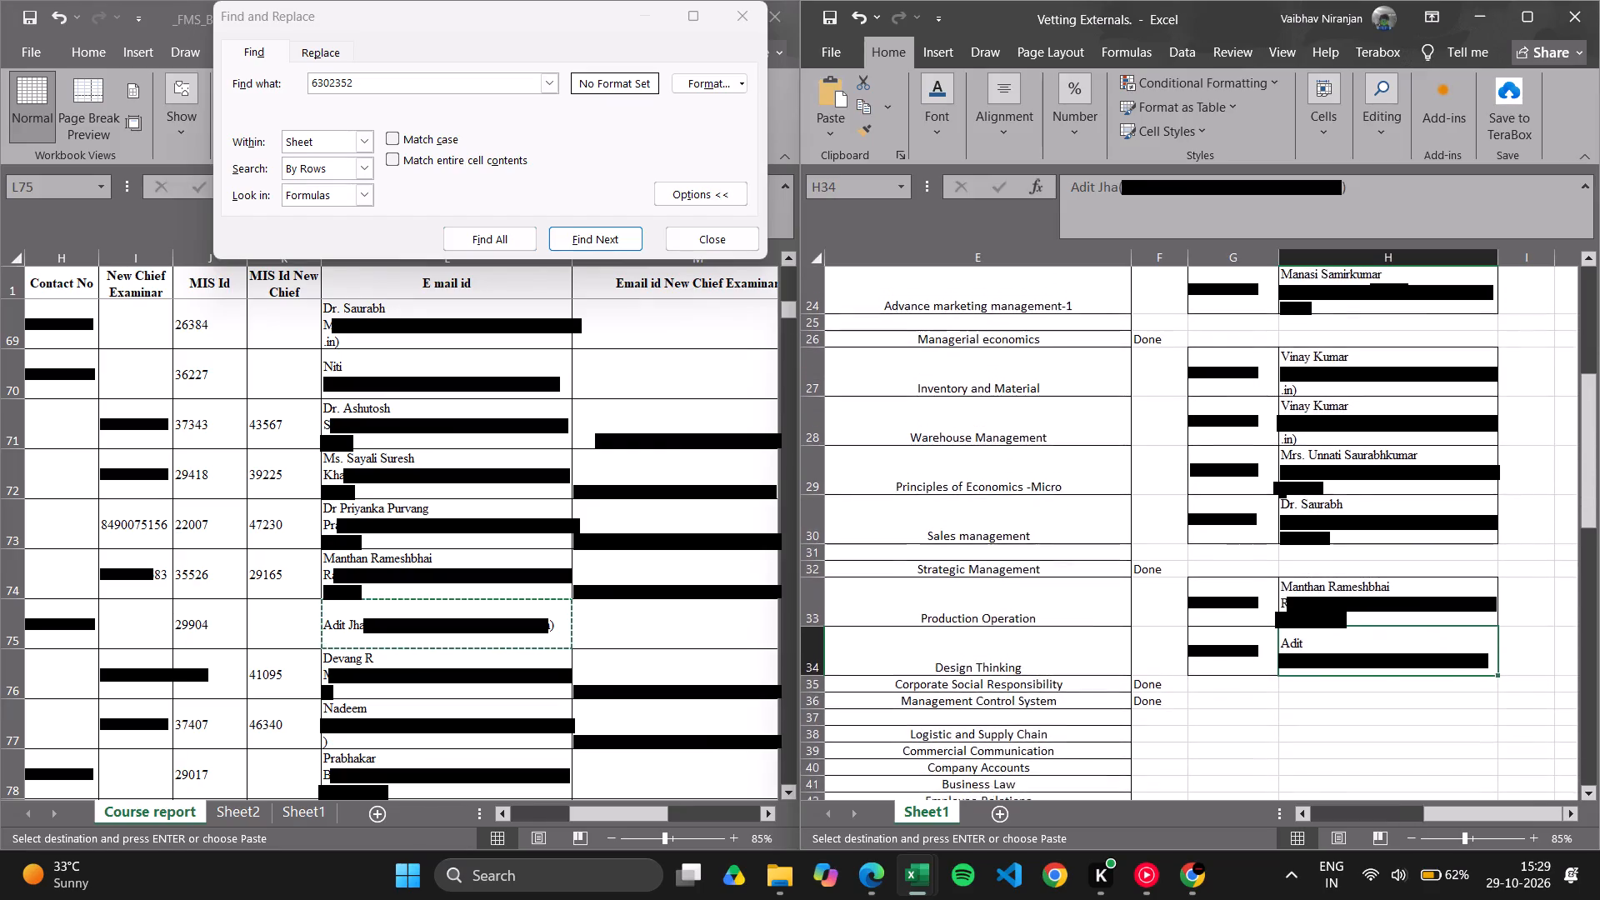
{"action": "scroll", "coordinate": [1077, 693], "scroll_direction": "right", "scroll_amount": 2}
{"action": "scroll", "coordinate": [1077, 693], "scroll_direction": "down", "scroll_amount": 1}
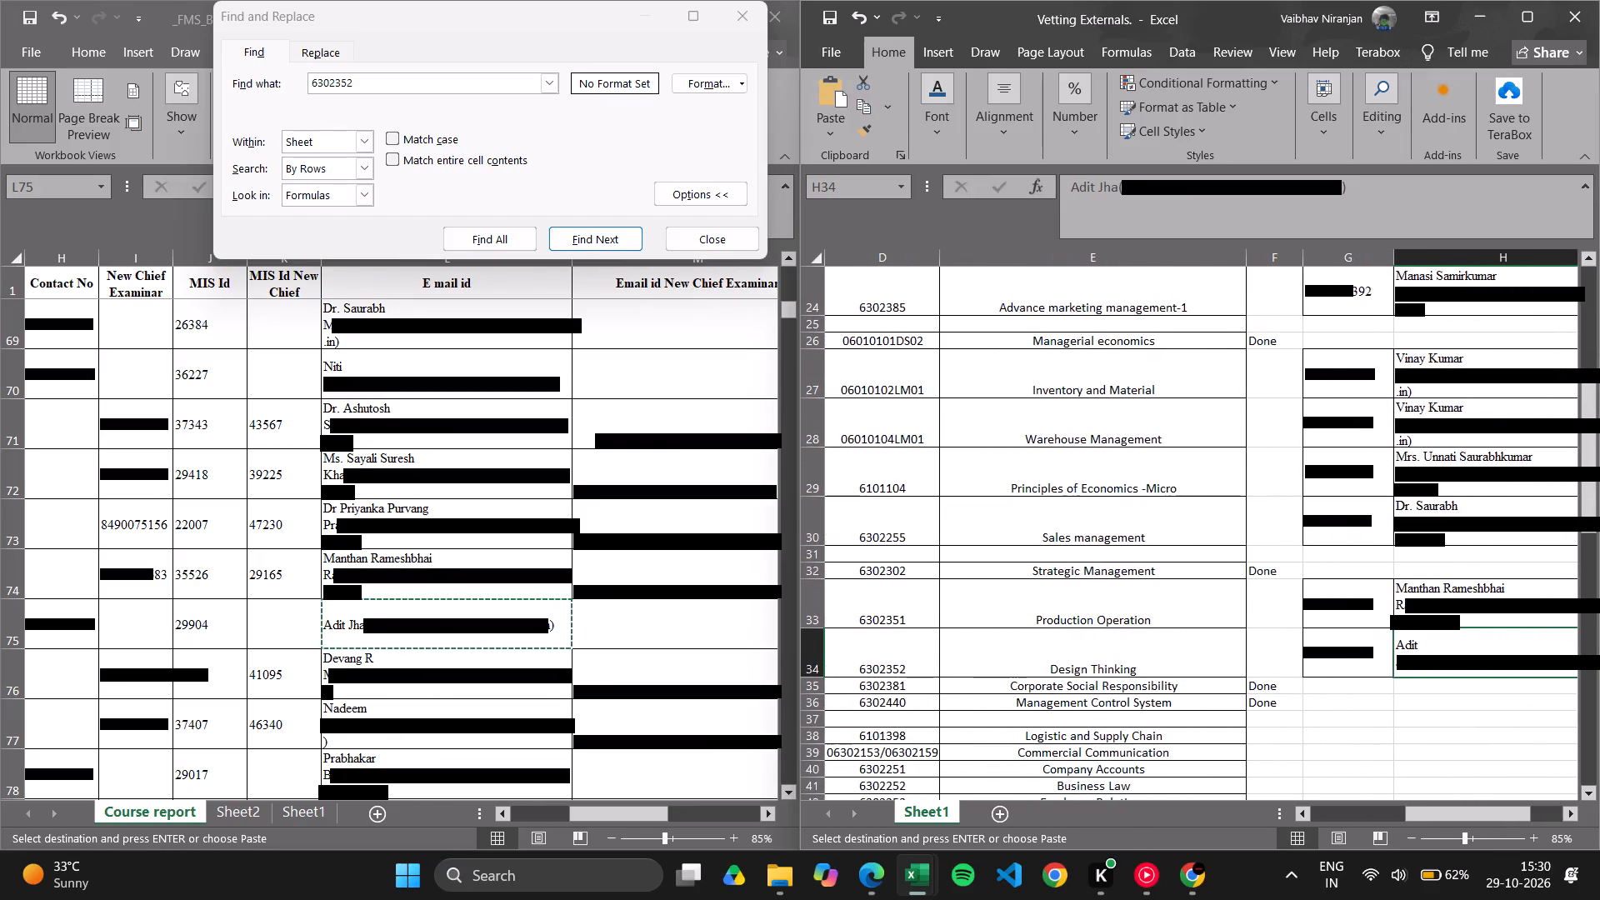
{"action": "scroll", "coordinate": [1077, 693], "scroll_direction": "down", "scroll_amount": 1}
{"action": "left_click", "coordinate": [882, 605]}
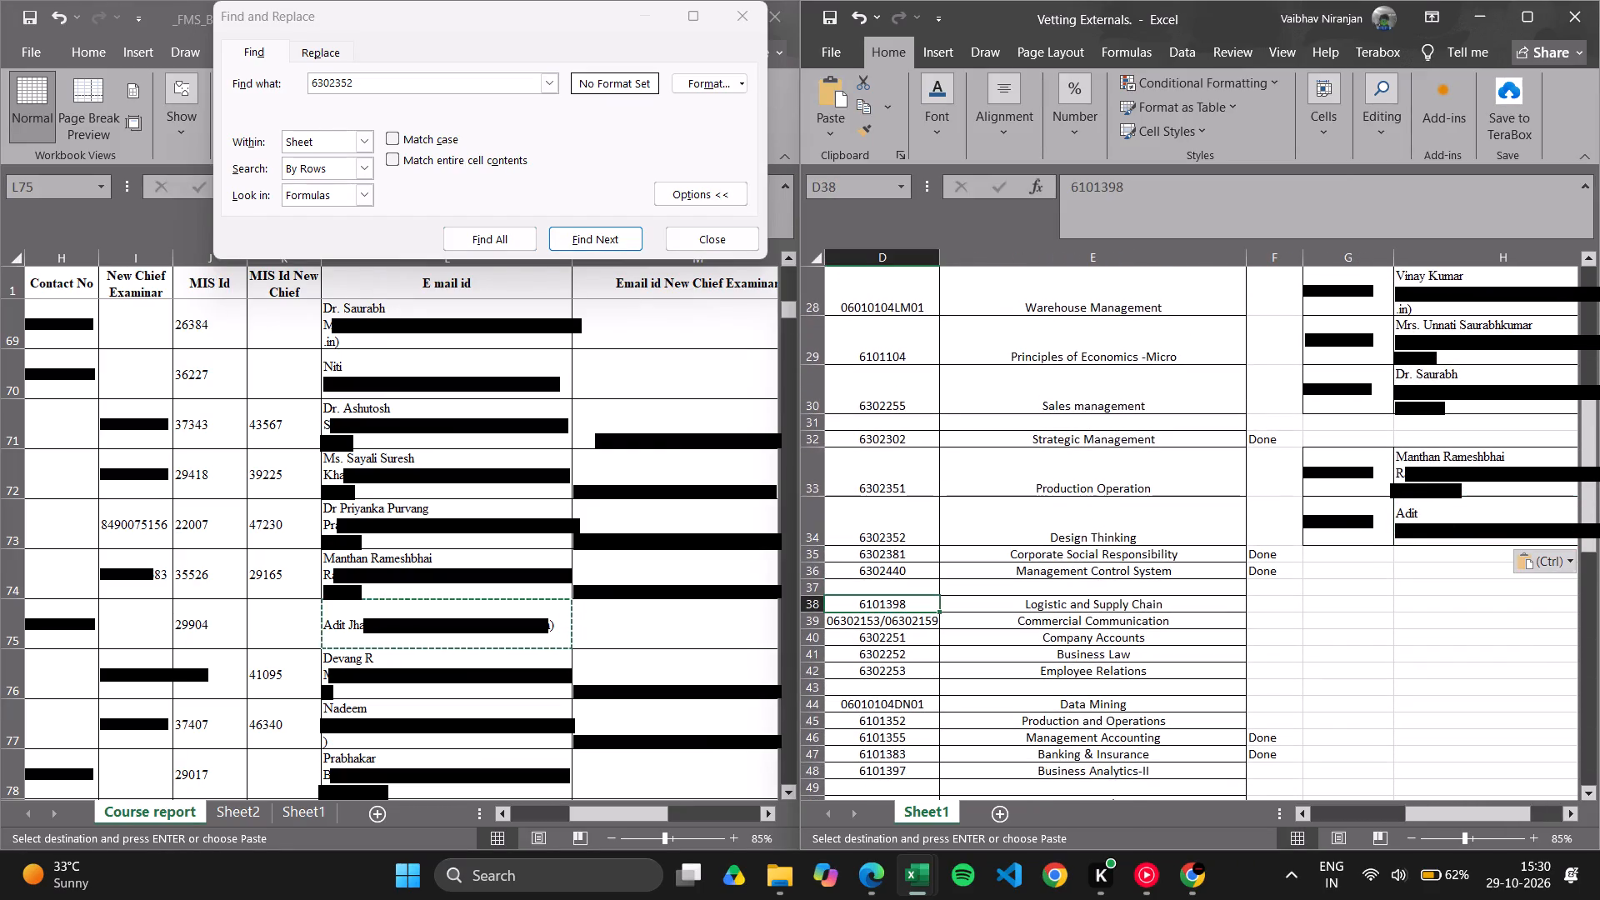
{"action": "key", "text": "ctrl+c"}
{"action": "left_click", "coordinate": [446, 124]}
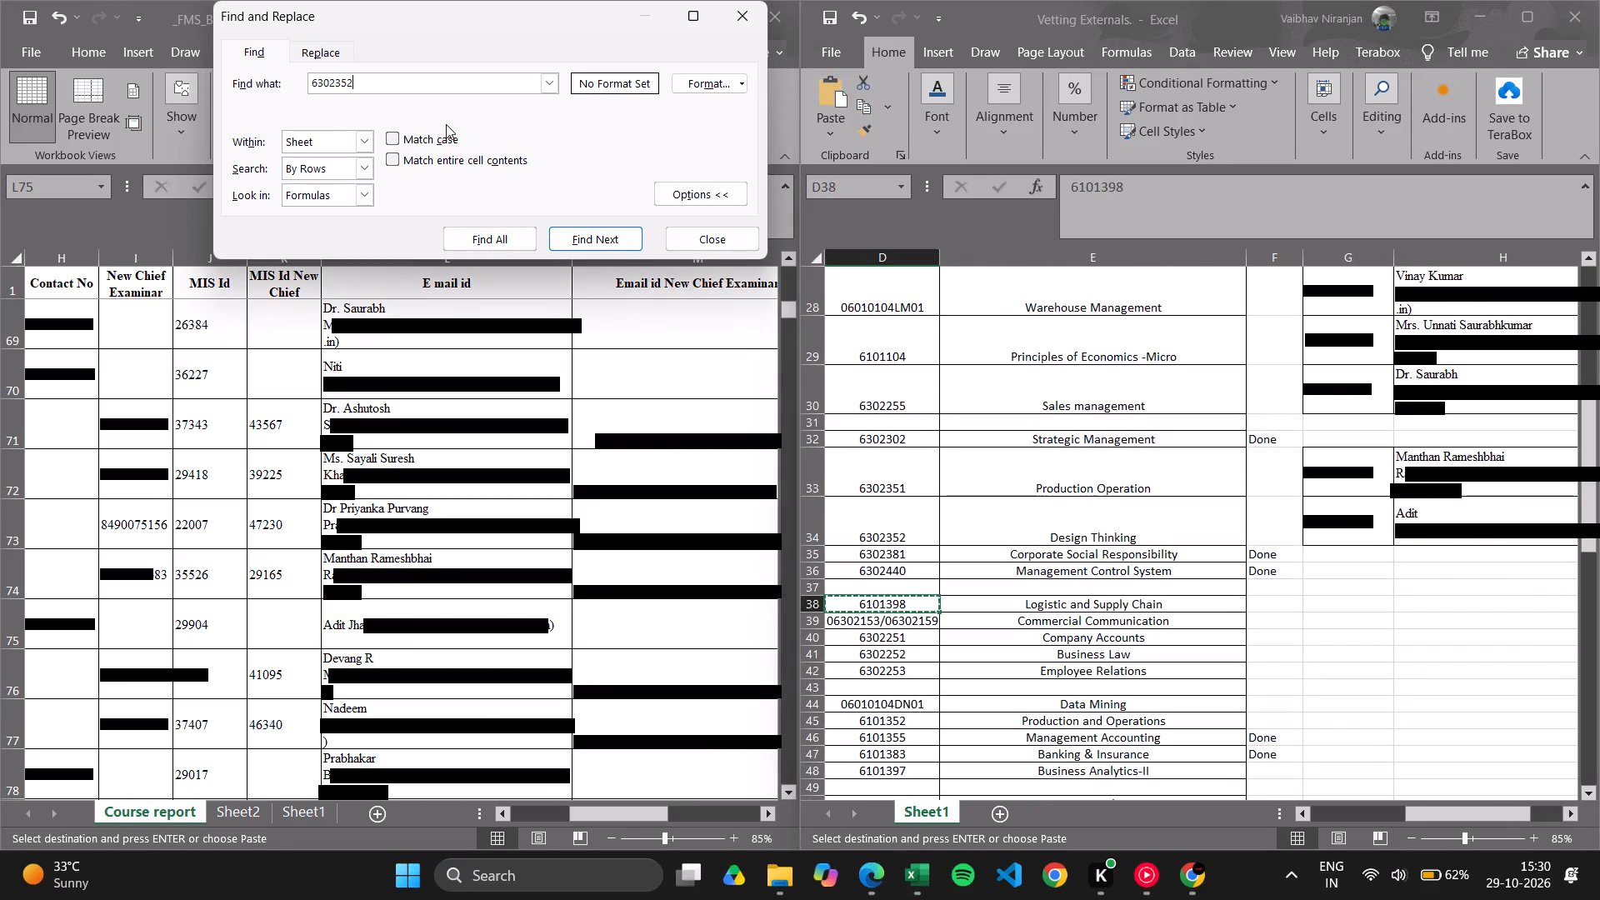
{"action": "left_click", "coordinate": [321, 421]}
{"action": "triple_click", "coordinate": [395, 78]}
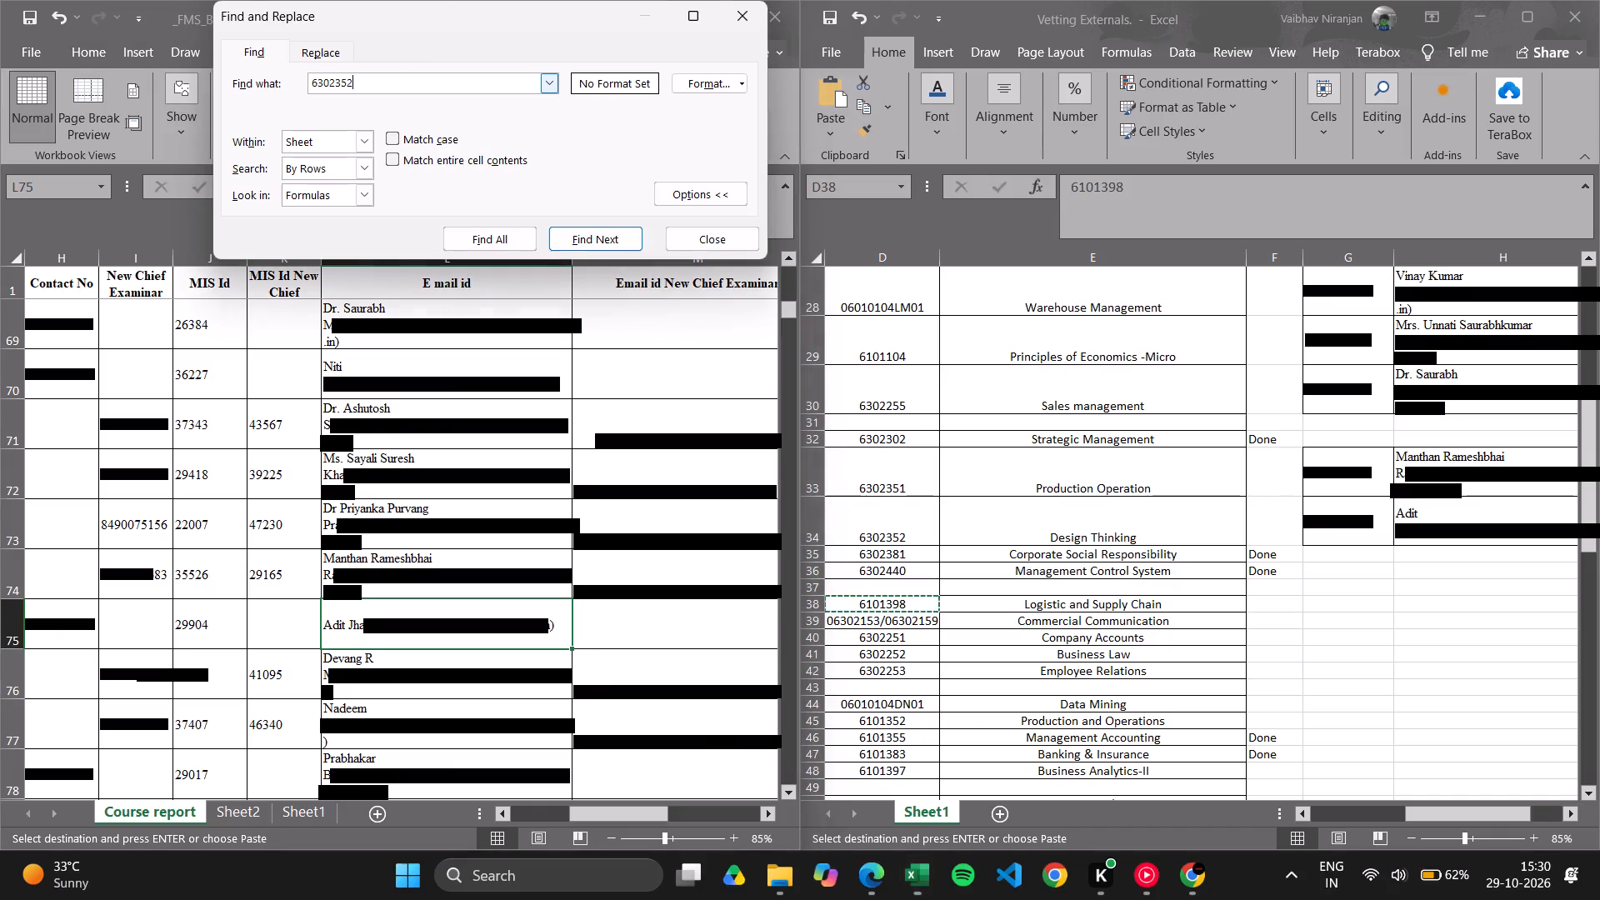
{"action": "double_click", "coordinate": [395, 78]}
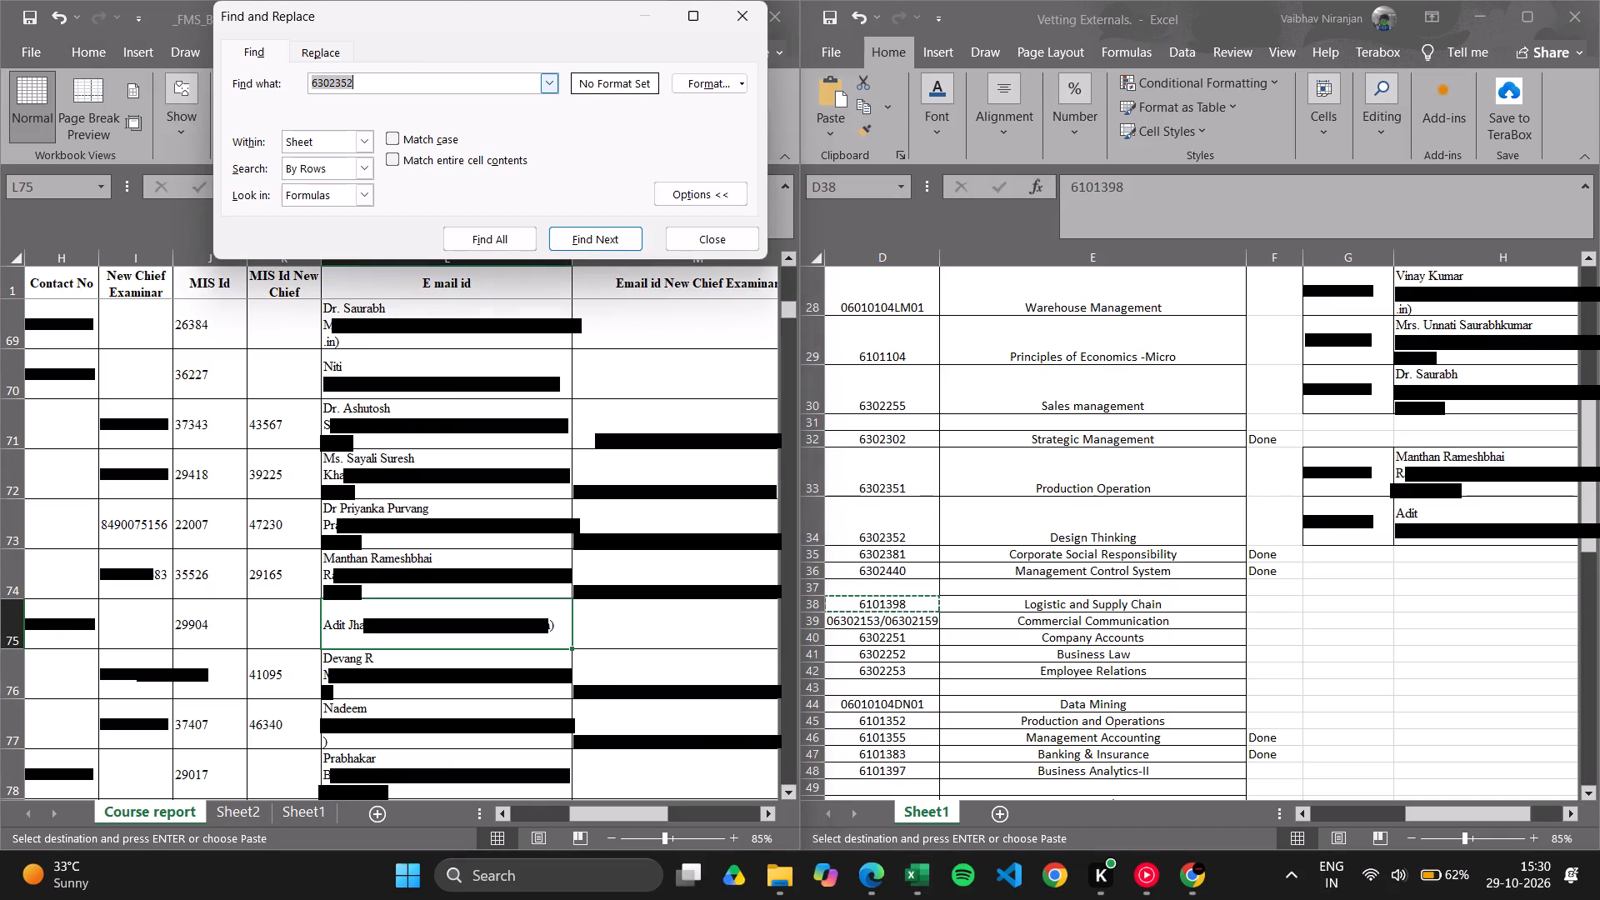
{"action": "key", "text": "ctrl+v"}
{"action": "left_click", "coordinate": [591, 241]}
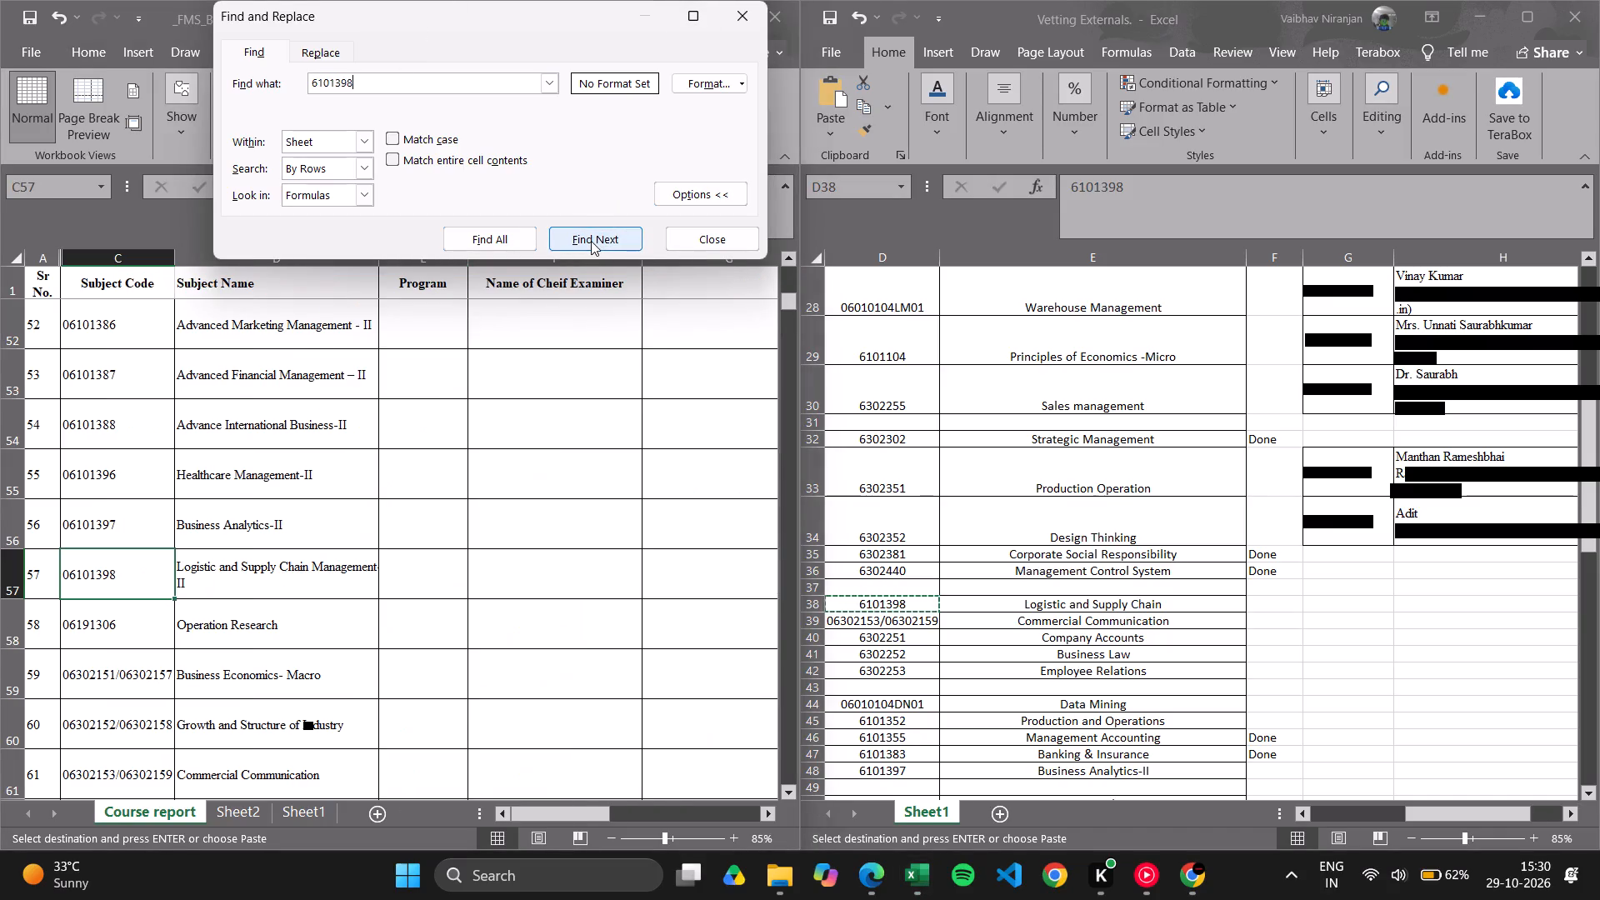
Copy the Logistic and Supply Chain row's Contact No from H57 of the nomination workbook into G38 of Vetting Externals.
{"action": "scroll", "coordinate": [425, 597], "scroll_direction": "left", "scroll_amount": 3}
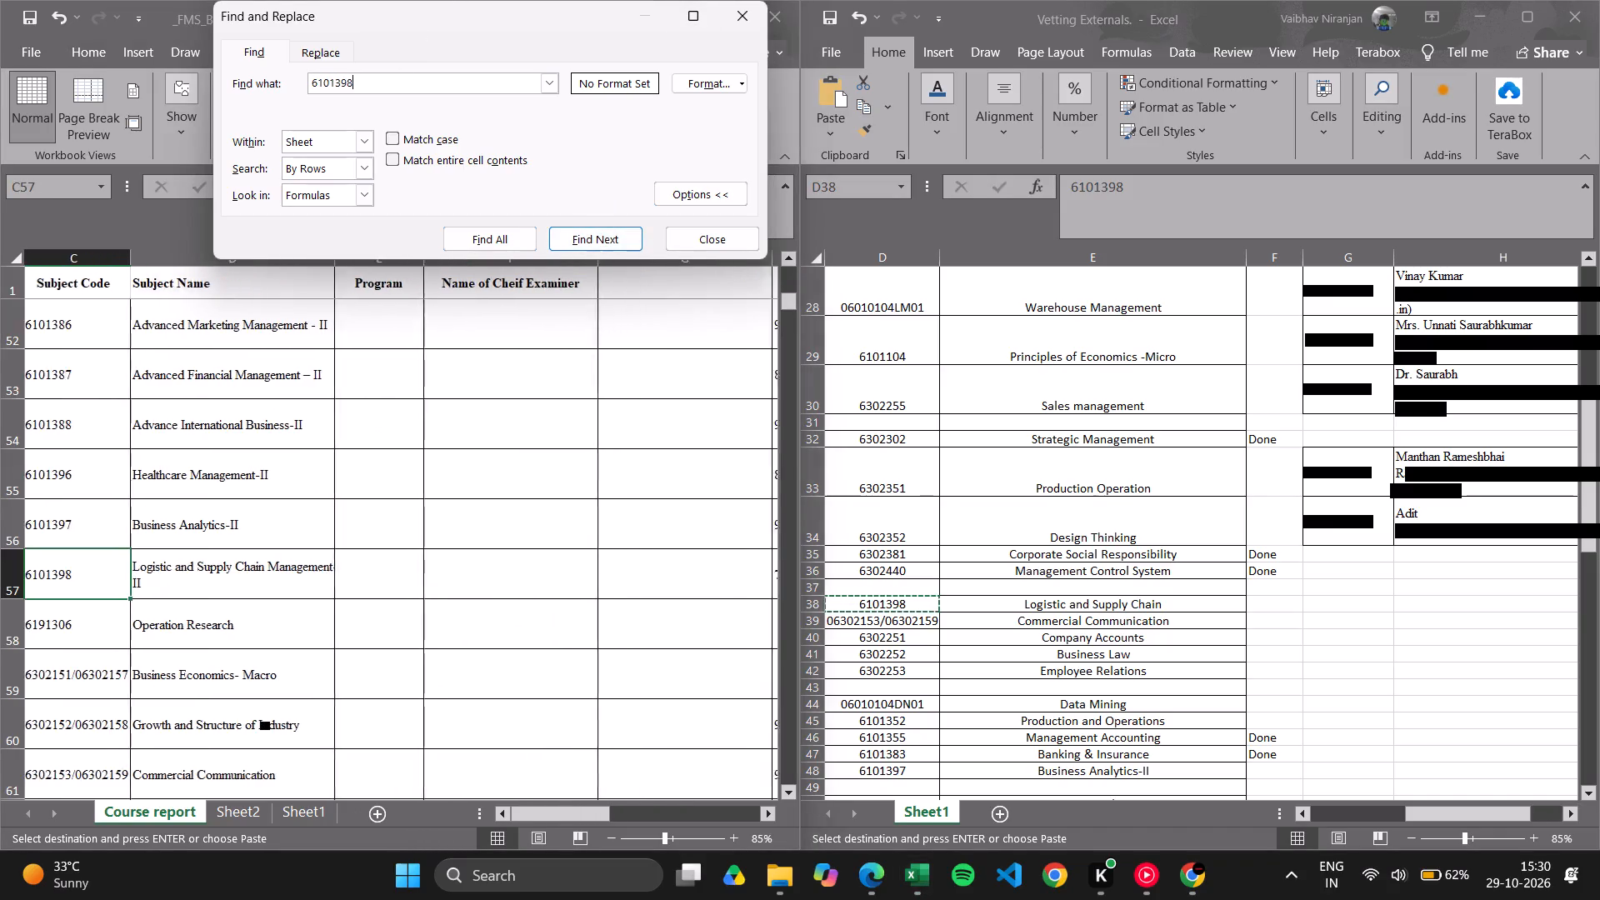
{"action": "scroll", "coordinate": [425, 597], "scroll_direction": "left", "scroll_amount": 3}
{"action": "left_click", "coordinate": [488, 578]}
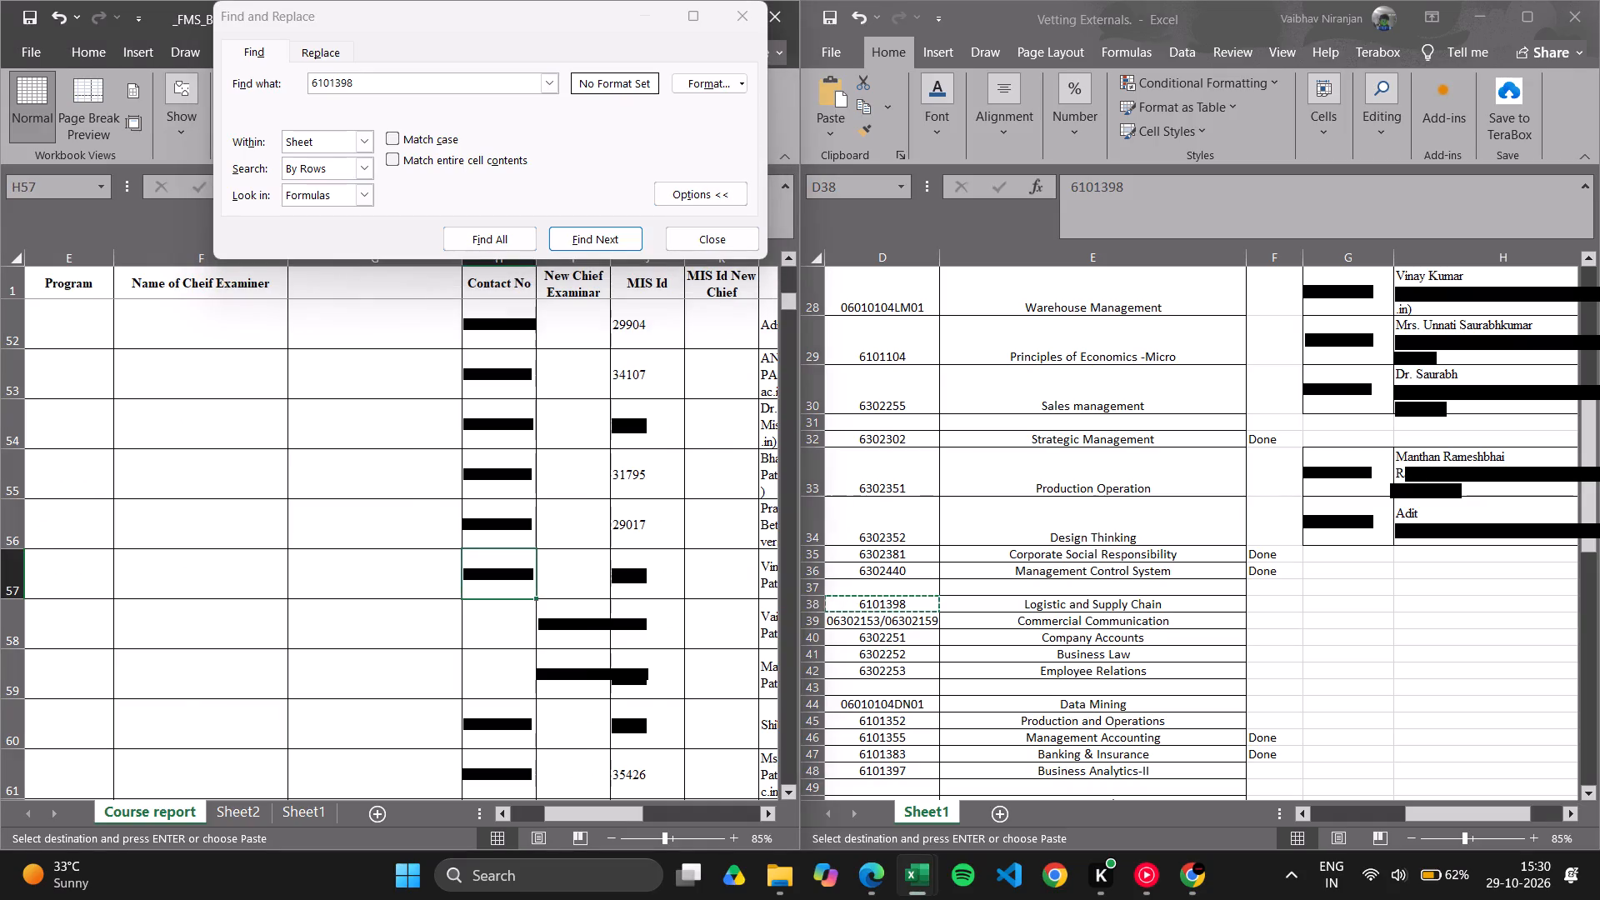
{"action": "key", "text": "ctrl+c"}
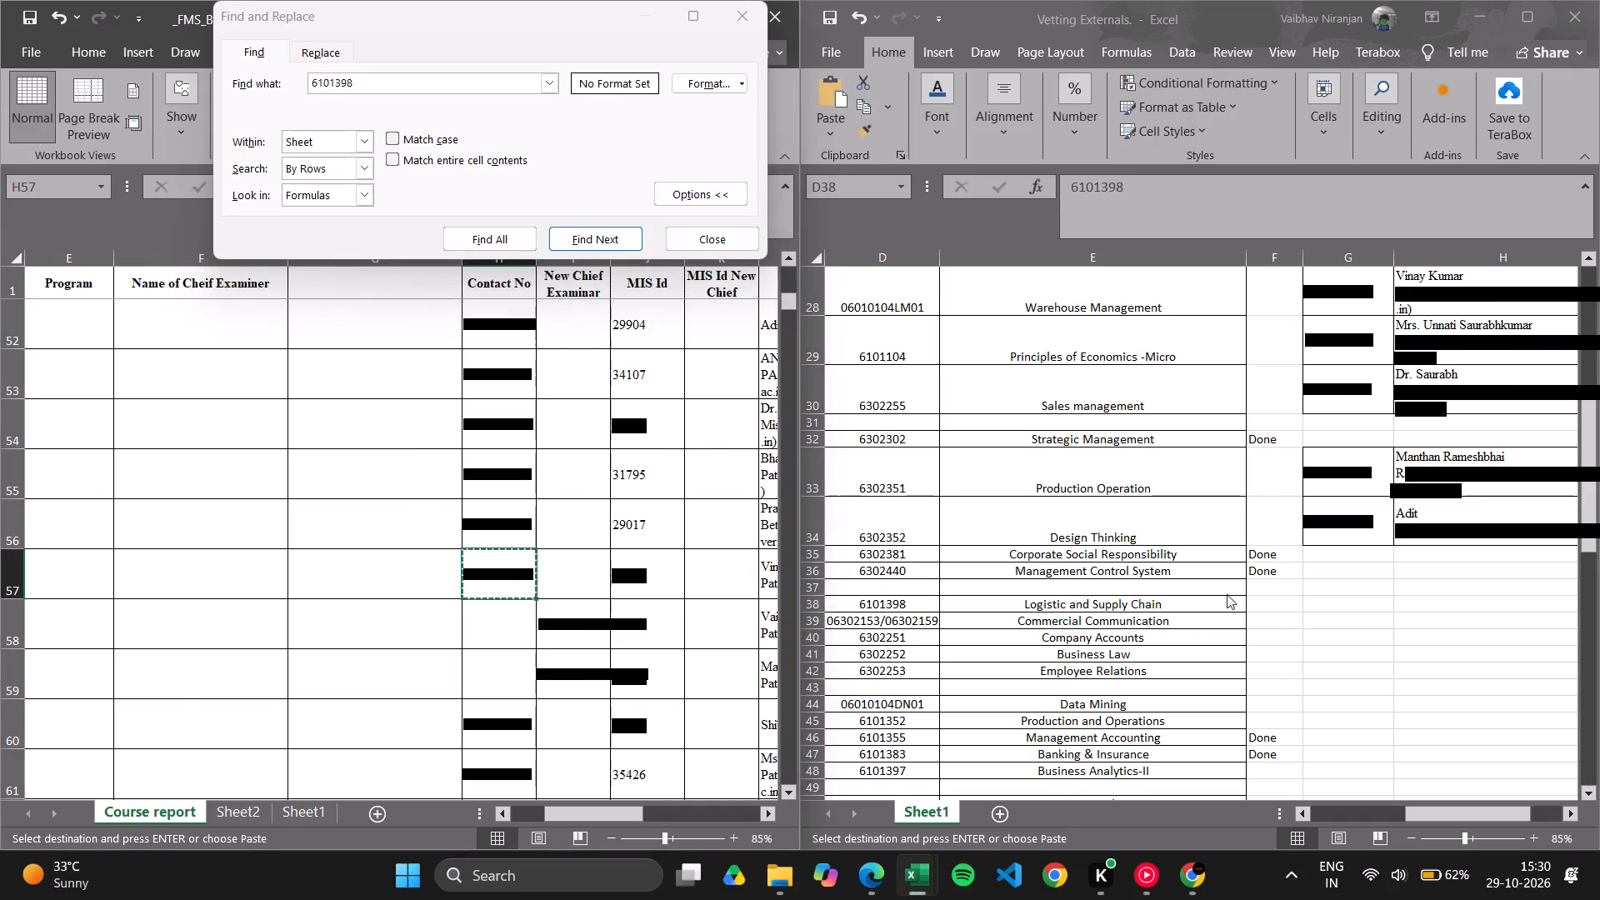
{"action": "left_click", "coordinate": [1342, 602]}
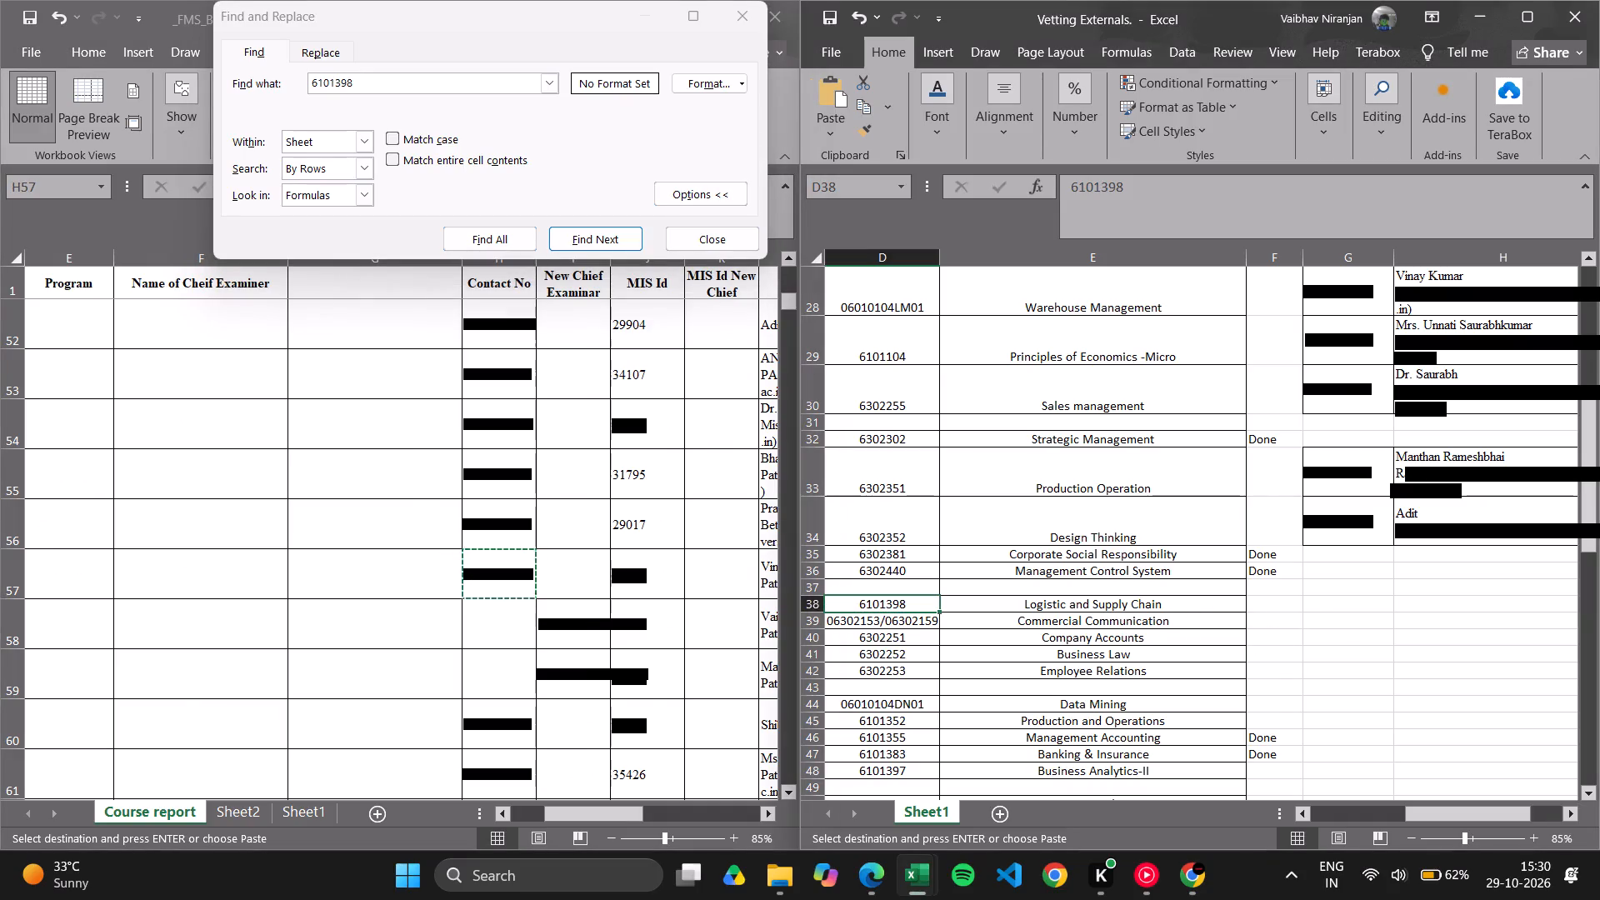
{"action": "left_click", "coordinate": [1342, 602]}
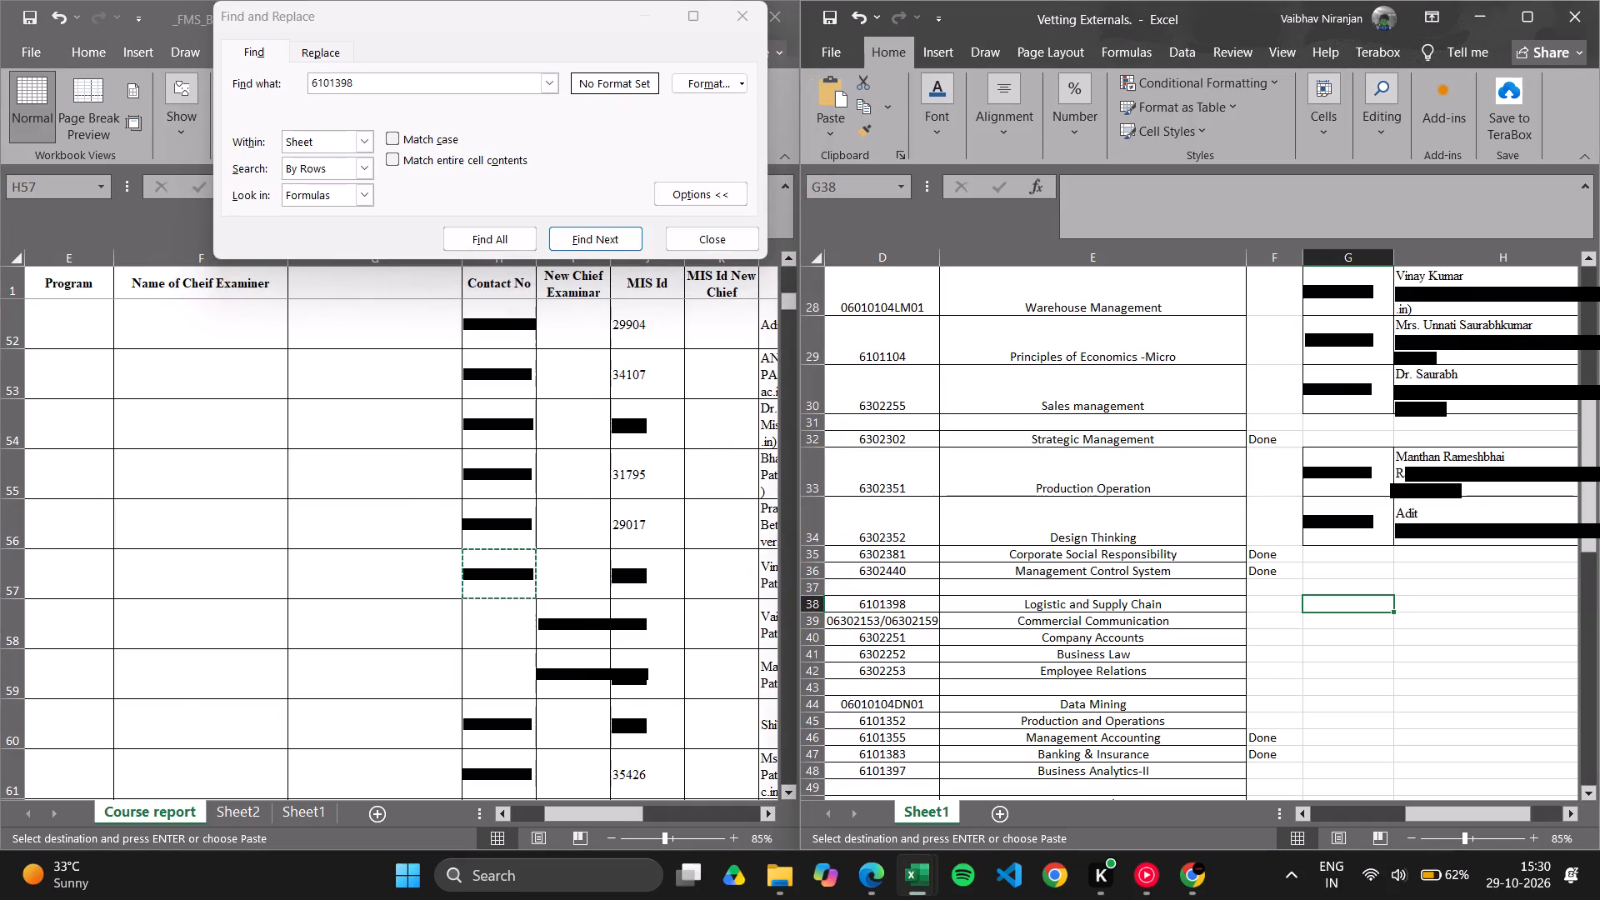
{"action": "key", "text": "ctrl+v"}
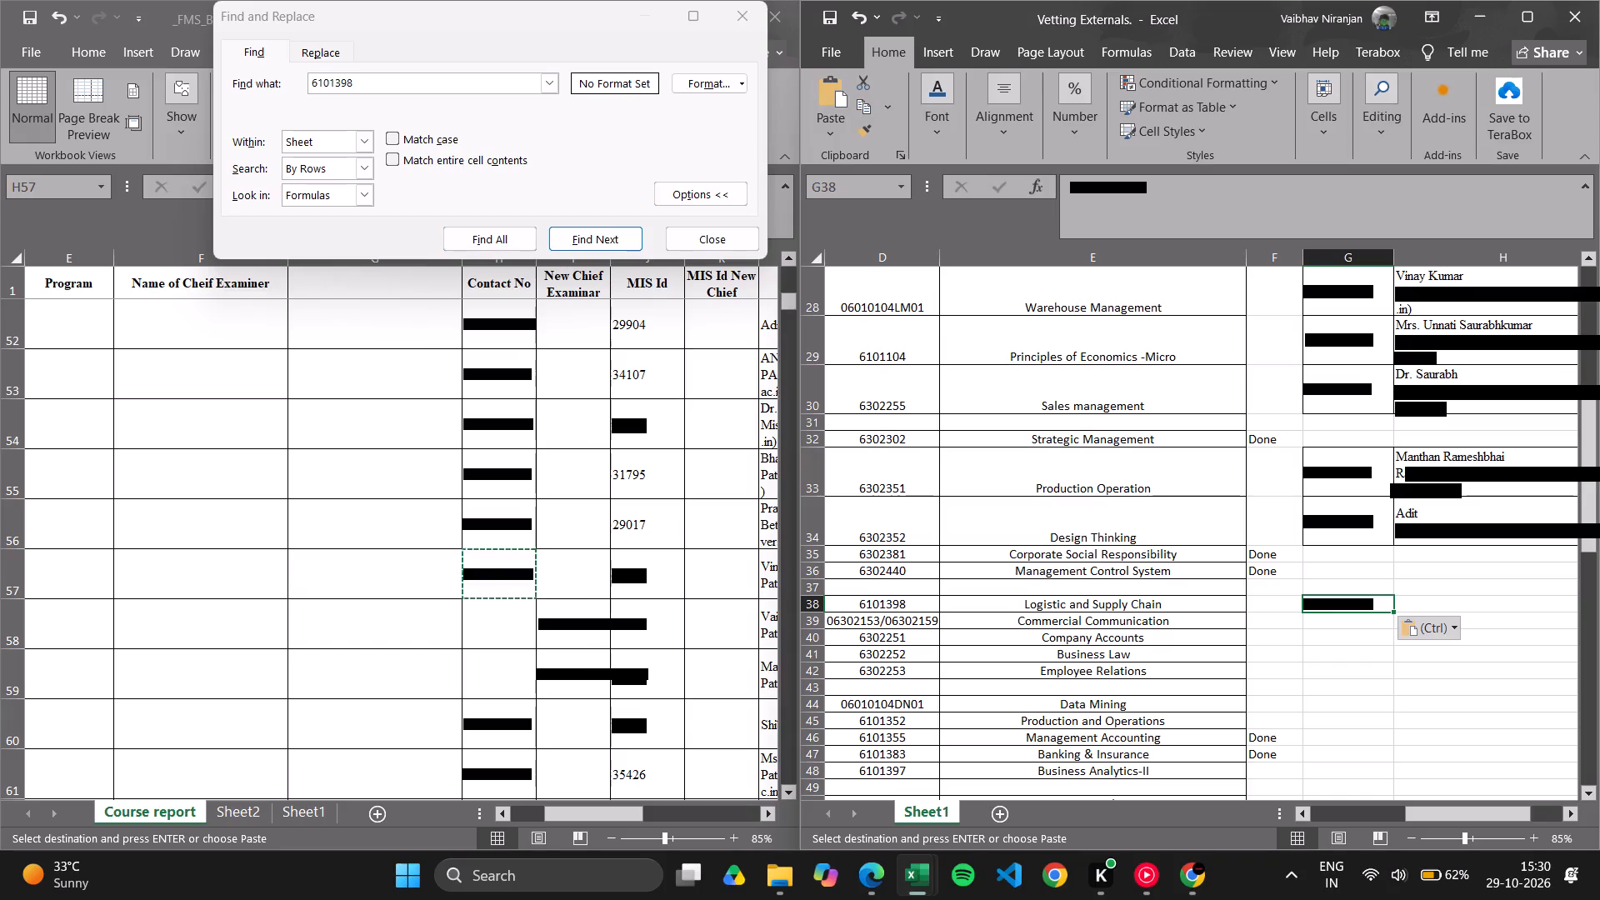
Copy the Logistic and Supply Chain row's E mail id from L57 of the nomination workbook into H38 of Vetting Externals.
{"action": "left_click", "coordinate": [581, 550]}
{"action": "scroll", "coordinate": [581, 550], "scroll_direction": "left", "scroll_amount": 1}
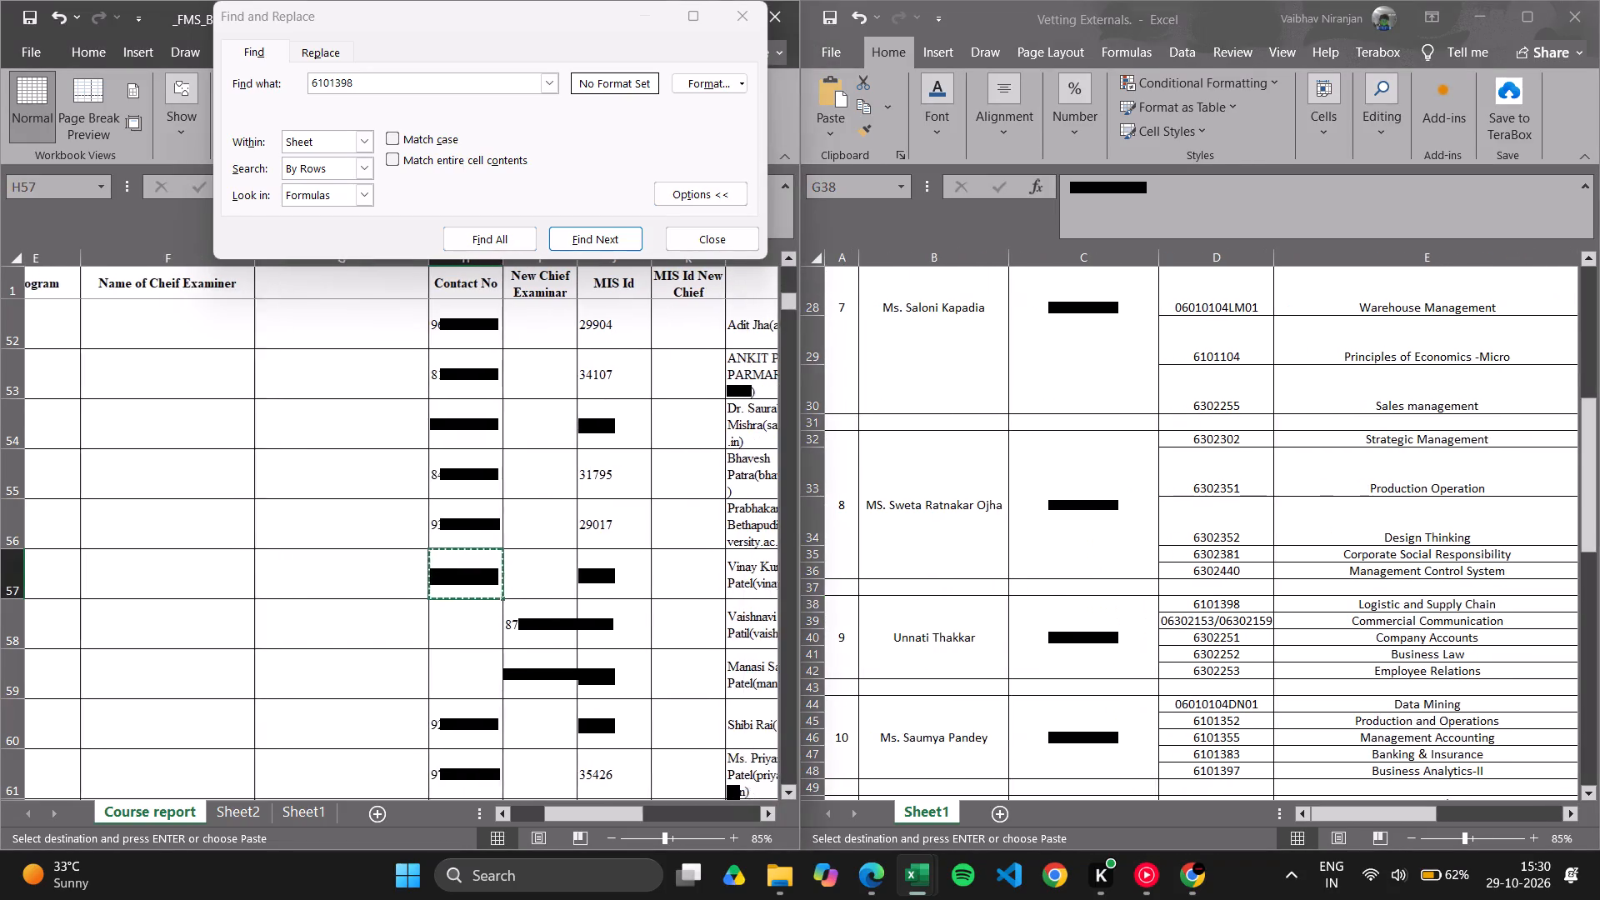
{"action": "scroll", "coordinate": [581, 550], "scroll_direction": "left", "scroll_amount": 1}
{"action": "left_click", "coordinate": [769, 597]}
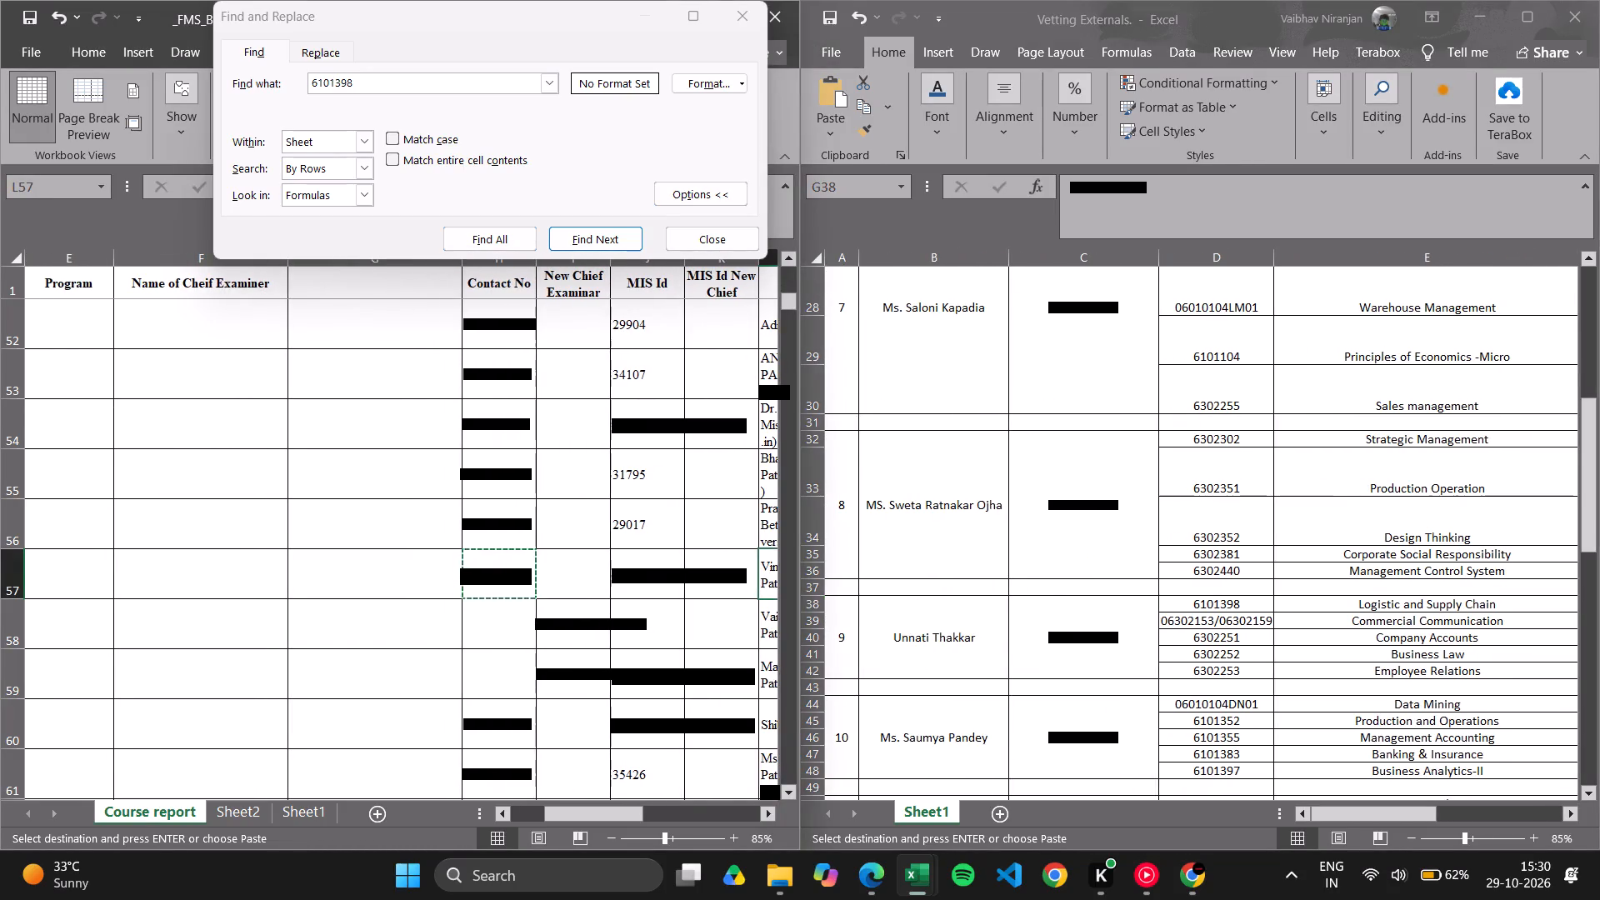
{"action": "key", "text": "ctrl+c"}
{"action": "scroll", "coordinate": [1348, 632], "scroll_direction": "left", "scroll_amount": 3}
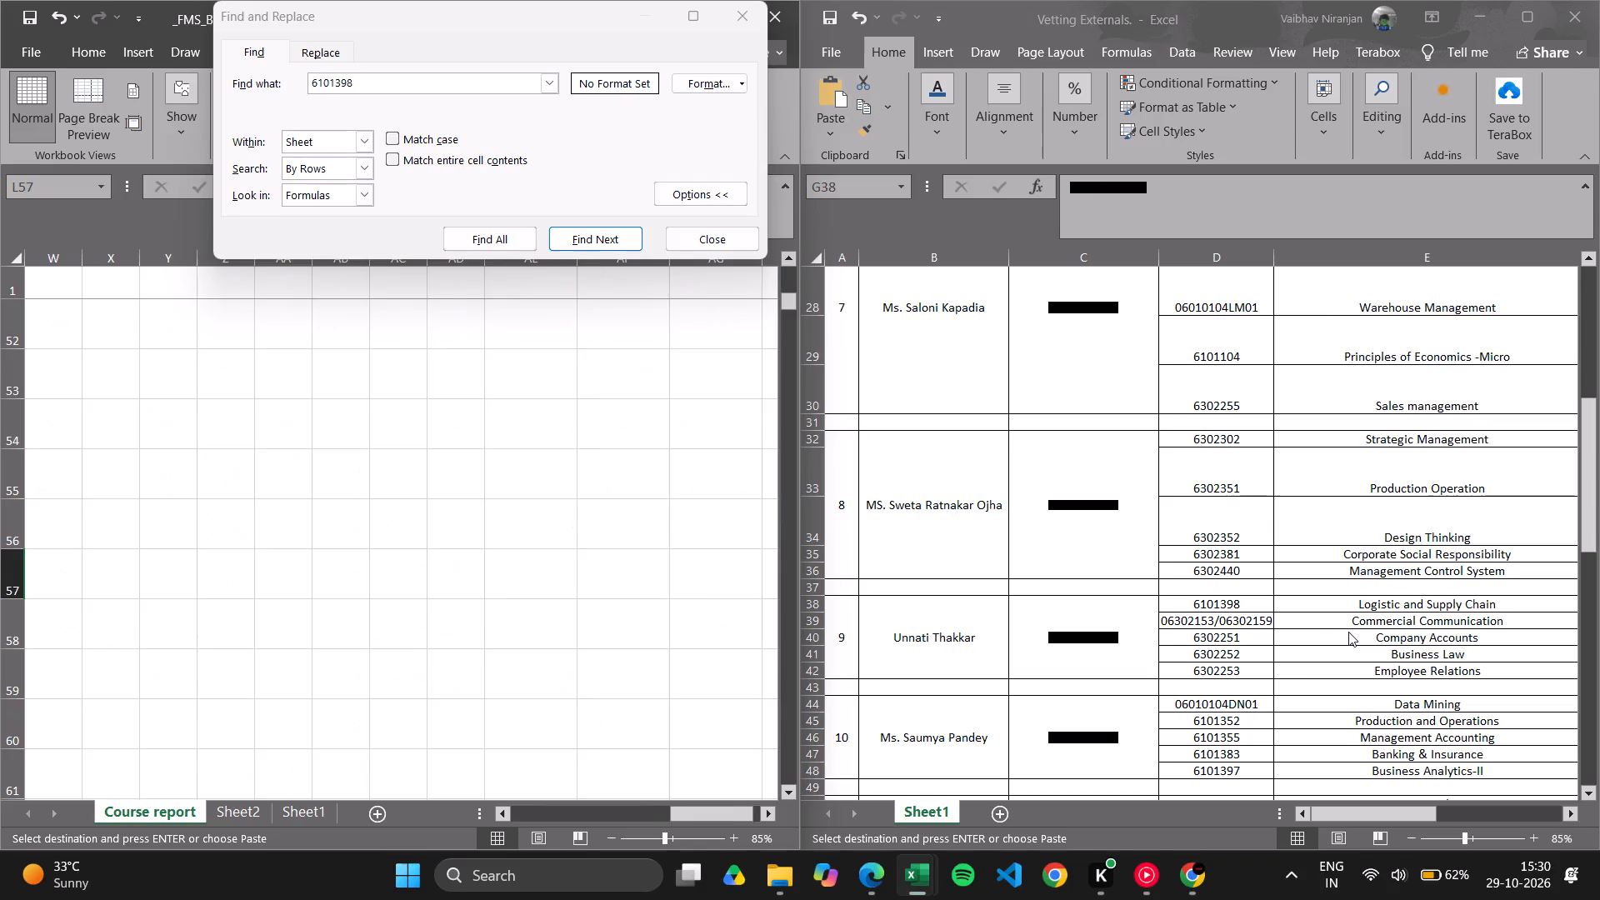
{"action": "scroll", "coordinate": [1348, 632], "scroll_direction": "right", "scroll_amount": 3}
{"action": "scroll", "coordinate": [1348, 632], "scroll_direction": "left", "scroll_amount": 1}
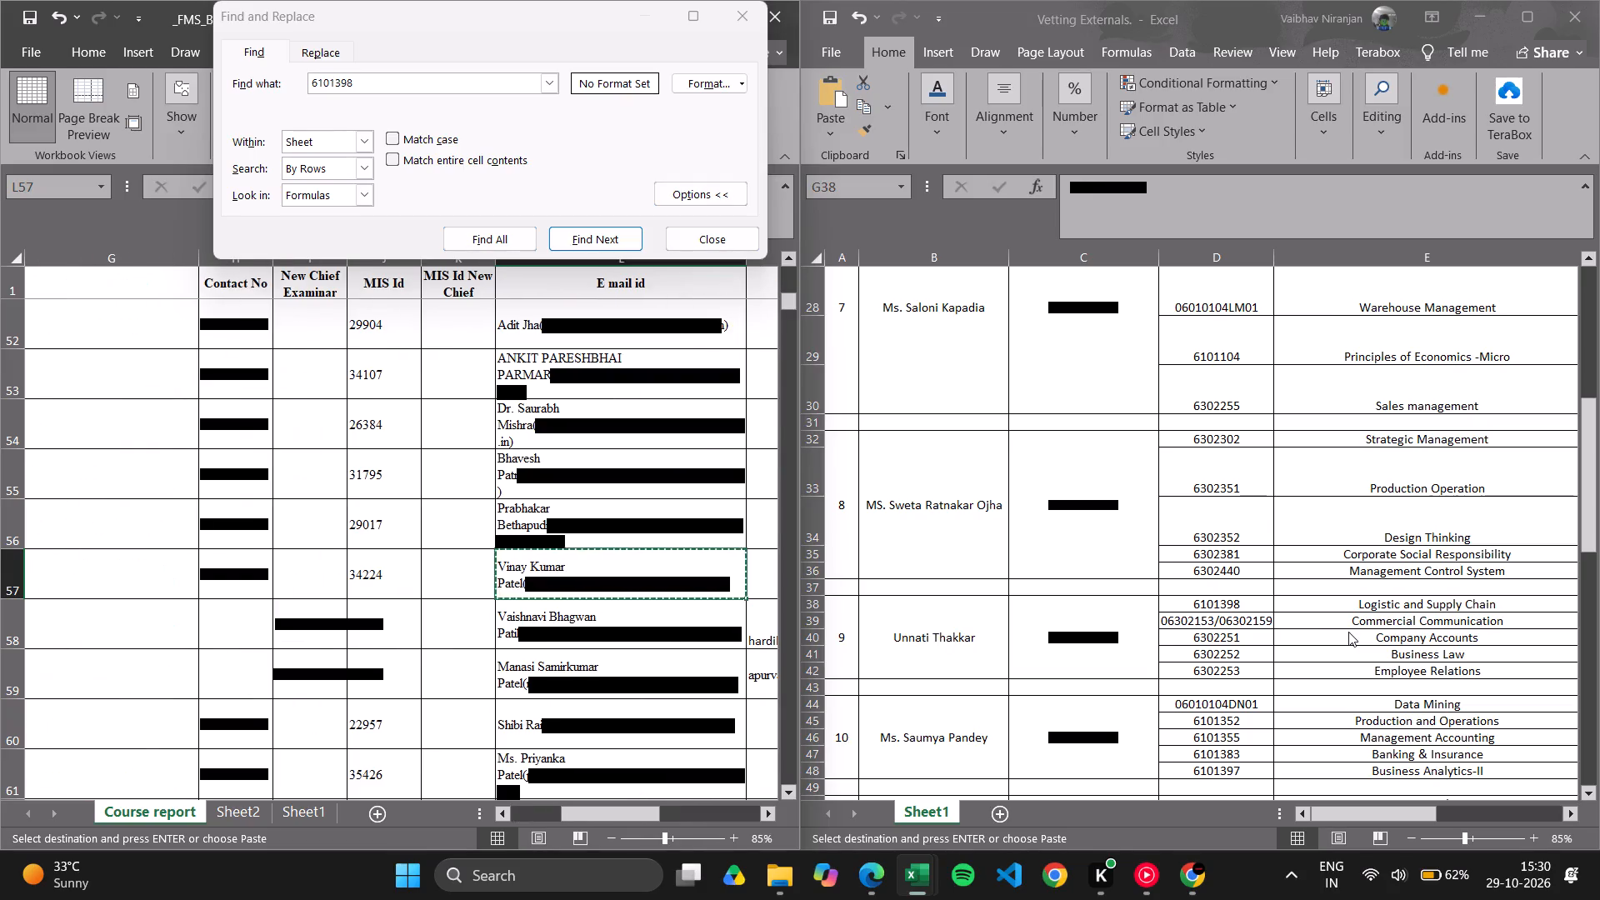
{"action": "scroll", "coordinate": [1348, 632], "scroll_direction": "left", "scroll_amount": 1}
{"action": "left_click", "coordinate": [1342, 585]}
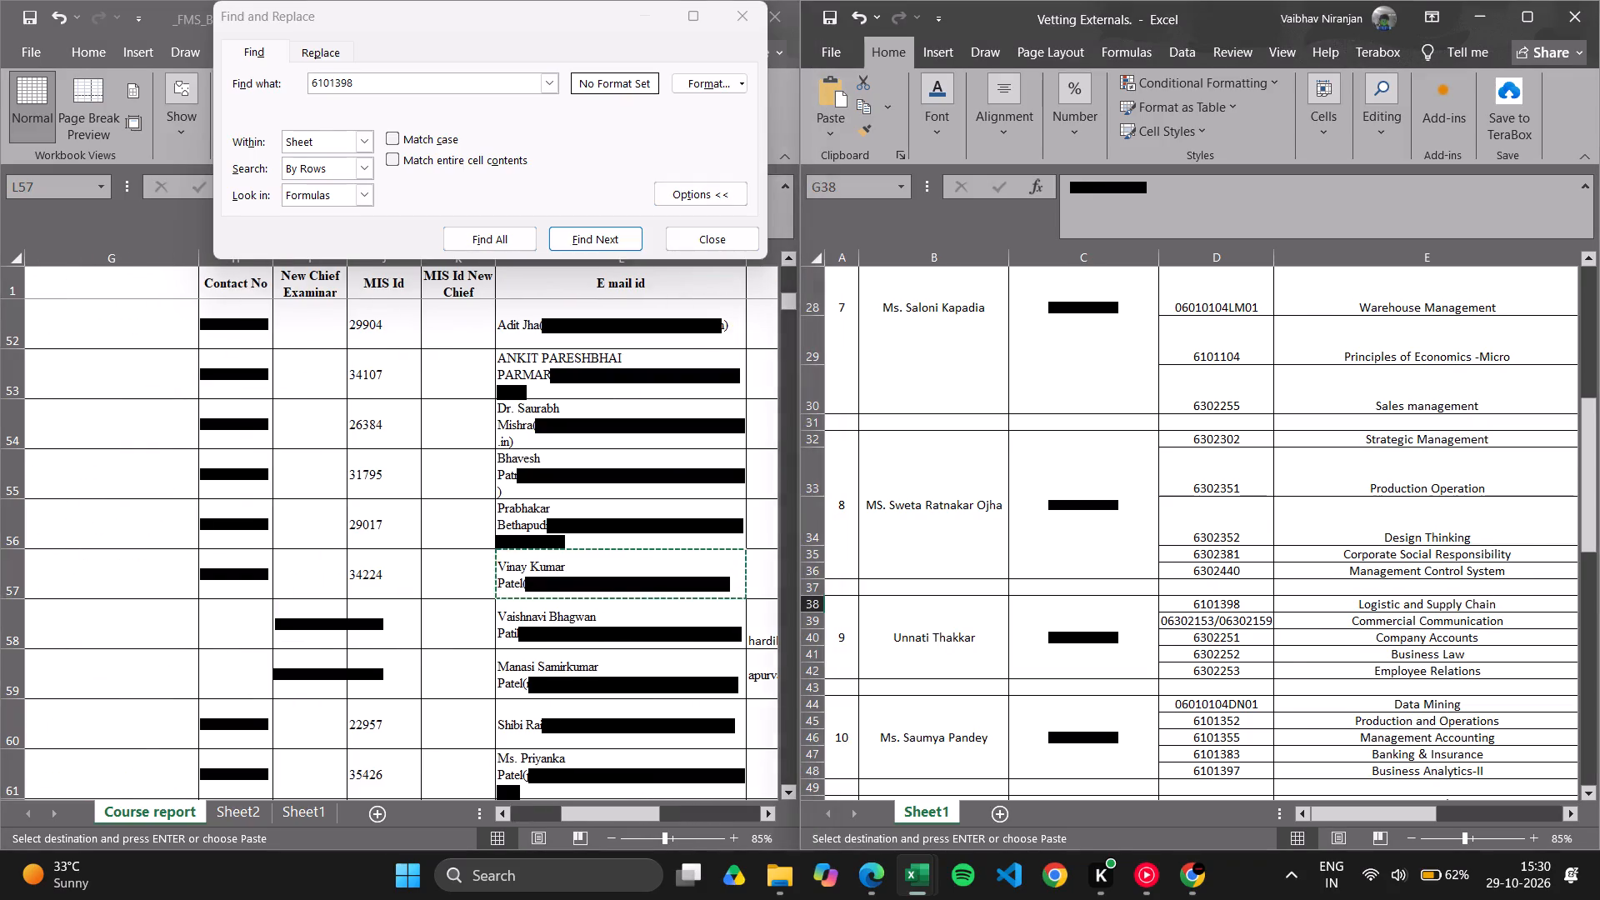
{"action": "scroll", "coordinate": [1342, 585], "scroll_direction": "left", "scroll_amount": 5}
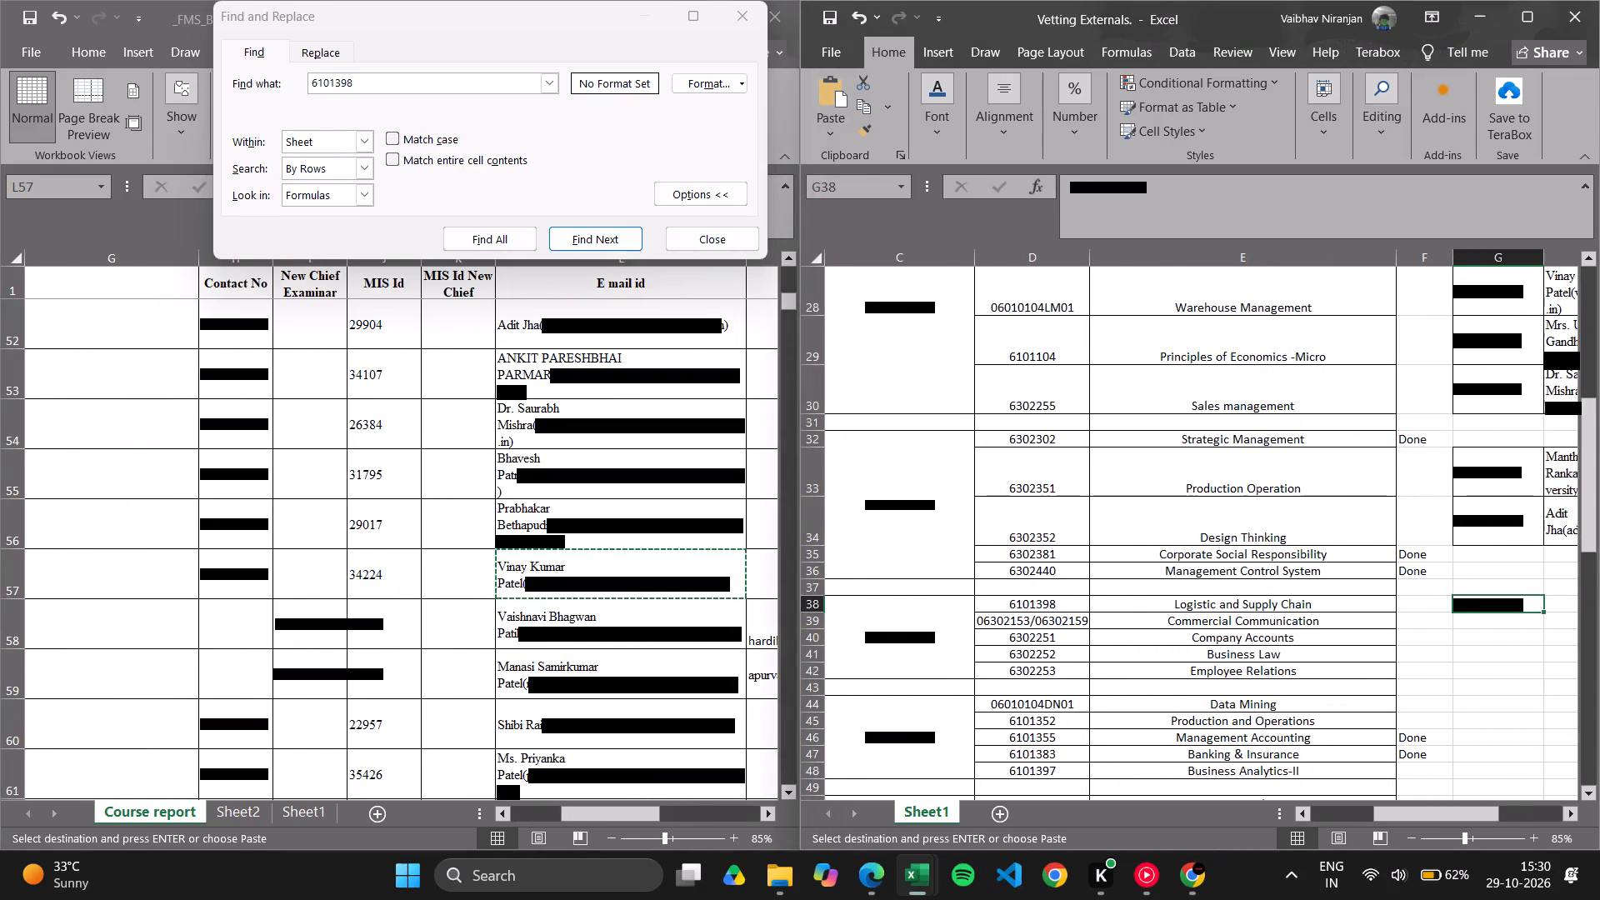
{"action": "scroll", "coordinate": [1264, 605], "scroll_direction": "left", "scroll_amount": 1}
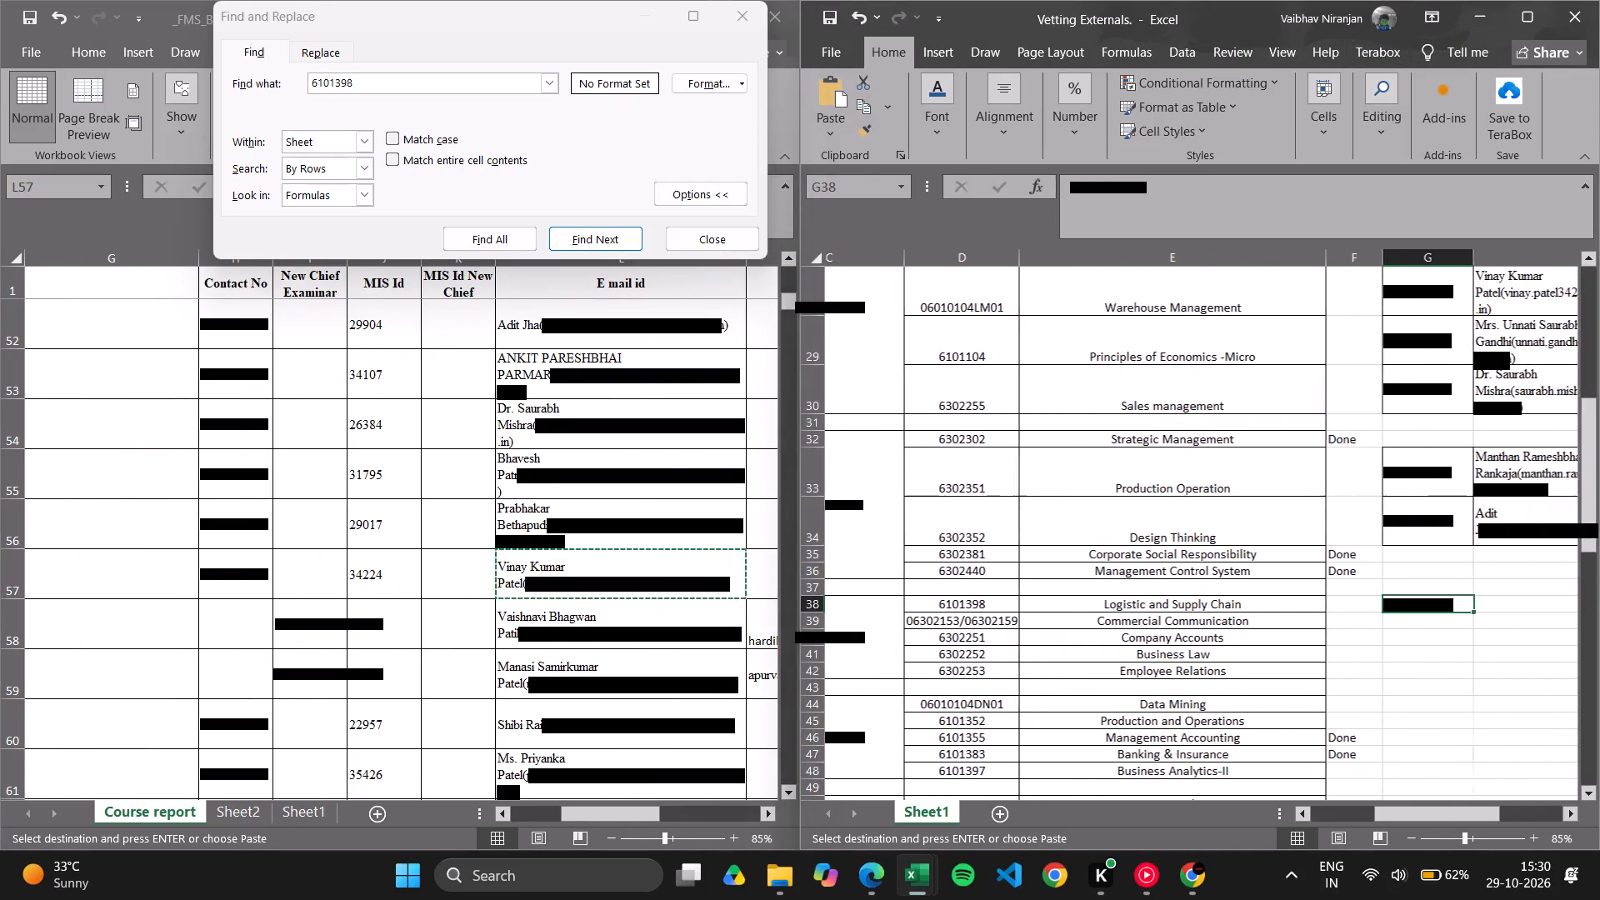
{"action": "scroll", "coordinate": [1447, 613], "scroll_direction": "left", "scroll_amount": 4}
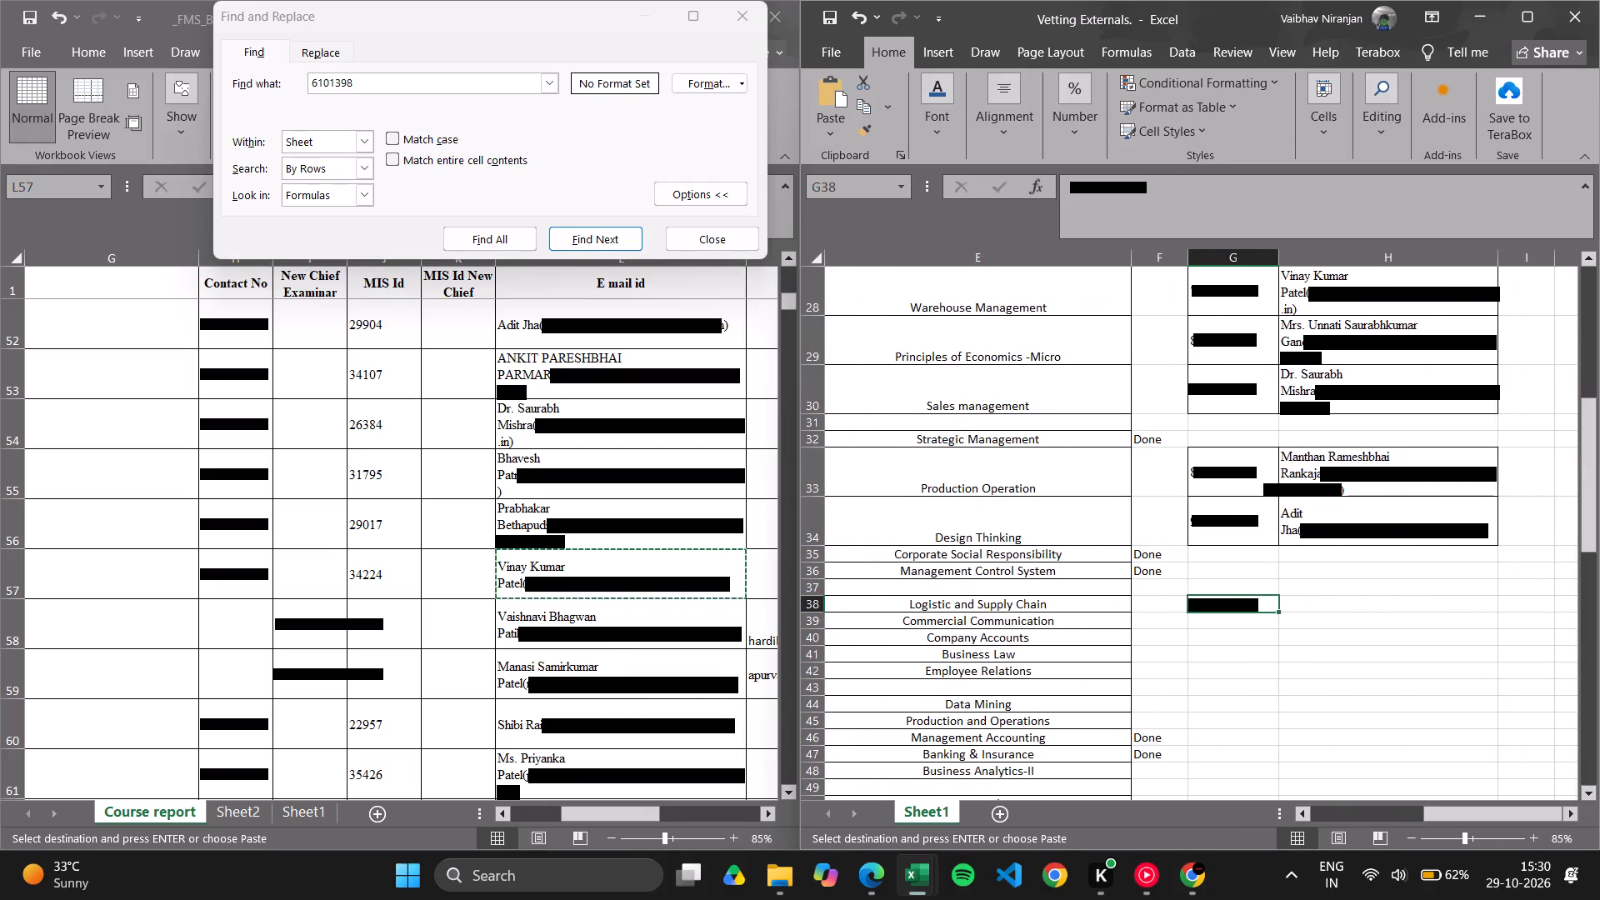
{"action": "left_click", "coordinate": [1340, 612]}
{"action": "left_click", "coordinate": [1324, 603]}
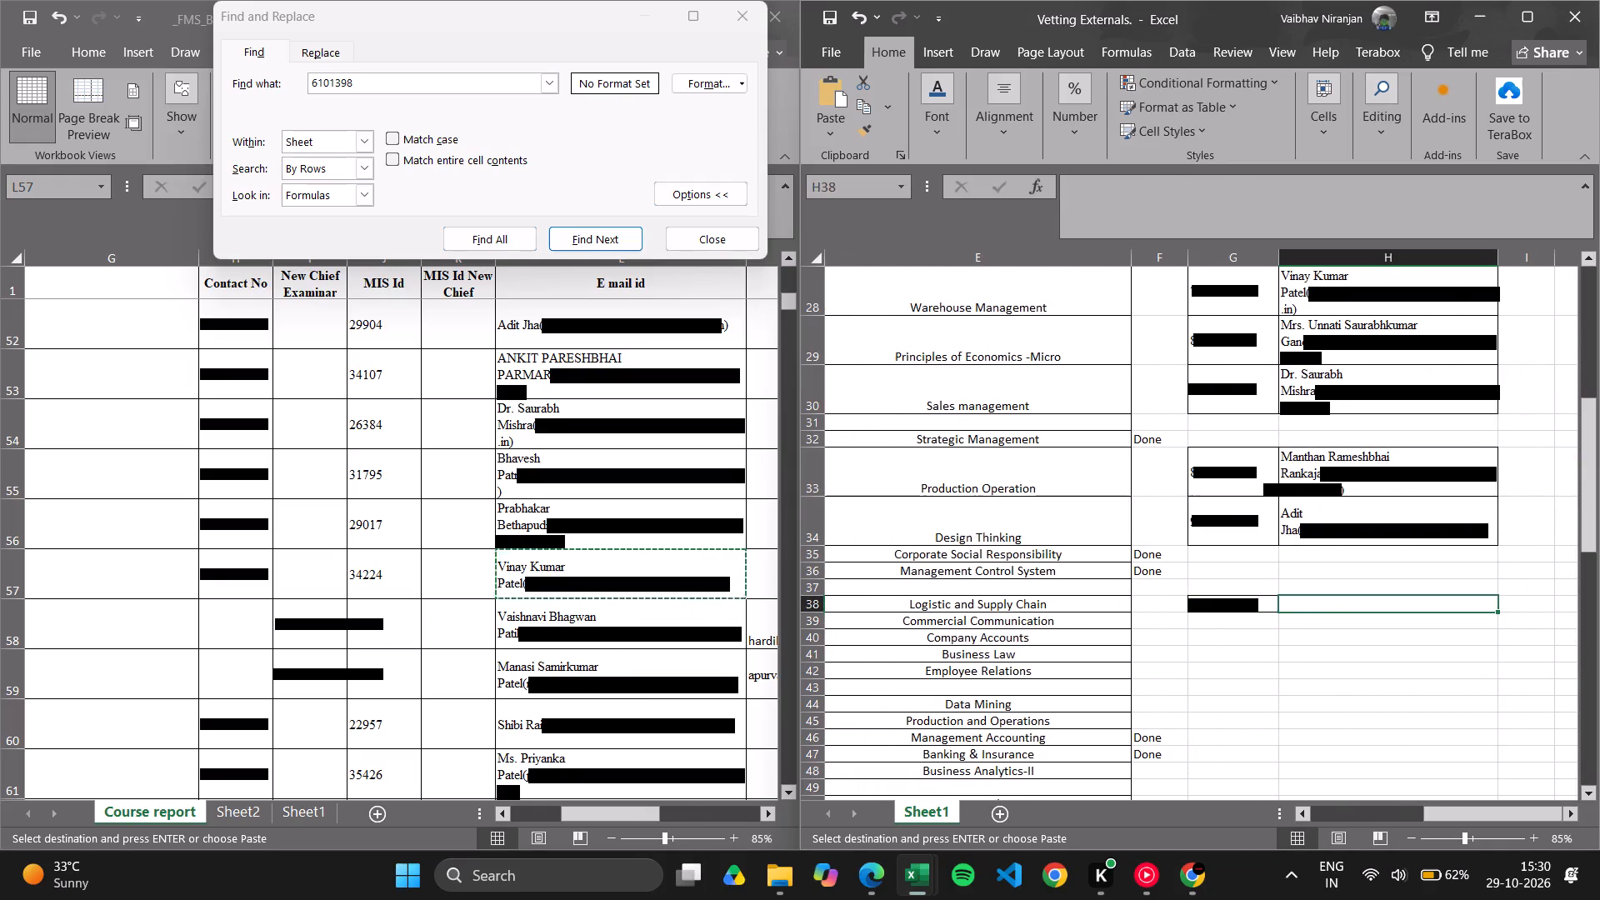
{"action": "key", "text": "ctrl+v"}
Search the nomination workbook for the Commercial Communication subject code, 06302153/06302159, copied from D39 of Vetting Externals.
{"action": "scroll", "coordinate": [907, 654], "scroll_direction": "right", "scroll_amount": 1}
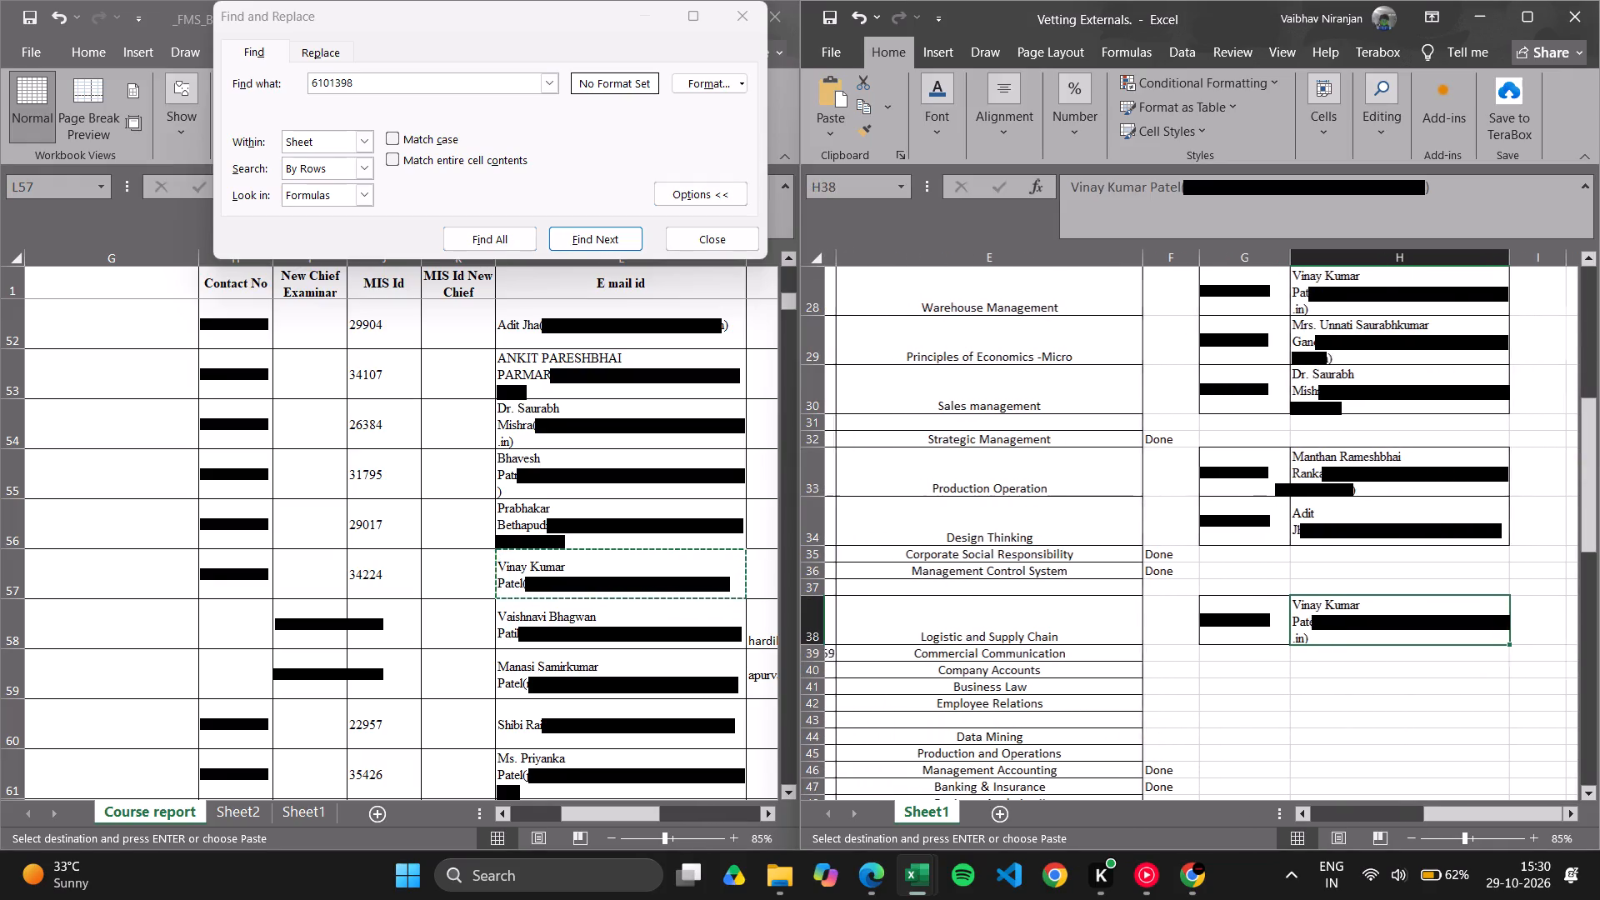
{"action": "scroll", "coordinate": [907, 654], "scroll_direction": "right", "scroll_amount": 2}
{"action": "left_click", "coordinate": [910, 654]}
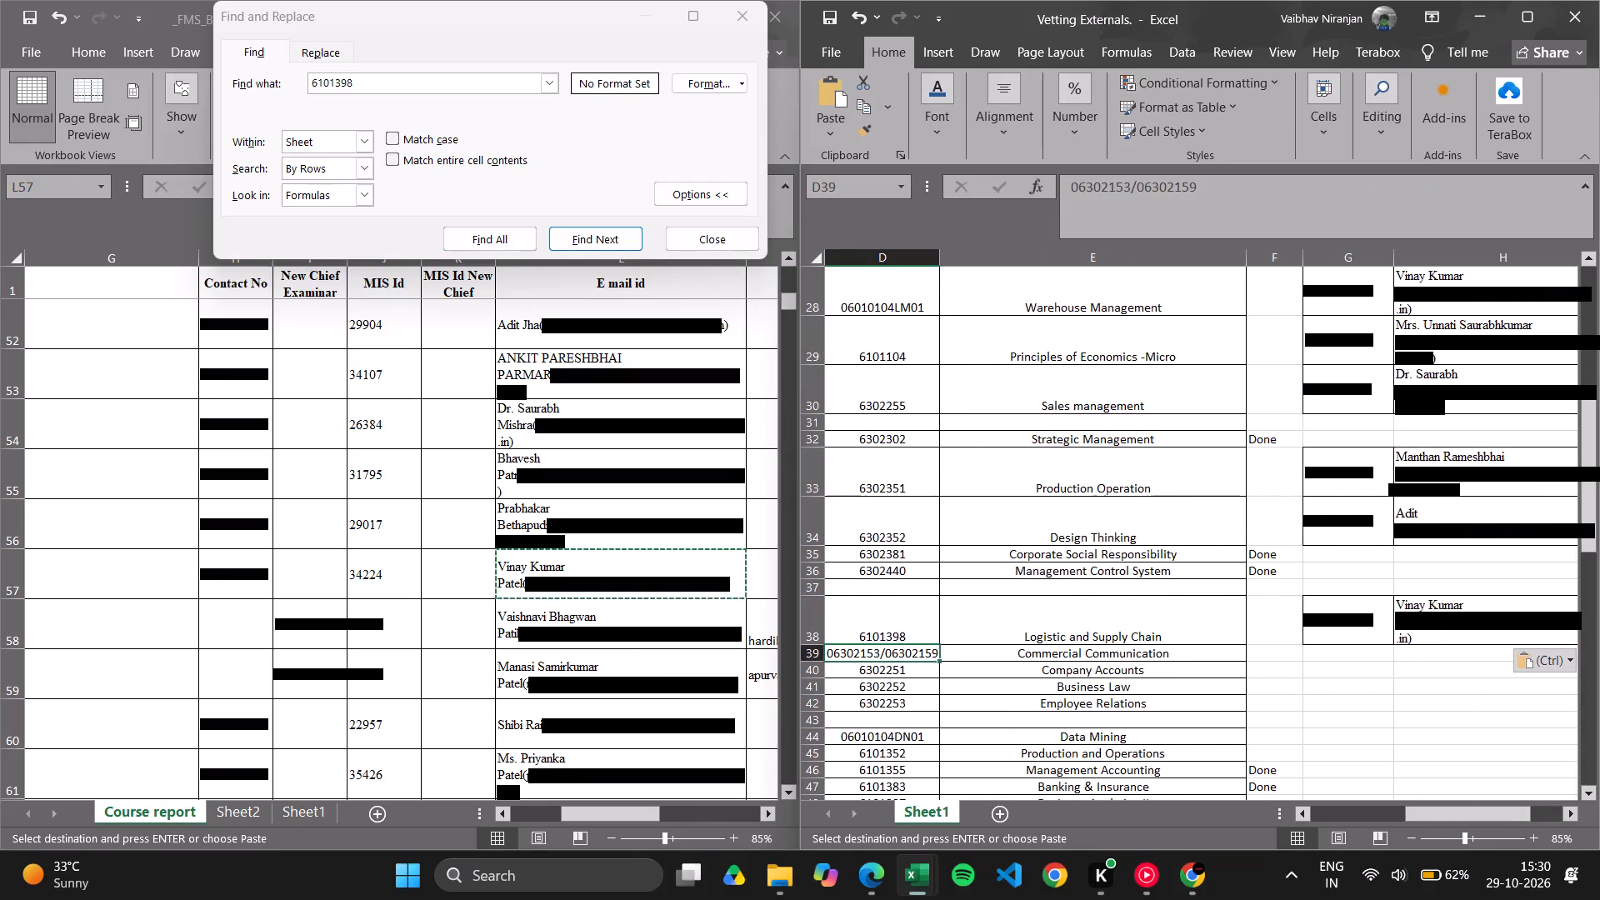
{"action": "key", "text": "ctrl+c"}
{"action": "double_click", "coordinate": [447, 86]}
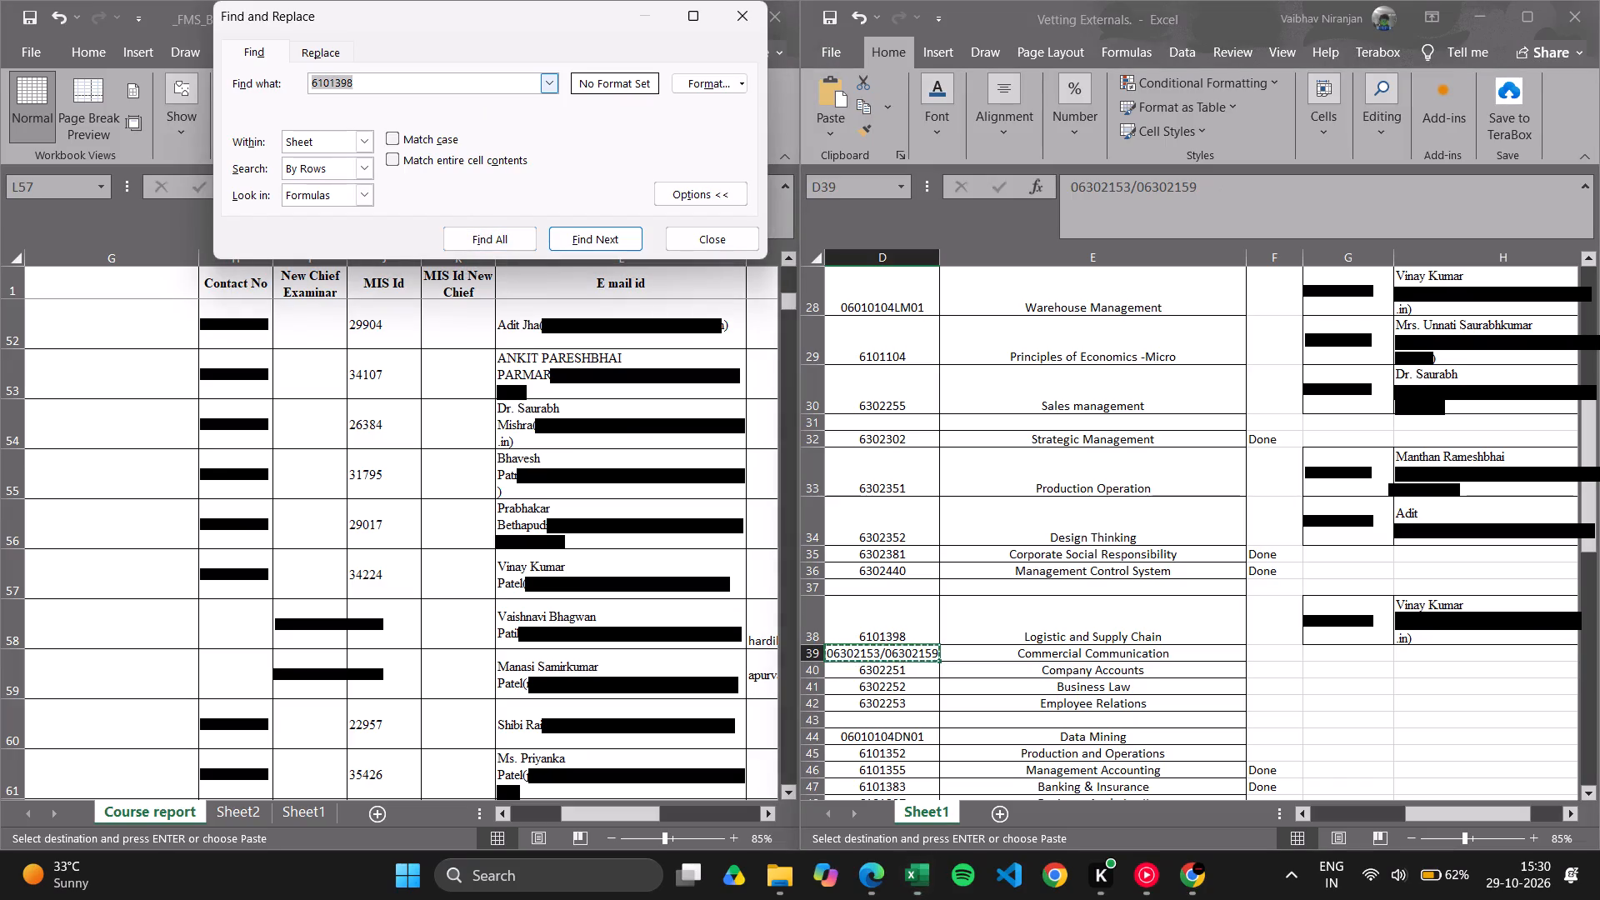
{"action": "key", "text": "ctrl+v"}
{"action": "left_click", "coordinate": [592, 240]}
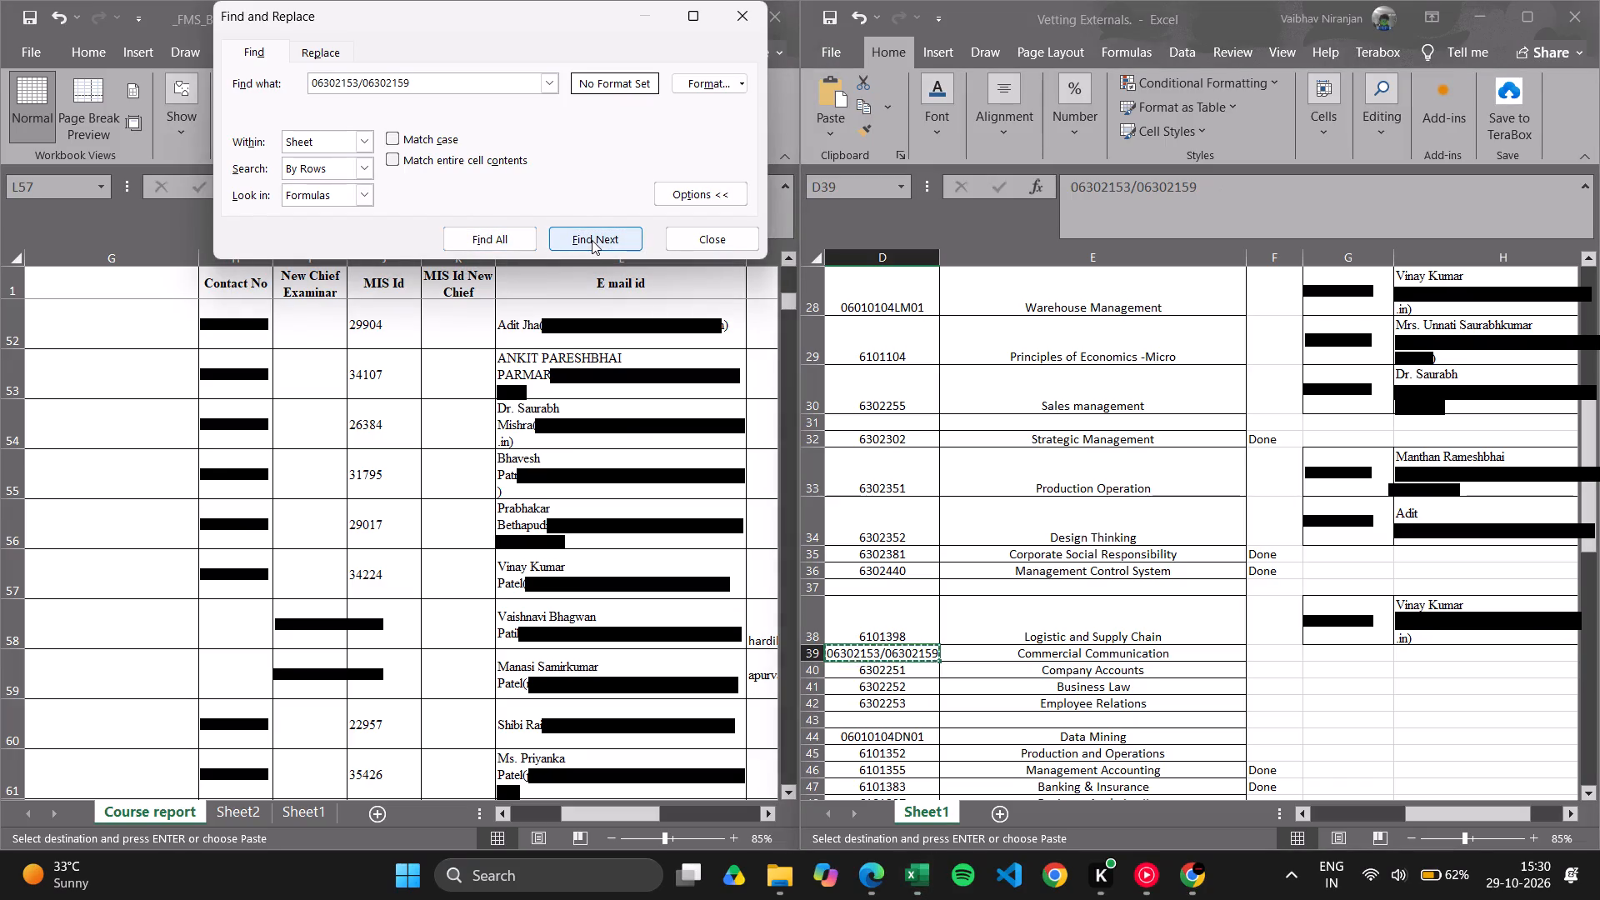
{"action": "left_click", "coordinate": [488, 456]}
{"action": "left_click", "coordinate": [478, 75]}
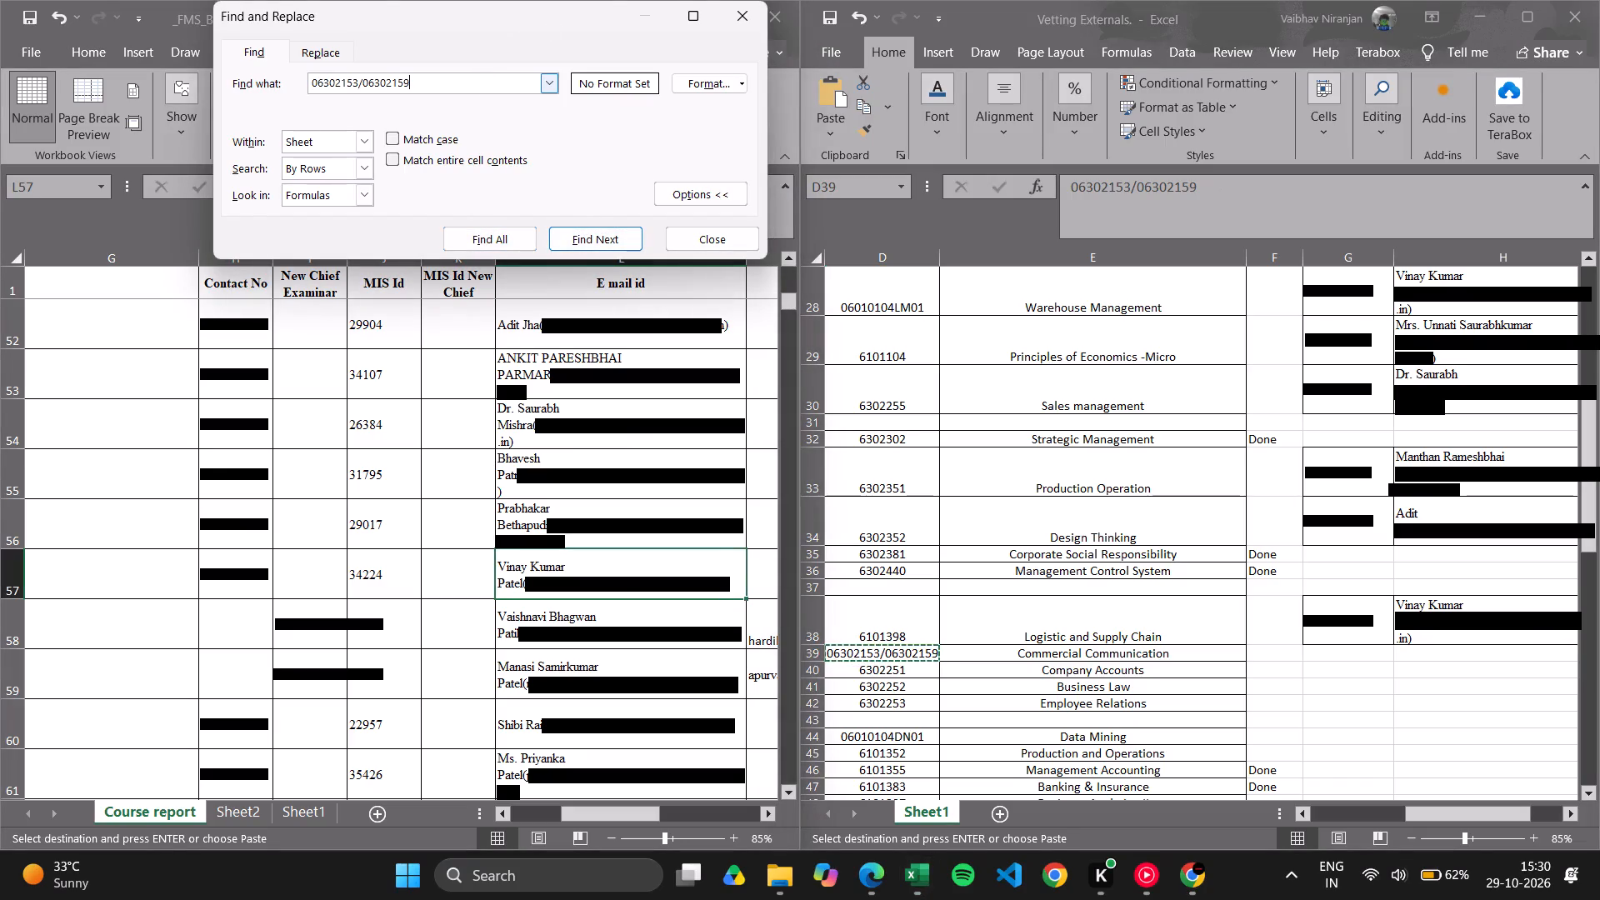
{"action": "left_click", "coordinate": [587, 237]}
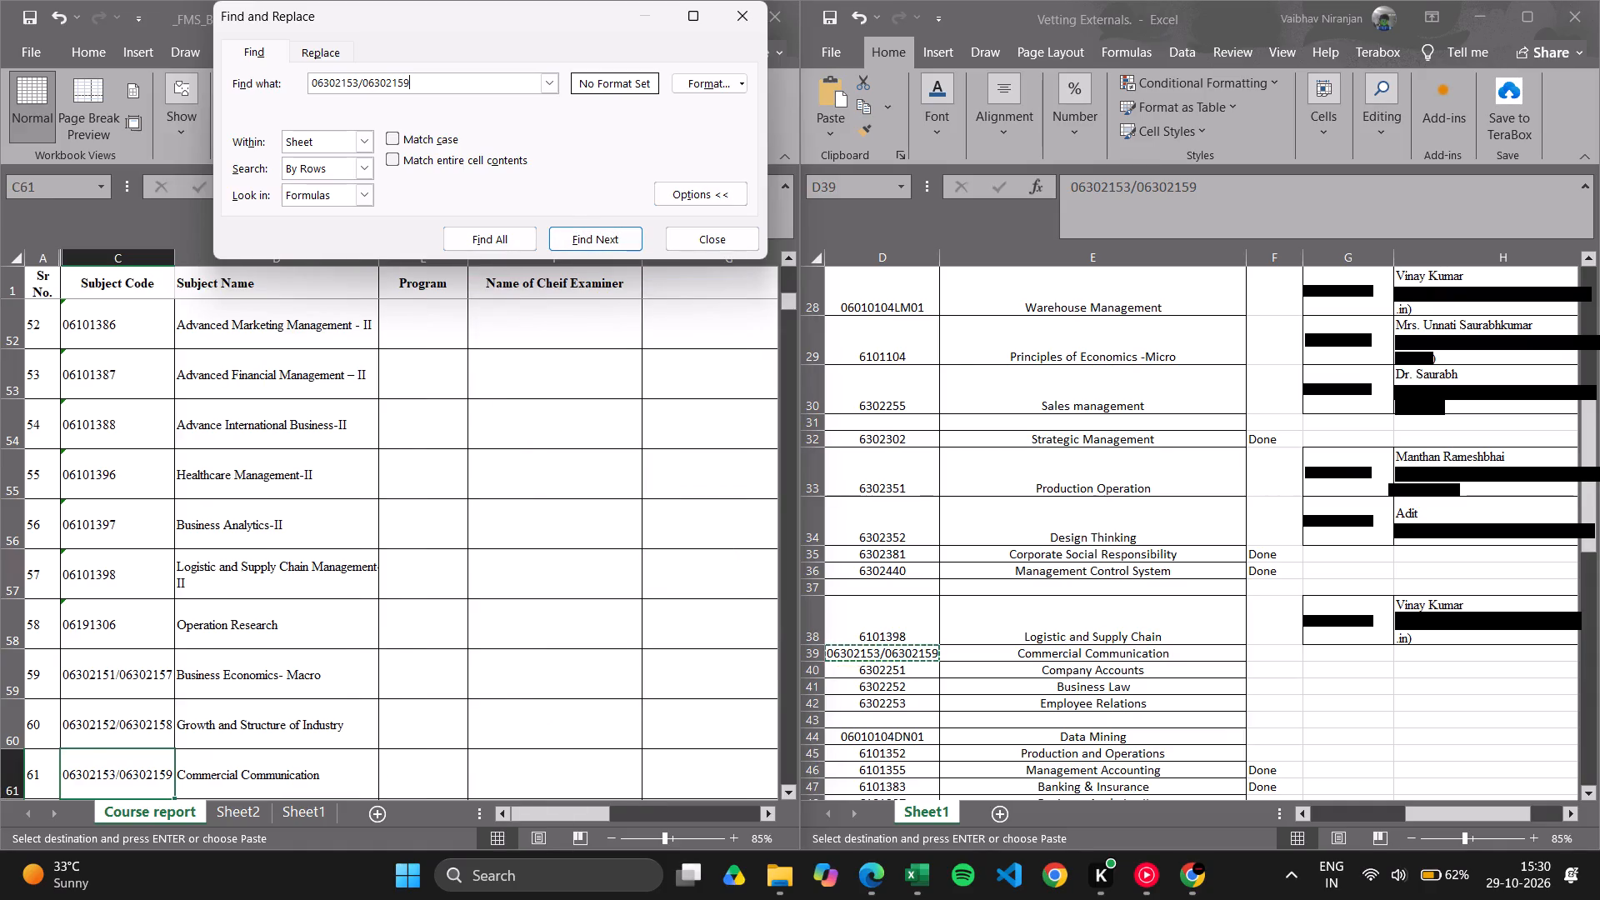
Copy the Commercial Communication row's Contact No from H61 of the nomination workbook into G39 of Vetting Externals.
{"action": "scroll", "coordinate": [336, 756], "scroll_direction": "left", "scroll_amount": 5}
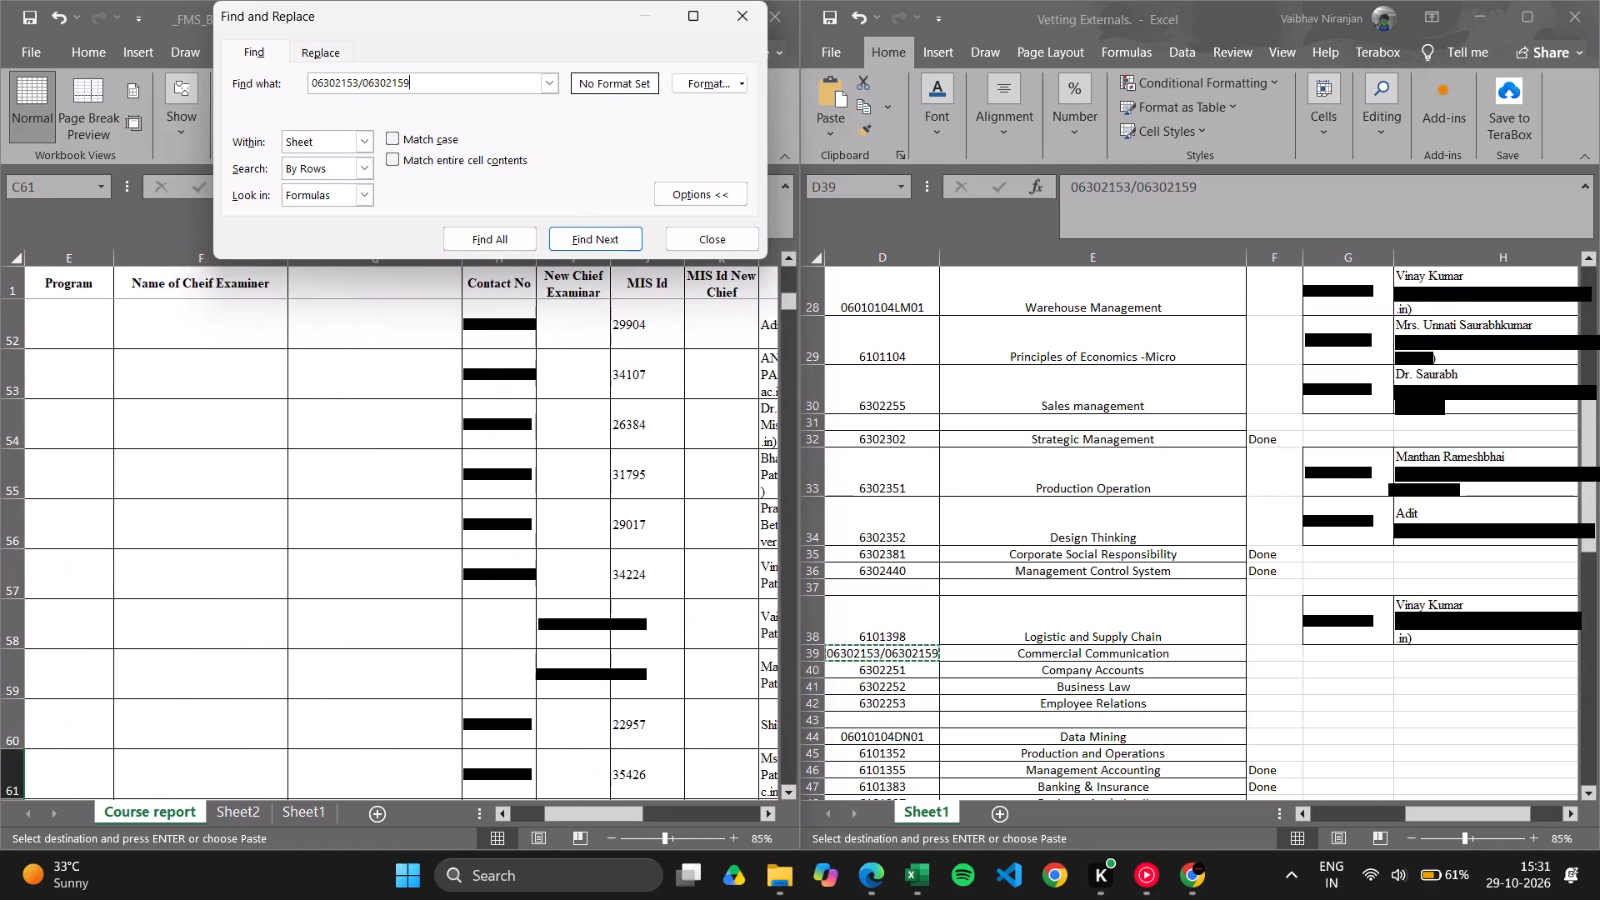
{"action": "left_click", "coordinate": [517, 793]}
{"action": "key", "text": "ctrl+c"}
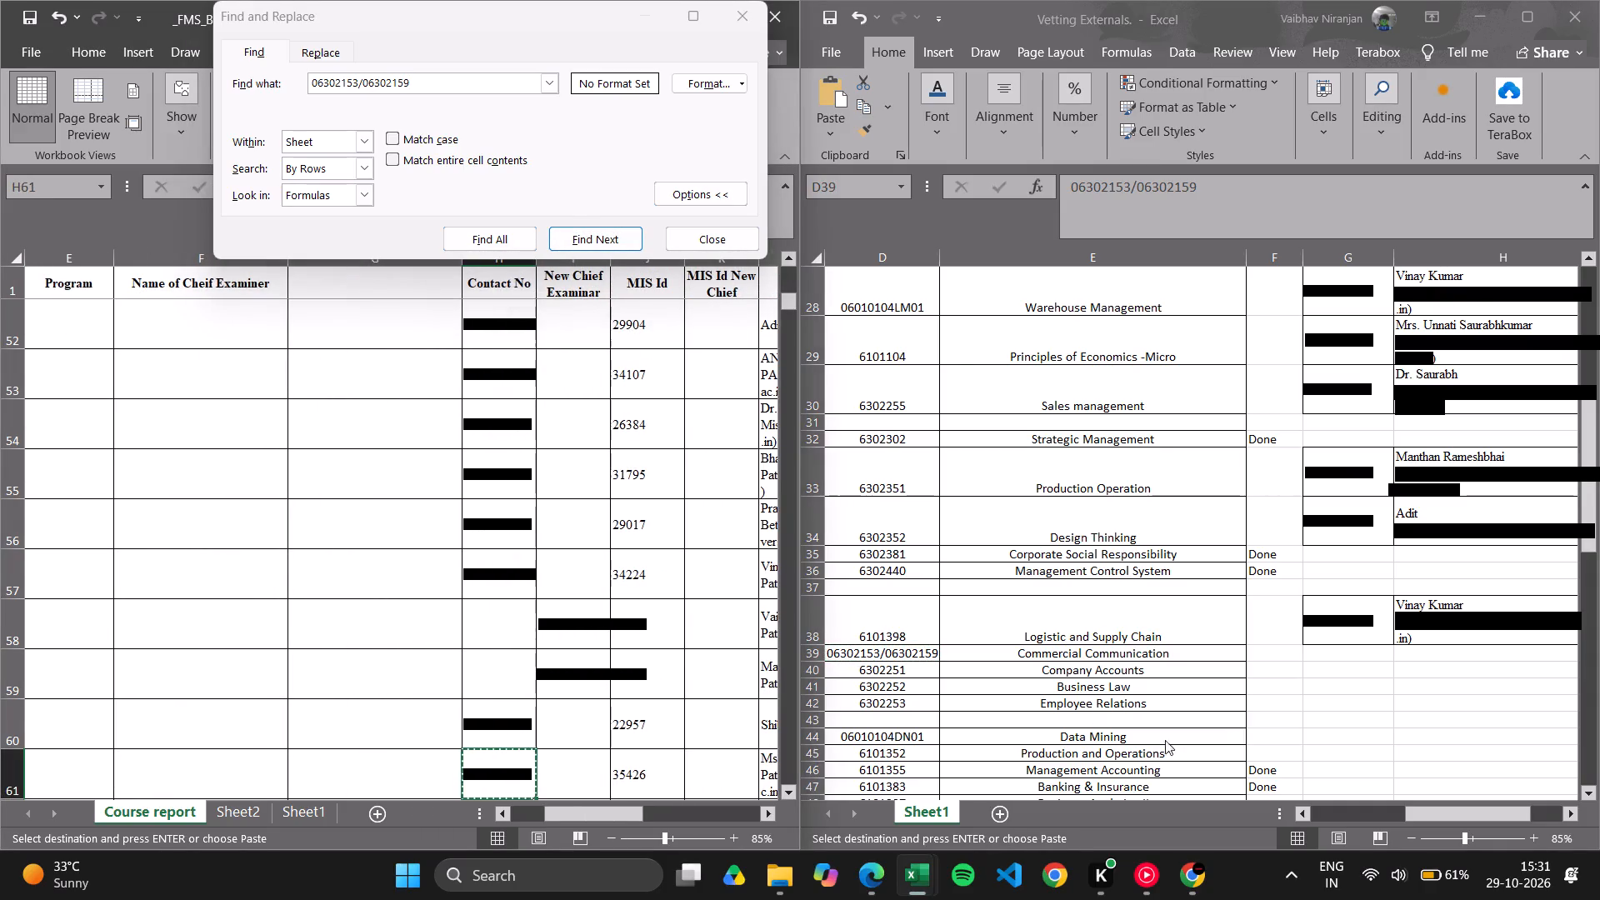
{"action": "left_click", "coordinate": [1353, 649]}
{"action": "left_click", "coordinate": [1353, 649]}
{"action": "key", "text": "ctrl+v"}
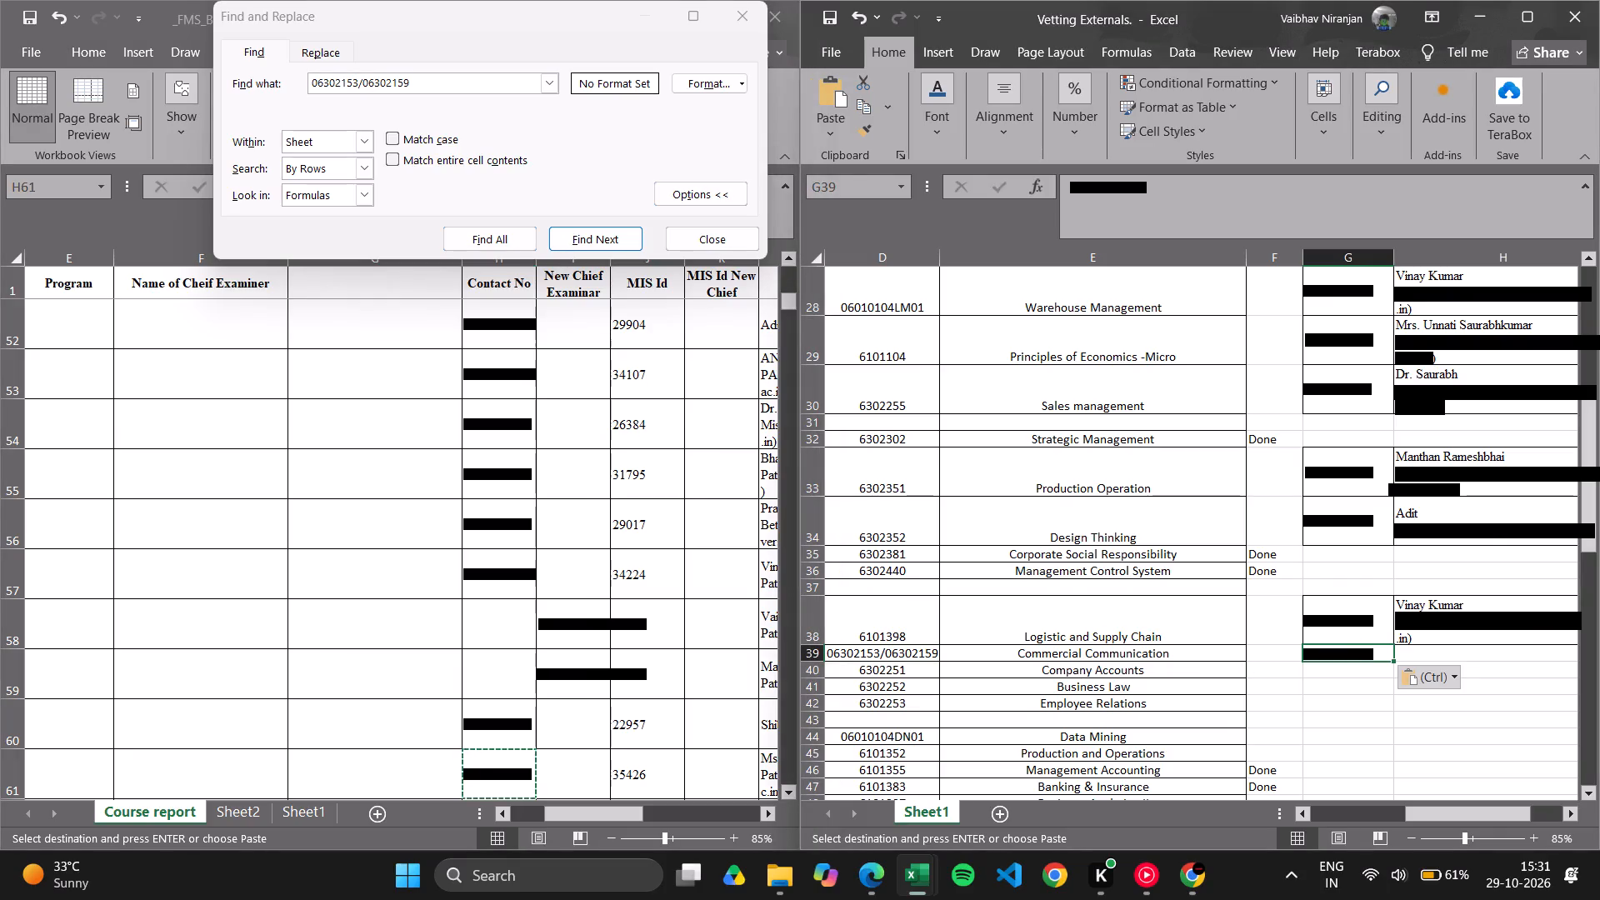
Copy the Commercial Communication row's E mail id from L61 of the nomination workbook into H39 of Vetting Externals.
{"action": "scroll", "coordinate": [677, 753], "scroll_direction": "right", "scroll_amount": 2}
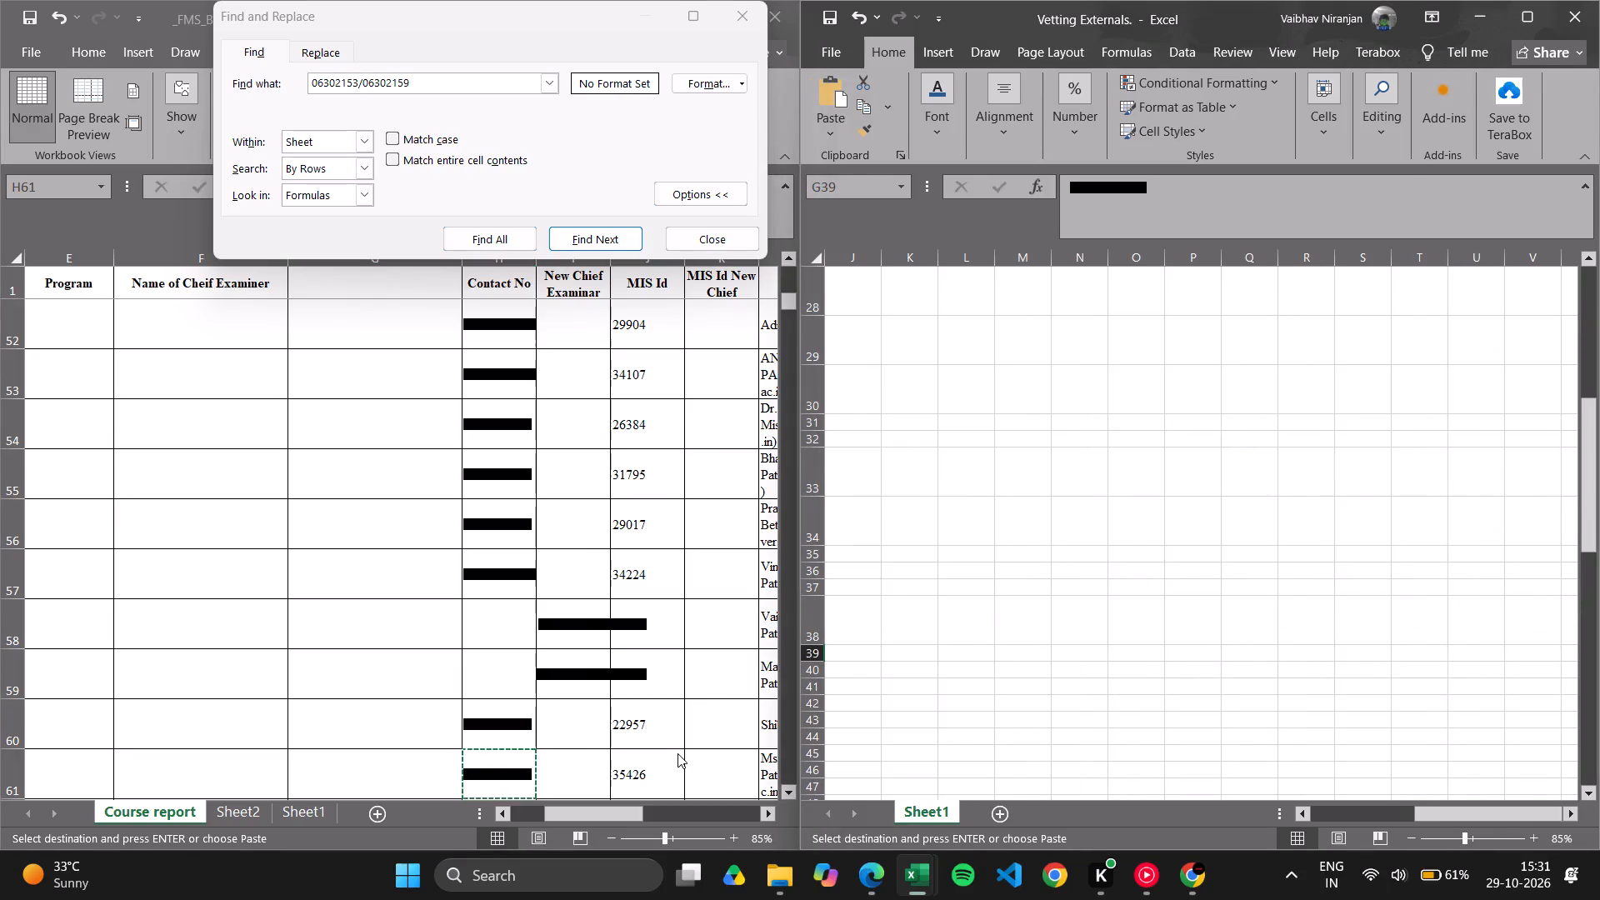
{"action": "scroll", "coordinate": [677, 753], "scroll_direction": "right", "scroll_amount": 1}
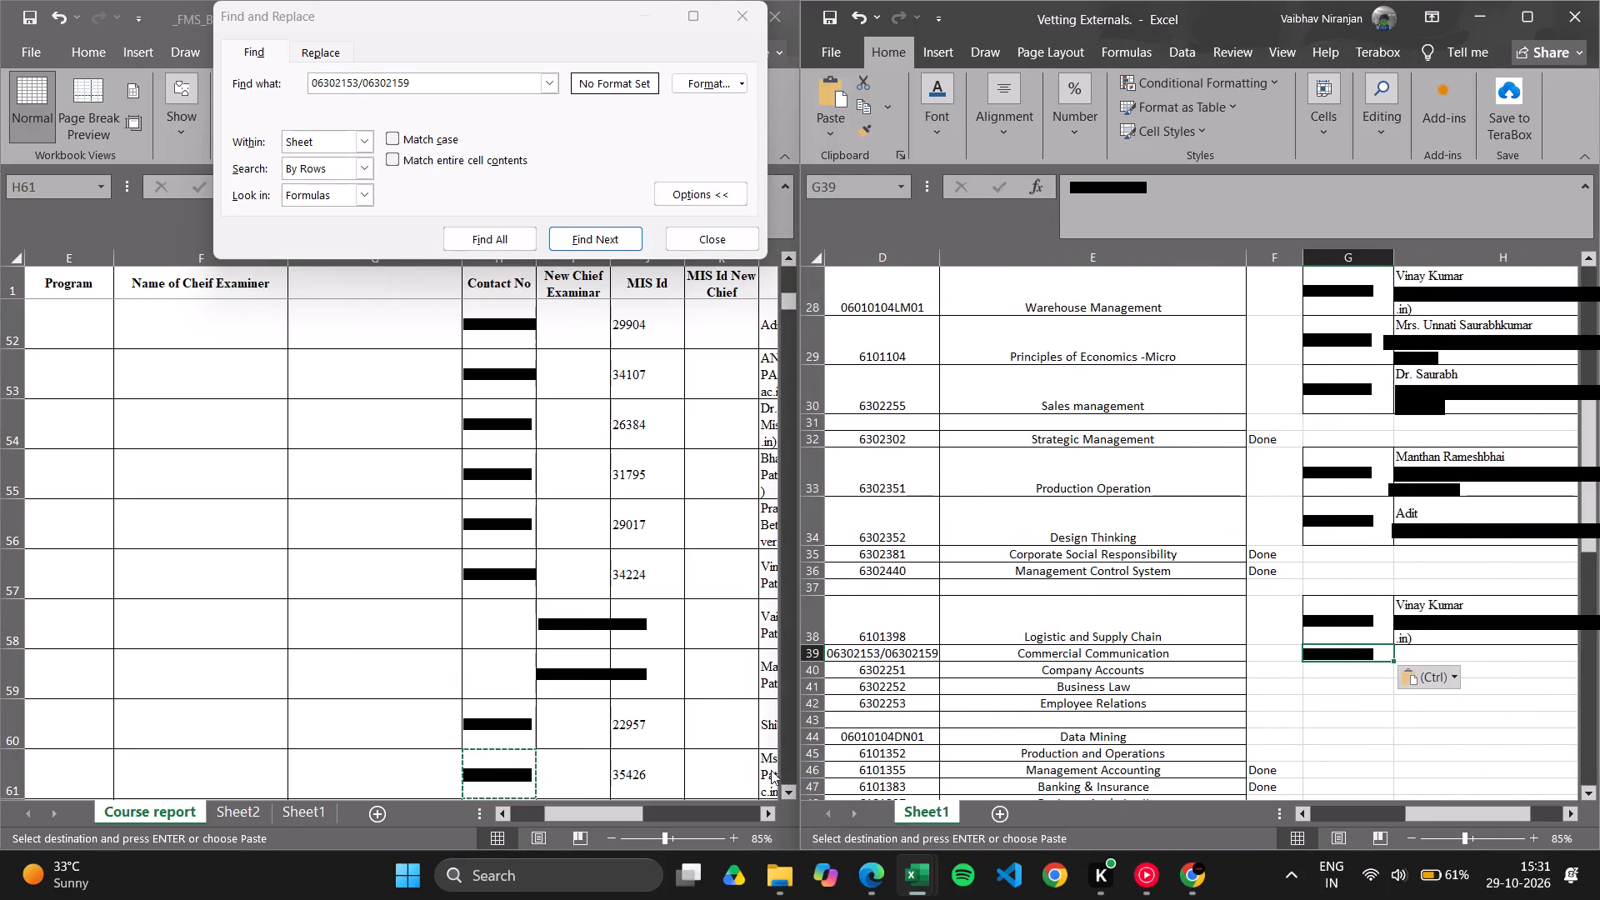
{"action": "left_click", "coordinate": [773, 770]}
{"action": "left_click", "coordinate": [773, 770]}
{"action": "key", "text": "ctrl+c"}
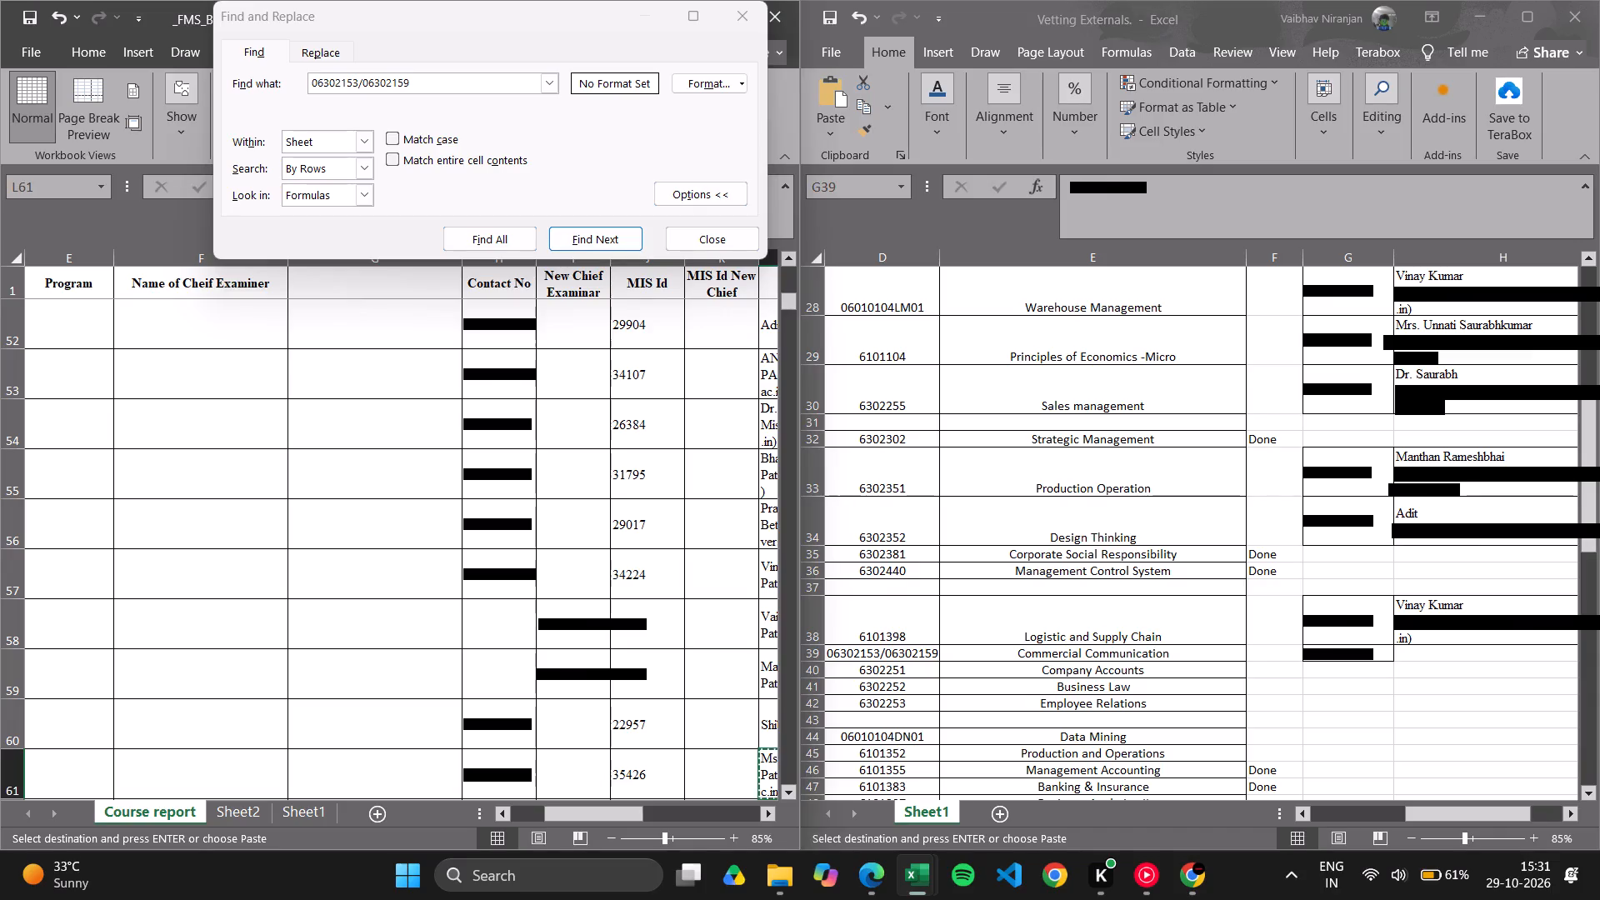
{"action": "left_click", "coordinate": [1458, 655]}
{"action": "left_click", "coordinate": [1458, 655]}
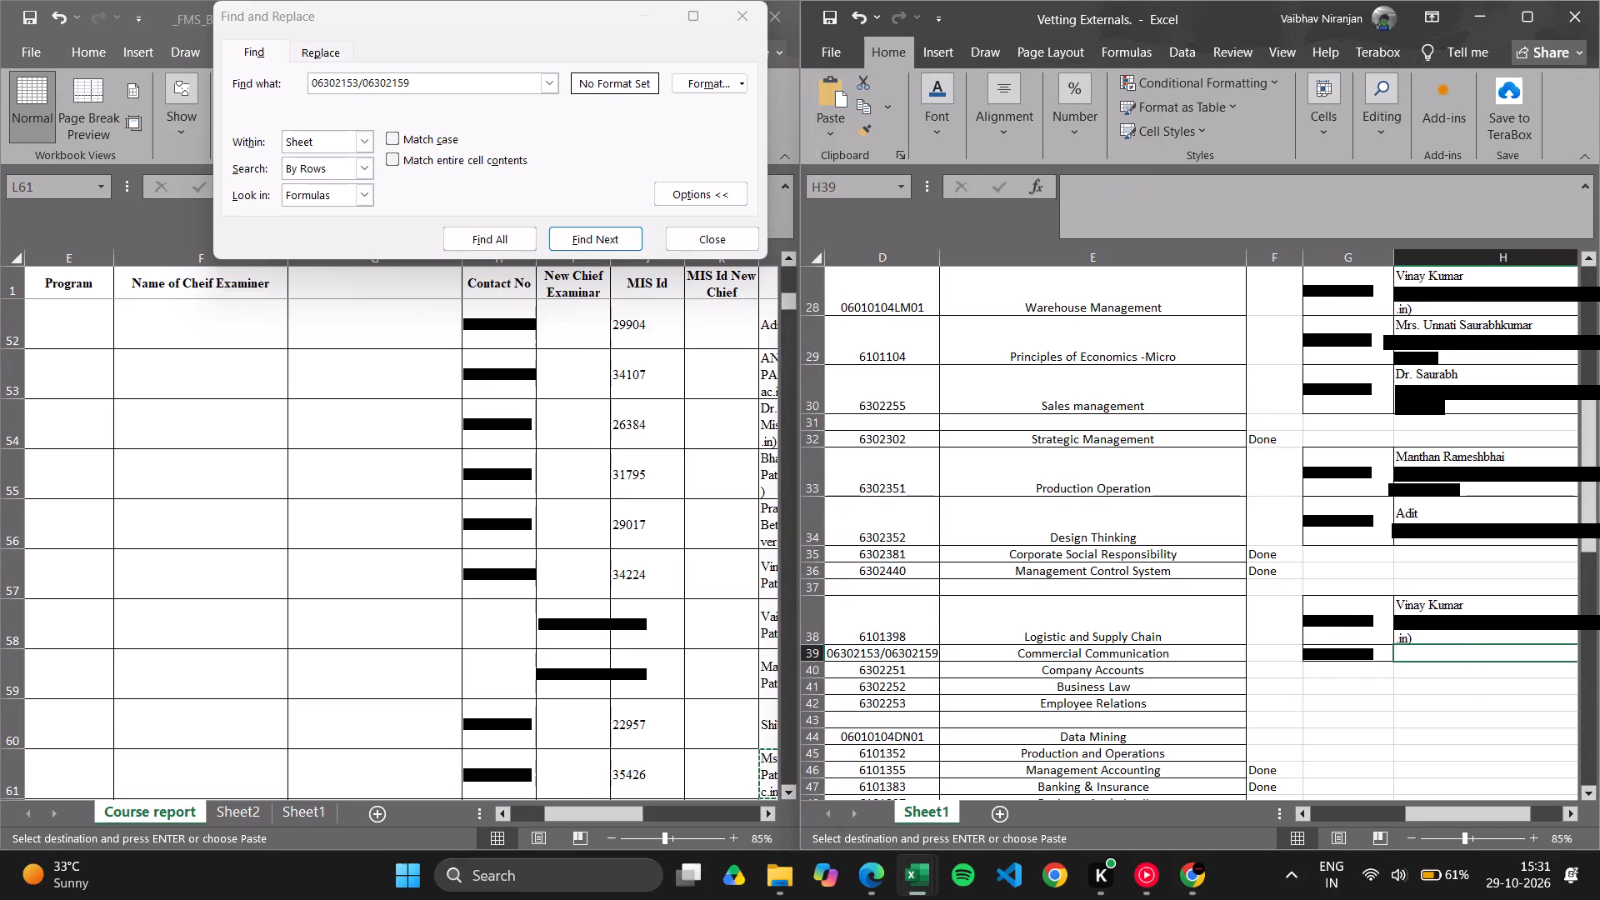
{"action": "key", "text": "ctrl+v"}
Search the nomination workbook for the Company Accounts subject code, 6302251, copied from D40 of Vetting Externals.
{"action": "scroll", "coordinate": [1066, 675], "scroll_direction": "right", "scroll_amount": 1}
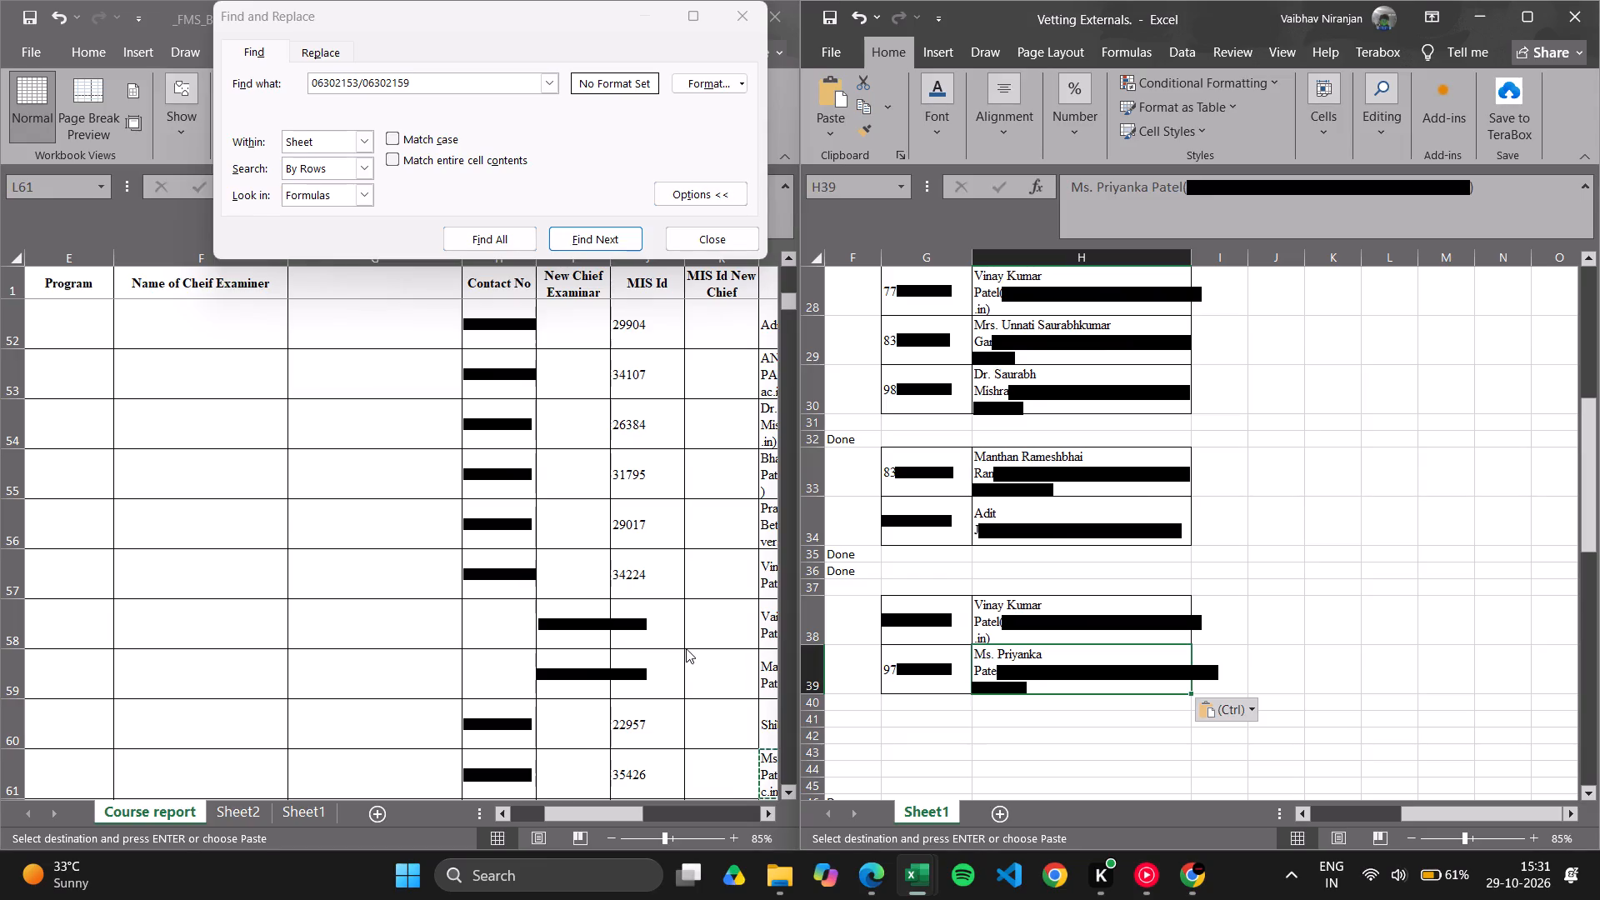
{"action": "scroll", "coordinate": [951, 678], "scroll_direction": "right", "scroll_amount": 7}
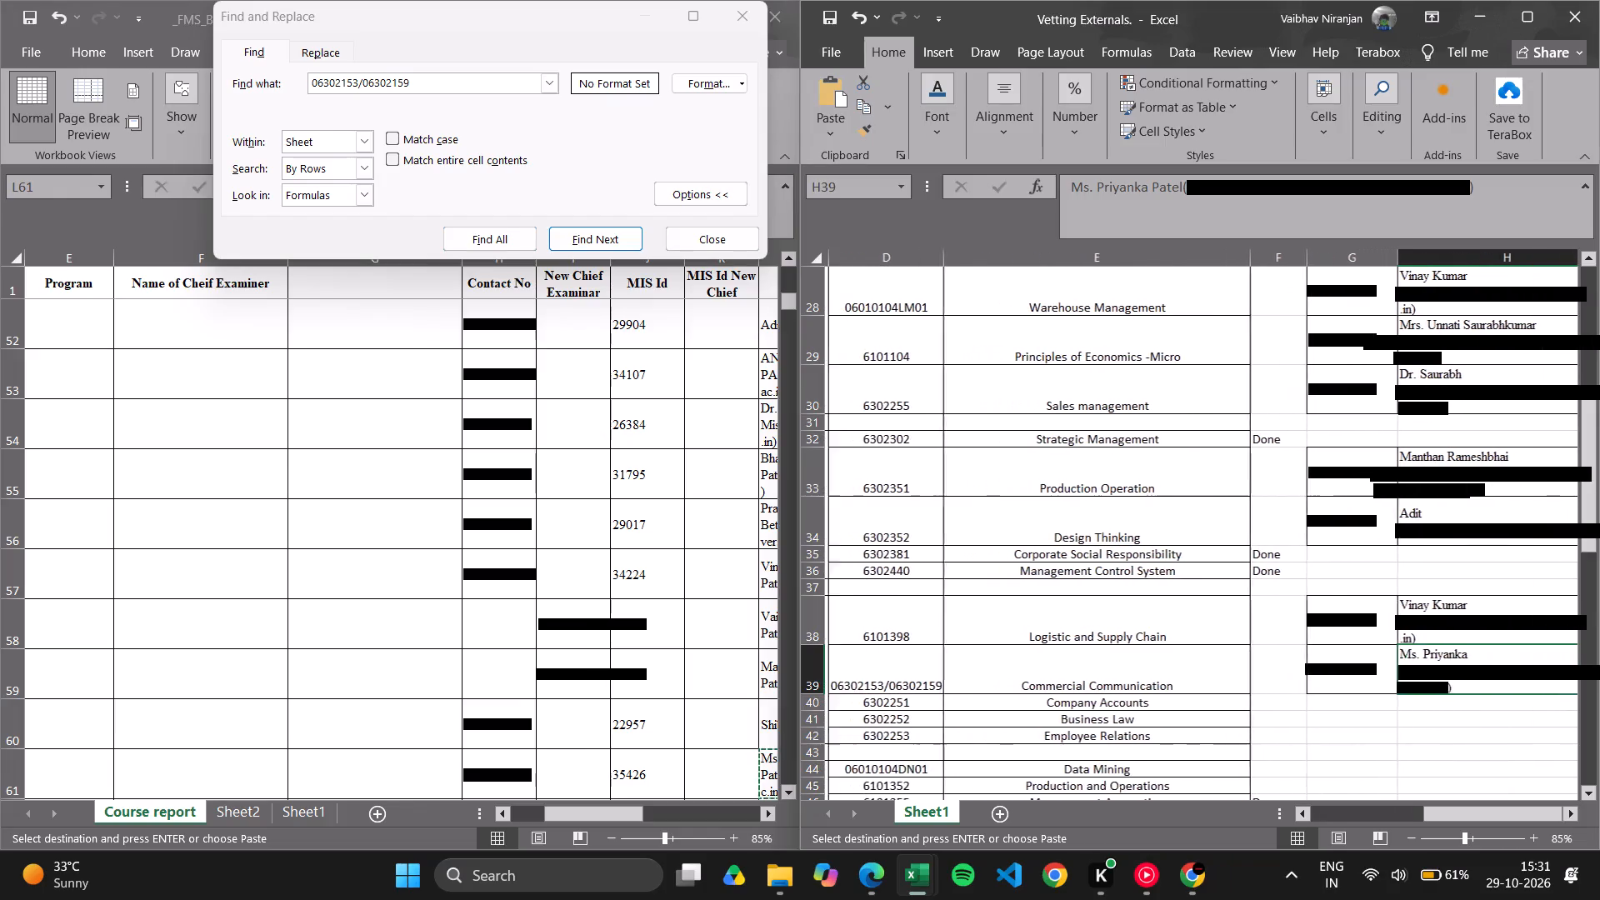
{"action": "scroll", "coordinate": [951, 678], "scroll_direction": "right", "scroll_amount": 1}
{"action": "left_click", "coordinate": [907, 700]}
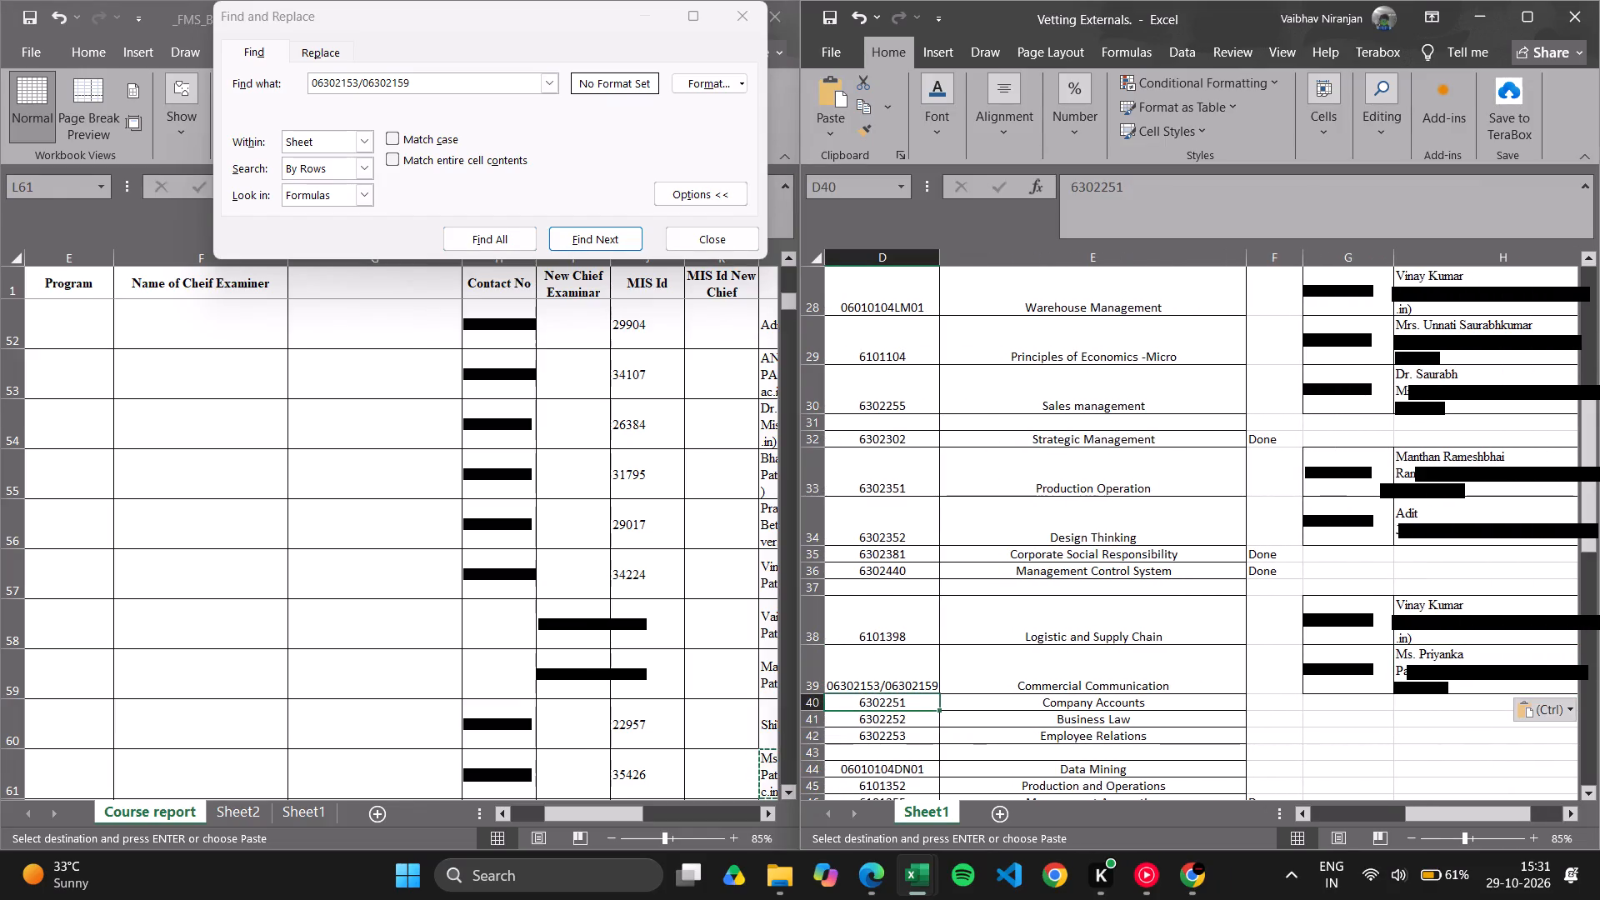
{"action": "key", "text": "ctrl+c"}
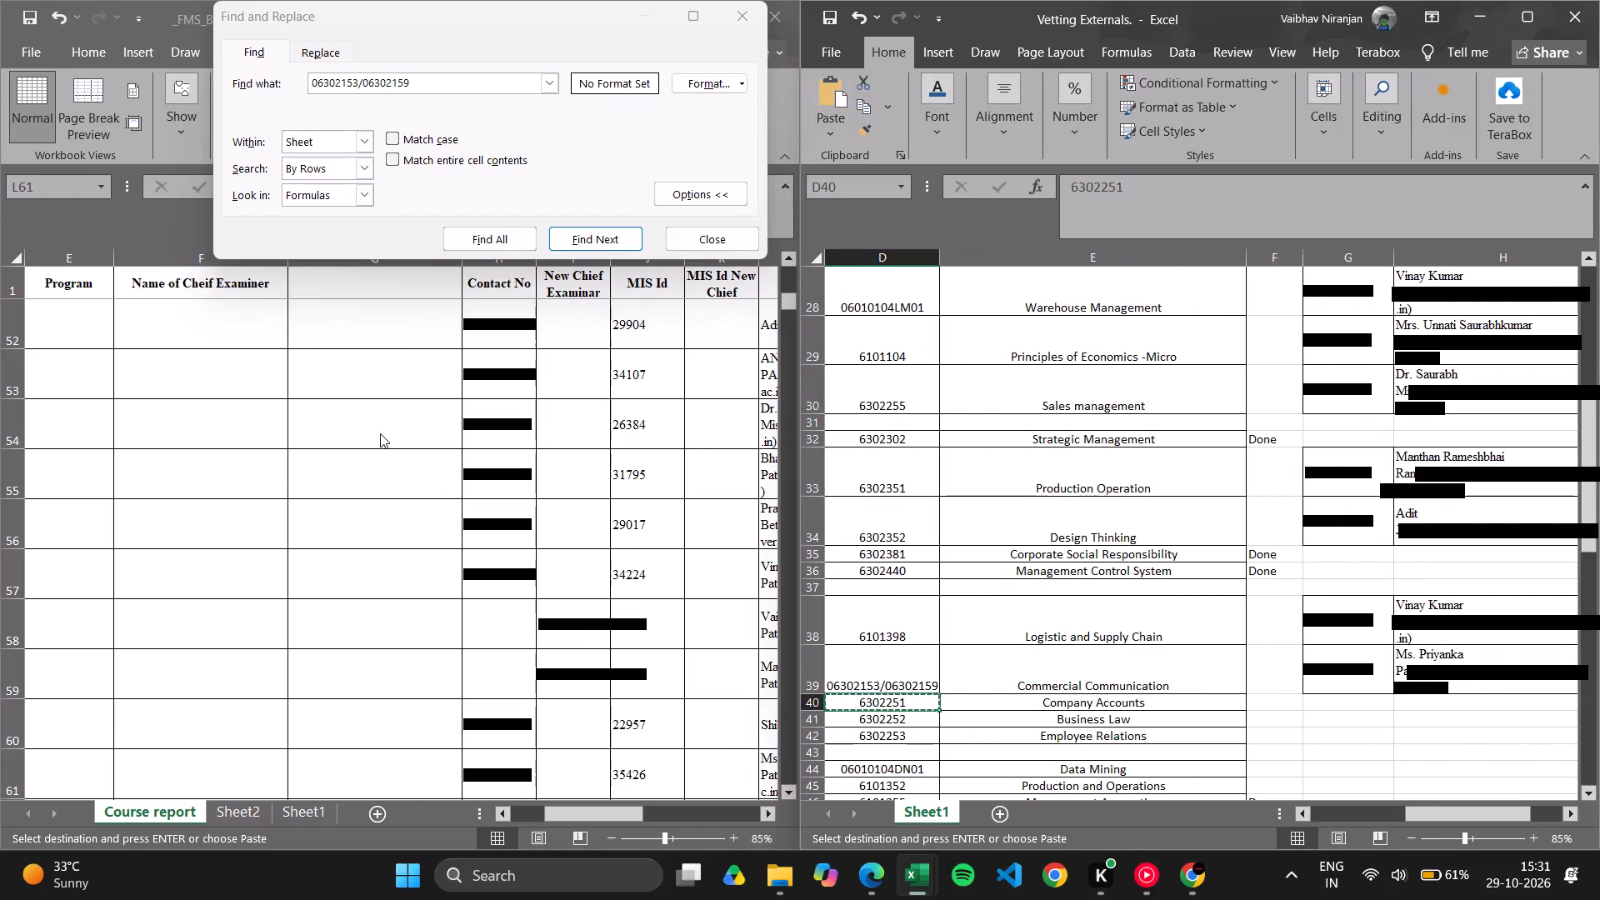
{"action": "left_click", "coordinate": [380, 433]}
{"action": "double_click", "coordinate": [446, 73]}
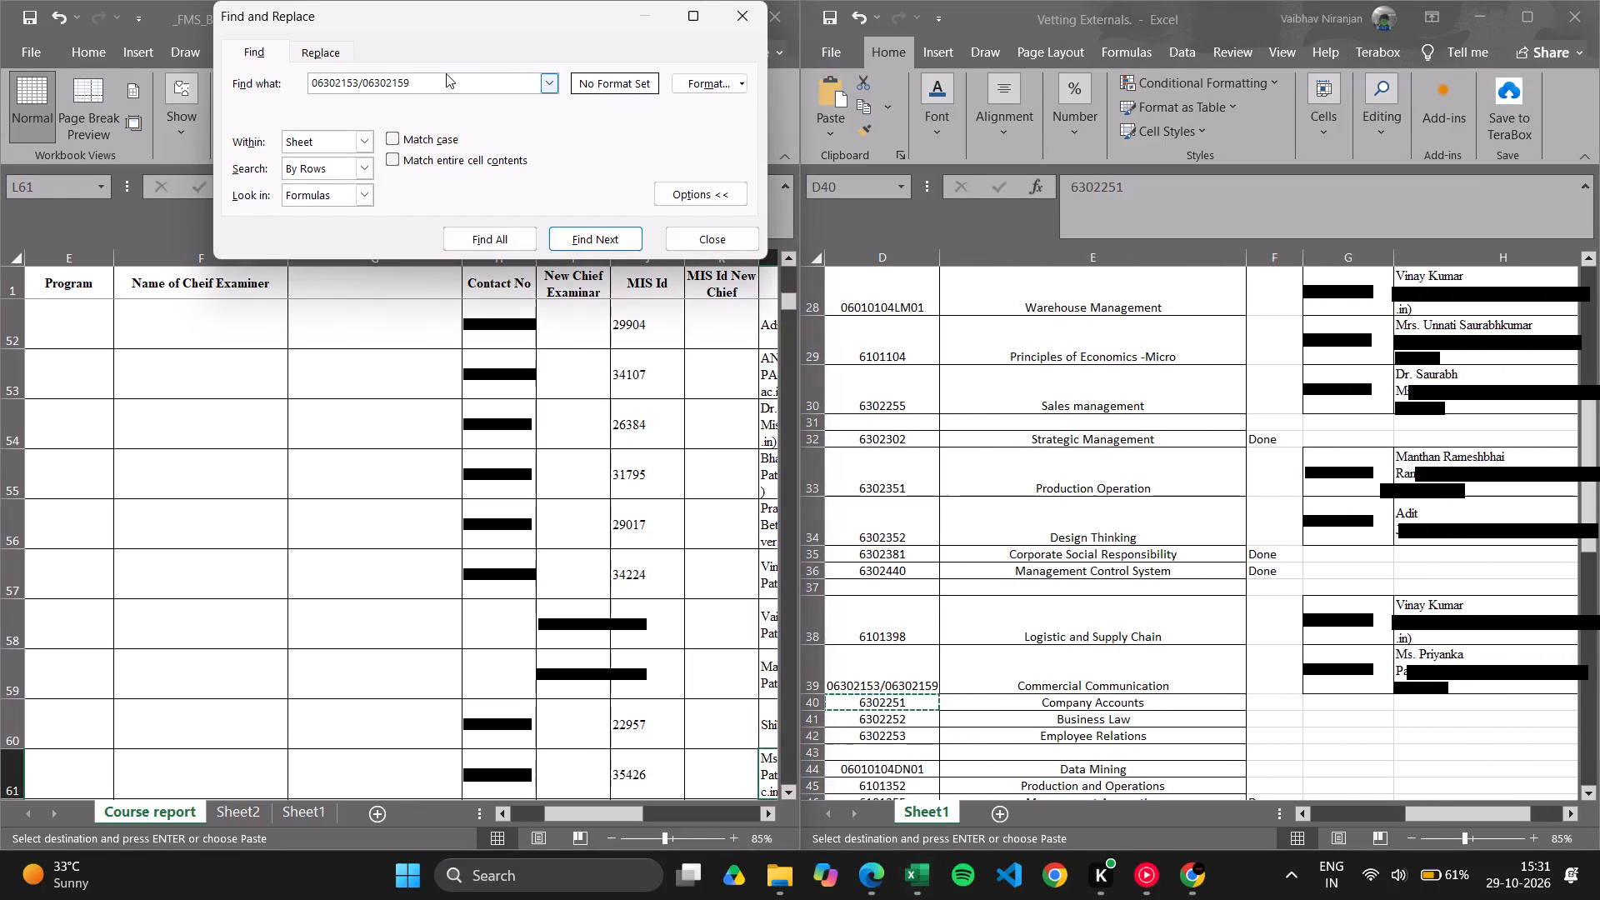
{"action": "double_click", "coordinate": [446, 73]}
{"action": "double_click", "coordinate": [422, 77]}
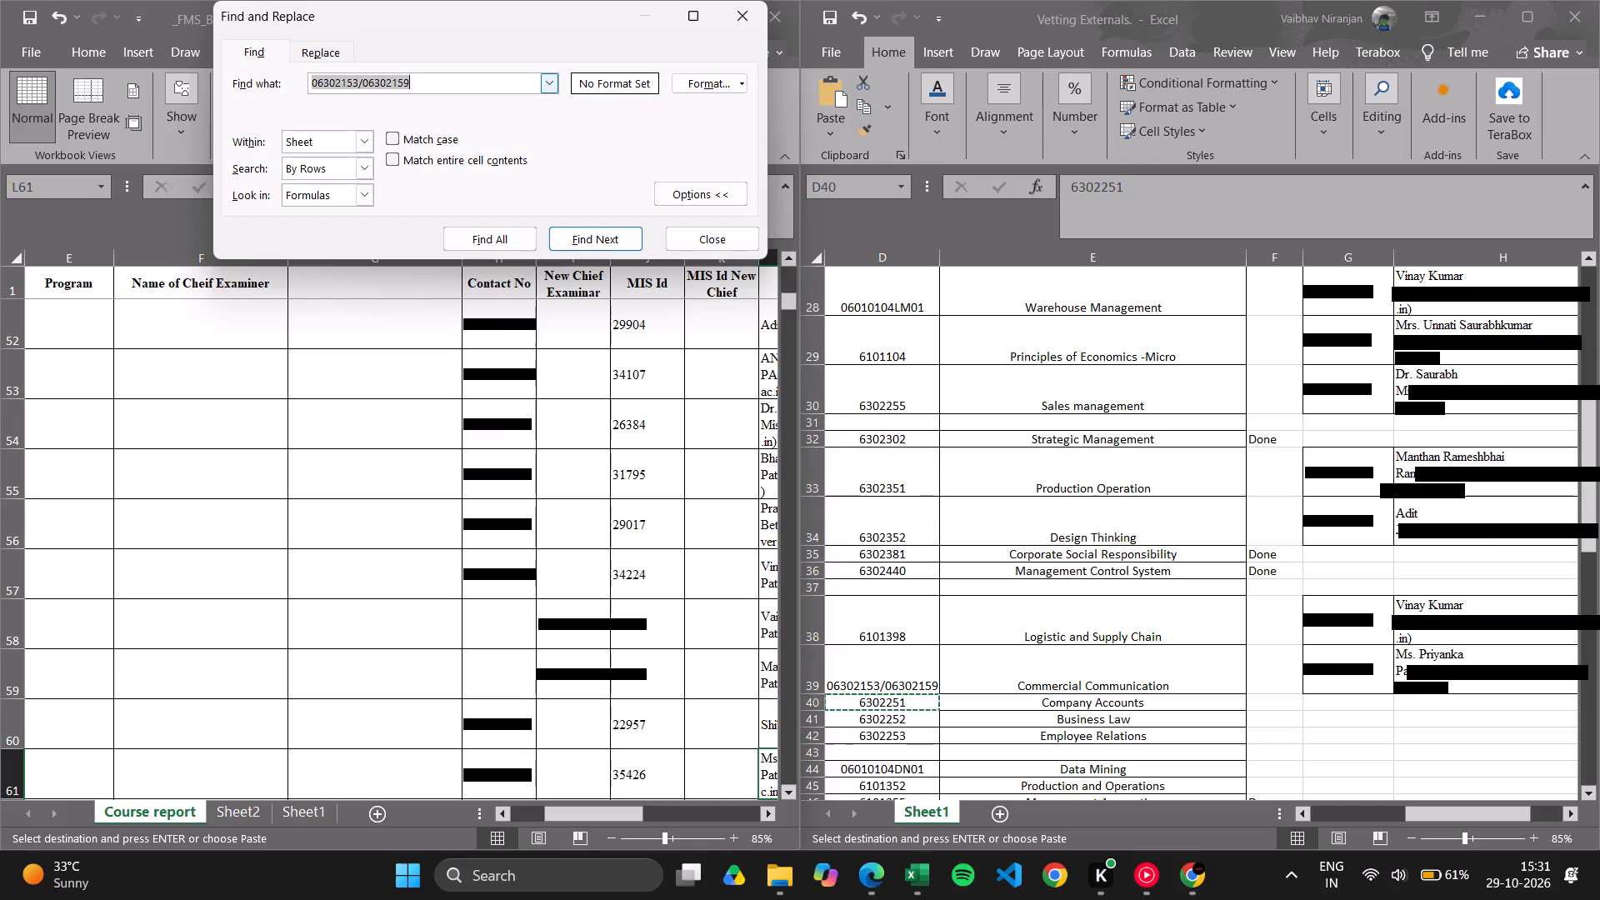
{"action": "key", "text": "ctrl+v"}
{"action": "left_click", "coordinate": [634, 241]}
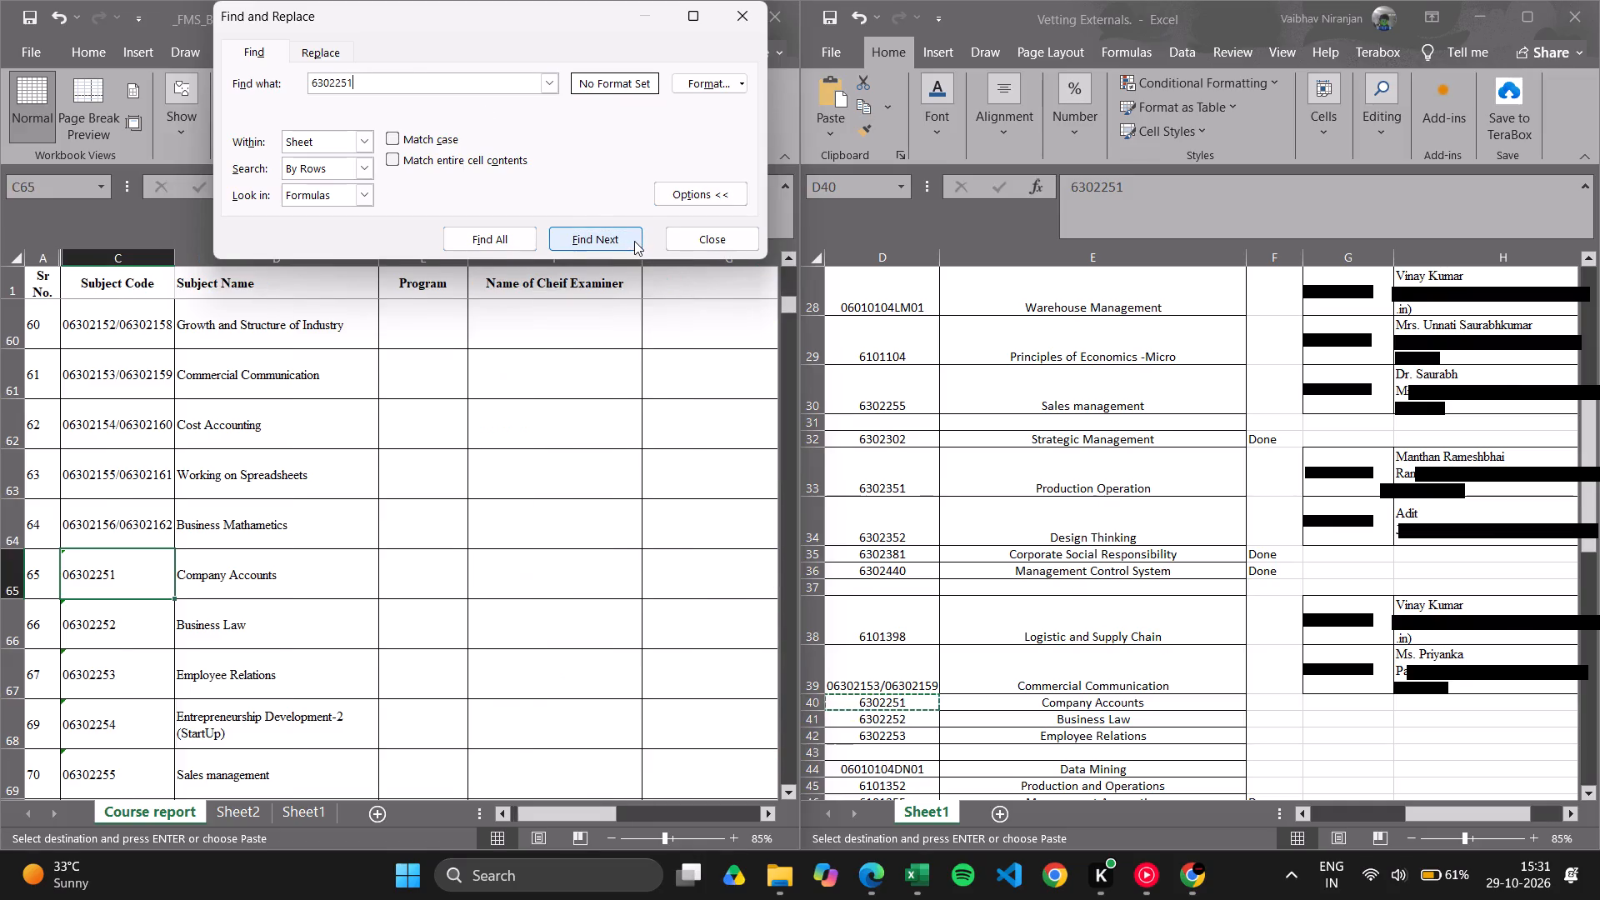
Copy the Company Accounts row's contact number from I65, under New Chief Examinar, in the nomination workbook into G40 of Vetting Externals.
{"action": "scroll", "coordinate": [396, 604], "scroll_direction": "left", "scroll_amount": 1}
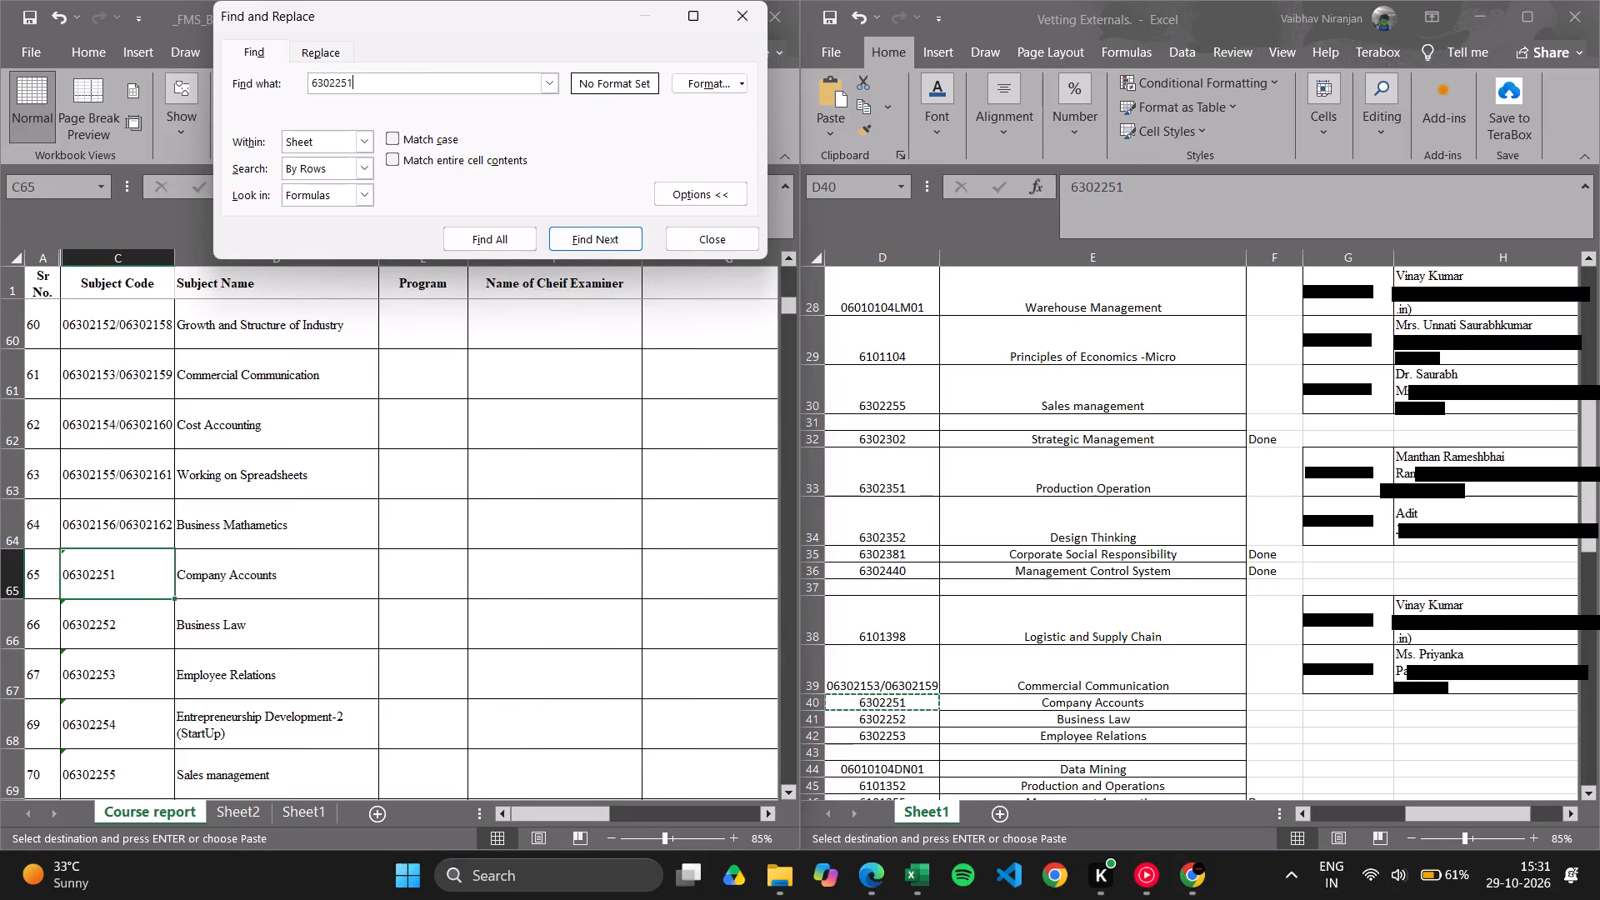
{"action": "scroll", "coordinate": [396, 604], "scroll_direction": "left", "scroll_amount": 6}
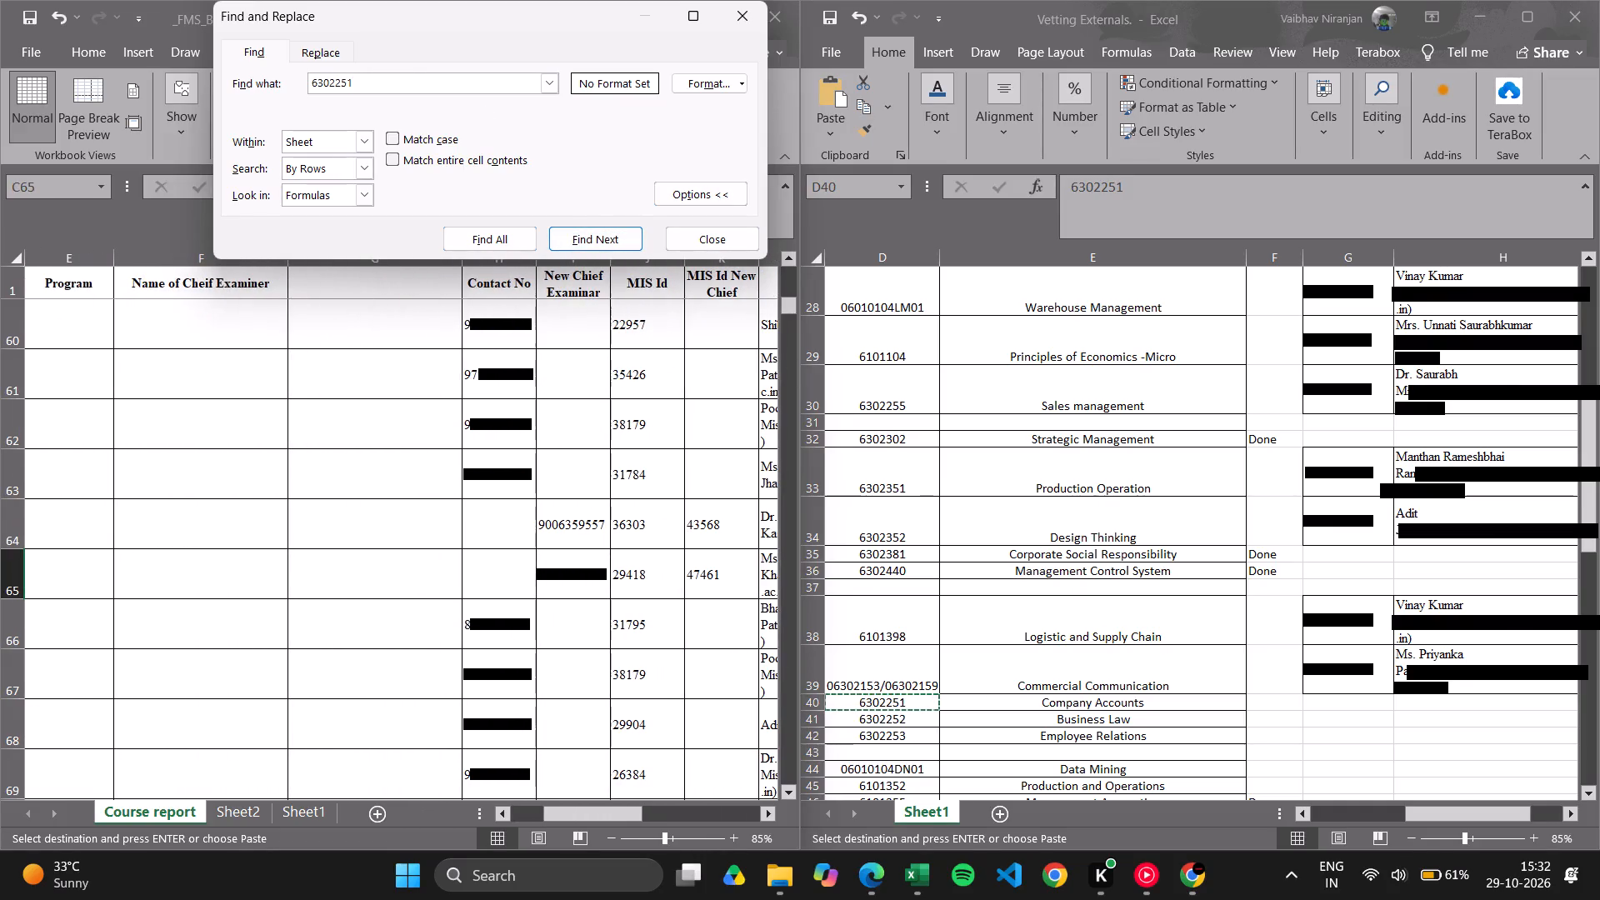
{"action": "left_click", "coordinate": [570, 581]}
{"action": "key", "text": "ctrl+c"}
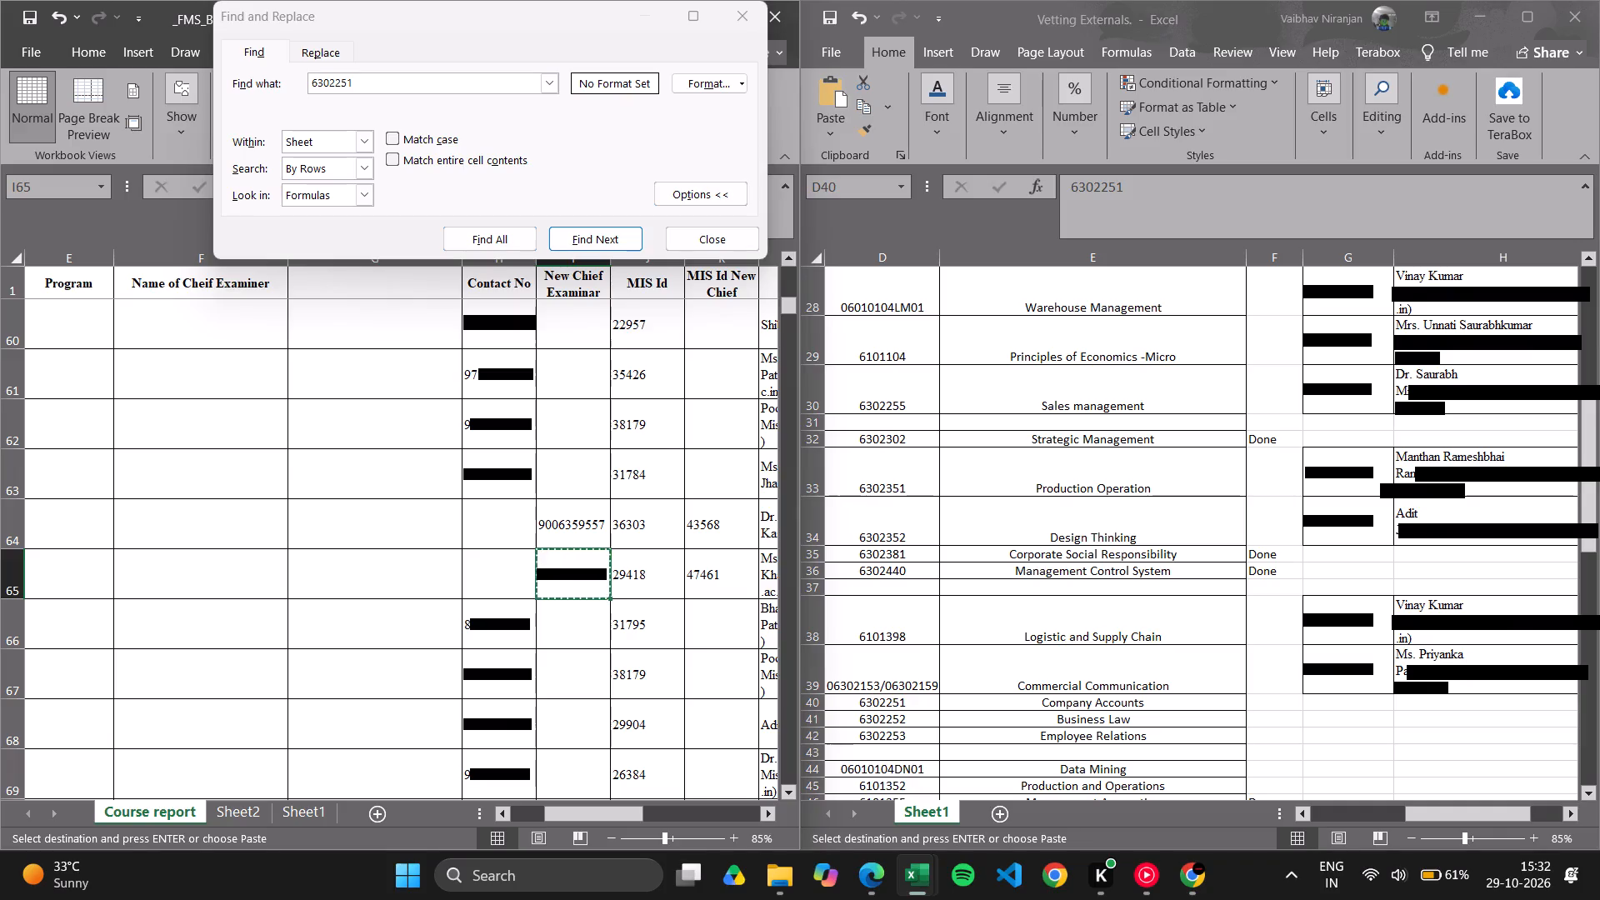
{"action": "left_click", "coordinate": [1338, 702]}
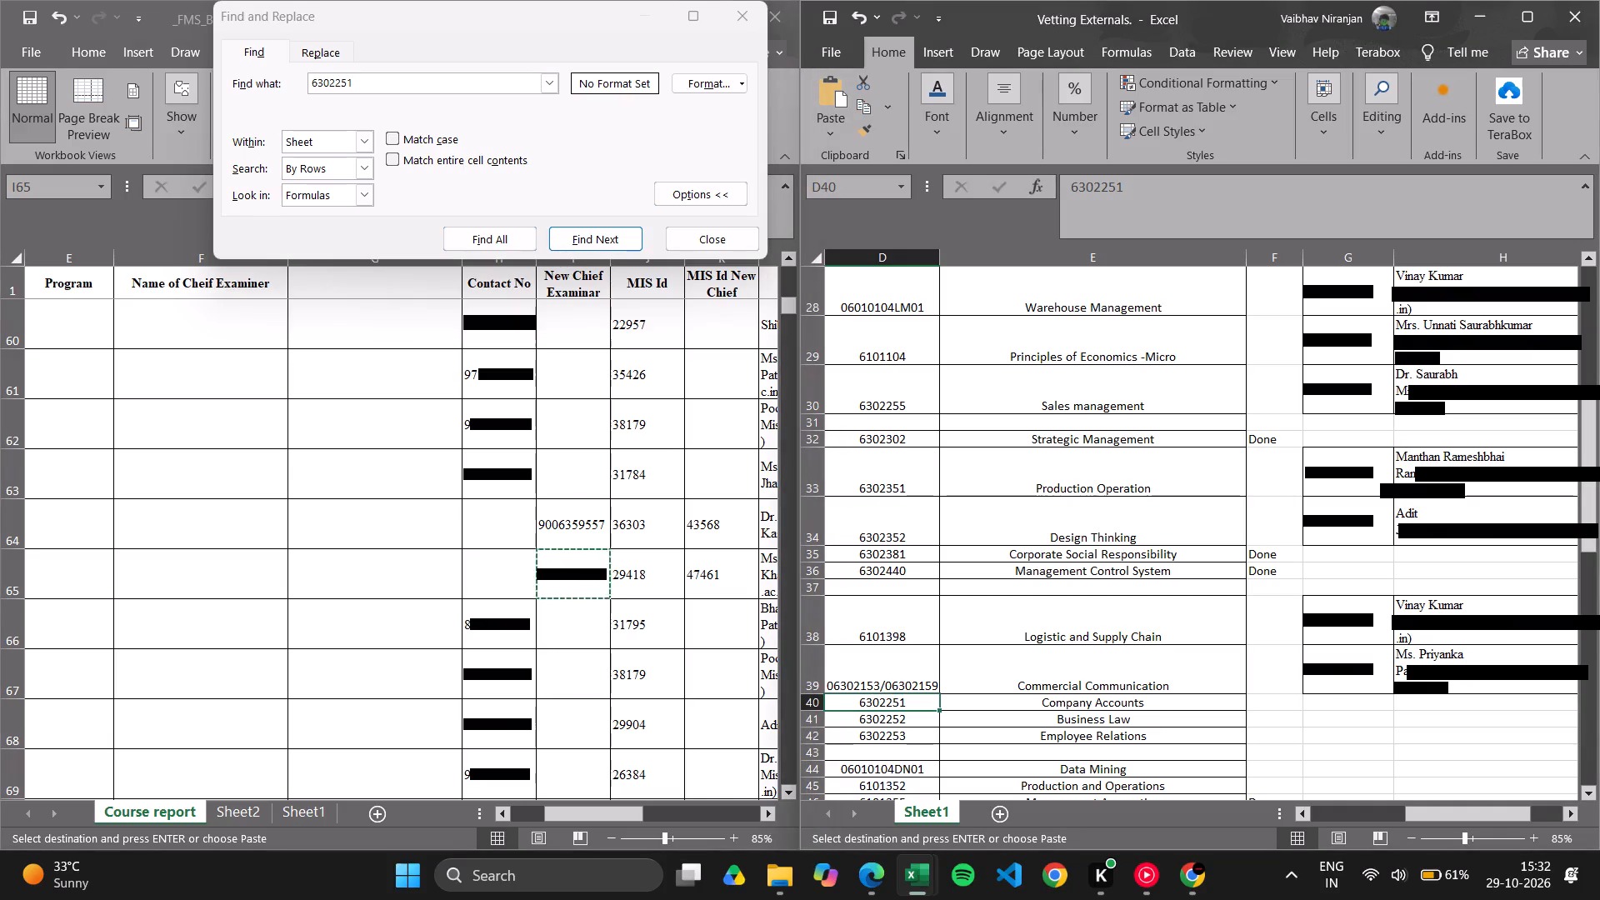
{"action": "left_click", "coordinate": [1338, 702]}
{"action": "key", "text": "ctrl+v"}
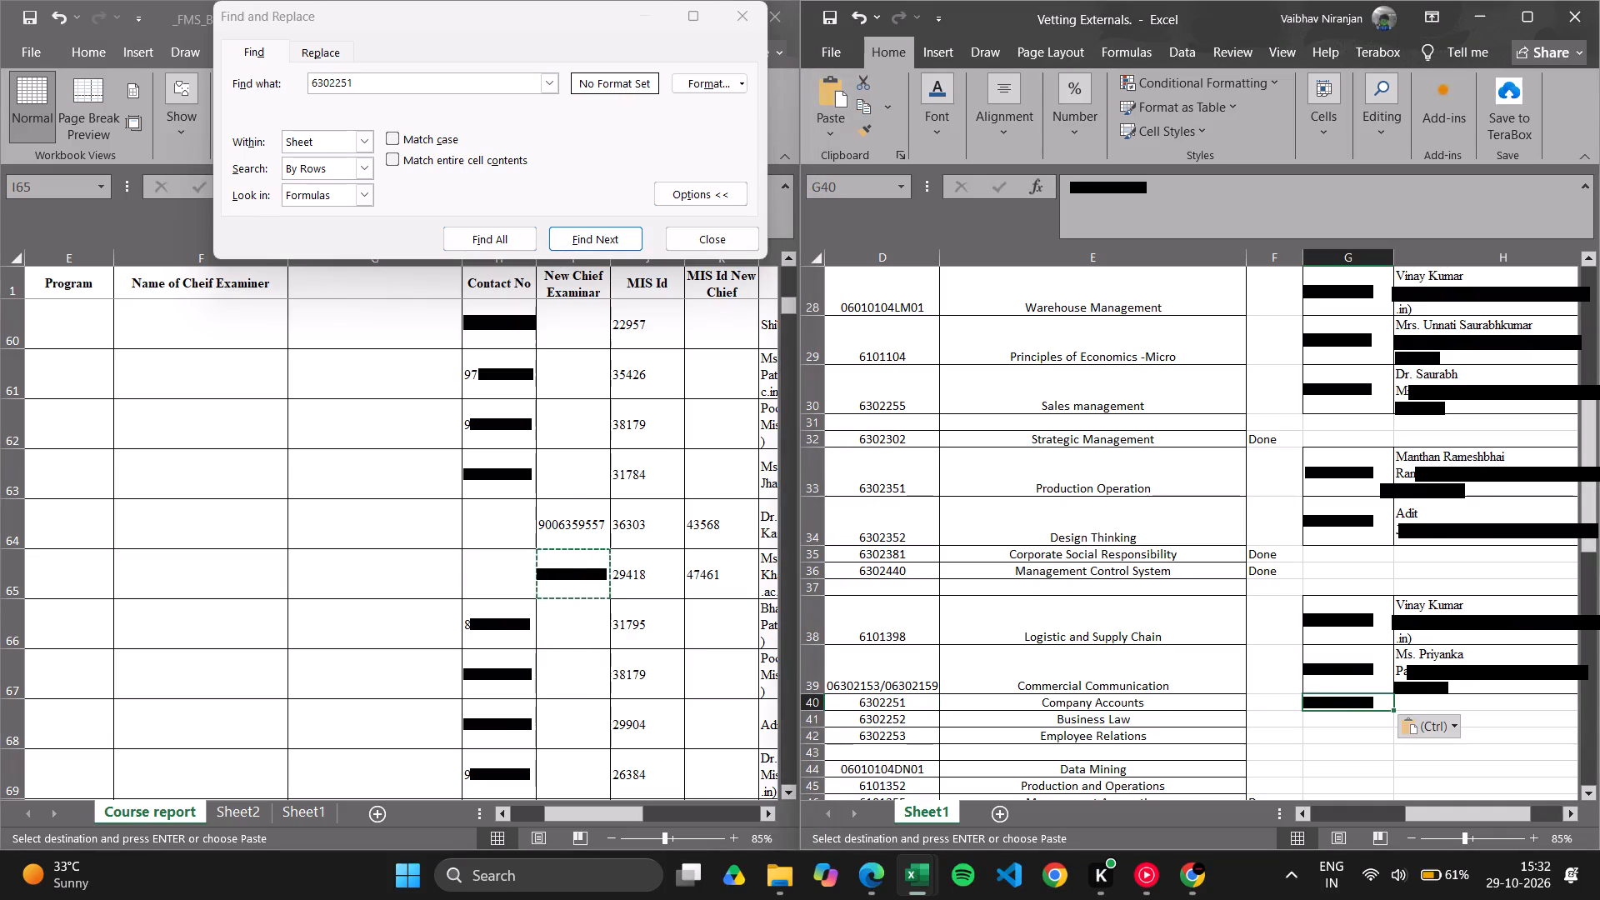
Copy the Company Accounts row's E mail id from L65 of the nomination workbook into H40 of Vetting Externals.
{"action": "left_click", "coordinate": [765, 572]}
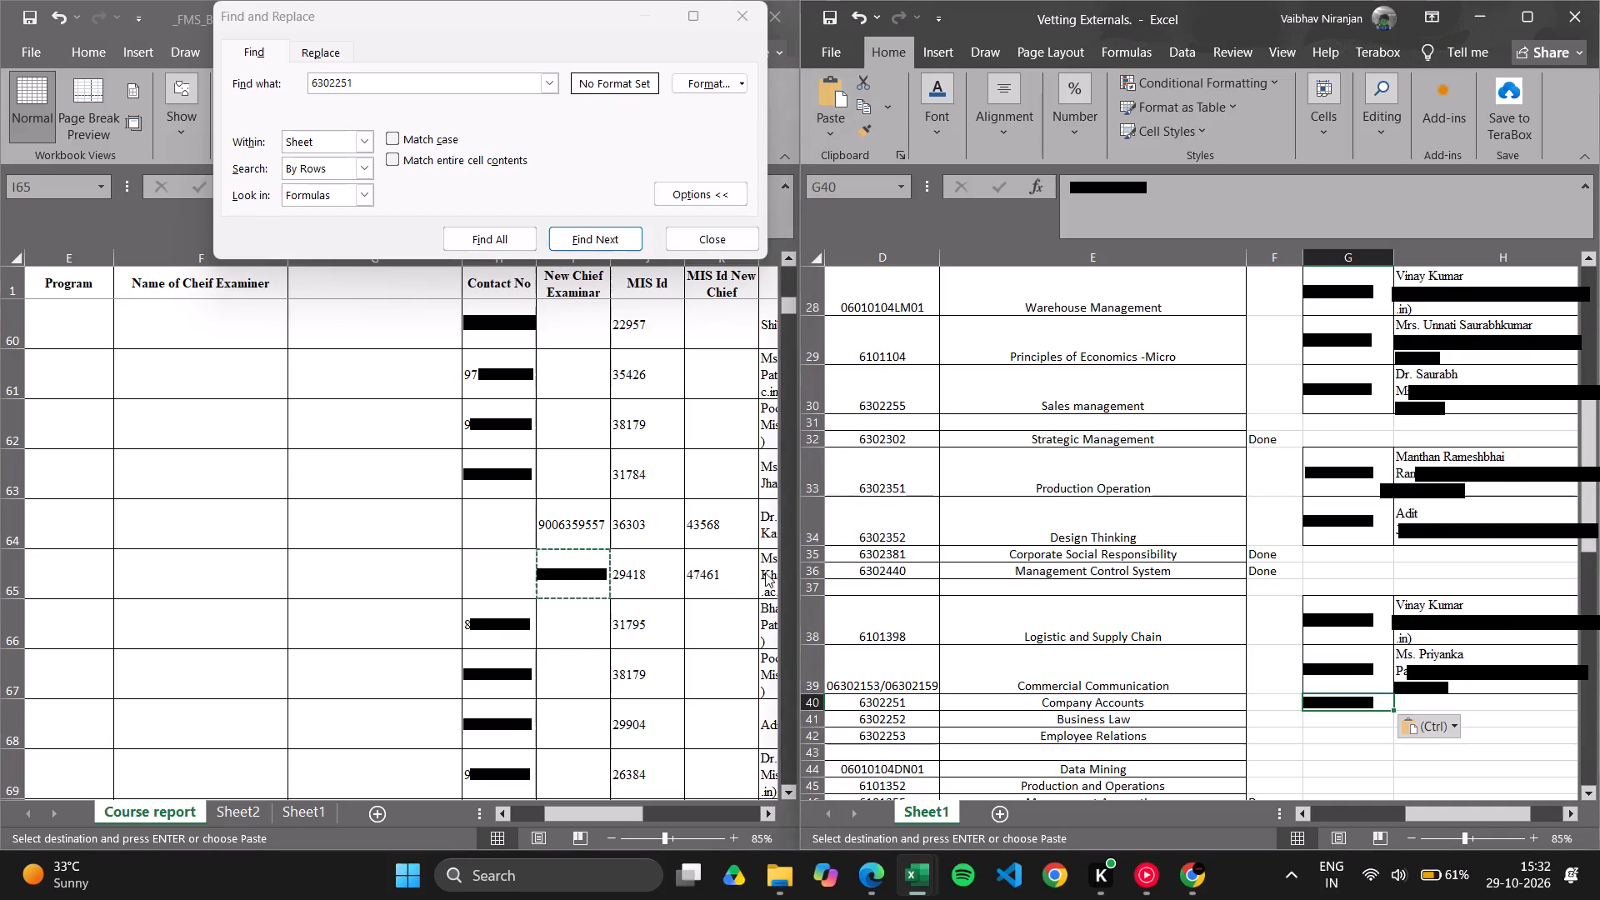
{"action": "left_click", "coordinate": [765, 572]}
{"action": "key", "text": "ctrl+c"}
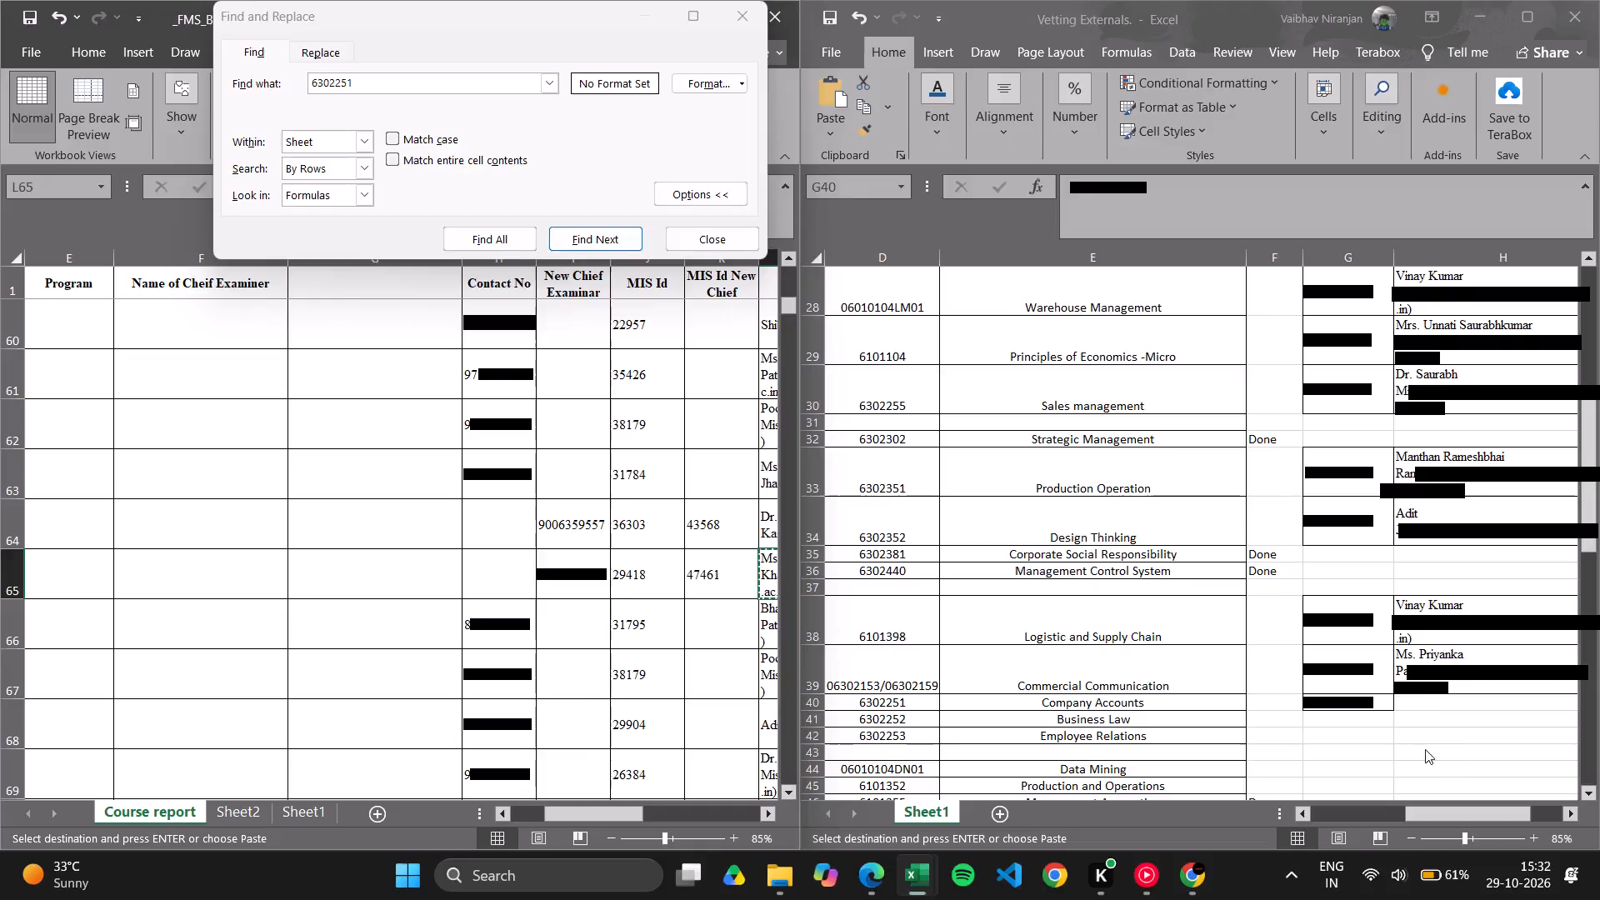
{"action": "double_click", "coordinate": [1434, 700]}
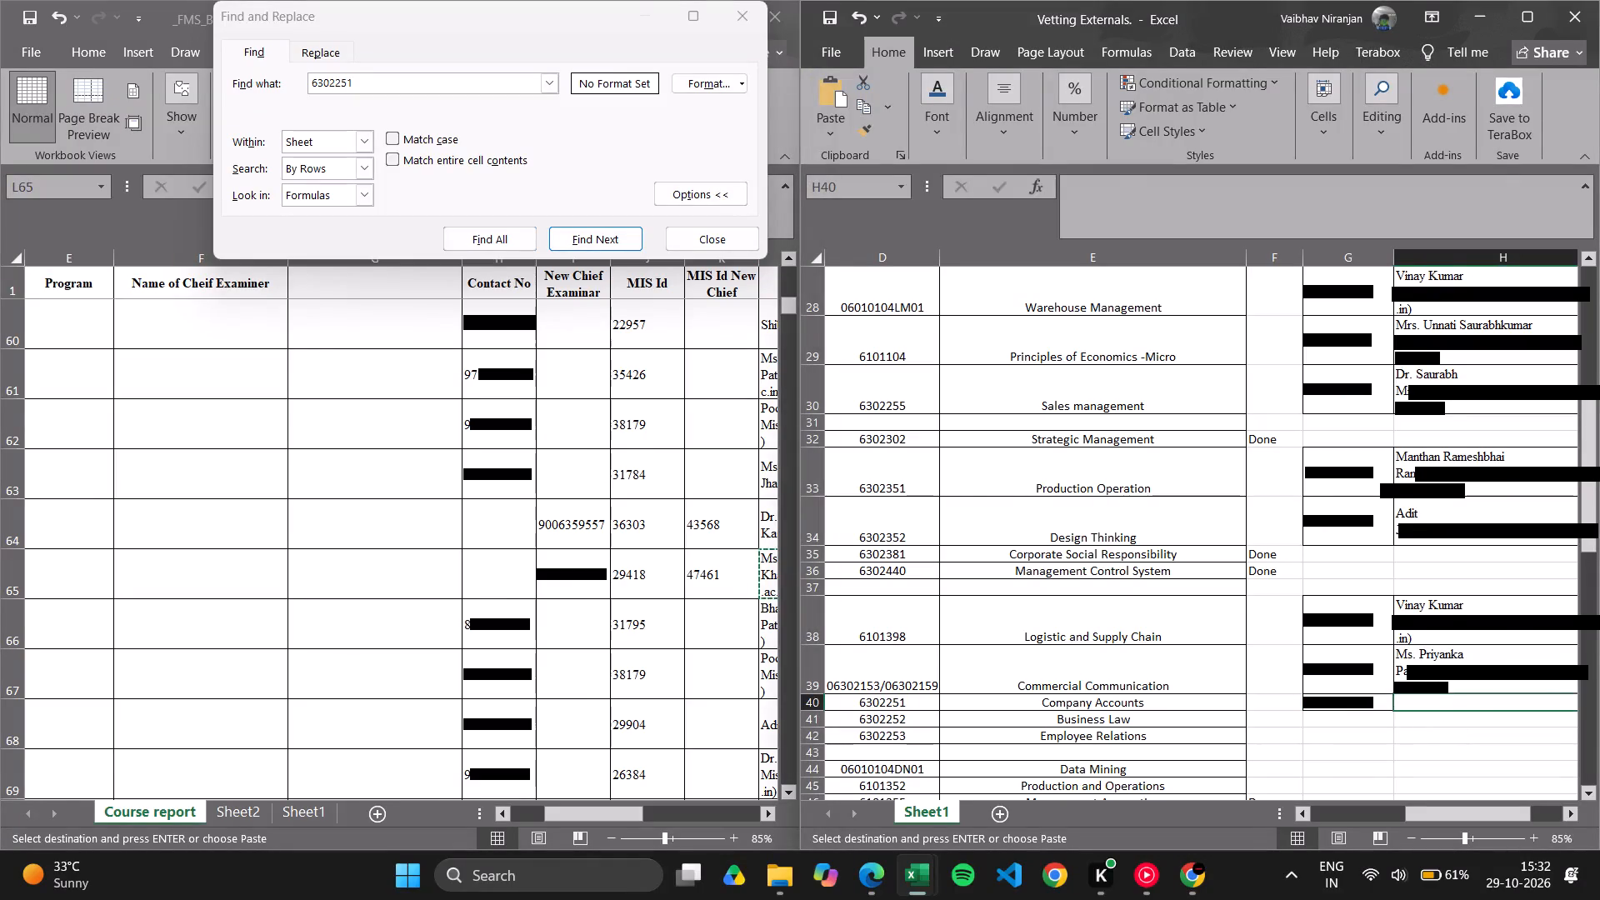
{"action": "key", "text": "ctrl+v"}
Search the nomination workbook for the Business Law subject code, 6302252, copied from D41 of Vetting Externals.
{"action": "scroll", "coordinate": [1113, 677], "scroll_direction": "right", "scroll_amount": 5}
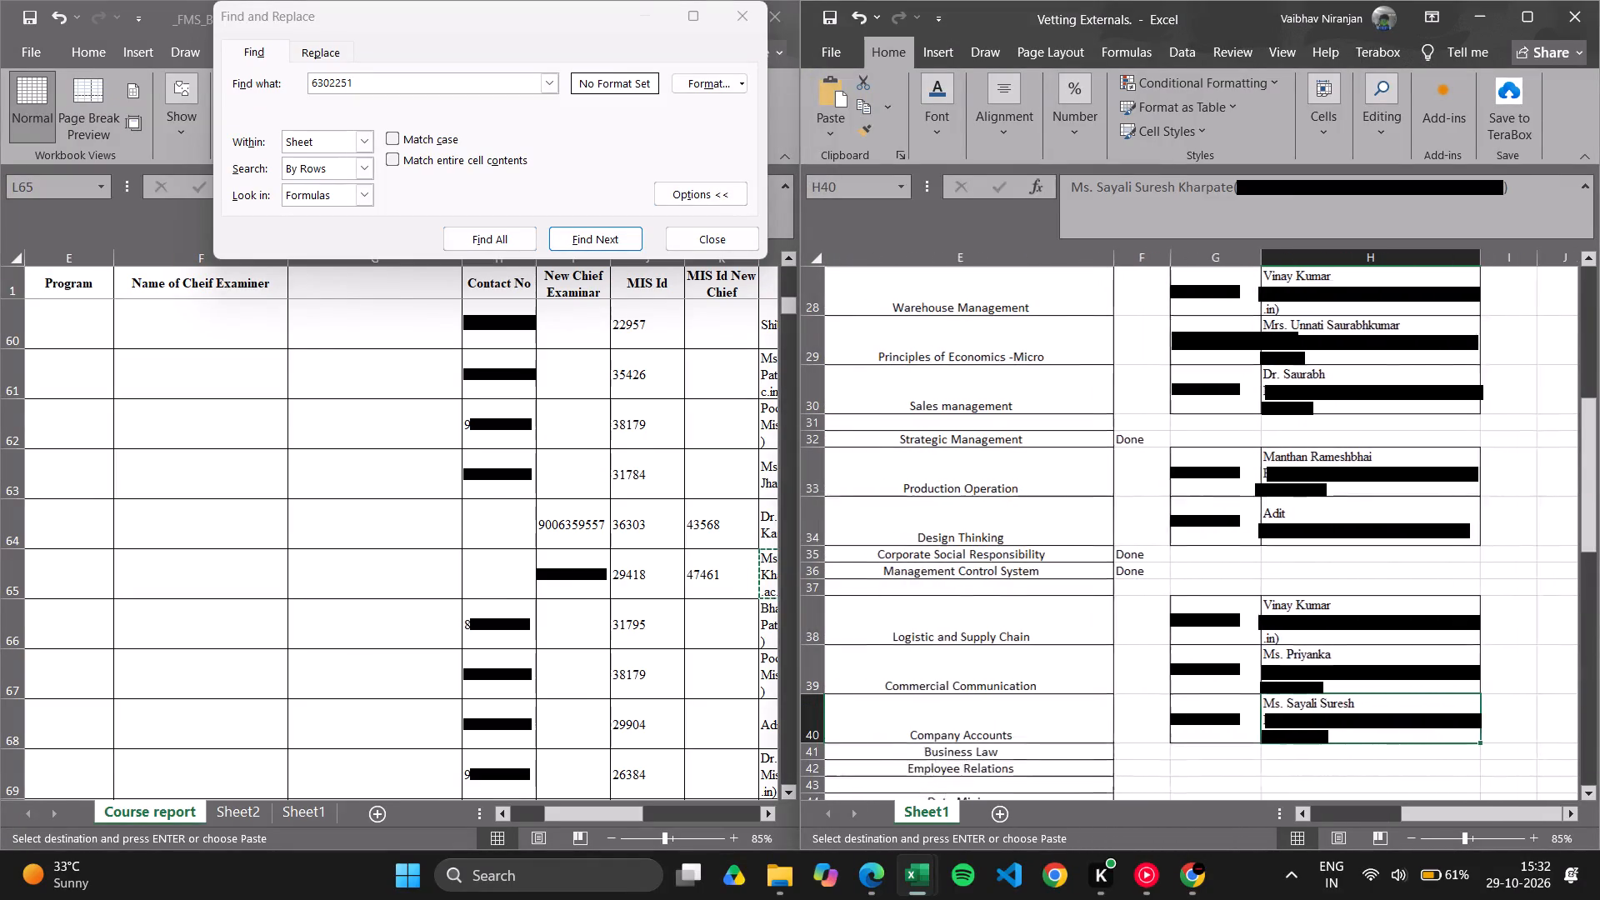
{"action": "scroll", "coordinate": [1113, 677], "scroll_direction": "right", "scroll_amount": 4}
{"action": "scroll", "coordinate": [1113, 677], "scroll_direction": "down", "scroll_amount": 2}
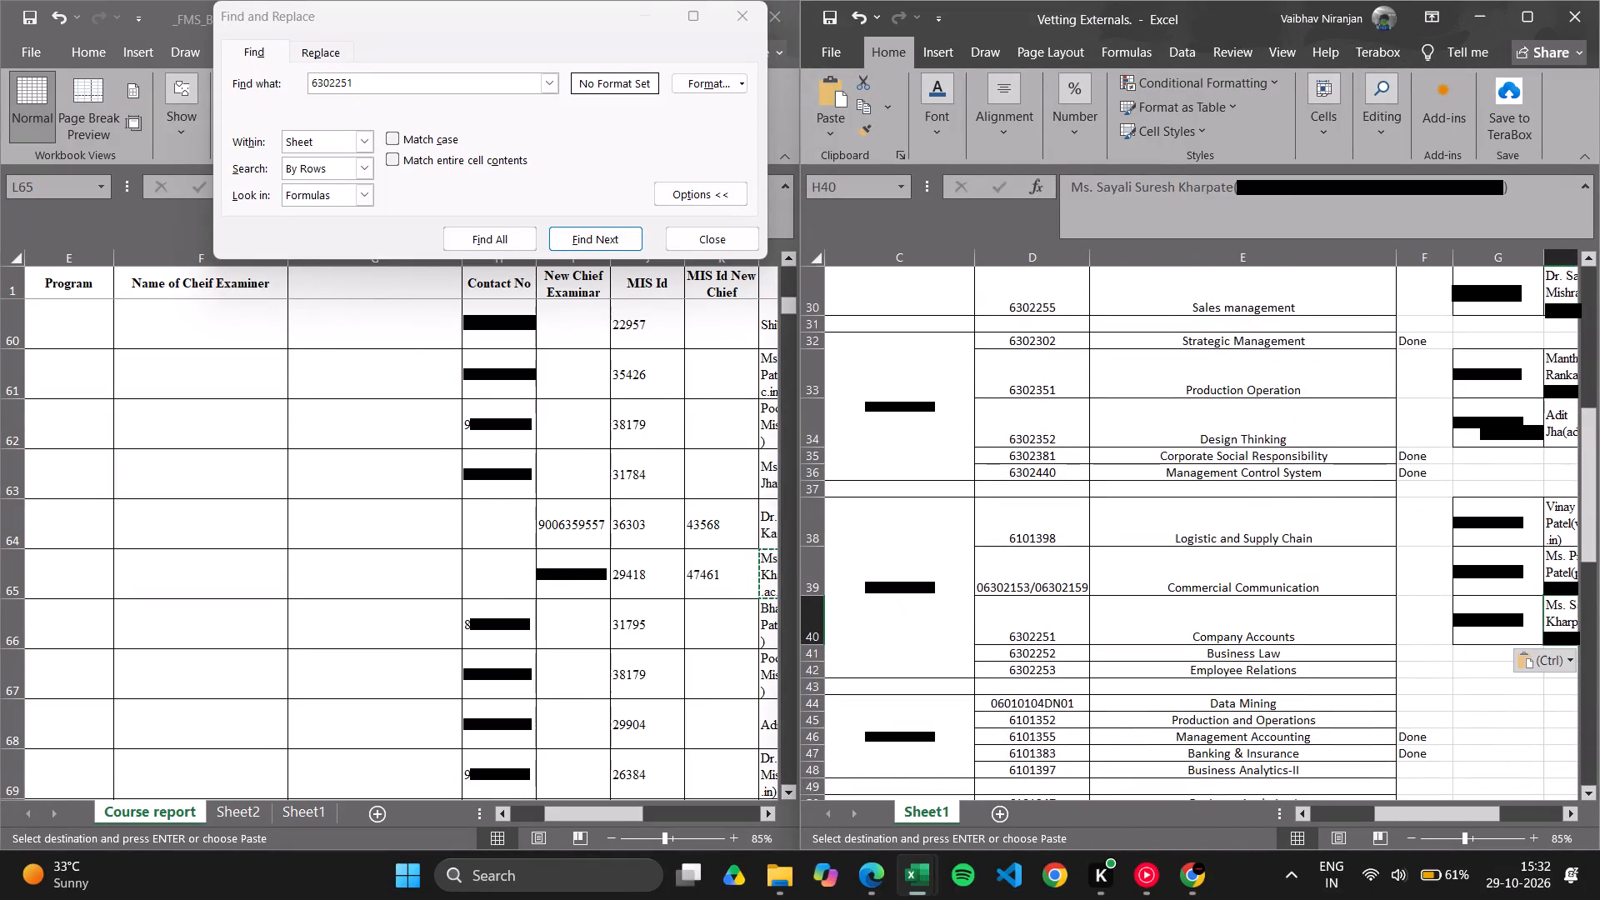
{"action": "left_click", "coordinate": [1046, 653]}
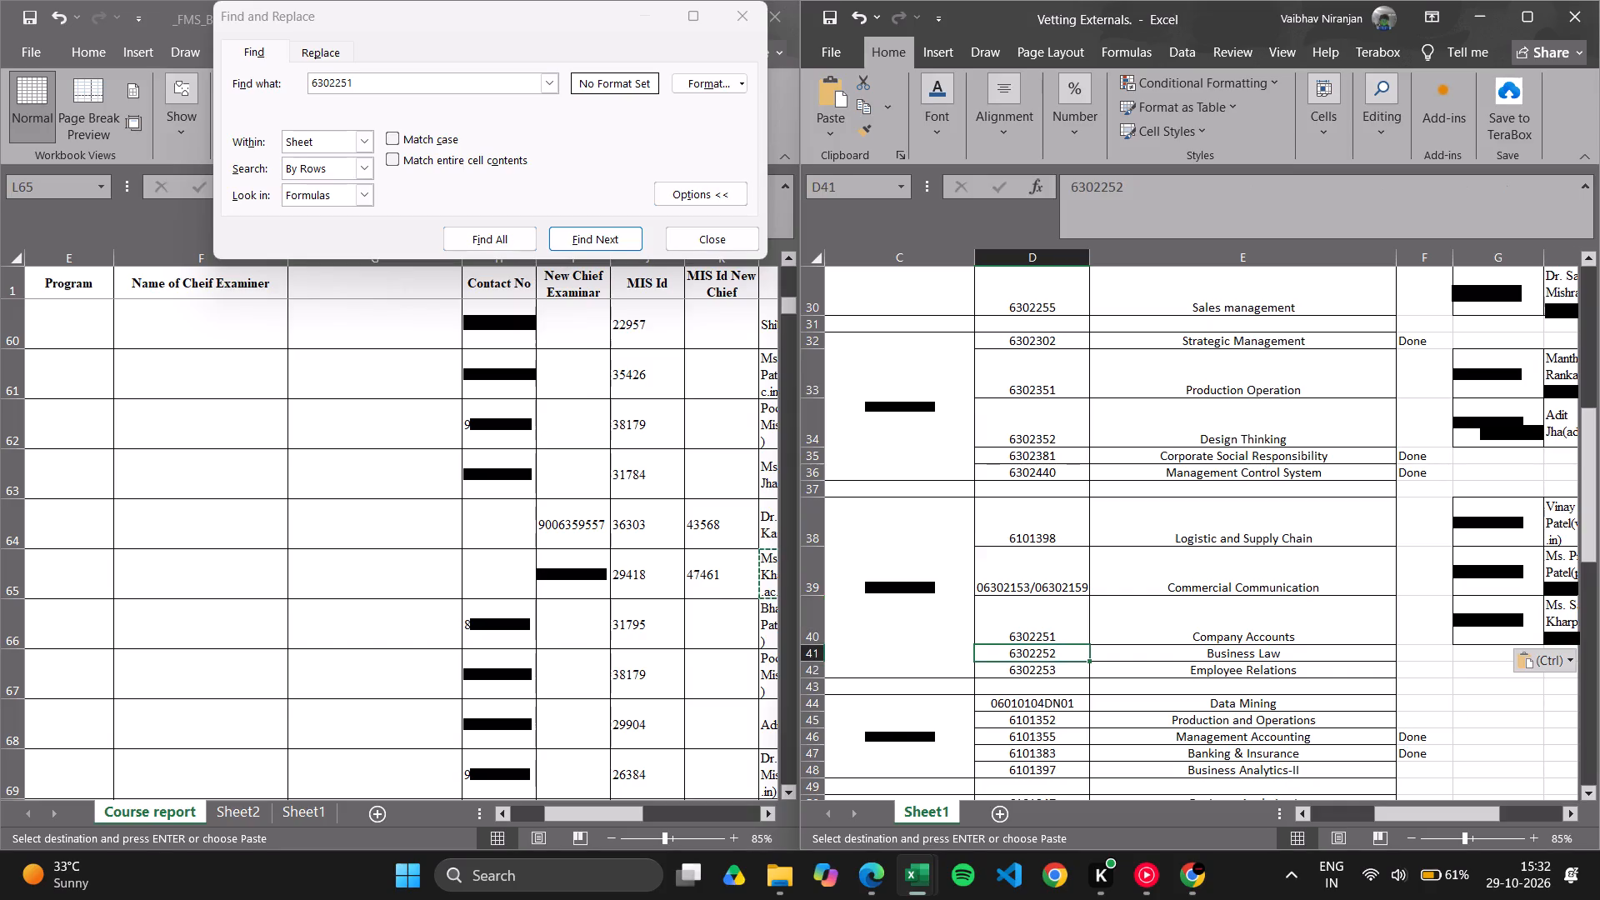
{"action": "key", "text": "ctrl+c"}
{"action": "left_click", "coordinate": [522, 452]}
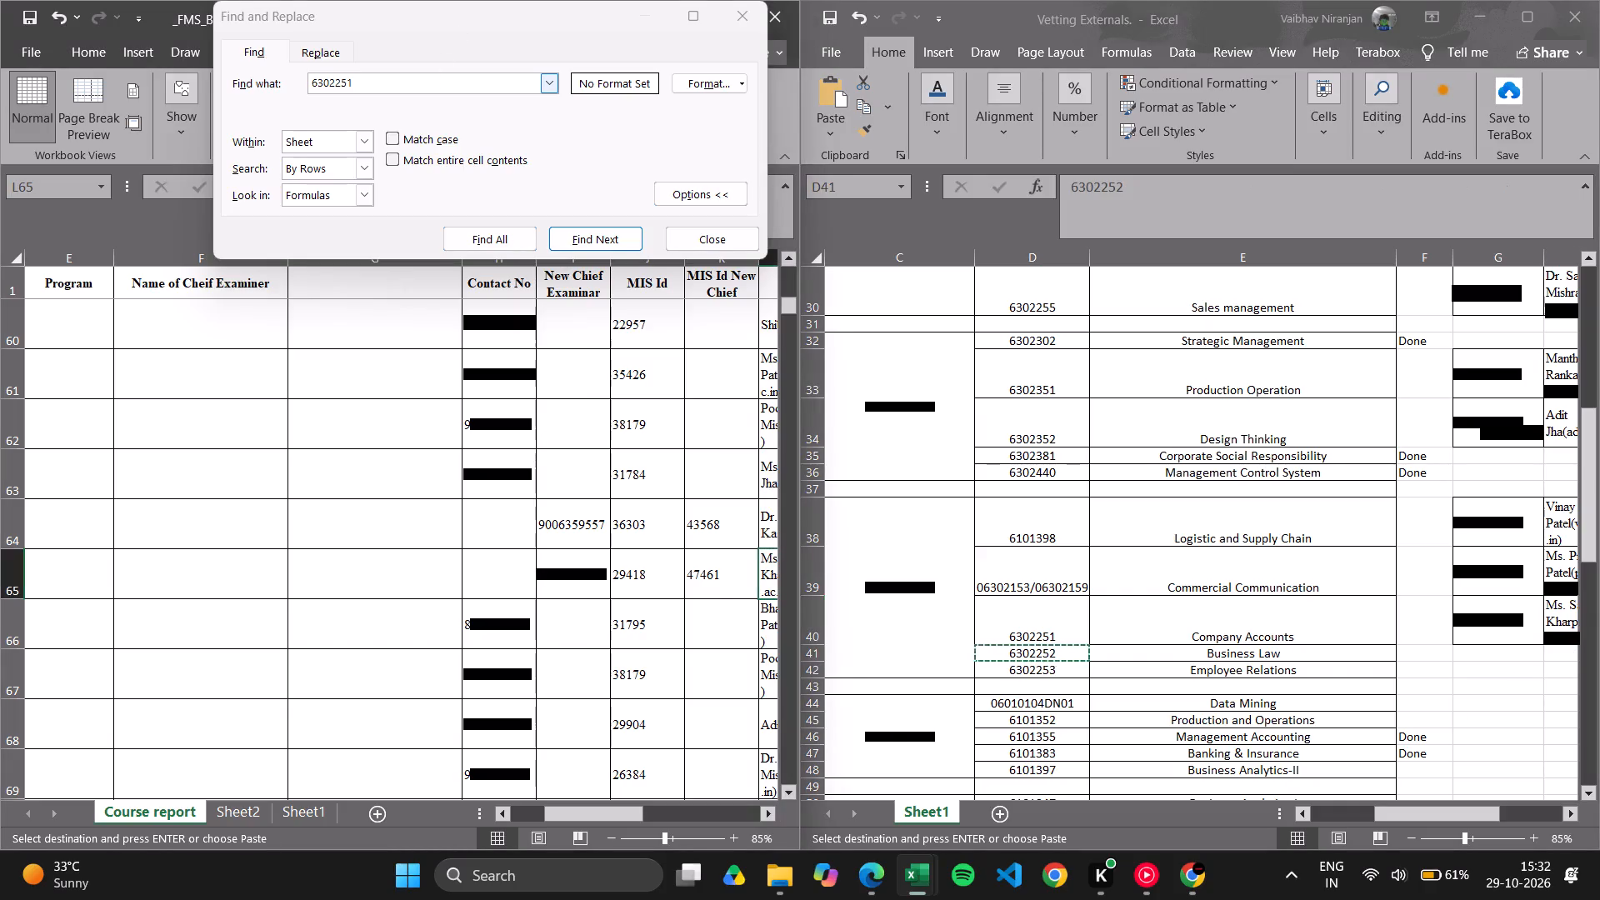
{"action": "double_click", "coordinate": [430, 84]}
{"action": "key", "text": "ctrl+v"}
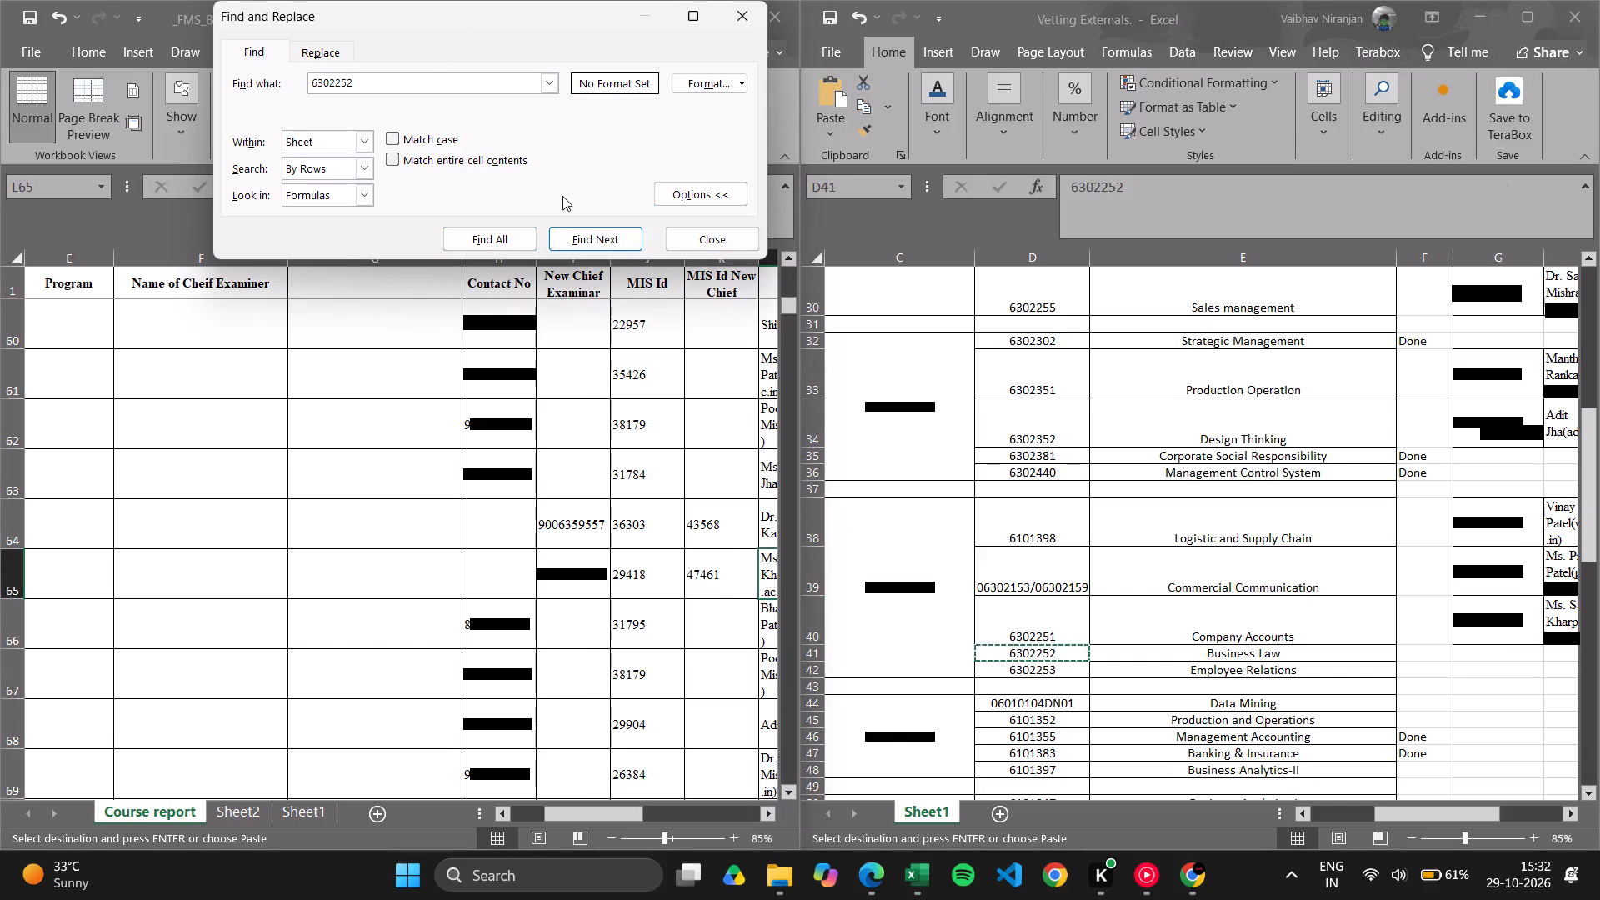
{"action": "left_click", "coordinate": [582, 233]}
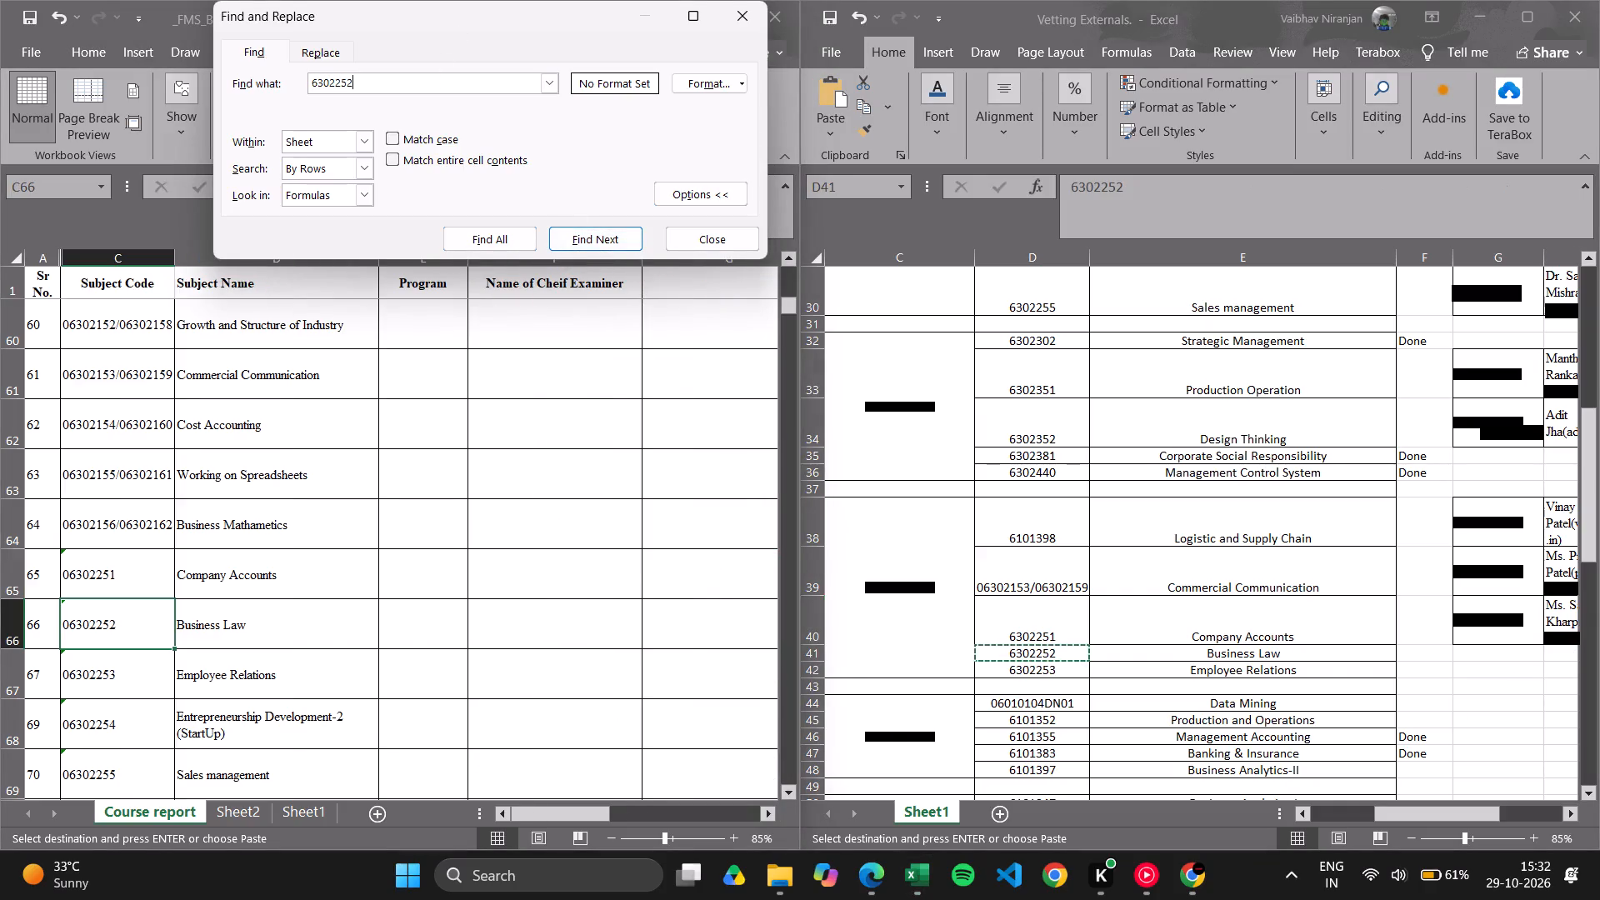
Copy the Business Law row's Contact No from H66 of the nomination workbook into G41 of Vetting Externals.
{"action": "scroll", "coordinate": [497, 654], "scroll_direction": "left", "scroll_amount": 4}
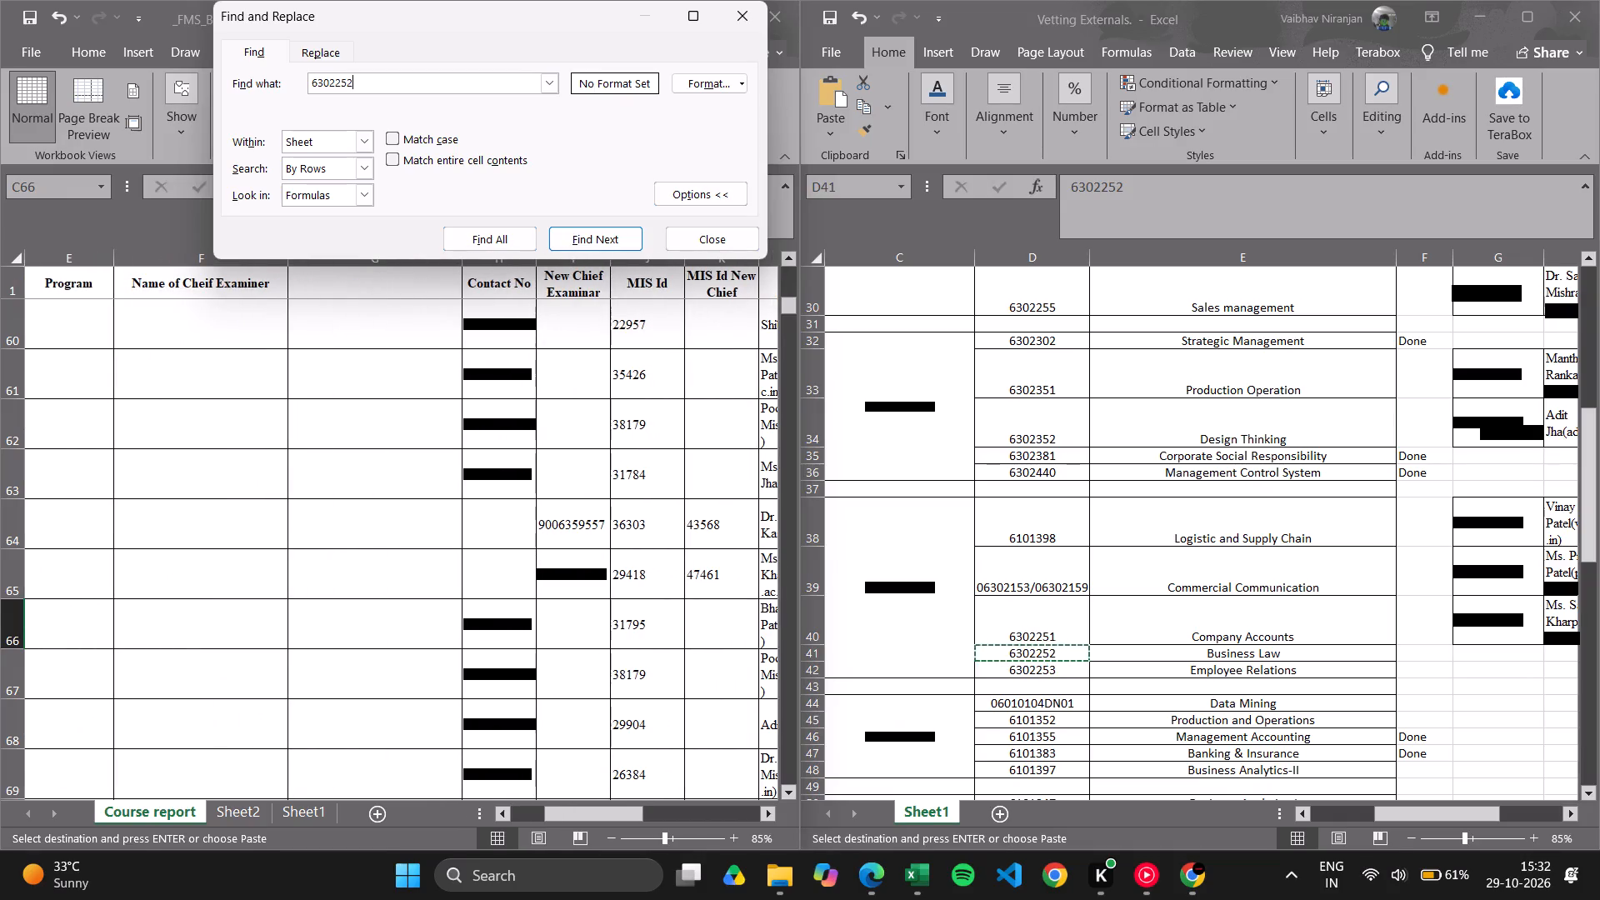
{"action": "left_click", "coordinate": [509, 640]}
{"action": "key", "text": "ctrl+c"}
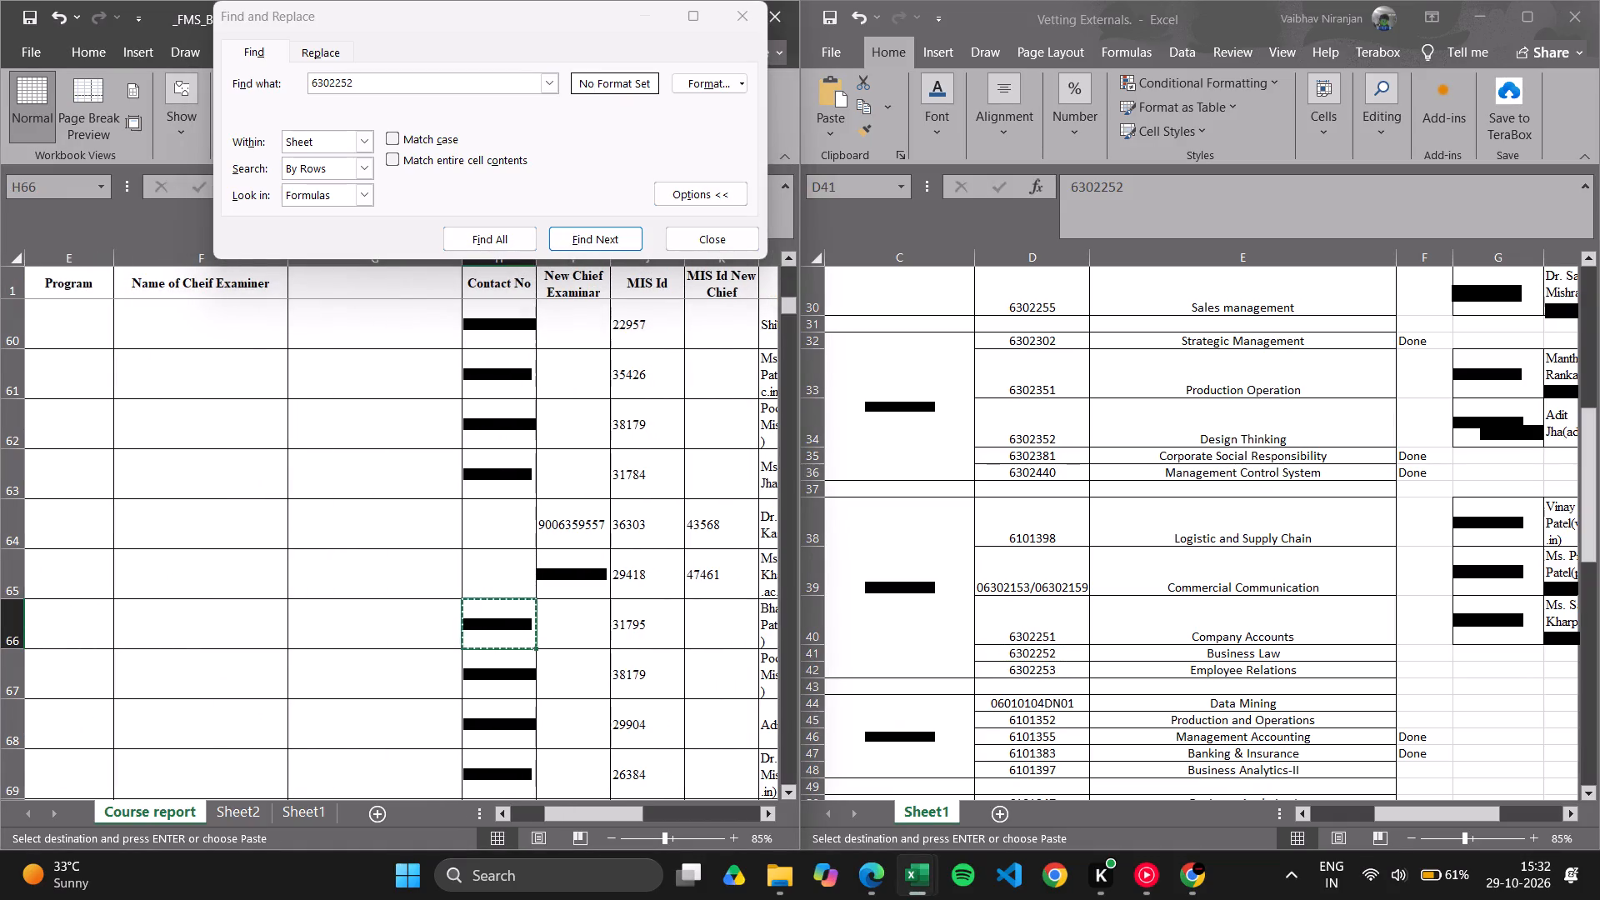
{"action": "left_click", "coordinate": [1489, 652]}
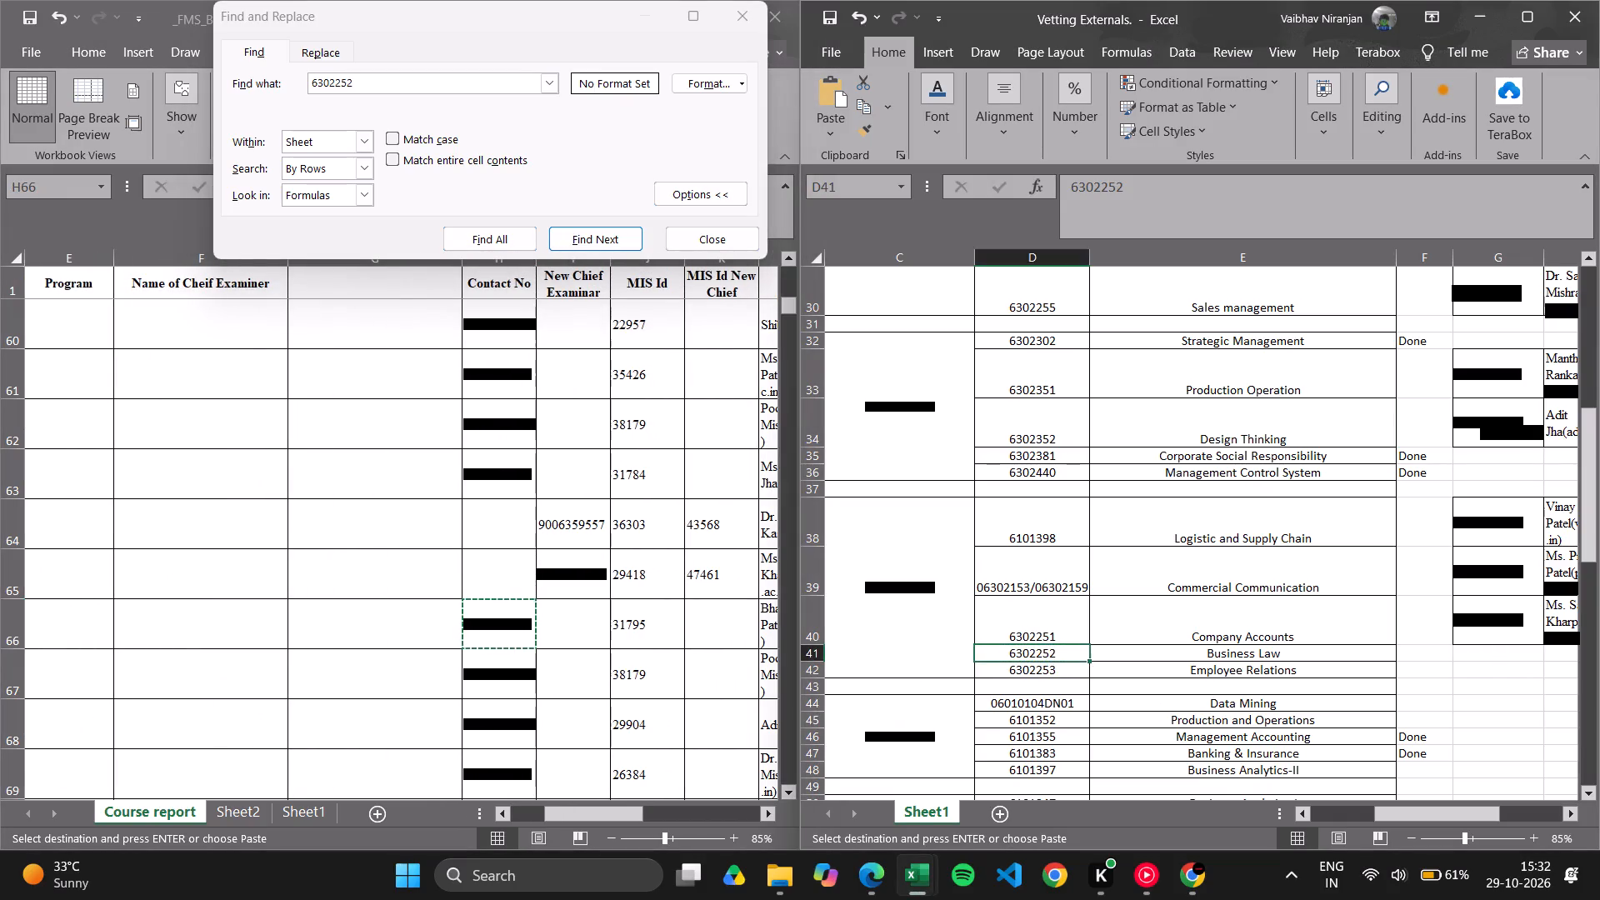
{"action": "left_click", "coordinate": [1489, 652]}
{"action": "key", "text": "ctrl+v"}
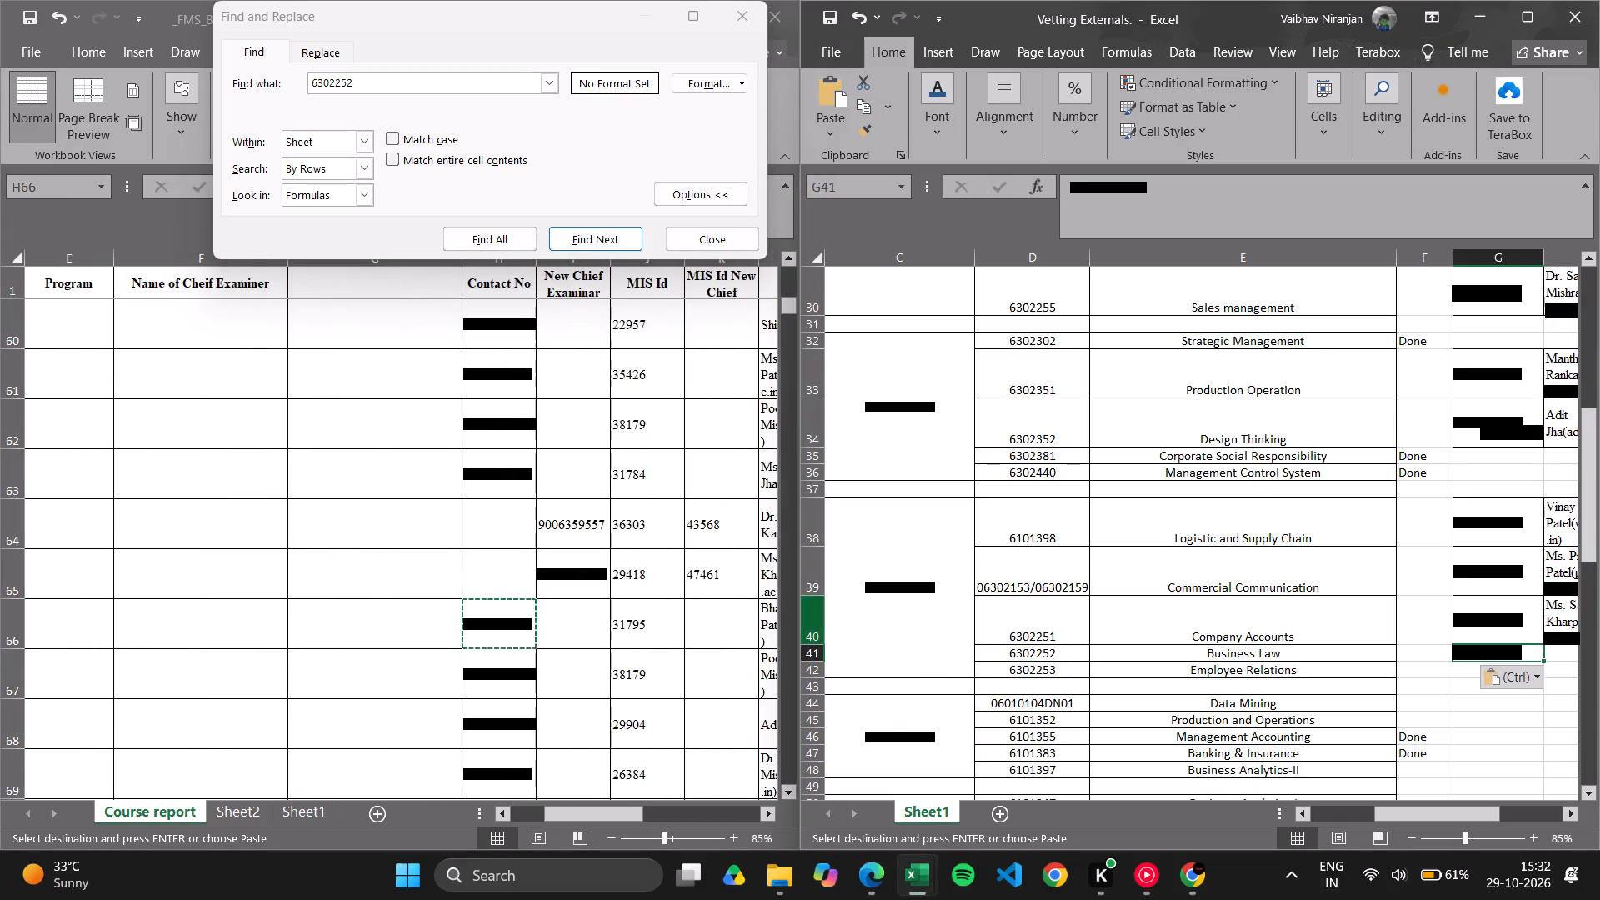
Copy the Business Law row's E mail id from L66 of the nomination workbook into H41 of Vetting Externals.
{"action": "left_click", "coordinate": [775, 634]}
{"action": "left_click", "coordinate": [775, 634]}
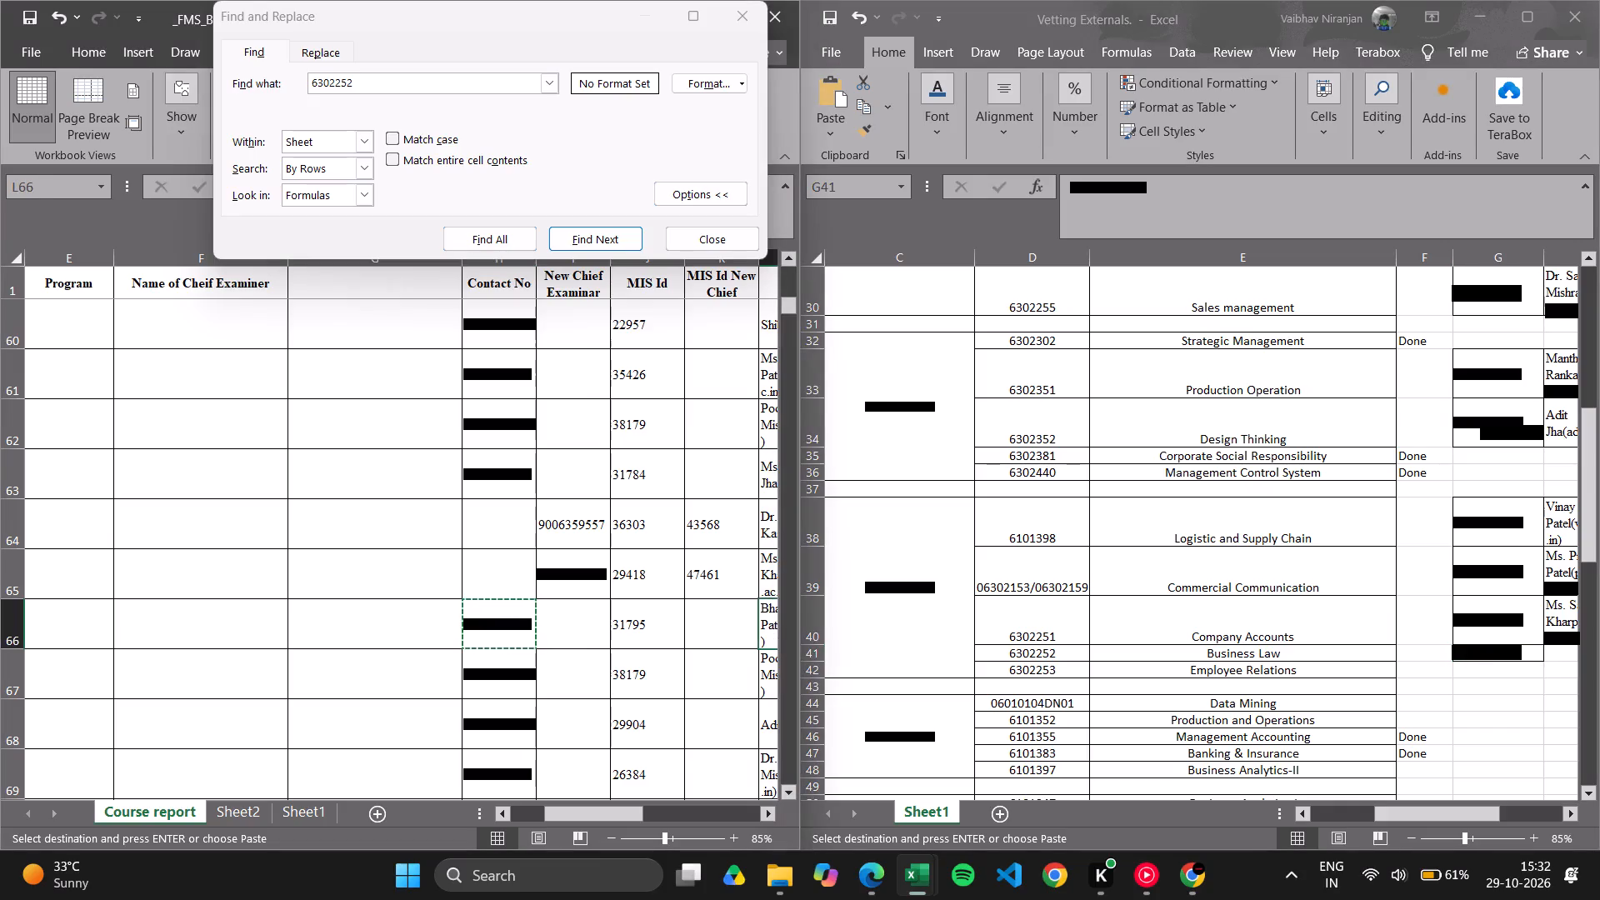
{"action": "key", "text": "ctrl+c"}
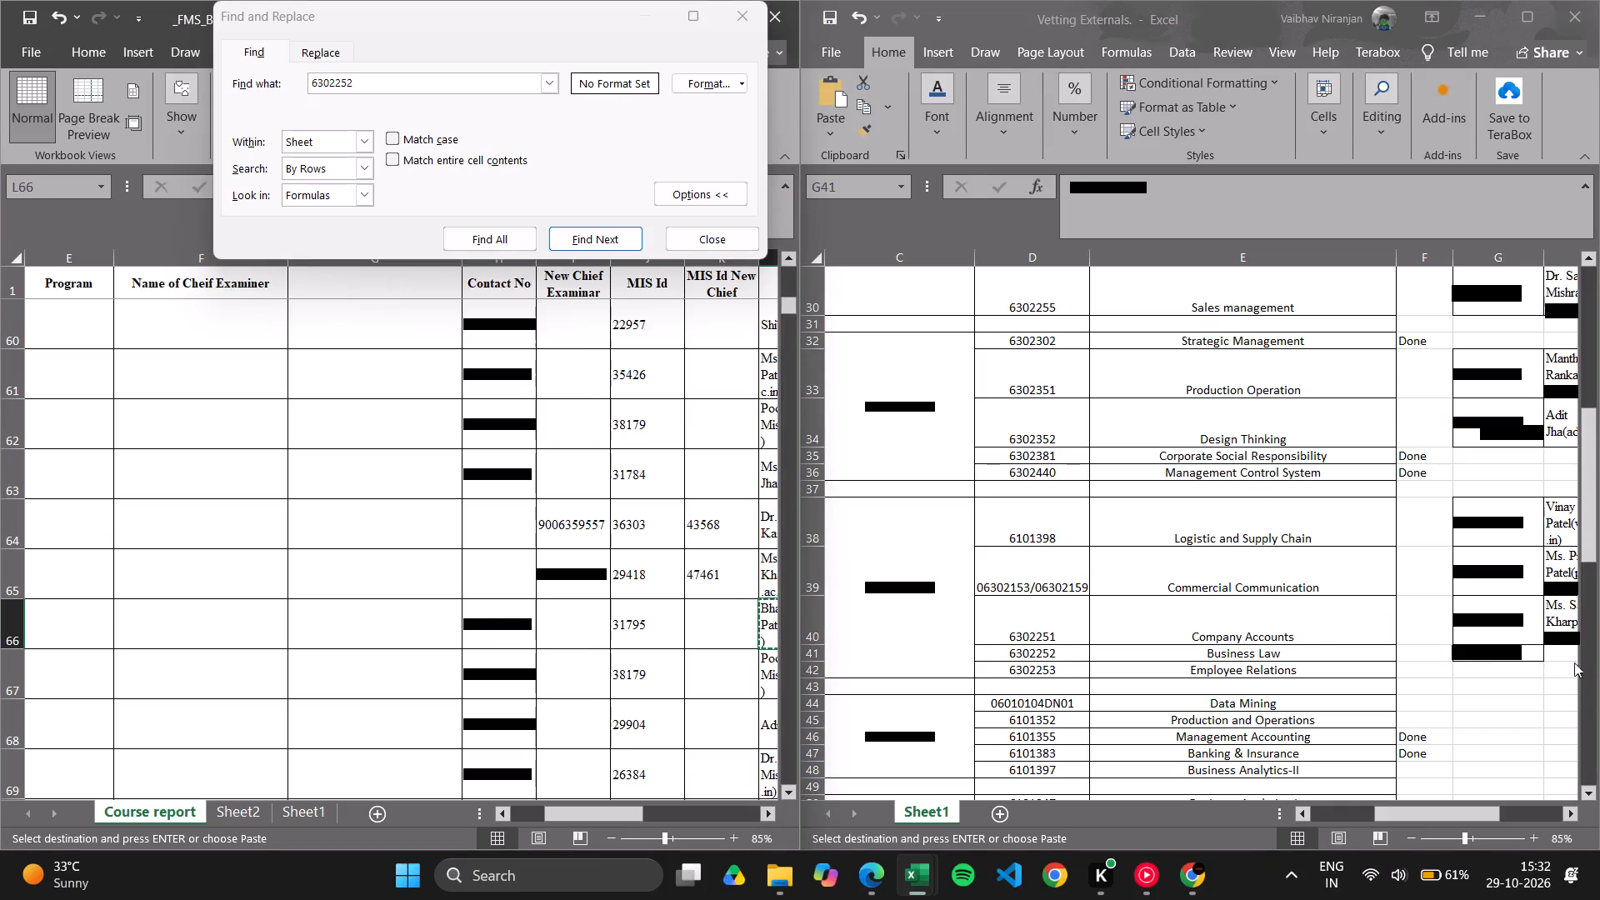
{"action": "double_click", "coordinate": [1557, 651]}
{"action": "key", "text": "ctrl+v"}
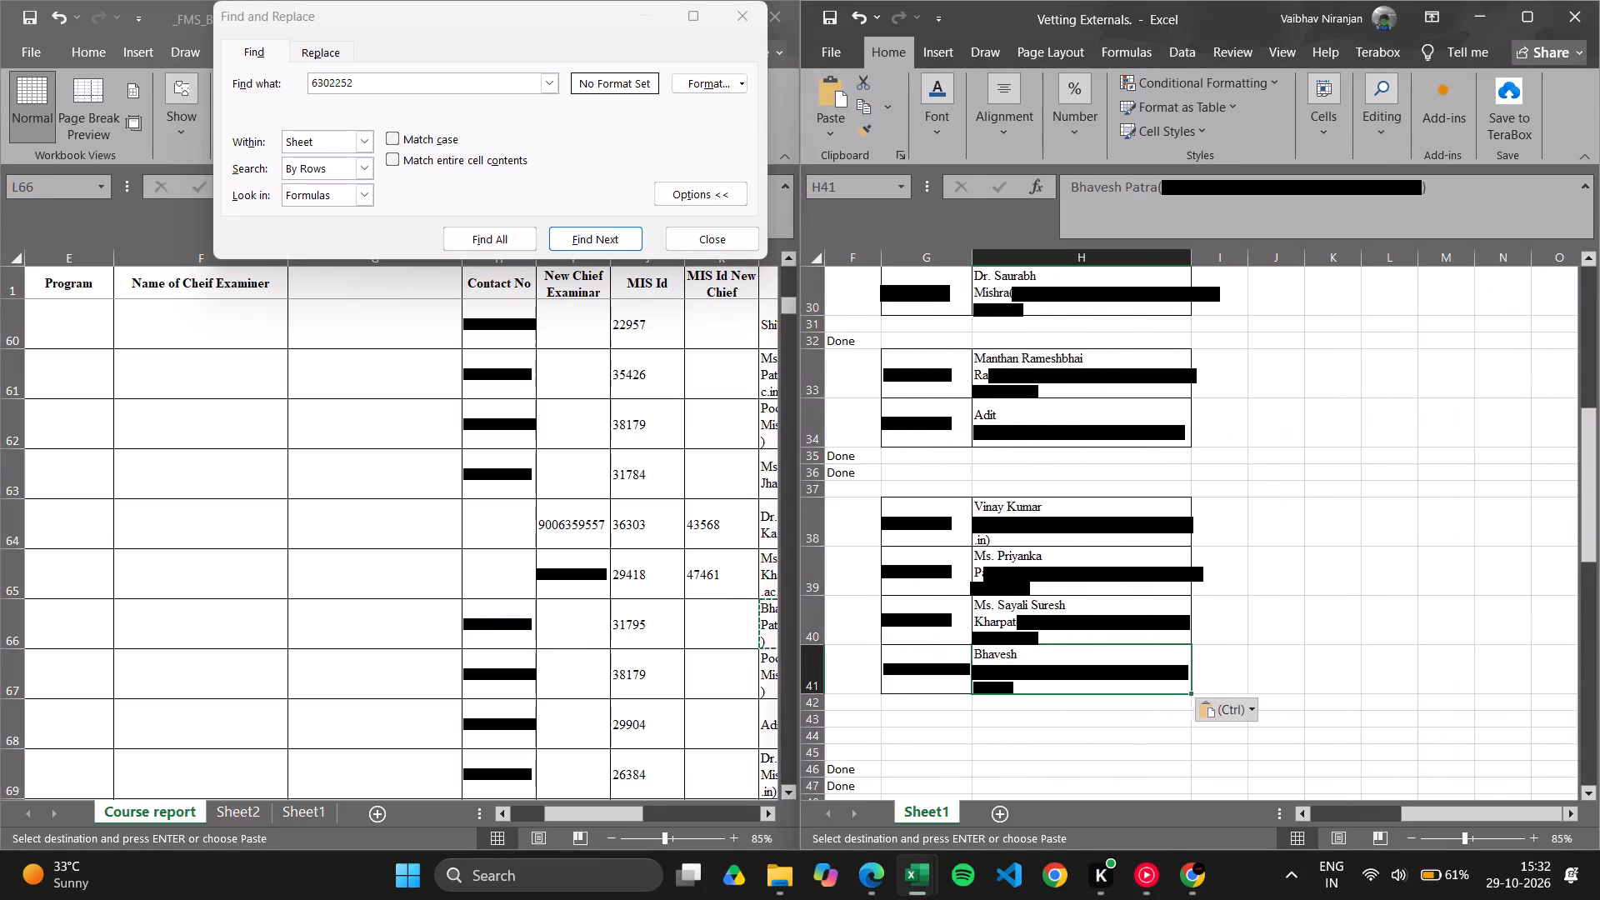
Search the nomination workbook for the Employee Relations subject code, 6302253, copied from D42 of Vetting Externals.
{"action": "scroll", "coordinate": [1058, 682], "scroll_direction": "right", "scroll_amount": 4}
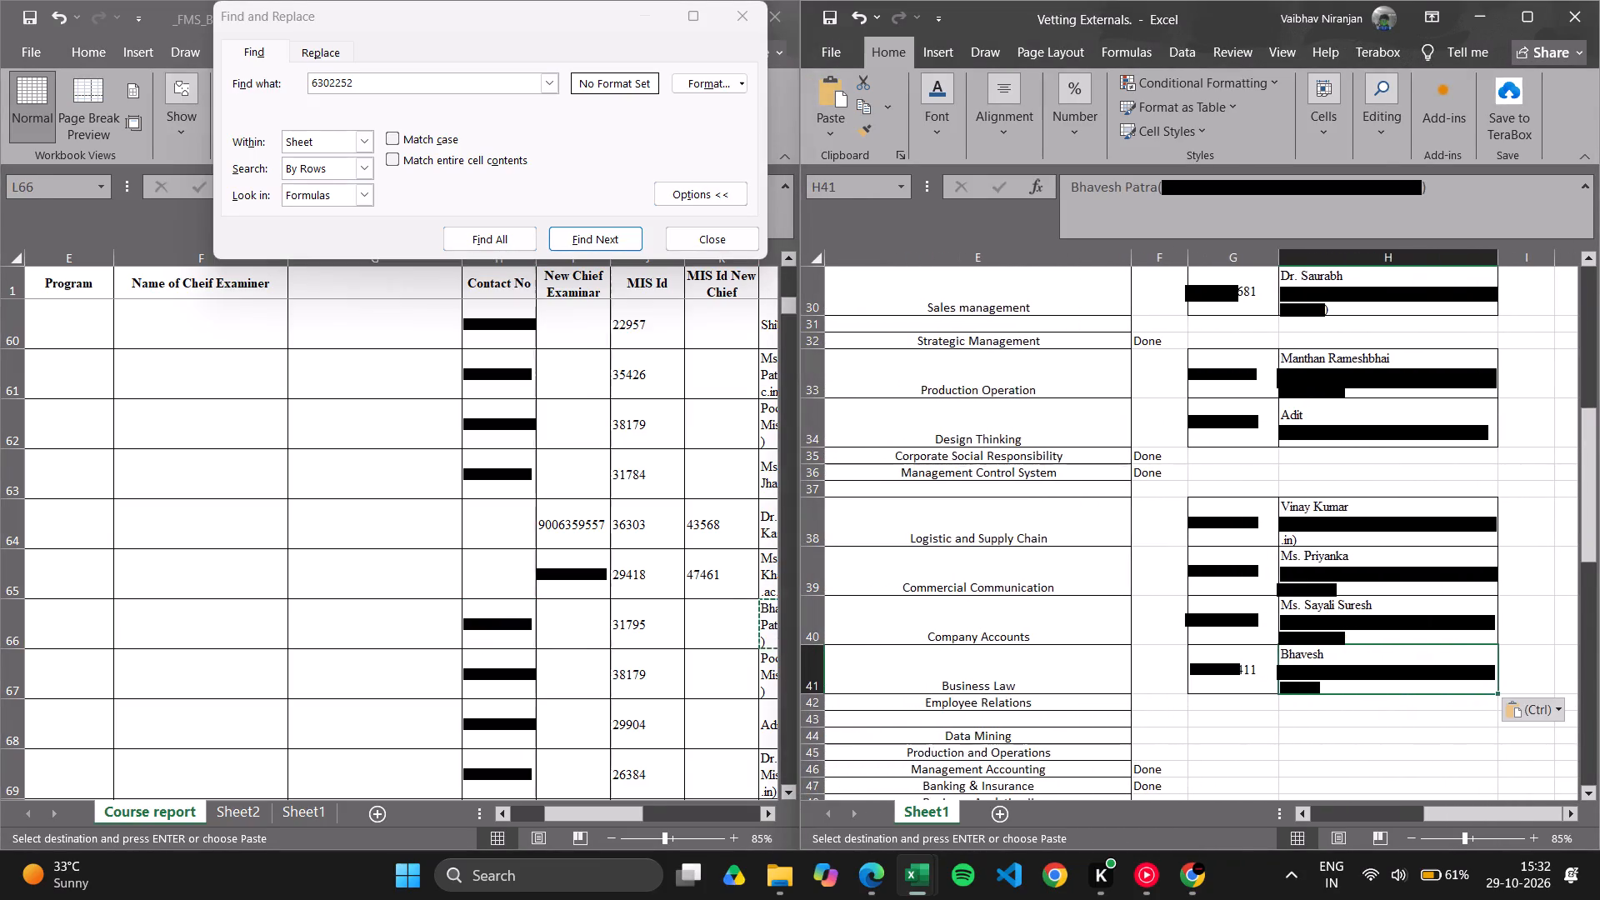
{"action": "scroll", "coordinate": [969, 687], "scroll_direction": "right", "scroll_amount": 2}
{"action": "left_click", "coordinate": [900, 706]}
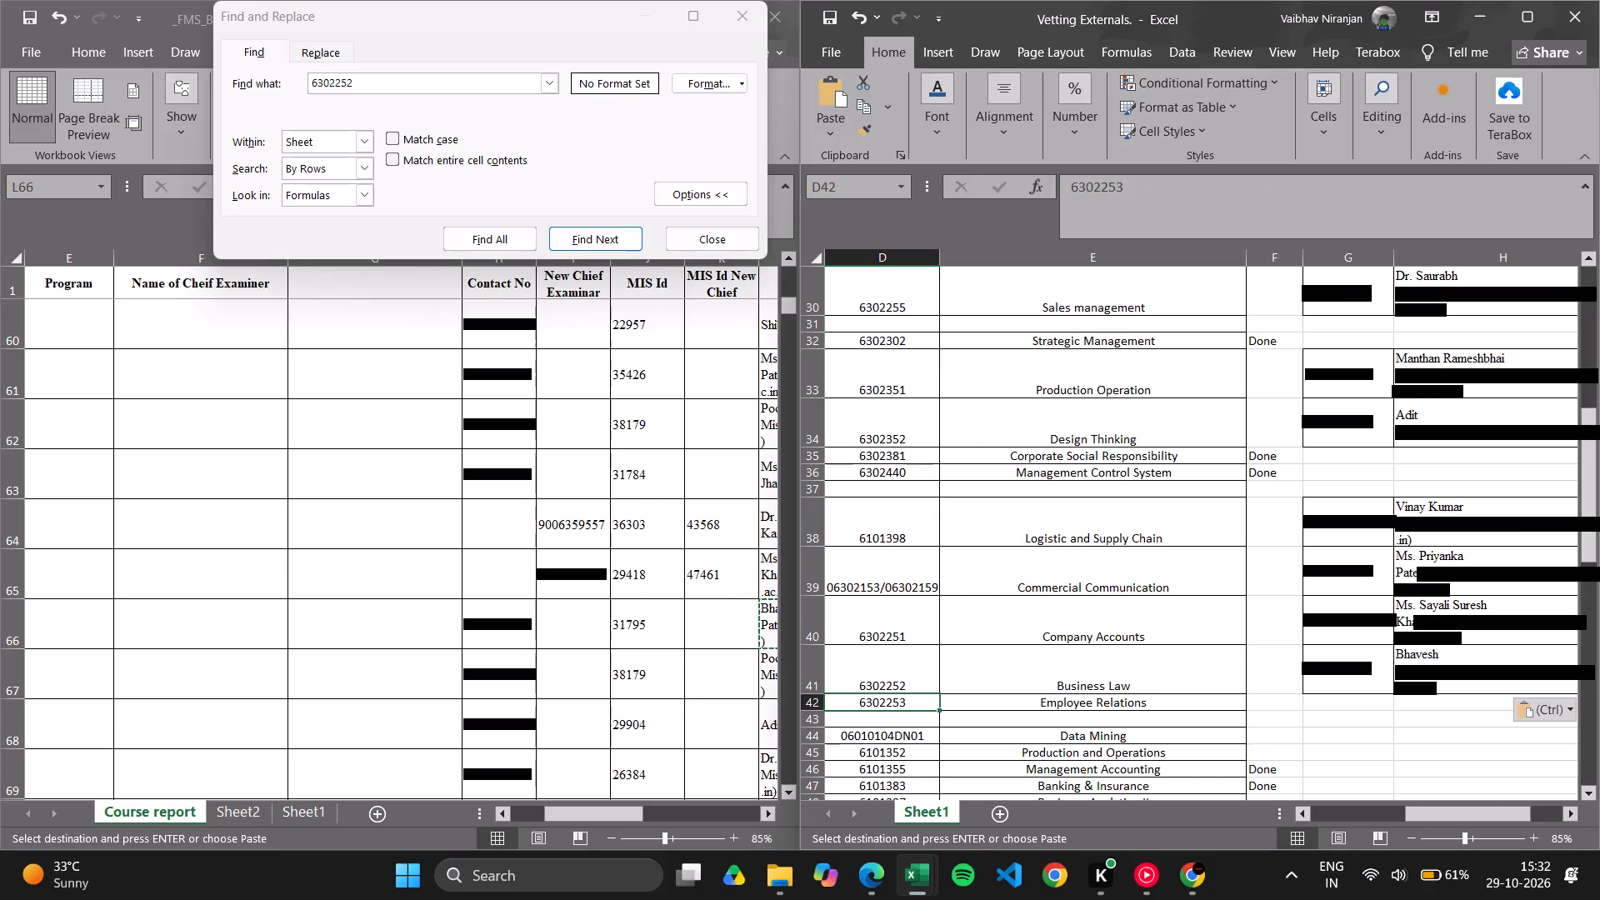
{"action": "key", "text": "ctrl+c"}
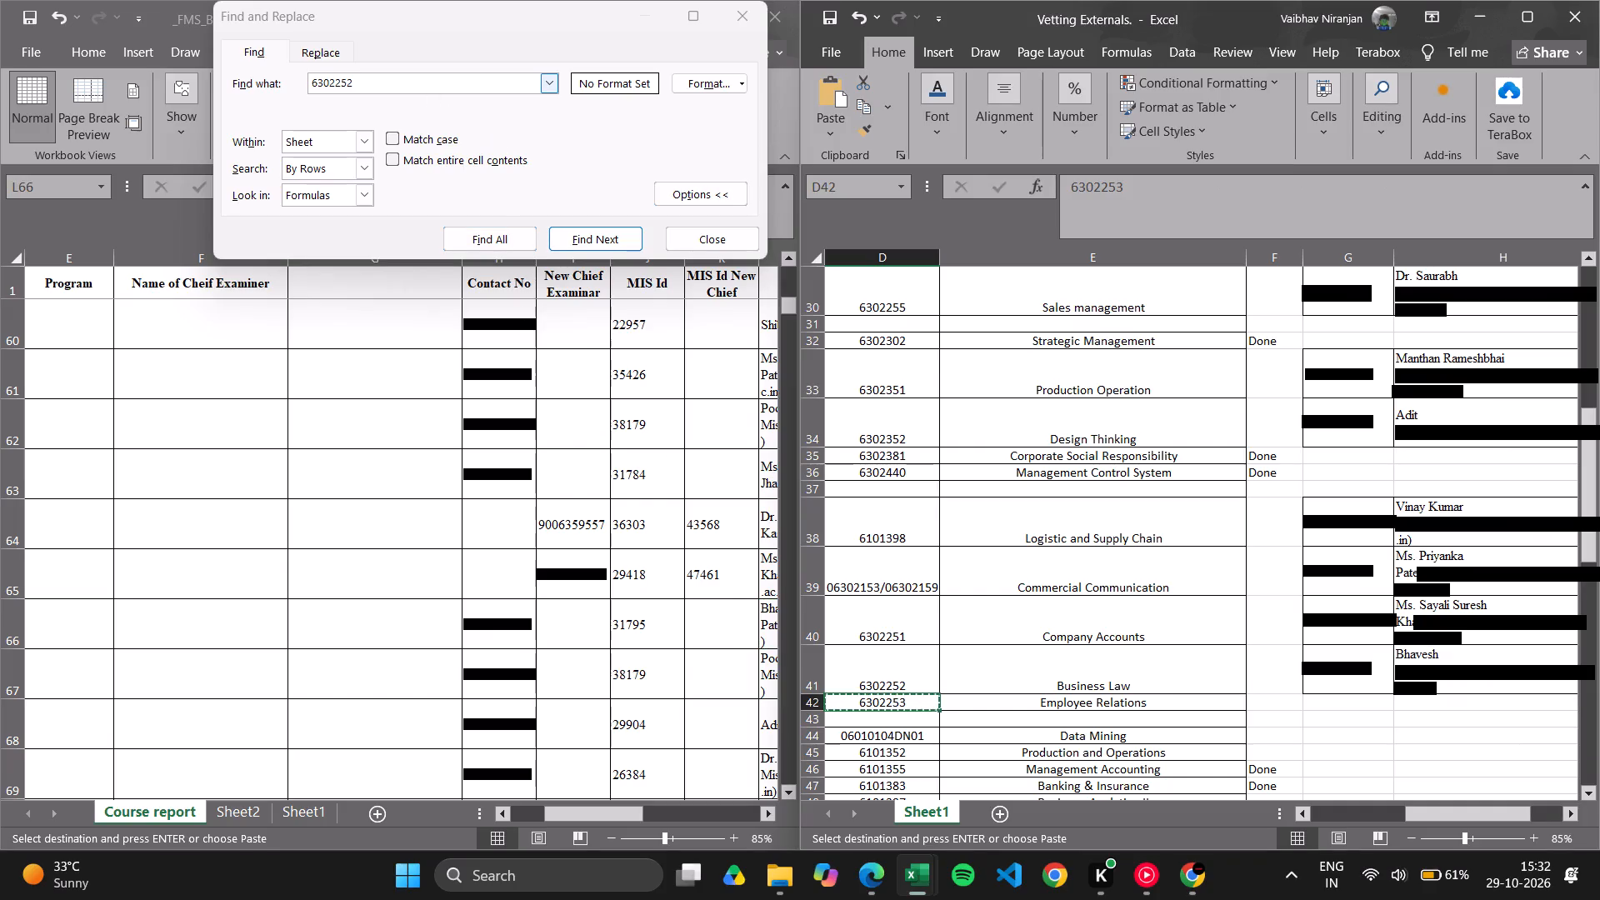
{"action": "double_click", "coordinate": [425, 88]}
{"action": "key", "text": "ctrl+v"}
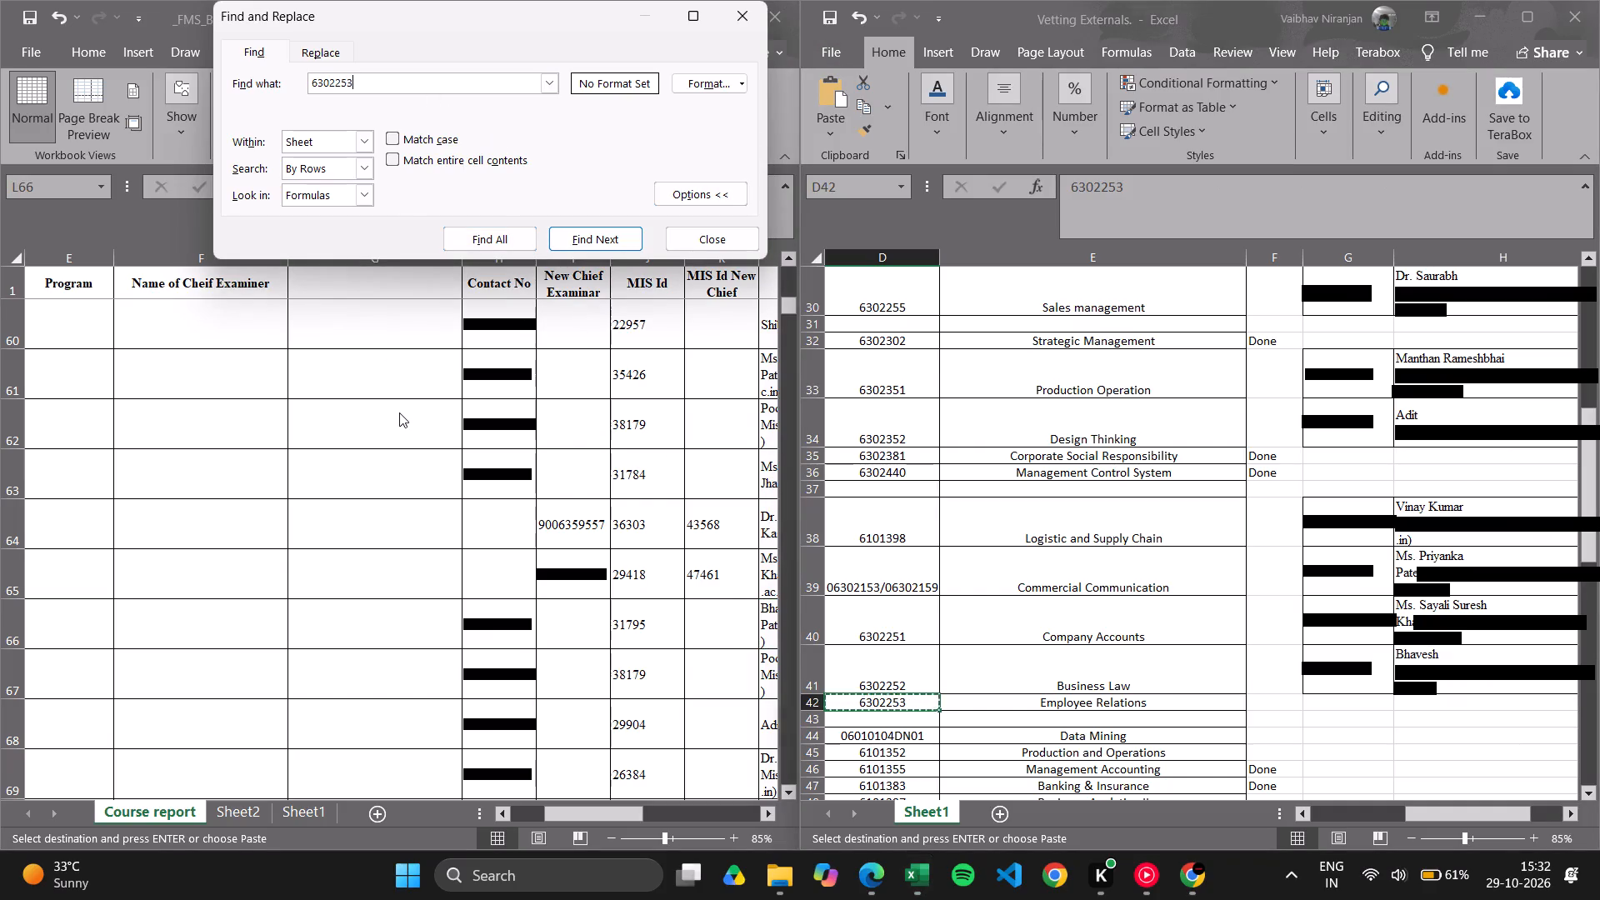
{"action": "left_click", "coordinate": [399, 412]}
{"action": "left_click", "coordinate": [399, 412]}
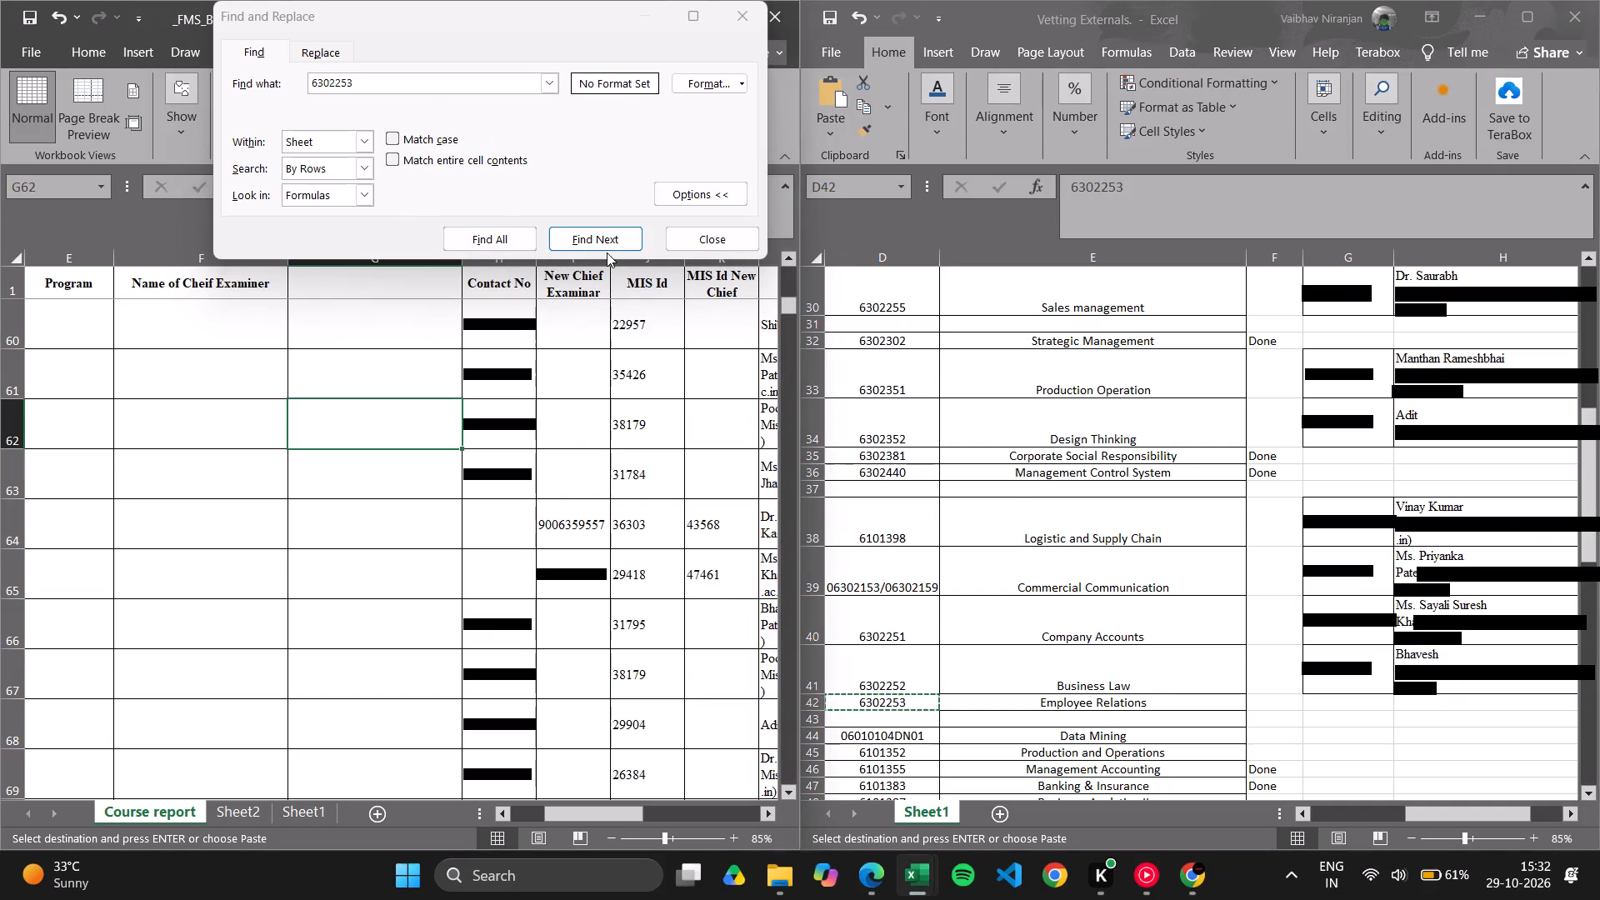
{"action": "left_click", "coordinate": [598, 243]}
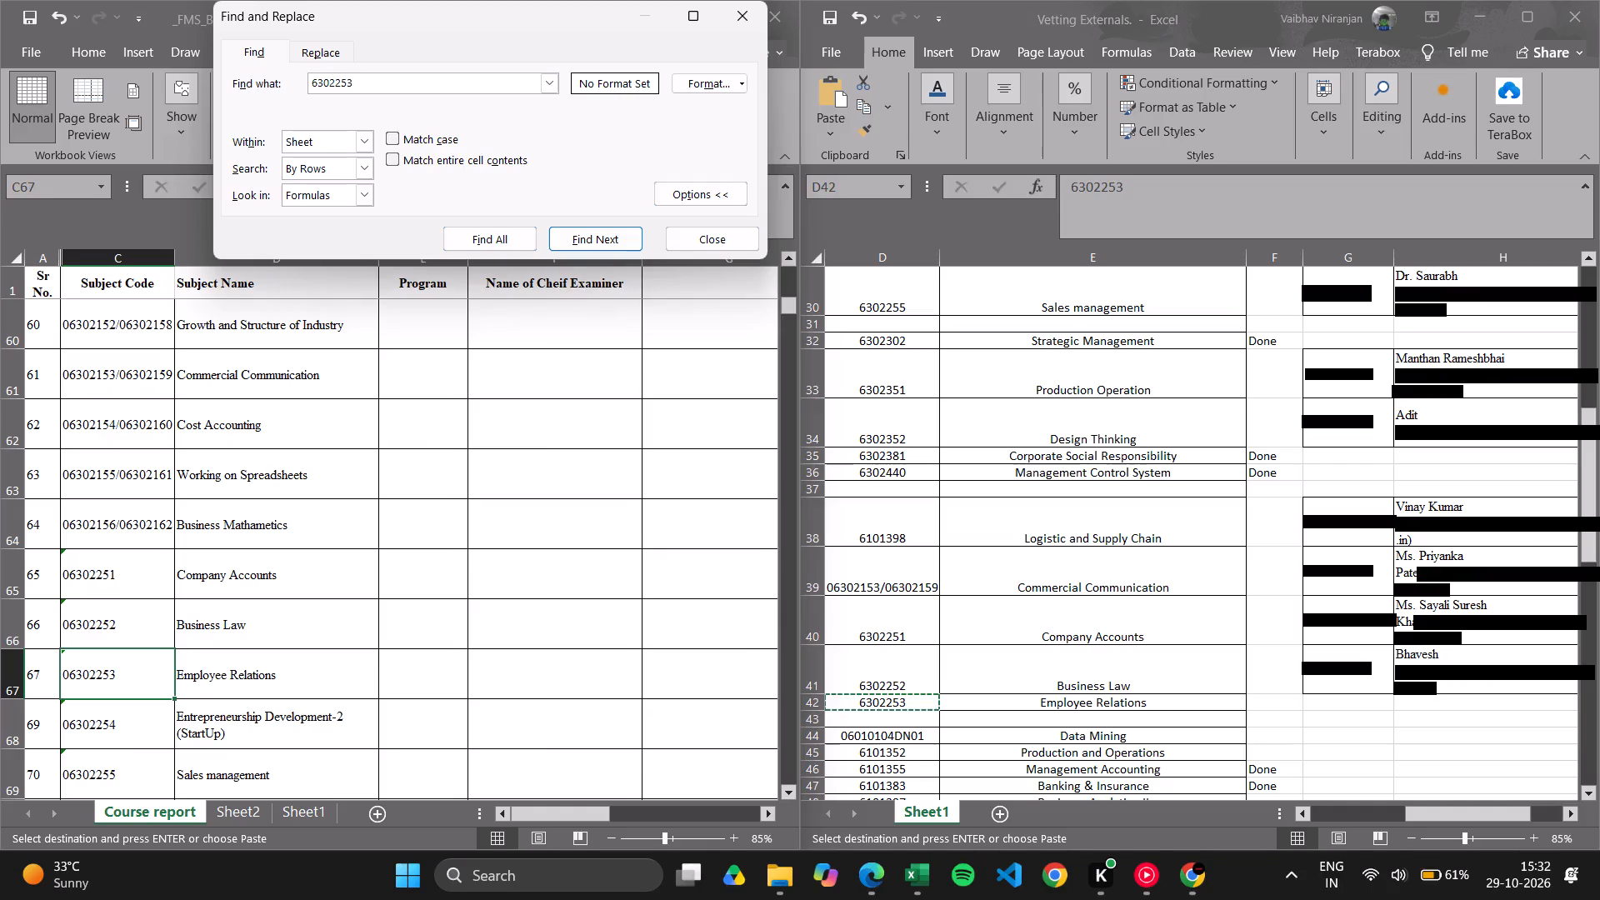
Copy the Employee Relations row's Contact No from H67 of the nomination workbook into G42 of Vetting Externals.
{"action": "scroll", "coordinate": [322, 706], "scroll_direction": "left", "scroll_amount": 8}
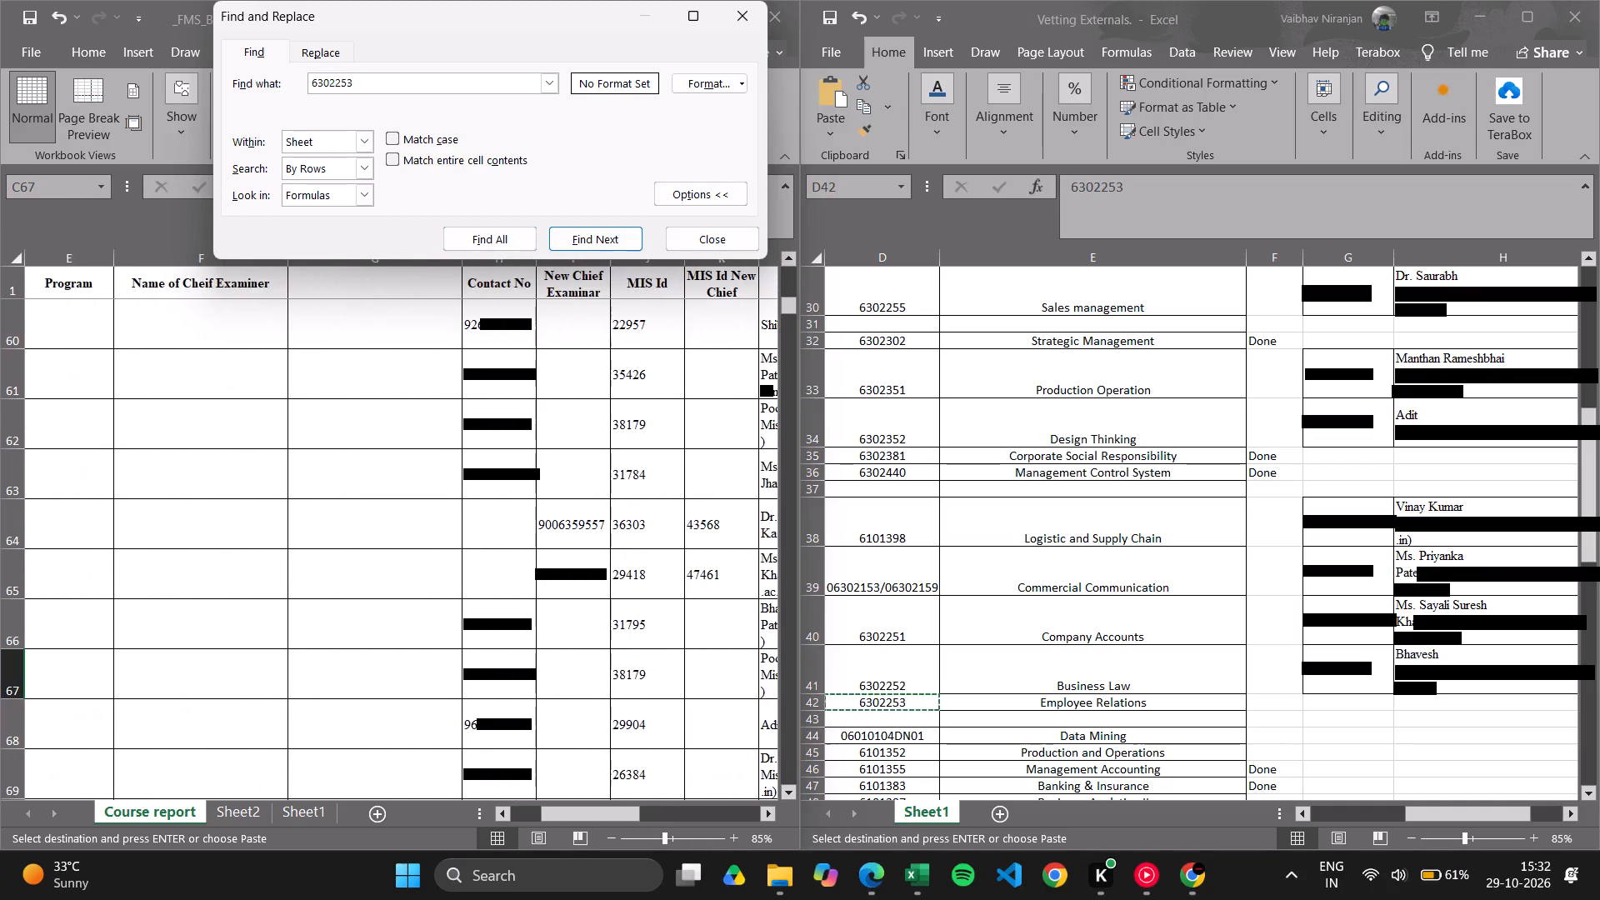
{"action": "scroll", "coordinate": [322, 706], "scroll_direction": "left", "scroll_amount": 4}
{"action": "left_click", "coordinate": [249, 684]}
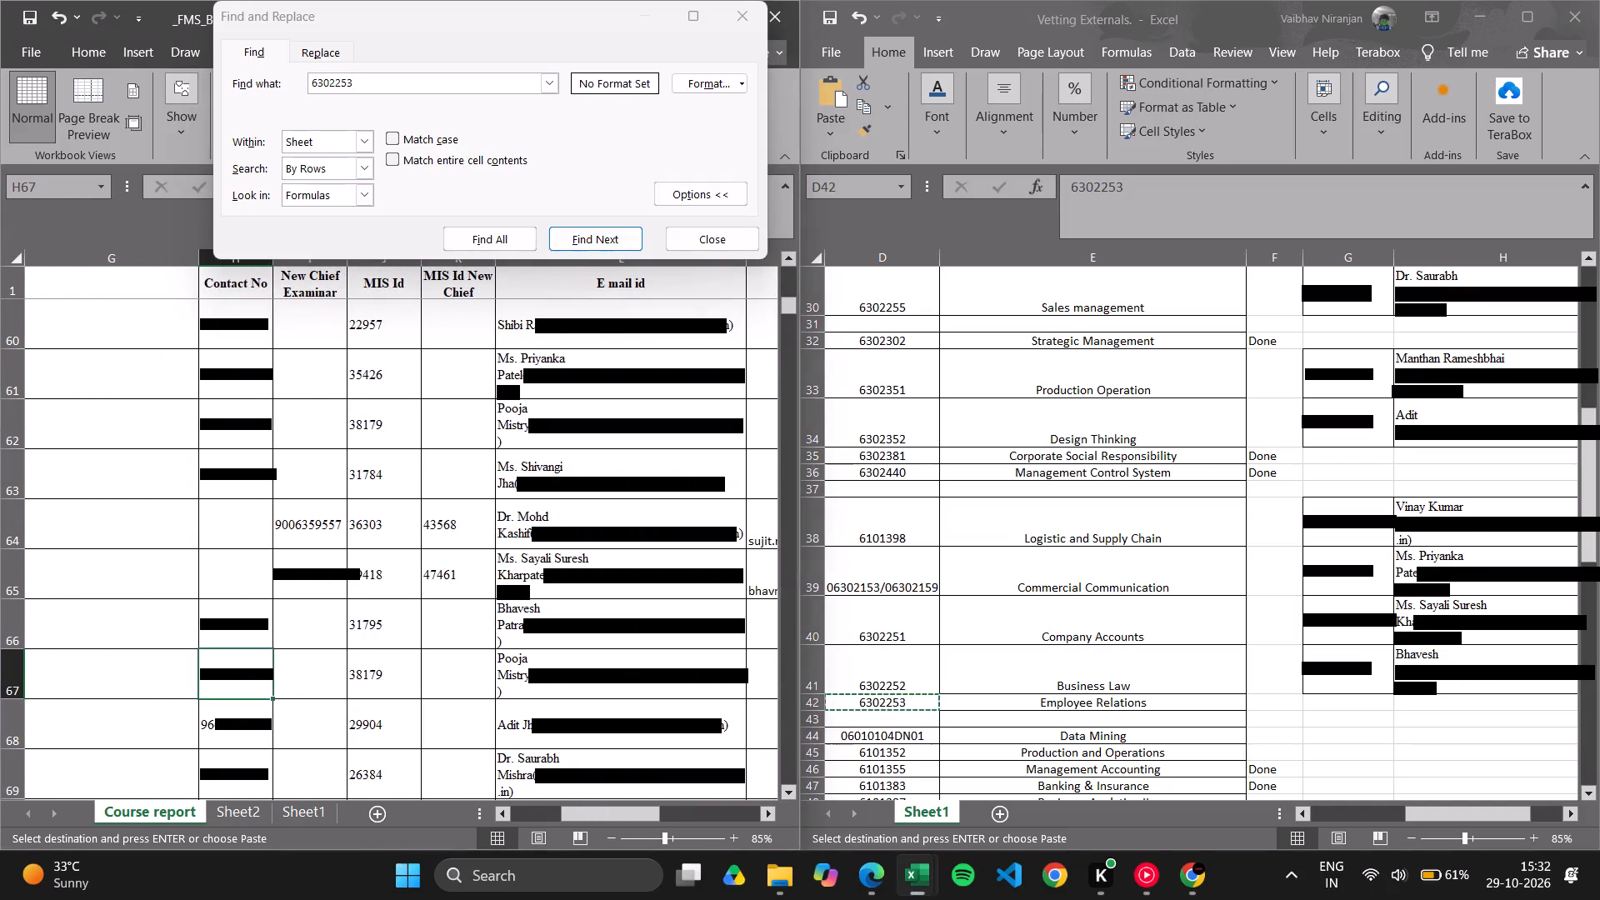
{"action": "key", "text": "ctrl+c"}
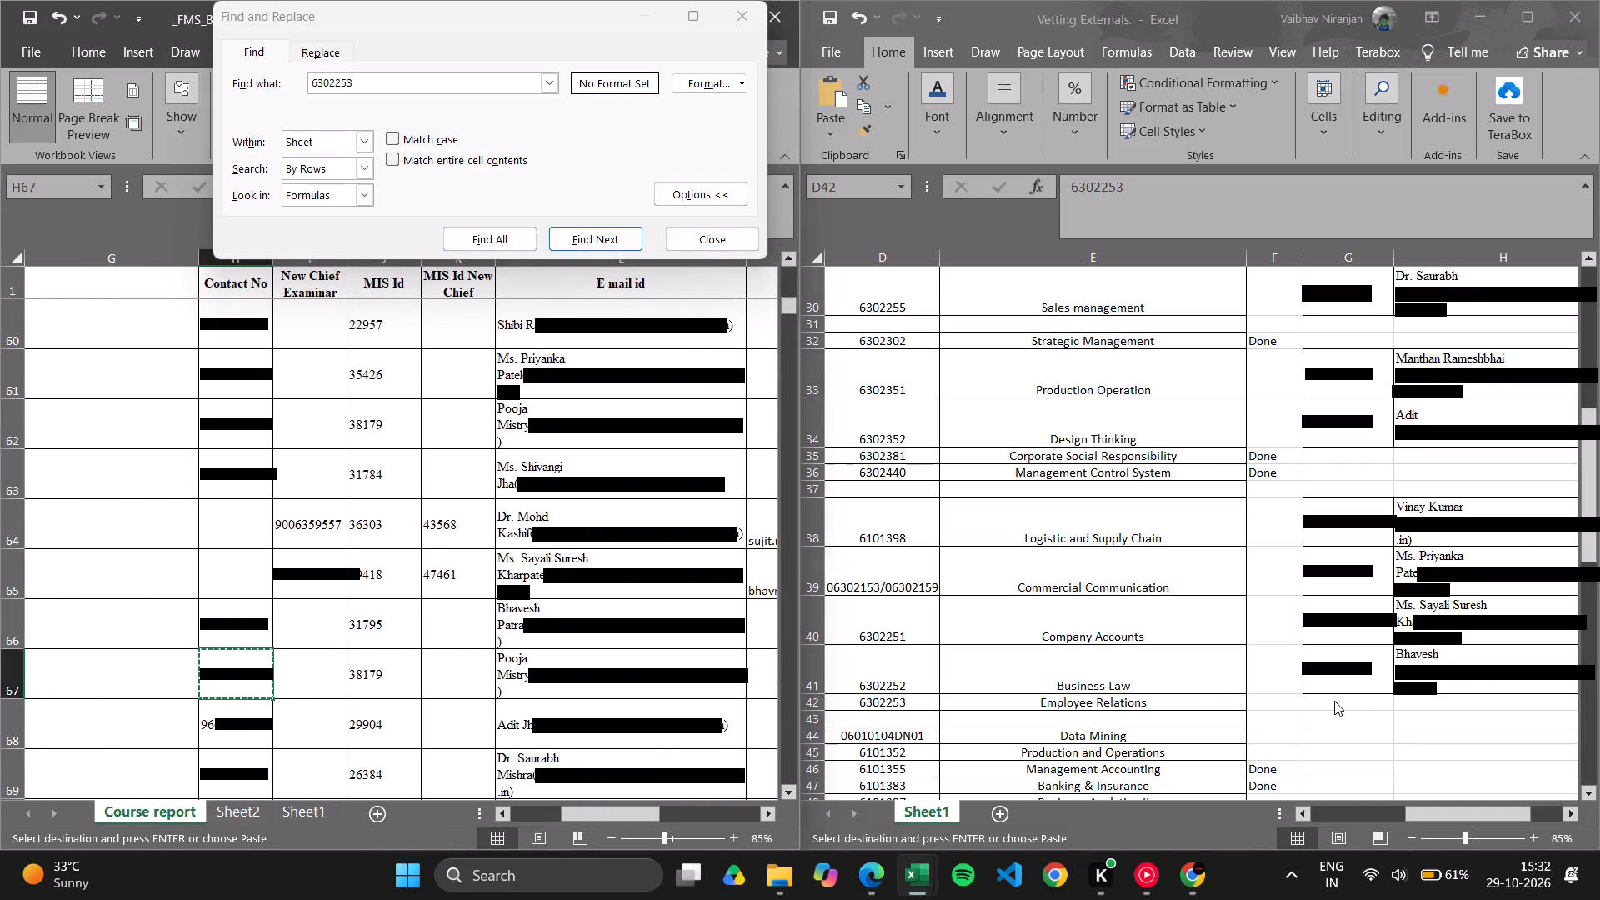
{"action": "double_click", "coordinate": [1353, 701]}
{"action": "key", "text": "ctrl+v"}
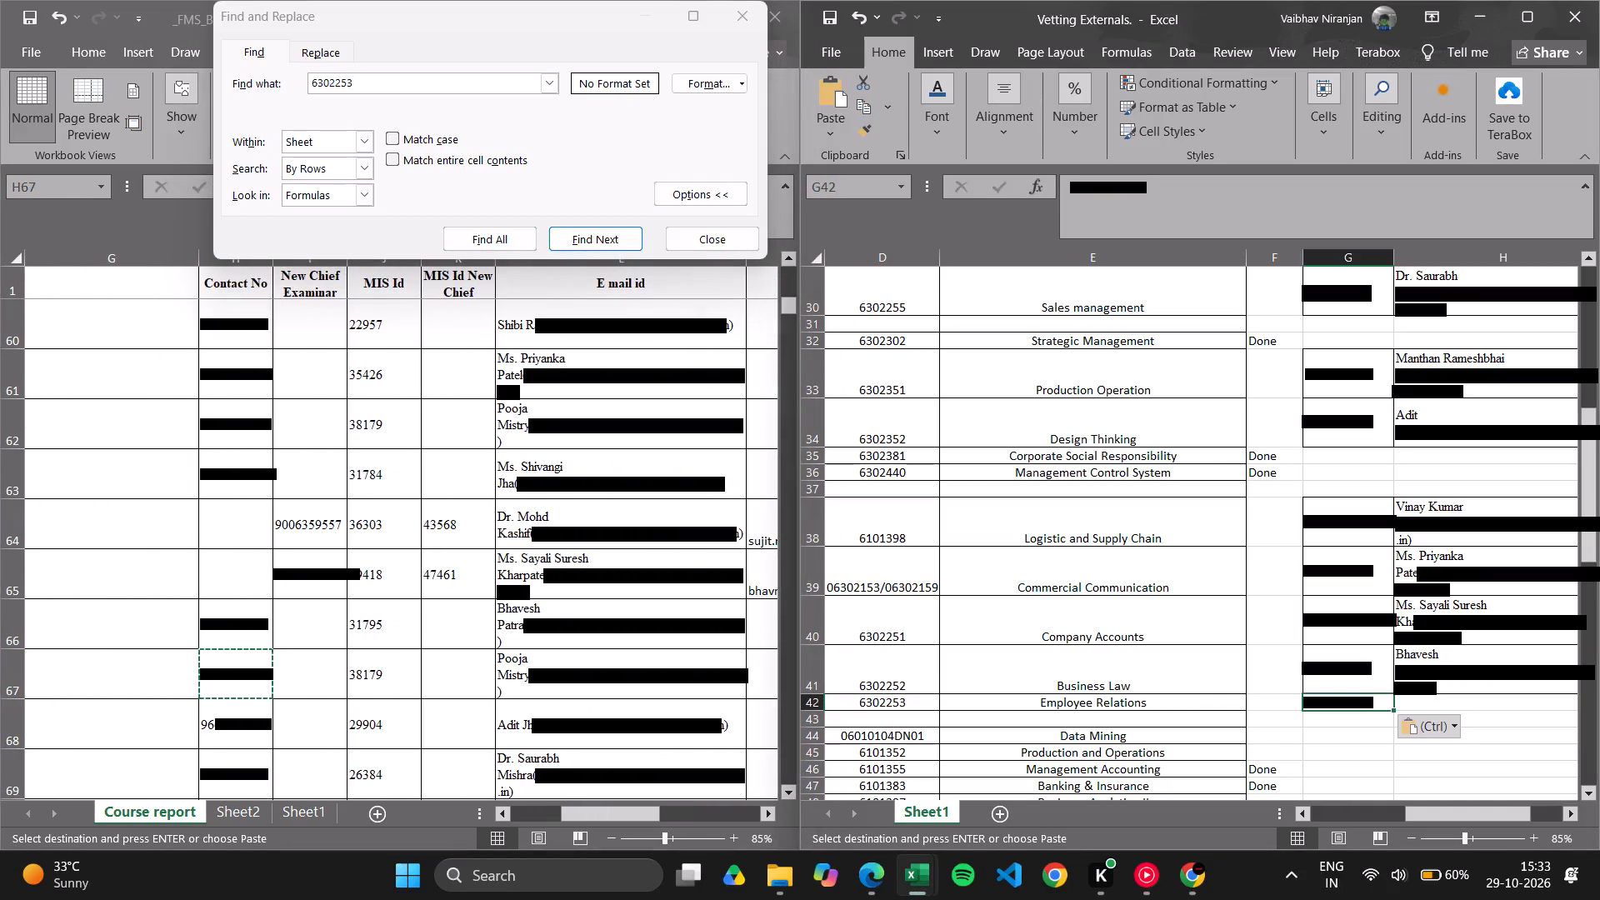
Copy the Employee Relations row's E mail id from L67 of the nomination workbook into H42 of Vetting Externals.
{"action": "left_click", "coordinate": [618, 697]}
{"action": "left_click", "coordinate": [589, 687]}
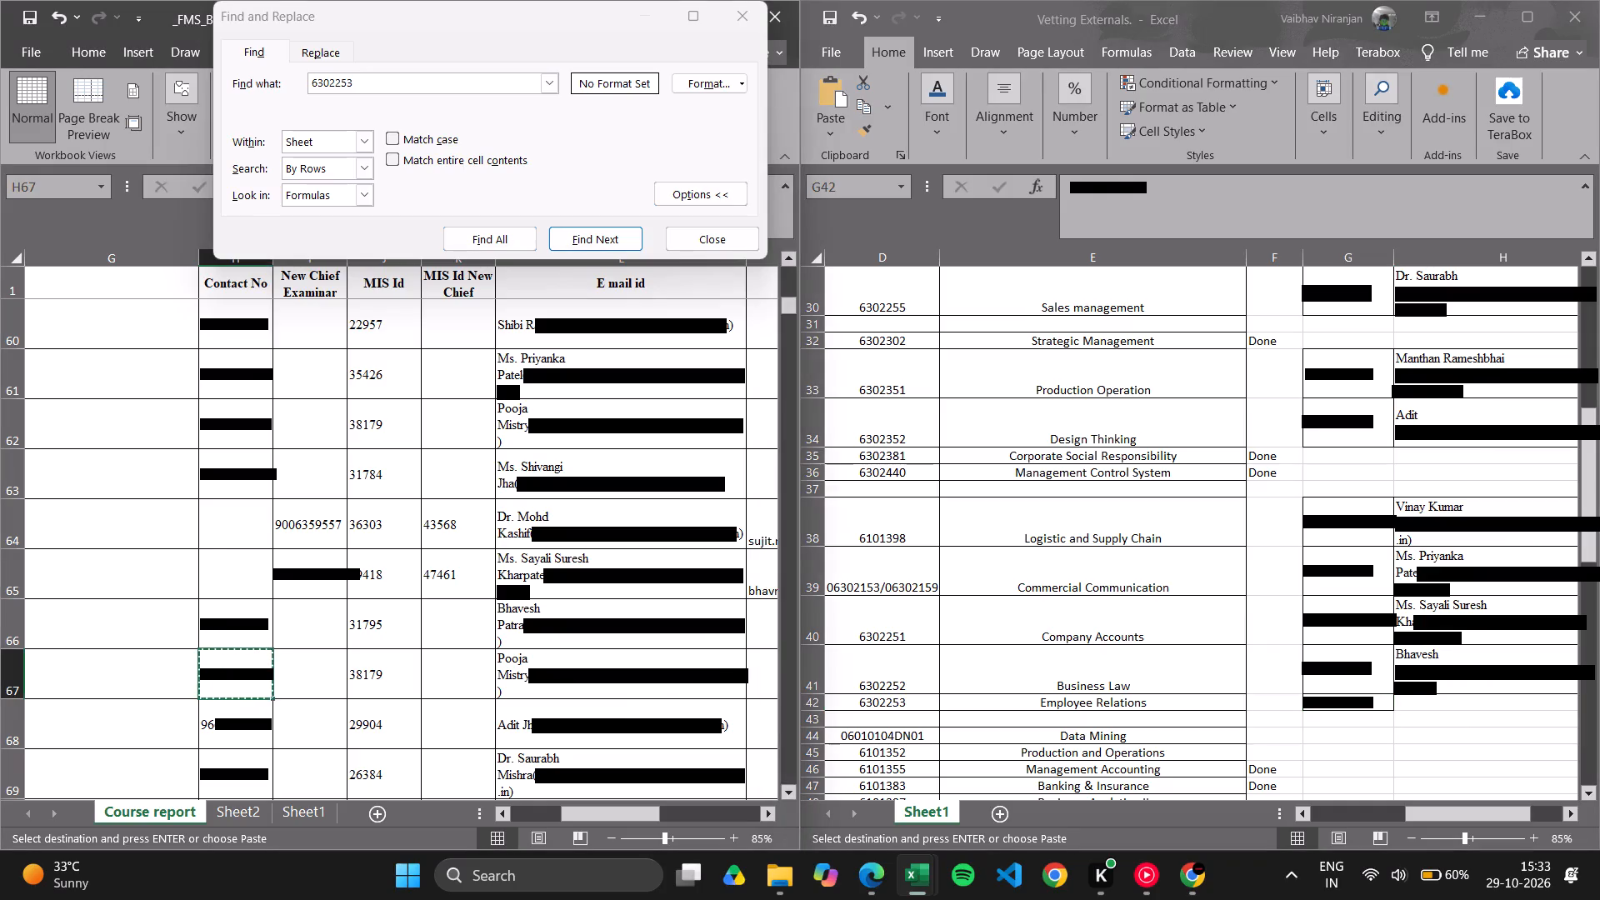
{"action": "key", "text": "ctrl+c"}
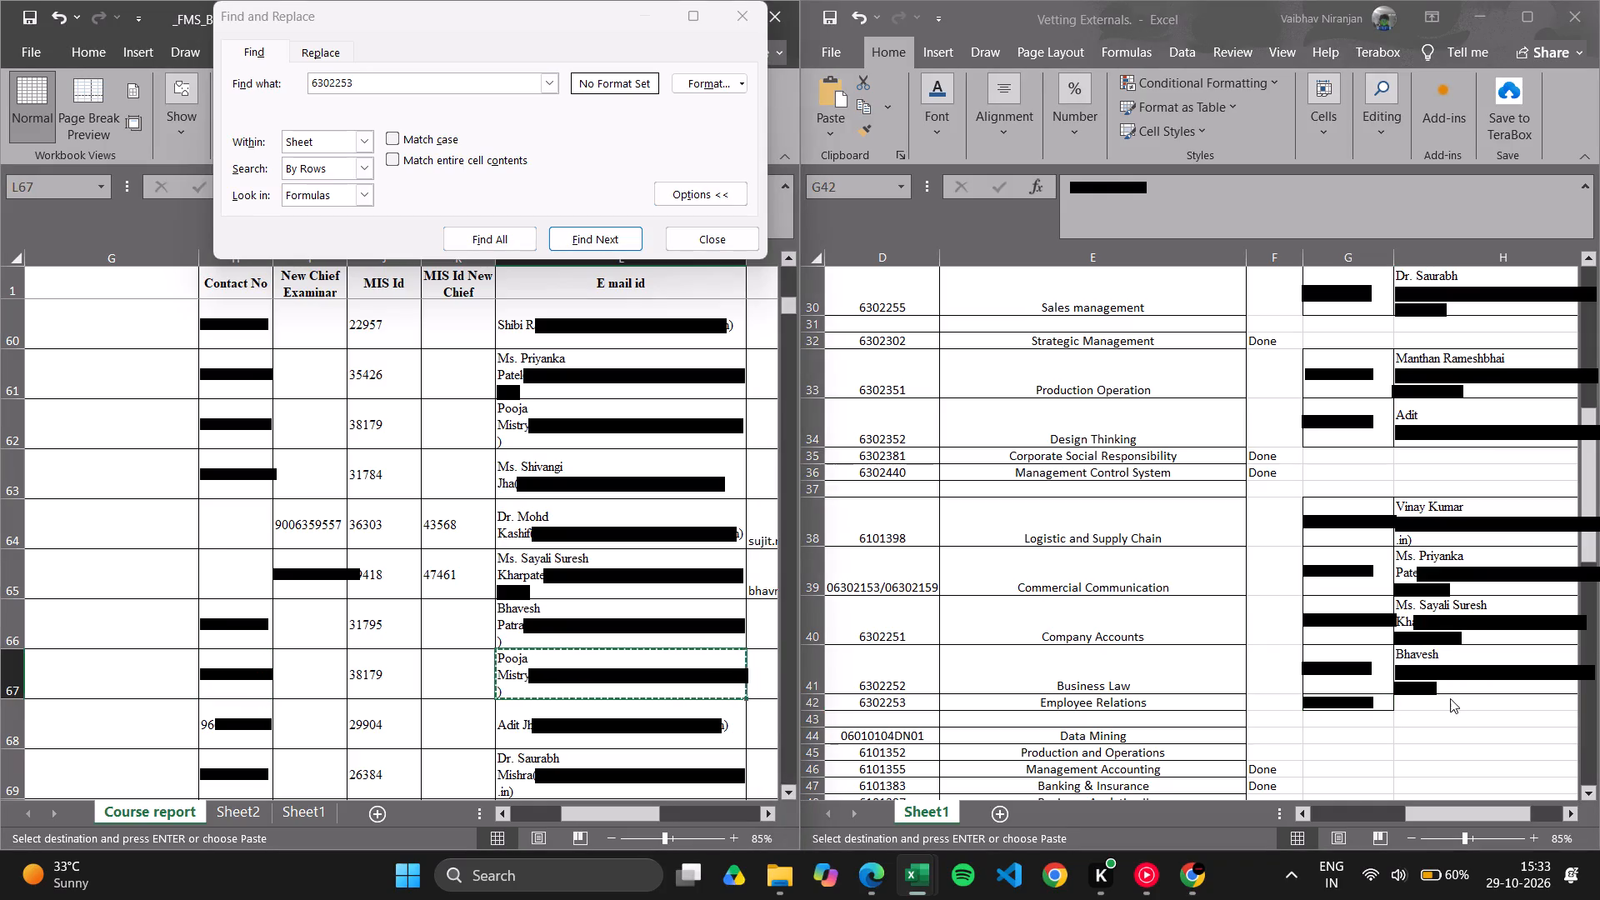
{"action": "double_click", "coordinate": [1449, 699]}
{"action": "key", "text": "ctrl+v"}
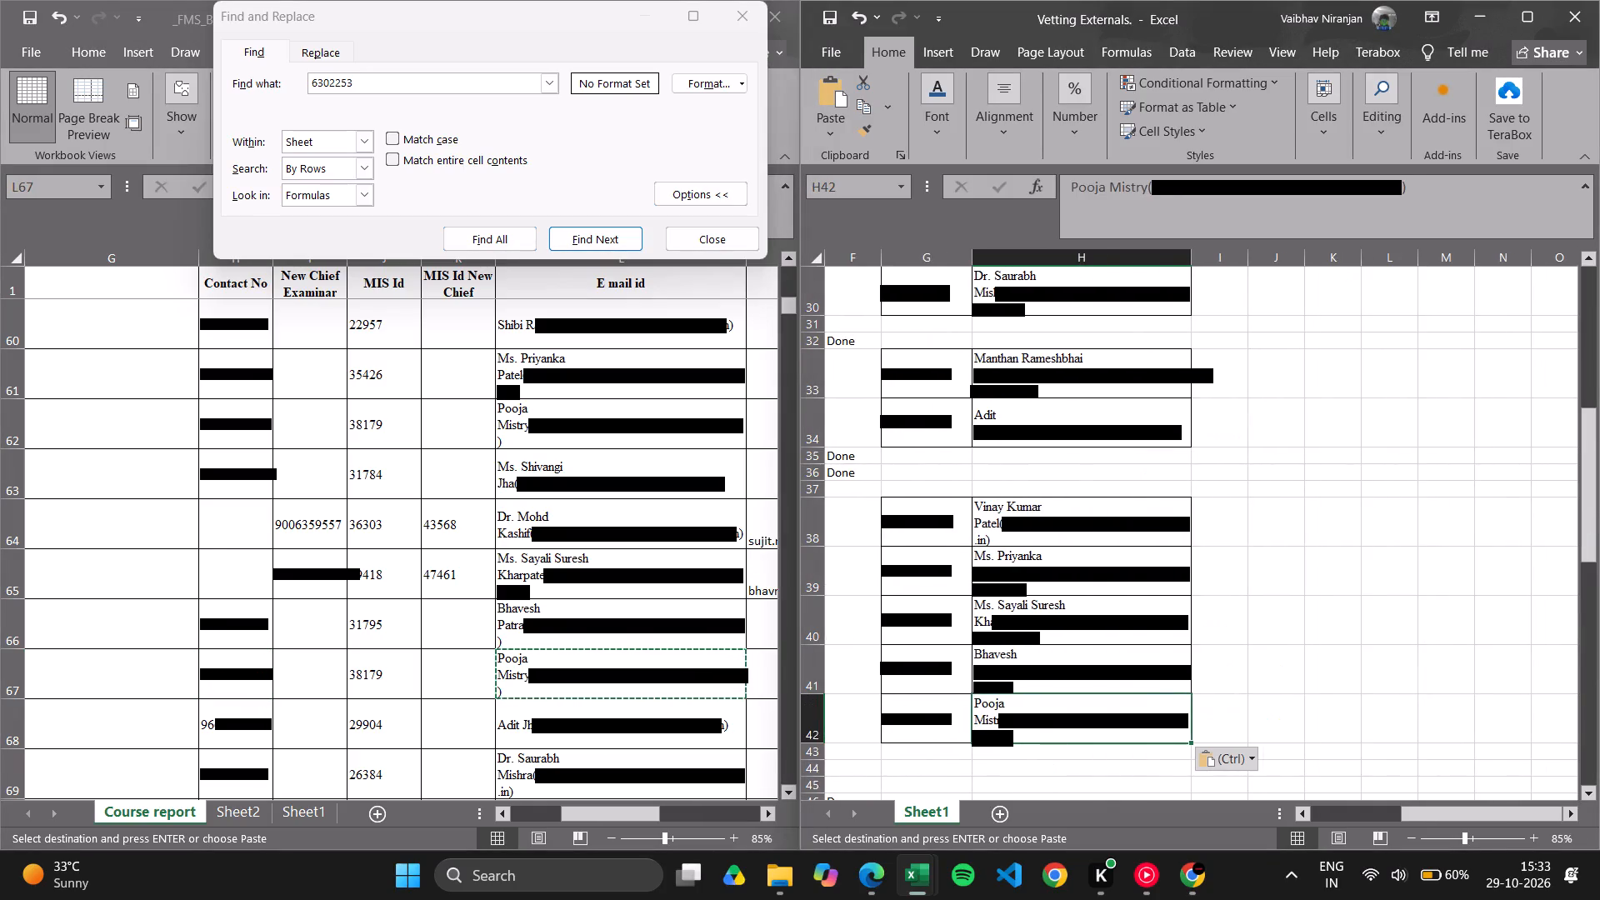
Look through the remaining subjects in Vetting Externals below Employee Relations, down to the end of the list, to see which are marked Done.
{"action": "scroll", "coordinate": [1031, 665], "scroll_direction": "right", "scroll_amount": 3}
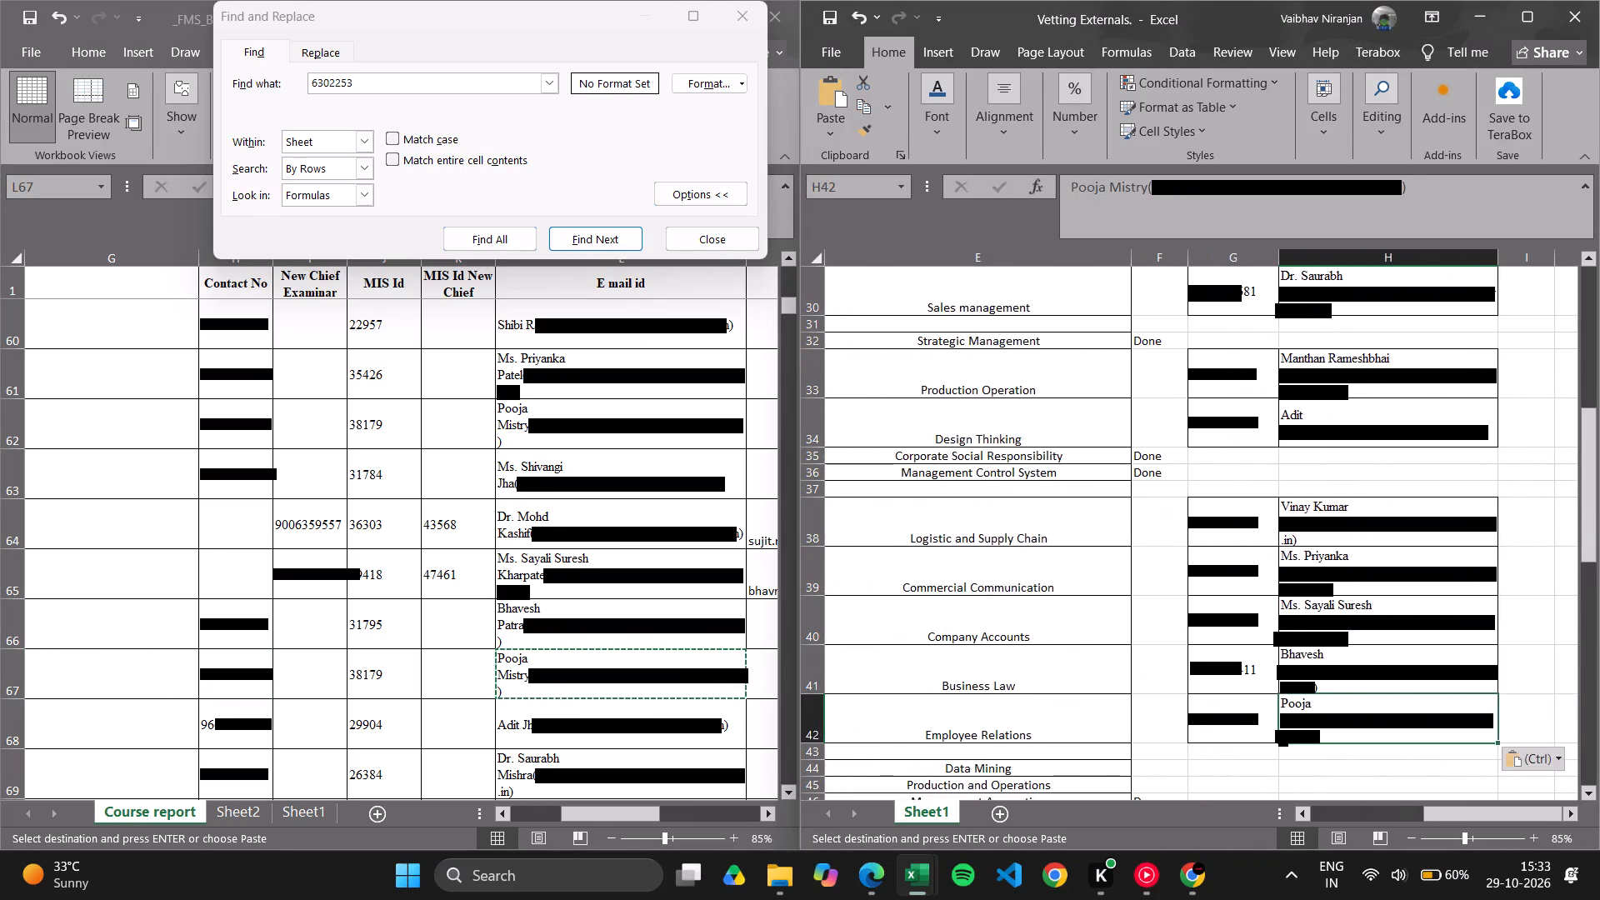
{"action": "scroll", "coordinate": [1031, 665], "scroll_direction": "down", "scroll_amount": 3}
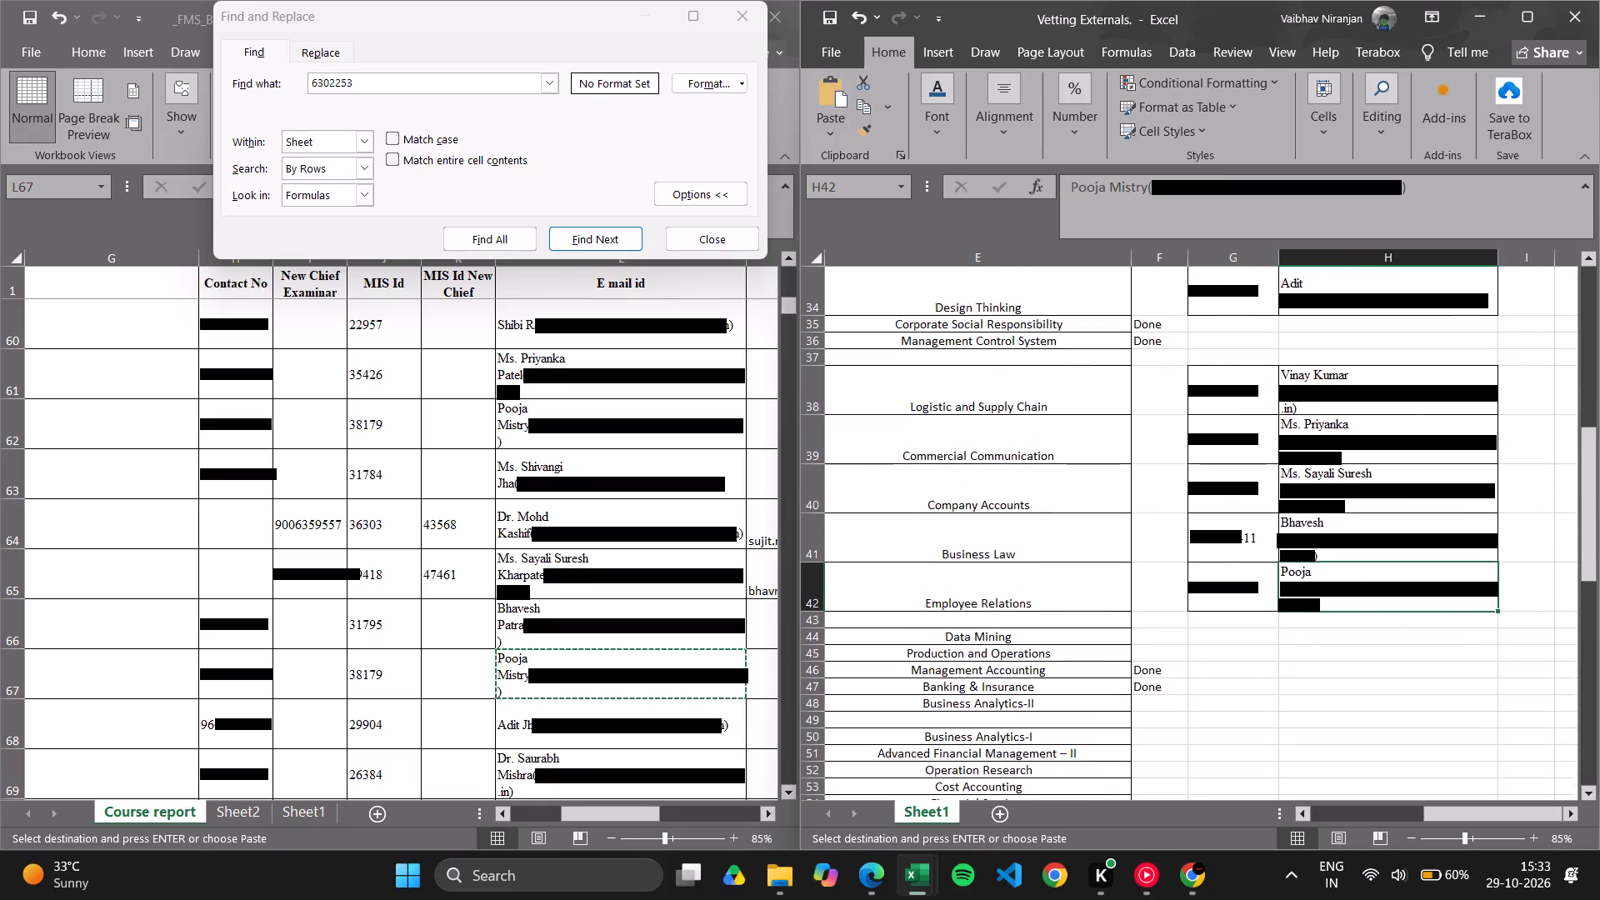
{"action": "scroll", "coordinate": [1031, 665], "scroll_direction": "down", "scroll_amount": 1}
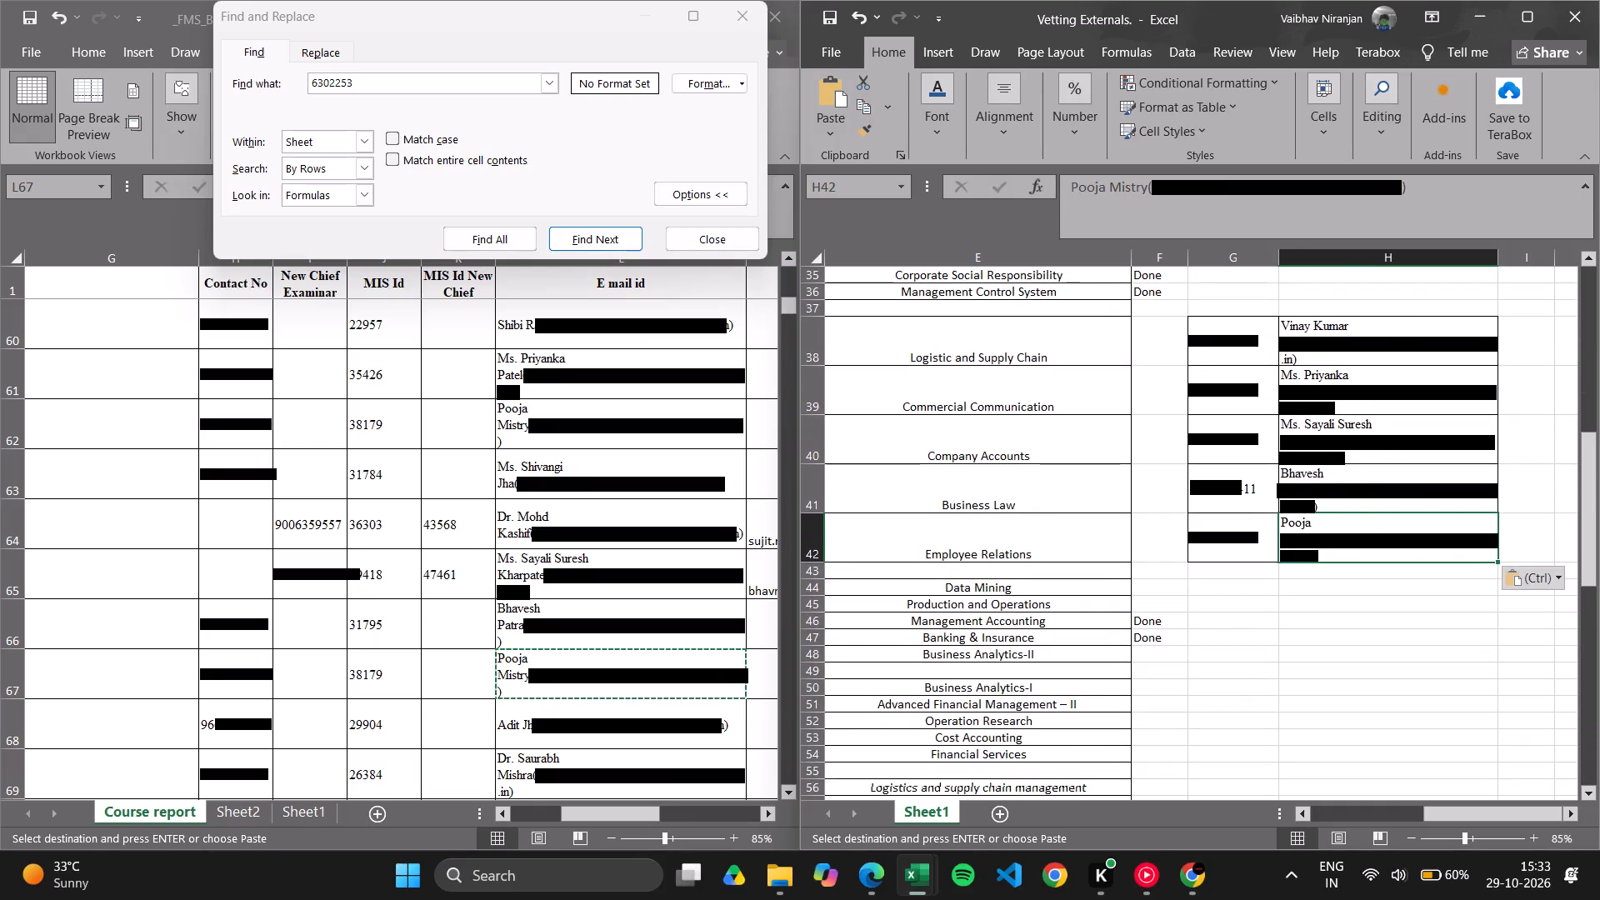
{"action": "scroll", "coordinate": [1031, 665], "scroll_direction": "down", "scroll_amount": 2}
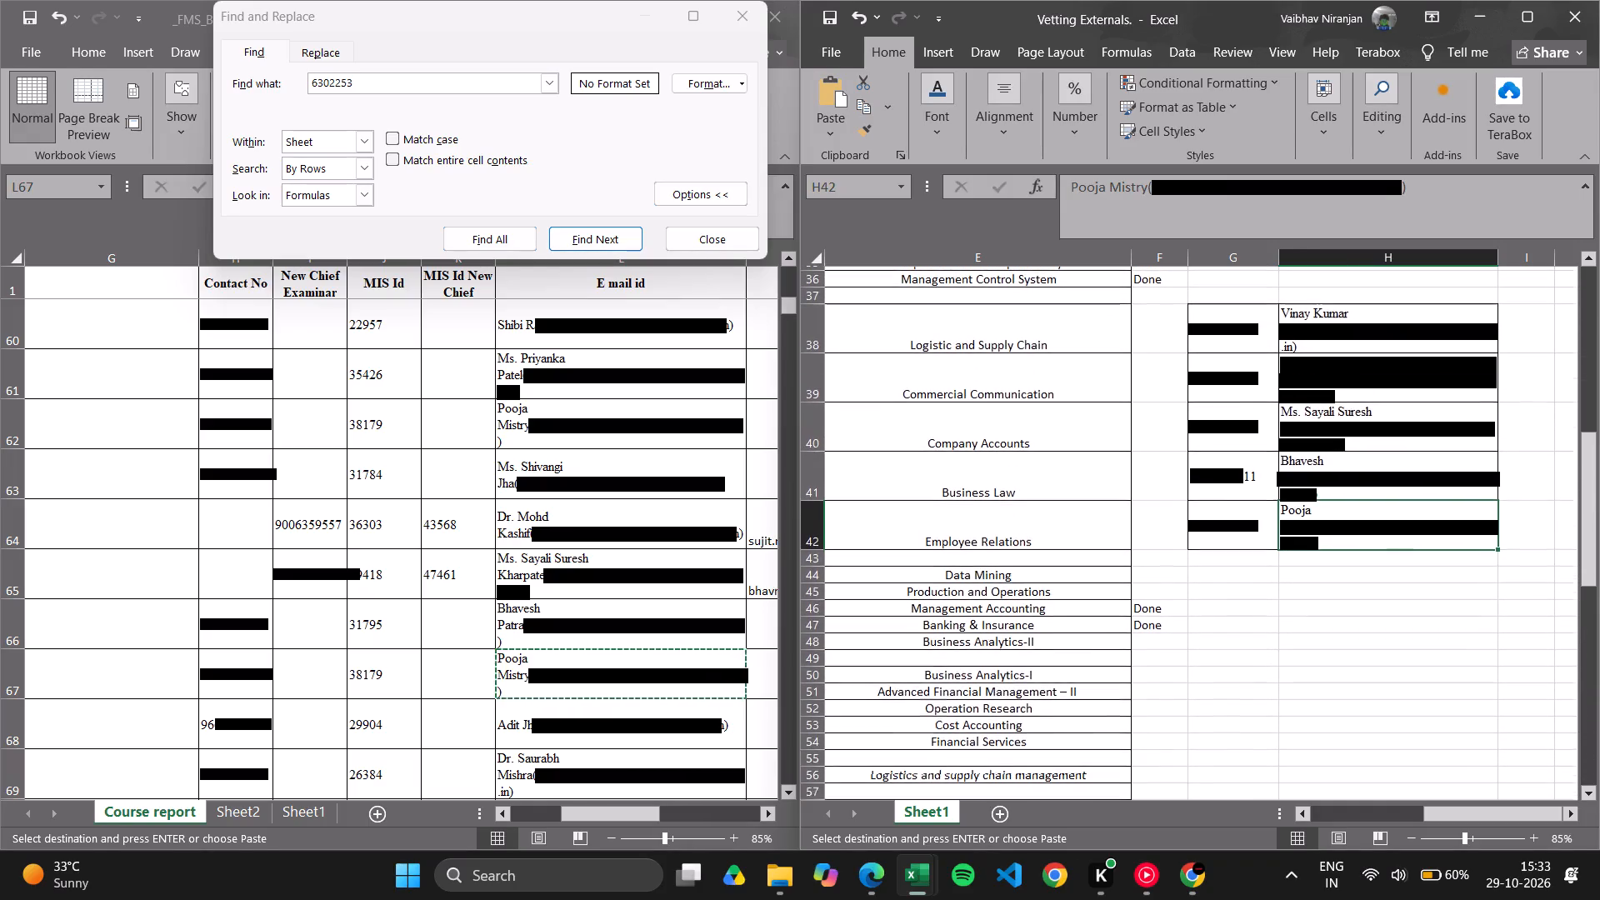
{"action": "scroll", "coordinate": [1031, 665], "scroll_direction": "down", "scroll_amount": 10}
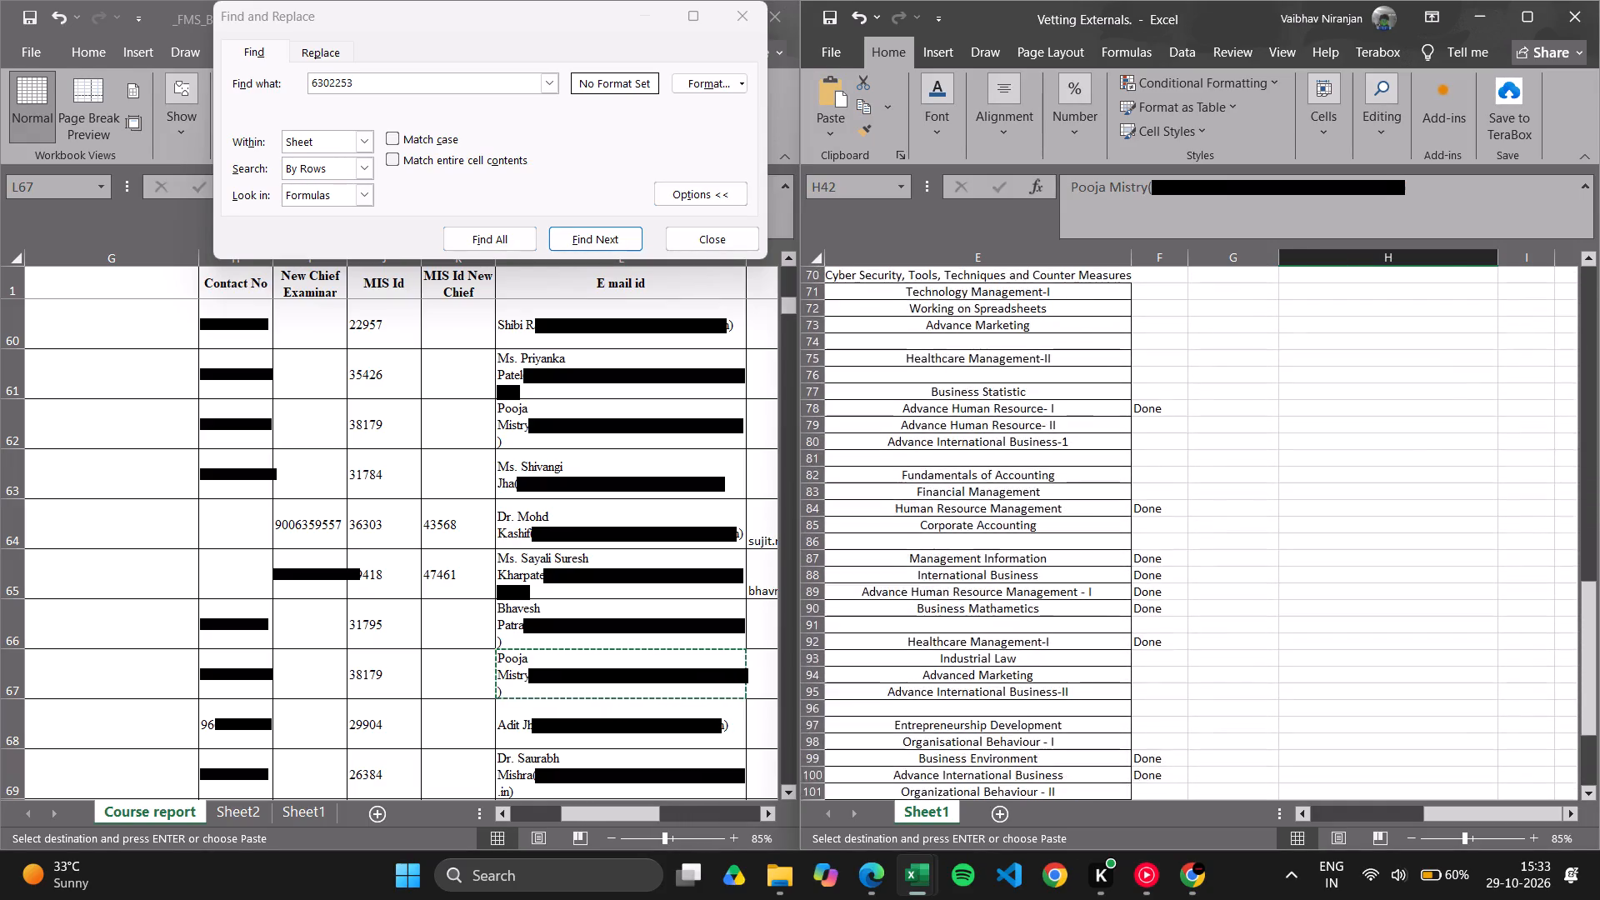
{"action": "scroll", "coordinate": [1031, 665], "scroll_direction": "down", "scroll_amount": 3}
{"action": "scroll", "coordinate": [1031, 665], "scroll_direction": "up", "scroll_amount": 2}
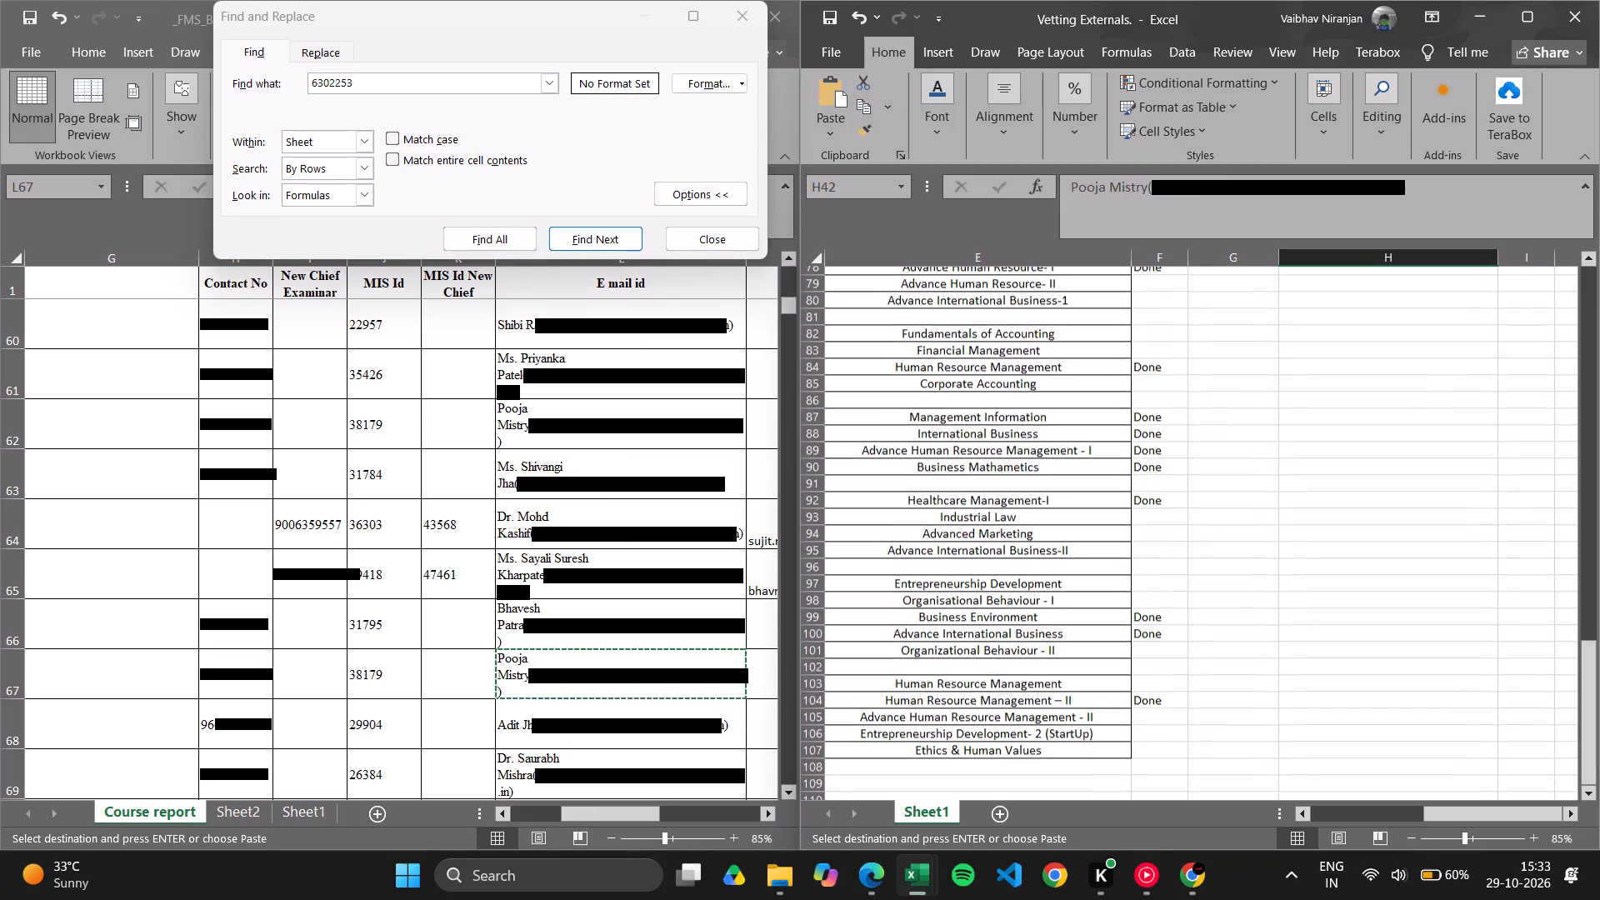
{"action": "scroll", "coordinate": [1031, 665], "scroll_direction": "up", "scroll_amount": 7}
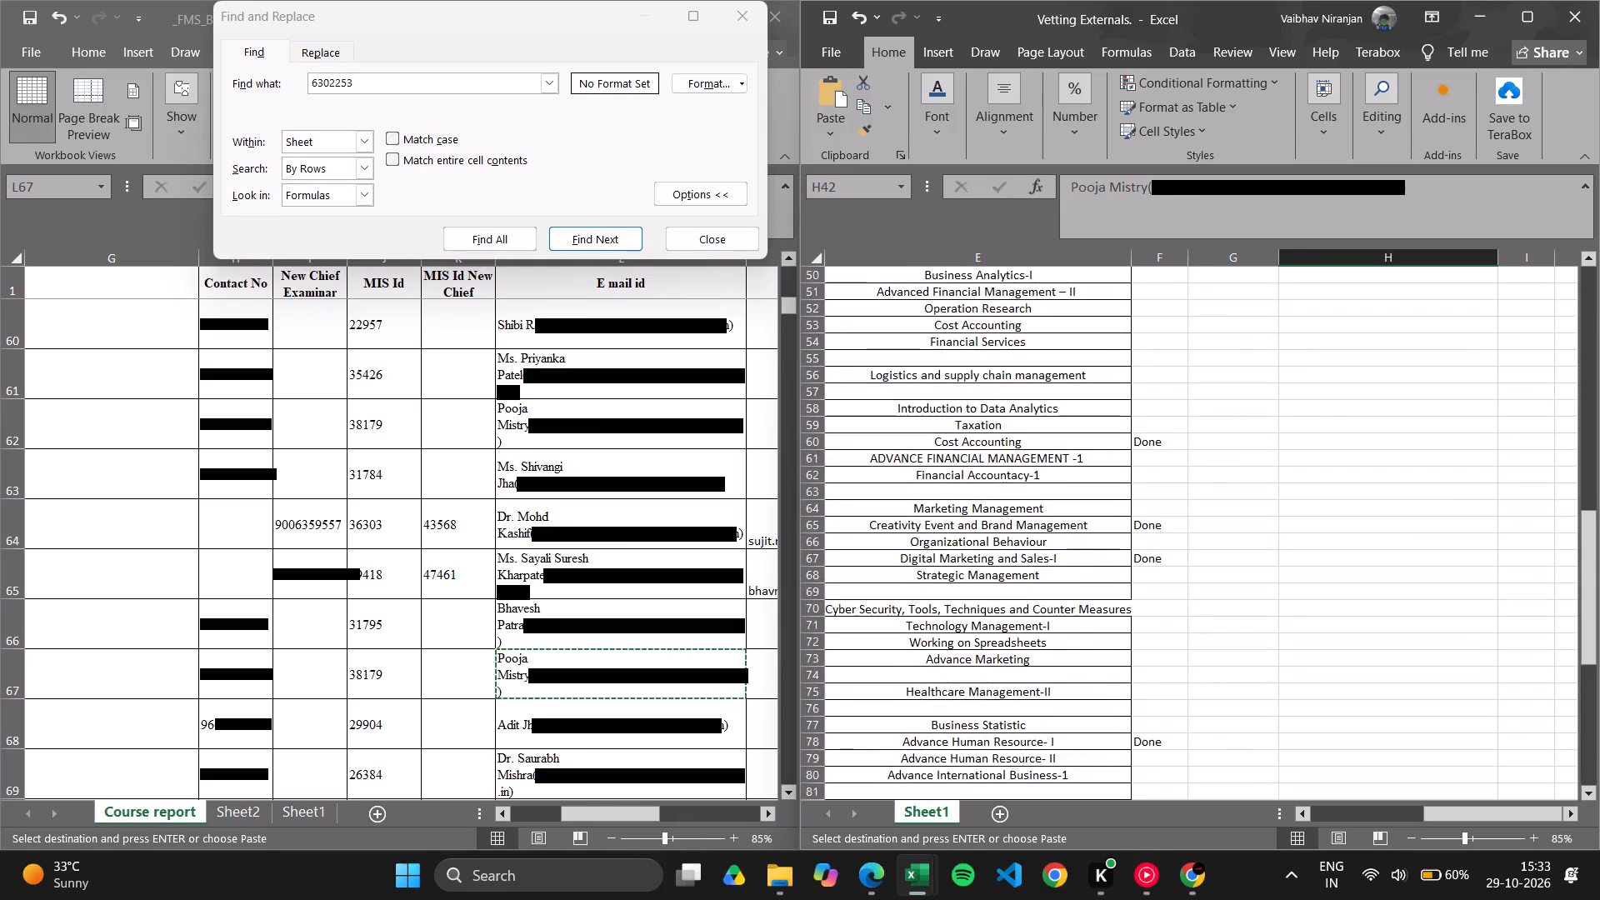
{"action": "scroll", "coordinate": [1031, 665], "scroll_direction": "up", "scroll_amount": 5}
Search the nomination workbook for the Data Mining subject code, 06010104DN01, copied from D44 of Vetting Externals.
{"action": "scroll", "coordinate": [1031, 665], "scroll_direction": "right", "scroll_amount": 1}
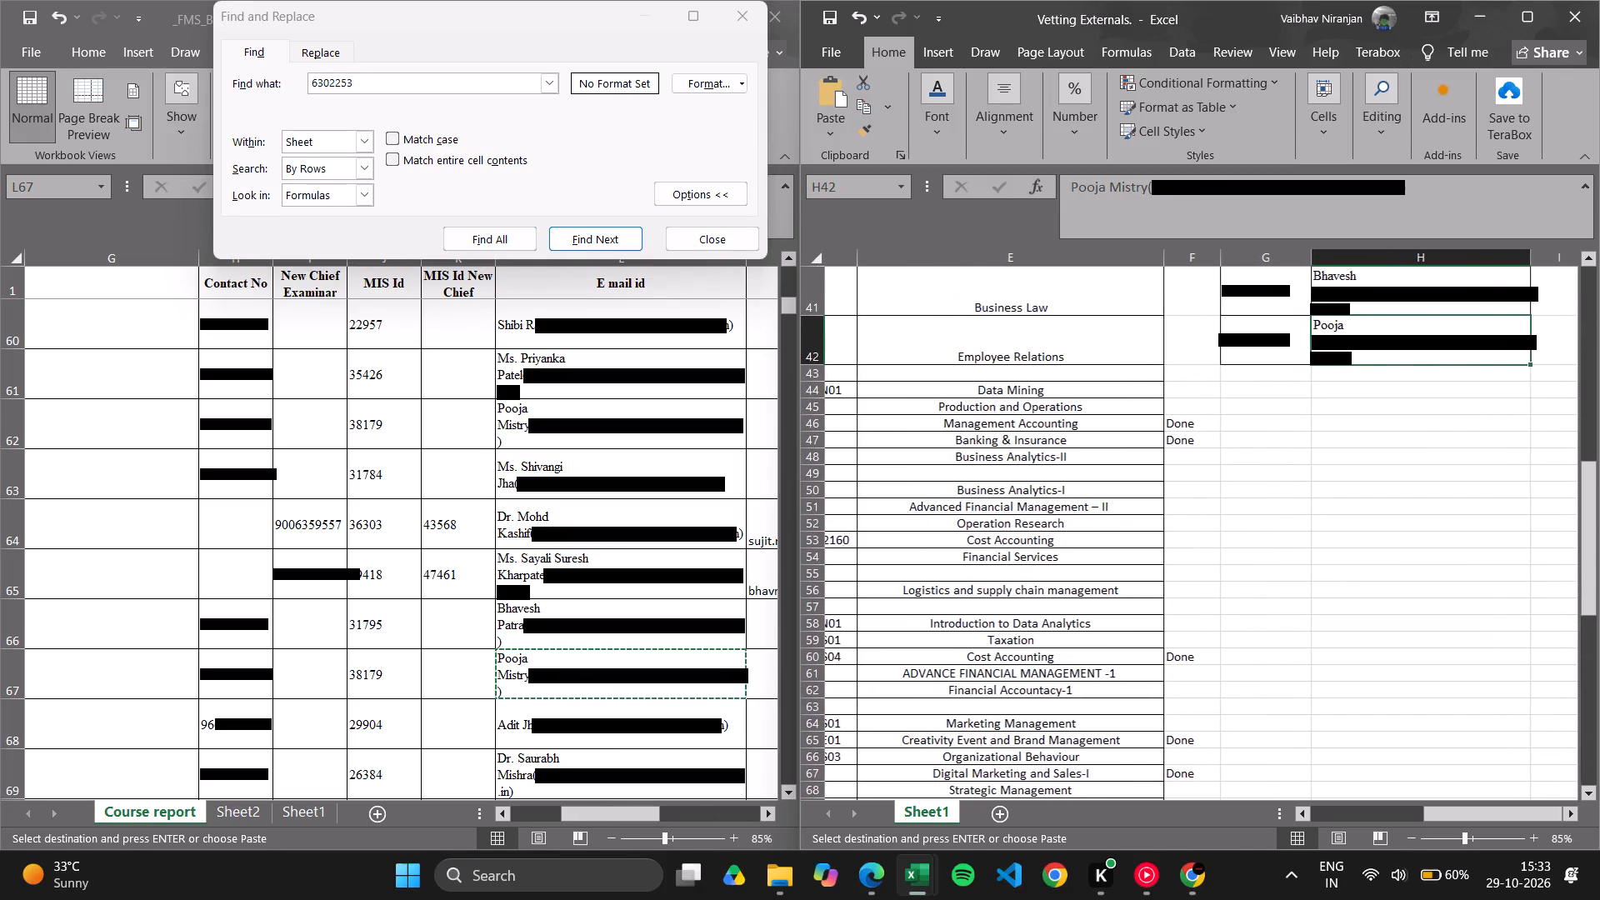
{"action": "scroll", "coordinate": [1031, 665], "scroll_direction": "right", "scroll_amount": 1}
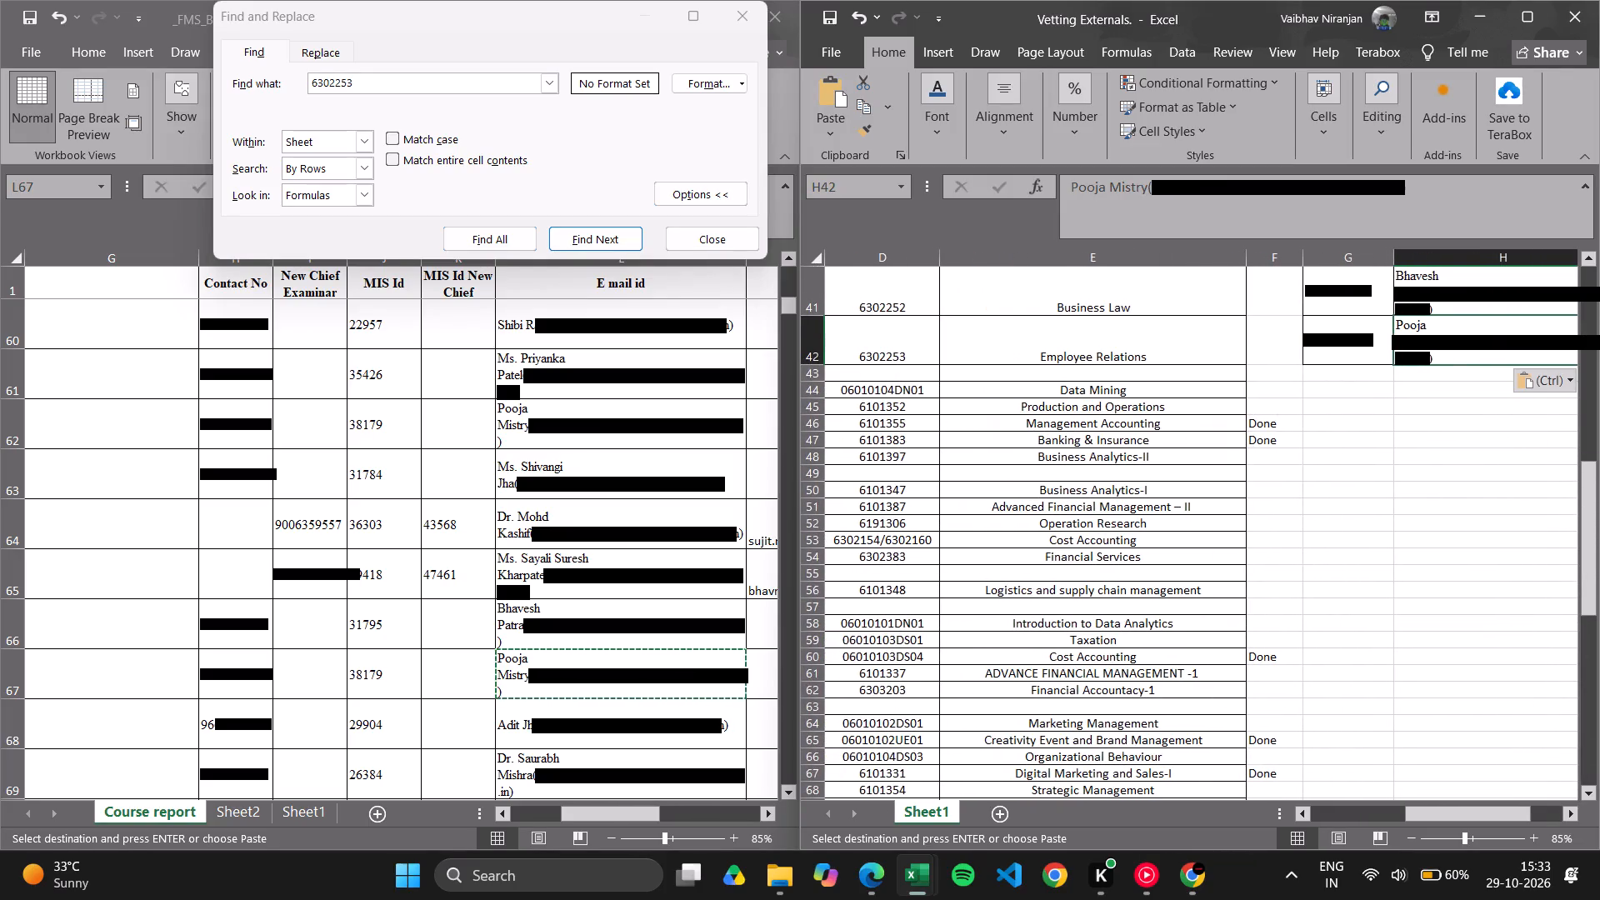
{"action": "left_click", "coordinate": [887, 390]}
{"action": "key", "text": "ctrl+c"}
{"action": "left_click", "coordinate": [463, 404]}
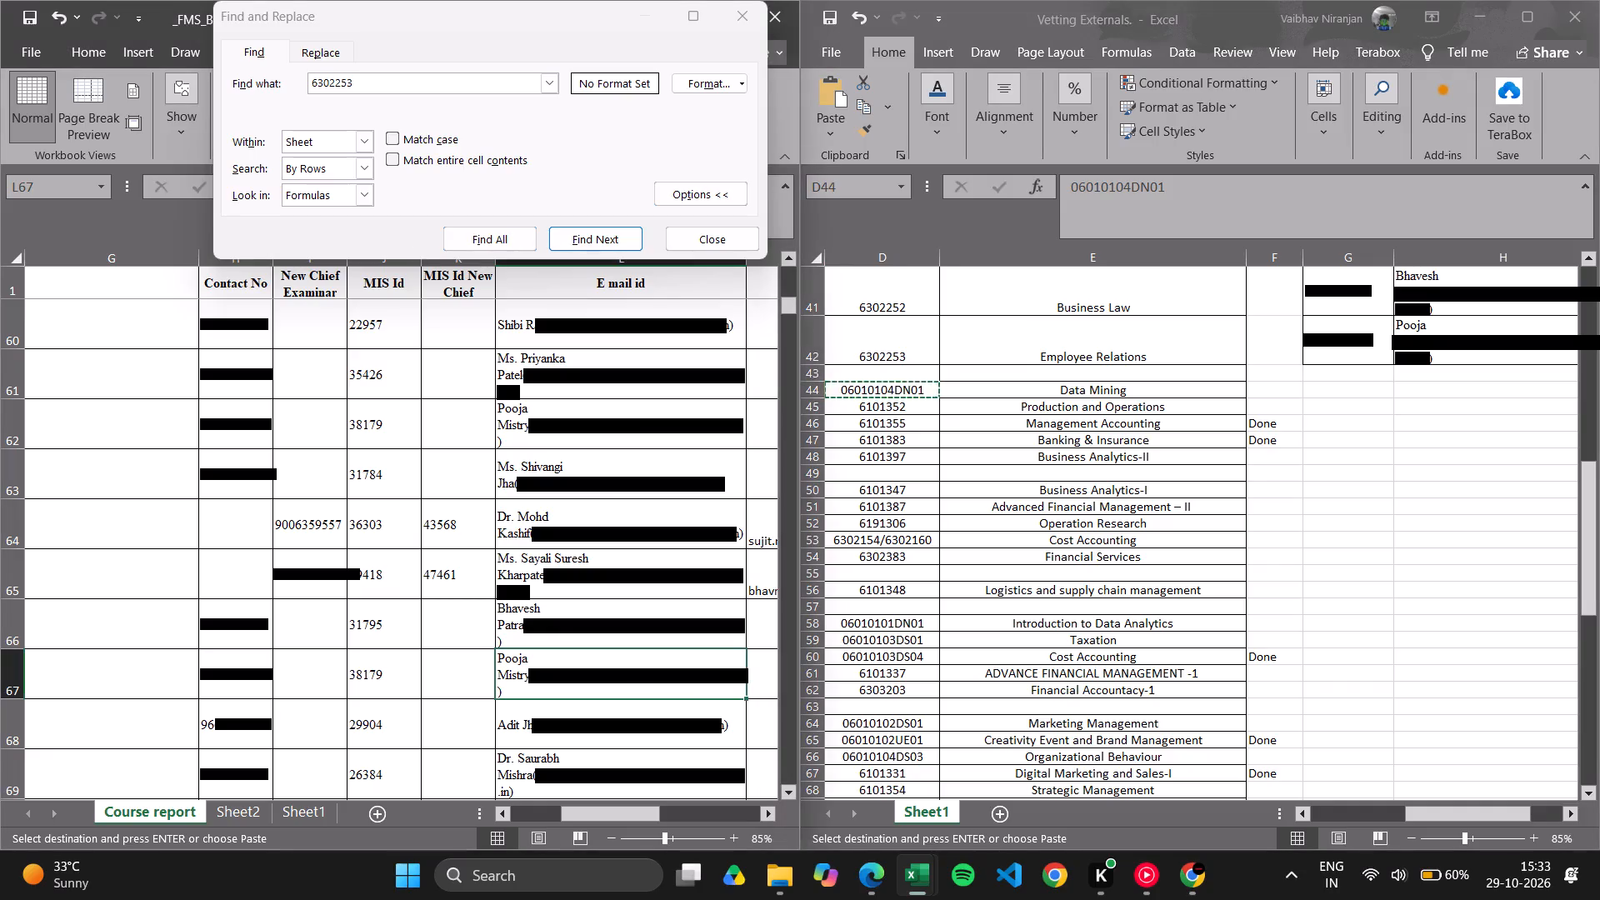
{"action": "double_click", "coordinate": [394, 80]}
{"action": "key", "text": "ctrl+v"}
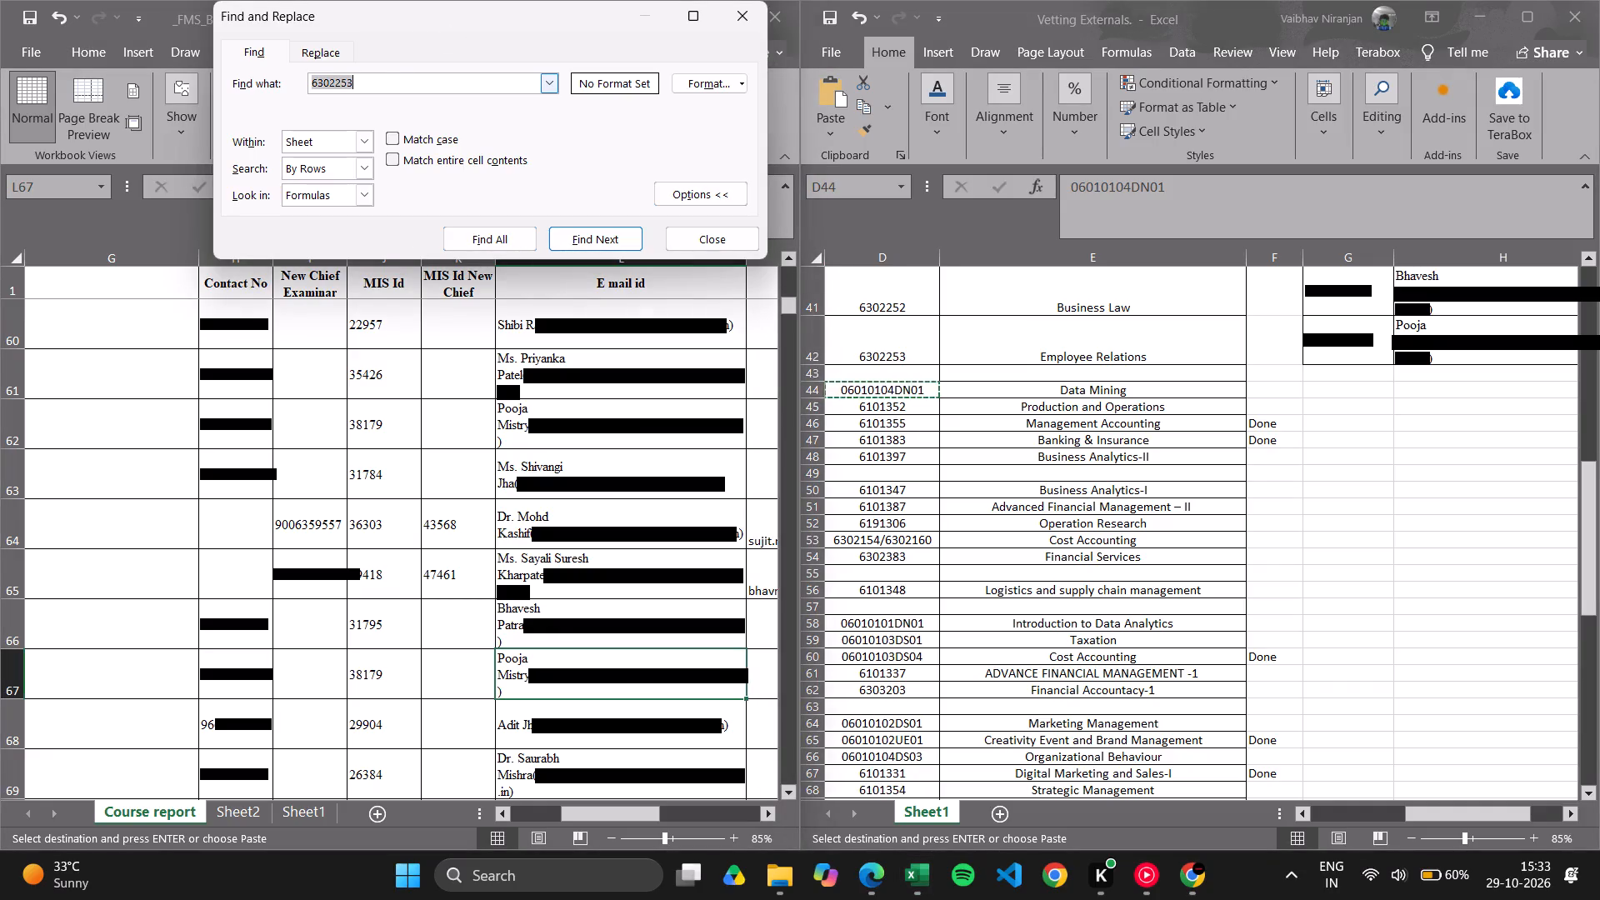
{"action": "left_click", "coordinate": [604, 233]}
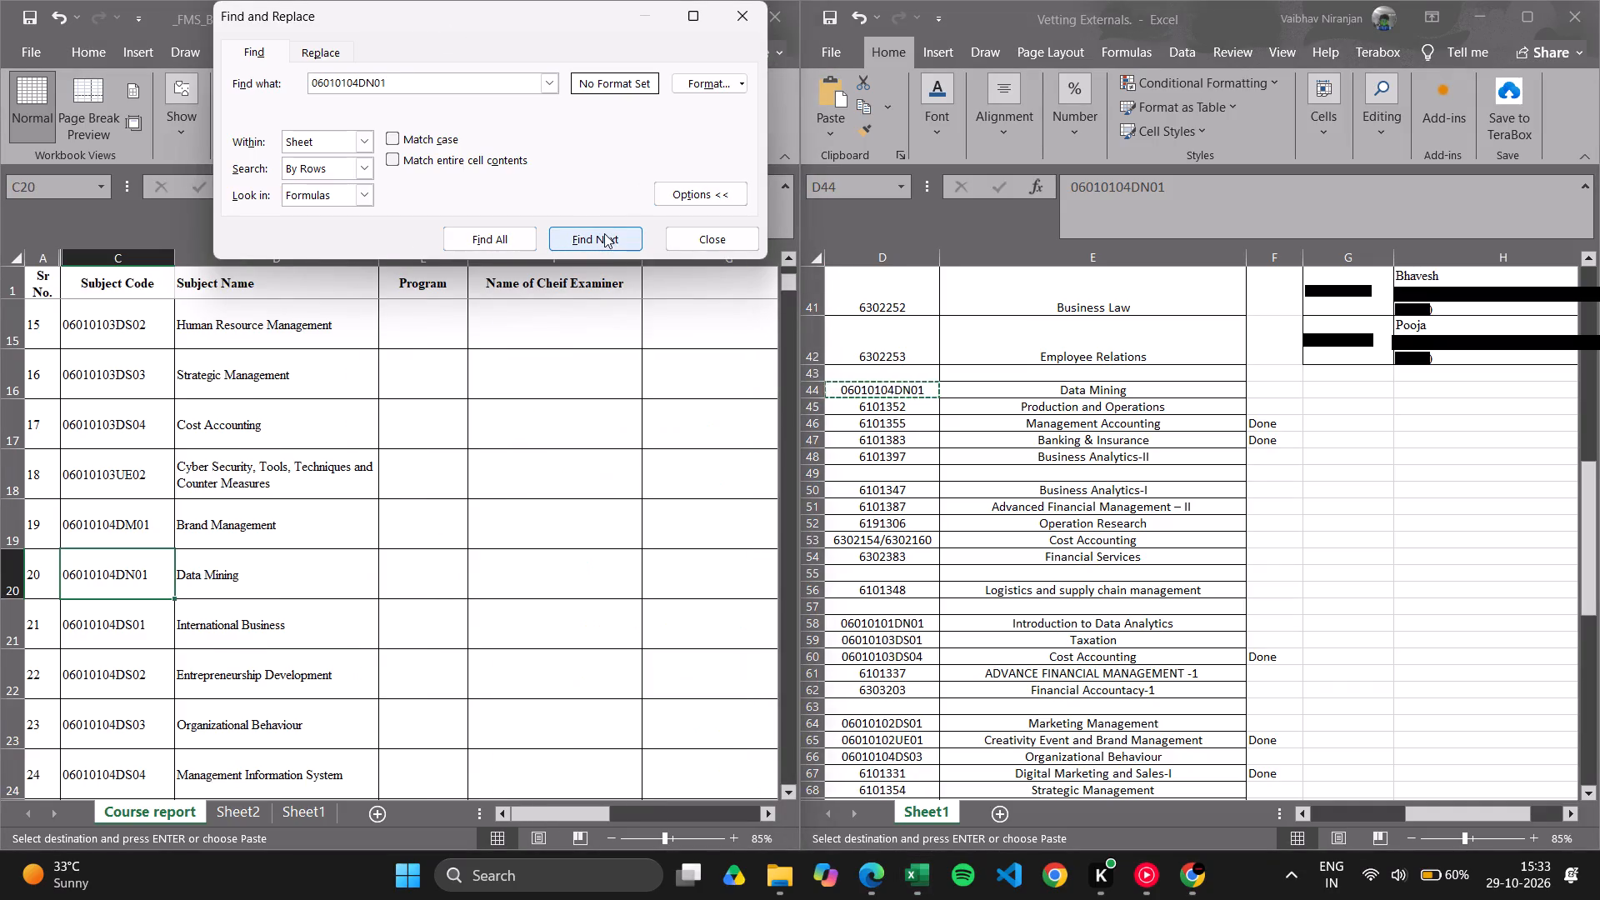
Copy the Data Mining row's Contact No from H20 of the nomination workbook into G44 of Vetting Externals.
{"action": "scroll", "coordinate": [487, 612], "scroll_direction": "left", "scroll_amount": 5}
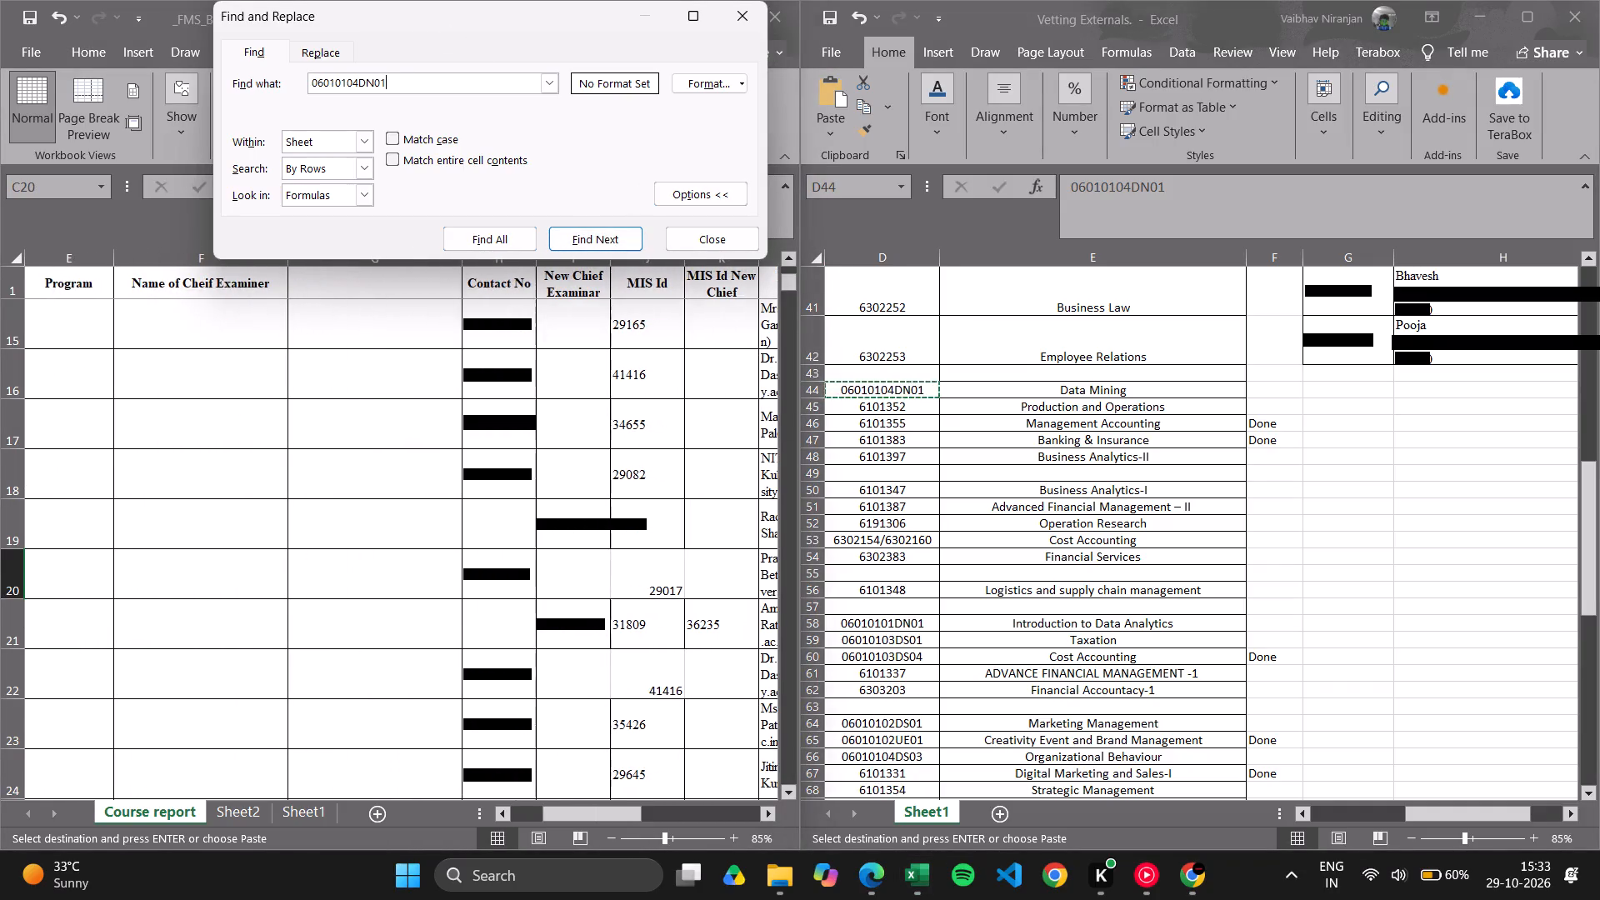
{"action": "left_click", "coordinate": [507, 592]}
{"action": "key", "text": "ctrl+c"}
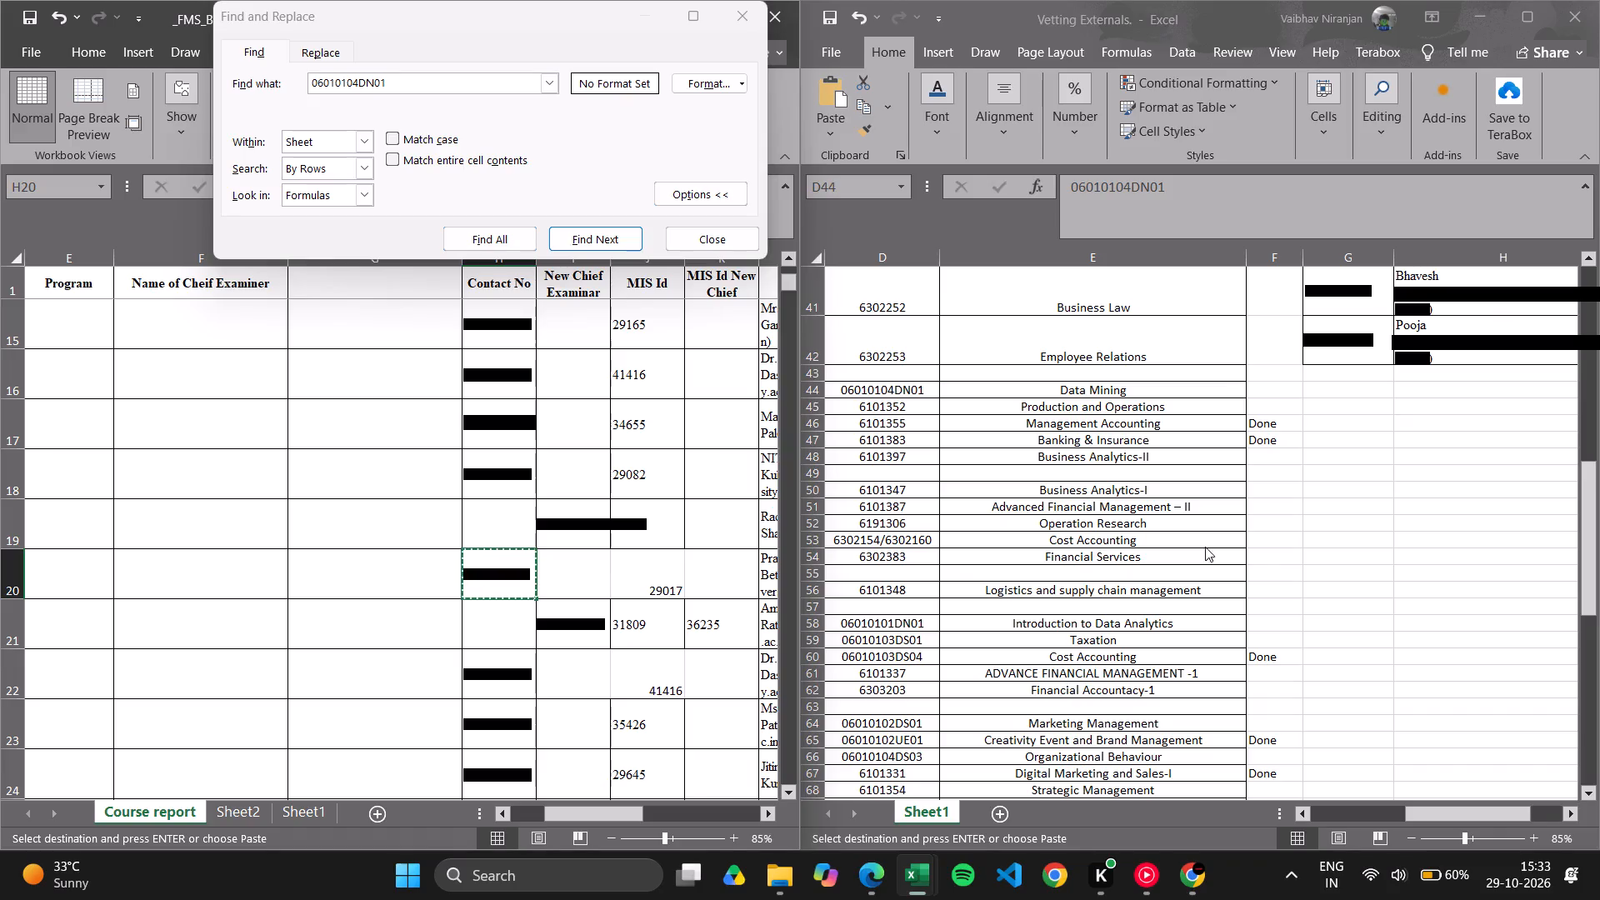
{"action": "left_click", "coordinate": [1348, 390]}
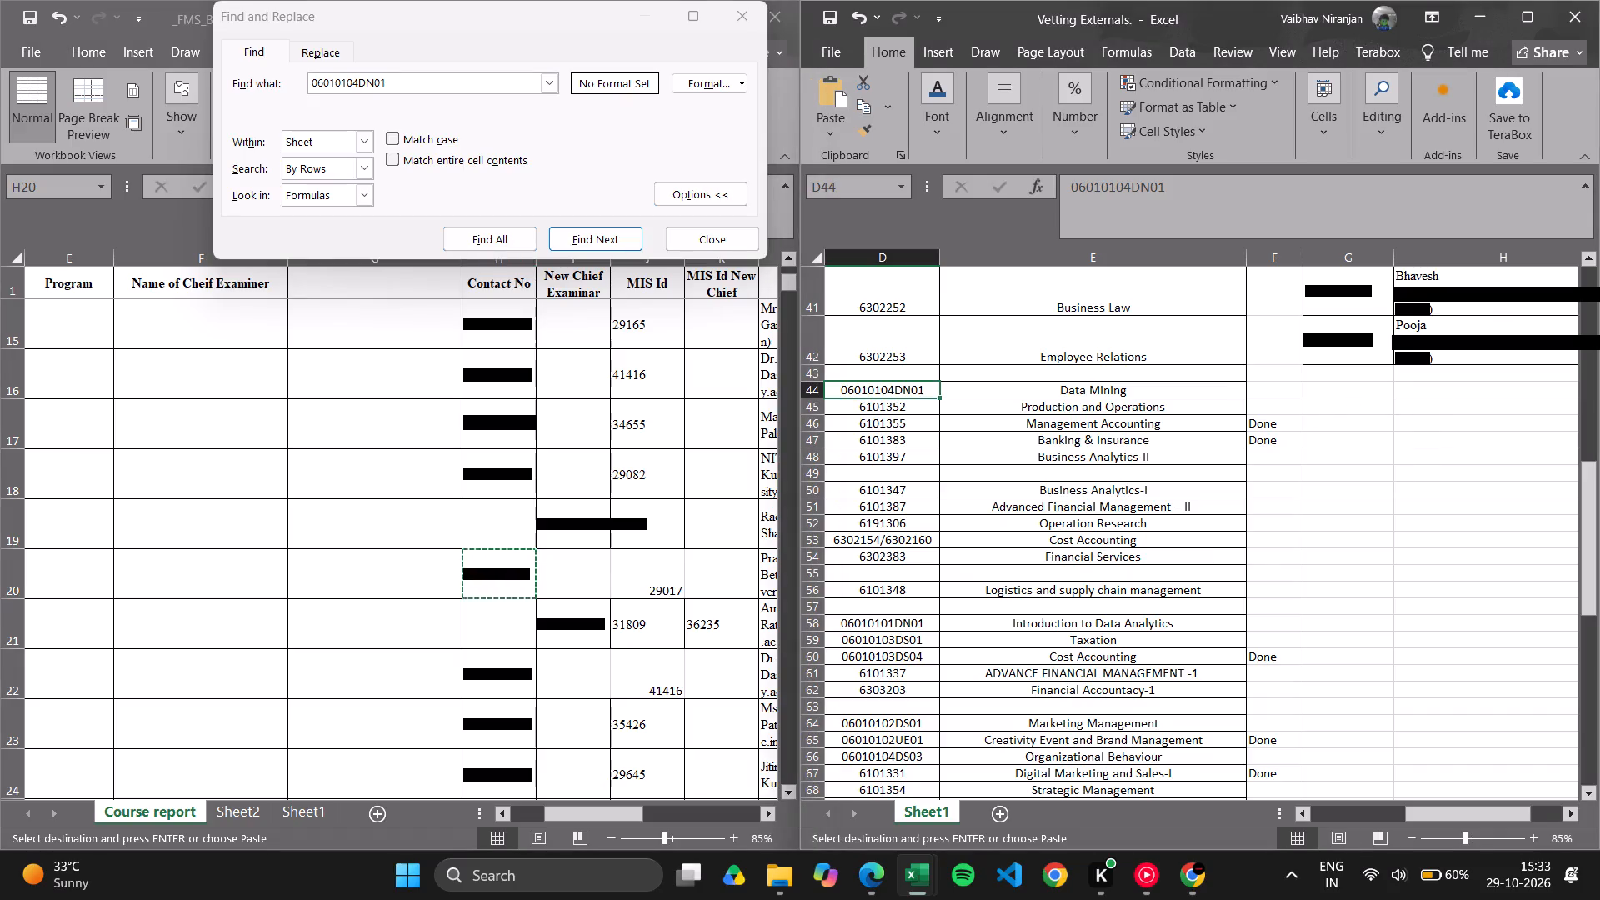
{"action": "left_click", "coordinate": [1348, 390]}
{"action": "key", "text": "ctrl+v"}
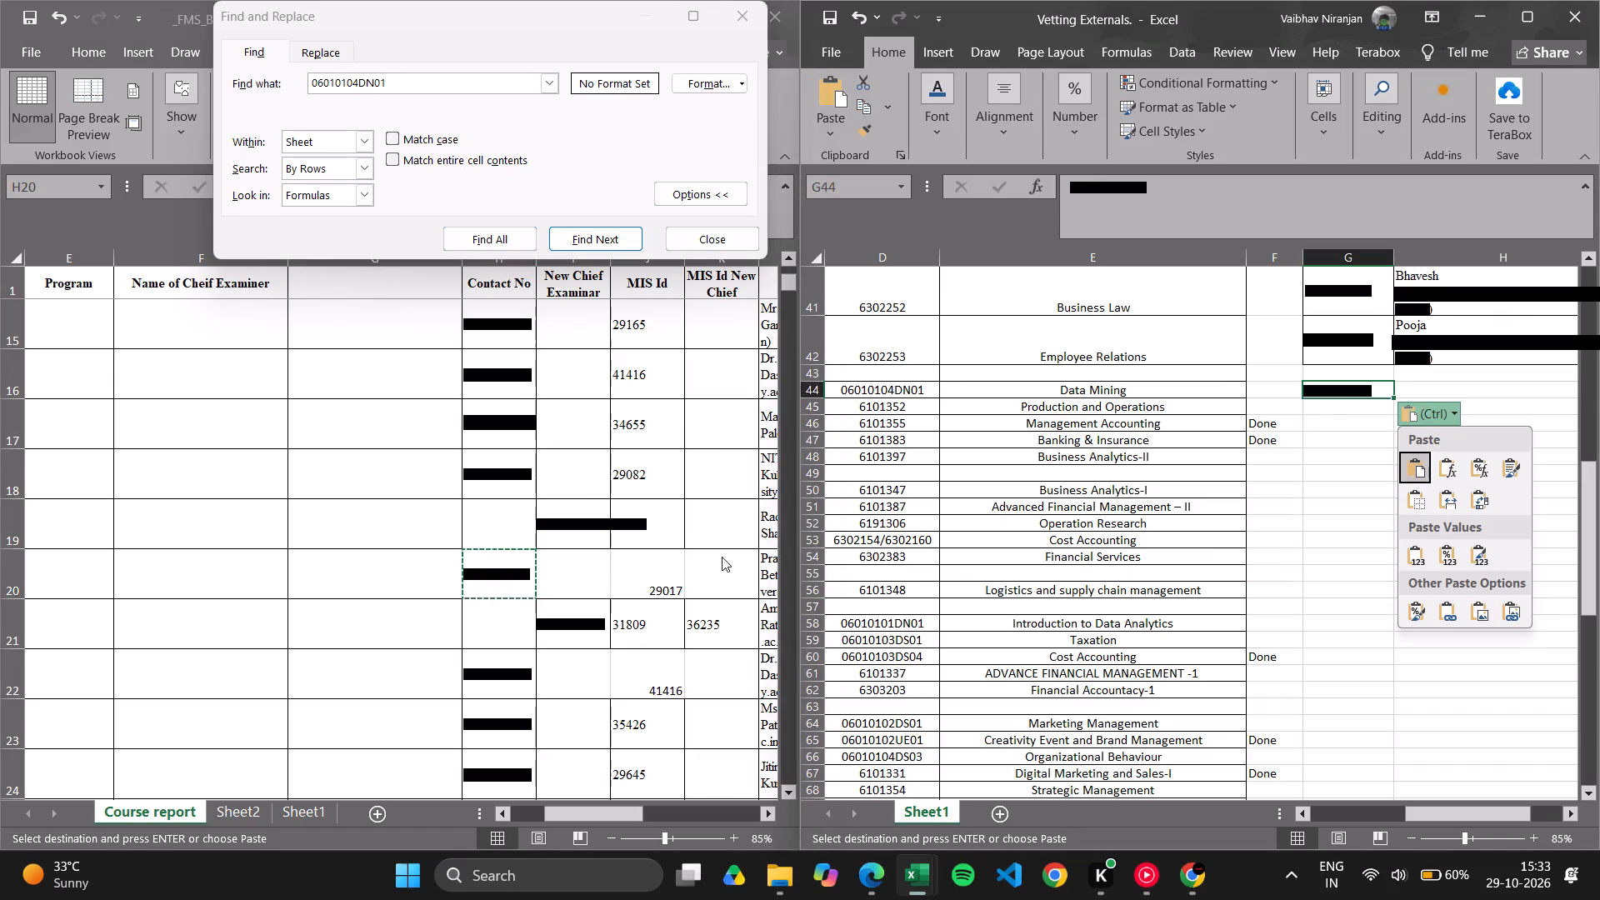
Copy the Data Mining row's E mail id from L20 of the nomination workbook into H44 of Vetting Externals.
{"action": "left_click", "coordinate": [765, 562]}
{"action": "left_click", "coordinate": [765, 562]}
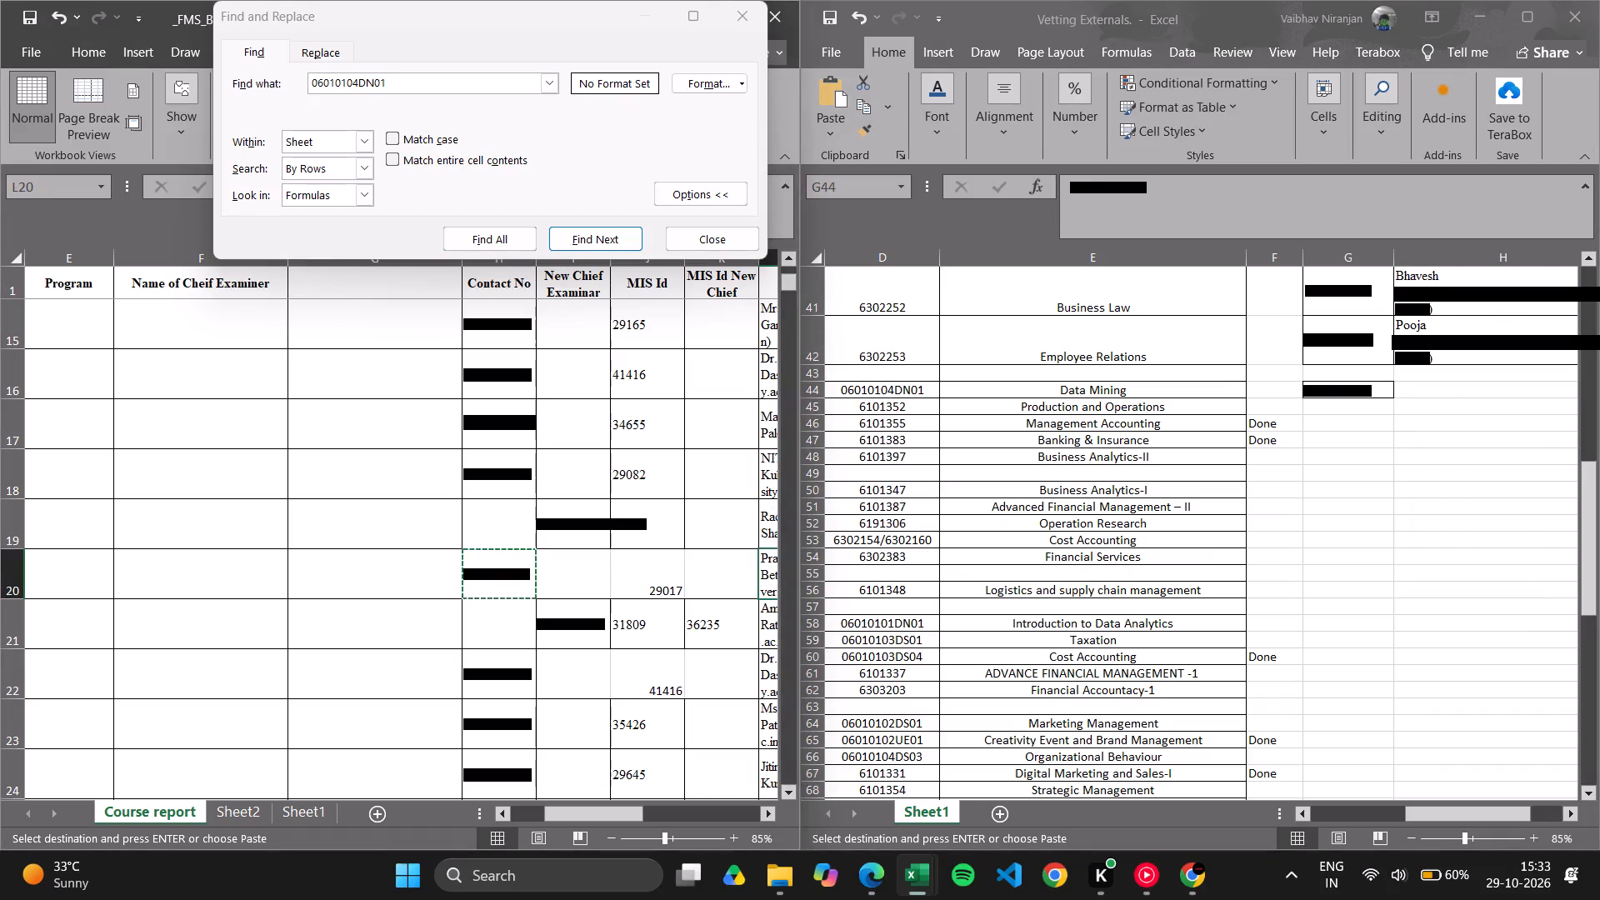
{"action": "key", "text": "ctrl+c"}
{"action": "double_click", "coordinate": [1447, 389]}
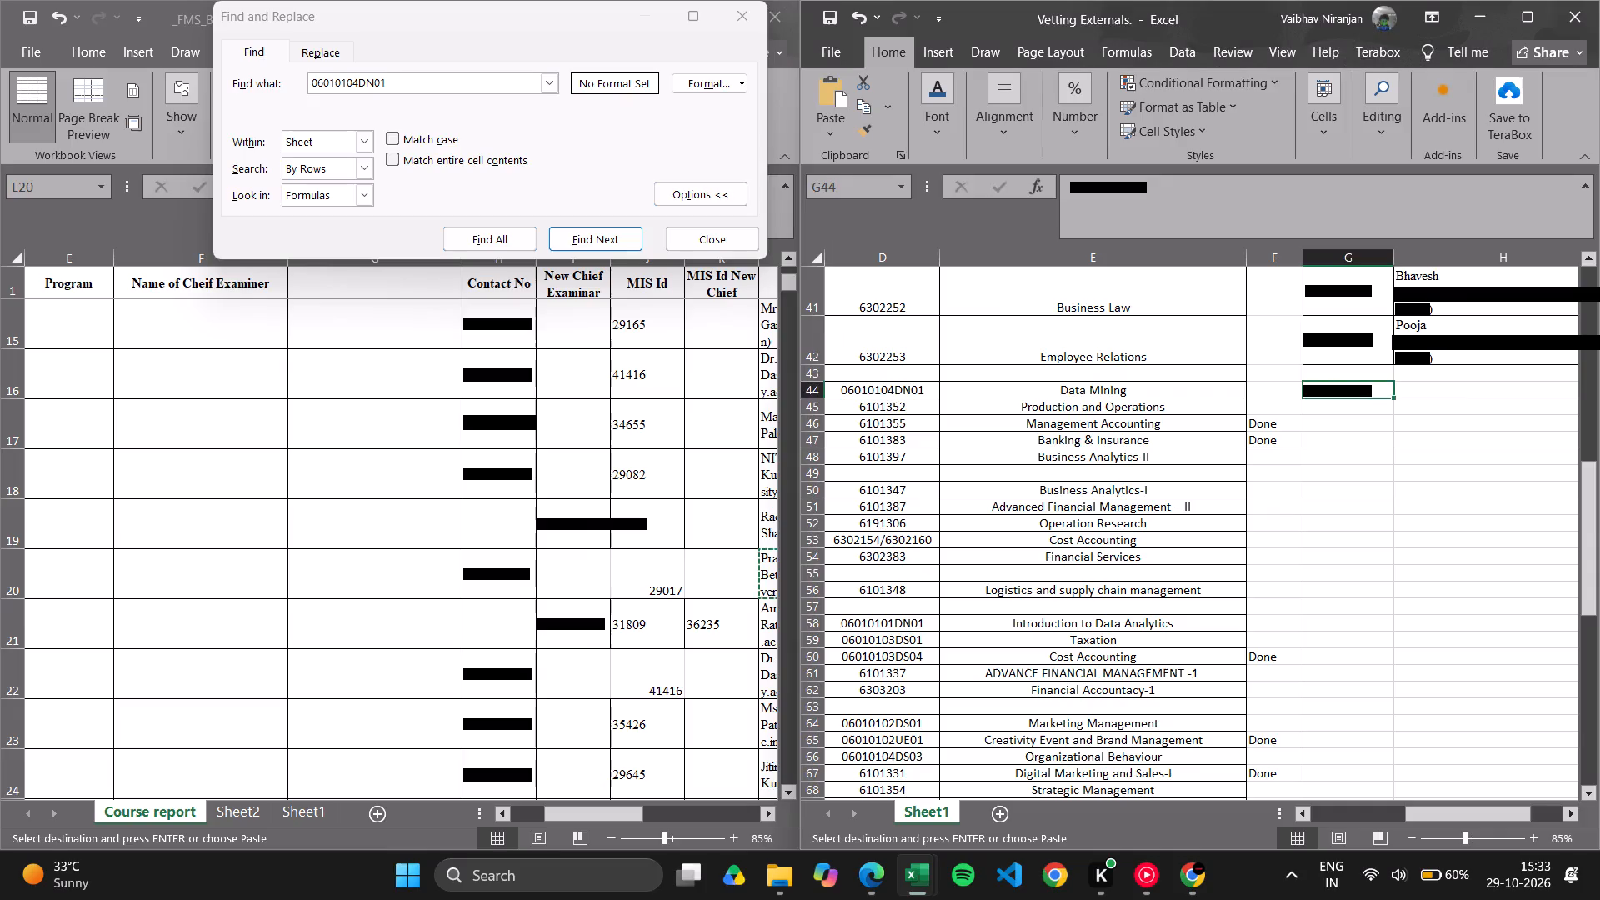
{"action": "key", "text": "ctrl+v"}
Search the nomination workbook for the Production and Operations subject code, 6101352, copied from D45 of Vetting Externals.
{"action": "scroll", "coordinate": [1019, 542], "scroll_direction": "right", "scroll_amount": 1}
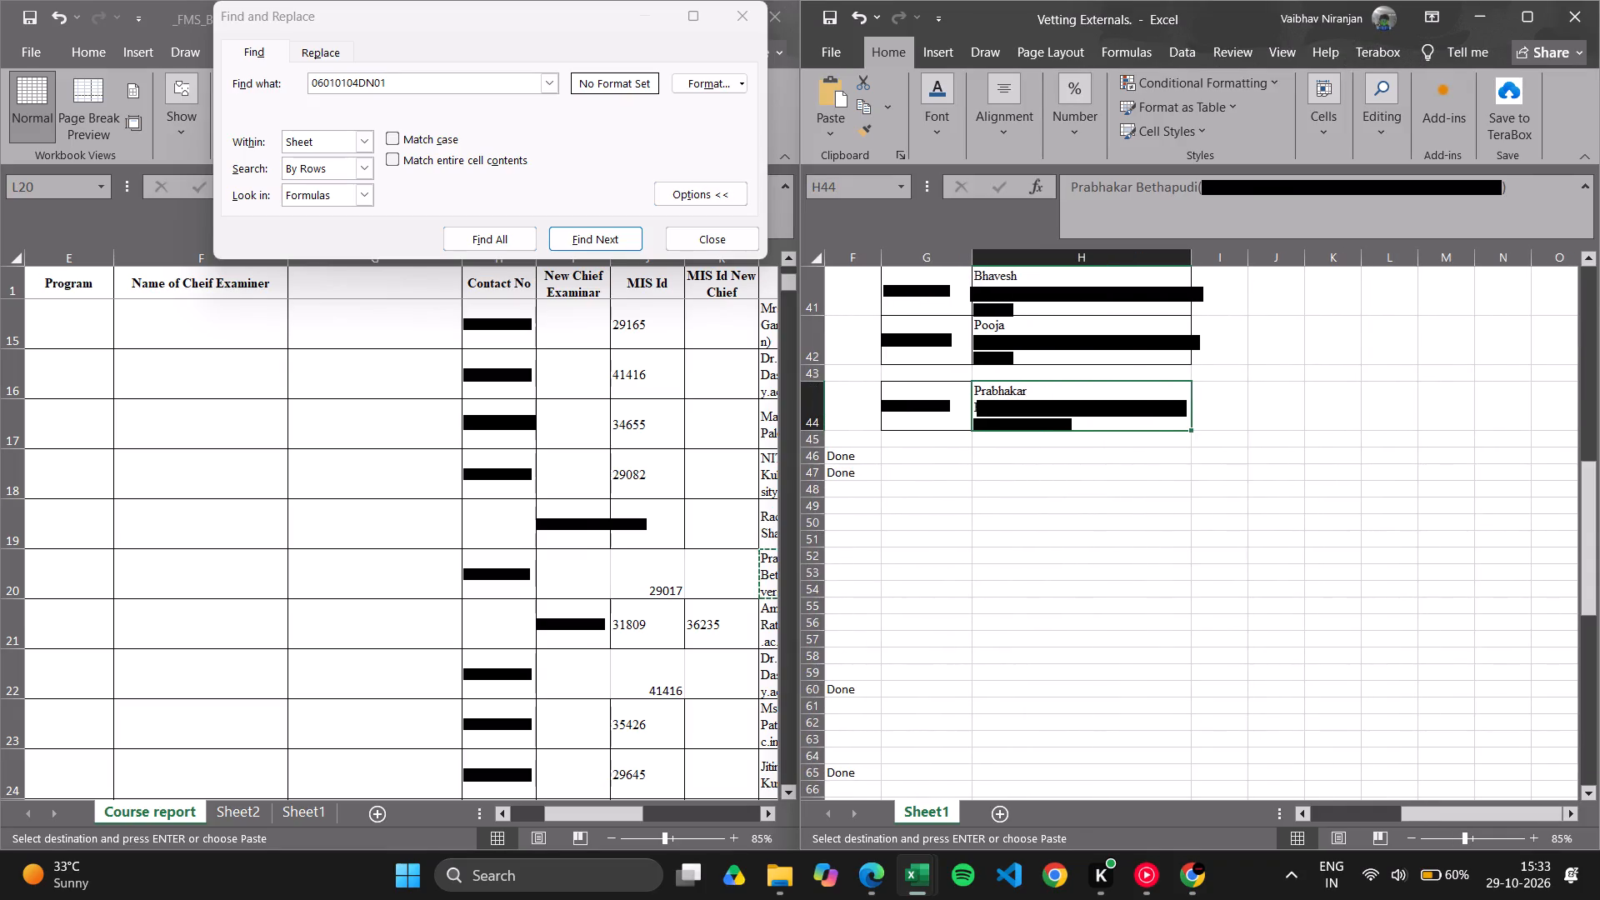
{"action": "scroll", "coordinate": [1019, 542], "scroll_direction": "right", "scroll_amount": 3}
{"action": "scroll", "coordinate": [967, 447], "scroll_direction": "right", "scroll_amount": 1}
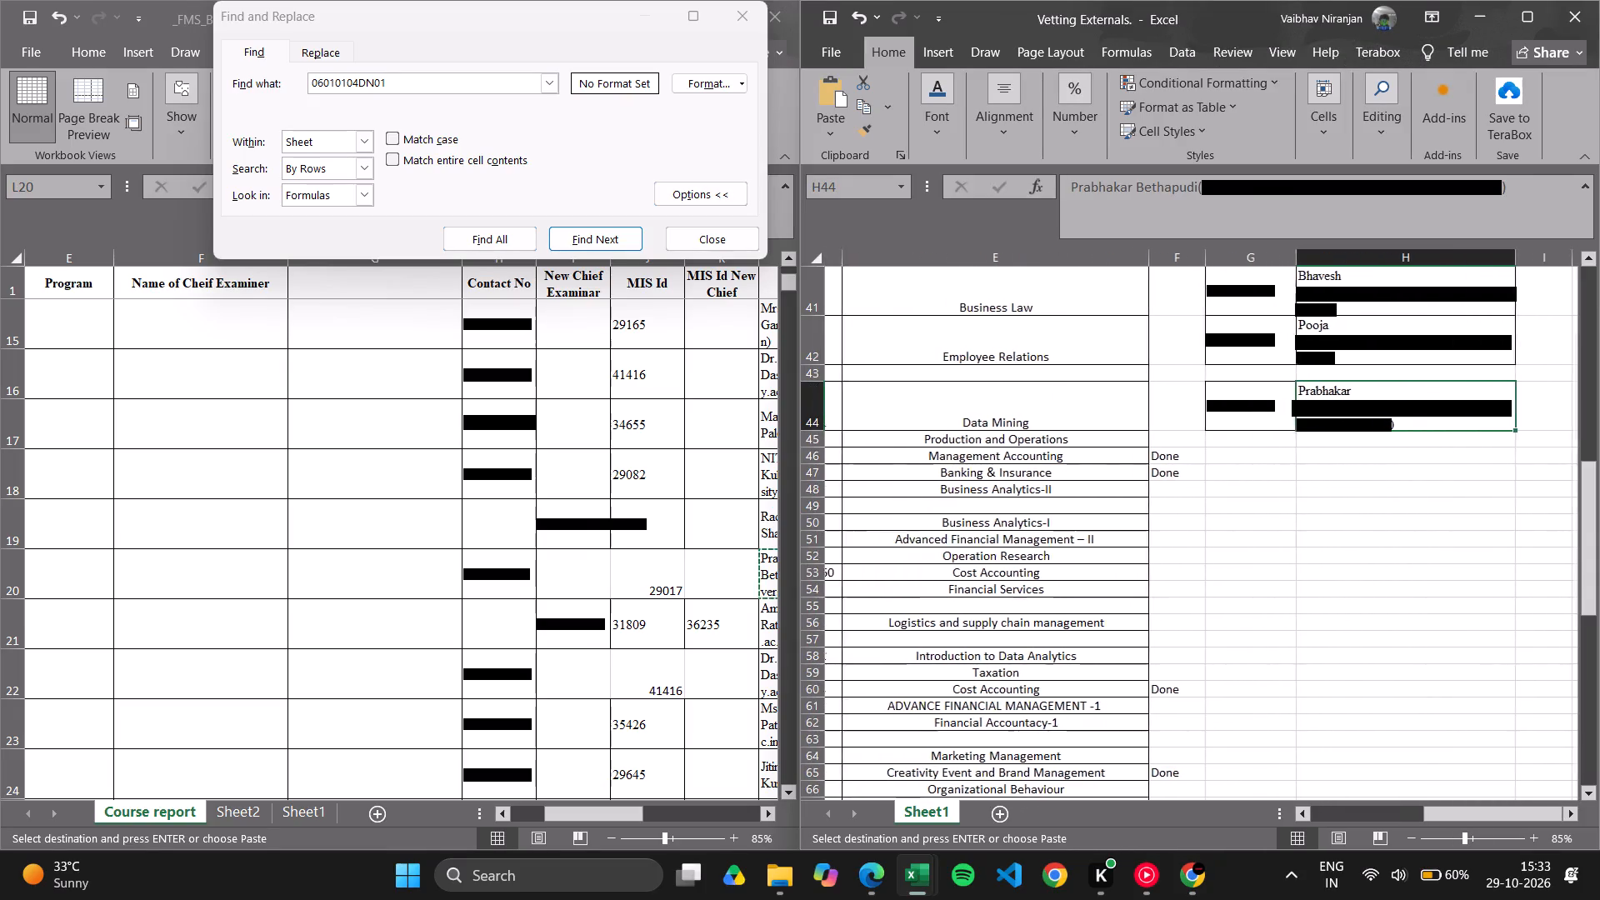
{"action": "scroll", "coordinate": [967, 447], "scroll_direction": "right", "scroll_amount": 1}
{"action": "left_click", "coordinate": [907, 444]}
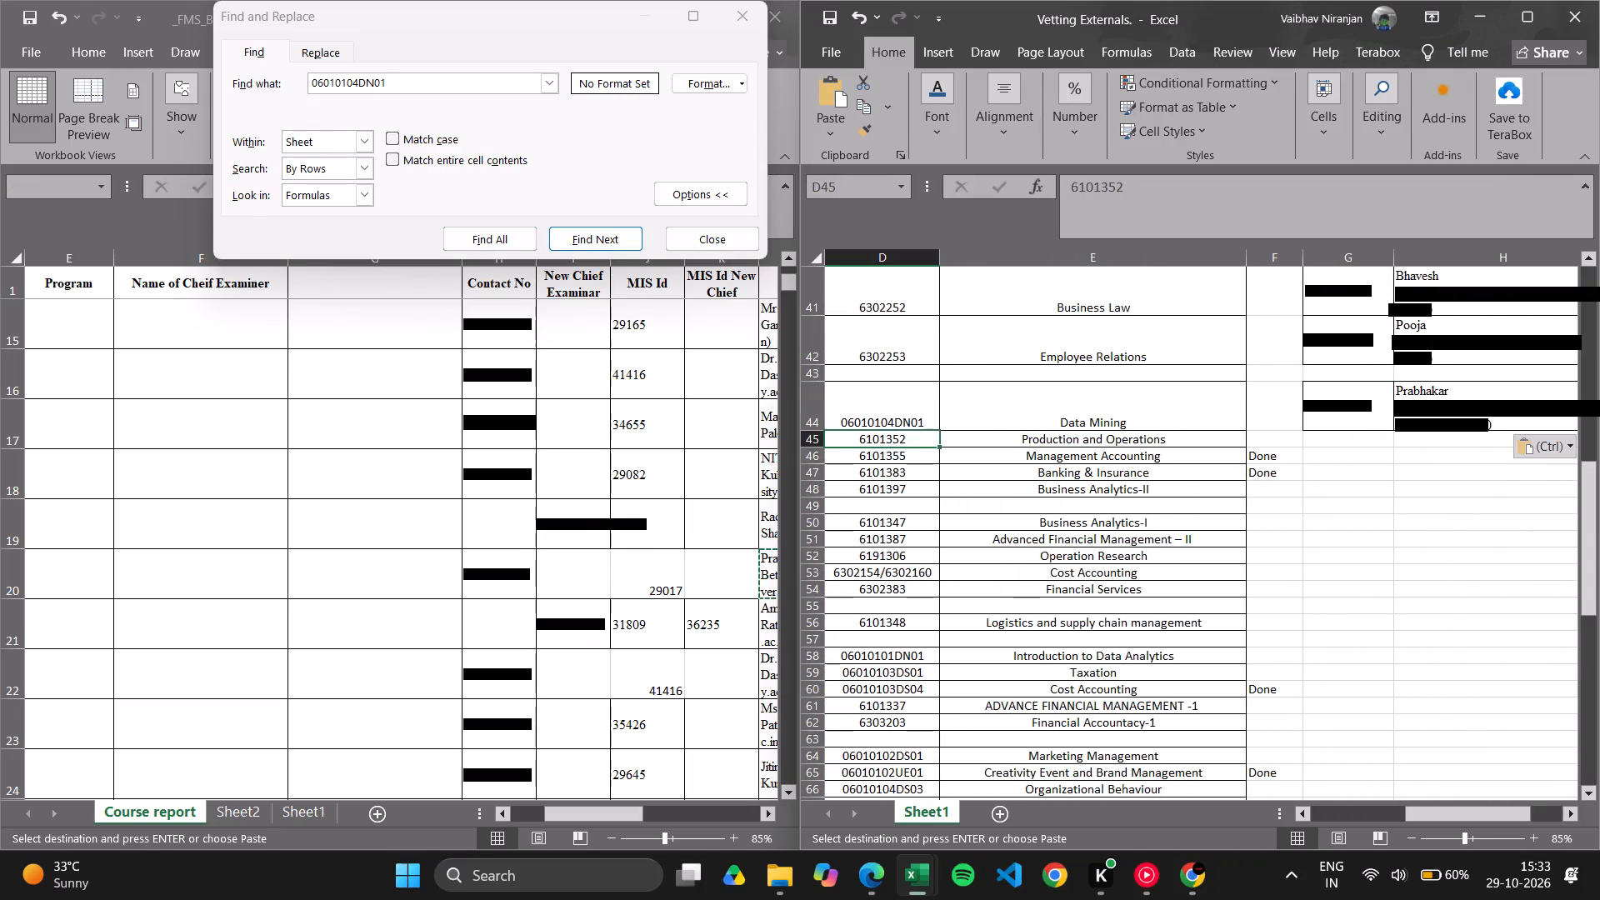
{"action": "key", "text": "ctrl+c"}
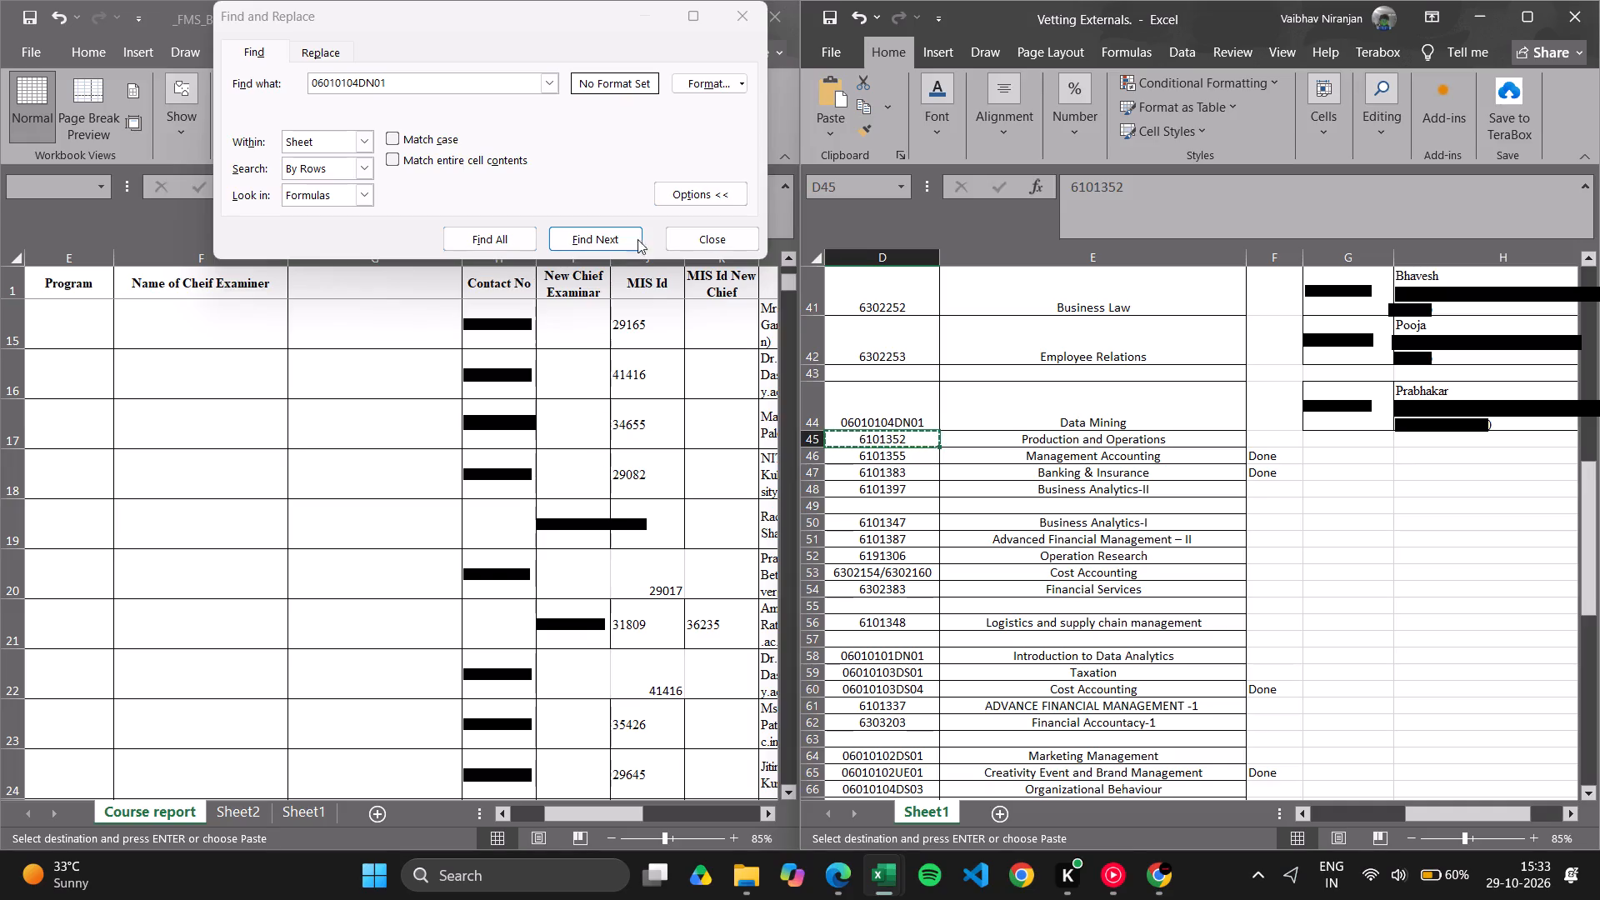
{"action": "left_click", "coordinate": [452, 409]}
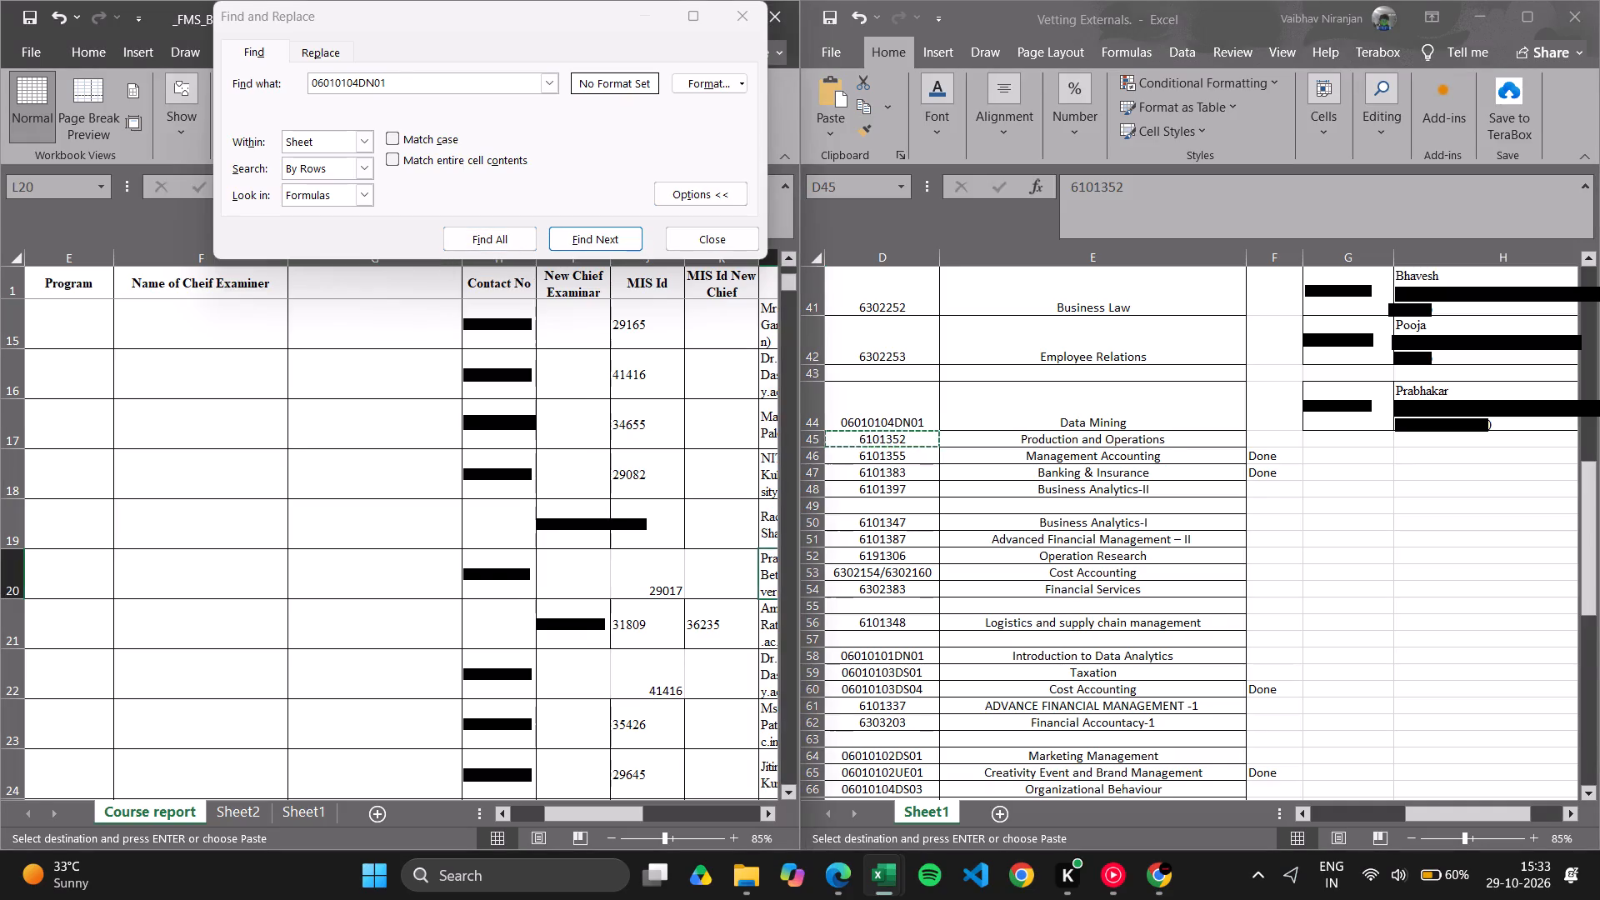
{"action": "key", "text": "ctrl+f"}
{"action": "key", "text": "ctrl+a"}
{"action": "key", "text": "ctrl+v"}
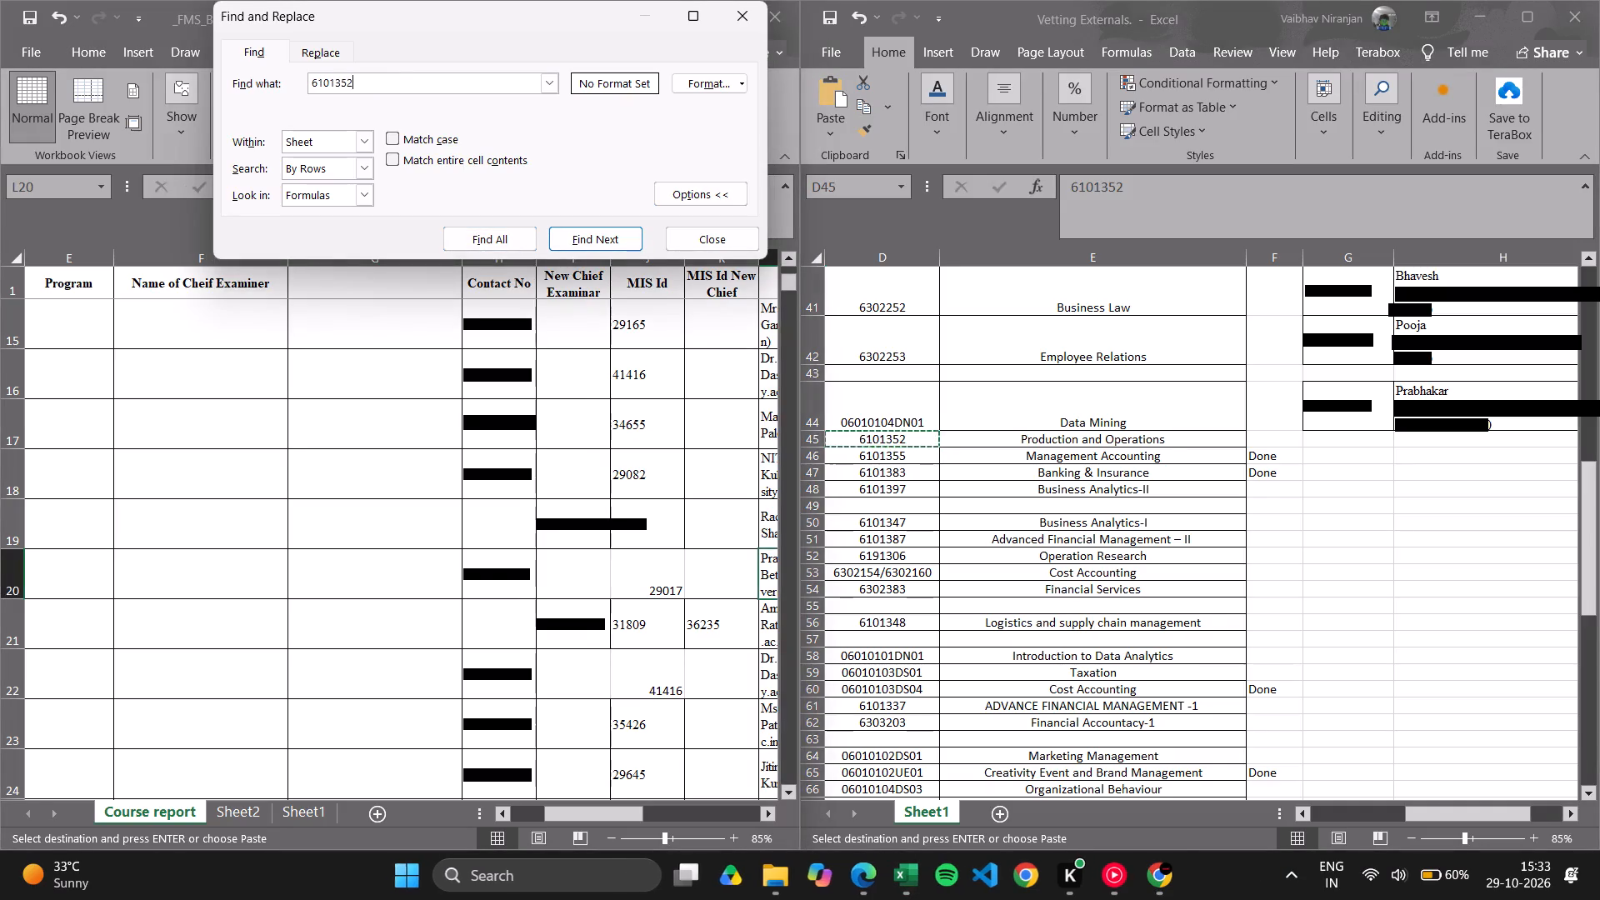
{"action": "left_click", "coordinate": [603, 245]}
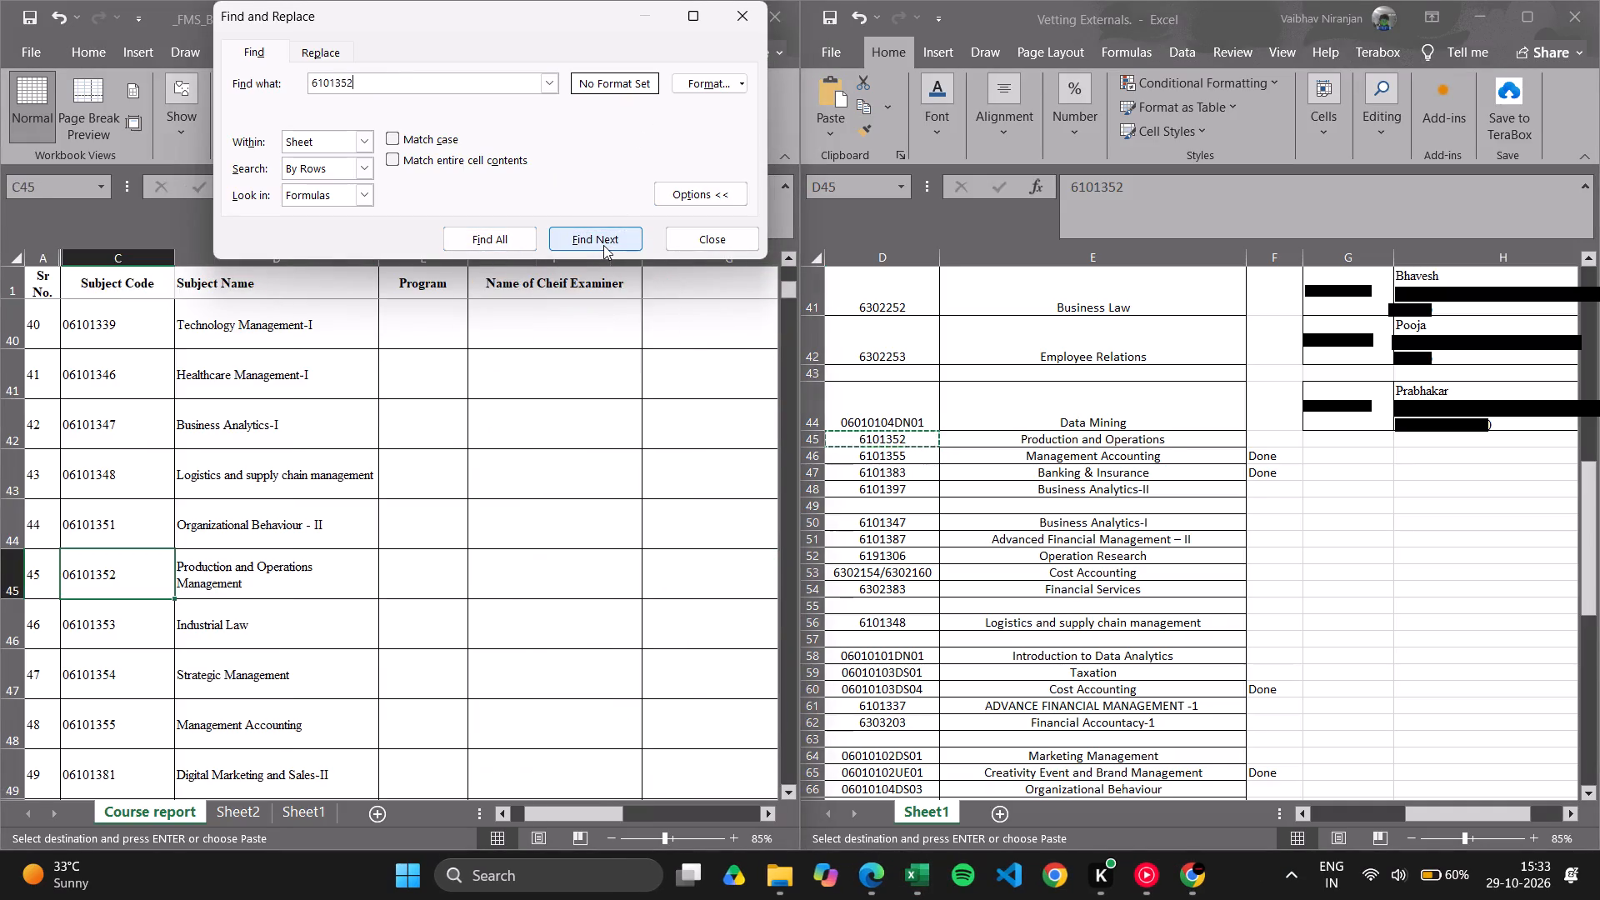
Copy the Production and Operations Management row's Contact No from H45 of the nomination workbook into G45 of Vetting Externals.
{"action": "scroll", "coordinate": [362, 589], "scroll_direction": "left", "scroll_amount": 2}
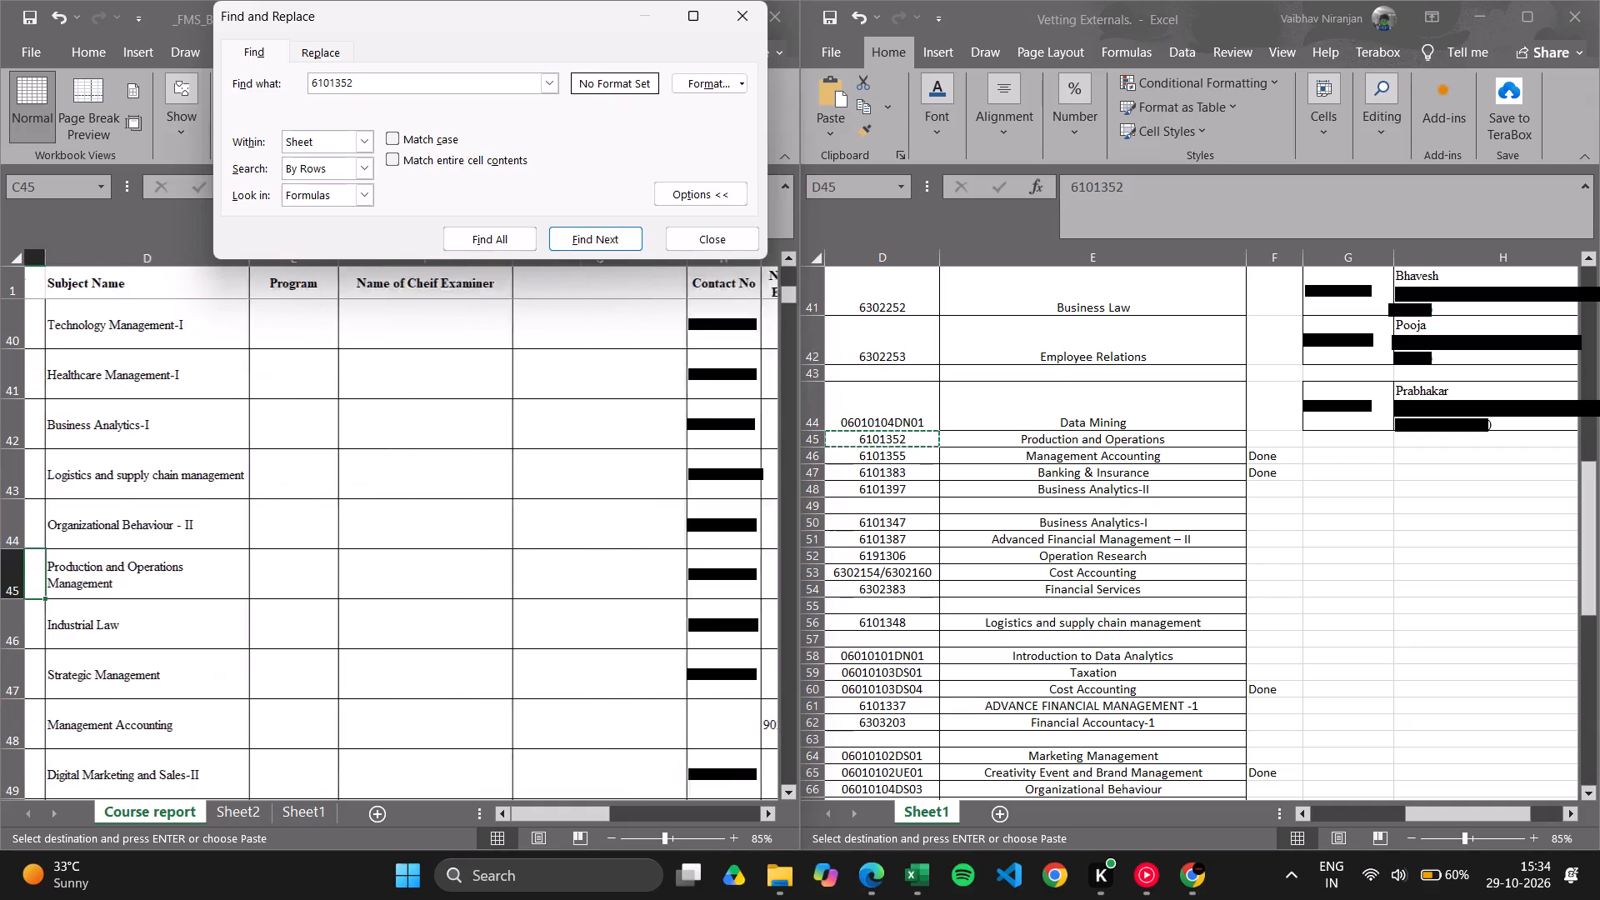
{"action": "scroll", "coordinate": [362, 589], "scroll_direction": "left", "scroll_amount": 5}
{"action": "left_click", "coordinate": [362, 589]}
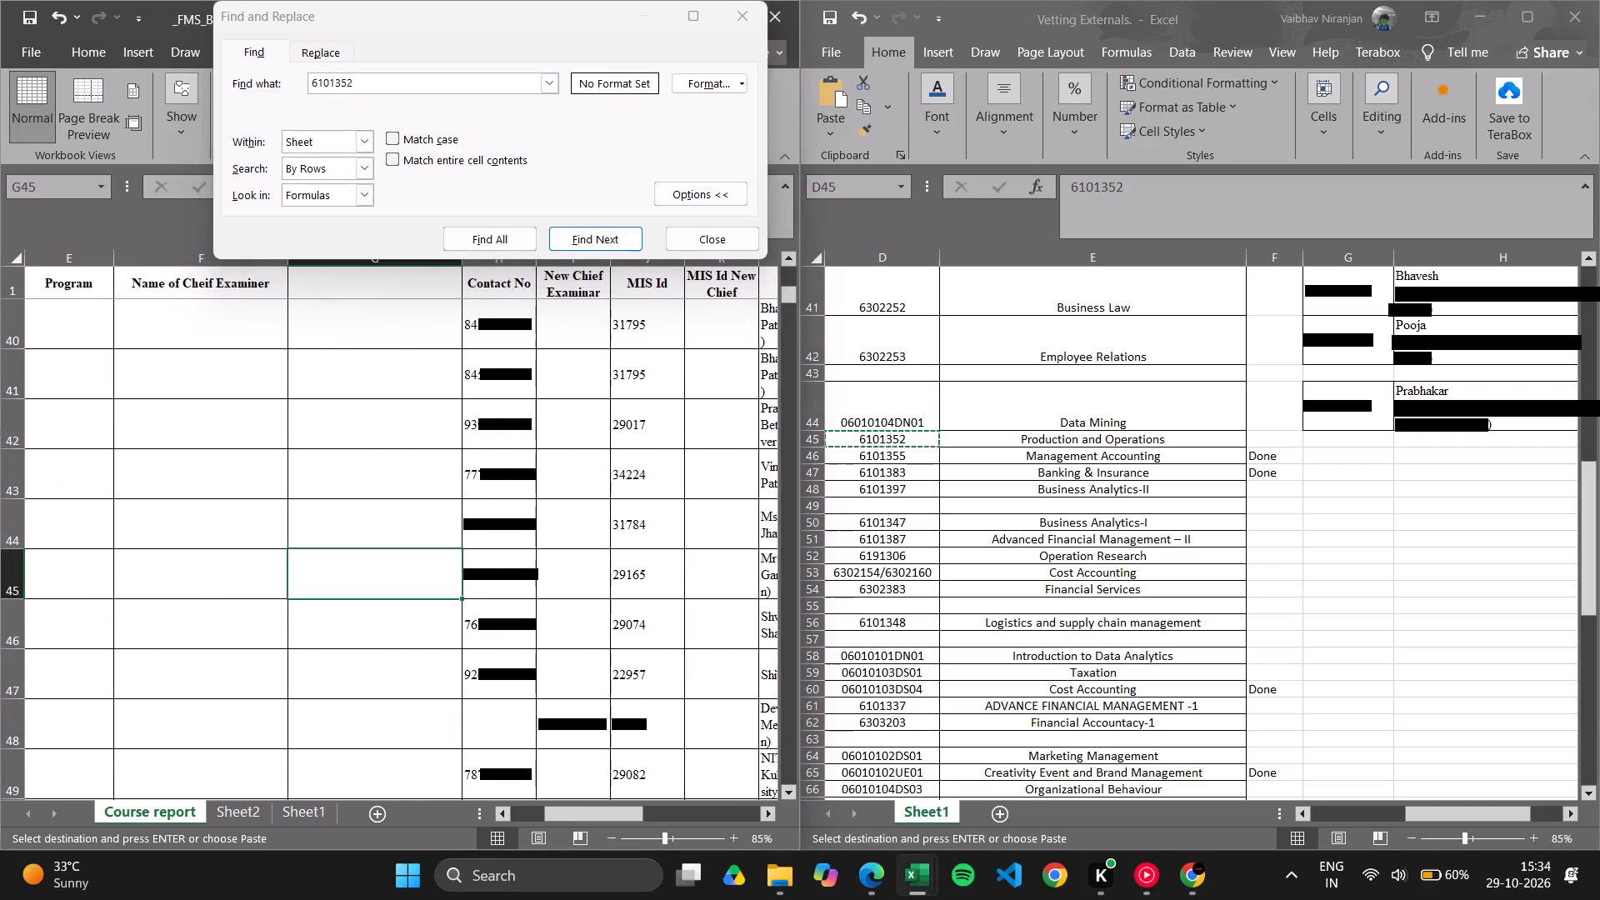
{"action": "left_click", "coordinate": [489, 570]}
{"action": "key", "text": "ctrl+c"}
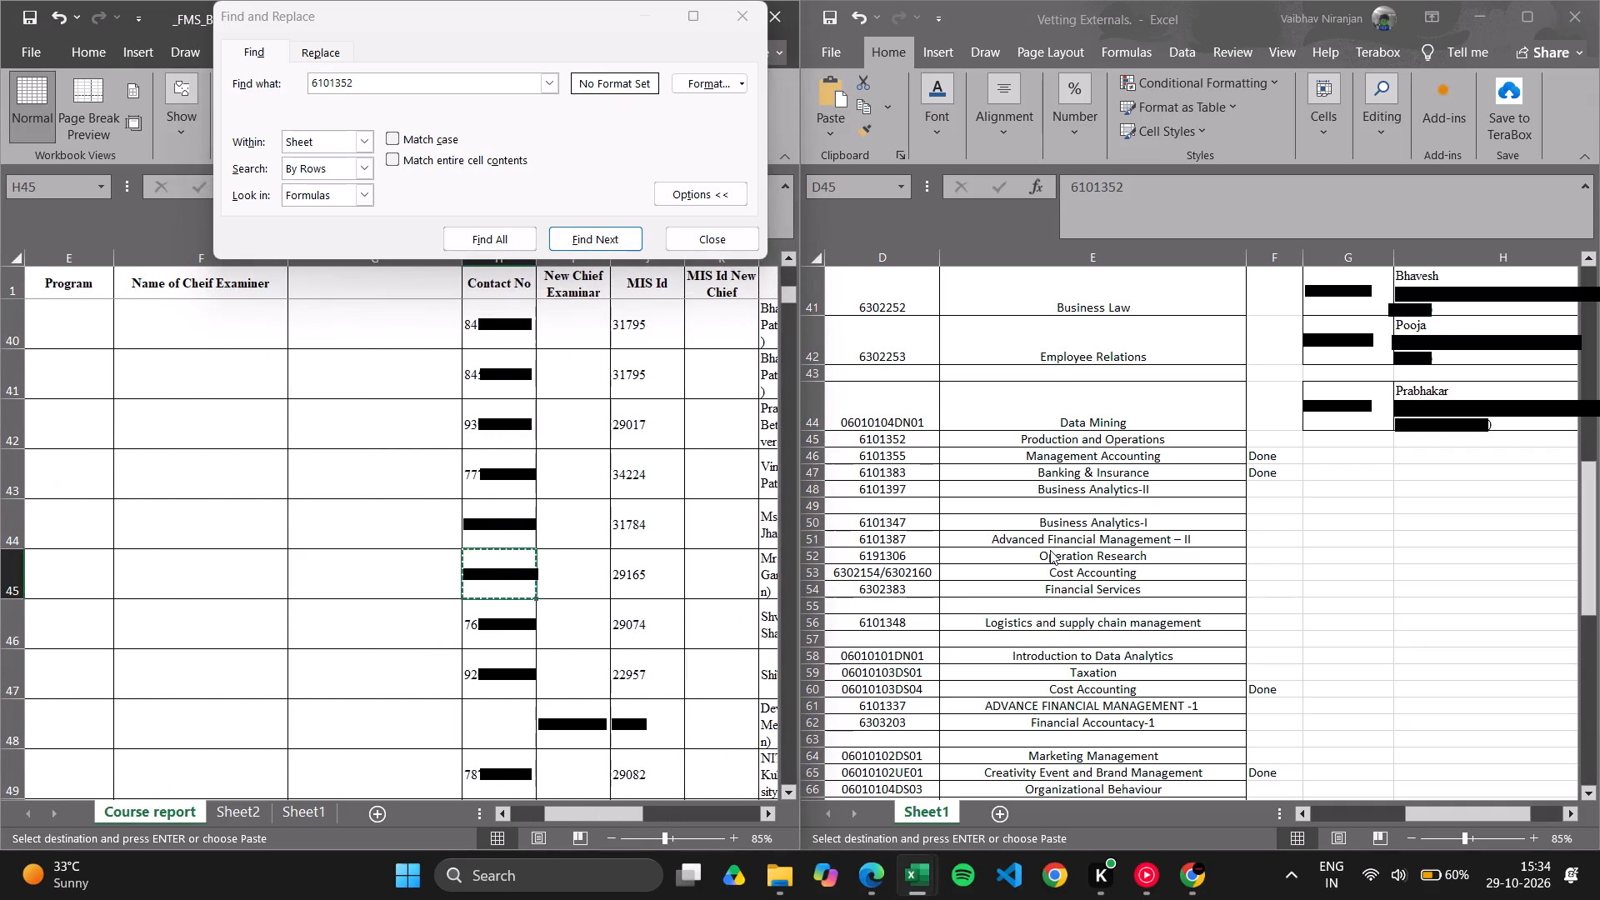
{"action": "left_click", "coordinate": [1342, 470]}
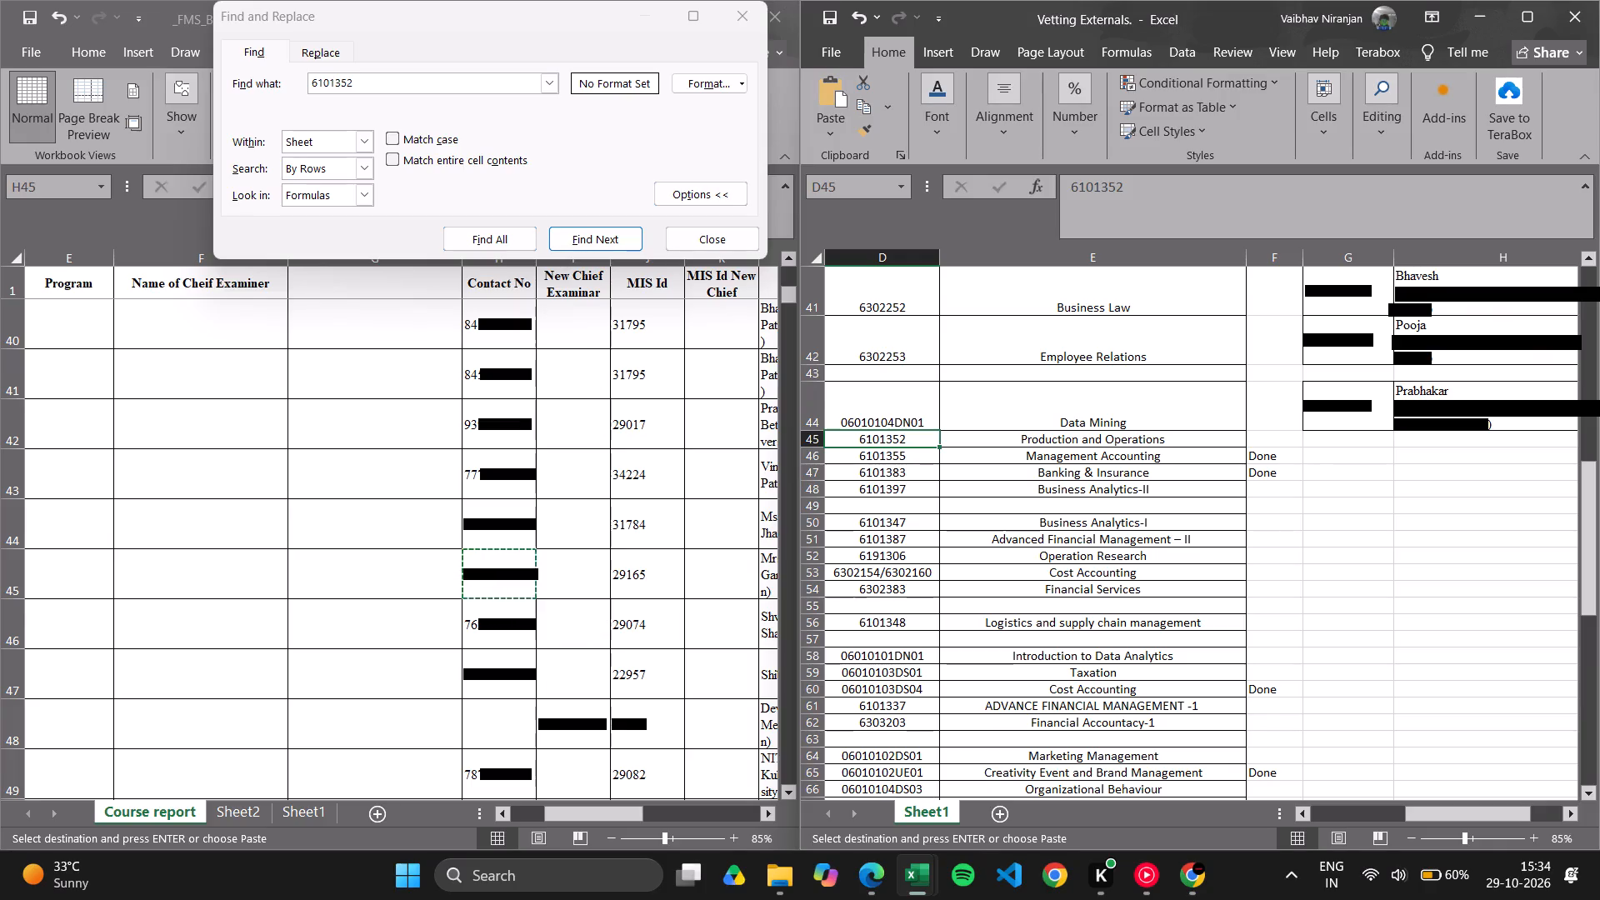
{"action": "left_click", "coordinate": [1340, 439]}
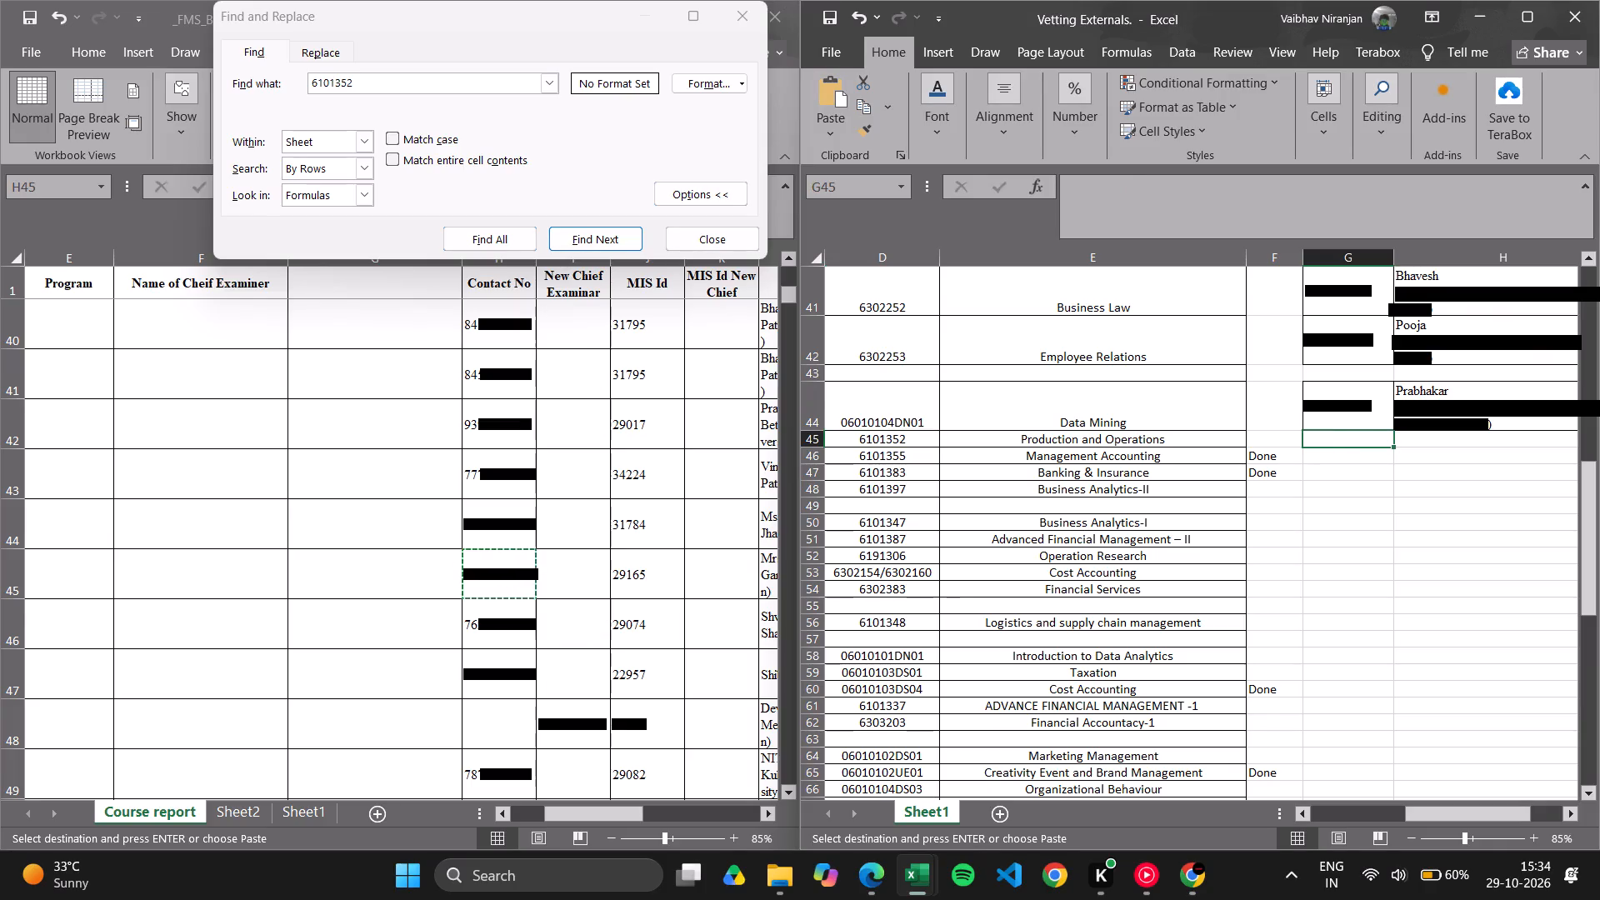
{"action": "key", "text": "ctrl+v"}
Copy the Production and Operations Management row's E mail id from L45 of the nomination workbook into H45 of Vetting Externals.
{"action": "left_click", "coordinate": [479, 578]}
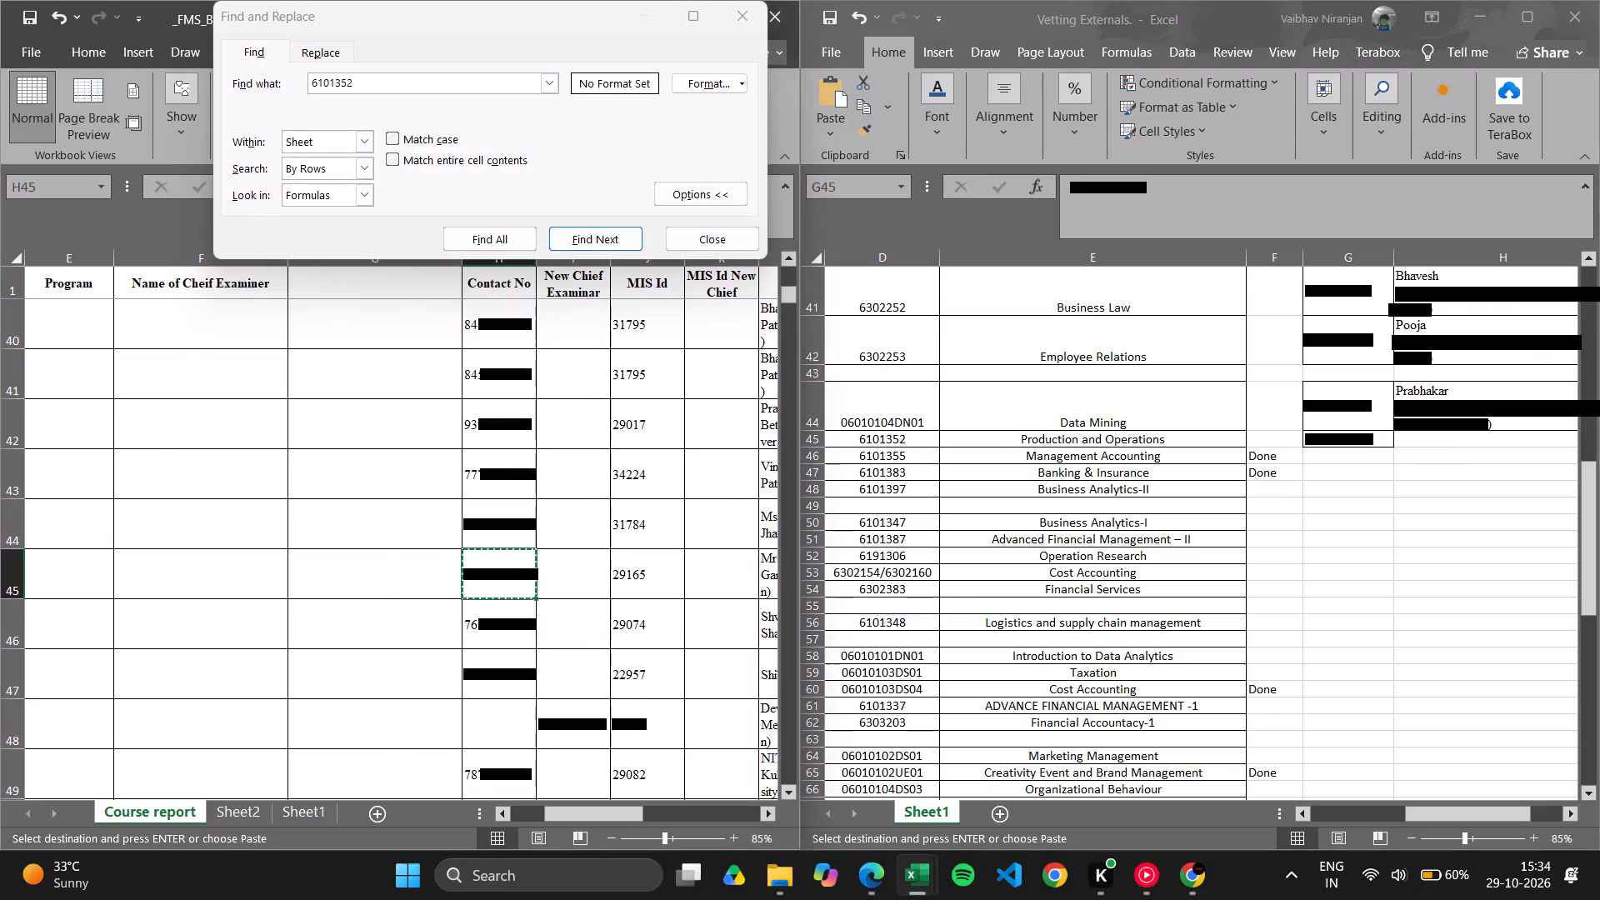
{"action": "scroll", "coordinate": [479, 578], "scroll_direction": "left", "scroll_amount": 2}
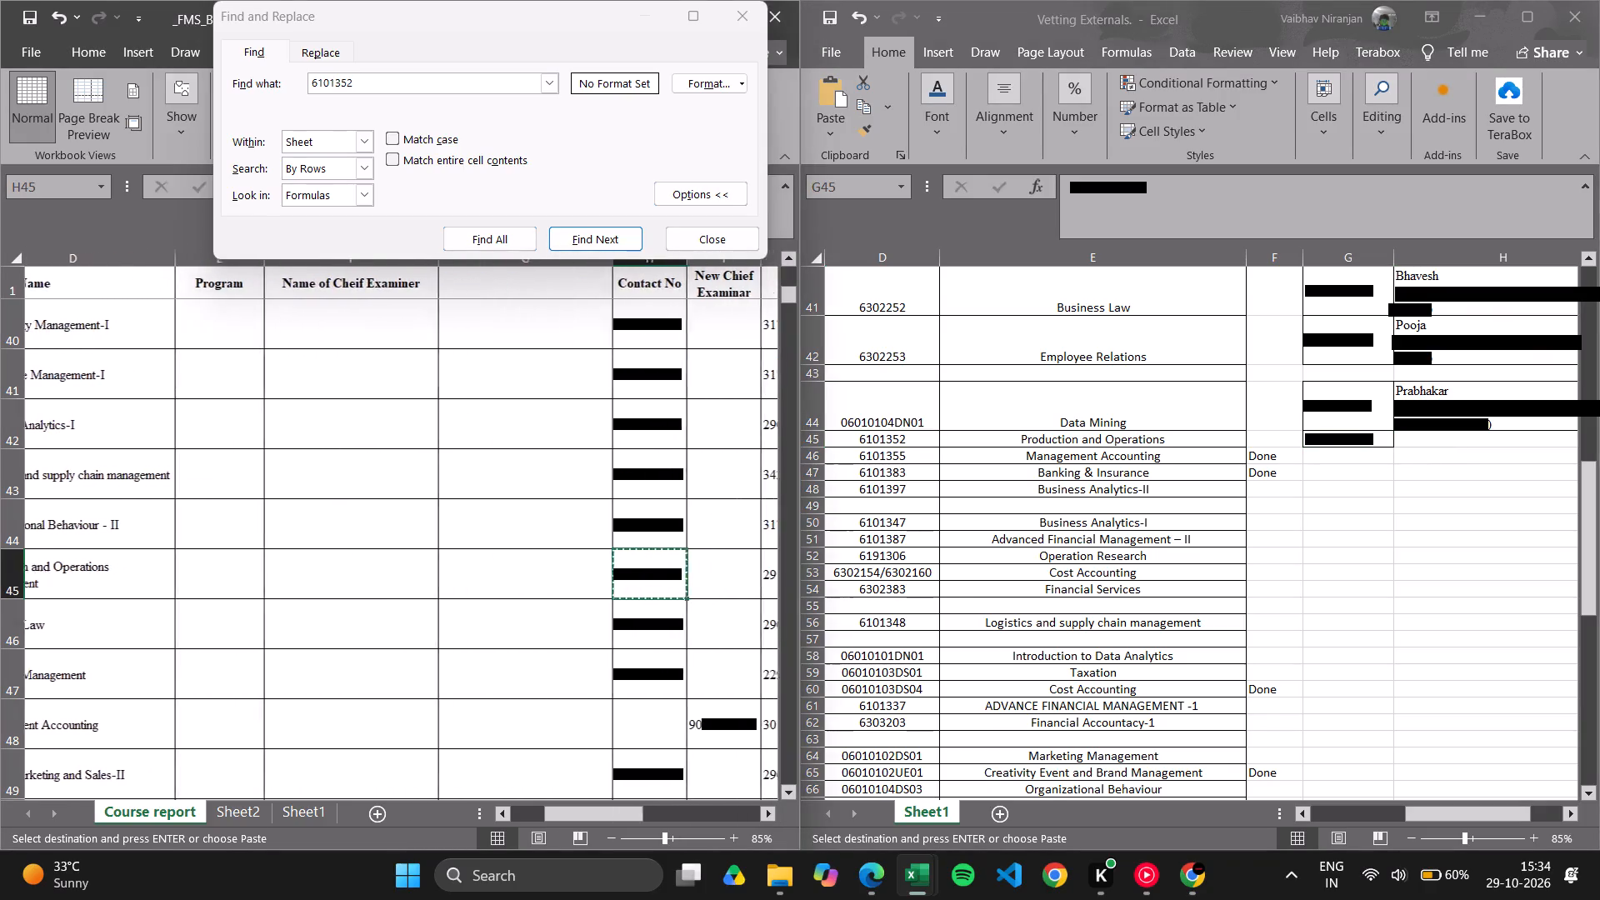
{"action": "scroll", "coordinate": [479, 578], "scroll_direction": "left", "scroll_amount": 3}
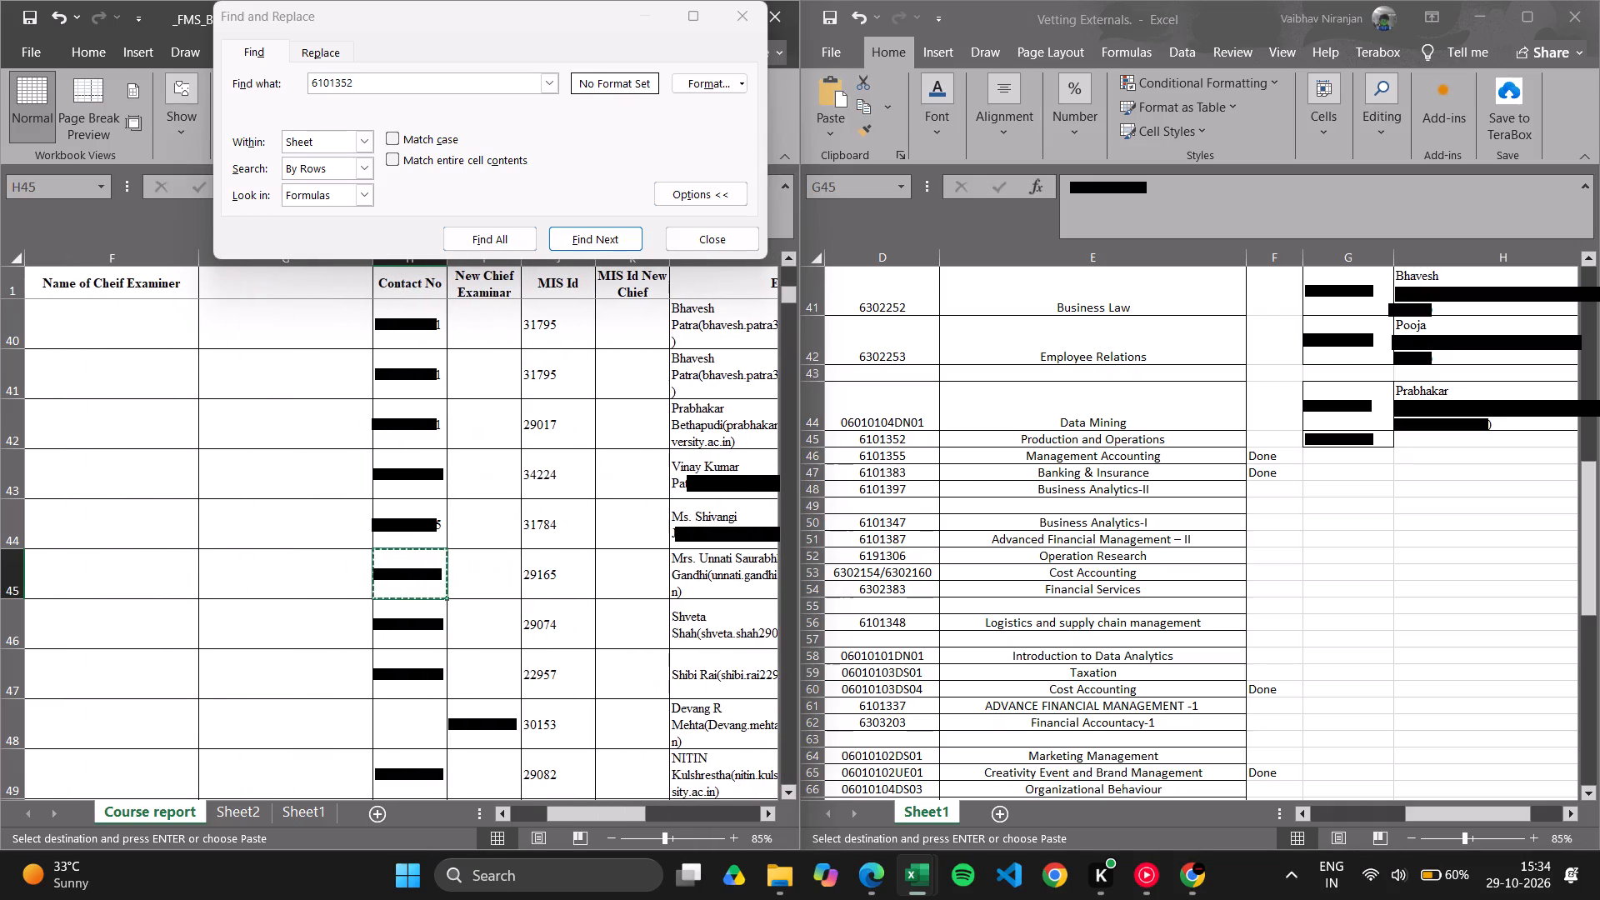
{"action": "left_click", "coordinate": [719, 566]}
{"action": "key", "text": "ctrl+c"}
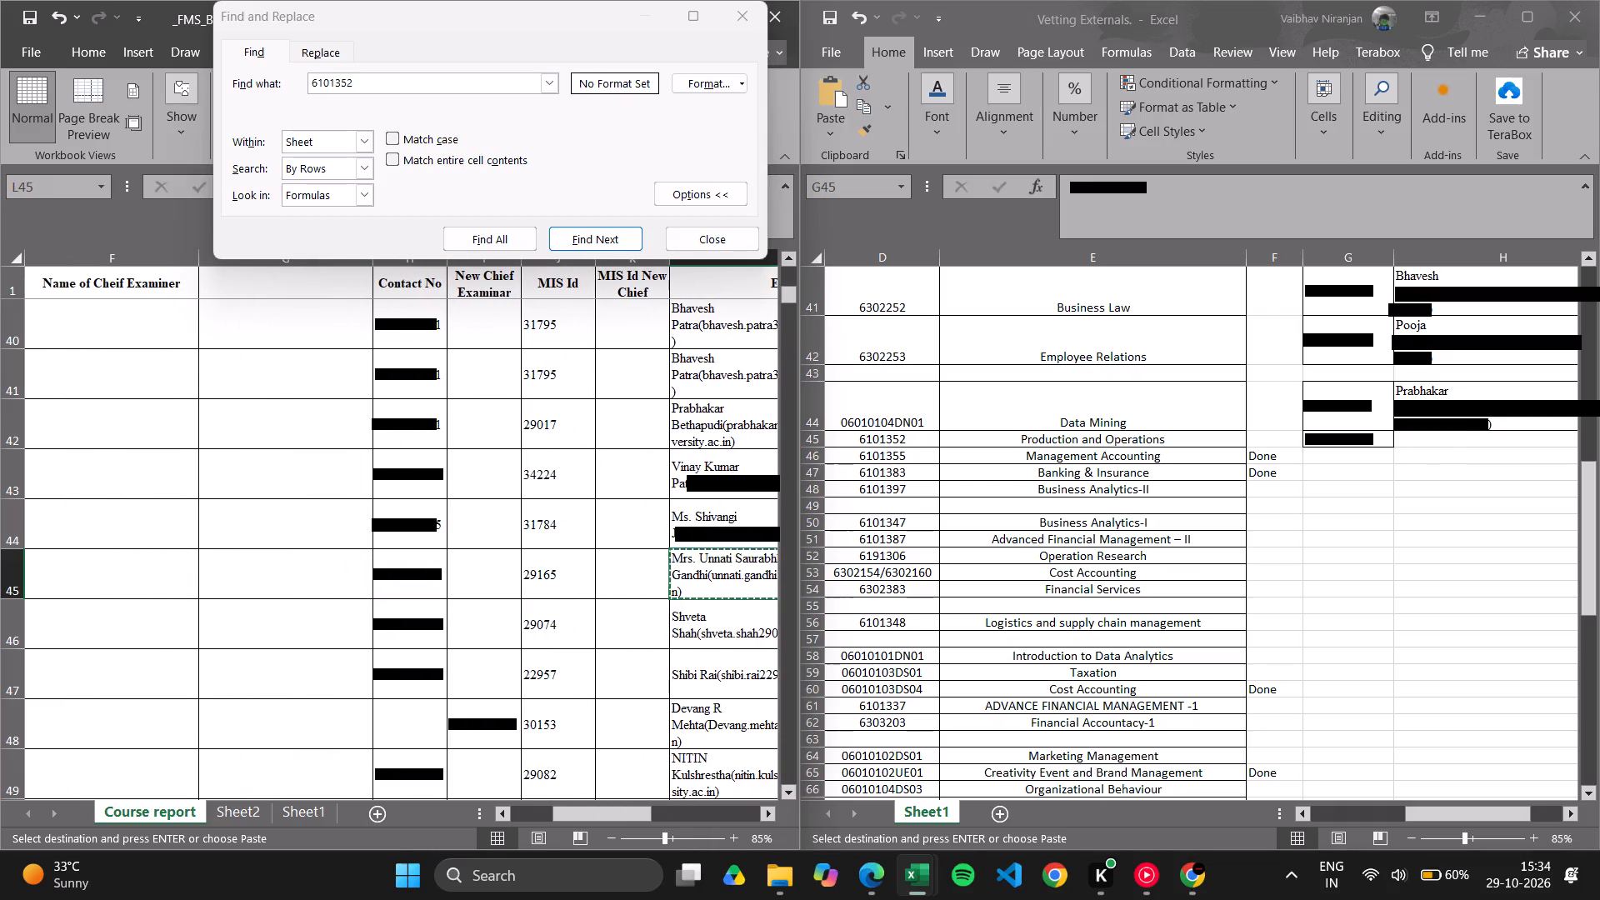
{"action": "double_click", "coordinate": [1426, 441]}
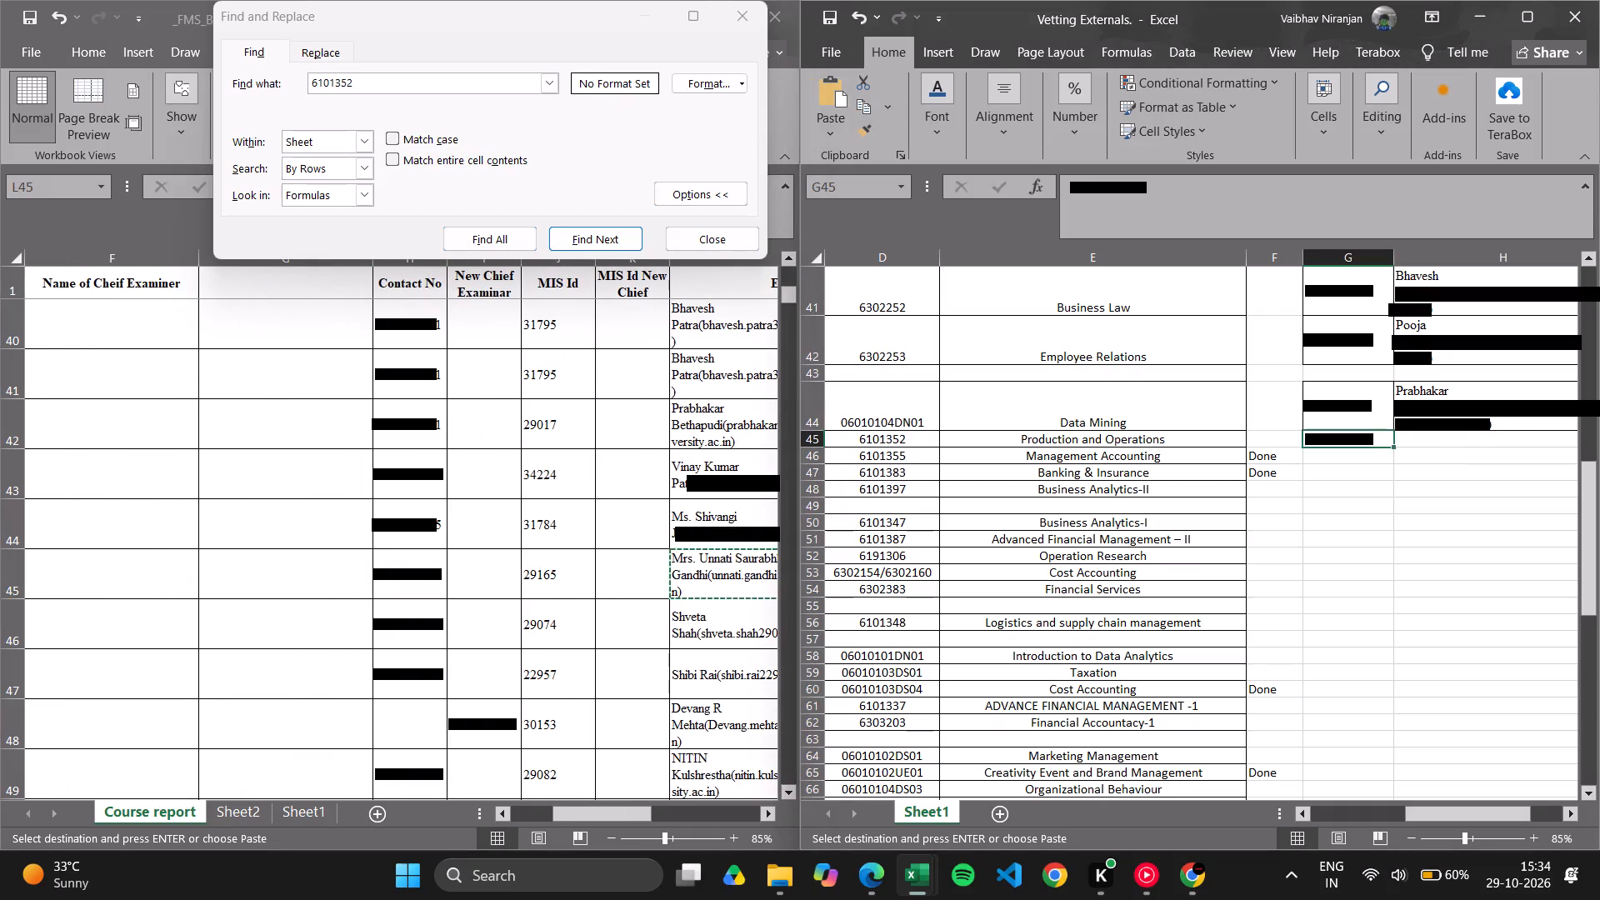
{"action": "key", "text": "ctrl+v"}
Search the nomination workbook for the Business Analytics-II subject code, 6101397, copied from D48 of Vetting Externals.
{"action": "scroll", "coordinate": [1219, 536], "scroll_direction": "right", "scroll_amount": 2}
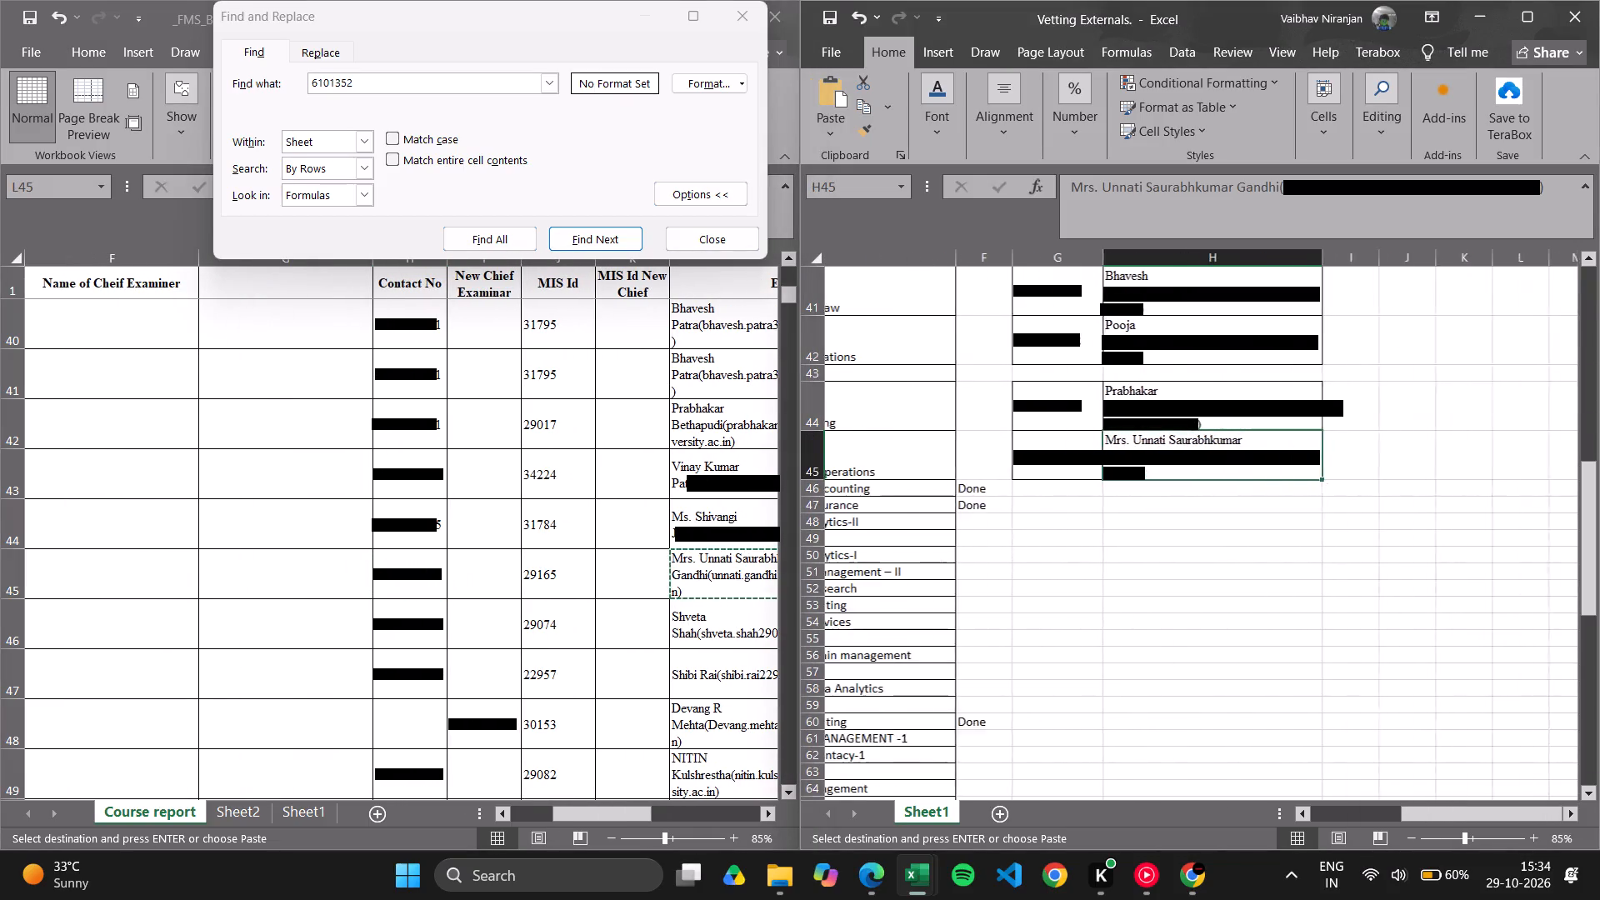
{"action": "scroll", "coordinate": [1219, 536], "scroll_direction": "right", "scroll_amount": 1}
{"action": "scroll", "coordinate": [972, 539], "scroll_direction": "right", "scroll_amount": 2}
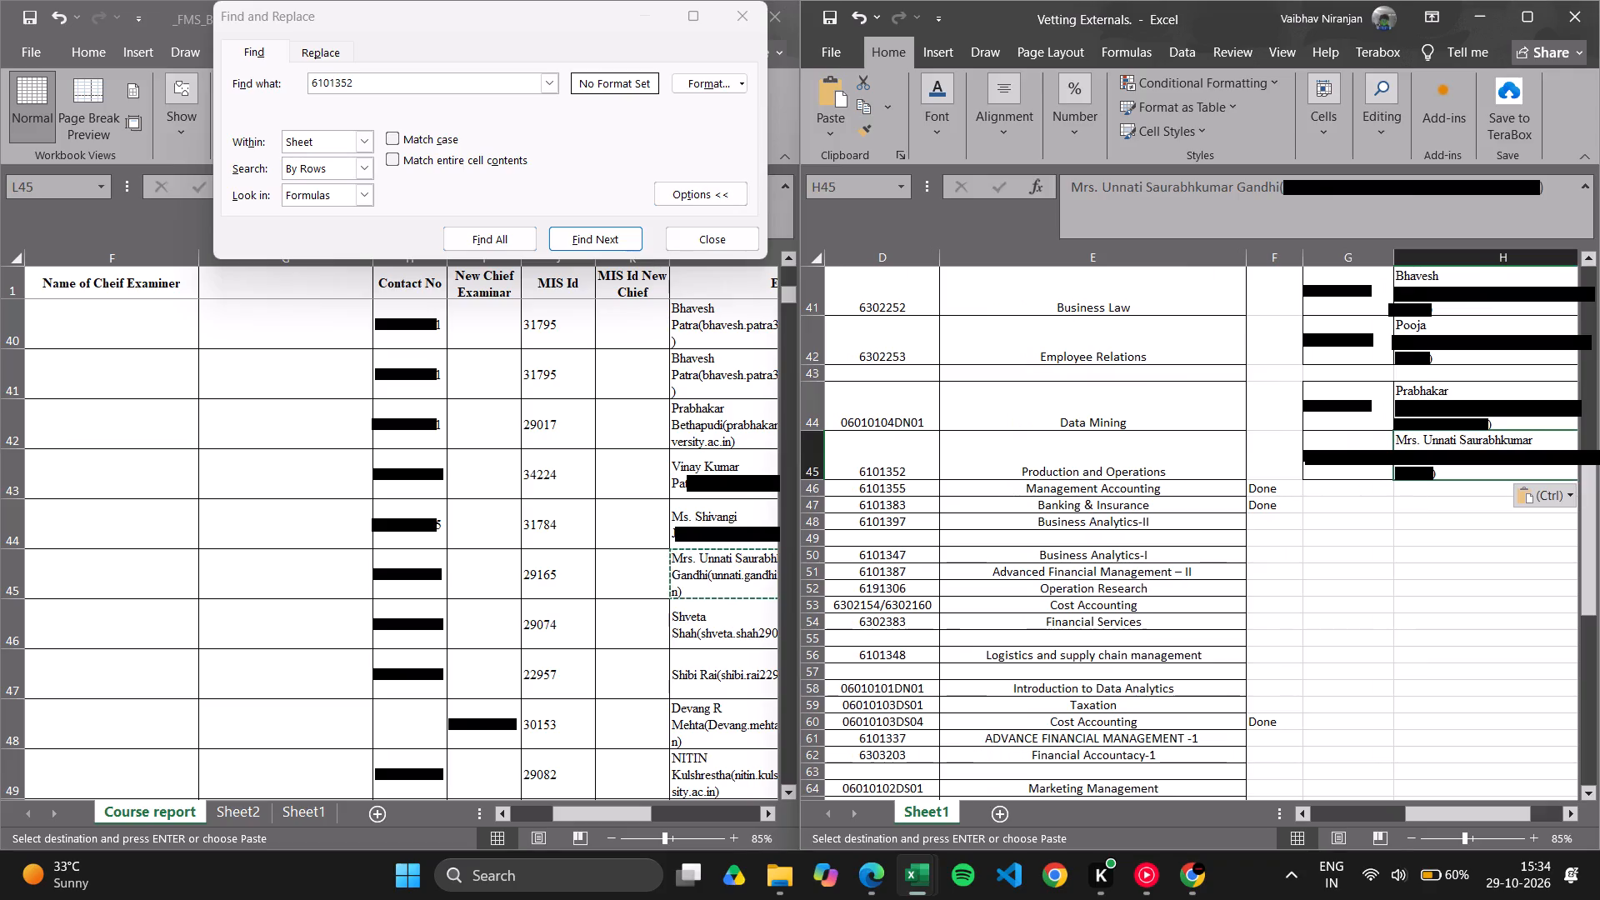
{"action": "left_click", "coordinate": [907, 522]}
{"action": "key", "text": "ctrl+c"}
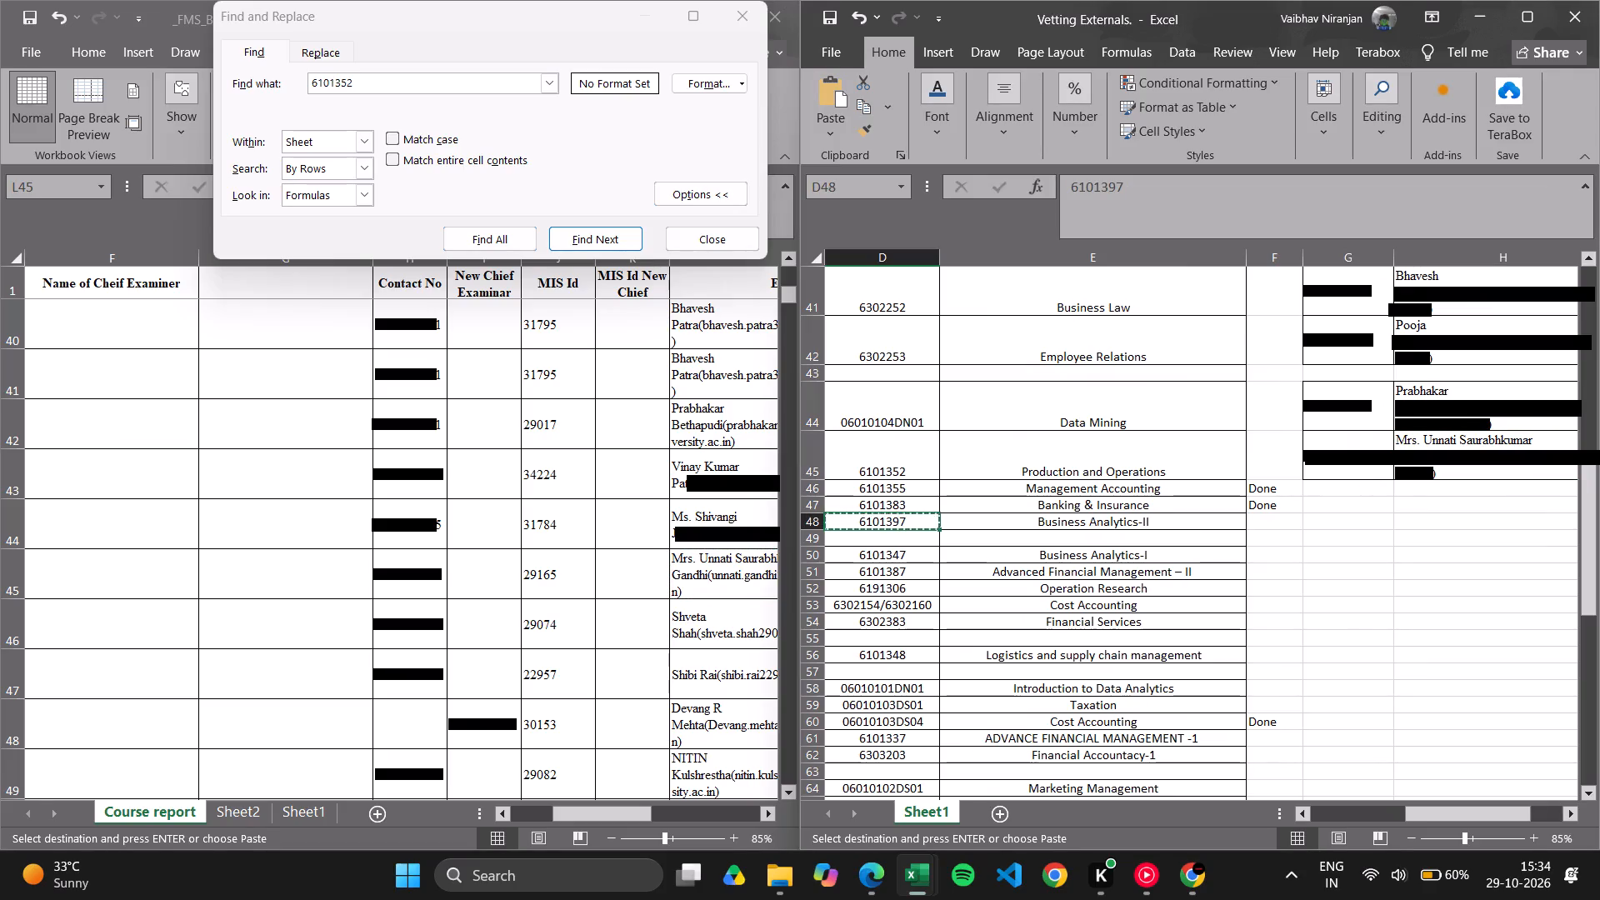
{"action": "left_click", "coordinate": [635, 628]}
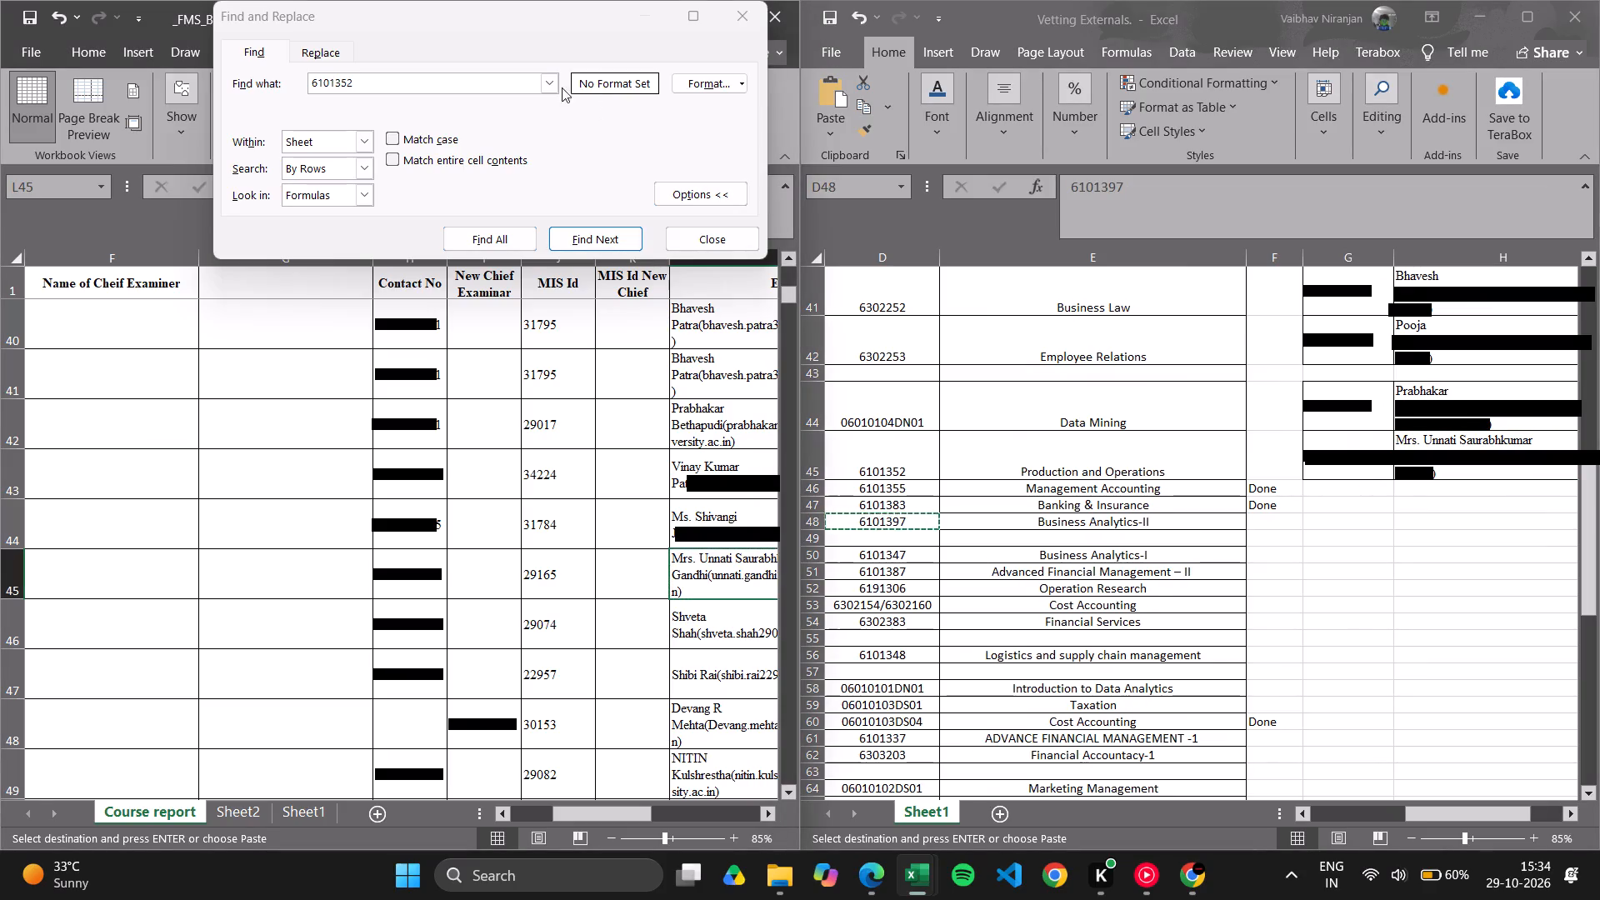
{"action": "double_click", "coordinate": [465, 87]}
{"action": "key", "text": "ctrl+v"}
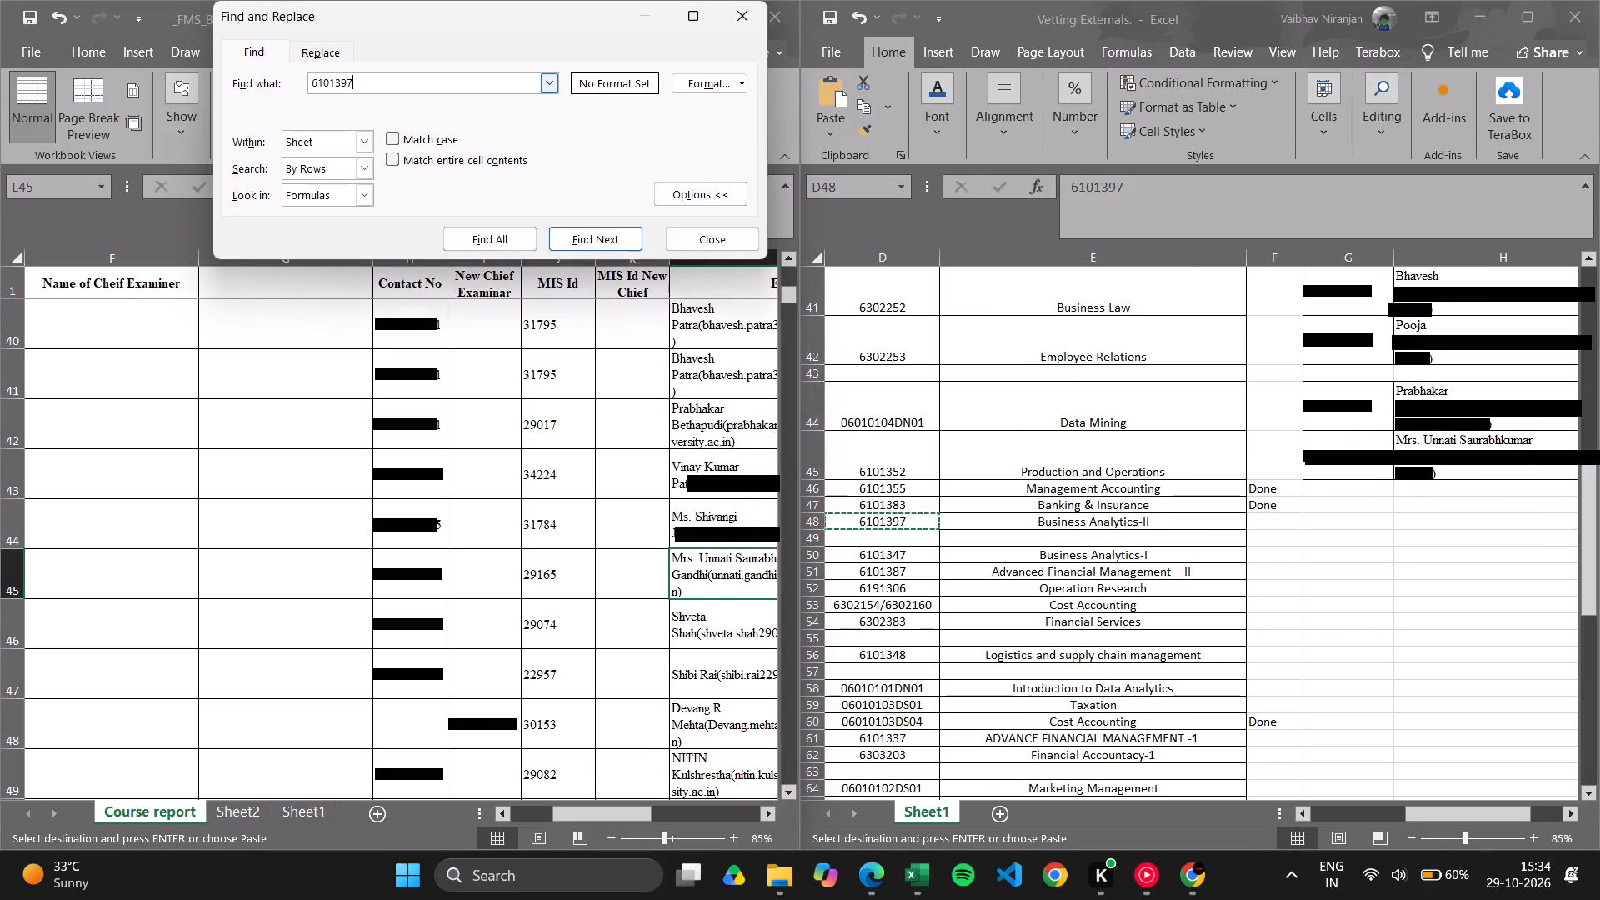
{"action": "left_click", "coordinate": [574, 232]}
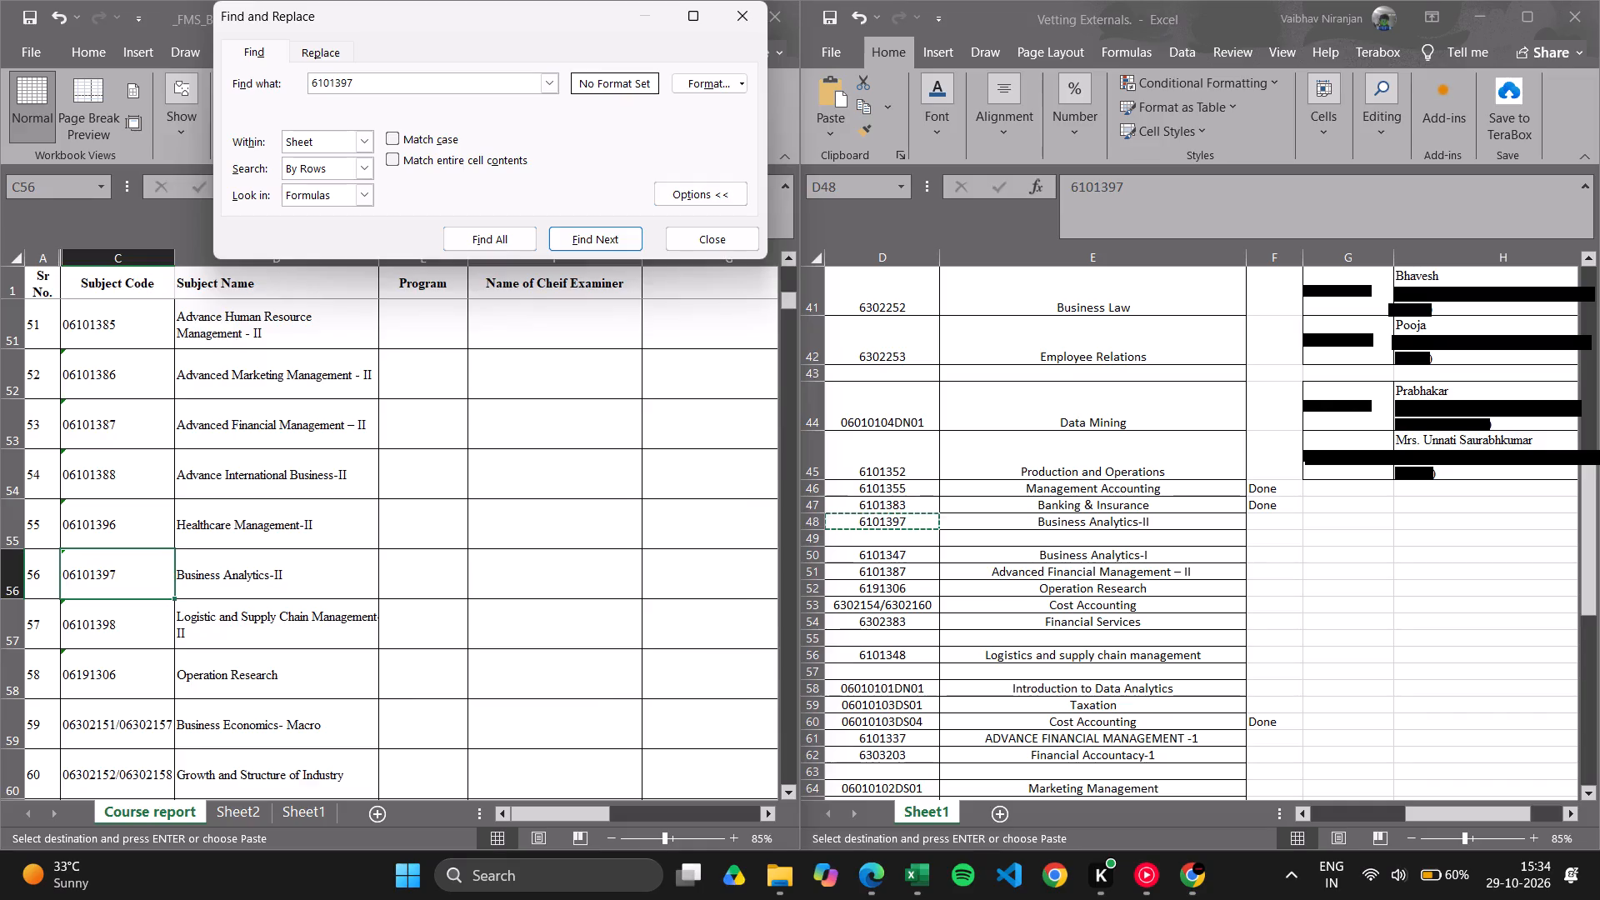
Copy the Business Analytics-II row's Contact No from H56 of the nomination workbook into G48 of Vetting Externals.
{"action": "scroll", "coordinate": [494, 597], "scroll_direction": "left", "scroll_amount": 3}
{"action": "left_click", "coordinate": [697, 574]}
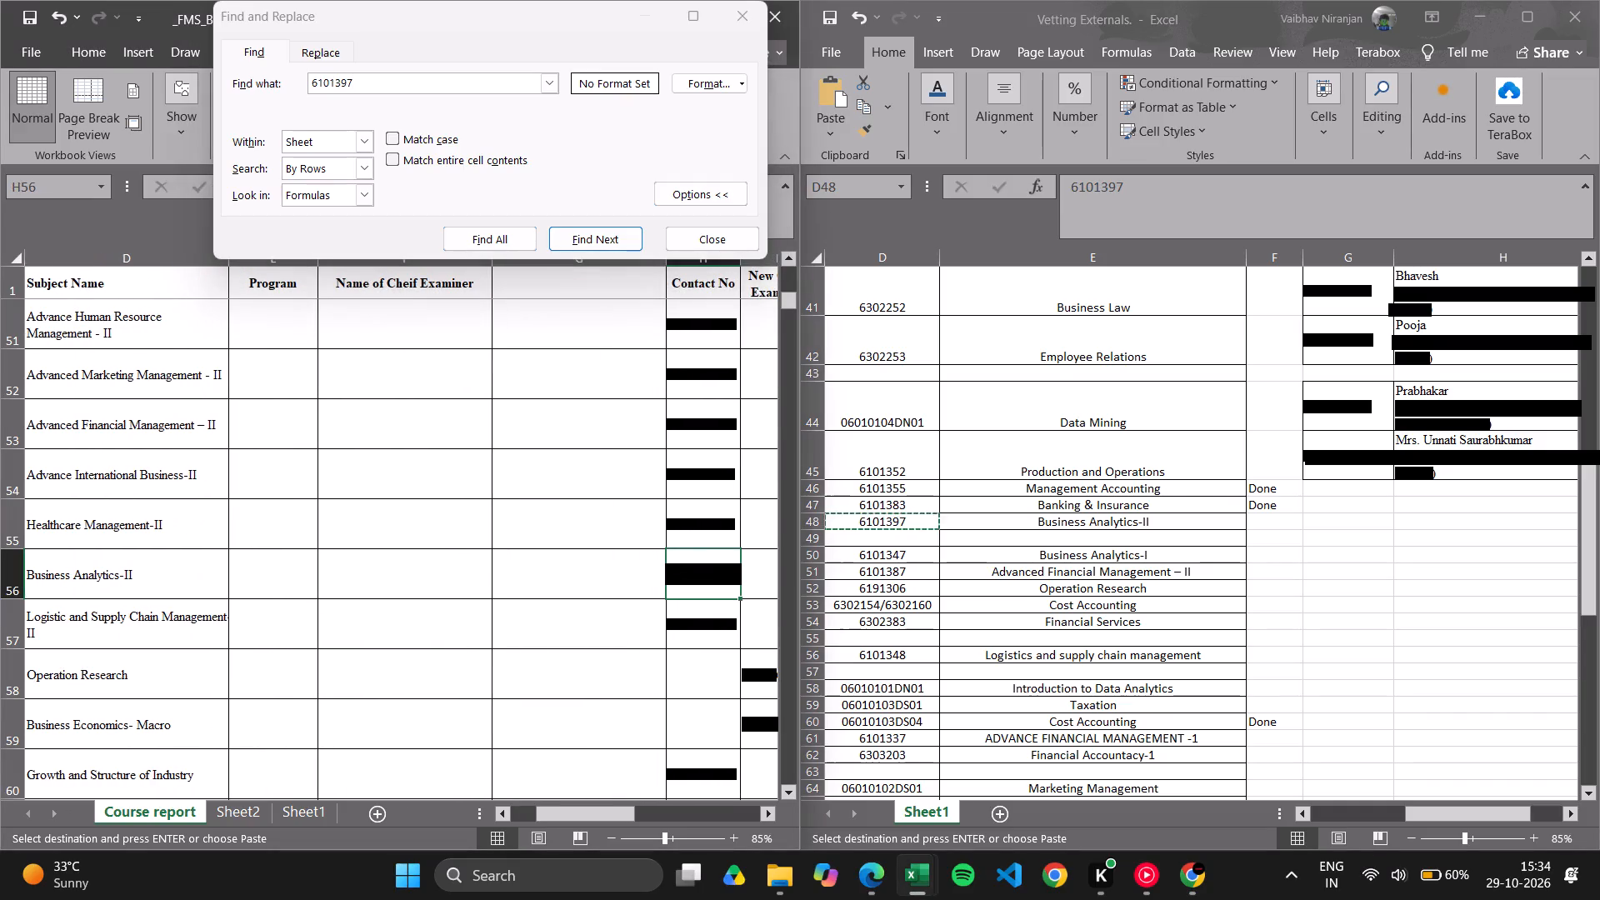
{"action": "key", "text": "ctrl+c"}
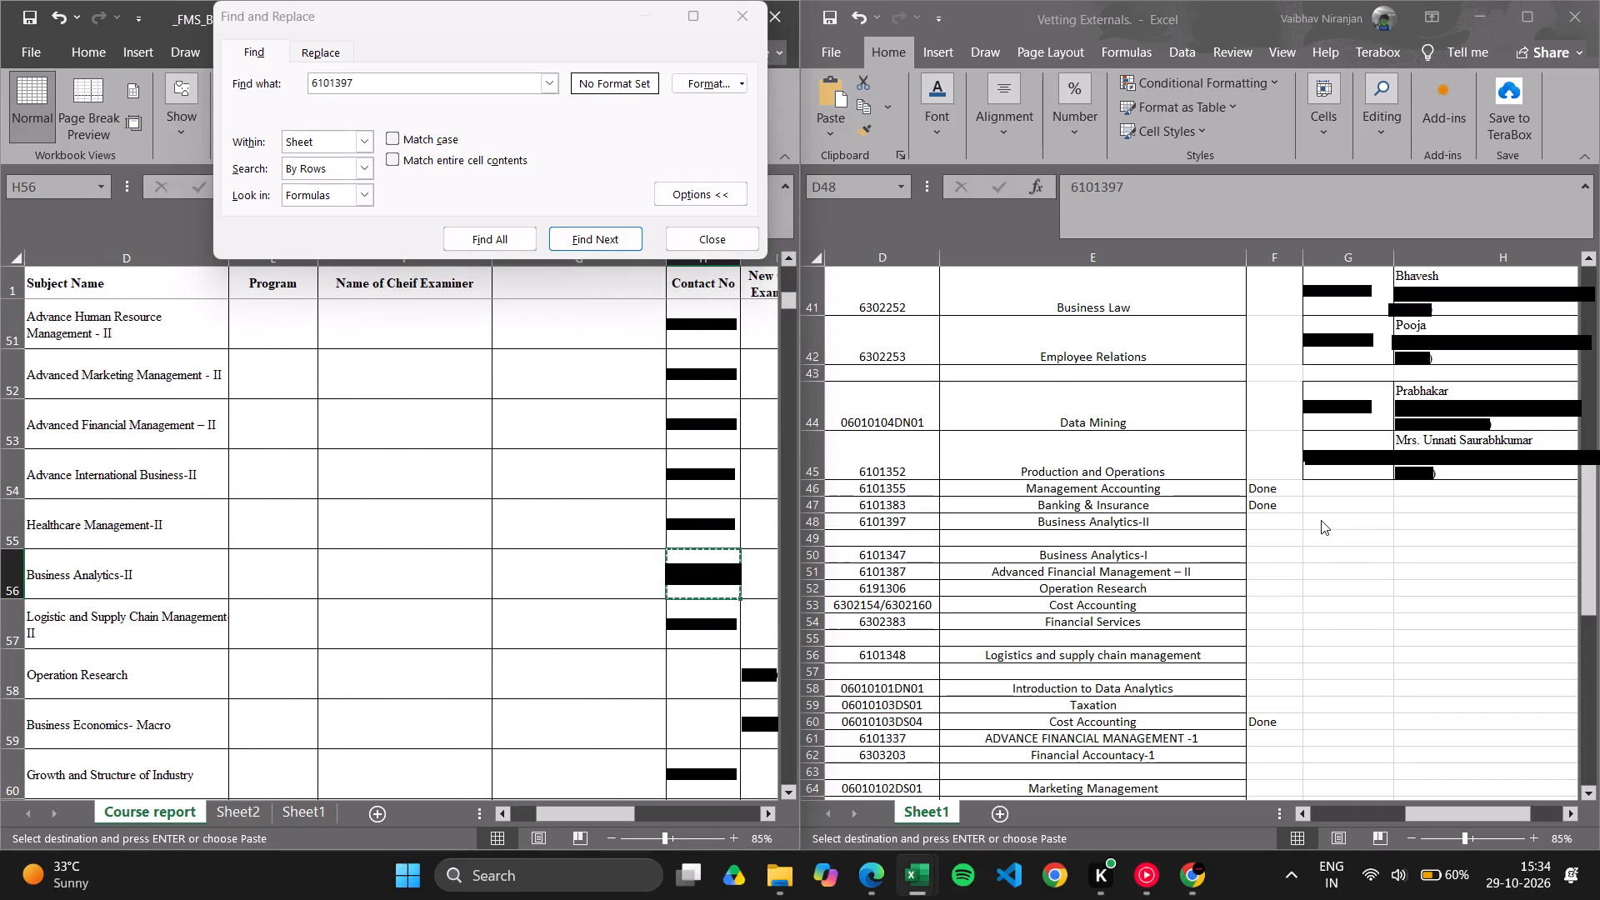
{"action": "left_click", "coordinate": [1321, 520]}
{"action": "left_click", "coordinate": [1321, 520]}
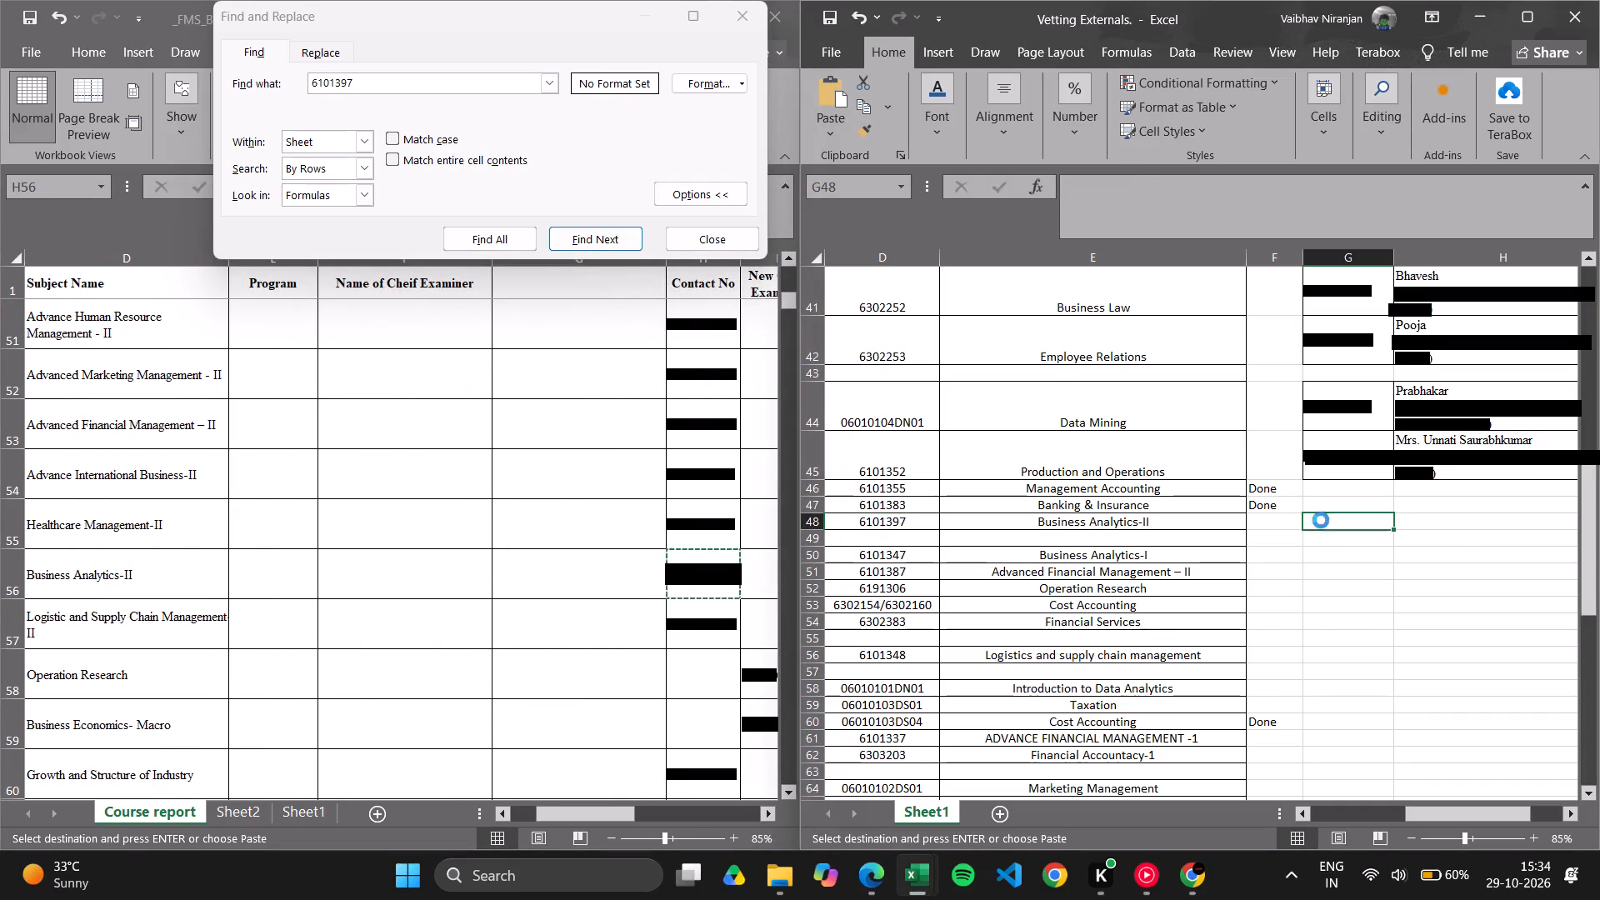
{"action": "key", "text": "ctrl+v"}
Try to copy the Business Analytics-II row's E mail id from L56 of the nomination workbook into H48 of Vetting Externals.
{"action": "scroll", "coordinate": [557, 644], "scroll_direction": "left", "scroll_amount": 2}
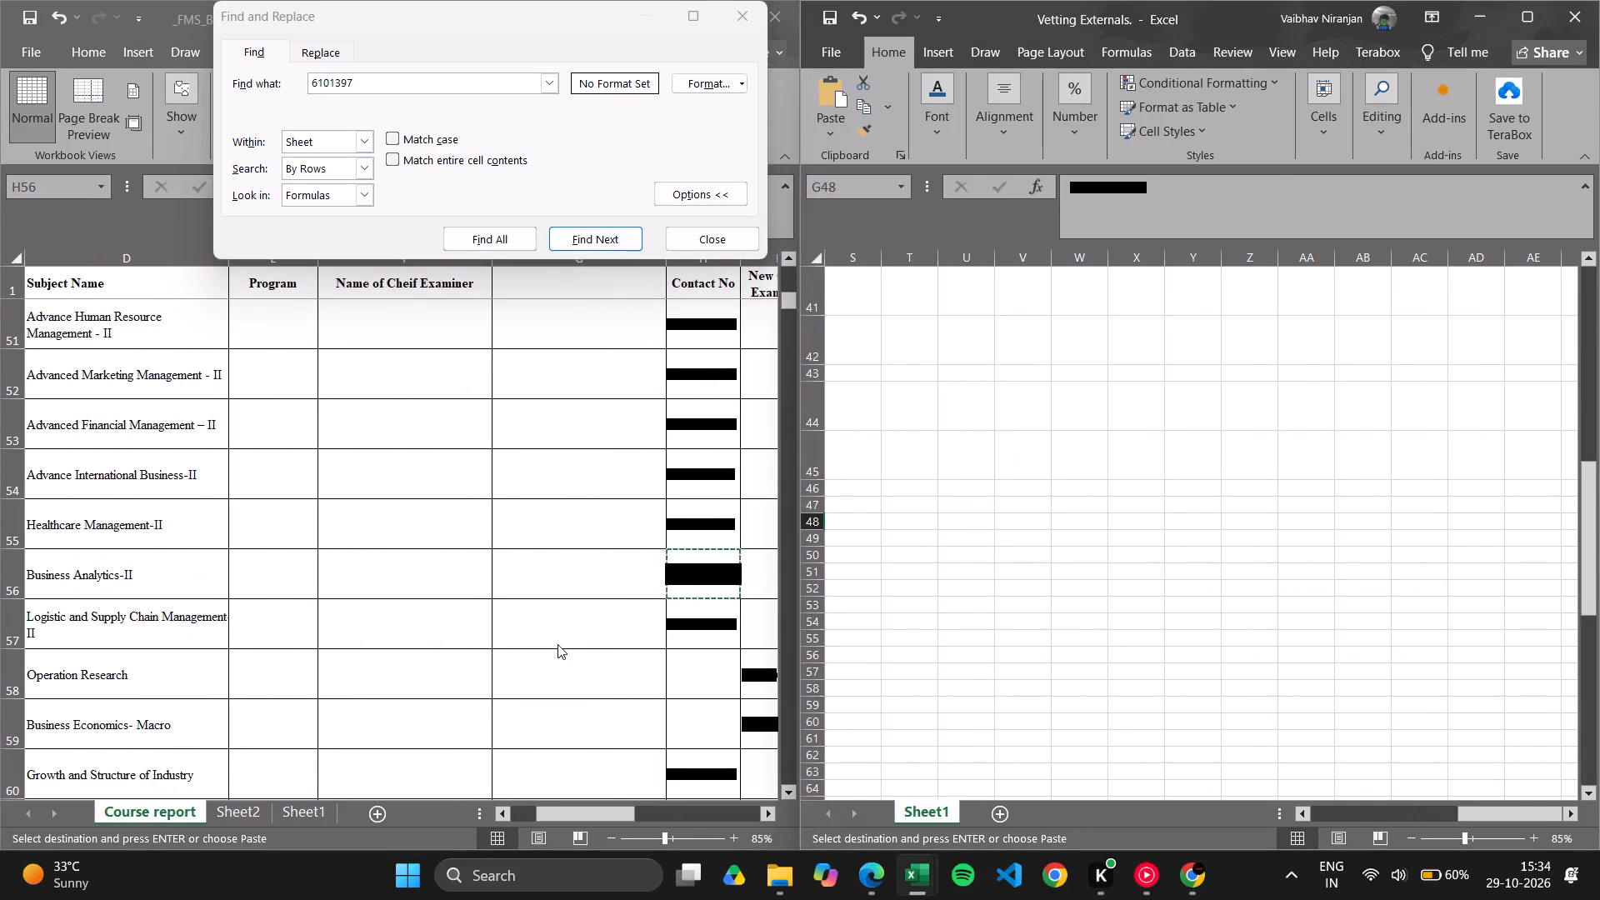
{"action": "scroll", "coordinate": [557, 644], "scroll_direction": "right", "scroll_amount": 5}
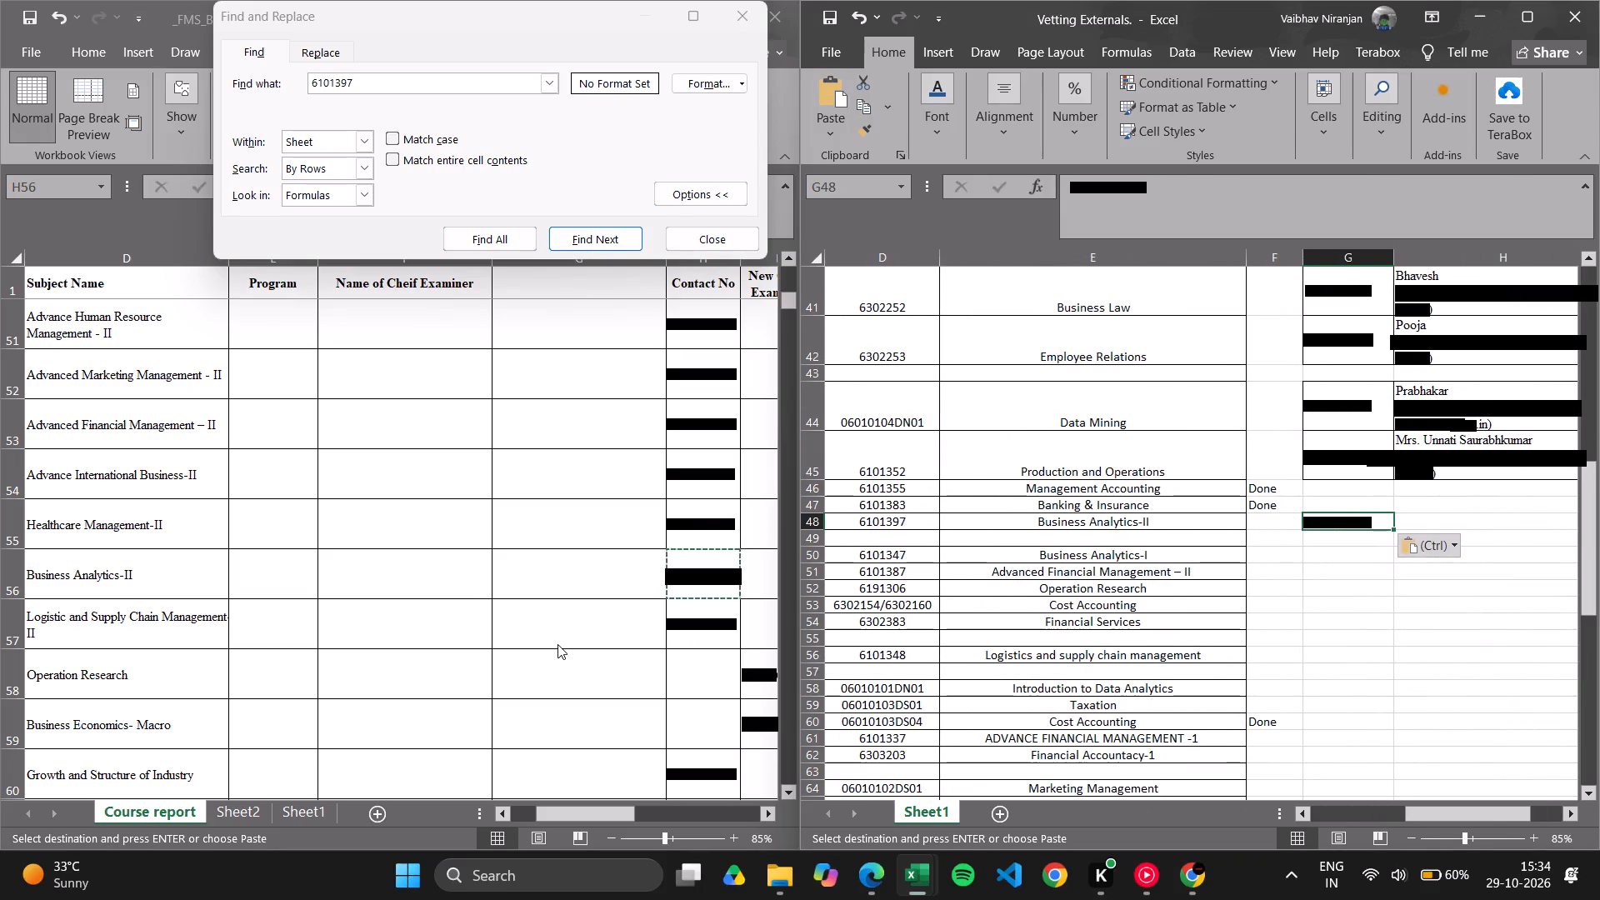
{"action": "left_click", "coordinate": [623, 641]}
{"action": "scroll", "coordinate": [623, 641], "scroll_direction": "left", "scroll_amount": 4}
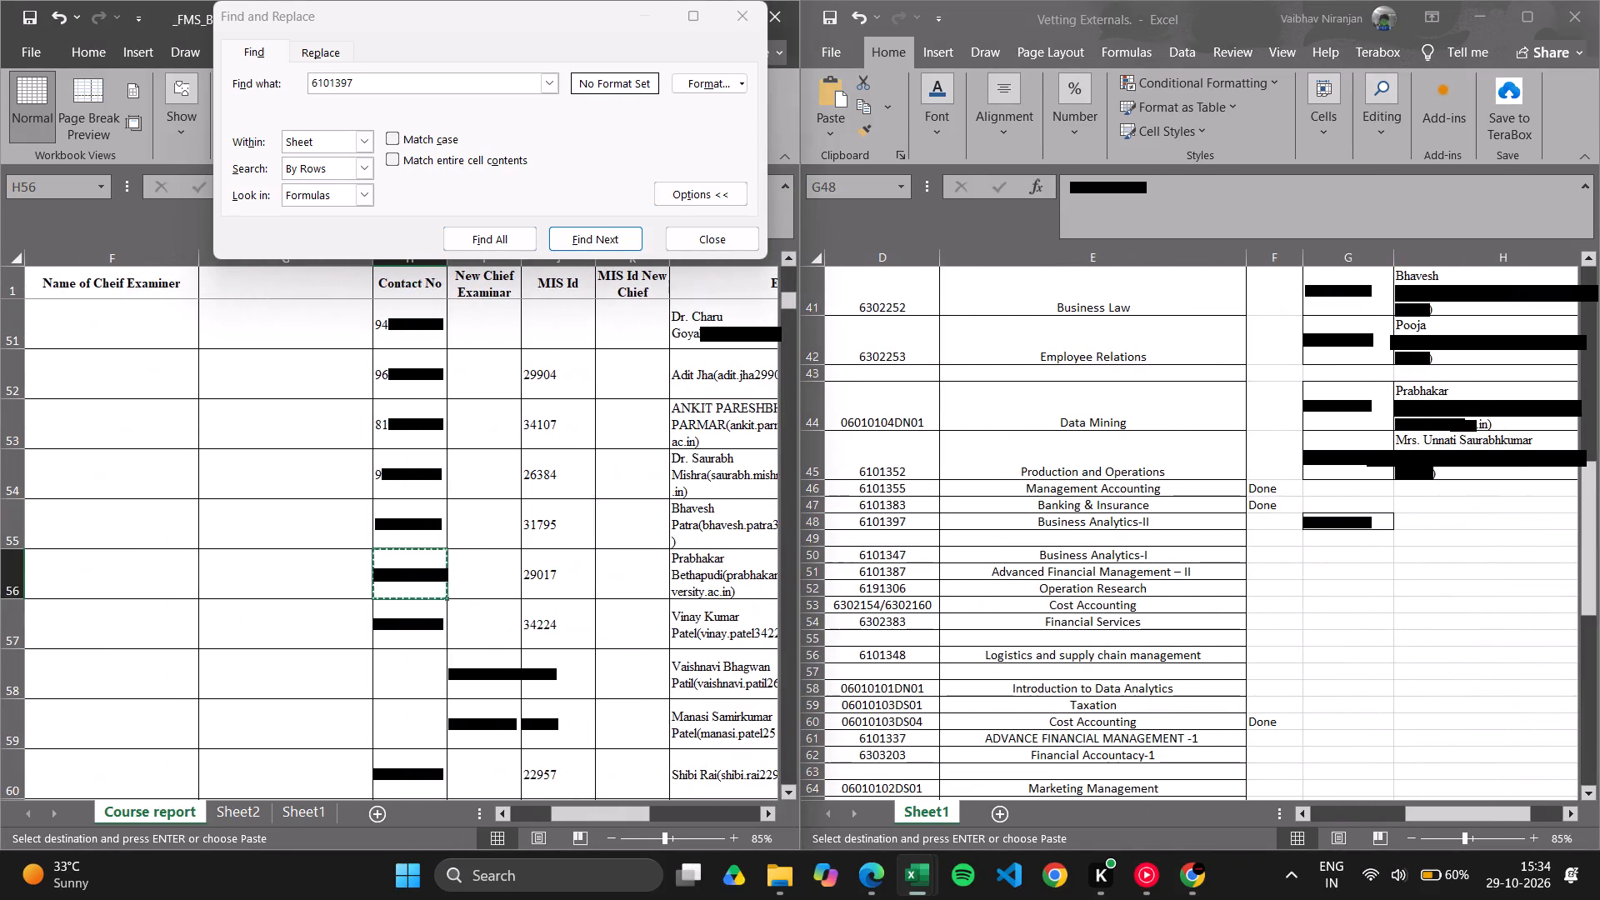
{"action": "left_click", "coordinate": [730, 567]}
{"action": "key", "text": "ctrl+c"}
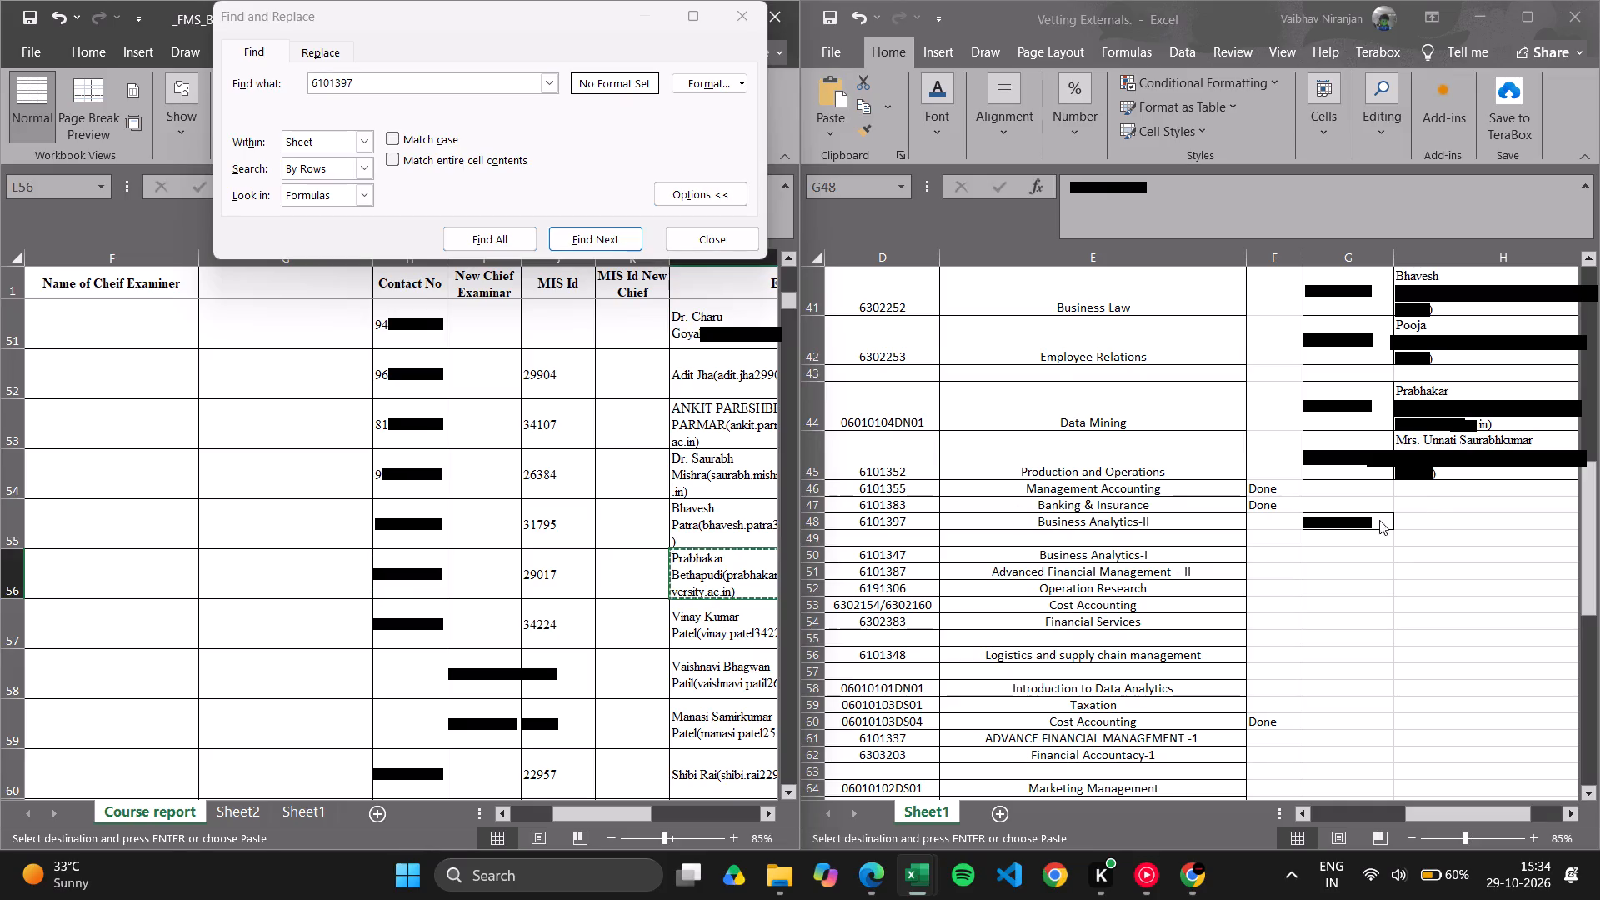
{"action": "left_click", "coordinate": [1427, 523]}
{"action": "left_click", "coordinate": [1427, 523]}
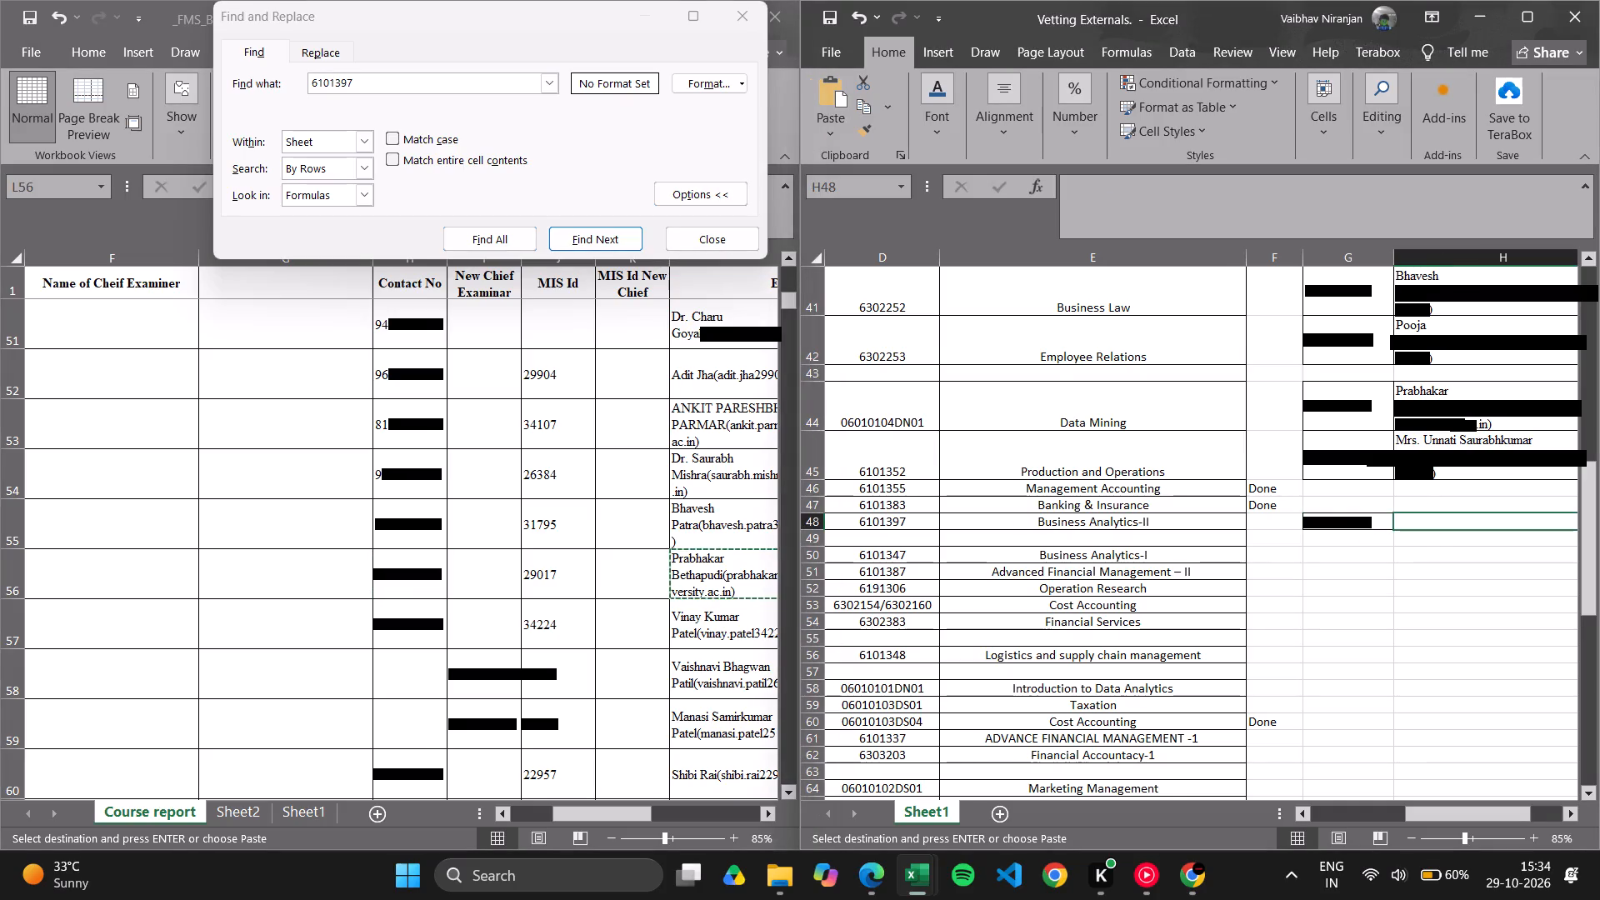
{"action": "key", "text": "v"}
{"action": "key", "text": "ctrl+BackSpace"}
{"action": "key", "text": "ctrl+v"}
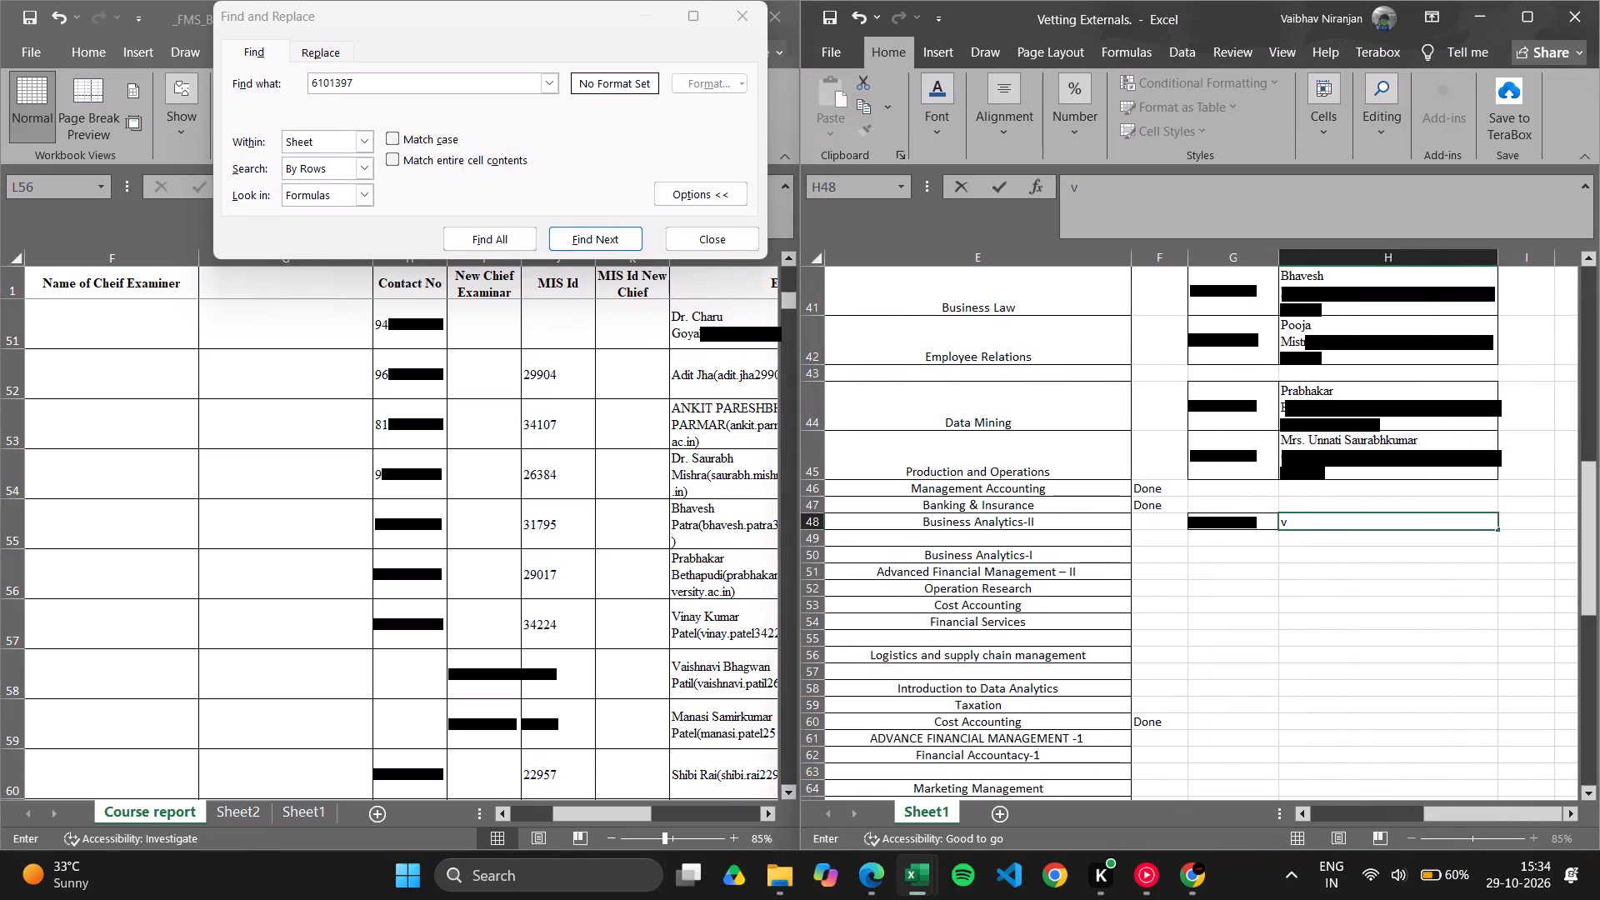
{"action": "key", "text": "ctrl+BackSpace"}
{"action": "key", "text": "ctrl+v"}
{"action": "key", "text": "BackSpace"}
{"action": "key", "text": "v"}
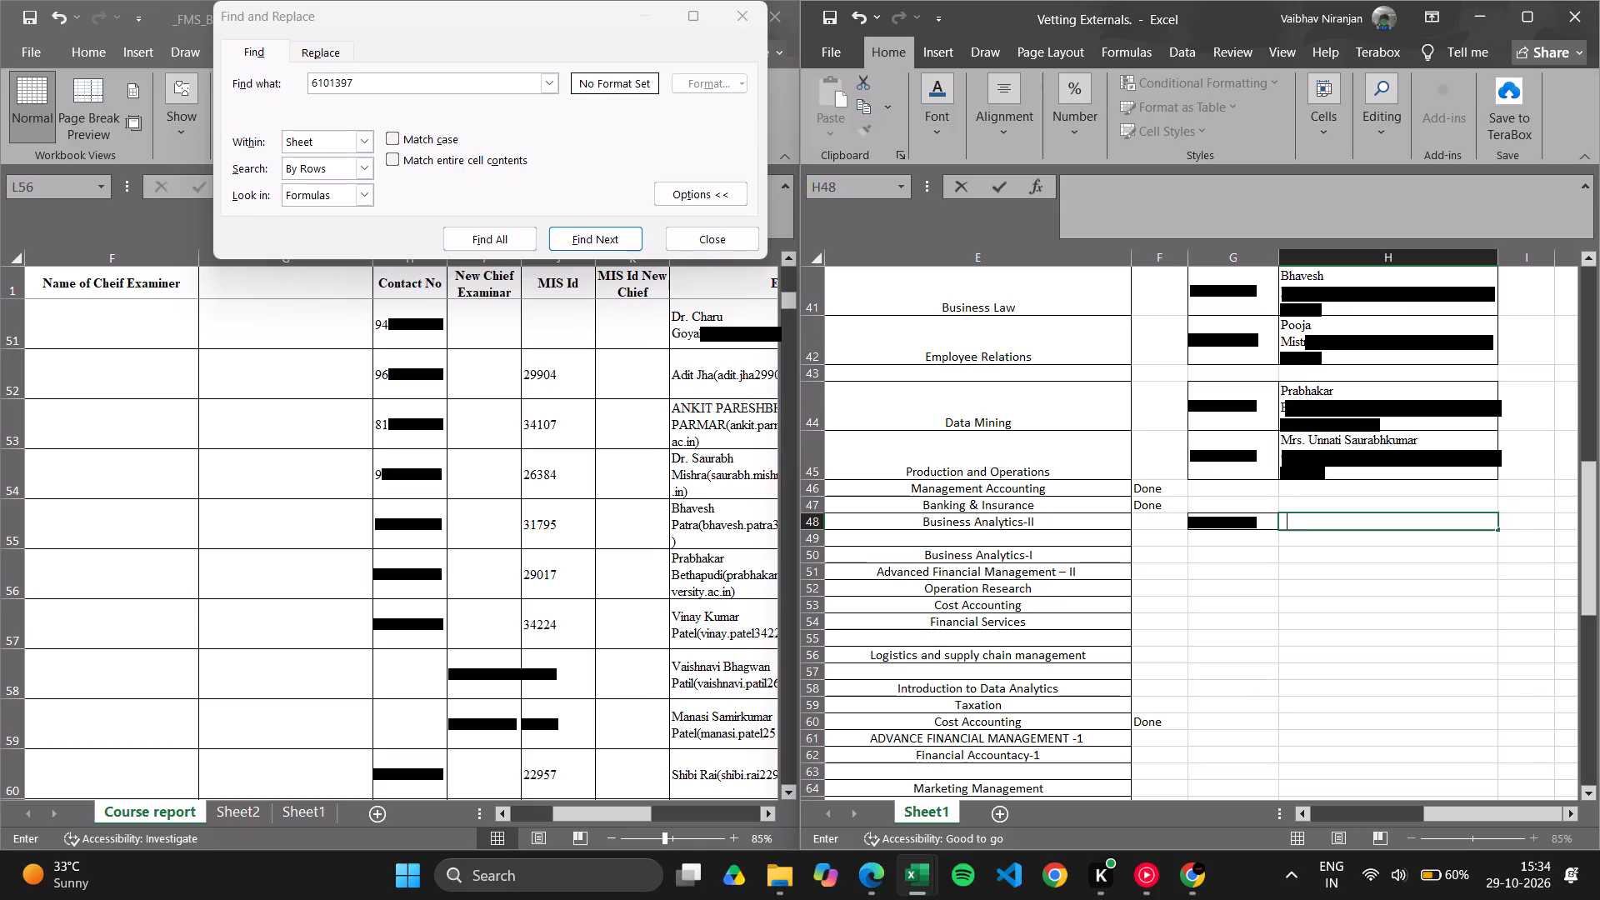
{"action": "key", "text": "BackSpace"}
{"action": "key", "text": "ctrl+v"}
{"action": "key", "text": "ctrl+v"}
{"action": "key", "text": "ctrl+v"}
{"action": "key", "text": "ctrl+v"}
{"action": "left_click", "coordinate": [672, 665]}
Copy the Business Analytics-II row's E mail id from L56 of the nomination workbook into H48 of Vetting Externals.
{"action": "left_click", "coordinate": [697, 592]}
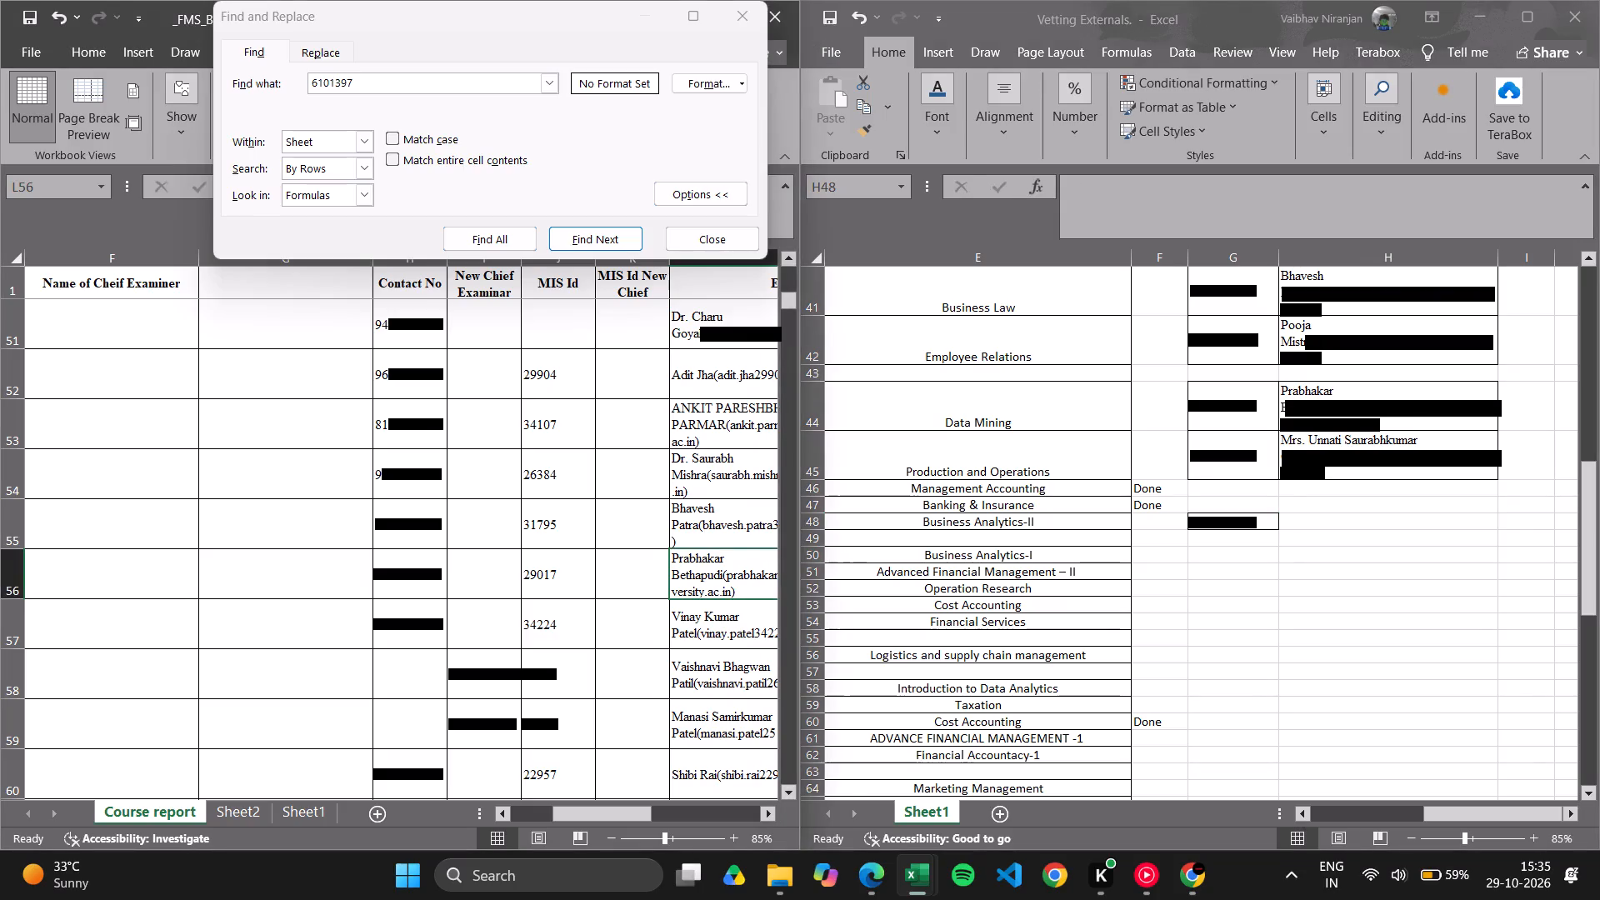
{"action": "key", "text": "ctrl+c"}
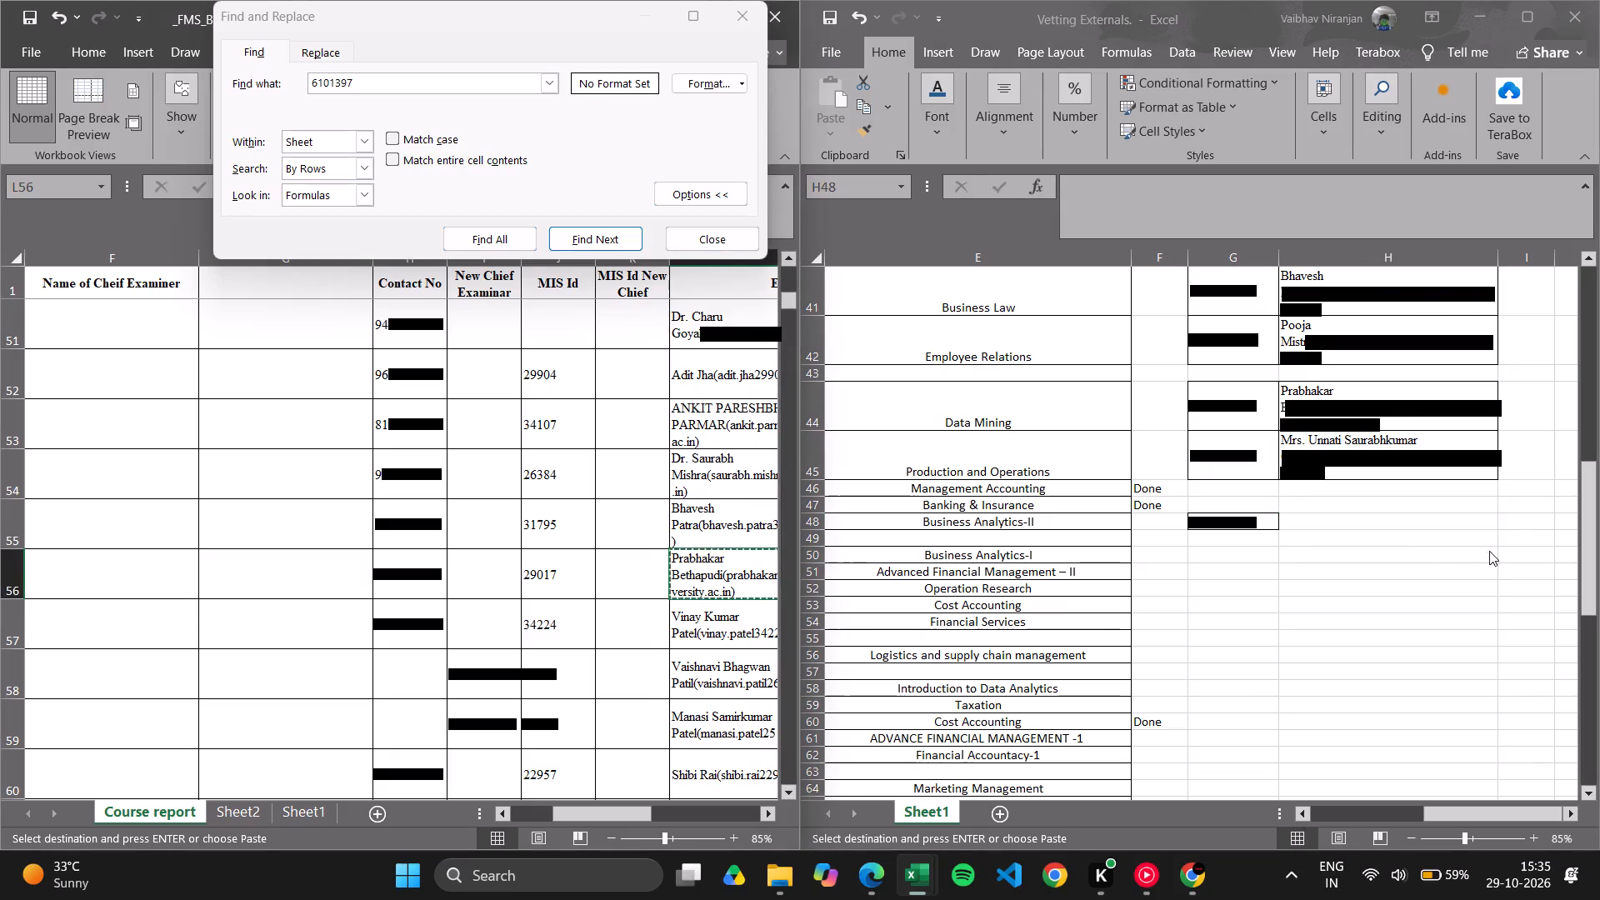
{"action": "left_click", "coordinate": [1350, 516]}
{"action": "left_click", "coordinate": [1350, 516]}
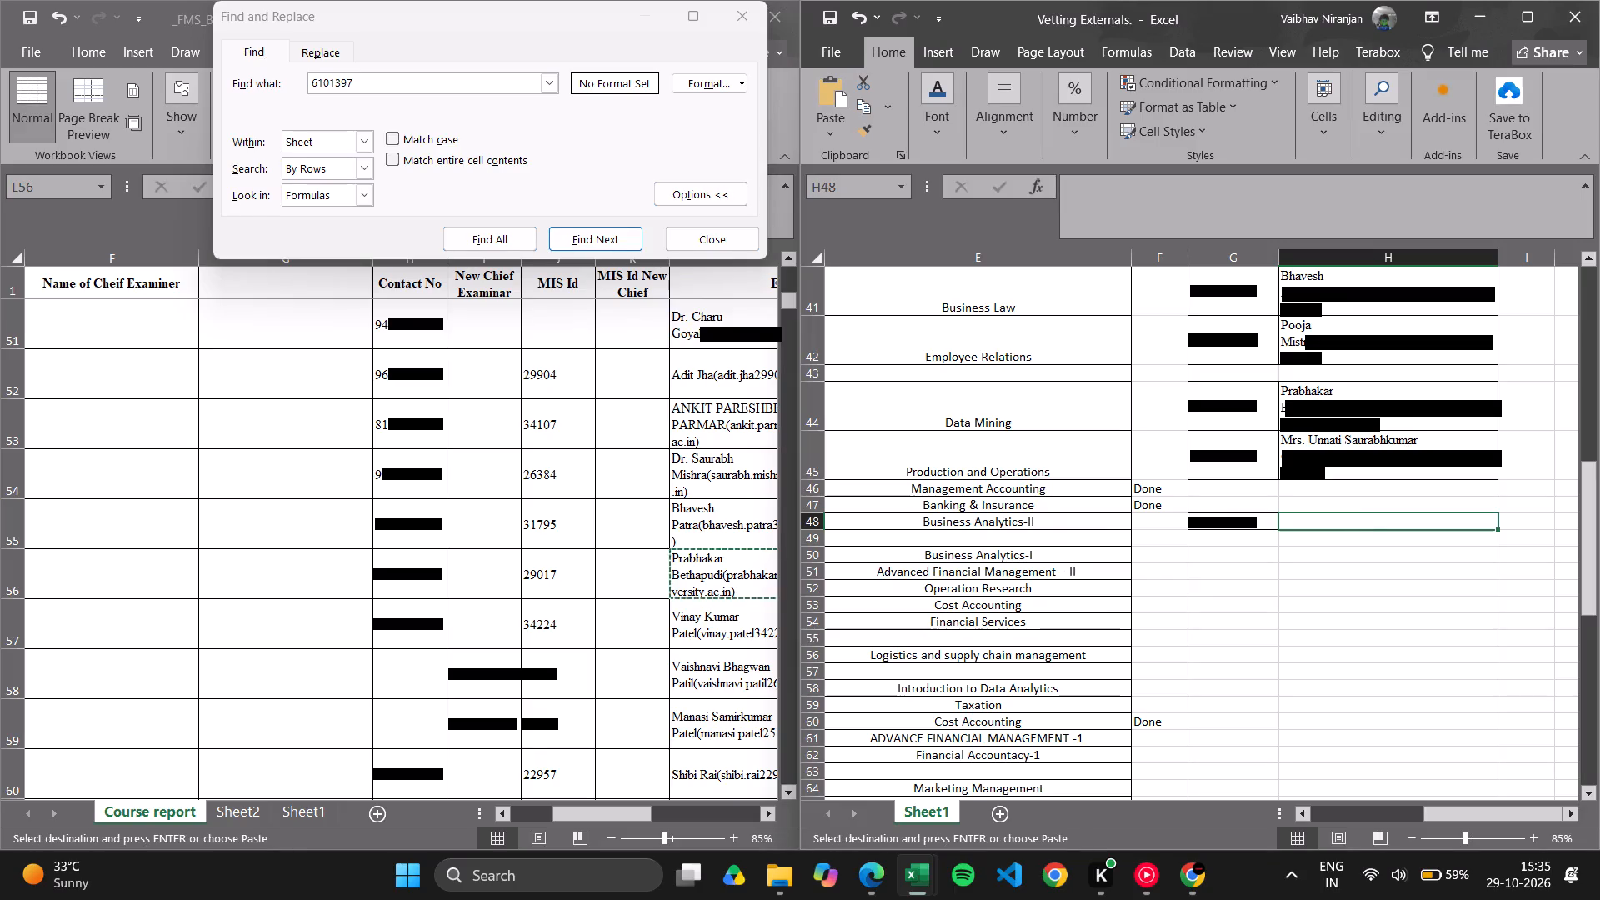
{"action": "key", "text": "ctrl+v"}
Review the subject rows from Business Analytics-I onward in Vetting Externals, checking assigned persons, subject codes, Done marks and missing contact details.
{"action": "left_click", "coordinate": [1182, 602]}
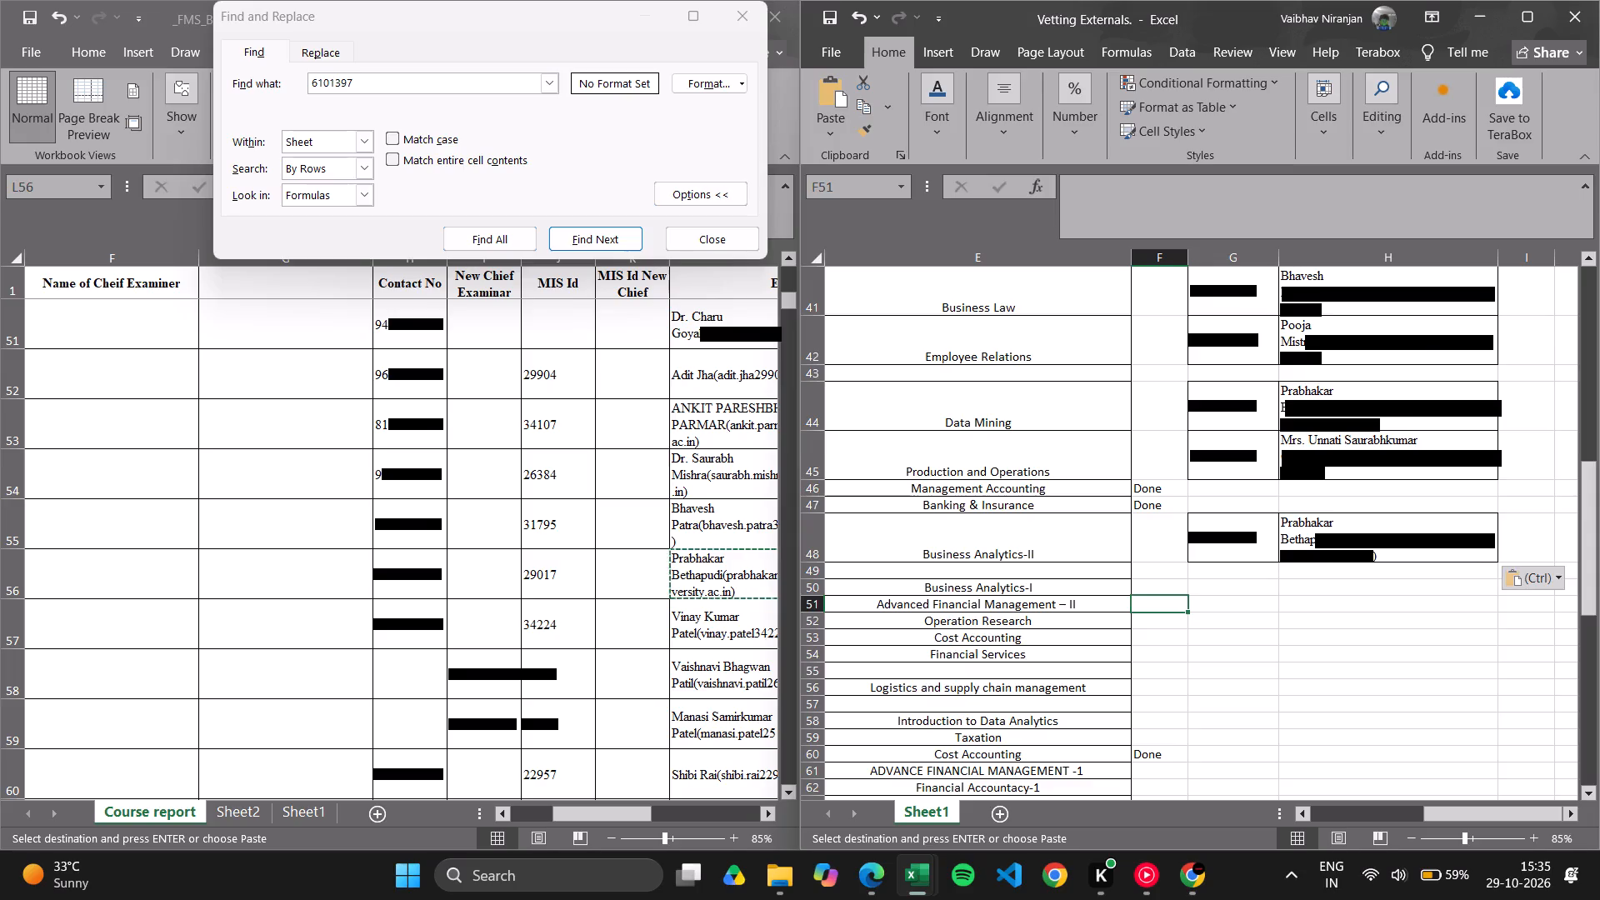
{"action": "scroll", "coordinate": [1099, 615], "scroll_direction": "down", "scroll_amount": 2}
{"action": "scroll", "coordinate": [1099, 615], "scroll_direction": "up", "scroll_amount": 2}
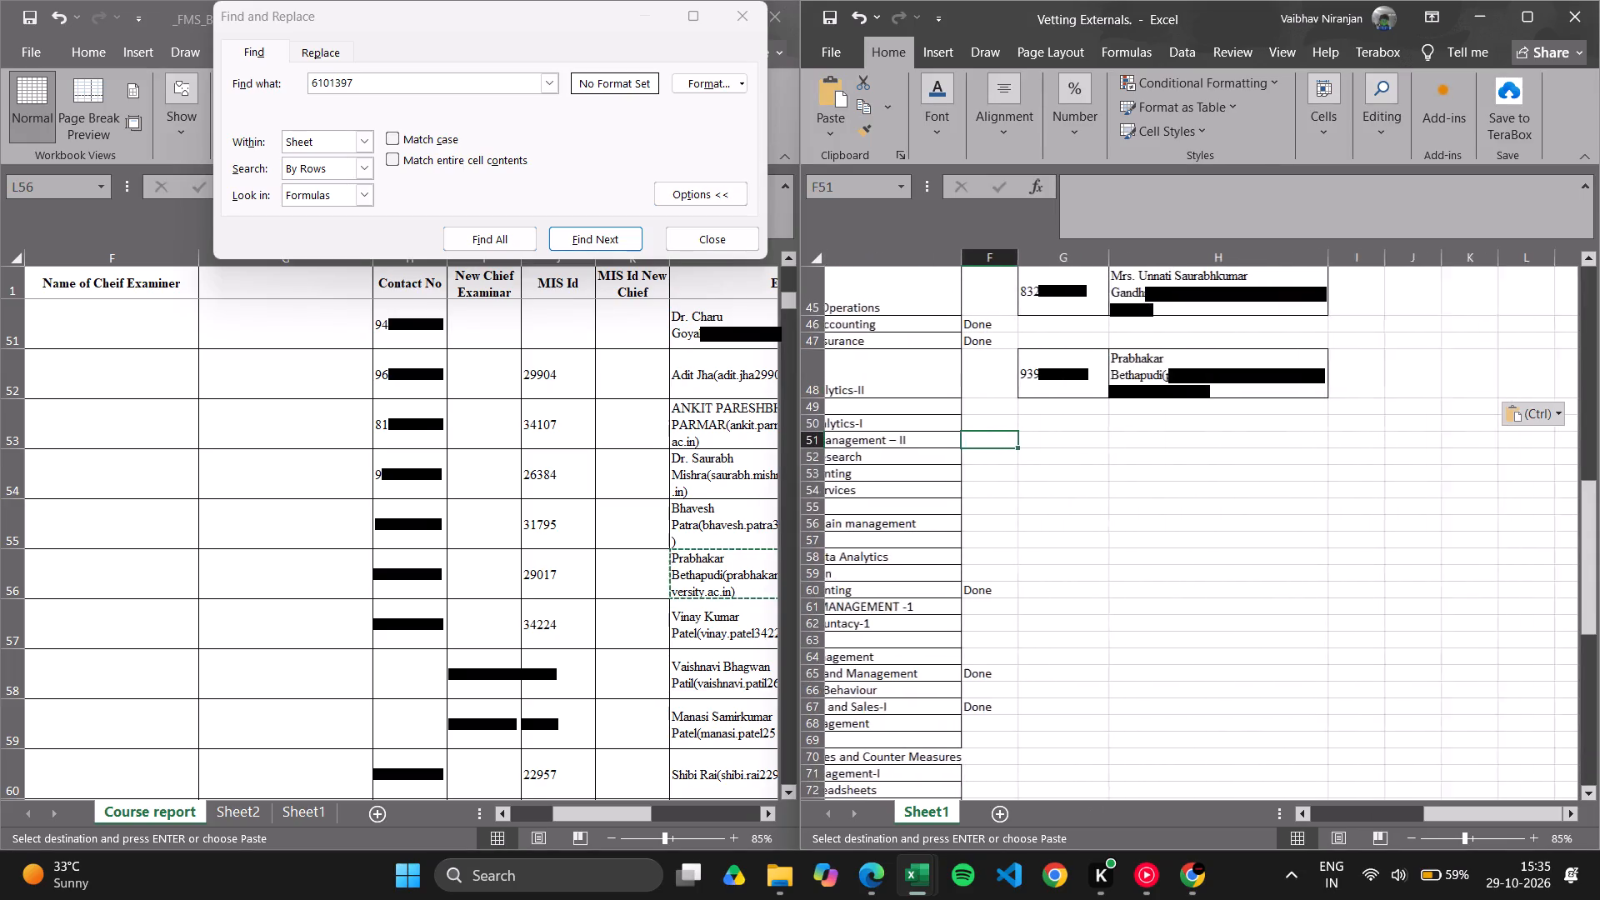
{"action": "scroll", "coordinate": [1099, 615], "scroll_direction": "up", "scroll_amount": 1}
{"action": "scroll", "coordinate": [1099, 615], "scroll_direction": "right", "scroll_amount": 8}
{"action": "scroll", "coordinate": [1099, 615], "scroll_direction": "down", "scroll_amount": 4}
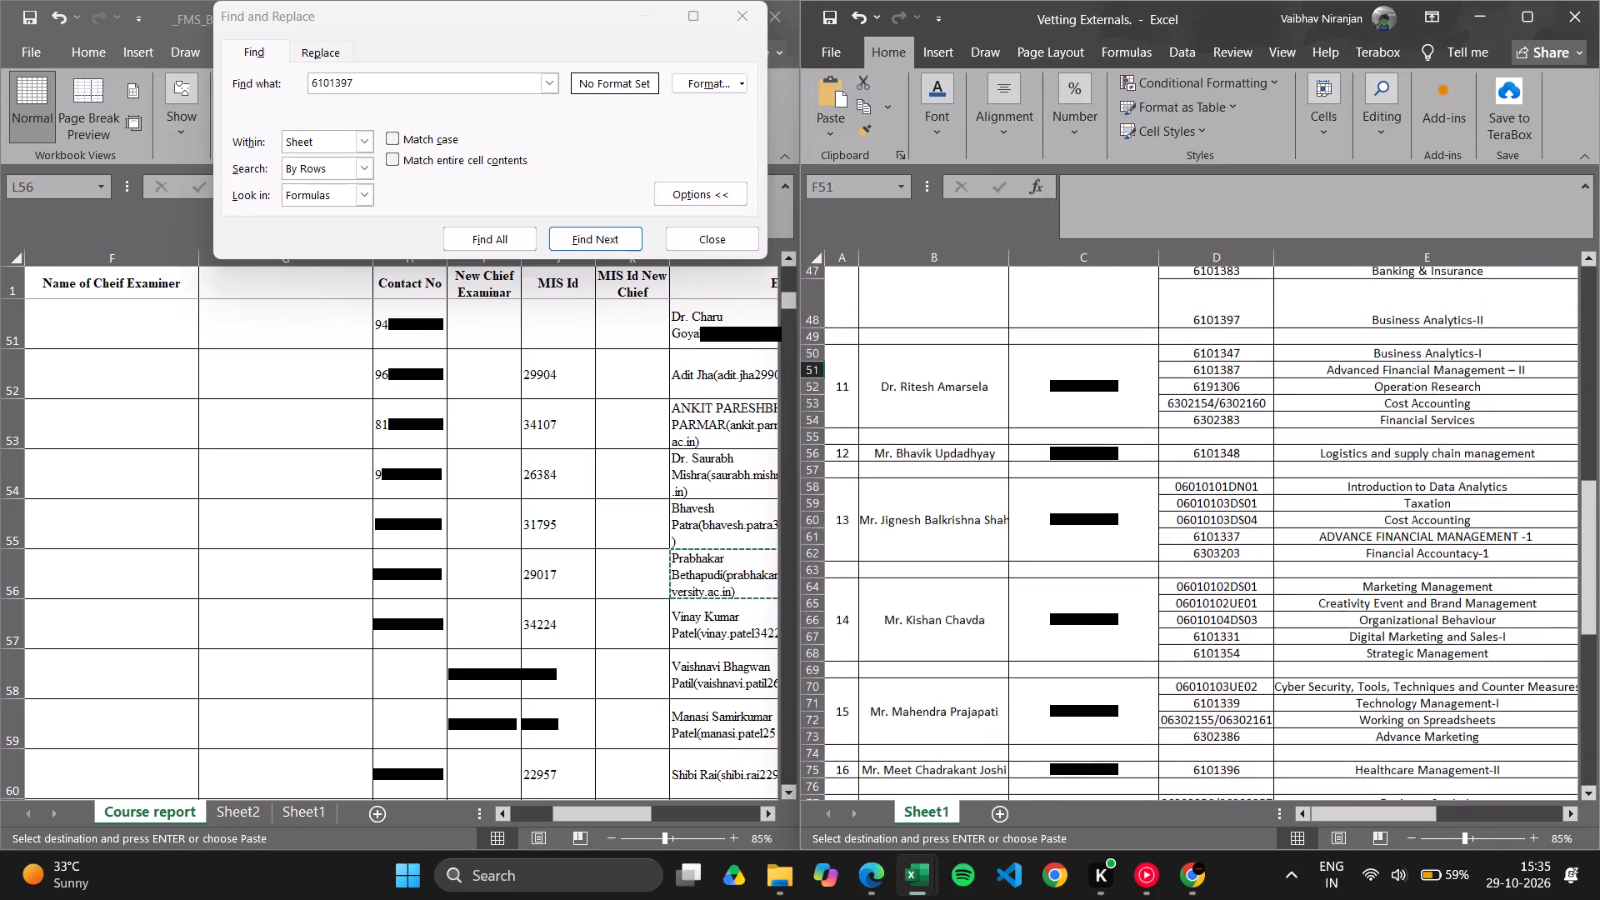
{"action": "scroll", "coordinate": [1099, 615], "scroll_direction": "down", "scroll_amount": 2}
{"action": "scroll", "coordinate": [1099, 615], "scroll_direction": "up", "scroll_amount": 4}
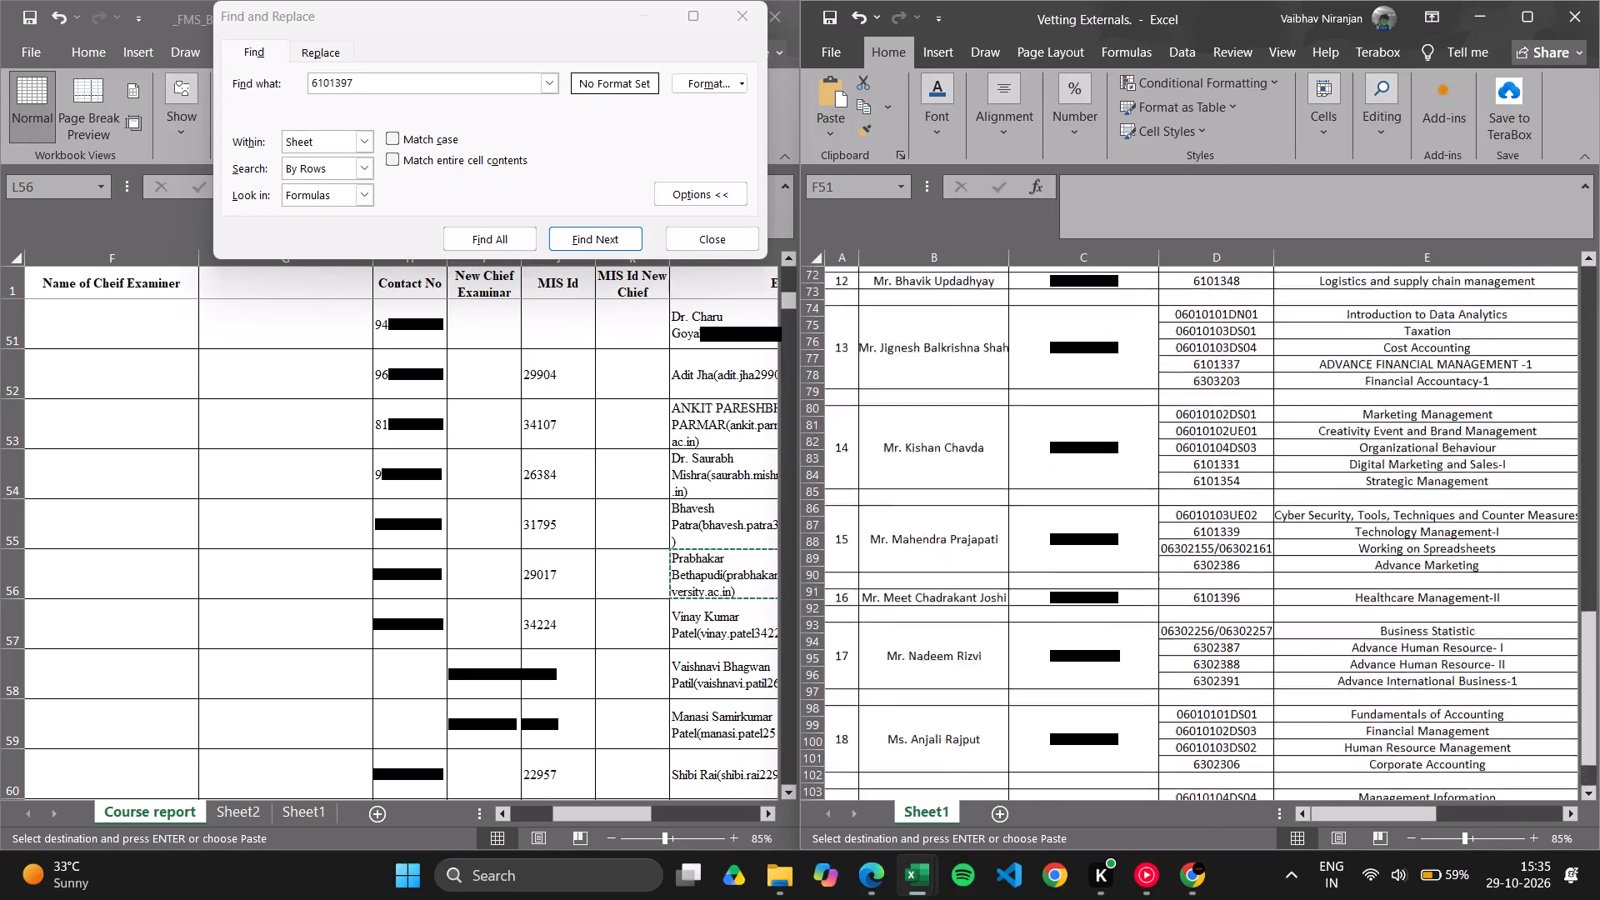
{"action": "scroll", "coordinate": [1099, 615], "scroll_direction": "up", "scroll_amount": 4}
{"action": "scroll", "coordinate": [1099, 615], "scroll_direction": "left", "scroll_amount": 1}
{"action": "scroll", "coordinate": [1099, 615], "scroll_direction": "up", "scroll_amount": 4}
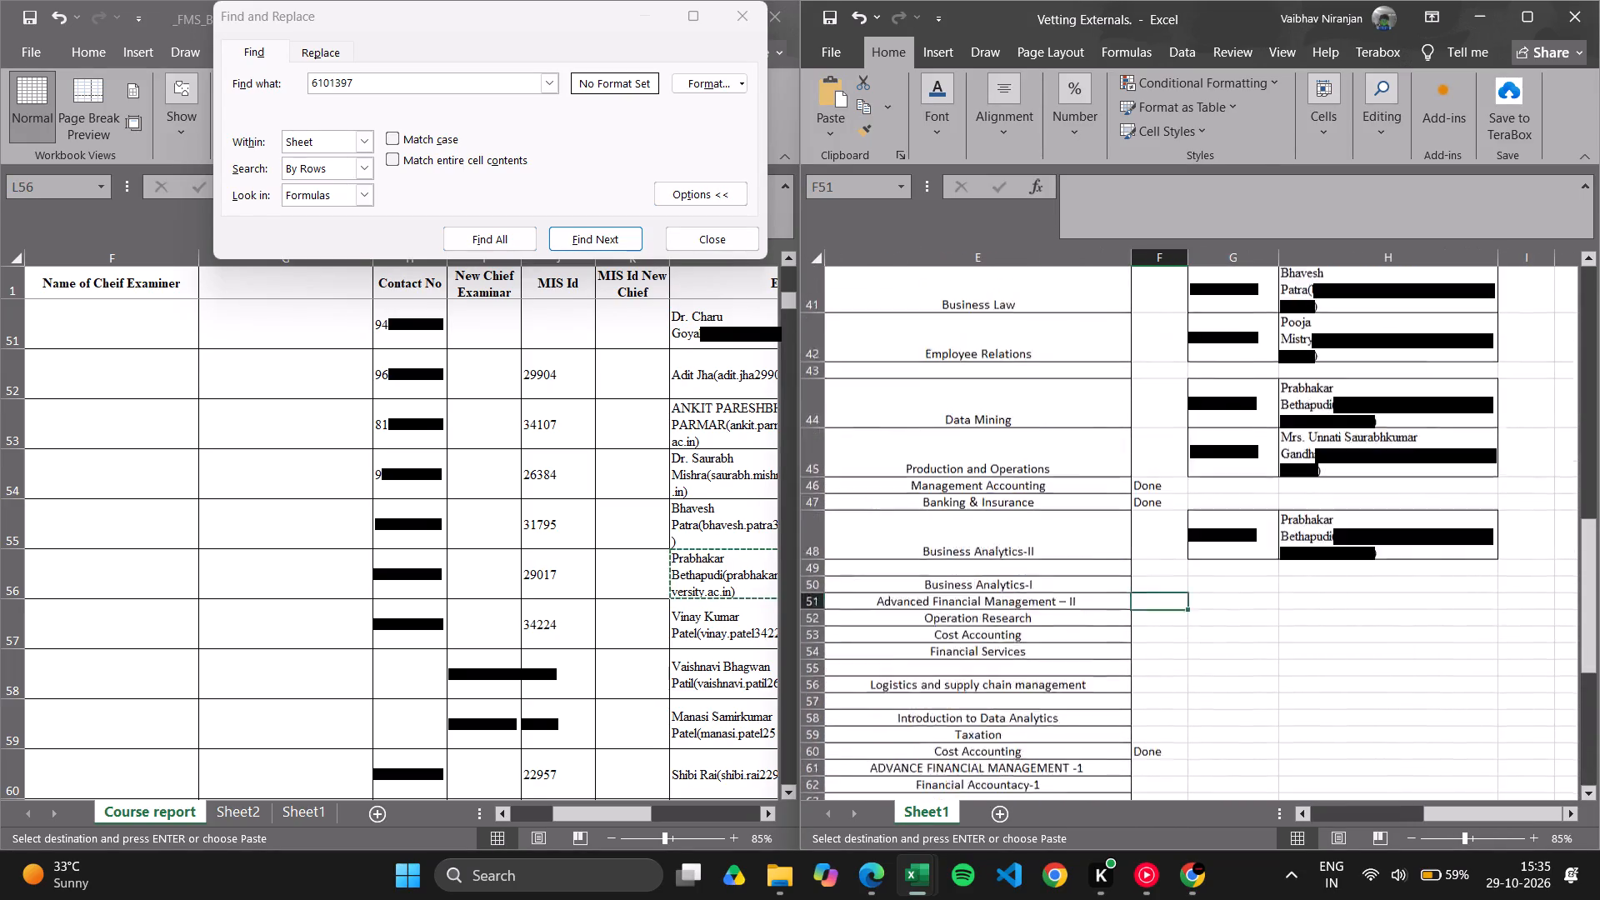
{"action": "scroll", "coordinate": [1099, 615], "scroll_direction": "up", "scroll_amount": 1}
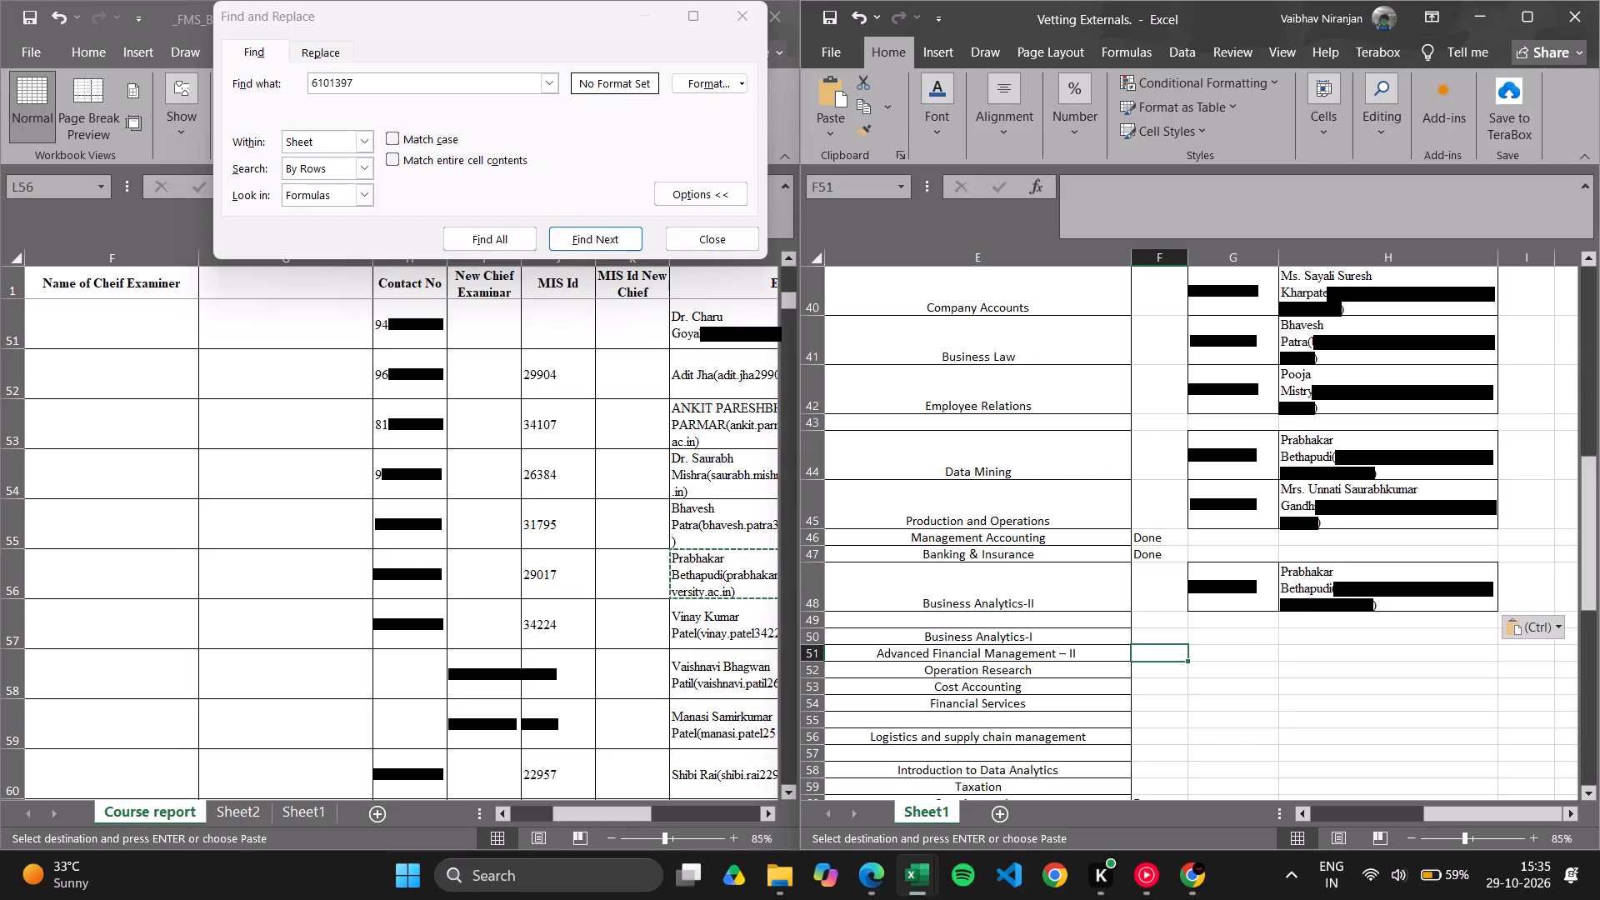
{"action": "scroll", "coordinate": [1245, 622], "scroll_direction": "right", "scroll_amount": 2}
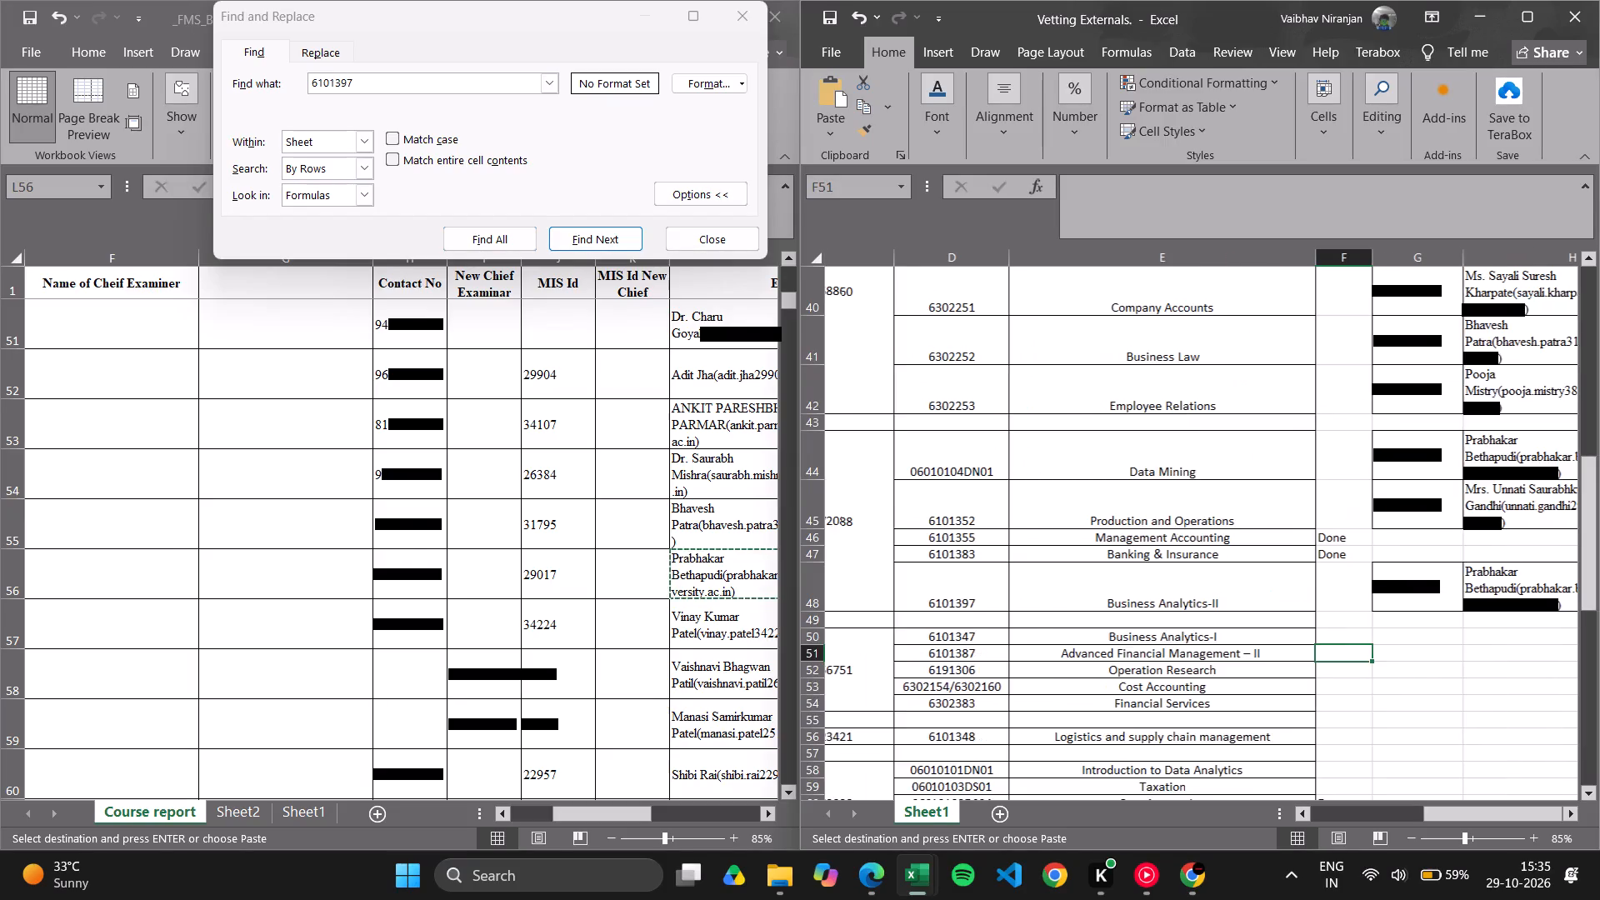
{"action": "scroll", "coordinate": [1245, 622], "scroll_direction": "right", "scroll_amount": 3}
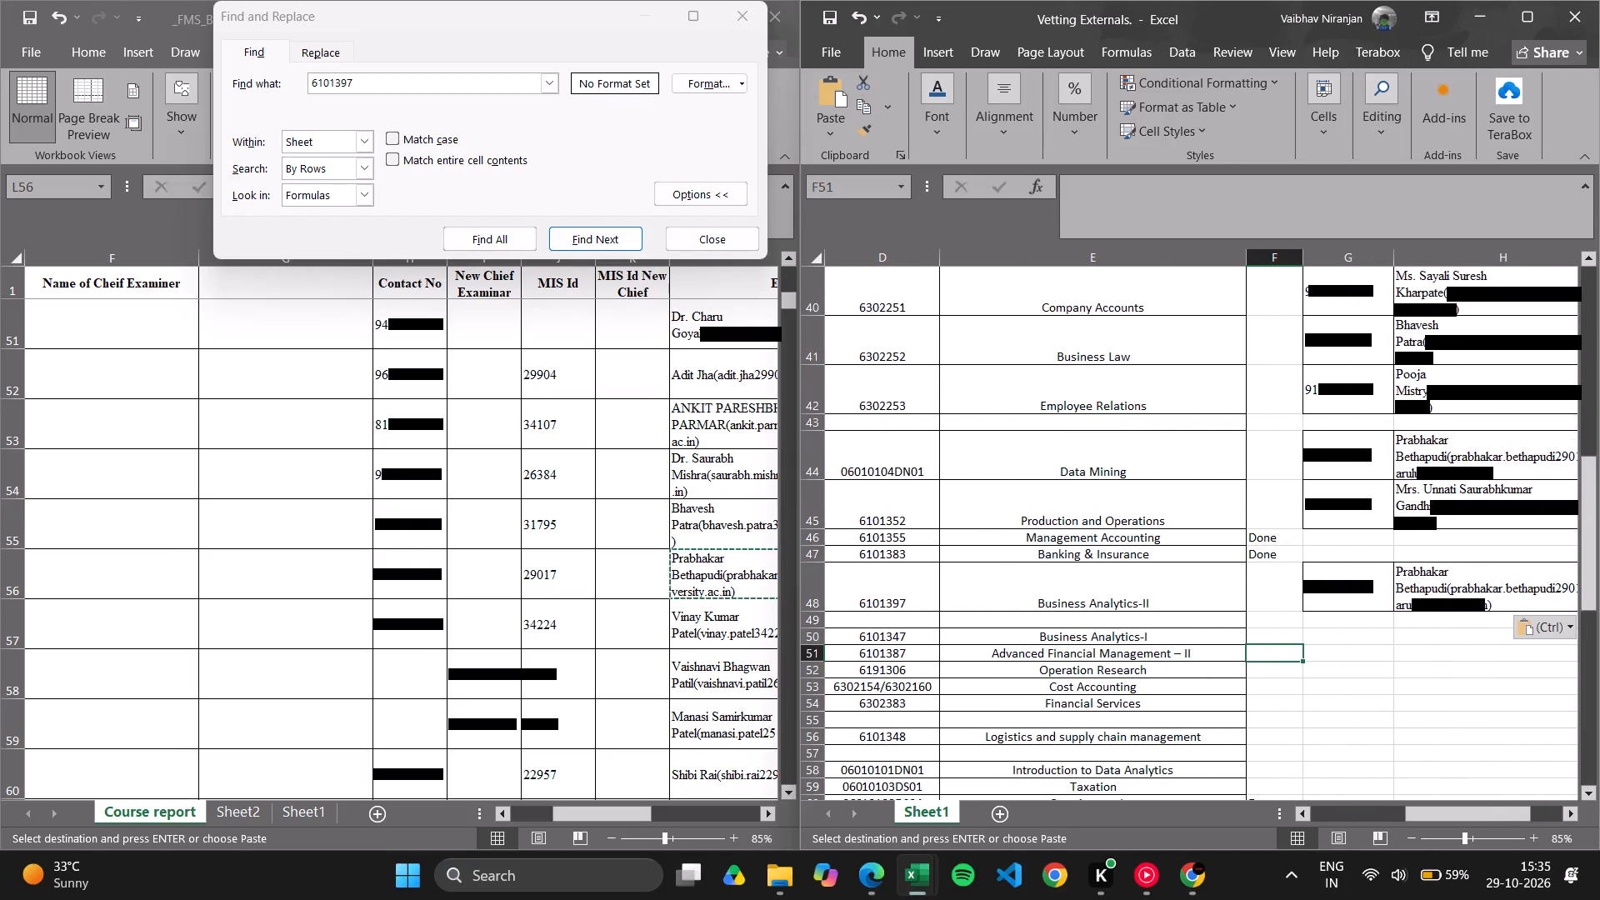
{"action": "scroll", "coordinate": [1245, 622], "scroll_direction": "right", "scroll_amount": 5}
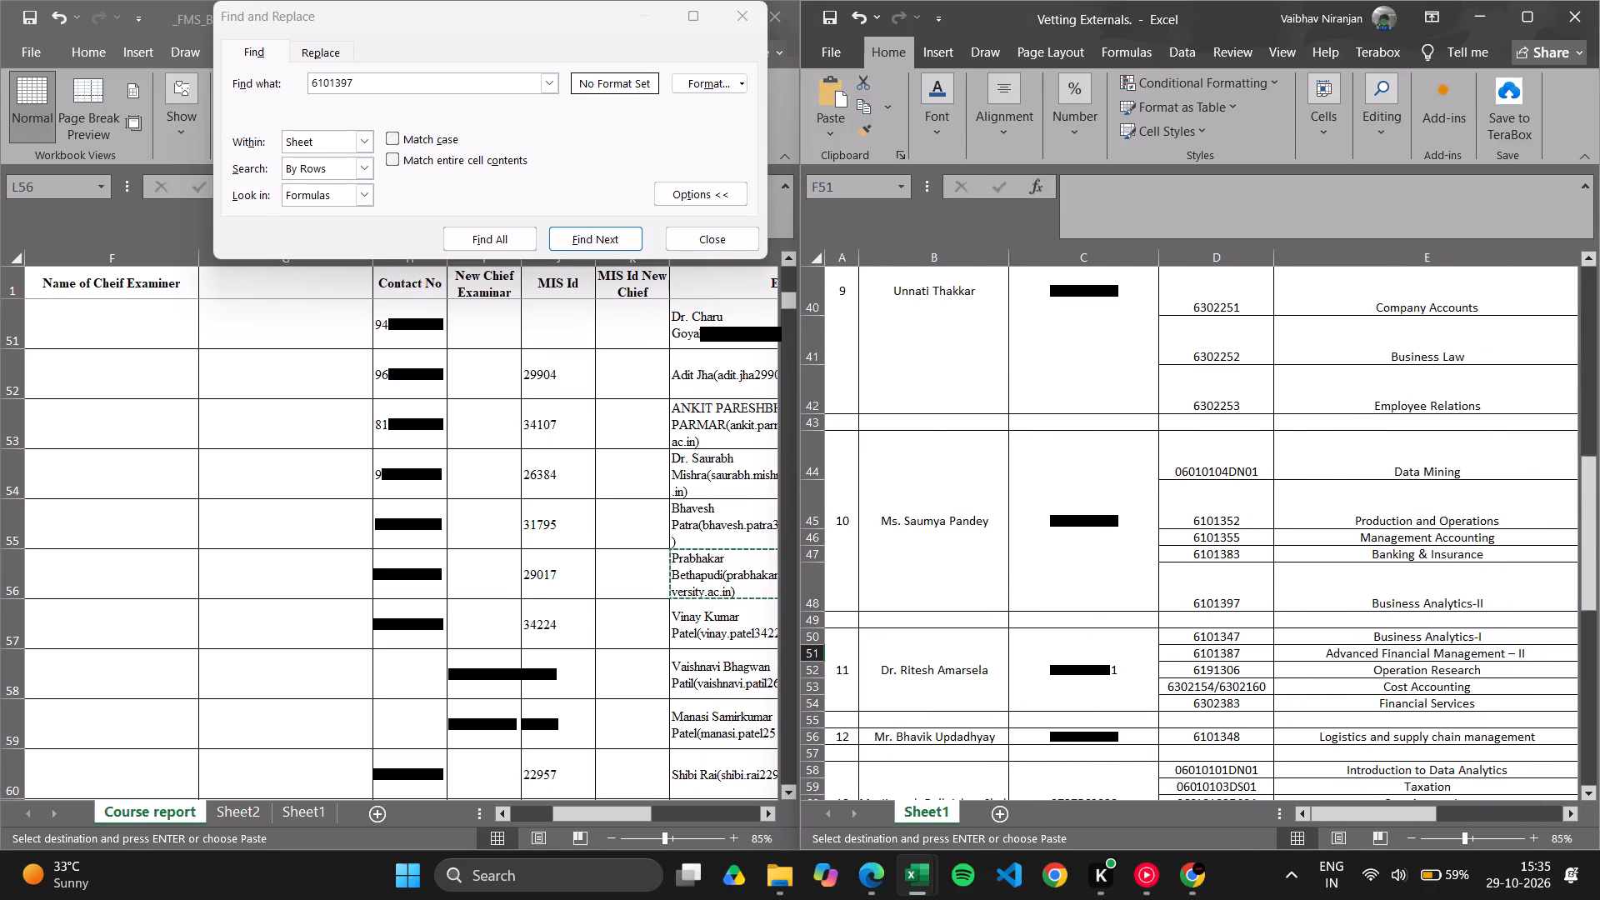
{"action": "scroll", "coordinate": [920, 560], "scroll_direction": "left", "scroll_amount": 4}
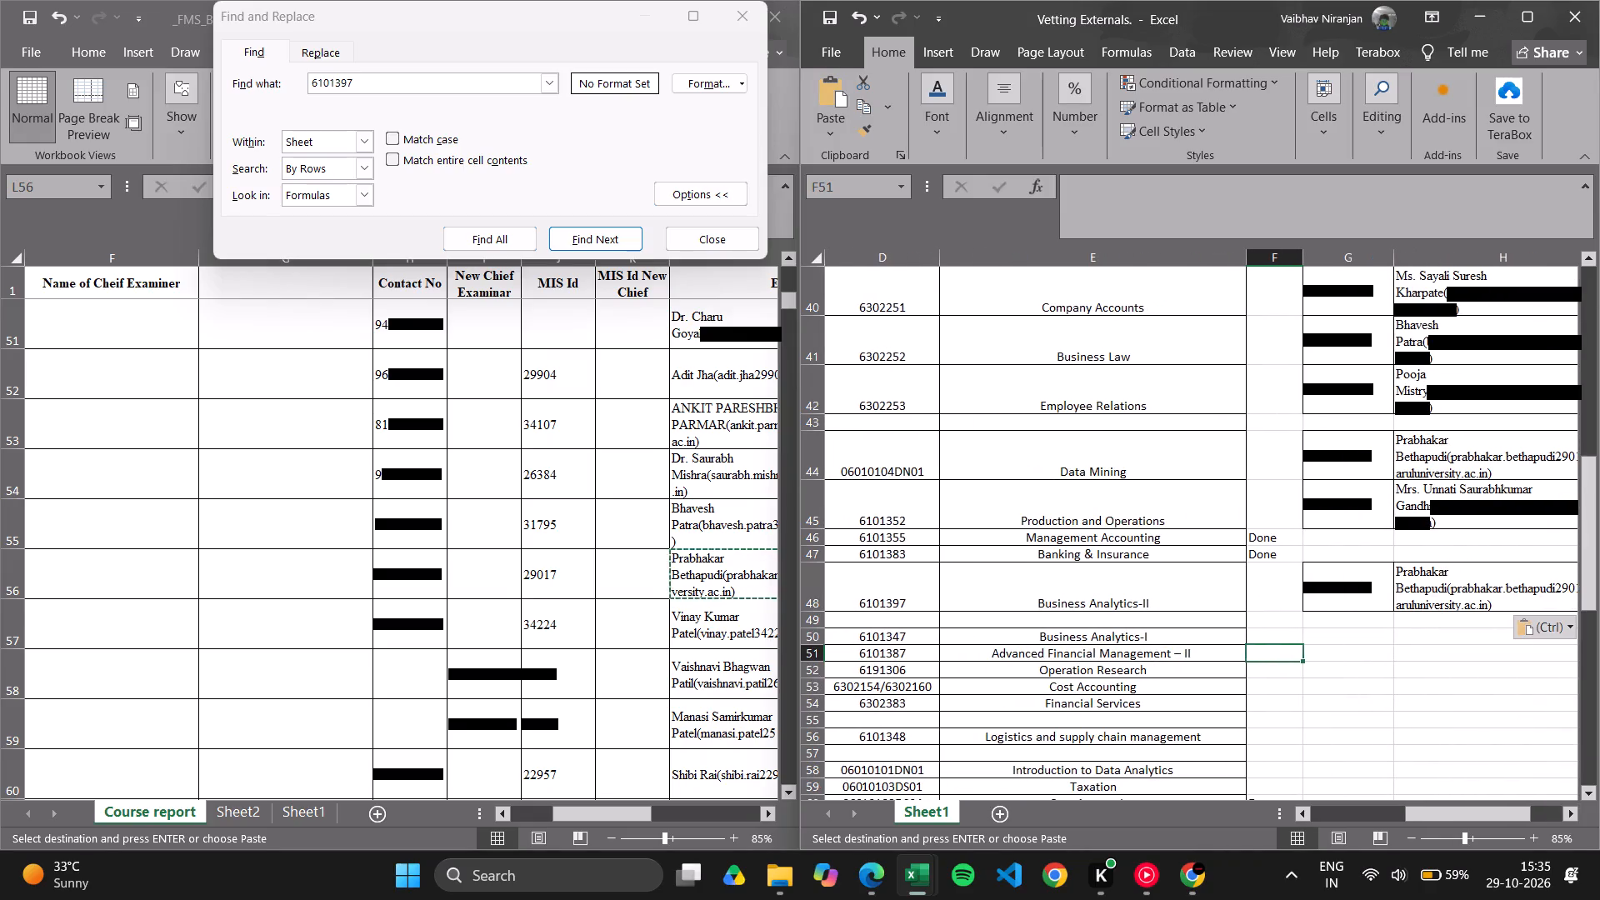
{"action": "scroll", "coordinate": [1157, 652], "scroll_direction": "right", "scroll_amount": 8}
{"action": "scroll", "coordinate": [1157, 652], "scroll_direction": "down", "scroll_amount": 8}
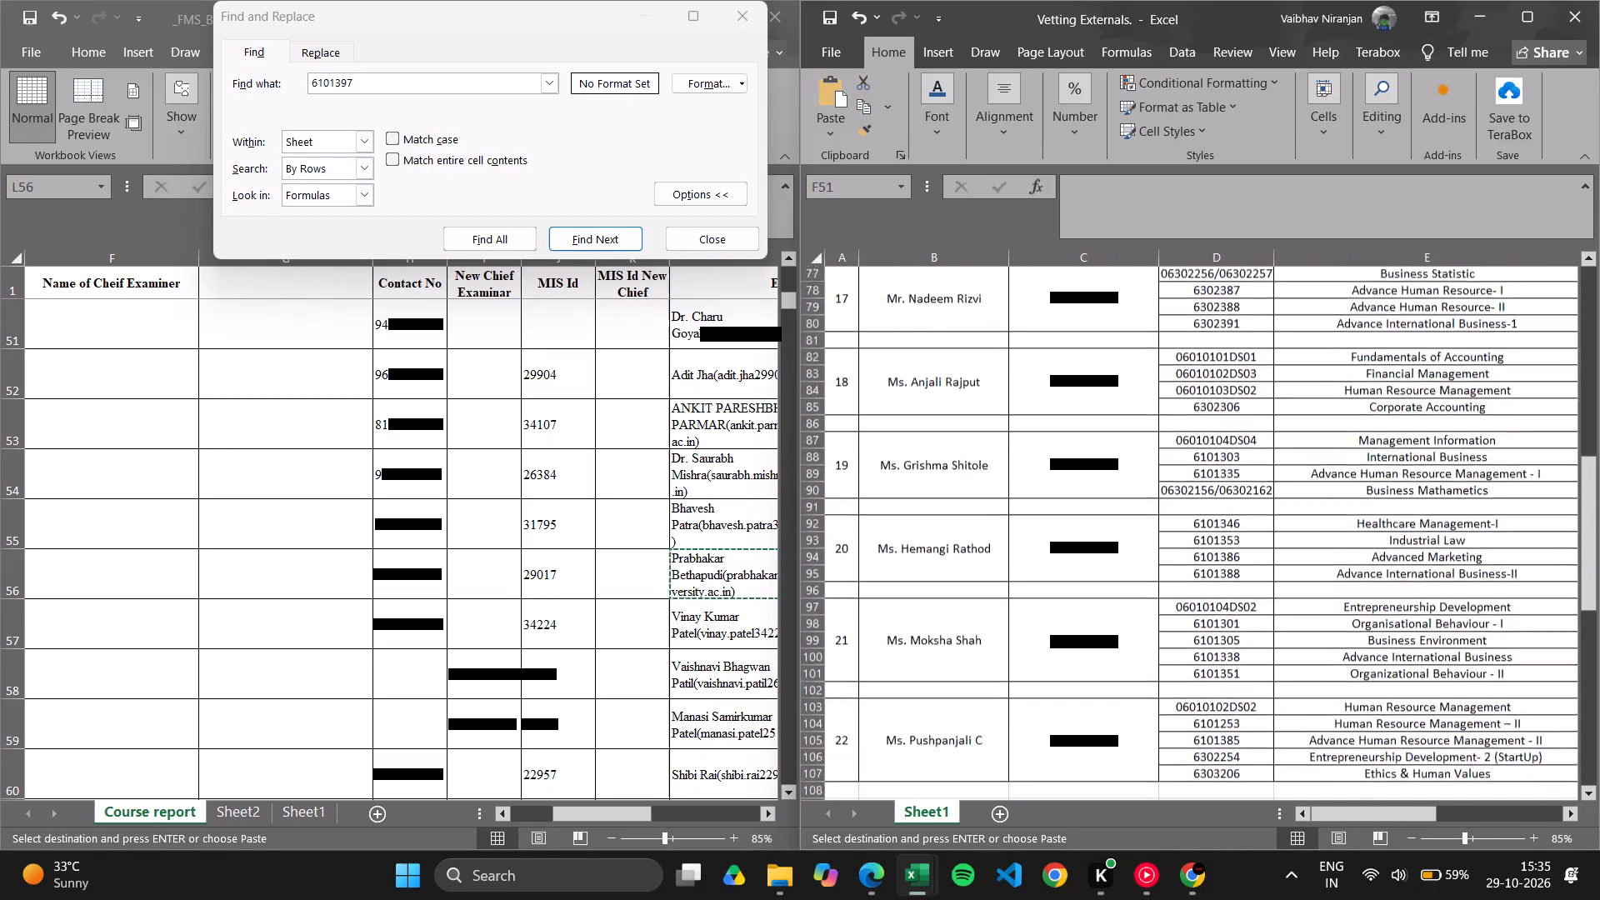
{"action": "scroll", "coordinate": [1157, 652], "scroll_direction": "down", "scroll_amount": 2}
{"action": "scroll", "coordinate": [1157, 652], "scroll_direction": "up", "scroll_amount": 8}
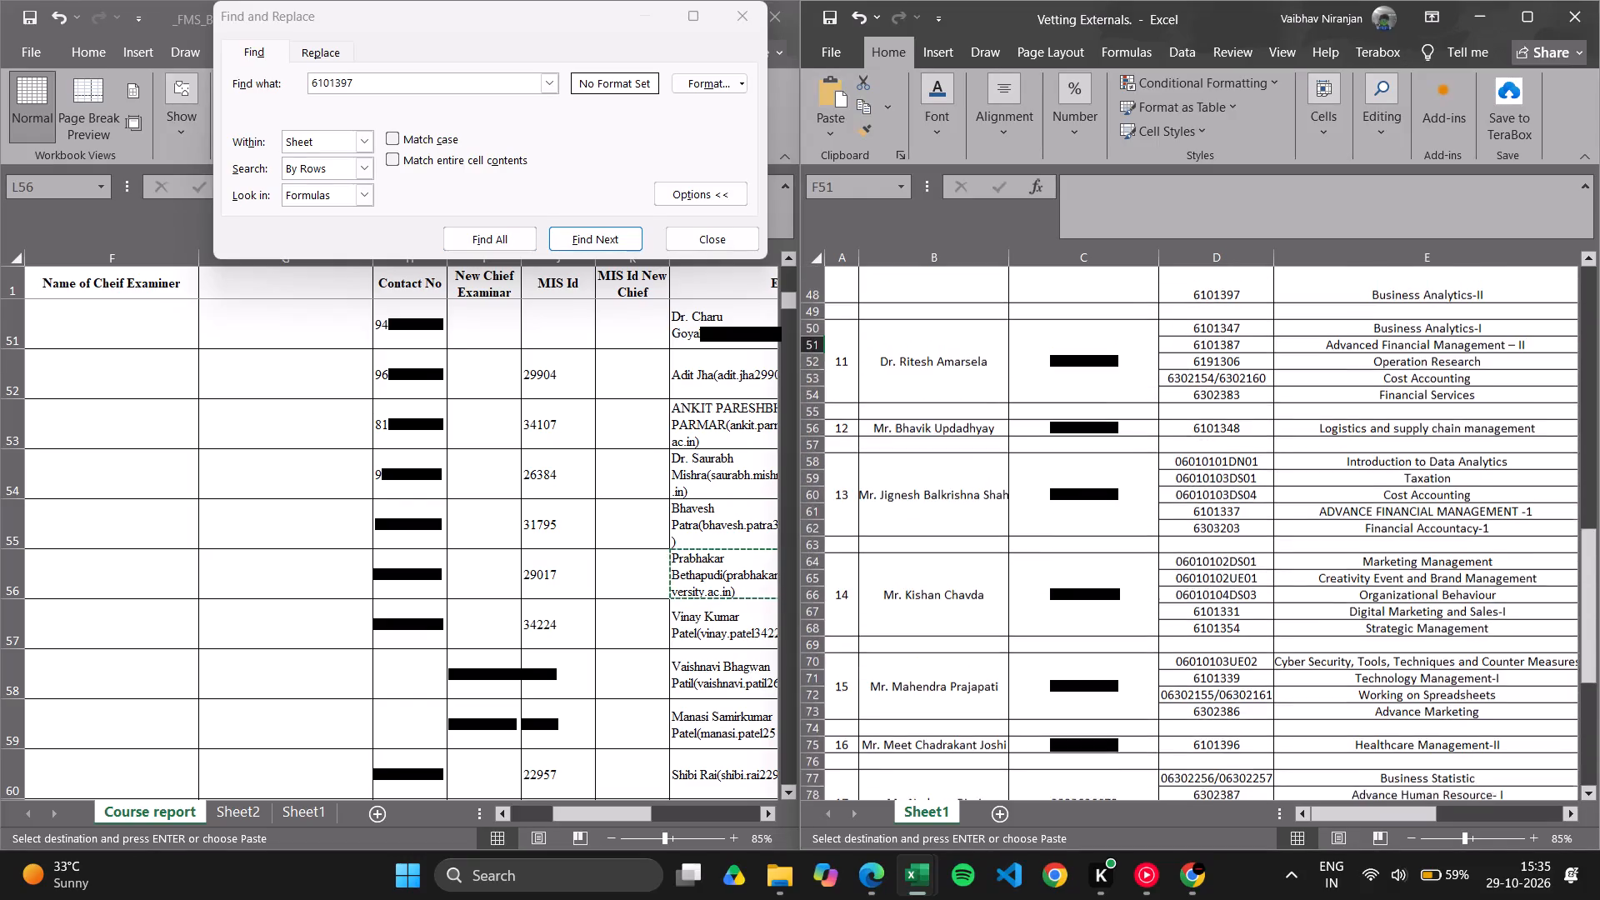
{"action": "scroll", "coordinate": [1157, 652], "scroll_direction": "up", "scroll_amount": 3}
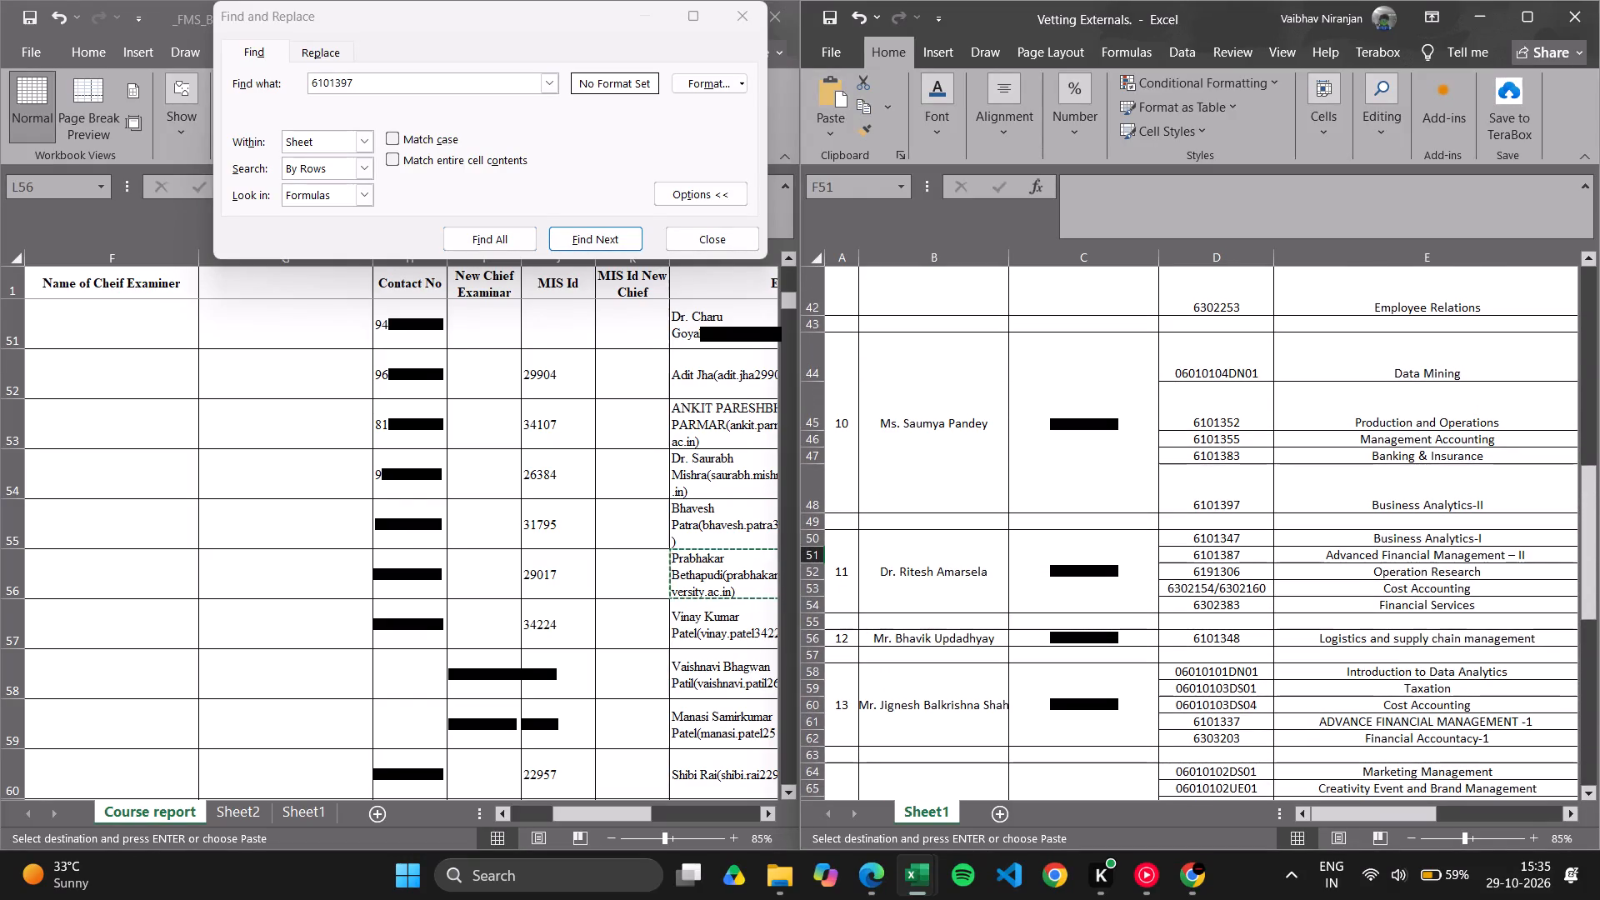
{"action": "scroll", "coordinate": [1157, 652], "scroll_direction": "up", "scroll_amount": 1}
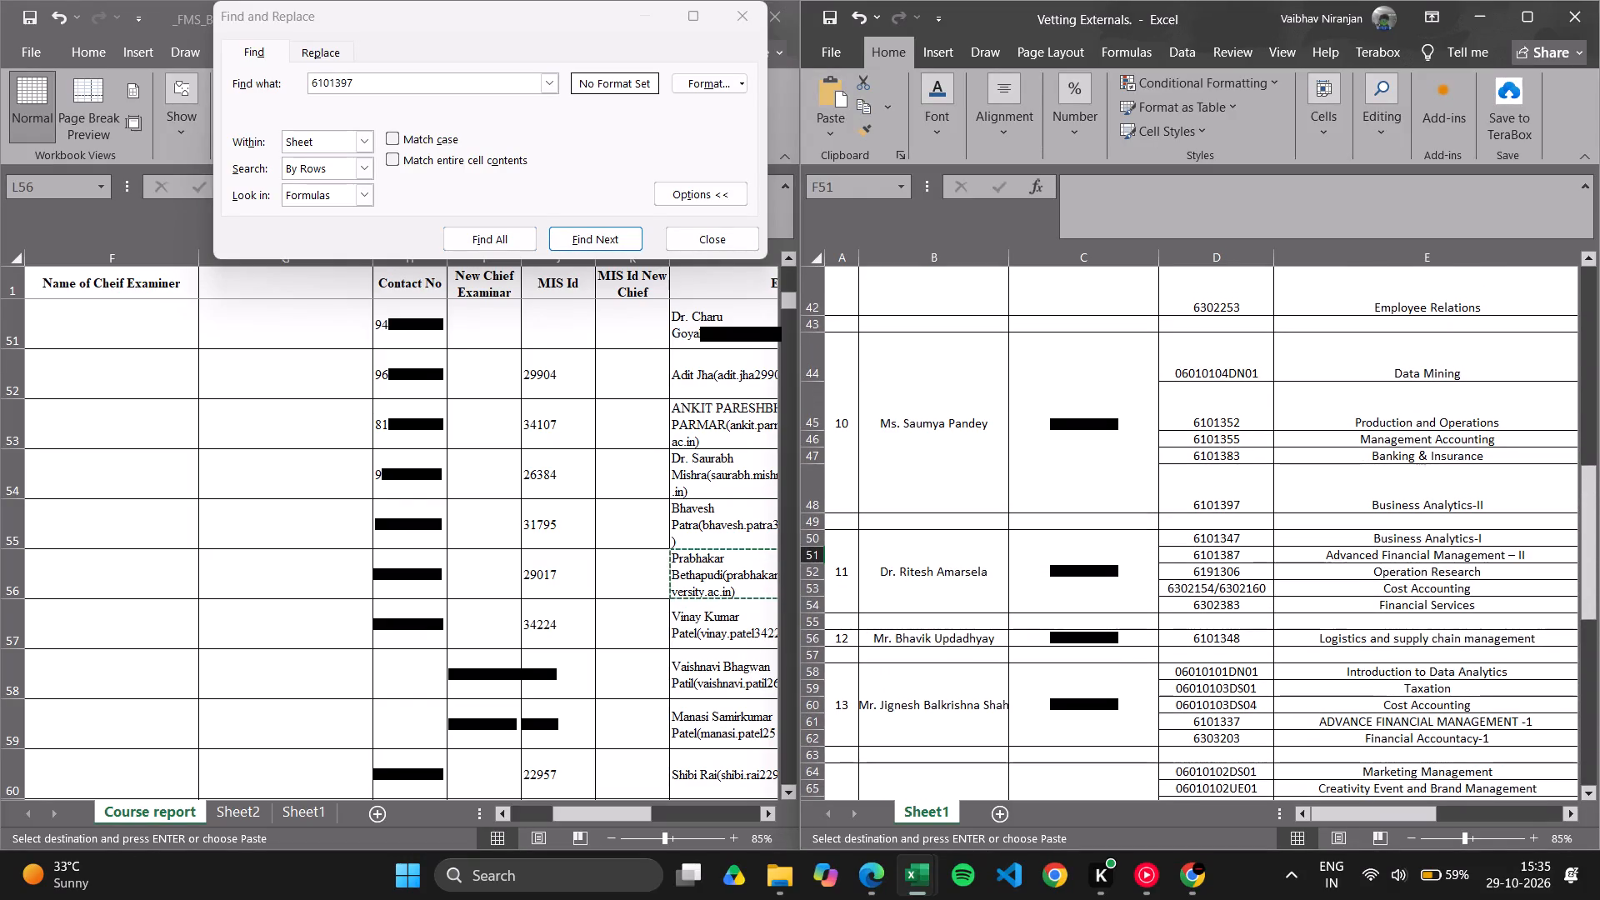
{"action": "scroll", "coordinate": [1364, 507], "scroll_direction": "left", "scroll_amount": 6}
{"action": "scroll", "coordinate": [1364, 507], "scroll_direction": "right", "scroll_amount": 1}
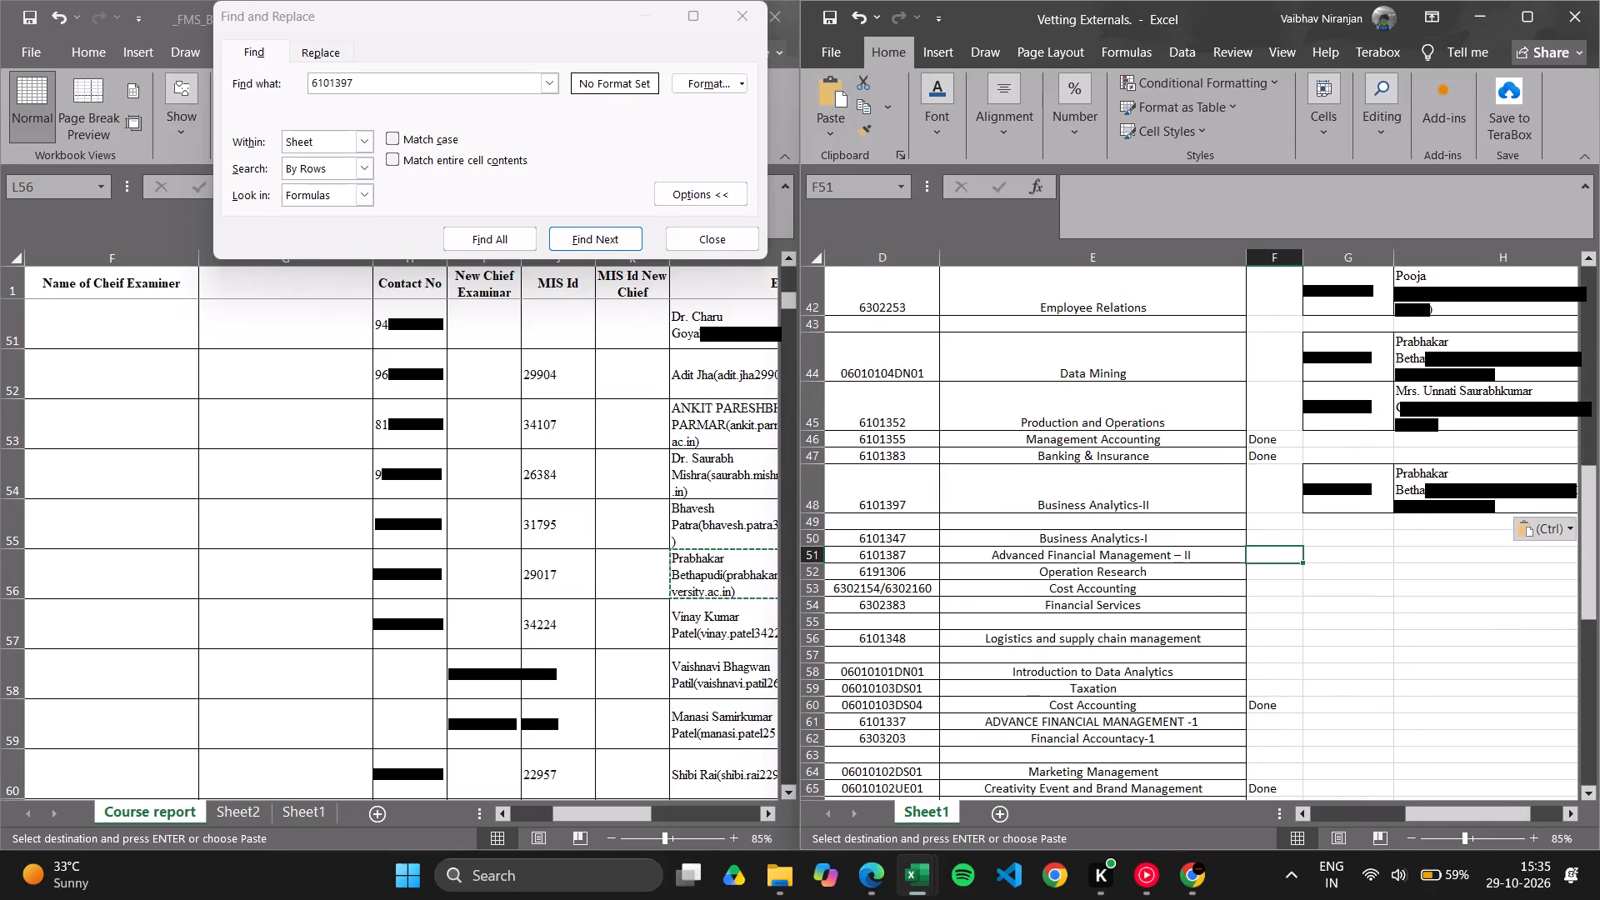
{"action": "scroll", "coordinate": [1364, 507], "scroll_direction": "right", "scroll_amount": 1}
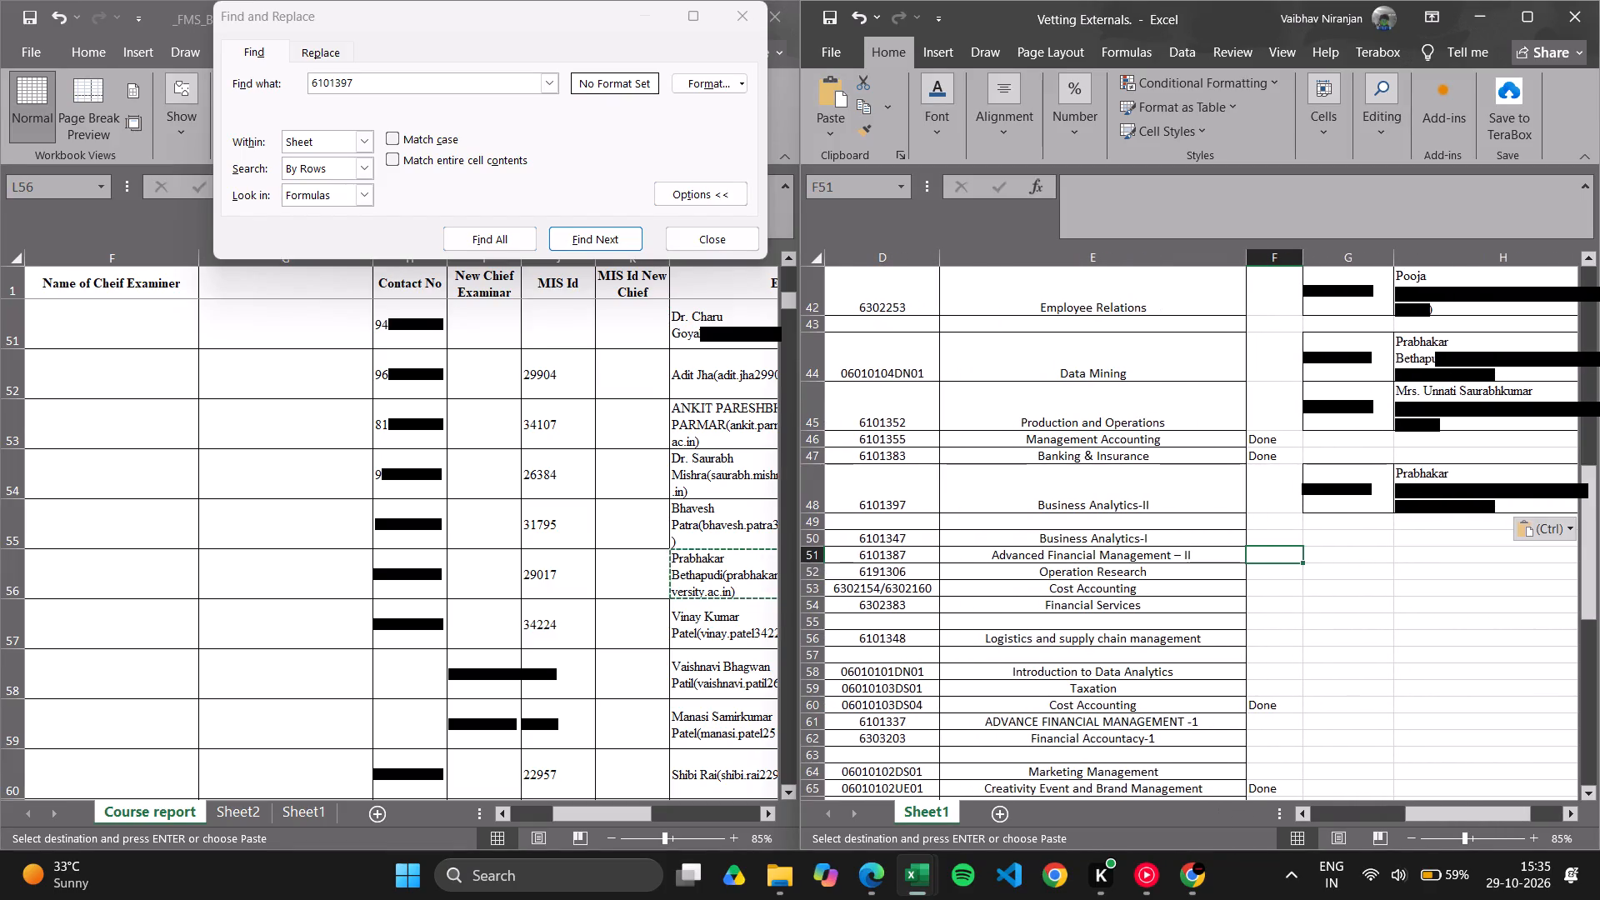
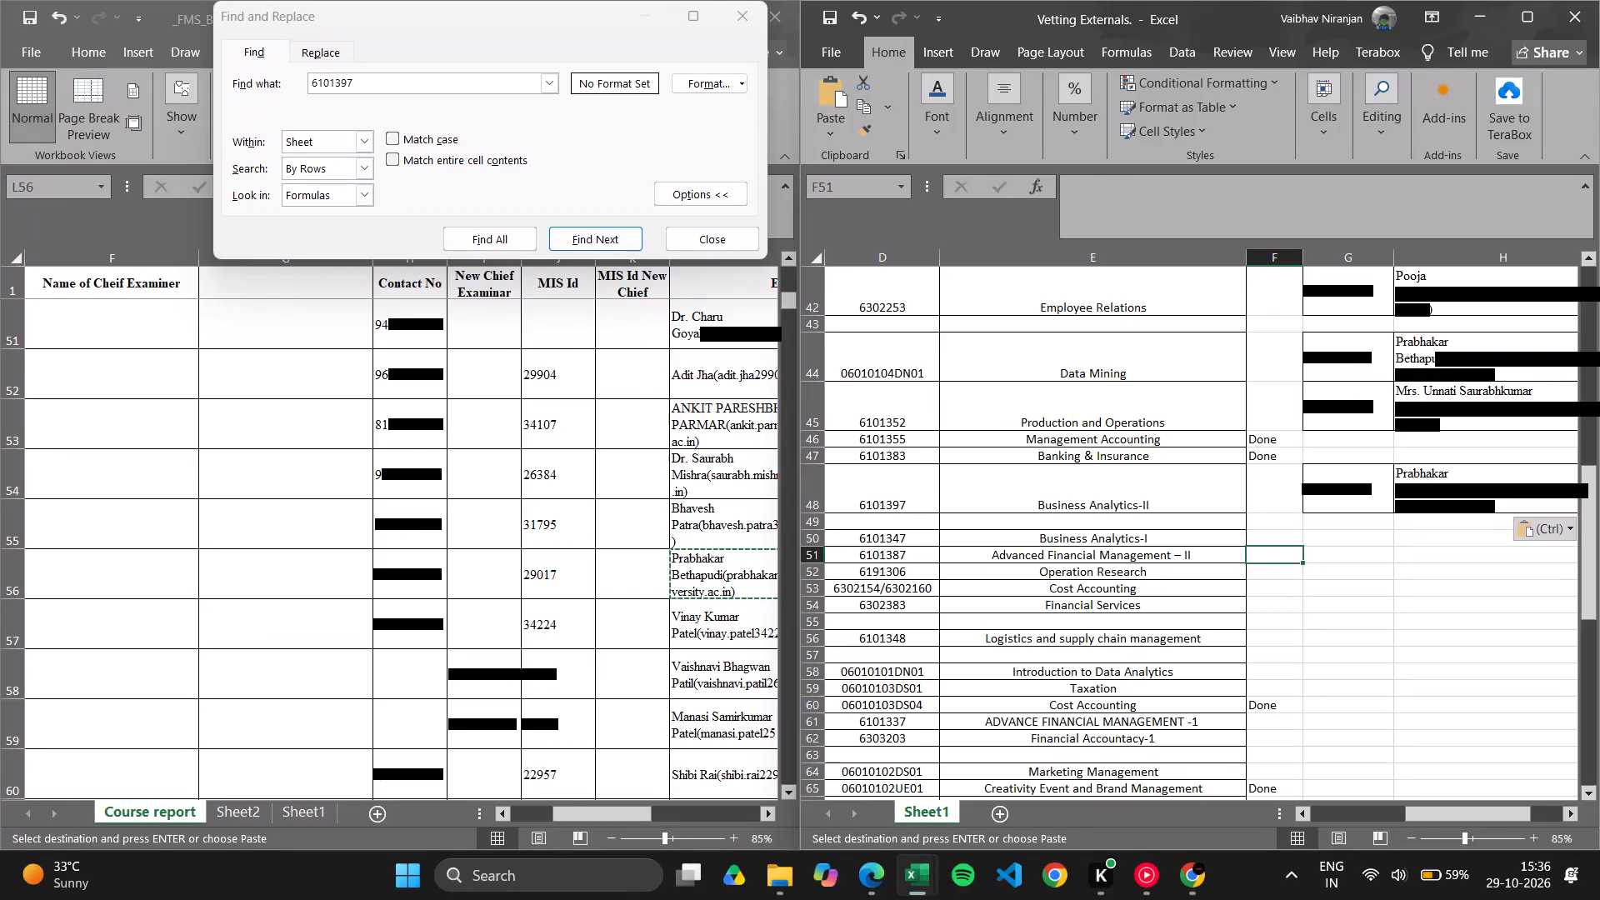
Search the nomination workbook for Business Analytics-I's subject code 6101347, copied from D50 of Vetting Externals.
{"action": "left_click", "coordinate": [885, 549]}
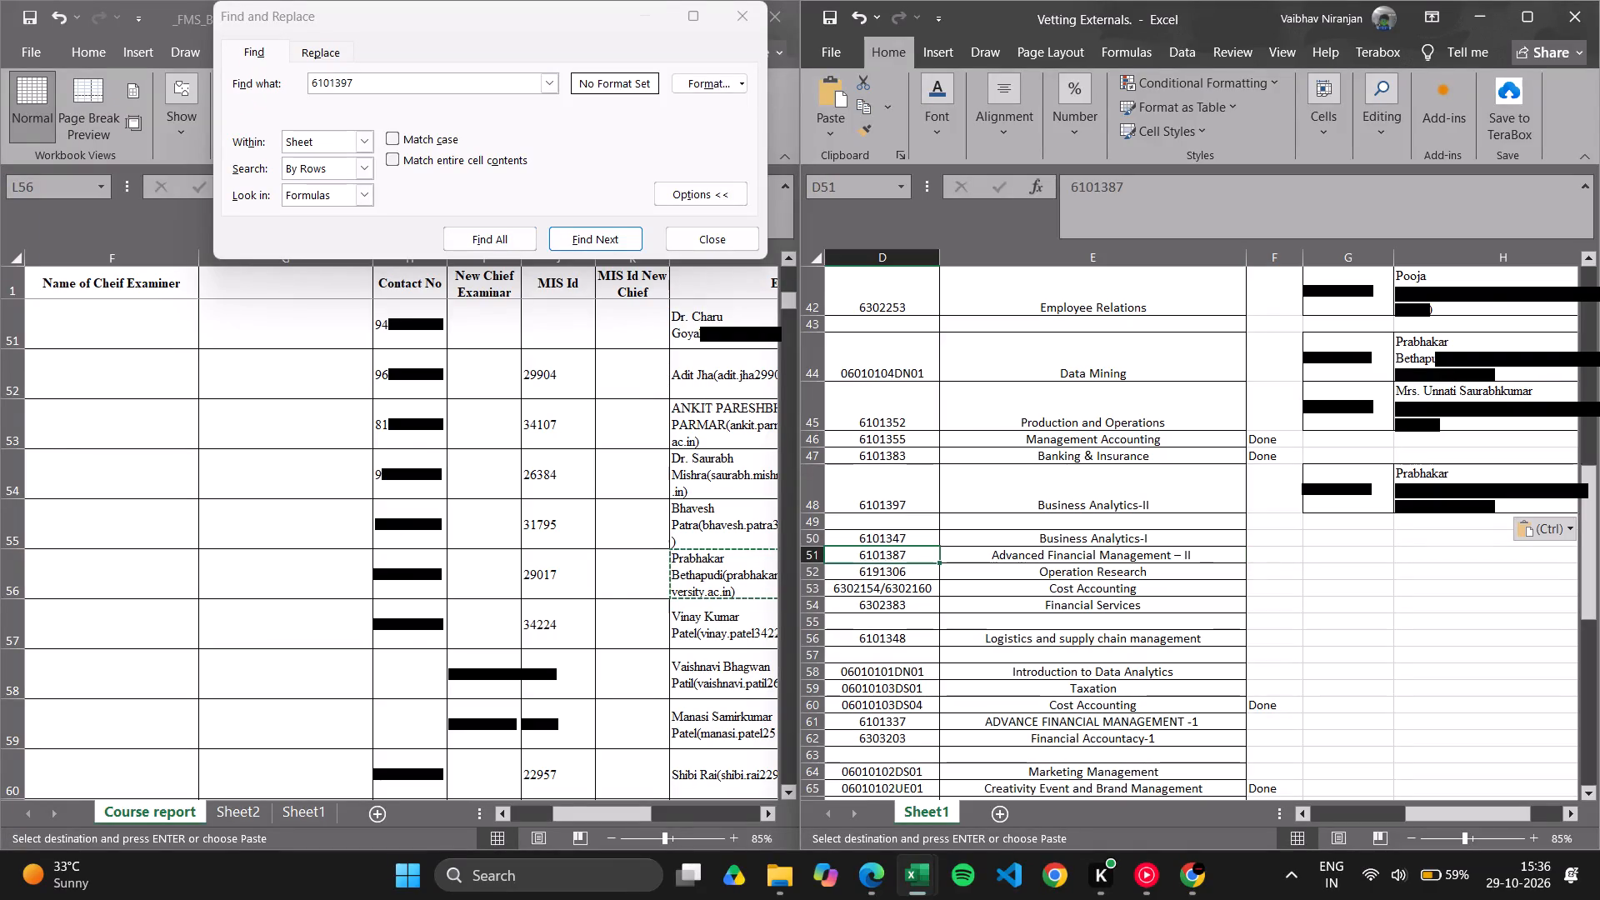
{"action": "left_click", "coordinate": [909, 535]}
{"action": "key", "text": "ctrl+c"}
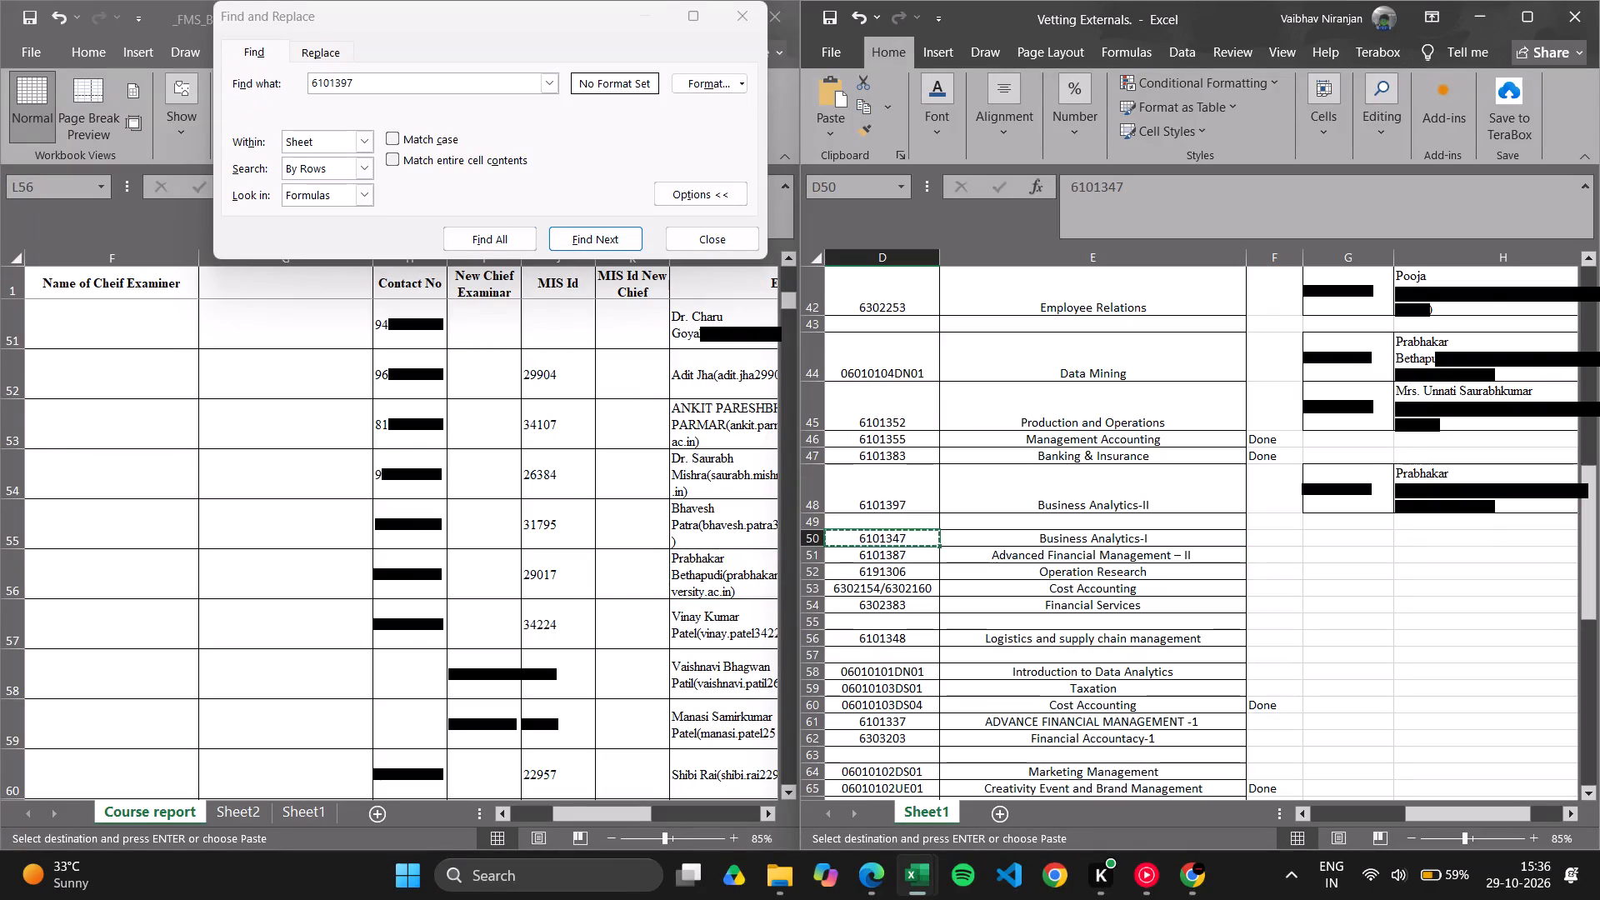
{"action": "left_click", "coordinate": [442, 317]}
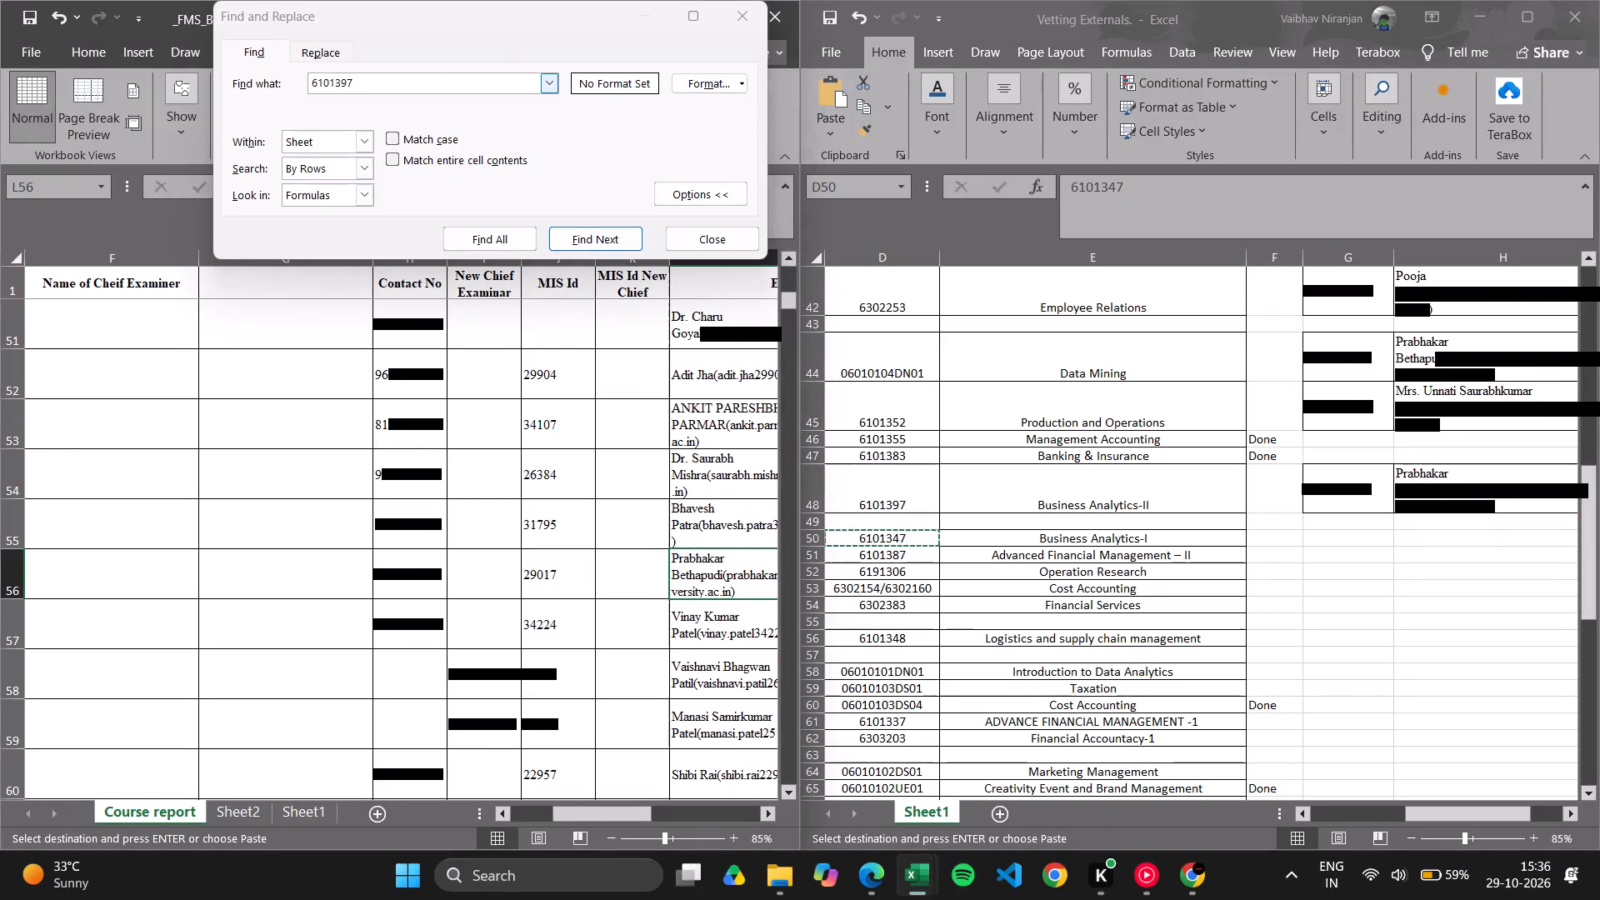
{"action": "double_click", "coordinate": [390, 79]}
{"action": "key", "text": "ctrl+v"}
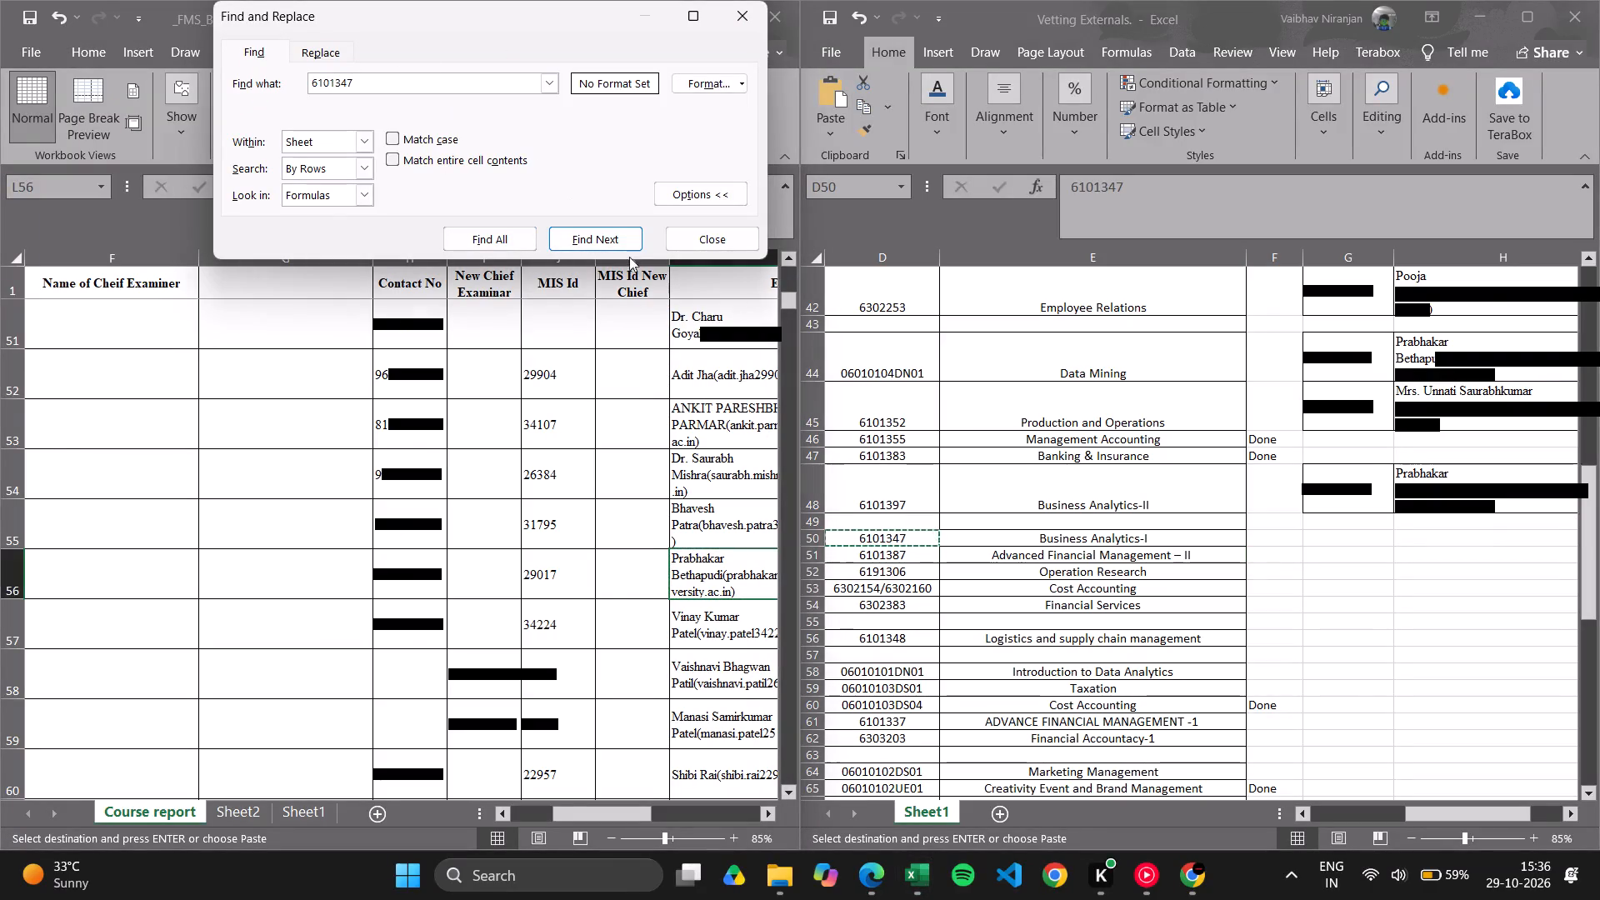
{"action": "left_click", "coordinate": [616, 247]}
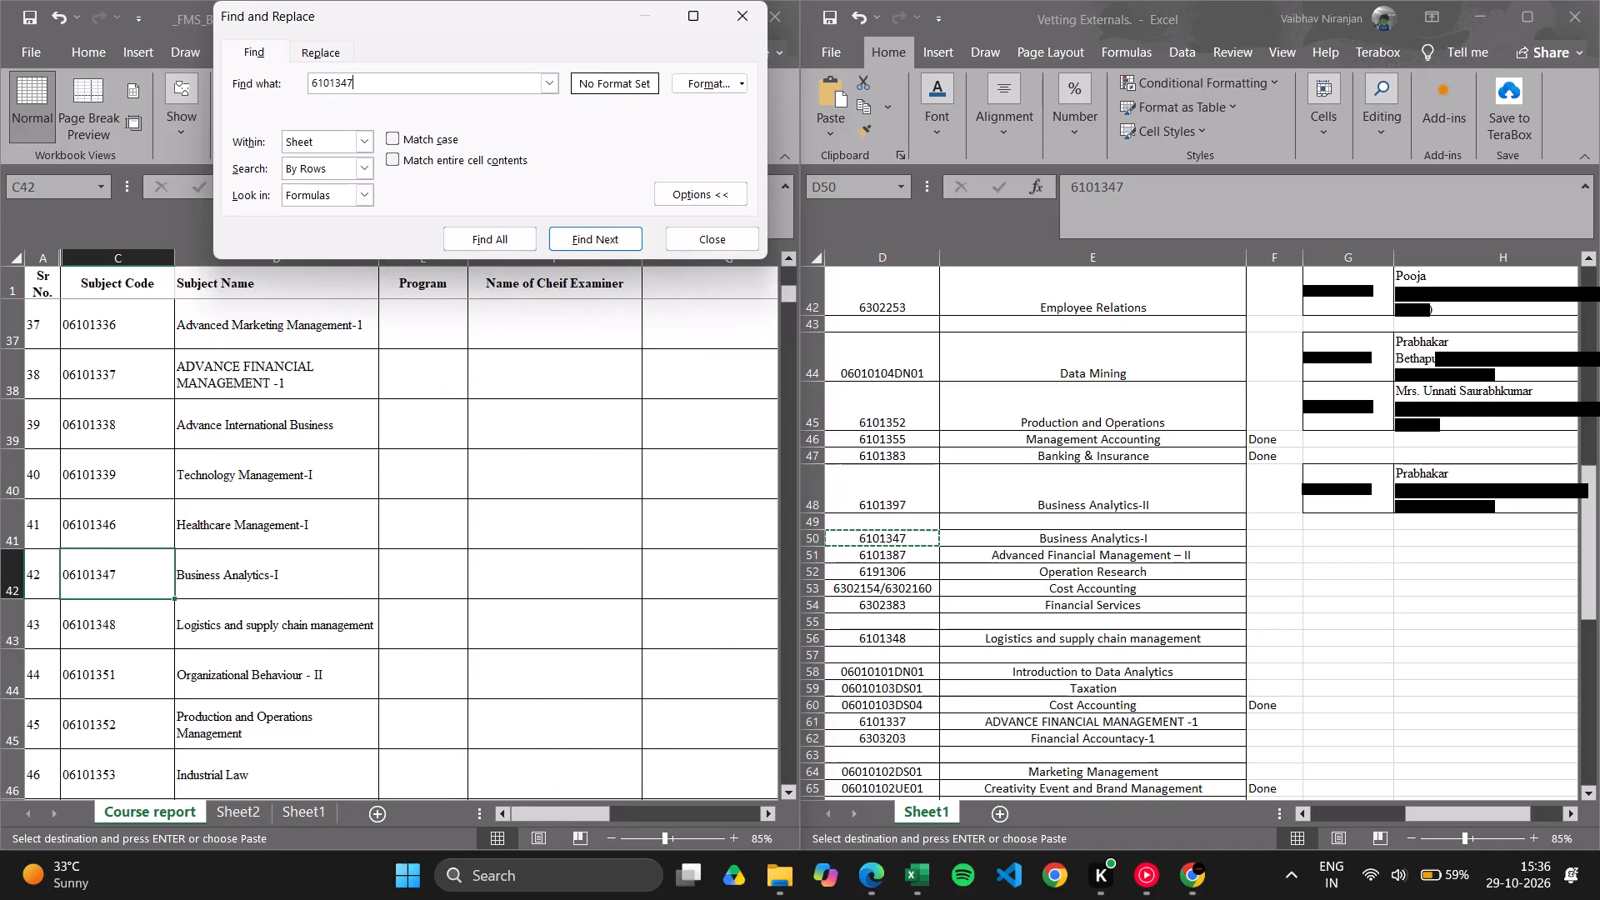
Copy the Business Analytics-I row's Contact No from H42 of the nomination workbook into G50 of Vetting Externals.
{"action": "scroll", "coordinate": [558, 587], "scroll_direction": "left", "scroll_amount": 6}
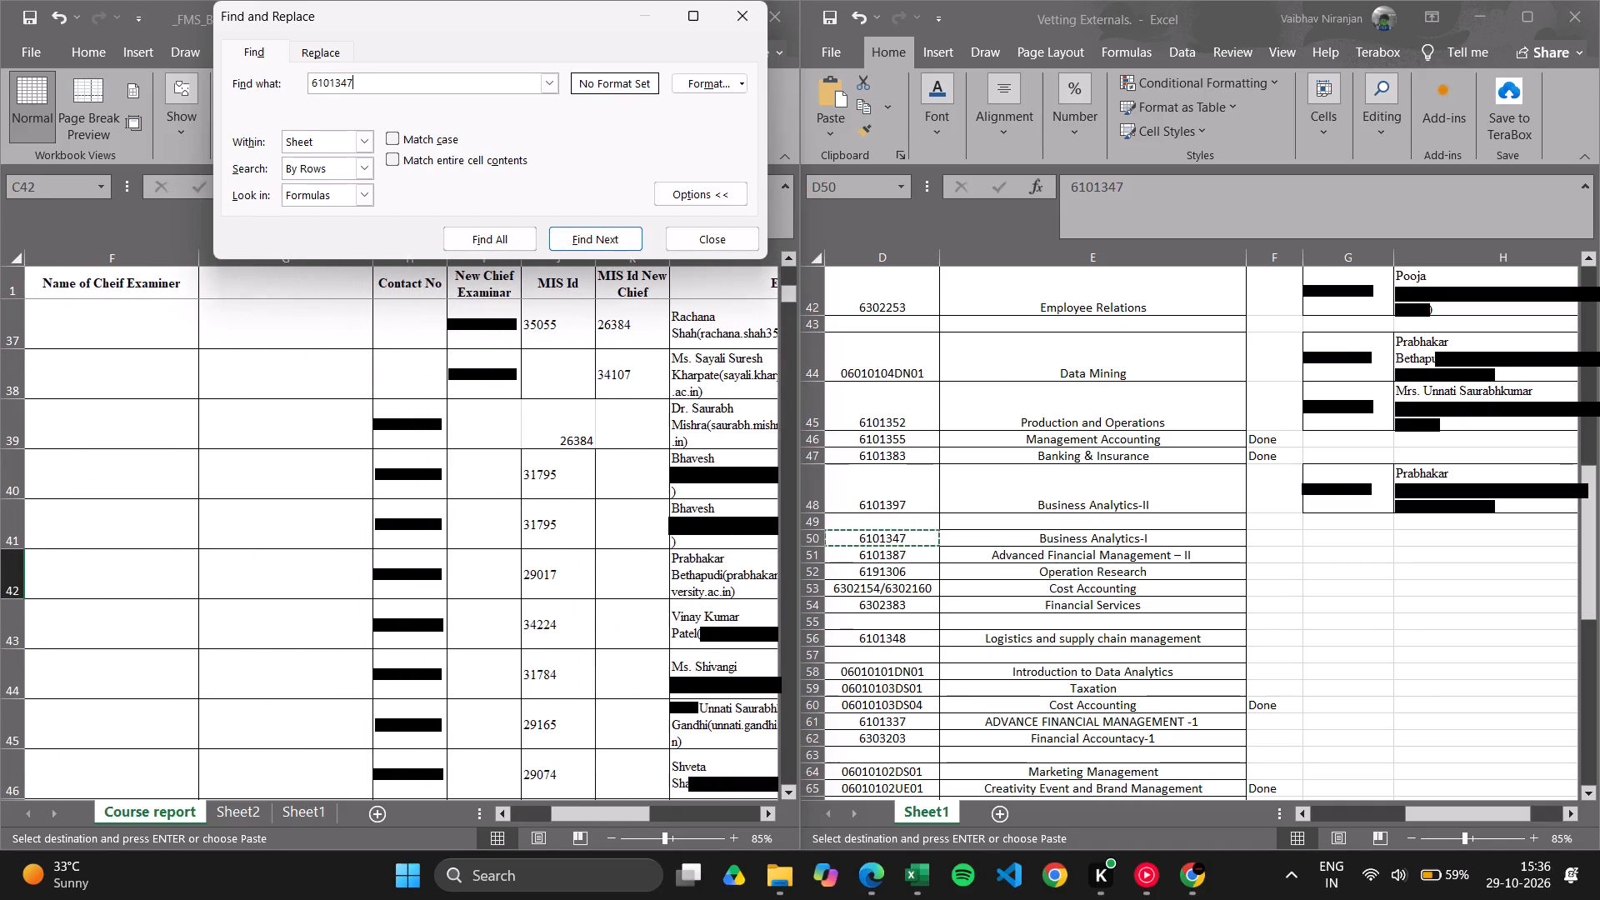
{"action": "left_click", "coordinate": [409, 584]}
{"action": "key", "text": "ctrl+c"}
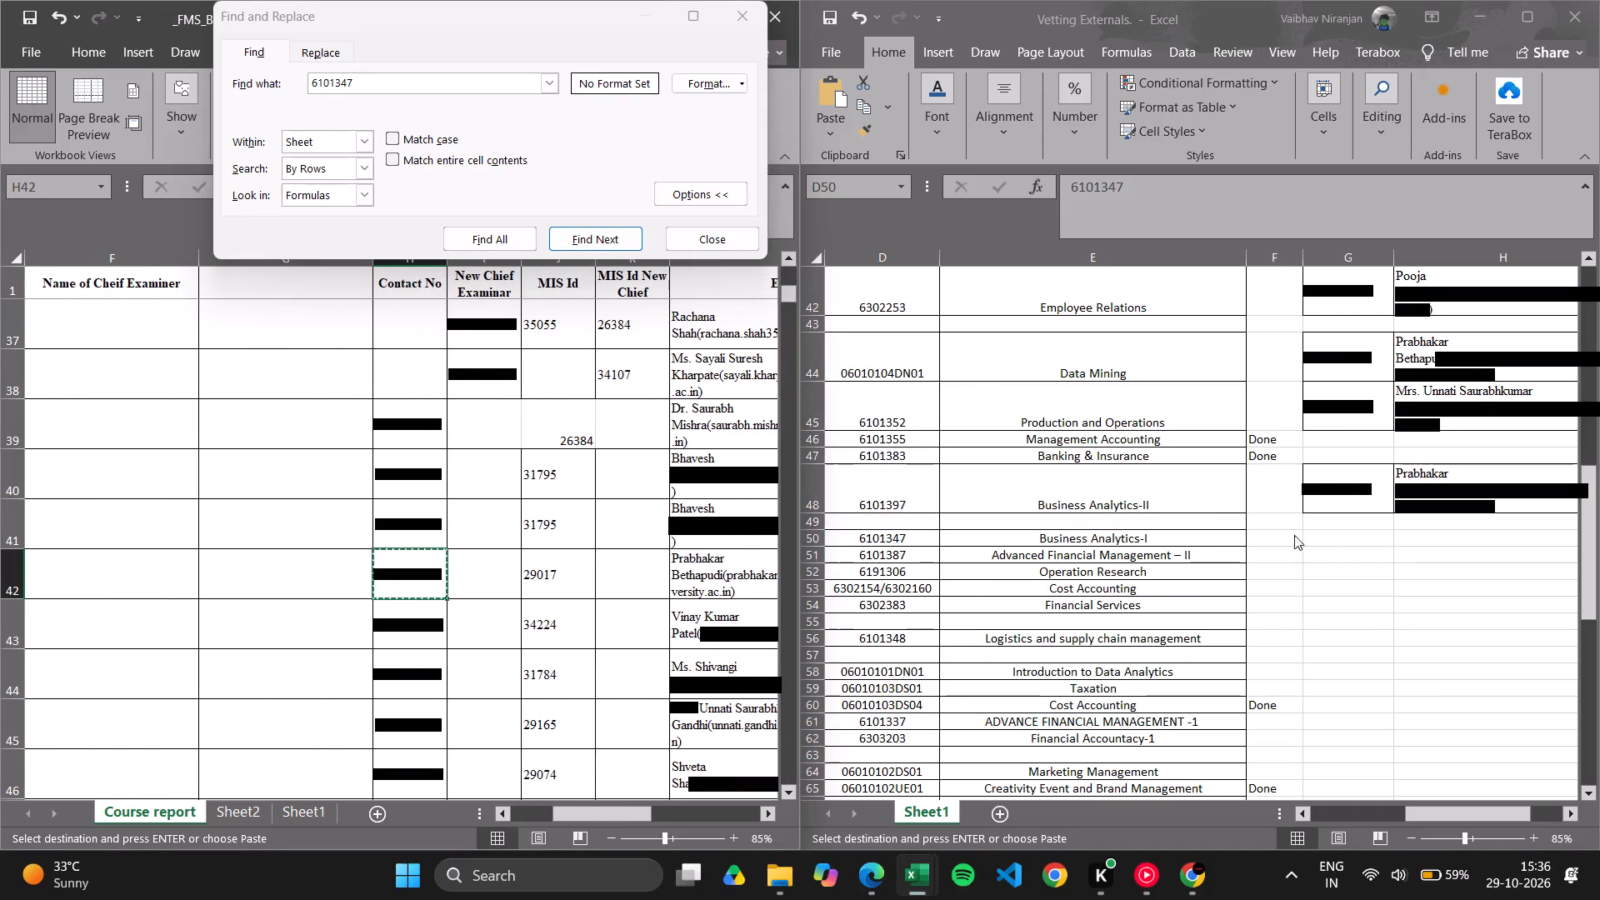
{"action": "left_click", "coordinate": [1331, 536]}
{"action": "left_click", "coordinate": [1331, 536]}
{"action": "key", "text": "ctrl+v"}
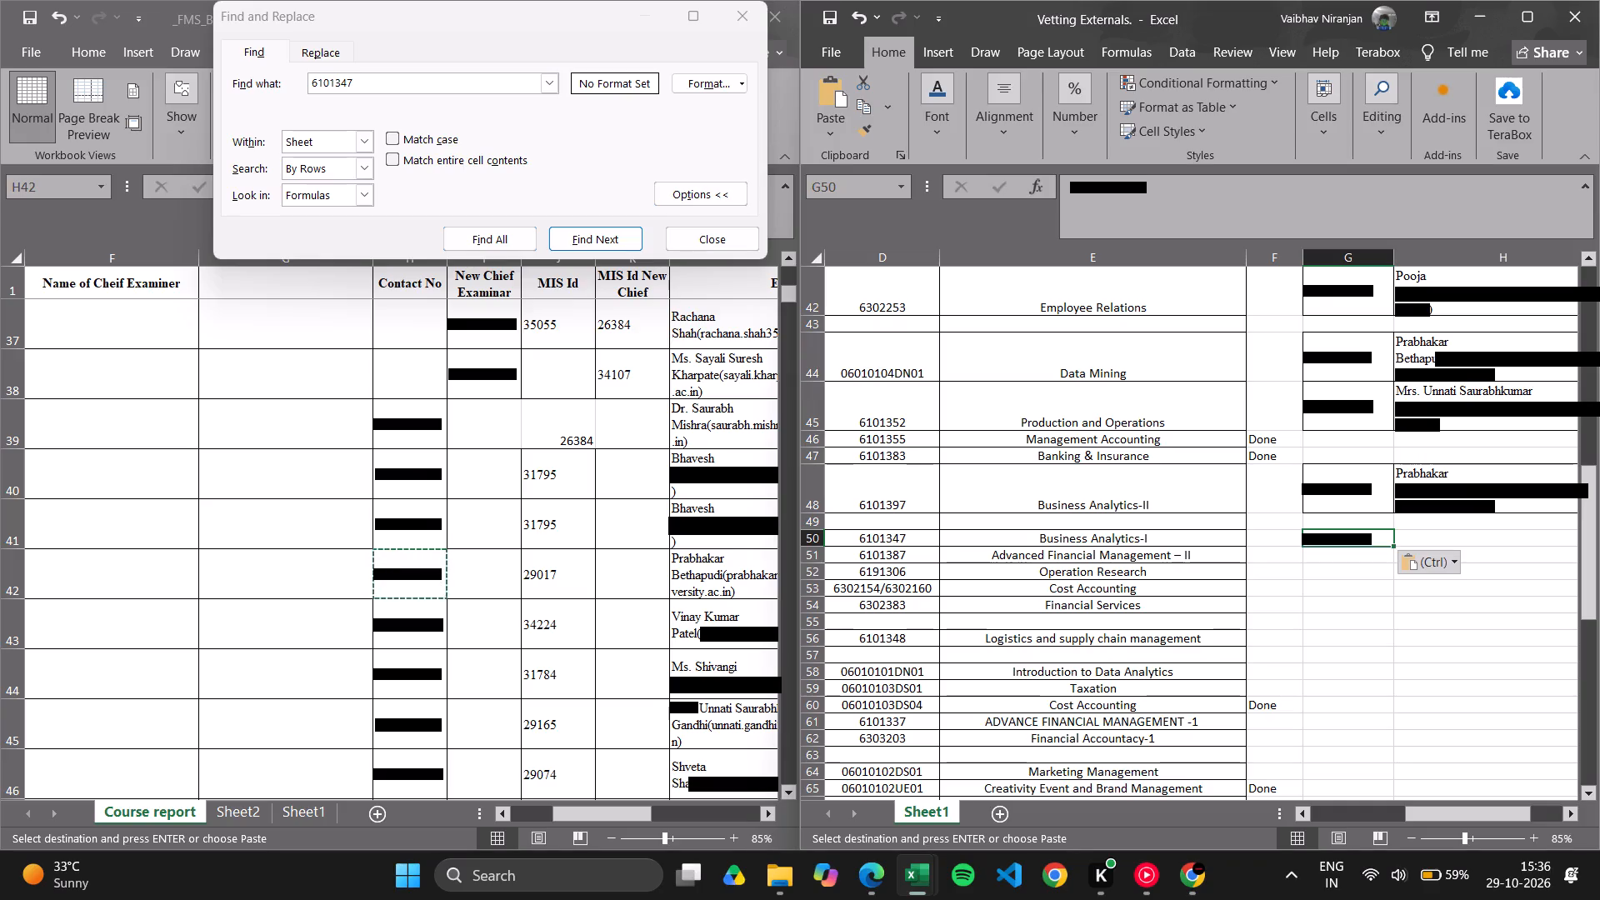
Copy the Business Analytics-I row's E mail id from L42 of the nomination workbook into H50 of Vetting Externals.
{"action": "double_click", "coordinate": [708, 564]}
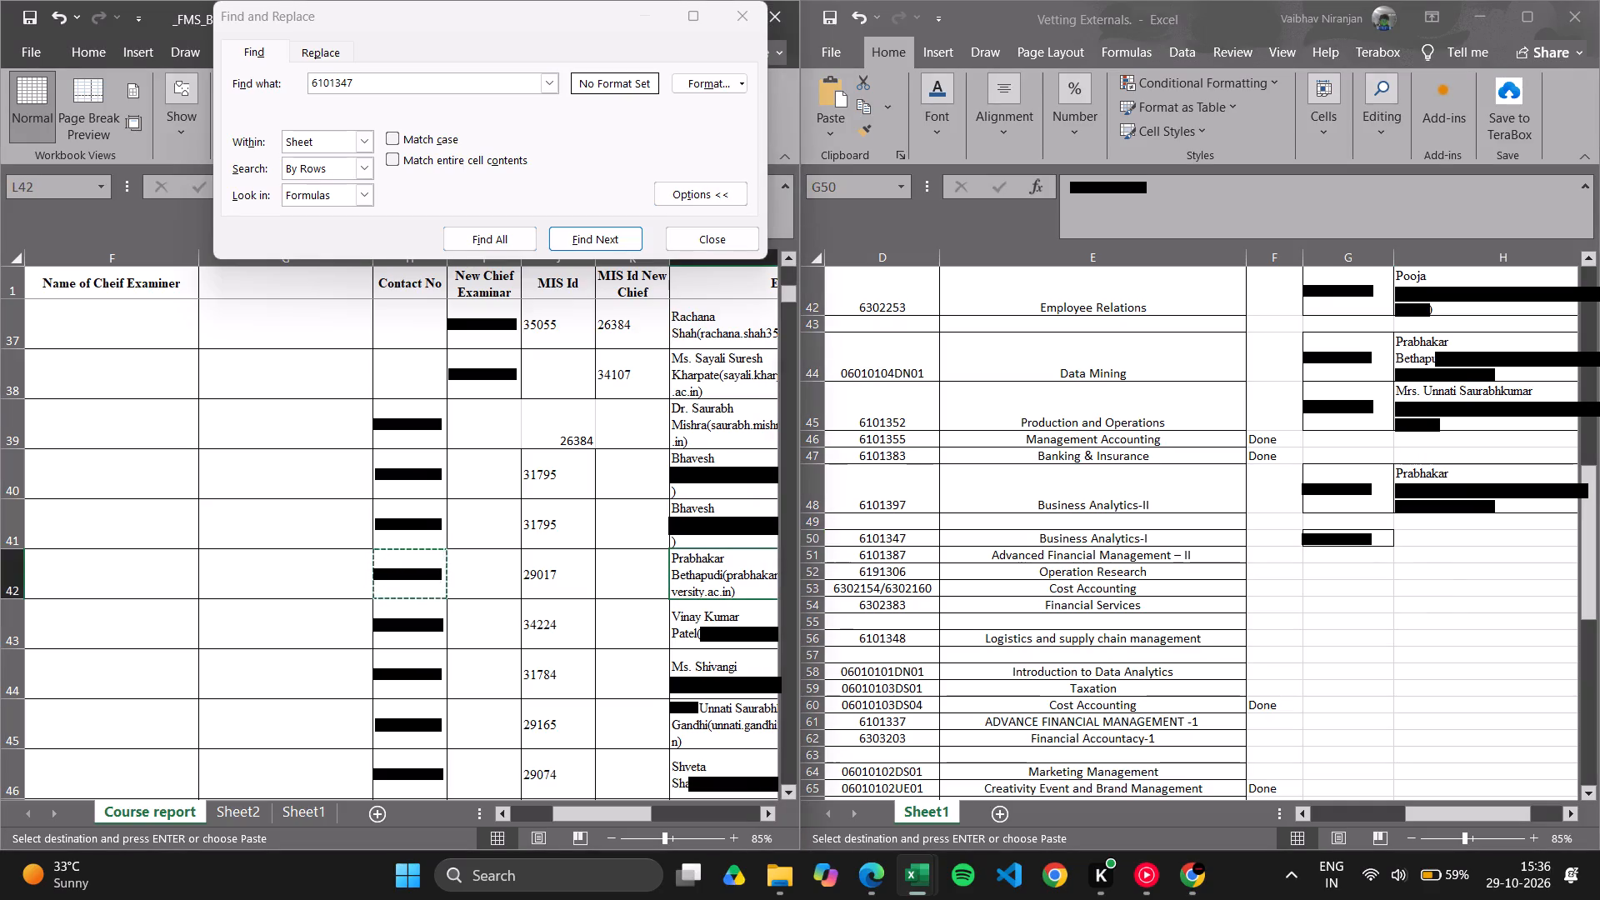
{"action": "key", "text": "ctrl+c"}
{"action": "double_click", "coordinate": [1433, 536]}
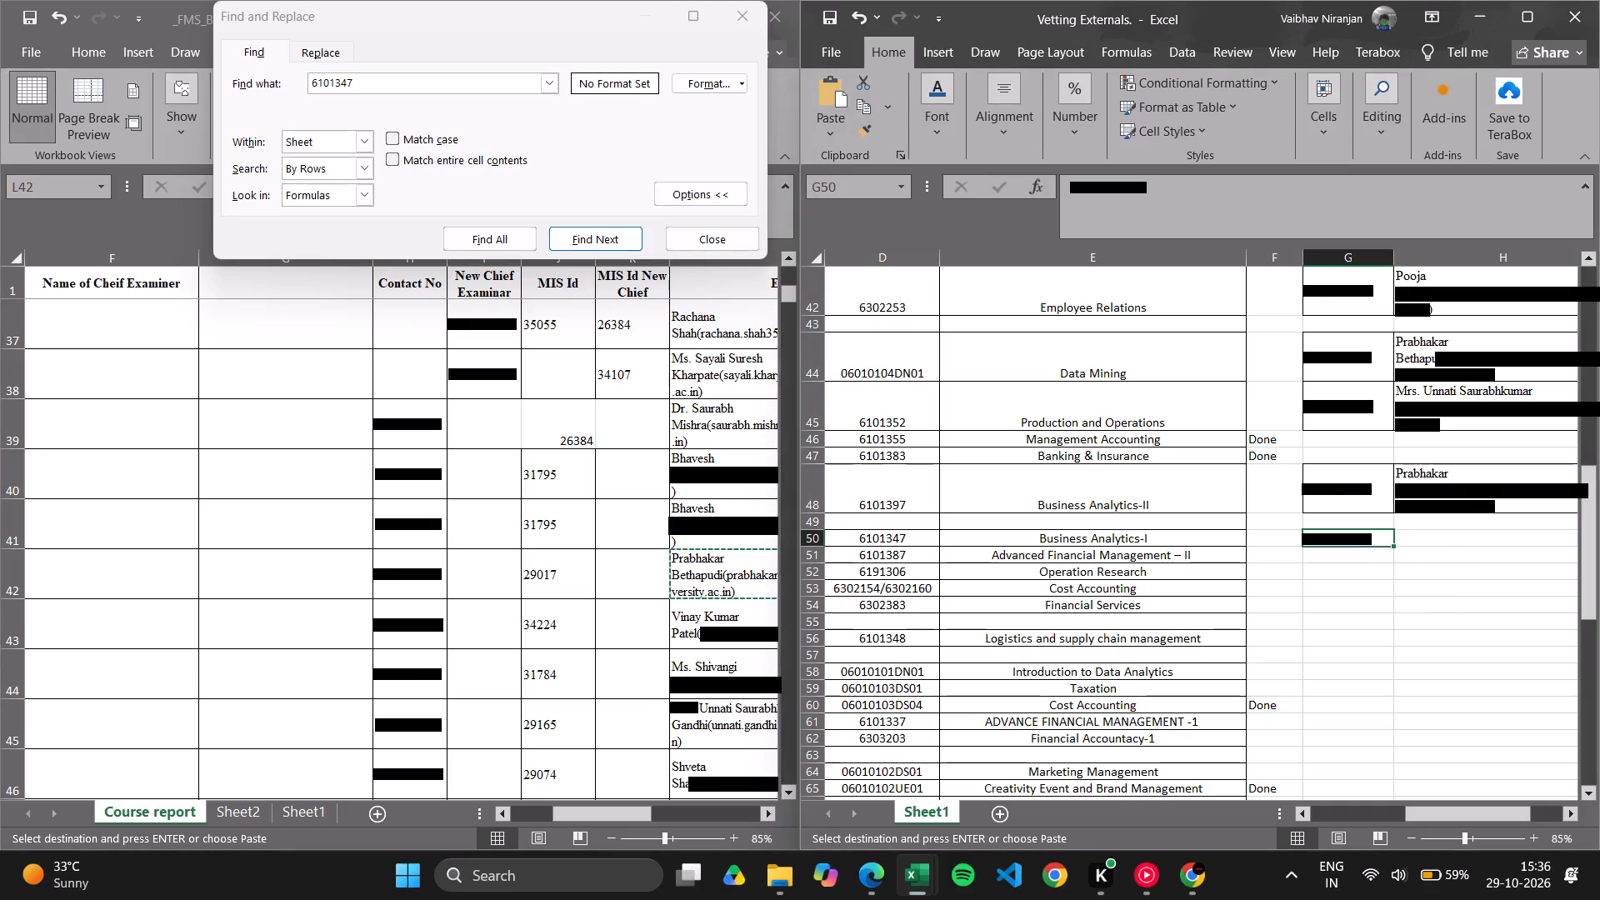
{"action": "key", "text": "ctrl+v"}
Search the nomination workbook for Advanced Financial Management – II's subject code 6101387, copied from D51 of Vetting Externals.
{"action": "scroll", "coordinate": [976, 684], "scroll_direction": "right", "scroll_amount": 2}
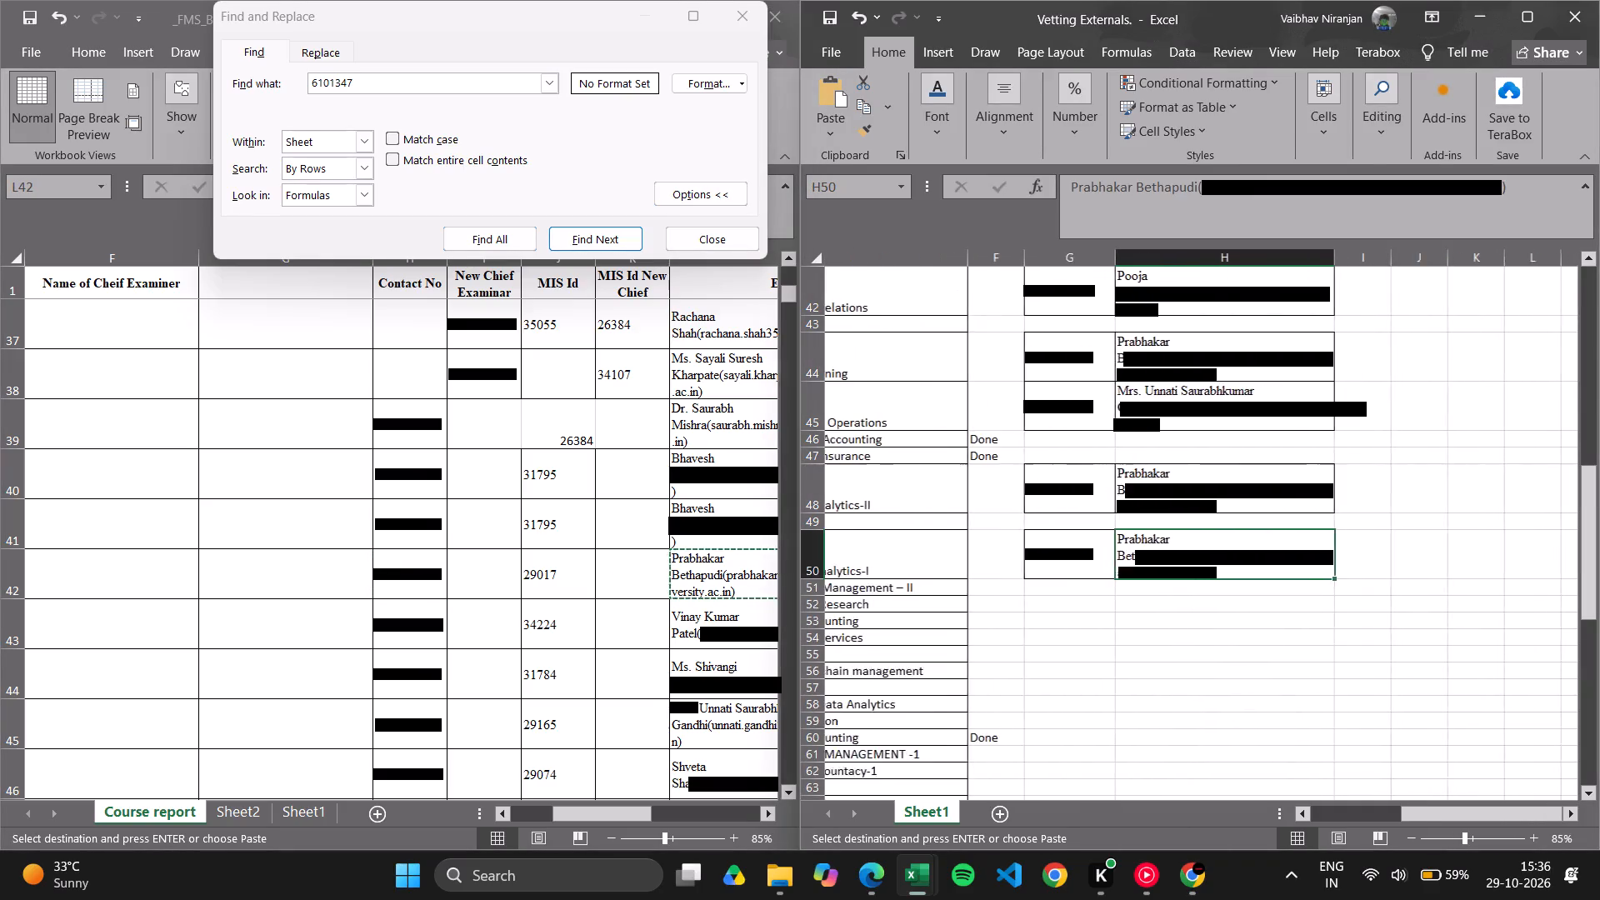
{"action": "scroll", "coordinate": [976, 684], "scroll_direction": "right", "scroll_amount": 3}
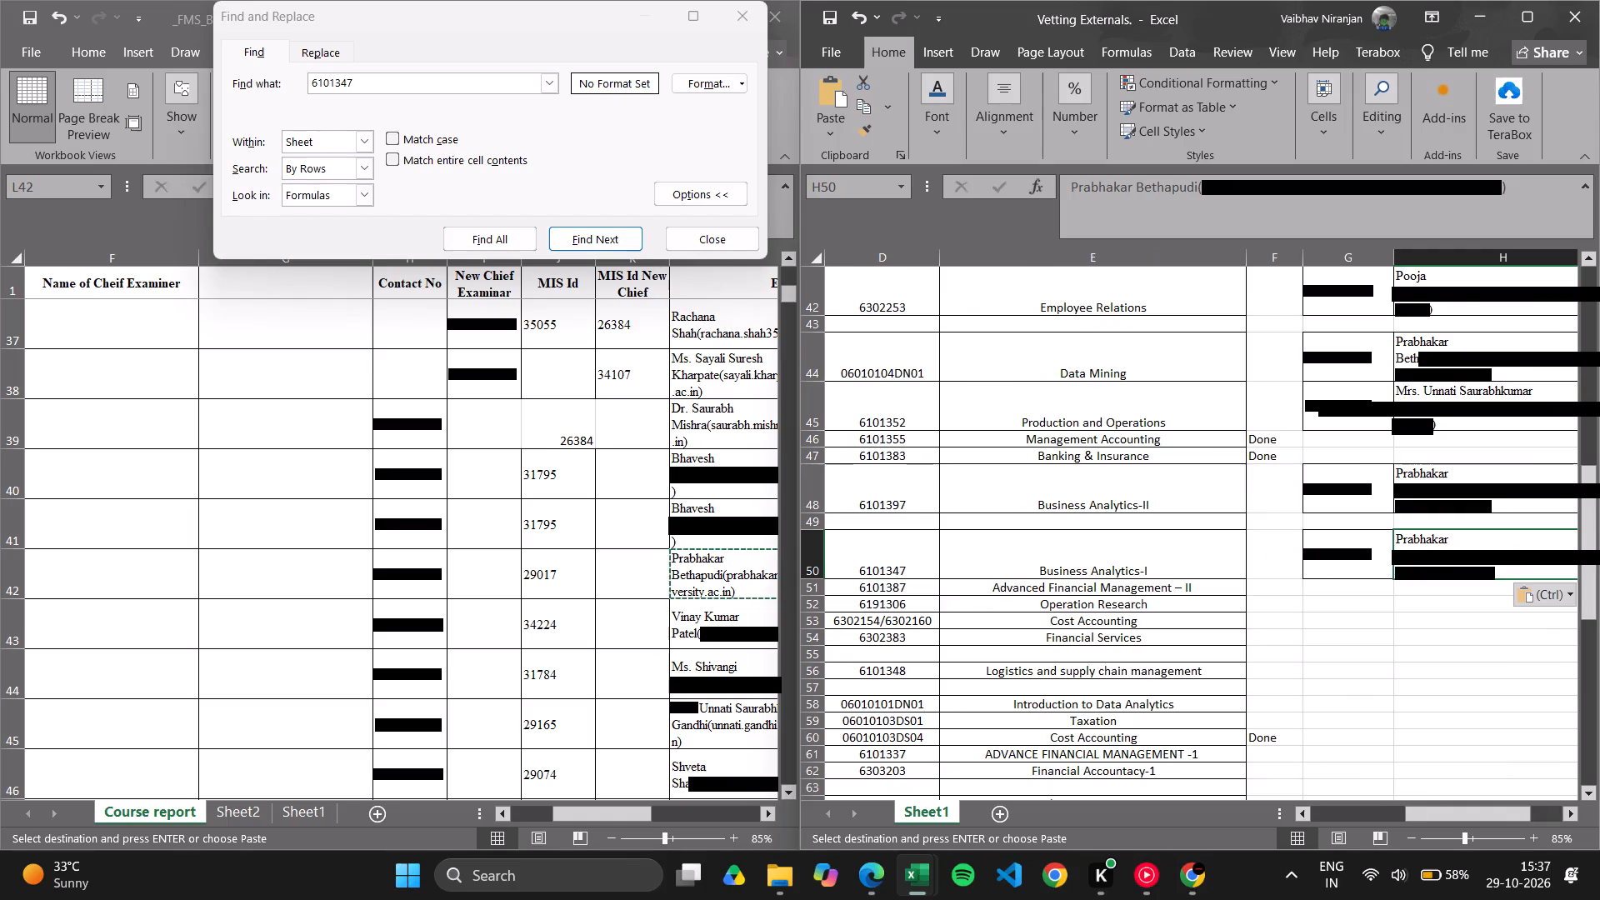
{"action": "left_click", "coordinate": [907, 592]}
{"action": "key", "text": "ctrl+c"}
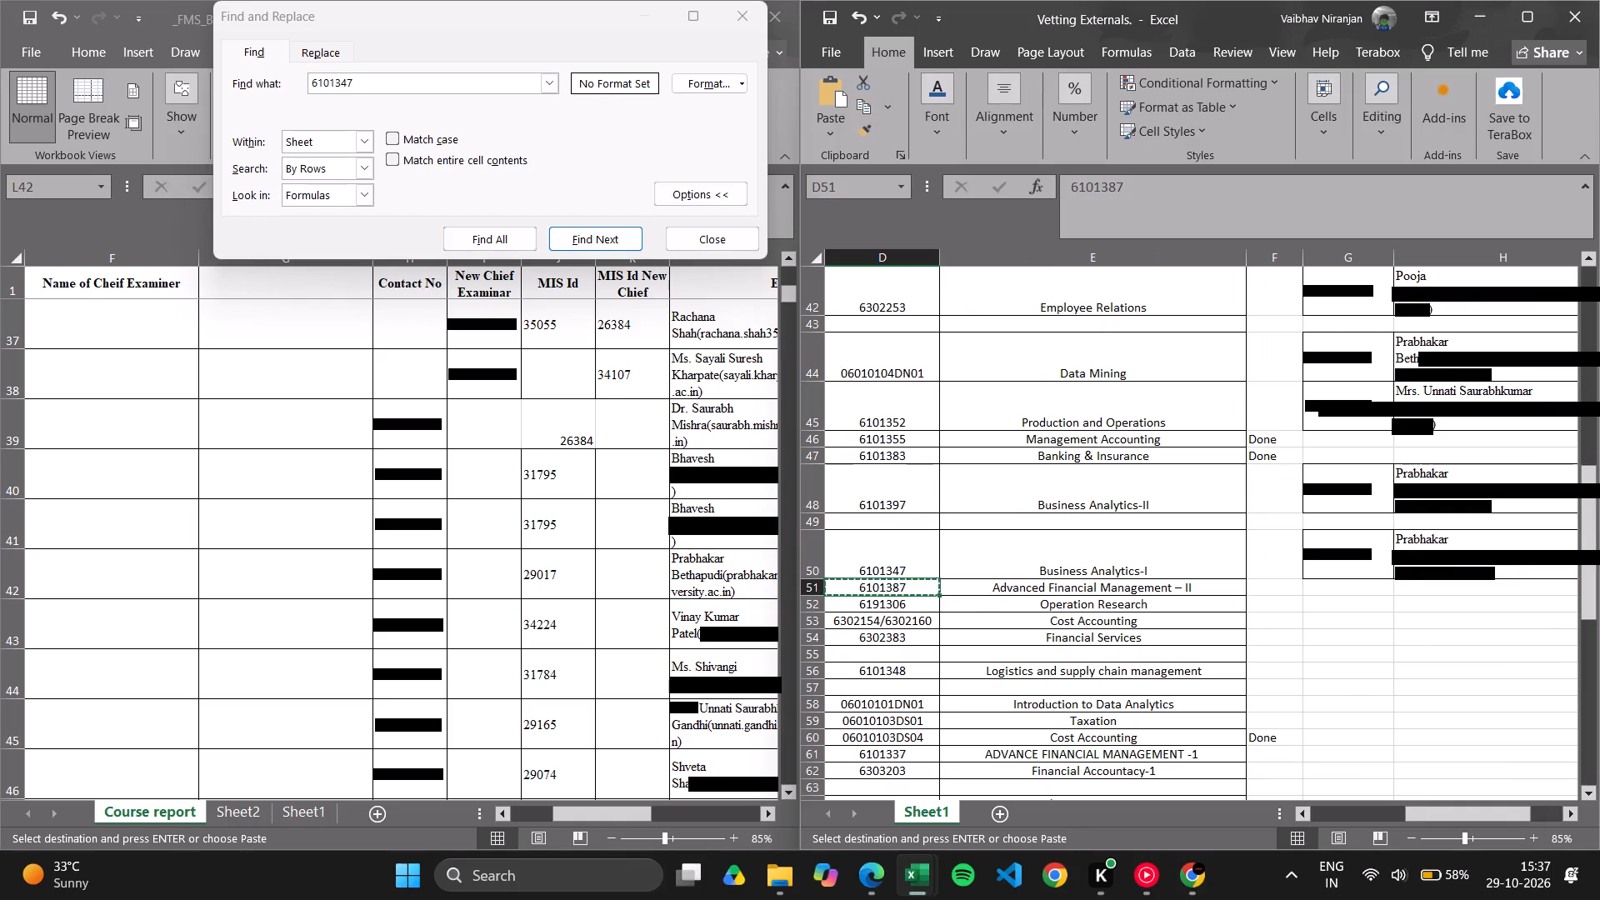
{"action": "left_click", "coordinate": [596, 619]}
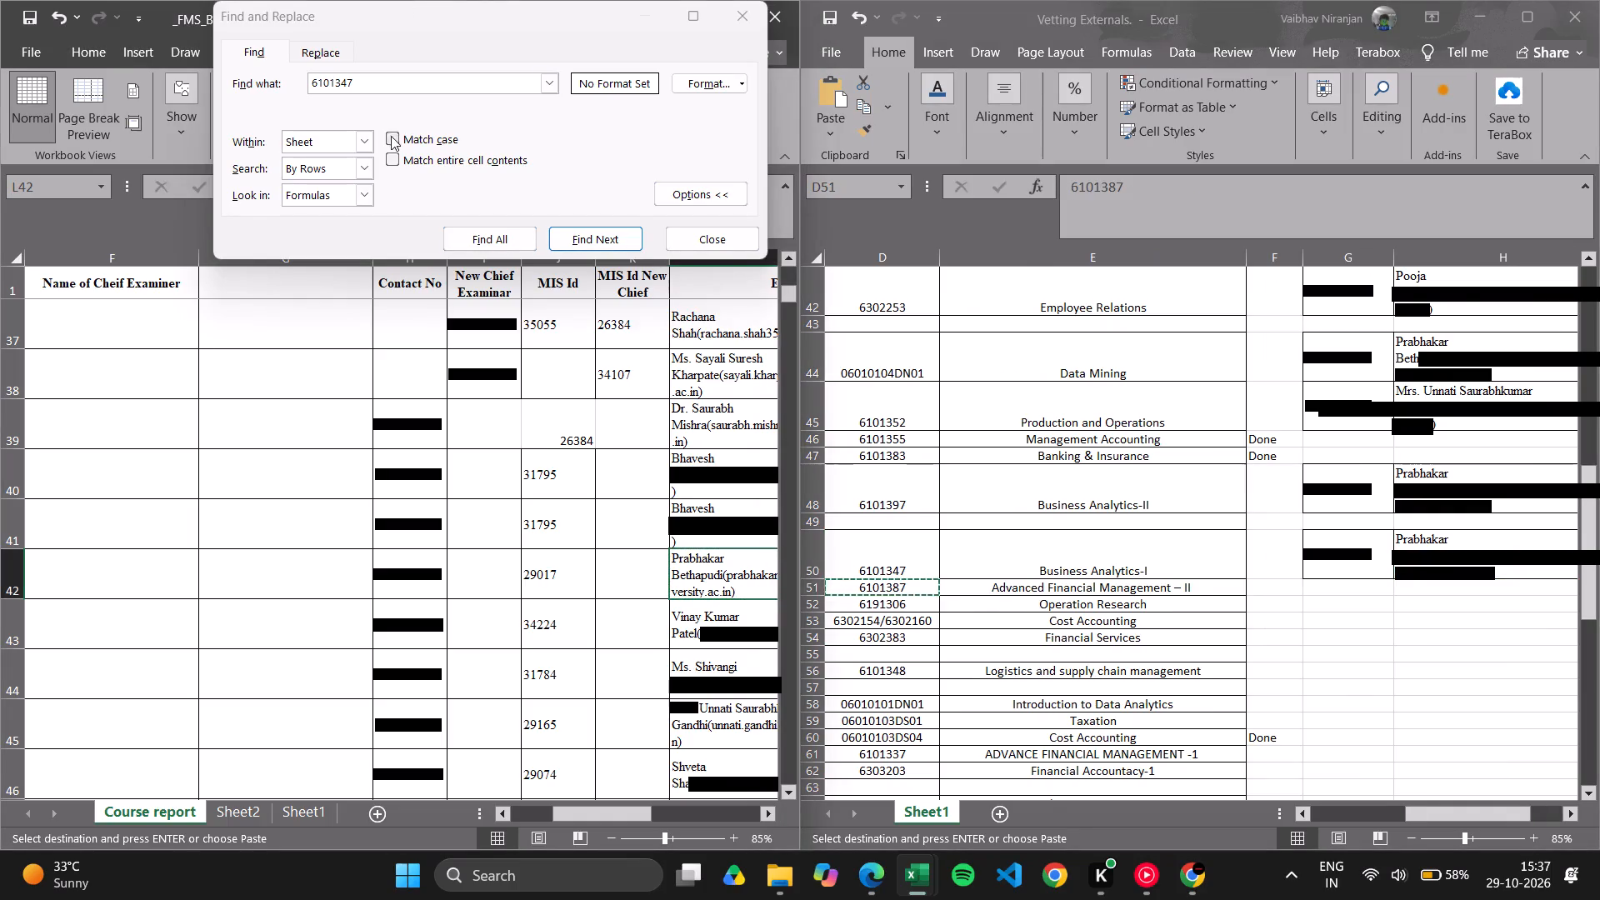
{"action": "double_click", "coordinate": [425, 88]}
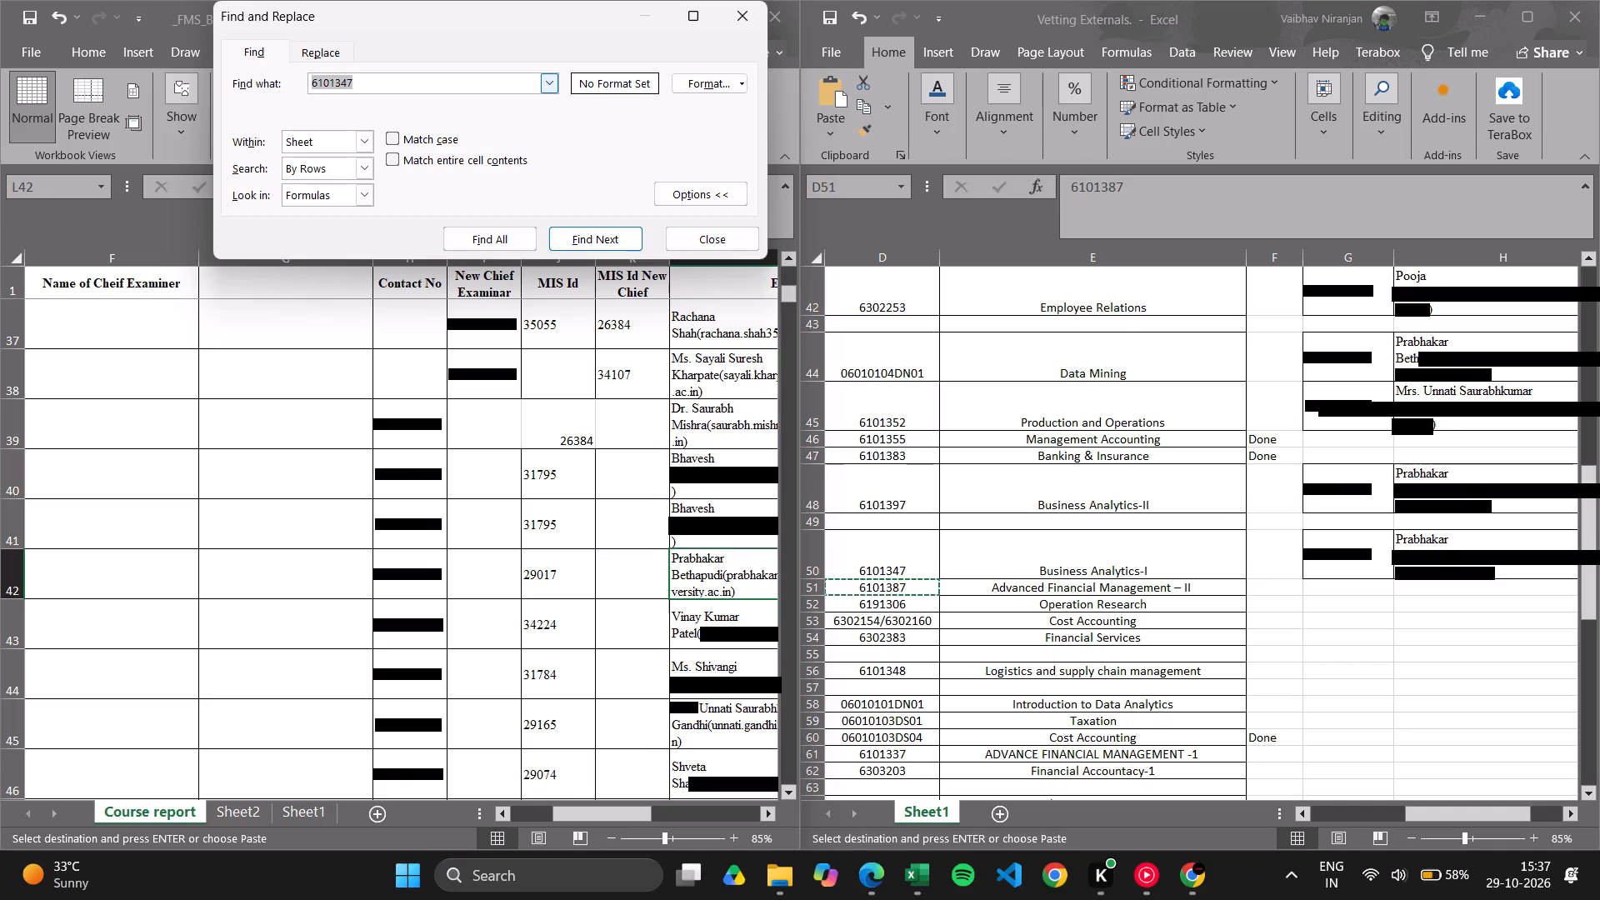
{"action": "key", "text": "ctrl+v"}
{"action": "left_click", "coordinate": [591, 237]}
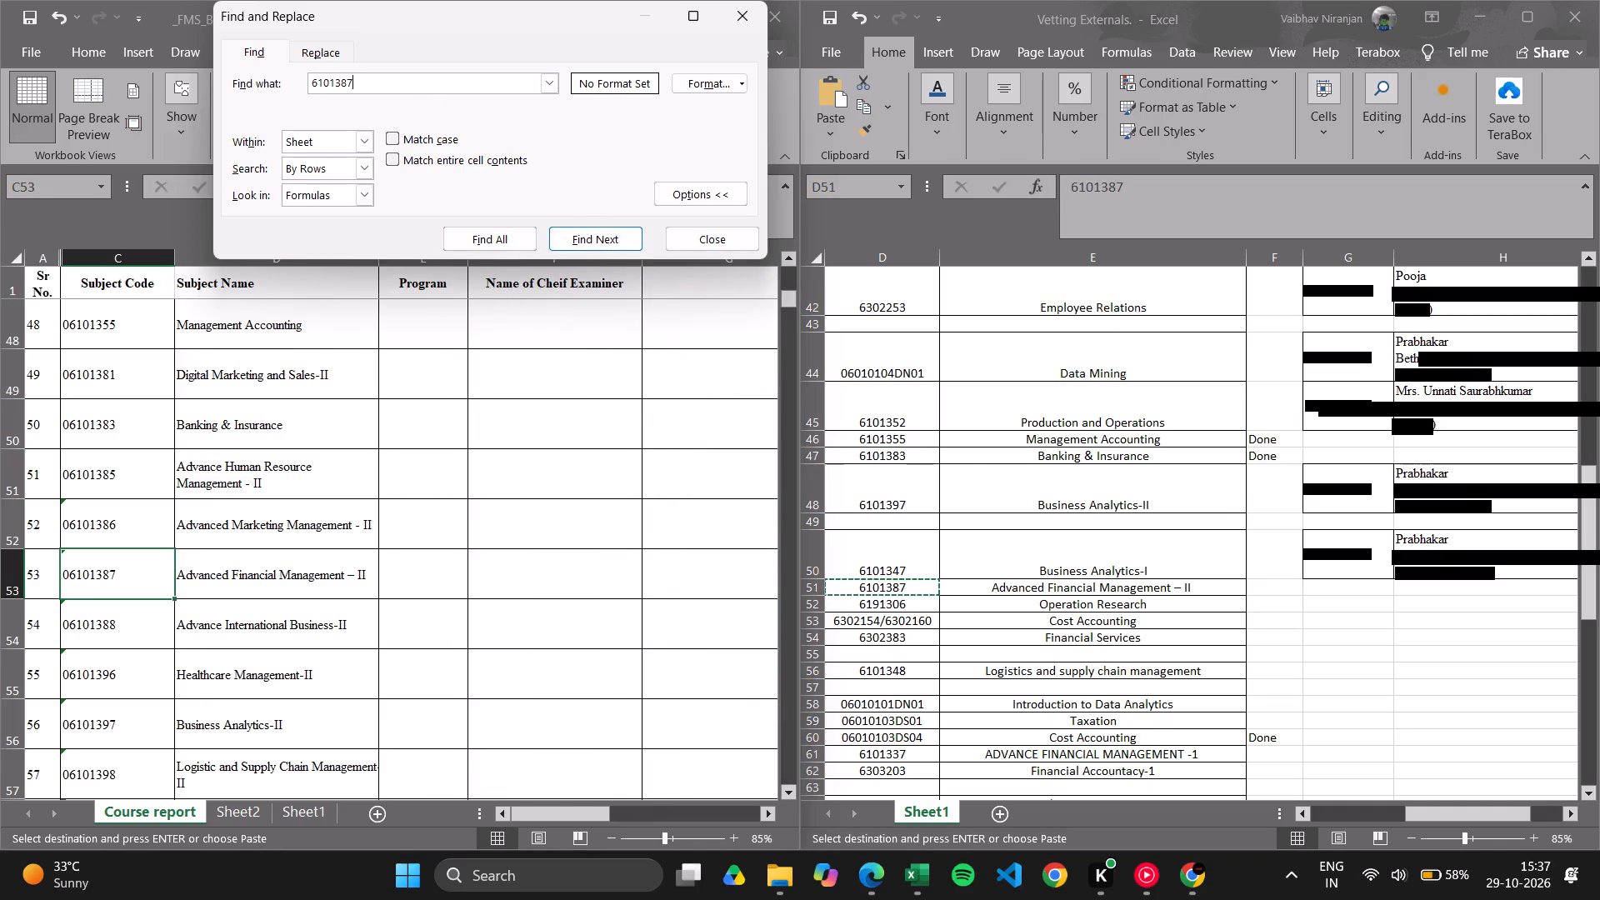
Copy the Advanced Financial Management – II row's Contact No from H53 of the nomination workbook into G51 of Vetting Externals.
{"action": "scroll", "coordinate": [455, 590], "scroll_direction": "left", "scroll_amount": 4}
{"action": "left_click", "coordinate": [502, 581]}
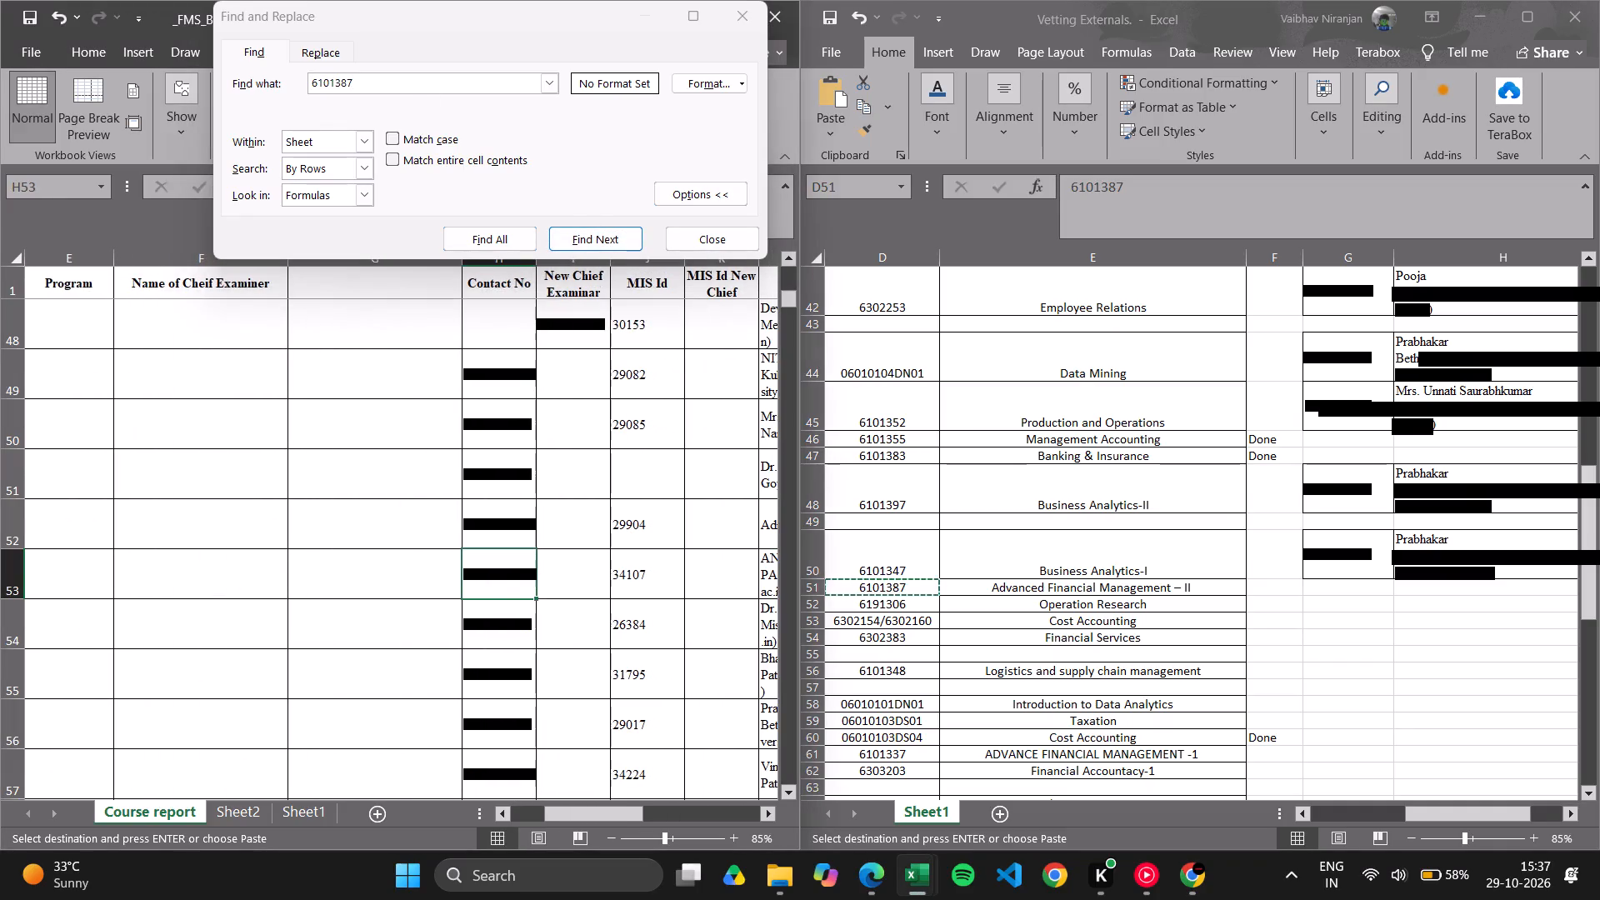
{"action": "key", "text": "ctrl+c"}
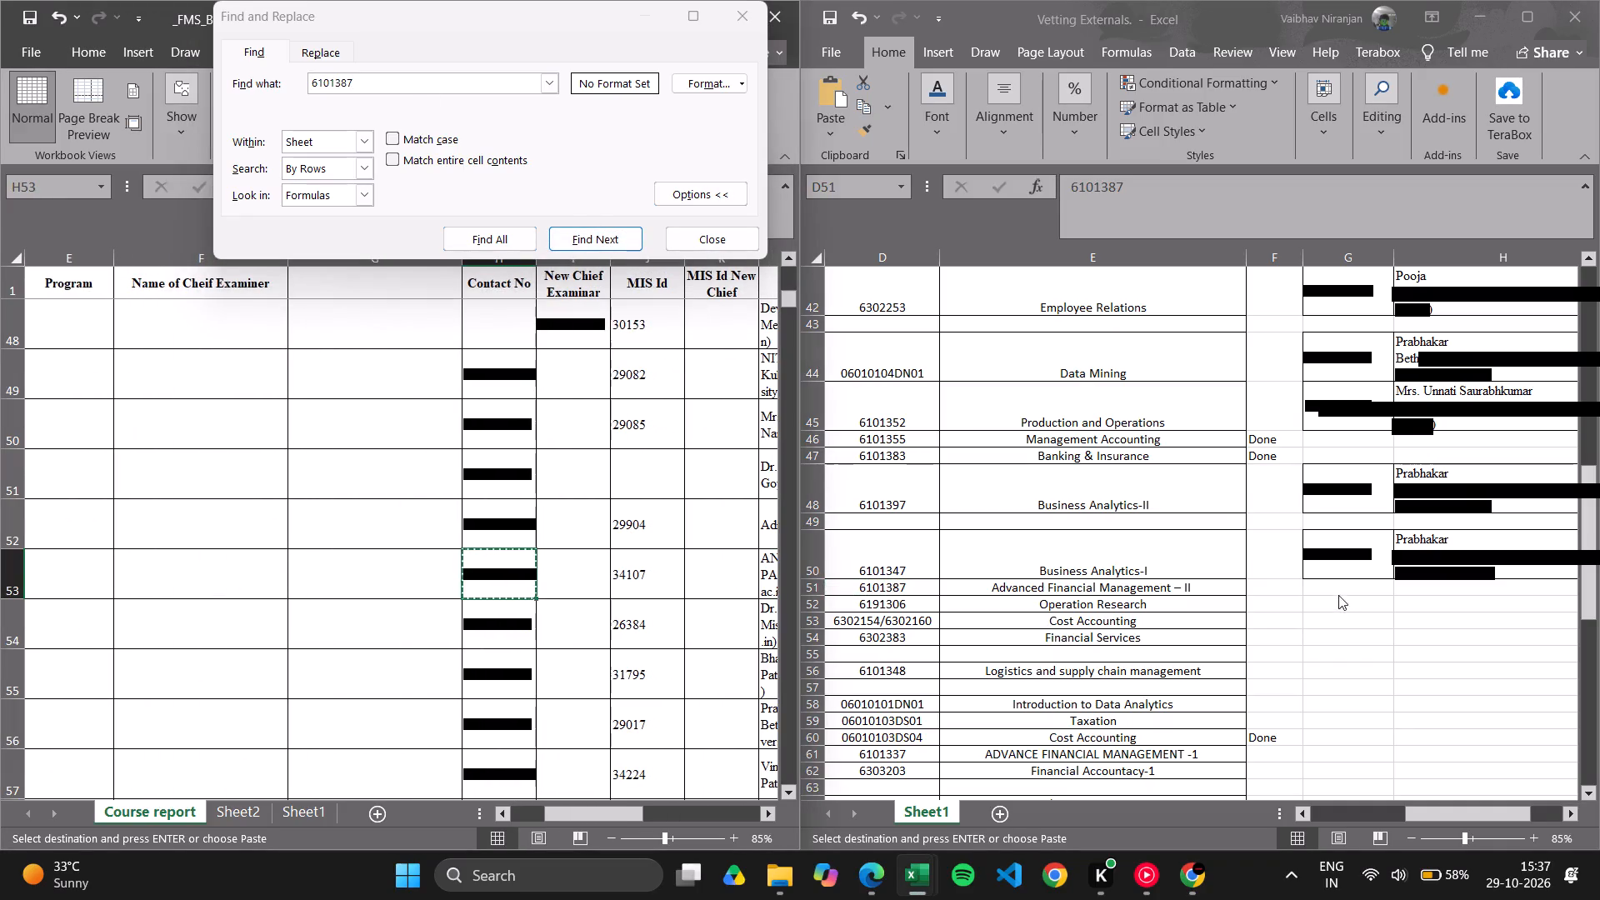
{"action": "left_click", "coordinate": [1338, 589]}
{"action": "left_click", "coordinate": [1338, 589]}
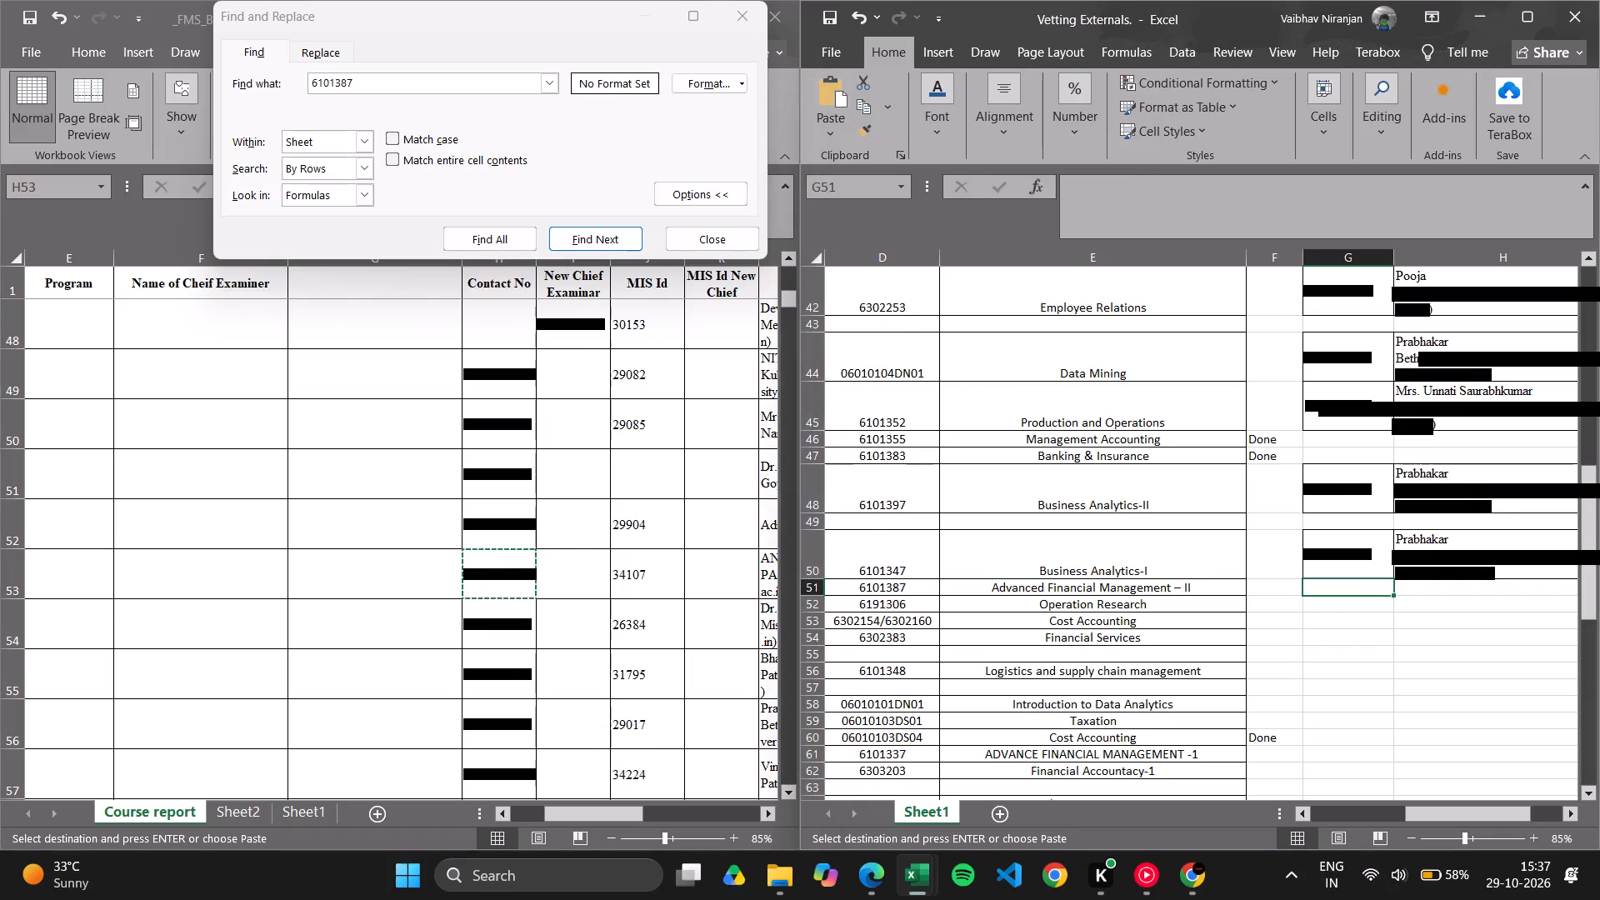
{"action": "key", "text": "ctrl+v"}
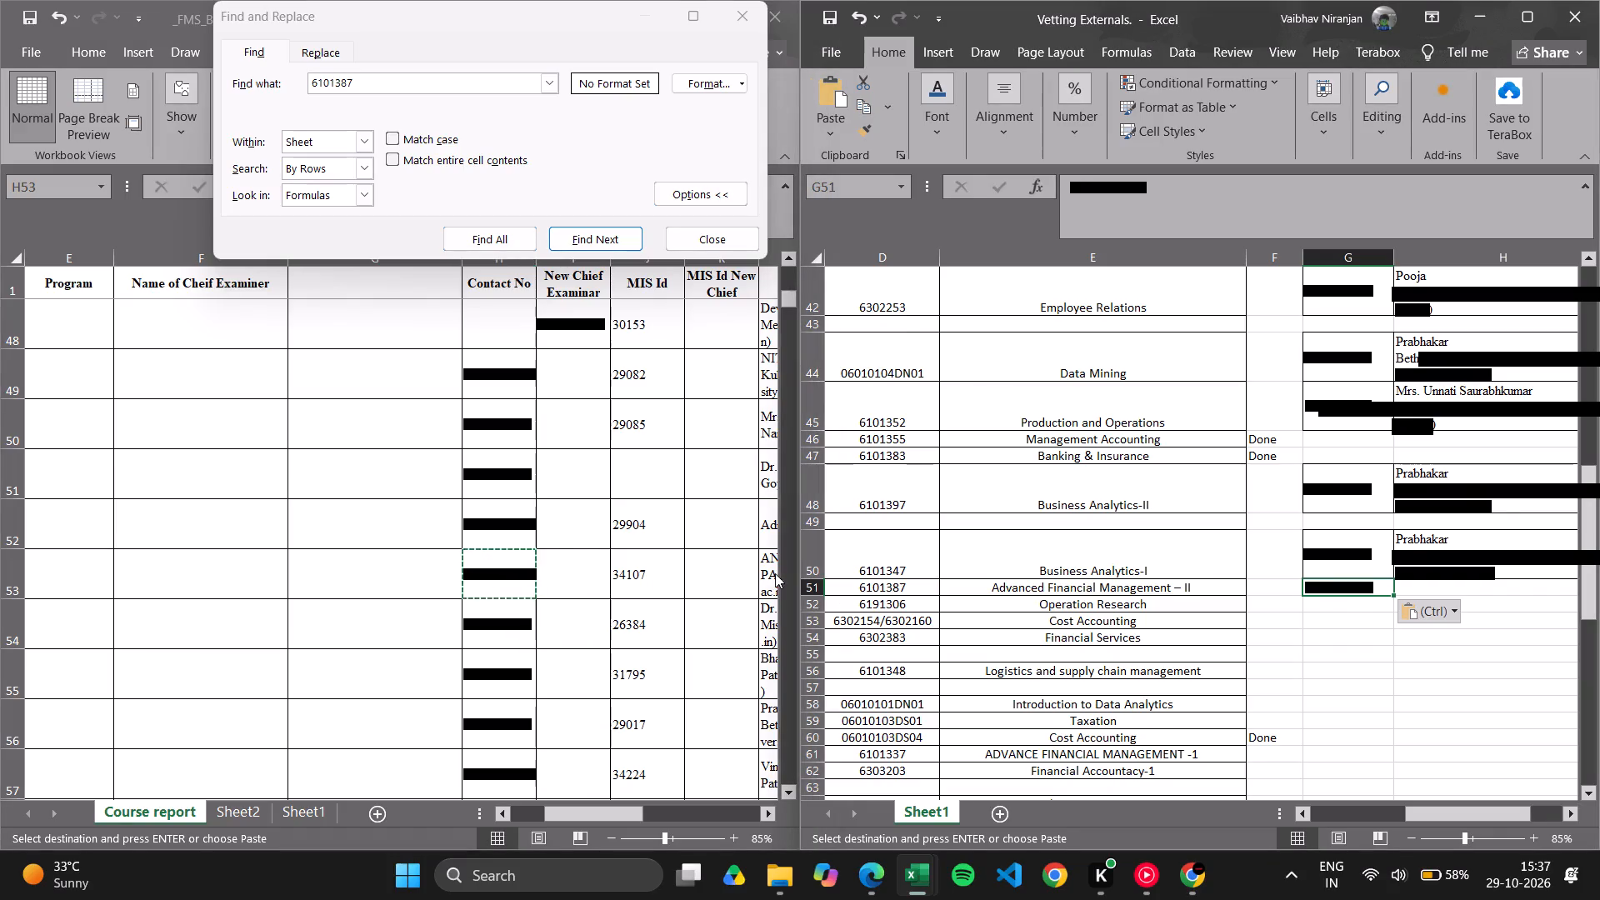
Copy the Advanced Financial Management – II row's E mail id from L53 of the nomination workbook into H51 of Vetting Externals.
{"action": "left_click", "coordinate": [766, 573]}
{"action": "left_click", "coordinate": [766, 573]}
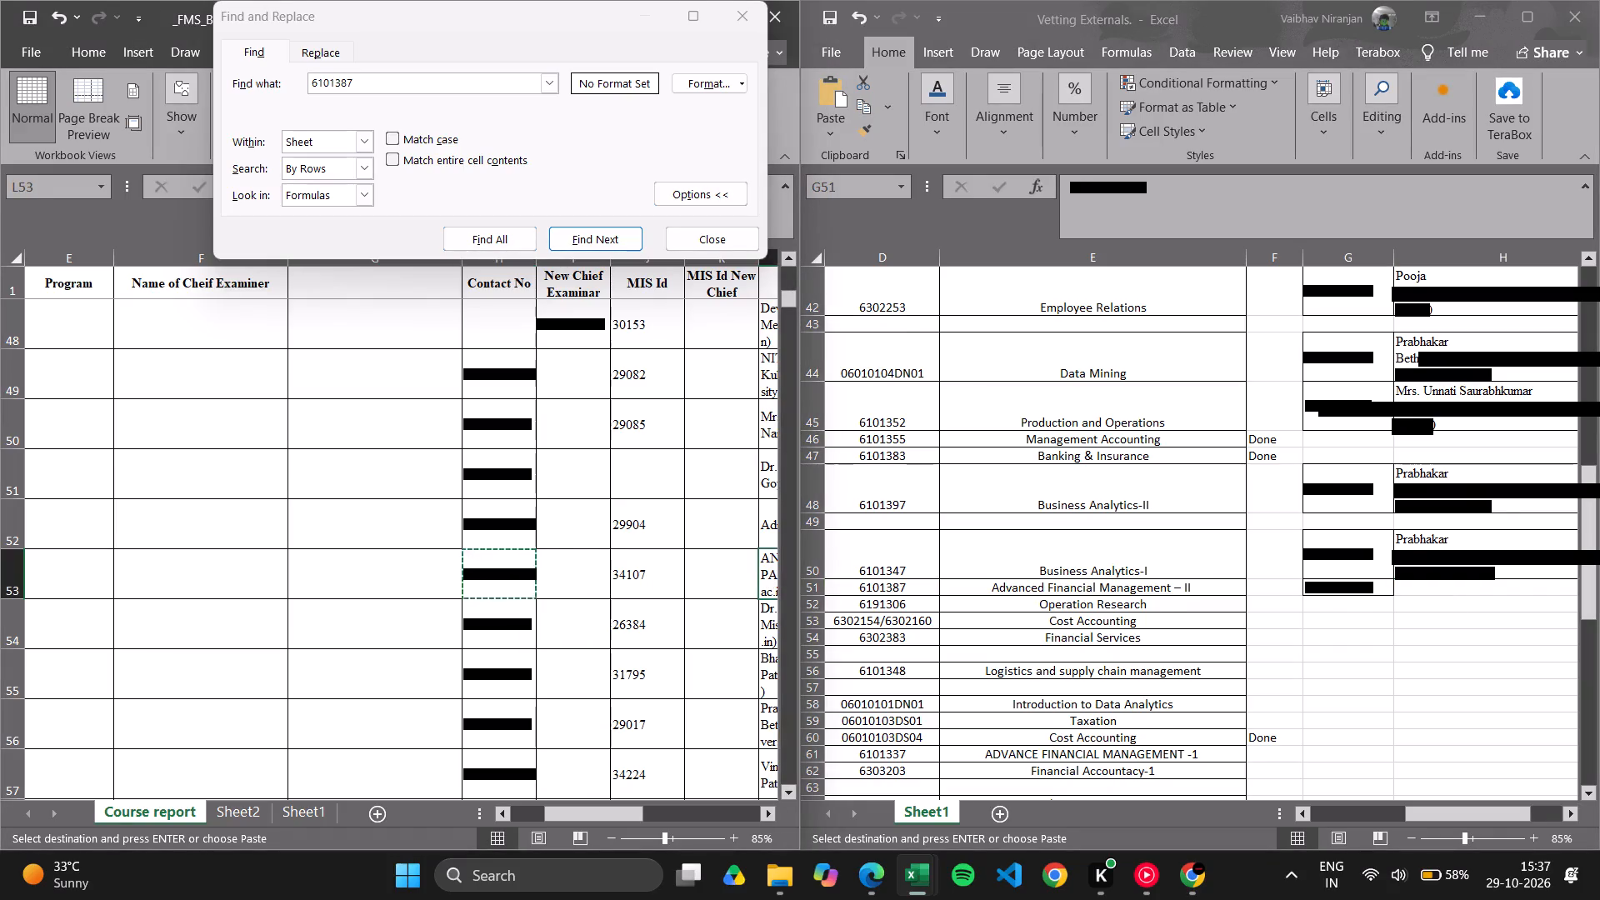
{"action": "key", "text": "ctrl+c"}
{"action": "double_click", "coordinate": [1425, 592]}
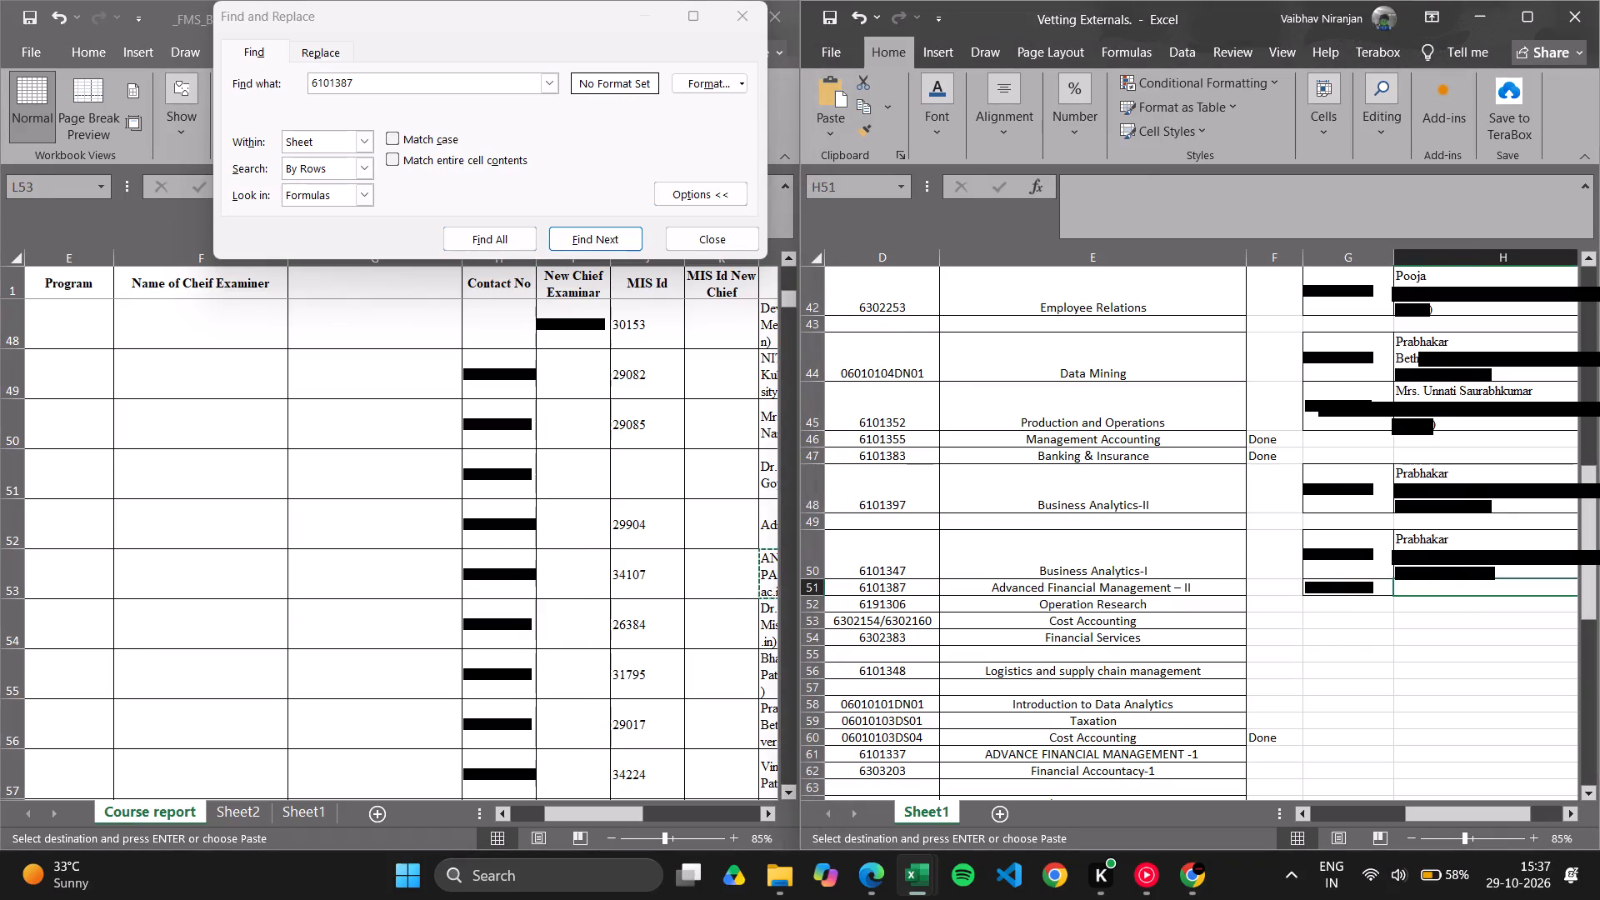
{"action": "key", "text": "ctrl+v"}
Search the nomination workbook for Operation Research's subject code 6191306, copied from D52 of Vetting Externals.
{"action": "scroll", "coordinate": [1000, 646], "scroll_direction": "right", "scroll_amount": 3}
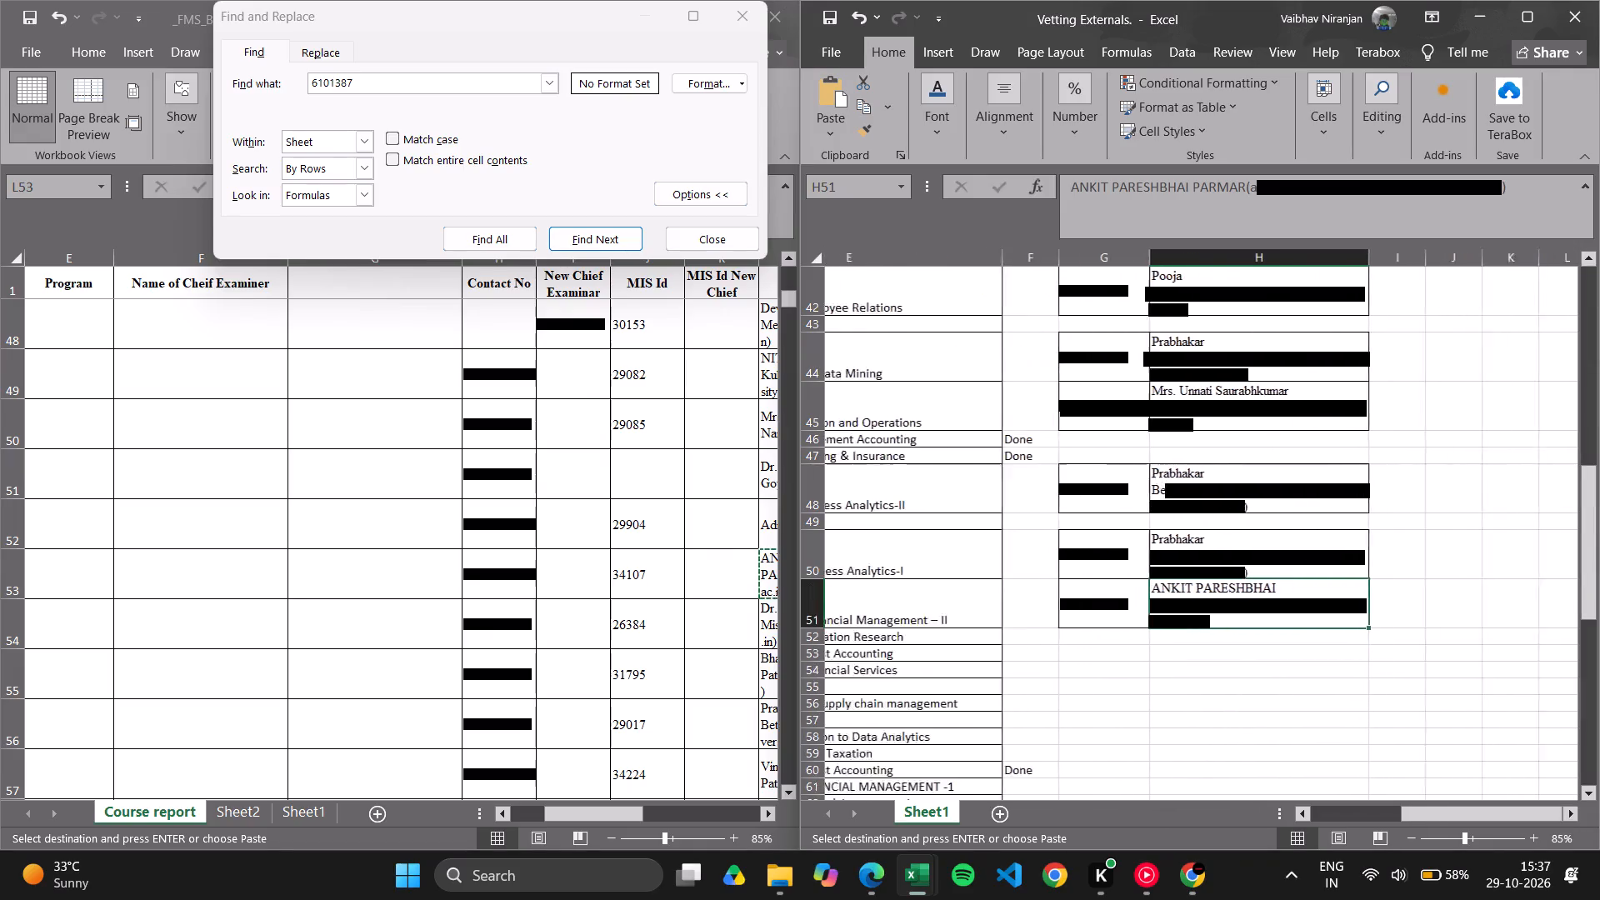
{"action": "scroll", "coordinate": [1000, 646], "scroll_direction": "right", "scroll_amount": 1}
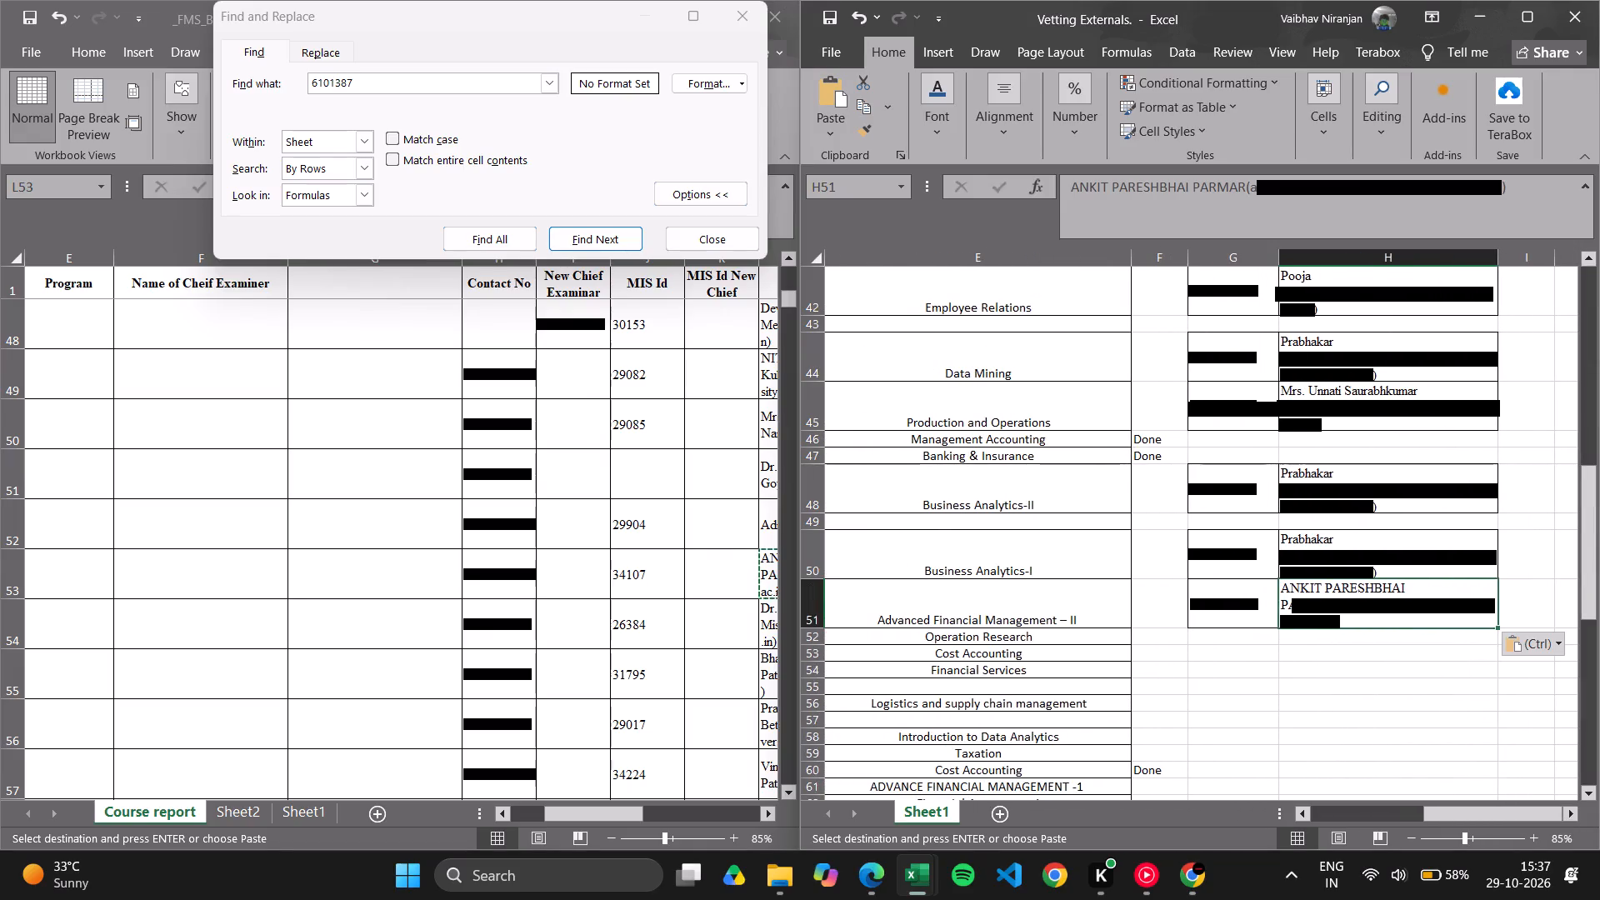
{"action": "scroll", "coordinate": [982, 642], "scroll_direction": "right", "scroll_amount": 2}
{"action": "left_click", "coordinate": [904, 642]}
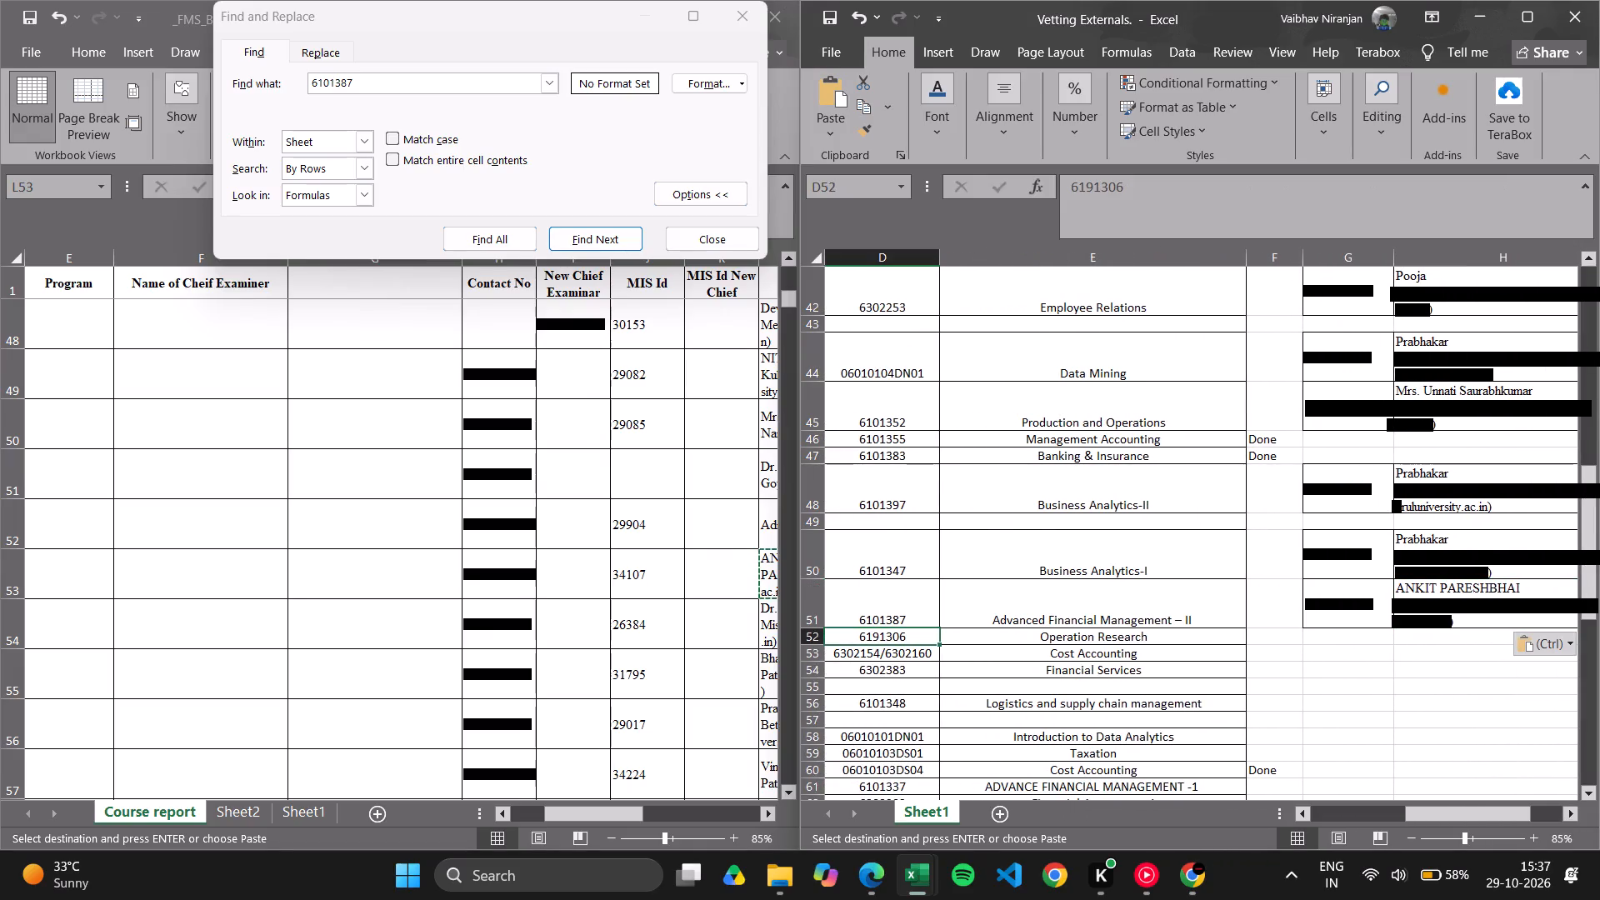
{"action": "key", "text": "ctrl+c"}
{"action": "left_click", "coordinate": [904, 642]}
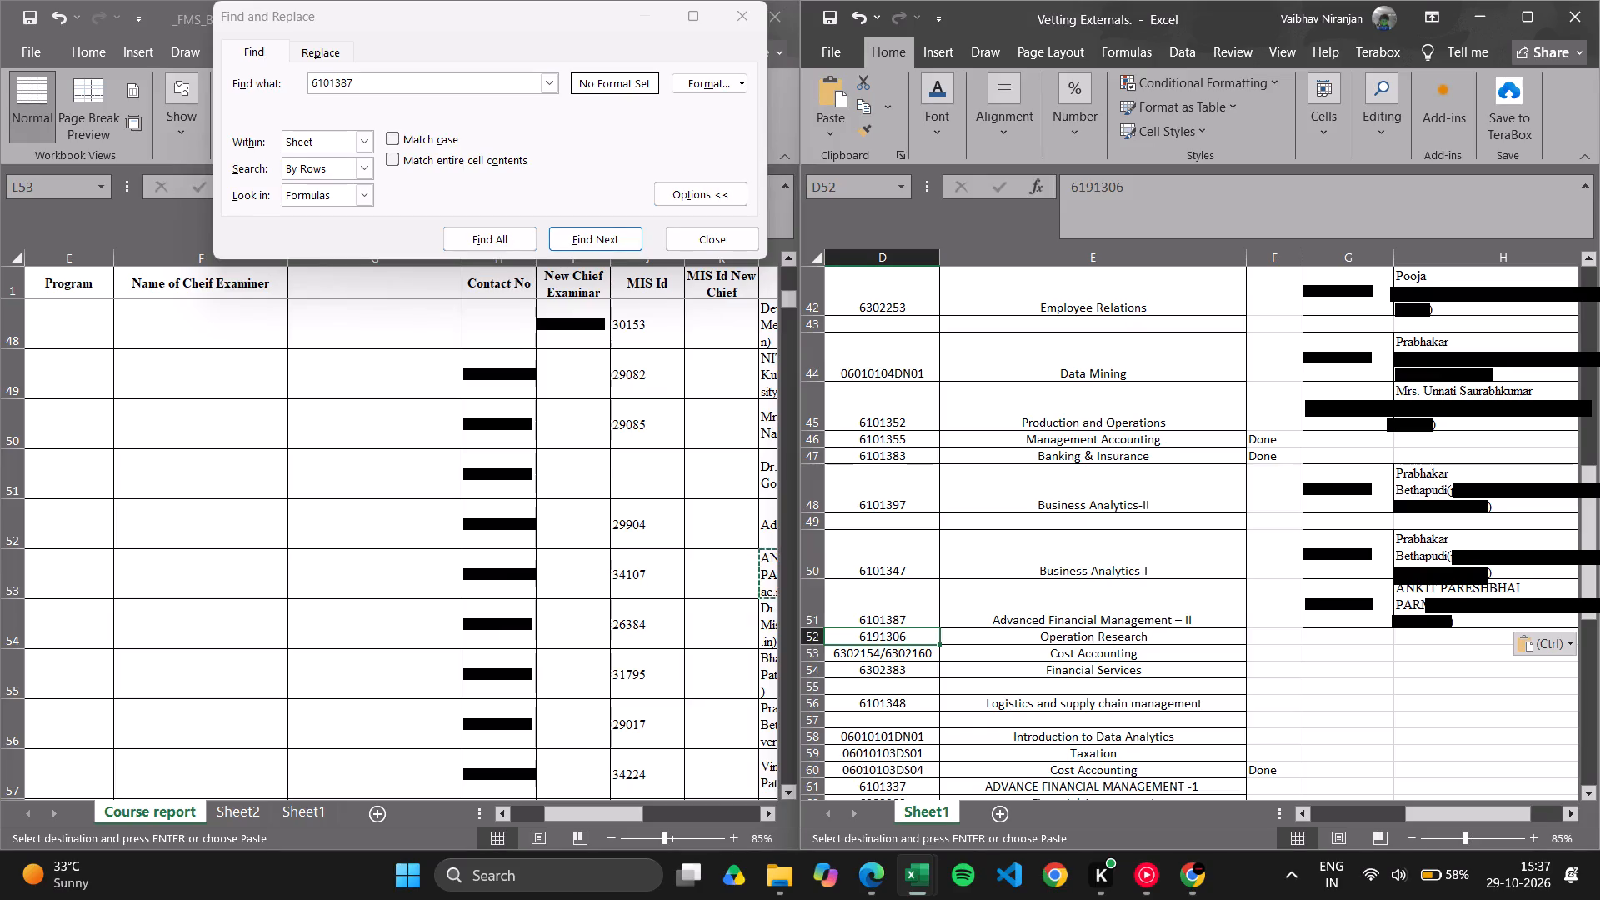
{"action": "left_click", "coordinate": [885, 637]}
{"action": "key", "text": "ctrl+c"}
{"action": "left_click", "coordinate": [432, 412]}
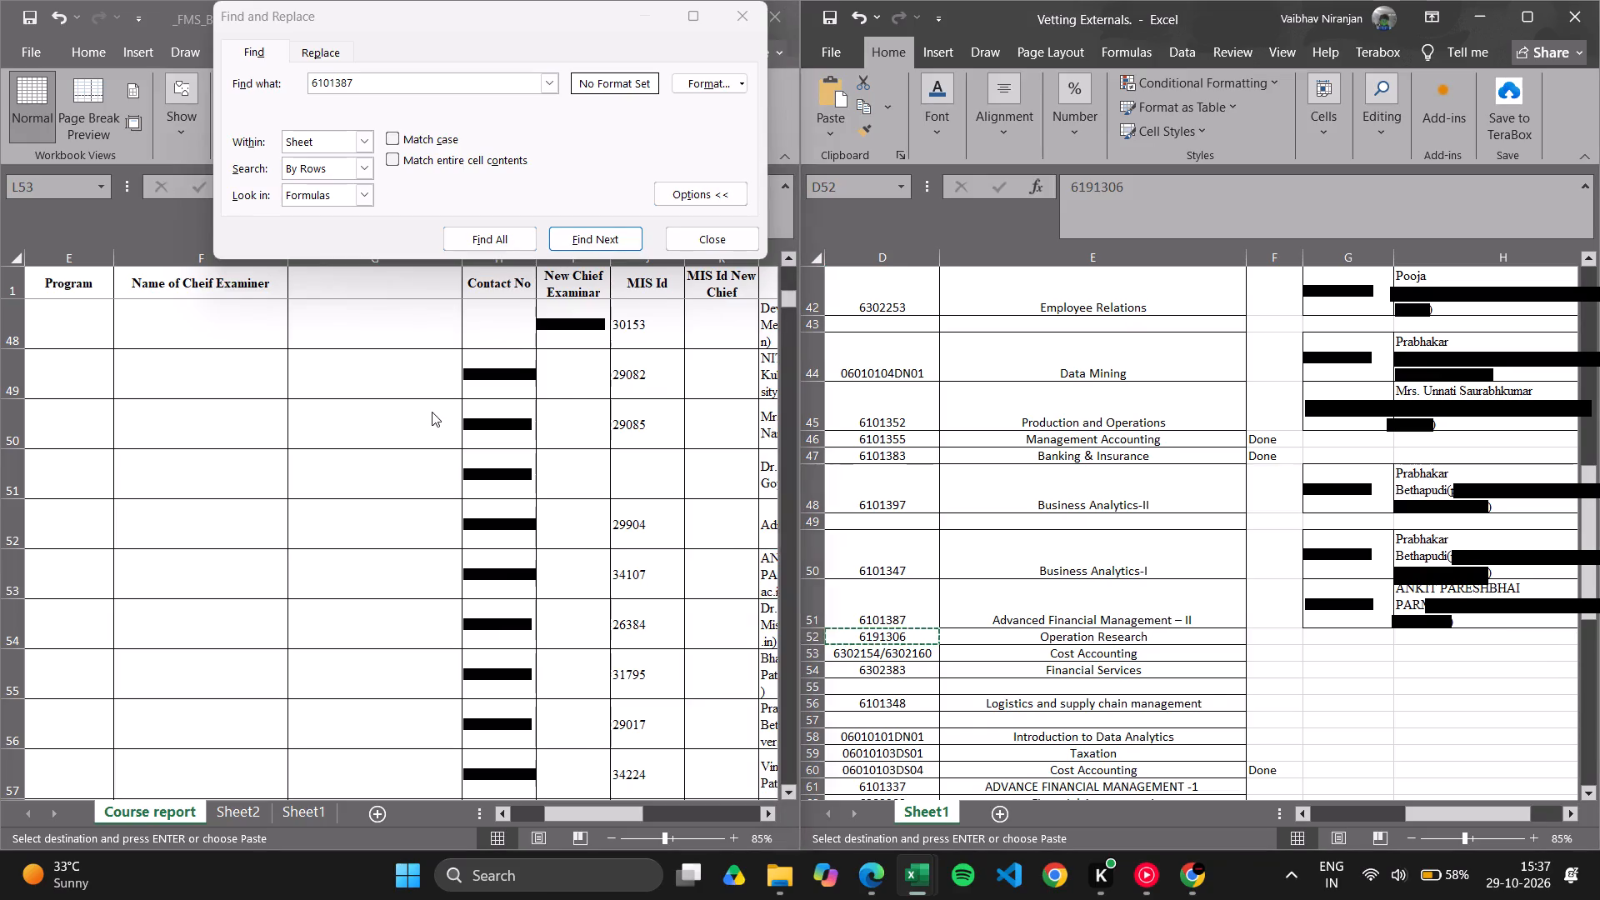
{"action": "double_click", "coordinate": [412, 84]}
{"action": "key", "text": "ctrl+v"}
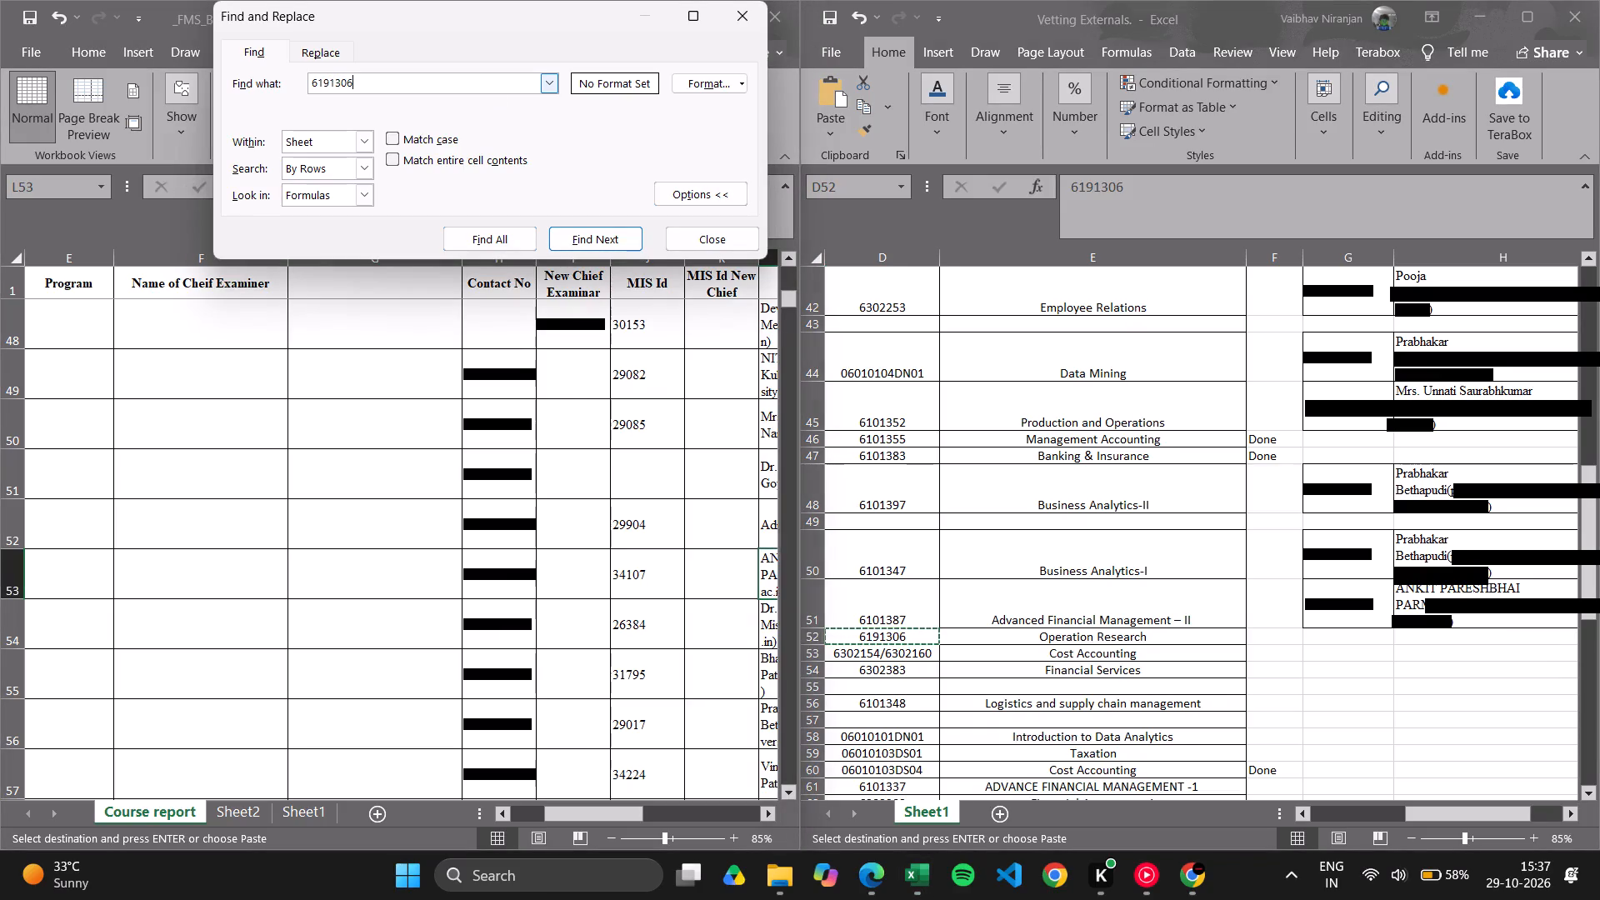
{"action": "left_click", "coordinate": [603, 232]}
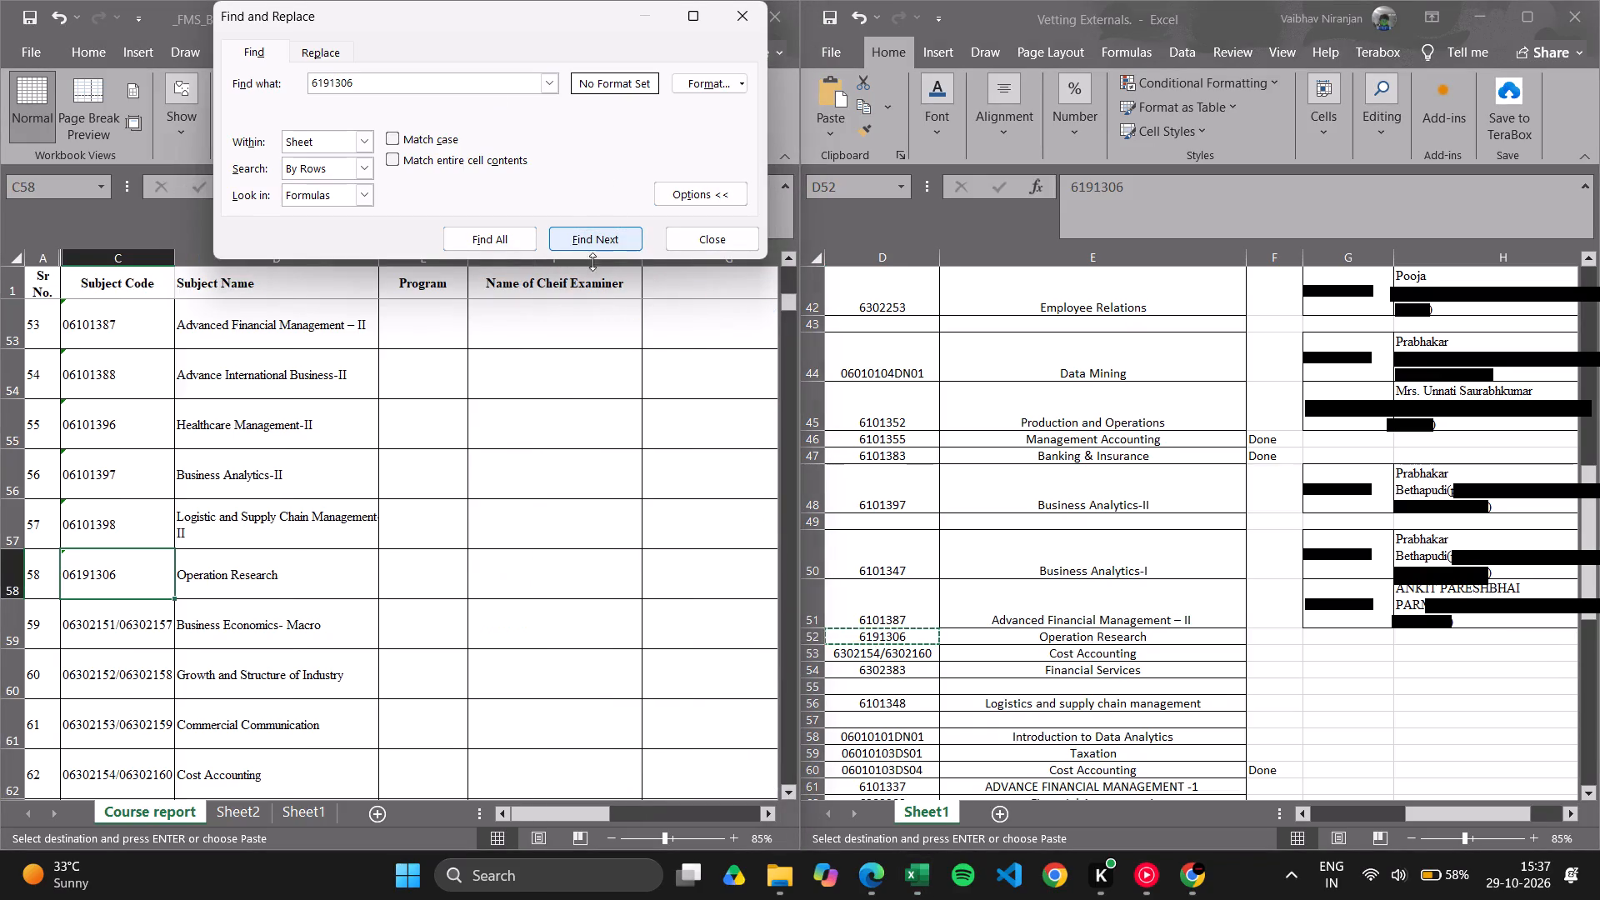
Copy the Operation Research row's New Chief Examinar entry from I58 of the nomination workbook into G52 of Vetting Externals.
{"action": "scroll", "coordinate": [422, 597], "scroll_direction": "left", "scroll_amount": 3}
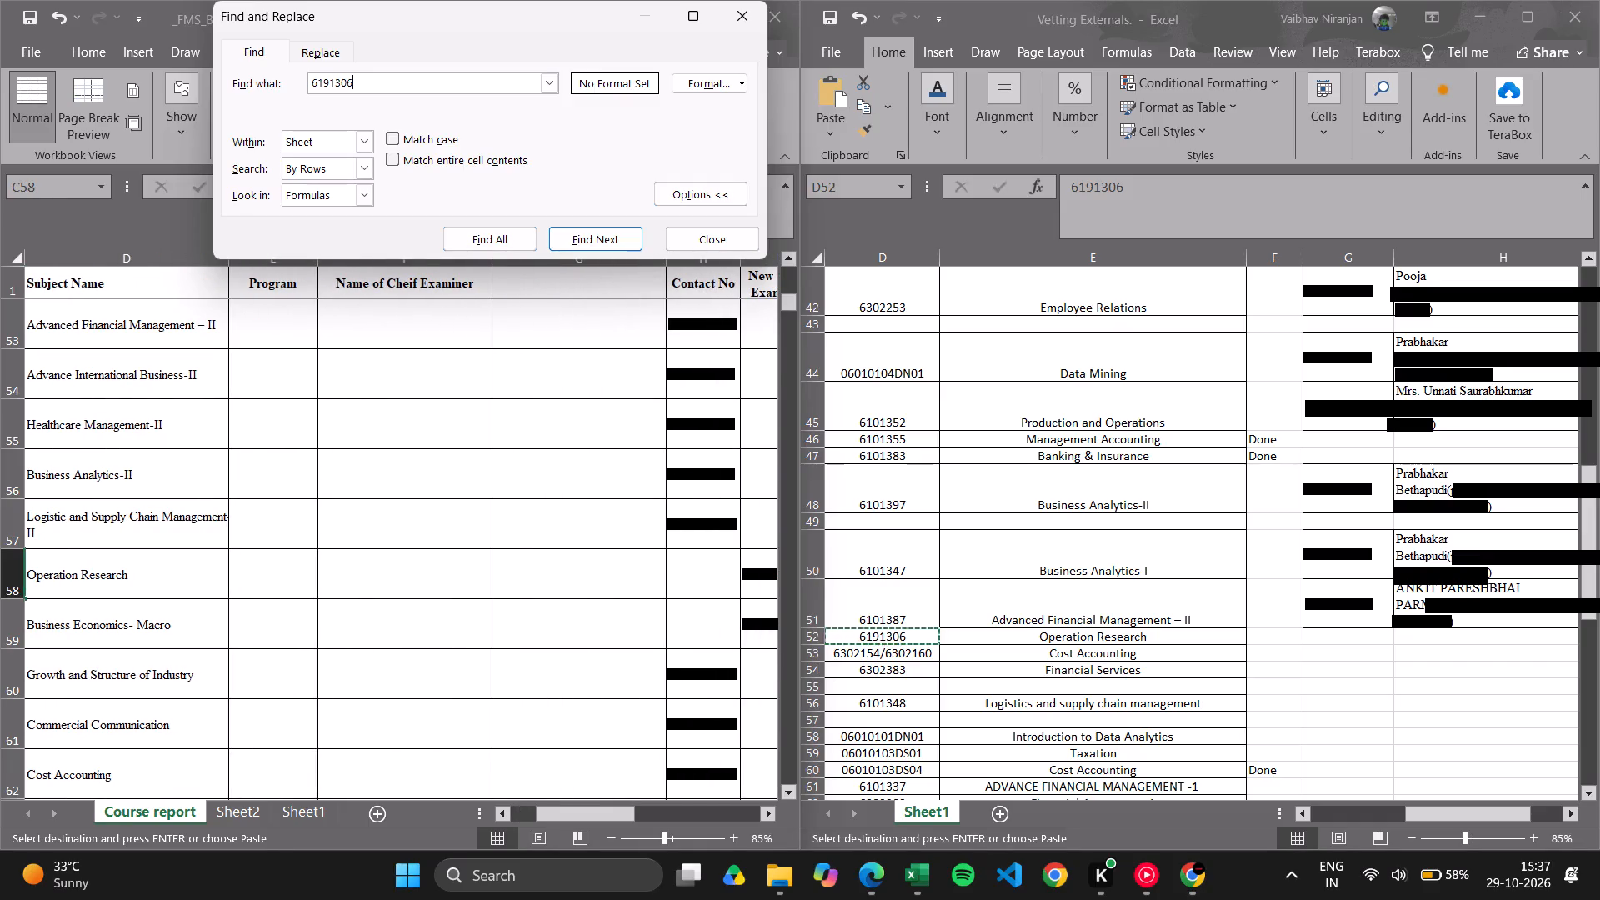
{"action": "left_click", "coordinate": [757, 587]}
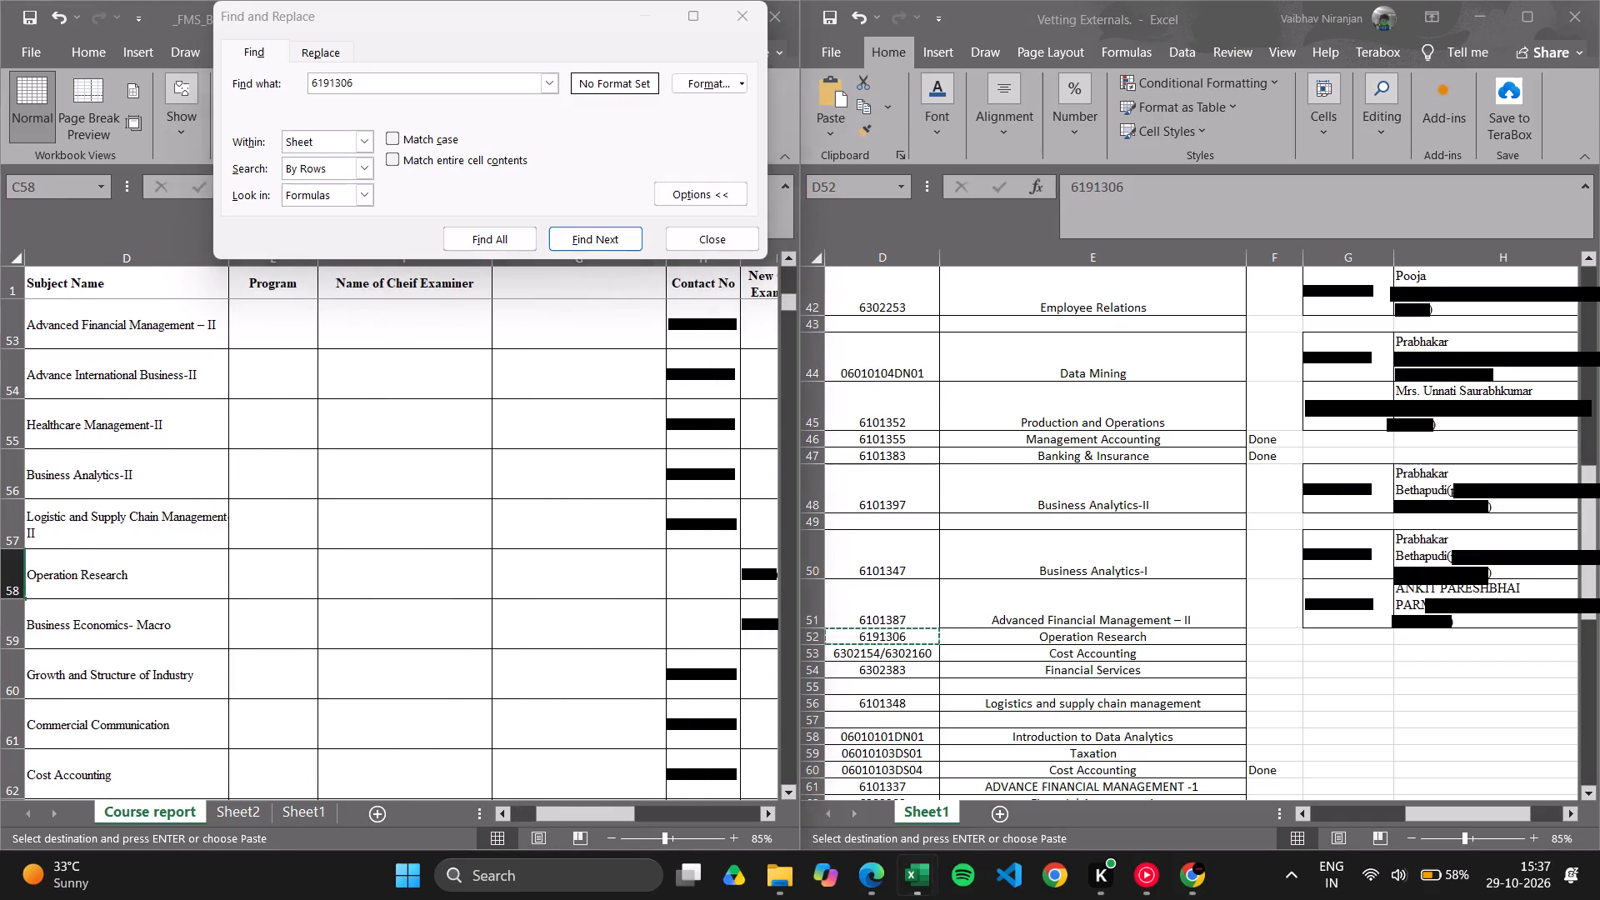
{"action": "key", "text": "ctrl+c"}
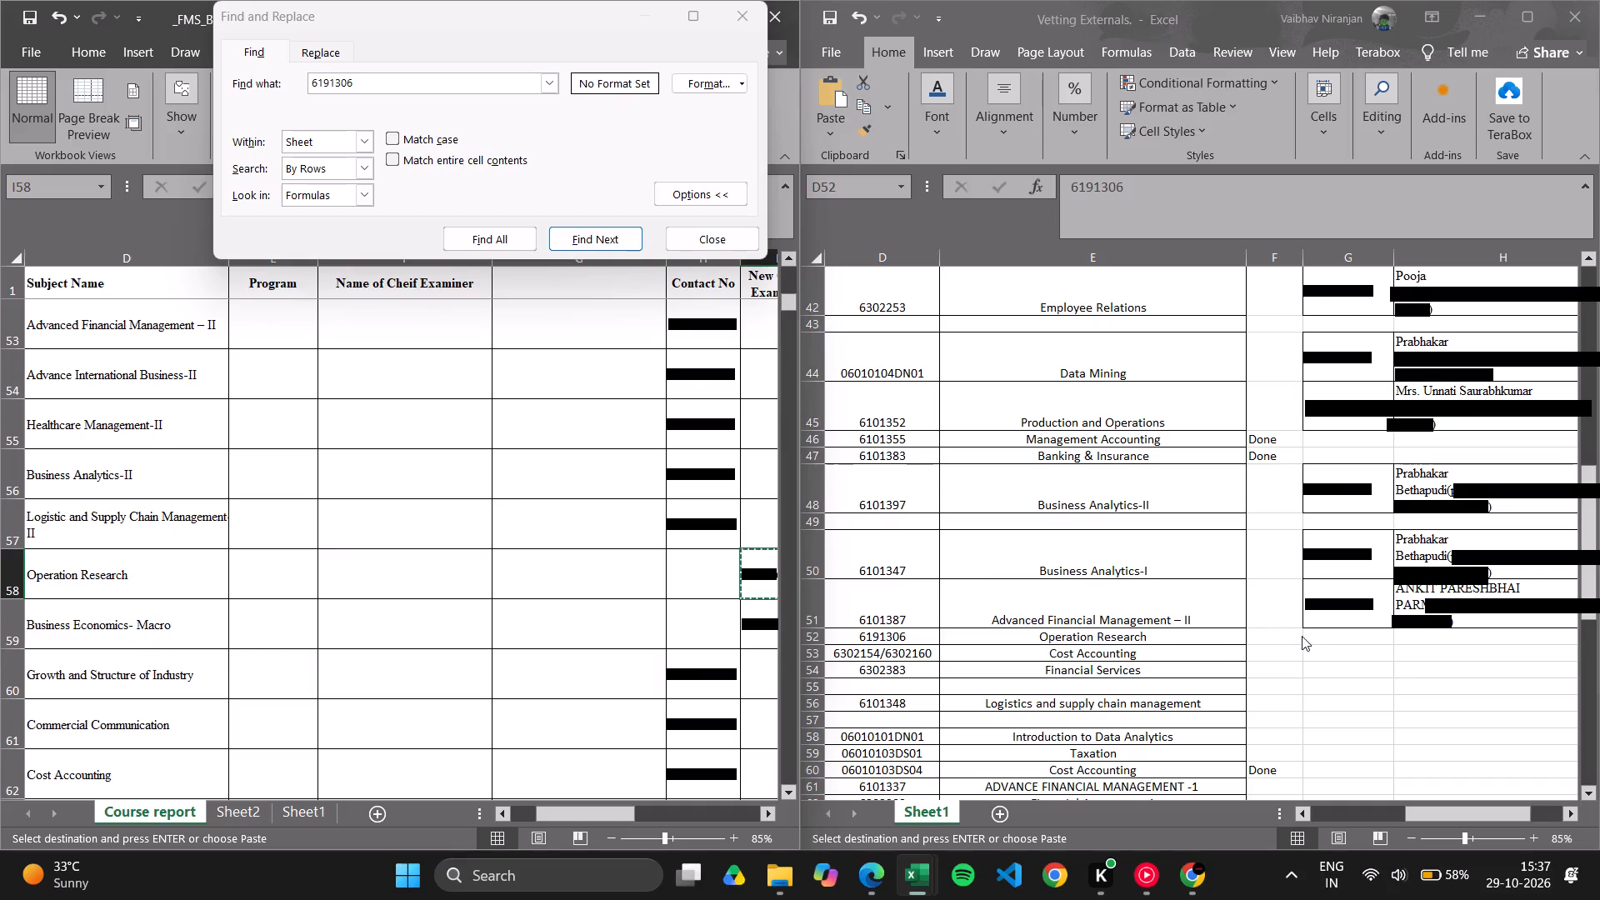
{"action": "left_click", "coordinate": [1323, 636]}
{"action": "left_click", "coordinate": [1323, 636]}
{"action": "key", "text": "ctrl+v"}
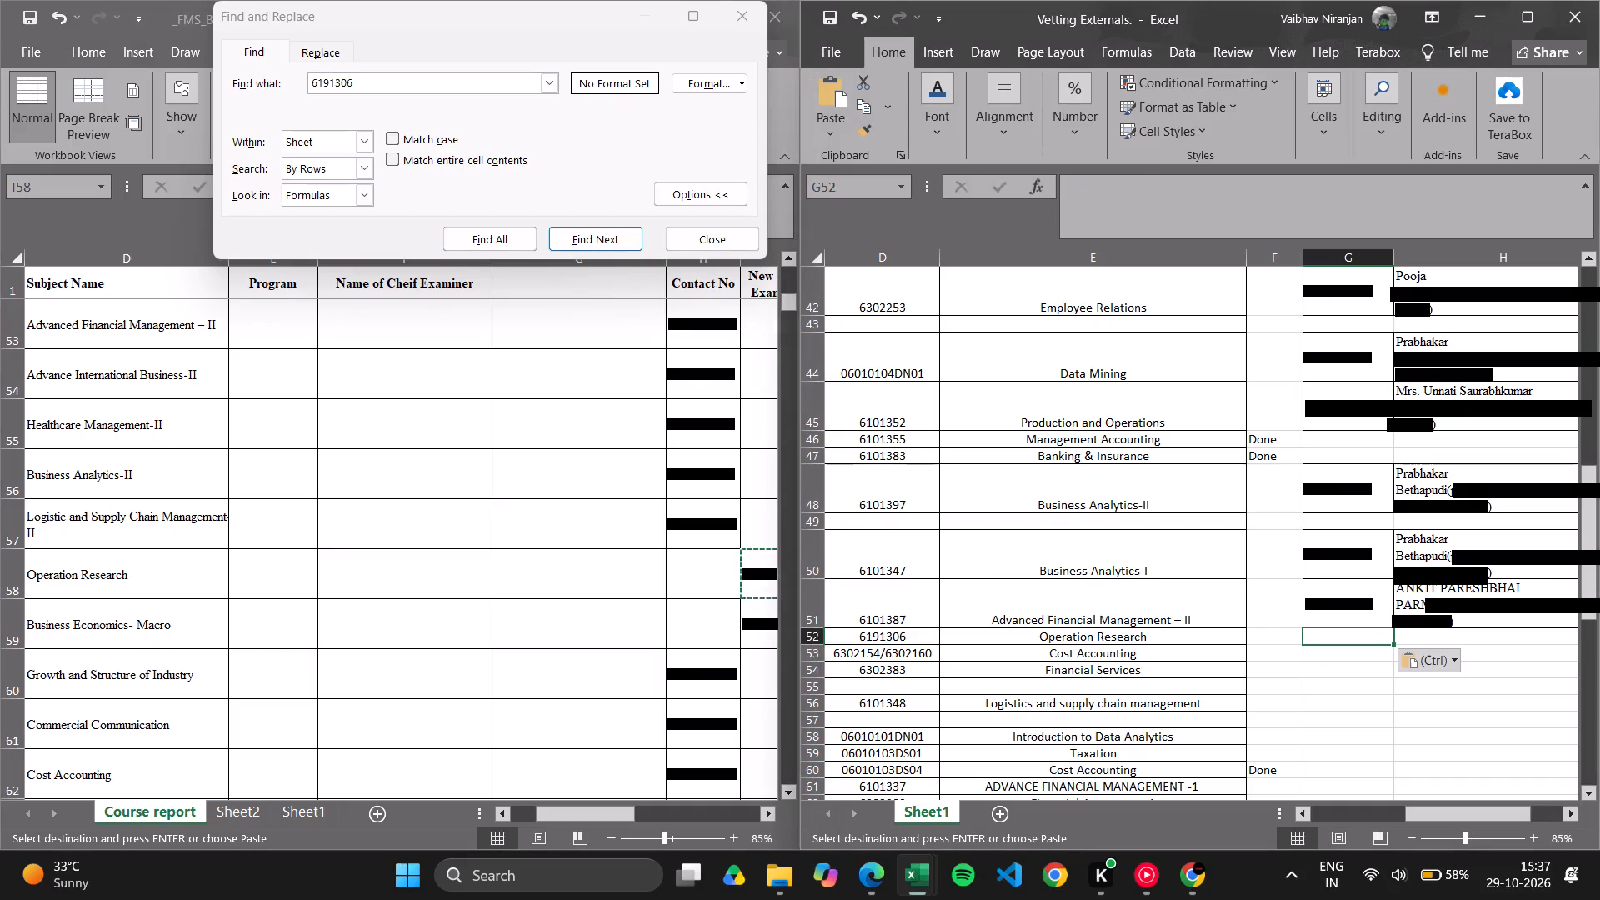
{"action": "scroll", "coordinate": [619, 732], "scroll_direction": "right", "scroll_amount": 1}
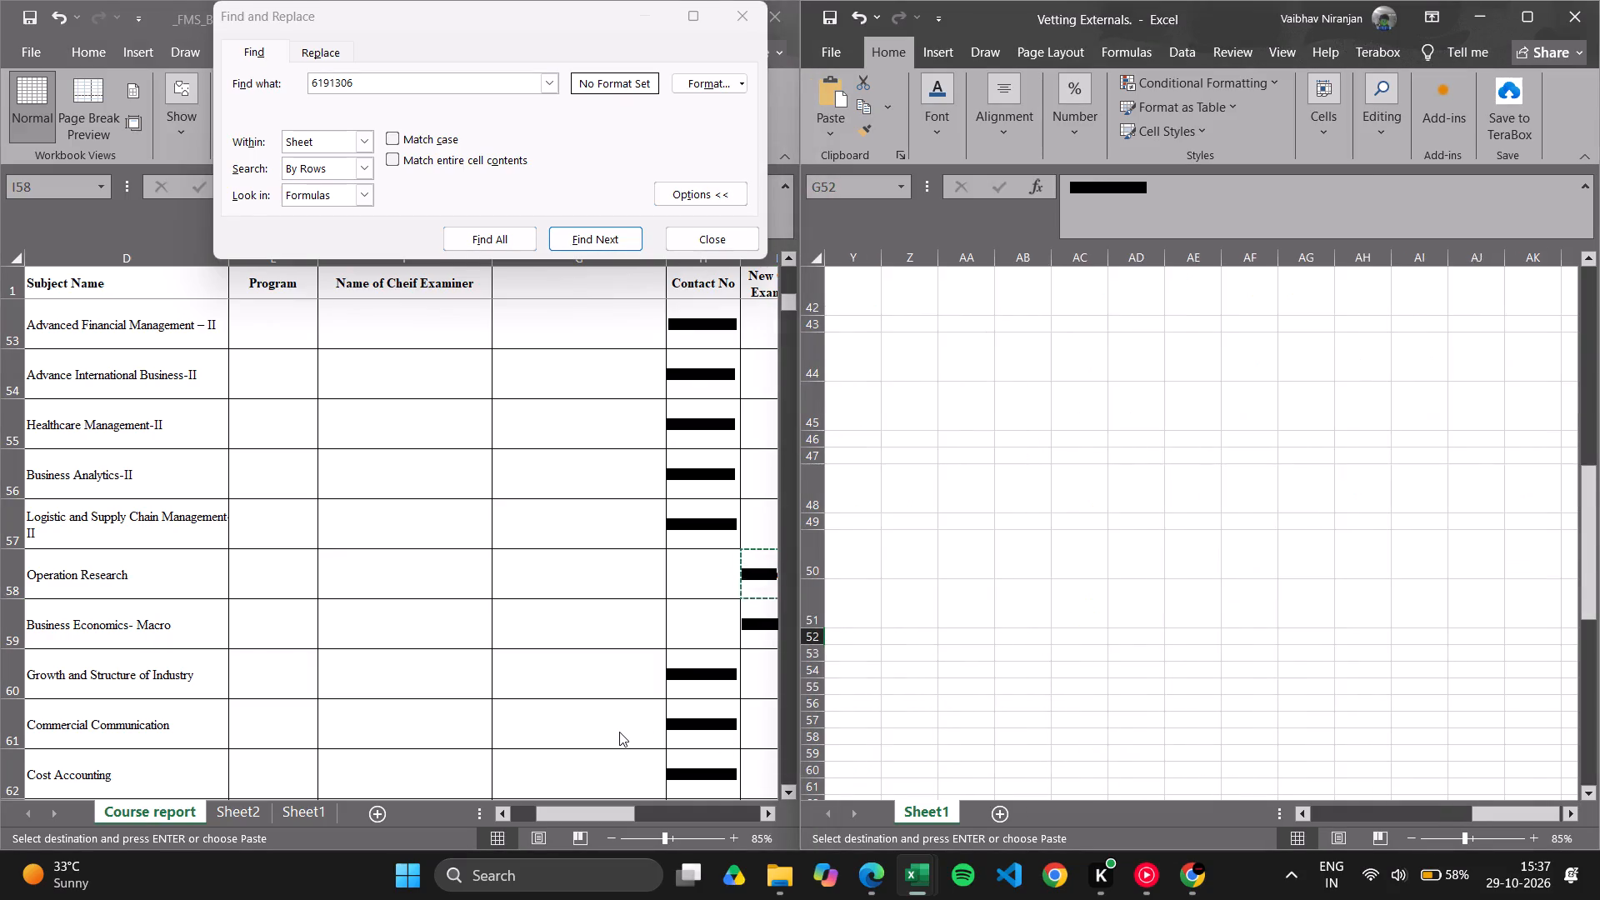
{"action": "scroll", "coordinate": [619, 732], "scroll_direction": "right", "scroll_amount": 1}
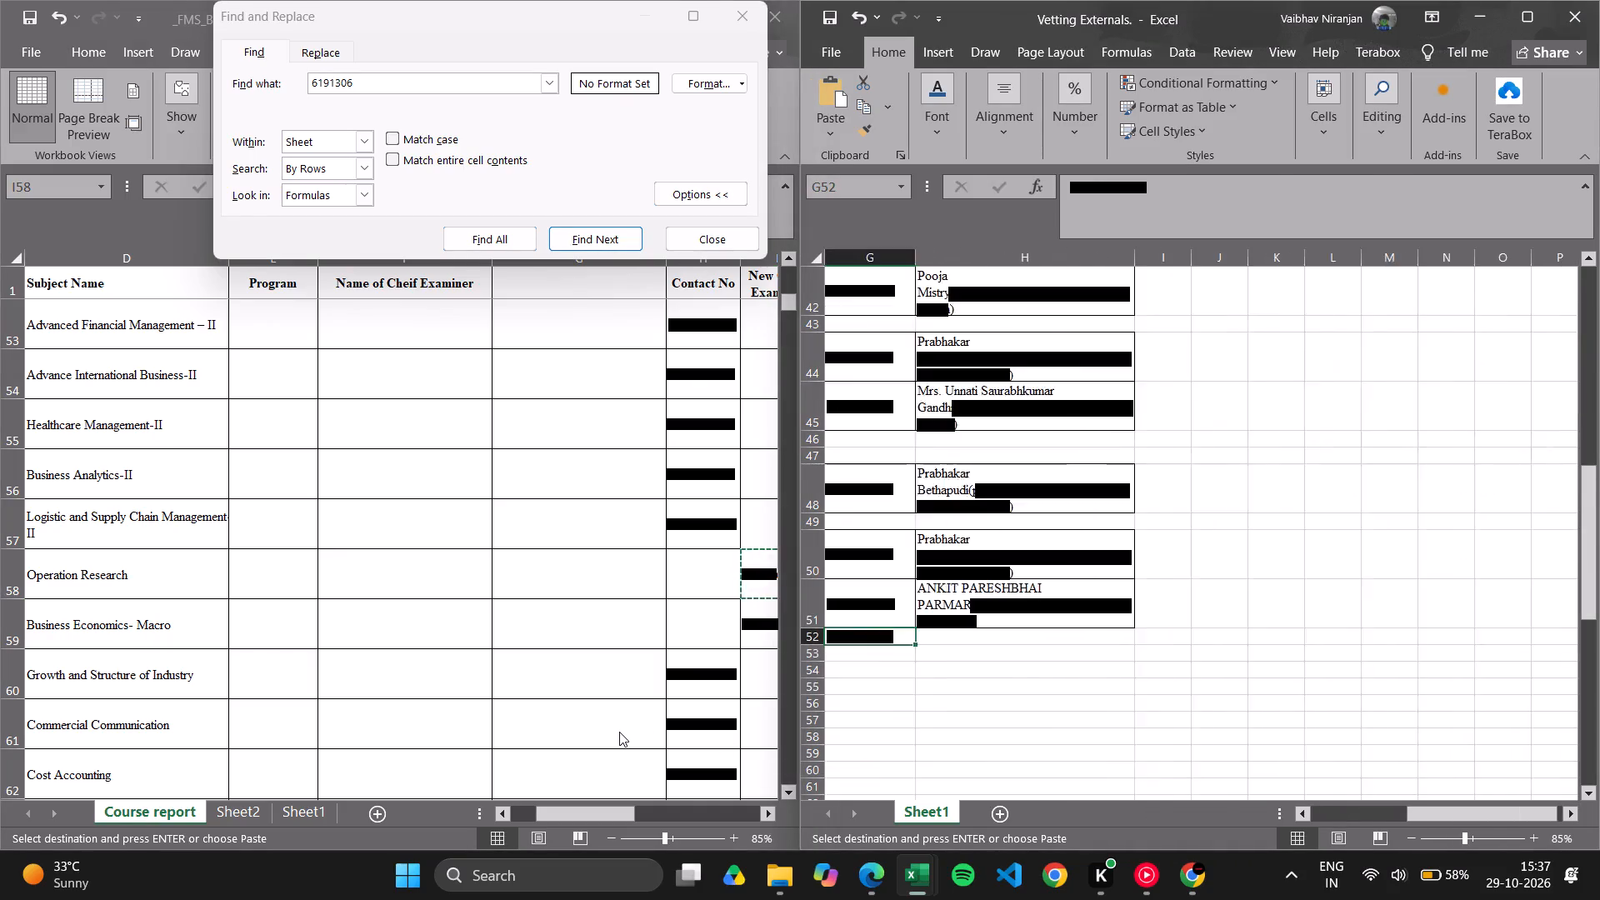
Copy the Operation Research row's E mail id from L58 of the nomination workbook into H52 of Vetting Externals.
{"action": "scroll", "coordinate": [619, 732], "scroll_direction": "right", "scroll_amount": 1}
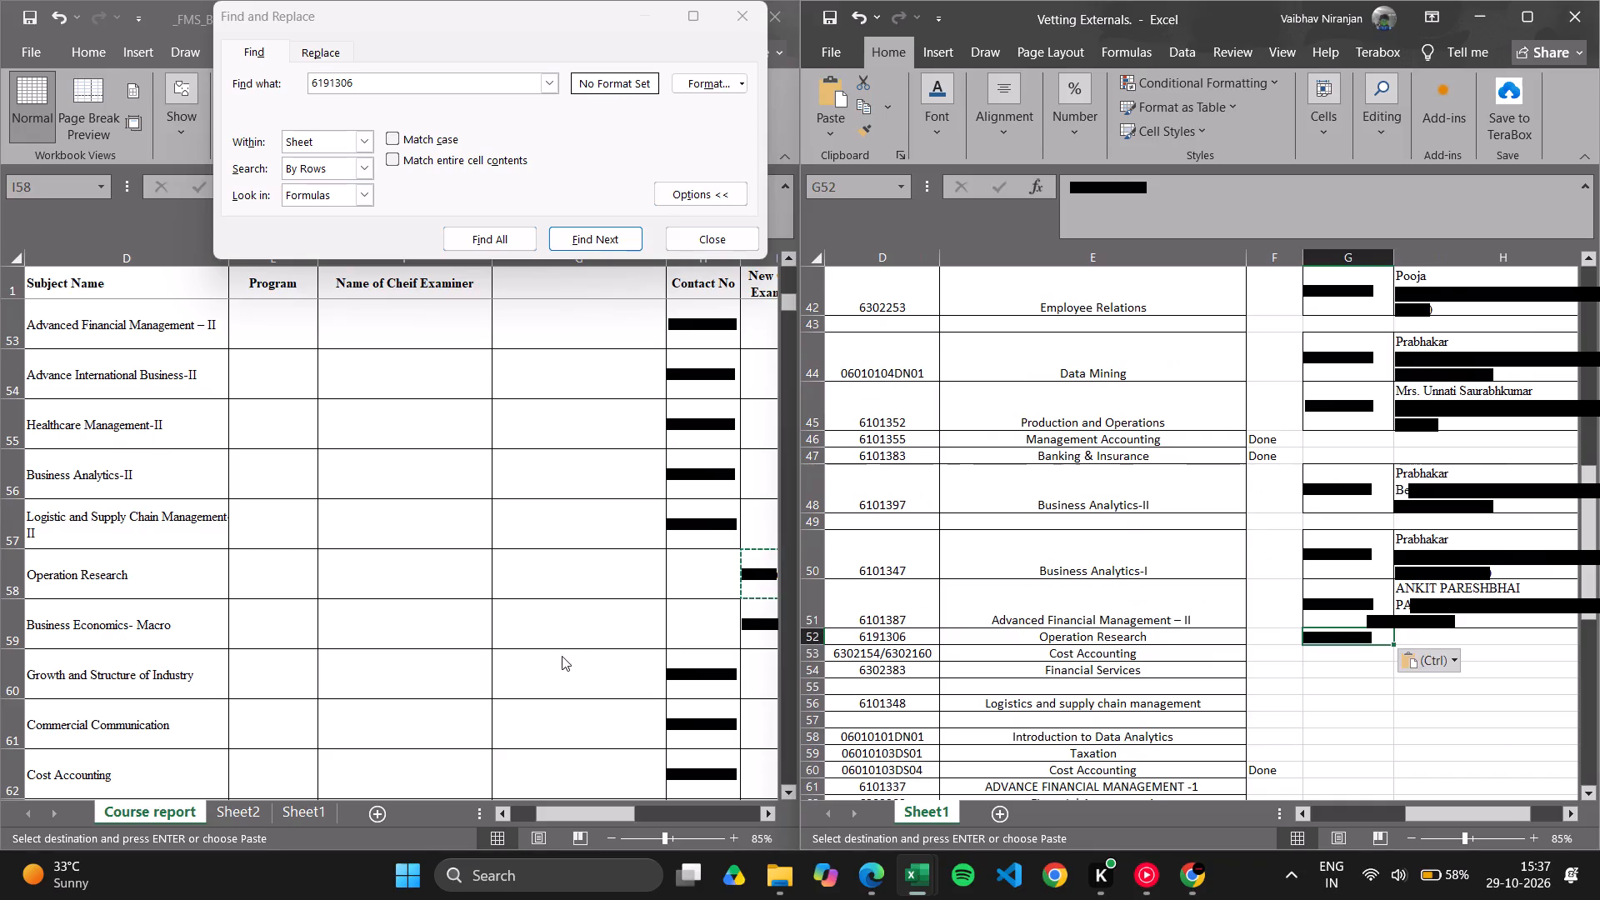
{"action": "left_click", "coordinate": [555, 649]}
{"action": "scroll", "coordinate": [555, 649], "scroll_direction": "left", "scroll_amount": 6}
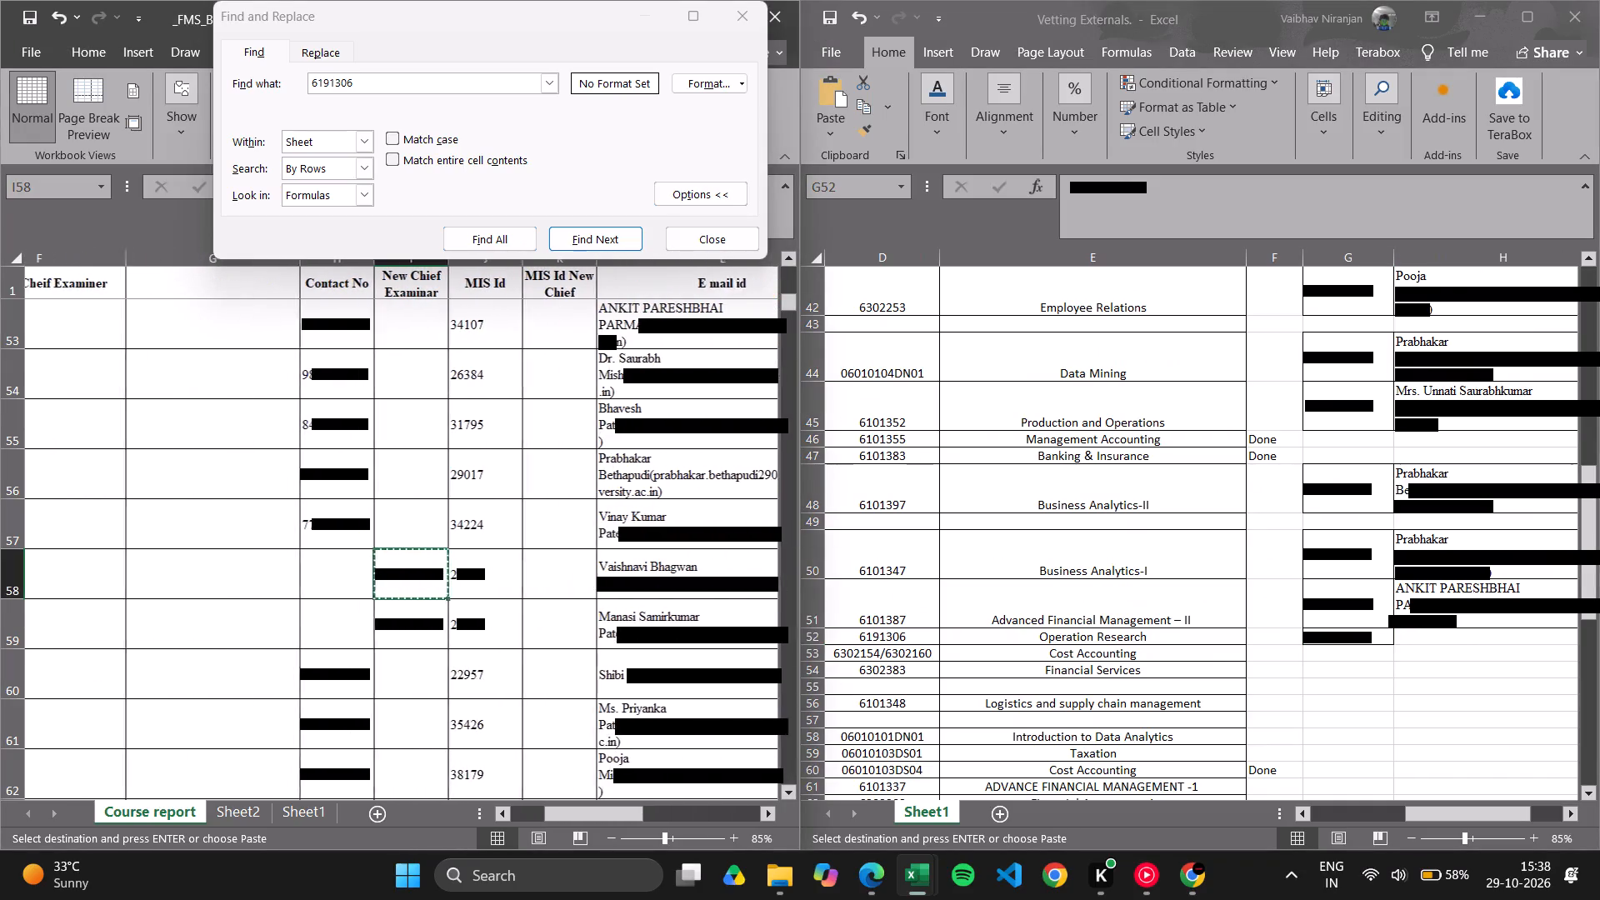
{"action": "left_click", "coordinate": [711, 573]}
{"action": "key", "text": "ctrl+c"}
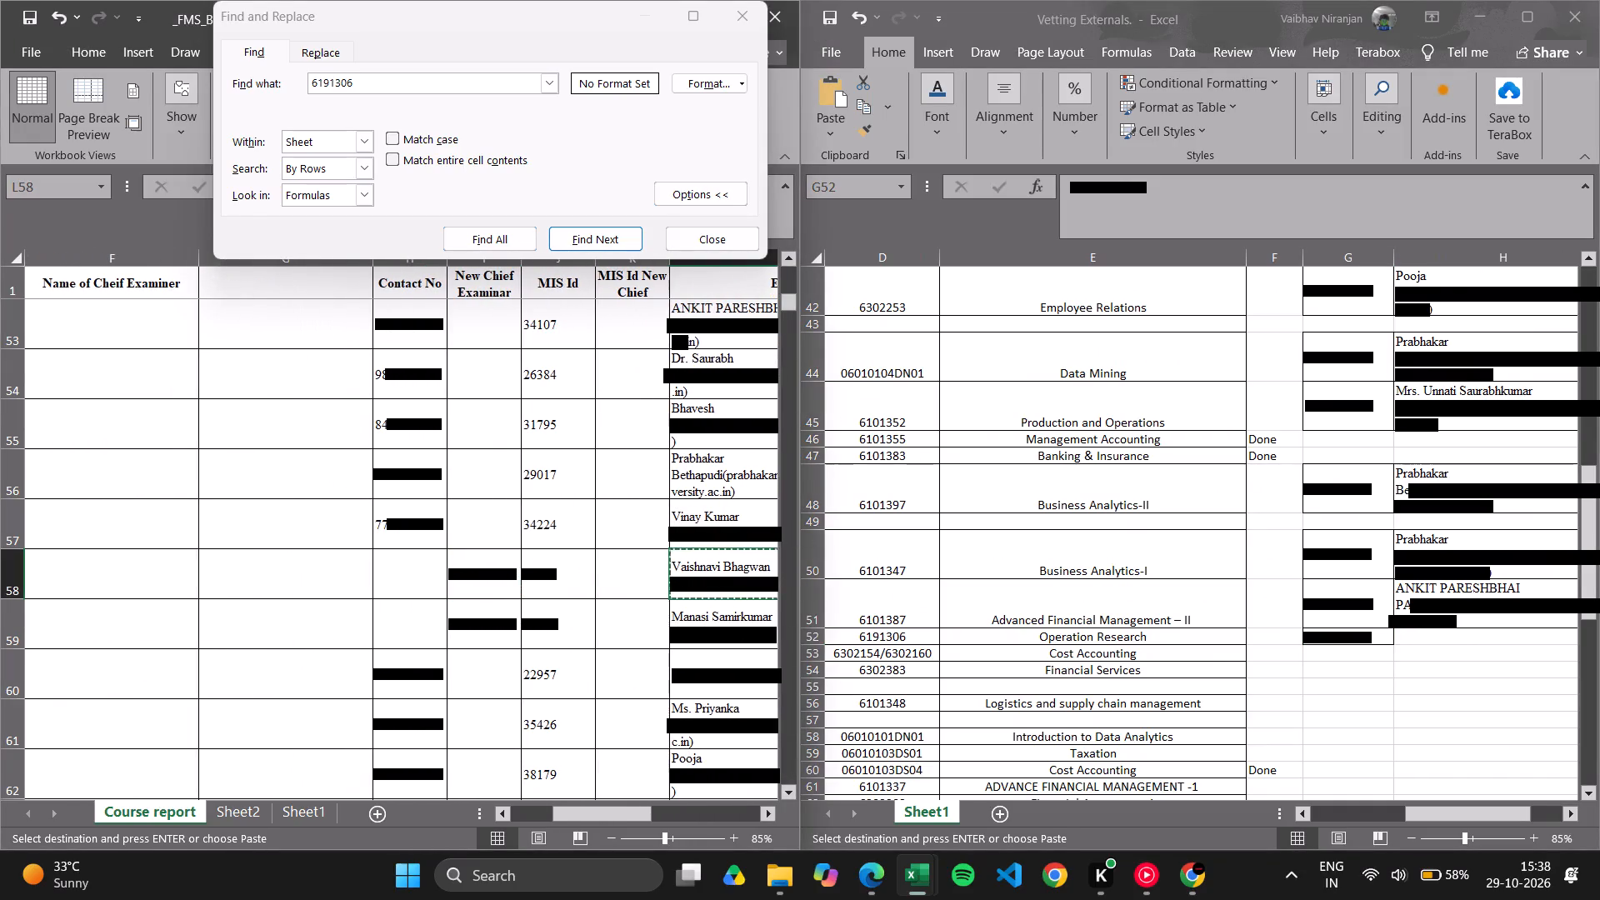
{"action": "left_click", "coordinate": [1431, 633]}
{"action": "left_click", "coordinate": [1431, 633]}
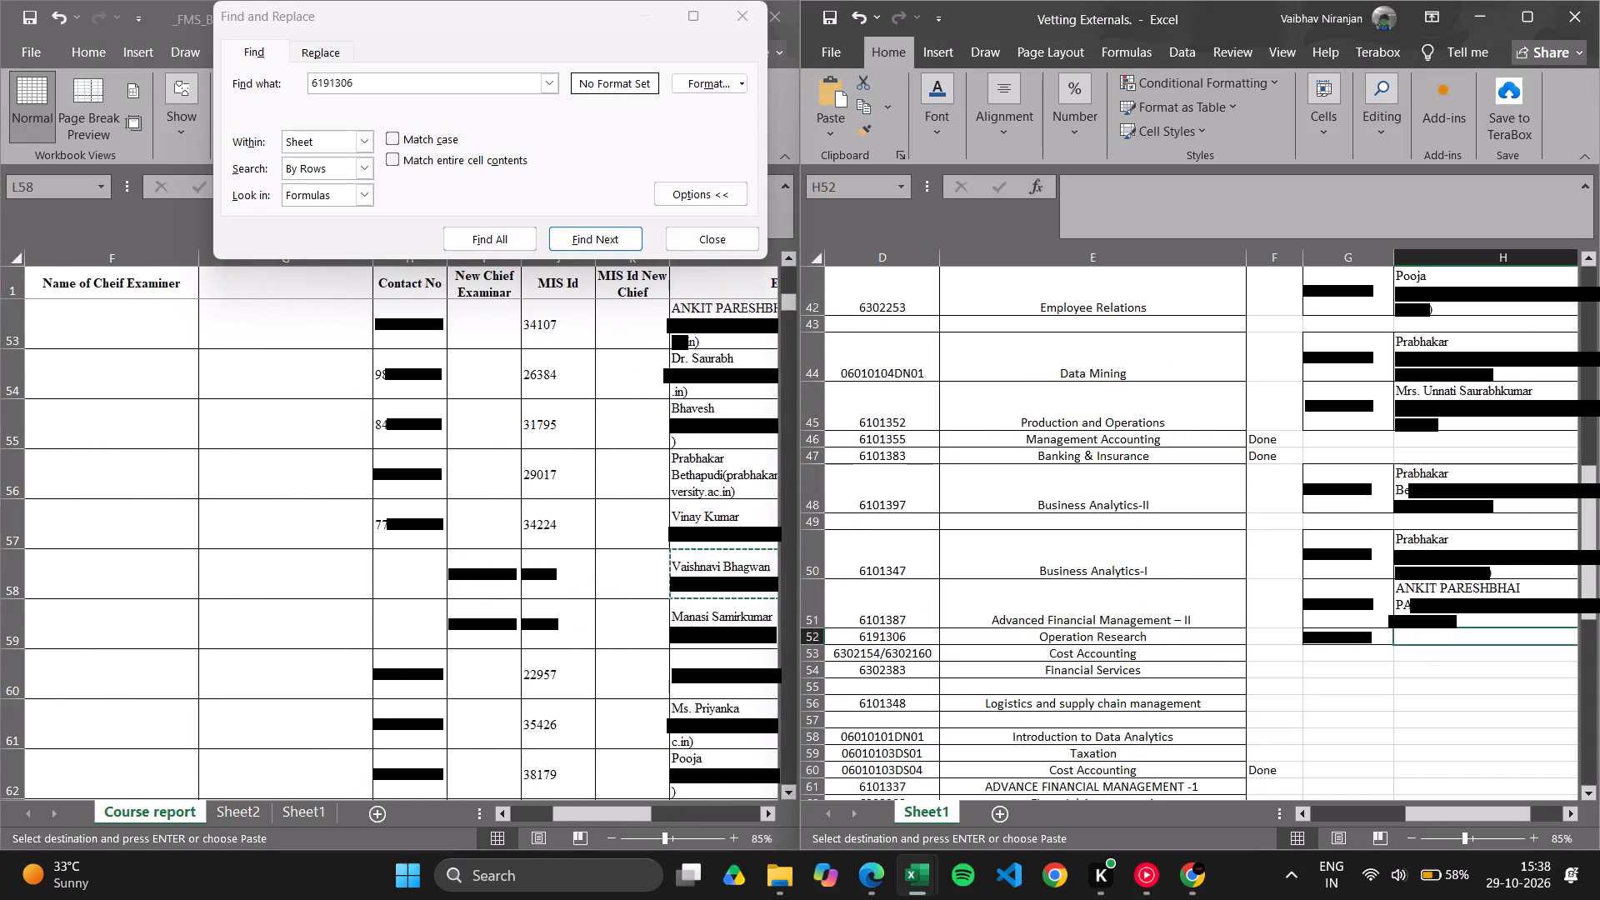
{"action": "key", "text": "ctrl+v"}
Search the nomination workbook for Cost Accounting's subject code 6302154/6302160, copied from D53 of Vetting Externals.
{"action": "scroll", "coordinate": [940, 717], "scroll_direction": "right", "scroll_amount": 4}
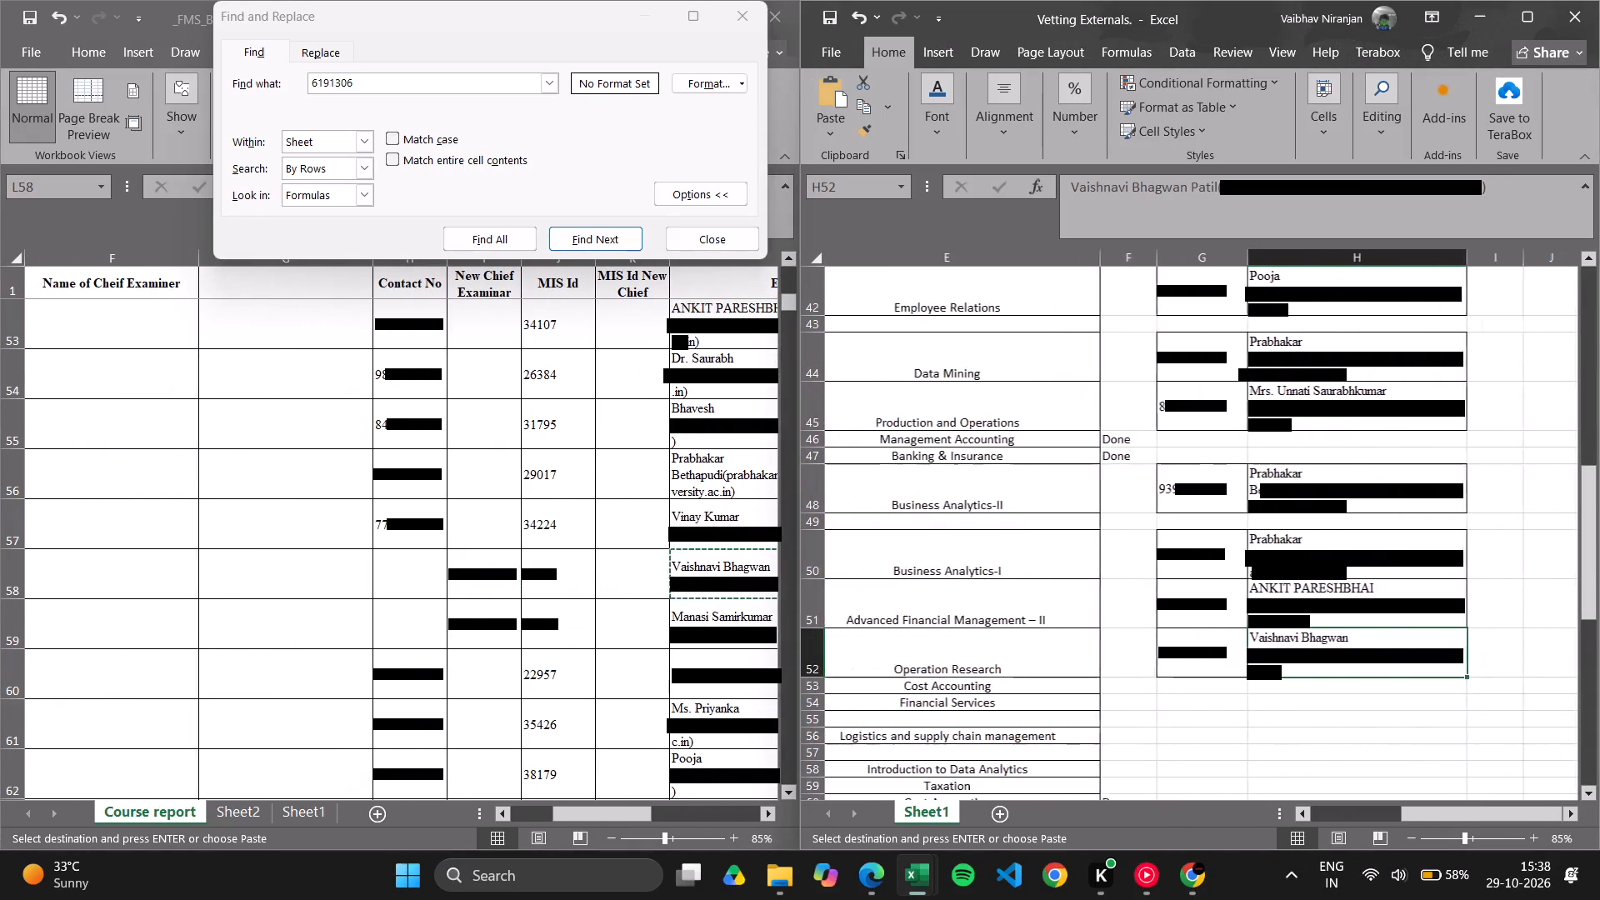
{"action": "scroll", "coordinate": [950, 687], "scroll_direction": "right", "scroll_amount": 3}
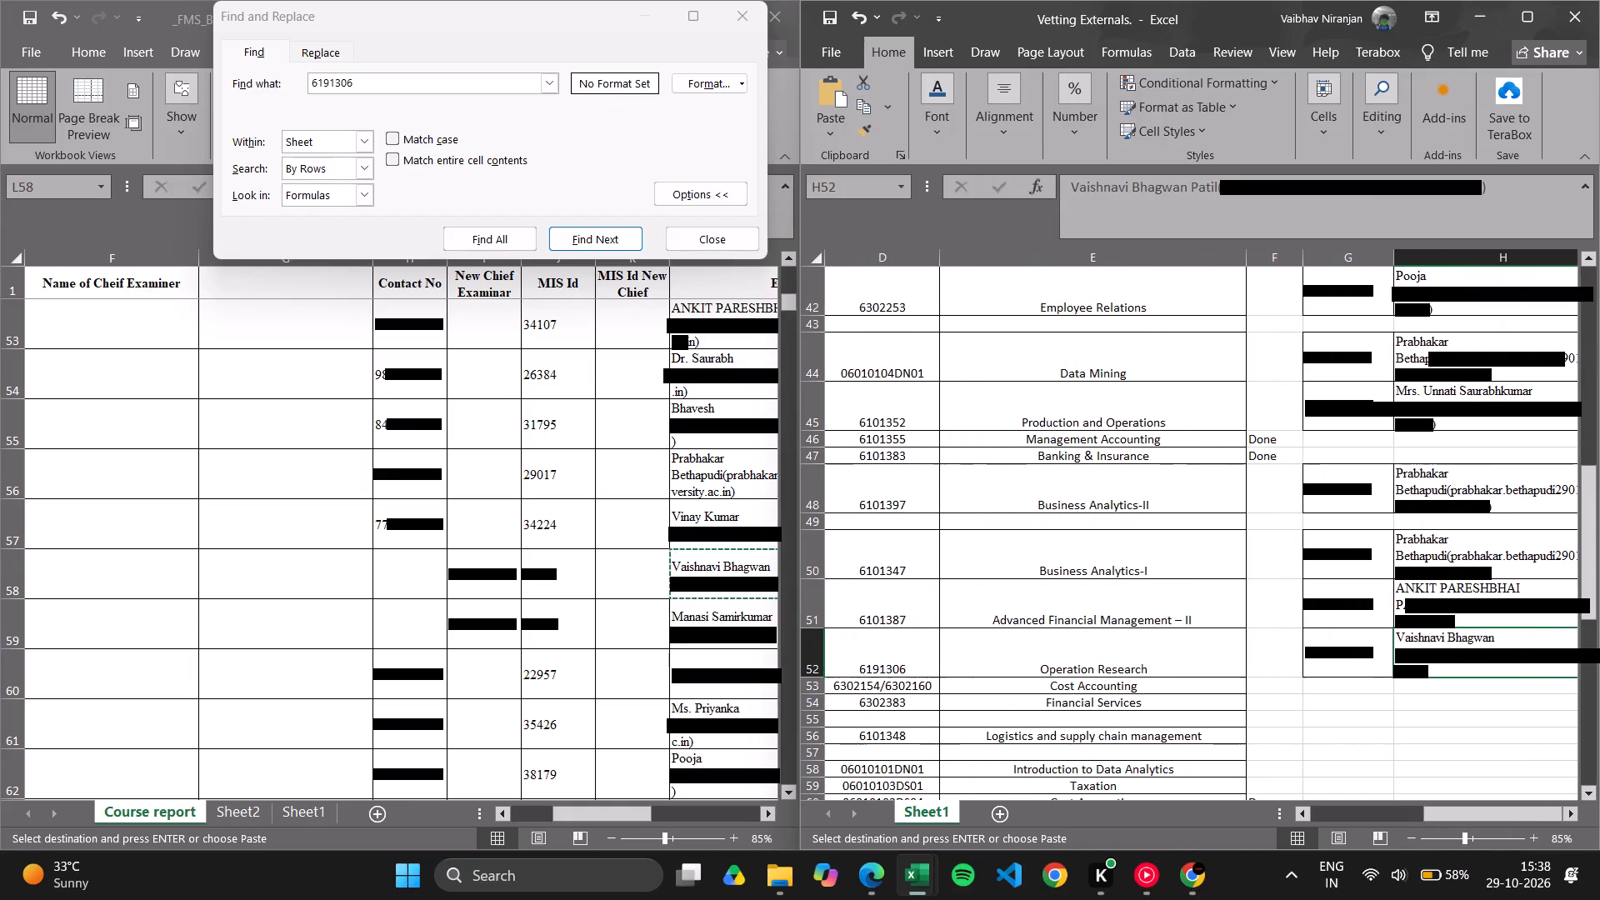
{"action": "left_click", "coordinate": [917, 686]}
{"action": "key", "text": "ctrl+c"}
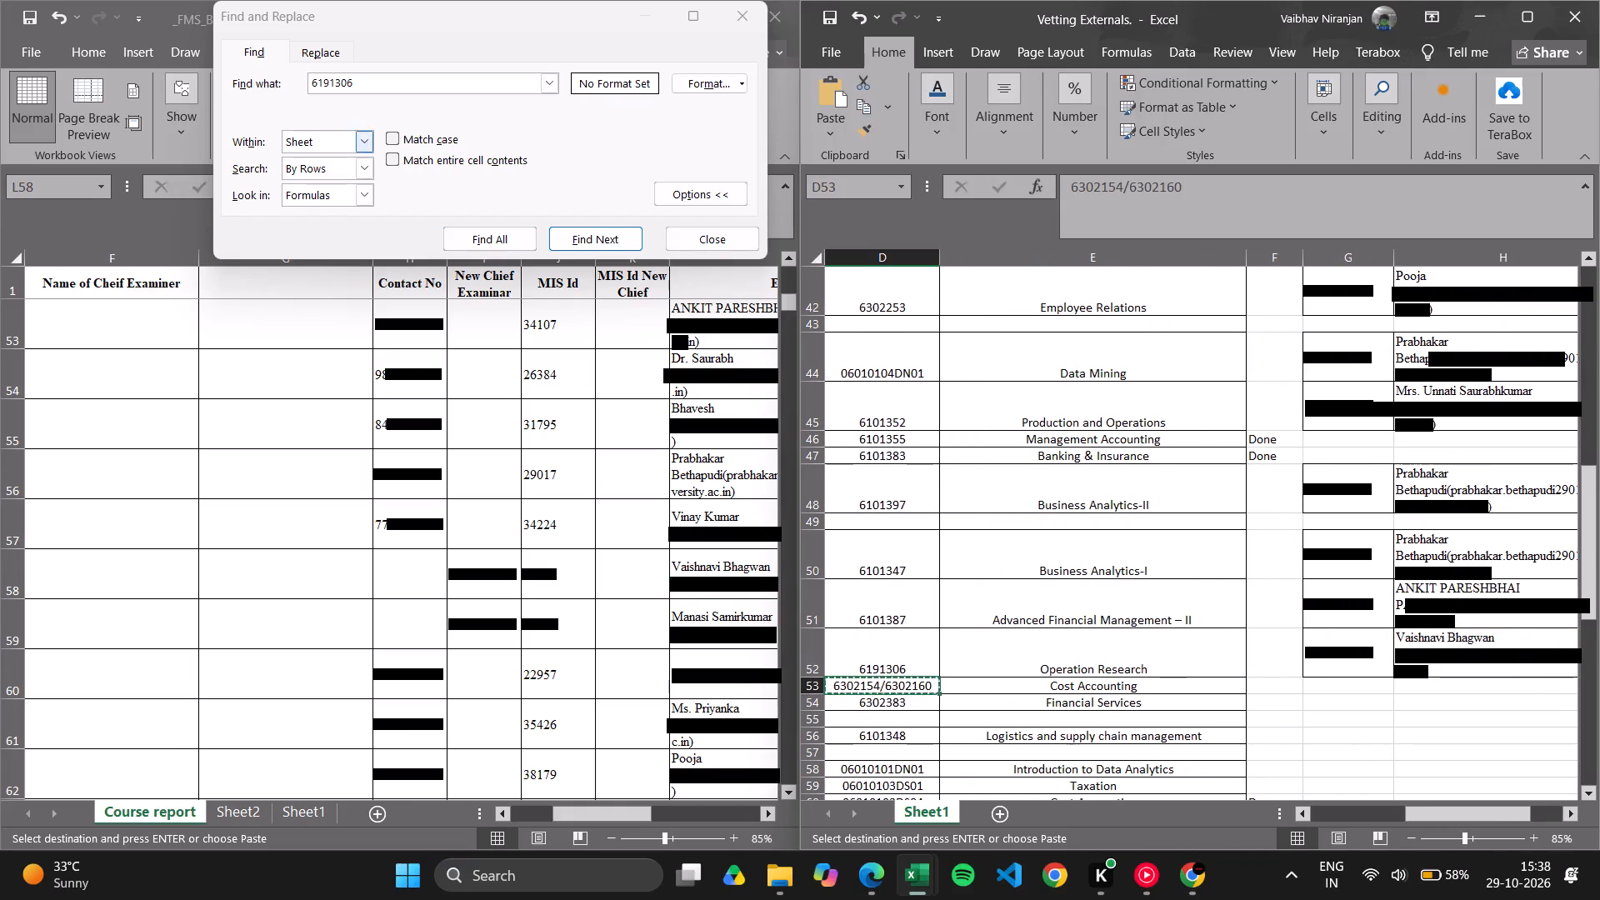
{"action": "double_click", "coordinate": [435, 79]}
{"action": "key", "text": "ctrl+v"}
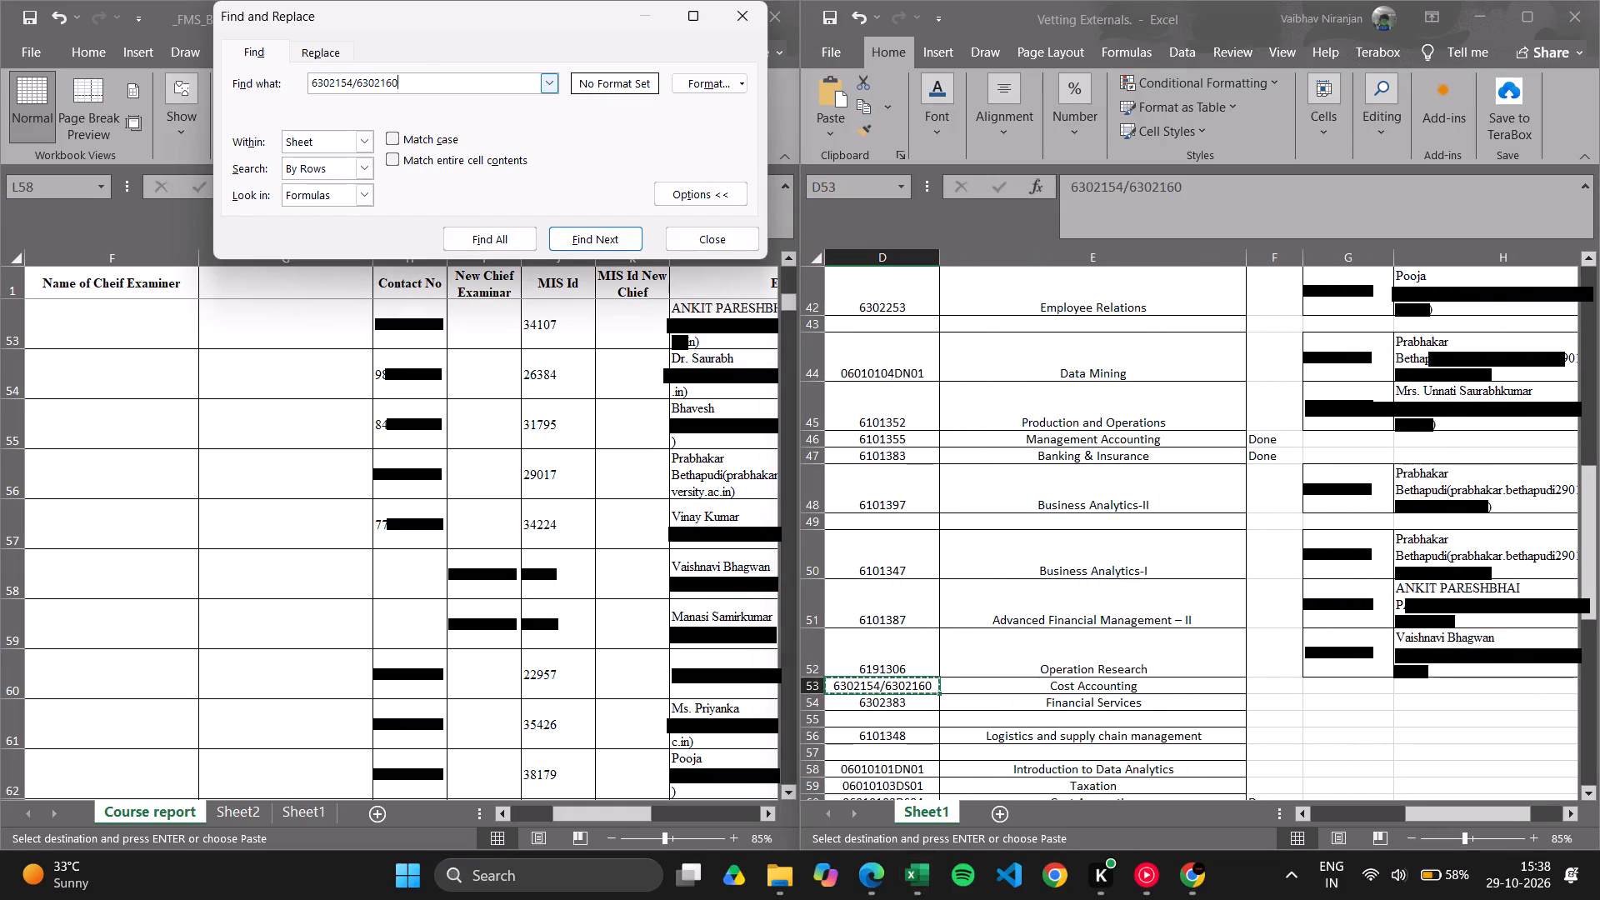
{"action": "left_click", "coordinate": [572, 239]}
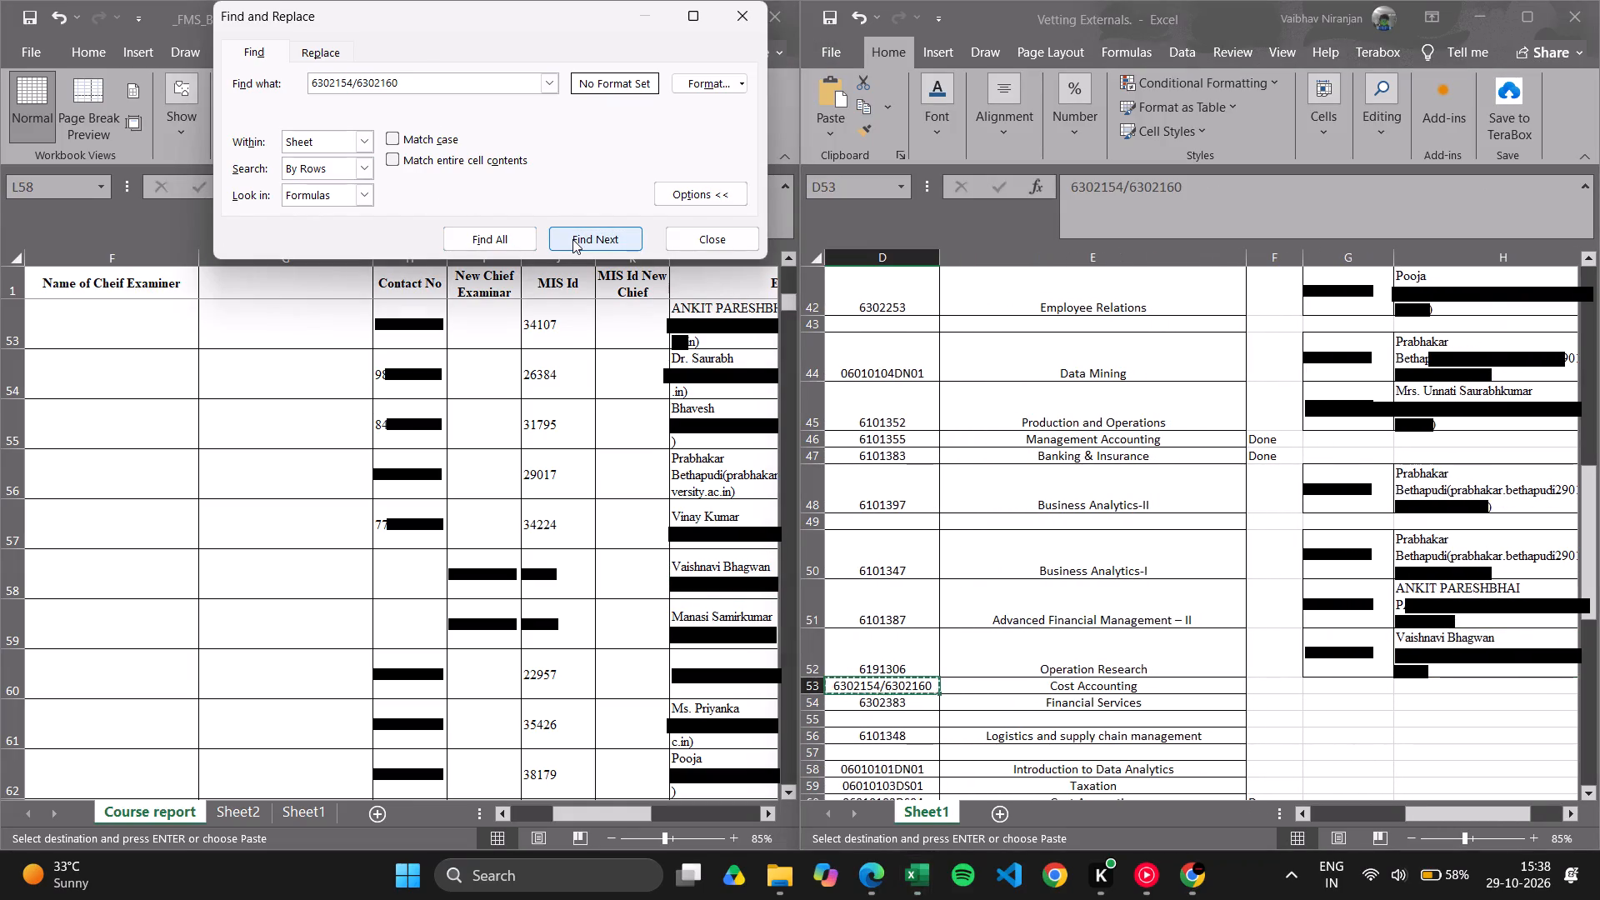
{"action": "left_click", "coordinate": [572, 239]}
{"action": "triple_click", "coordinate": [572, 239]}
{"action": "double_click", "coordinate": [572, 239]}
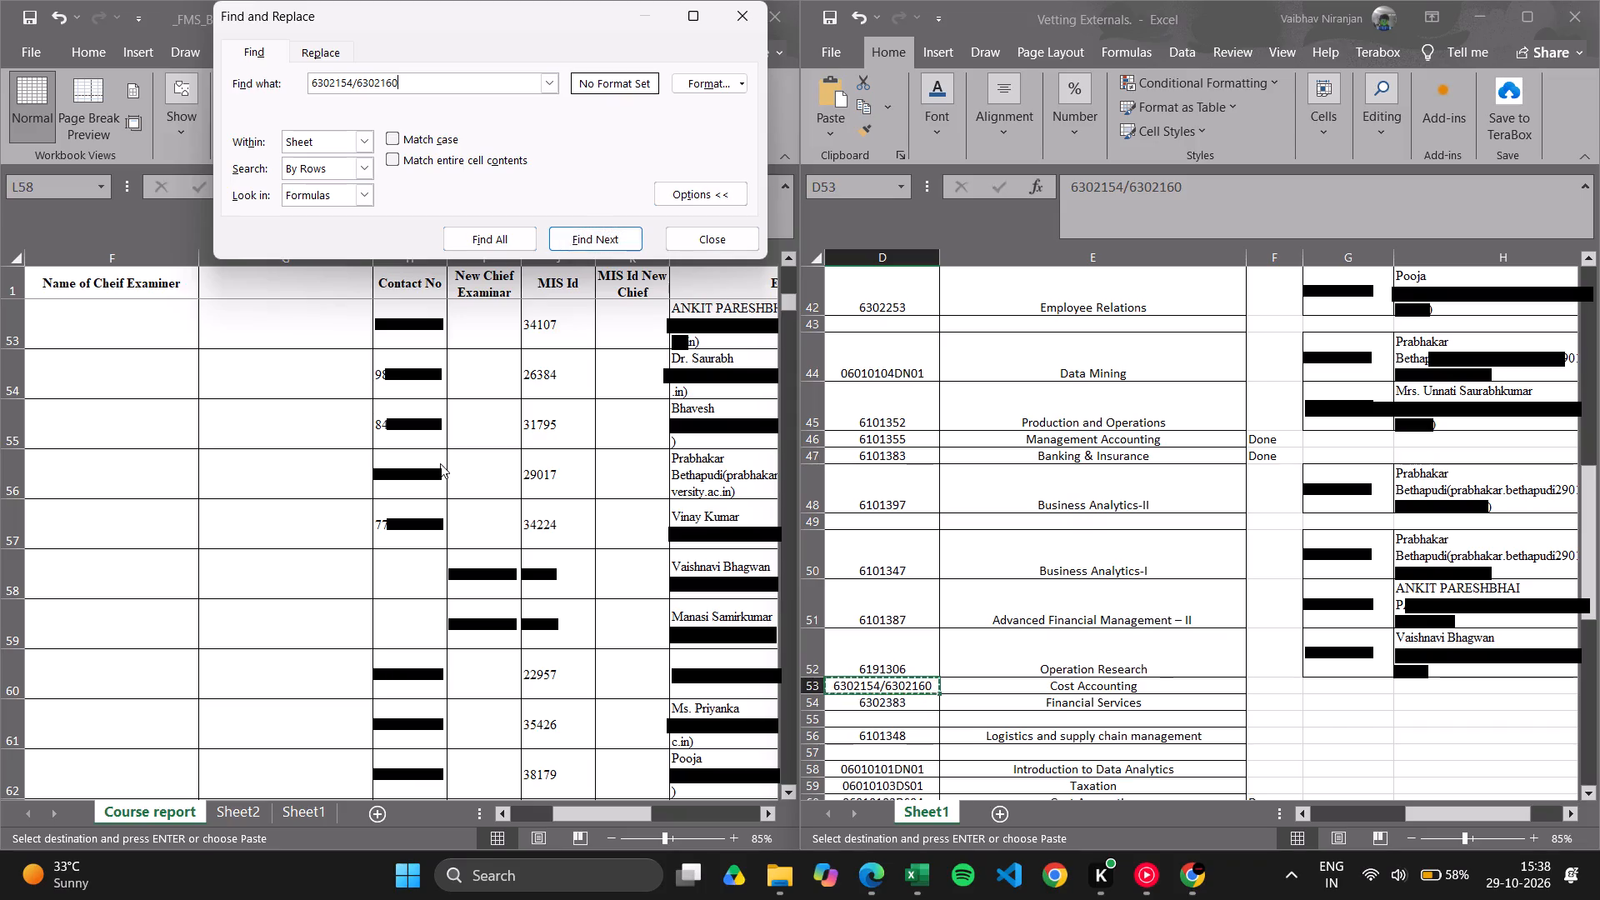
{"action": "left_click", "coordinate": [440, 463]}
{"action": "left_click", "coordinate": [612, 232]}
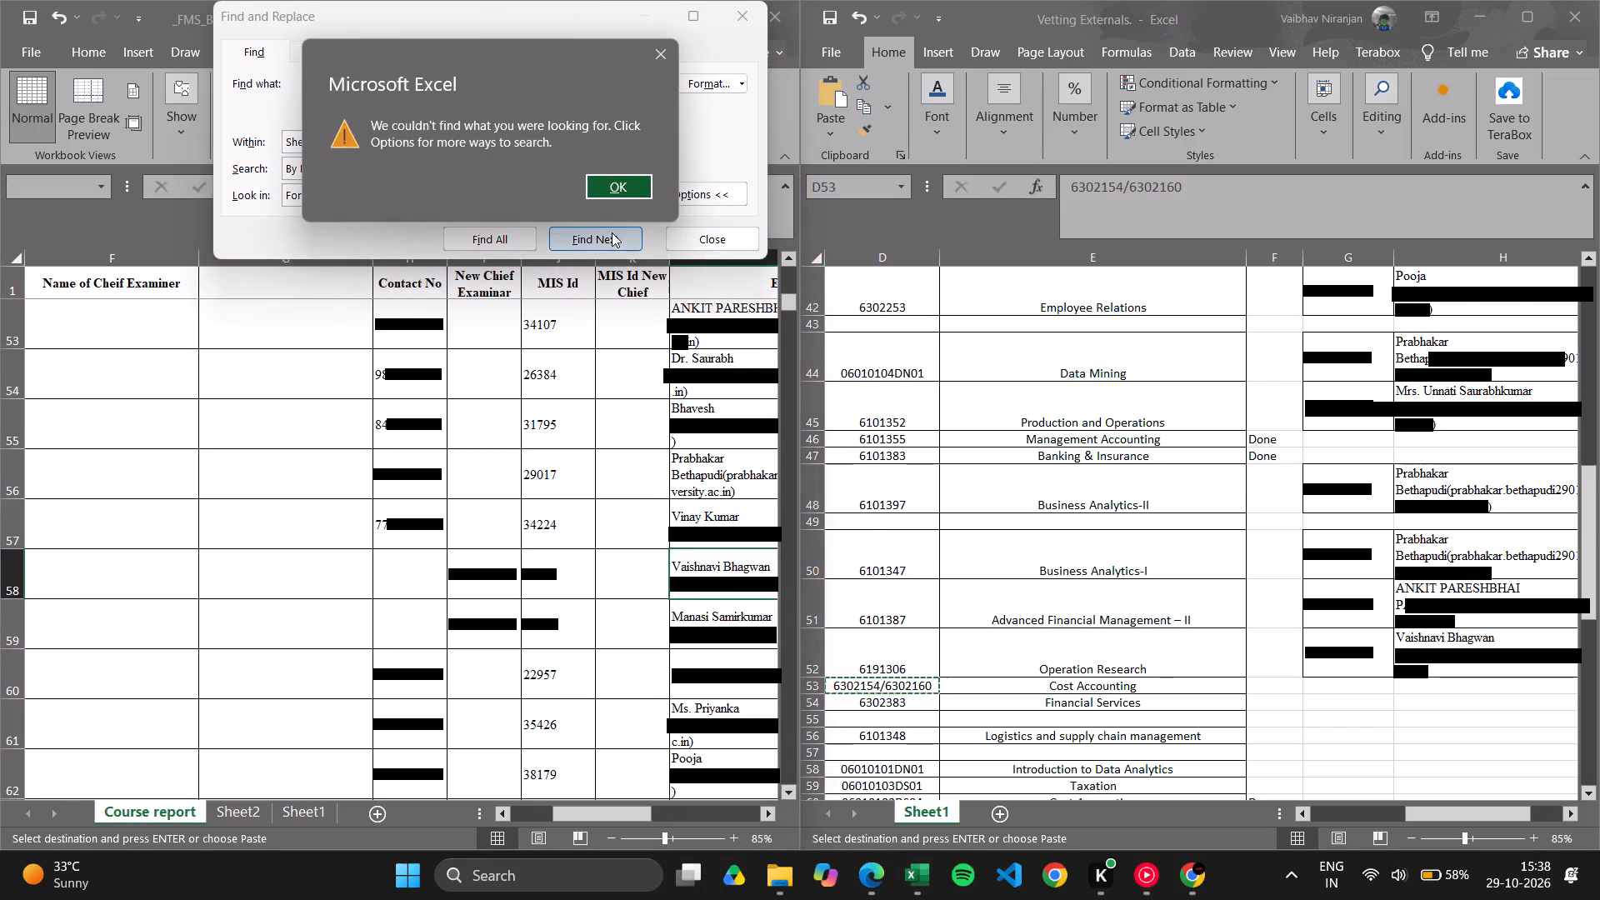
{"action": "left_click", "coordinate": [638, 182]}
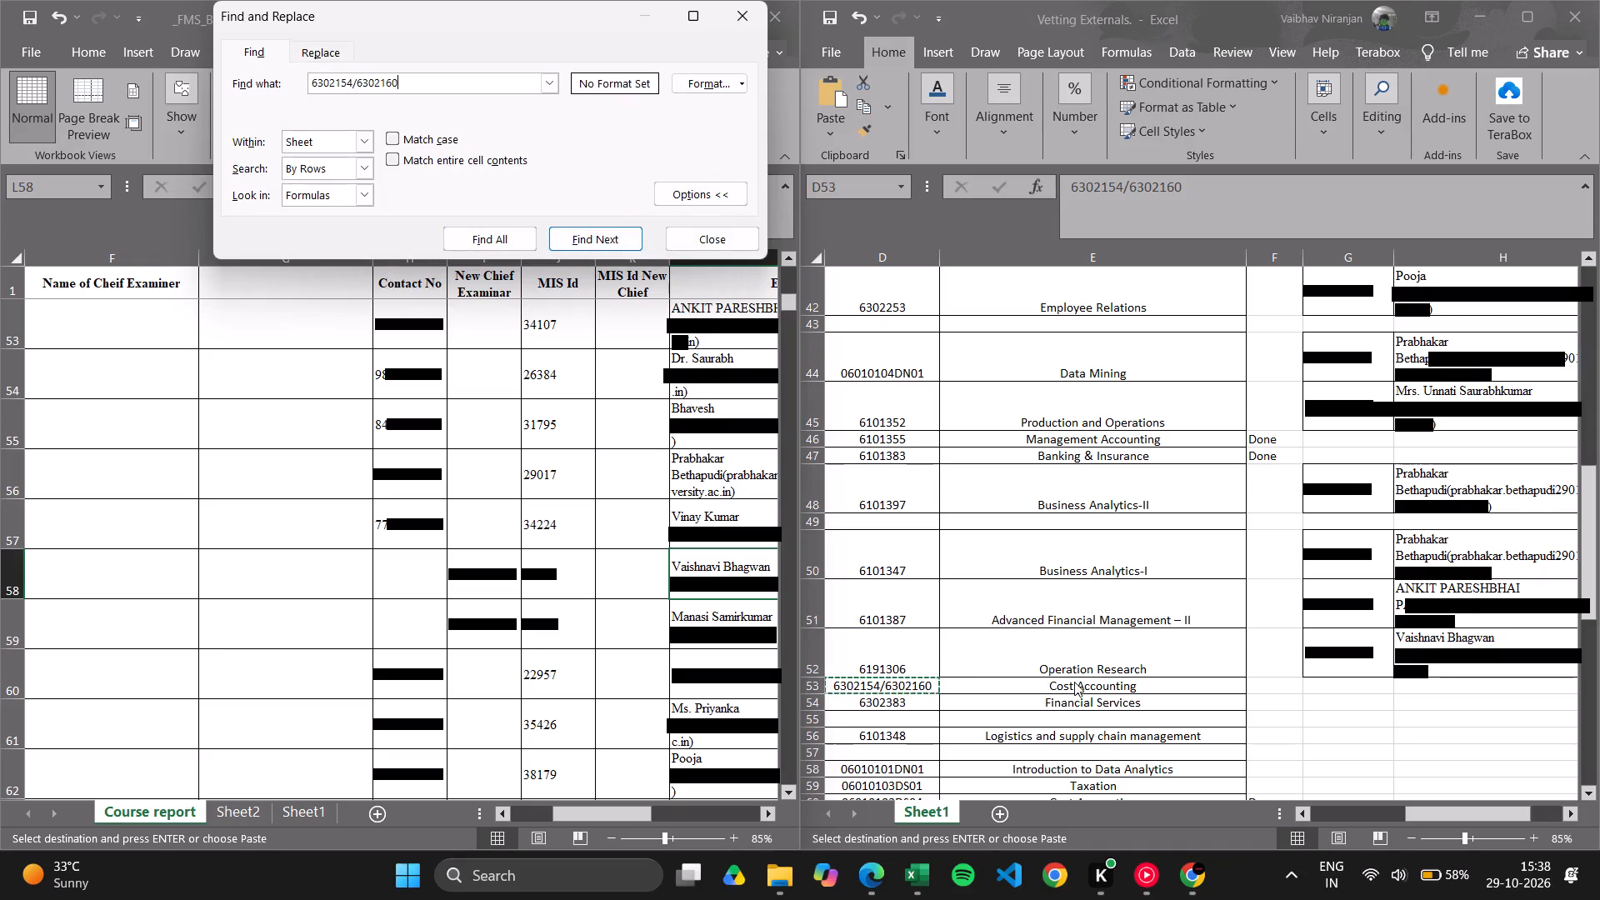
Search the nomination workbook for the subject name Cost Accounting, copied from E53 of Vetting Externals.
{"action": "left_click", "coordinate": [1073, 683]}
{"action": "left_click", "coordinate": [1073, 683]}
{"action": "key", "text": "ctrl+c"}
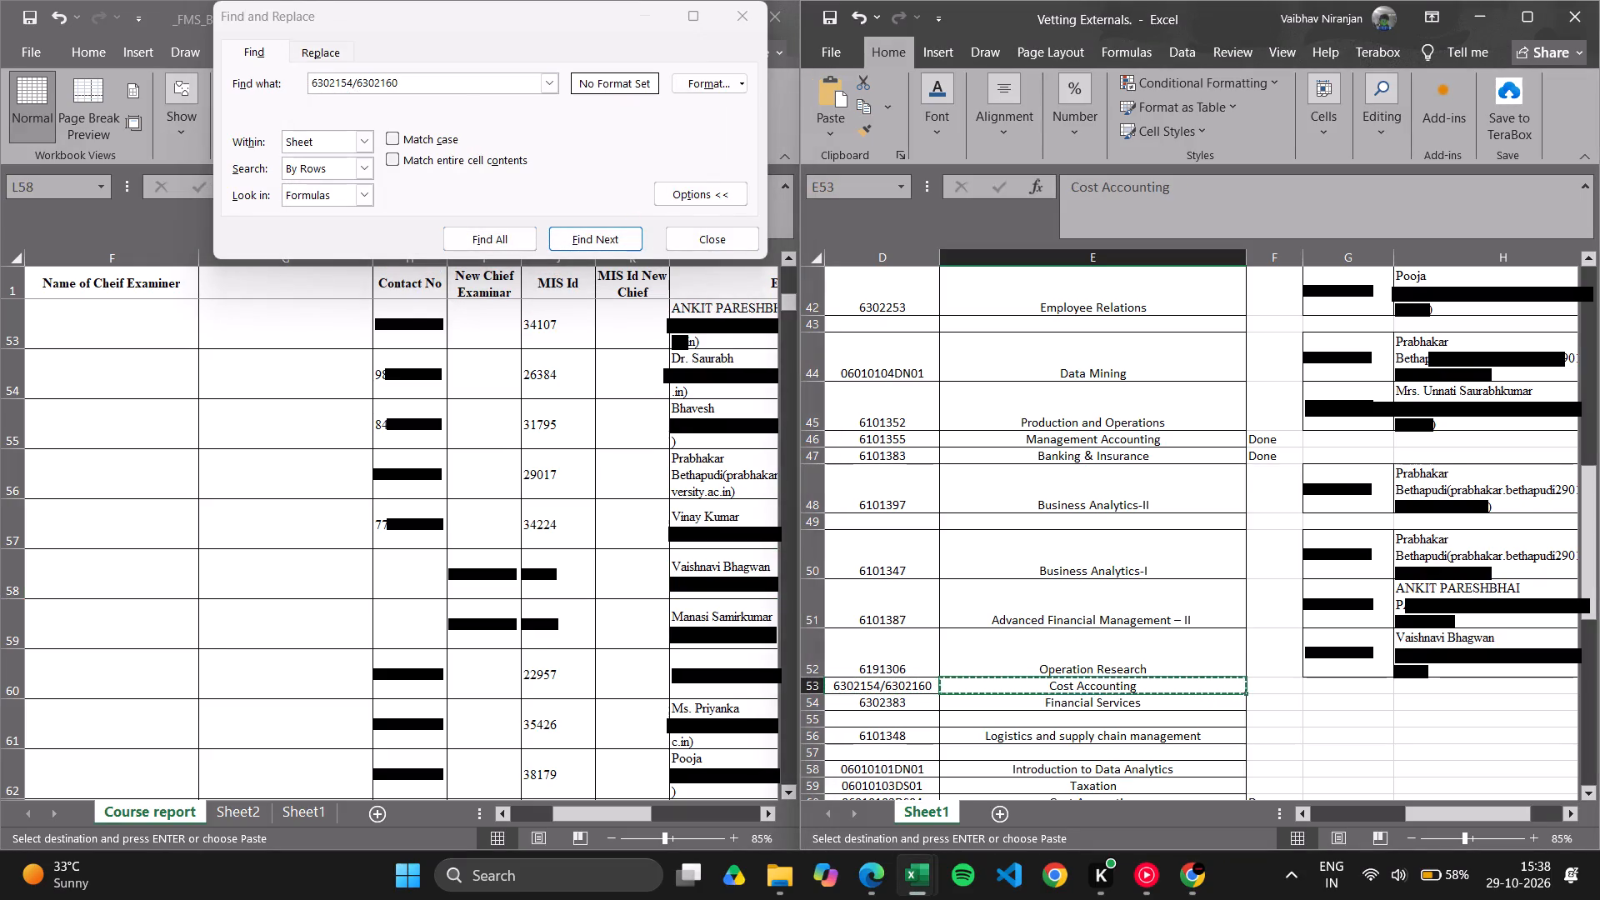
{"action": "triple_click", "coordinate": [447, 85]}
{"action": "double_click", "coordinate": [447, 85]}
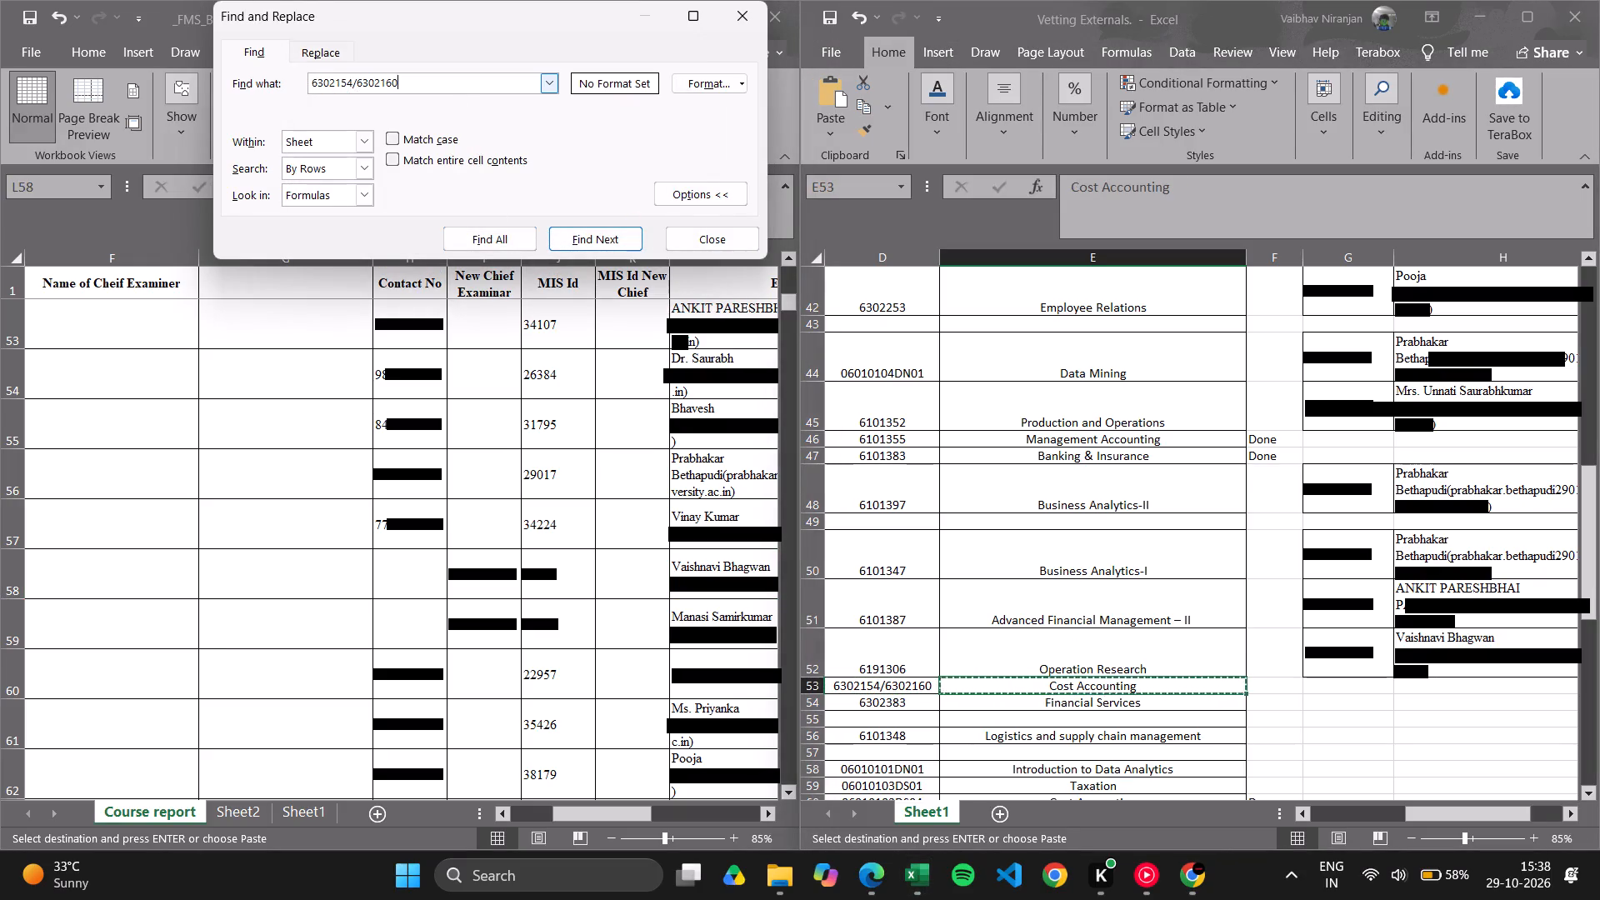
{"action": "key", "text": "ctrl+v"}
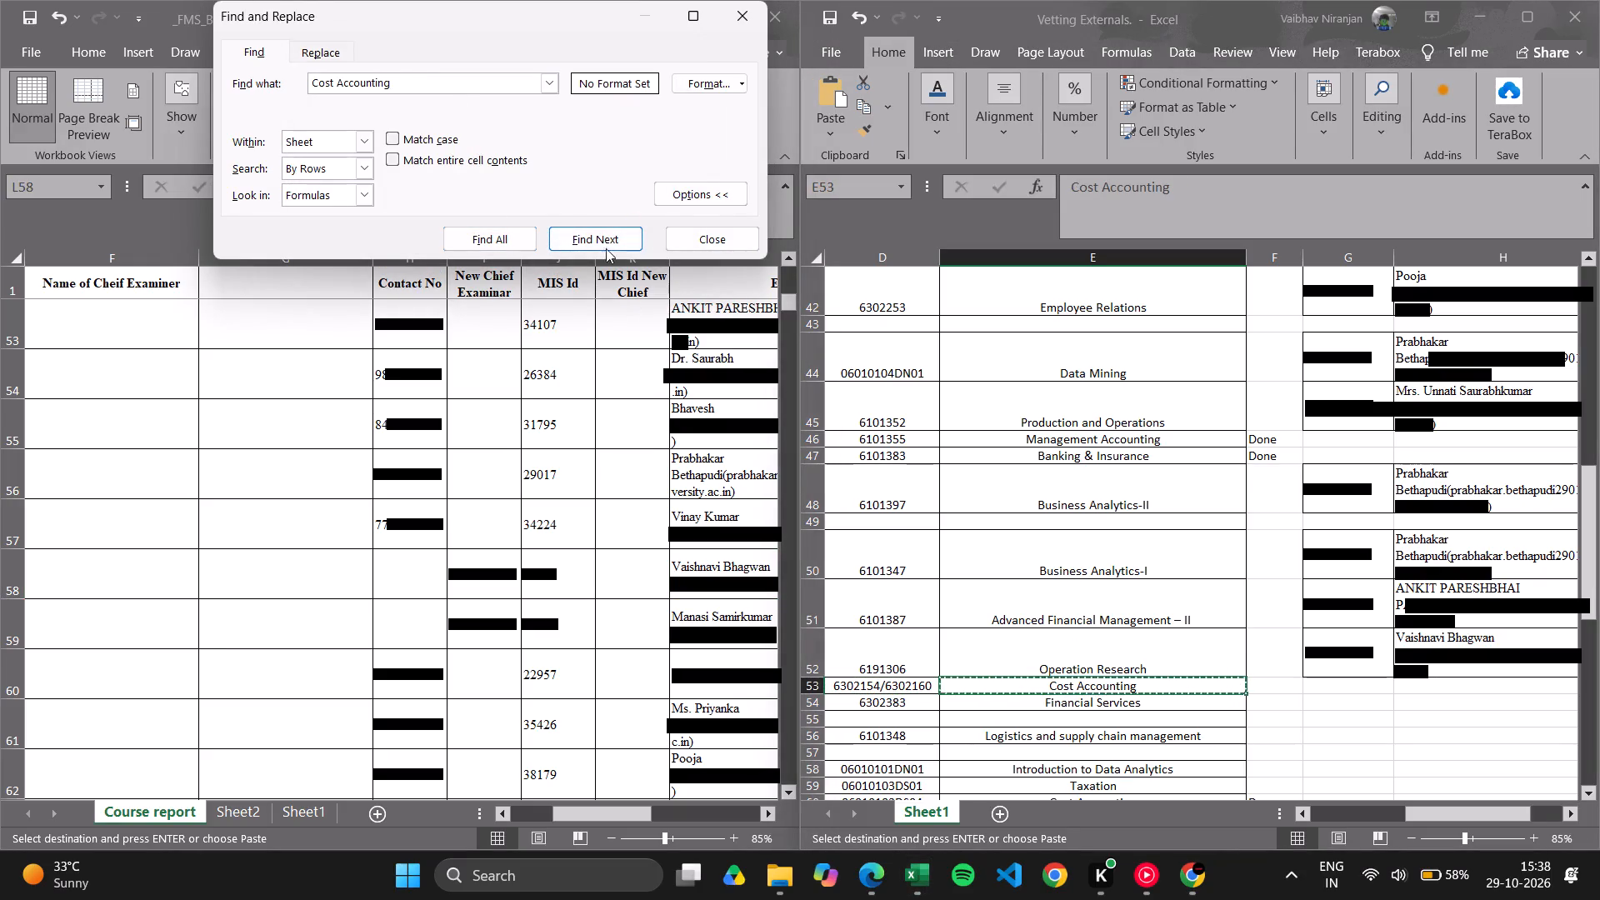
{"action": "left_click", "coordinate": [602, 247]}
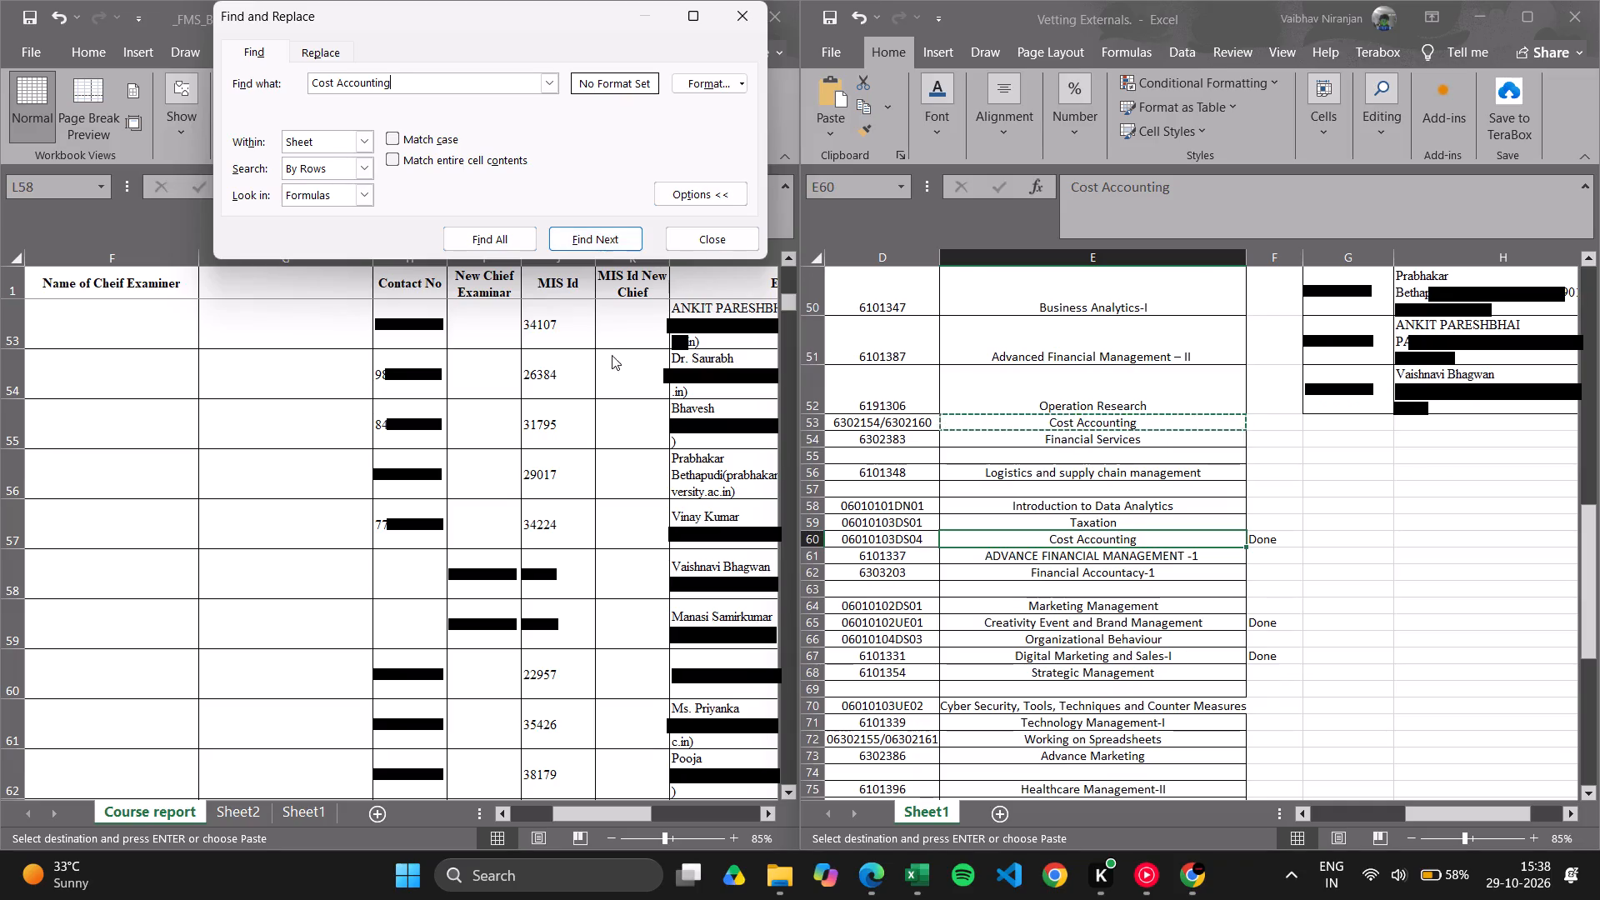
{"action": "left_click", "coordinate": [619, 407]}
{"action": "left_click", "coordinate": [592, 241]}
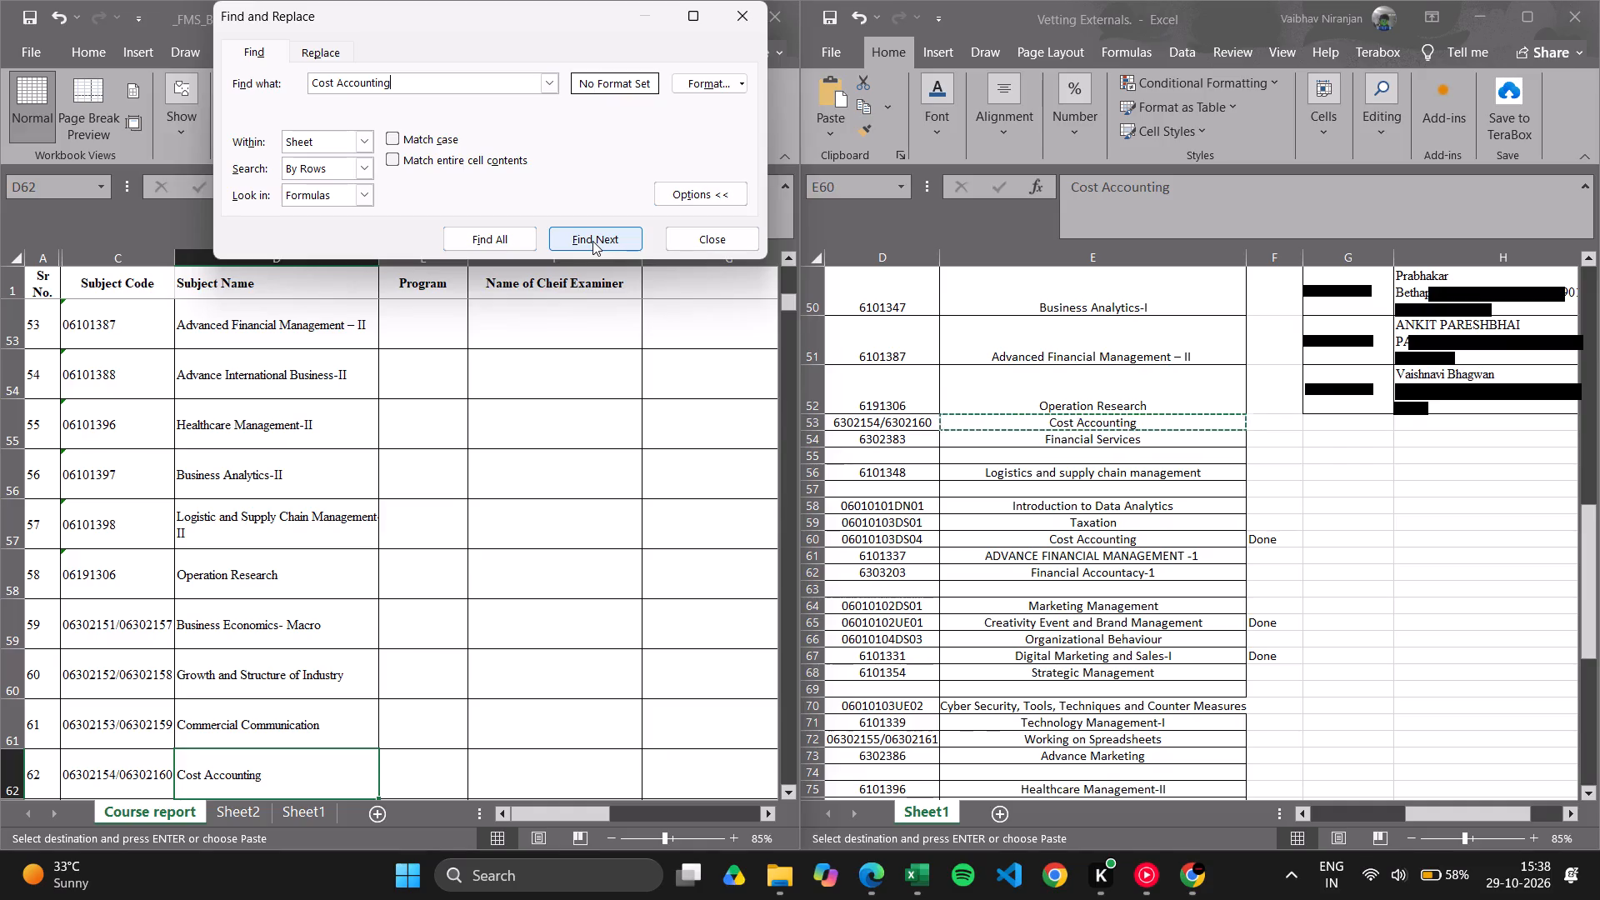
Copy the Cost Accounting row's Contact No from H62 of the nomination workbook into G53 of Vetting Externals.
{"action": "scroll", "coordinate": [425, 763], "scroll_direction": "down", "scroll_amount": 1}
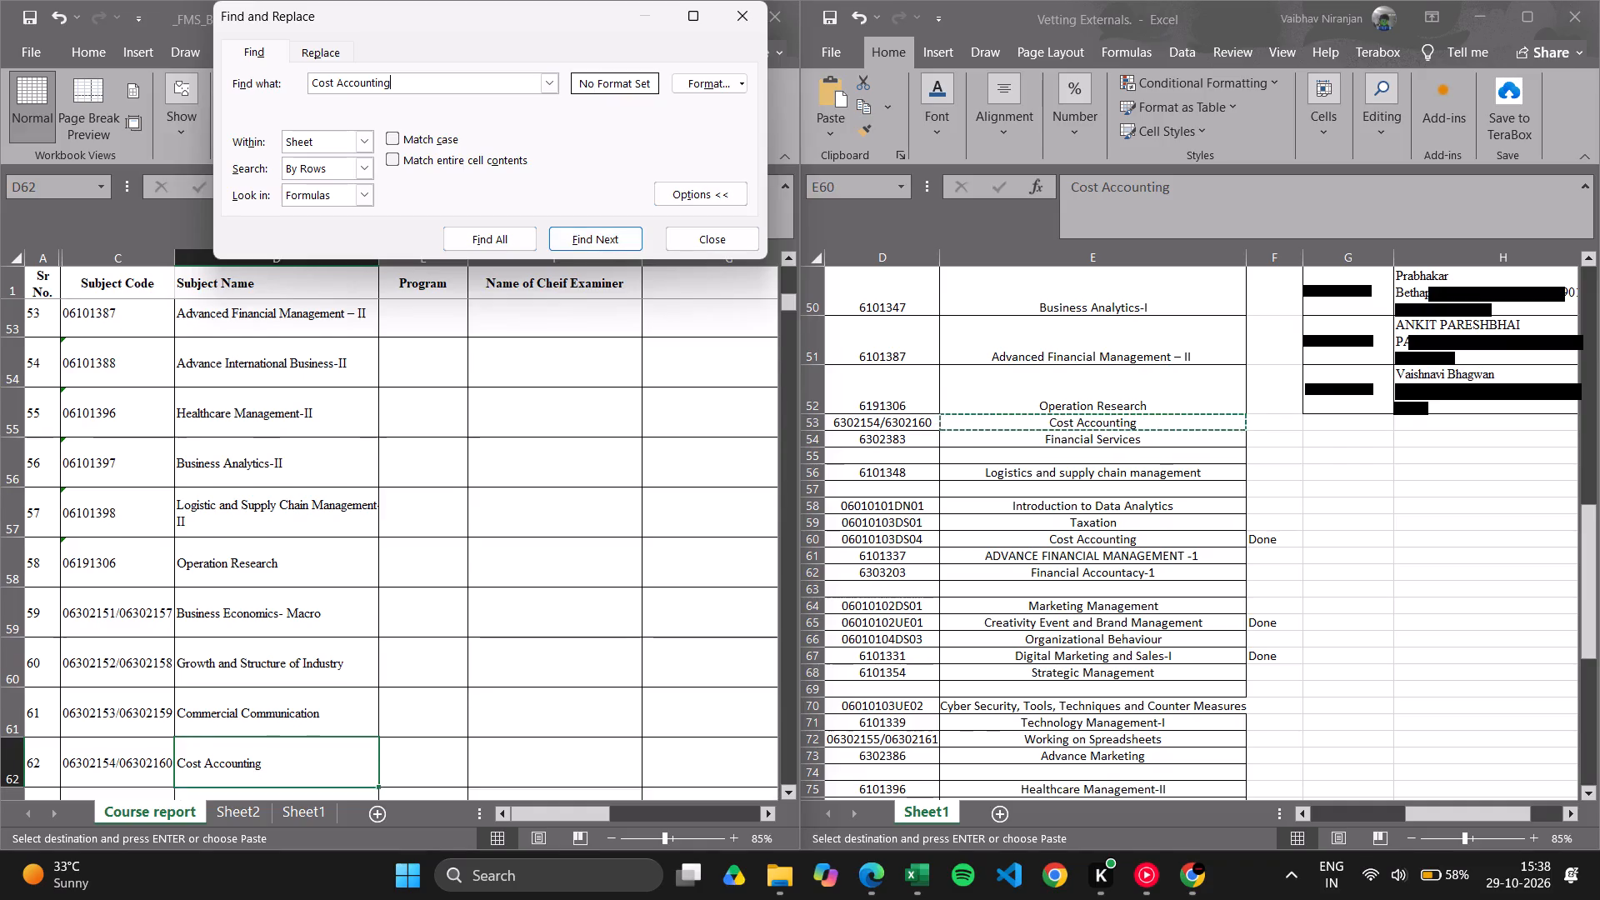
{"action": "scroll", "coordinate": [425, 763], "scroll_direction": "down", "scroll_amount": 1}
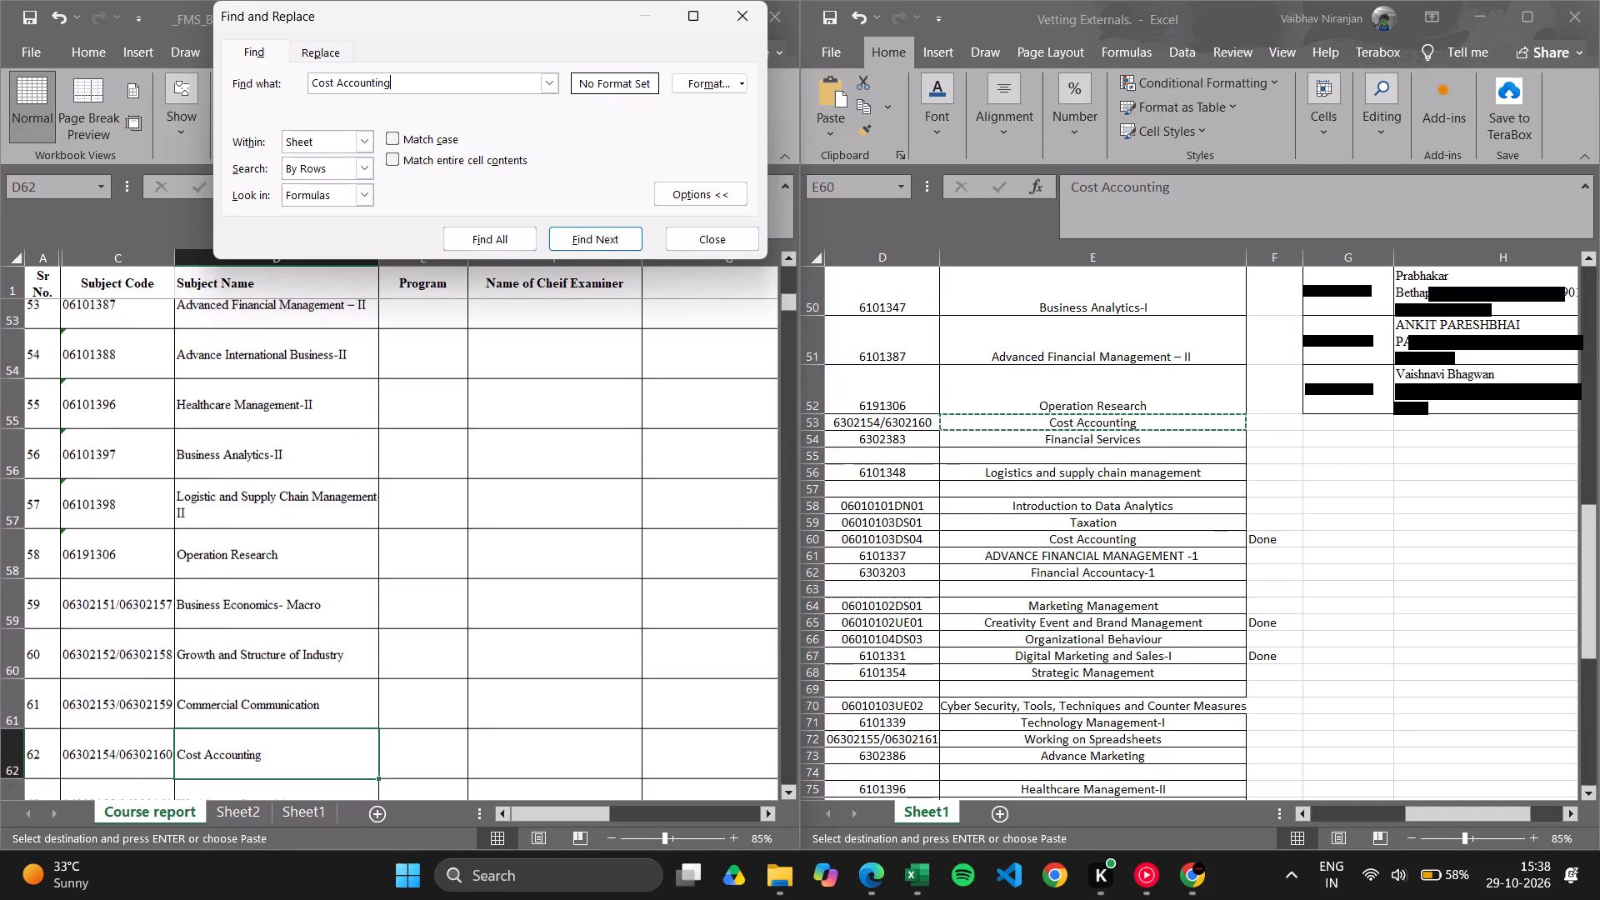
{"action": "scroll", "coordinate": [425, 763], "scroll_direction": "down", "scroll_amount": 1}
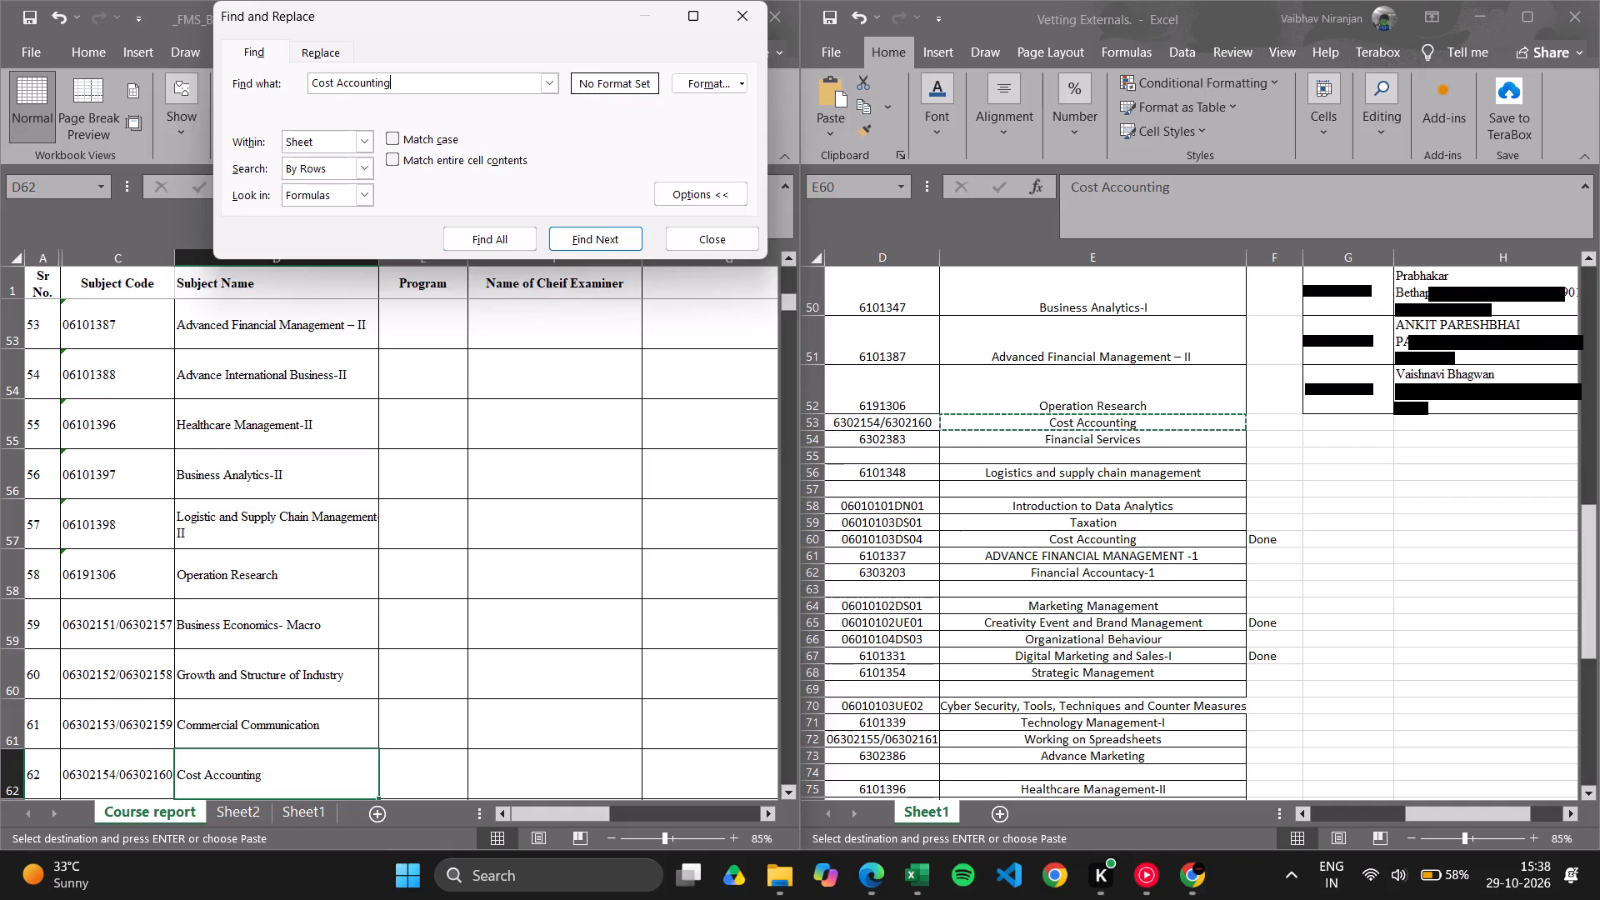
{"action": "scroll", "coordinate": [425, 763], "scroll_direction": "left", "scroll_amount": 7}
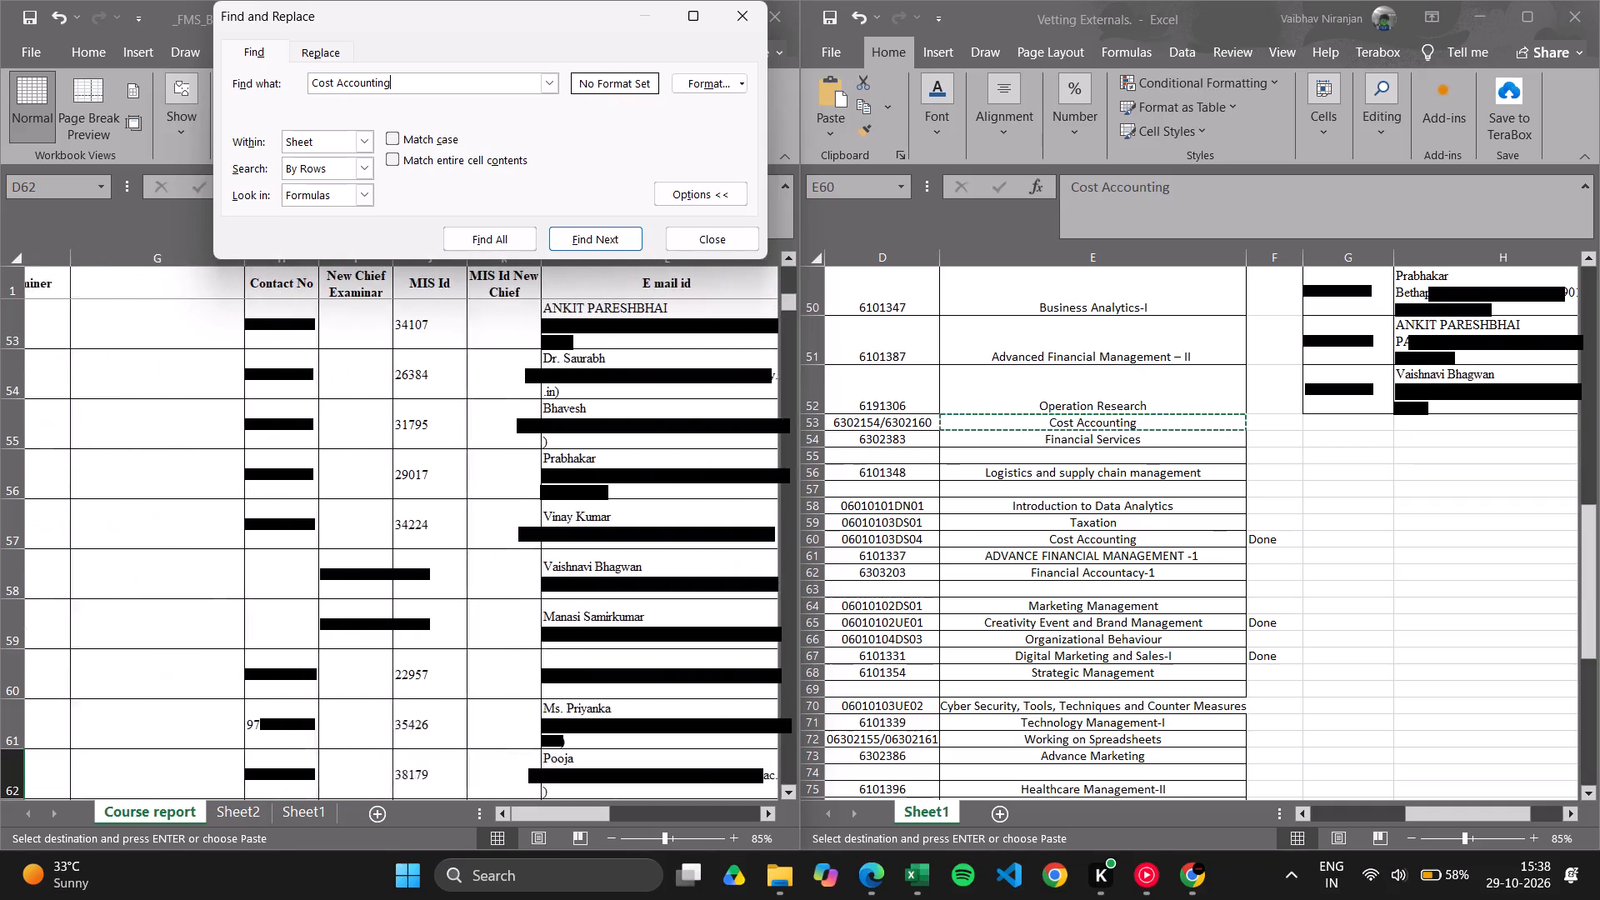
{"action": "left_click", "coordinate": [257, 785]}
{"action": "key", "text": "ctrl+c"}
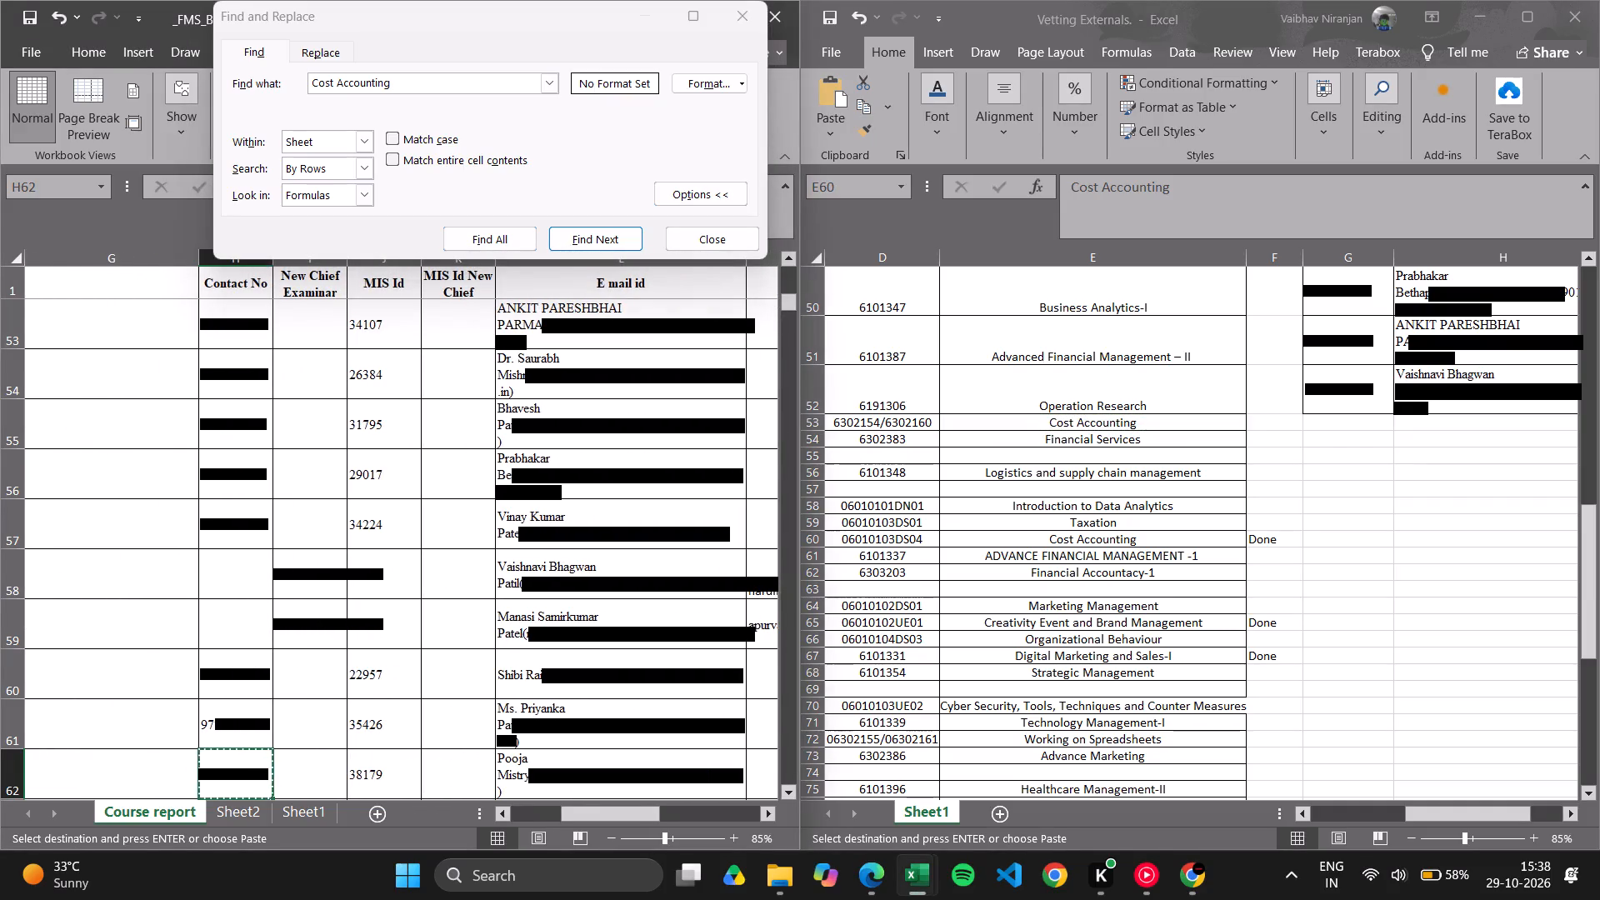
{"action": "double_click", "coordinate": [1340, 423]}
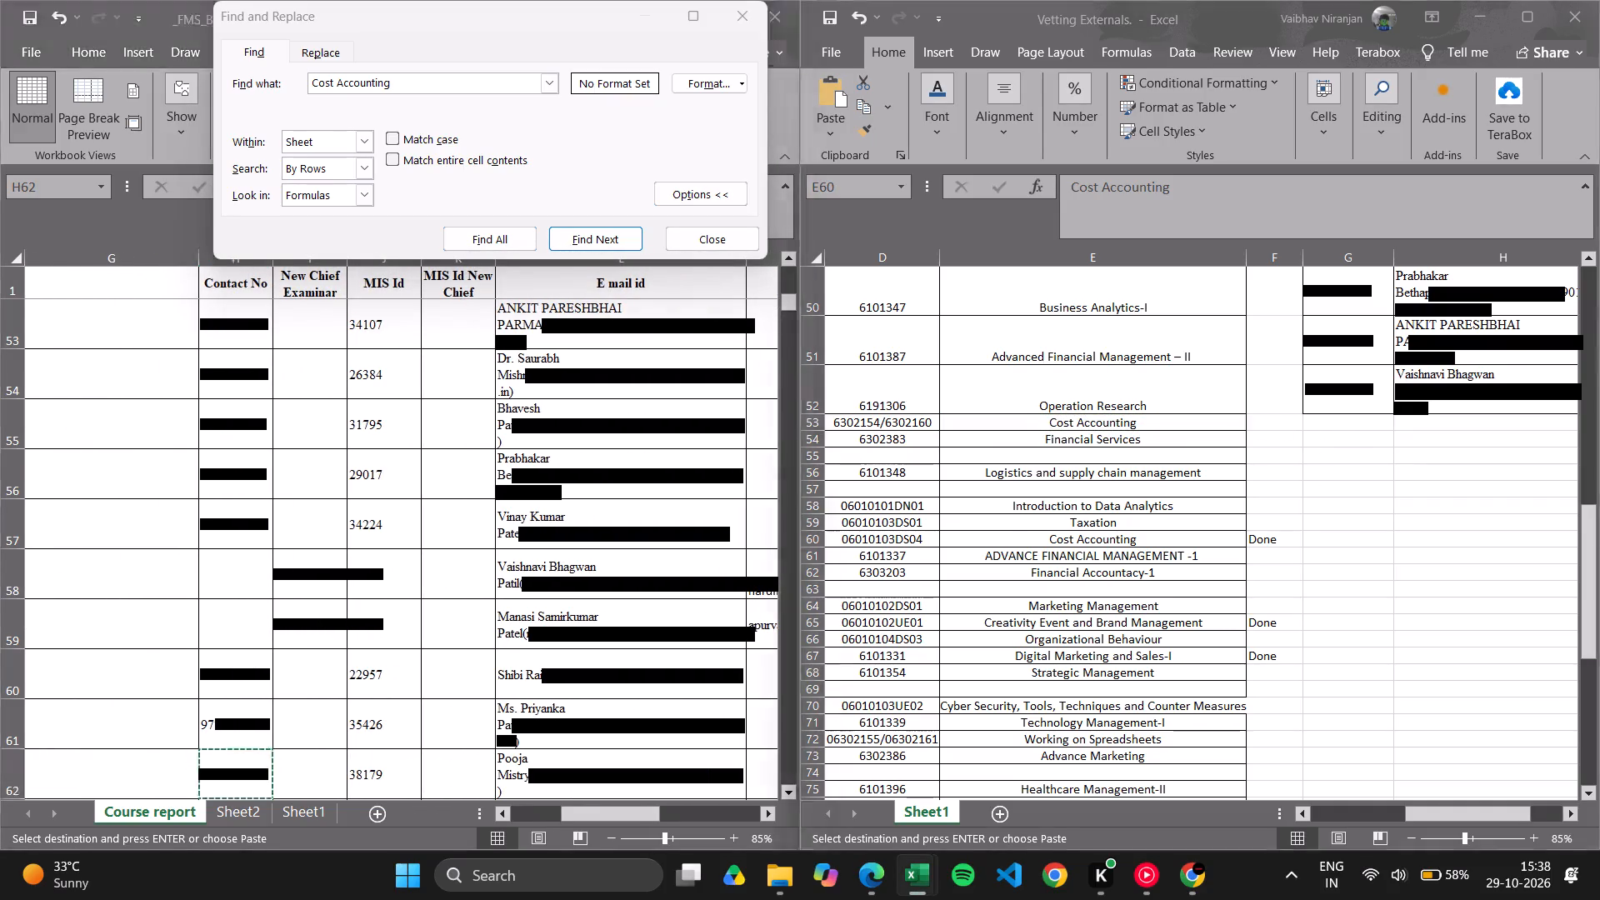
{"action": "key", "text": "ctrl+v"}
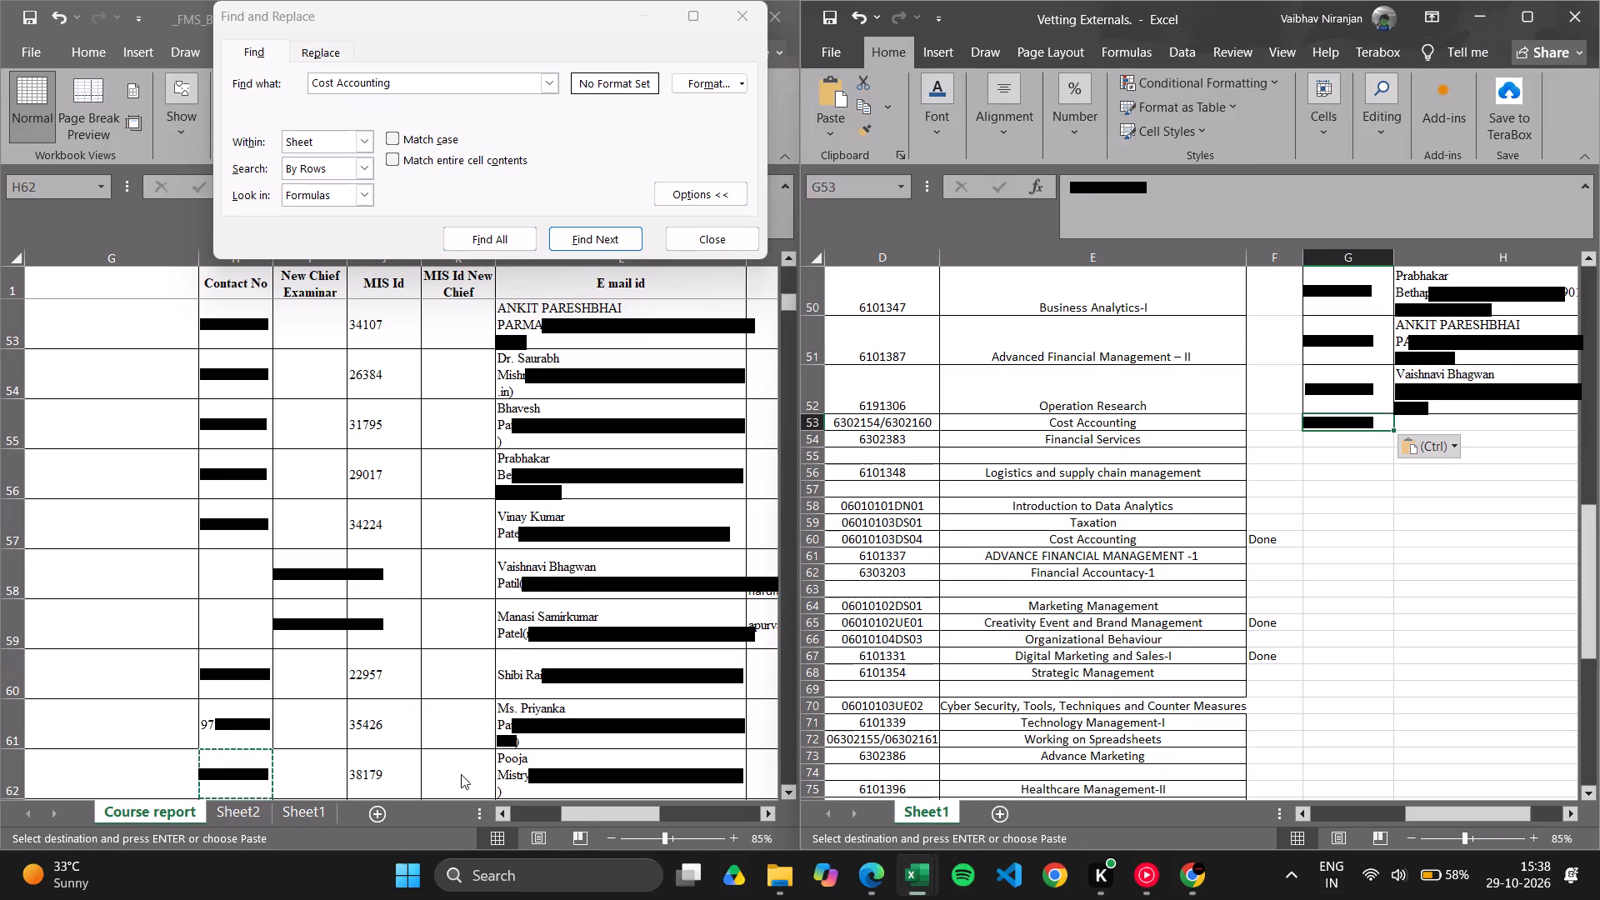
Copy the Cost Accounting row's E mail id from L62 of the nomination workbook into H53 of Vetting Externals.
{"action": "left_click", "coordinate": [573, 798]}
{"action": "left_click", "coordinate": [608, 774]}
{"action": "left_click", "coordinate": [608, 774]}
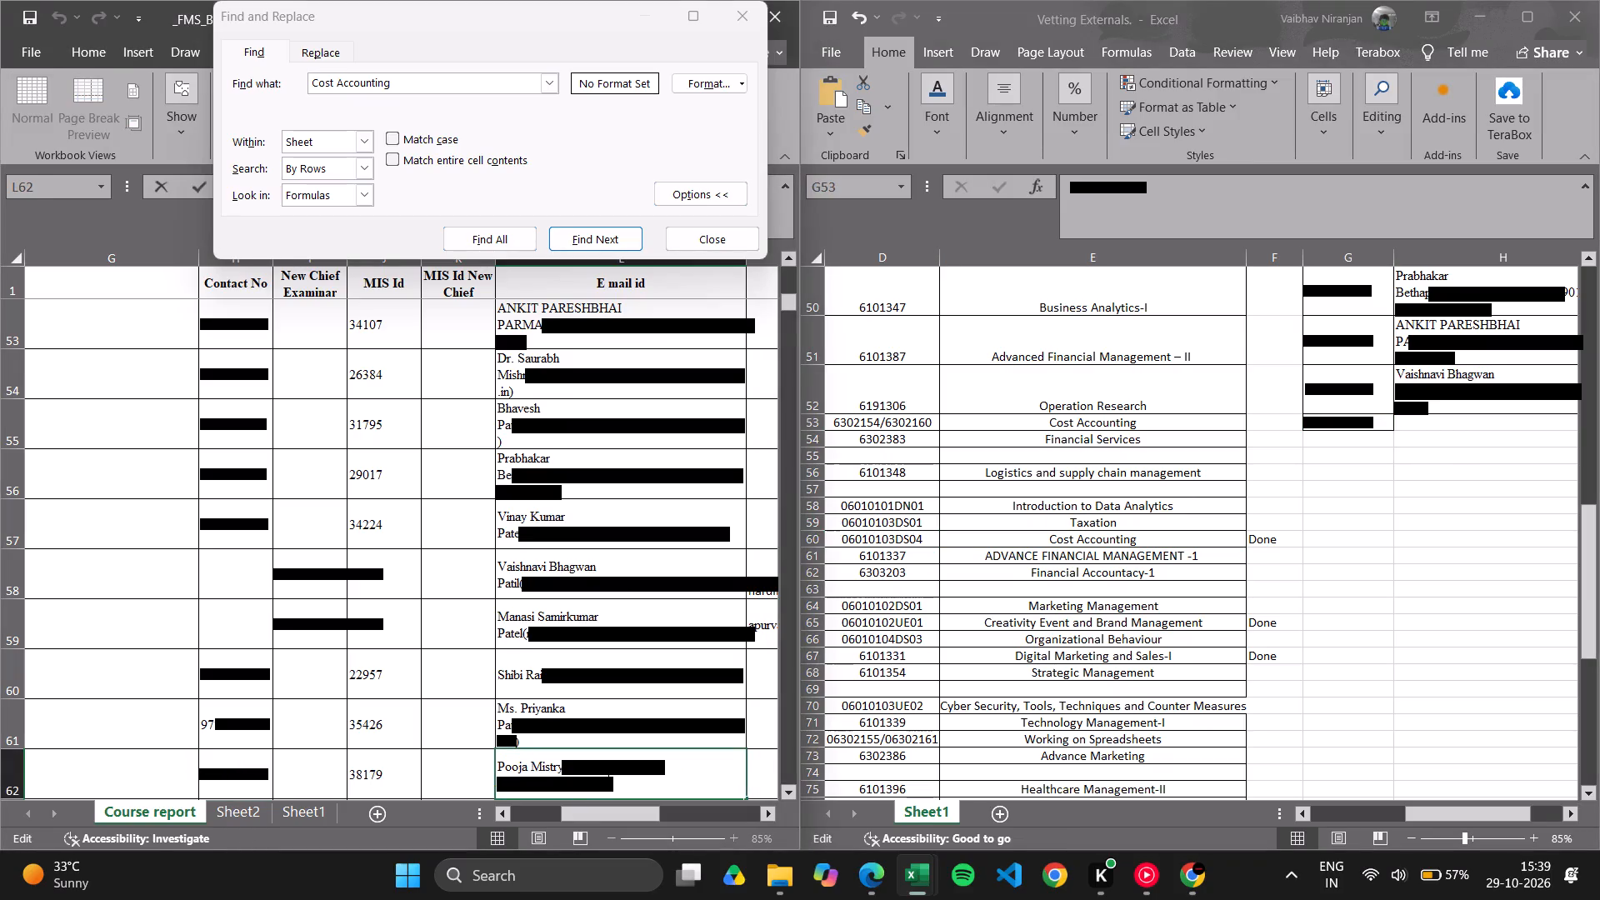
{"action": "left_click", "coordinate": [599, 714]}
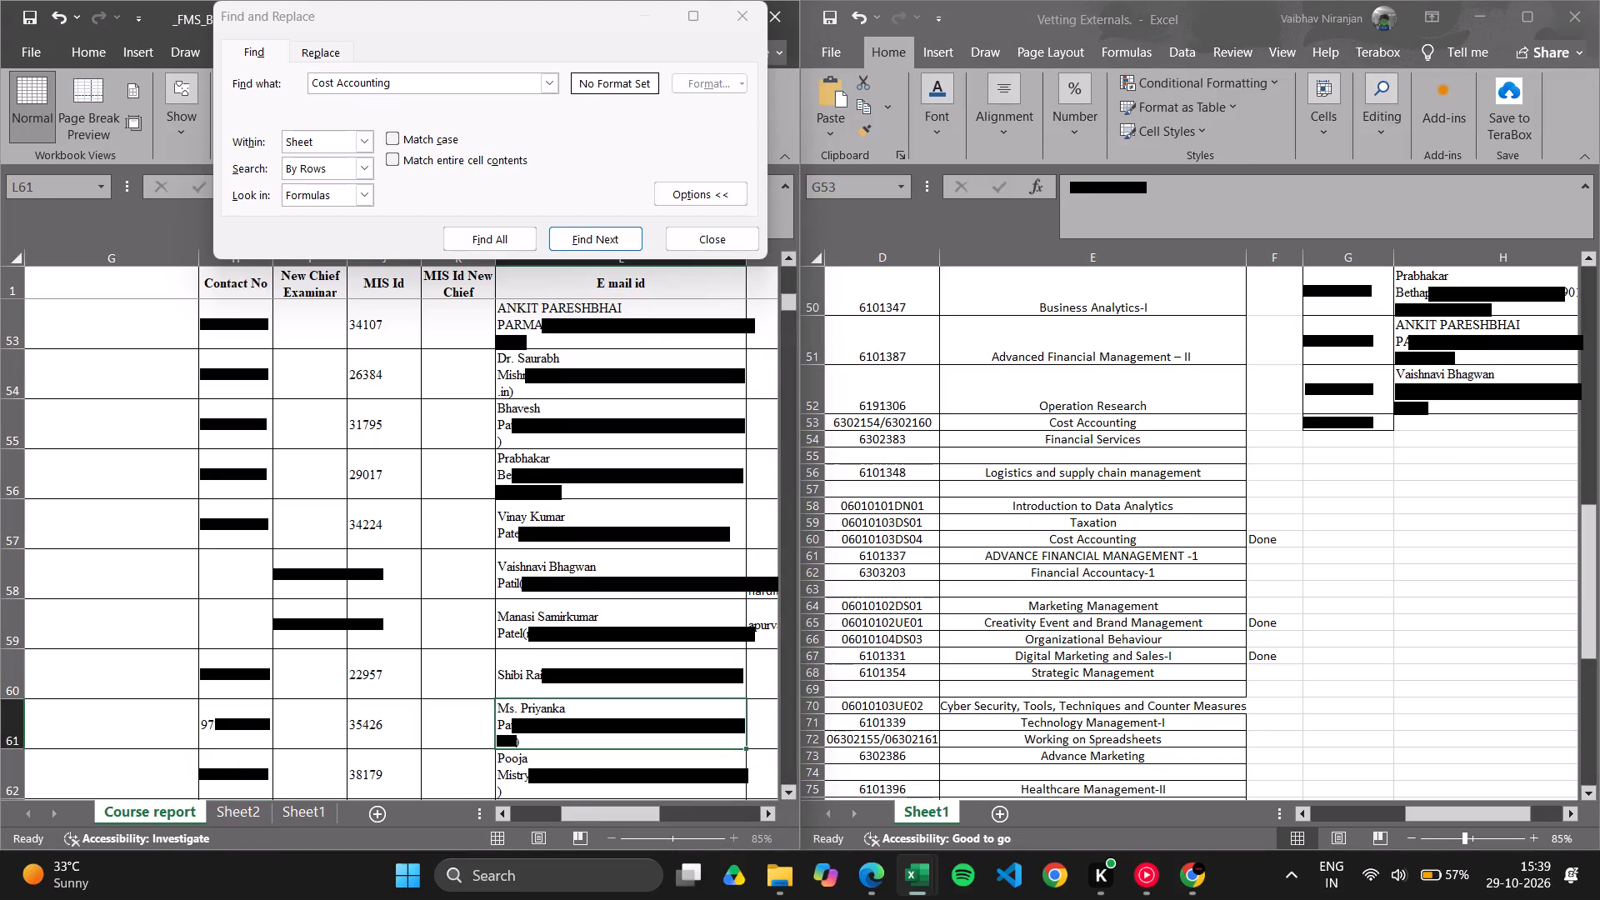
{"action": "left_click", "coordinate": [602, 778]}
{"action": "key", "text": "ctrl+c"}
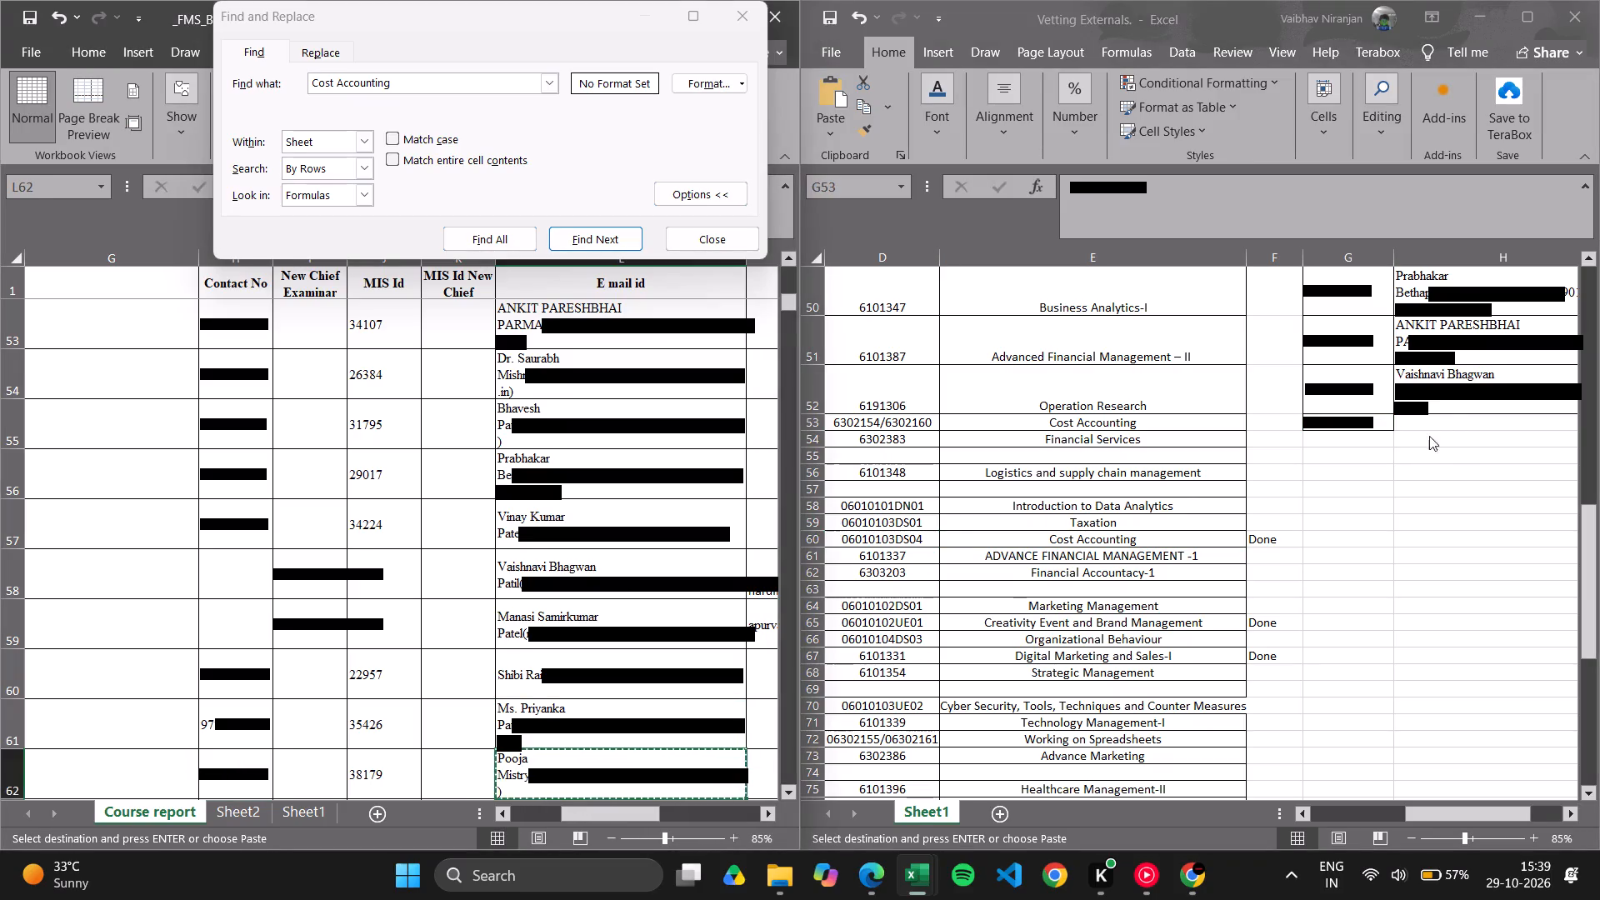
{"action": "double_click", "coordinate": [1445, 422]}
{"action": "key", "text": "ctrl+v"}
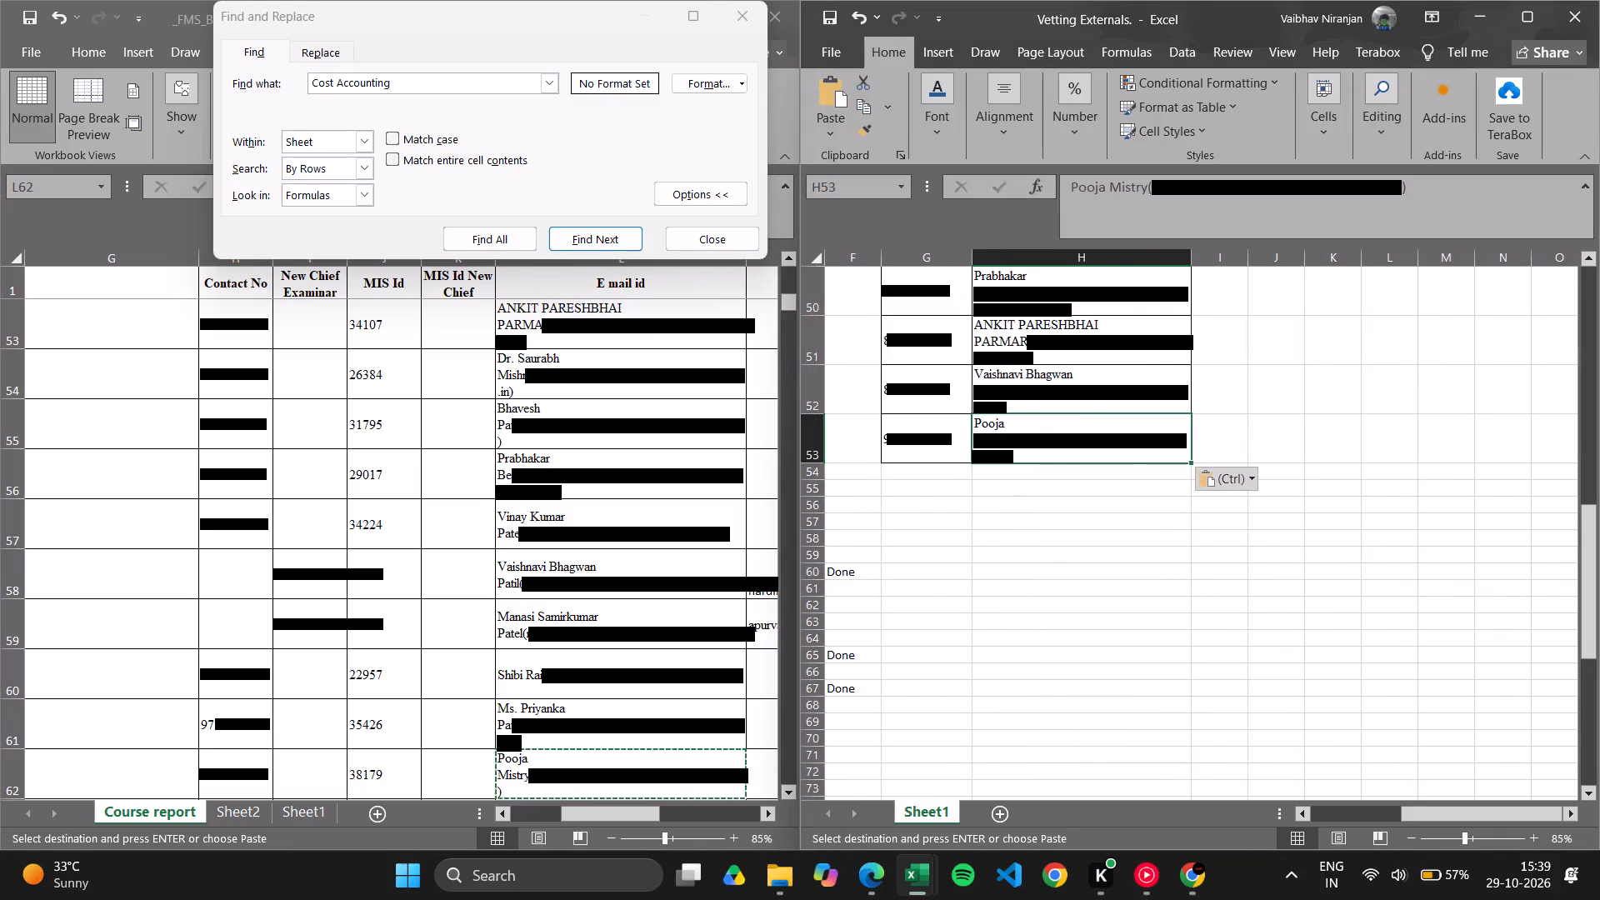
Search the nomination workbook for Financial Services' subject code 6302383, copied from D54 of Vetting Externals.
{"action": "scroll", "coordinate": [1134, 531], "scroll_direction": "right", "scroll_amount": 7}
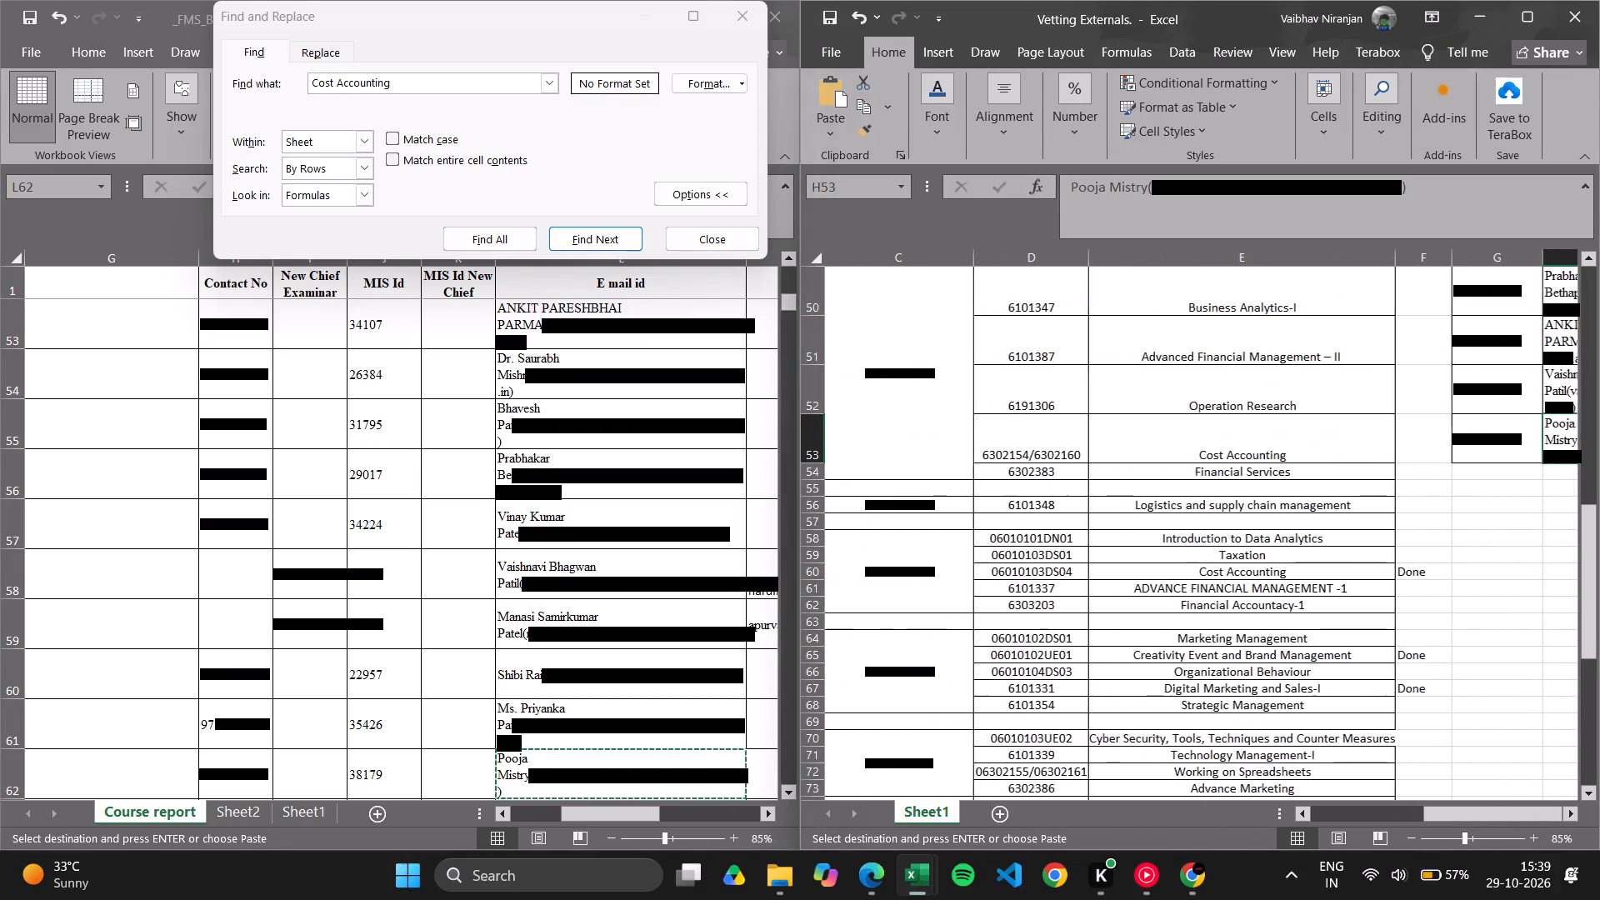
{"action": "left_click", "coordinate": [1059, 477]}
{"action": "key", "text": "ctrl+c"}
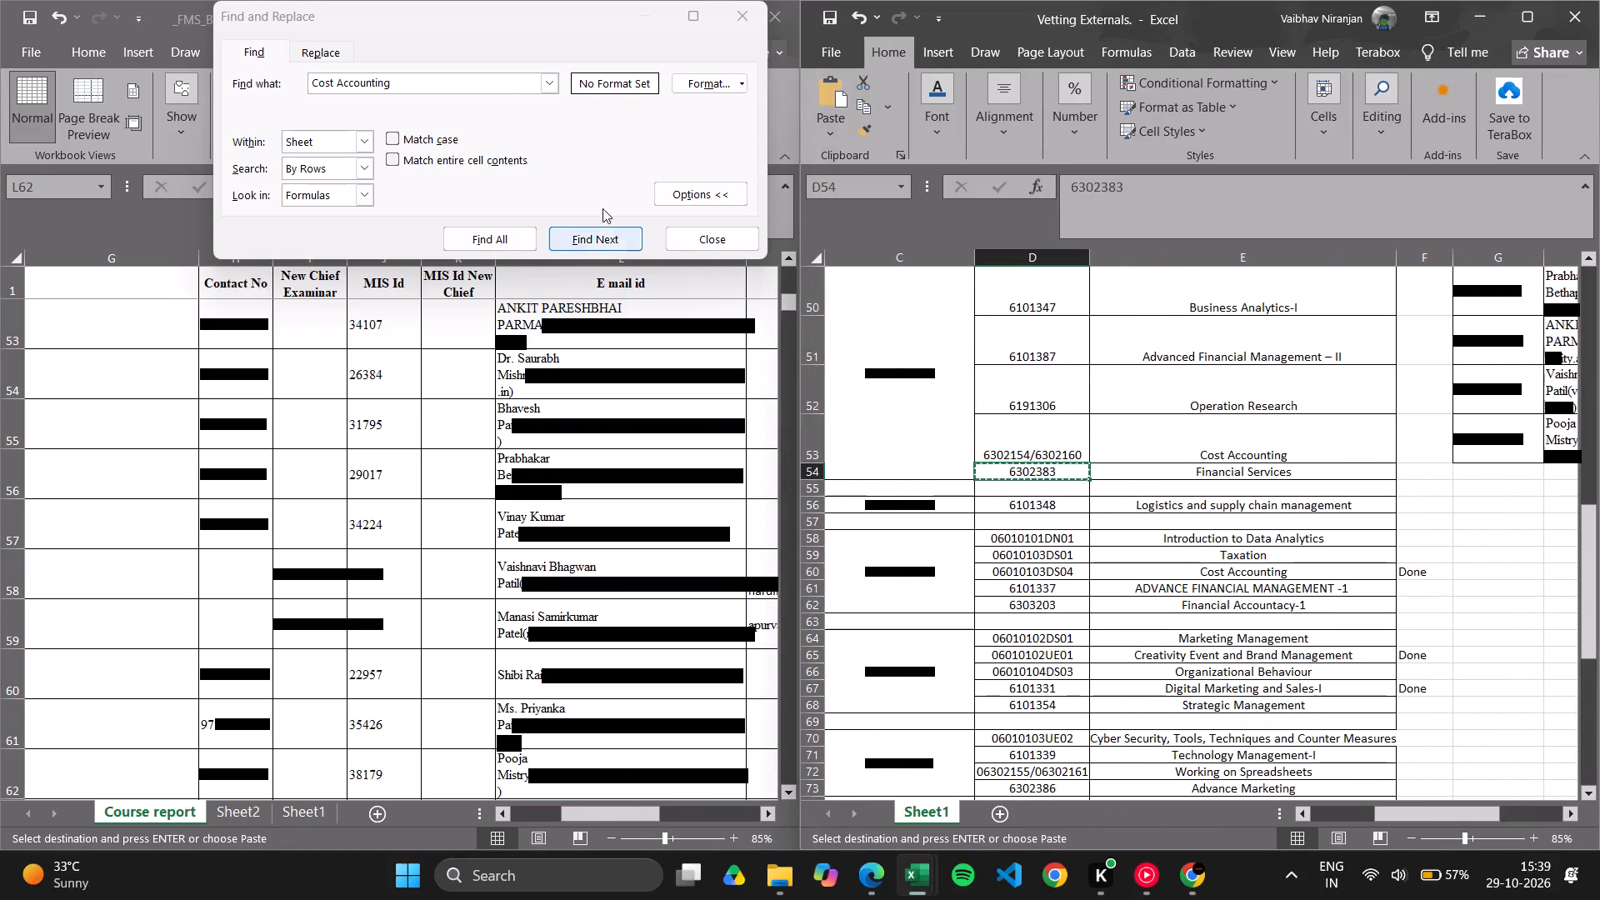
{"action": "triple_click", "coordinate": [486, 84]}
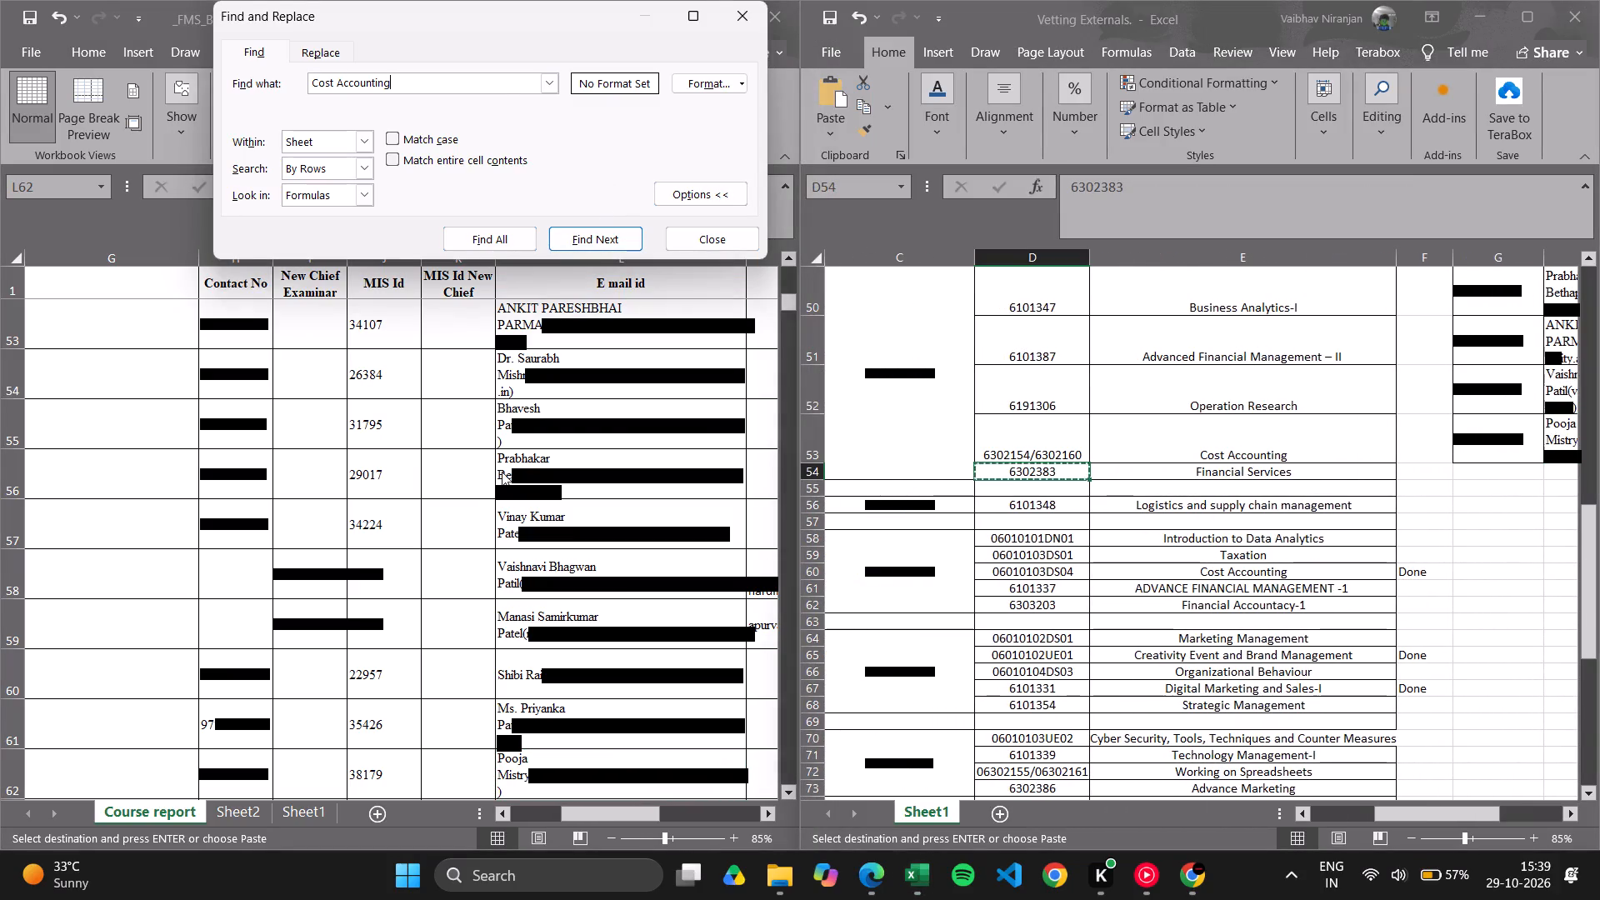
{"action": "left_click", "coordinate": [502, 472]}
{"action": "triple_click", "coordinate": [429, 80]}
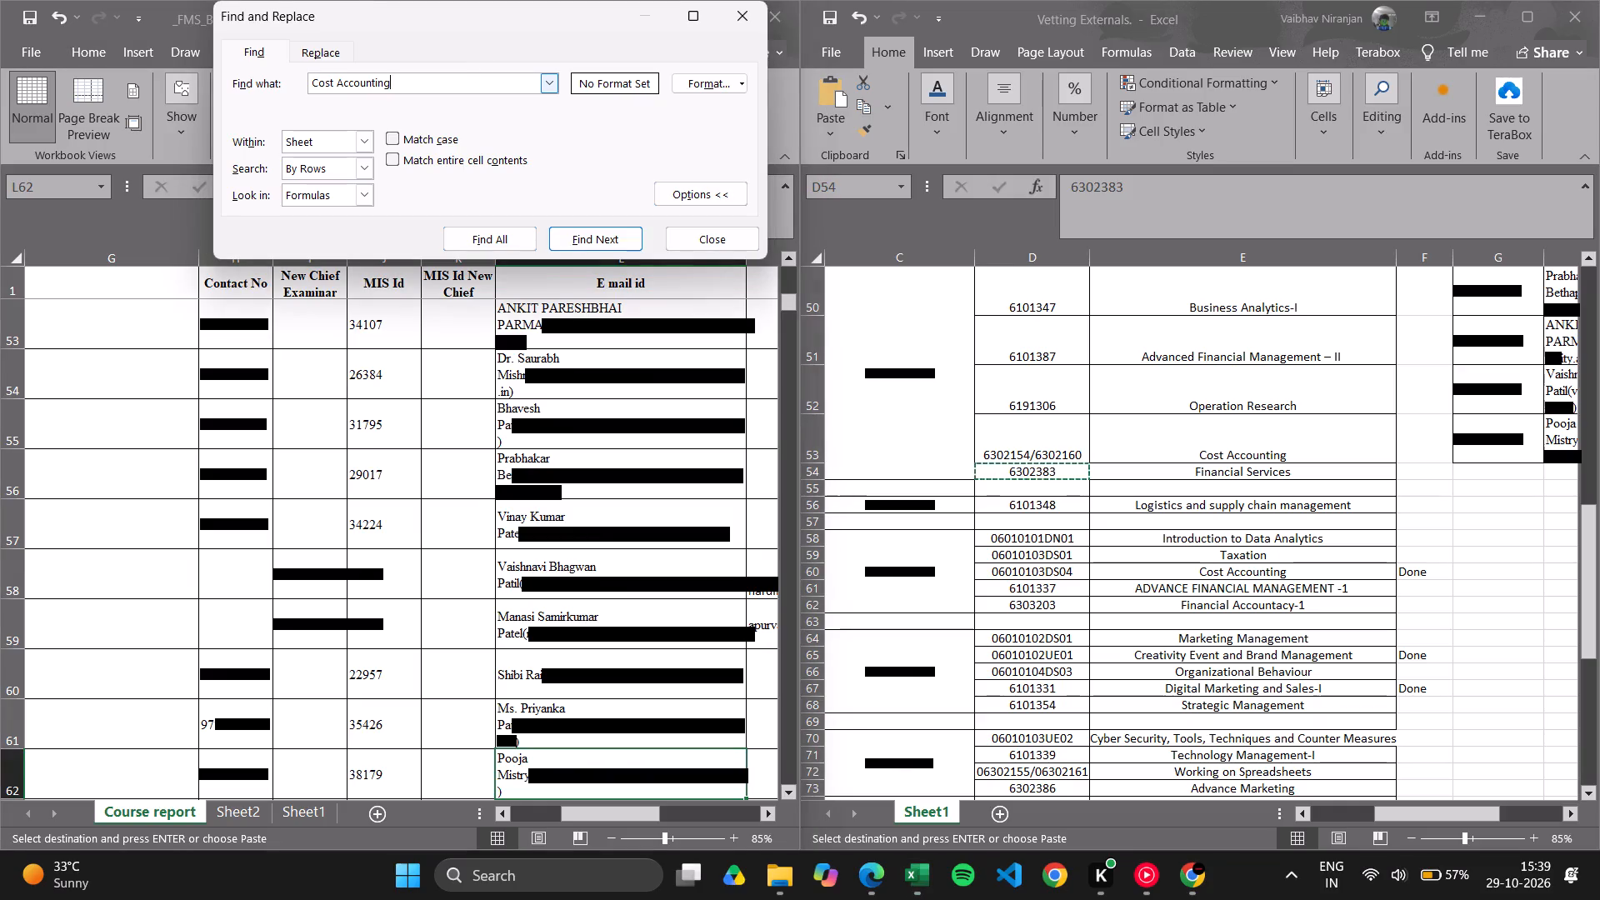
{"action": "double_click", "coordinate": [429, 80]}
{"action": "double_click", "coordinate": [429, 80]}
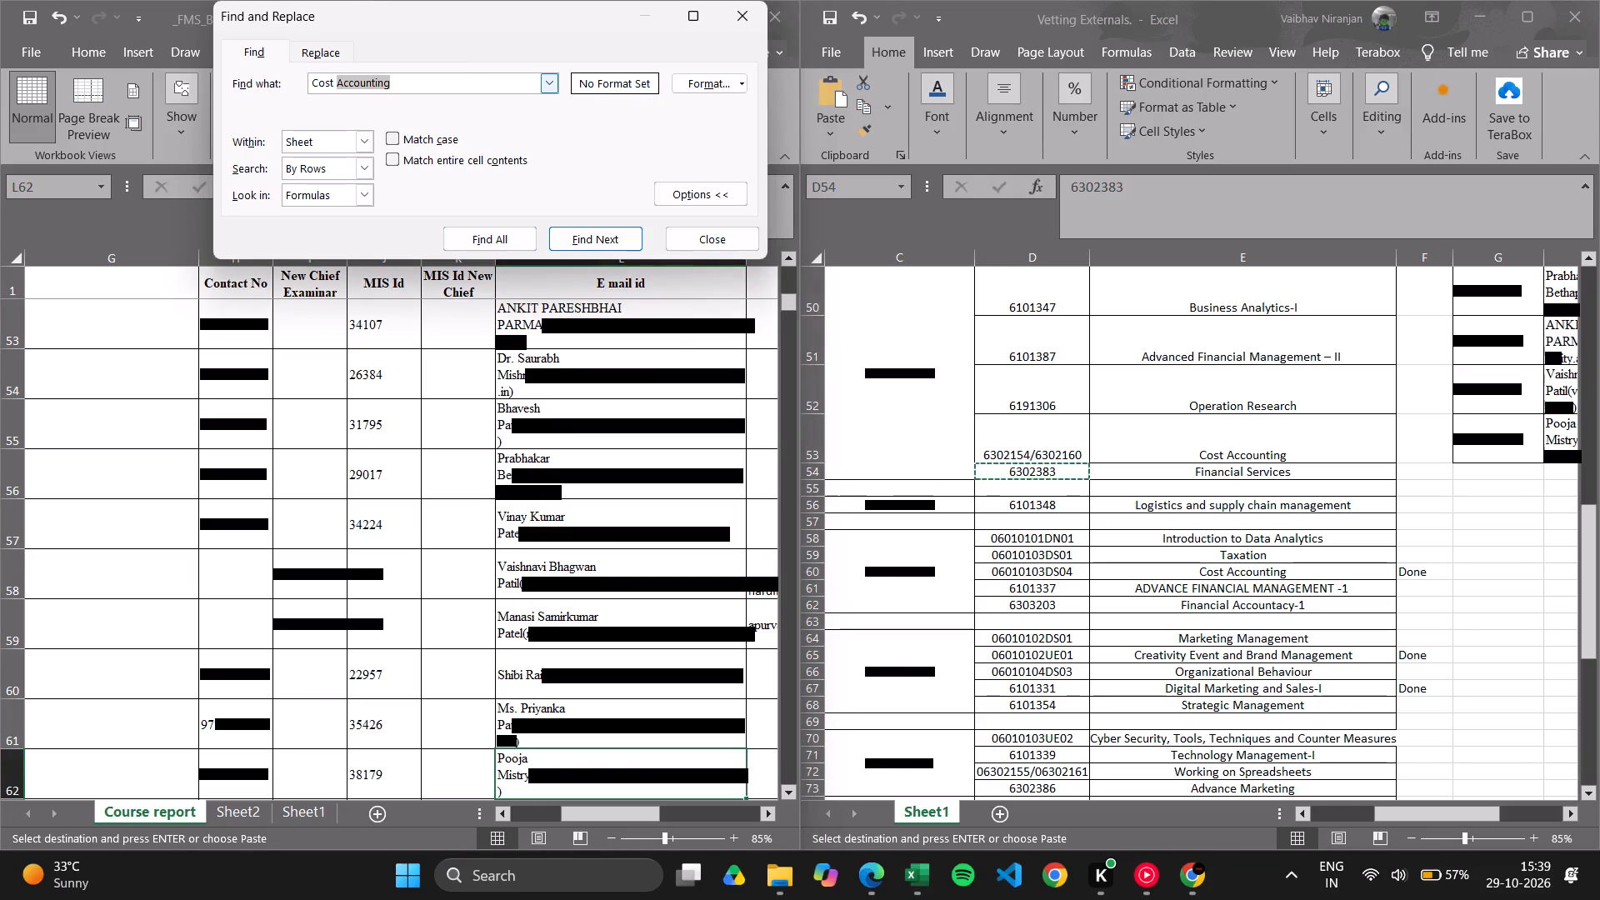
{"action": "key", "text": "ctrl+a"}
{"action": "key", "text": "ctrl+v"}
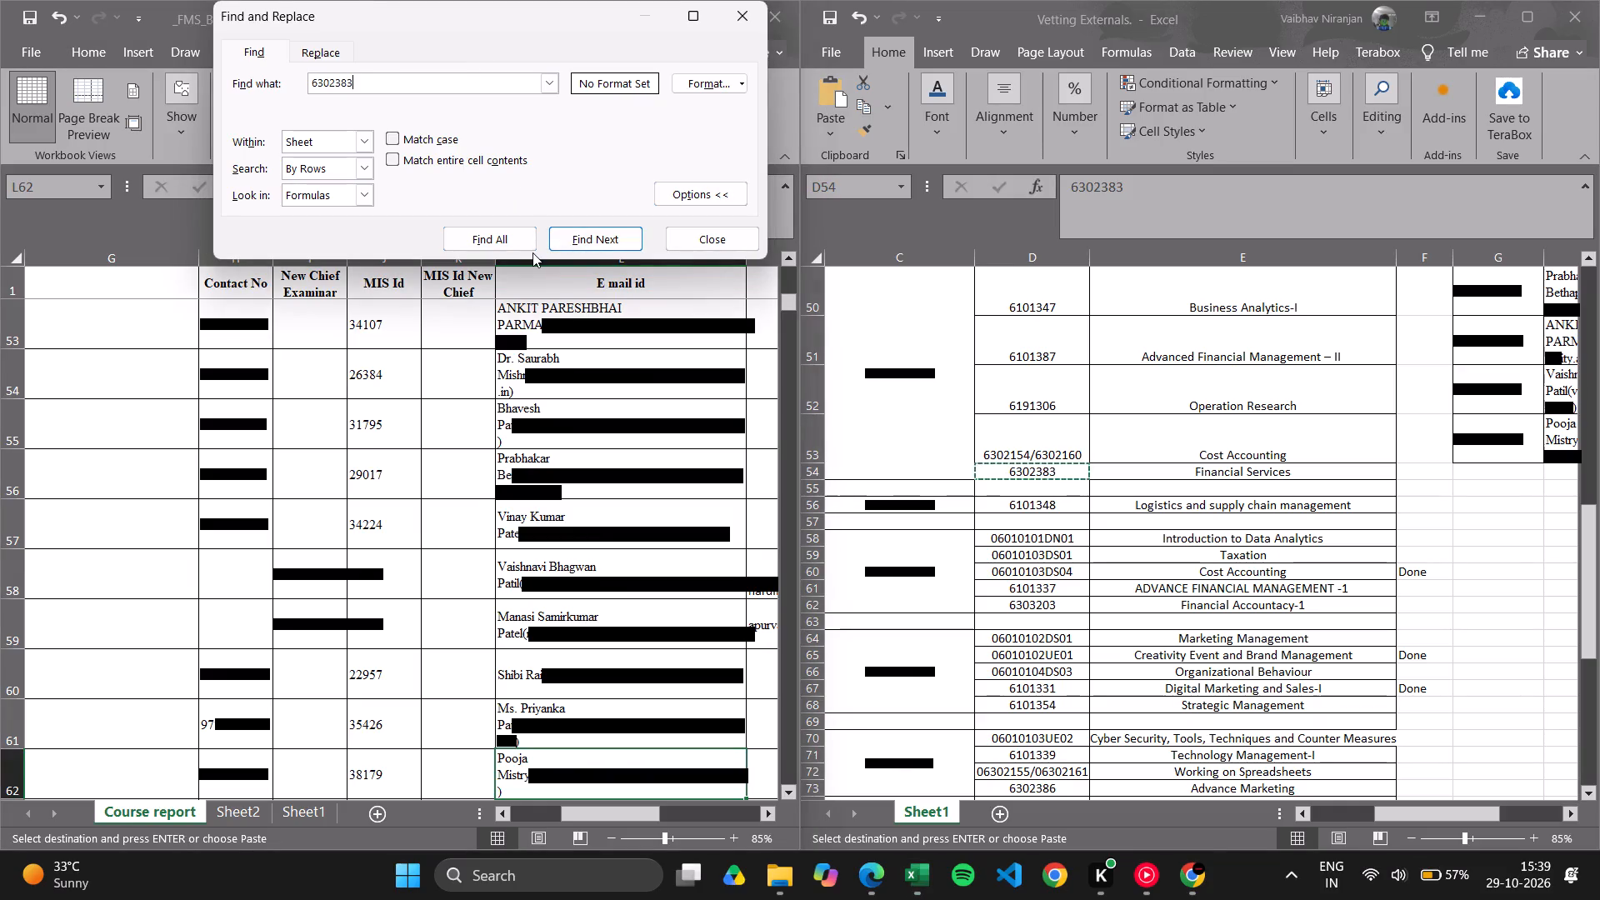
{"action": "left_click", "coordinate": [586, 236]}
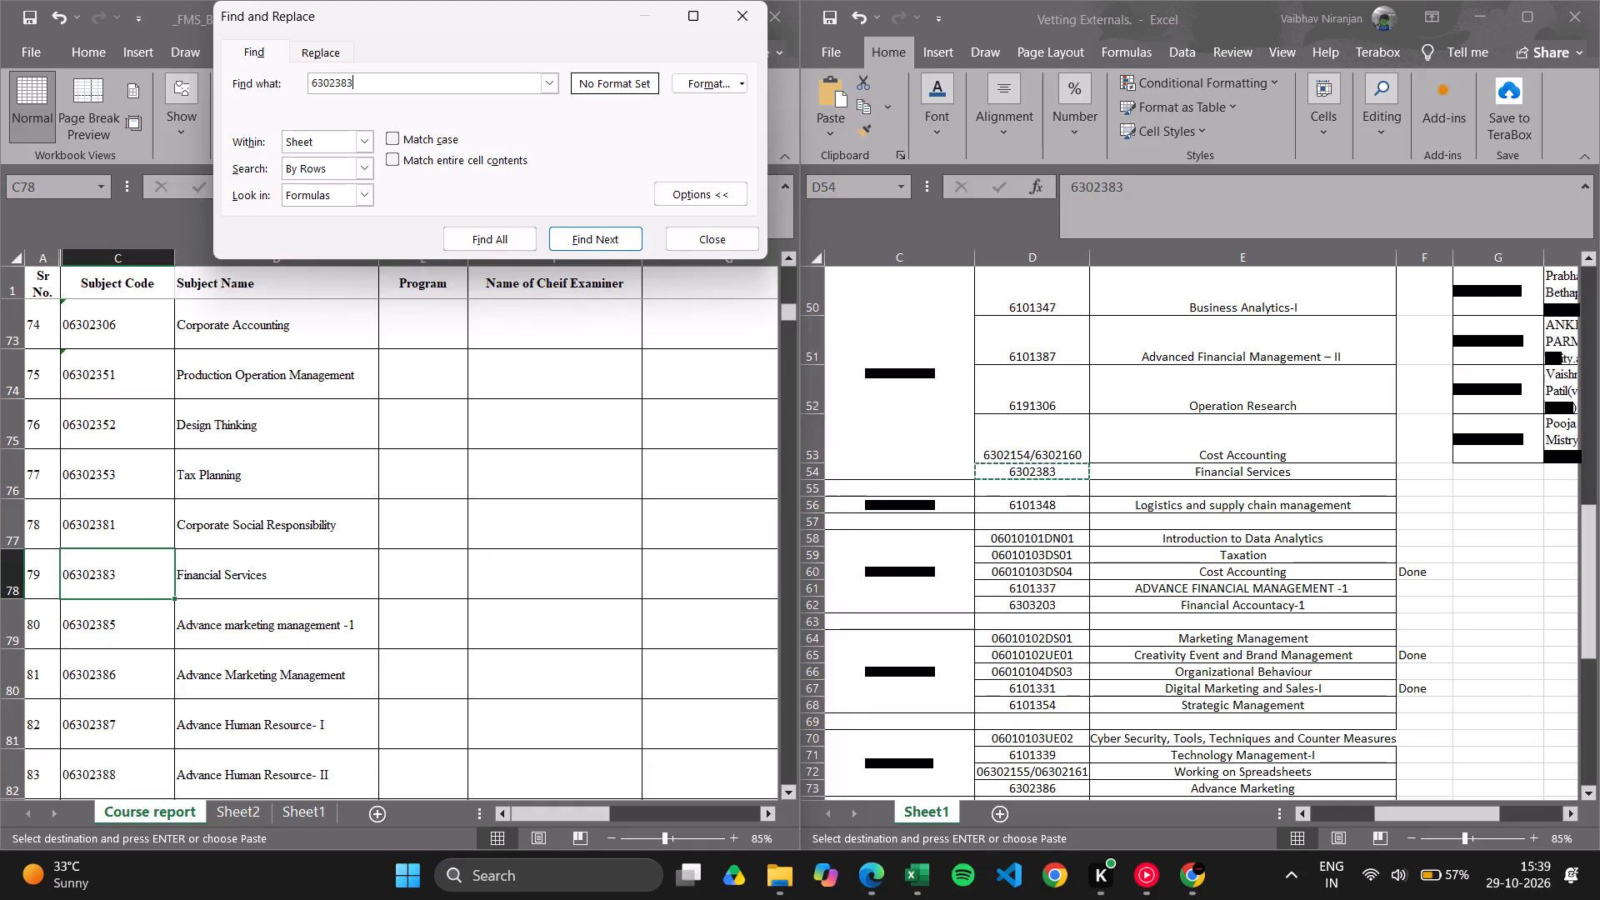
Copy the Financial Services row's Contact No from H78 of the nomination workbook into G54 of Vetting Externals.
{"action": "scroll", "coordinate": [432, 587], "scroll_direction": "left", "scroll_amount": 3}
{"action": "left_click", "coordinate": [698, 592]}
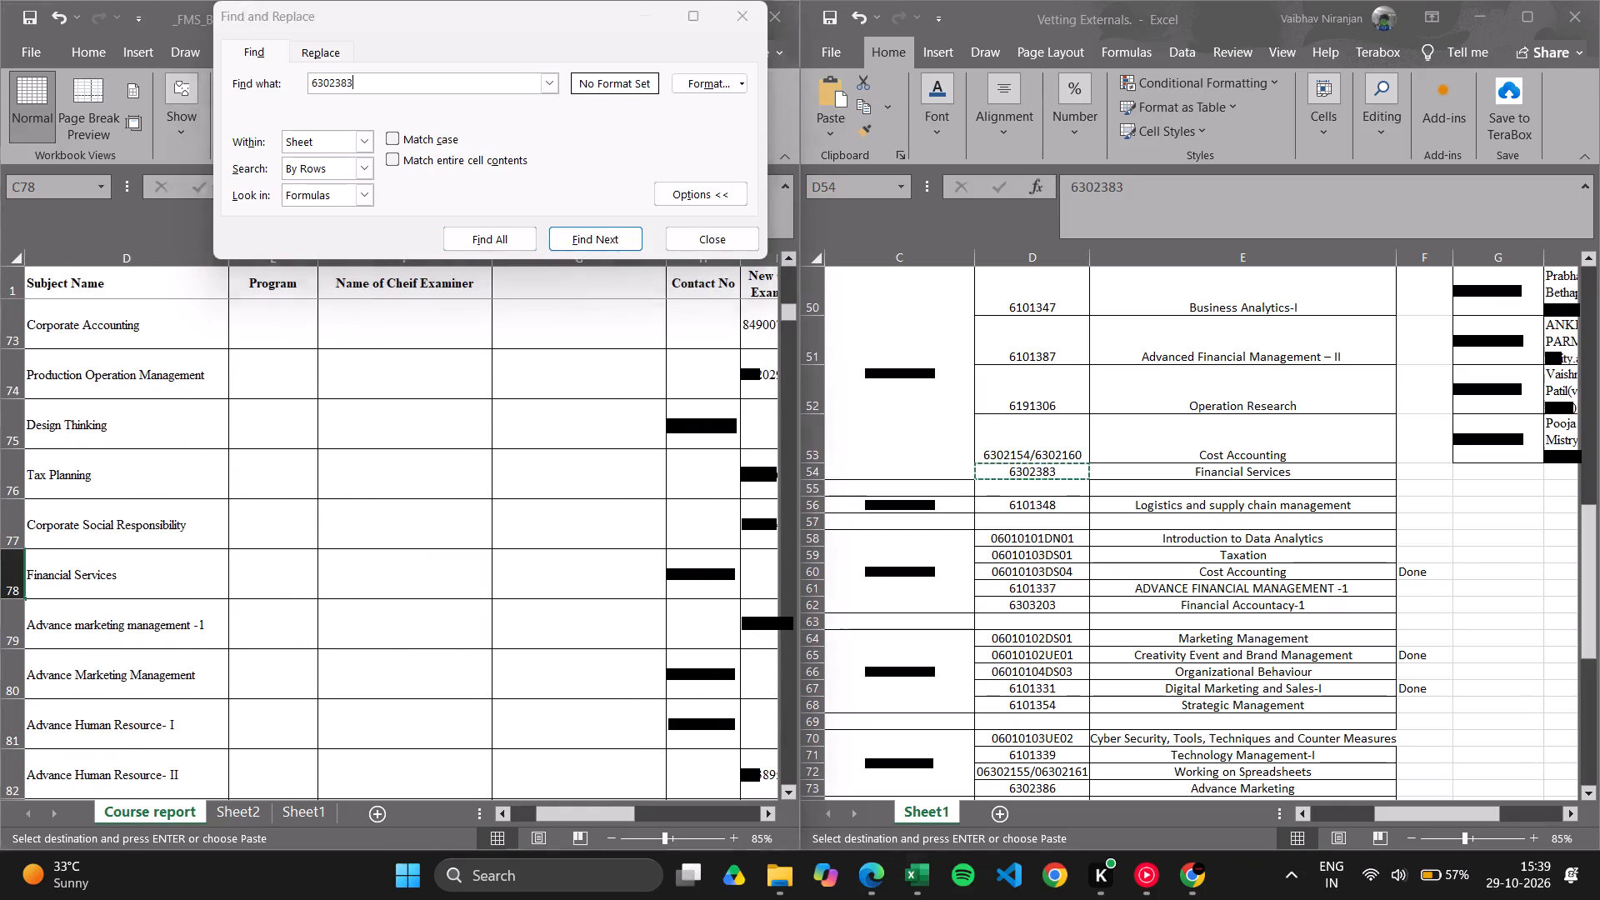
{"action": "key", "text": "ctrl+c"}
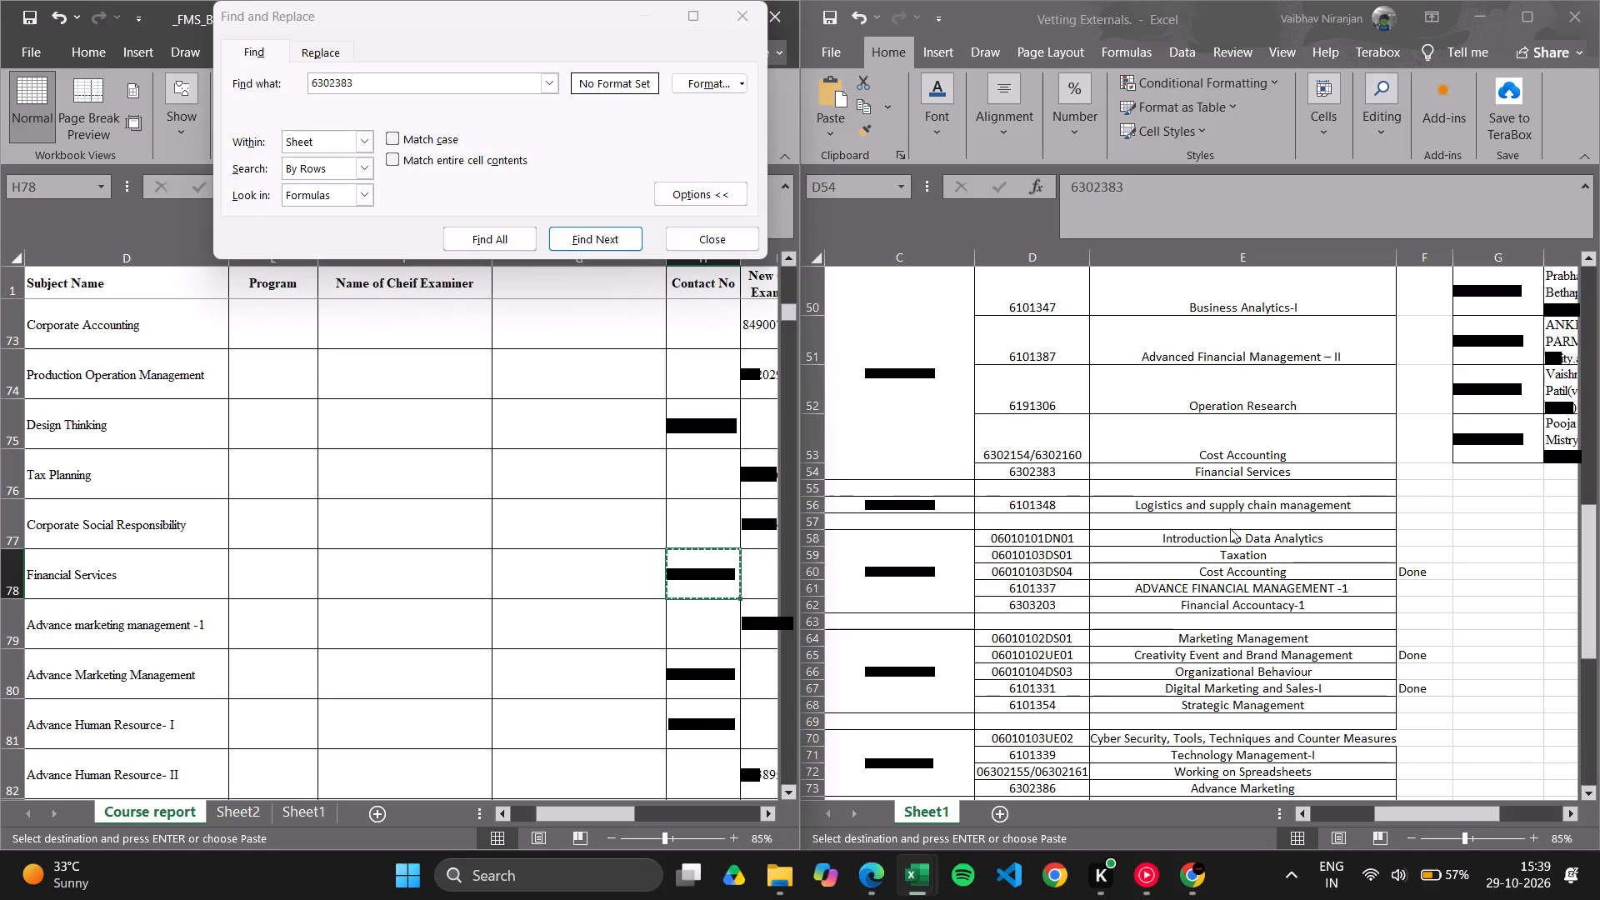
{"action": "double_click", "coordinate": [1496, 470]}
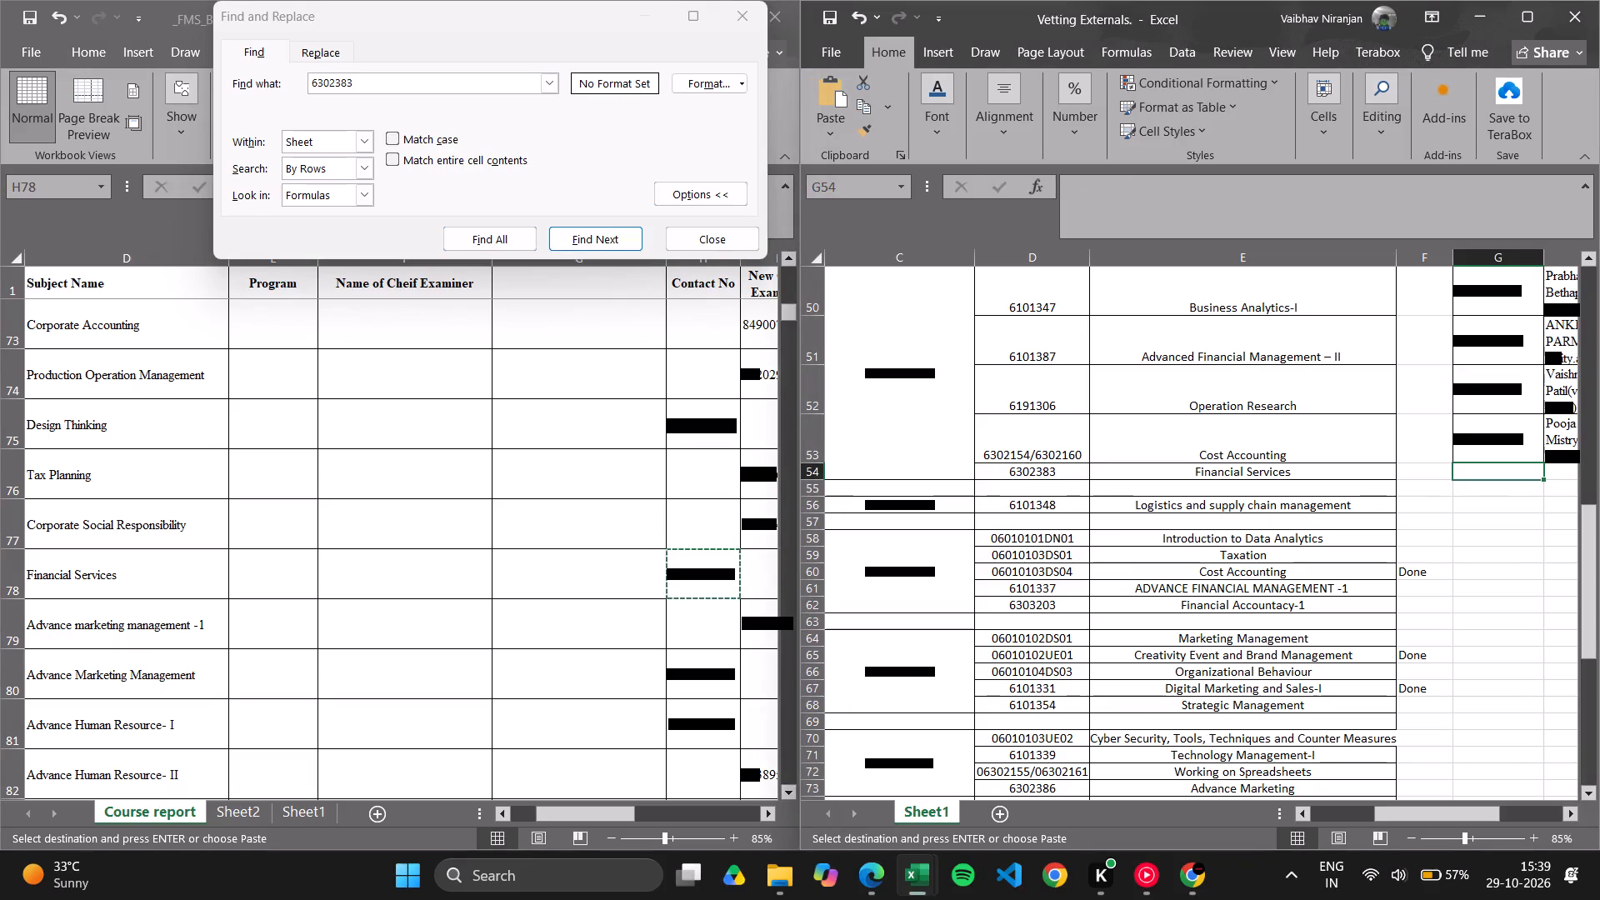
{"action": "key", "text": "ctrl+v"}
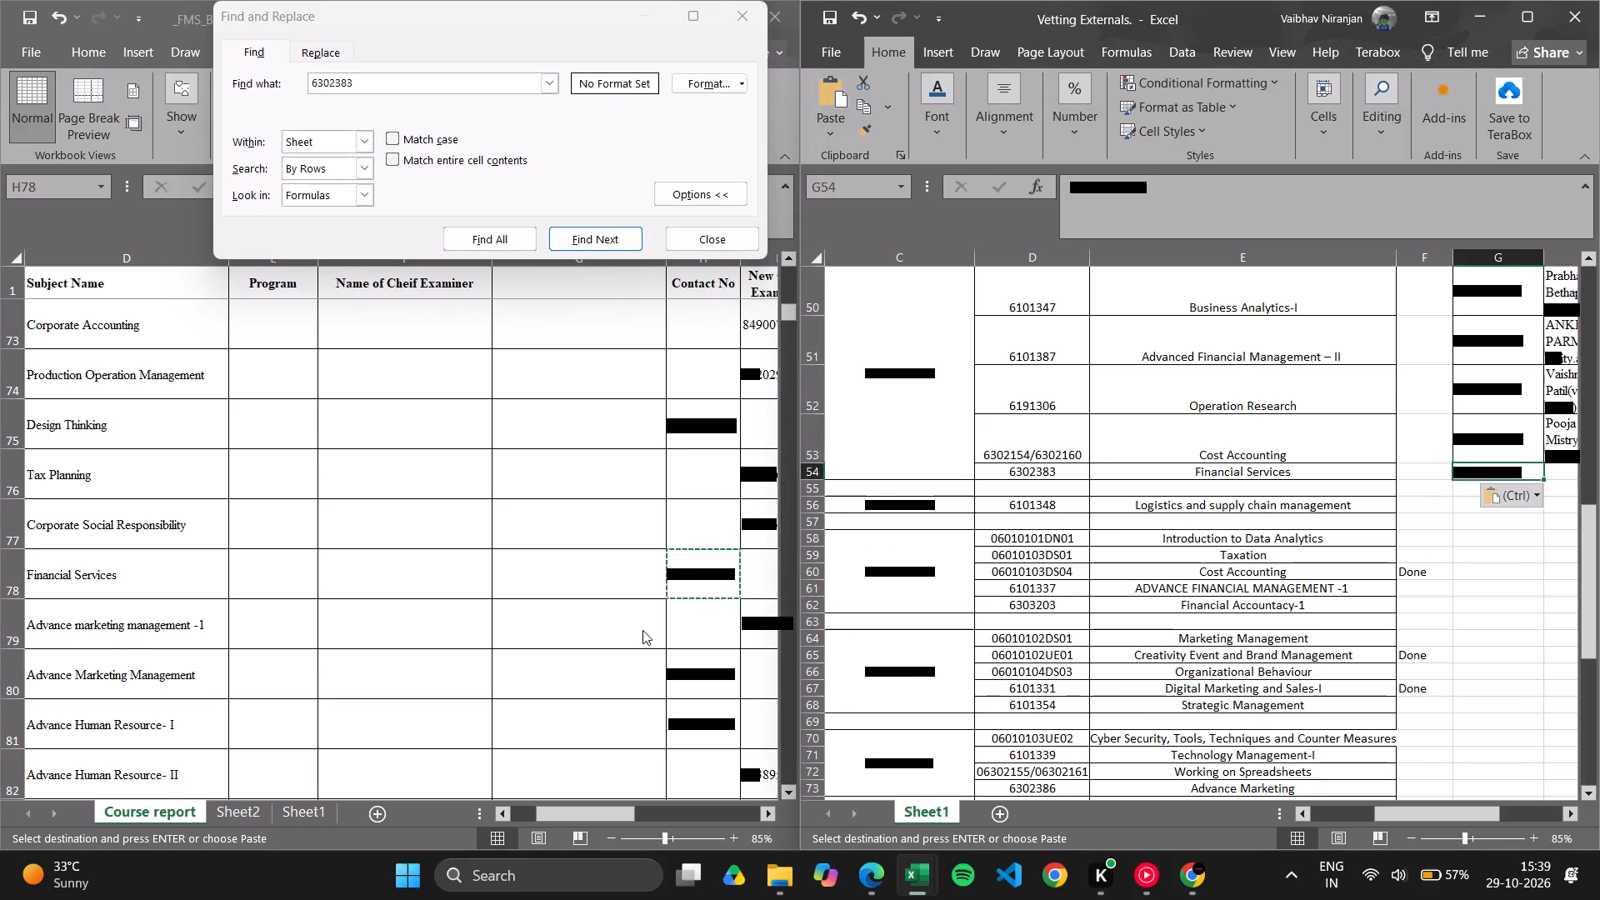
Copy the Financial Services row's E mail id from L78 of the nomination workbook into H54 of Vetting Externals.
{"action": "left_click", "coordinate": [642, 630]}
{"action": "scroll", "coordinate": [642, 630], "scroll_direction": "left", "scroll_amount": 3}
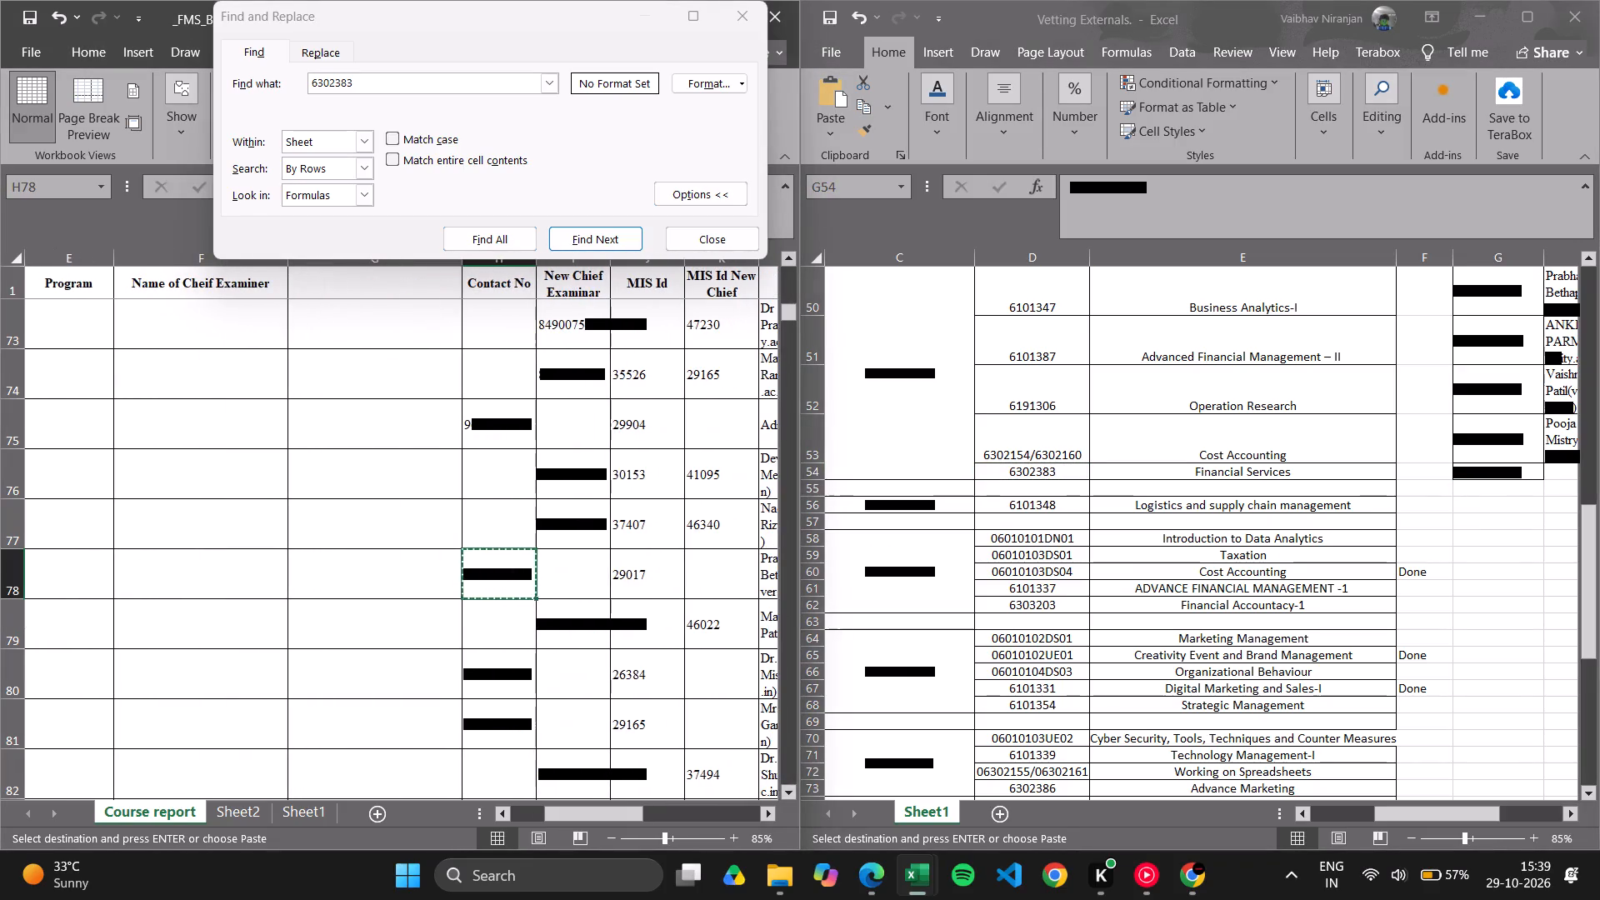
{"action": "left_click", "coordinate": [769, 584]}
{"action": "key", "text": "ctrl+c"}
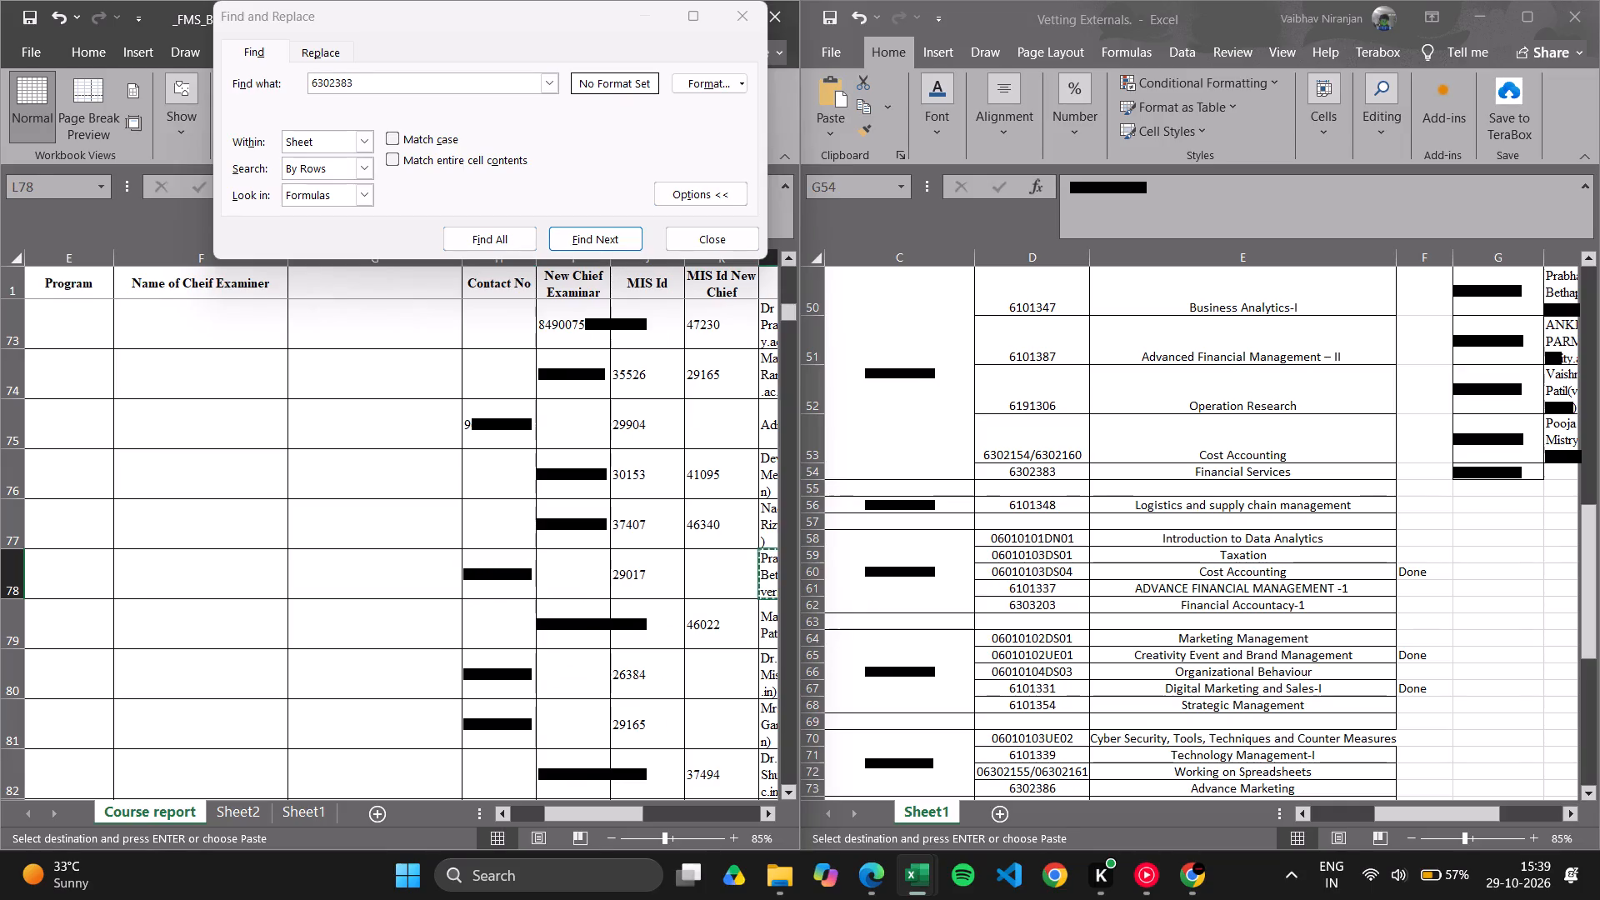
{"action": "double_click", "coordinate": [1547, 470]}
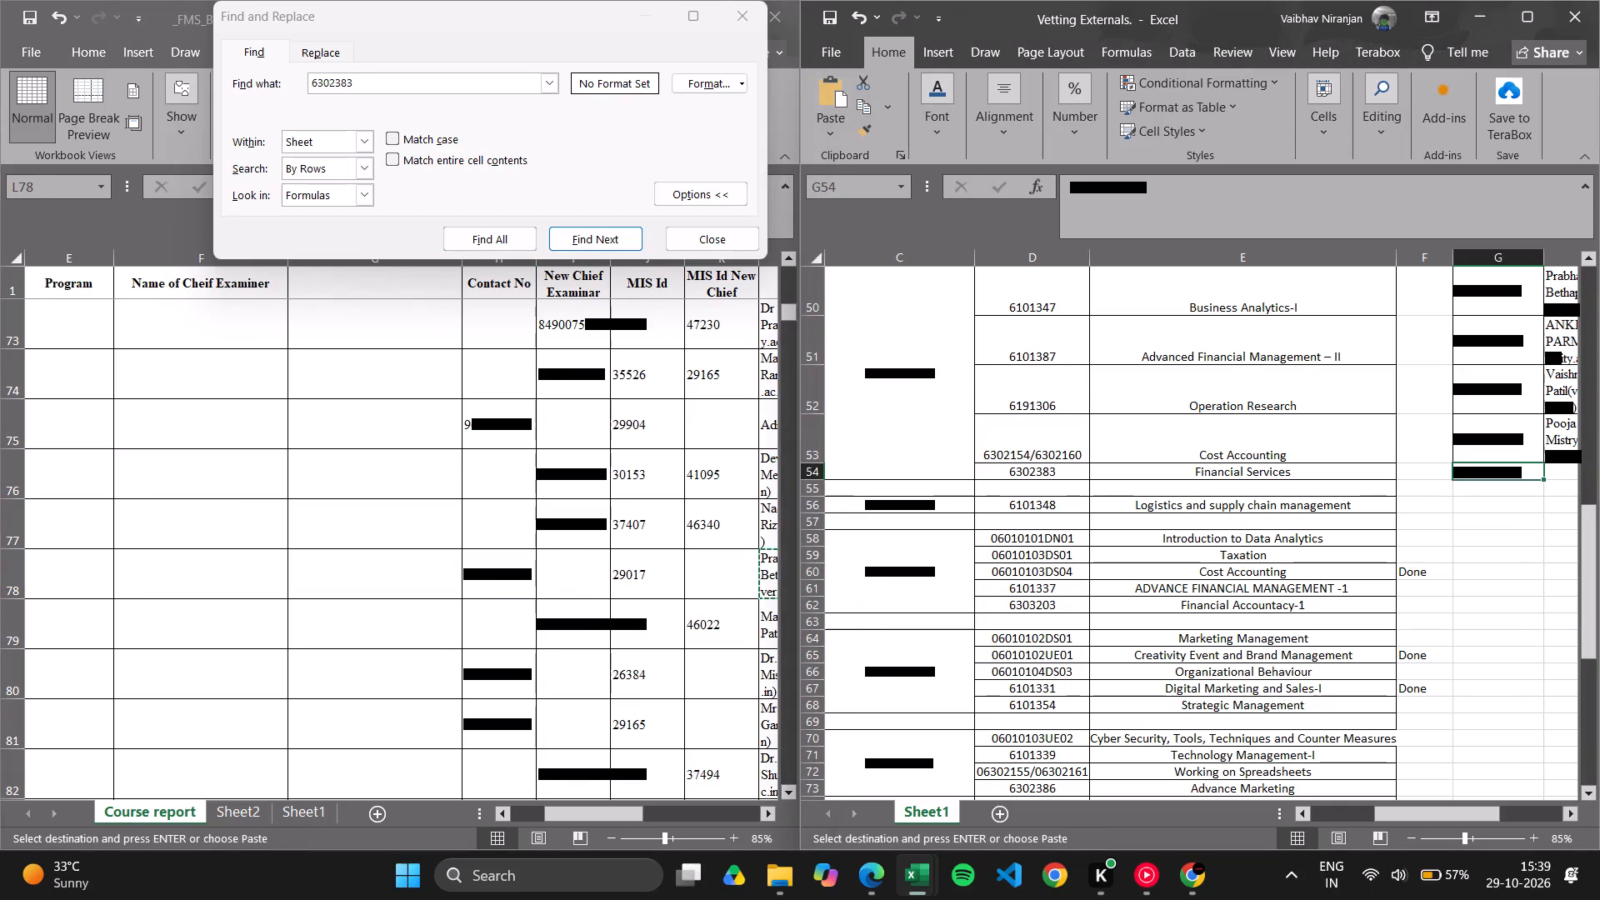
{"action": "left_click", "coordinate": [1553, 471]}
{"action": "key", "text": "ctrl+v"}
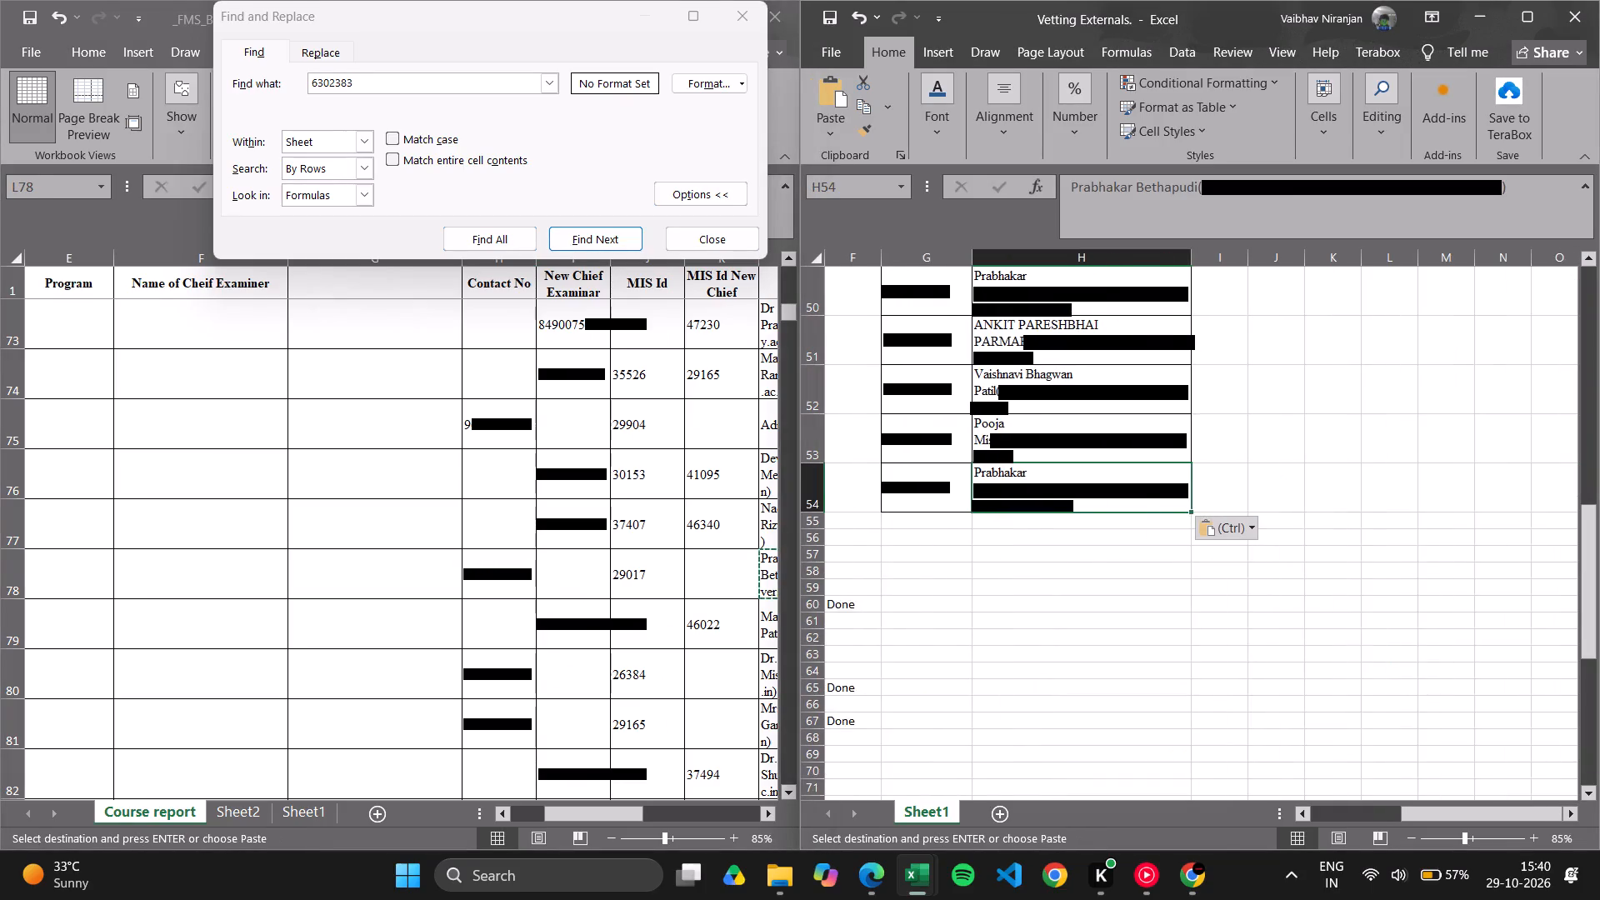
Search the nomination workbook for Logistics and supply chain management's subject code 6101348, copied from D56 of Vetting Externals.
{"action": "scroll", "coordinate": [1057, 603], "scroll_direction": "right", "scroll_amount": 3}
{"action": "scroll", "coordinate": [1145, 566], "scroll_direction": "right", "scroll_amount": 1}
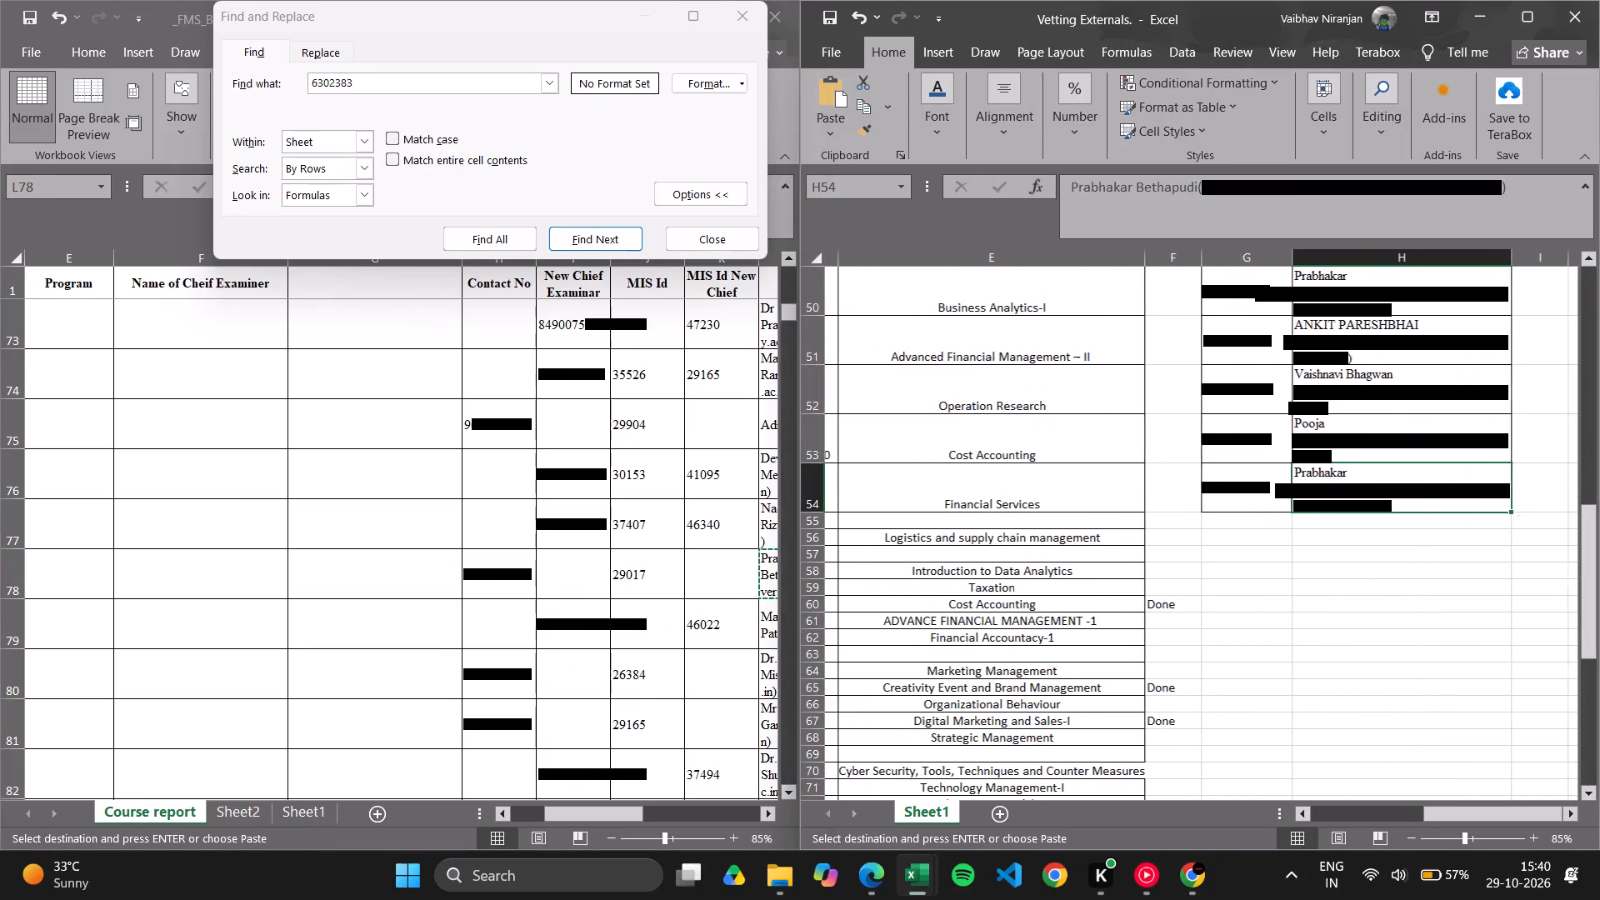
{"action": "scroll", "coordinate": [1145, 566], "scroll_direction": "right", "scroll_amount": 3}
{"action": "left_click", "coordinate": [889, 537]}
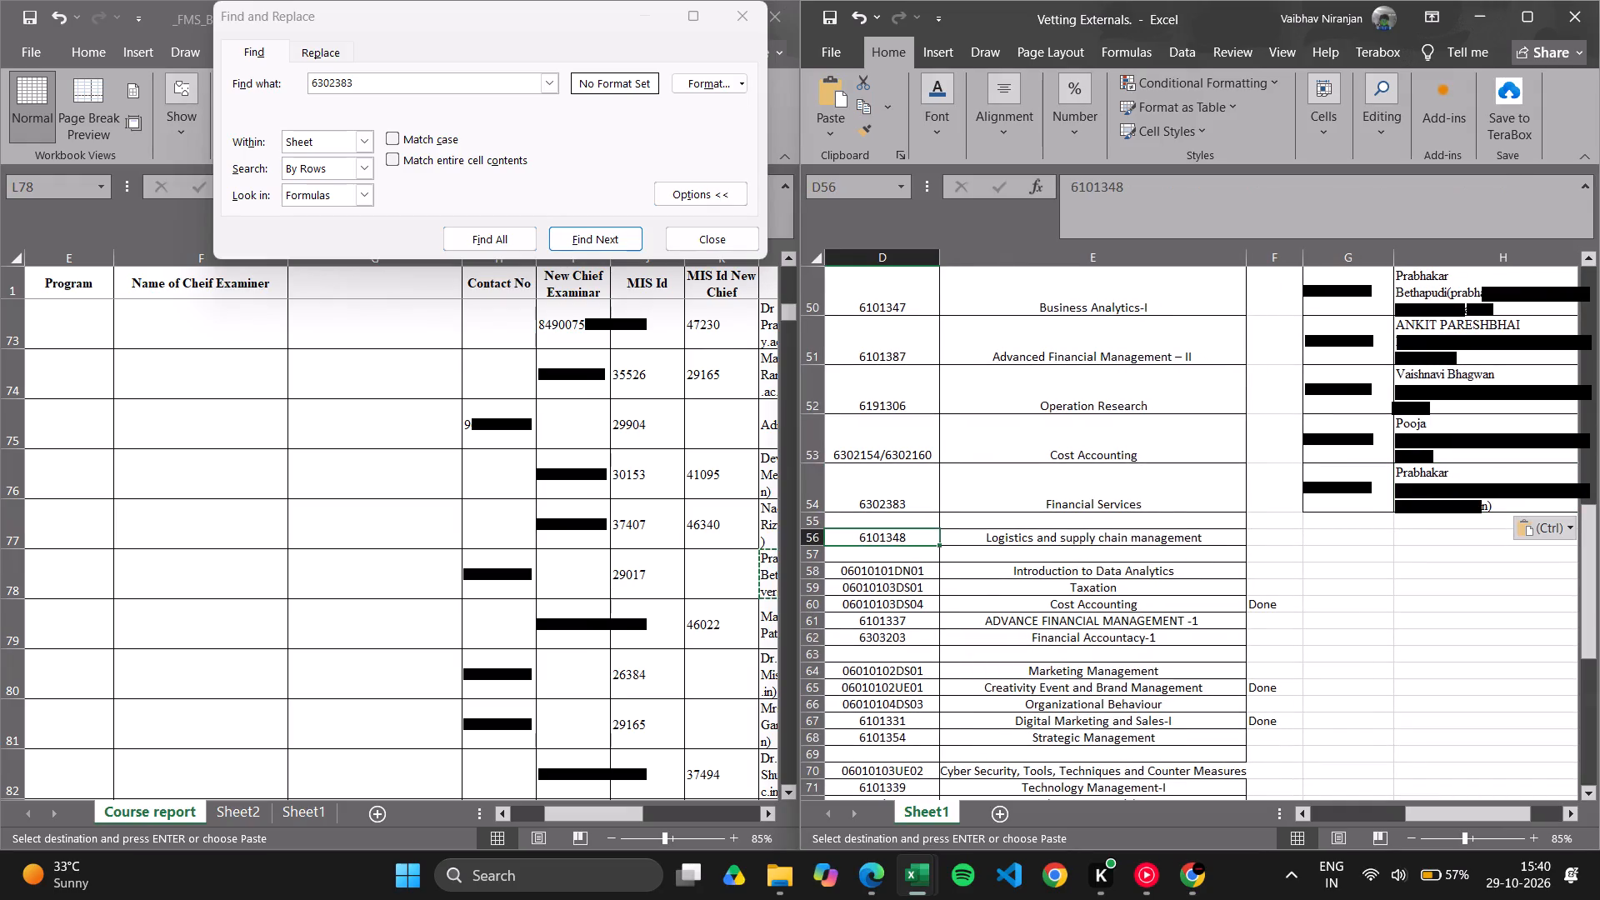
{"action": "key", "text": "ctrl+c"}
{"action": "double_click", "coordinate": [428, 86]}
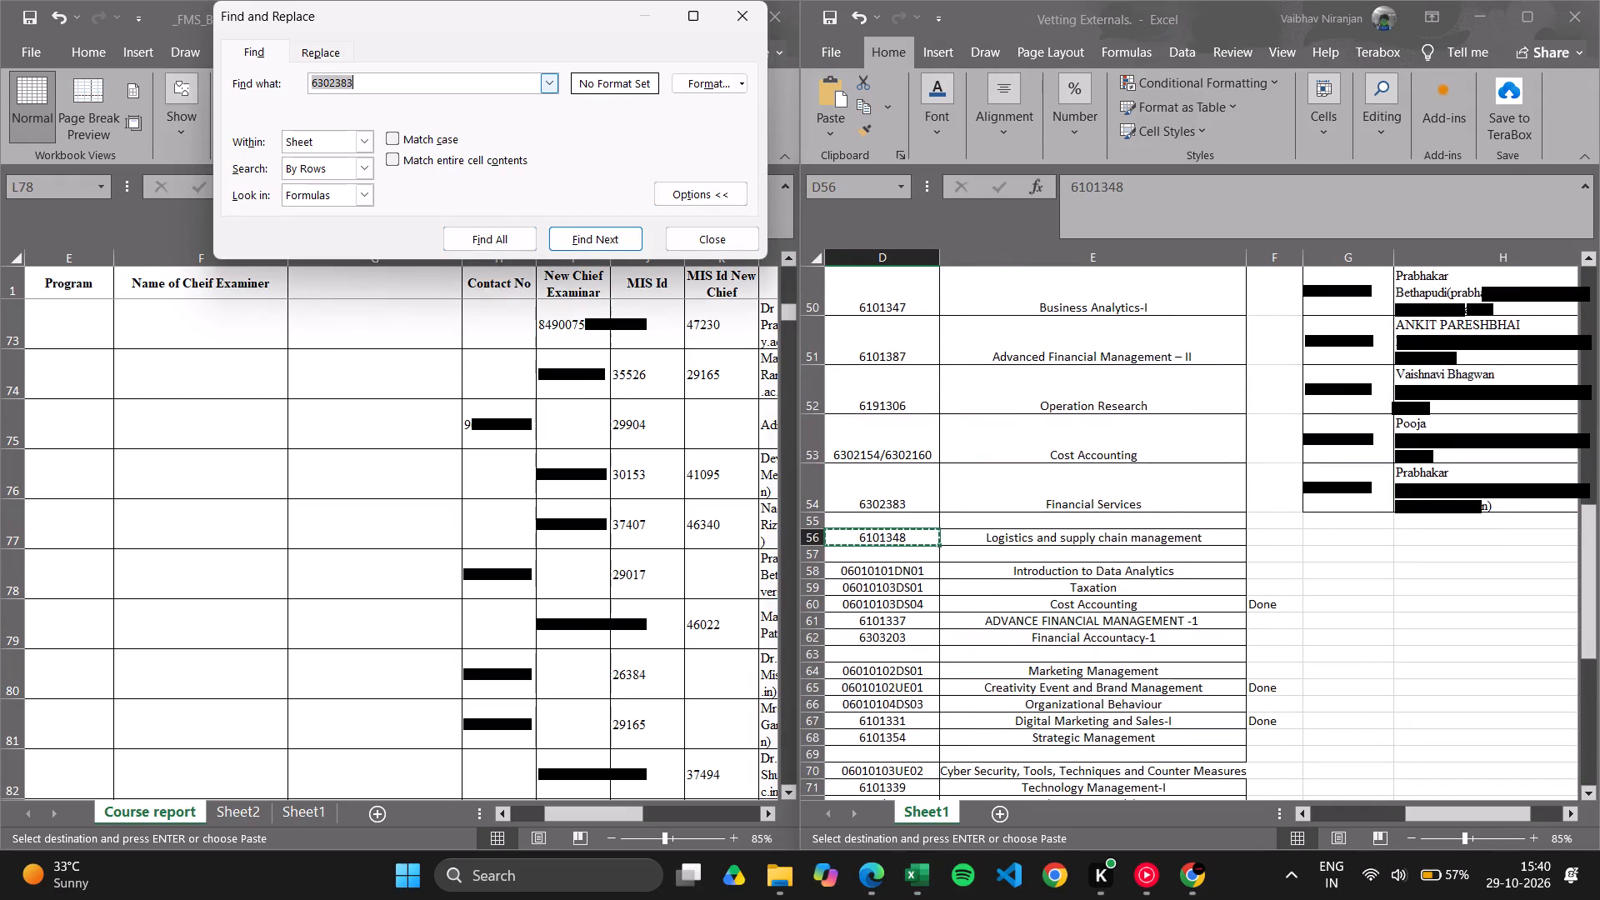
{"action": "key", "text": "ctrl+v"}
{"action": "left_click", "coordinate": [590, 236]}
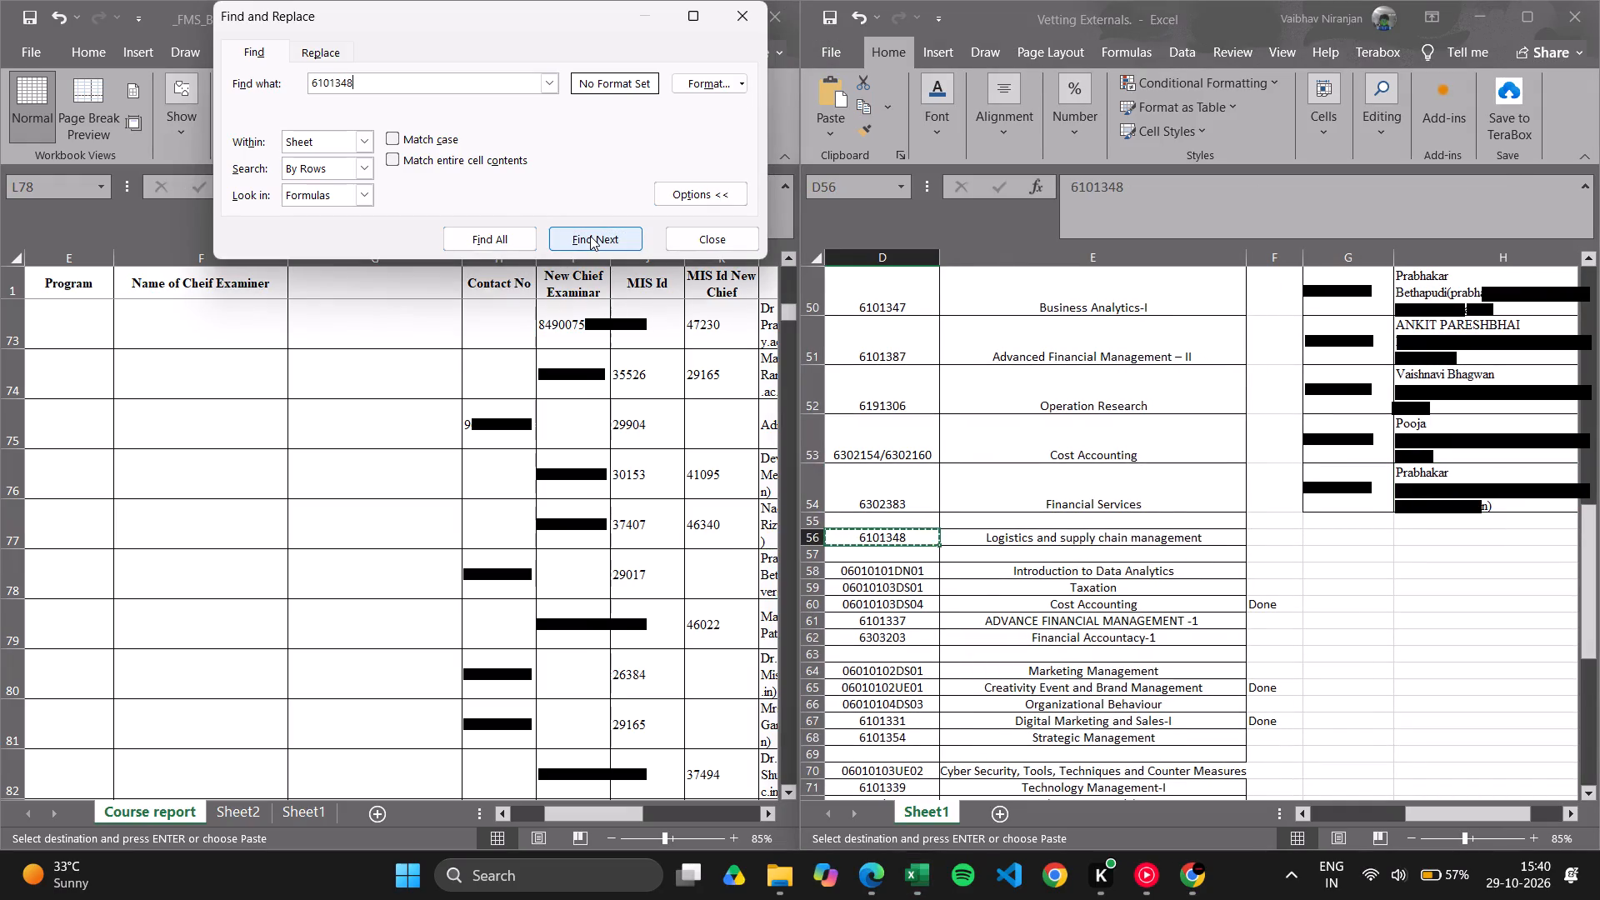
{"action": "left_click", "coordinate": [547, 397]}
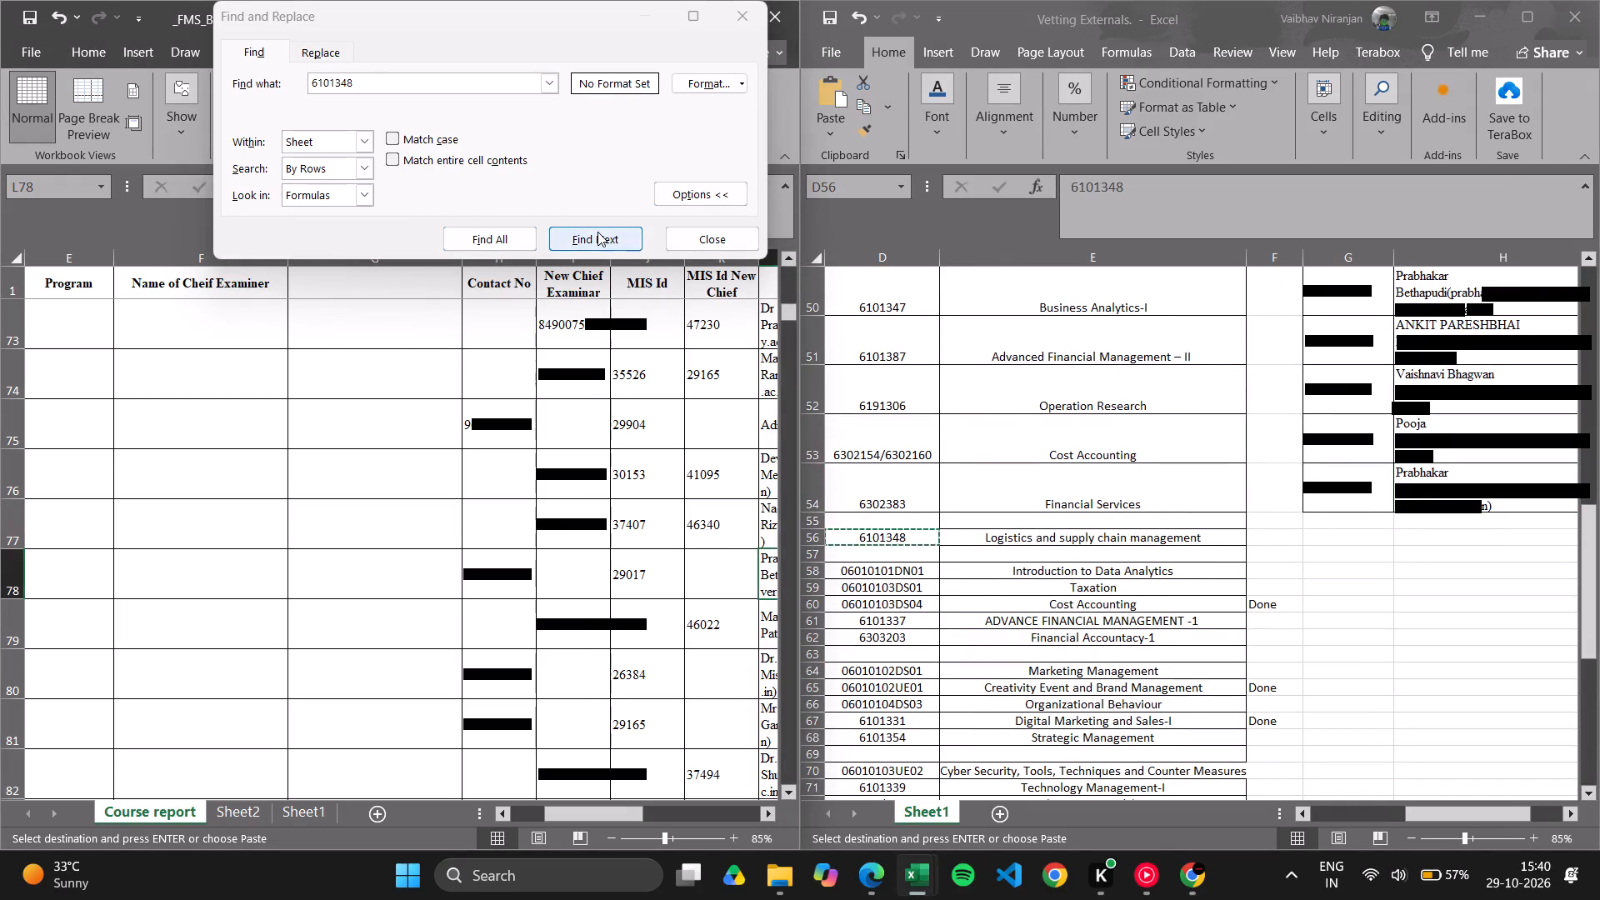
{"action": "left_click", "coordinate": [597, 232]}
Copy the Logistics and supply chain management row's Contact No from H43 of the nomination workbook into G56 of Vetting Externals.
{"action": "scroll", "coordinate": [475, 618], "scroll_direction": "left", "scroll_amount": 2}
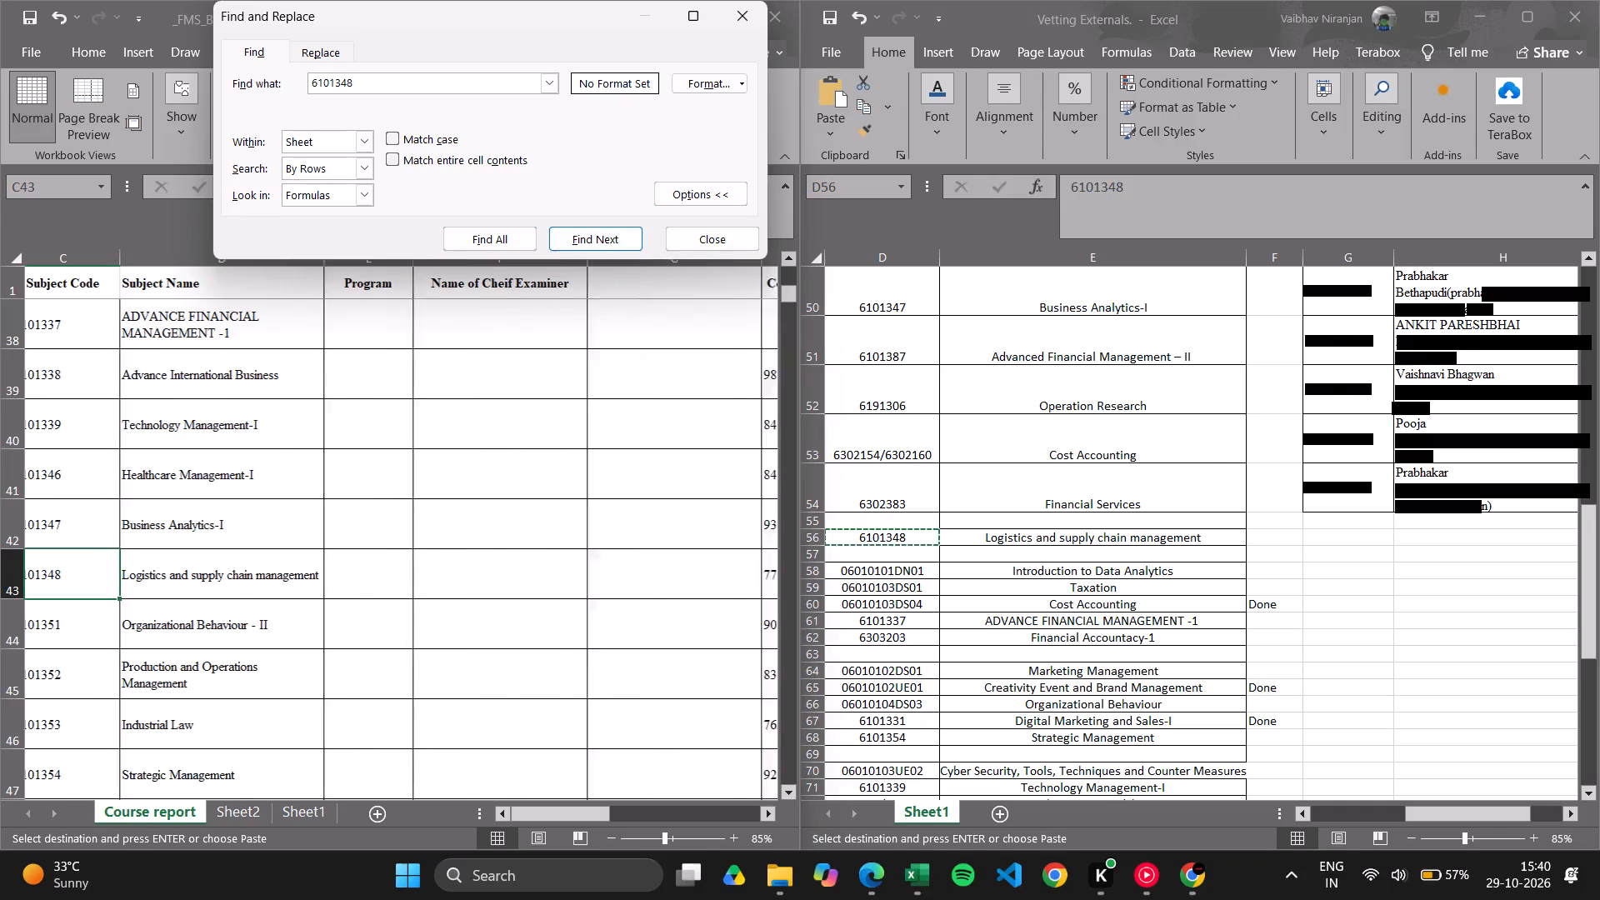
{"action": "scroll", "coordinate": [475, 618], "scroll_direction": "left", "scroll_amount": 5}
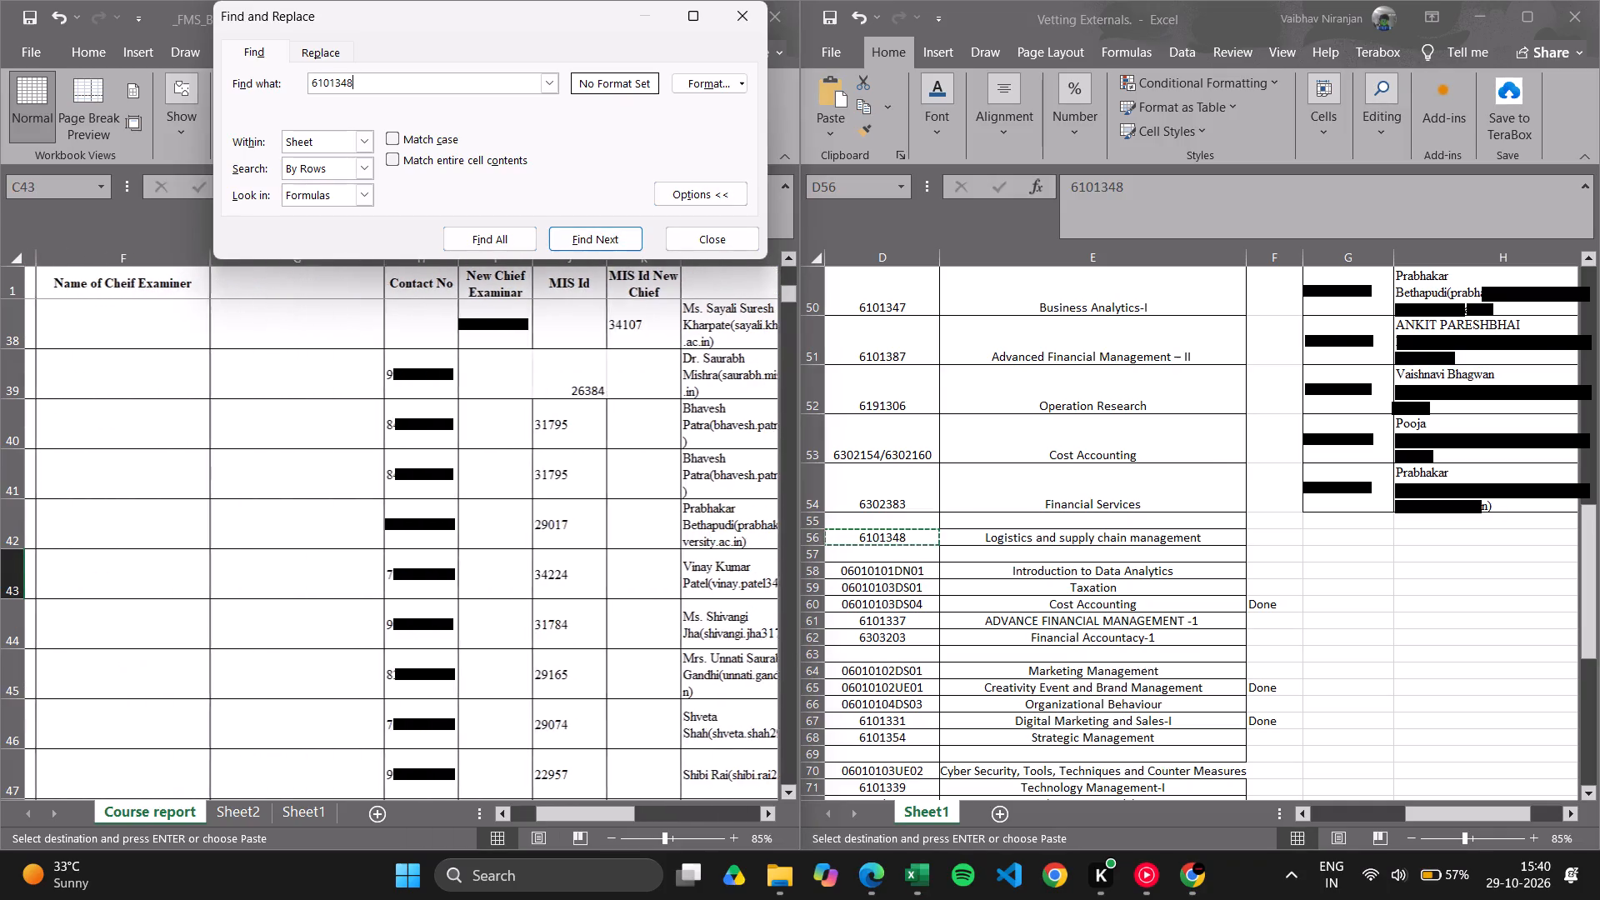
{"action": "left_click", "coordinate": [419, 580]}
{"action": "key", "text": "ctrl+c"}
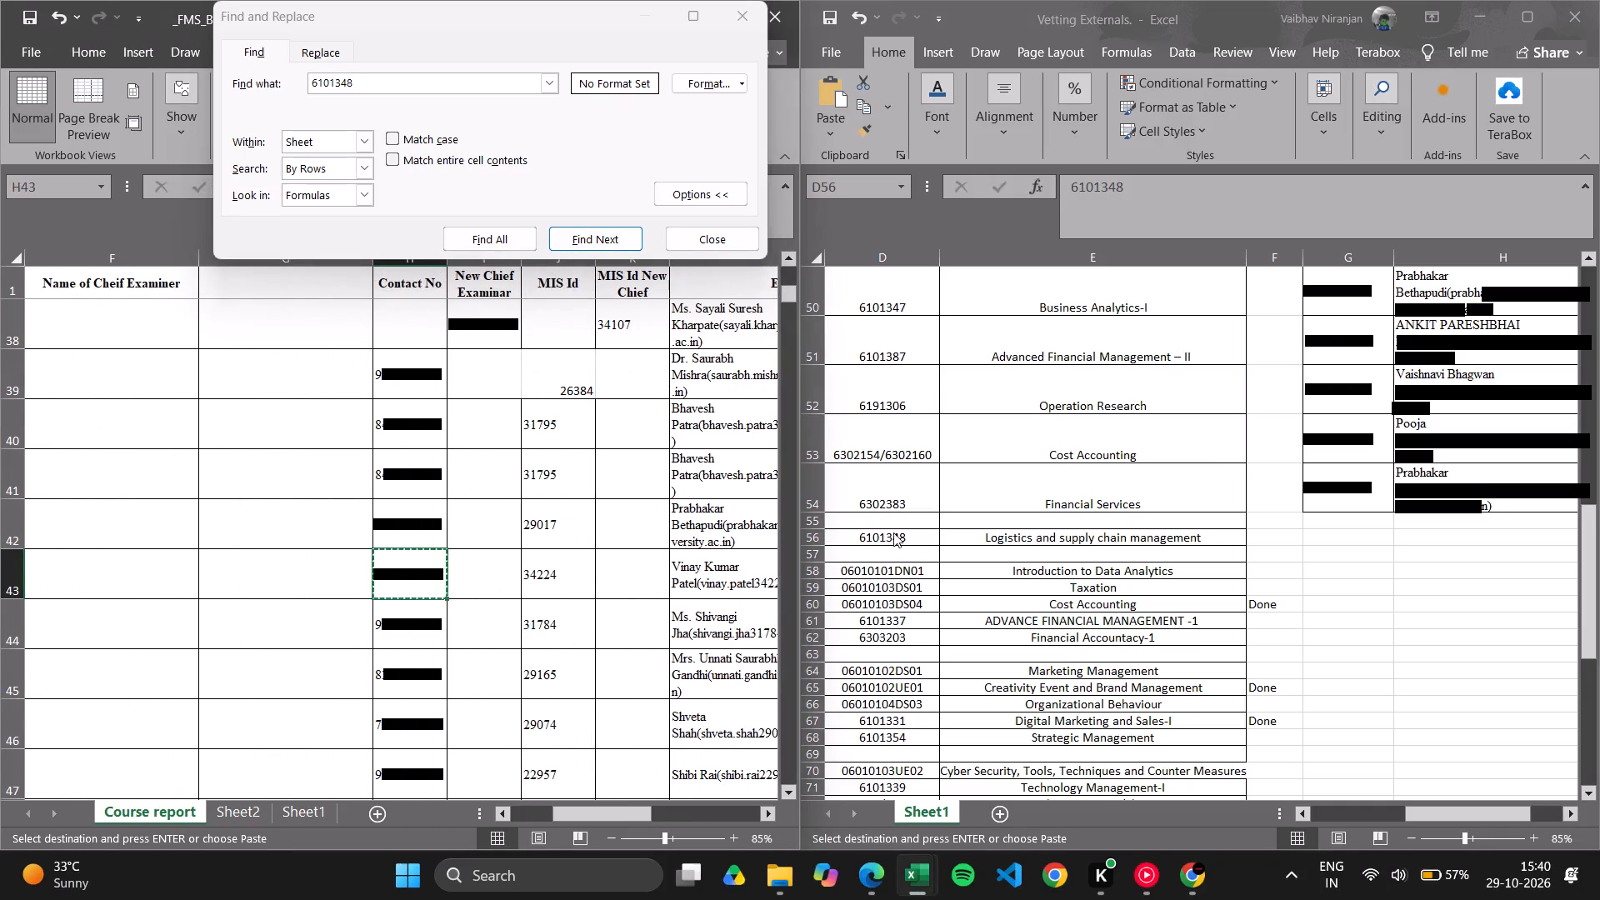
{"action": "left_click", "coordinate": [1323, 533]}
{"action": "left_click", "coordinate": [1323, 533]}
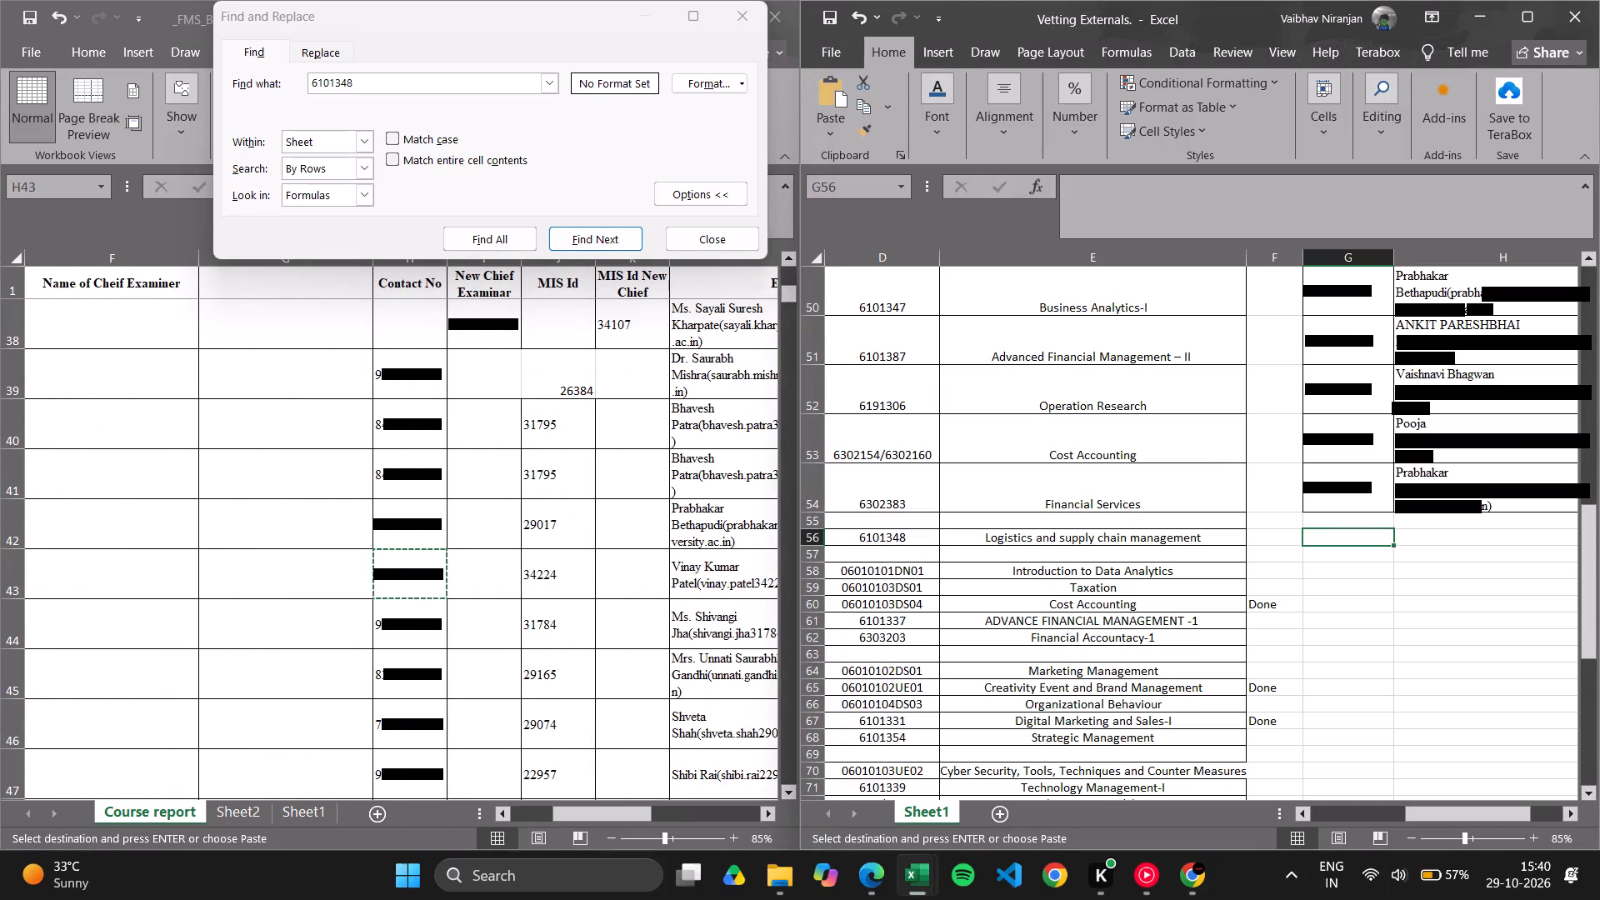
{"action": "key", "text": "ctrl+v"}
Copy the Logistics and supply chain management row's E mail id from L43 of the nomination workbook into H56 of Vetting Externals.
{"action": "left_click", "coordinate": [740, 592]}
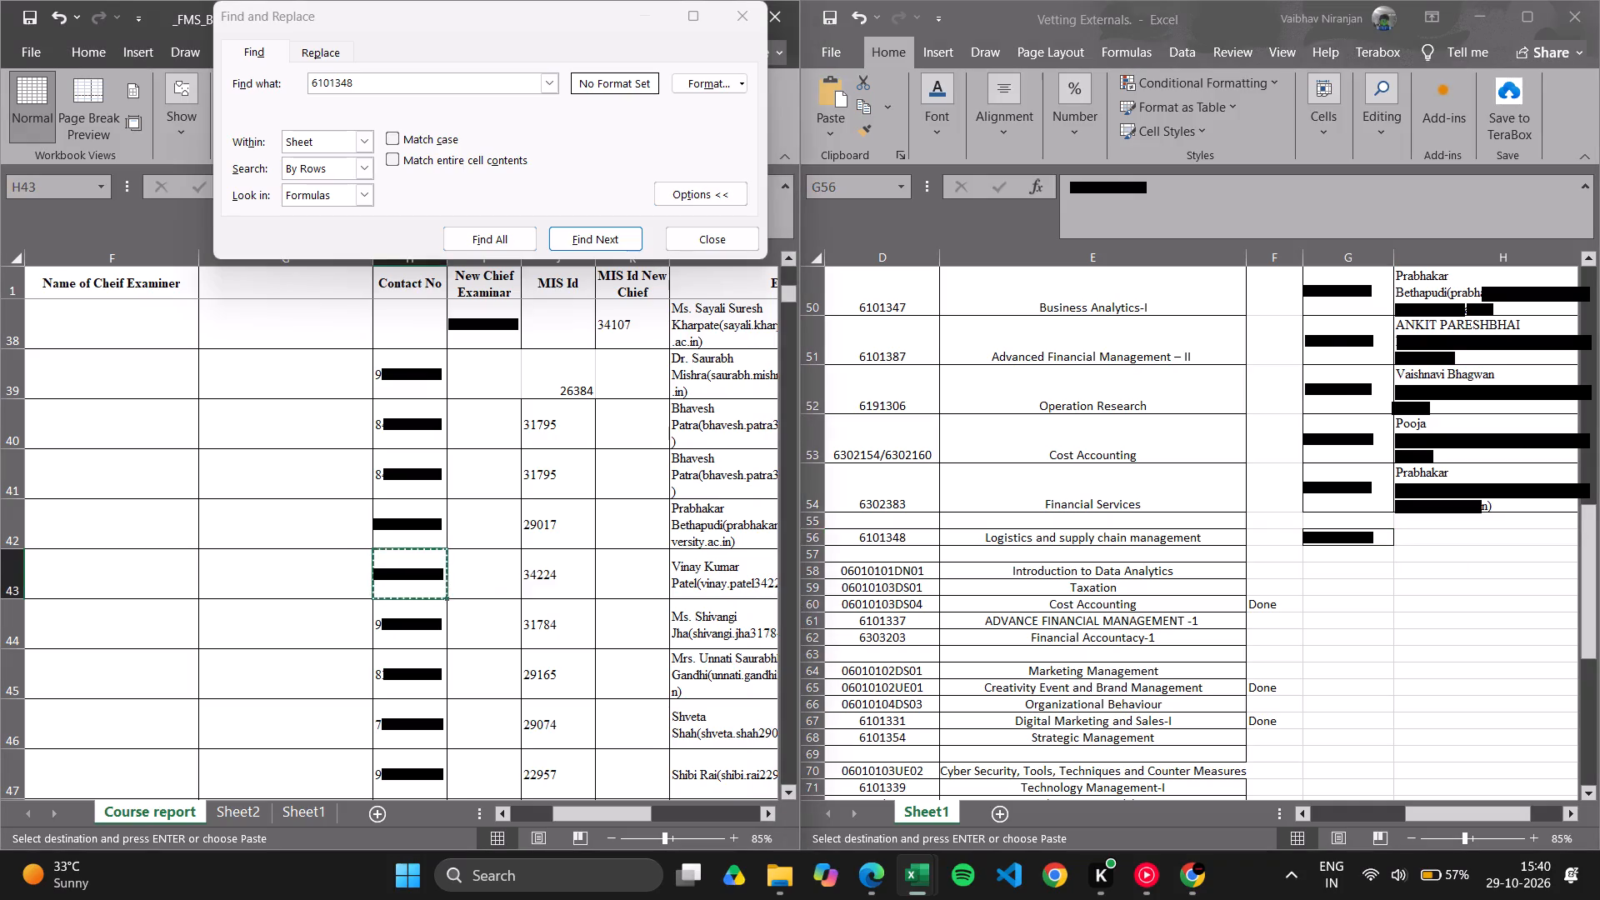
{"action": "left_click", "coordinate": [740, 592]}
{"action": "key", "text": "ctrl+c"}
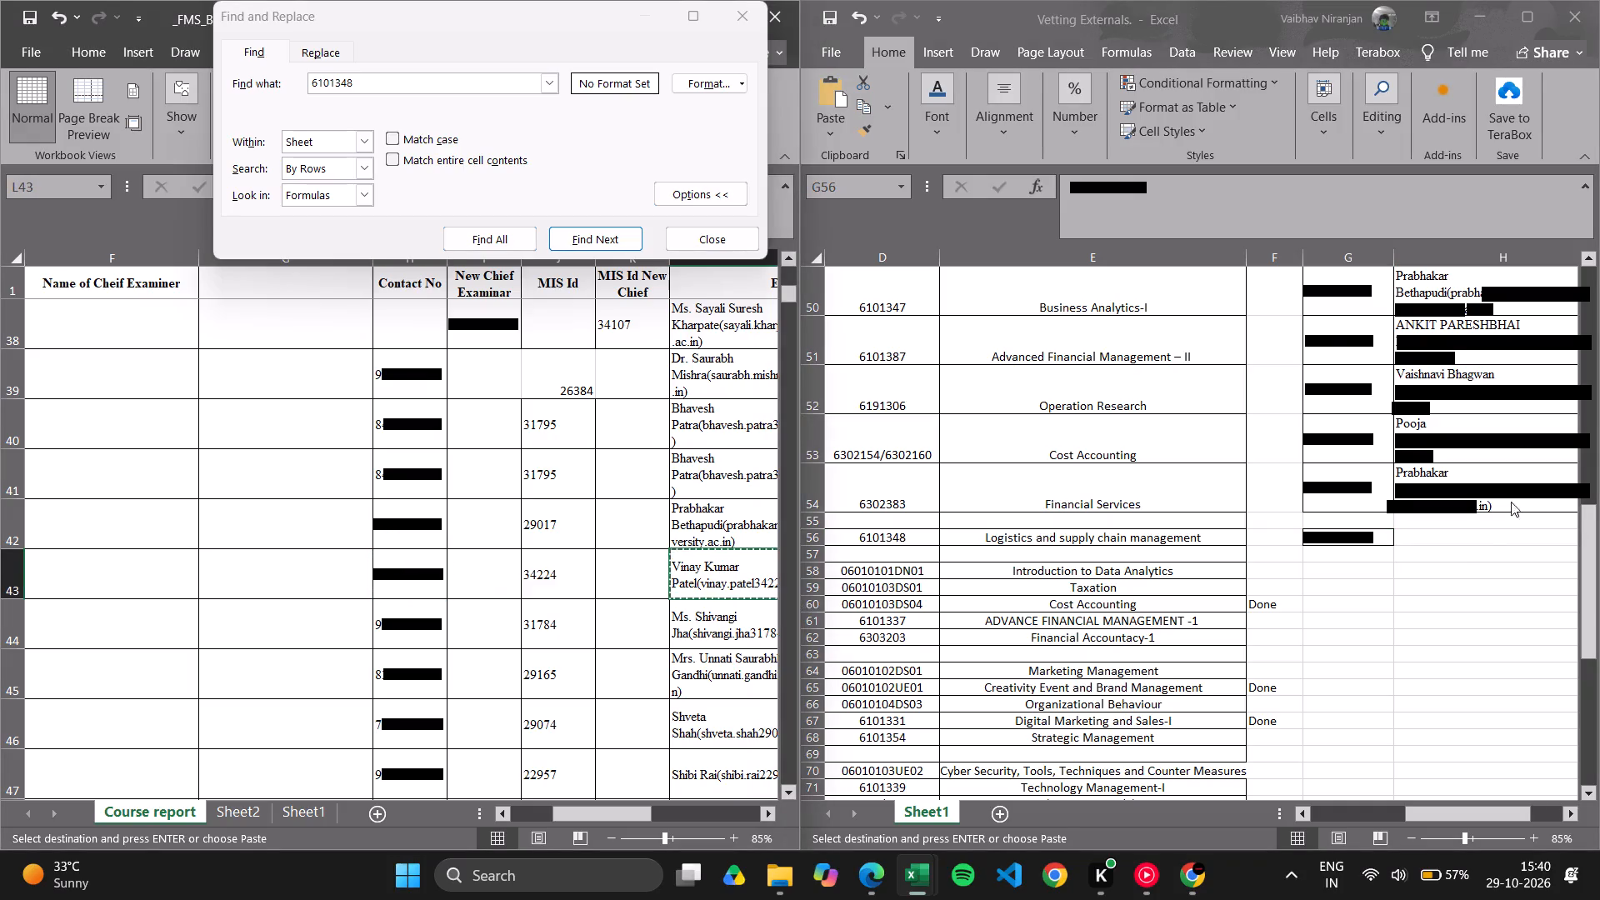
{"action": "double_click", "coordinate": [1433, 531]}
{"action": "key", "text": "ctrl+v"}
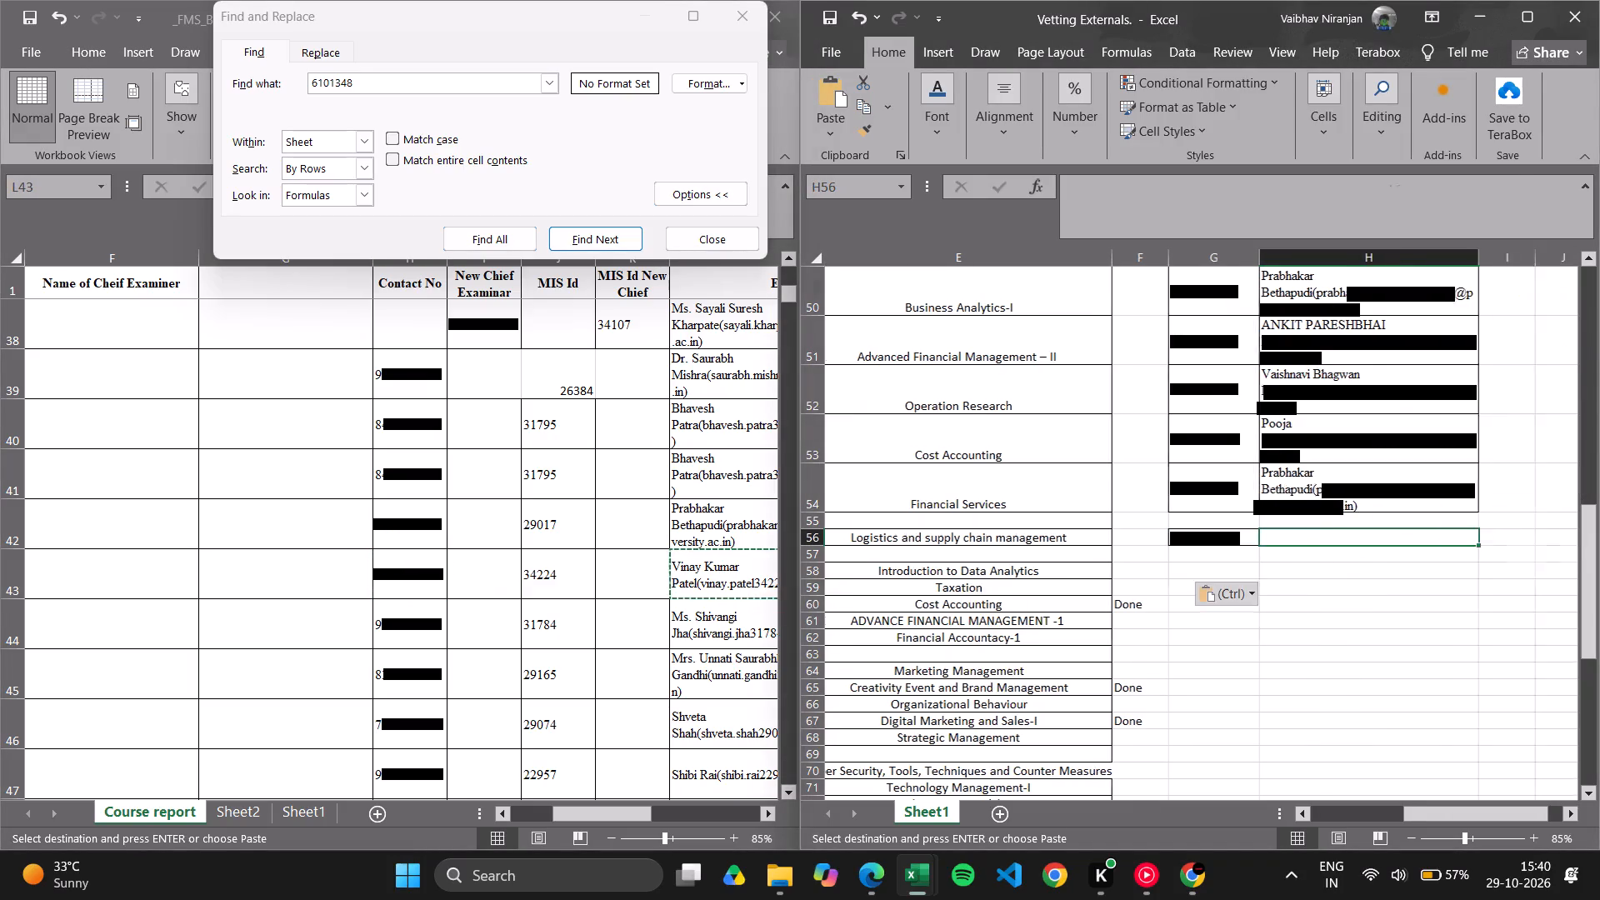
Search the nomination workbook for Introduction to Data Analytics' subject code 06010101DN01, copied from D58 of Vetting Externals.
{"action": "scroll", "coordinate": [984, 620], "scroll_direction": "right", "scroll_amount": 5}
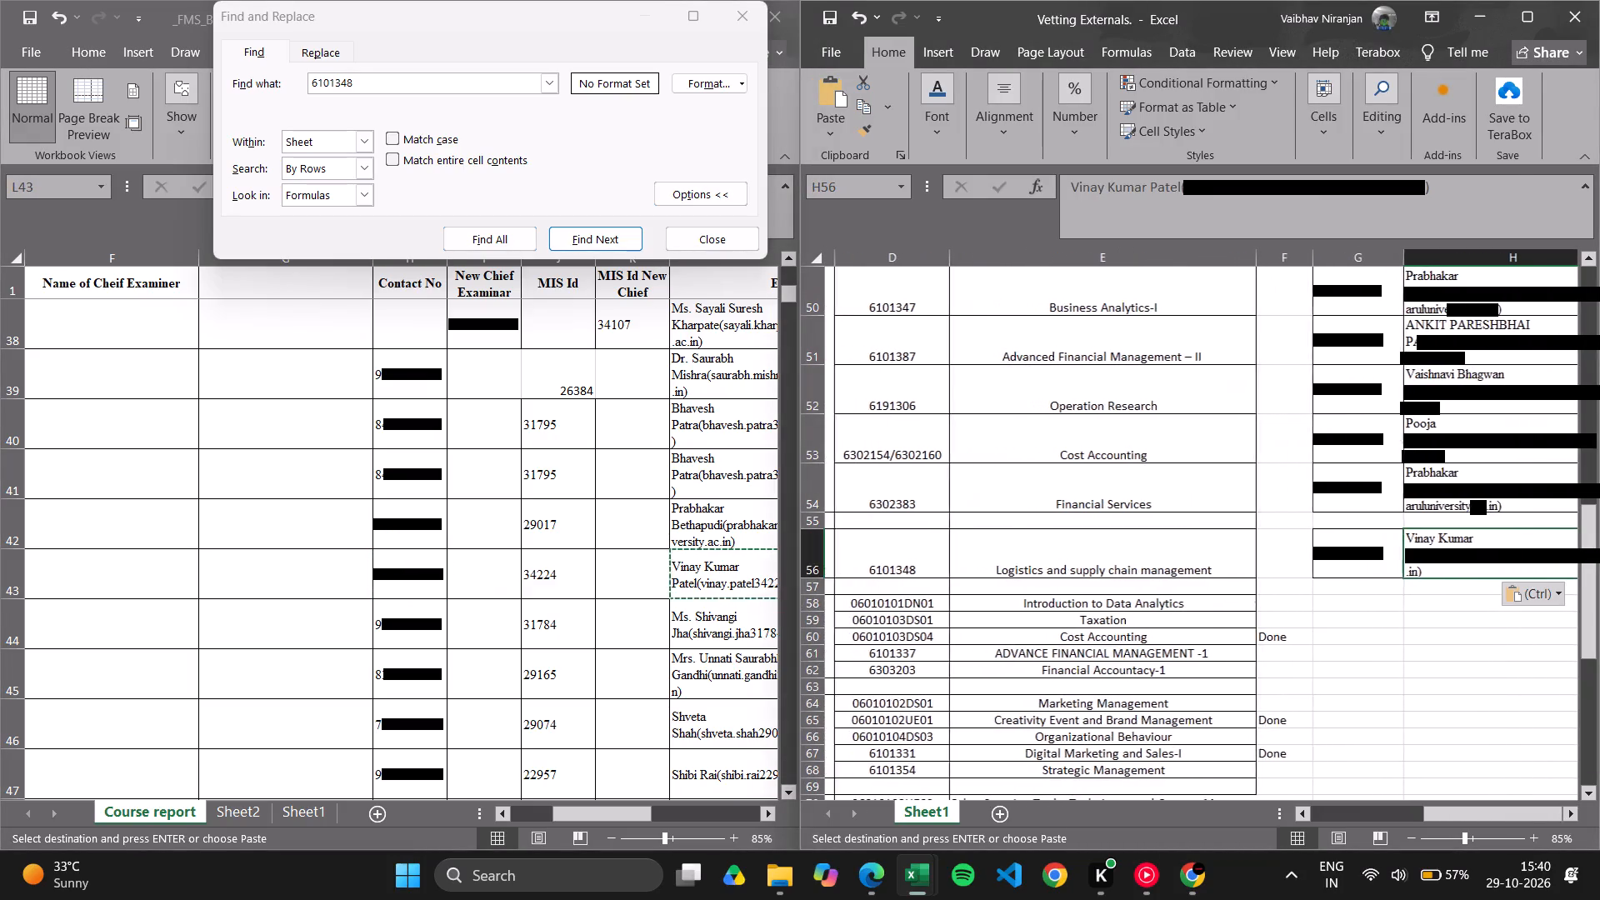
{"action": "scroll", "coordinate": [984, 620], "scroll_direction": "right", "scroll_amount": 3}
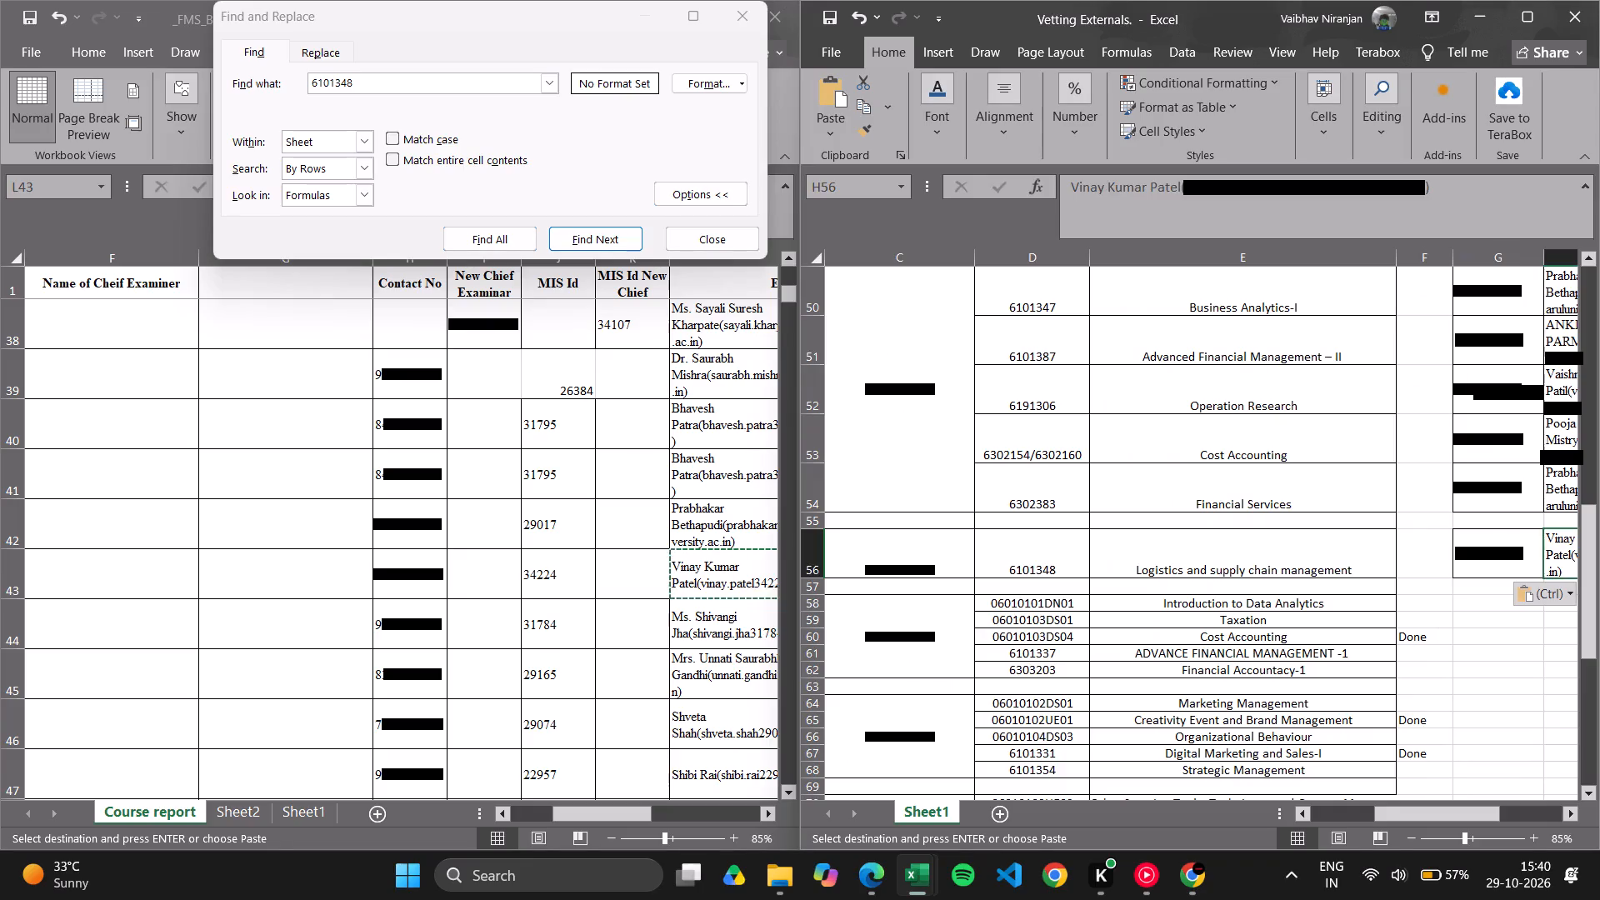
{"action": "left_click", "coordinate": [1039, 603]}
{"action": "key", "text": "ctrl+c"}
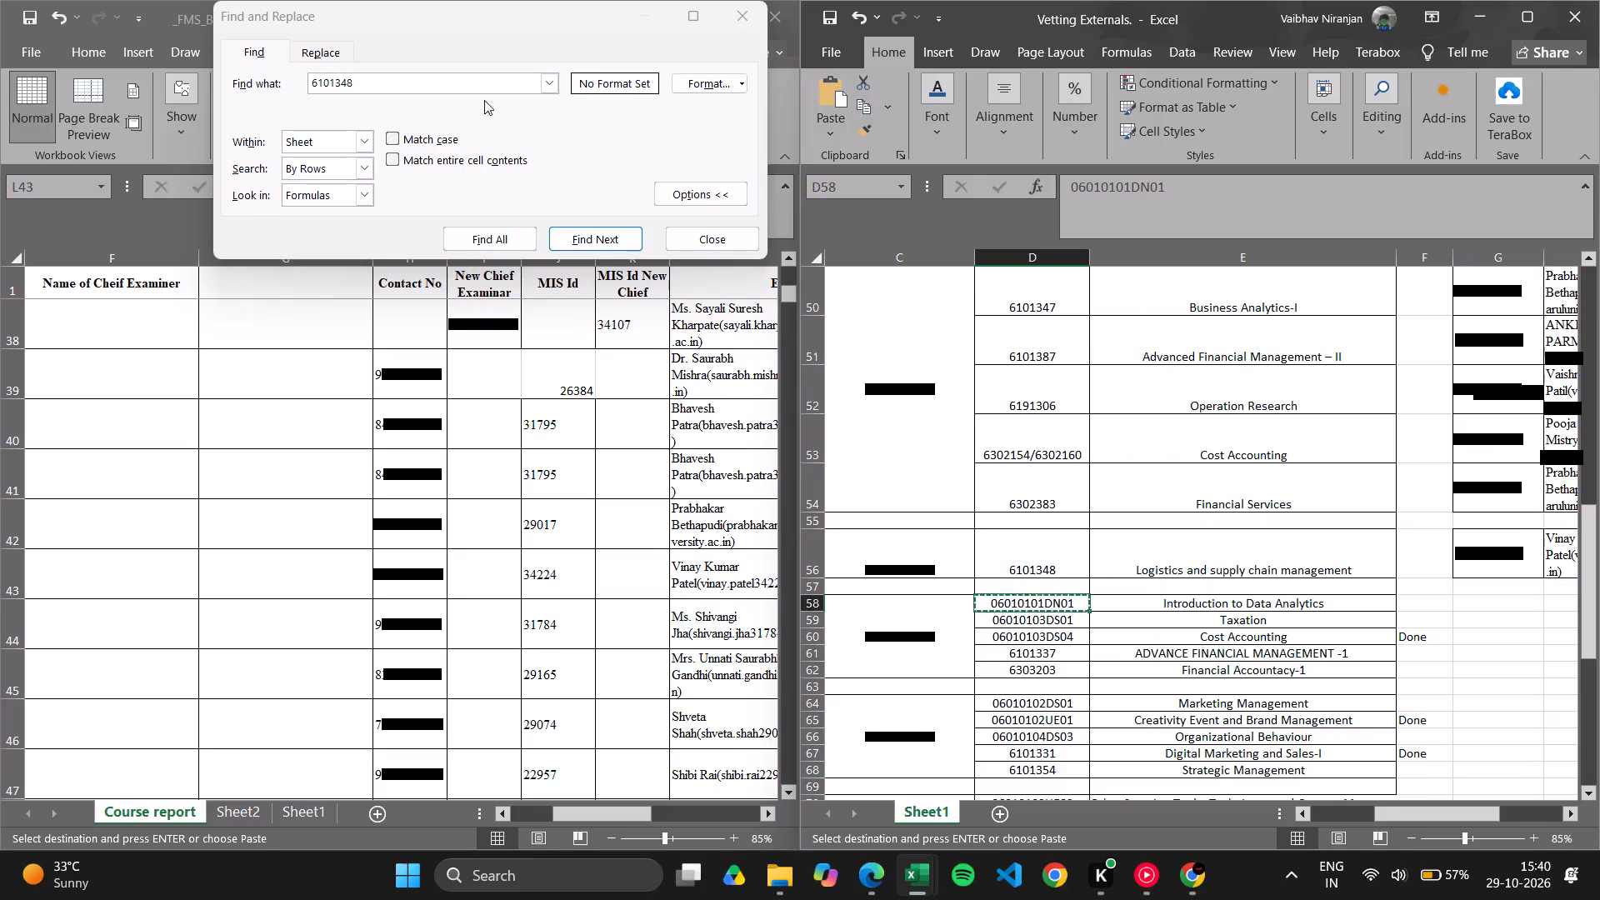
{"action": "double_click", "coordinate": [461, 87]}
{"action": "key", "text": "ctrl+v"}
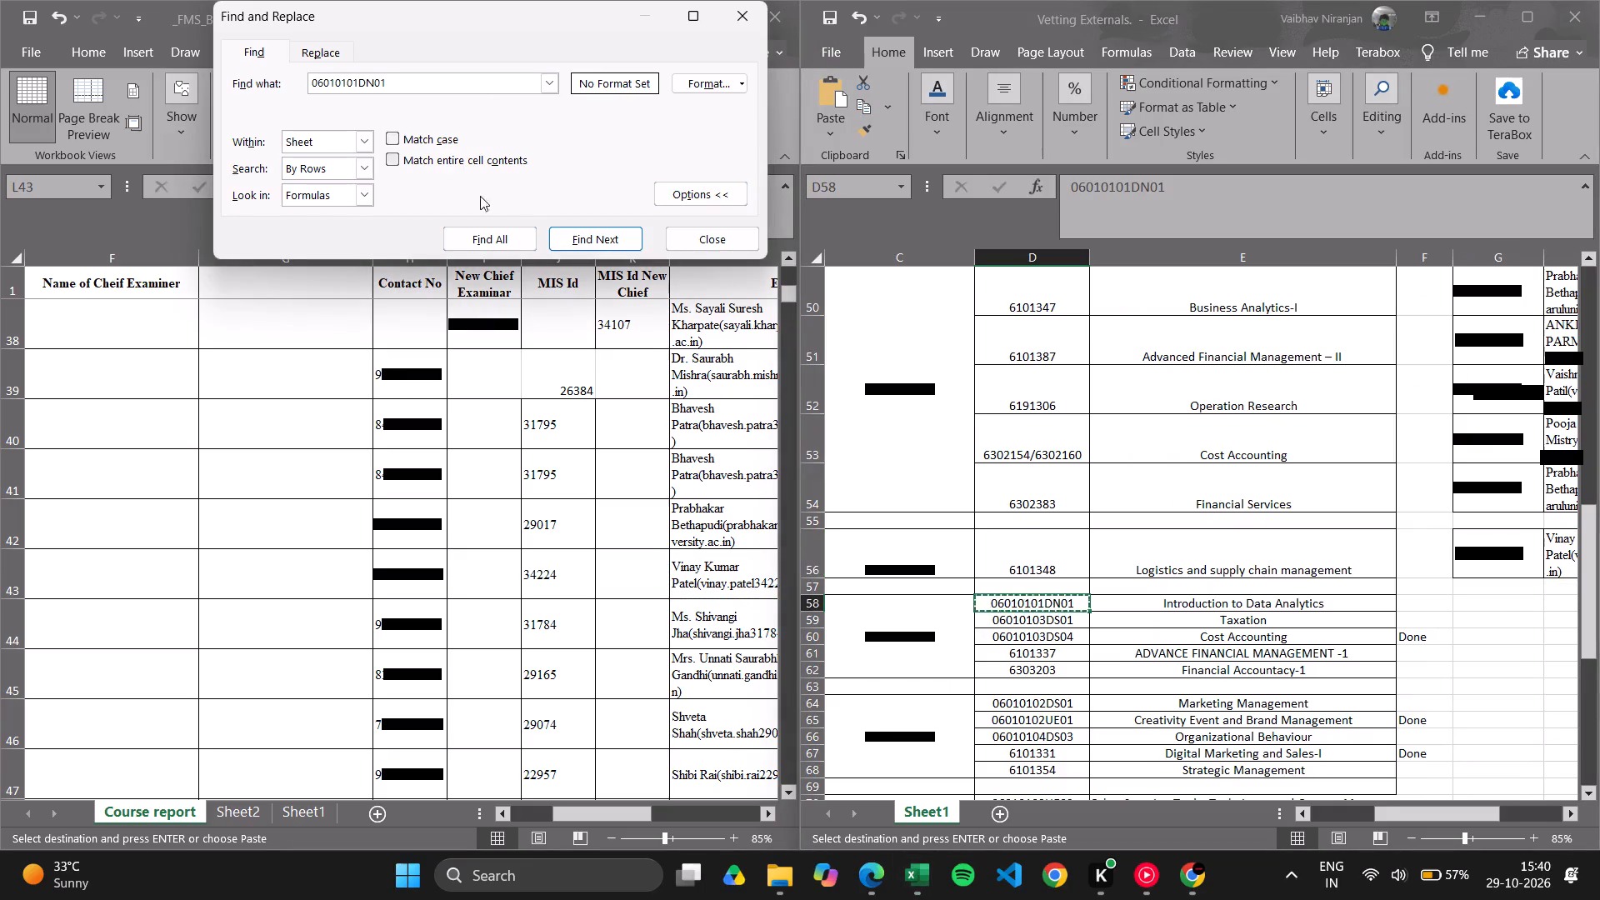
{"action": "left_click", "coordinate": [592, 232]}
{"action": "left_click", "coordinate": [572, 423]}
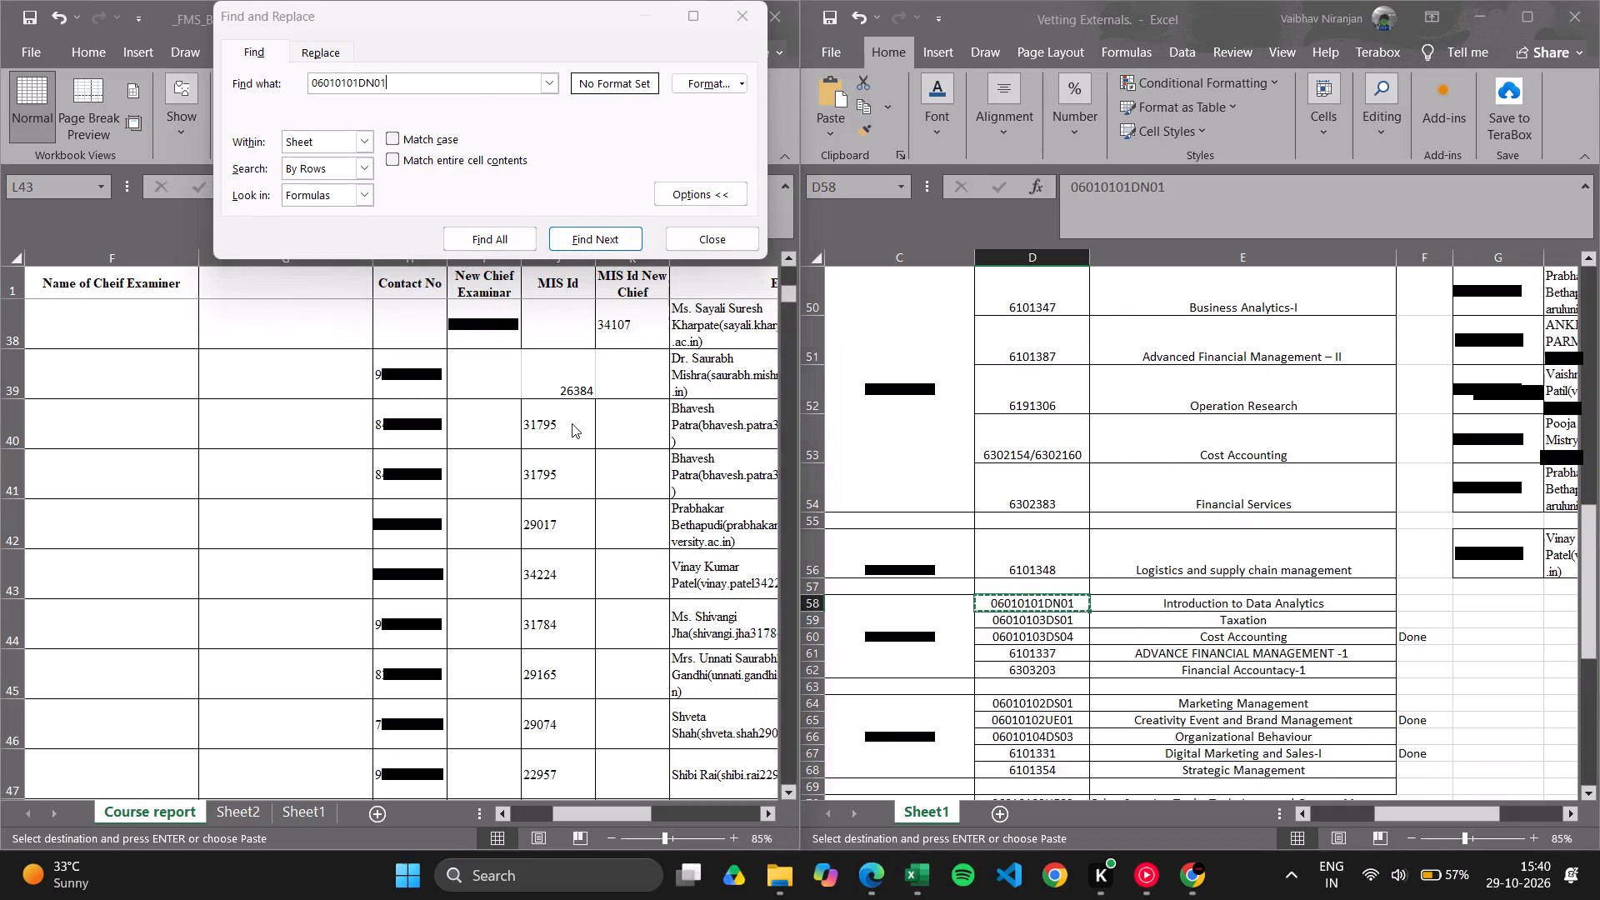
{"action": "left_click", "coordinate": [602, 228]}
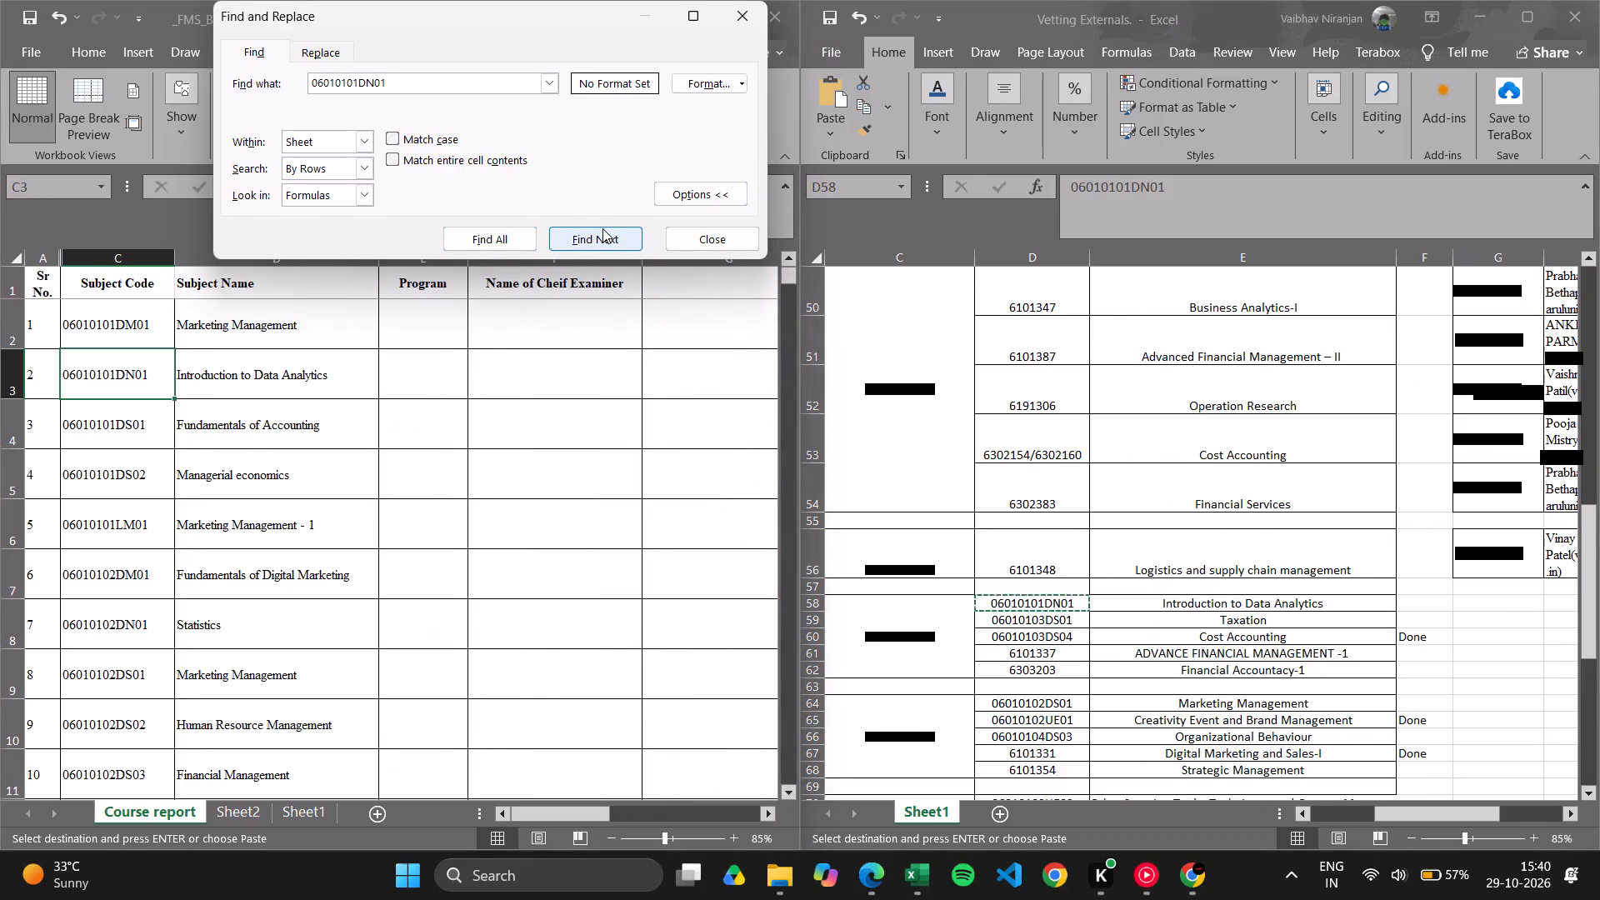
Copy the Introduction to Data Analytics row's Contact No from H3 of the nomination workbook into G58 of Vetting Externals.
{"action": "scroll", "coordinate": [587, 479], "scroll_direction": "left", "scroll_amount": 5}
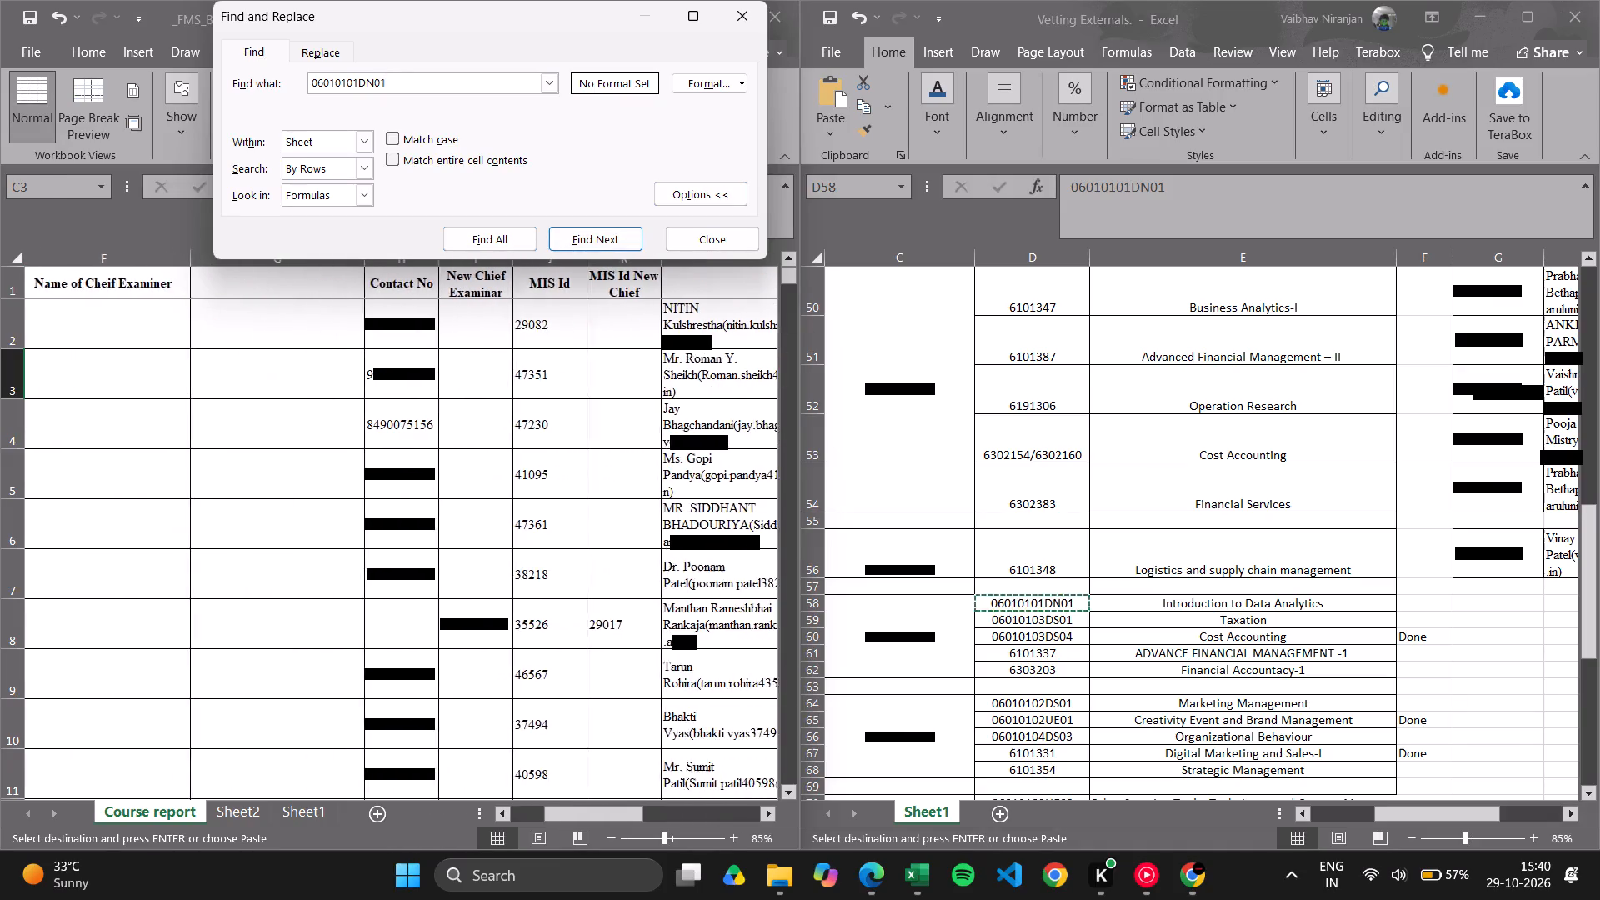
{"action": "scroll", "coordinate": [587, 479], "scroll_direction": "left", "scroll_amount": 1}
{"action": "left_click", "coordinate": [418, 373]}
{"action": "key", "text": "ctrl+c"}
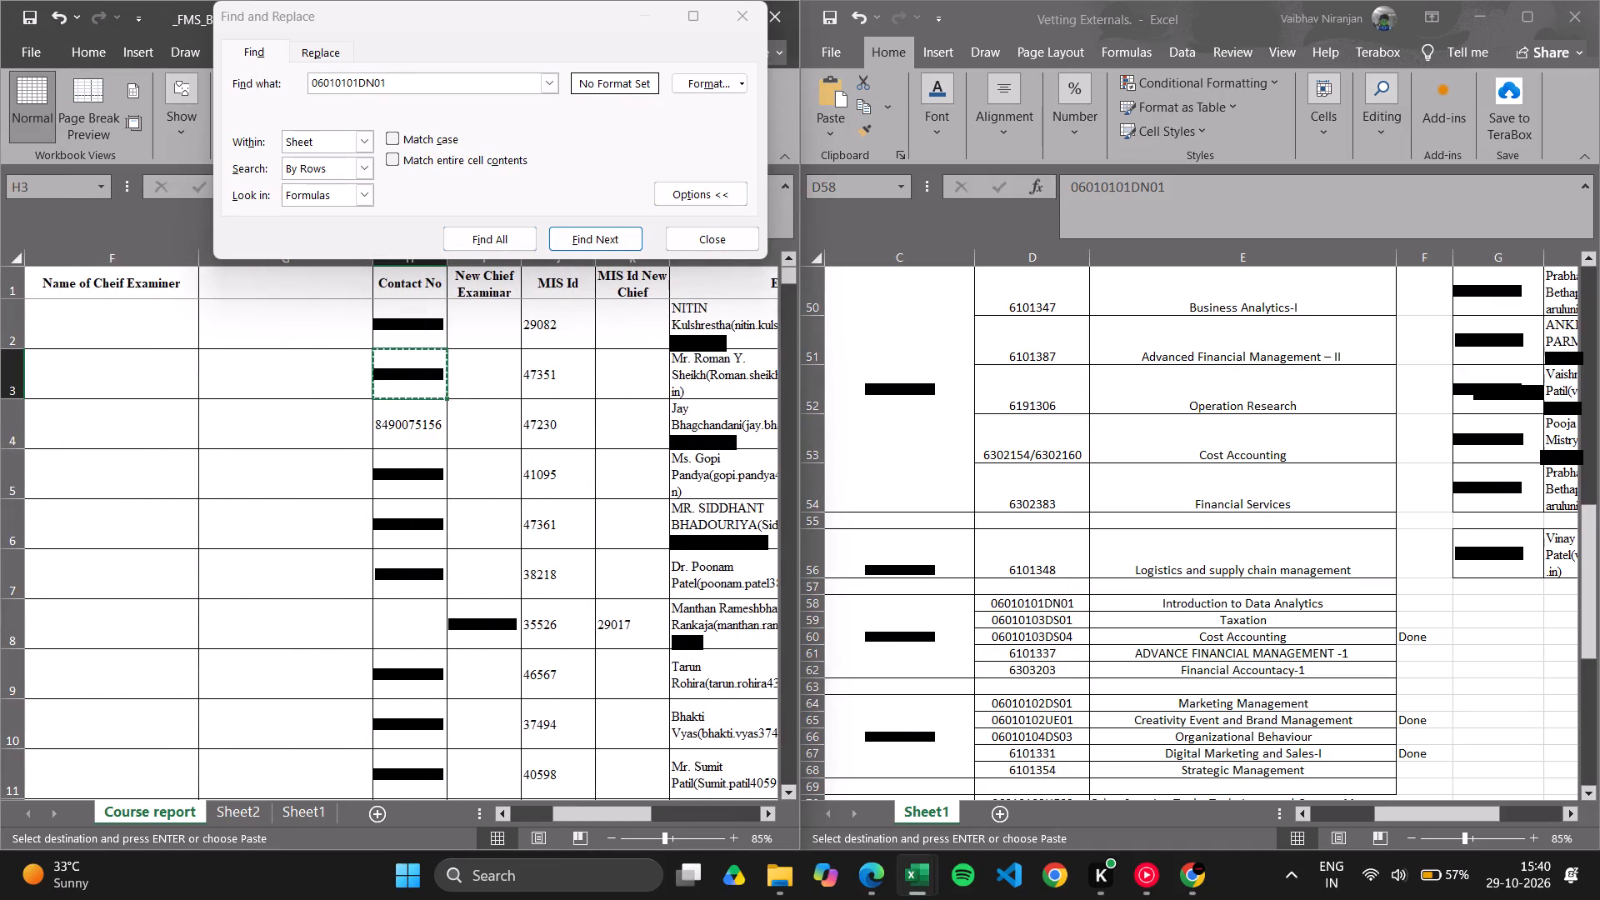
{"action": "left_click", "coordinate": [1457, 600]}
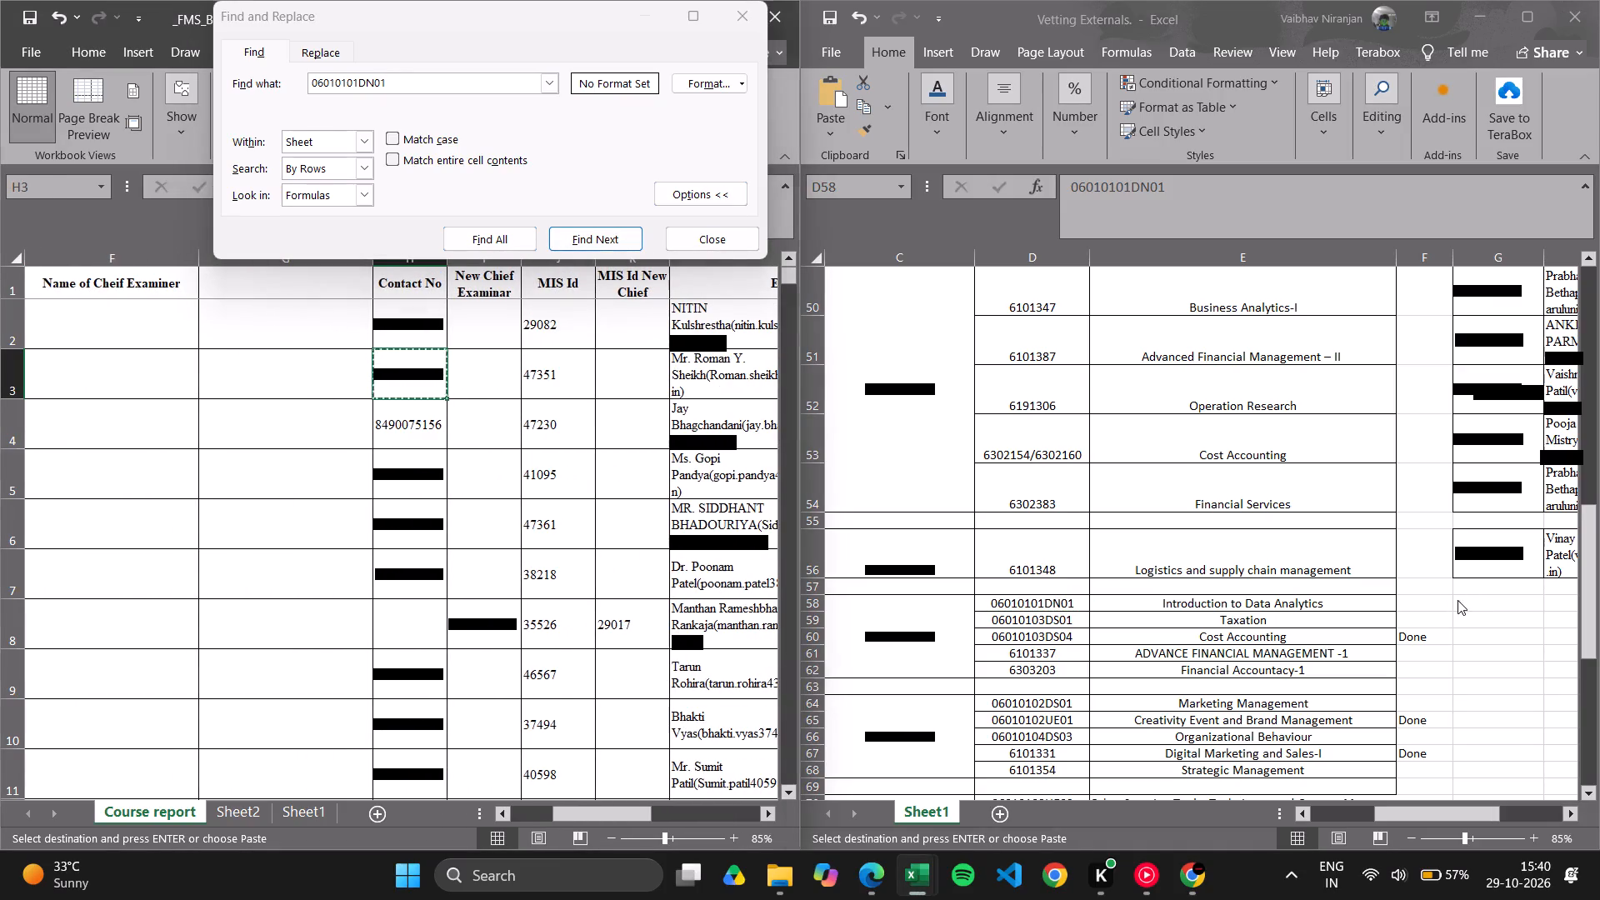
{"action": "left_click", "coordinate": [1461, 600]}
{"action": "key", "text": "ctrl+v"}
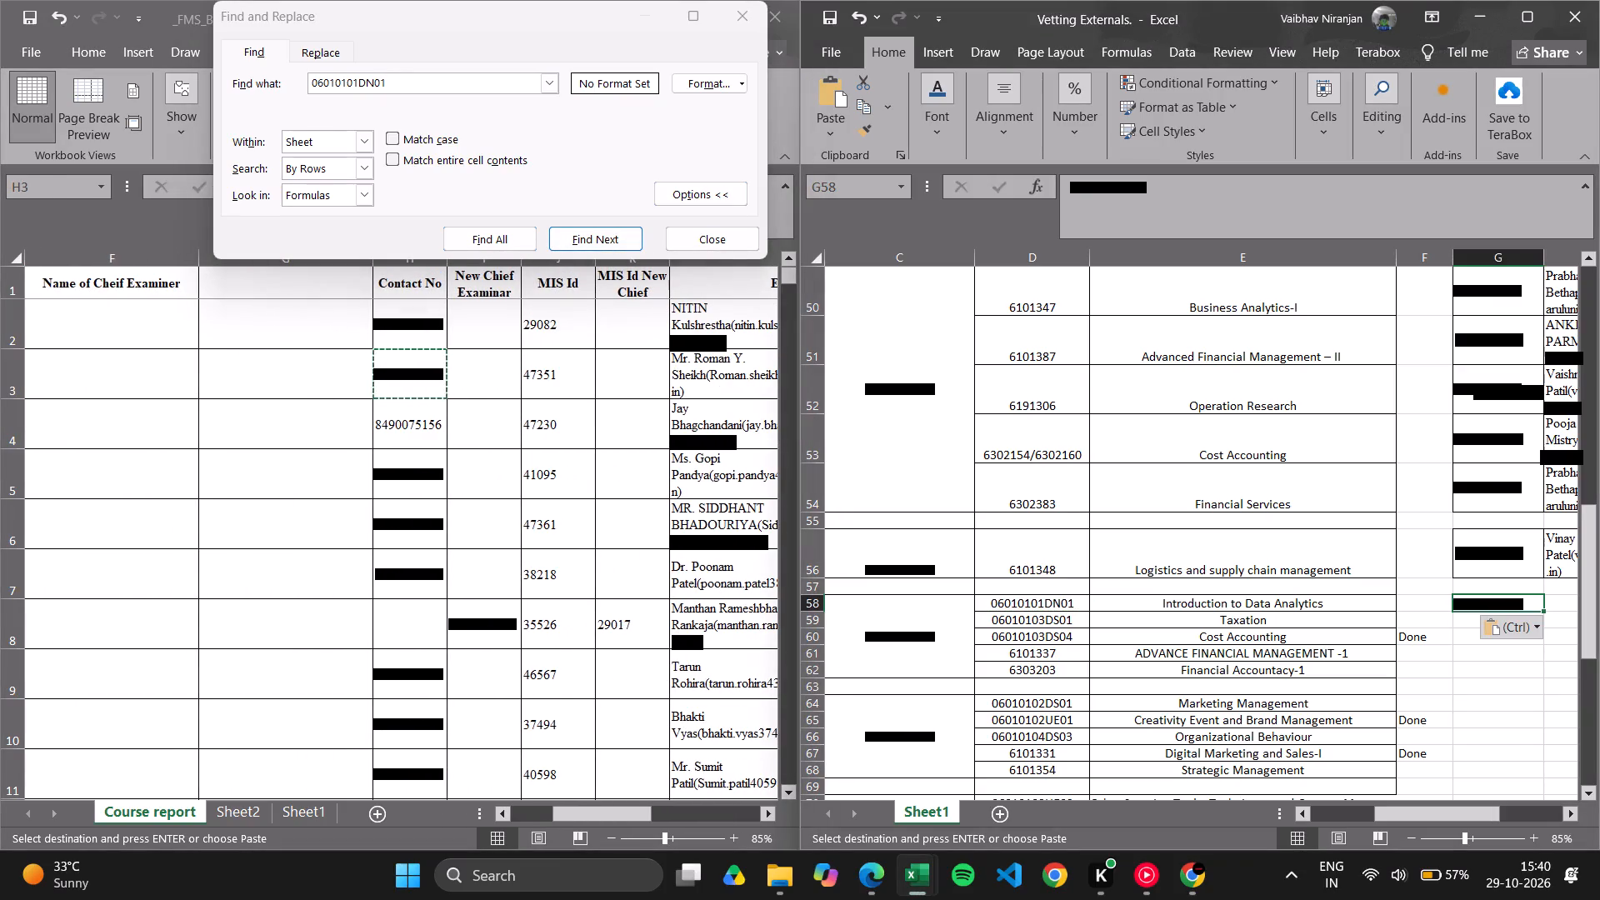
Copy the Introduction to Data Analytics row's E mail id from L3 of the nomination workbook into H58 of Vetting Externals.
{"action": "double_click", "coordinate": [697, 378]}
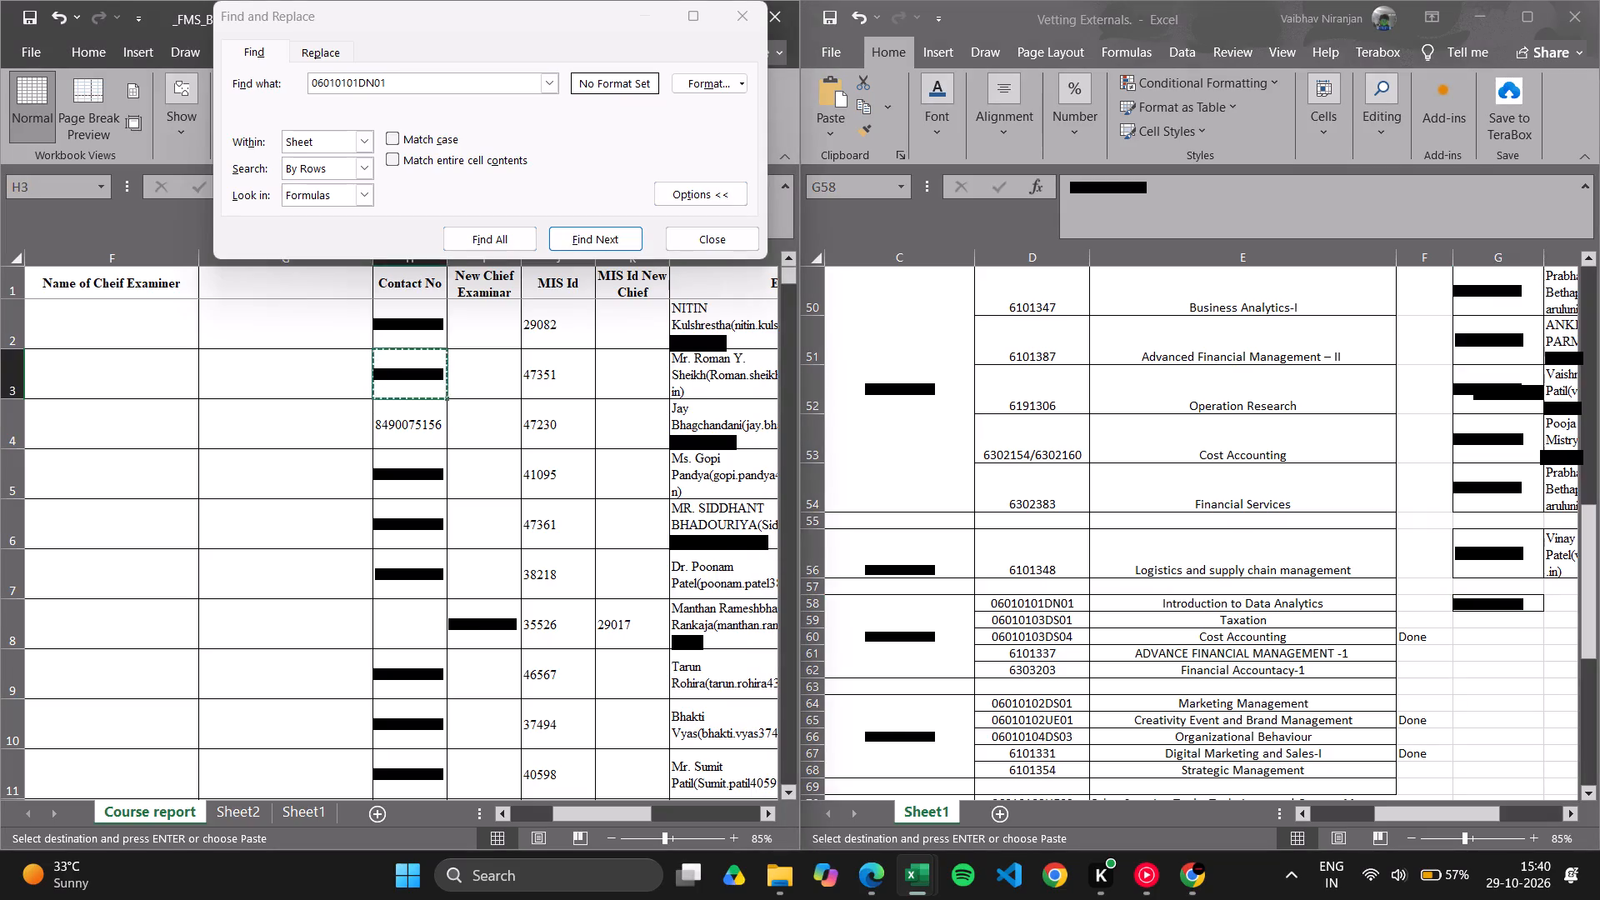
{"action": "key", "text": "ctrl+c"}
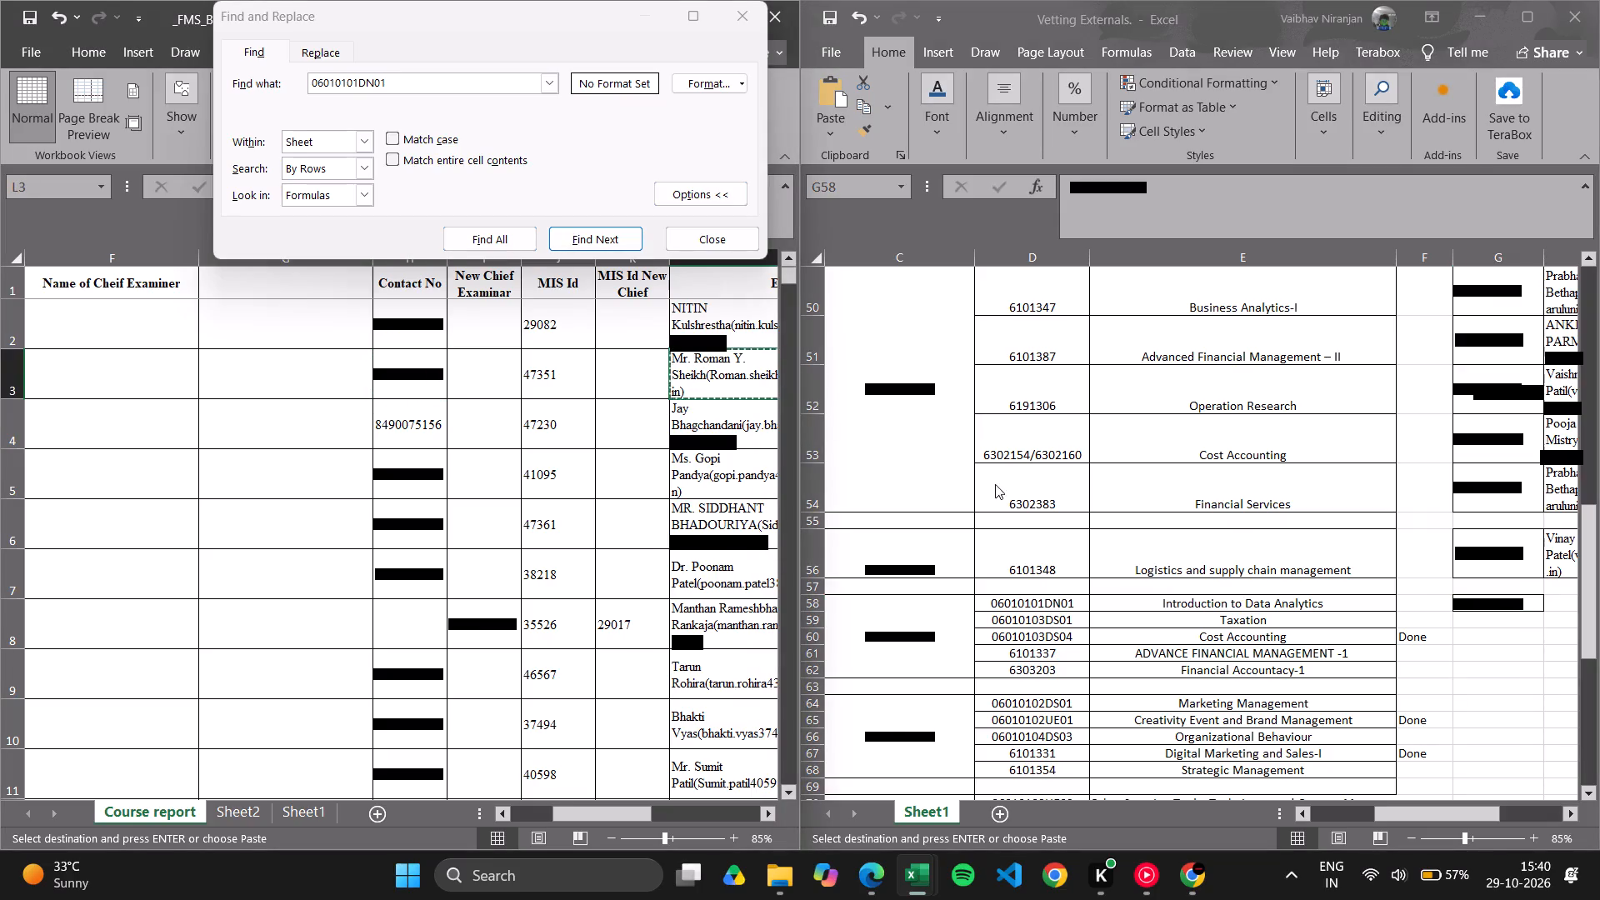
{"action": "scroll", "coordinate": [1102, 544], "scroll_direction": "left", "scroll_amount": 2}
{"action": "scroll", "coordinate": [1102, 544], "scroll_direction": "right", "scroll_amount": 2}
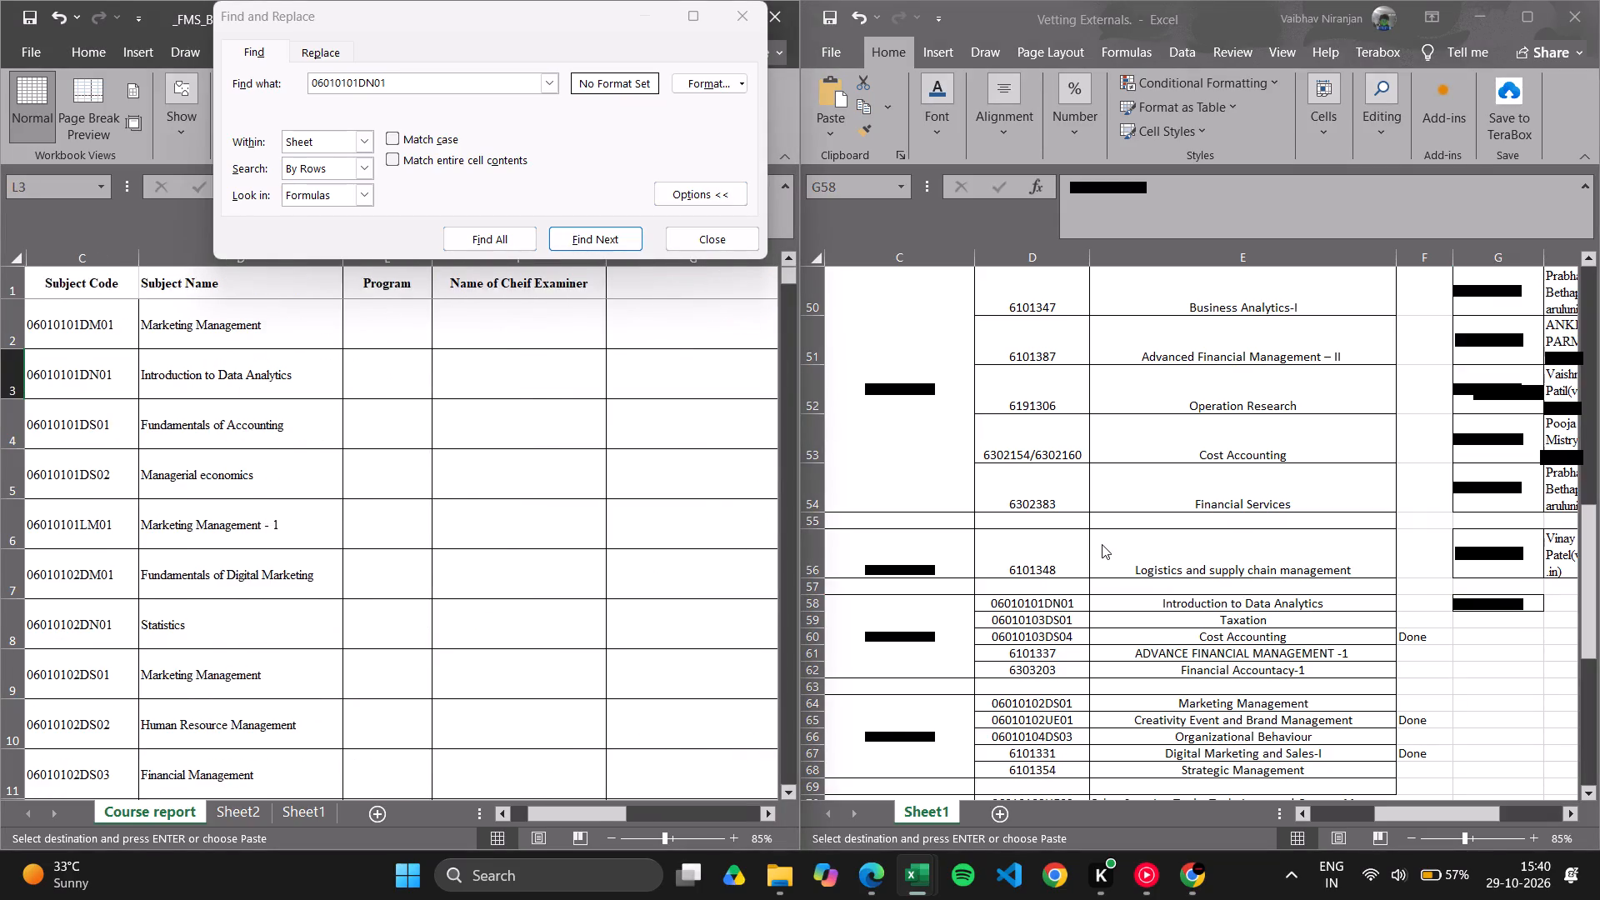
{"action": "scroll", "coordinate": [1102, 544], "scroll_direction": "right", "scroll_amount": 1}
{"action": "scroll", "coordinate": [1102, 544], "scroll_direction": "left", "scroll_amount": 1}
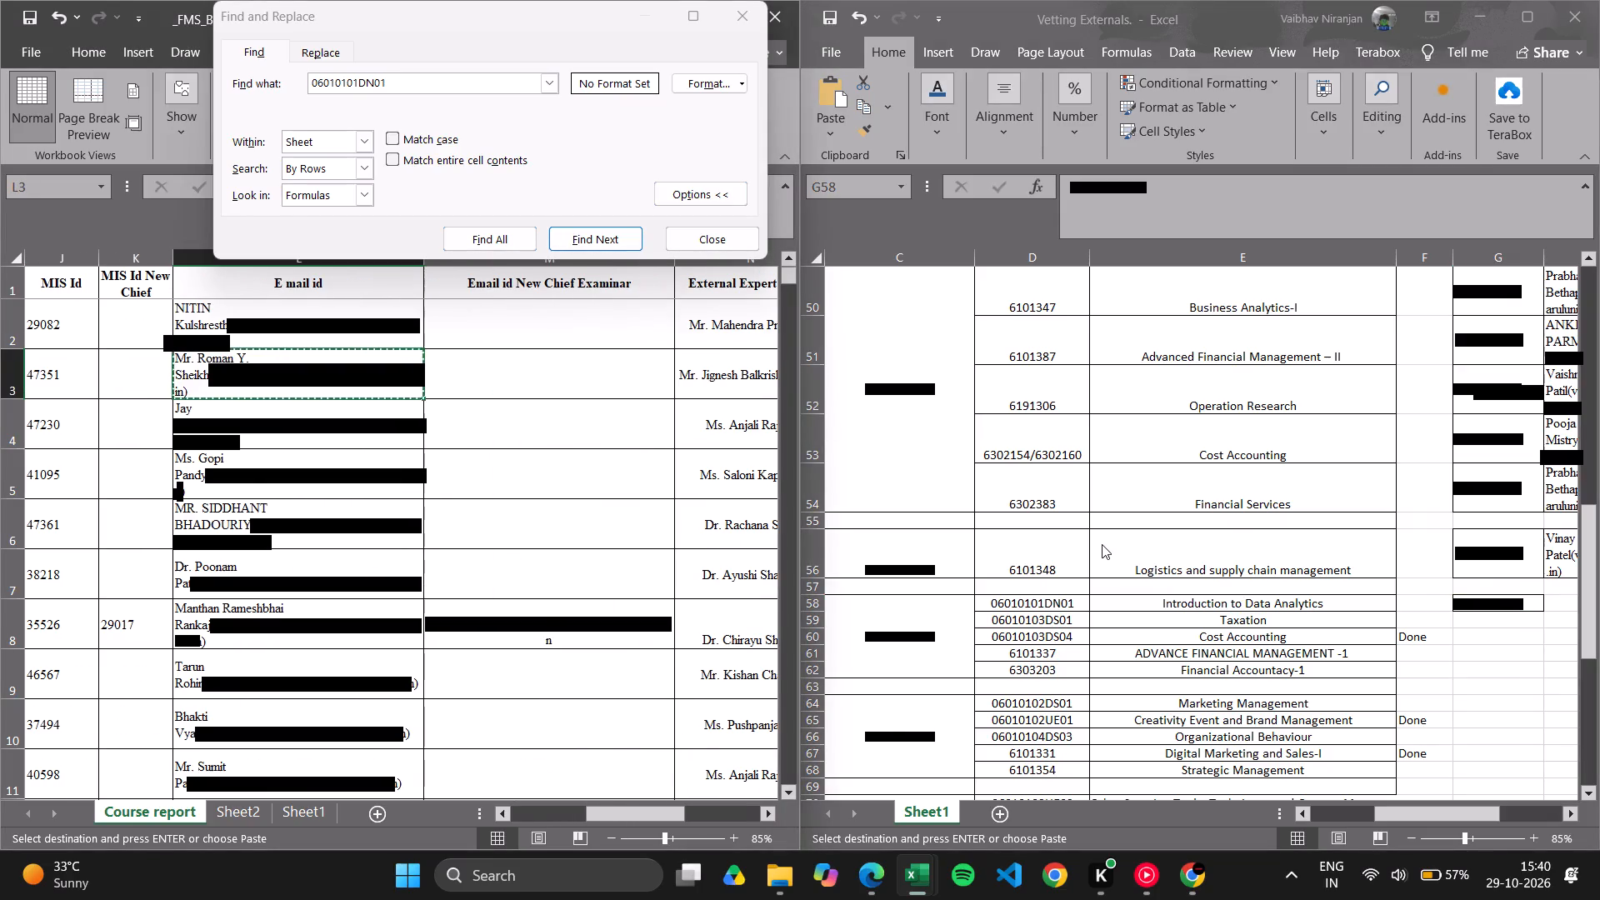
{"action": "left_click", "coordinate": [1477, 584]}
{"action": "left_click", "coordinate": [1567, 601]}
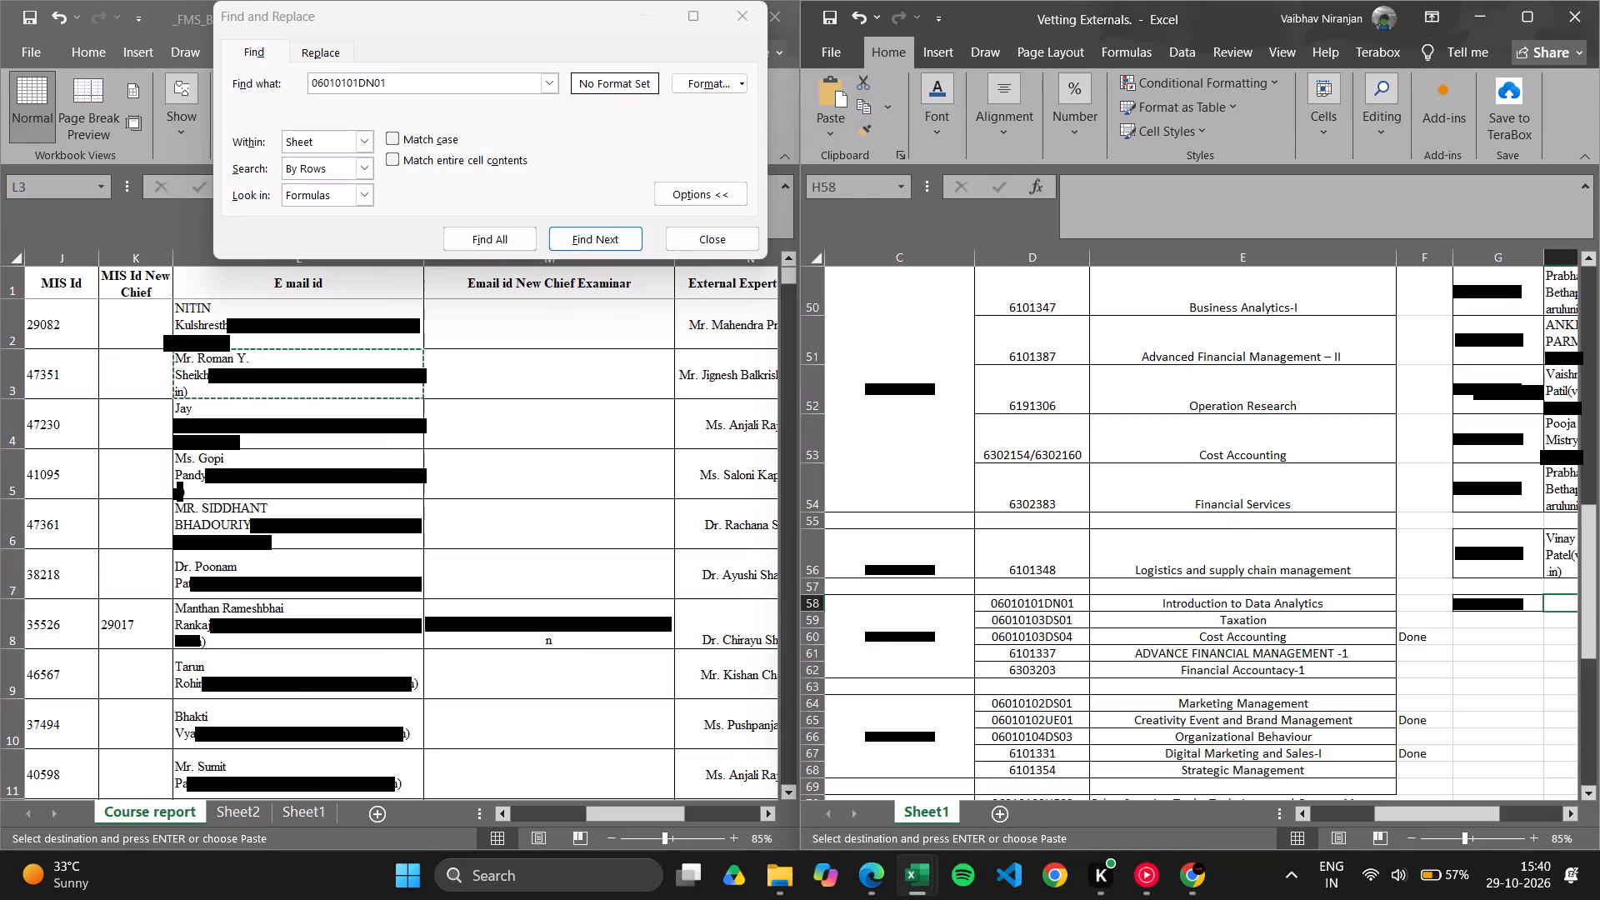
{"action": "key", "text": "ctrl+v"}
Search the nomination workbook for Taxation's subject code 06010103DS01, copied from D59 of Vetting Externals.
{"action": "scroll", "coordinate": [1054, 634], "scroll_direction": "right", "scroll_amount": 3}
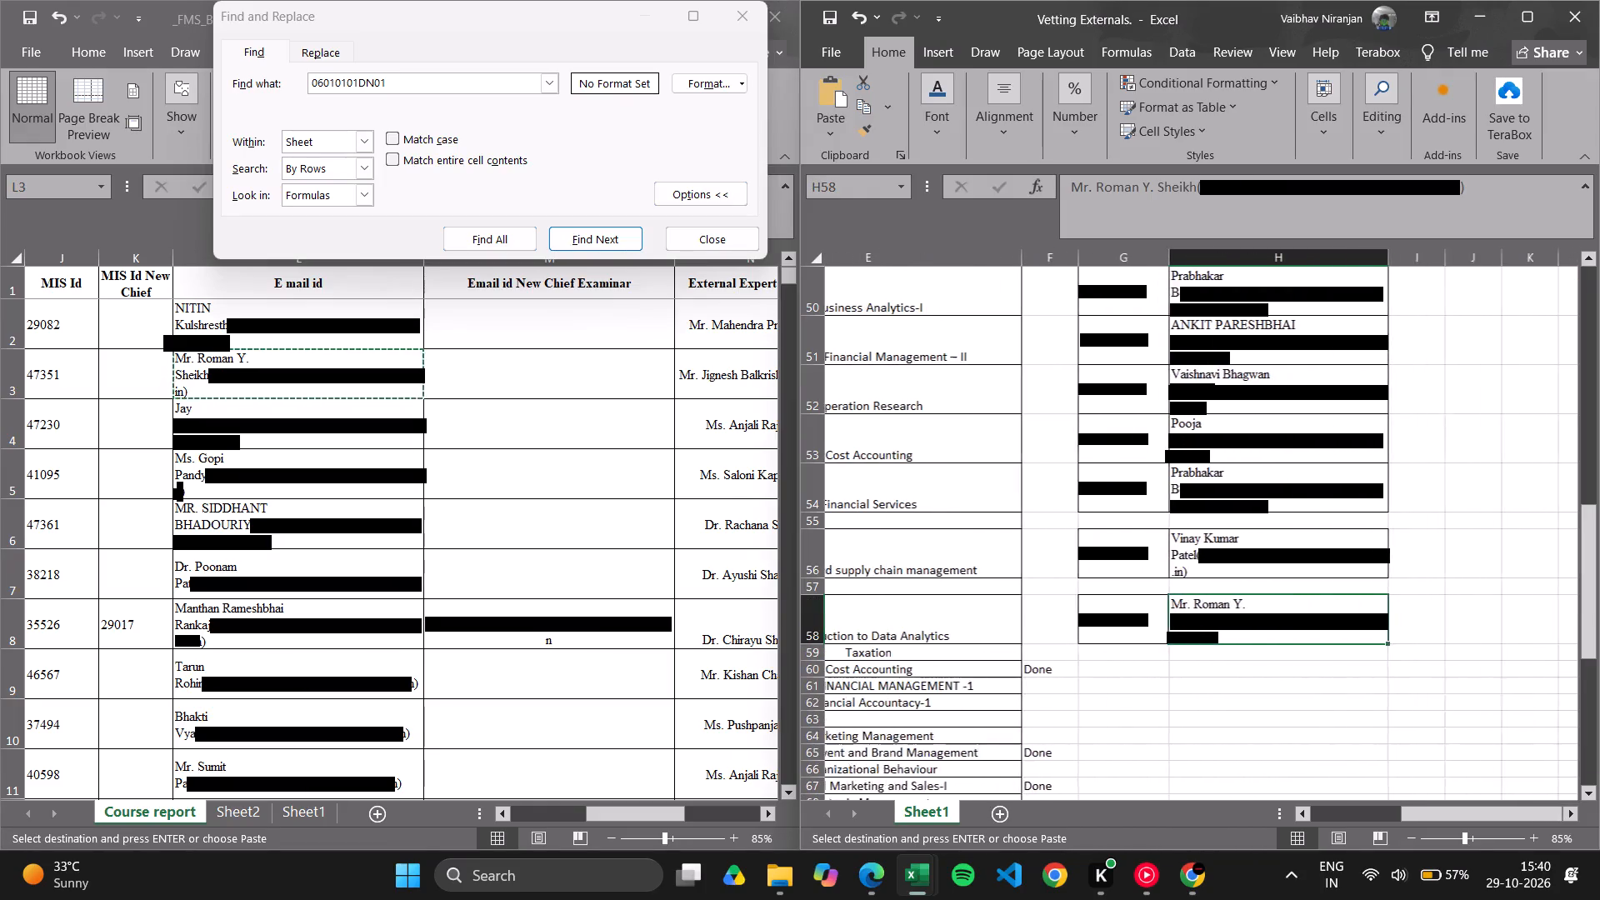
{"action": "scroll", "coordinate": [1054, 634], "scroll_direction": "right", "scroll_amount": 2}
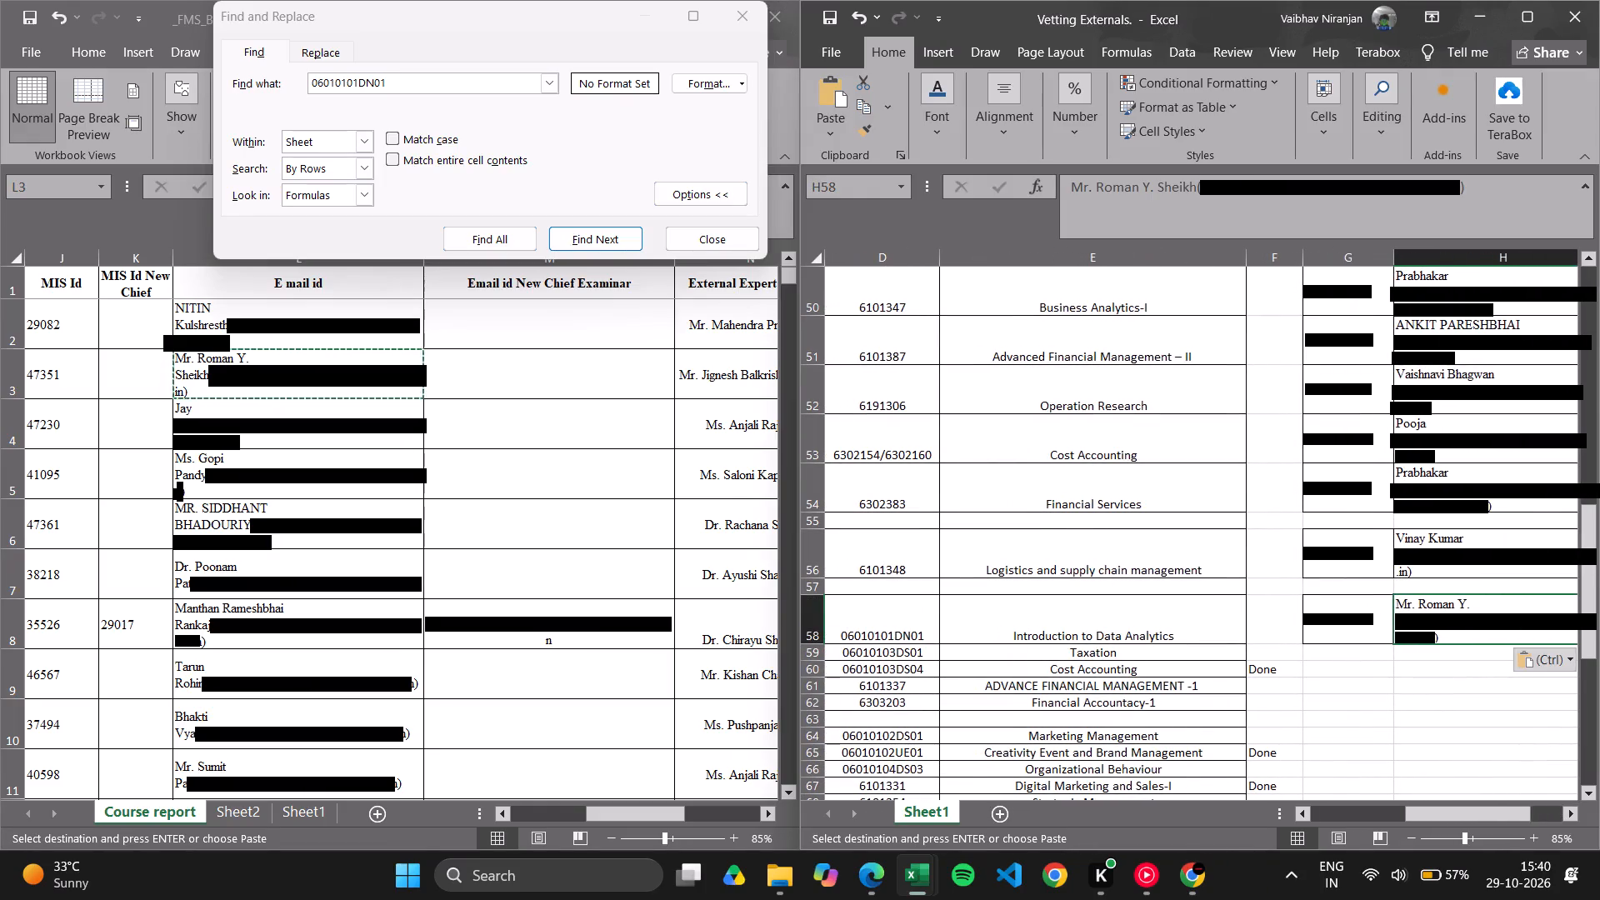
{"action": "left_click", "coordinate": [917, 653]}
{"action": "key", "text": "ctrl+c"}
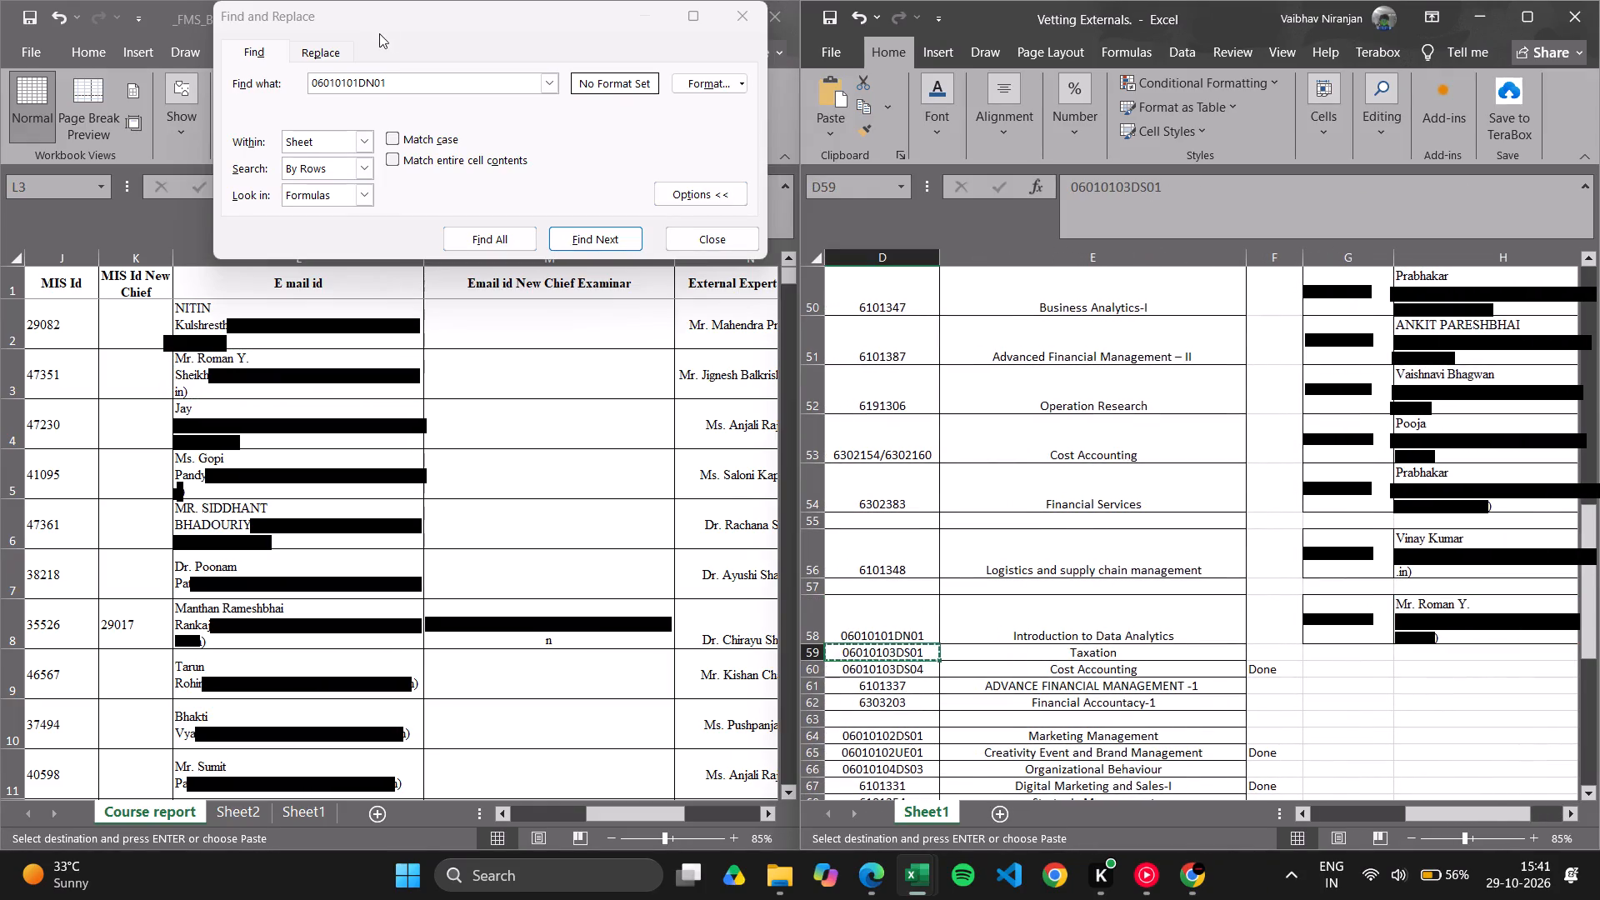
{"action": "double_click", "coordinate": [404, 75]}
{"action": "key", "text": "ctrl+v"}
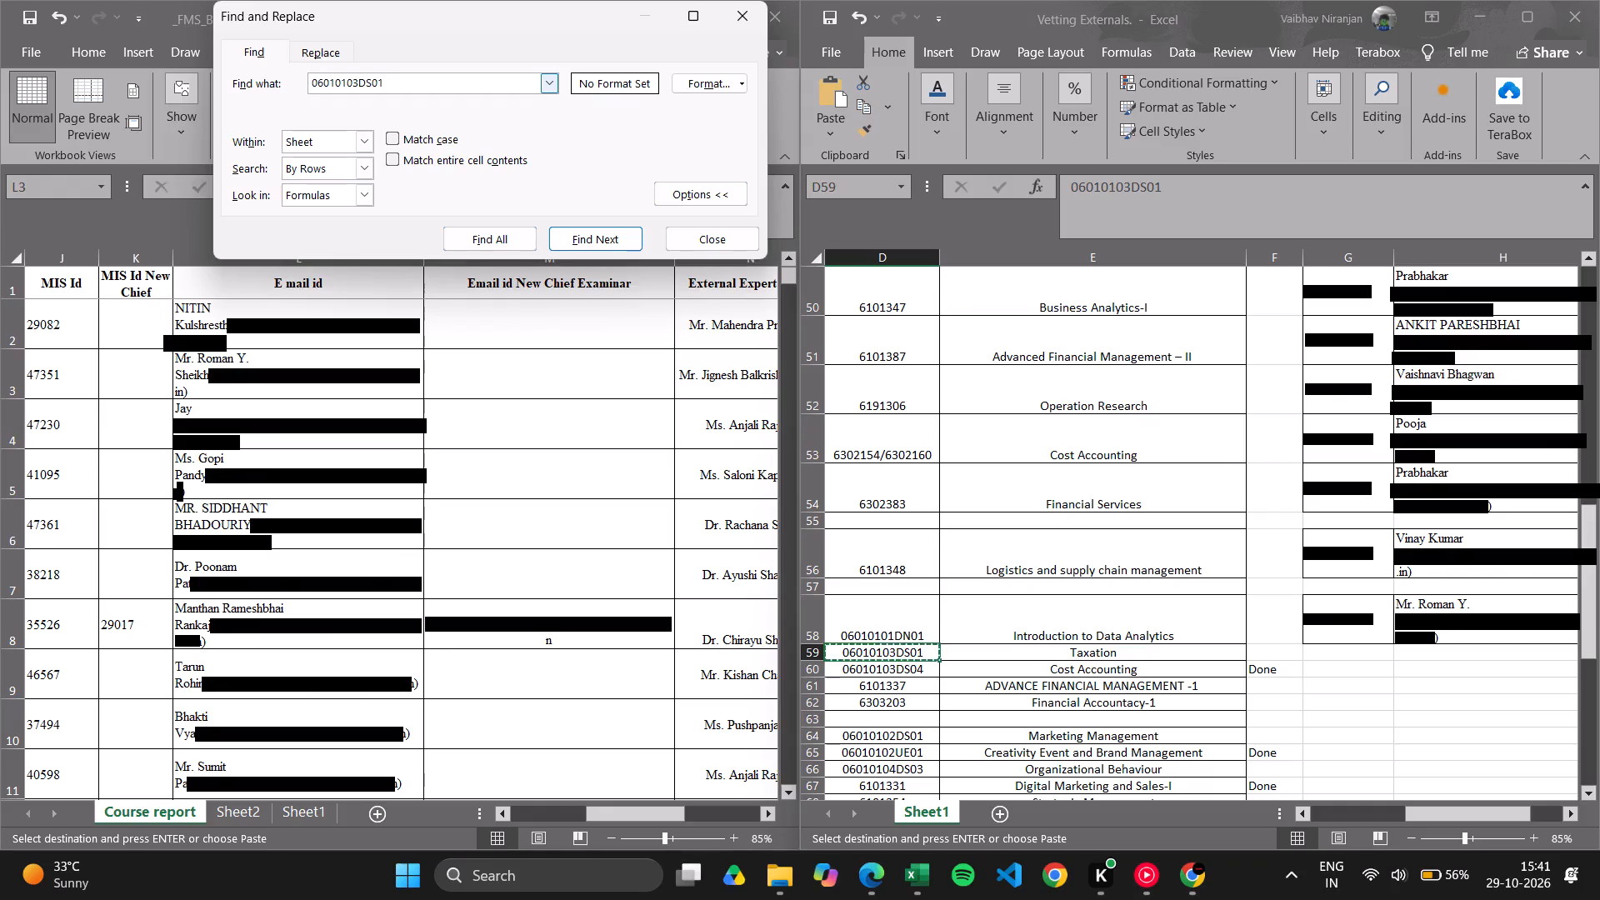
{"action": "left_click", "coordinate": [617, 231]}
{"action": "left_click", "coordinate": [599, 492]}
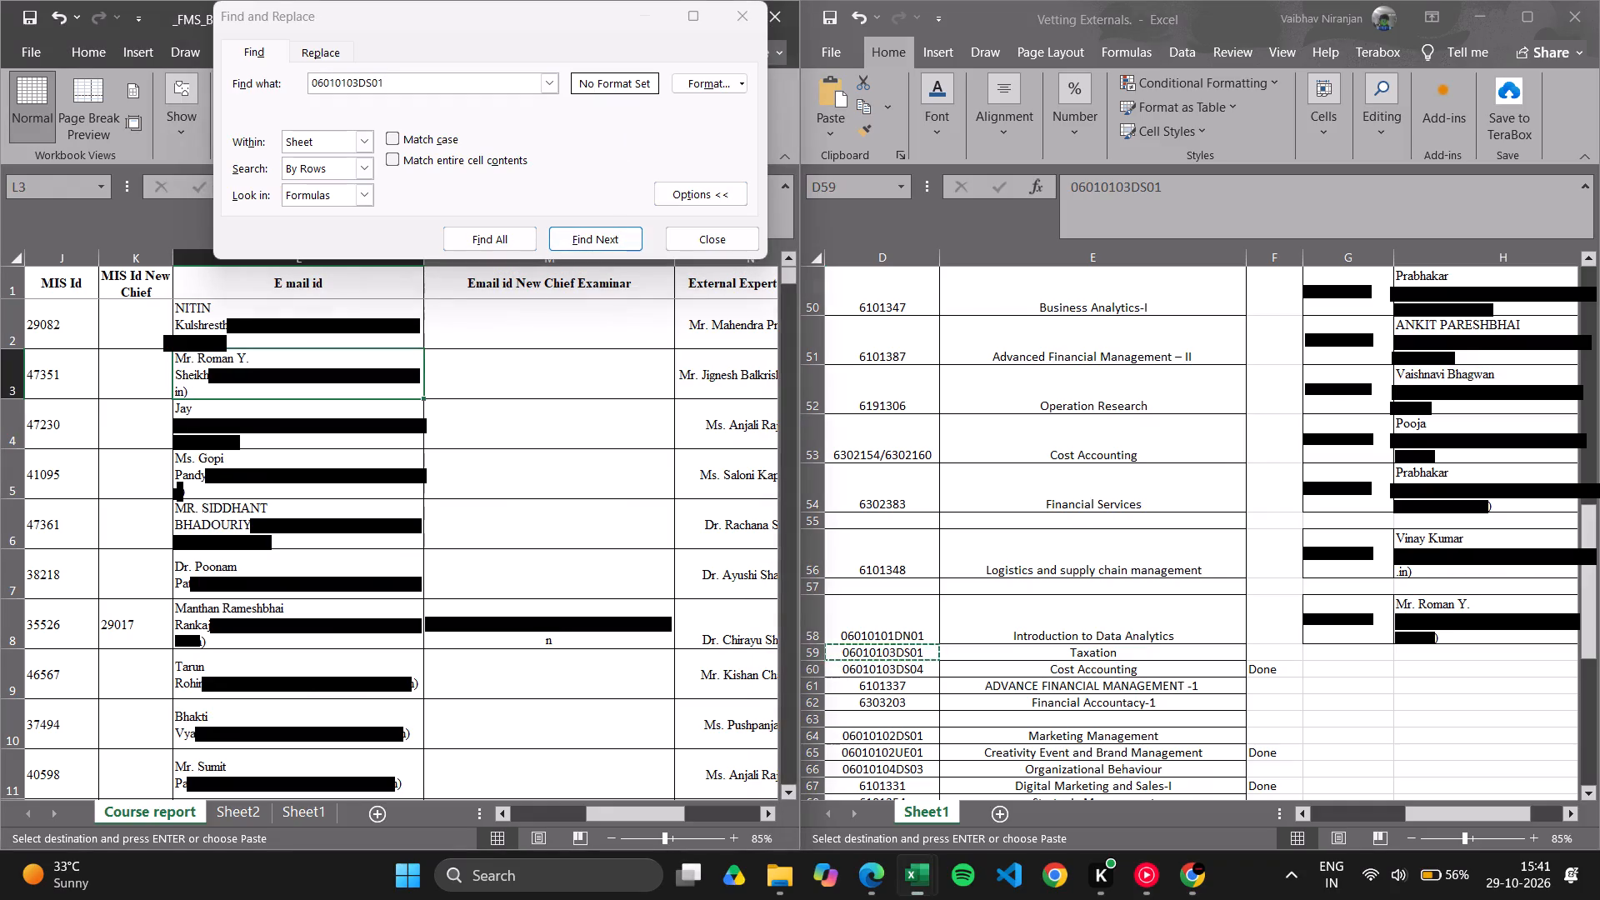
{"action": "left_click", "coordinate": [603, 243]}
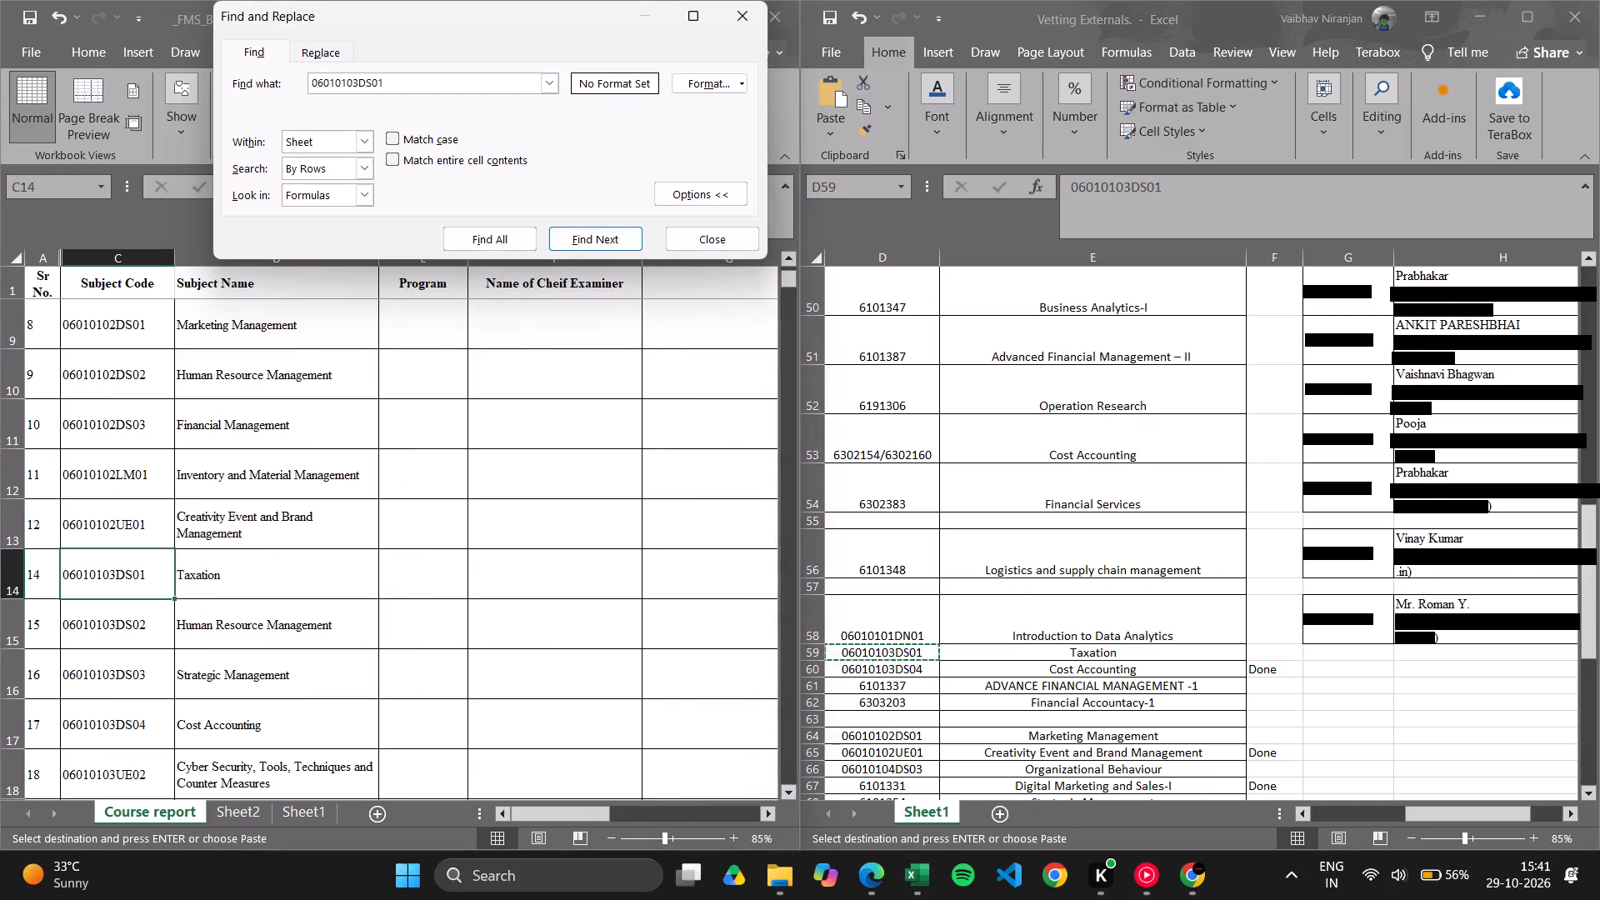
Copy the Taxation row's Contact No from H14 of the nomination workbook into G59 of Vetting Externals.
{"action": "scroll", "coordinate": [390, 591], "scroll_direction": "left", "scroll_amount": 5}
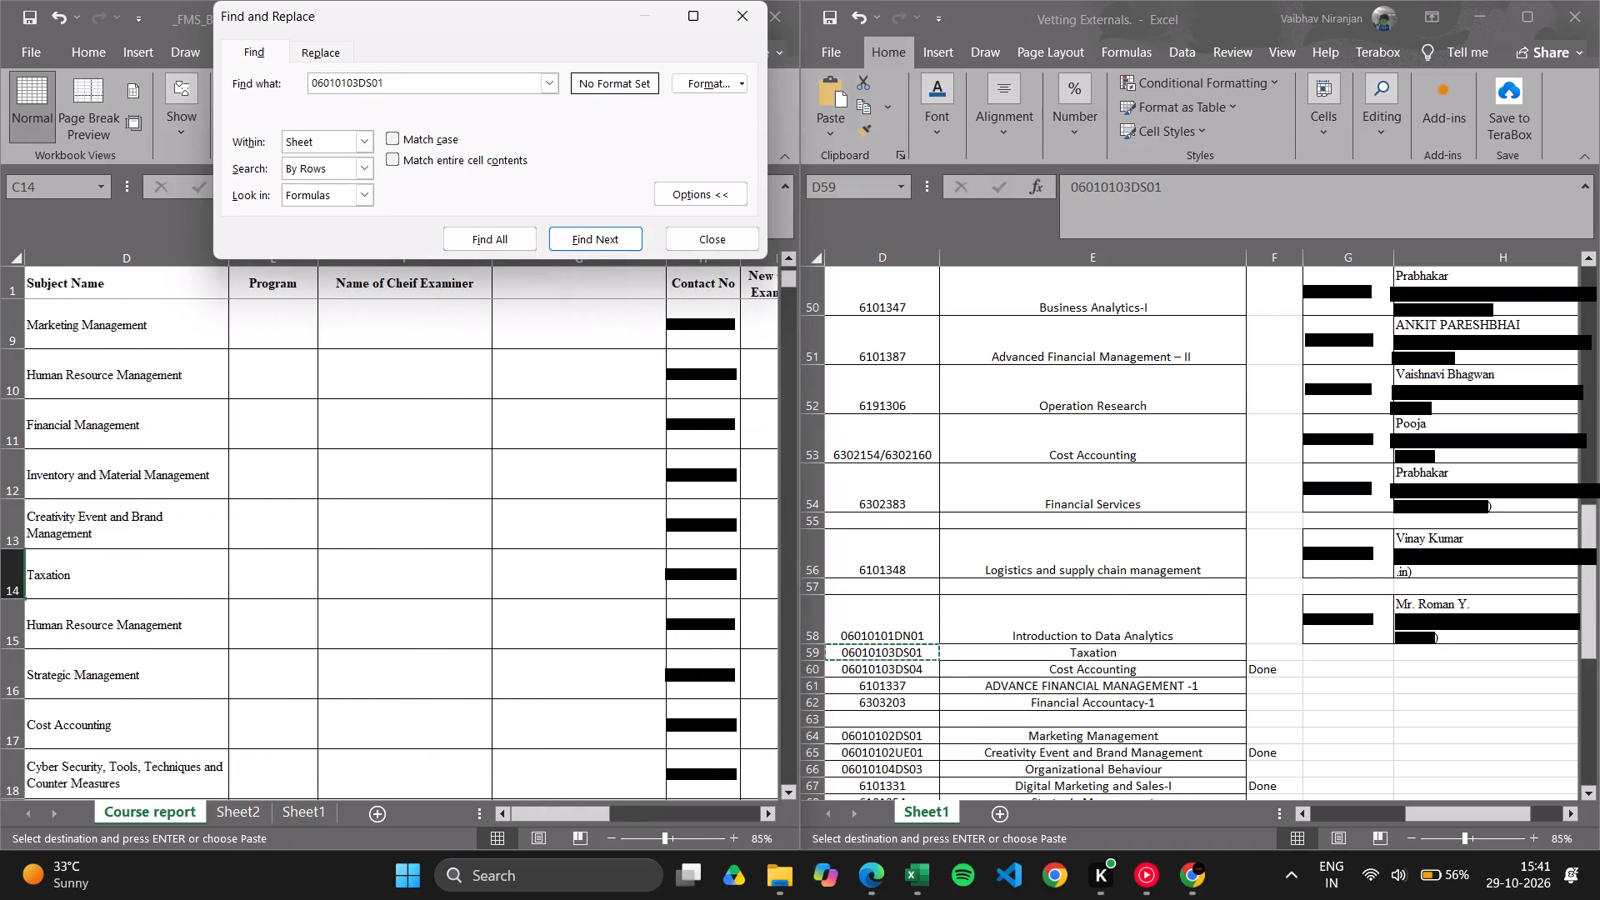
{"action": "left_click", "coordinate": [690, 582]}
{"action": "key", "text": "ctrl+c"}
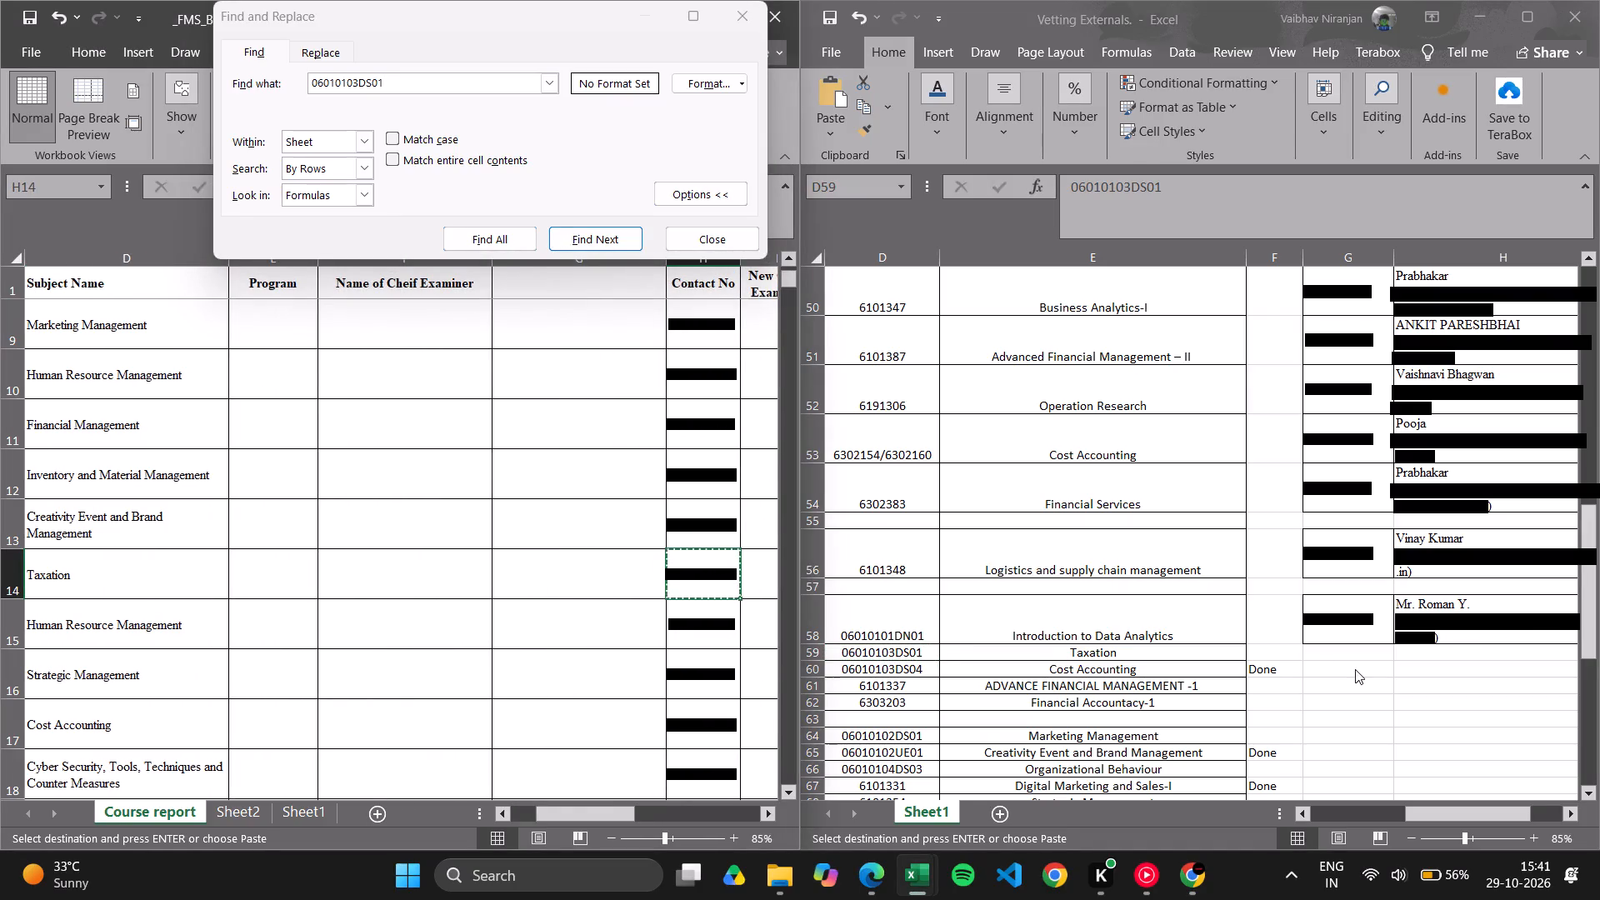
{"action": "left_click", "coordinate": [1355, 657]}
{"action": "left_click", "coordinate": [1355, 657]}
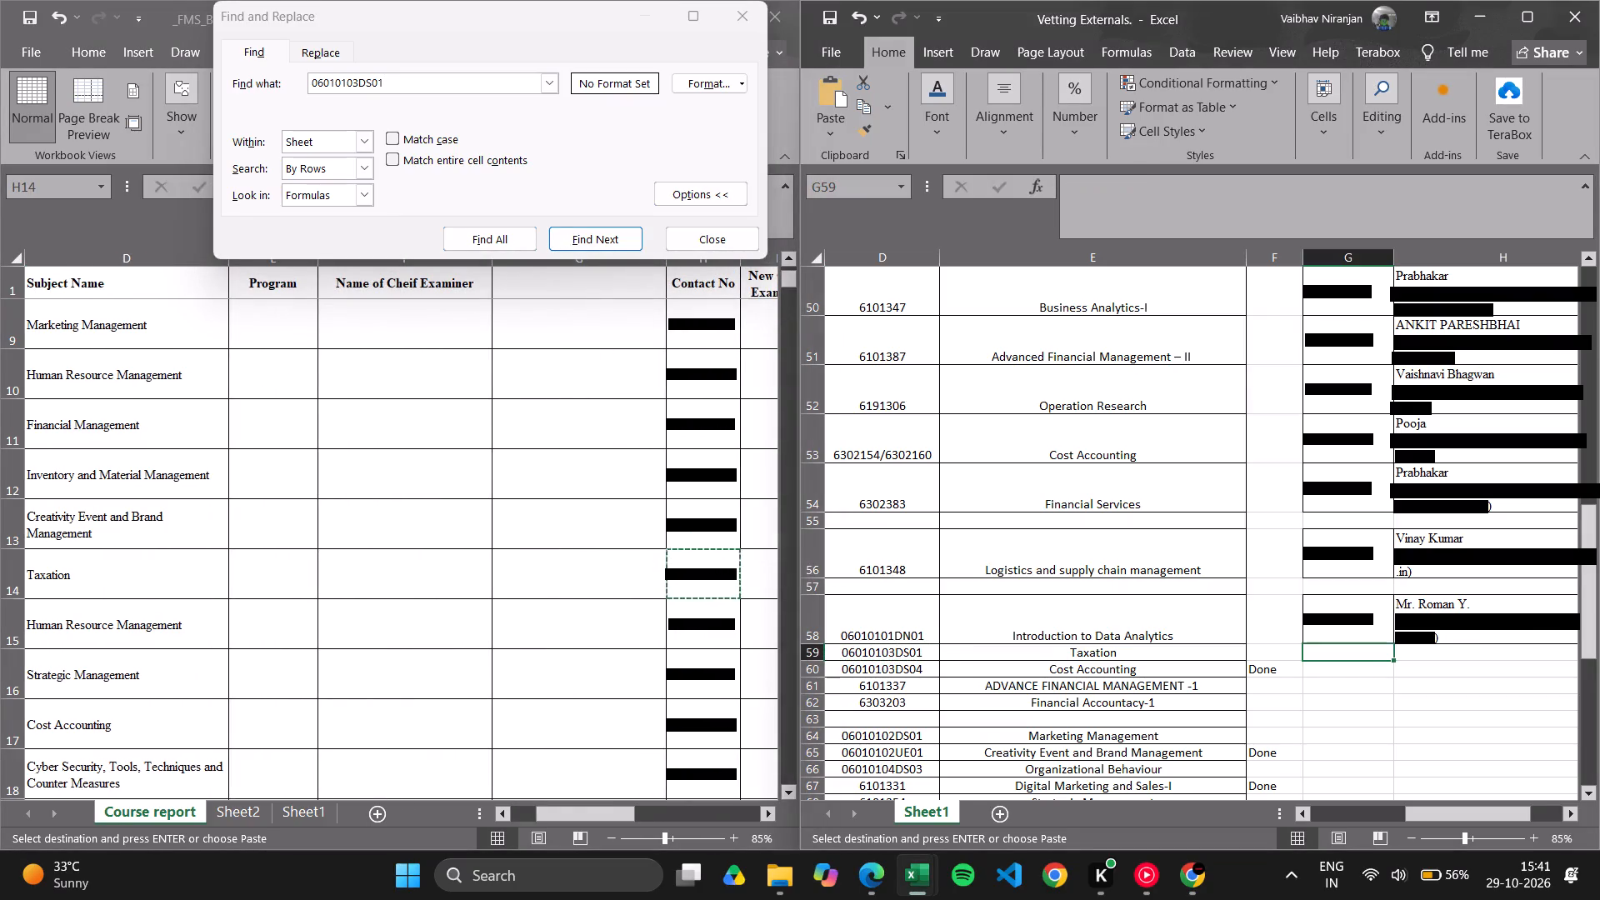
{"action": "key", "text": "ctrl+v"}
Copy the Taxation row's E mail id from L14 of the nomination workbook into H59 of Vetting Externals.
{"action": "scroll", "coordinate": [687, 638], "scroll_direction": "left", "scroll_amount": 1}
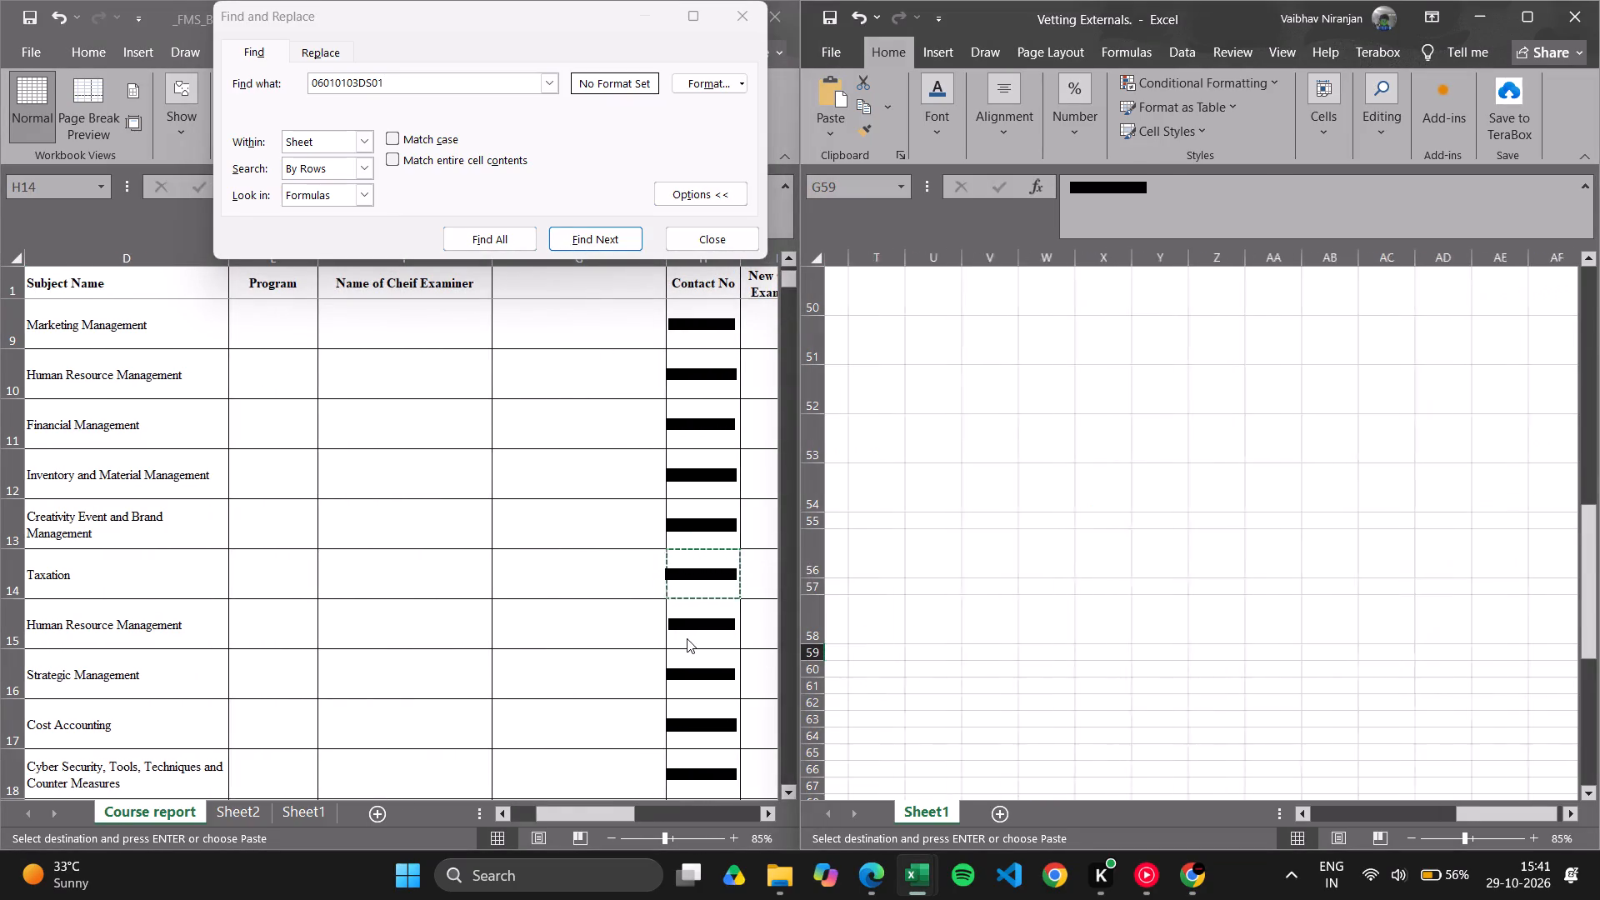
{"action": "scroll", "coordinate": [687, 638], "scroll_direction": "left", "scroll_amount": 1}
{"action": "scroll", "coordinate": [687, 638], "scroll_direction": "right", "scroll_amount": 3}
{"action": "left_click", "coordinate": [611, 633]}
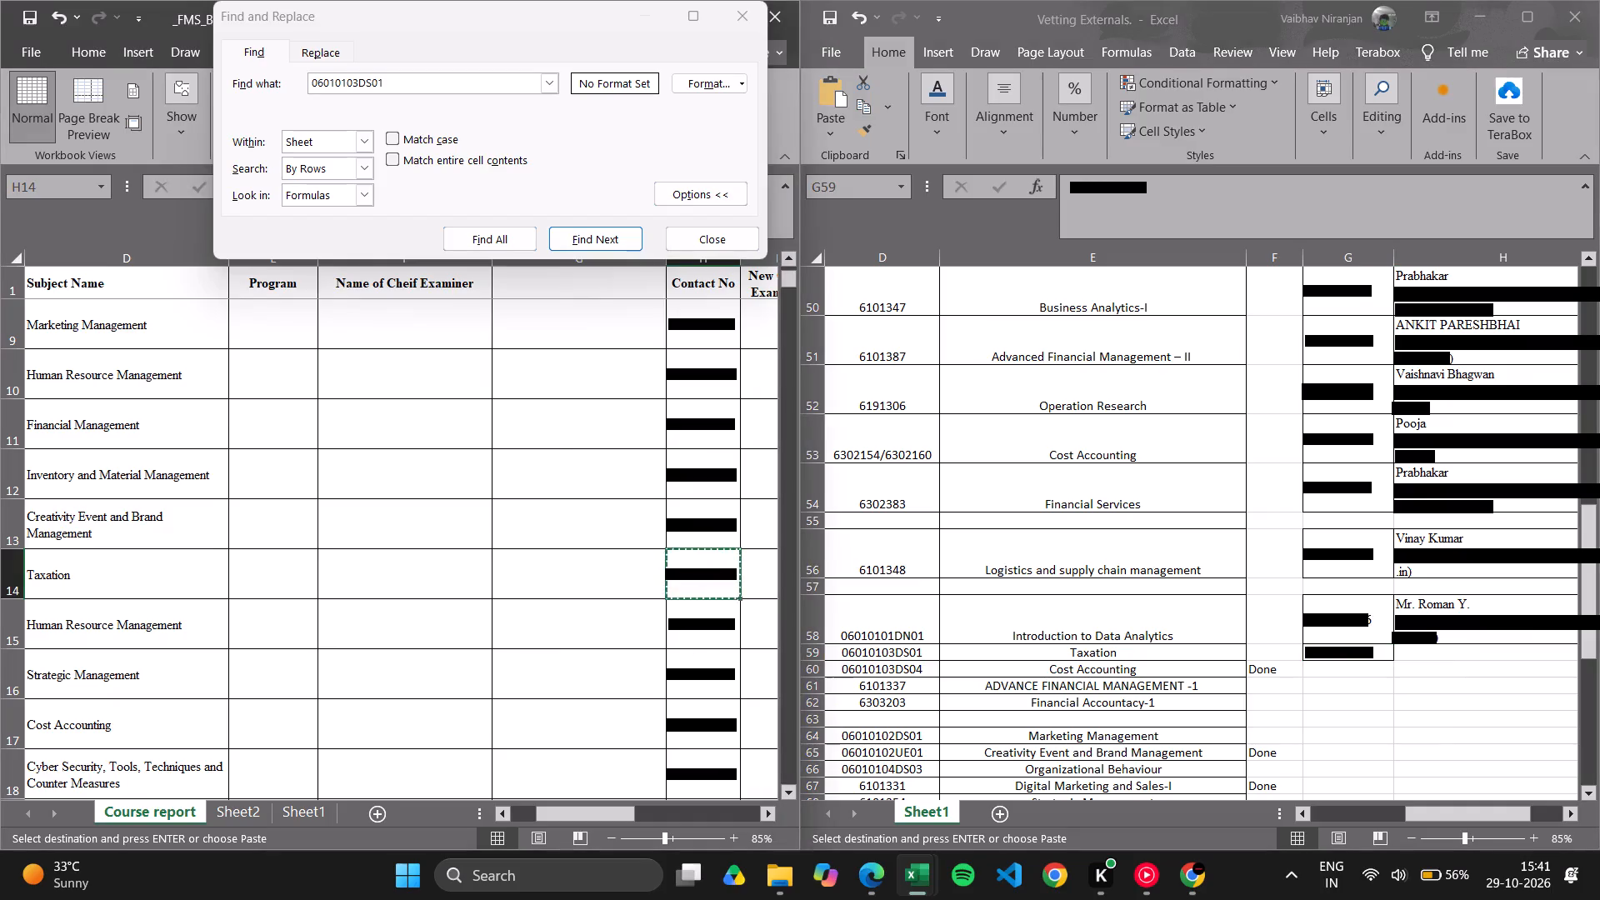
{"action": "scroll", "coordinate": [611, 633], "scroll_direction": "left", "scroll_amount": 2}
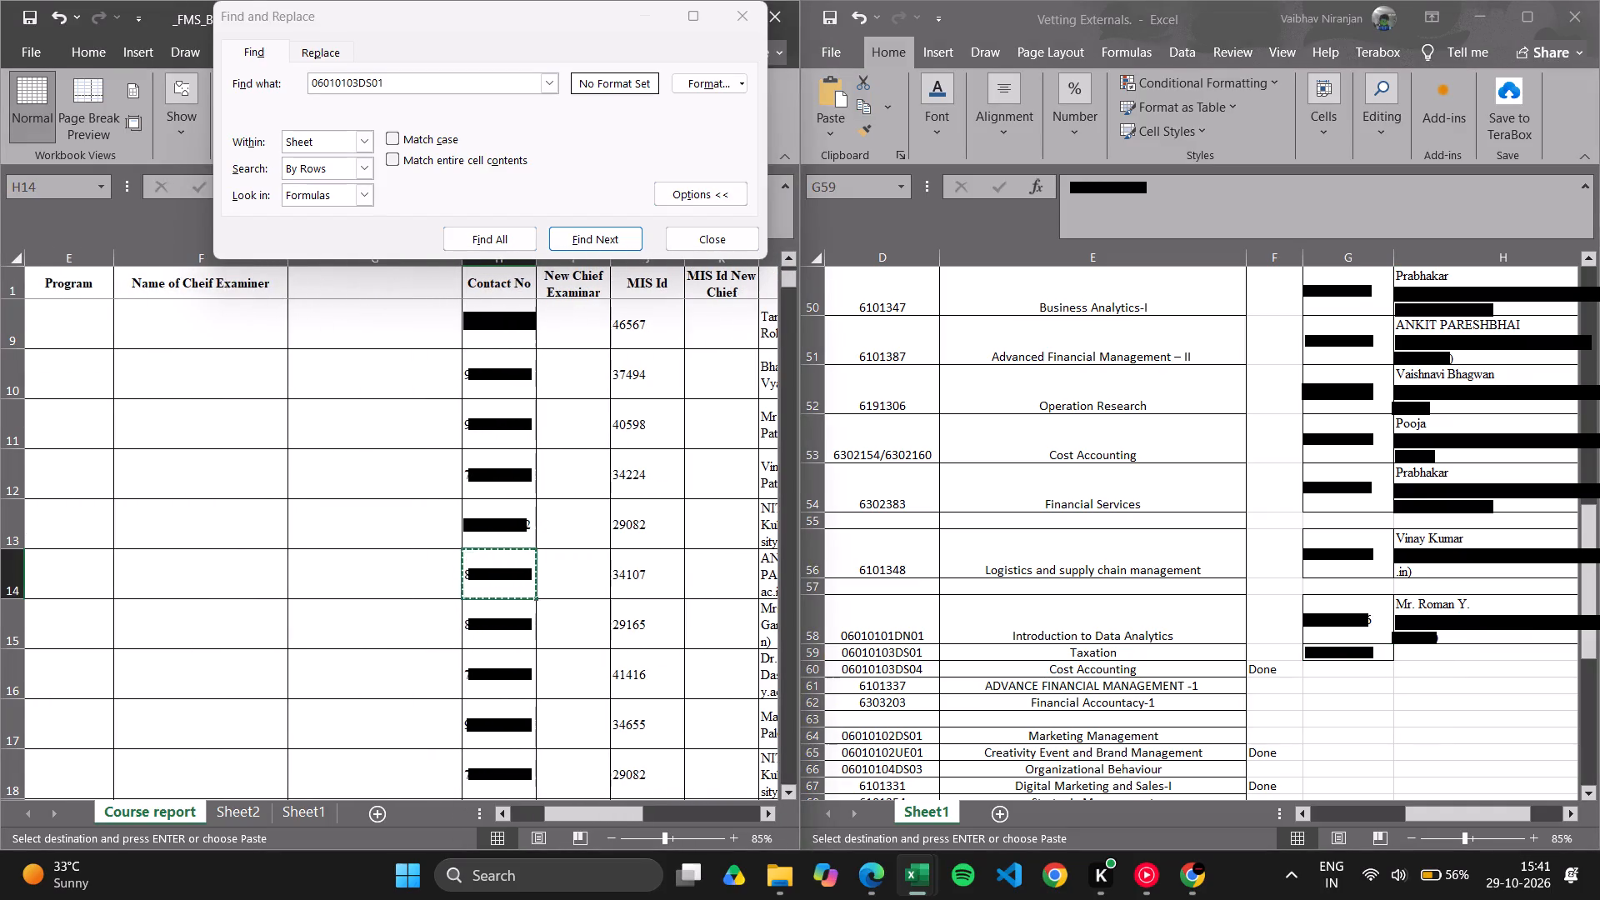
{"action": "left_click", "coordinate": [772, 571]}
{"action": "key", "text": "ctrl+c"}
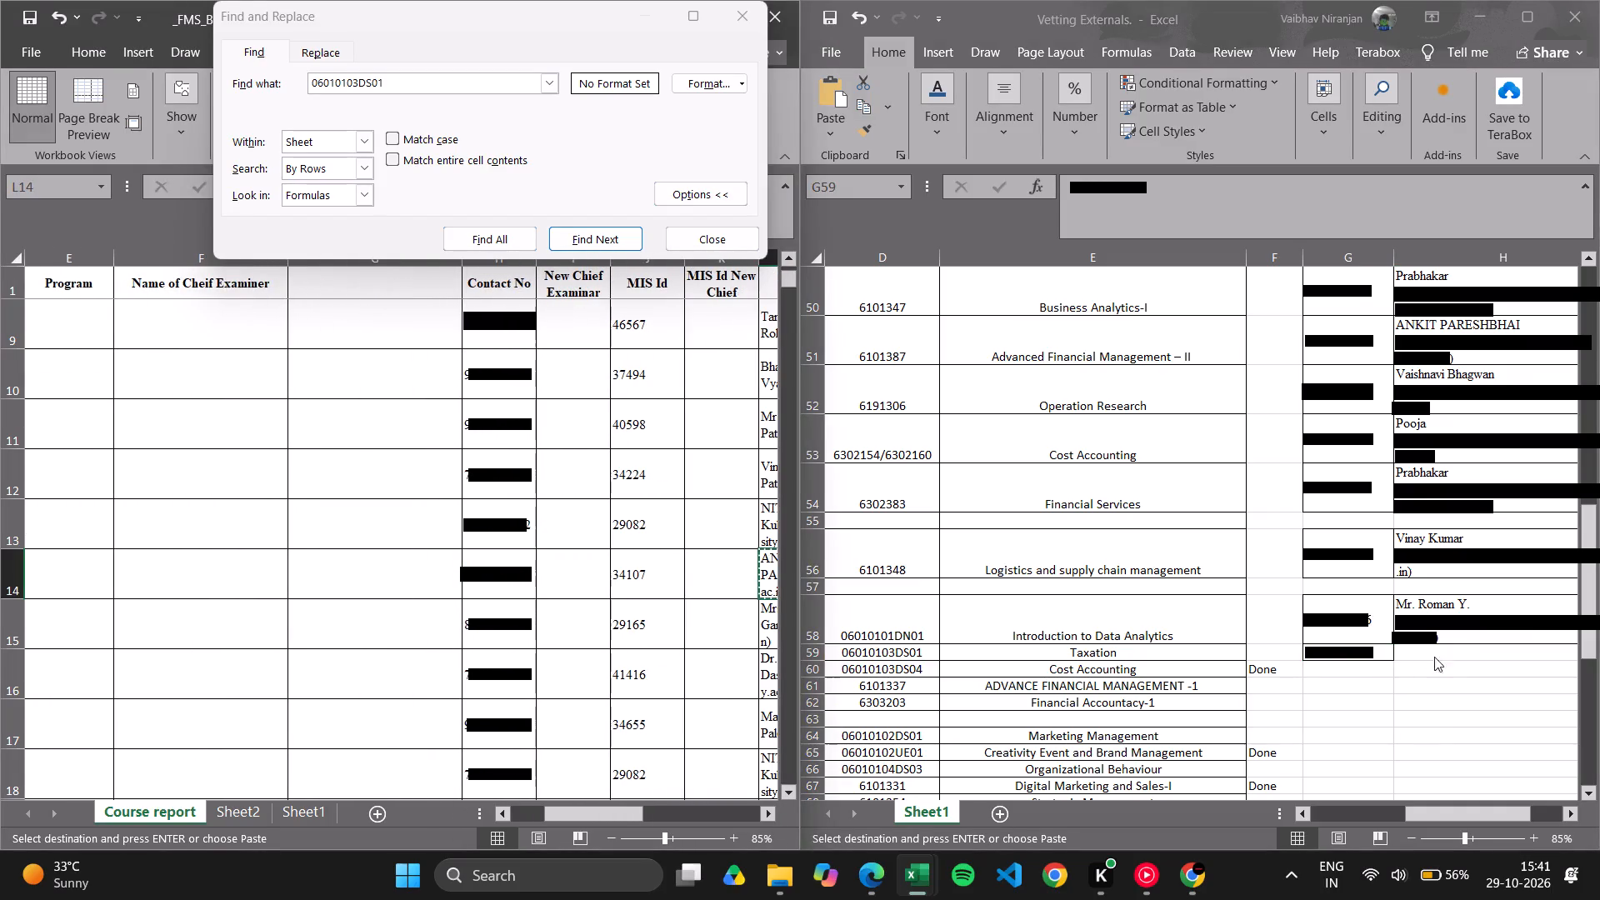
{"action": "left_click", "coordinate": [1436, 650]}
{"action": "left_click", "coordinate": [1436, 650]}
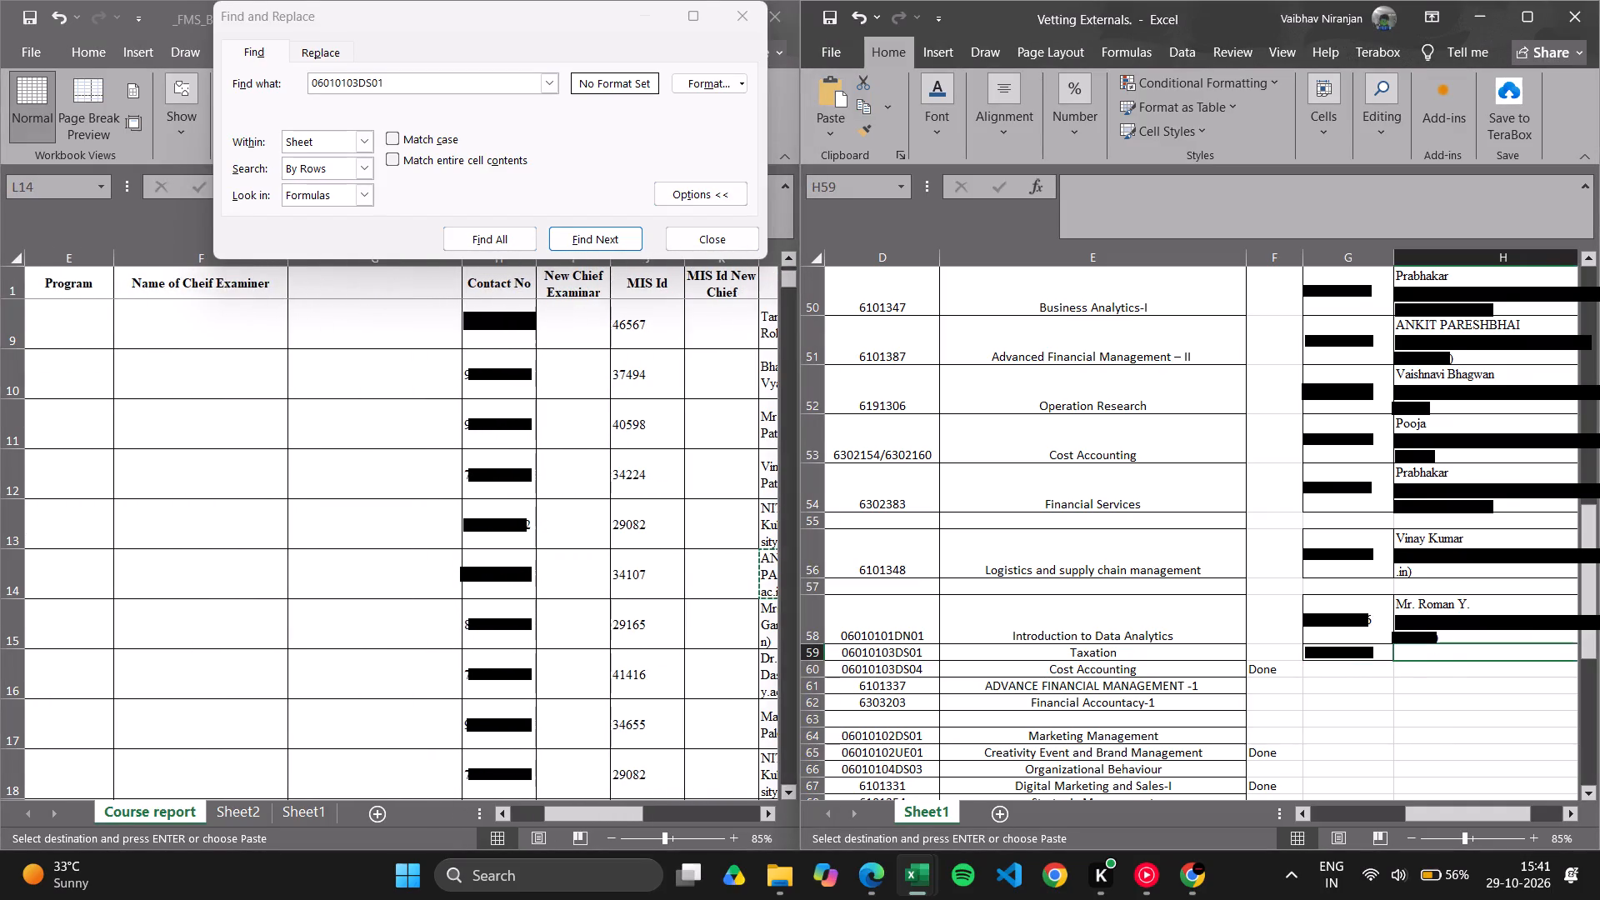
{"action": "key", "text": "ctrl+v"}
Search the nomination workbook for ADVANCE FINANCIAL MANAGEMENT -1's subject code 6101337, copied from D61 of Vetting Externals.
{"action": "scroll", "coordinate": [1007, 675], "scroll_direction": "right", "scroll_amount": 2}
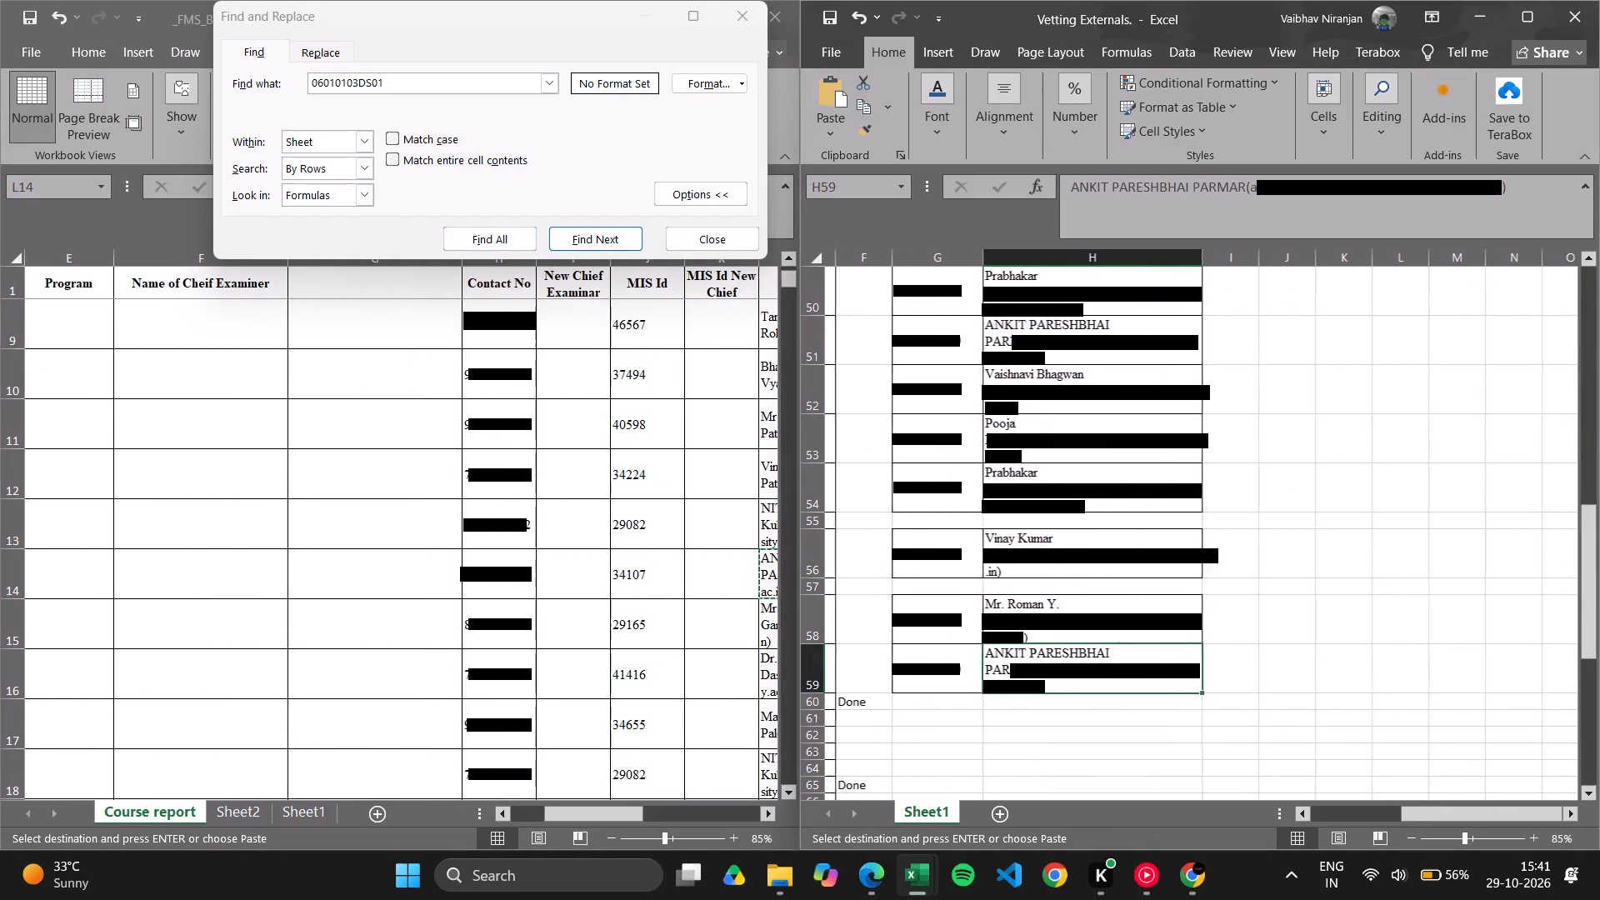
{"action": "scroll", "coordinate": [1007, 675], "scroll_direction": "right", "scroll_amount": 4}
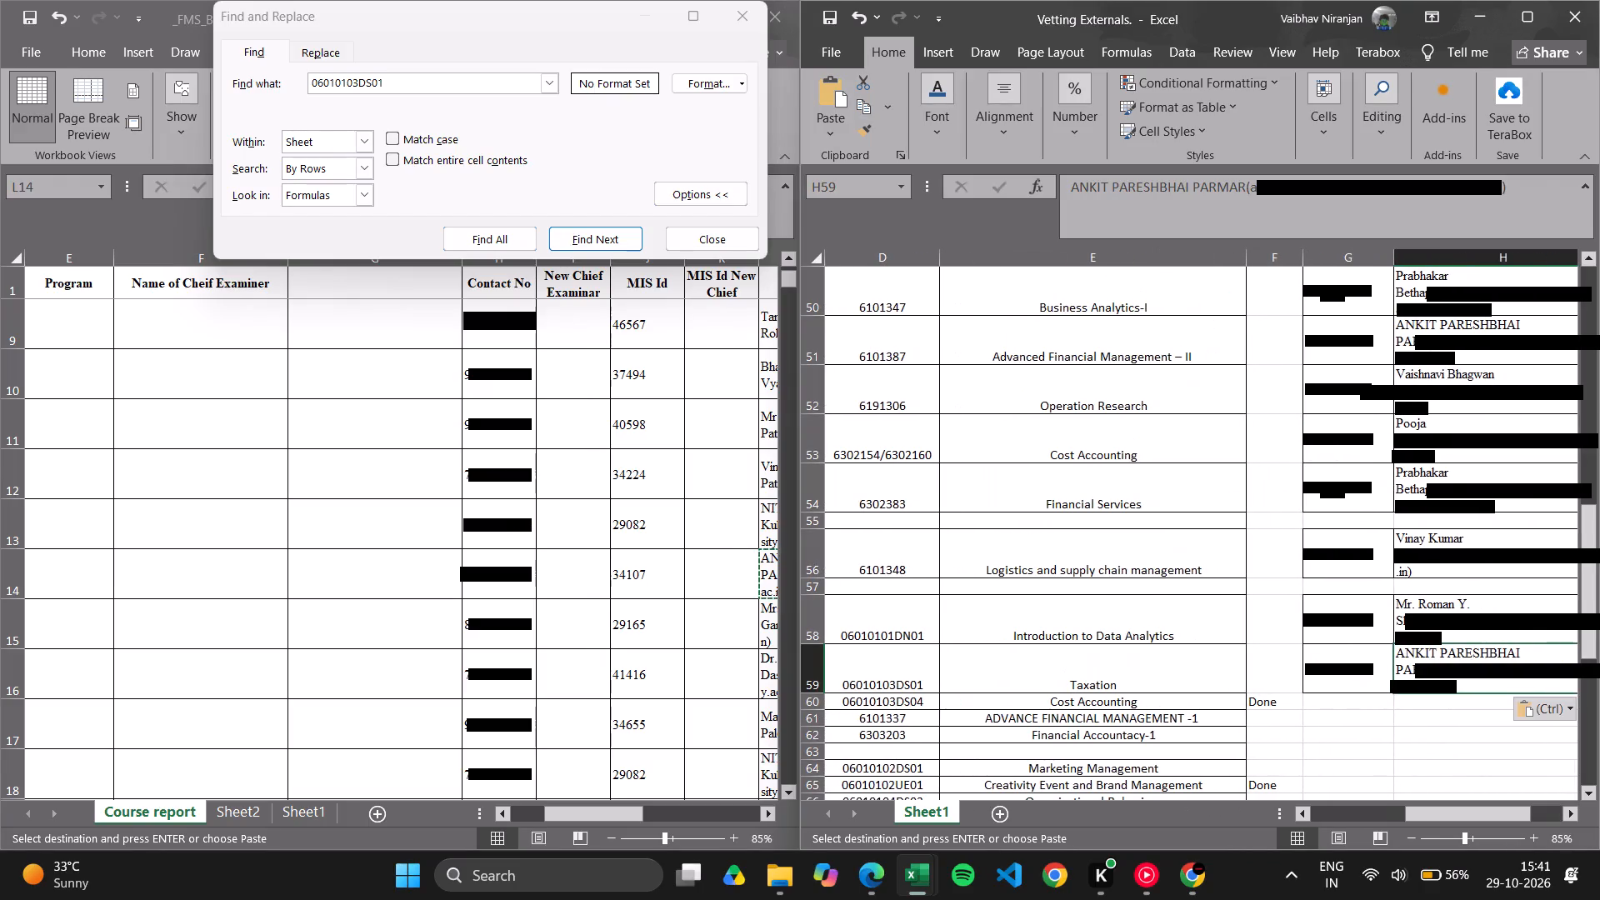
{"action": "left_click", "coordinate": [900, 720]}
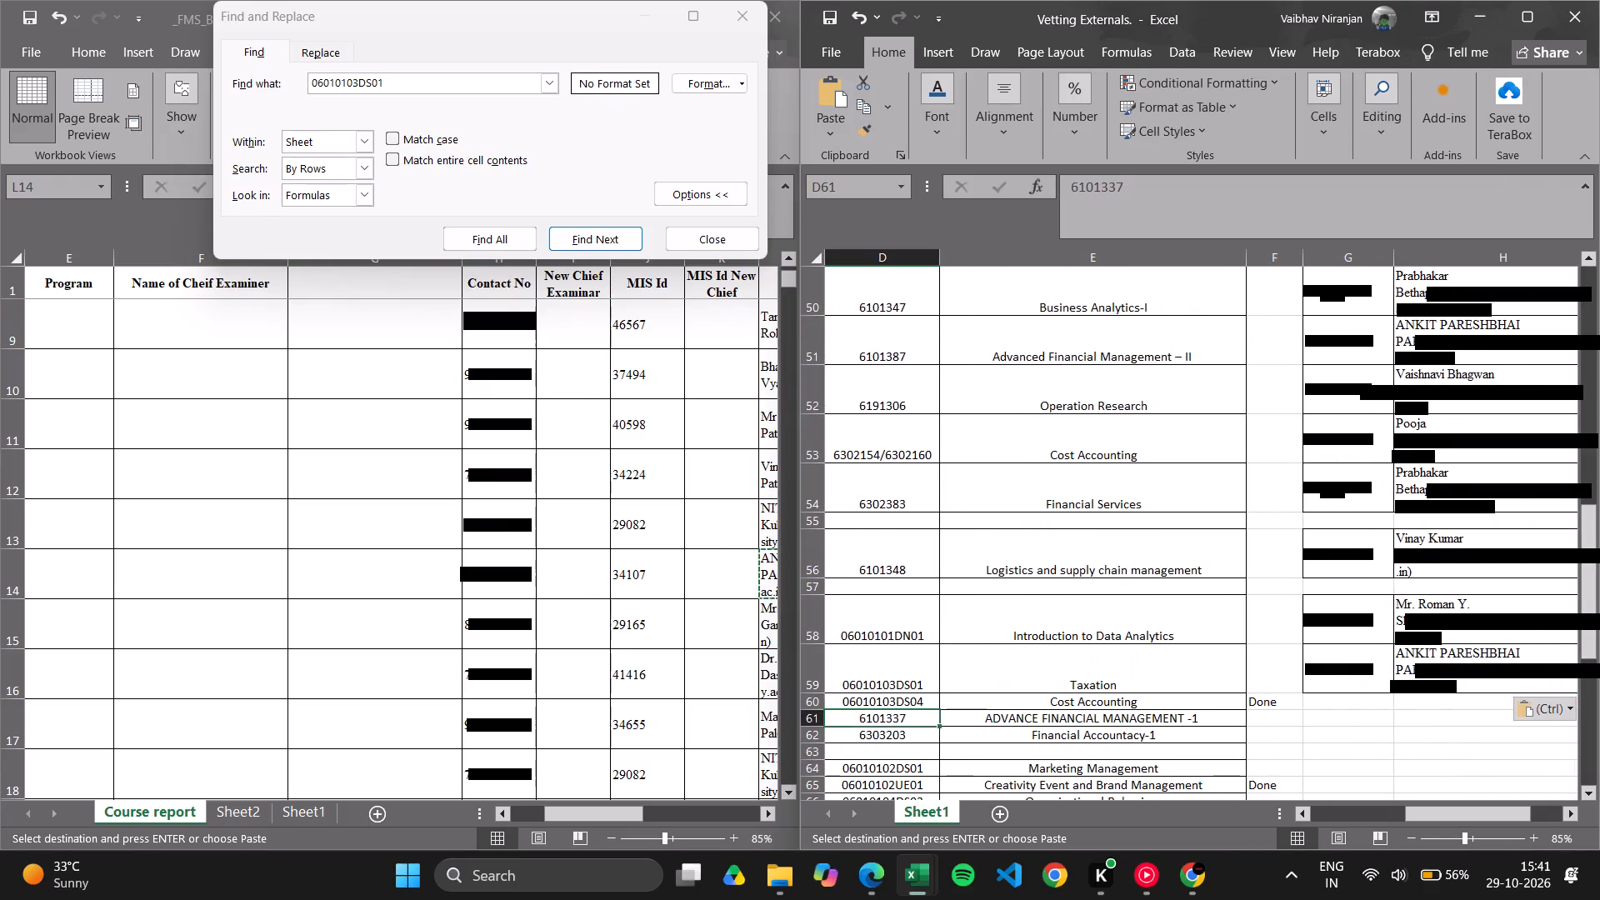
{"action": "key", "text": "ctrl+c"}
{"action": "double_click", "coordinate": [439, 82]}
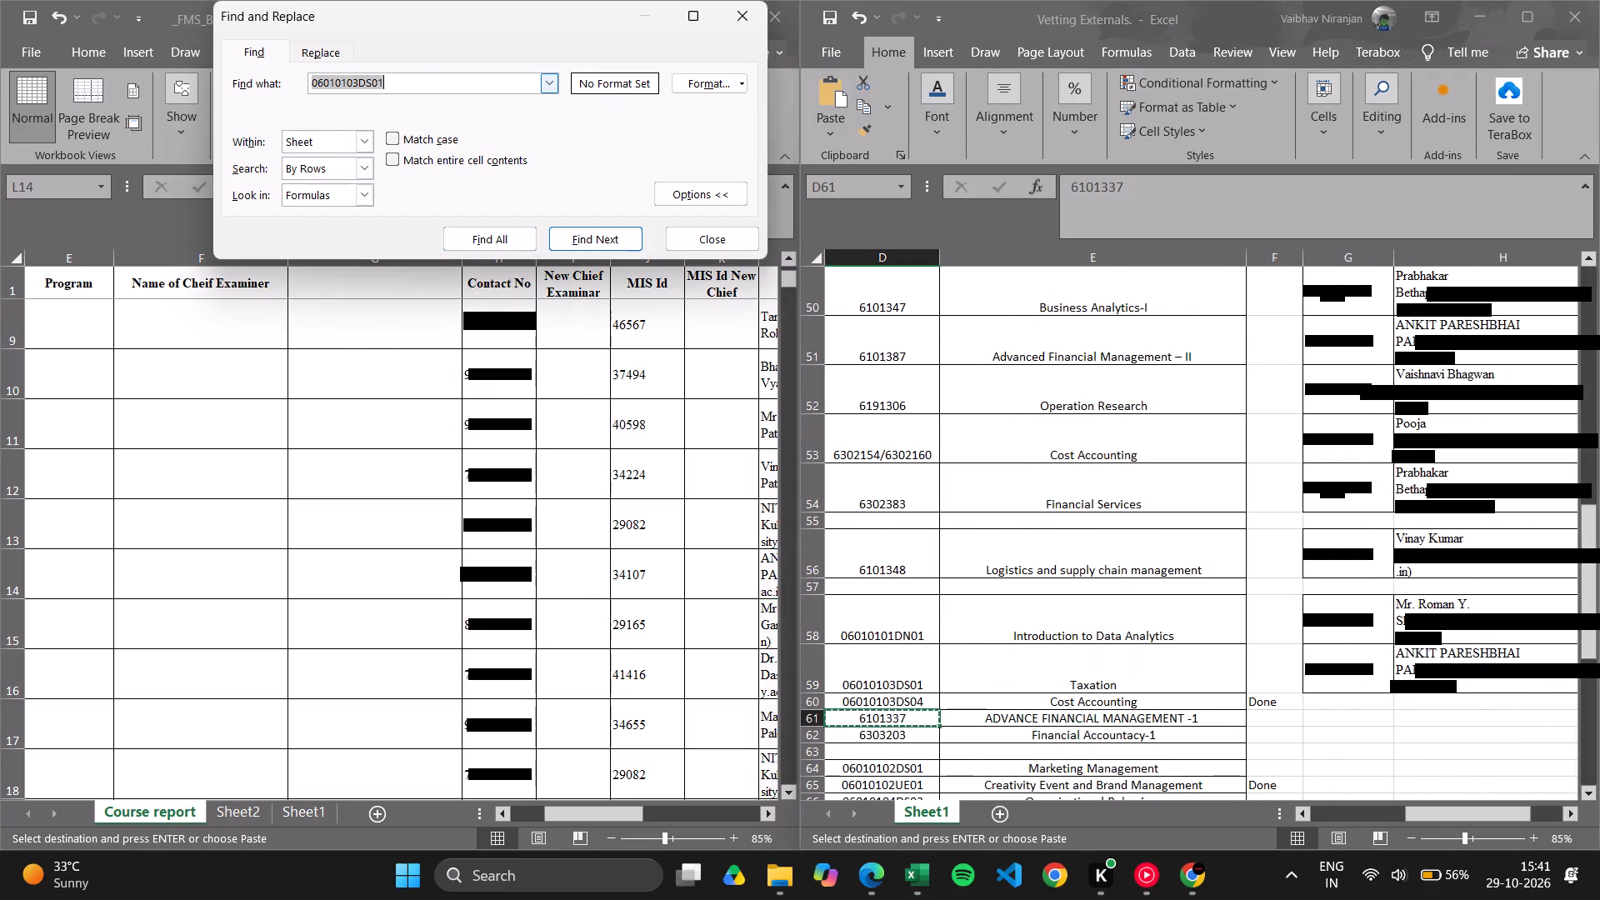
{"action": "key", "text": "ctrl+v"}
{"action": "left_click", "coordinate": [610, 241]}
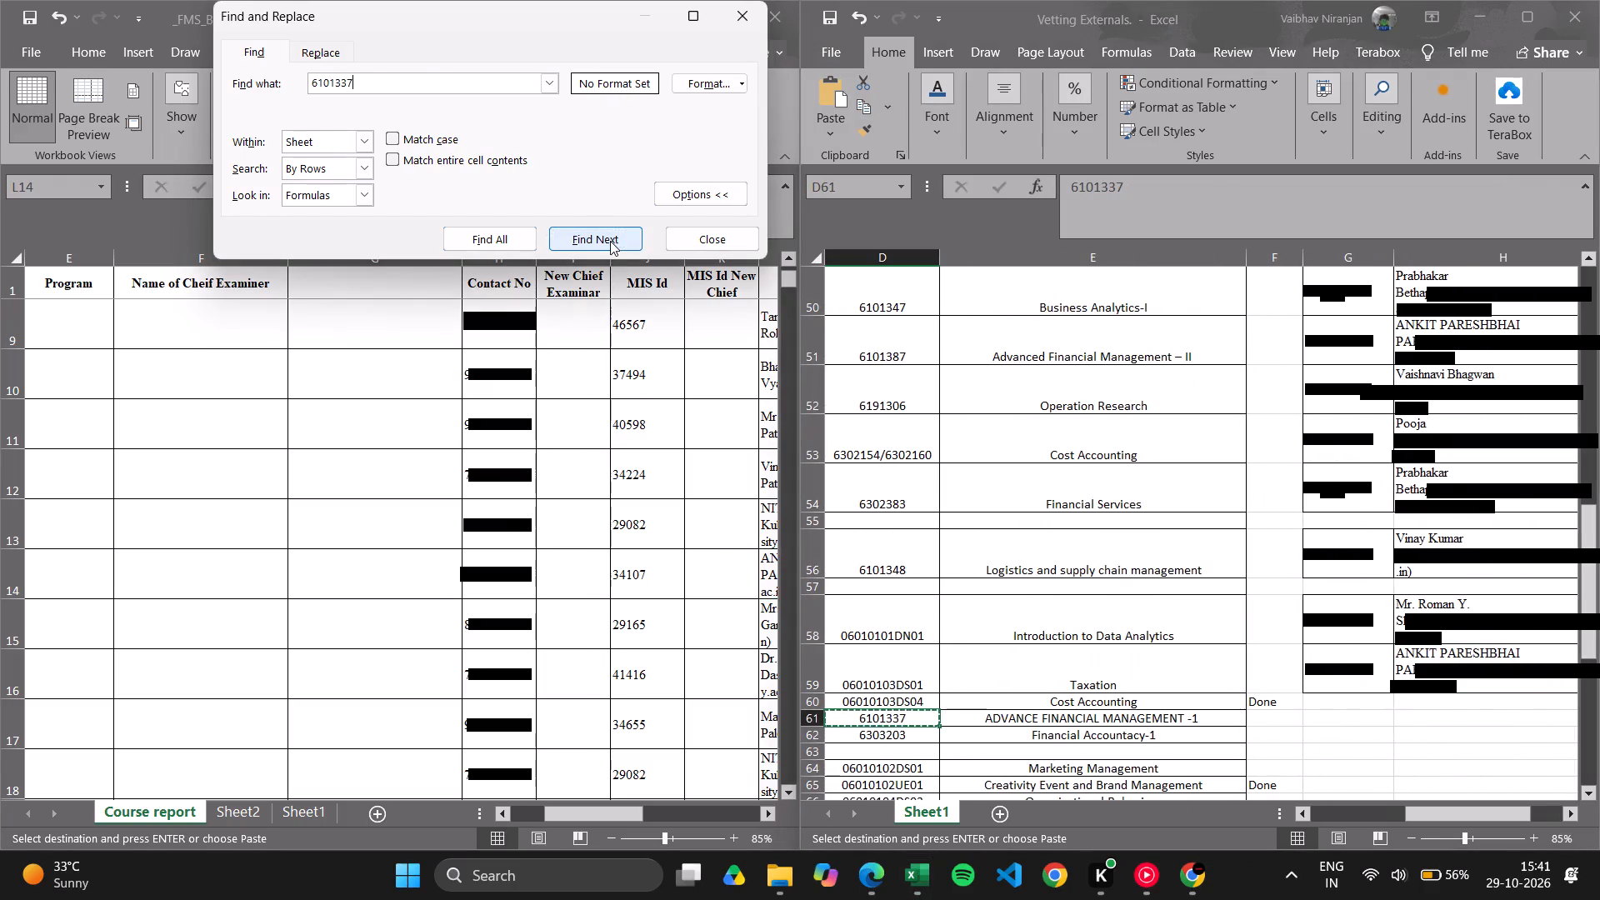
{"action": "left_click", "coordinate": [591, 421]}
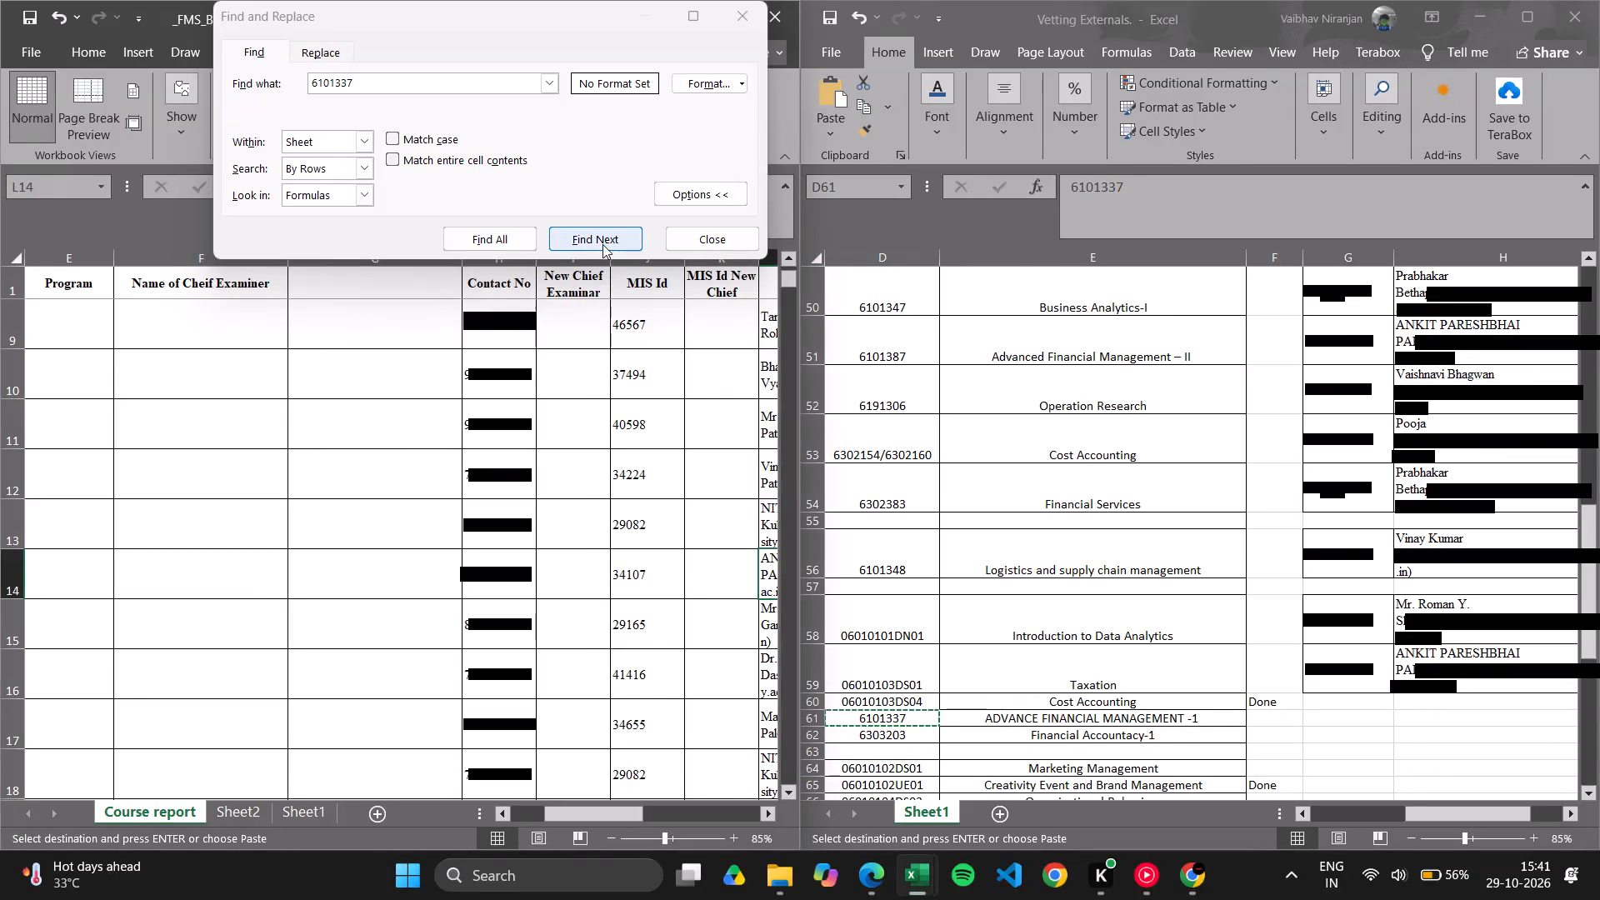
{"action": "left_click", "coordinate": [602, 244]}
Copy the ADVANCE FINANCIAL MANAGEMENT -1 row's New Chief Examinar number from I38 of the nomination workbook into G61 of Vetting Externals.
{"action": "scroll", "coordinate": [583, 577], "scroll_direction": "left", "scroll_amount": 1}
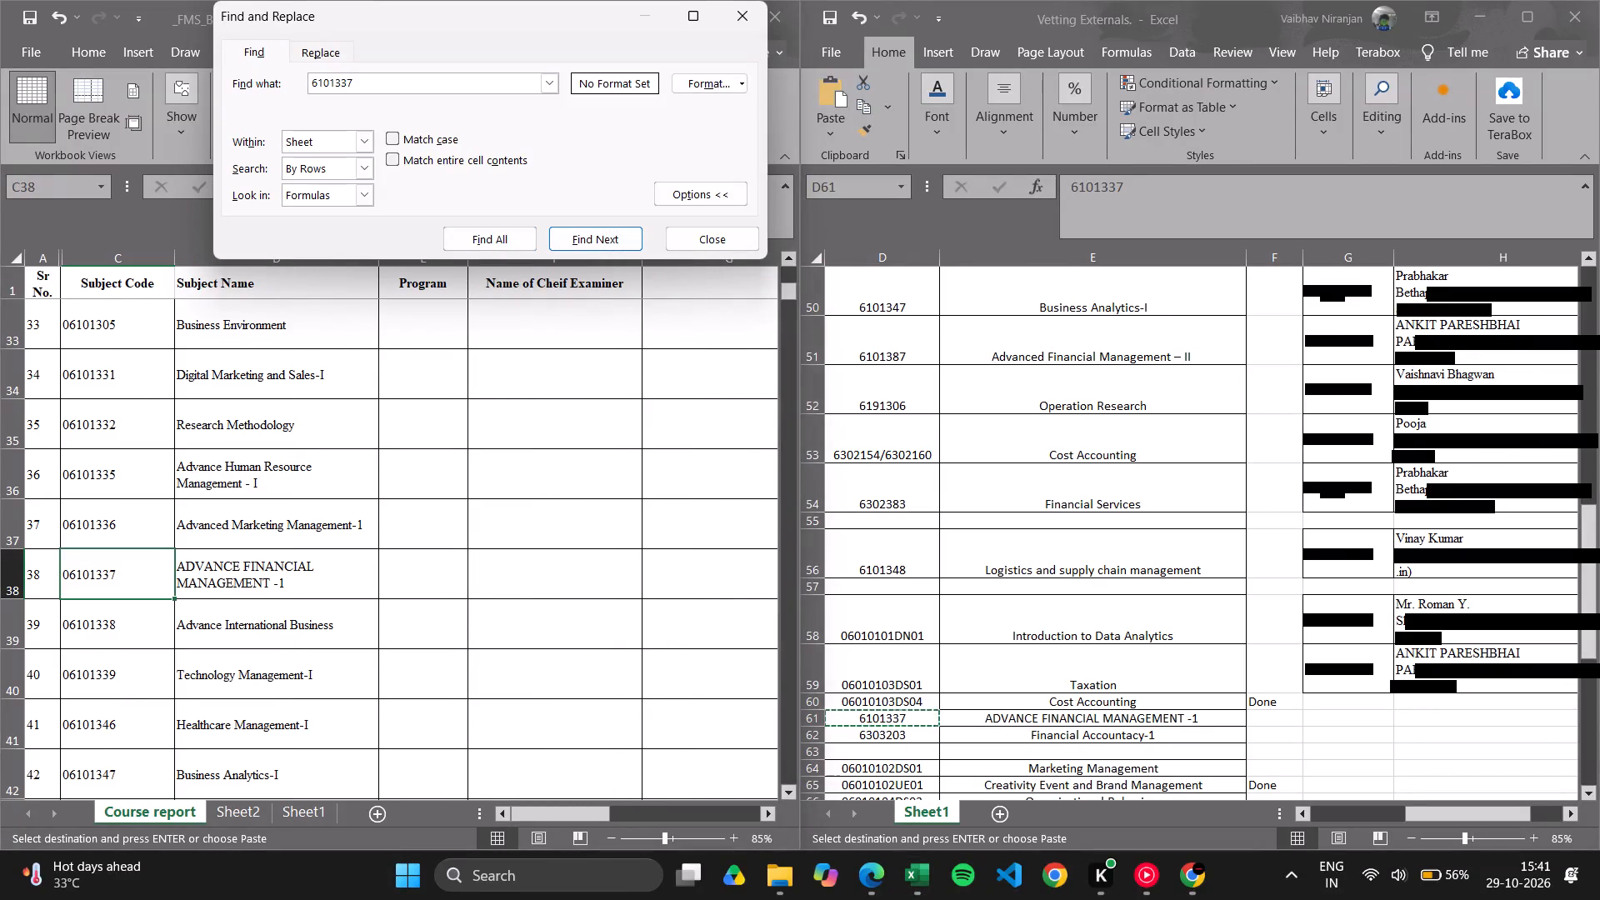
{"action": "scroll", "coordinate": [583, 577], "scroll_direction": "left", "scroll_amount": 4}
{"action": "double_click", "coordinate": [583, 577]}
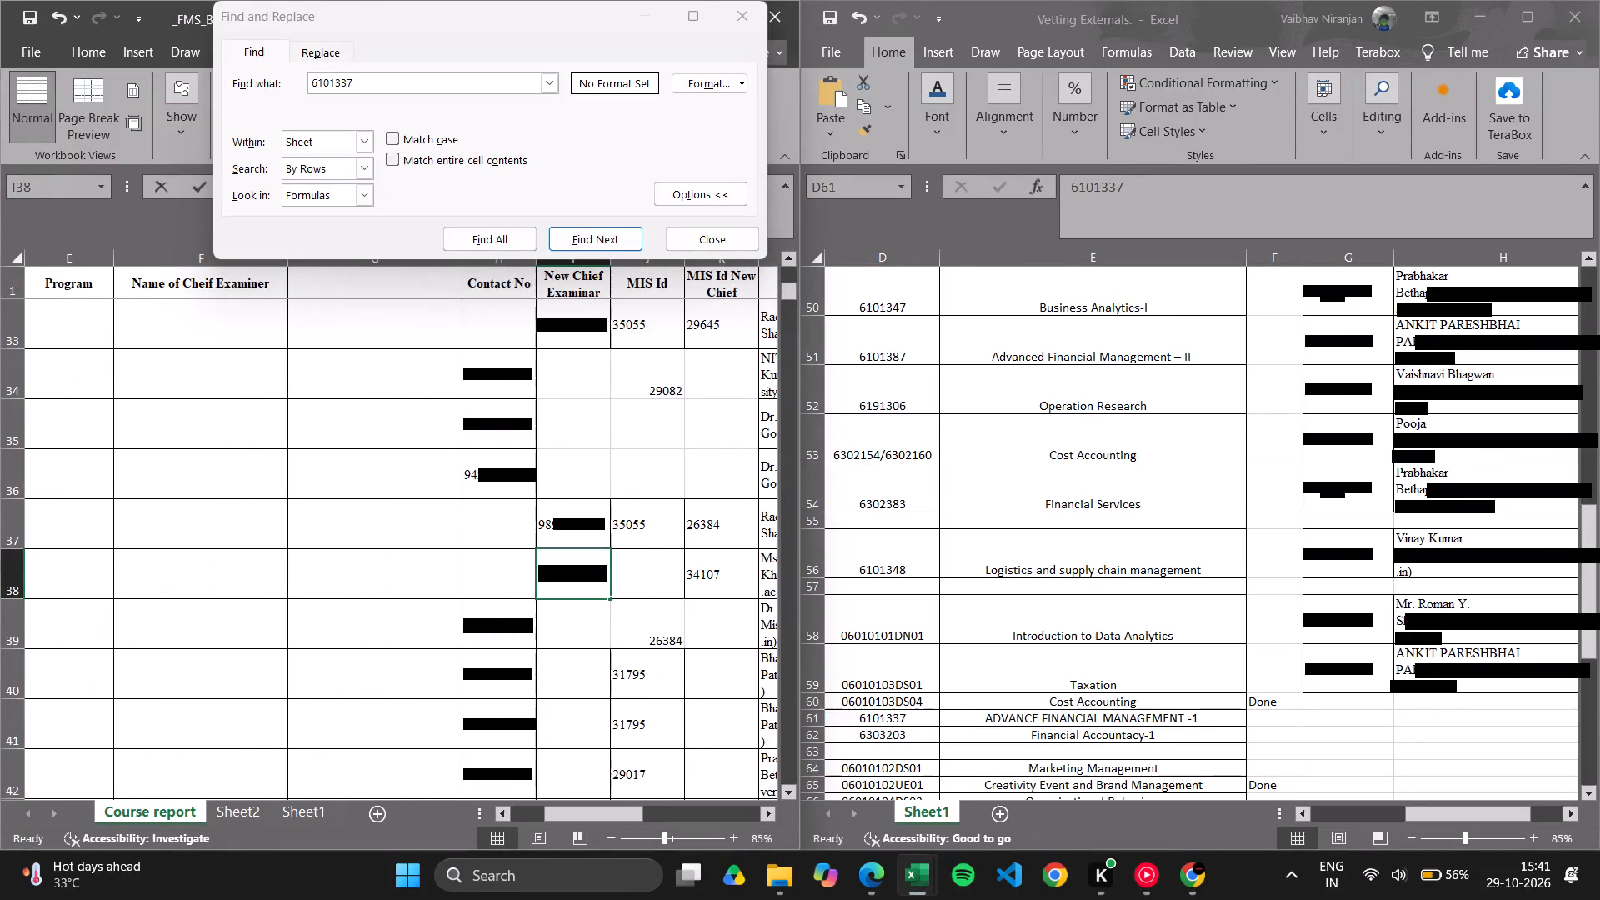
{"action": "left_click", "coordinate": [578, 678]}
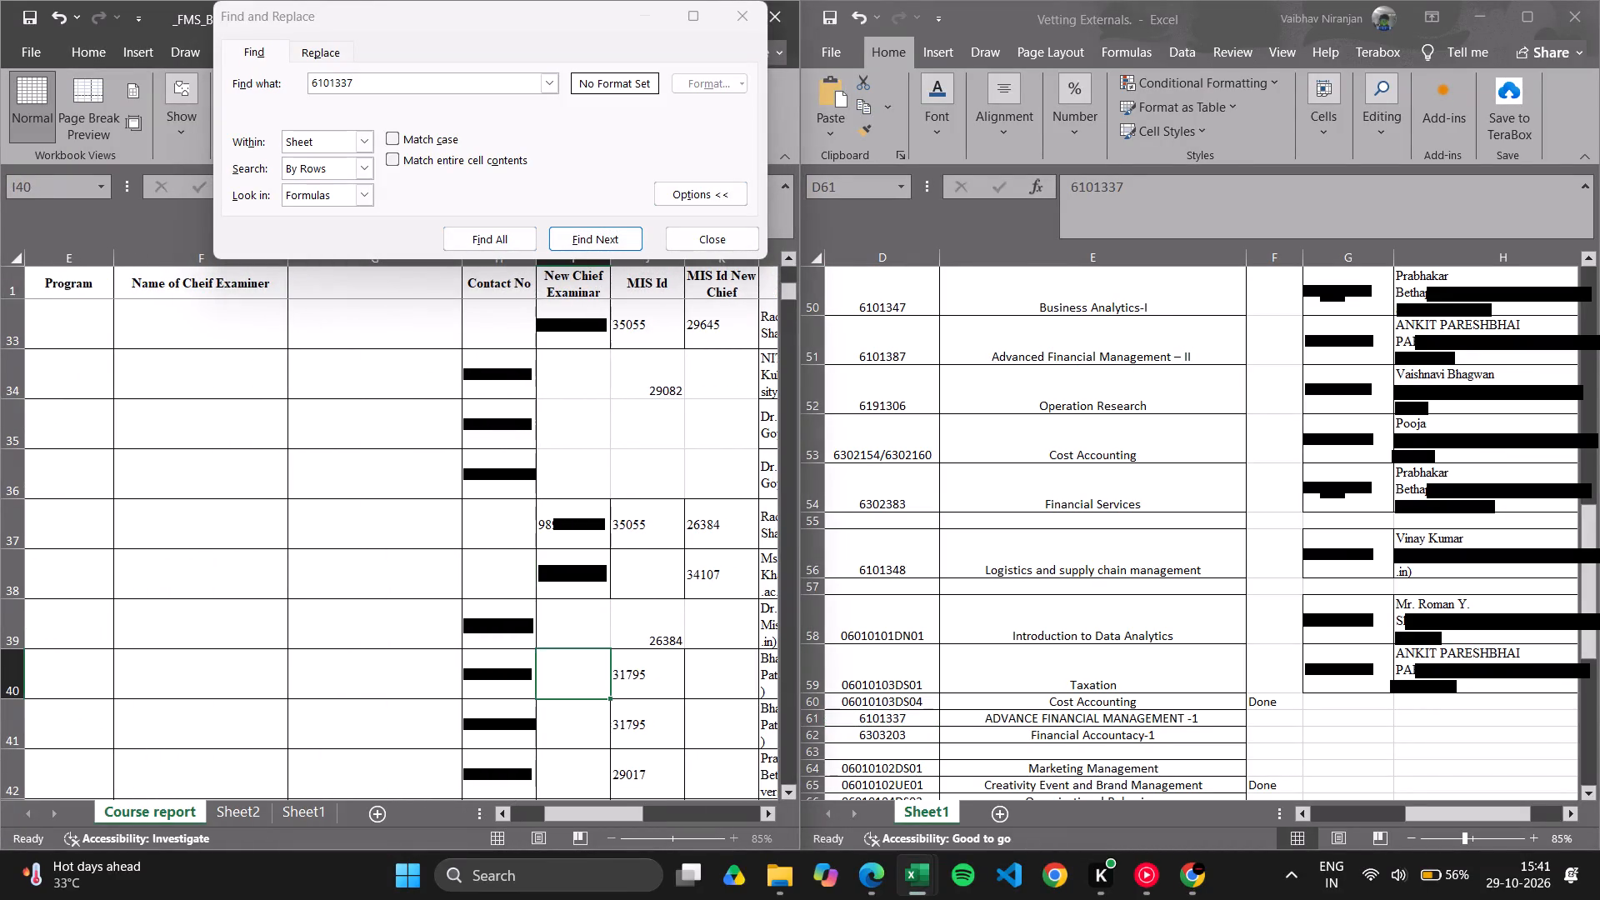
{"action": "left_click", "coordinate": [577, 564]}
{"action": "key", "text": "ctrl+c"}
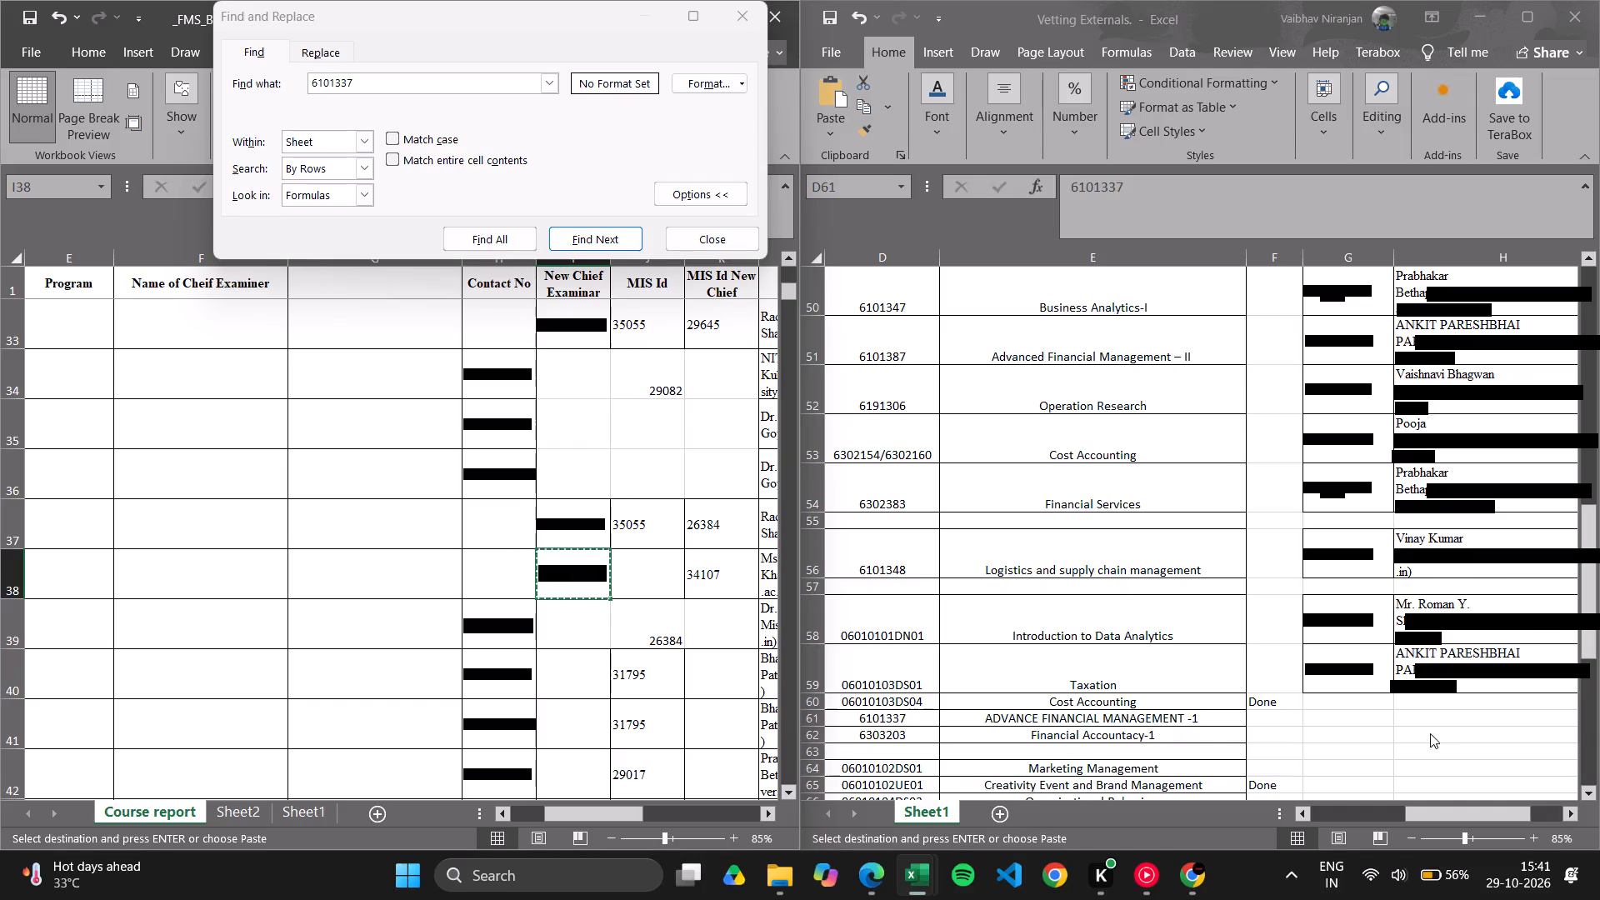
{"action": "left_click", "coordinate": [1327, 716]}
{"action": "left_click", "coordinate": [1327, 716]}
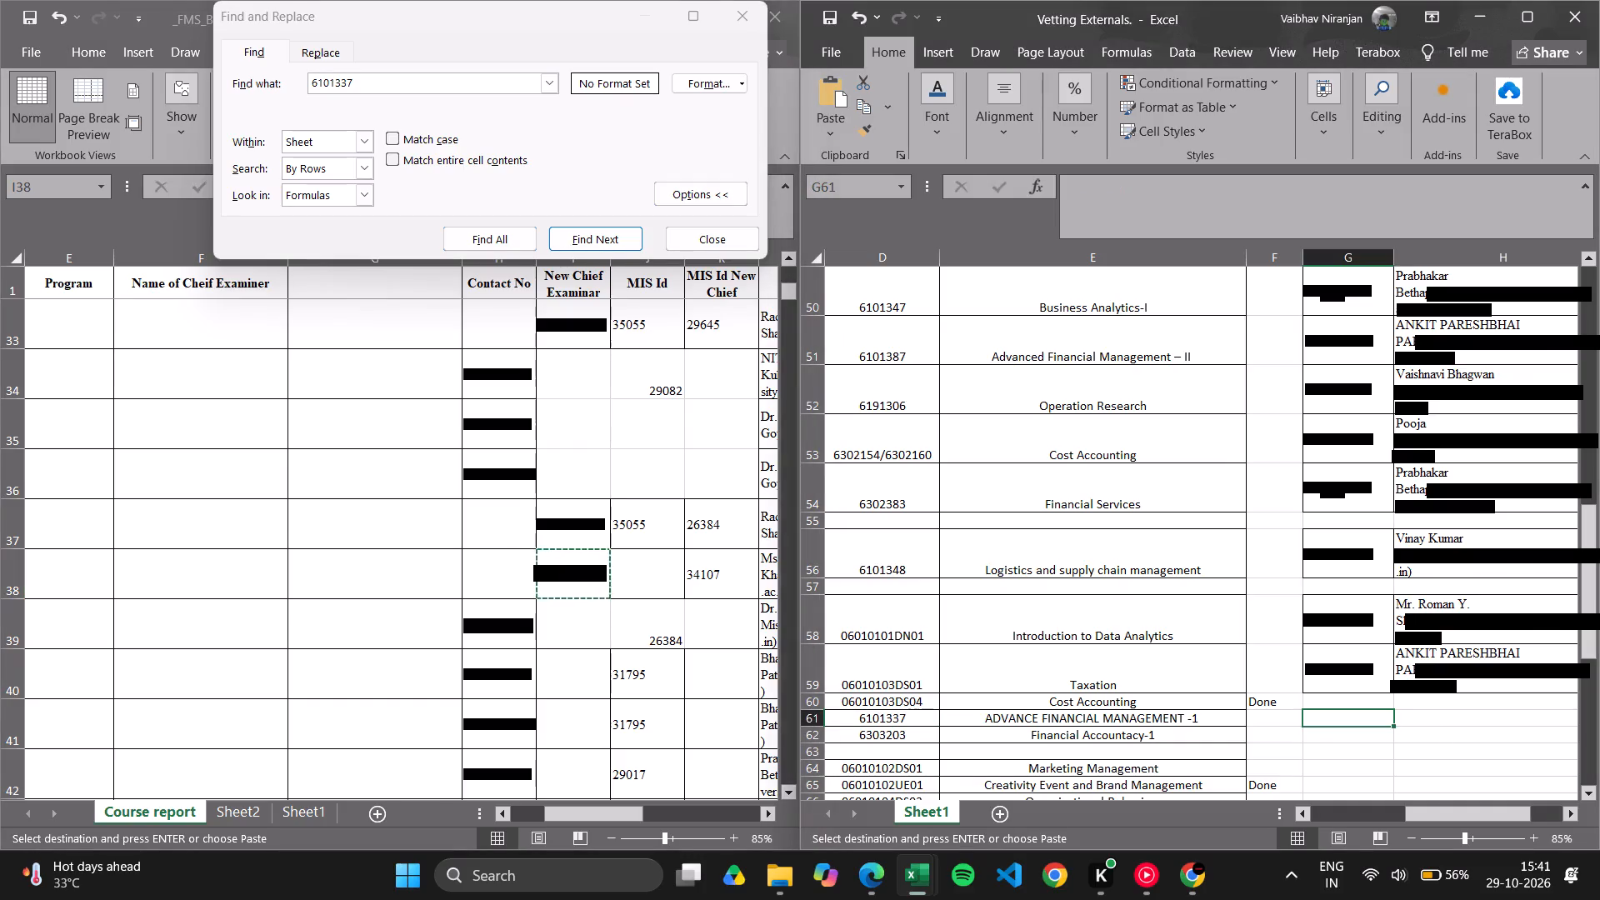
{"action": "key", "text": "ctrl+v"}
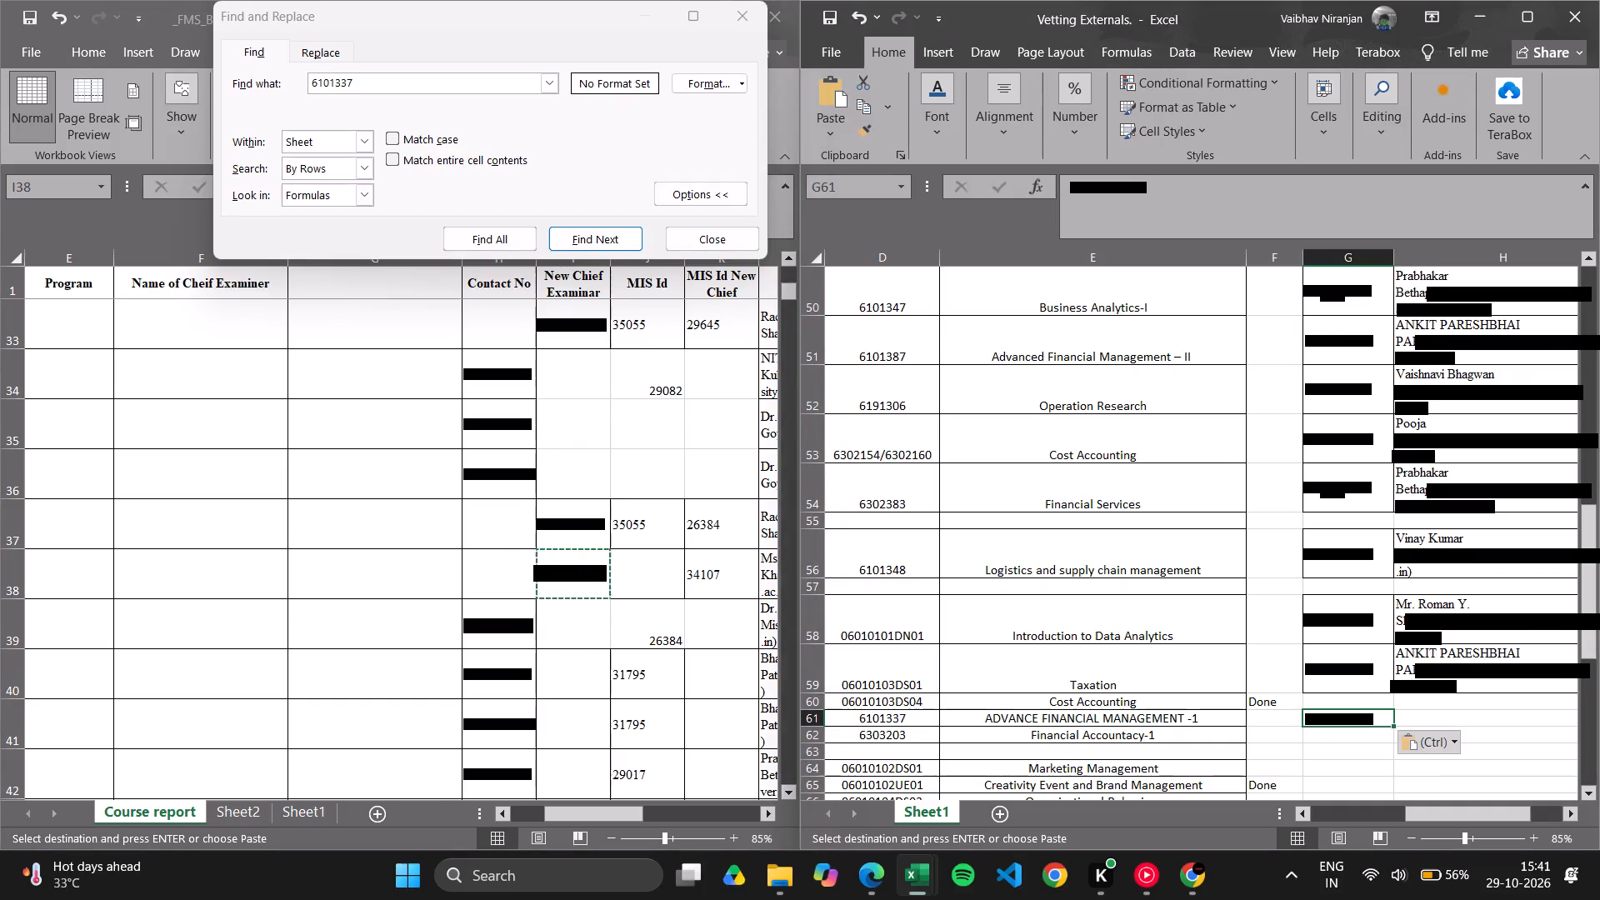
Copy the ADVANCE FINANCIAL MANAGEMENT -1 row's E mail id from L38 of the nomination workbook into H61 of Vetting Externals.
{"action": "left_click", "coordinate": [767, 570]}
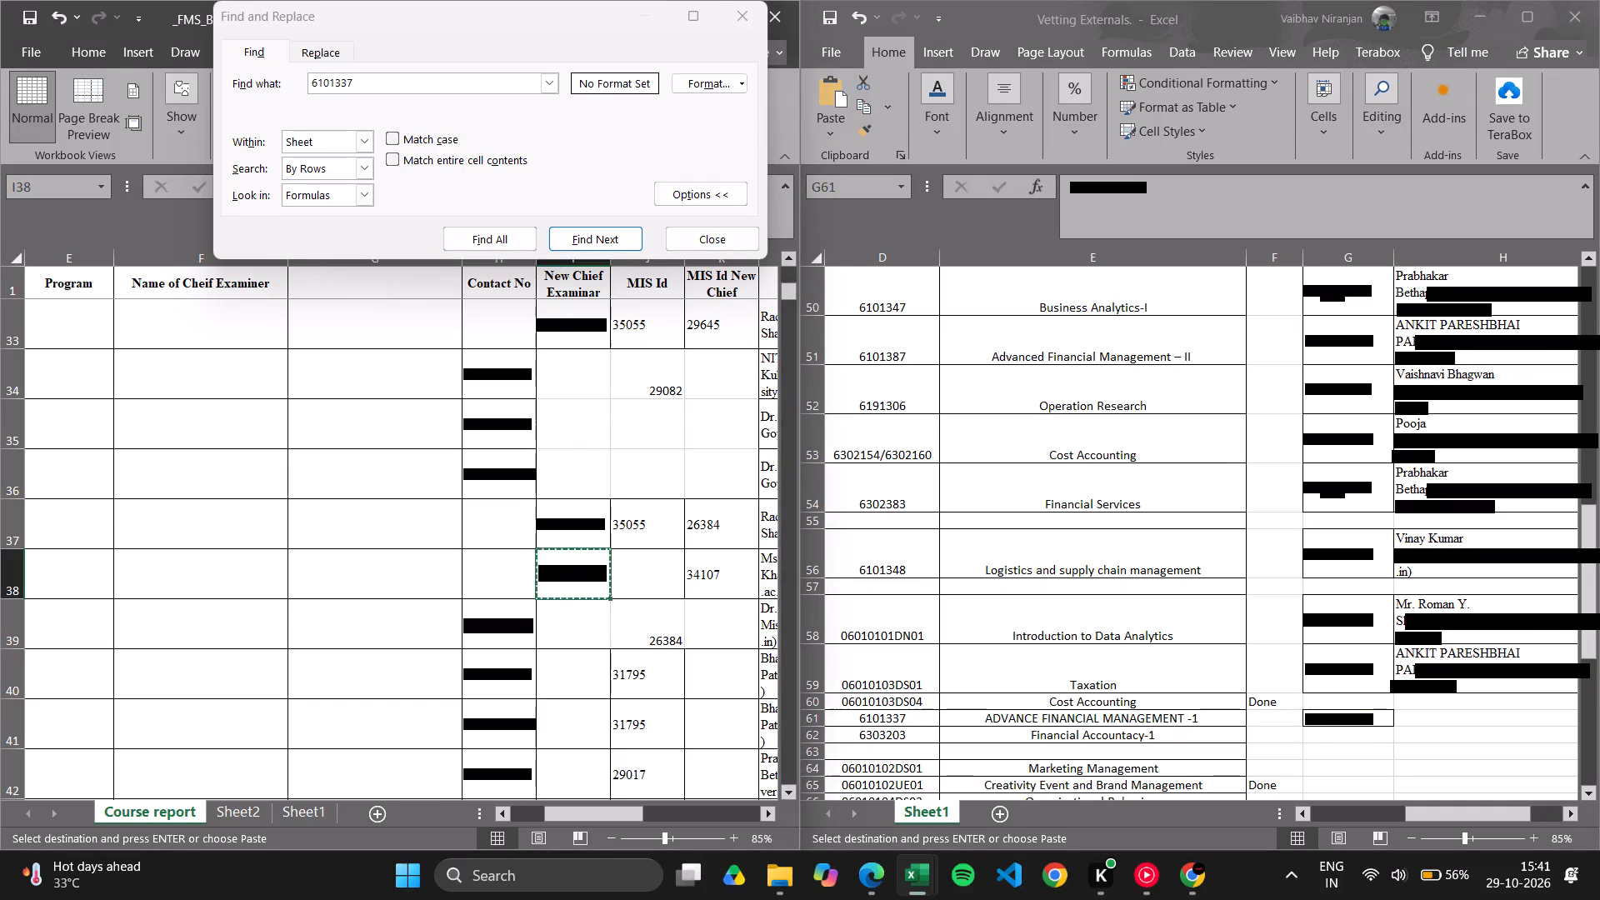
{"action": "left_click", "coordinate": [767, 570]}
{"action": "key", "text": "ctrl+c"}
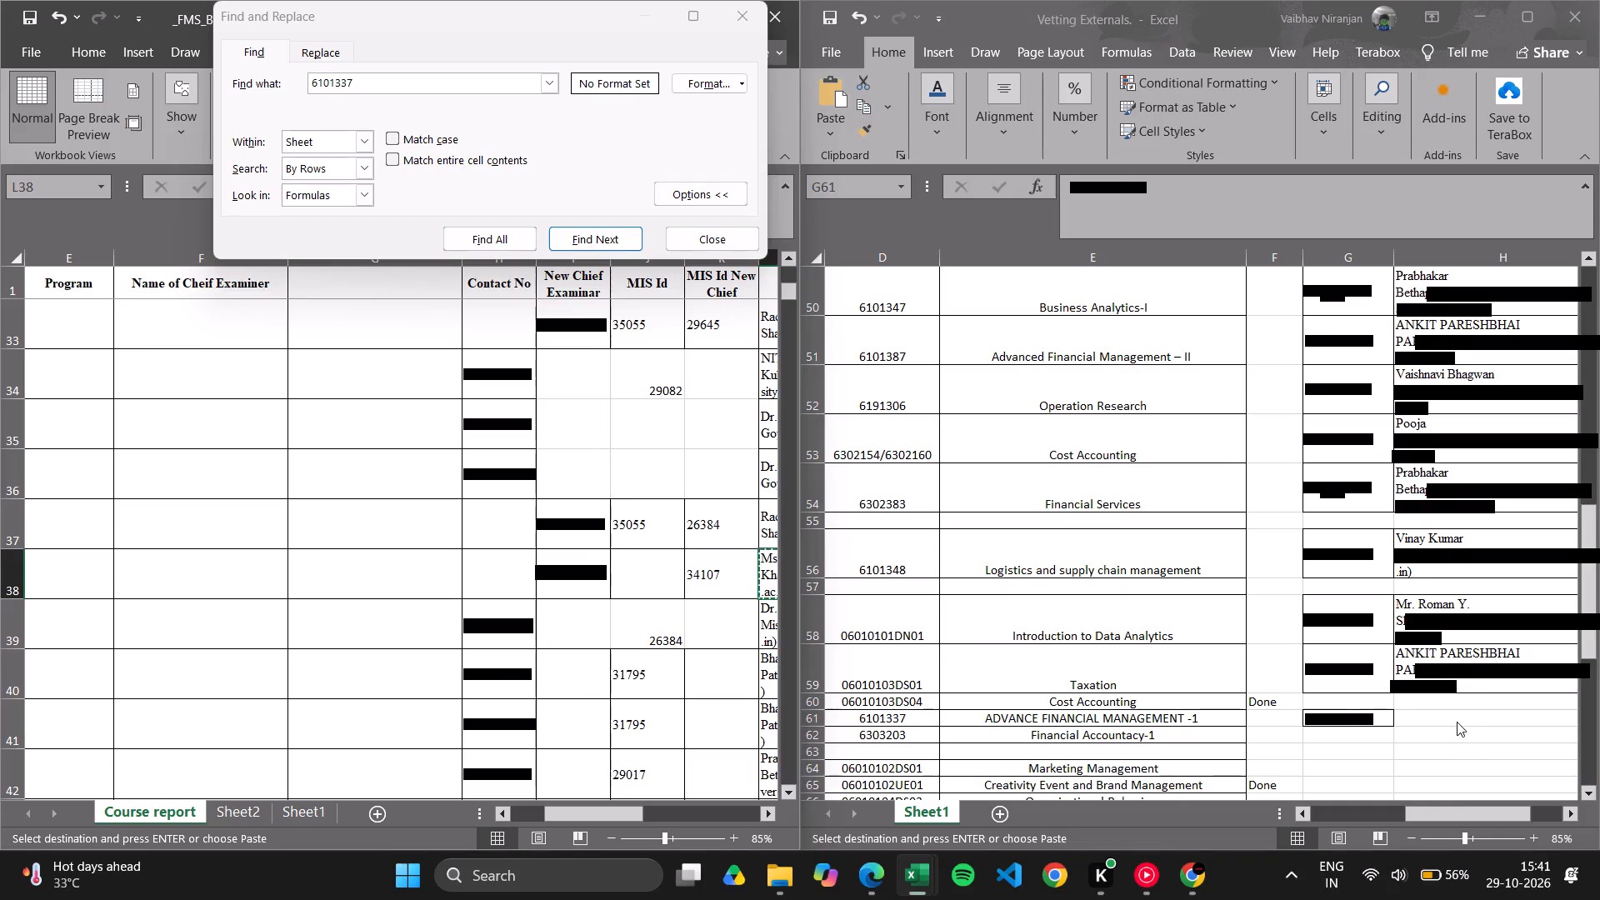
{"action": "left_click", "coordinate": [1457, 722]}
{"action": "left_click", "coordinate": [1457, 722]}
{"action": "key", "text": "ctrl+v"}
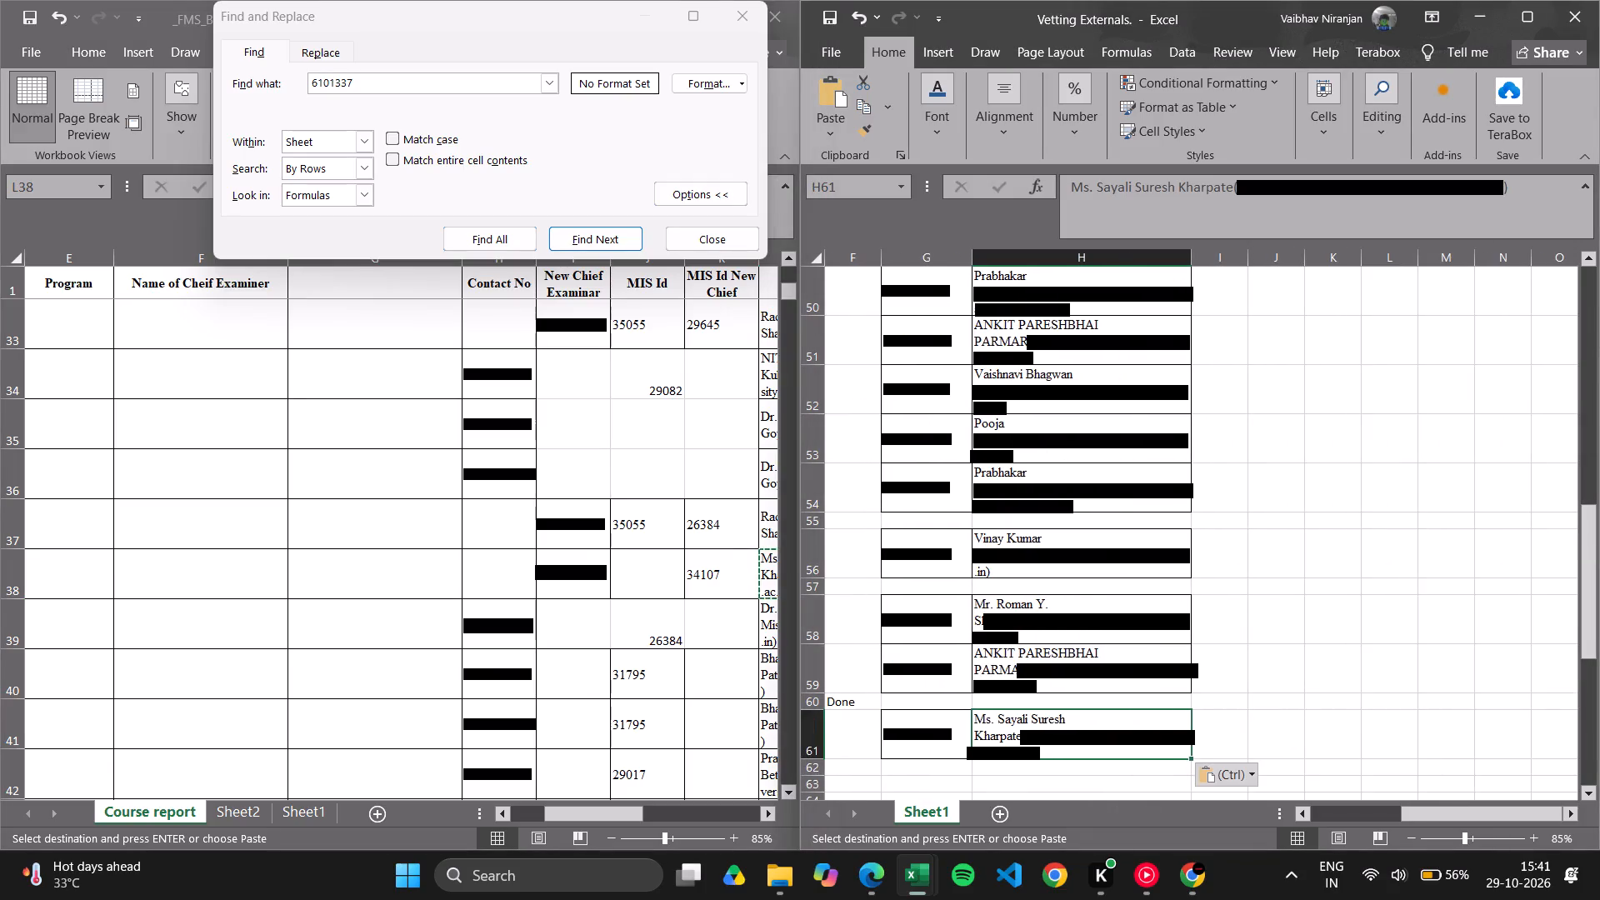
{"action": "scroll", "coordinate": [1044, 679], "scroll_direction": "right", "scroll_amount": 4}
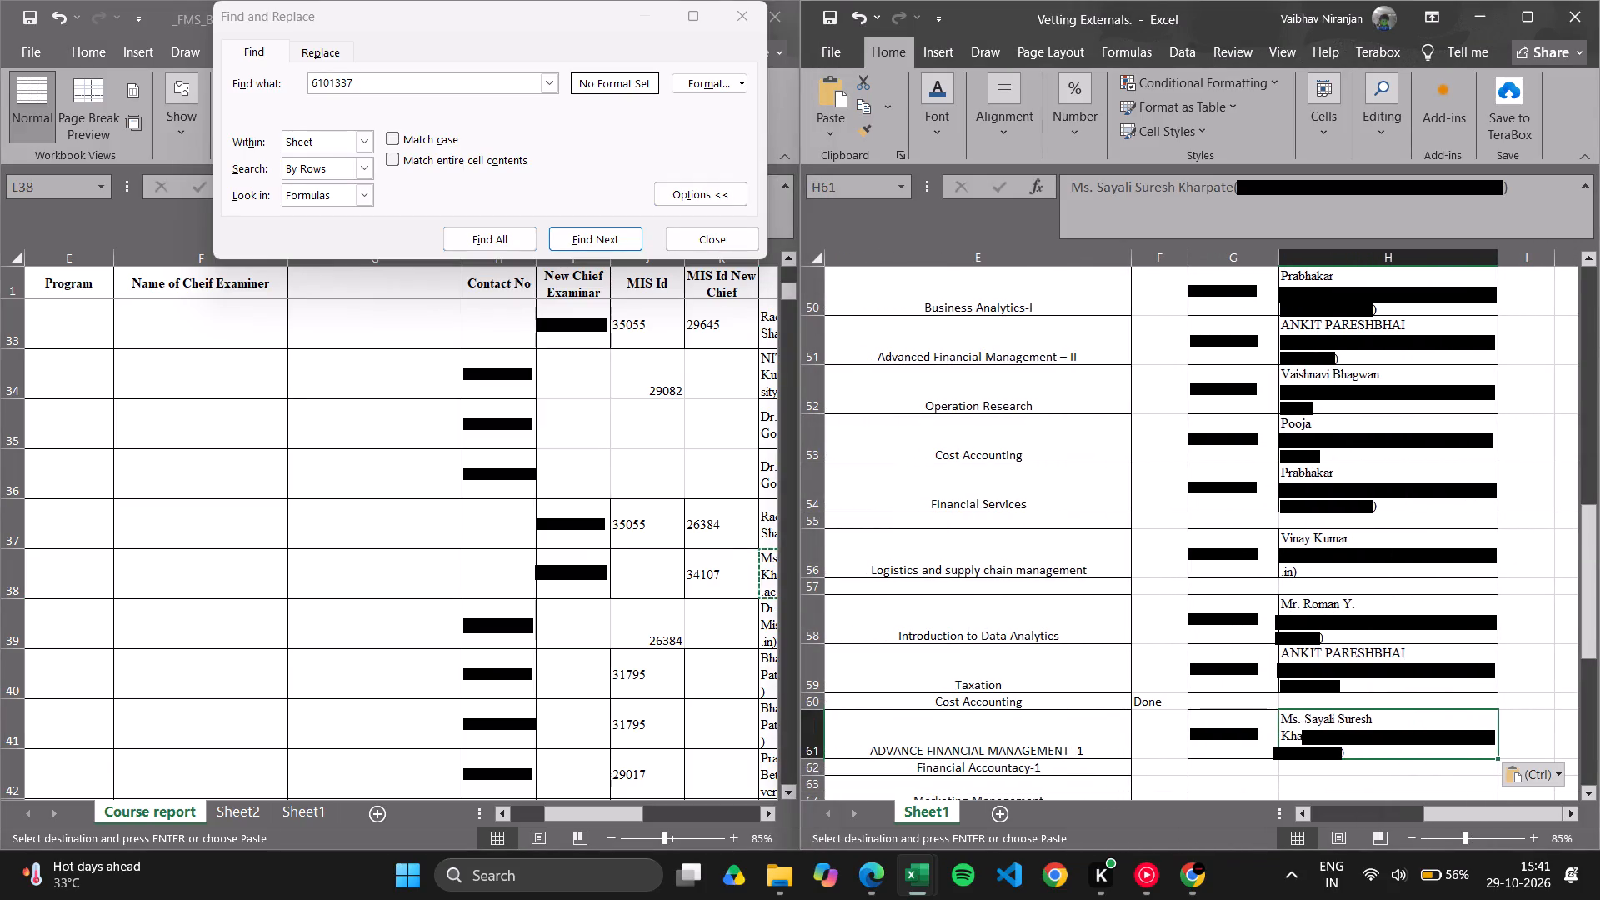
Search the nomination workbook for Financial Accountacy-1's subject code 6303203, copied from D62 of Vetting Externals.
{"action": "scroll", "coordinate": [1044, 679], "scroll_direction": "down", "scroll_amount": 2}
{"action": "scroll", "coordinate": [1044, 679], "scroll_direction": "right", "scroll_amount": 3}
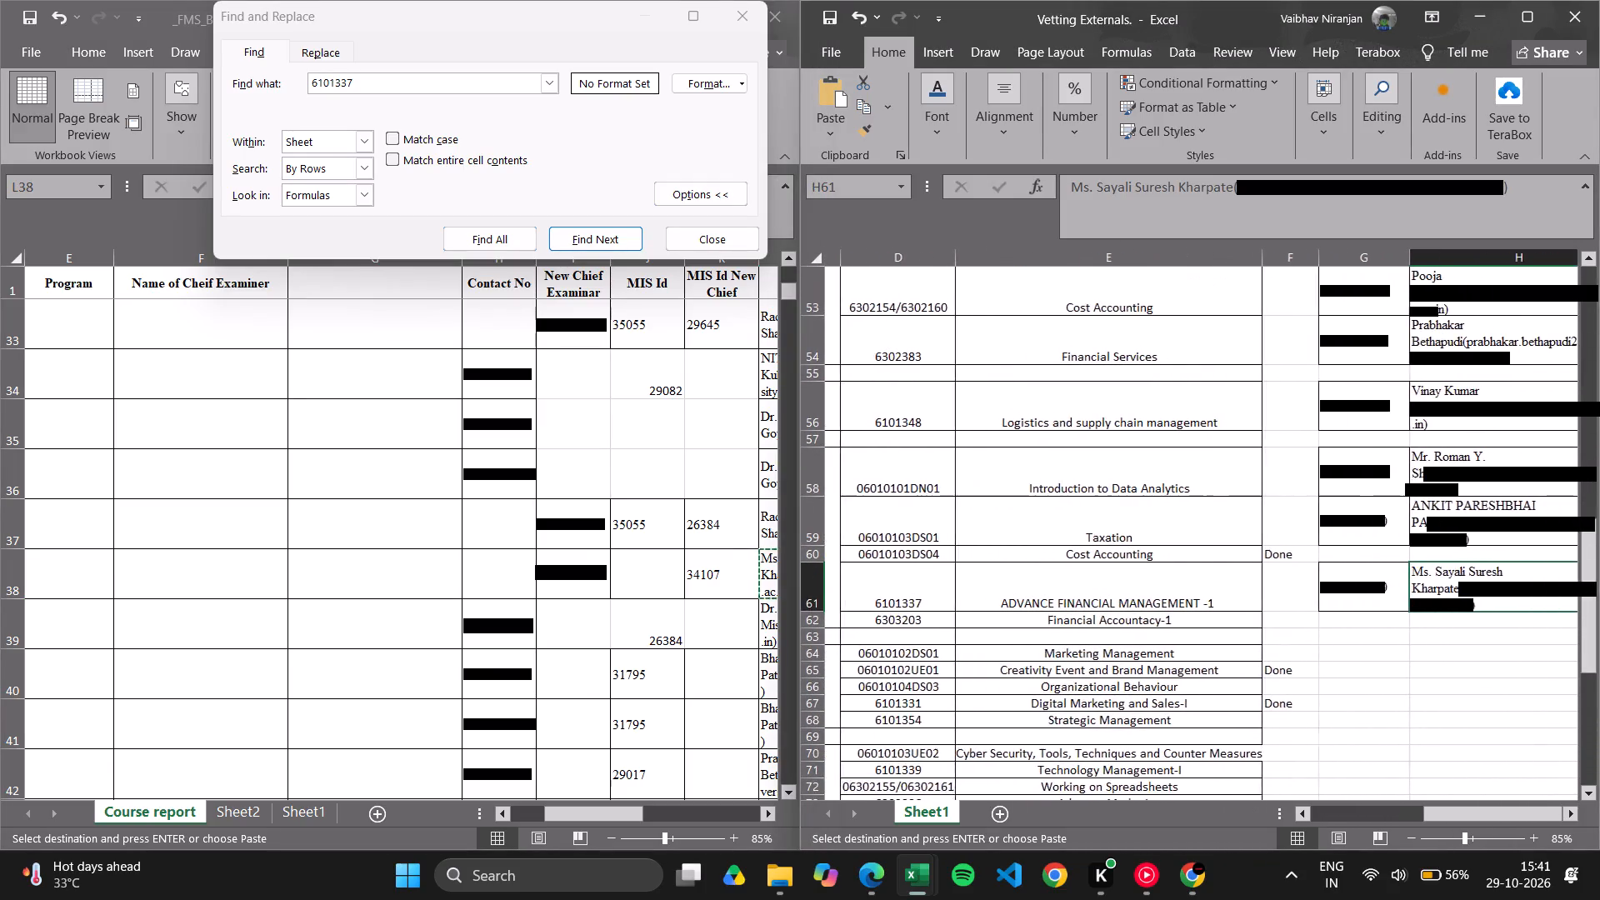
{"action": "left_click", "coordinate": [897, 620]}
{"action": "key", "text": "ctrl+c"}
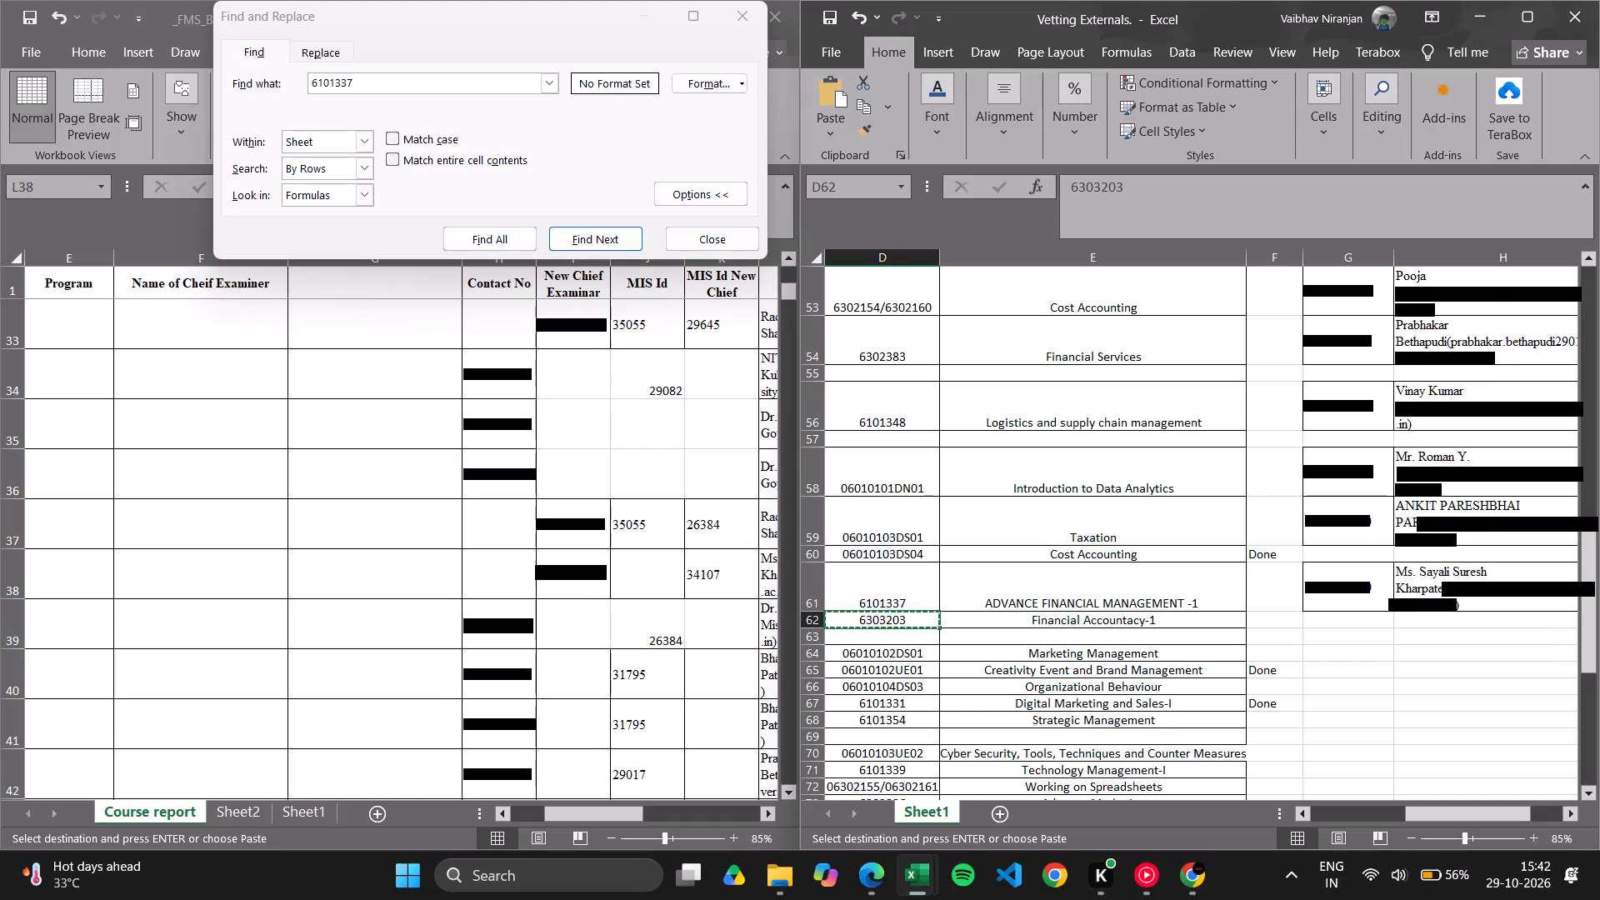
{"action": "double_click", "coordinate": [487, 87]}
{"action": "key", "text": "ctrl+v"}
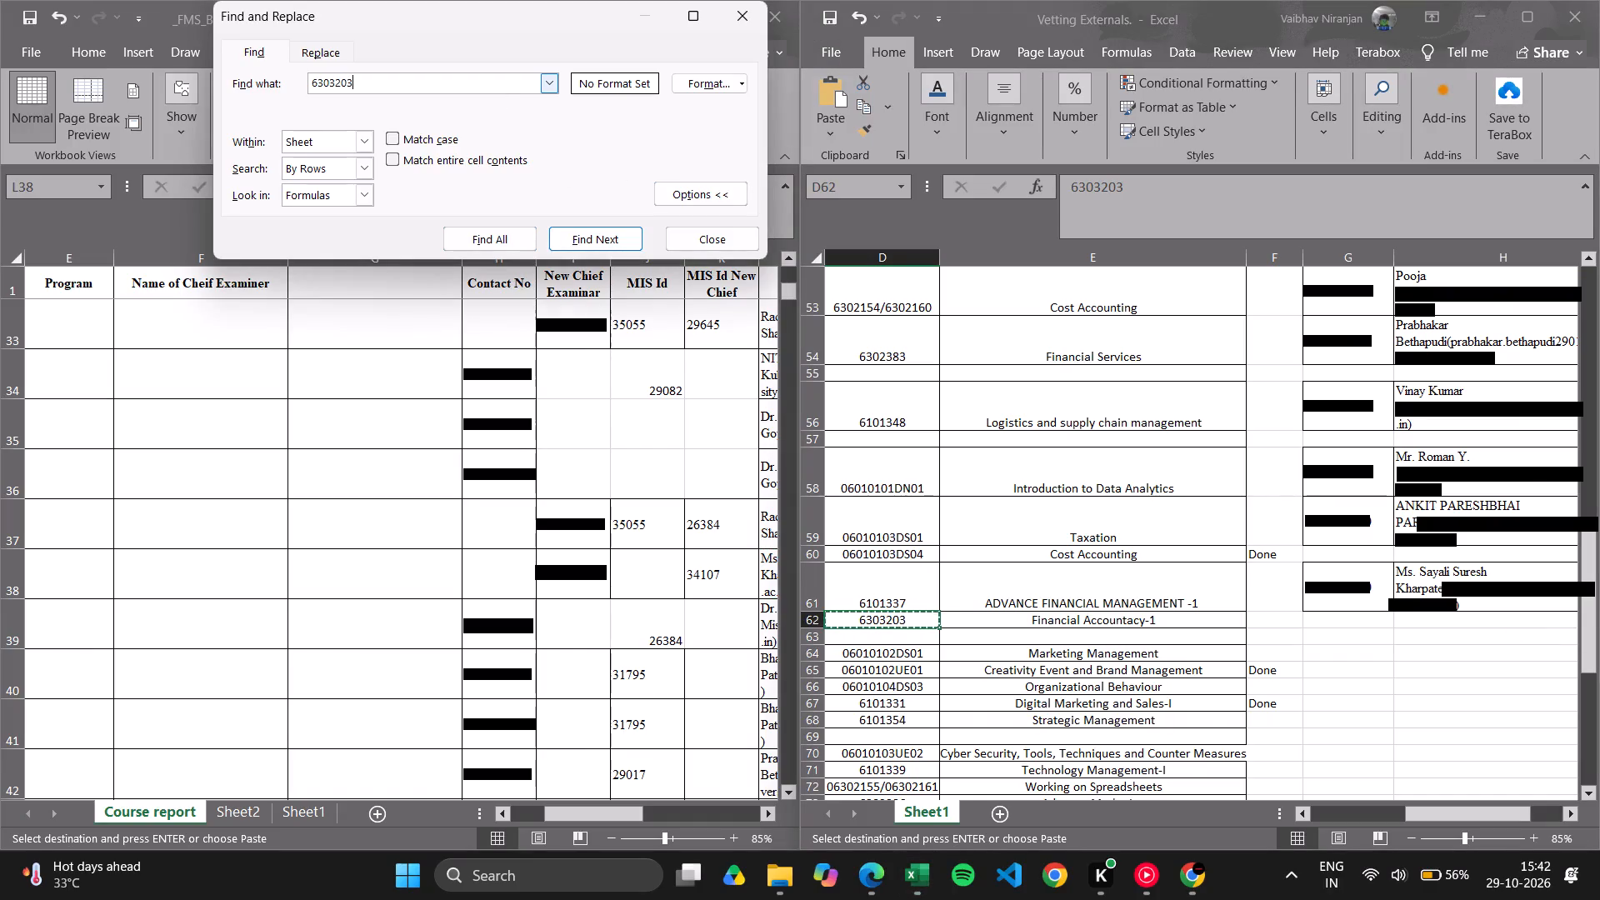
{"action": "left_click", "coordinate": [579, 240]}
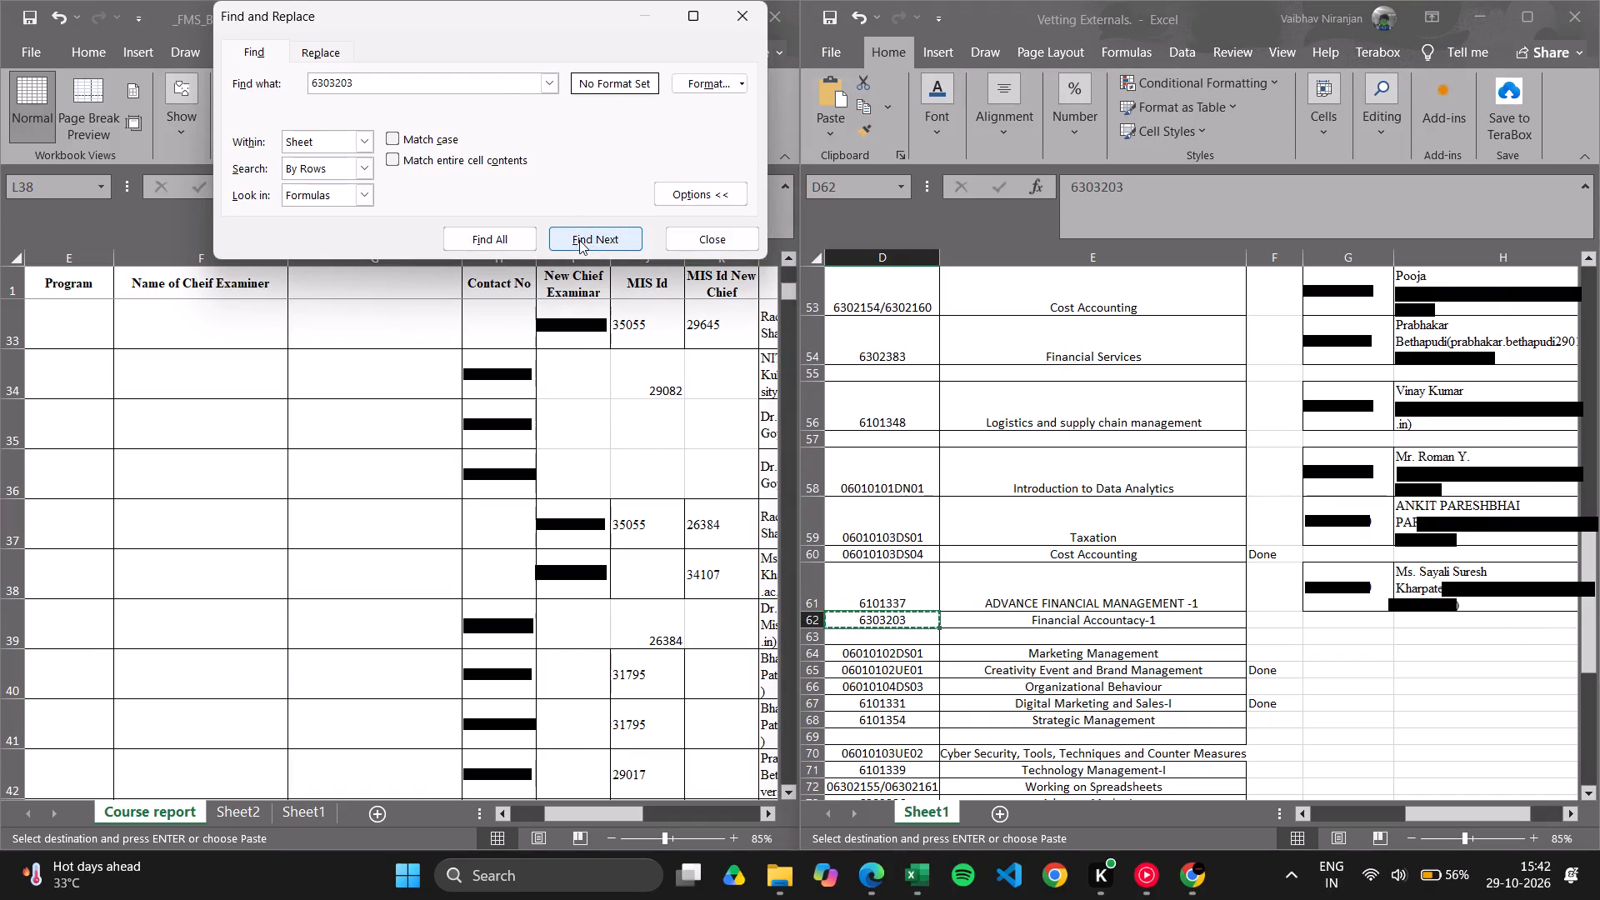
{"action": "left_click", "coordinate": [610, 395]}
{"action": "left_click", "coordinate": [599, 251]}
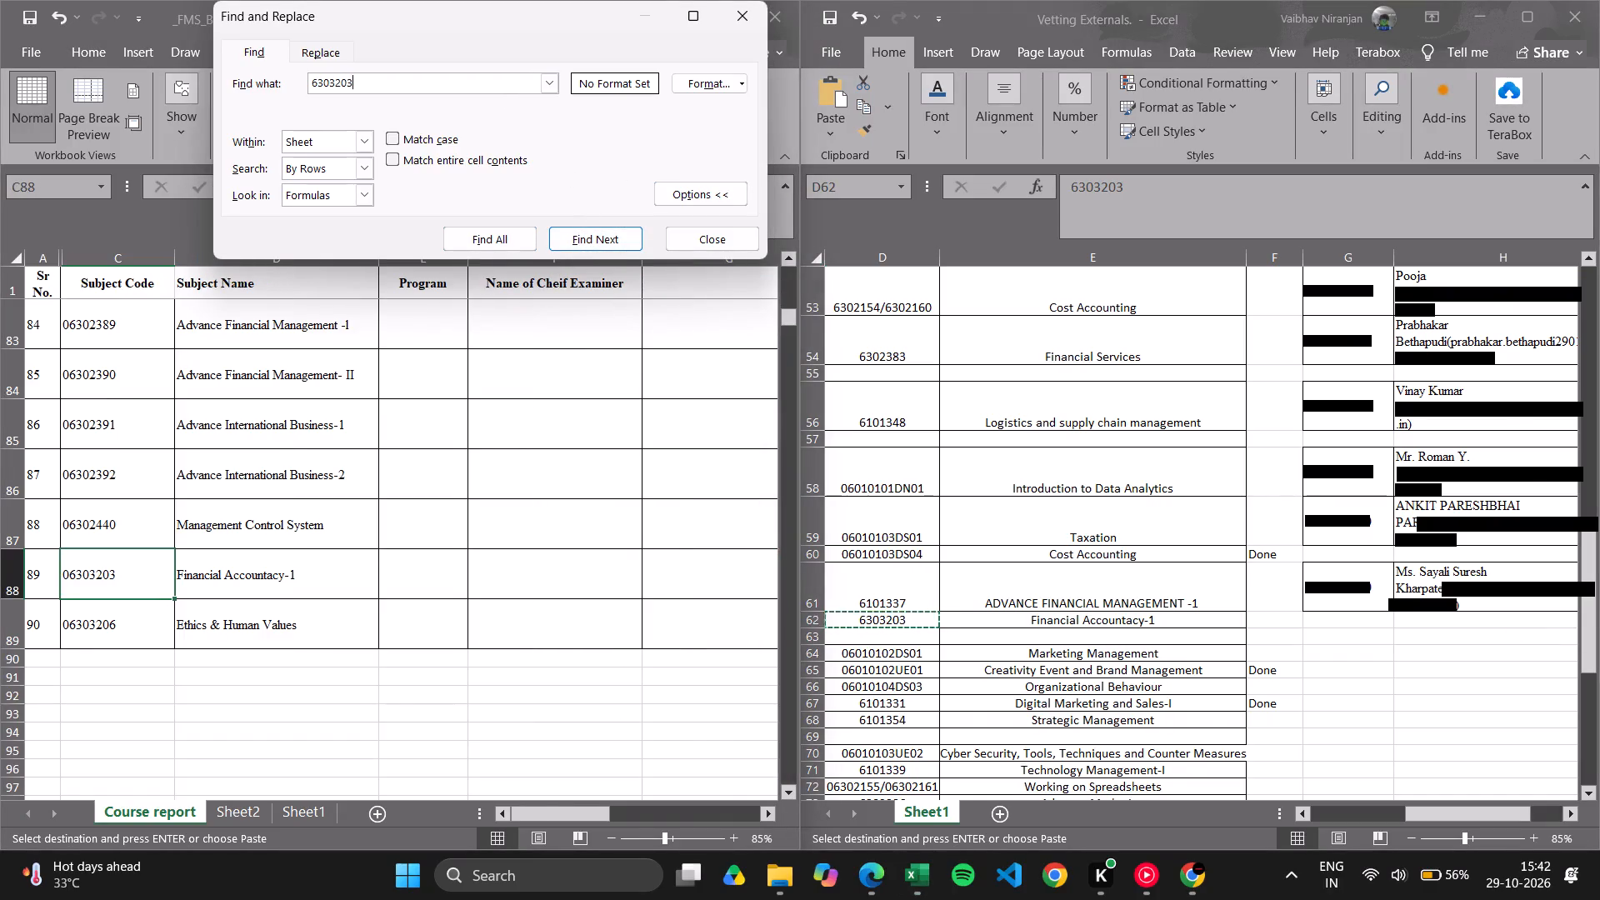
Copy the Financial Accountacy-1 row's Contact No from H88 of the nomination workbook into G62 of Vetting Externals.
{"action": "scroll", "coordinate": [476, 577], "scroll_direction": "left", "scroll_amount": 3}
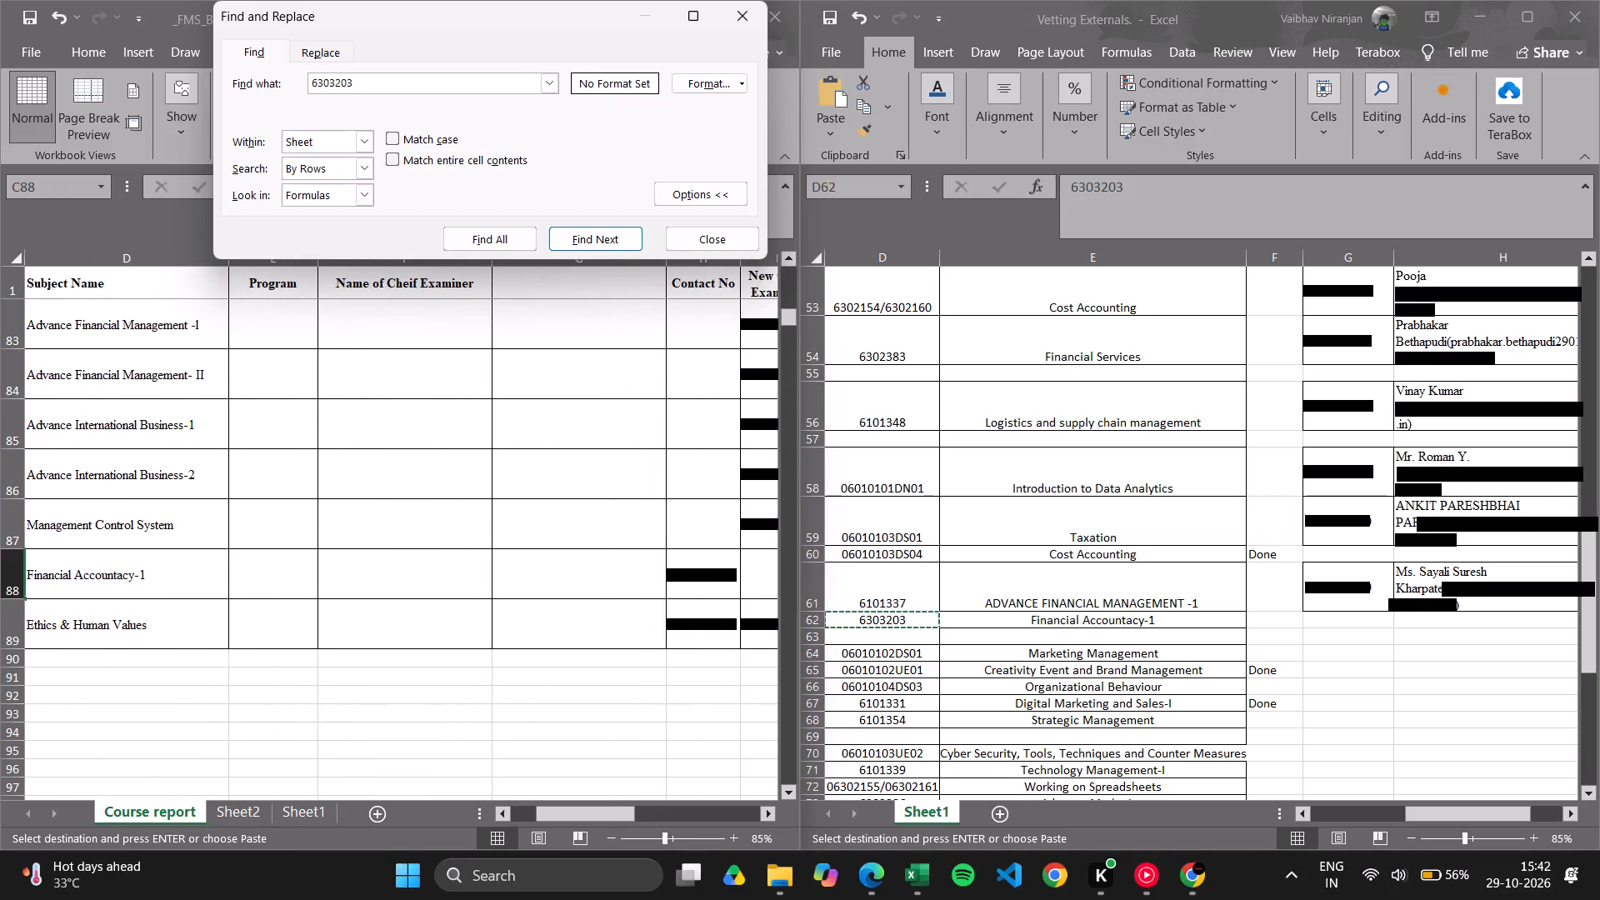
{"action": "left_click", "coordinate": [712, 578]}
{"action": "key", "text": "ctrl+c"}
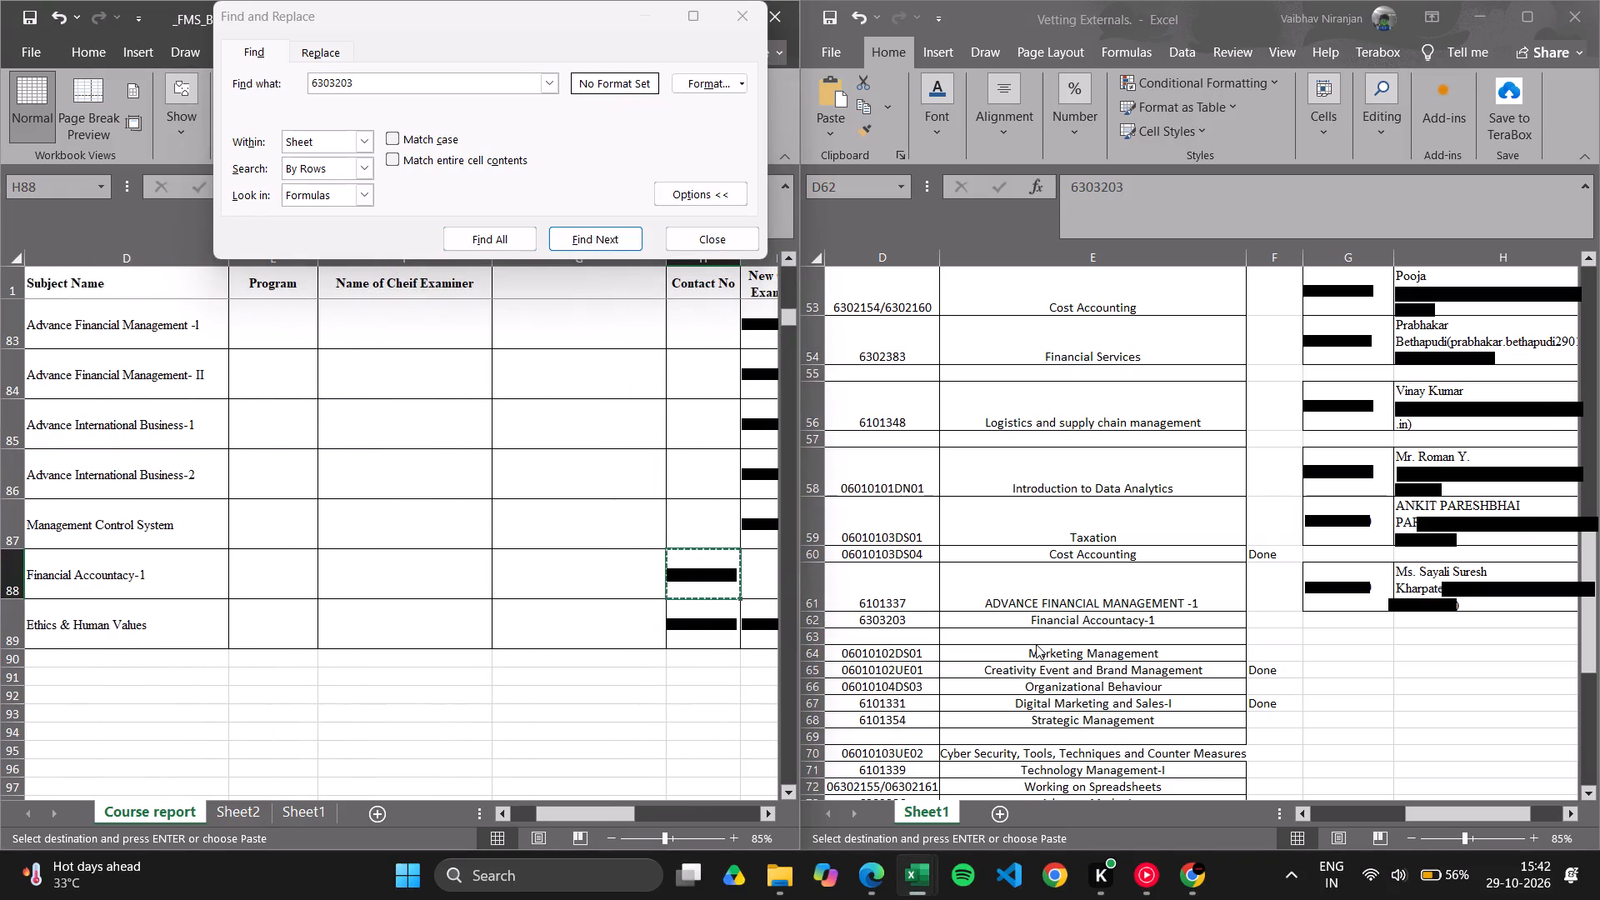
{"action": "left_click", "coordinate": [1334, 626]}
{"action": "left_click", "coordinate": [1332, 622]}
{"action": "key", "text": "ctrl+v"}
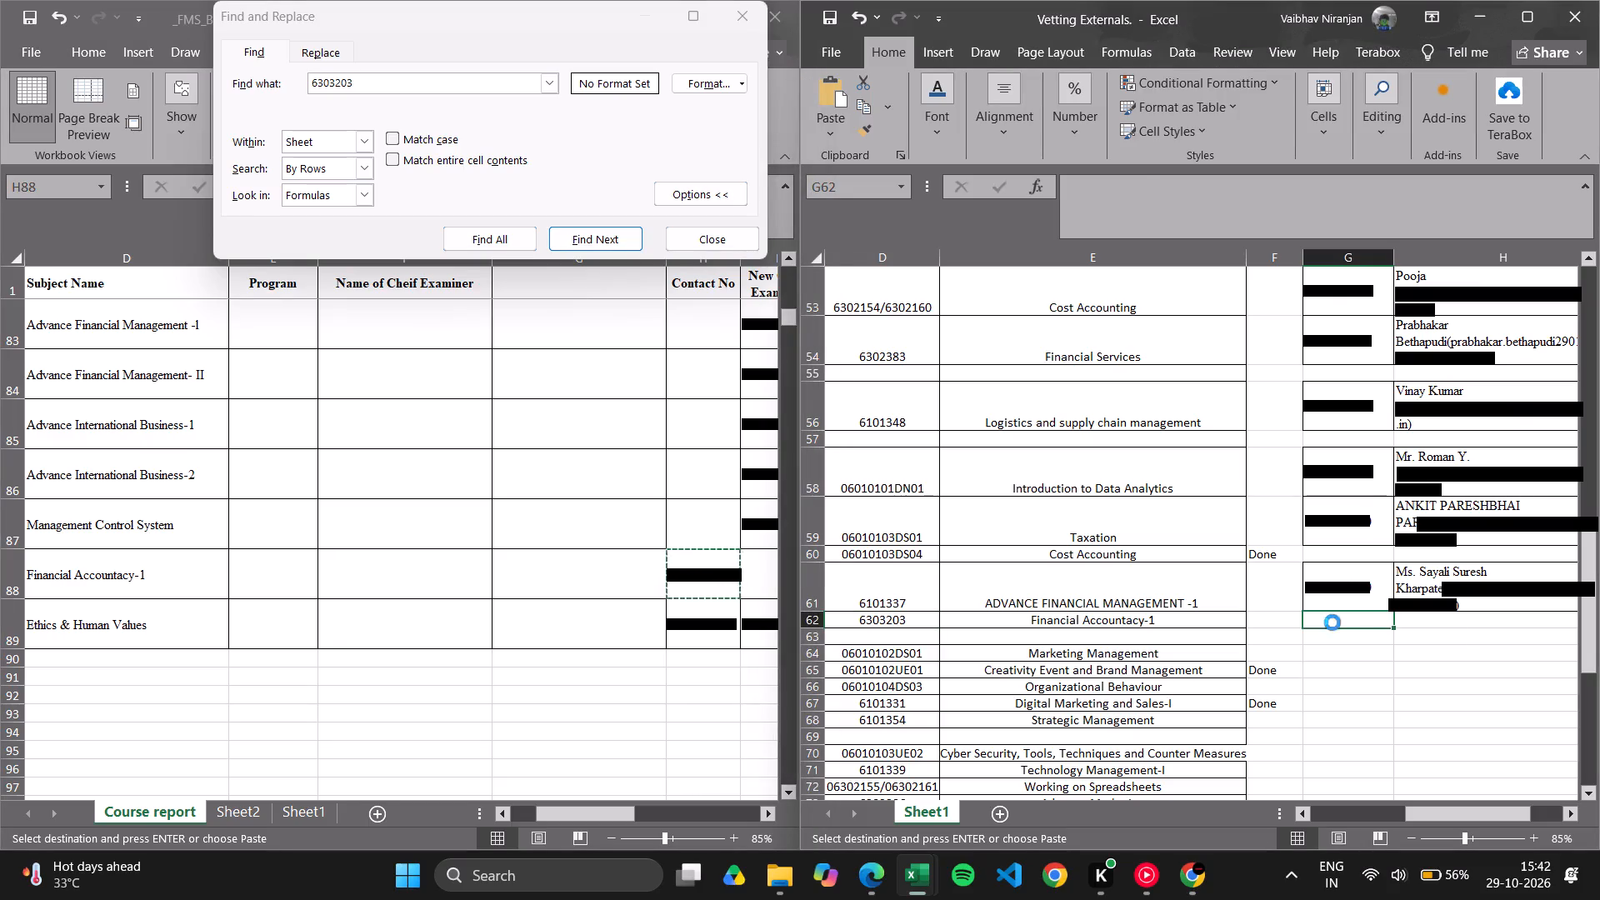
Copy the Financial Accountacy-1 row's E mail id from L88 of the nomination workbook into H62 of Vetting Externals.
{"action": "scroll", "coordinate": [620, 549], "scroll_direction": "left", "scroll_amount": 3}
{"action": "scroll", "coordinate": [620, 549], "scroll_direction": "right", "scroll_amount": 6}
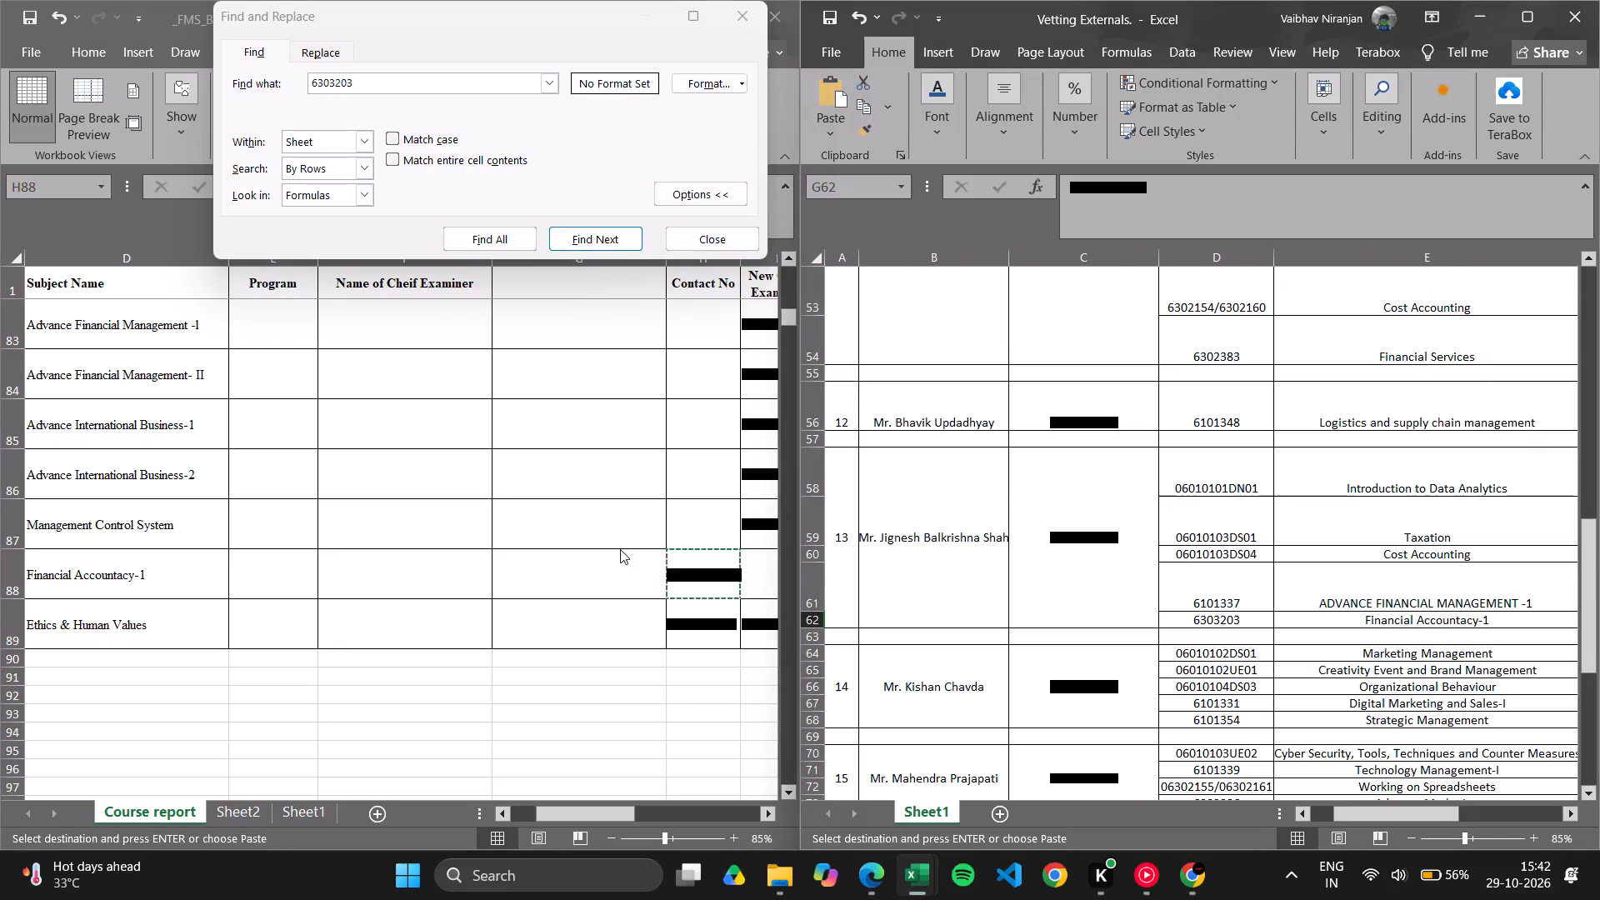
{"action": "left_click", "coordinate": [559, 563]}
{"action": "scroll", "coordinate": [559, 563], "scroll_direction": "left", "scroll_amount": 2}
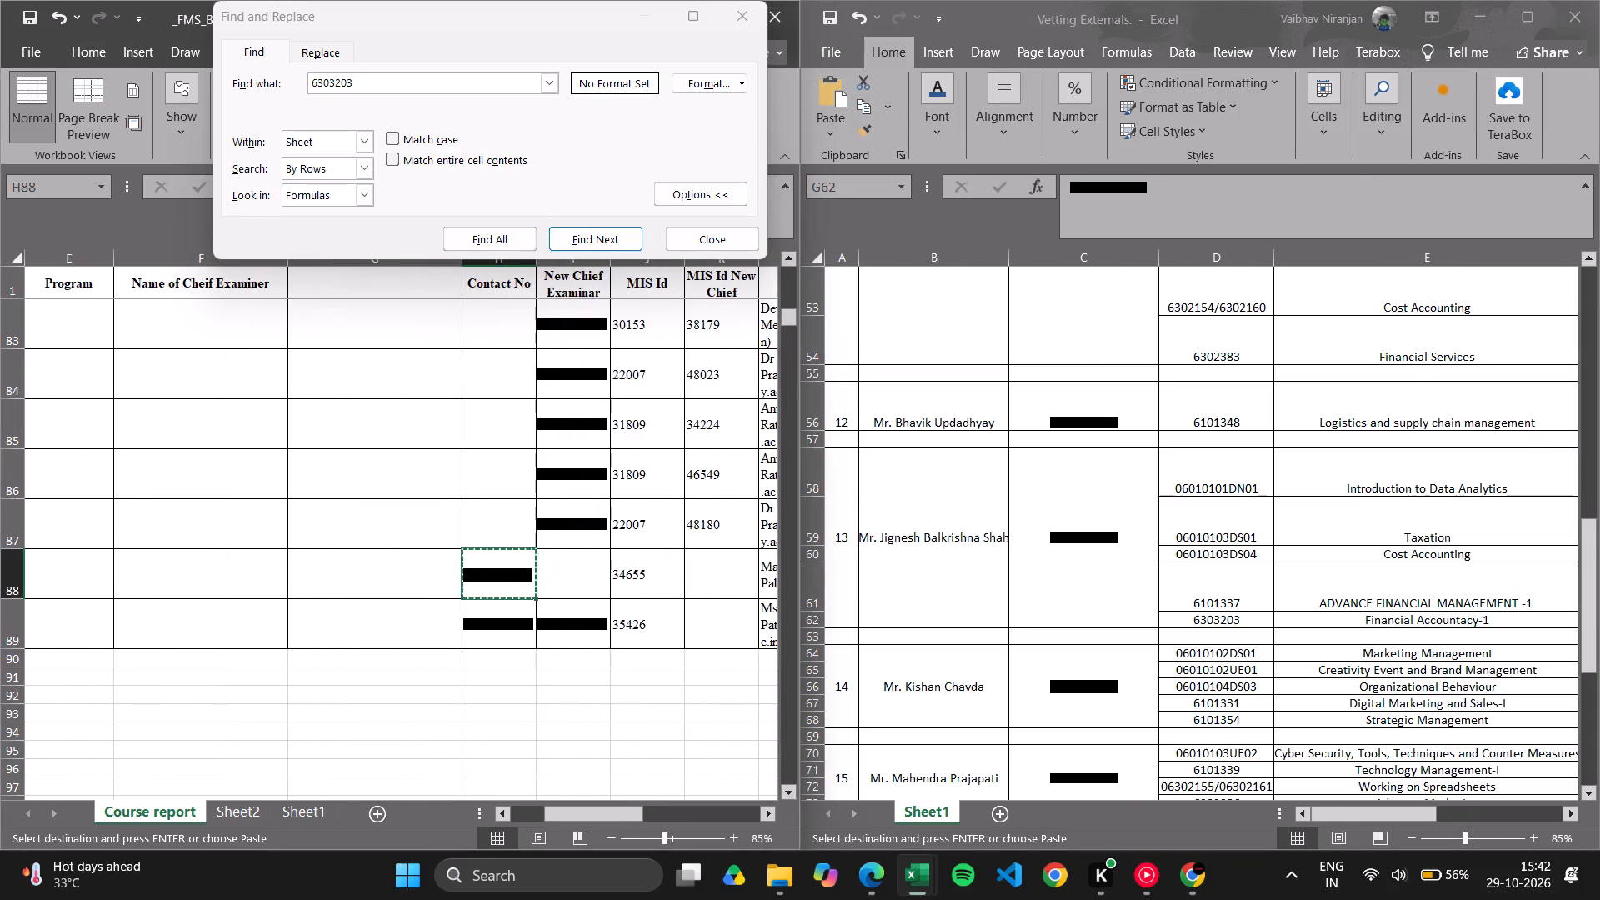
{"action": "left_click", "coordinate": [763, 570]}
{"action": "key", "text": "ctrl+c"}
{"action": "scroll", "coordinate": [1176, 650], "scroll_direction": "down", "scroll_amount": 1}
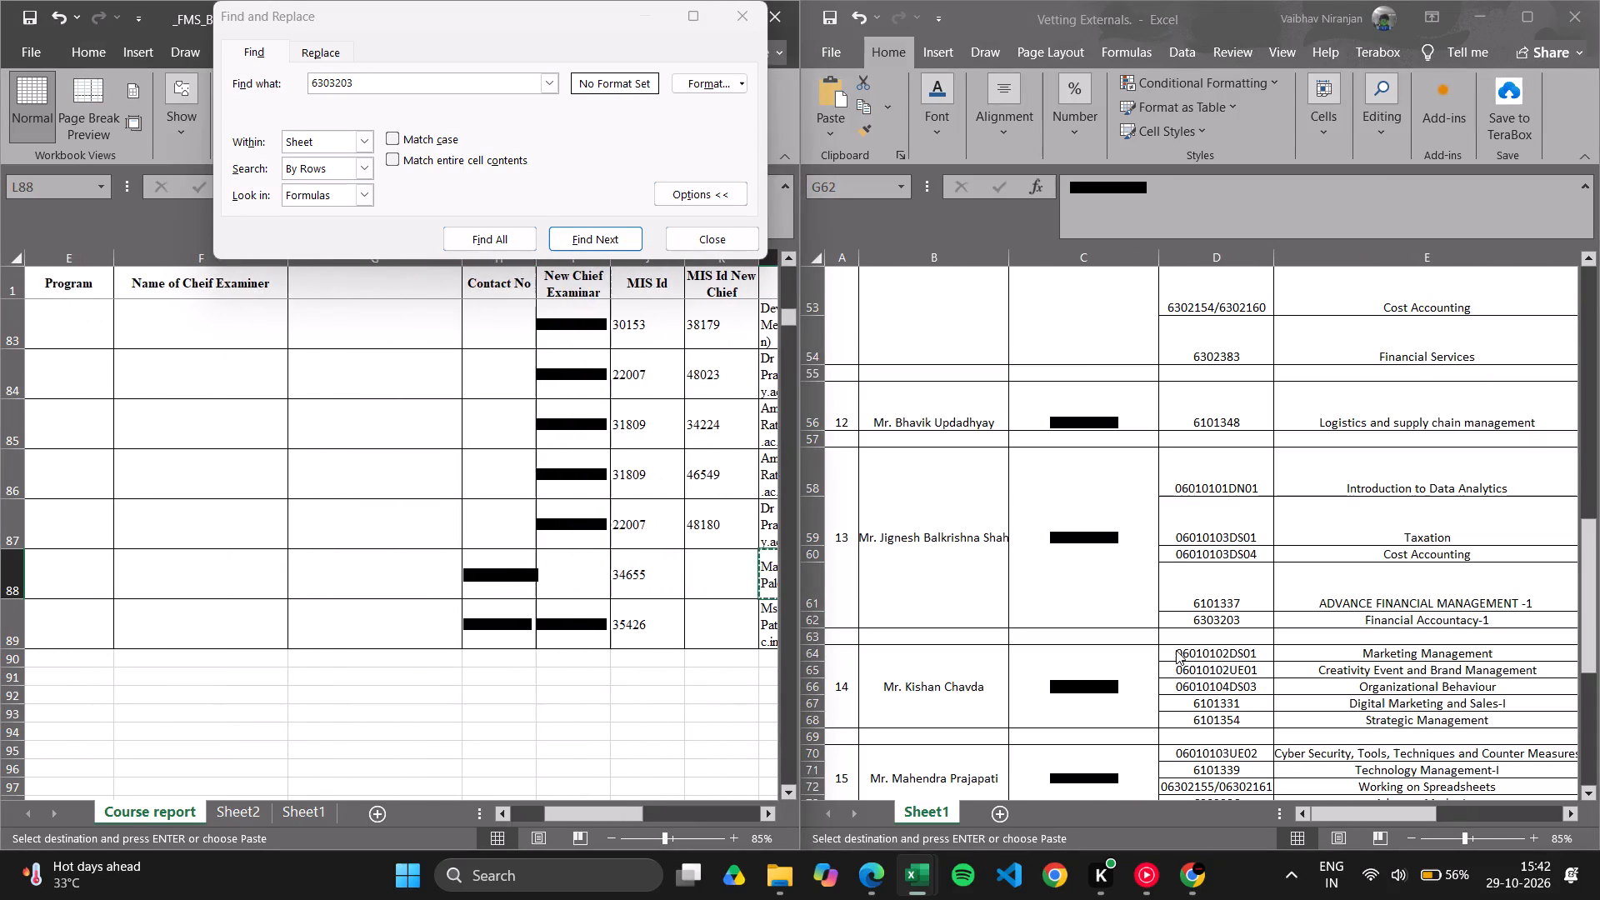
{"action": "scroll", "coordinate": [1176, 650], "scroll_direction": "down", "scroll_amount": 1}
{"action": "left_click", "coordinate": [1176, 650]}
{"action": "scroll", "coordinate": [1176, 650], "scroll_direction": "down", "scroll_amount": 2}
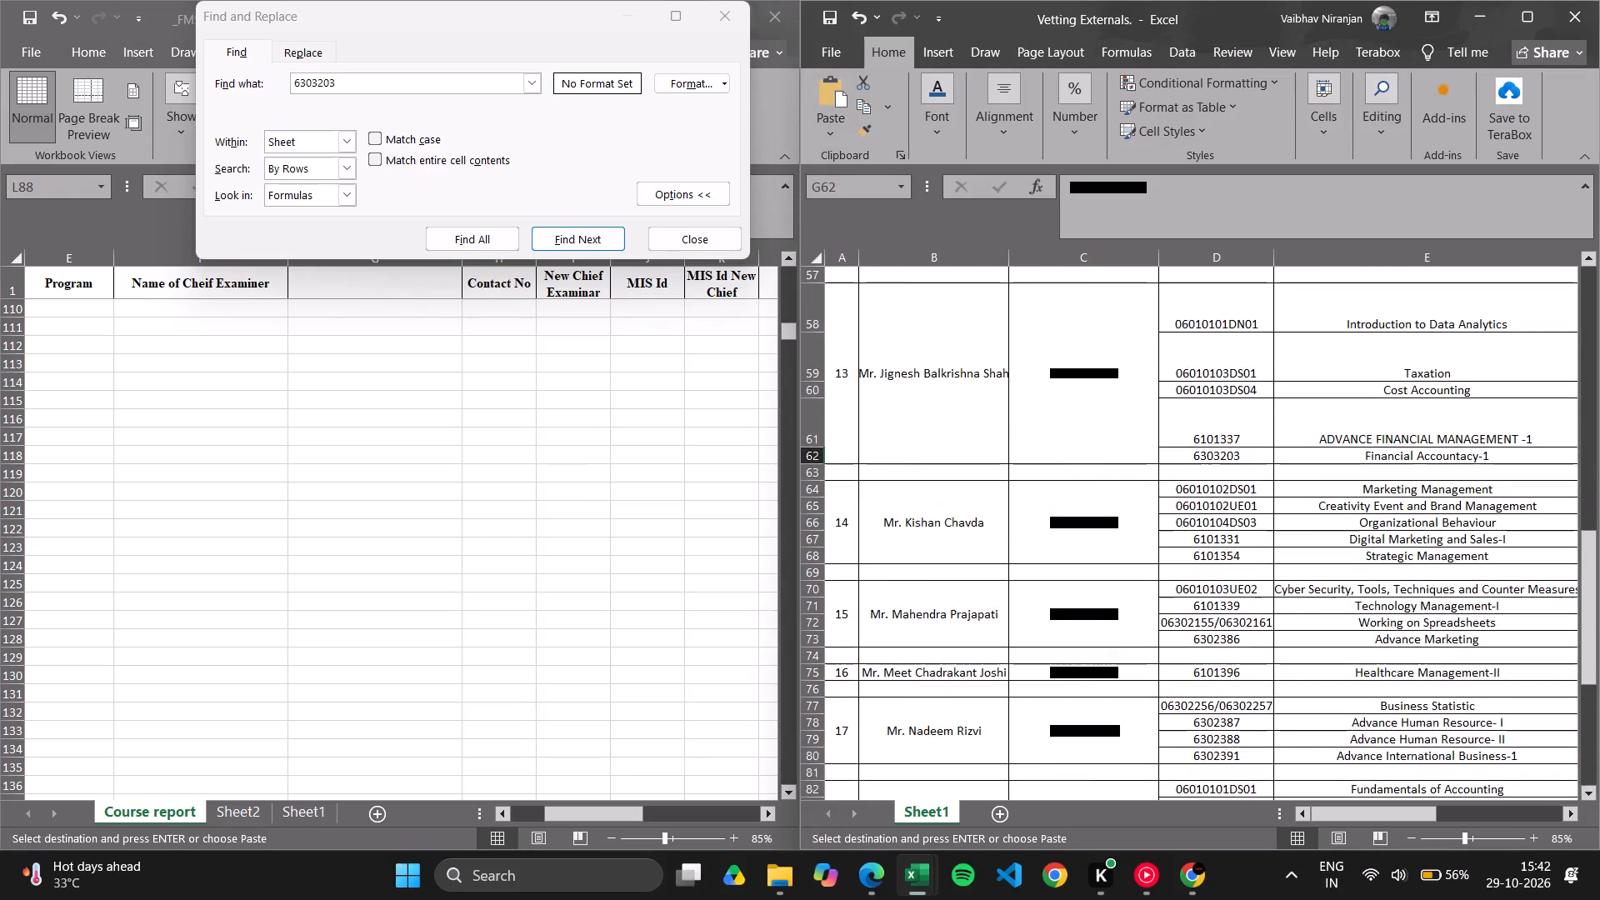
{"action": "scroll", "coordinate": [1176, 650], "scroll_direction": "left", "scroll_amount": 4}
{"action": "left_click", "coordinate": [1441, 450]}
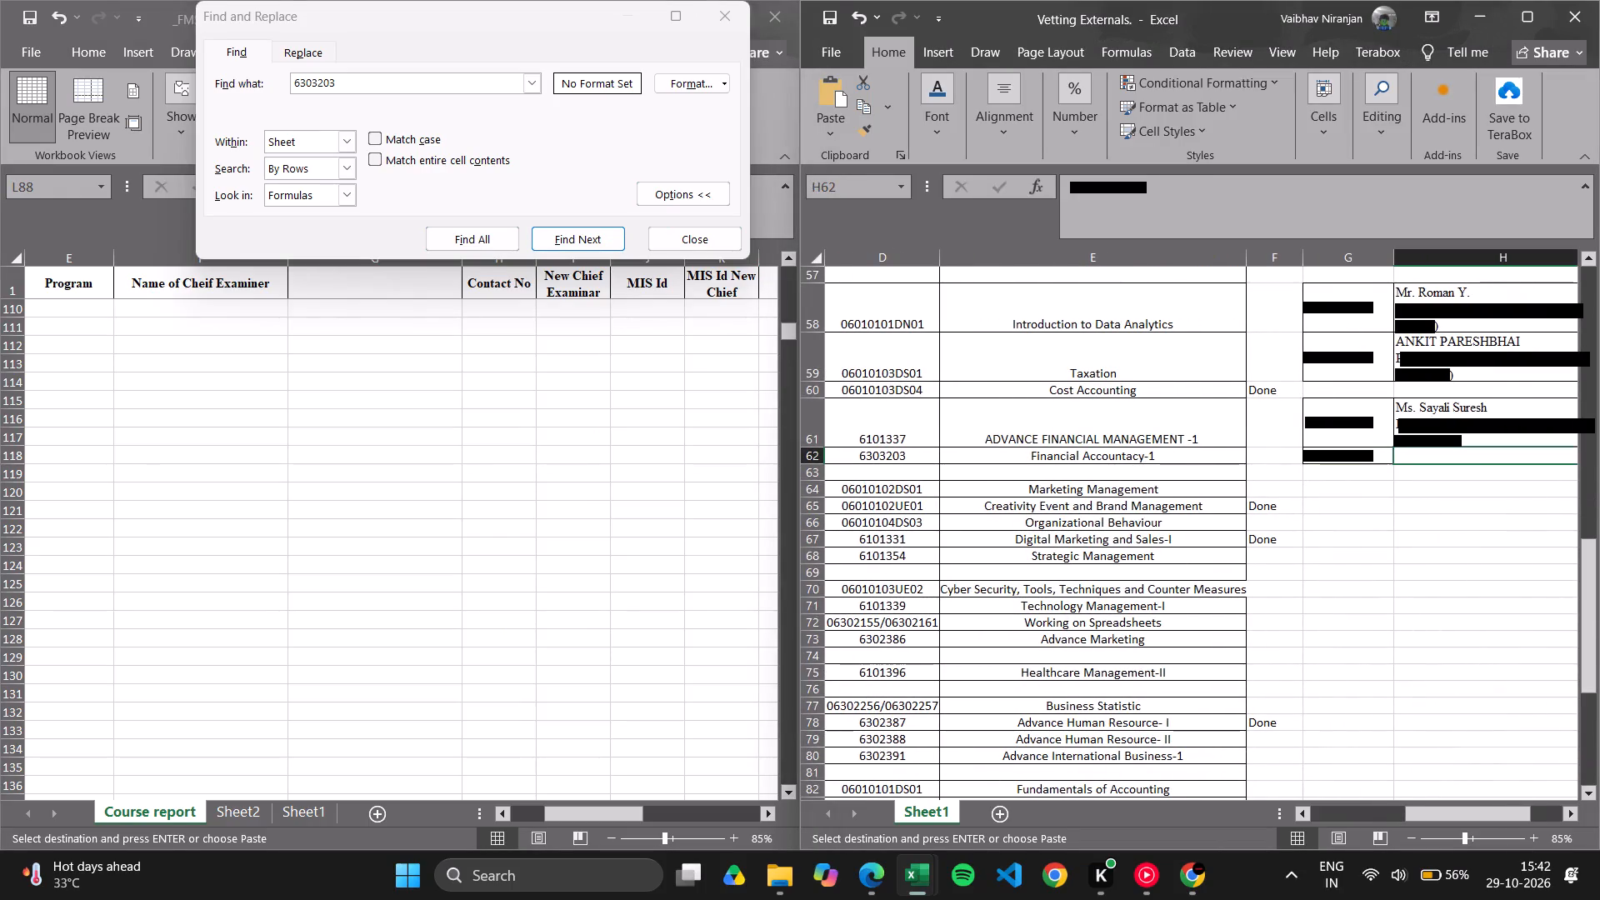
{"action": "key", "text": "ctrl+v"}
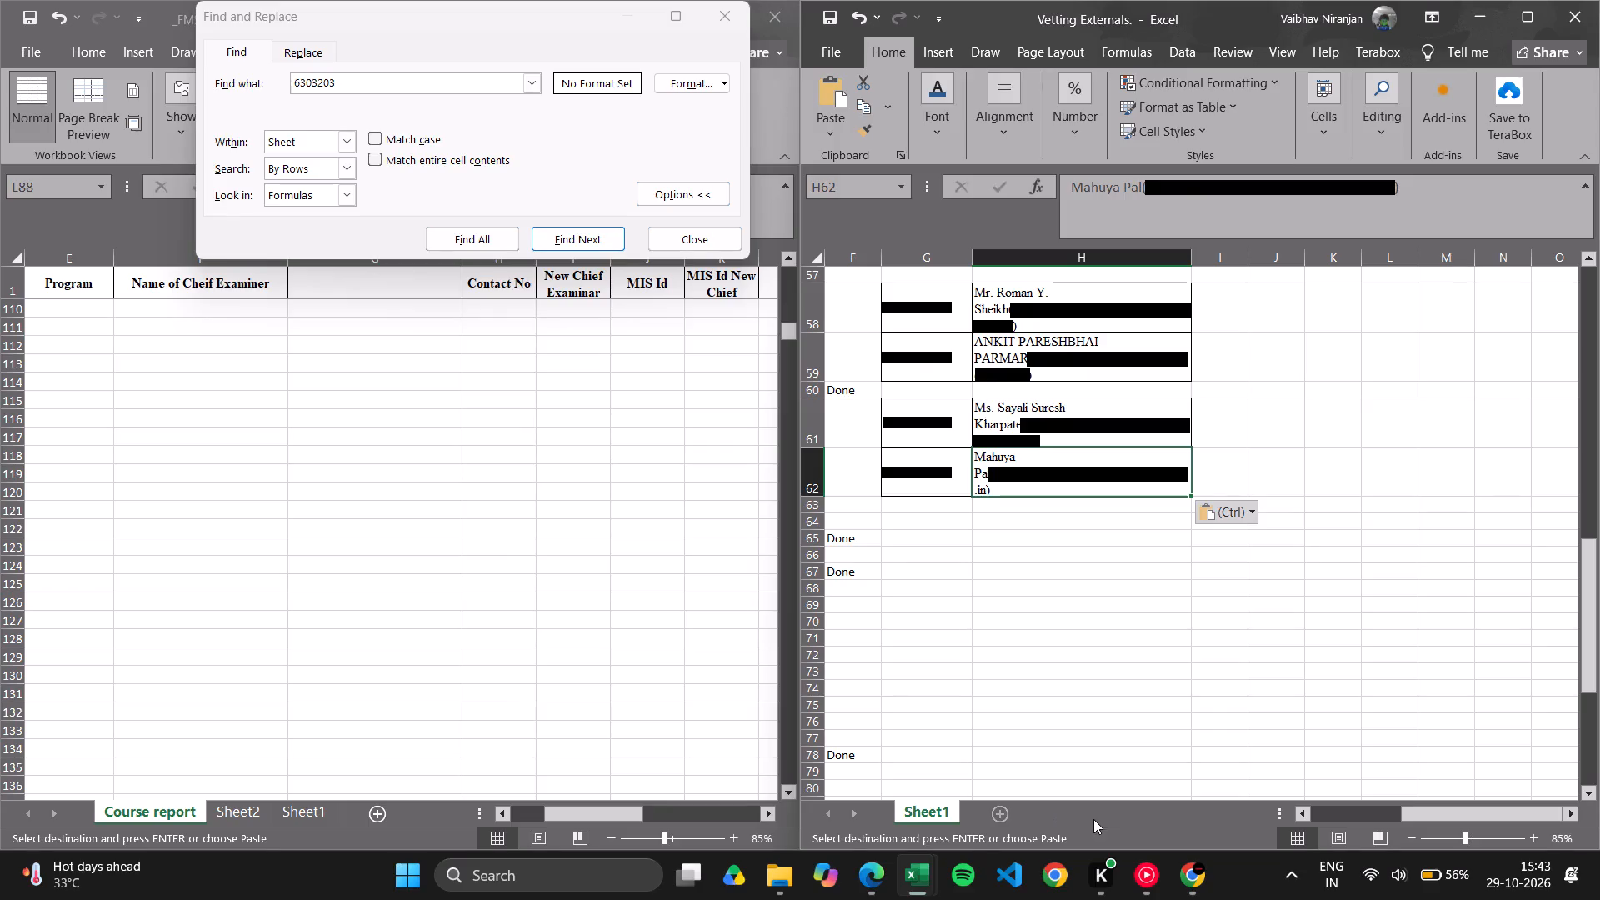
Search the nomination workbook for Marketing Management's subject code 06010102DS01, copied from D64 of Vetting Externals.
{"action": "scroll", "coordinate": [1028, 608], "scroll_direction": "right", "scroll_amount": 5}
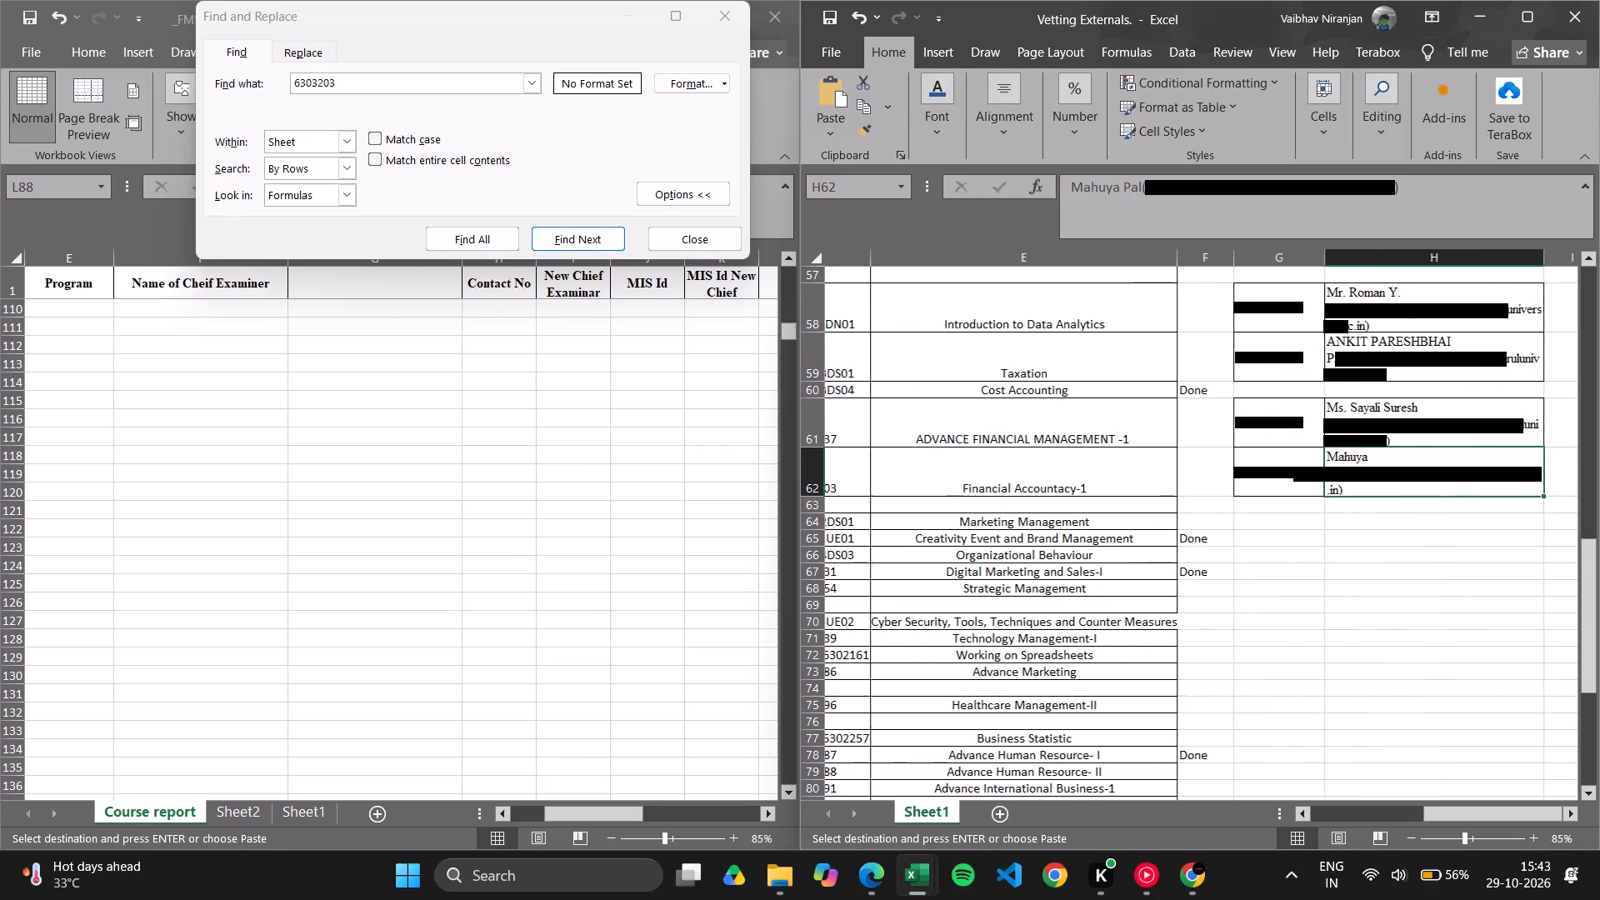
{"action": "scroll", "coordinate": [1028, 608], "scroll_direction": "right", "scroll_amount": 2}
{"action": "left_click", "coordinate": [1028, 523]}
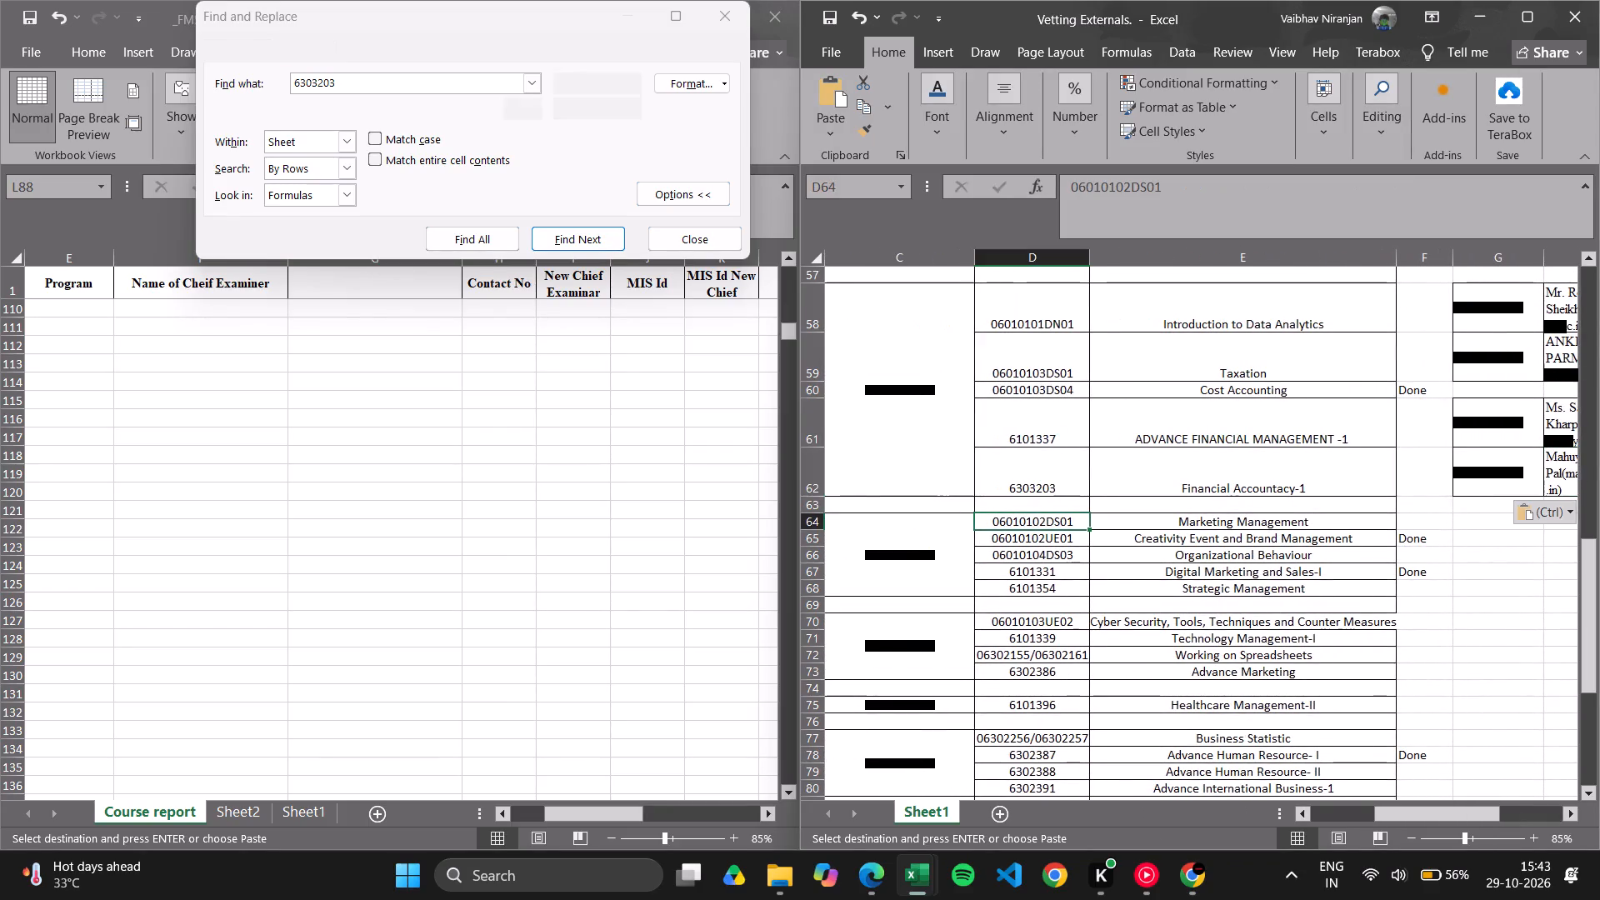
{"action": "key", "text": "ctrl+c"}
{"action": "left_click", "coordinate": [438, 358]}
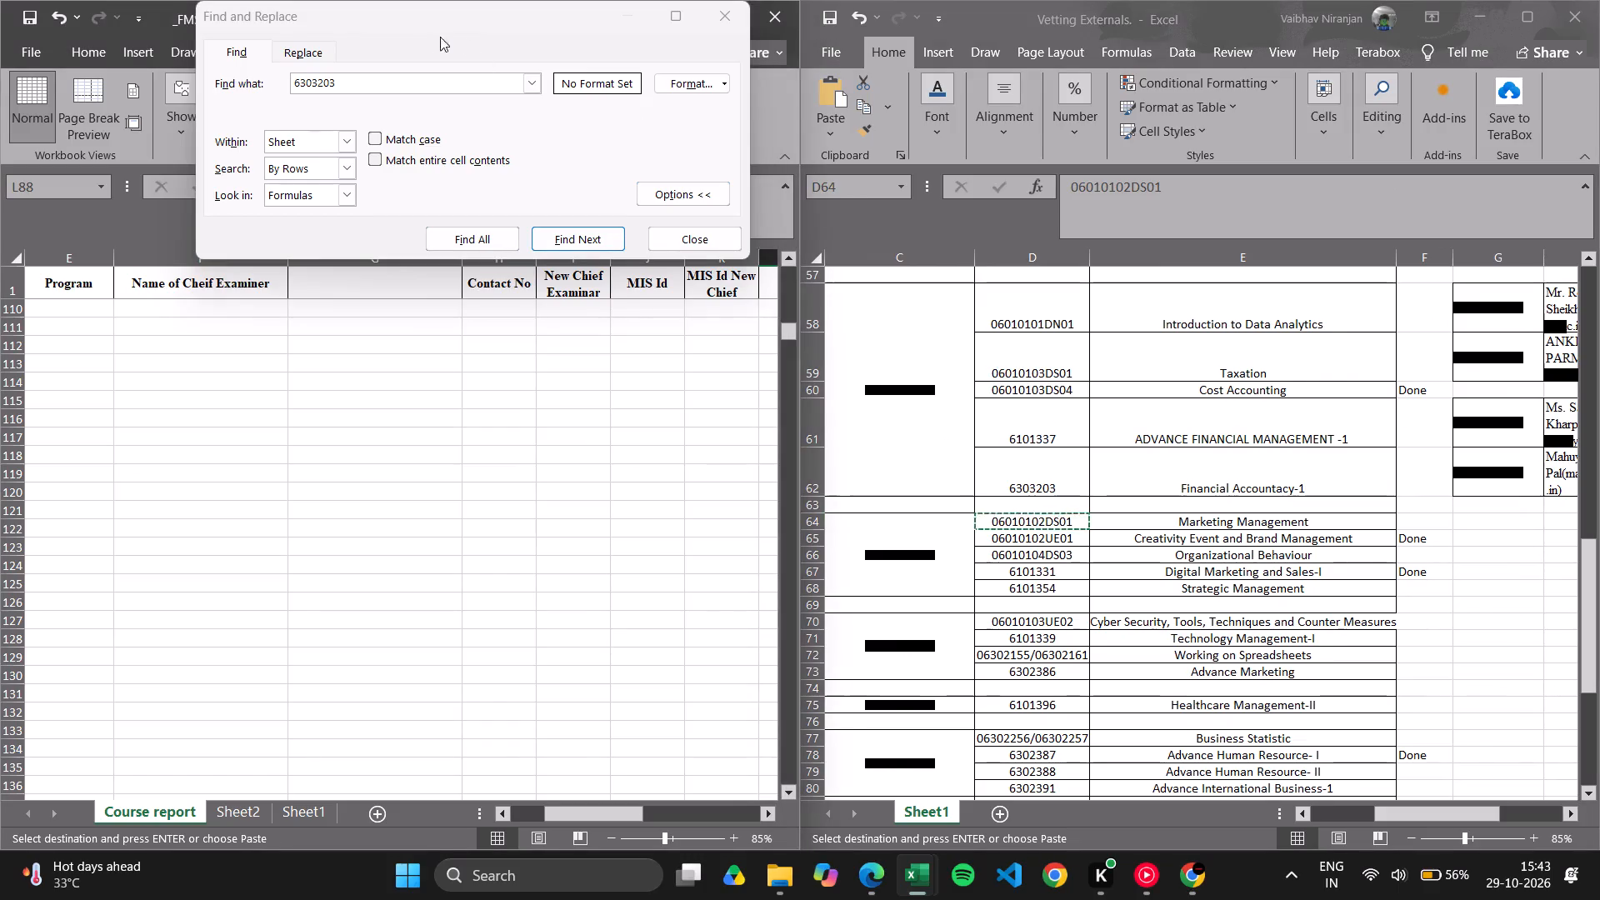
{"action": "double_click", "coordinate": [387, 84]}
{"action": "key", "text": "ctrl+v"}
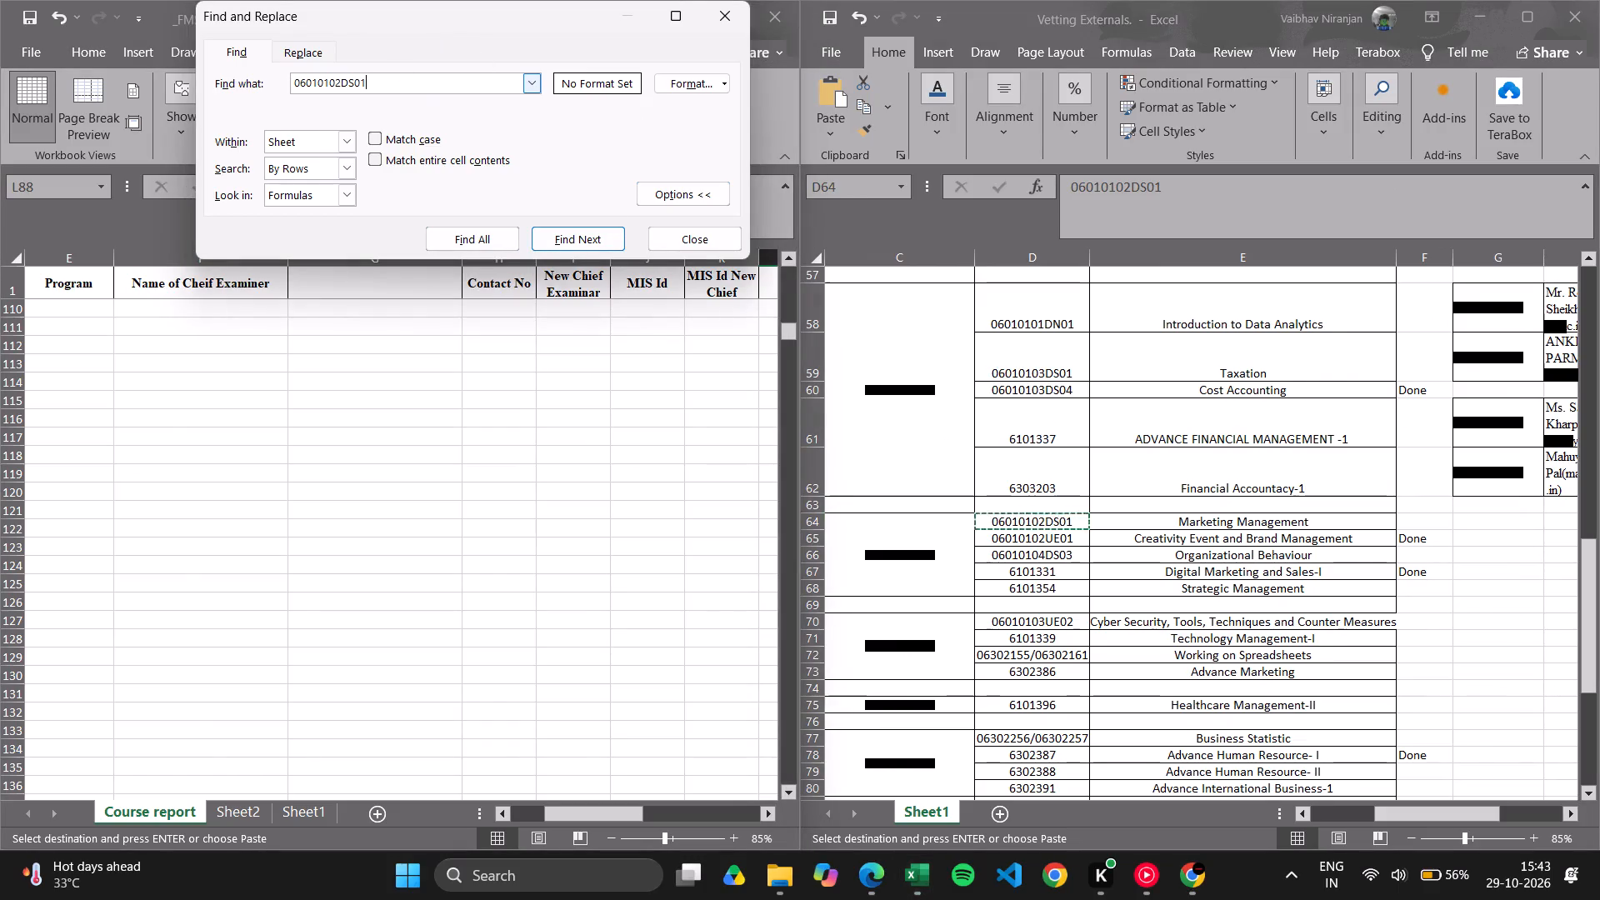
{"action": "left_click", "coordinate": [572, 237]}
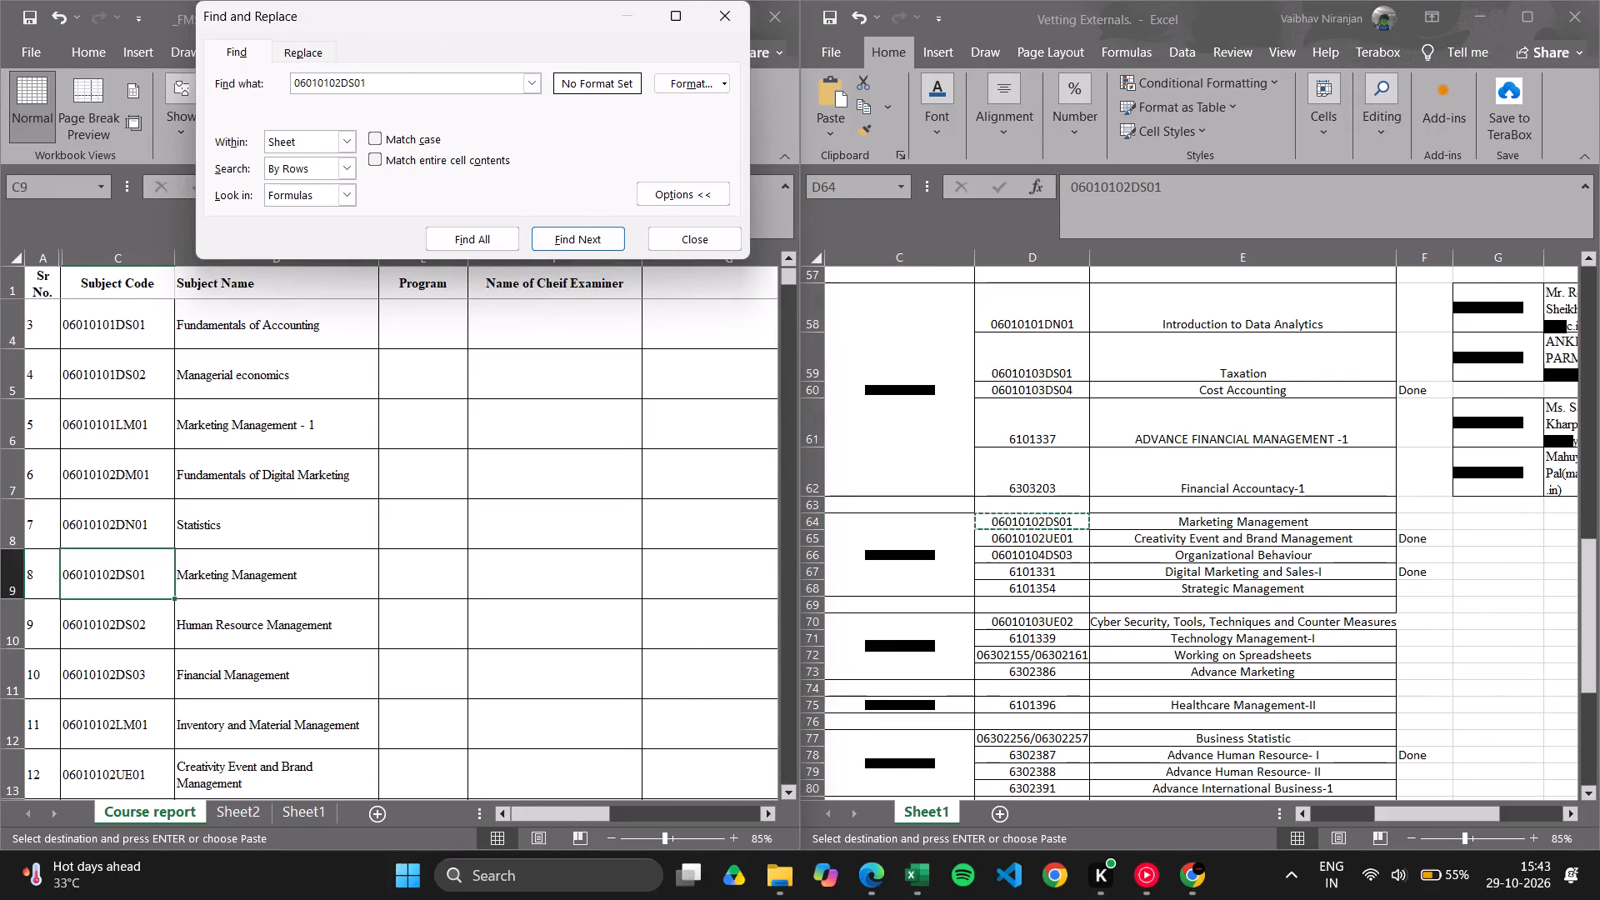
Copy the Marketing Management row's Contact No from H9 of the nomination workbook into G64 of Vetting Externals.
{"action": "scroll", "coordinate": [407, 537], "scroll_direction": "left", "scroll_amount": 4}
{"action": "left_click", "coordinate": [688, 598]}
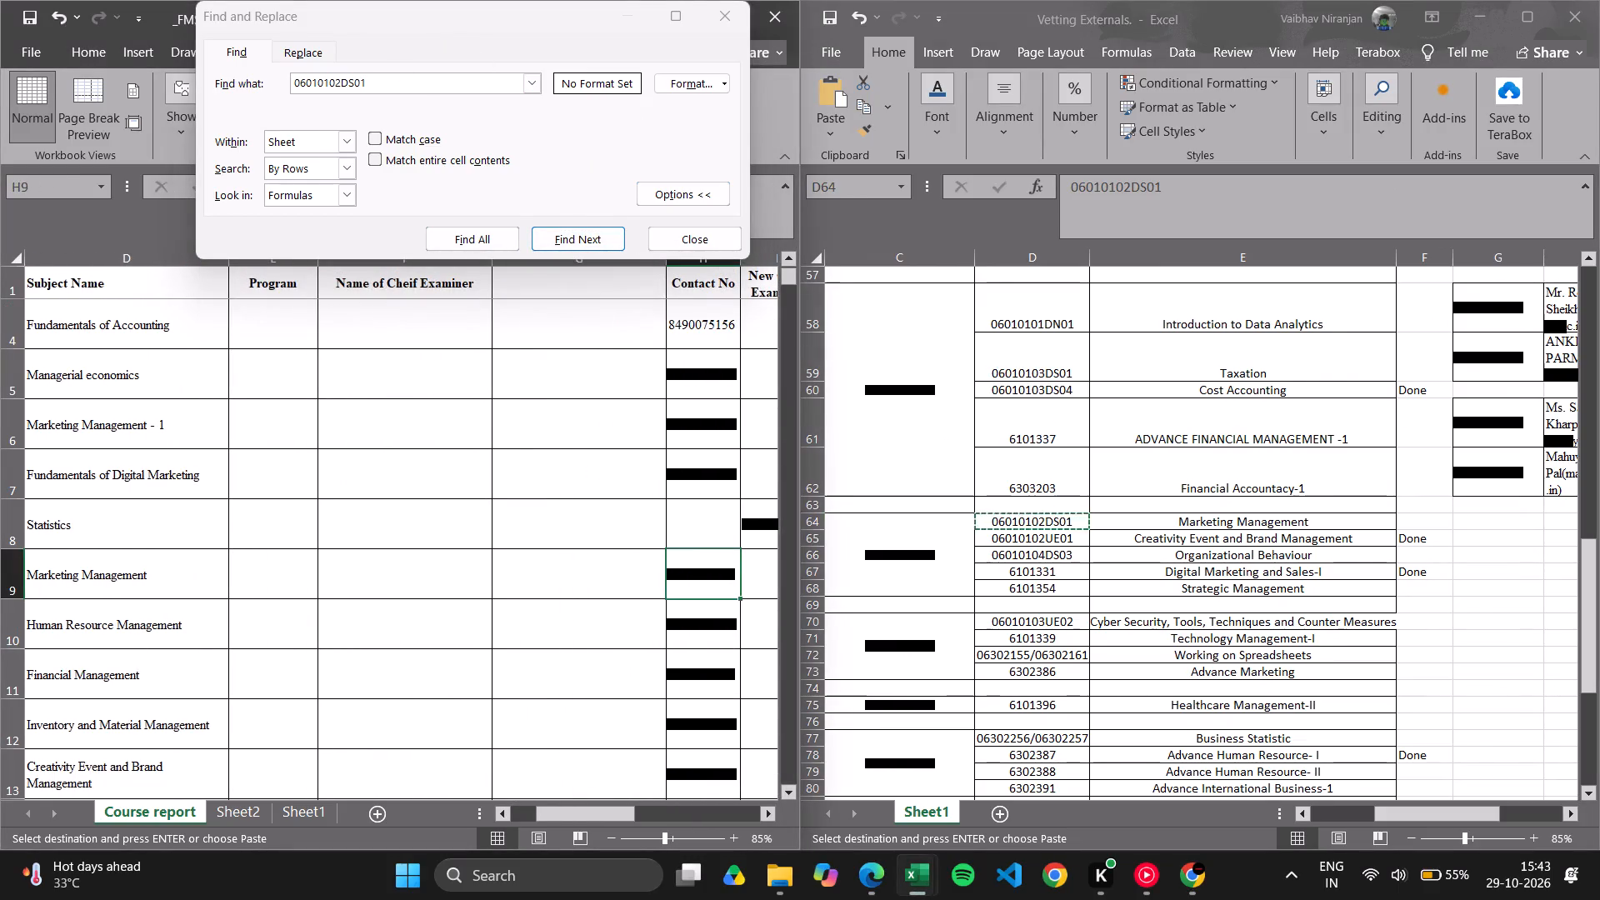
{"action": "key", "text": "ctrl+c"}
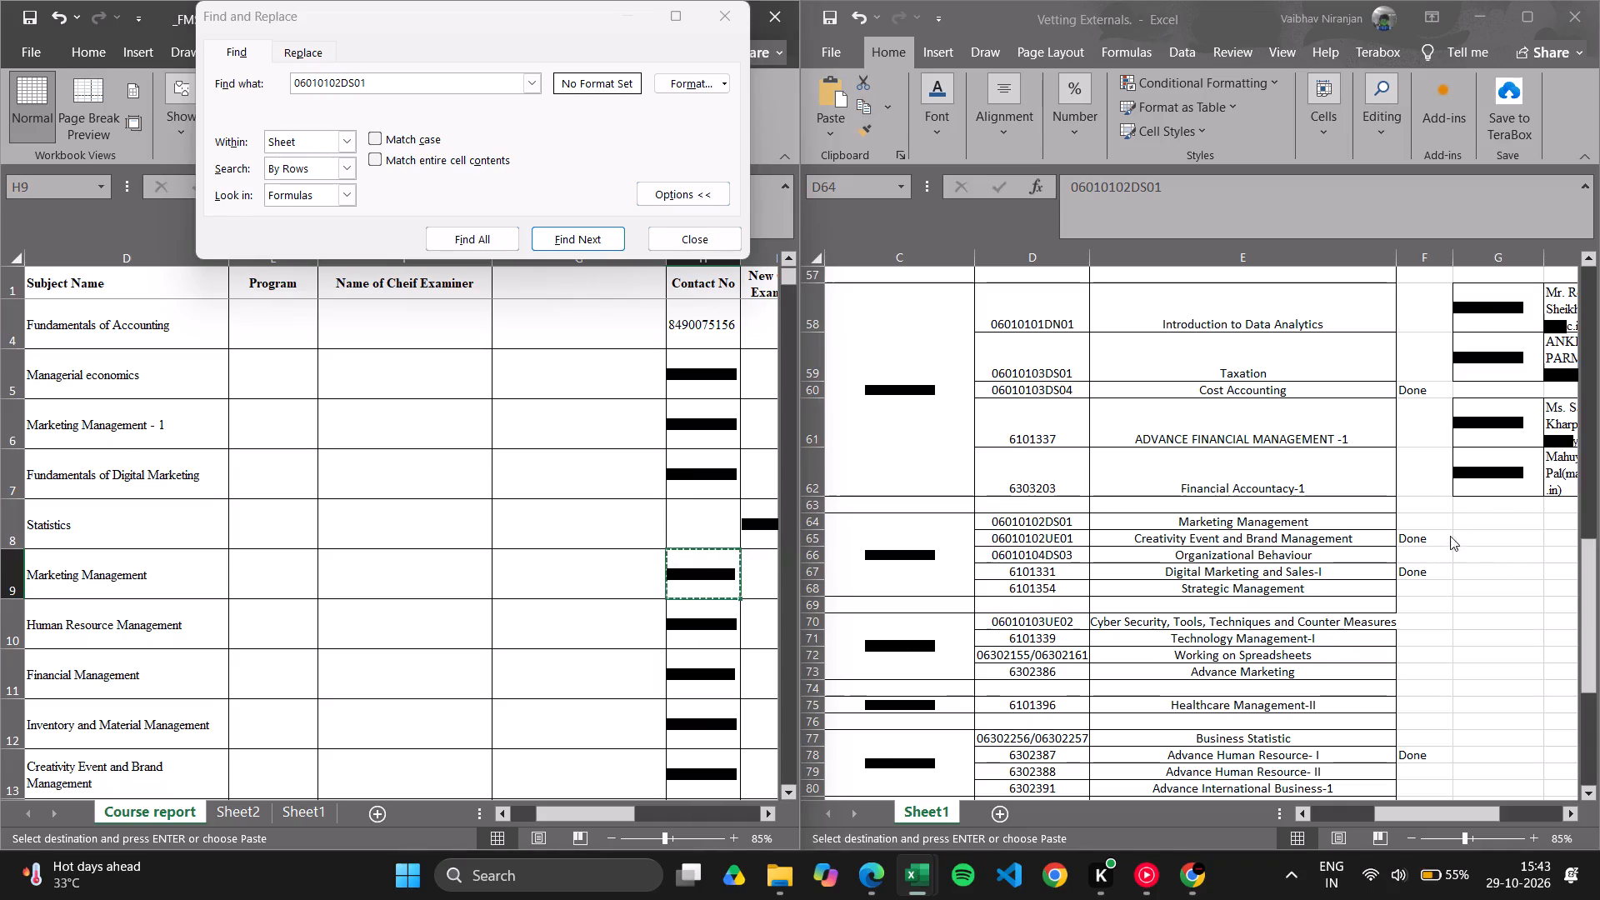
{"action": "left_click", "coordinate": [1497, 535]}
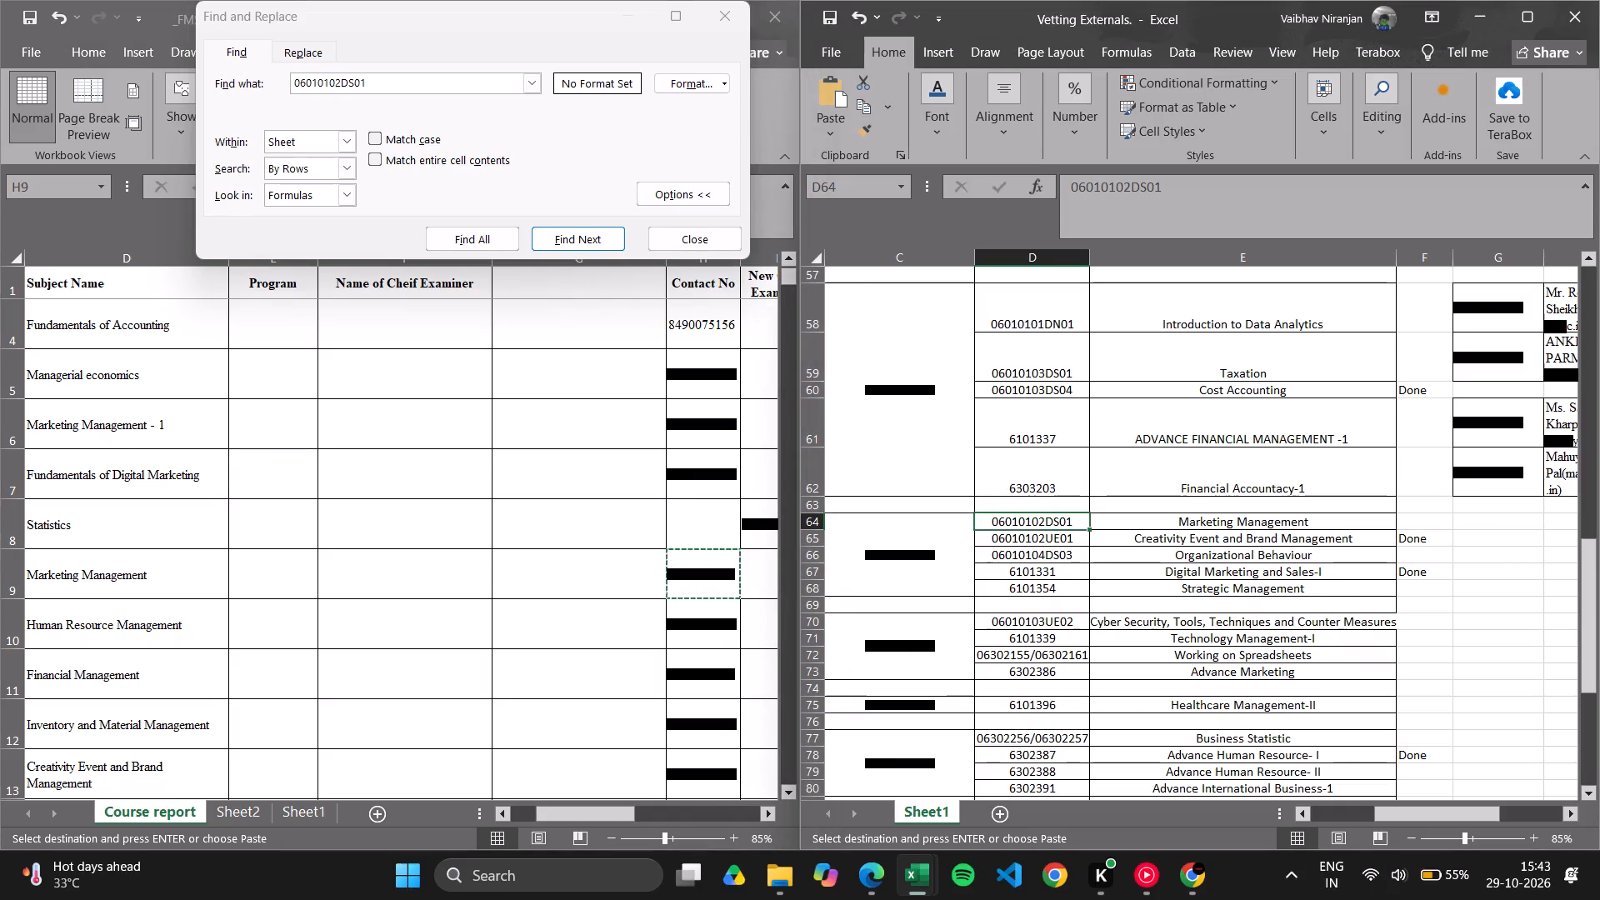
{"action": "left_click", "coordinate": [1487, 527]}
{"action": "key", "text": "ctrl+v"}
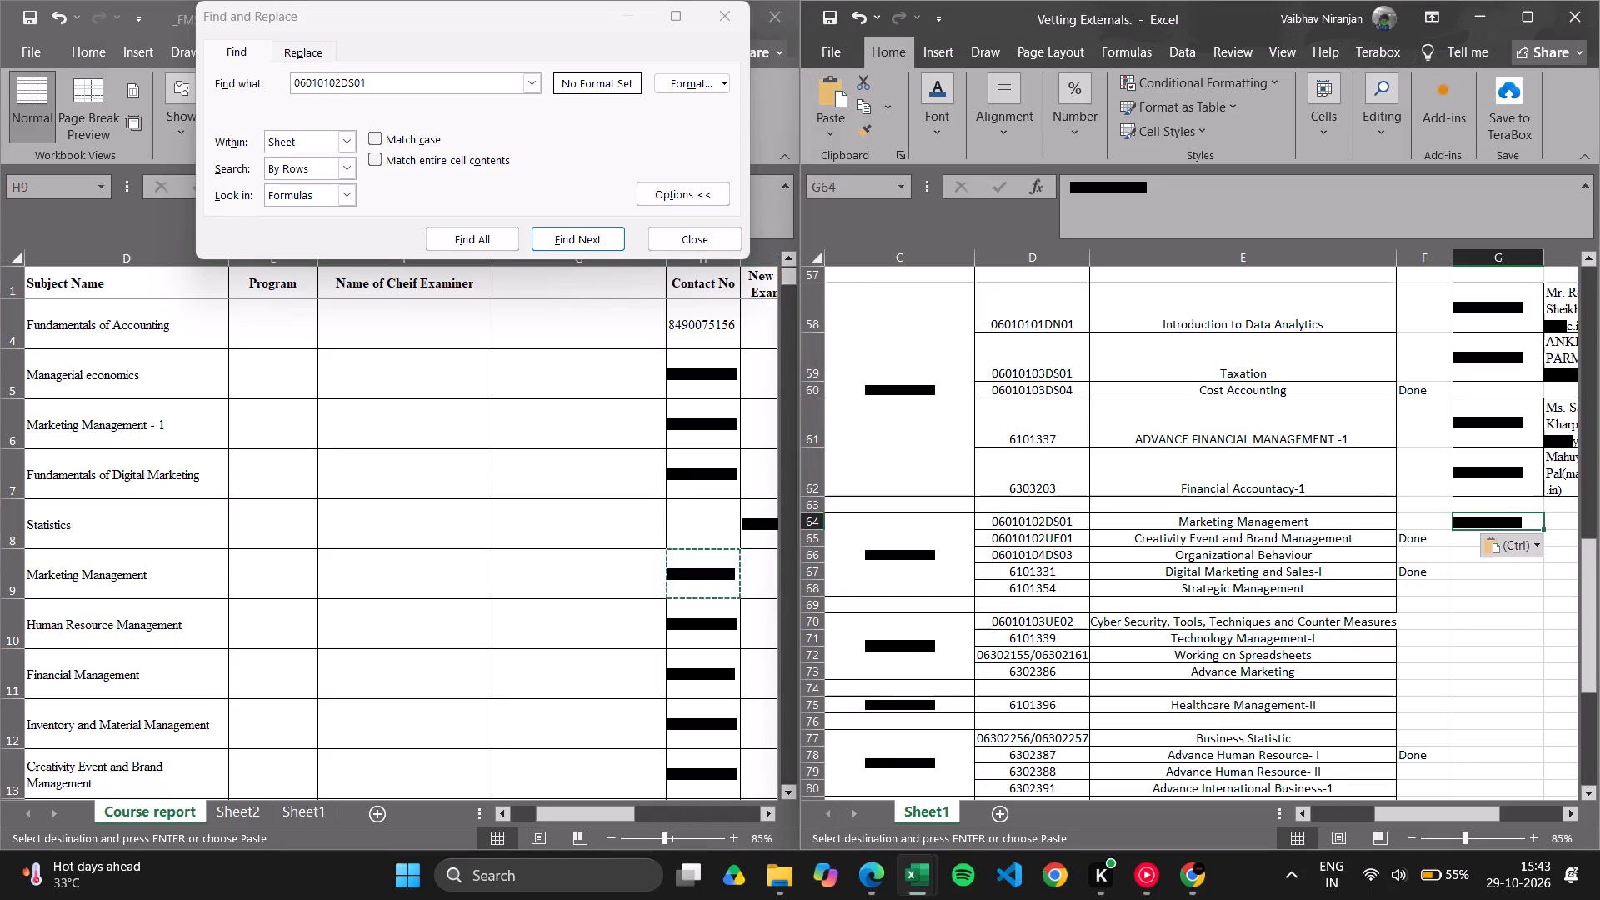
Copy the Marketing Management row's E mail id from L9 of the nomination workbook into H64 of Vetting Externals.
{"action": "scroll", "coordinate": [677, 624], "scroll_direction": "left", "scroll_amount": 1}
{"action": "scroll", "coordinate": [677, 624], "scroll_direction": "right", "scroll_amount": 1}
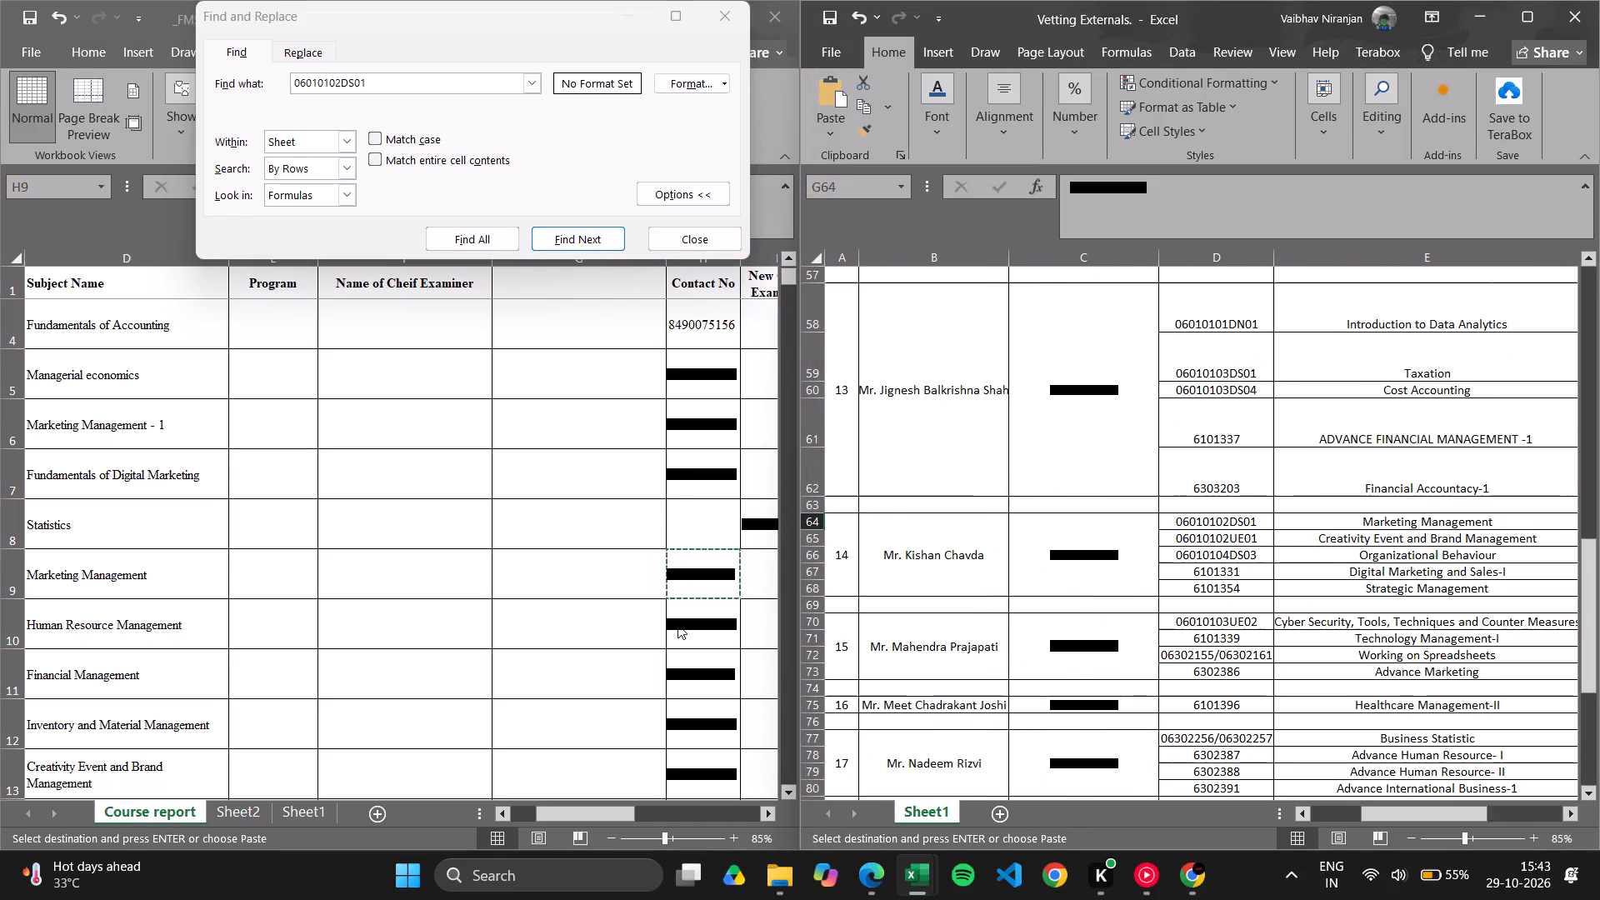
{"action": "scroll", "coordinate": [677, 624], "scroll_direction": "right", "scroll_amount": 1}
{"action": "left_click", "coordinate": [677, 624]}
{"action": "scroll", "coordinate": [677, 624], "scroll_direction": "left", "scroll_amount": 4}
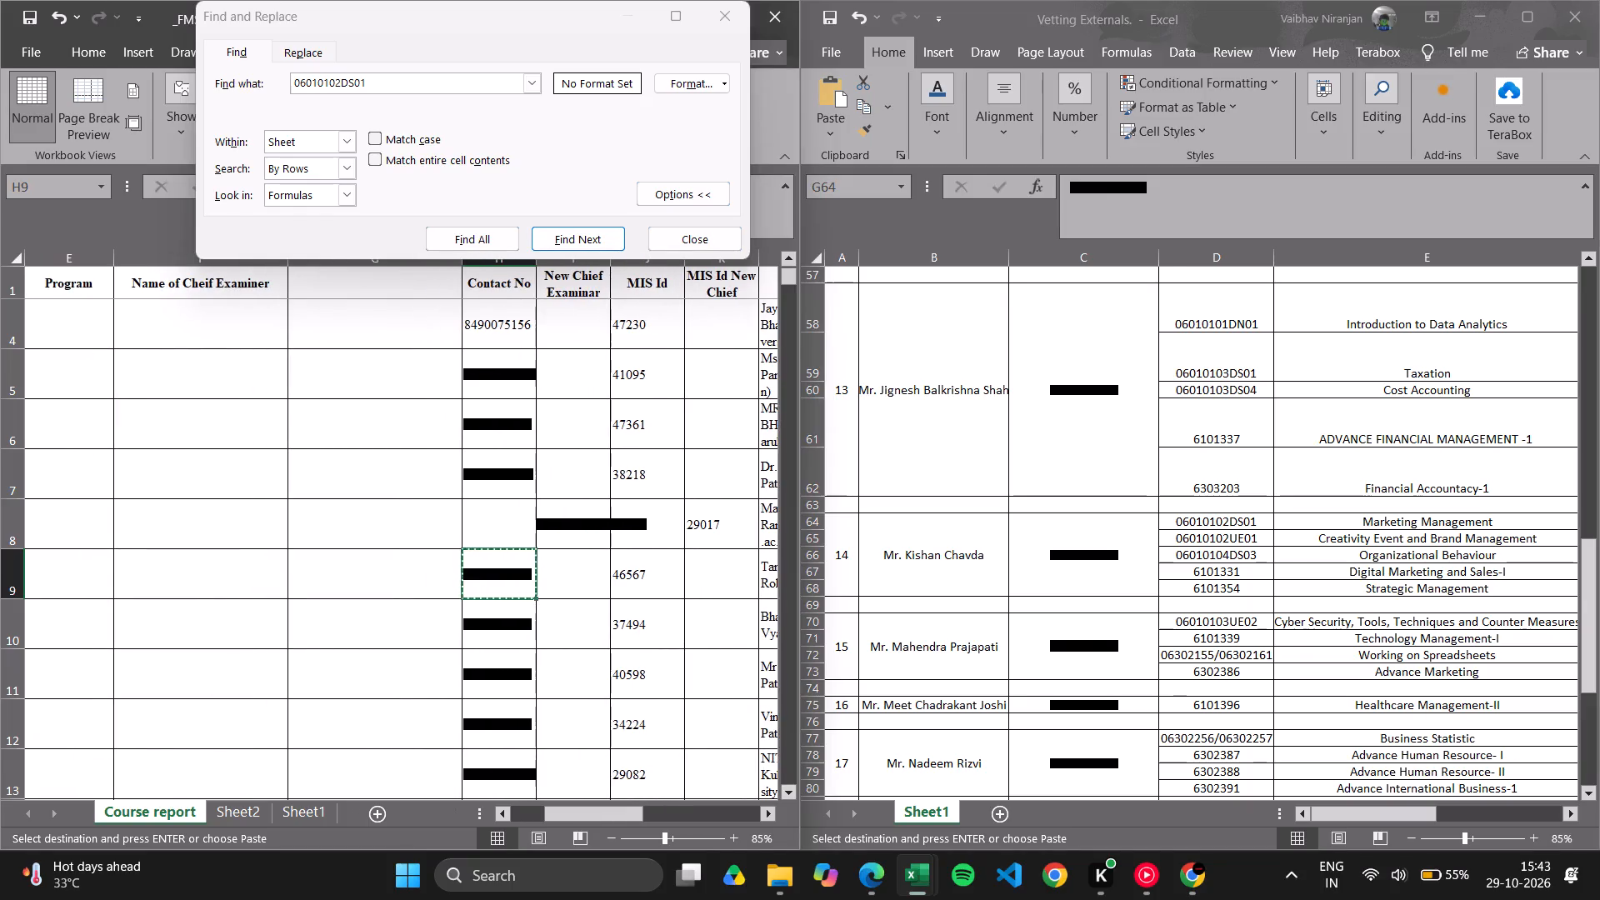
{"action": "left_click", "coordinate": [765, 584]}
{"action": "key", "text": "ctrl+c"}
{"action": "left_click", "coordinate": [1174, 603]}
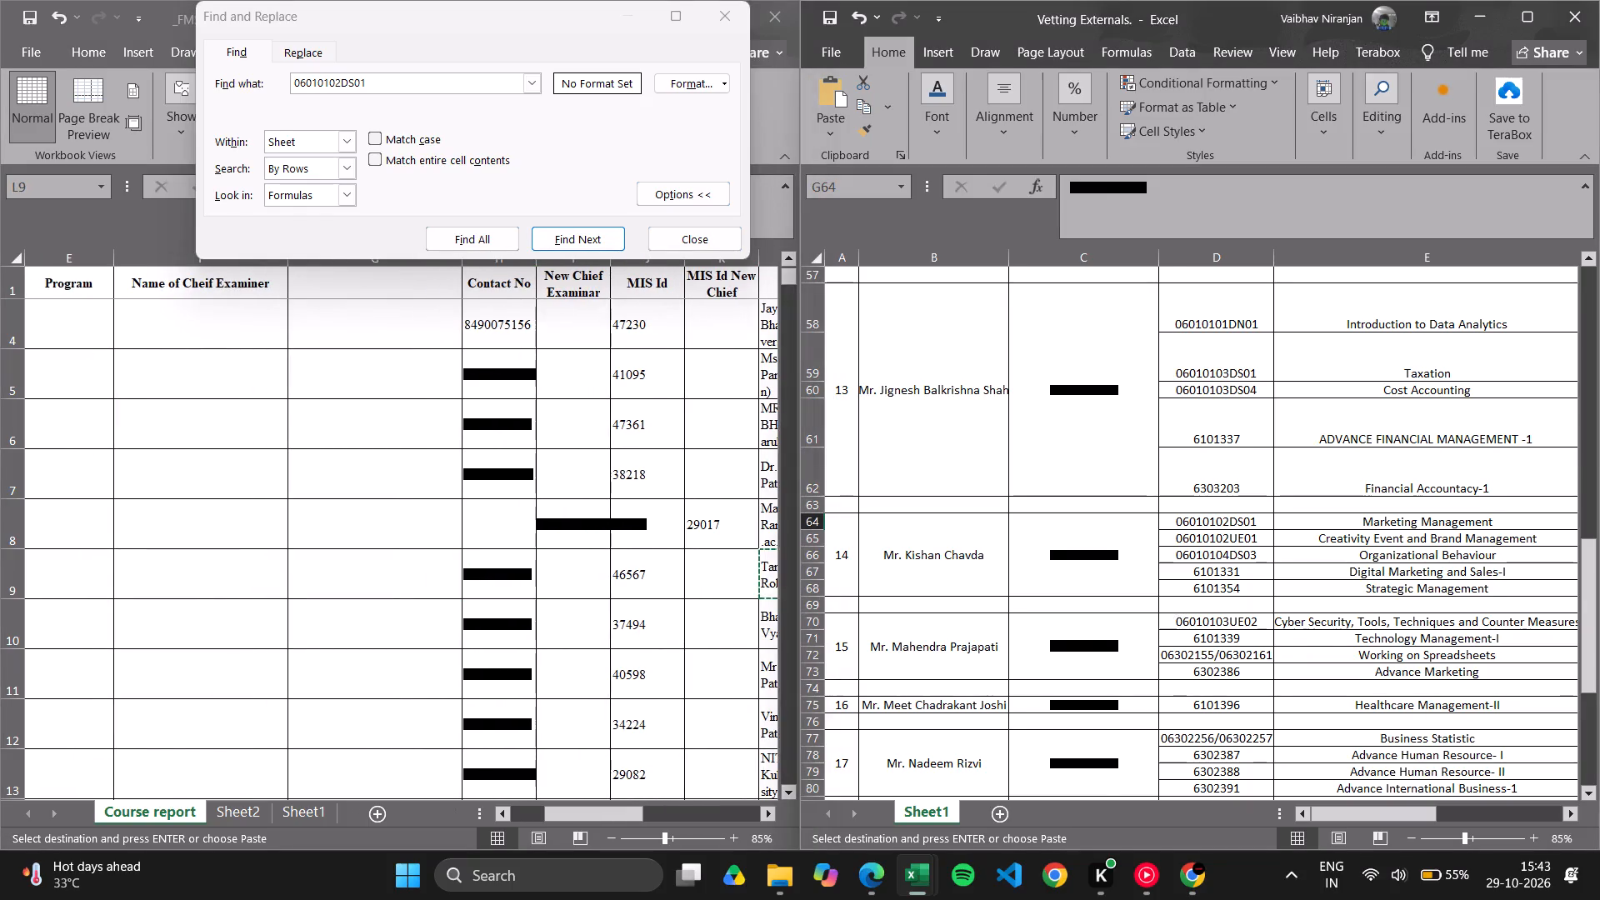
{"action": "scroll", "coordinate": [1174, 603], "scroll_direction": "left", "scroll_amount": 5}
{"action": "left_click", "coordinate": [1484, 519]}
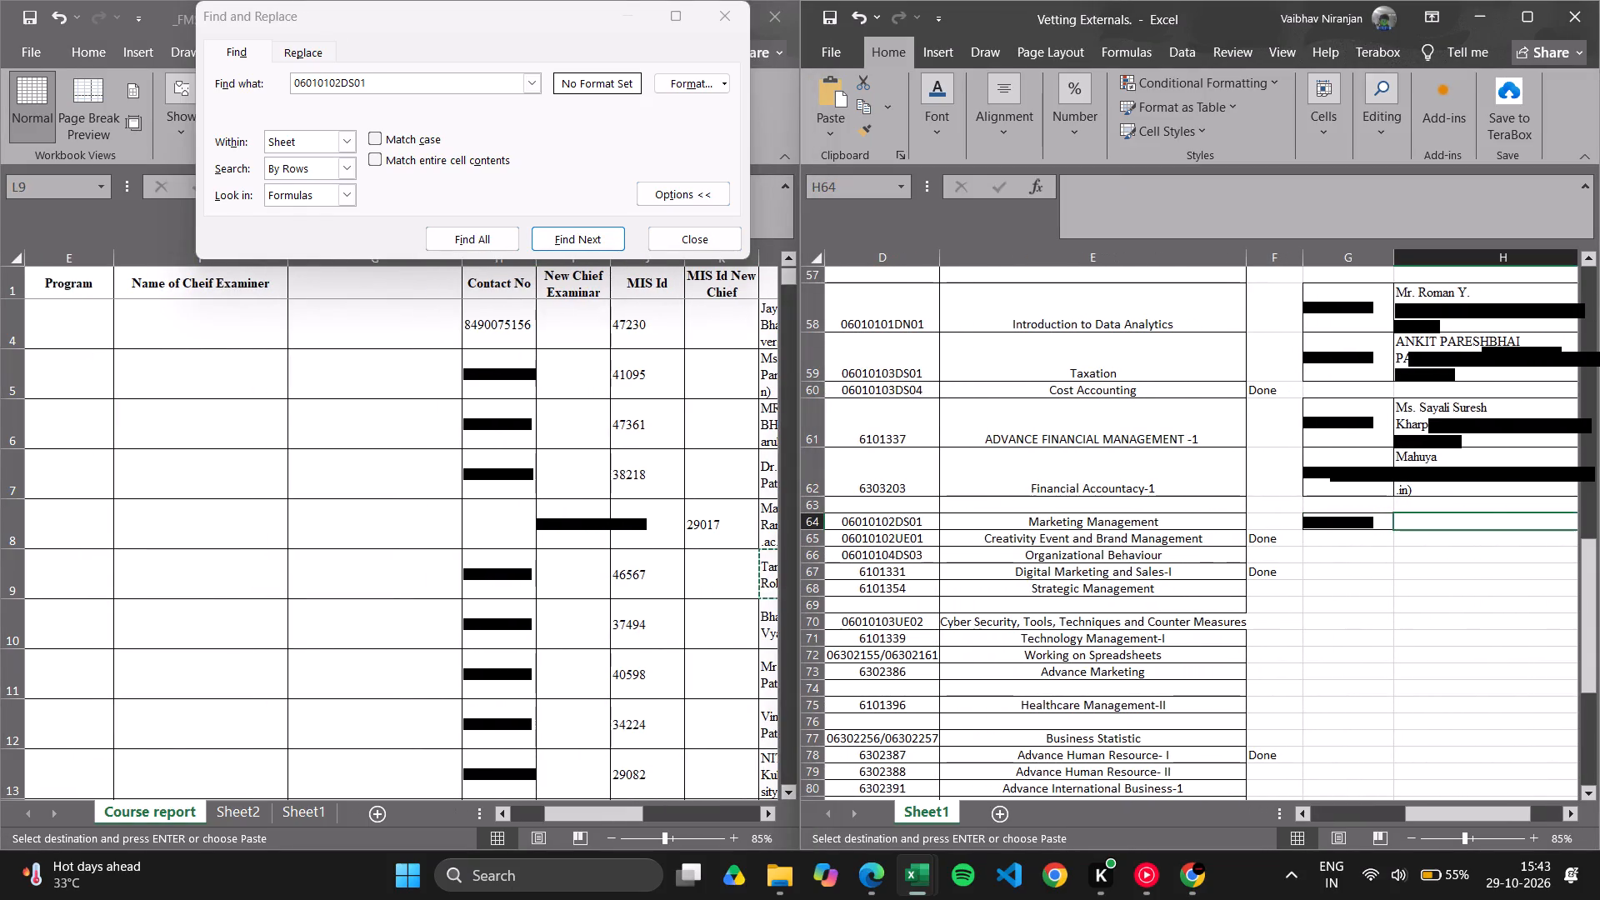
{"action": "key", "text": "ctrl+v"}
Search the nomination workbook for Organizational Behaviour's subject code 06010104DS03, copied from D66 of Vetting Externals.
{"action": "scroll", "coordinate": [1099, 595], "scroll_direction": "right", "scroll_amount": 2}
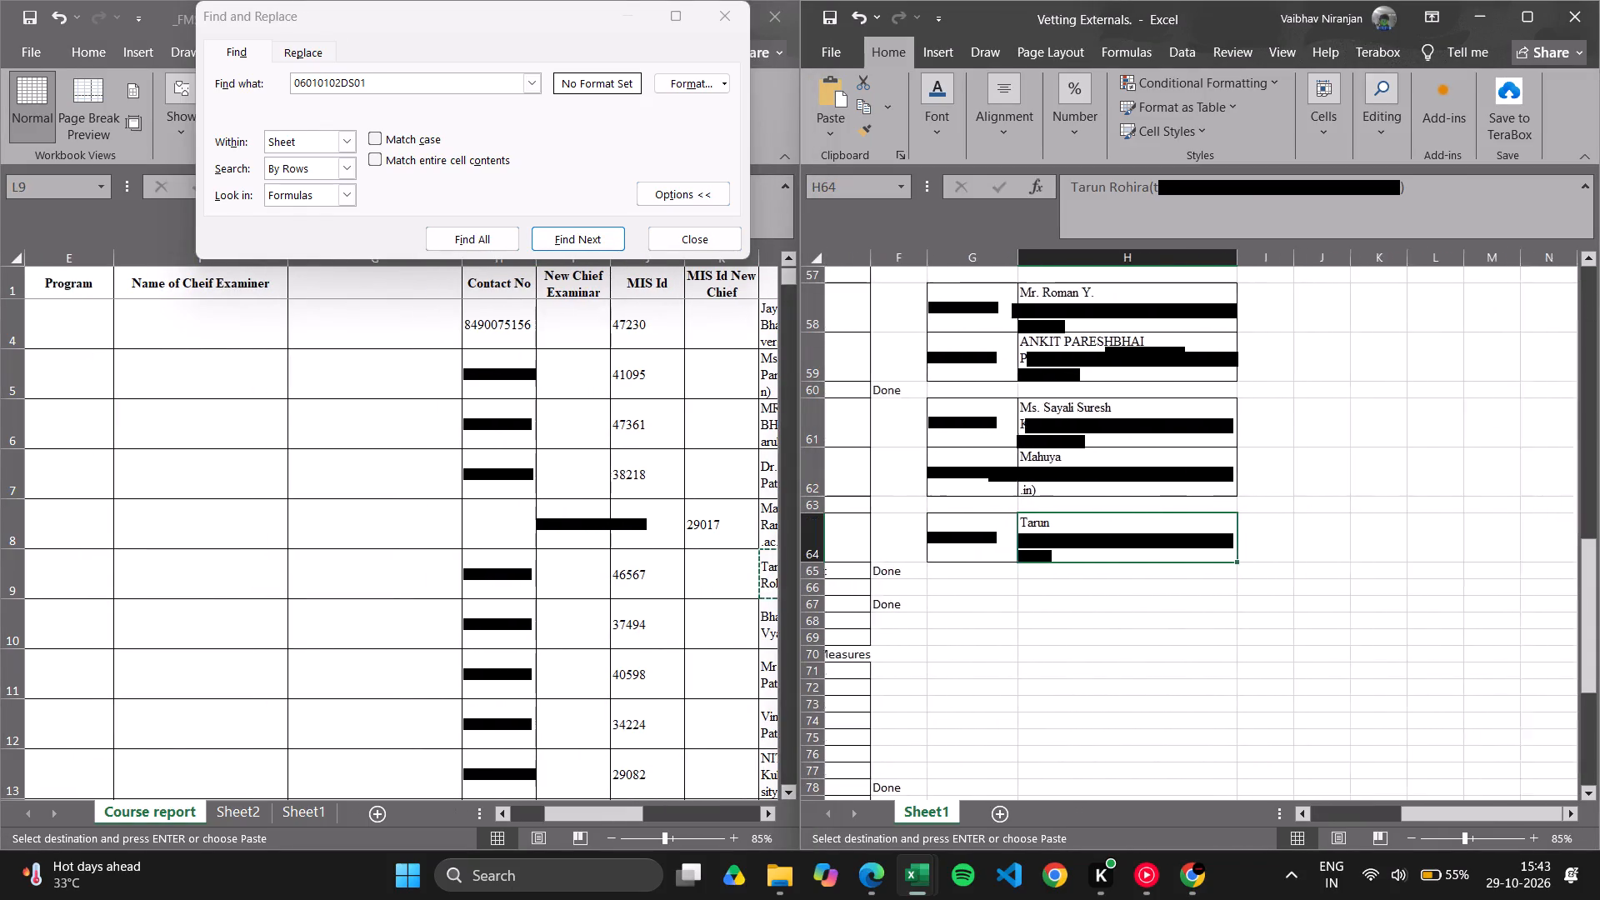
{"action": "scroll", "coordinate": [1099, 595], "scroll_direction": "right", "scroll_amount": 2}
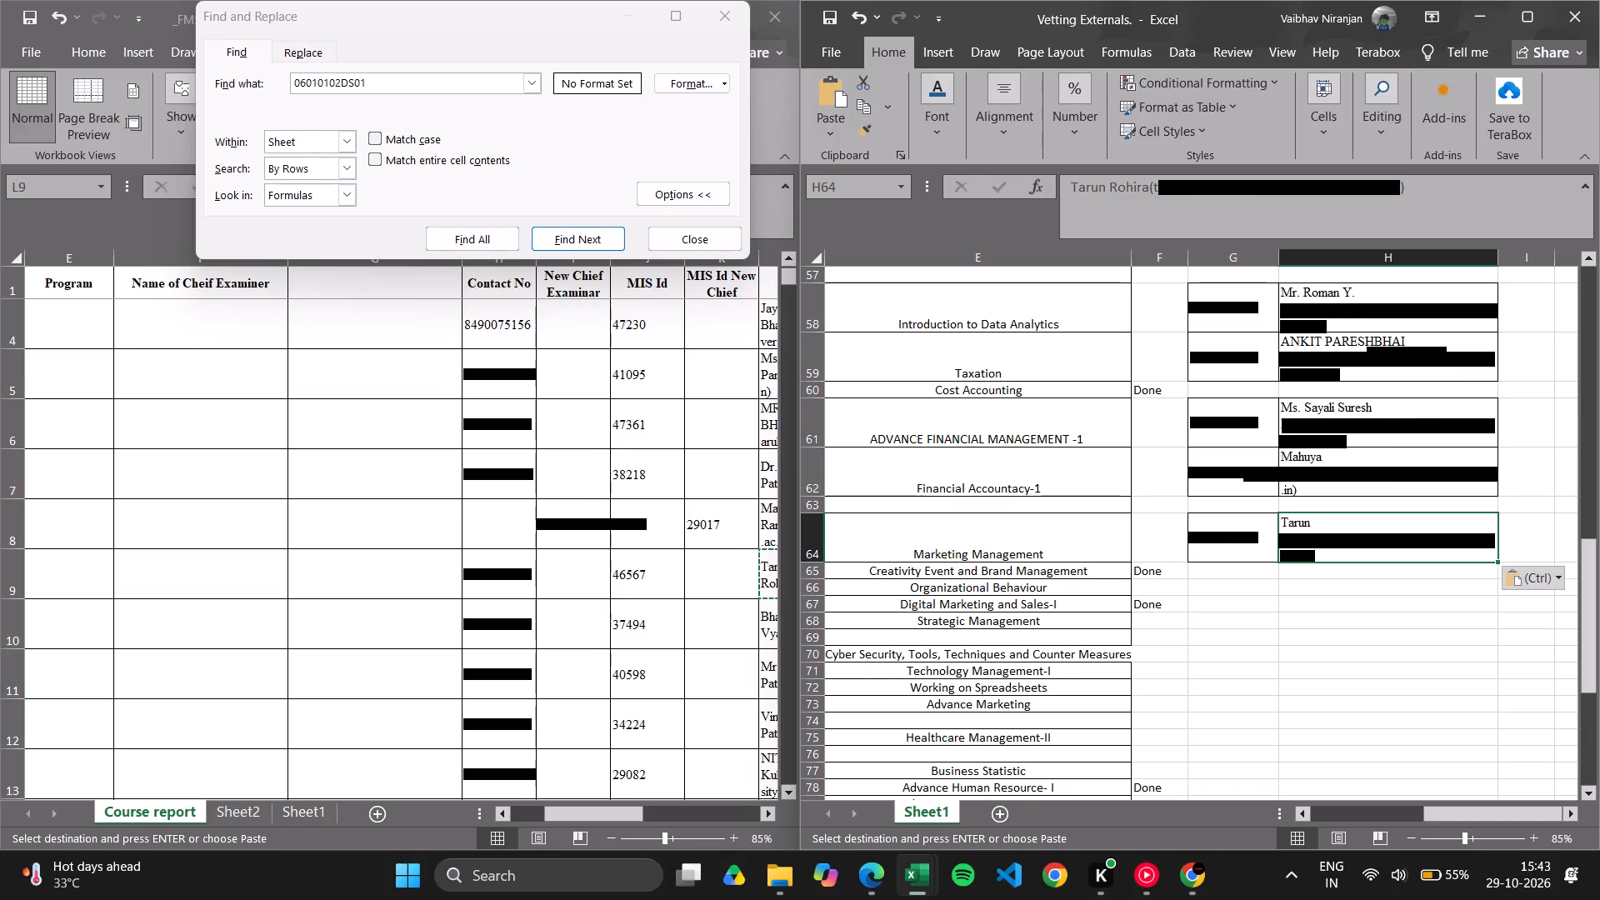
{"action": "scroll", "coordinate": [924, 592], "scroll_direction": "right", "scroll_amount": 2}
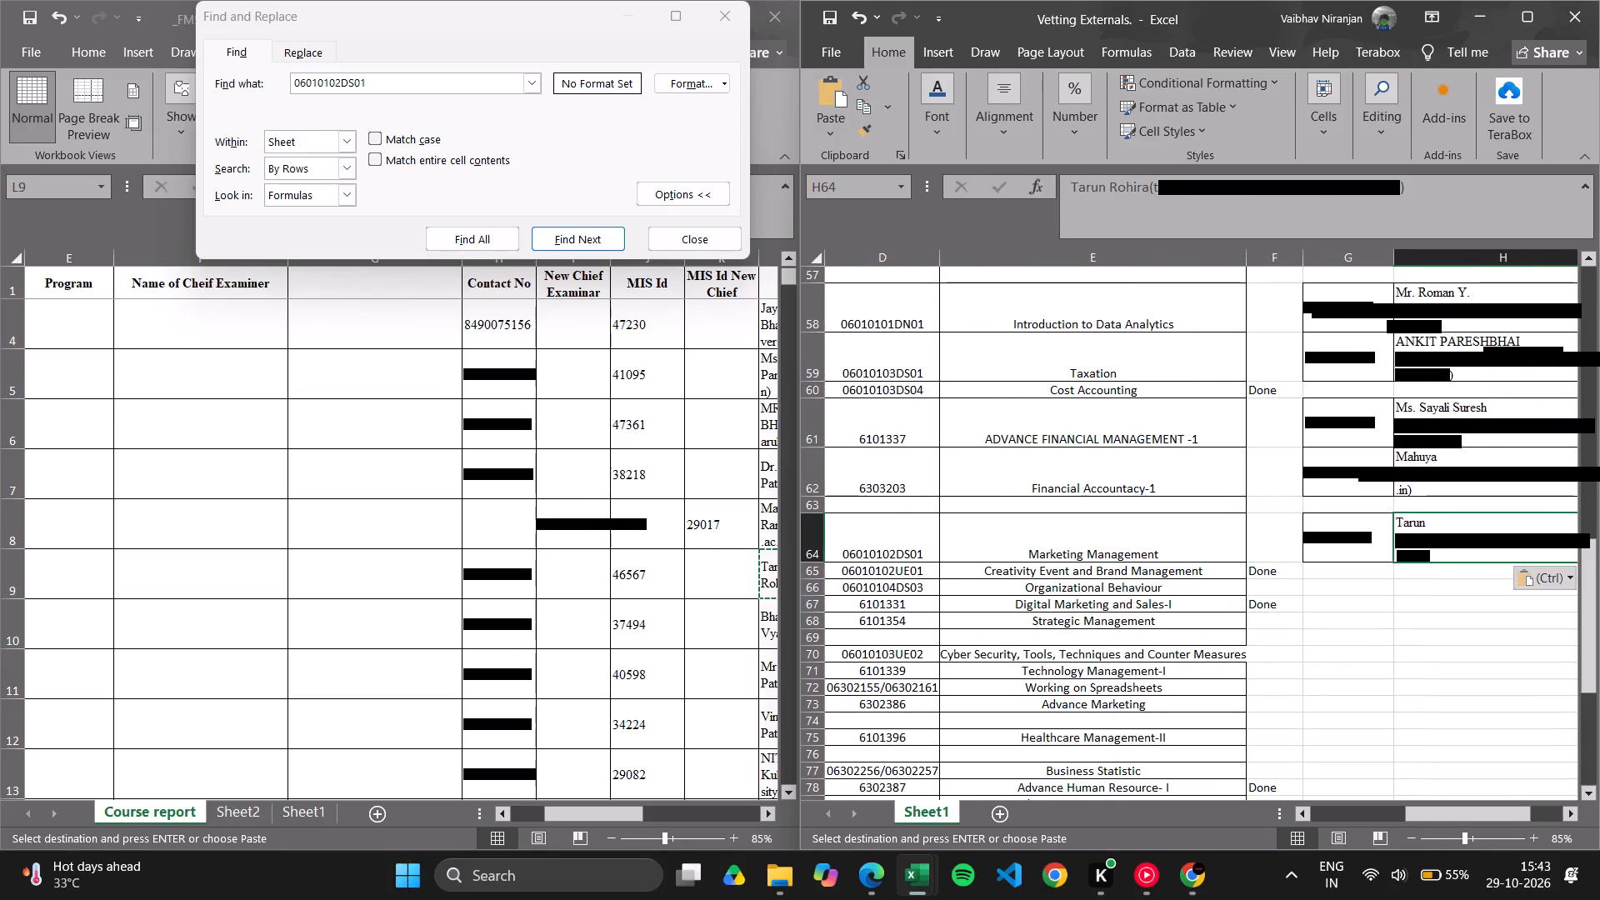
{"action": "left_click", "coordinate": [907, 590]}
{"action": "key", "text": "ctrl+c"}
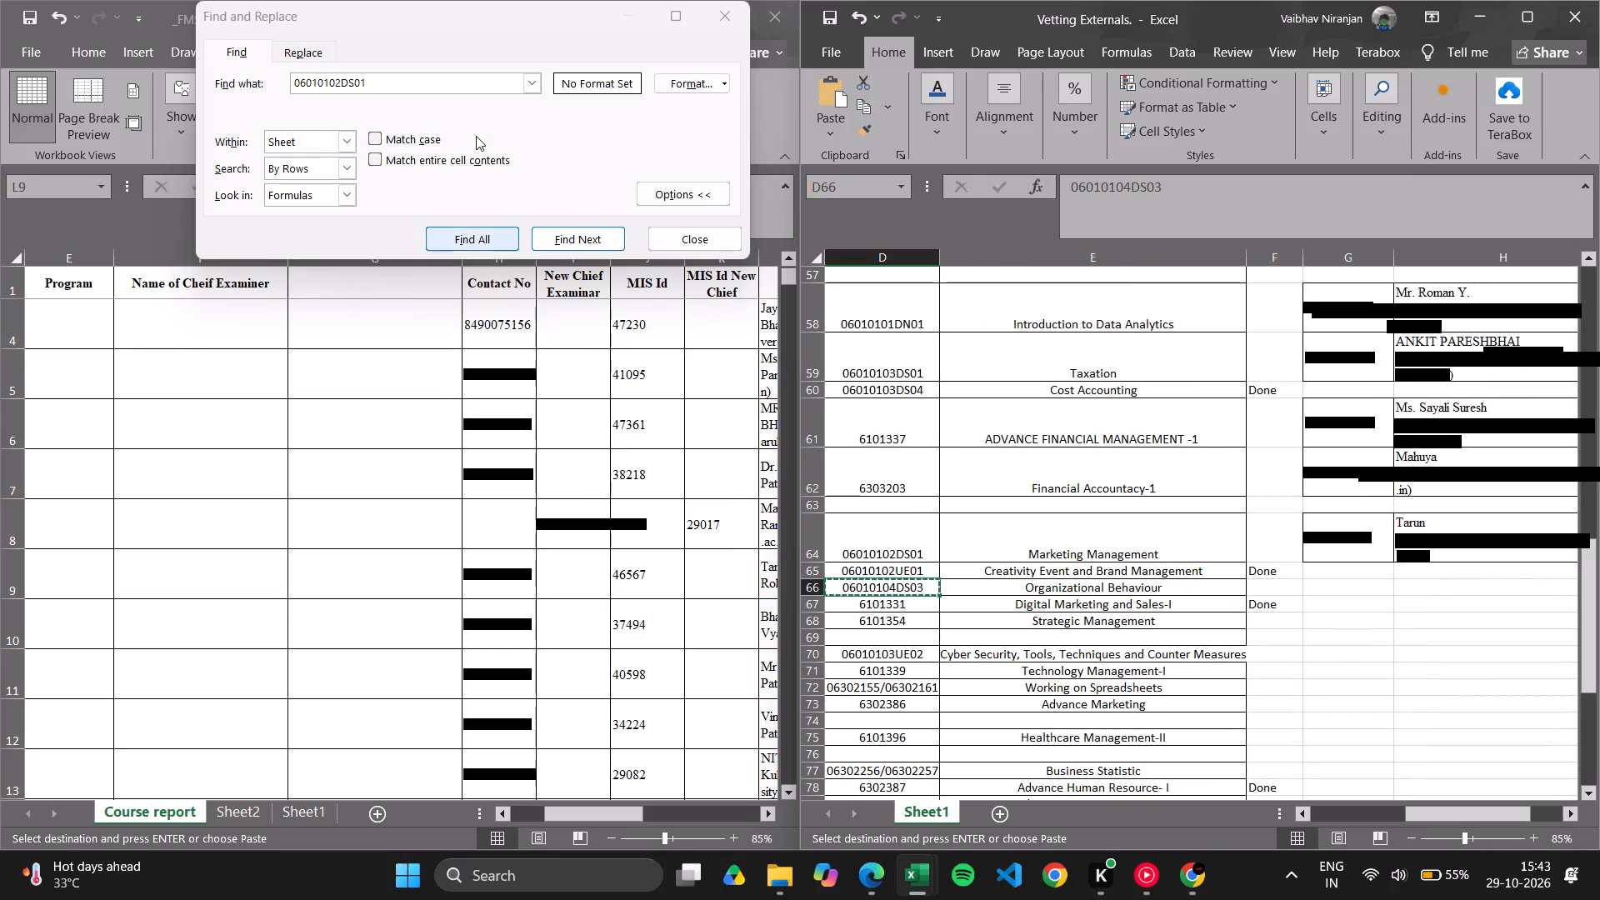
{"action": "left_click", "coordinate": [434, 473]}
{"action": "double_click", "coordinate": [392, 78]}
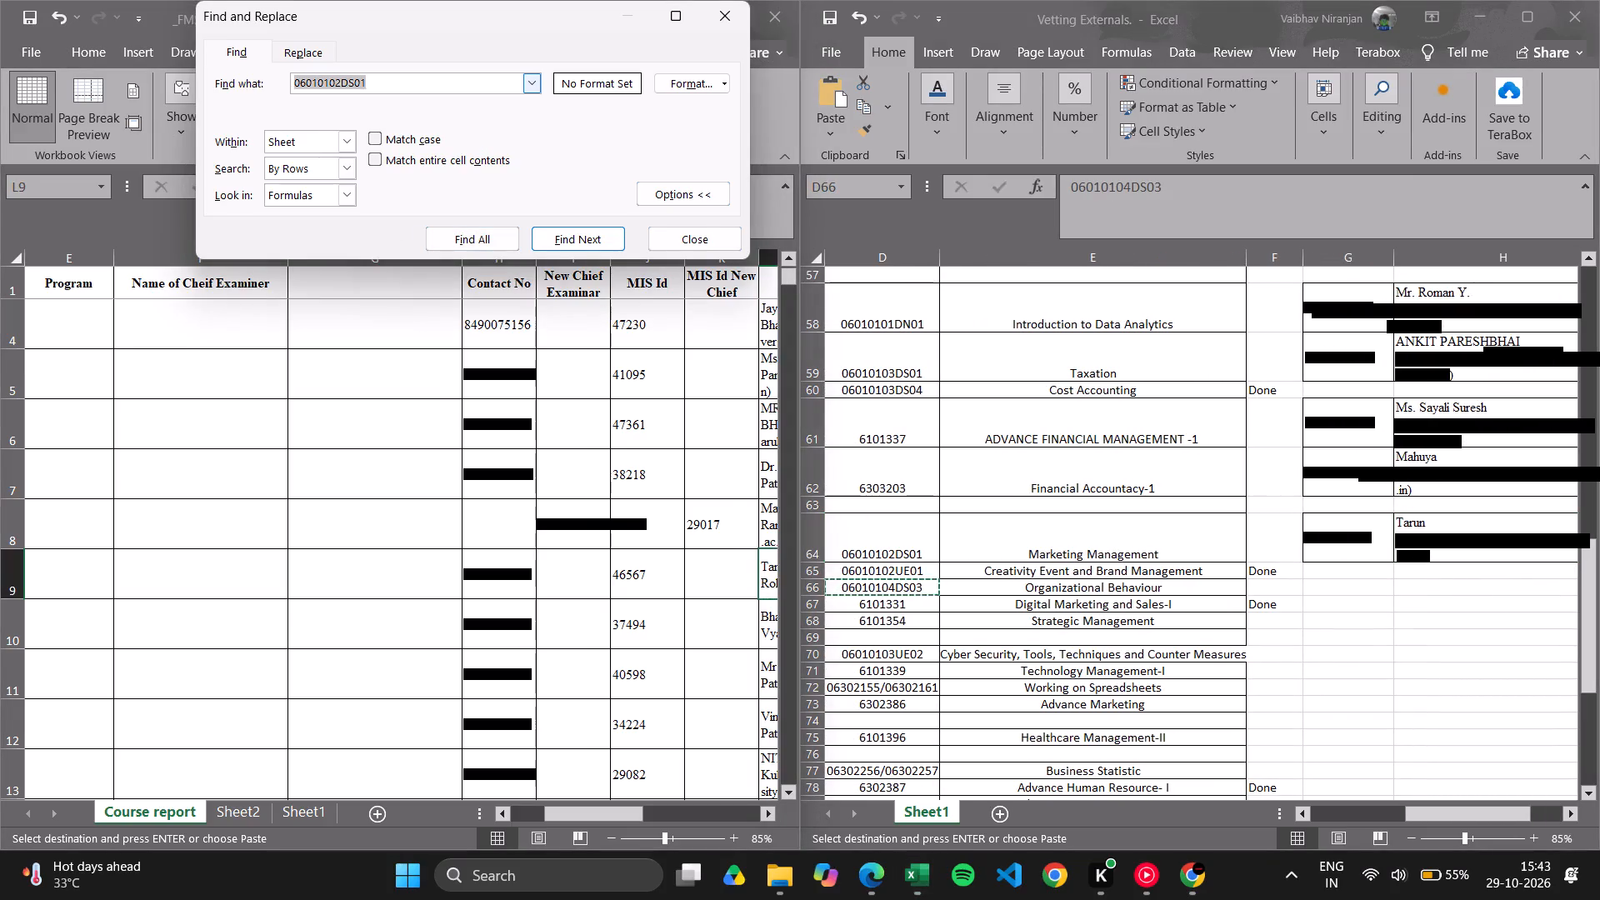
{"action": "key", "text": "ctrl+v"}
{"action": "left_click", "coordinate": [576, 234]}
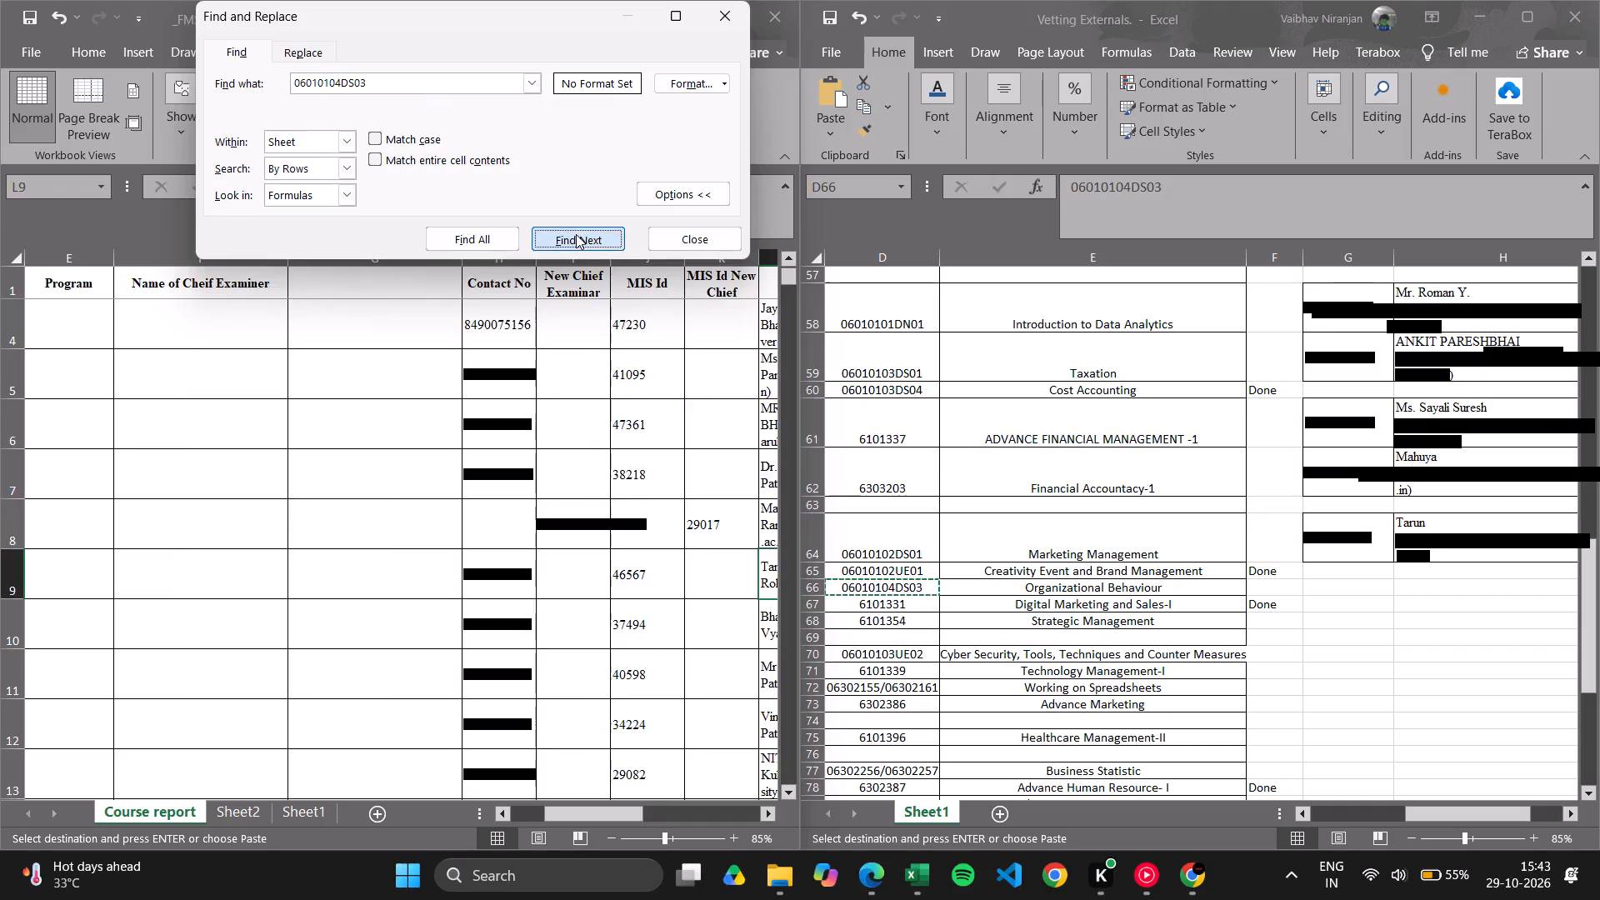
Copy the Organizational Behaviour row's Contact No from H23 of the nomination workbook into G66 of Vetting Externals.
{"action": "scroll", "coordinate": [407, 584], "scroll_direction": "left", "scroll_amount": 2}
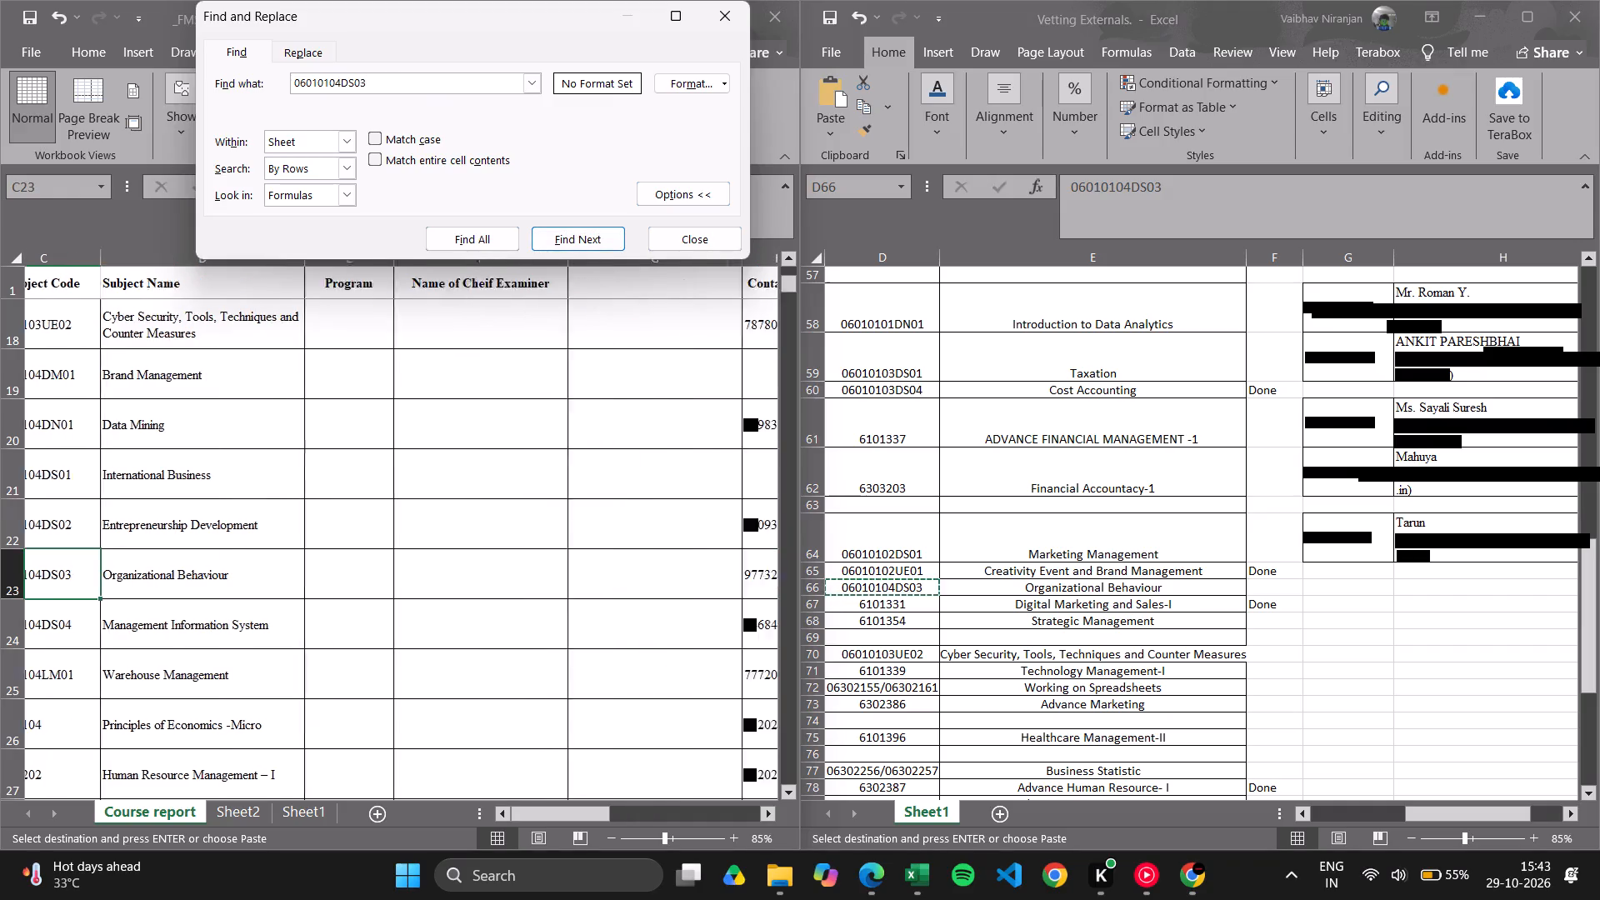
{"action": "scroll", "coordinate": [407, 584], "scroll_direction": "left", "scroll_amount": 3}
{"action": "left_click", "coordinate": [402, 584]}
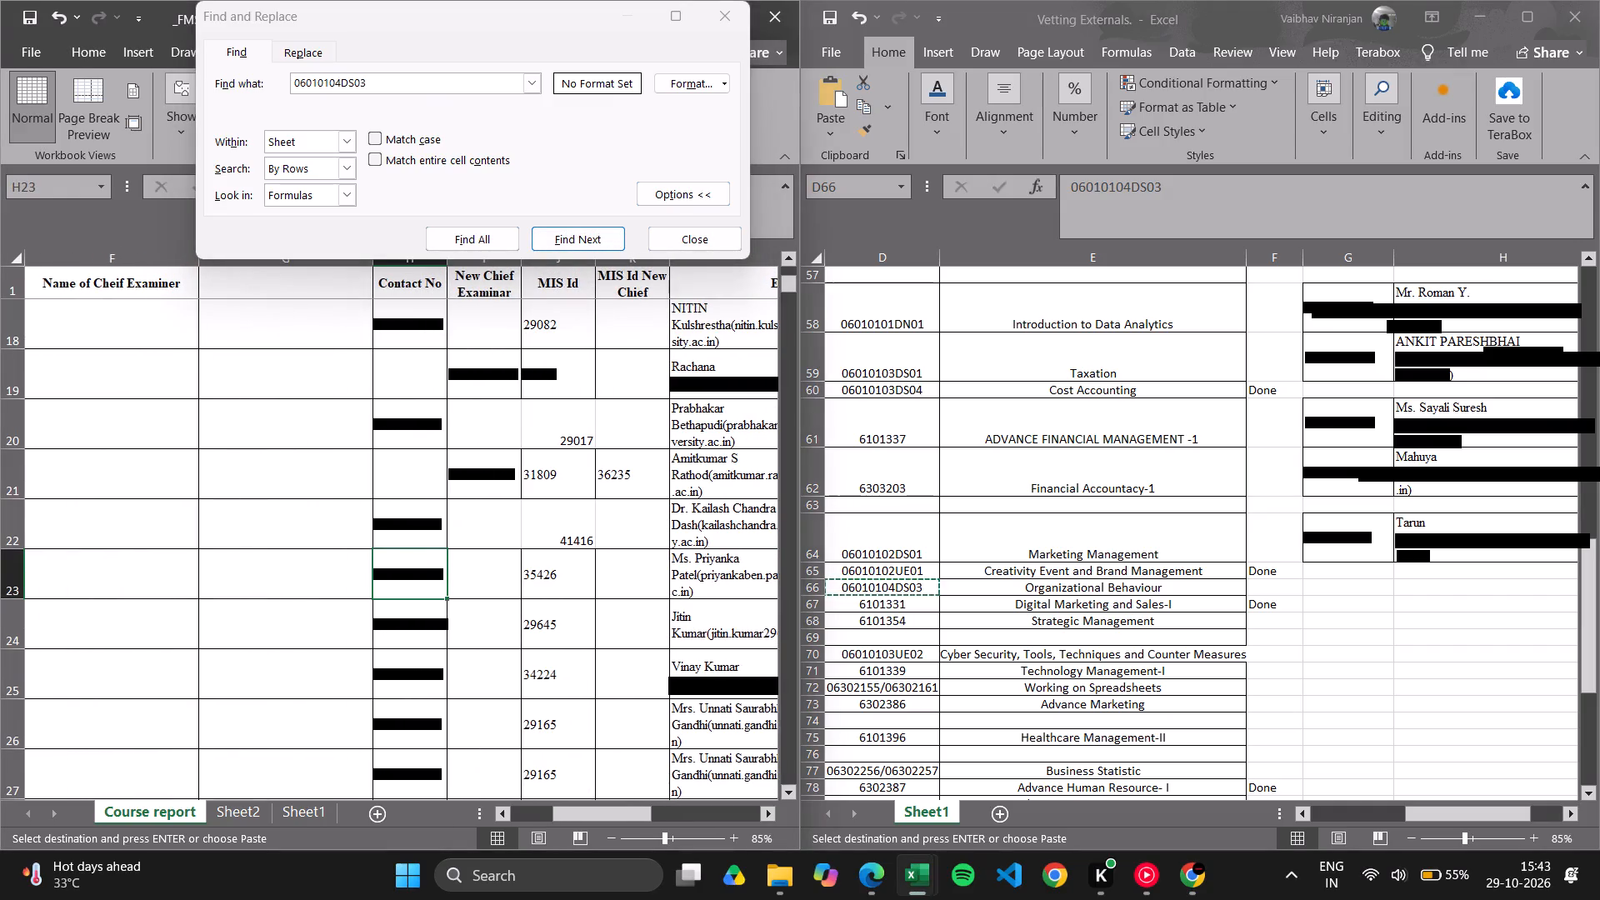
{"action": "key", "text": "ctrl+c"}
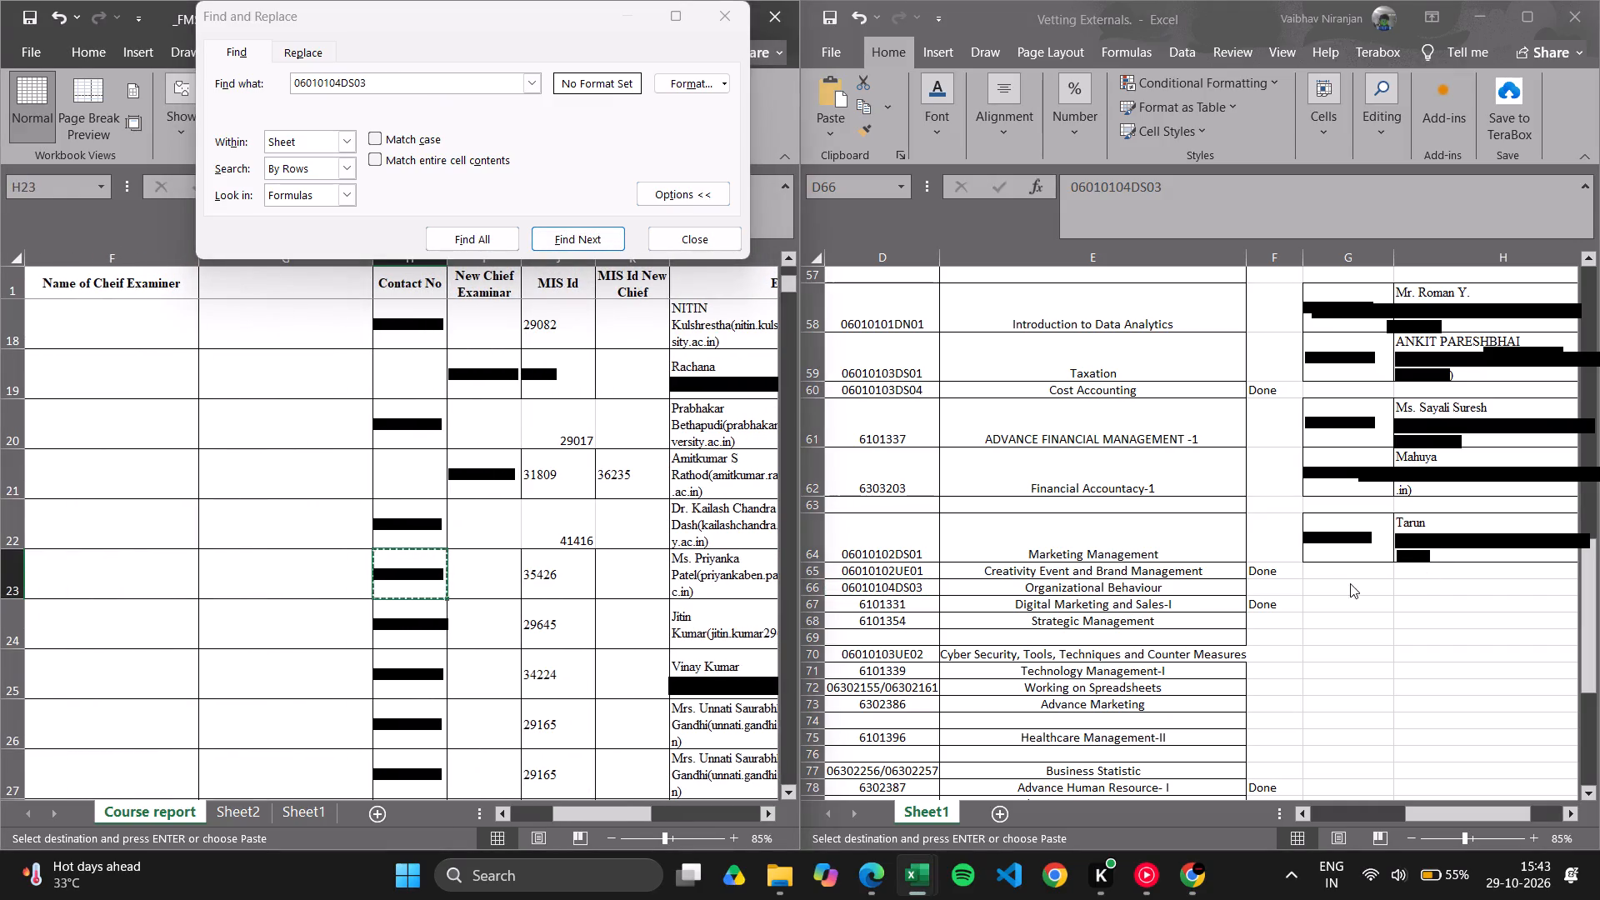
{"action": "left_click", "coordinate": [1350, 583]}
{"action": "left_click", "coordinate": [1350, 583]}
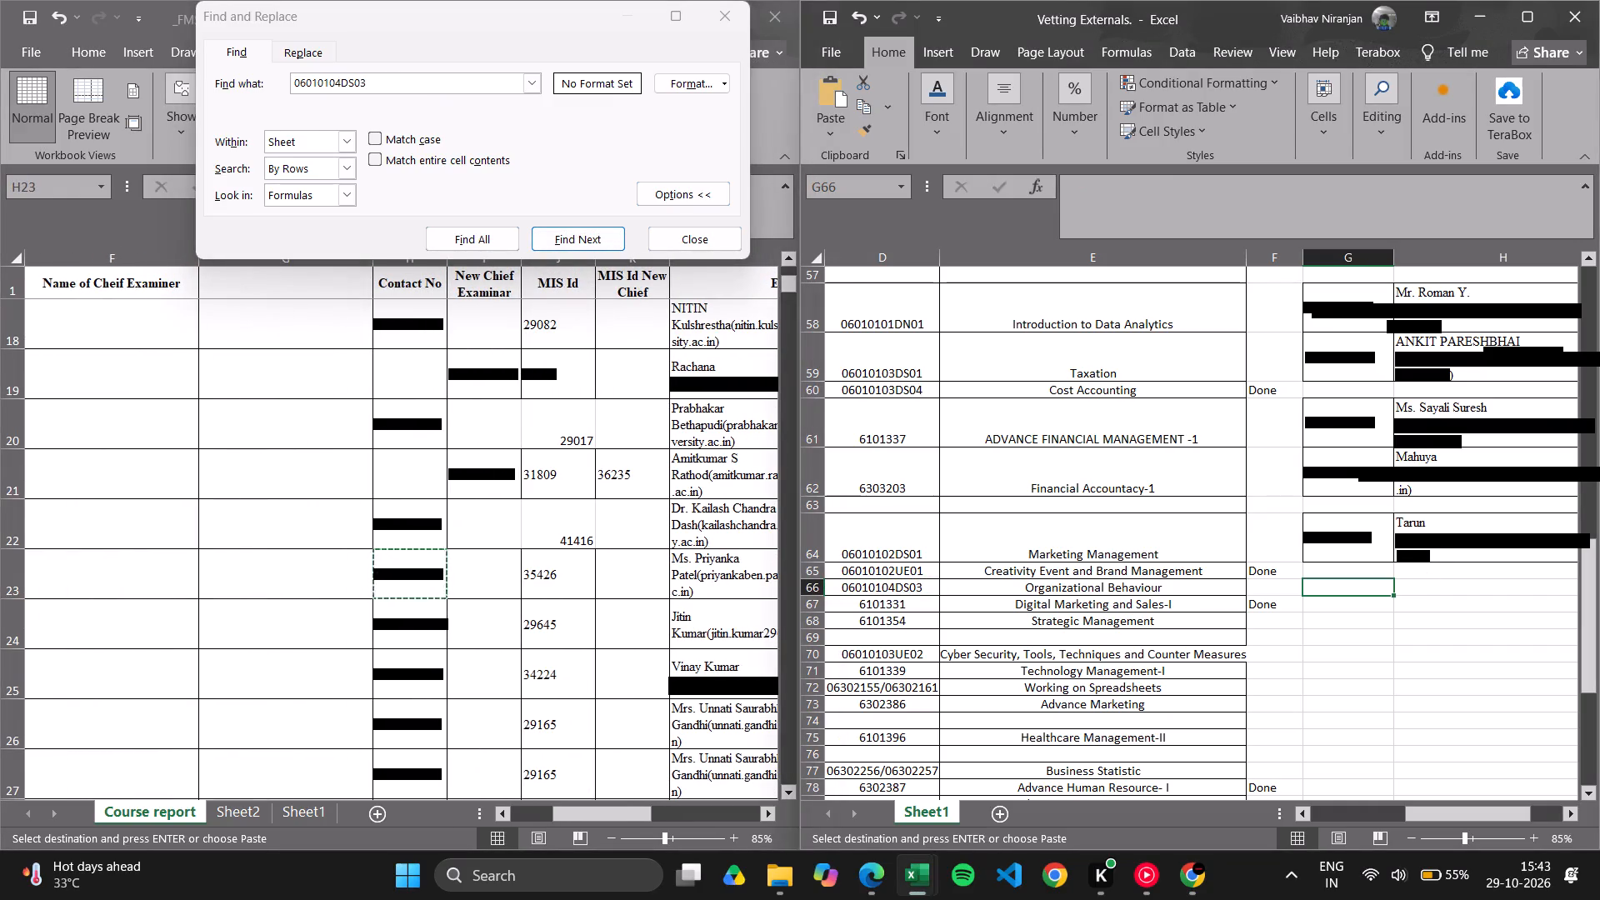
{"action": "key", "text": "ctrl+v"}
Copy the Organizational Behaviour row's E mail id from L23 of the nomination workbook into H66 of Vetting Externals.
{"action": "left_click", "coordinate": [713, 594]}
{"action": "left_click", "coordinate": [713, 594]}
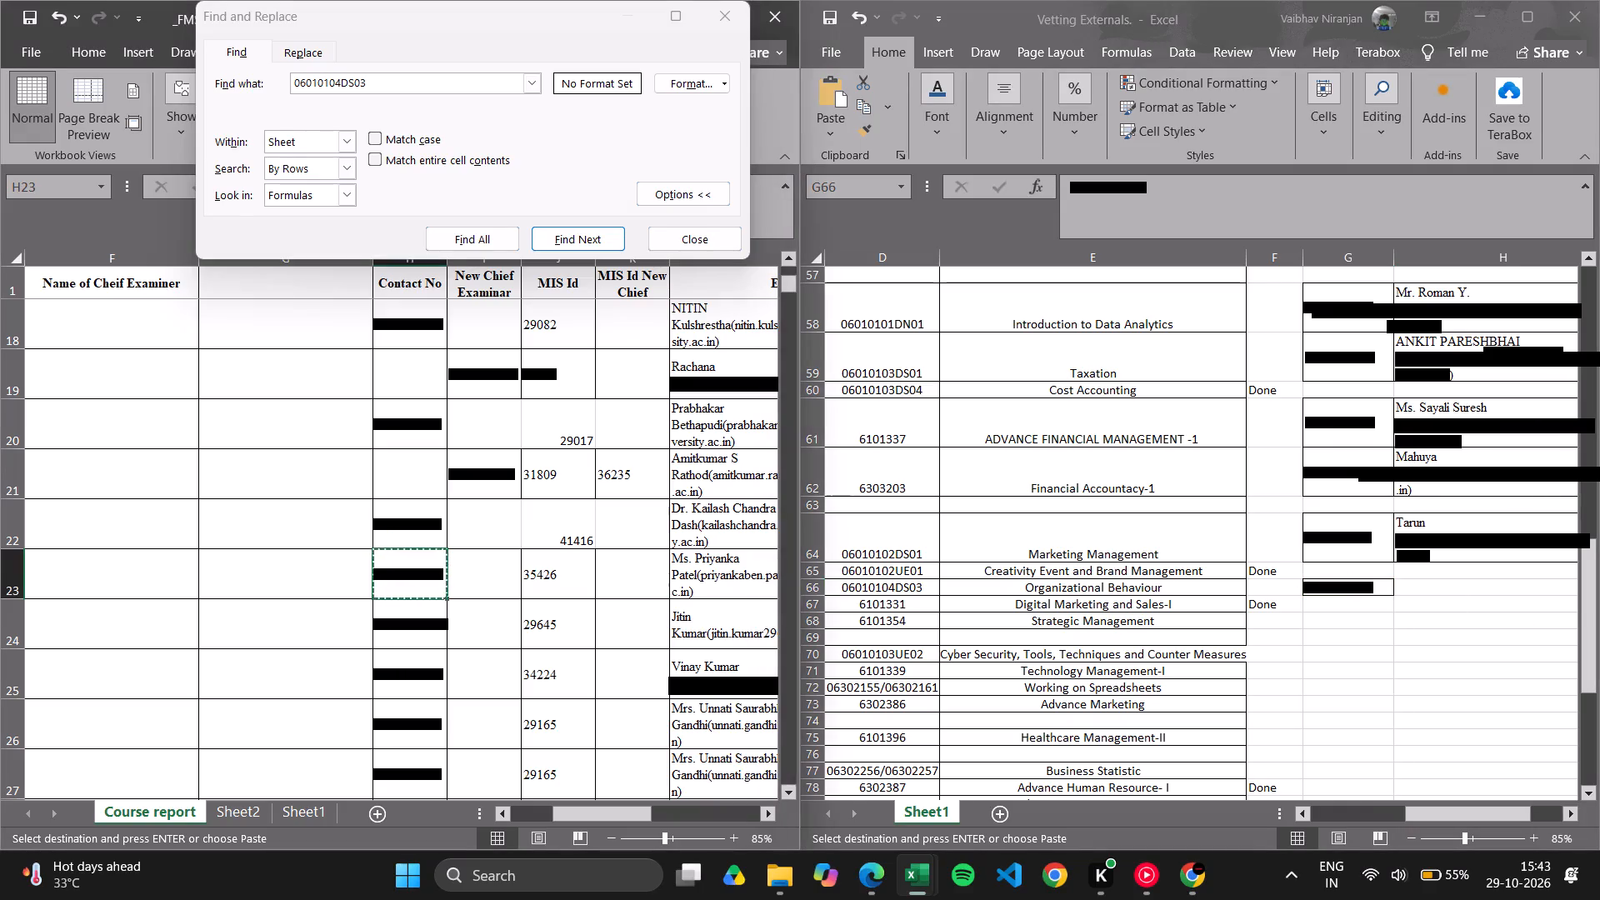
{"action": "key", "text": "ctrl+c"}
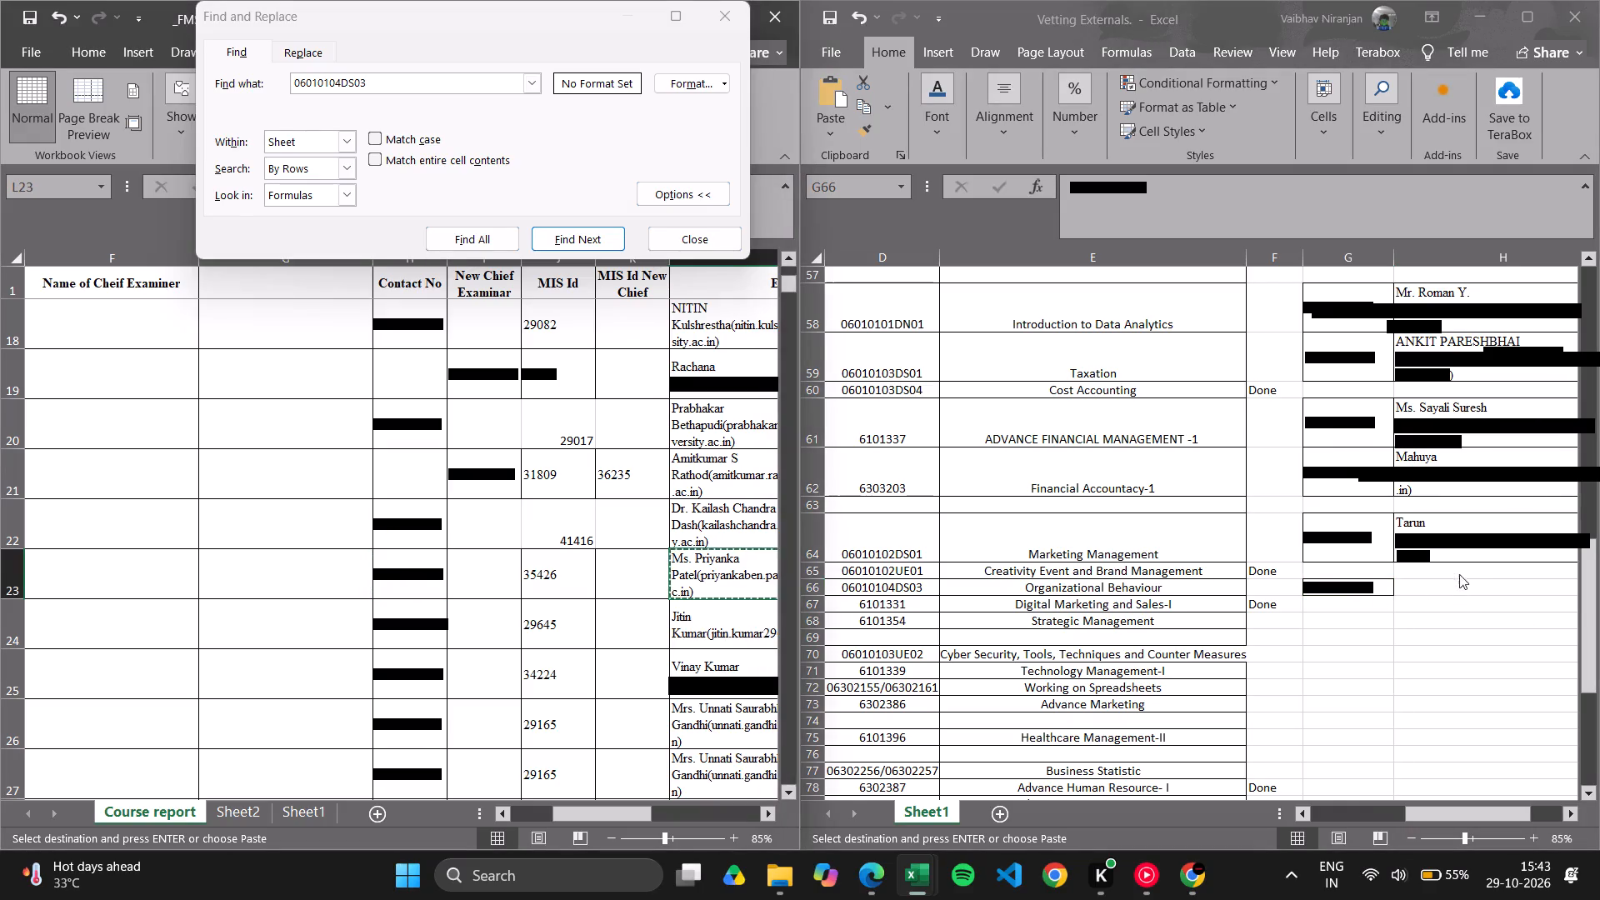
{"action": "left_click", "coordinate": [1449, 583]}
{"action": "left_click", "coordinate": [1449, 583]}
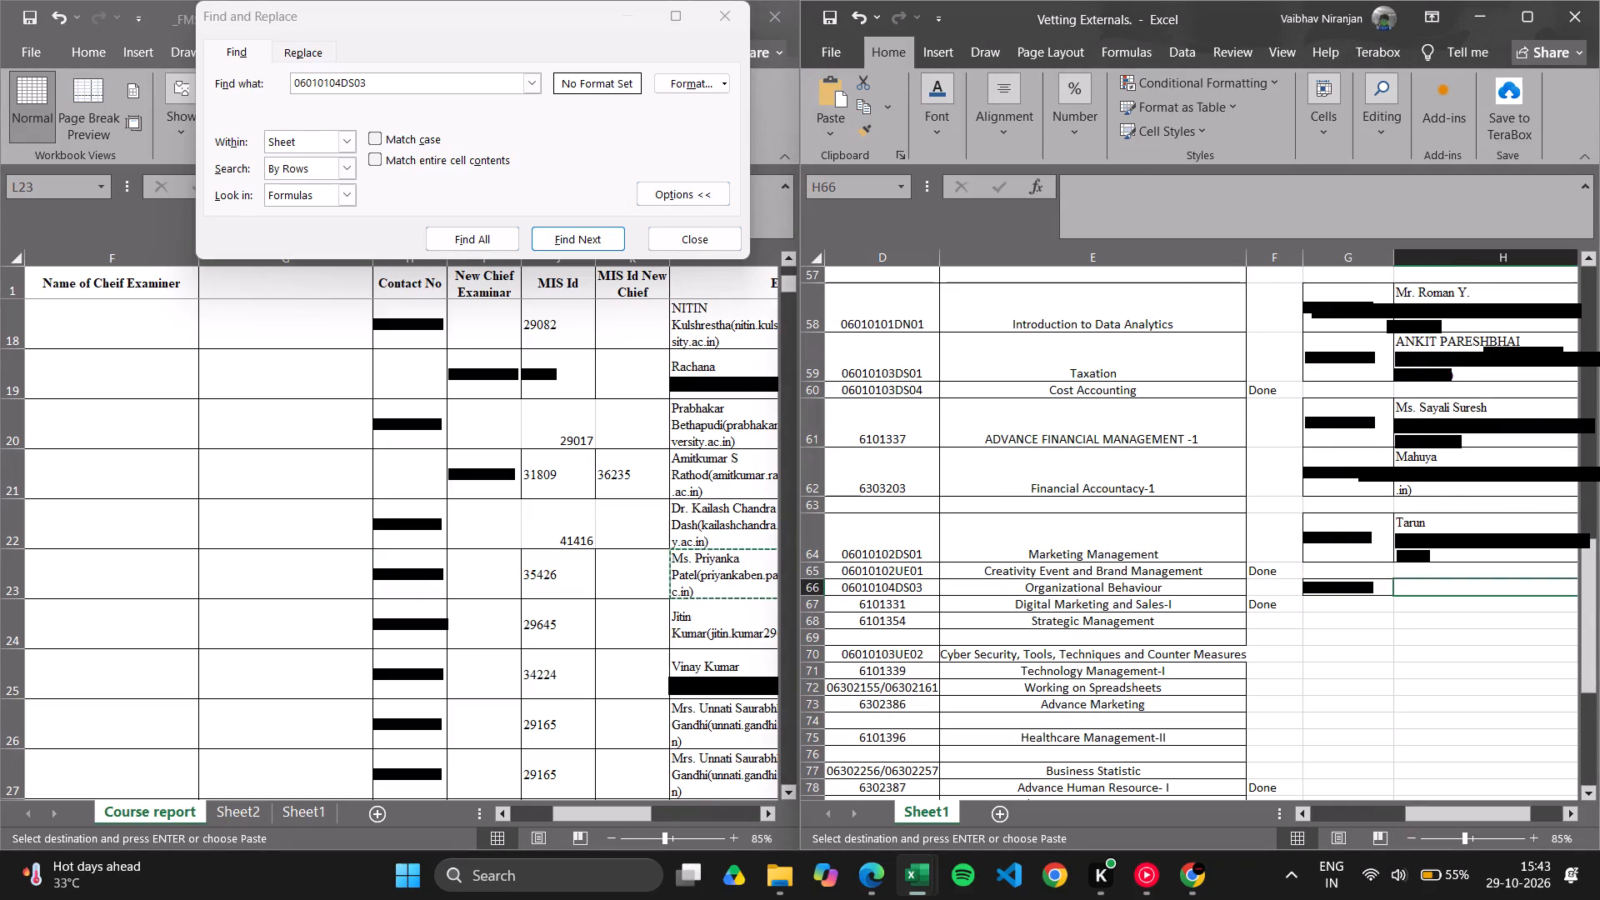
{"action": "key", "text": "ctrl+v"}
Search the nomination workbook for Strategic Management's subject code 6101354, copied from D68 of Vetting Externals.
{"action": "scroll", "coordinate": [1097, 571], "scroll_direction": "right", "scroll_amount": 1}
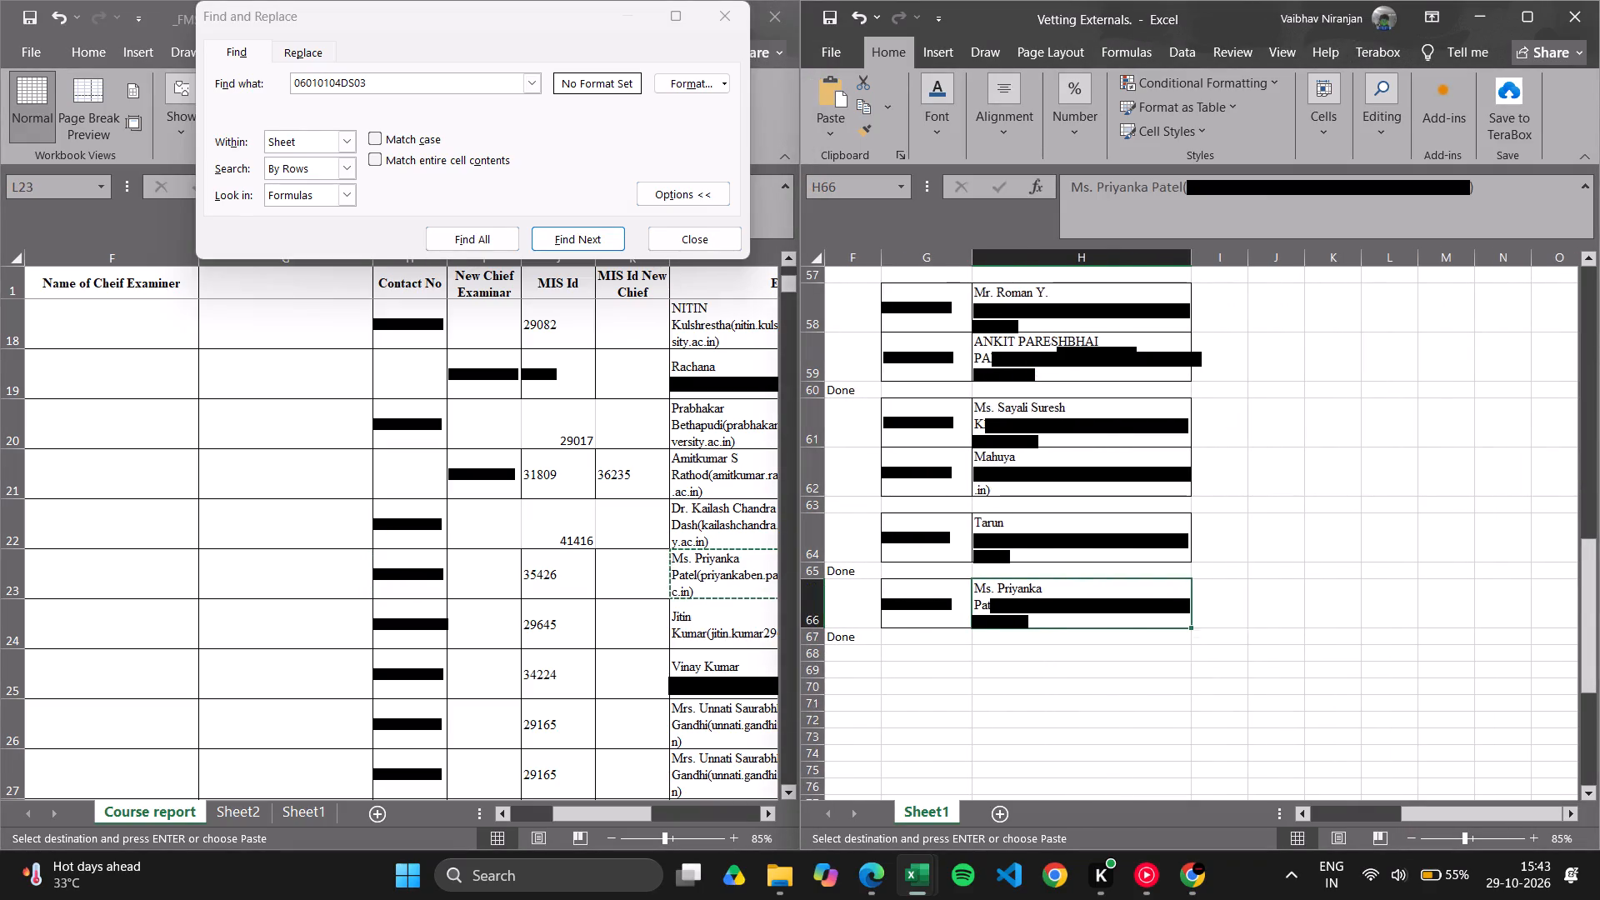
{"action": "scroll", "coordinate": [1097, 571], "scroll_direction": "right", "scroll_amount": 4}
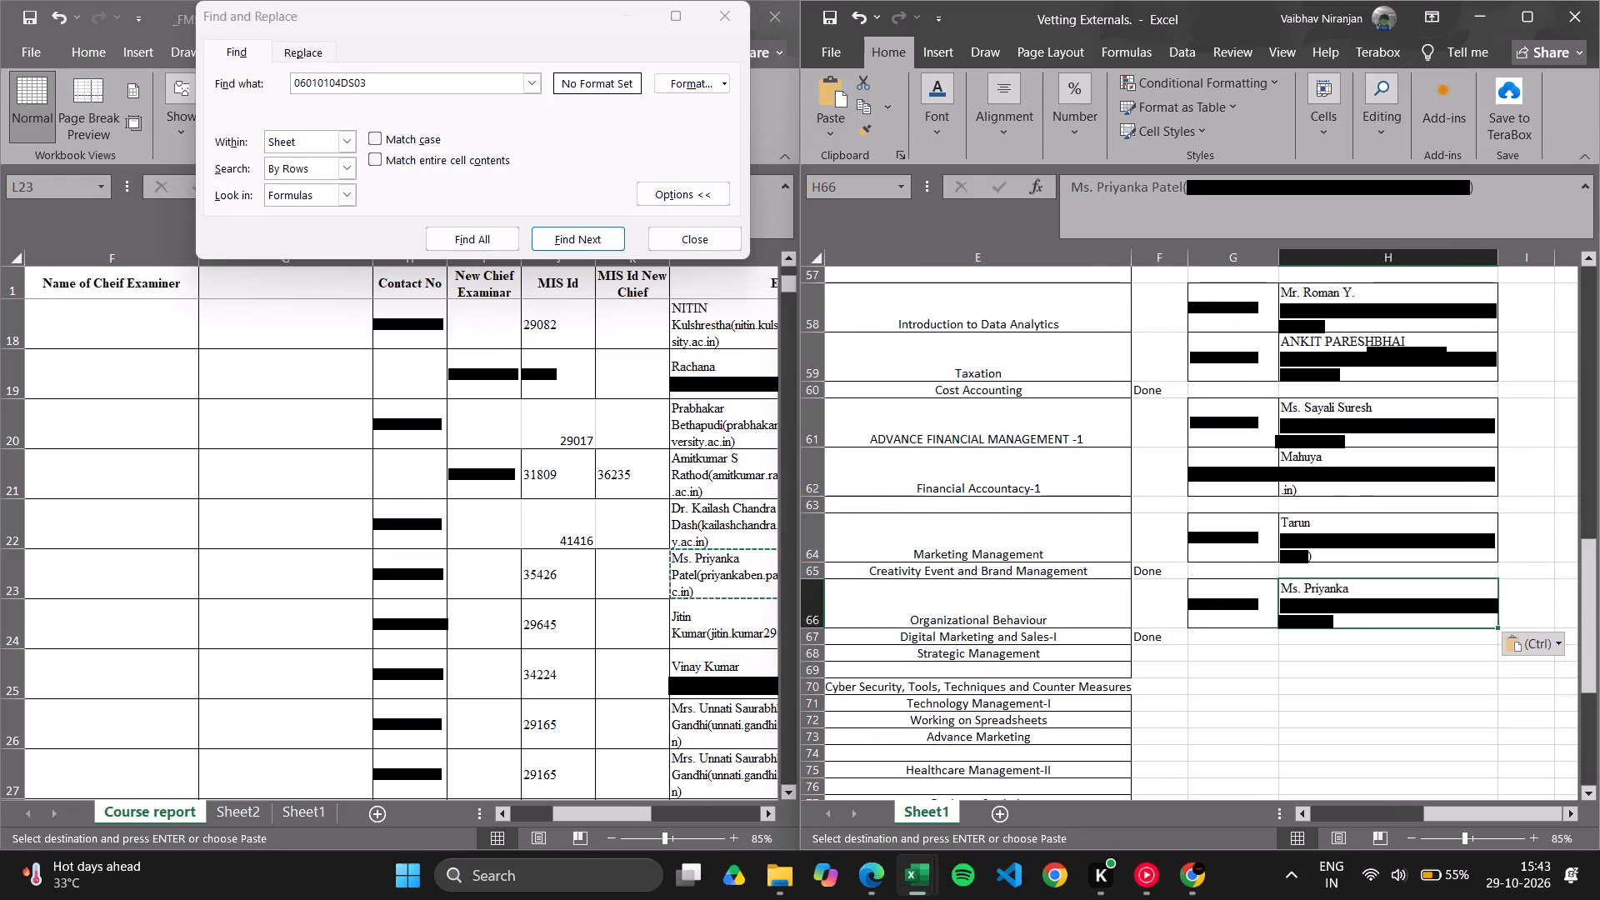
{"action": "scroll", "coordinate": [947, 657], "scroll_direction": "right", "scroll_amount": 3}
{"action": "left_click", "coordinate": [913, 656]}
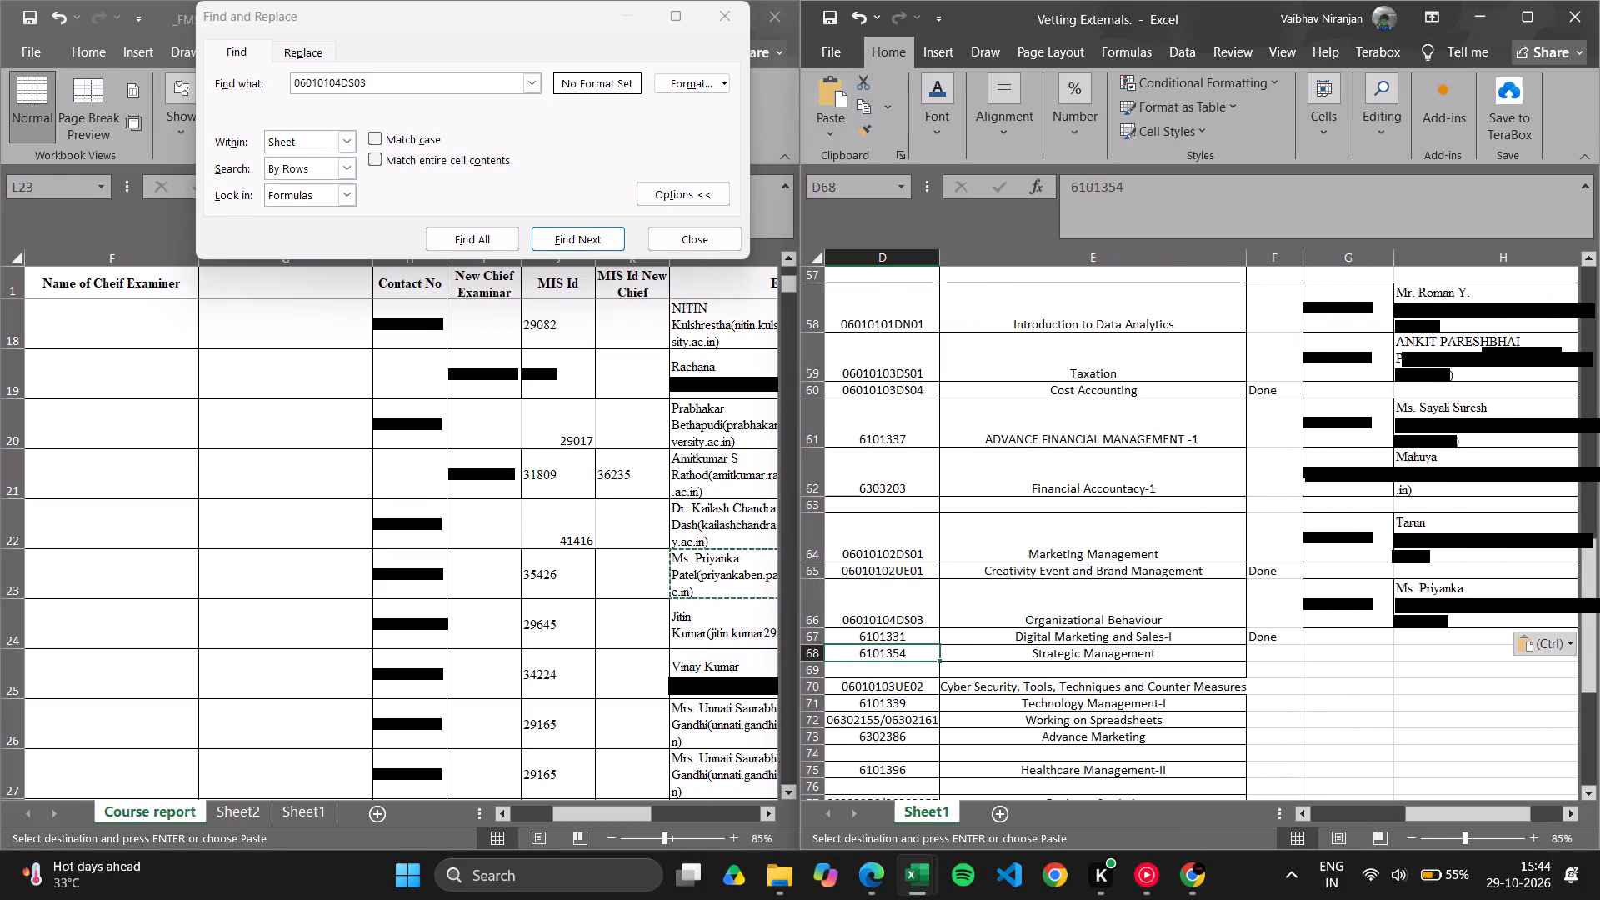
{"action": "key", "text": "ctrl+c"}
{"action": "left_click", "coordinate": [318, 394]}
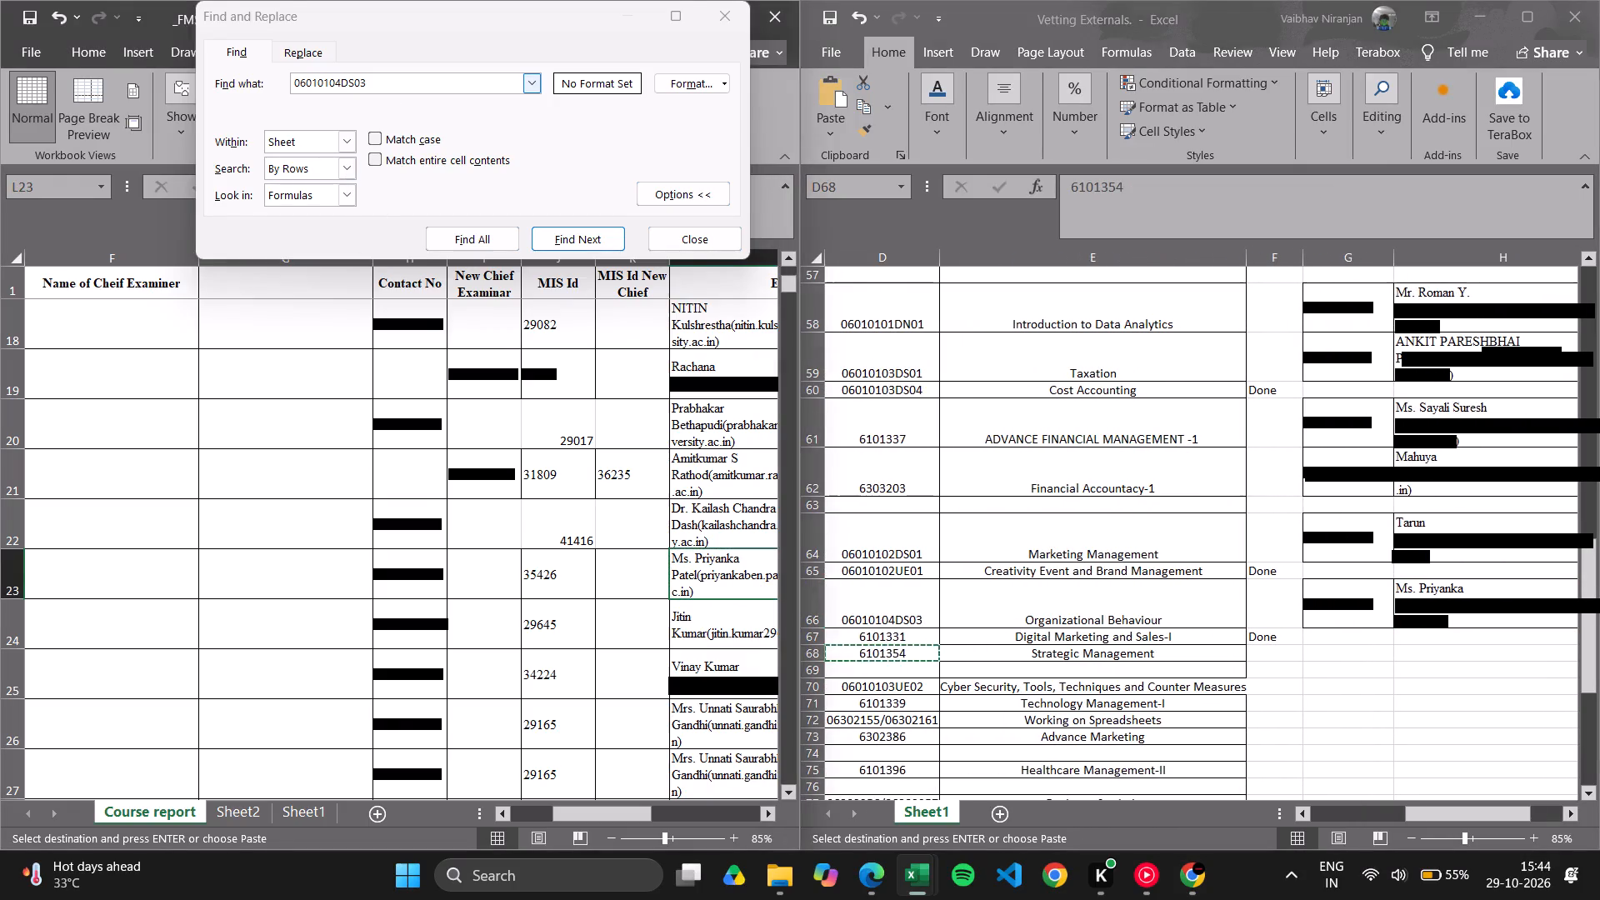
{"action": "double_click", "coordinate": [385, 83]}
{"action": "key", "text": "ctrl+v"}
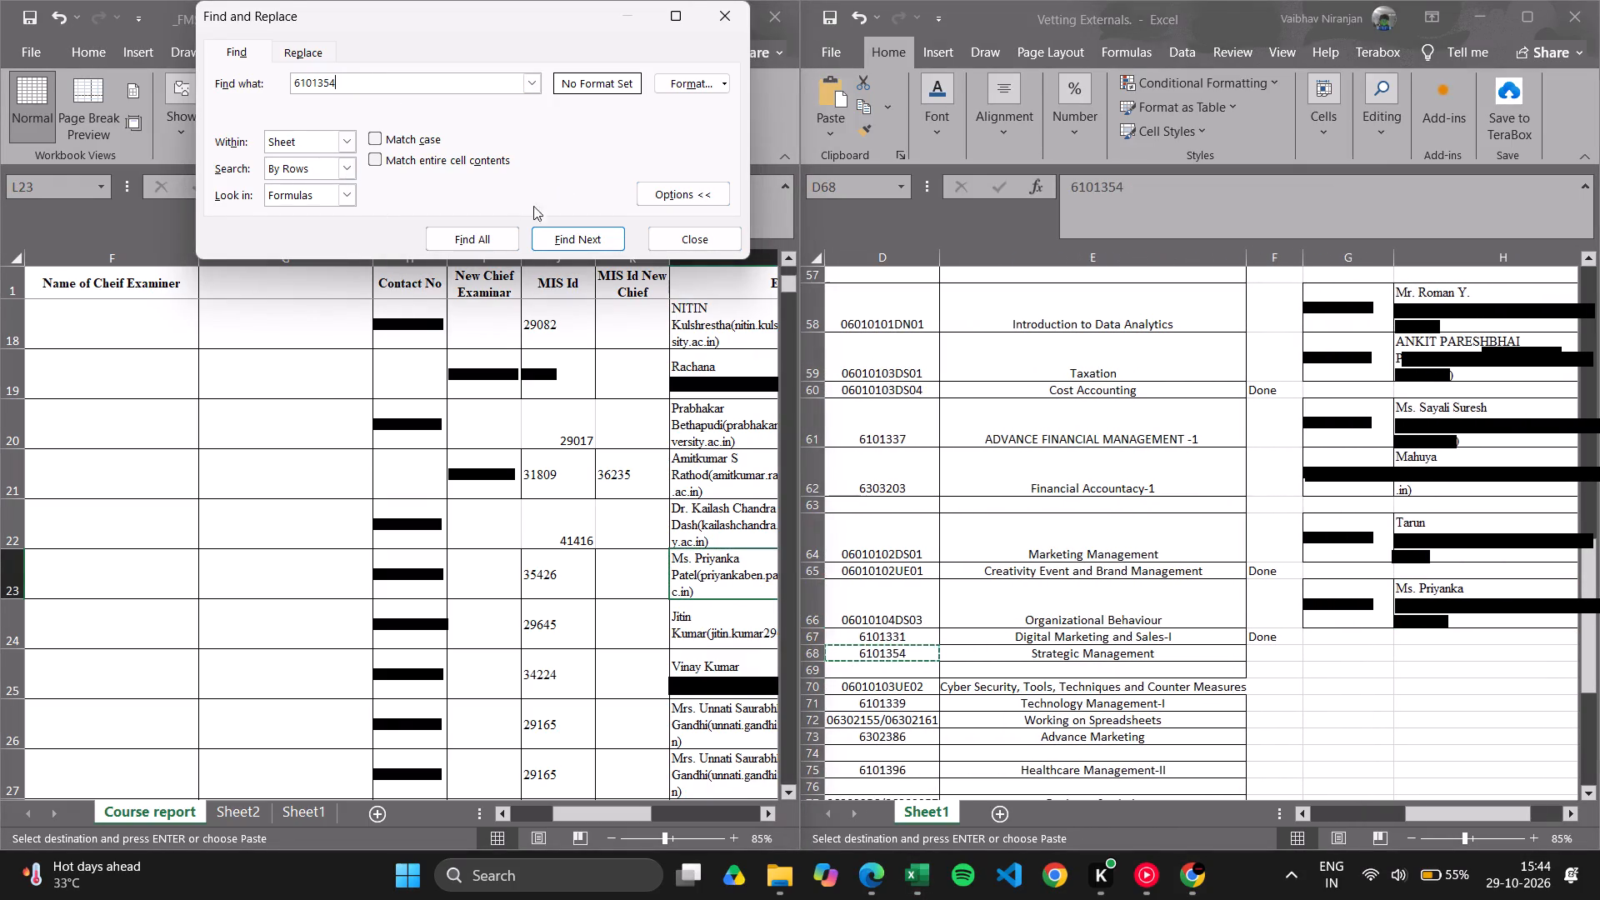
{"action": "left_click", "coordinate": [587, 242]}
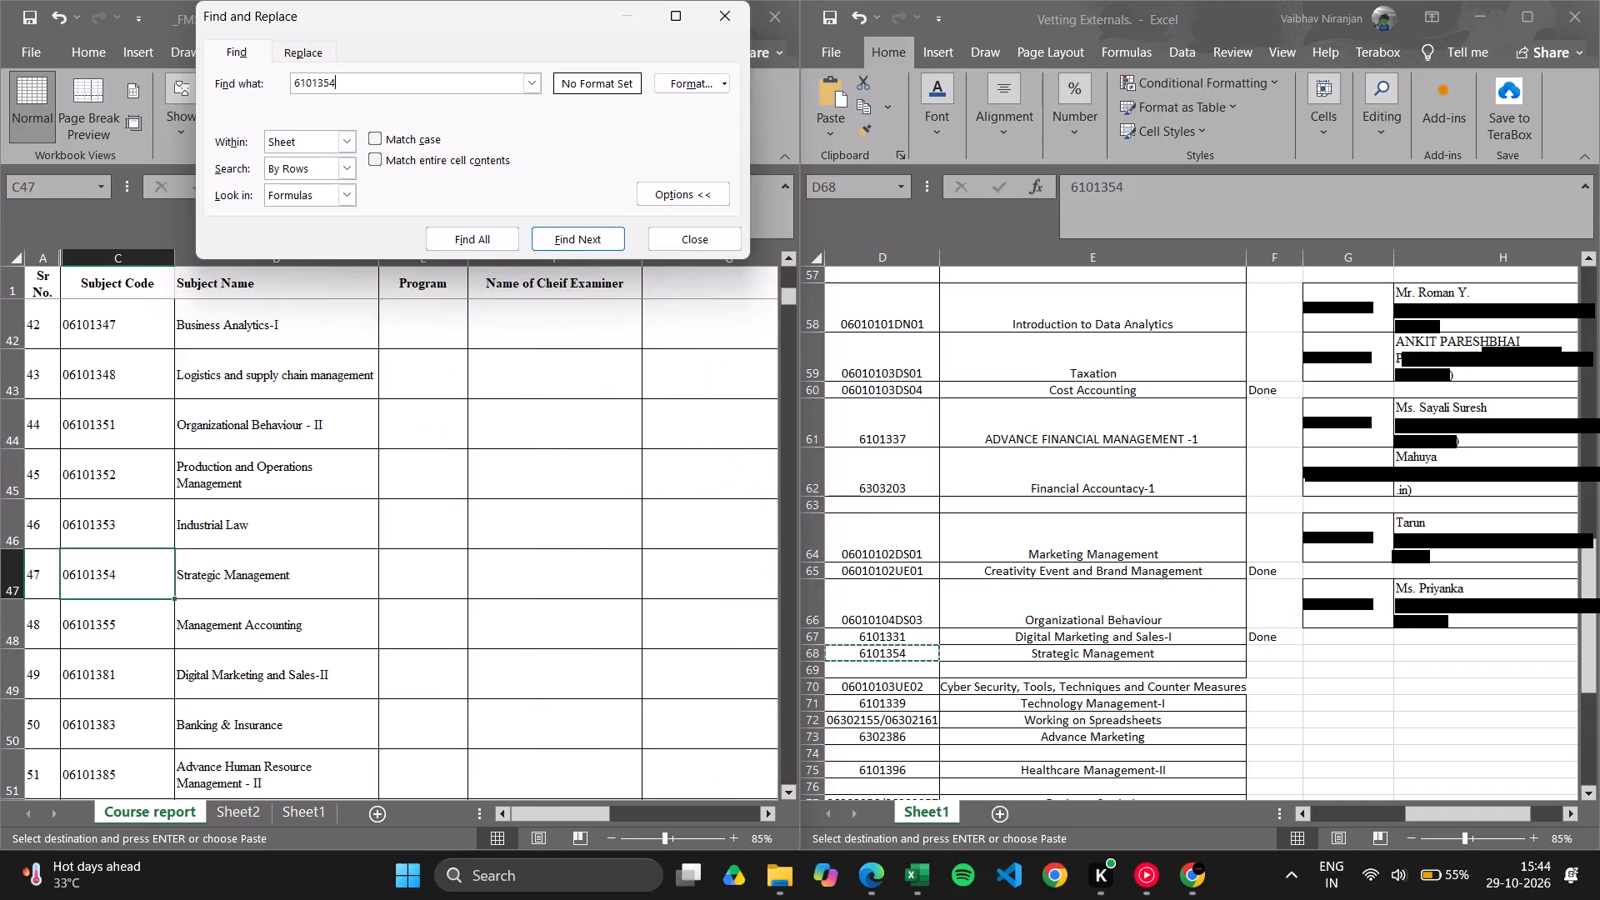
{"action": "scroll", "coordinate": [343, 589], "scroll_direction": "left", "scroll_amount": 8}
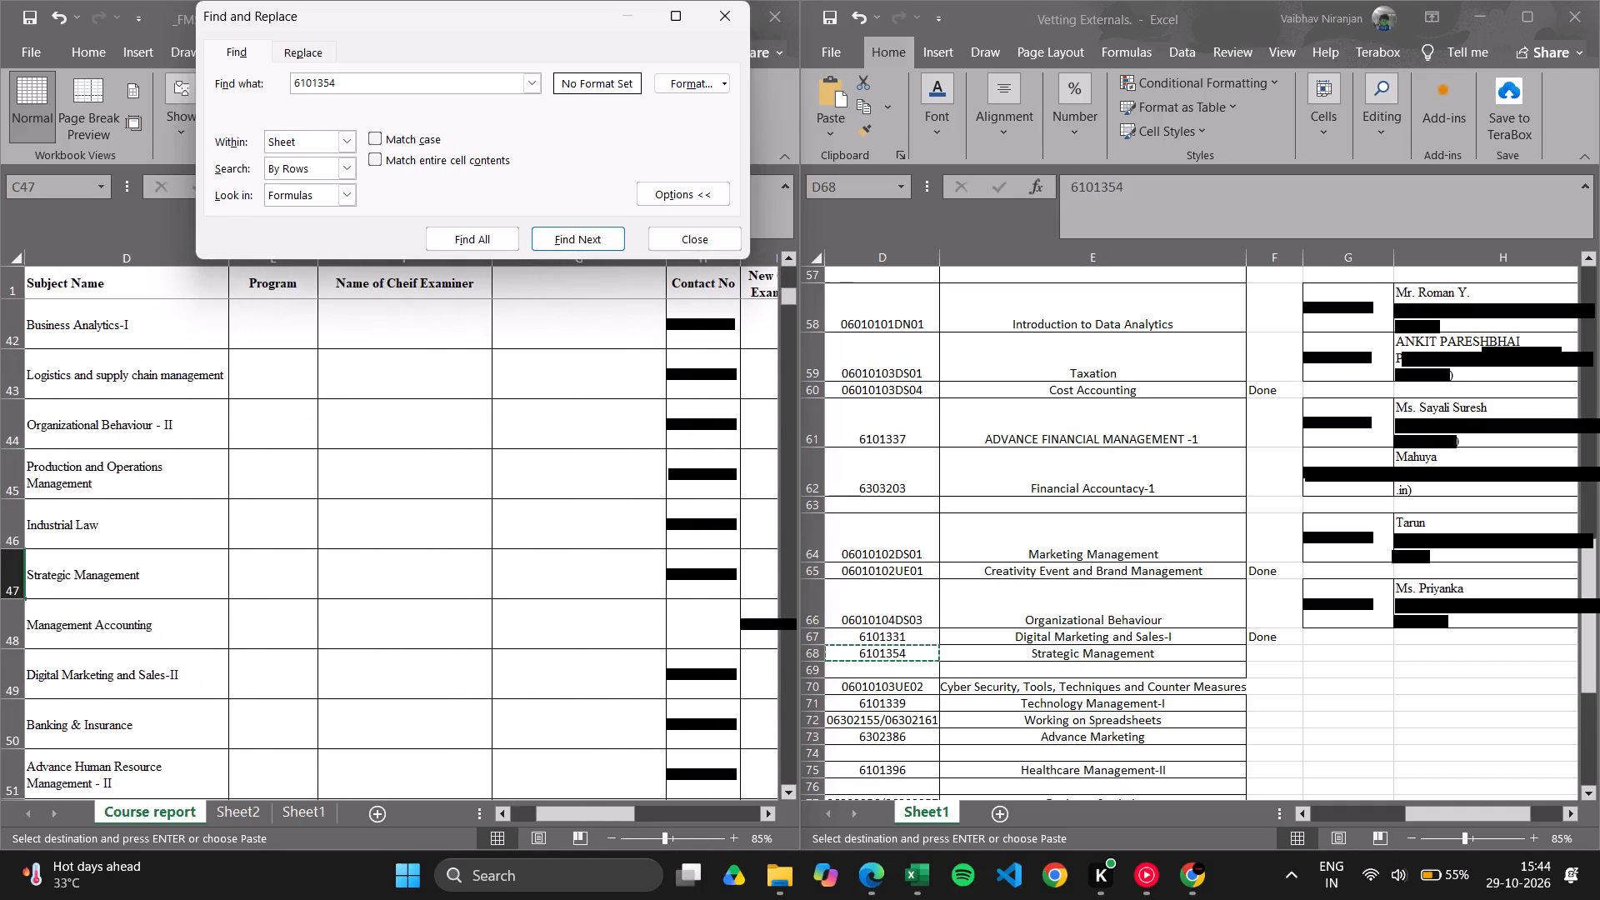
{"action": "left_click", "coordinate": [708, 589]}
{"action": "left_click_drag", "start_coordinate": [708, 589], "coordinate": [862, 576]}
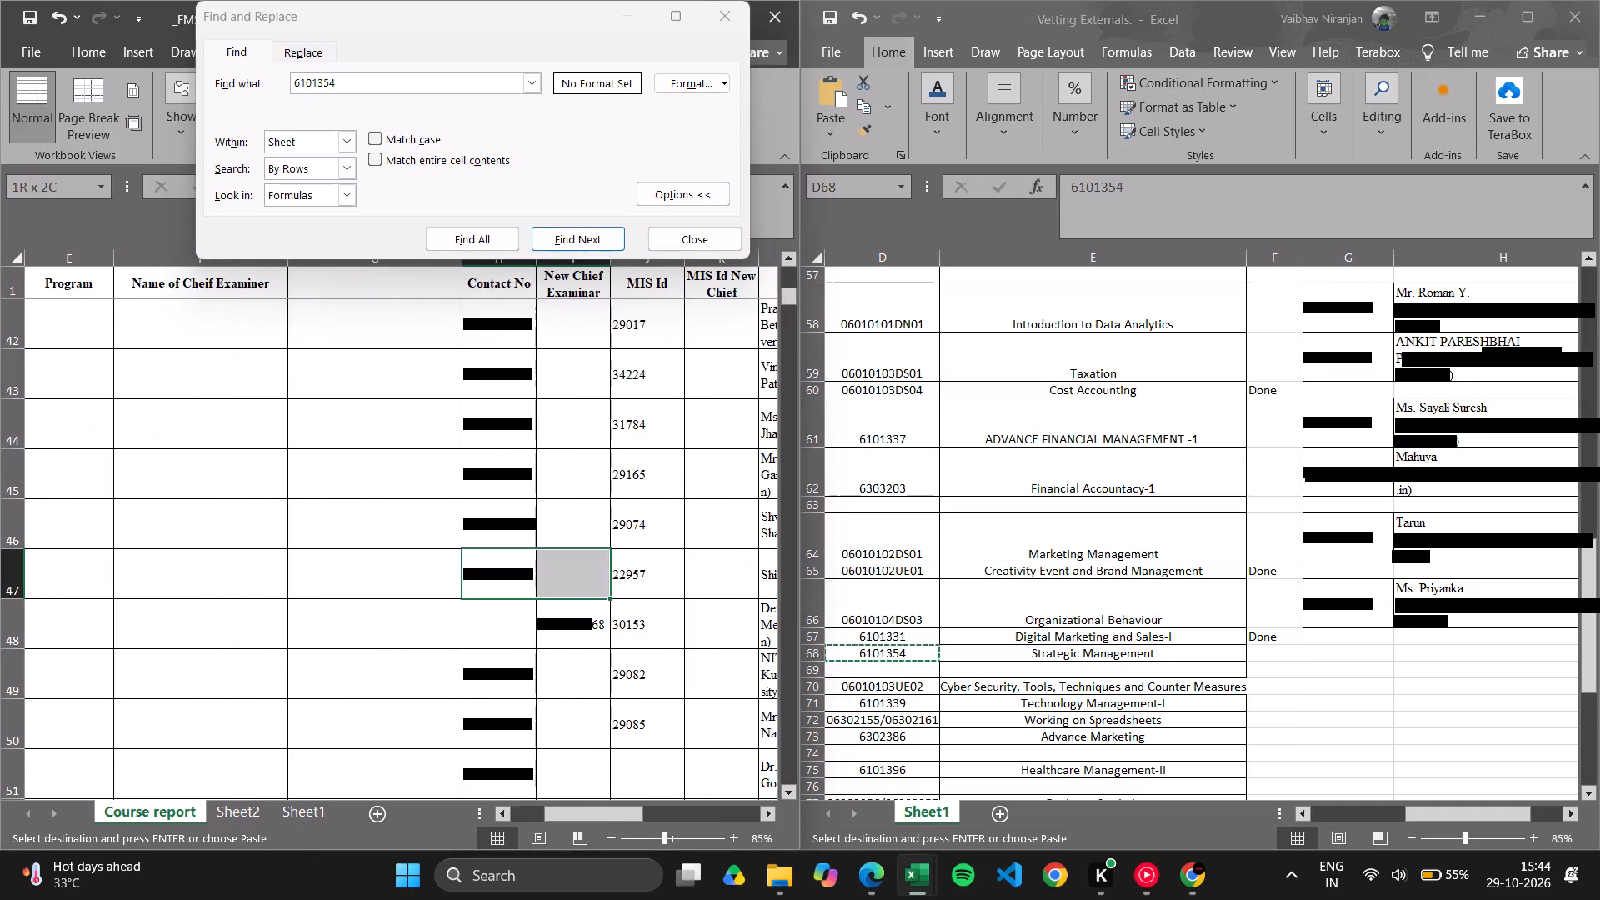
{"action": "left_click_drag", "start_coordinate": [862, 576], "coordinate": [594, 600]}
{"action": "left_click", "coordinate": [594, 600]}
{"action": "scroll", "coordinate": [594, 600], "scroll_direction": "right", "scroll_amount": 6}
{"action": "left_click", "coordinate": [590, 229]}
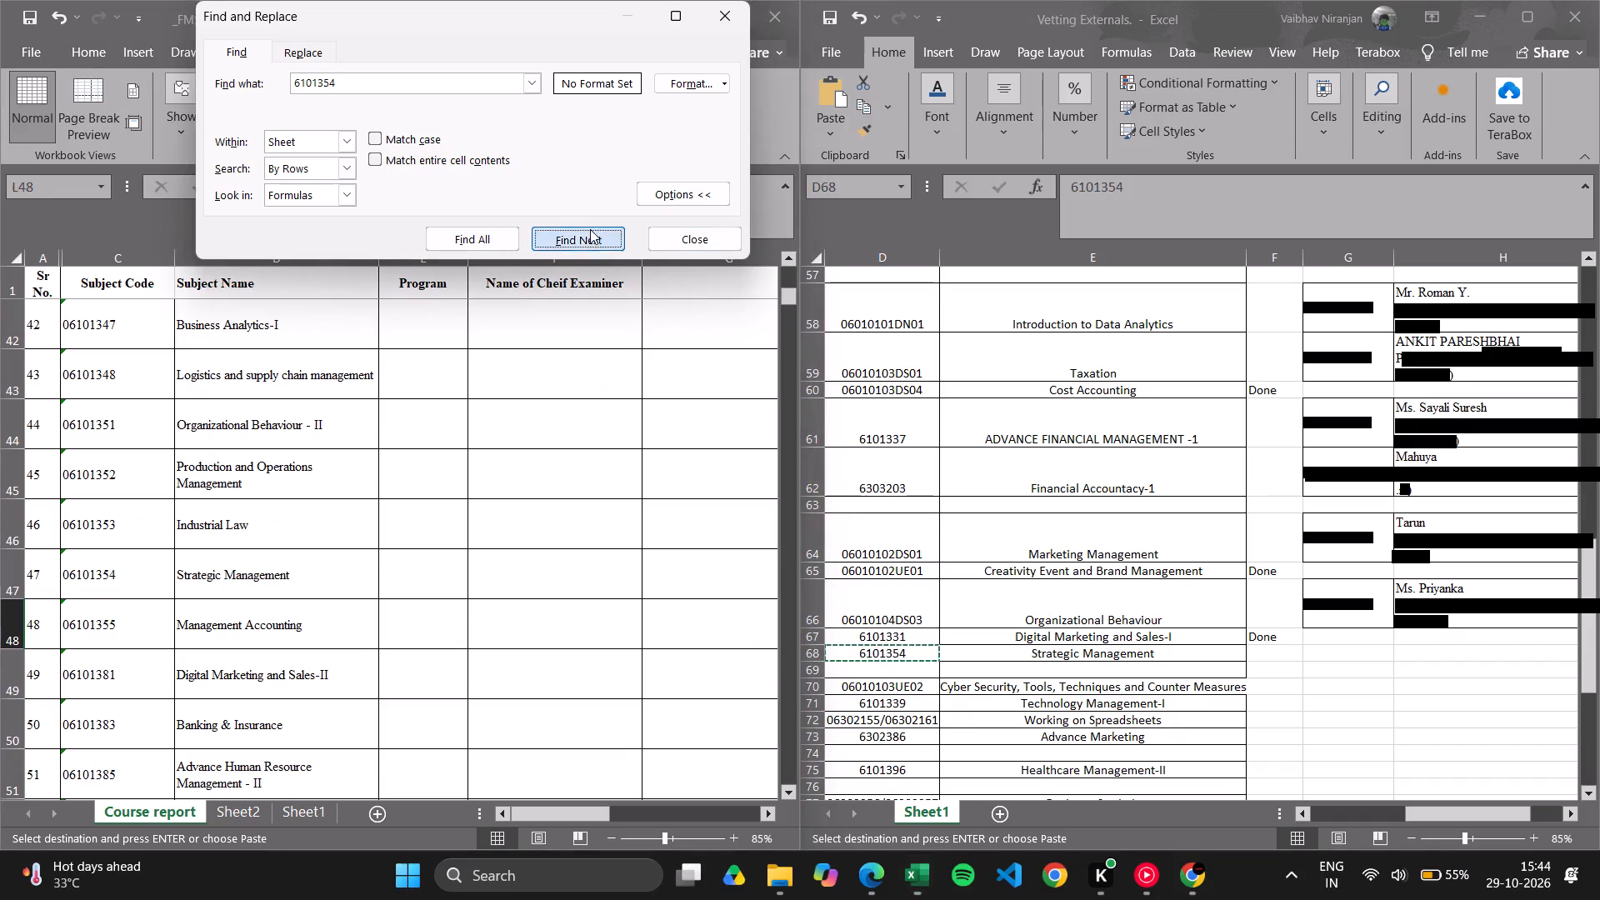
Copy the Strategic Management row's Contact No from H47 of the nomination workbook into G68 of Vetting Externals.
{"action": "scroll", "coordinate": [502, 626], "scroll_direction": "left", "scroll_amount": 5}
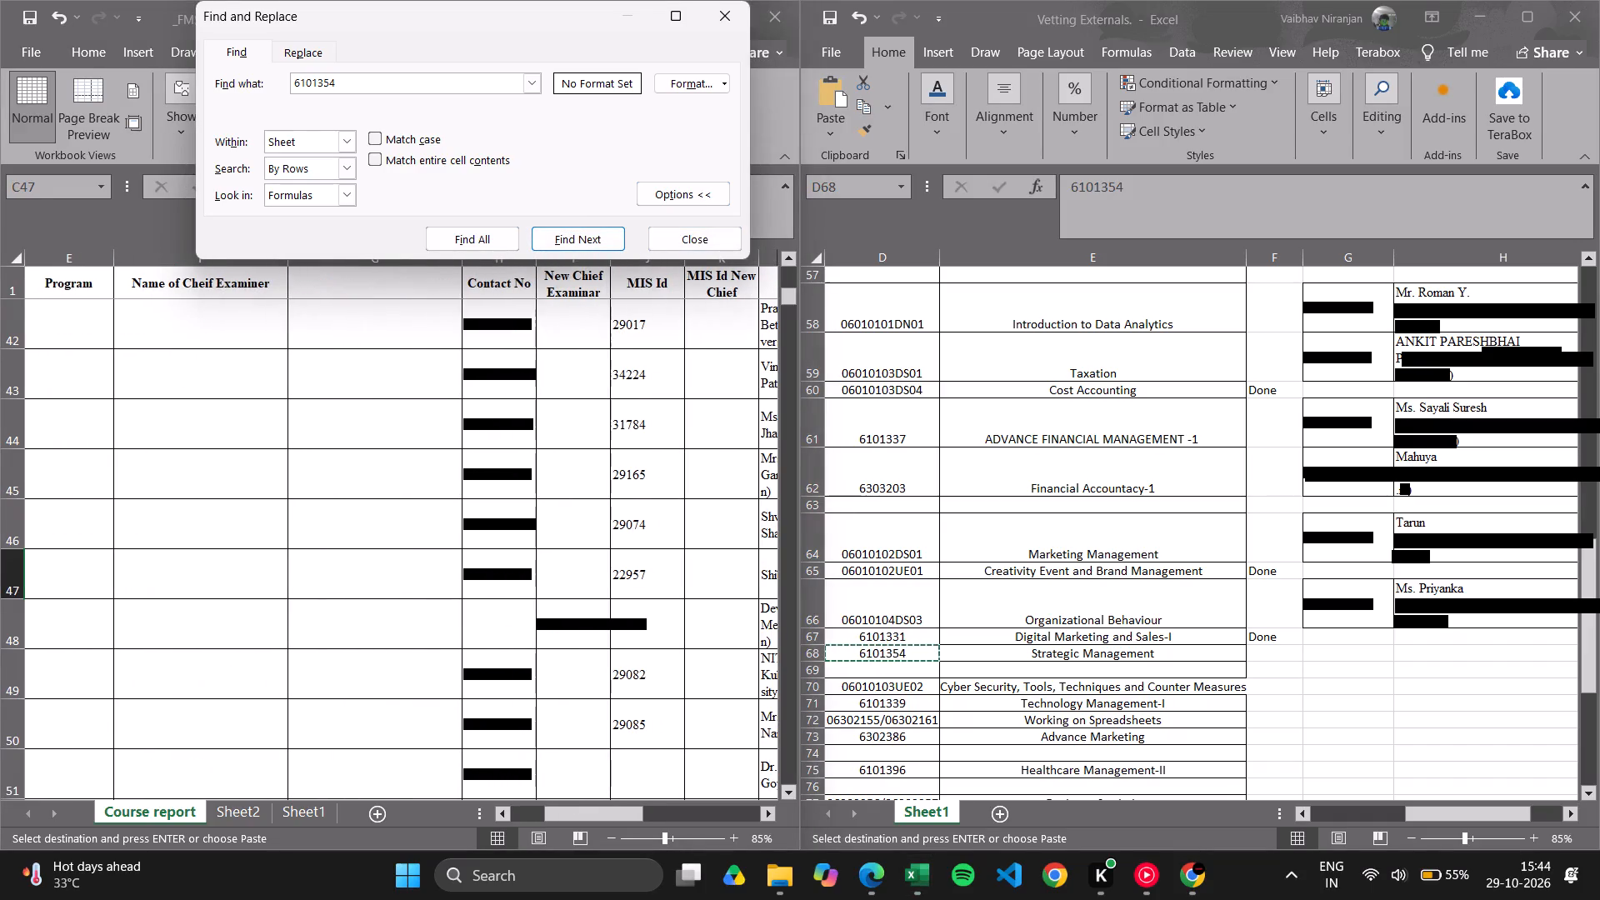
{"action": "left_click", "coordinate": [502, 585]}
{"action": "key", "text": "ctrl+c"}
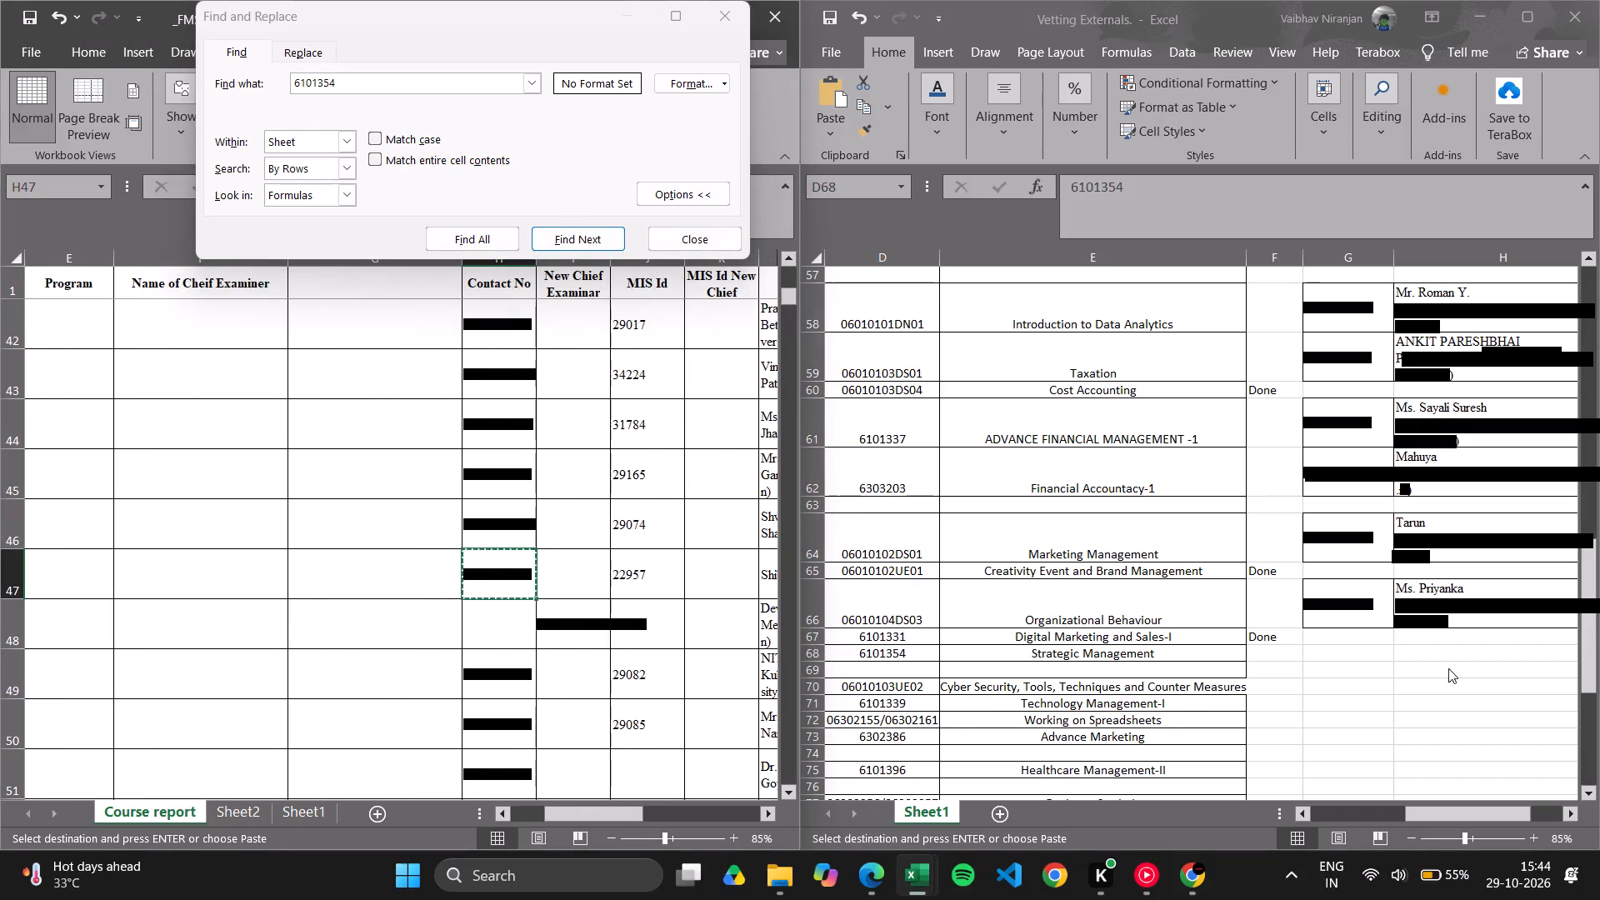
{"action": "left_click", "coordinate": [1335, 659]}
{"action": "left_click", "coordinate": [1335, 659]}
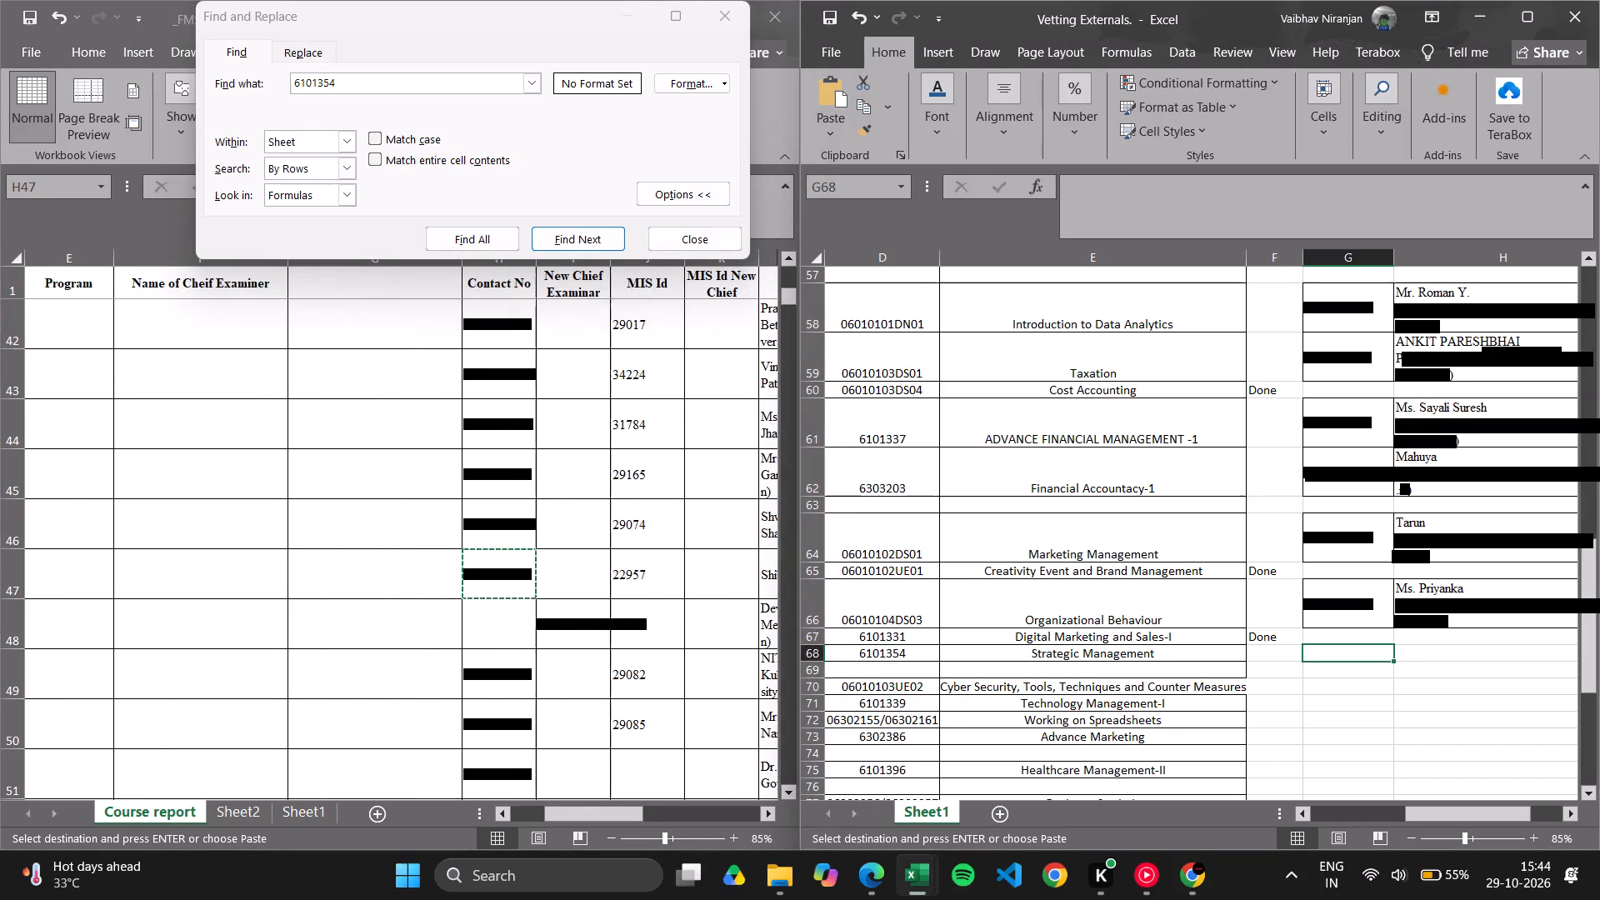
{"action": "key", "text": "ctrl+v"}
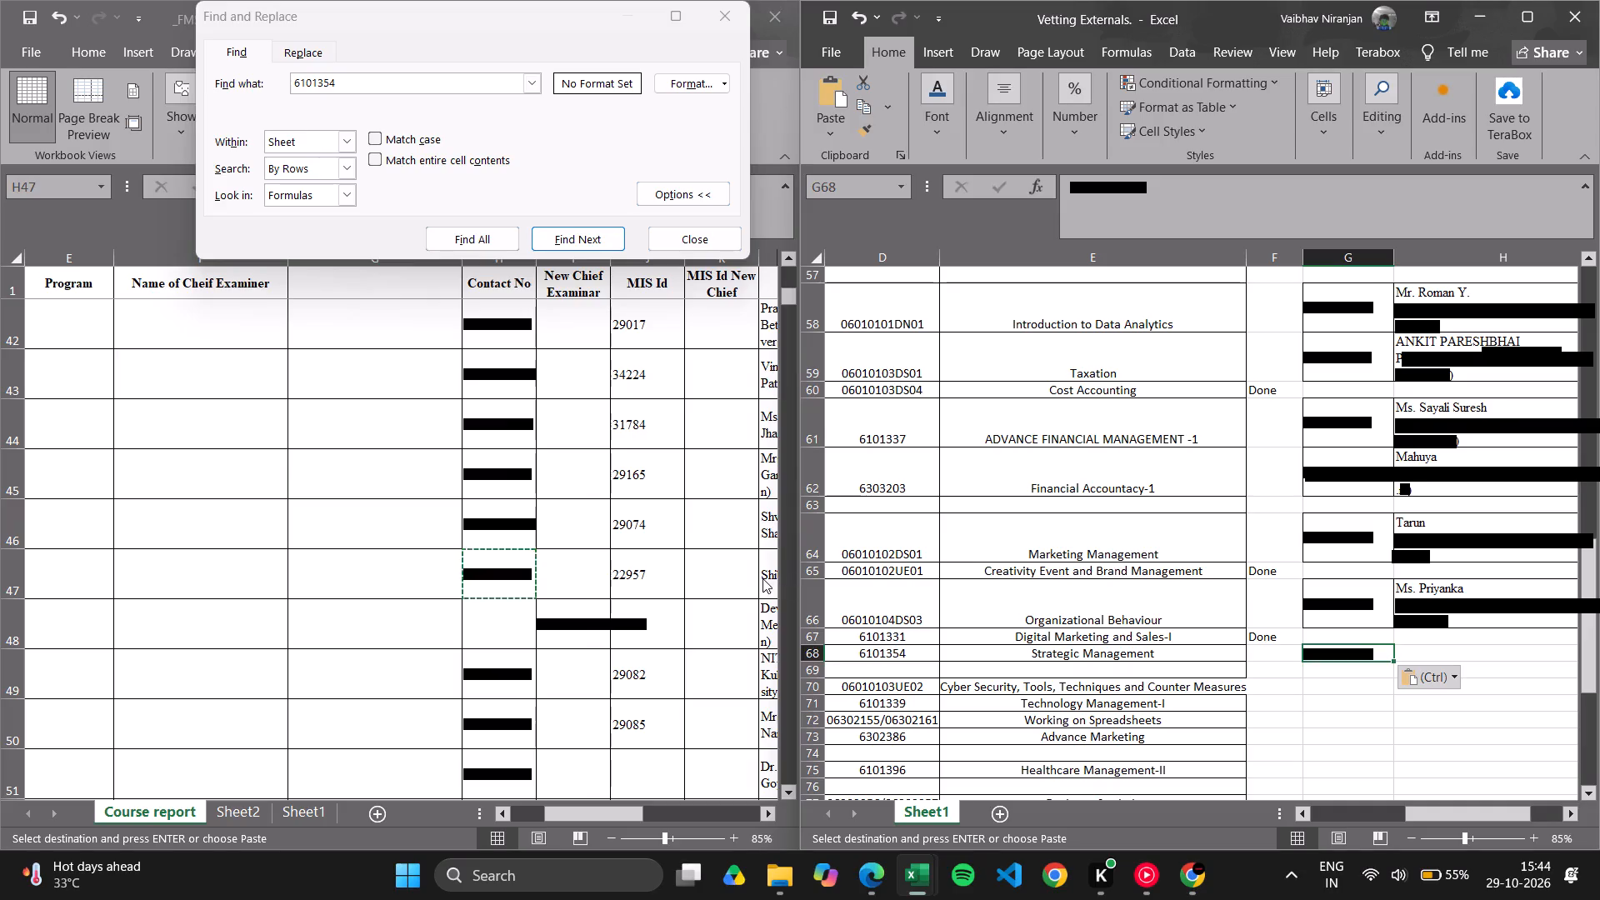
Copy the Strategic Management row's E mail id from L47 of the nomination workbook into H68 of Vetting Externals.
{"action": "double_click", "coordinate": [762, 578]}
{"action": "key", "text": "ctrl+c"}
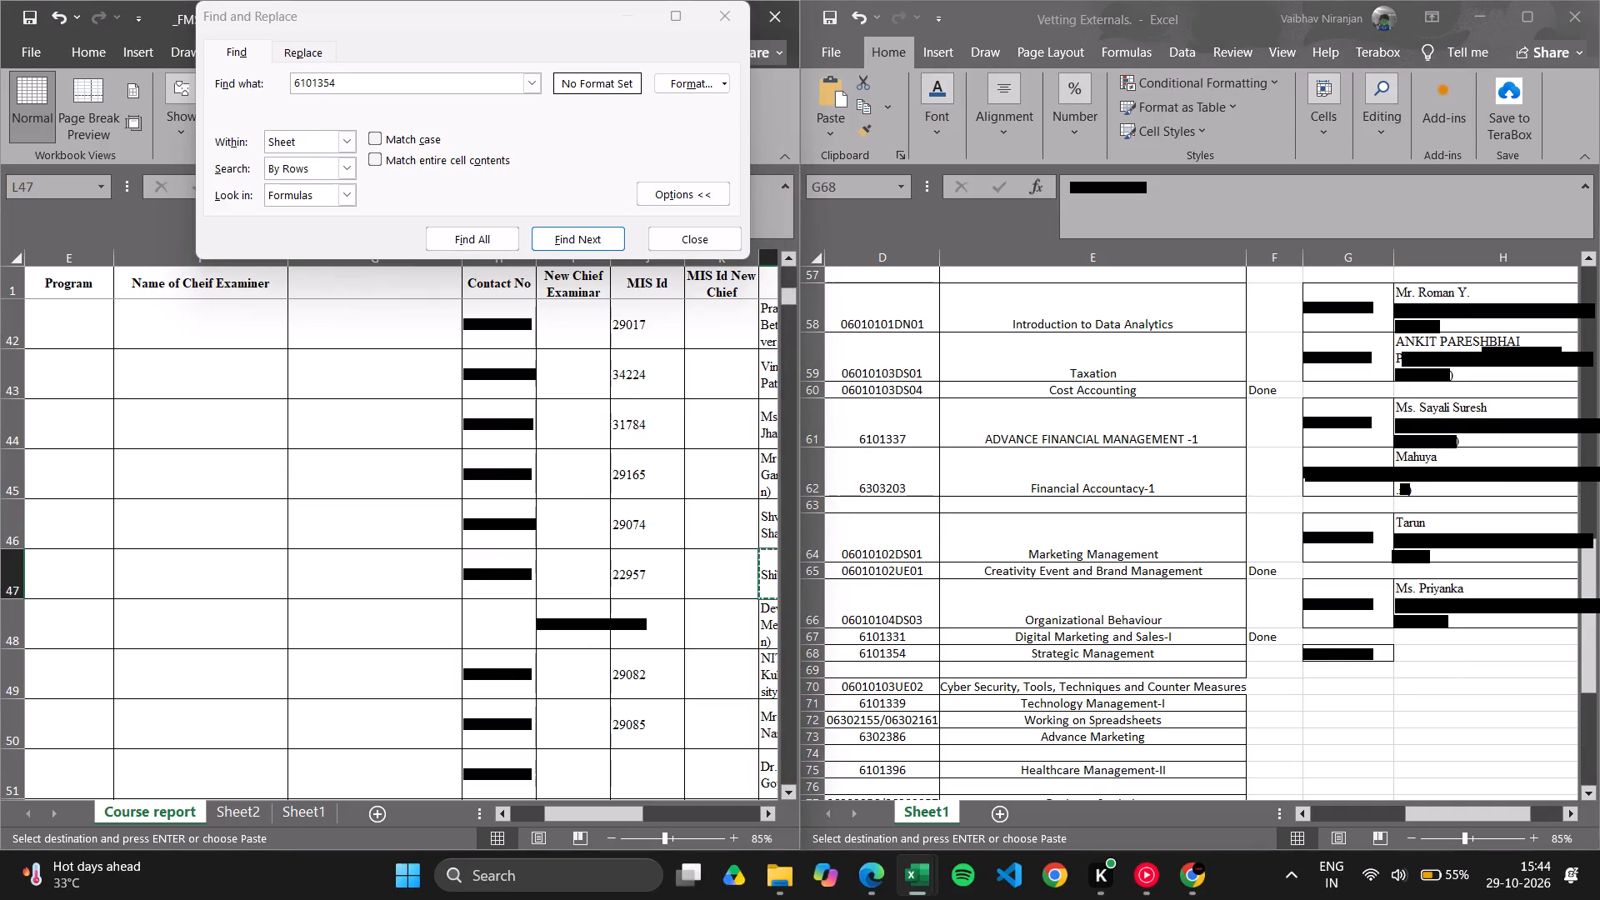
{"action": "double_click", "coordinate": [1432, 653]}
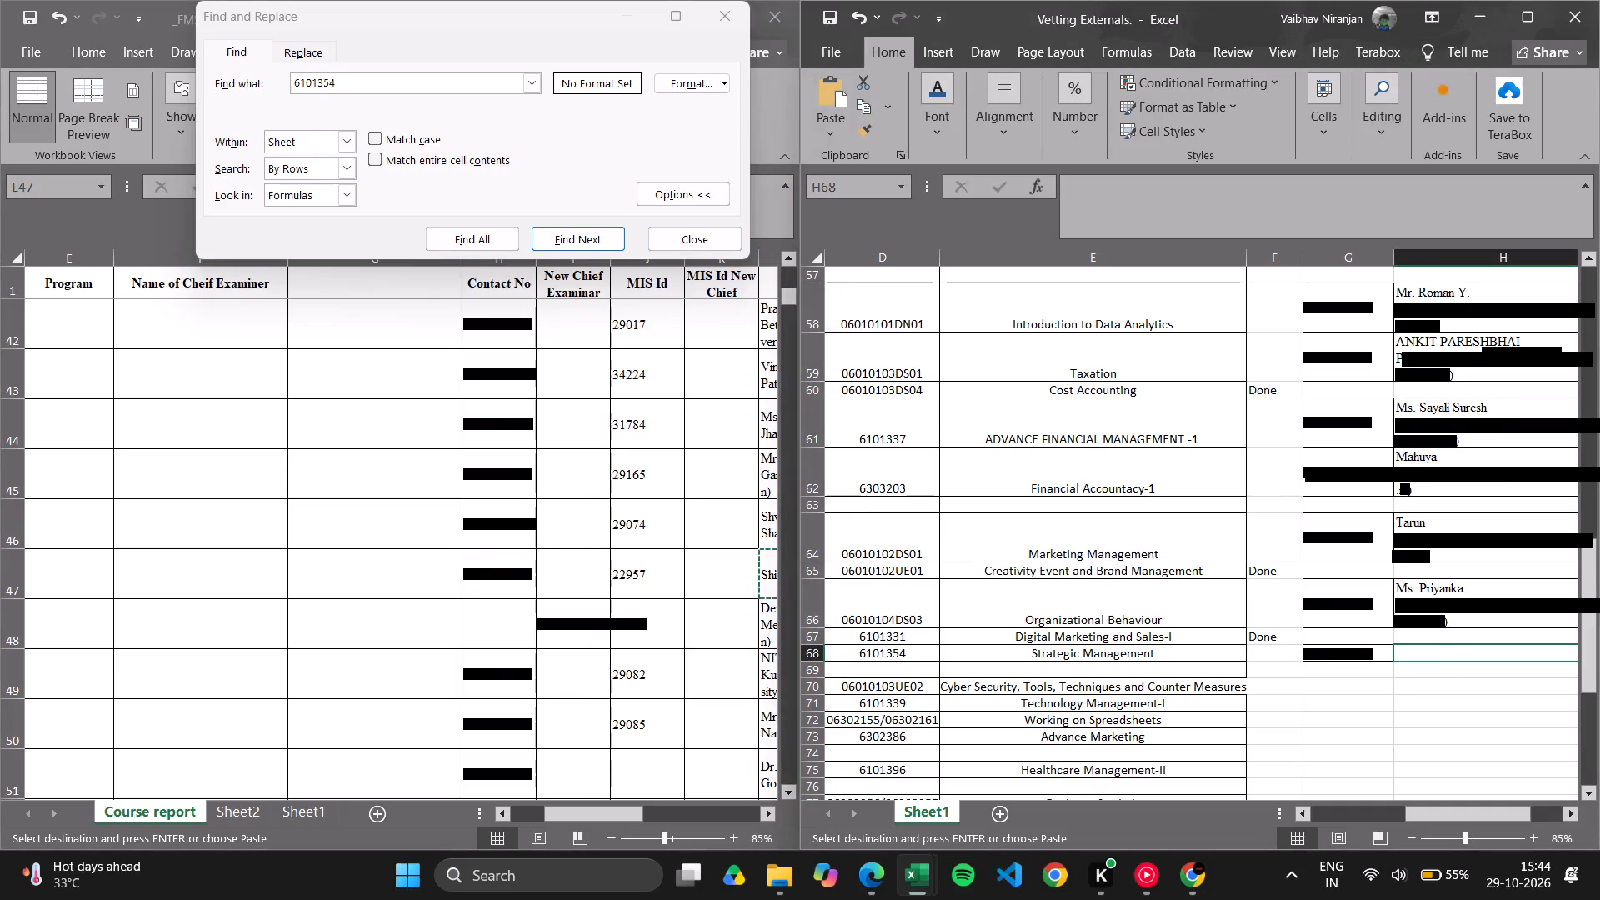
{"action": "key", "text": "ctrl+v"}
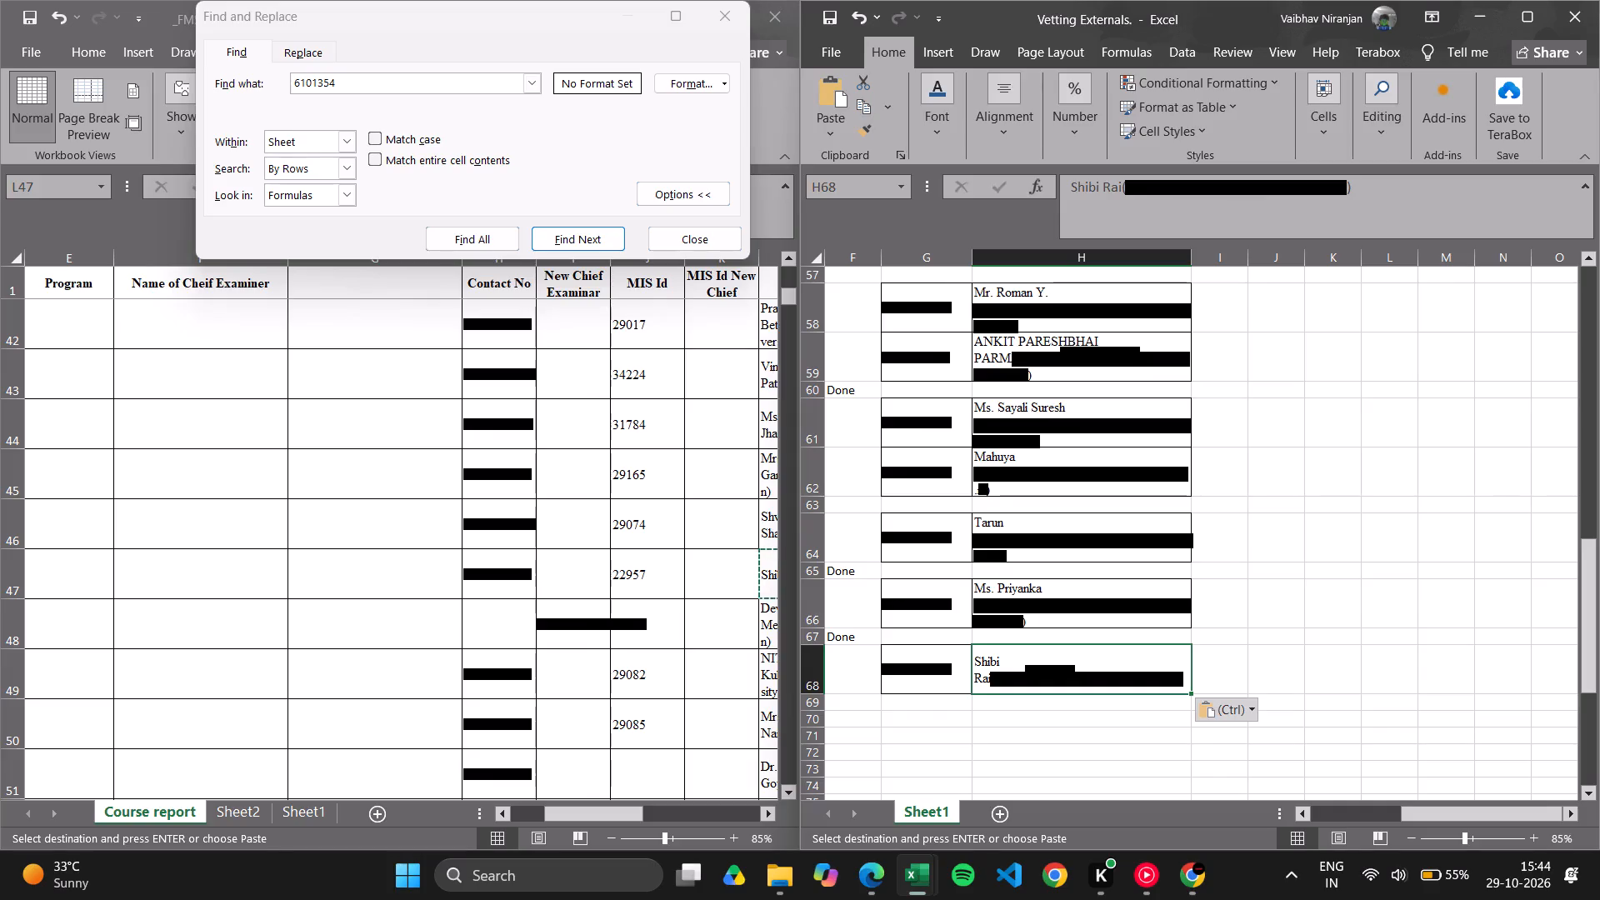
Review the remaining subjects below Strategic Management in Vetting Externals, including their assigned names and Done marks.
{"action": "left_click", "coordinate": [1168, 640]}
{"action": "scroll", "coordinate": [1168, 640], "scroll_direction": "right", "scroll_amount": 2}
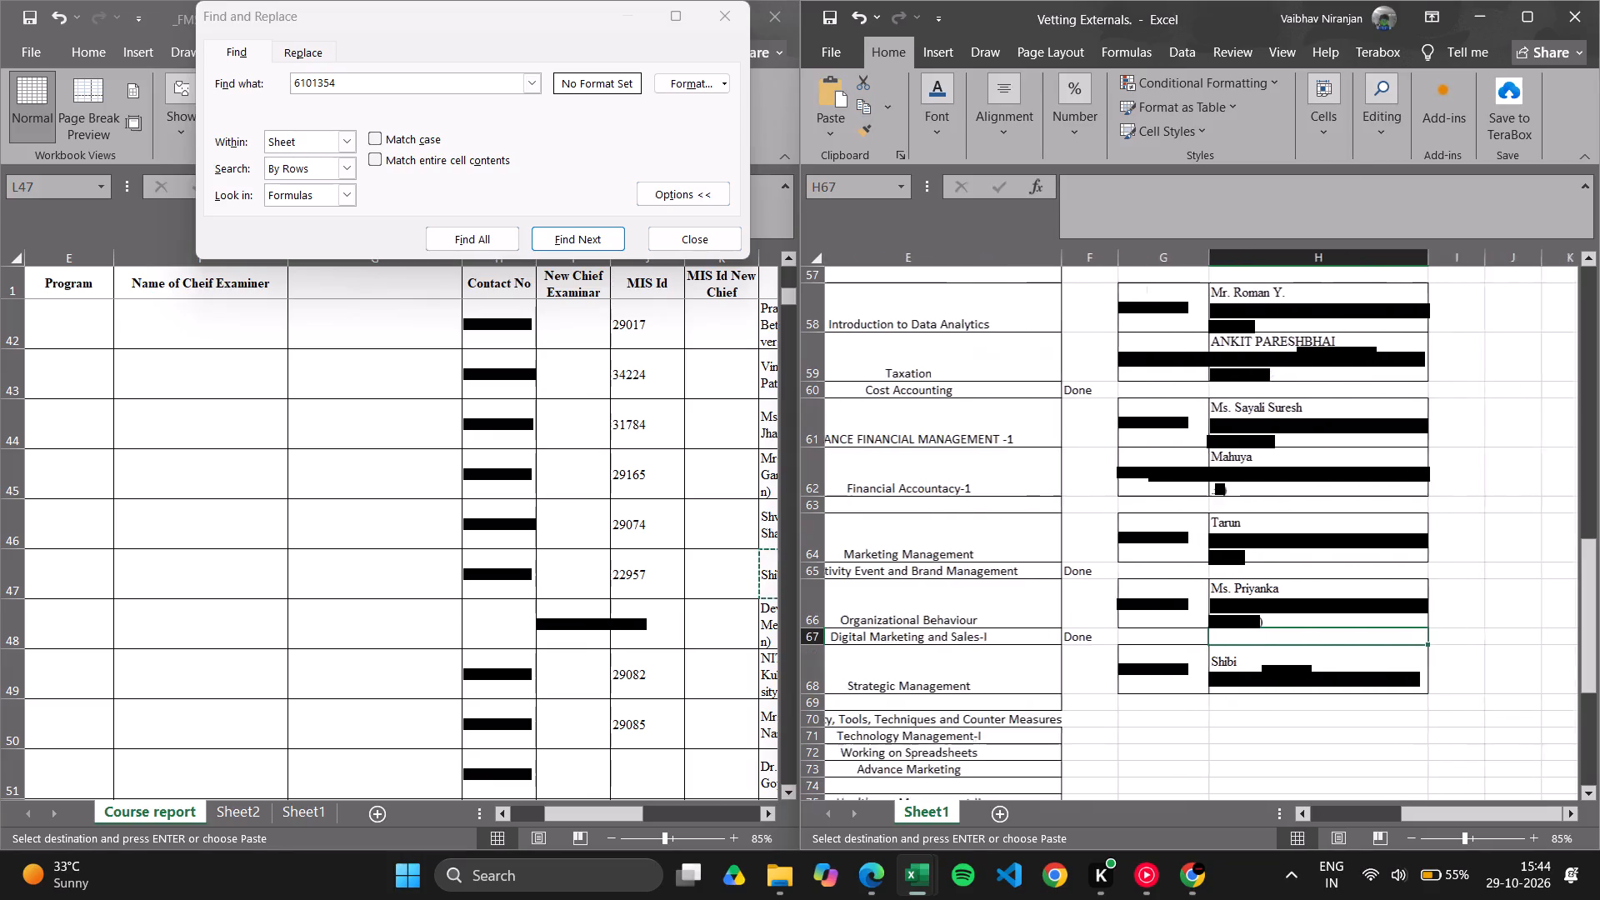
{"action": "scroll", "coordinate": [1168, 640], "scroll_direction": "right", "scroll_amount": 6}
{"action": "scroll", "coordinate": [1168, 640], "scroll_direction": "down", "scroll_amount": 2}
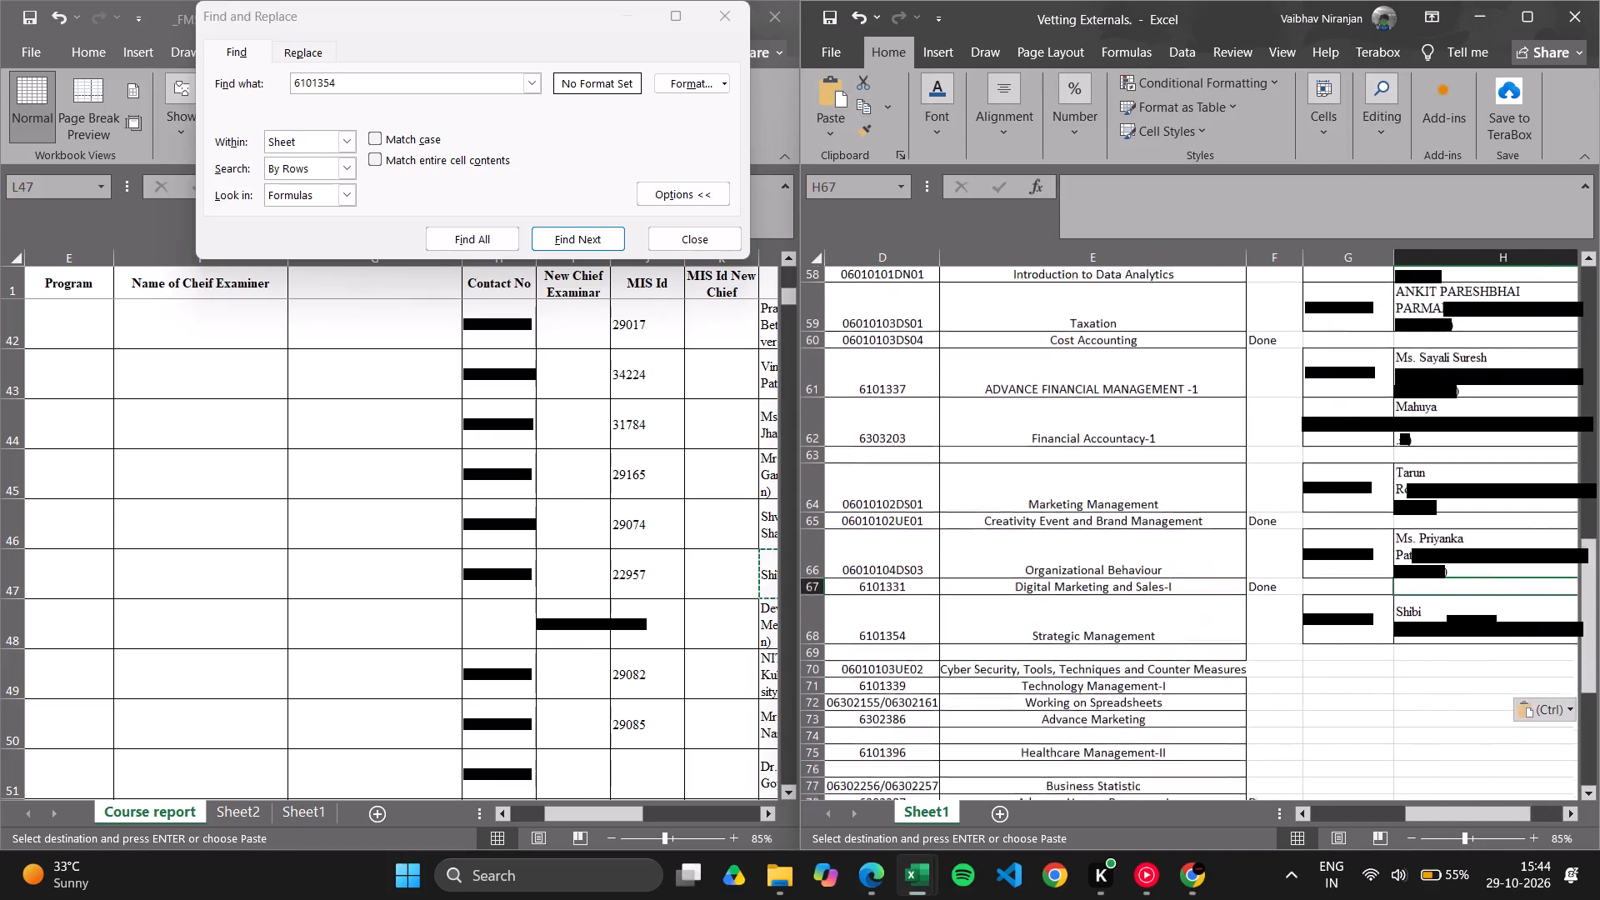
{"action": "scroll", "coordinate": [1168, 640], "scroll_direction": "down", "scroll_amount": 11}
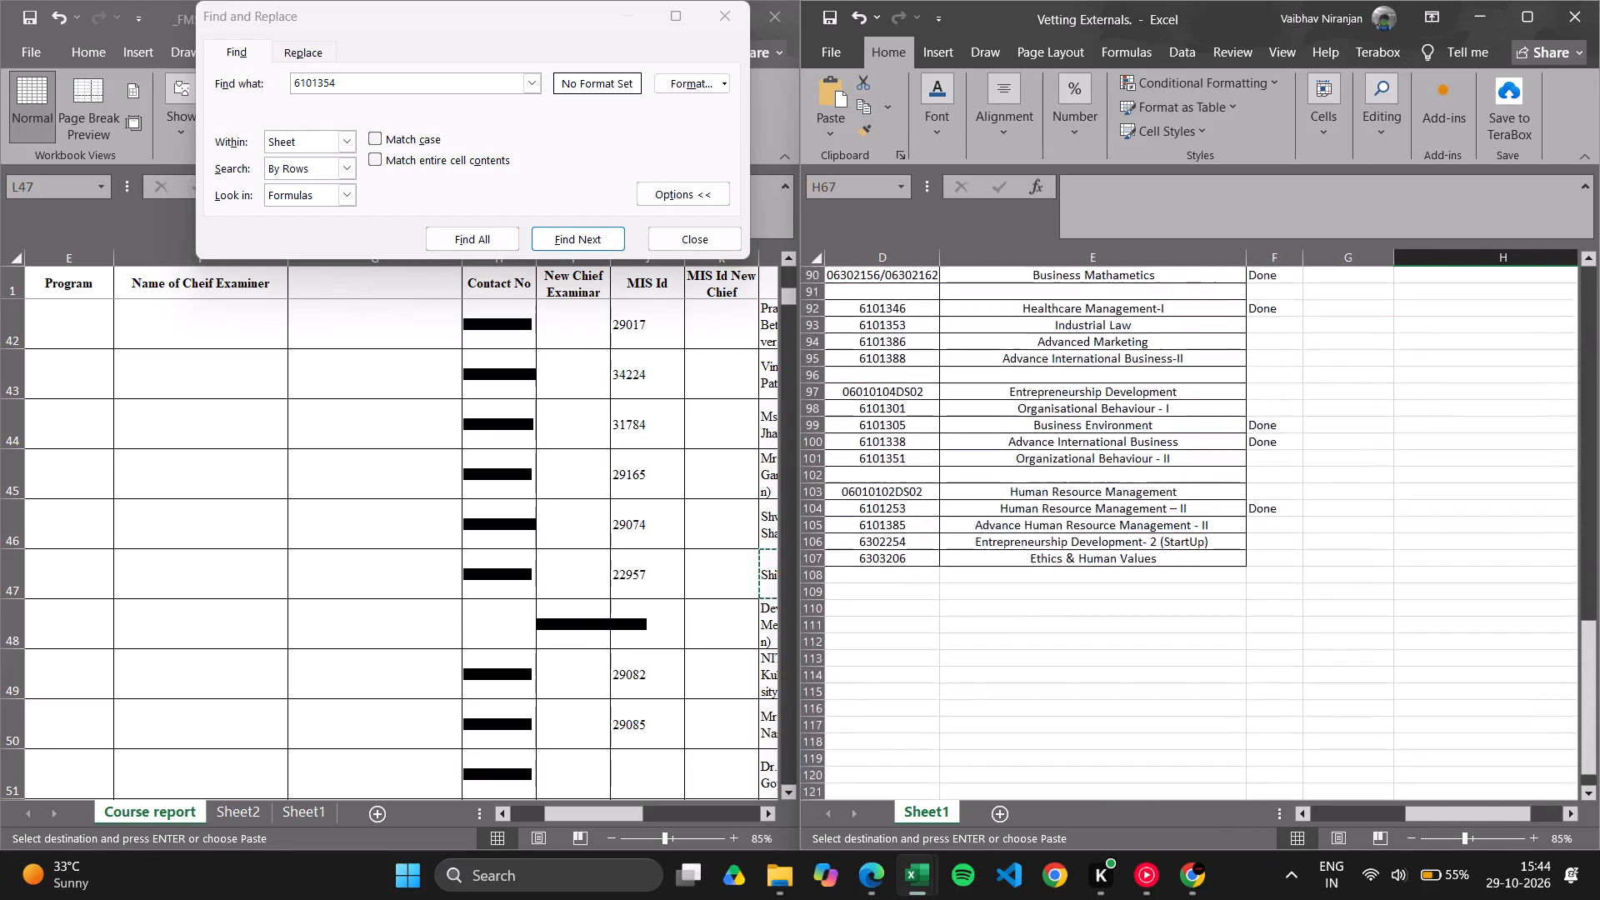
{"action": "scroll", "coordinate": [1168, 640], "scroll_direction": "up", "scroll_amount": 3}
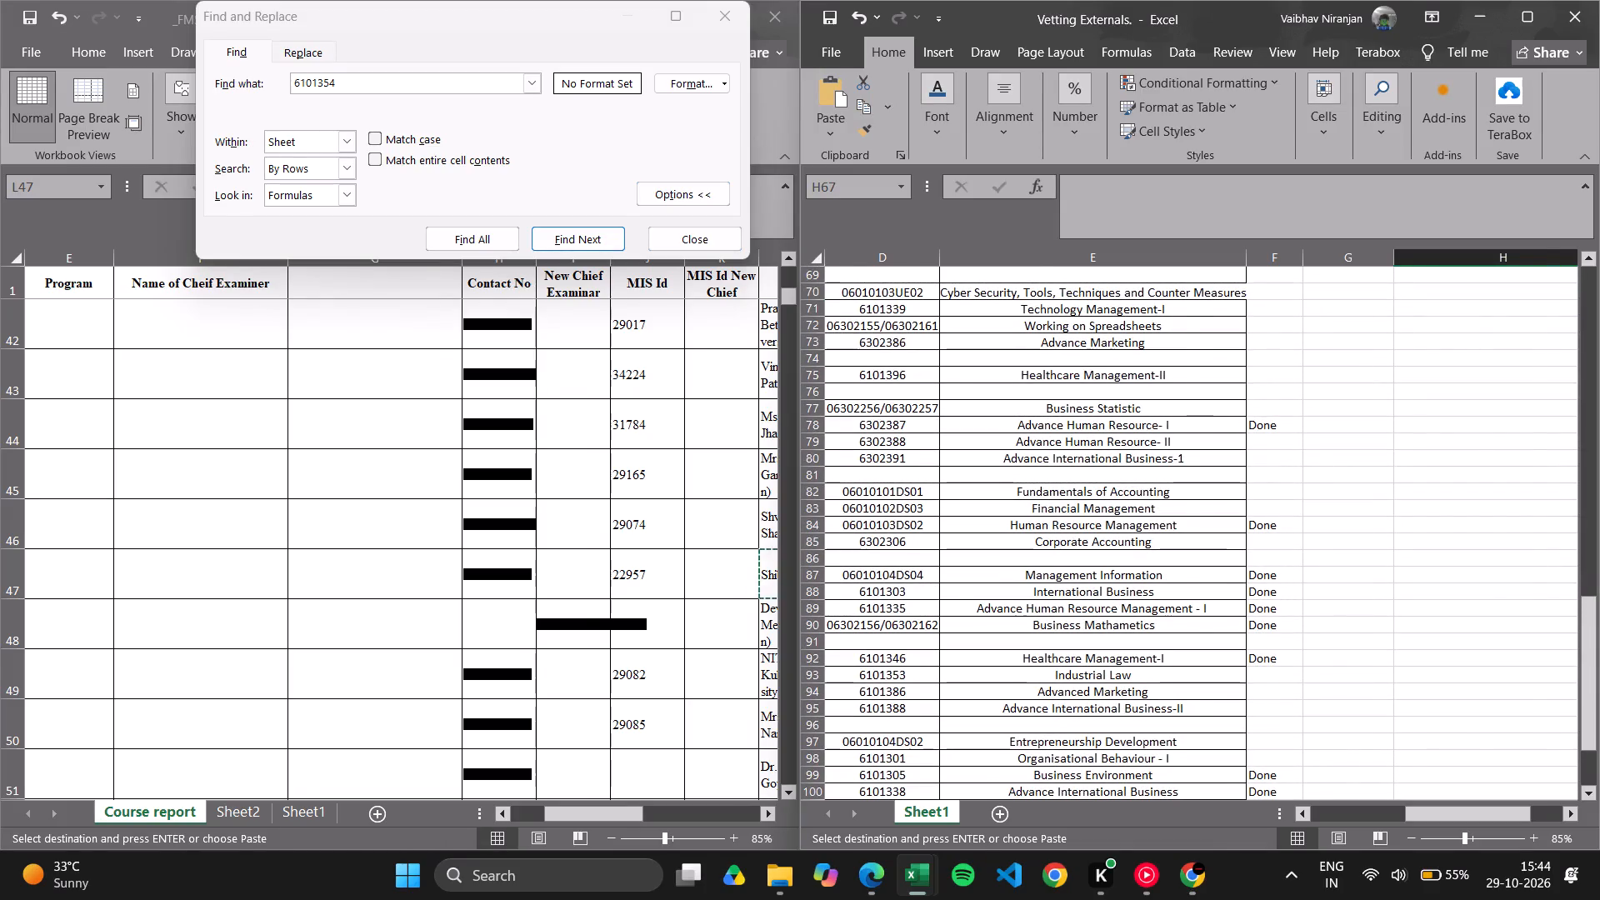
{"action": "scroll", "coordinate": [1168, 640], "scroll_direction": "right", "scroll_amount": 2}
{"action": "scroll", "coordinate": [1054, 297], "scroll_direction": "right", "scroll_amount": 3}
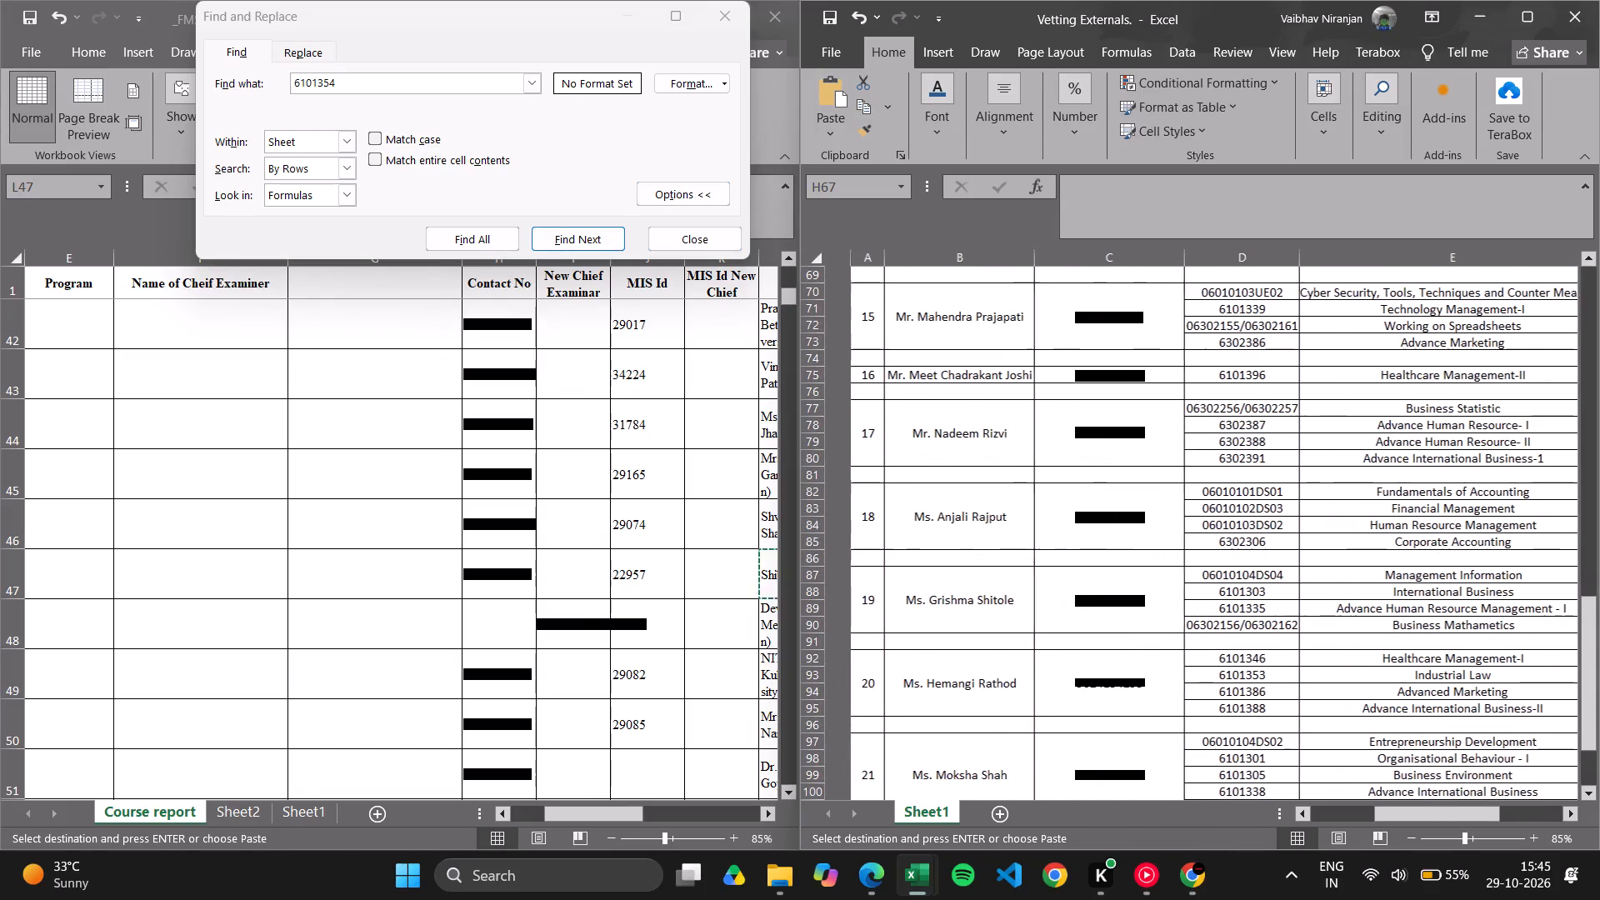
{"action": "scroll", "coordinate": [1054, 297], "scroll_direction": "right", "scroll_amount": 1}
{"action": "scroll", "coordinate": [1186, 425], "scroll_direction": "up", "scroll_amount": 2}
{"action": "scroll", "coordinate": [1186, 425], "scroll_direction": "left", "scroll_amount": 3}
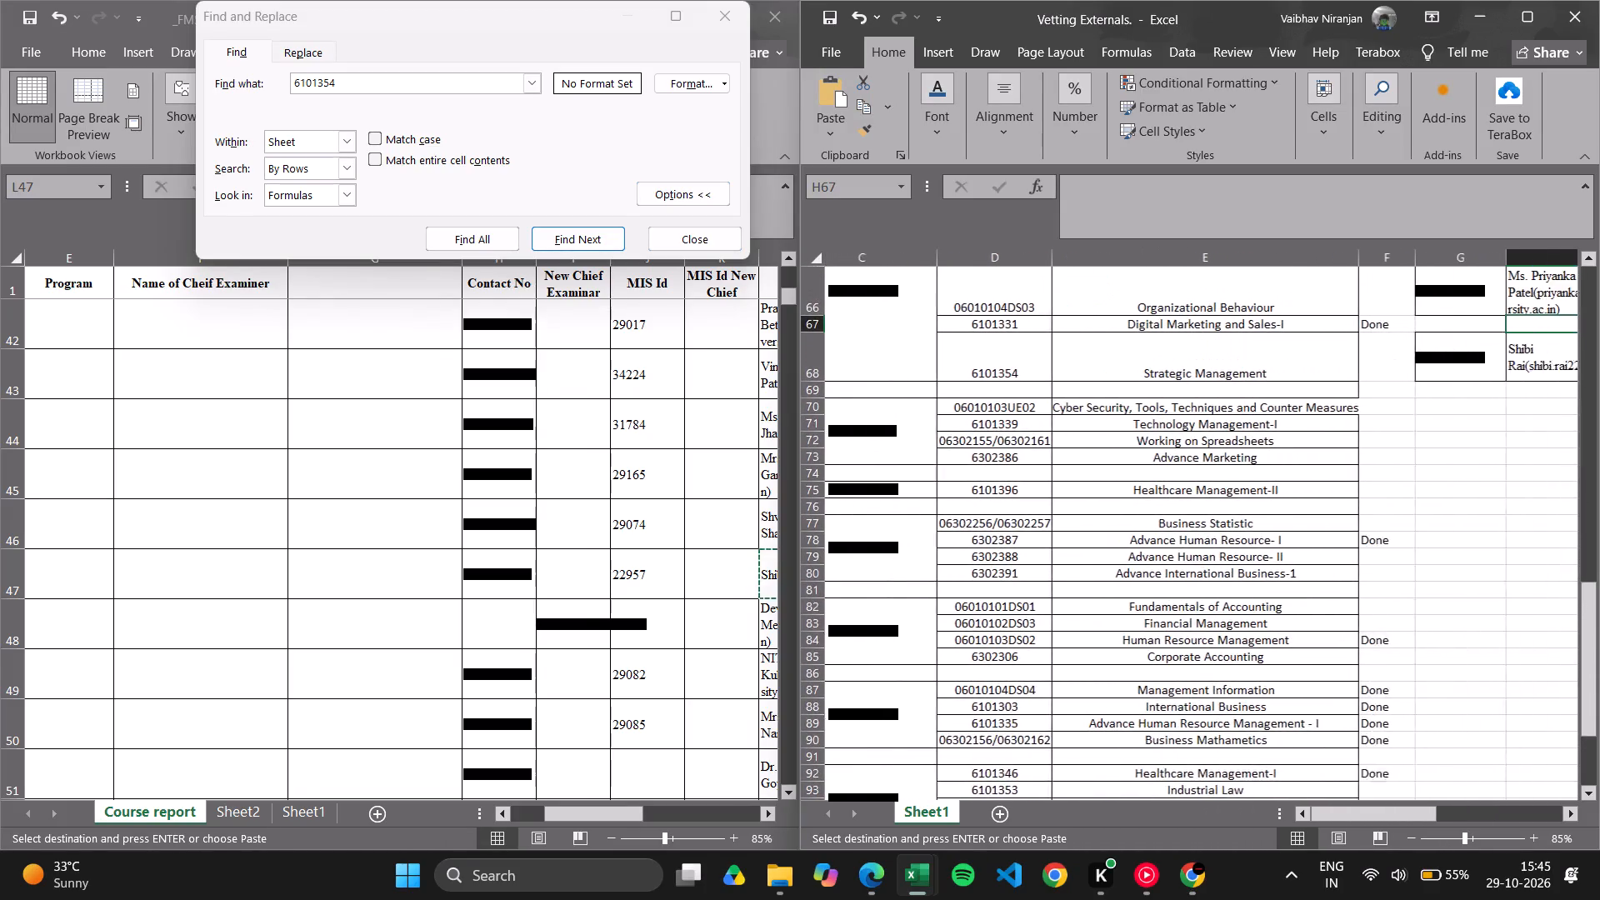
{"action": "scroll", "coordinate": [1186, 425], "scroll_direction": "left", "scroll_amount": 1}
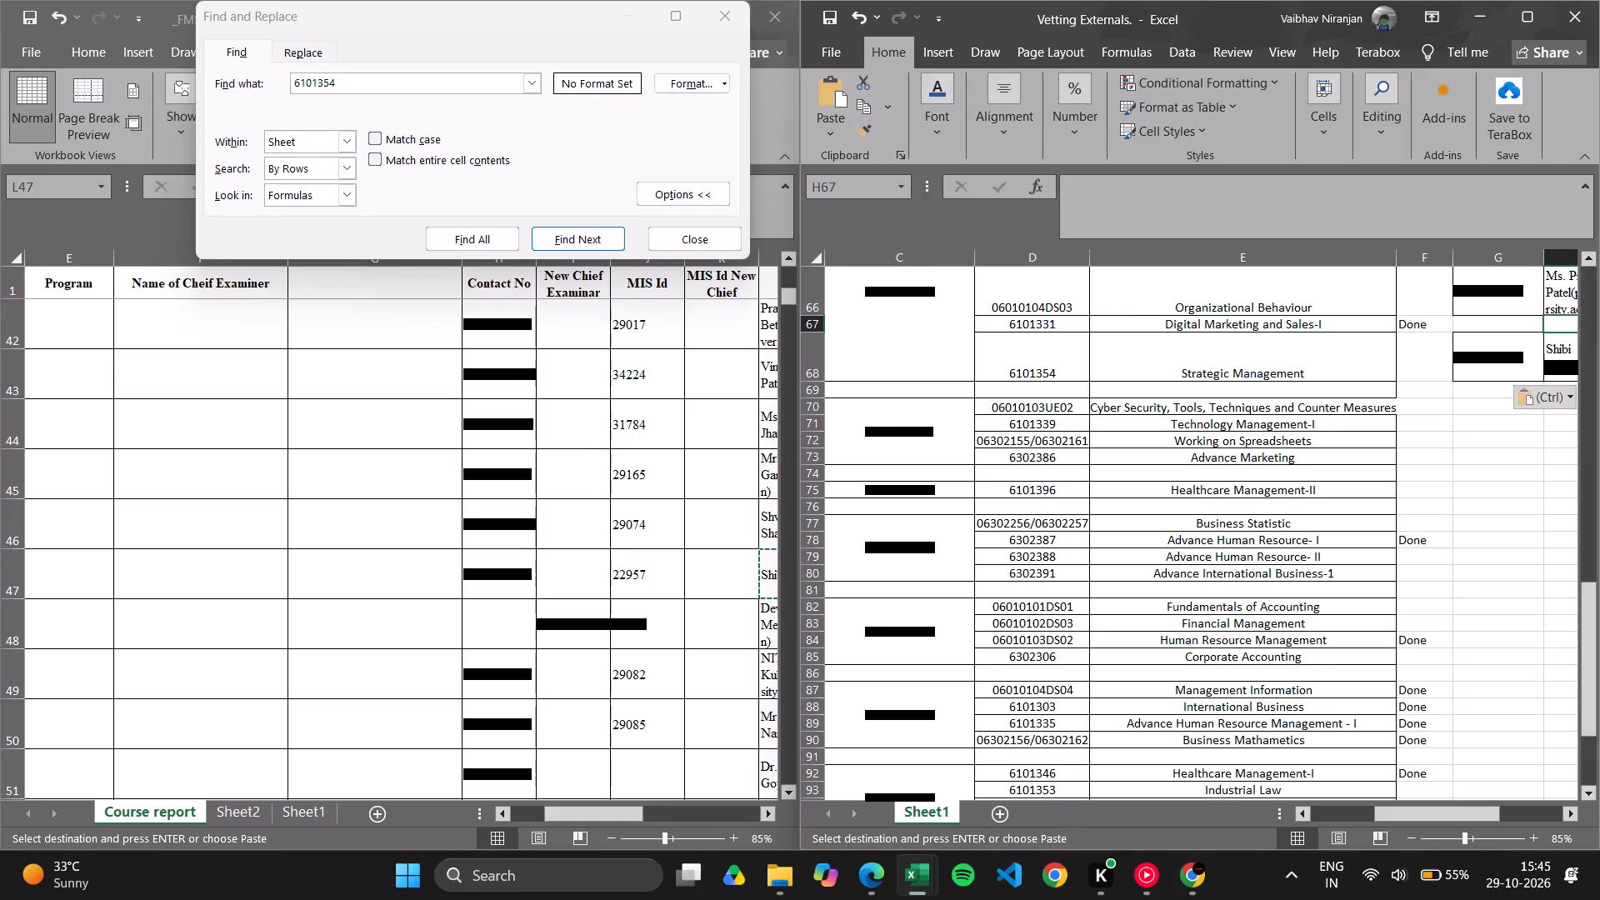
Search the nomination workbook for the Cyber Security, Tools, Techniques and Counter Measures subject code 06010103UE02, copied from D70 of Vetting Externals.
{"action": "left_click", "coordinate": [1021, 406]}
{"action": "key", "text": "ctrl+c"}
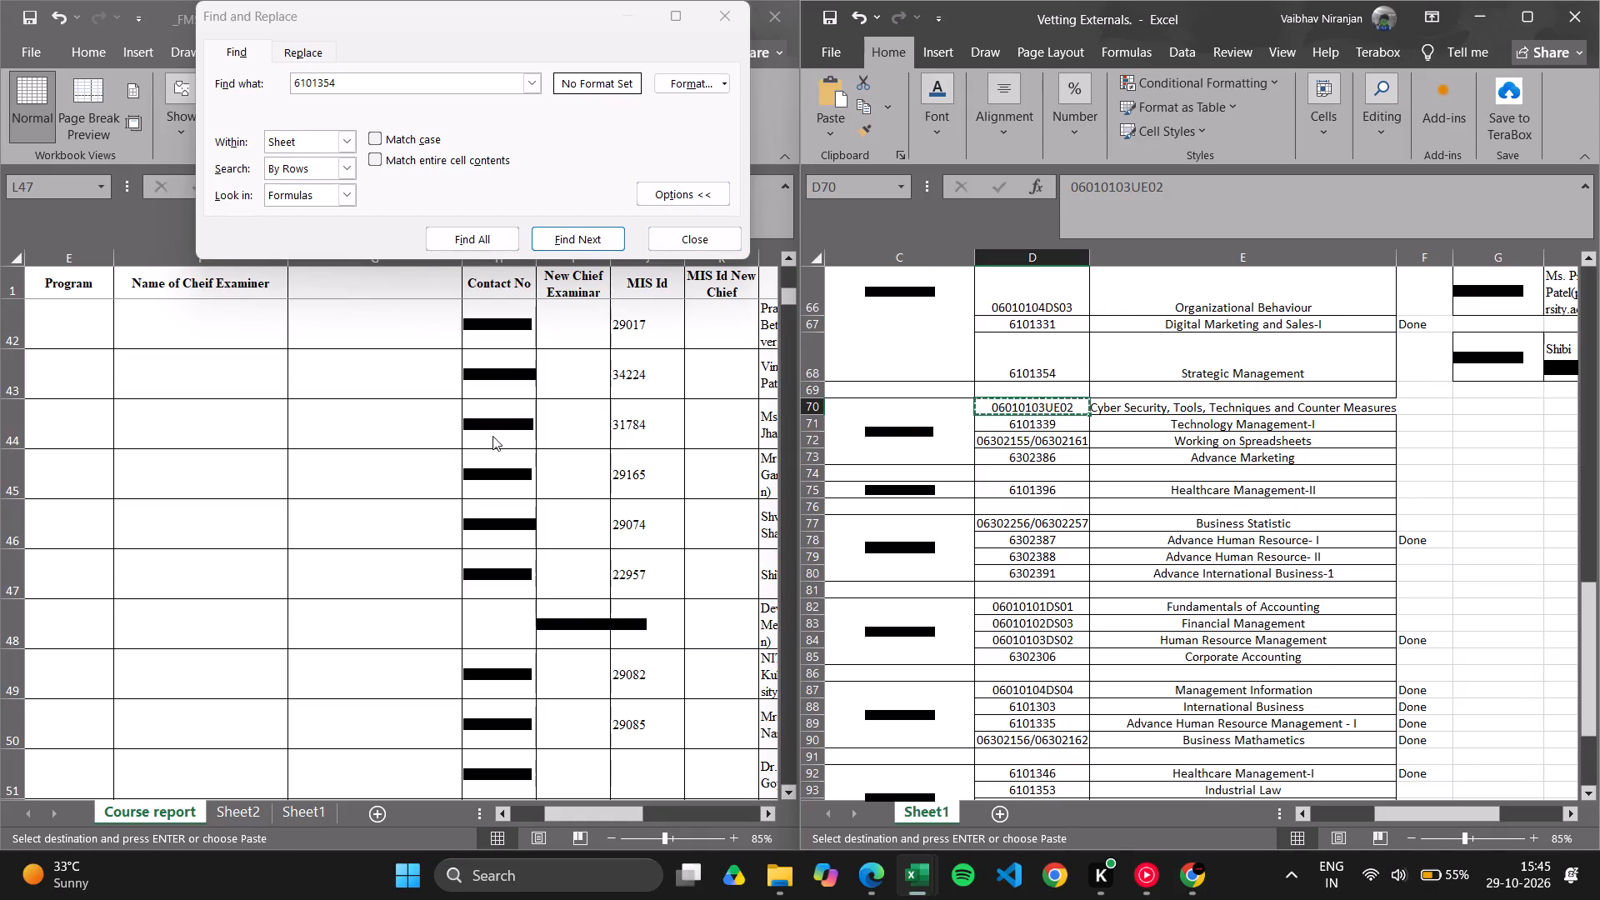
{"action": "left_click", "coordinate": [487, 436]}
{"action": "double_click", "coordinate": [425, 76]}
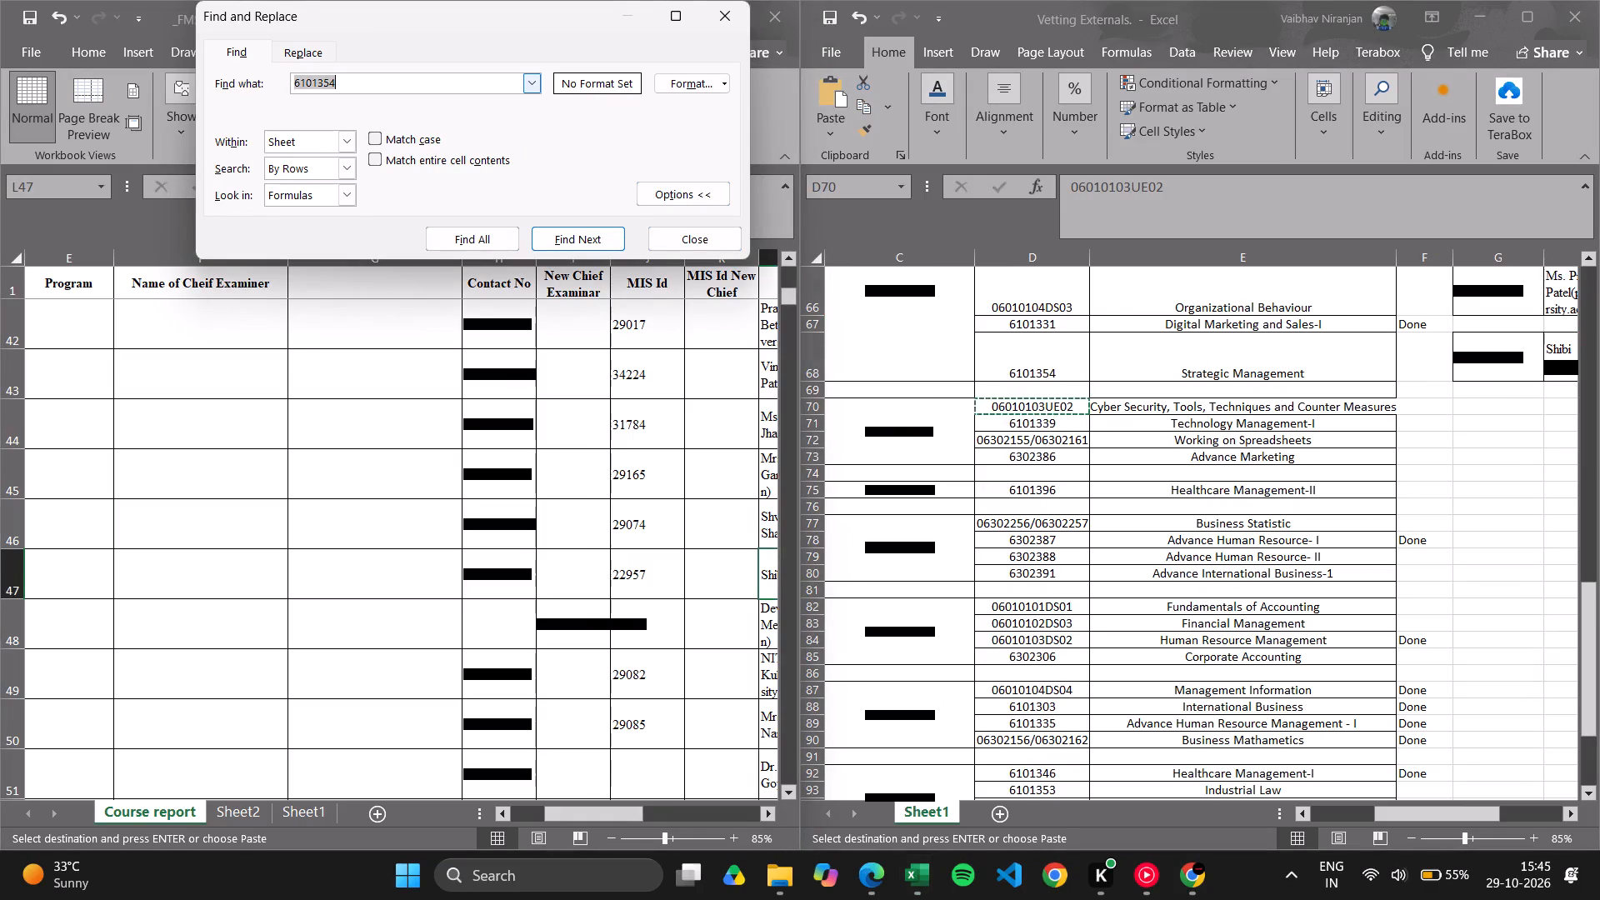
{"action": "key", "text": "ctrl+v"}
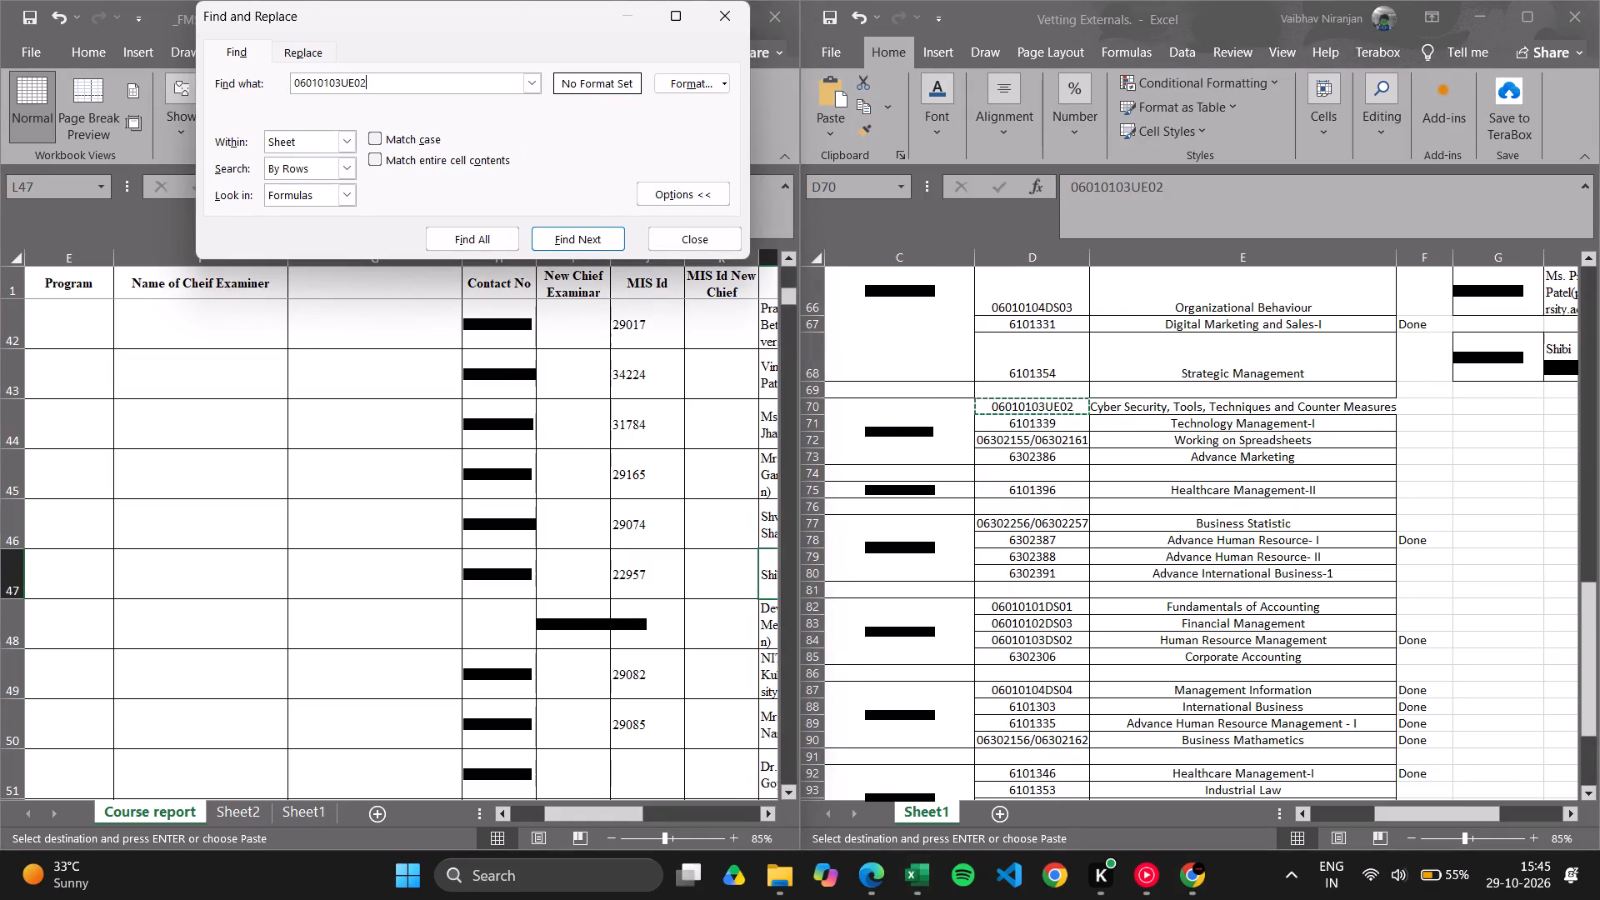
{"action": "left_click", "coordinate": [575, 244]}
{"action": "left_click", "coordinate": [545, 387]}
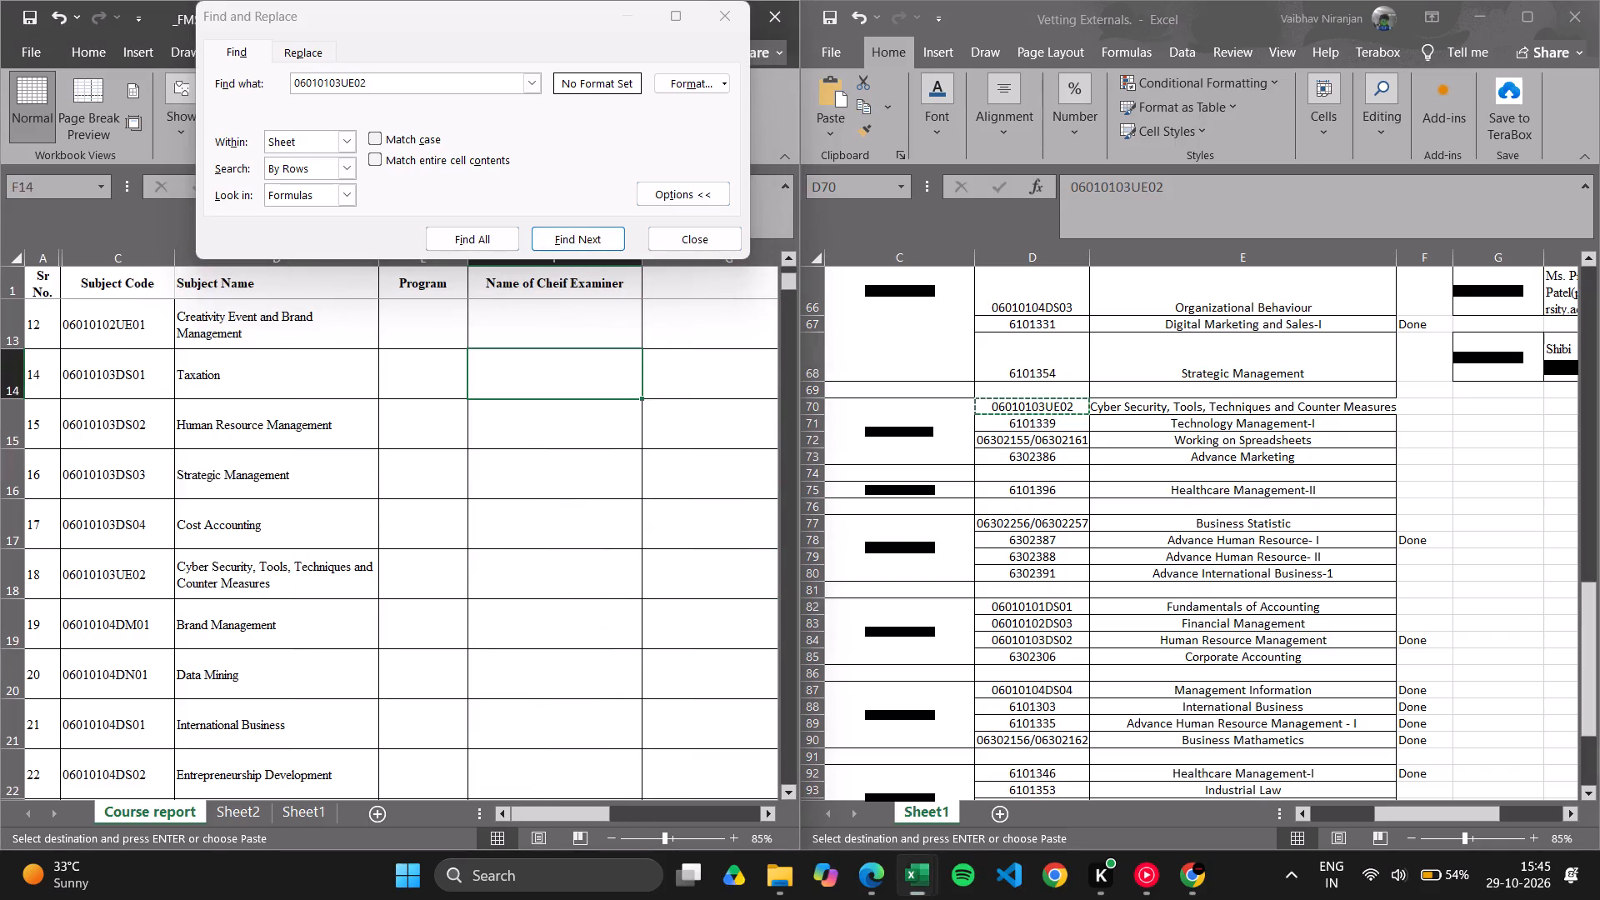
{"action": "left_click", "coordinate": [597, 232]}
{"action": "triple_click", "coordinate": [597, 232]}
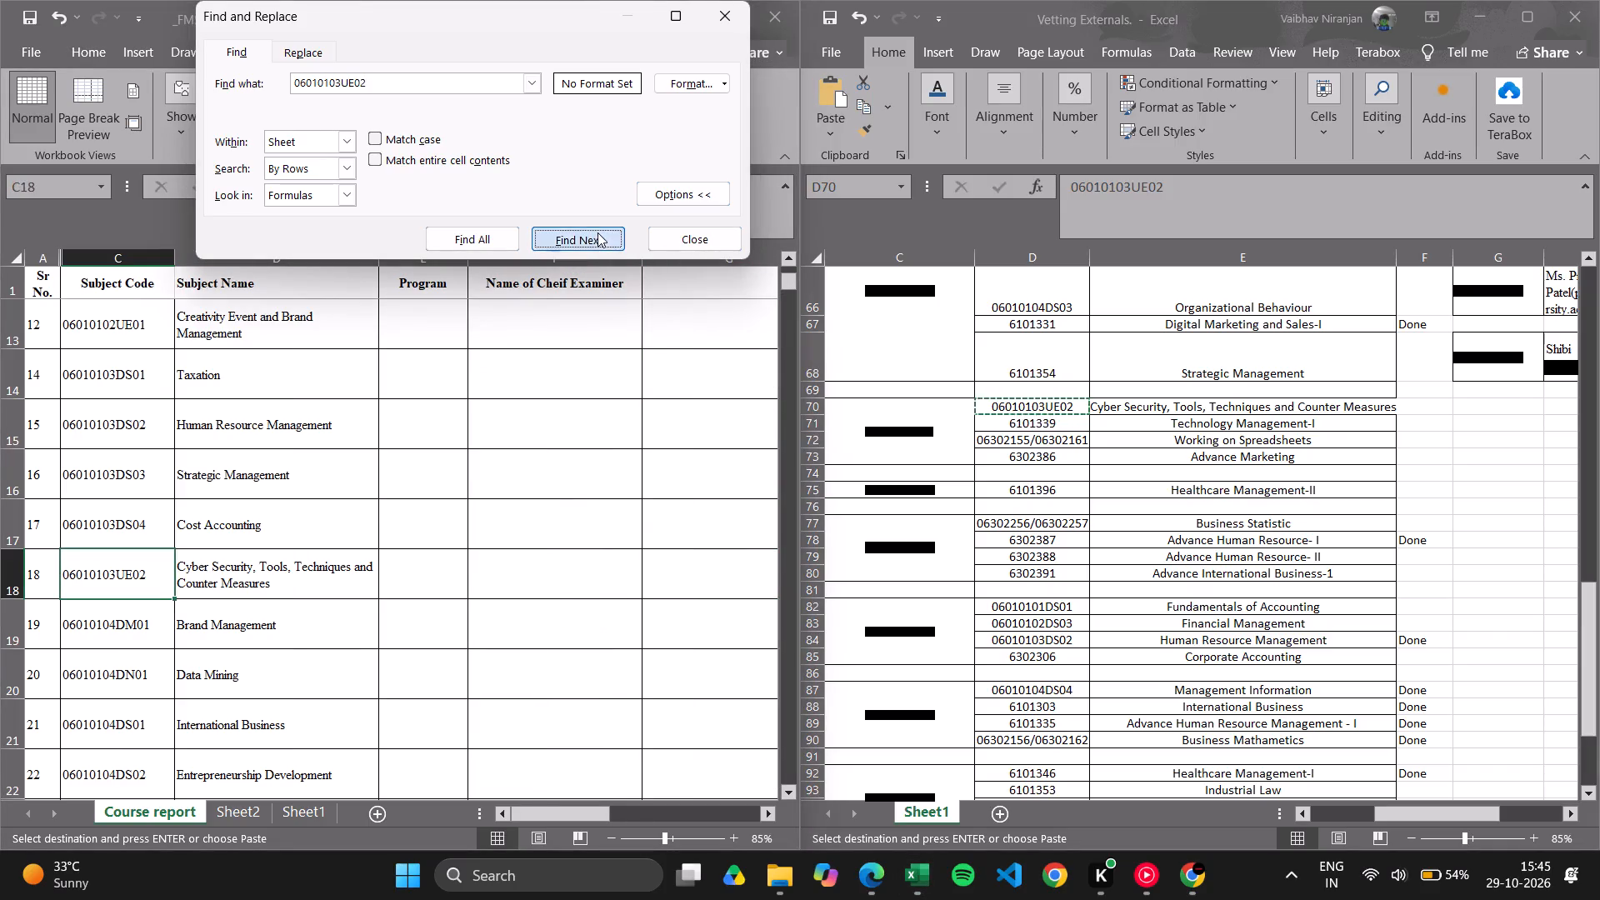
Copy the Cyber Security, Tools, Techniques and Counter Measures row's Contact No from H18 of the nomination workbook into G70 of Vetting Externals.
{"action": "left_click", "coordinate": [597, 232]}
{"action": "scroll", "coordinate": [479, 658], "scroll_direction": "left", "scroll_amount": 5}
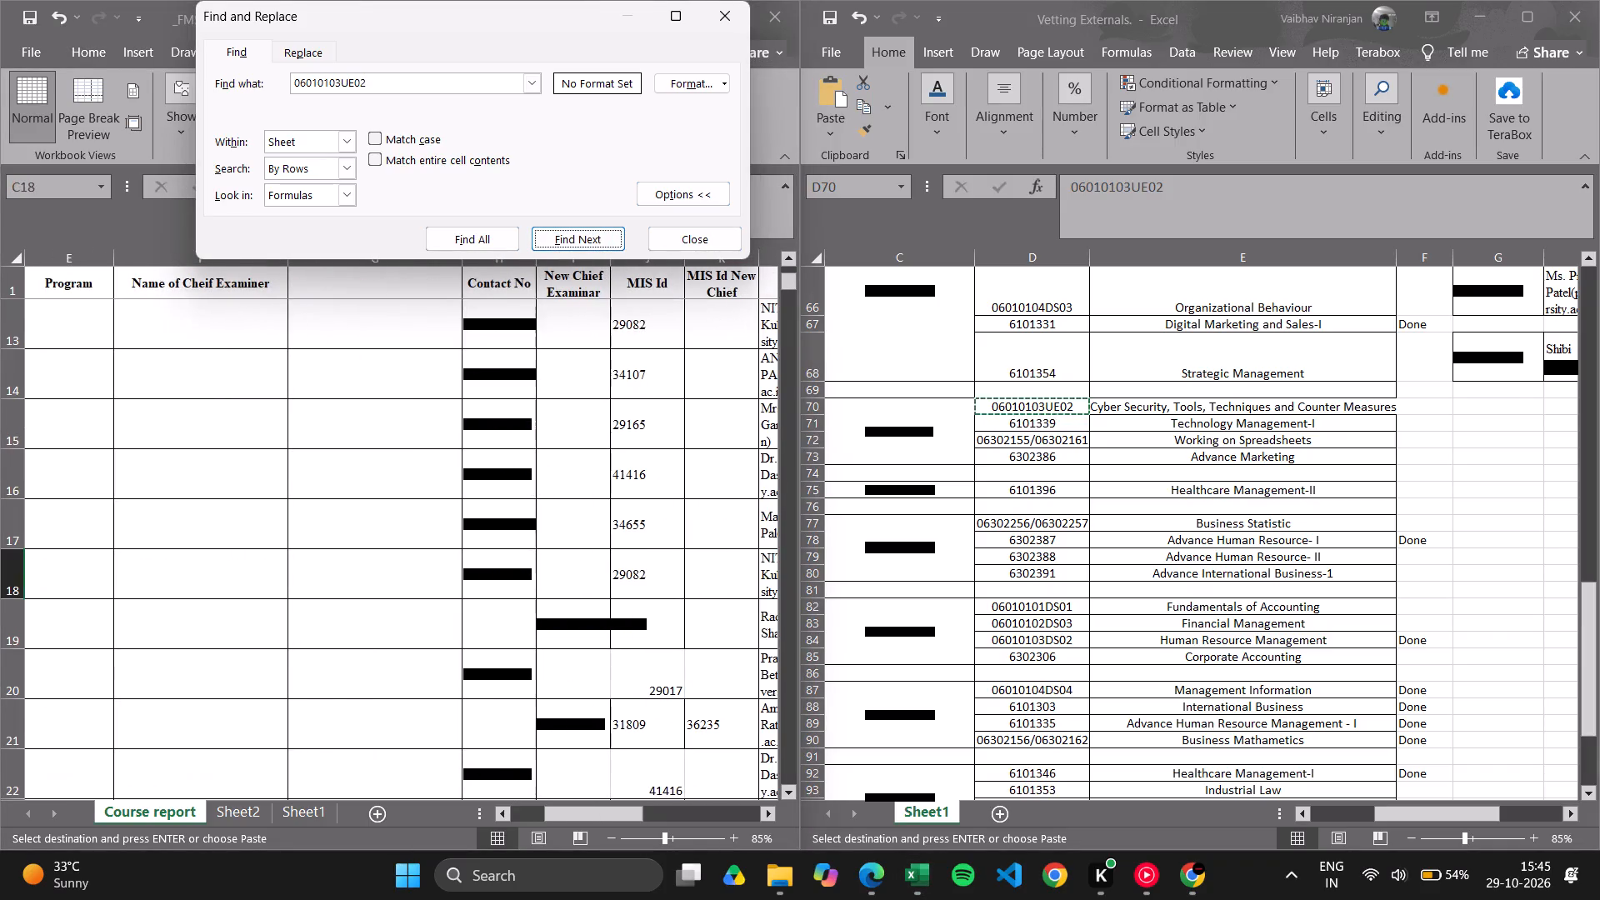
{"action": "left_click", "coordinate": [512, 588]}
{"action": "key", "text": "ctrl+c"}
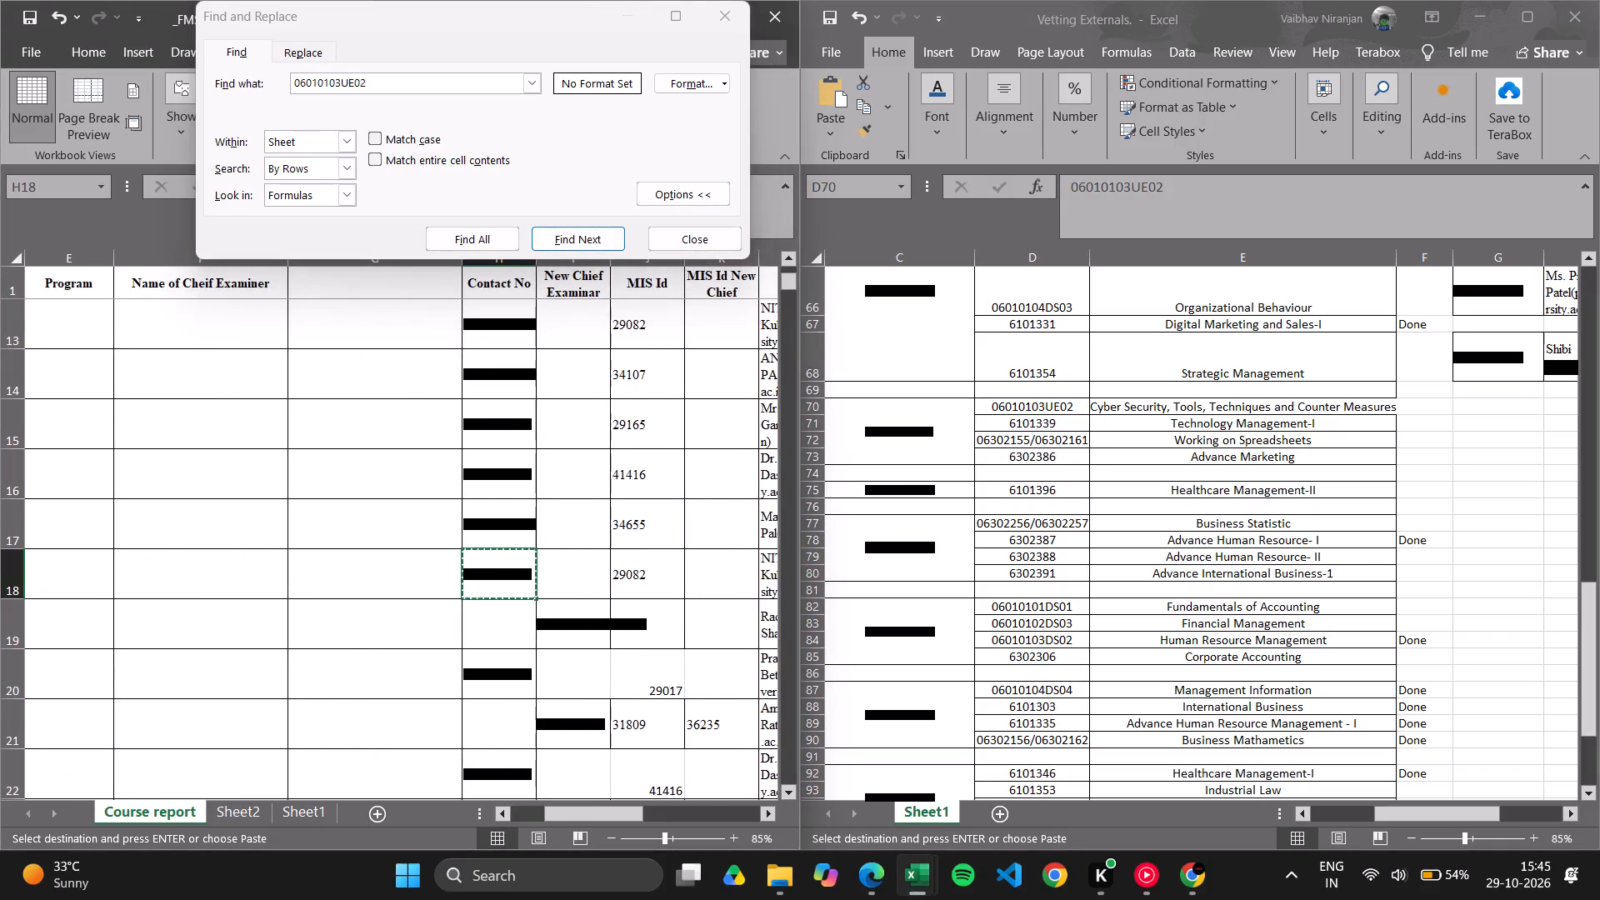
{"action": "left_click", "coordinate": [1457, 425]}
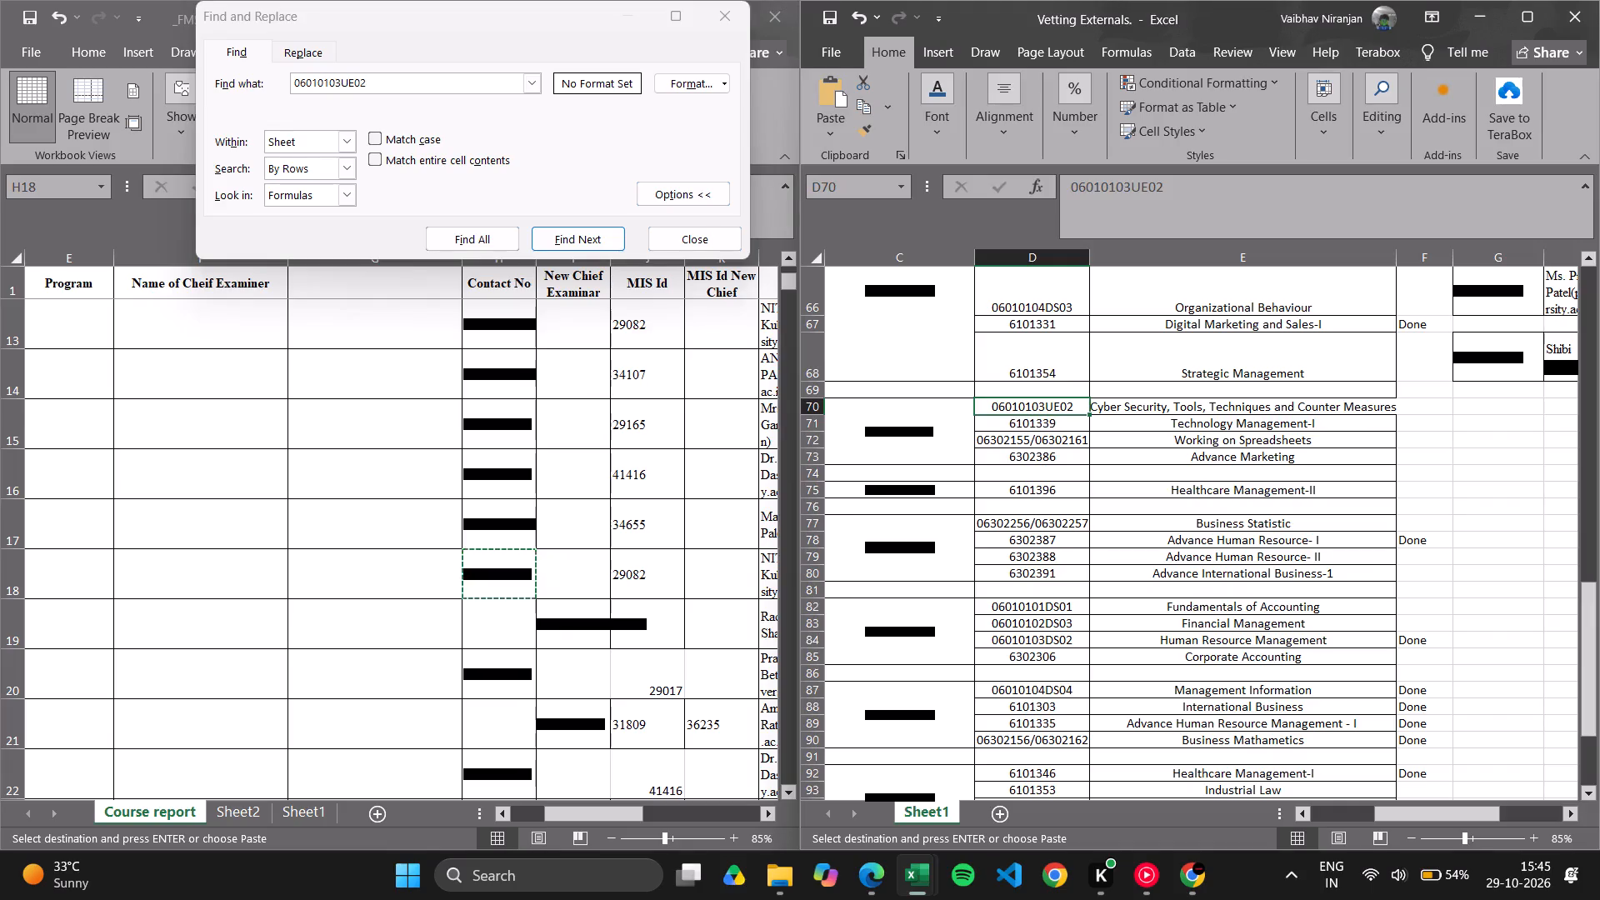
{"action": "left_click", "coordinate": [1487, 412]}
{"action": "key", "text": "ctrl+v"}
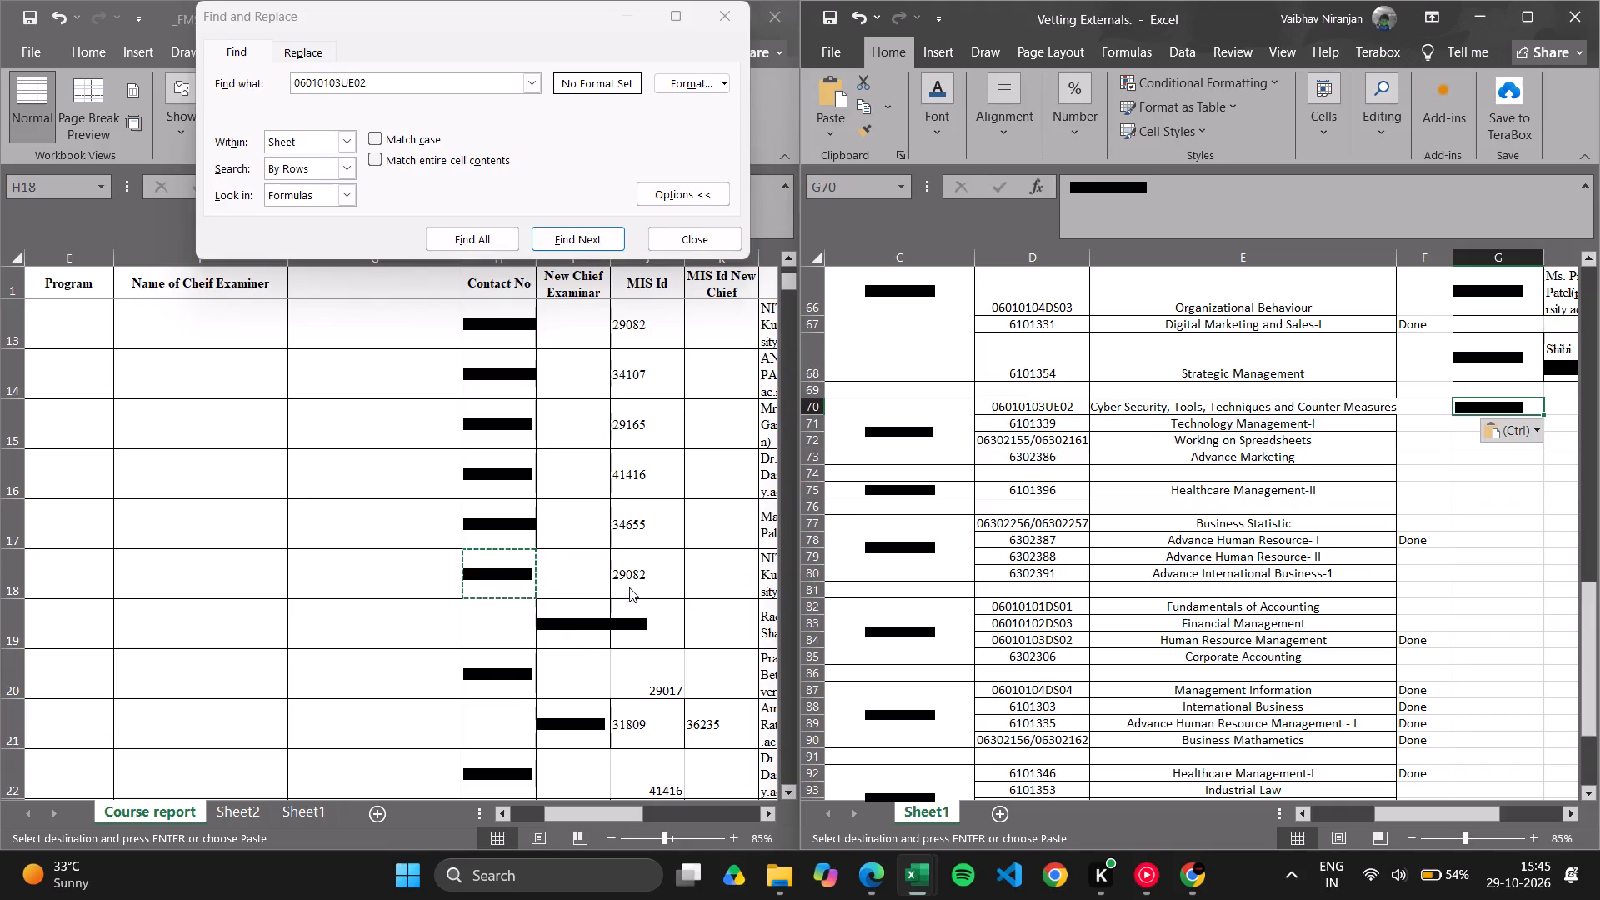
Copy the Cyber Security, Tools, Techniques and Counter Measures row's E mail id from L18 of the nomination workbook into H70 of Vetting Externals.
{"action": "double_click", "coordinate": [764, 577]}
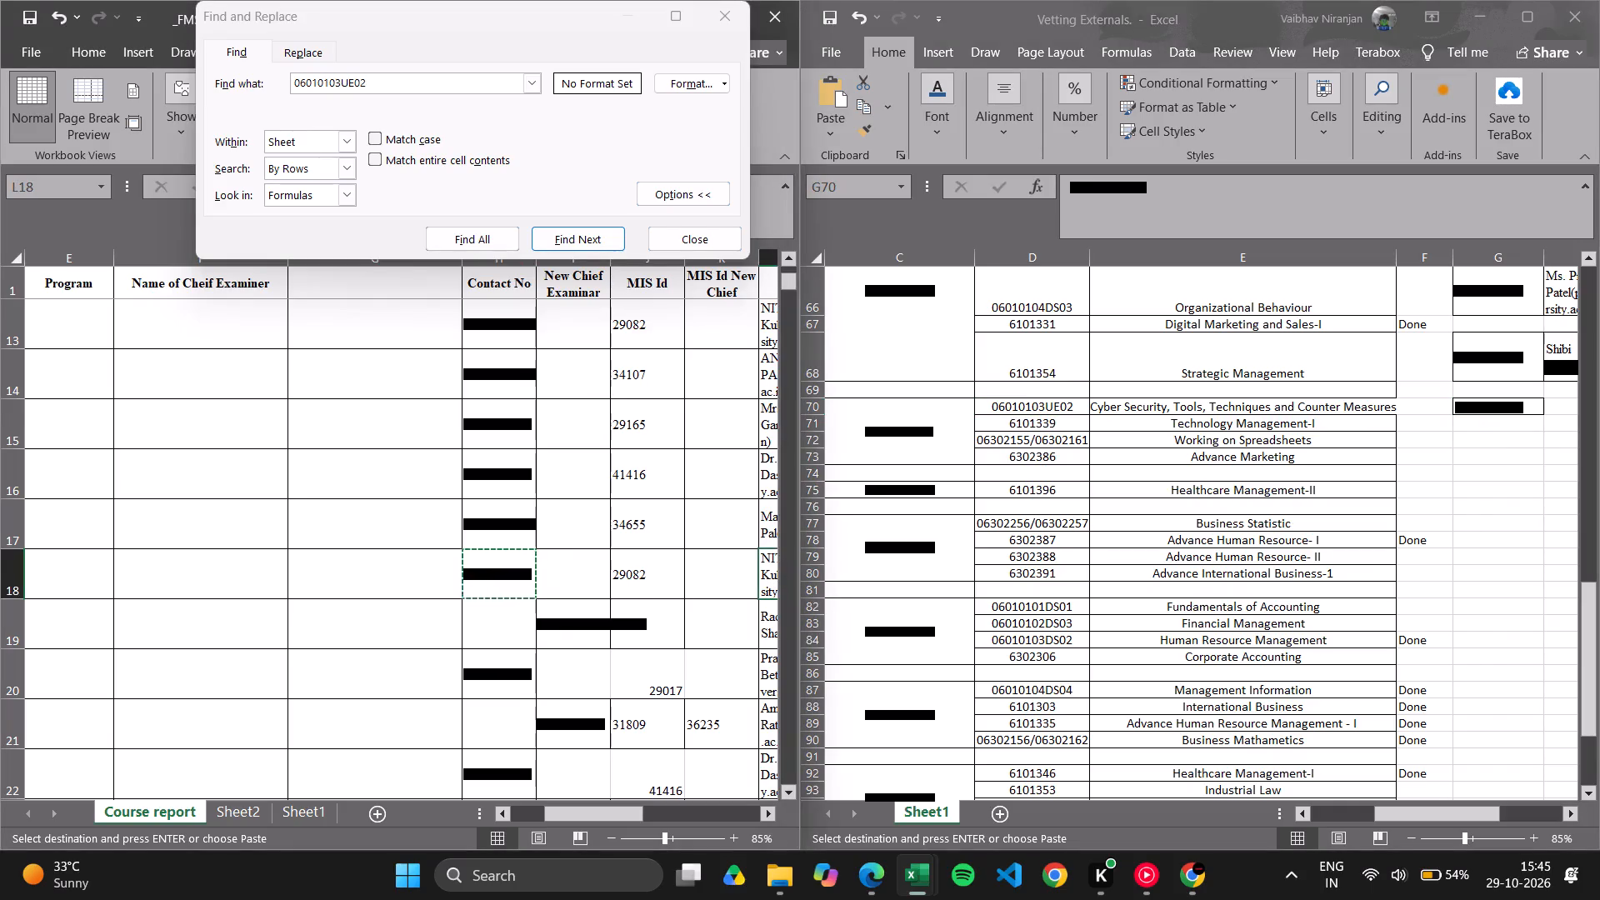
{"action": "key", "text": "ctrl+c"}
{"action": "double_click", "coordinate": [1557, 404]}
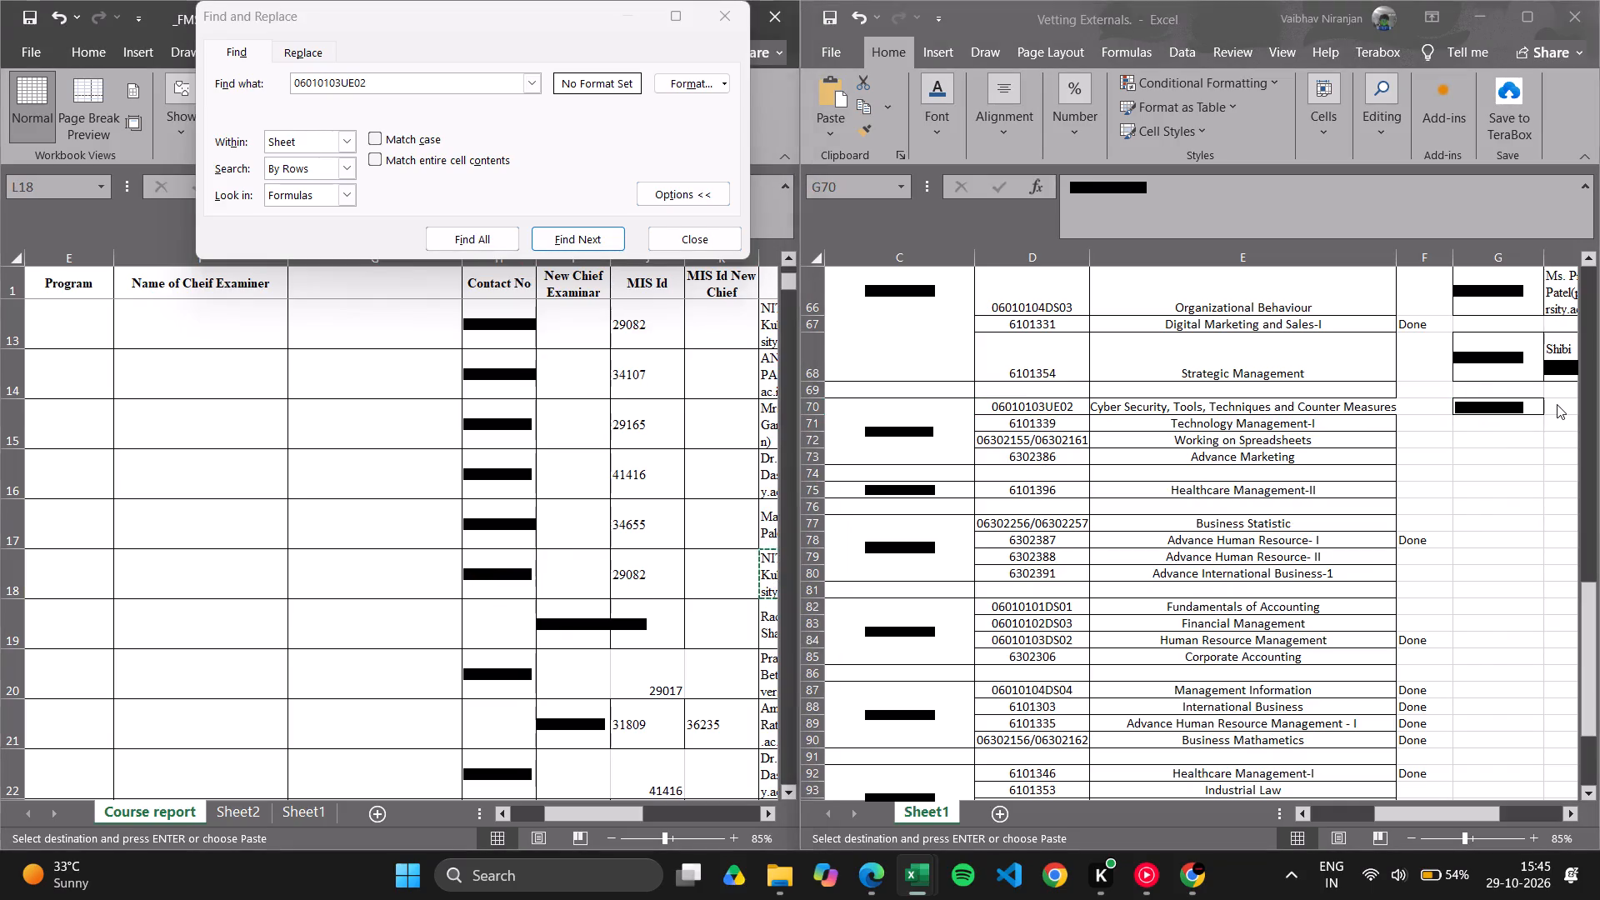
{"action": "key", "text": "ctrl+v"}
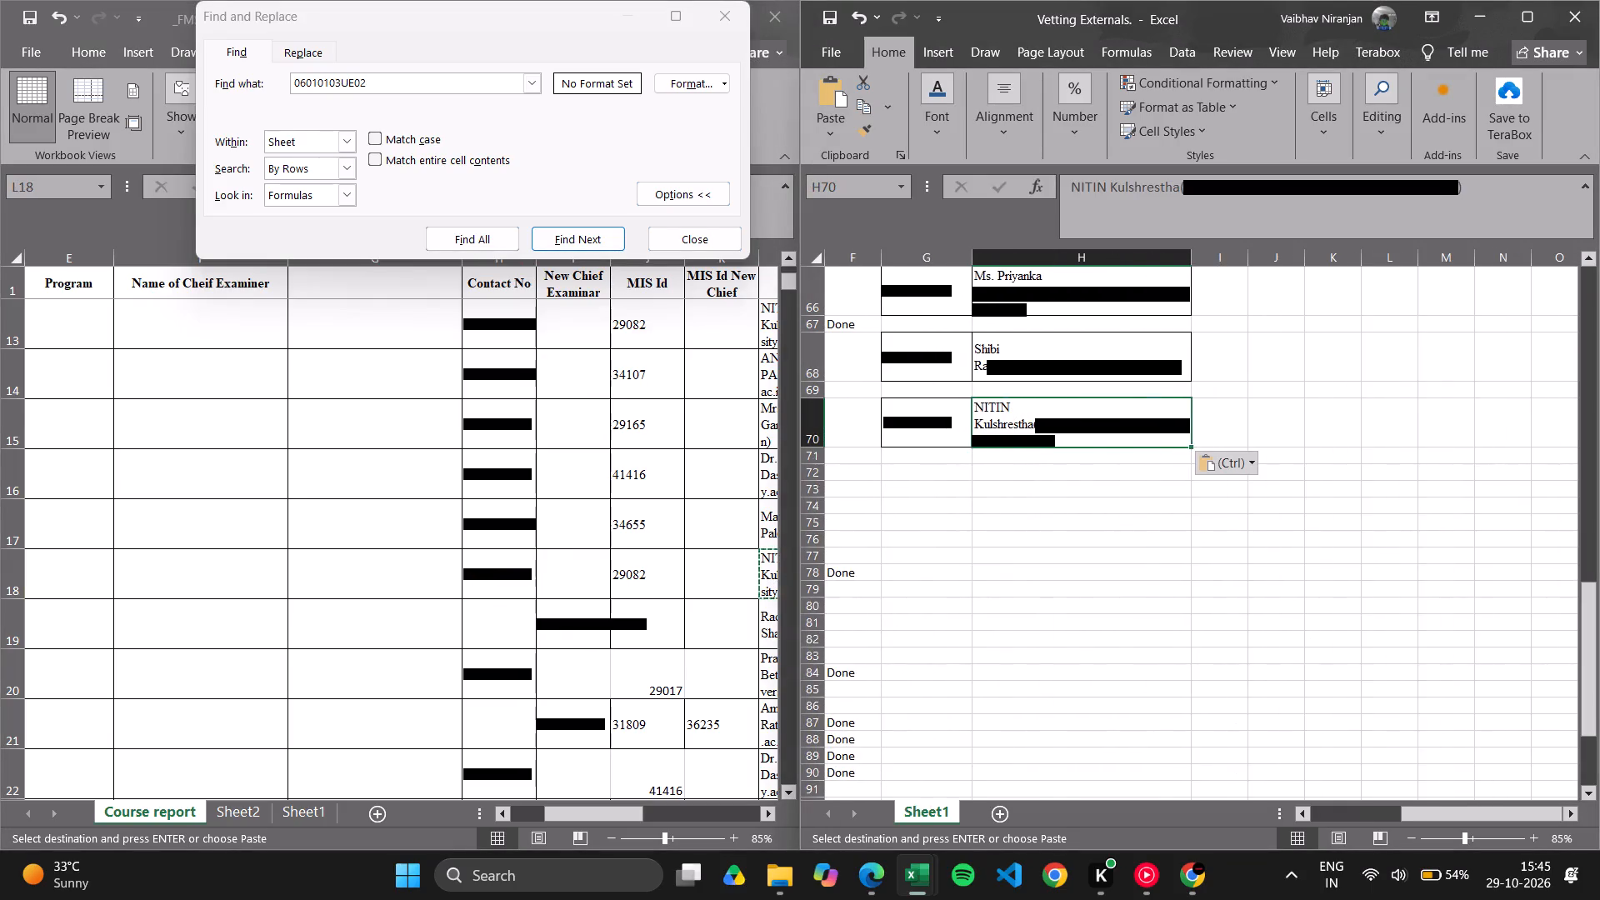
Search the nomination workbook for the Technology Management-I subject code 6101339, copied from D71 of Vetting Externals.
{"action": "scroll", "coordinate": [1012, 485], "scroll_direction": "right", "scroll_amount": 5}
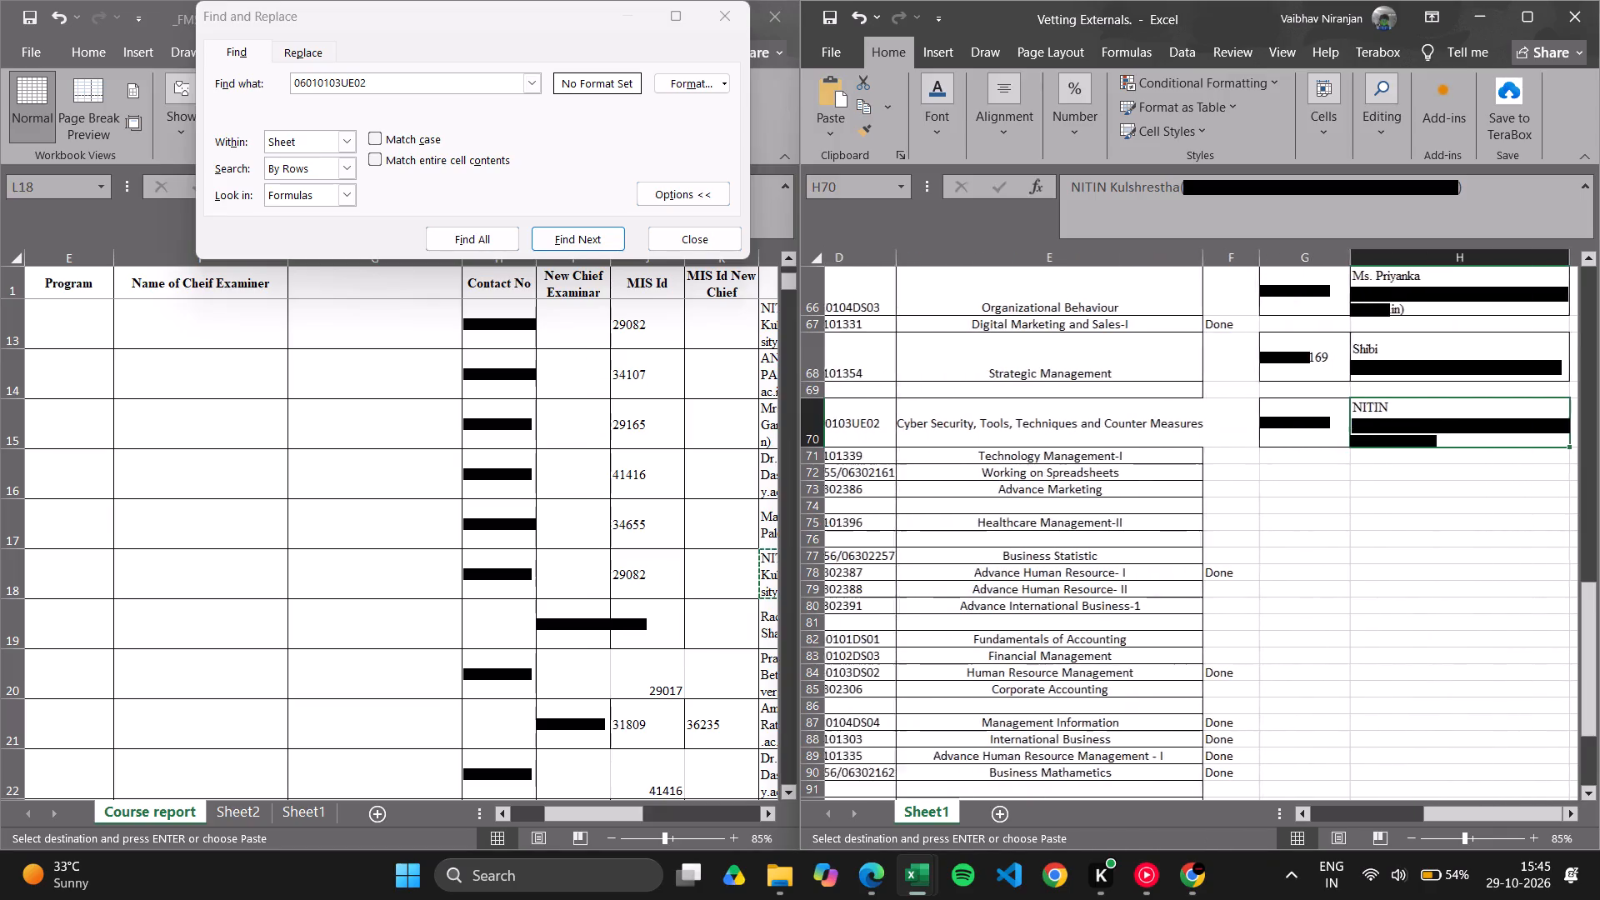
{"action": "scroll", "coordinate": [1012, 485], "scroll_direction": "right", "scroll_amount": 1}
{"action": "left_click", "coordinate": [905, 457]}
{"action": "key", "text": "ctrl+c"}
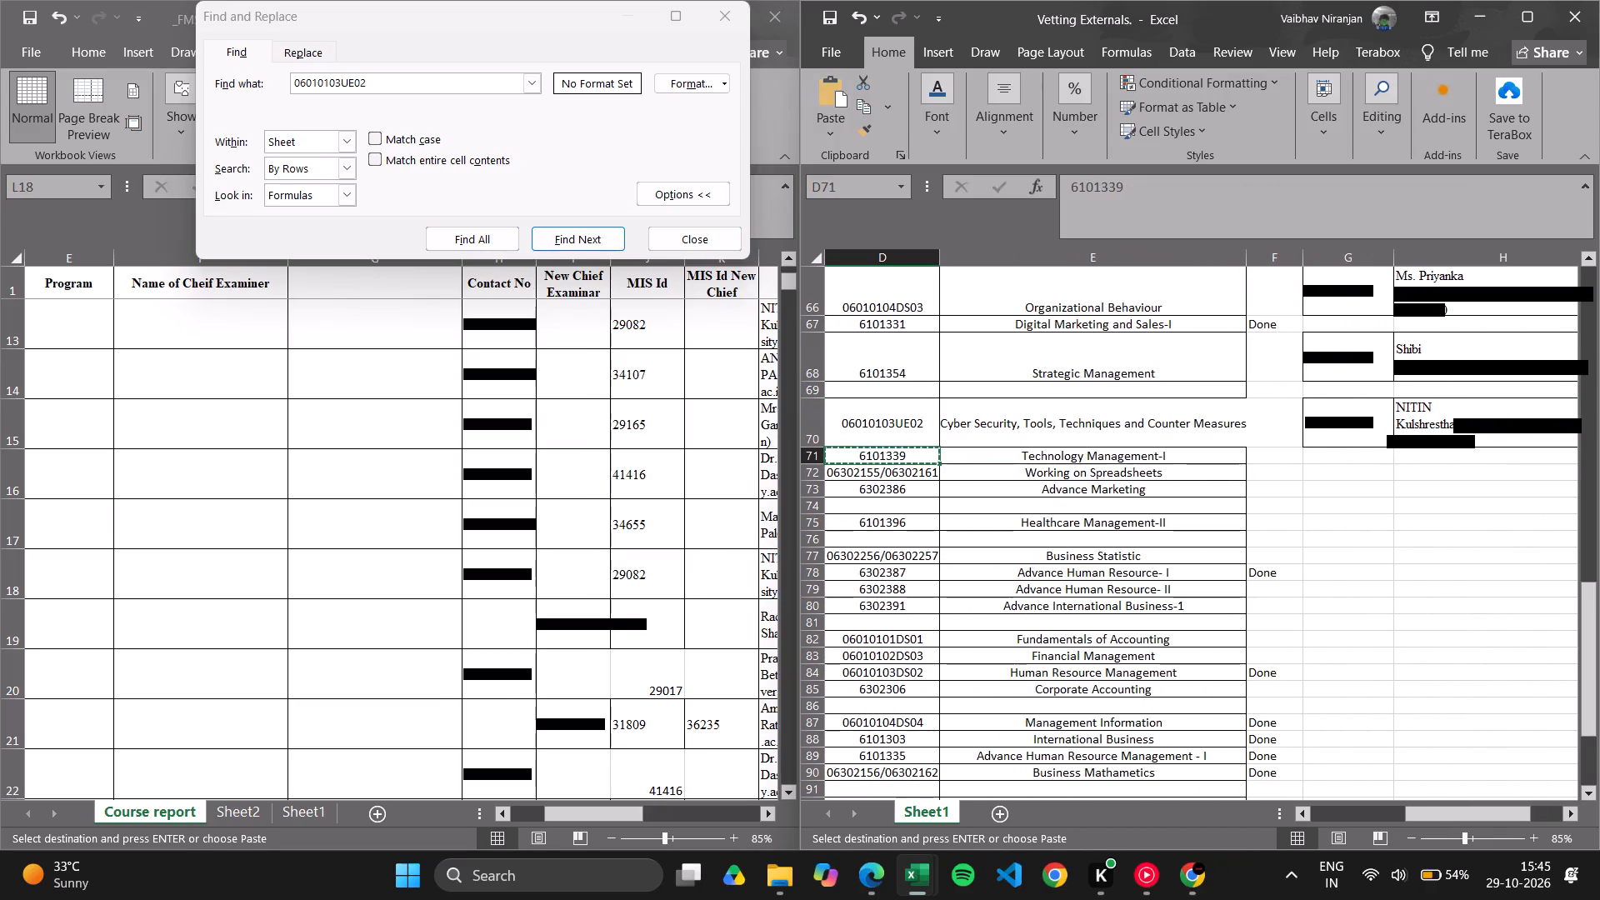
{"action": "double_click", "coordinate": [438, 86]}
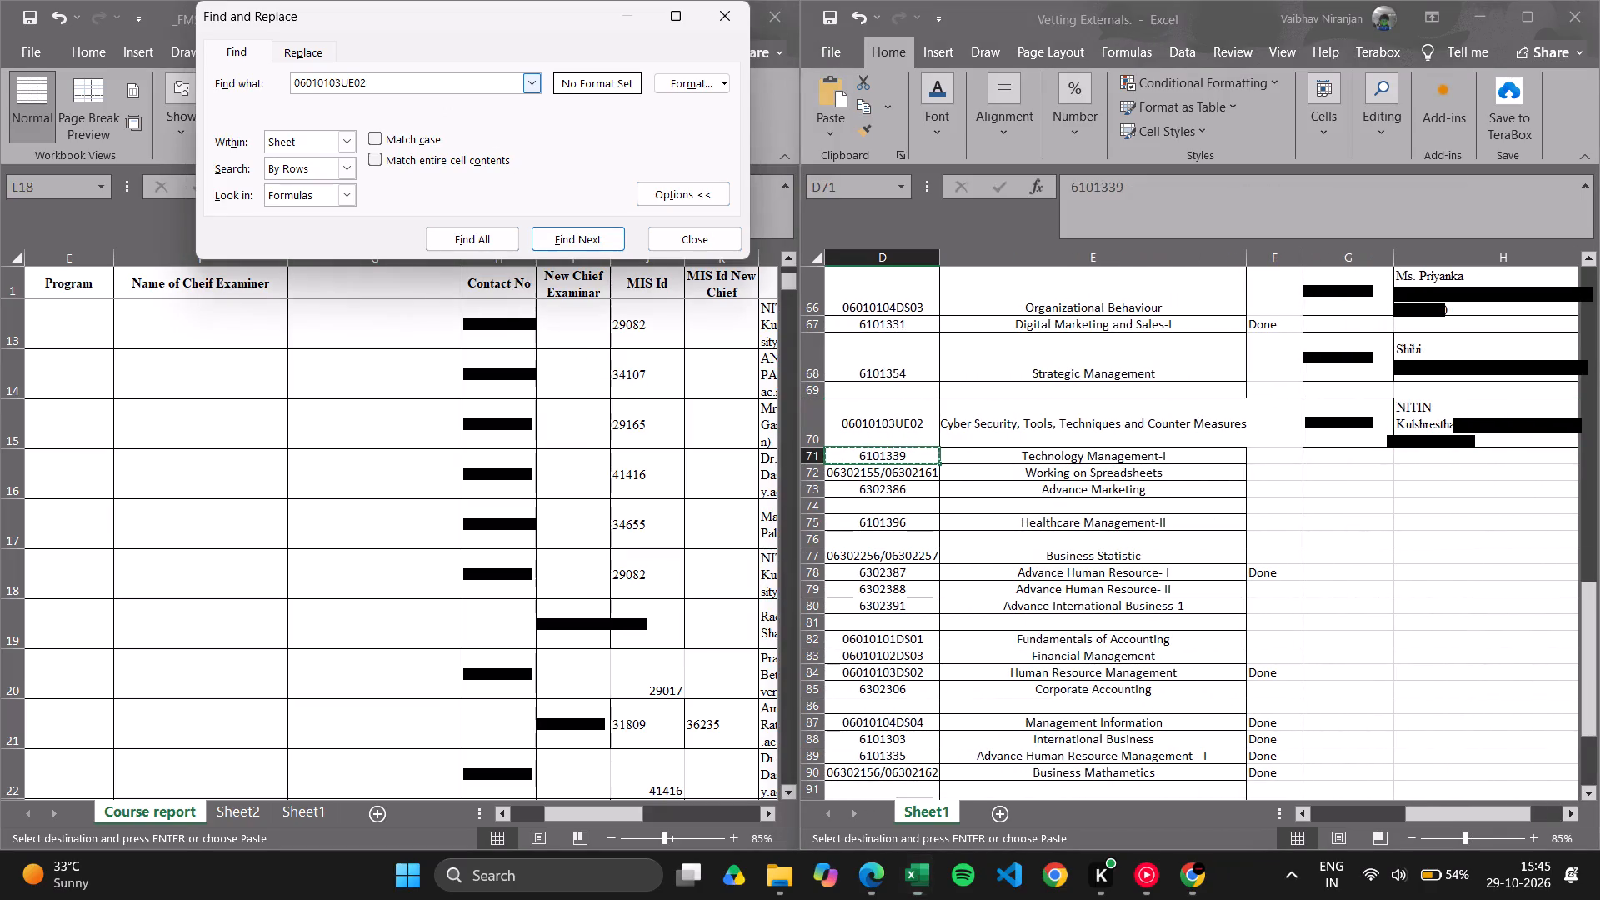
{"action": "key", "text": "ctrl+v"}
{"action": "left_click", "coordinate": [474, 386]}
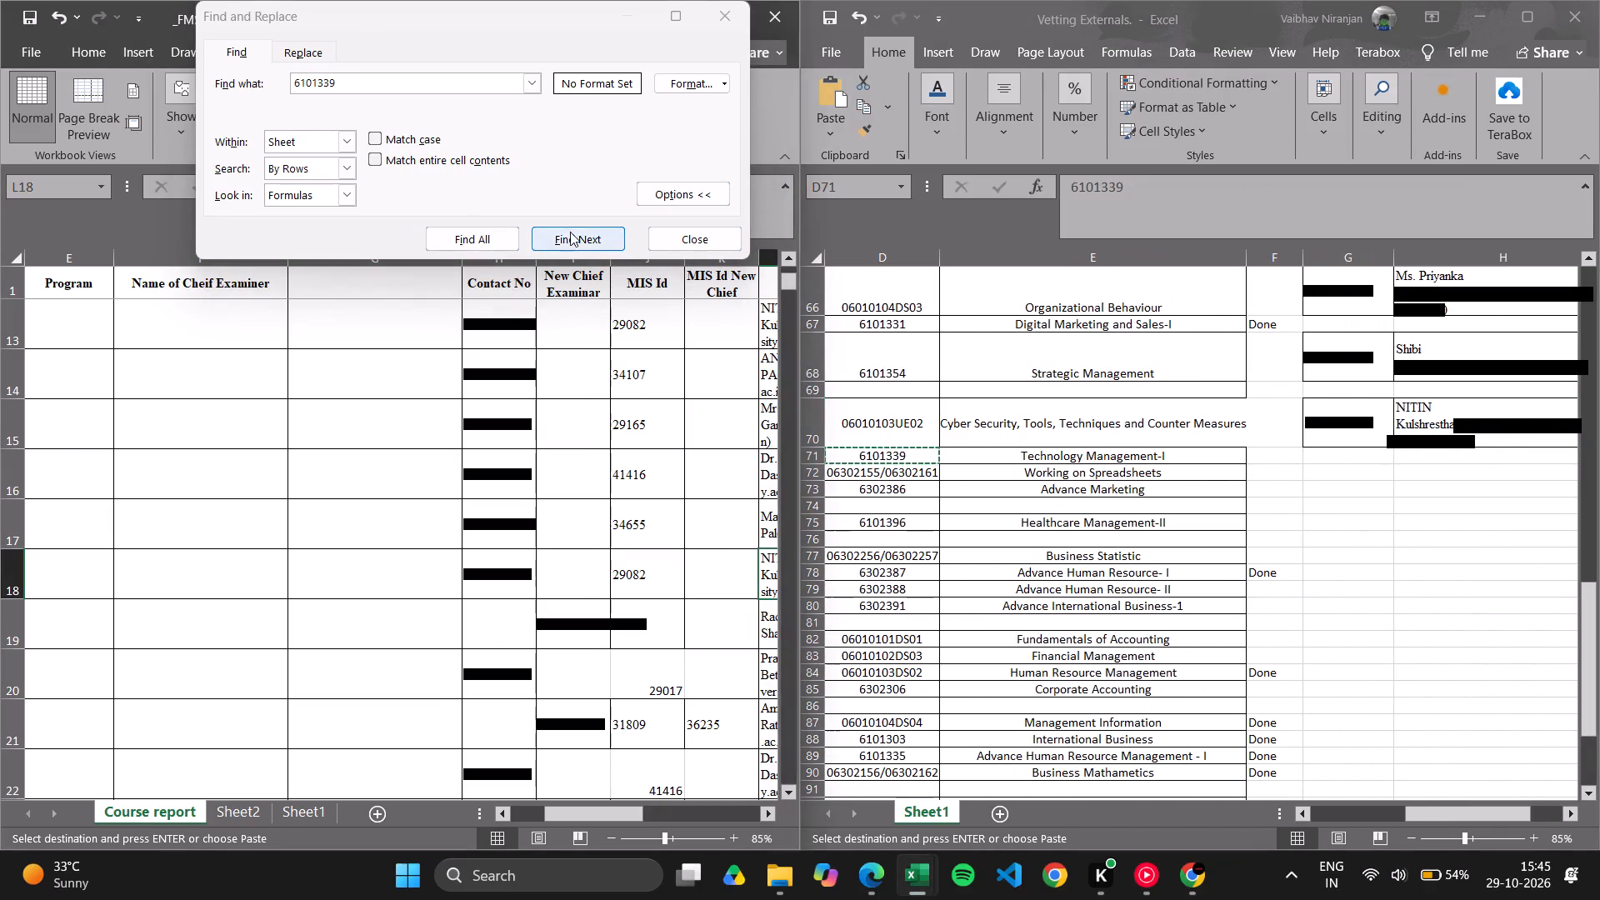
{"action": "left_click", "coordinate": [572, 232]}
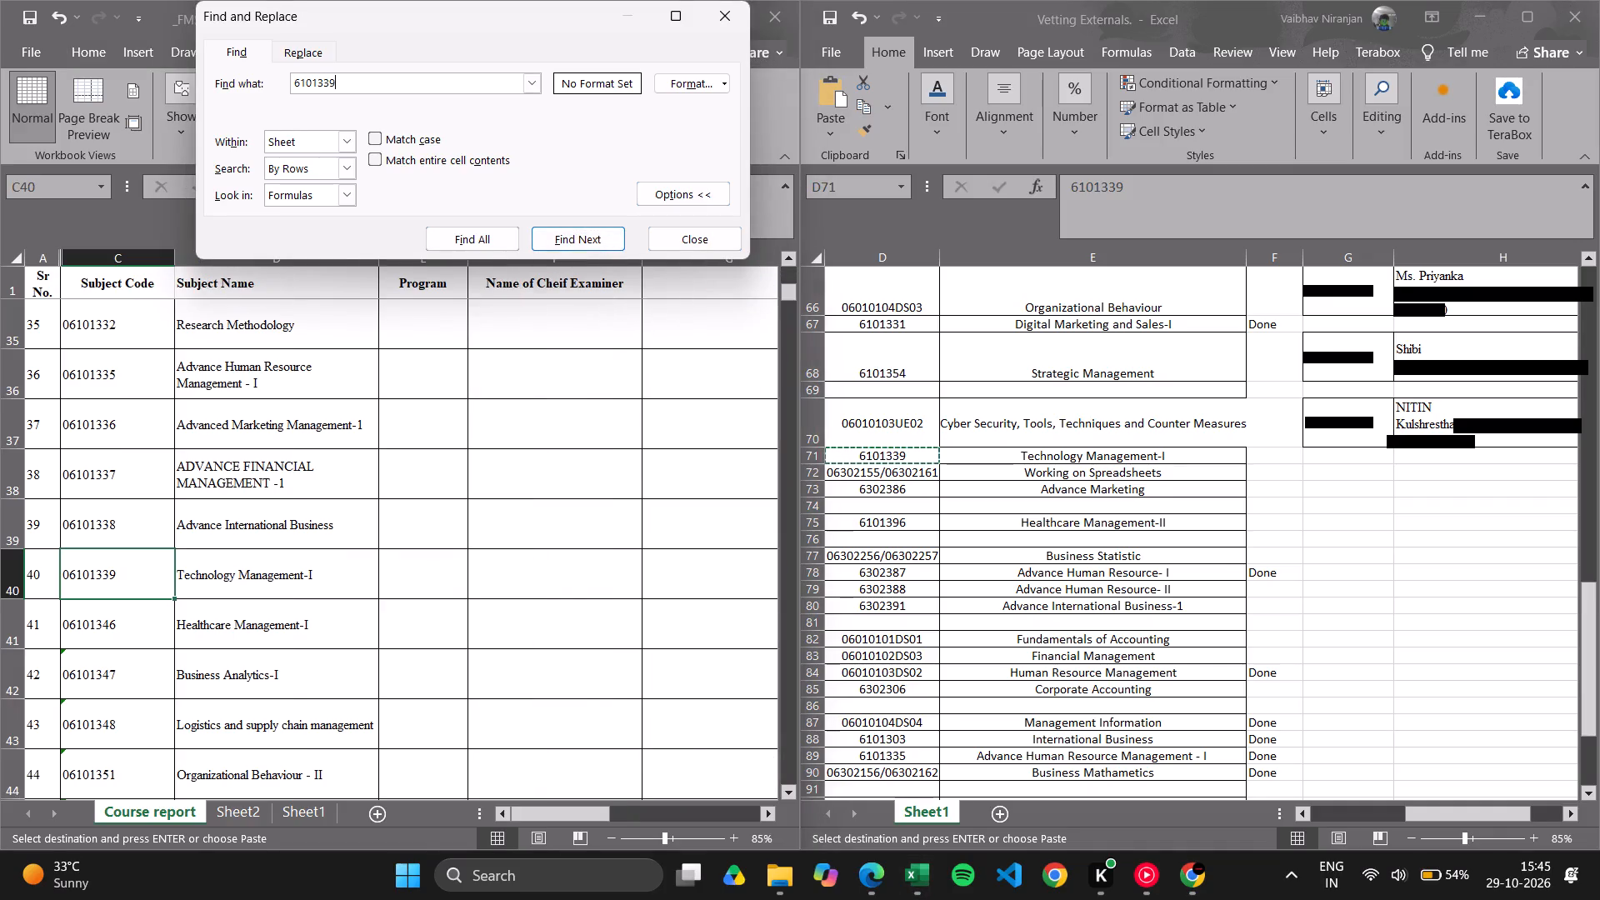
Copy the Technology Management-I row's Contact No from H40 of the nomination workbook into G71 of Vetting Externals.
{"action": "scroll", "coordinate": [357, 604], "scroll_direction": "left", "scroll_amount": 4}
{"action": "left_click", "coordinate": [702, 580]}
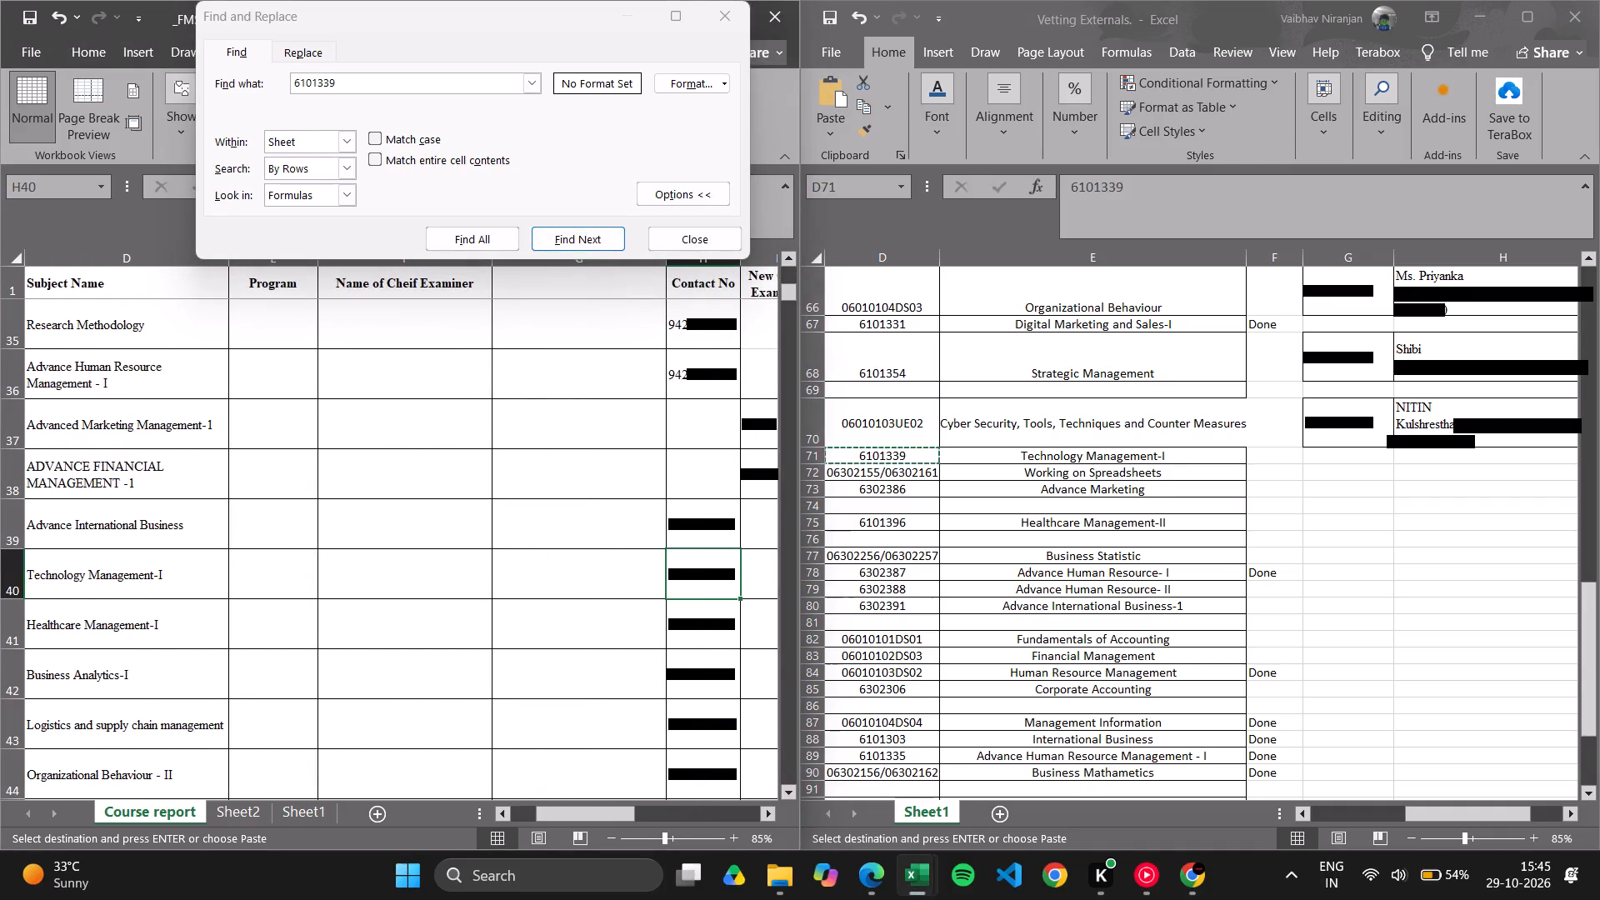
{"action": "key", "text": "ctrl+c"}
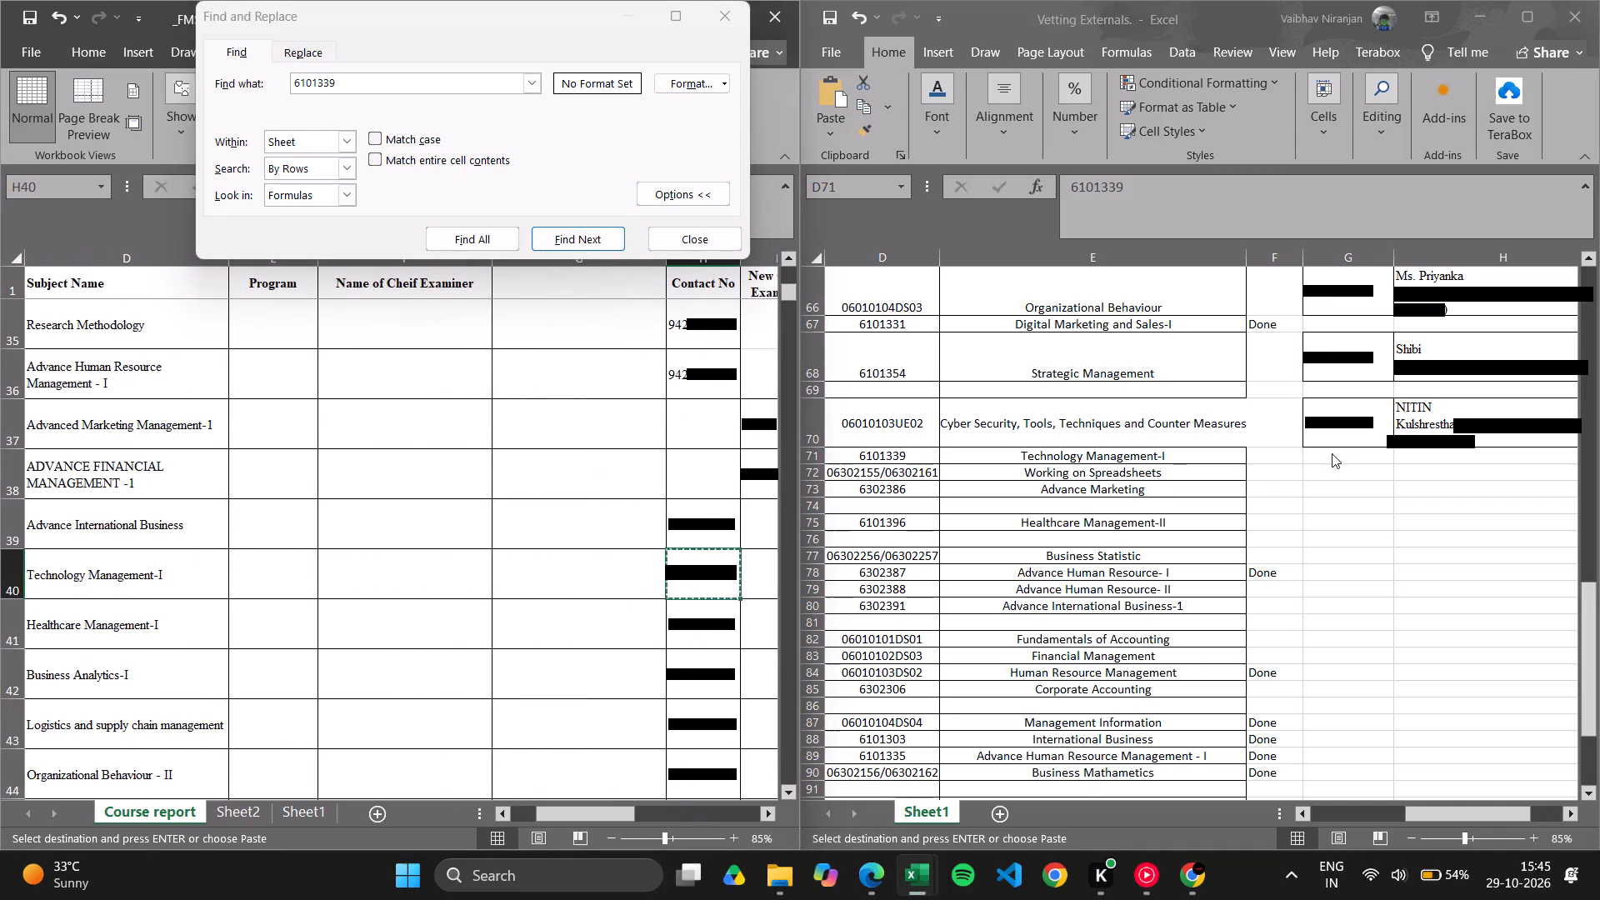
{"action": "left_click", "coordinate": [1332, 453]}
{"action": "left_click", "coordinate": [1332, 453]}
{"action": "key", "text": "ctrl+v"}
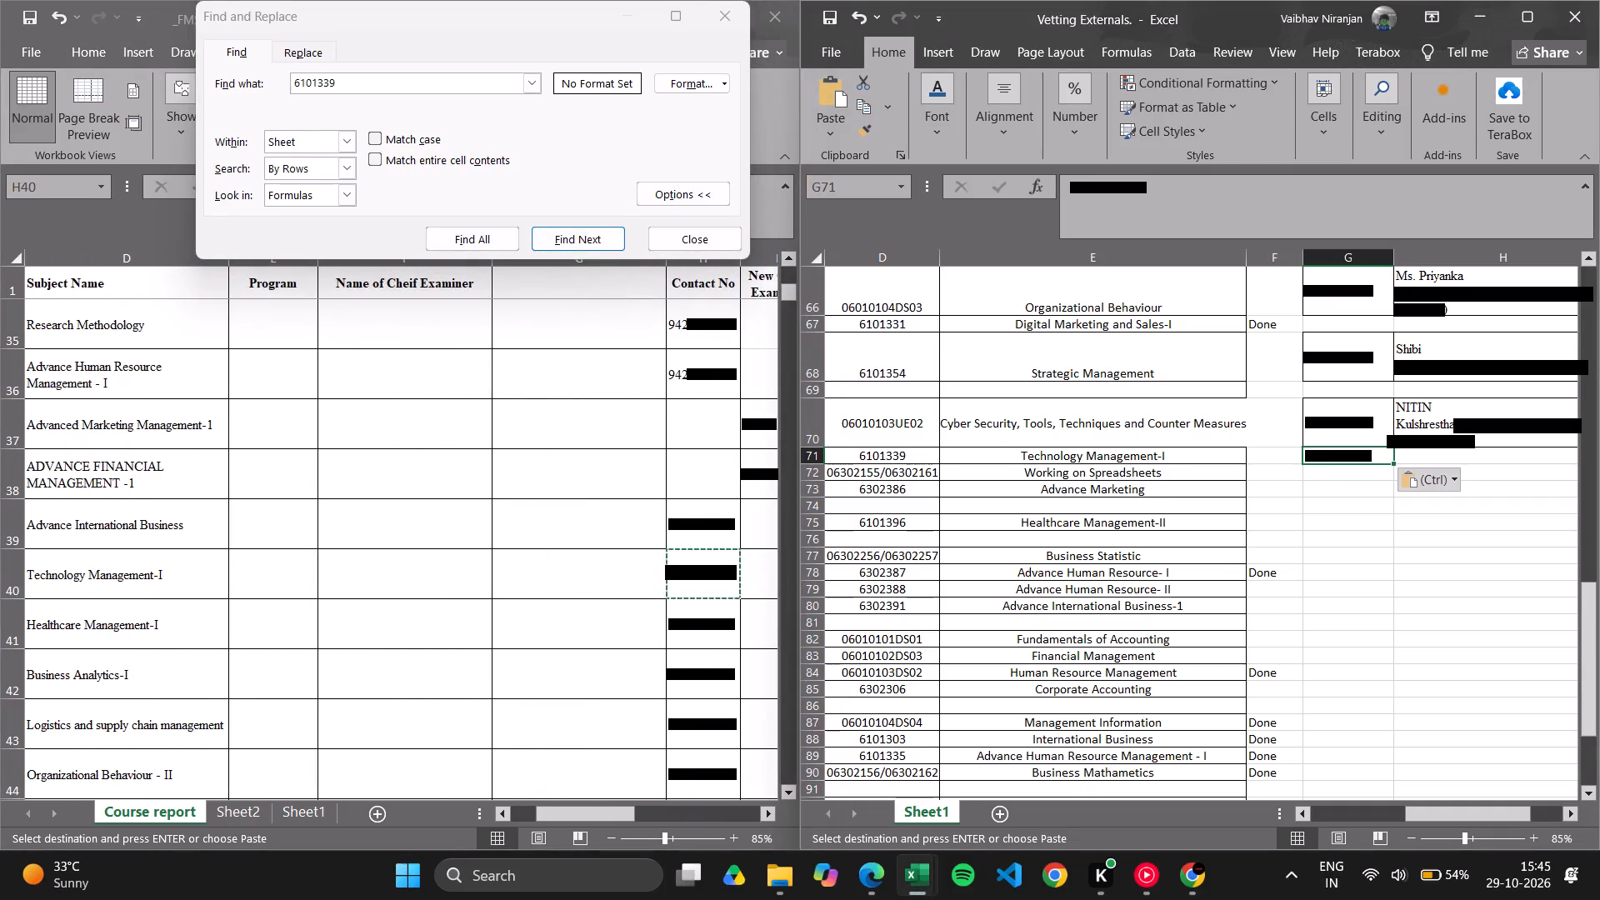
Copy the Technology Management-I row's E mail id from L40 of the nomination workbook into H71 of Vetting Externals.
{"action": "scroll", "coordinate": [599, 652], "scroll_direction": "left", "scroll_amount": 1}
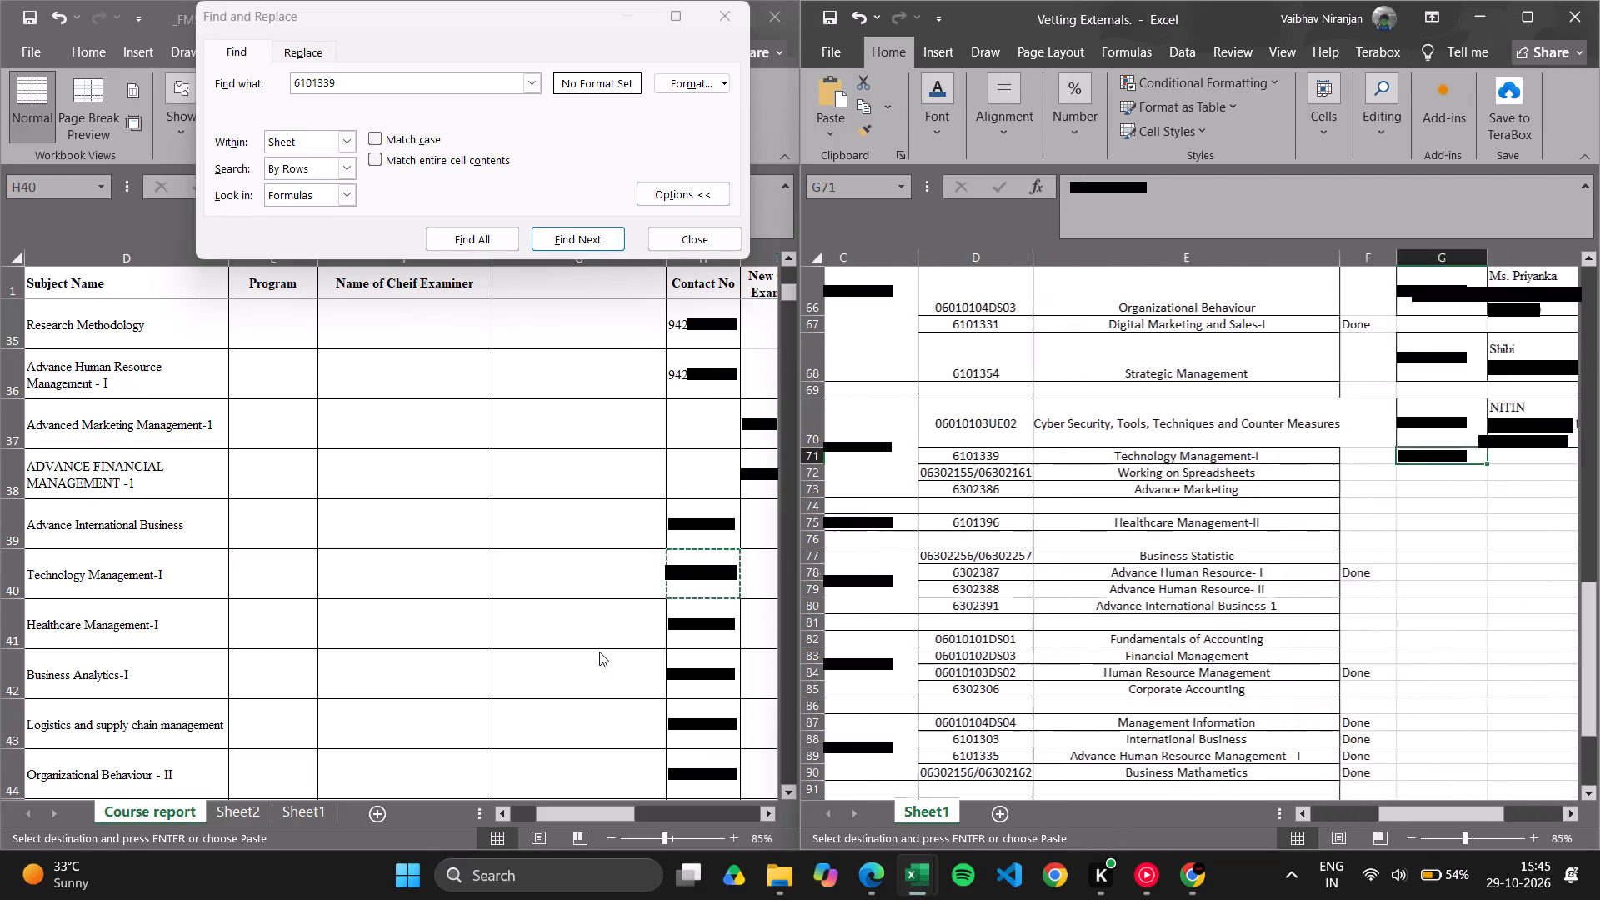
{"action": "scroll", "coordinate": [599, 652], "scroll_direction": "left", "scroll_amount": 2}
{"action": "left_click", "coordinate": [577, 630]}
{"action": "scroll", "coordinate": [577, 630], "scroll_direction": "left", "scroll_amount": 2}
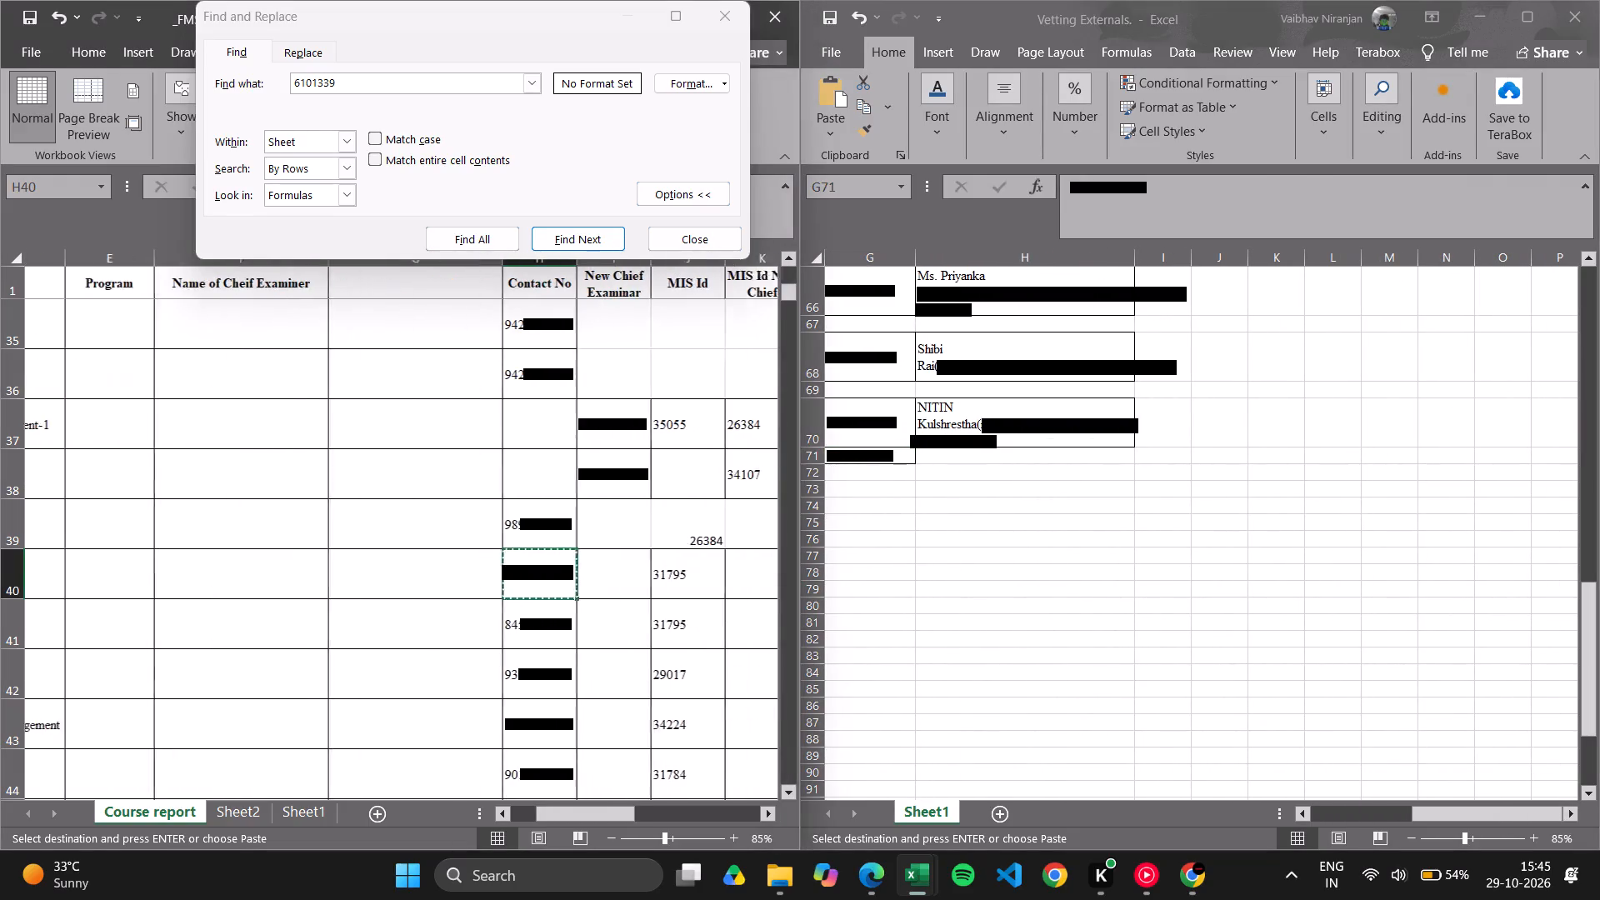
{"action": "scroll", "coordinate": [577, 630], "scroll_direction": "left", "scroll_amount": 2}
{"action": "left_click", "coordinate": [767, 584]}
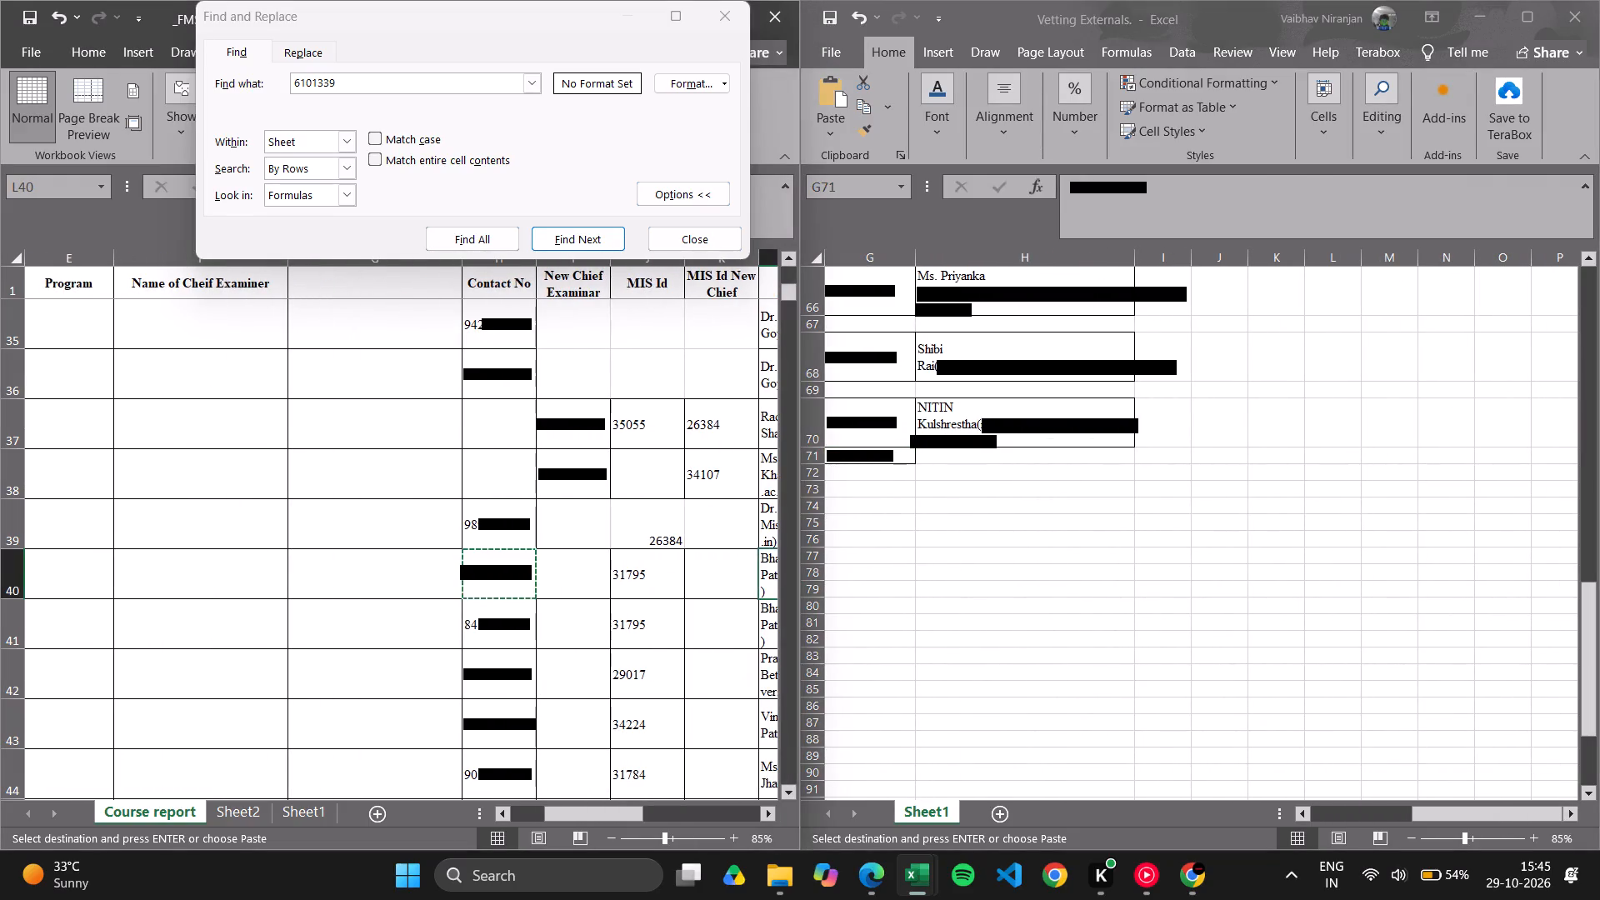
{"action": "key", "text": "ctrl+c"}
{"action": "left_click", "coordinate": [1016, 462]}
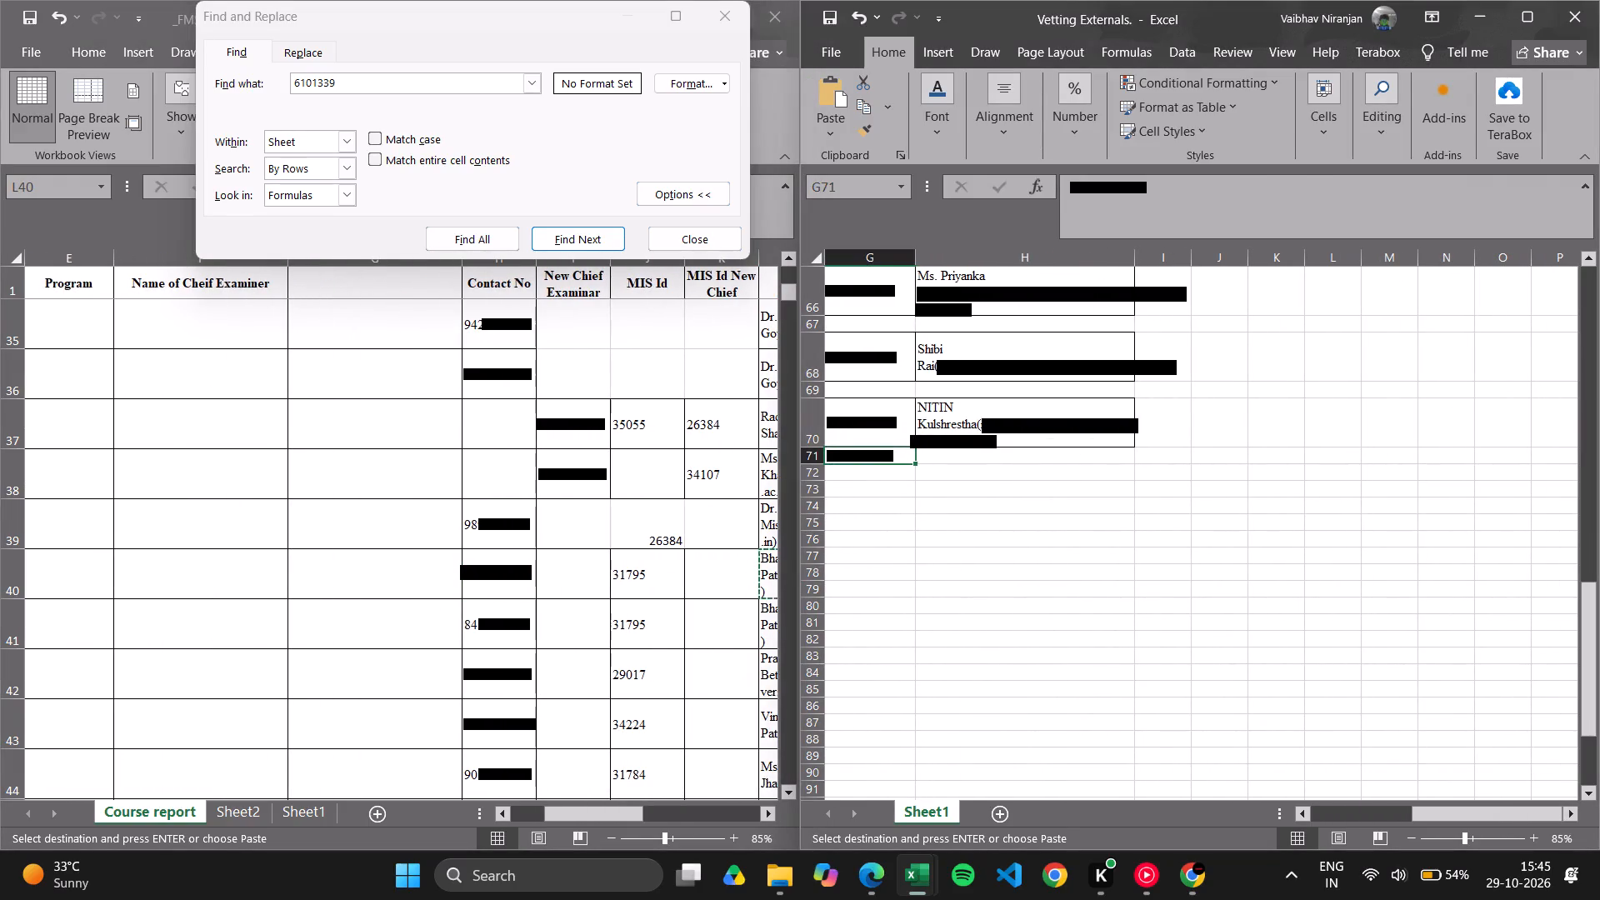
{"action": "left_click", "coordinate": [1007, 462]}
{"action": "key", "text": "ctrl+v"}
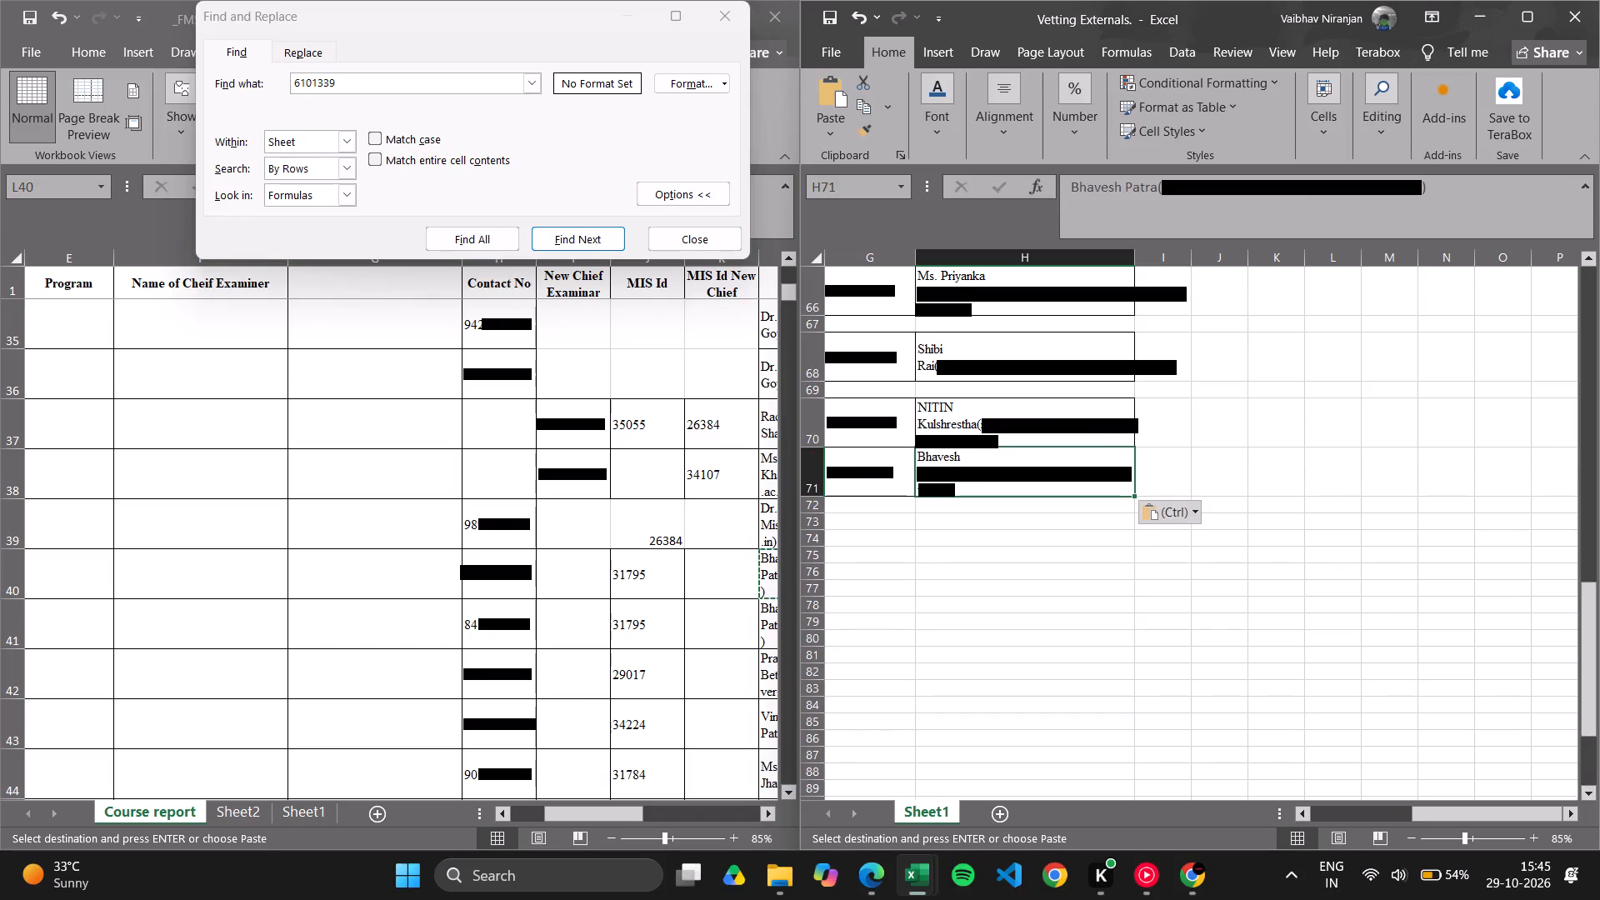
Search the nomination workbook for the Working on Spreadsheets subject code 06302155/06302161, copied from D72 of Vetting Externals.
{"action": "scroll", "coordinate": [897, 546], "scroll_direction": "right", "scroll_amount": 5}
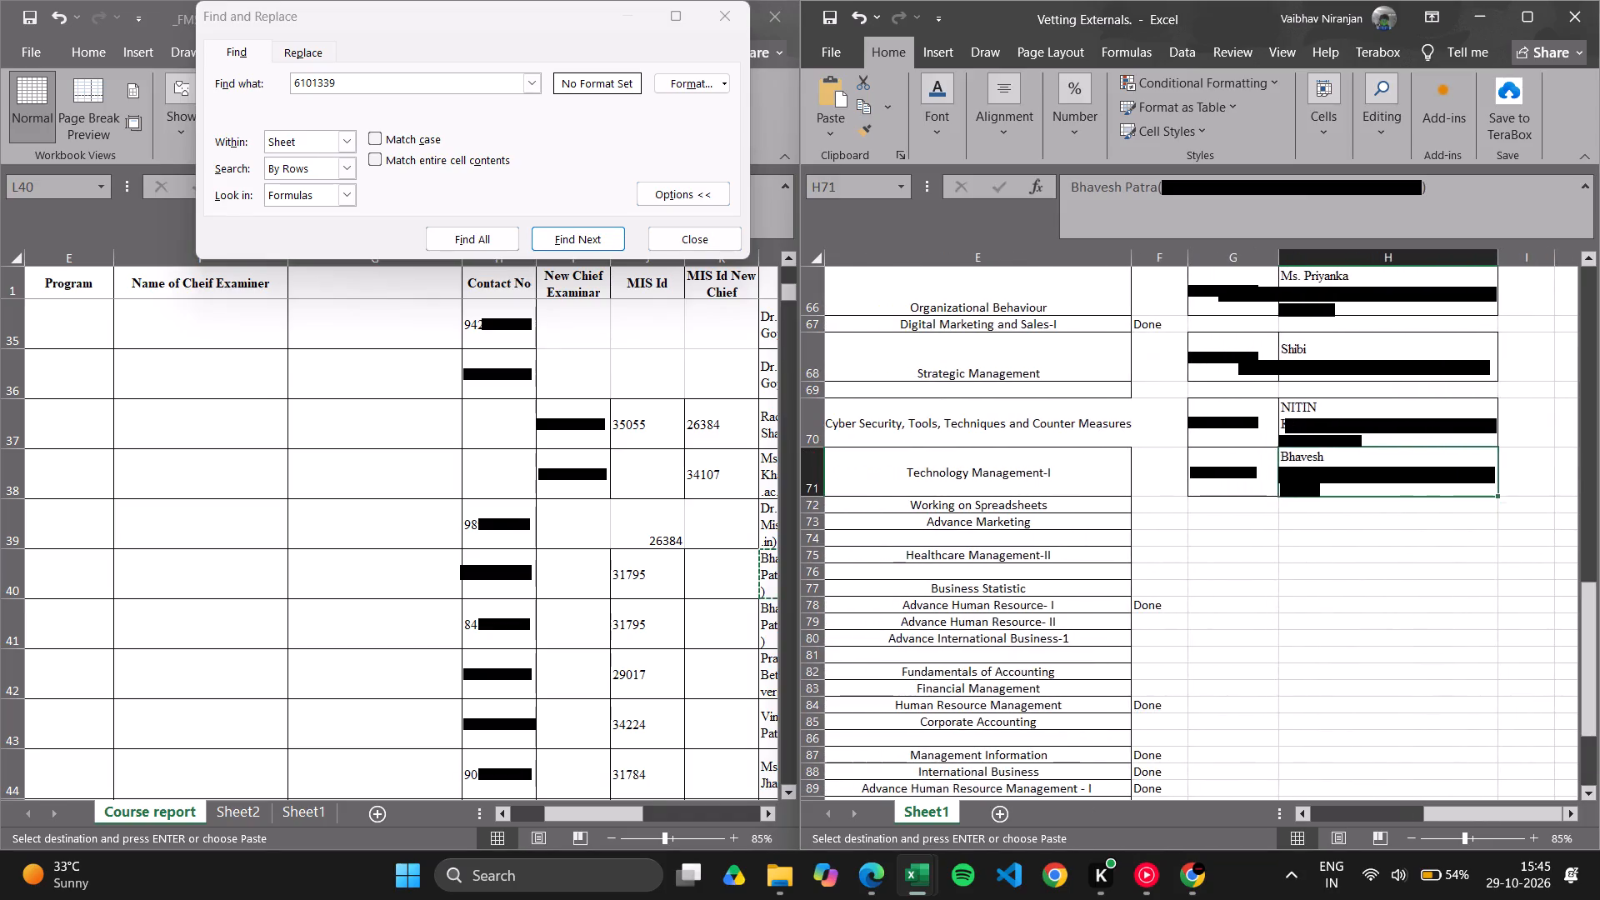
{"action": "scroll", "coordinate": [897, 546], "scroll_direction": "right", "scroll_amount": 1}
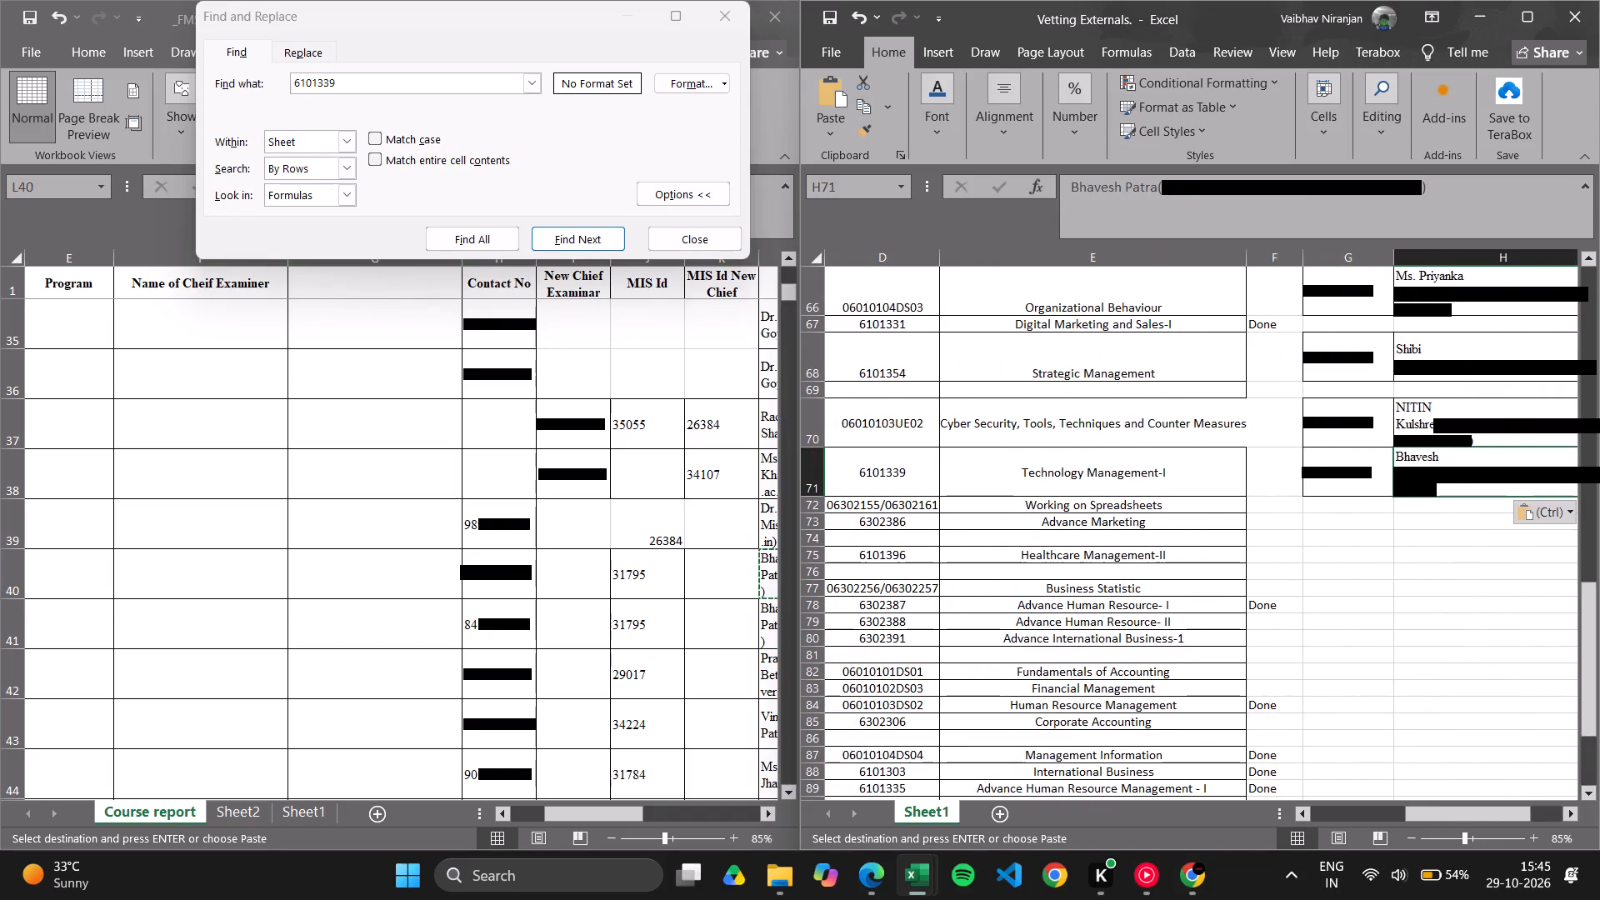
{"action": "left_click", "coordinate": [900, 506]}
{"action": "key", "text": "ctrl+c"}
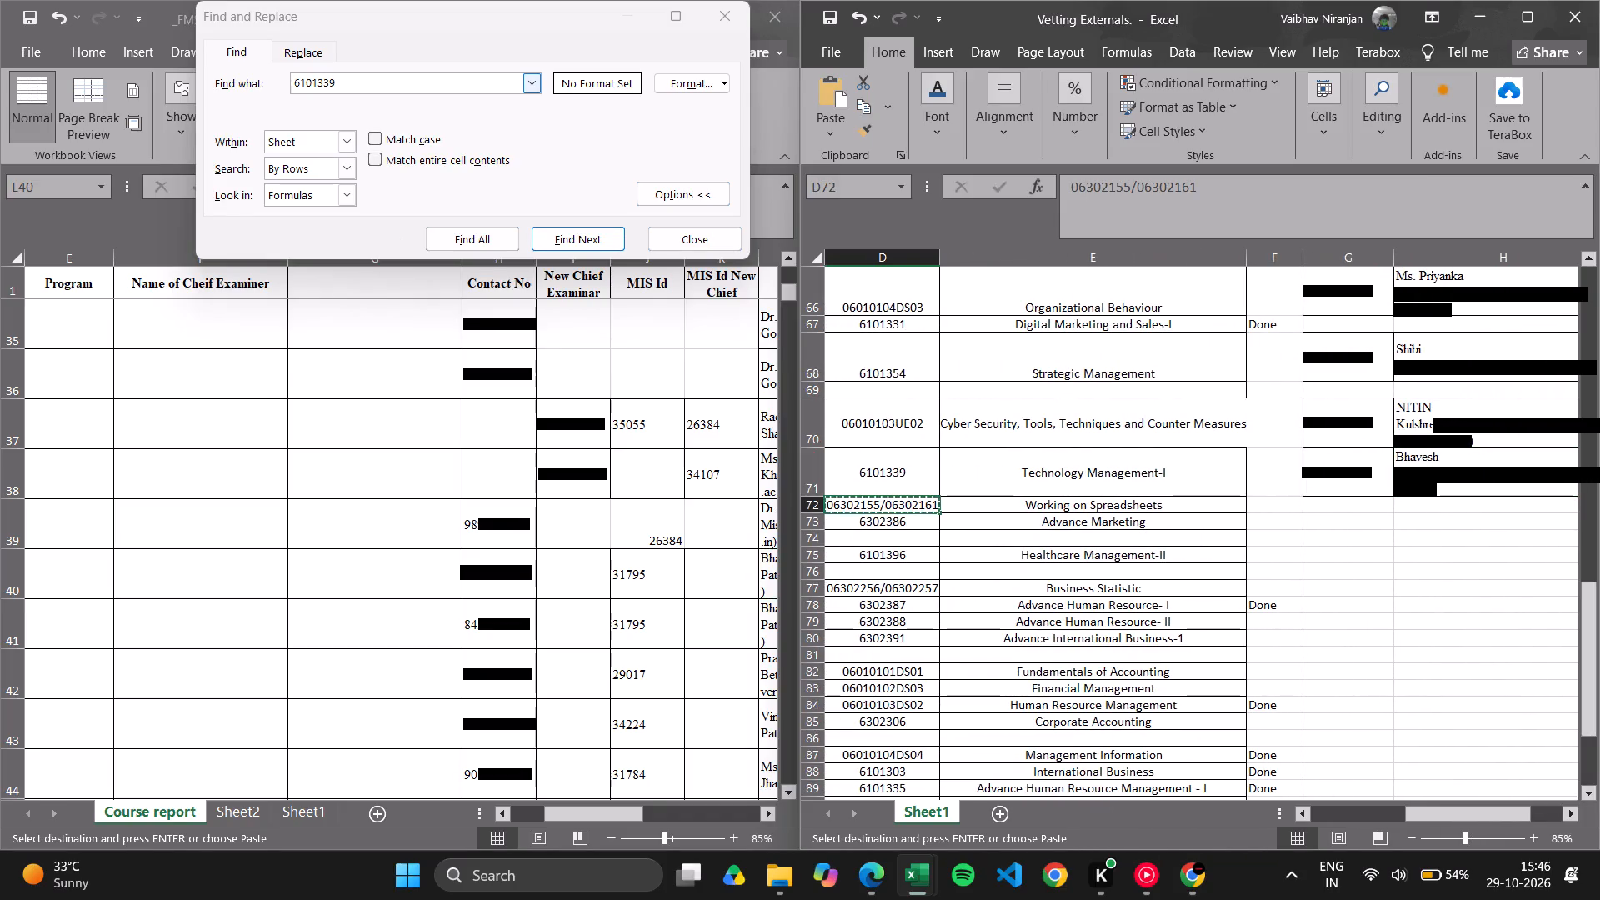
{"action": "left_click", "coordinate": [386, 80]}
{"action": "left_click", "coordinate": [379, 280]}
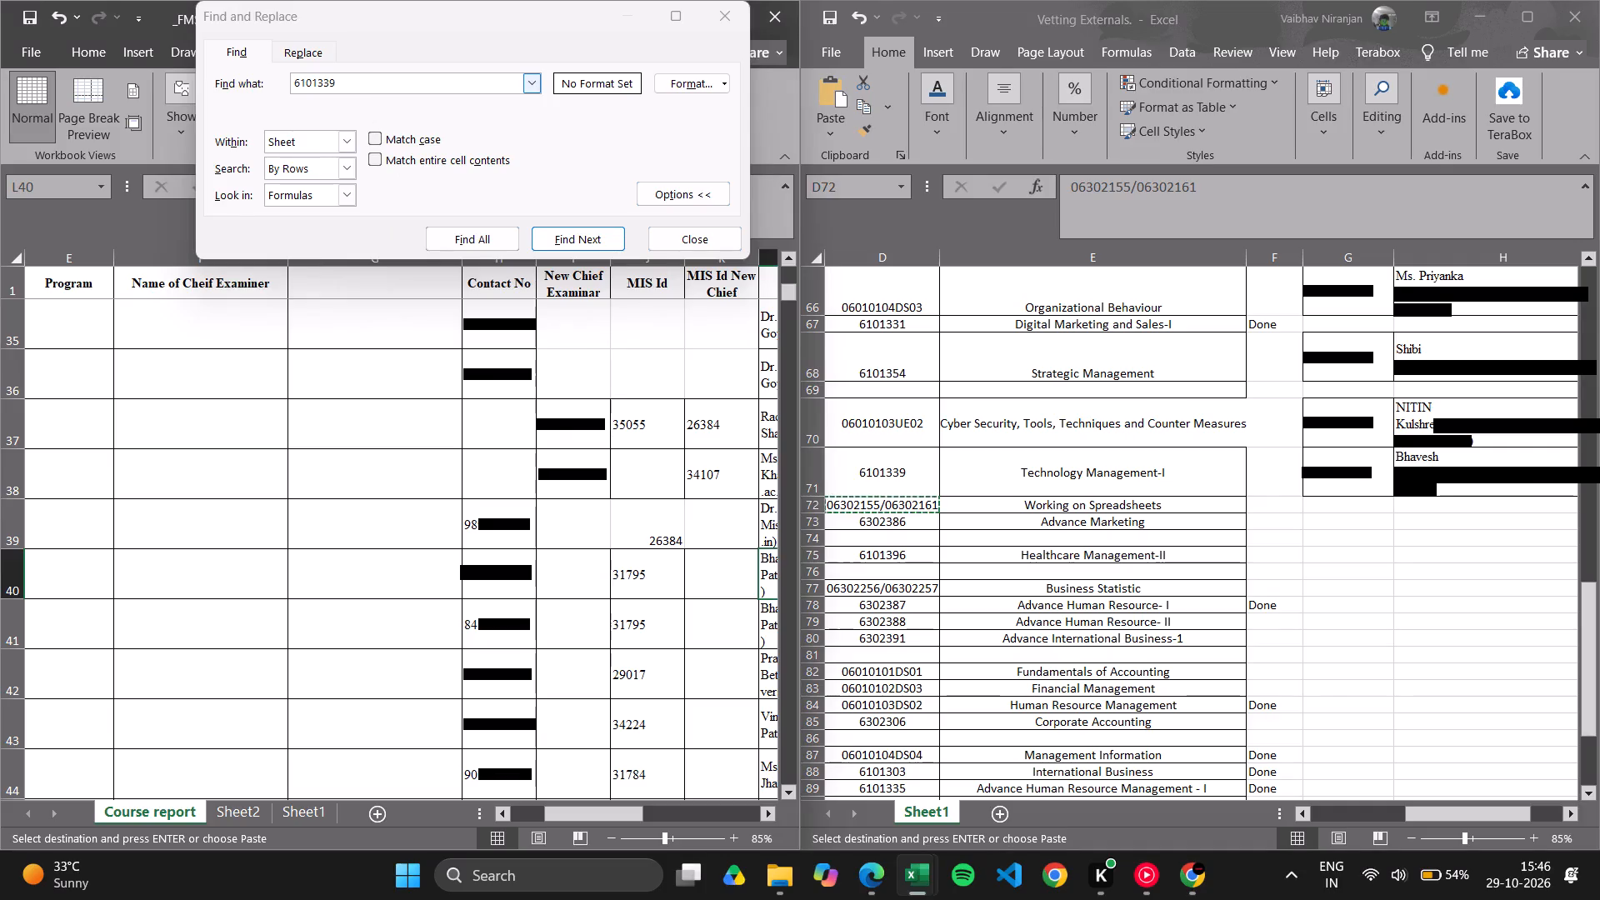
{"action": "double_click", "coordinate": [347, 77]}
{"action": "key", "text": "ctrl+v"}
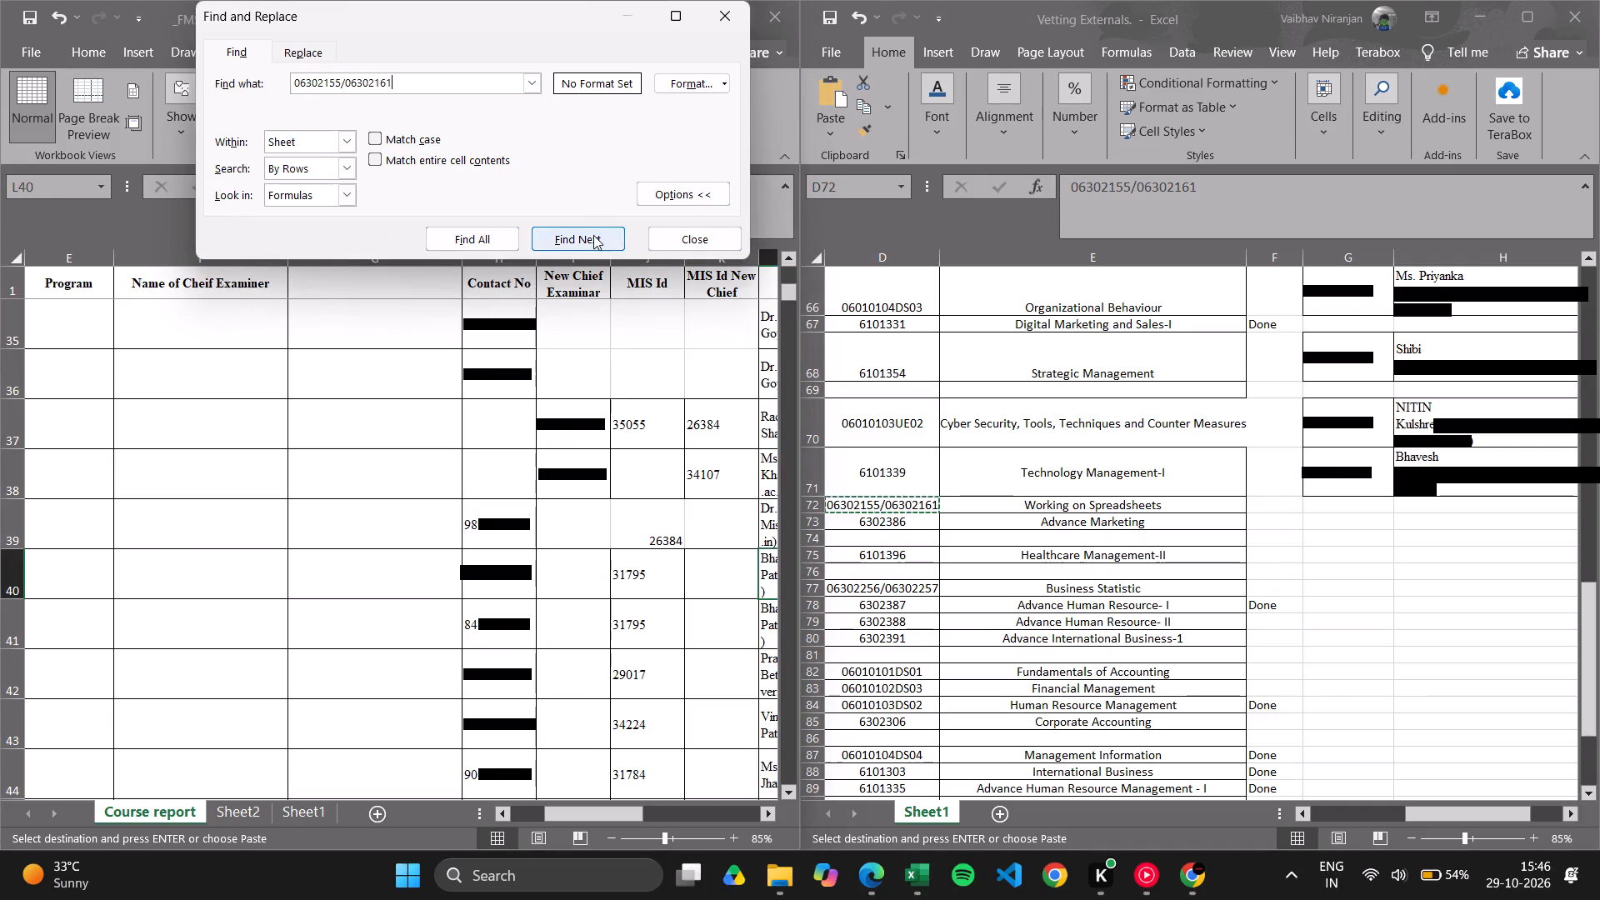
{"action": "left_click", "coordinate": [593, 235]}
Copy the Working on Spreadsheets row's Contact No from H63 of the nomination workbook into G72 of Vetting Externals.
{"action": "scroll", "coordinate": [417, 596], "scroll_direction": "left", "scroll_amount": 2}
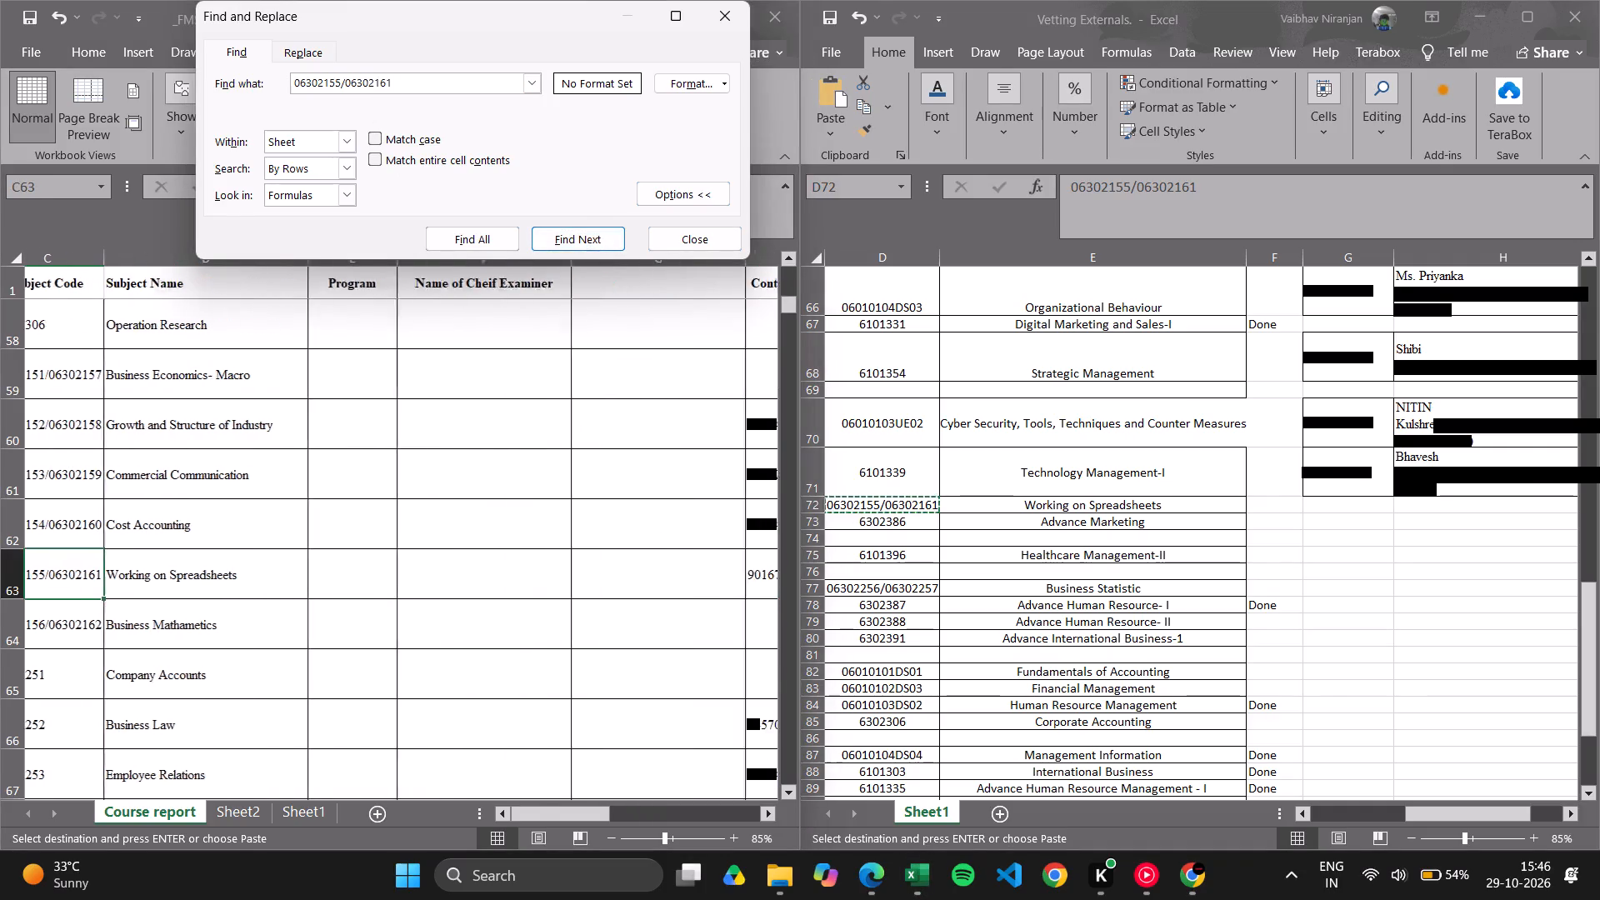
{"action": "scroll", "coordinate": [417, 596], "scroll_direction": "left", "scroll_amount": 2}
{"action": "left_click", "coordinate": [685, 575]}
{"action": "key", "text": "ctrl+c"}
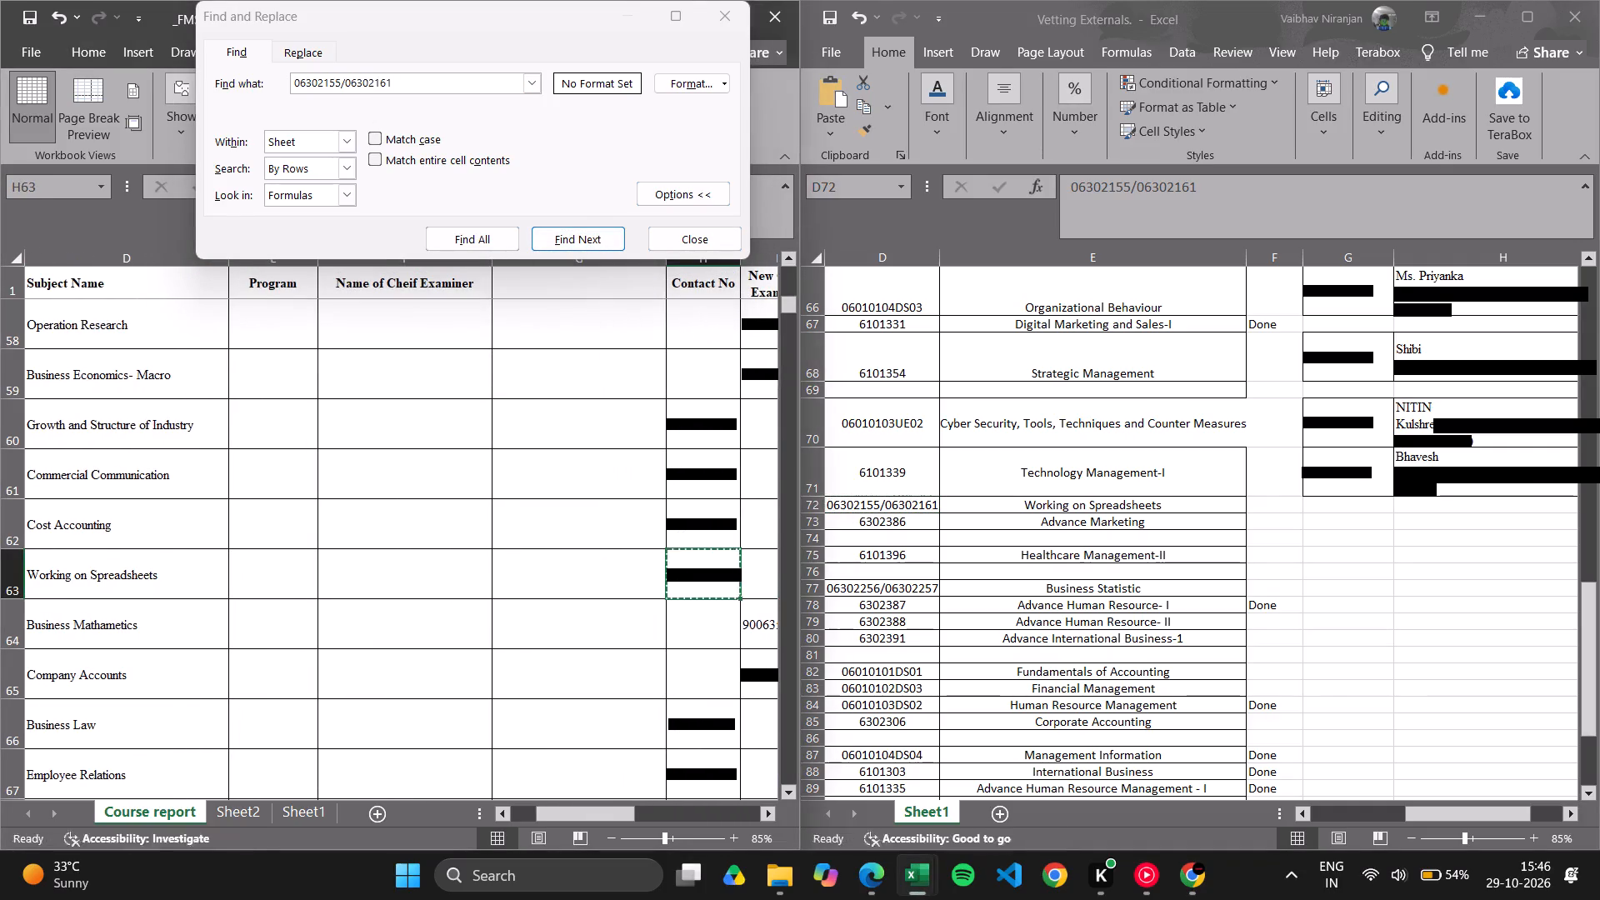
{"action": "left_click", "coordinate": [1340, 501]}
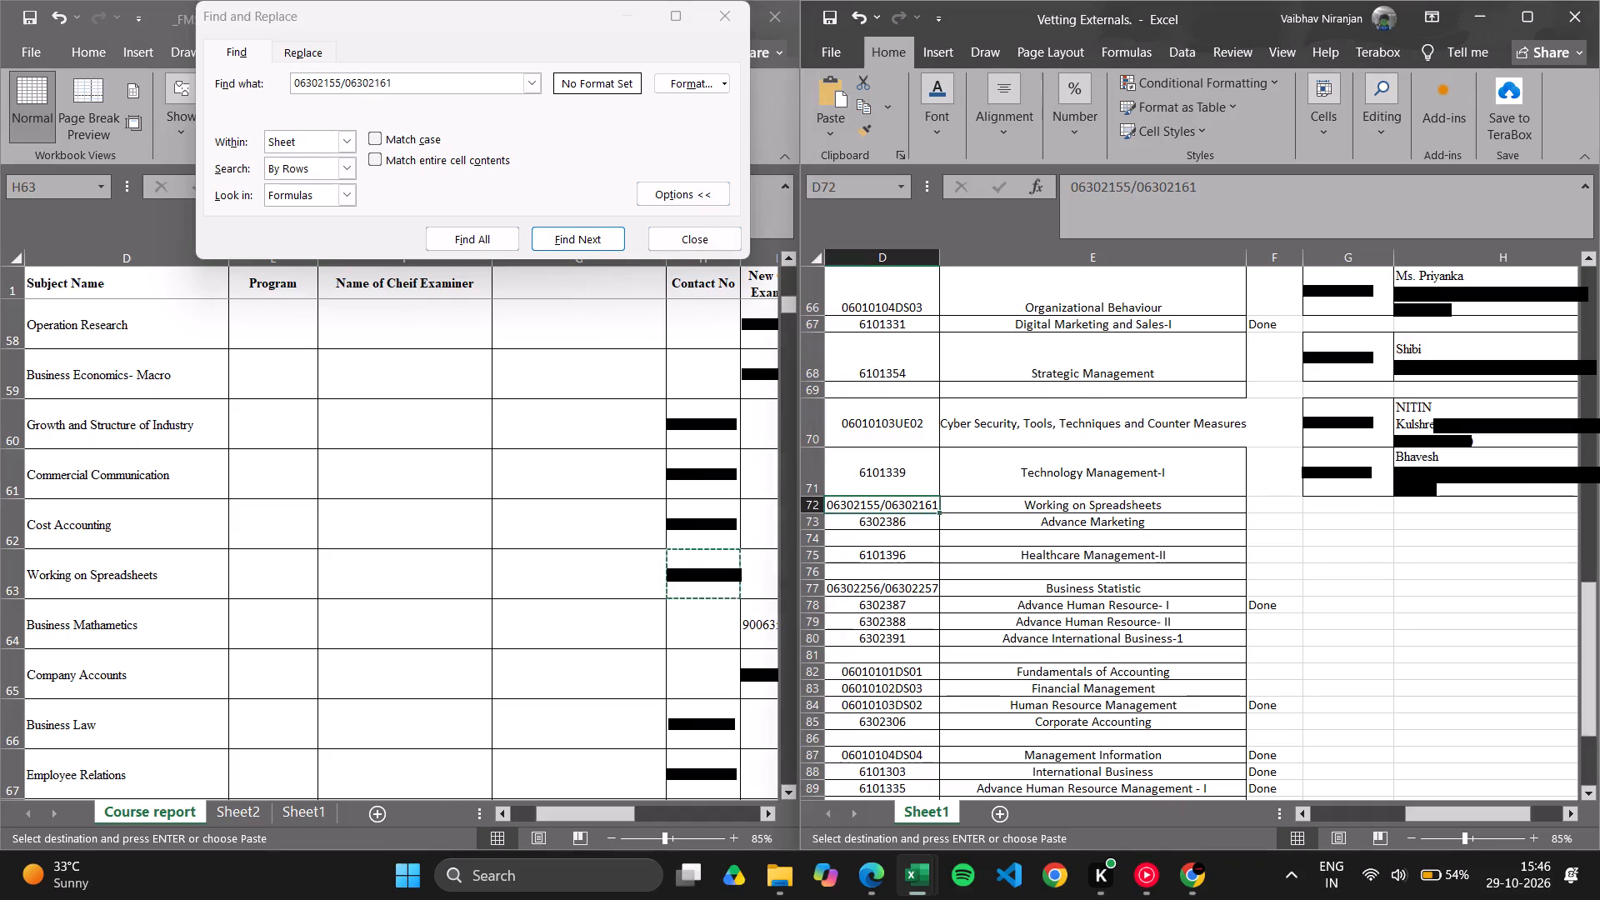
{"action": "left_click", "coordinate": [1340, 501]}
{"action": "key", "text": "ctrl+v"}
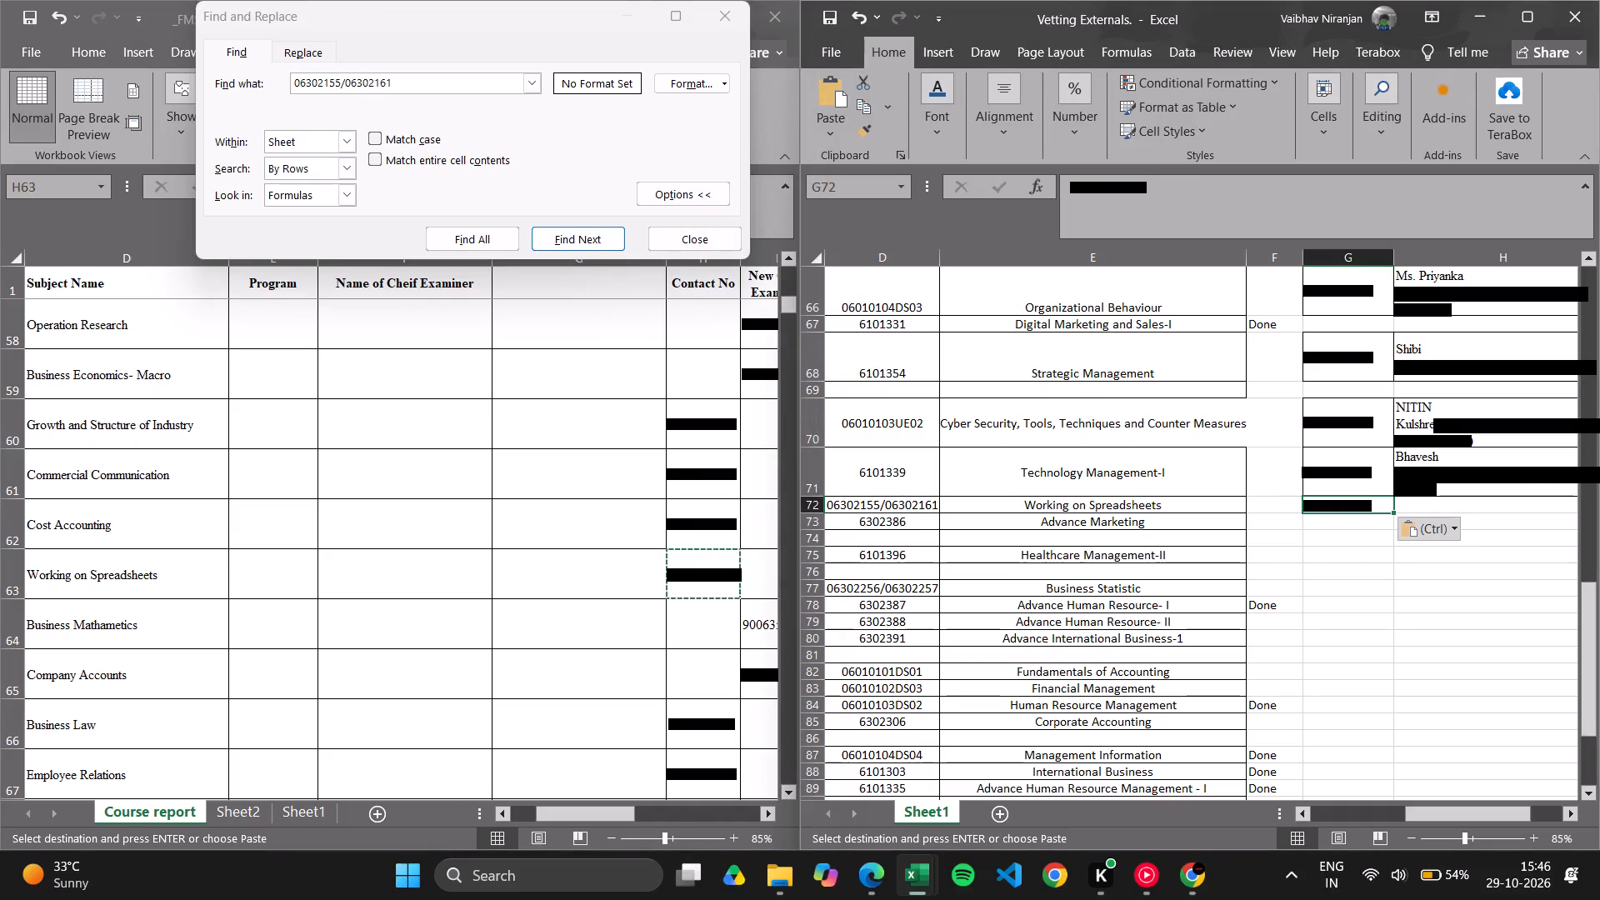
Copy the Working on Spreadsheets row's E mail id from L63 of the nomination workbook into H72 of Vetting Externals.
{"action": "left_click", "coordinate": [617, 652]}
{"action": "scroll", "coordinate": [617, 652], "scroll_direction": "left", "scroll_amount": 5}
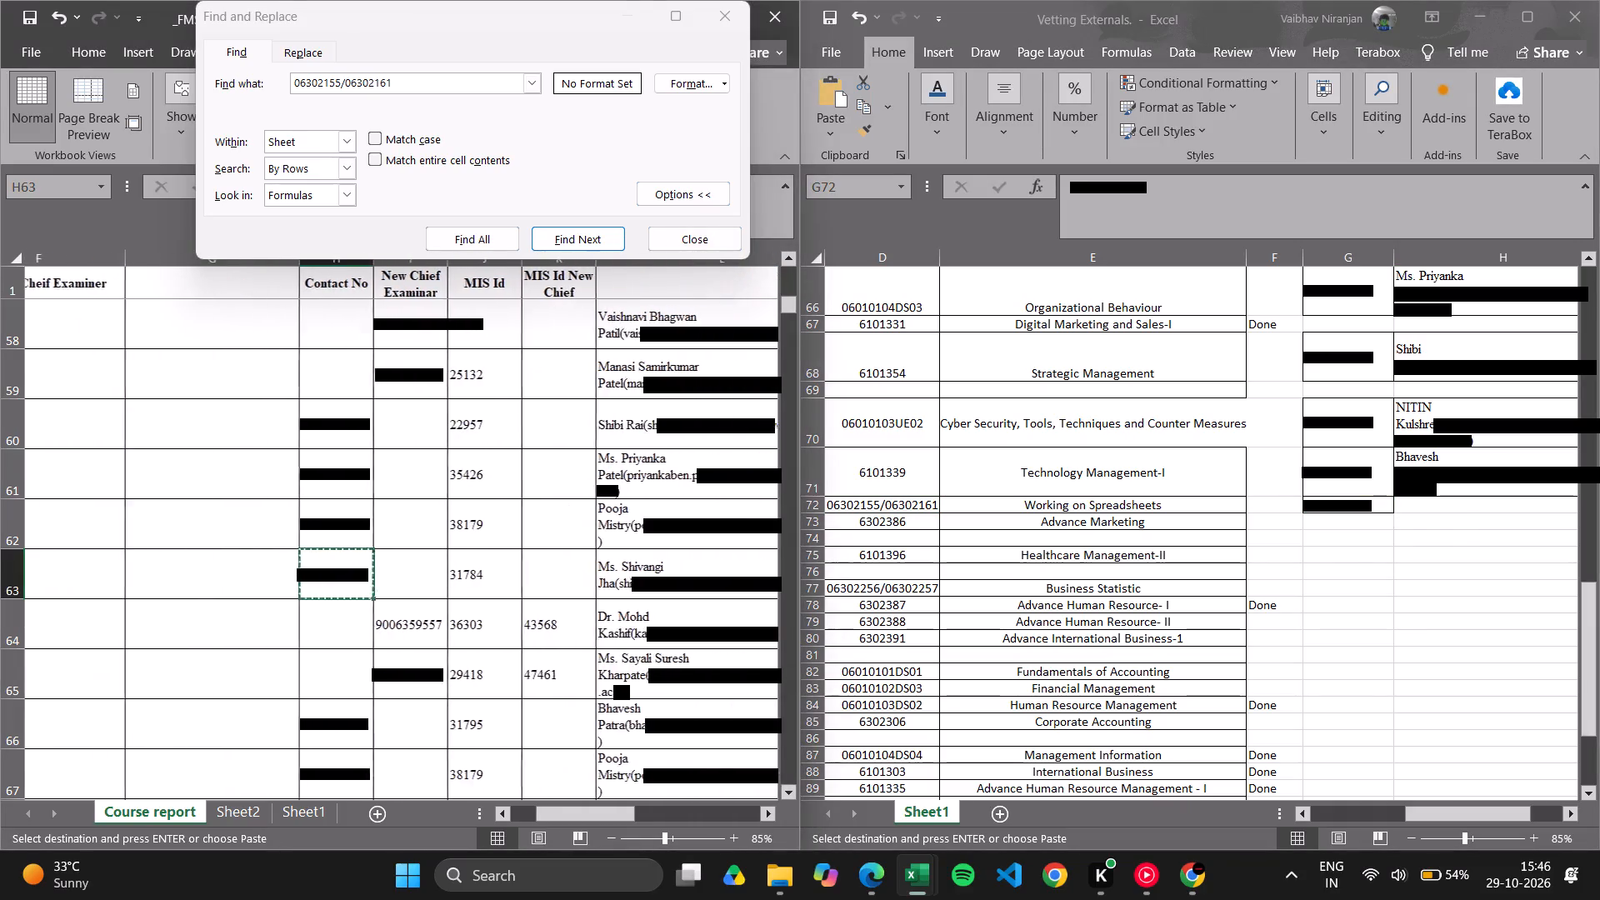
{"action": "left_click", "coordinate": [694, 572]}
{"action": "key", "text": "ctrl+c"}
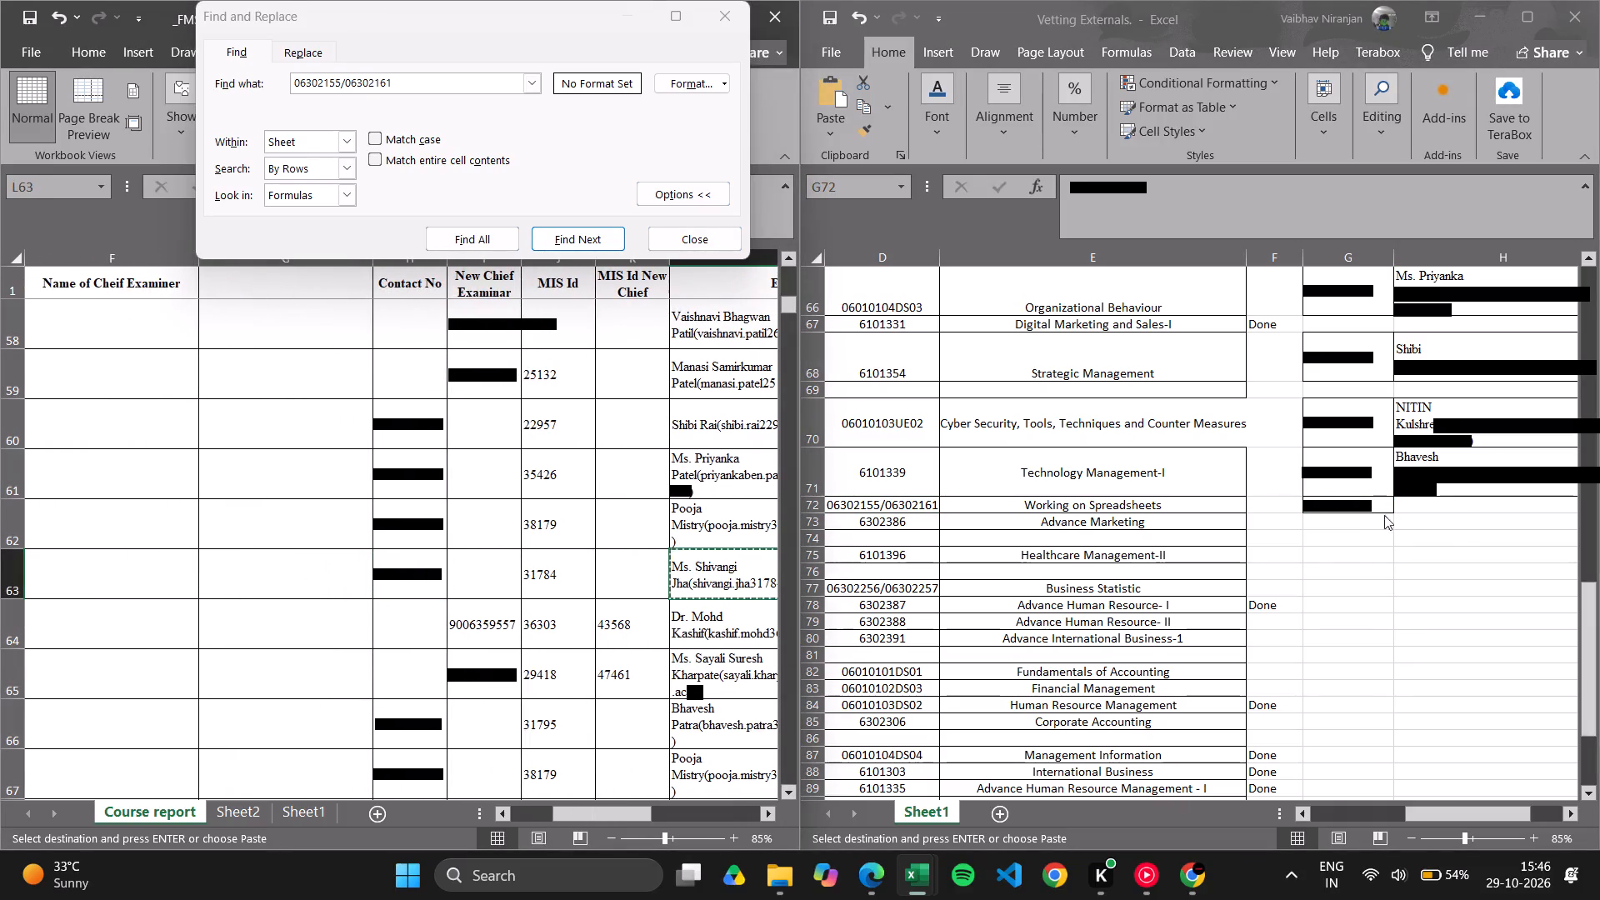
{"action": "double_click", "coordinate": [1424, 506]}
{"action": "key", "text": "ctrl+v"}
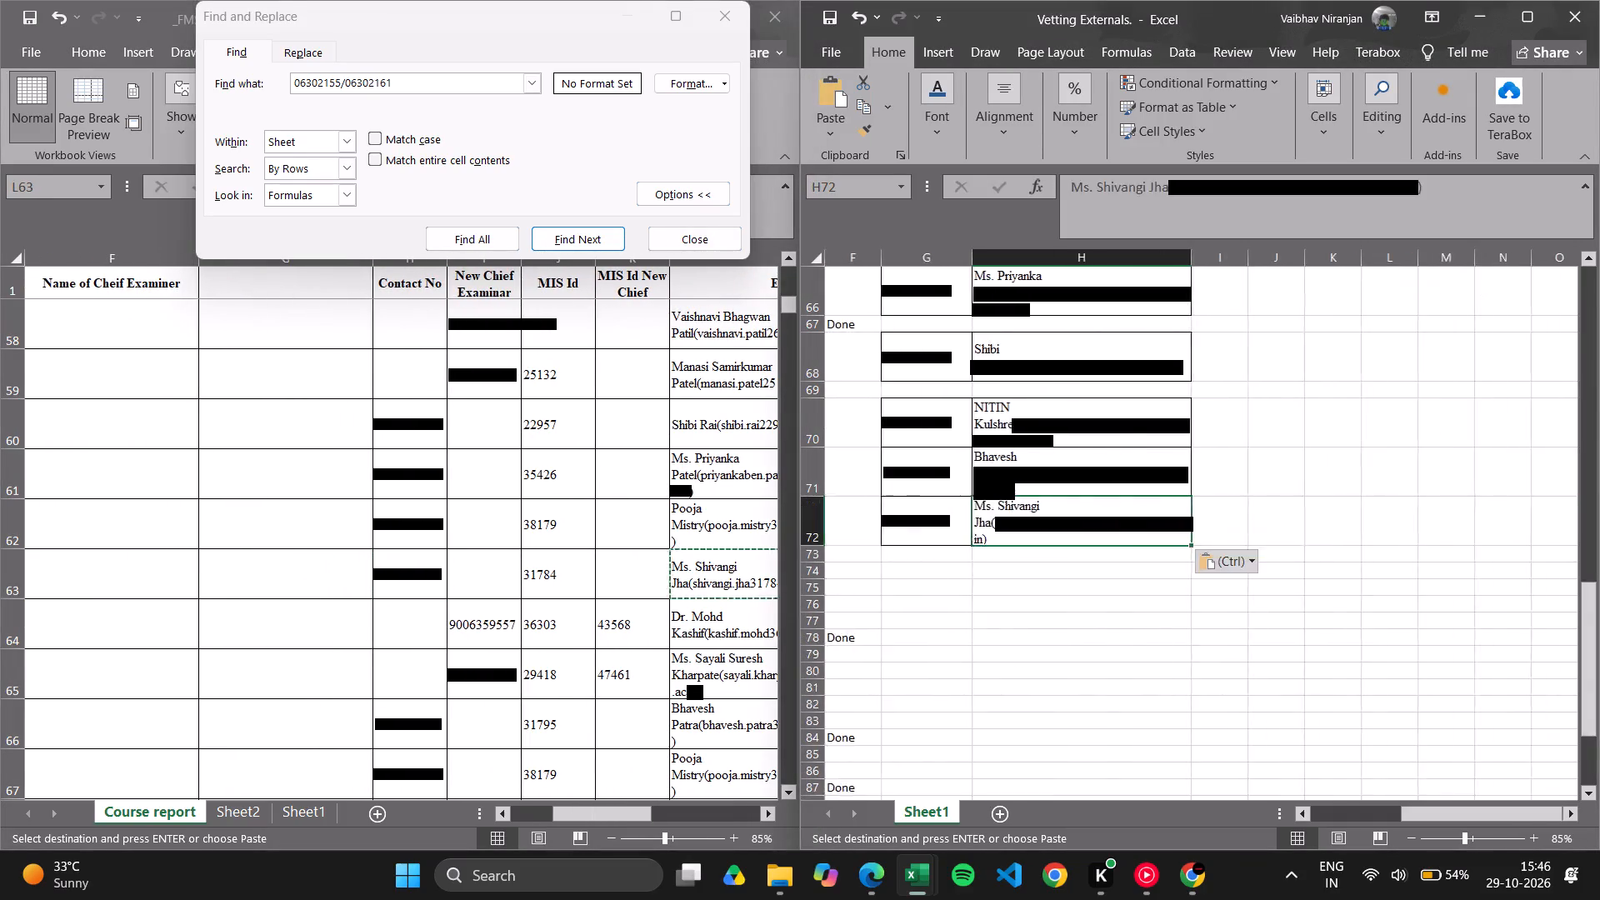
Search the nomination workbook for the Advance Marketing subject code 6302386, copied from D73 of Vetting Externals.
{"action": "left_click", "coordinate": [937, 594]}
{"action": "scroll", "coordinate": [937, 594], "scroll_direction": "right", "scroll_amount": 4}
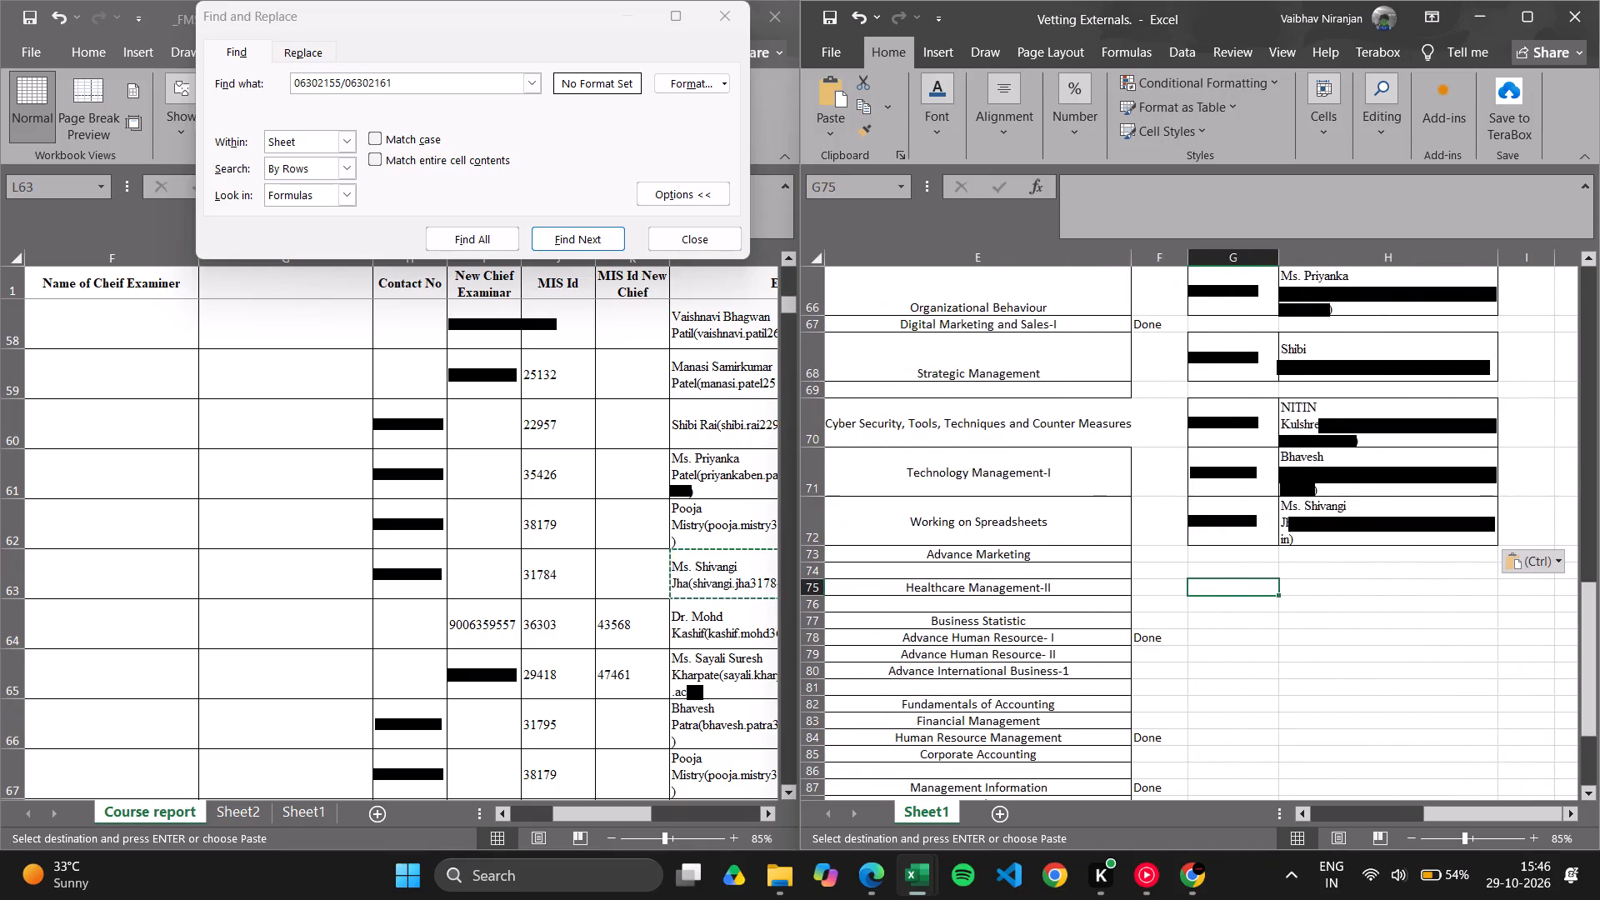
{"action": "scroll", "coordinate": [937, 594], "scroll_direction": "right", "scroll_amount": 4}
{"action": "left_click", "coordinate": [911, 557]}
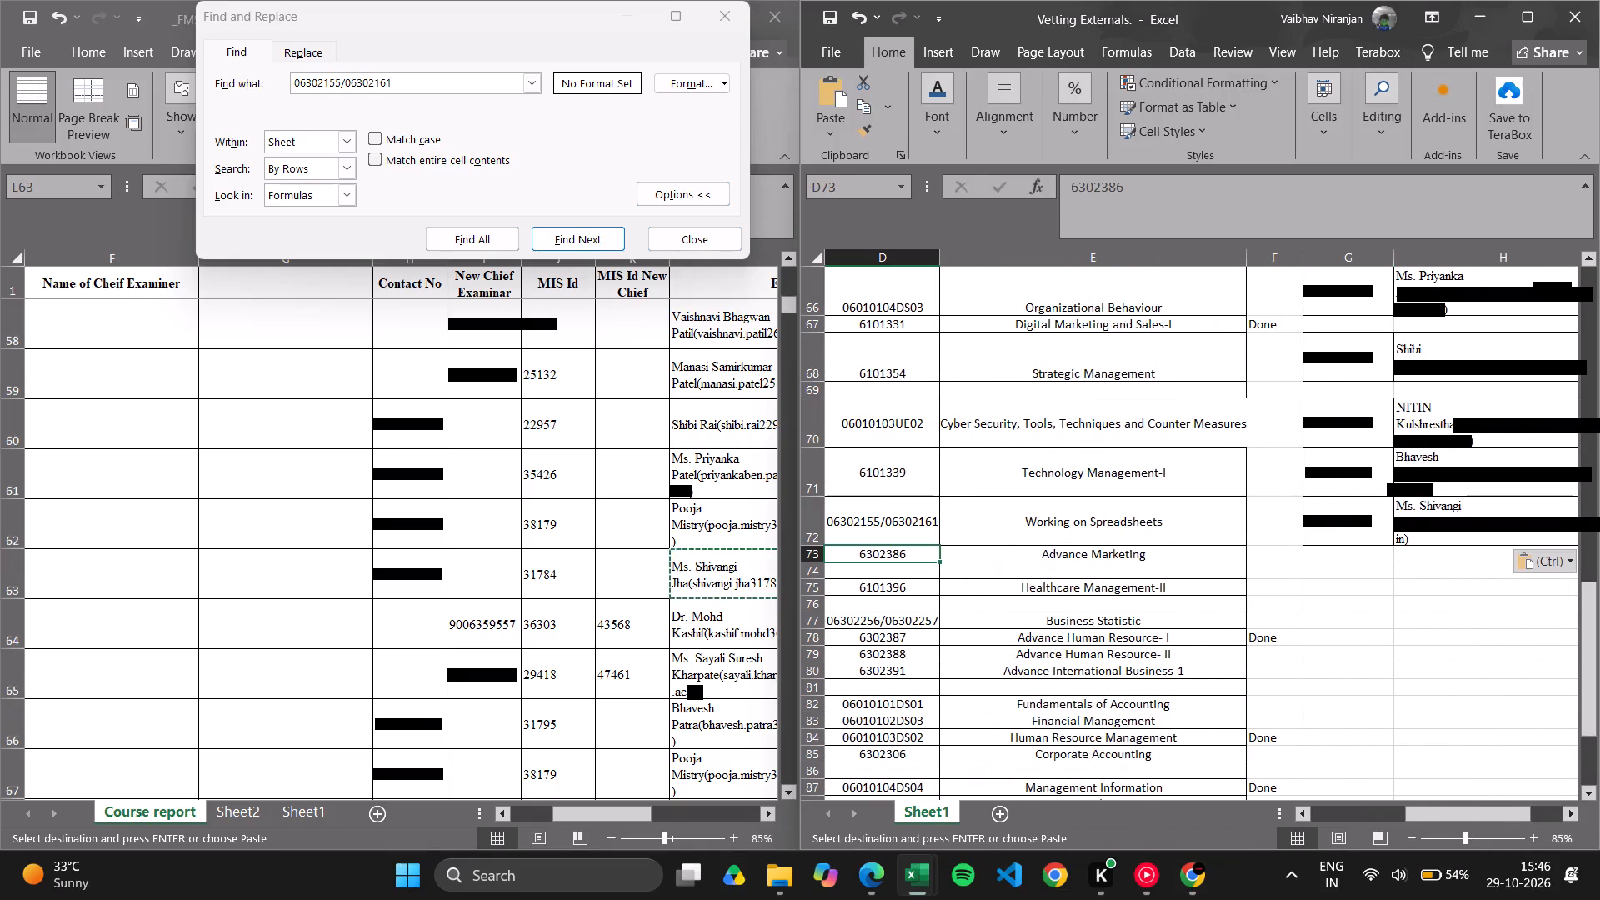
{"action": "key", "text": "ctrl+c"}
{"action": "left_click", "coordinate": [502, 471]}
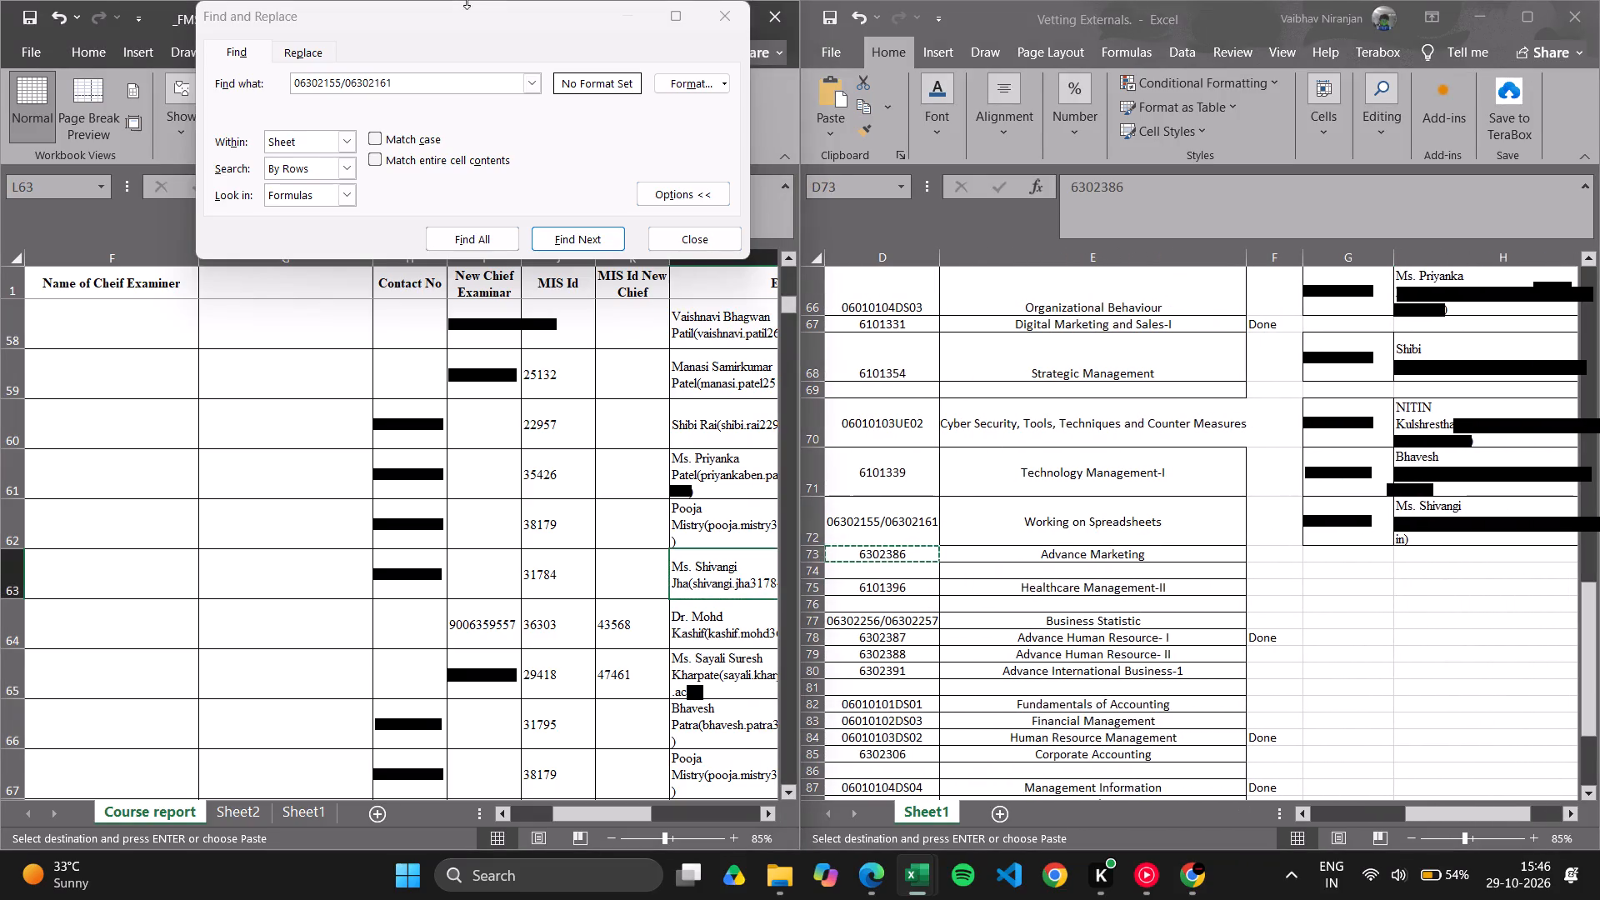
{"action": "double_click", "coordinate": [427, 78]}
{"action": "key", "text": "ctrl+v"}
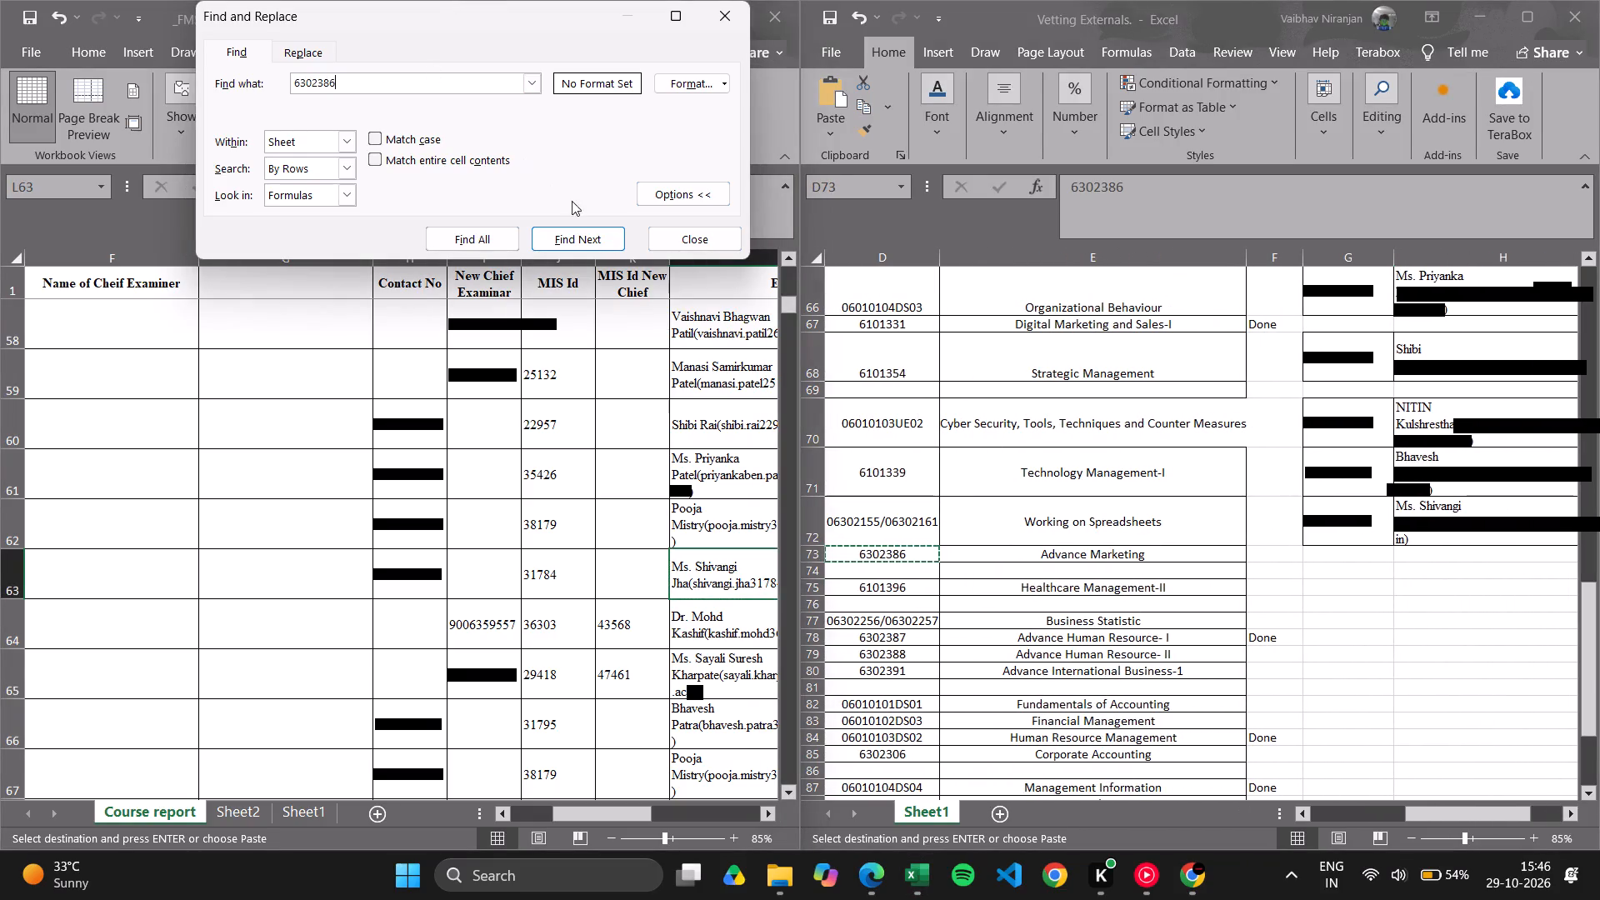
{"action": "left_click", "coordinate": [574, 234]}
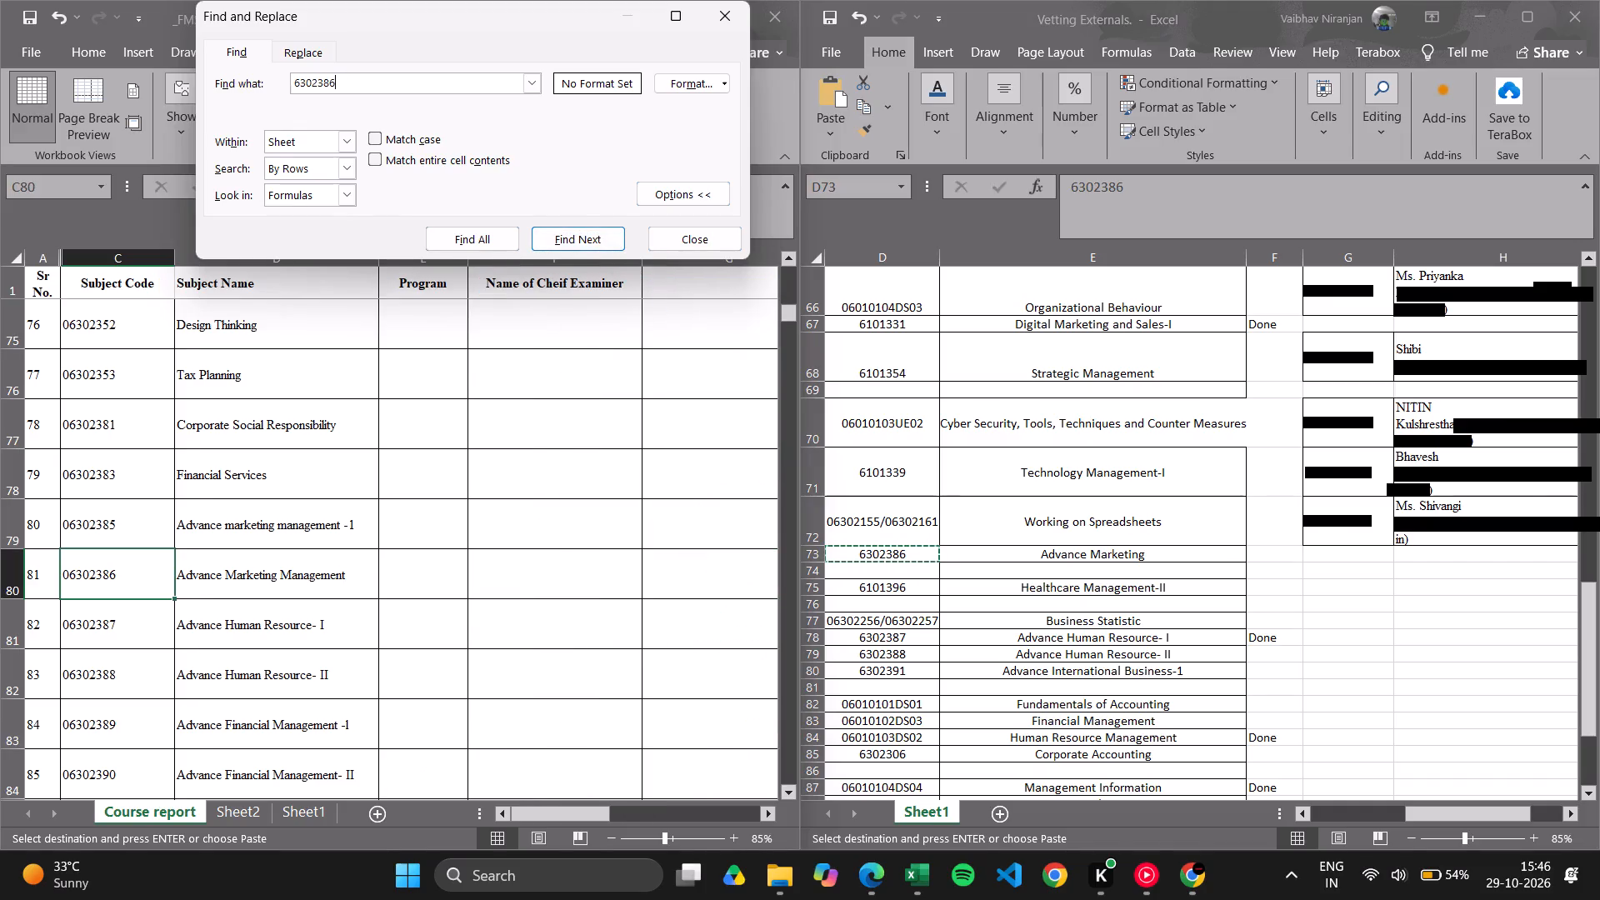
Copy the Advance Marketing Management row's Contact No from H80 of the nomination workbook into G73 of Vetting Externals.
{"action": "scroll", "coordinate": [356, 601], "scroll_direction": "left", "scroll_amount": 5}
{"action": "left_click", "coordinate": [513, 572]}
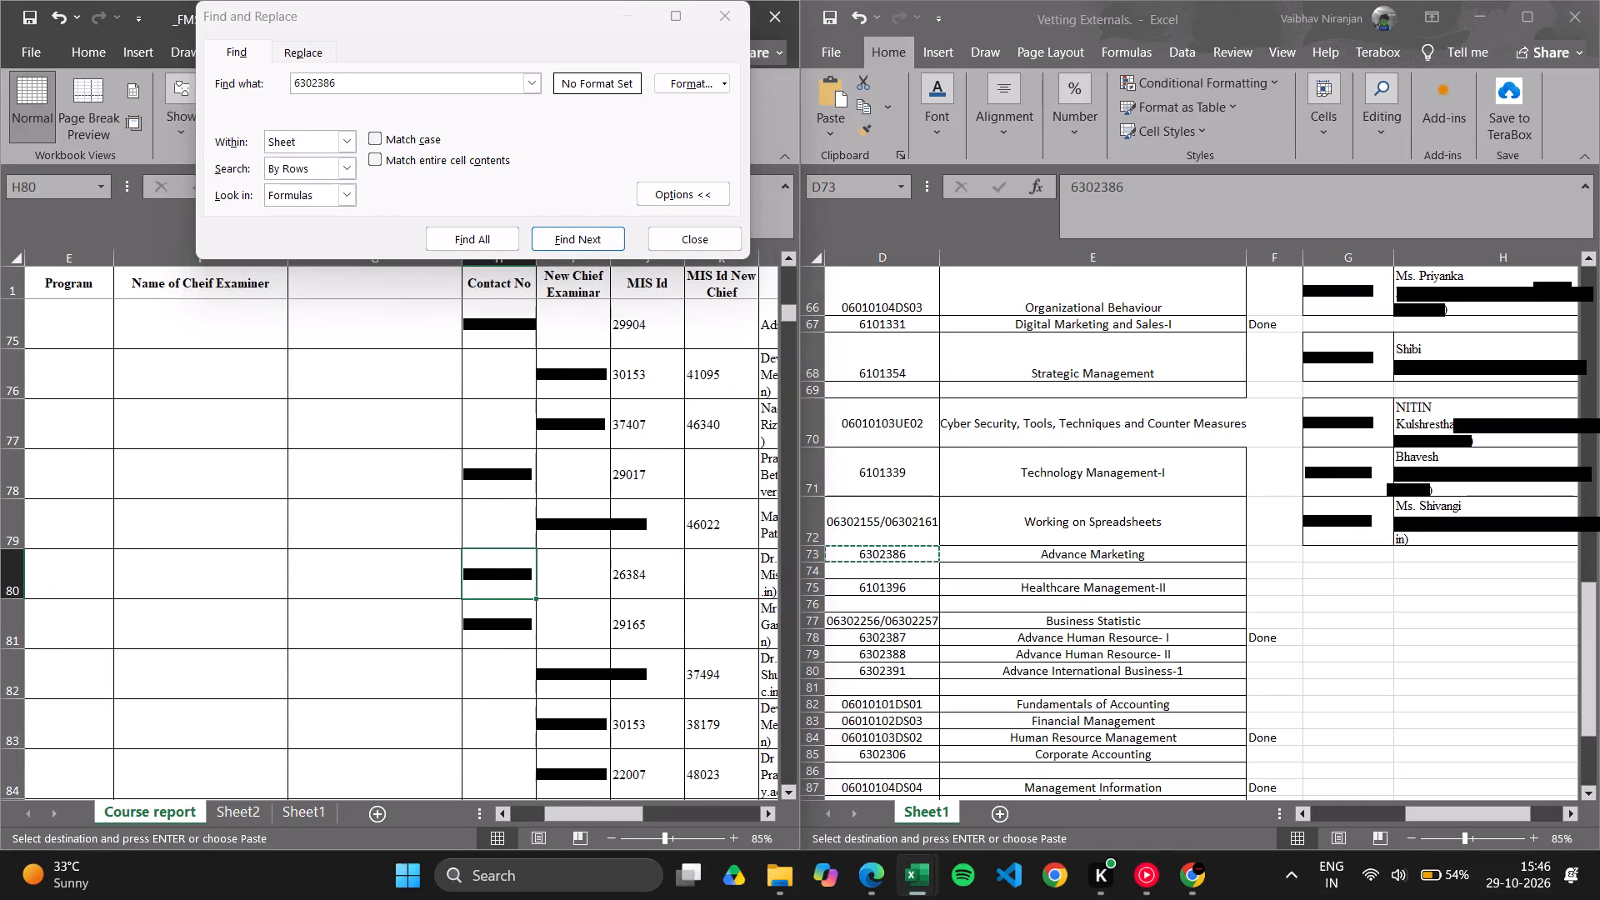
{"action": "key", "text": "ctrl+c"}
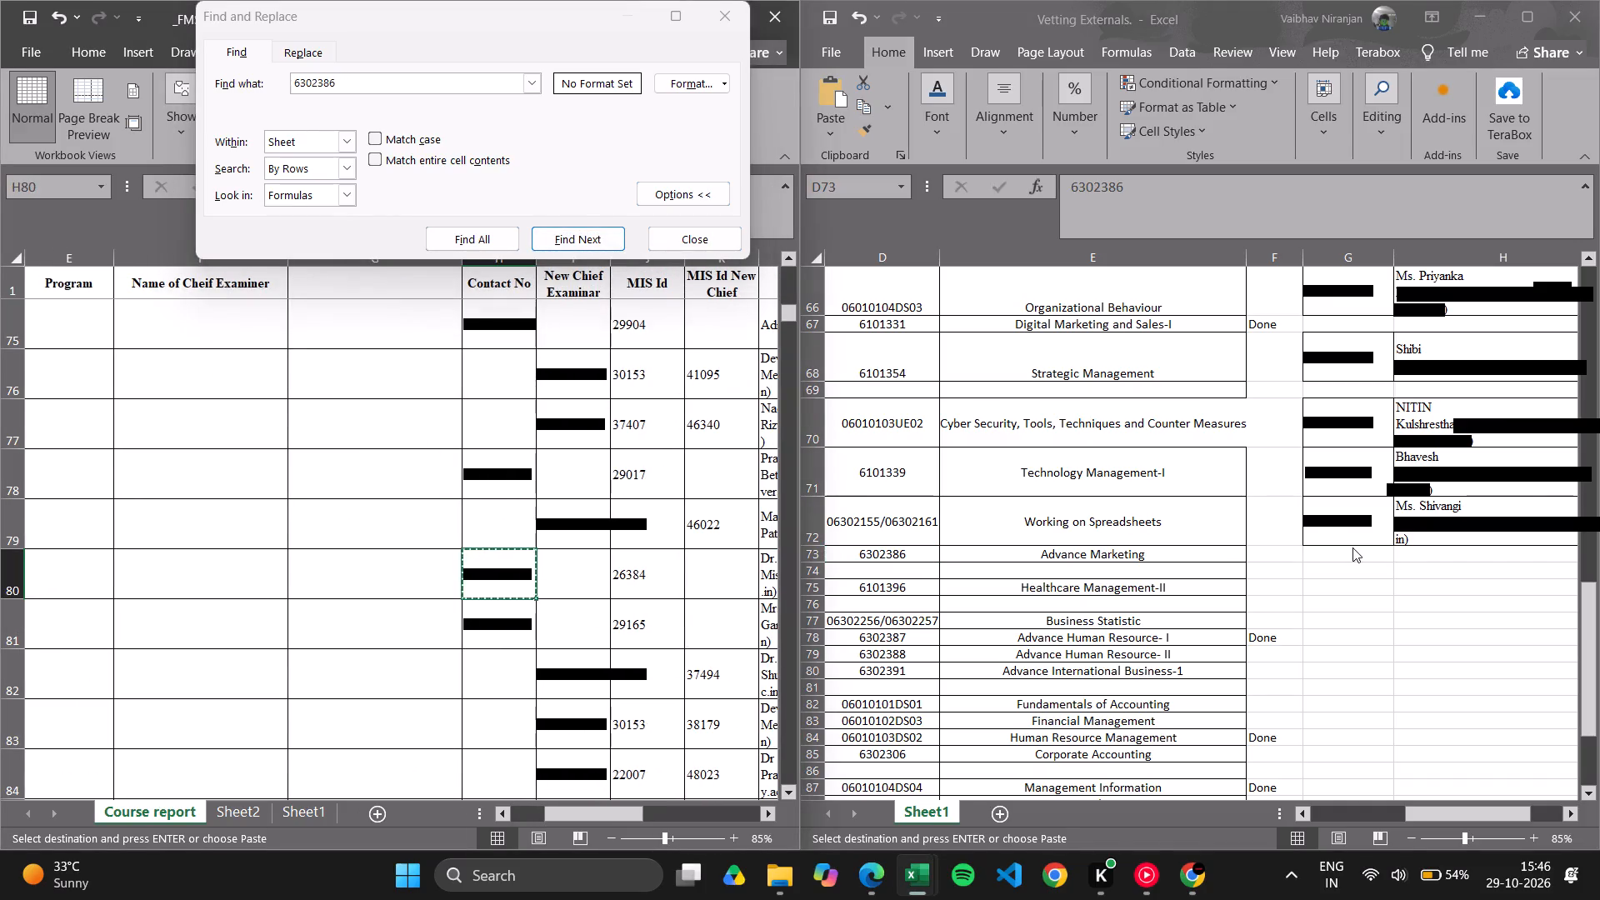
{"action": "left_click", "coordinate": [1352, 547]}
{"action": "left_click", "coordinate": [1352, 547]}
{"action": "key", "text": "ctrl+v"}
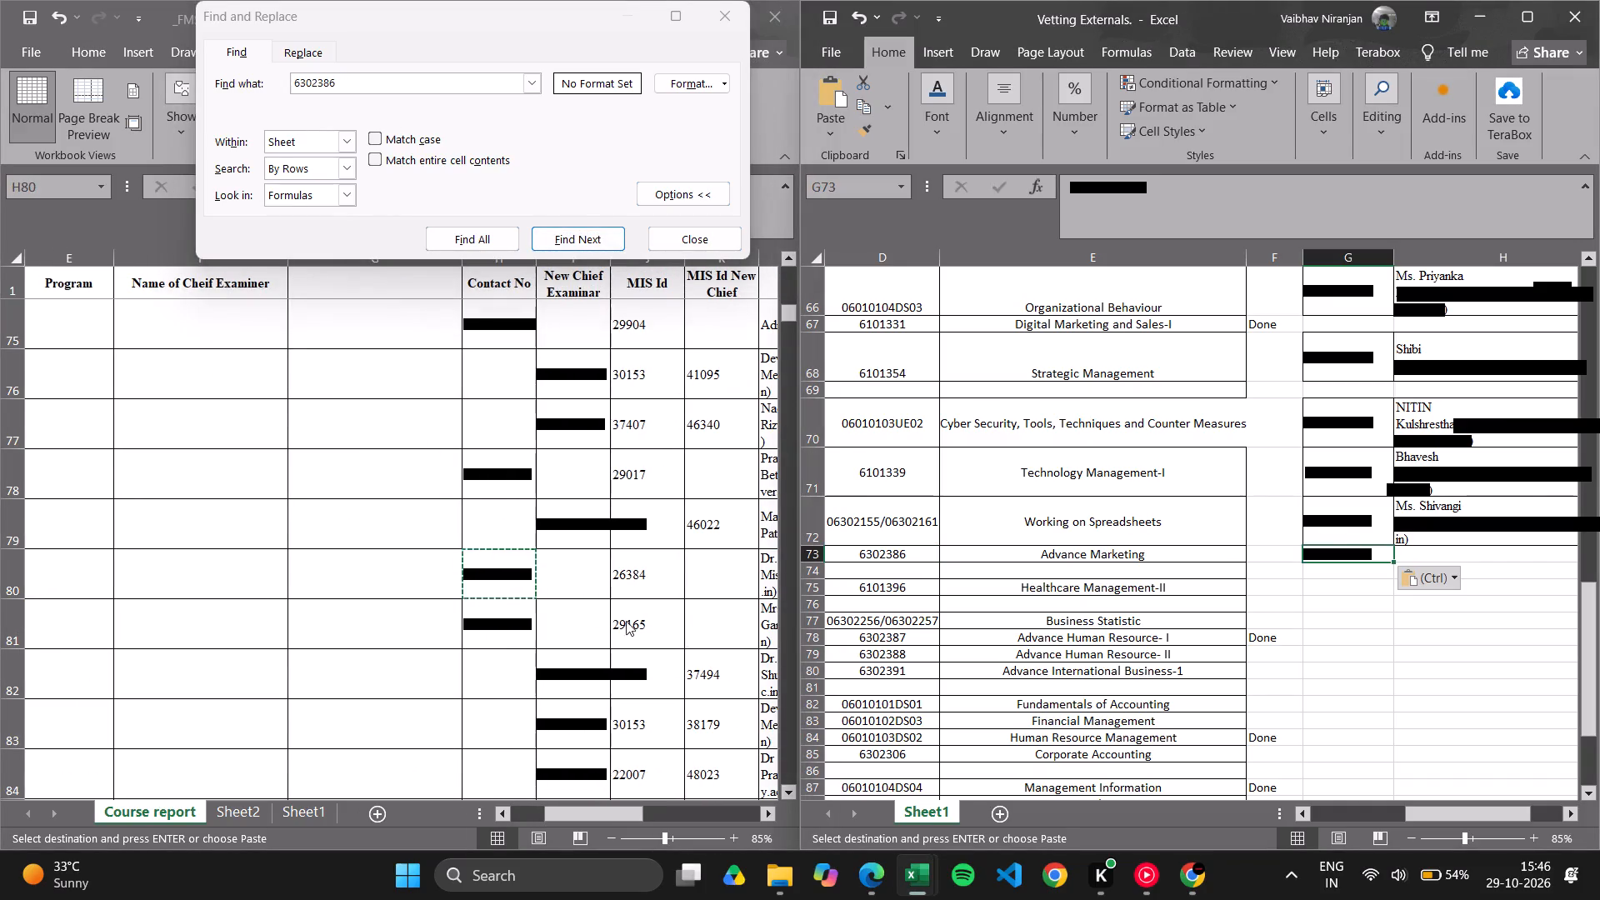
Copy the Advance Marketing Management row's E mail id from L80 of the nomination workbook into H73 of Vetting Externals.
{"action": "left_click", "coordinate": [623, 621]}
{"action": "left_click", "coordinate": [763, 572]}
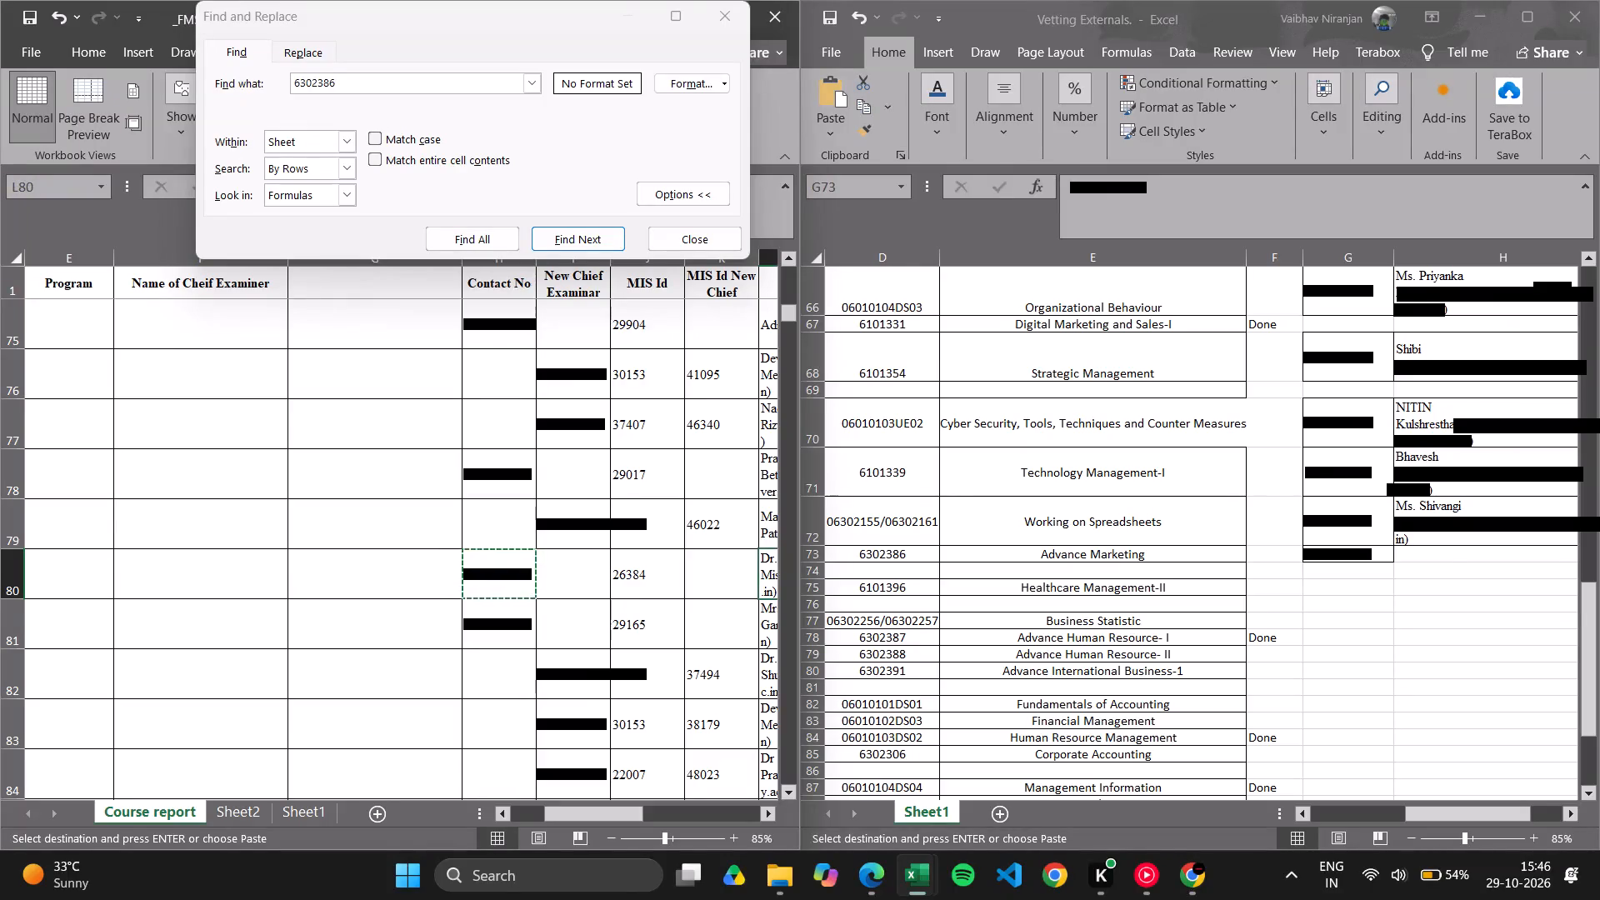
{"action": "key", "text": "ctrl+c"}
{"action": "left_click", "coordinate": [1440, 555]}
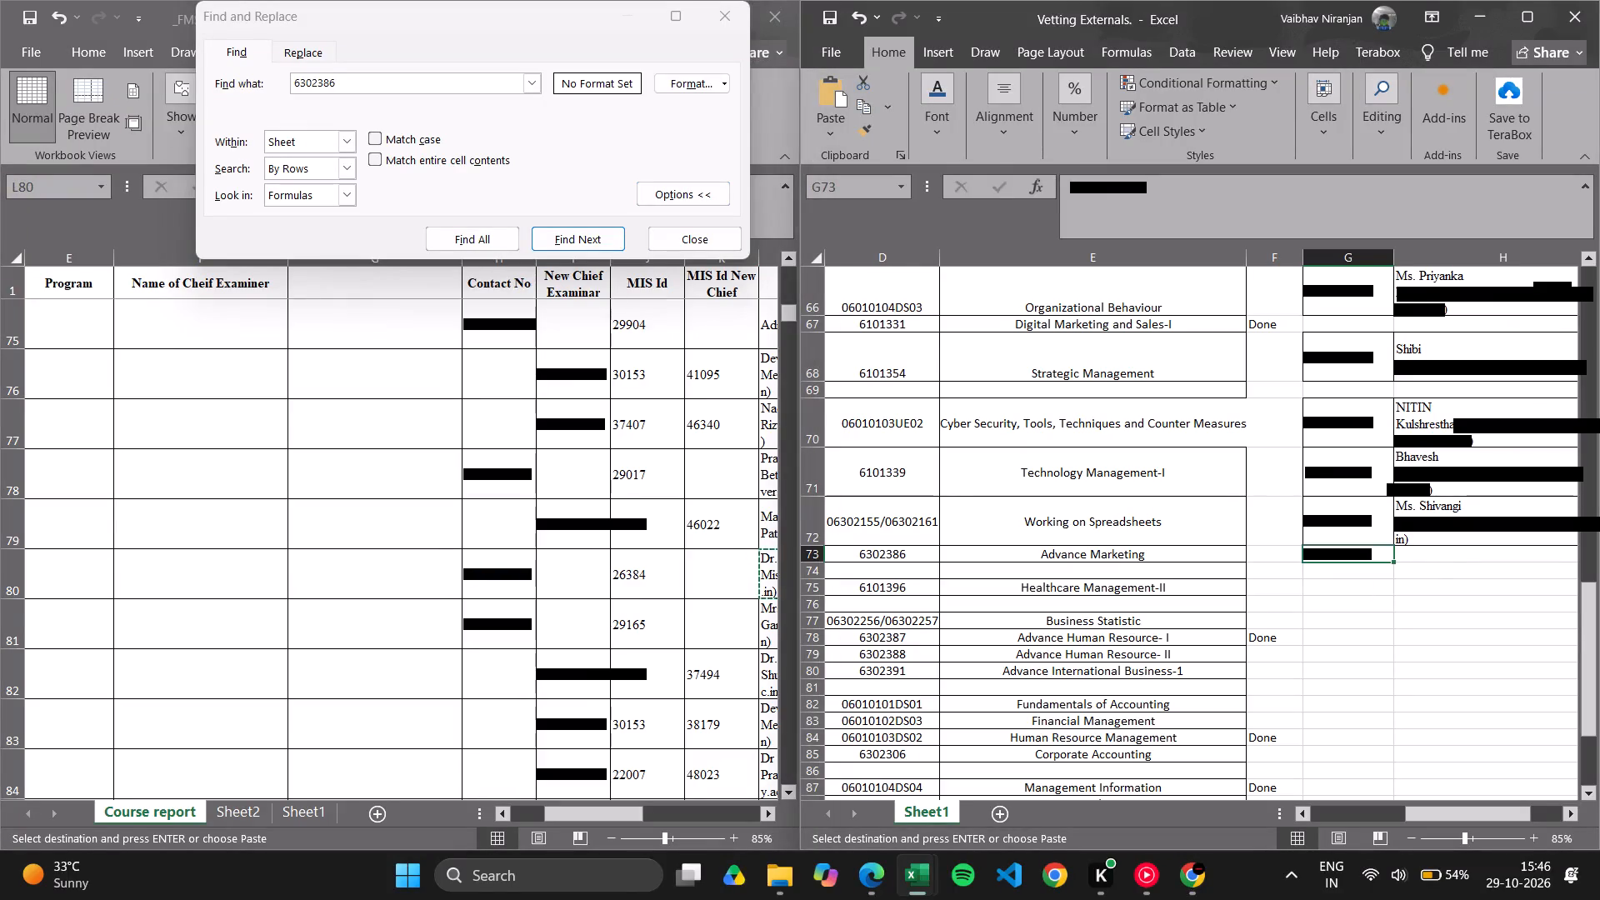
{"action": "left_click", "coordinate": [1440, 555]}
{"action": "key", "text": "ctrl+v"}
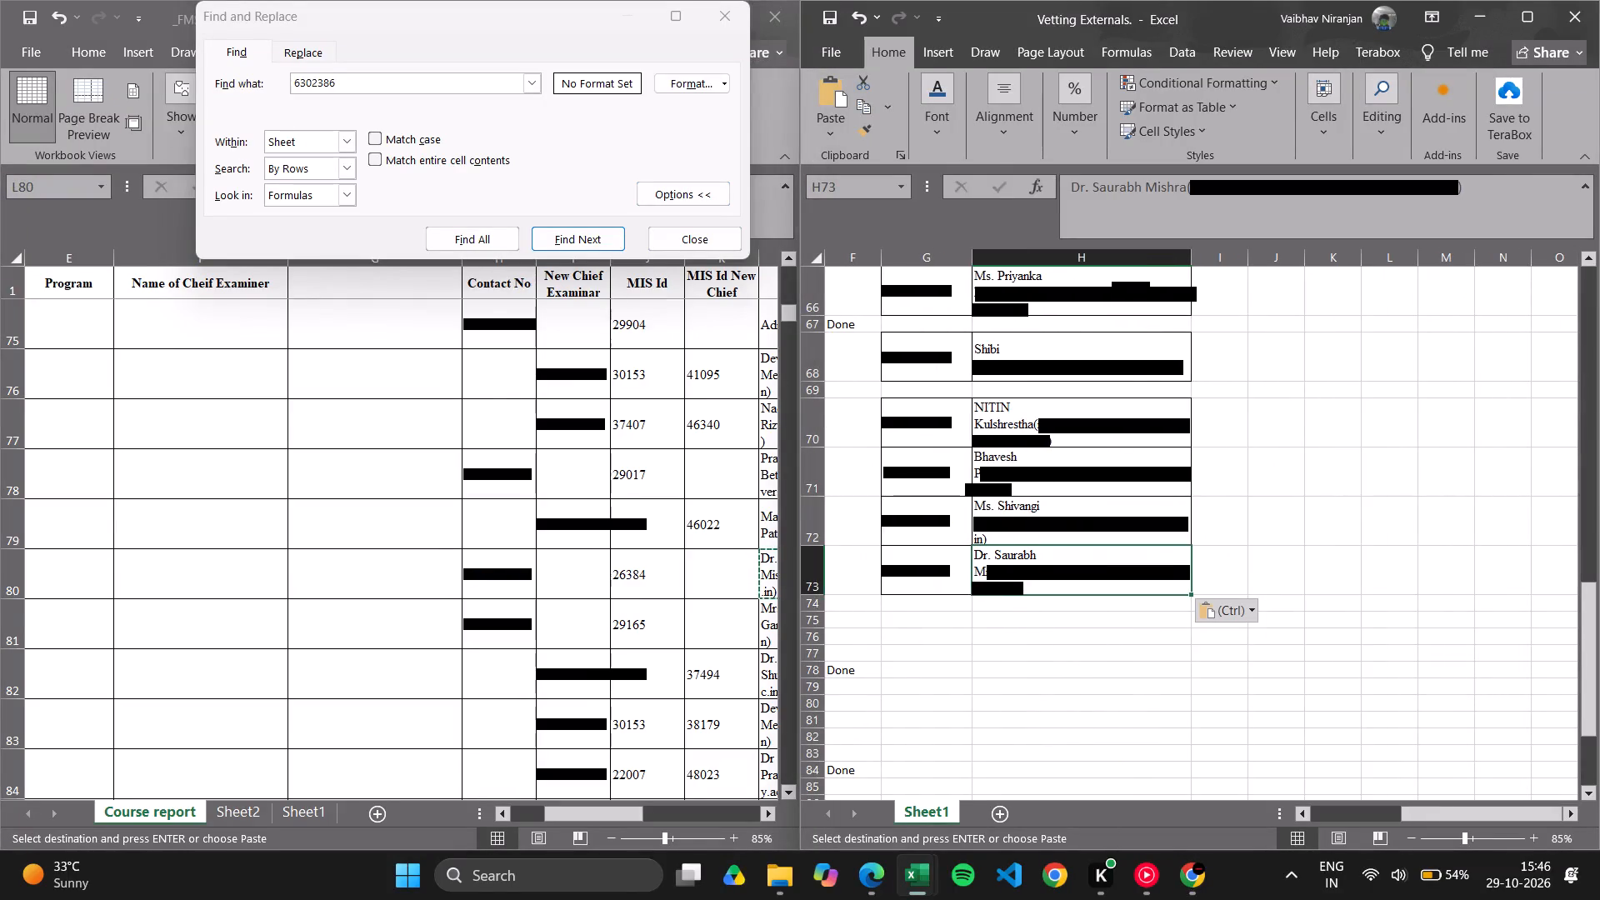
Search the nomination workbook for the Healthcare Management-II subject code 6101396, copied from D75 of Vetting Externals.
{"action": "left_click", "coordinate": [1096, 572]}
{"action": "left_click", "coordinate": [950, 702]}
{"action": "scroll", "coordinate": [950, 702], "scroll_direction": "right", "scroll_amount": 4}
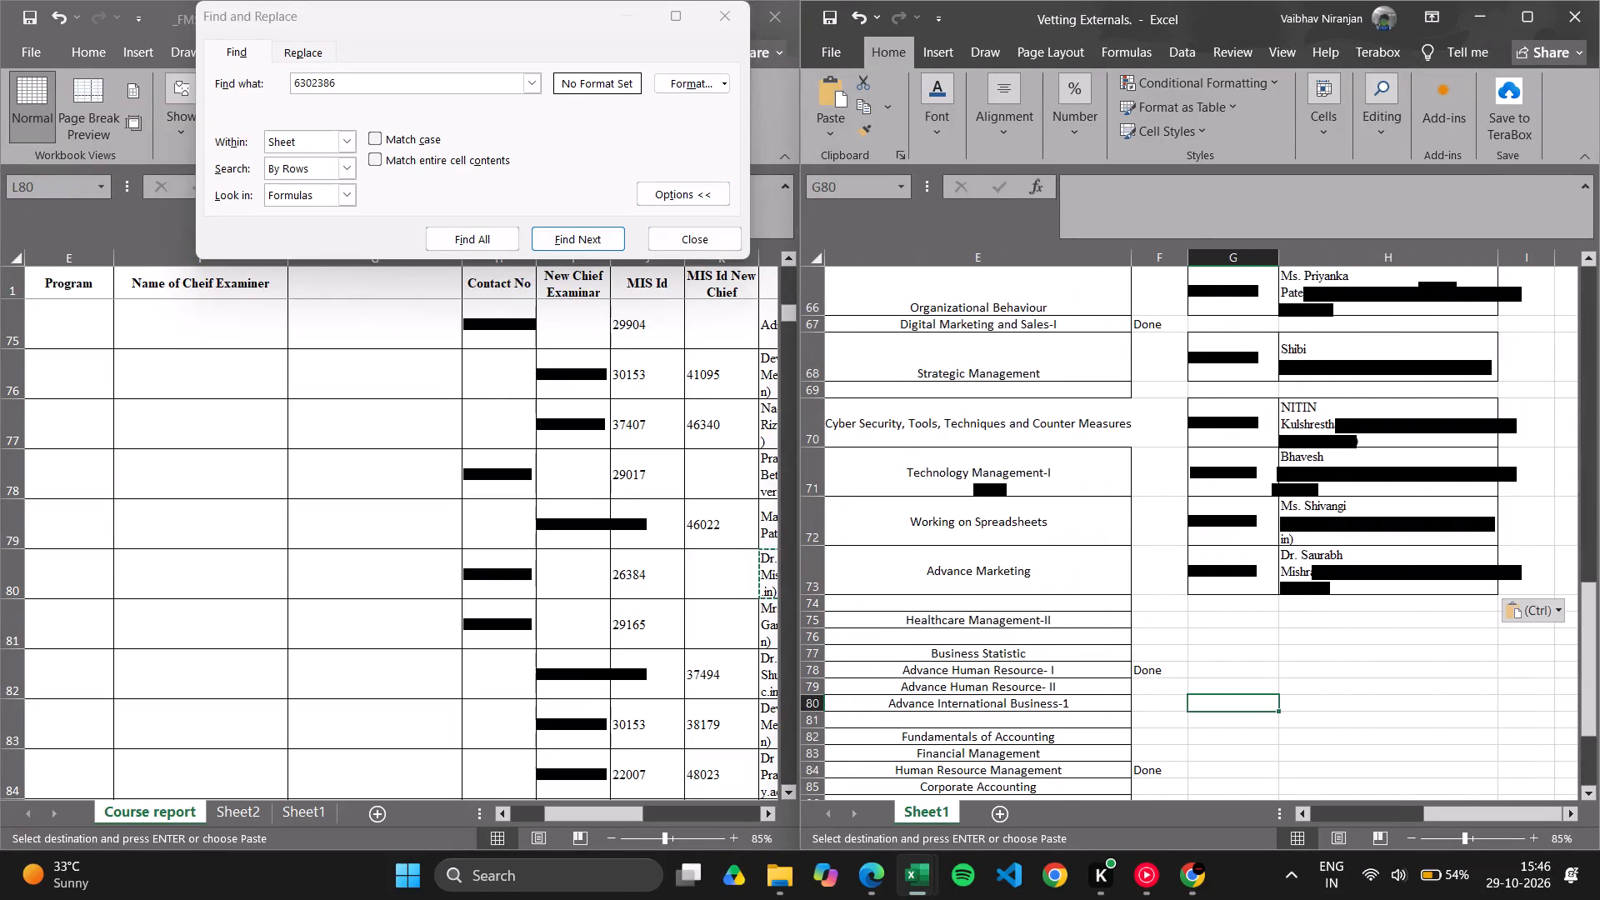
{"action": "scroll", "coordinate": [1120, 602], "scroll_direction": "right", "scroll_amount": 5}
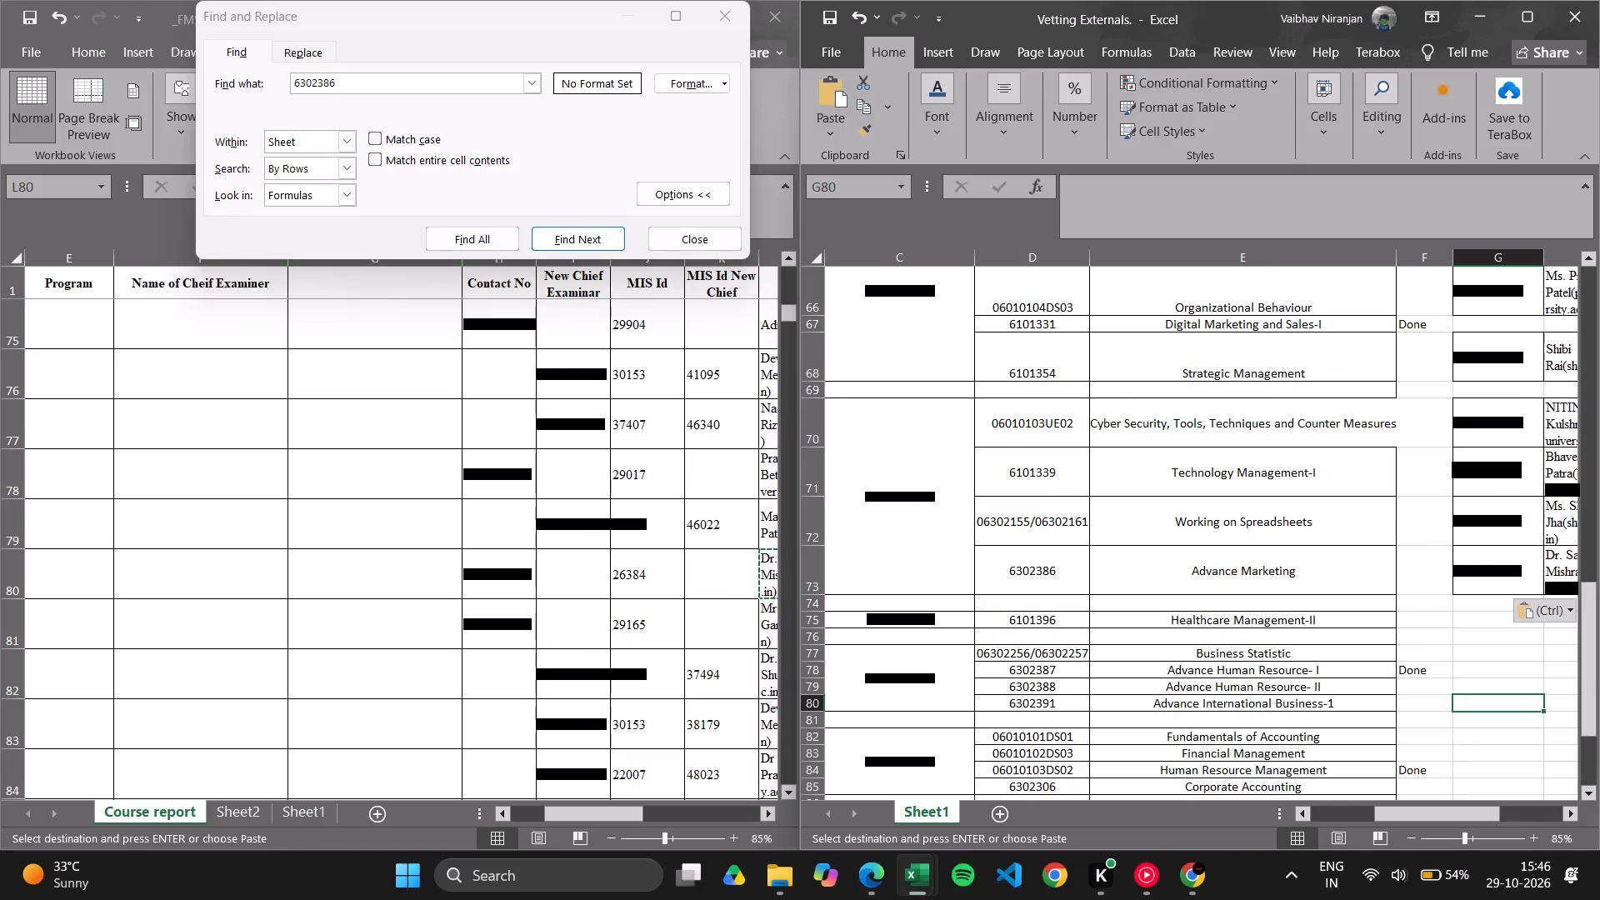
{"action": "left_click", "coordinate": [1037, 624]}
{"action": "key", "text": "ctrl+c"}
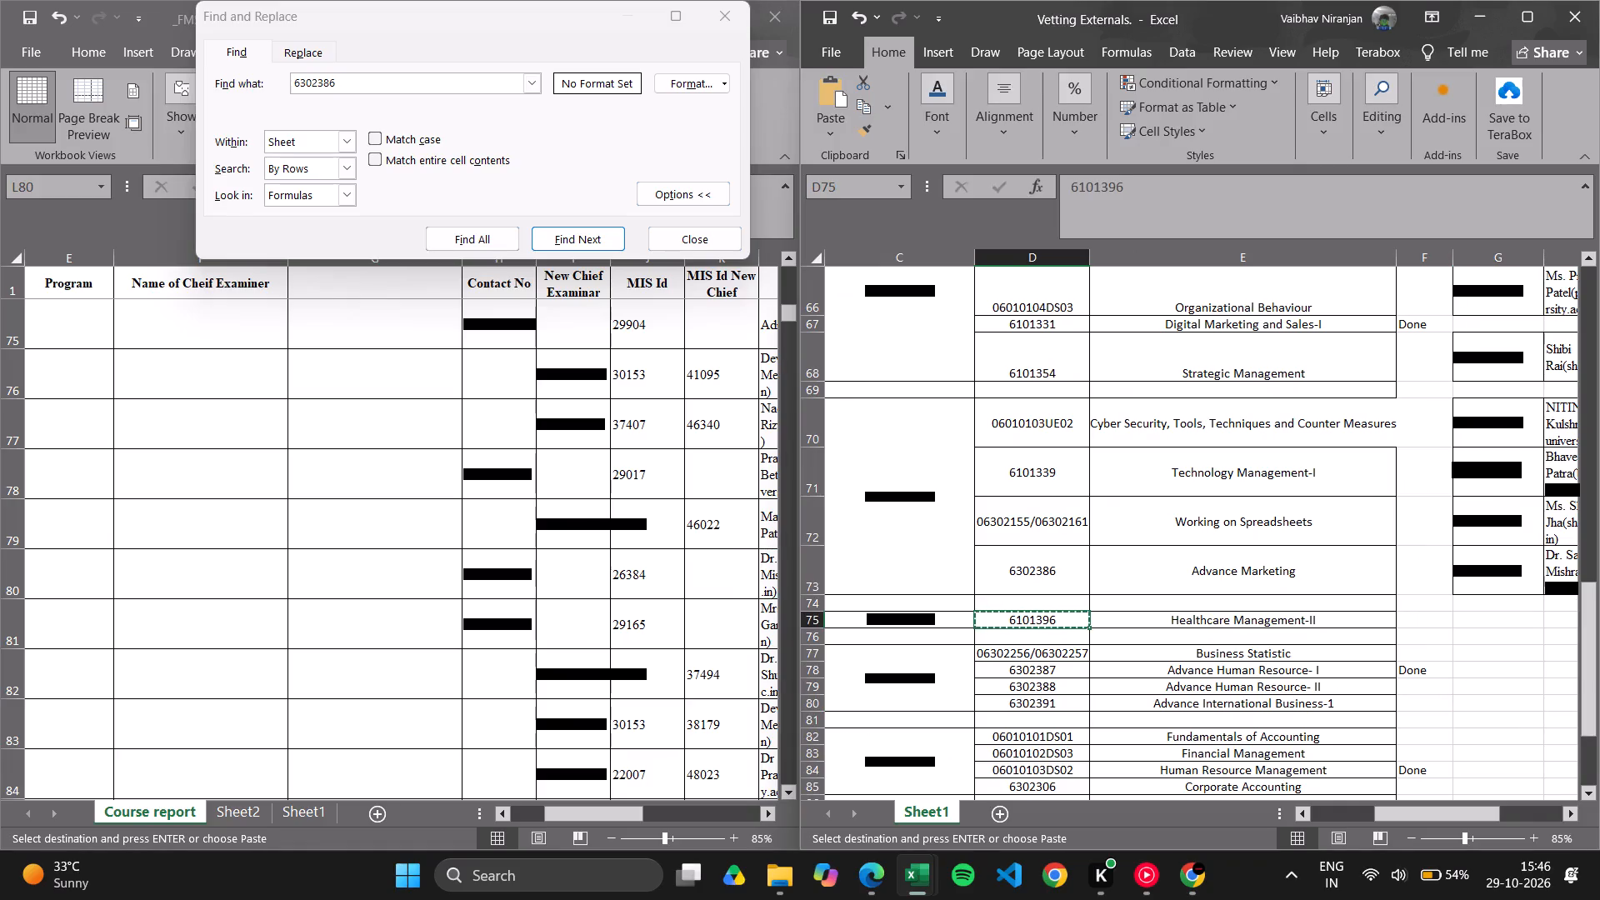
{"action": "left_click", "coordinate": [374, 465]}
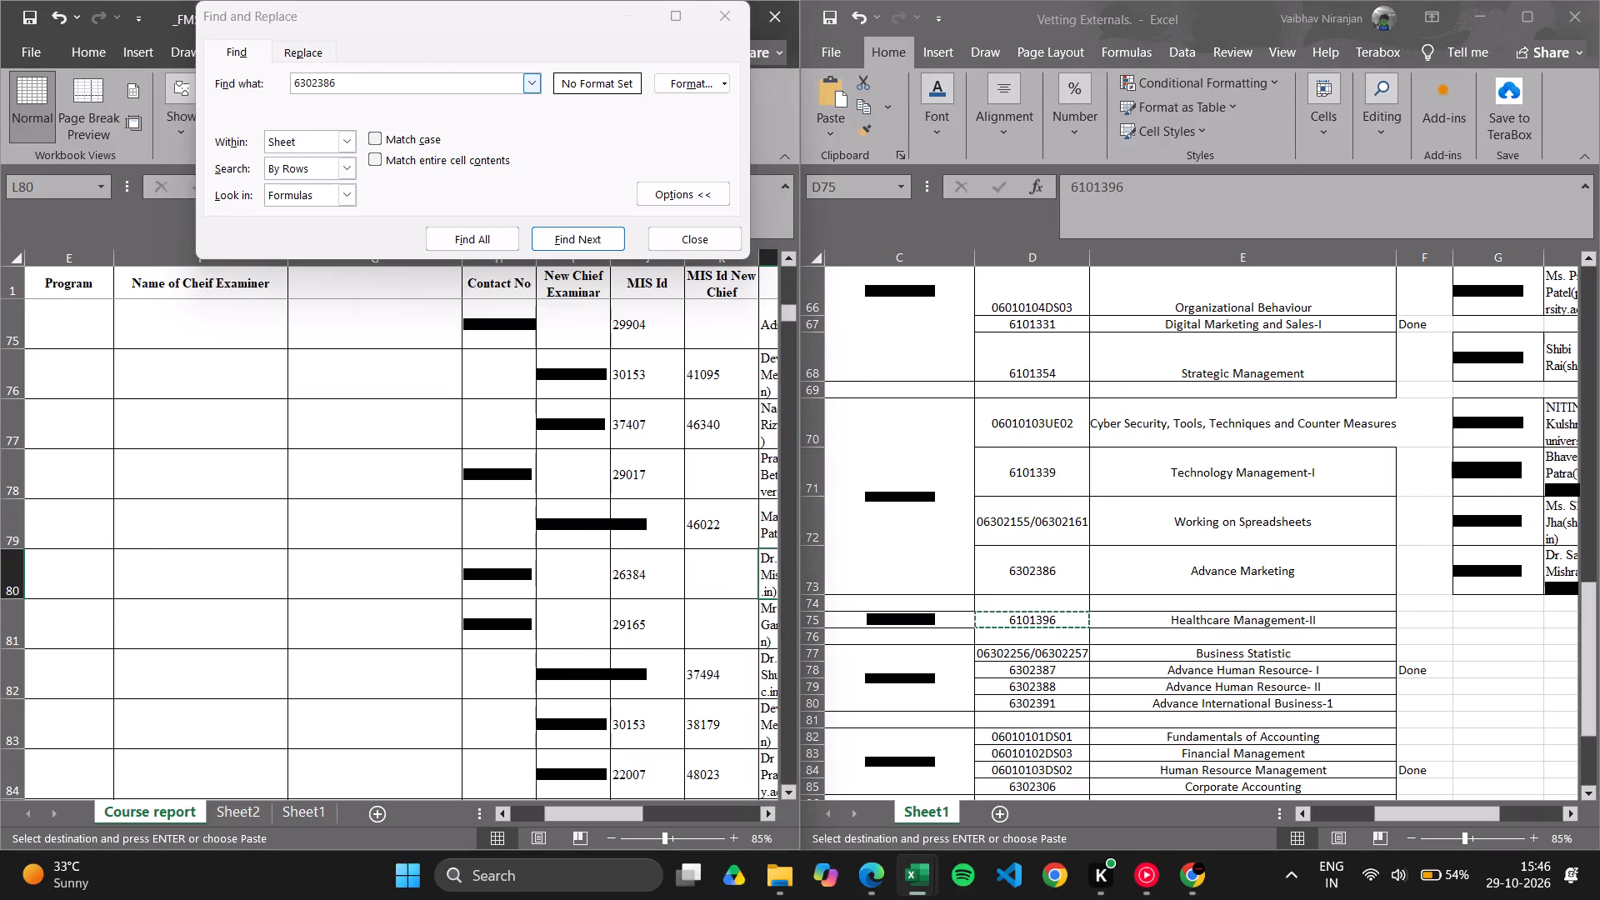
{"action": "double_click", "coordinate": [372, 82]}
{"action": "key", "text": "ctrl+v"}
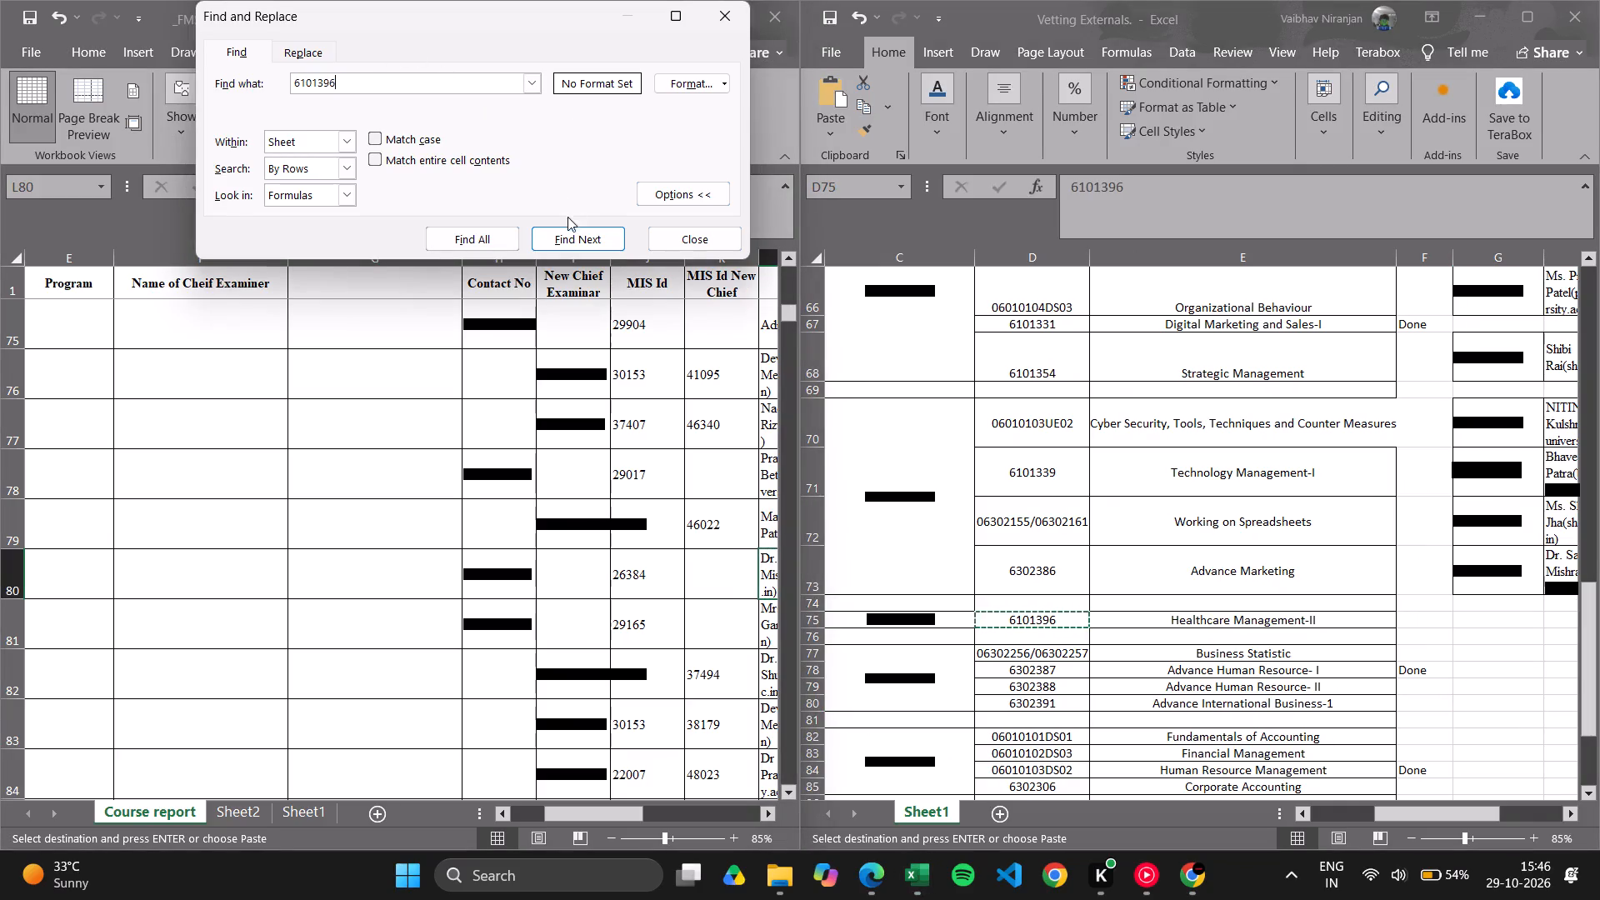
{"action": "left_click", "coordinate": [575, 241]}
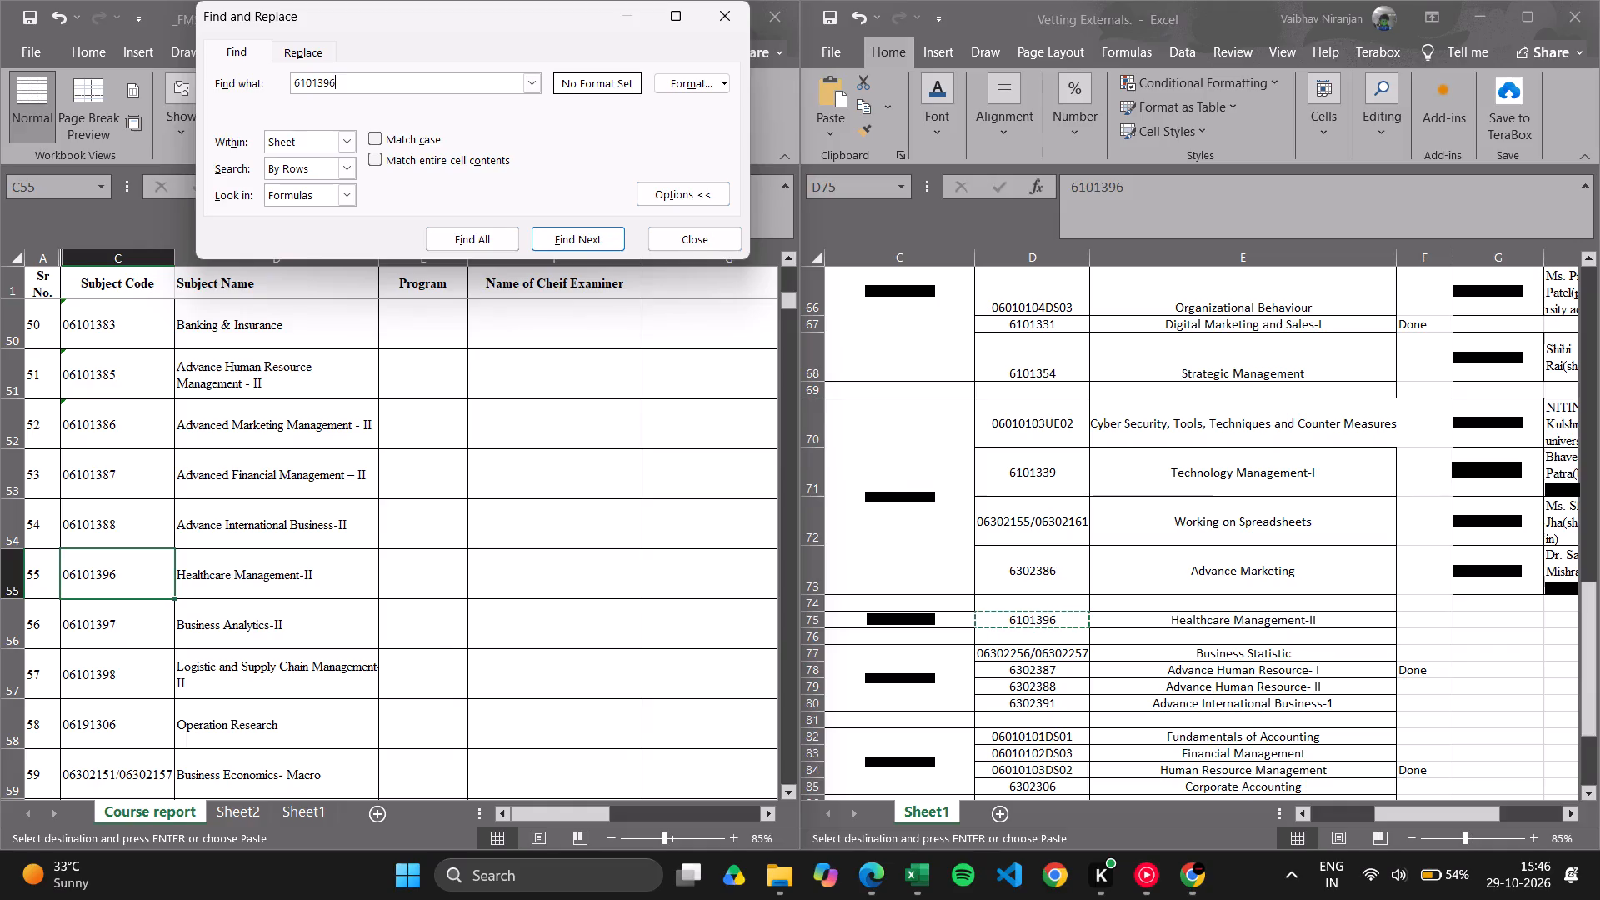
Copy the Healthcare Management-II row's Contact No from H55 of the nomination workbook into G75 of Vetting Externals.
{"action": "scroll", "coordinate": [501, 565], "scroll_direction": "left", "scroll_amount": 5}
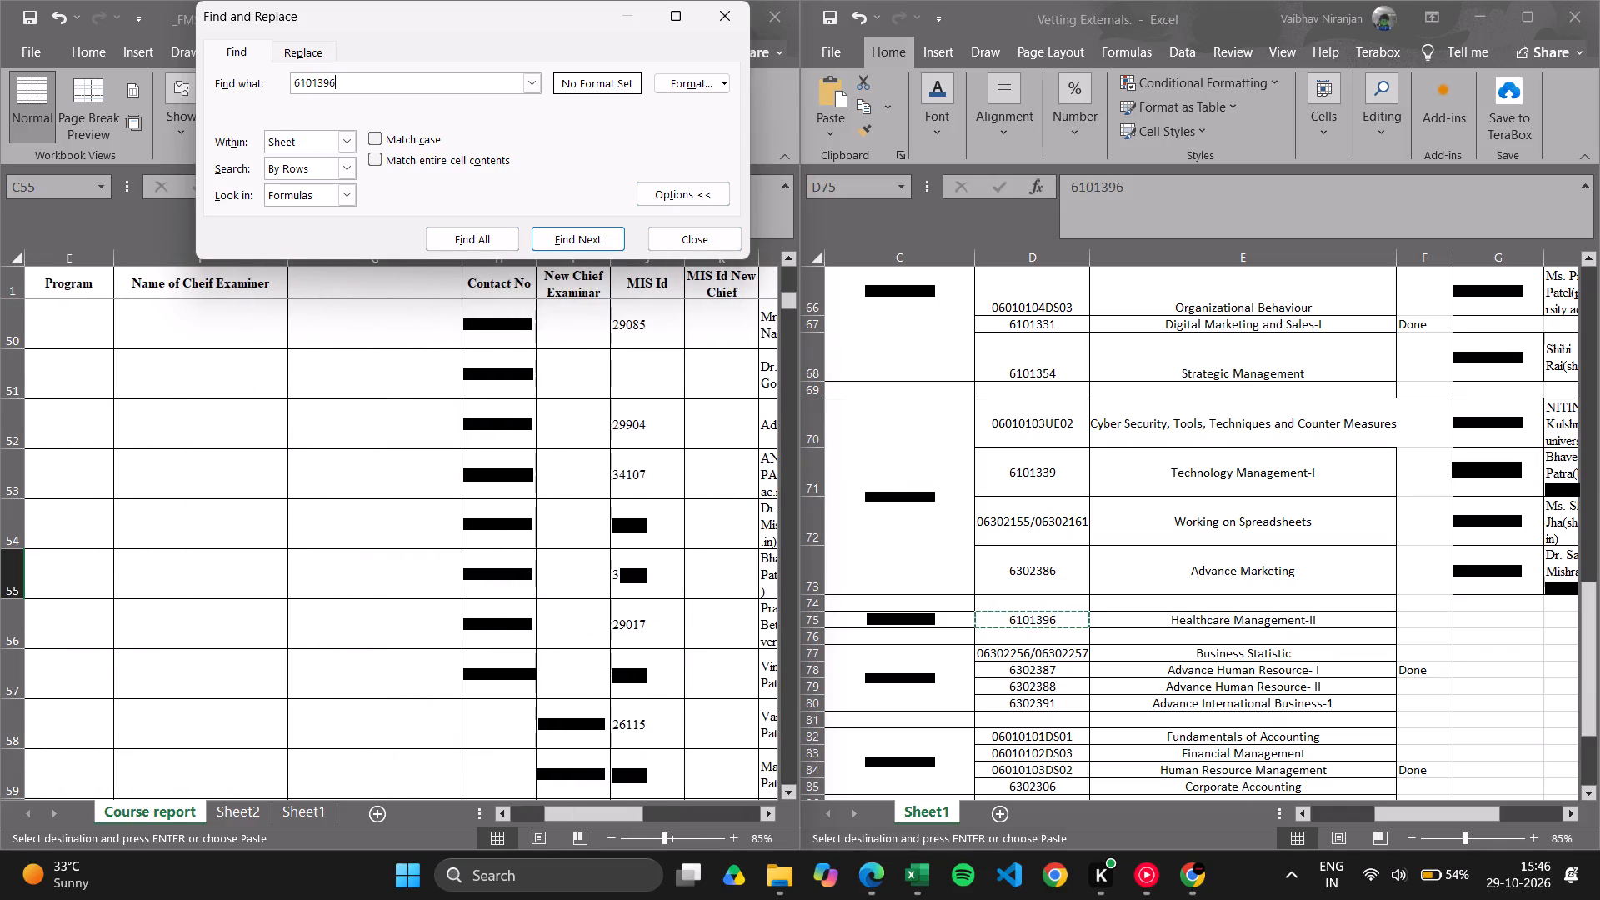
{"action": "left_click", "coordinate": [521, 572]}
{"action": "key", "text": "ctrl+c"}
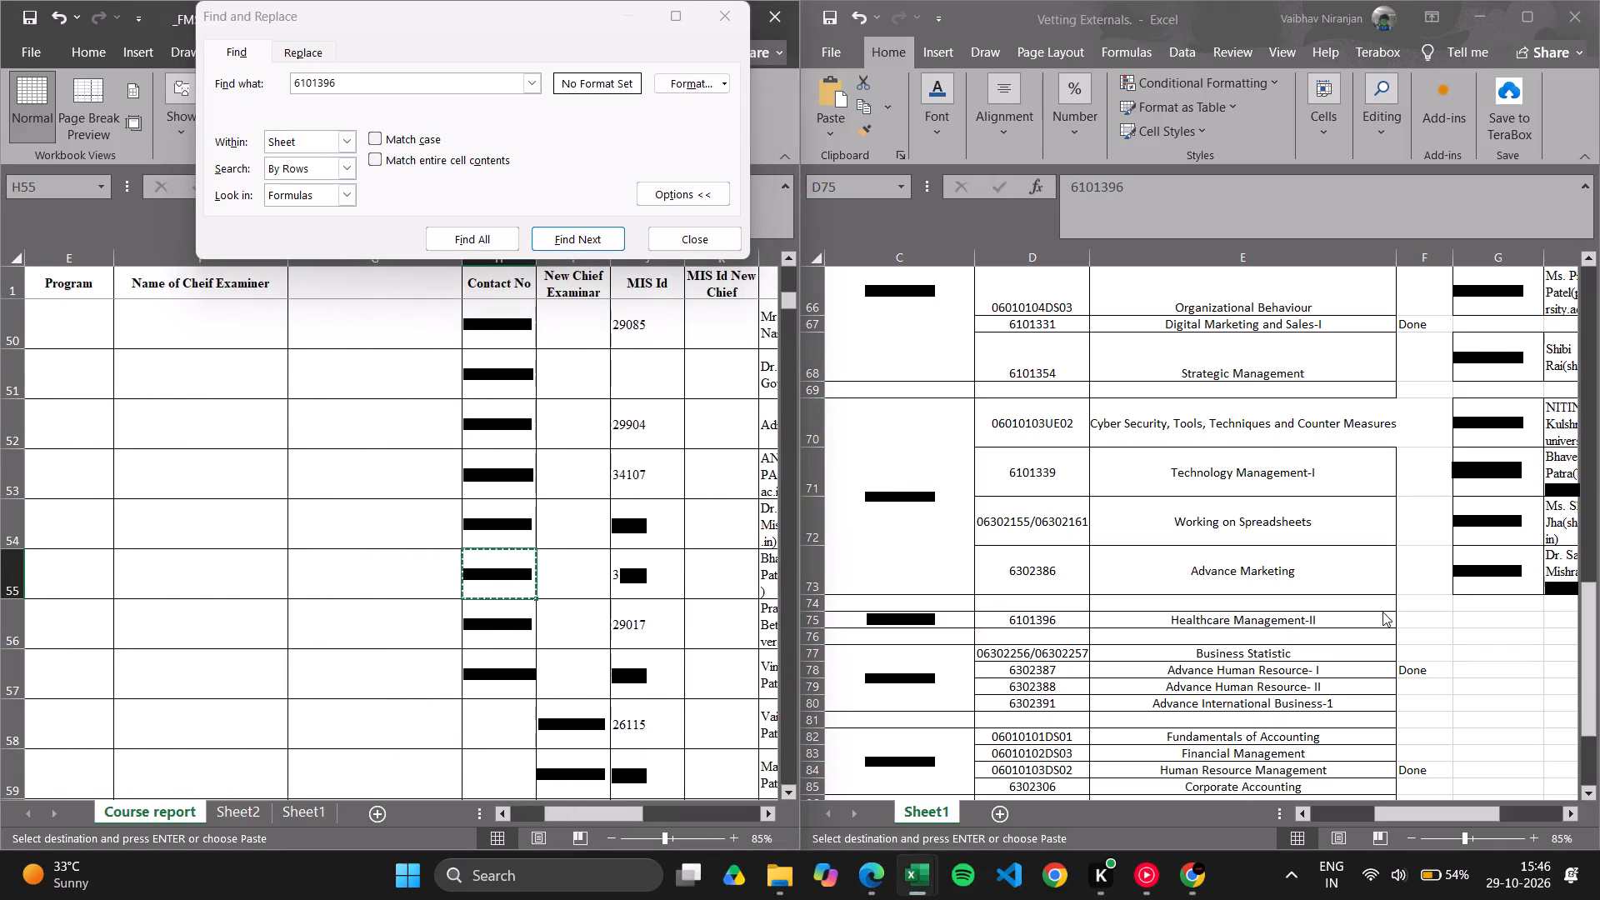
{"action": "left_click", "coordinate": [1484, 622]}
{"action": "left_click", "coordinate": [1484, 622]}
{"action": "key", "text": "ctrl+v"}
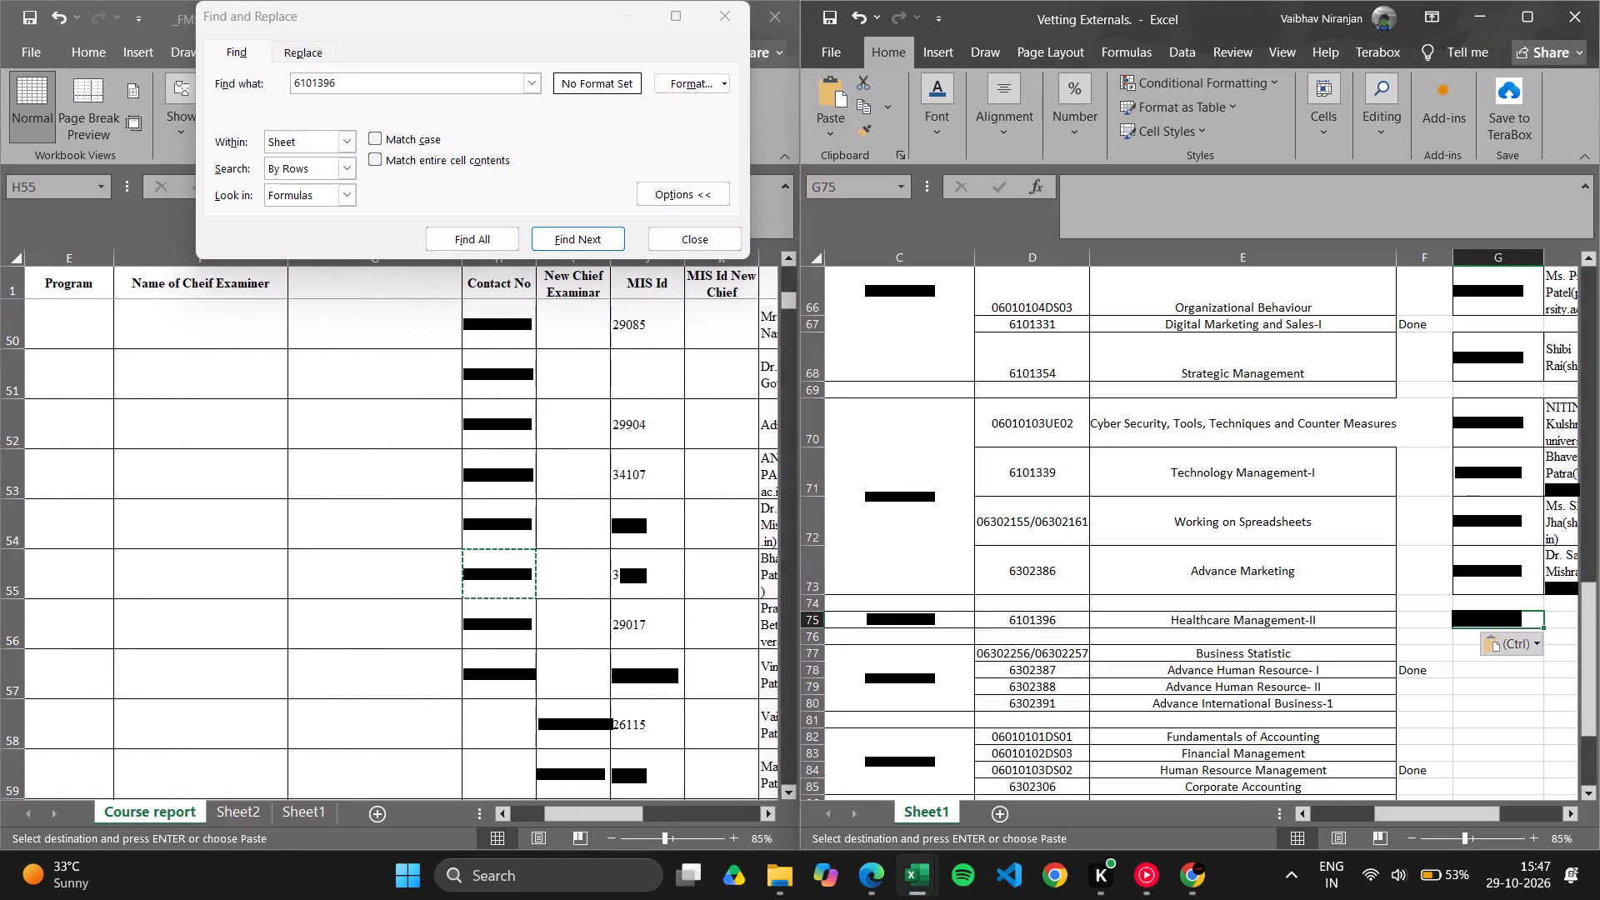
Copy the Healthcare Management-II row's E mail id from L55 of the nomination workbook into H75 of Vetting Externals.
{"action": "left_click", "coordinate": [772, 582]}
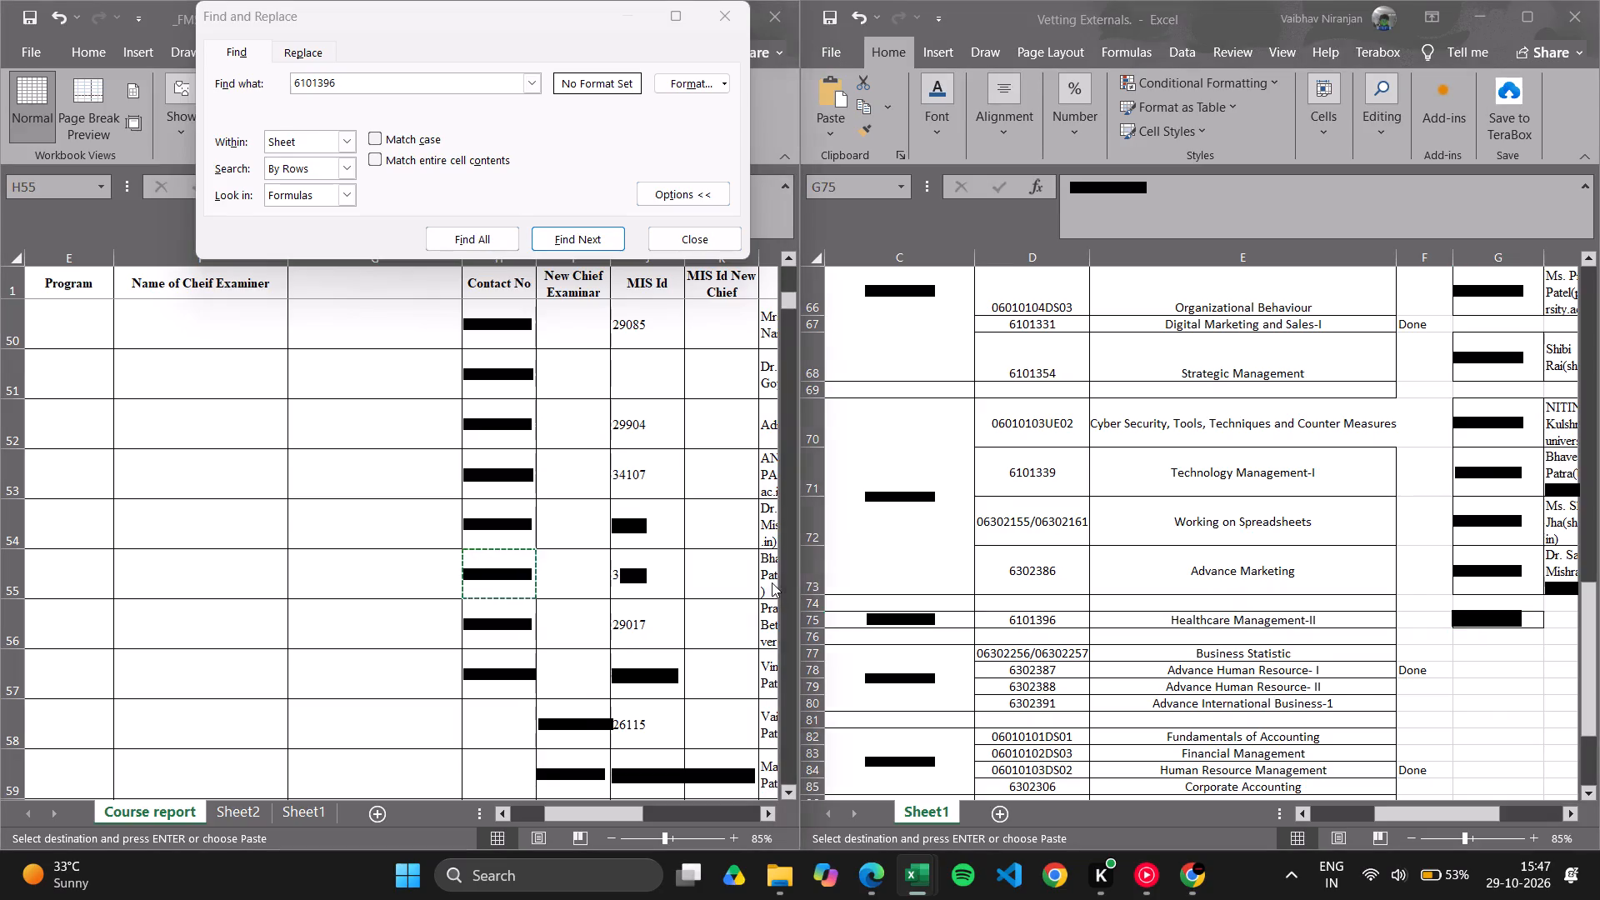
{"action": "left_click", "coordinate": [772, 582]}
{"action": "key", "text": "ctrl+c"}
{"action": "scroll", "coordinate": [1256, 667], "scroll_direction": "right", "scroll_amount": 1}
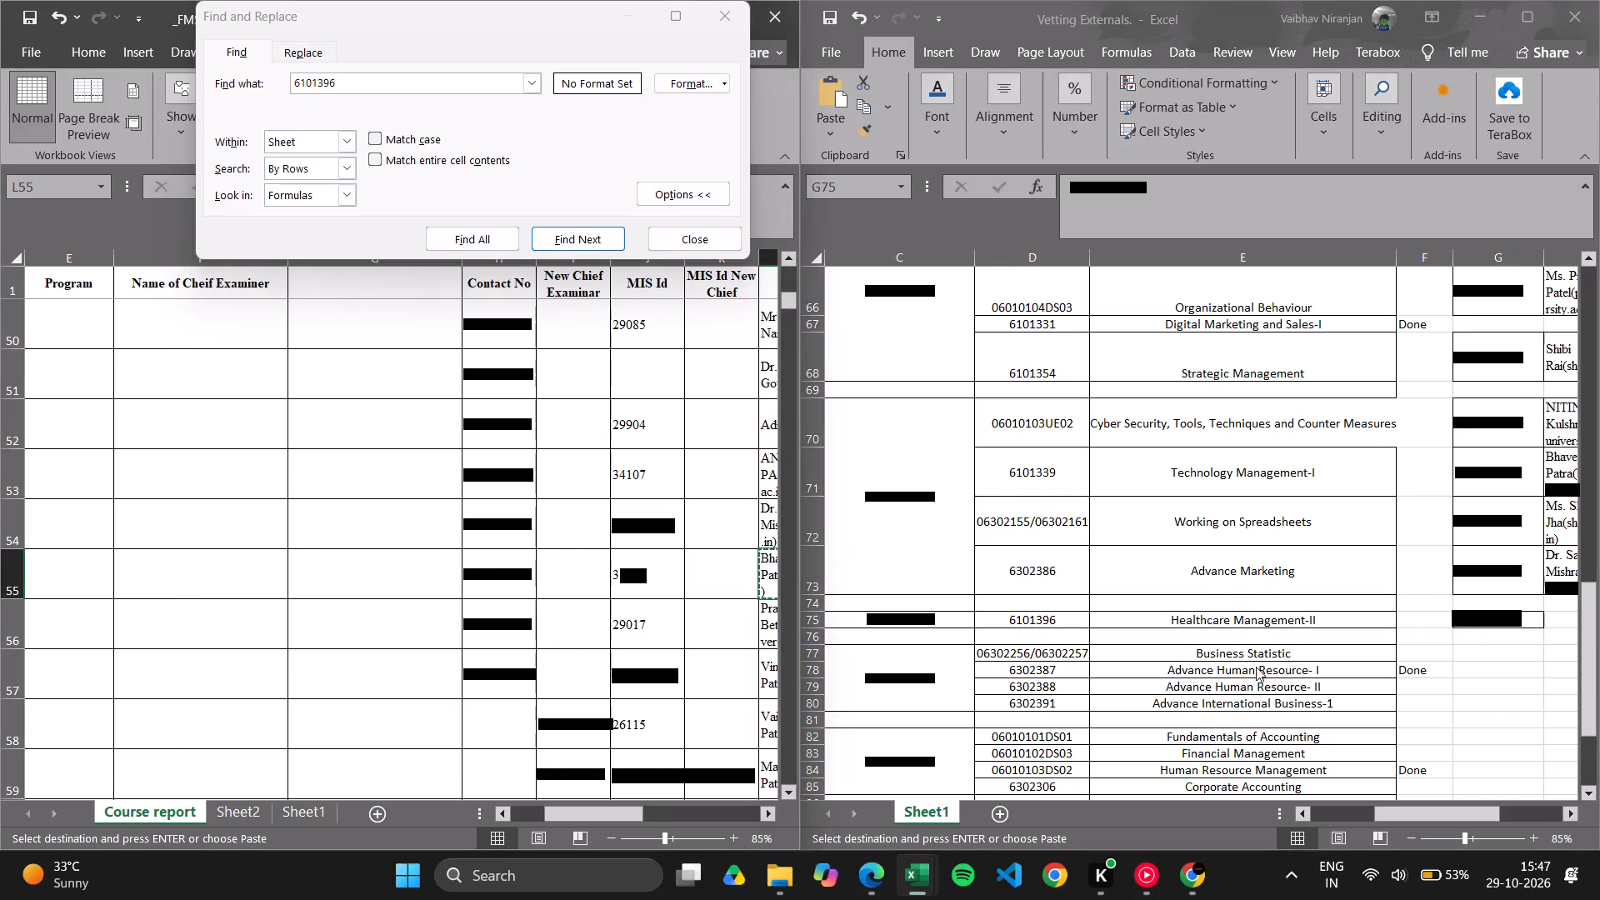
{"action": "scroll", "coordinate": [1256, 667], "scroll_direction": "right", "scroll_amount": 3}
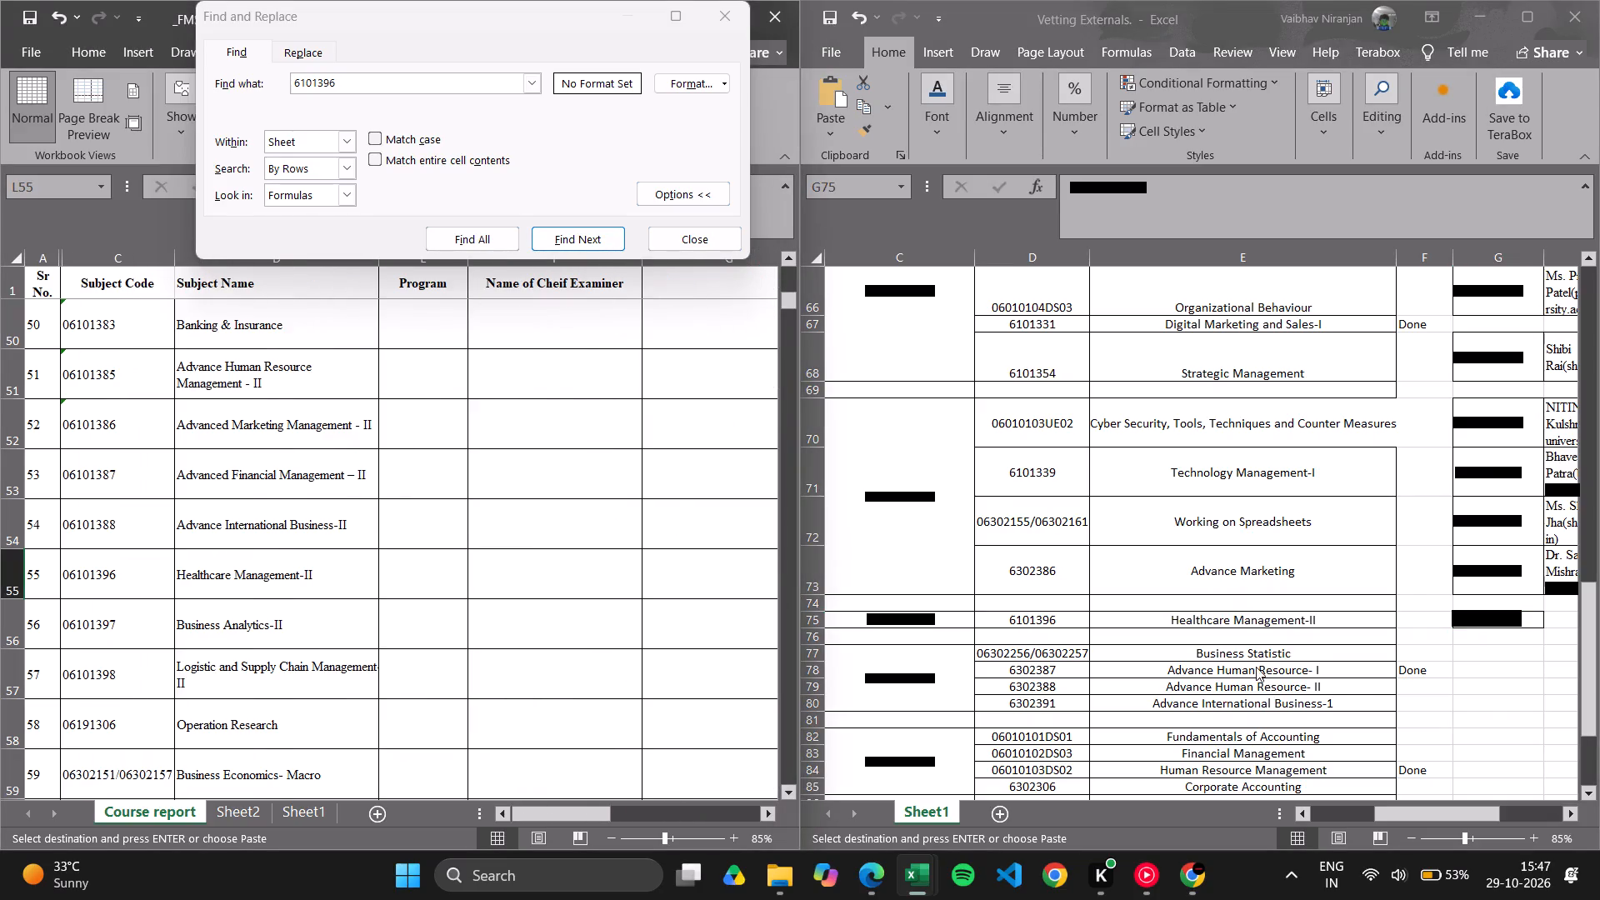
{"action": "scroll", "coordinate": [1256, 667], "scroll_direction": "right", "scroll_amount": 1}
{"action": "left_click", "coordinate": [1379, 627]}
{"action": "scroll", "coordinate": [1379, 627], "scroll_direction": "left", "scroll_amount": 4}
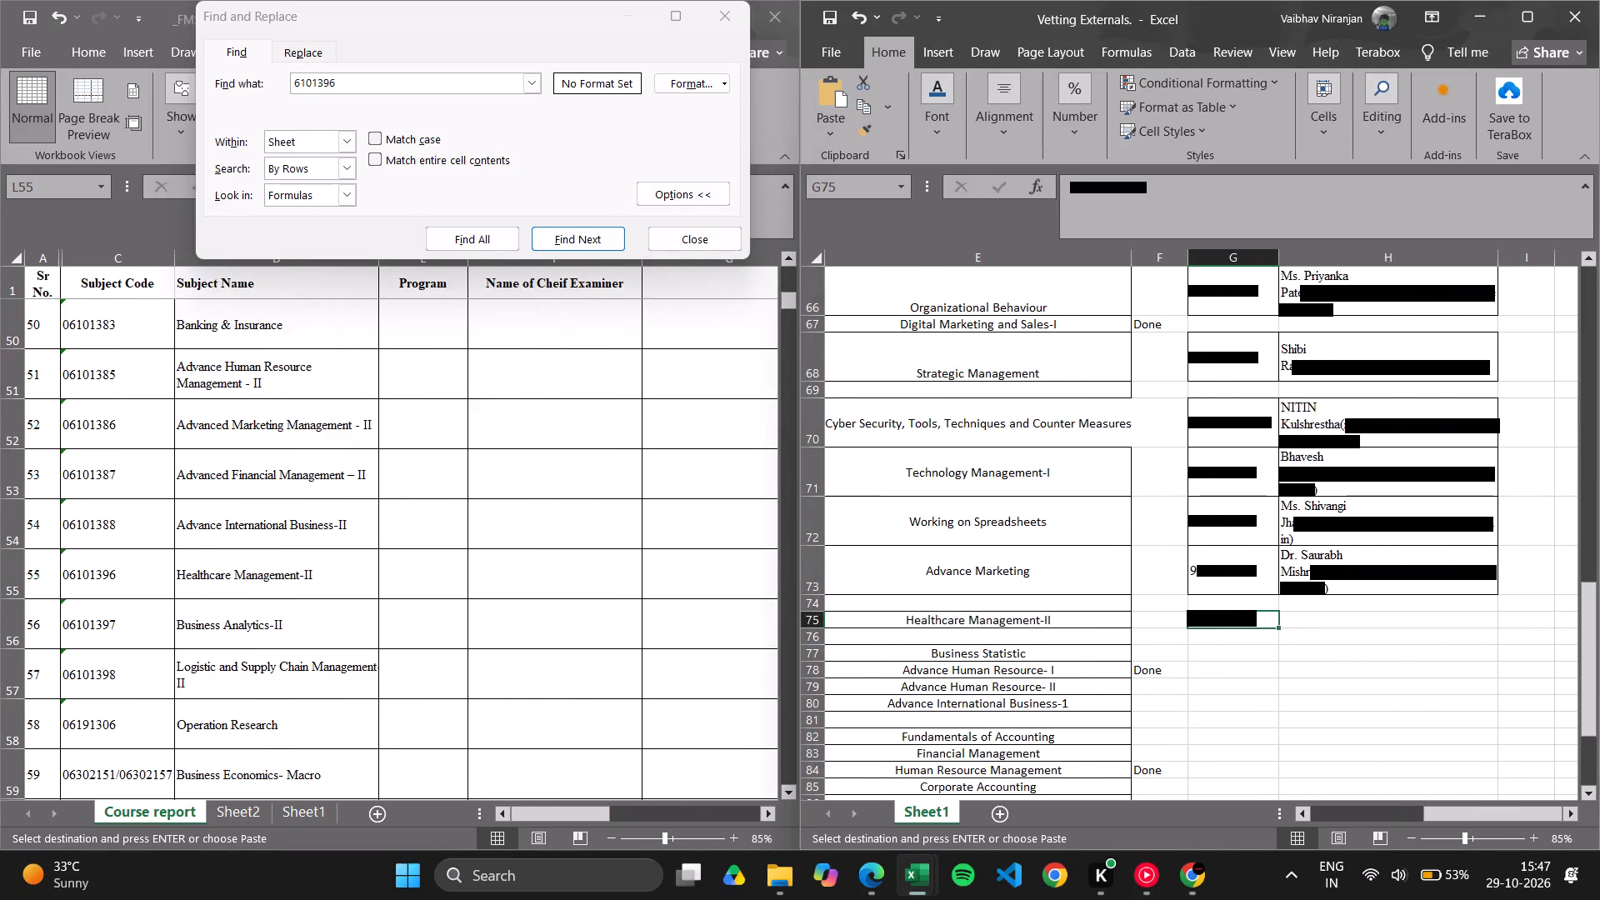
{"action": "left_click", "coordinate": [1362, 624]}
{"action": "key", "text": "ctrl+v"}
Search the nomination workbook for the Business Statistic subject code 06302256/06302257, copied from D77 of Vetting Externals.
{"action": "scroll", "coordinate": [1216, 680], "scroll_direction": "down", "scroll_amount": 1}
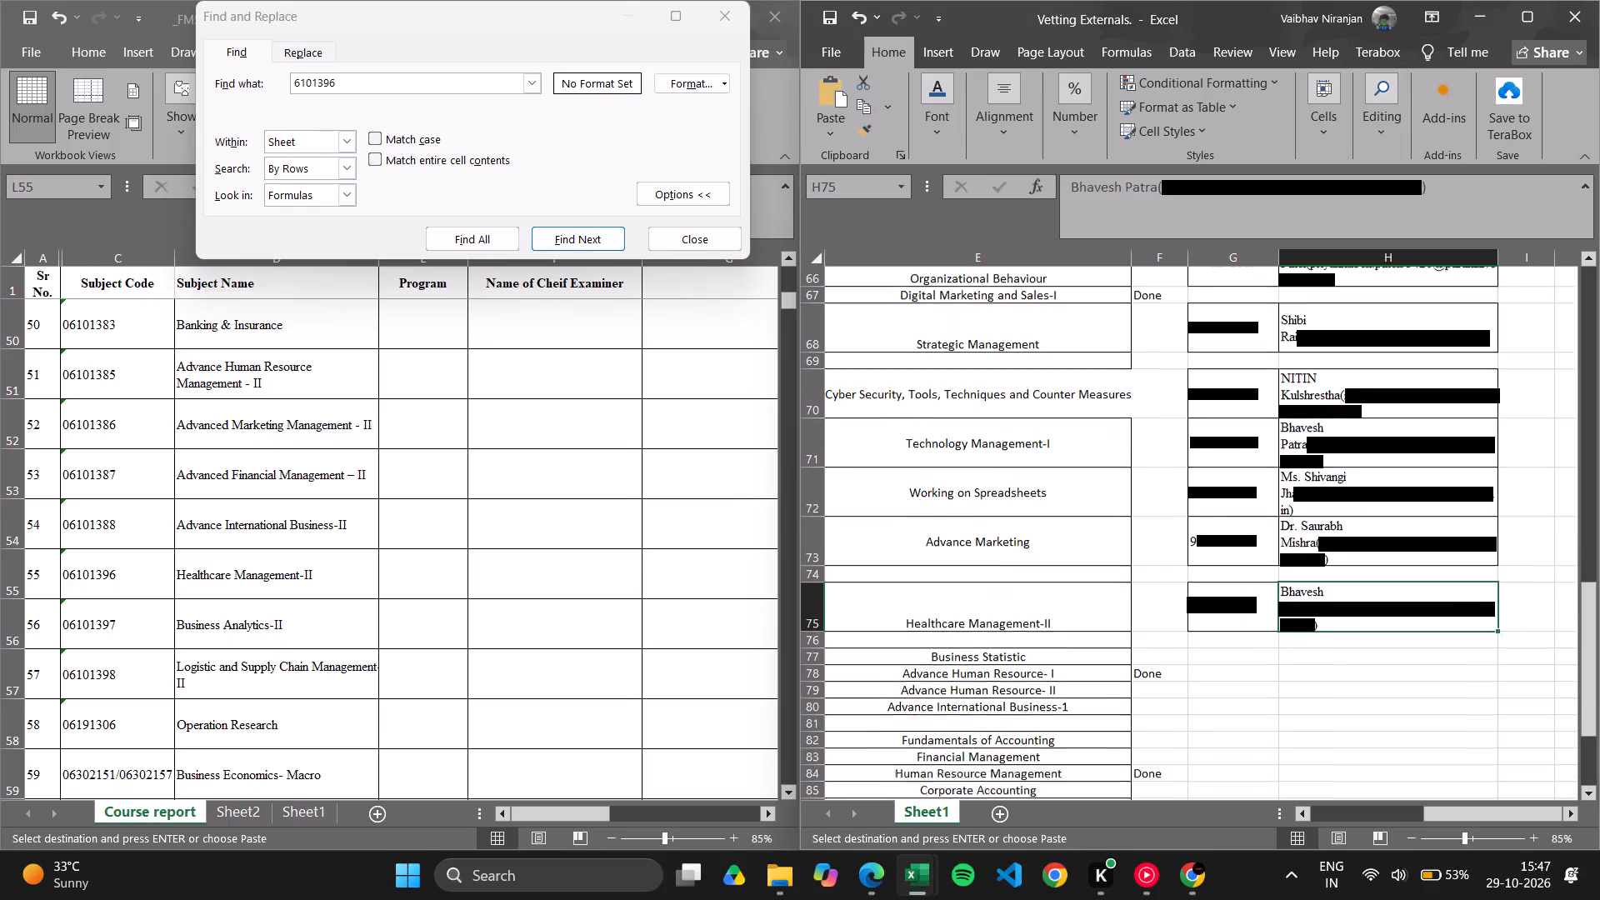
{"action": "scroll", "coordinate": [1216, 680], "scroll_direction": "down", "scroll_amount": 6}
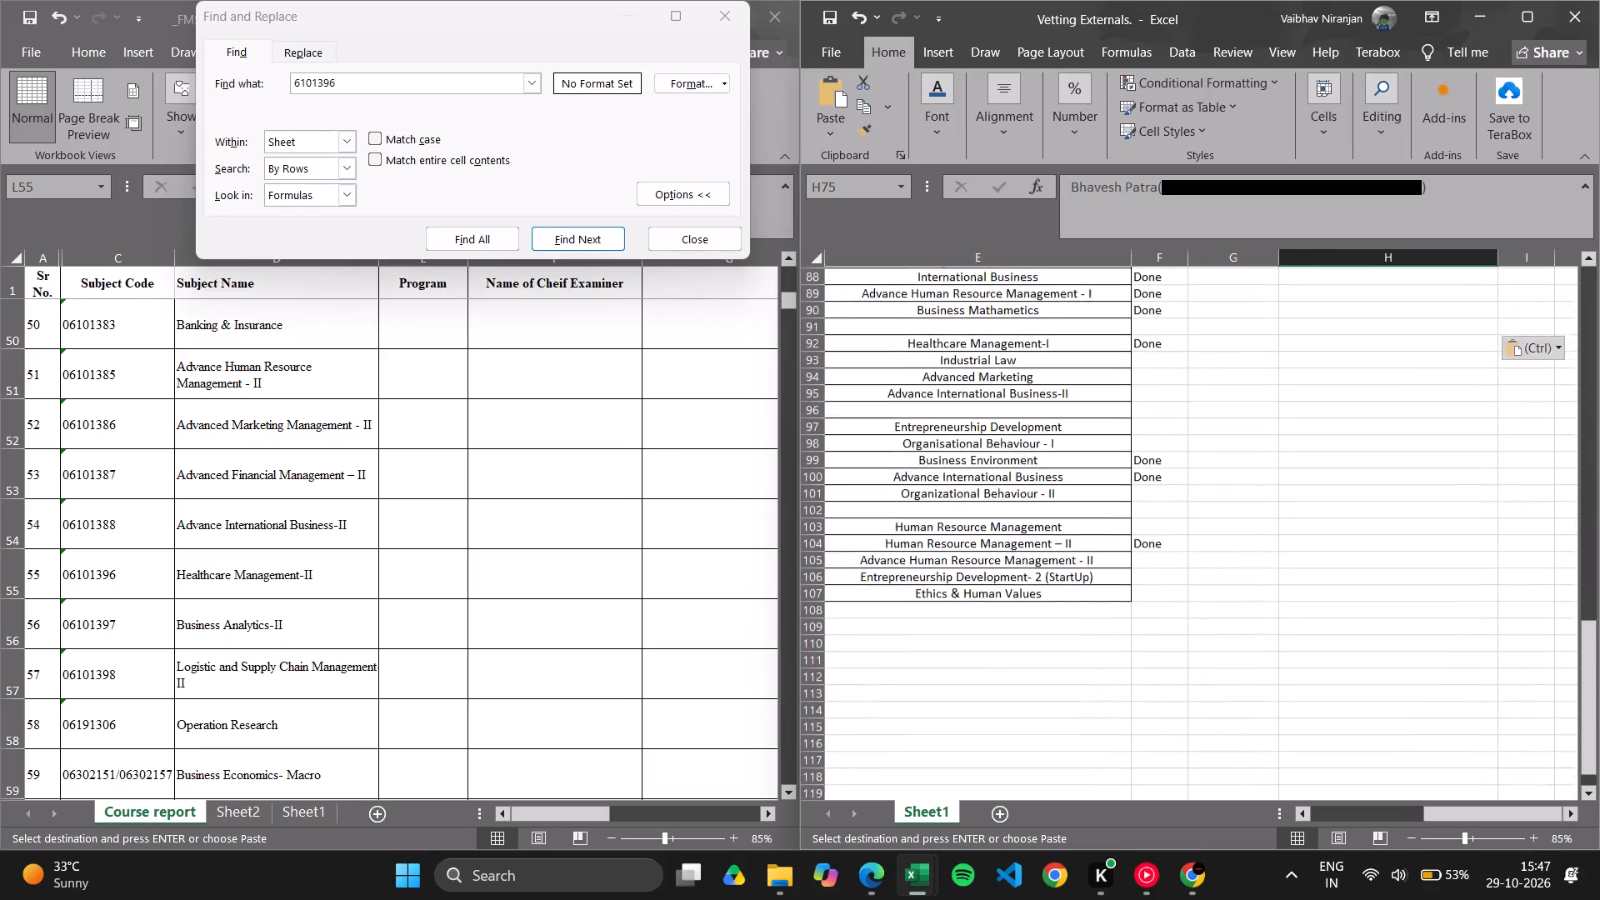
{"action": "scroll", "coordinate": [1216, 680], "scroll_direction": "up", "scroll_amount": 5}
{"action": "scroll", "coordinate": [1216, 680], "scroll_direction": "right", "scroll_amount": 1}
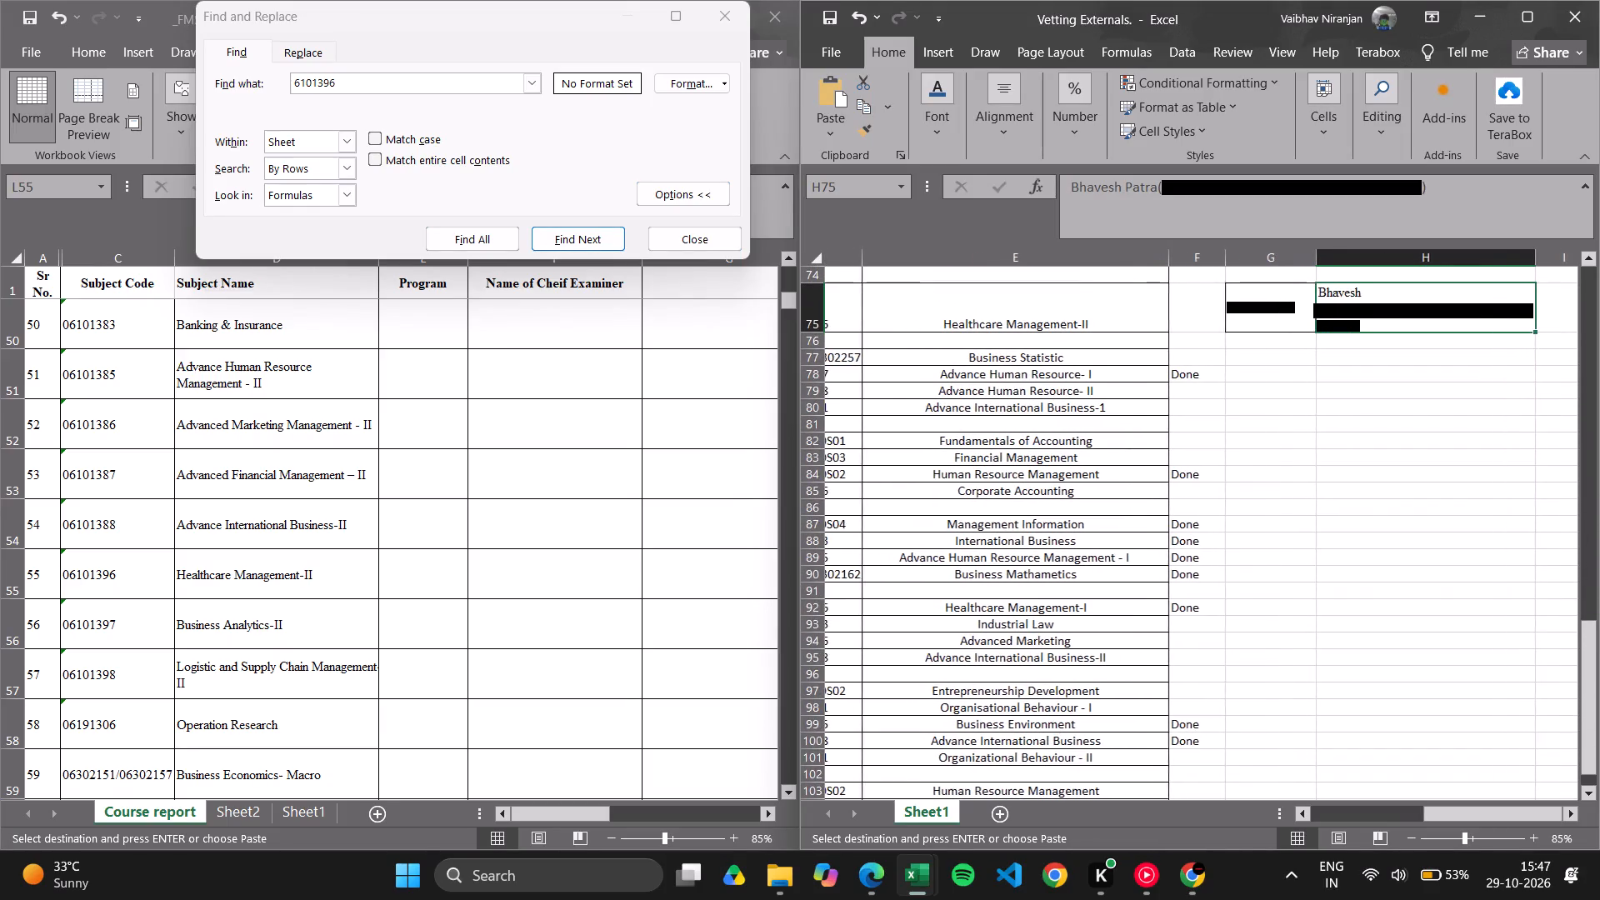
{"action": "scroll", "coordinate": [958, 375], "scroll_direction": "right", "scroll_amount": 2}
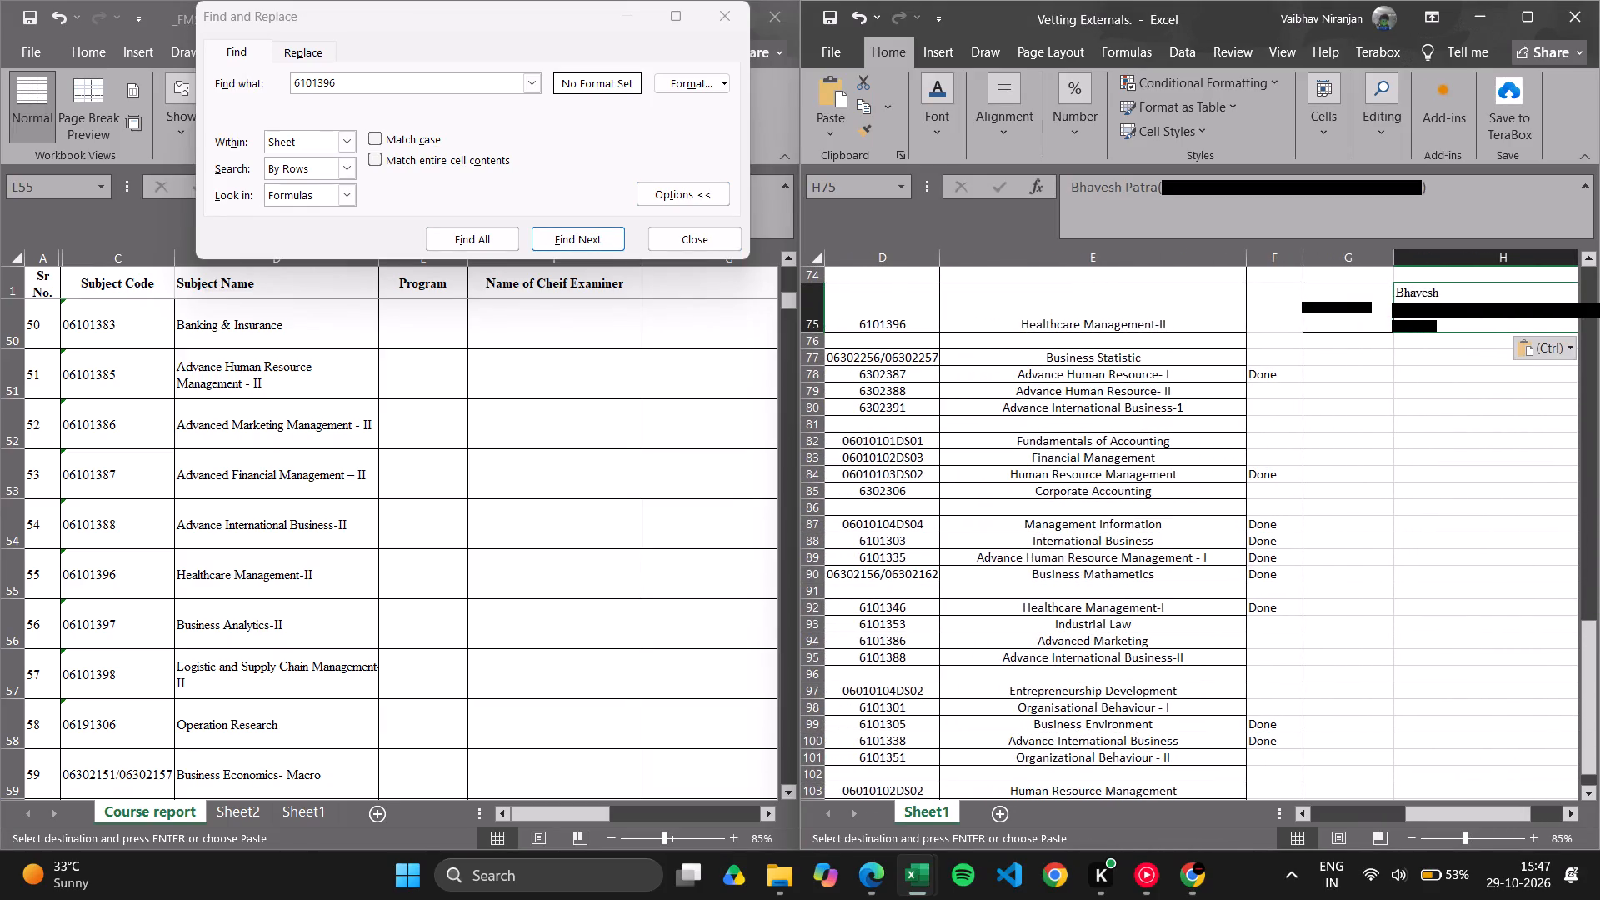
{"action": "left_click", "coordinate": [884, 362]}
{"action": "key", "text": "ctrl+c"}
{"action": "left_click", "coordinate": [398, 338]}
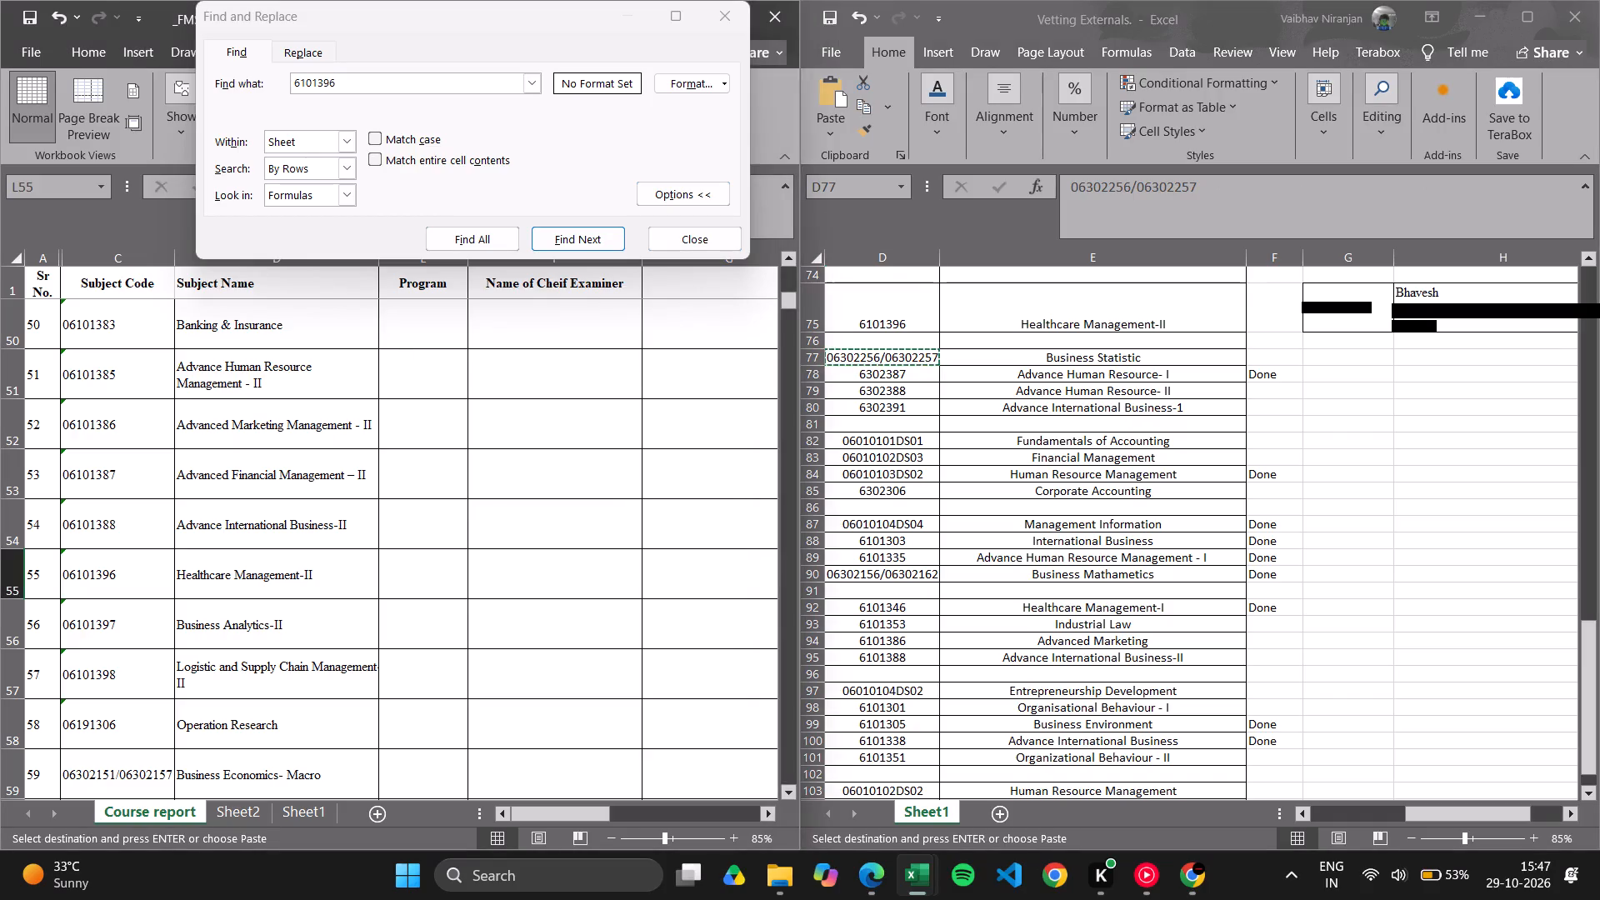
{"action": "double_click", "coordinate": [377, 87]}
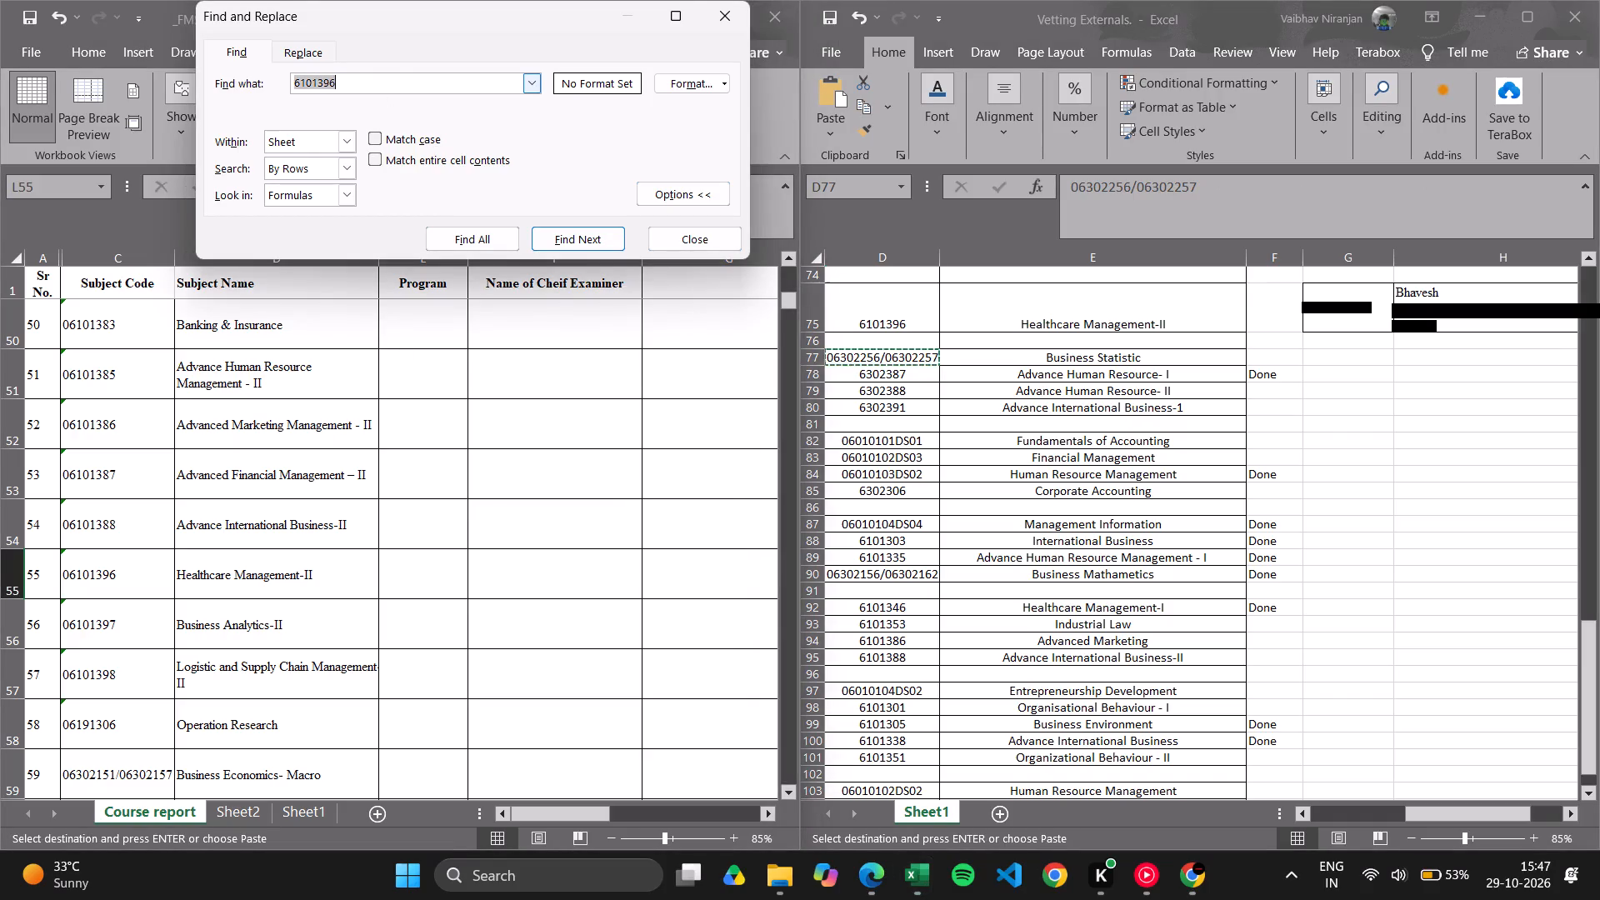
{"action": "key", "text": "ctrl+v"}
{"action": "left_click", "coordinate": [587, 233]}
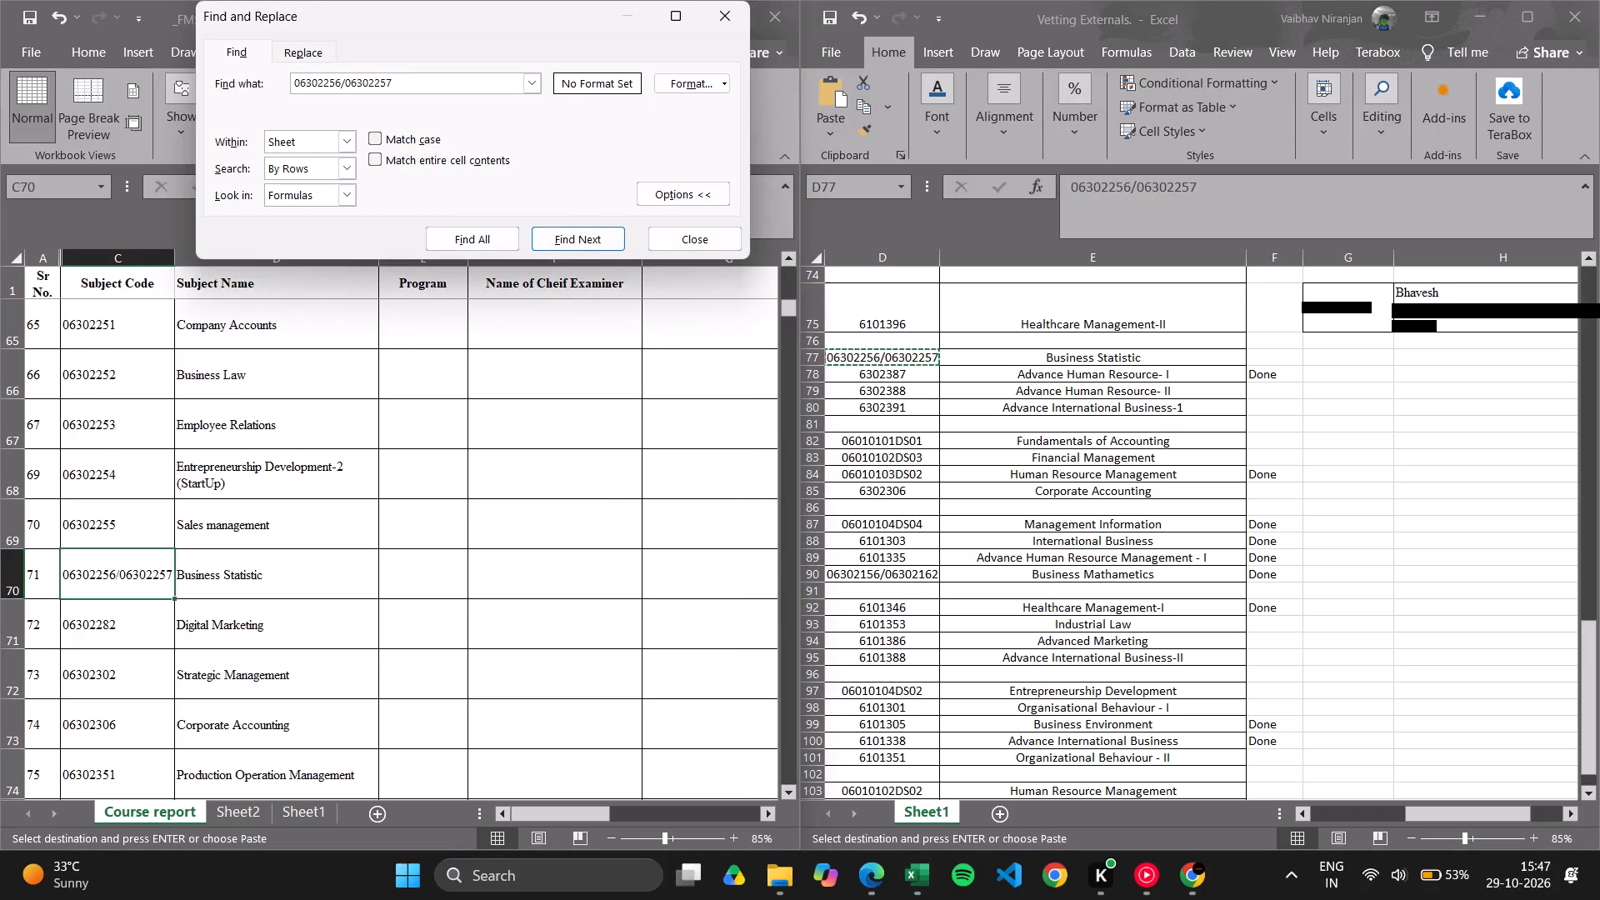
Copy the Business Statistic row's Contact No from H70 of the nomination workbook into G76 of Vetting Externals.
{"action": "left_click", "coordinate": [452, 609]}
{"action": "scroll", "coordinate": [452, 609], "scroll_direction": "left", "scroll_amount": 5}
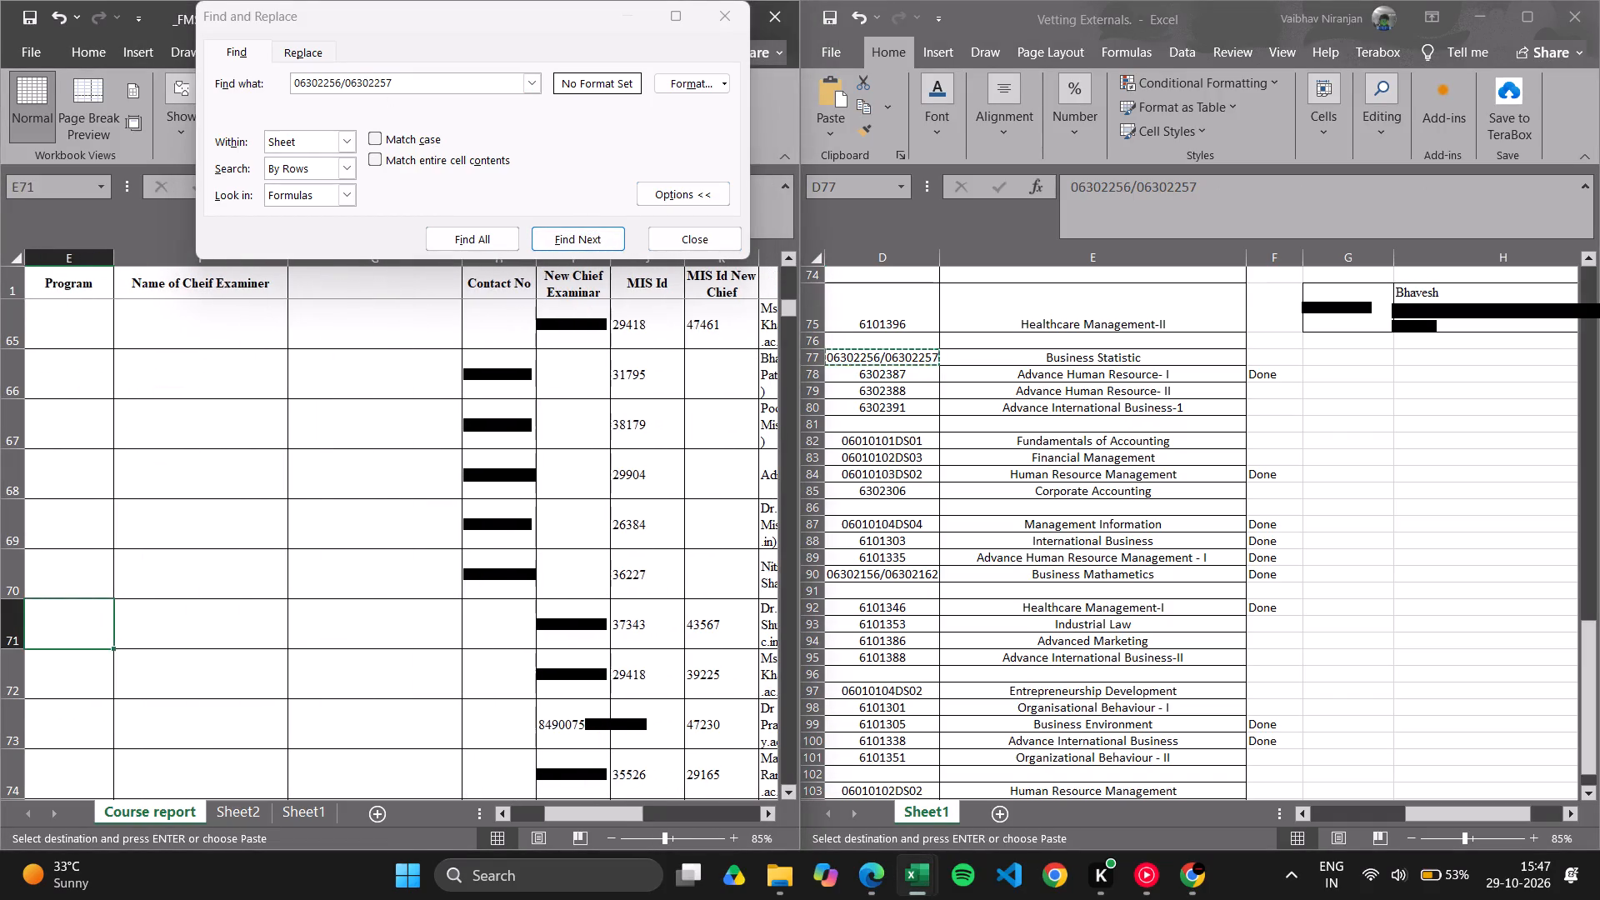
{"action": "left_click", "coordinate": [514, 580]}
{"action": "key", "text": "ctrl+c"}
{"action": "left_click", "coordinate": [1142, 574]}
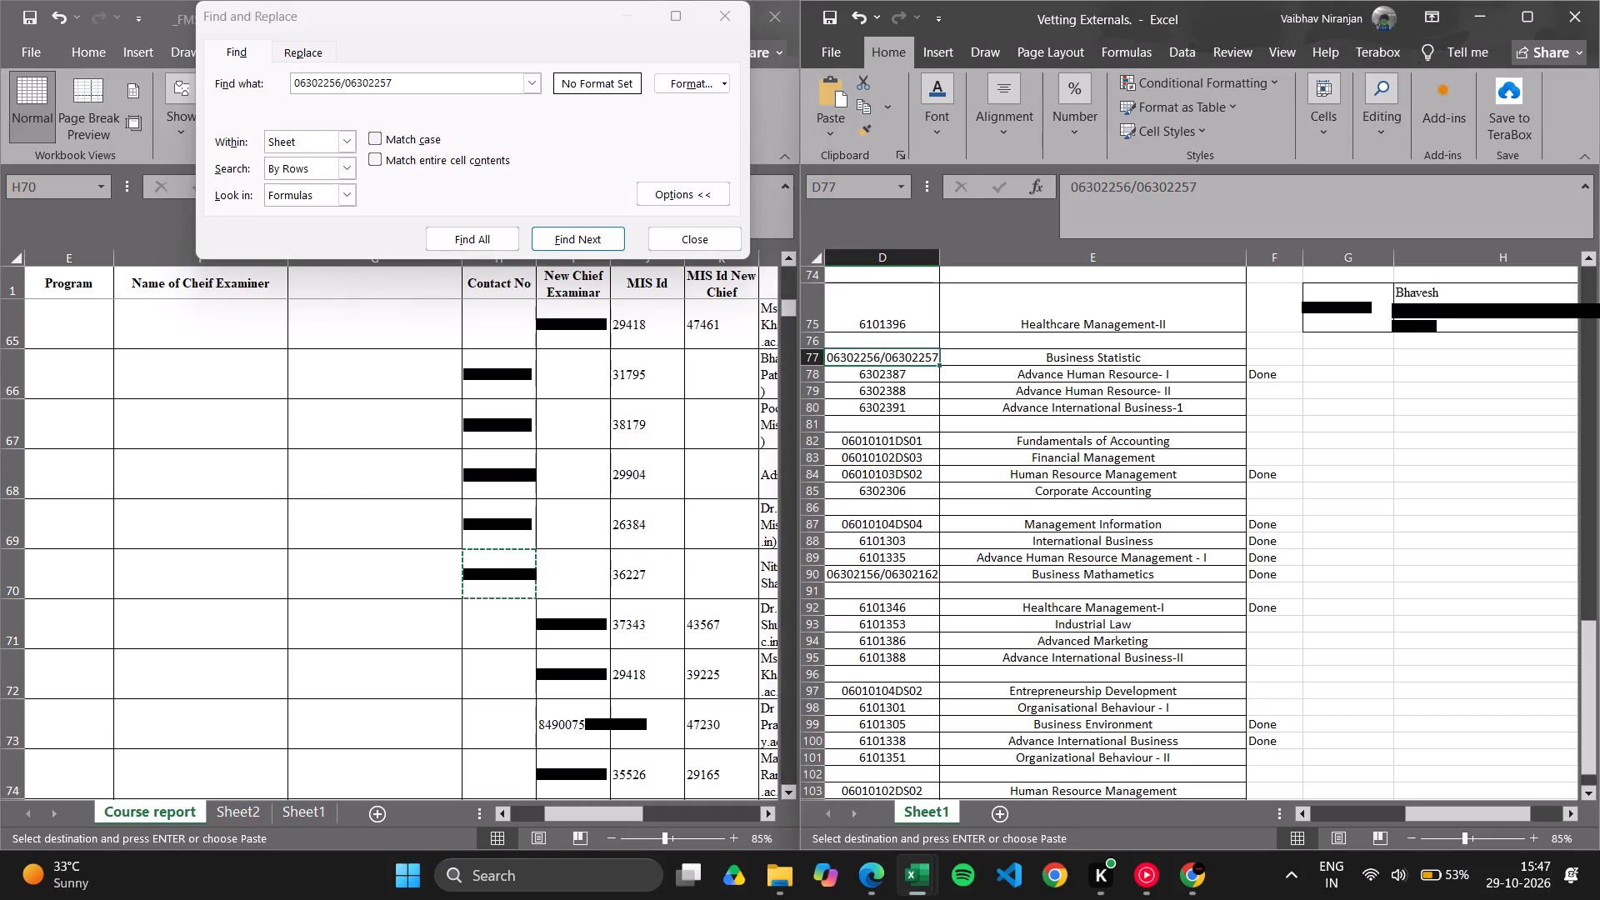
{"action": "left_click", "coordinate": [1352, 347]}
{"action": "key", "text": "ctrl+v"}
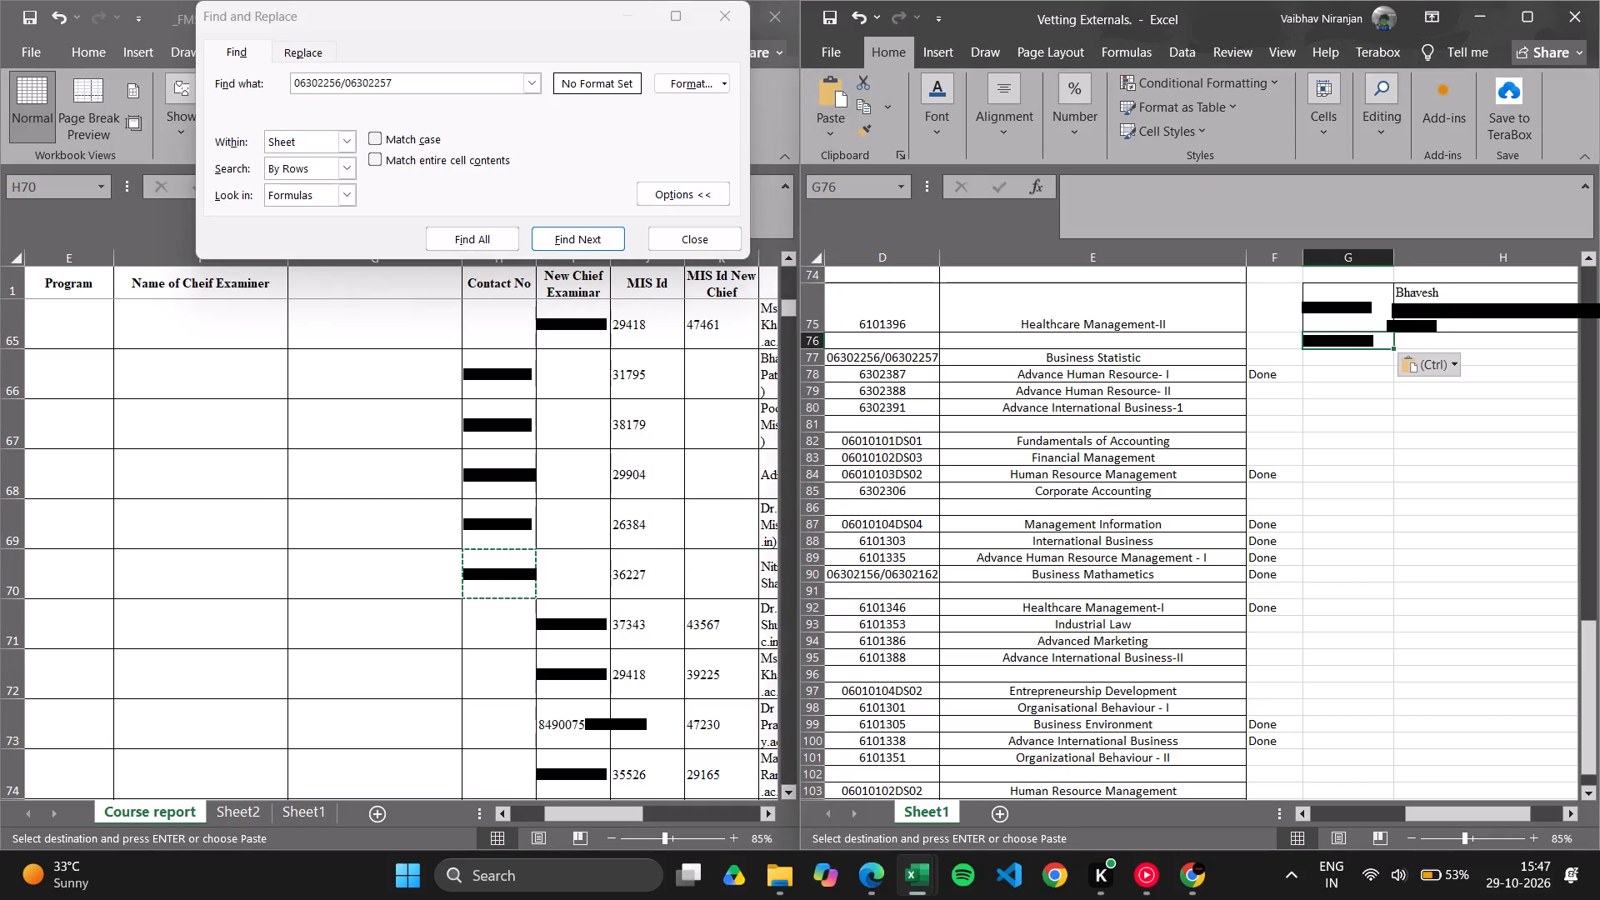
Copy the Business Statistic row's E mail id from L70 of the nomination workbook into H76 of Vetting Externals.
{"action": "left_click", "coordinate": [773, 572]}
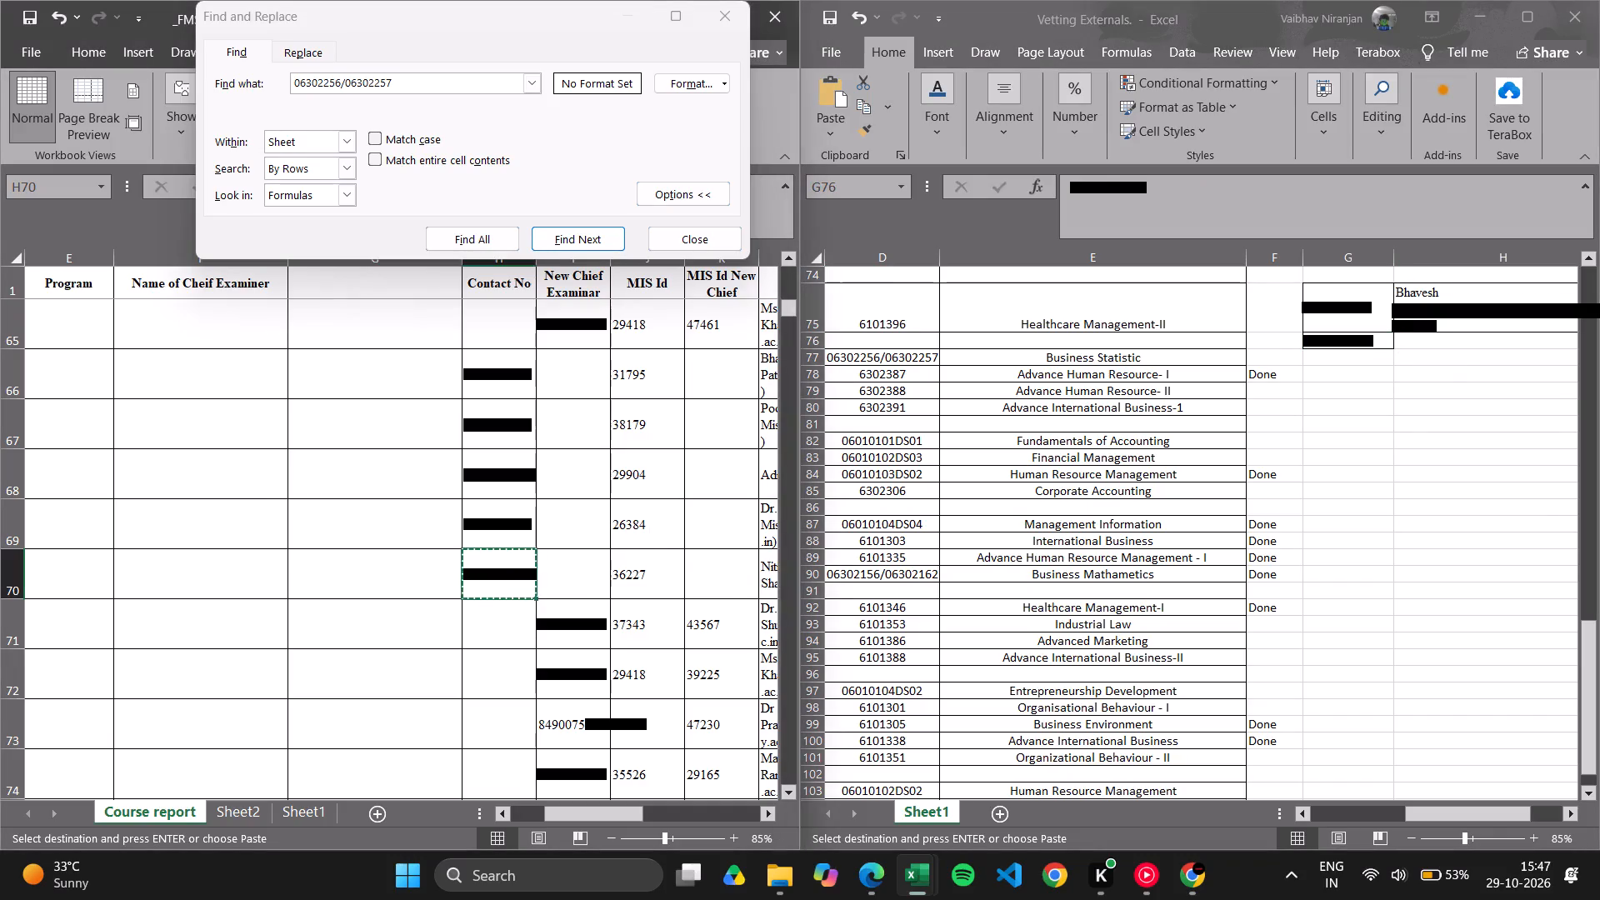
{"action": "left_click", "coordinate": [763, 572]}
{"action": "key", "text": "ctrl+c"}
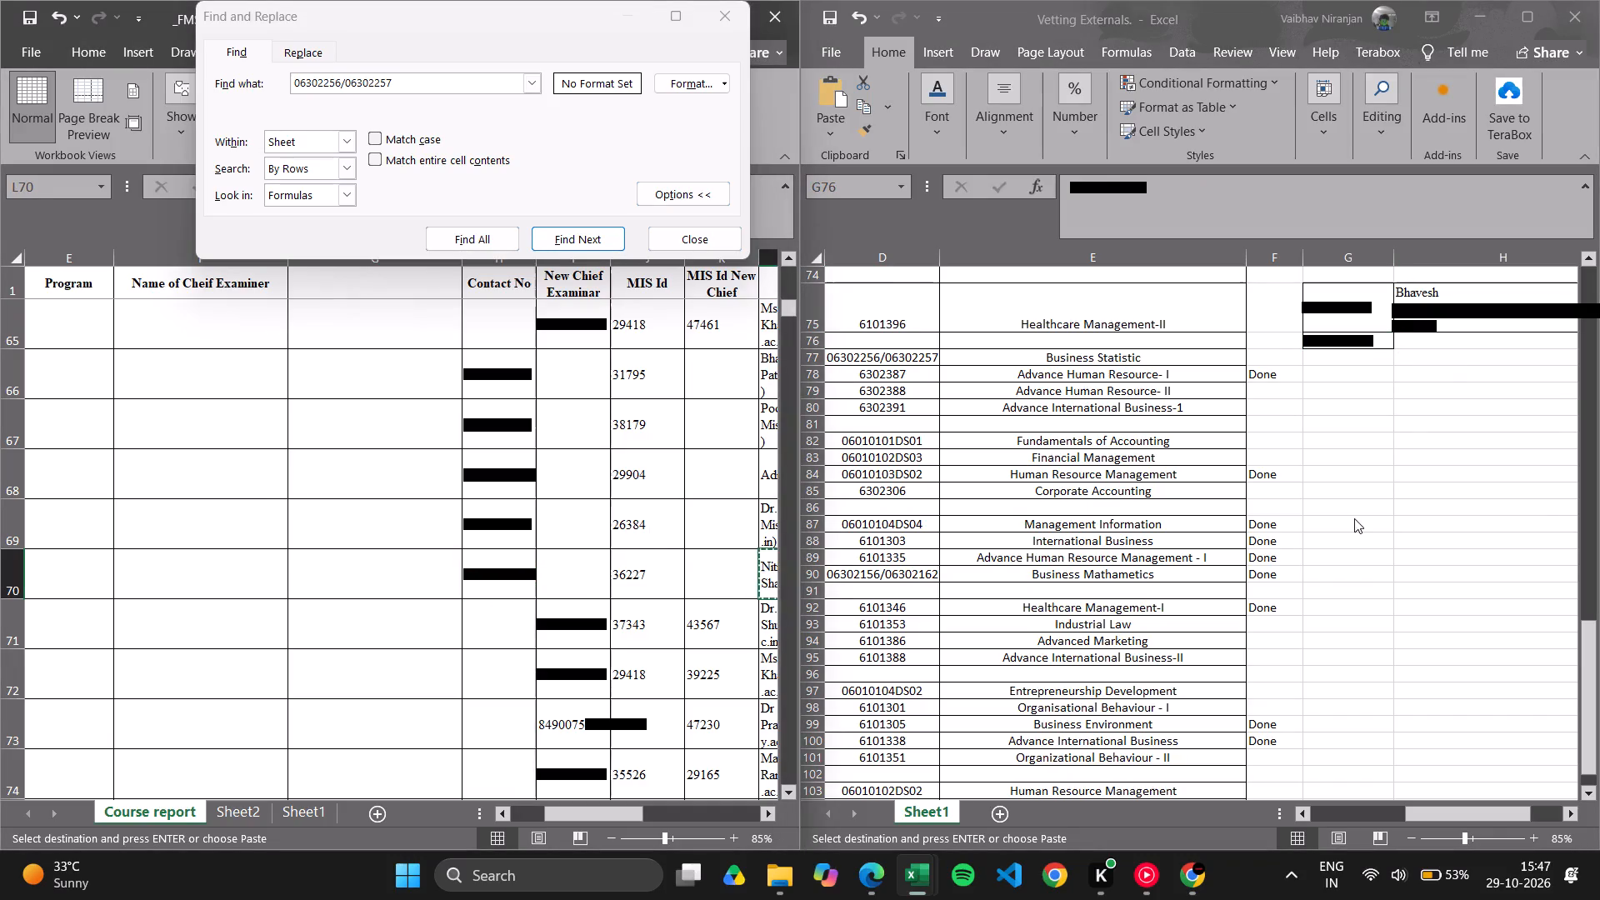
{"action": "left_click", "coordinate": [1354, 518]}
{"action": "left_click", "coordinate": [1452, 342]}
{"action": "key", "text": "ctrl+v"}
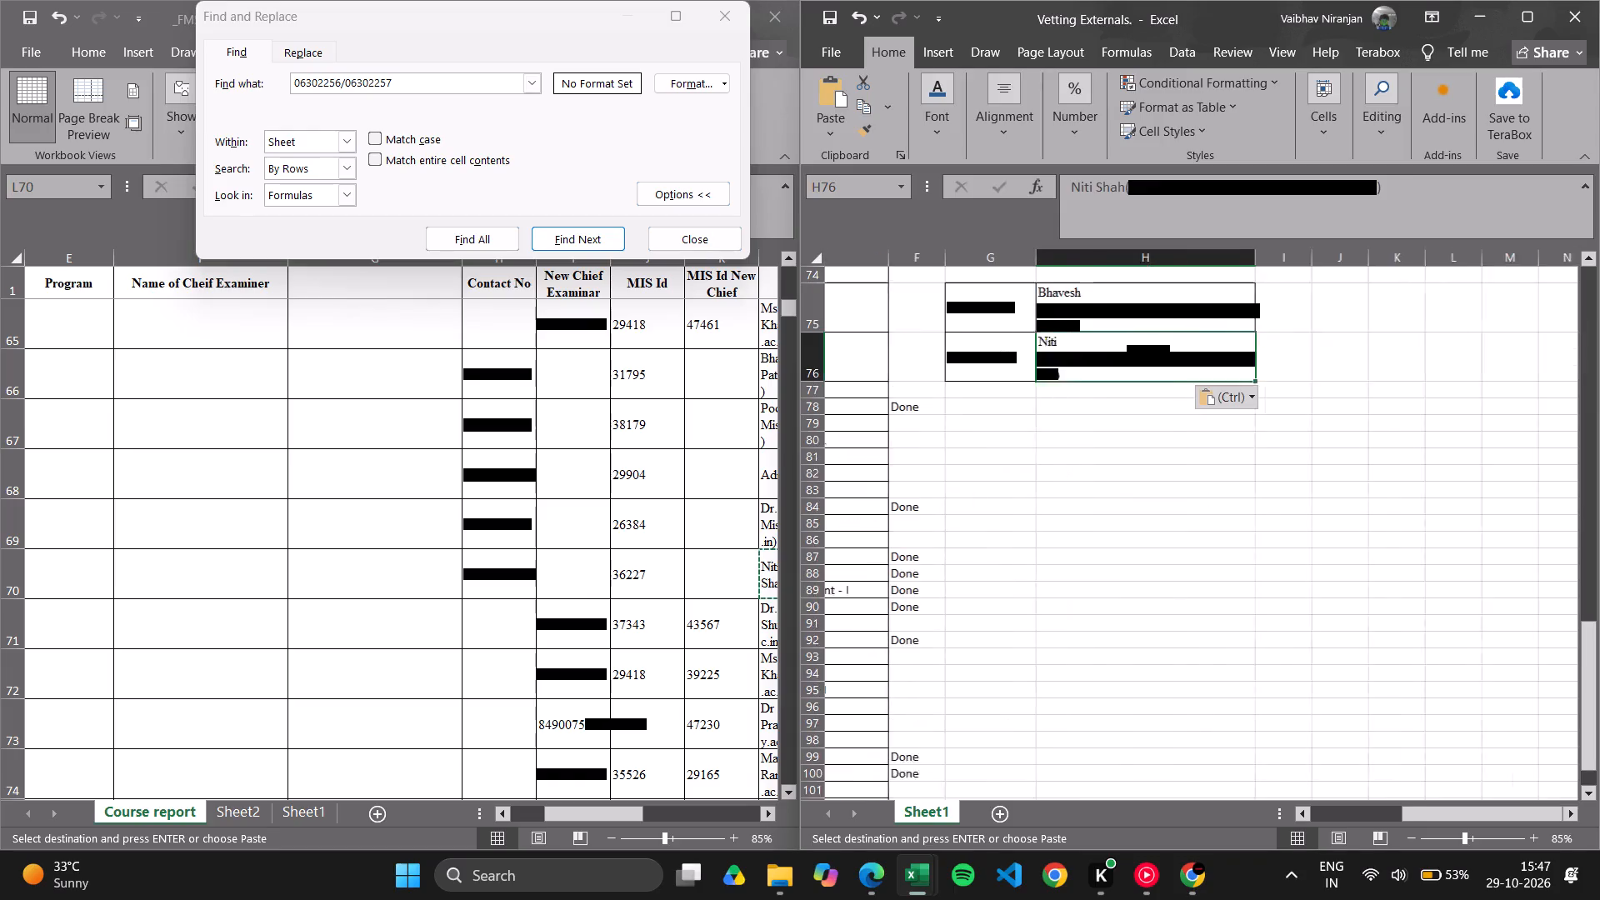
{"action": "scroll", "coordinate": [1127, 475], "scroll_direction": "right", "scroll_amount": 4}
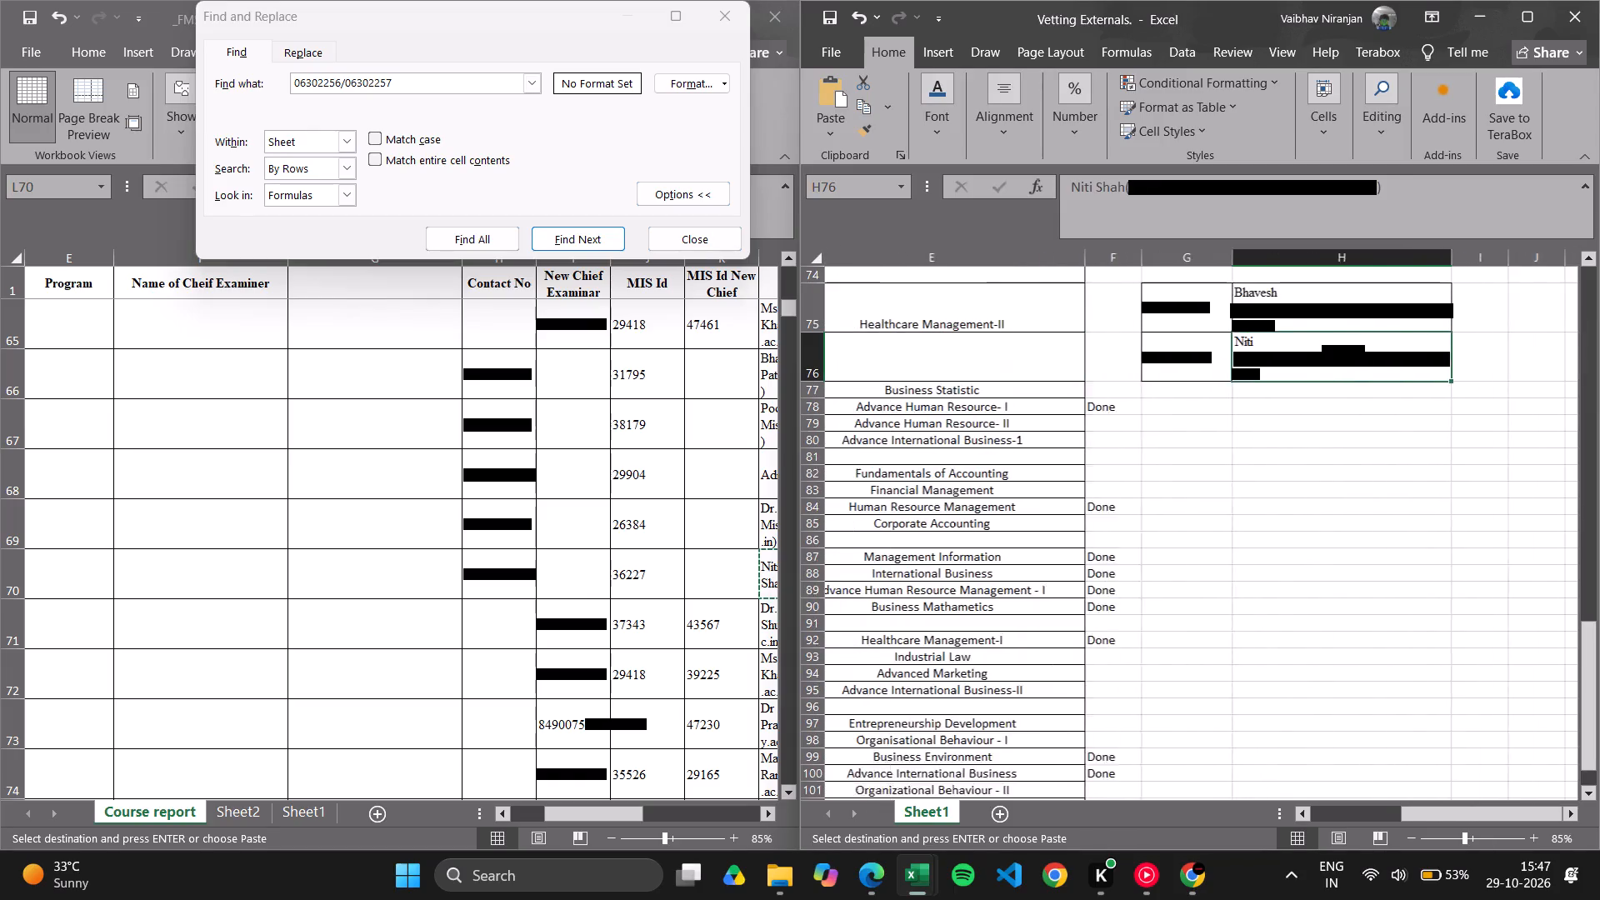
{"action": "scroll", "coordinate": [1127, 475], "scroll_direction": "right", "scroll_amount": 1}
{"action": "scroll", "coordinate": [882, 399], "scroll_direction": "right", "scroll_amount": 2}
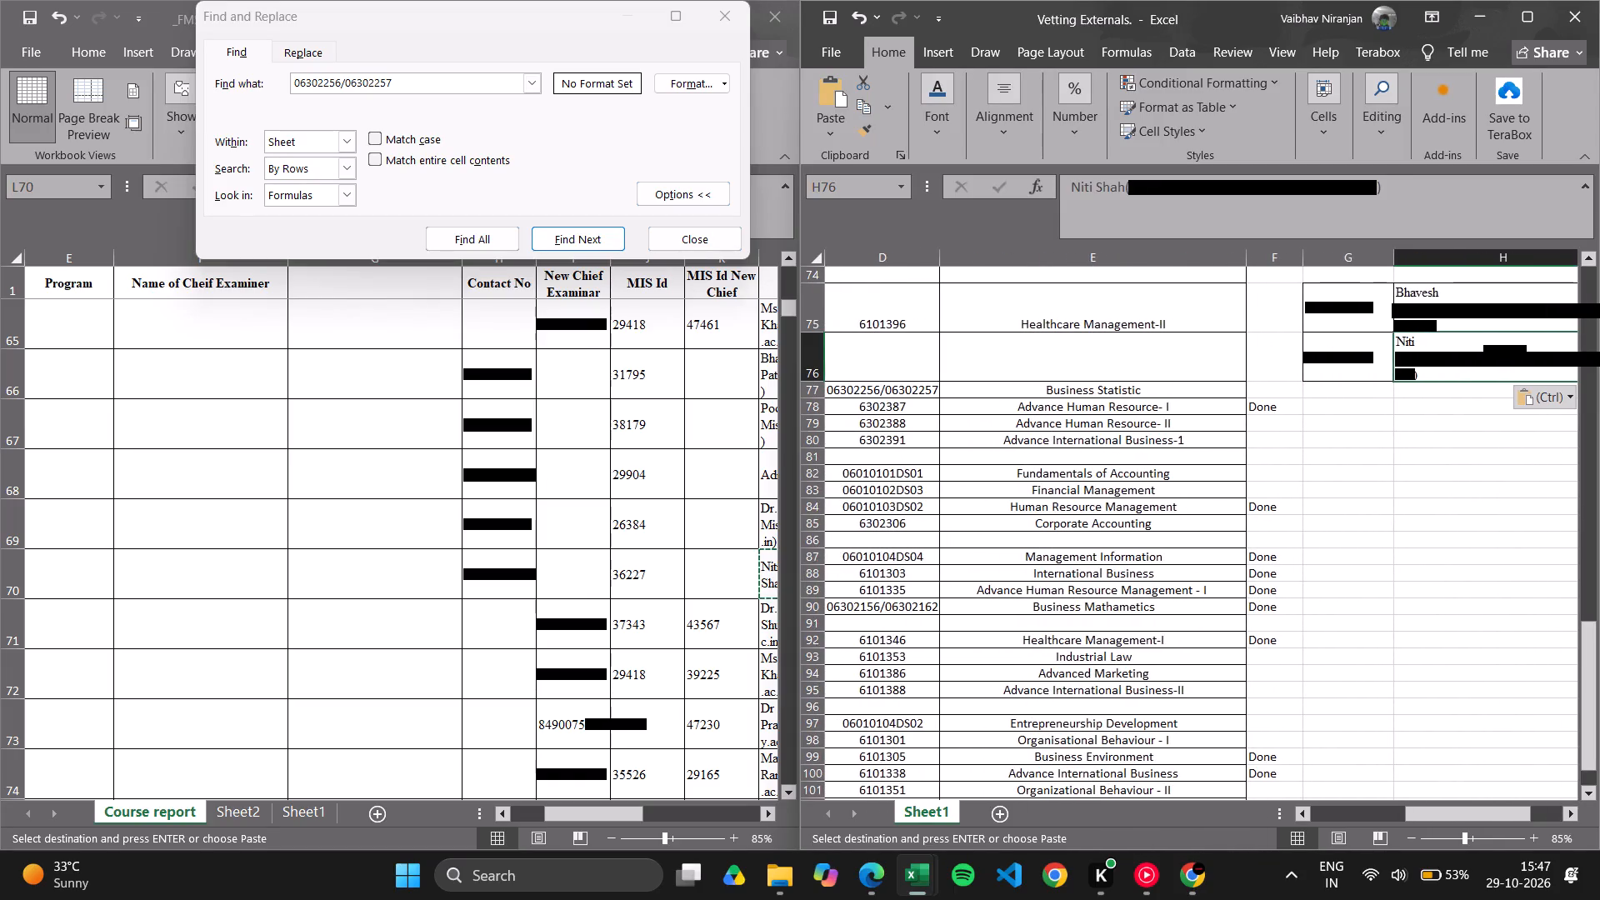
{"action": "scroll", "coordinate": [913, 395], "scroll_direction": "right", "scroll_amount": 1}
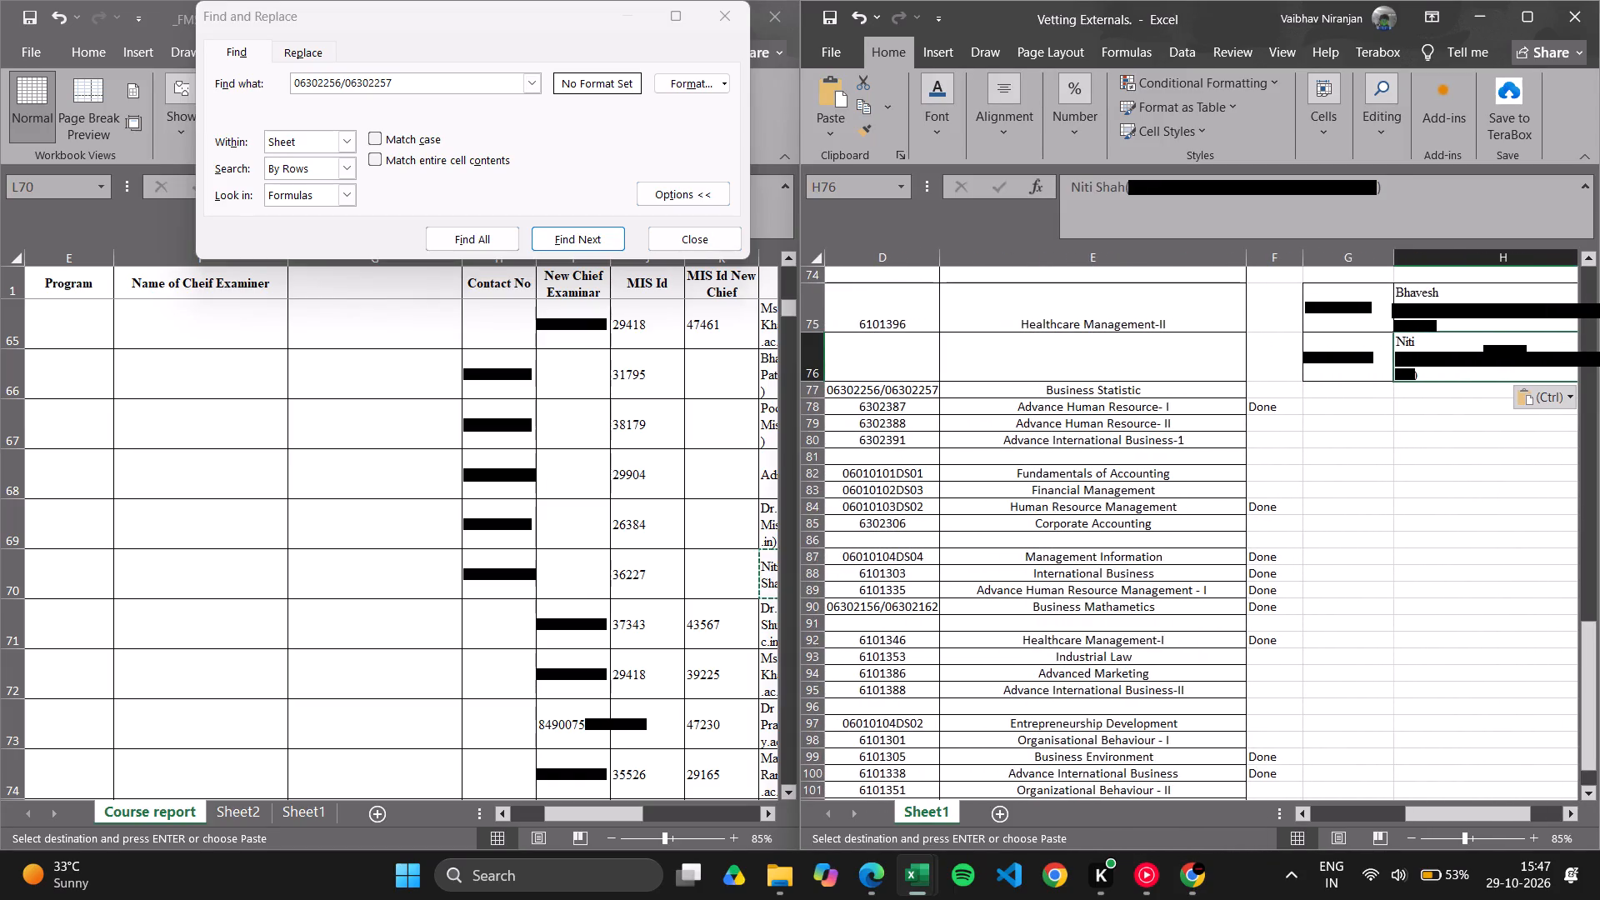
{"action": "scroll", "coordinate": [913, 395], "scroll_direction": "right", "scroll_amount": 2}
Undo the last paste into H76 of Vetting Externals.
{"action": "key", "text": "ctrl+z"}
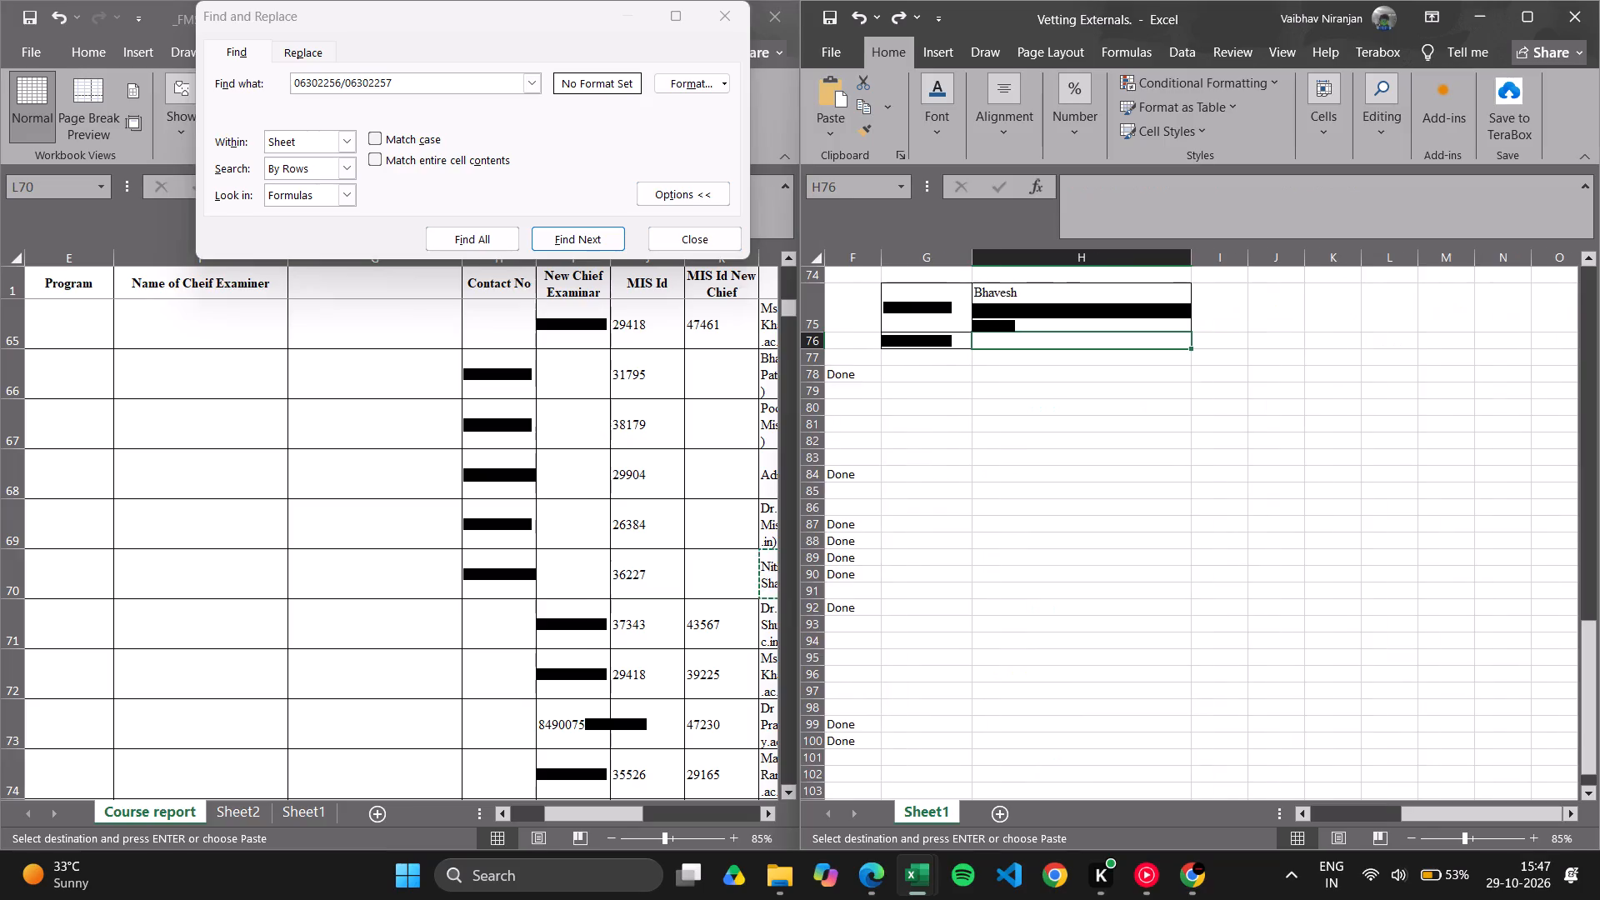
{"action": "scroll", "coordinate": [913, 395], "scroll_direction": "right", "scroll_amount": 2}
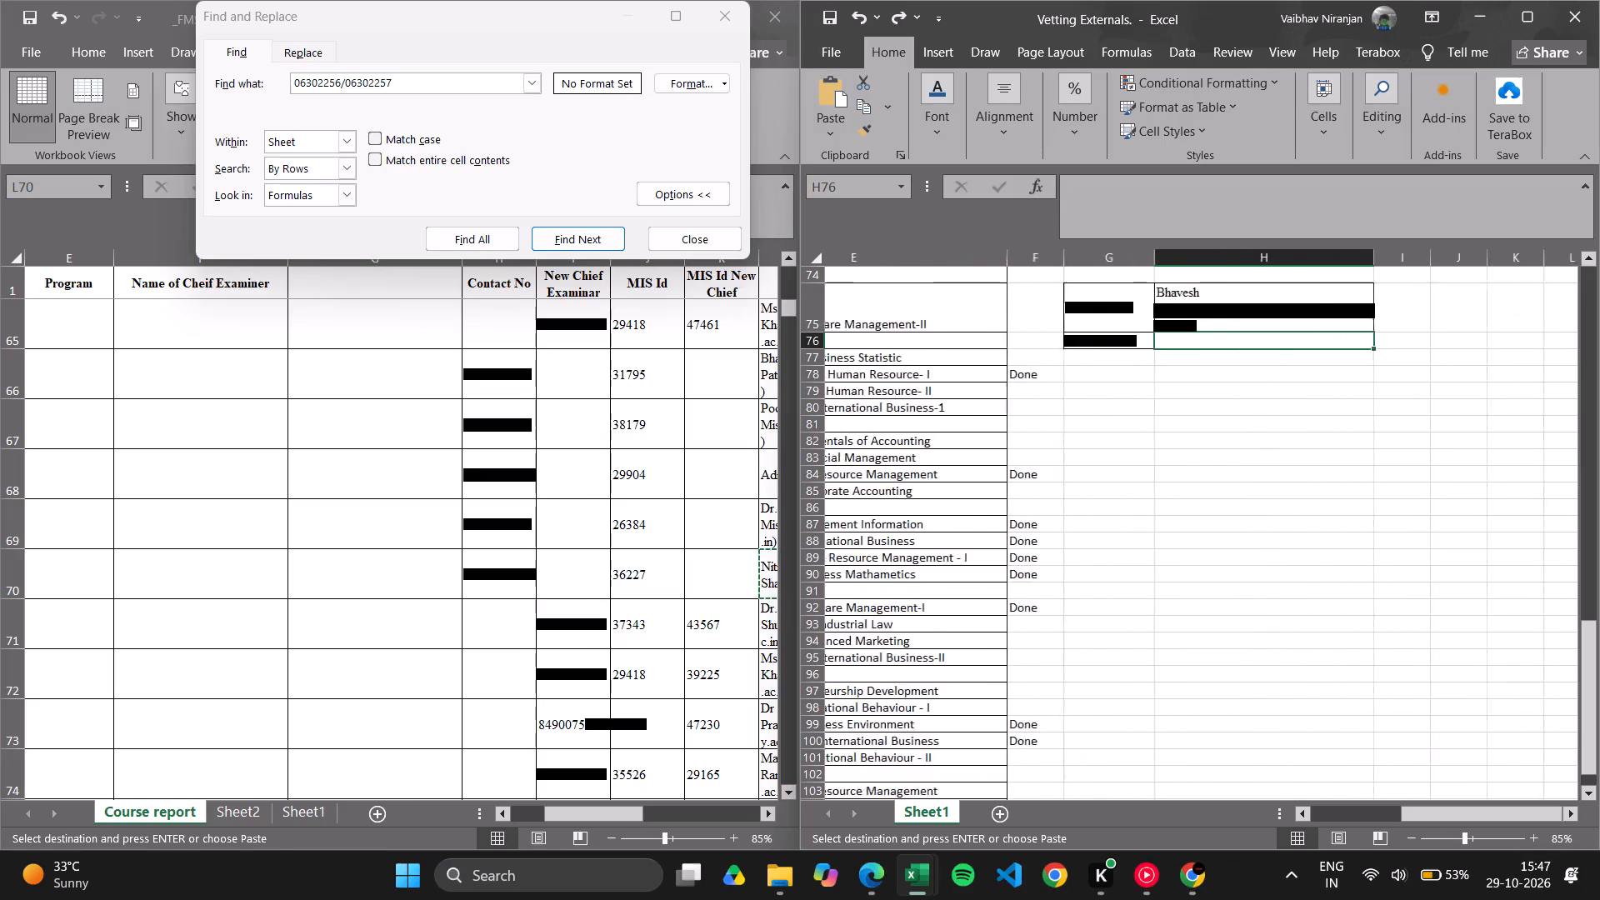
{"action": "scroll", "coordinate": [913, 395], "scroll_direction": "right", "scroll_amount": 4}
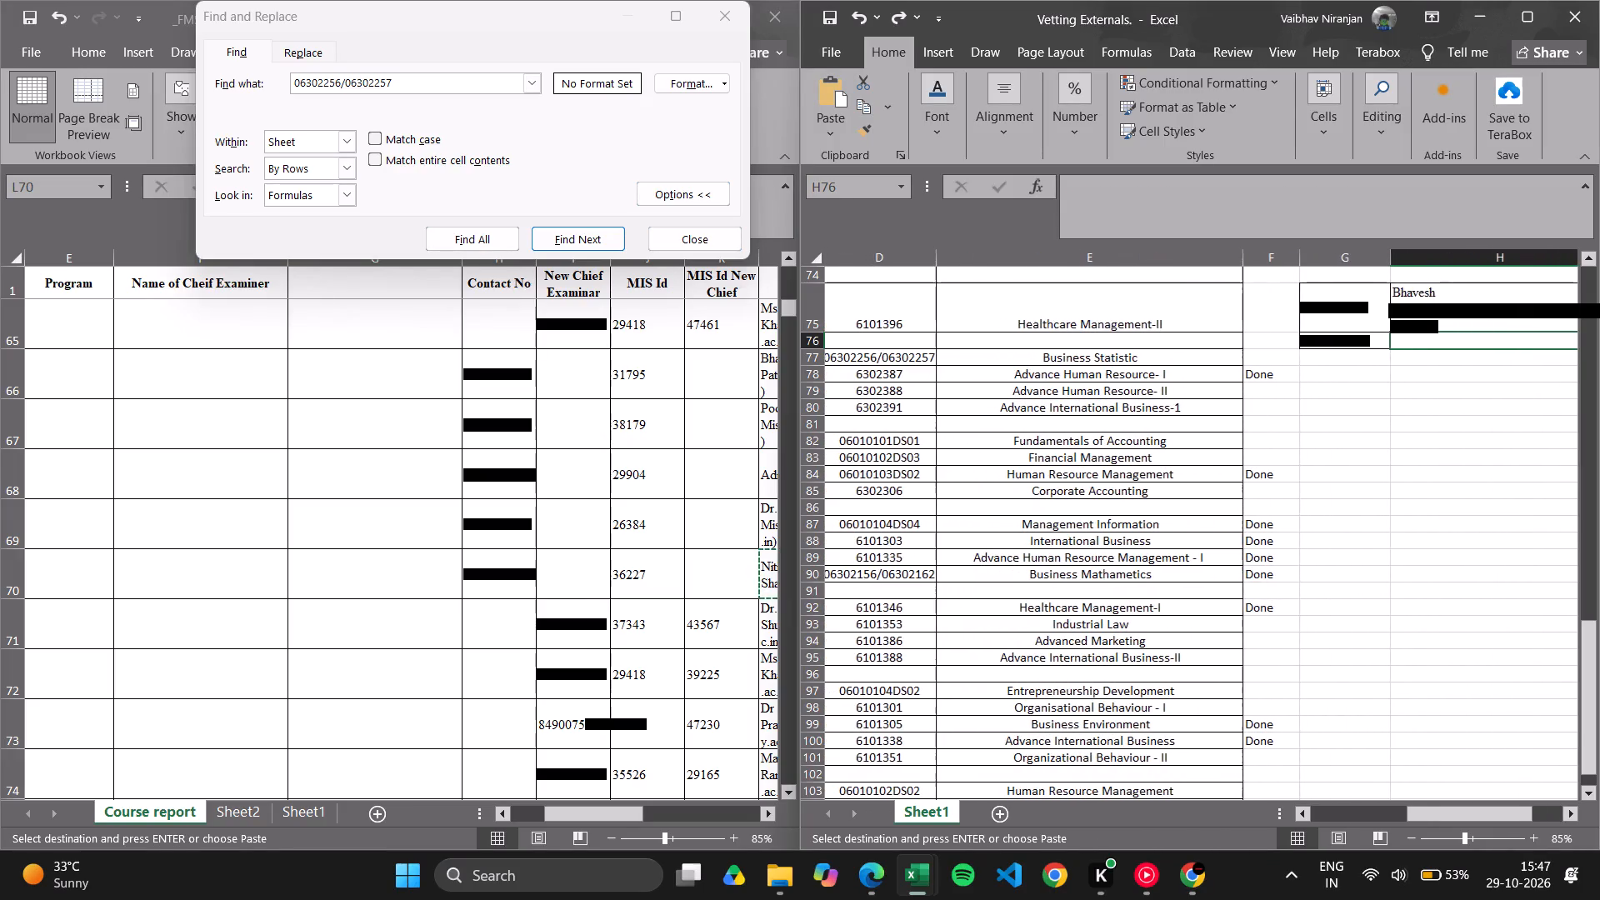
Move the Business Statistic contact number in Vetting Externals from G76 to G77, beside its subject code.
{"action": "left_click", "coordinate": [459, 586]}
{"action": "scroll", "coordinate": [459, 586], "scroll_direction": "right", "scroll_amount": 7}
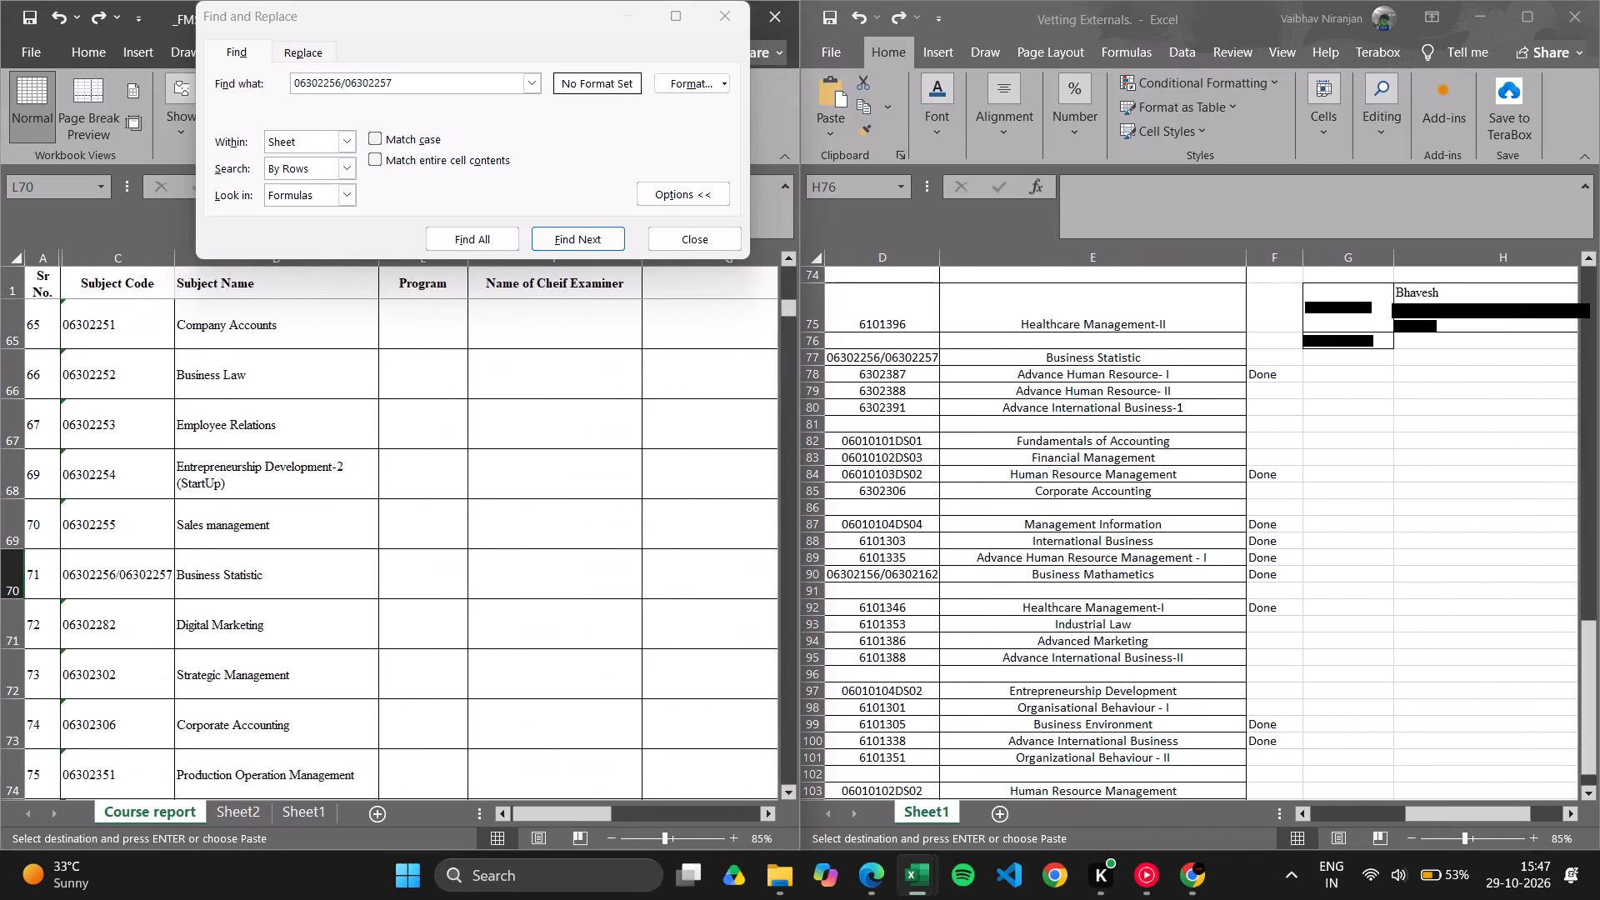
{"action": "scroll", "coordinate": [459, 586], "scroll_direction": "left", "scroll_amount": 4}
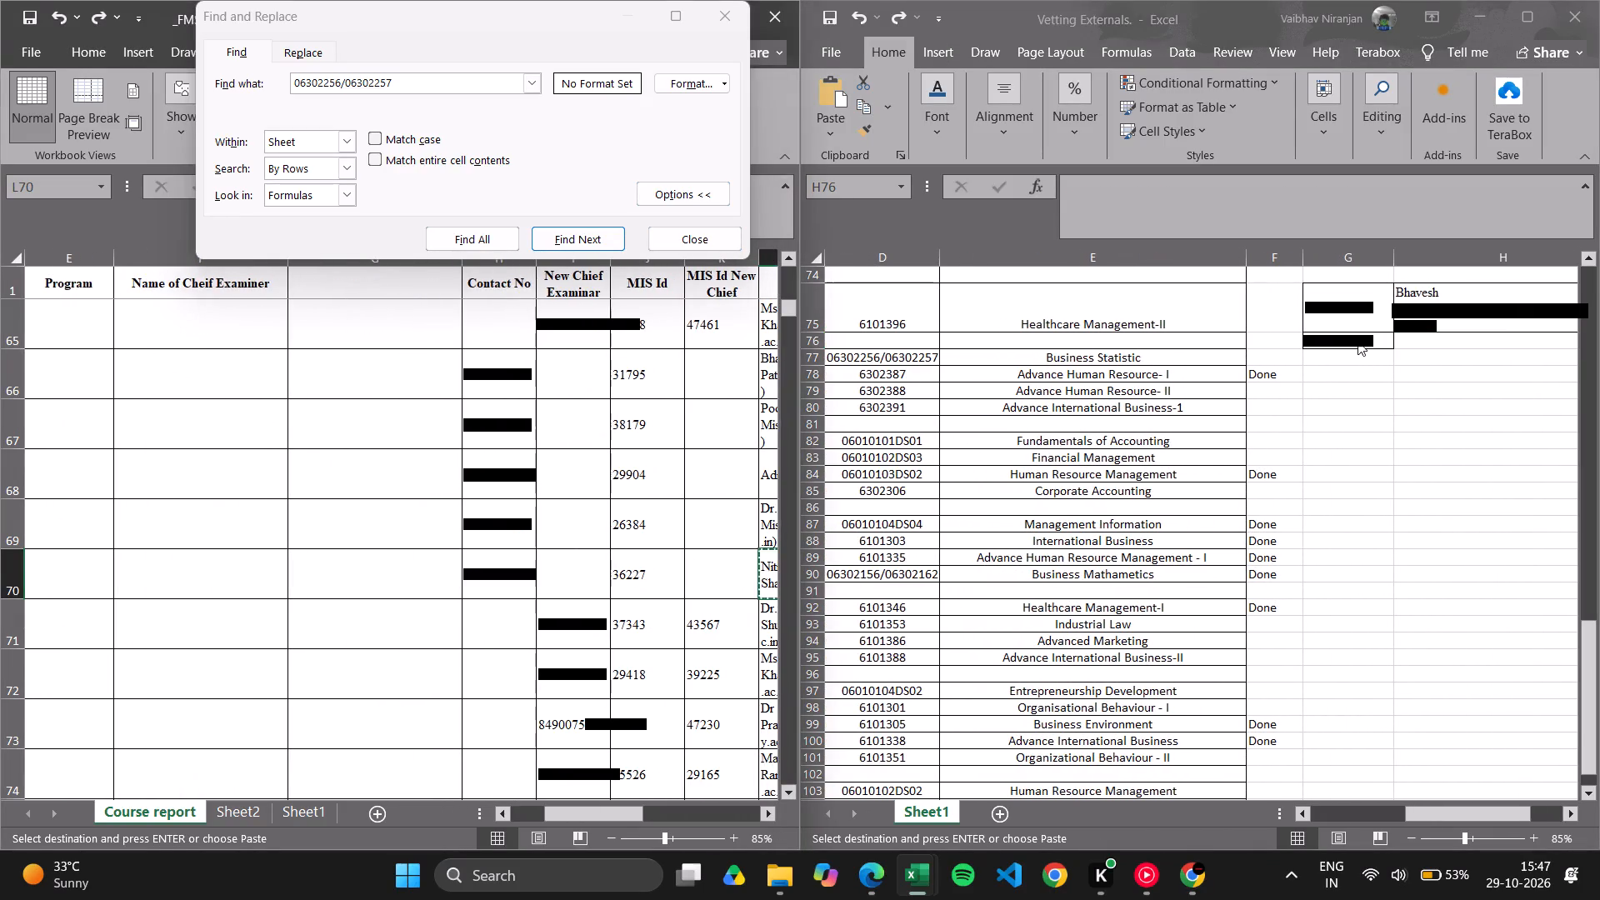
{"action": "left_click", "coordinate": [1357, 341]}
{"action": "left_click", "coordinate": [1357, 343]}
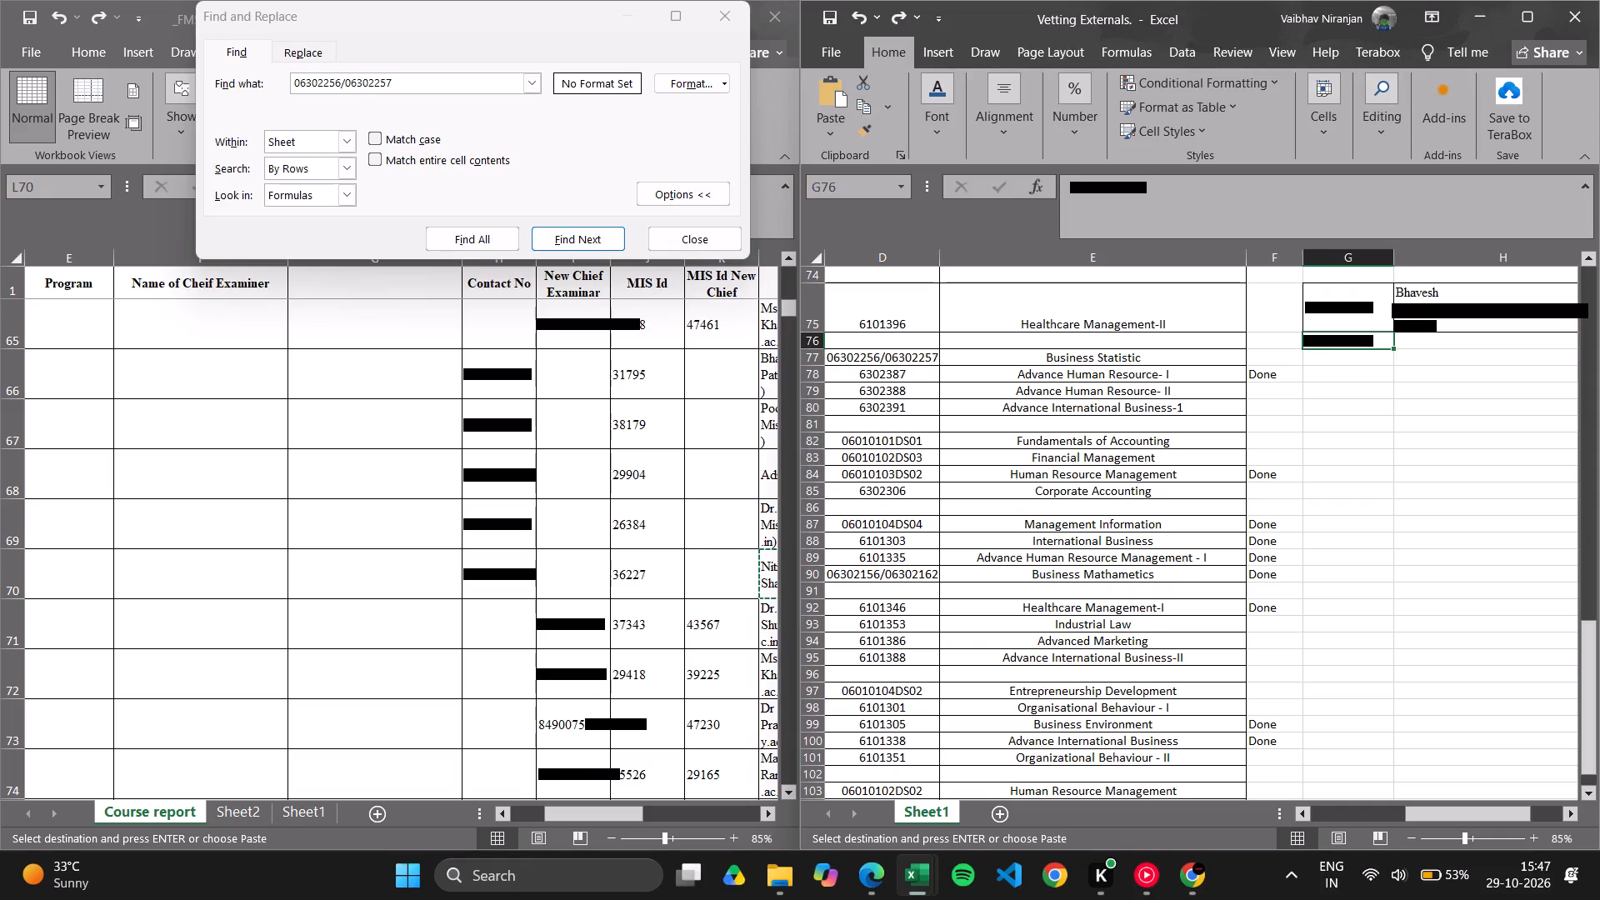
{"action": "left_click_drag", "start_coordinate": [1357, 347], "coordinate": [1357, 360]}
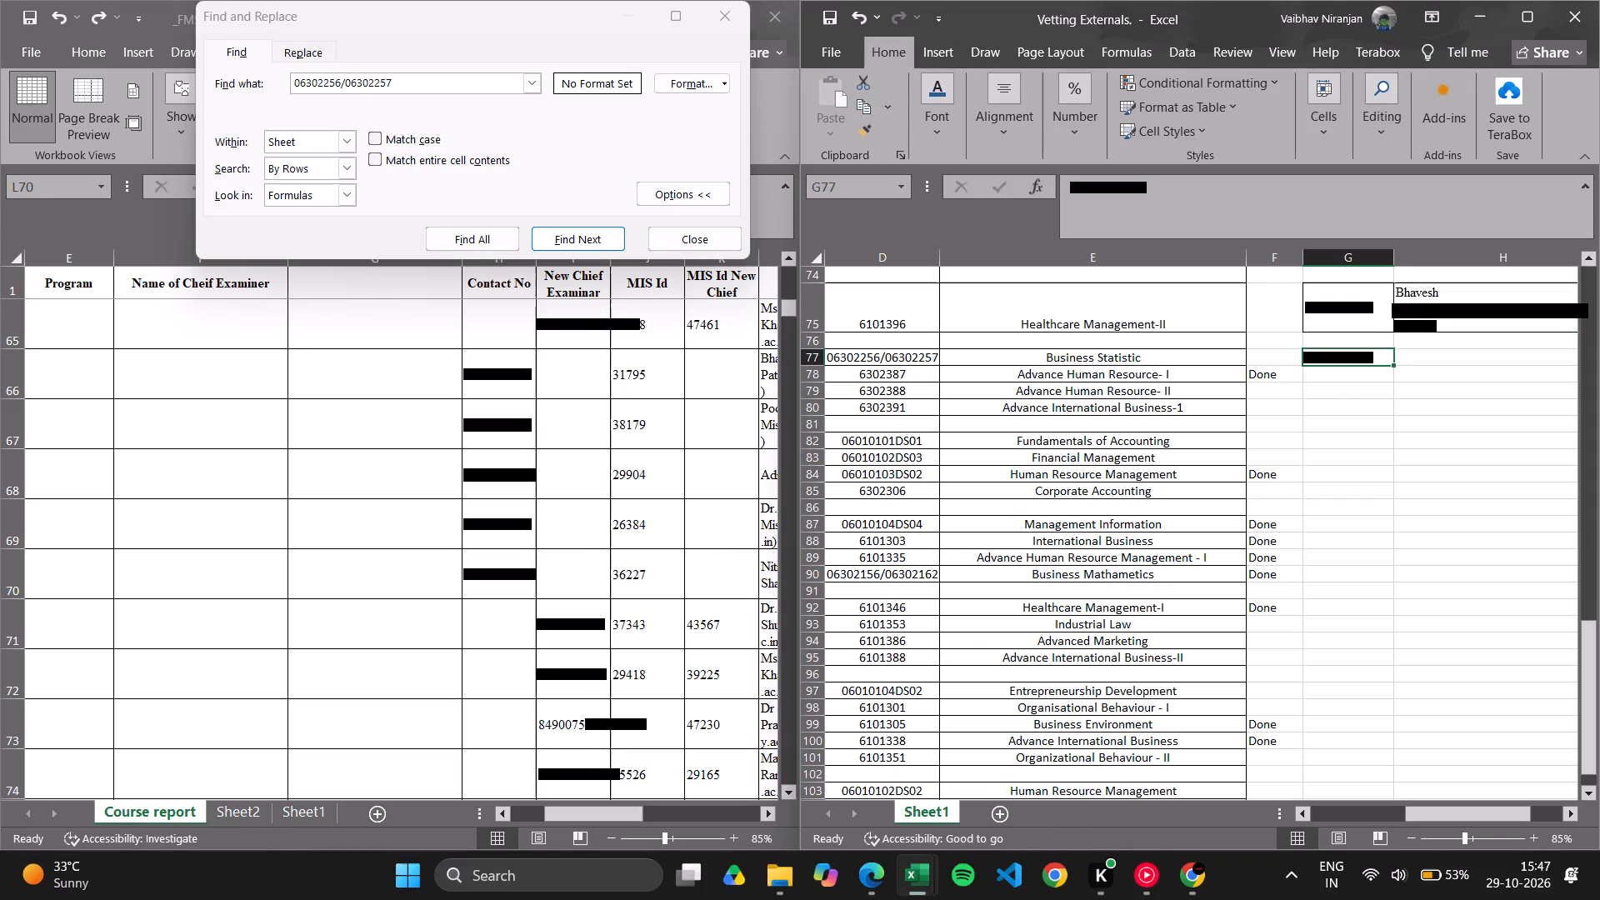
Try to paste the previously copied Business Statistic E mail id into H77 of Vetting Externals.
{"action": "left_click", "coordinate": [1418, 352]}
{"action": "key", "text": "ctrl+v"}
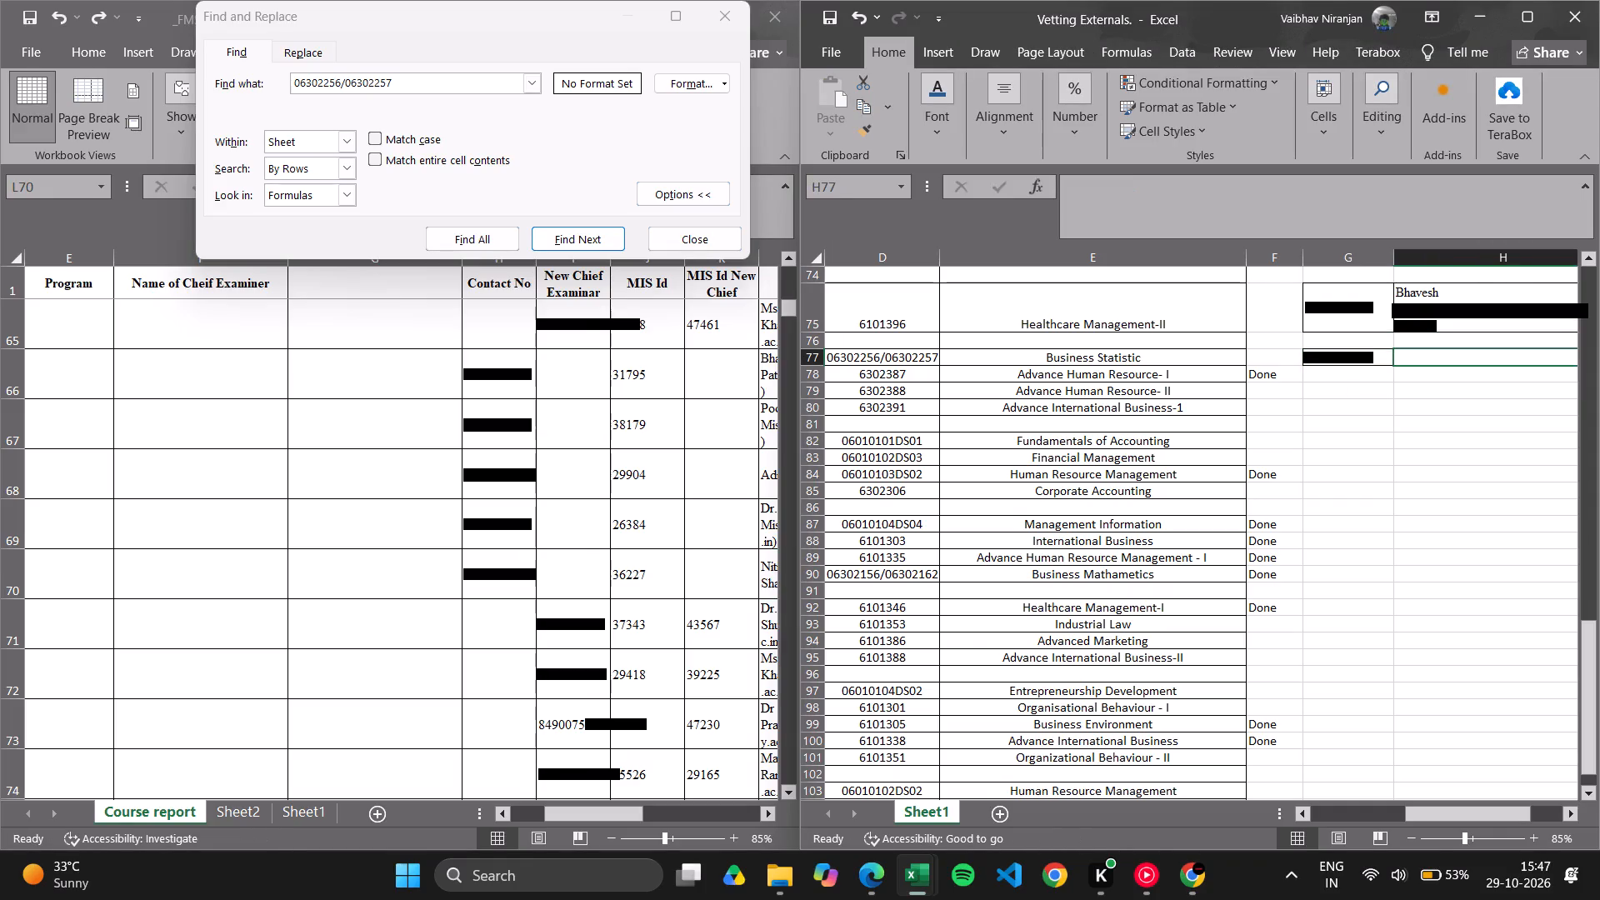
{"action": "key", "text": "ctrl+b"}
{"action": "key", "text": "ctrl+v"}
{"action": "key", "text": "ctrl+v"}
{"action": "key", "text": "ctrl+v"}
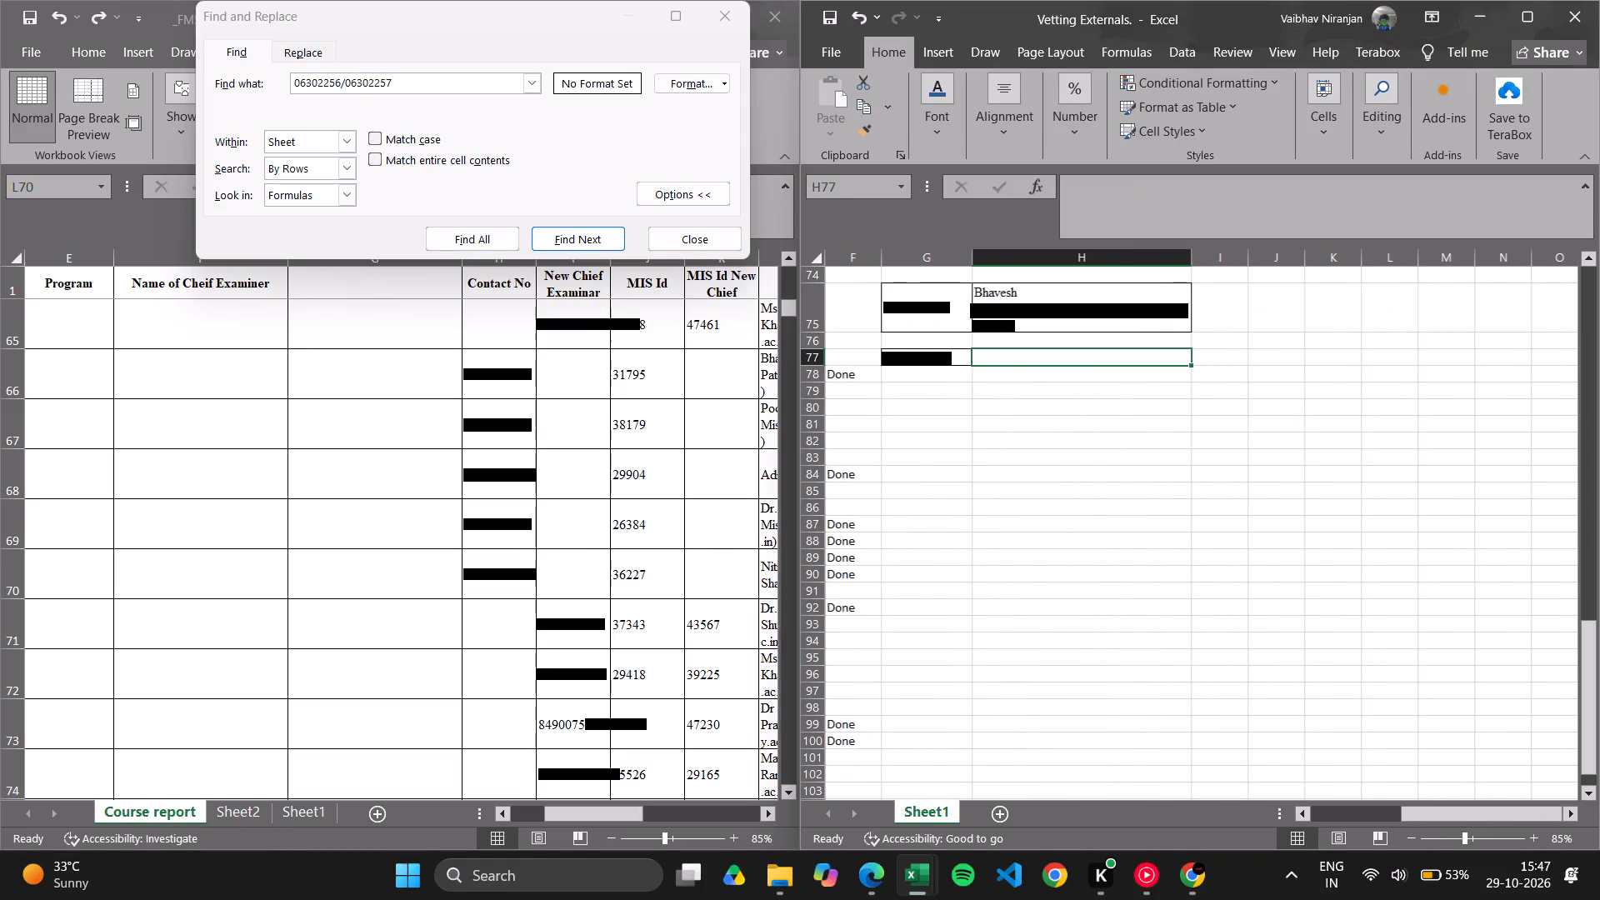
Copy the Business Statistic row's E mail id from L70 of the nomination workbook into H77 of Vetting Externals.
{"action": "left_click", "coordinate": [619, 566]}
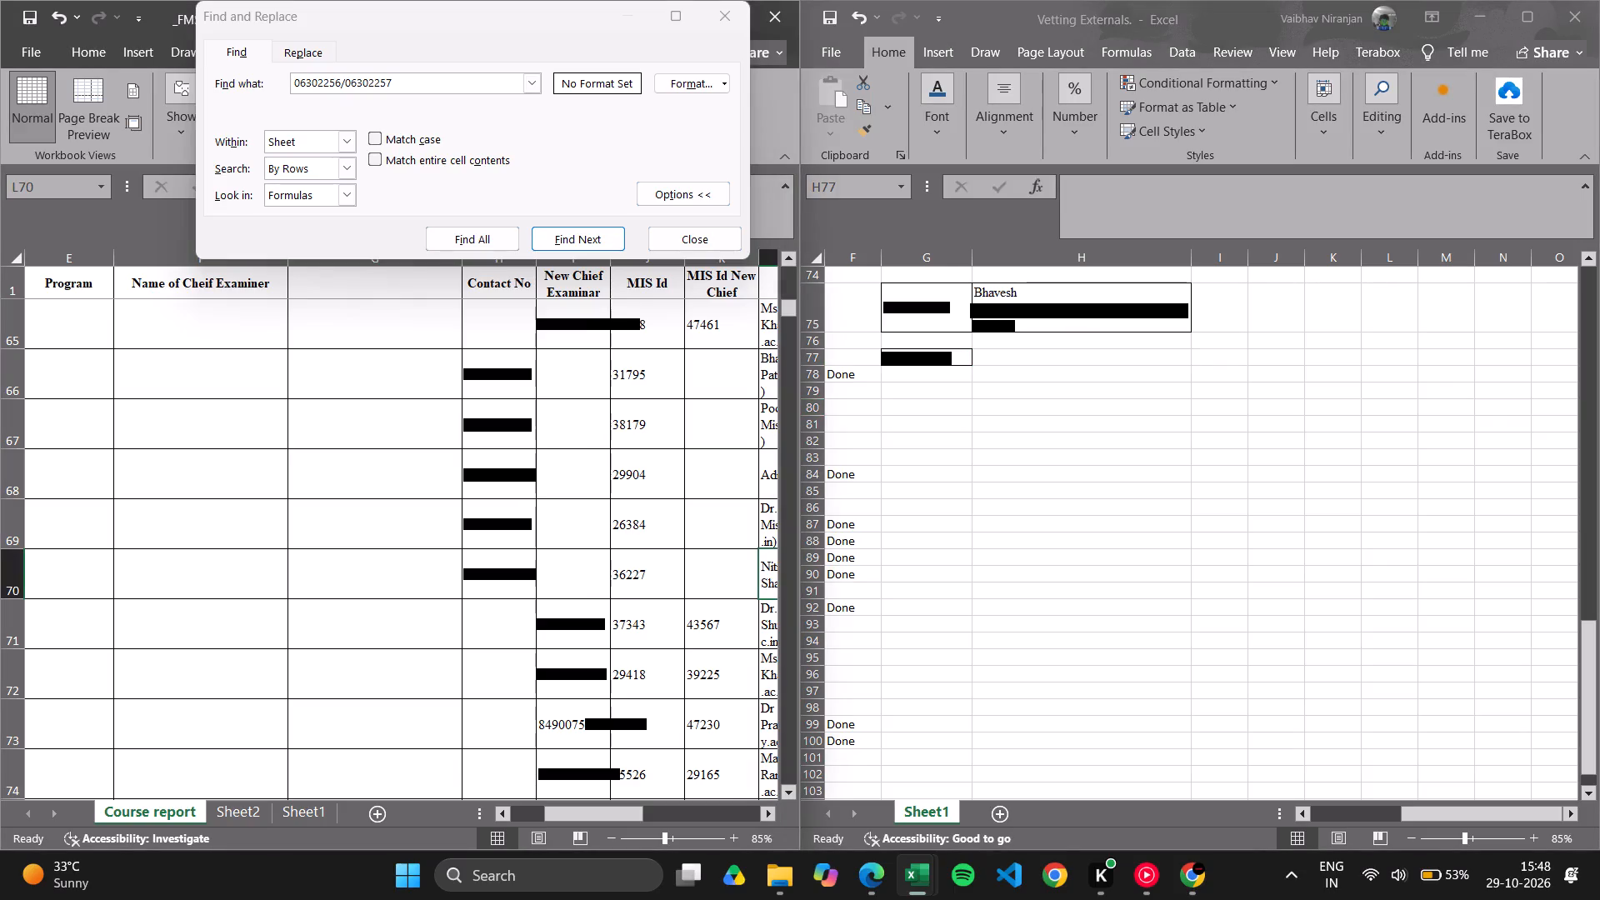
{"action": "key", "text": "ctrl+c"}
{"action": "left_click", "coordinate": [1051, 351]}
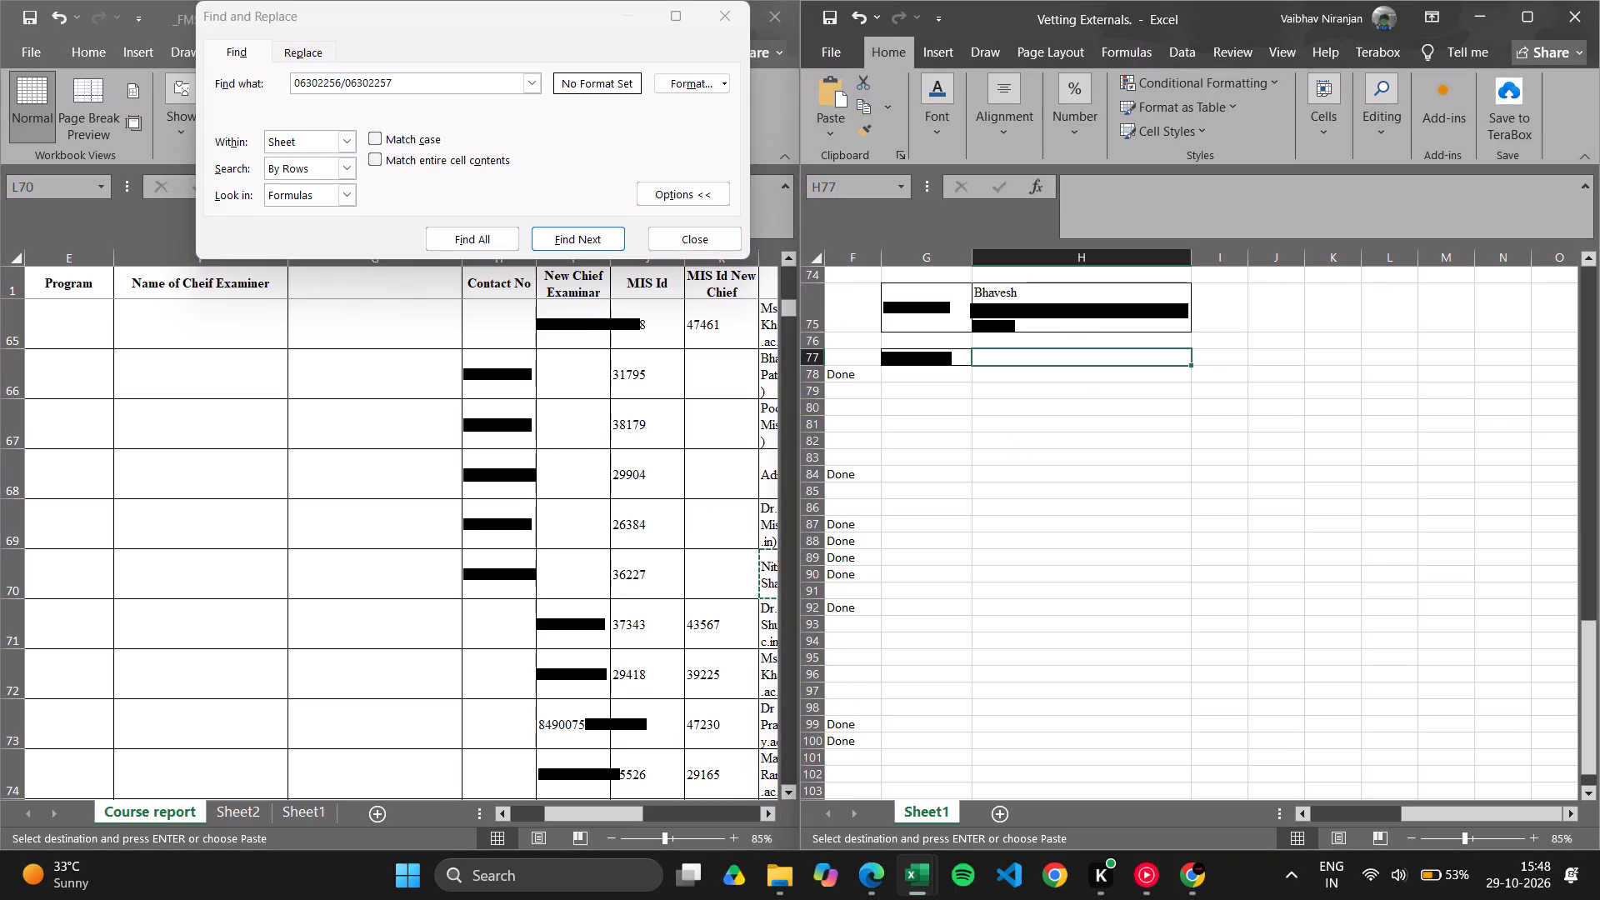
{"action": "key", "text": "ctrl+v"}
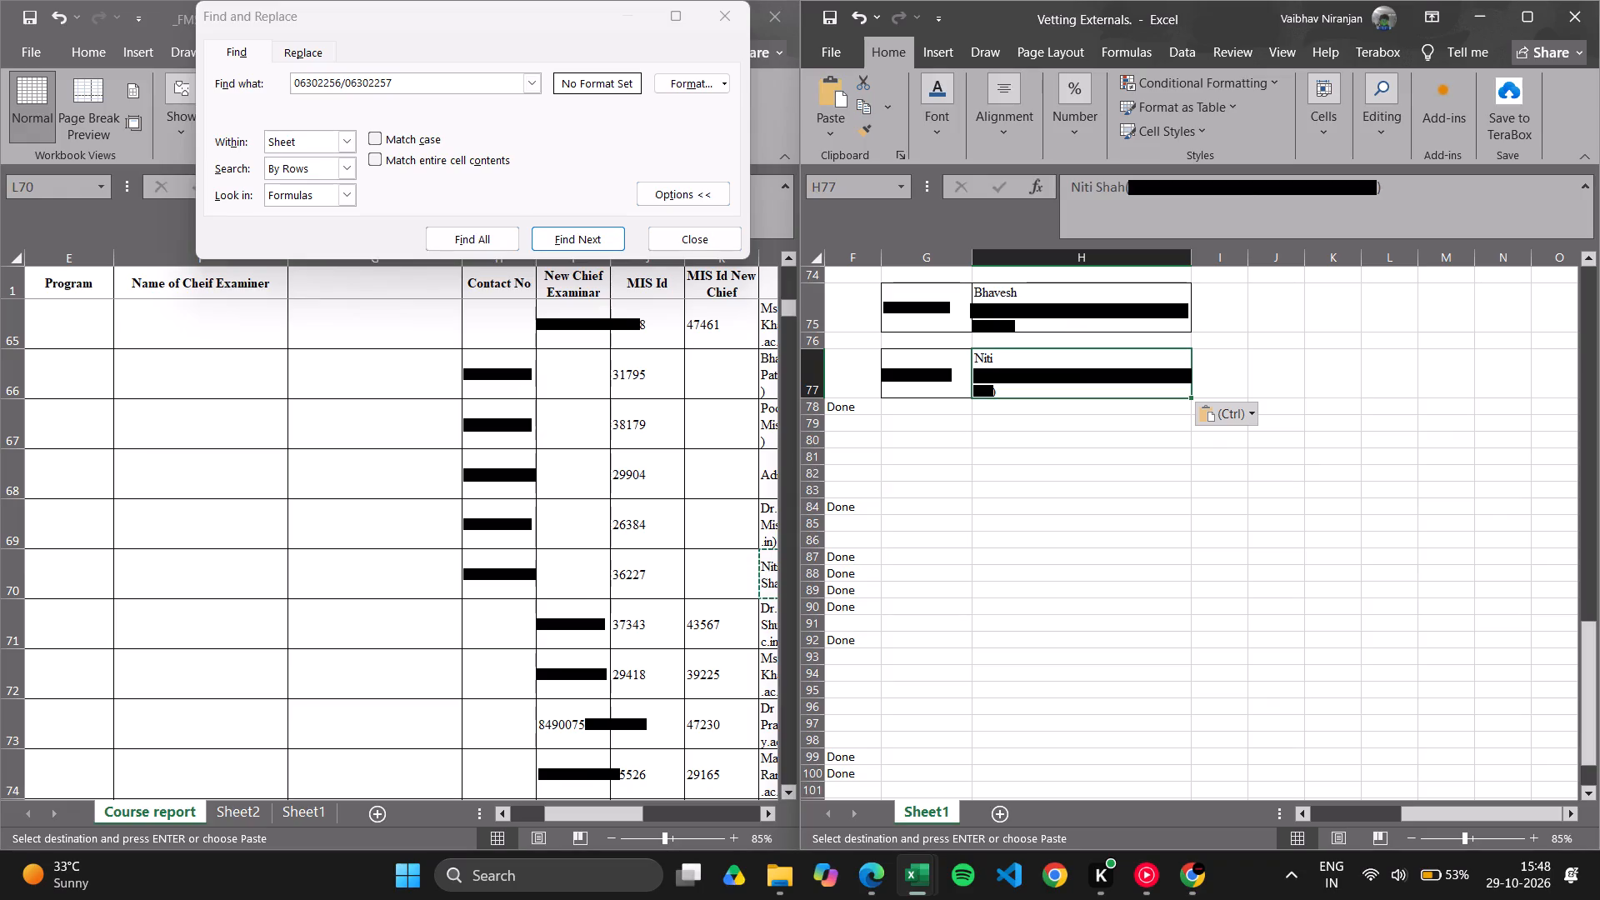
Search the nomination workbook for the Advance Human Resource- II subject code 6302388, copied from D79 of Vetting Externals.
{"action": "scroll", "coordinate": [1006, 427], "scroll_direction": "right", "scroll_amount": 3}
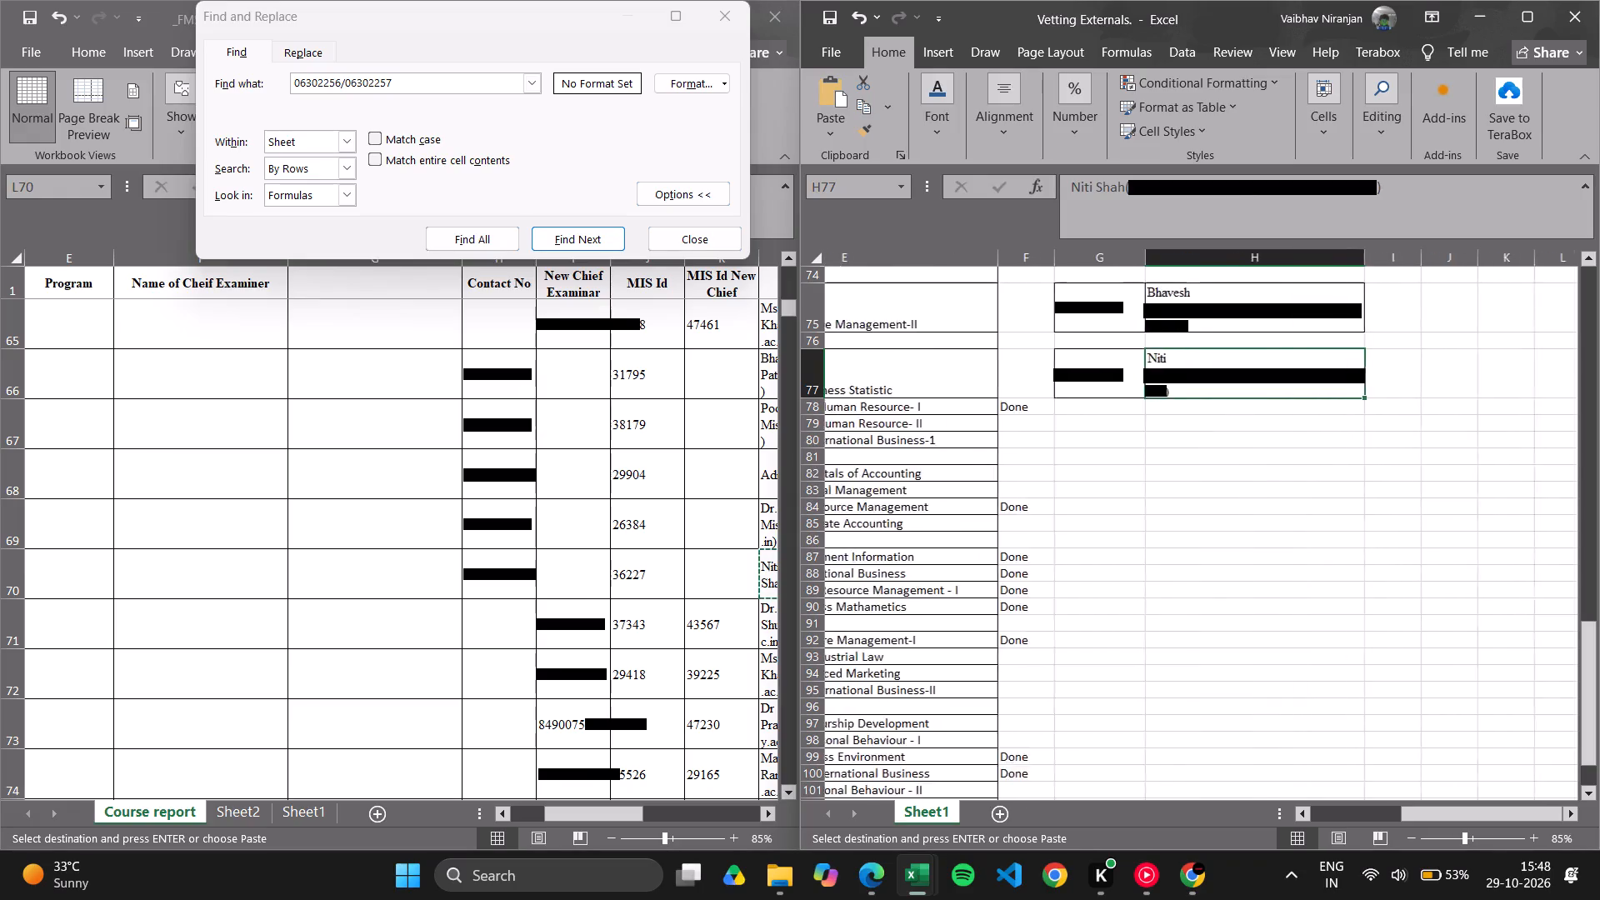
{"action": "scroll", "coordinate": [1006, 427], "scroll_direction": "right", "scroll_amount": 4}
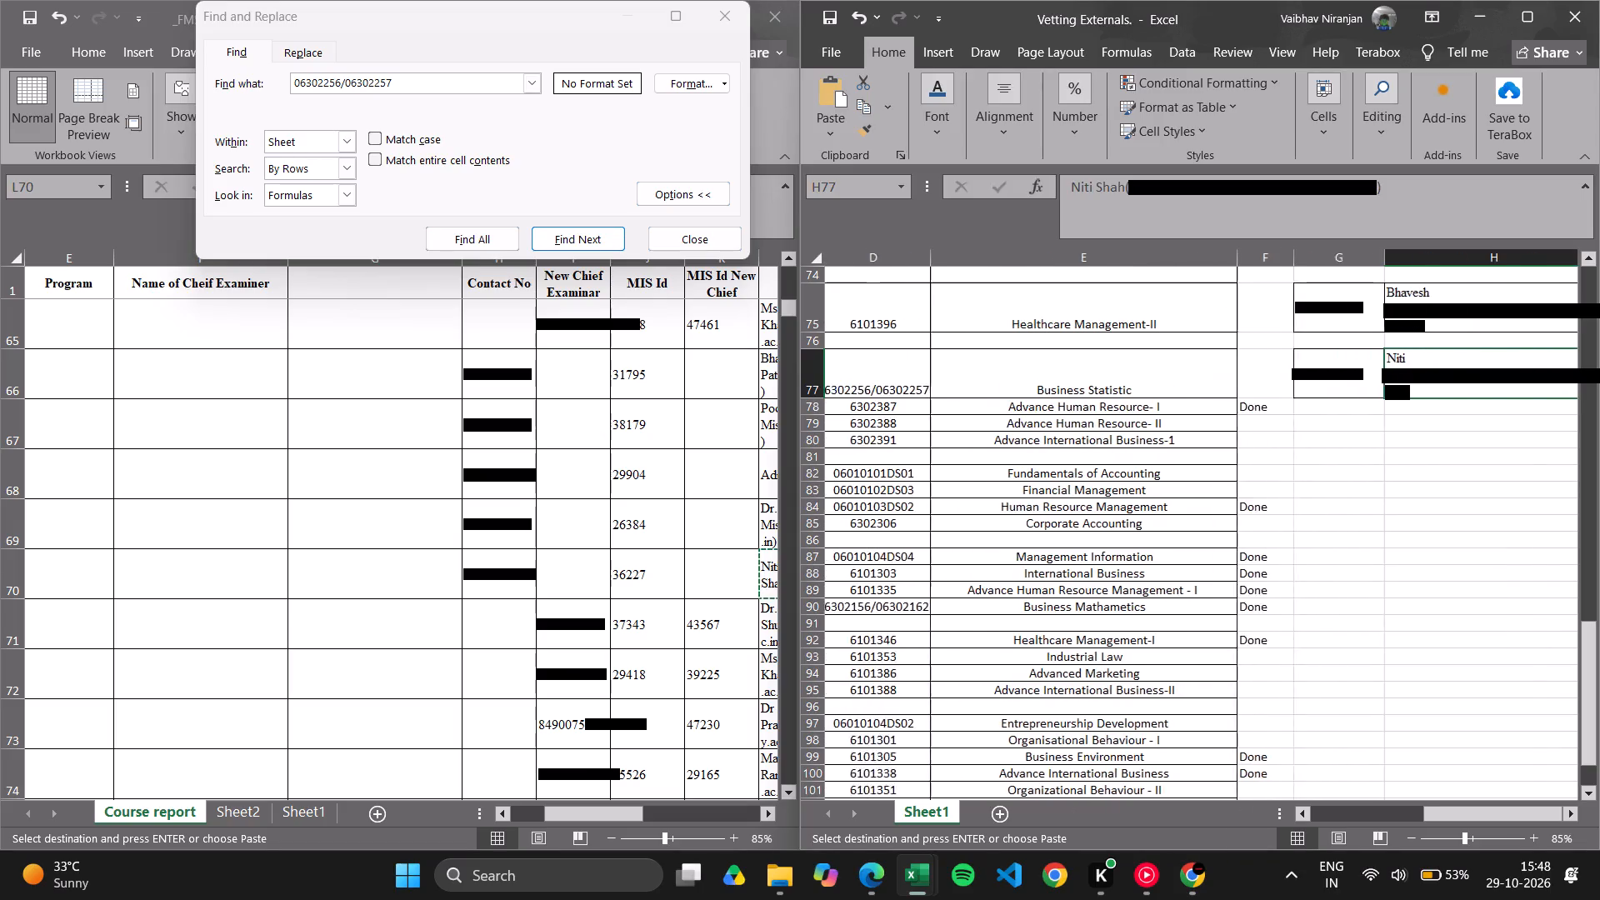
{"action": "scroll", "coordinate": [1006, 427], "scroll_direction": "right", "scroll_amount": 1}
{"action": "left_click", "coordinate": [924, 428]}
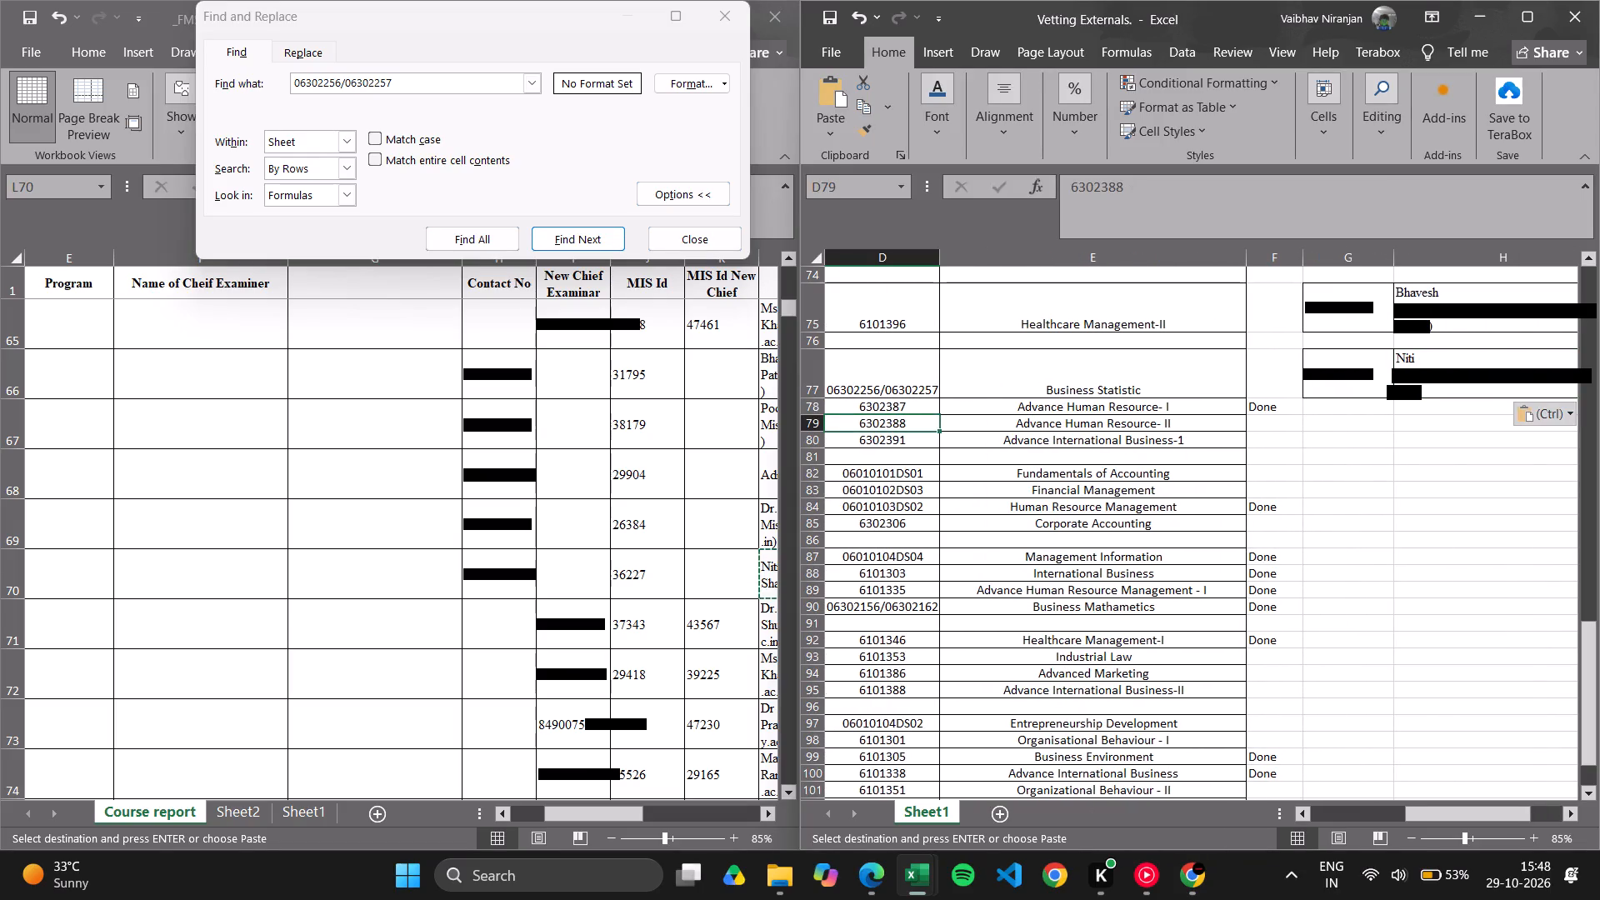
{"action": "key", "text": "ctrl+c"}
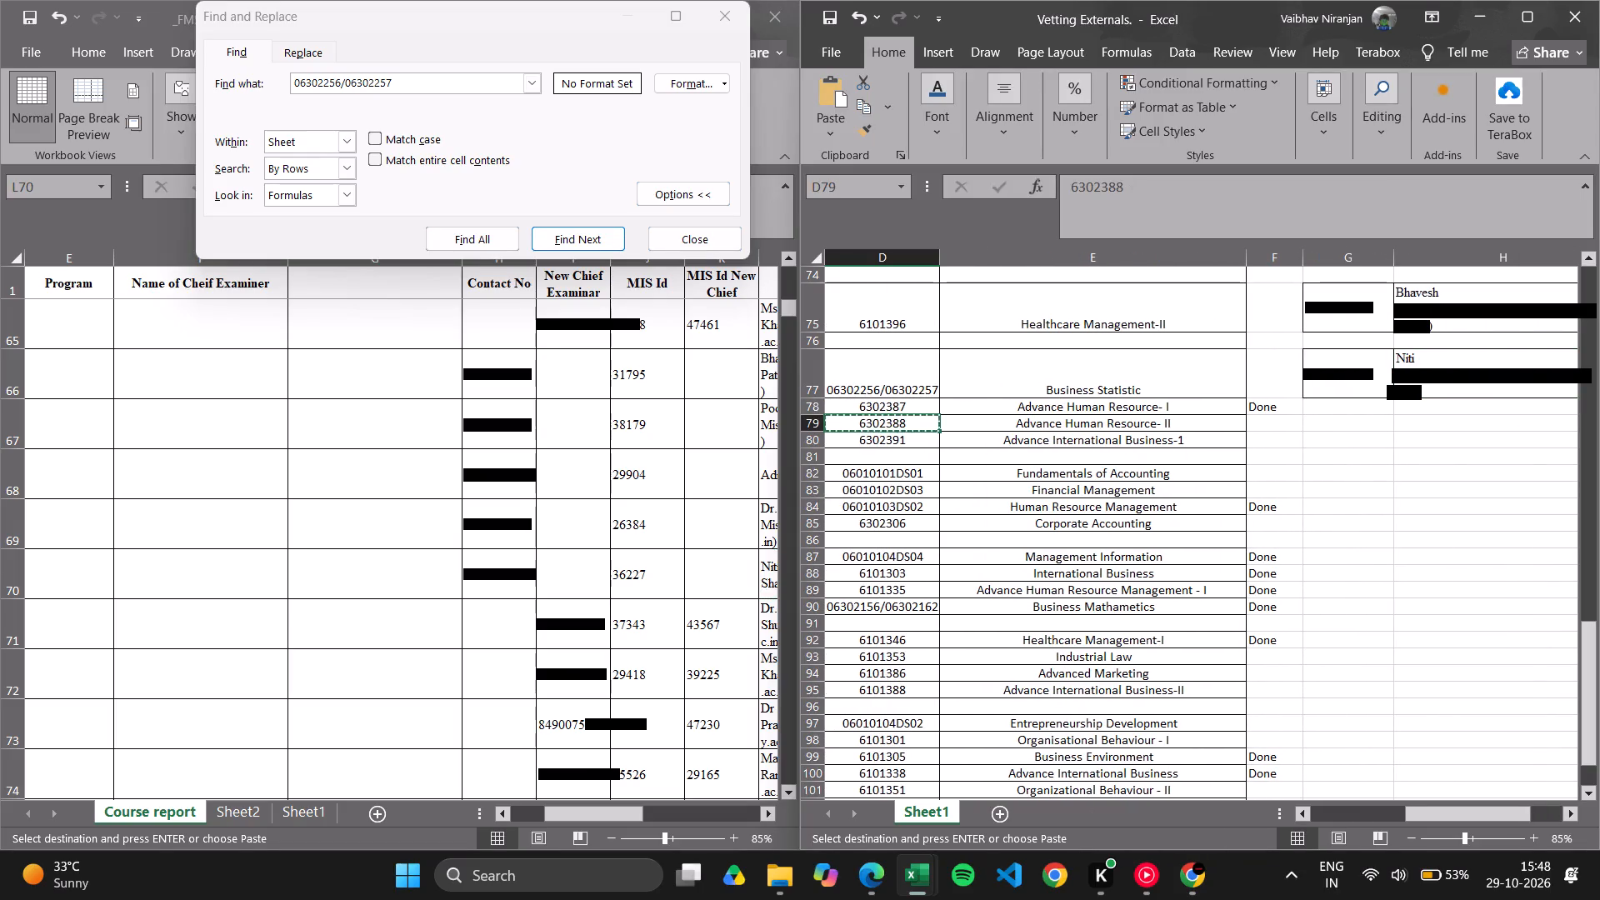
{"action": "left_click", "coordinate": [662, 498]}
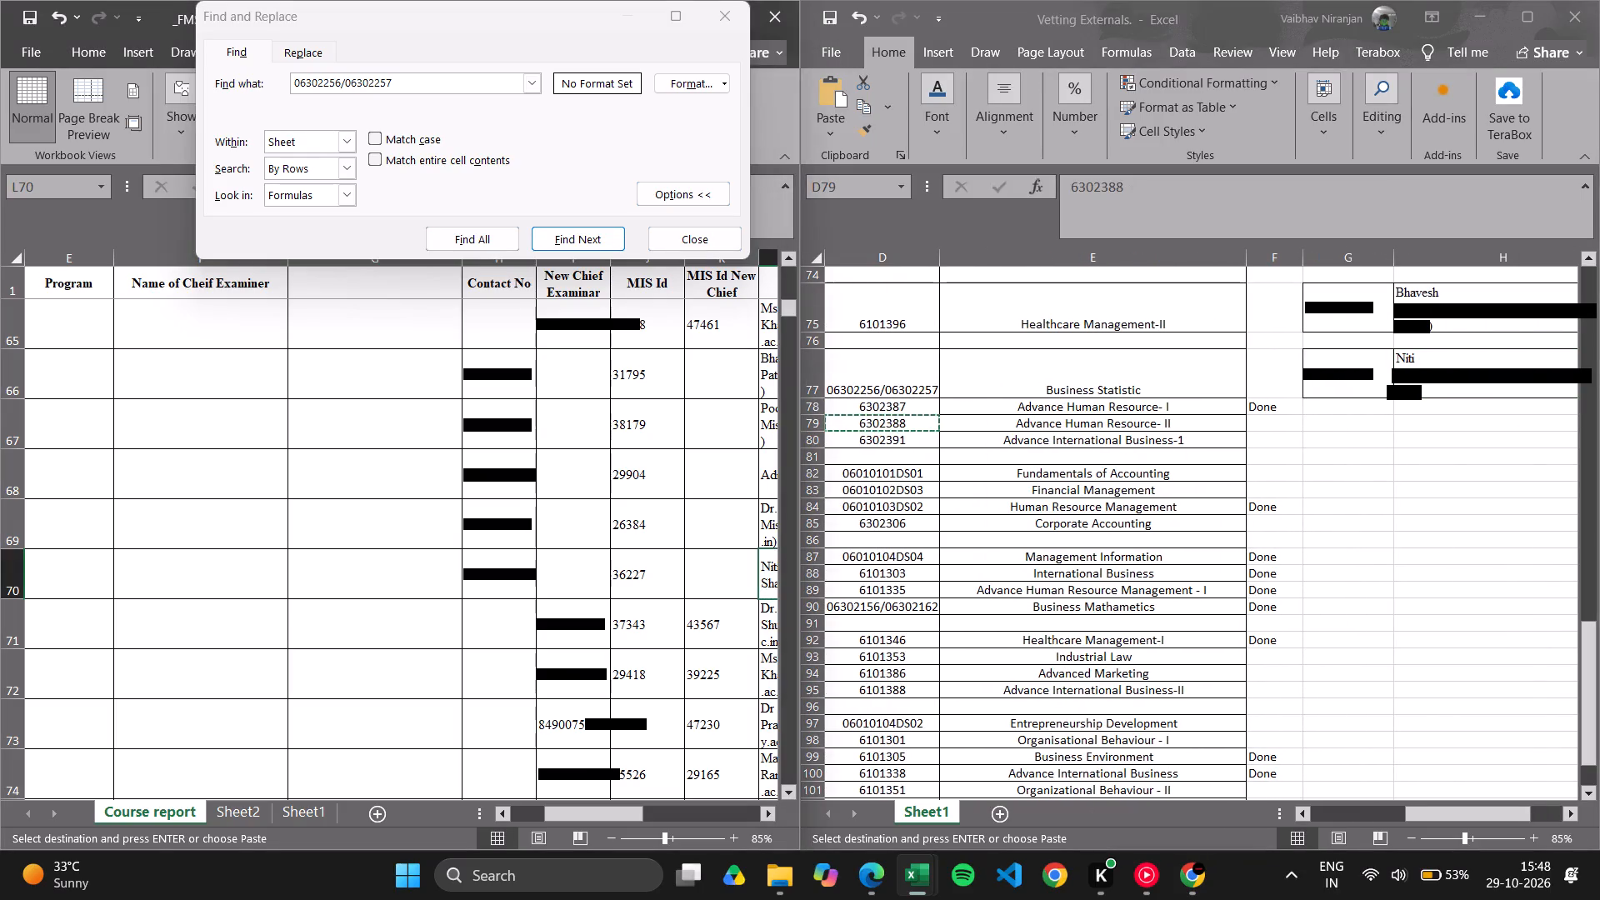
{"action": "double_click", "coordinate": [414, 86]}
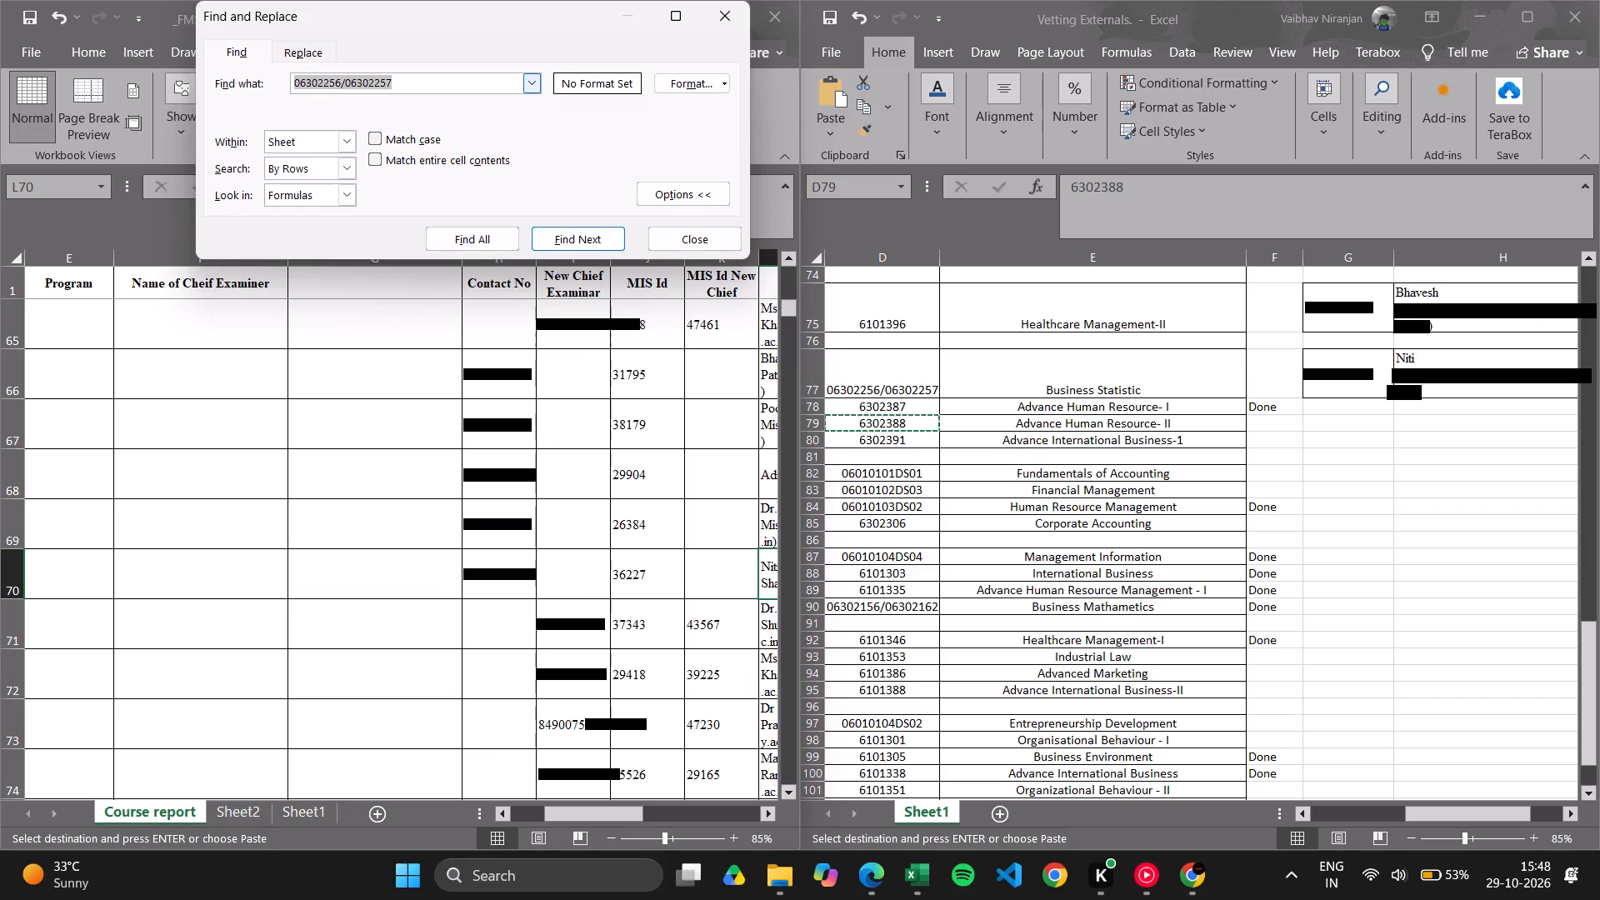
{"action": "key", "text": "ctrl+v"}
{"action": "left_click", "coordinate": [572, 241]}
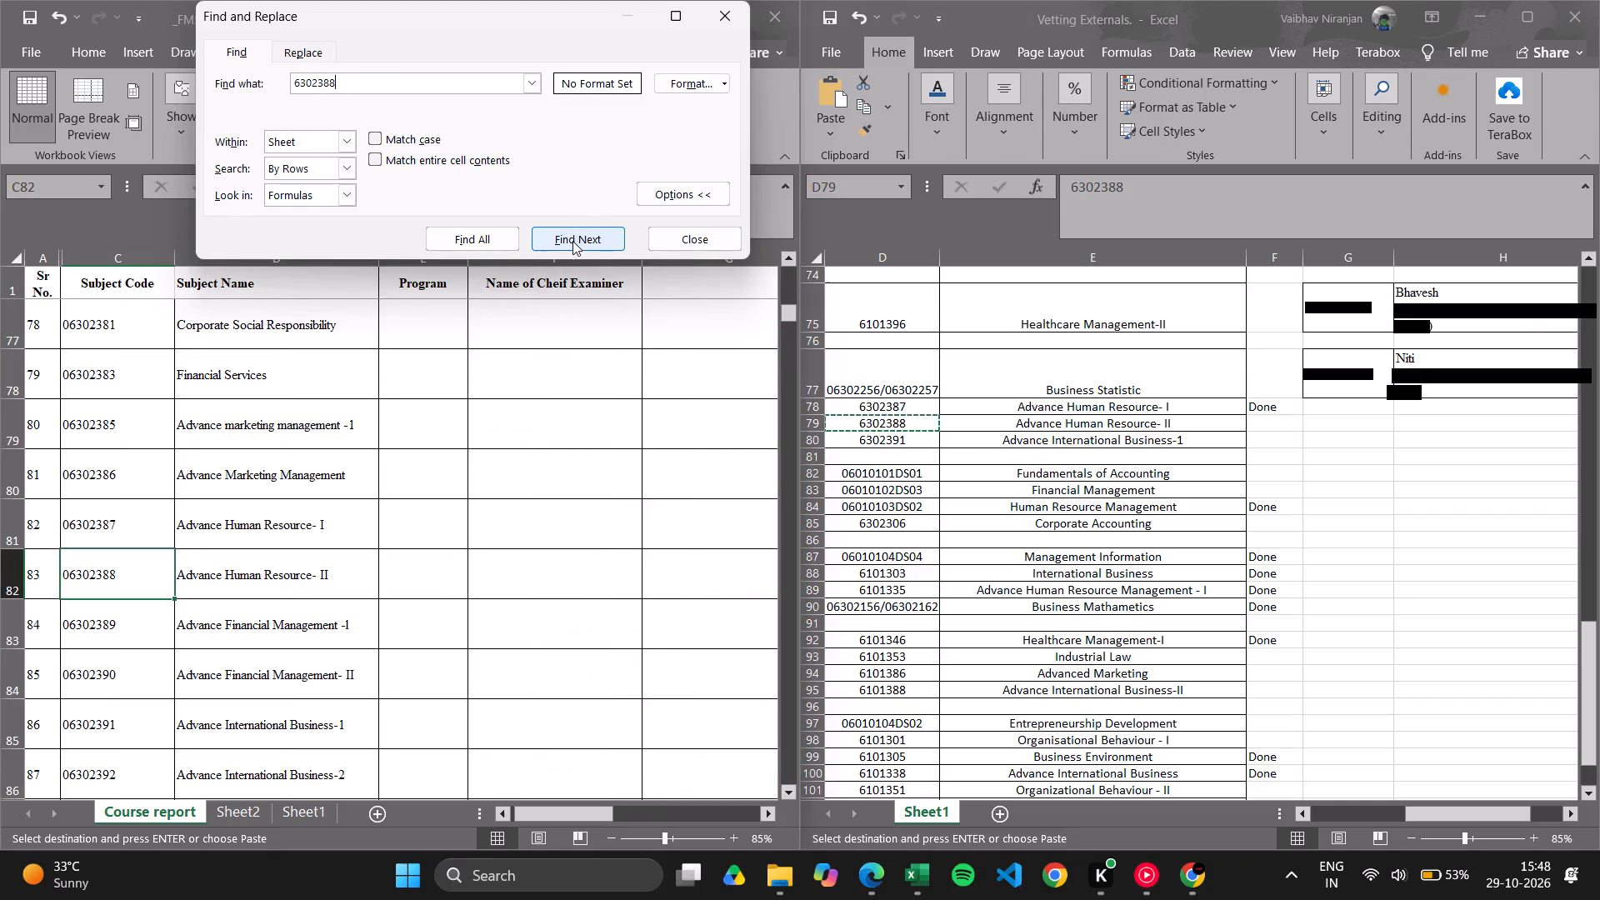
Copy the Advance Human Resource- II row's New Chief Examinar number from I82 of the nomination workbook into G79 of Vetting Externals.
{"action": "scroll", "coordinate": [487, 571], "scroll_direction": "left", "scroll_amount": 2}
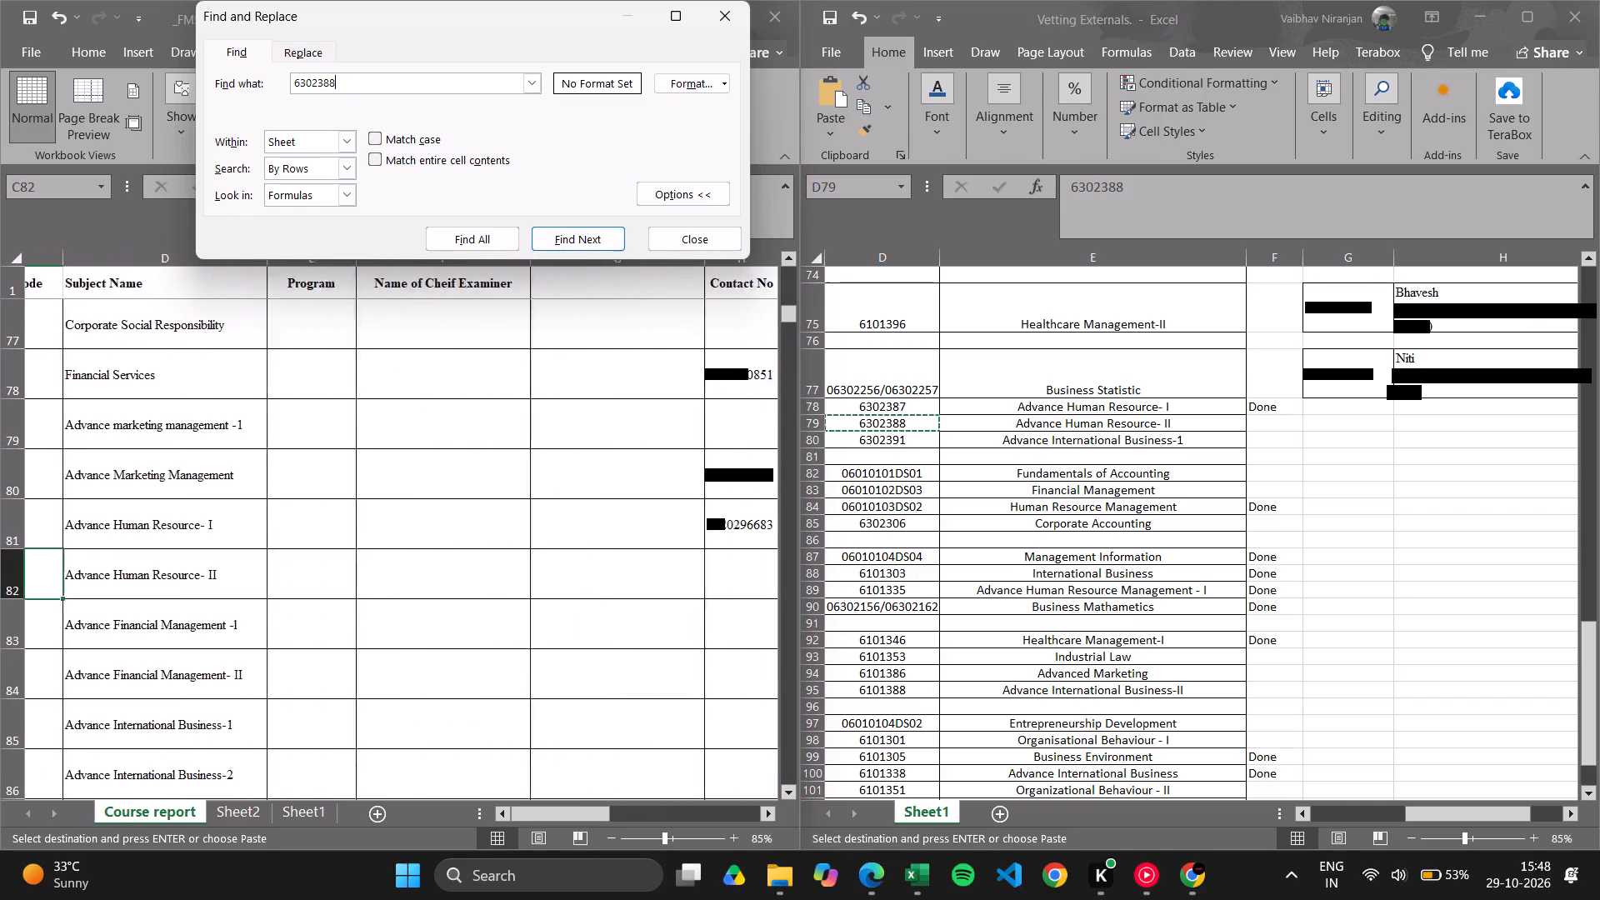
{"action": "scroll", "coordinate": [487, 571], "scroll_direction": "left", "scroll_amount": 2}
{"action": "left_click", "coordinate": [752, 584]}
{"action": "key", "text": "ctrl+c"}
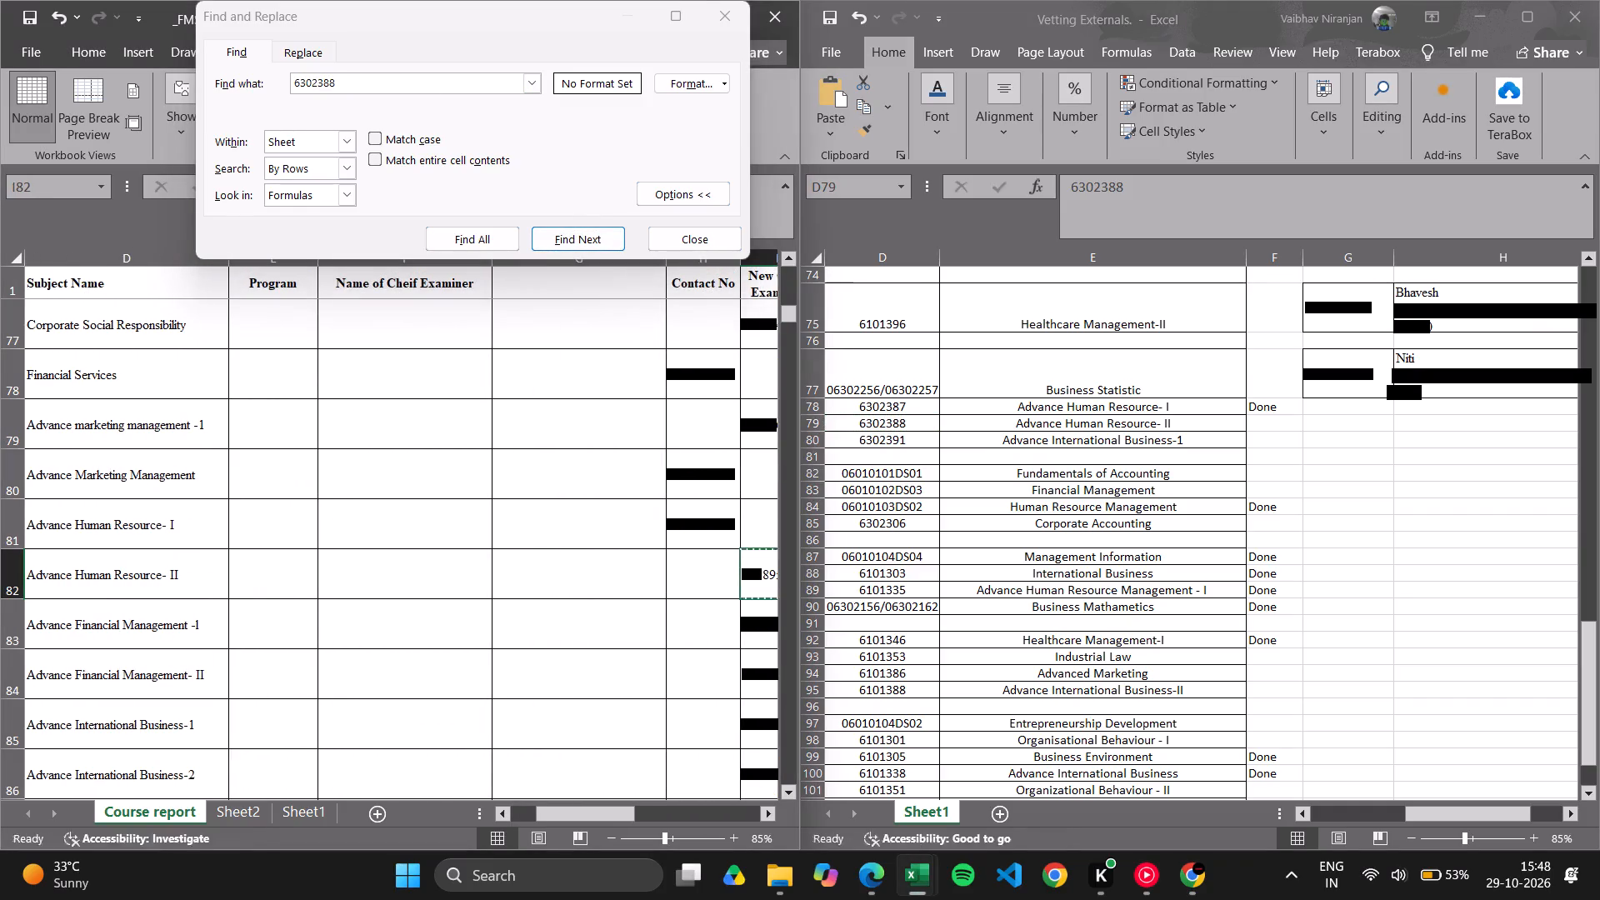
{"action": "left_click", "coordinate": [1160, 518]}
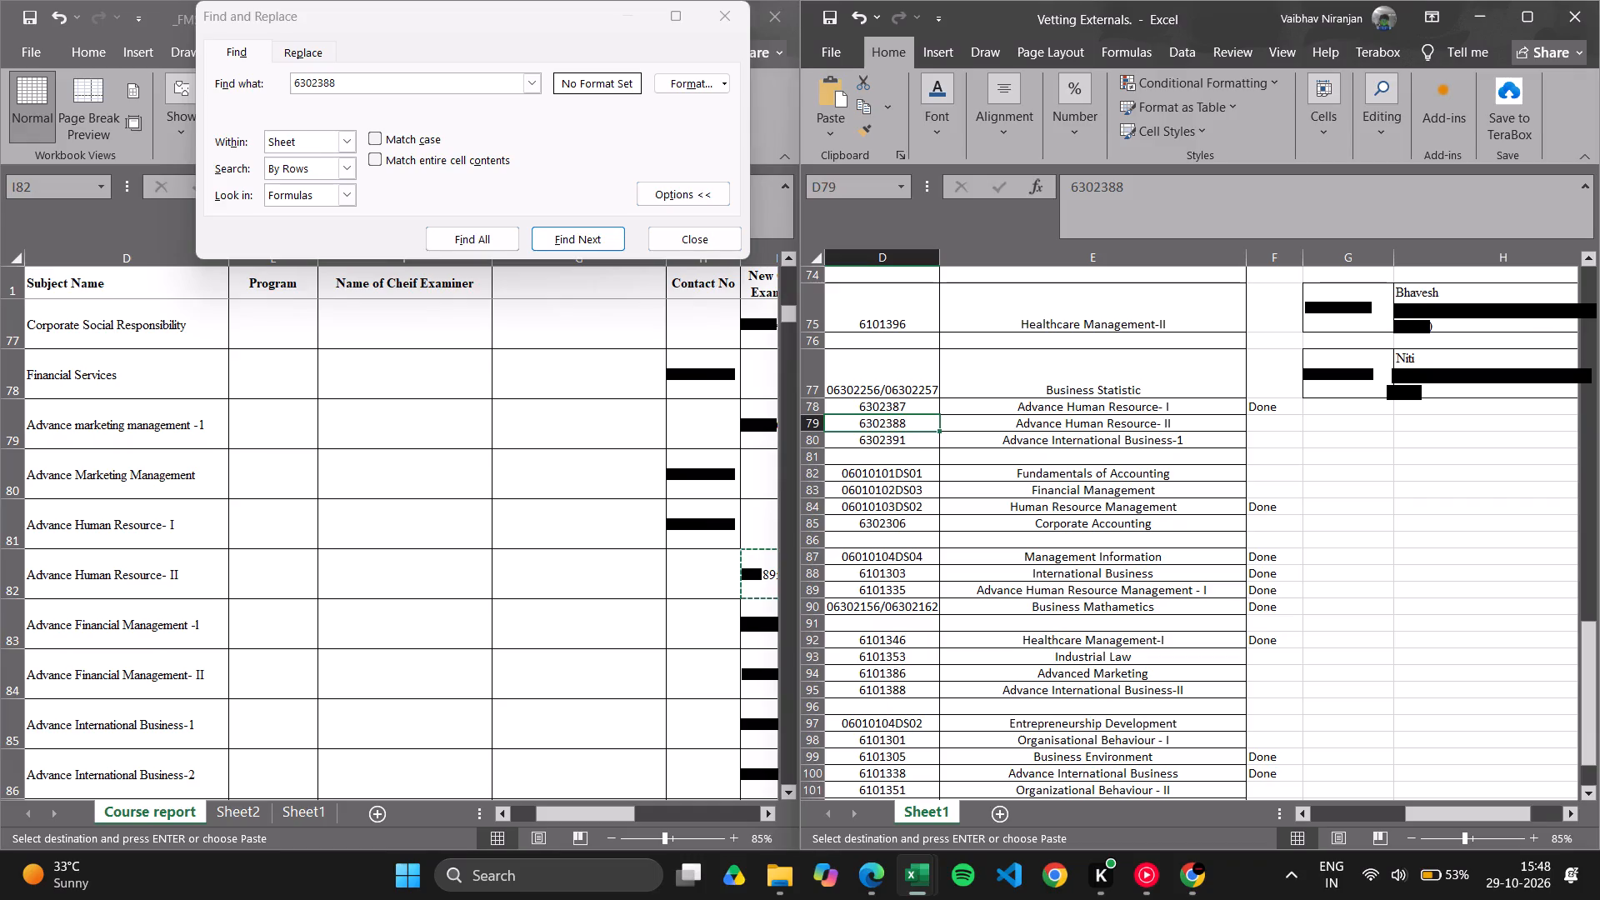
{"action": "left_click", "coordinate": [1338, 422]}
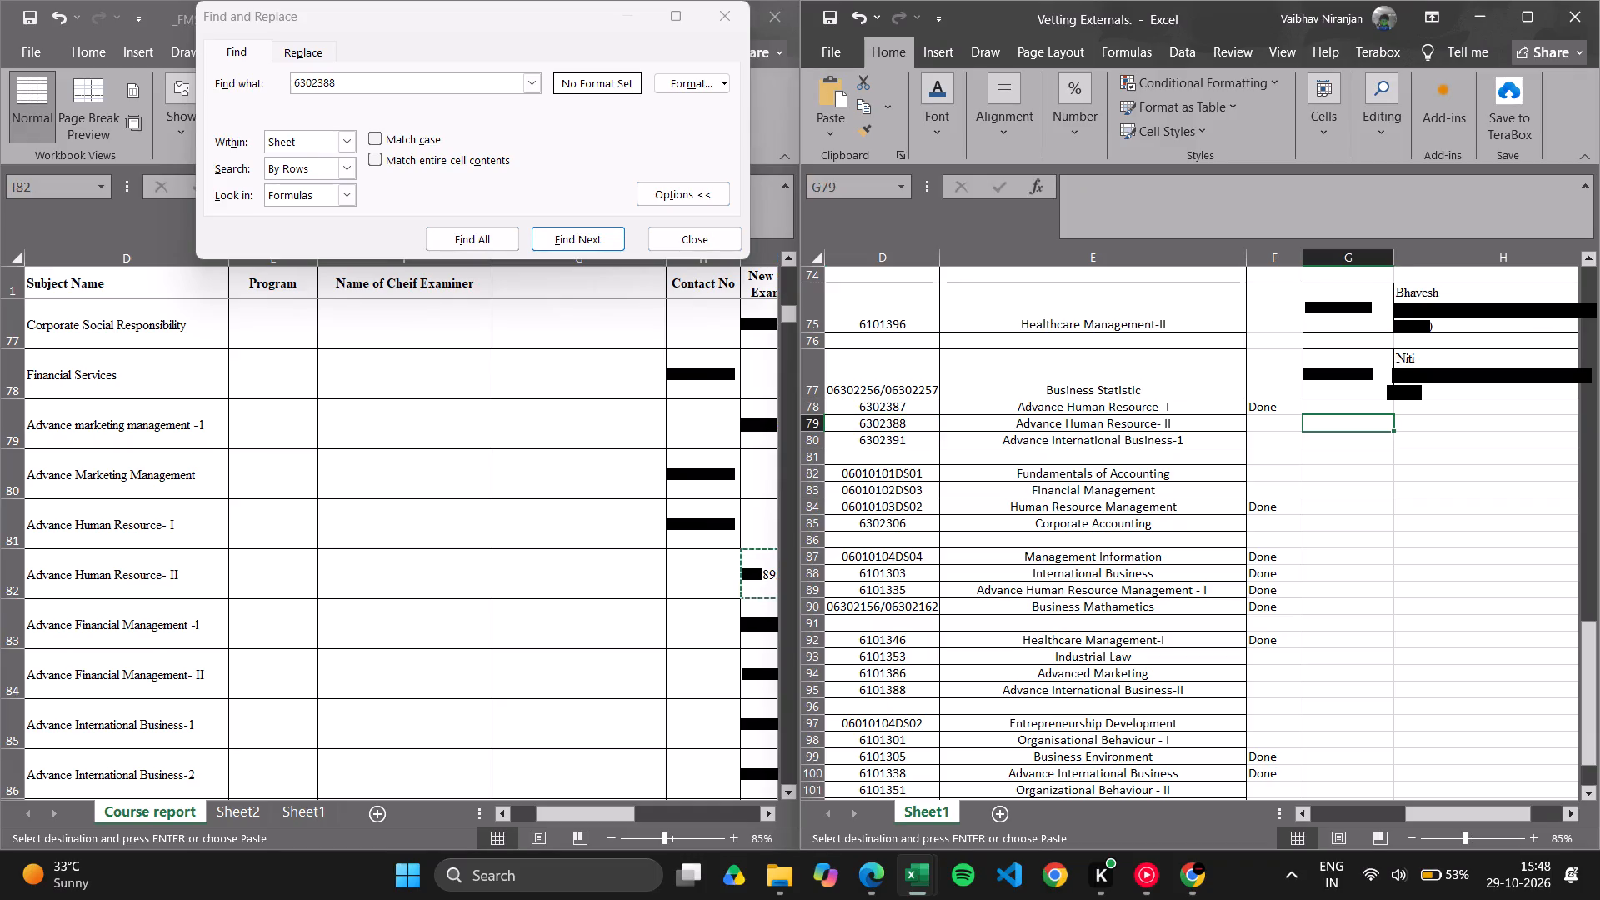
{"action": "key", "text": "ctrl+v"}
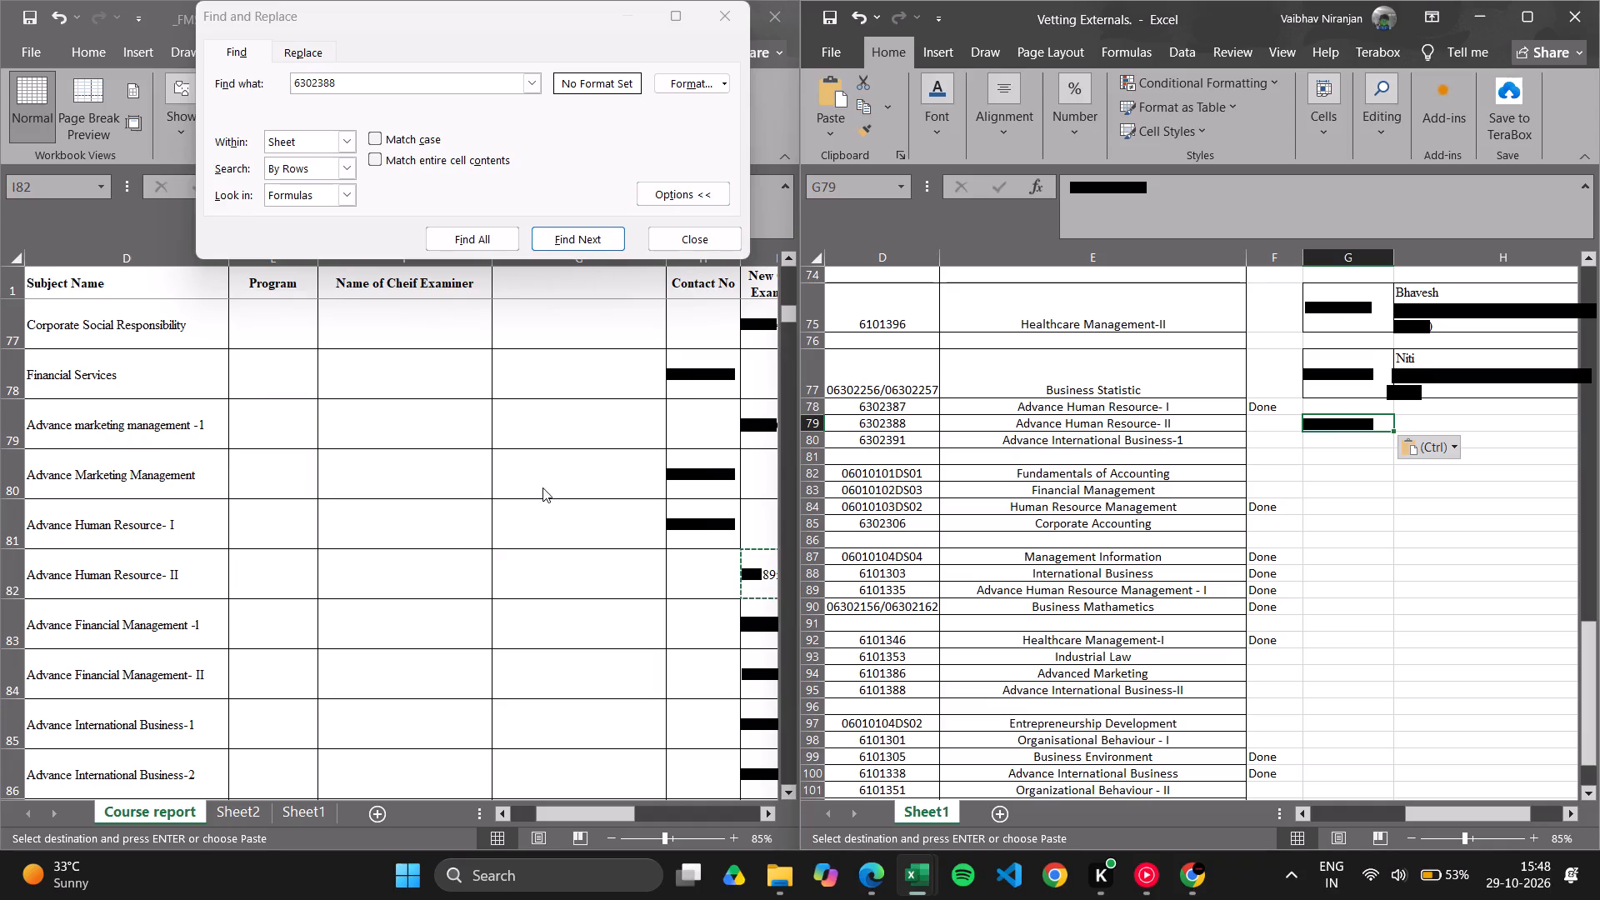
Copy the Advance Human Resource- II row's E mail id from L82 of the nomination workbook into H79 of Vetting Externals.
{"action": "left_click", "coordinate": [579, 556]}
{"action": "scroll", "coordinate": [579, 556], "scroll_direction": "left", "scroll_amount": 6}
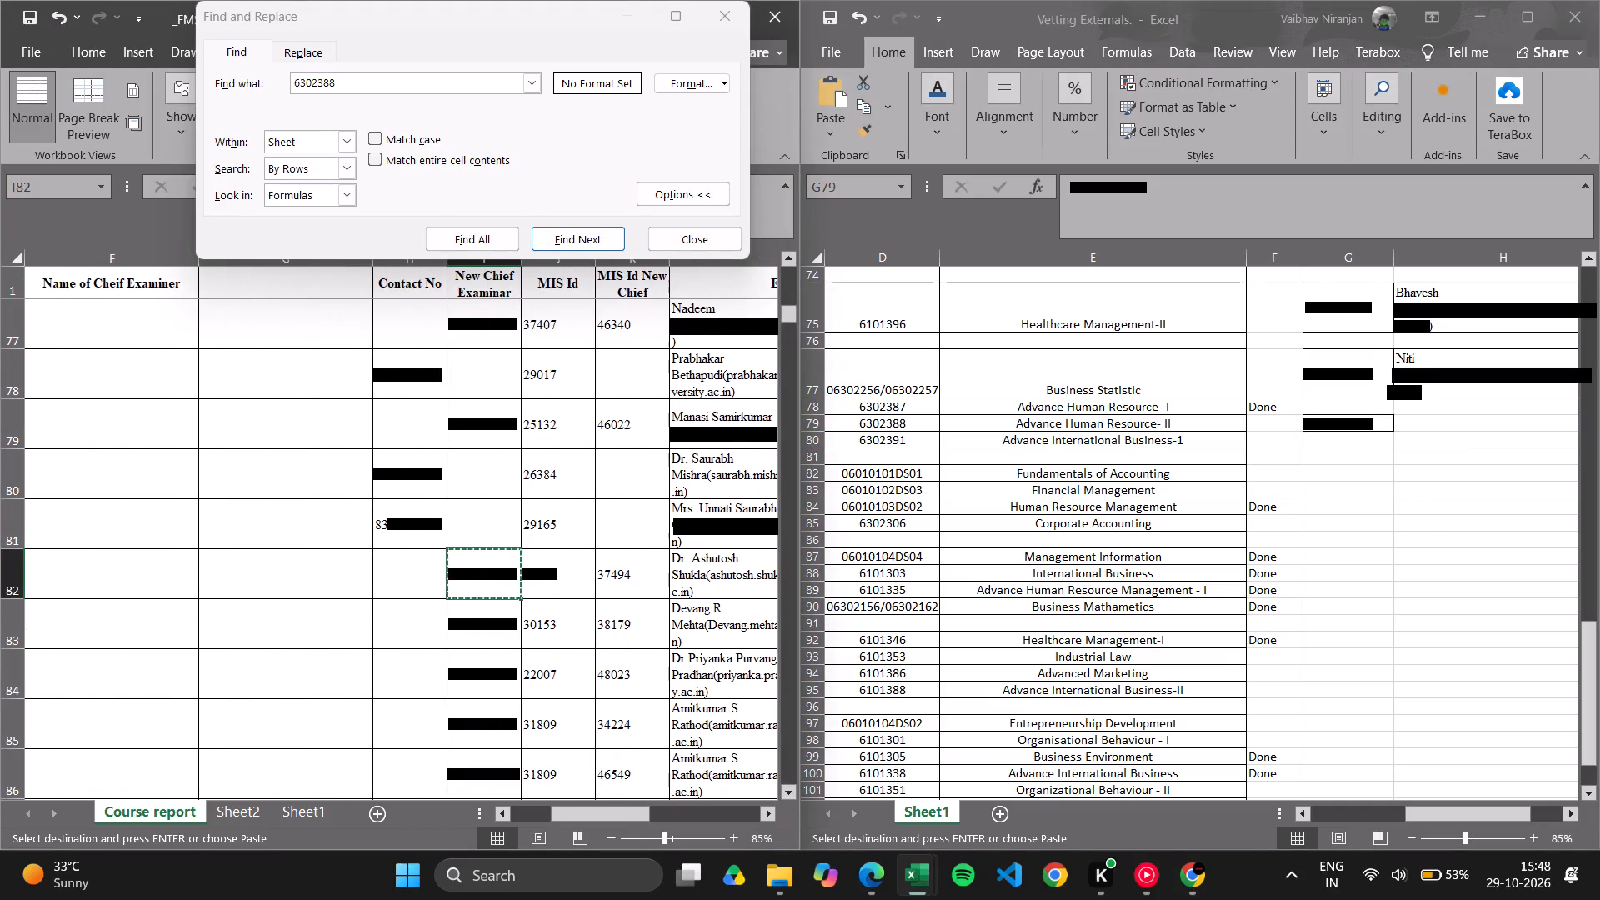
{"action": "left_click", "coordinate": [714, 605]}
{"action": "left_click", "coordinate": [714, 583]}
{"action": "key", "text": "ctrl+c"}
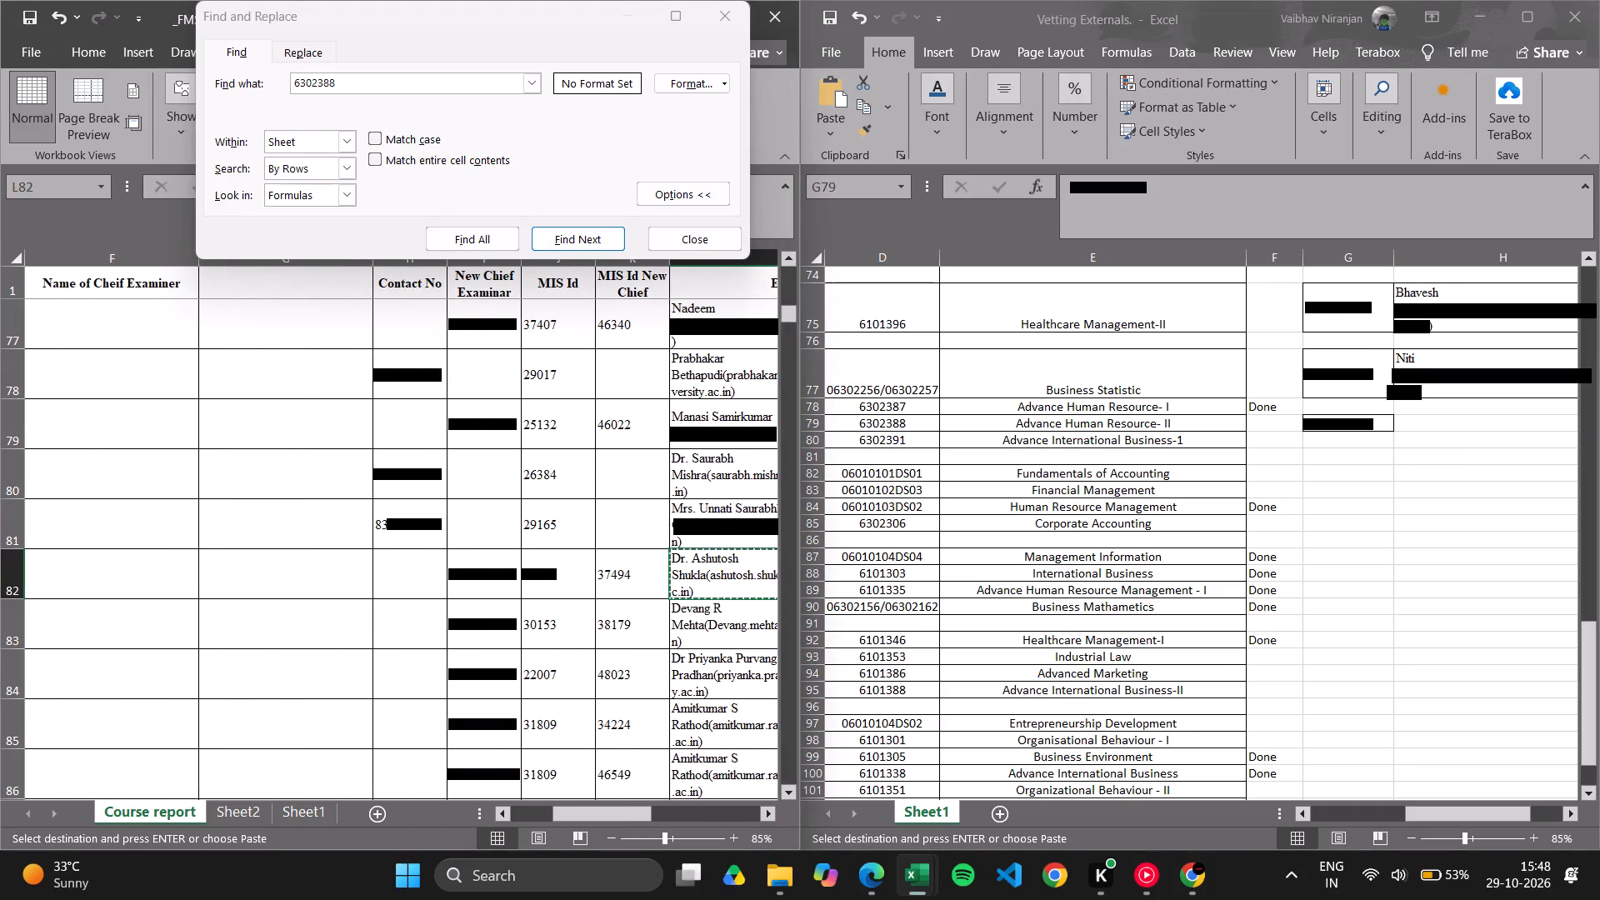
{"action": "left_click", "coordinate": [1360, 466]}
{"action": "left_click", "coordinate": [1461, 422]}
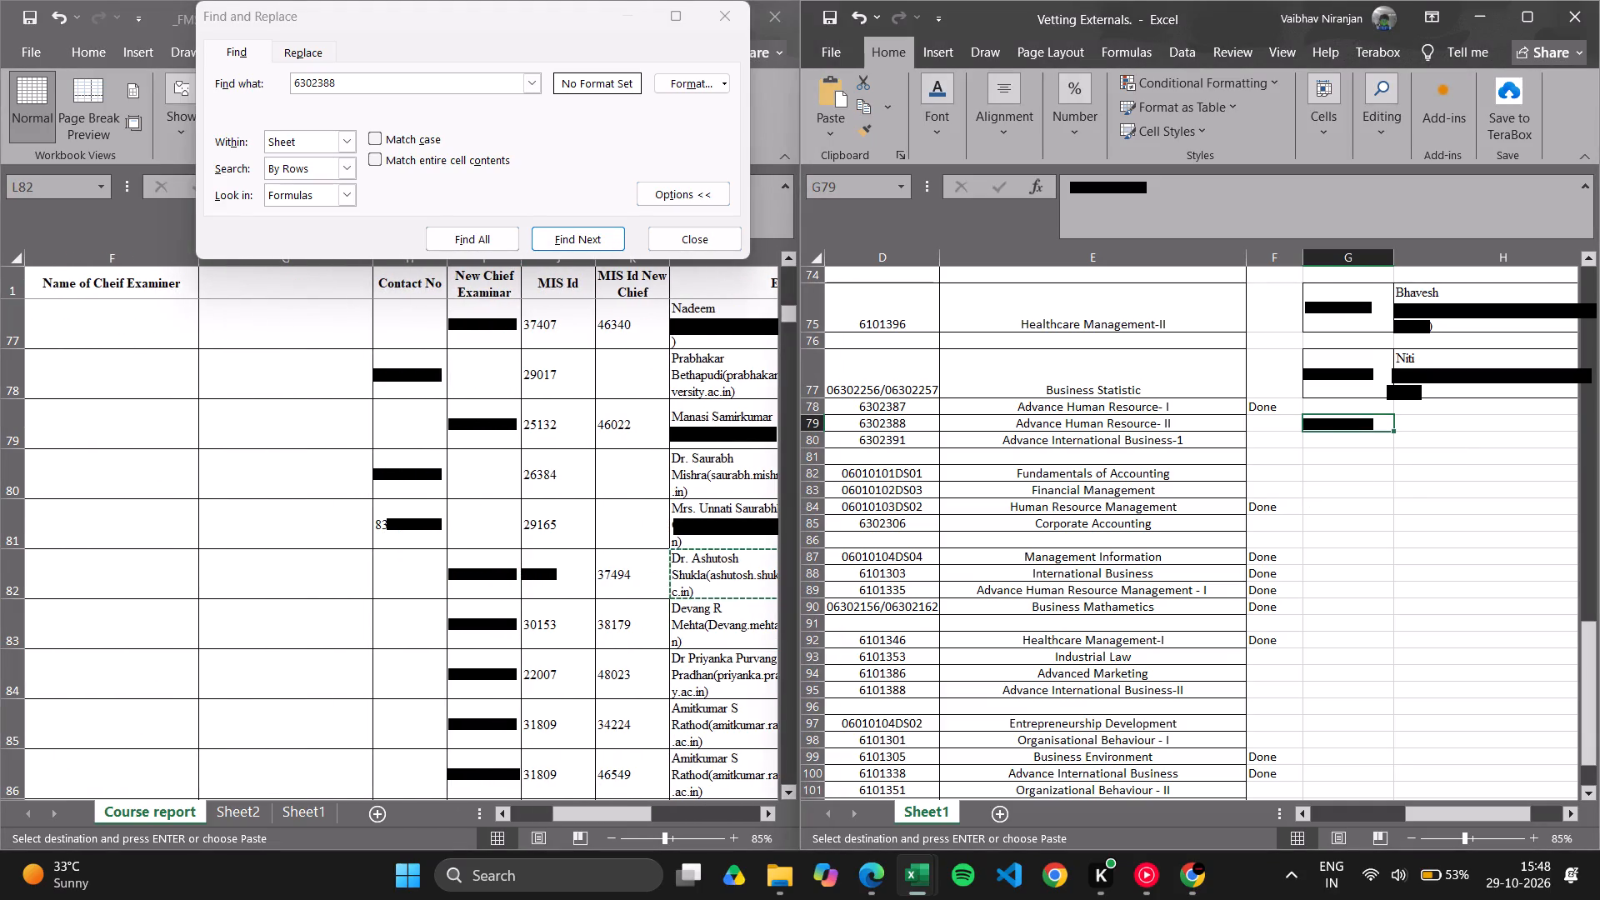
{"action": "key", "text": "ctrl+v"}
{"action": "left_click", "coordinate": [1042, 552]}
{"action": "scroll", "coordinate": [1042, 552], "scroll_direction": "right", "scroll_amount": 2}
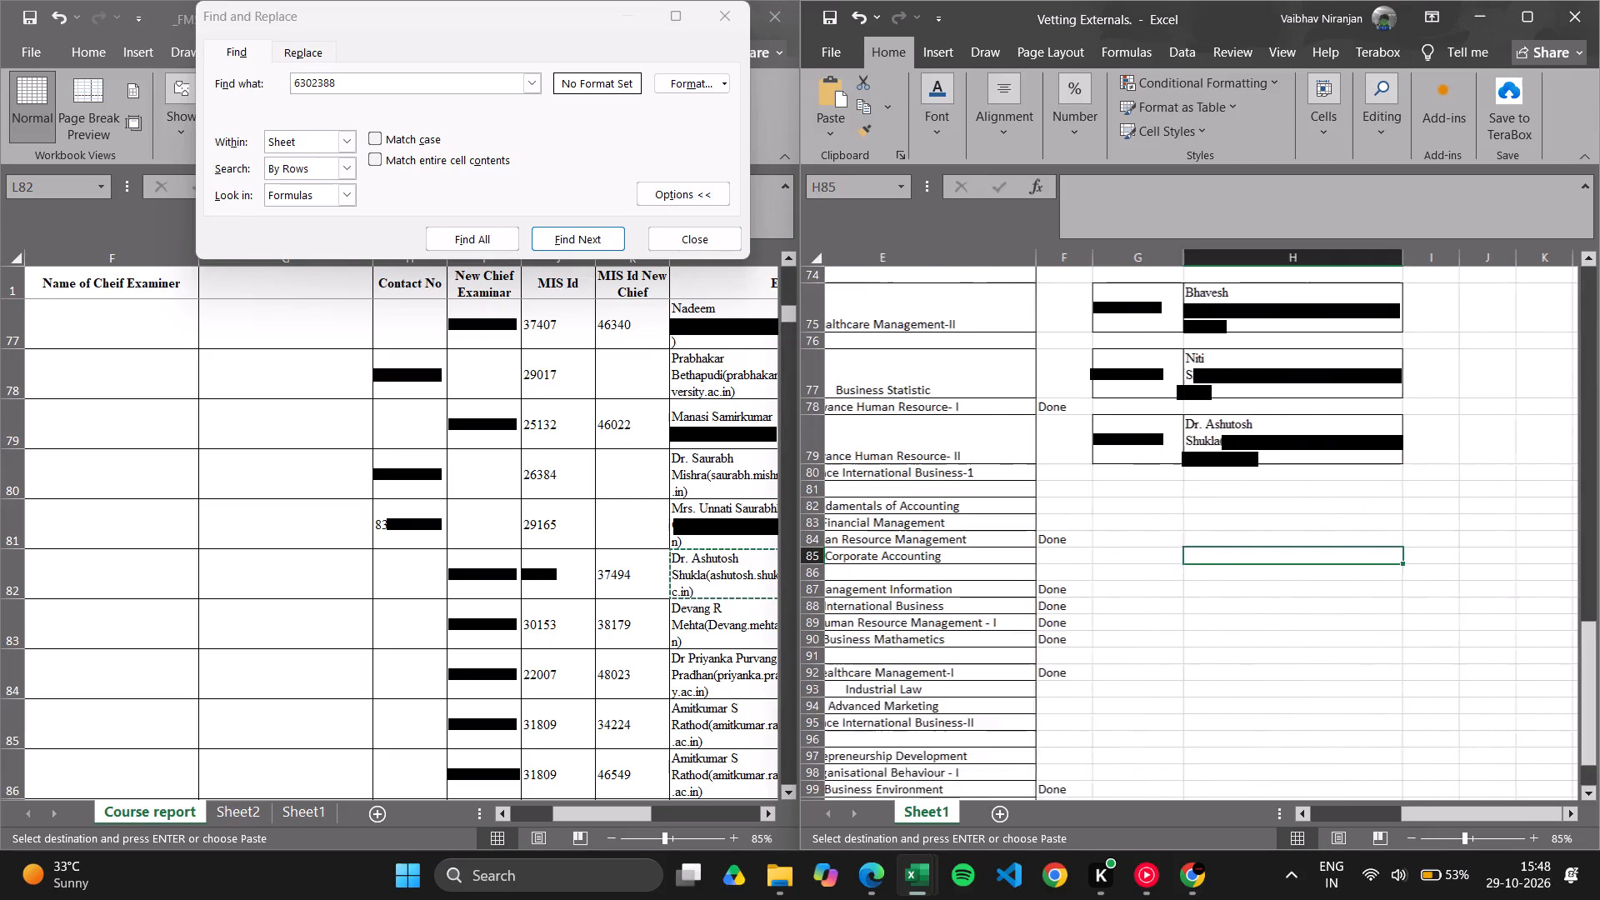
{"action": "scroll", "coordinate": [1042, 552], "scroll_direction": "right", "scroll_amount": 2}
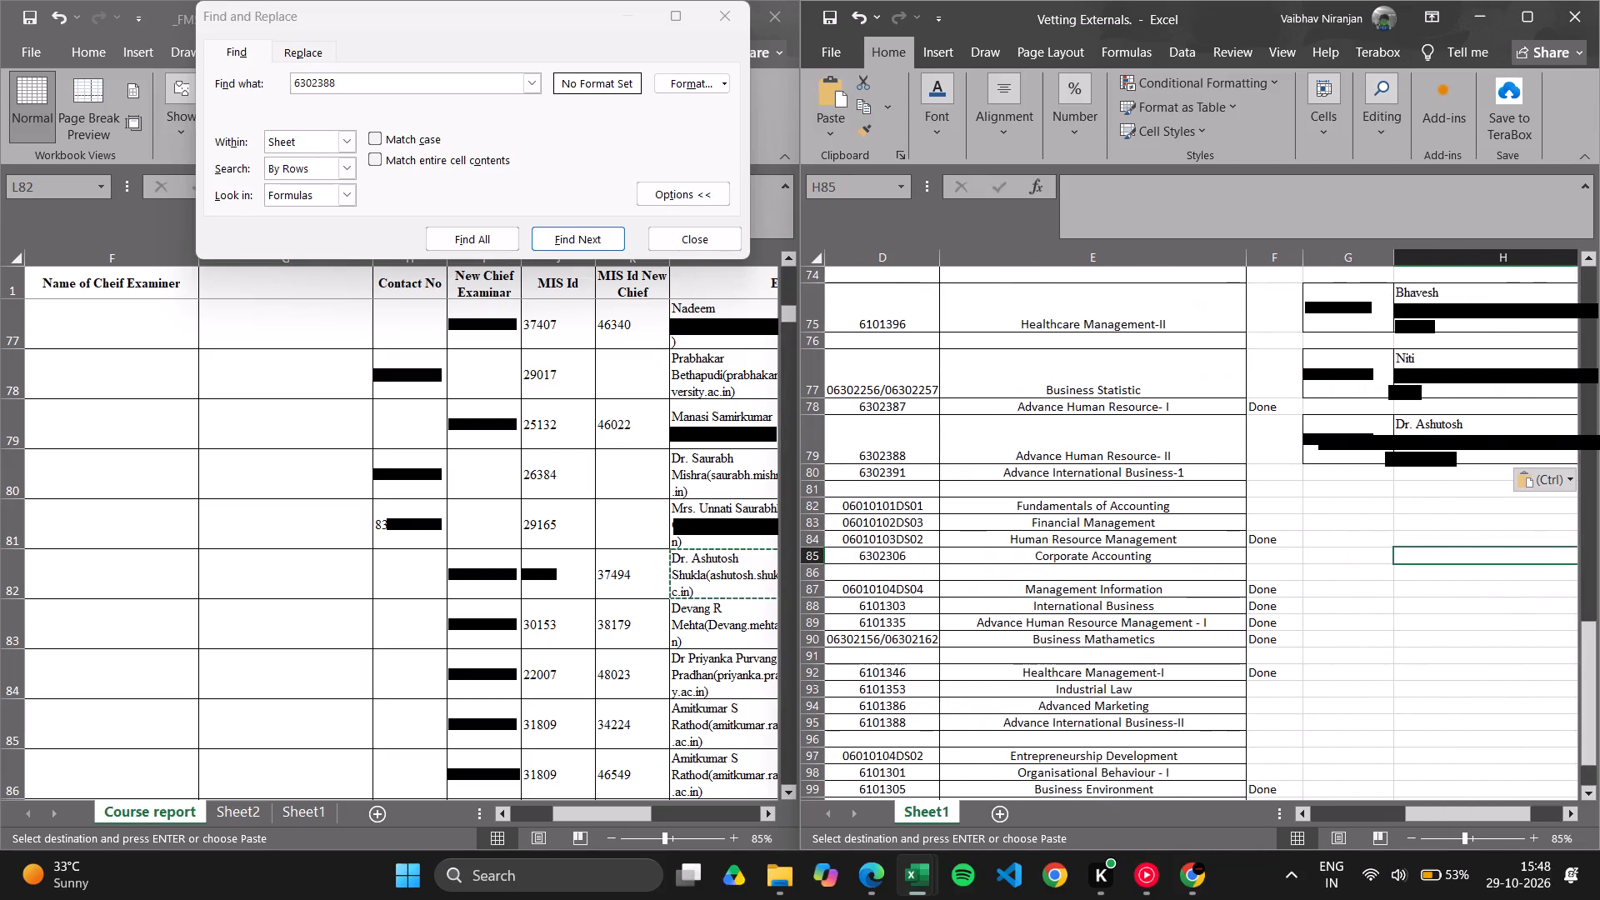
Search the nomination workbook for the Advance International Business-1 subject code 6302391, copied from D80 of Vetting Externals.
{"action": "left_click", "coordinate": [907, 472]}
{"action": "key", "text": "ctrl+c"}
{"action": "left_click", "coordinate": [544, 520]}
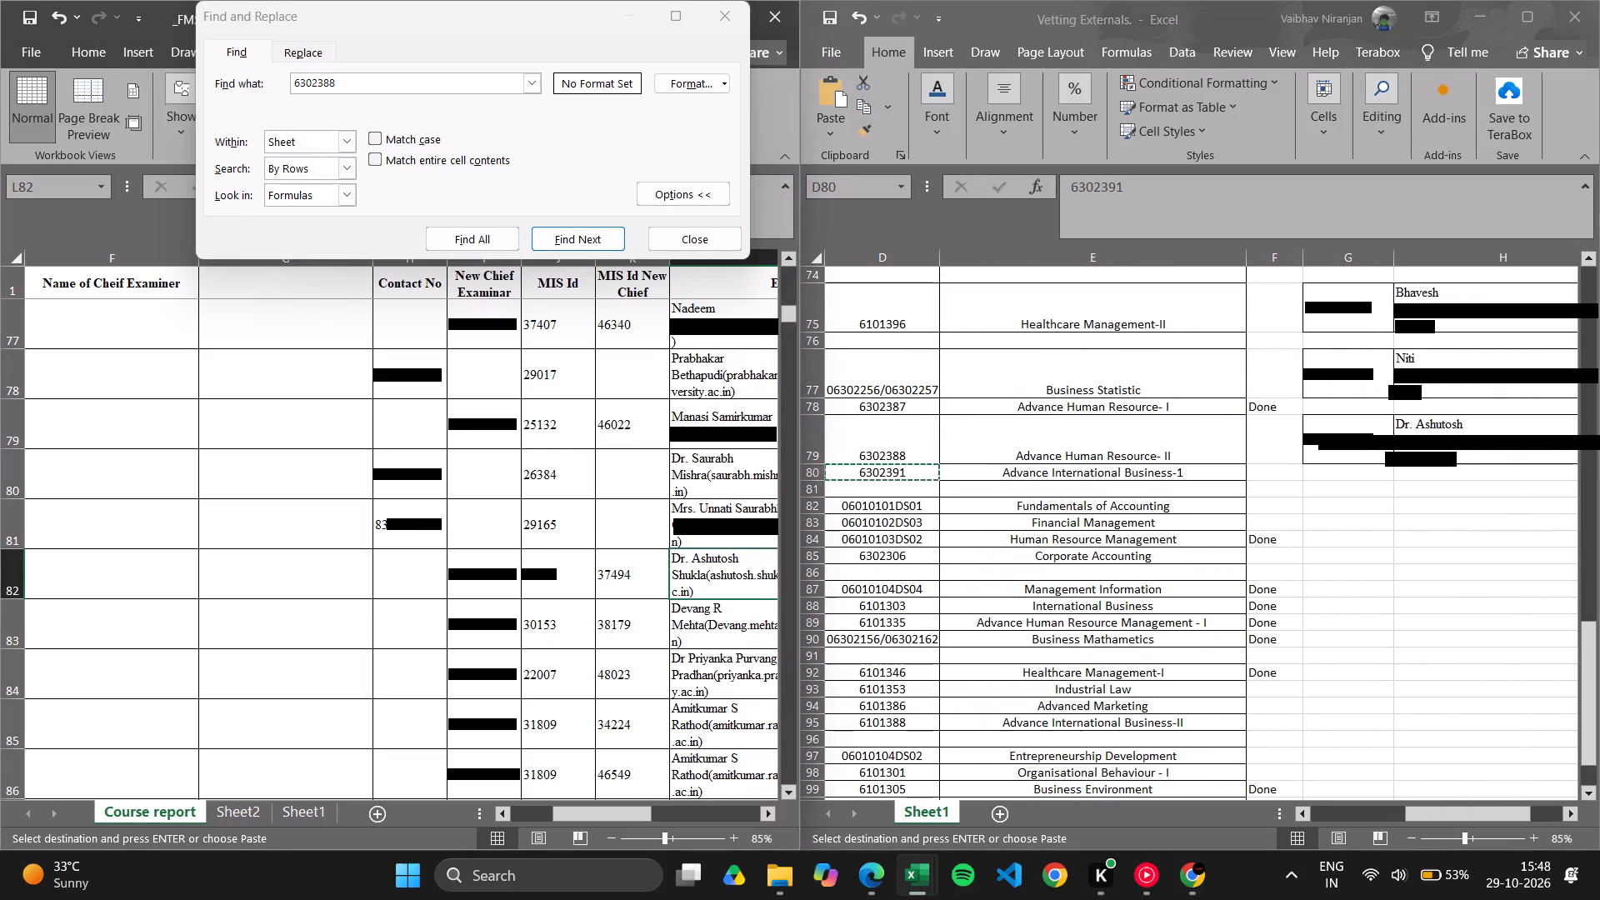
{"action": "double_click", "coordinate": [472, 78]}
{"action": "key", "text": "ctrl+v"}
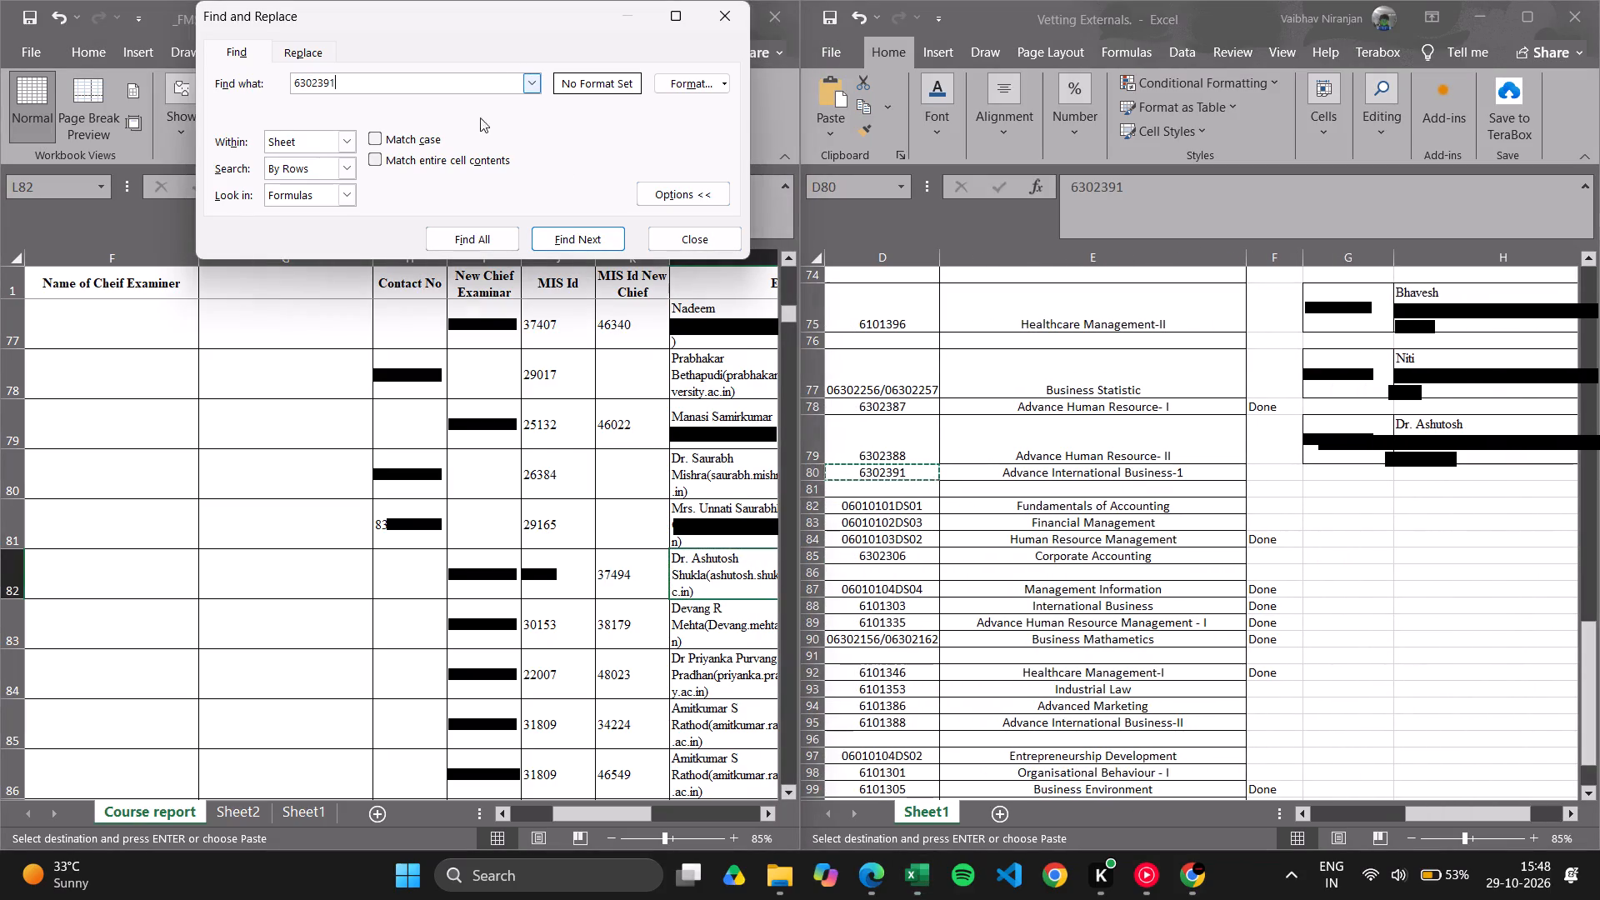
{"action": "left_click", "coordinate": [577, 243]}
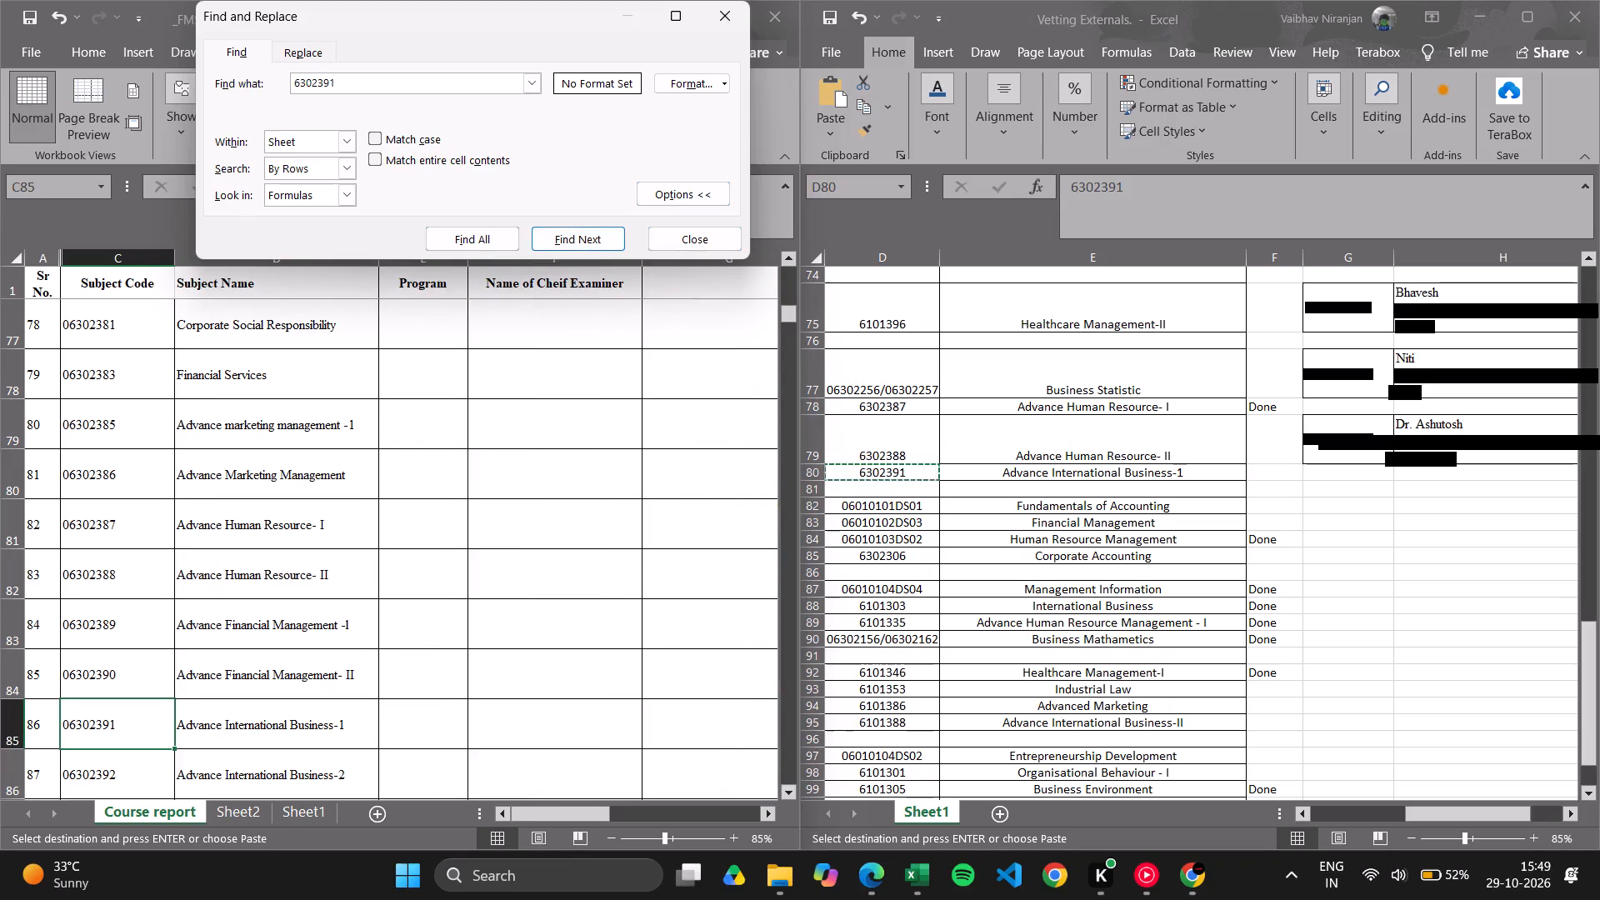
Copy the Advance International Business-1 row's New Chief Examinar number from I85 of the nomination workbook into G80 of Vetting Externals.
{"action": "scroll", "coordinate": [395, 727], "scroll_direction": "left", "scroll_amount": 2}
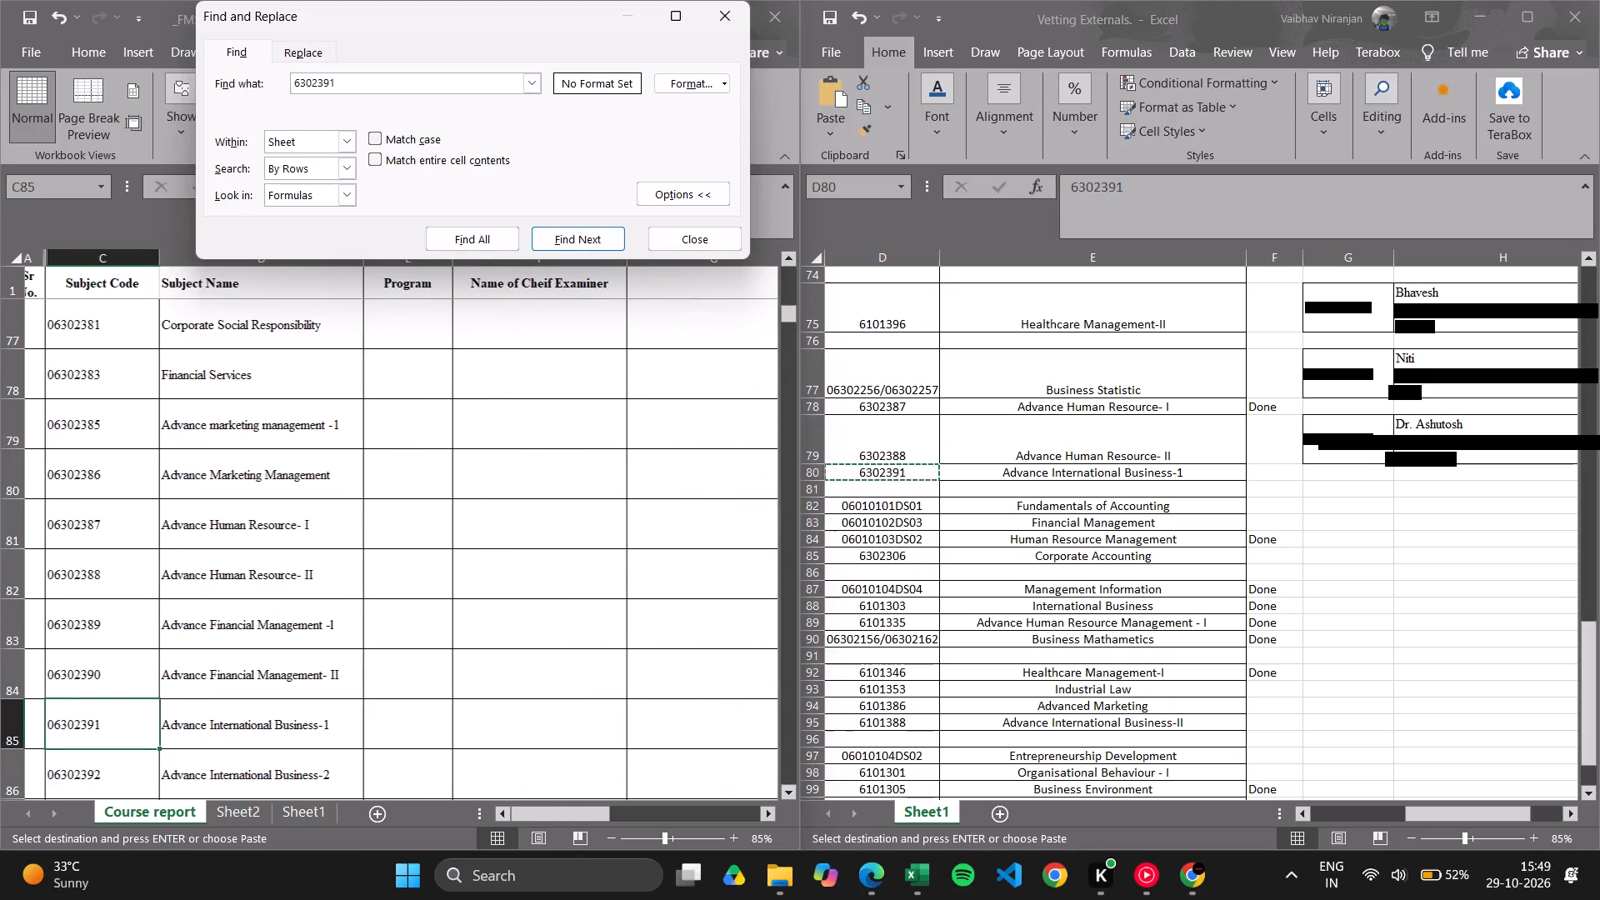
{"action": "scroll", "coordinate": [395, 727], "scroll_direction": "left", "scroll_amount": 5}
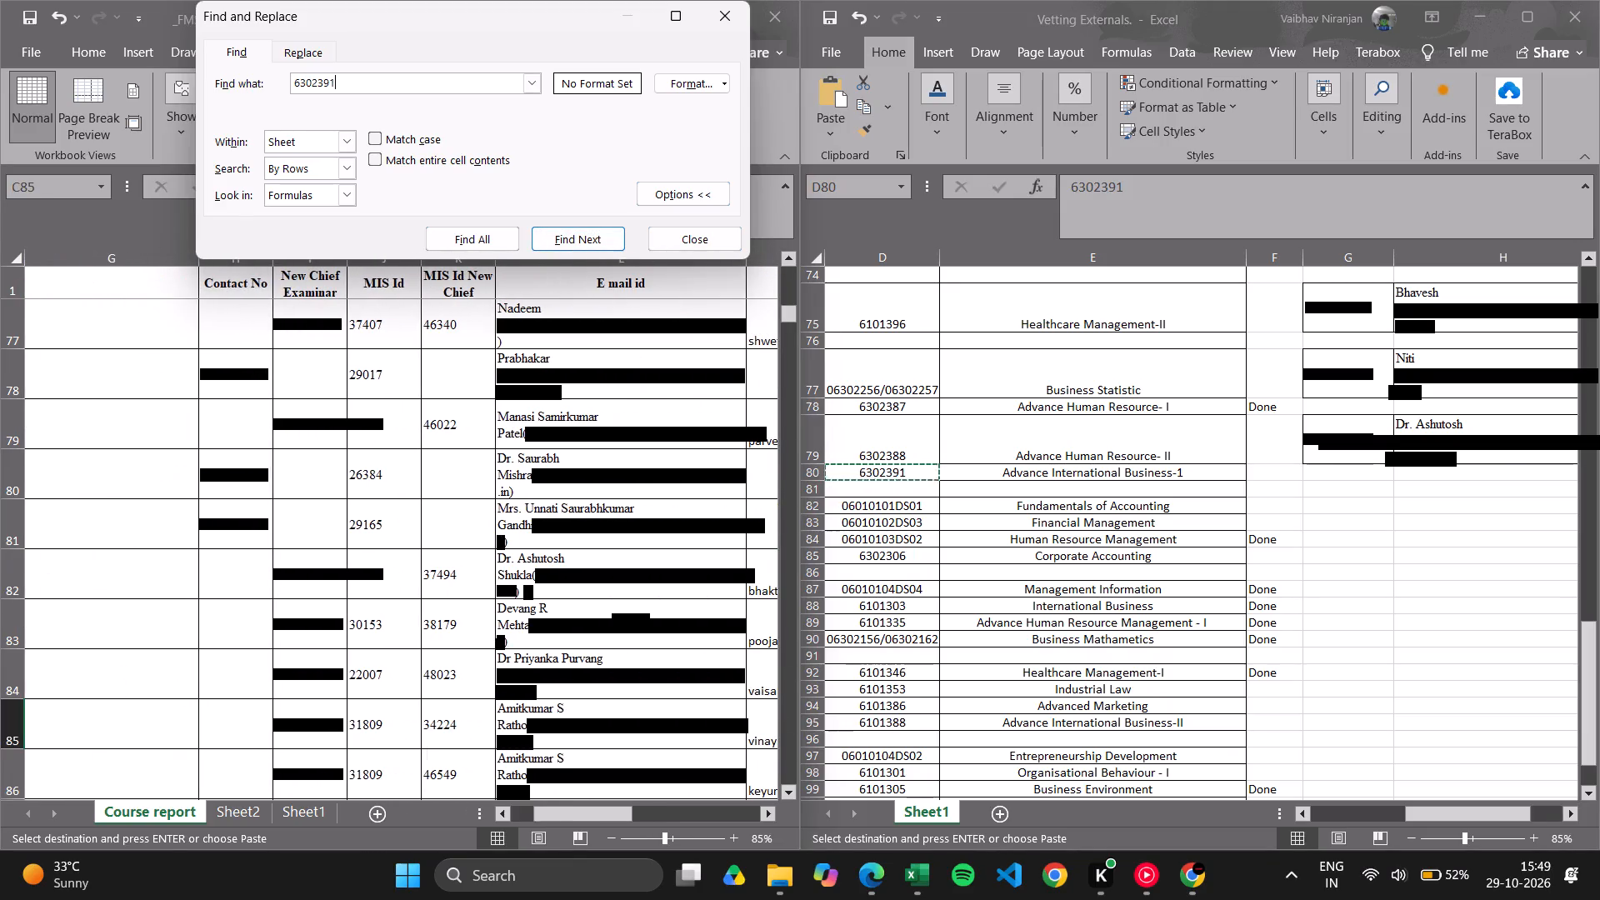
{"action": "left_click", "coordinate": [339, 729]}
{"action": "key", "text": "ctrl+c"}
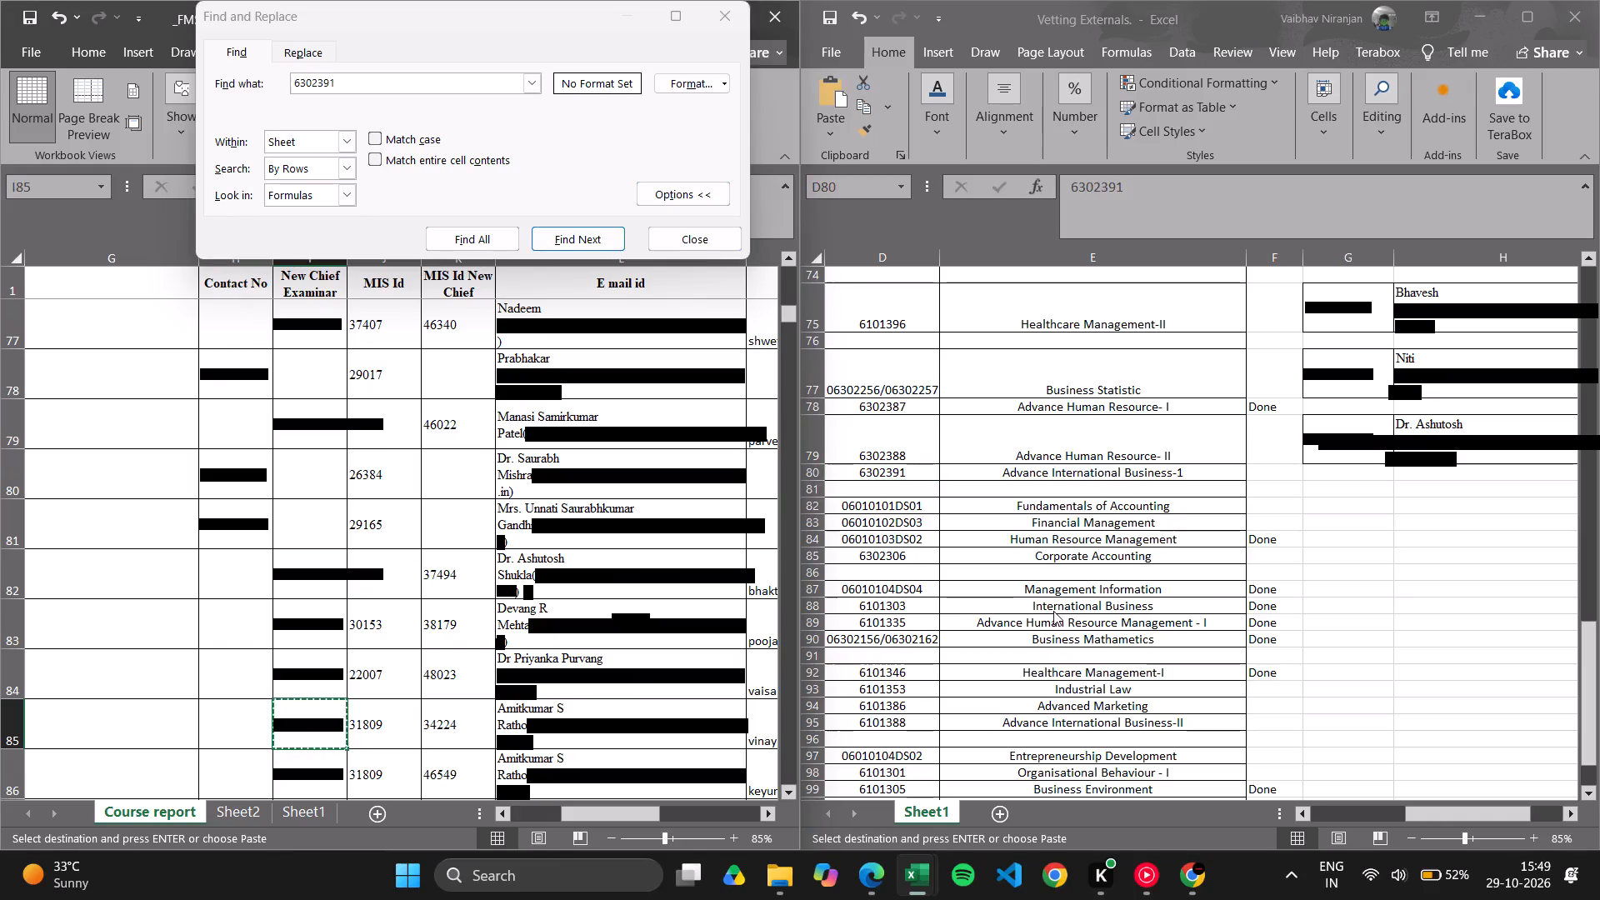
{"action": "left_click", "coordinate": [1053, 611]}
{"action": "left_click", "coordinate": [1334, 475]}
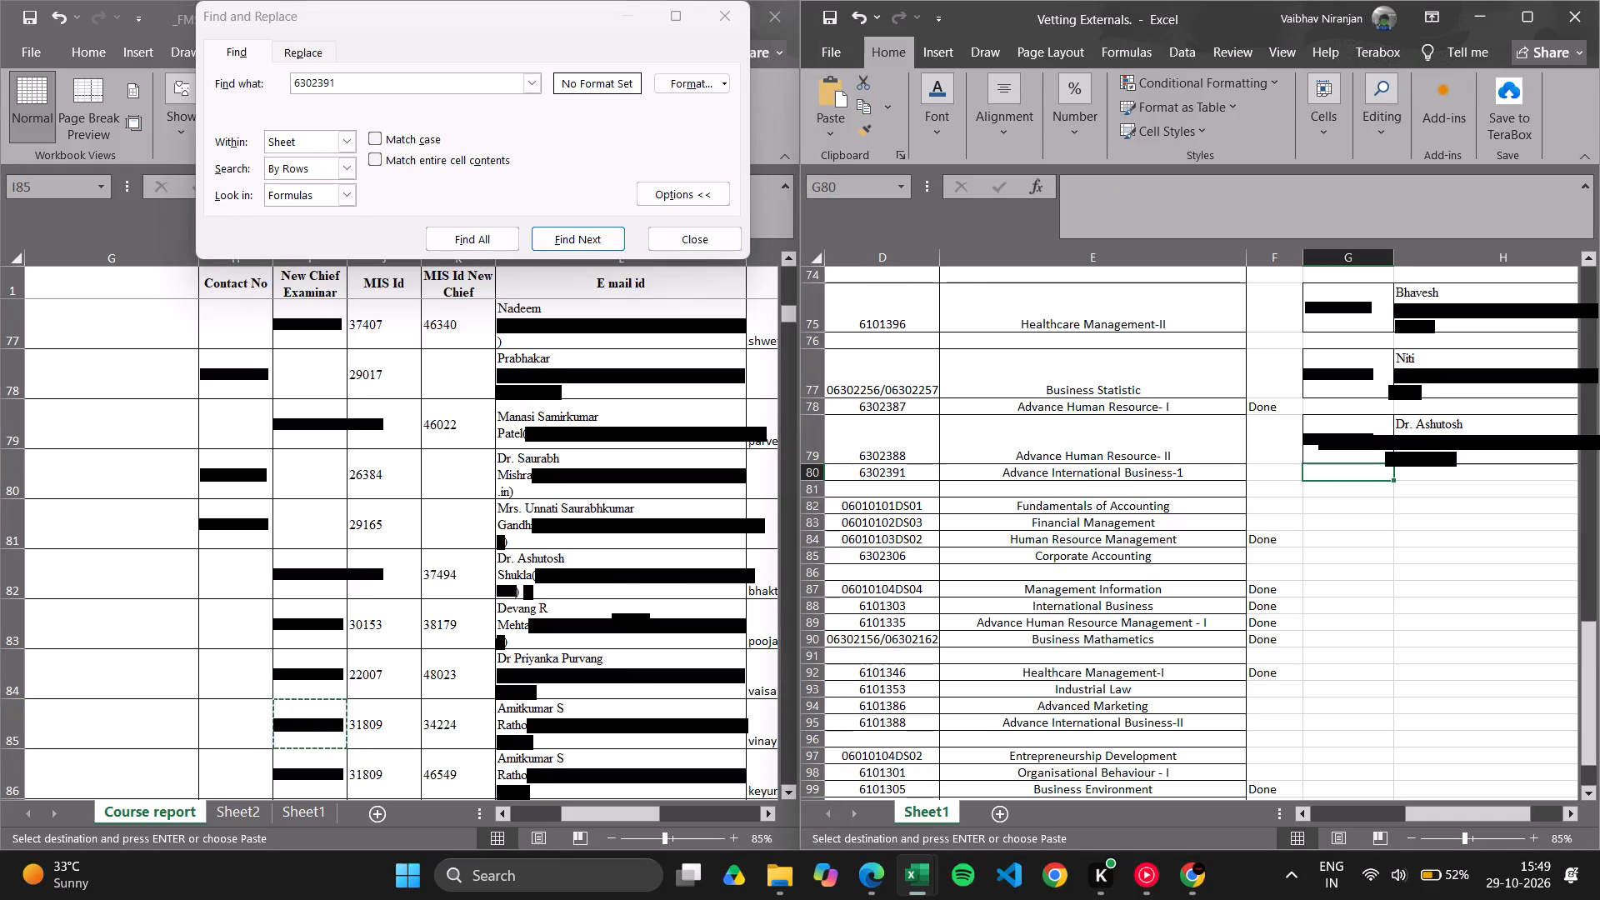
{"action": "key", "text": "ctrl+v"}
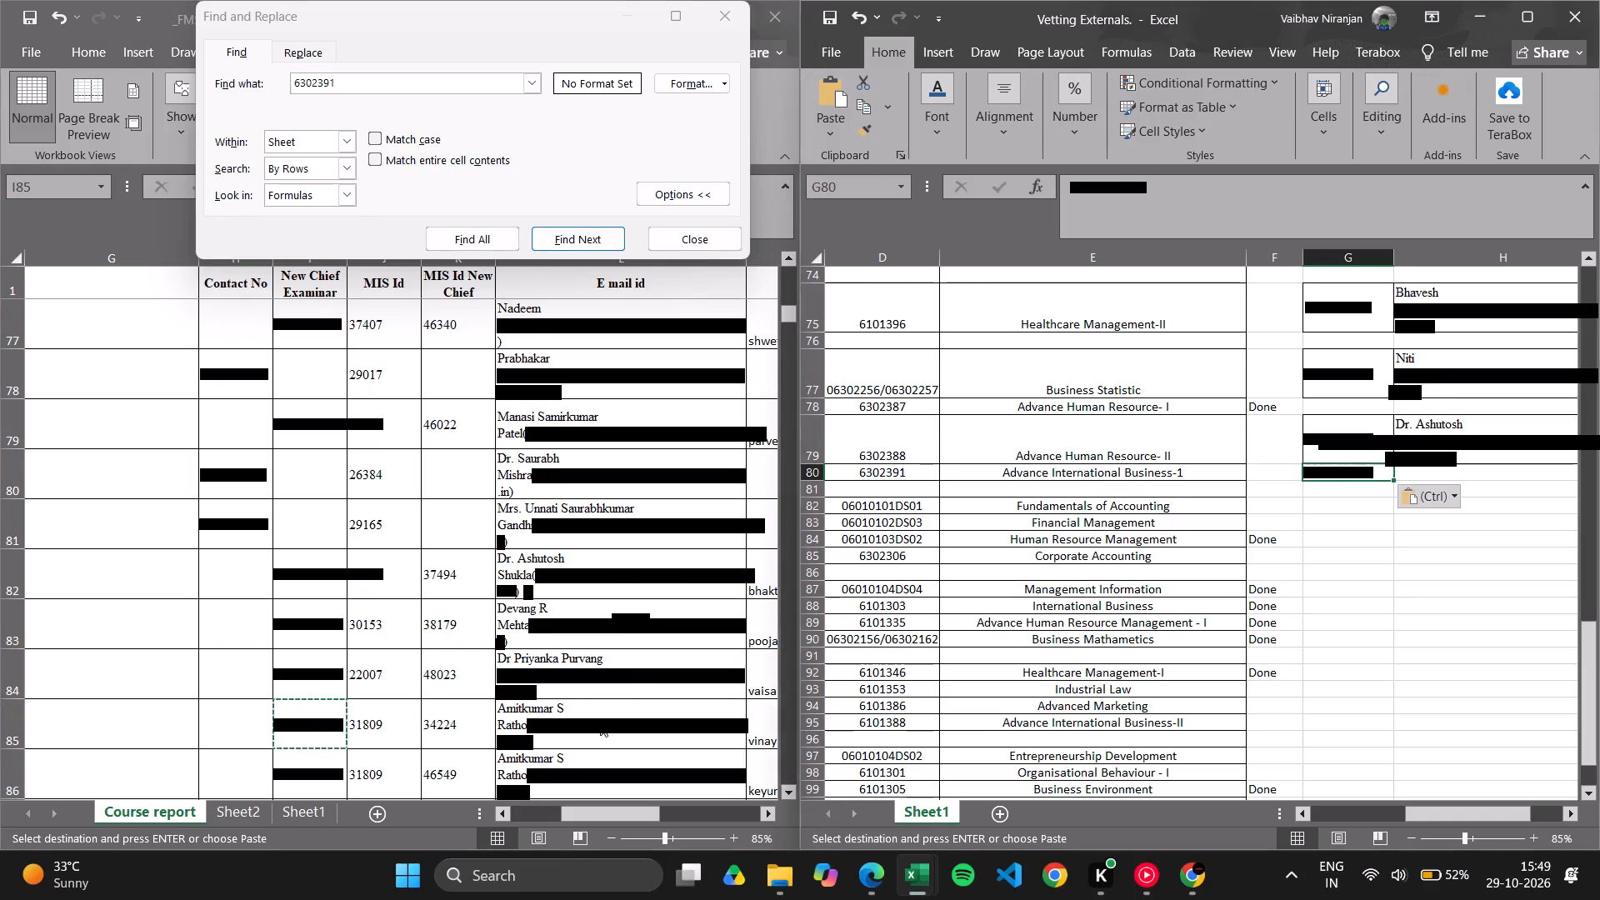
Copy the Advance International Business-1 row's E mail id from L85 of the nomination workbook into H80 of Vetting Externals.
{"action": "left_click", "coordinate": [600, 722]}
{"action": "left_click", "coordinate": [600, 722]}
{"action": "key", "text": "ctrl+c"}
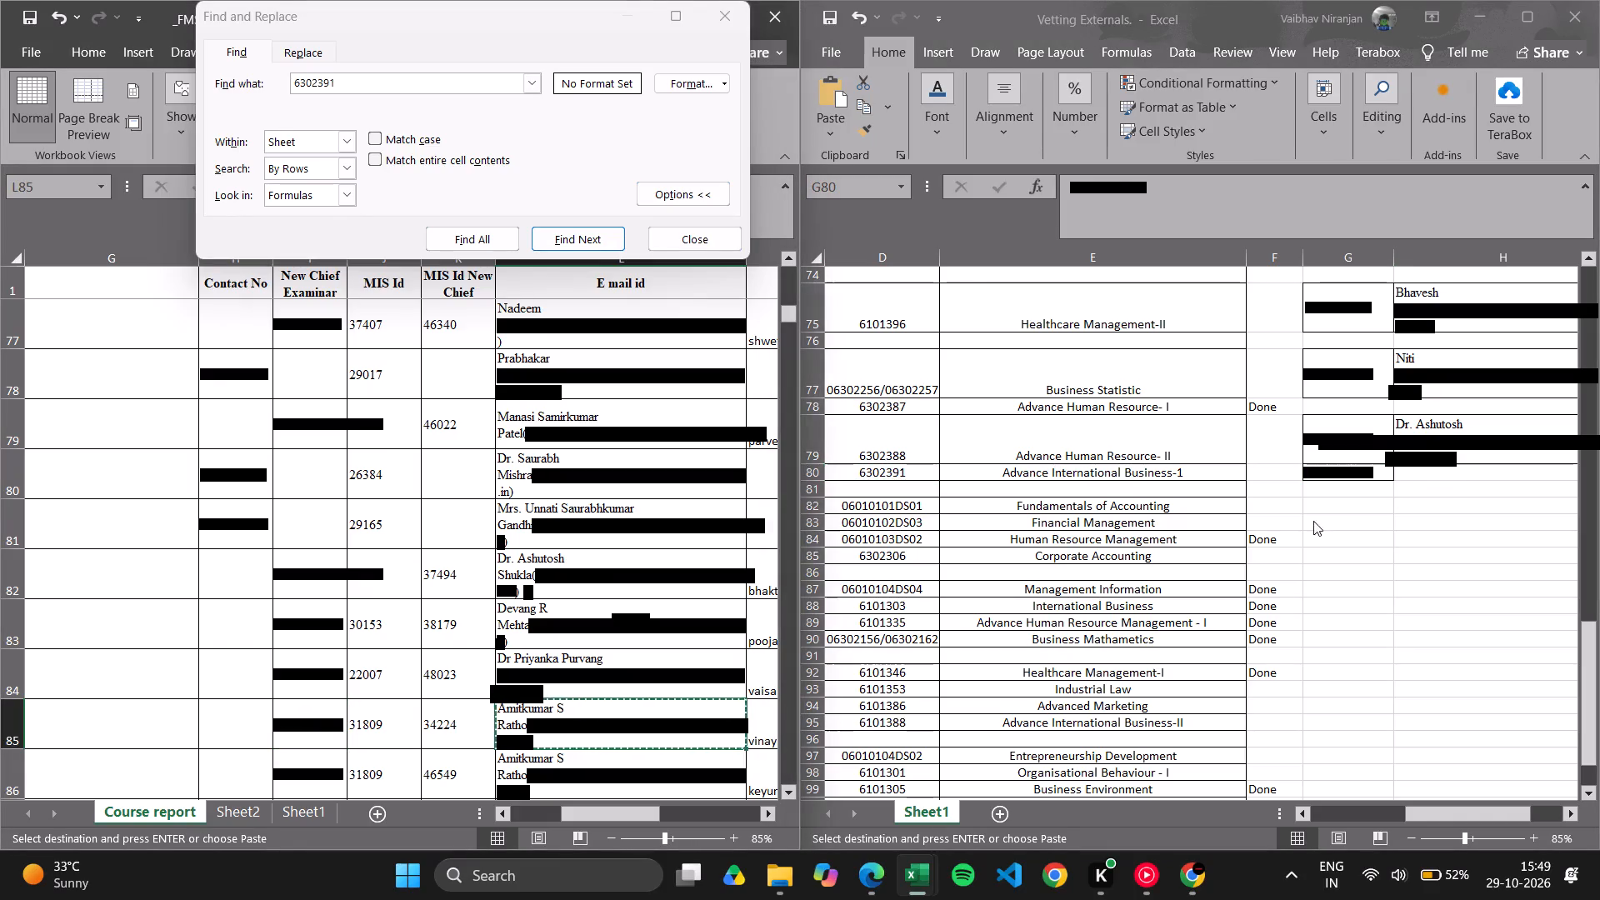
{"action": "left_click", "coordinate": [1457, 466]}
{"action": "left_click", "coordinate": [1457, 466]}
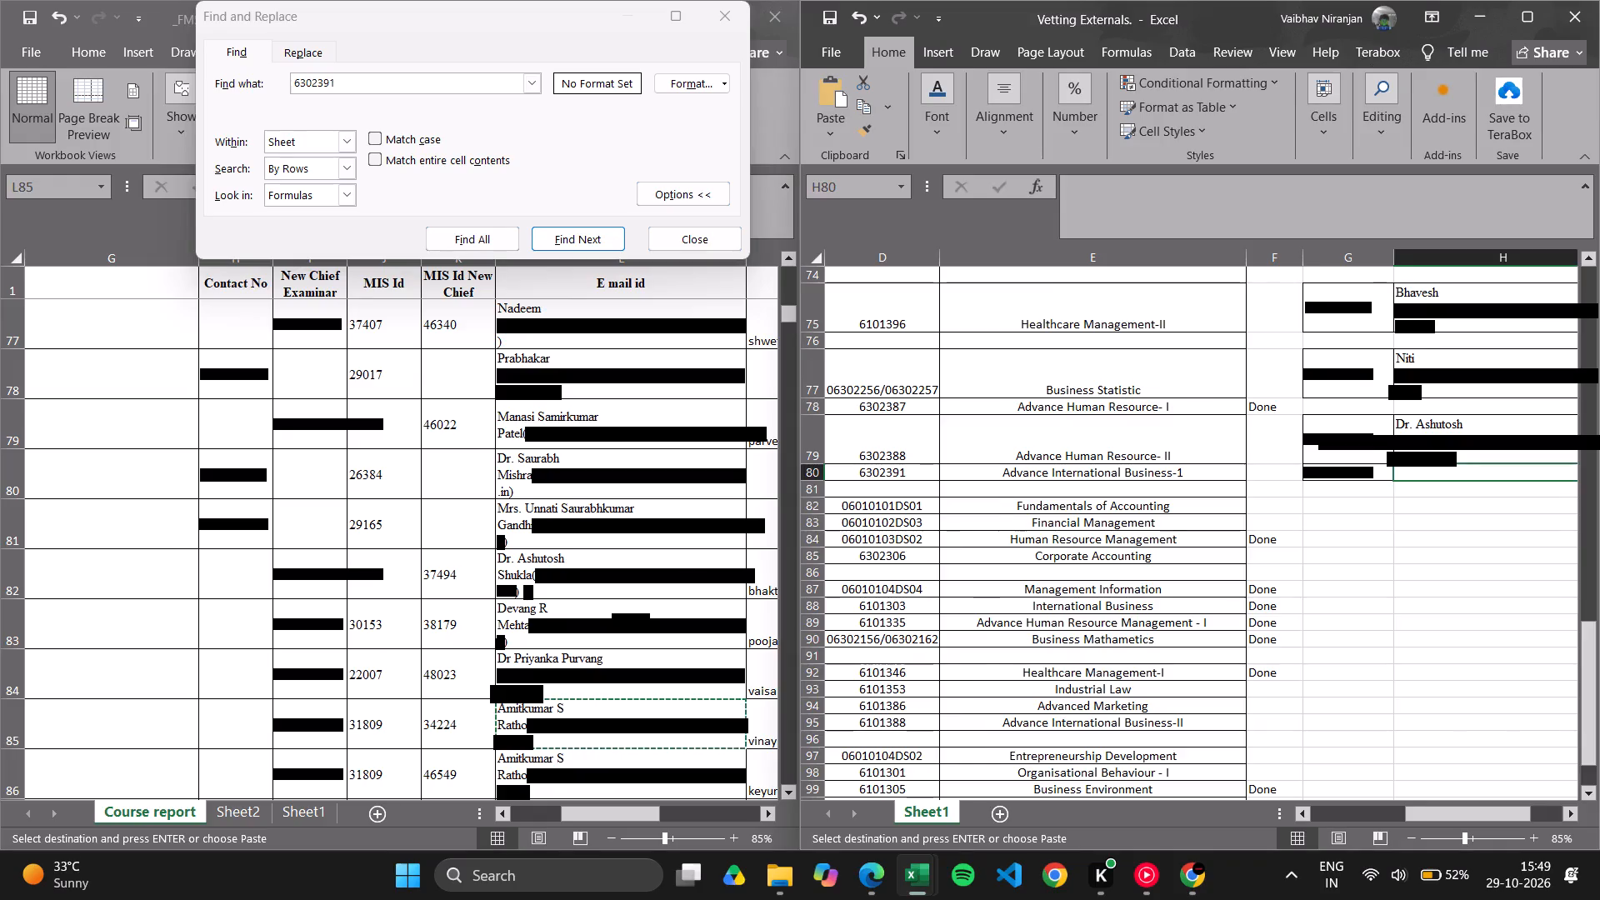
{"action": "key", "text": "ctrl+v"}
Search the nomination workbook for the Fundamentals of Accounting subject code 06010101DS01, copied from D82 of Vetting Externals.
{"action": "left_click", "coordinate": [1021, 629]}
{"action": "scroll", "coordinate": [1021, 629], "scroll_direction": "right", "scroll_amount": 4}
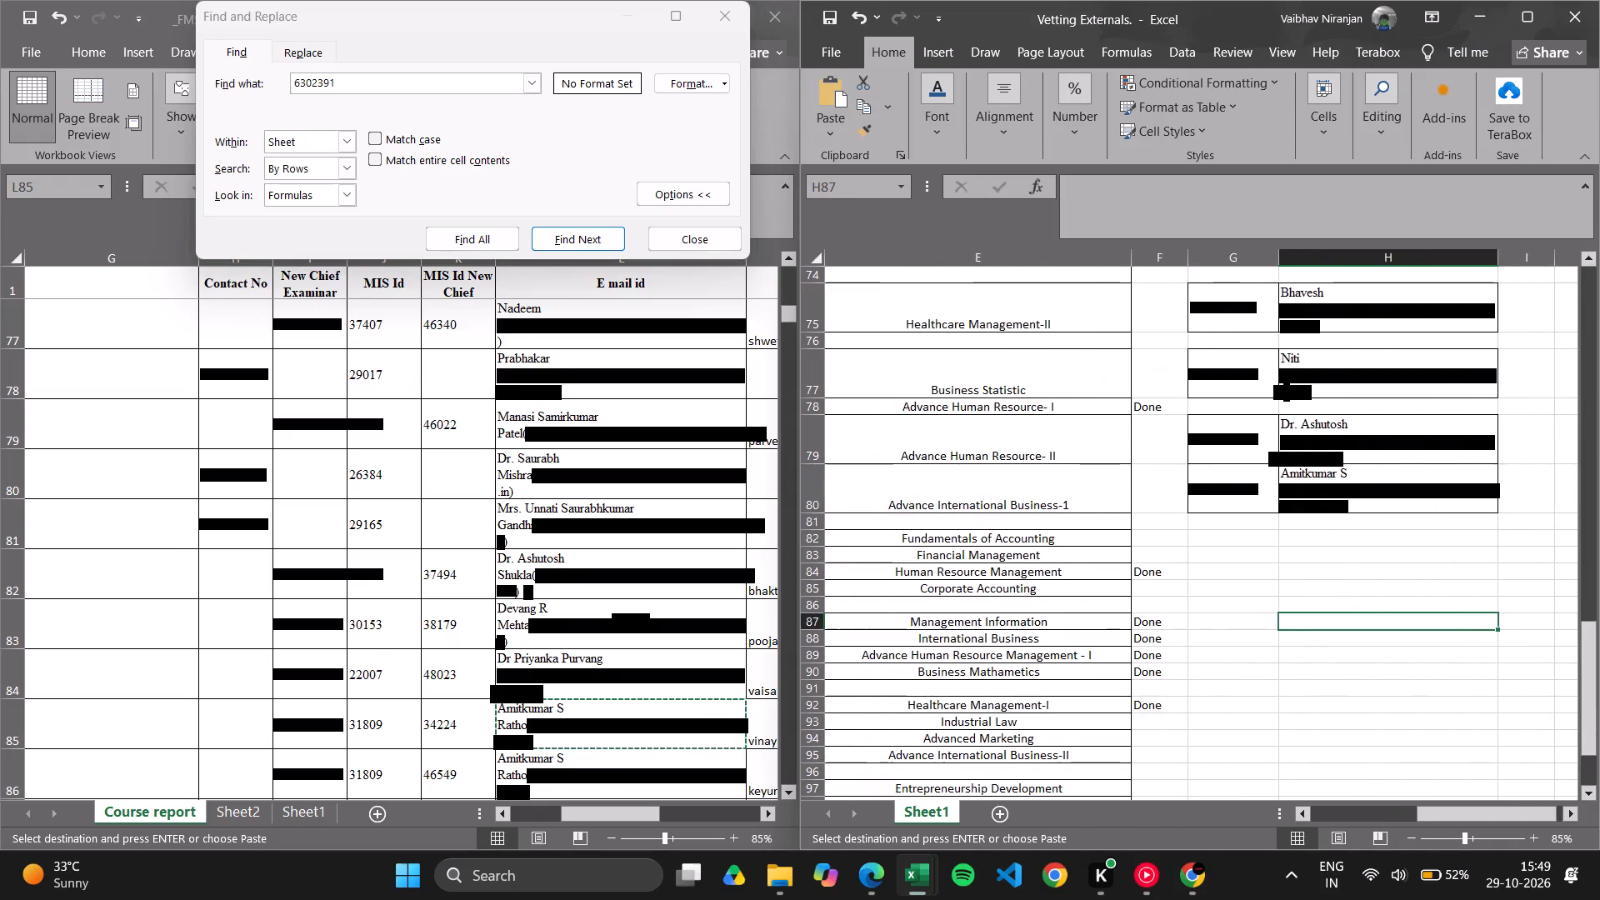
{"action": "scroll", "coordinate": [1105, 560], "scroll_direction": "right", "scroll_amount": 1}
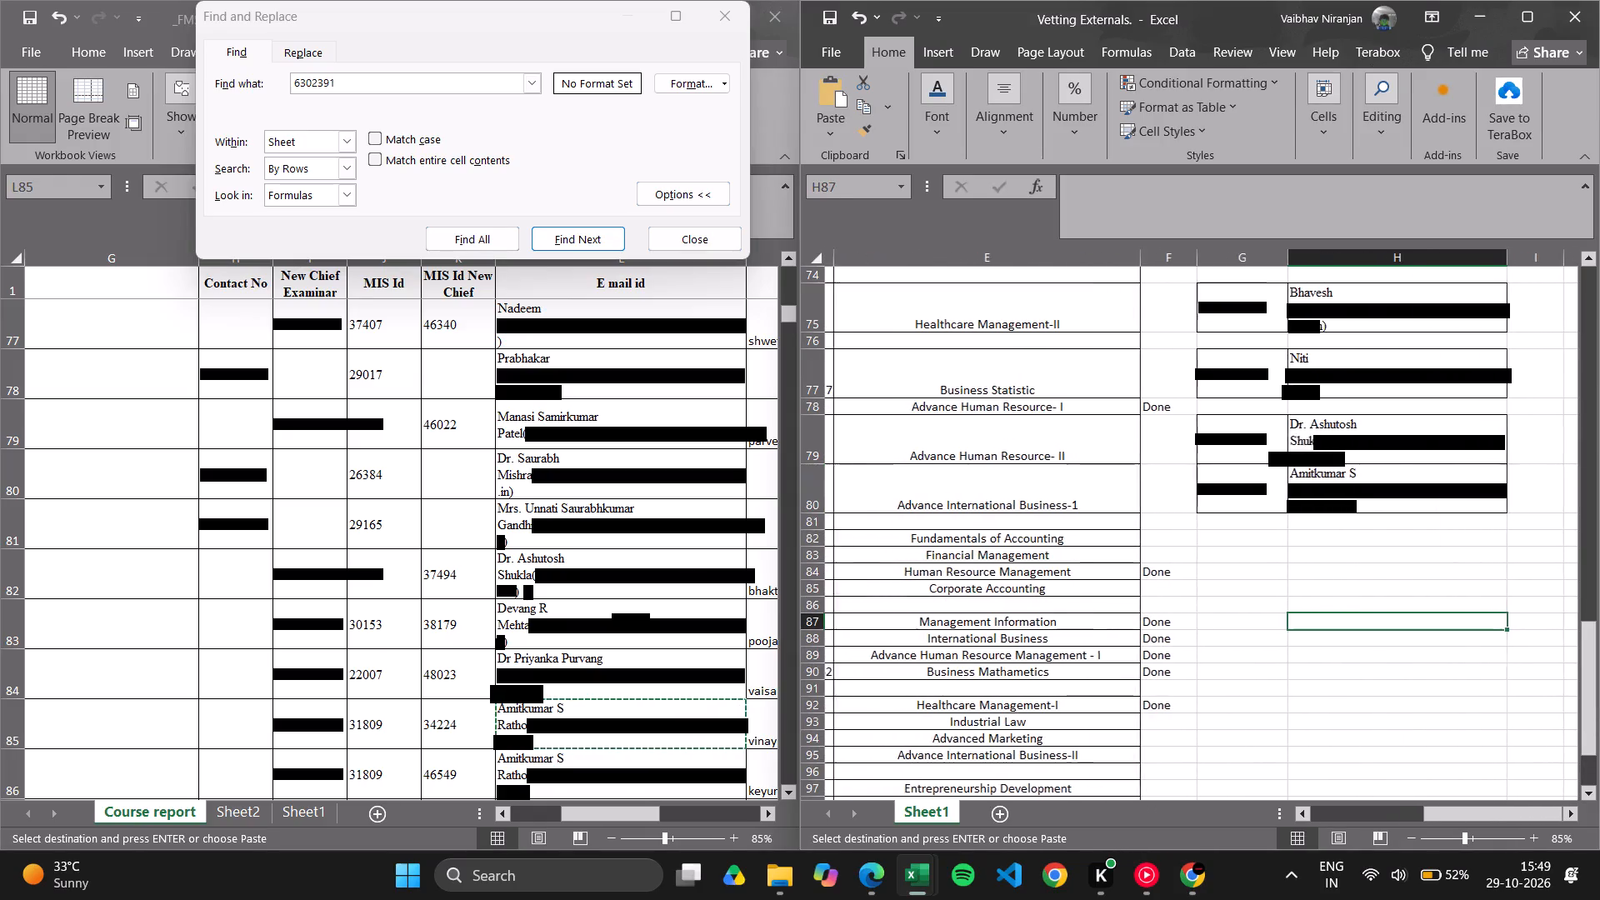
{"action": "scroll", "coordinate": [1105, 560], "scroll_direction": "right", "scroll_amount": 3}
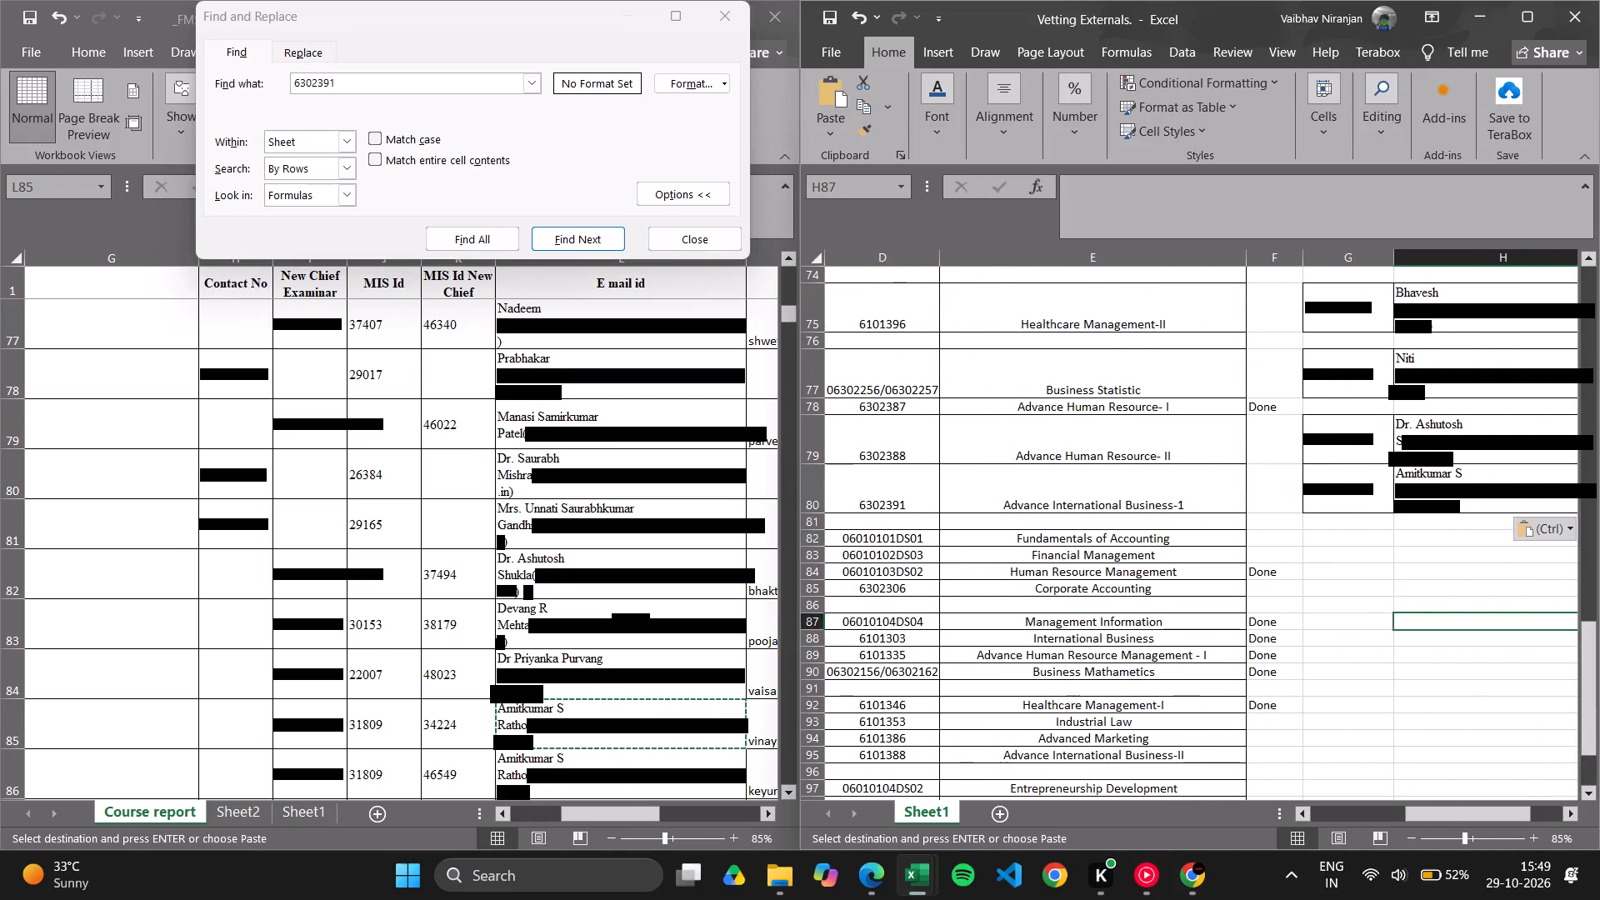
{"action": "left_click", "coordinate": [916, 537]}
{"action": "key", "text": "ctrl+c"}
{"action": "left_click", "coordinate": [465, 436]}
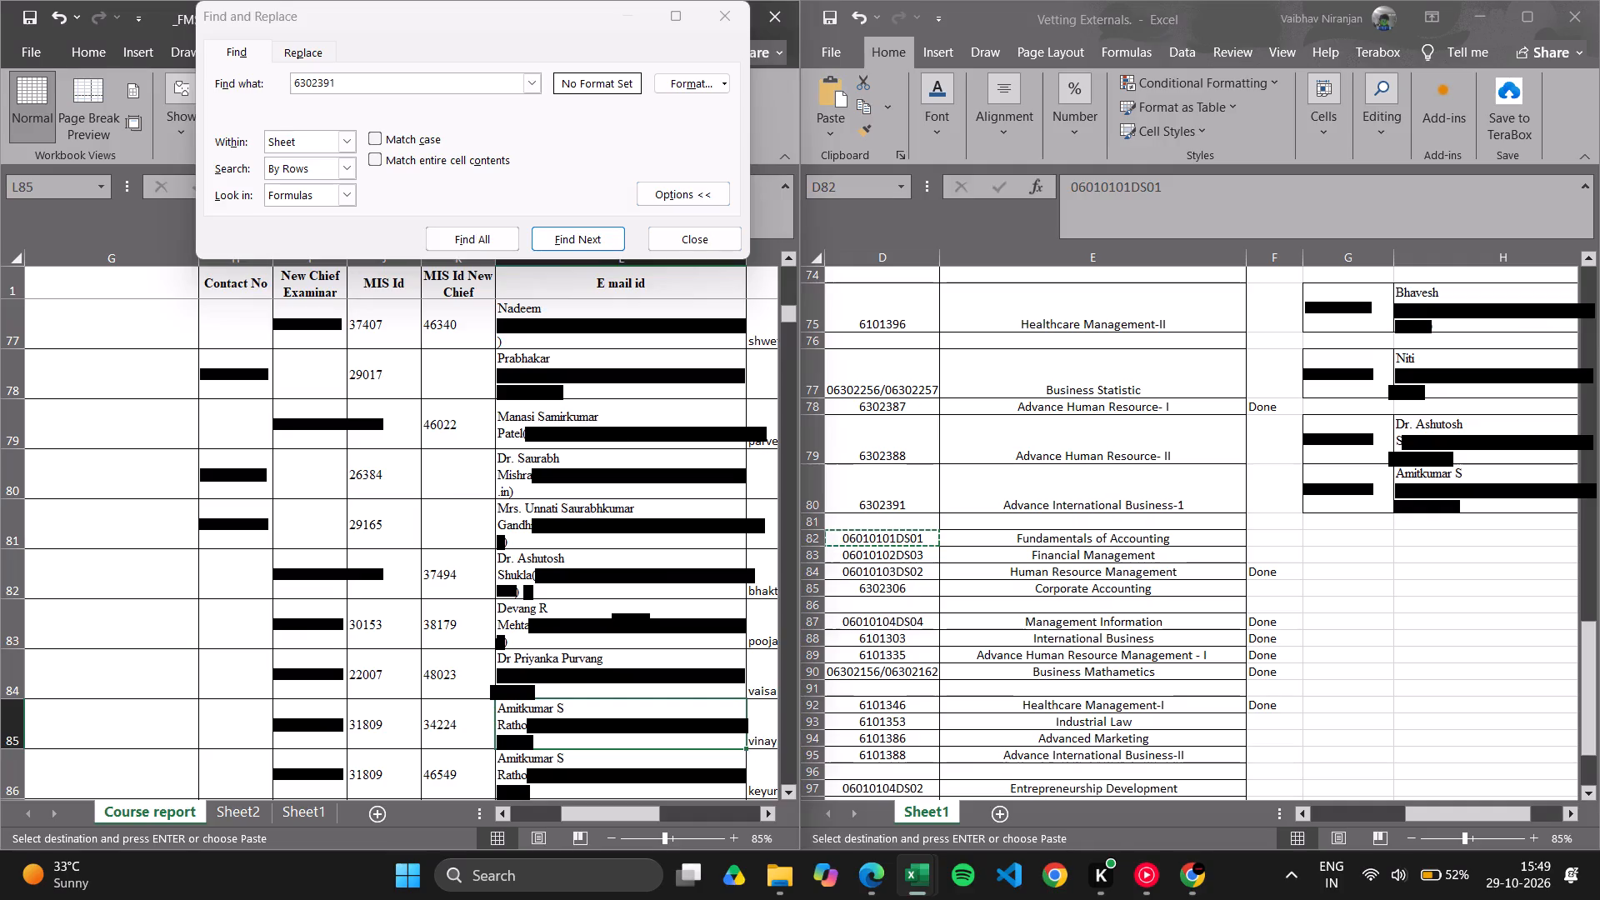
{"action": "double_click", "coordinate": [431, 88]}
{"action": "key", "text": "ctrl+v"}
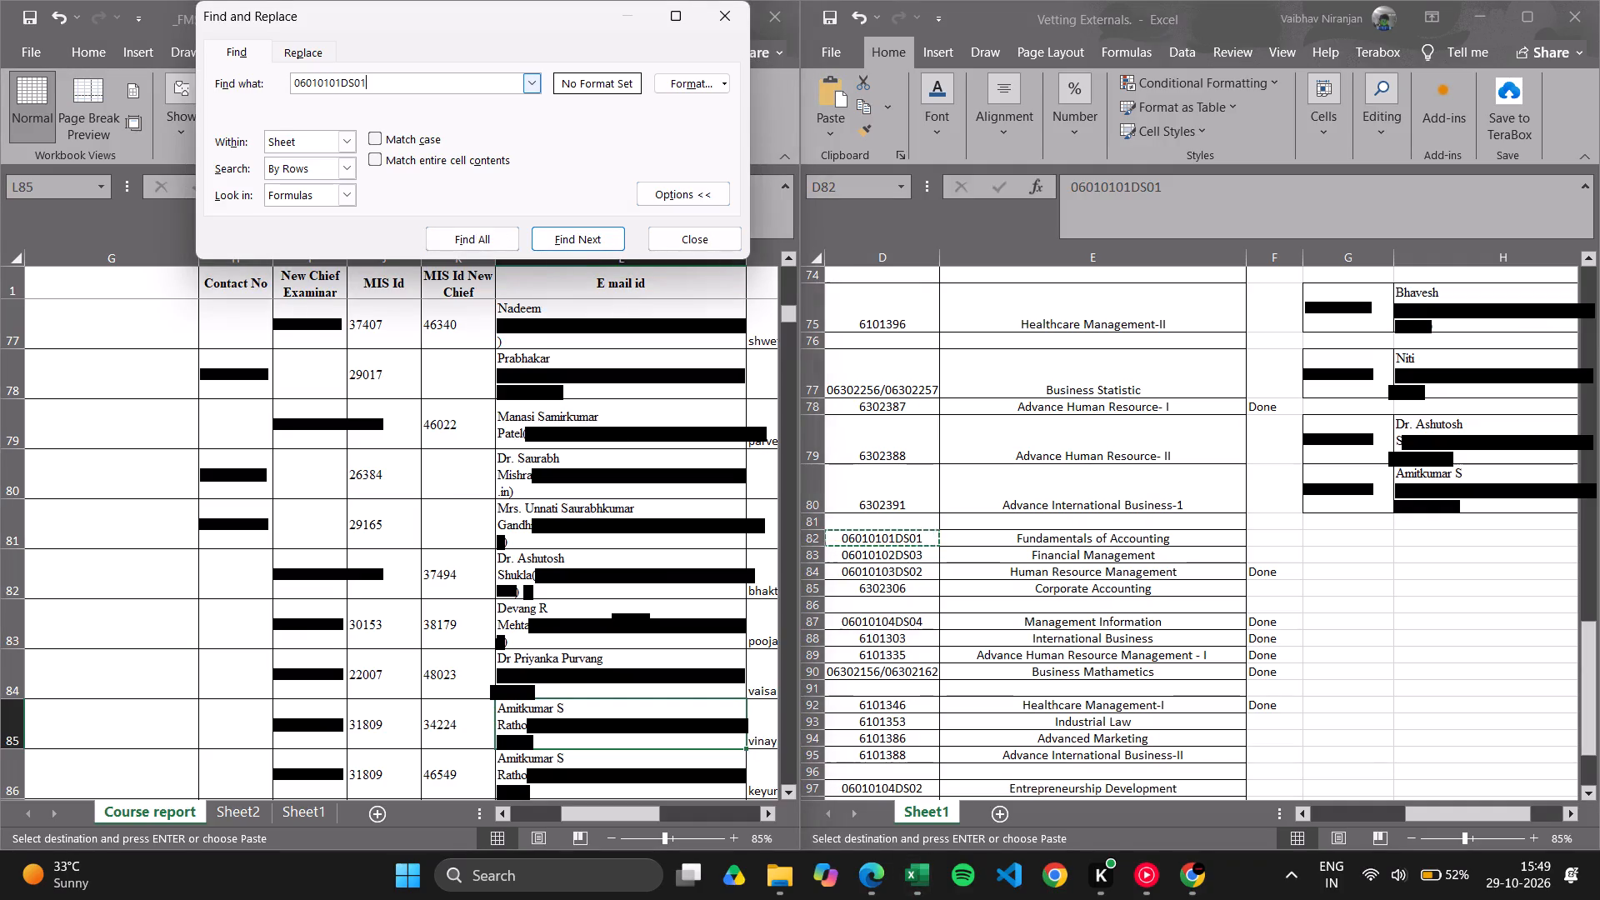
{"action": "left_click", "coordinate": [581, 242]}
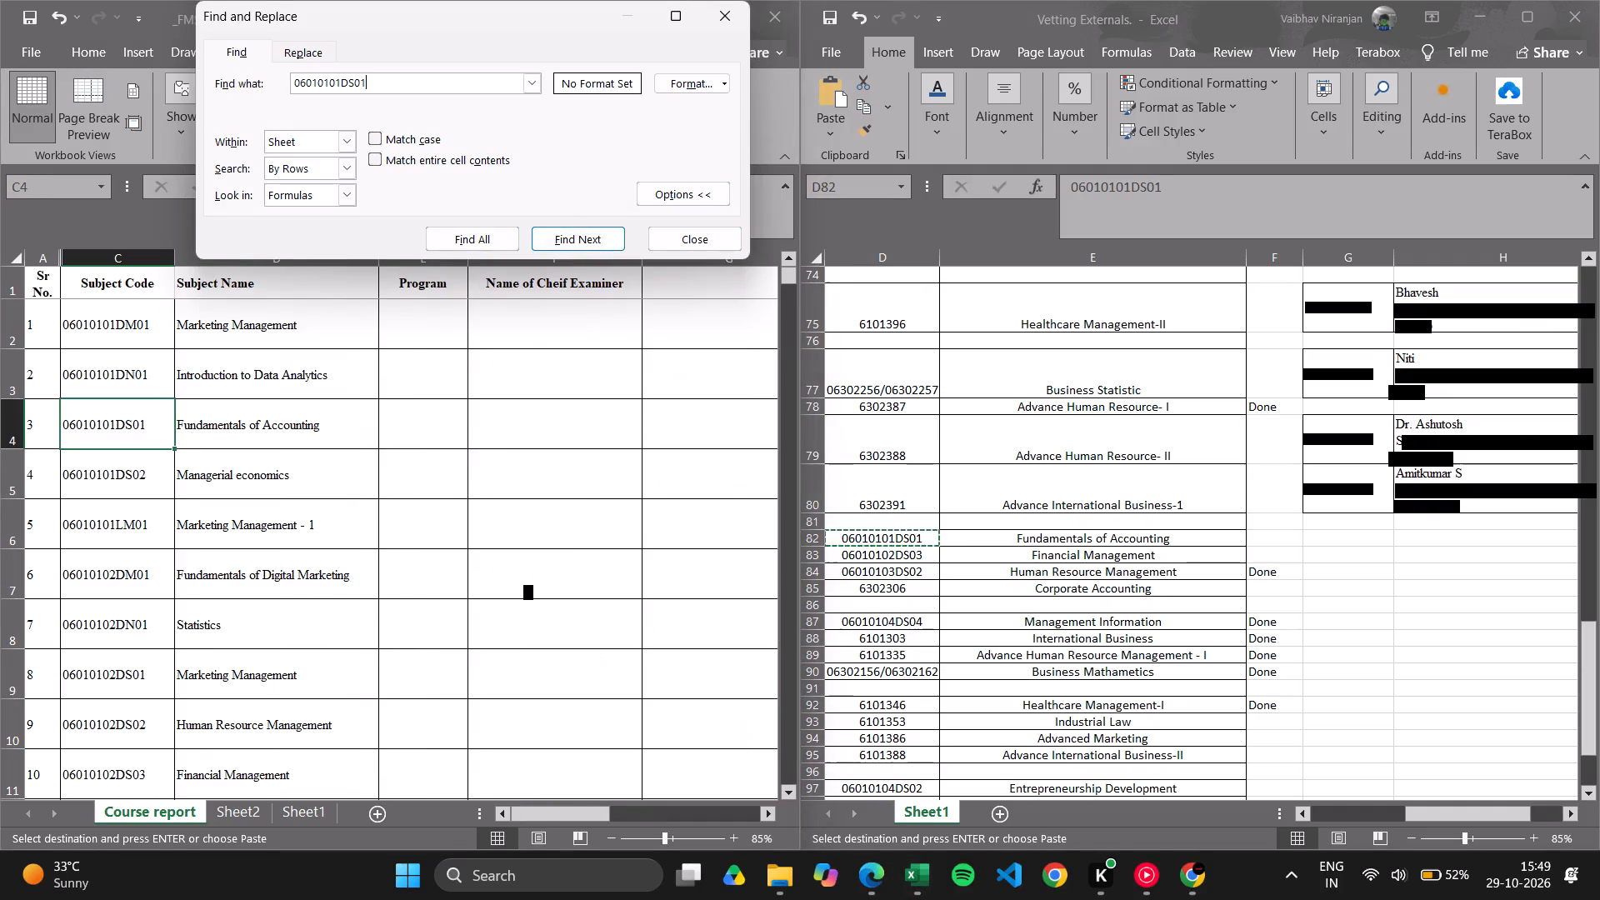
Copy the Fundamentals of Accounting row's Contact No from H4 of the nomination workbook into G82 of Vetting Externals.
{"action": "left_click", "coordinate": [412, 442]}
{"action": "scroll", "coordinate": [412, 442], "scroll_direction": "left", "scroll_amount": 7}
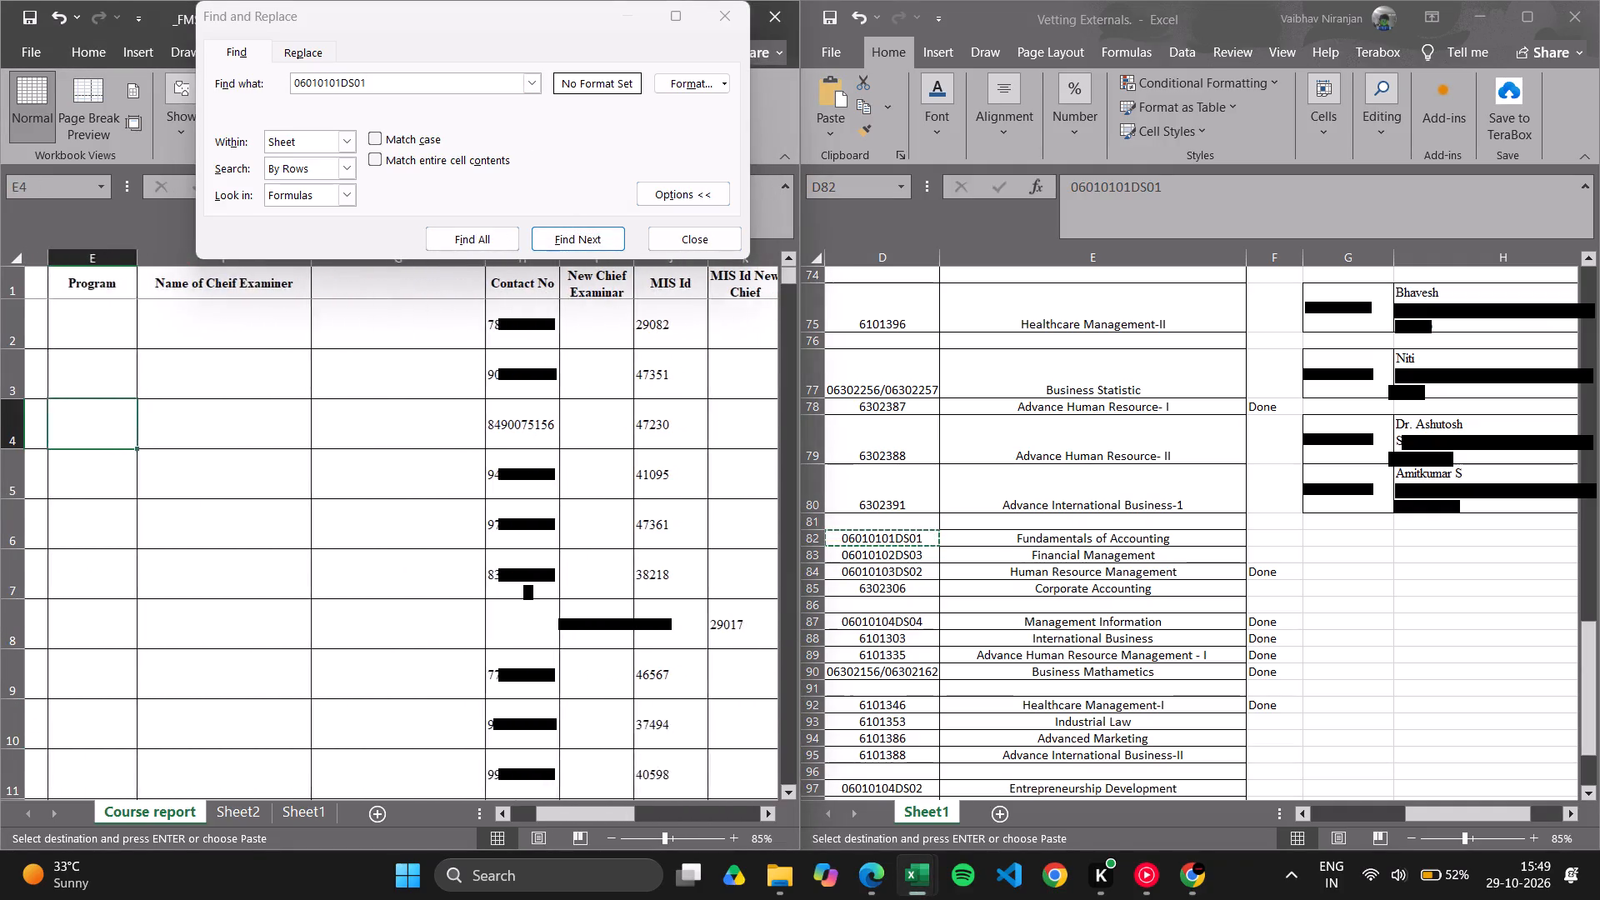
{"action": "scroll", "coordinate": [412, 442], "scroll_direction": "left", "scroll_amount": 1}
{"action": "left_click", "coordinate": [472, 418]}
{"action": "key", "text": "ctrl+c"}
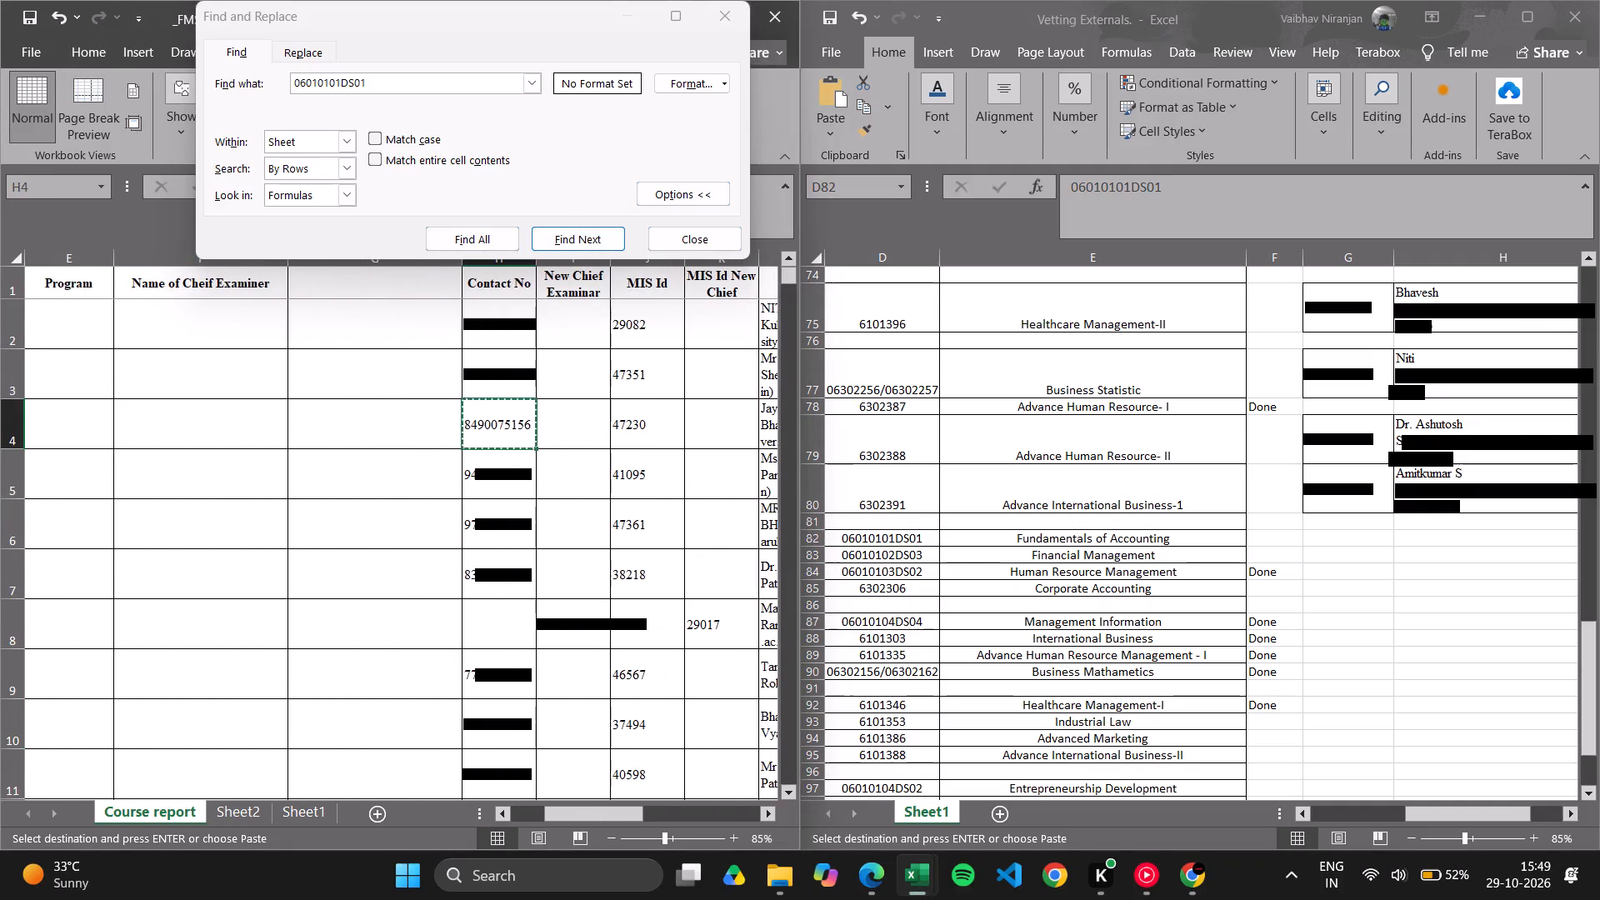
{"action": "left_click", "coordinate": [1039, 611]}
{"action": "left_click", "coordinate": [1342, 538]}
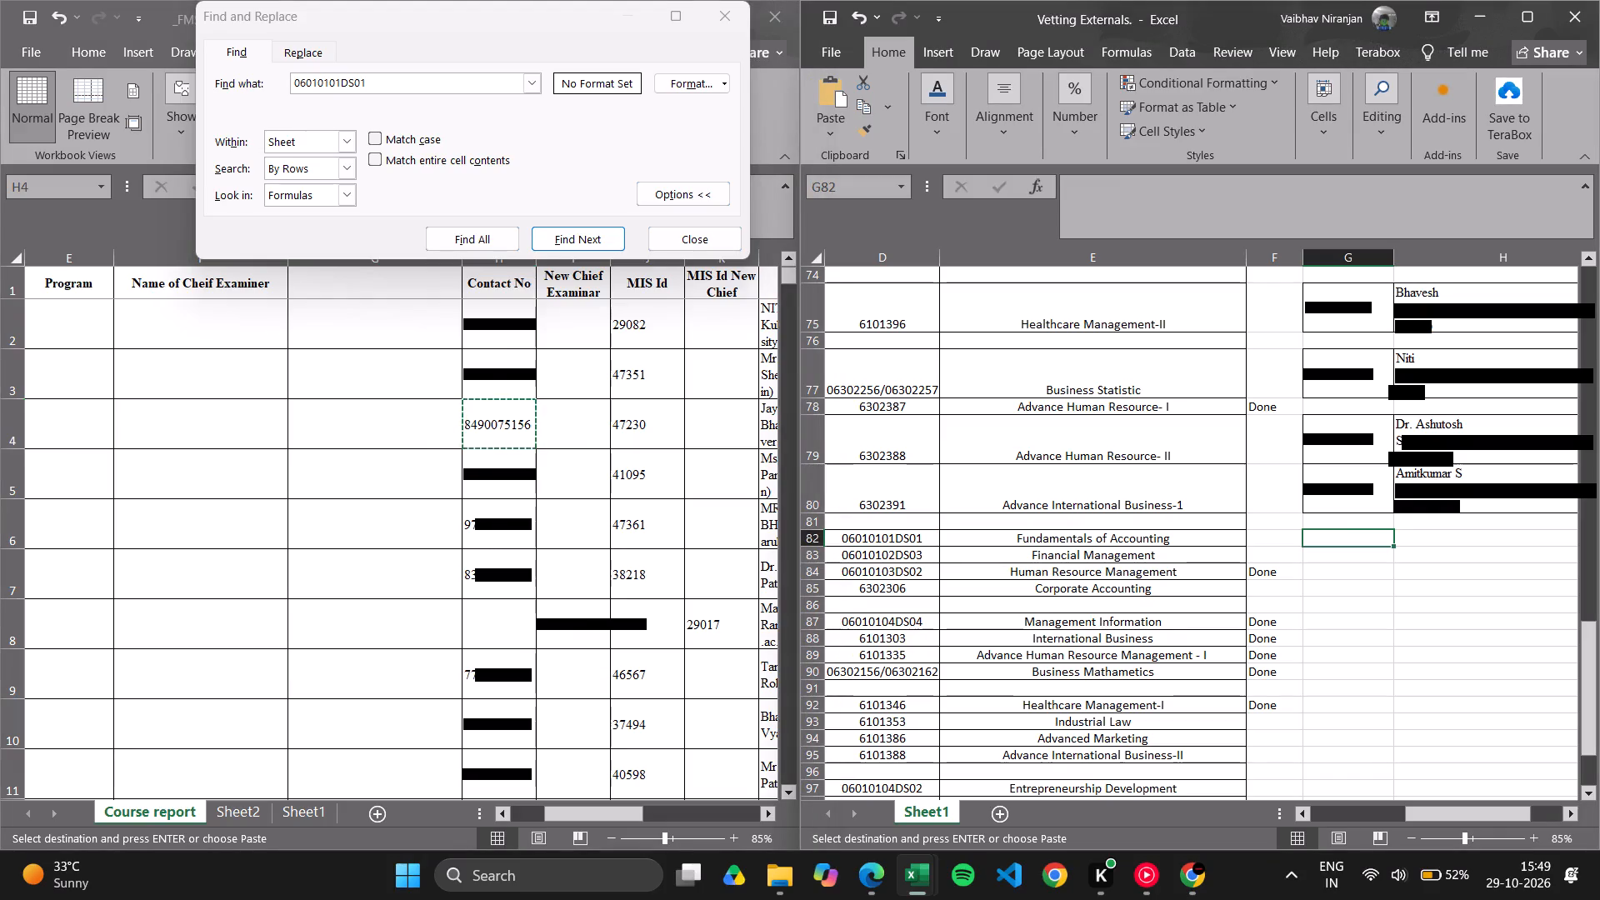
{"action": "key", "text": "ctrl+v"}
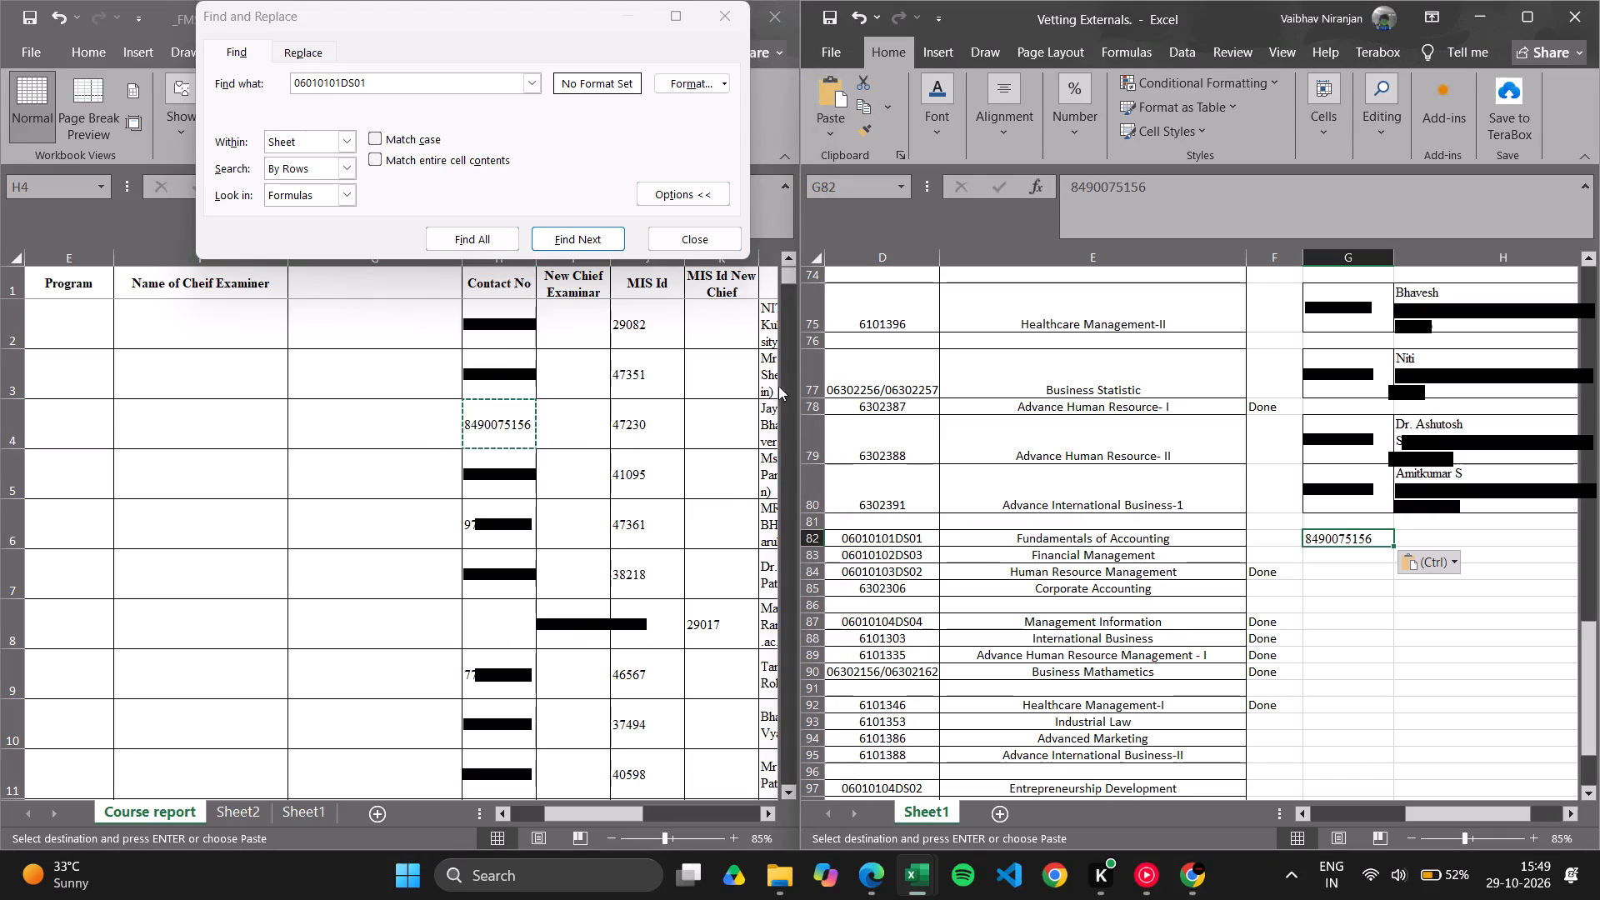
Copy the Fundamentals of Accounting row's E mail id from L4 of the nomination workbook into H82 of Vetting Externals.
{"action": "double_click", "coordinate": [763, 413]}
{"action": "key", "text": "ctrl+c"}
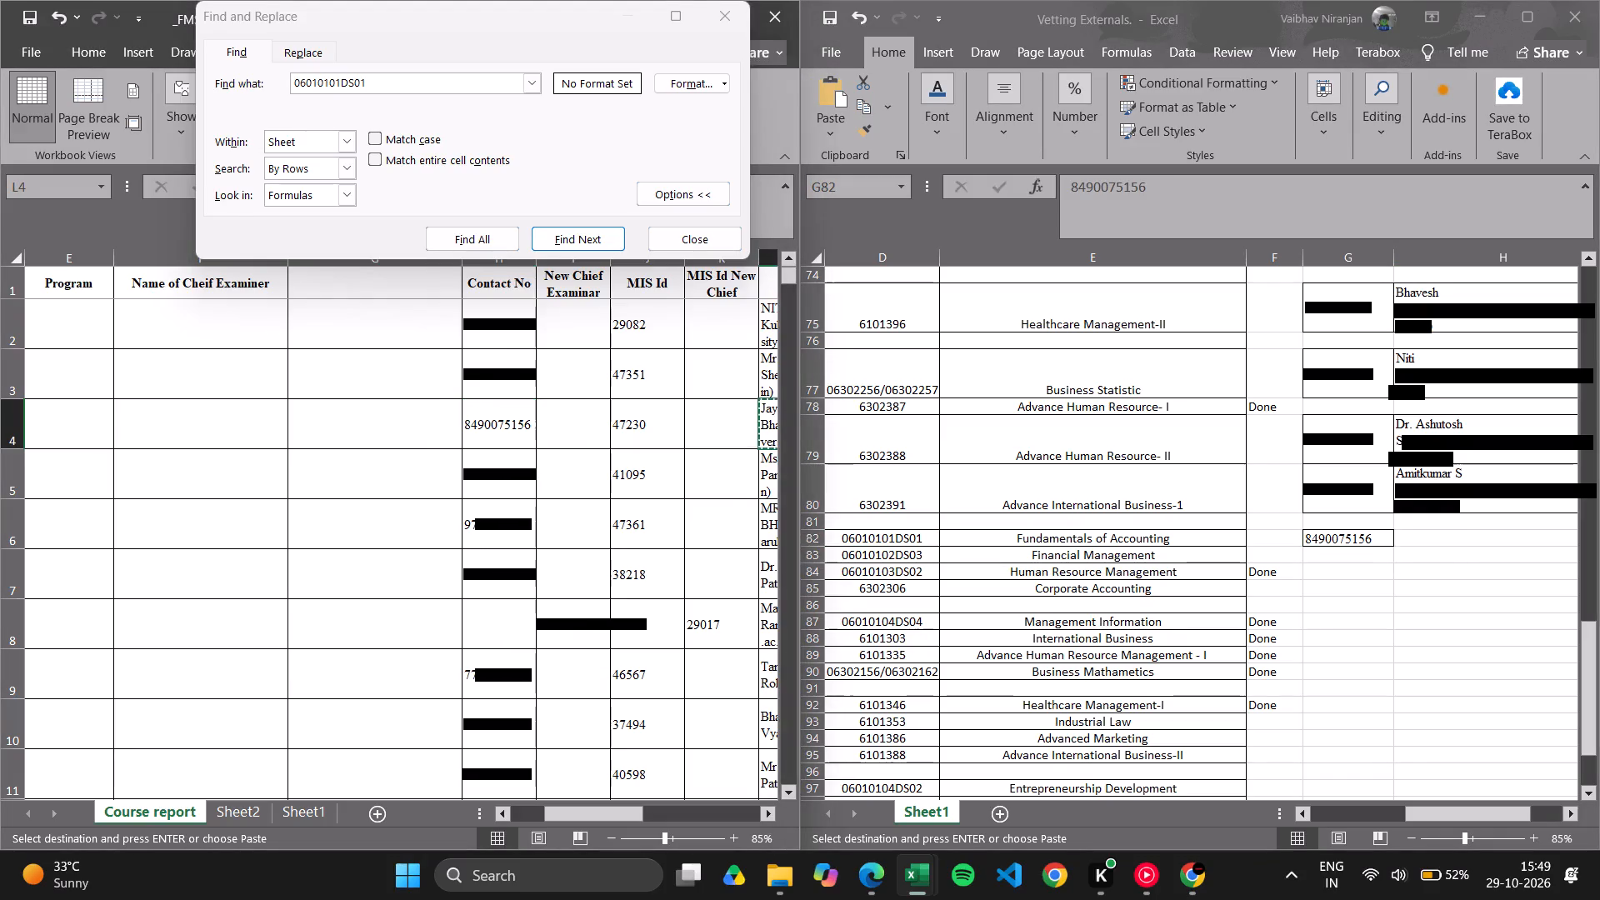
{"action": "left_click", "coordinate": [1413, 542]}
{"action": "left_click", "coordinate": [1413, 542]}
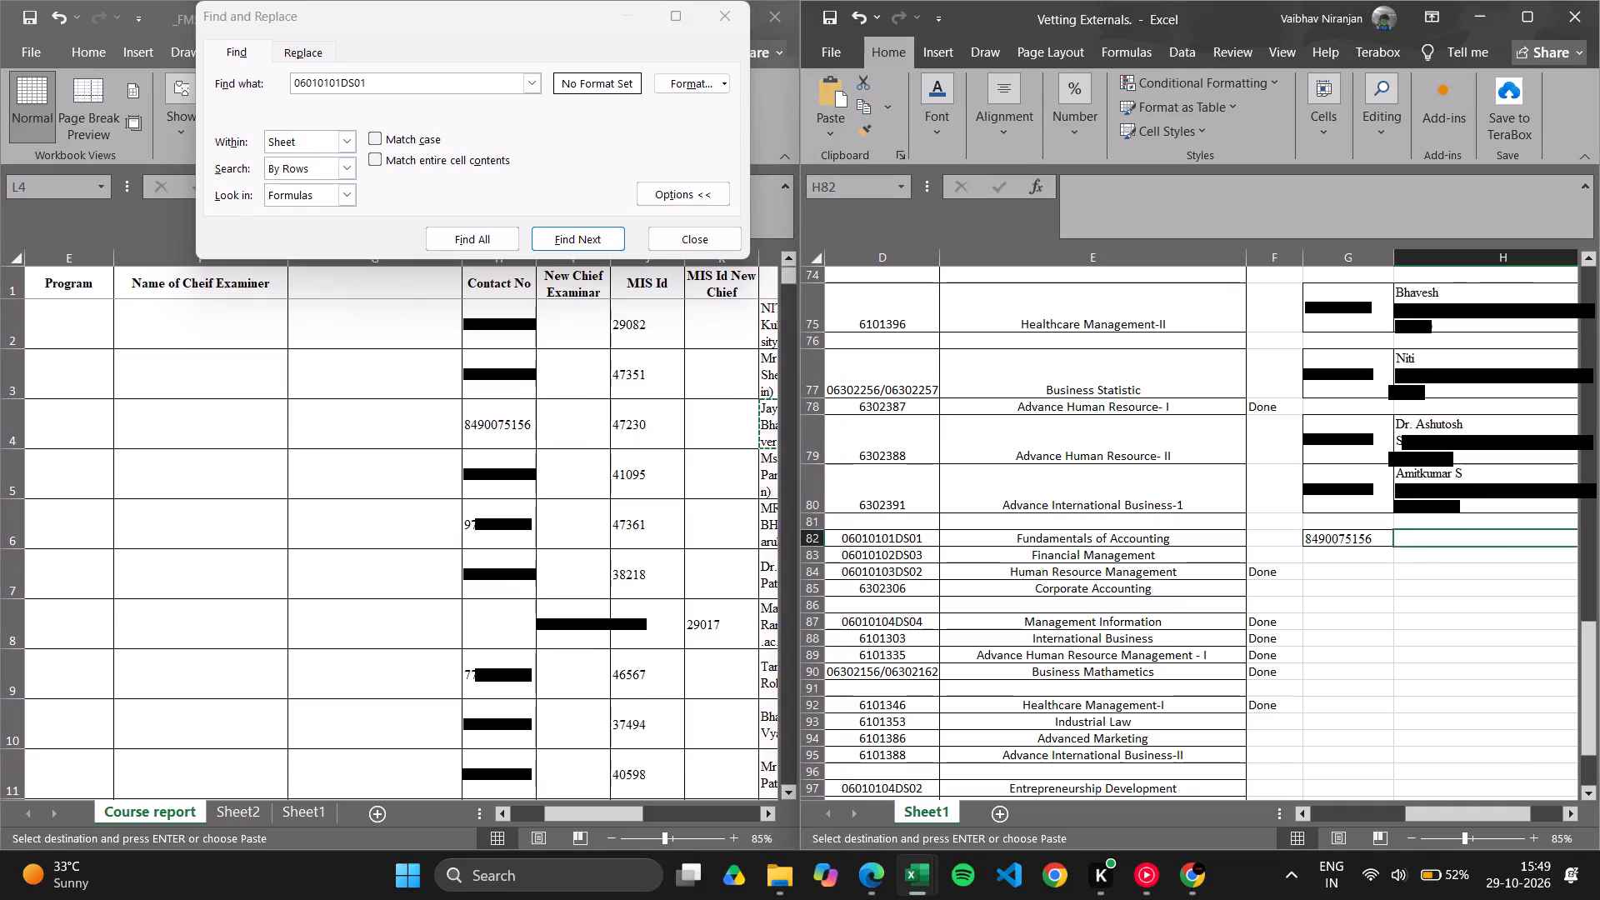
{"action": "key", "text": "ctrl+v"}
Search the nomination workbook for the Financial Management subject code 06010102DS03, copied from D83 of Vetting Externals.
{"action": "left_click", "coordinate": [958, 631]}
{"action": "scroll", "coordinate": [958, 631], "scroll_direction": "right", "scroll_amount": 2}
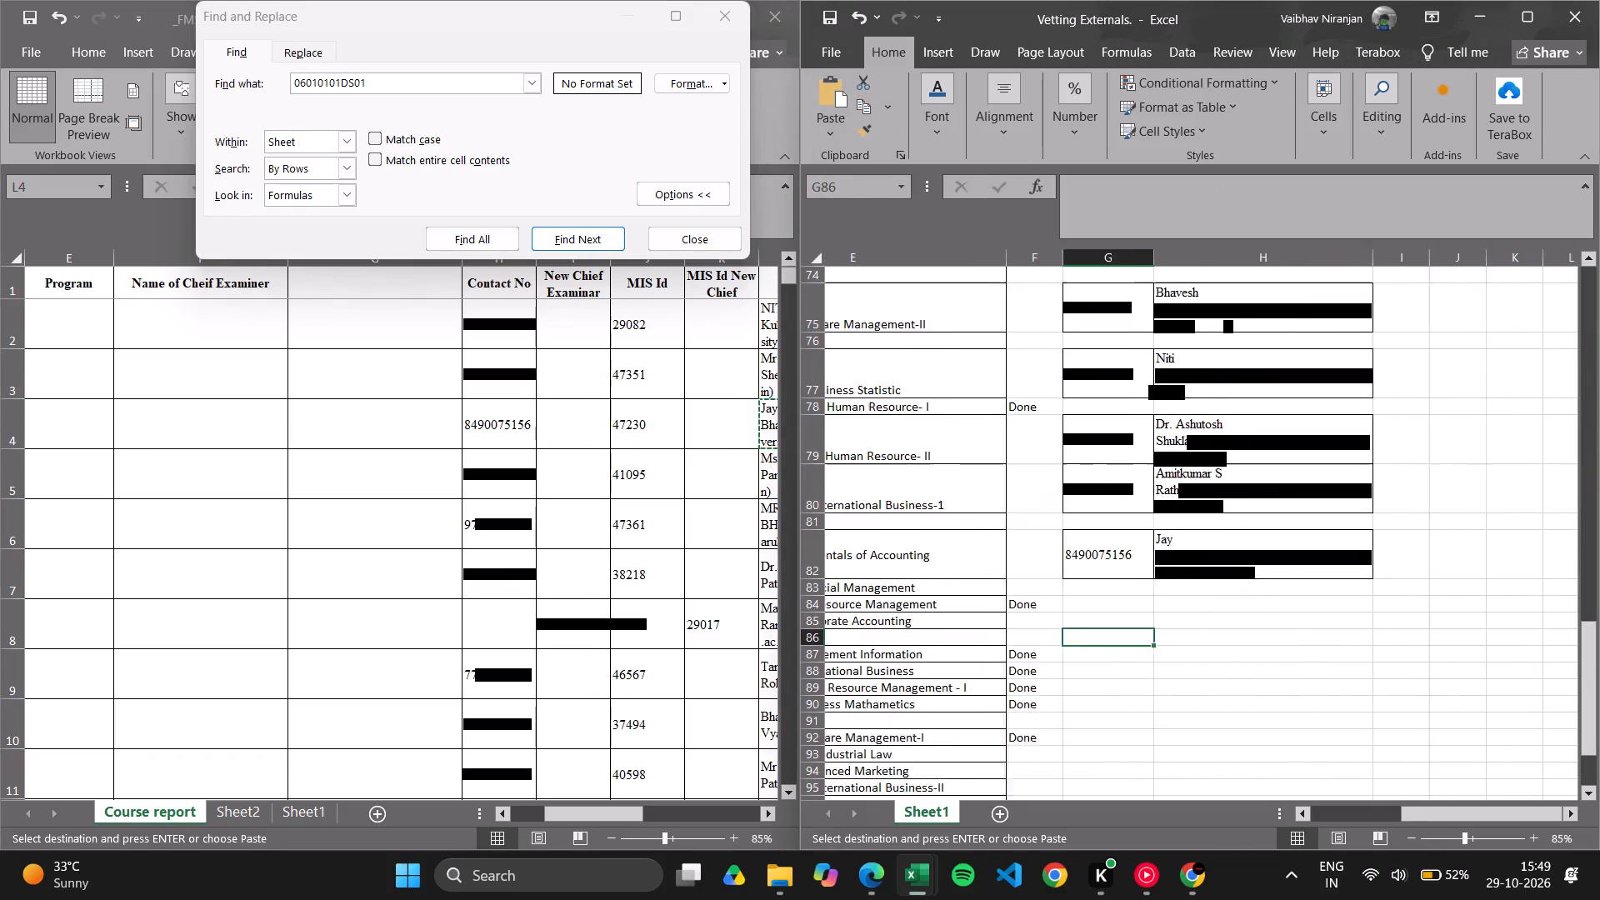
{"action": "scroll", "coordinate": [958, 631], "scroll_direction": "right", "scroll_amount": 2}
{"action": "scroll", "coordinate": [1109, 589], "scroll_direction": "right", "scroll_amount": 2}
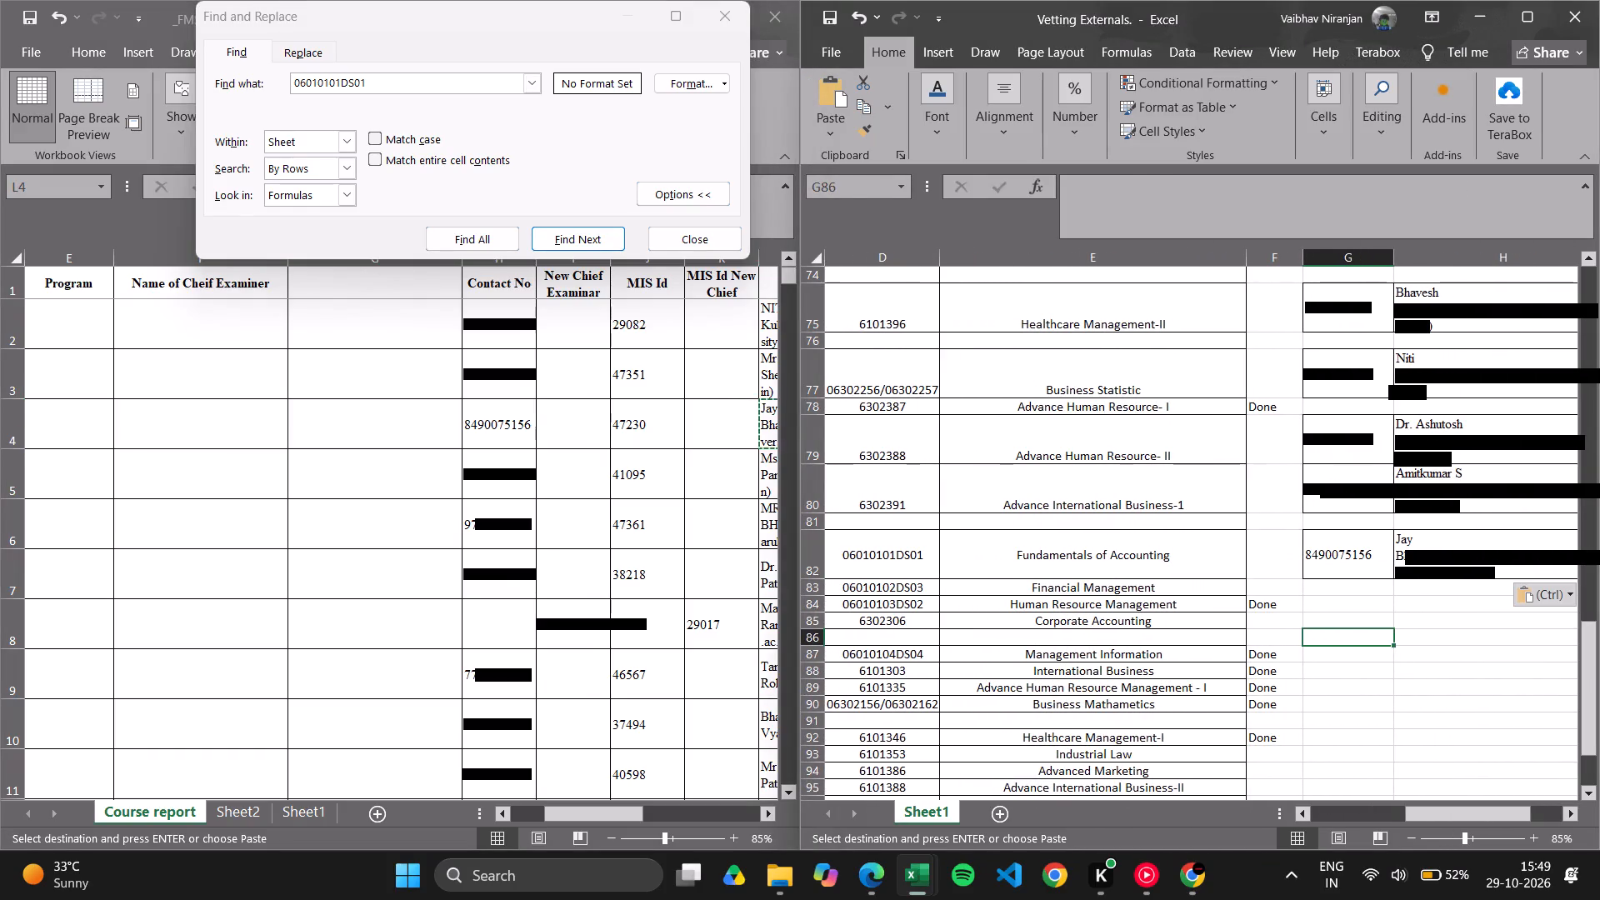
{"action": "left_click", "coordinate": [902, 594]}
{"action": "key", "text": "ctrl+c"}
{"action": "left_click", "coordinate": [491, 541]}
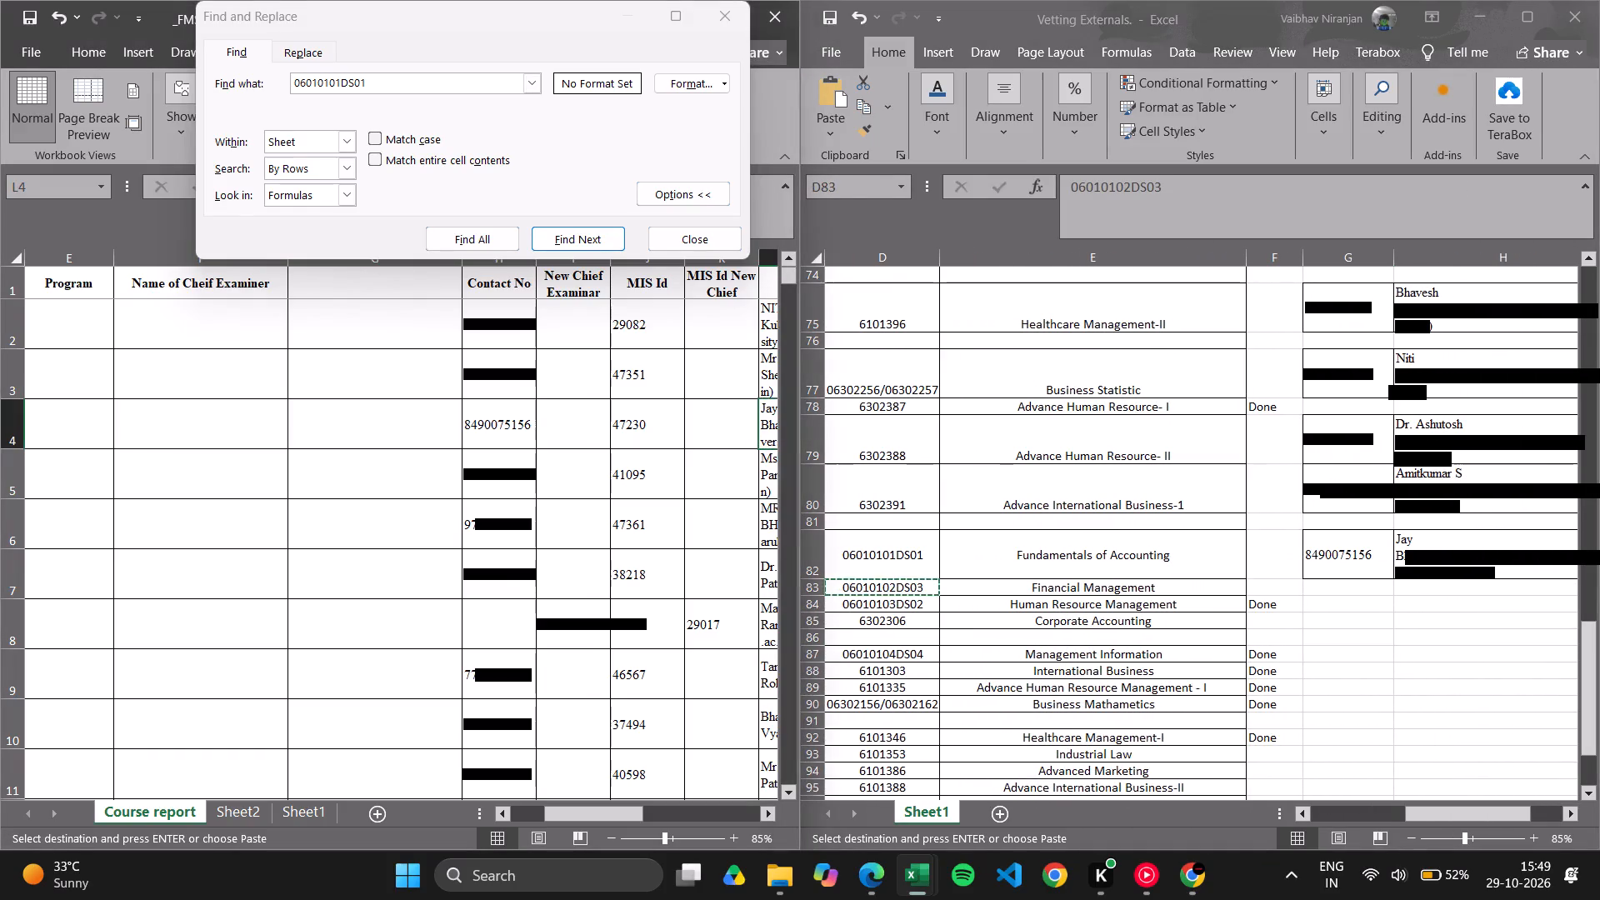
{"action": "double_click", "coordinate": [407, 75]}
{"action": "key", "text": "ctrl+v"}
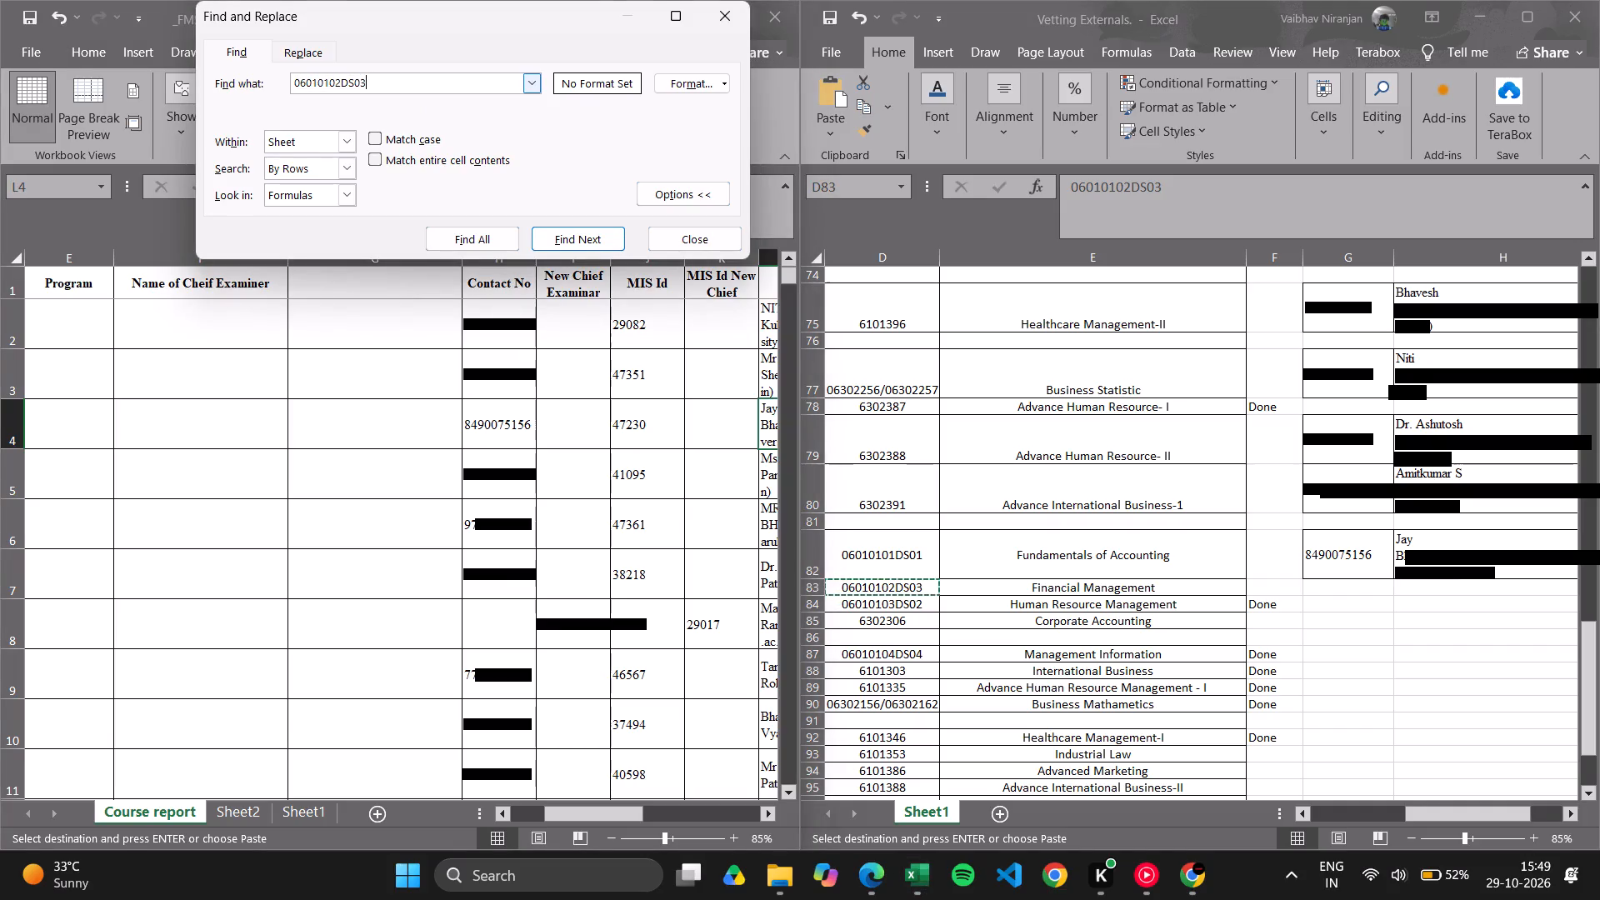
{"action": "left_click", "coordinate": [570, 239]}
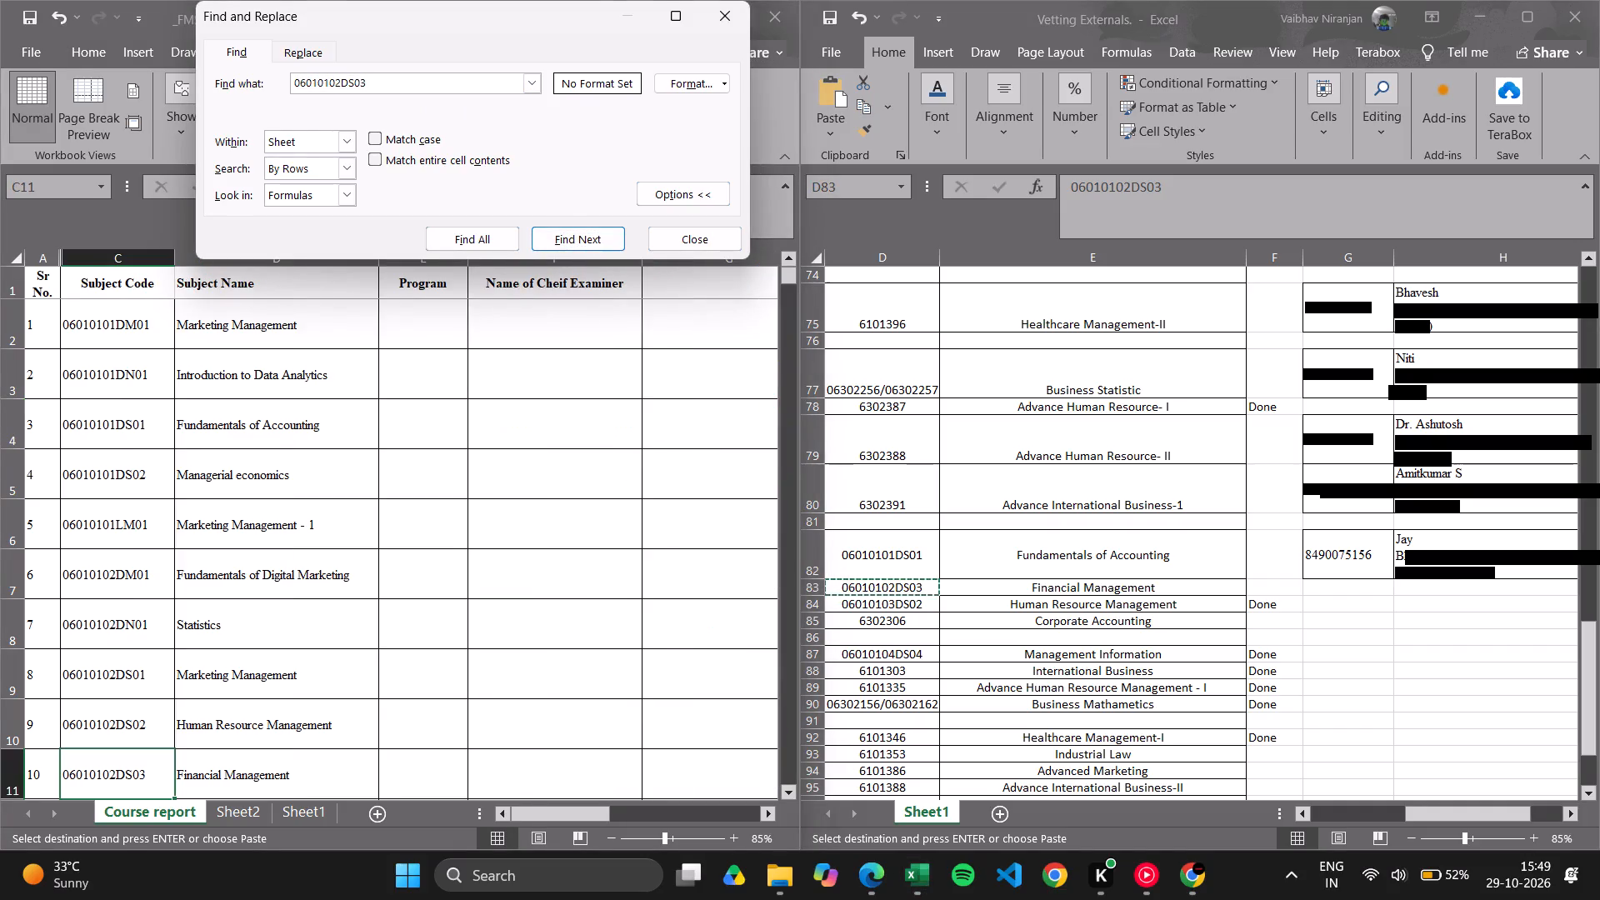
Copy the Financial Management row's Contact No from H11 of the nomination workbook.
{"action": "left_click", "coordinate": [485, 752]}
{"action": "scroll", "coordinate": [485, 752], "scroll_direction": "down", "scroll_amount": 1}
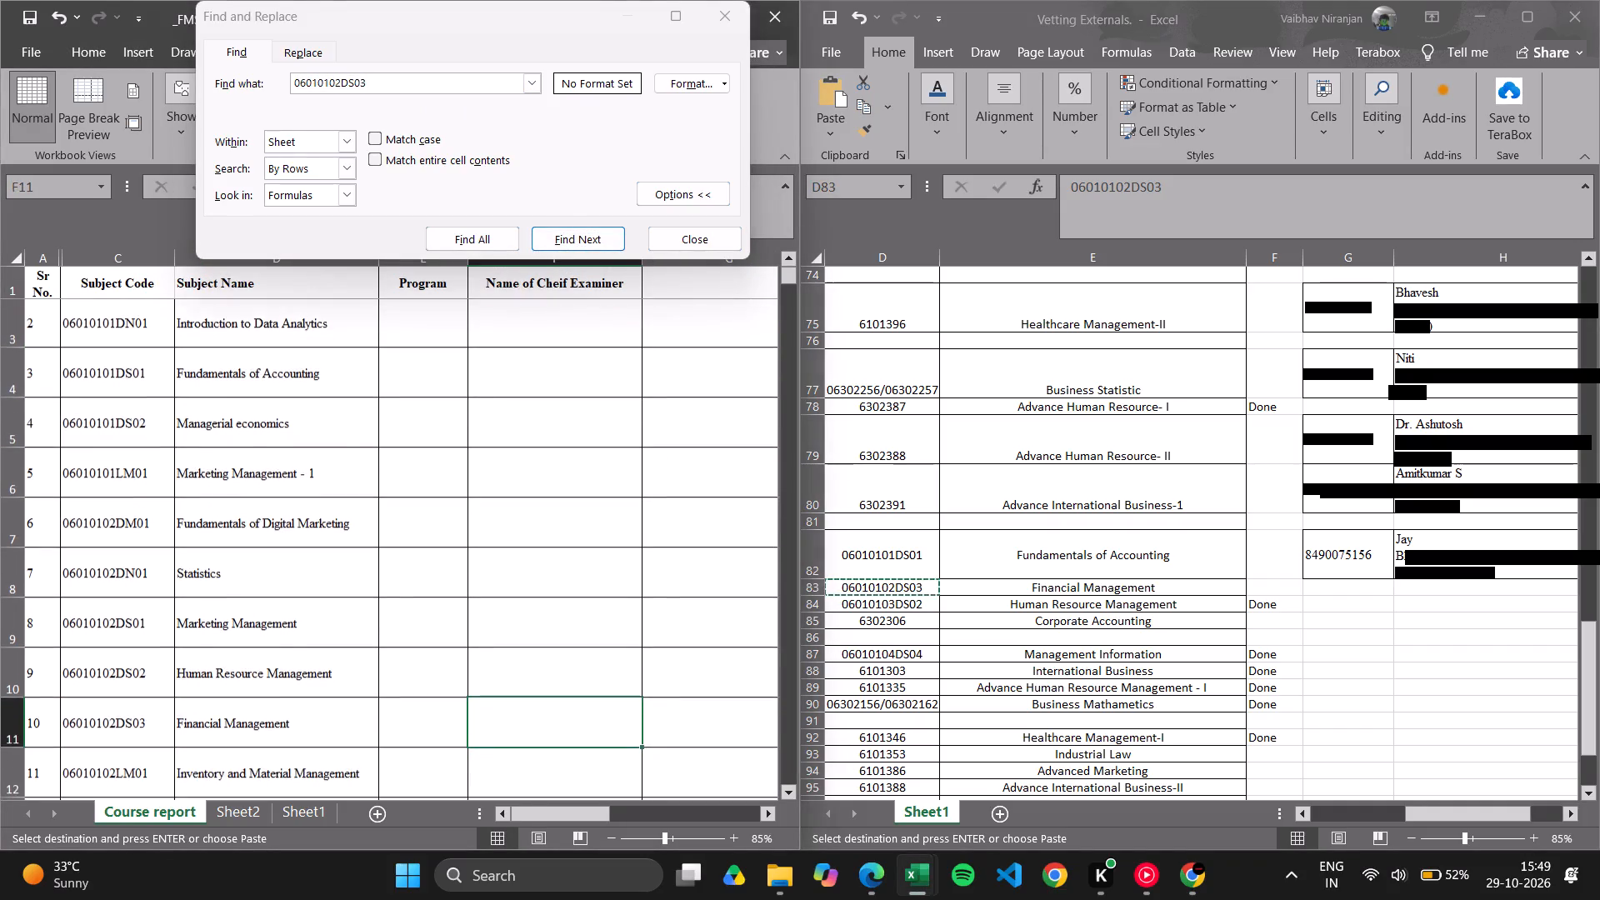
{"action": "scroll", "coordinate": [485, 752], "scroll_direction": "down", "scroll_amount": 1}
{"action": "left_click", "coordinate": [581, 242]}
{"action": "scroll", "coordinate": [557, 676], "scroll_direction": "left", "scroll_amount": 1}
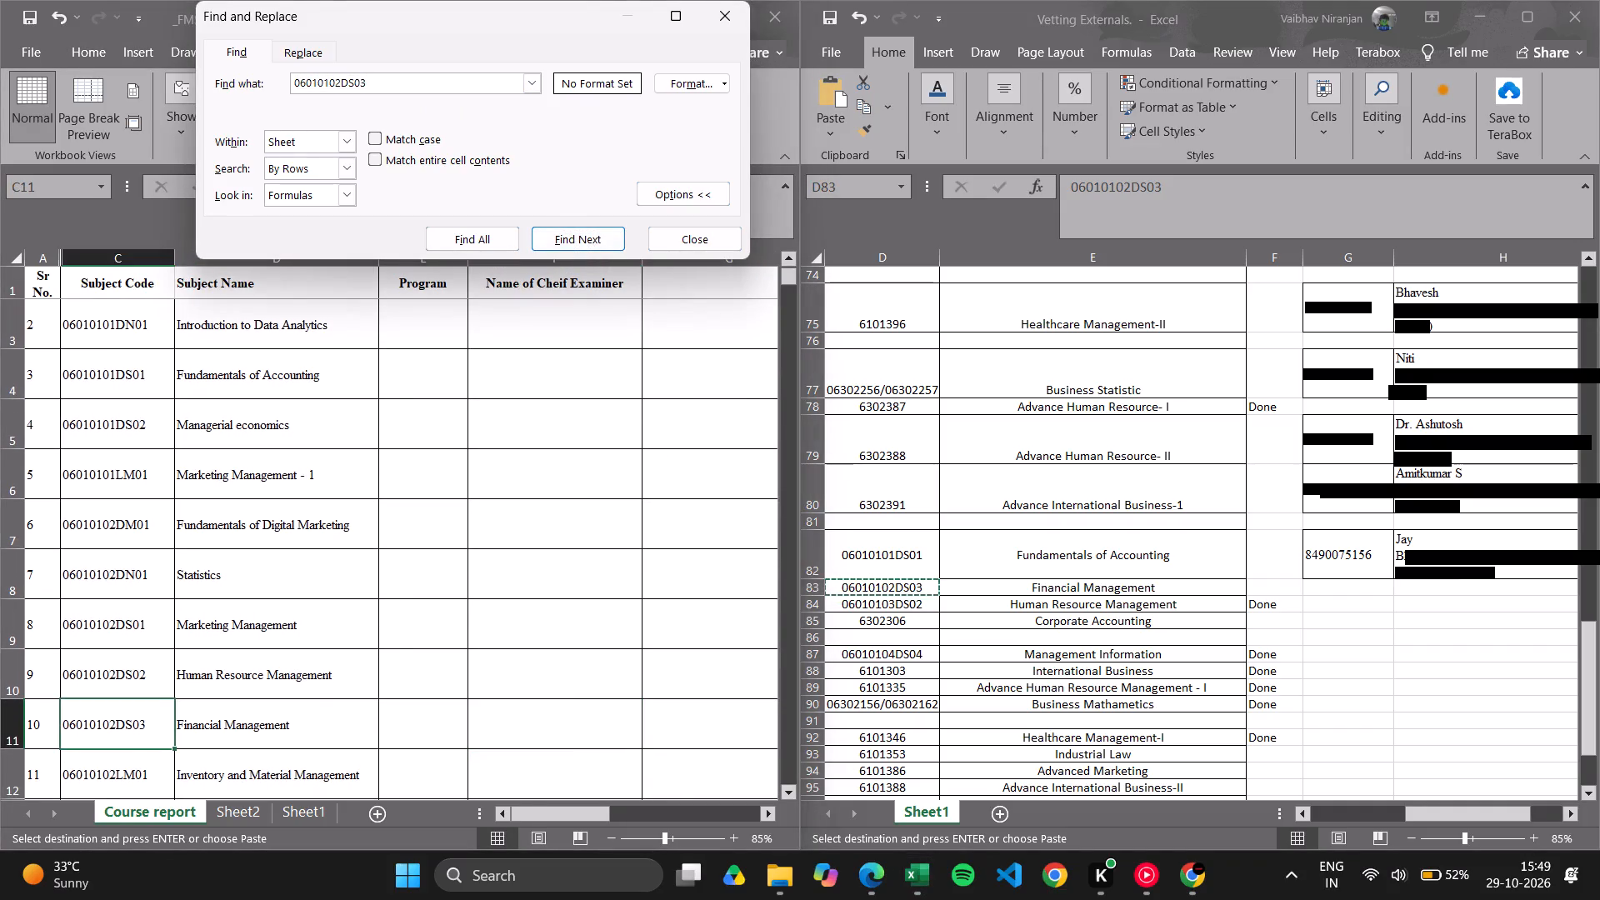
{"action": "scroll", "coordinate": [557, 676], "scroll_direction": "left", "scroll_amount": 7}
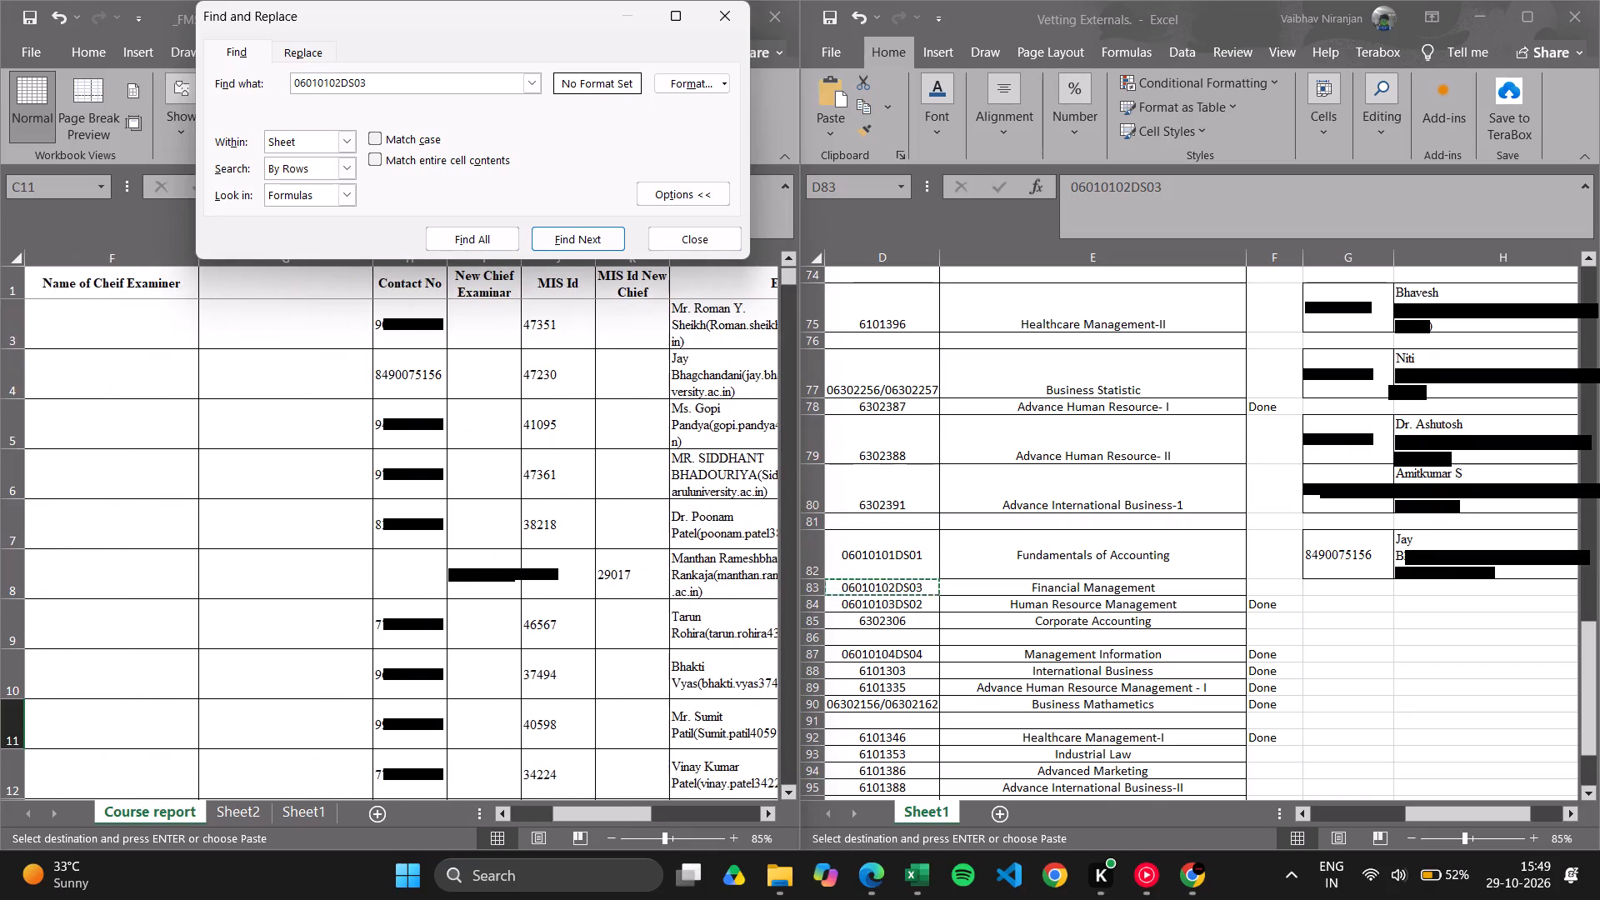
{"action": "left_click", "coordinate": [418, 726]}
{"action": "key", "text": "ctrl+c"}
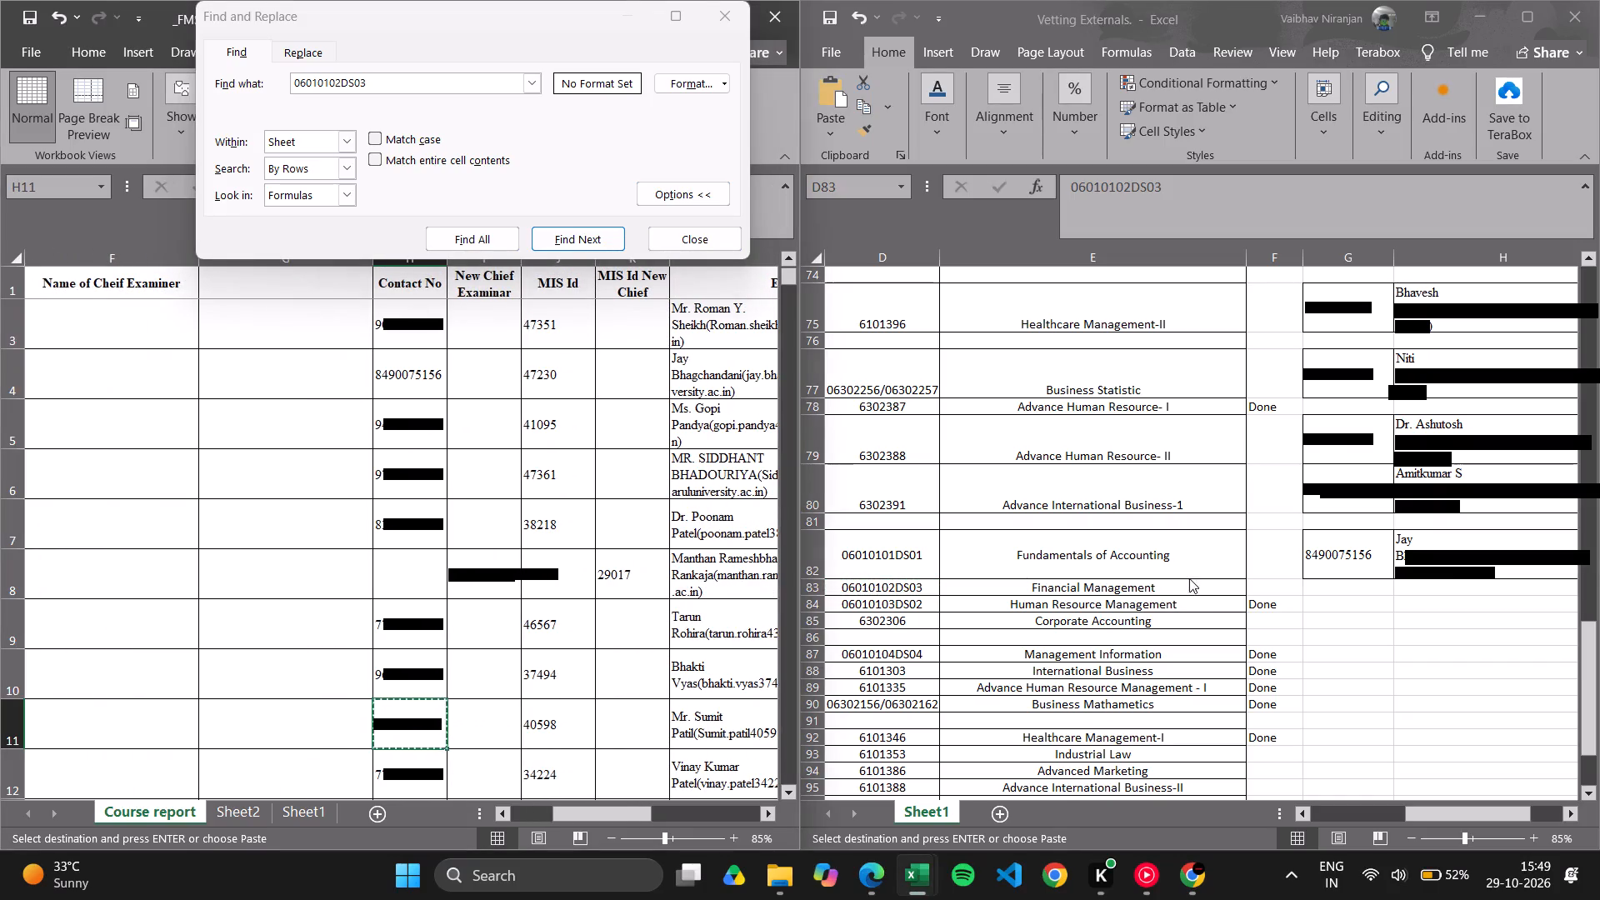
Paste the copied Financial Management contact number into G83 of Vetting Externals.
{"action": "left_click", "coordinate": [1342, 590]}
{"action": "left_click", "coordinate": [1342, 590]}
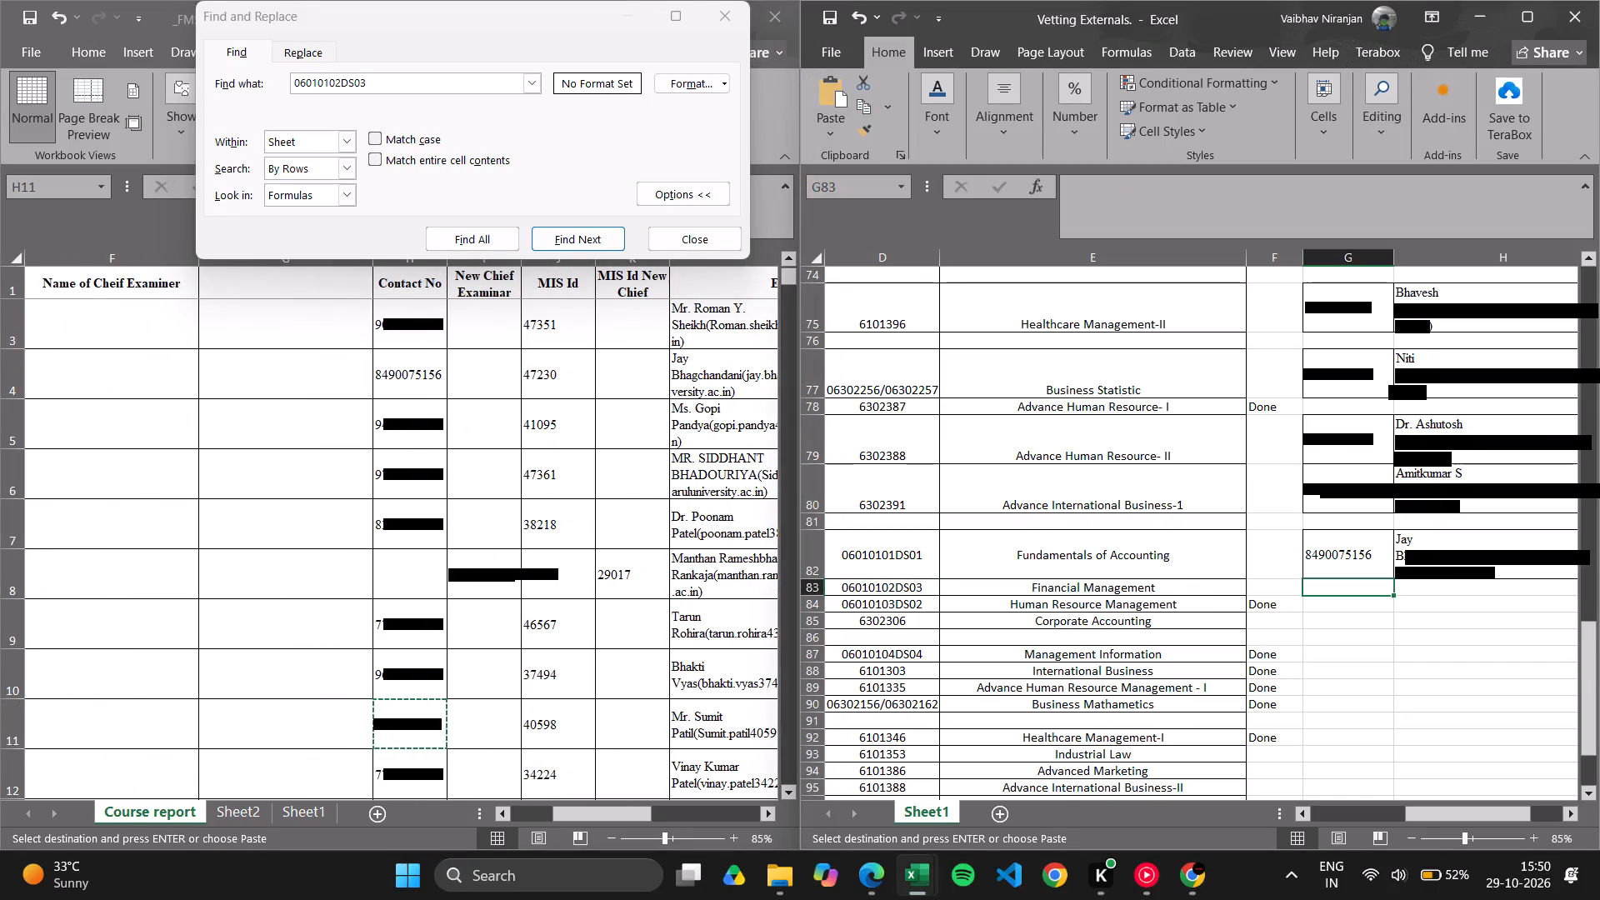
{"action": "key", "text": "ctrl+v"}
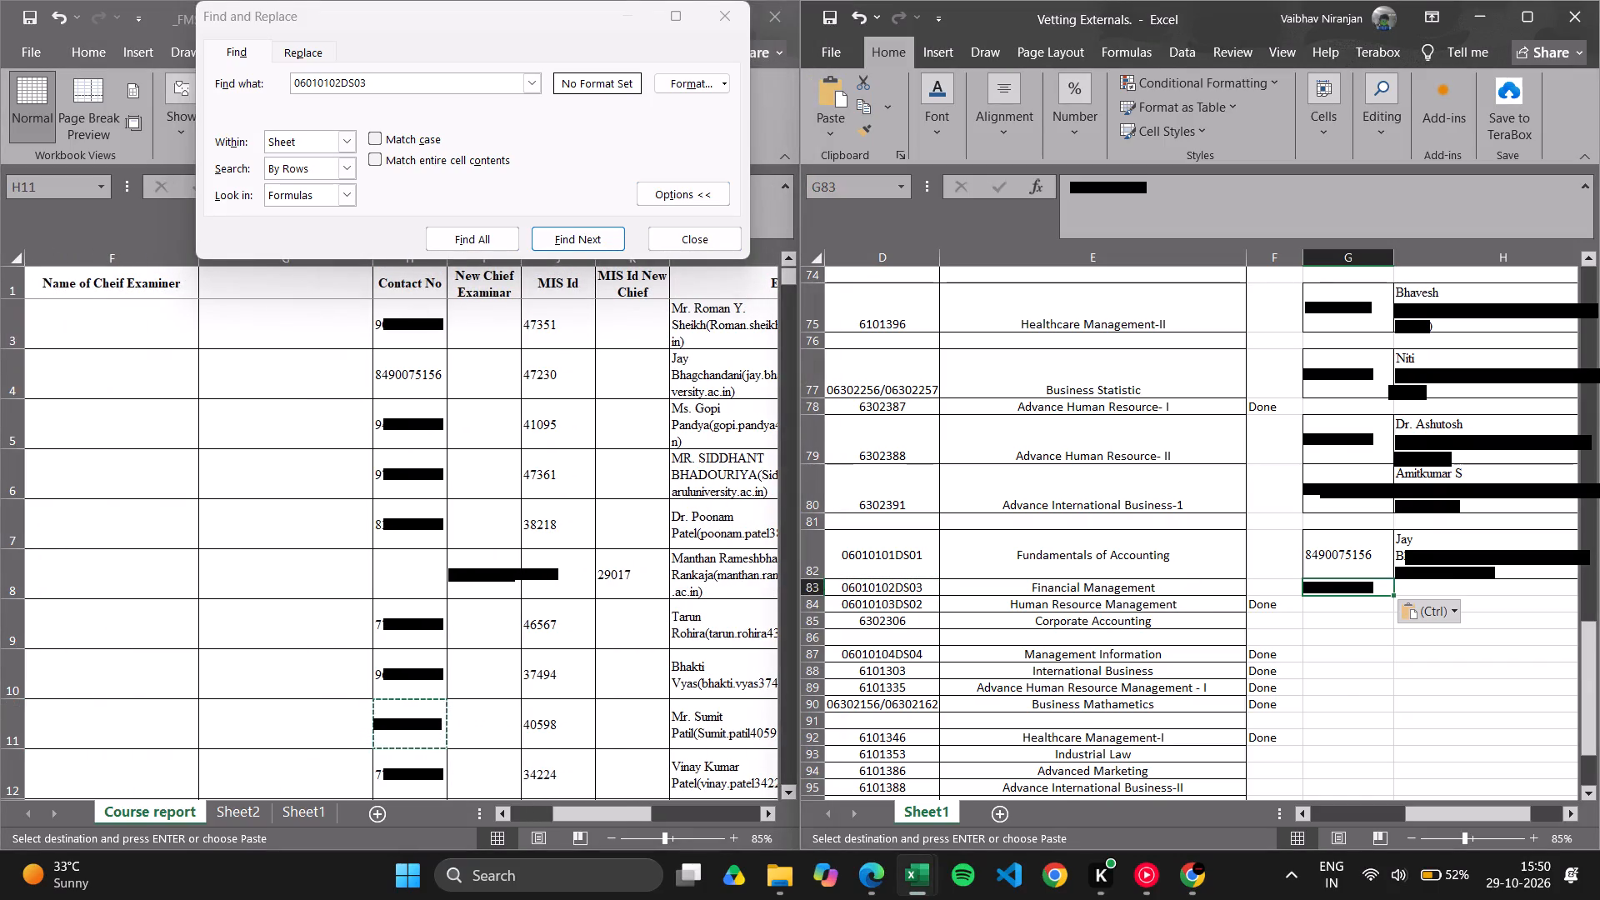
Copy the Financial Management row's E mail id from L11 of the nomination workbook into H83 of Vetting Externals.
{"action": "double_click", "coordinate": [714, 715]}
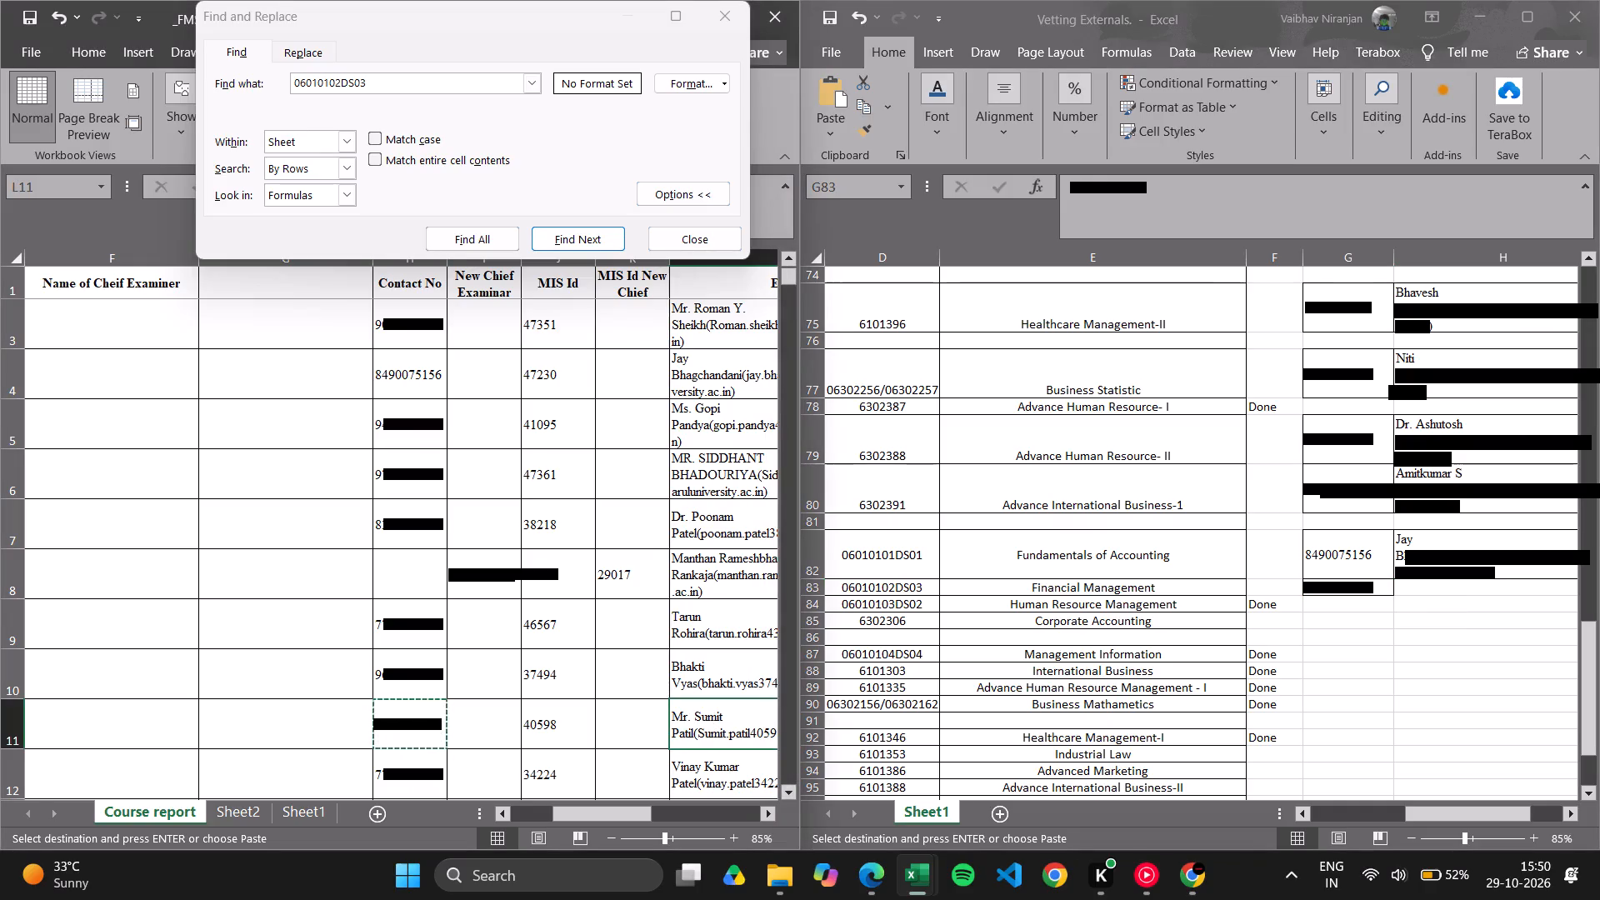
{"action": "key", "text": "ctrl+c"}
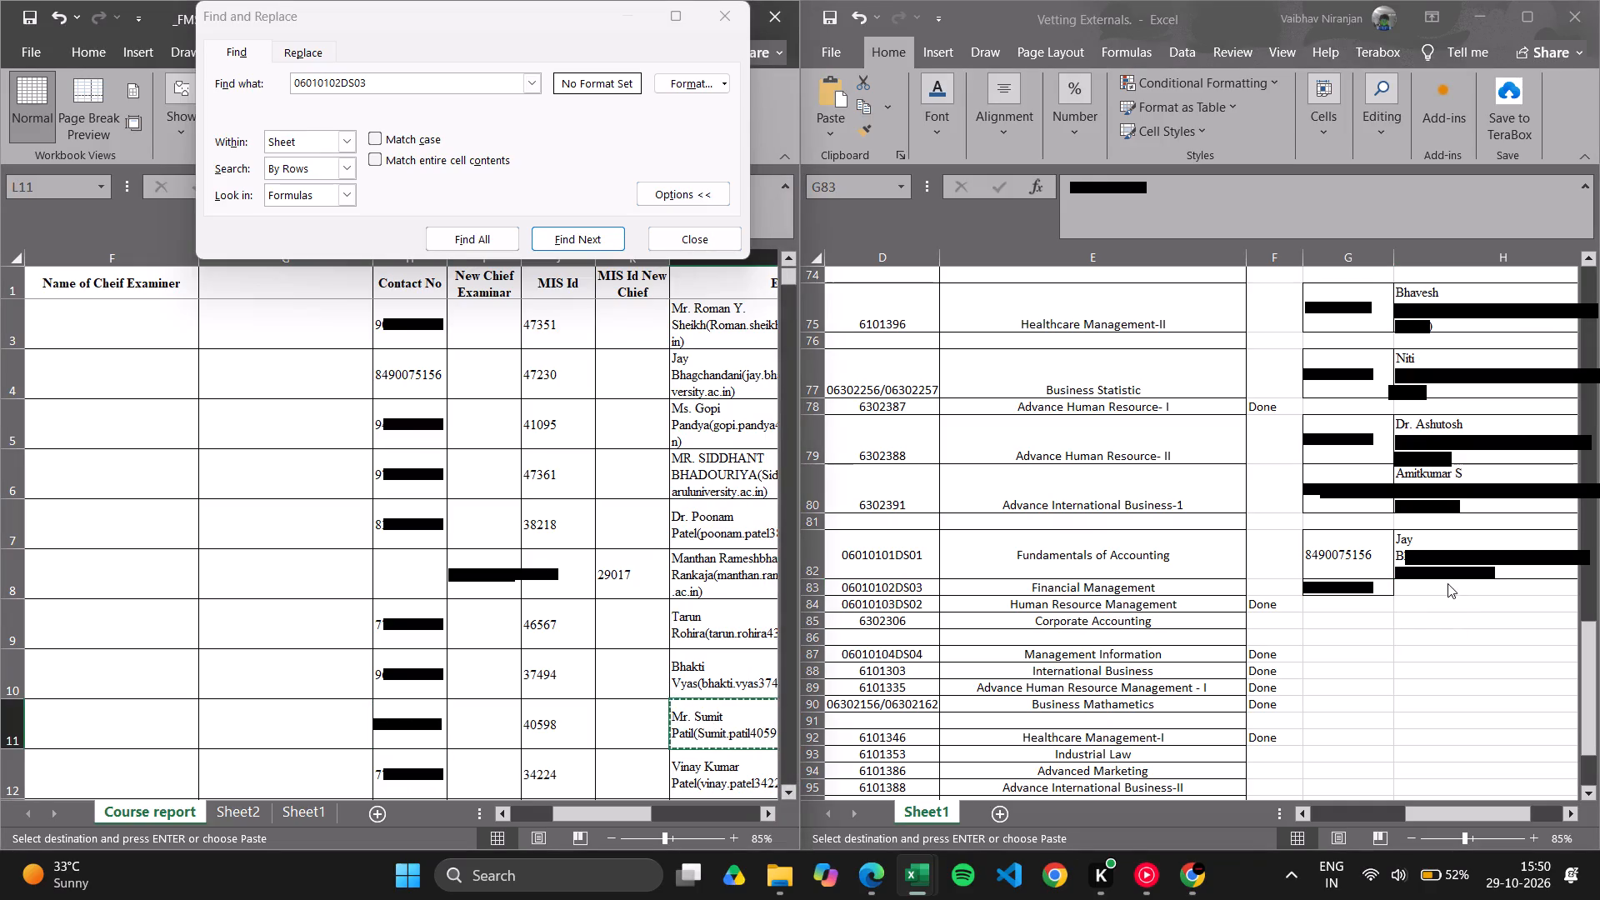
{"action": "left_click", "coordinate": [1447, 583]}
{"action": "left_click", "coordinate": [1443, 588]}
{"action": "key", "text": "ctrl+v"}
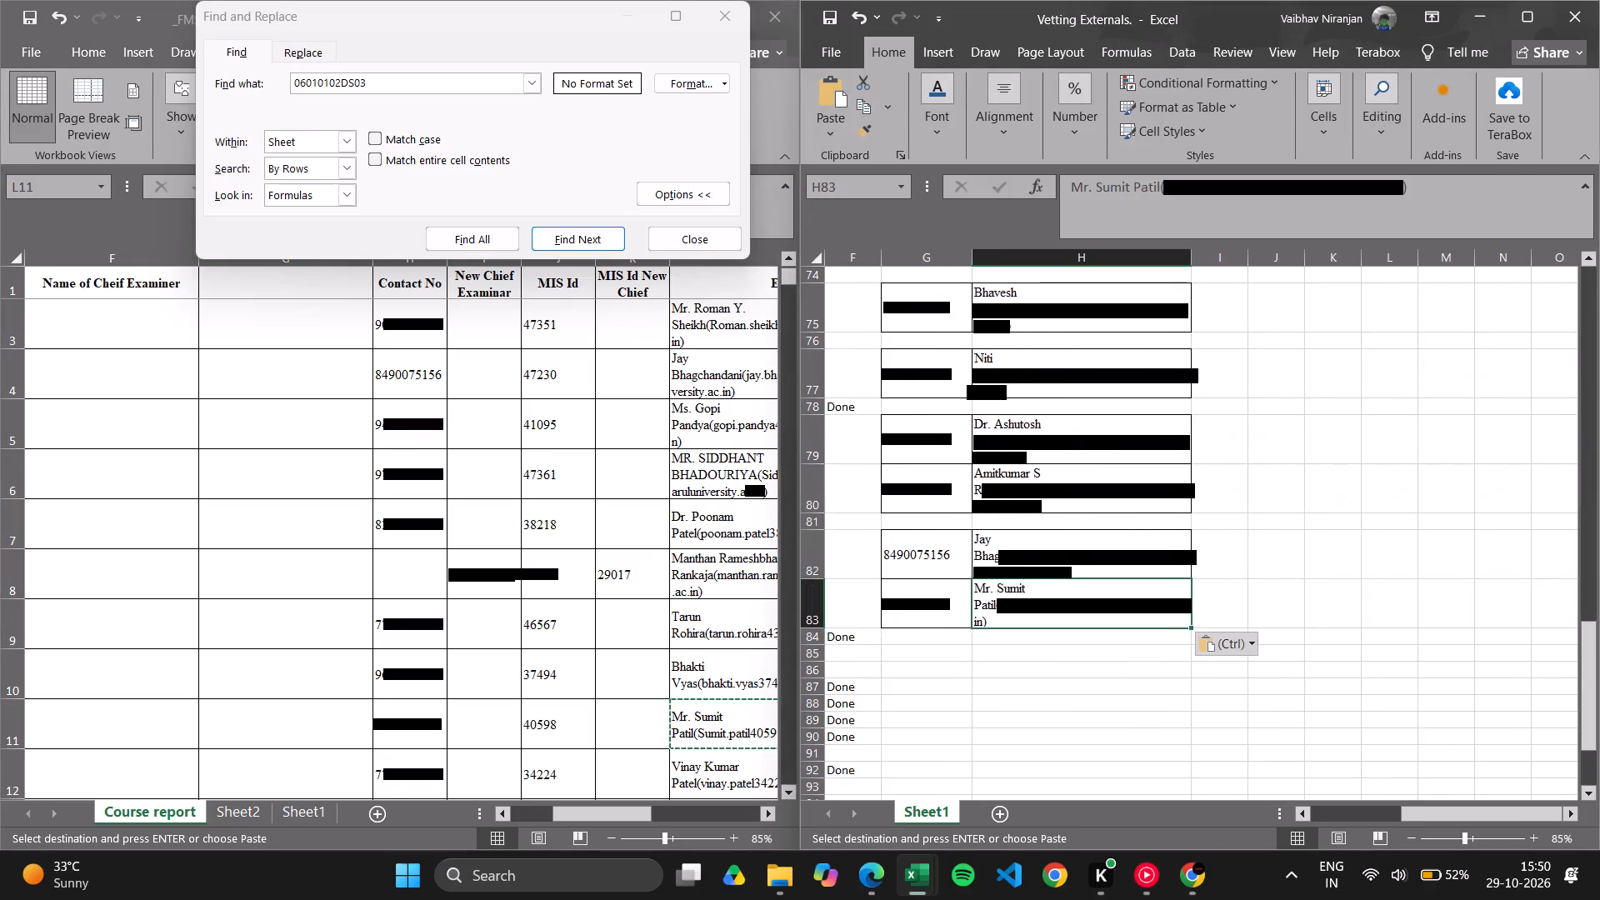
Search the nomination workbook for the Corporate Accounting subject code 6302306, copied from D85 of Vetting Externals.
{"action": "left_click", "coordinate": [1012, 644]}
{"action": "scroll", "coordinate": [1012, 644], "scroll_direction": "right", "scroll_amount": 5}
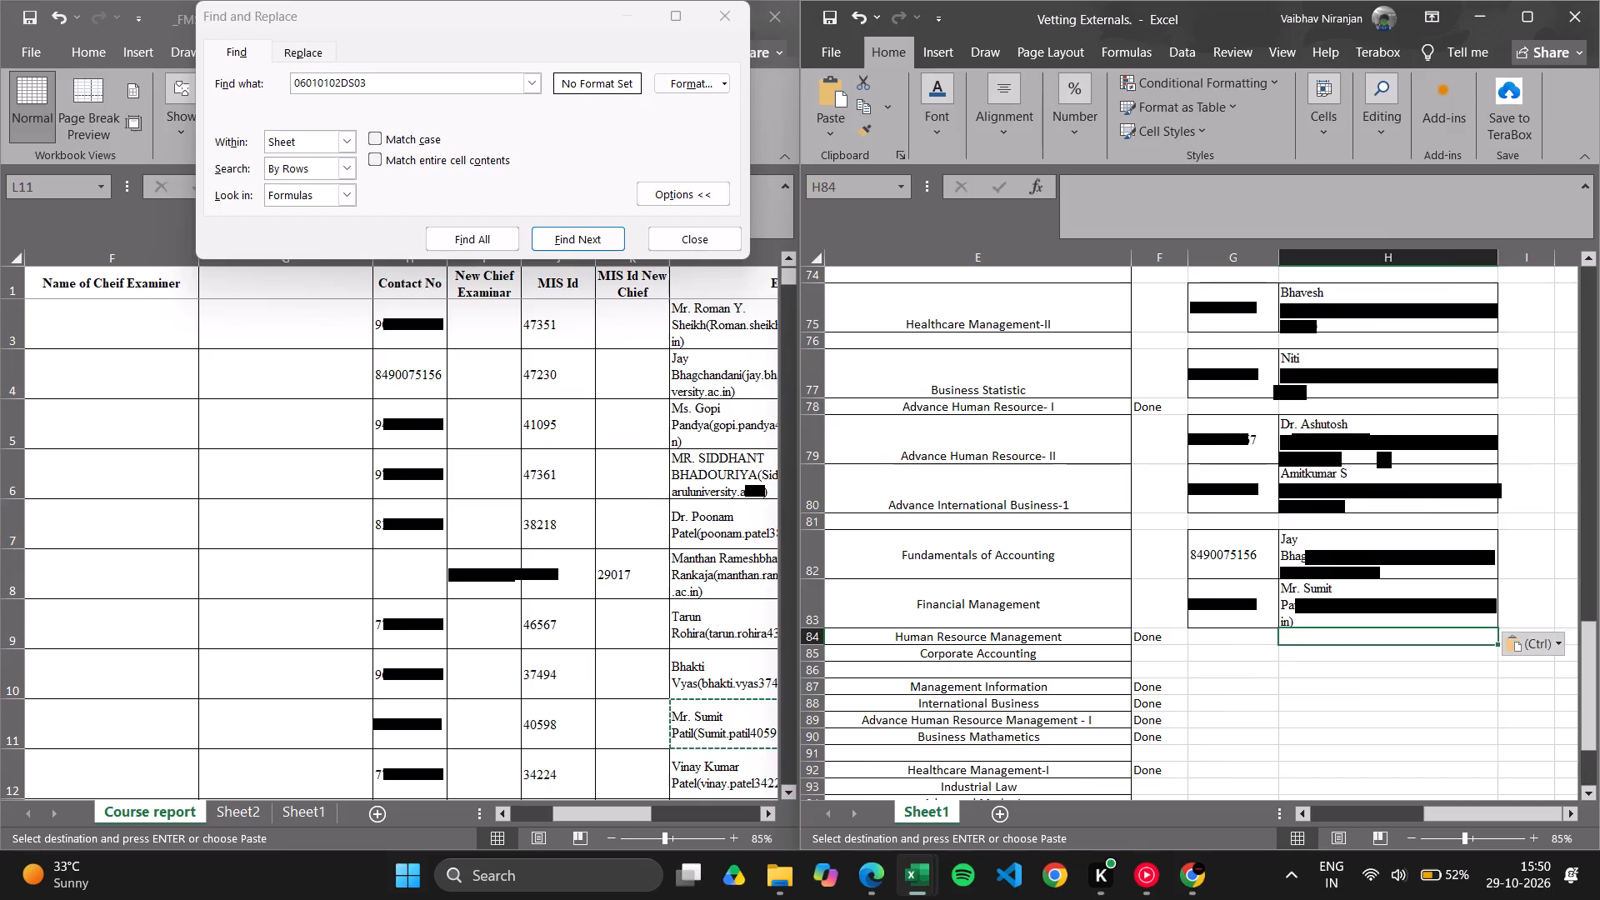
{"action": "scroll", "coordinate": [940, 652], "scroll_direction": "right", "scroll_amount": 2}
{"action": "left_click", "coordinate": [915, 653]}
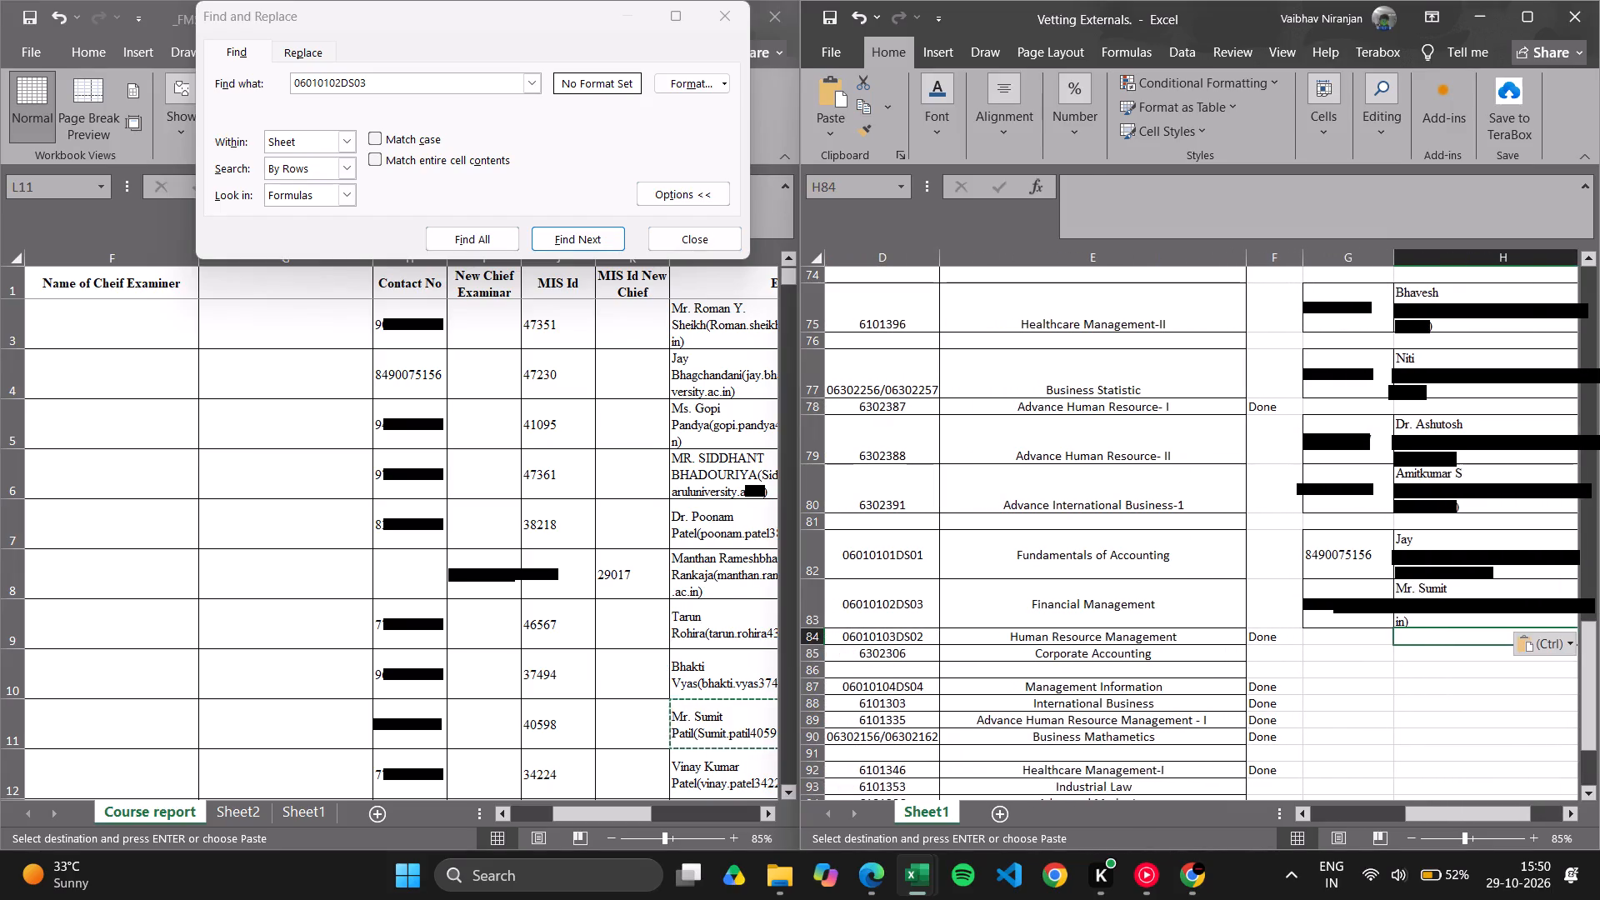
{"action": "key", "text": "ctrl+c"}
{"action": "left_click", "coordinate": [466, 453]}
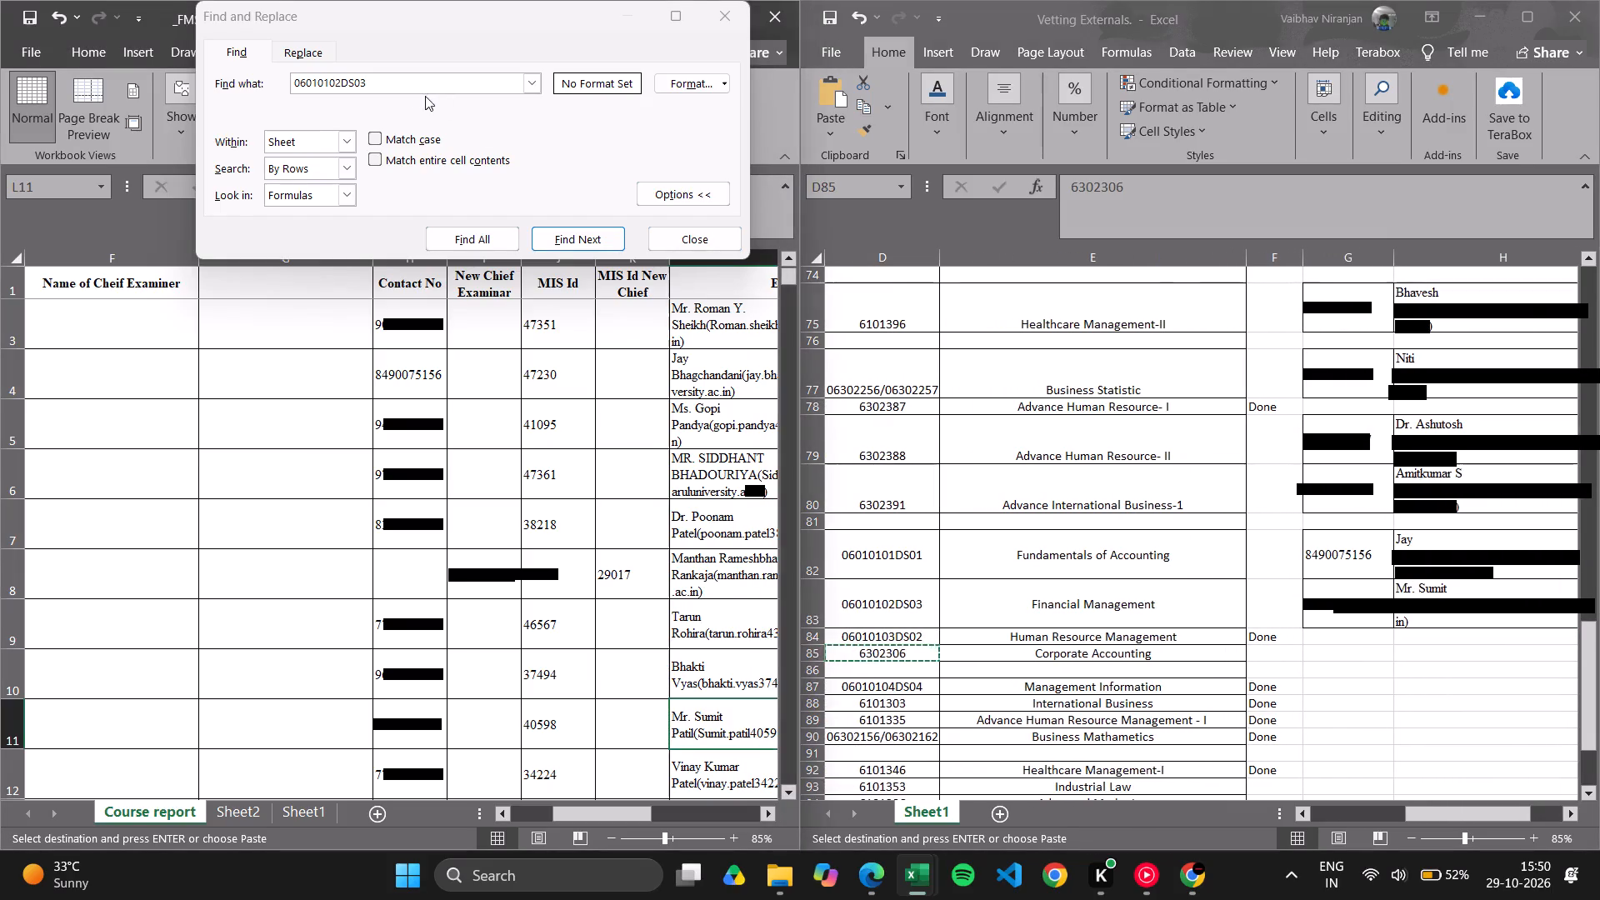
{"action": "double_click", "coordinate": [405, 83]}
{"action": "key", "text": "ctrl+v"}
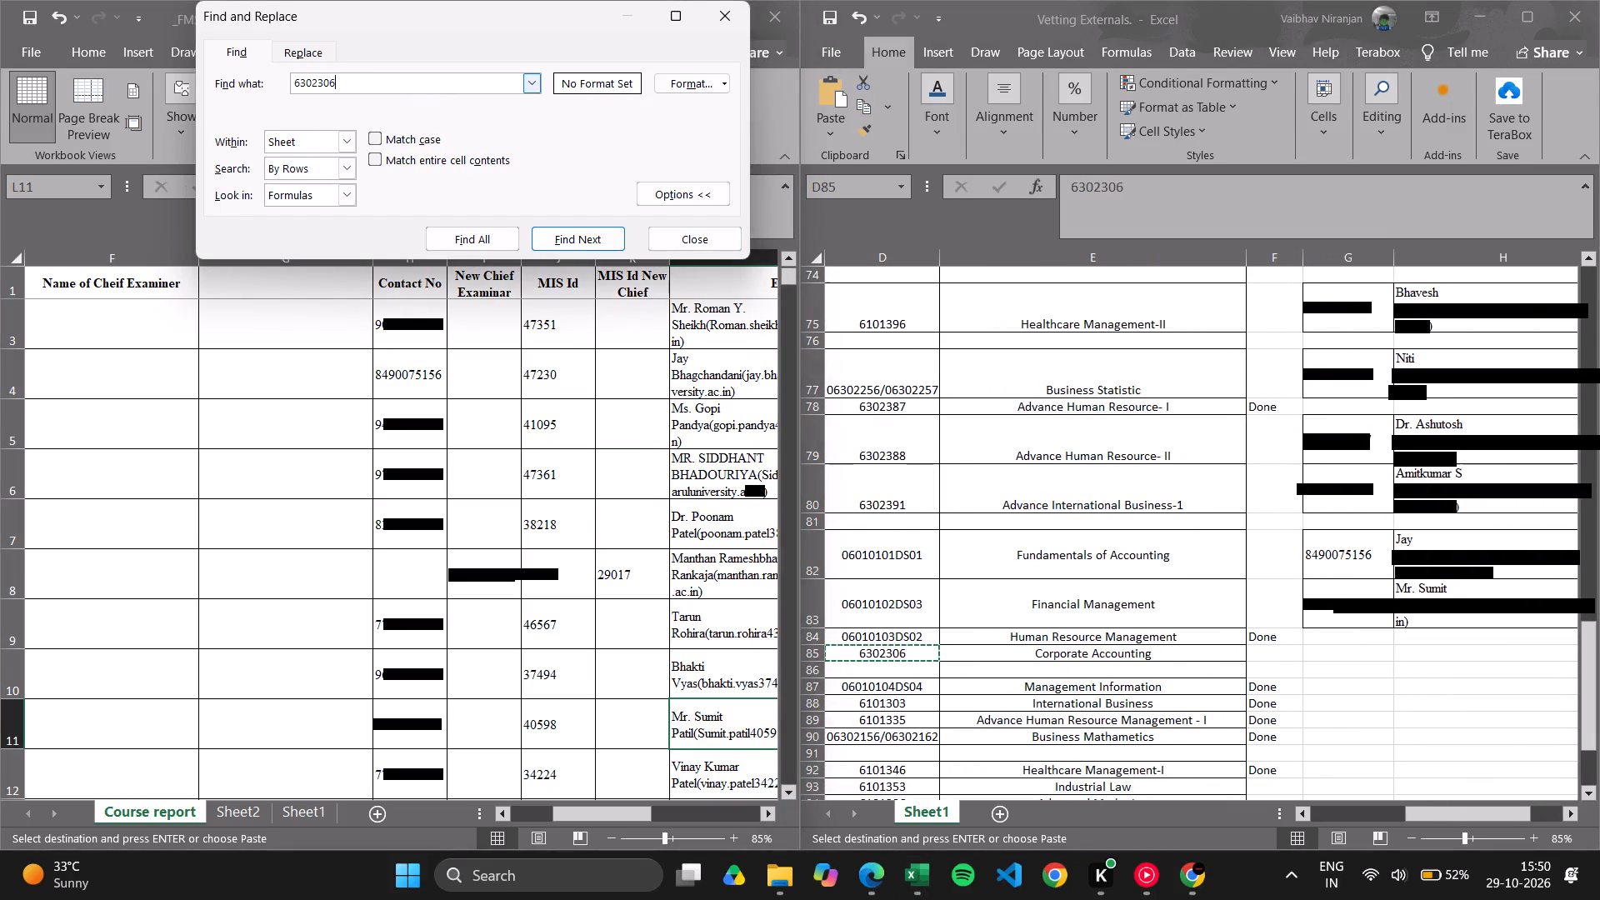
{"action": "left_click", "coordinate": [572, 240]}
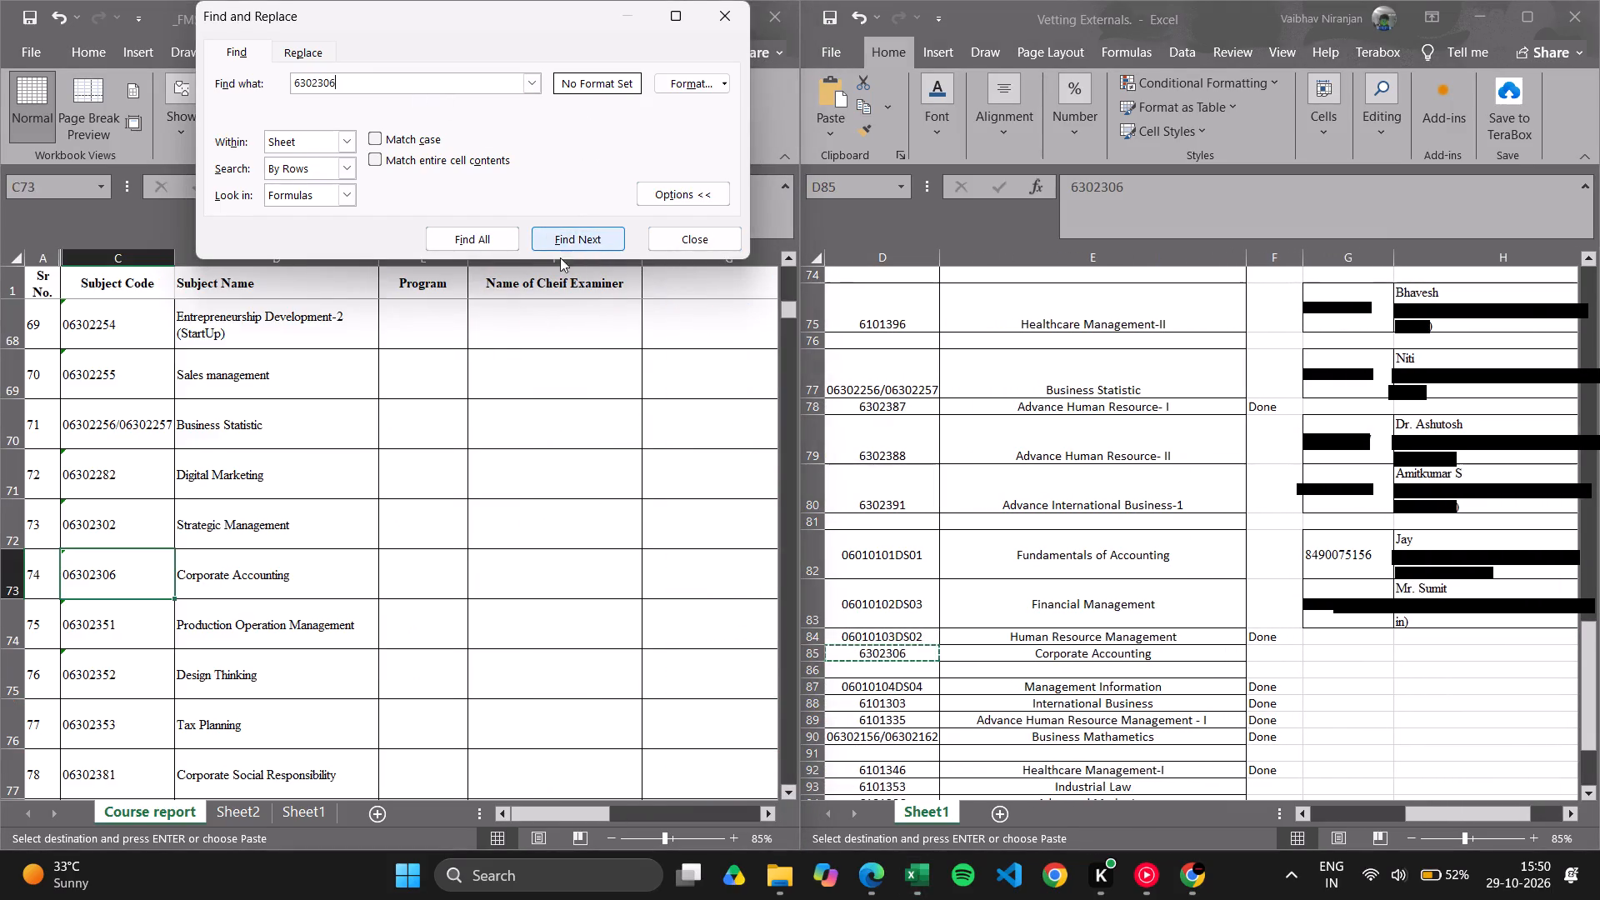
Copy the Corporate Accounting row's New Chief Examinar contact number from I73 of the nomination workbook.
{"action": "scroll", "coordinate": [384, 581], "scroll_direction": "left", "scroll_amount": 5}
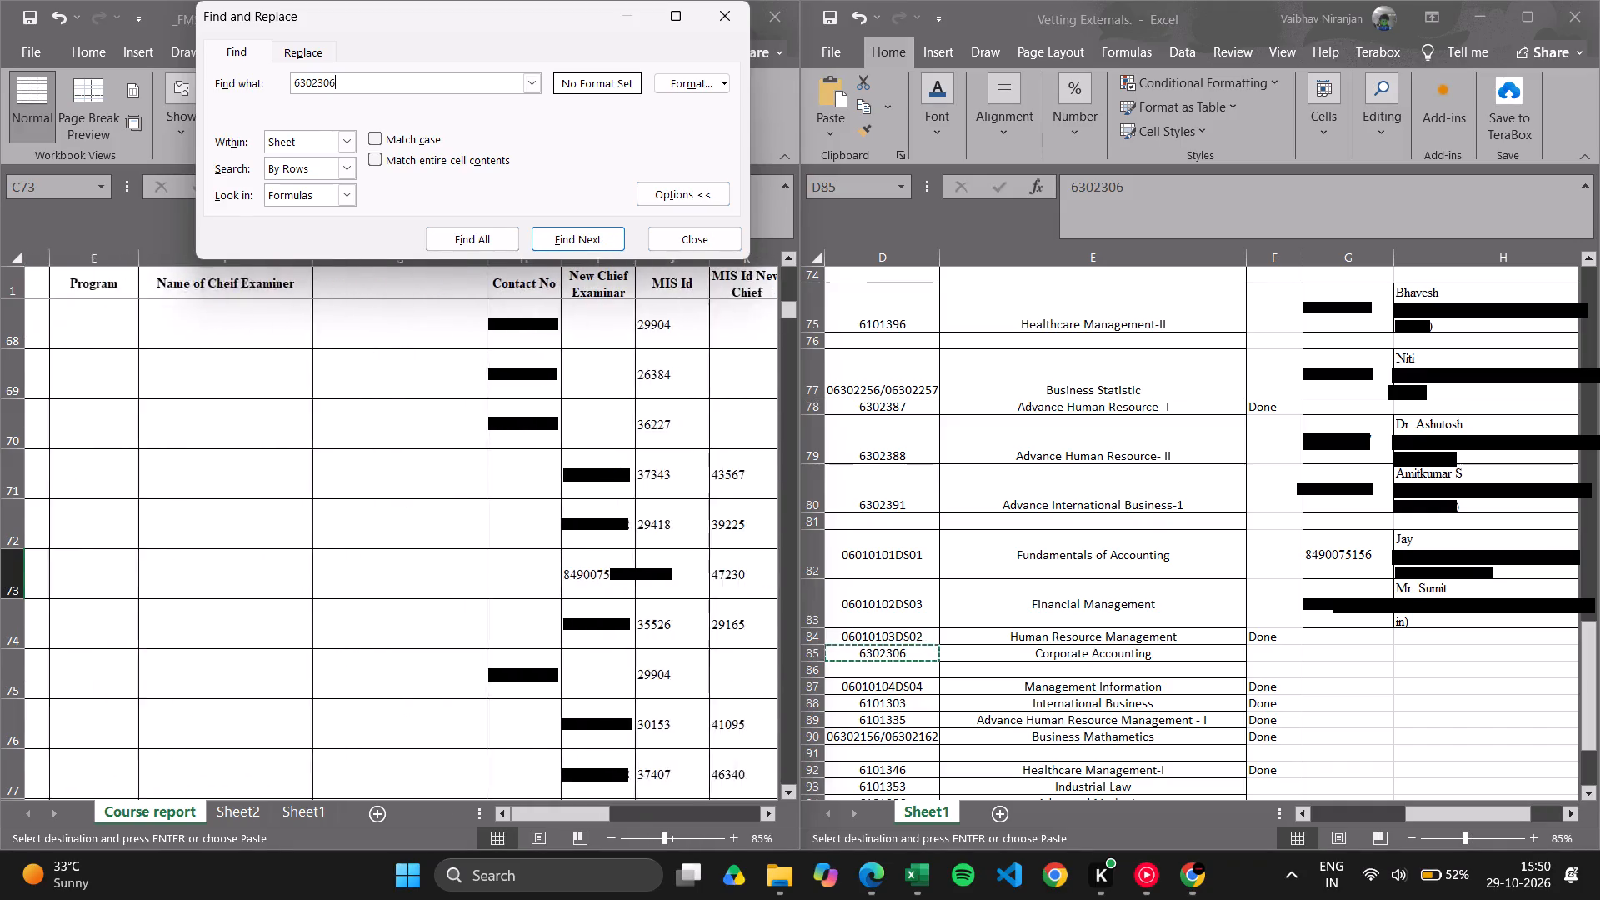
{"action": "scroll", "coordinate": [384, 581], "scroll_direction": "left", "scroll_amount": 1}
{"action": "left_click", "coordinate": [492, 587]}
{"action": "key", "text": "ctrl+c"}
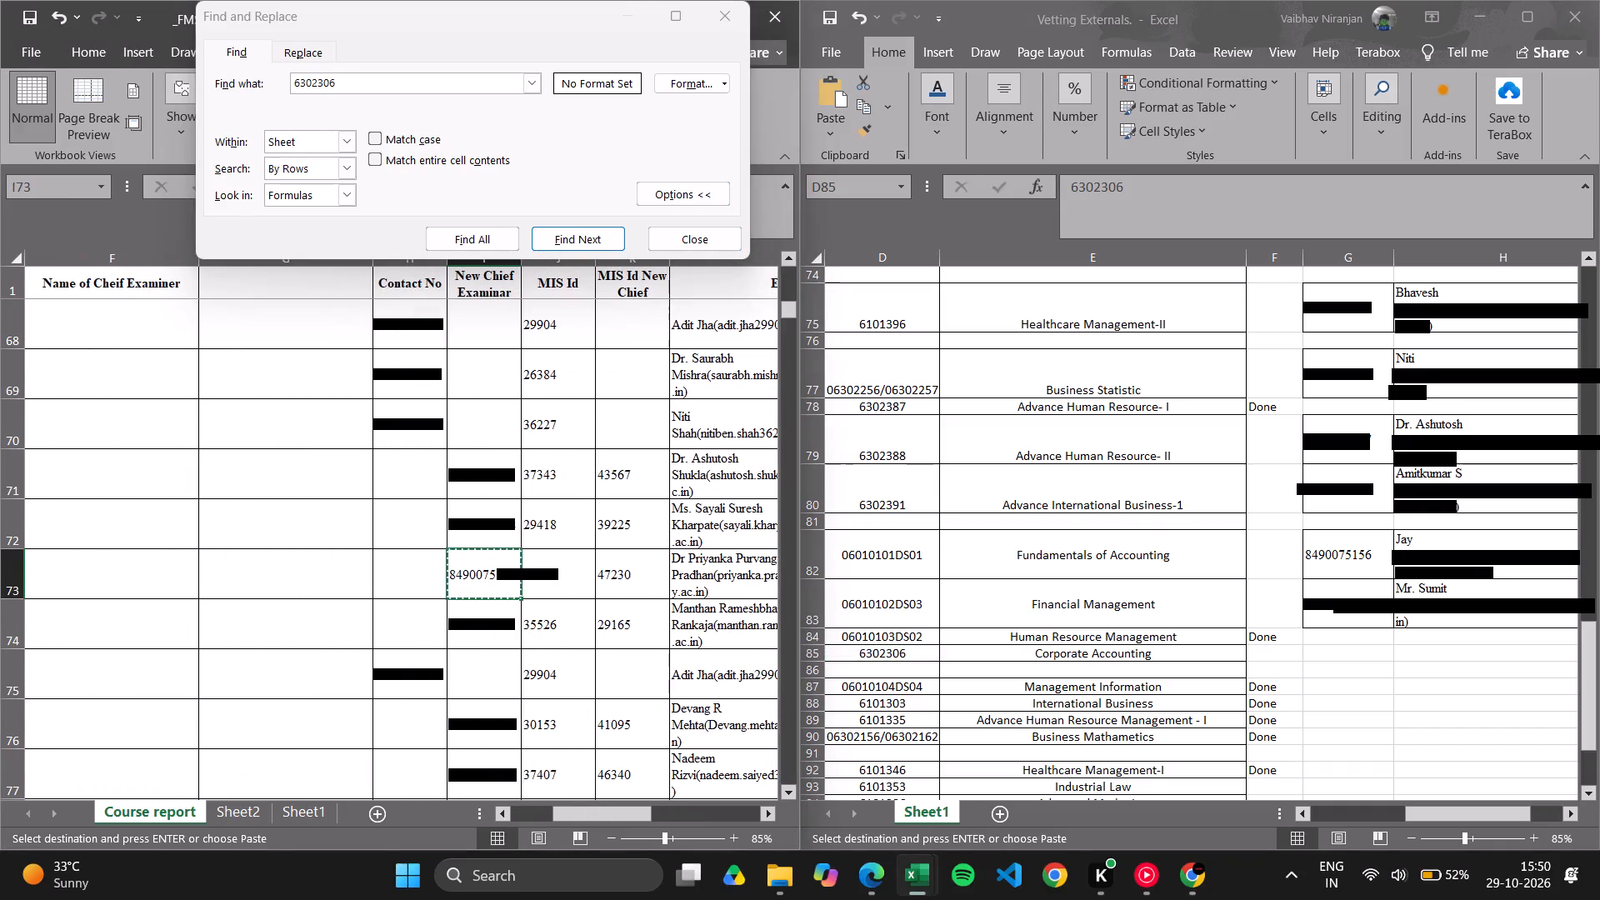
Paste the Corporate Accounting row's New Chief Examinar number, copied from I73 of the nomination workbook, into G85 of Vetting Externals.
{"action": "left_click", "coordinate": [1332, 652]}
{"action": "left_click", "coordinate": [1332, 652]}
{"action": "key", "text": "ctrl+v"}
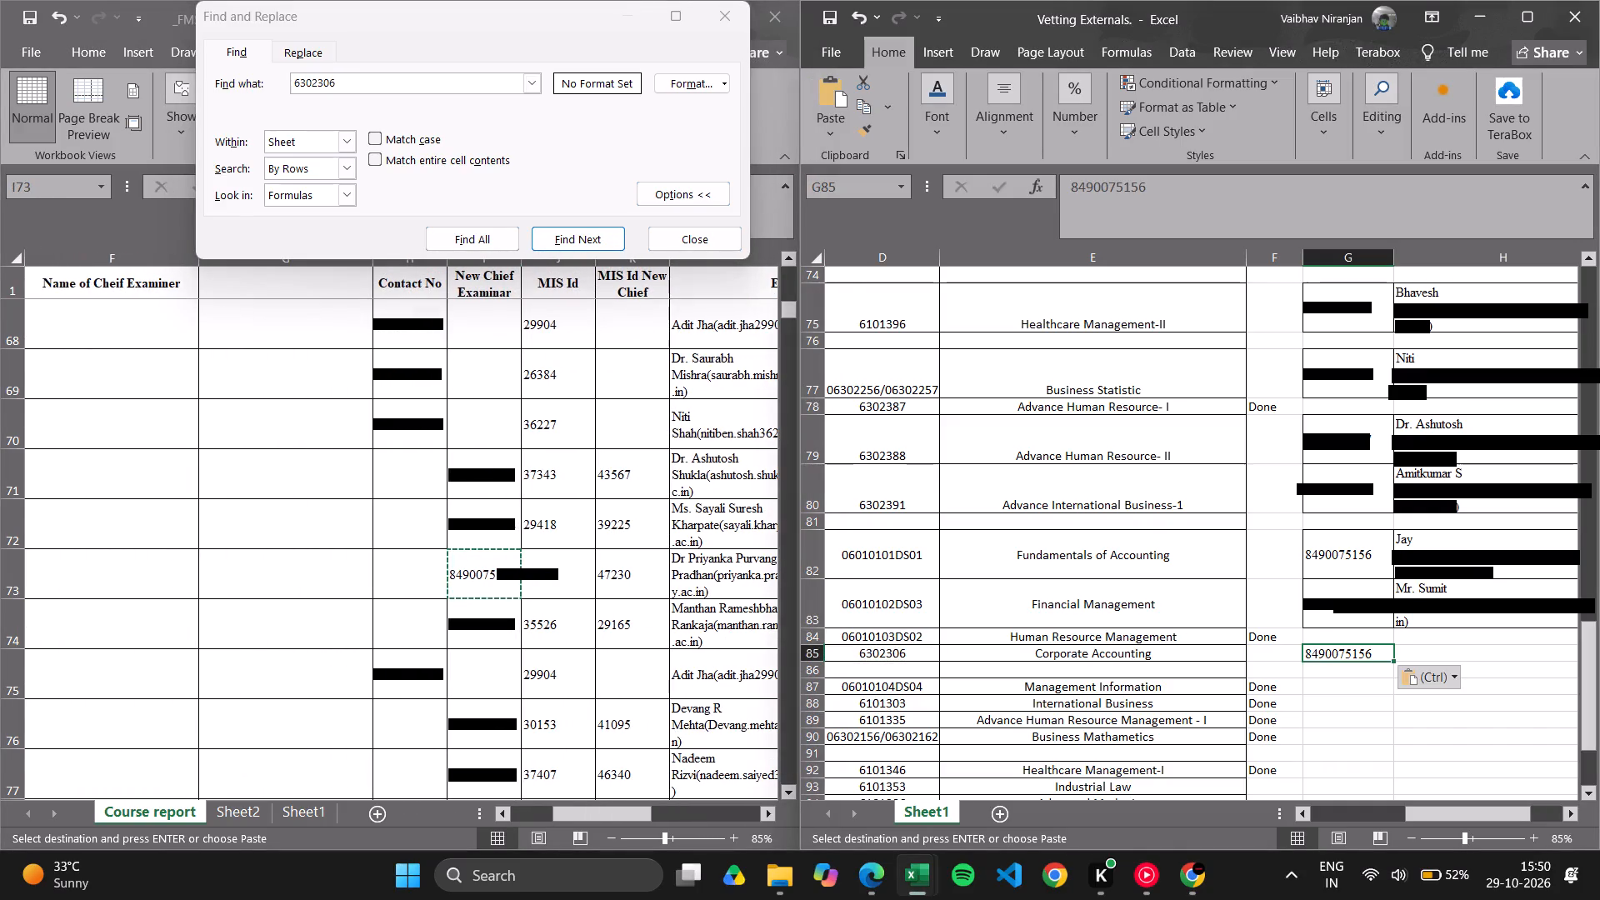
Copy the Corporate Accounting row's E mail id from L73 of the nomination workbook into H85 of Vetting Externals.
{"action": "double_click", "coordinate": [682, 574]}
{"action": "key", "text": "ctrl+c"}
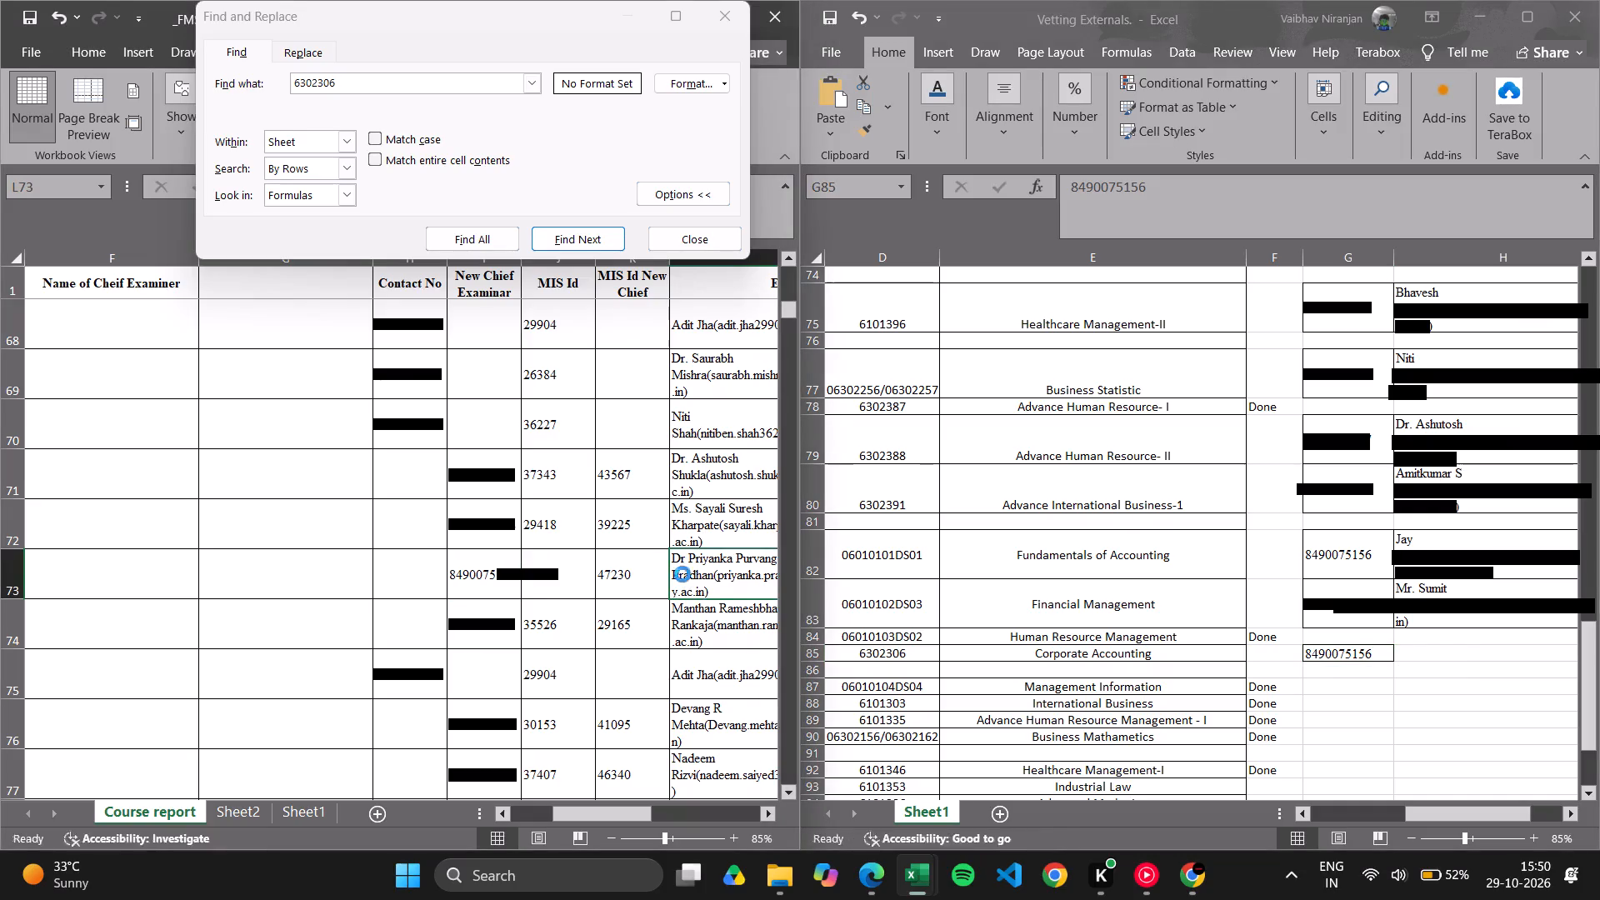
{"action": "double_click", "coordinate": [1452, 652]}
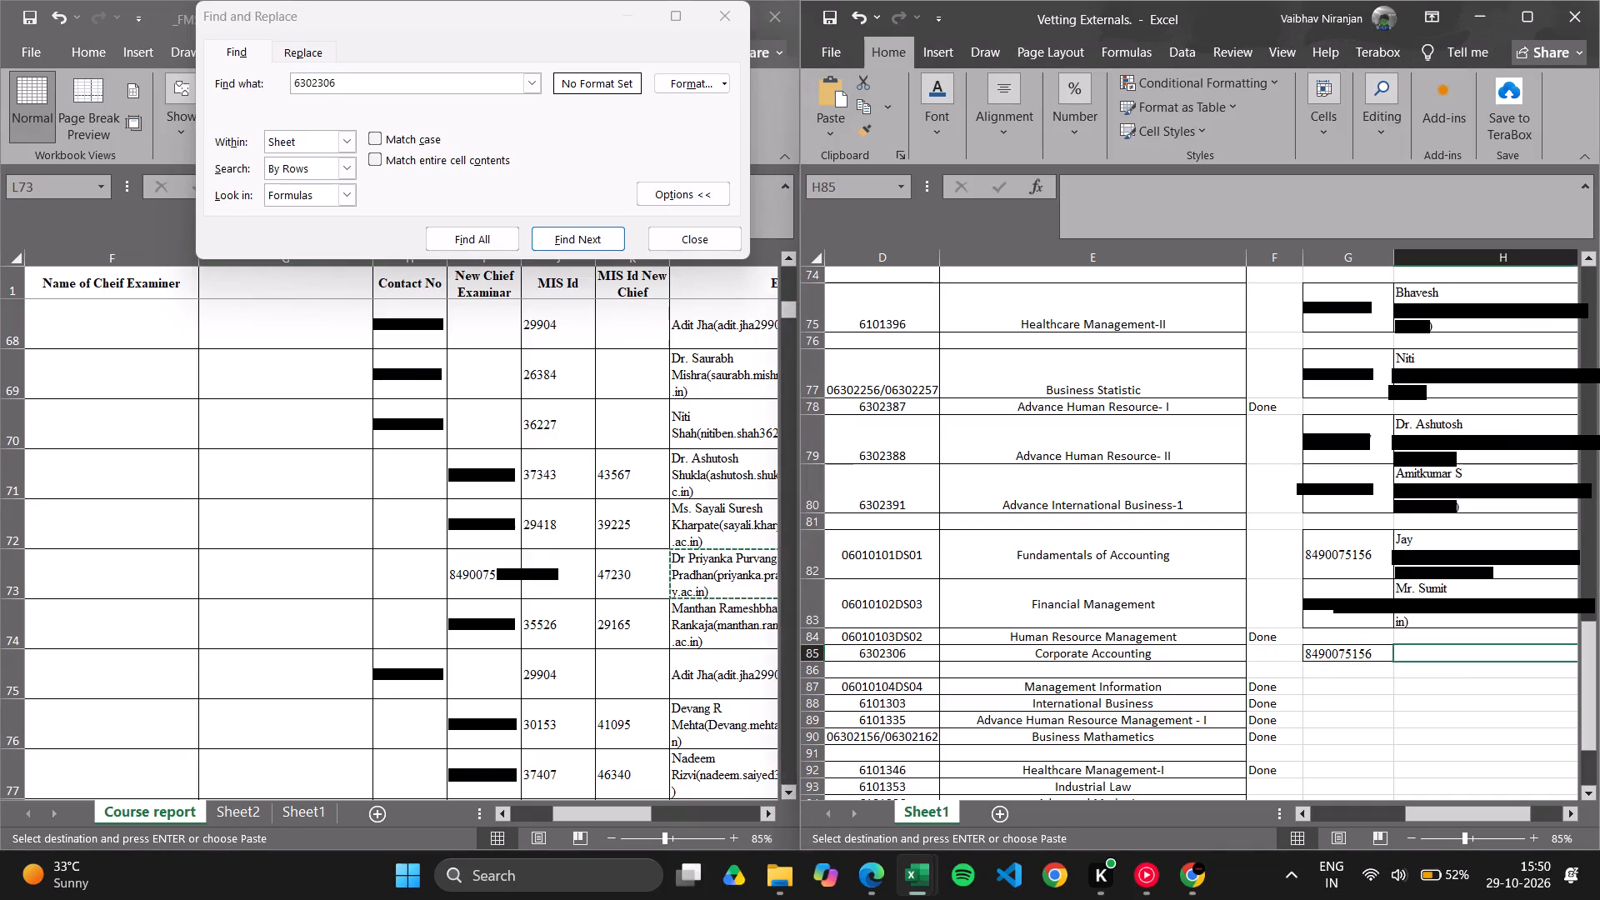
{"action": "key", "text": "ctrl+v"}
Locate the next subject without examiner details below Corporate Accounting in Vetting Externals.
{"action": "left_click", "coordinate": [1160, 691]}
{"action": "scroll", "coordinate": [957, 661], "scroll_direction": "right", "scroll_amount": 2}
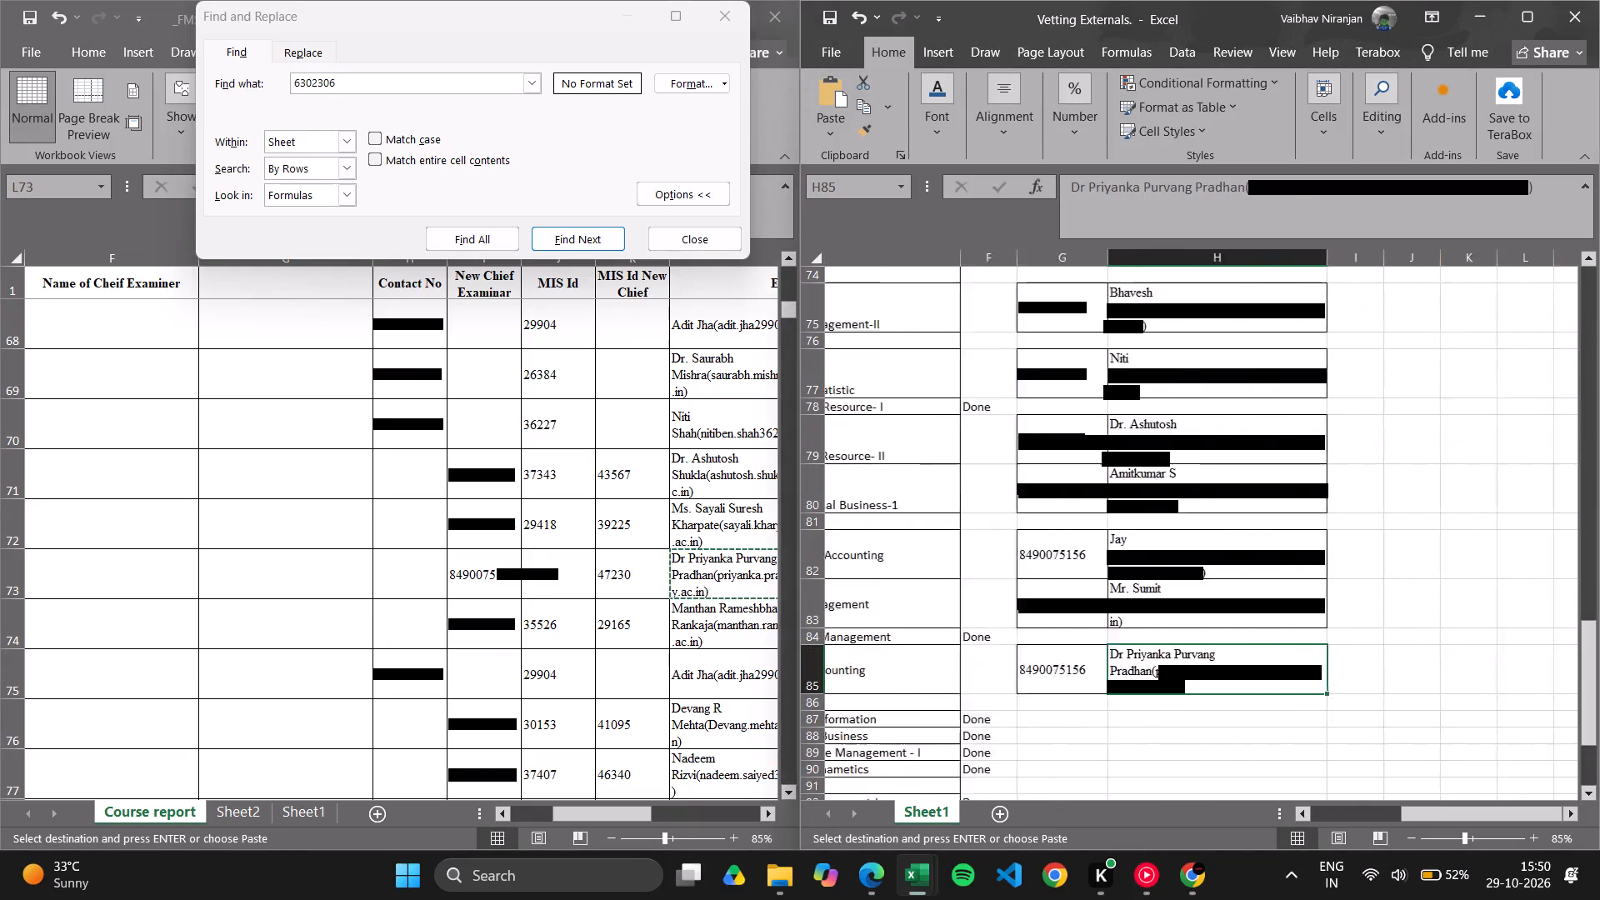
{"action": "scroll", "coordinate": [957, 661], "scroll_direction": "right", "scroll_amount": 2}
{"action": "scroll", "coordinate": [1051, 667], "scroll_direction": "down", "scroll_amount": 3}
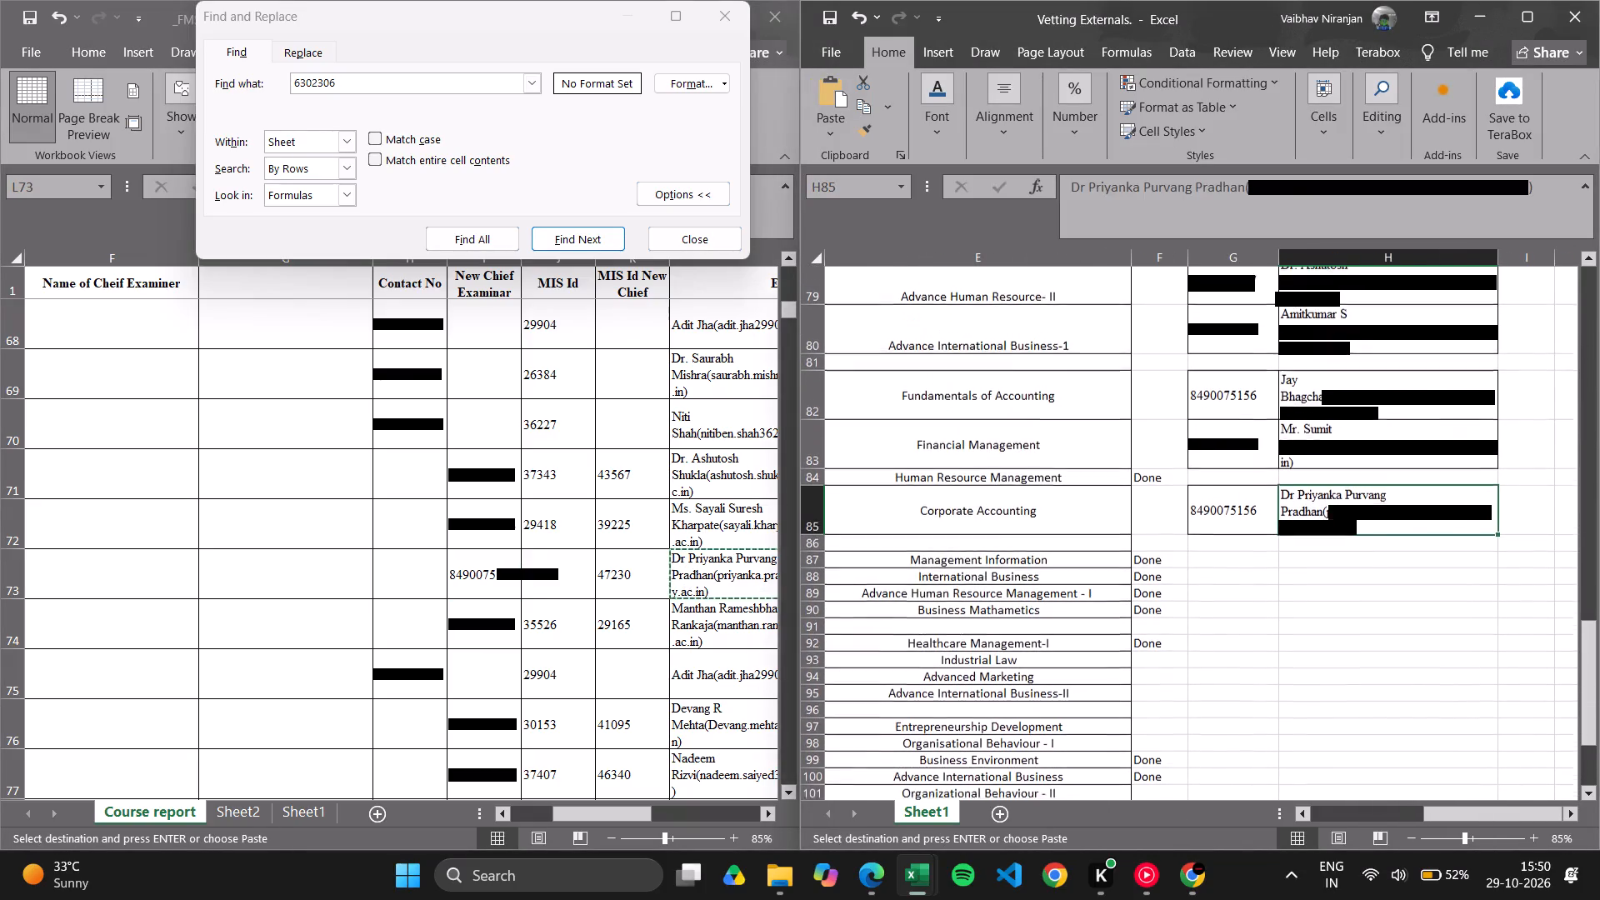
{"action": "scroll", "coordinate": [1051, 667], "scroll_direction": "right", "scroll_amount": 4}
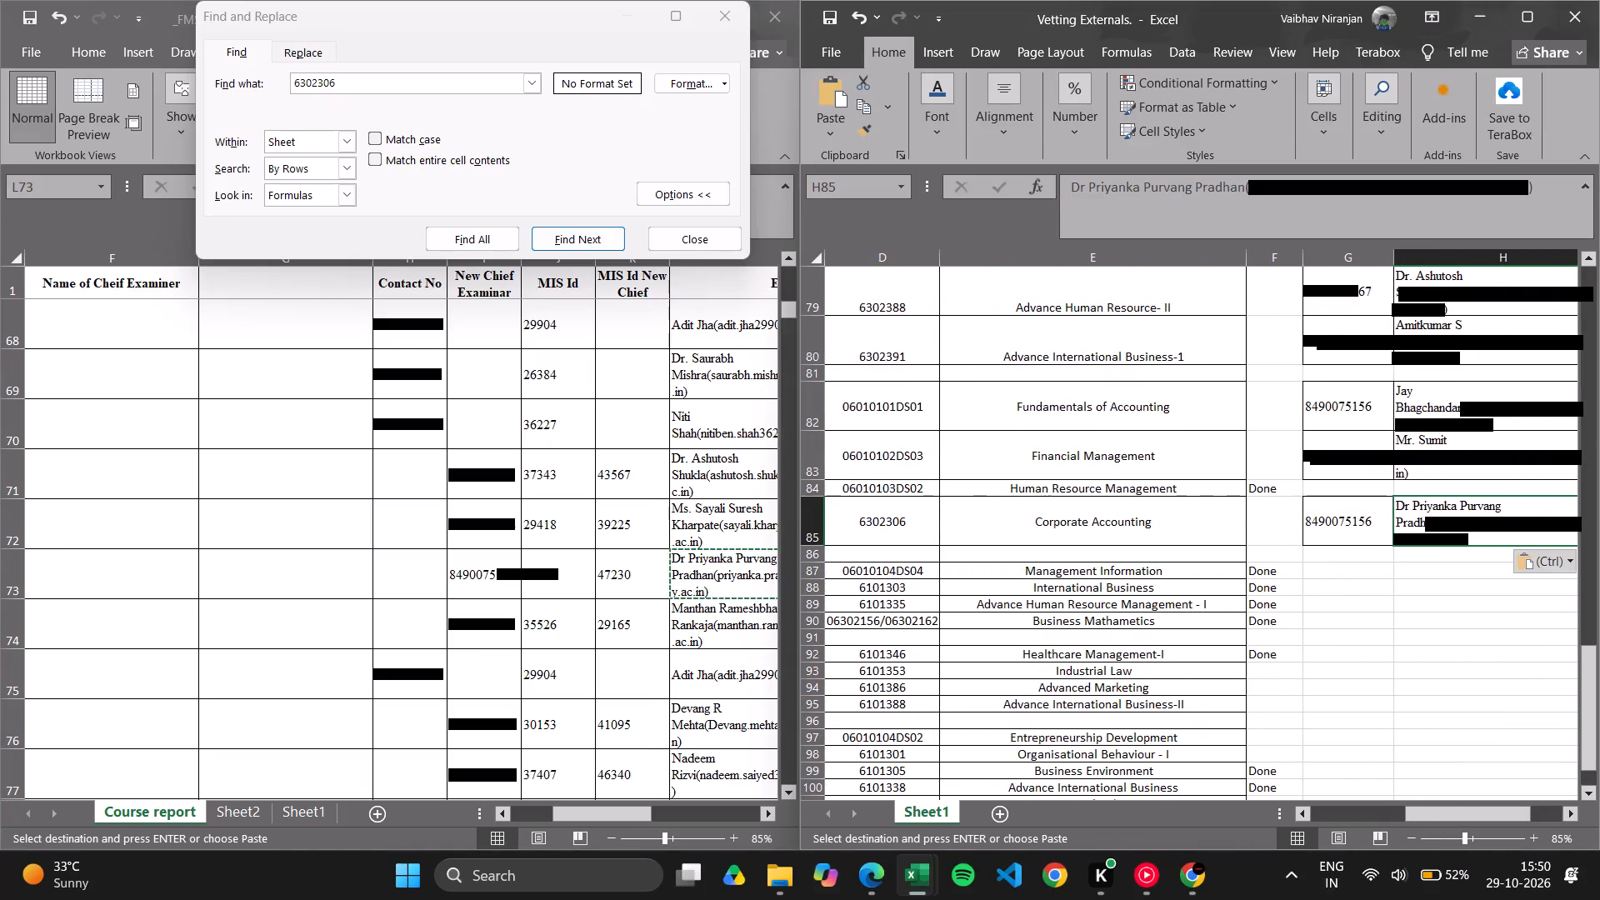
{"action": "scroll", "coordinate": [1051, 667], "scroll_direction": "down", "scroll_amount": 3}
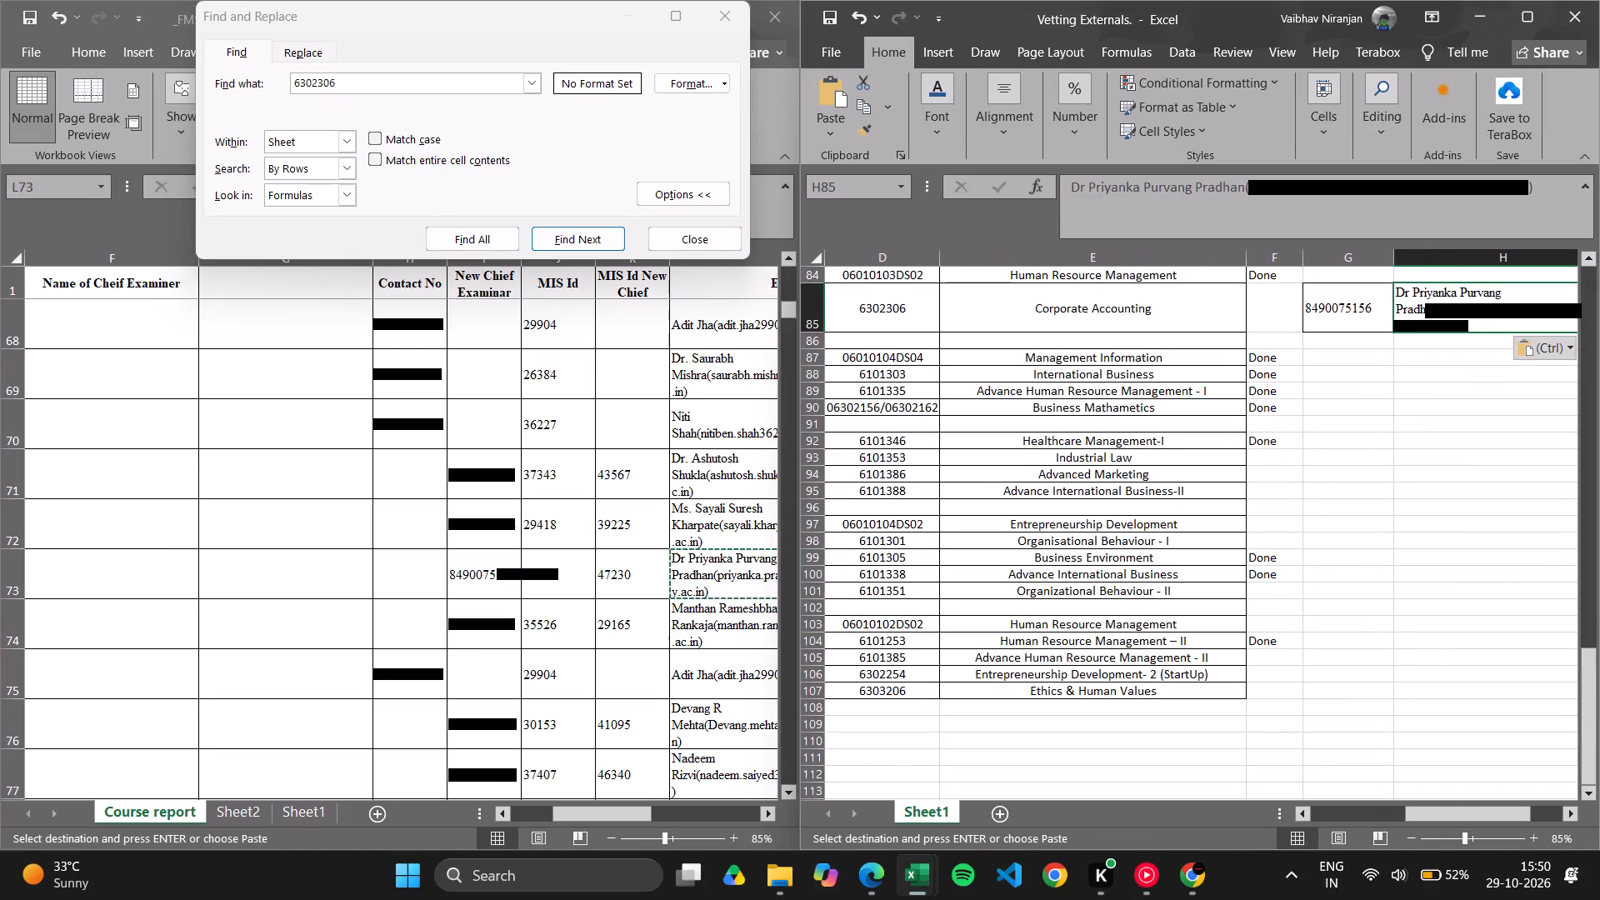
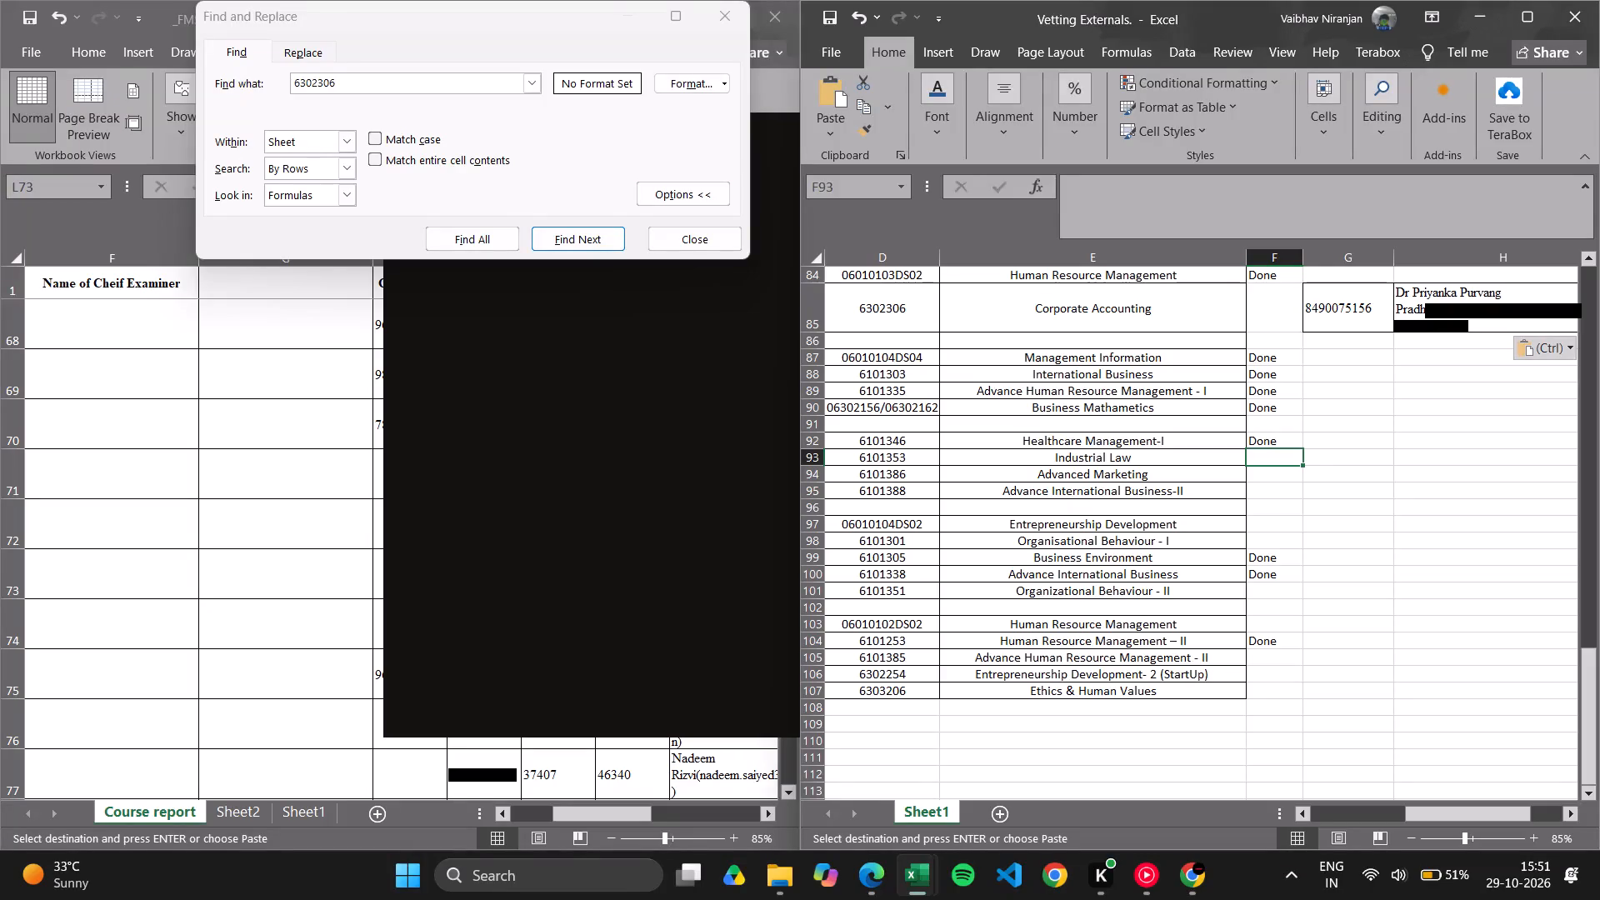
Search the Course report sheet for subject code 6101353 from the vetting list, matching entire cell contents.
{"action": "left_click", "coordinate": [909, 456]}
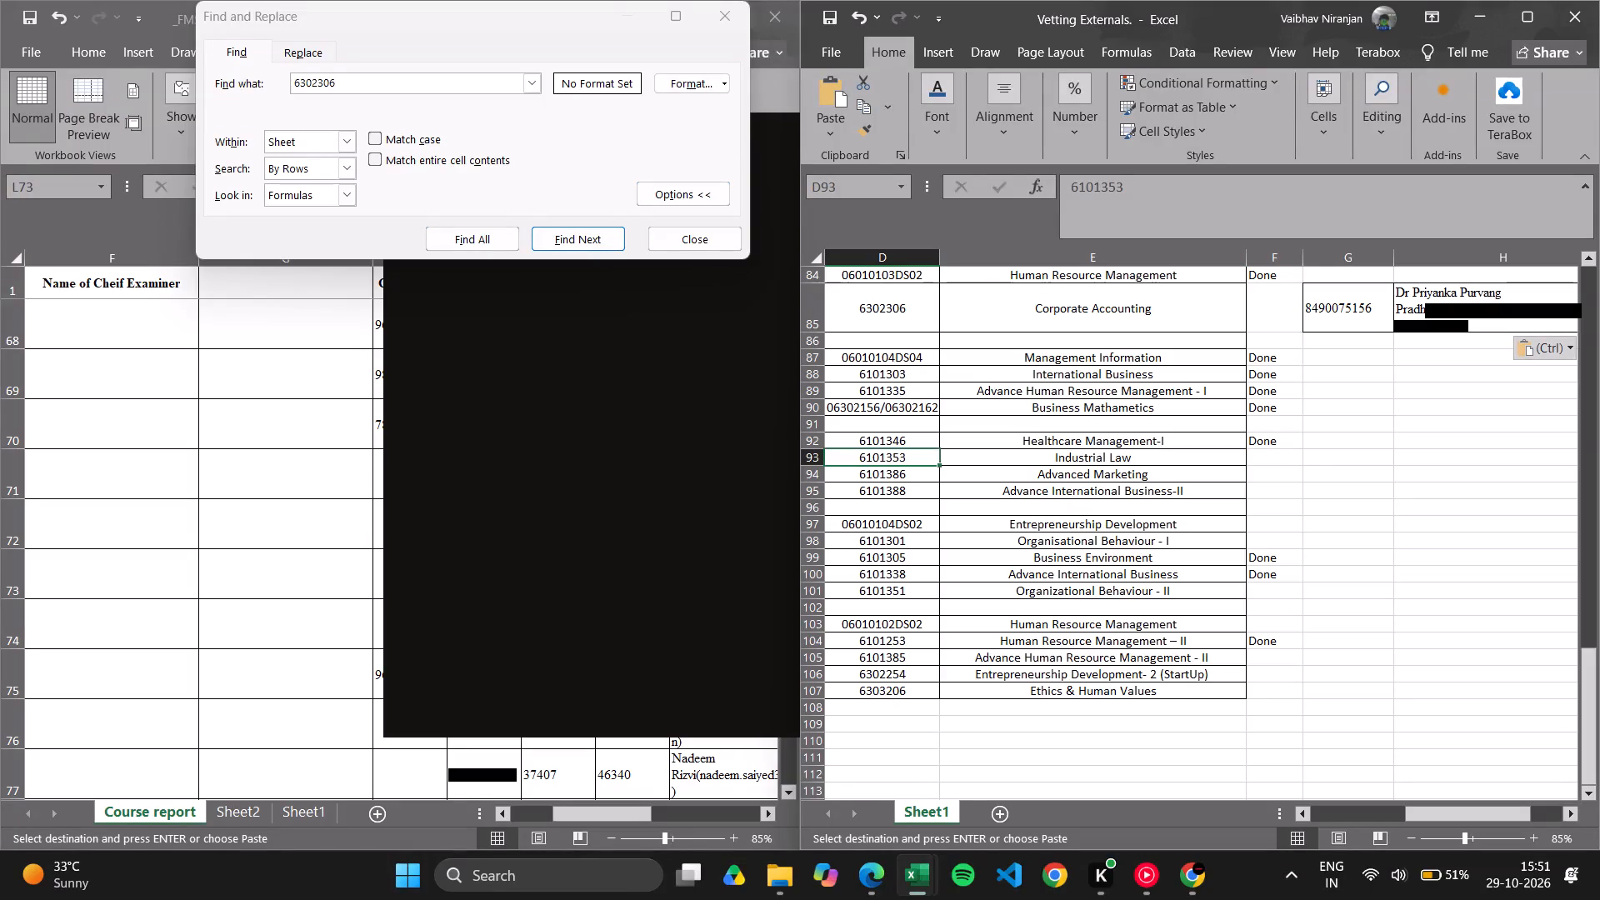
{"action": "key", "text": "ctrl+c"}
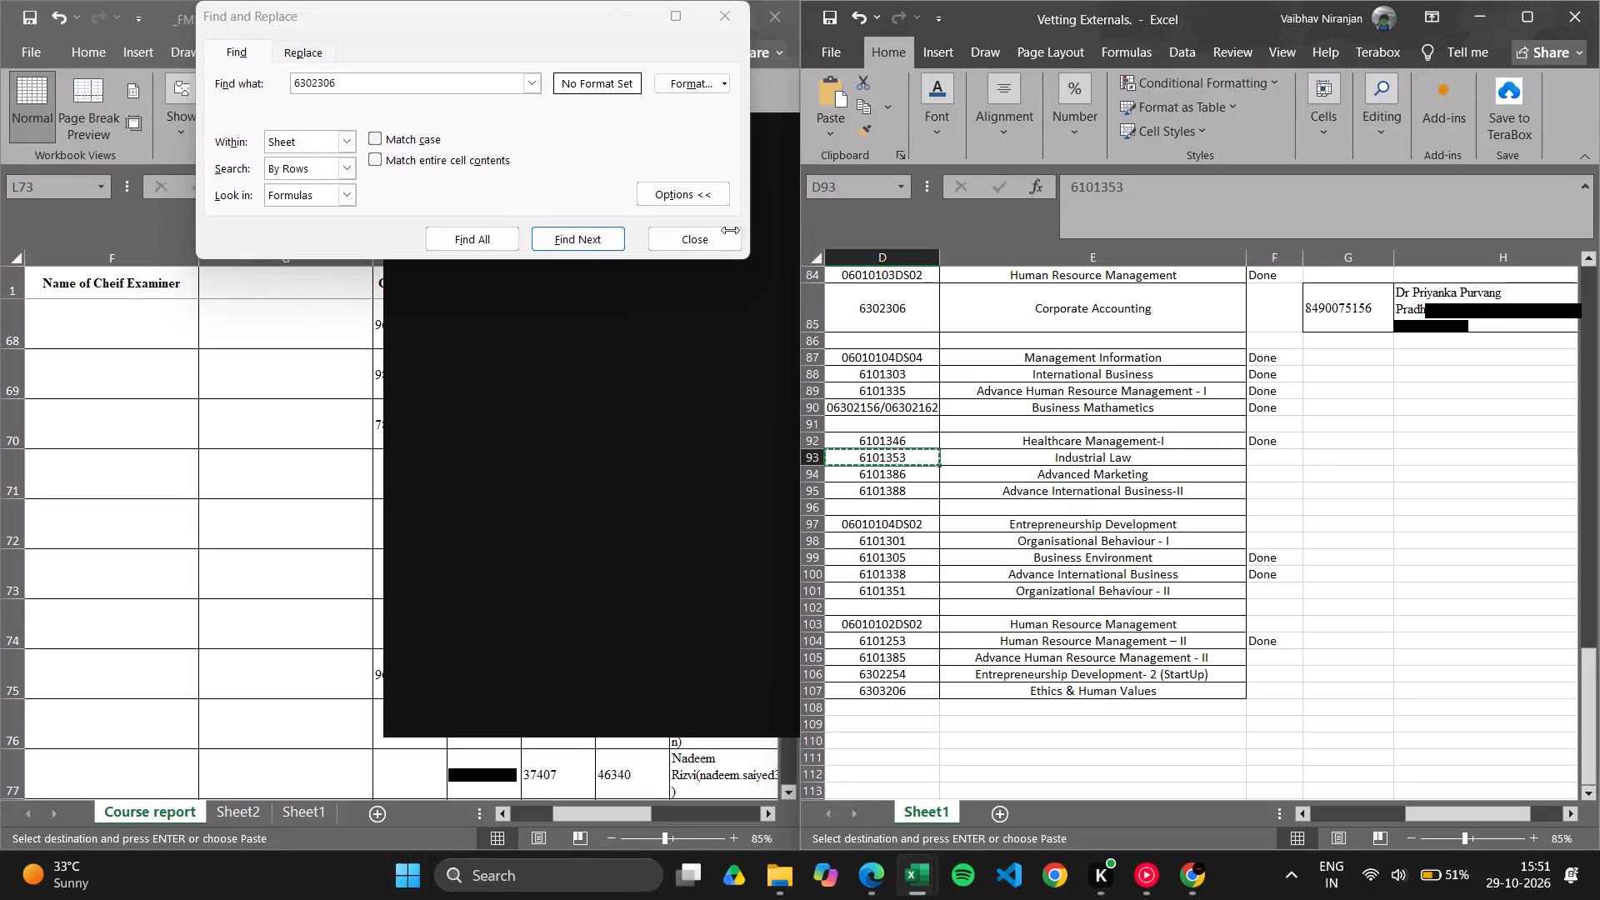
{"action": "left_click", "coordinate": [497, 159]}
{"action": "left_click", "coordinate": [340, 352]}
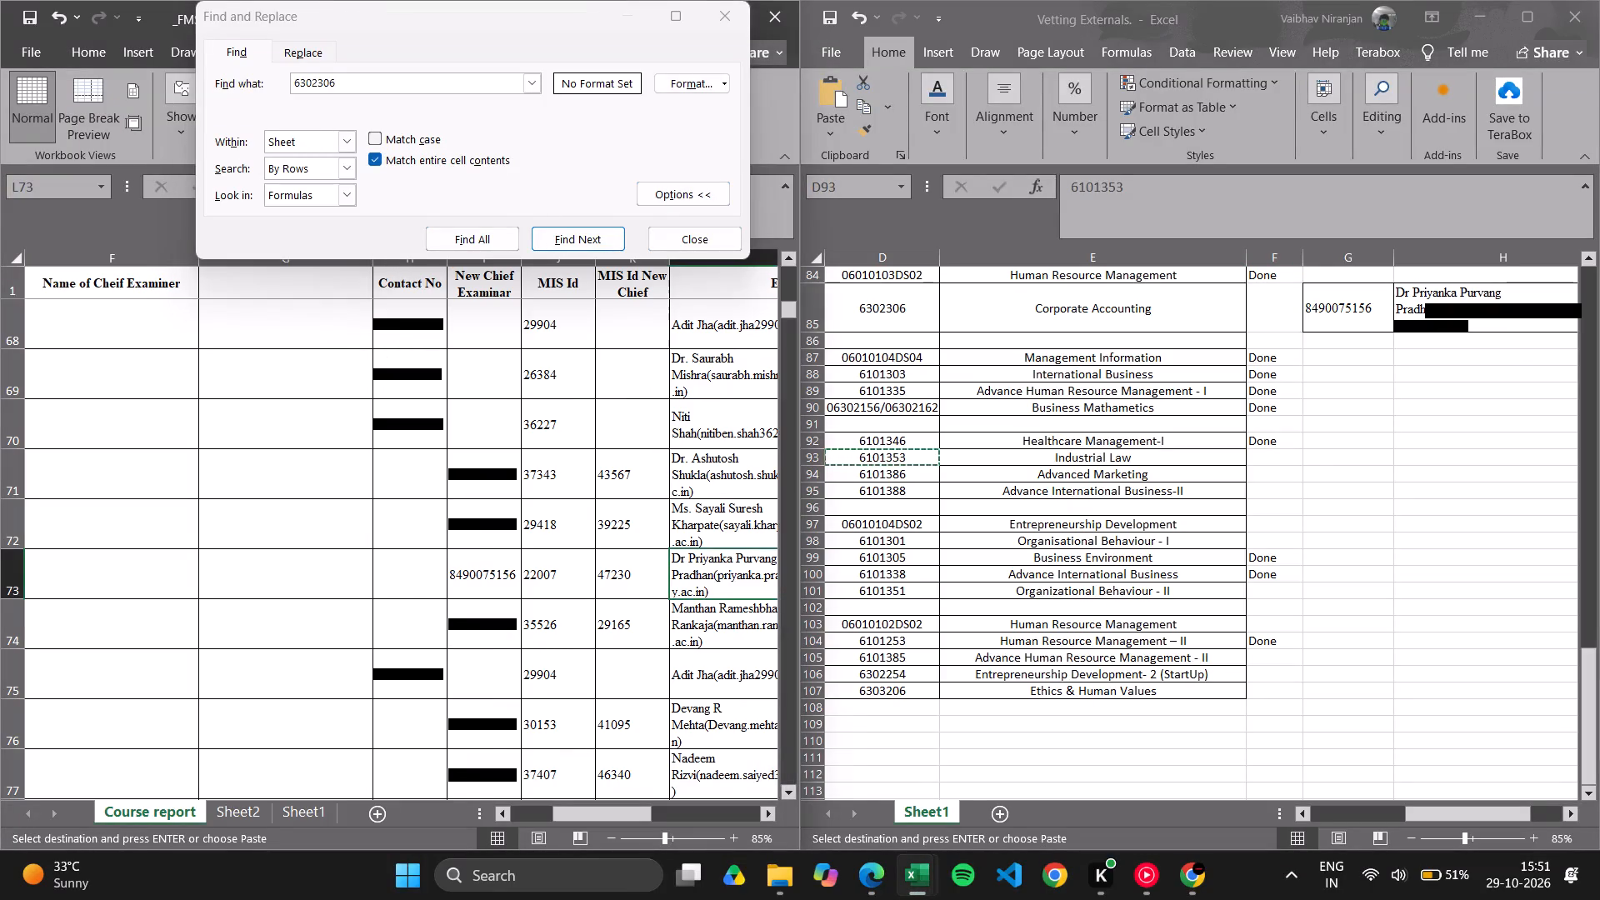
{"action": "double_click", "coordinate": [425, 83]}
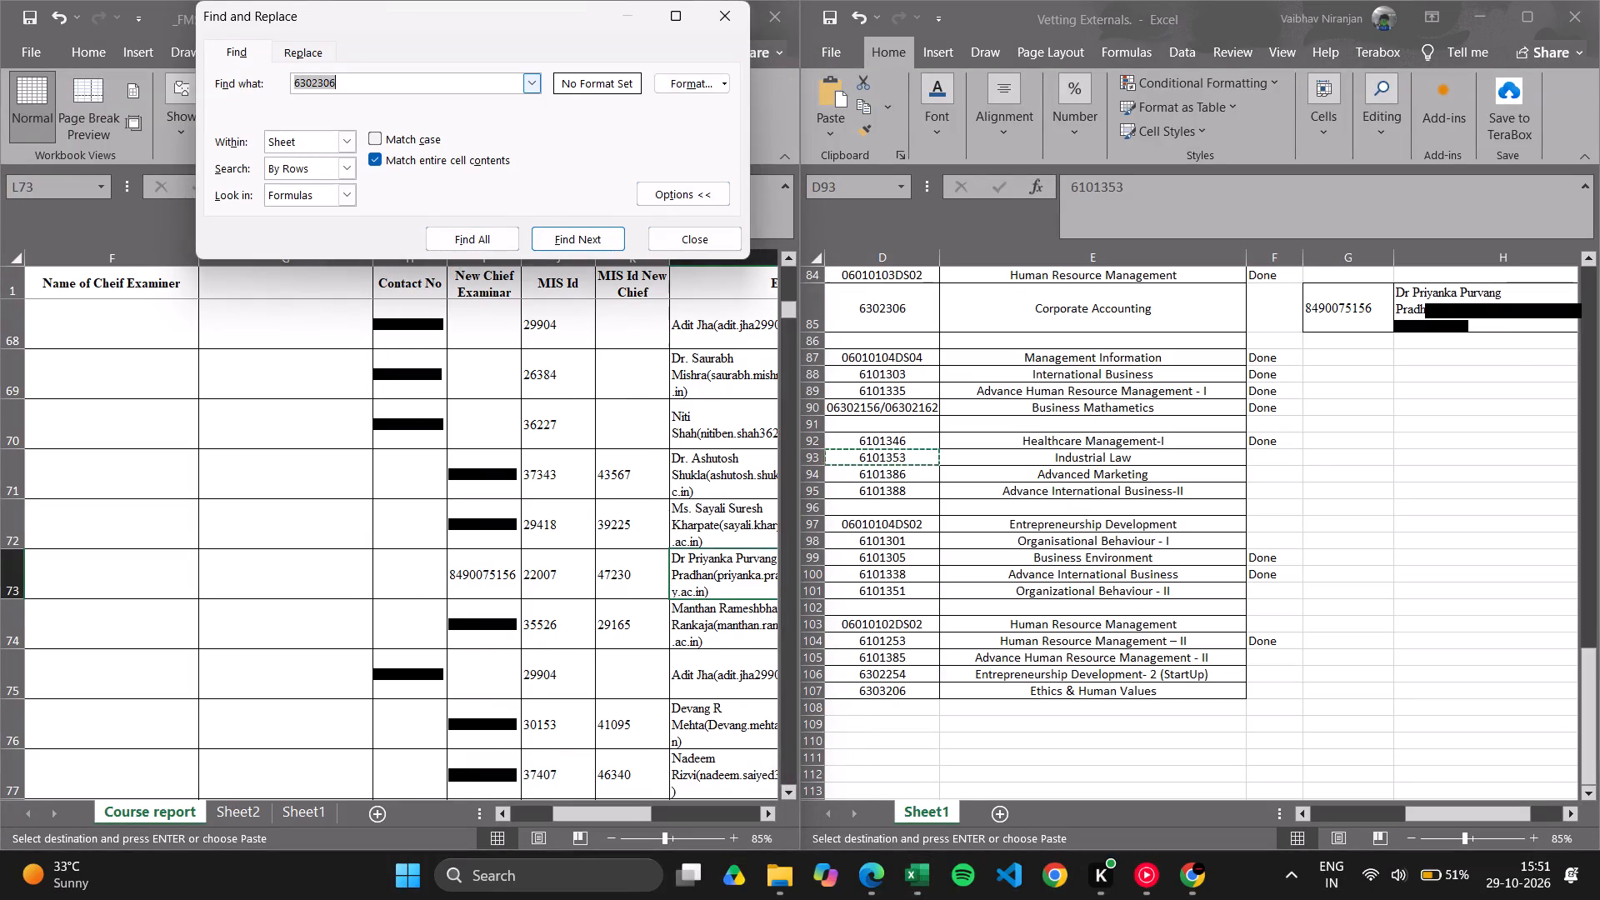
{"action": "key", "text": "ctrl+v"}
{"action": "left_click", "coordinate": [586, 237]}
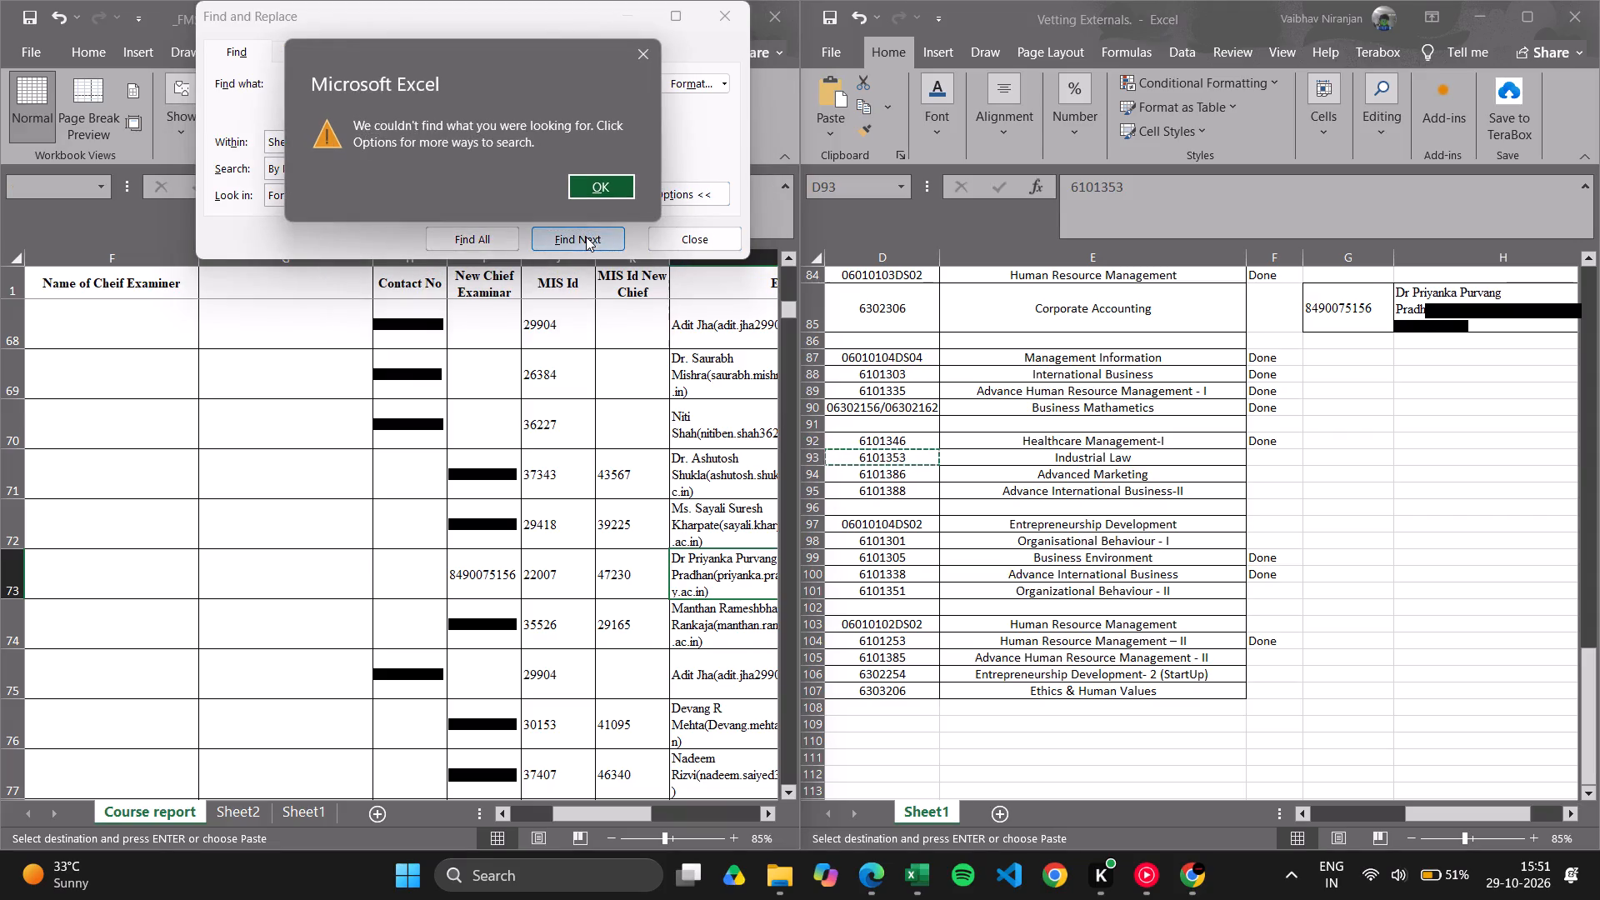
{"action": "left_click", "coordinate": [617, 181]}
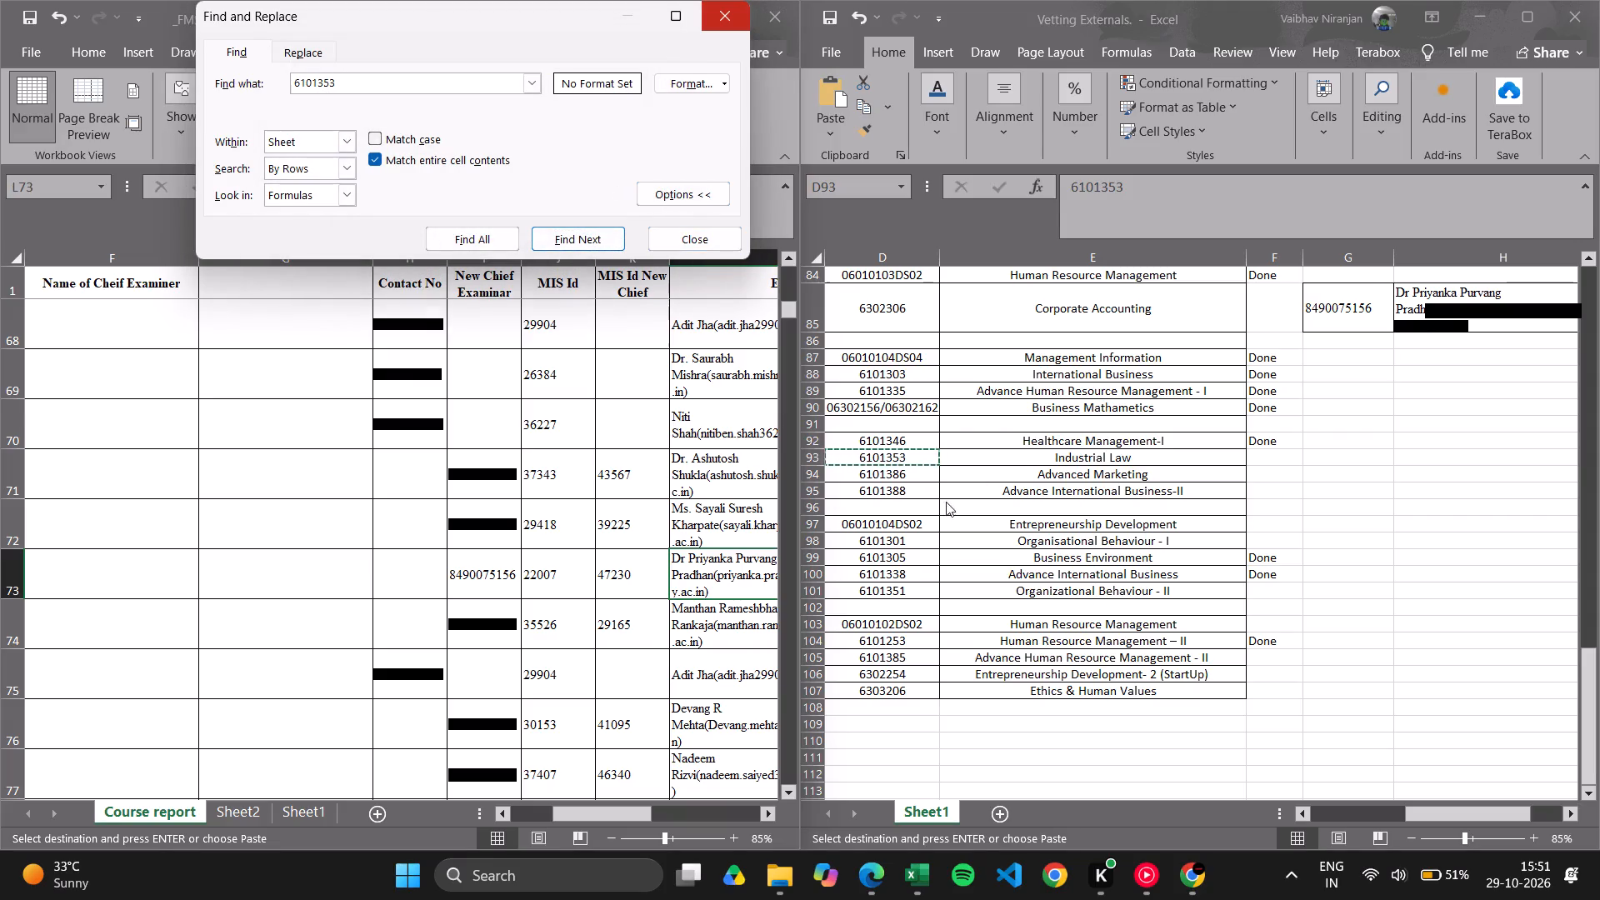
Search the Course report sheet for the subject name Industrial Law, copied from the vetting list.
{"action": "left_click", "coordinate": [1046, 457]}
{"action": "left_click", "coordinate": [1046, 457]}
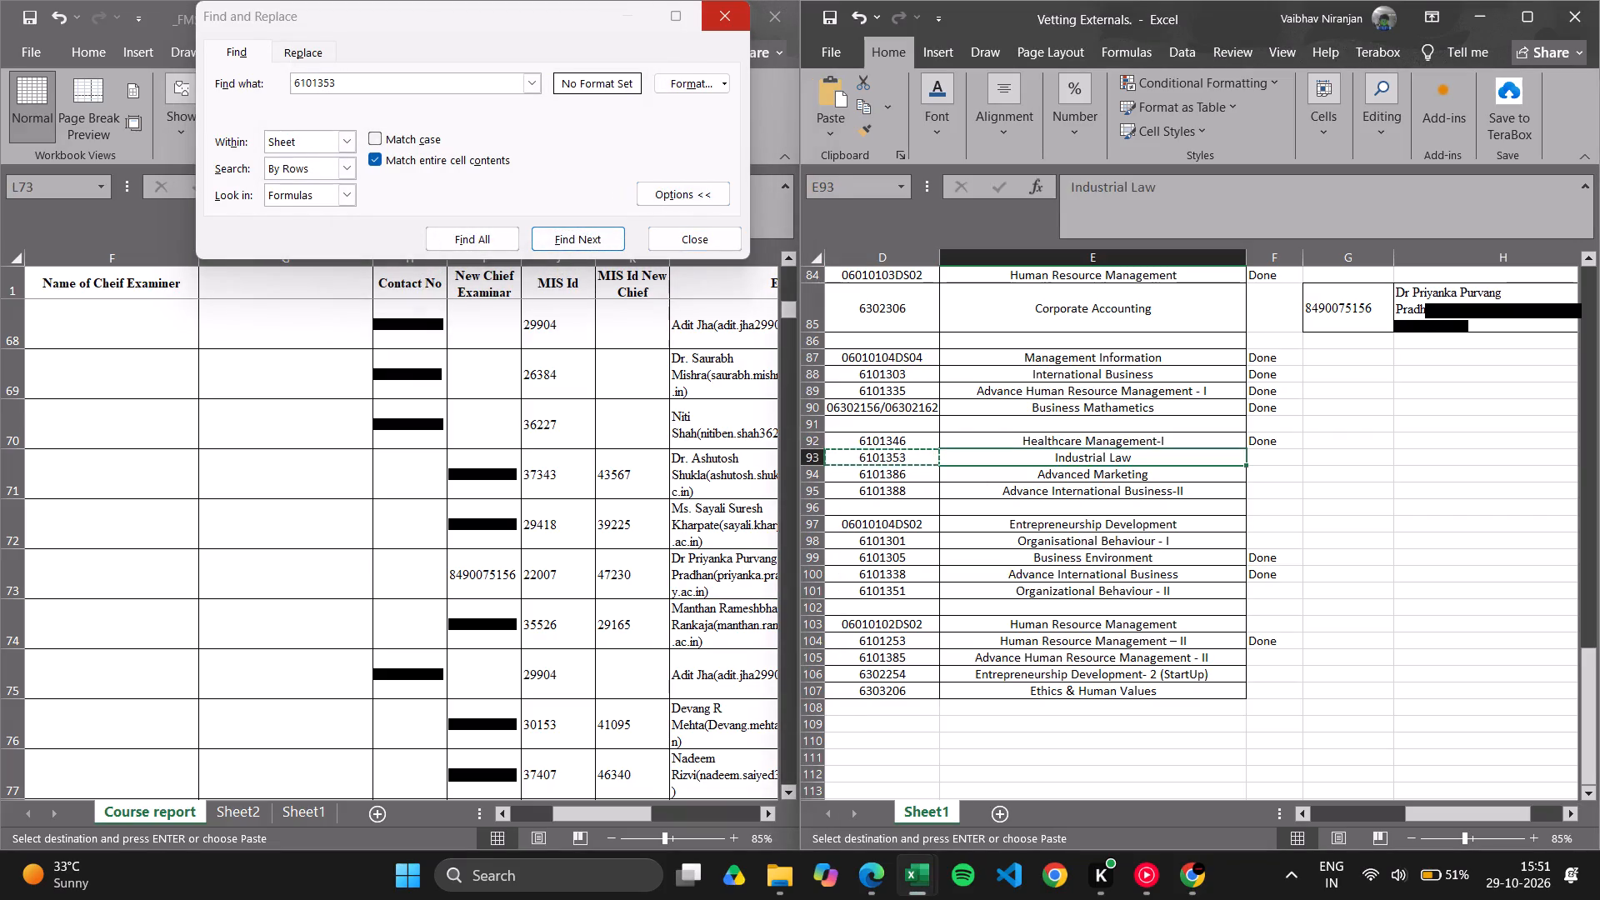
{"action": "key", "text": "ctrl+c"}
{"action": "left_click", "coordinate": [430, 187]}
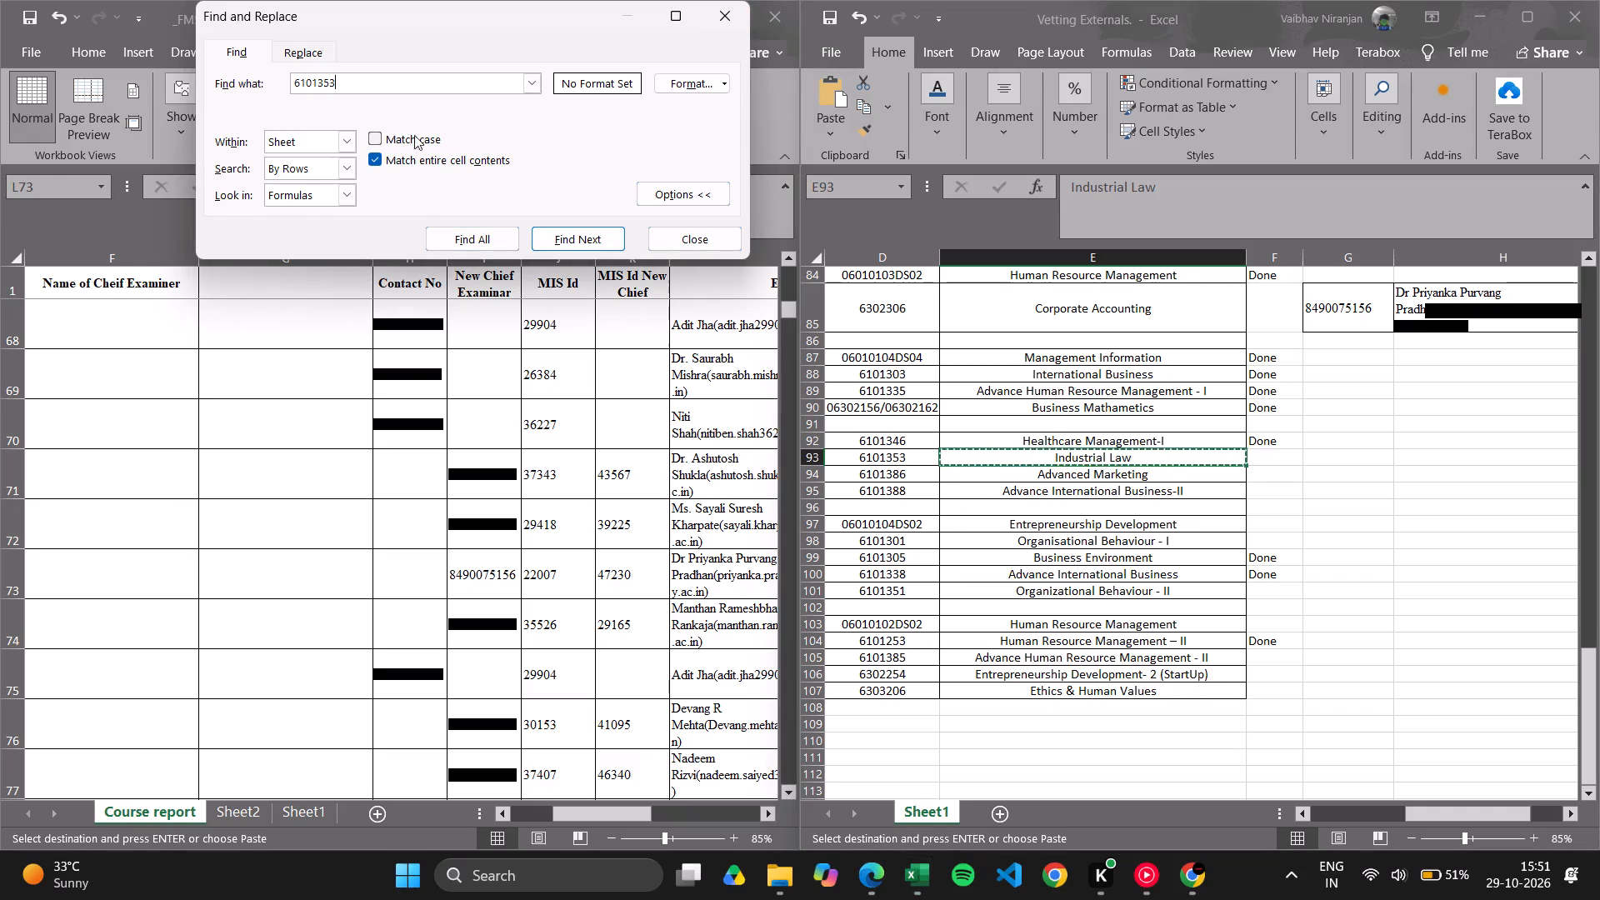
{"action": "left_click_drag", "start_coordinate": [404, 379], "coordinate": [356, 84]}
{"action": "double_click", "coordinate": [356, 84]}
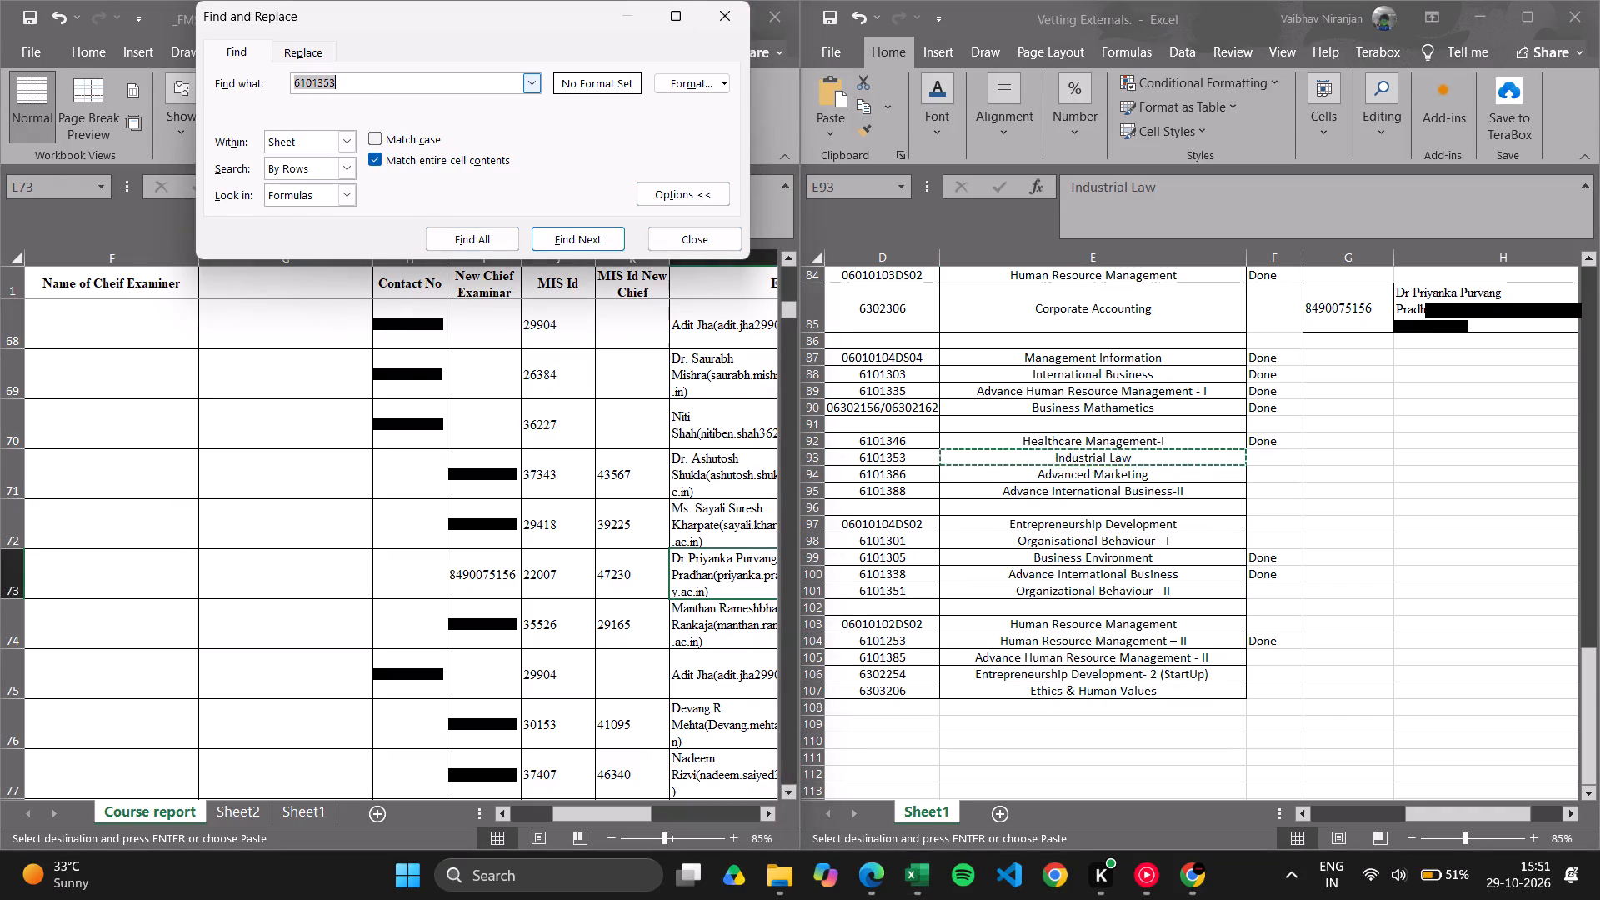
{"action": "key", "text": "ctrl+v"}
{"action": "key", "text": "Return"}
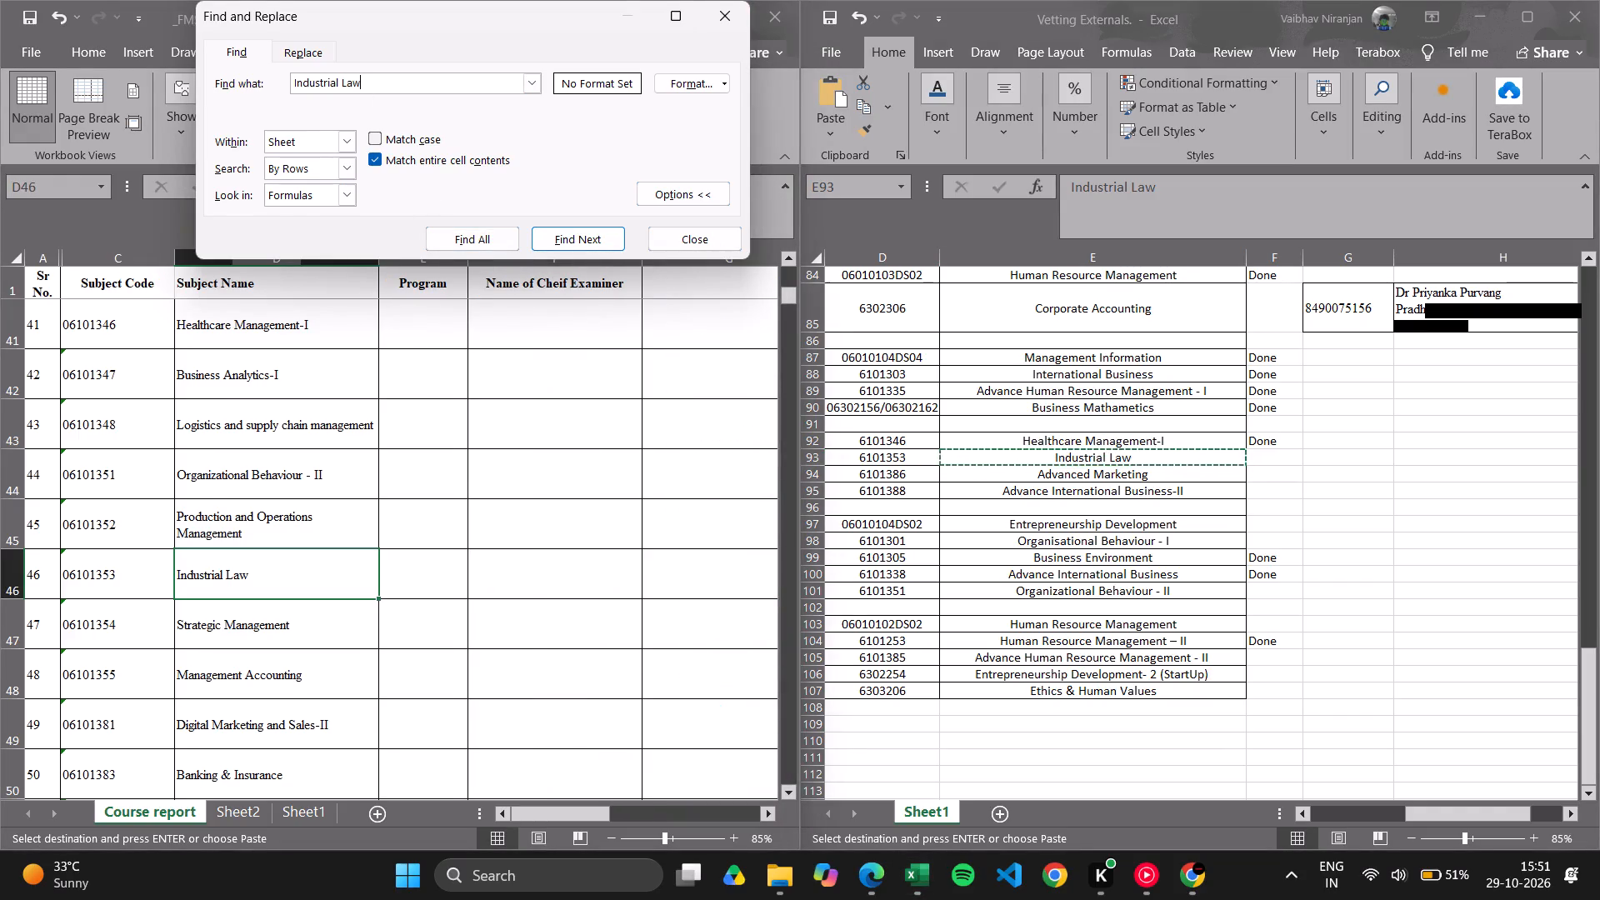
Copy the Industrial Law contact number from the Course report into cell G93 of the vetting sheet.
{"action": "scroll", "coordinate": [387, 593], "scroll_direction": "left", "scroll_amount": 3}
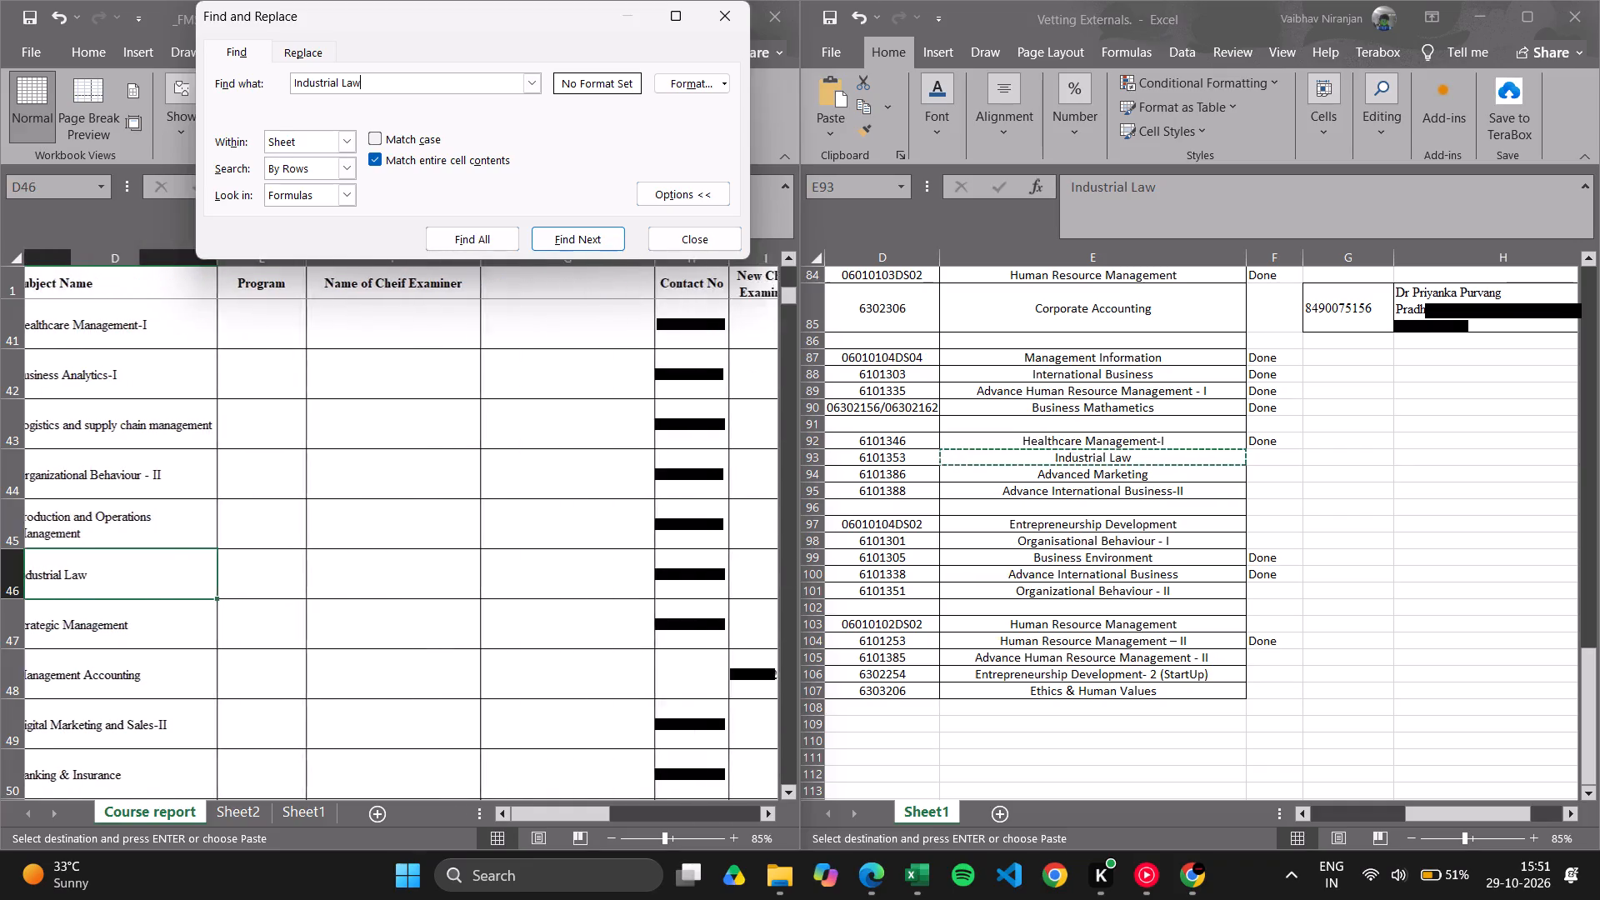
{"action": "scroll", "coordinate": [387, 593], "scroll_direction": "left", "scroll_amount": 3}
{"action": "left_click", "coordinate": [372, 582]}
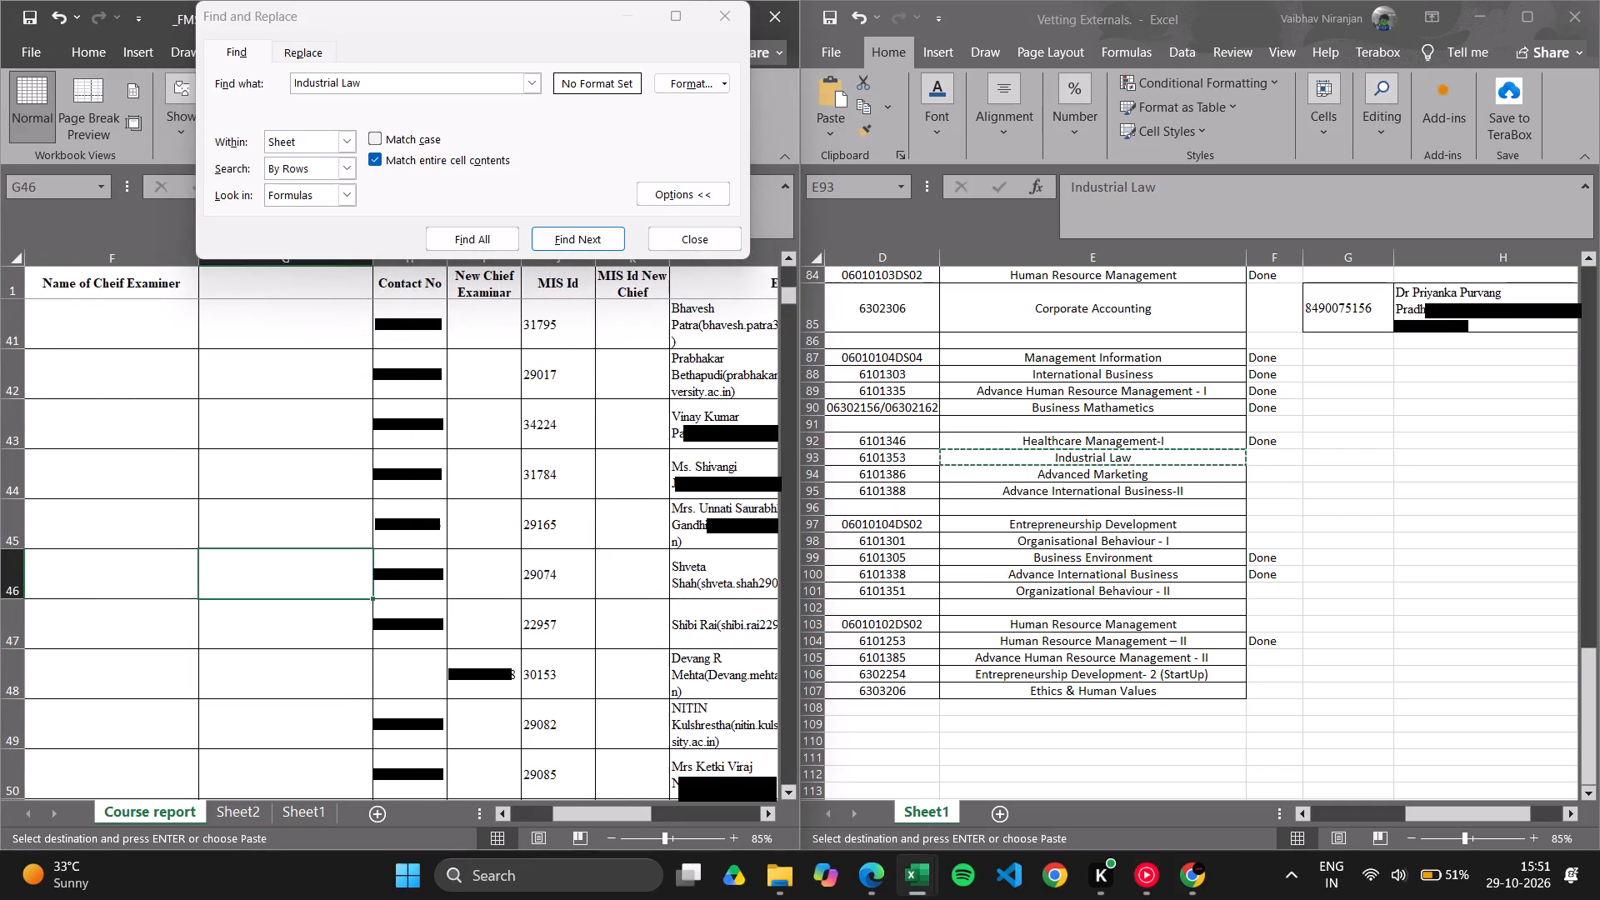
{"action": "left_click", "coordinate": [417, 583]}
{"action": "key", "text": "ctrl+c"}
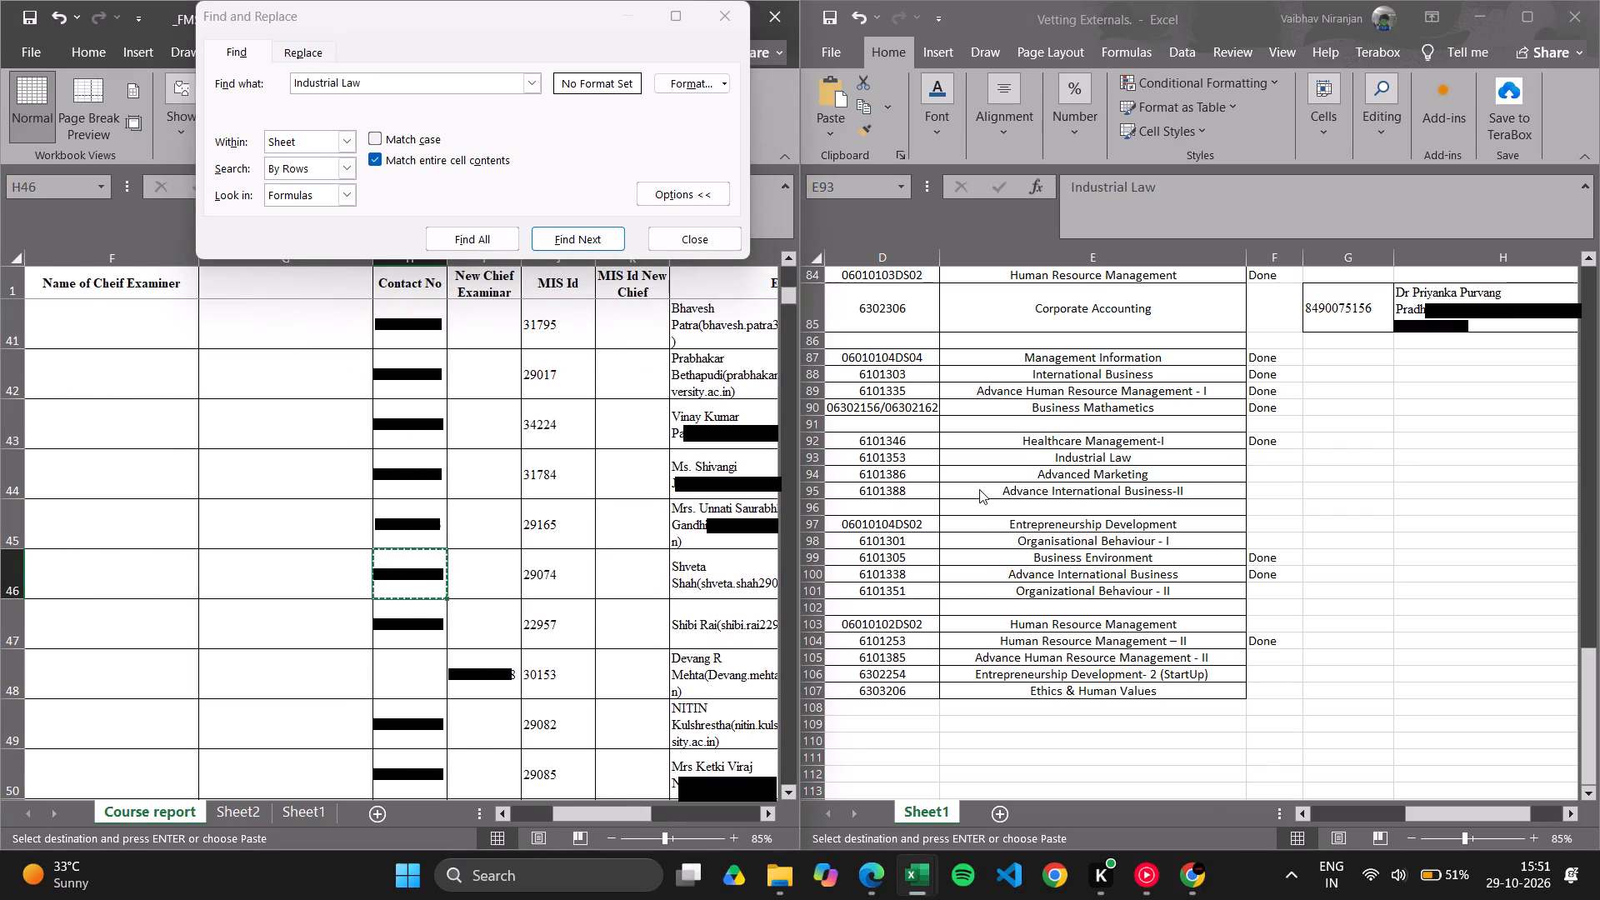
{"action": "left_click", "coordinate": [1345, 456]}
{"action": "left_click", "coordinate": [1345, 456]}
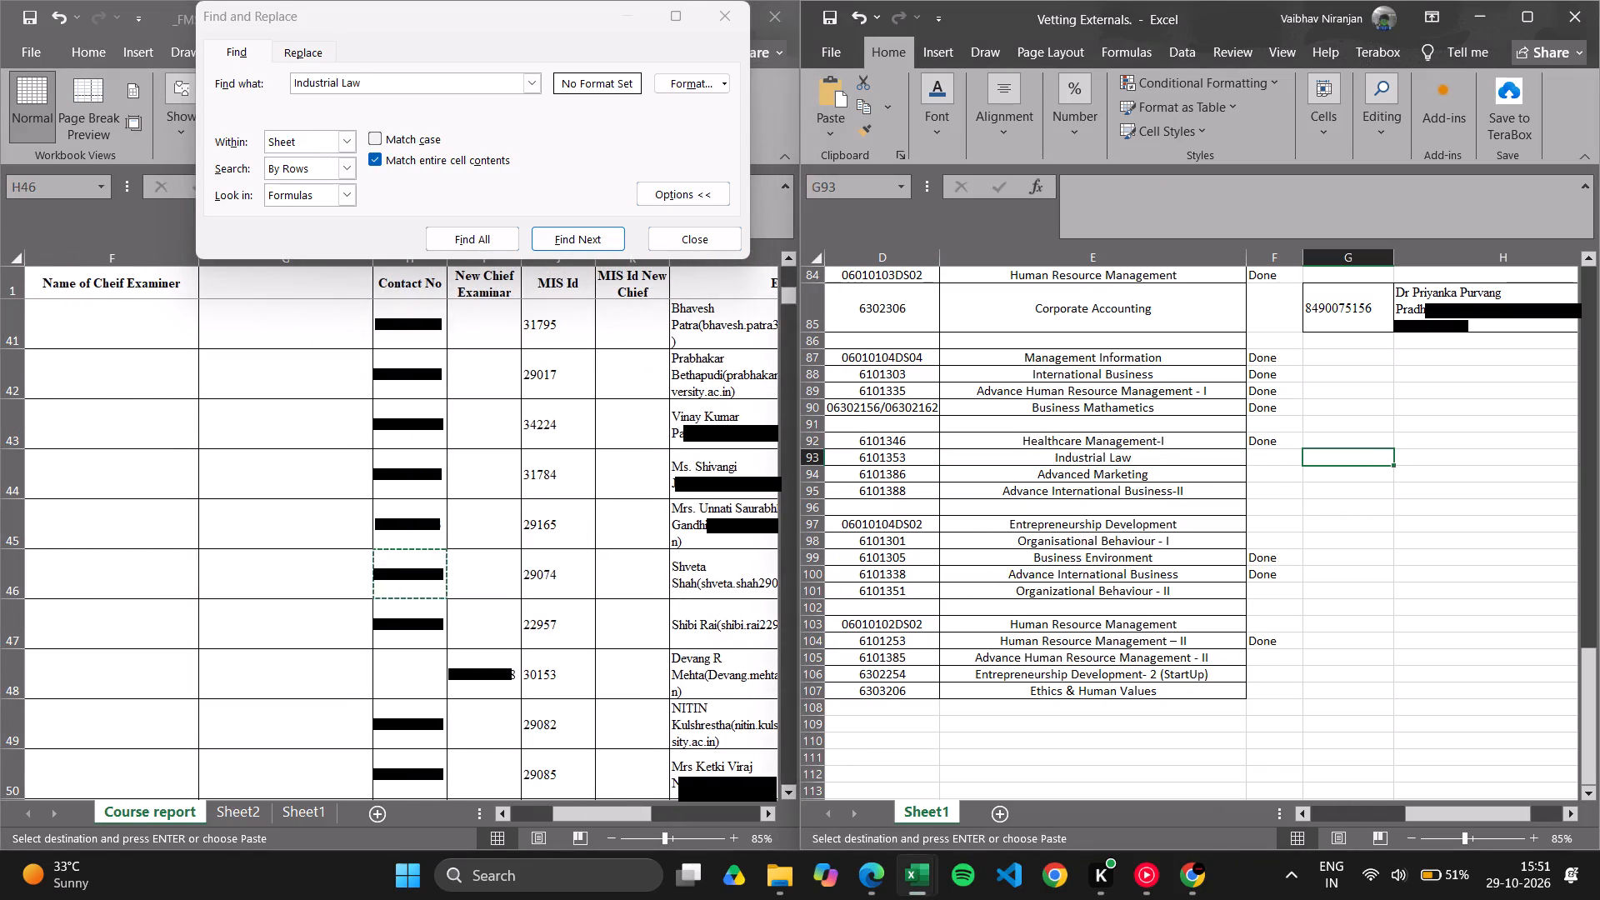
{"action": "key", "text": "ctrl+v"}
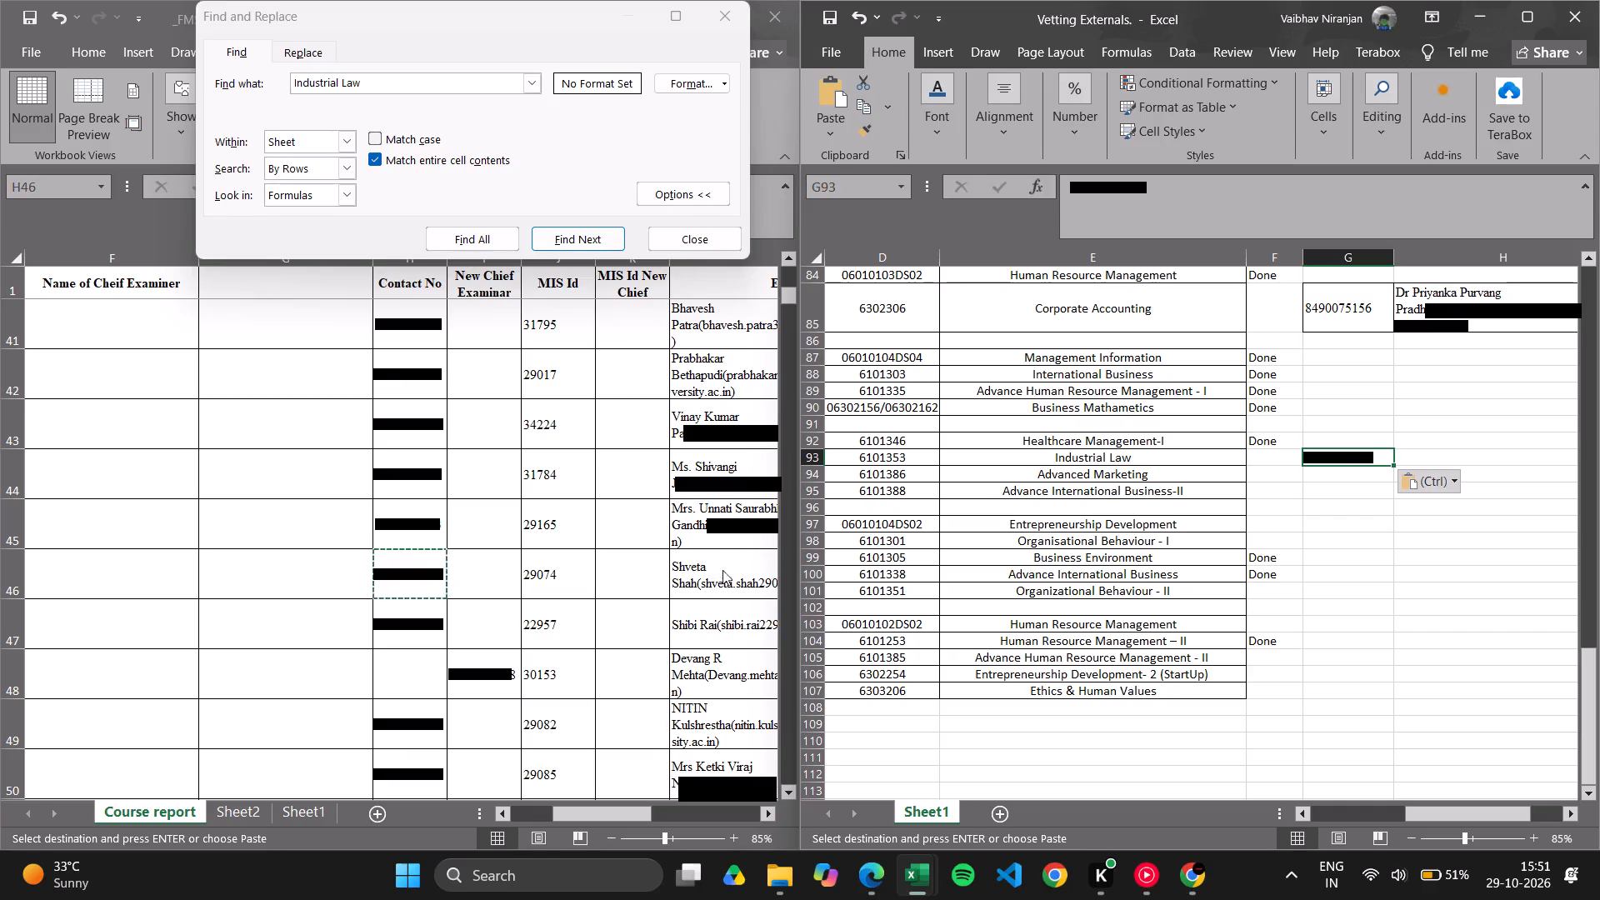
Copy the Industrial Law examiner's name and e-mail entry from cell L46 of the Course report into cell H93 of the vetting sheet.
{"action": "double_click", "coordinate": [722, 575]}
{"action": "key", "text": "ctrl+c"}
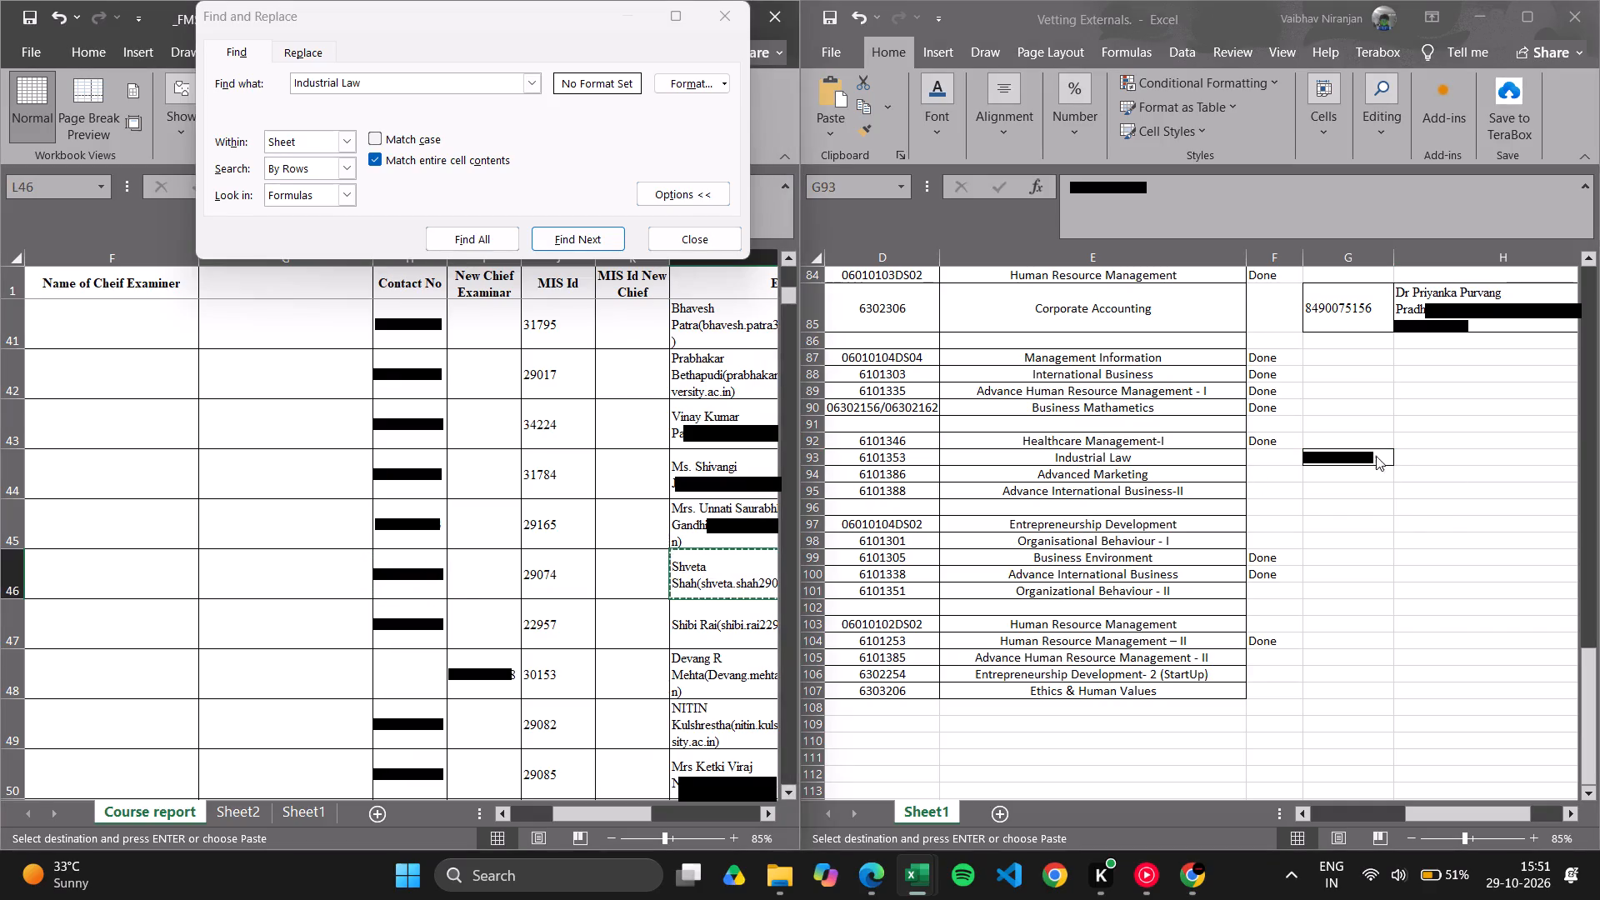
{"action": "double_click", "coordinate": [1424, 456]}
{"action": "key", "text": "ctrl+v"}
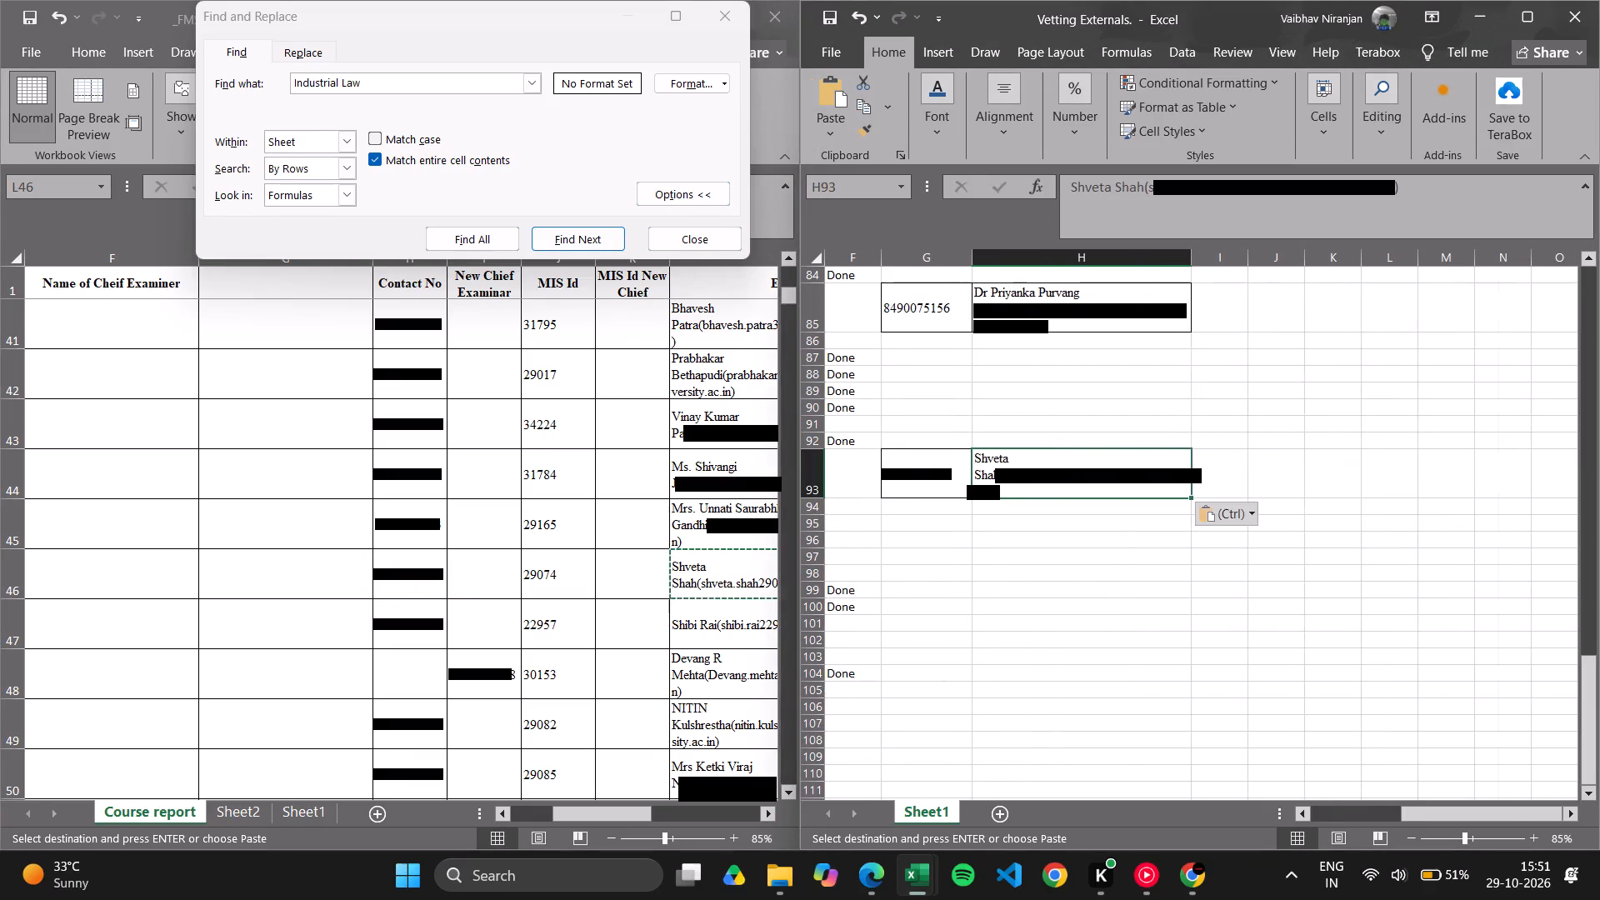
Search the Course report sheet for subject code 6101386, copied from the vetting list.
{"action": "scroll", "coordinate": [1127, 552], "scroll_direction": "right", "scroll_amount": 6}
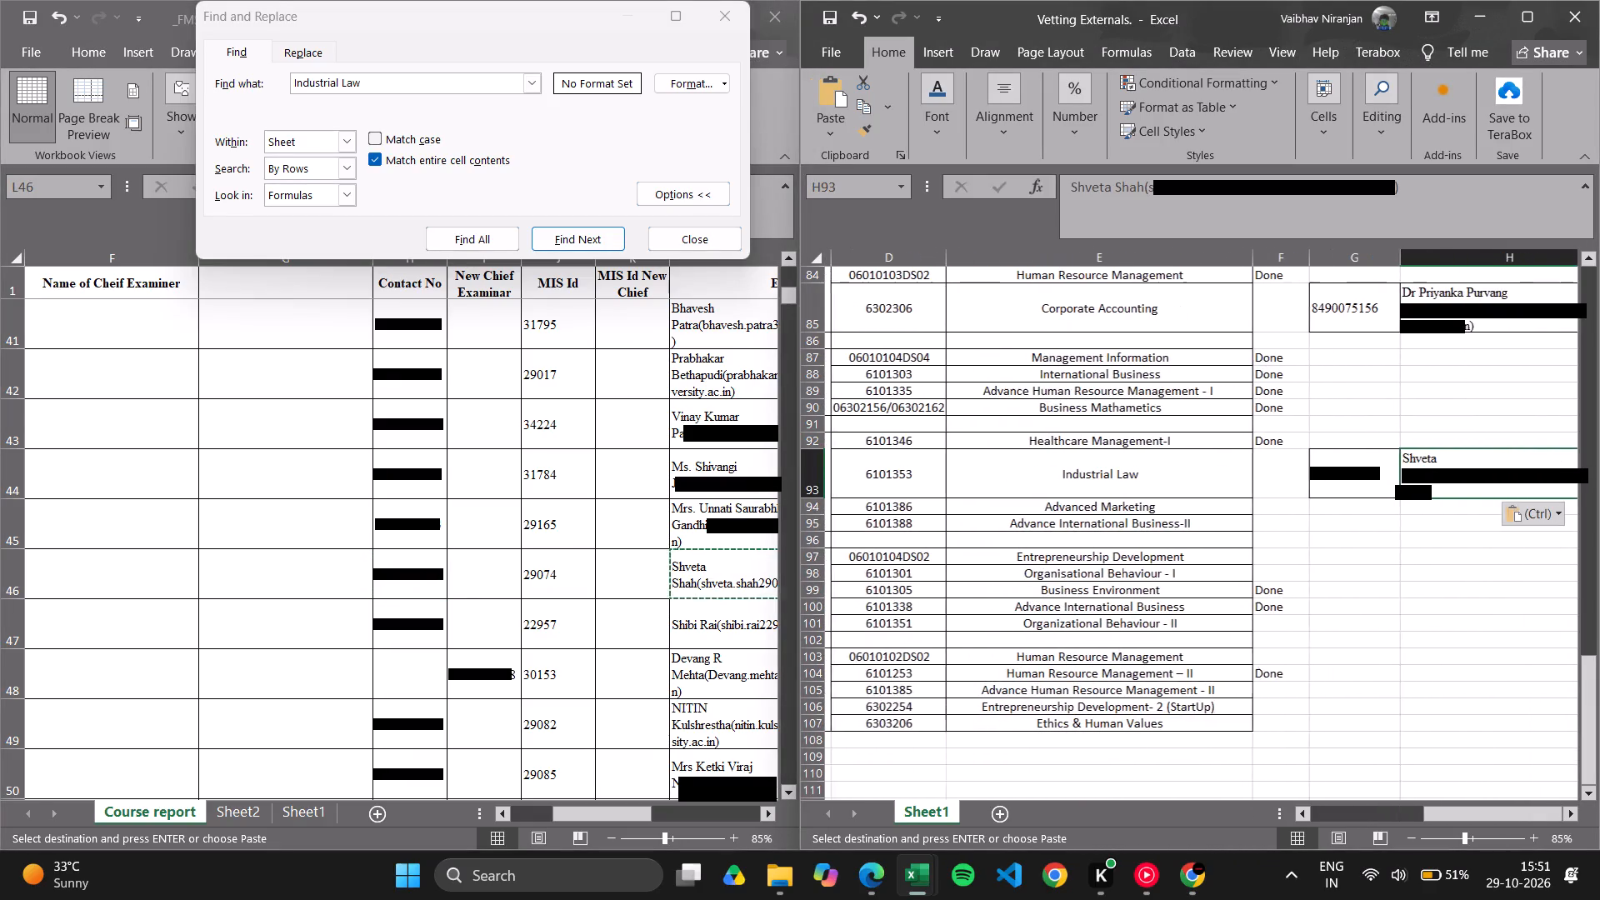
{"action": "left_click", "coordinate": [896, 507]}
{"action": "key", "text": "ctrl+c"}
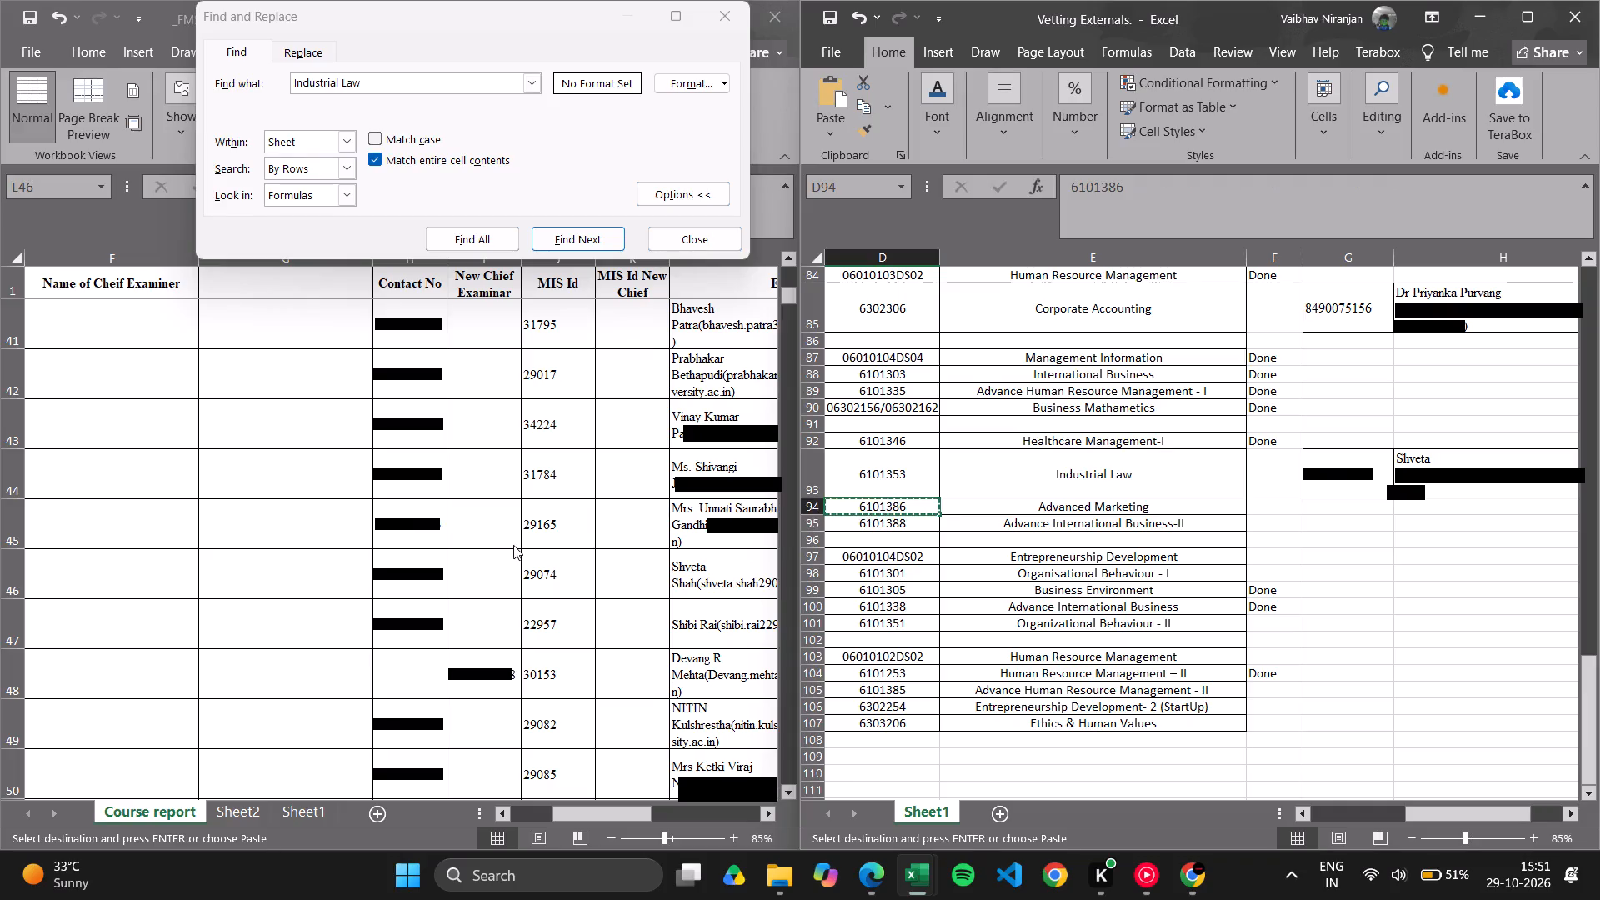
{"action": "left_click", "coordinate": [488, 550]}
{"action": "double_click", "coordinate": [402, 87]}
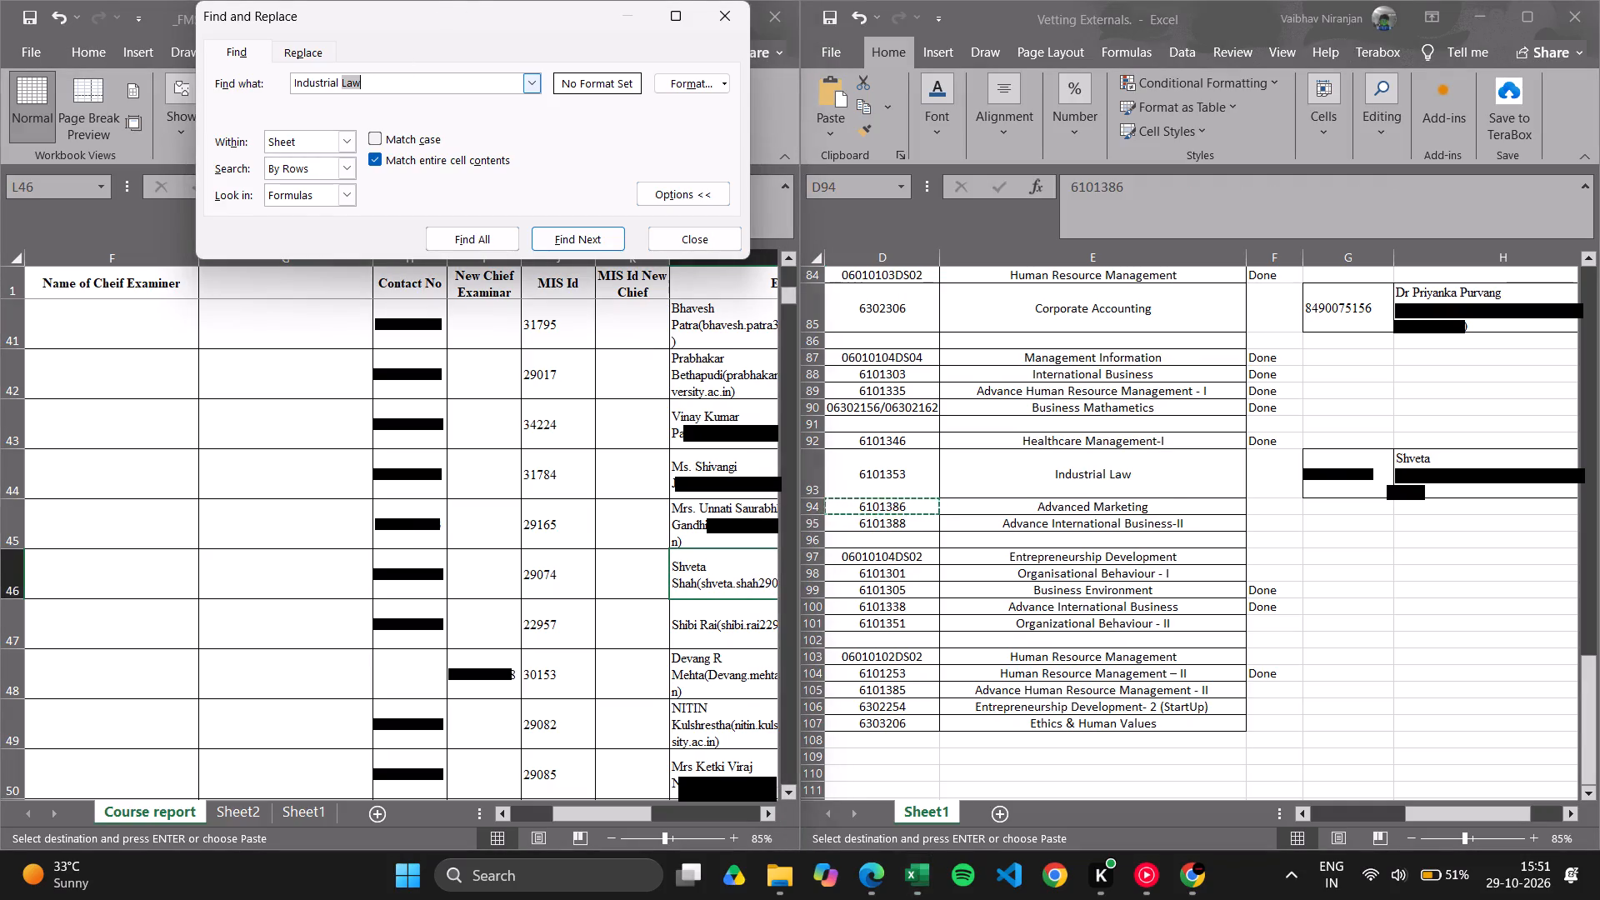
{"action": "triple_click", "coordinate": [402, 87]}
{"action": "left_click_drag", "start_coordinate": [402, 87], "coordinate": [251, 91]}
{"action": "key", "text": "ctrl+a"}
{"action": "key", "text": "ctrl+v"}
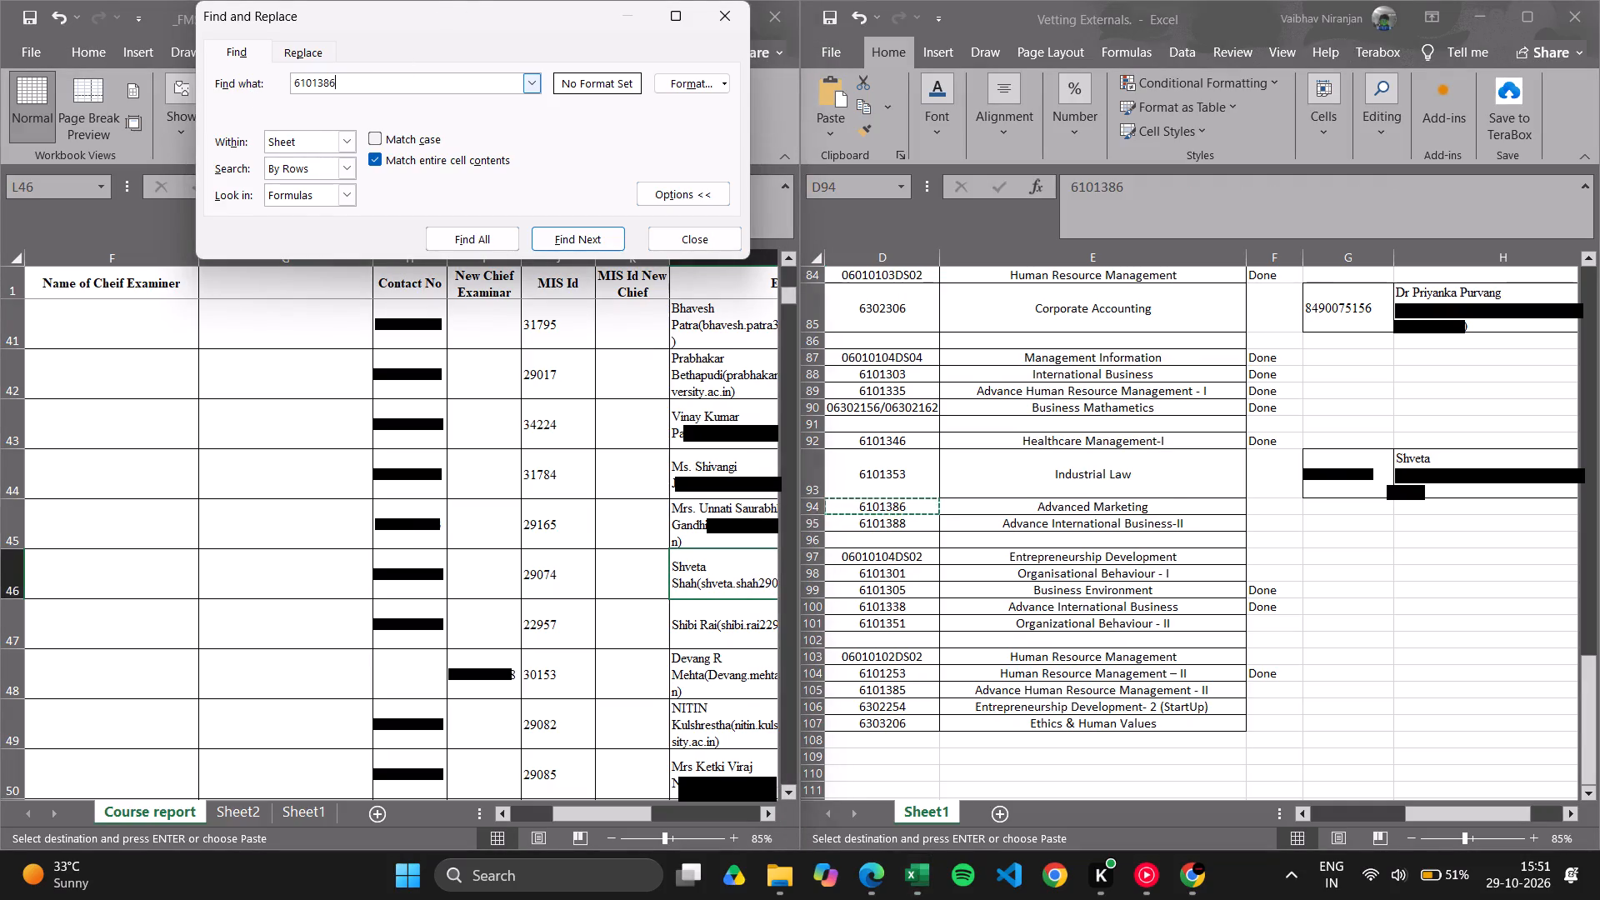
{"action": "left_click", "coordinate": [587, 244]}
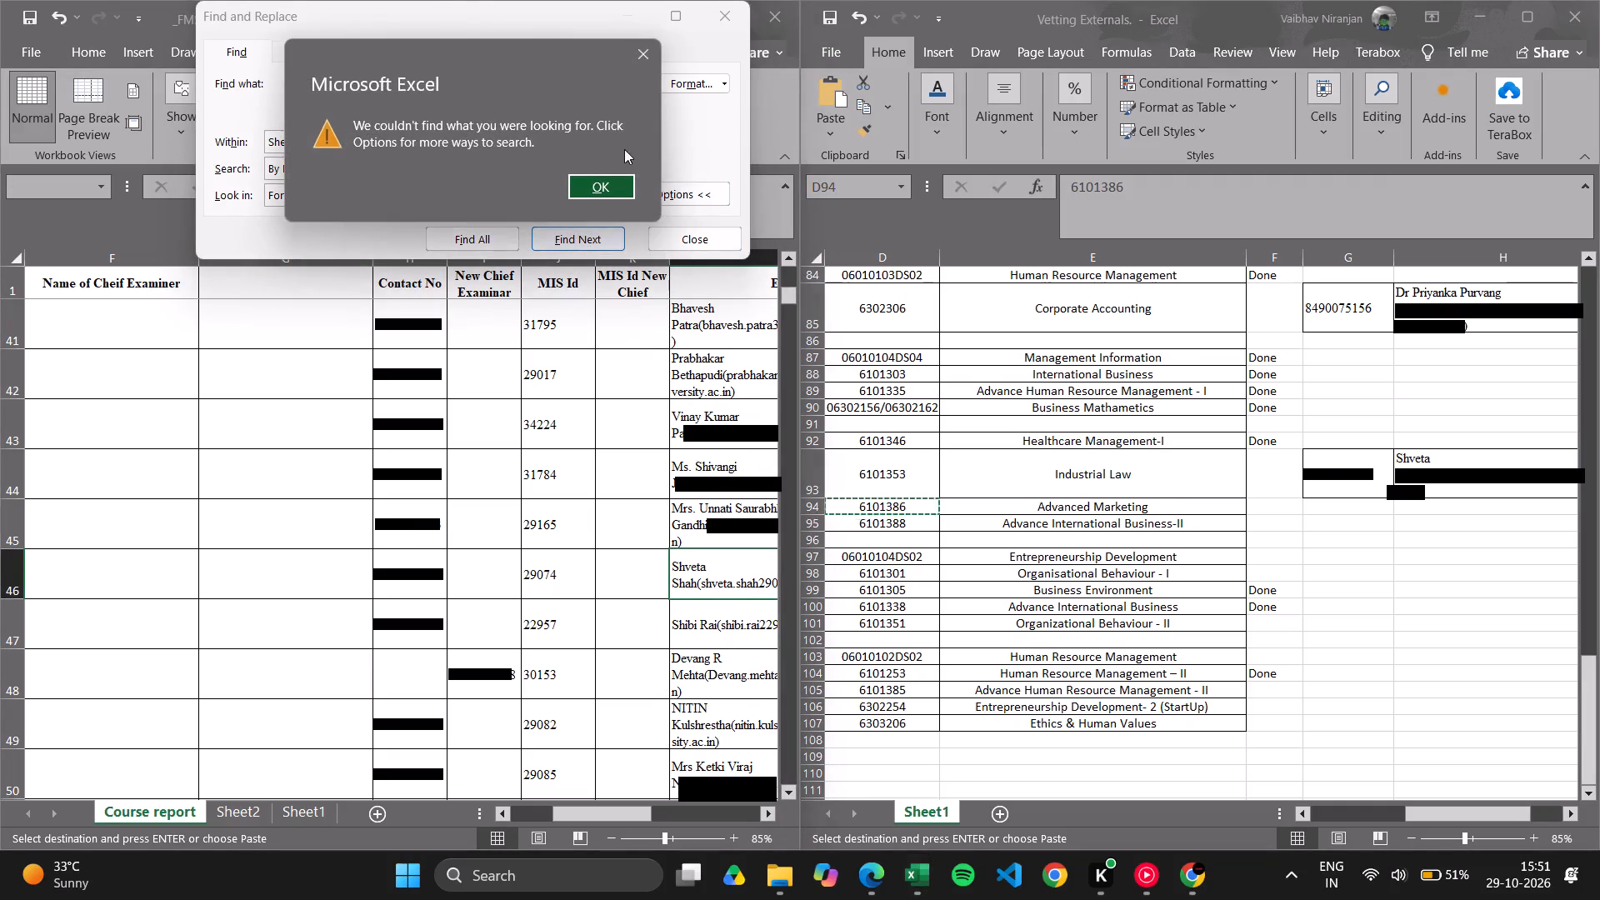
{"action": "left_click", "coordinate": [601, 182]}
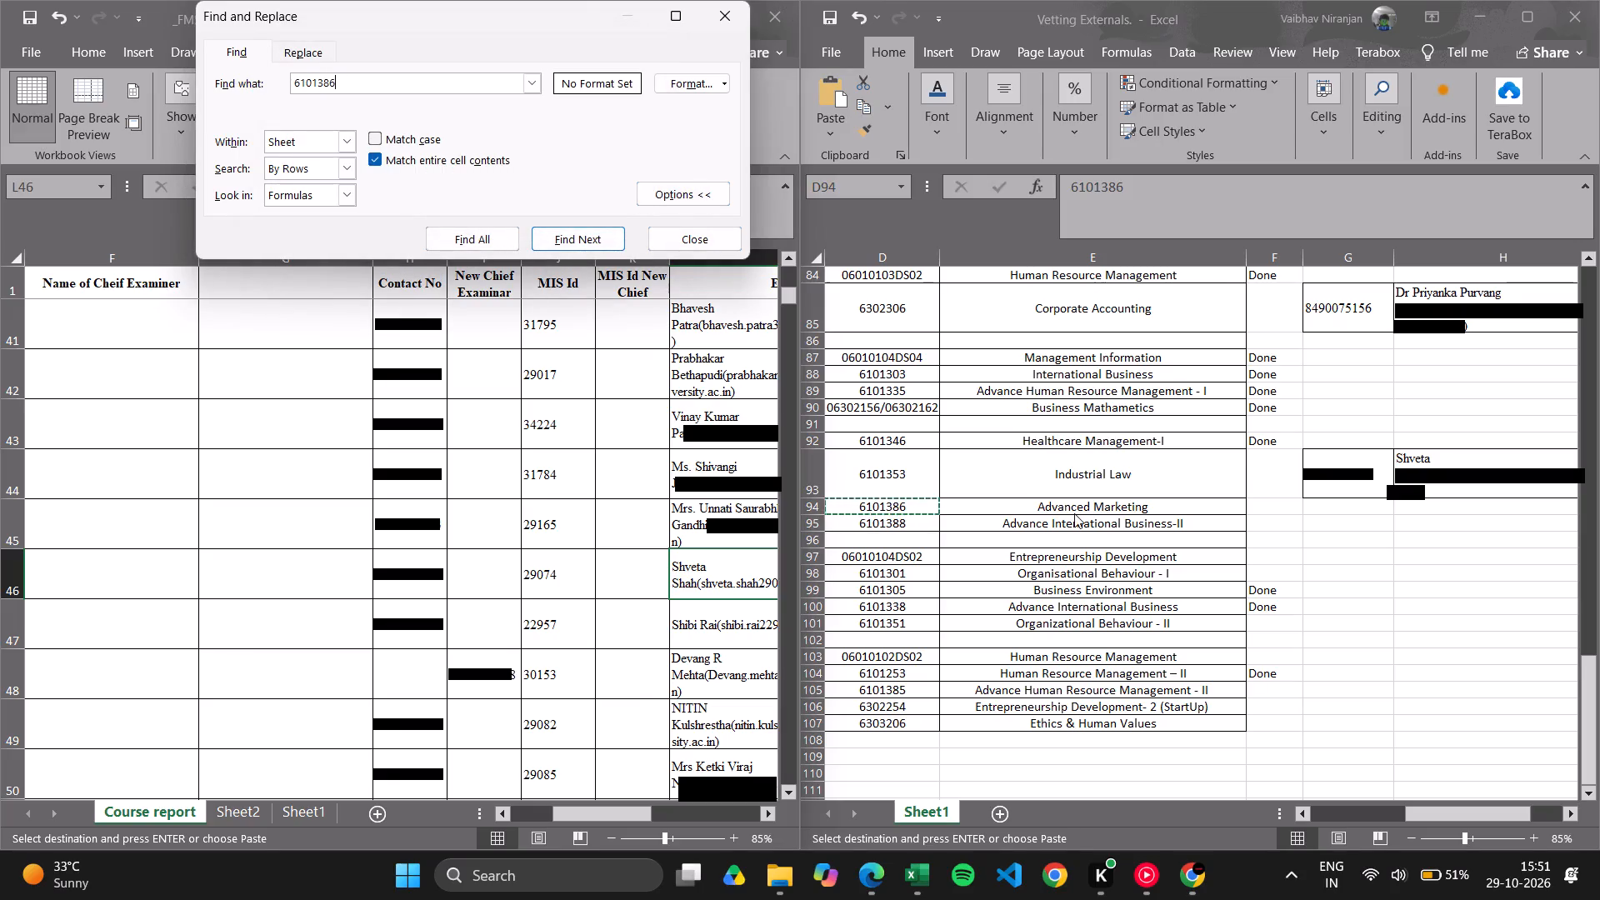
Search the Course report sheet for the subject name Advanced Marketing, copied from the vetting list.
{"action": "left_click", "coordinate": [1067, 510]}
{"action": "left_click", "coordinate": [1067, 510]}
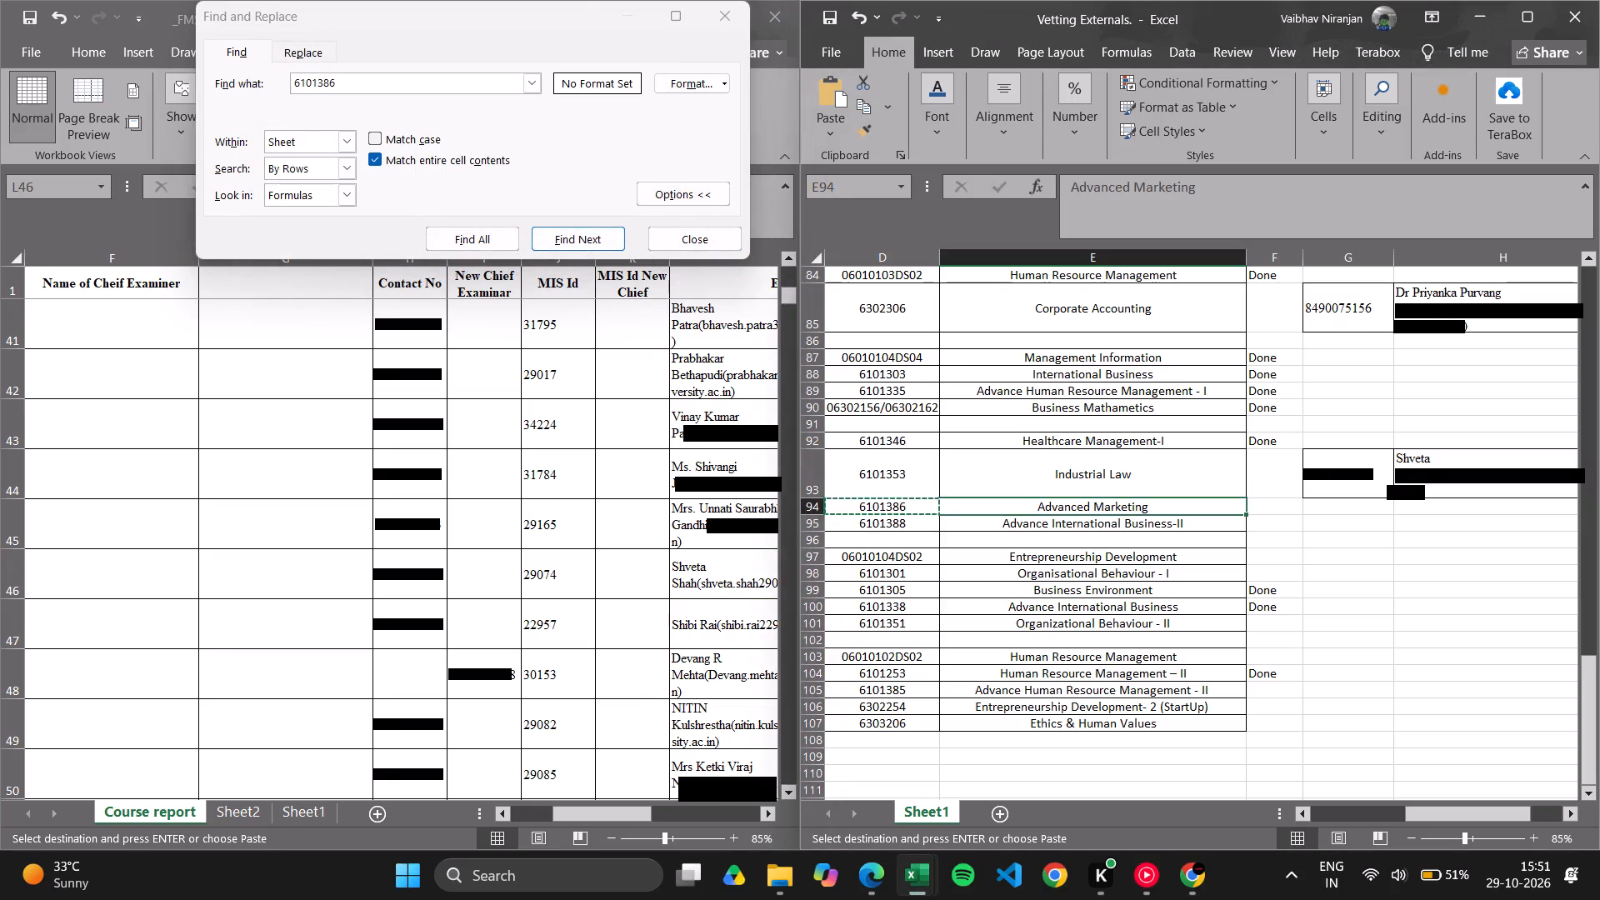
{"action": "key", "text": "ctrl+c"}
{"action": "left_click", "coordinate": [592, 426]}
{"action": "double_click", "coordinate": [441, 84]}
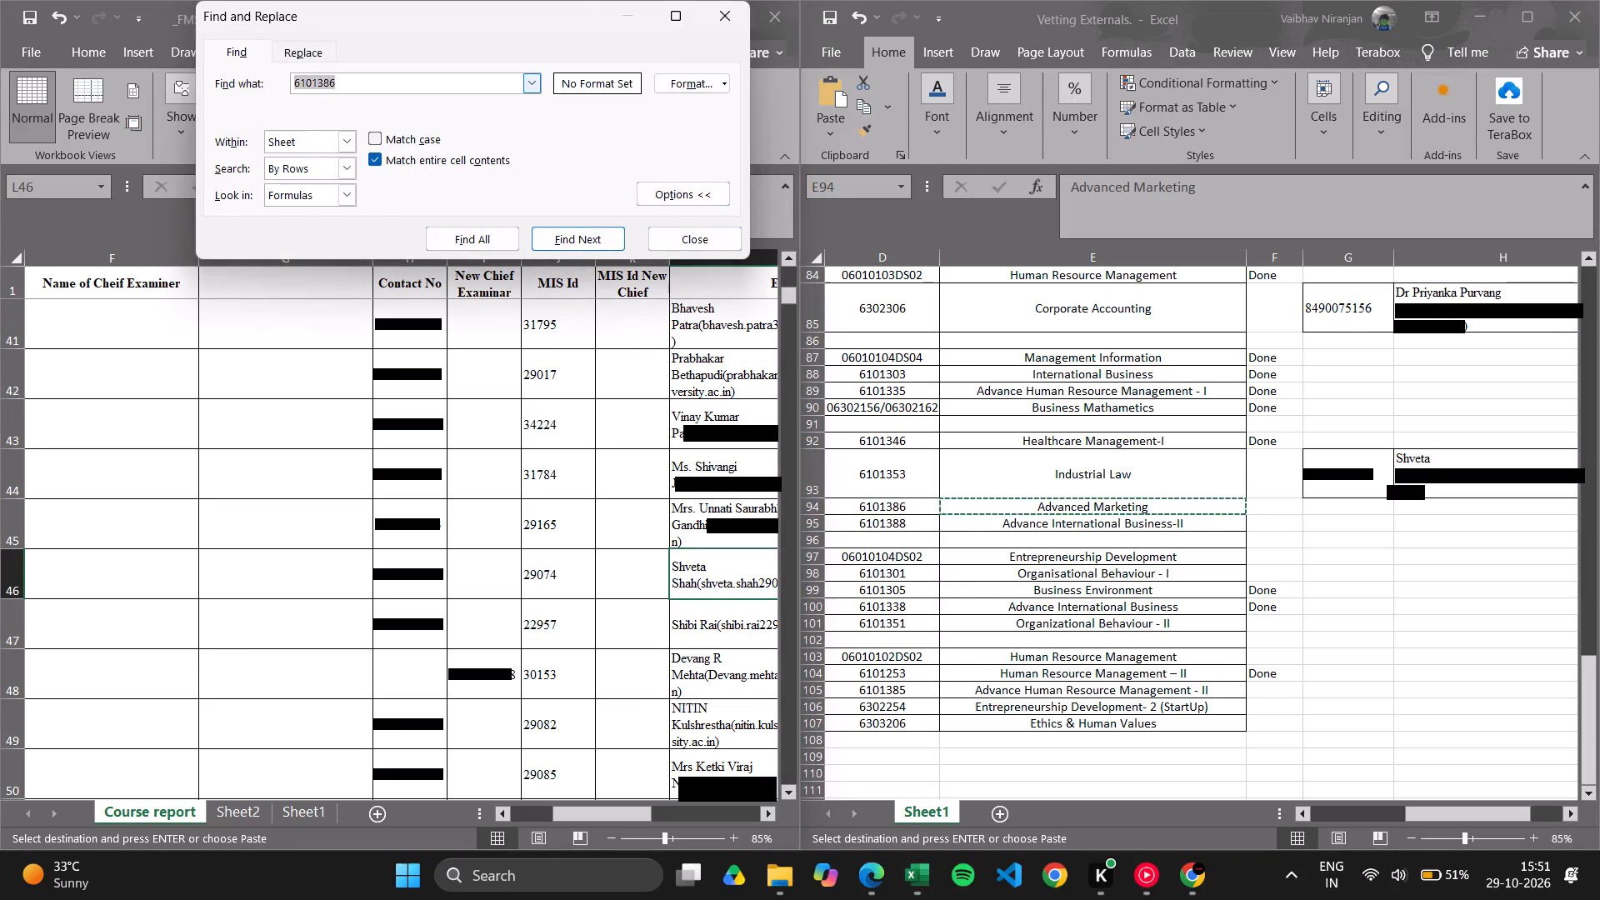
{"action": "key", "text": "ctrl+v"}
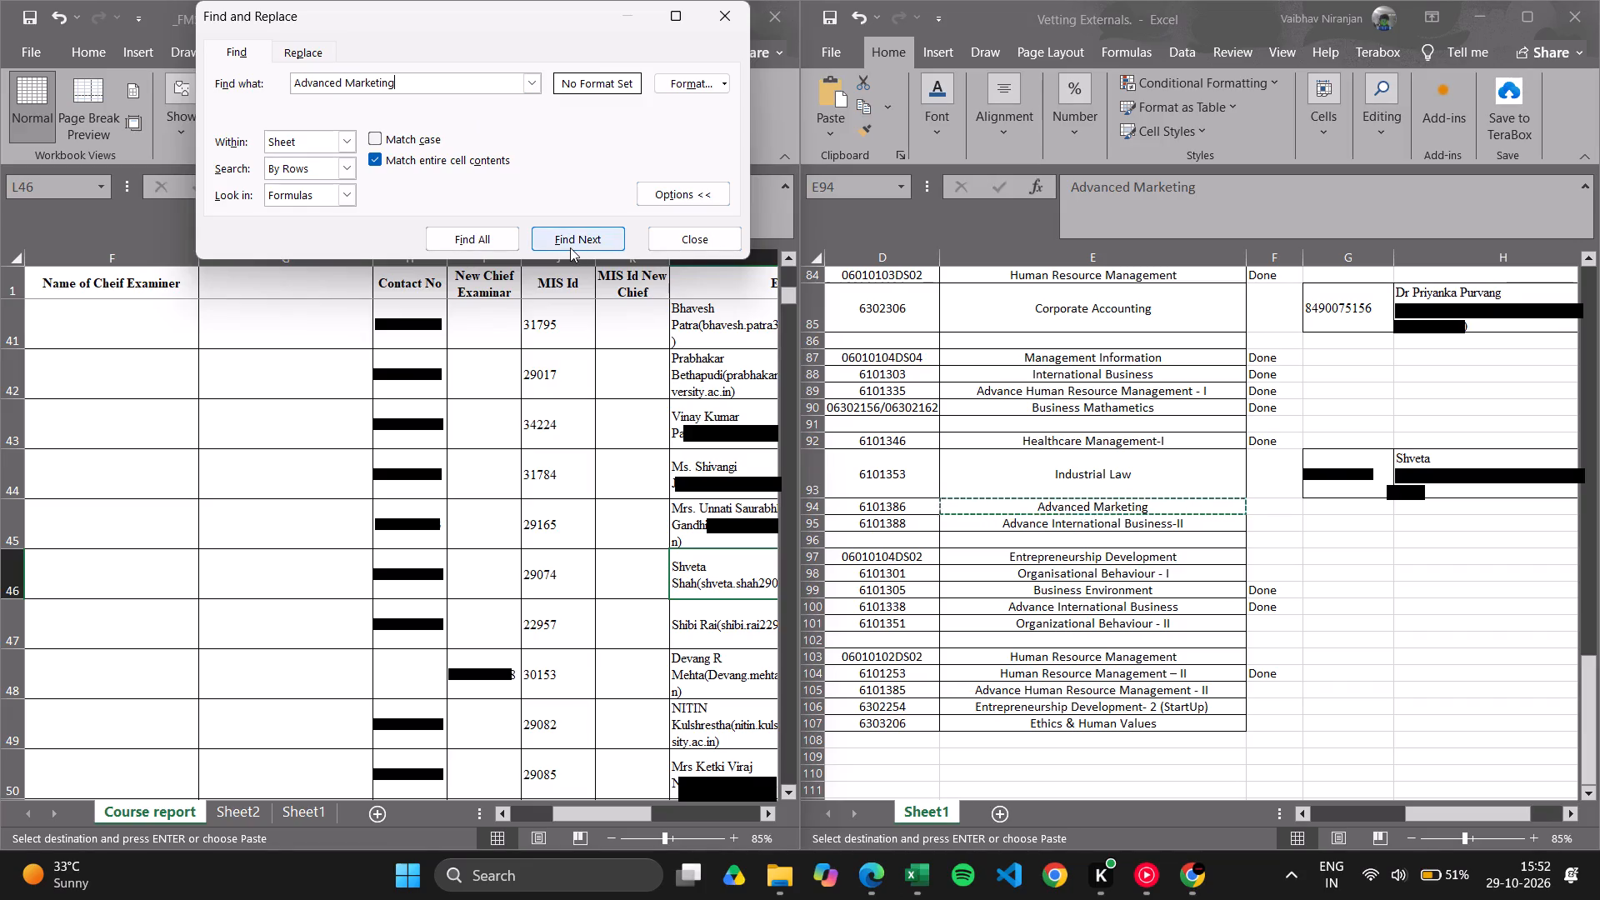
{"action": "left_click", "coordinate": [573, 246]}
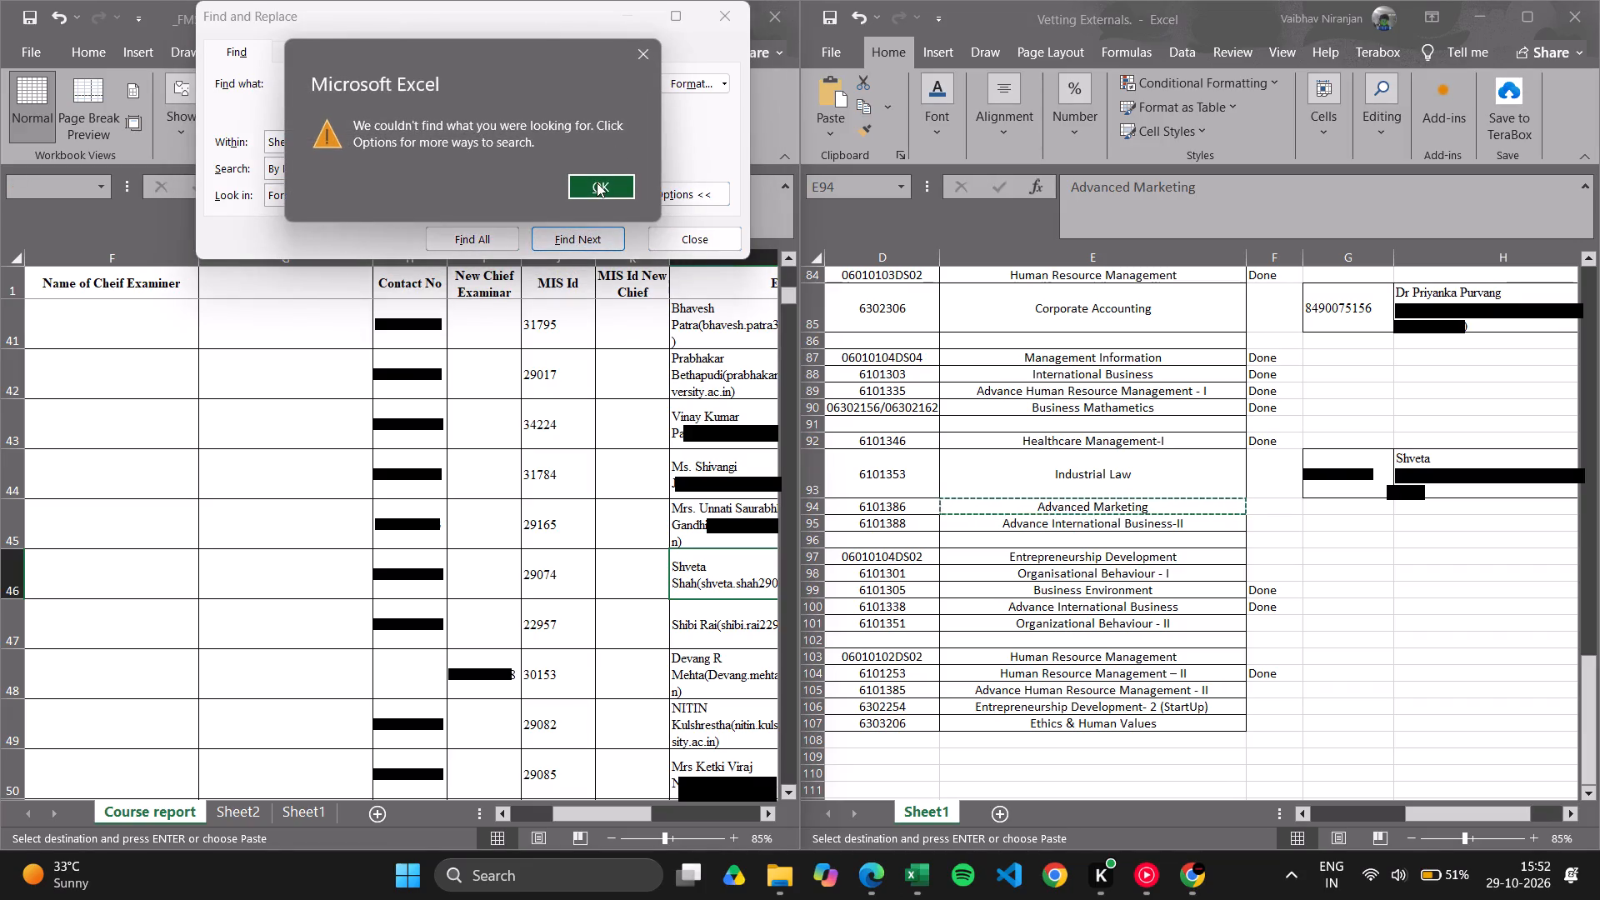
{"action": "left_click", "coordinate": [597, 182]}
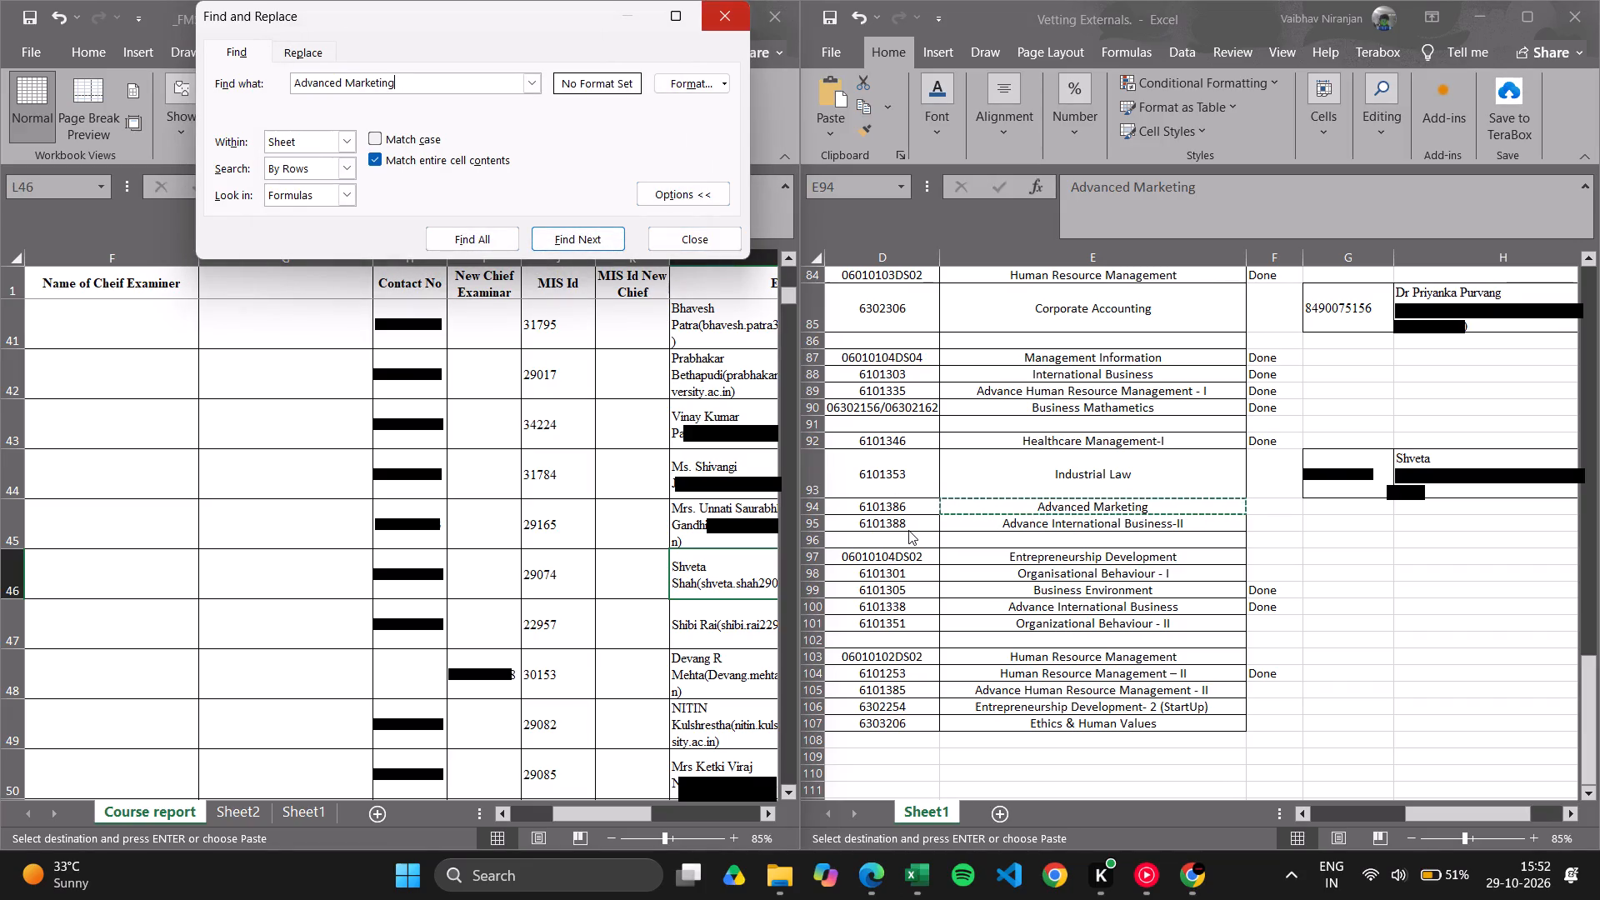
Search the Course report sheet for the Advanced Marketing code with a leading zero, 06101386.
{"action": "scroll", "coordinate": [908, 530], "scroll_direction": "right", "scroll_amount": 2}
{"action": "double_click", "coordinate": [884, 502]}
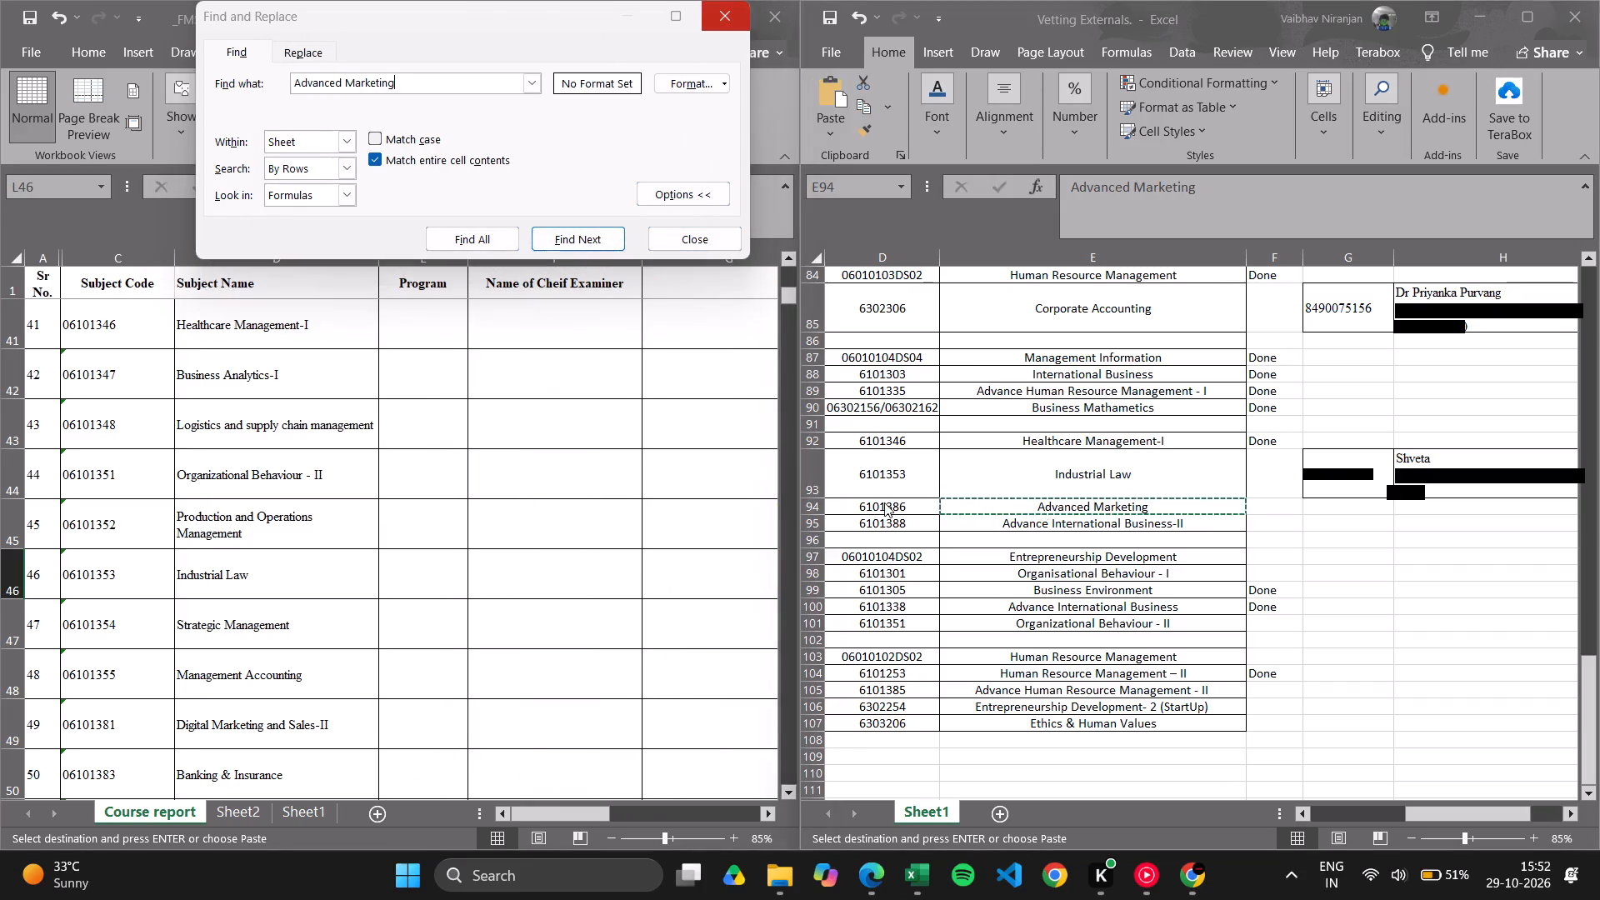
{"action": "key", "text": "ctrl+c"}
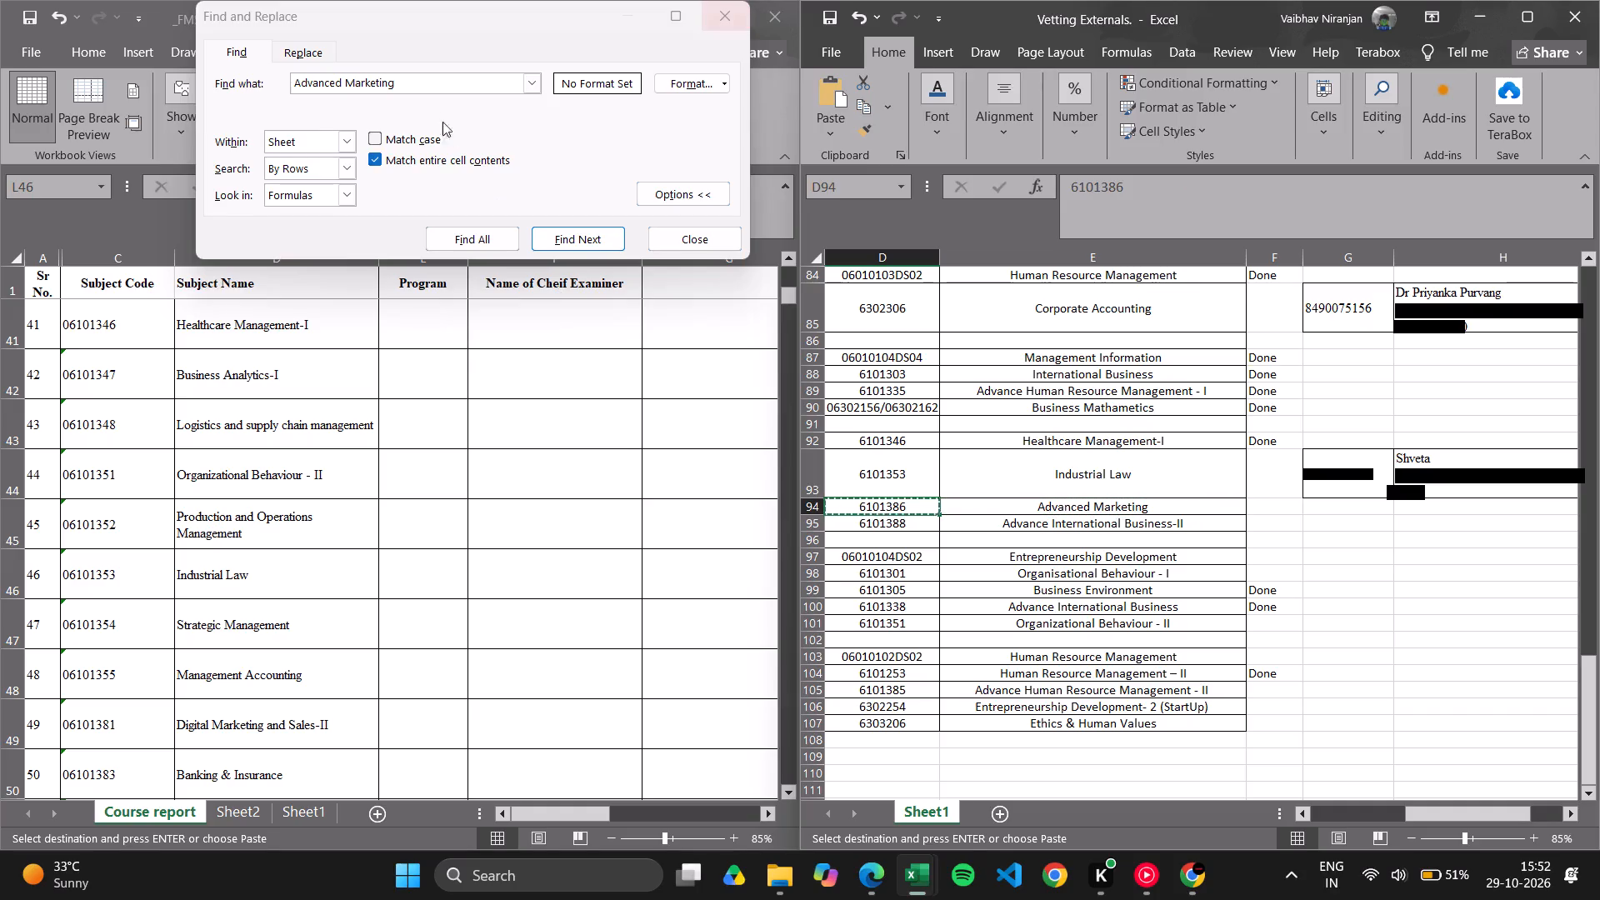
{"action": "triple_click", "coordinate": [402, 84]}
{"action": "left_click_drag", "start_coordinate": [402, 84], "coordinate": [283, 82]}
{"action": "key", "text": "ctrl+v"}
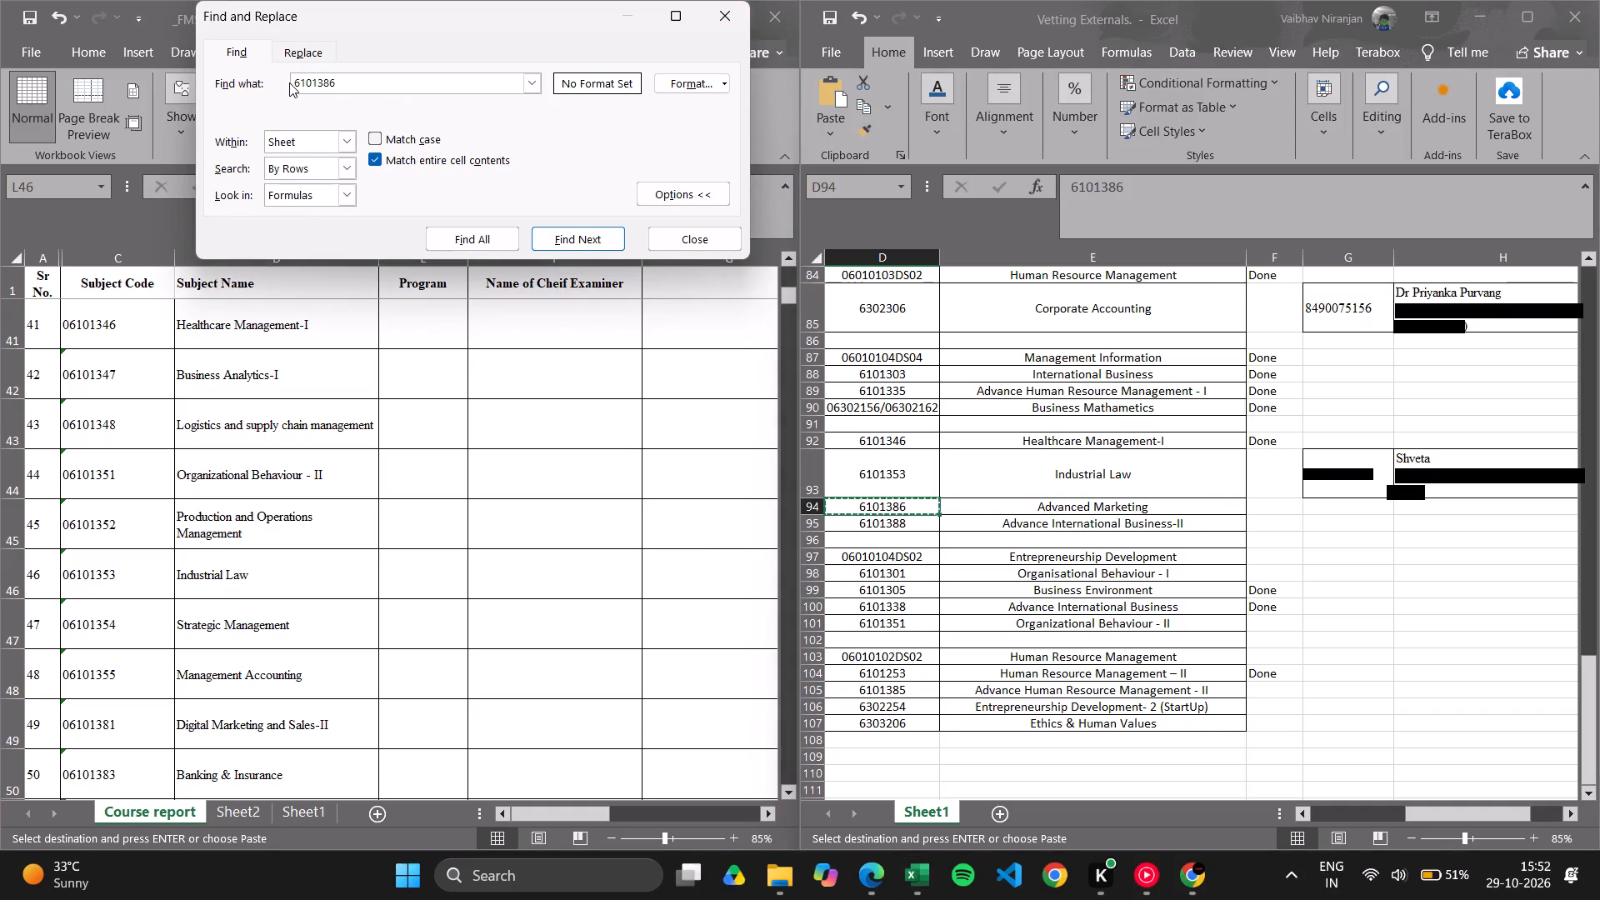
{"action": "left_click", "coordinate": [294, 84]}
{"action": "key", "text": "0"}
{"action": "left_click", "coordinate": [558, 234]}
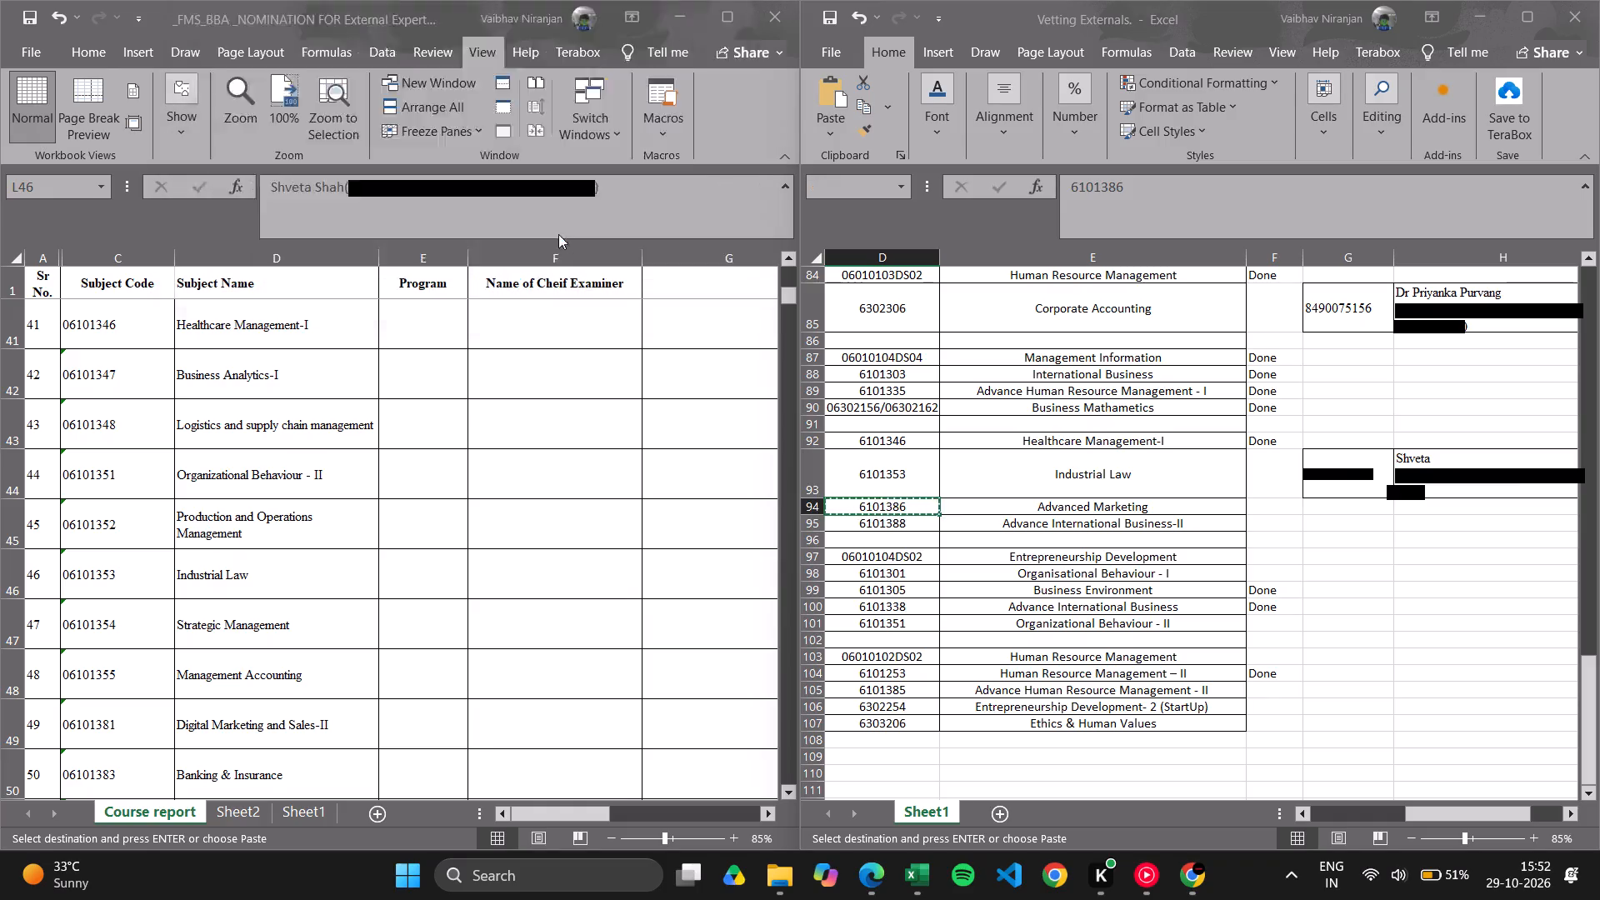
Search the Course report sheet for subject code 6101388, copied from the Advance International Business-II row of the vetting list.
{"action": "left_click", "coordinate": [600, 183]}
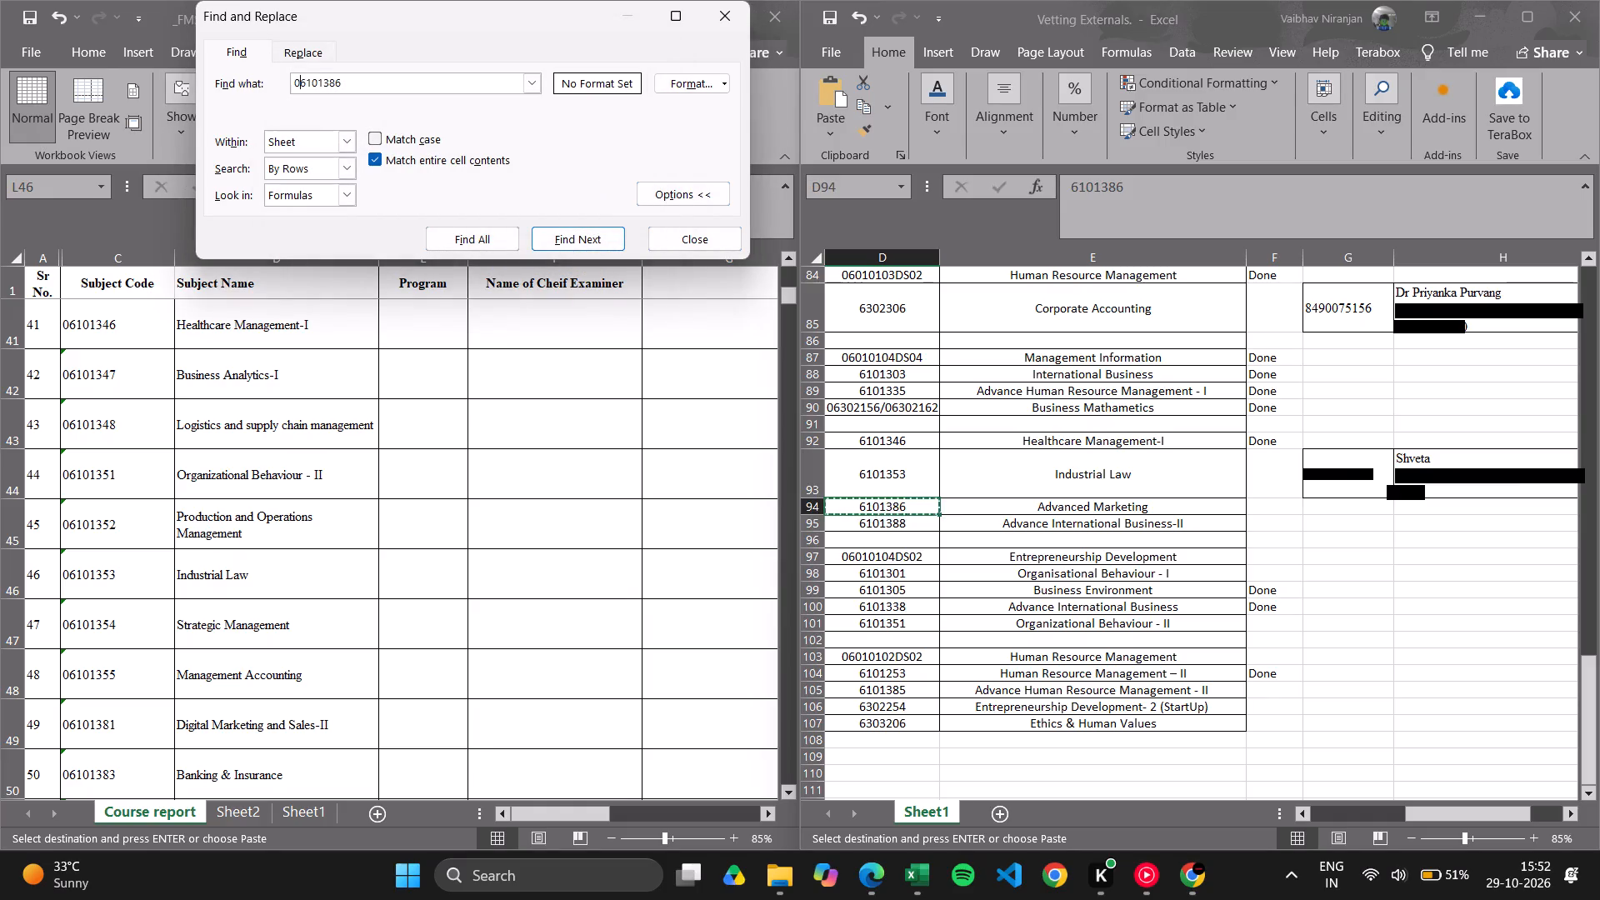
{"action": "left_click", "coordinate": [928, 523]}
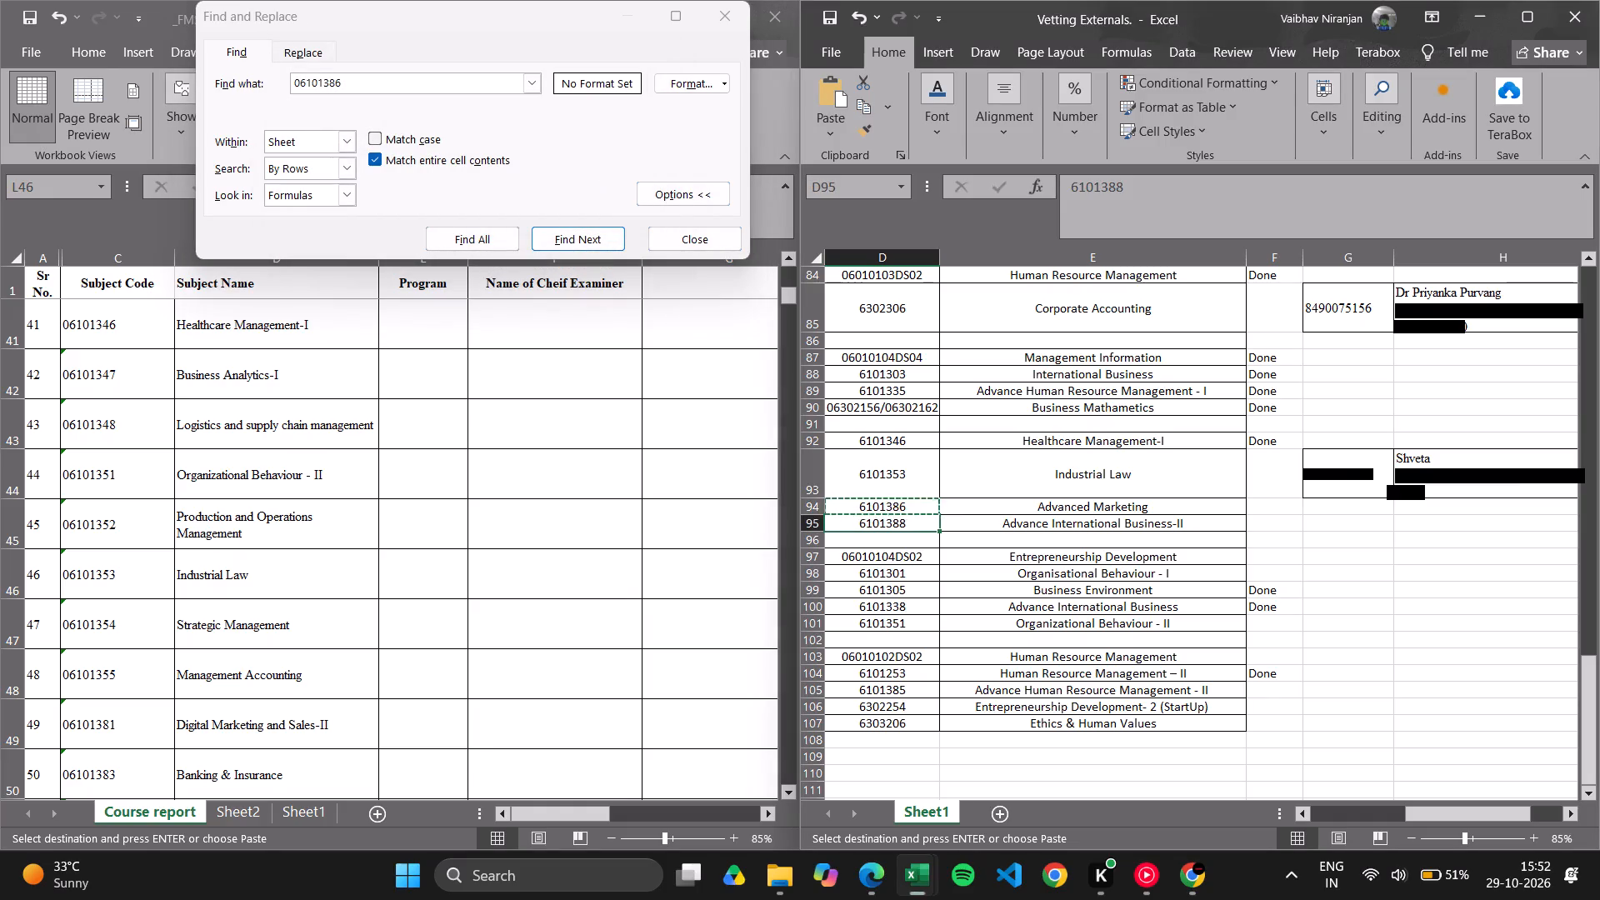
{"action": "key", "text": "ctrl+c"}
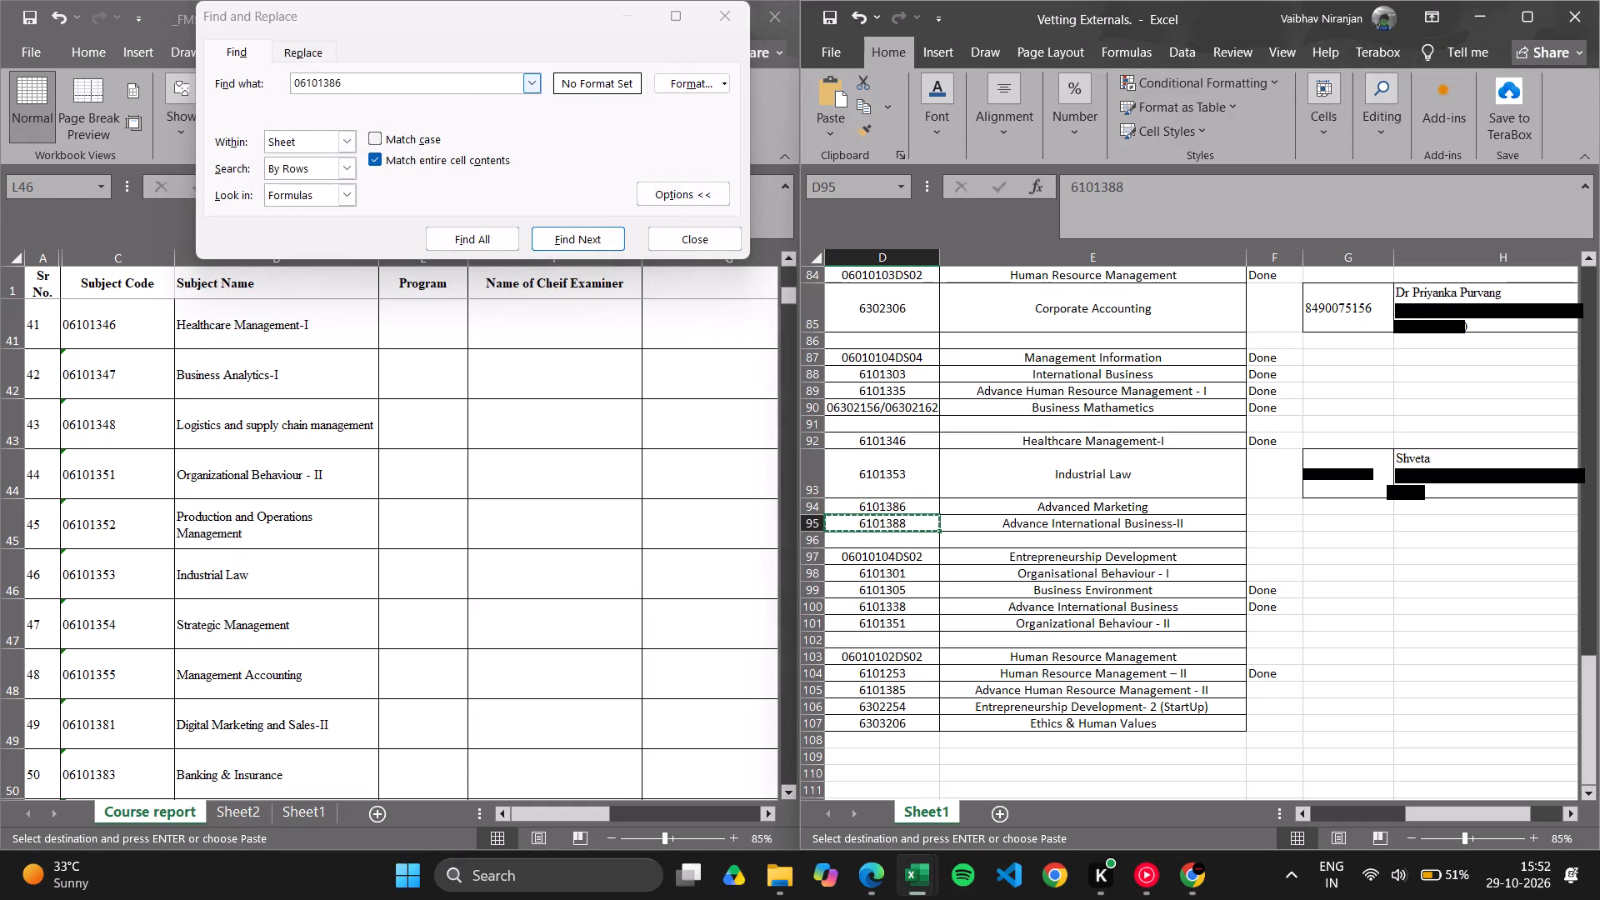
{"action": "double_click", "coordinate": [423, 87]}
{"action": "key", "text": "ctrl+v"}
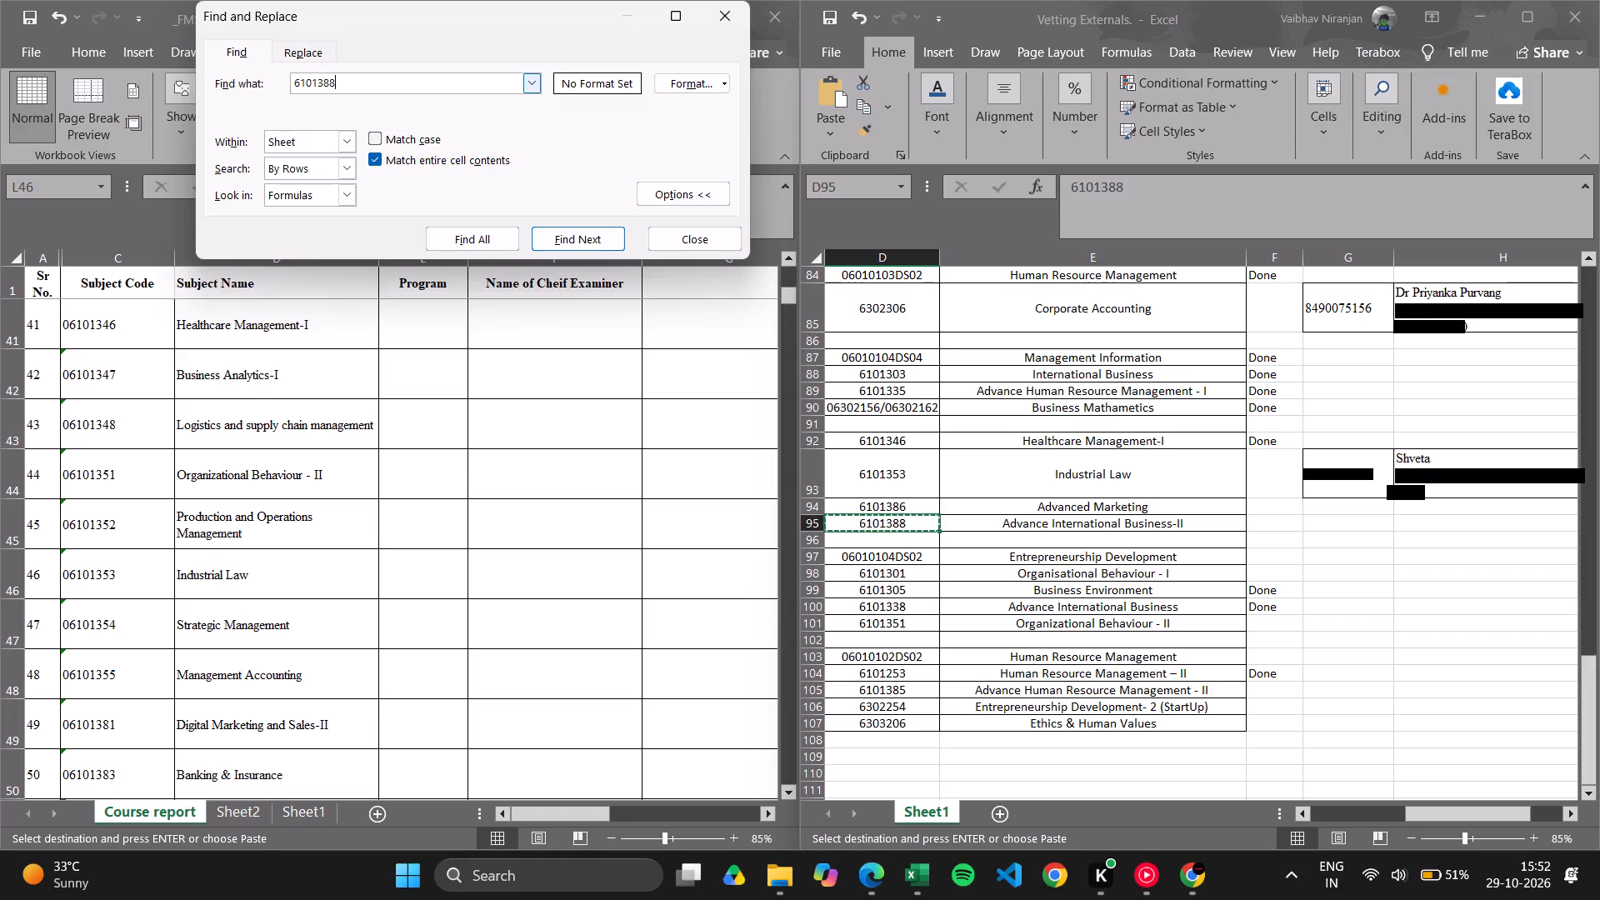
{"action": "left_click", "coordinate": [590, 241]}
{"action": "left_click", "coordinate": [590, 241]}
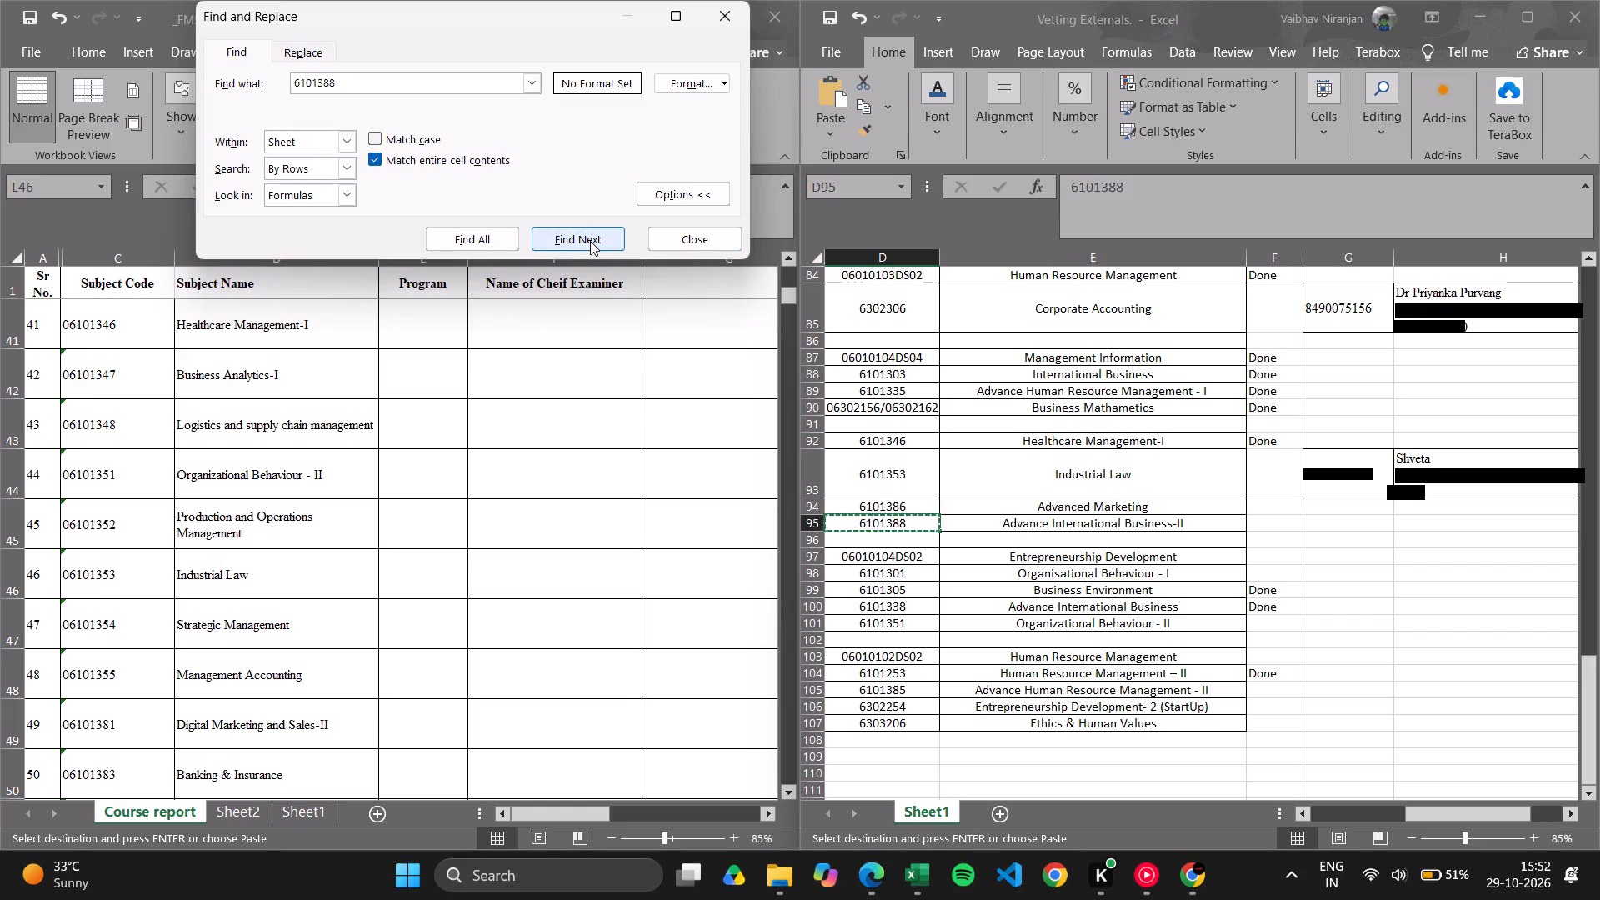
{"action": "triple_click", "coordinate": [590, 241]}
{"action": "double_click", "coordinate": [590, 241]}
{"action": "left_click", "coordinate": [538, 380]}
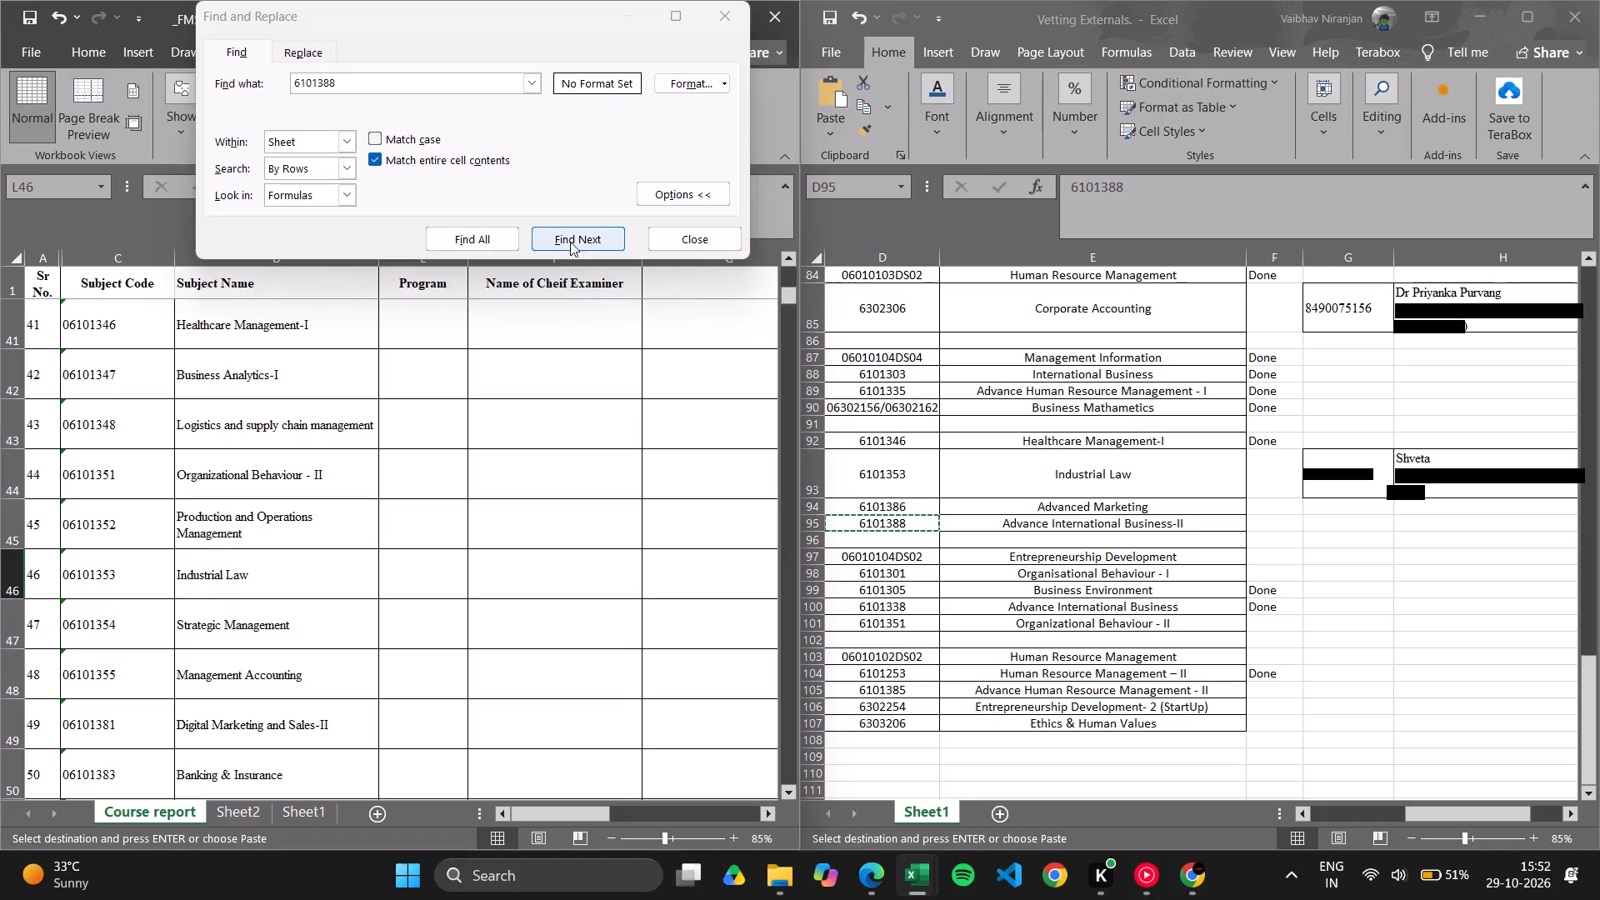
{"action": "left_click", "coordinate": [570, 241]}
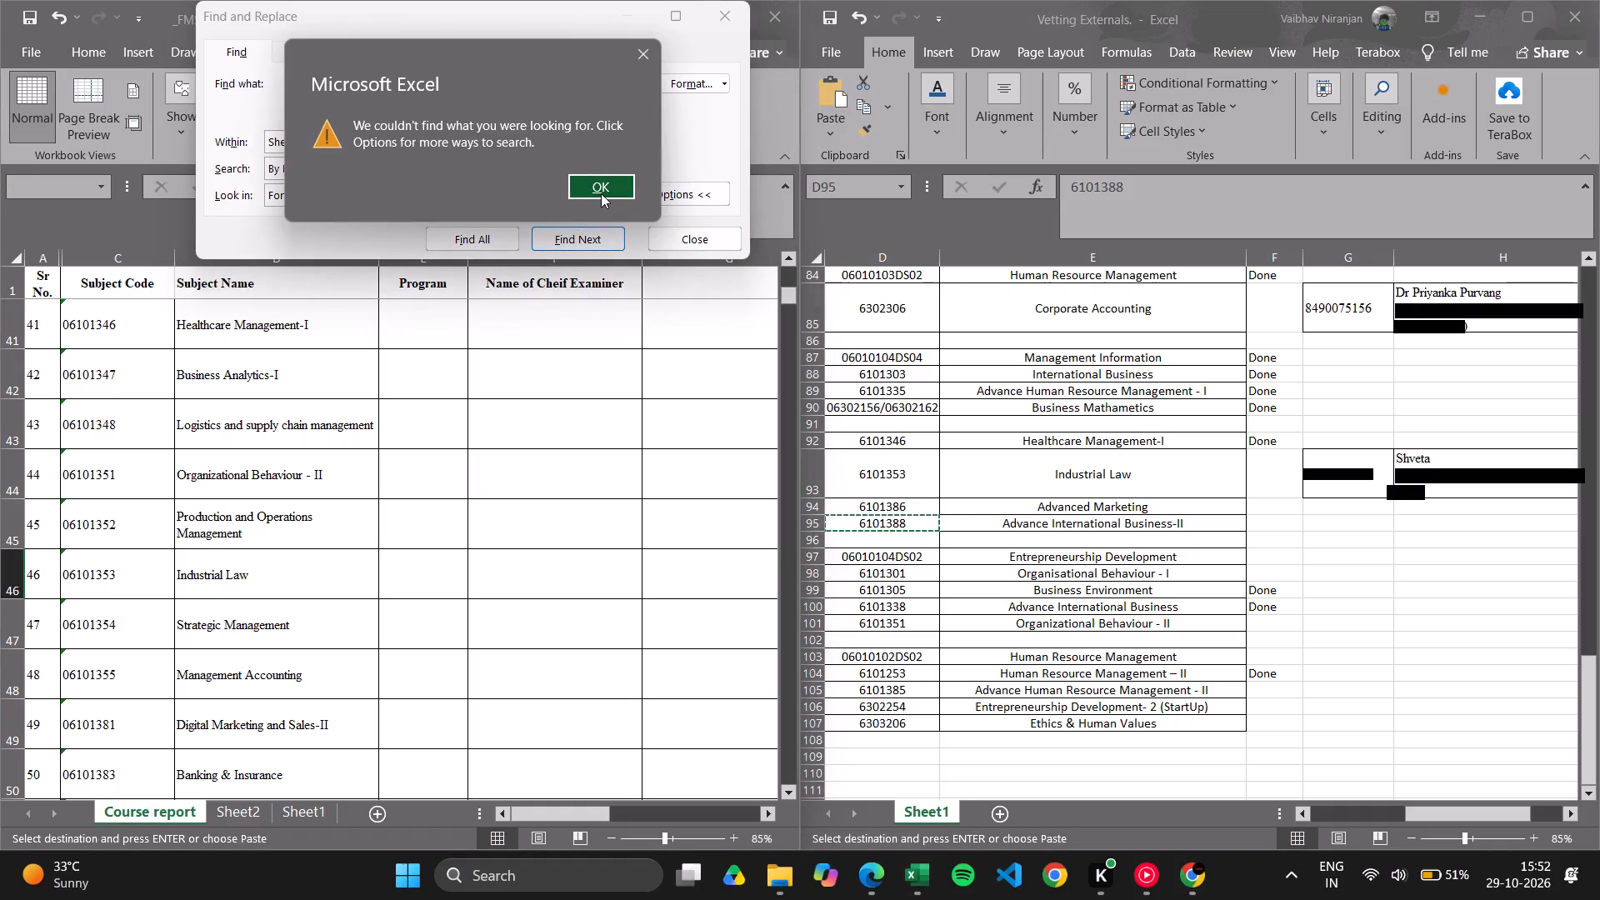
{"action": "left_click", "coordinate": [601, 193]}
{"action": "left_click", "coordinate": [576, 229]}
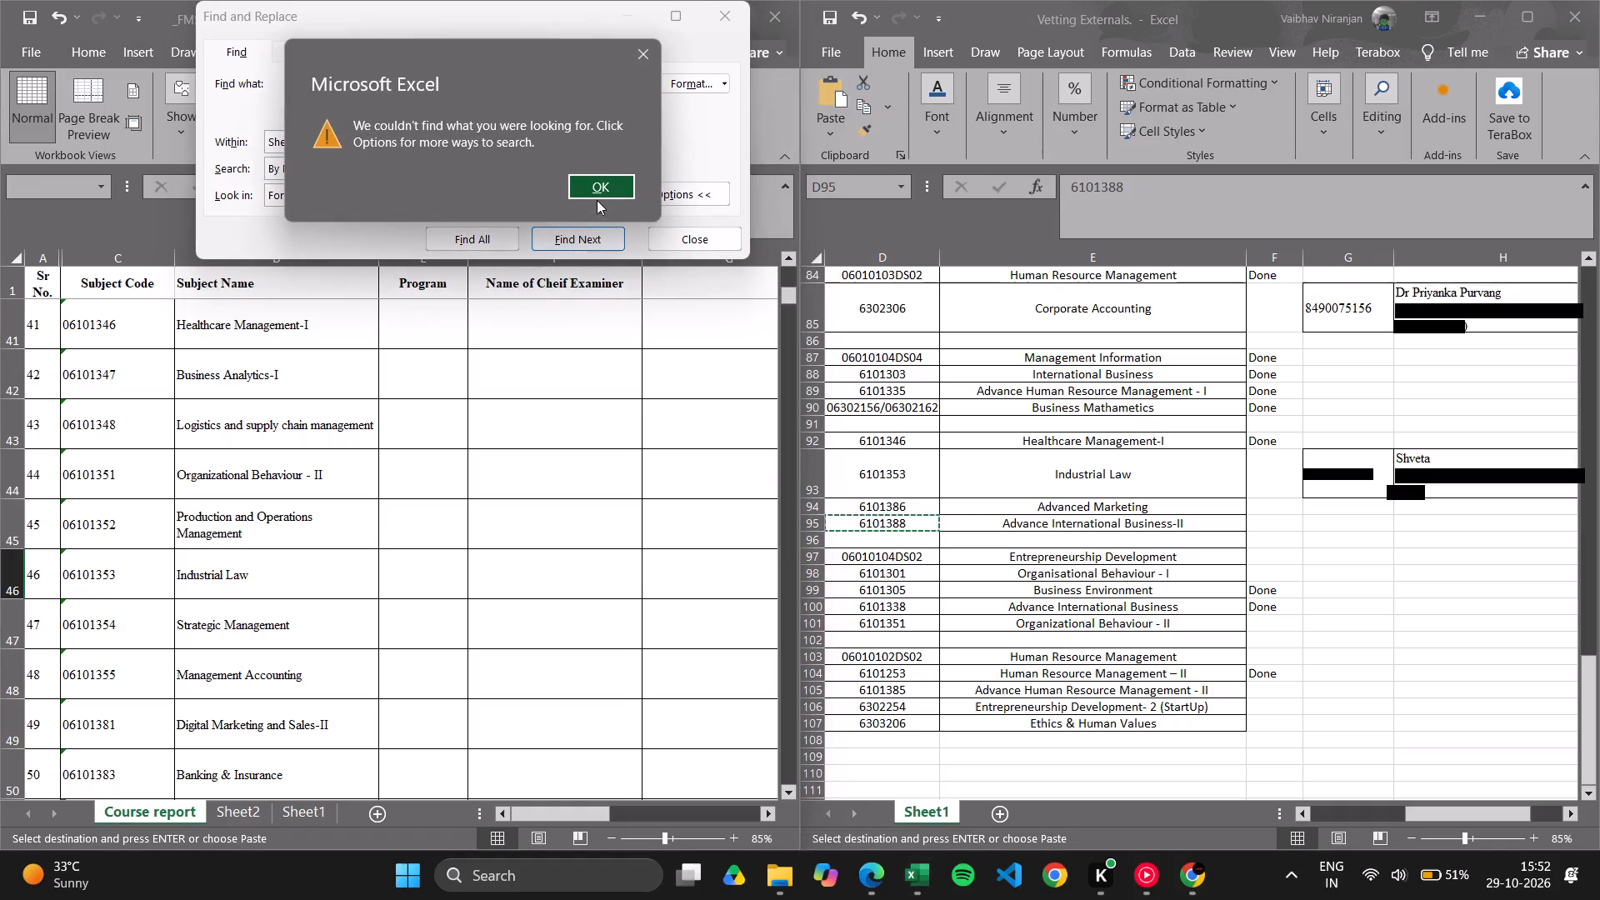
{"action": "left_click", "coordinate": [604, 187]}
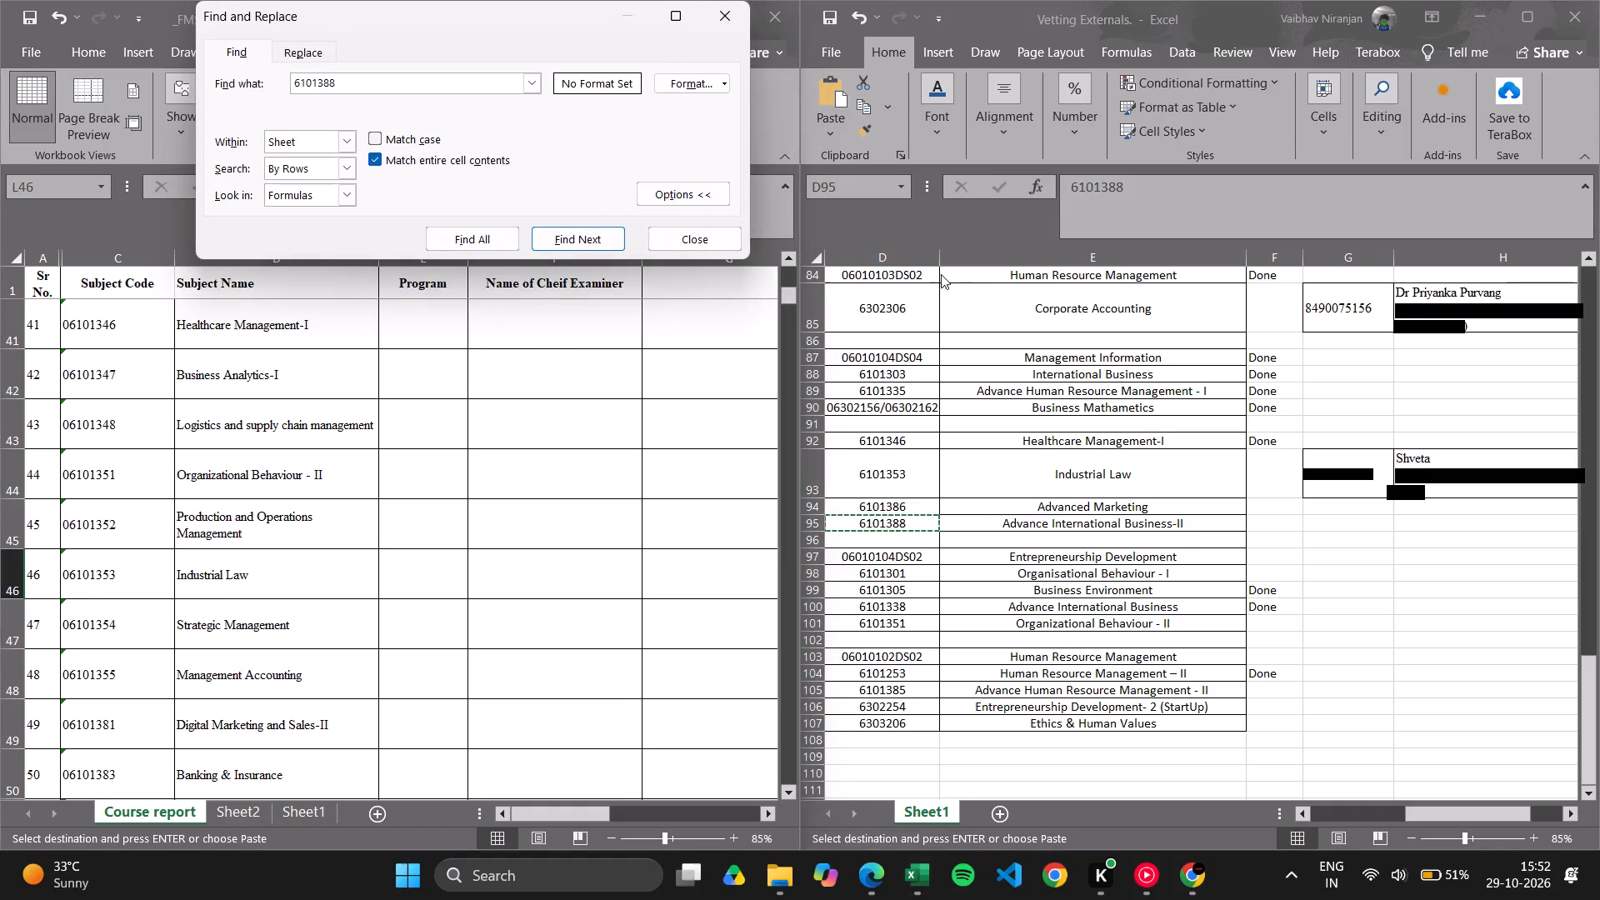
Search the Course report sheet for the subject name Advance International Business-II, copied from the vetting list.
{"action": "double_click", "coordinate": [1058, 526]}
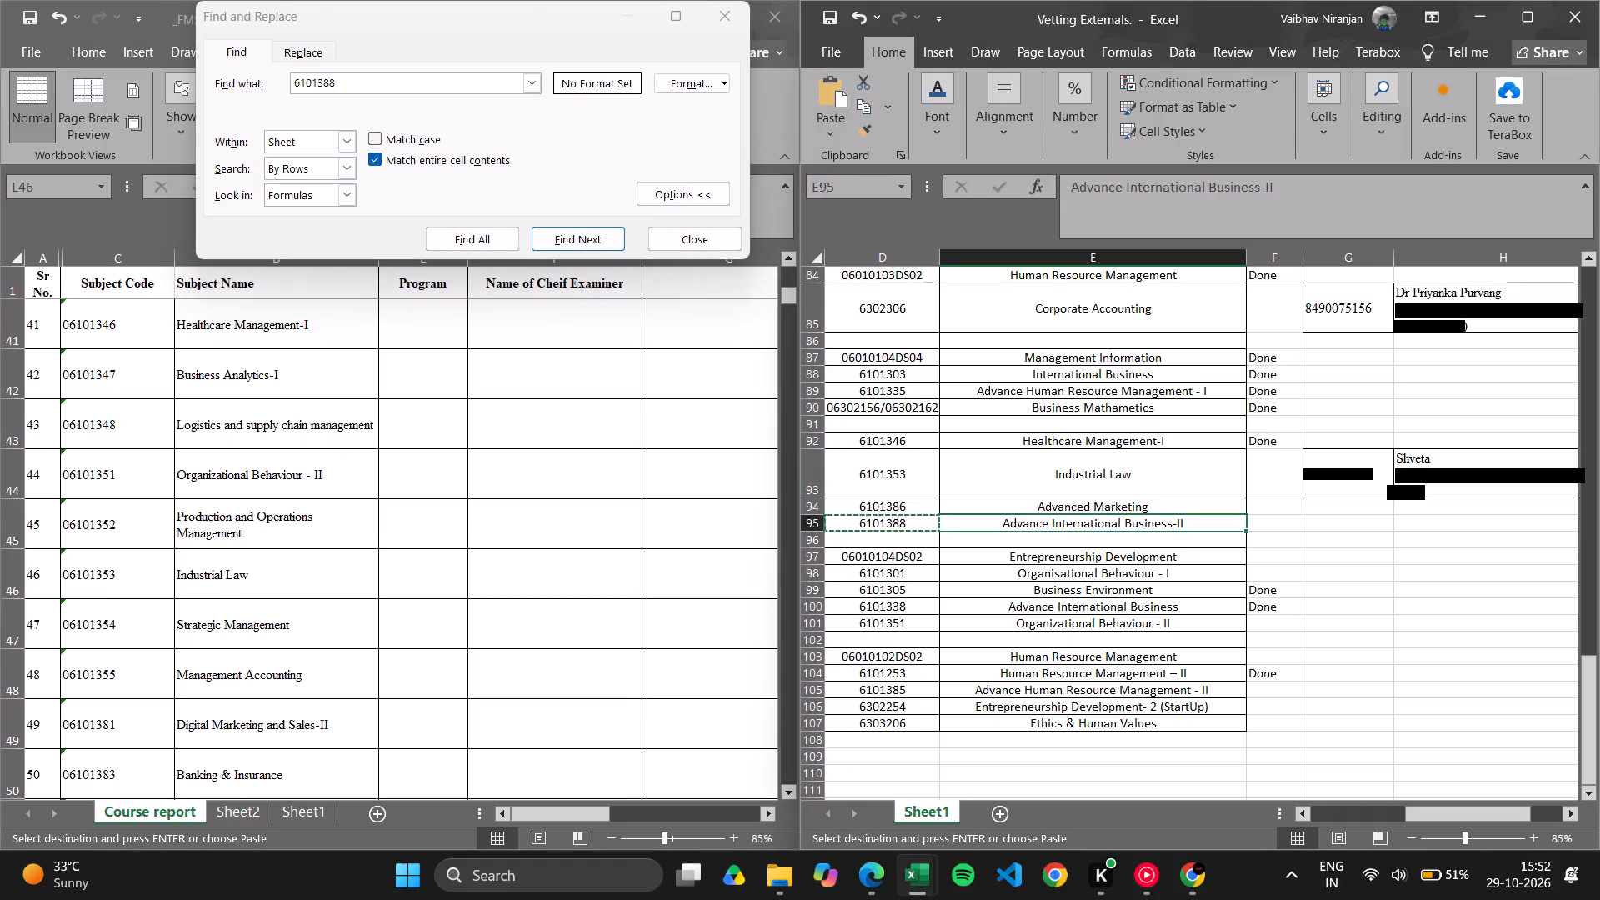
{"action": "key", "text": "ctrl+c"}
{"action": "left_click", "coordinate": [586, 443]}
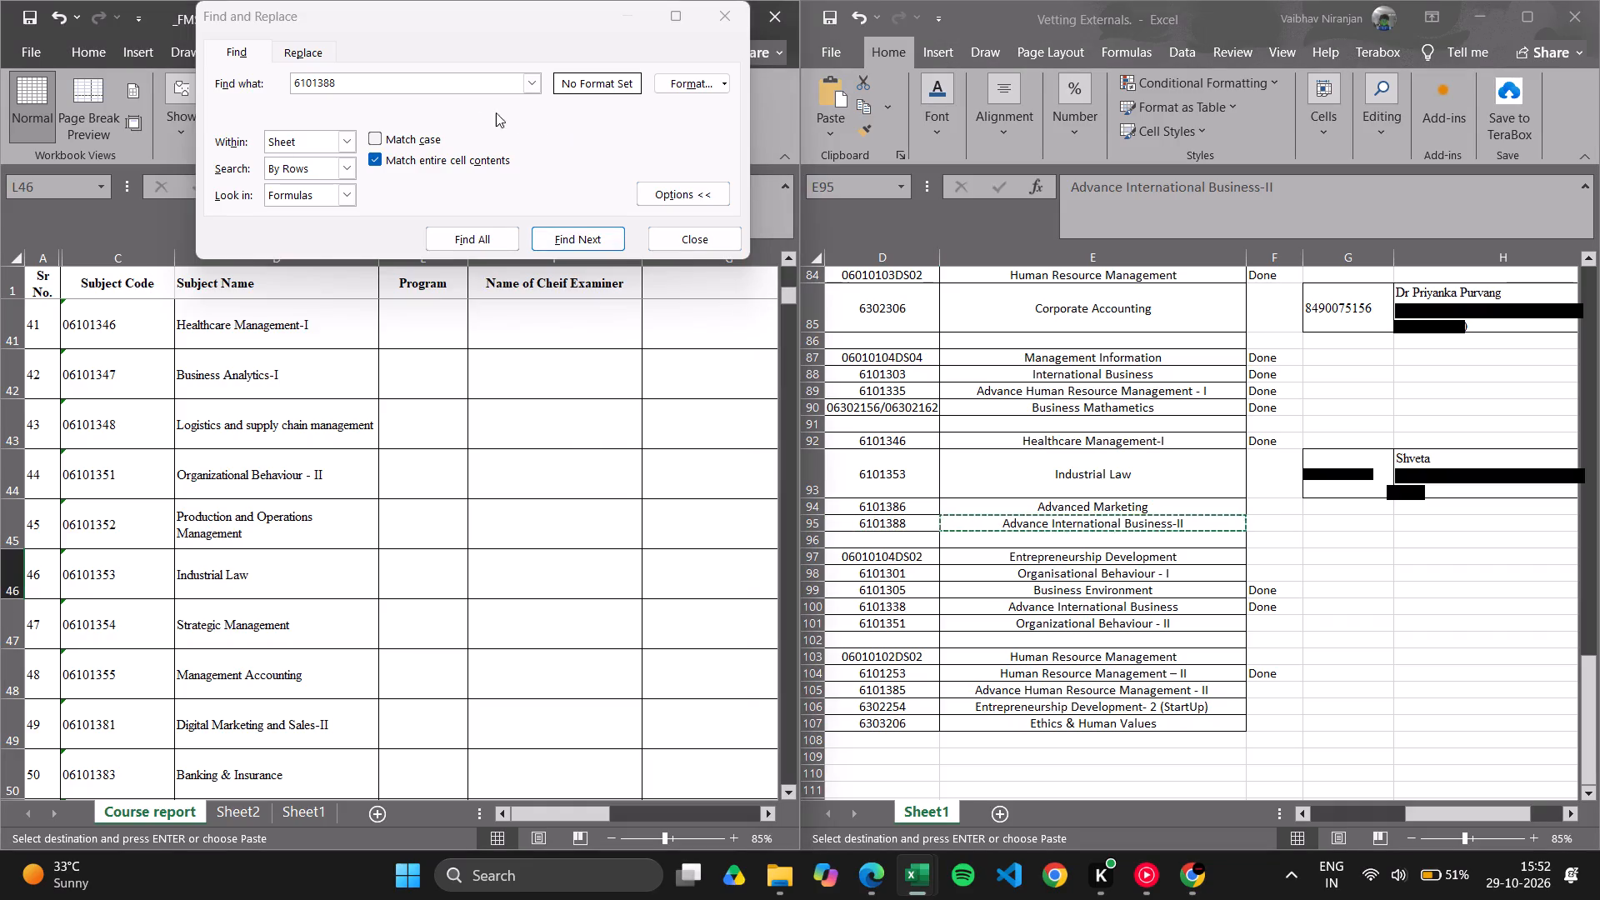
{"action": "double_click", "coordinate": [410, 75]}
{"action": "key", "text": "ctrl+v"}
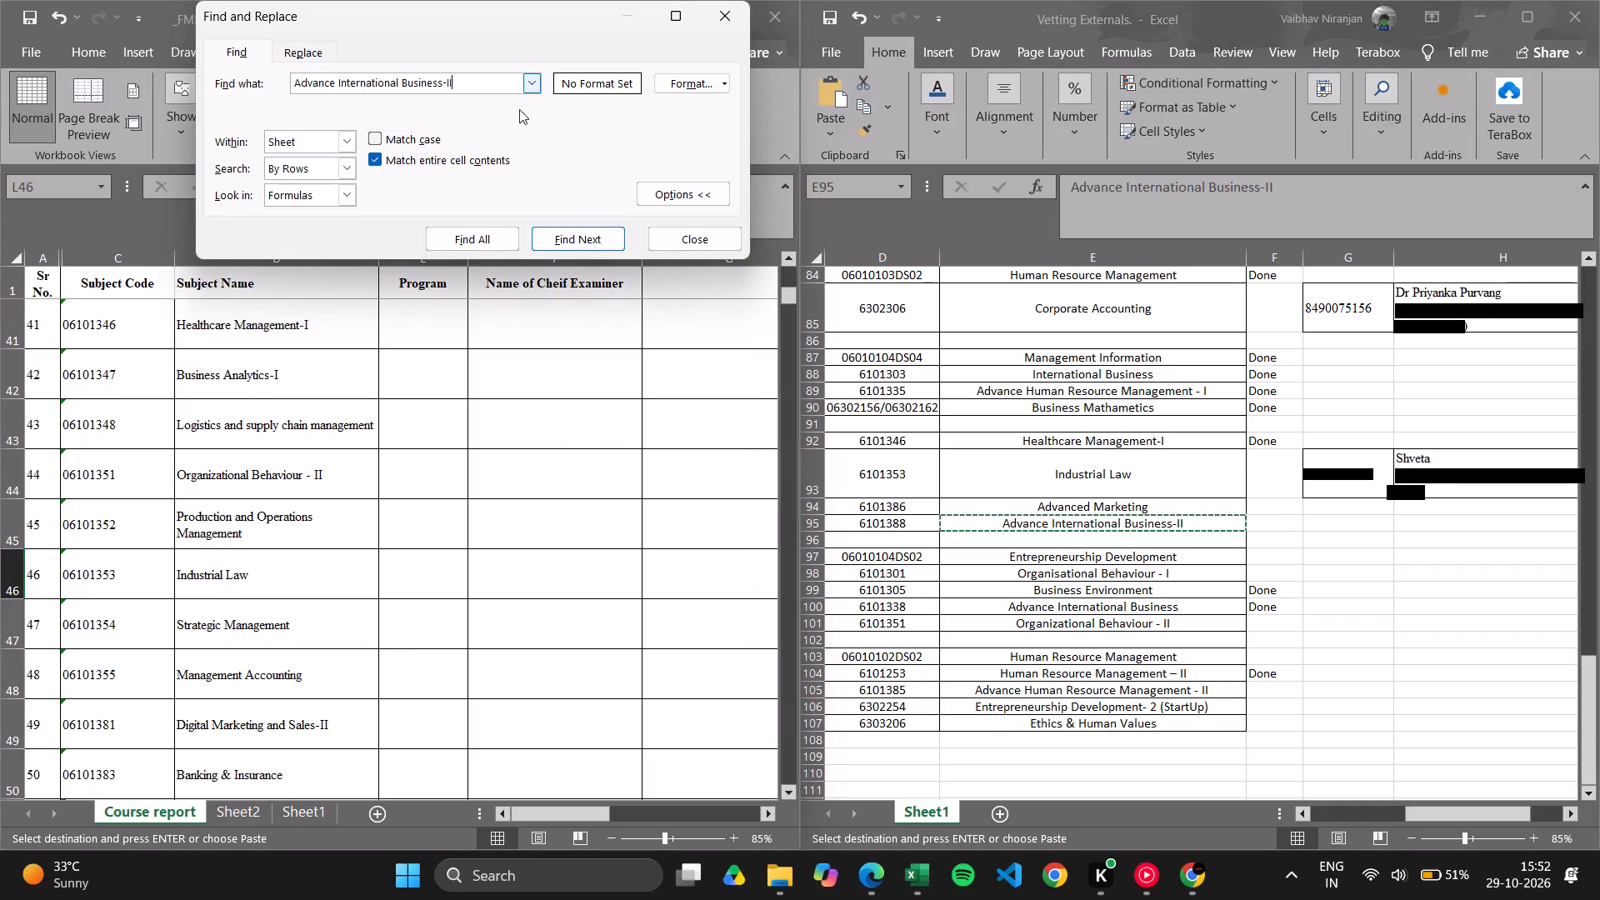
{"action": "left_click", "coordinate": [597, 247]}
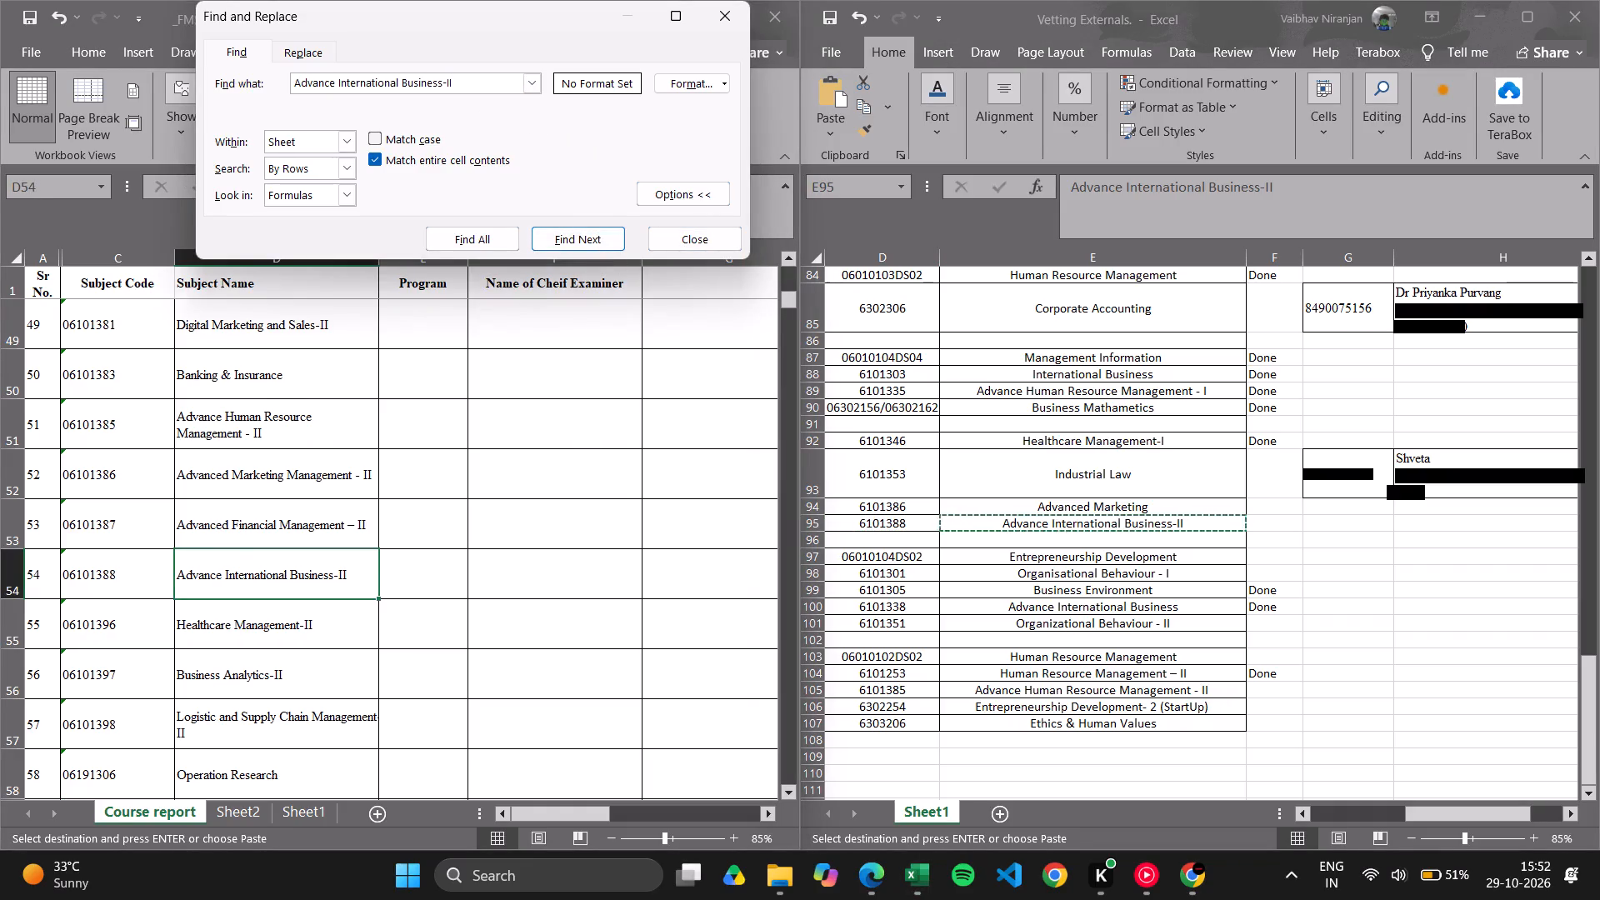
Copy the Advance International Business-II examiner's contact number from cell H54 of the Course report into cell G95 of the vetting sheet.
{"action": "scroll", "coordinate": [432, 591], "scroll_direction": "left", "scroll_amount": 2}
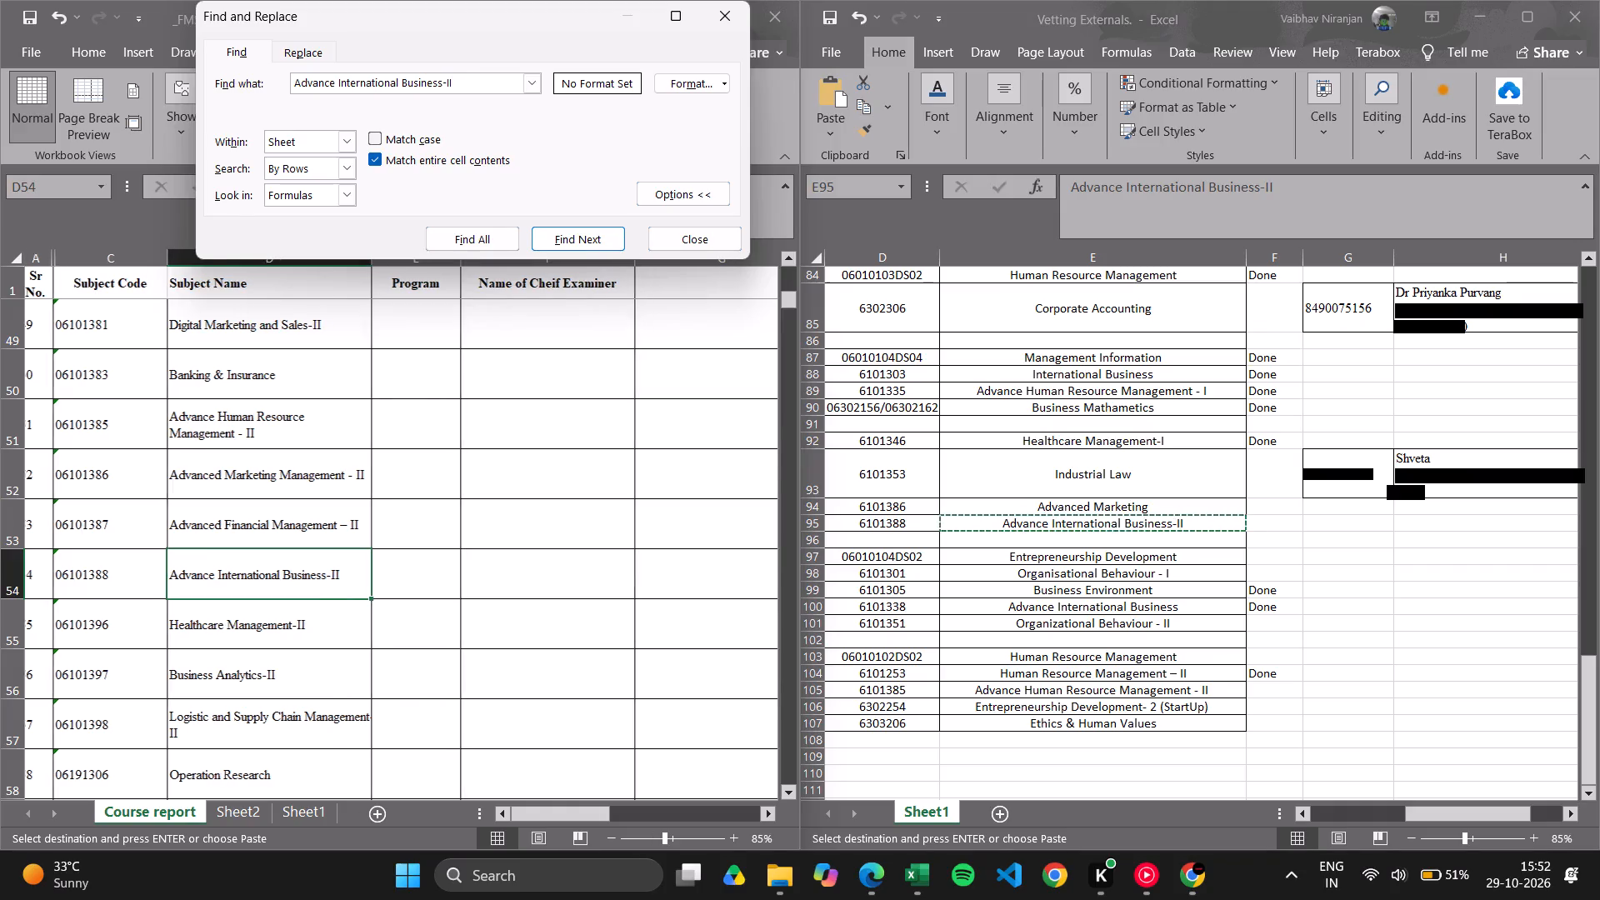
{"action": "scroll", "coordinate": [432, 591], "scroll_direction": "left", "scroll_amount": 3}
{"action": "left_click", "coordinate": [477, 591]}
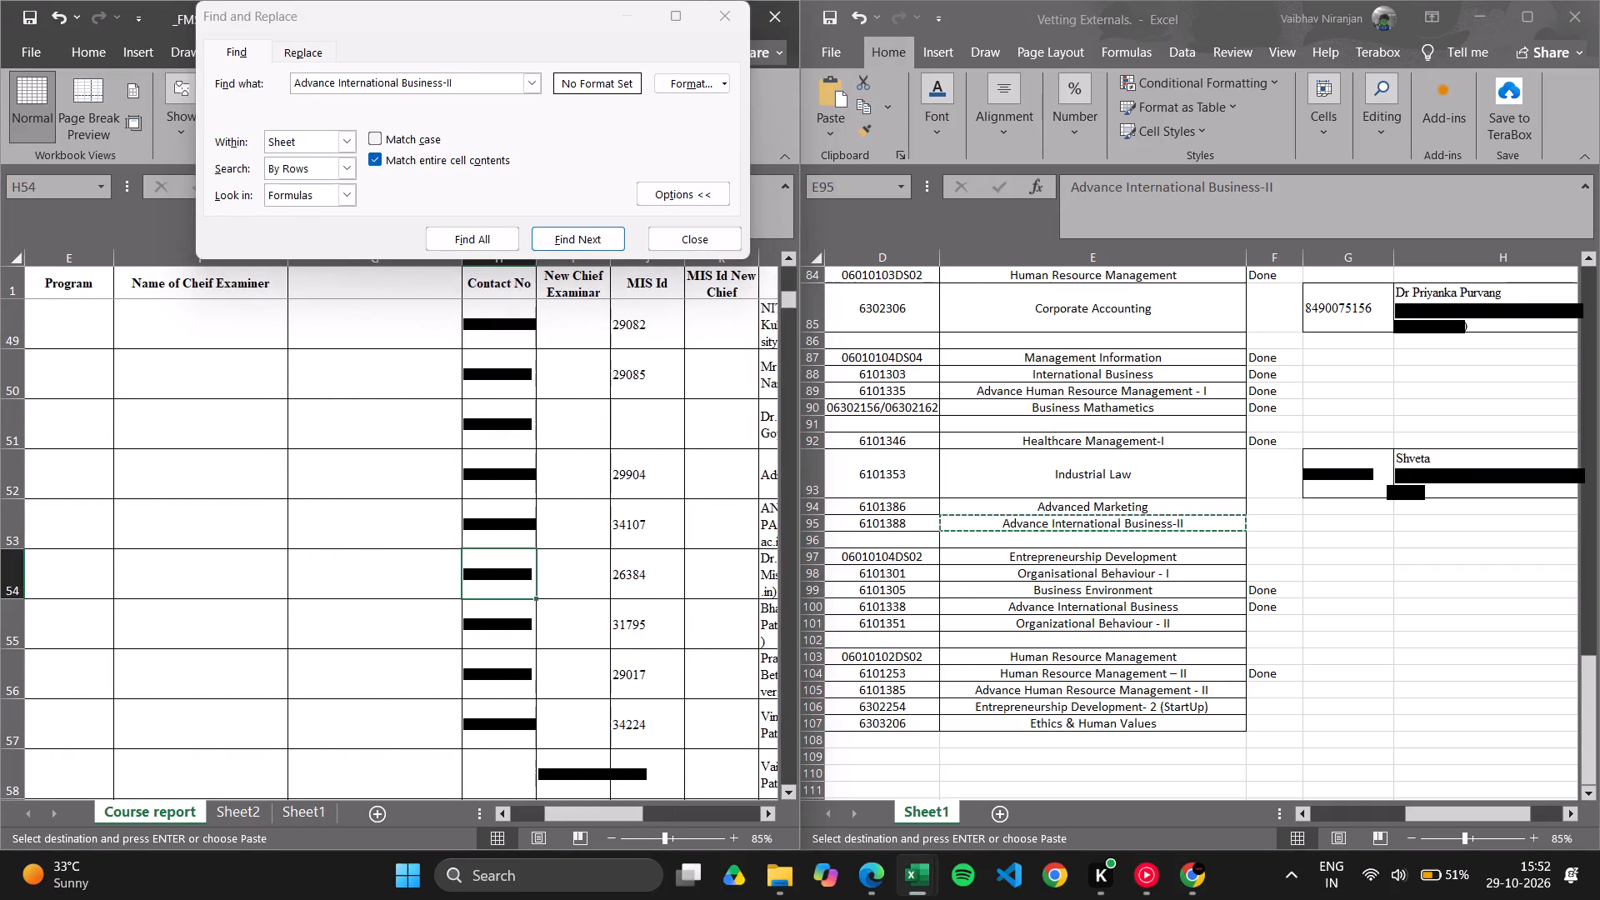
{"action": "key", "text": "ctrl+c"}
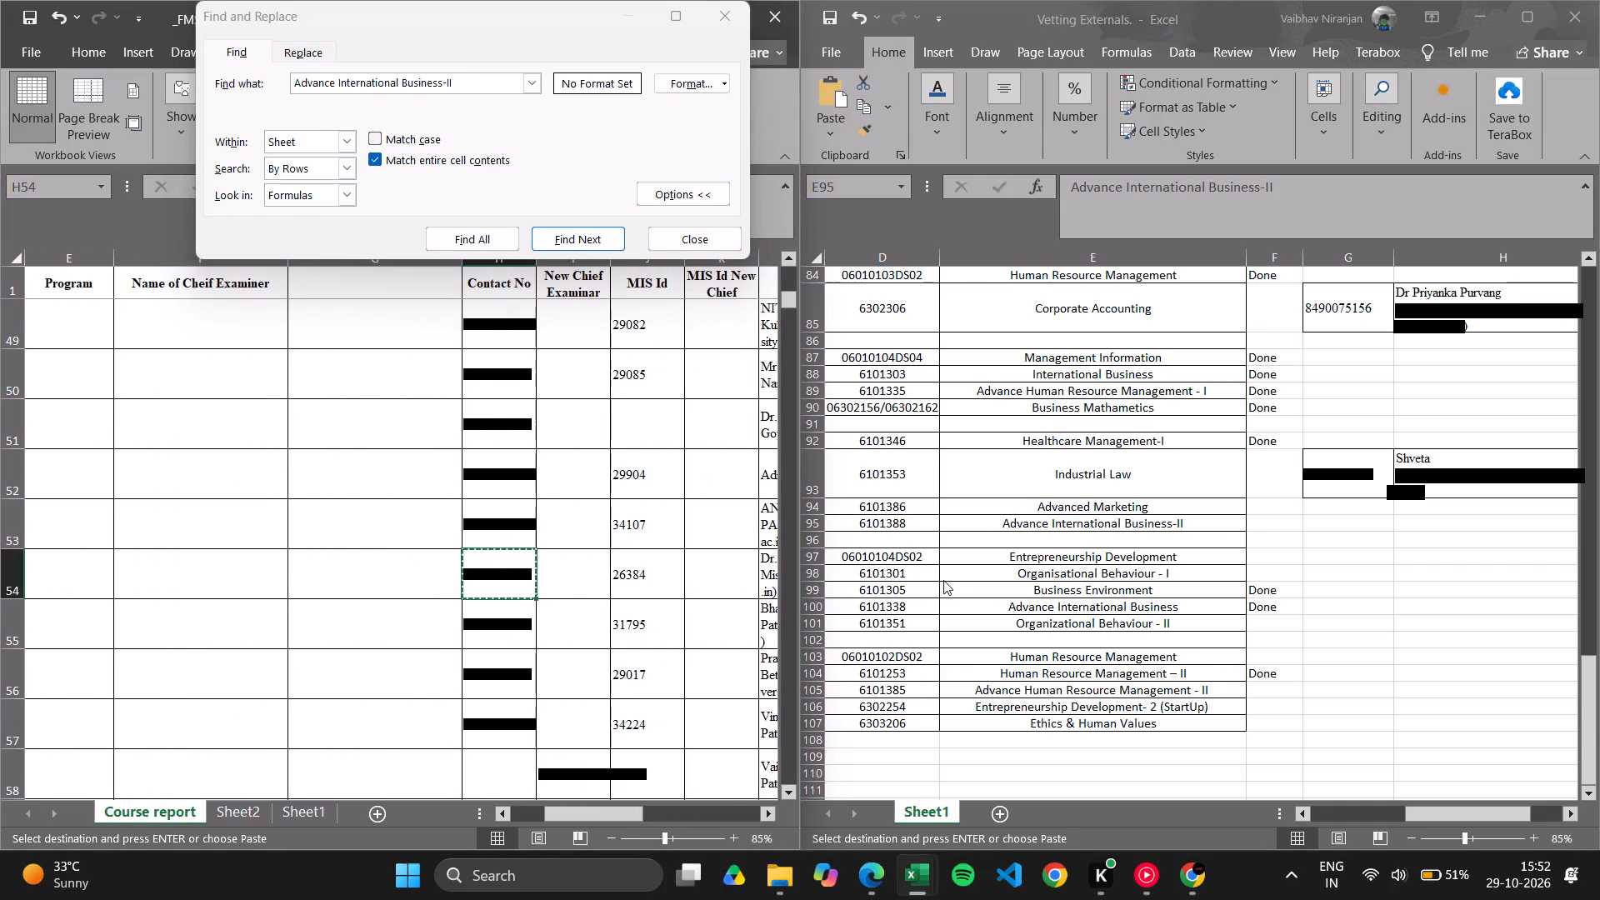
{"action": "left_click", "coordinate": [1338, 530]}
{"action": "left_click", "coordinate": [1325, 528]}
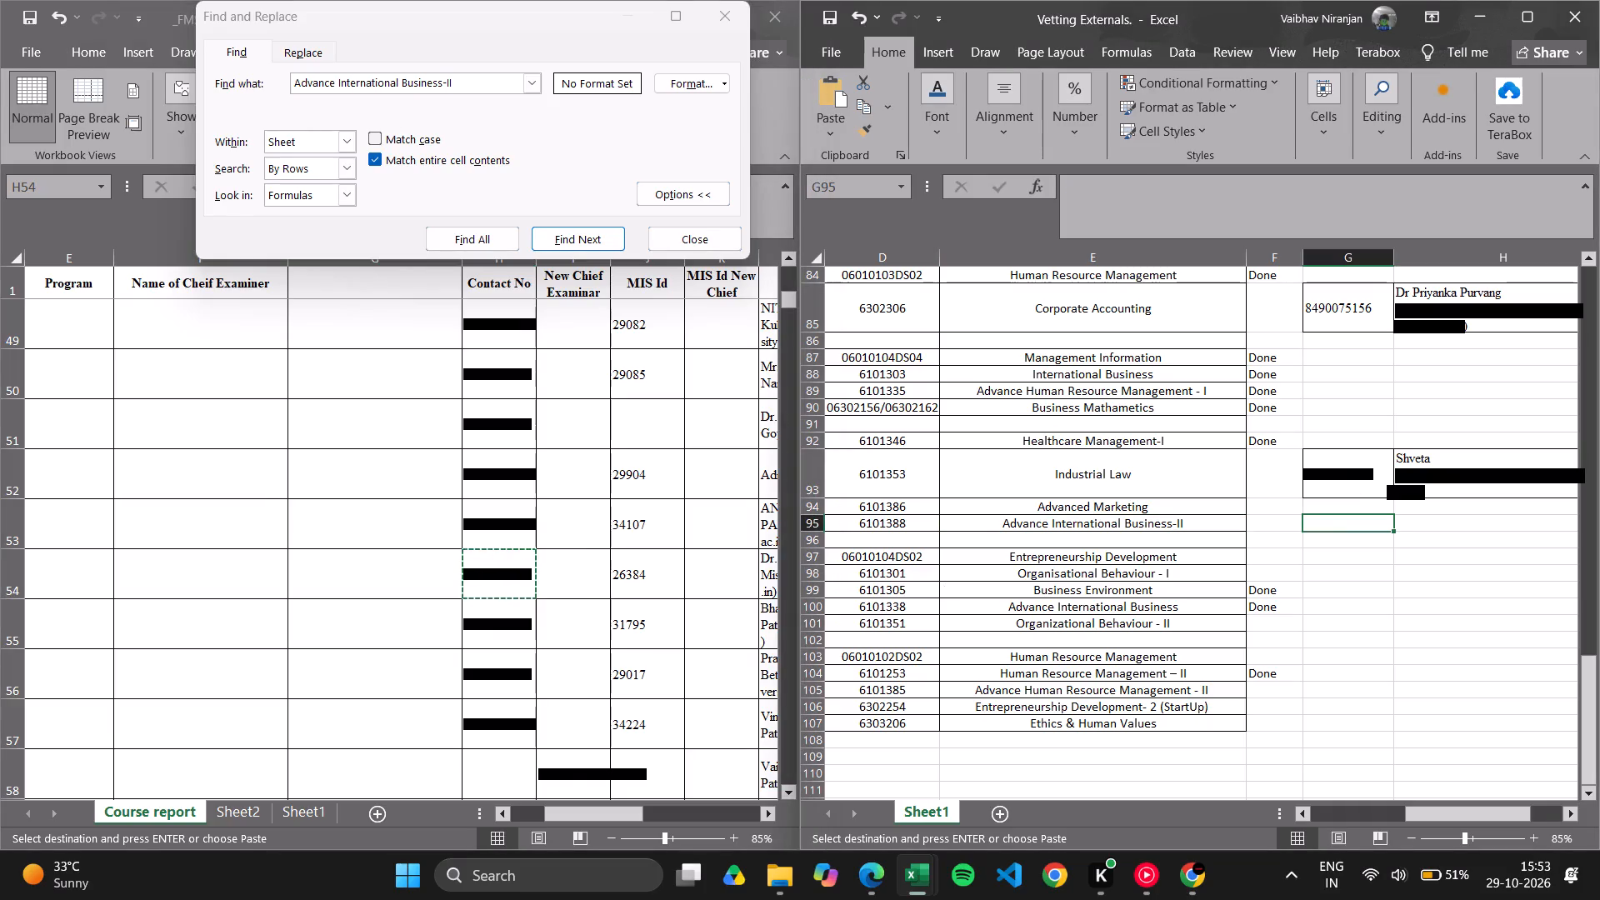
{"action": "key", "text": "ctrl+v"}
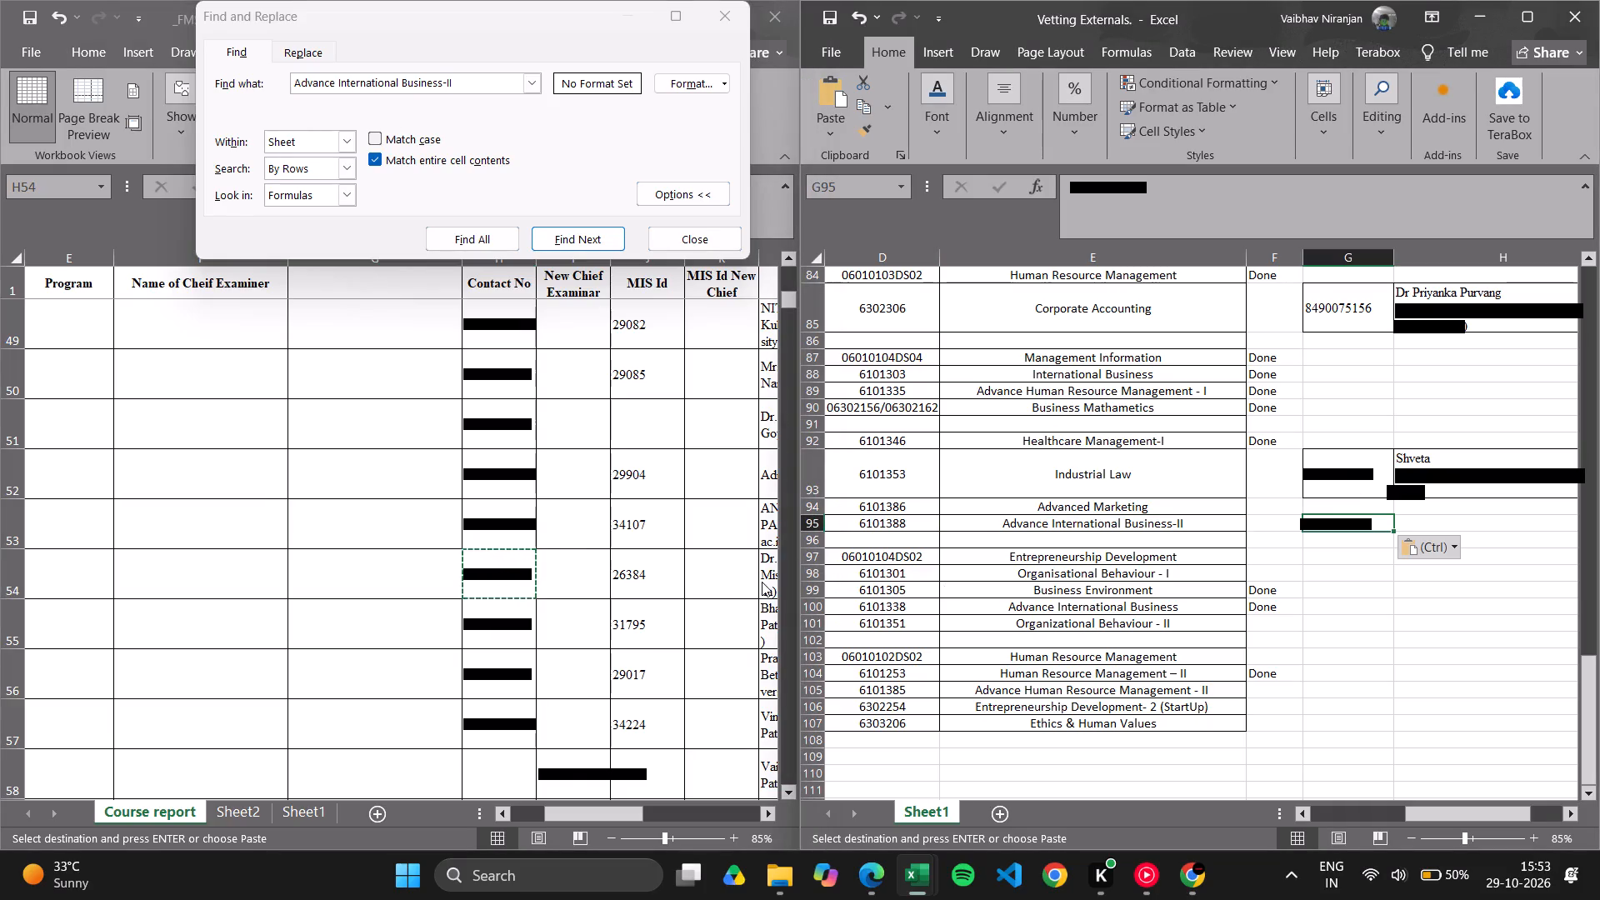
Copy the Advance International Business-II examiner's name and e-mail entry from cell L54 of the Course report into cell H95 of the vetting sheet.
{"action": "double_click", "coordinate": [762, 582]}
{"action": "key", "text": "ctrl+c"}
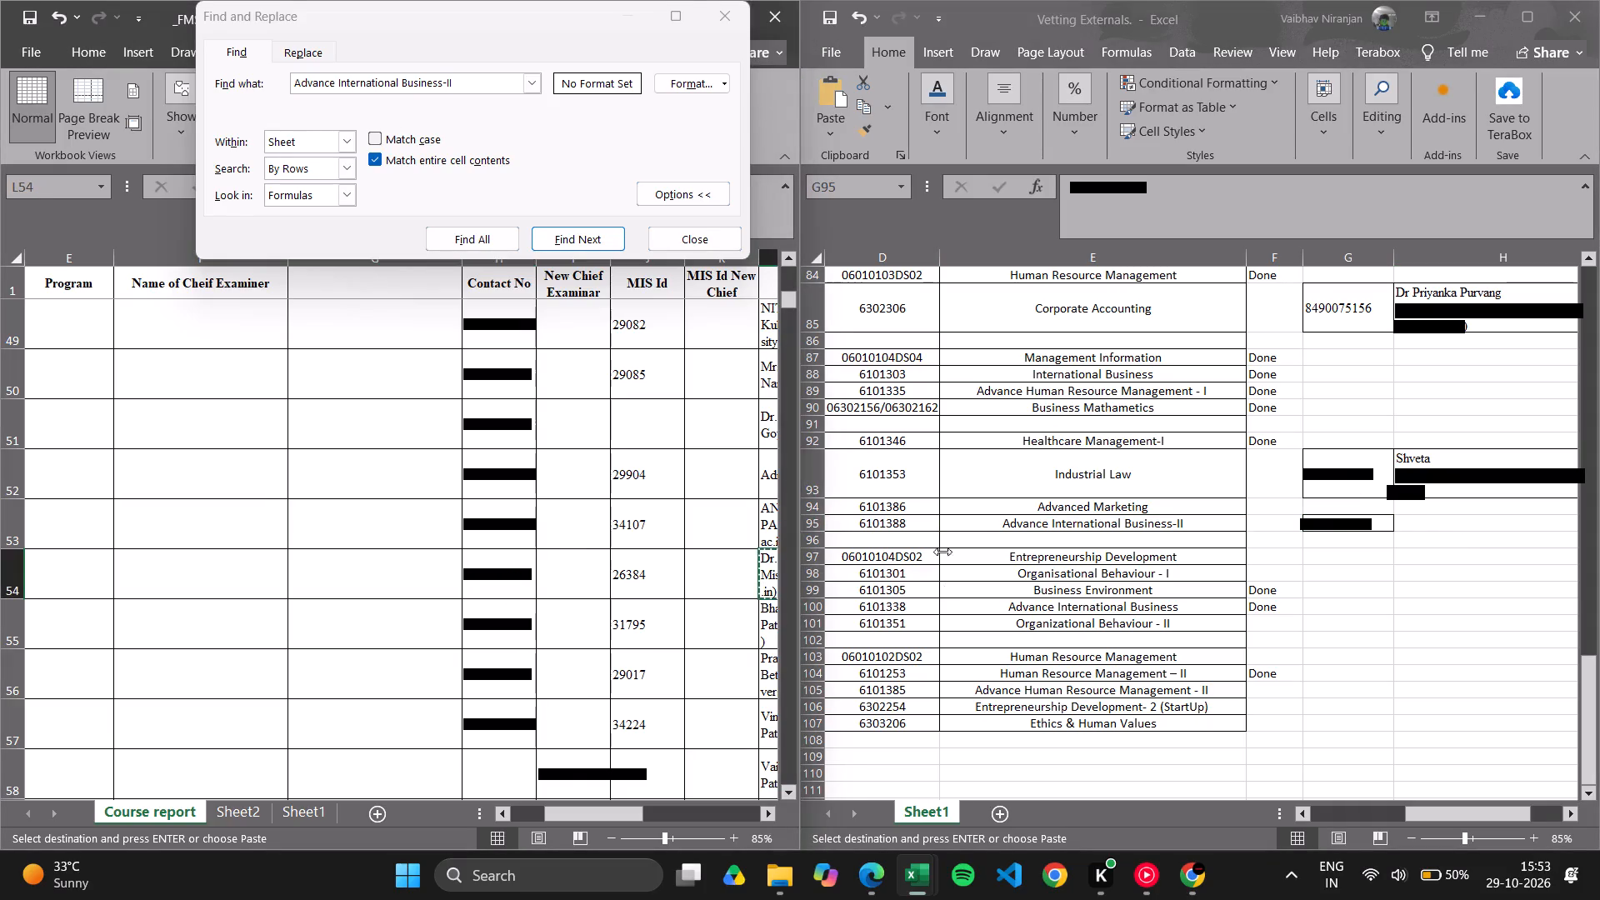
{"action": "left_click", "coordinate": [1421, 522]}
{"action": "left_click", "coordinate": [1421, 522]}
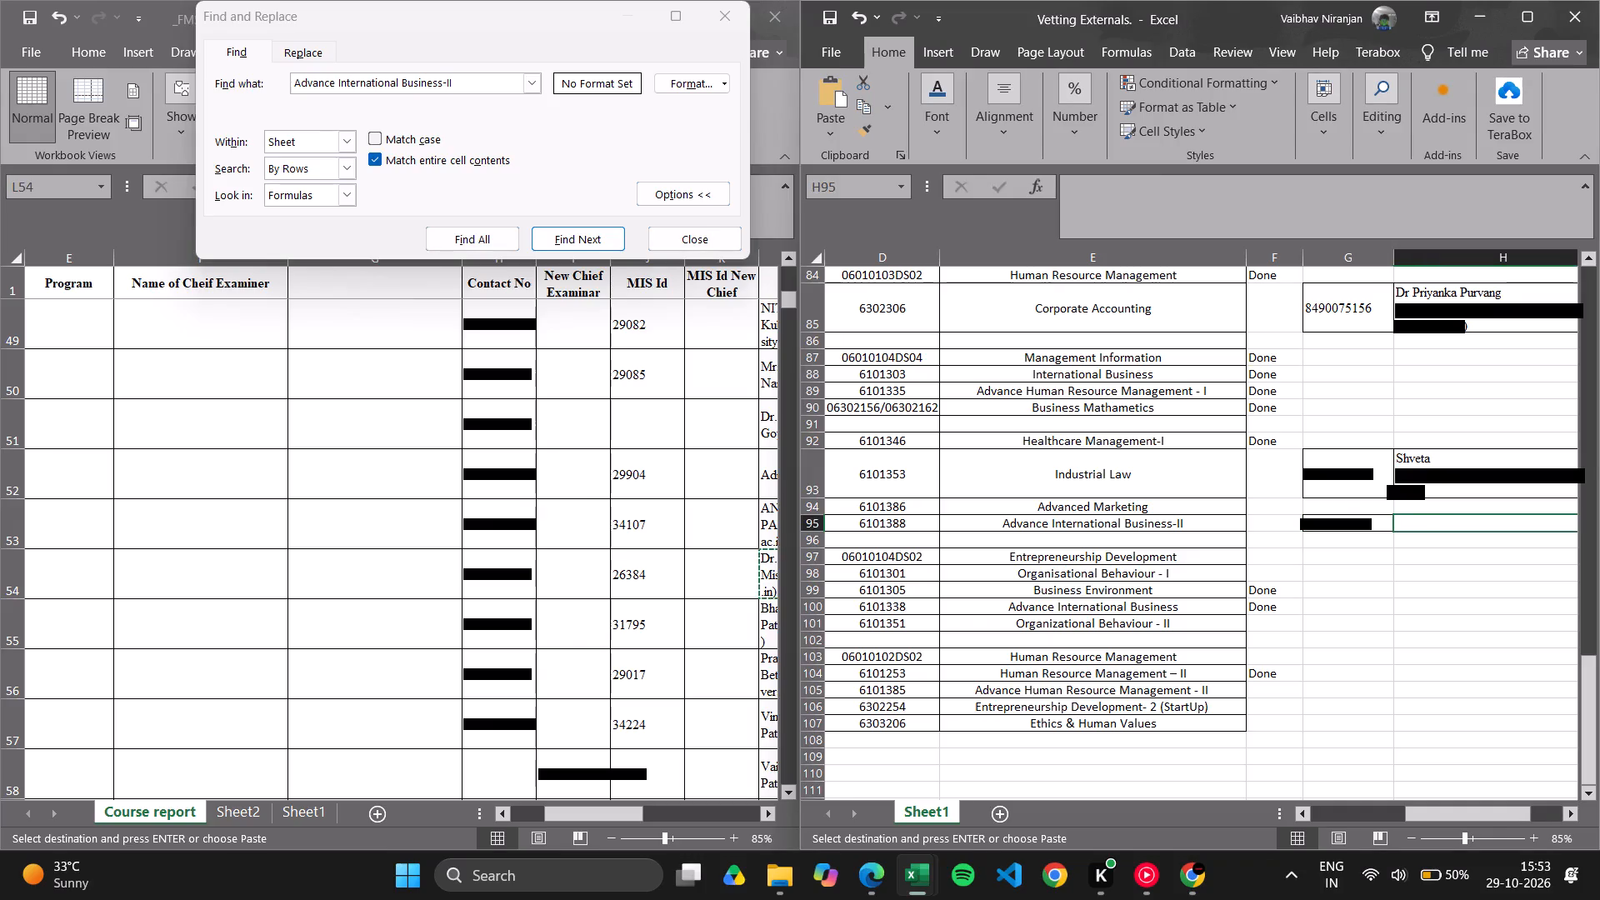
{"action": "key", "text": "ctrl+v"}
{"action": "left_click", "coordinate": [1107, 558]}
{"action": "left_click", "coordinate": [995, 632]}
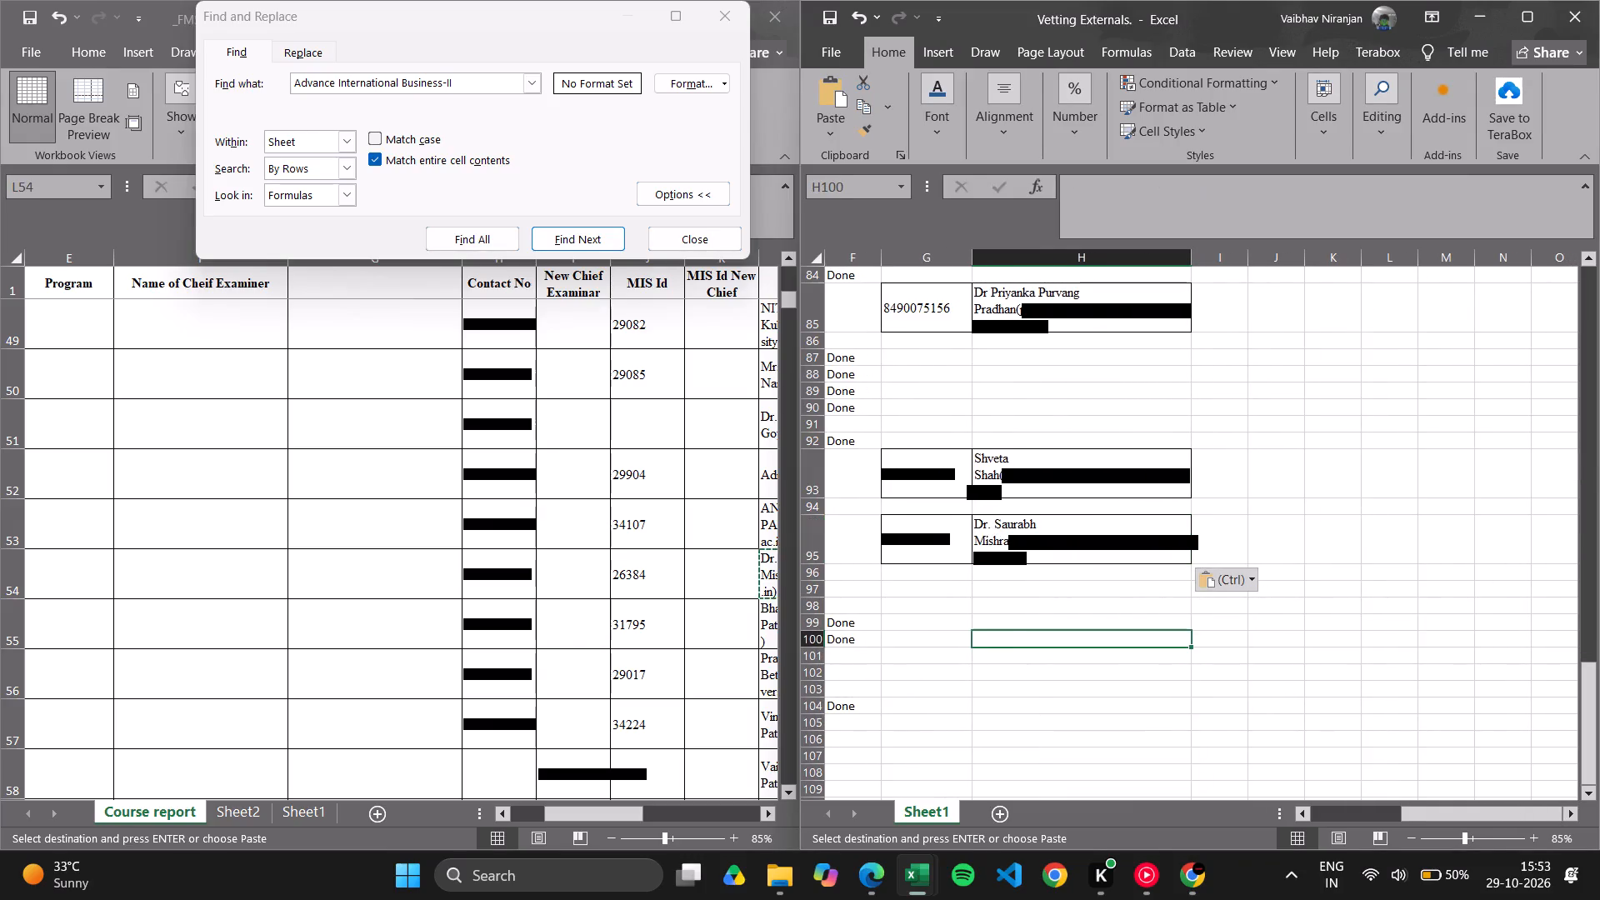
Search the Course report sheet for the Entrepreneurship Development code 06010104DS02, copied from cell D97 of the vetting list.
{"action": "scroll", "coordinate": [995, 632], "scroll_direction": "right", "scroll_amount": 8}
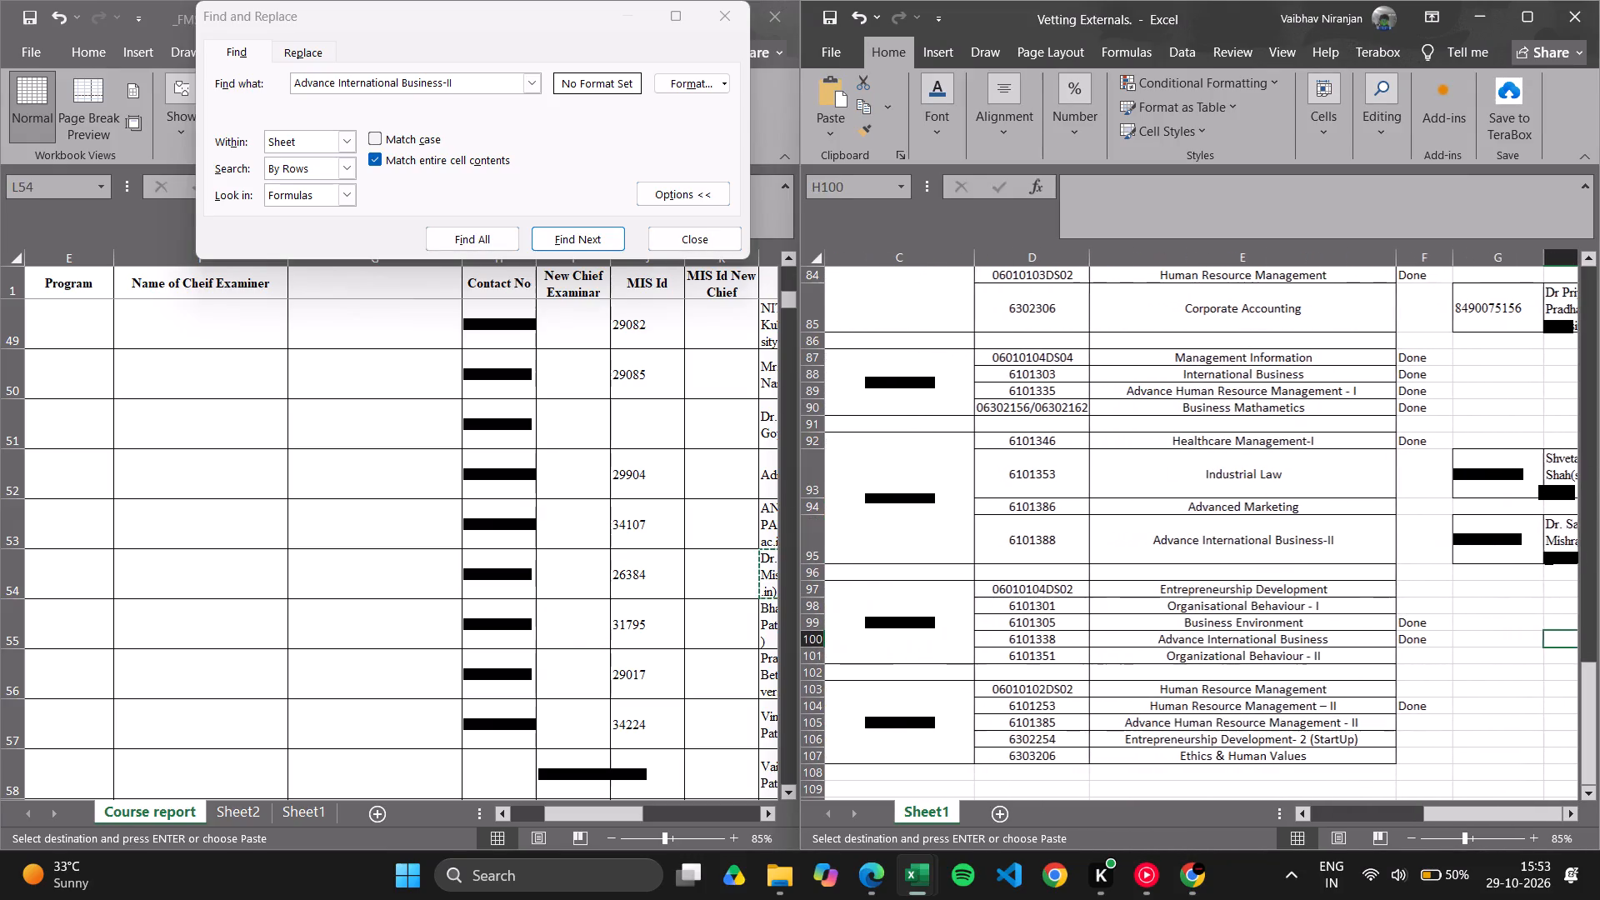
{"action": "left_click", "coordinate": [1039, 595]}
{"action": "key", "text": "ctrl+c"}
{"action": "left_click", "coordinate": [346, 423]}
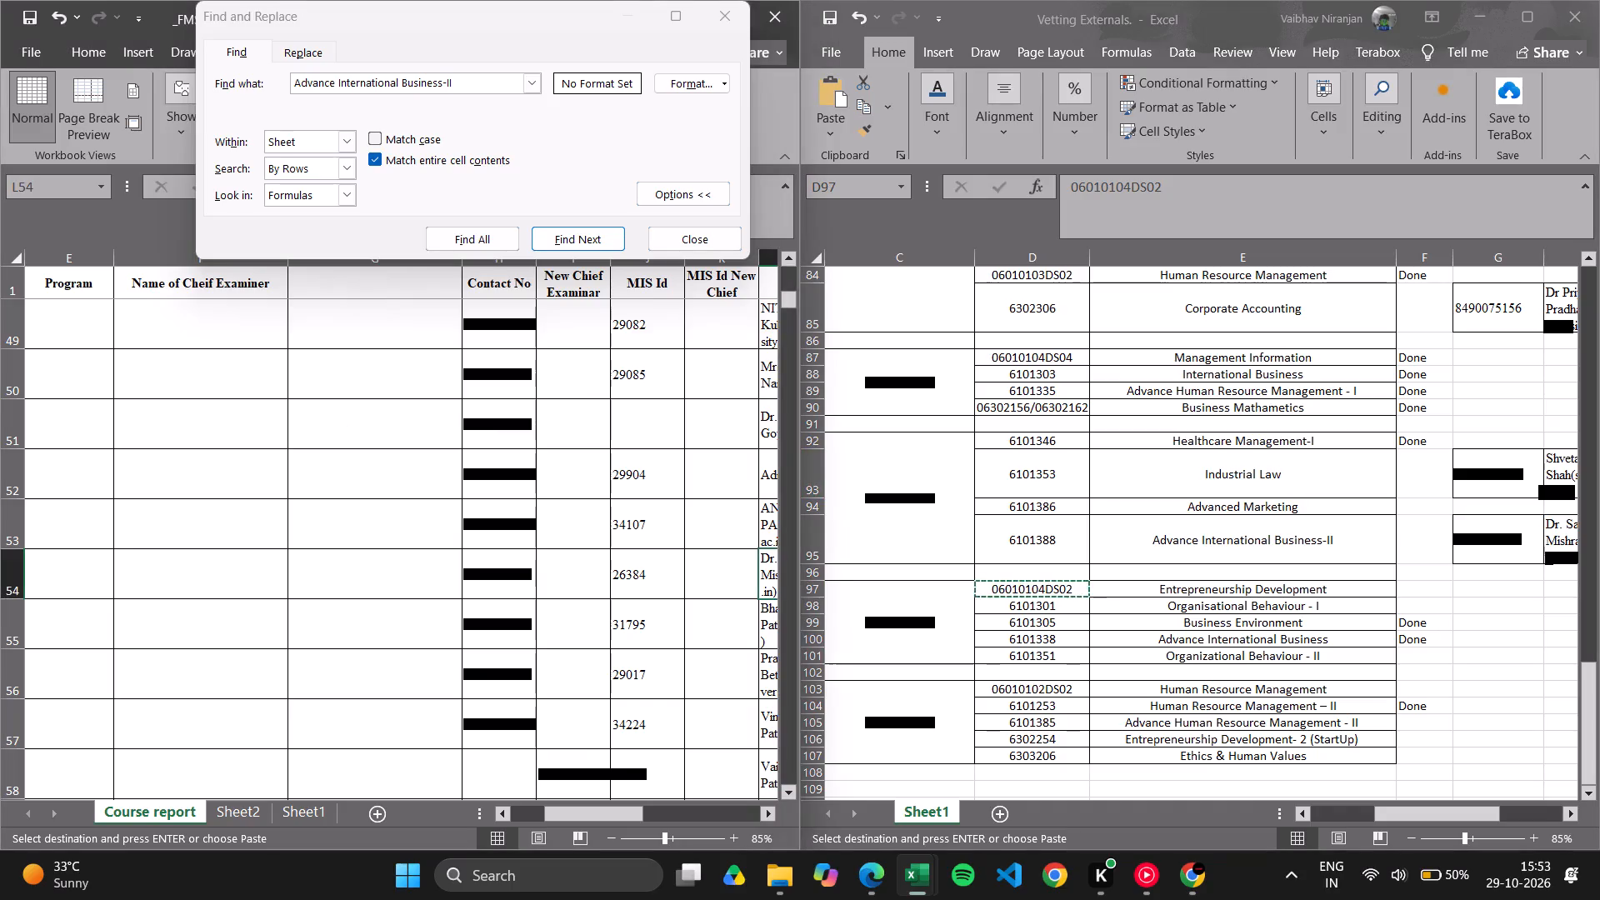
{"action": "double_click", "coordinate": [485, 91]}
{"action": "double_click", "coordinate": [485, 91]}
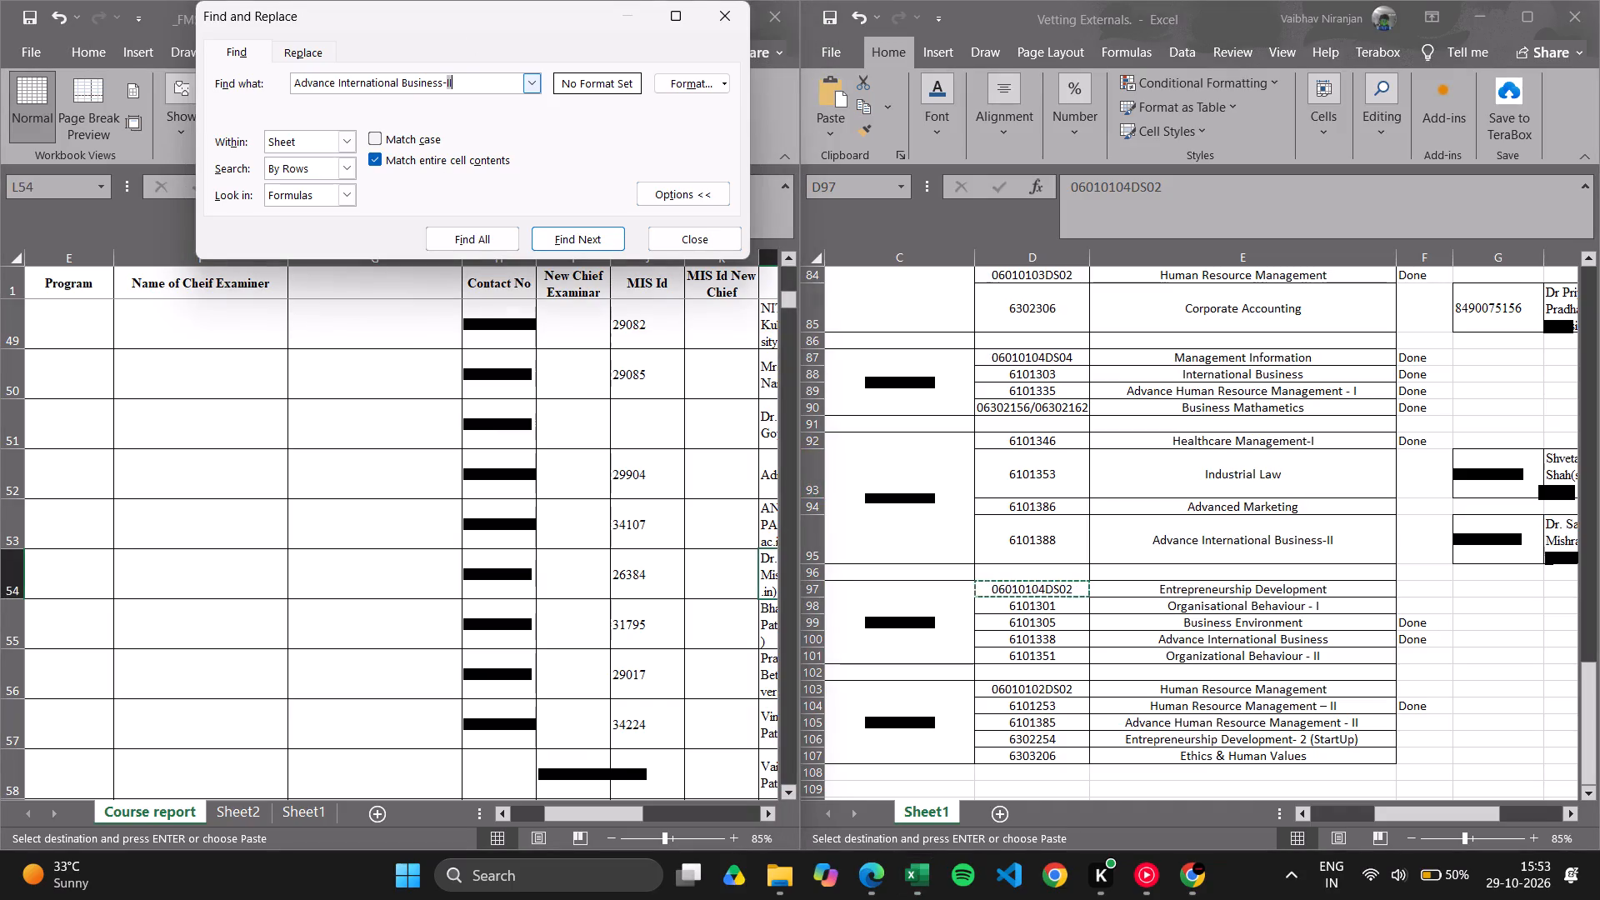
{"action": "left_click", "coordinate": [485, 91]}
{"action": "left_click_drag", "start_coordinate": [485, 91], "coordinate": [237, 86]}
{"action": "key", "text": "ctrl+v"}
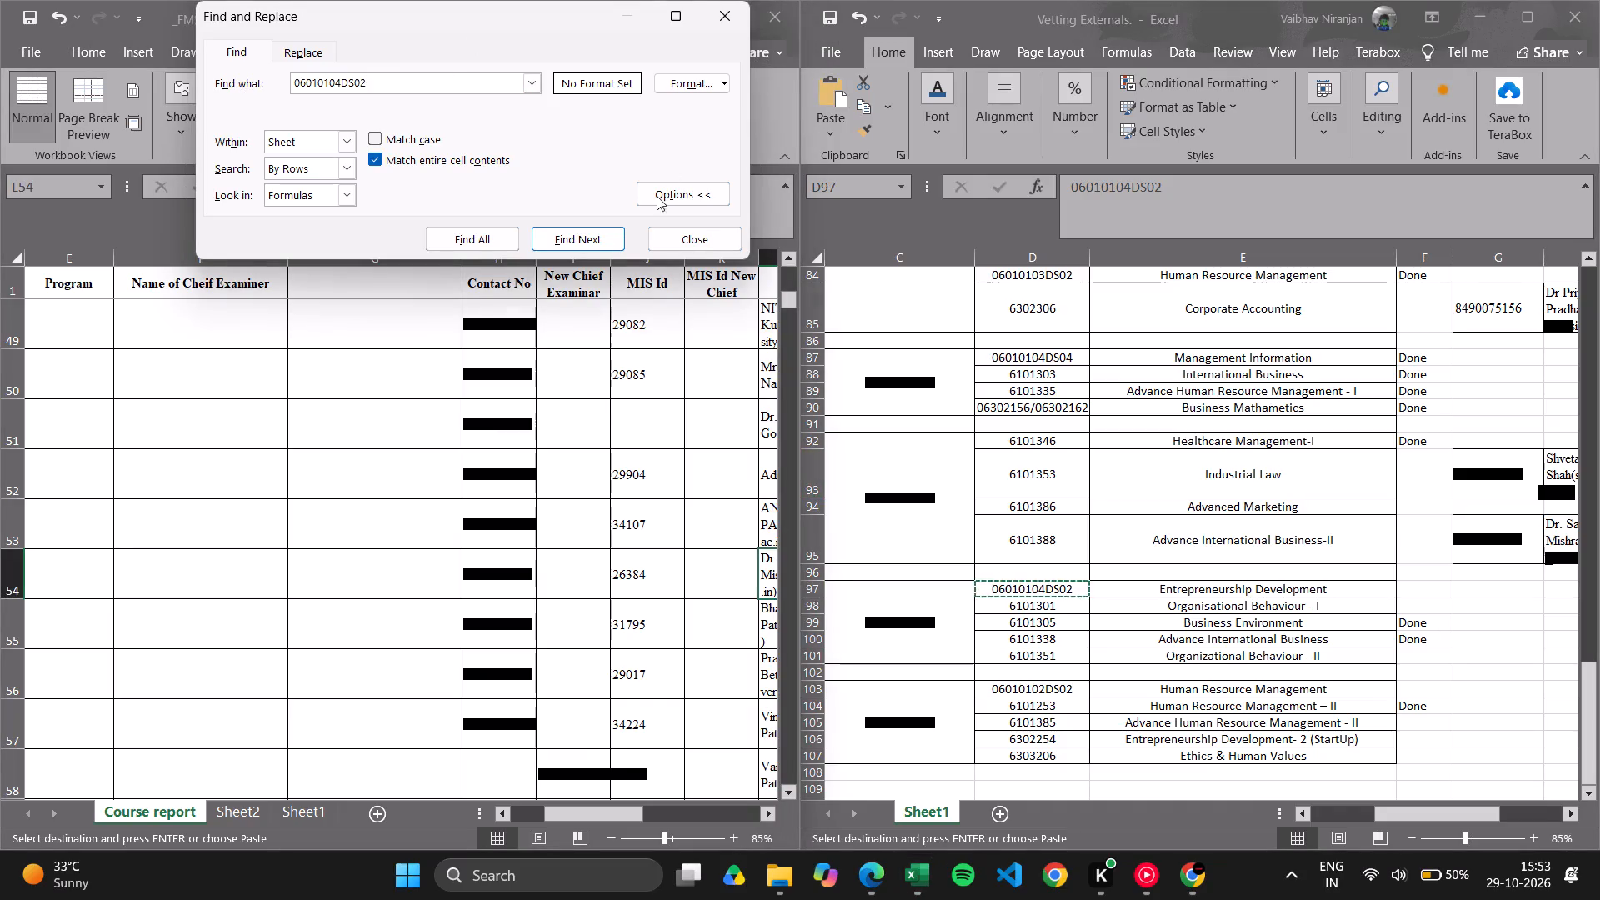
{"action": "left_click", "coordinate": [574, 239]}
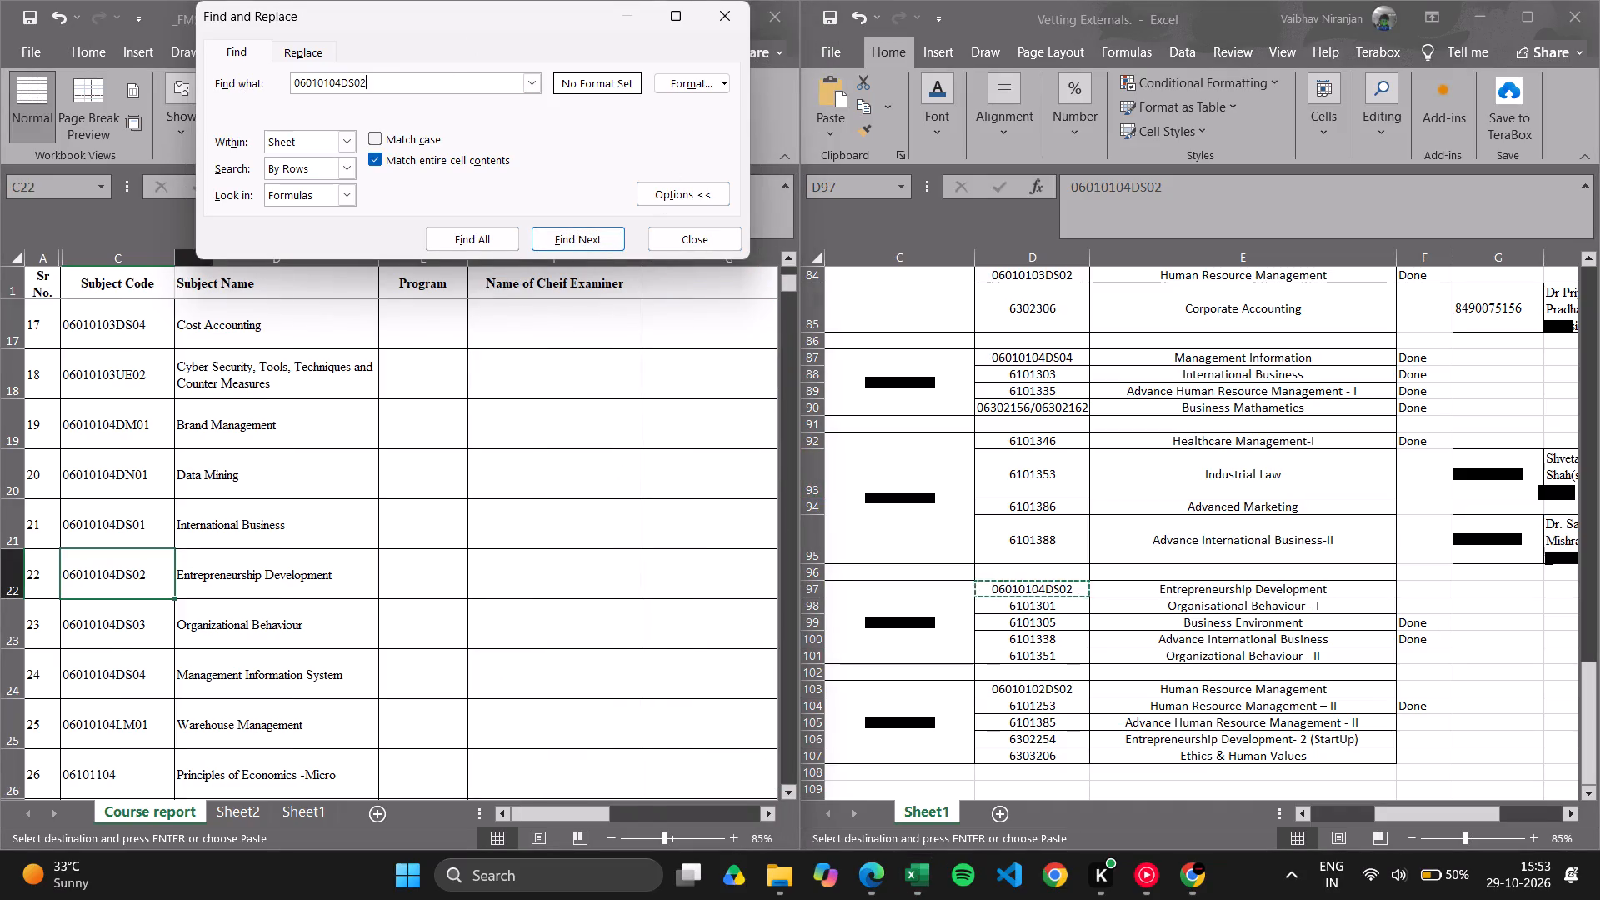
Copy the Entrepreneurship Development examiner's contact number from cell H22 of the Course report into cell G97 of the vetting sheet.
{"action": "left_click", "coordinate": [132, 586]}
{"action": "scroll", "coordinate": [372, 588], "scroll_direction": "left", "scroll_amount": 5}
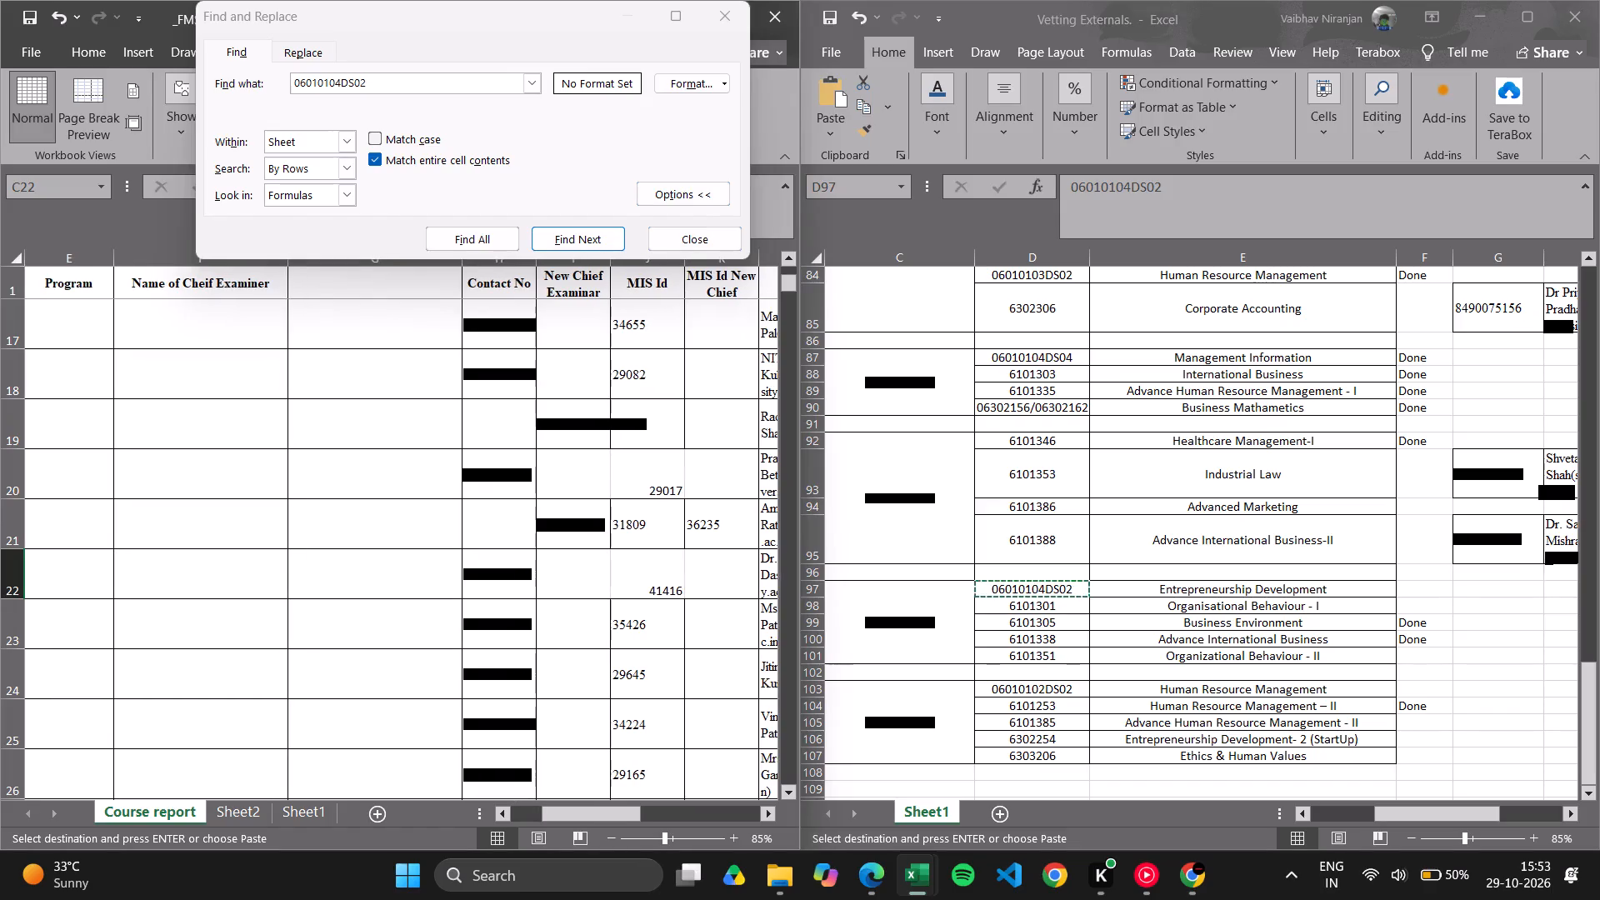
{"action": "left_click", "coordinate": [508, 582]}
{"action": "key", "text": "ctrl+c"}
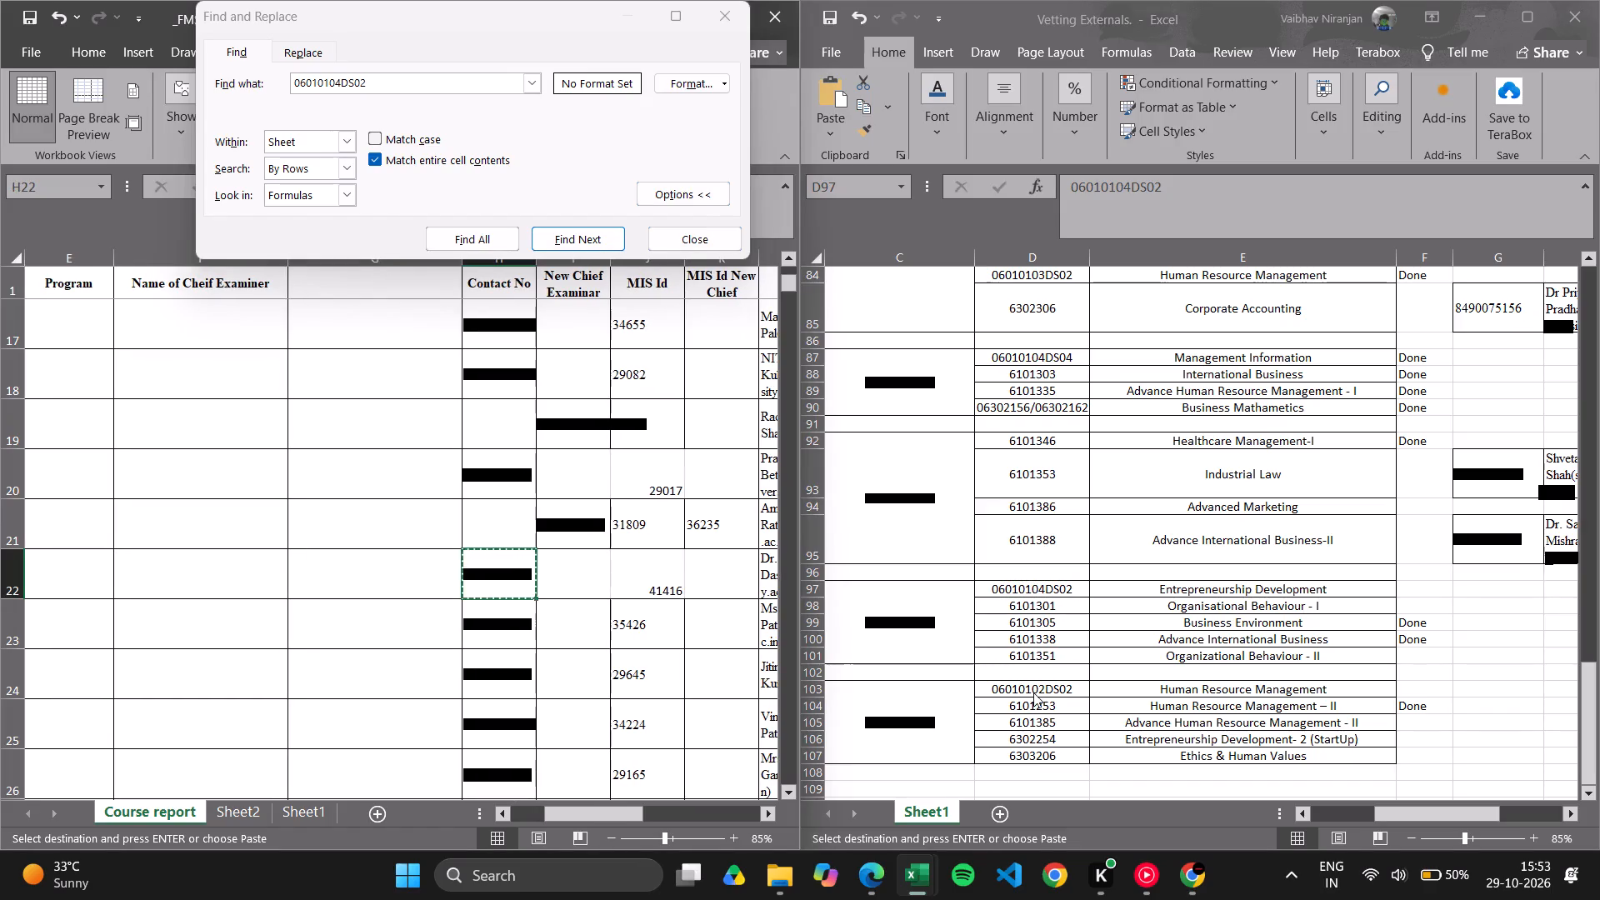
{"action": "left_click", "coordinate": [1141, 630]}
{"action": "scroll", "coordinate": [1141, 630], "scroll_direction": "left", "scroll_amount": 4}
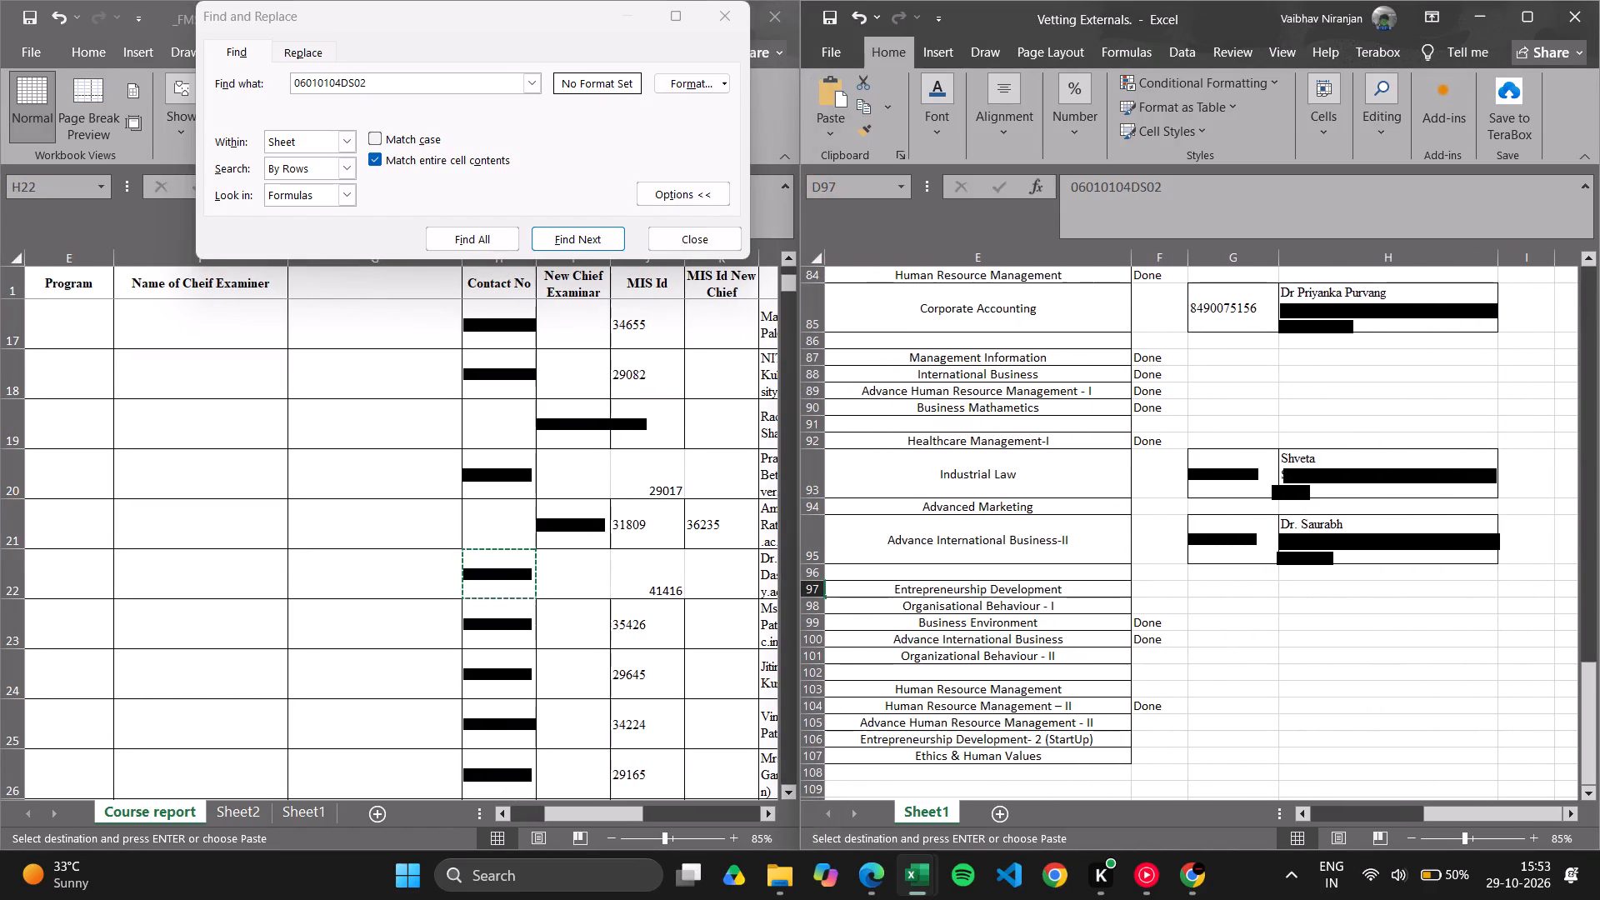
{"action": "left_click", "coordinate": [1233, 592]}
{"action": "key", "text": "ctrl+v"}
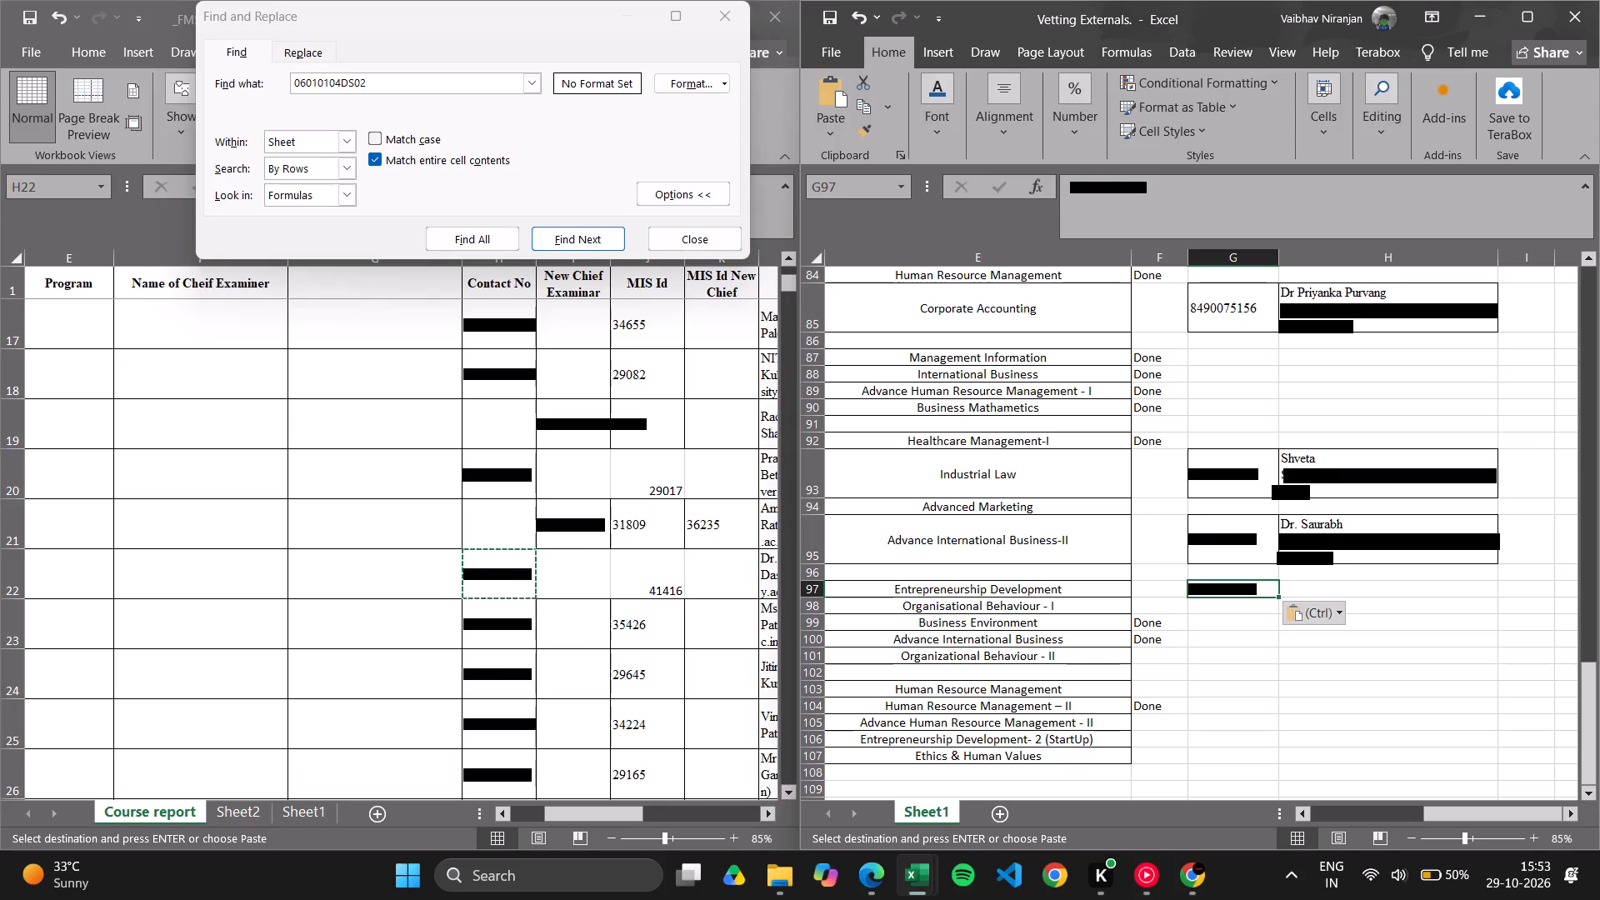
Copy the Entrepreneurship Development examiner's name and e-mail entry from cell L22 of the Course report into cell H97 of the vetting sheet.
{"action": "double_click", "coordinate": [770, 584]}
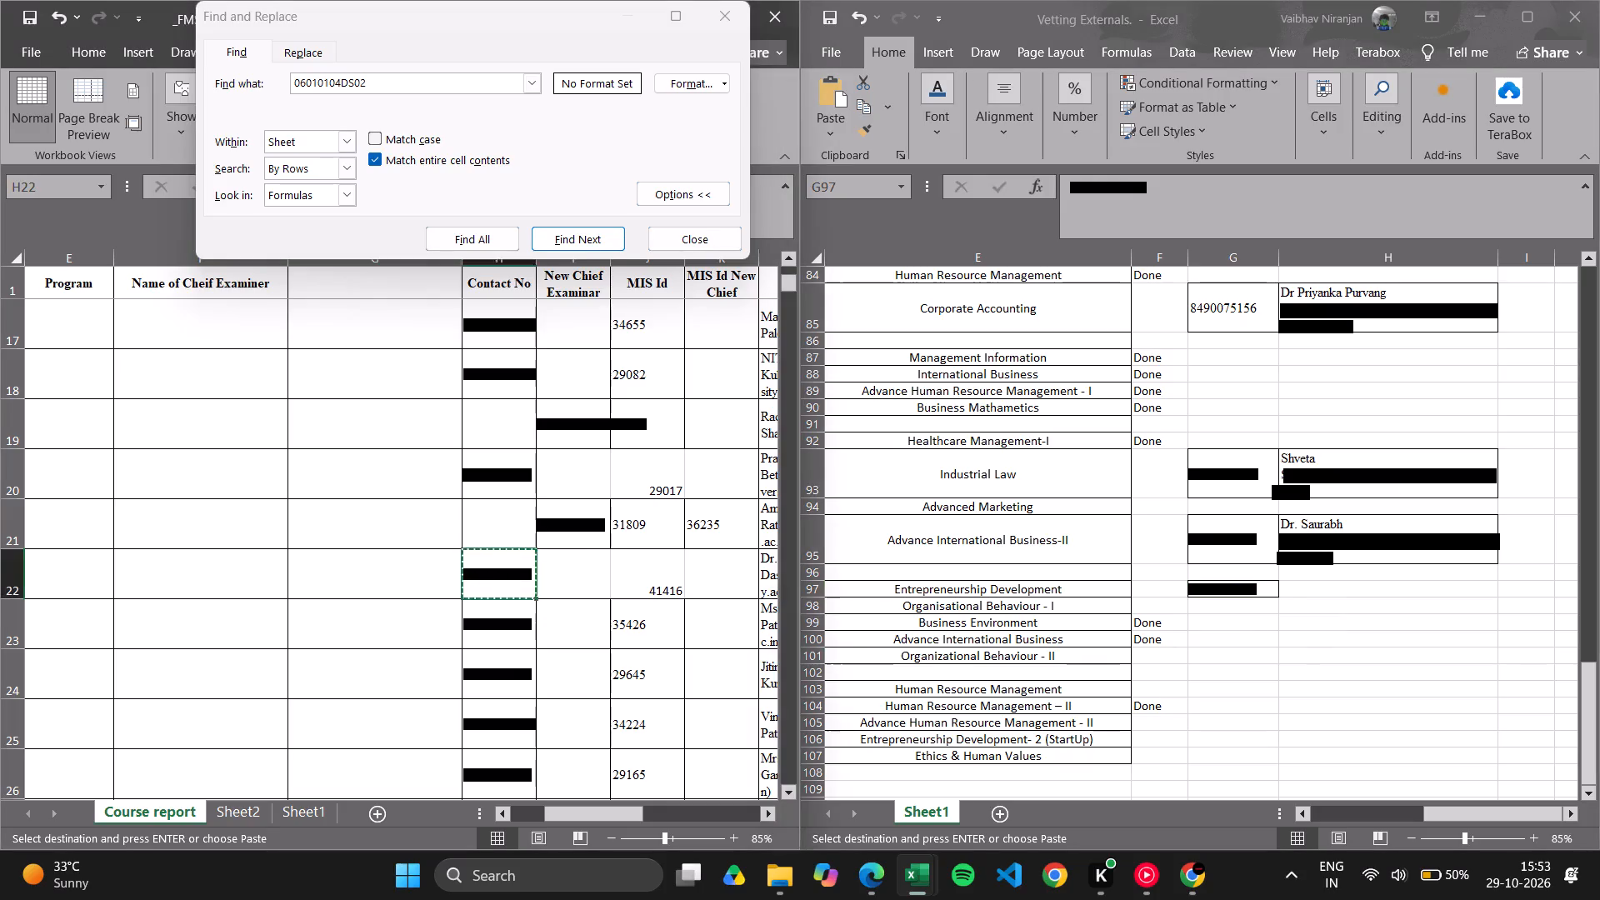
{"action": "key", "text": "ctrl+c"}
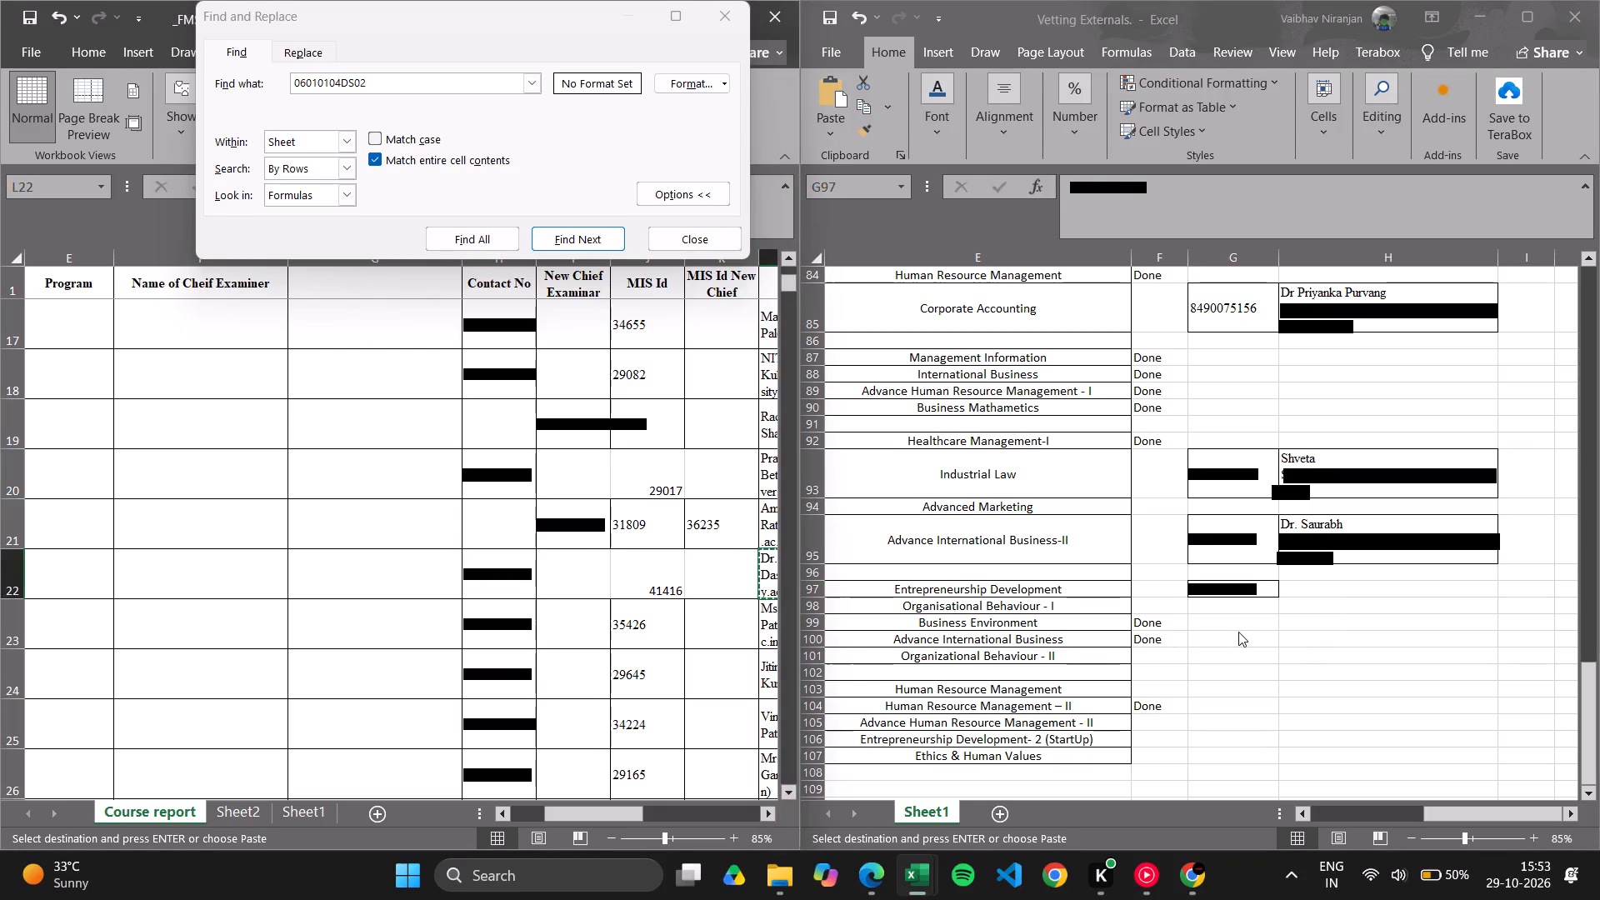
{"action": "left_click", "coordinate": [1238, 632]}
{"action": "left_click", "coordinate": [1333, 592]}
{"action": "key", "text": "ctrl+v"}
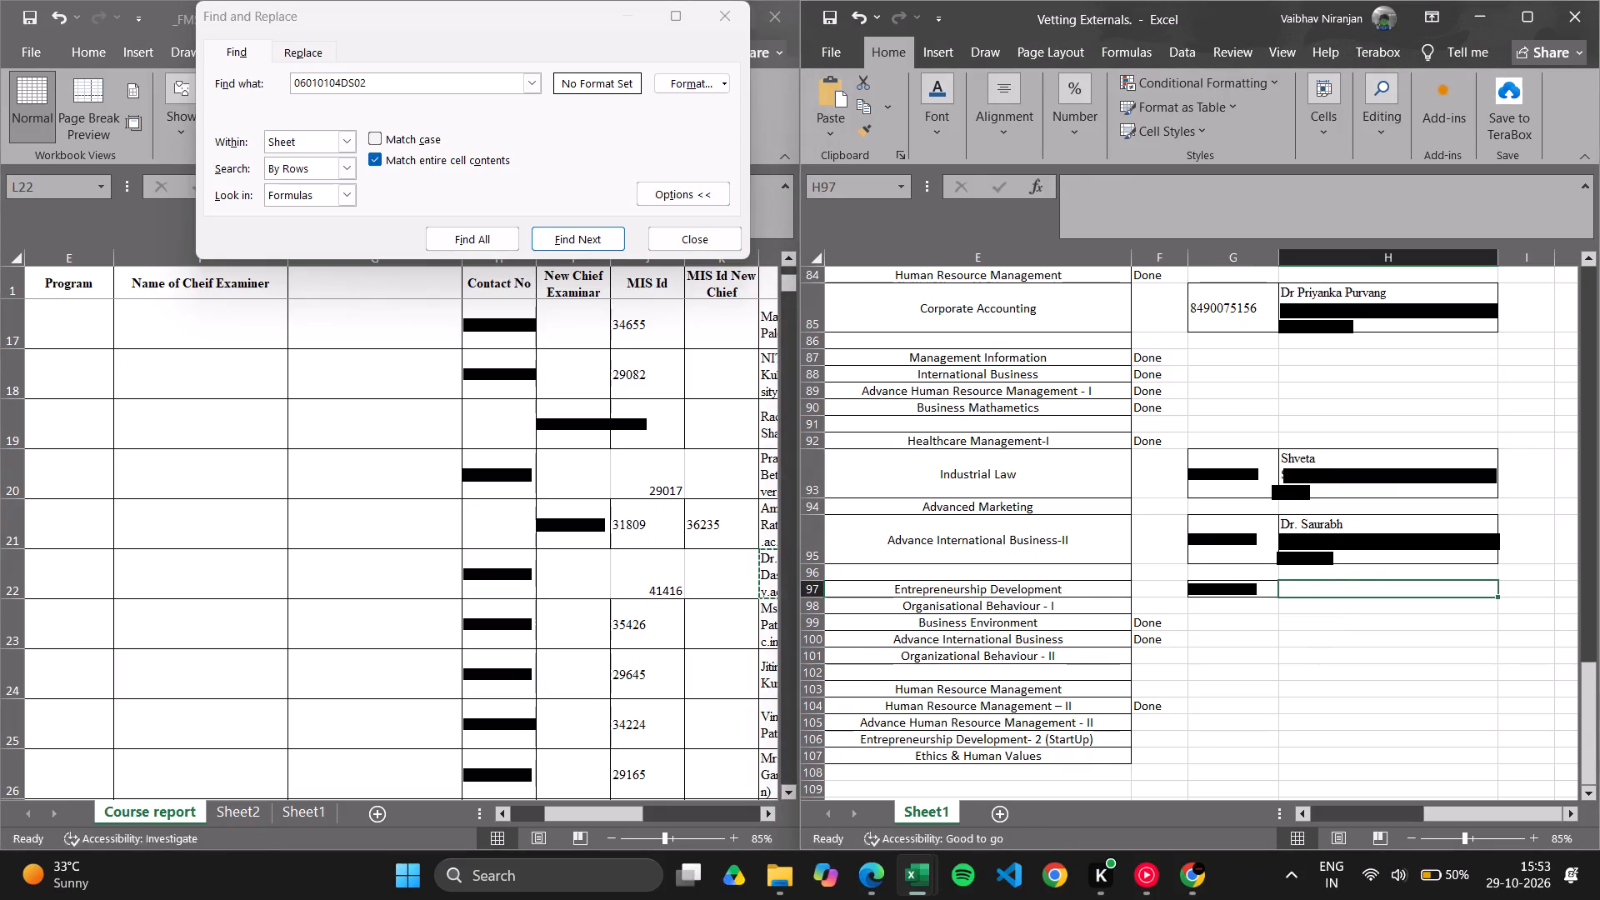
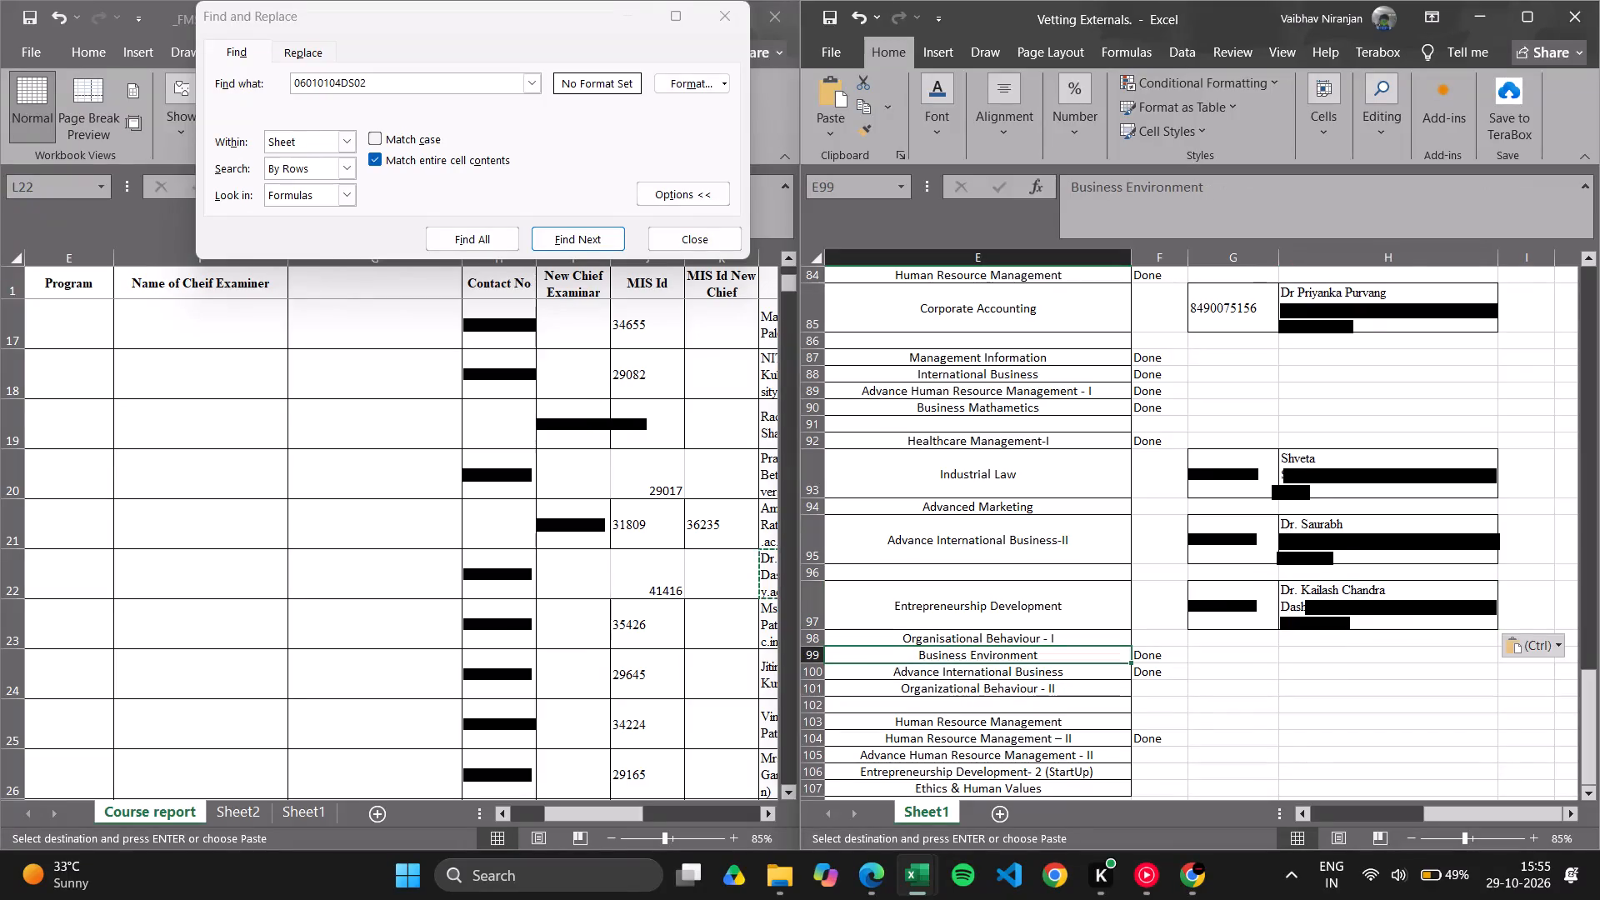
Search the Course report sheet for the Organisational Behaviour - I code 6101301, copied from cell D98 of the vetting sheet.
{"action": "scroll", "coordinate": [1069, 672], "scroll_direction": "right", "scroll_amount": 1}
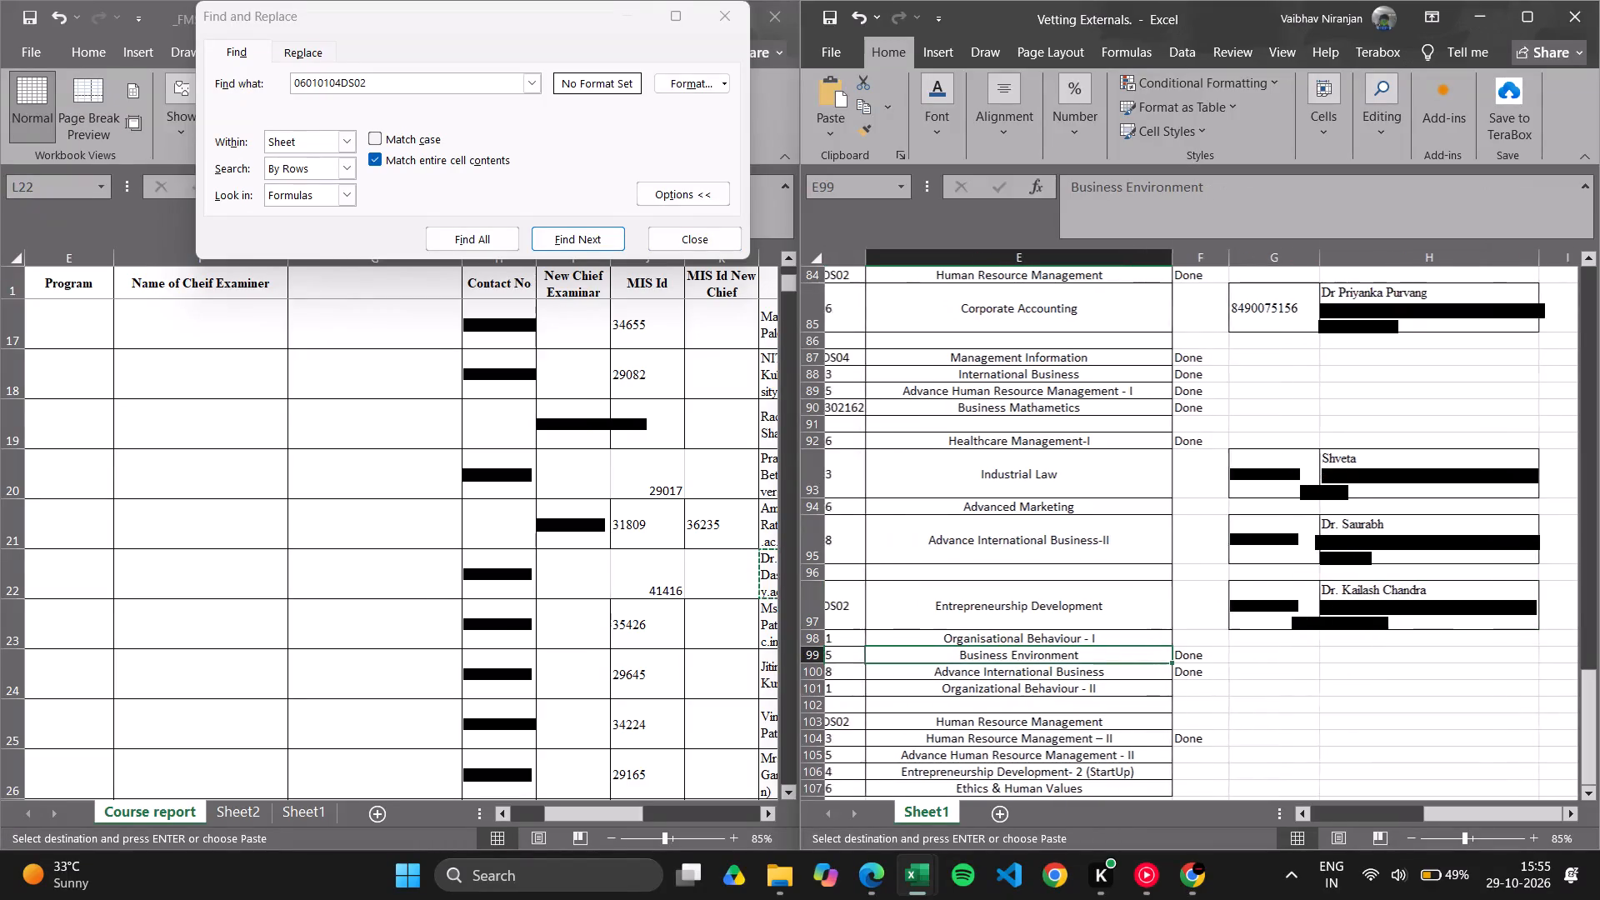
{"action": "scroll", "coordinate": [1069, 672], "scroll_direction": "right", "scroll_amount": 2}
{"action": "left_click", "coordinate": [908, 632]}
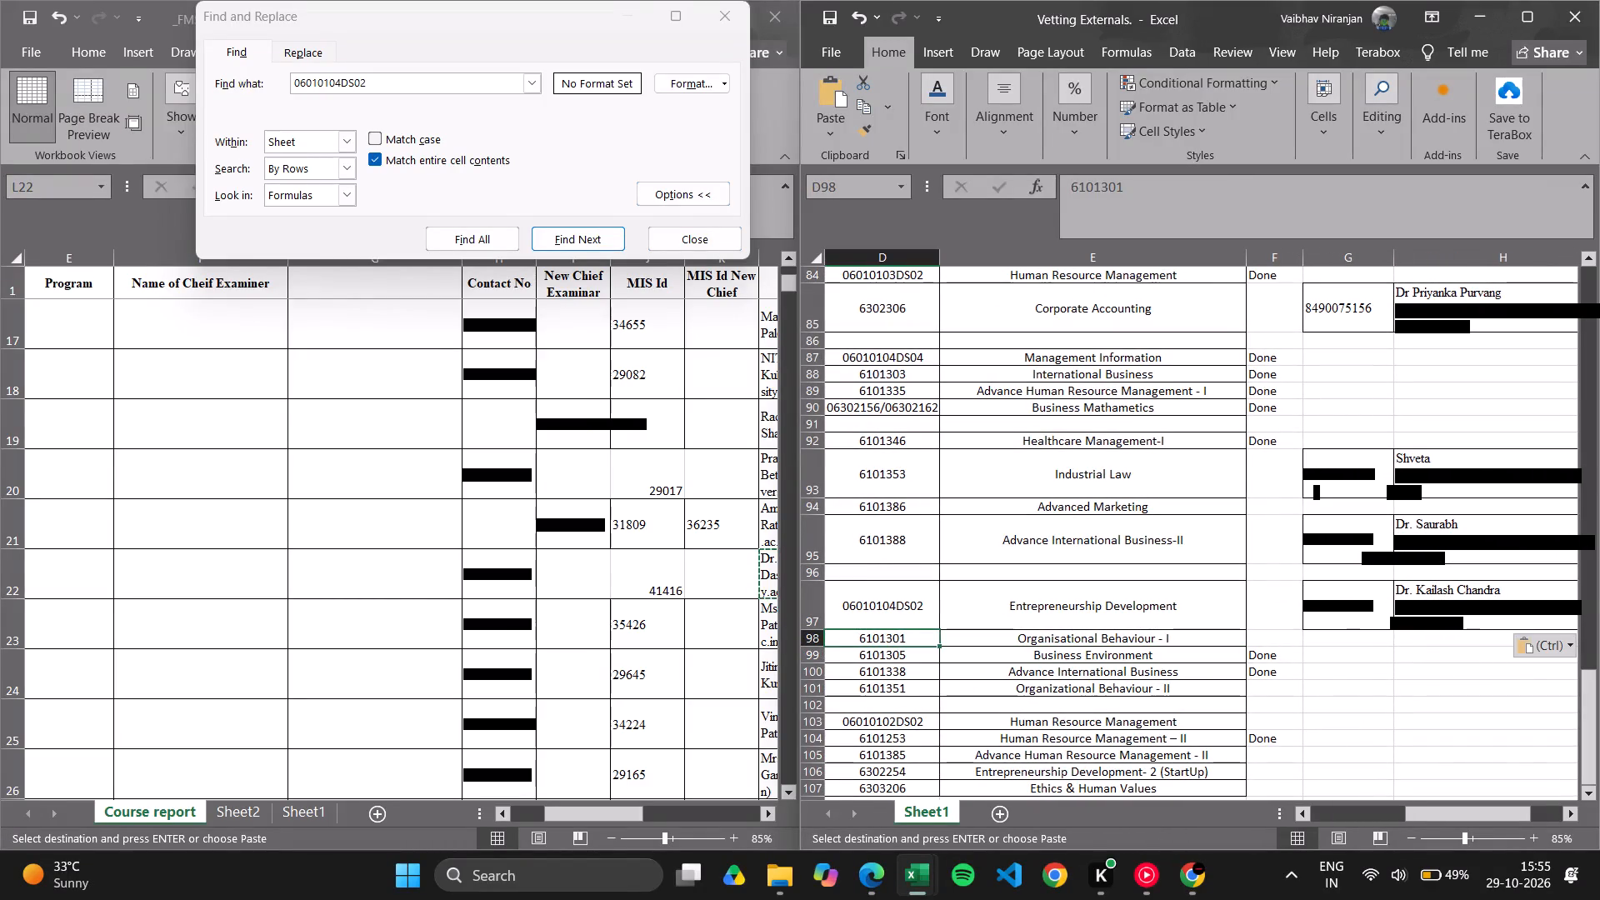
{"action": "key", "text": "ctrl+c"}
{"action": "left_click", "coordinate": [364, 397]}
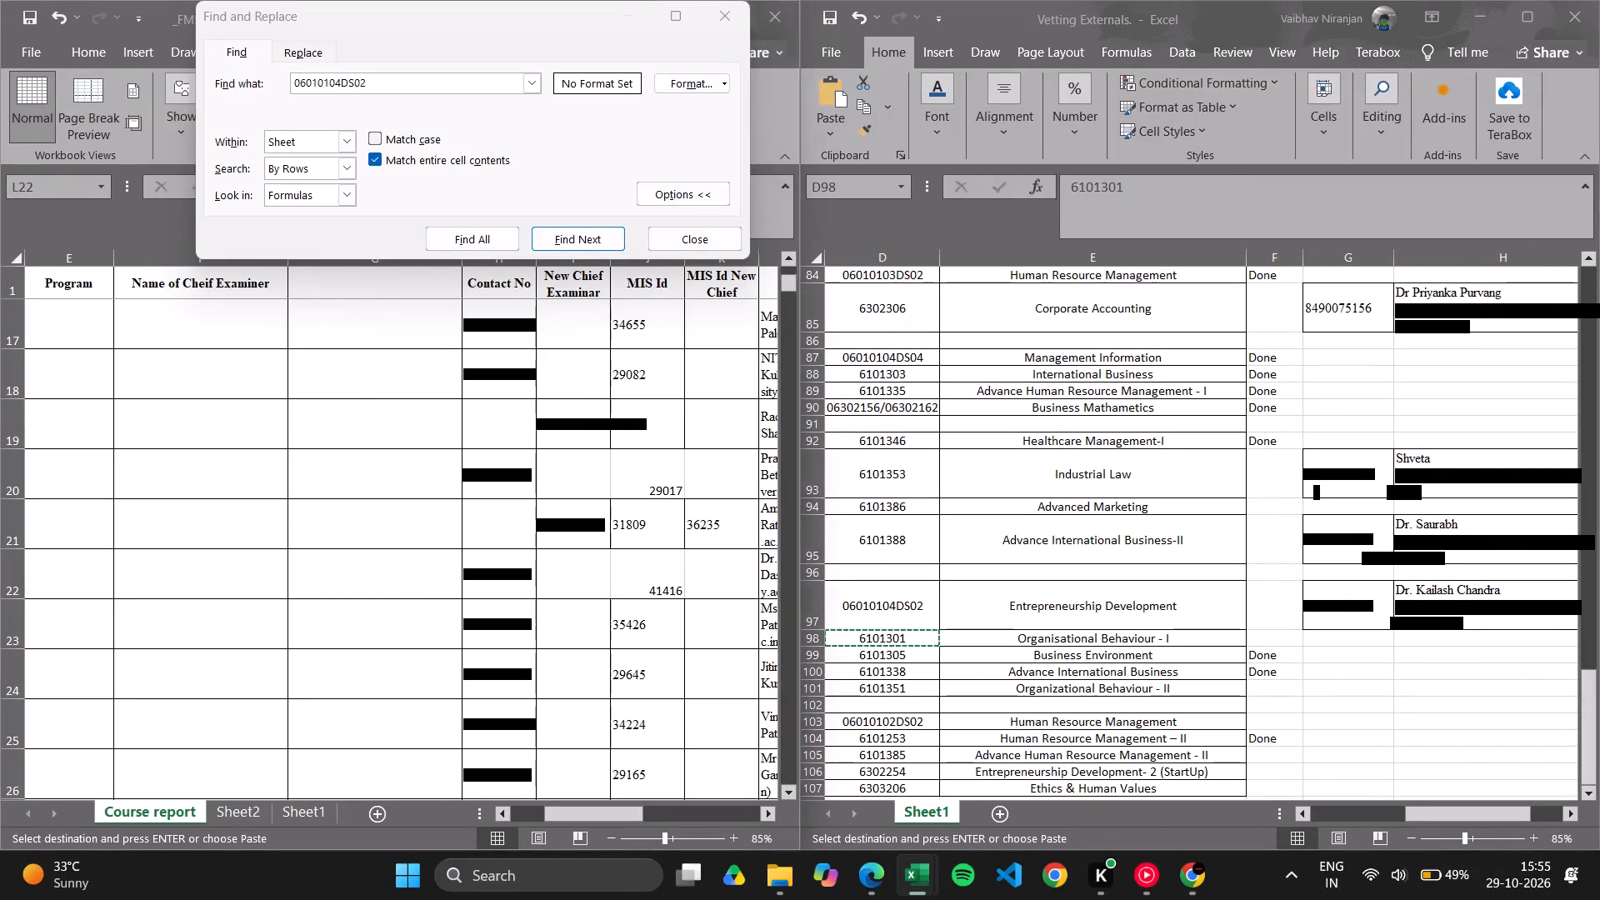
{"action": "double_click", "coordinate": [363, 81]}
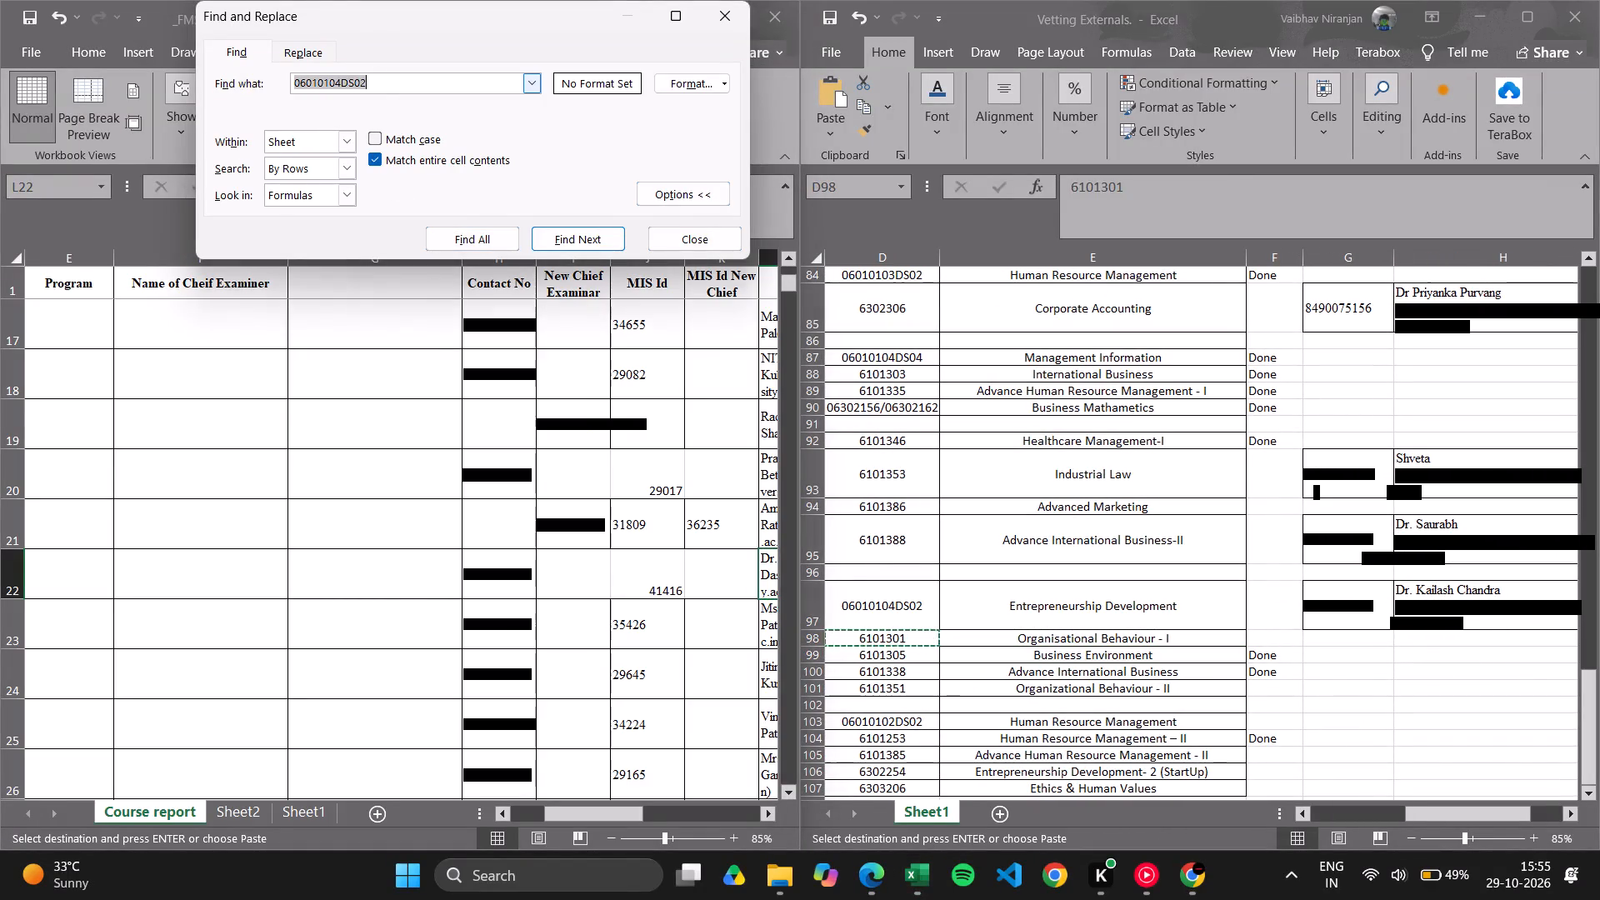
{"action": "key", "text": "ctrl+v"}
{"action": "left_click", "coordinate": [563, 236]}
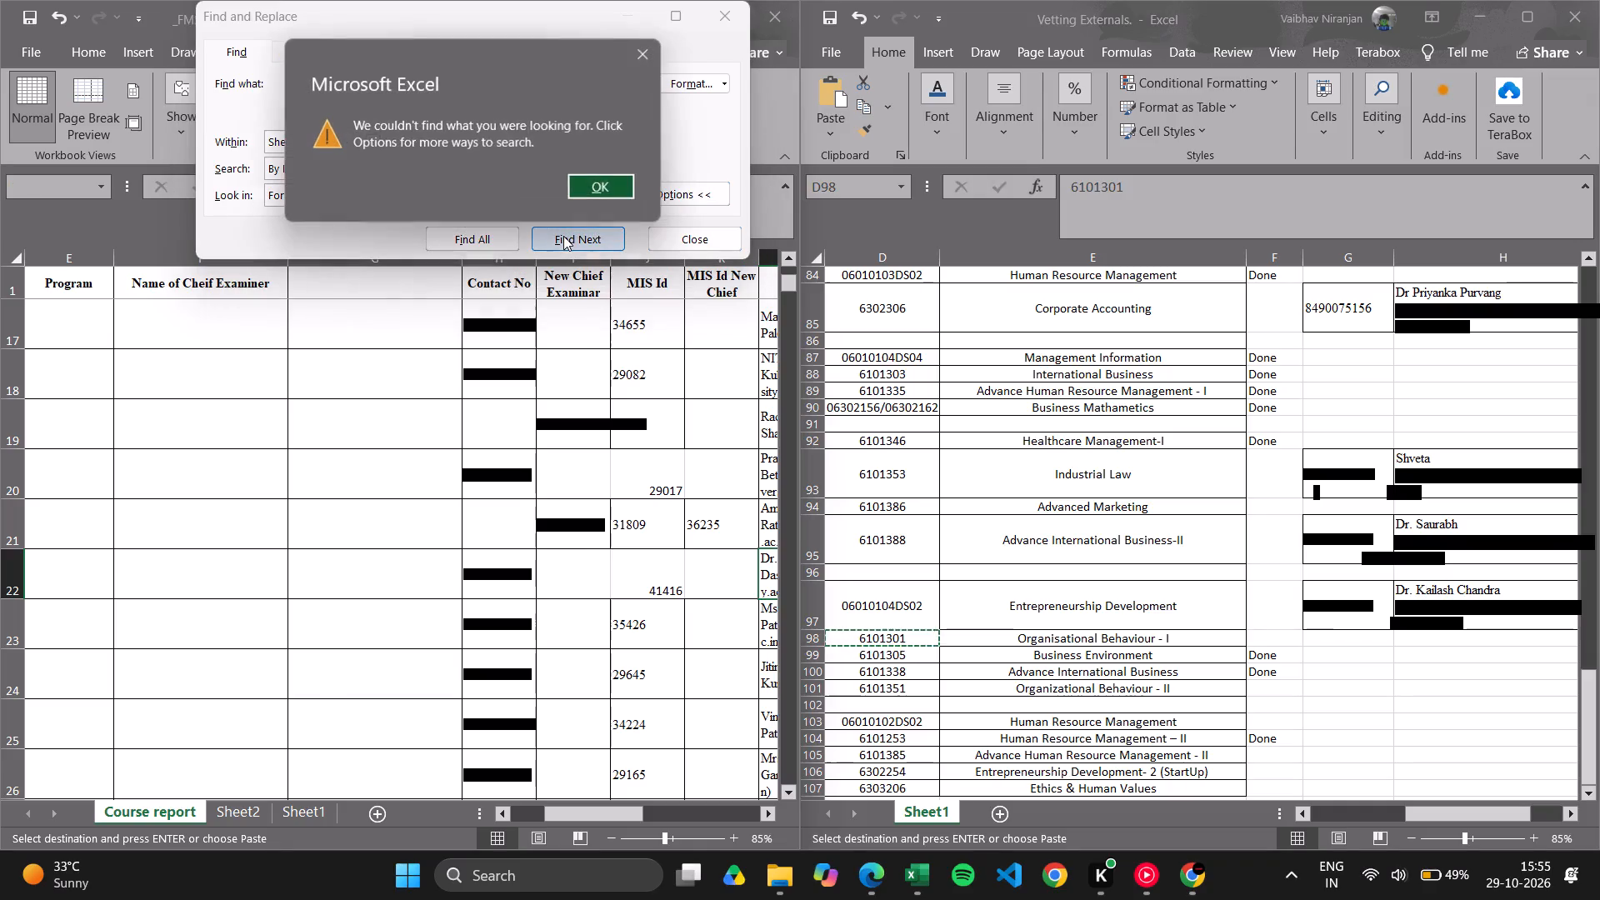
{"action": "left_click", "coordinate": [605, 179]}
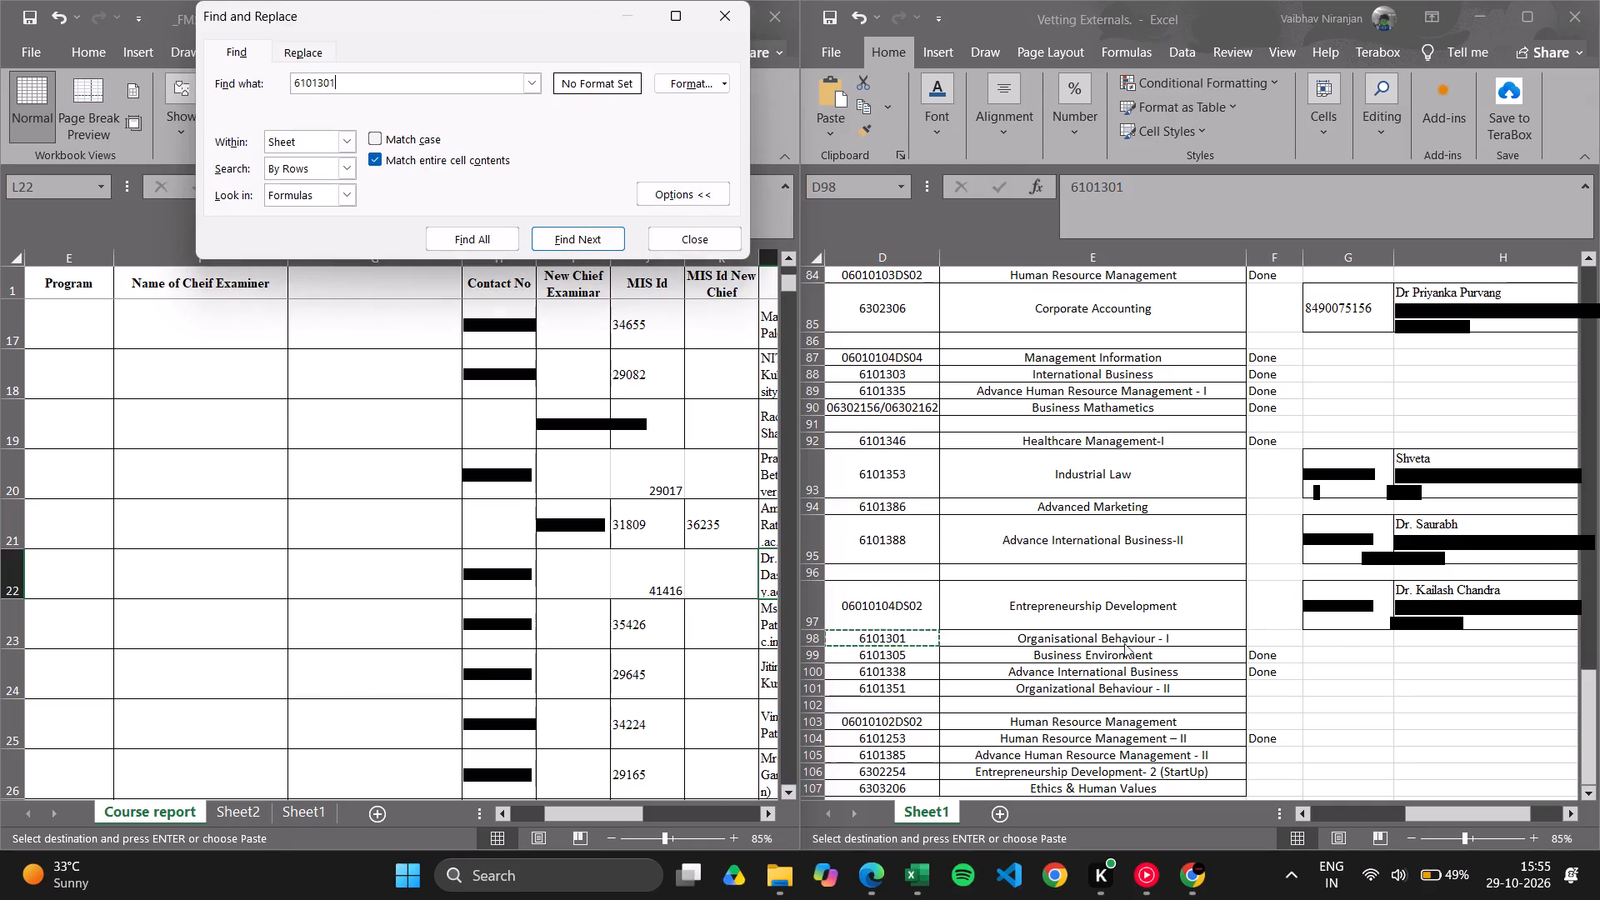
Search the Course report sheet for the subject name Organisational Behaviour - I, copied from cell E98 of the vetting sheet.
{"action": "left_click", "coordinate": [1107, 633]}
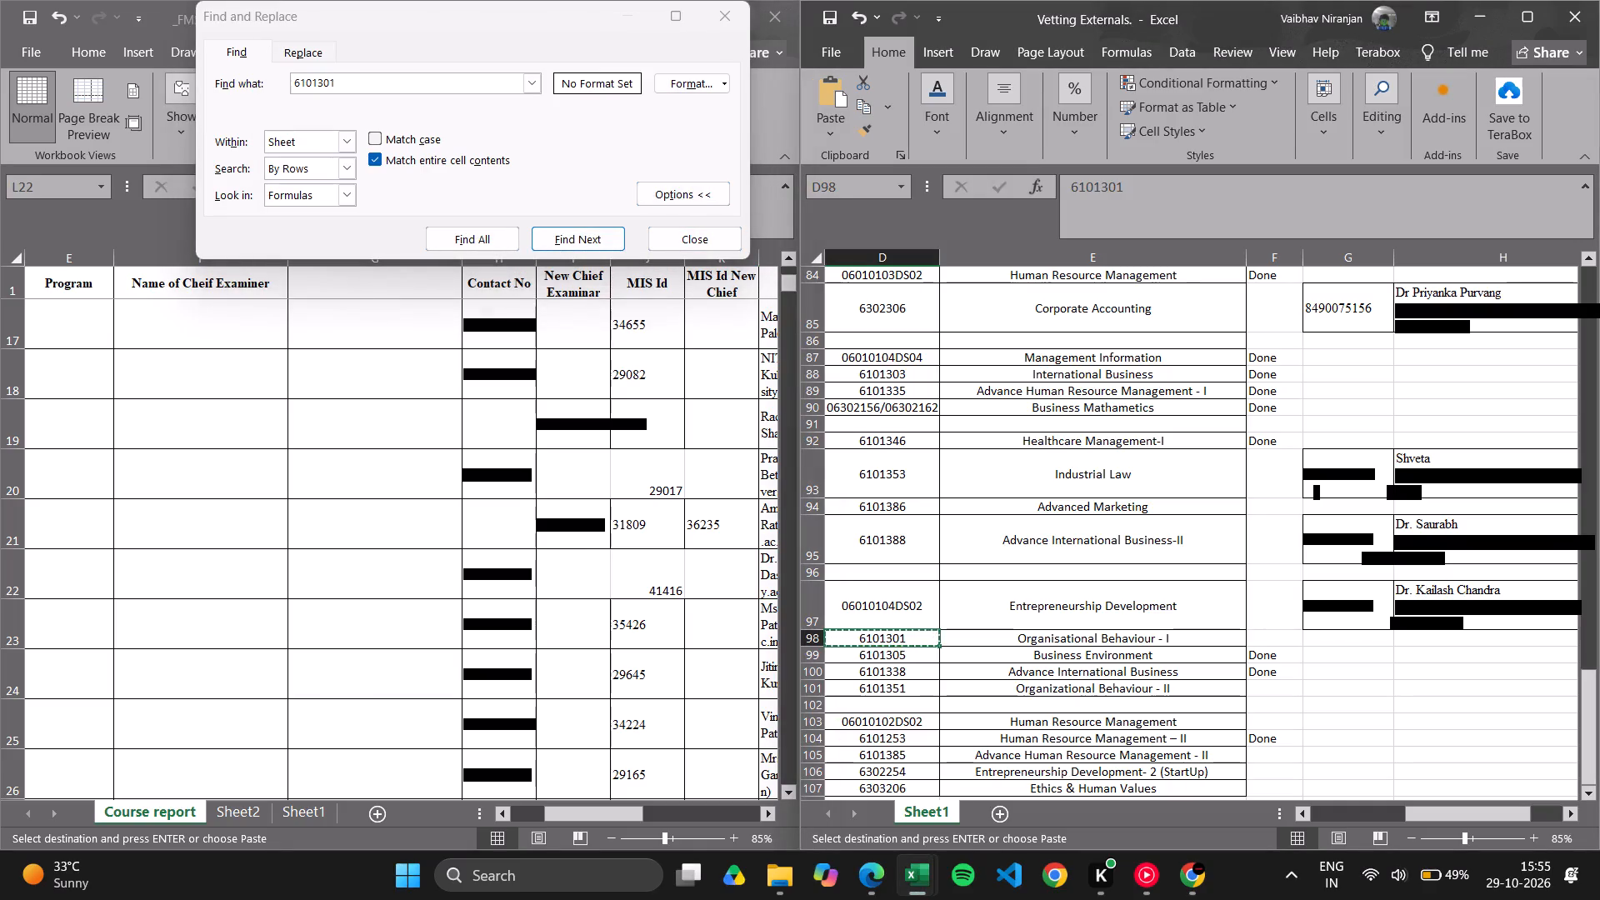
{"action": "left_click", "coordinate": [1107, 633]}
{"action": "key", "text": "ctrl+c"}
{"action": "left_click", "coordinate": [485, 477]}
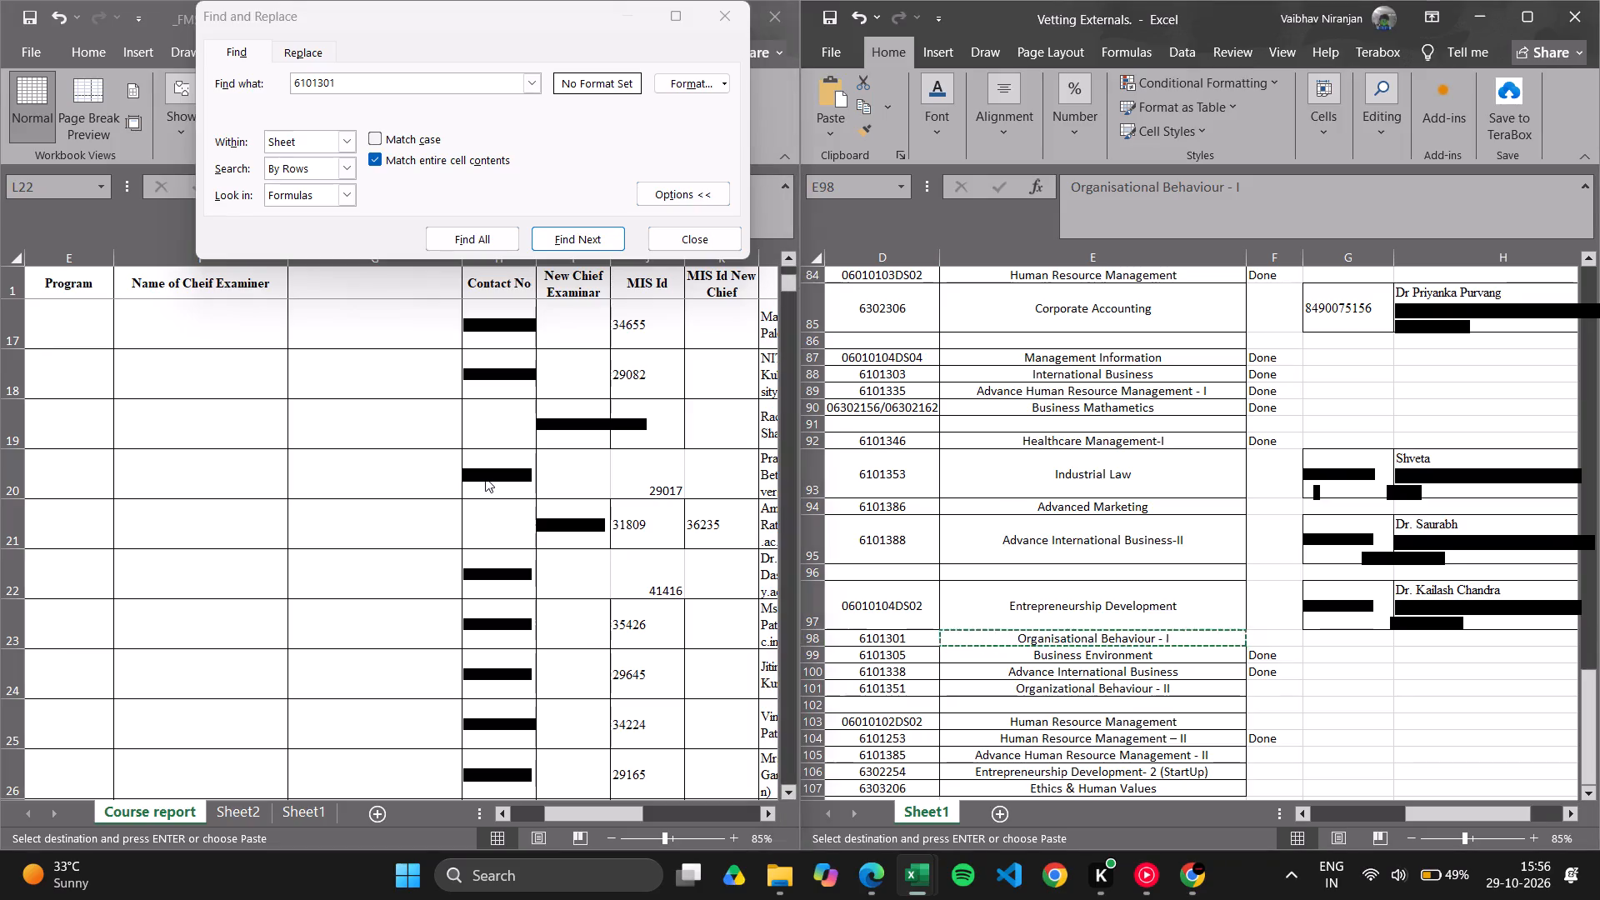
{"action": "double_click", "coordinate": [382, 77]}
{"action": "key", "text": "ctrl+v"}
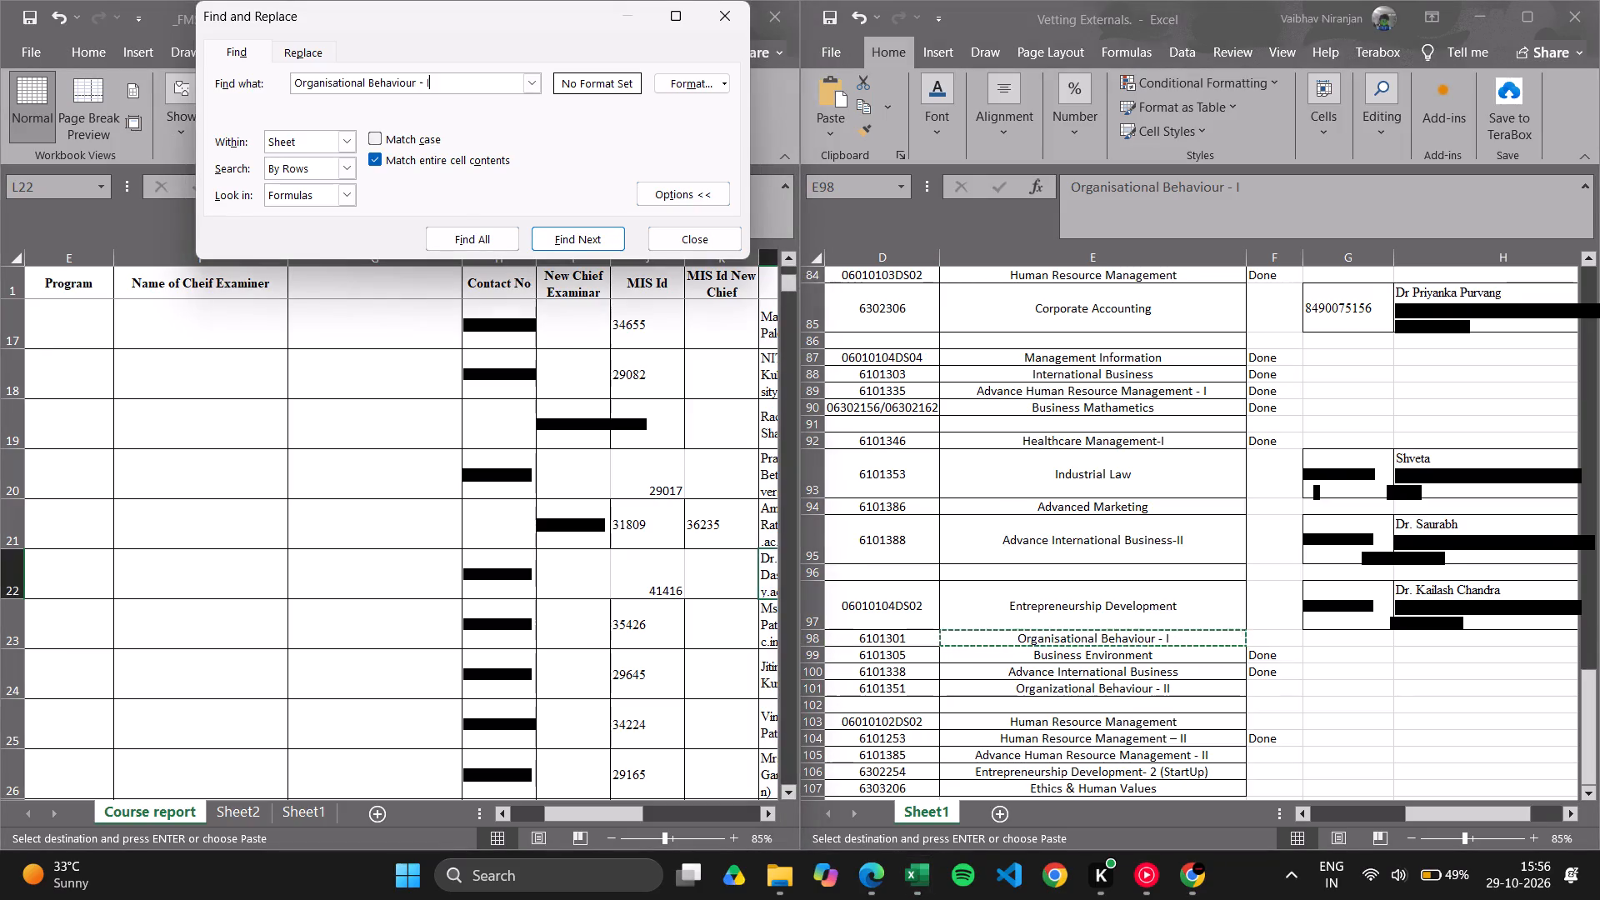
{"action": "left_click", "coordinate": [577, 239]}
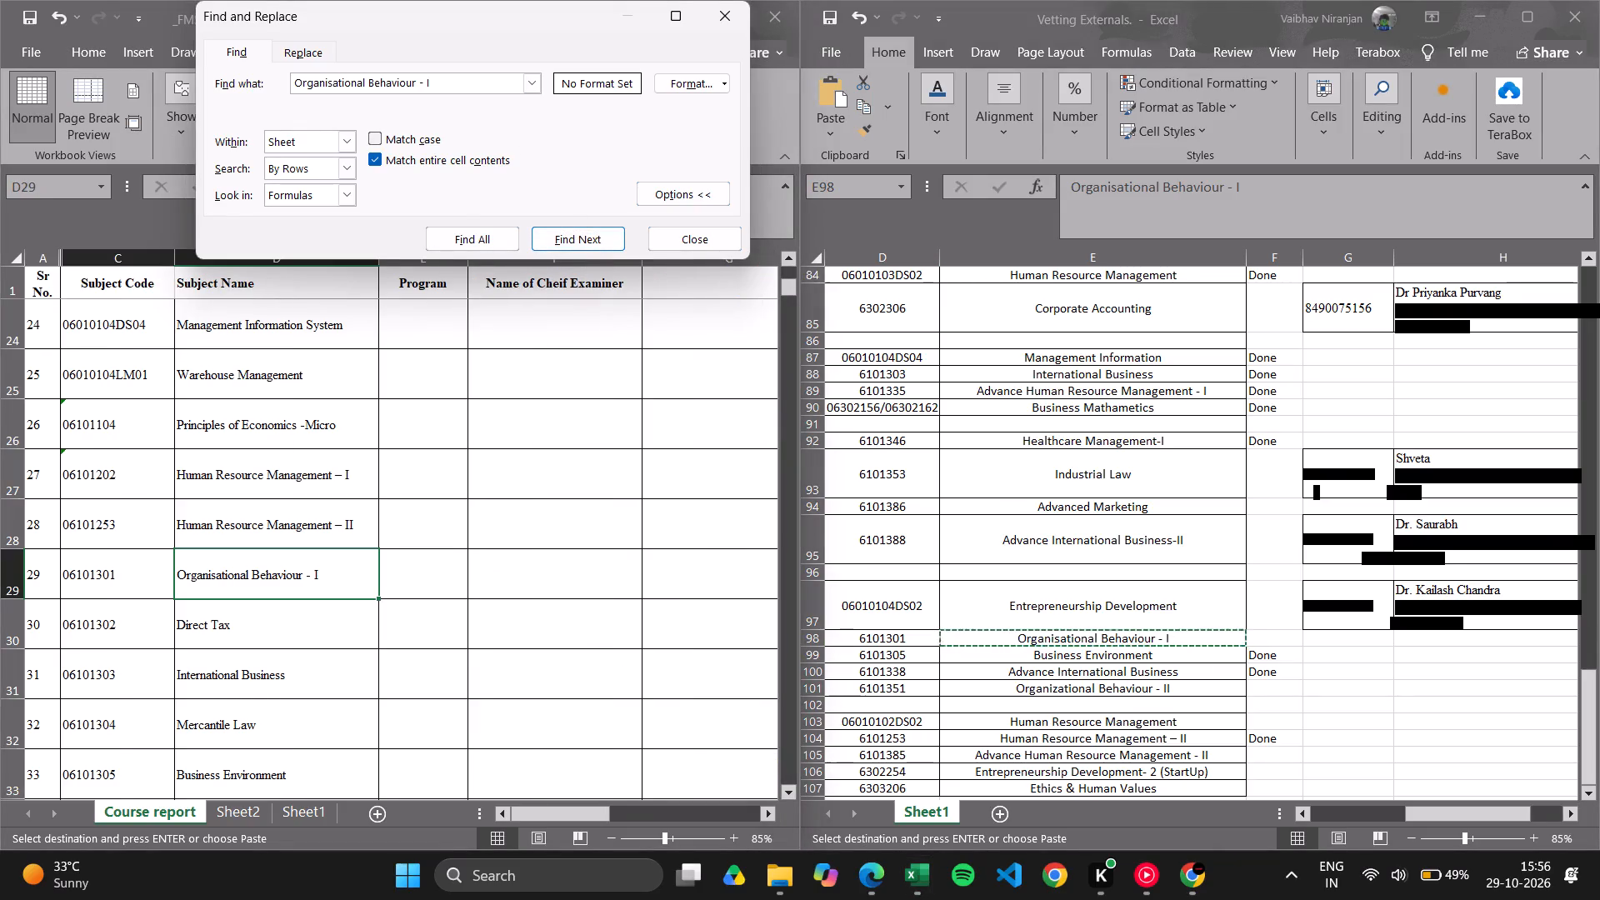
Copy the Organisational Behaviour - I new chief examiner's contact number from cell I29 of the Course report into cell G98 of the vetting sheet.
{"action": "left_click", "coordinate": [522, 568]}
{"action": "scroll", "coordinate": [522, 568], "scroll_direction": "left", "scroll_amount": 4}
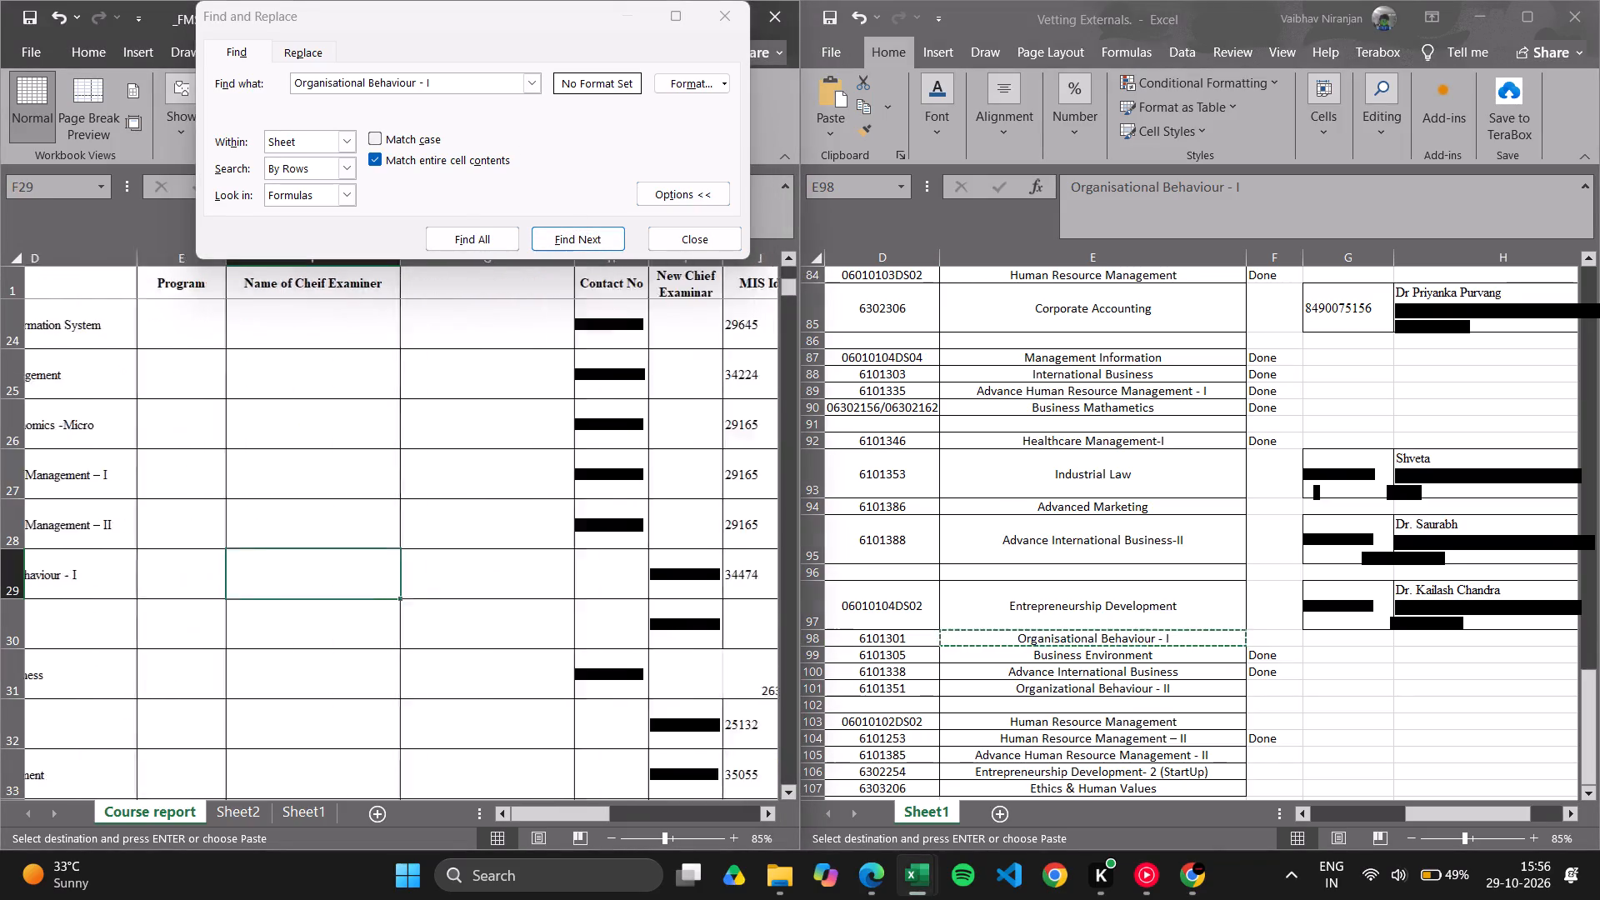
{"action": "scroll", "coordinate": [522, 568], "scroll_direction": "left", "scroll_amount": 2}
{"action": "left_click", "coordinate": [498, 573]}
{"action": "key", "text": "ctrl+c"}
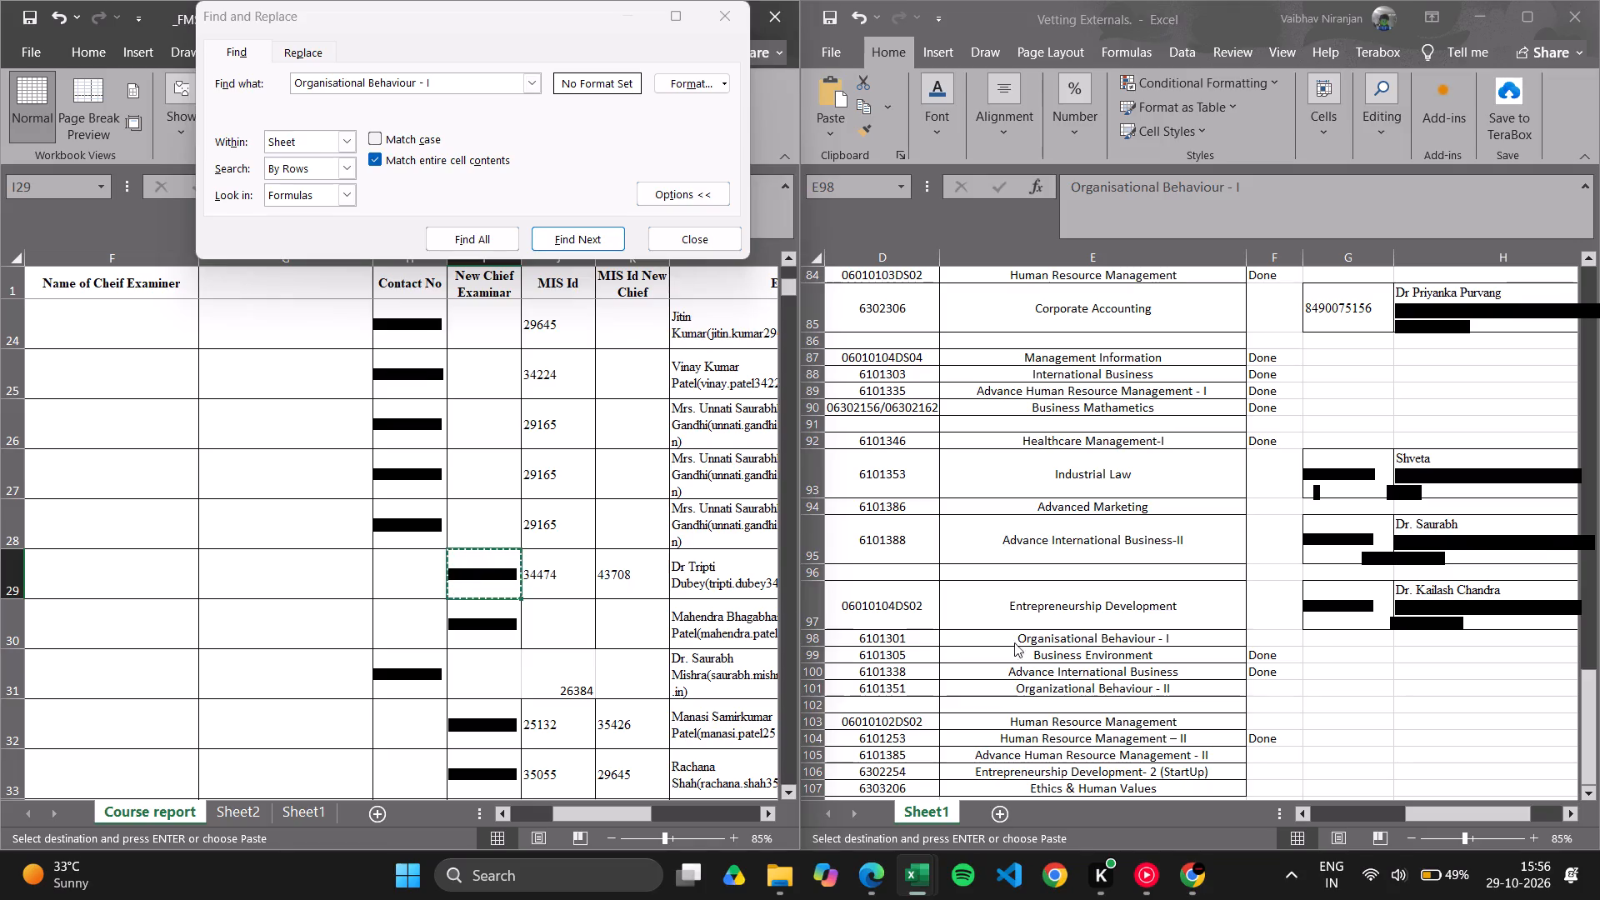
{"action": "left_click", "coordinate": [1341, 644]}
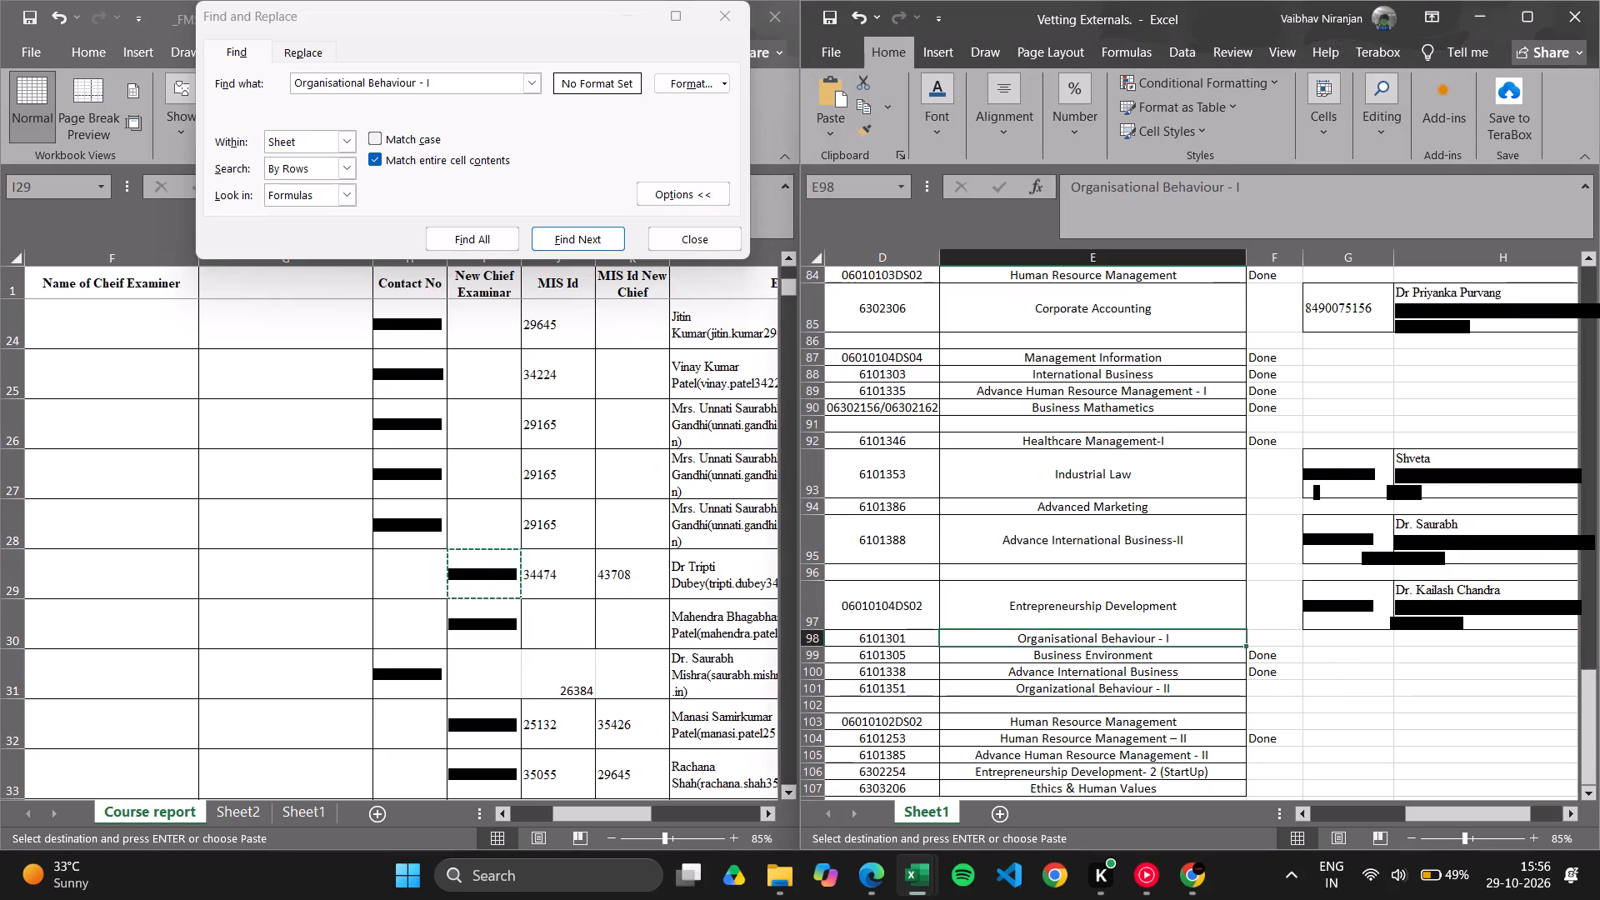
{"action": "left_click", "coordinate": [1335, 642]}
{"action": "key", "text": "ctrl+v"}
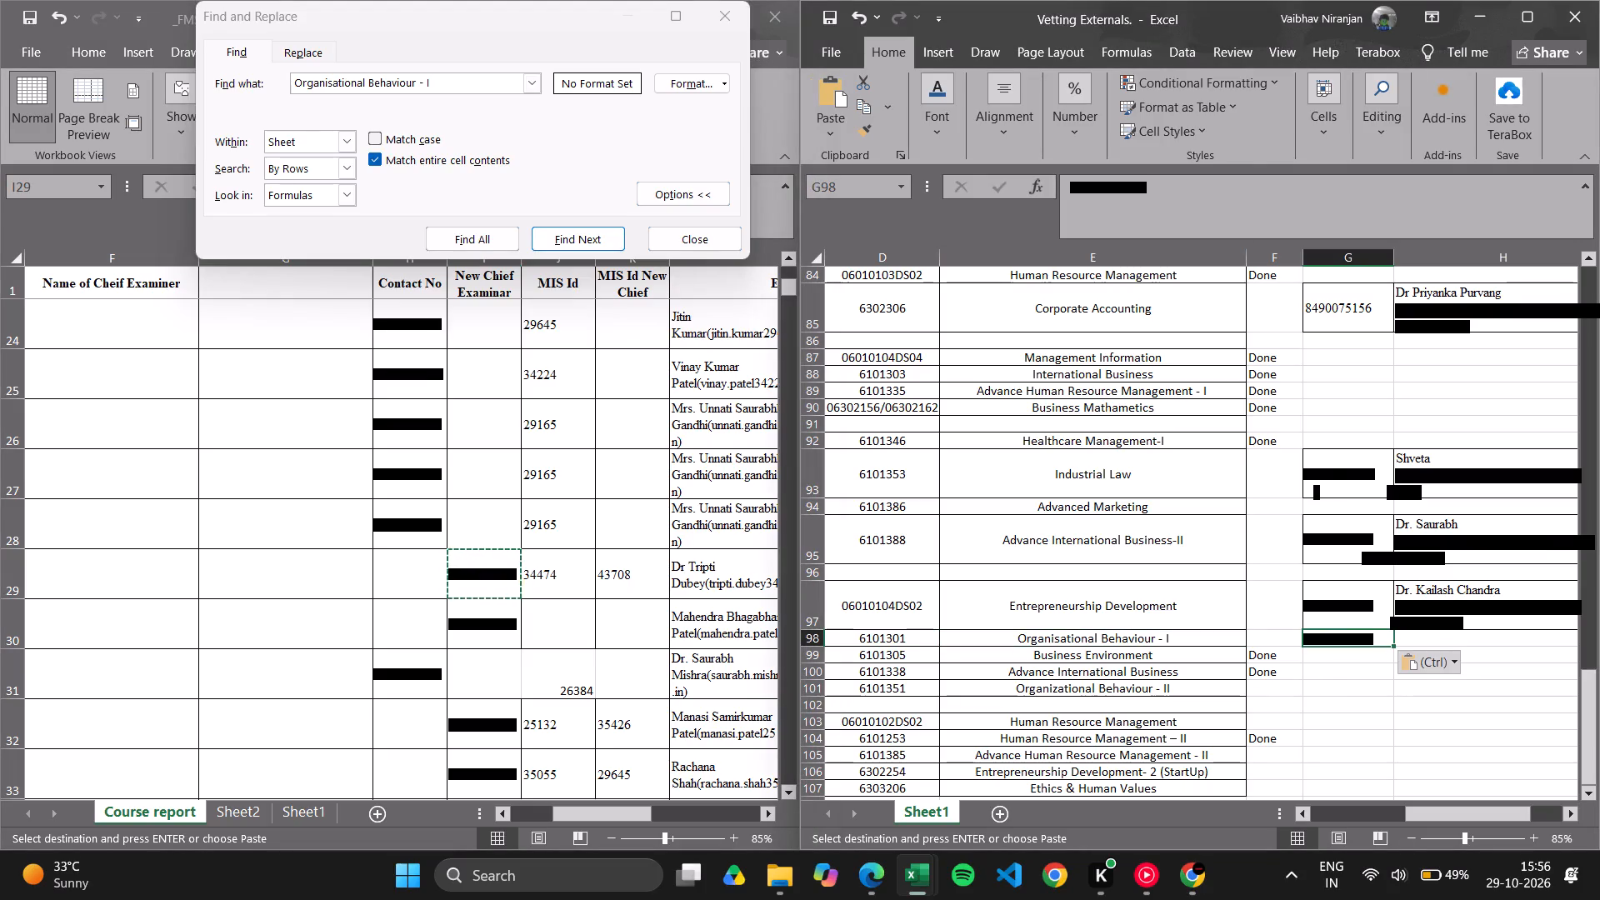
Copy the Organisational Behaviour - I examiner's name and e-mail entry from cell L29 of the Course report into cell H98 of the vetting sheet.
{"action": "left_click", "coordinate": [1474, 642]}
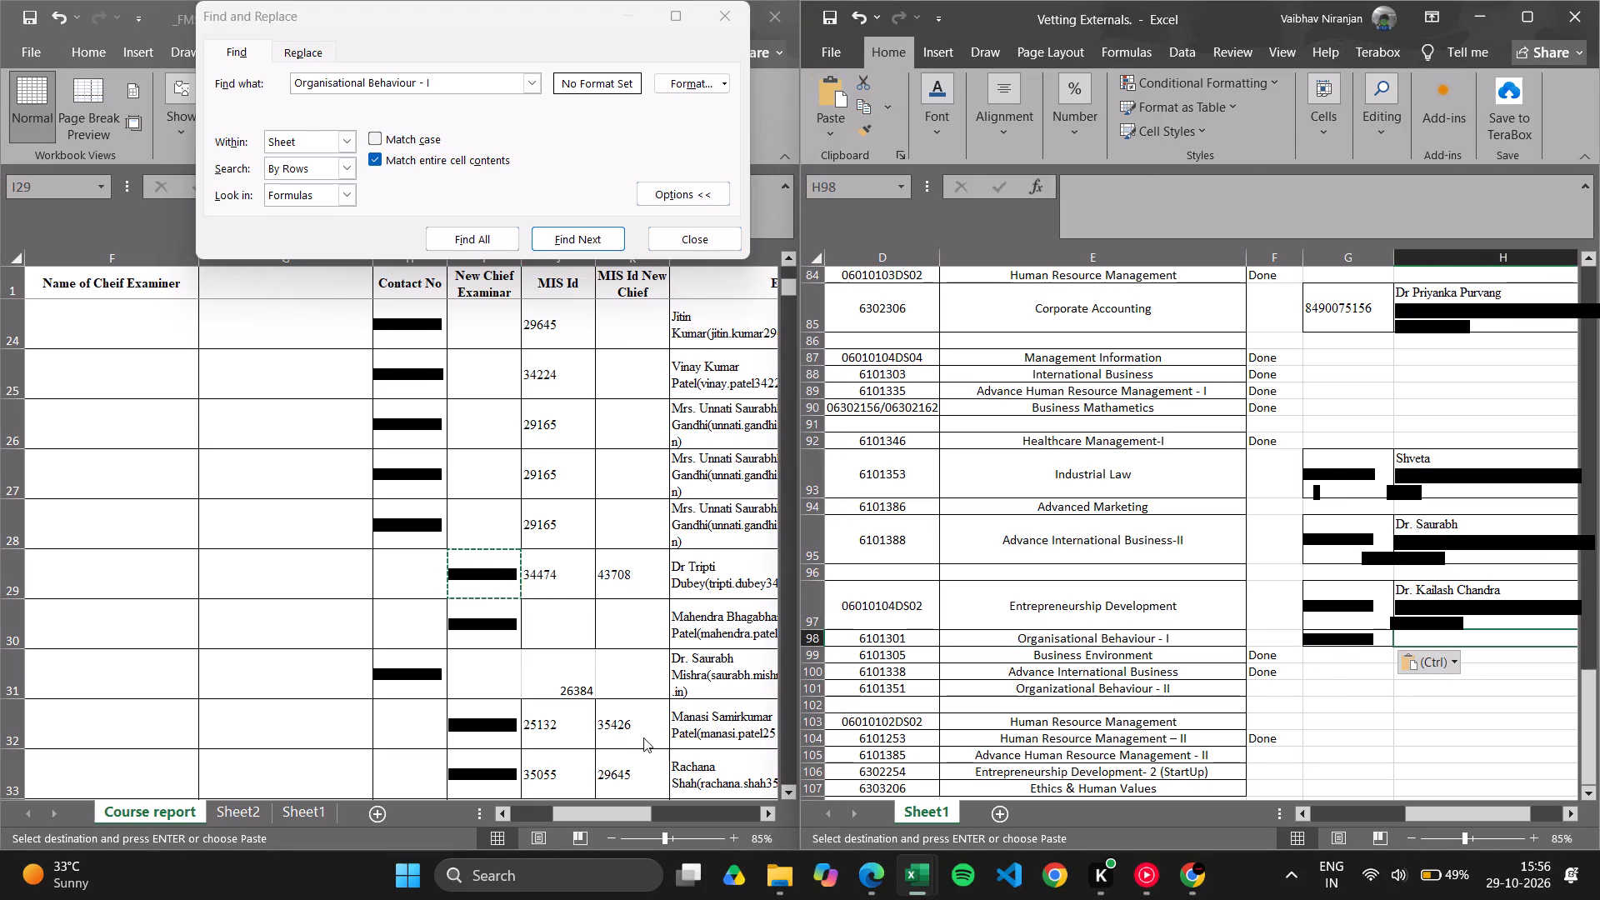
{"action": "left_click", "coordinate": [713, 557]}
{"action": "left_click", "coordinate": [713, 562]}
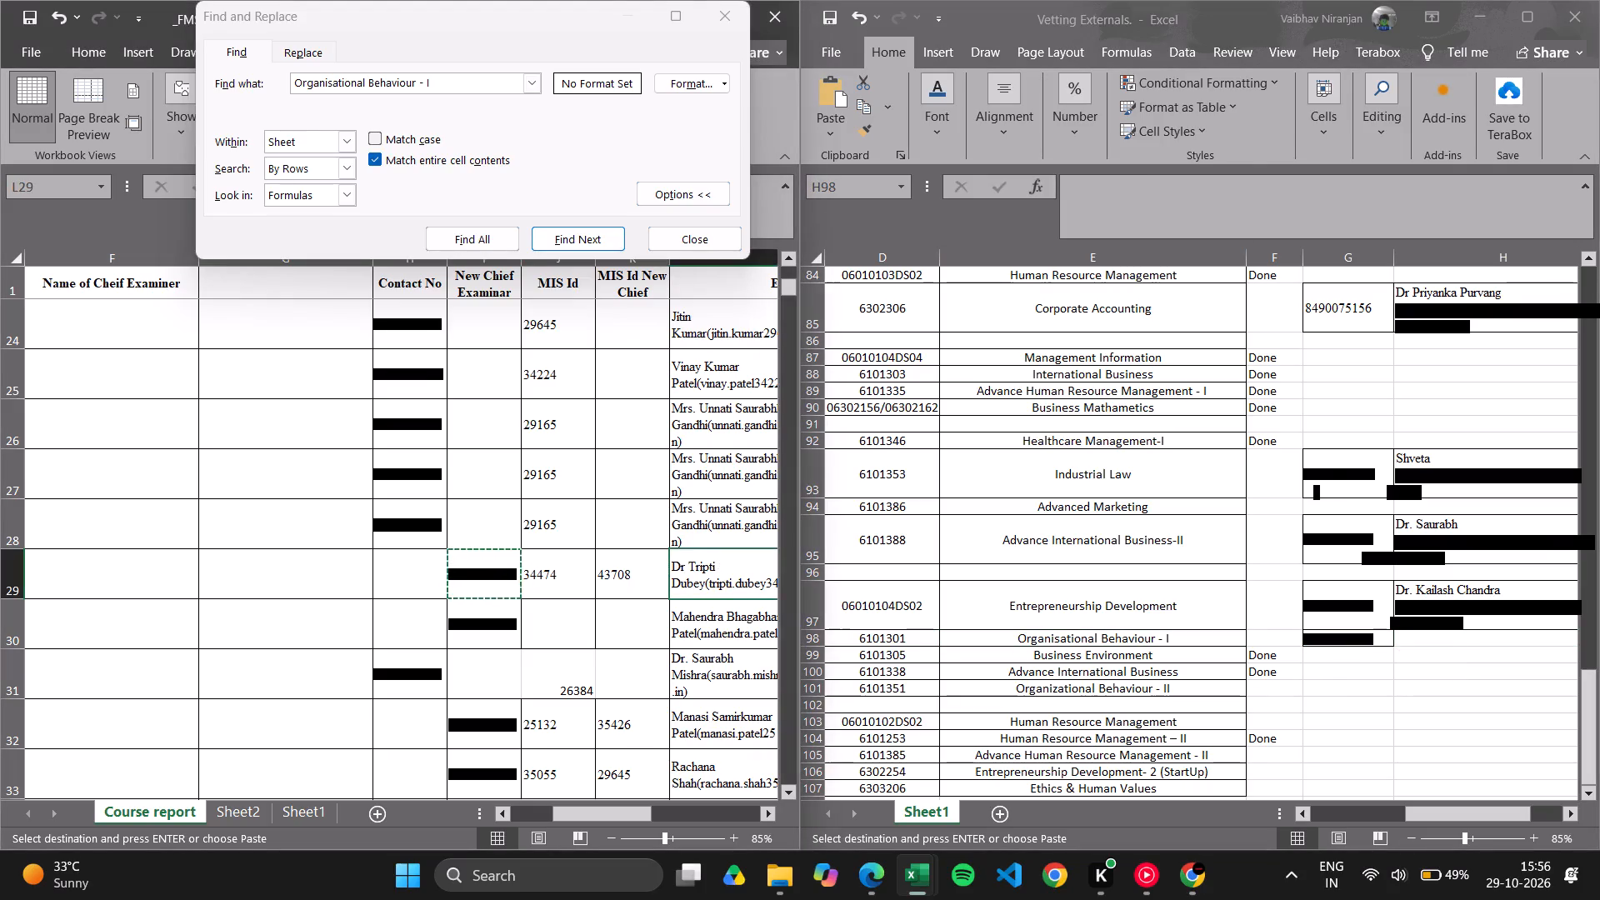
{"action": "key", "text": "ctrl+c"}
{"action": "double_click", "coordinate": [1451, 638]}
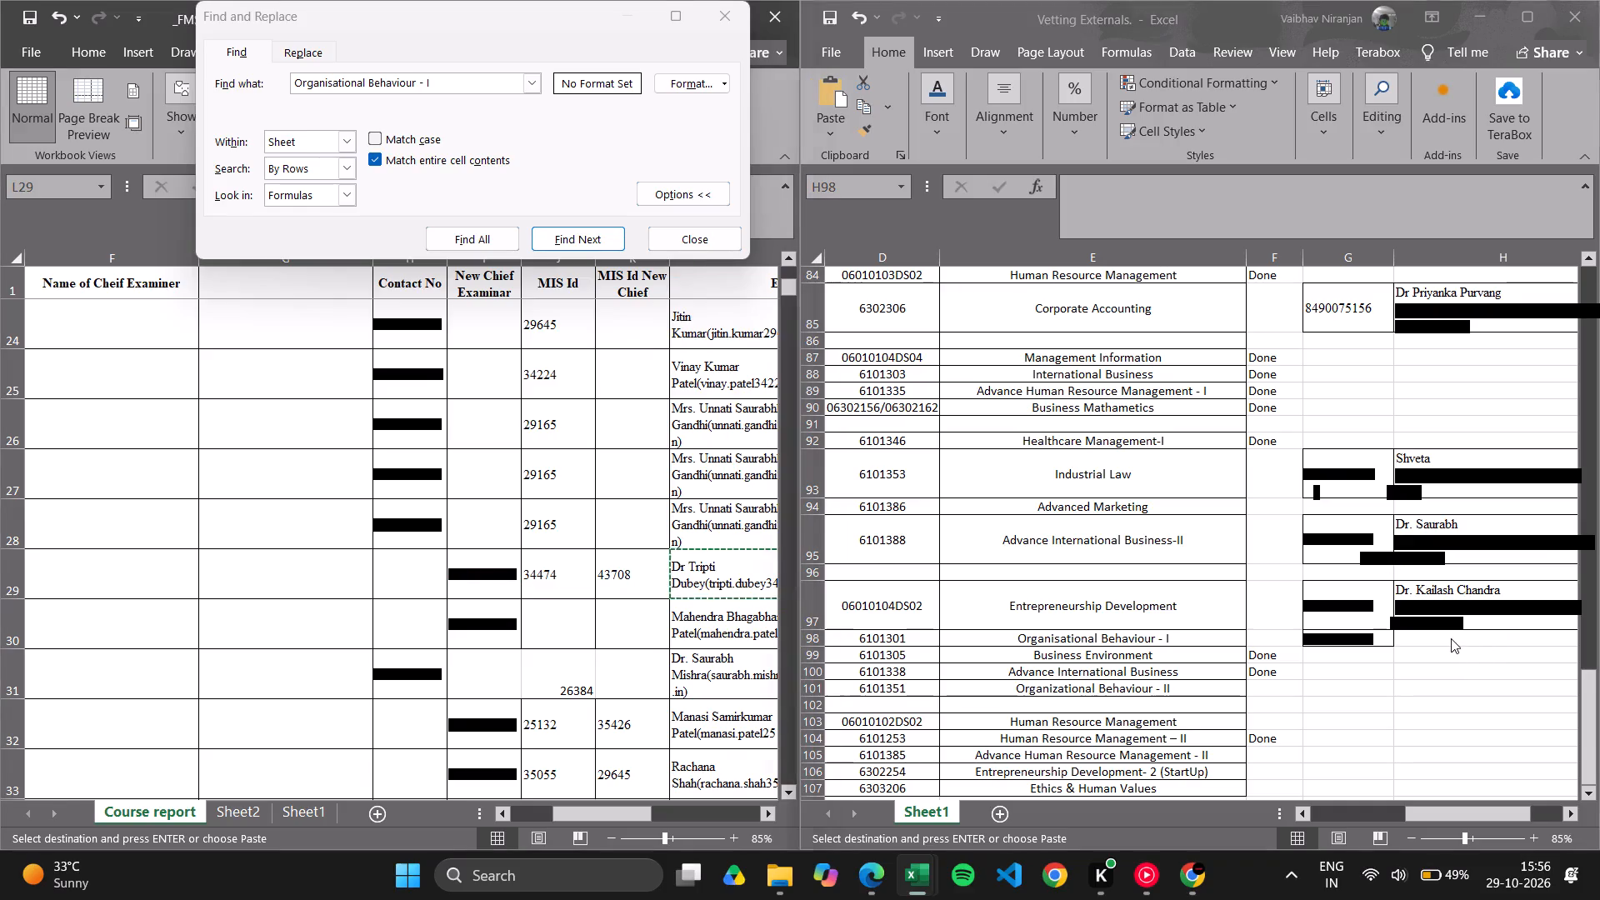
{"action": "key", "text": "ctrl+v"}
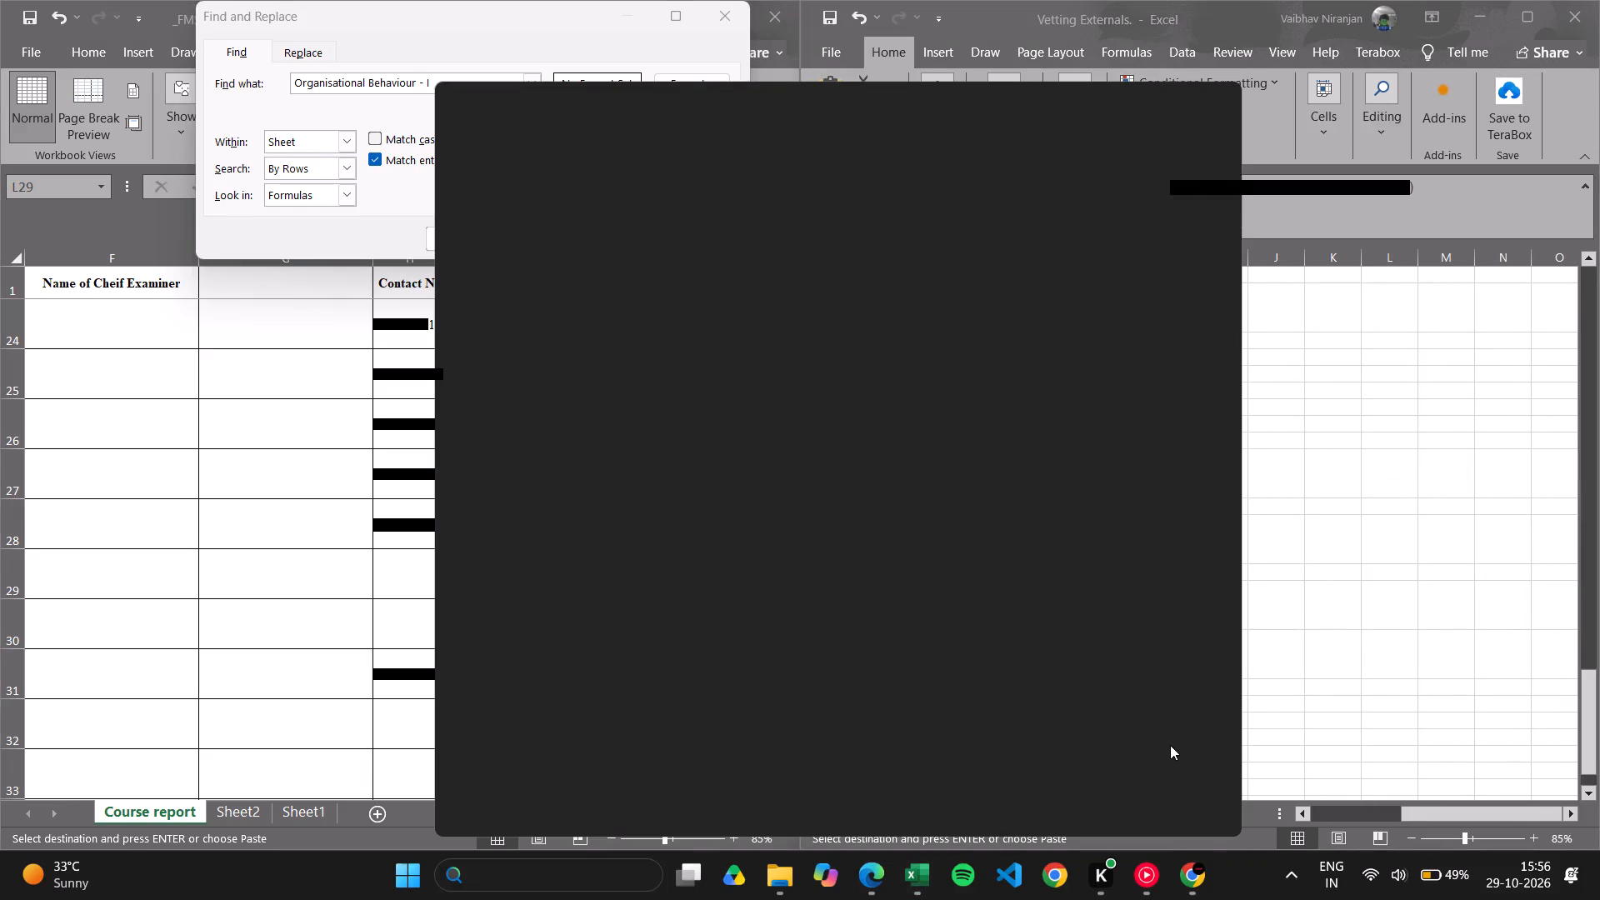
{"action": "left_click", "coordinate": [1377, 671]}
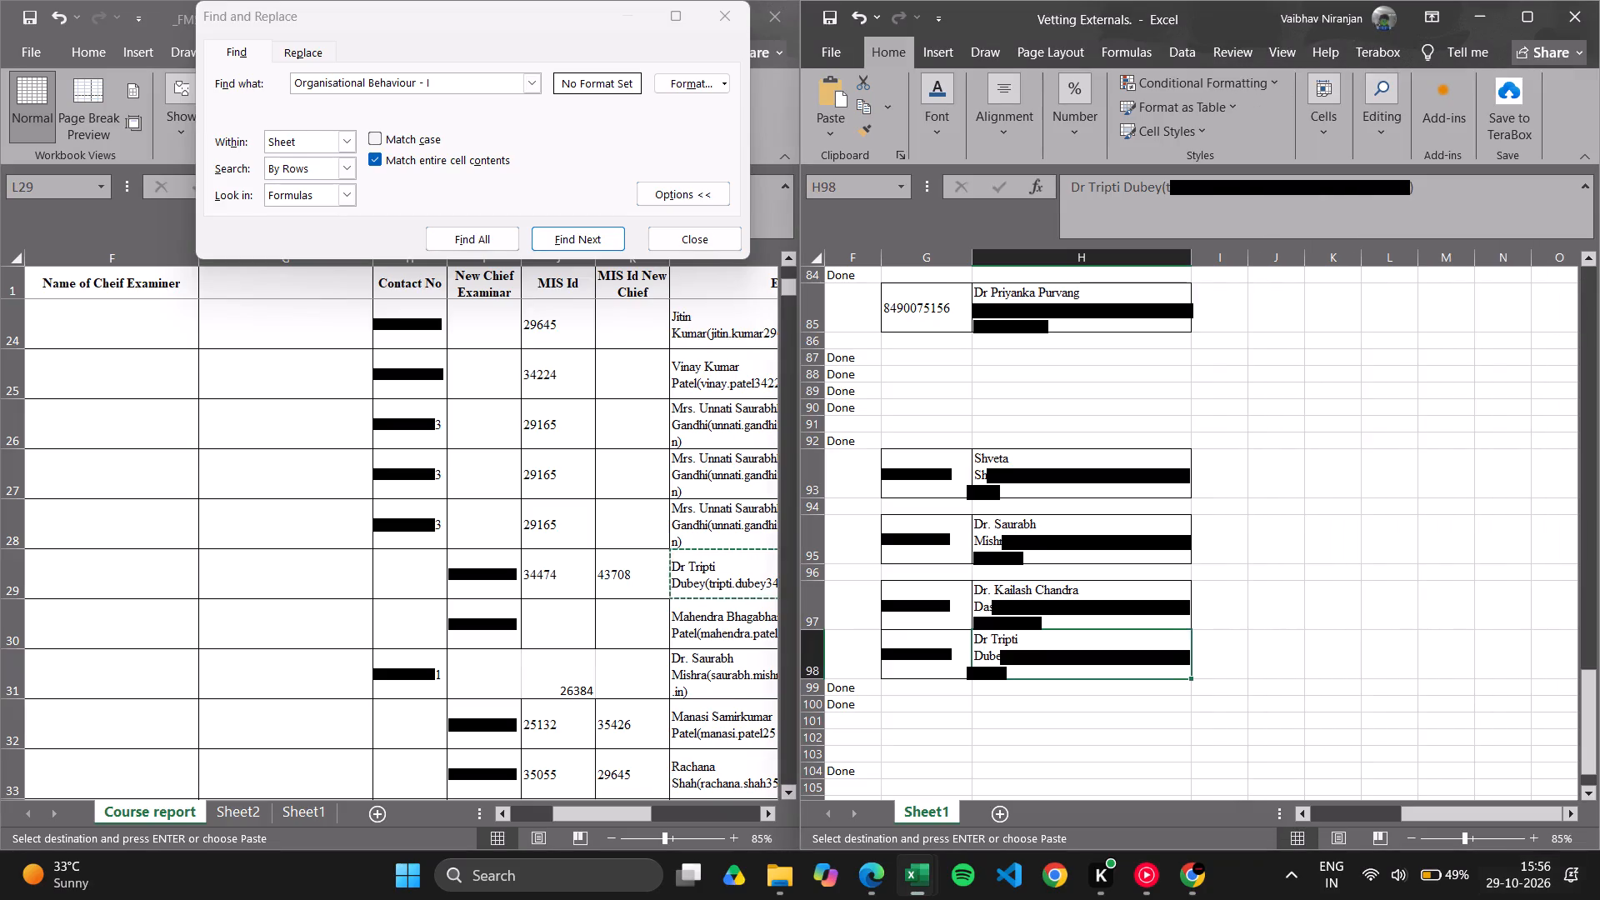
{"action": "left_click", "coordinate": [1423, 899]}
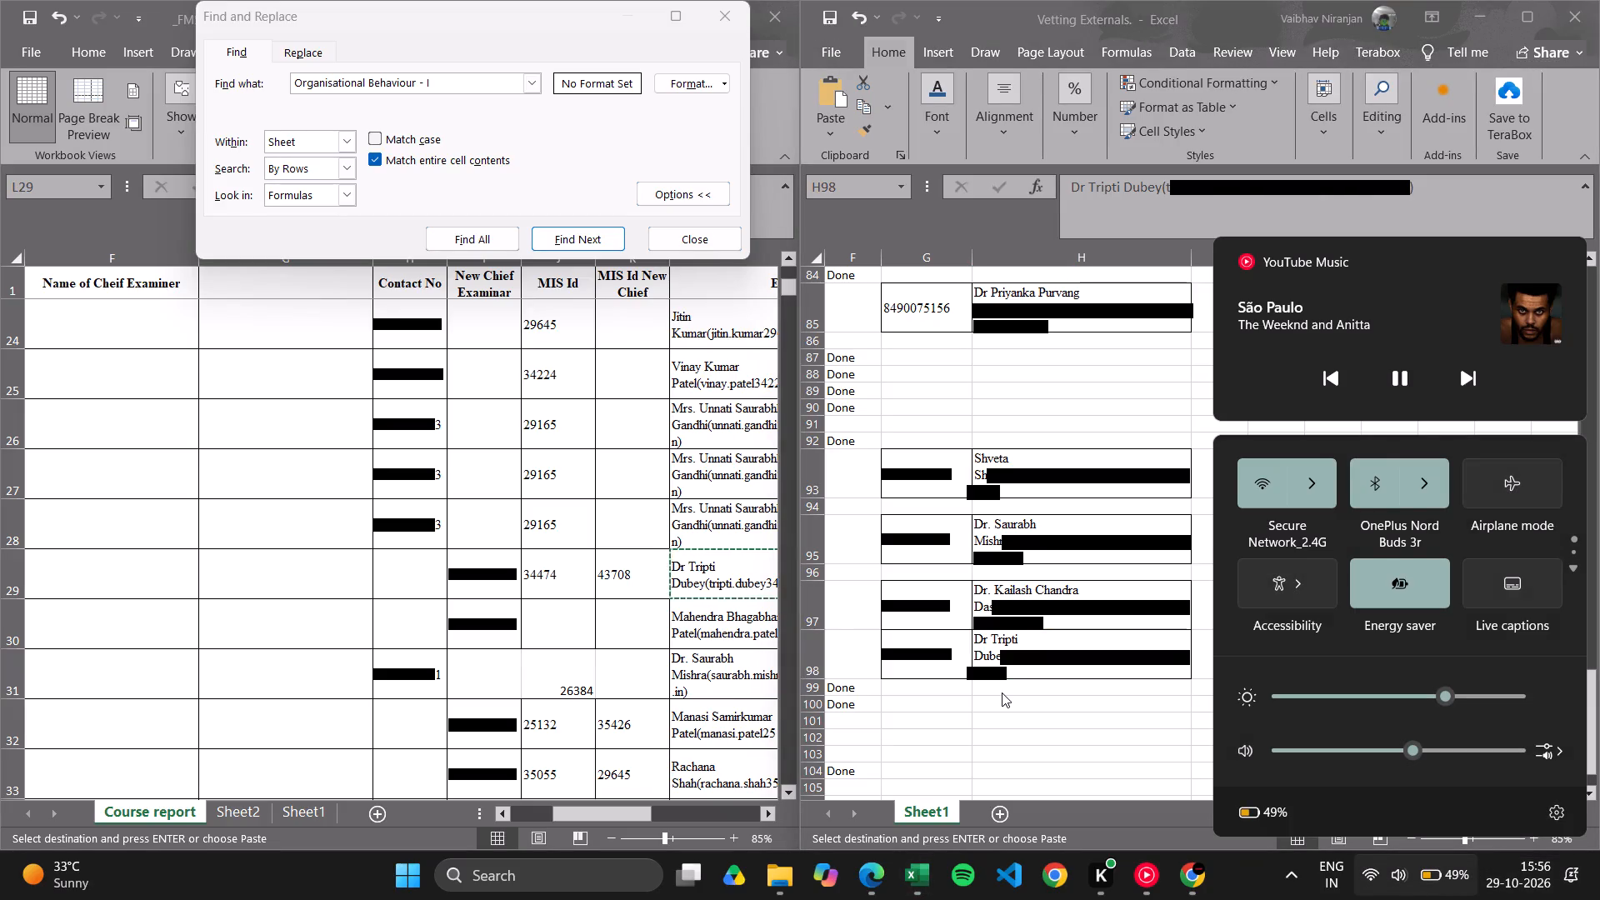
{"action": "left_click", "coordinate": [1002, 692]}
Copy the subject name in cell E101 of the vetting sheet and try searching the Course report for Organisational Behaviour - II, spelled with an s.
{"action": "scroll", "coordinate": [1032, 678], "scroll_direction": "right", "scroll_amount": 4}
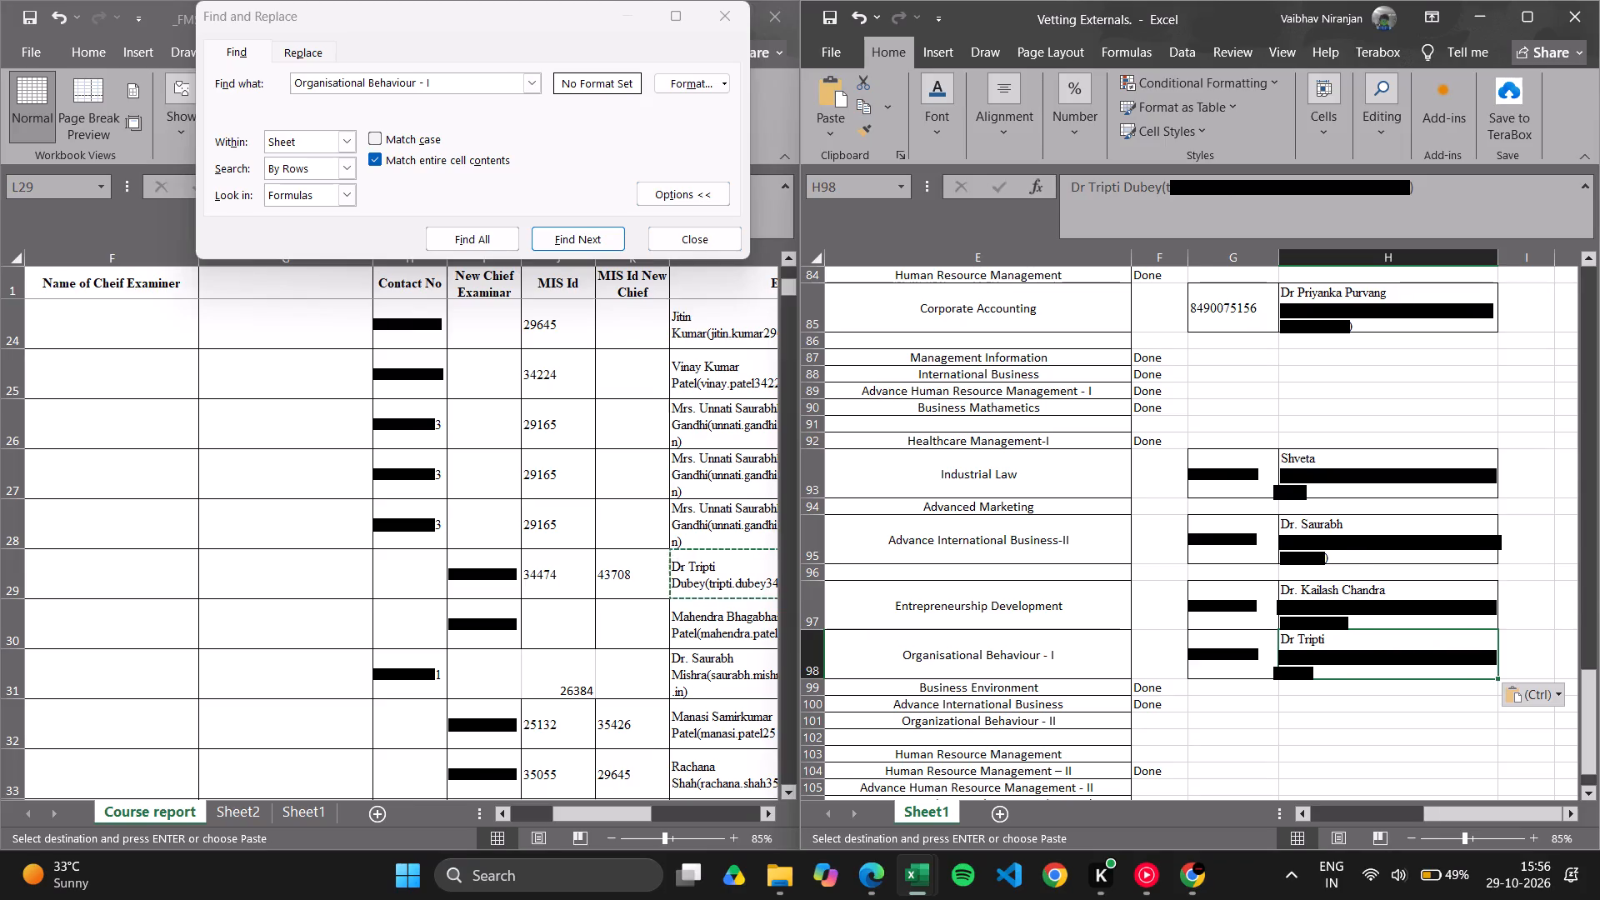
{"action": "scroll", "coordinate": [1057, 682], "scroll_direction": "right", "scroll_amount": 5}
{"action": "scroll", "coordinate": [1057, 682], "scroll_direction": "down", "scroll_amount": 3}
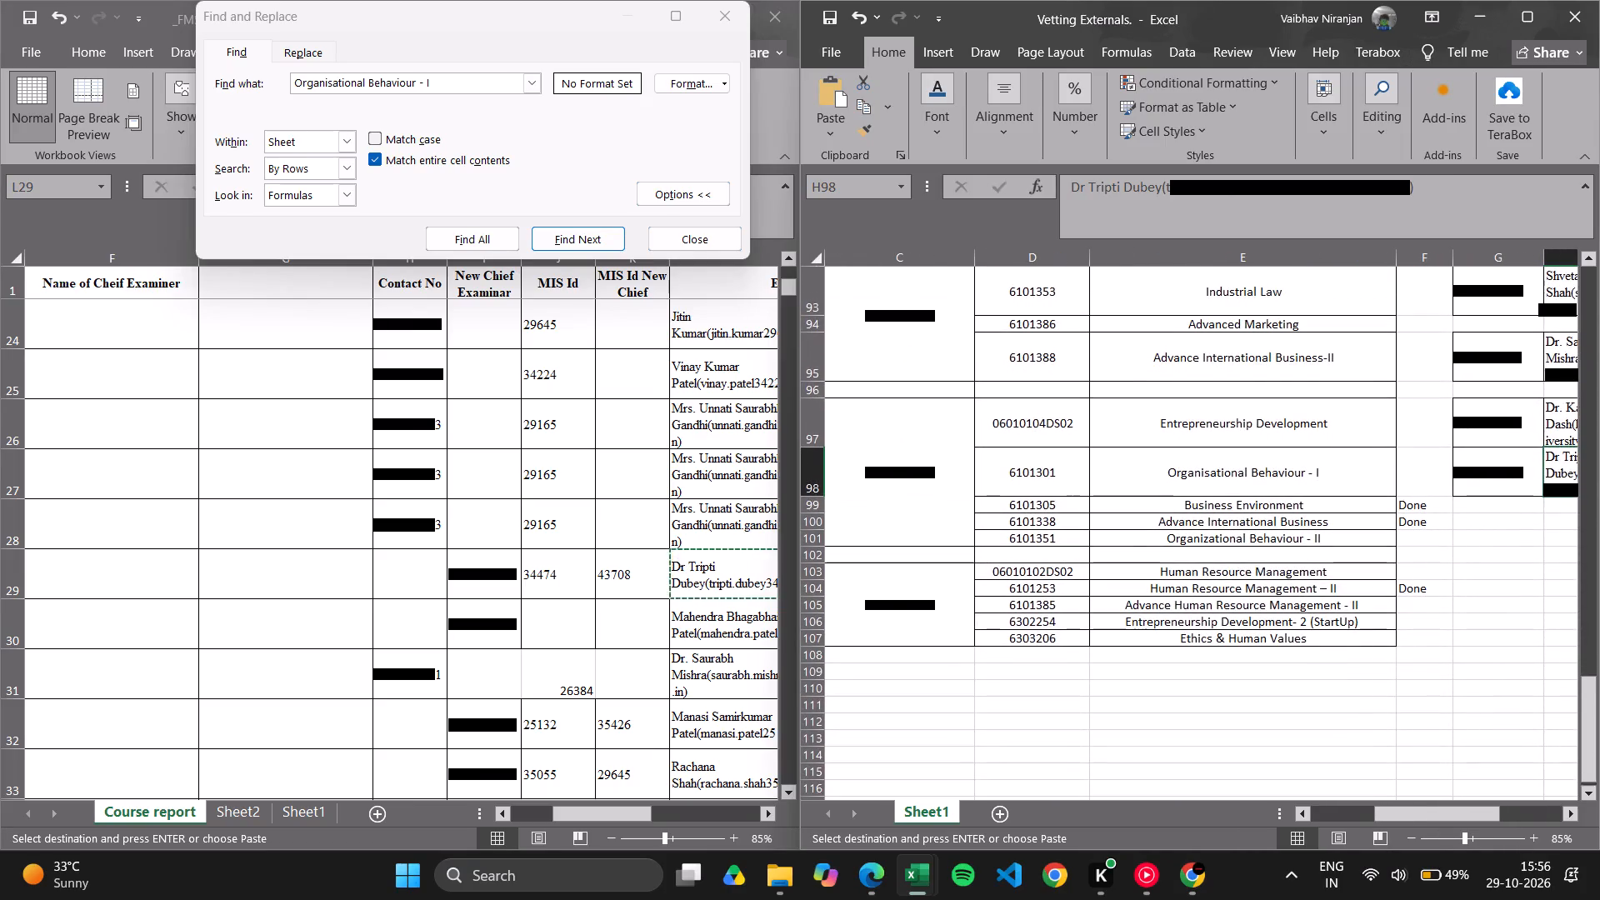
{"action": "left_click", "coordinate": [1157, 539]}
{"action": "key", "text": "ctrl+c"}
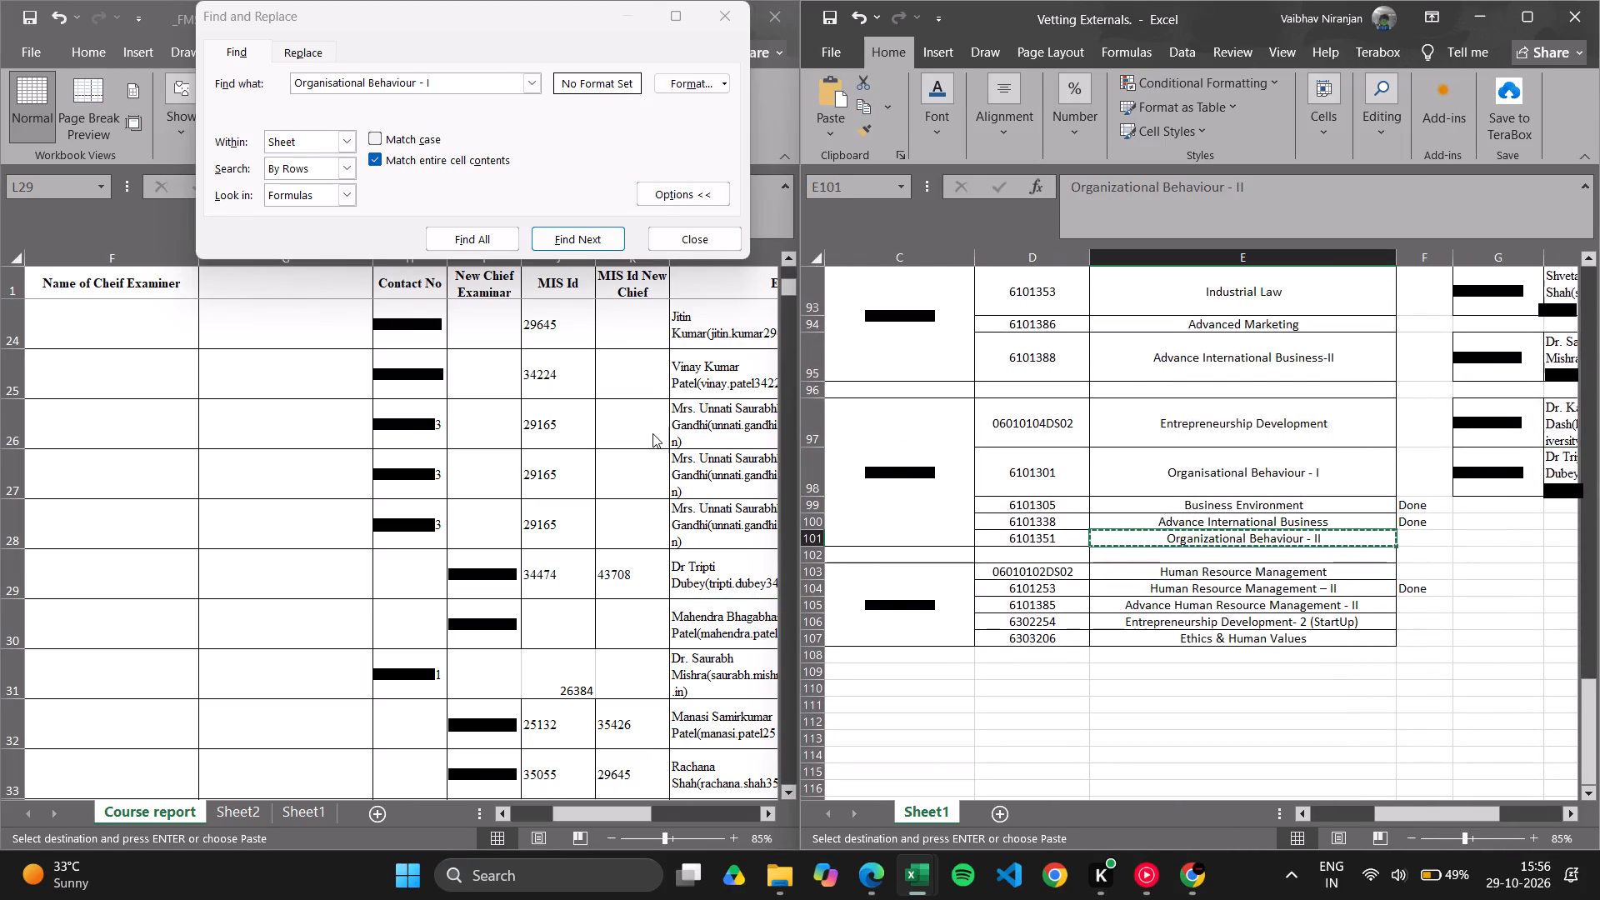
{"action": "left_click", "coordinate": [510, 392]}
{"action": "left_click", "coordinate": [441, 87]}
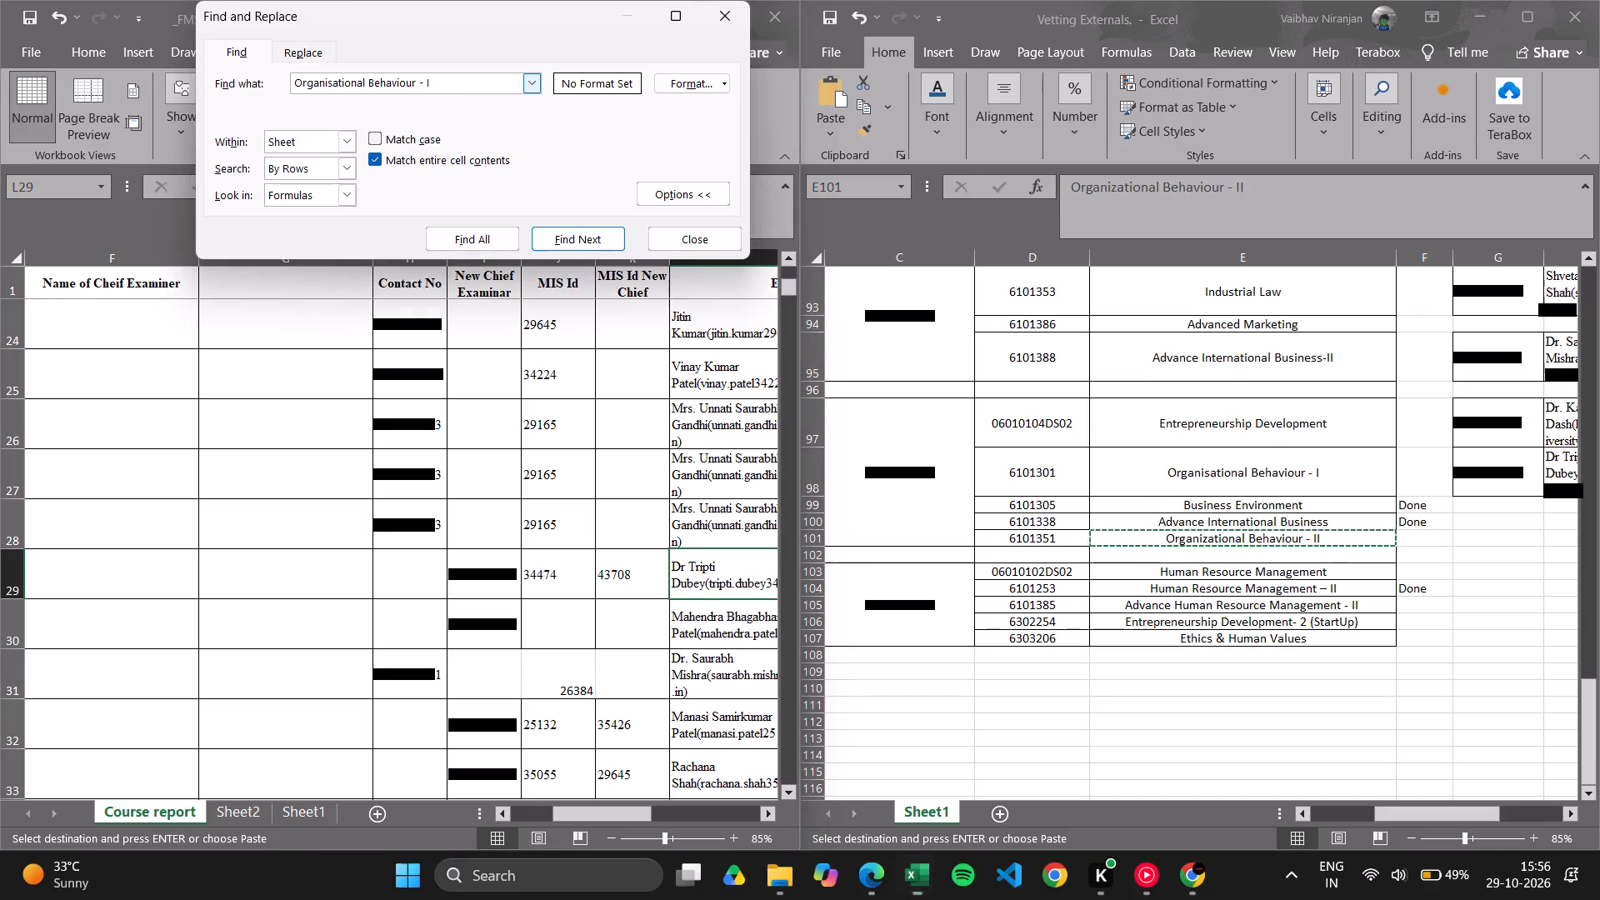
{"action": "key", "text": "shift+i"}
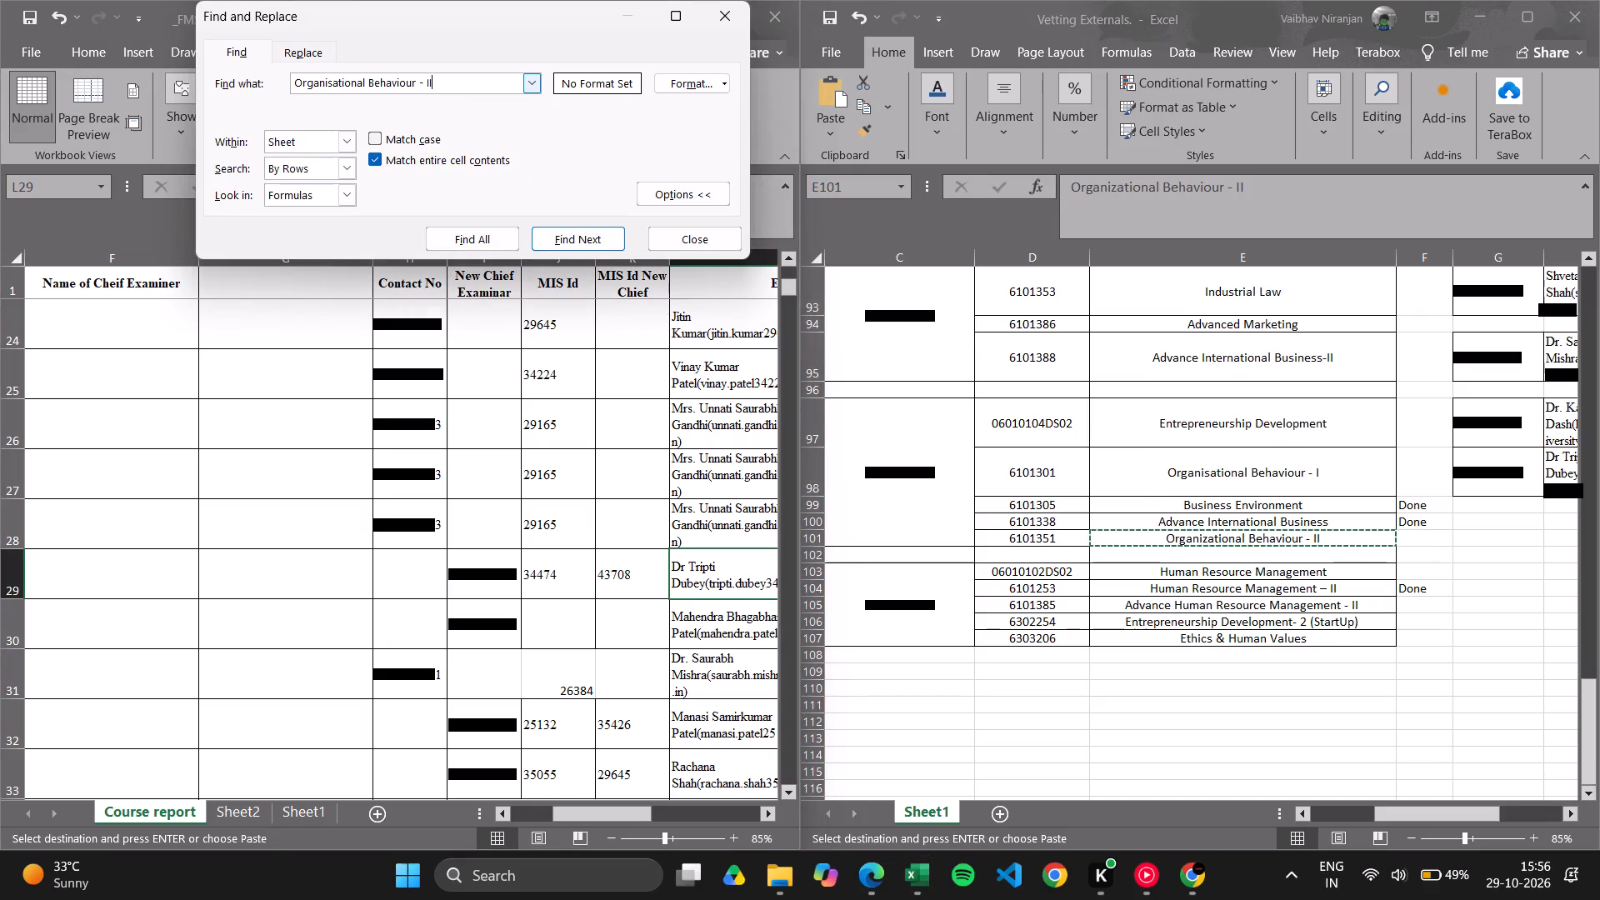
{"action": "key", "text": "Return"}
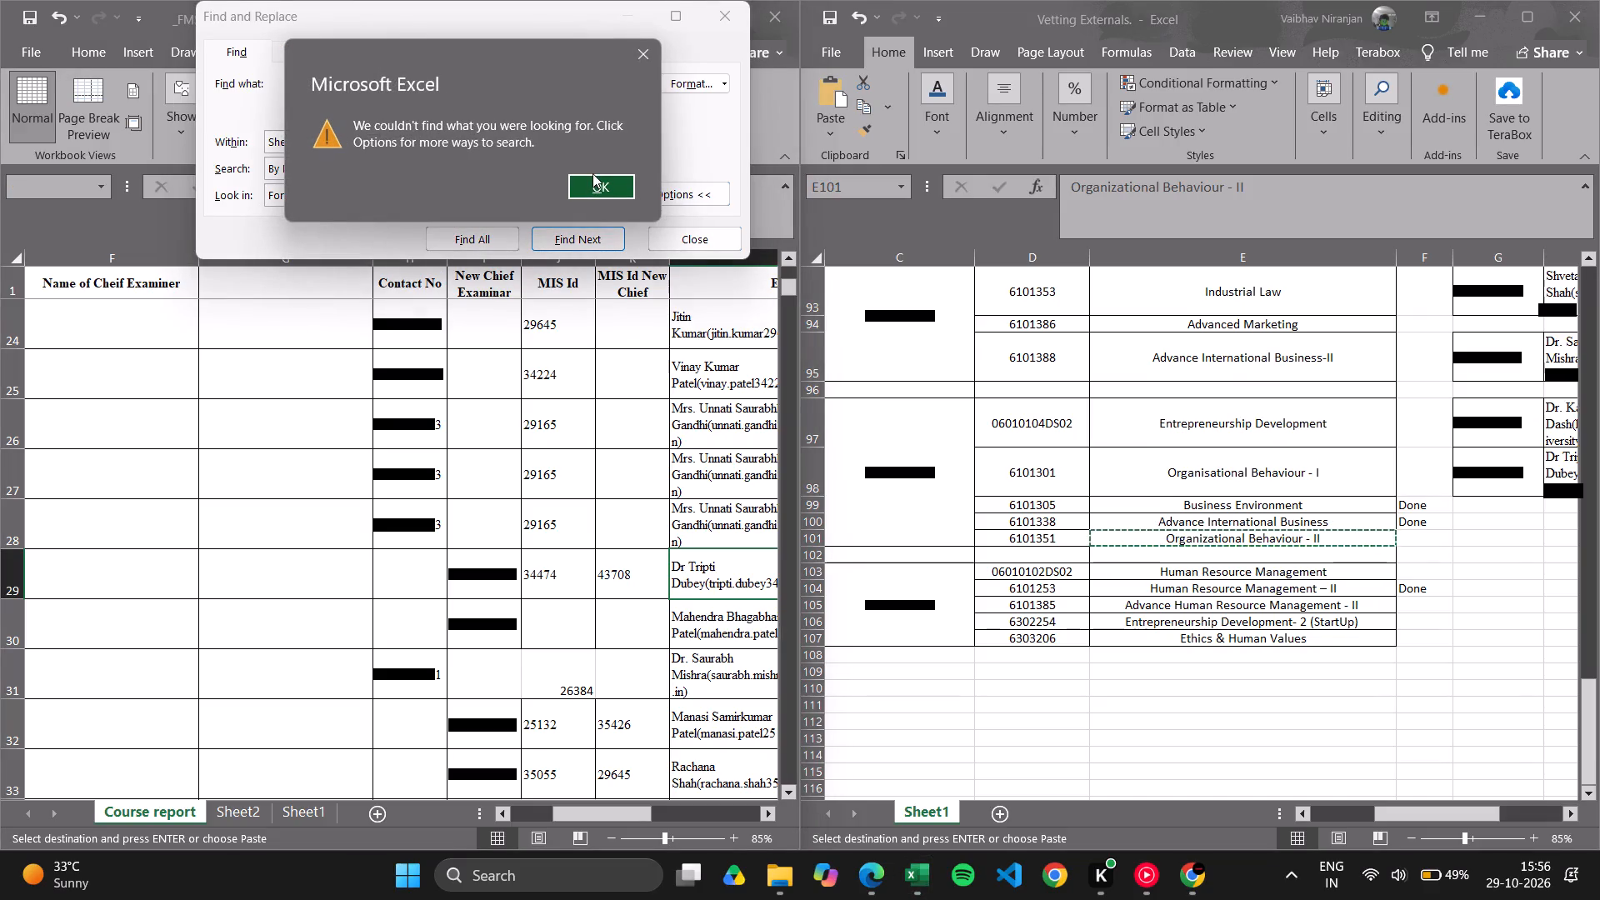
{"action": "left_click", "coordinate": [592, 186]}
{"action": "left_click", "coordinate": [583, 237]}
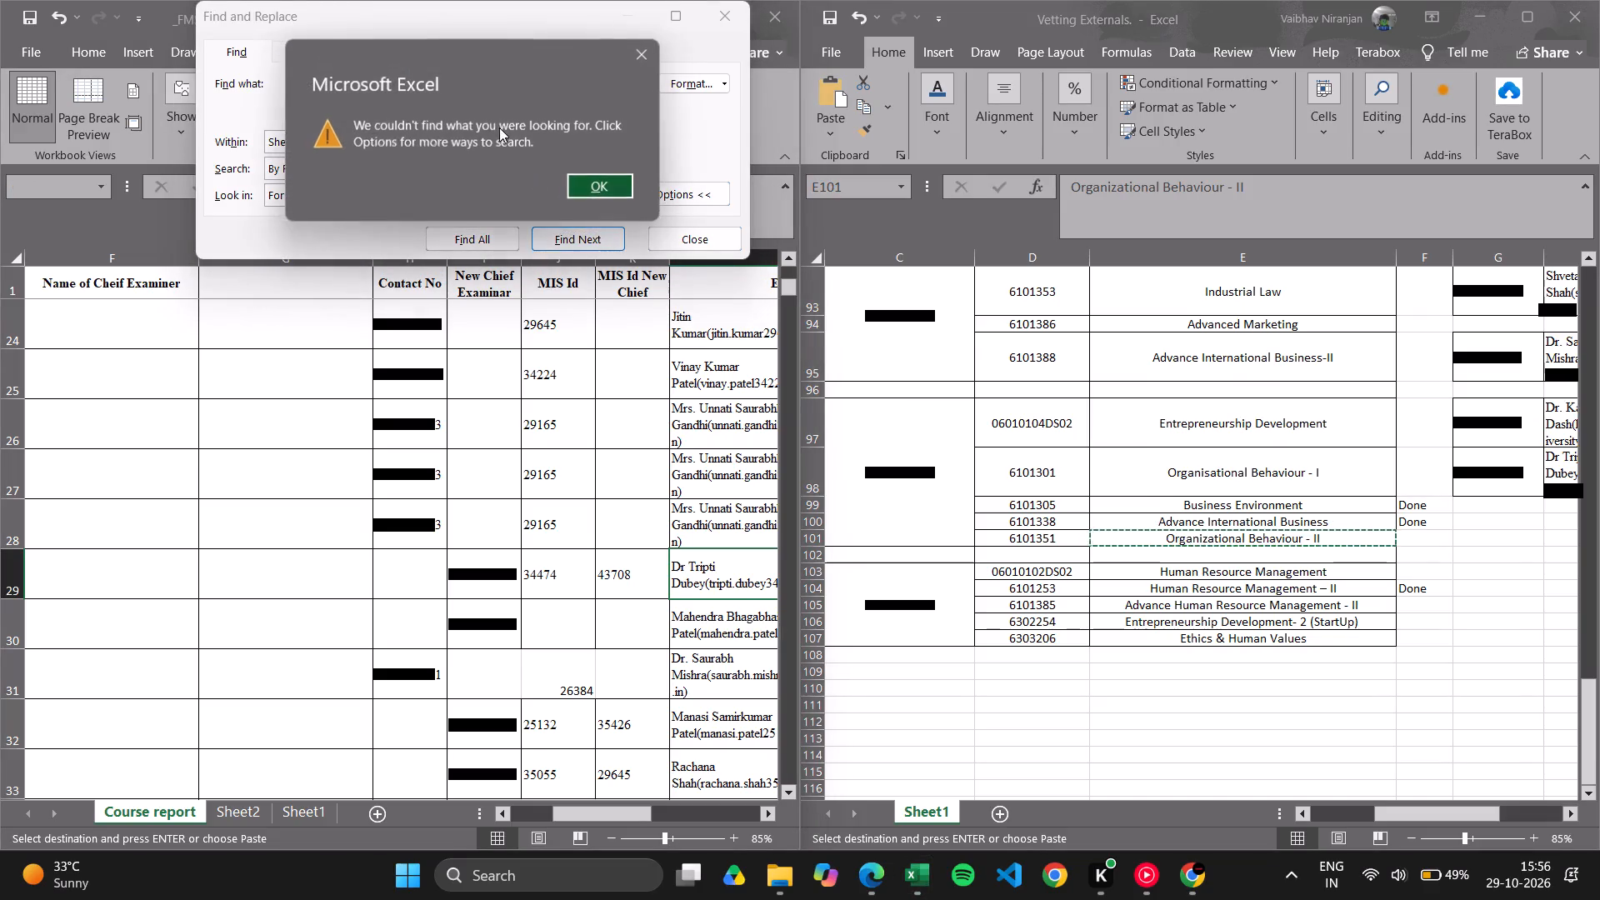
{"action": "left_click", "coordinate": [594, 195]}
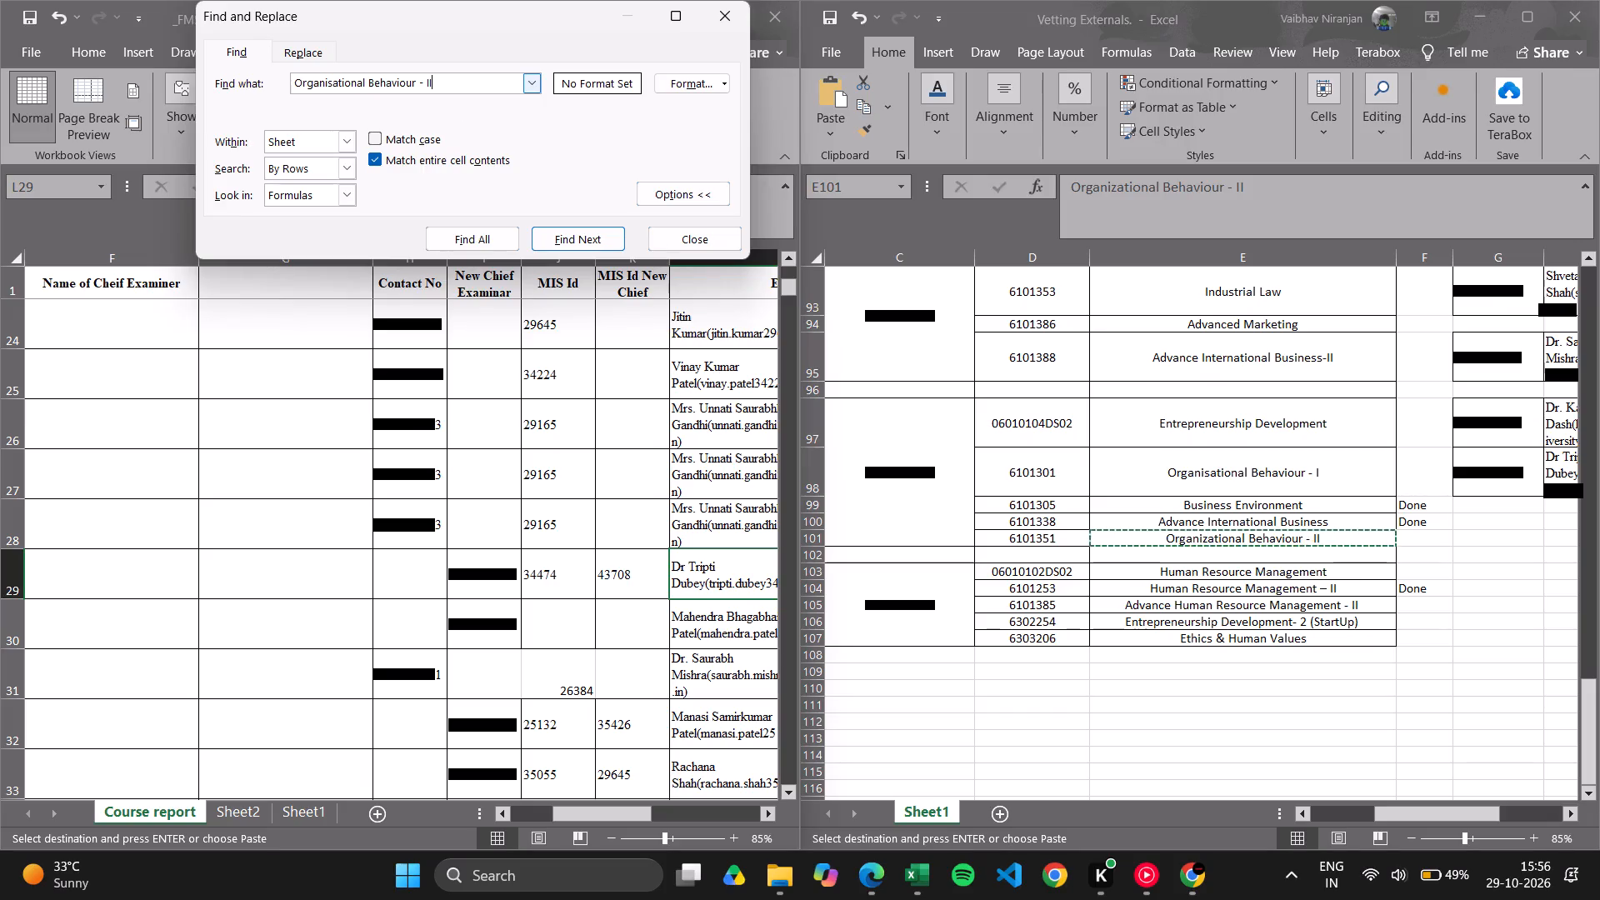
Search the Course report for Organizational Behaviour - II, using the subject name copied from cell E101 of the vetting sheet.
{"action": "triple_click", "coordinate": [442, 83]}
{"action": "left_click_drag", "start_coordinate": [442, 83], "coordinate": [249, 87]}
{"action": "key", "text": "ctrl+v"}
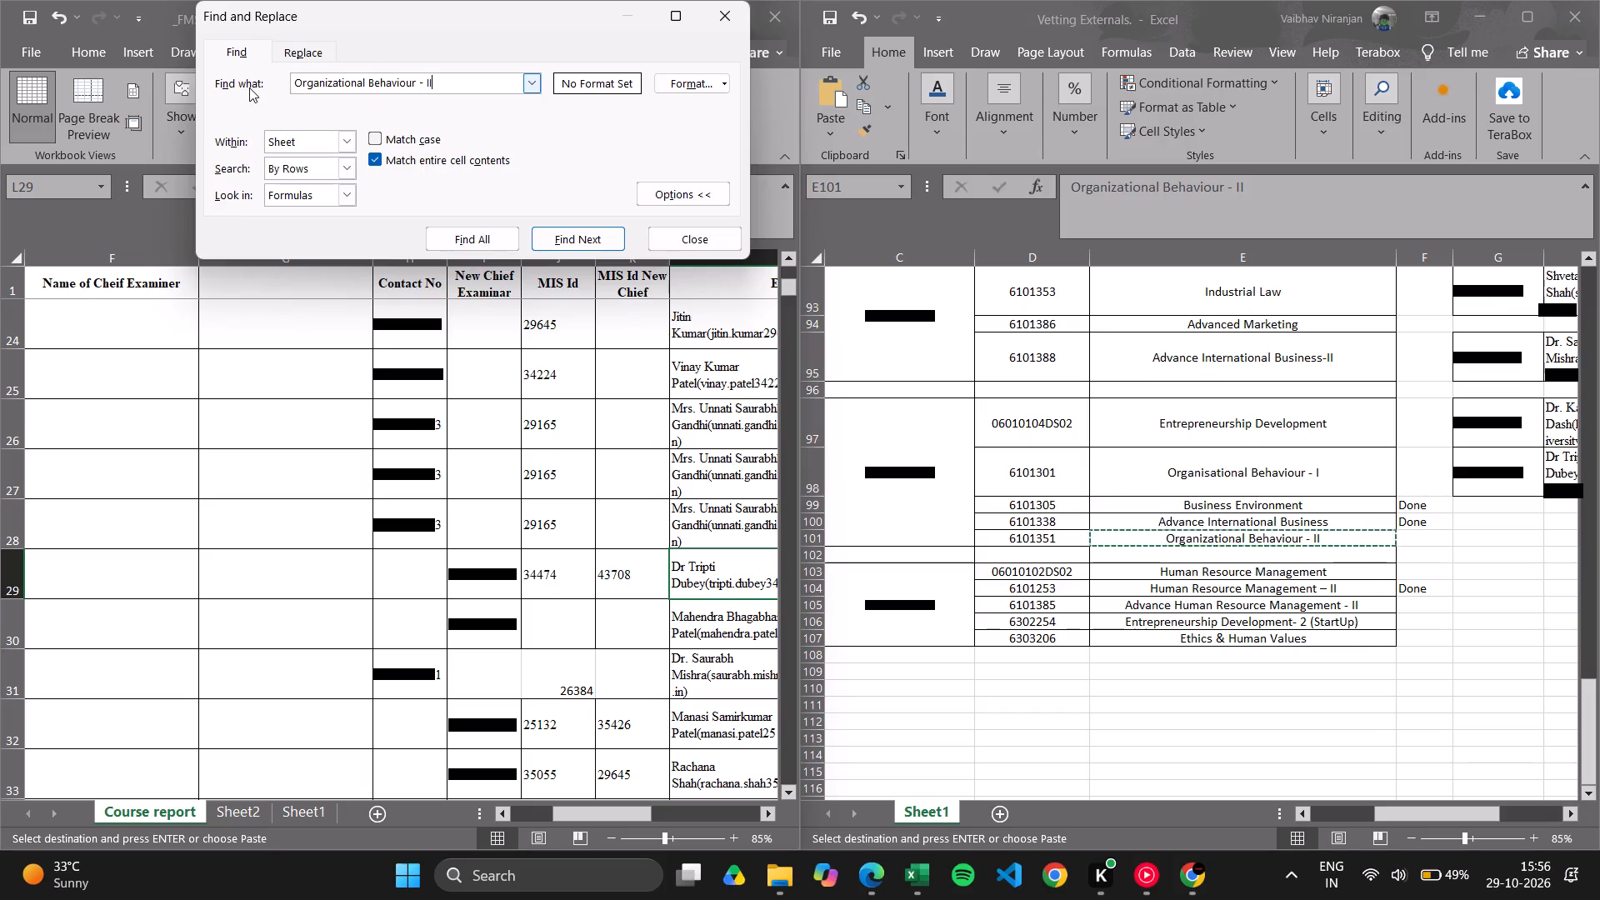
{"action": "left_click", "coordinate": [552, 234]}
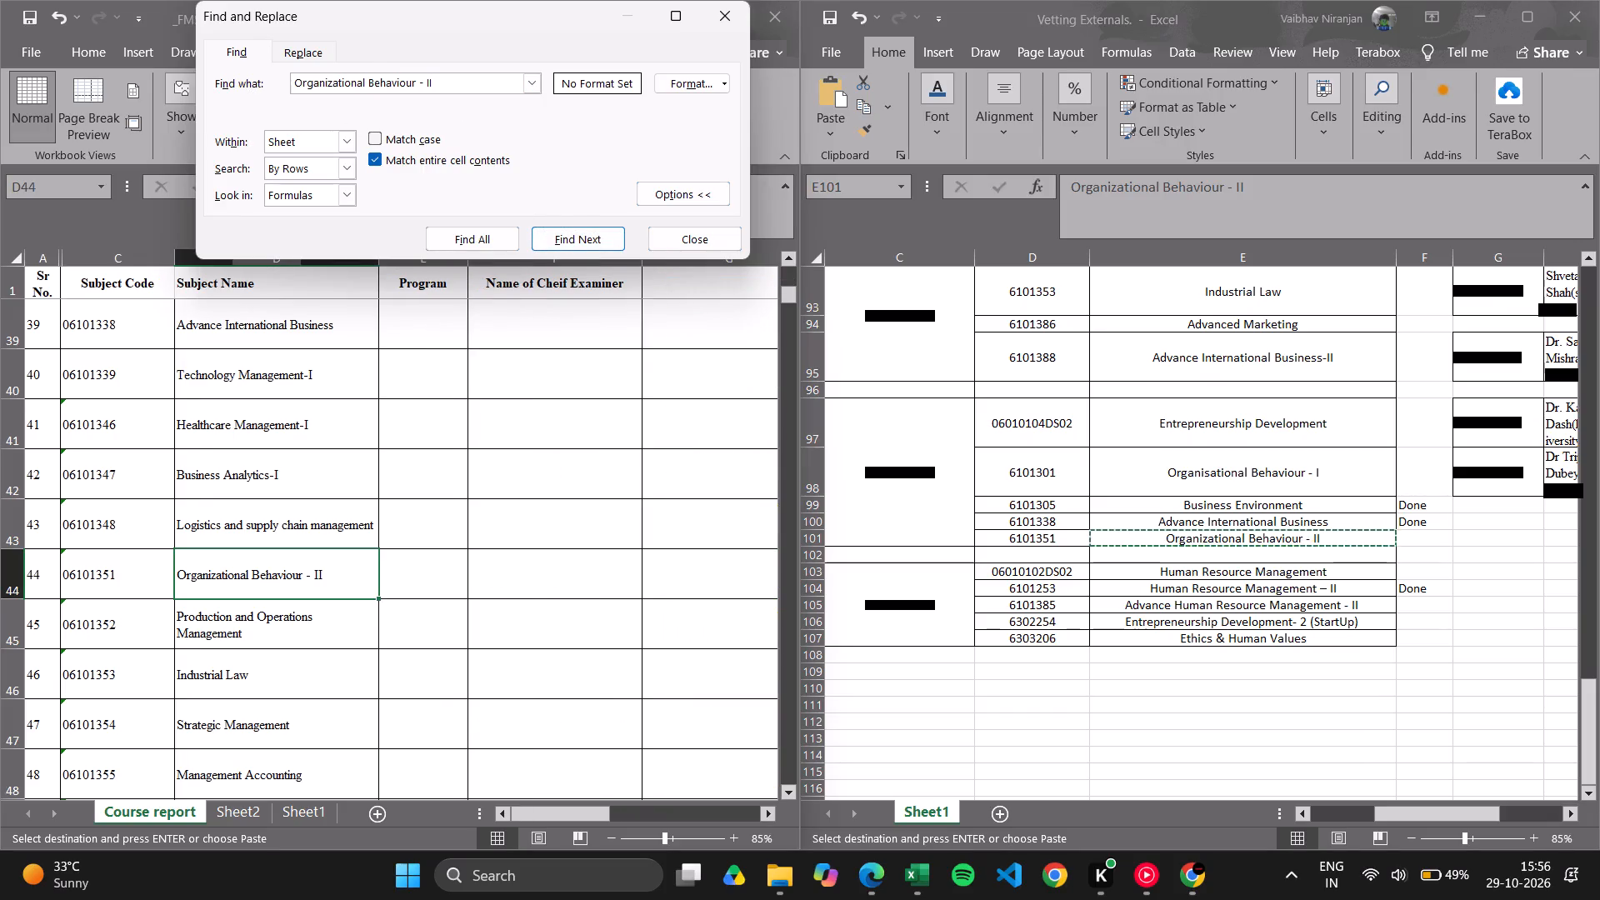
Copy the Organizational Behaviour - II examiner's contact number from cell H44 of the Course report into cell G101 of the vetting sheet.
{"action": "scroll", "coordinate": [396, 590], "scroll_direction": "left", "scroll_amount": 1}
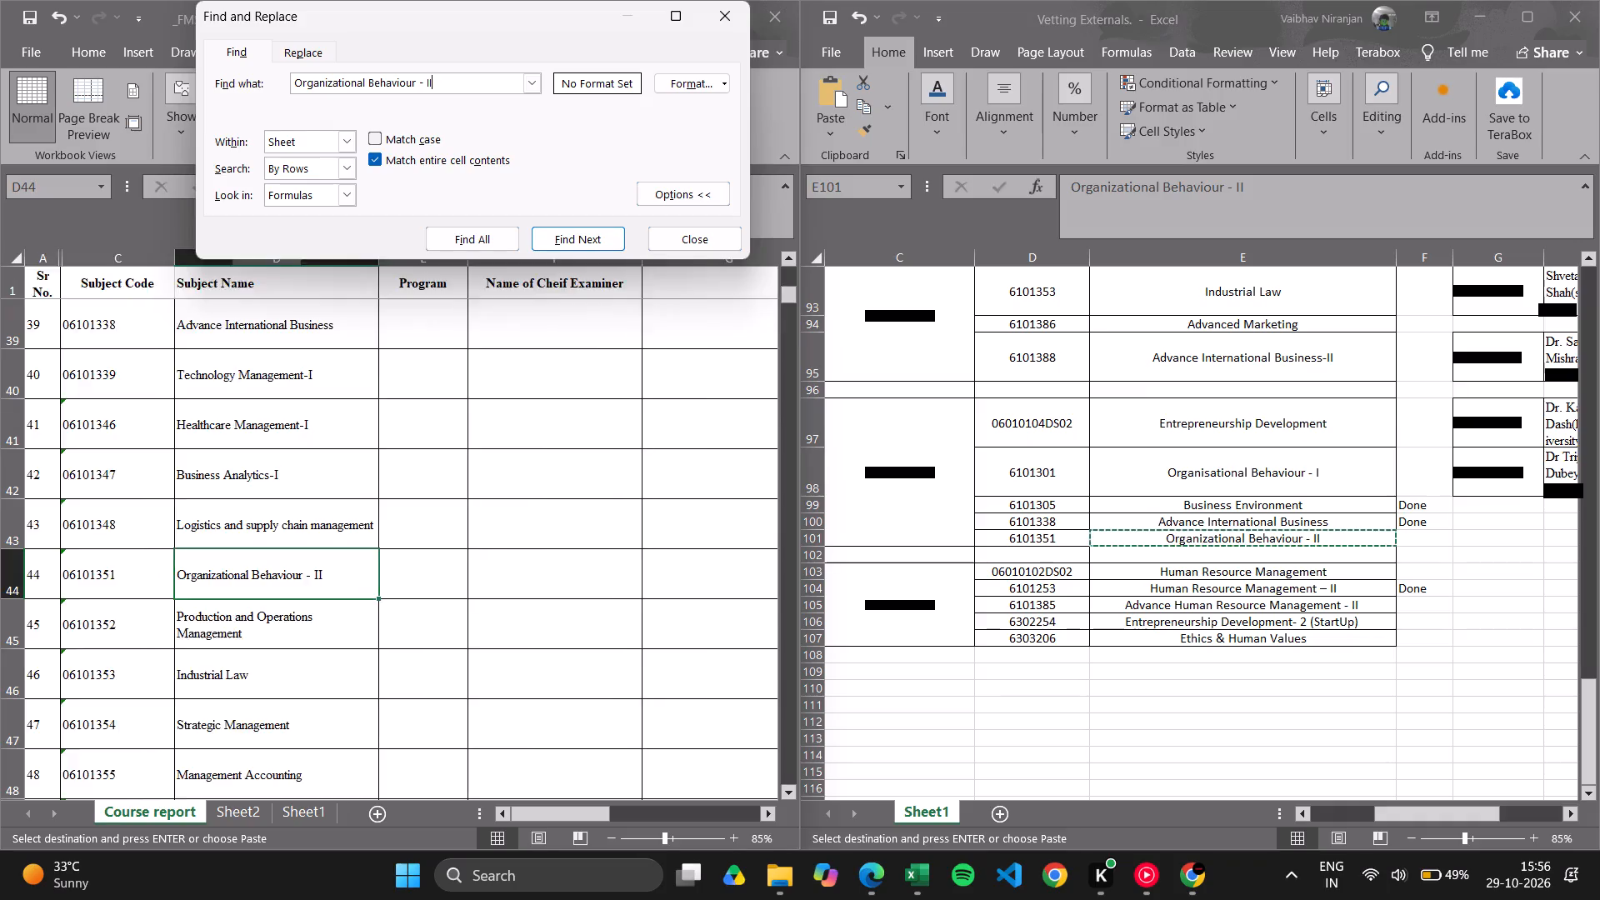
{"action": "scroll", "coordinate": [396, 590], "scroll_direction": "left", "scroll_amount": 2}
{"action": "left_click", "coordinate": [687, 578]}
{"action": "key", "text": "ctrl+c"}
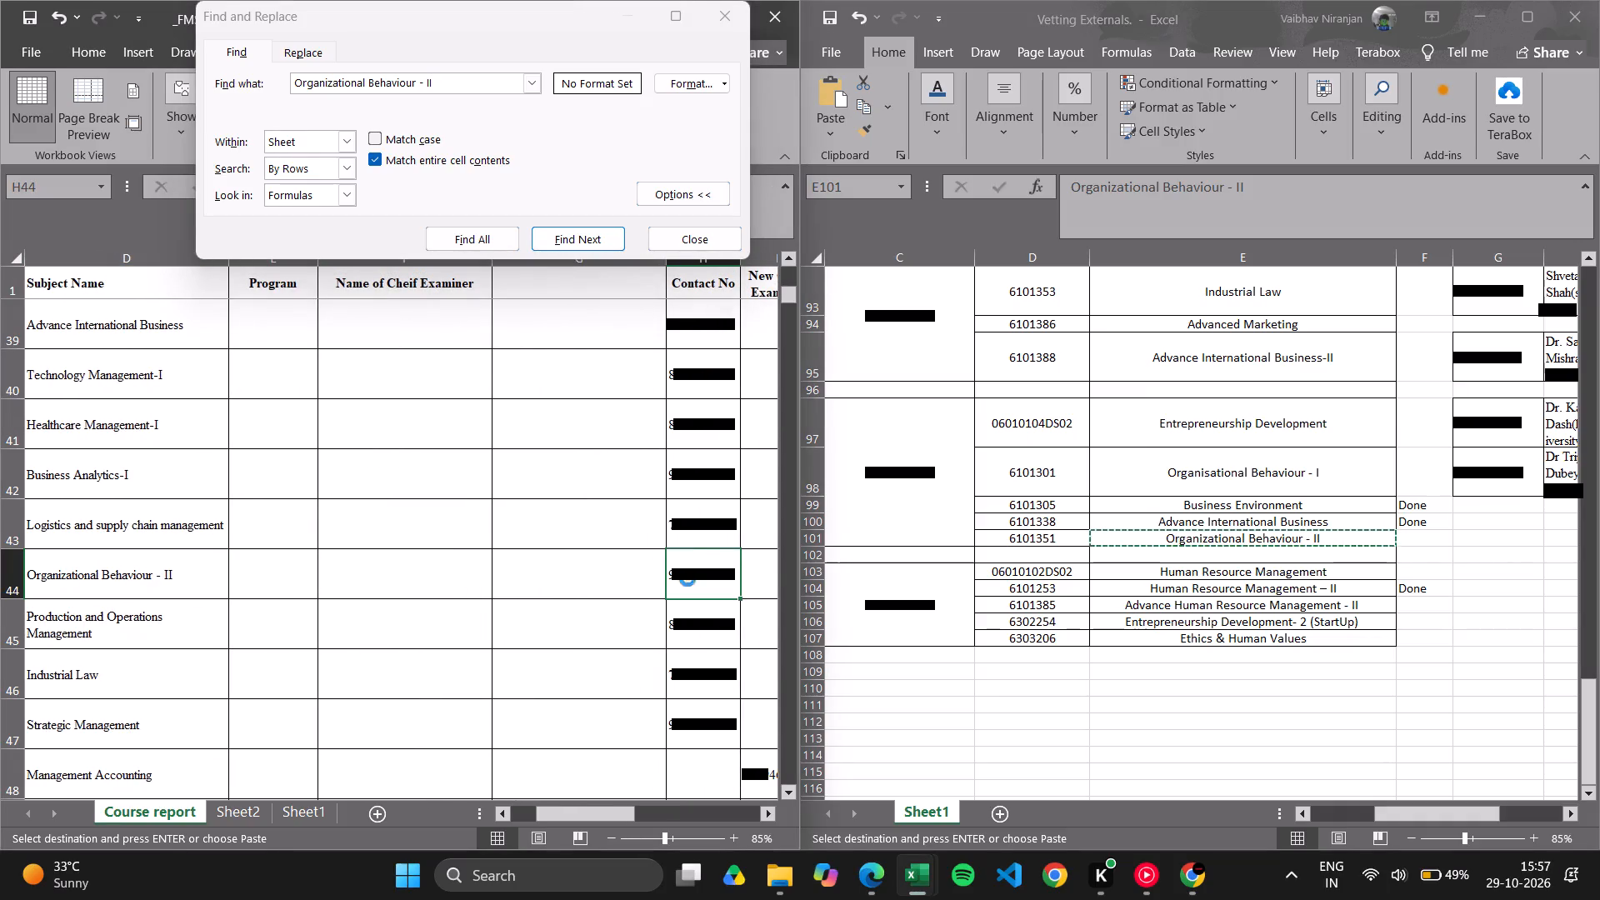
{"action": "left_click", "coordinate": [1463, 542]}
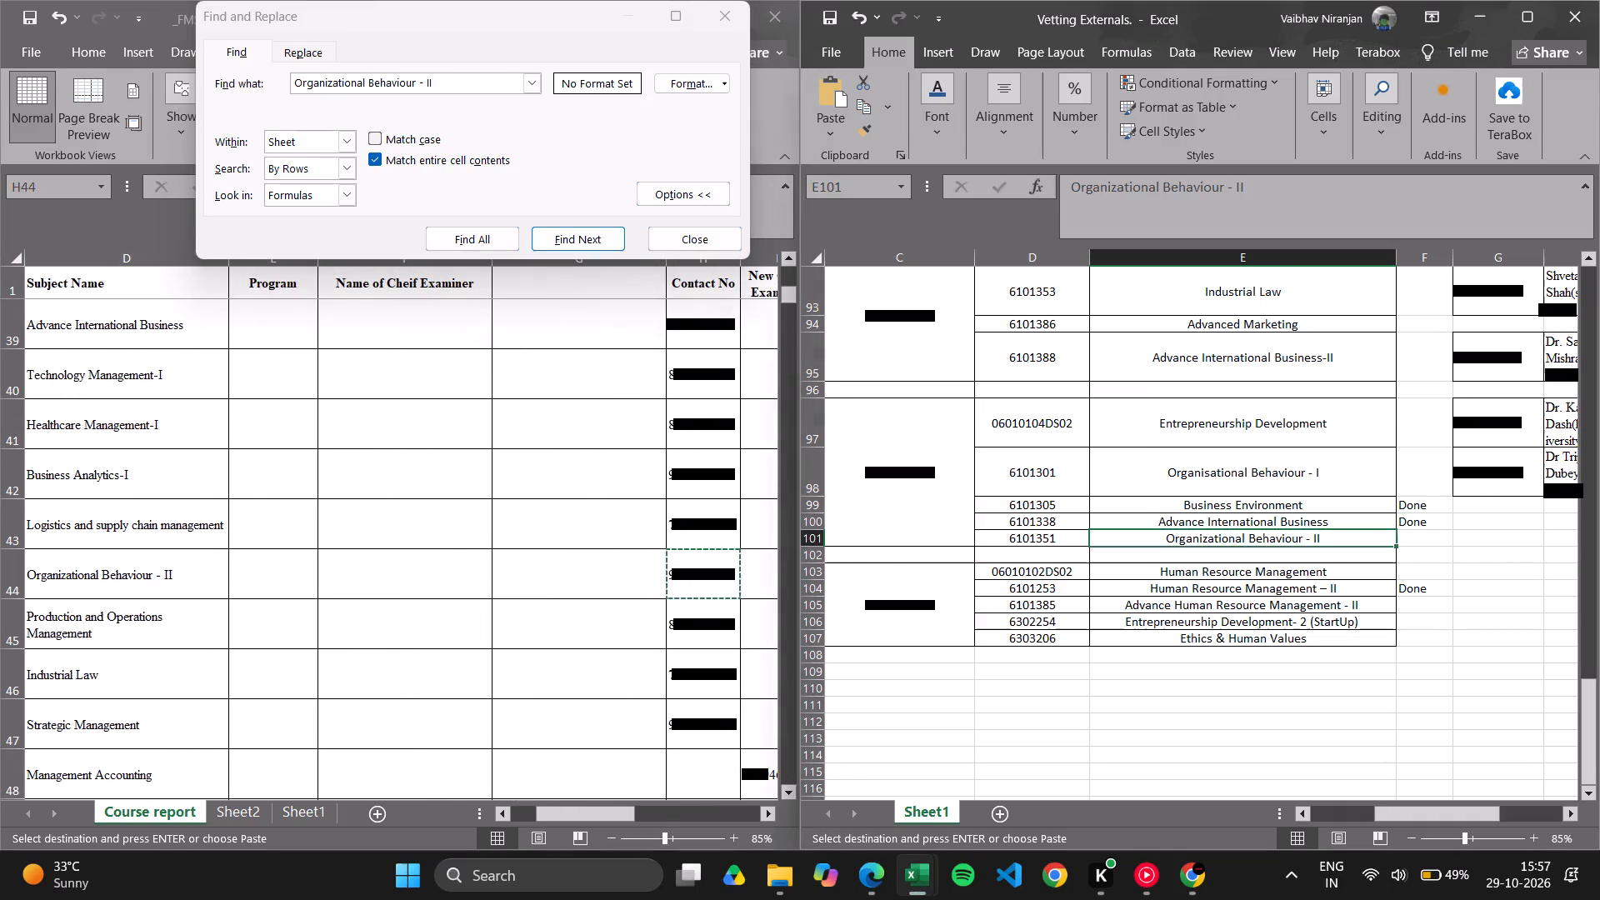
{"action": "left_click", "coordinate": [1478, 538]}
{"action": "key", "text": "ctrl+v"}
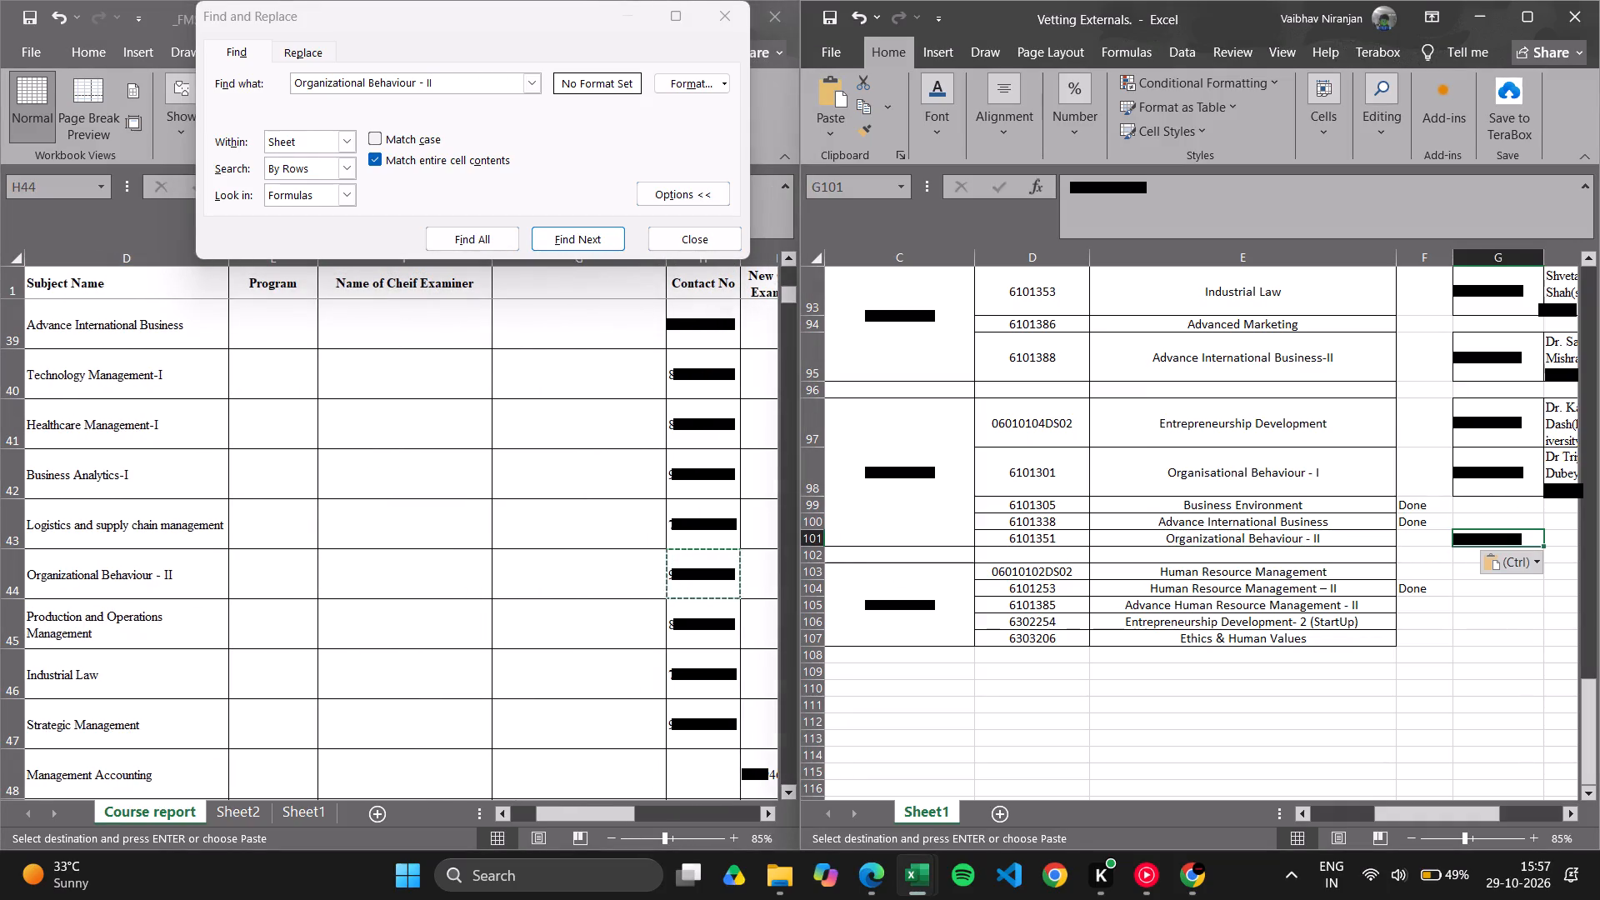
Copy the Organizational Behaviour - II examiner's name and e-mail entry from cell L44 of the Course report into cell H101 of the vetting sheet.
{"action": "left_click", "coordinate": [647, 557]}
{"action": "scroll", "coordinate": [647, 557], "scroll_direction": "left", "scroll_amount": 5}
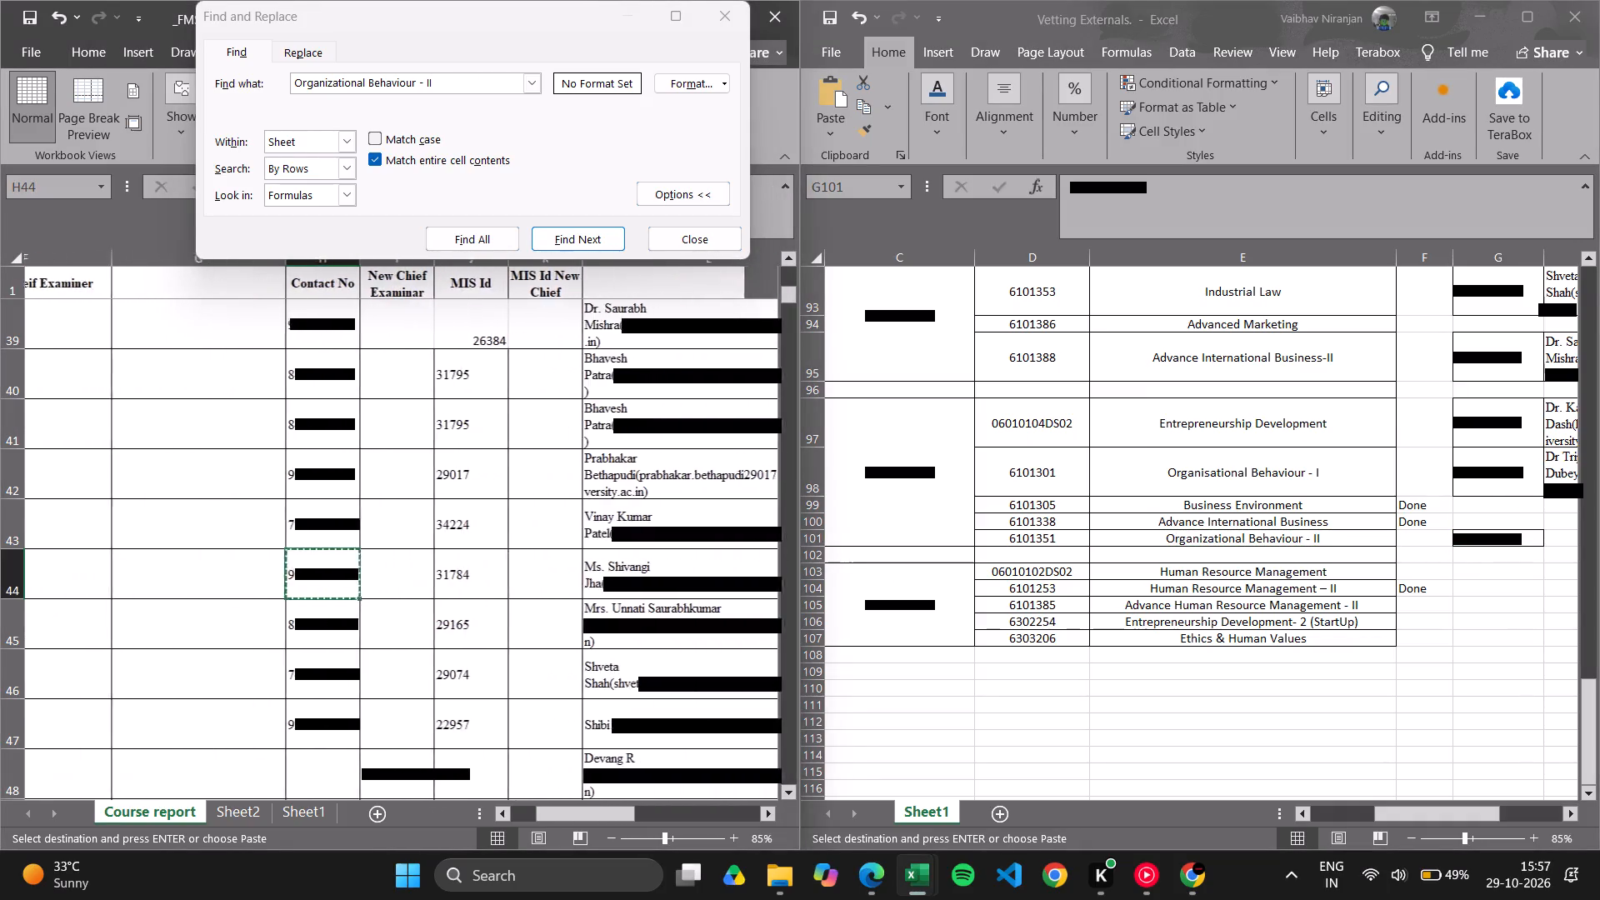
{"action": "left_click", "coordinate": [690, 576]}
{"action": "key", "text": "ctrl+c"}
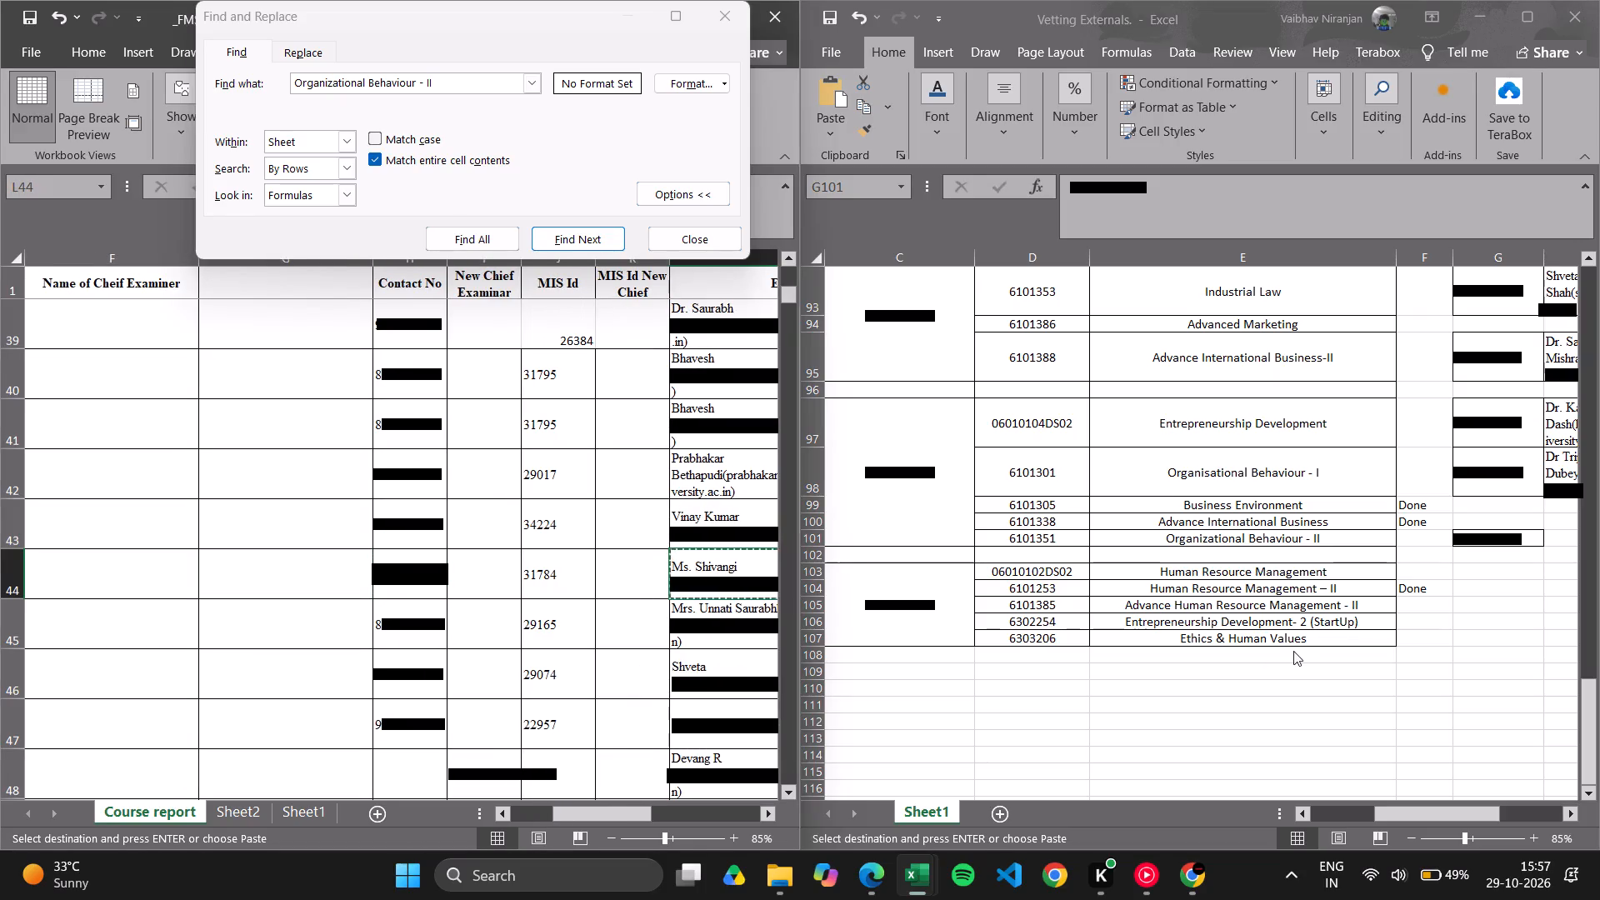
{"action": "left_click", "coordinate": [1293, 651]}
{"action": "scroll", "coordinate": [1293, 651], "scroll_direction": "left", "scroll_amount": 5}
{"action": "left_click", "coordinate": [1327, 539]}
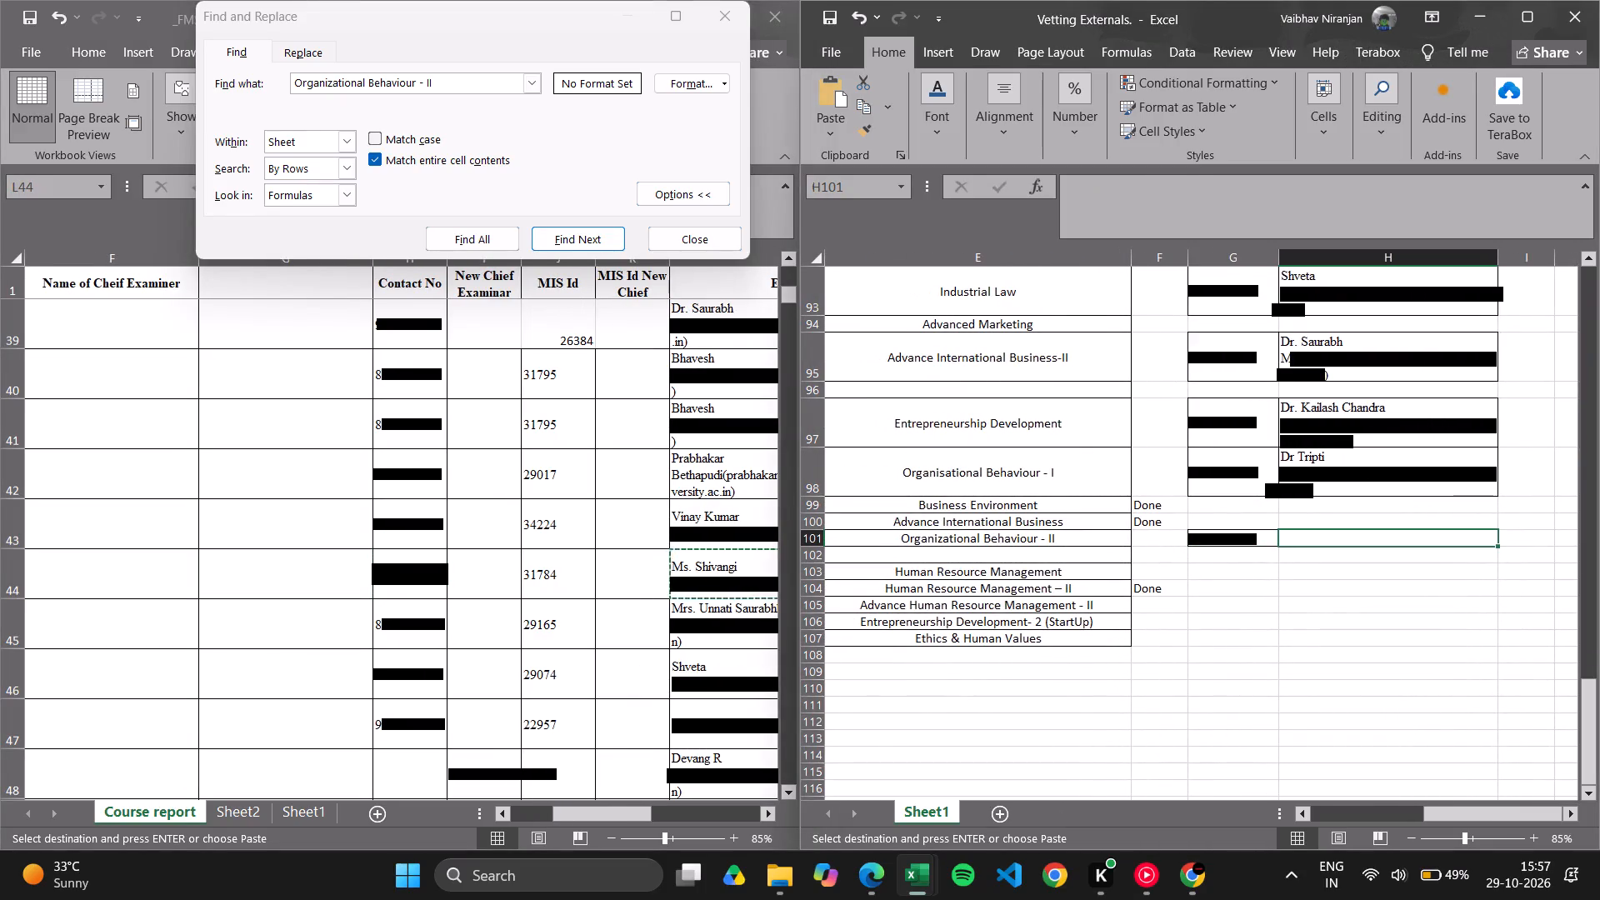
{"action": "key", "text": "ctrl+v"}
Search the Course report for subject code 06010102DS02, copied from the Human Resource Management row's cell D103 of the vetting sheet.
{"action": "left_click", "coordinate": [1186, 615]}
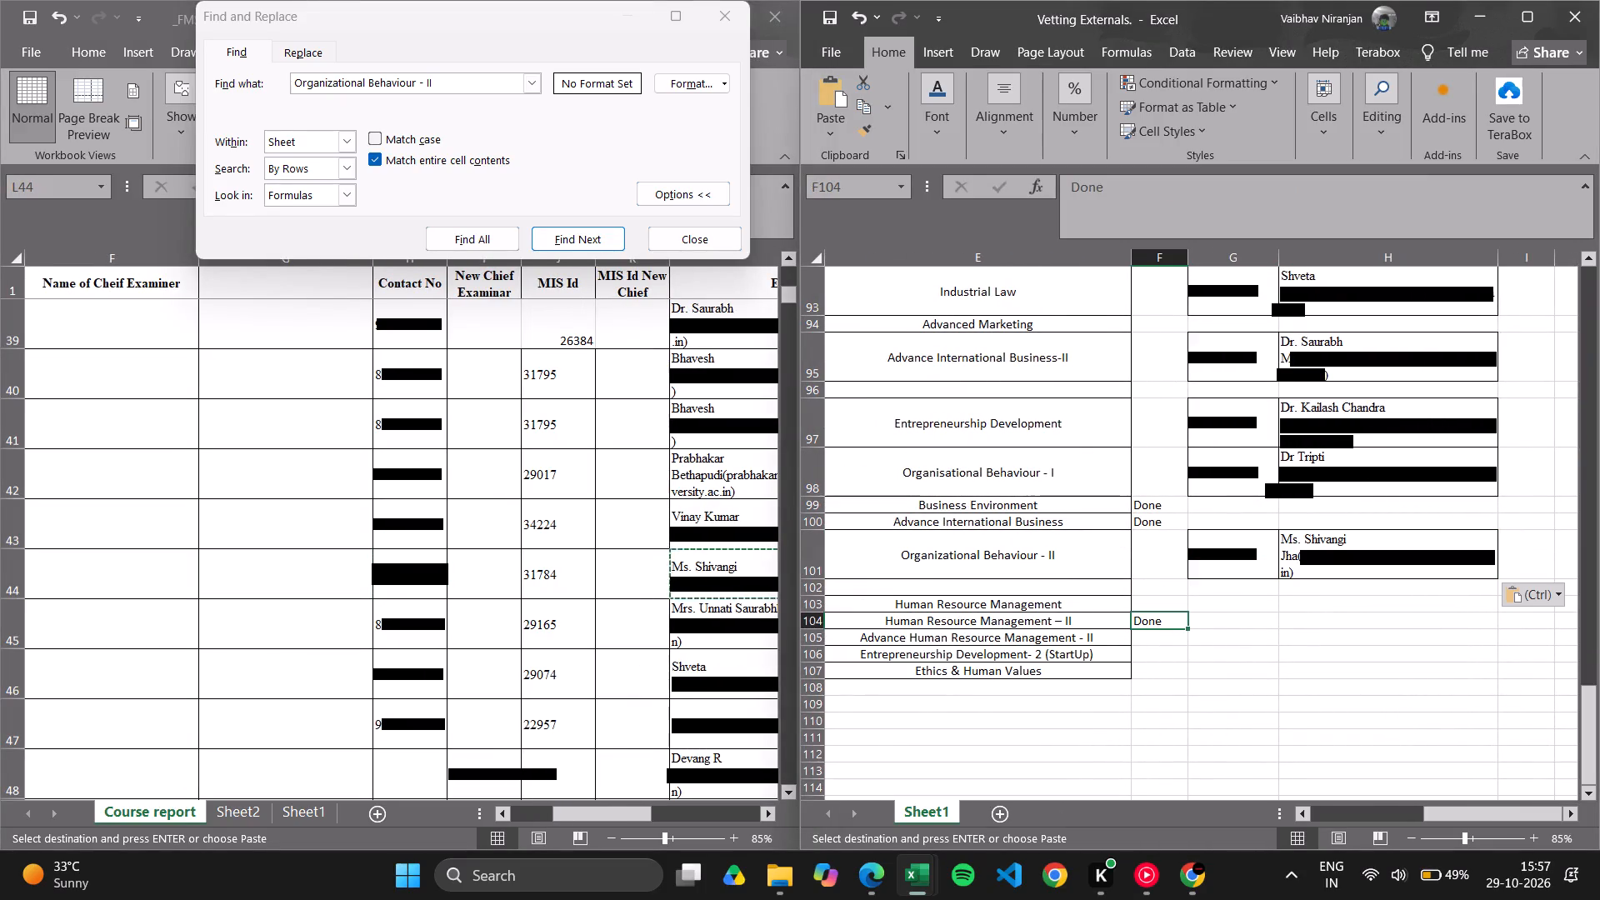
{"action": "left_click", "coordinate": [1031, 603]}
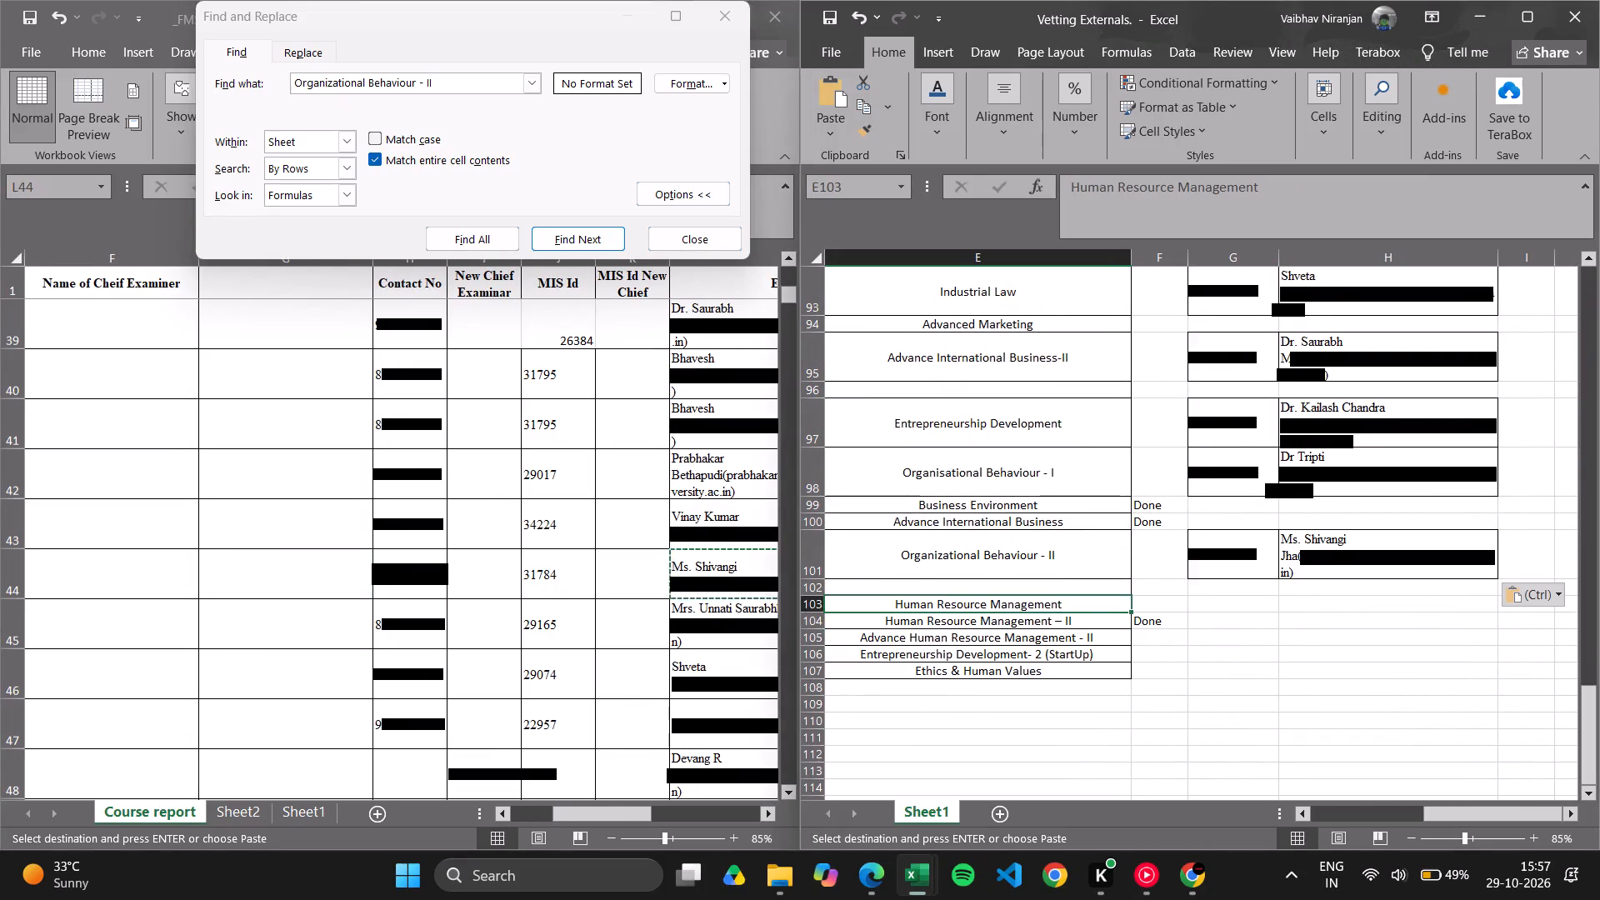
{"action": "left_click", "coordinate": [962, 642]}
{"action": "scroll", "coordinate": [962, 642], "scroll_direction": "right", "scroll_amount": 4}
{"action": "left_click", "coordinate": [1006, 602]}
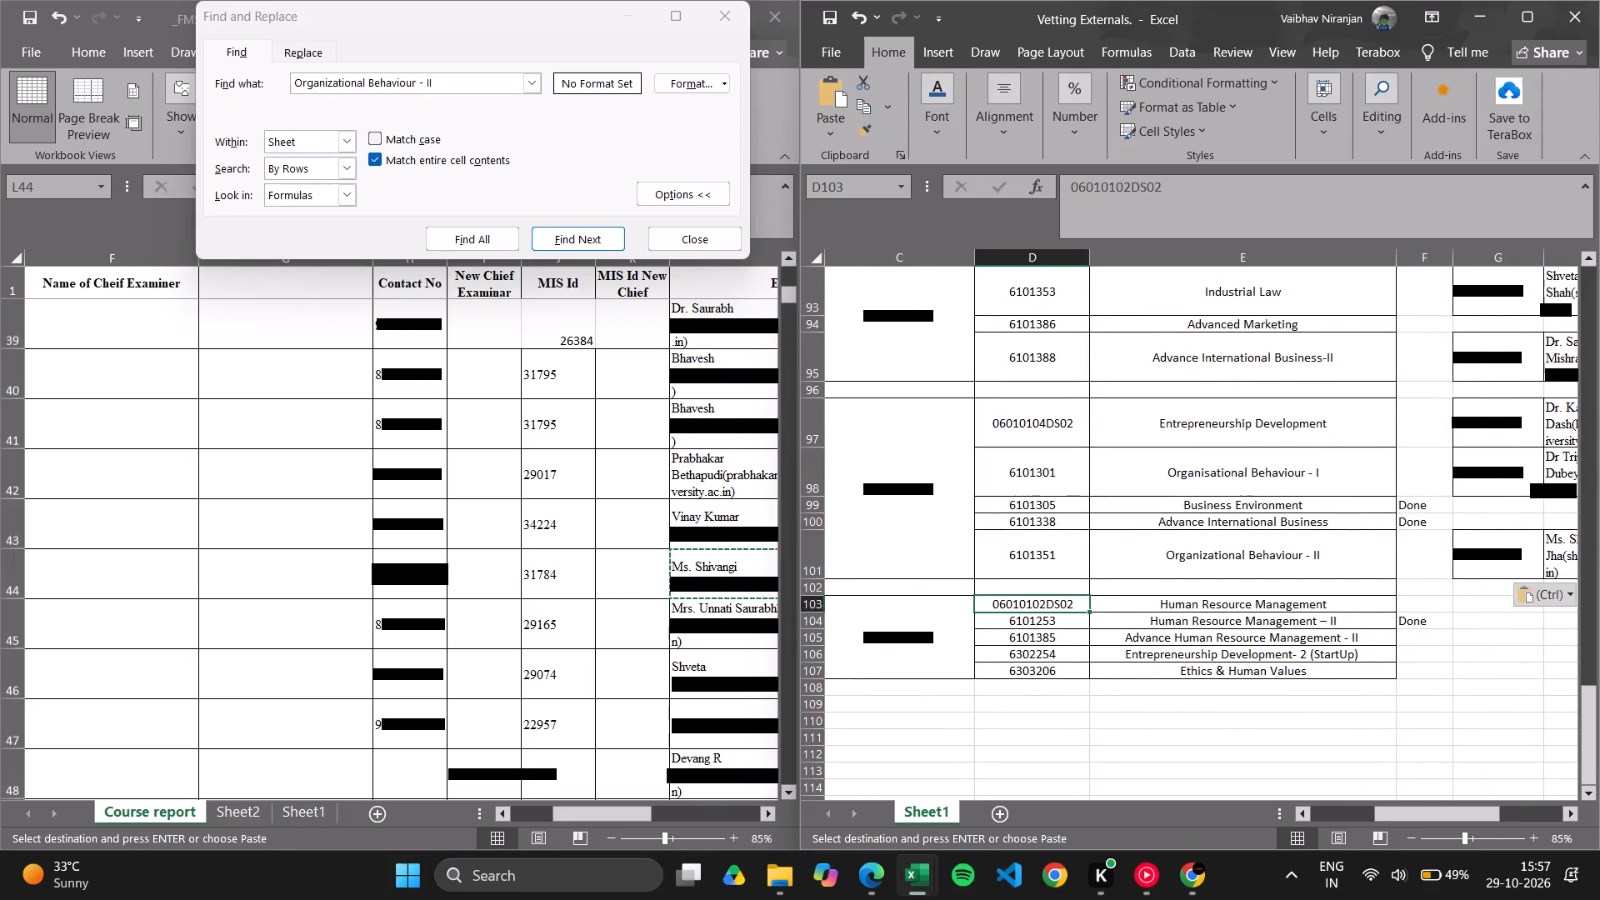
{"action": "key", "text": "ctrl+c"}
{"action": "left_click", "coordinate": [572, 502]}
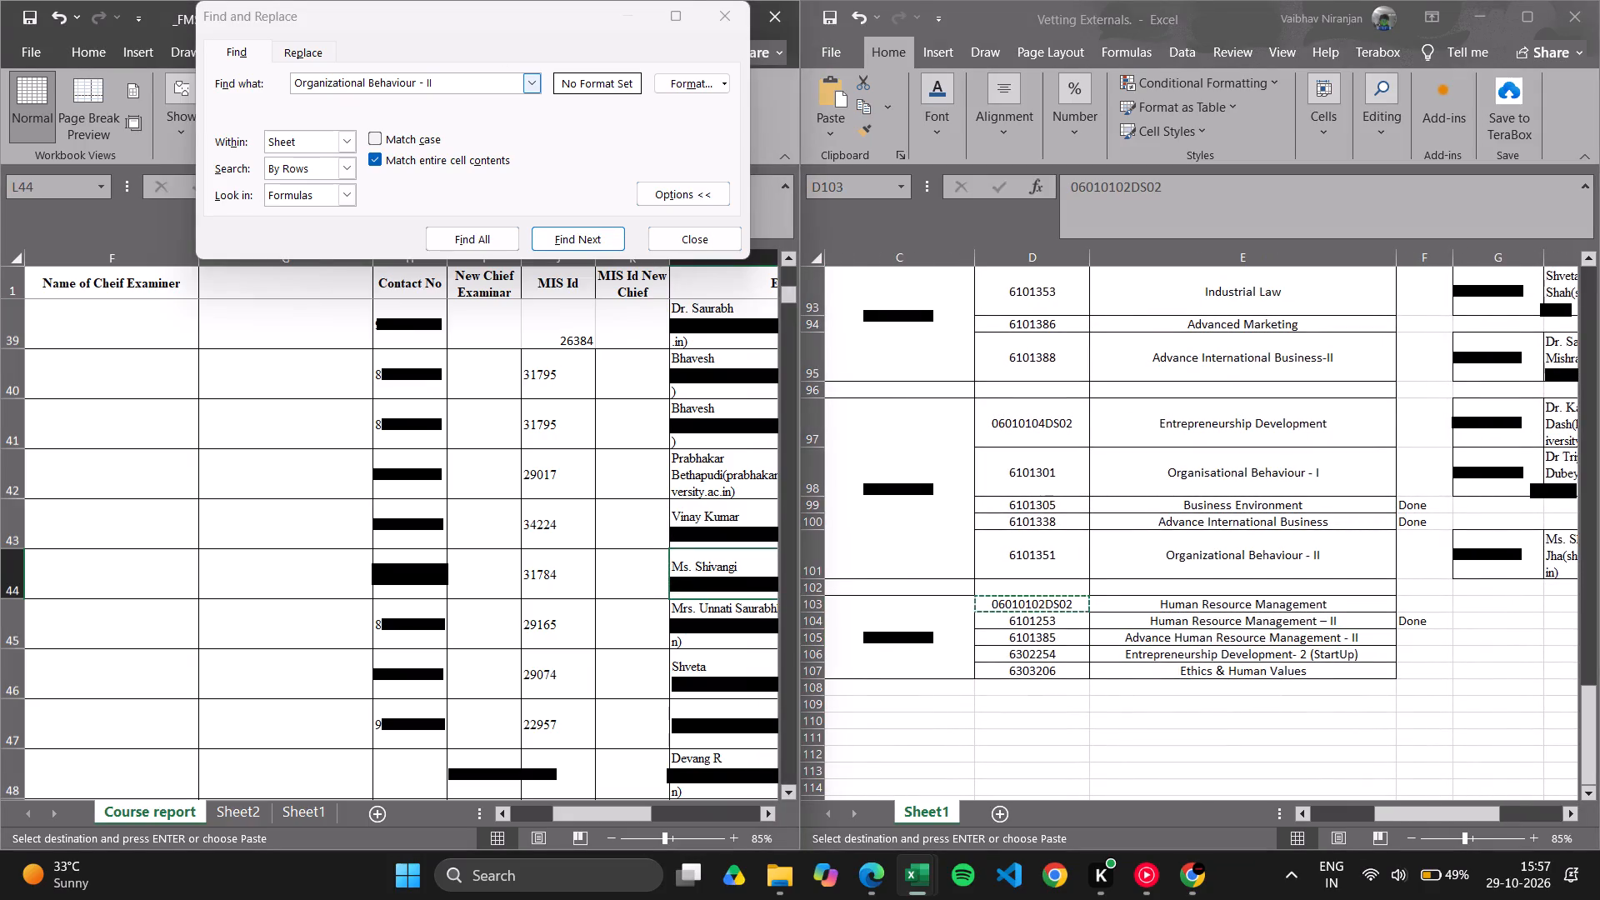
{"action": "double_click", "coordinate": [470, 82]}
{"action": "triple_click", "coordinate": [470, 82]}
{"action": "left_click_drag", "start_coordinate": [470, 82], "coordinate": [273, 92]}
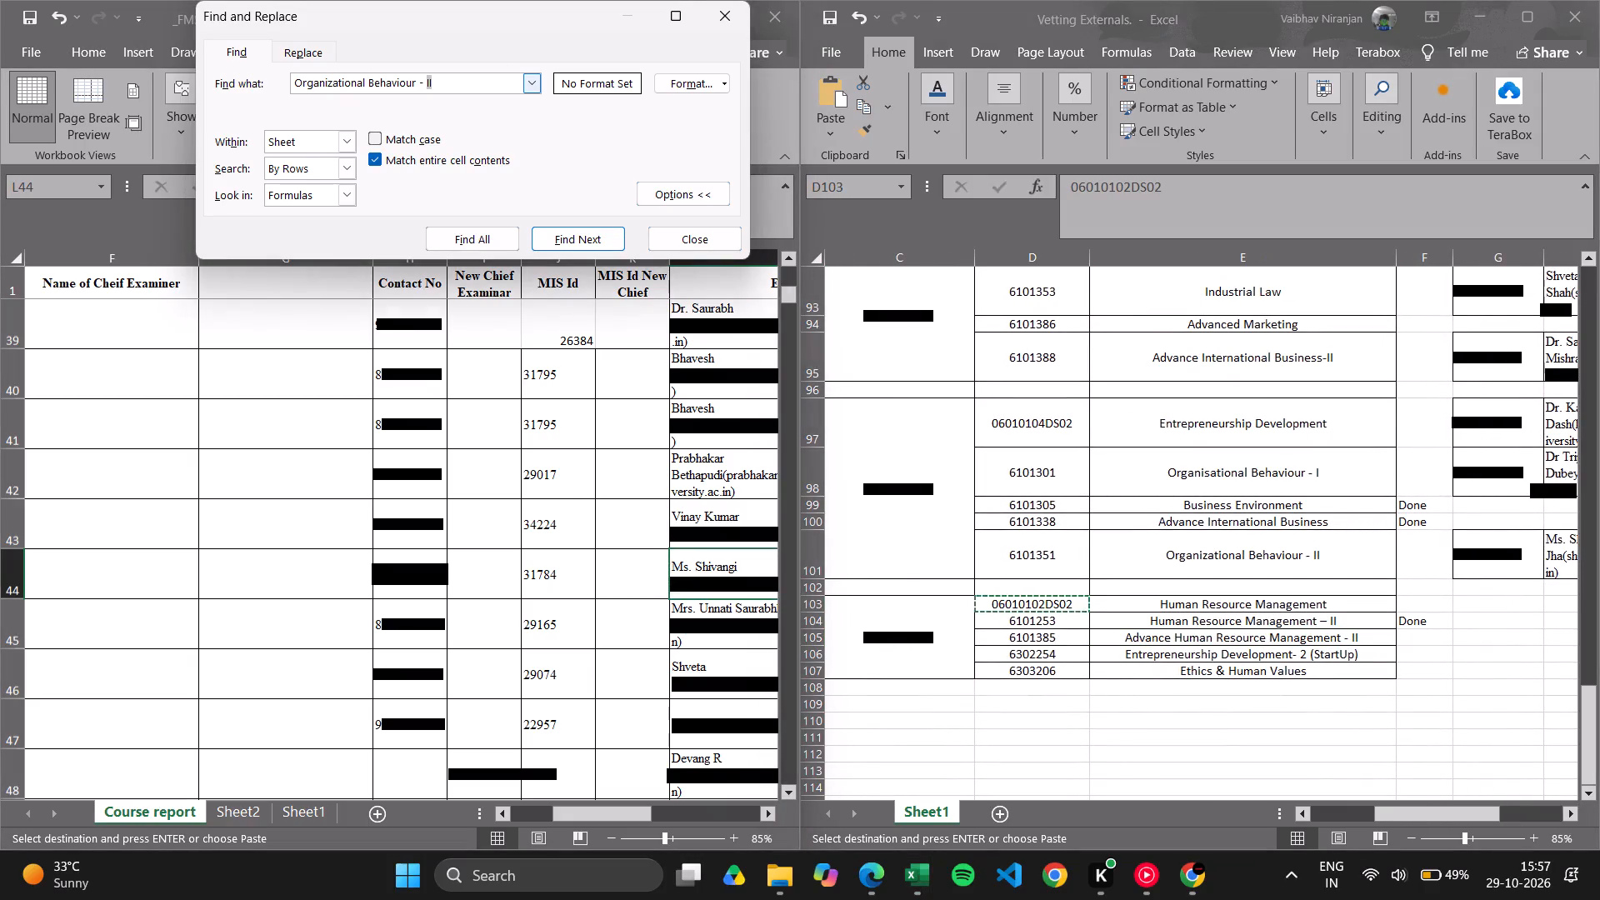
{"action": "left_click_drag", "start_coordinate": [273, 92], "coordinate": [291, 73]}
{"action": "key", "text": "ctrl+v"}
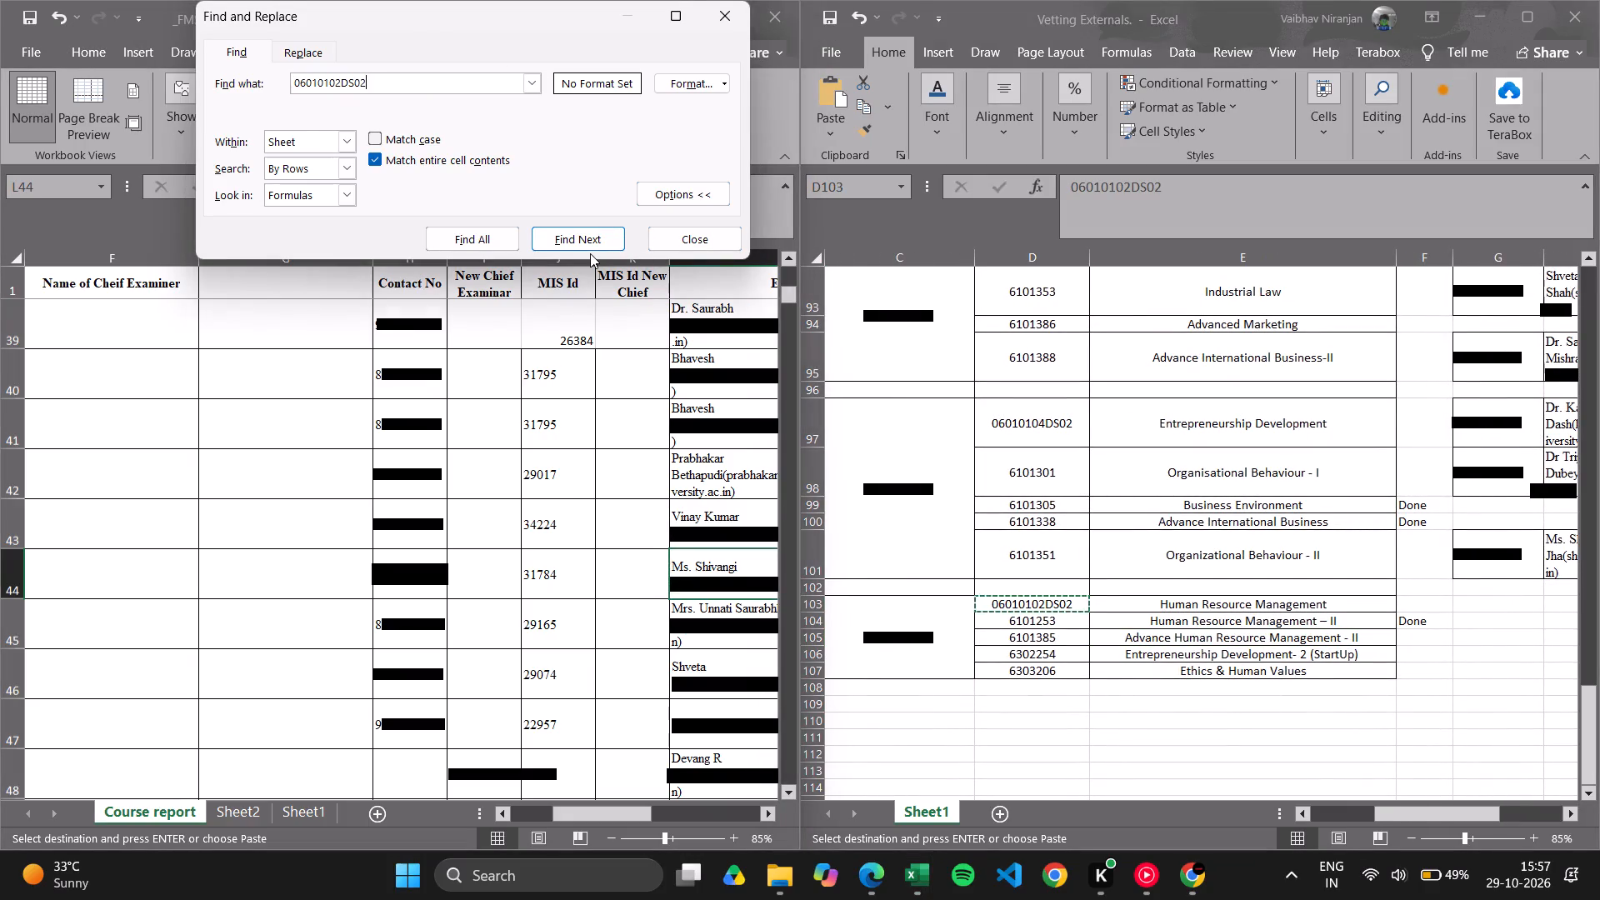
{"action": "left_click", "coordinate": [580, 241]}
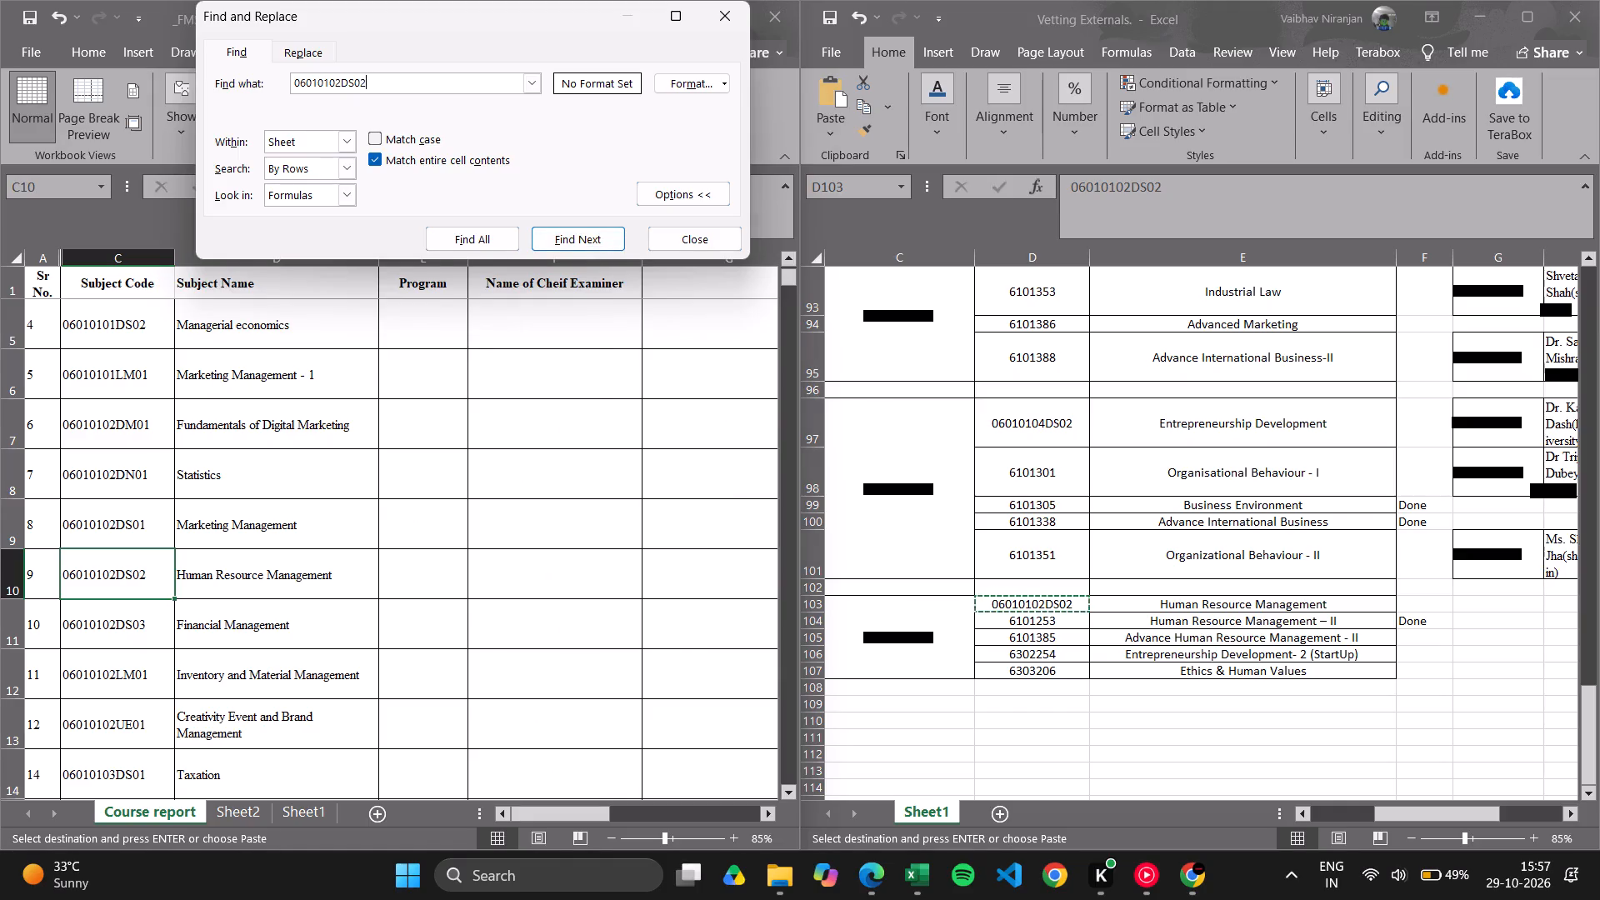
Copy the Human Resource Management examiner's contact number from cell H10 of the Course report into cell G103 of the vetting sheet.
{"action": "left_click", "coordinate": [485, 585]}
{"action": "scroll", "coordinate": [485, 585], "scroll_direction": "left", "scroll_amount": 4}
{"action": "left_click", "coordinate": [494, 585]}
{"action": "key", "text": "ctrl+c"}
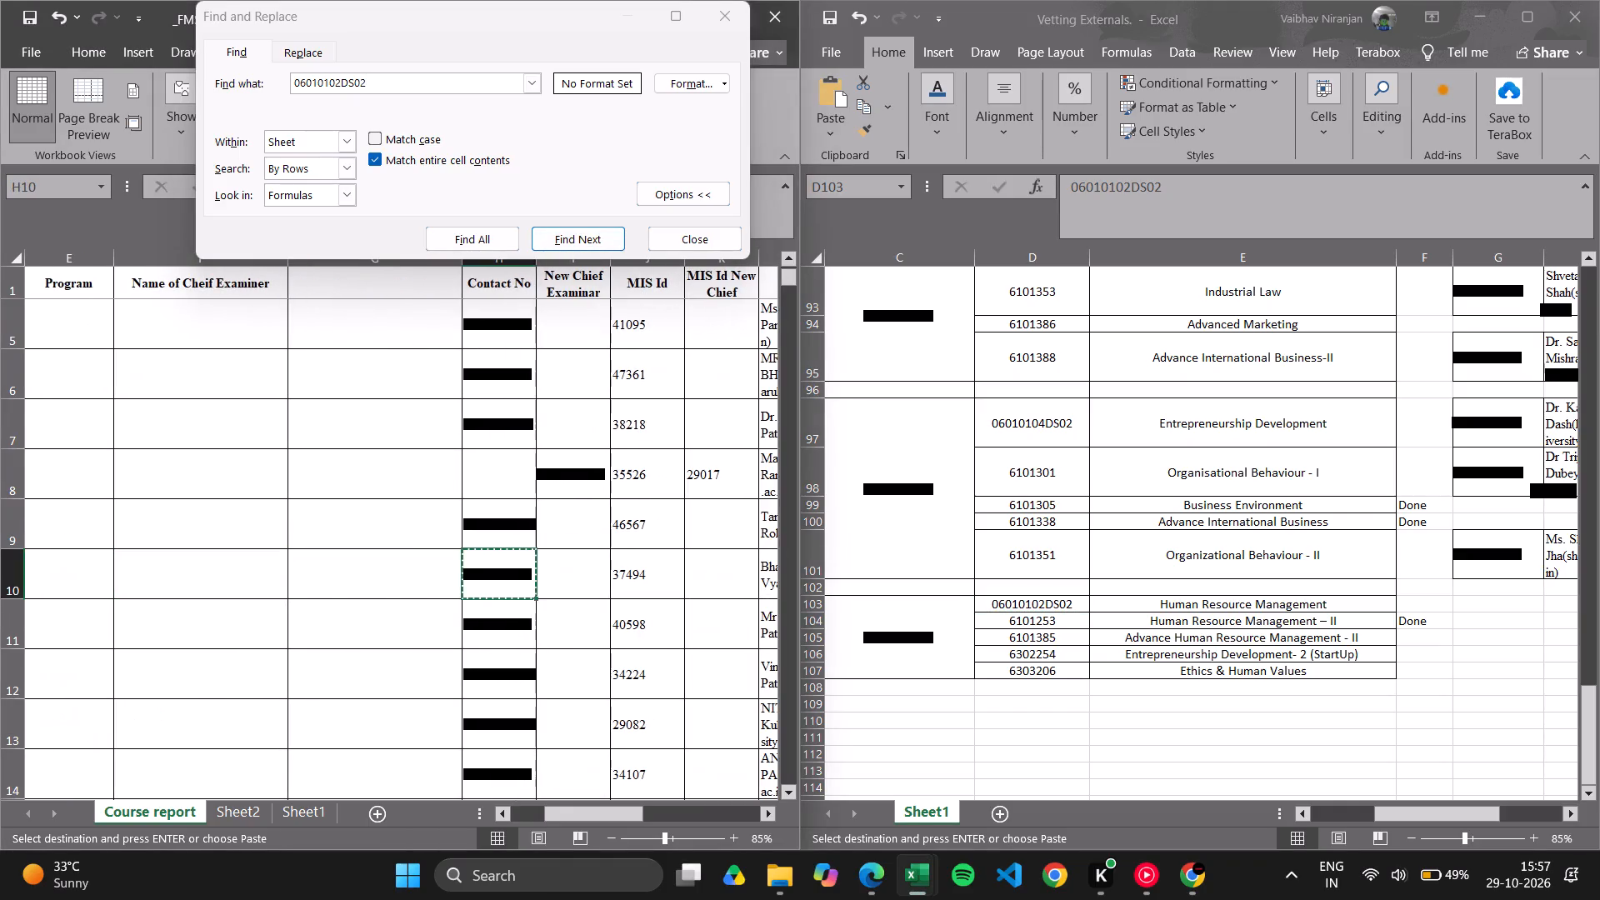
{"action": "left_click", "coordinate": [1477, 598]}
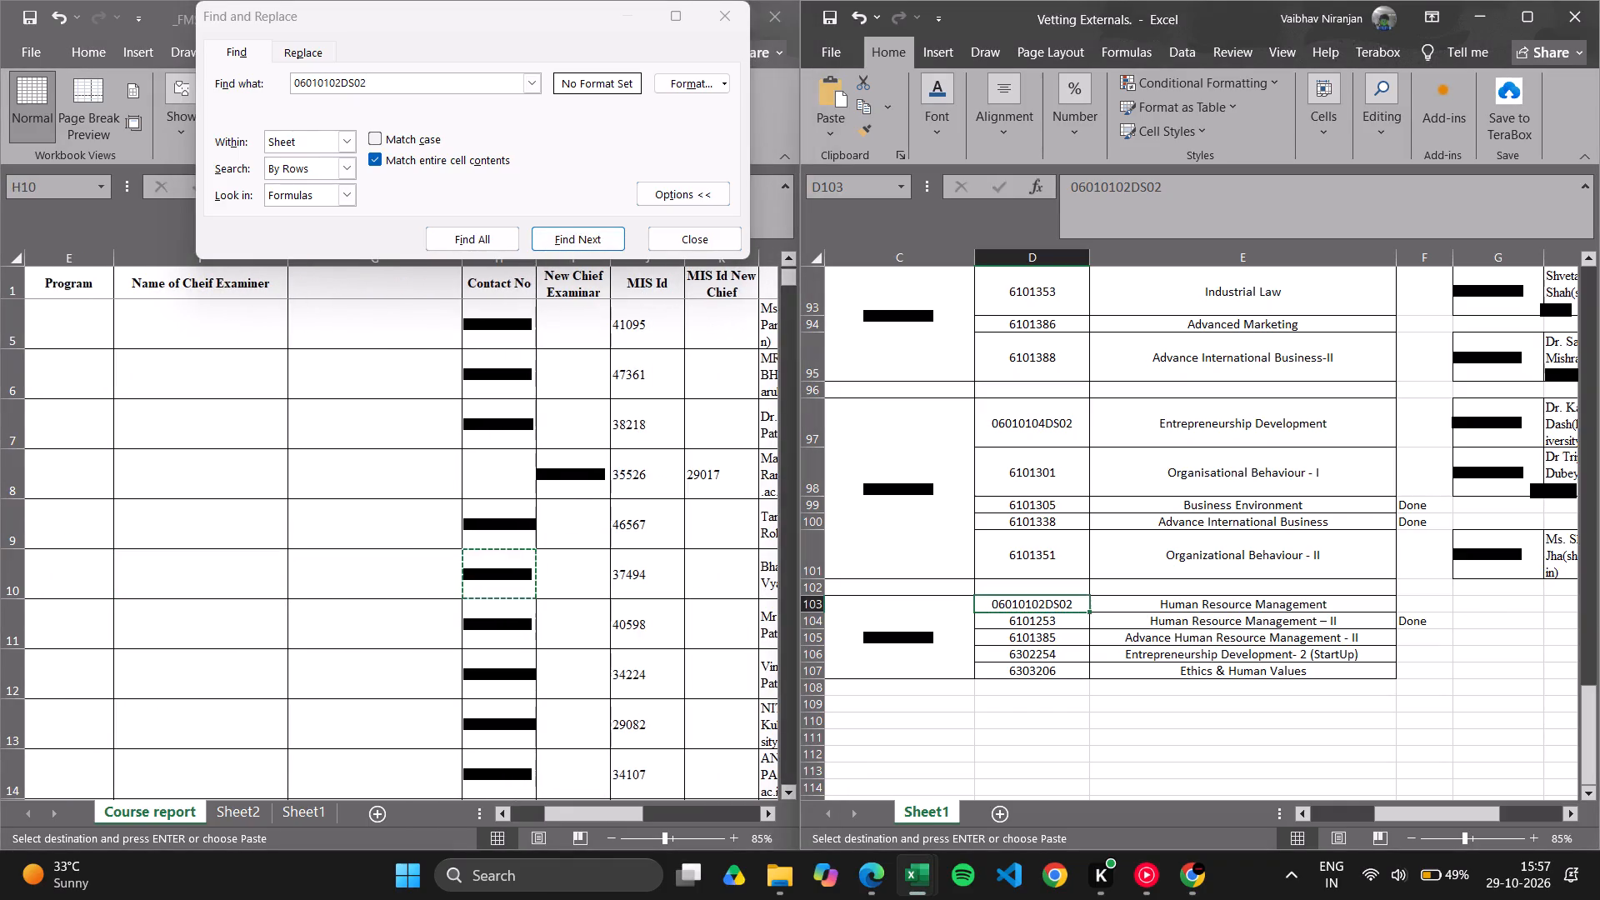
{"action": "left_click", "coordinate": [1479, 604]}
{"action": "key", "text": "ctrl+v"}
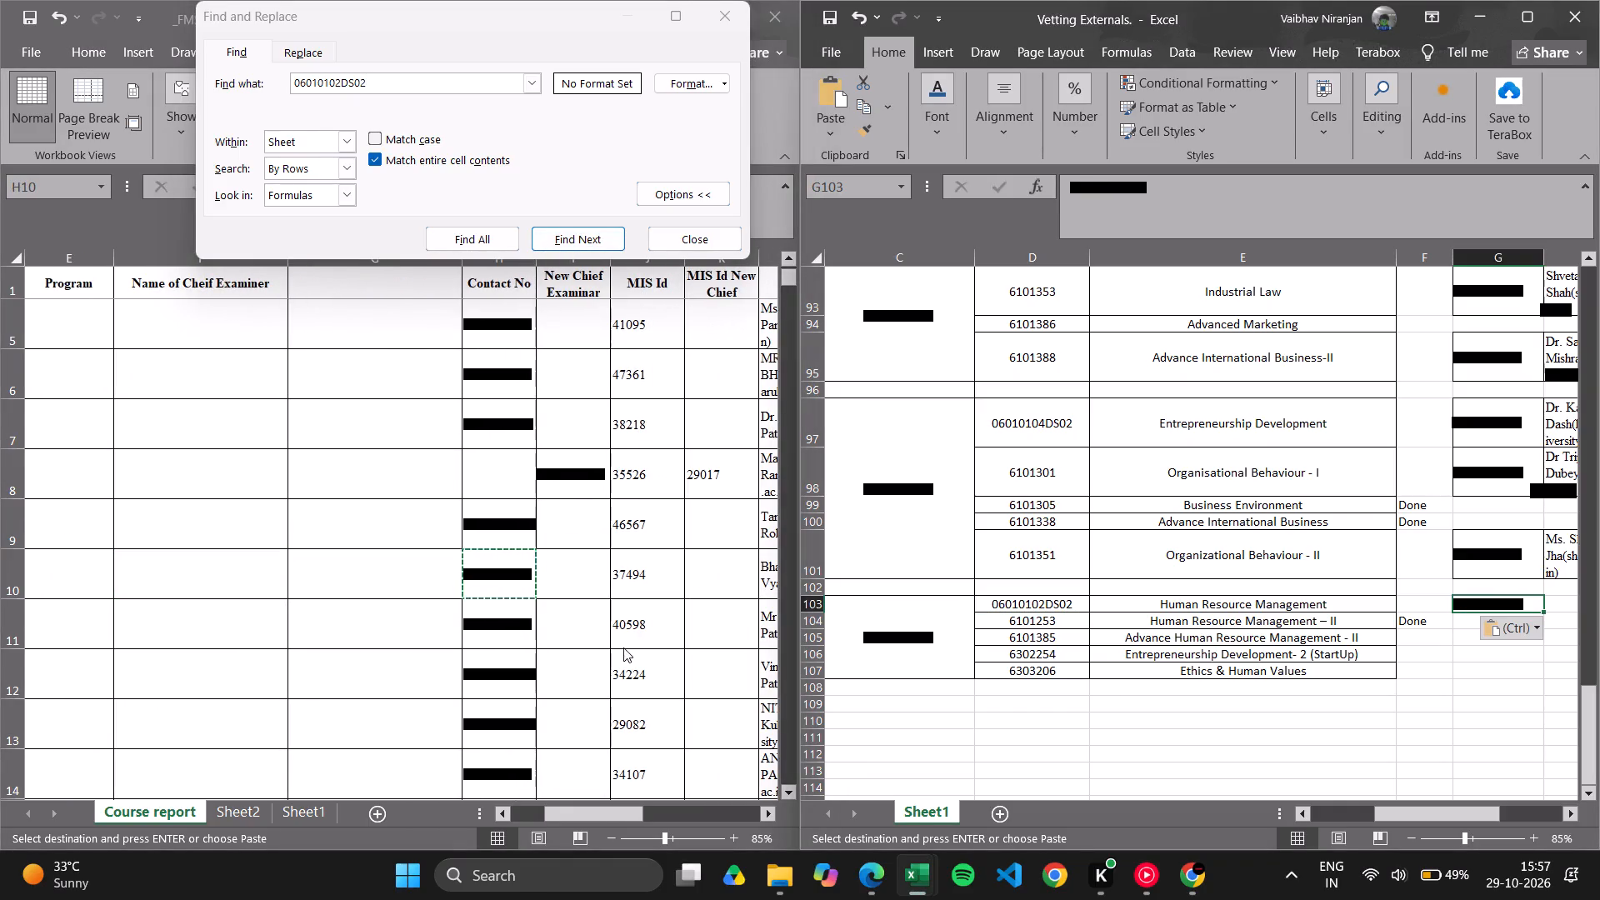
Copy the Human Resource Management examiner's name and e-mail entry from cell L10 of the Course report into cell H103 of the vetting sheet.
{"action": "double_click", "coordinate": [769, 580]}
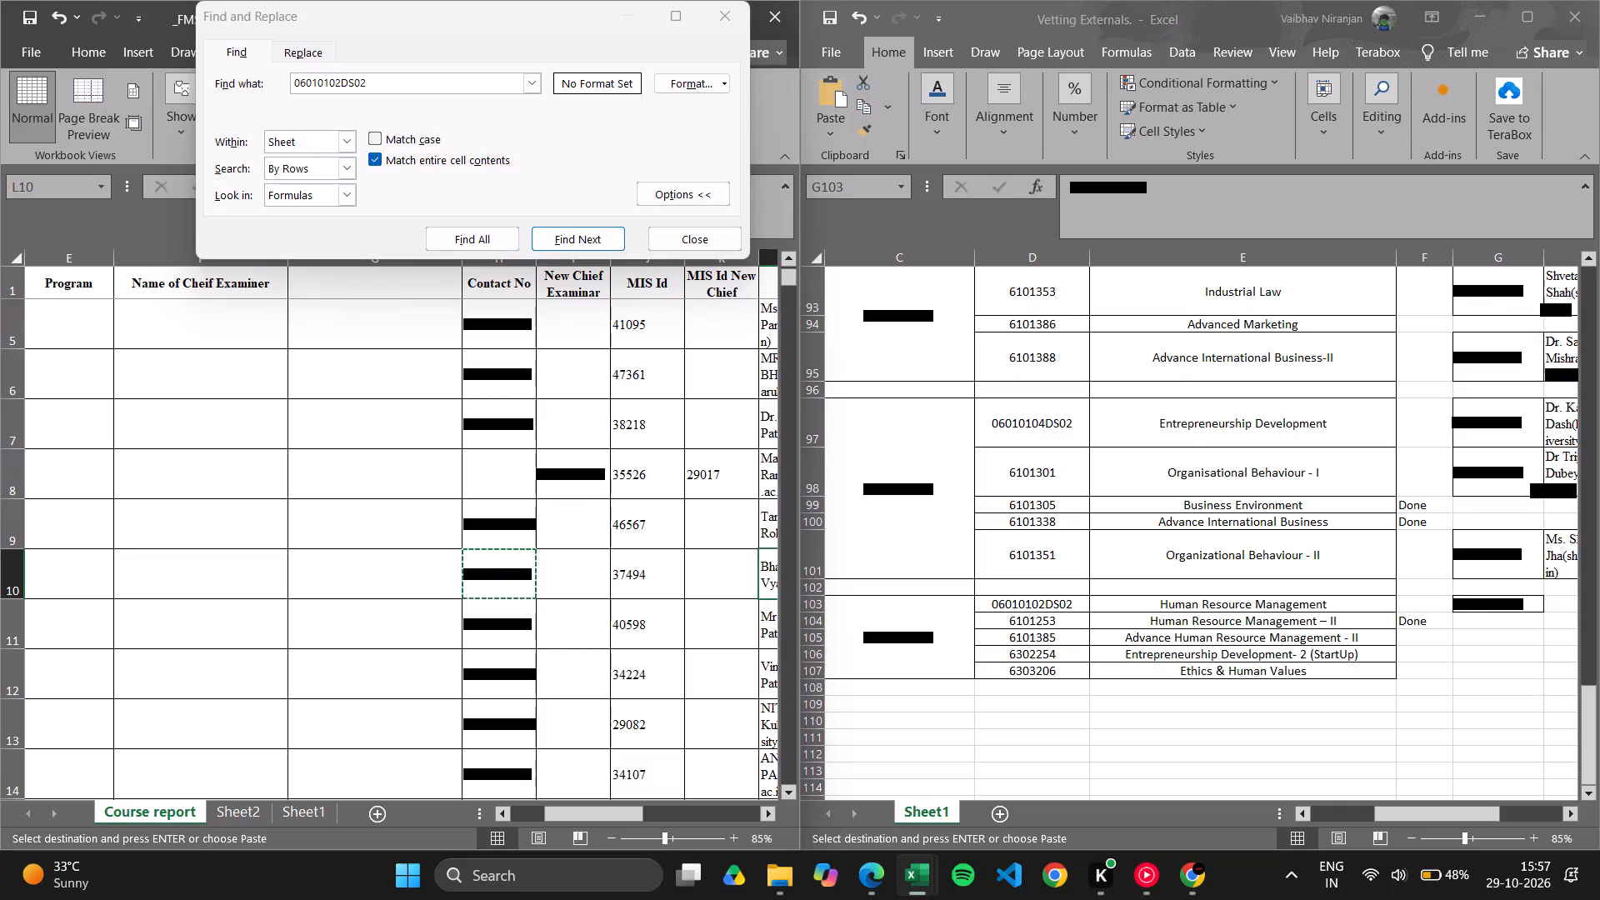
{"action": "key", "text": "ctrl+v"}
{"action": "key", "text": "ctrl+z"}
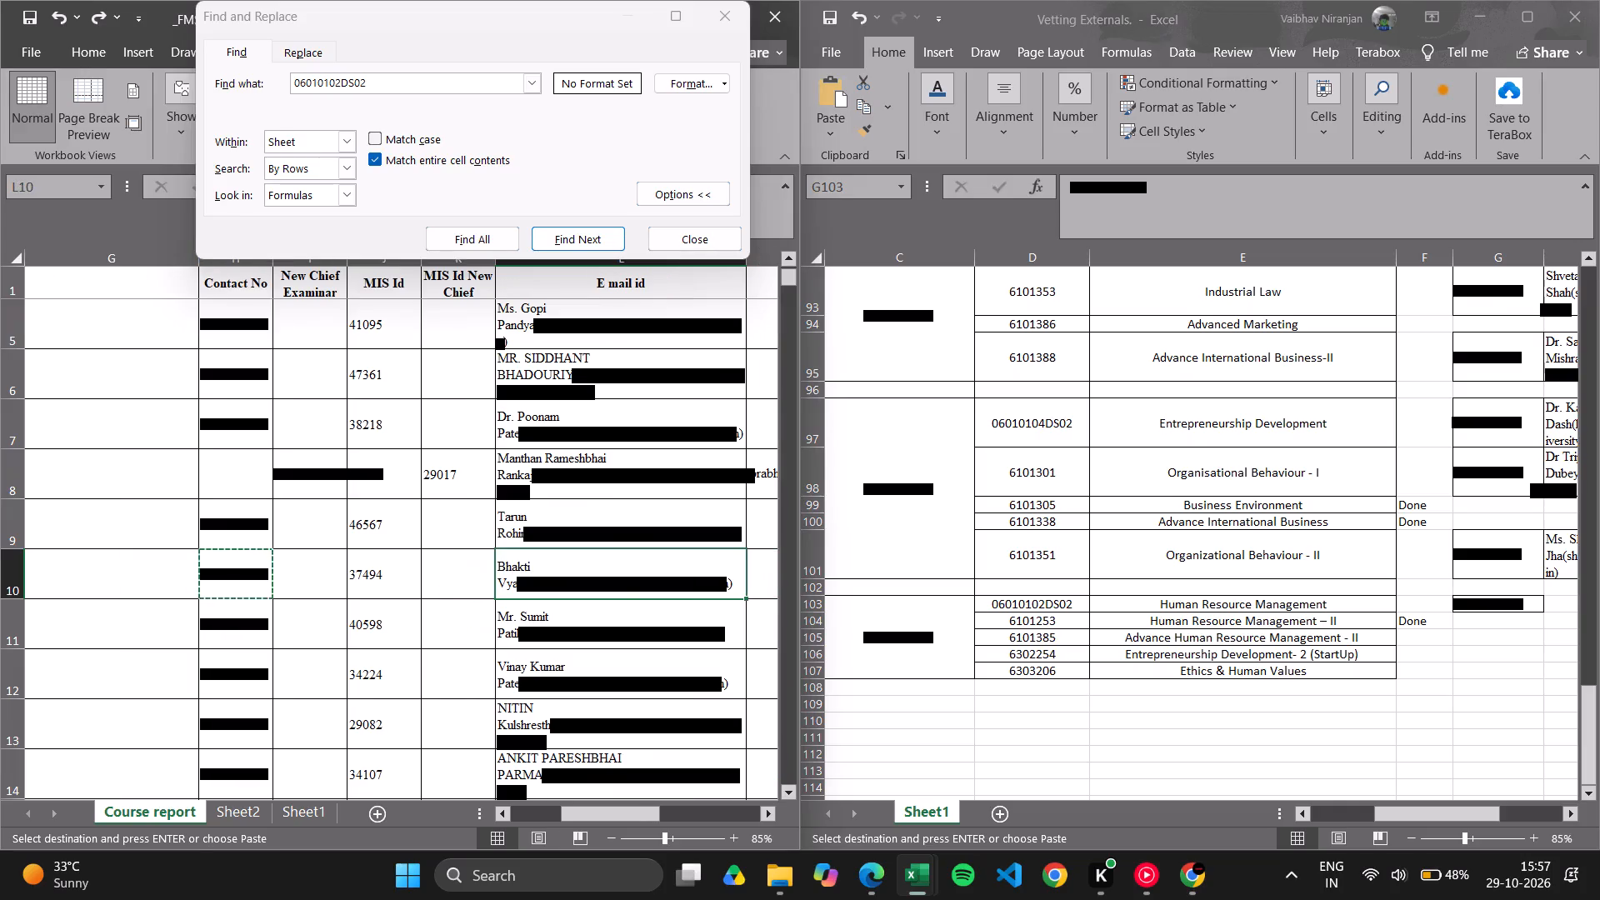
{"action": "key", "text": "ctrl+c"}
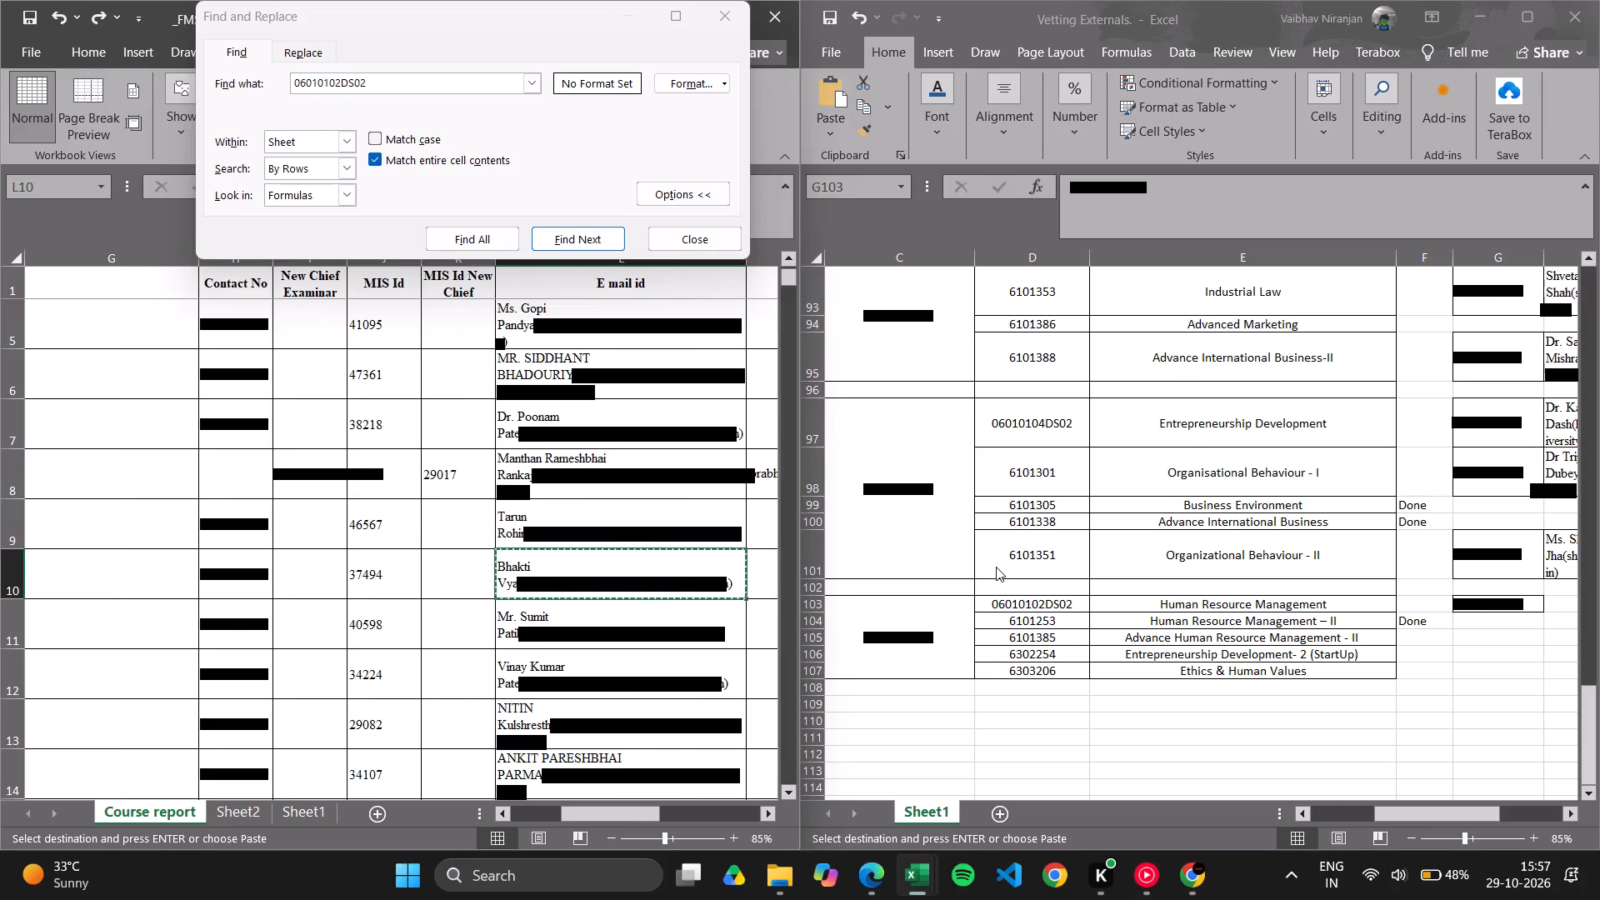
{"action": "double_click", "coordinate": [1552, 607]}
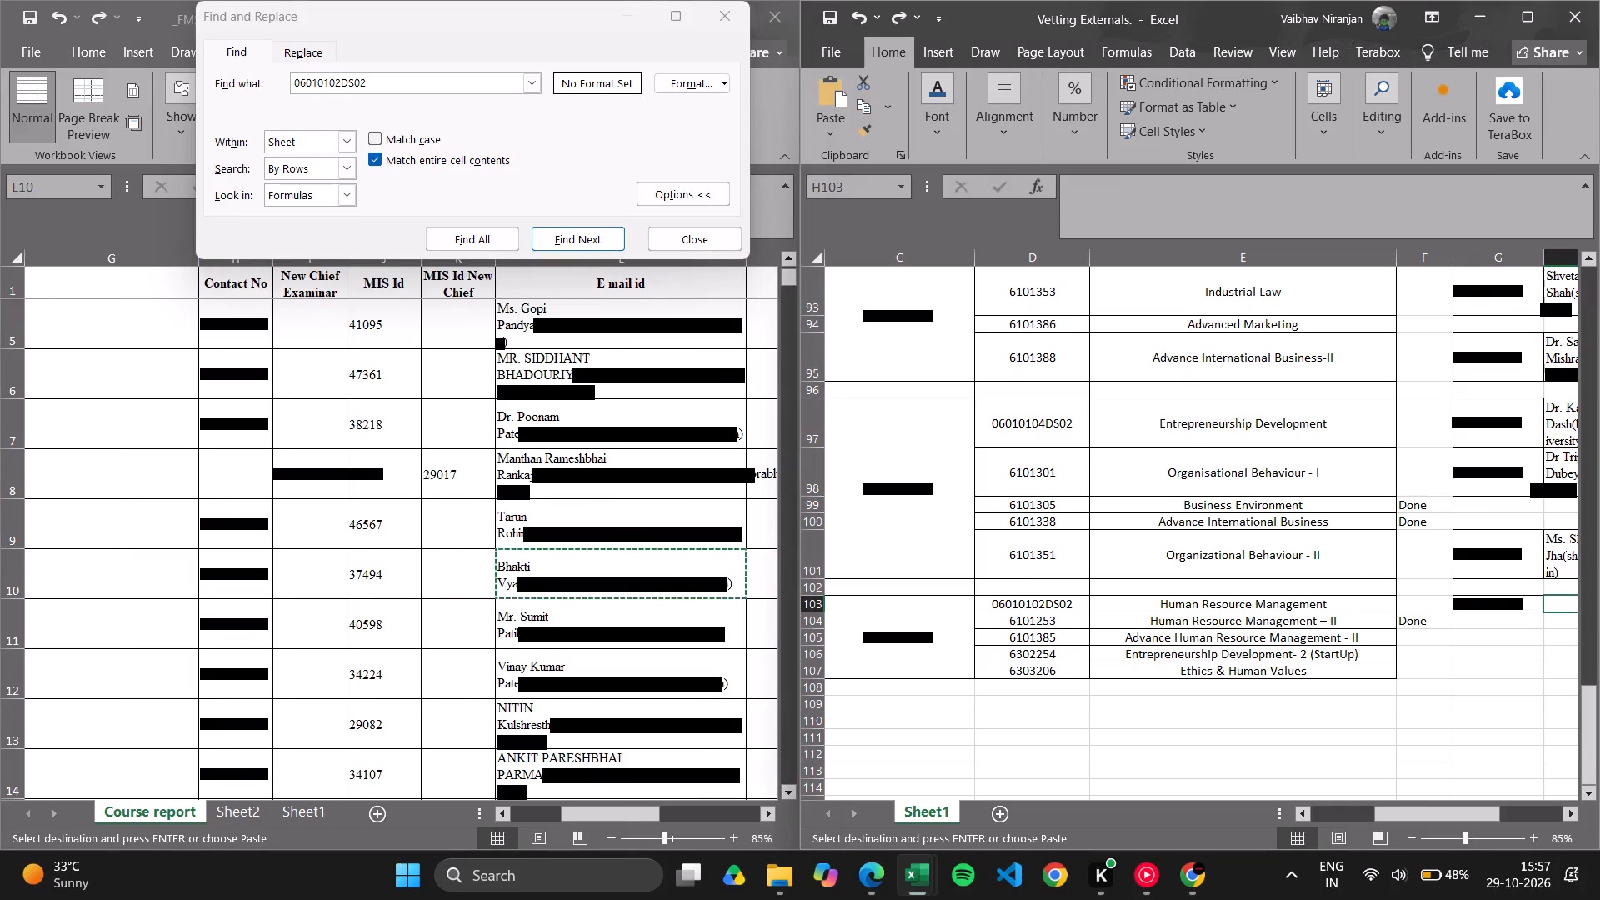
{"action": "key", "text": "ctrl+v"}
Try searching the Course report for Advance Human Resource Management - II, using the subject name copied from cell E105 of the vetting sheet.
{"action": "left_click", "coordinate": [1129, 615]}
{"action": "scroll", "coordinate": [1129, 615], "scroll_direction": "right", "scroll_amount": 5}
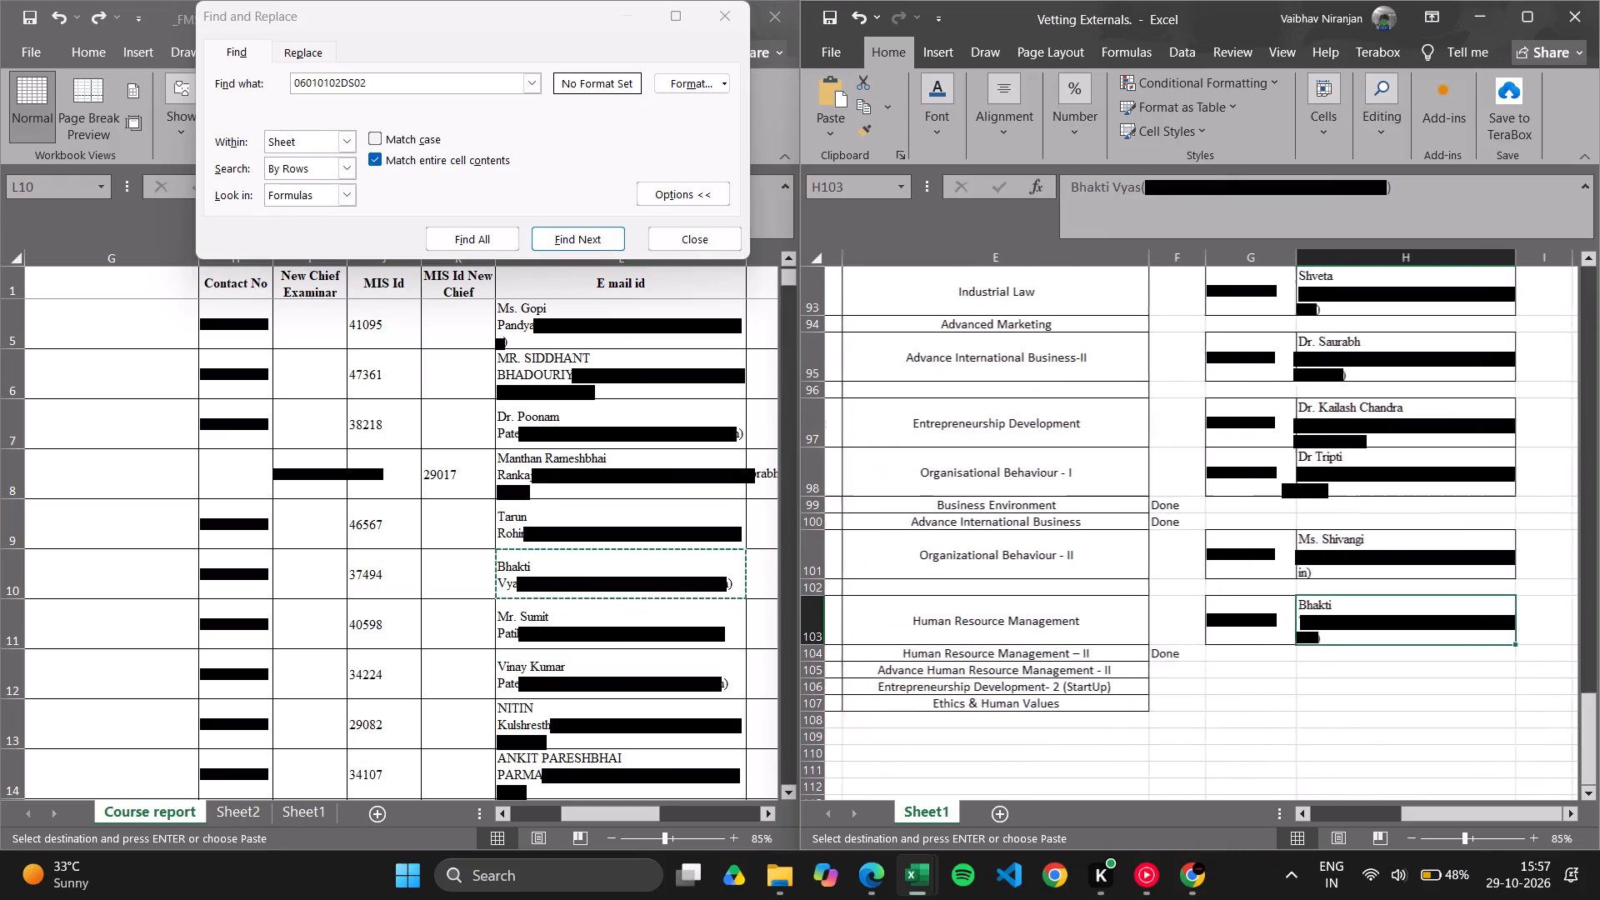
{"action": "scroll", "coordinate": [1129, 615], "scroll_direction": "right", "scroll_amount": 1}
{"action": "left_click", "coordinate": [1015, 673]}
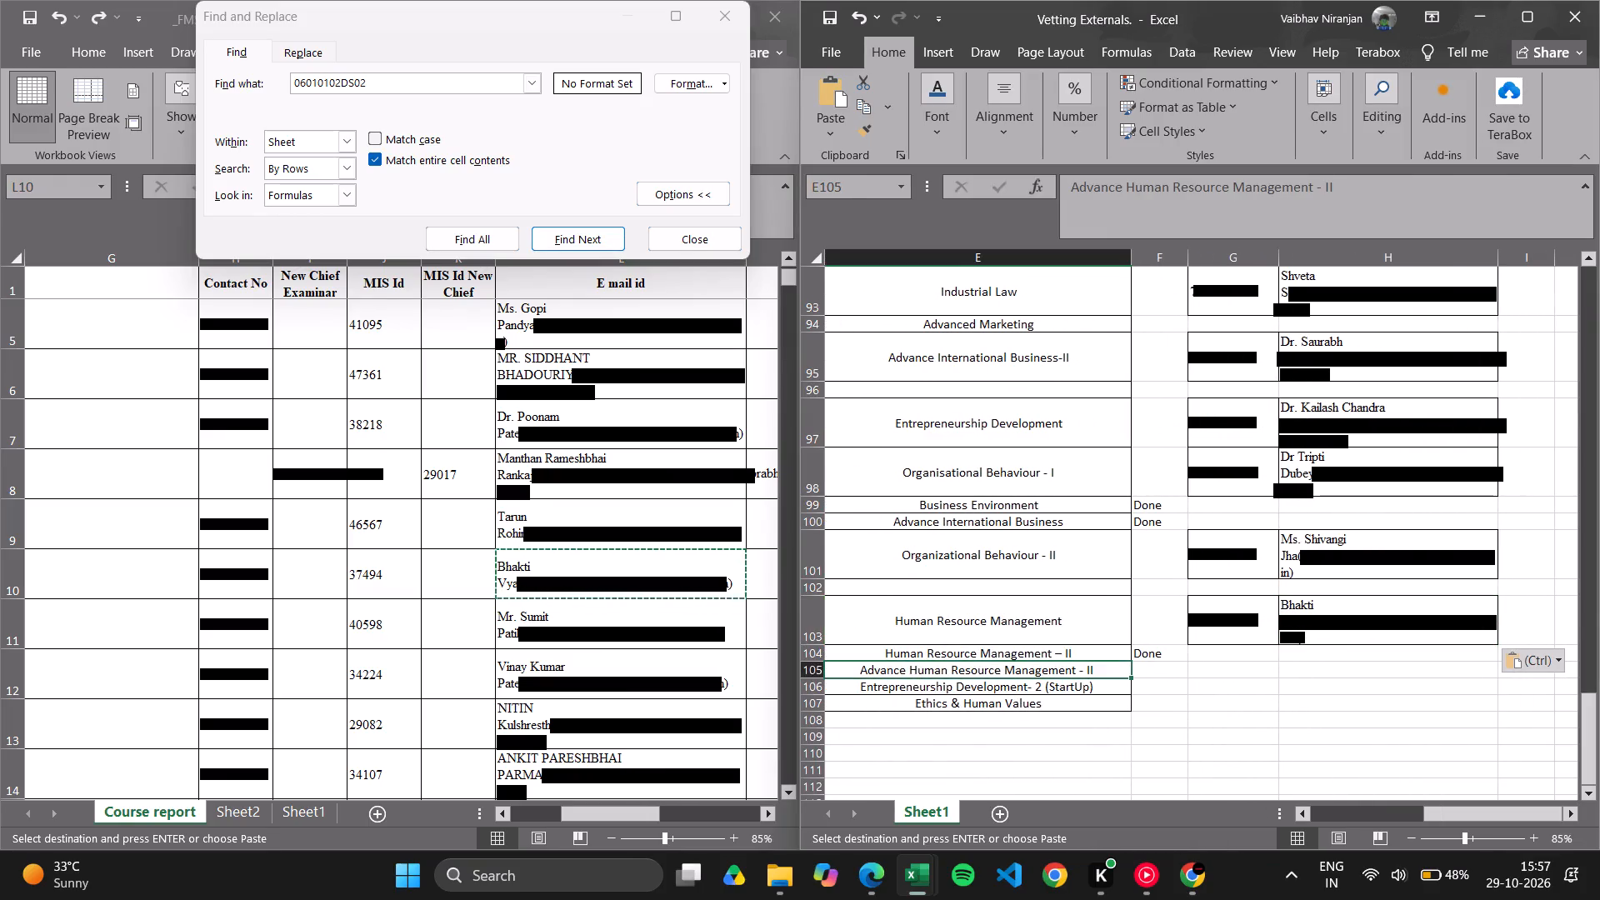
{"action": "scroll", "coordinate": [1015, 673], "scroll_direction": "right", "scroll_amount": 4}
{"action": "left_click", "coordinate": [1050, 670]}
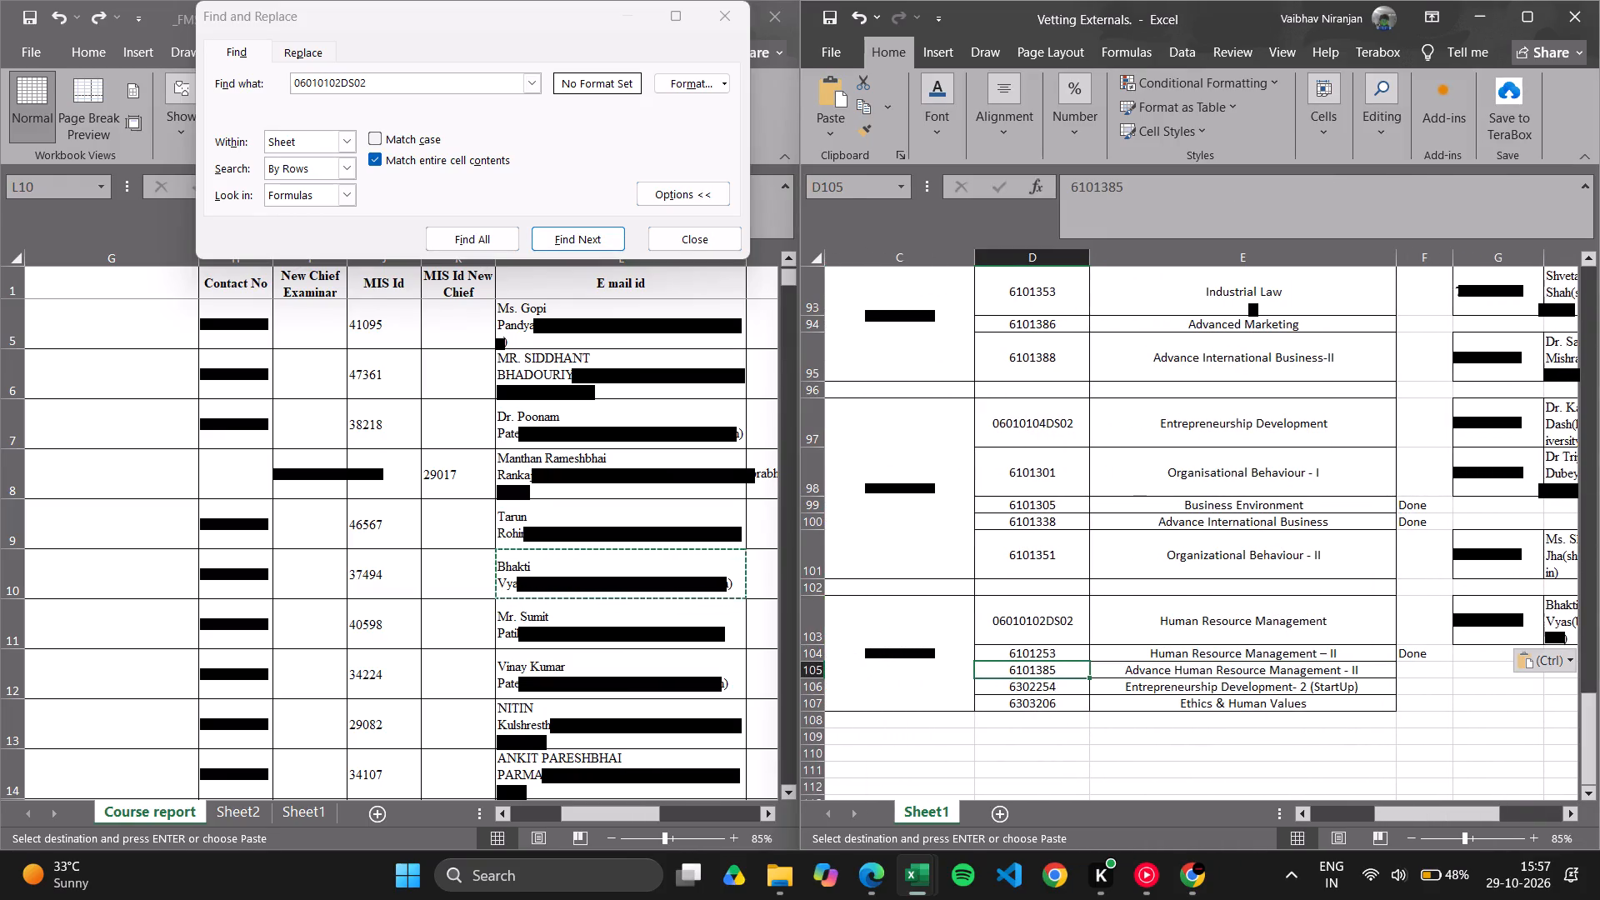
{"action": "double_click", "coordinate": [1163, 665]}
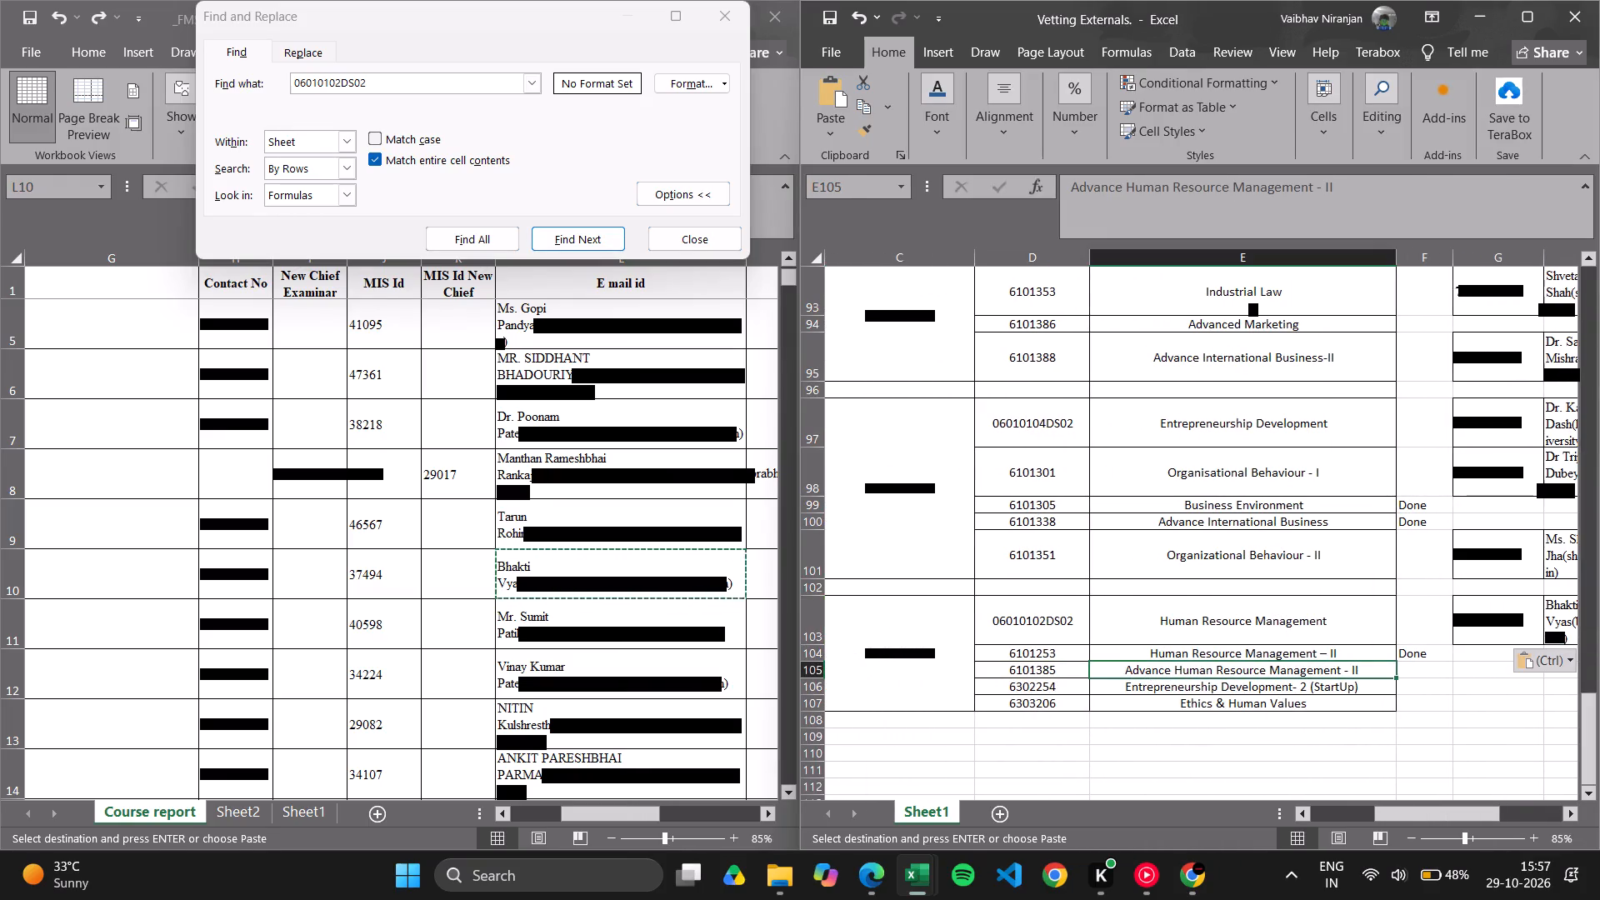
{"action": "key", "text": "ctrl+c"}
{"action": "left_click", "coordinate": [470, 439]}
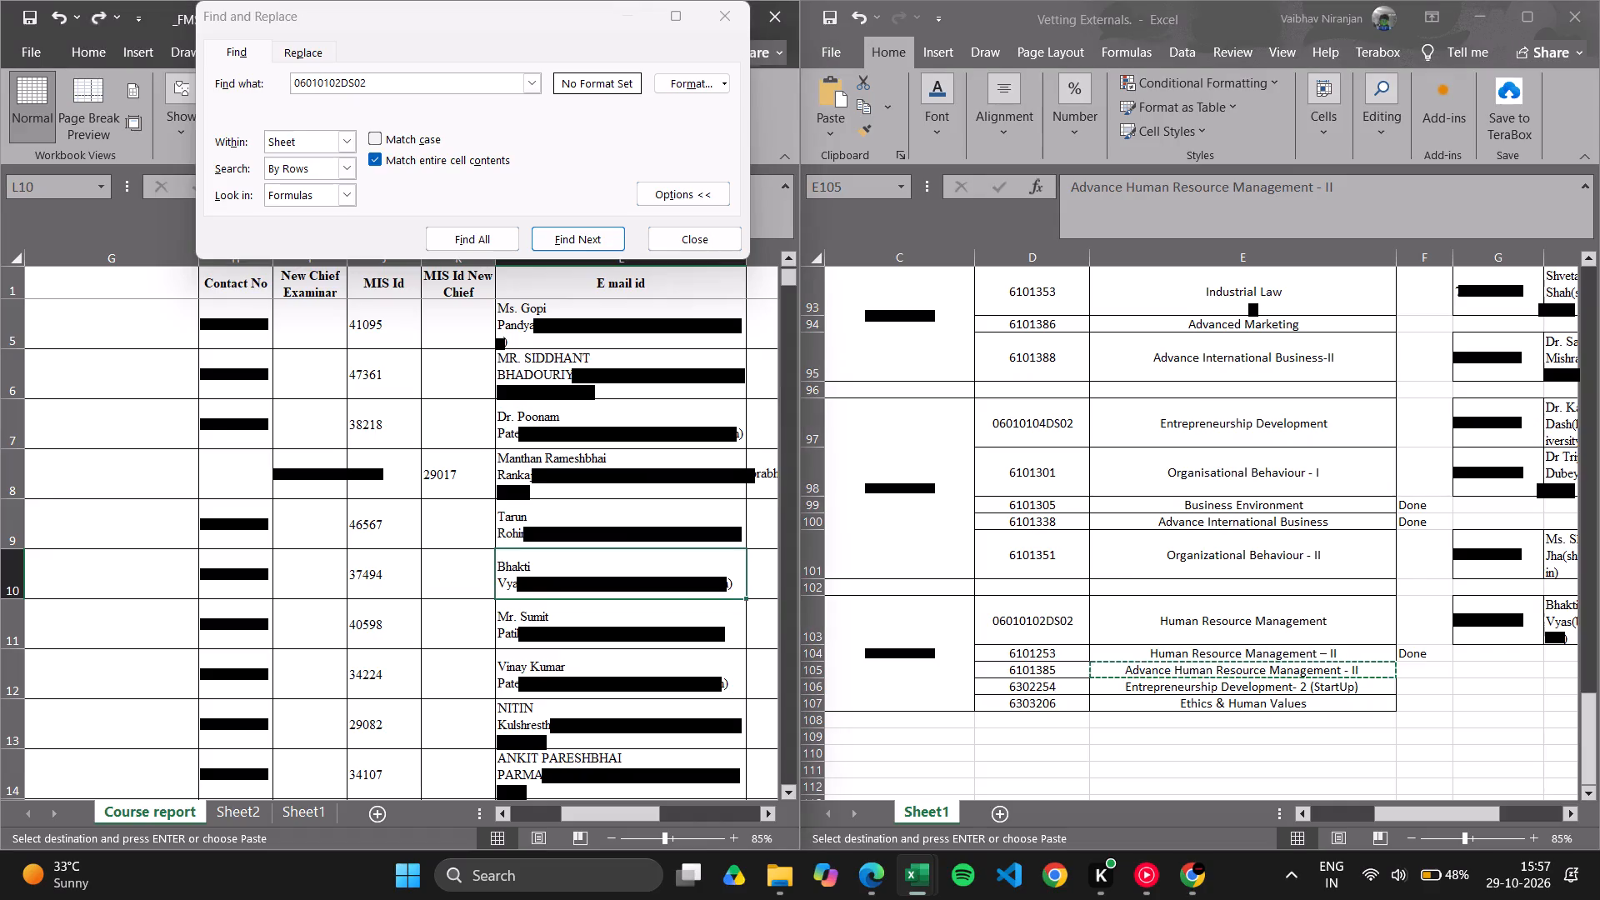
{"action": "triple_click", "coordinate": [381, 90]}
{"action": "double_click", "coordinate": [381, 90]}
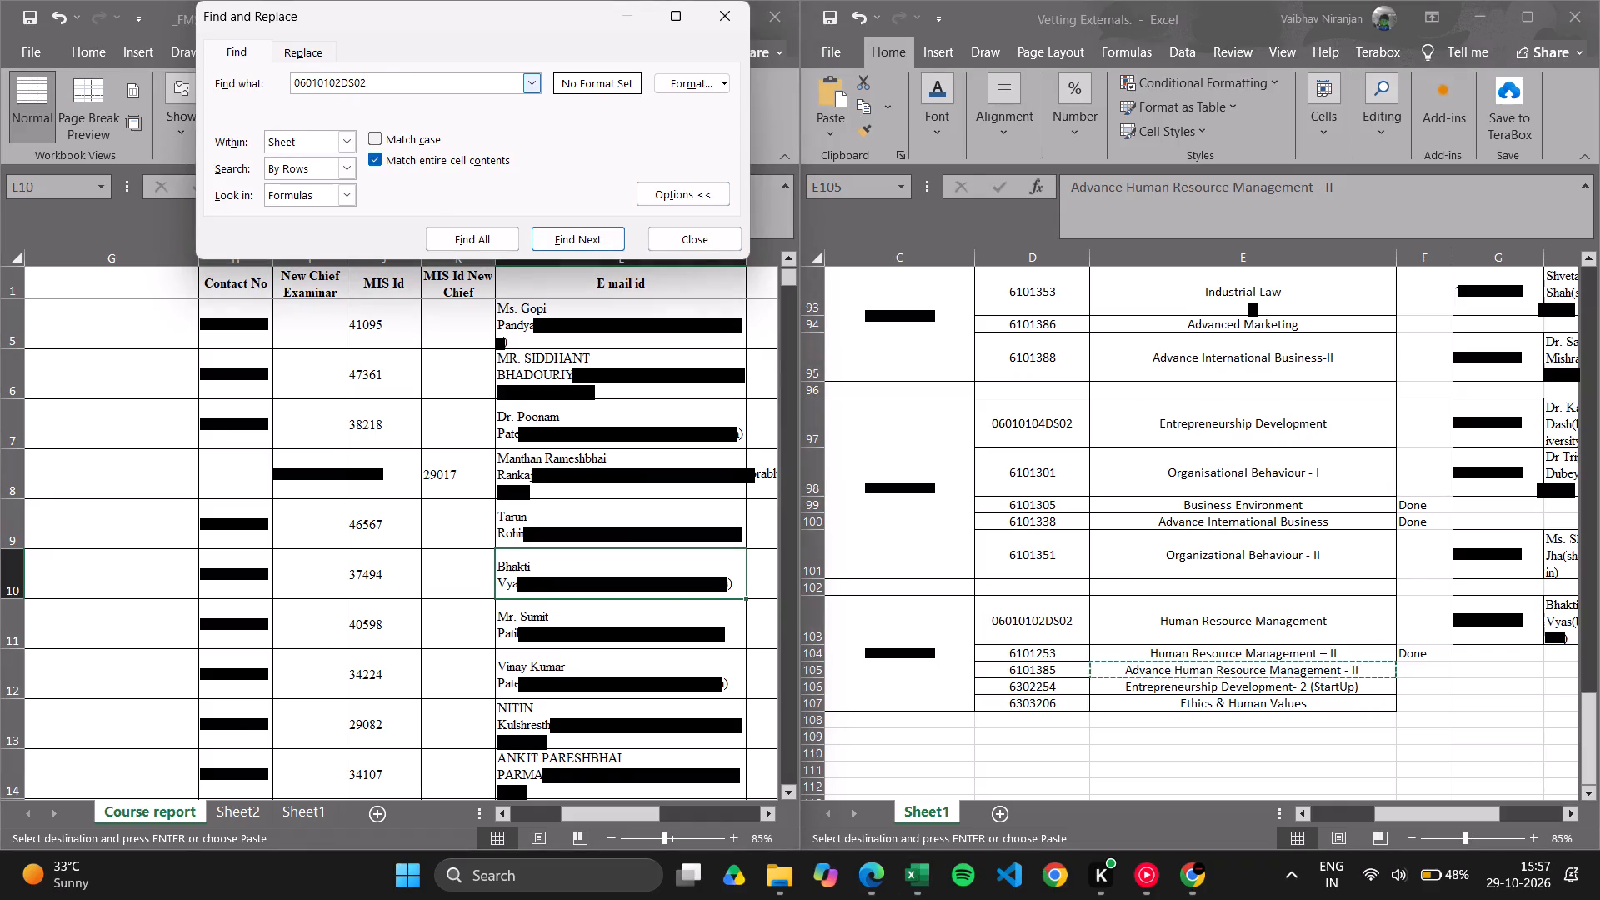
{"action": "key", "text": "ctrl+v"}
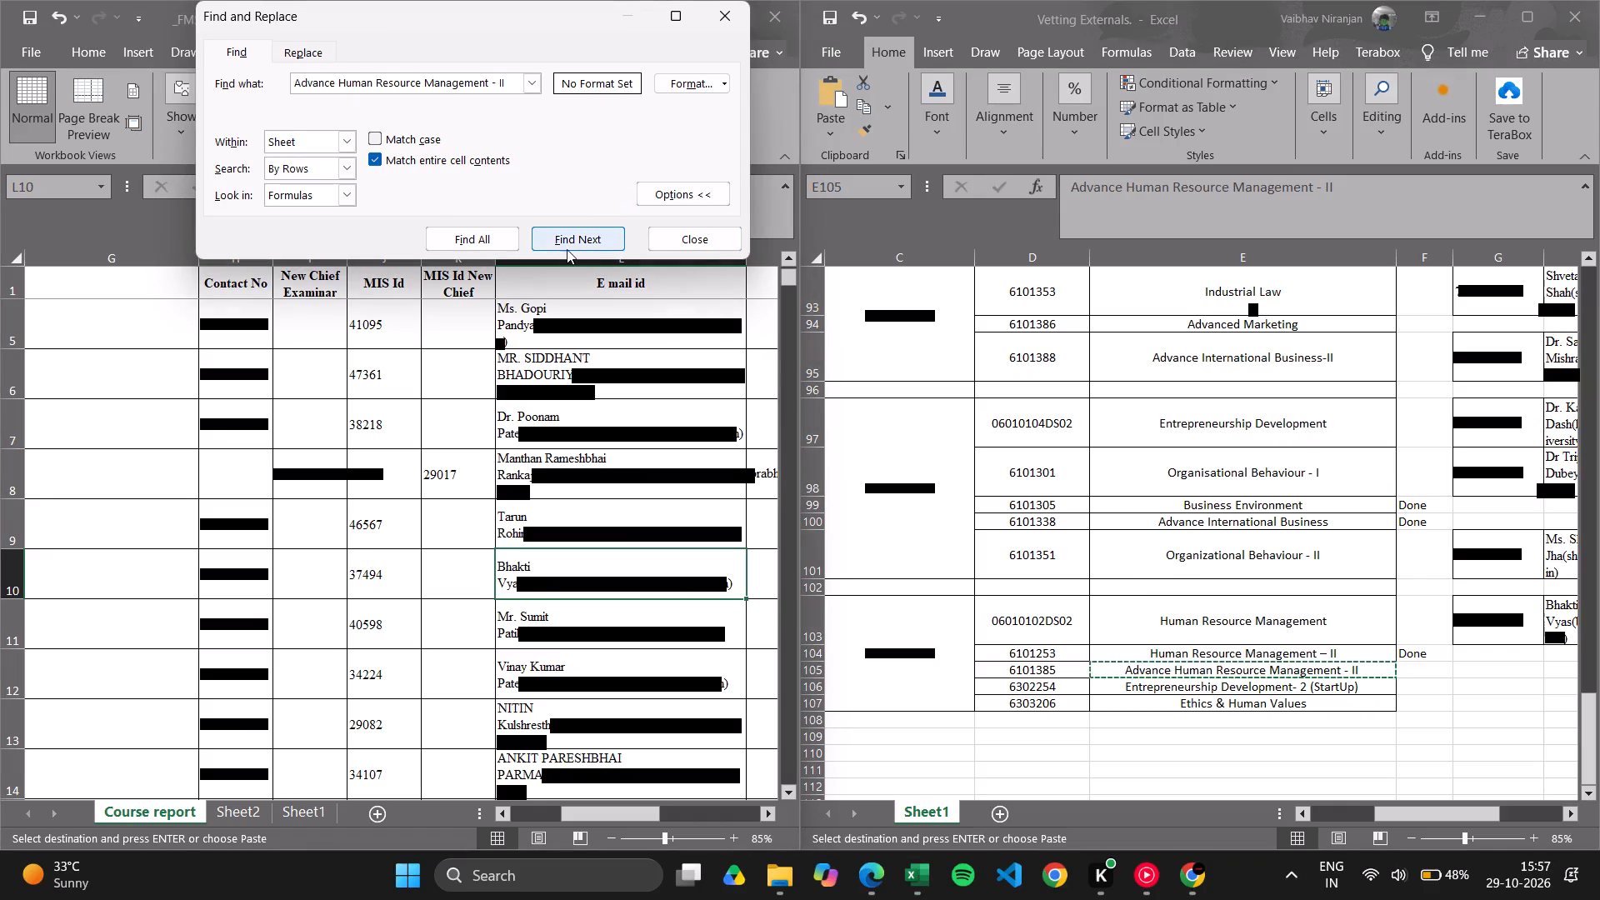
{"action": "left_click", "coordinate": [567, 249]}
{"action": "left_click", "coordinate": [616, 187]}
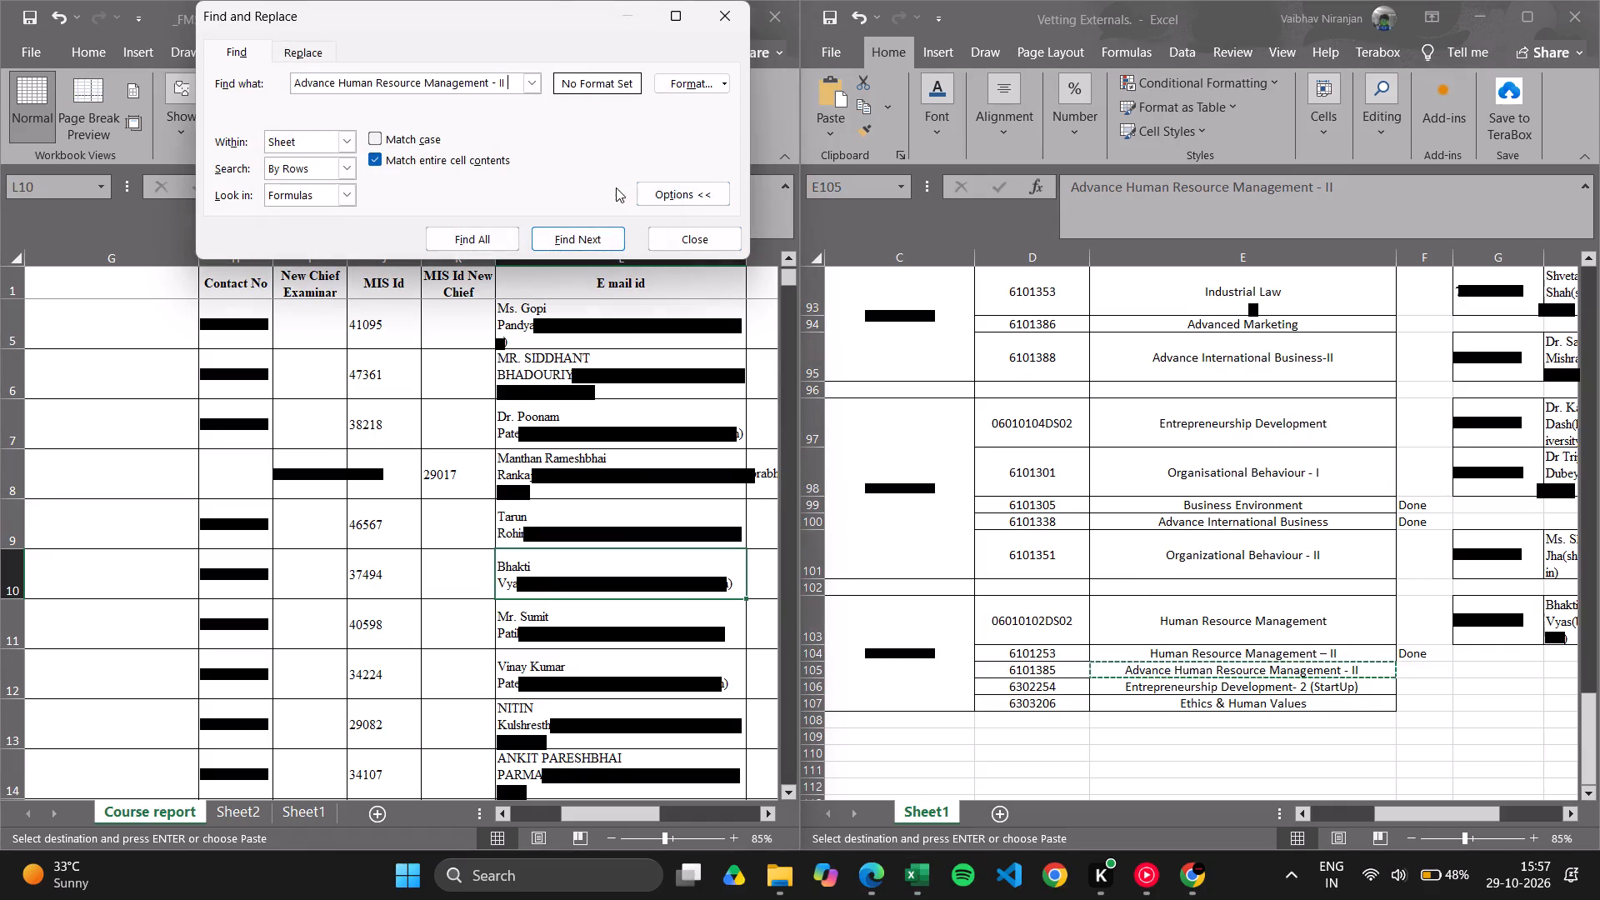
Try searching the Course report for subject code 6101385, copied from cell D105 of the vetting sheet.
{"action": "left_click", "coordinate": [1018, 664]}
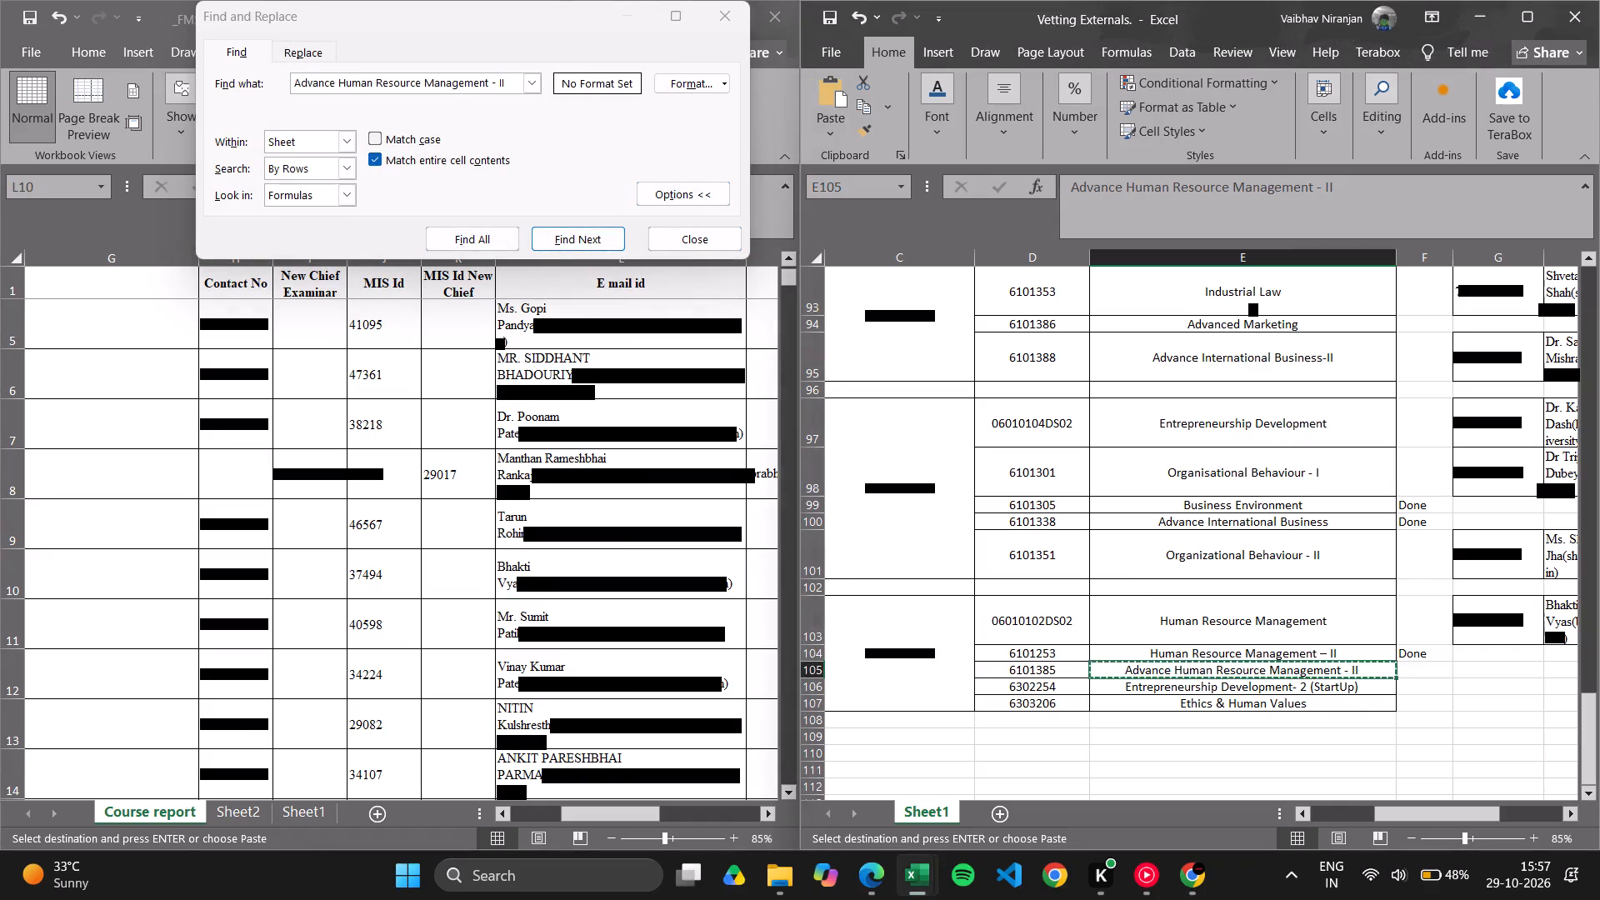
{"action": "left_click", "coordinate": [1023, 671]}
{"action": "key", "text": "ctrl+c"}
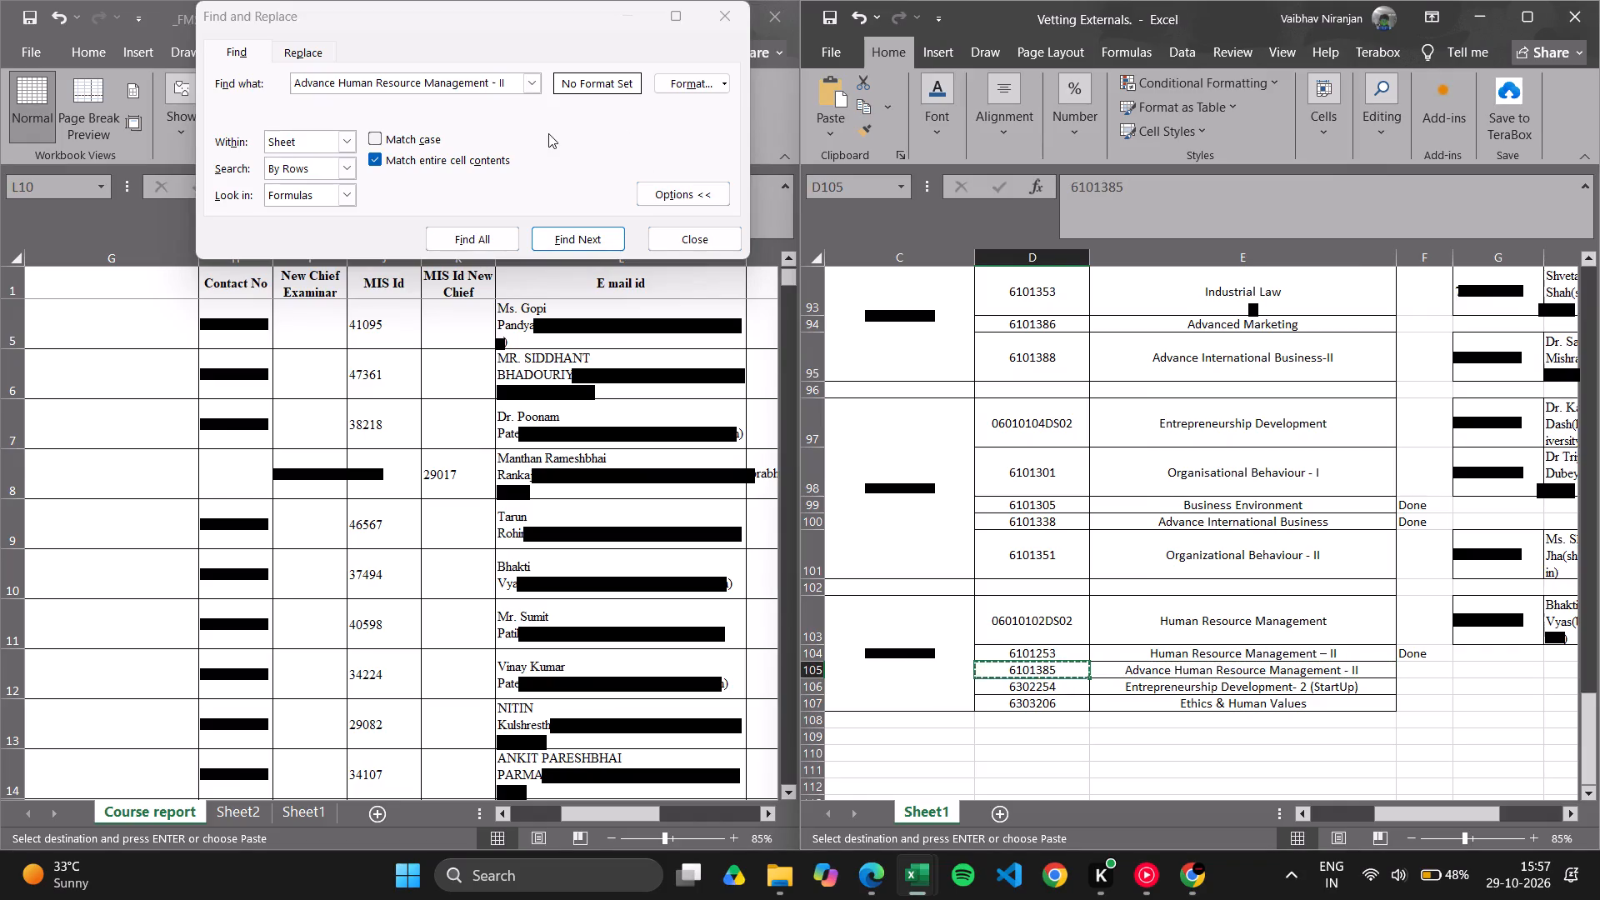
{"action": "triple_click", "coordinate": [505, 88]}
{"action": "left_click_drag", "start_coordinate": [505, 88], "coordinate": [468, 87]}
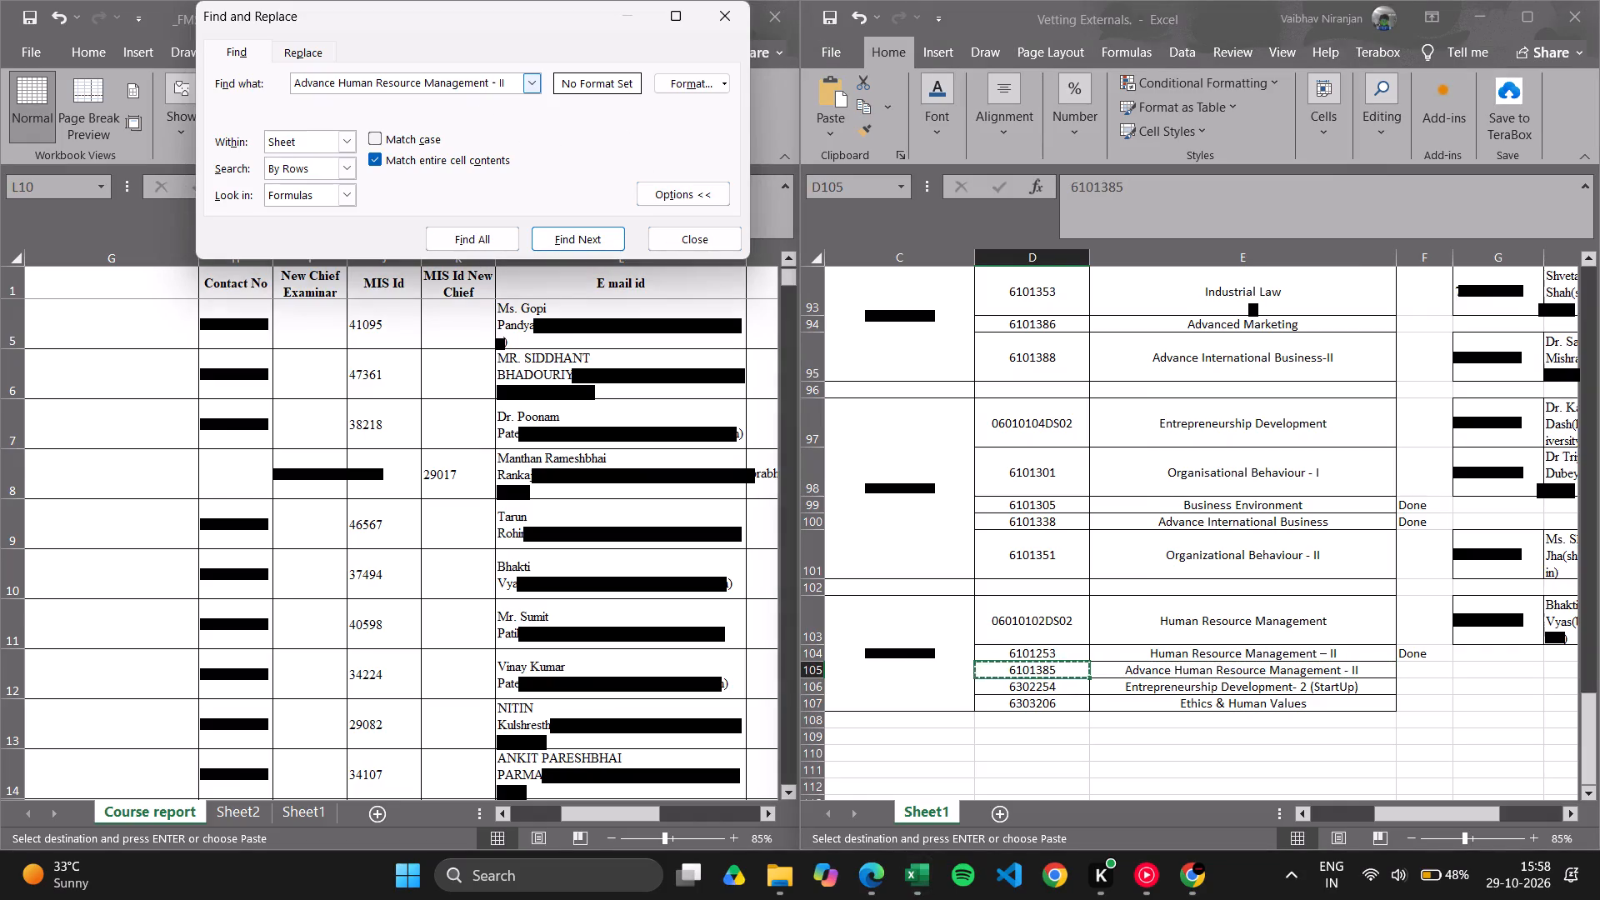
{"action": "left_click_drag", "start_coordinate": [468, 87], "coordinate": [276, 75]}
{"action": "key", "text": "ctrl+v"}
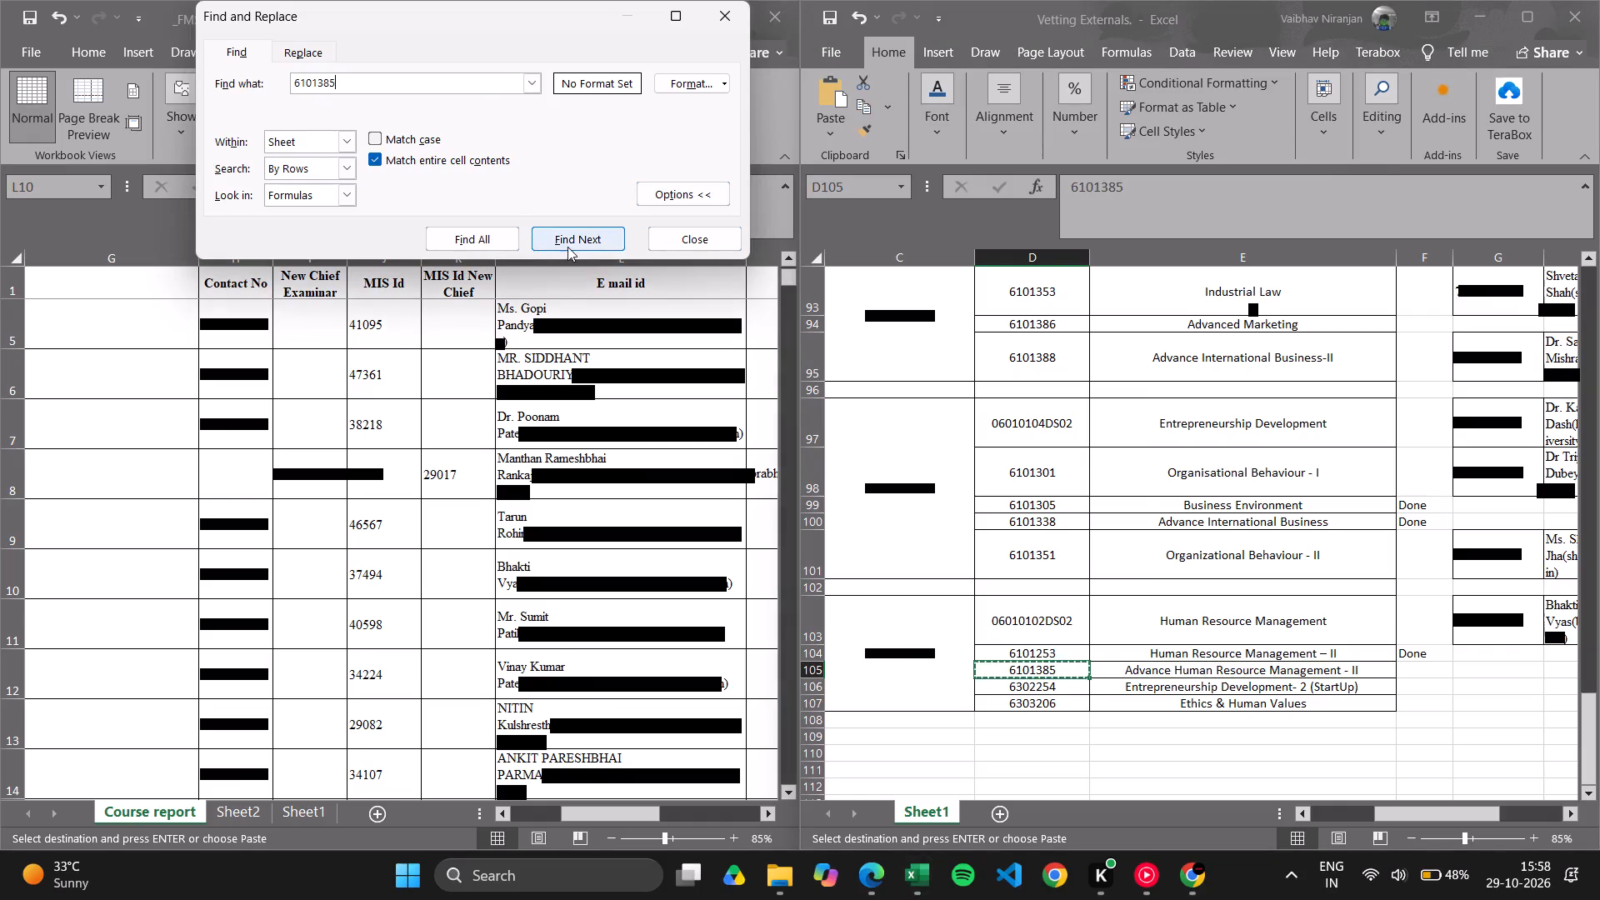
{"action": "left_click", "coordinate": [568, 247]}
{"action": "left_click", "coordinate": [609, 186]}
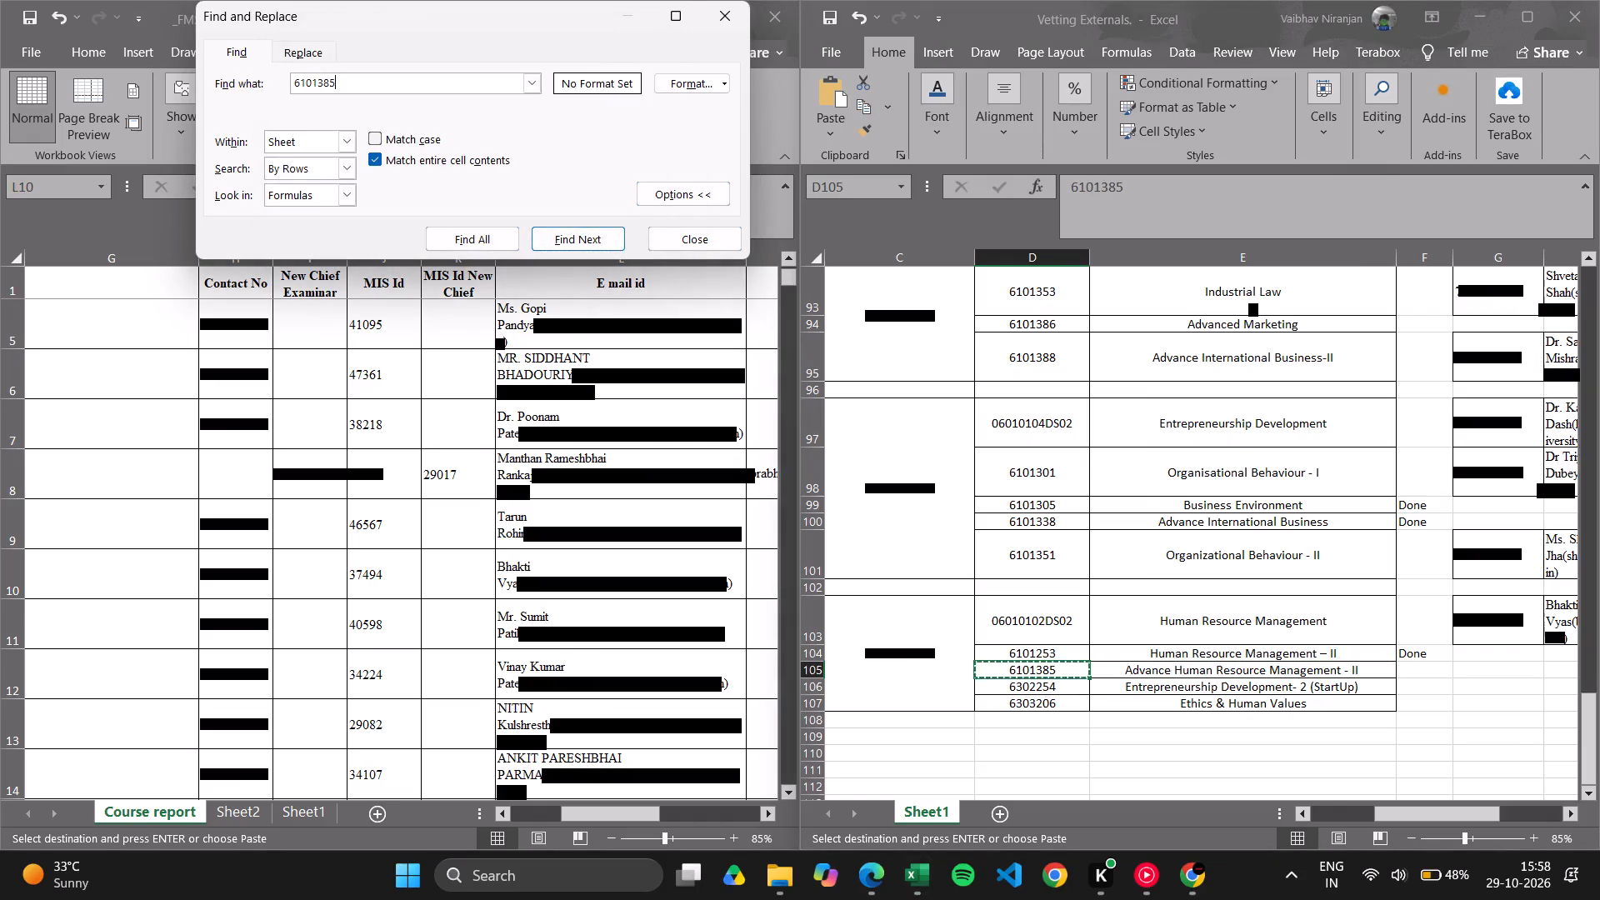
Add a leading zero to the subject code and try searching the Course report for 06101385.
{"action": "left_click", "coordinate": [295, 82]}
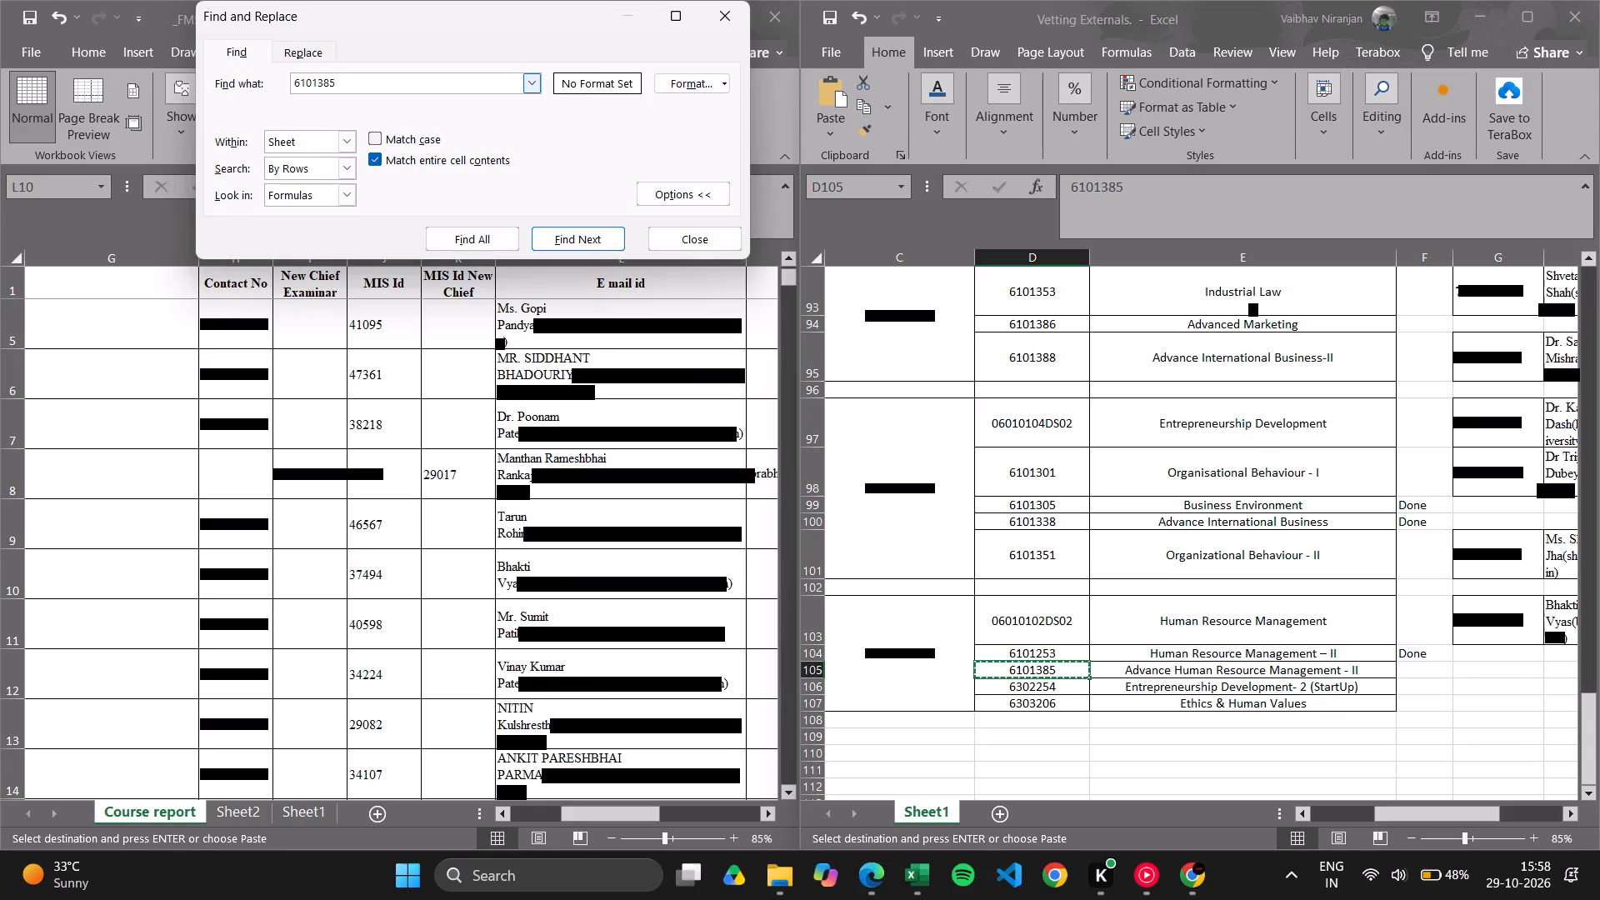
{"action": "key", "text": "0"}
{"action": "left_click", "coordinate": [593, 237]}
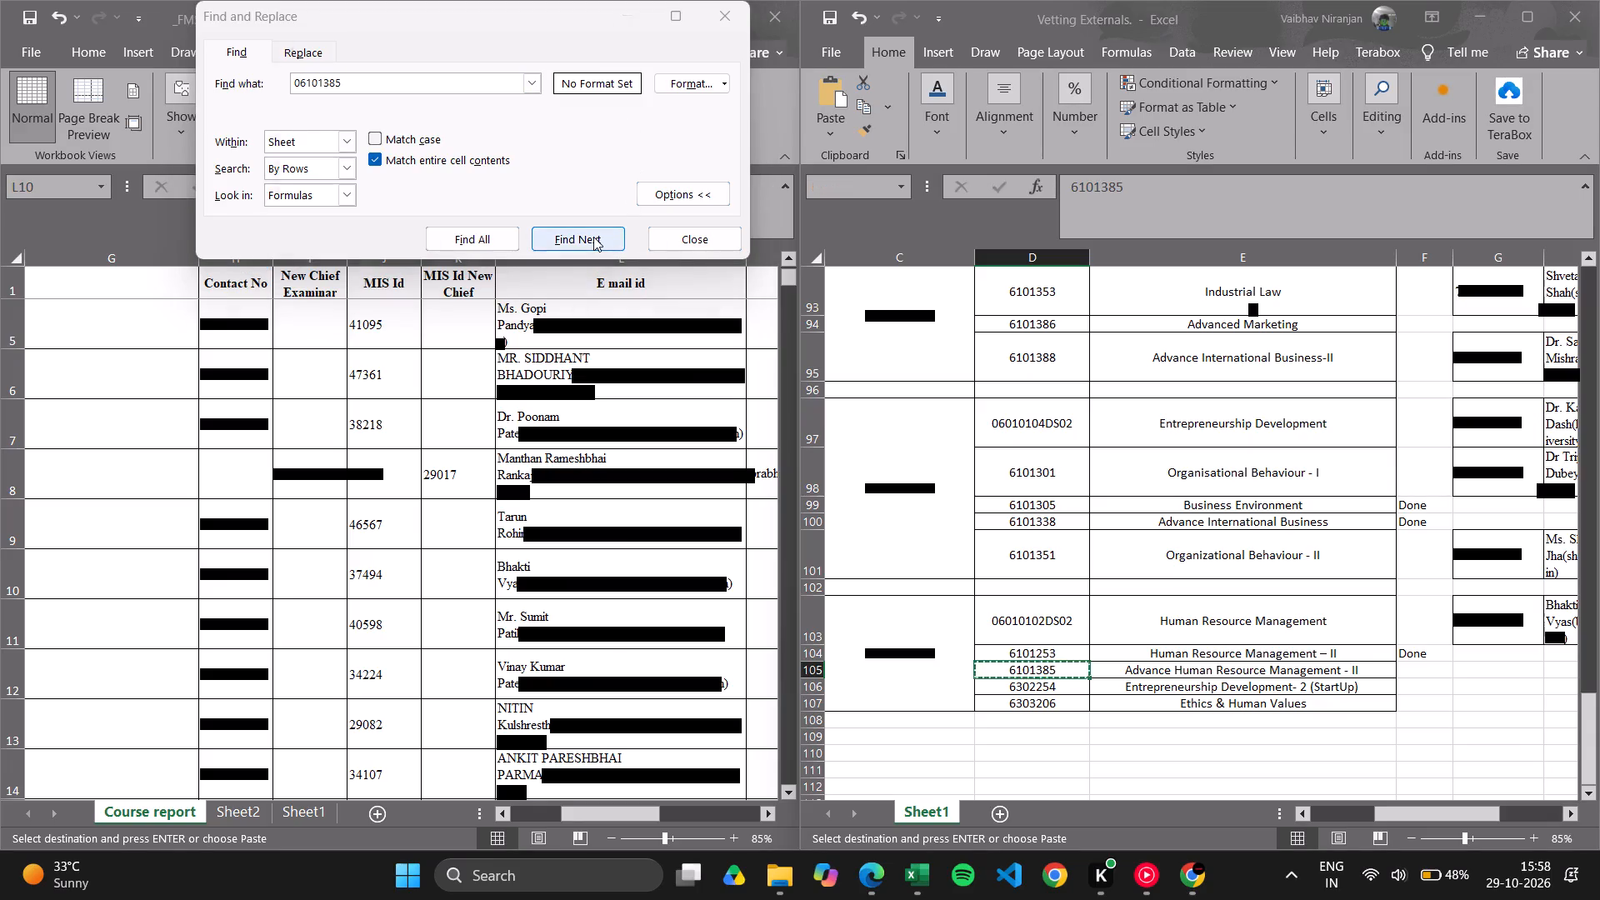
{"action": "left_click", "coordinate": [622, 182]}
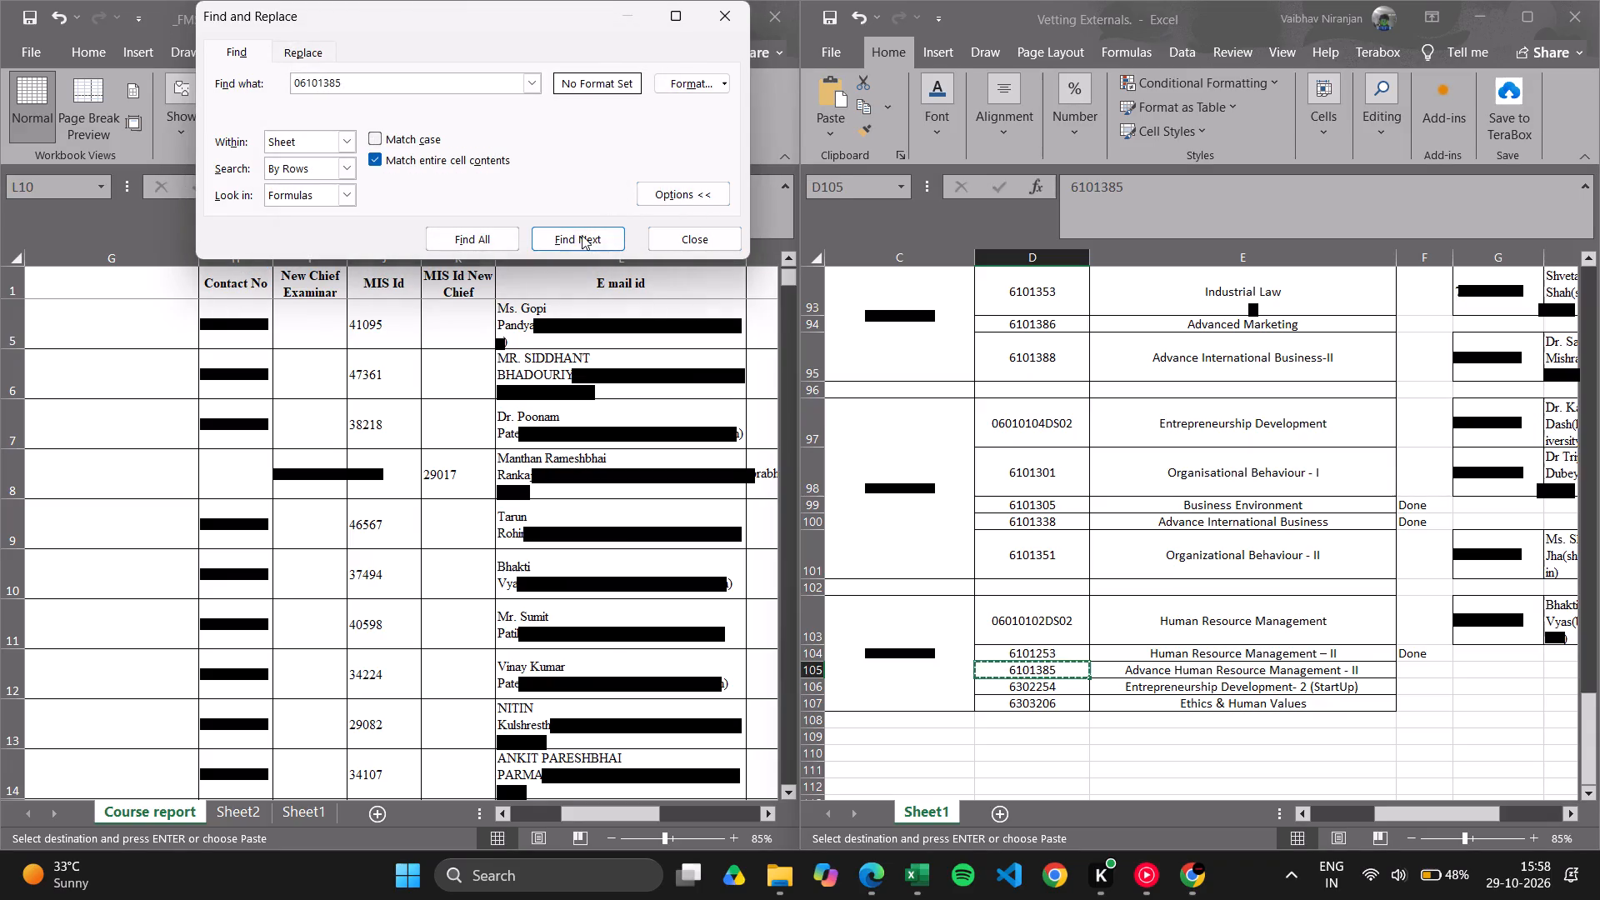
{"action": "left_click", "coordinate": [597, 236]}
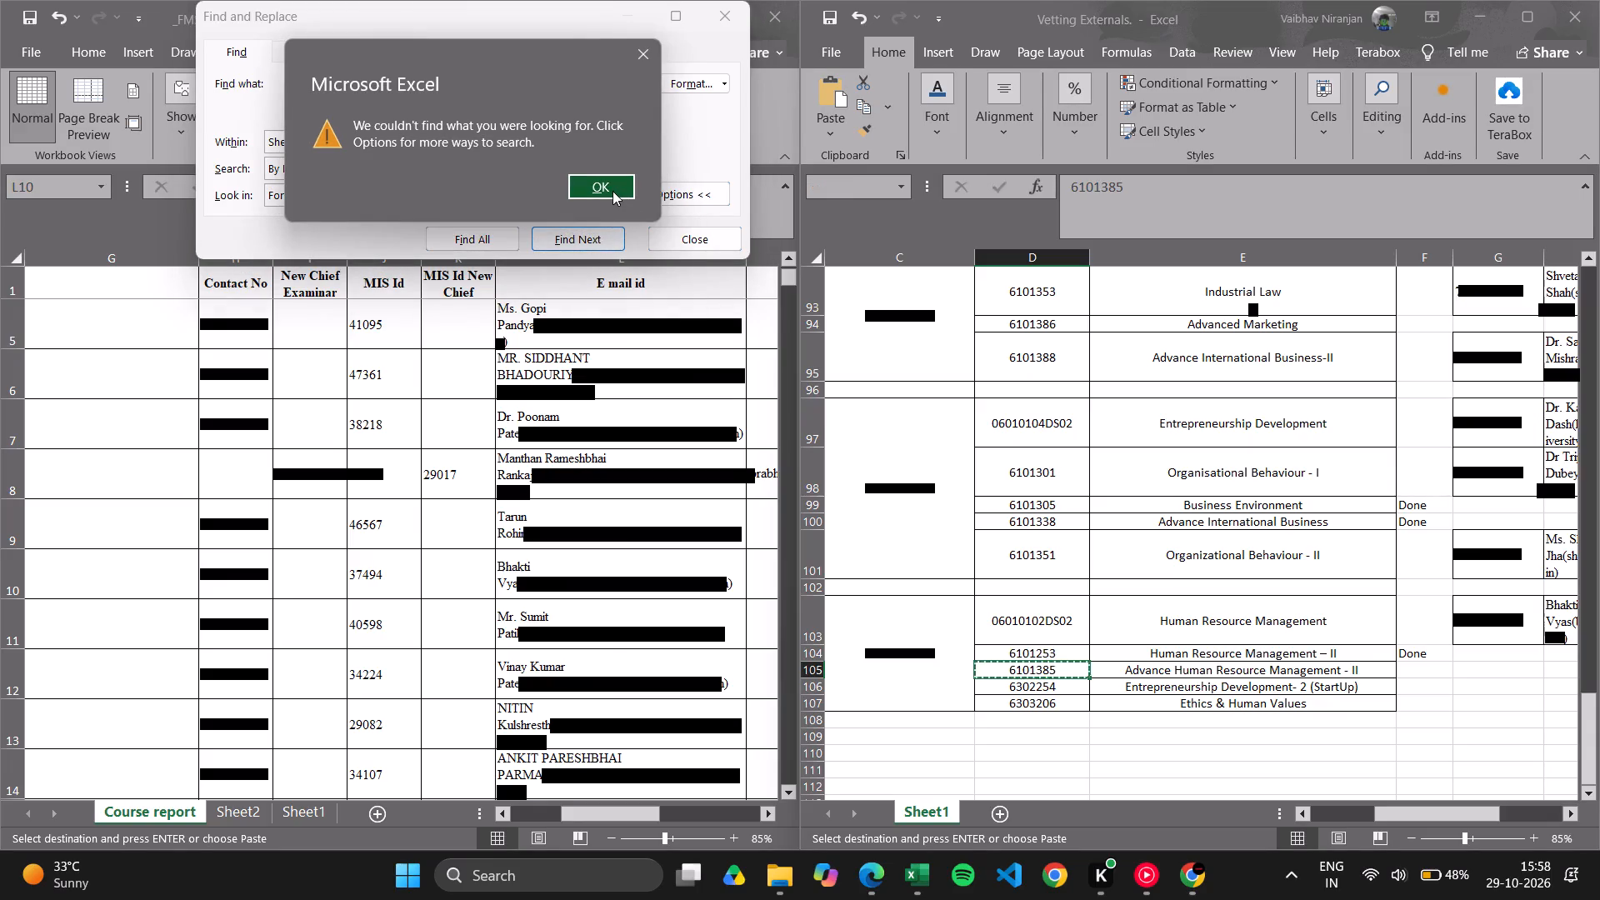
{"action": "left_click", "coordinate": [612, 191]}
{"action": "scroll", "coordinate": [1007, 621], "scroll_direction": "up", "scroll_amount": 1}
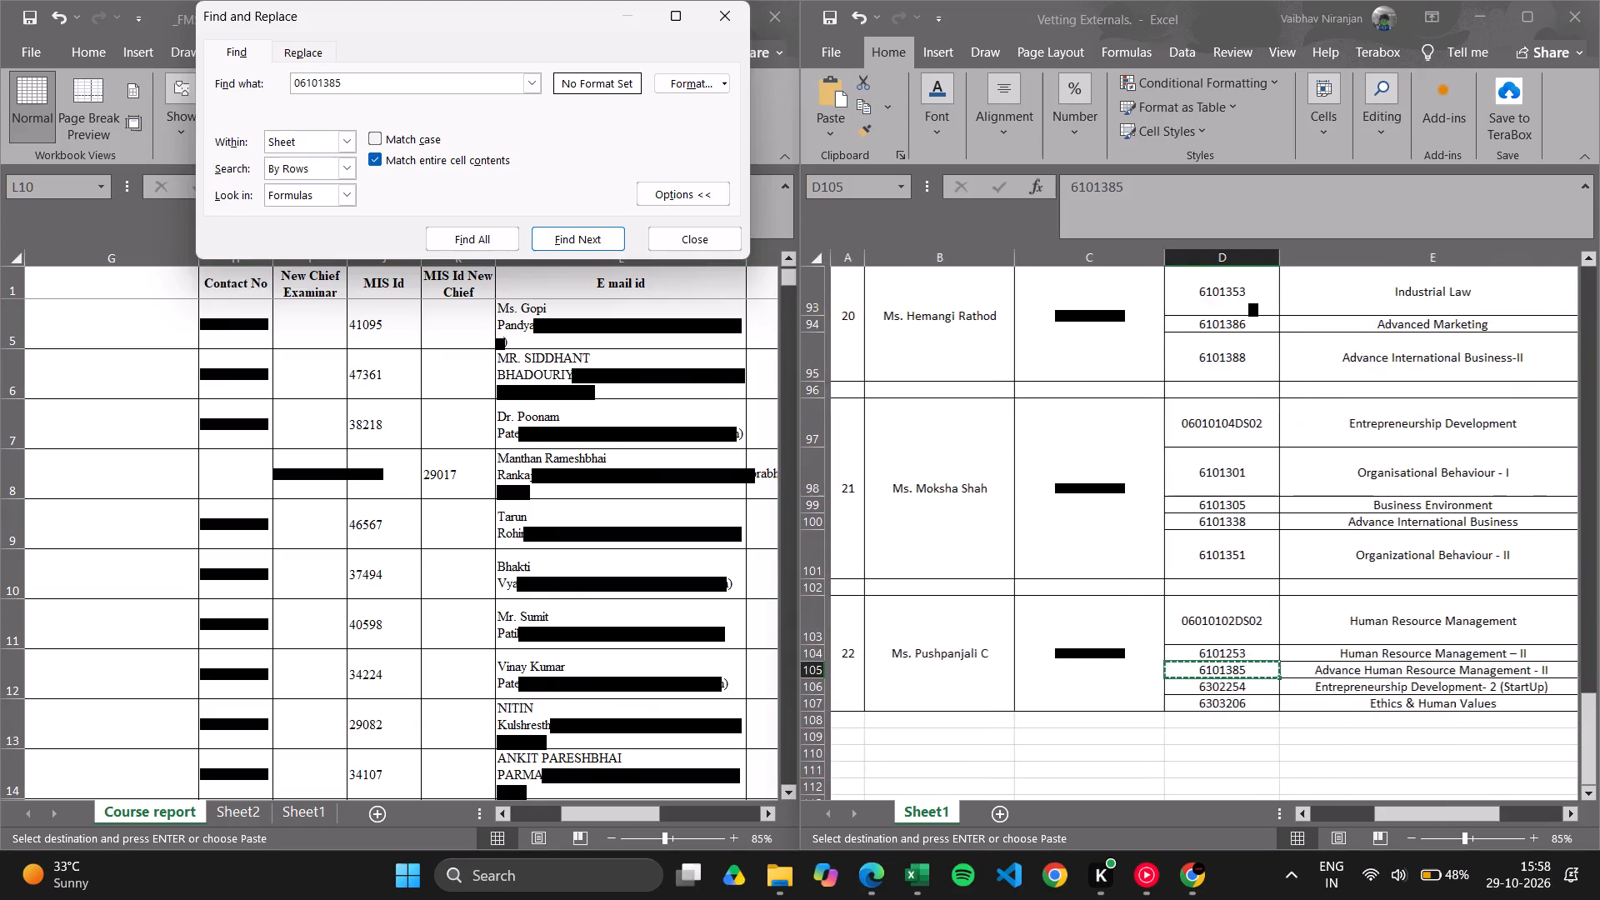
Try searching the Course report for subject code 6302254, copied from cell D106 of the vetting sheet.
{"action": "scroll", "coordinate": [1007, 621], "scroll_direction": "up", "scroll_amount": 1}
{"action": "left_click", "coordinate": [1201, 689]}
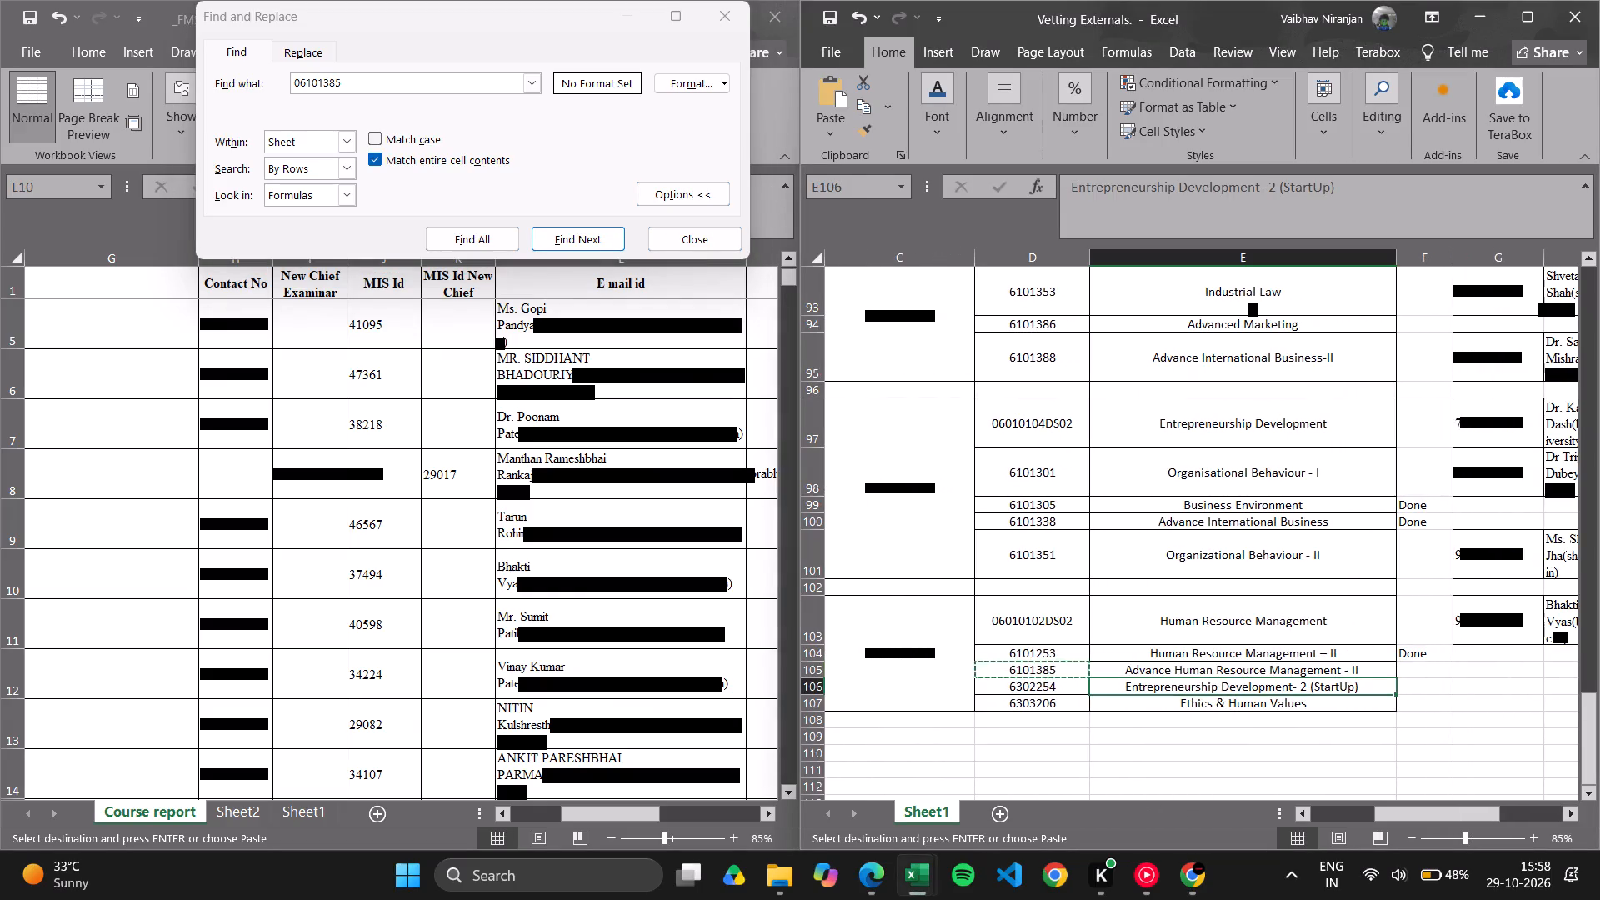
{"action": "left_click", "coordinate": [1035, 690]}
{"action": "key", "text": "ctrl+c"}
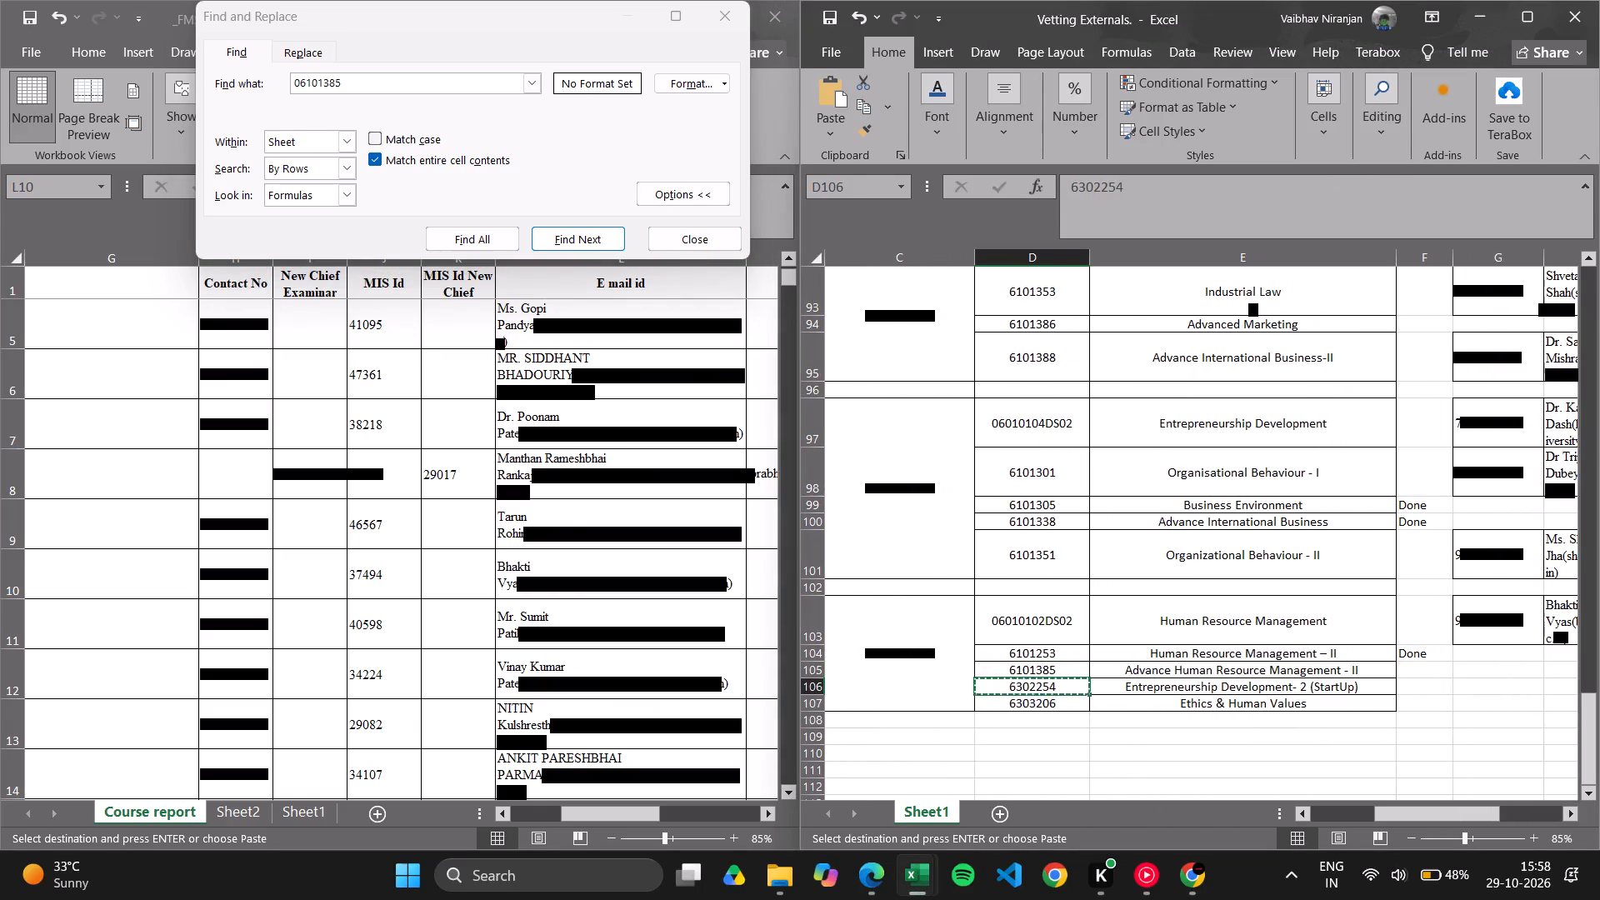
{"action": "left_click", "coordinate": [572, 511]}
{"action": "triple_click", "coordinate": [392, 83]}
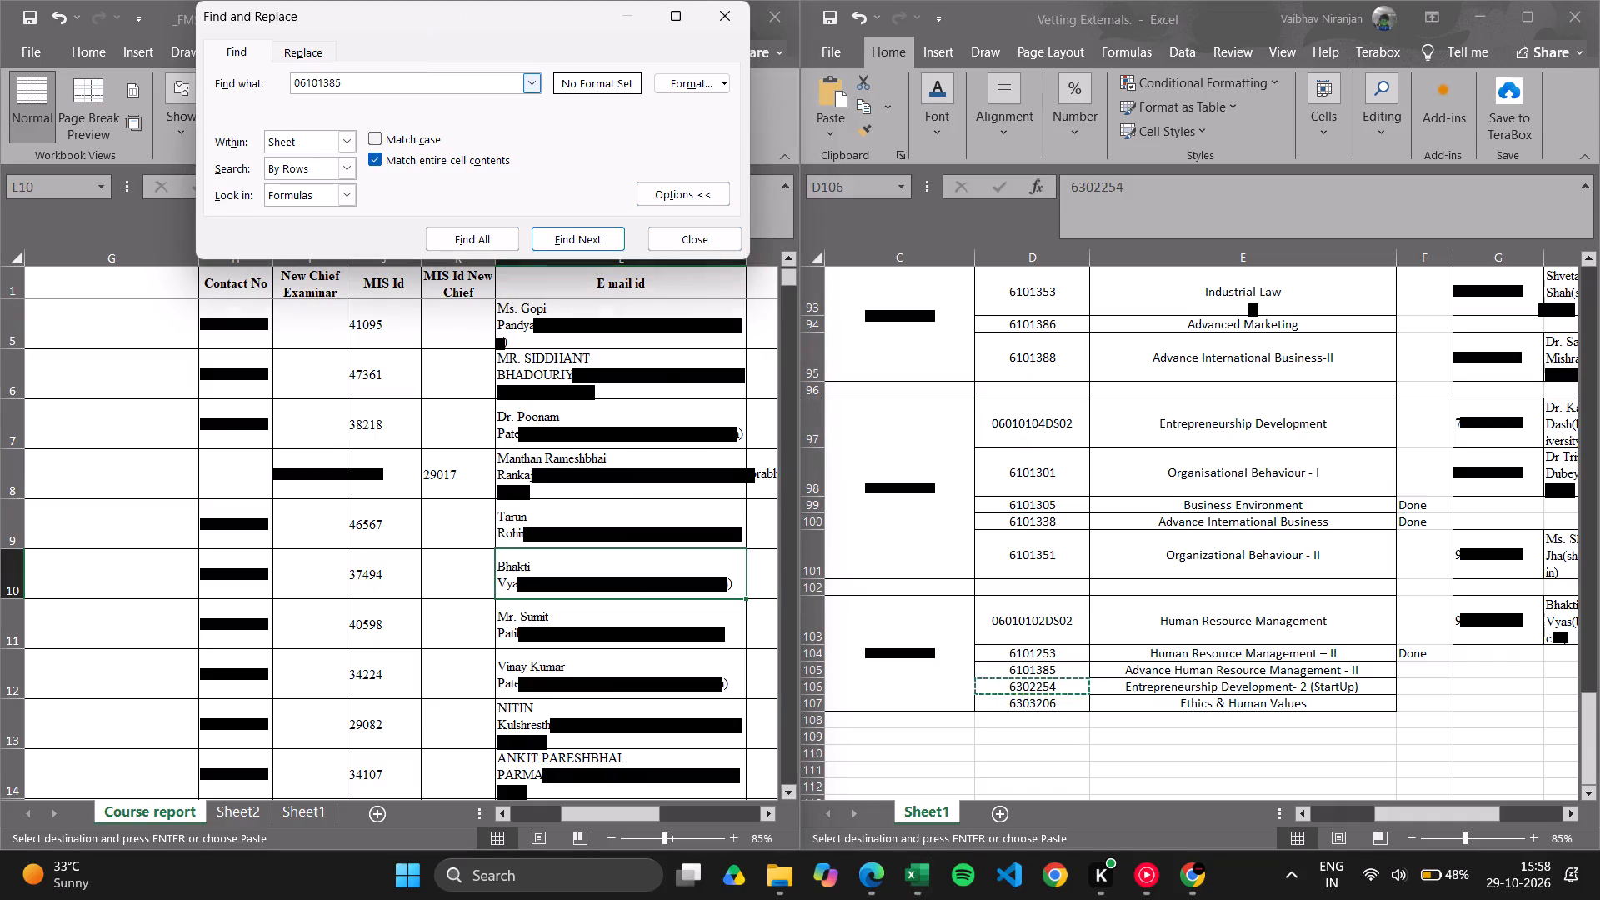
{"action": "double_click", "coordinate": [392, 83]}
{"action": "left_click_drag", "start_coordinate": [392, 83], "coordinate": [276, 90]}
{"action": "key", "text": "ctrl+v"}
{"action": "key", "text": "BackSpace"}
{"action": "key", "text": "BackSpace"}
{"action": "key", "text": "BackSpace"}
{"action": "key", "text": "BackSpace"}
{"action": "key", "text": "BackSpace"}
{"action": "key", "text": "BackSpace"}
{"action": "key", "text": "BackSpace"}
{"action": "key", "text": "BackSpace"}
{"action": "key", "text": "BackSpace"}
{"action": "key", "text": "BackSpace"}
{"action": "key", "text": "BackSpace"}
{"action": "key", "text": "BackSpace"}
{"action": "key", "text": "BackSpace"}
{"action": "key", "text": "BackSpace"}
{"action": "key", "text": "BackSpace"}
{"action": "key", "text": "BackSpace"}
{"action": "key", "text": "BackSpace"}
{"action": "key", "text": "BackSpace"}
{"action": "key", "text": "BackSpace"}
{"action": "key", "text": "BackSpace"}
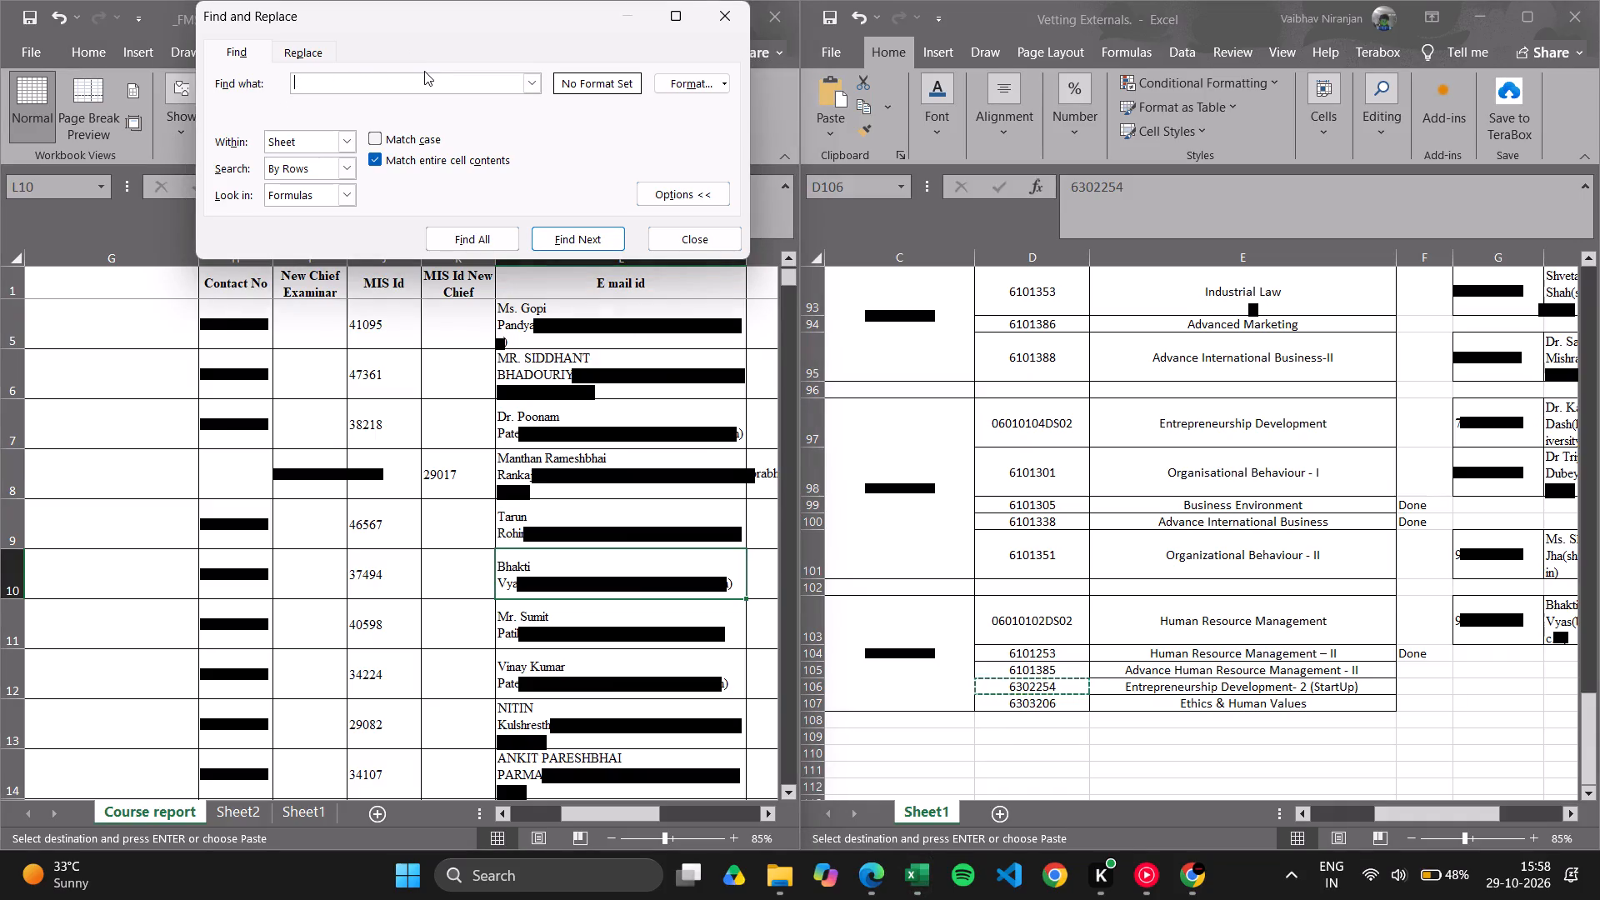
{"action": "key", "text": "ctrl+v"}
{"action": "left_click", "coordinate": [589, 233]}
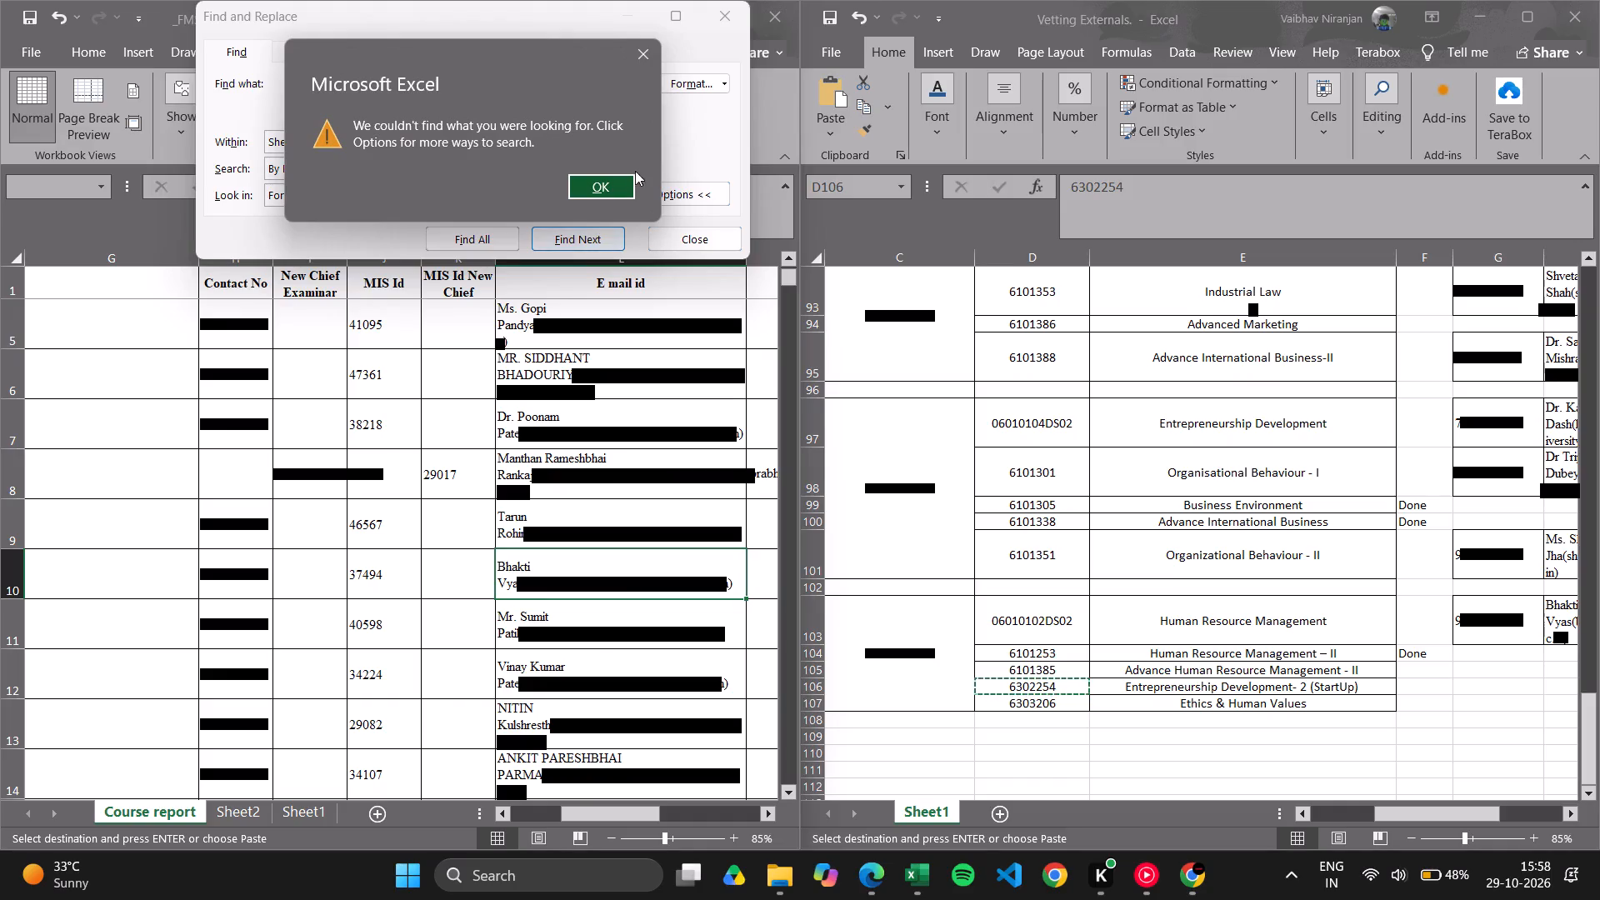
{"action": "left_click", "coordinate": [622, 178]}
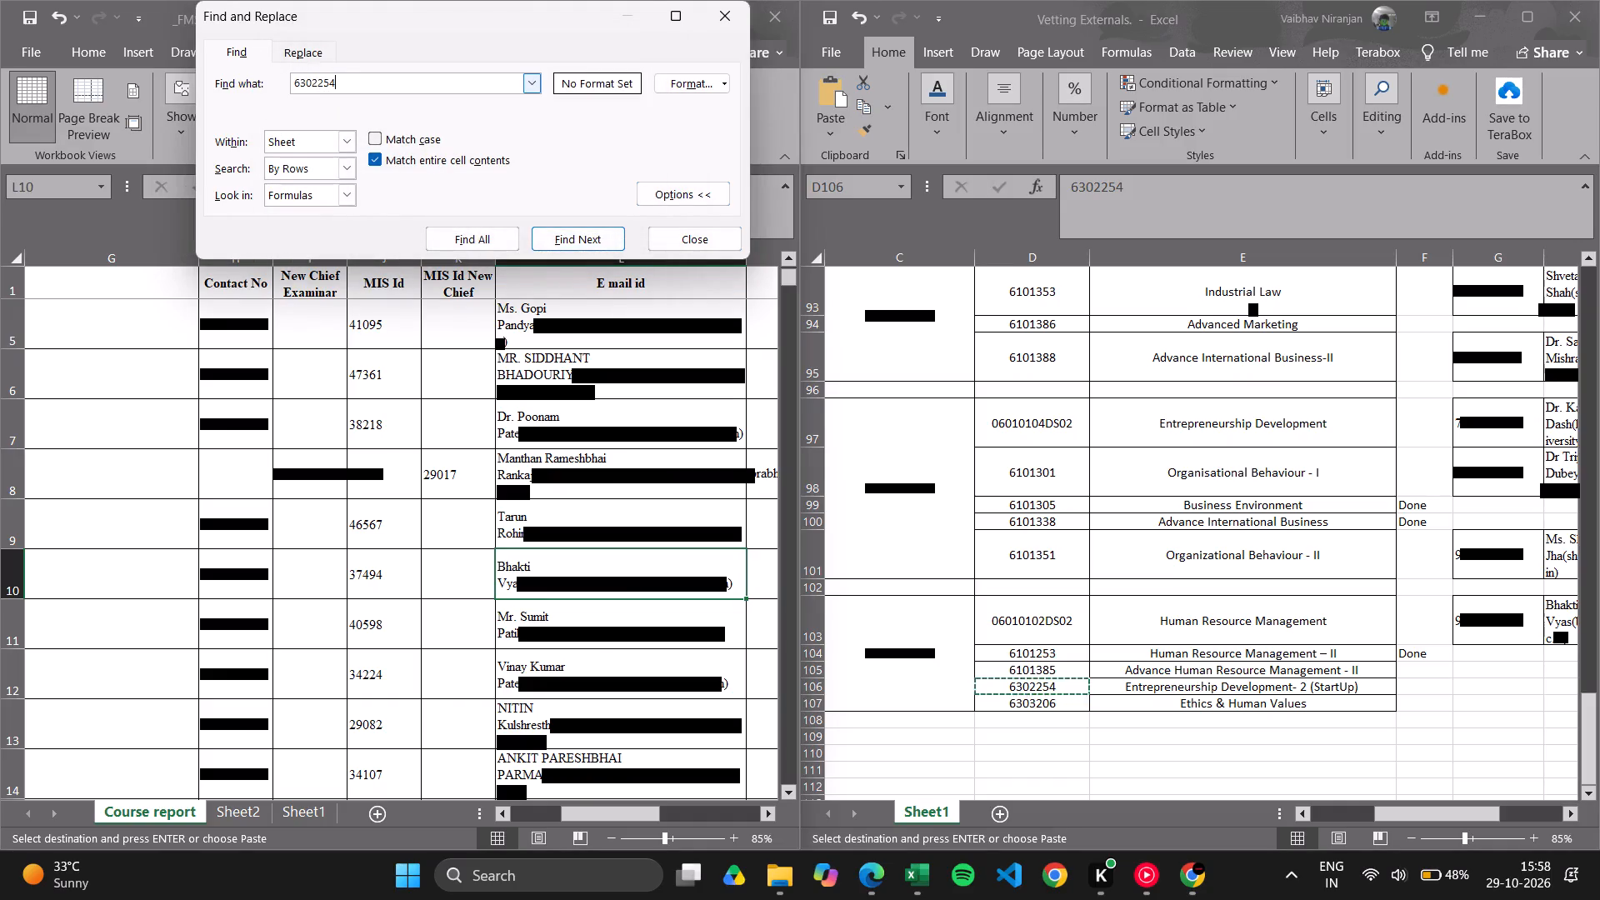
Add a leading zero to the subject code and search the Course report for 06302254.
{"action": "left_click", "coordinate": [297, 84]}
{"action": "key", "text": "0"}
{"action": "left_click", "coordinate": [583, 242]}
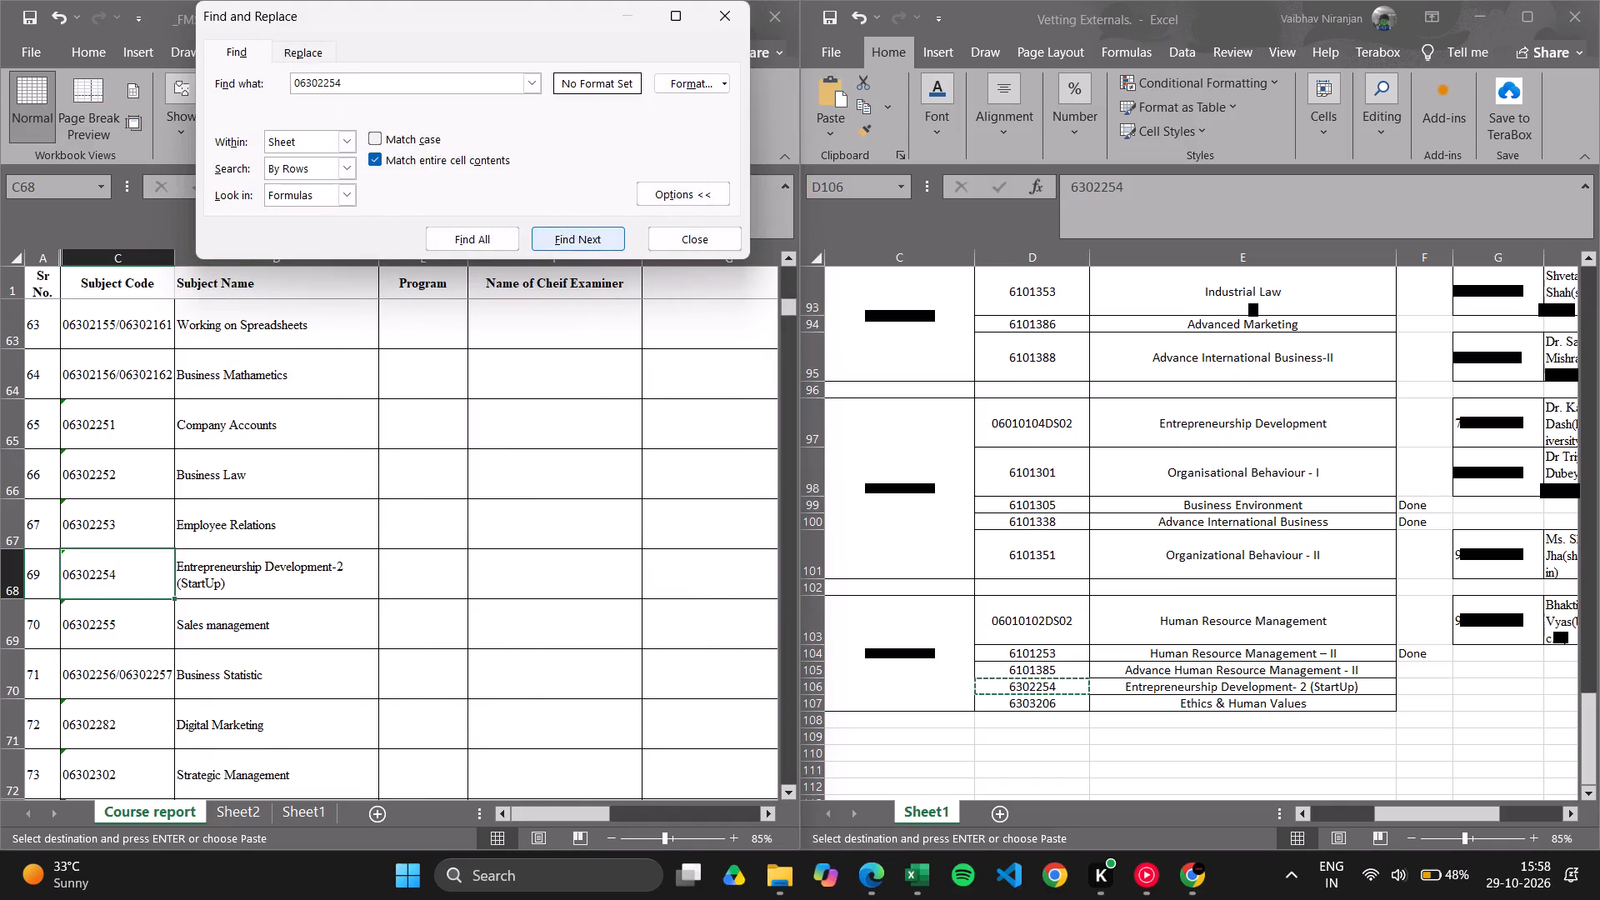
Copy the Entrepreneurship Development-2 (StartUp) examiner's contact number from cell H68 of the Course report into cell G106 of the vetting sheet.
{"action": "left_click", "coordinate": [439, 588]}
{"action": "scroll", "coordinate": [439, 588], "scroll_direction": "left", "scroll_amount": 5}
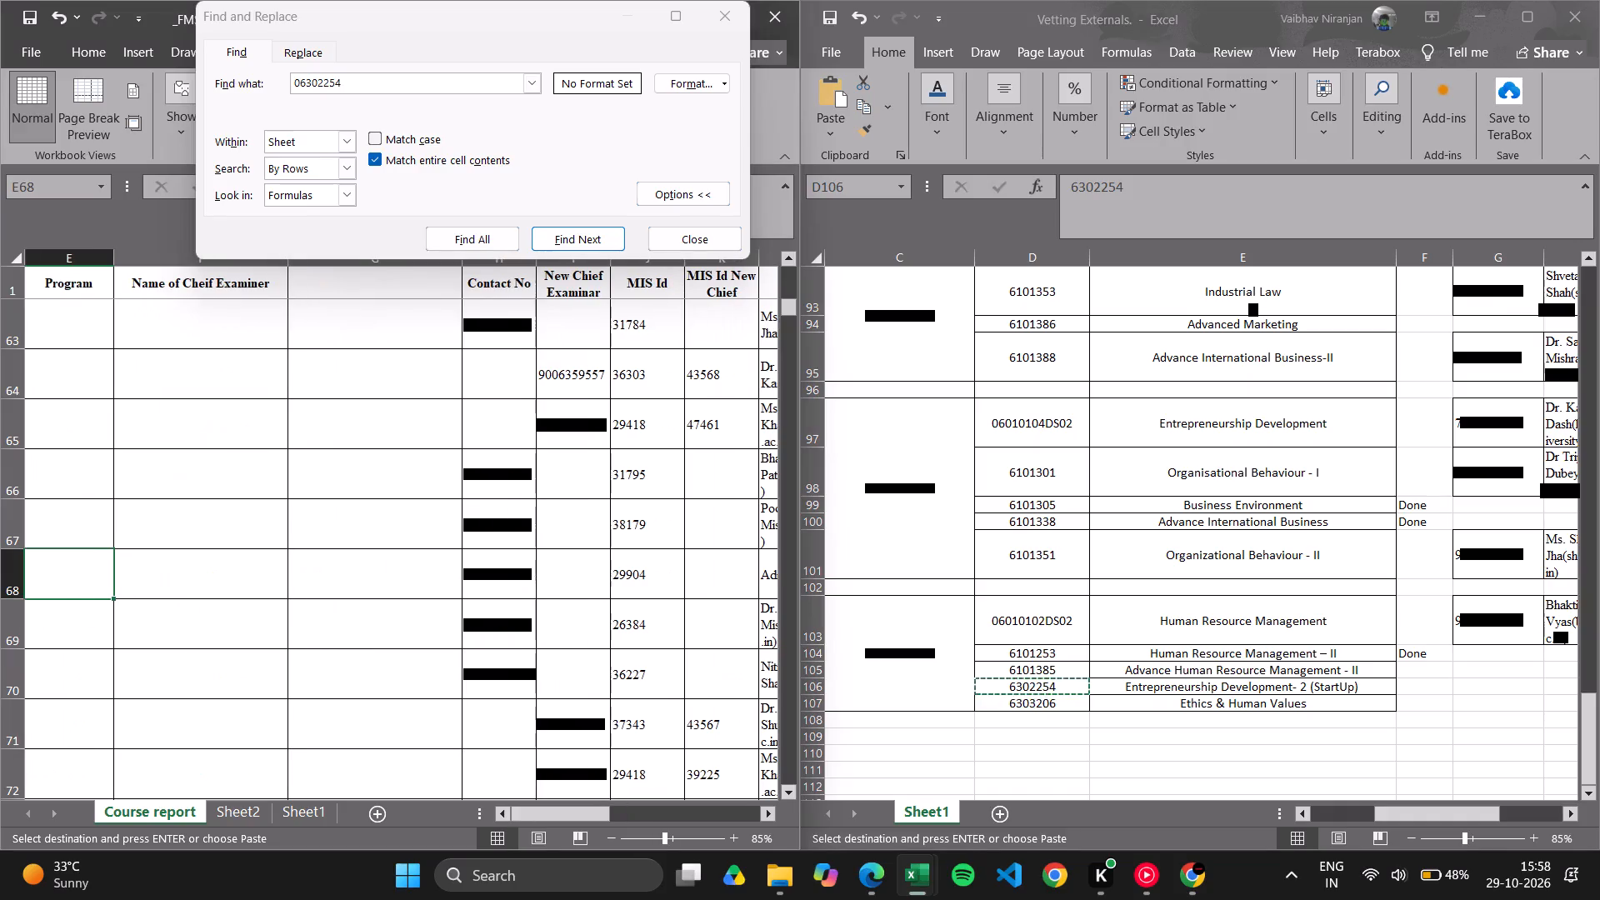
{"action": "left_click", "coordinate": [500, 584]}
{"action": "key", "text": "ctrl+c"}
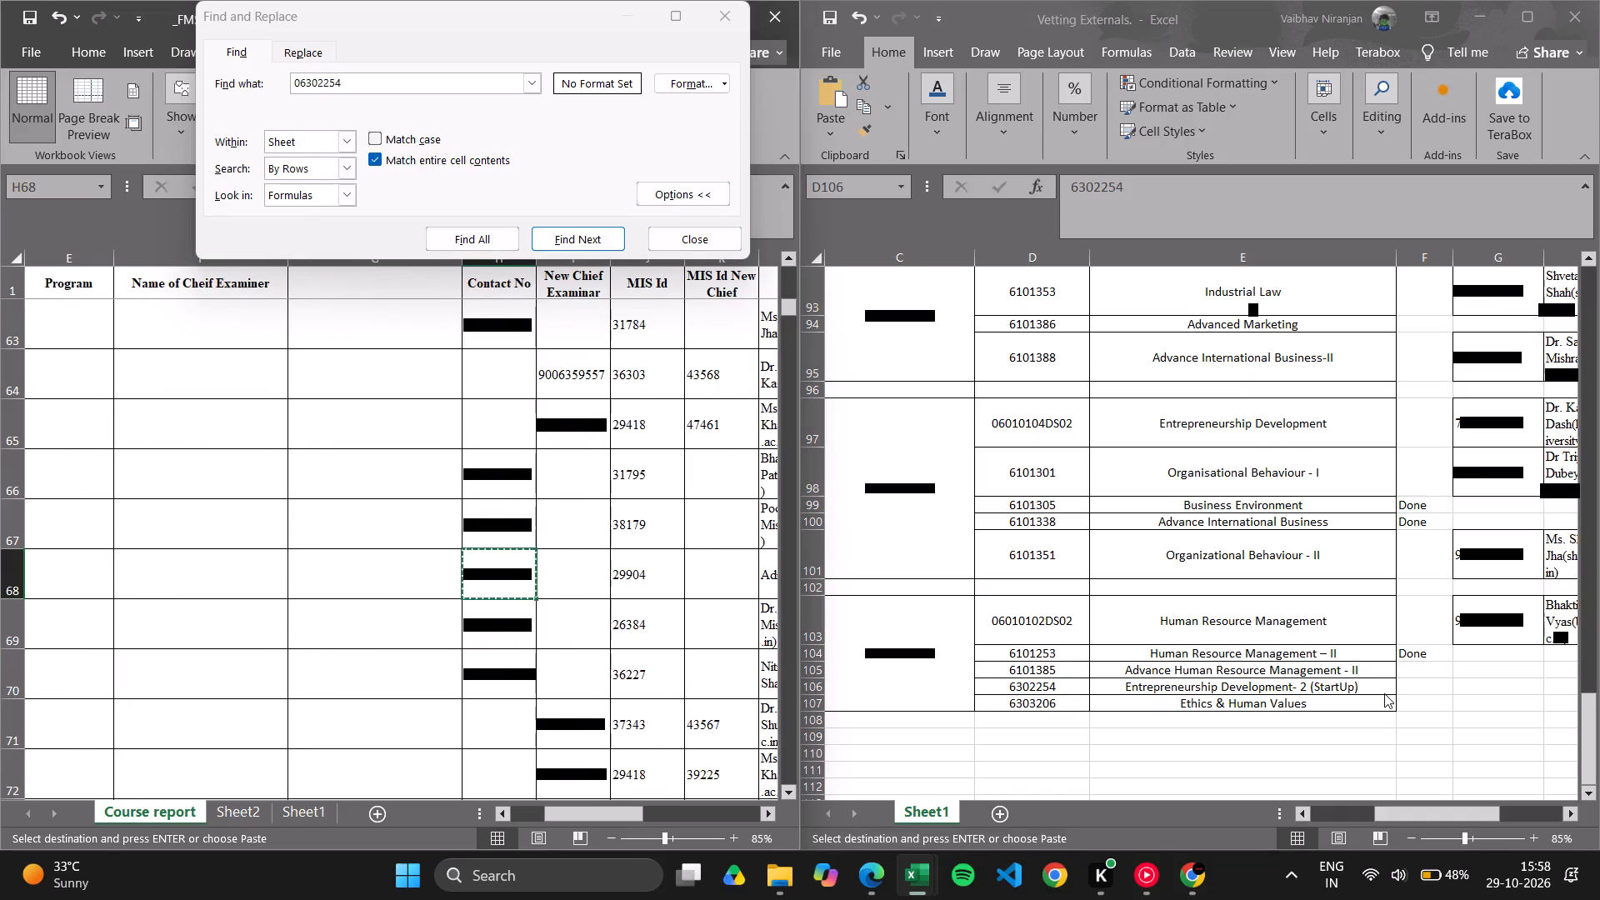
{"action": "double_click", "coordinate": [1475, 690]}
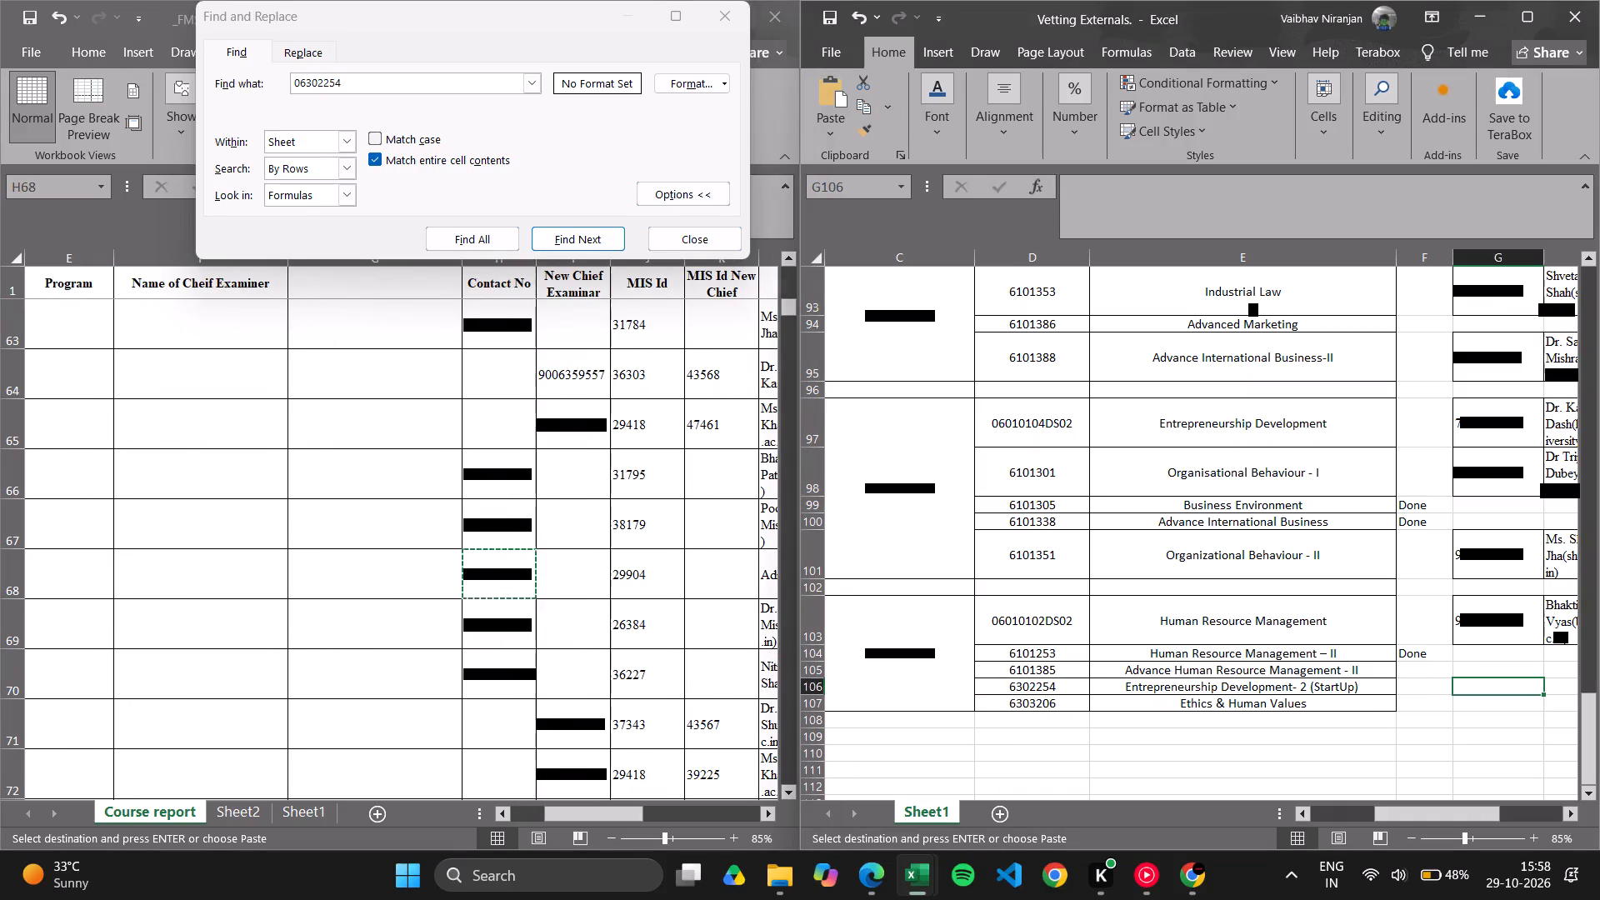
{"action": "key", "text": "ctrl+v"}
Copy the Entrepreneurship Development-2 (StartUp) examiner's name and e-mail entry from cell L68 of the Course report into cell H106 of the vetting sheet.
{"action": "left_click", "coordinate": [565, 658]}
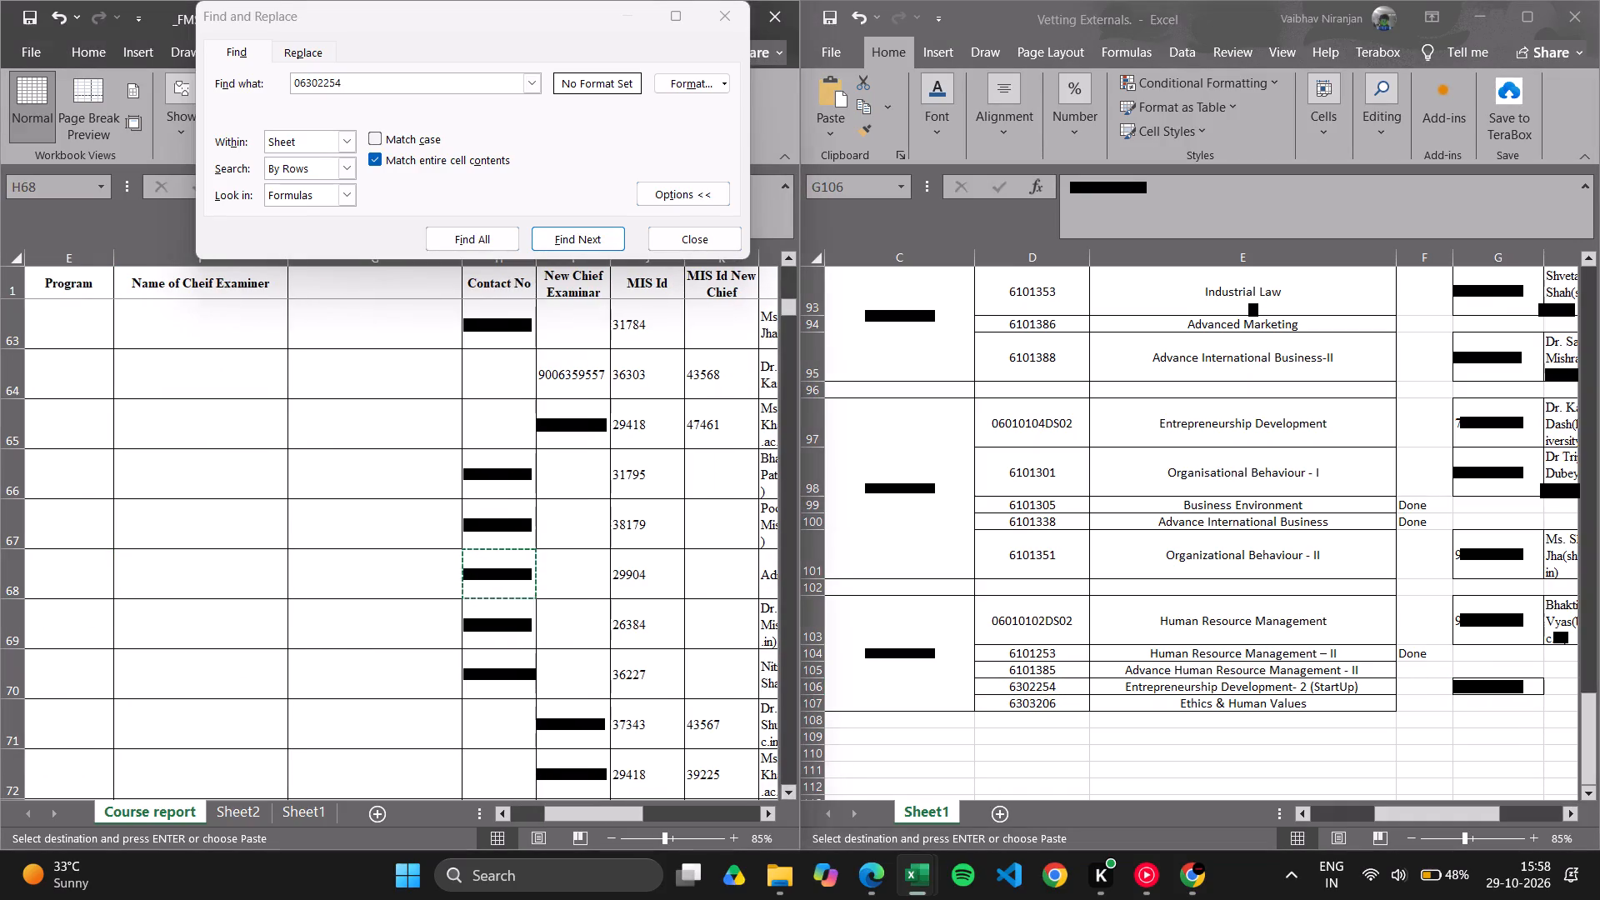
{"action": "scroll", "coordinate": [565, 658], "scroll_direction": "left", "scroll_amount": 3}
{"action": "left_click", "coordinate": [712, 566]}
{"action": "key", "text": "ctrl+c"}
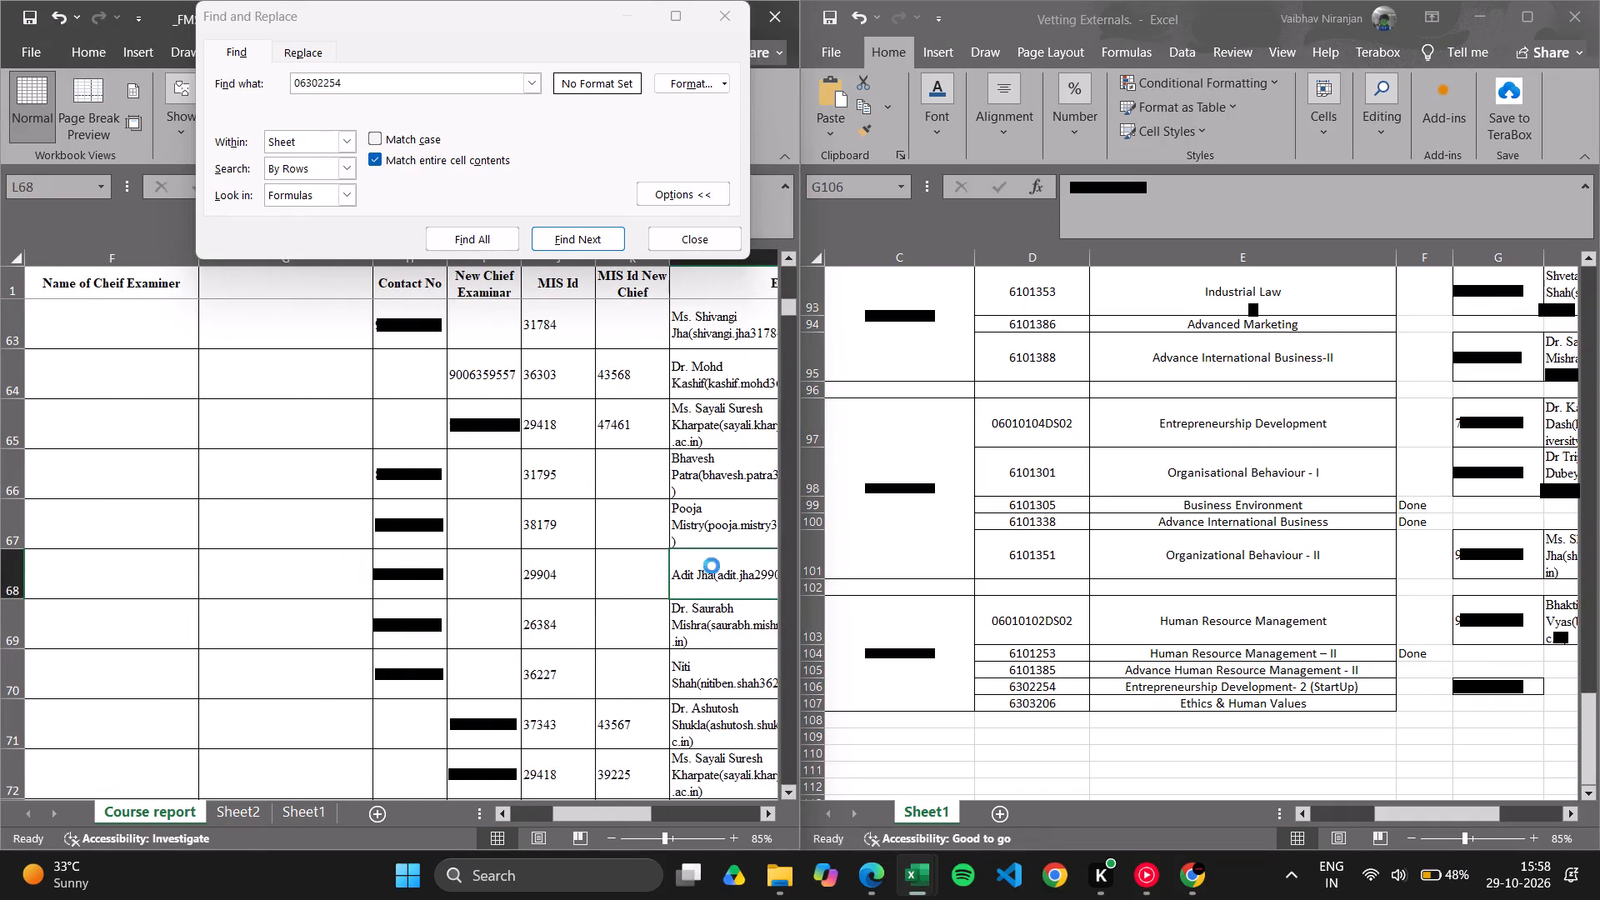
{"action": "left_click", "coordinate": [1333, 674]}
{"action": "scroll", "coordinate": [1333, 674], "scroll_direction": "left", "scroll_amount": 5}
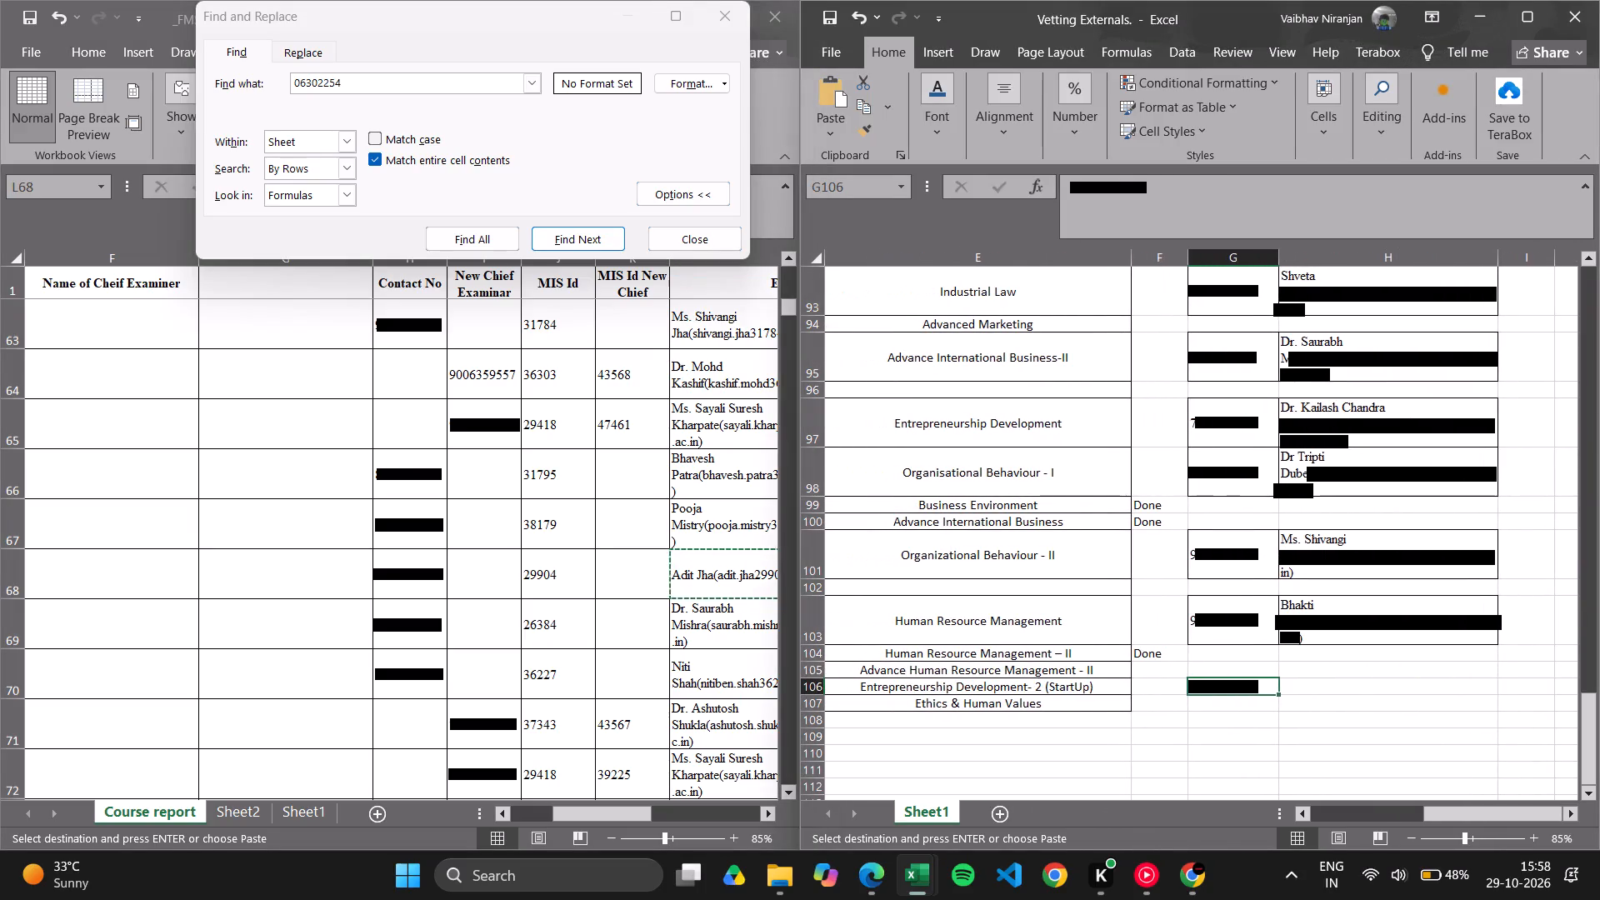
{"action": "left_click", "coordinate": [1307, 688]}
{"action": "key", "text": "ctrl+v"}
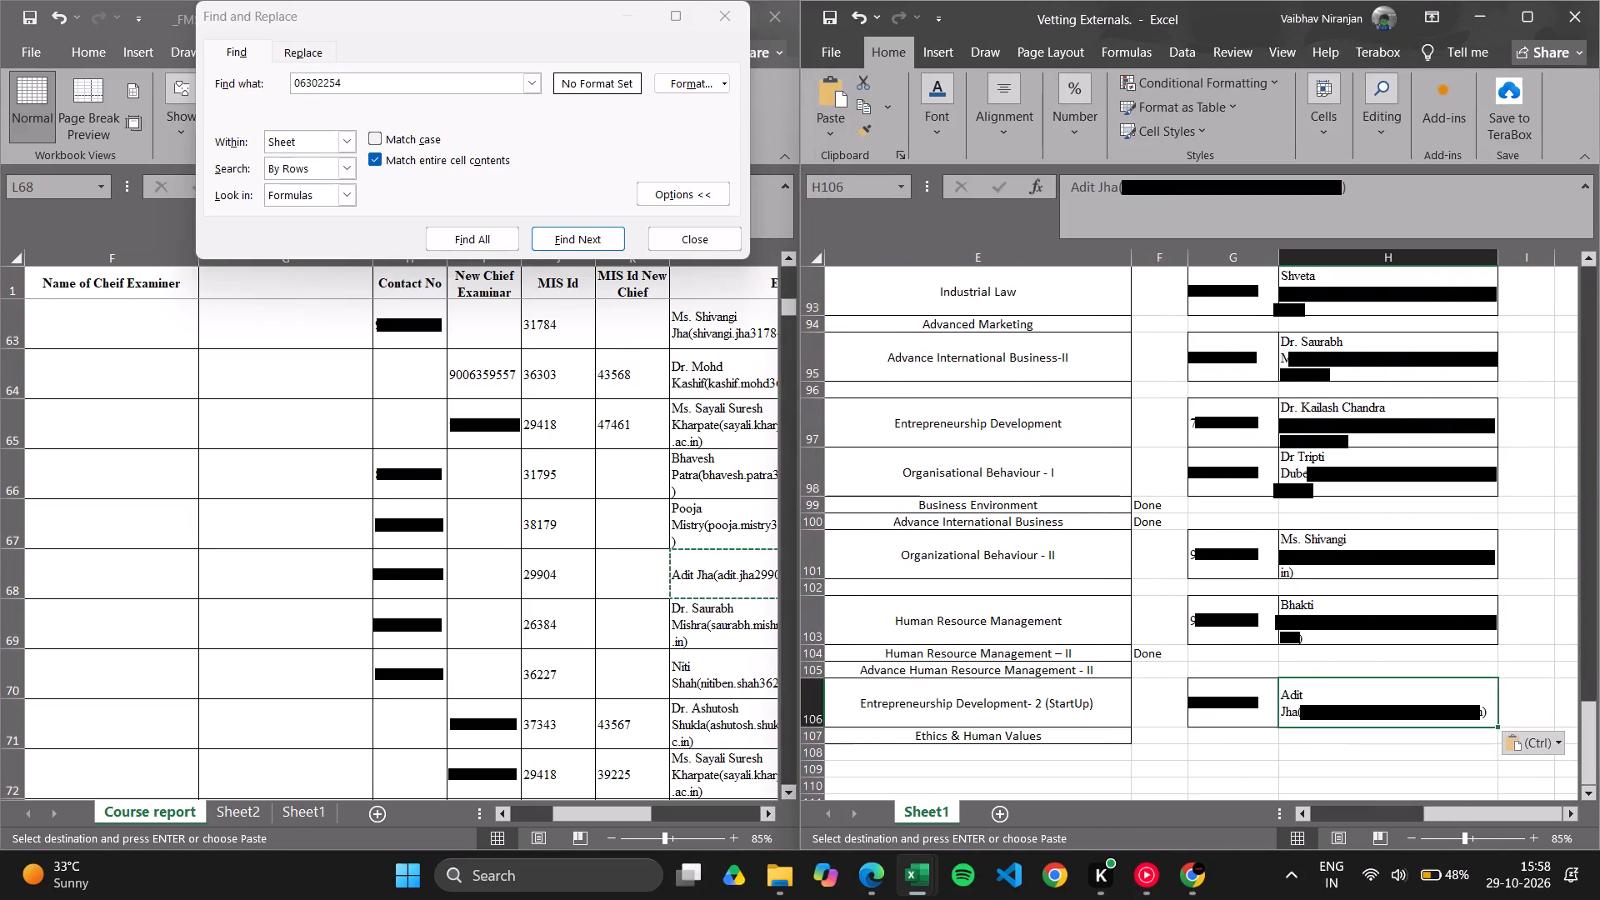
Try searching for 06303206, using the Ethics & Human Values code copied from cell D107 with a leading zero added.
{"action": "scroll", "coordinate": [993, 727], "scroll_direction": "right", "scroll_amount": 4}
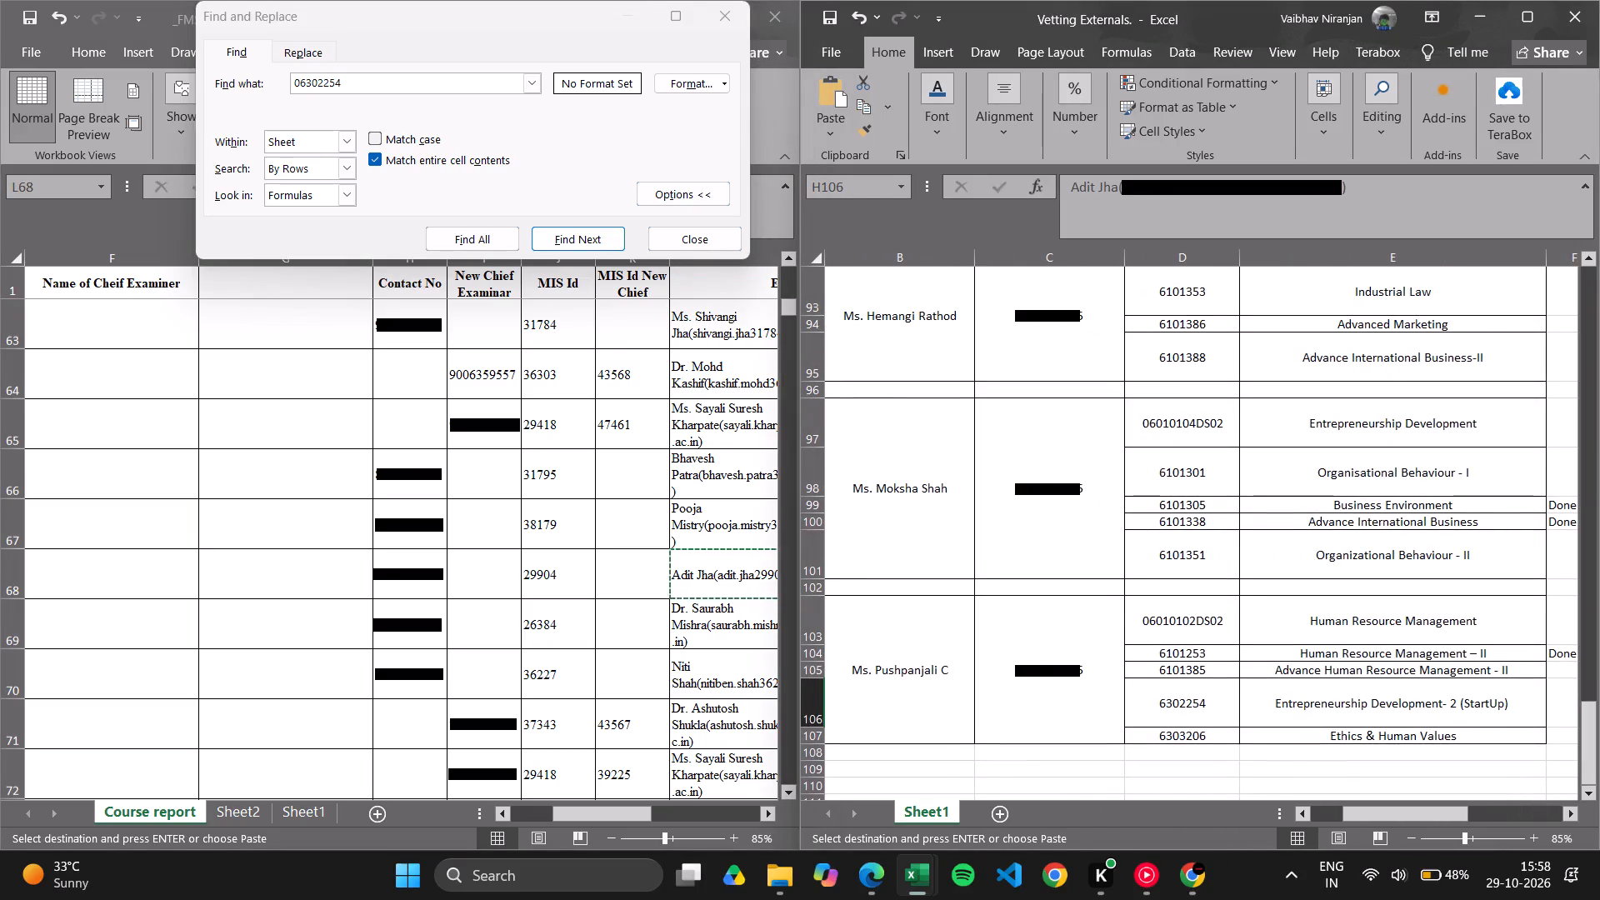
{"action": "left_click", "coordinate": [1190, 739]}
{"action": "key", "text": "ctrl+c"}
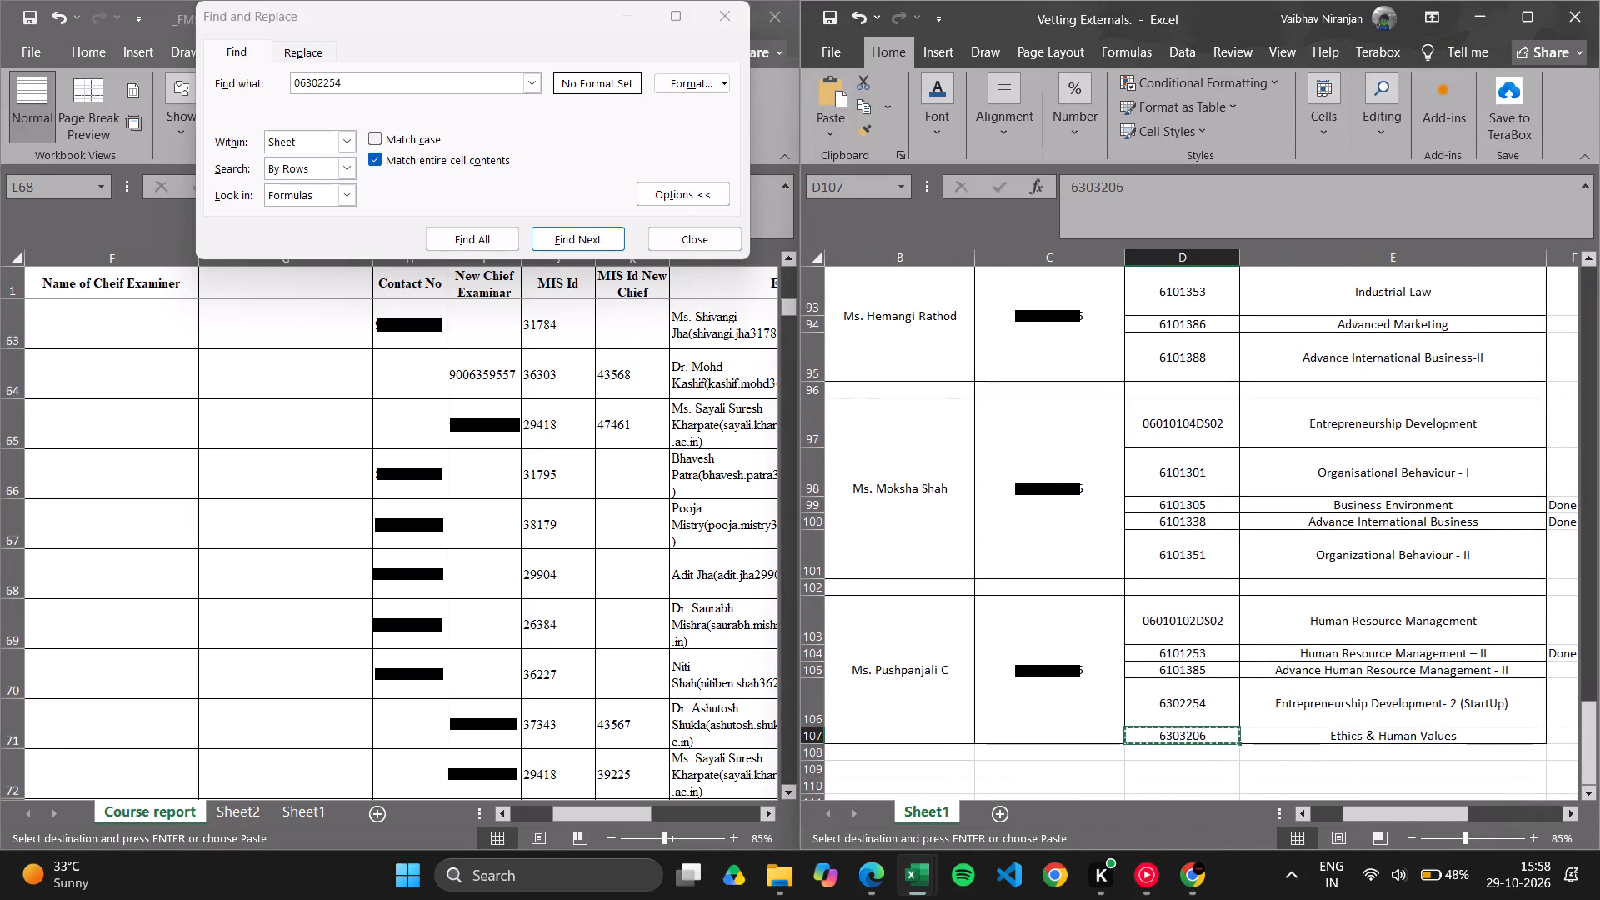
{"action": "left_click_drag", "start_coordinate": [353, 72], "coordinate": [343, 79]}
{"action": "double_click", "coordinate": [343, 79]}
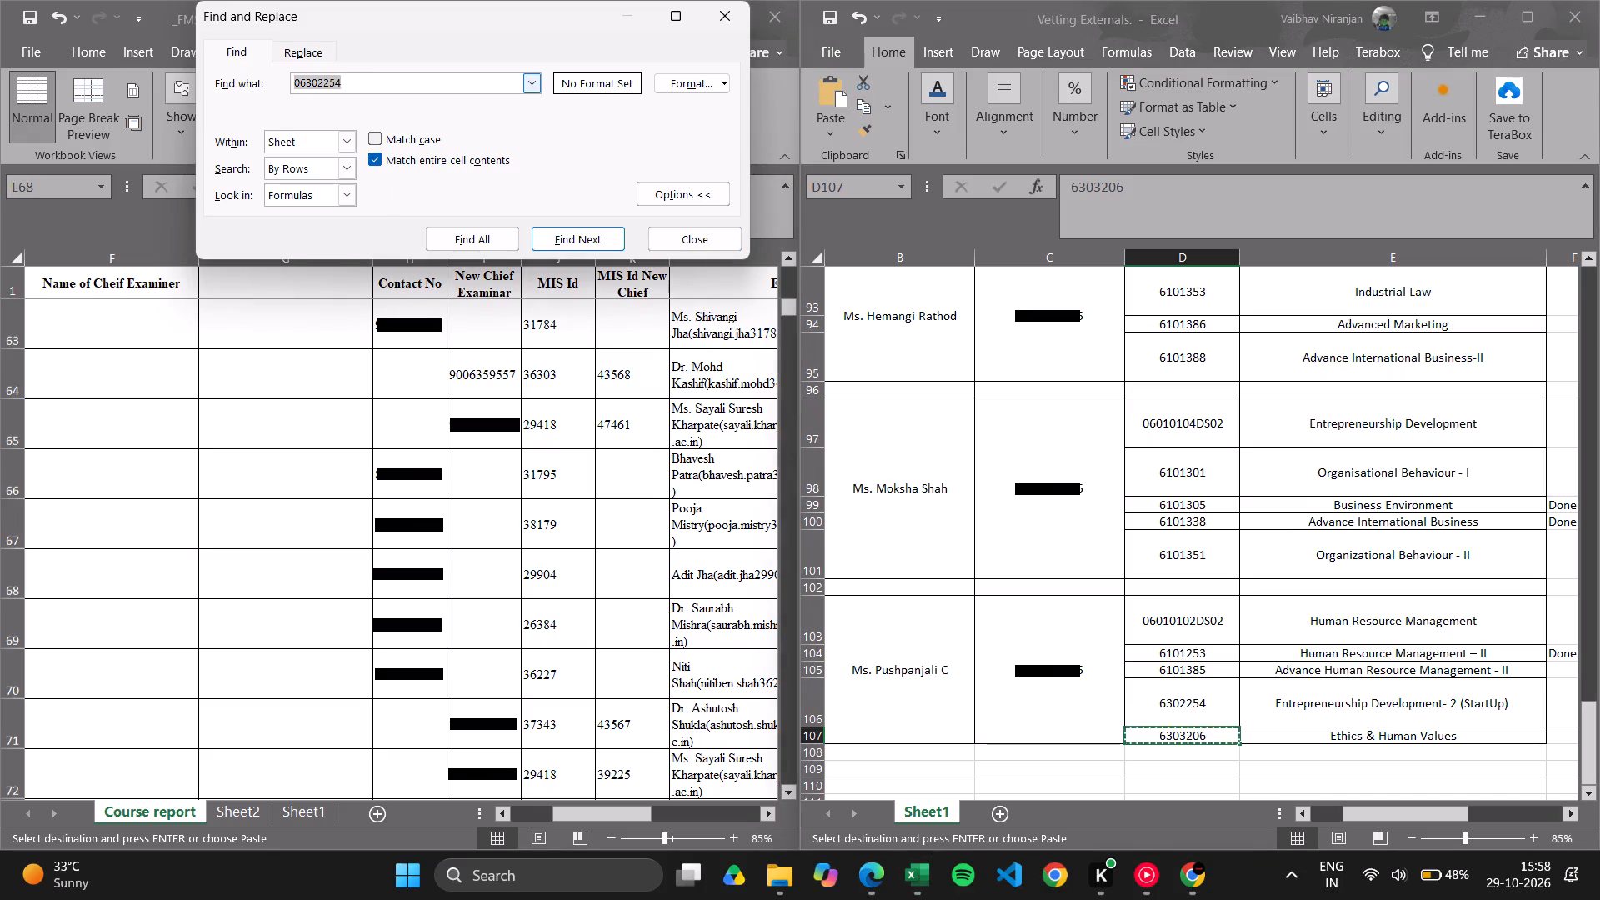
{"action": "key", "text": "ctrl+v"}
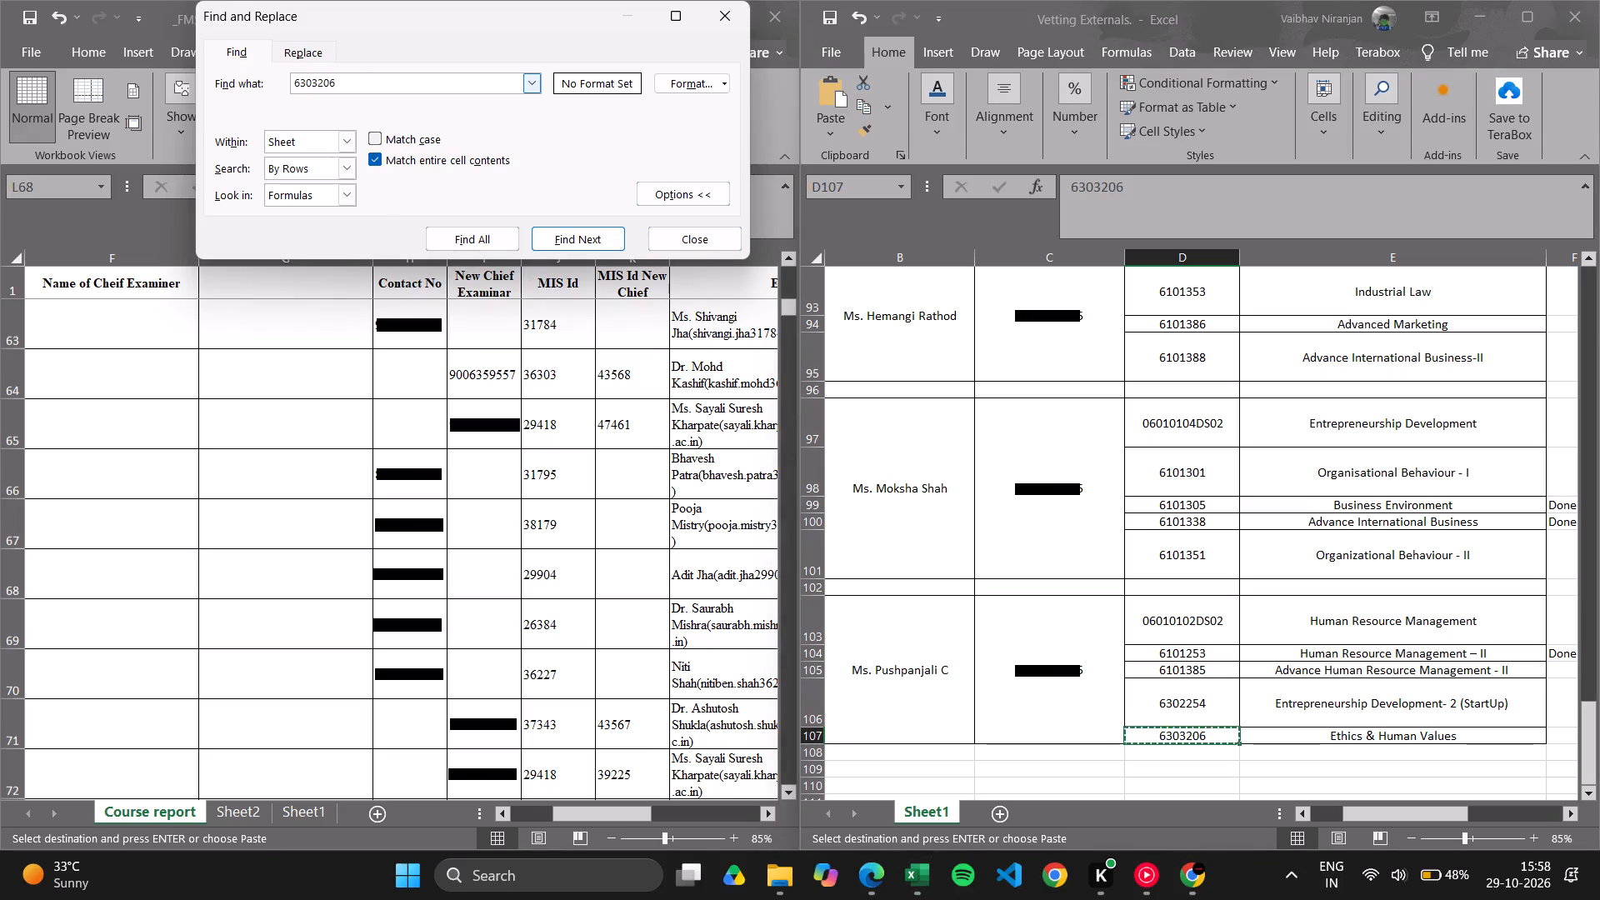
{"action": "left_click", "coordinate": [294, 81]}
{"action": "key", "text": "0"}
{"action": "left_click", "coordinate": [578, 242]}
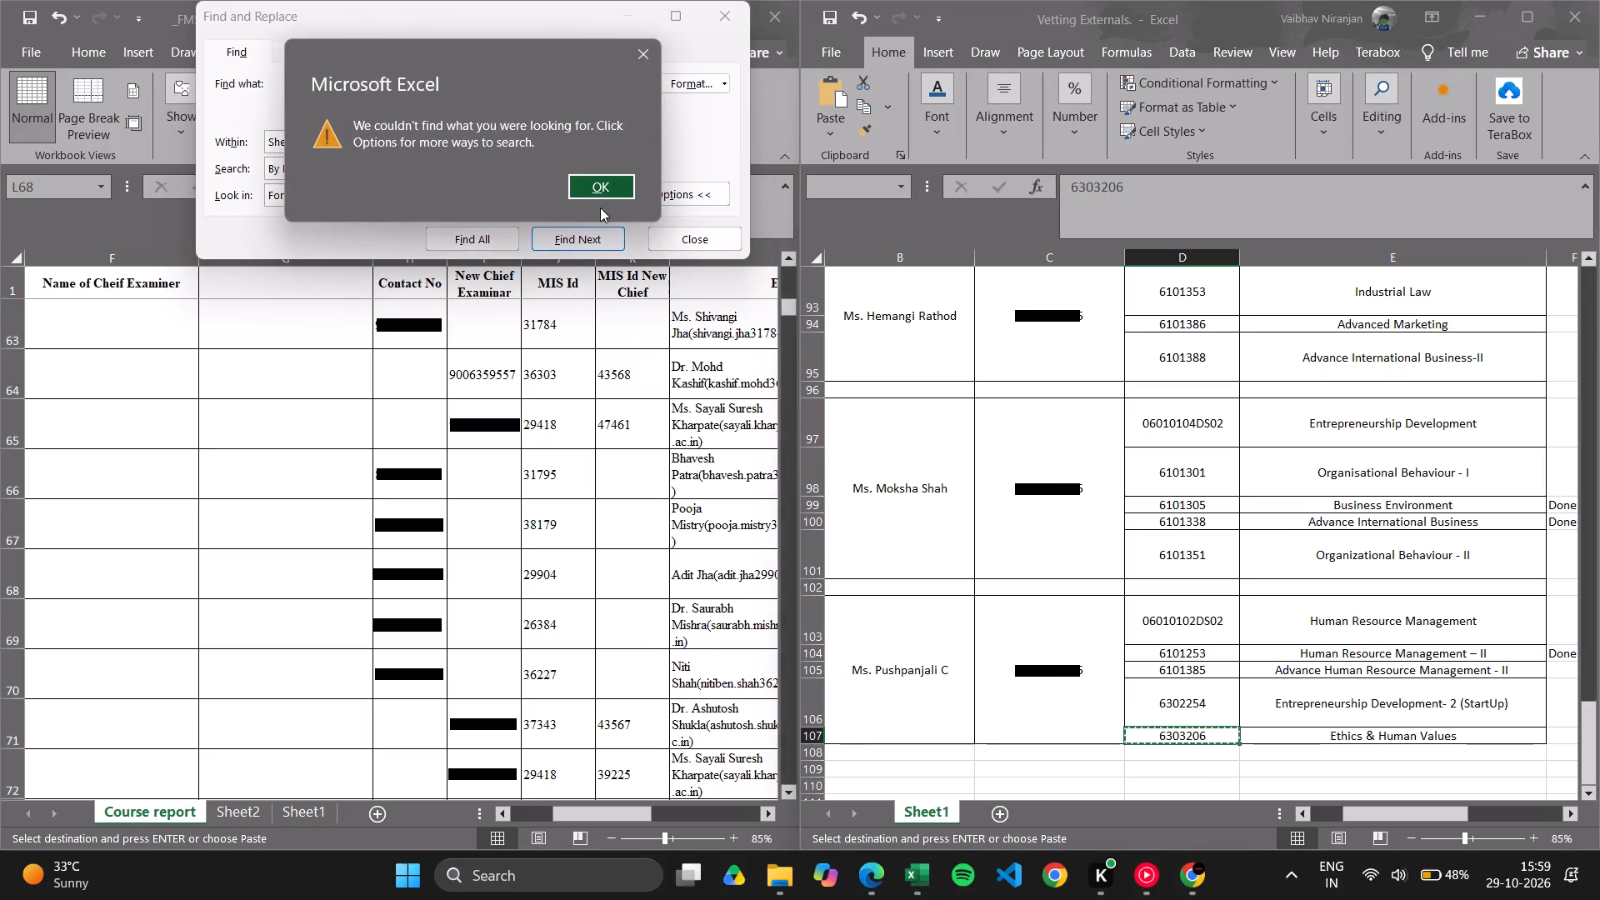
{"action": "left_click", "coordinate": [612, 182]}
{"action": "key", "text": "BackSpace"}
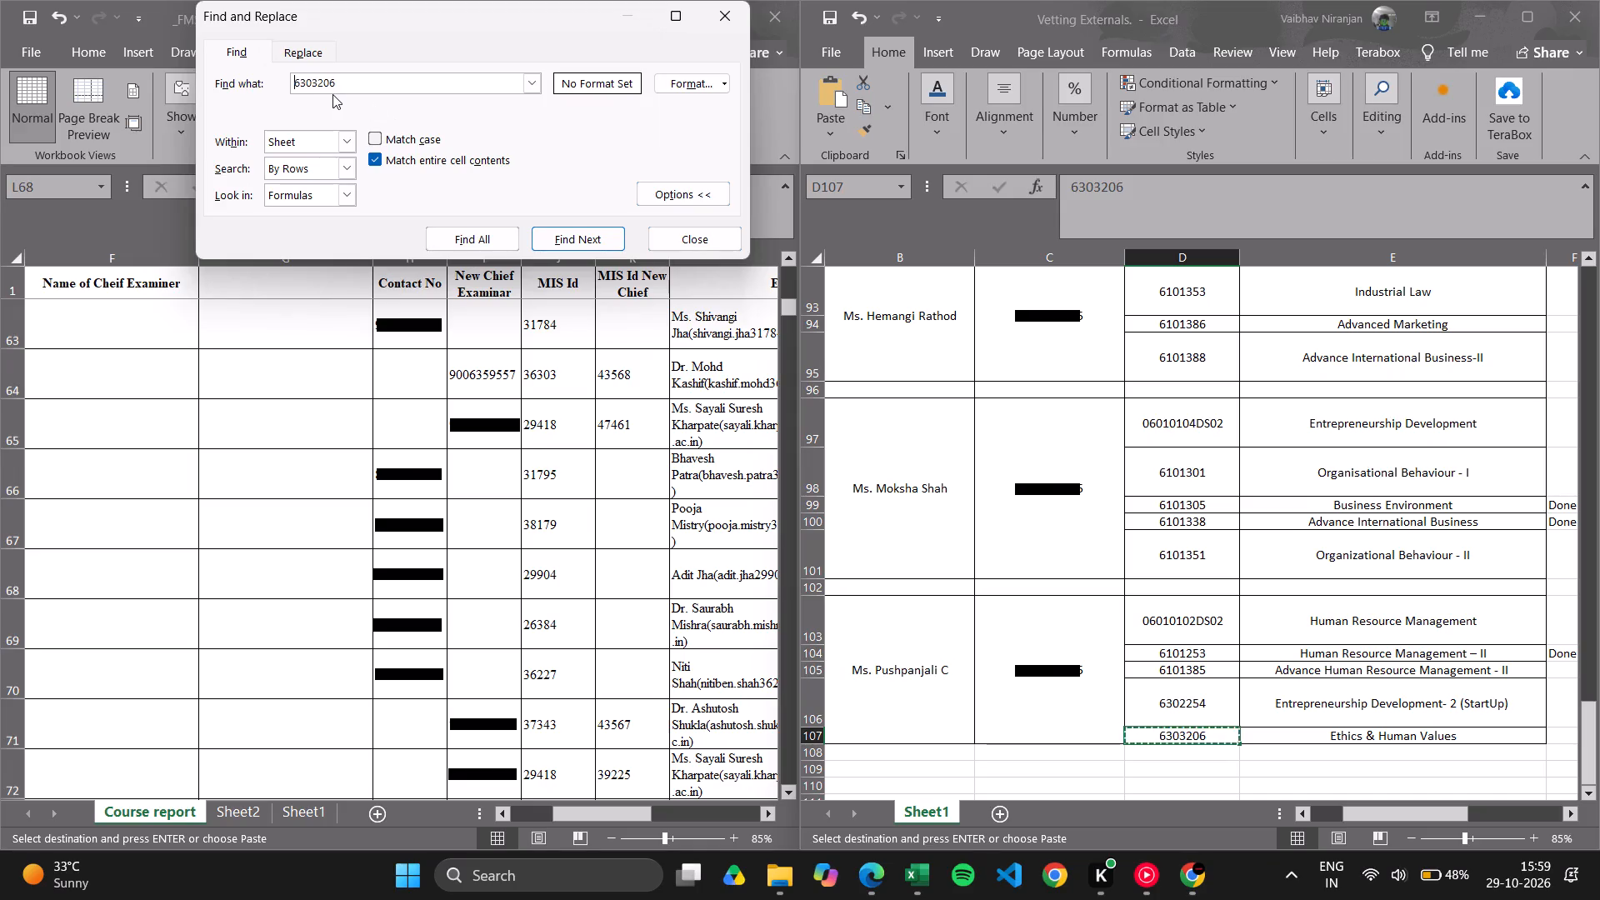
{"action": "left_click", "coordinate": [582, 230]}
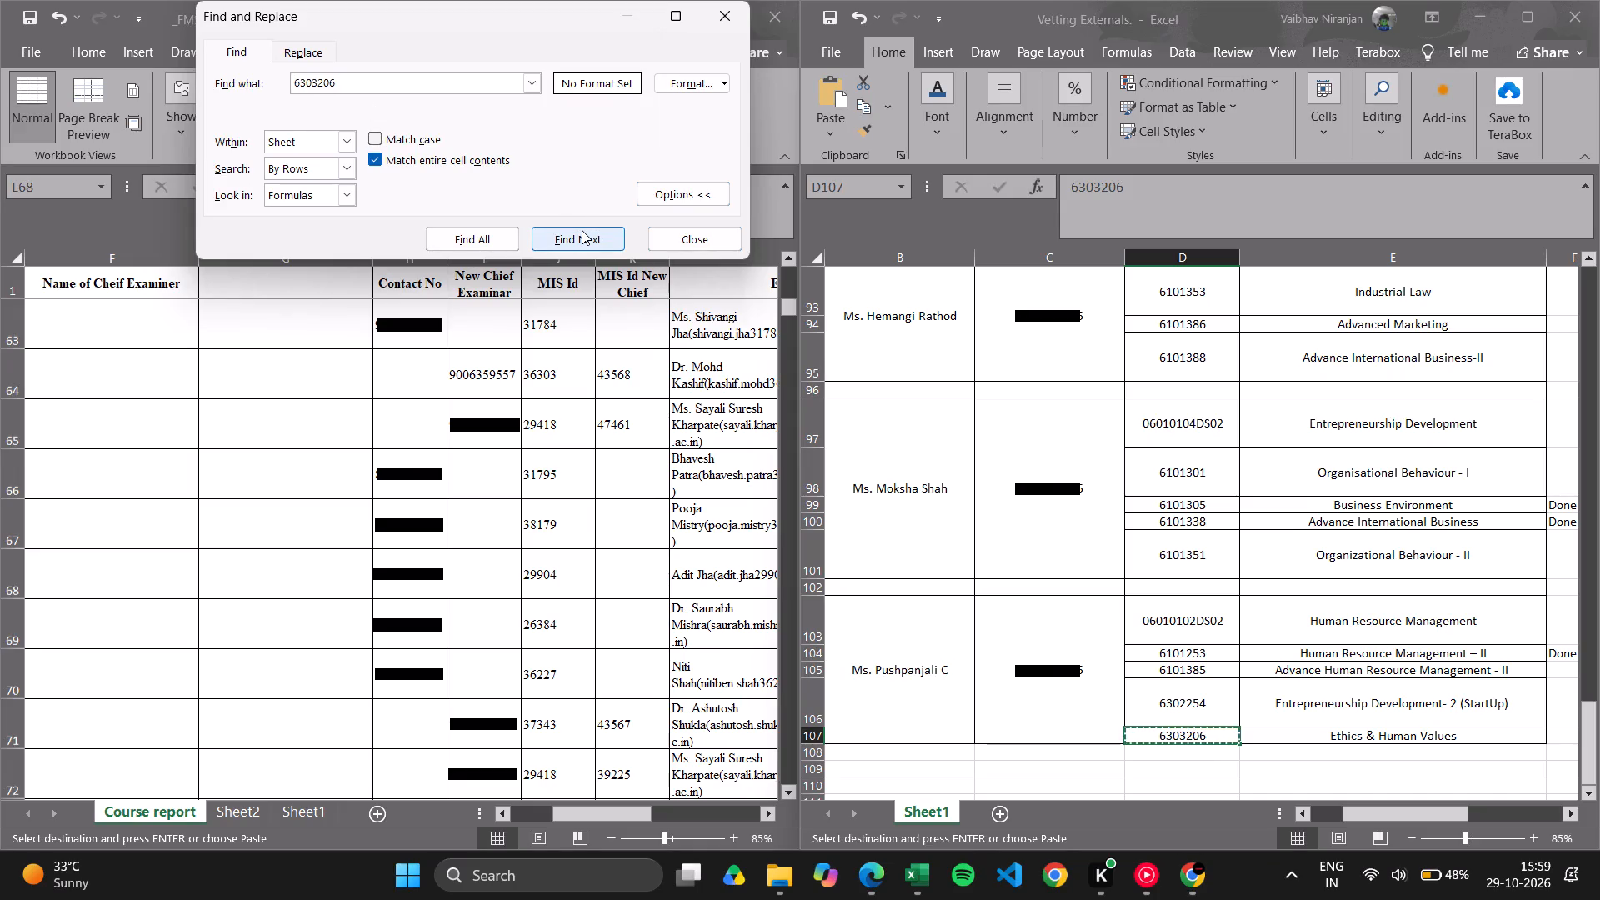
{"action": "left_click", "coordinate": [582, 230]}
{"action": "left_click", "coordinate": [582, 230]}
{"action": "double_click", "coordinate": [582, 230]}
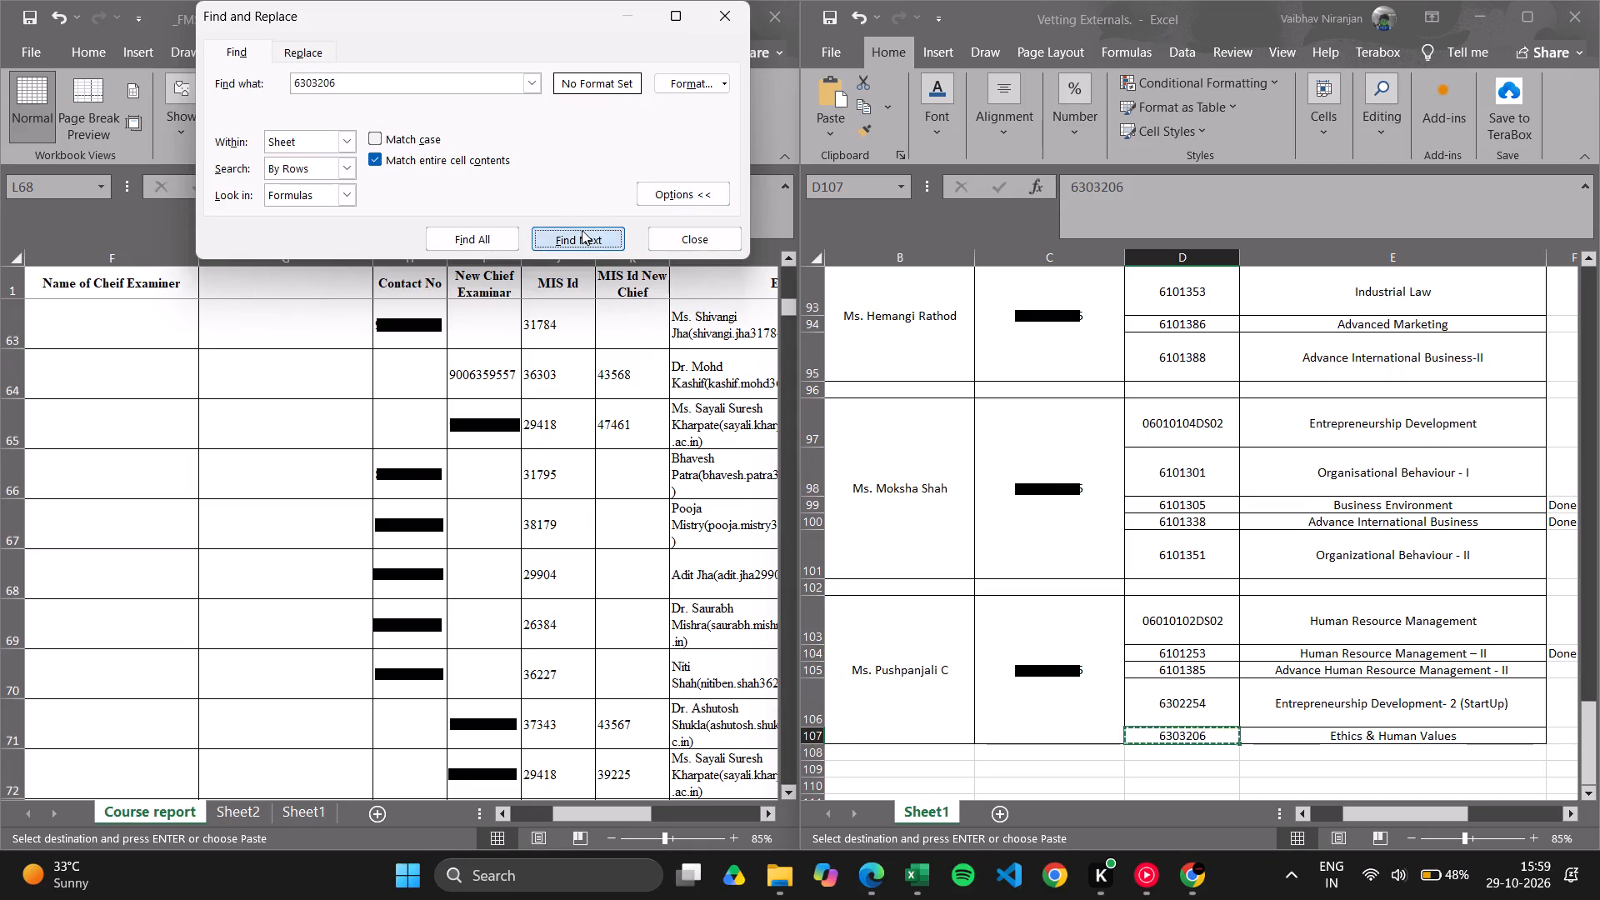
{"action": "left_click", "coordinate": [565, 374]}
{"action": "left_click", "coordinate": [592, 236]}
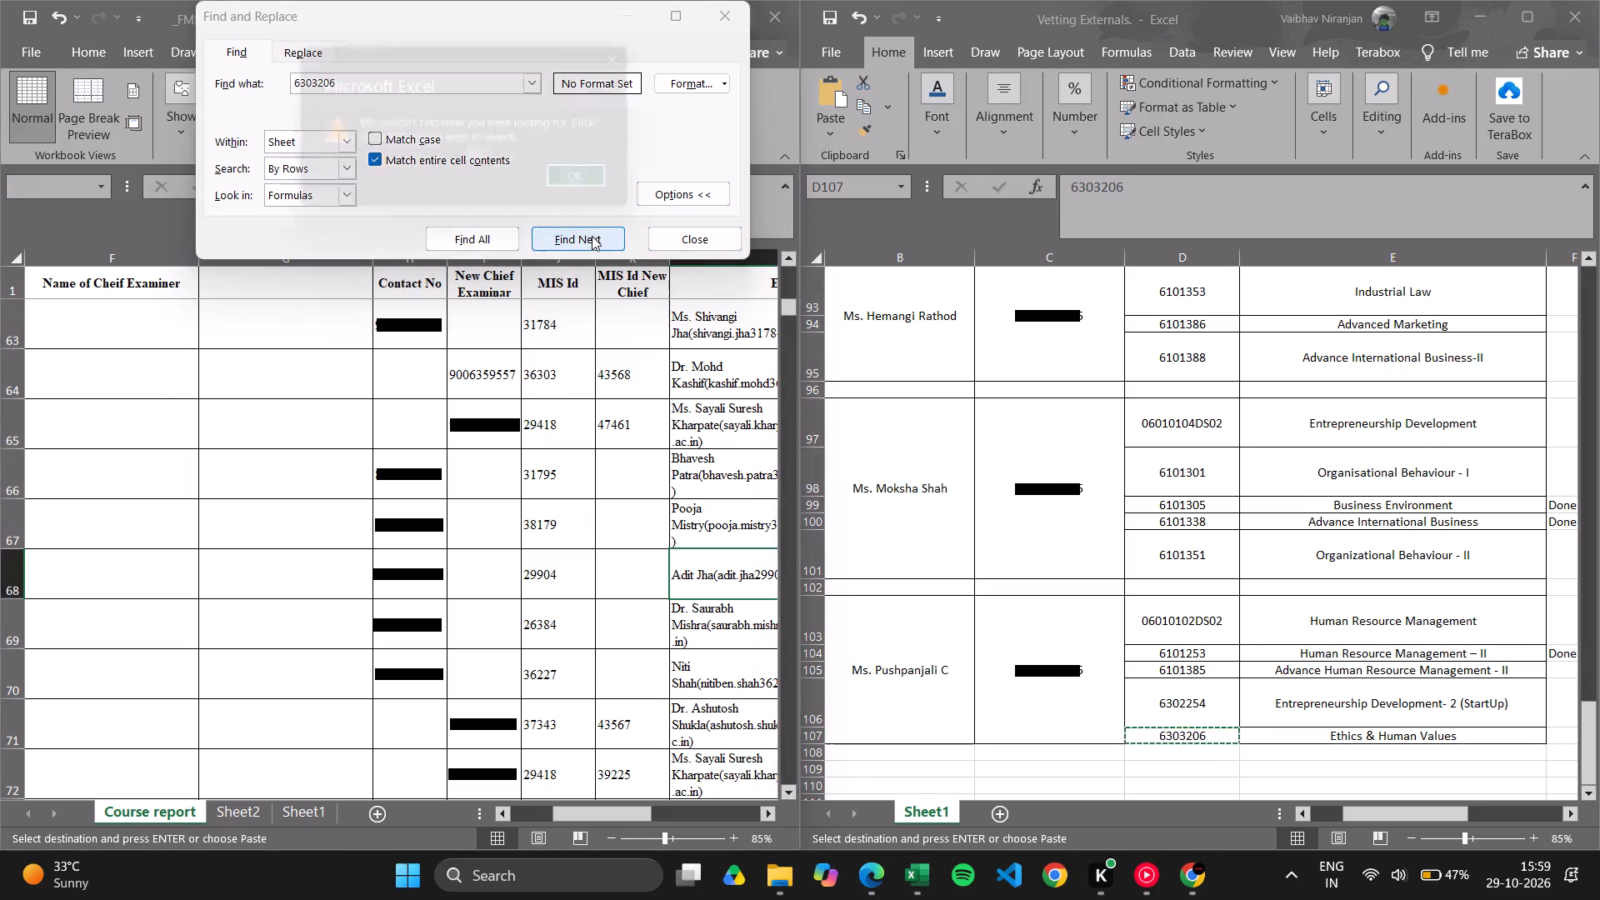
{"action": "left_click", "coordinate": [605, 187]}
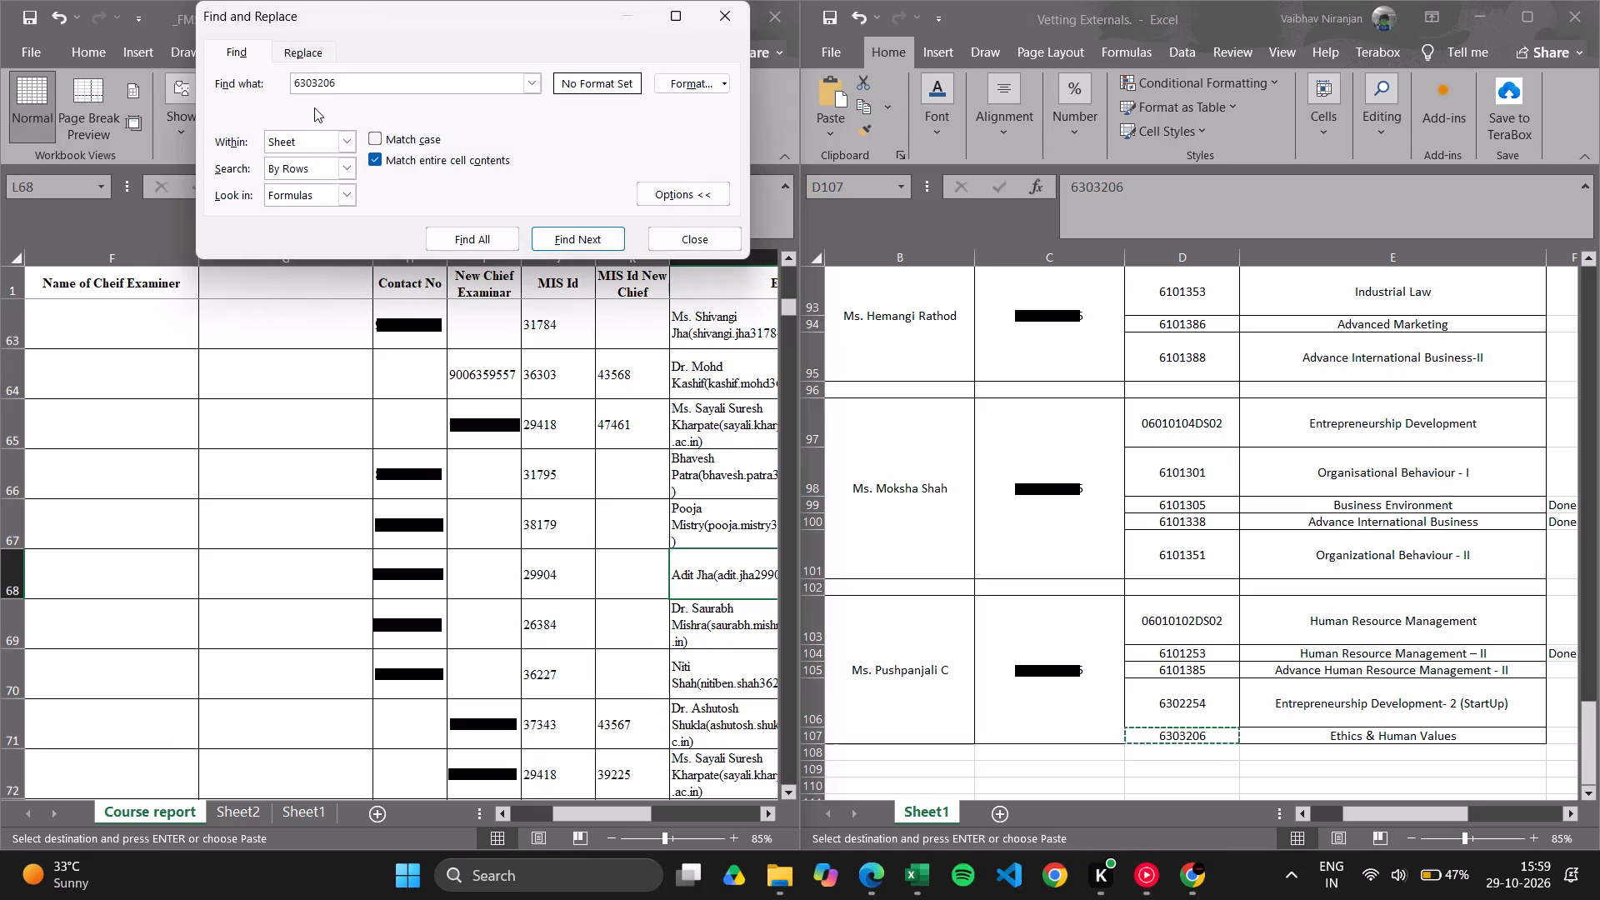
{"action": "key", "text": "0"}
{"action": "left_click", "coordinate": [582, 249]}
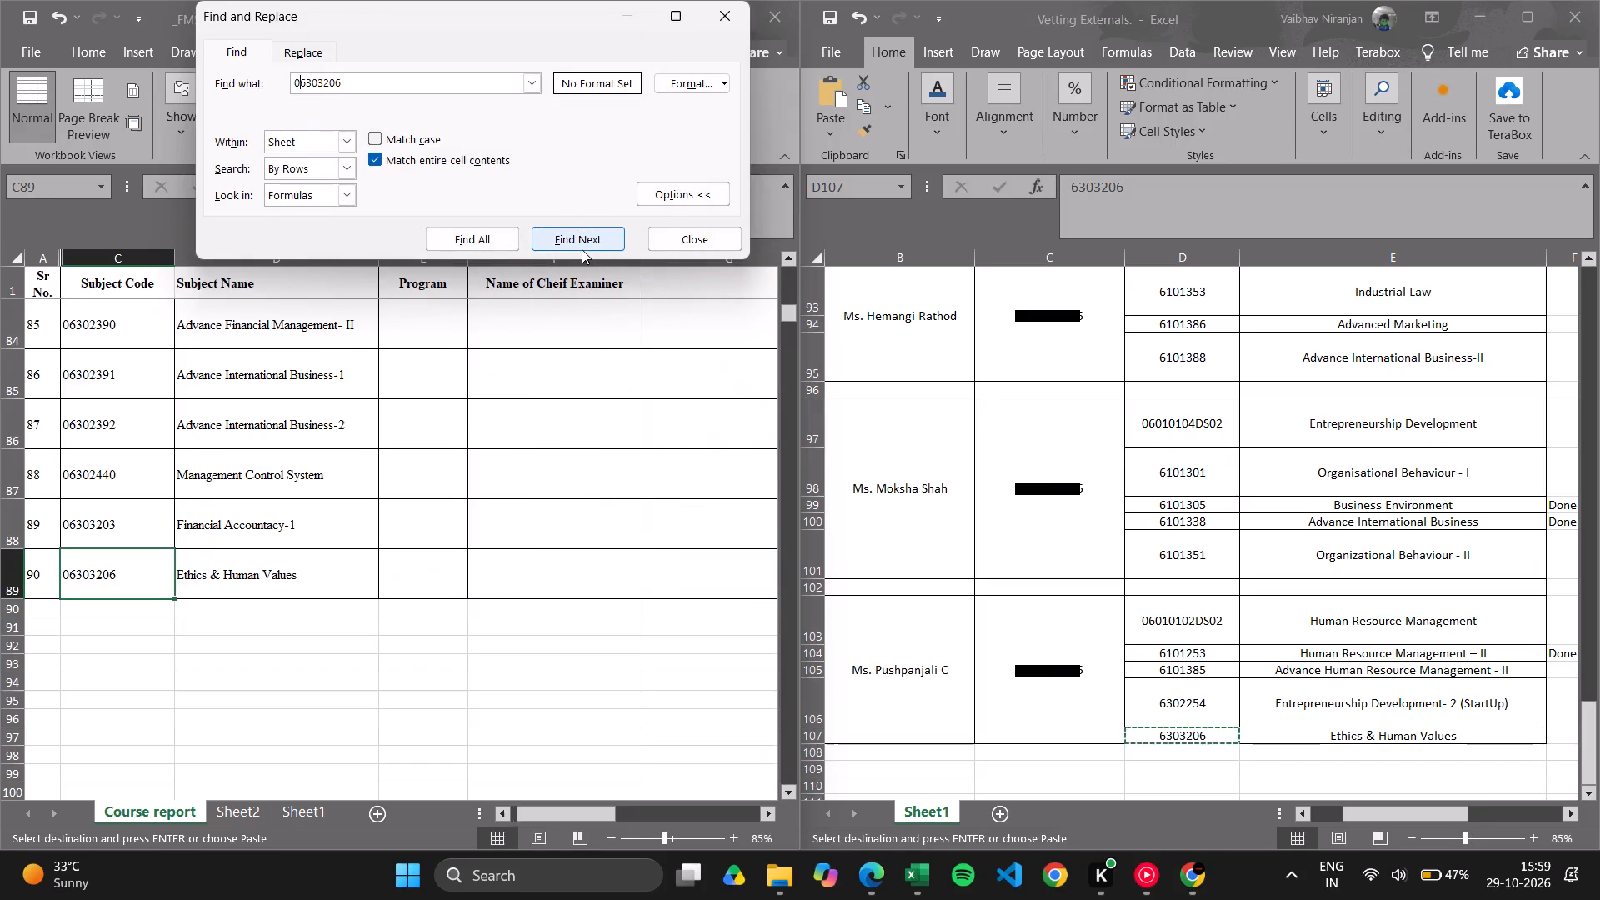
Copy the Ethics & Human Values examiner's contact number from cell H89 of the Course report into cell G107 of the vetting sheet.
{"action": "scroll", "coordinate": [405, 591], "scroll_direction": "left", "scroll_amount": 4}
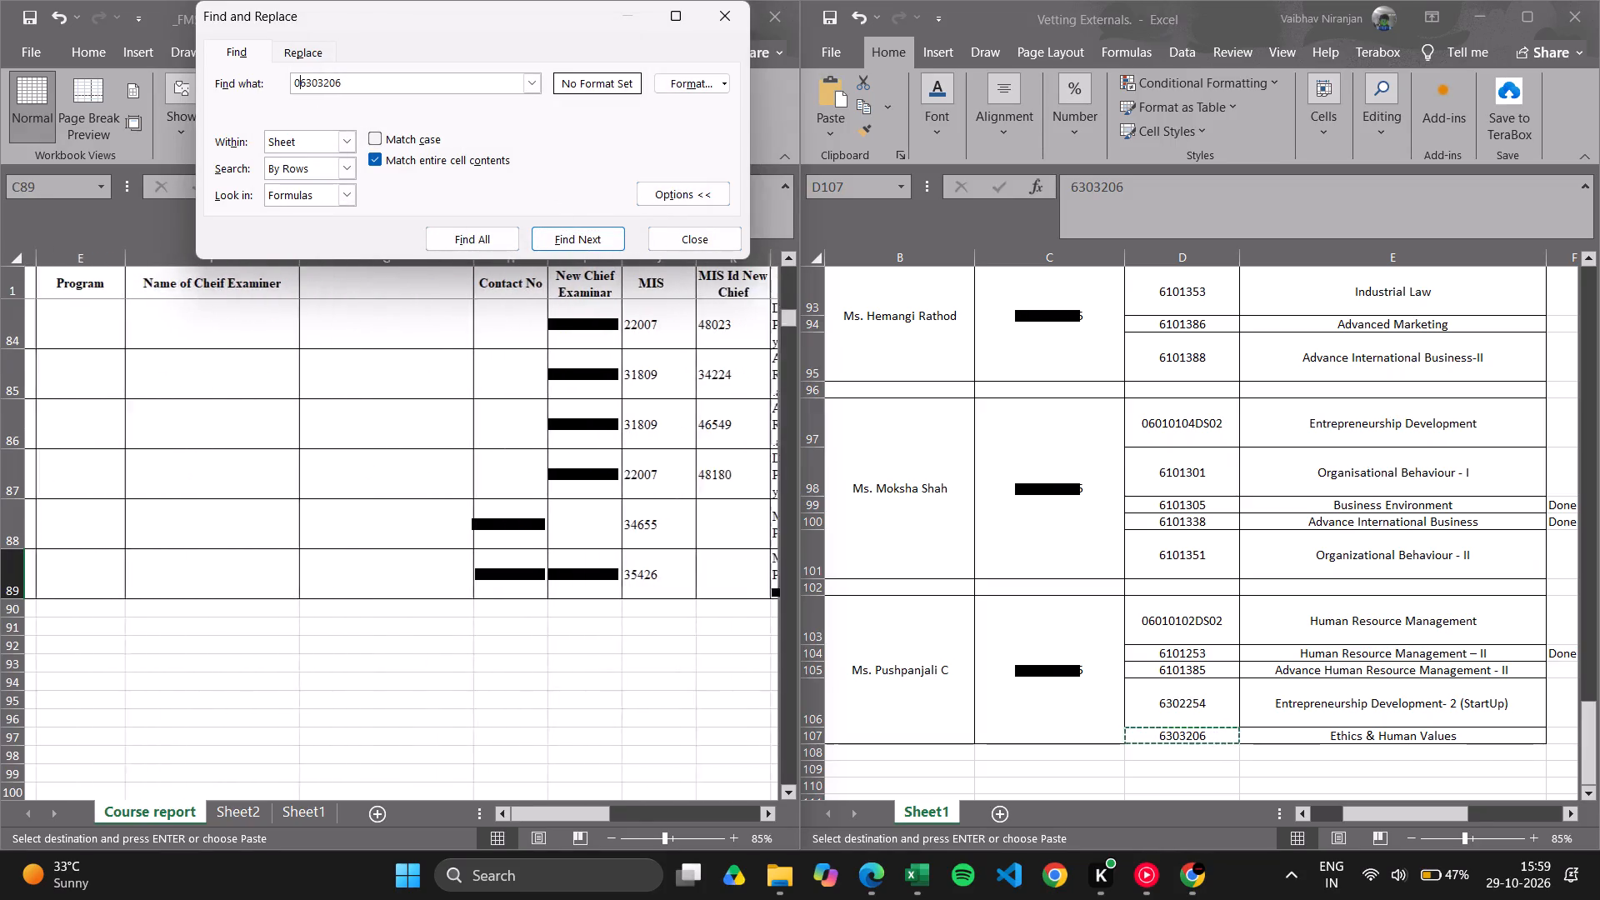
{"action": "scroll", "coordinate": [405, 591], "scroll_direction": "left", "scroll_amount": 2}
{"action": "left_click", "coordinate": [408, 584]}
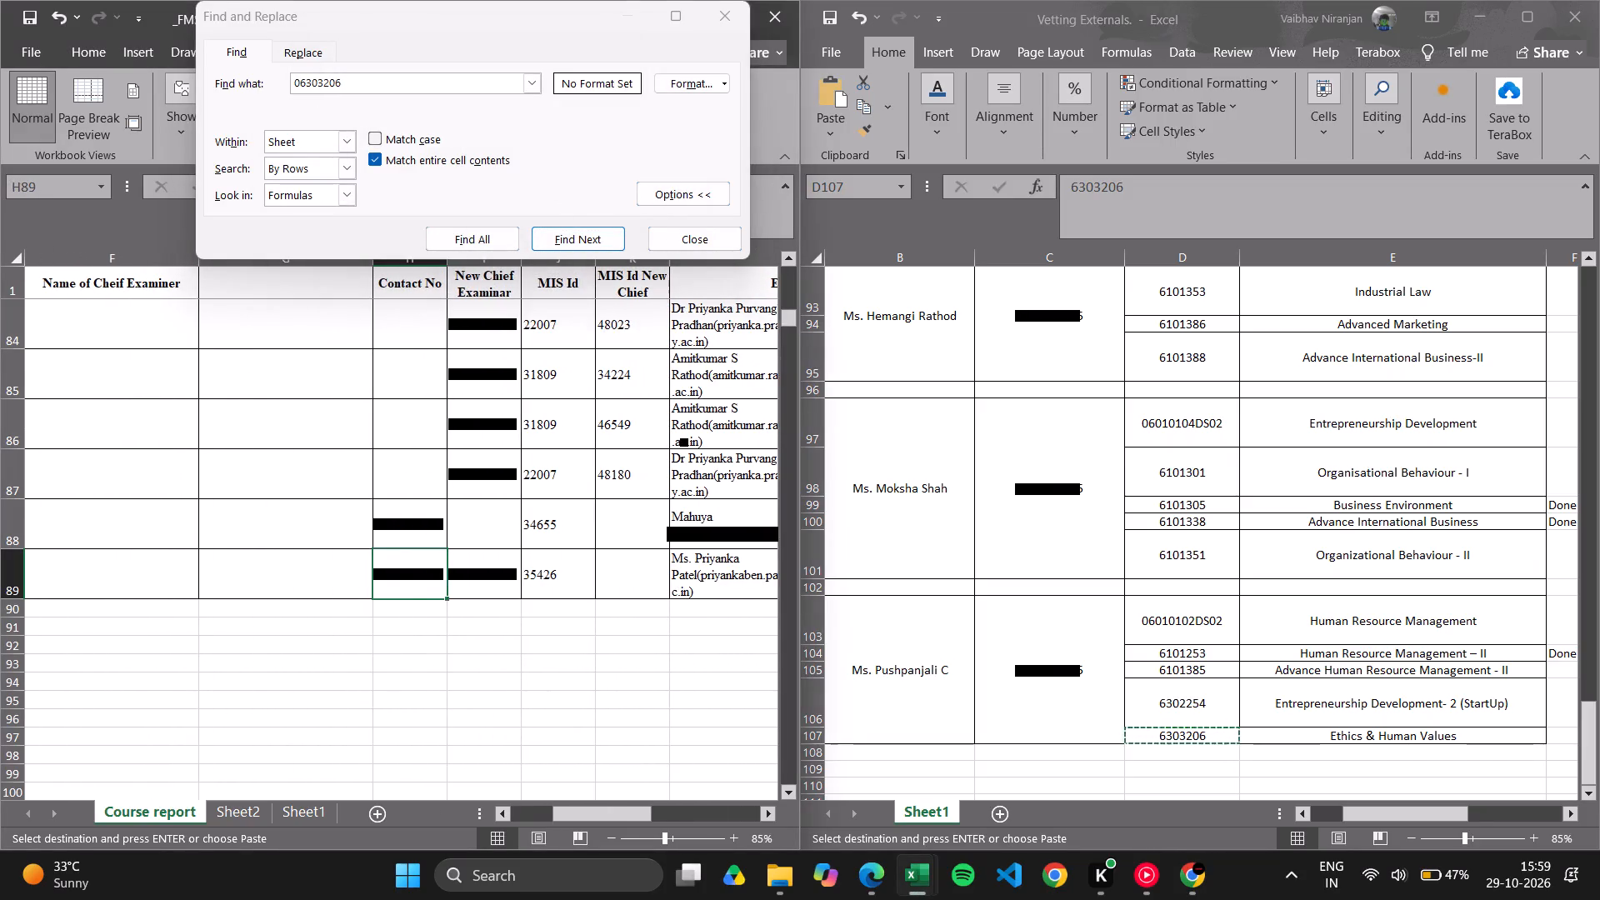
{"action": "key", "text": "ctrl+c"}
{"action": "left_click", "coordinate": [1322, 707]}
{"action": "scroll", "coordinate": [1322, 707], "scroll_direction": "left", "scroll_amount": 4}
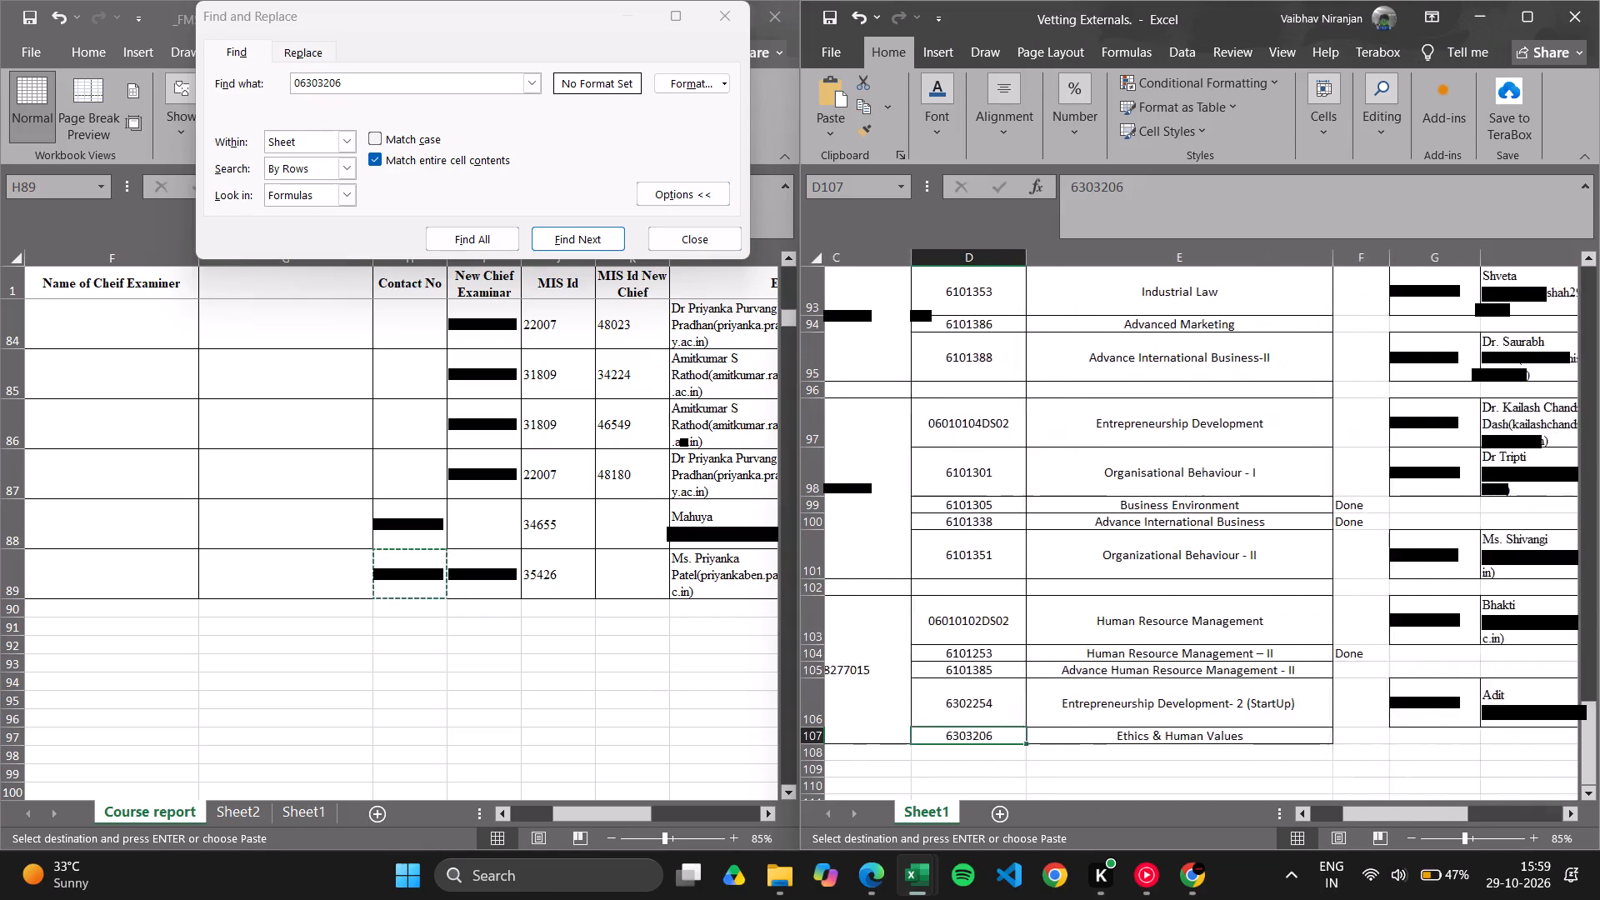
{"action": "scroll", "coordinate": [1322, 707], "scroll_direction": "left", "scroll_amount": 1}
{"action": "left_click", "coordinate": [1346, 743]}
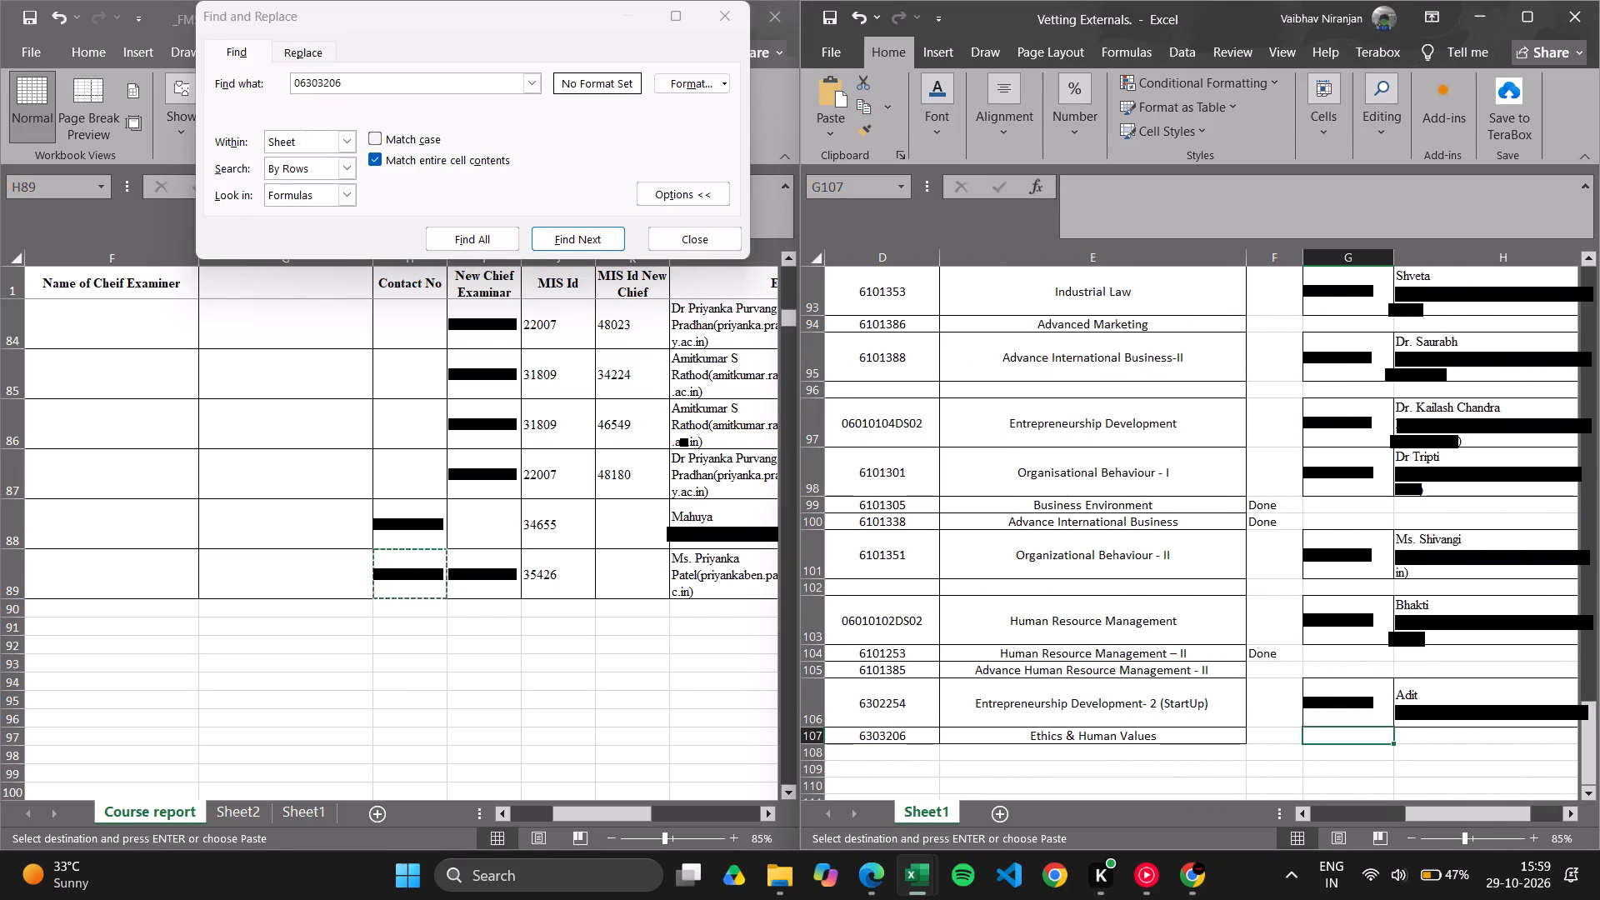
{"action": "key", "text": "ctrl+v"}
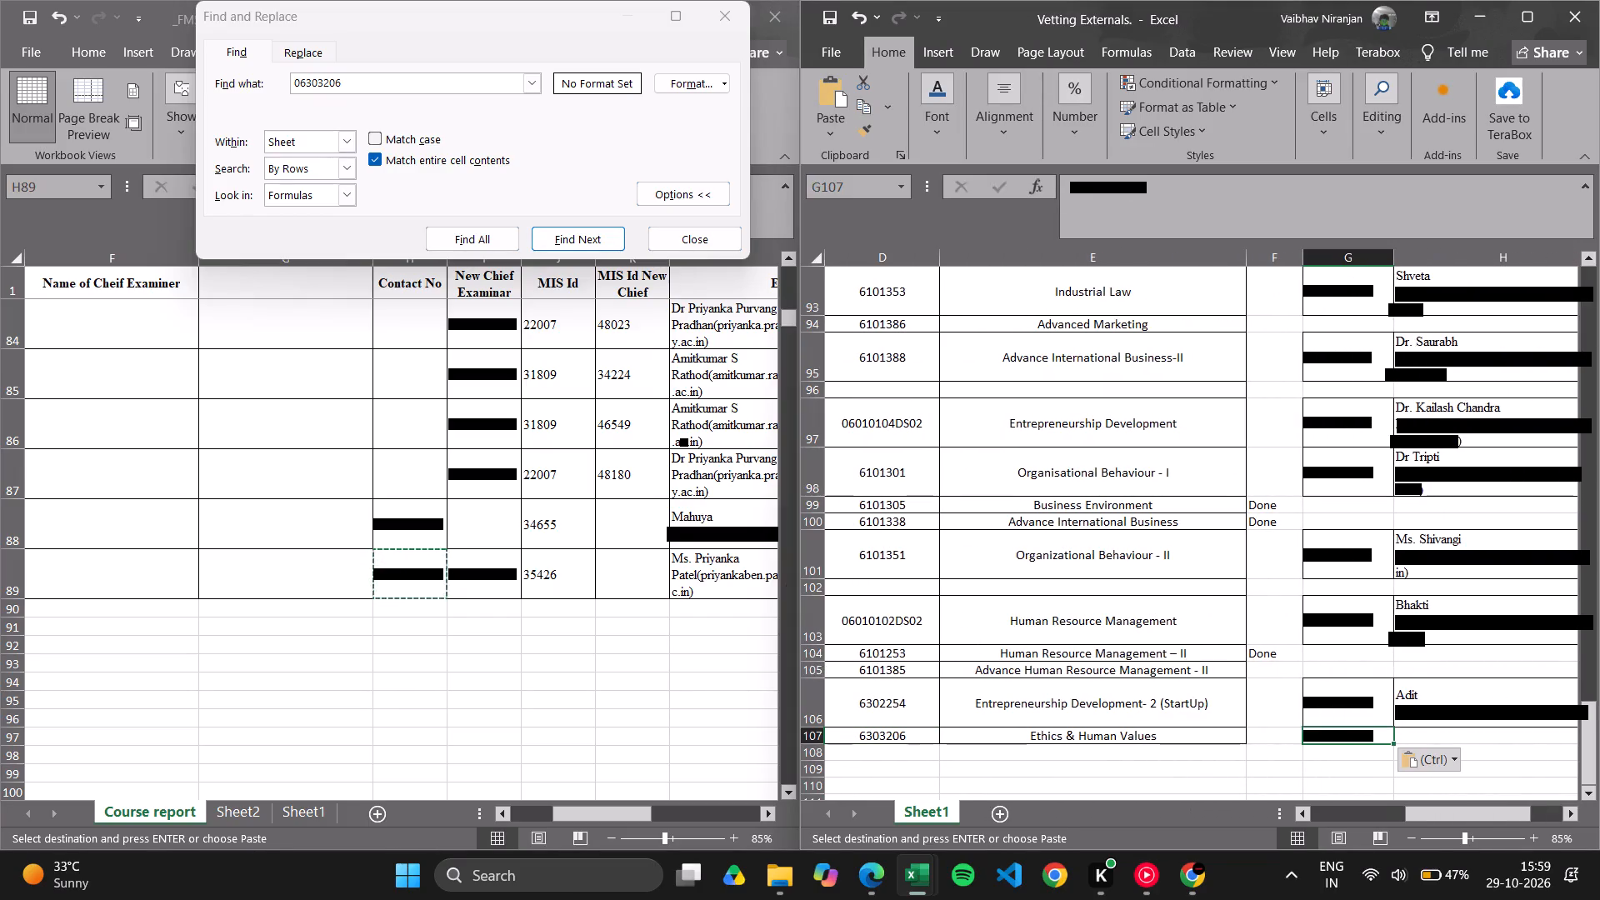
Copy the Ethics & Human Values examiner's name/e-mail entry from cell L89 of the Course report into cell H107 of the vetting sheet.
{"action": "double_click", "coordinate": [686, 572]}
{"action": "key", "text": "ctrl+c"}
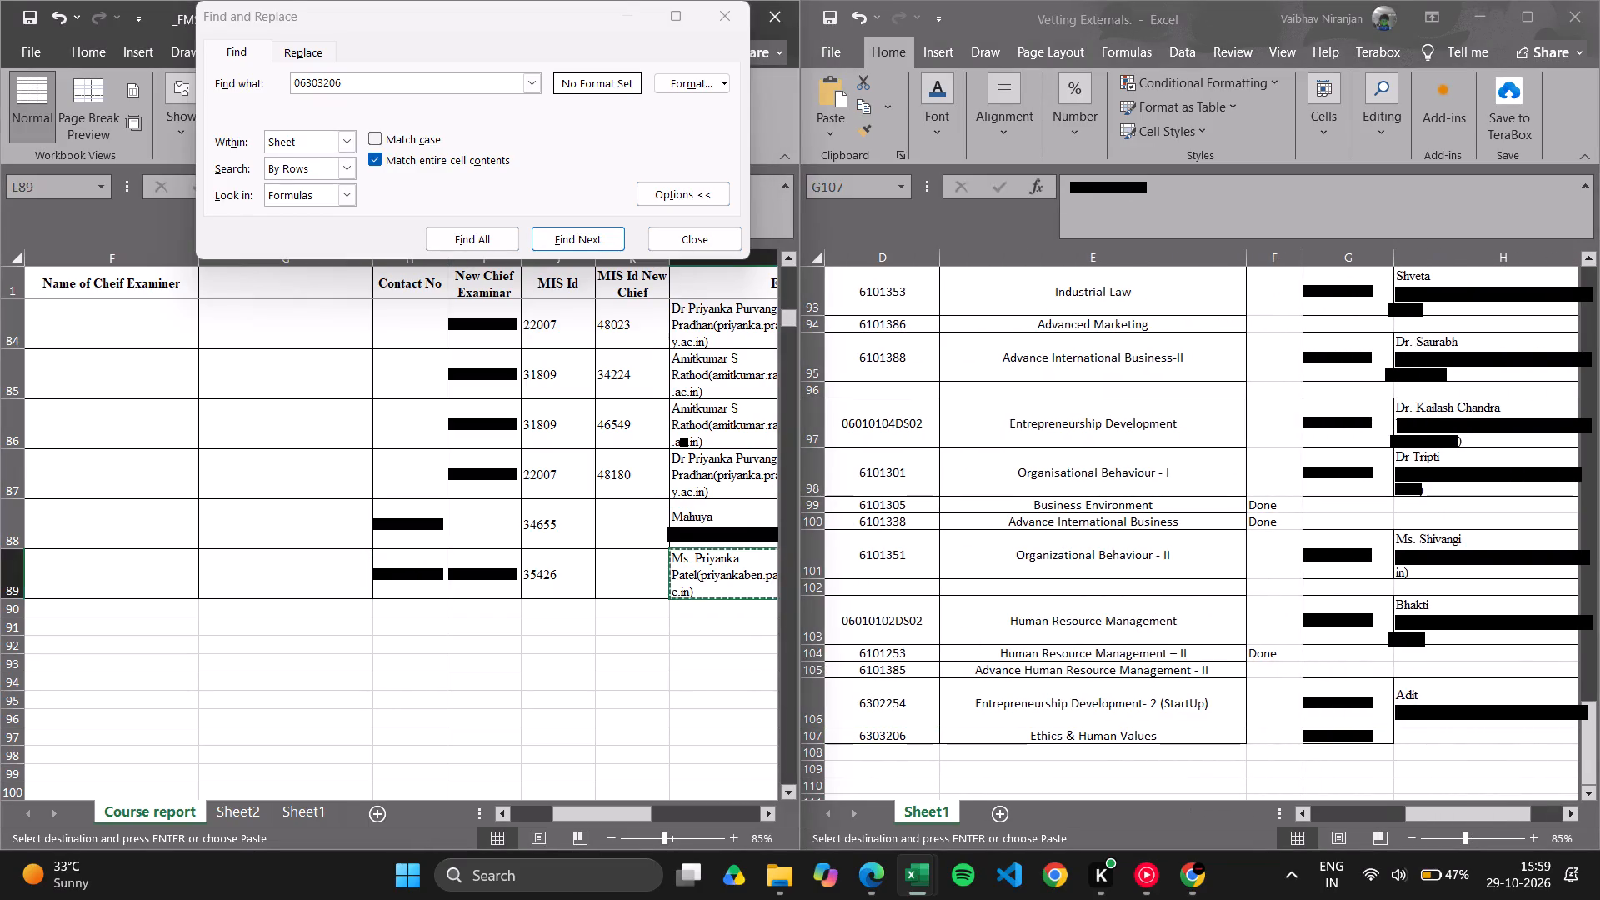
{"action": "left_click", "coordinate": [1448, 727]}
{"action": "left_click", "coordinate": [1439, 739]}
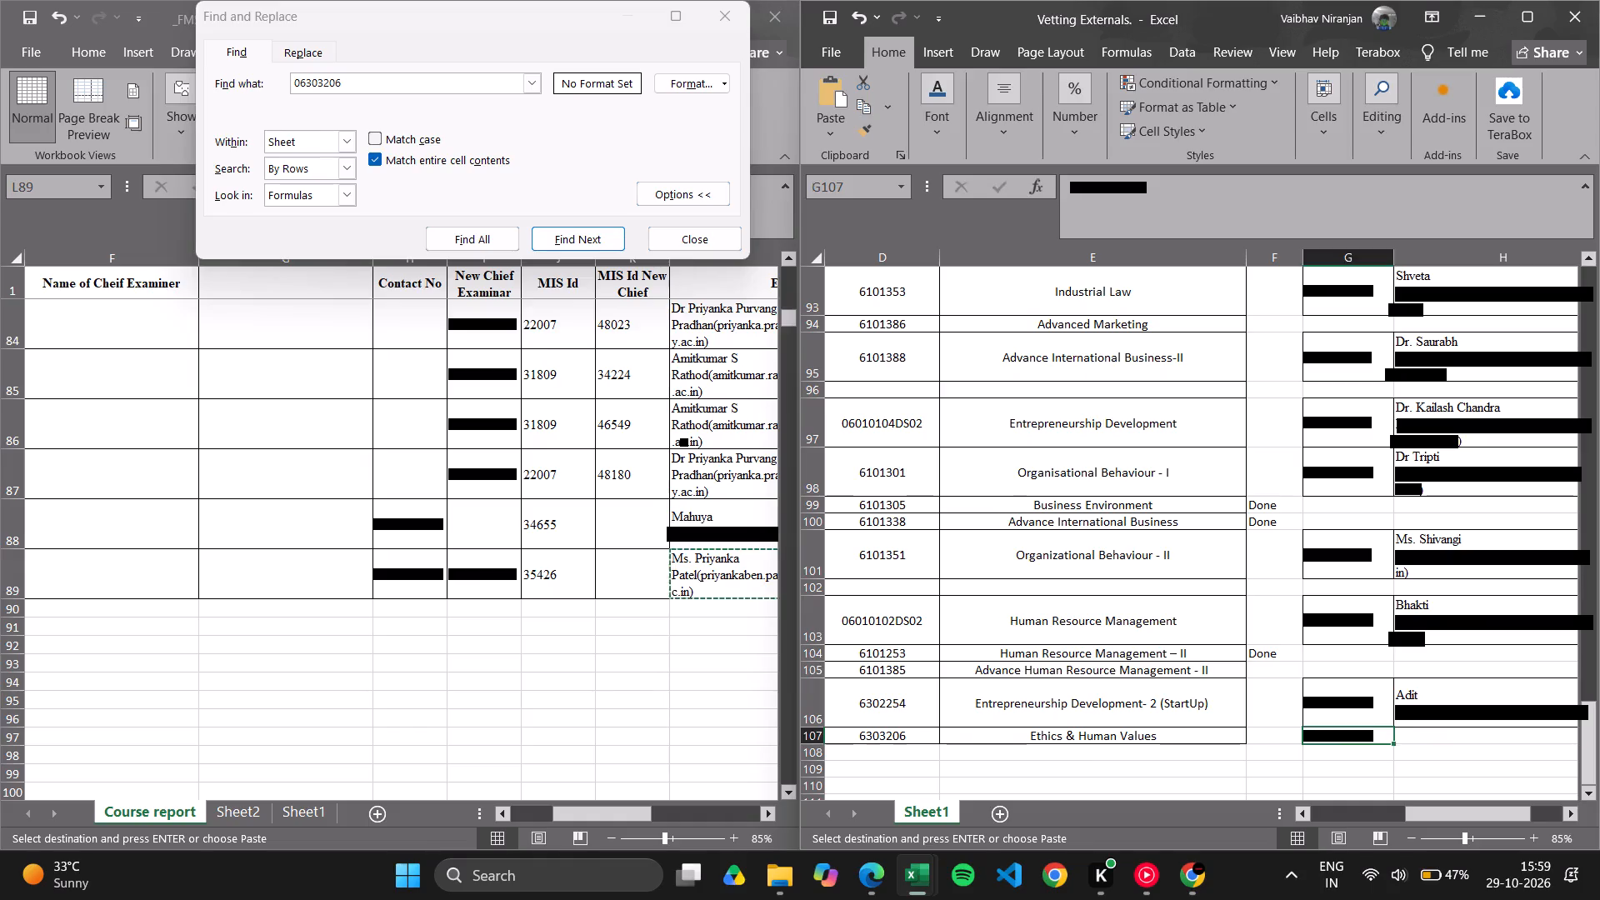
{"action": "key", "text": "ctrl+v"}
Search the Course report for 06101253, using the Human Resource Management – II code from cell D104 with a leading zero added.
{"action": "left_click", "coordinate": [995, 675]}
{"action": "scroll", "coordinate": [995, 675], "scroll_direction": "right", "scroll_amount": 4}
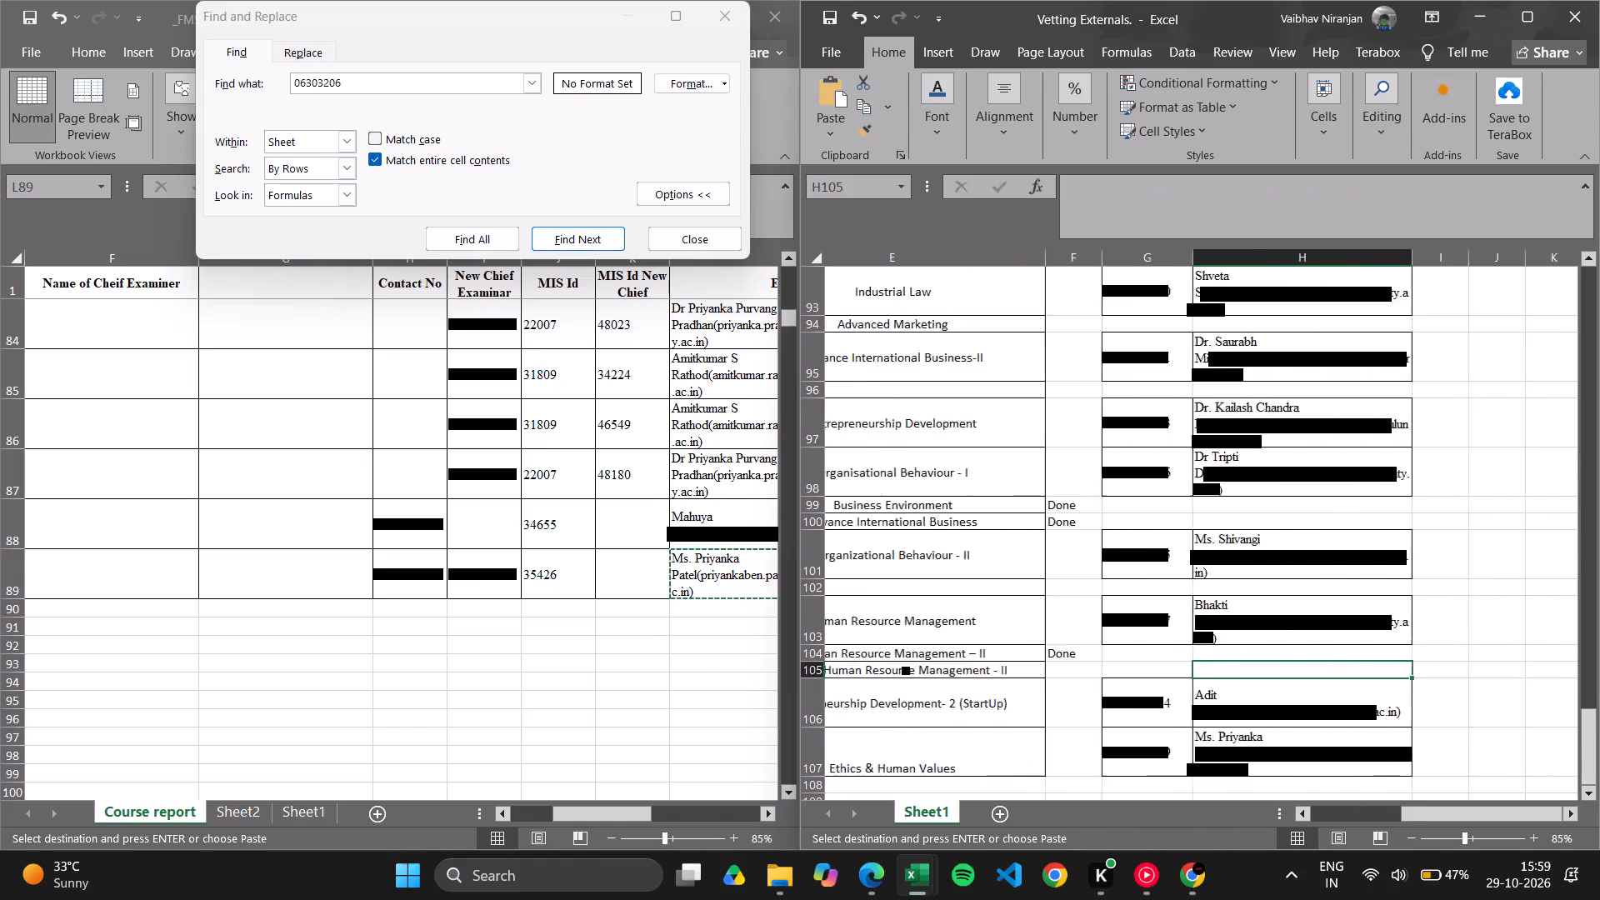
{"action": "scroll", "coordinate": [995, 675], "scroll_direction": "right", "scroll_amount": 6}
{"action": "scroll", "coordinate": [327, 587], "scroll_direction": "right", "scroll_amount": 6}
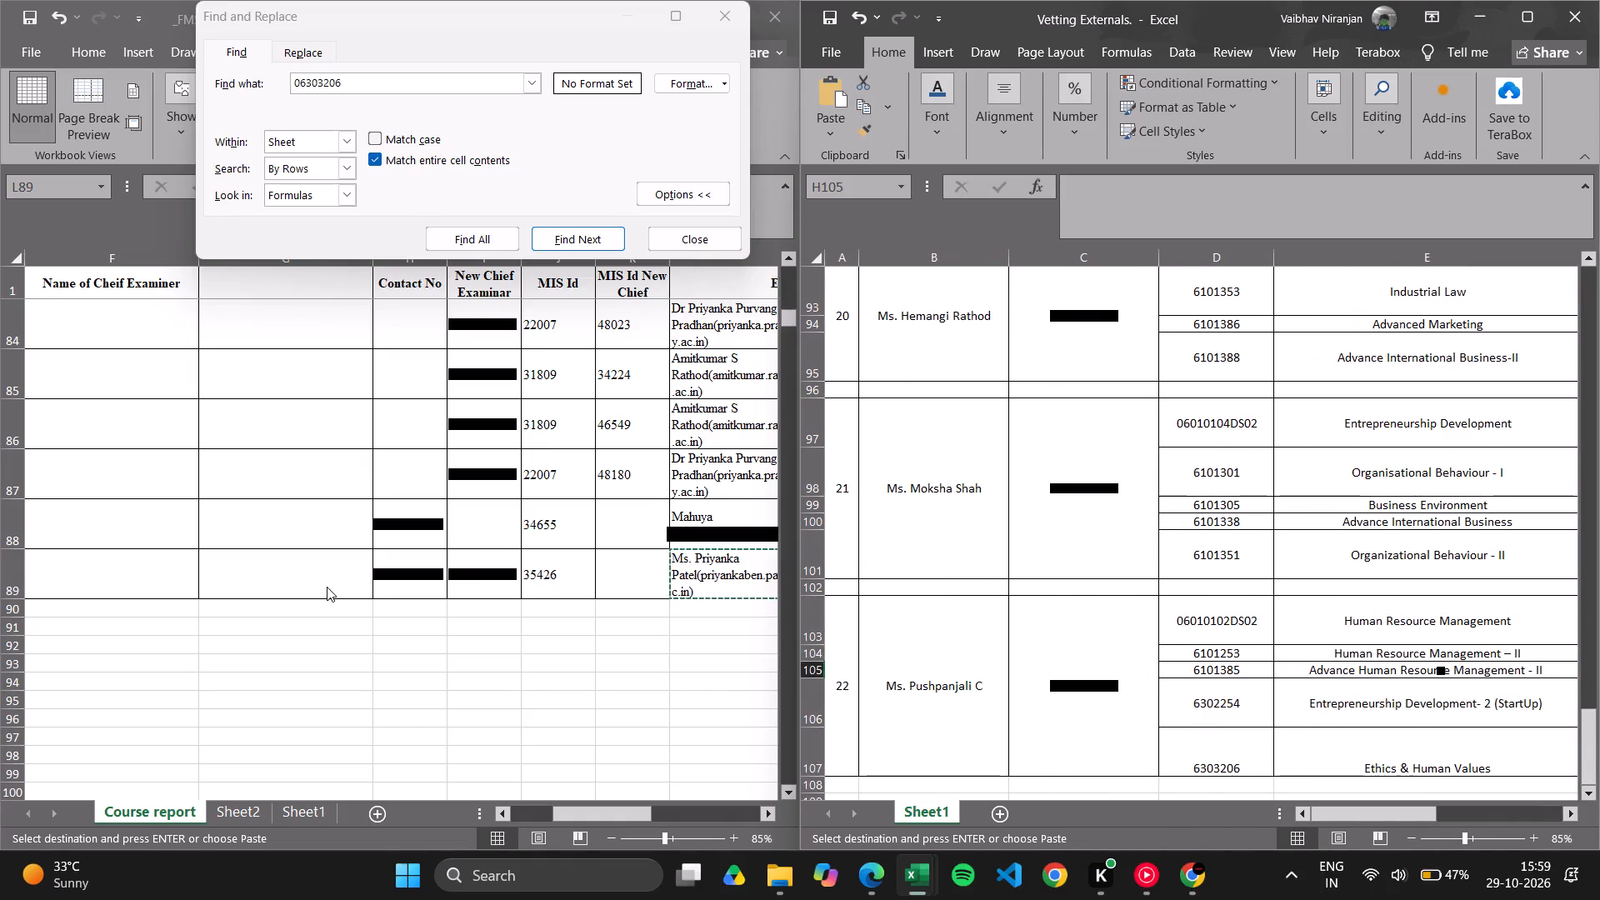
{"action": "scroll", "coordinate": [327, 587], "scroll_direction": "right", "scroll_amount": 4}
{"action": "left_click", "coordinate": [327, 587]}
{"action": "scroll", "coordinate": [327, 587], "scroll_direction": "right", "scroll_amount": 7}
{"action": "scroll", "coordinate": [327, 587], "scroll_direction": "left", "scroll_amount": 1}
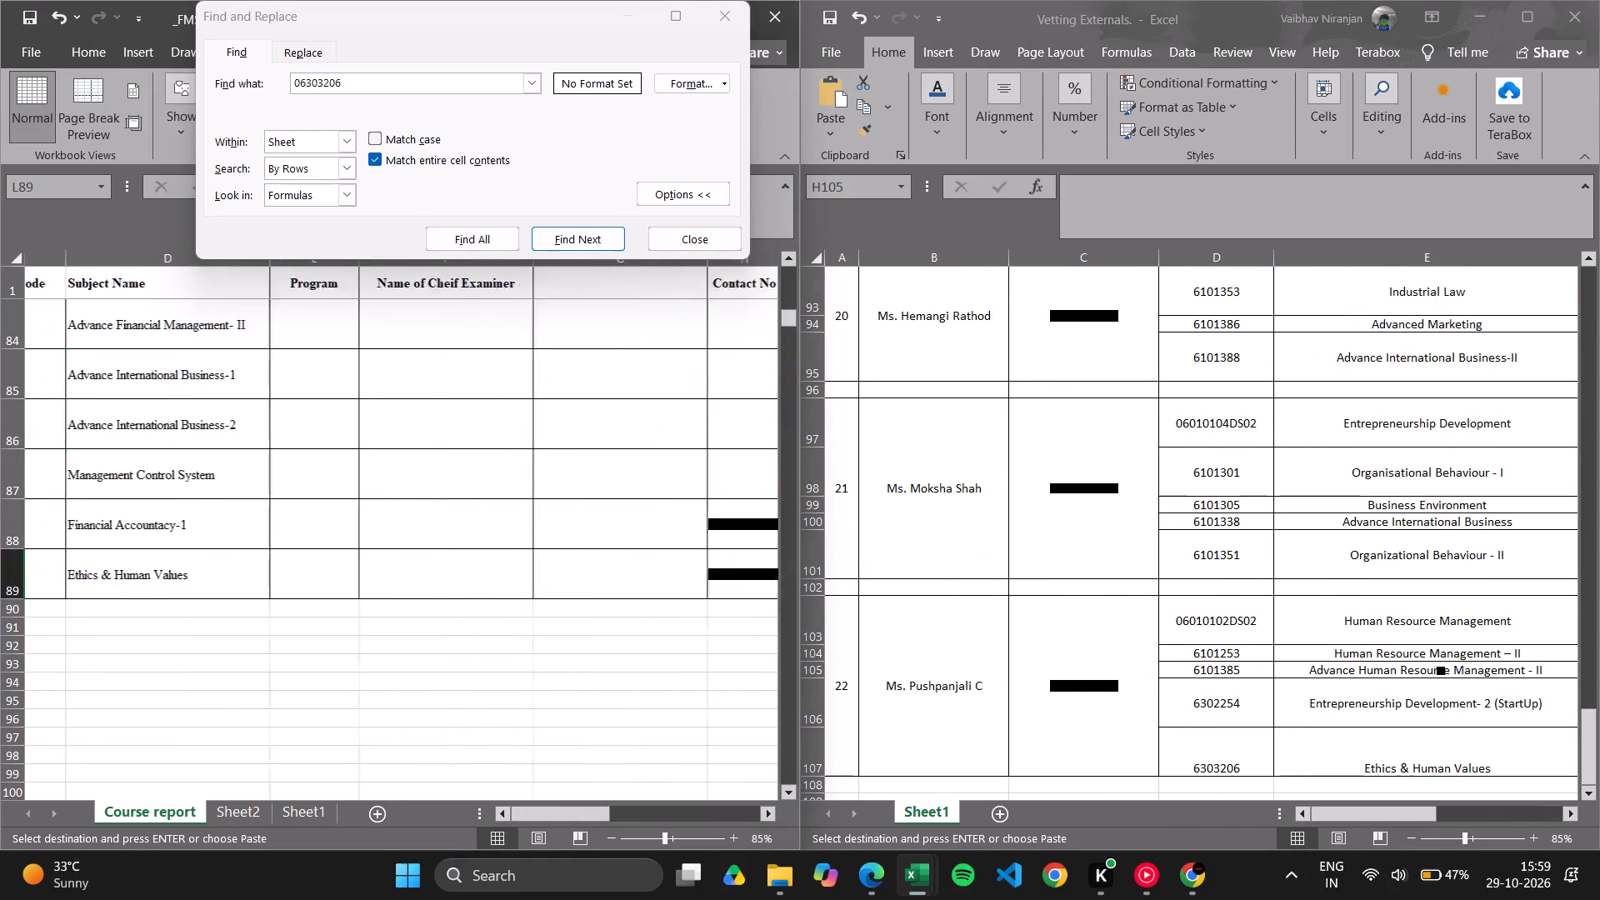
{"action": "scroll", "coordinate": [327, 587], "scroll_direction": "left", "scroll_amount": 1}
{"action": "scroll", "coordinate": [1227, 616], "scroll_direction": "left", "scroll_amount": 3}
{"action": "scroll", "coordinate": [1227, 616], "scroll_direction": "right", "scroll_amount": 8}
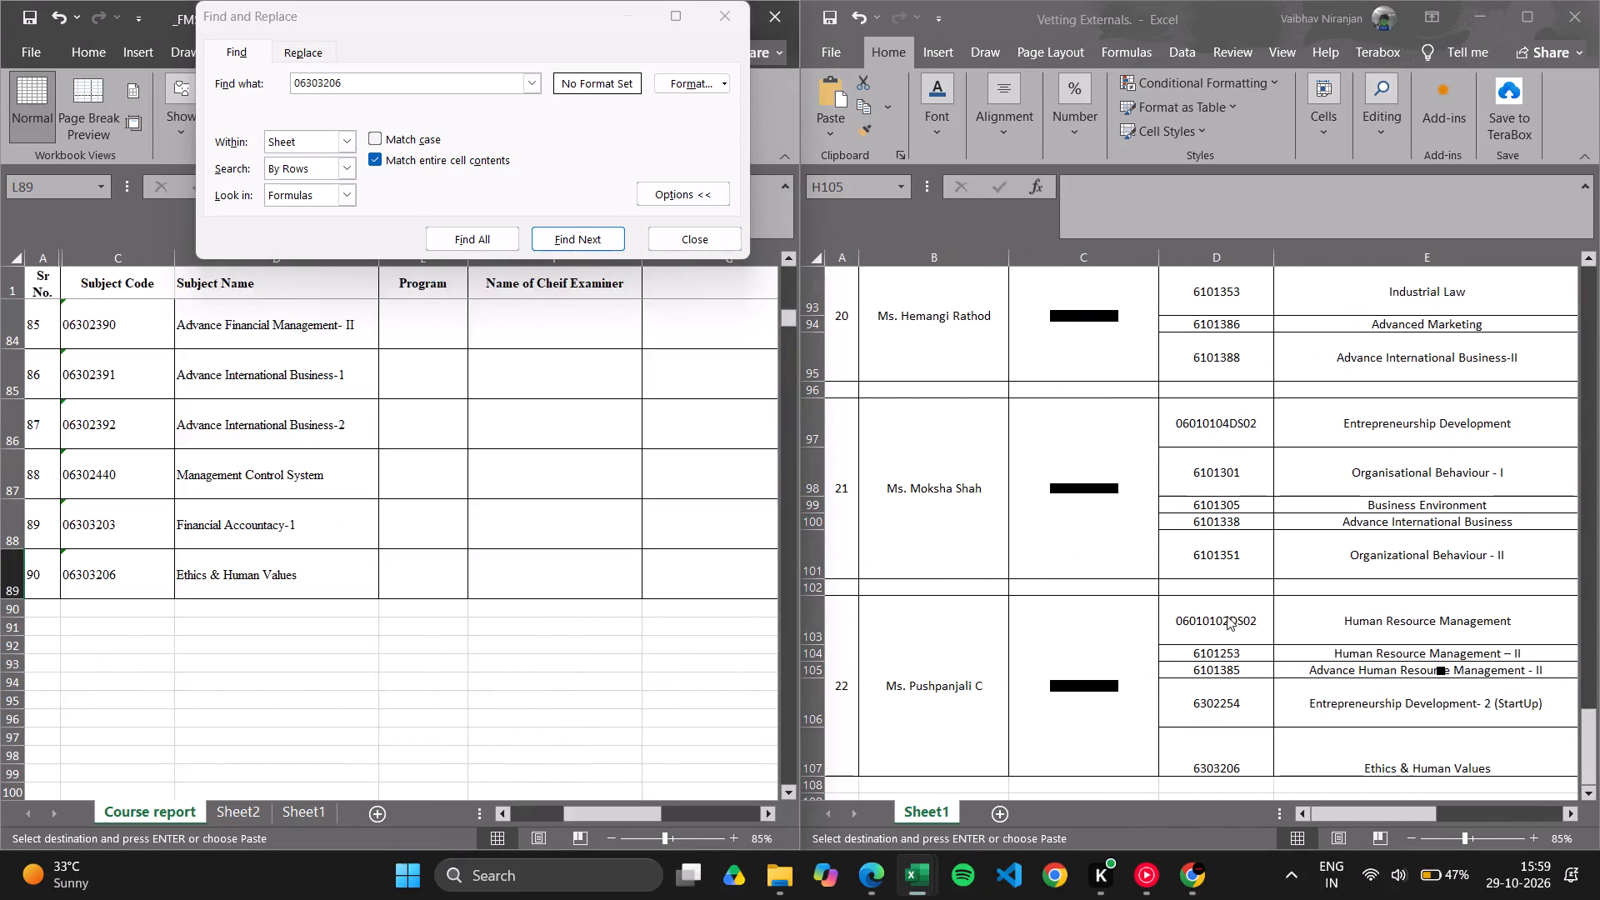
{"action": "left_click", "coordinate": [1349, 615]}
{"action": "scroll", "coordinate": [1202, 655], "scroll_direction": "left", "scroll_amount": 3}
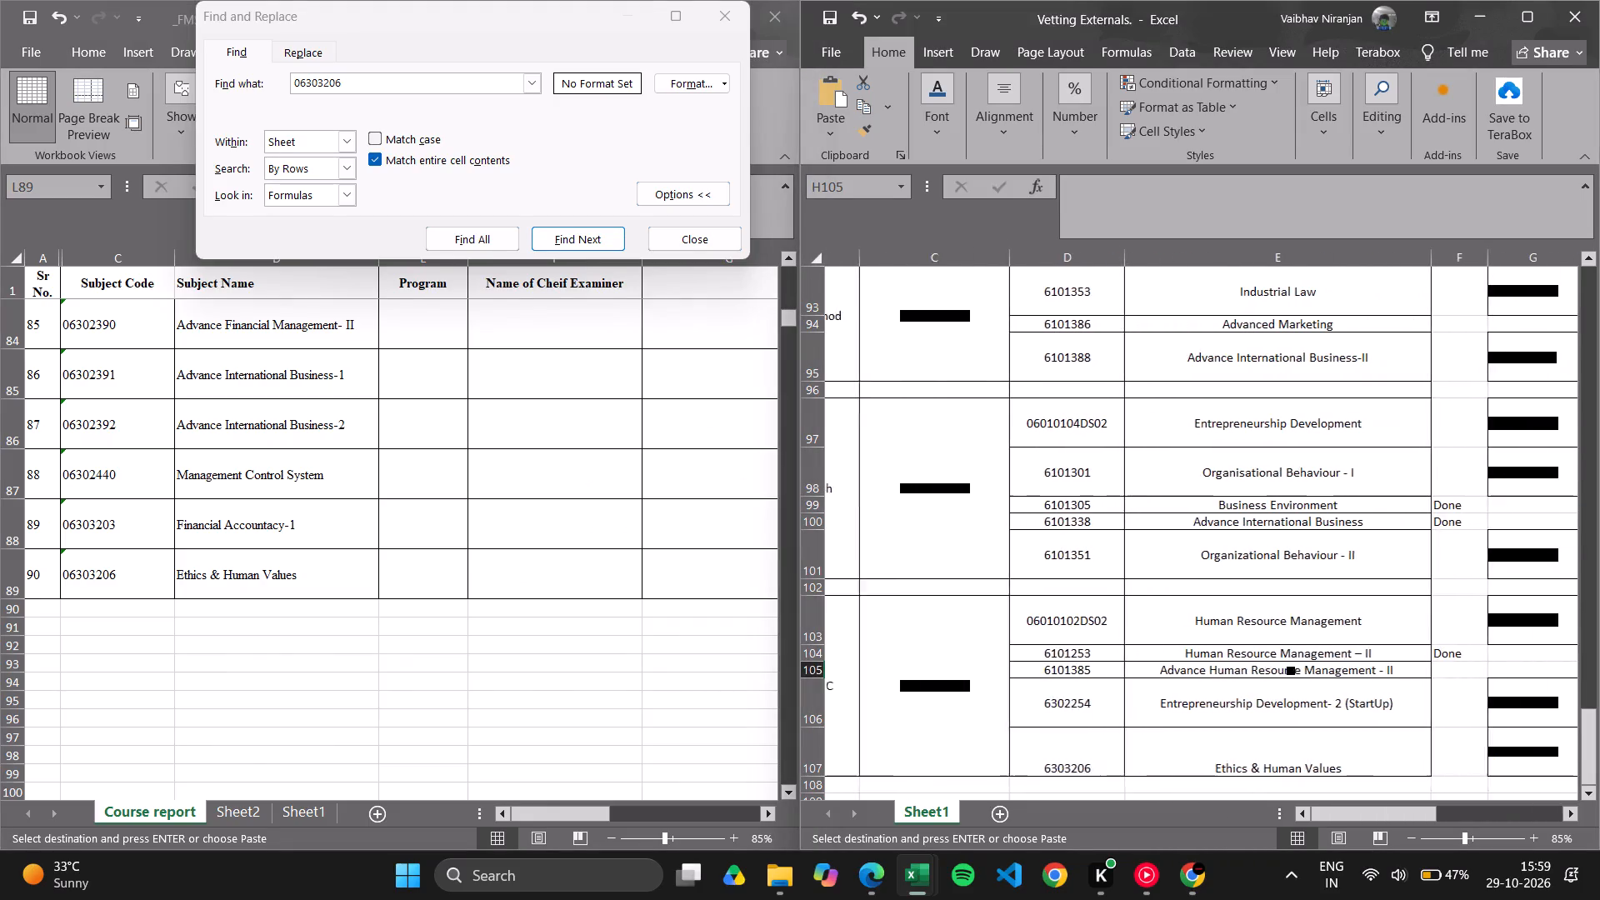
{"action": "scroll", "coordinate": [1202, 655], "scroll_direction": "left", "scroll_amount": 1}
{"action": "left_click", "coordinate": [1023, 653]}
{"action": "key", "text": "ctrl+c"}
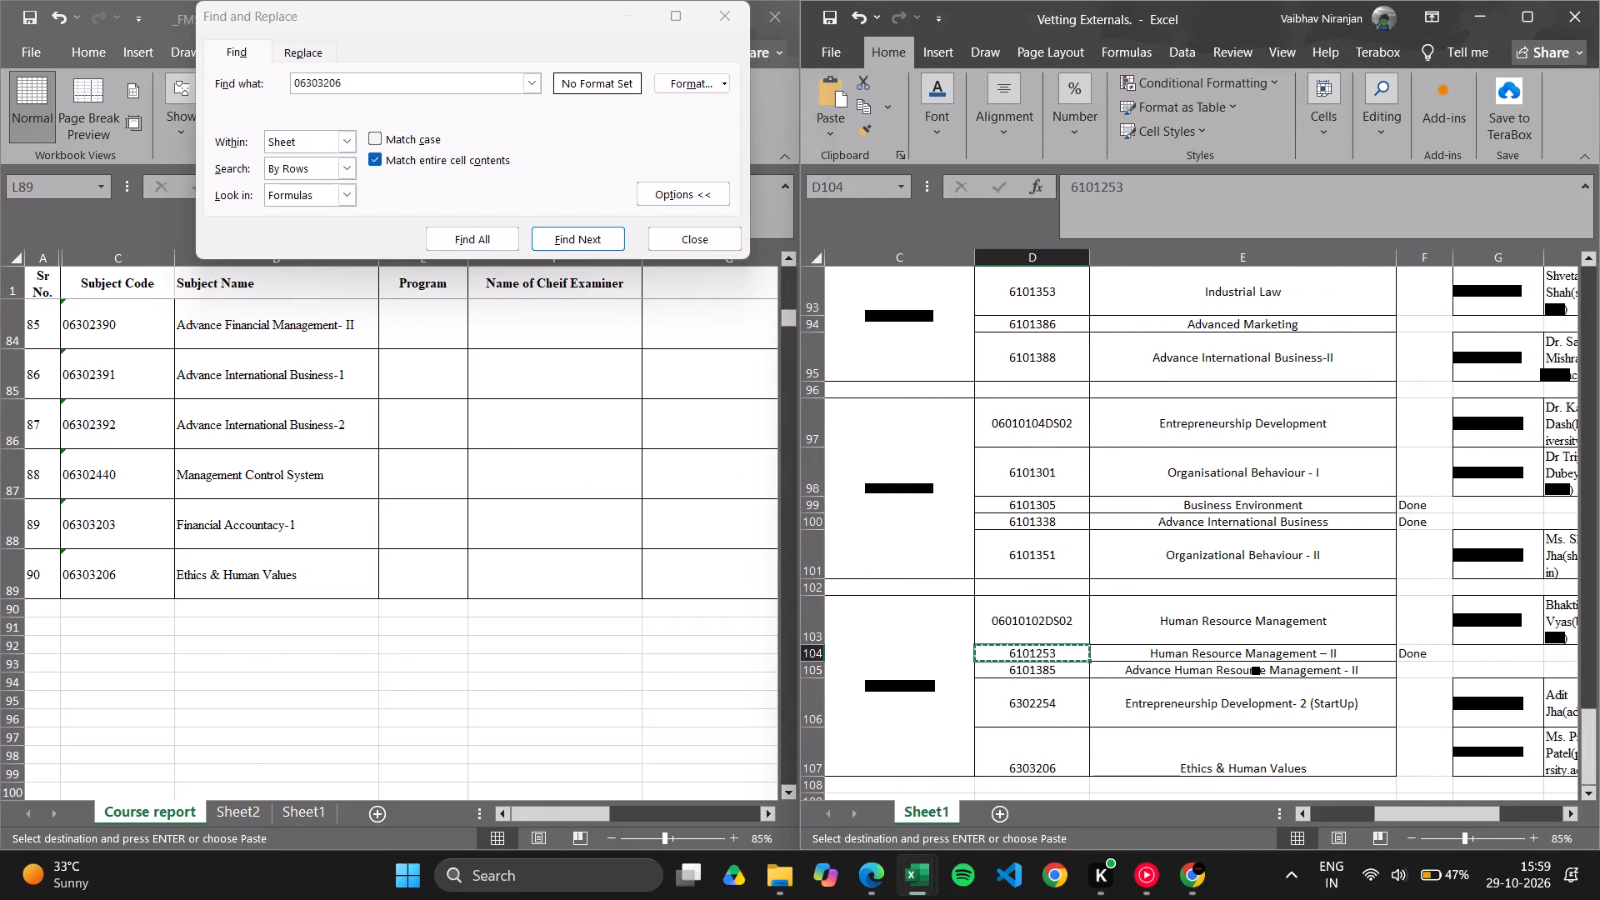
{"action": "left_click", "coordinate": [257, 328]}
{"action": "double_click", "coordinate": [349, 82]}
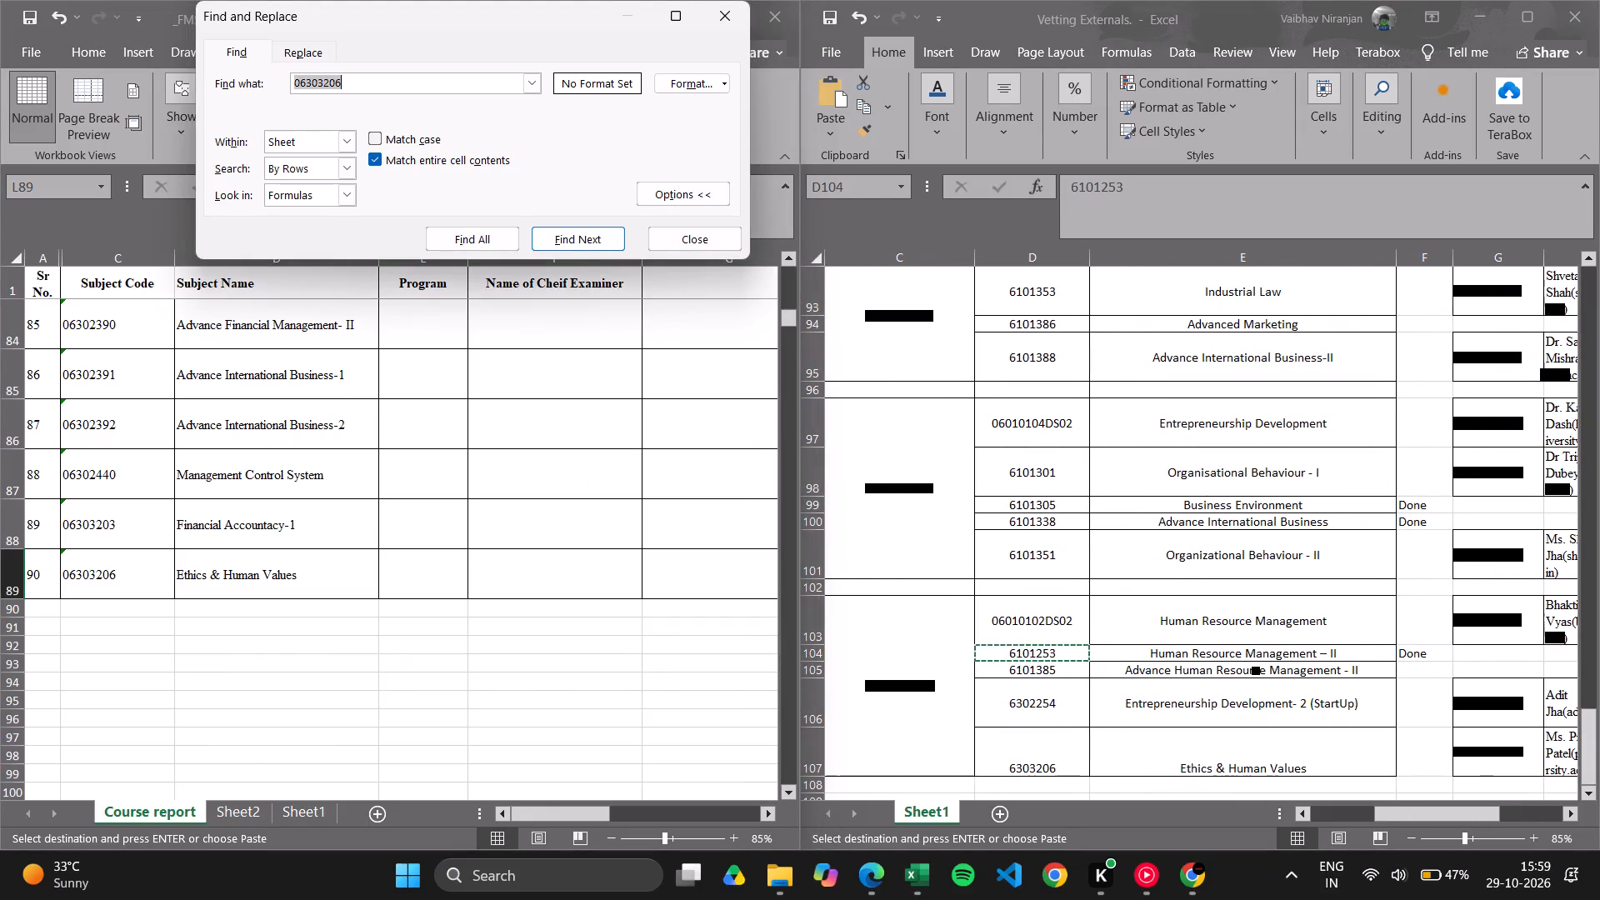
{"action": "key", "text": "ctrl+v"}
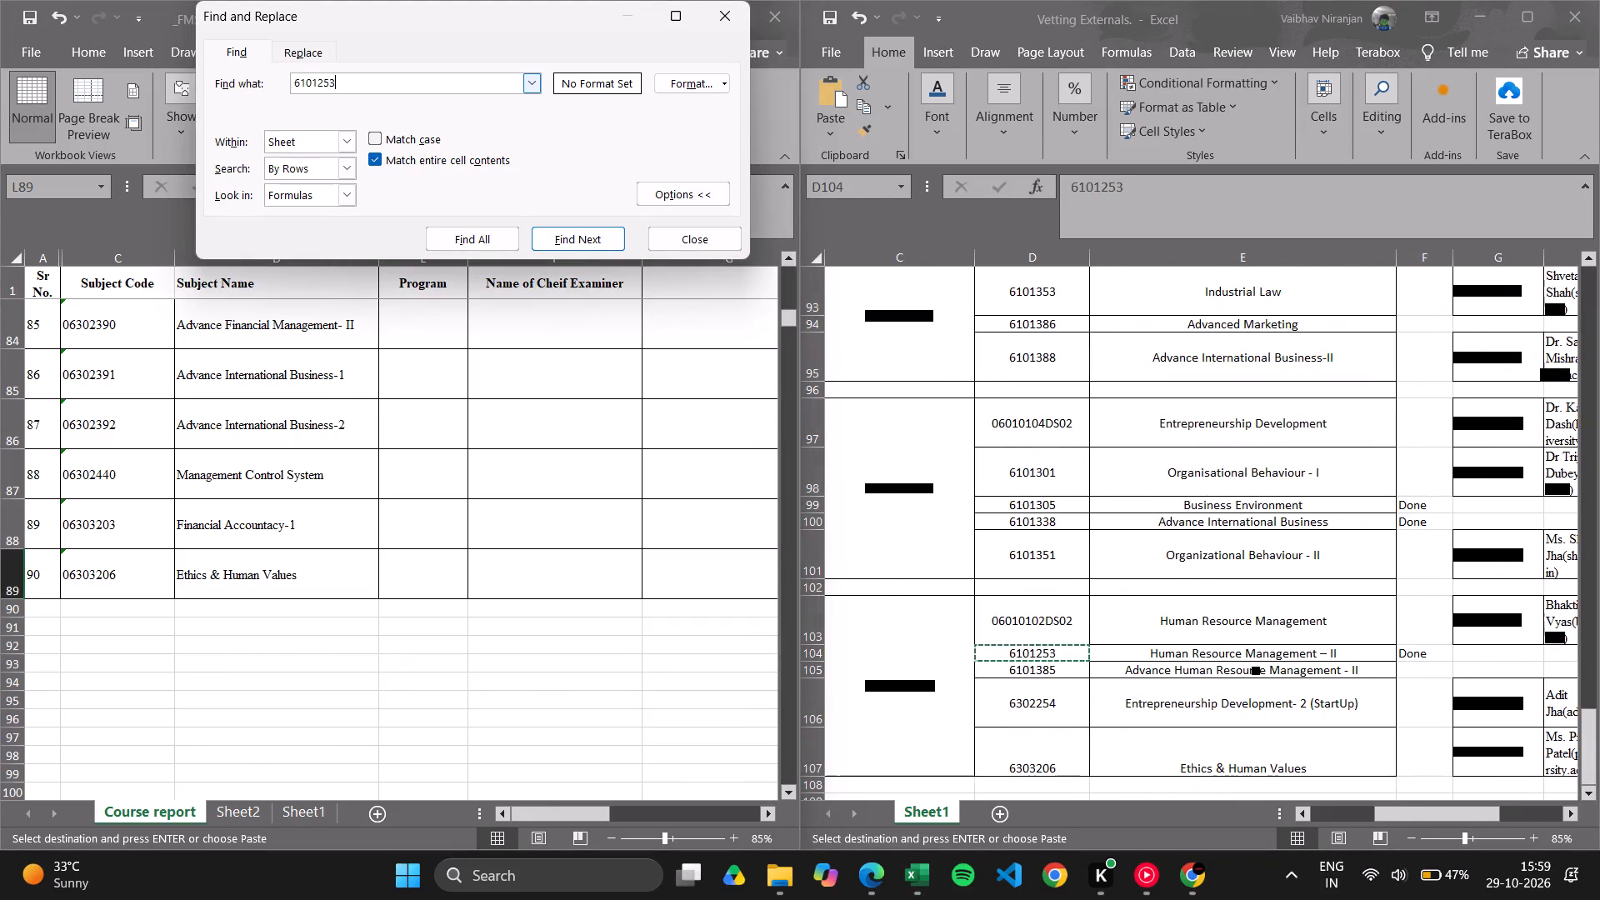
{"action": "left_click", "coordinate": [296, 82]}
{"action": "key", "text": "0"}
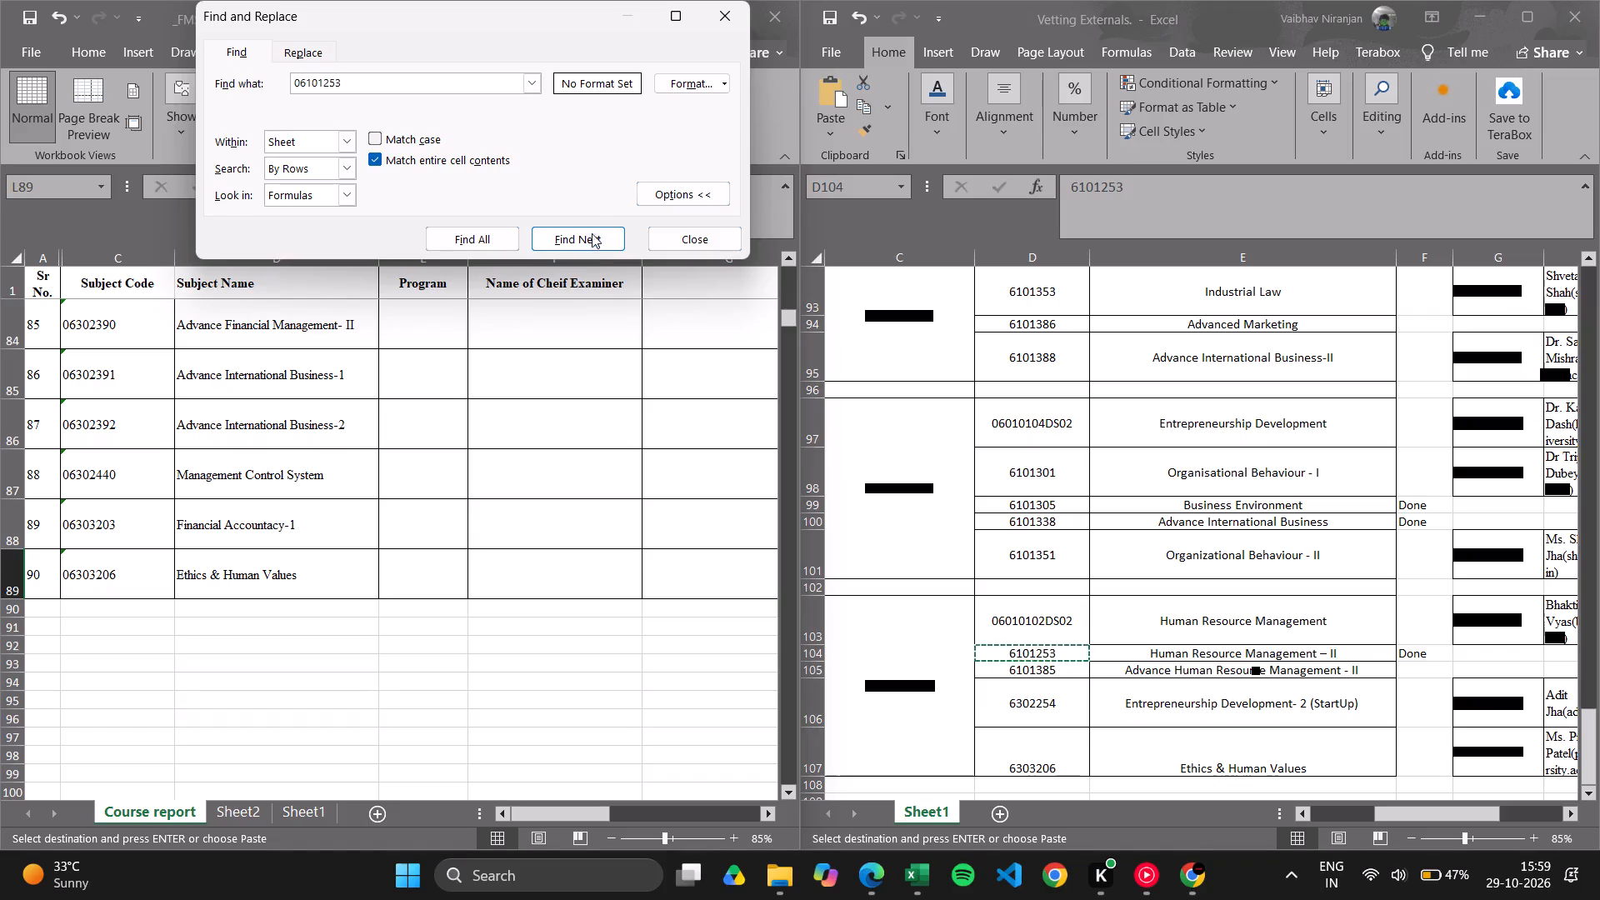
{"action": "left_click", "coordinate": [592, 242]}
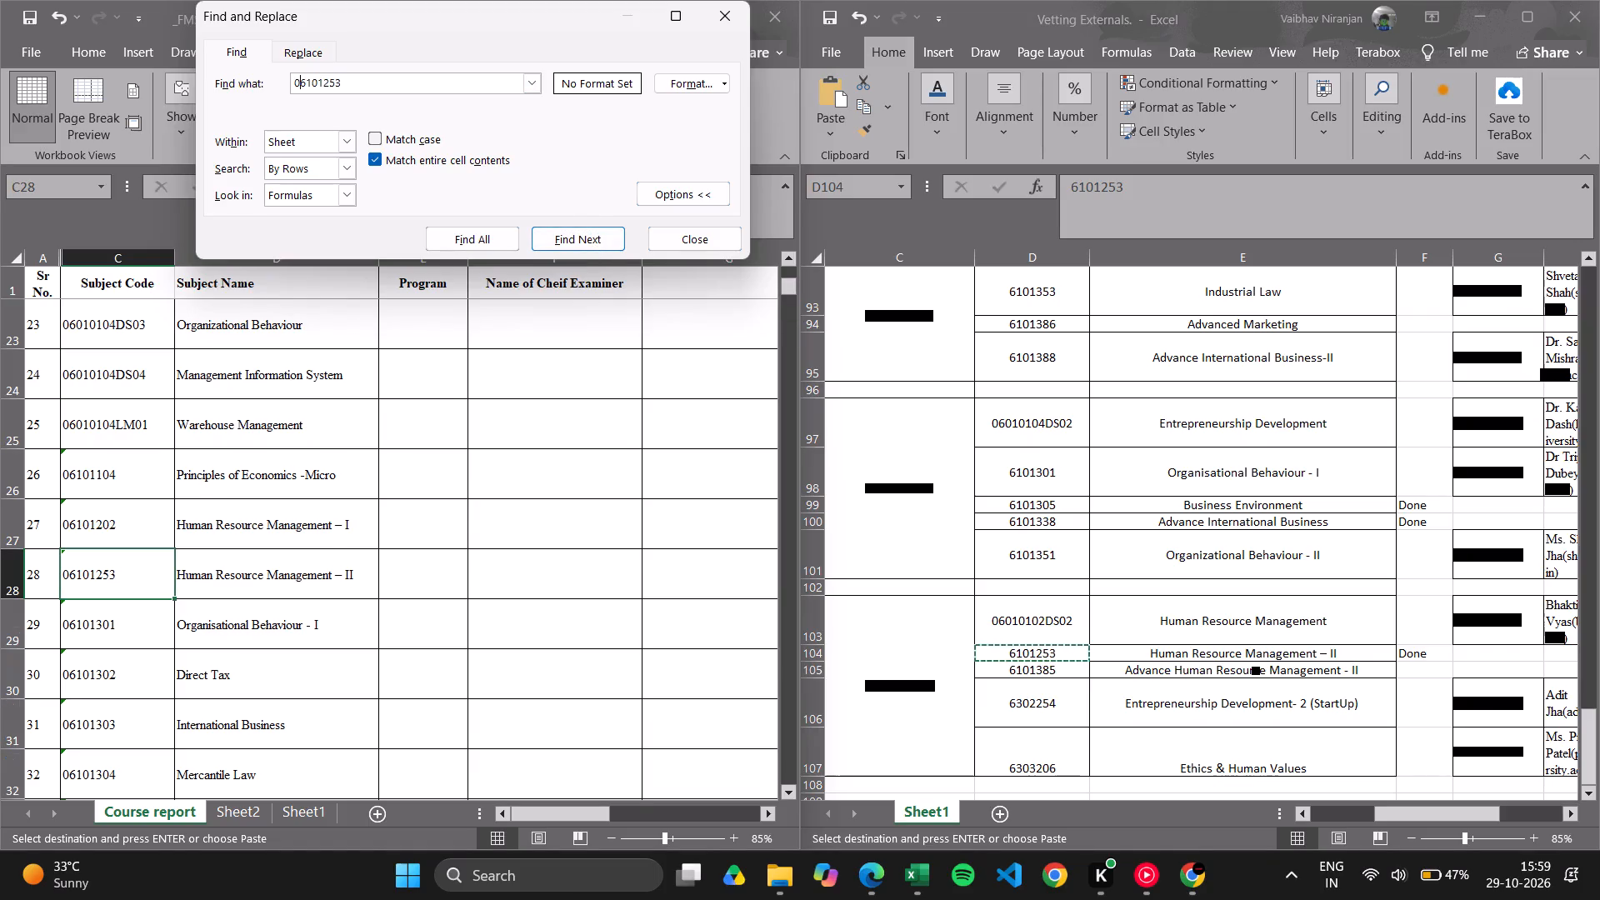
Search the Course report for 06101385, using the Advance Human Resource Management - II code from cell D105 with a leading zero added.
{"action": "left_click", "coordinate": [1064, 664]}
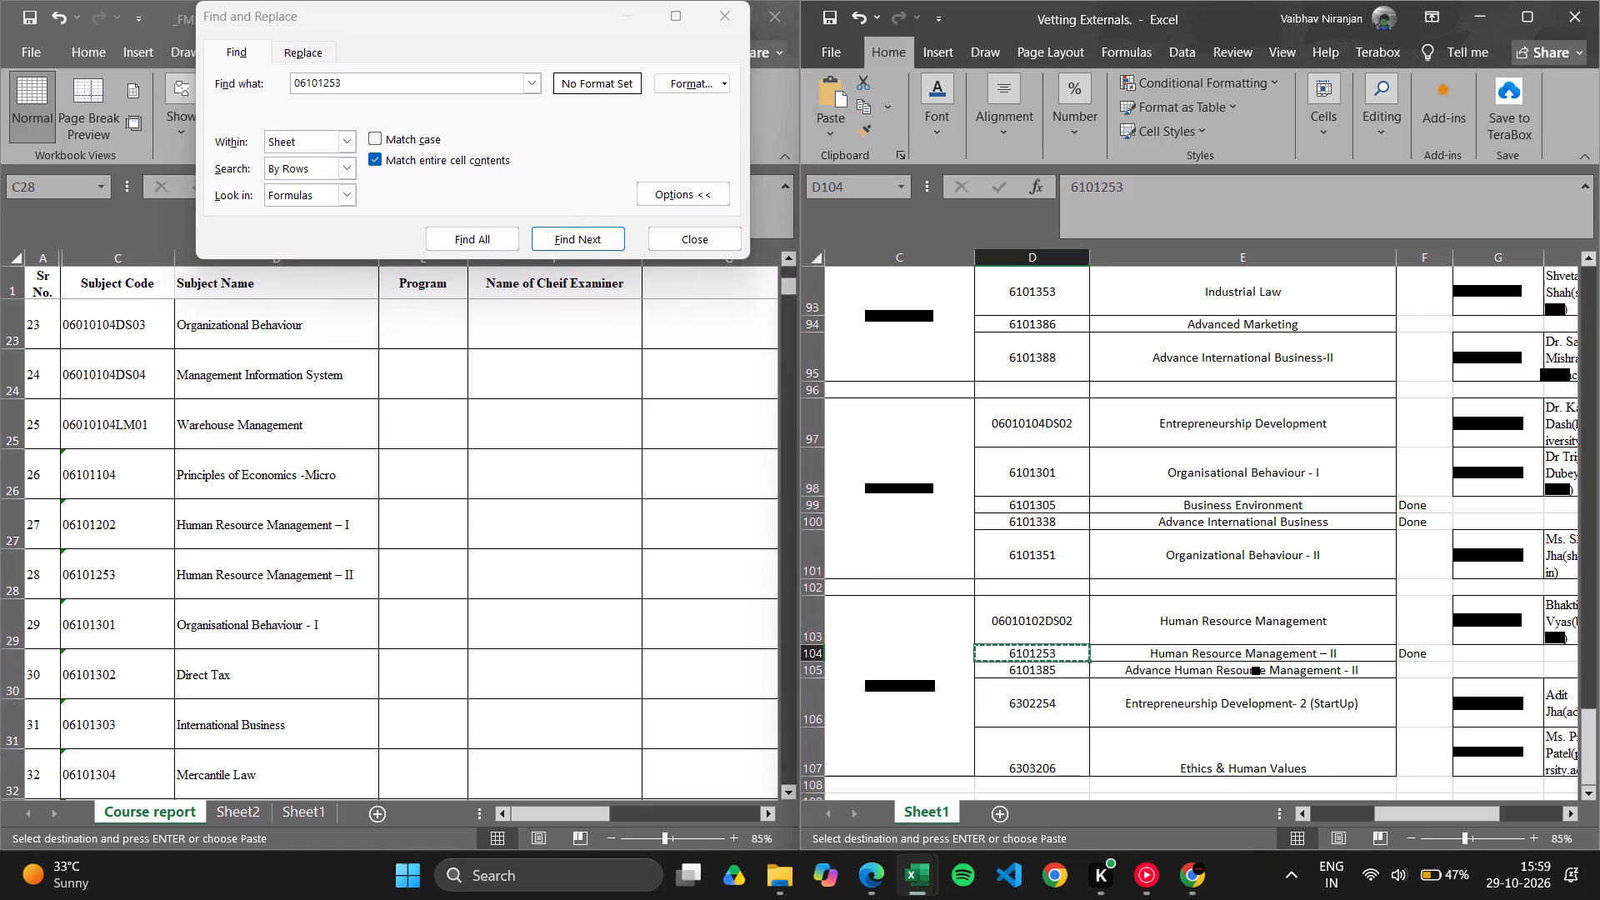
{"action": "left_click", "coordinate": [1063, 676]}
{"action": "key", "text": "ctrl+c"}
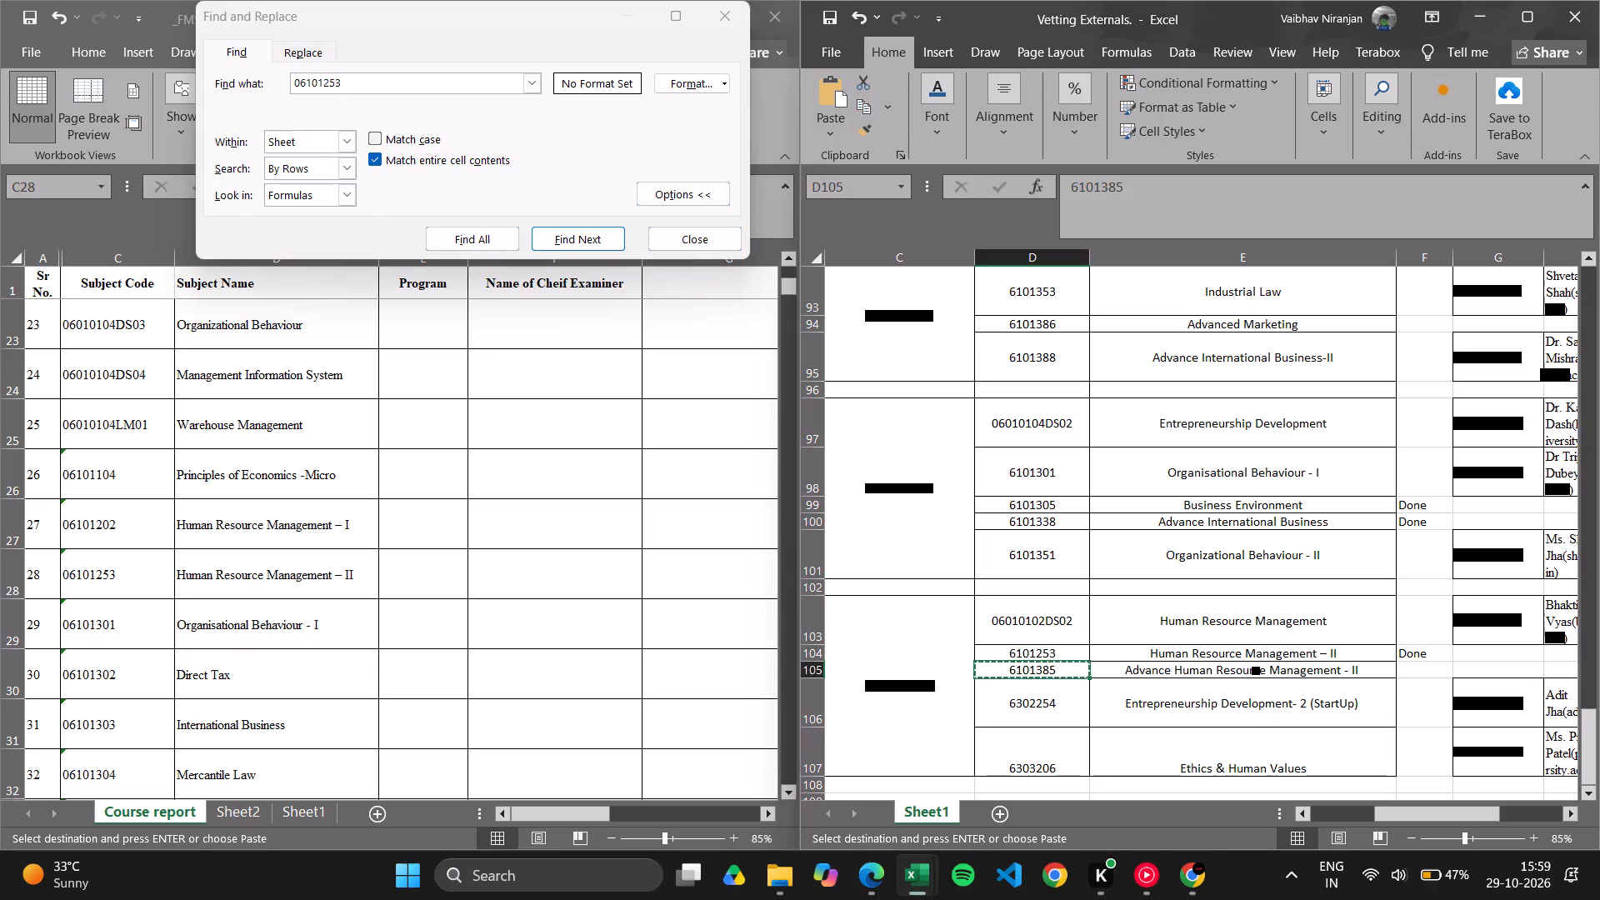
{"action": "triple_click", "coordinate": [354, 80]}
{"action": "triple_click", "coordinate": [354, 80]}
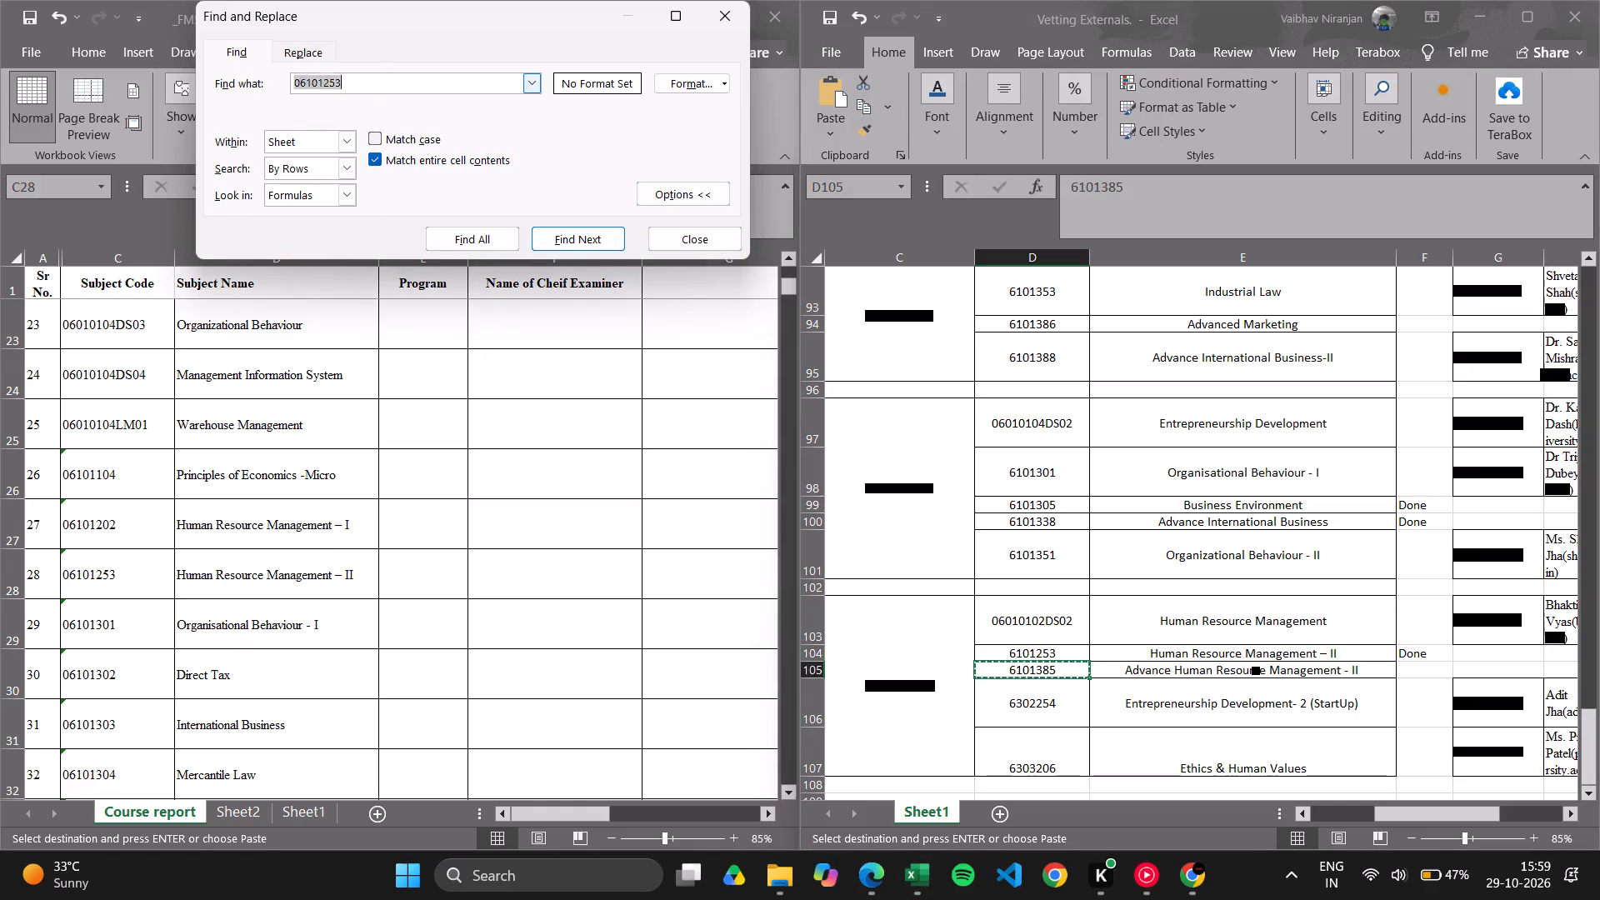
{"action": "double_click", "coordinate": [354, 80]}
{"action": "key", "text": "ctrl+v"}
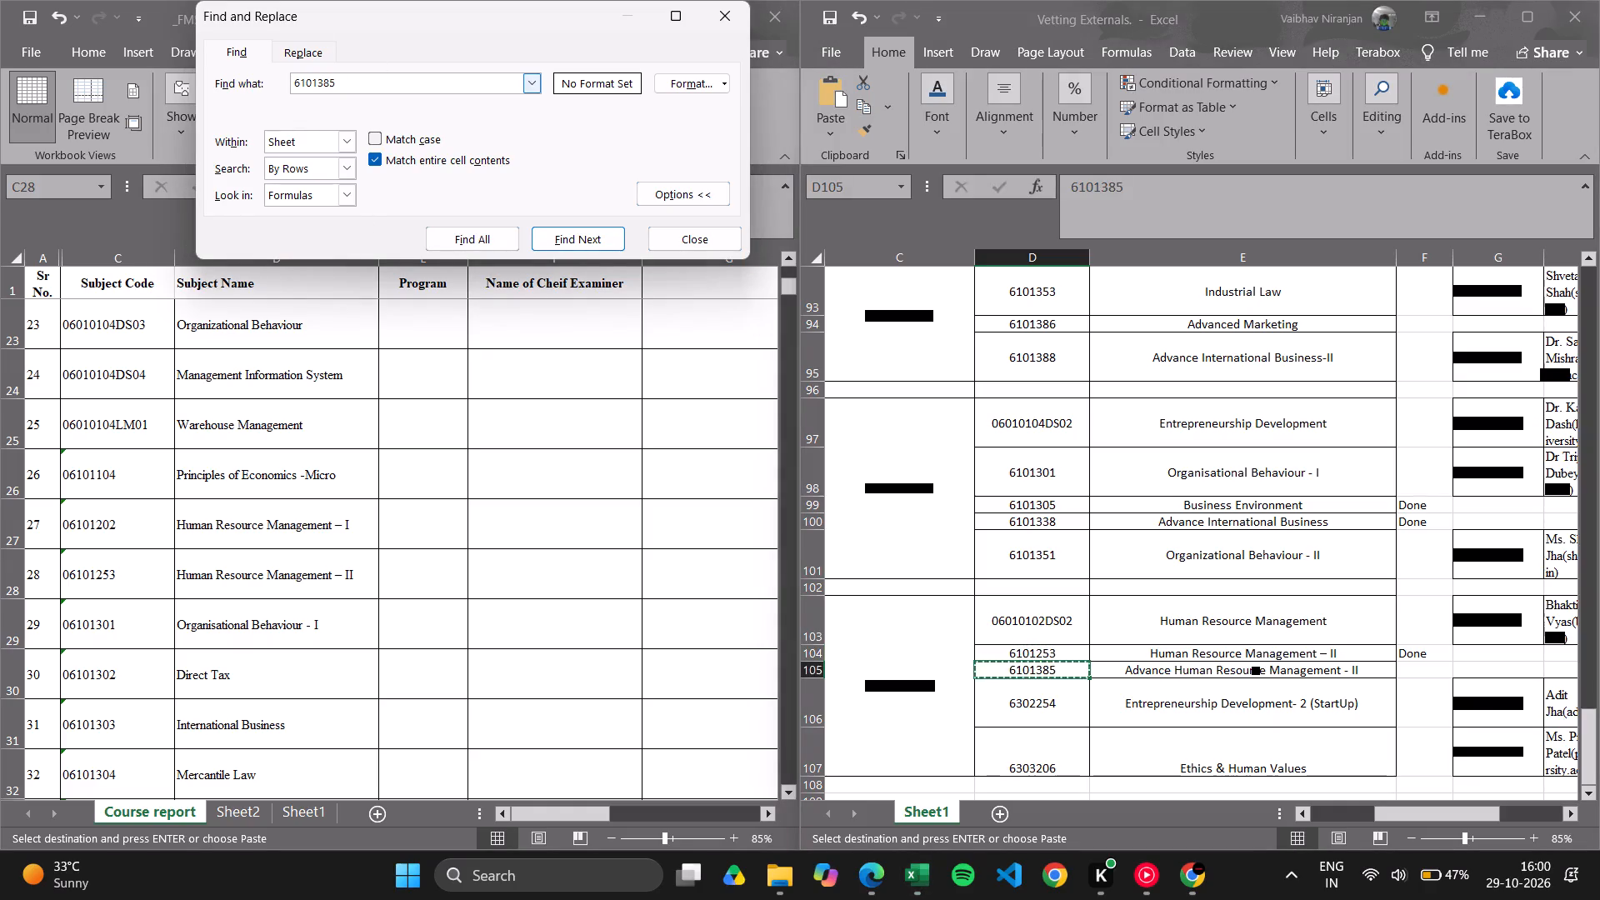
{"action": "left_click", "coordinate": [297, 78]}
{"action": "key", "text": "0"}
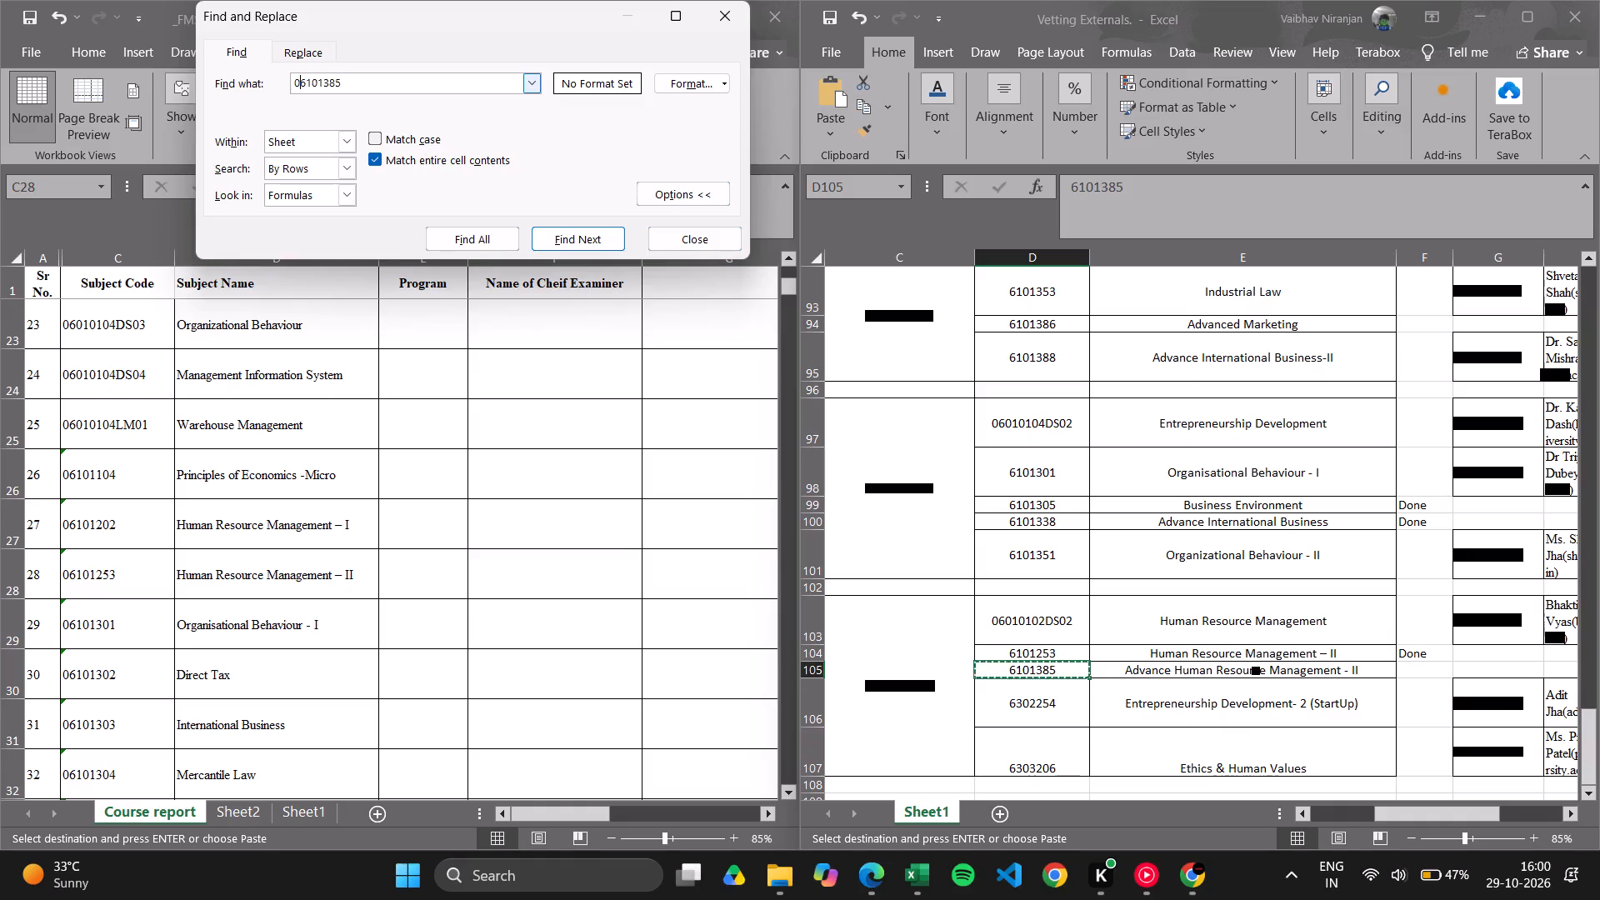
{"action": "left_click", "coordinate": [544, 237]}
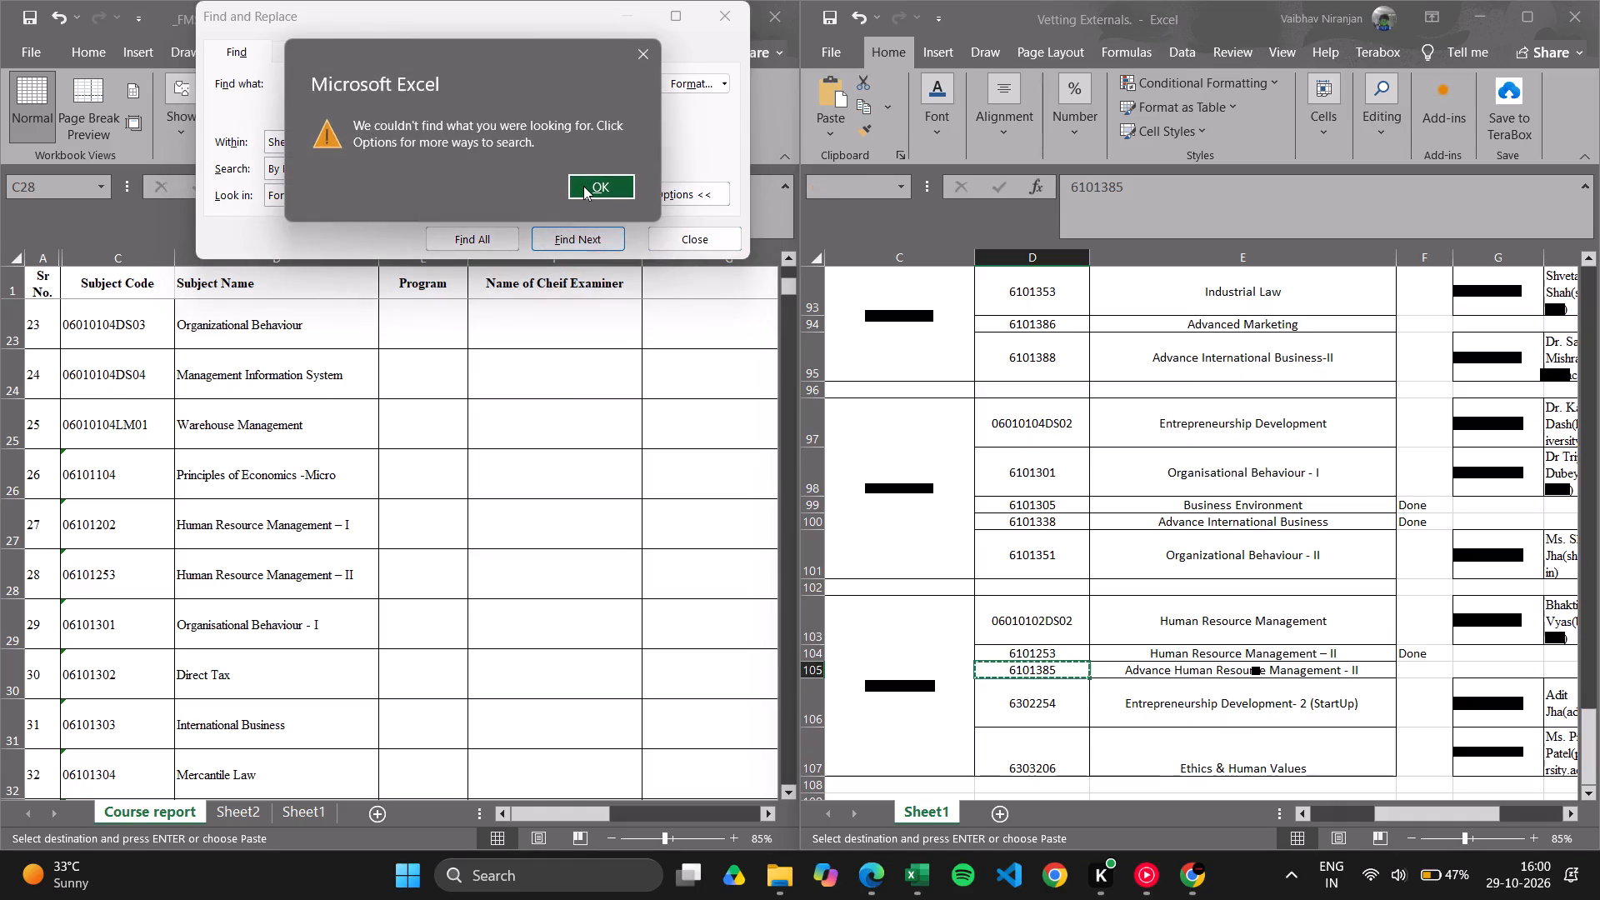
{"action": "left_click", "coordinate": [583, 186]}
{"action": "left_click", "coordinate": [558, 375]}
{"action": "left_click", "coordinate": [597, 249]}
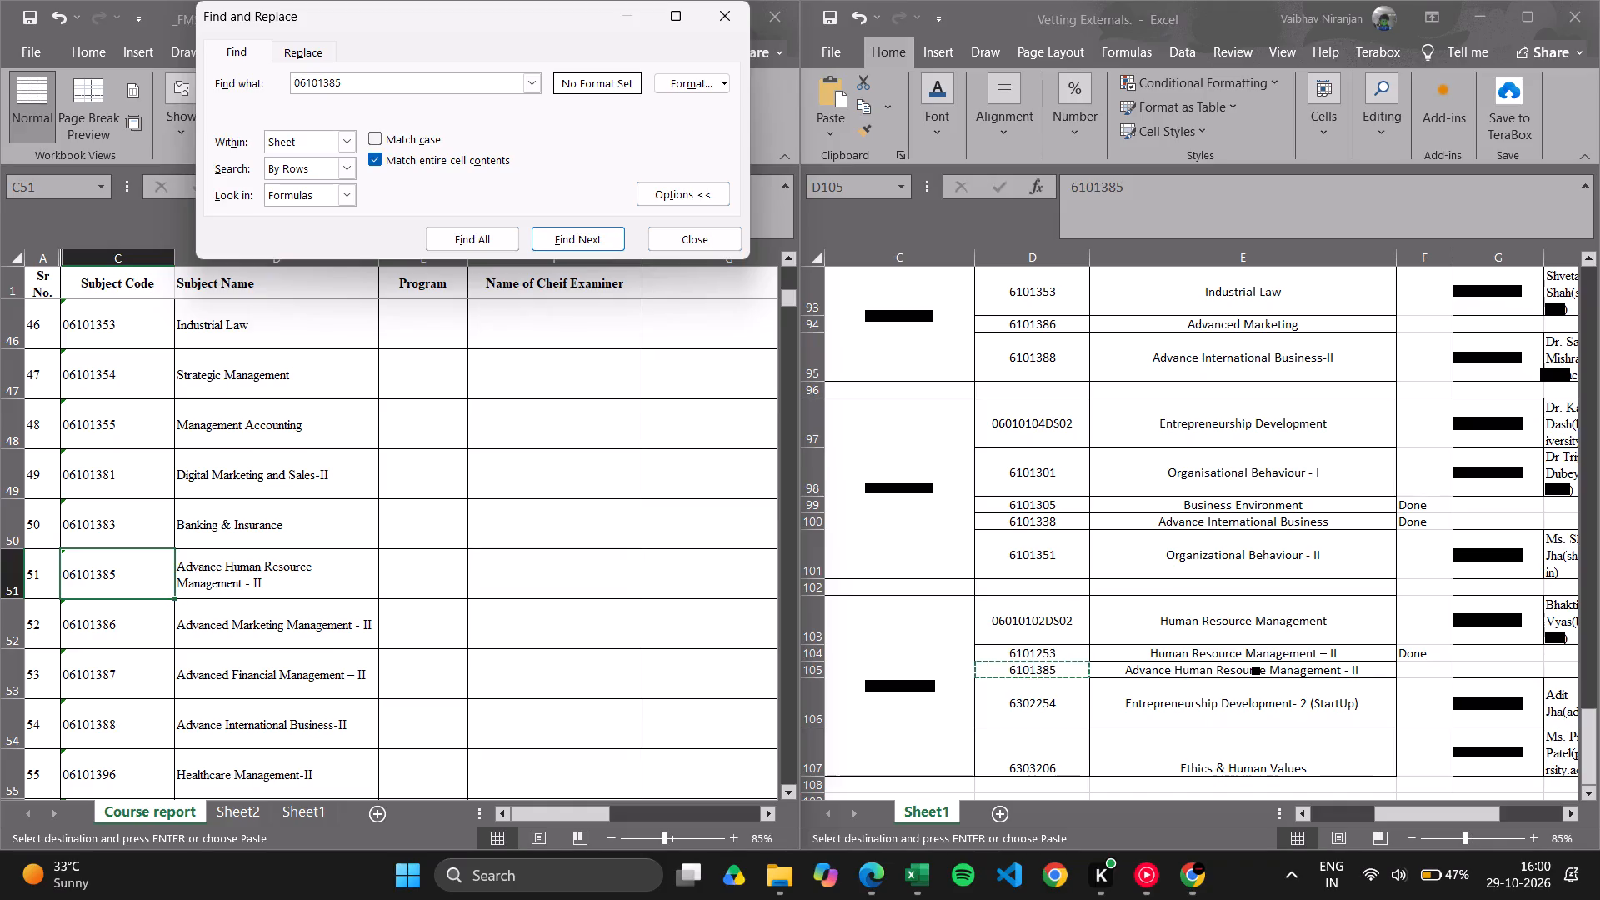
Copy the Advance Human Resource Management - II examiner's contact number from cell H51 of the Course report into cell G105 of the vetting sheet.
{"action": "scroll", "coordinate": [400, 577], "scroll_direction": "left", "scroll_amount": 4}
{"action": "left_click", "coordinate": [509, 578]}
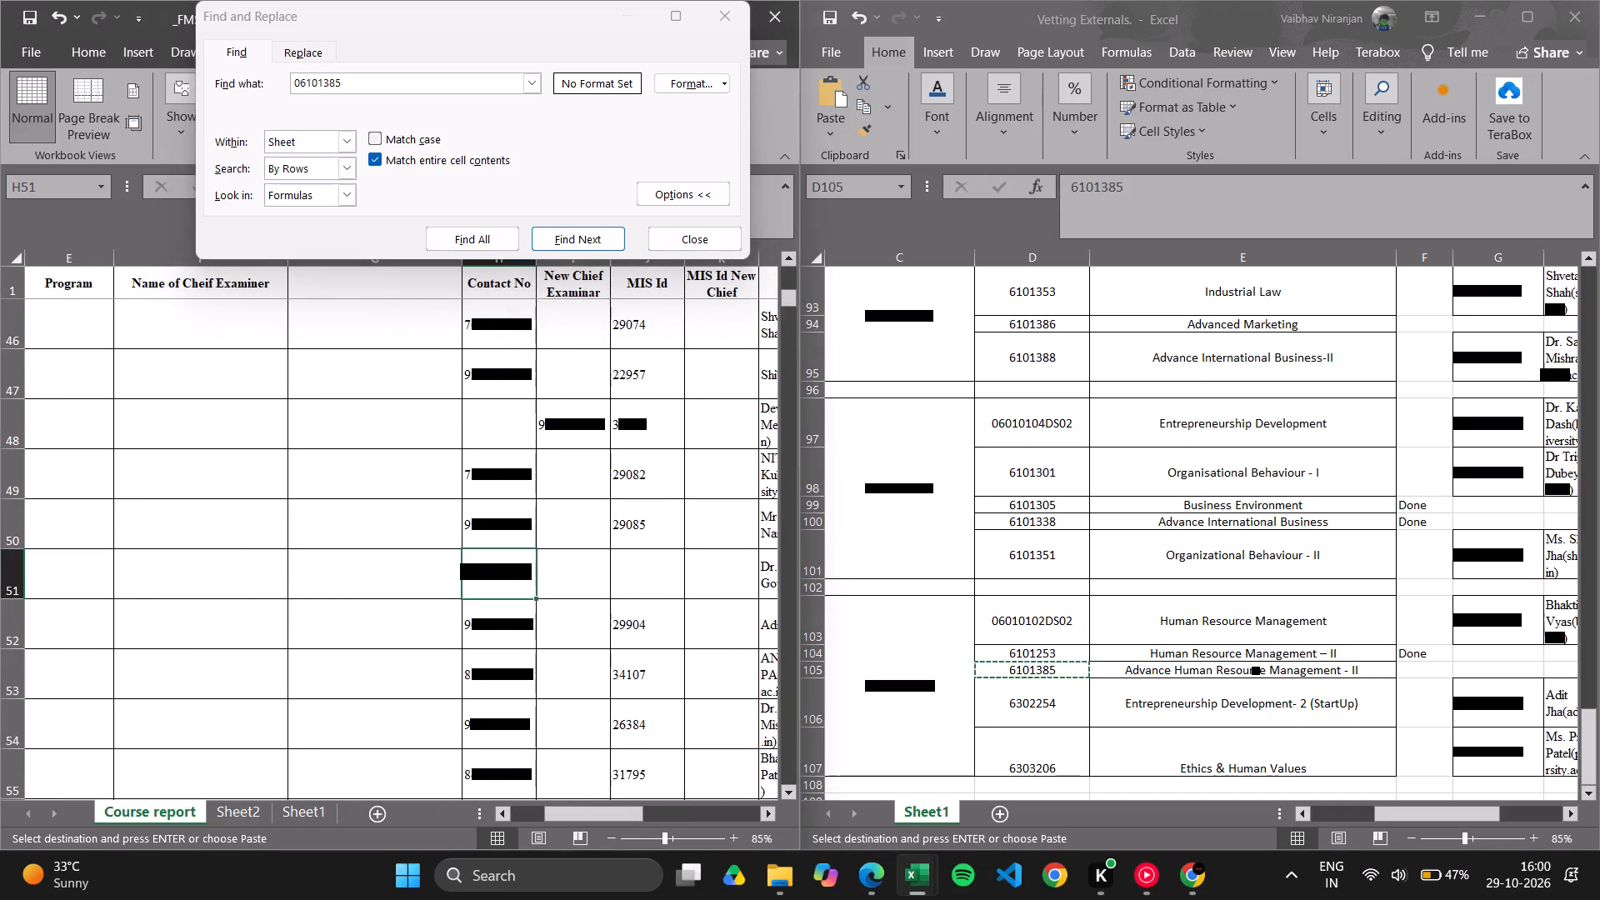
{"action": "key", "text": "ctrl+c"}
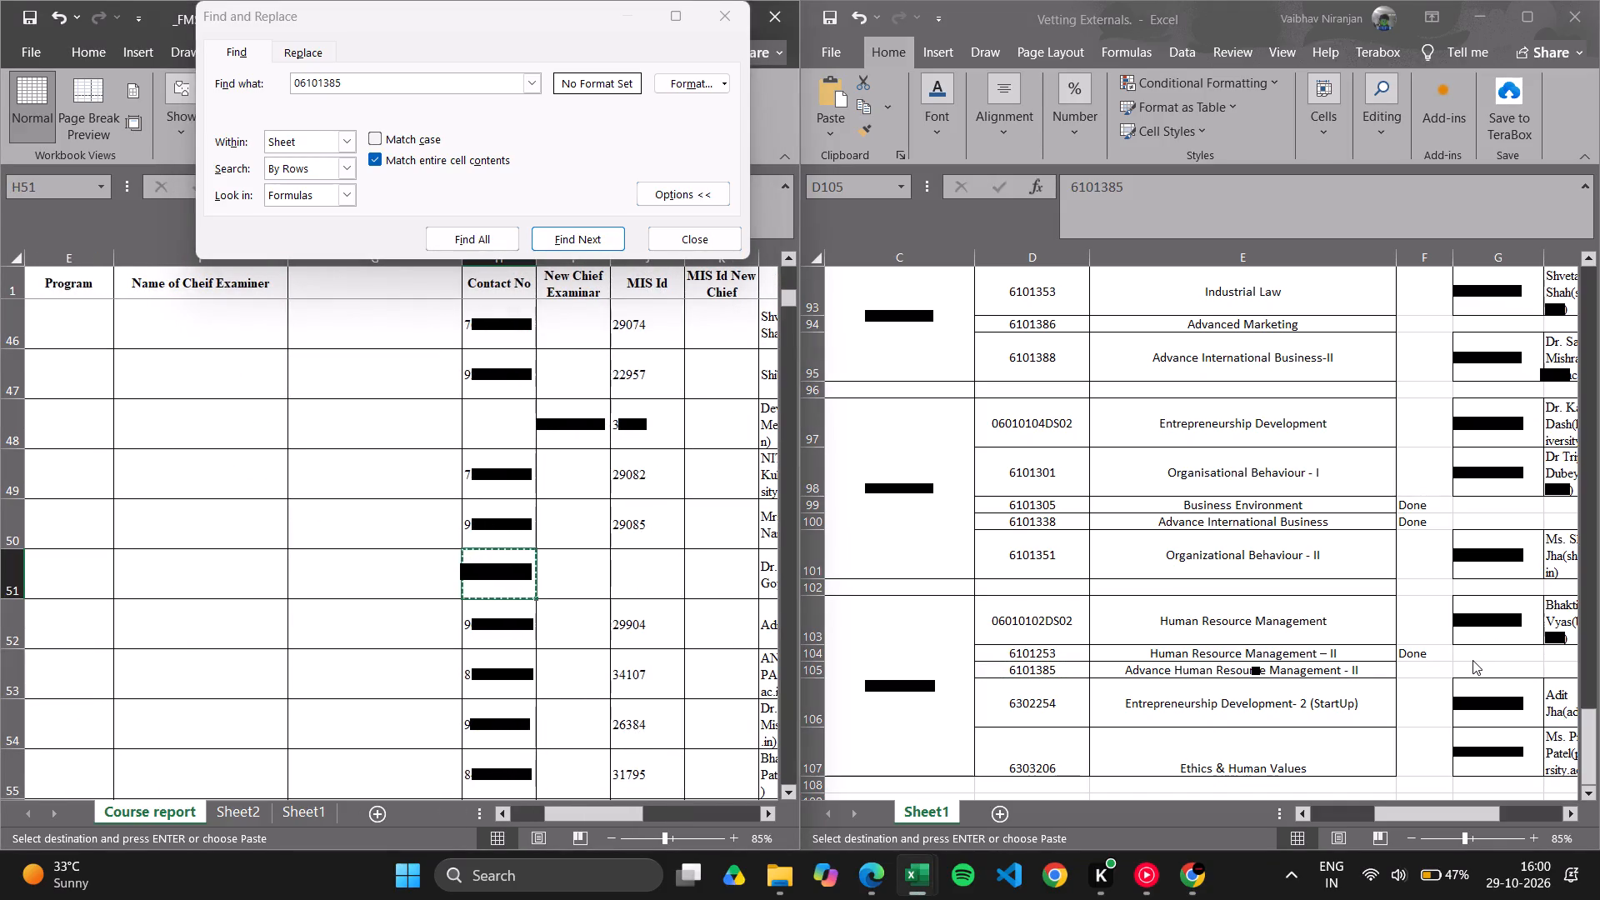
{"action": "left_click", "coordinate": [1474, 670]}
{"action": "left_click", "coordinate": [1474, 670]}
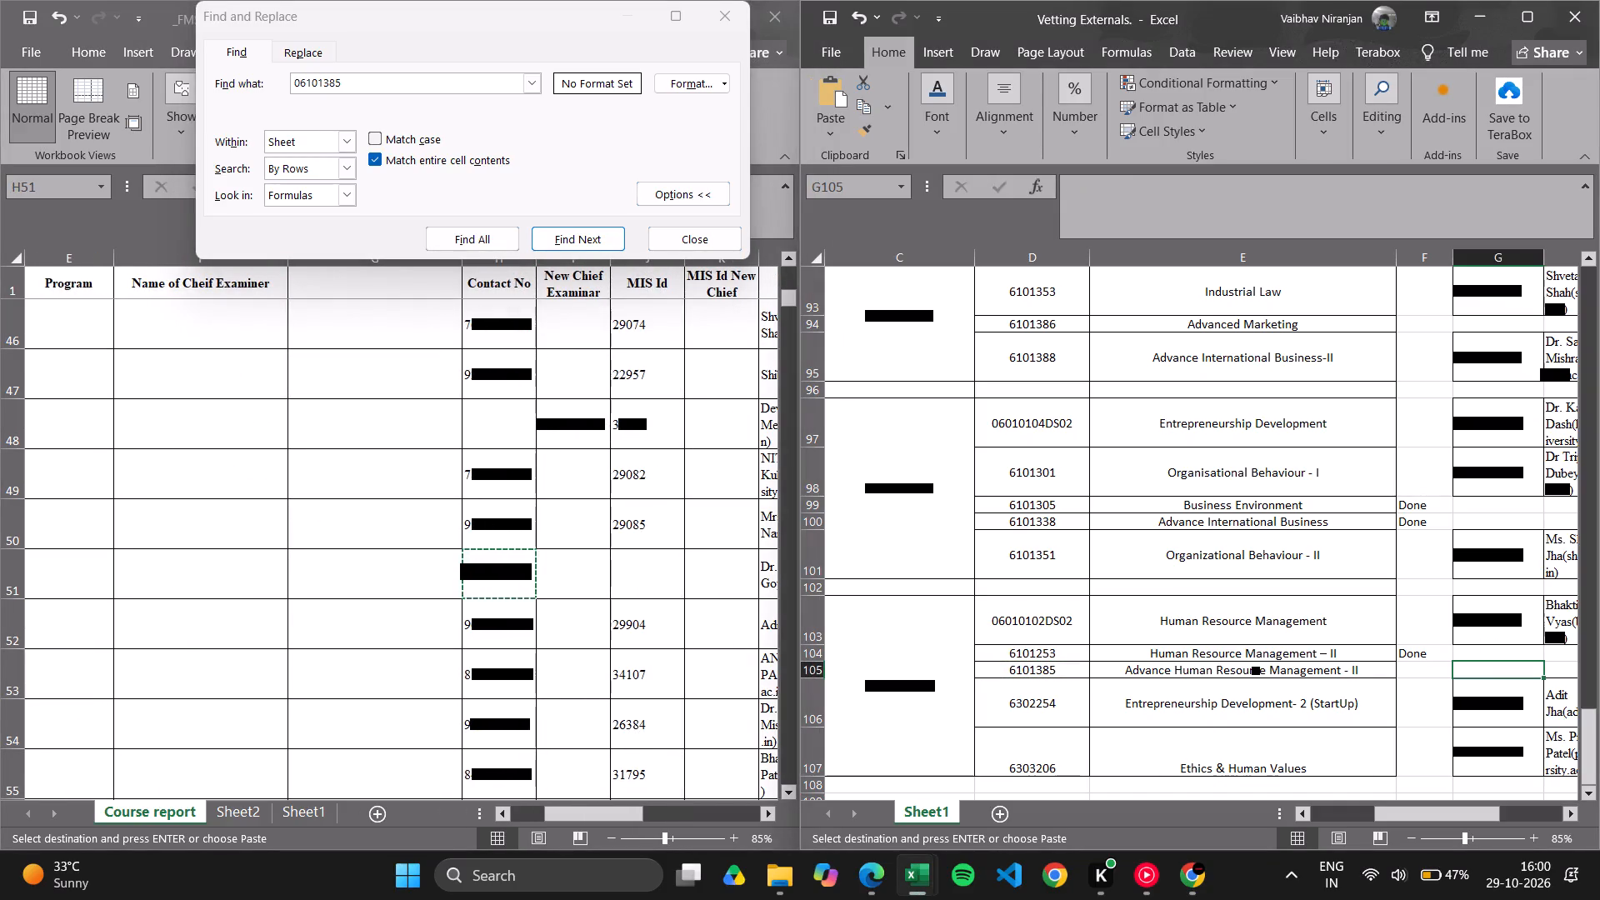
{"action": "key", "text": "ctrl+v"}
Copy the Advance Human Resource Management - II examiner's name/e-mail entry from cell L51 of the Course report into cell H105 of the vetting sheet.
{"action": "left_click", "coordinate": [674, 627]}
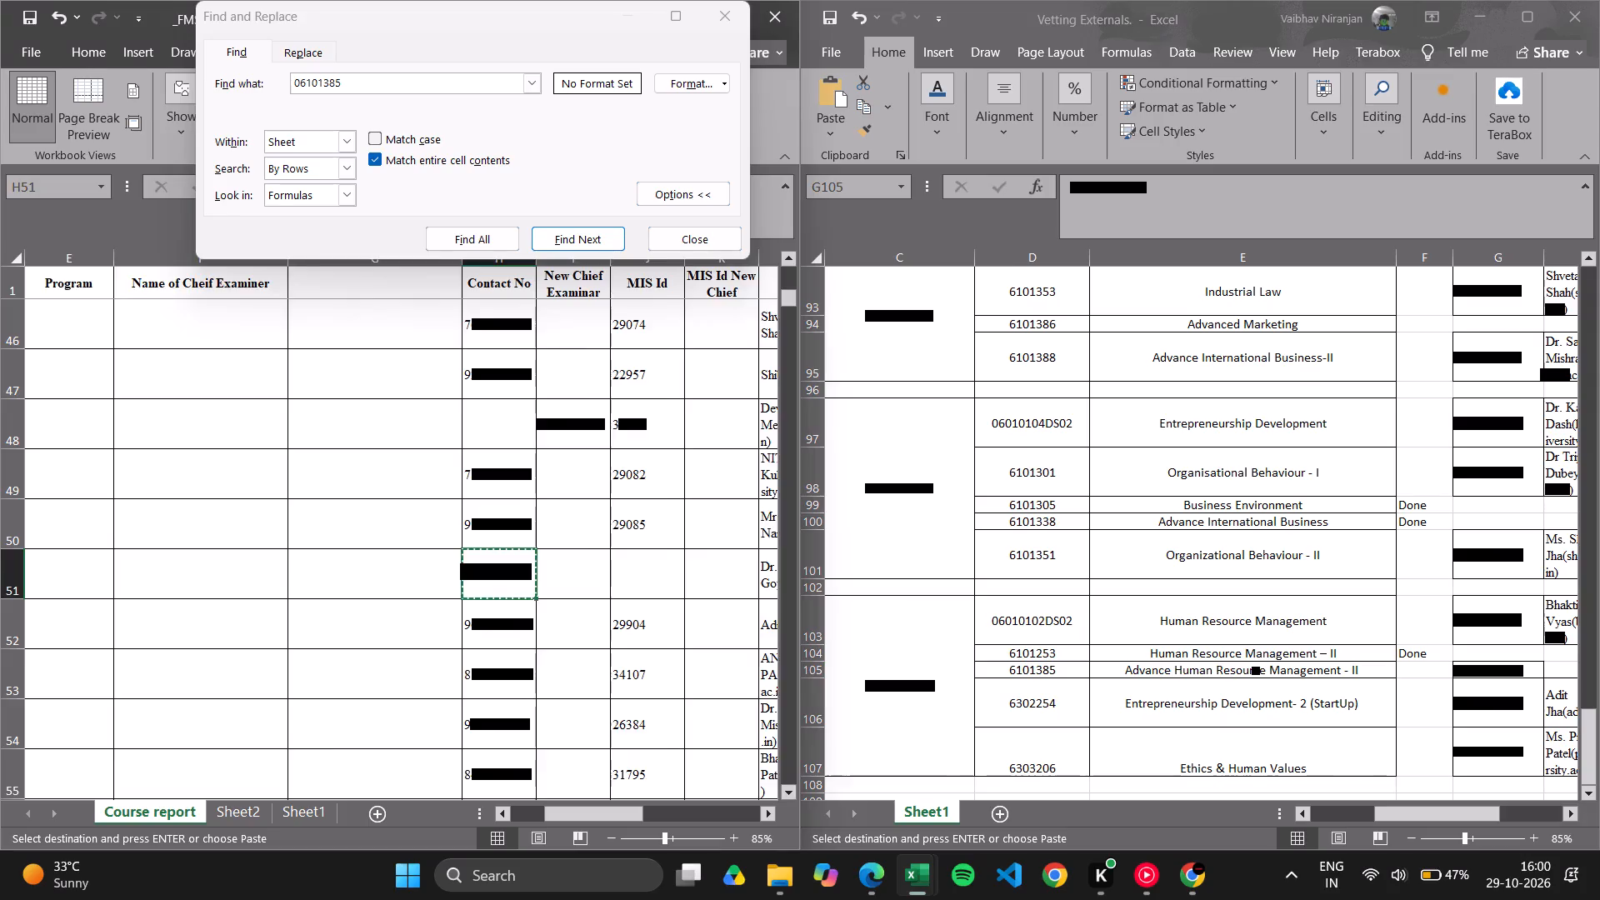
{"action": "scroll", "coordinate": [674, 627], "scroll_direction": "left", "scroll_amount": 2}
{"action": "left_click", "coordinate": [726, 557]}
{"action": "key", "text": "ctrl+c"}
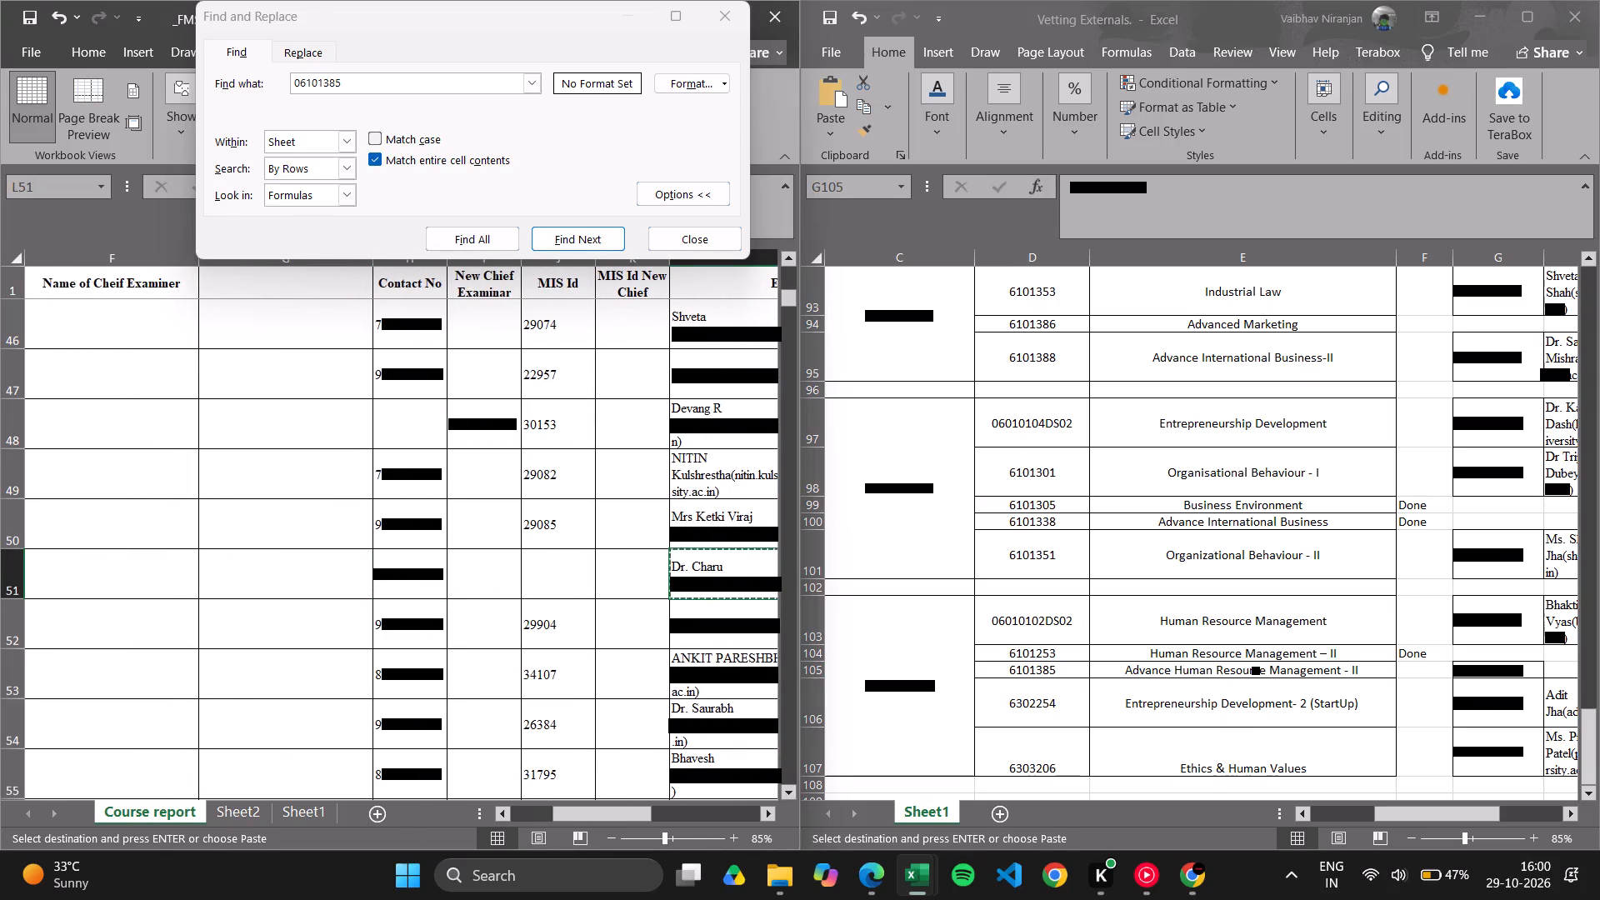
{"action": "left_click", "coordinate": [1278, 622]}
{"action": "scroll", "coordinate": [1278, 622], "scroll_direction": "left", "scroll_amount": 4}
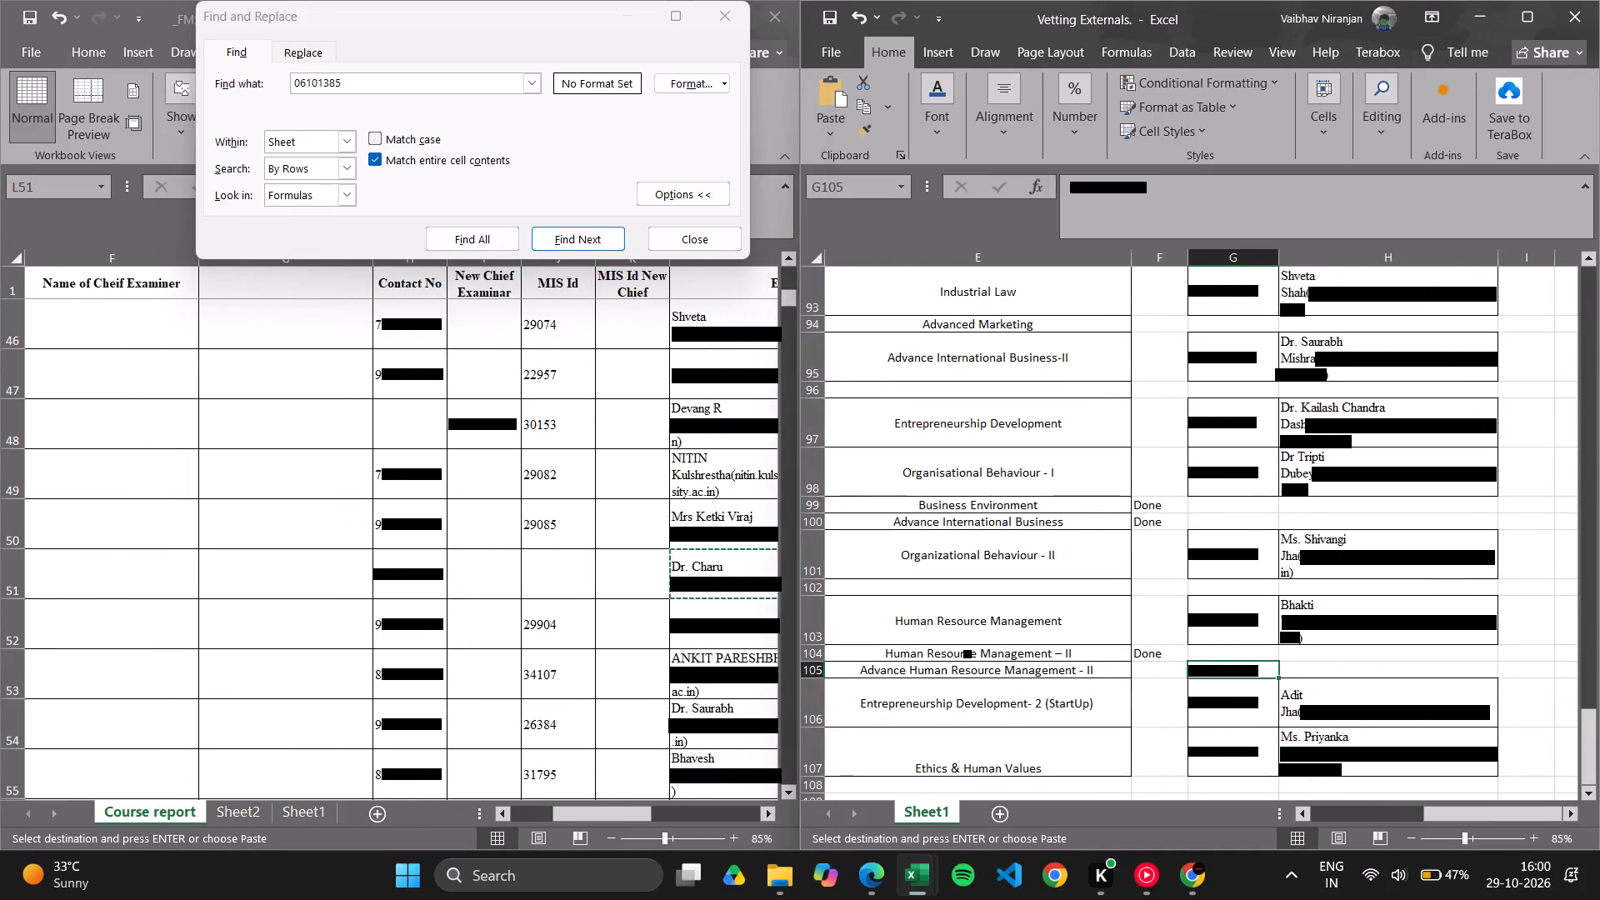
{"action": "left_click", "coordinate": [1332, 670]}
{"action": "key", "text": "ctrl+v"}
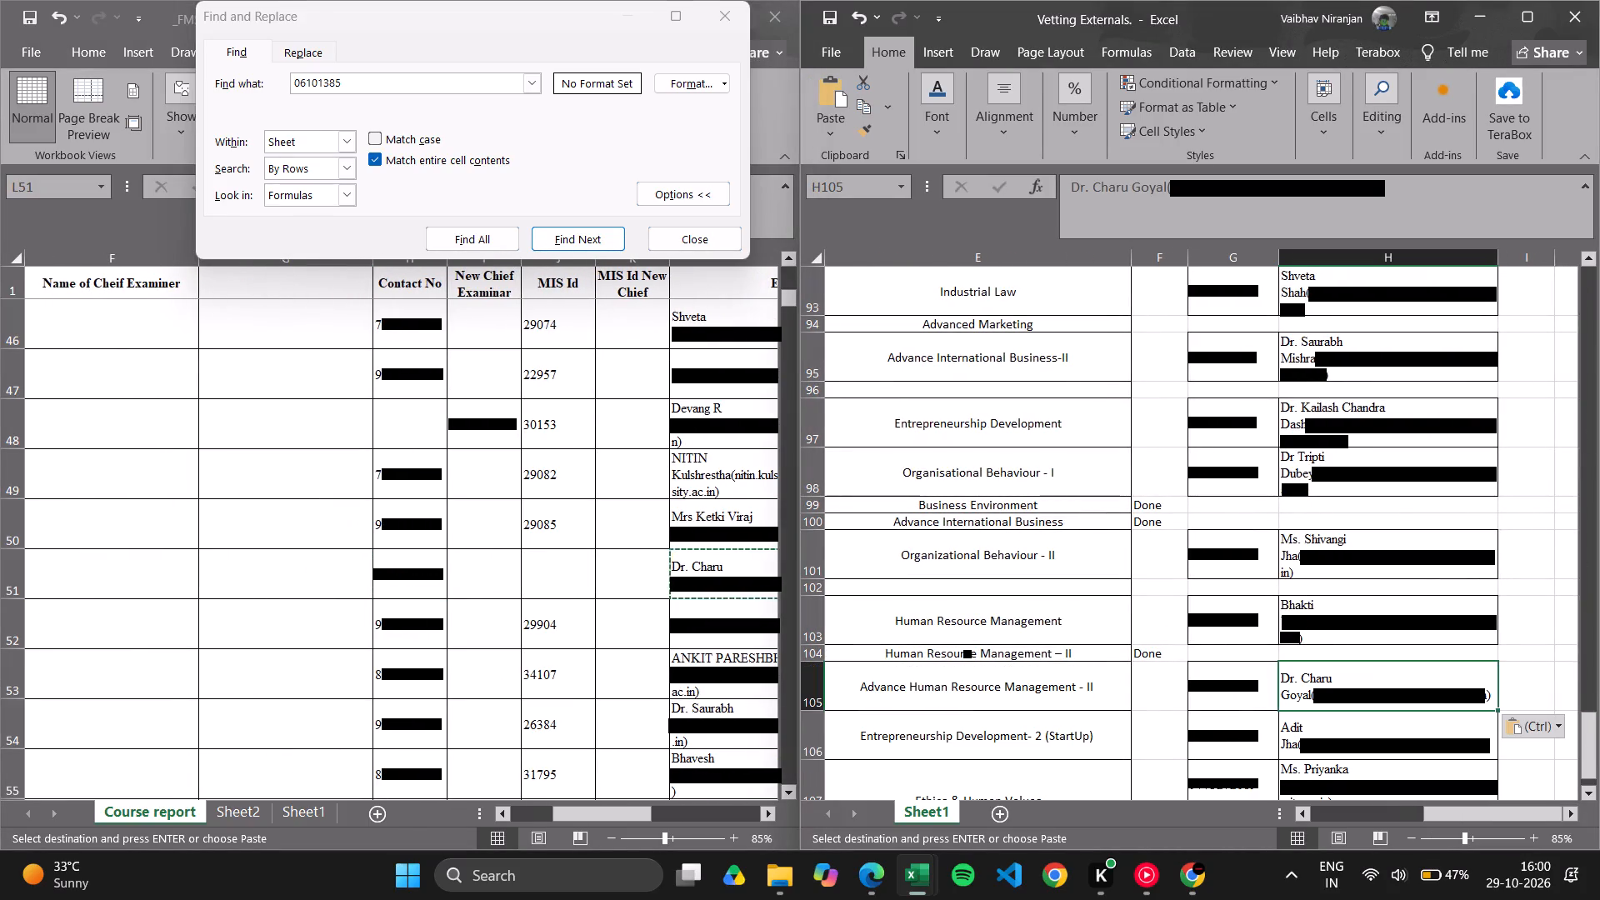
Review the vetting sheet upward from row 105 for subjects missing a contact number or name/e-mail entry.
{"action": "scroll", "coordinate": [549, 639], "scroll_direction": "right", "scroll_amount": 3}
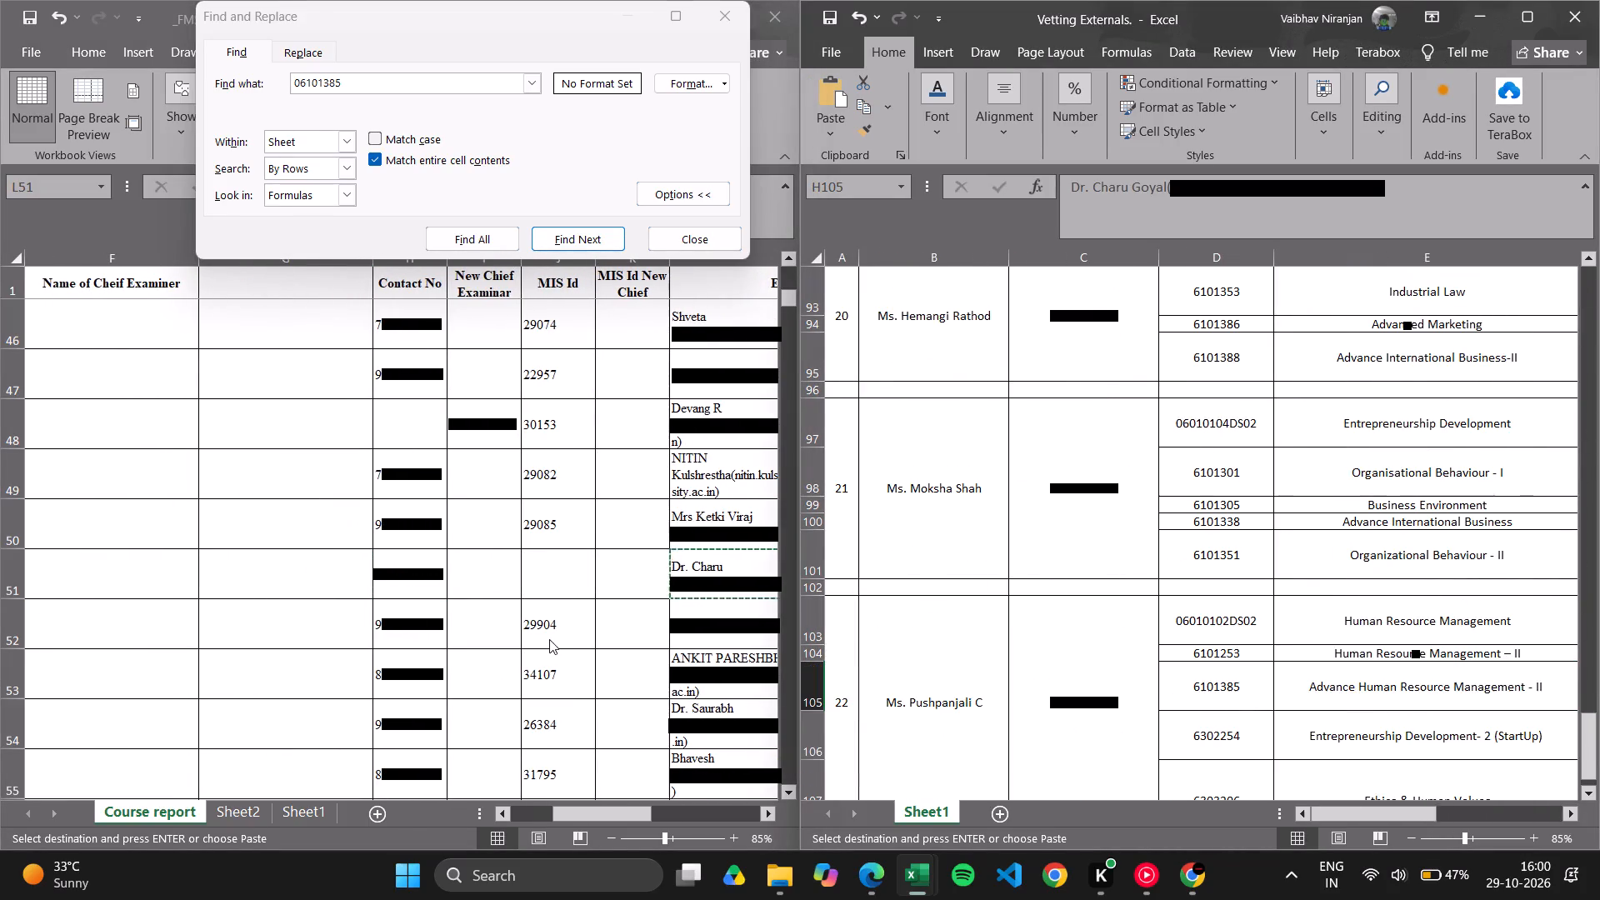
{"action": "scroll", "coordinate": [549, 639], "scroll_direction": "right", "scroll_amount": 1}
{"action": "left_click", "coordinate": [549, 639]}
{"action": "scroll", "coordinate": [549, 639], "scroll_direction": "right", "scroll_amount": 6}
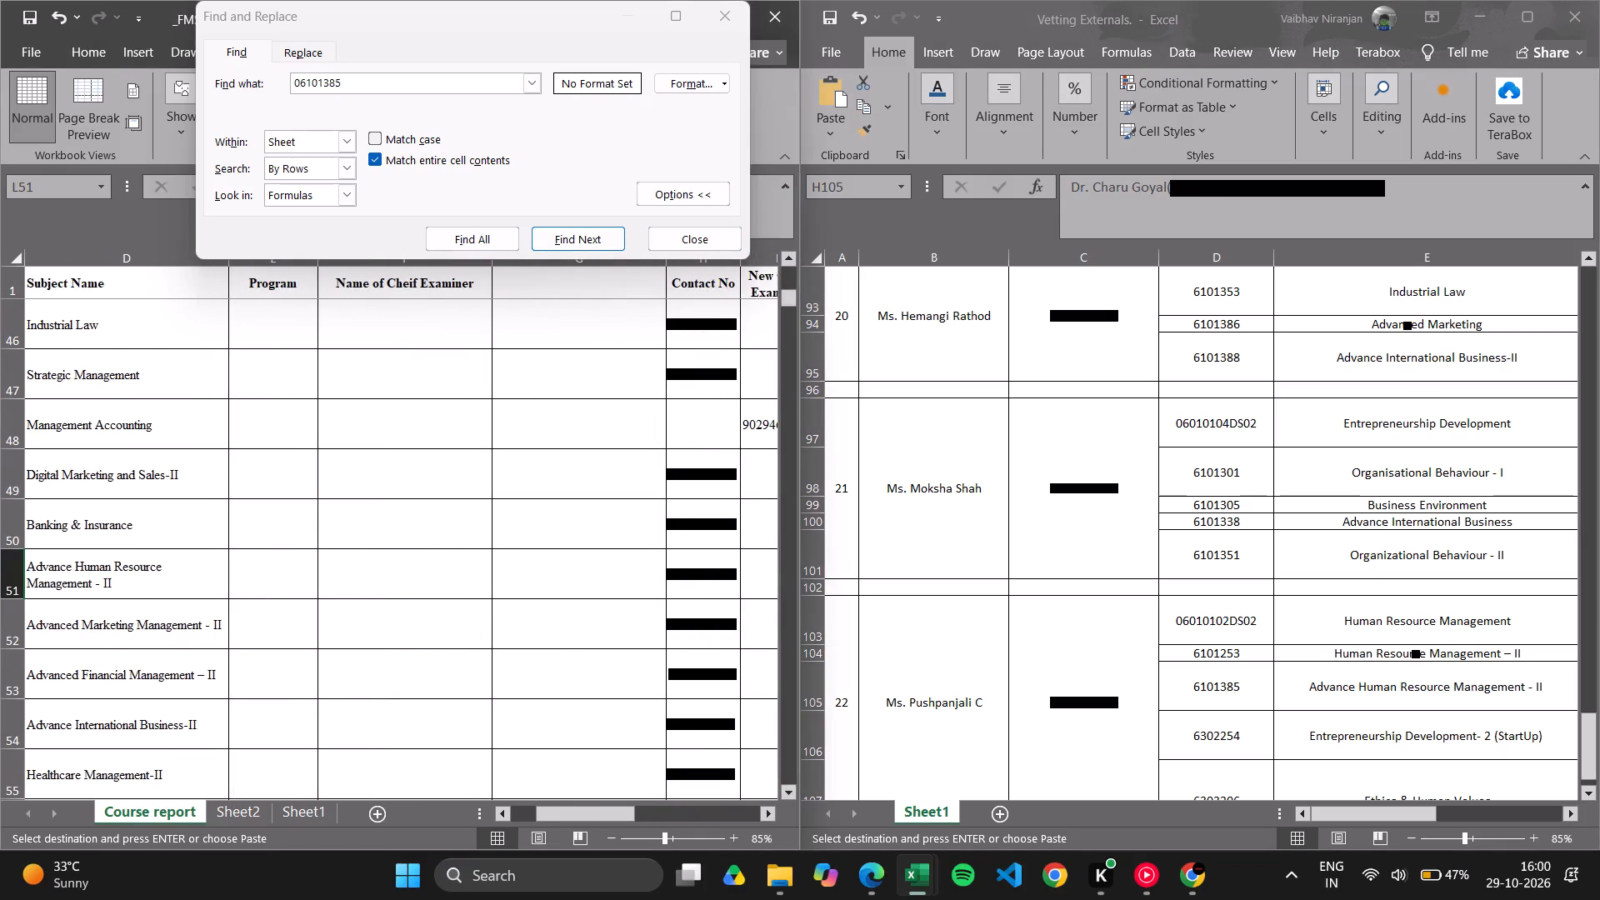
{"action": "scroll", "coordinate": [549, 639], "scroll_direction": "right", "scroll_amount": 2}
{"action": "left_click", "coordinate": [1131, 612]}
{"action": "scroll", "coordinate": [1131, 612], "scroll_direction": "left", "scroll_amount": 4}
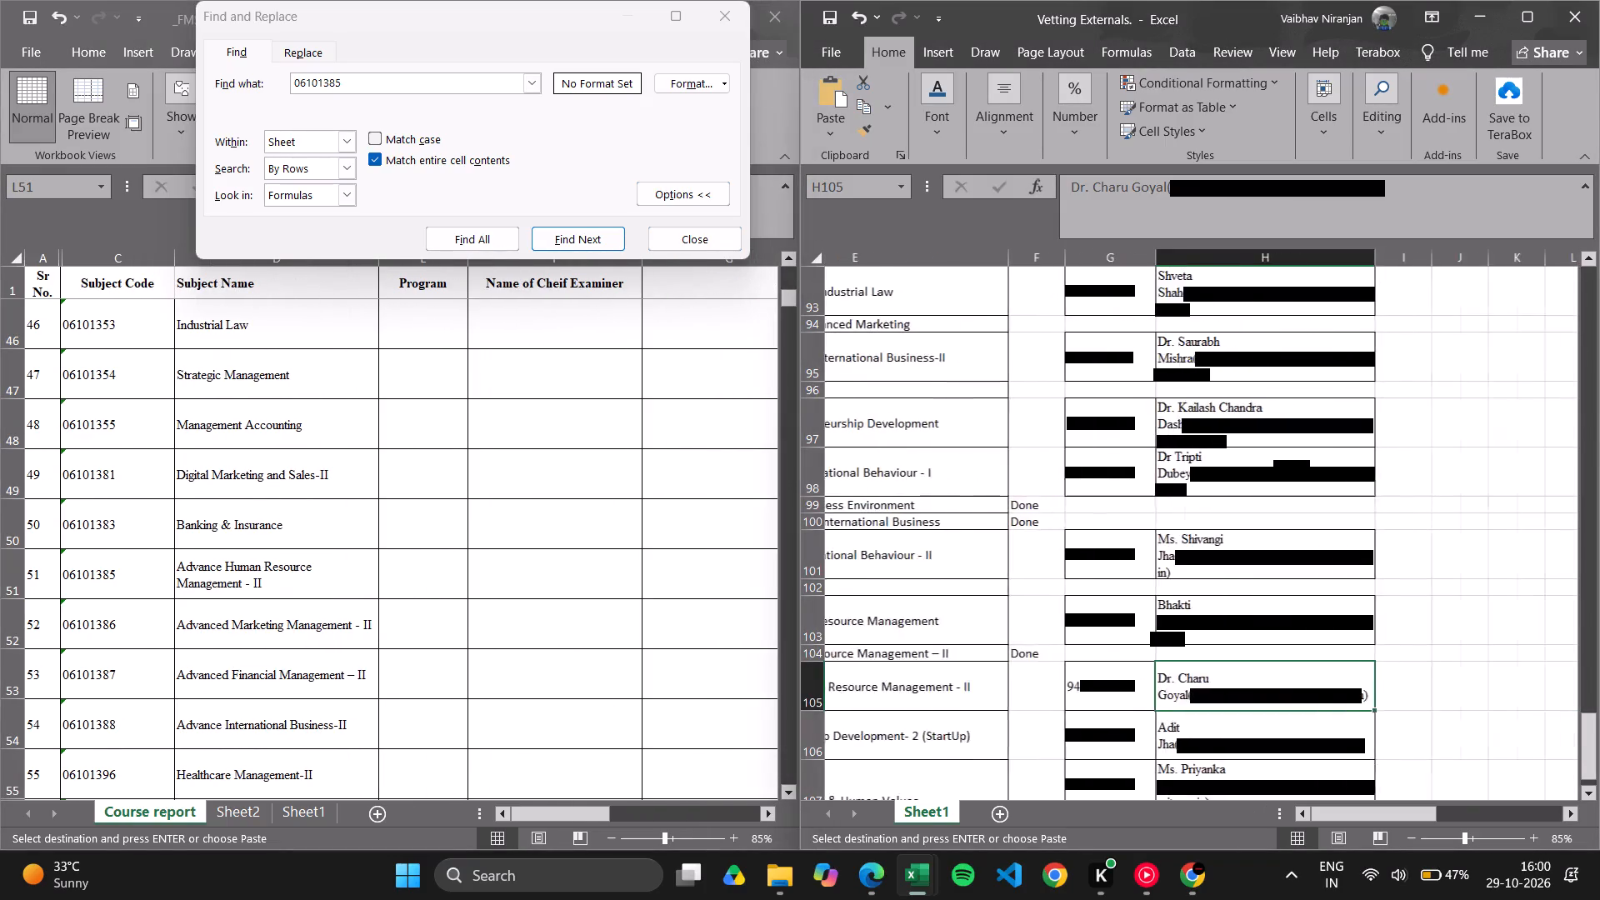
{"action": "scroll", "coordinate": [1131, 612], "scroll_direction": "up", "scroll_amount": 4}
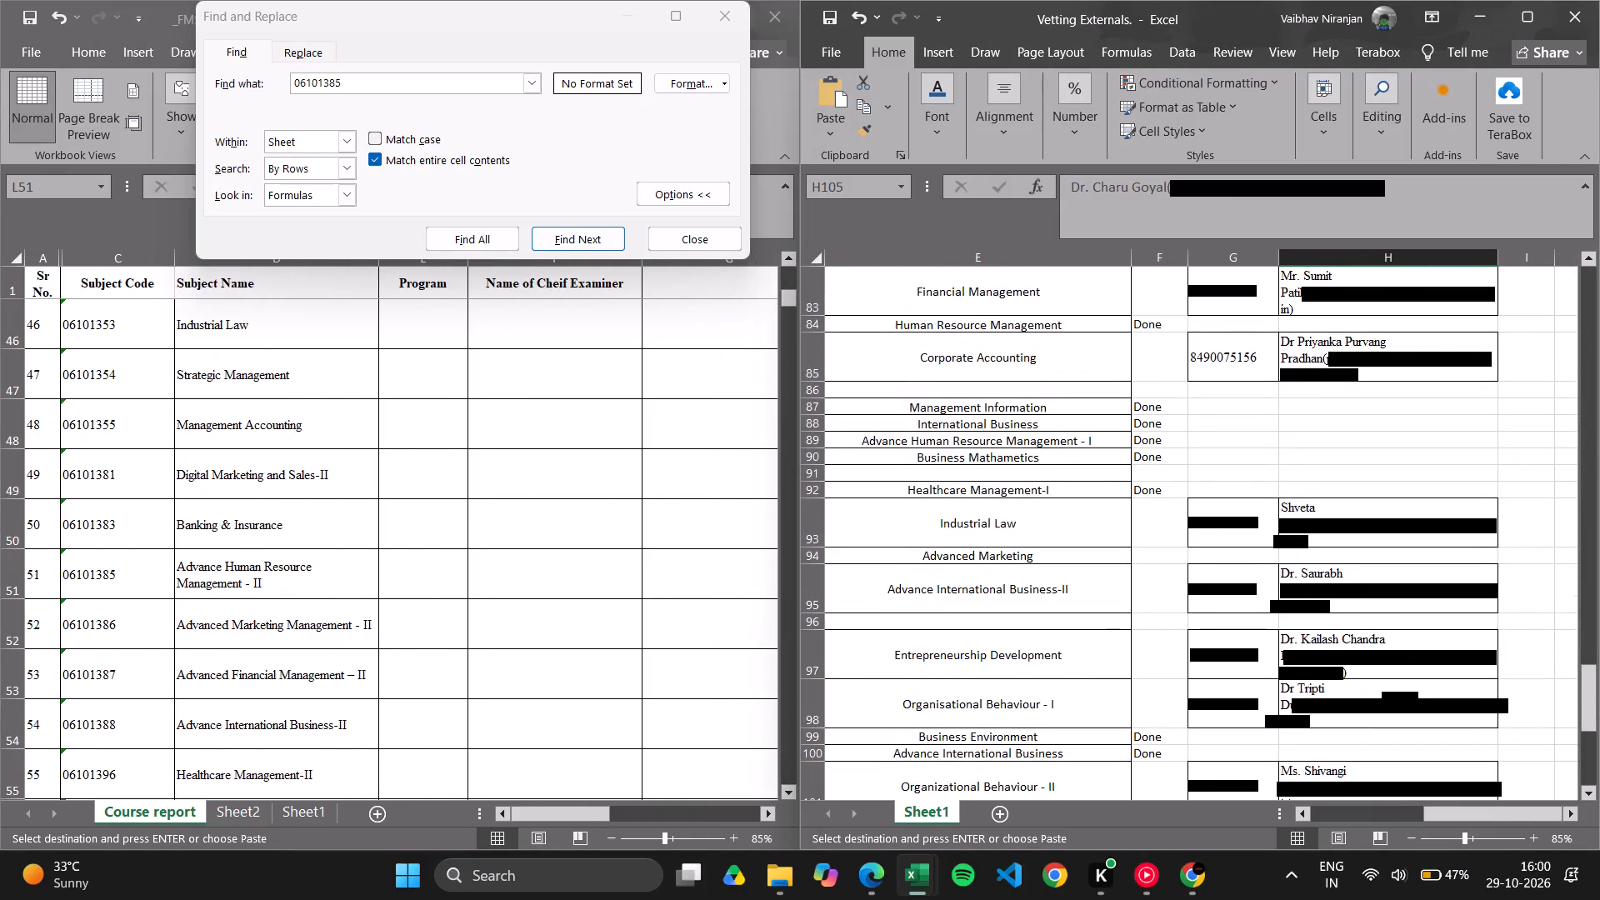
{"action": "scroll", "coordinate": [1131, 612], "scroll_direction": "up", "scroll_amount": 6}
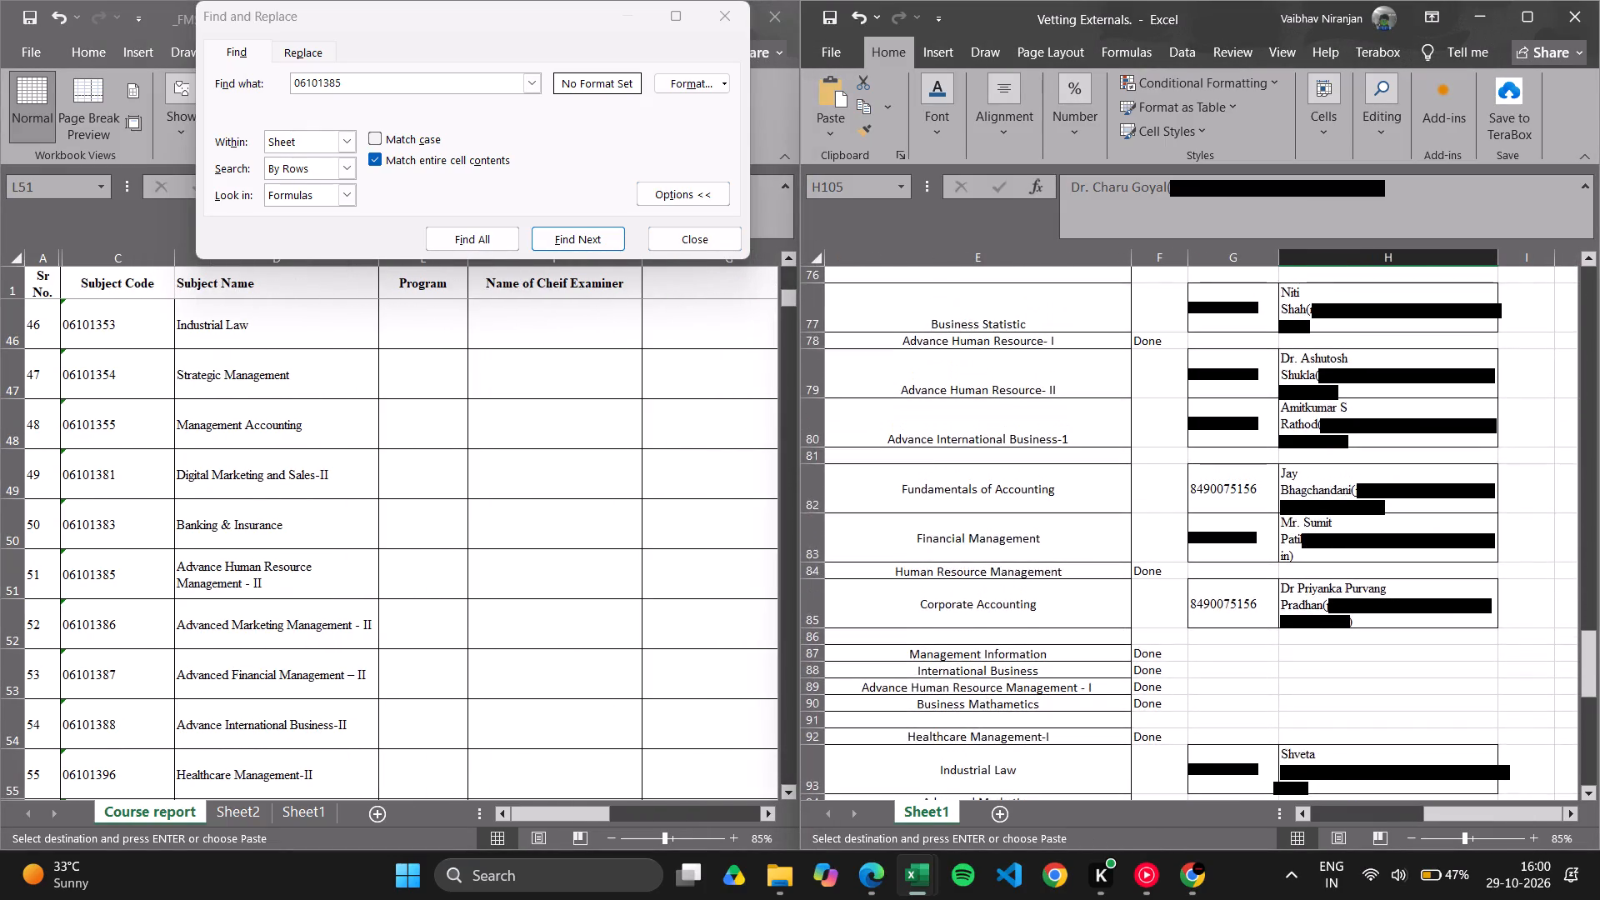
{"action": "scroll", "coordinate": [1131, 612], "scroll_direction": "up", "scroll_amount": 2}
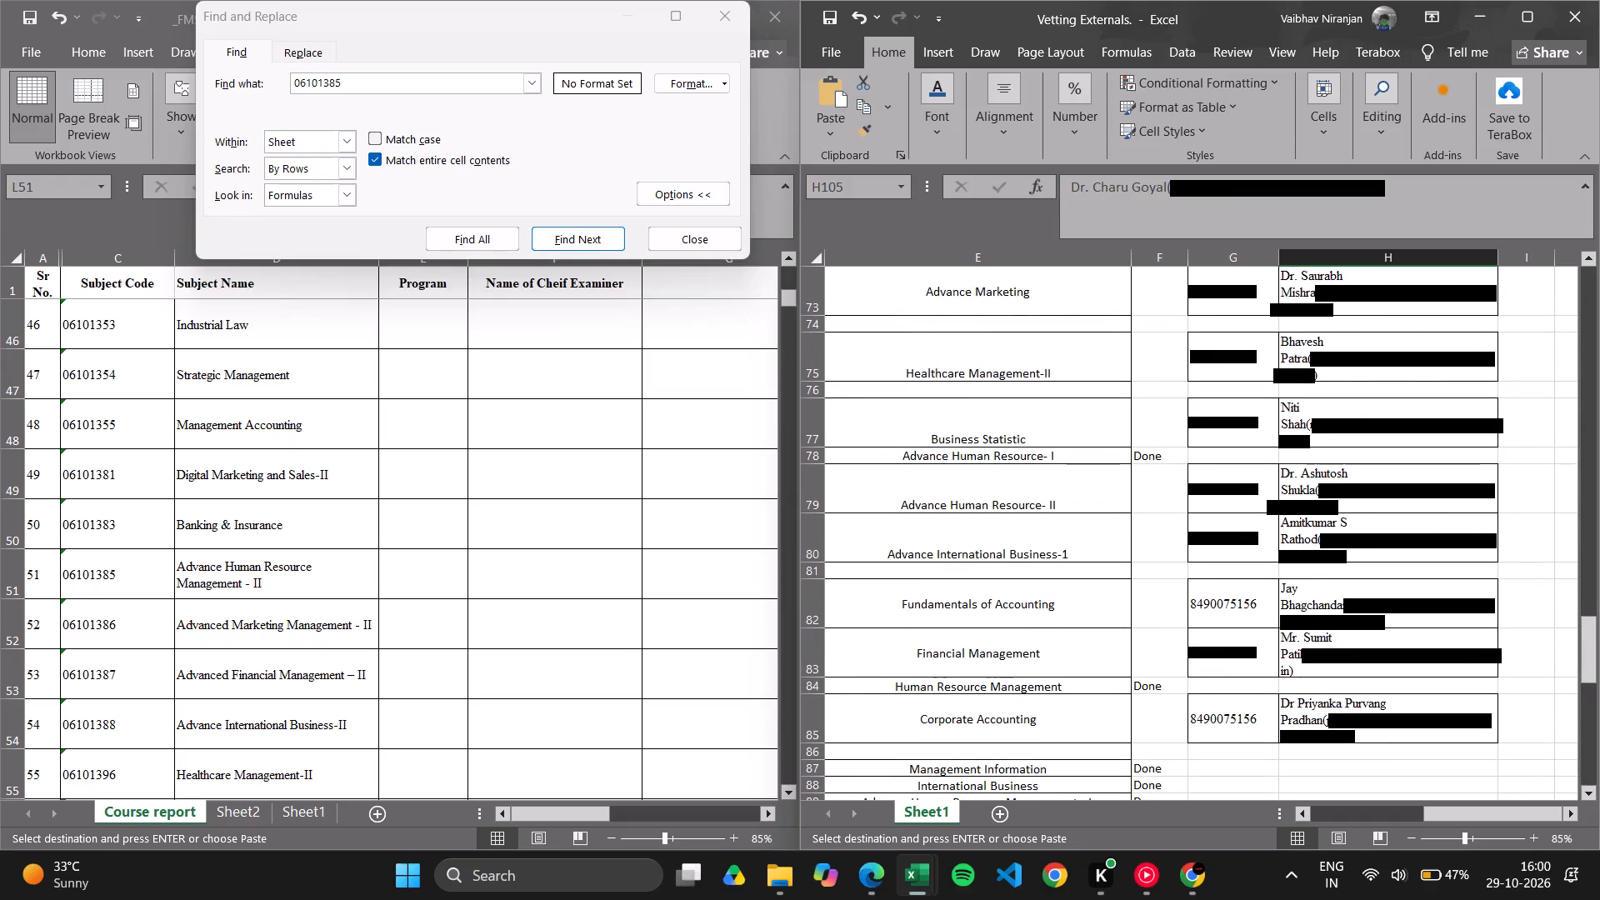
{"action": "scroll", "coordinate": [1131, 612], "scroll_direction": "up", "scroll_amount": 6}
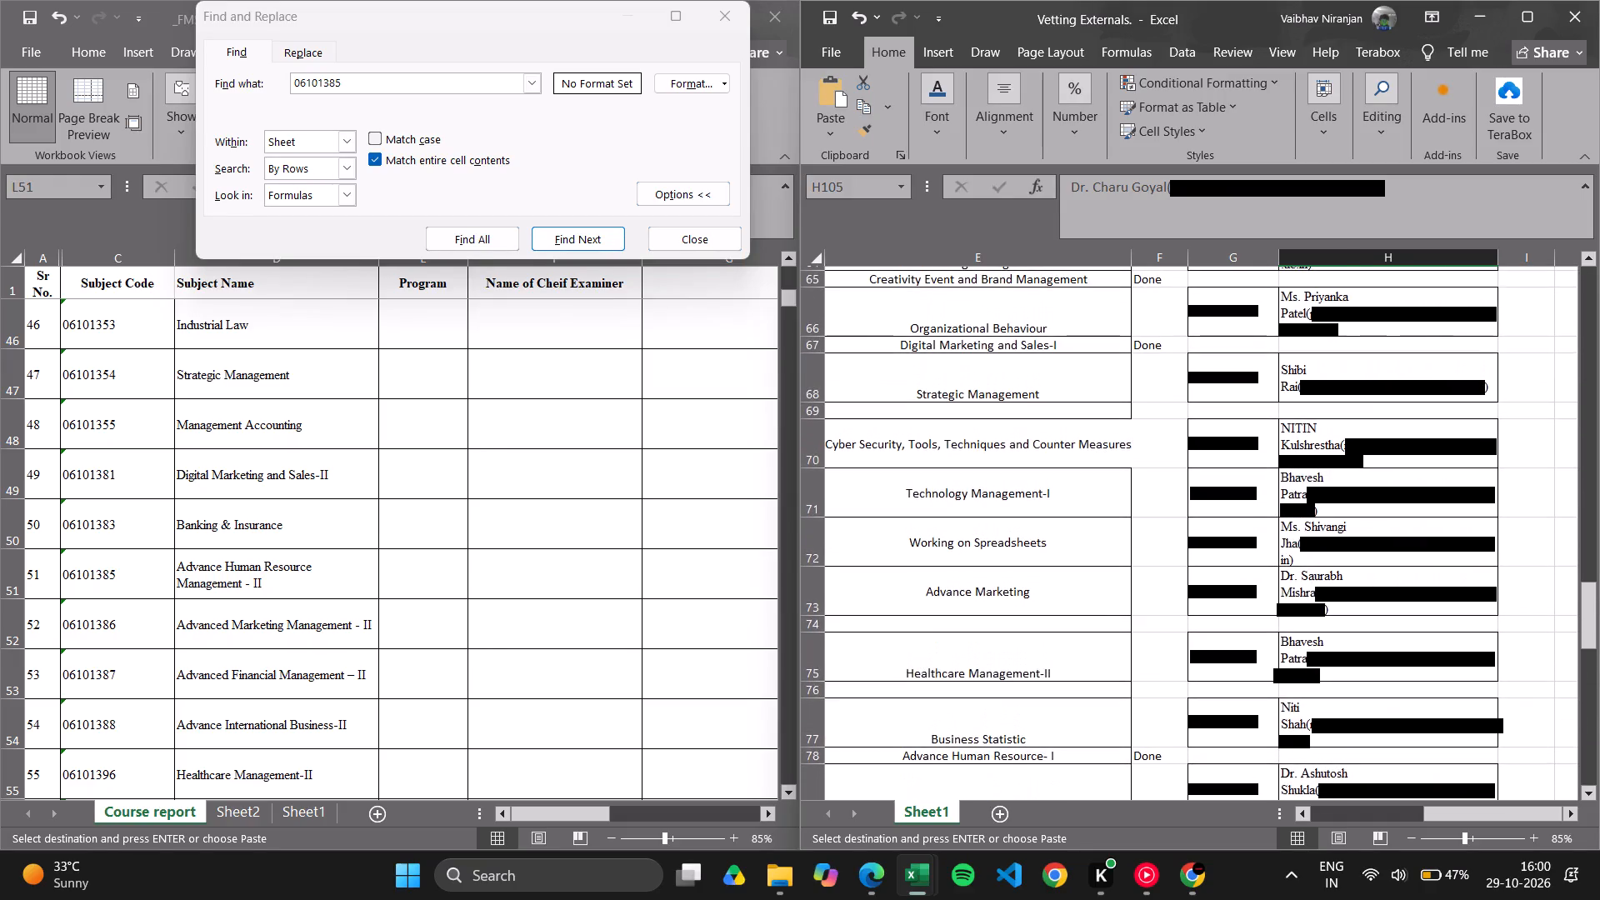
{"action": "scroll", "coordinate": [1131, 612], "scroll_direction": "up", "scroll_amount": 3}
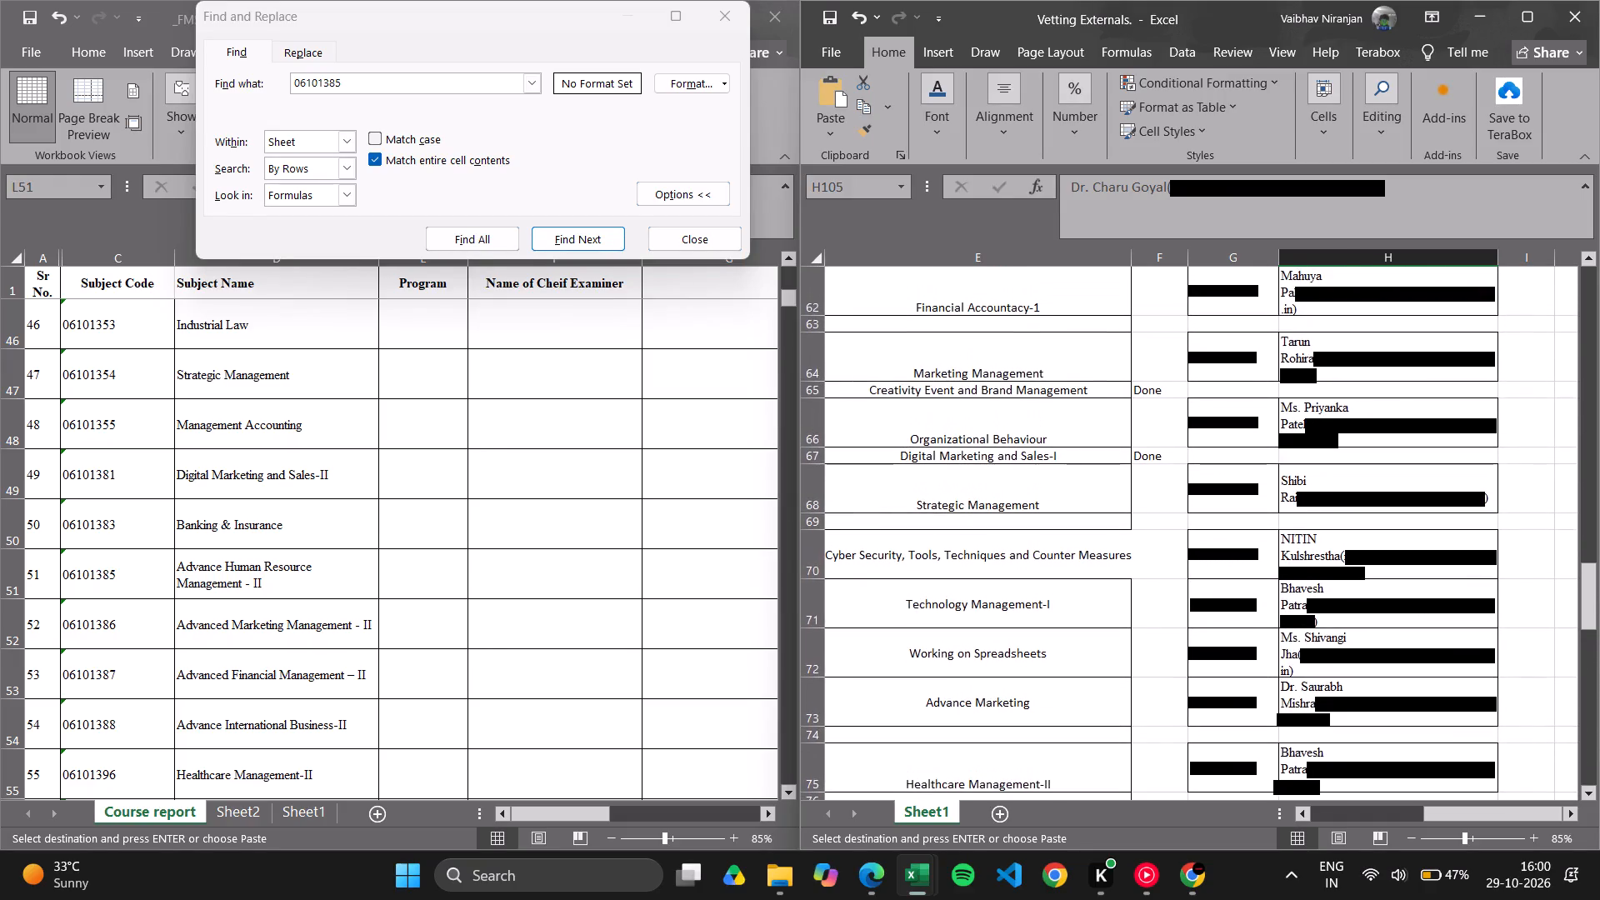
{"action": "scroll", "coordinate": [1131, 612], "scroll_direction": "up", "scroll_amount": 4}
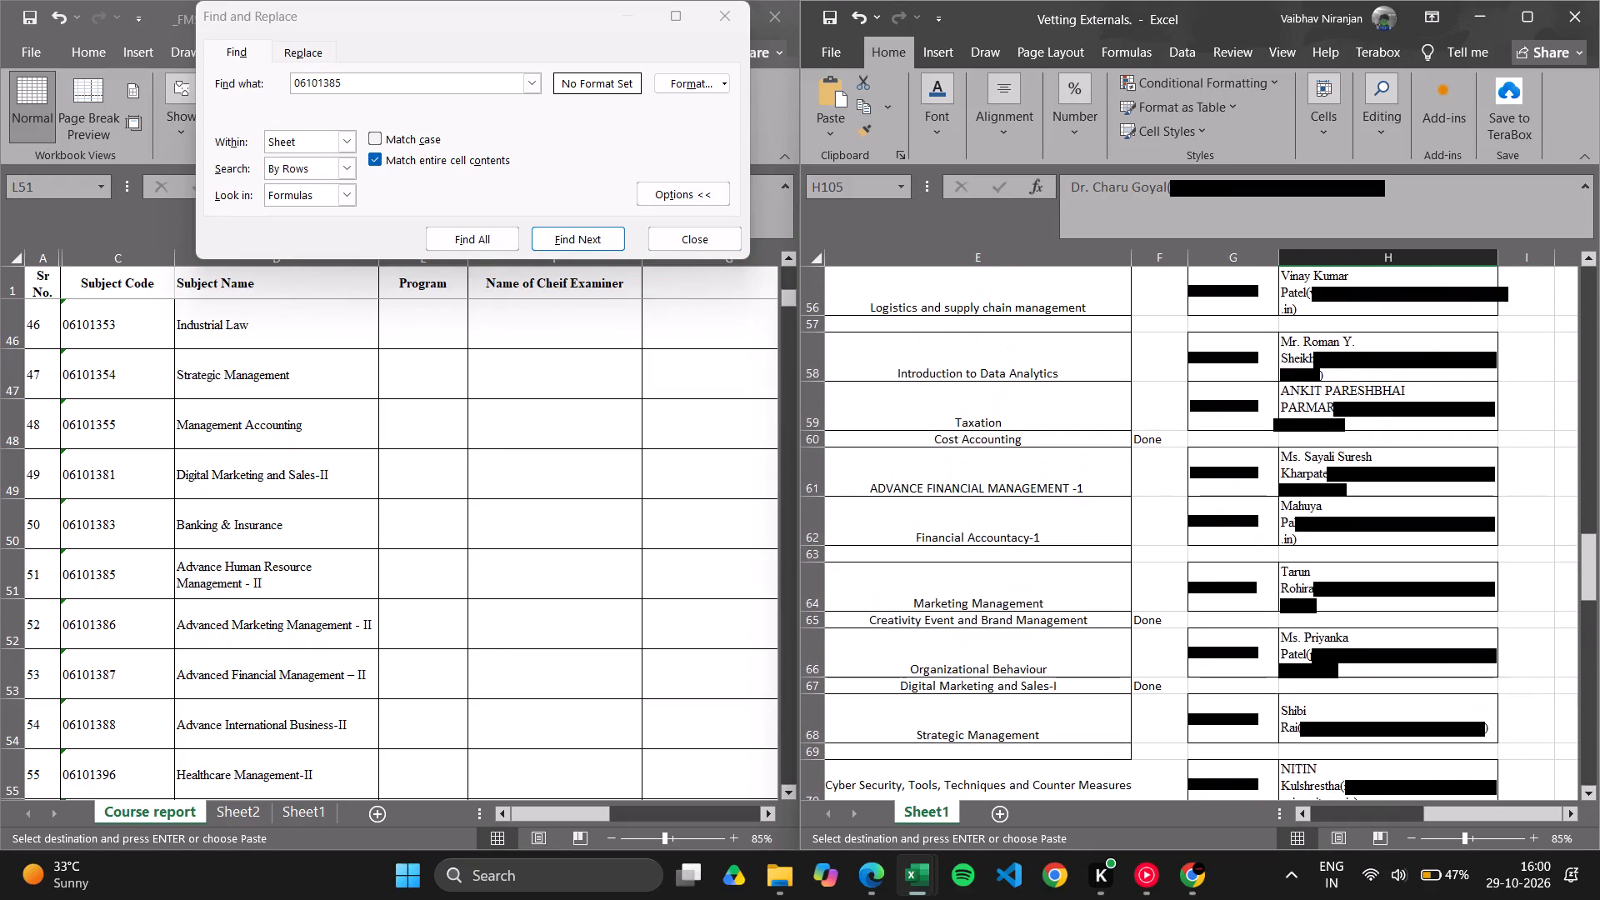
{"action": "scroll", "coordinate": [1131, 612], "scroll_direction": "up", "scroll_amount": 3}
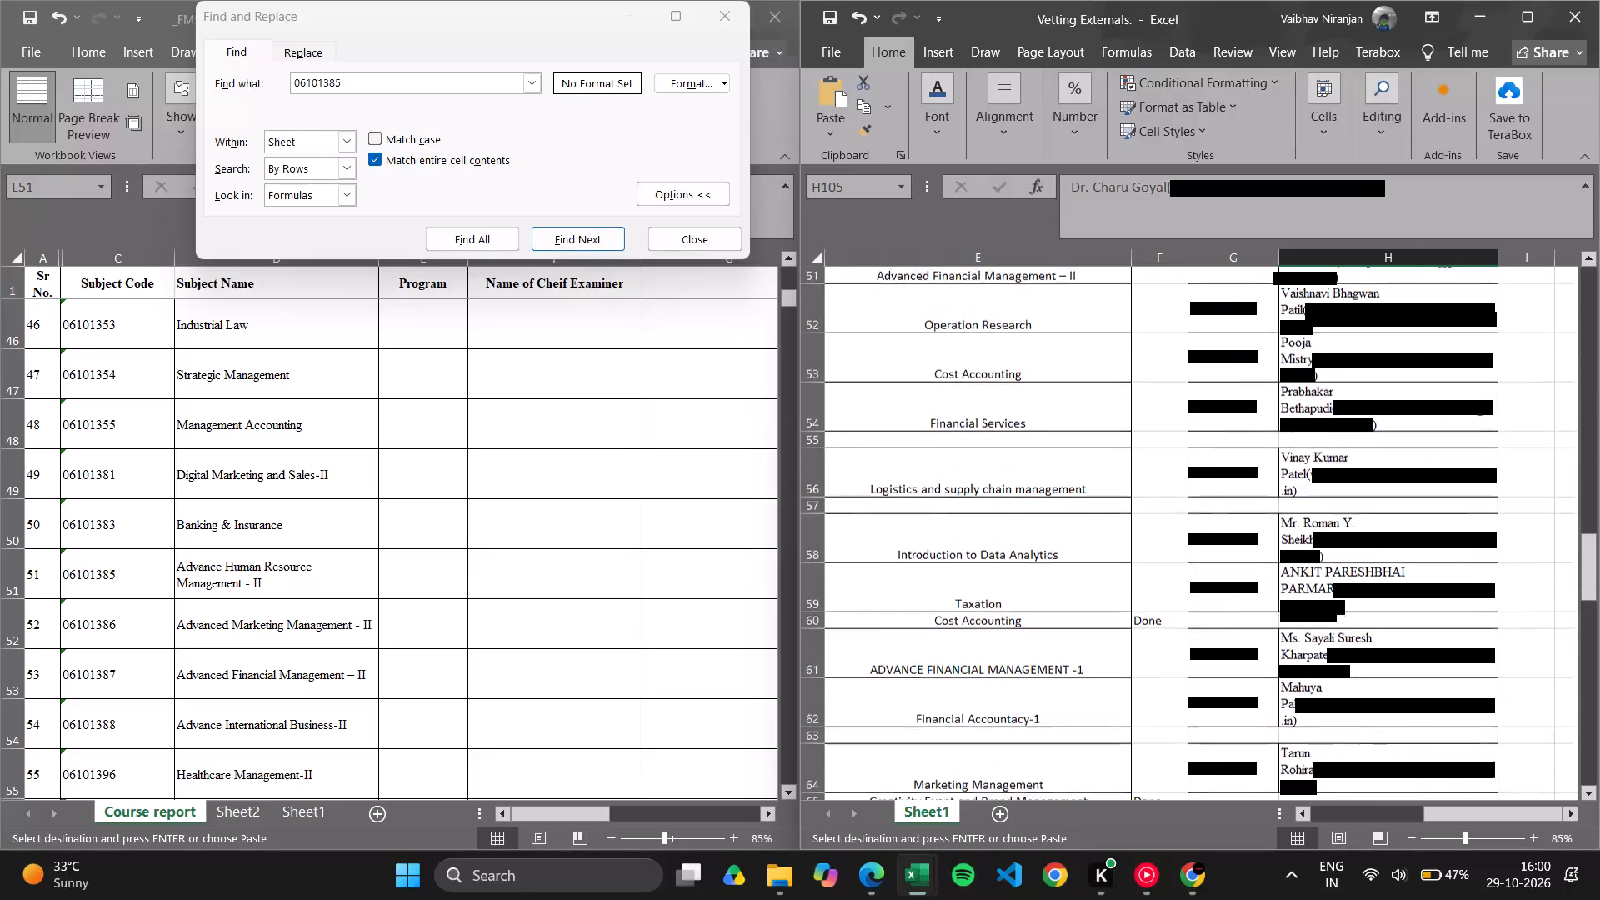
Continue checking the vetting sheet upward from row 64 to row 32 for subjects missing a contact number or name/e-mail entry.
{"action": "scroll", "coordinate": [1131, 612], "scroll_direction": "up", "scroll_amount": 5}
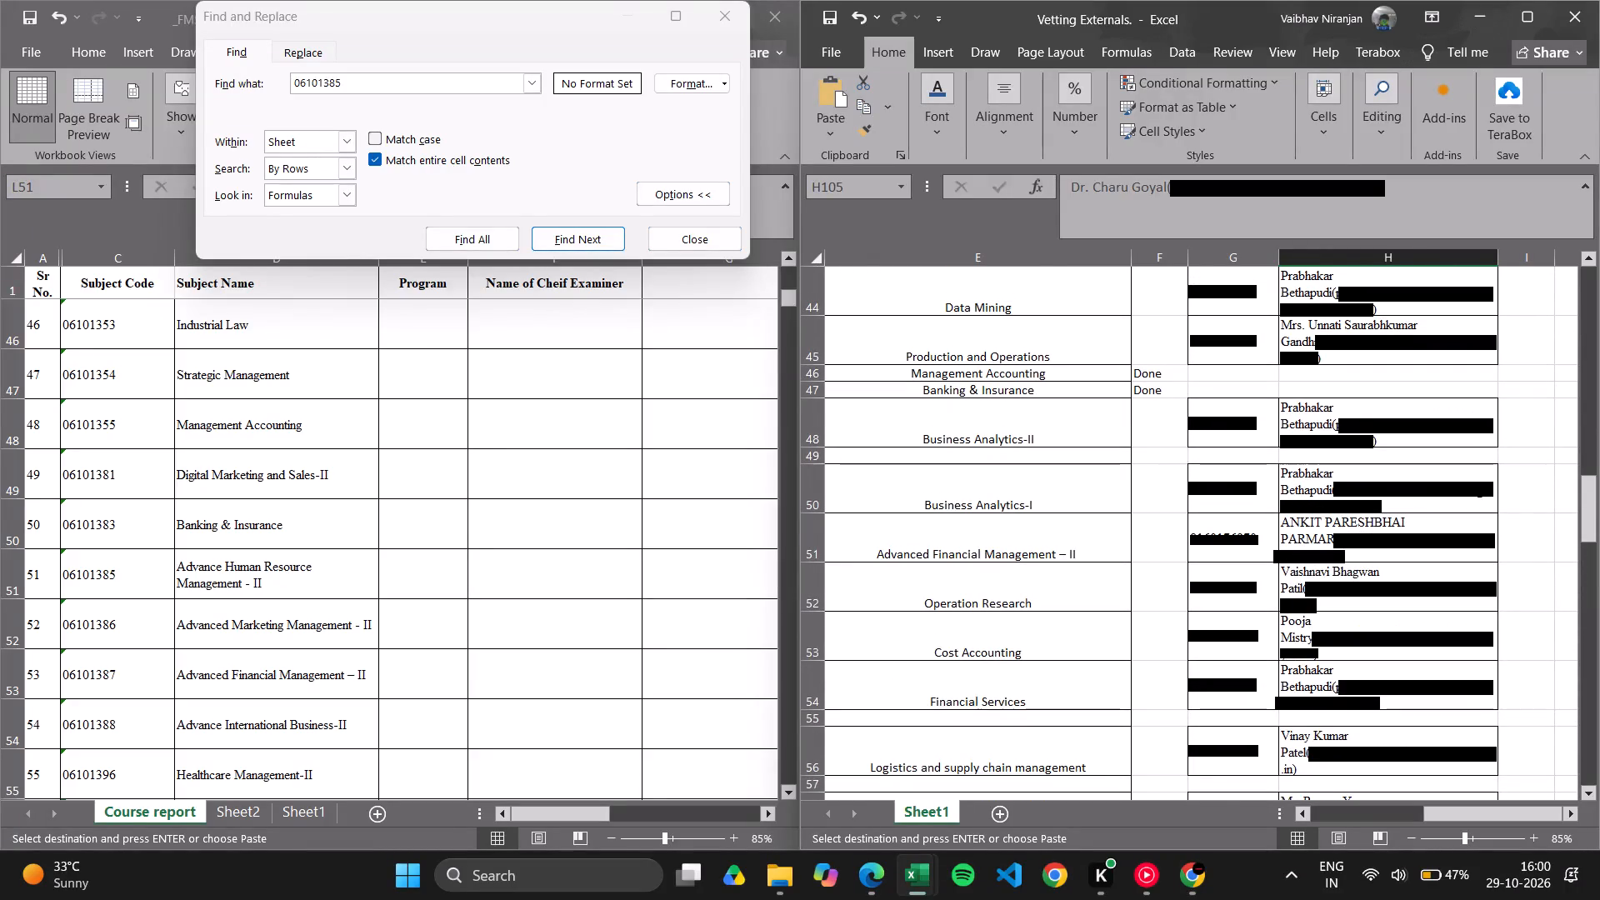
{"action": "scroll", "coordinate": [1131, 612], "scroll_direction": "up", "scroll_amount": 6}
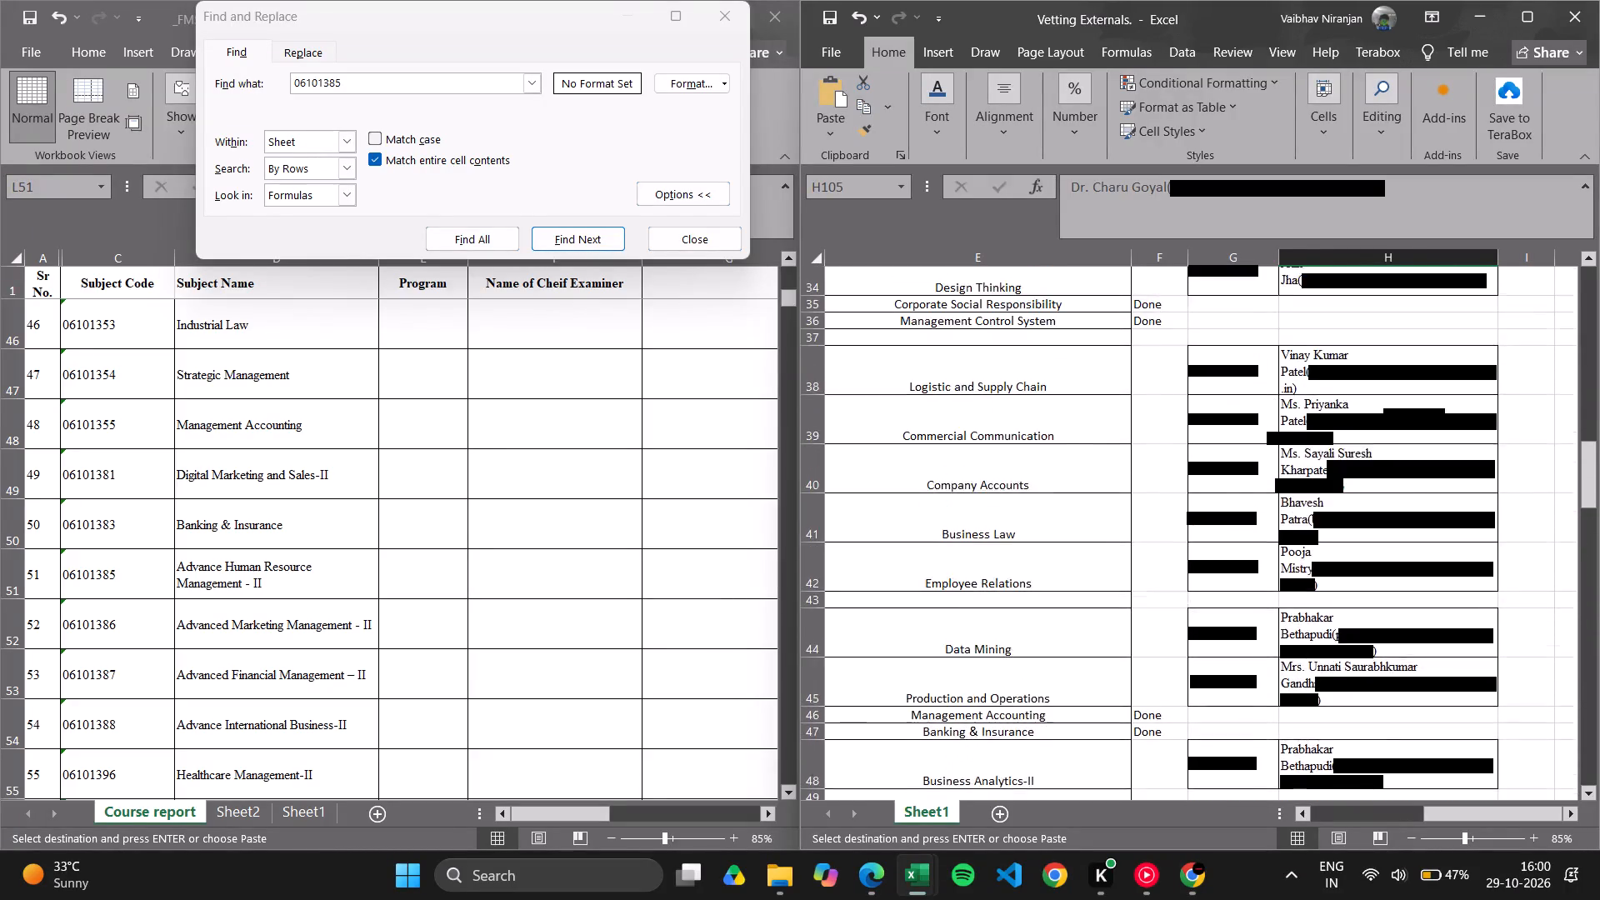
{"action": "scroll", "coordinate": [1131, 612], "scroll_direction": "up", "scroll_amount": 2}
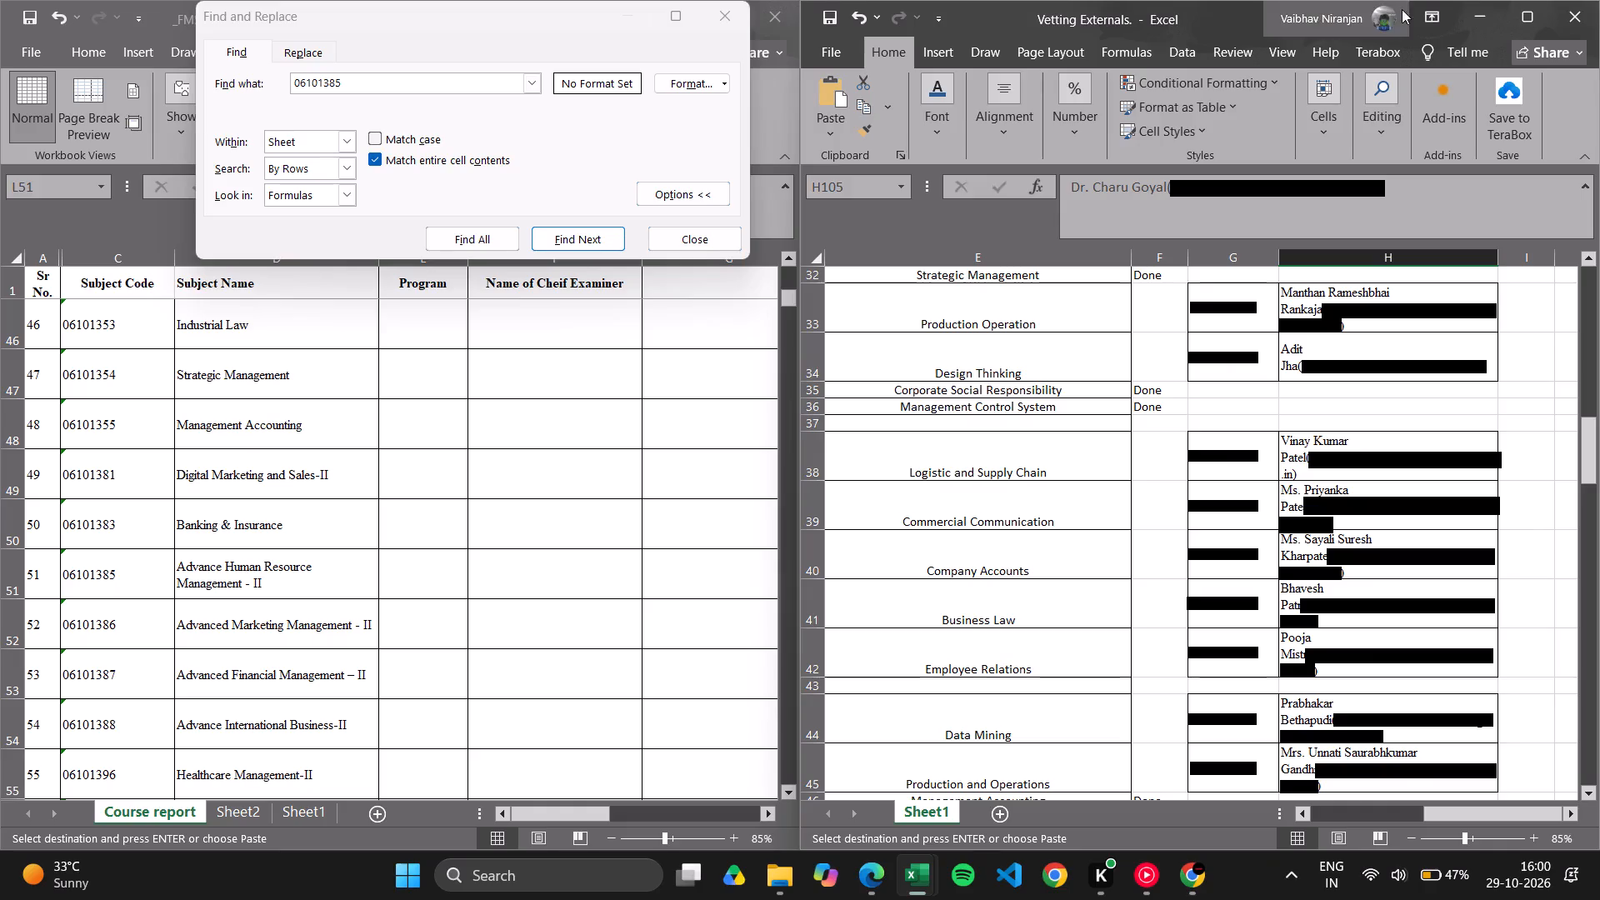
Maximize the Vetting Externals workbook and check its examiner, subject code, contact number and name/e-mail columns from the first row downward.
{"action": "left_click", "coordinate": [1523, 10]}
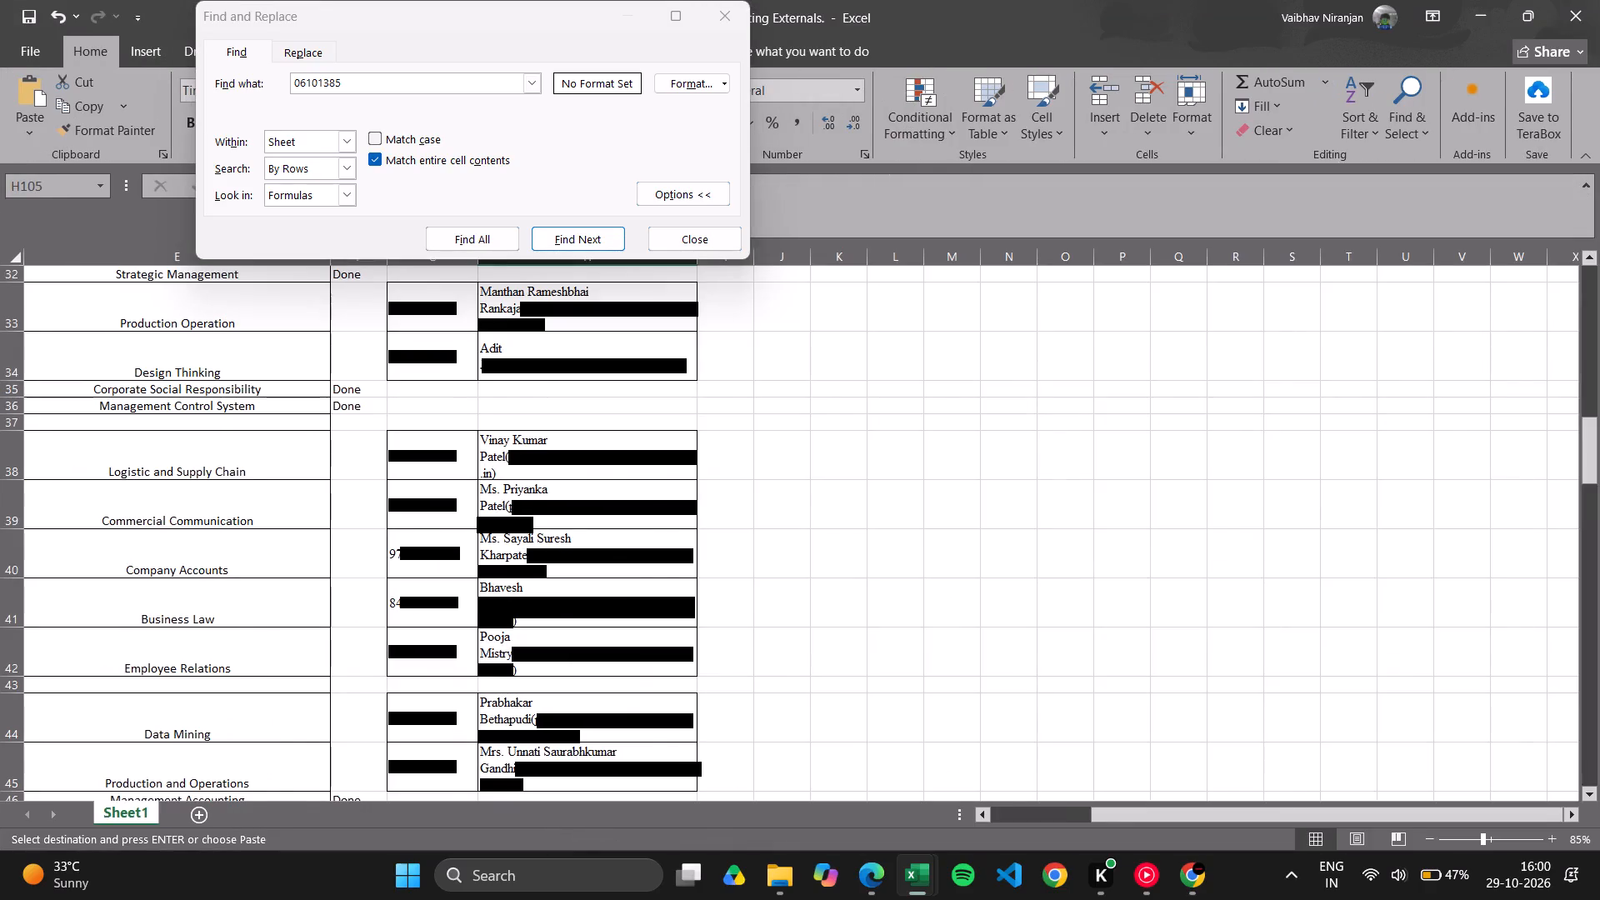
{"action": "scroll", "coordinate": [359, 592], "scroll_direction": "right", "scroll_amount": 8}
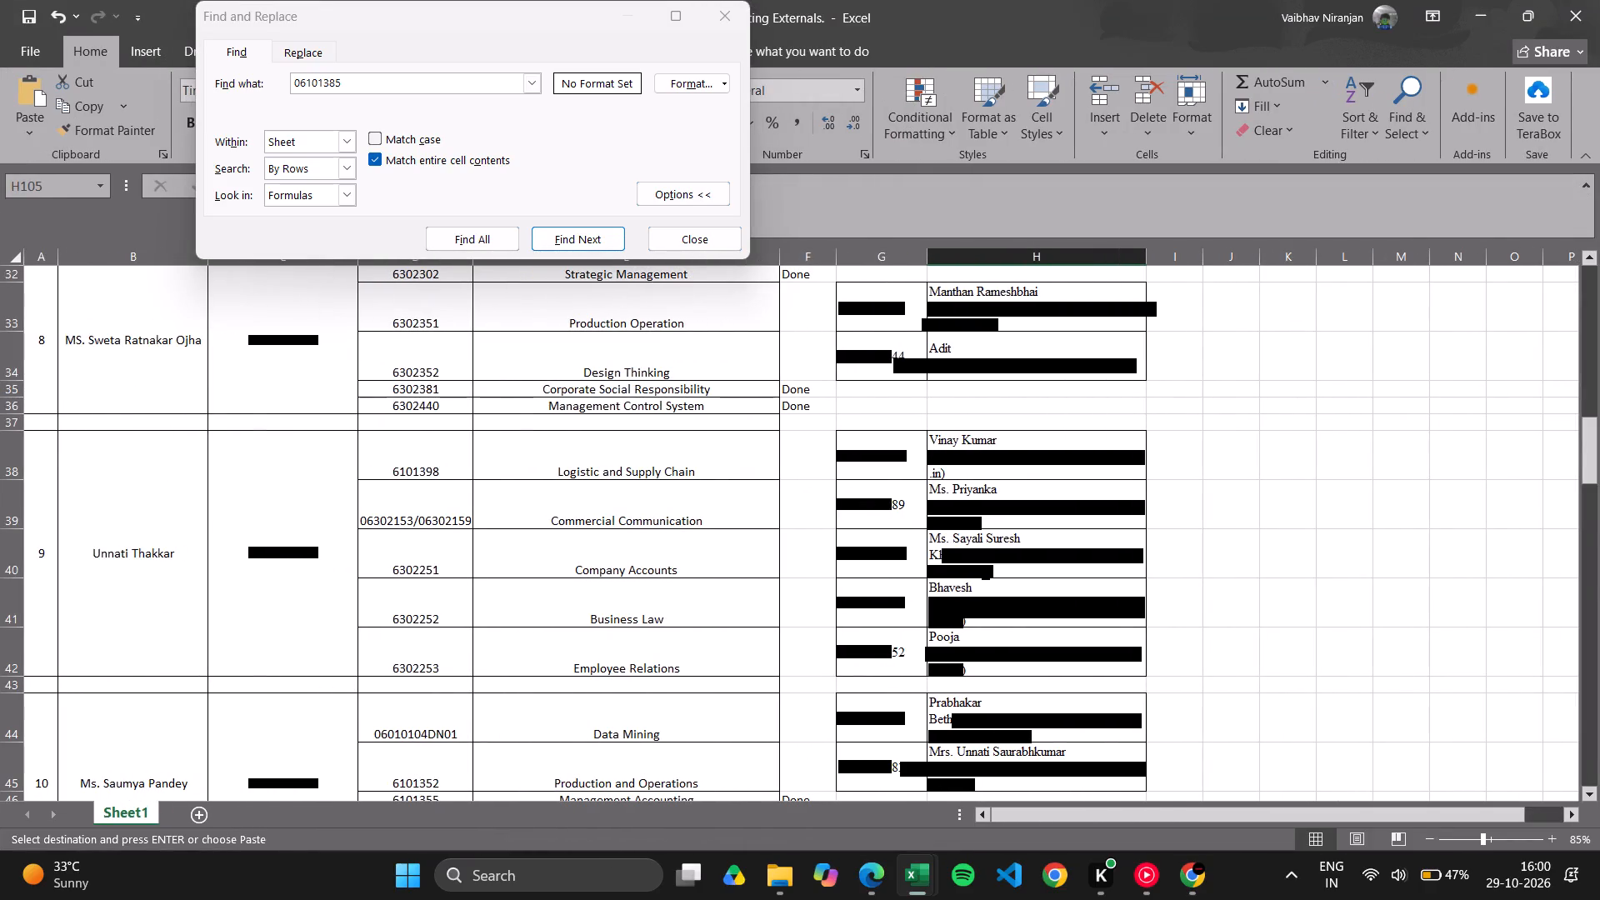
{"action": "scroll", "coordinate": [359, 592], "scroll_direction": "up", "scroll_amount": 6}
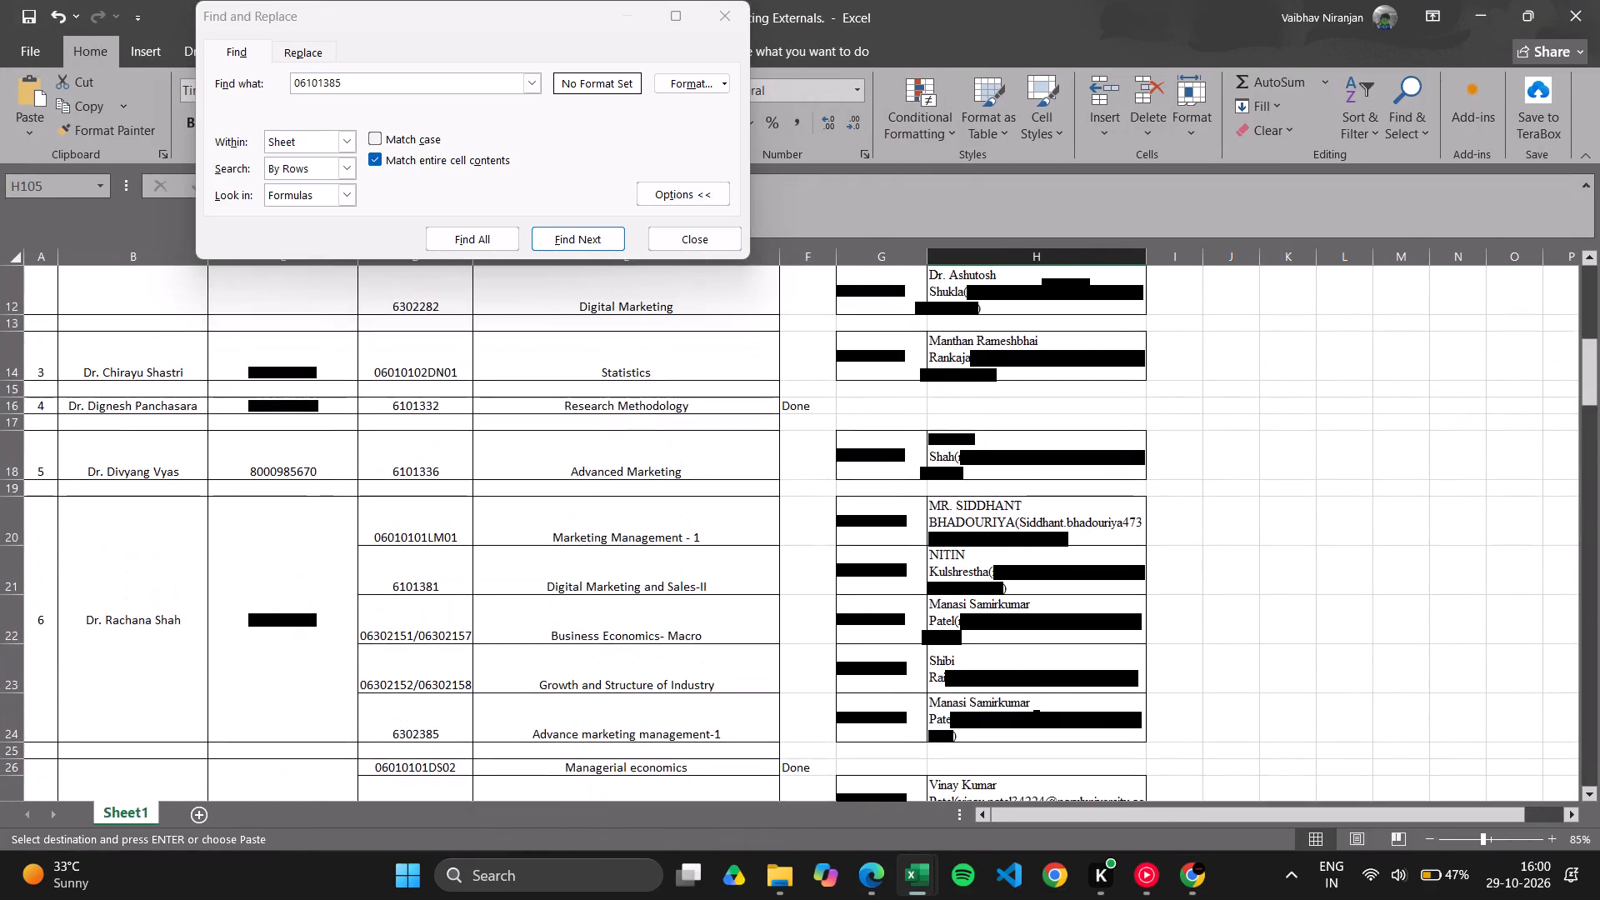
{"action": "scroll", "coordinate": [359, 592], "scroll_direction": "up", "scroll_amount": 10}
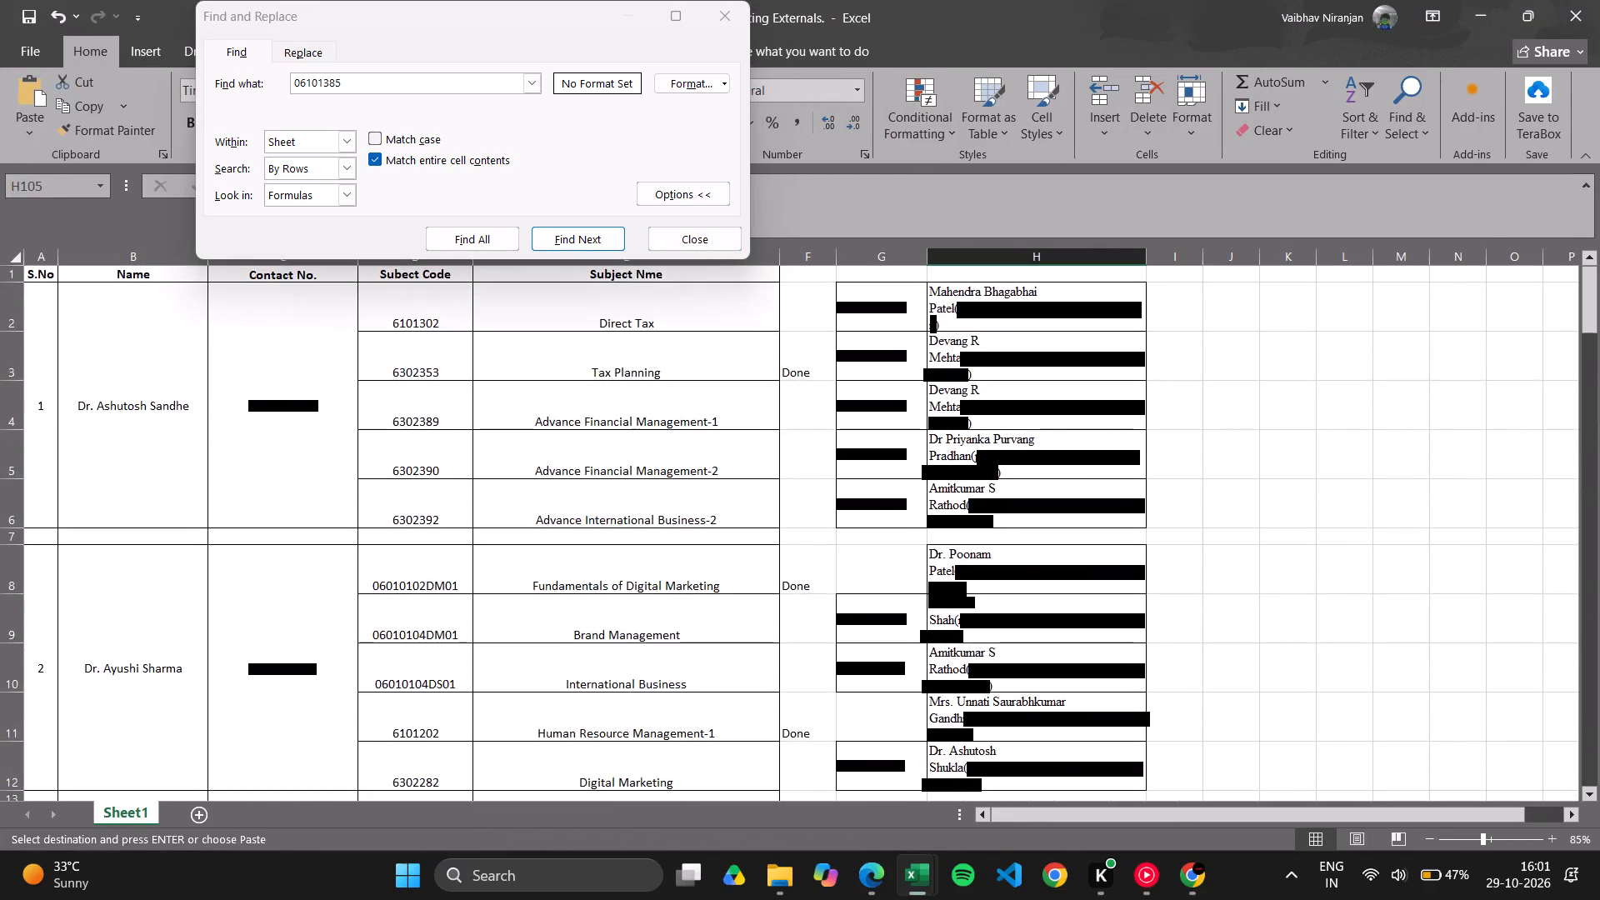
{"action": "scroll", "coordinate": [714, 542], "scroll_direction": "down", "scroll_amount": 3}
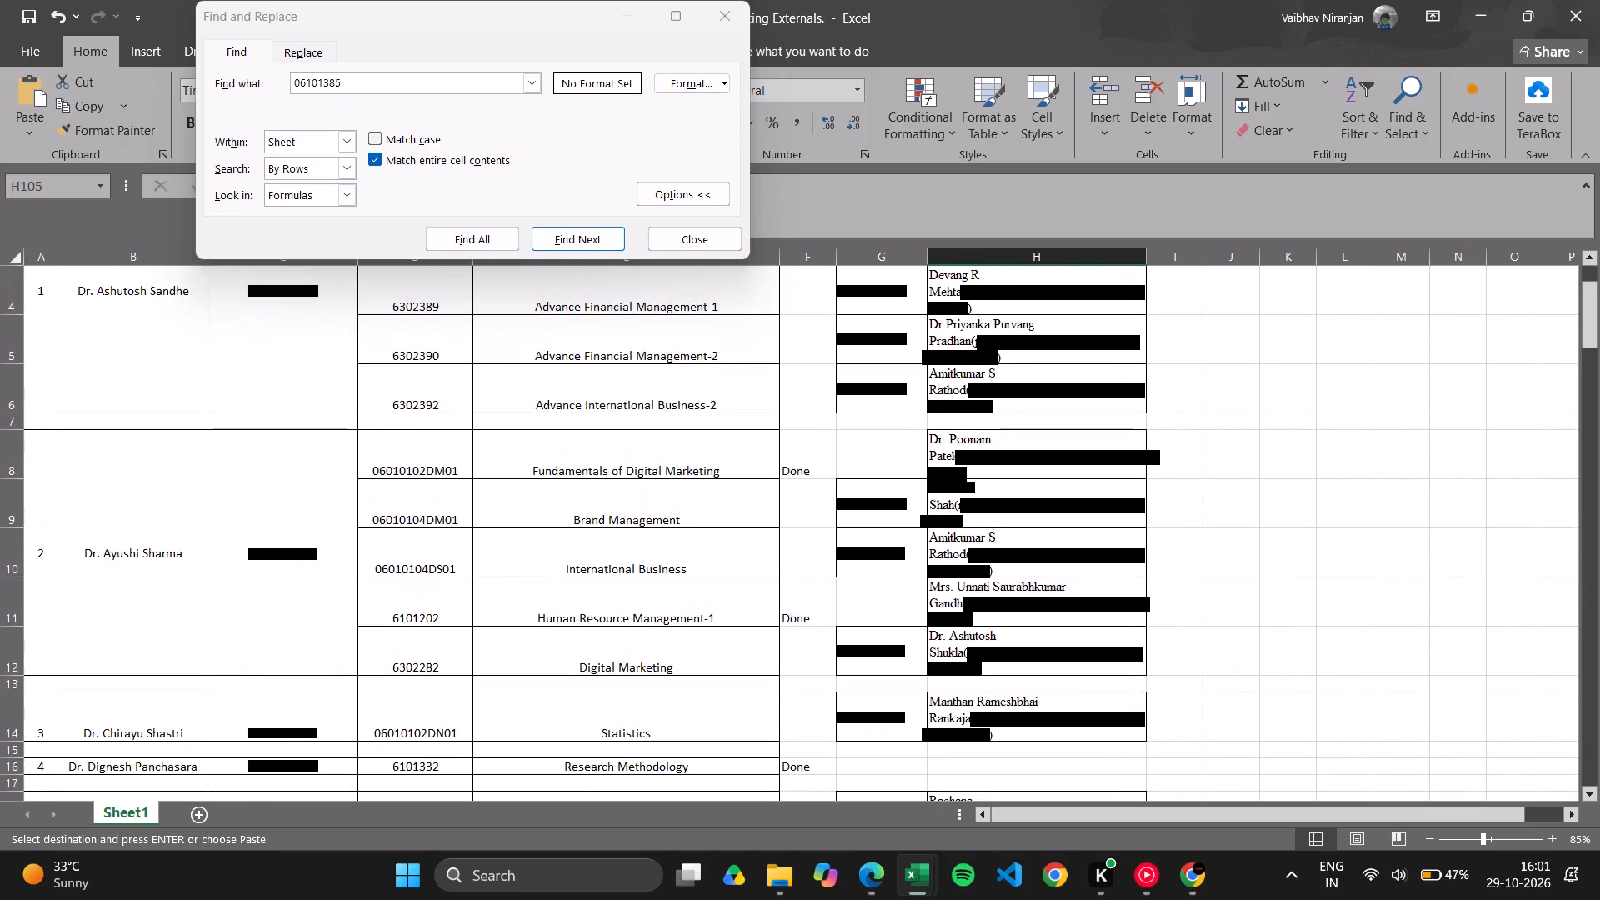
{"action": "scroll", "coordinate": [714, 542], "scroll_direction": "down", "scroll_amount": 4}
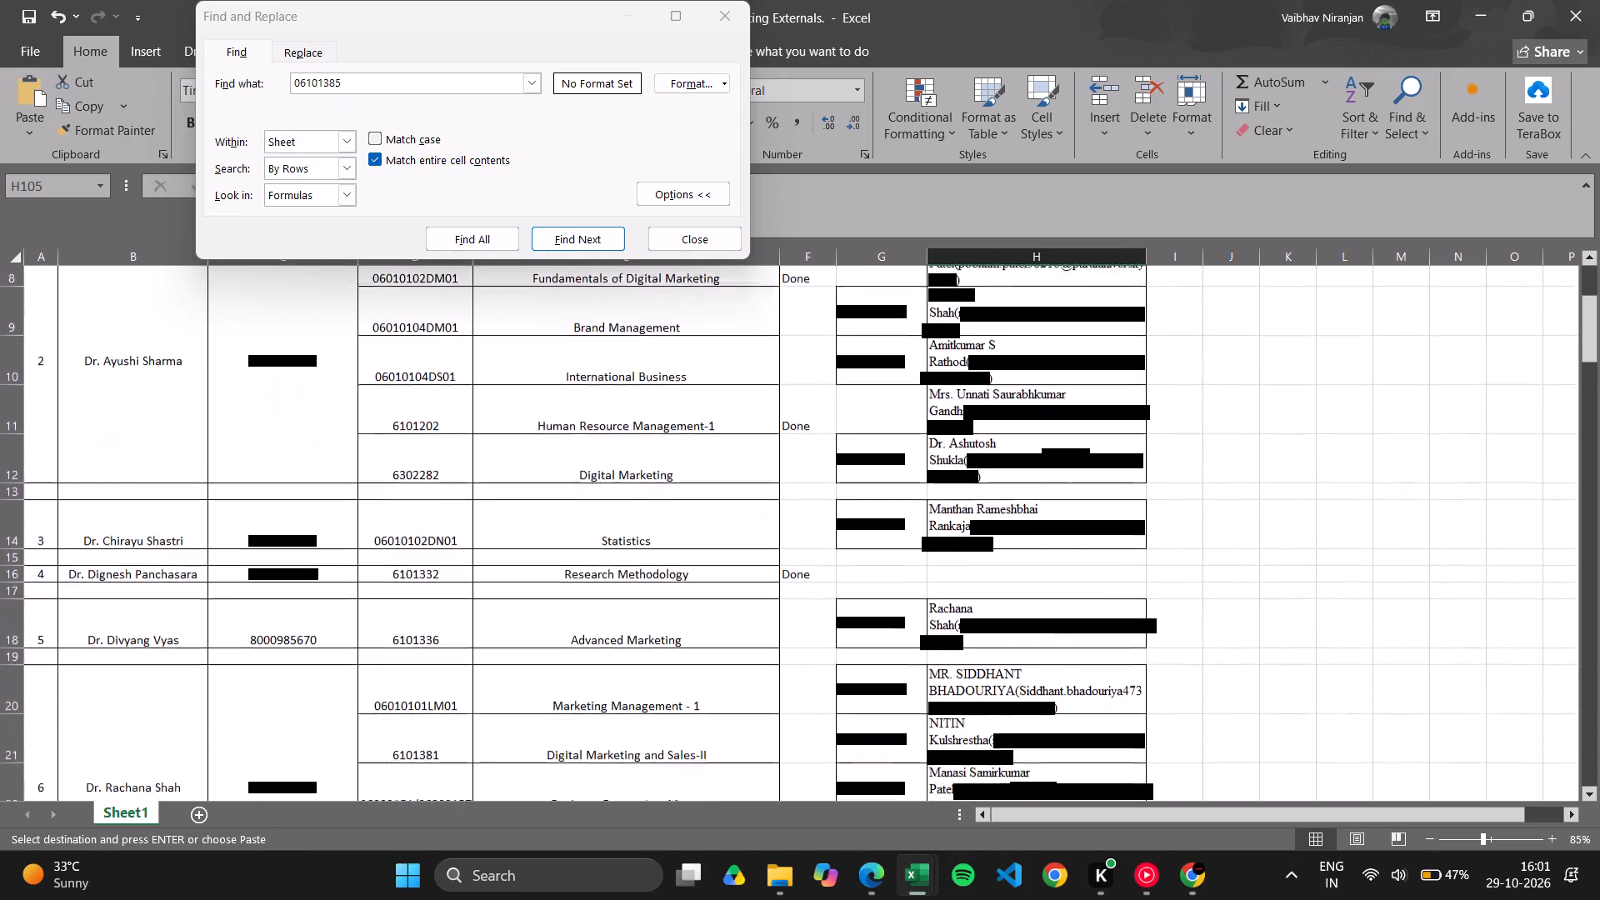
{"action": "scroll", "coordinate": [697, 583], "scroll_direction": "down", "scroll_amount": 2}
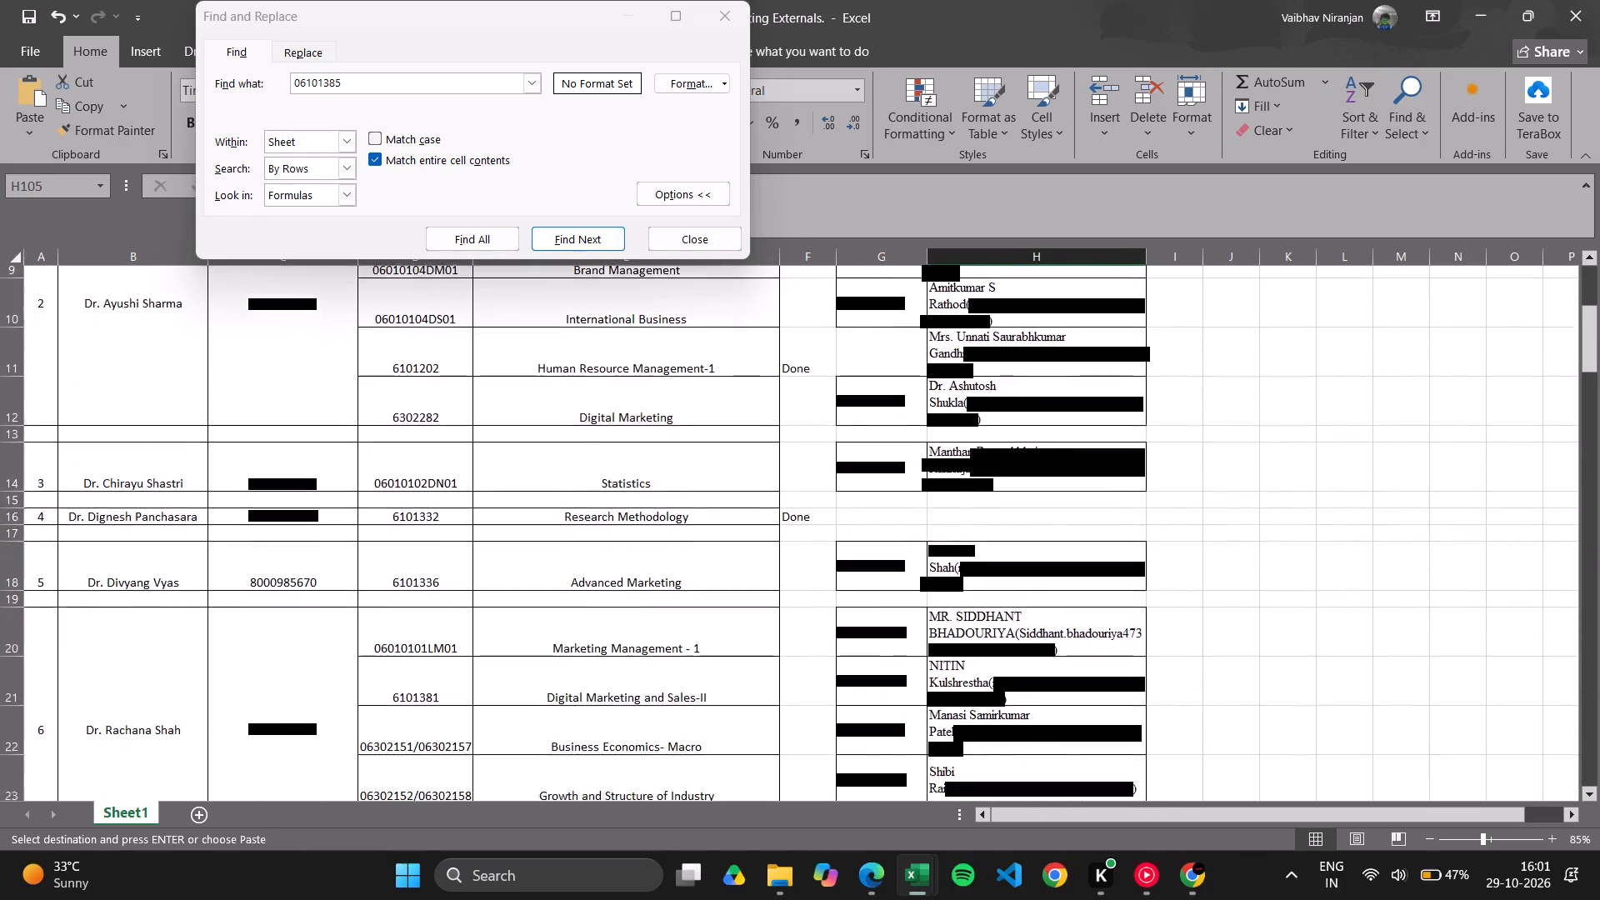
{"action": "scroll", "coordinate": [697, 583], "scroll_direction": "down", "scroll_amount": 4}
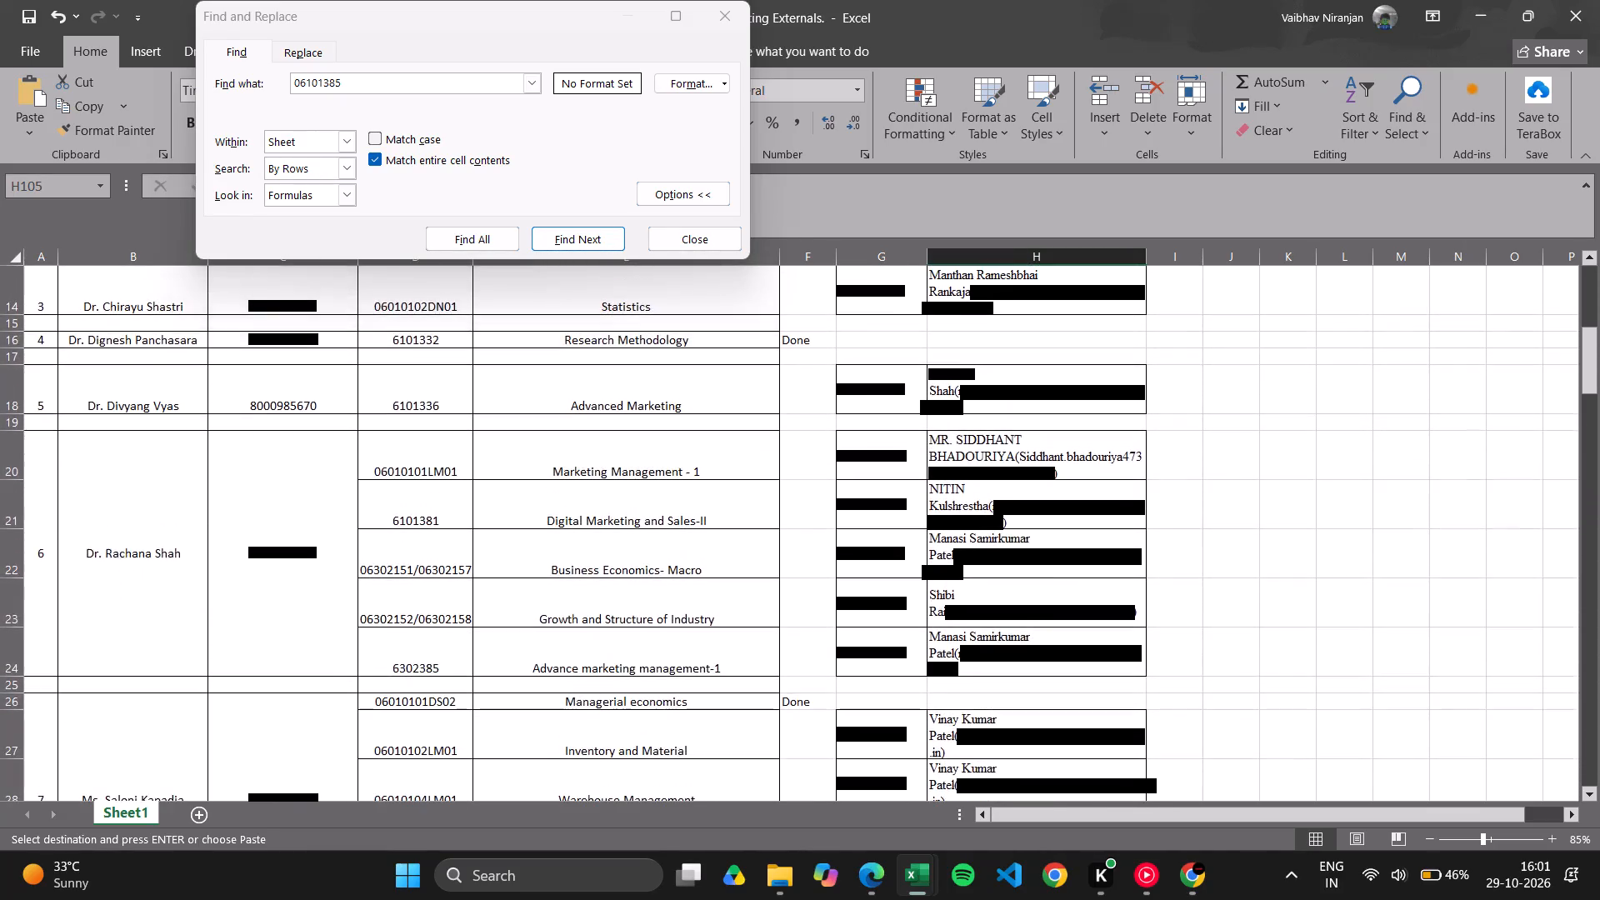
{"action": "scroll", "coordinate": [697, 583], "scroll_direction": "down", "scroll_amount": 5}
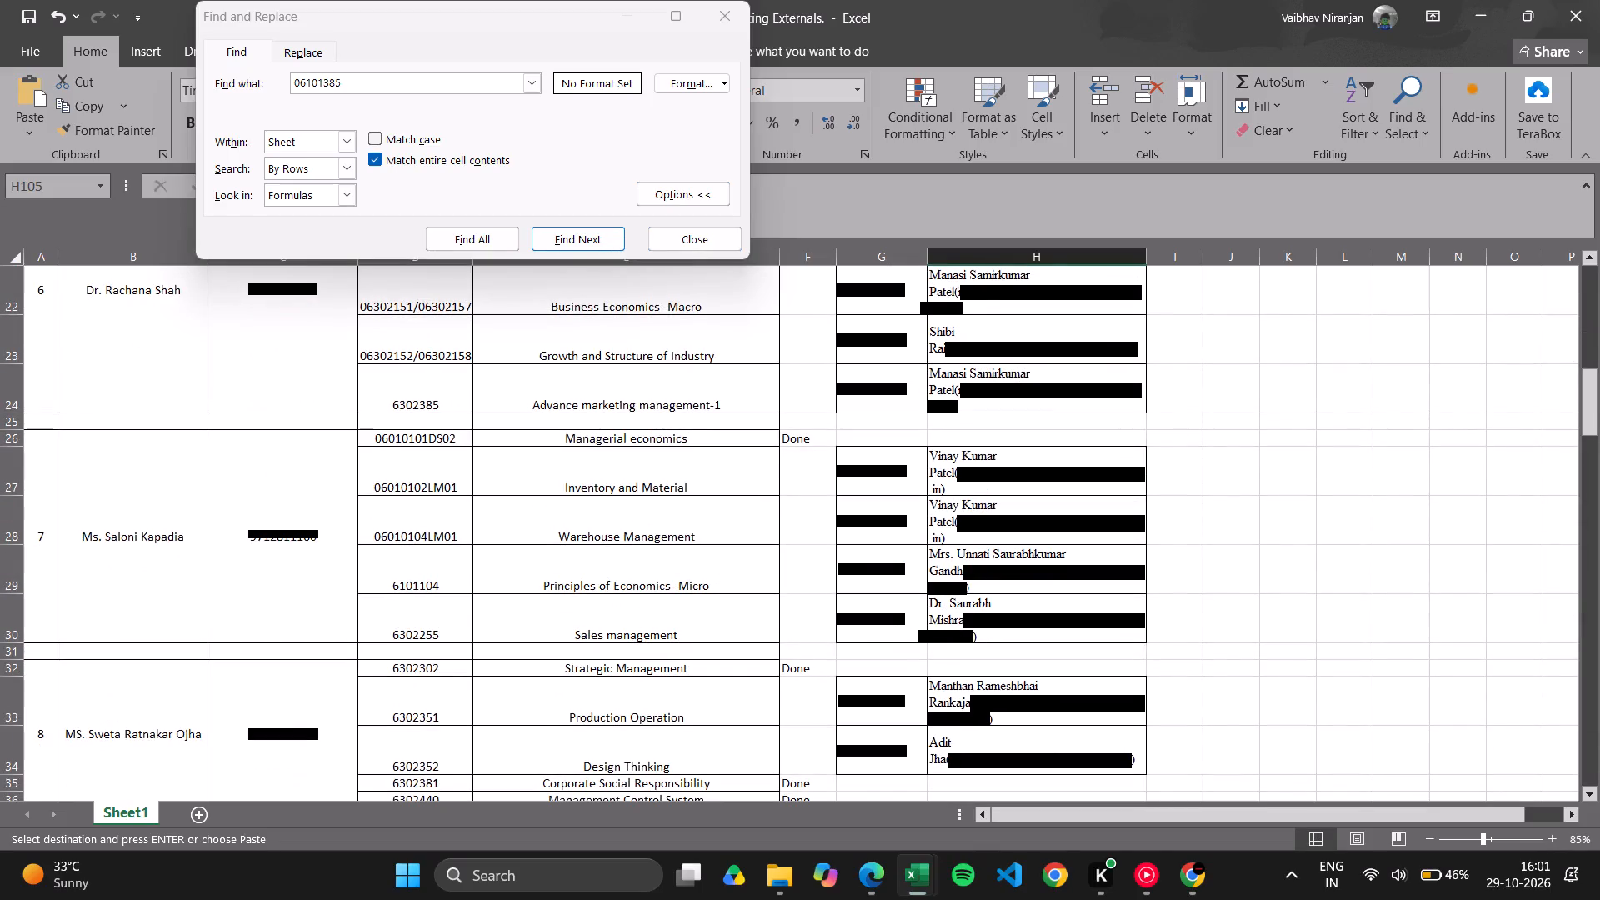
{"action": "scroll", "coordinate": [677, 619], "scroll_direction": "down", "scroll_amount": 3}
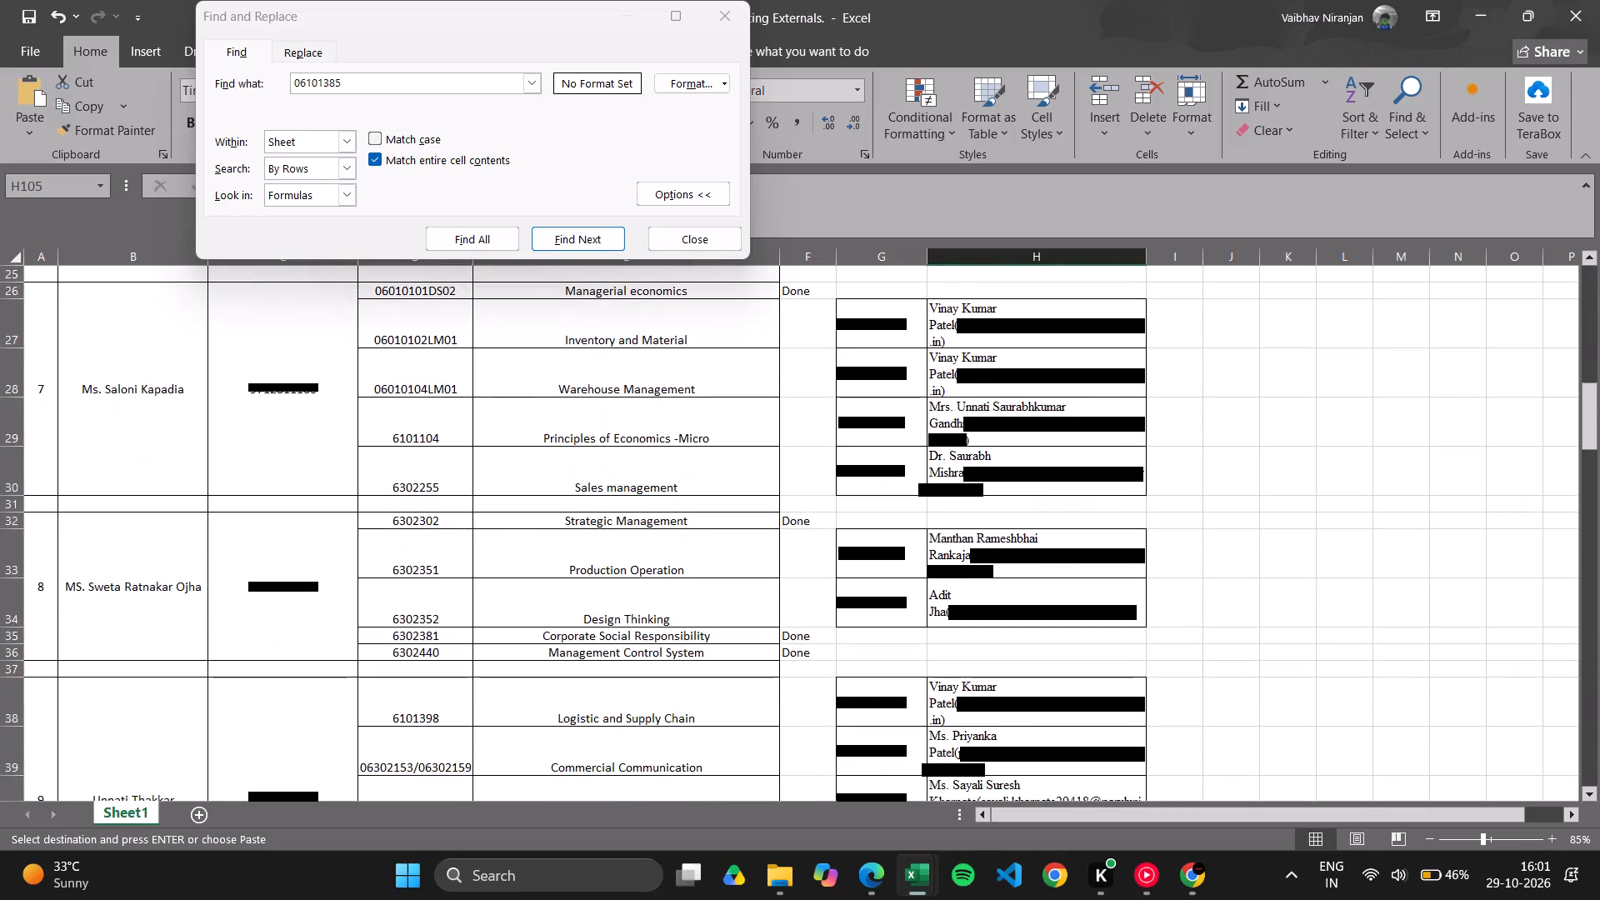
{"action": "scroll", "coordinate": [711, 652], "scroll_direction": "down", "scroll_amount": 5}
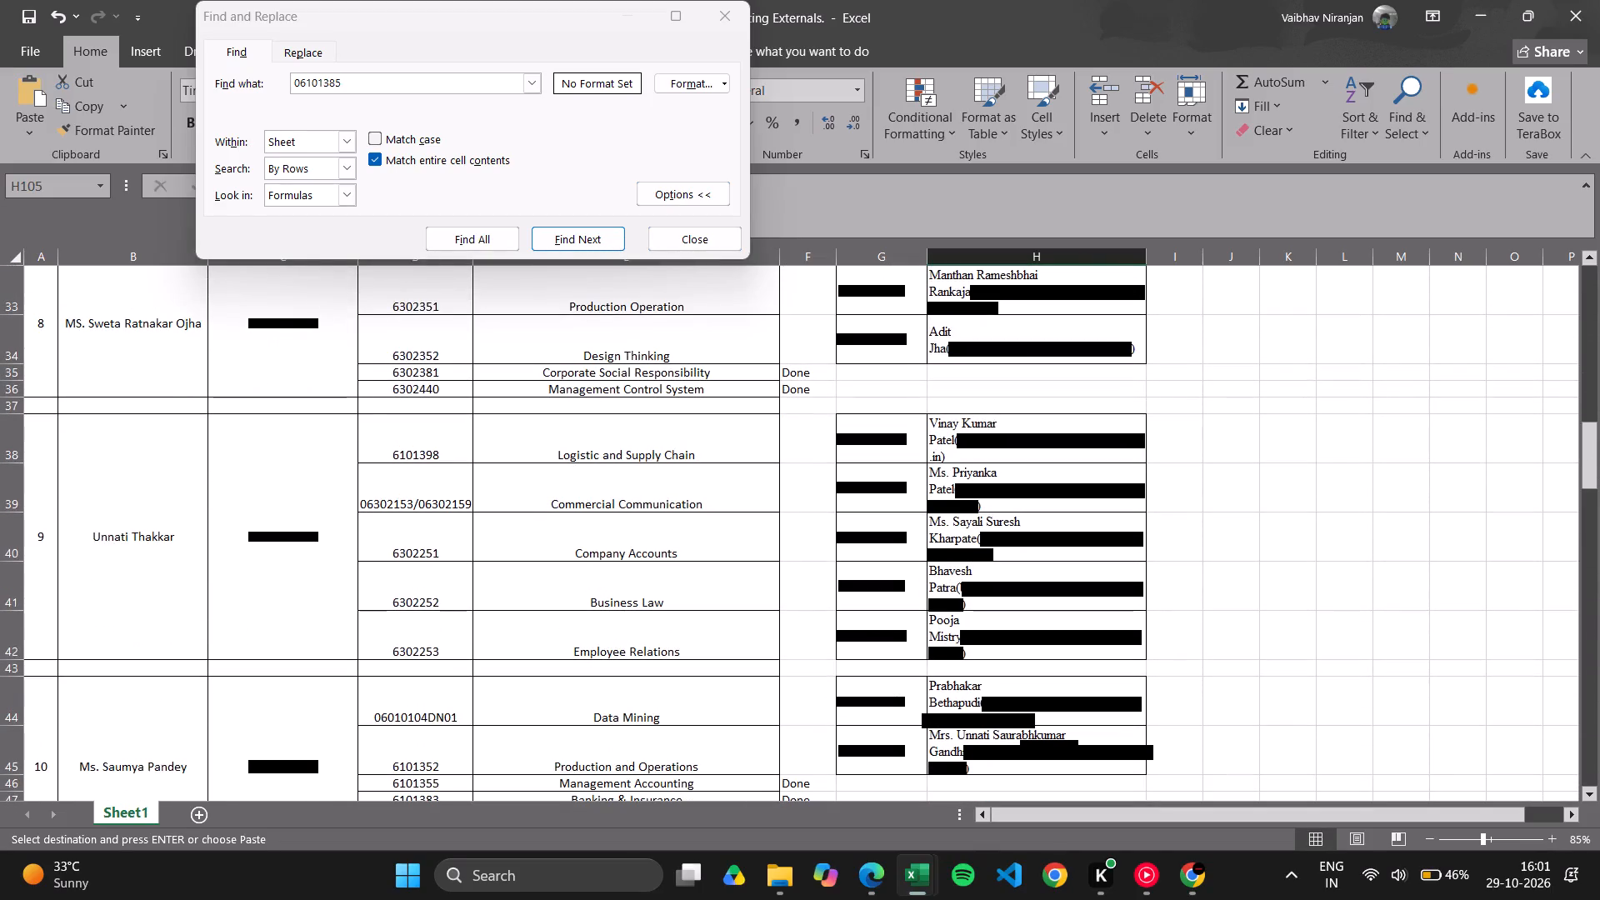
Check the vetting sheet downward from about row 33 to row 99 for subjects with neither examiner details nor a Done mark.
{"action": "scroll", "coordinate": [715, 622], "scroll_direction": "down", "scroll_amount": 5}
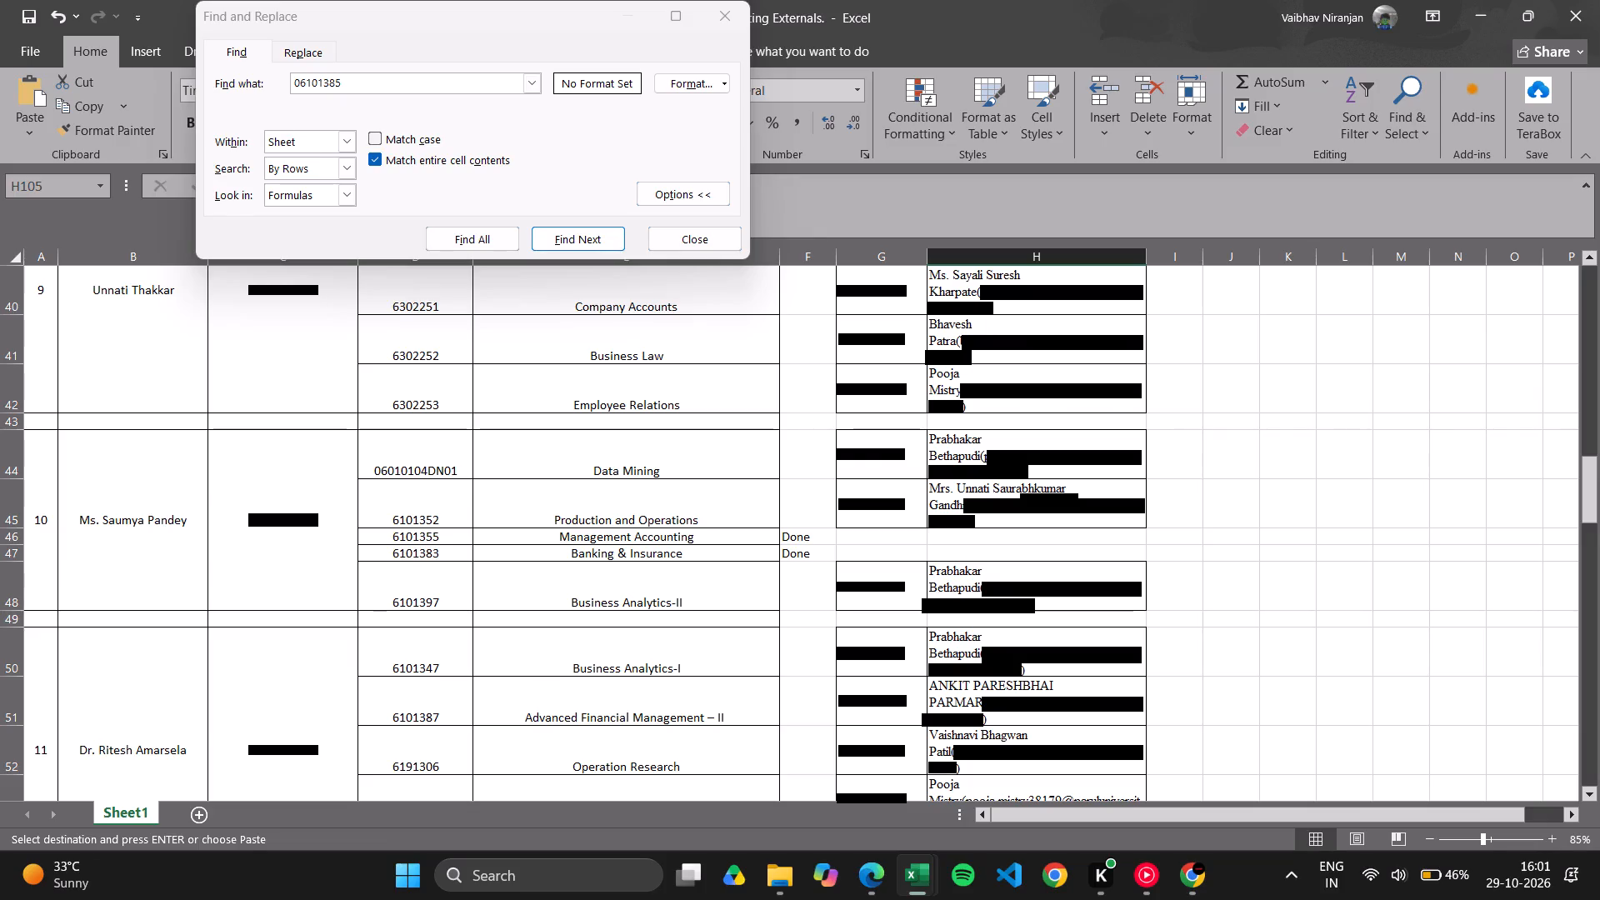
{"action": "scroll", "coordinate": [717, 492], "scroll_direction": "down", "scroll_amount": 4}
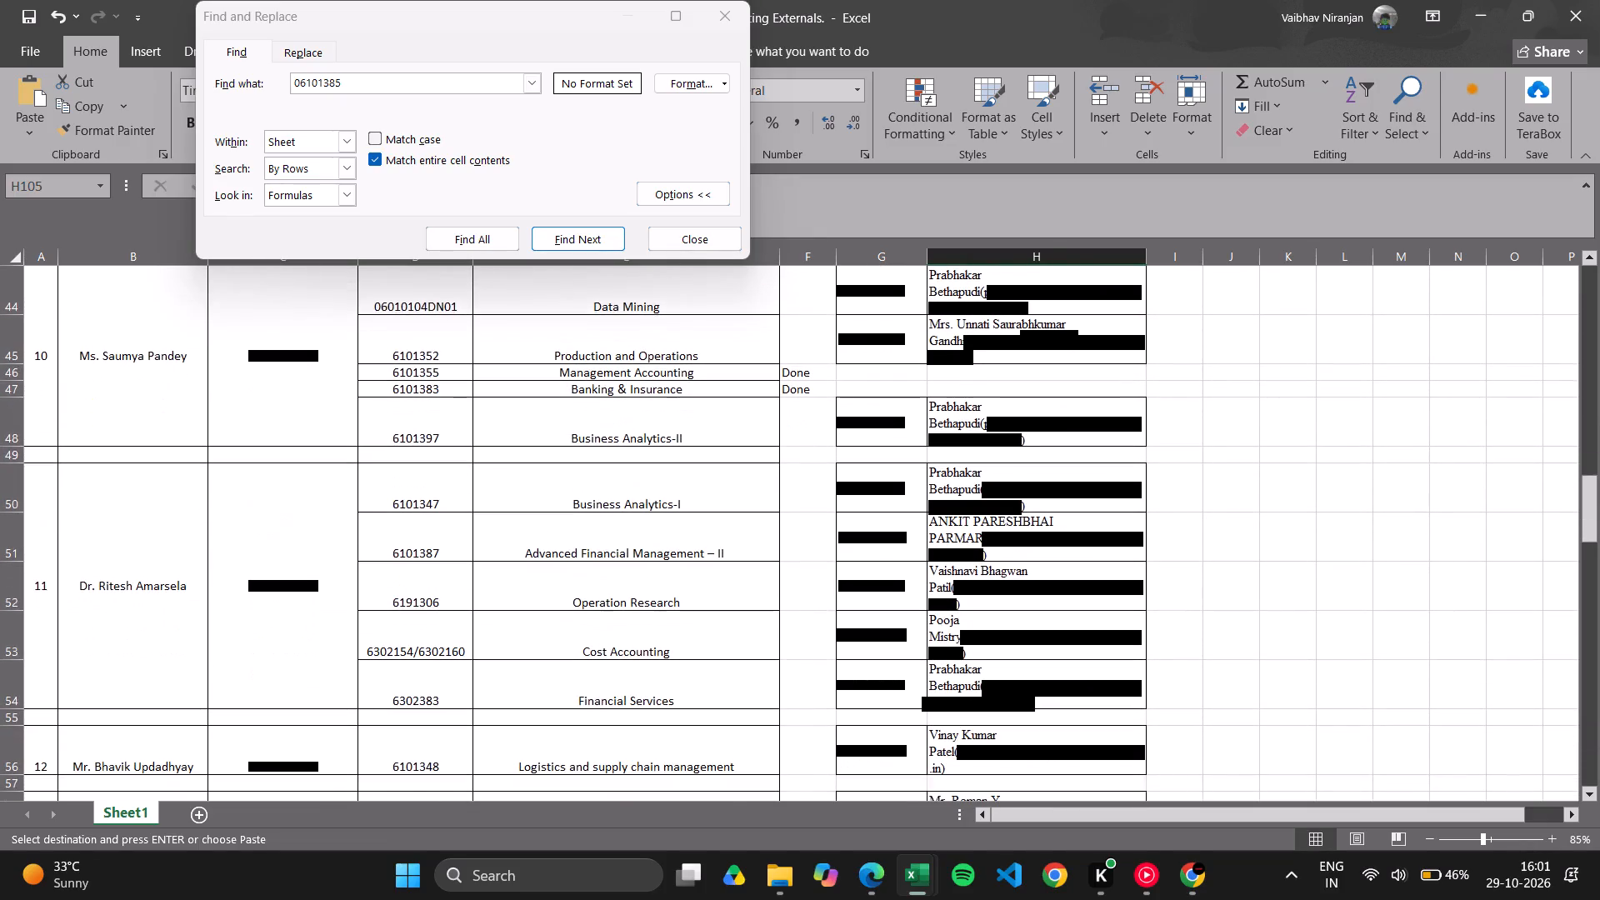
{"action": "scroll", "coordinate": [711, 626], "scroll_direction": "down", "scroll_amount": 5}
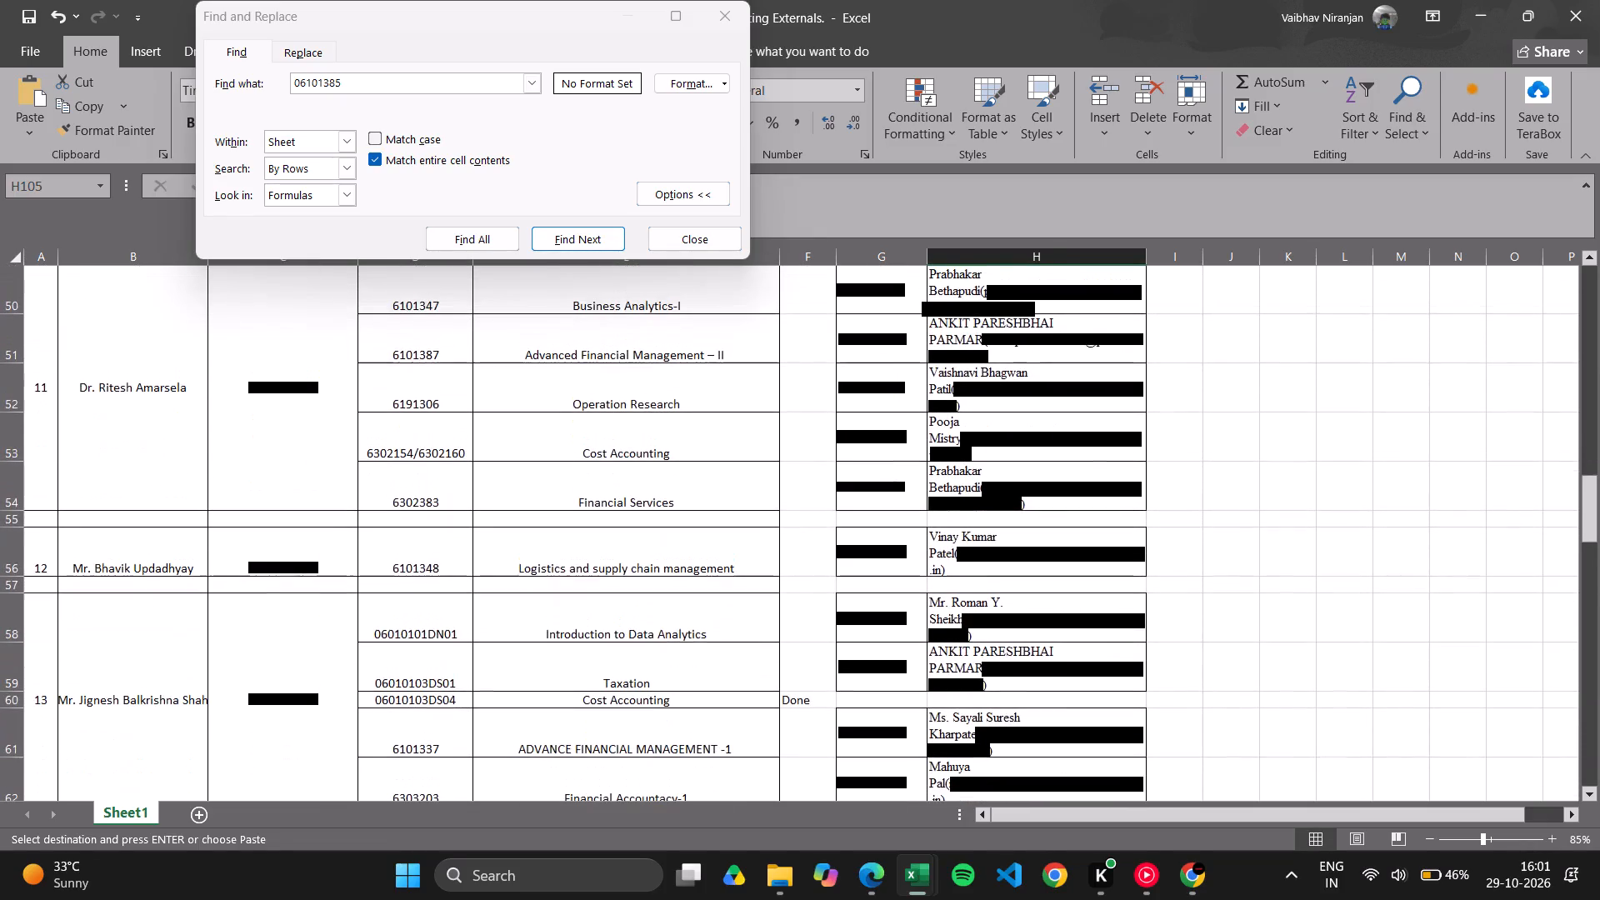
{"action": "scroll", "coordinate": [710, 662], "scroll_direction": "down", "scroll_amount": 4}
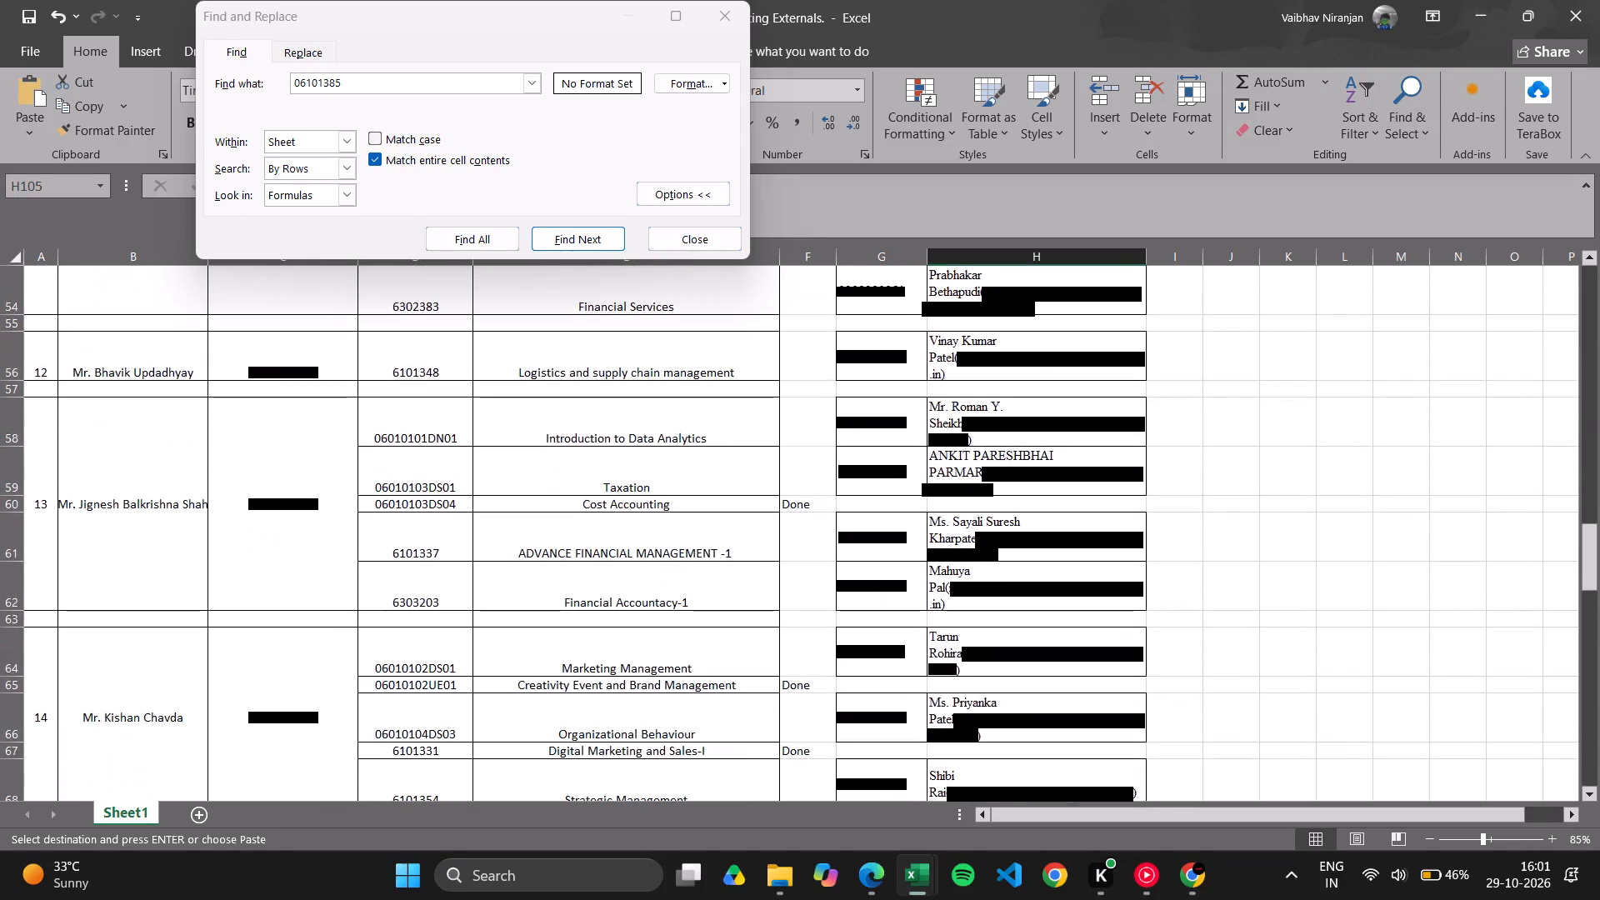
{"action": "scroll", "coordinate": [729, 593], "scroll_direction": "down", "scroll_amount": 4}
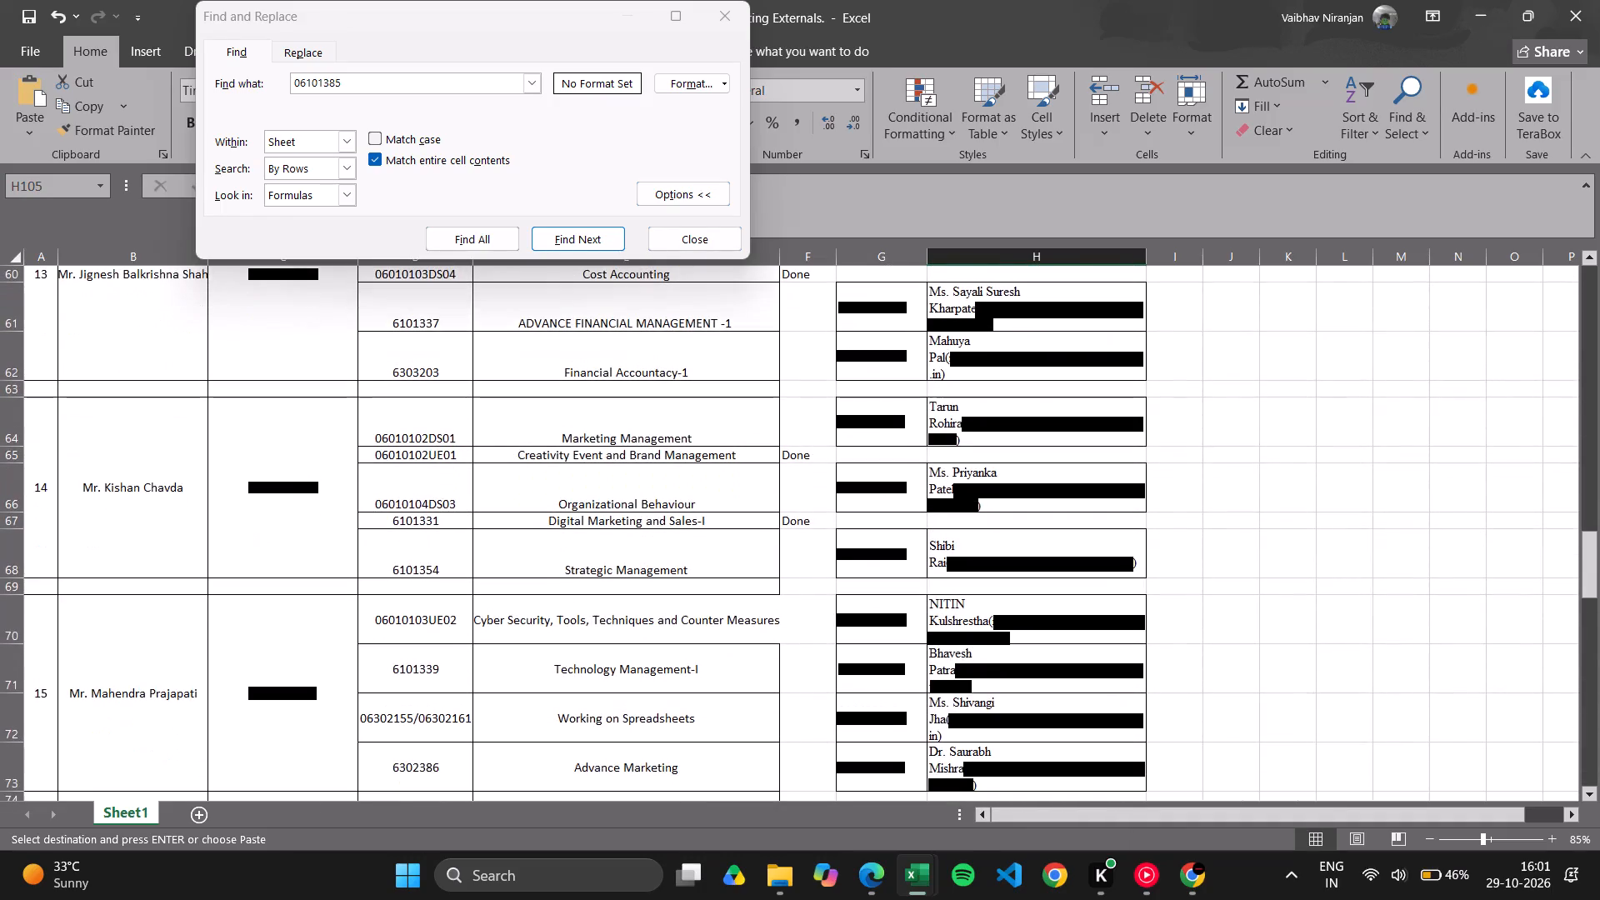
{"action": "scroll", "coordinate": [728, 619], "scroll_direction": "down", "scroll_amount": 1}
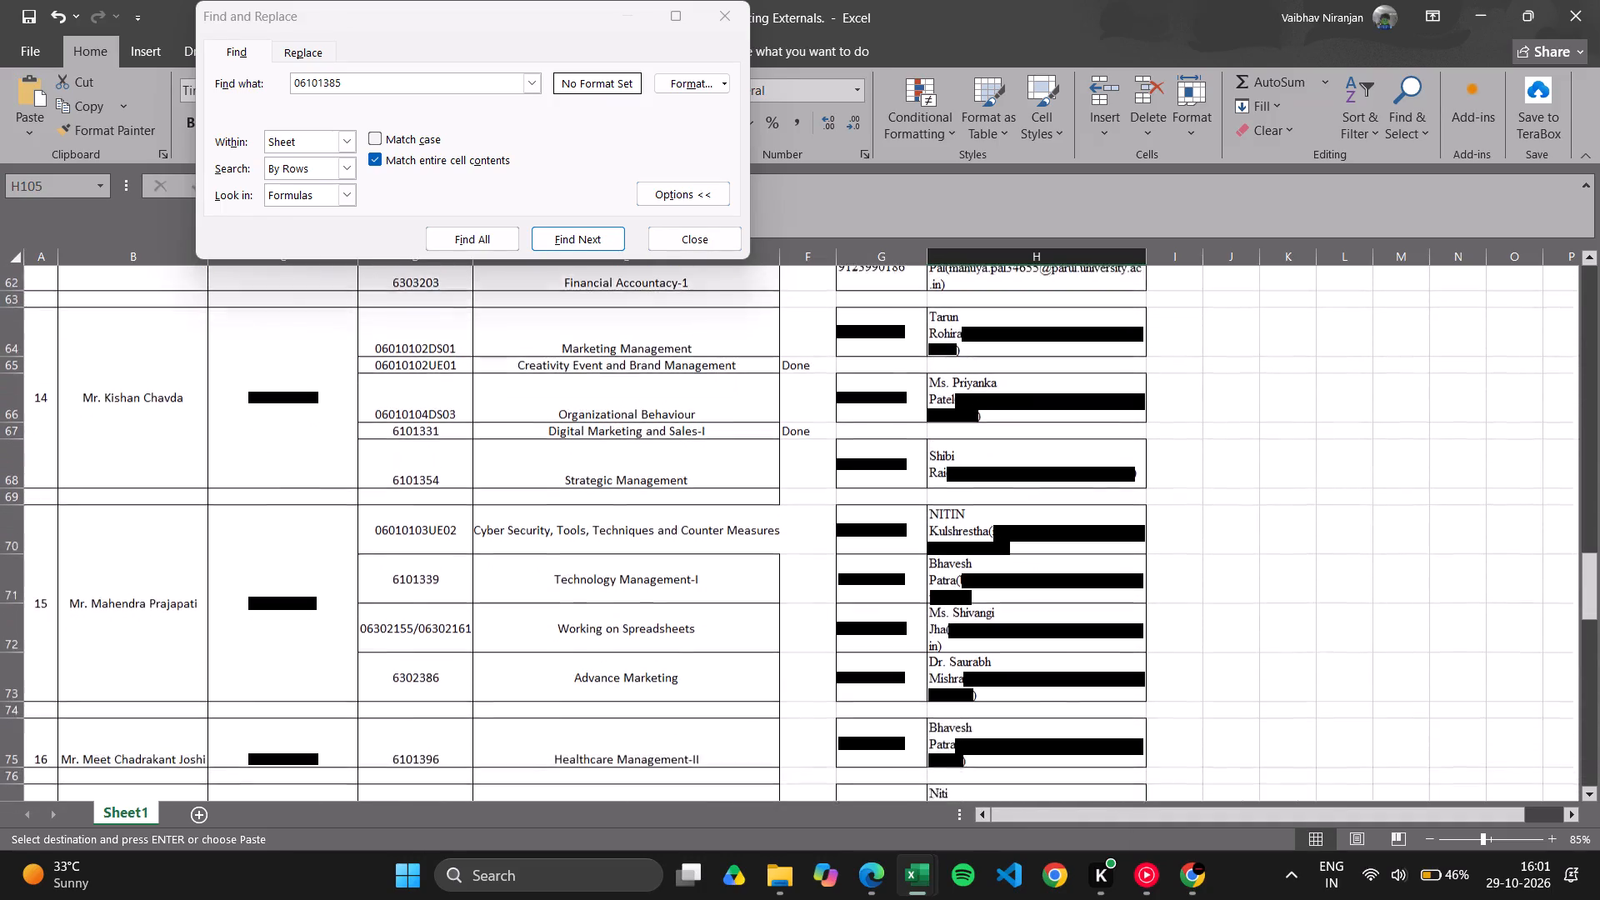
{"action": "scroll", "coordinate": [728, 619], "scroll_direction": "down", "scroll_amount": 2}
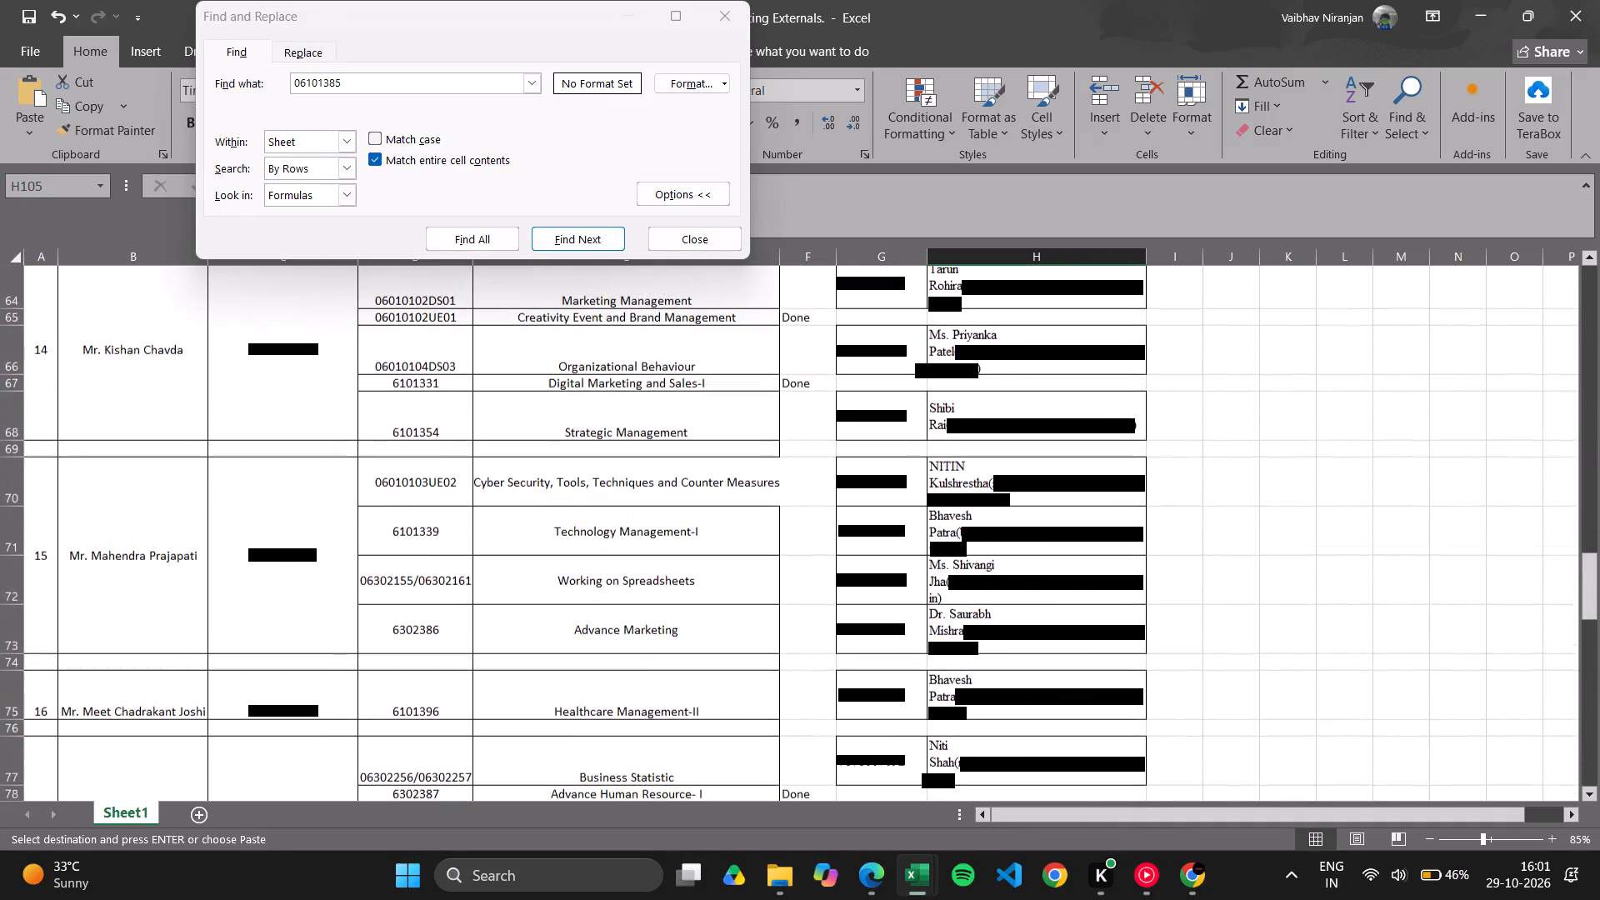
{"action": "scroll", "coordinate": [702, 637], "scroll_direction": "down", "scroll_amount": 3}
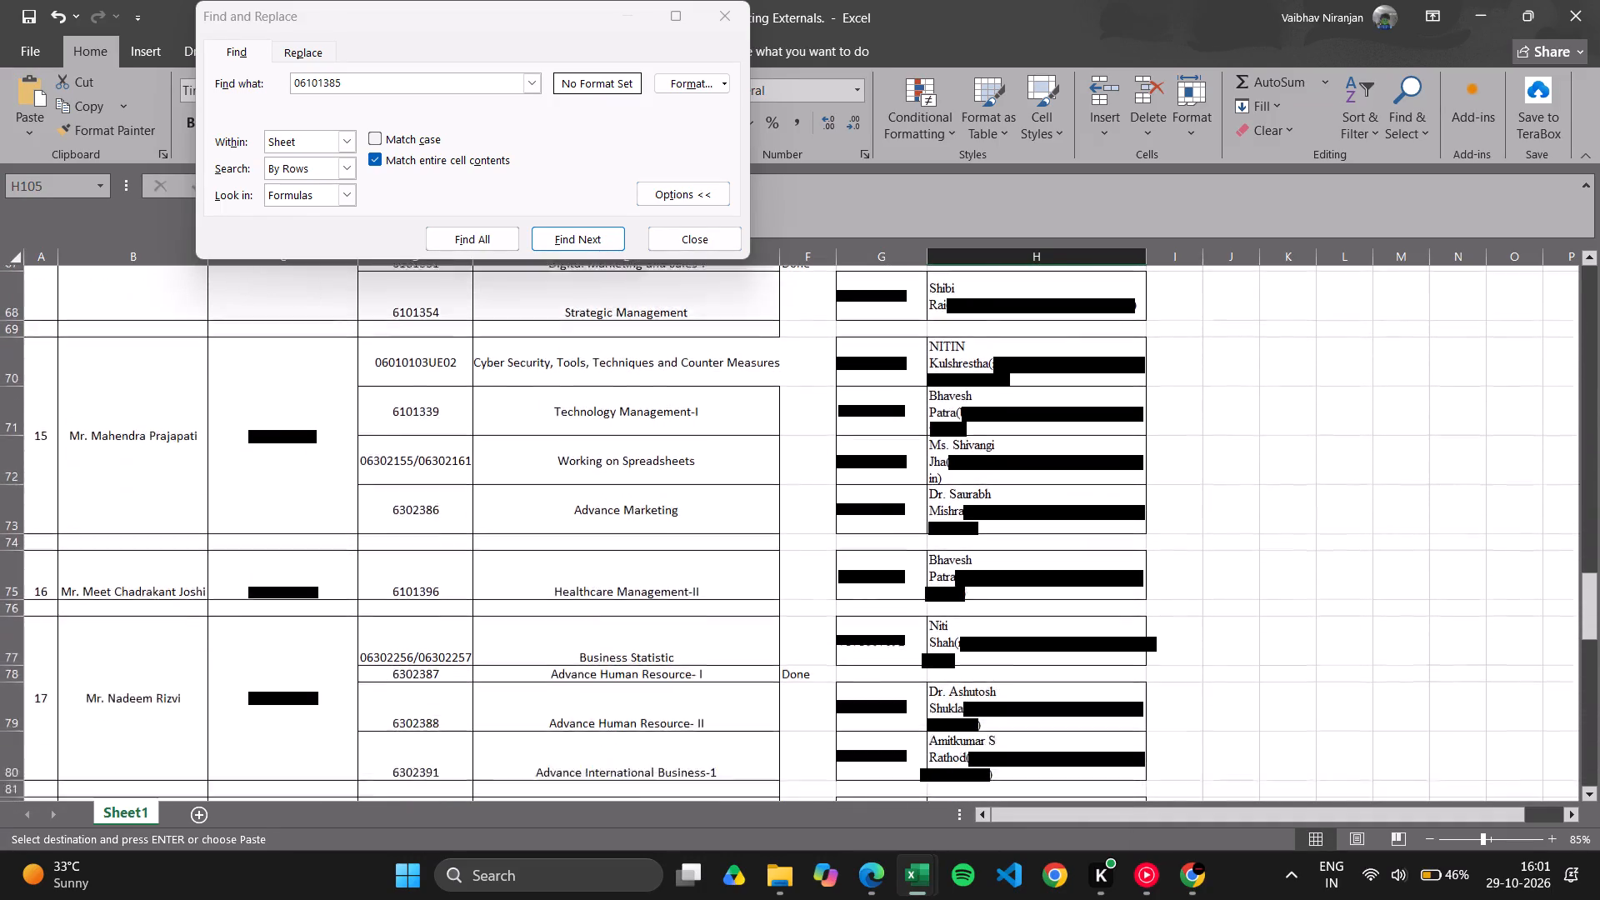
{"action": "scroll", "coordinate": [702, 637], "scroll_direction": "down", "scroll_amount": 2}
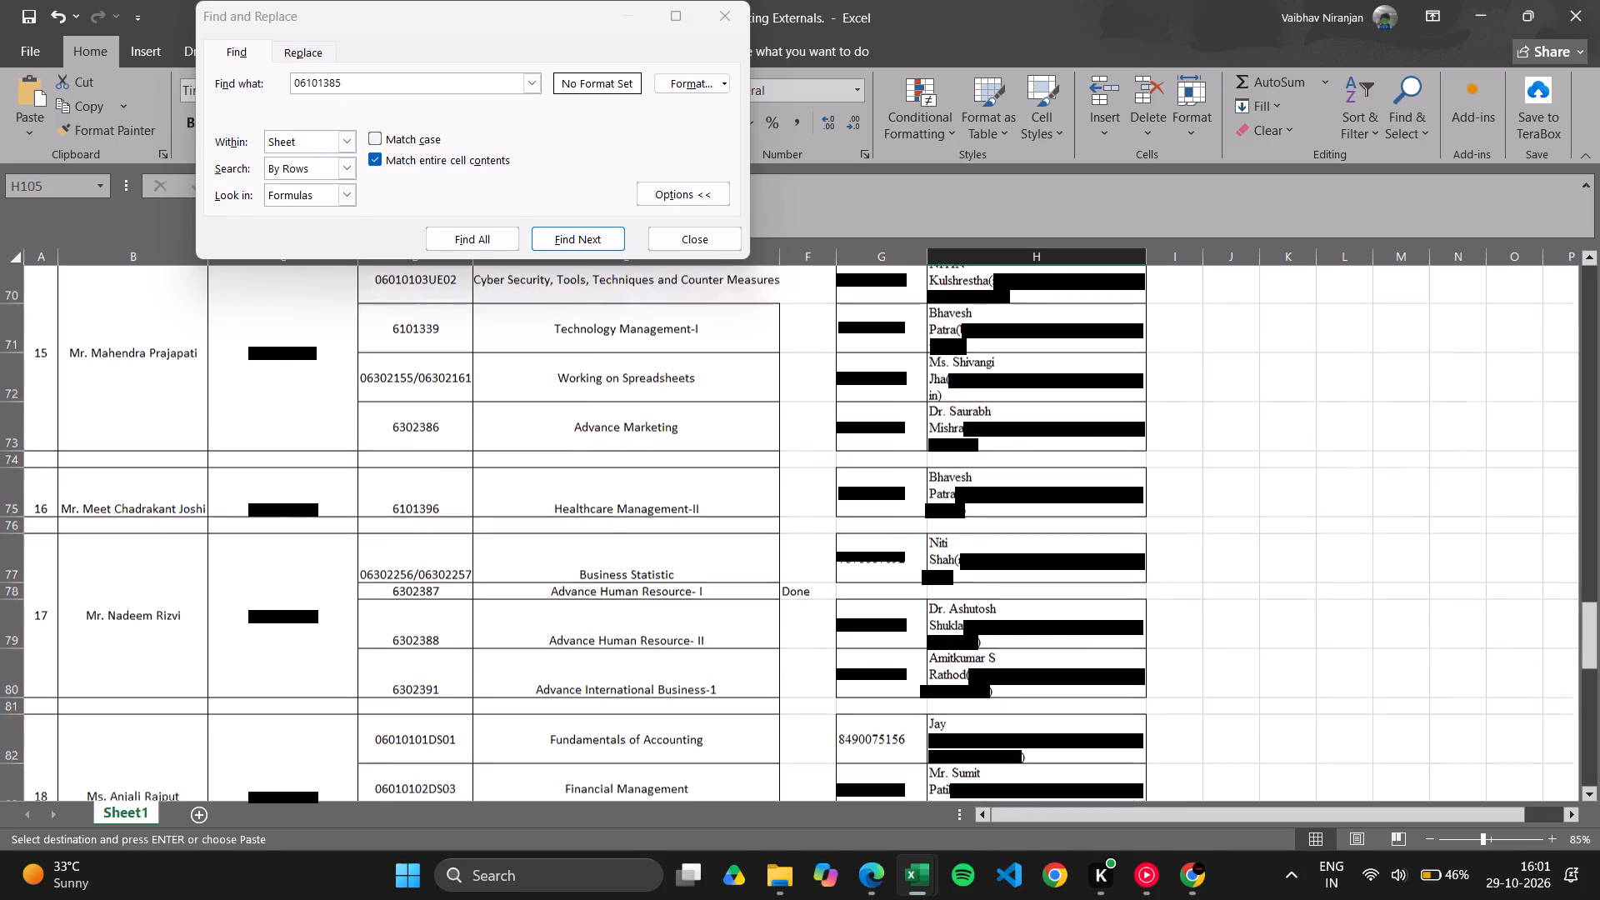
{"action": "scroll", "coordinate": [706, 605], "scroll_direction": "down", "scroll_amount": 3}
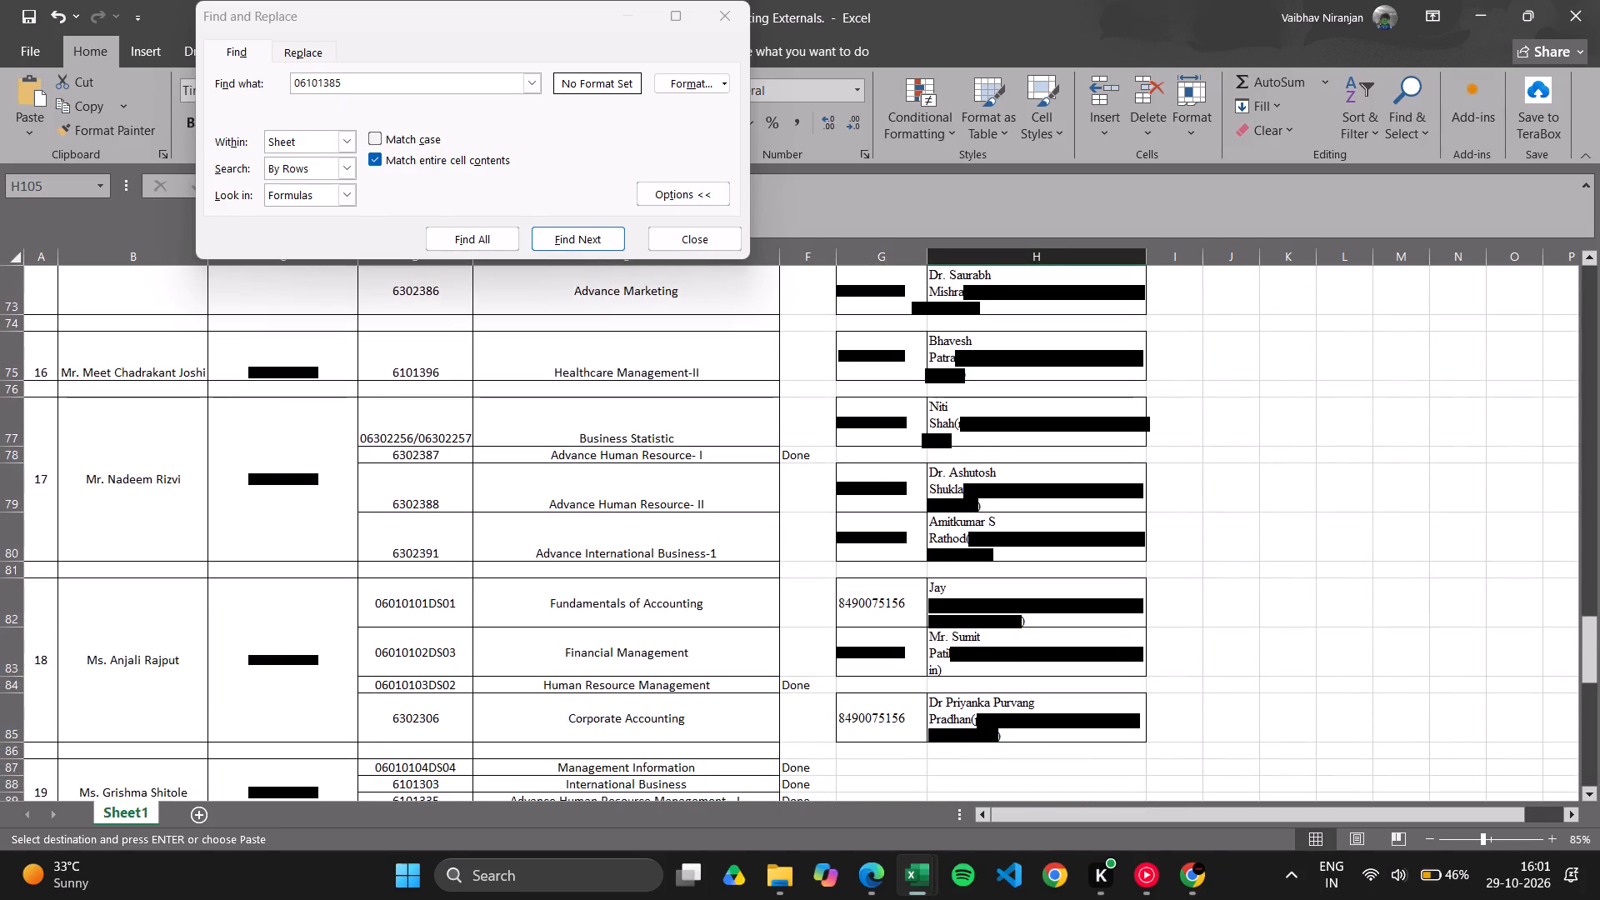
{"action": "scroll", "coordinate": [674, 658], "scroll_direction": "down", "scroll_amount": 3}
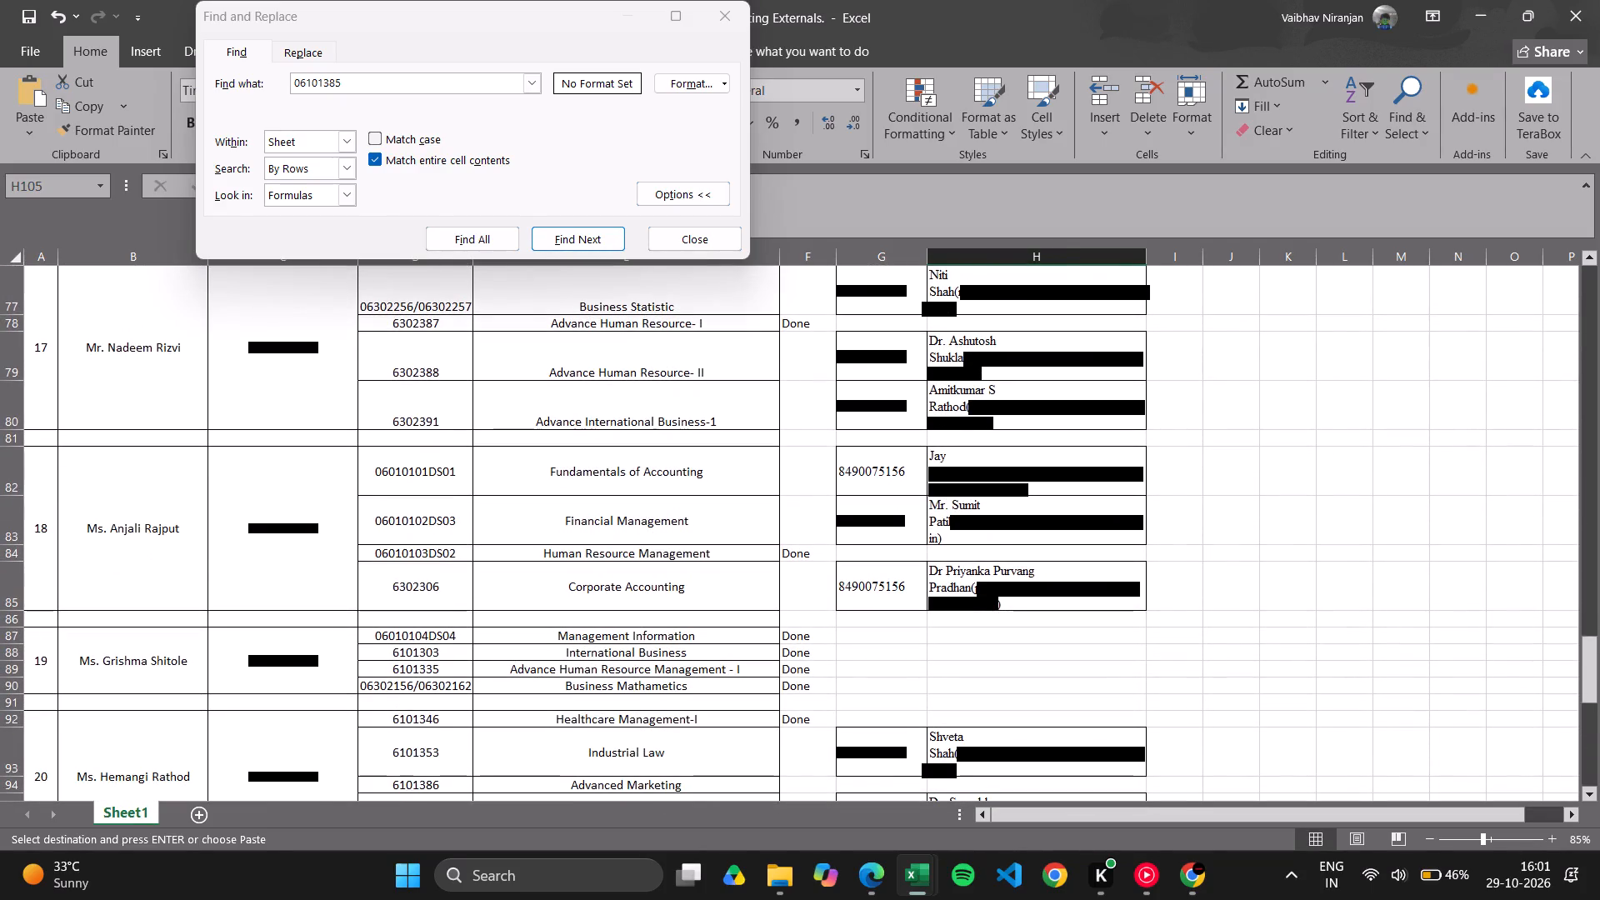
{"action": "scroll", "coordinate": [684, 671], "scroll_direction": "down", "scroll_amount": 4}
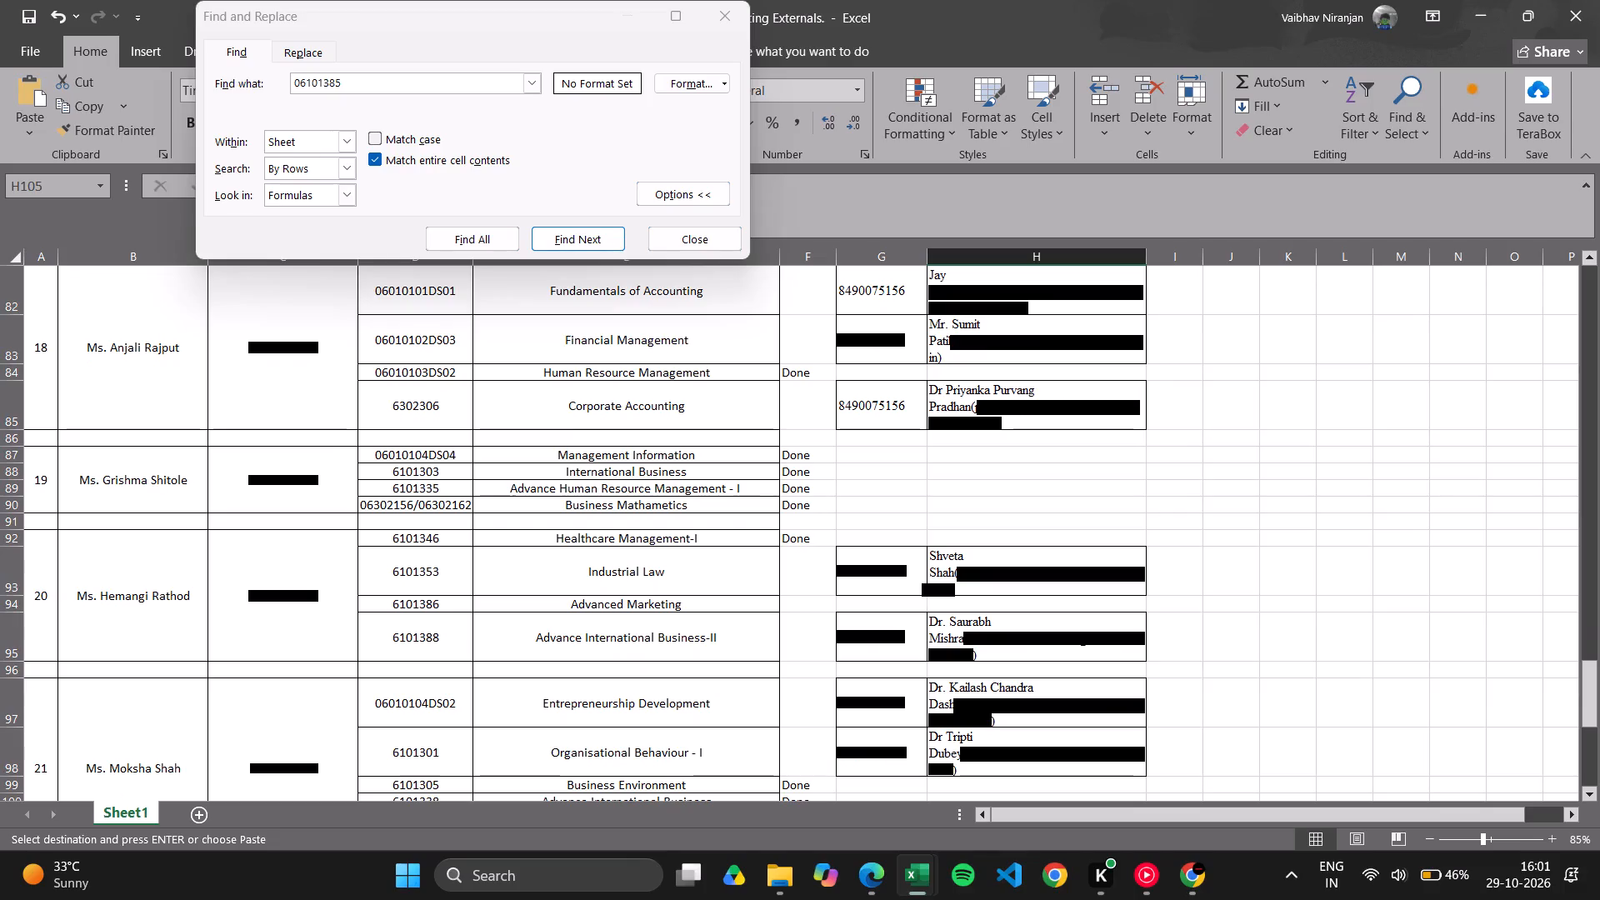
Search the Course report for 06101386, using the Advanced Marketing code from cell D94 with a leading zero added.
{"action": "left_click", "coordinate": [421, 600]}
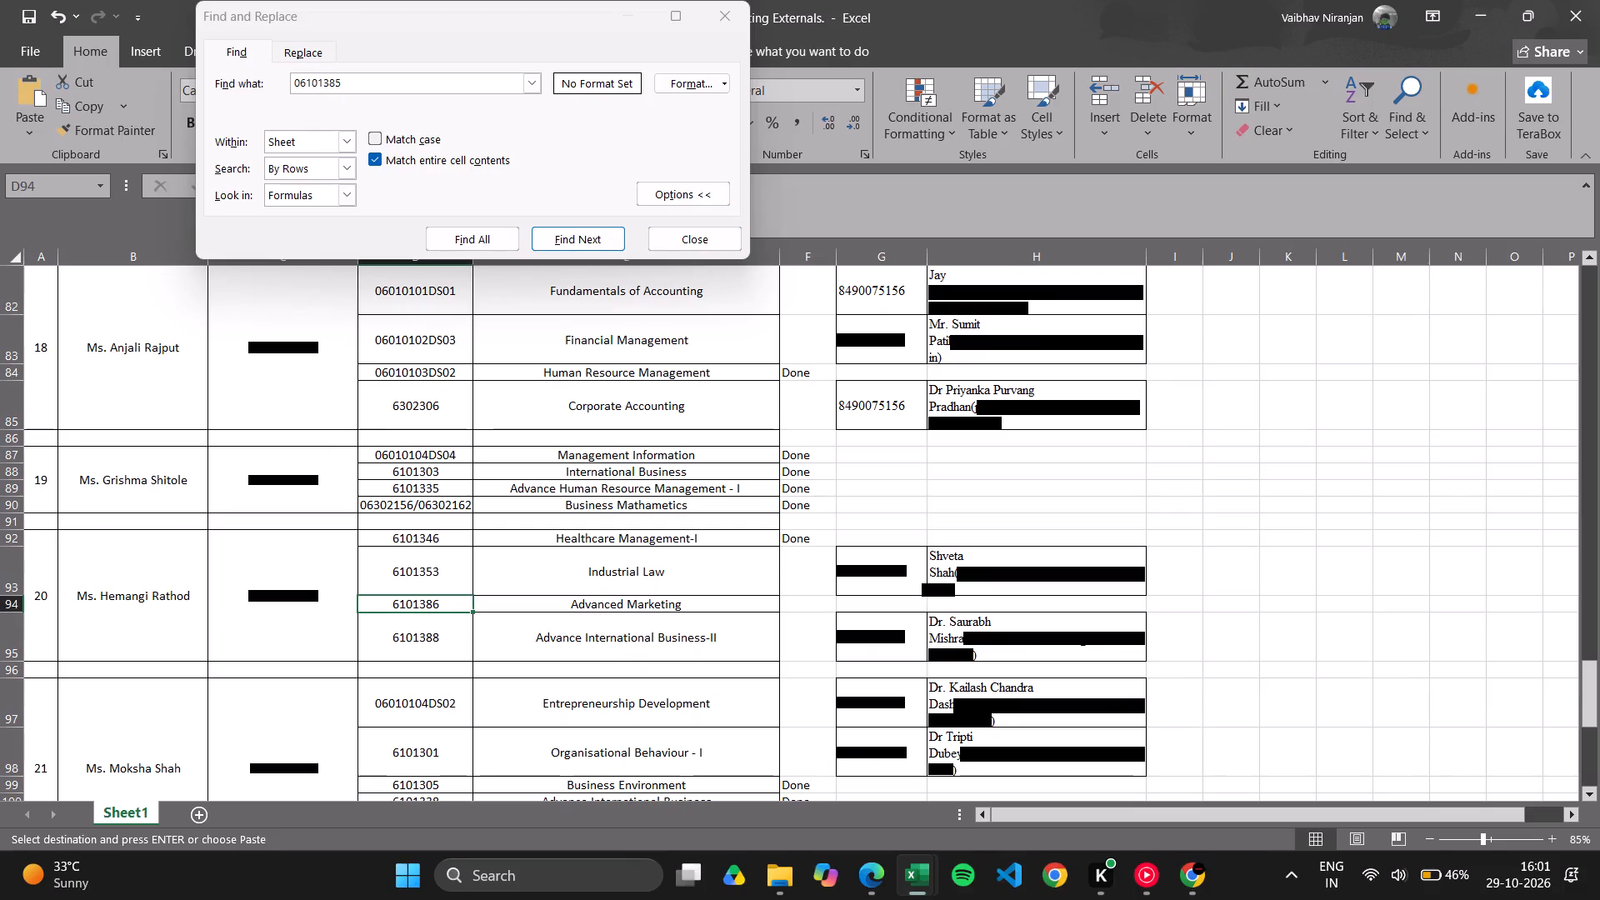
{"action": "key", "text": "ctrl+c"}
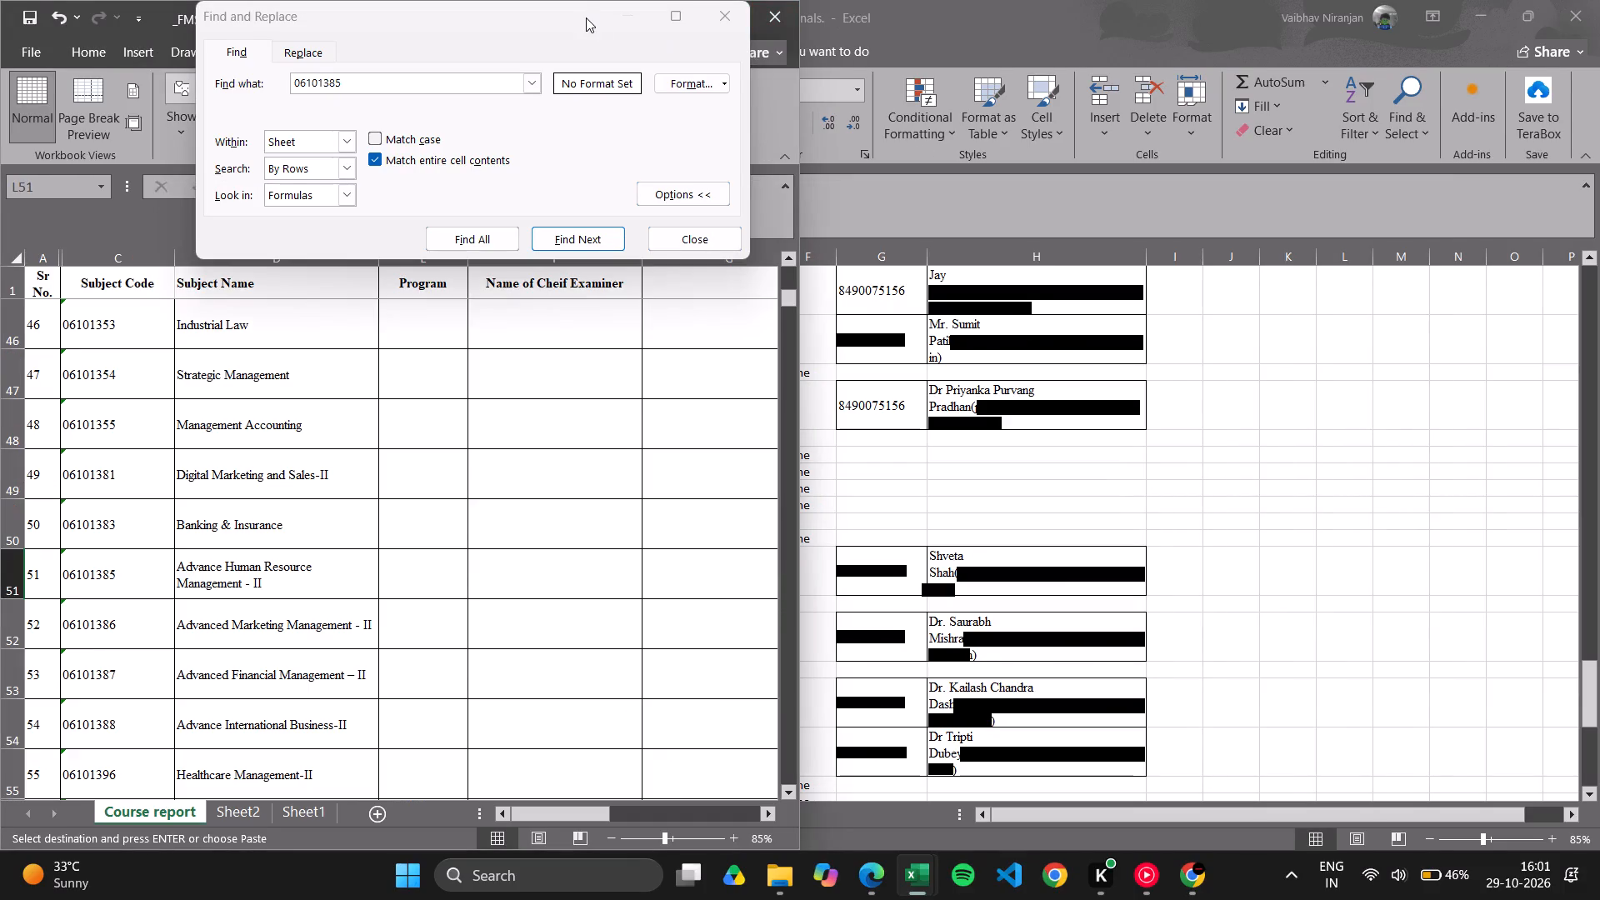
{"action": "left_click_drag", "start_coordinate": [586, 17], "coordinate": [567, 87]}
{"action": "left_click", "coordinate": [725, 15]}
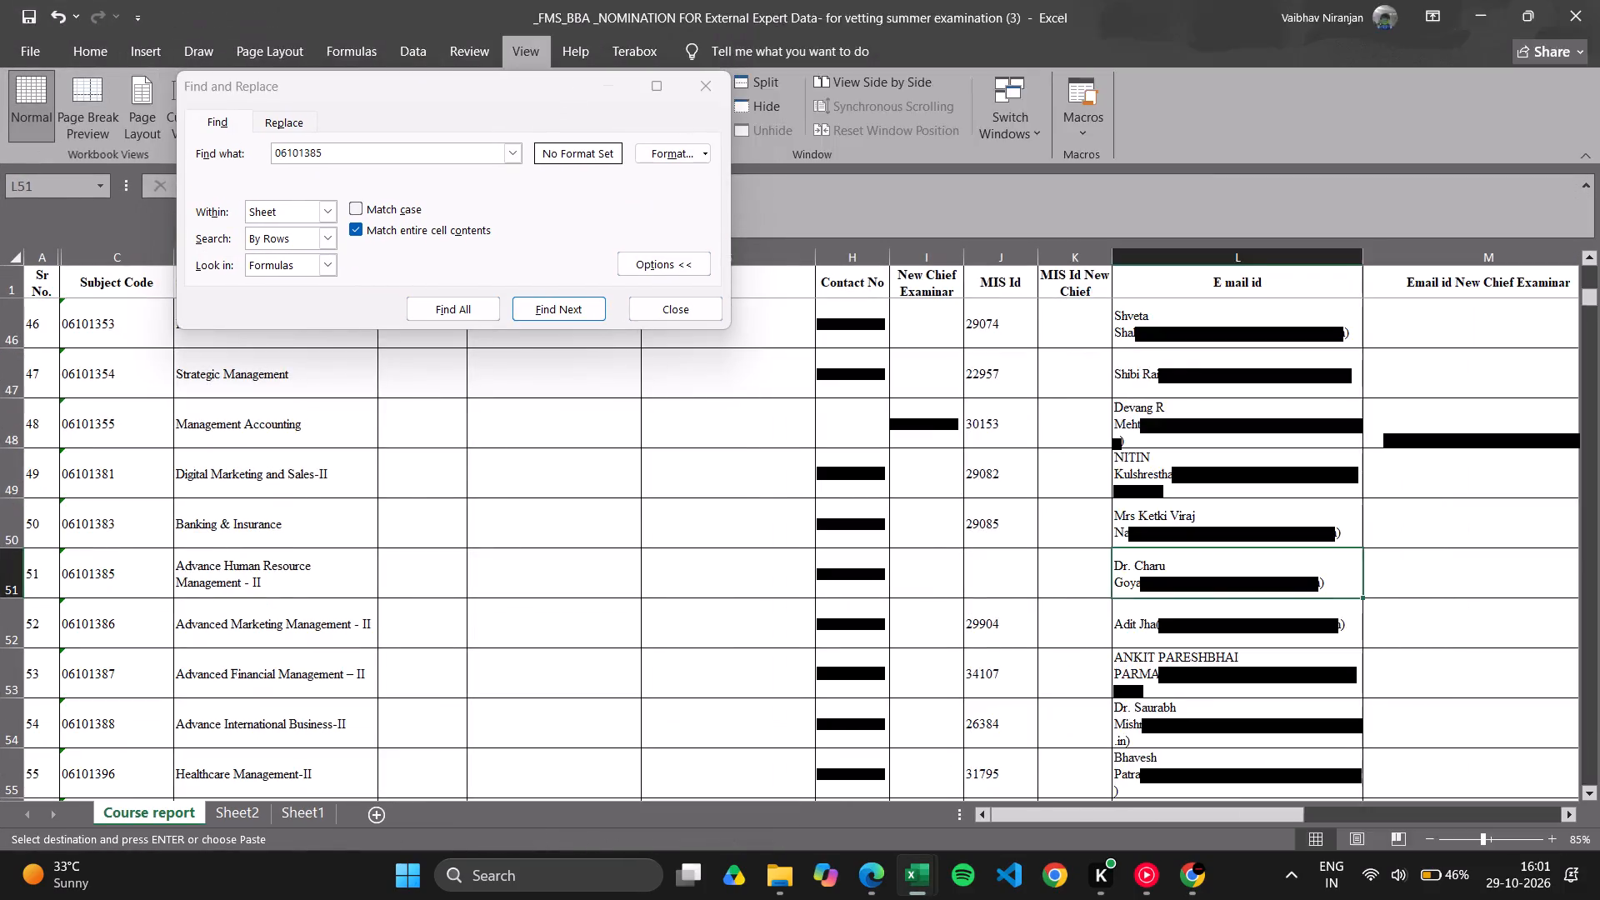
{"action": "double_click", "coordinate": [412, 154]}
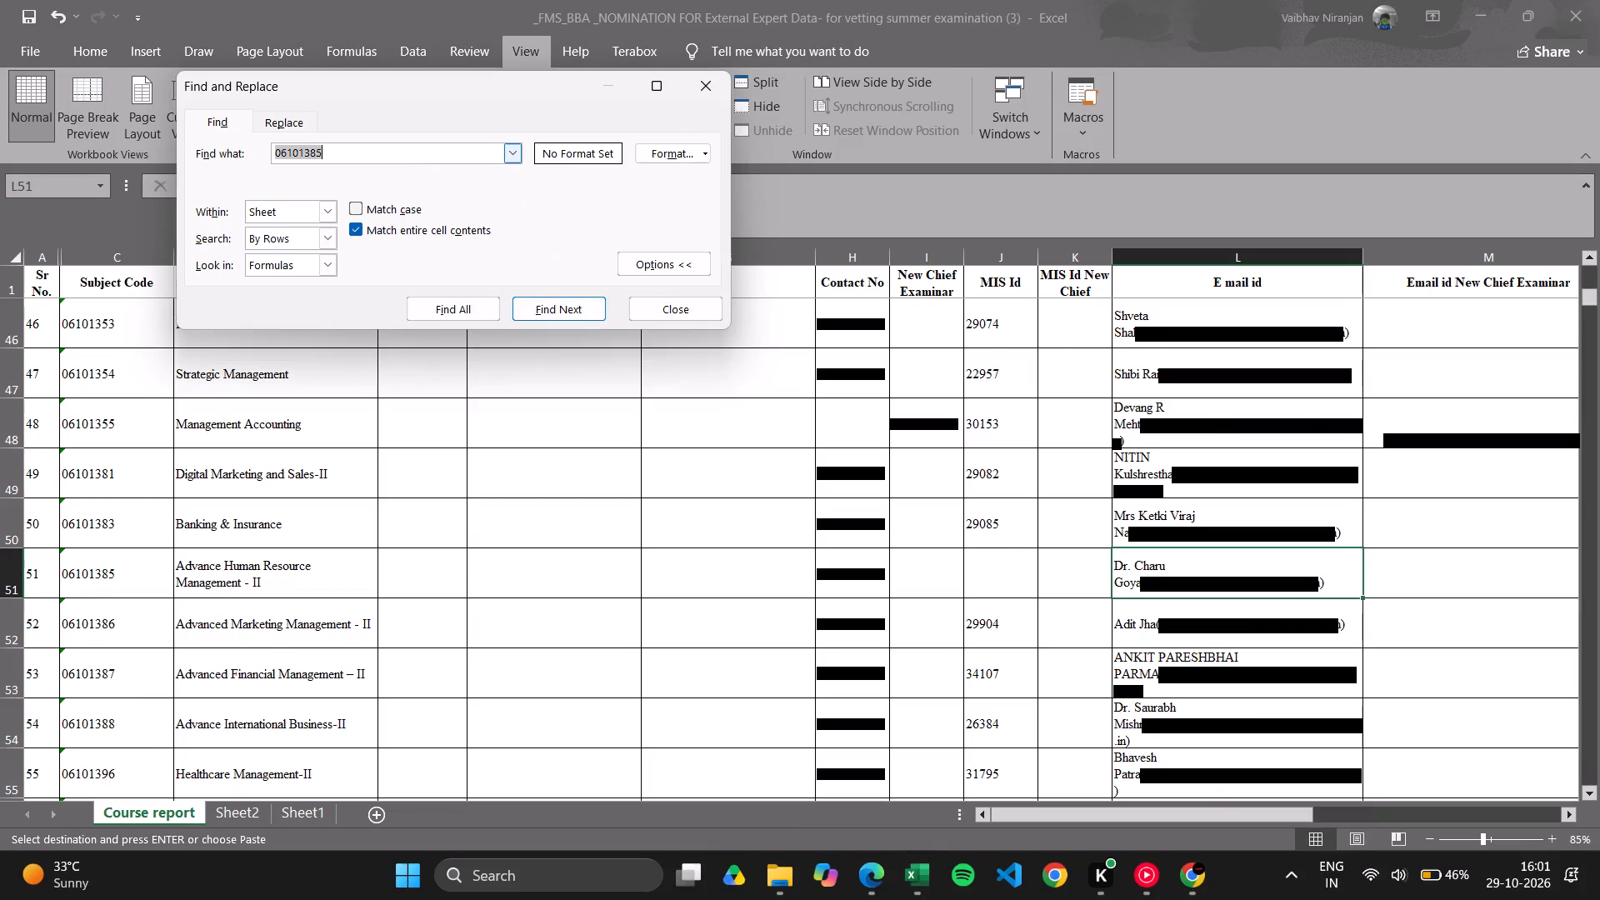
{"action": "key", "text": "ctrl+v"}
{"action": "key", "text": "Return"}
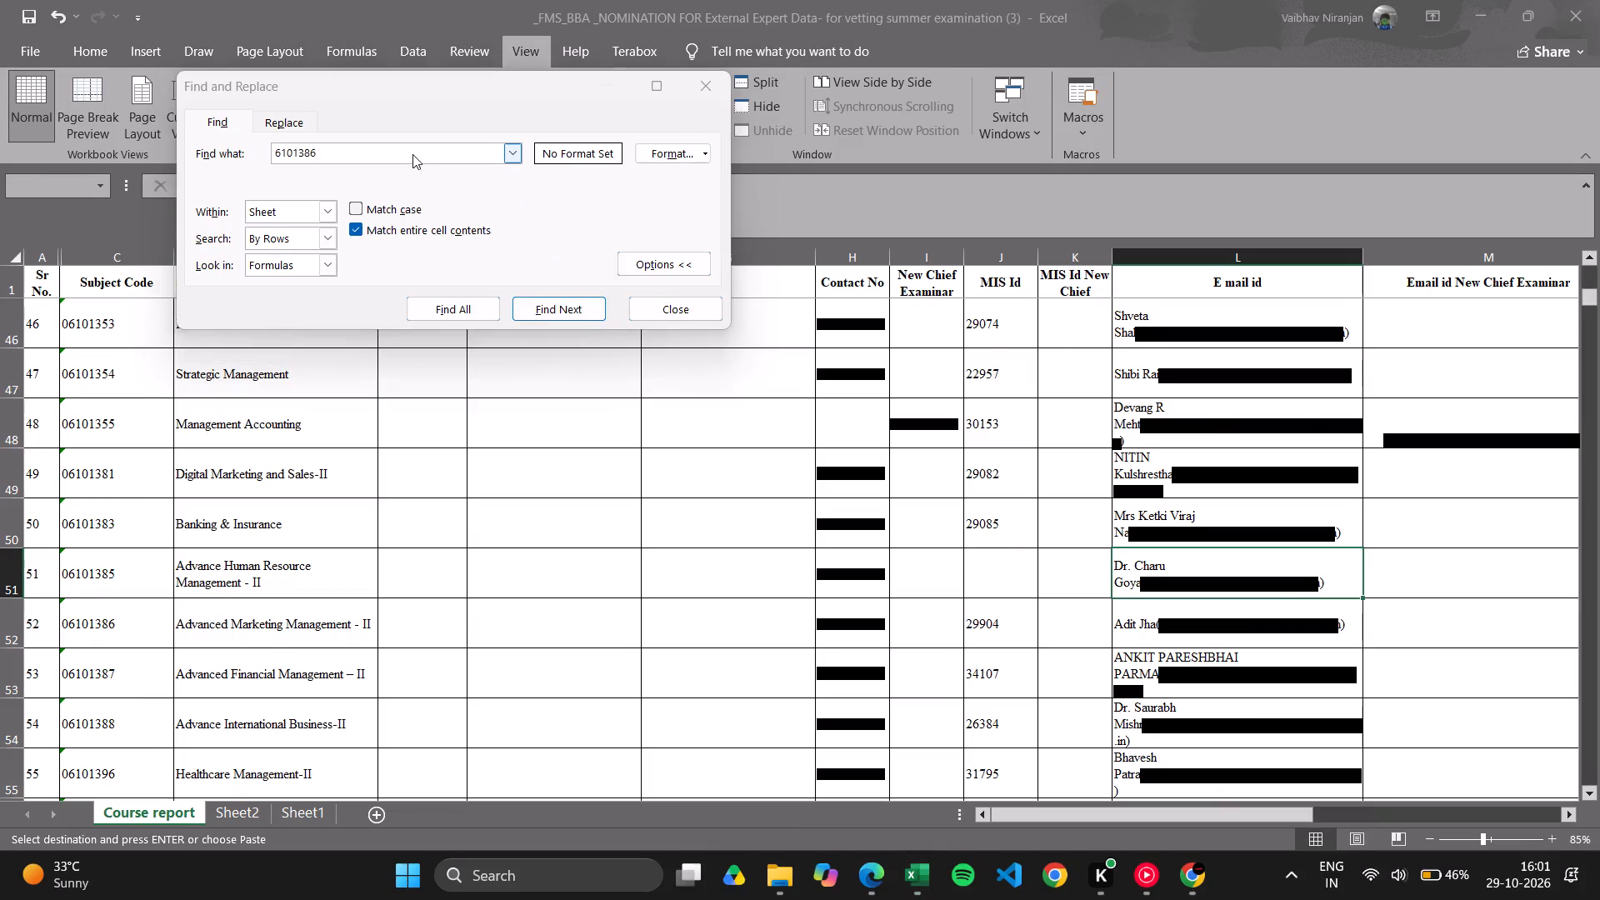
{"action": "left_click", "coordinate": [565, 255]}
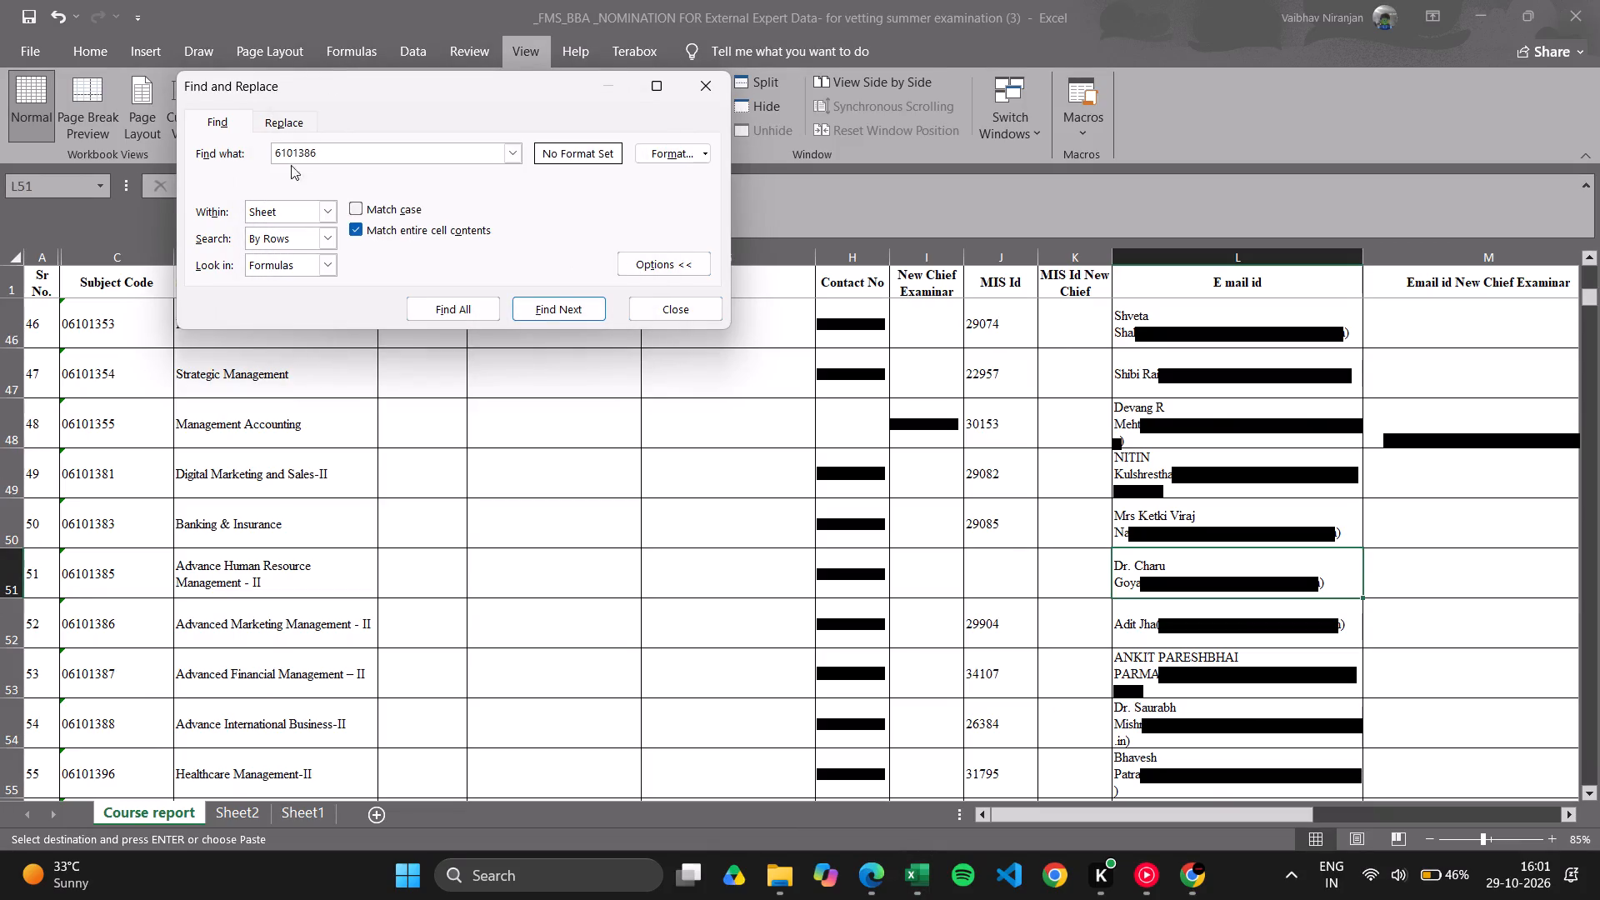
{"action": "left_click", "coordinate": [274, 153]}
{"action": "left_click", "coordinate": [275, 152]}
{"action": "key", "text": "Right"}
{"action": "key", "text": "Left"}
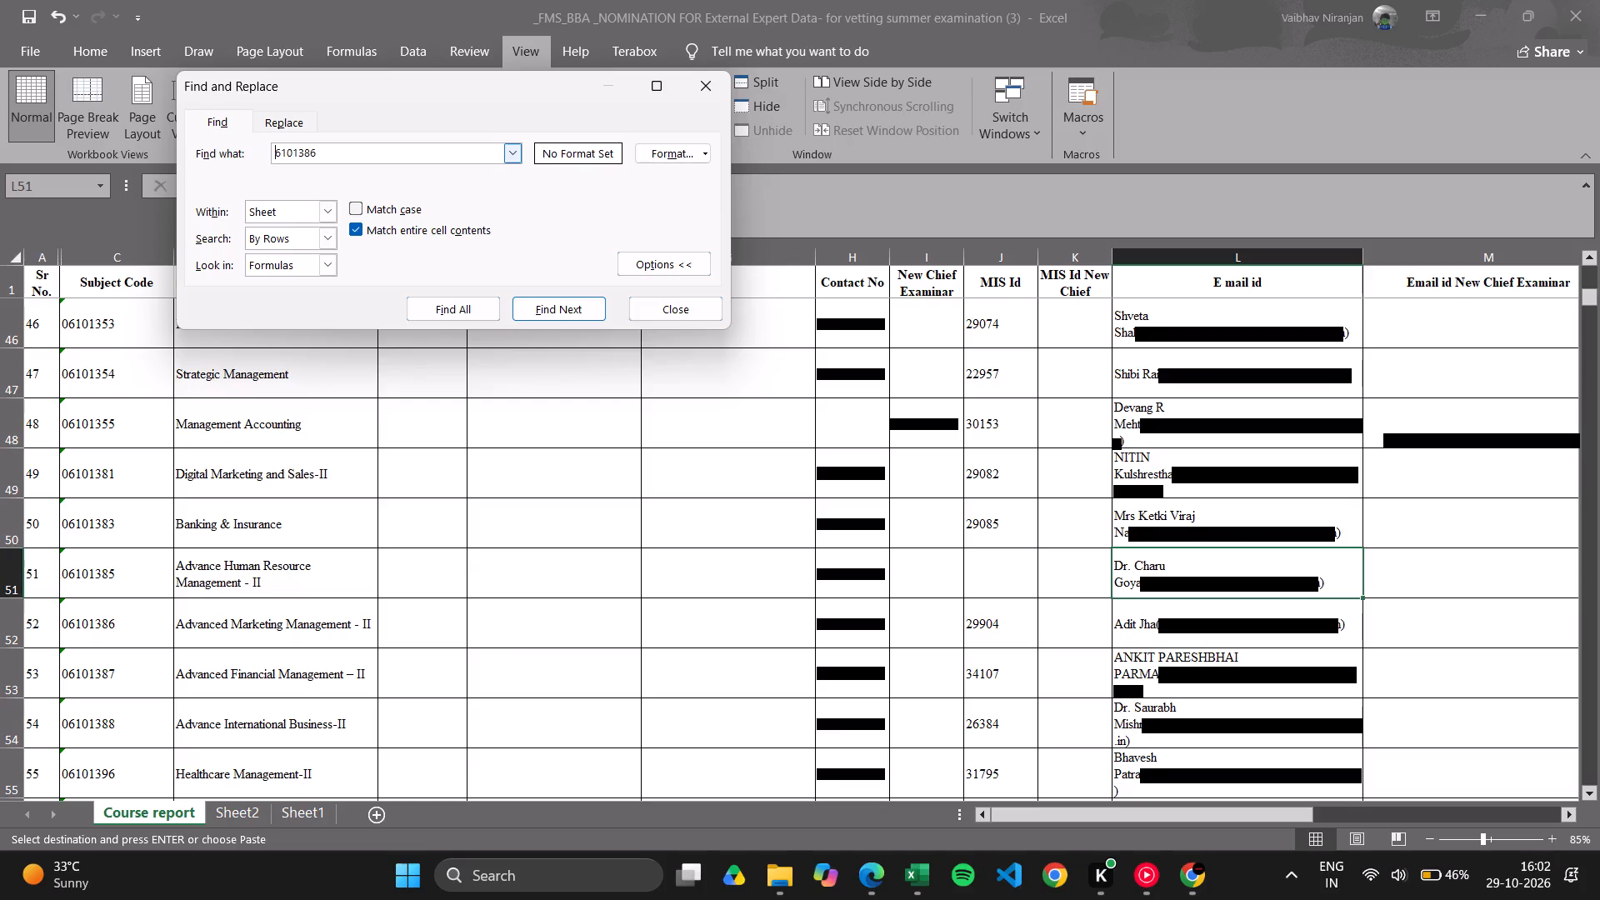
{"action": "key", "text": "0"}
{"action": "left_click", "coordinate": [572, 315]}
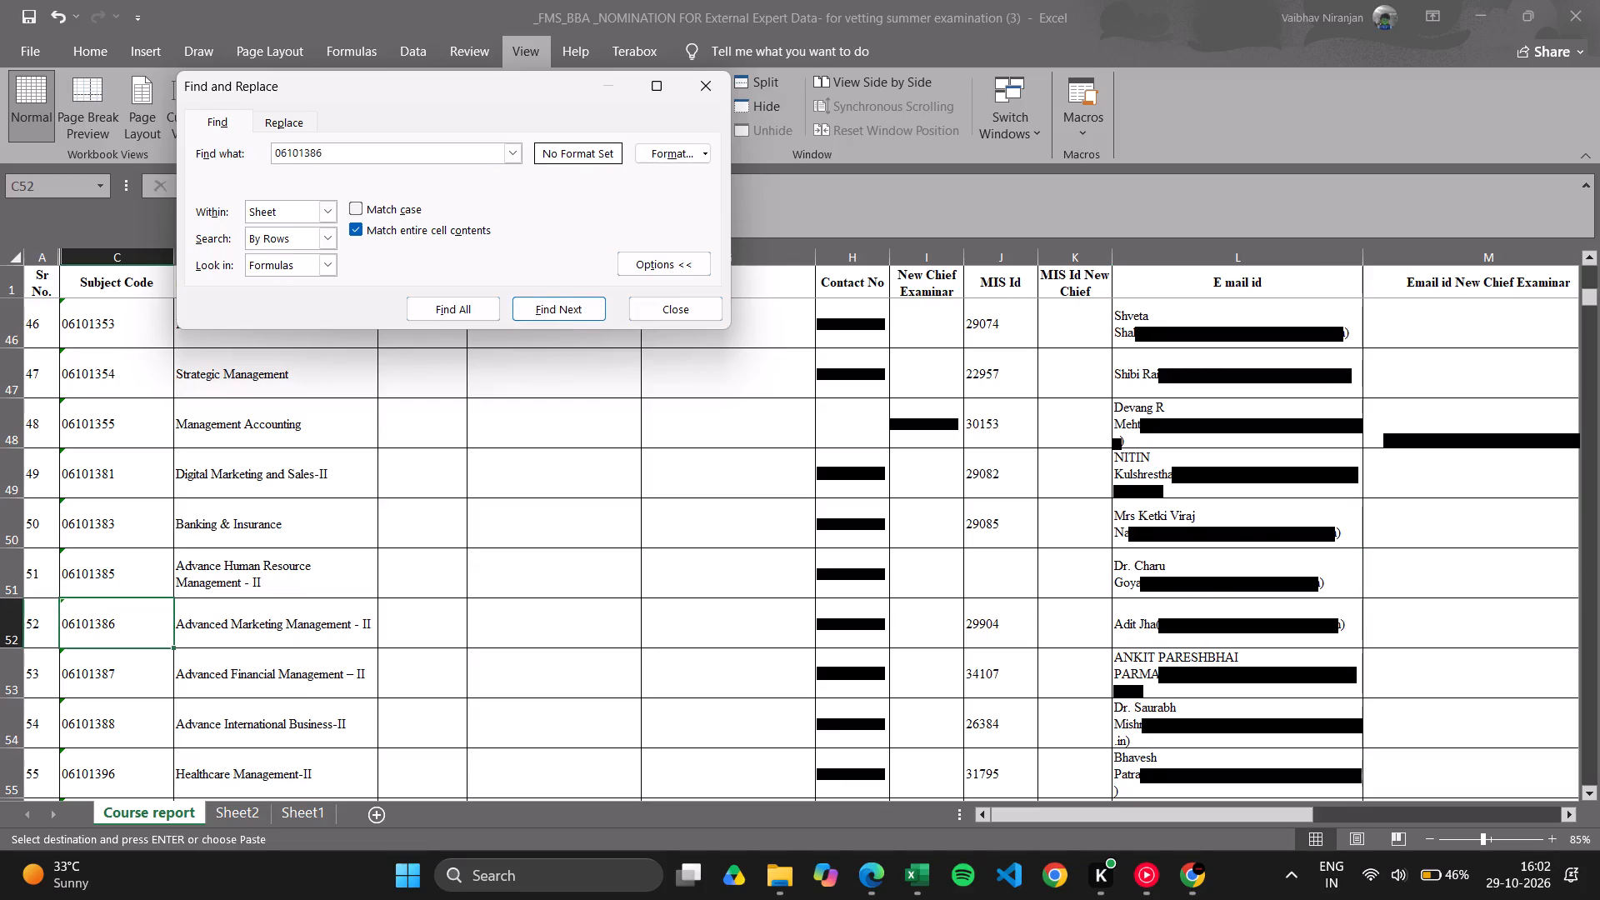
Copy the Advanced Marketing Management - II examiner's contact number from cell H52 of the Course report into cell G94 of the vetting sheet.
{"action": "left_click", "coordinate": [864, 632]}
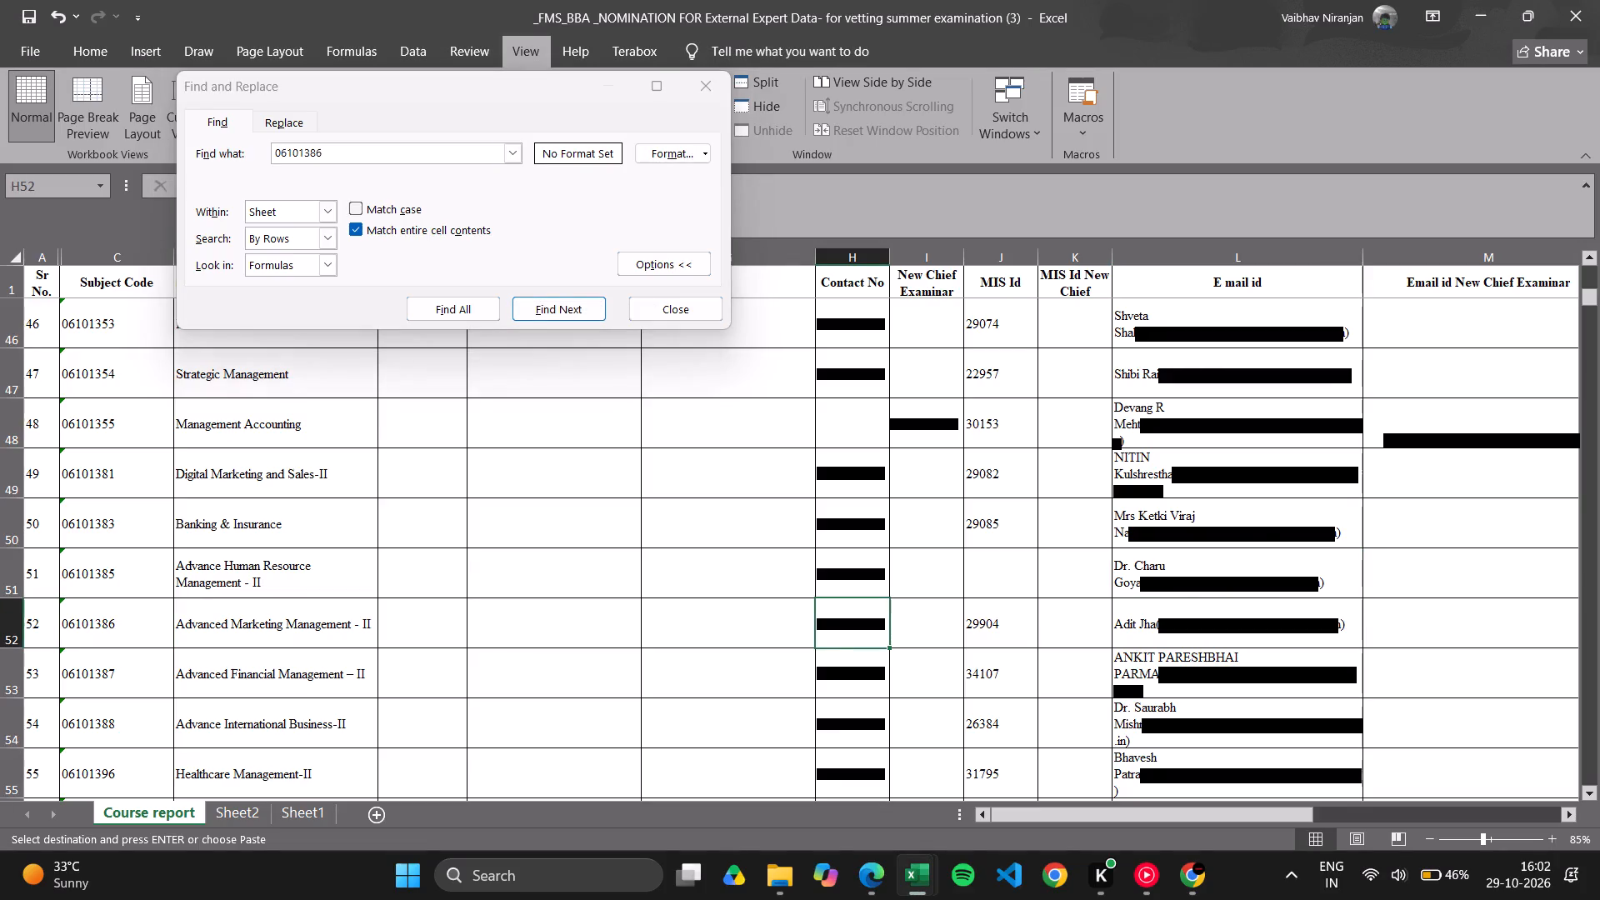
{"action": "key", "text": "ctrl+c"}
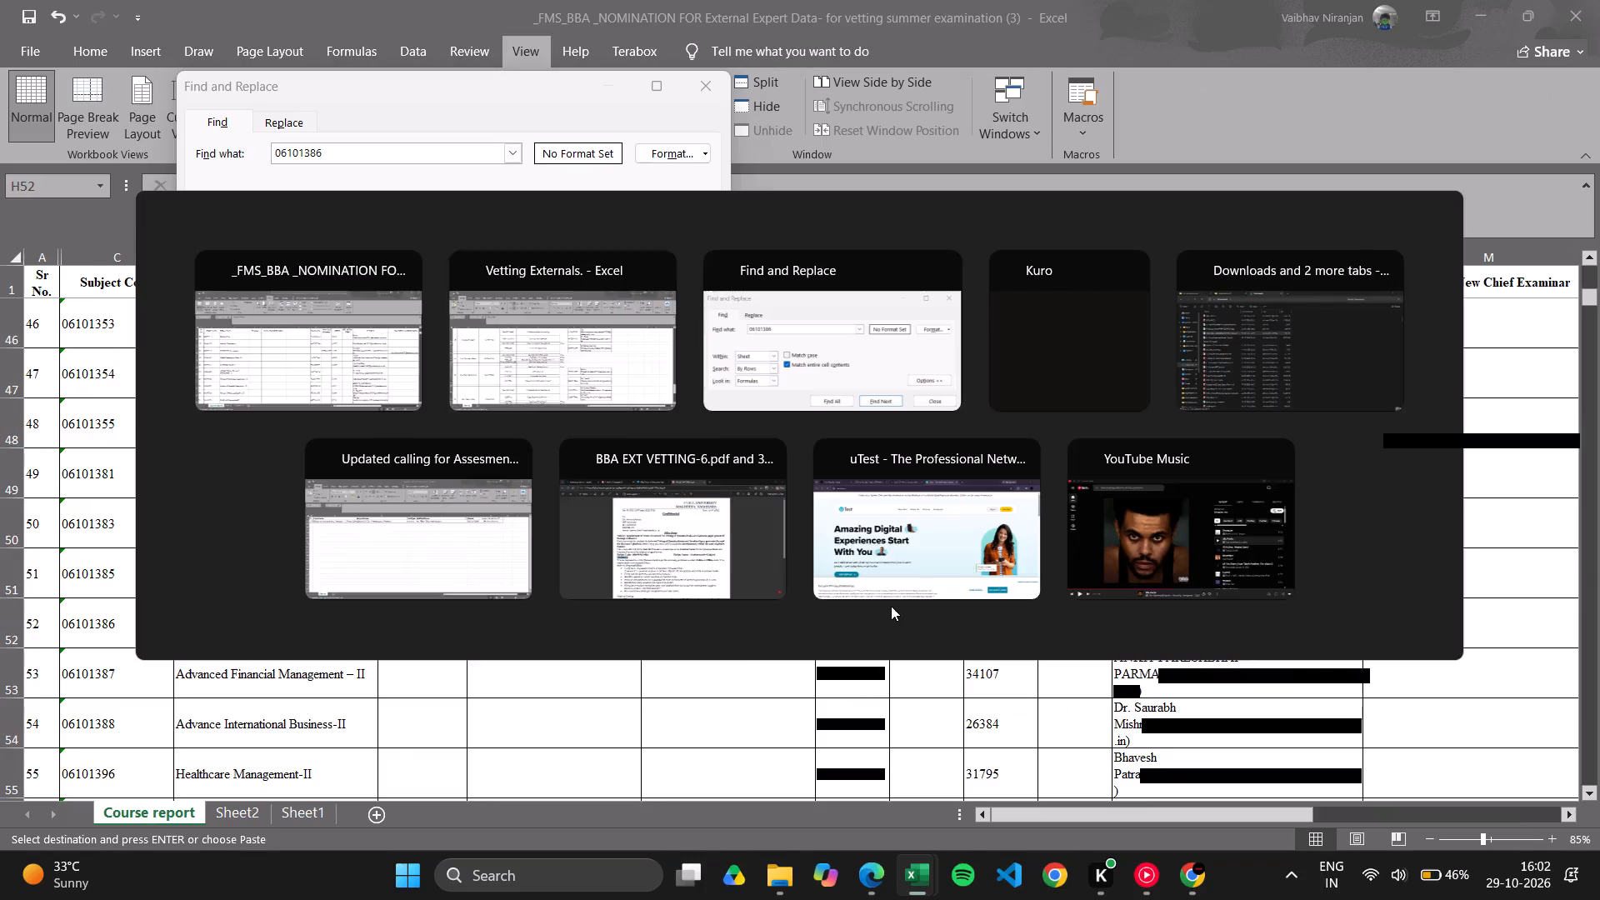
{"action": "left_click", "coordinate": [878, 607]}
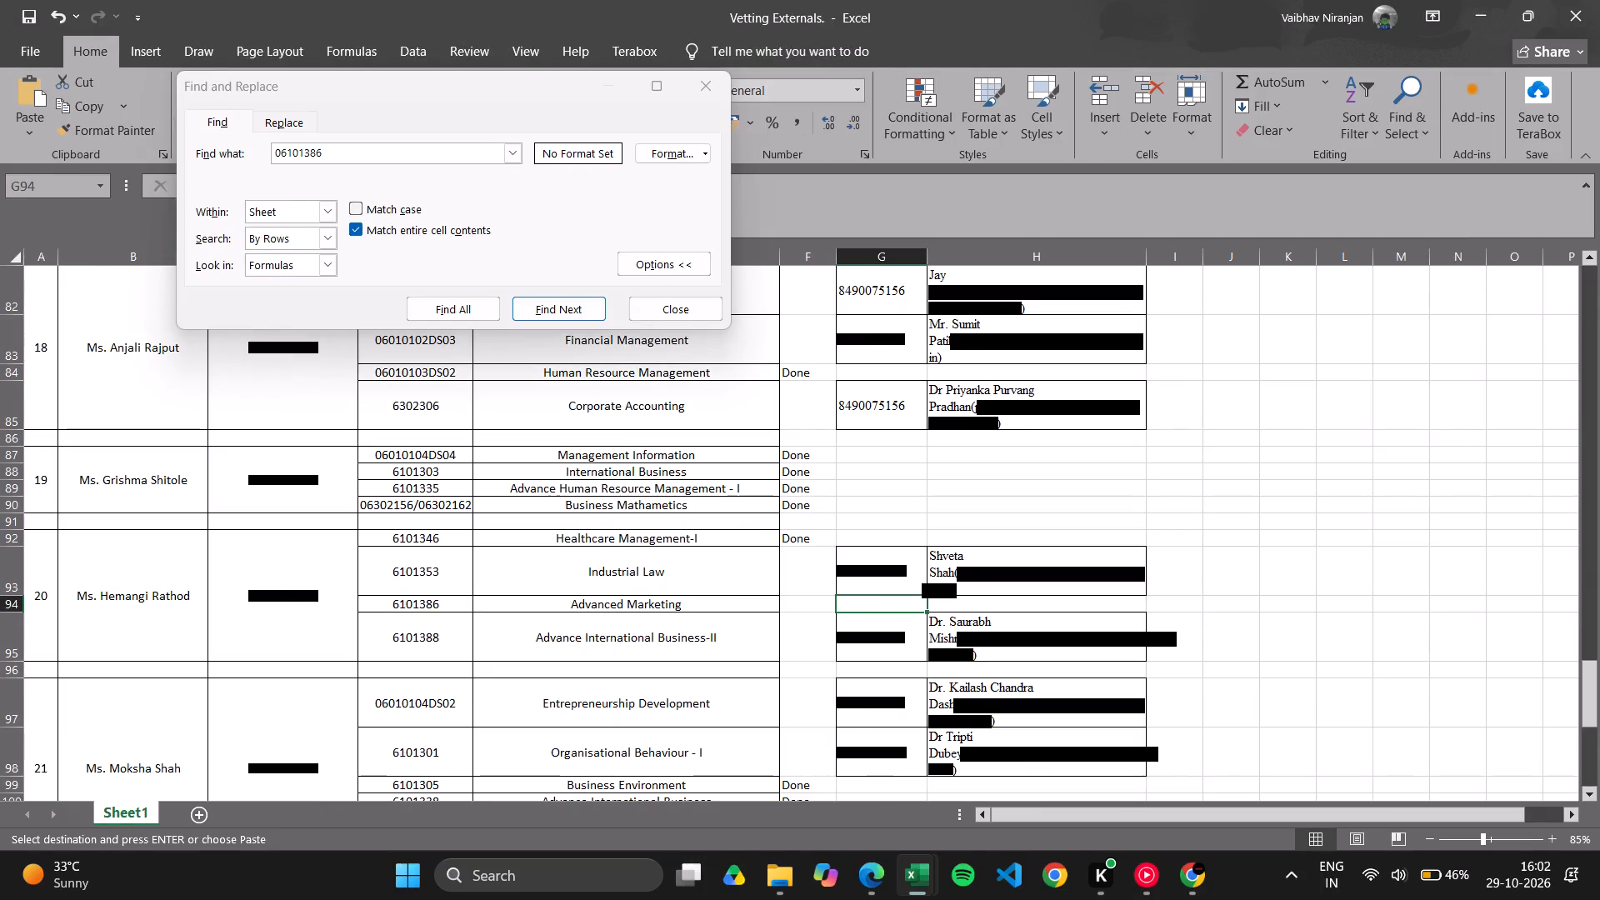
{"action": "key", "text": "ctrl+v"}
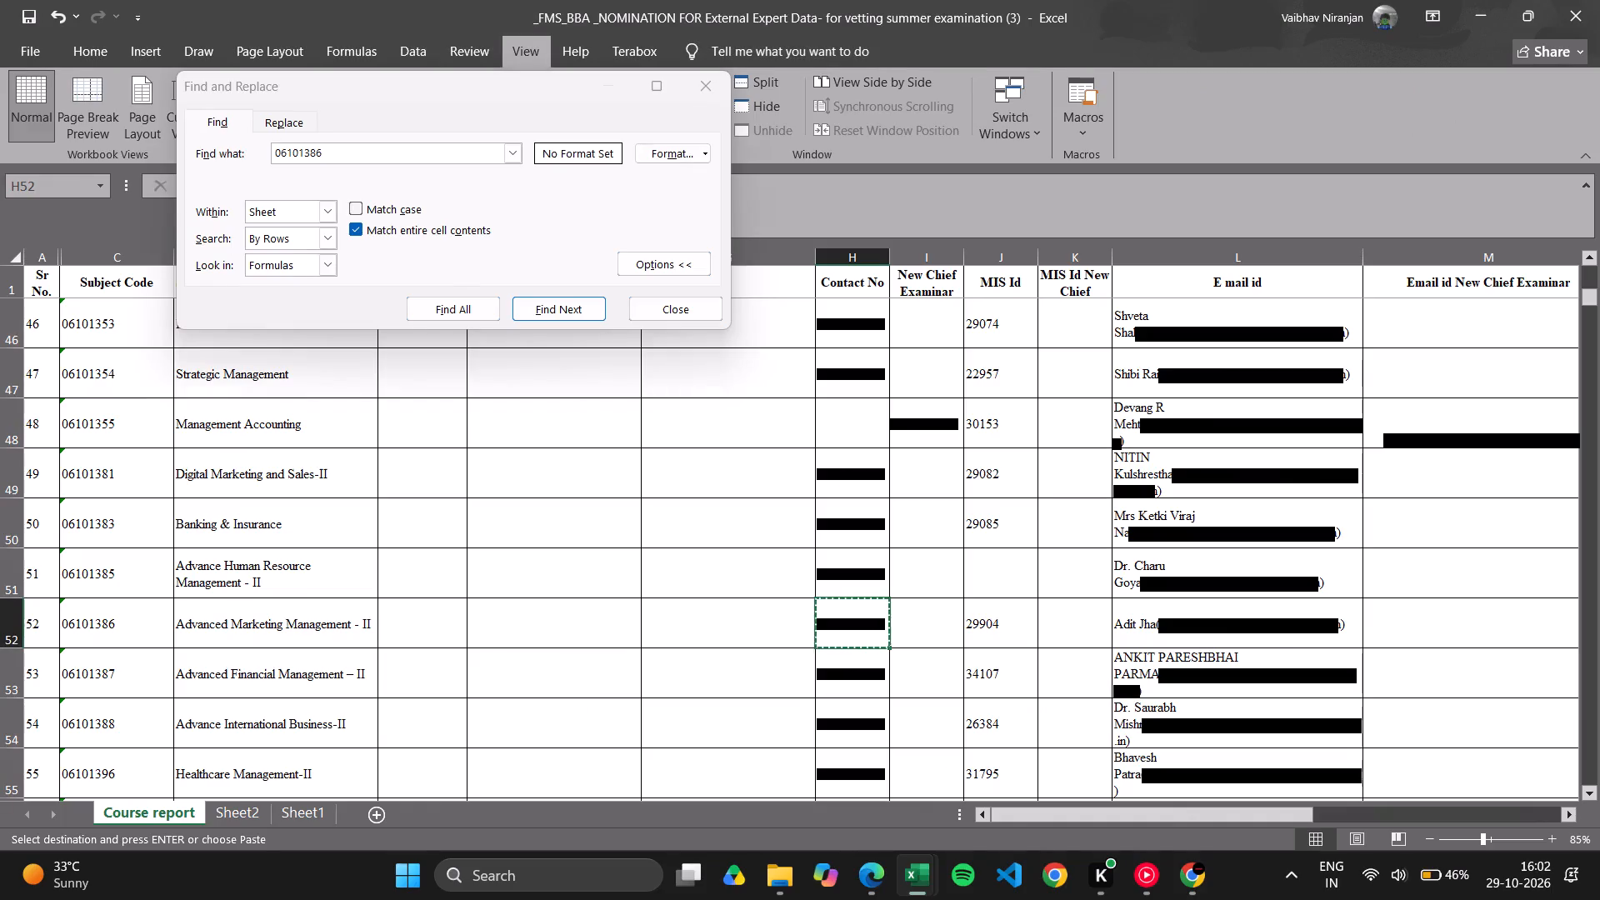
Copy the Advanced Marketing Management - II examiner's name and e-mail from cell L52 of the Course report into cell H94 of the vetting sheet.
{"action": "left_click", "coordinate": [1167, 625]}
{"action": "key", "text": "ctrl+c"}
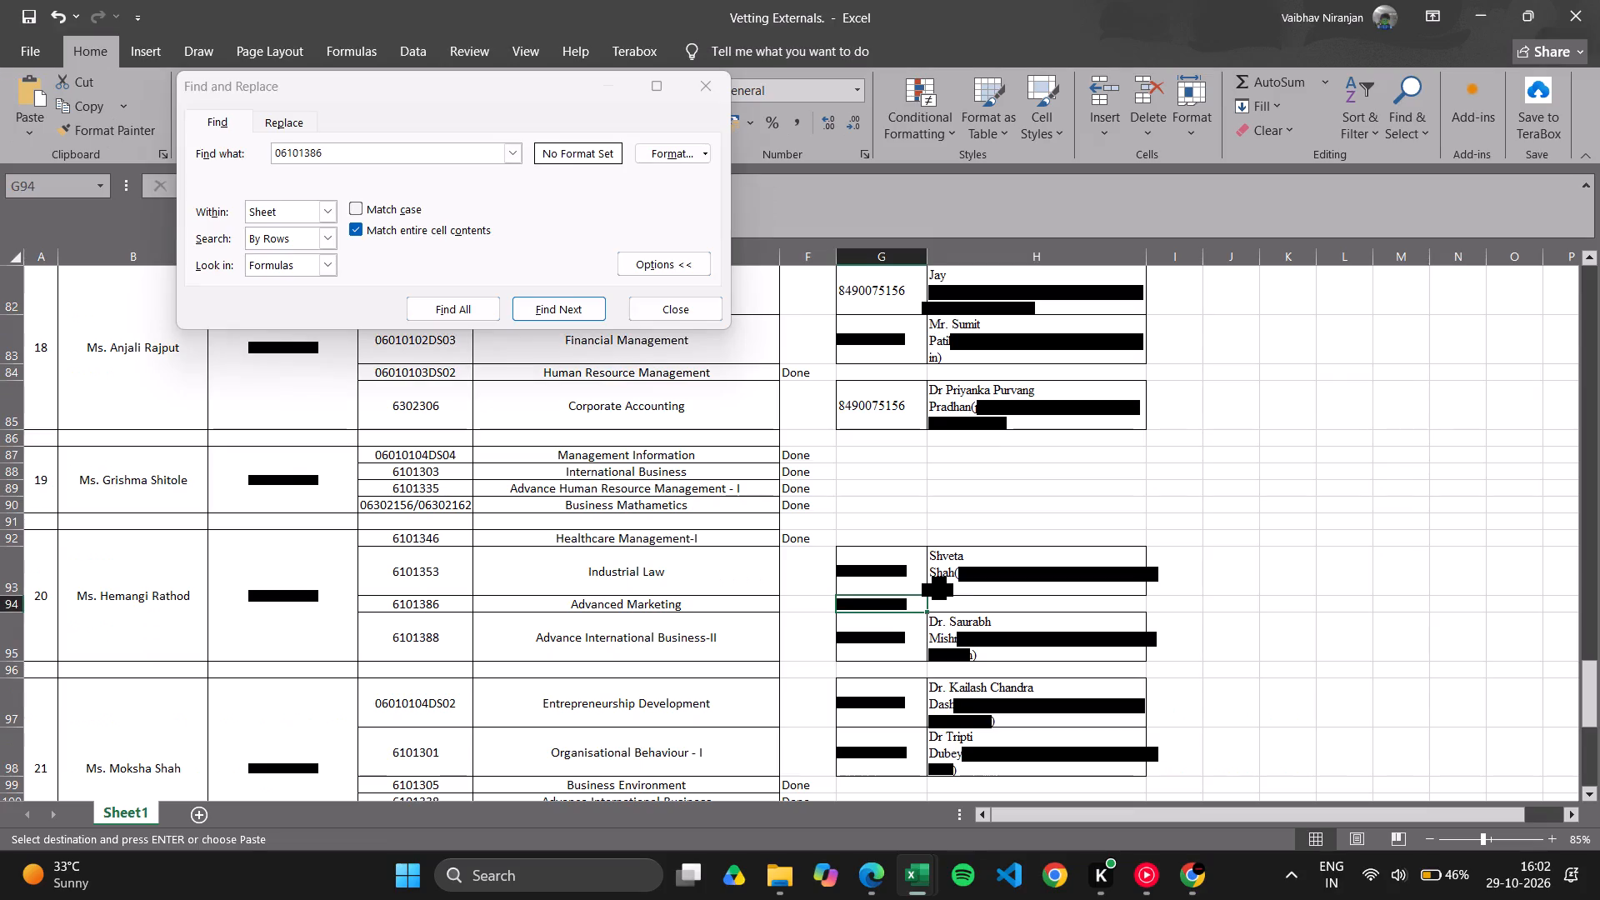
{"action": "left_click", "coordinate": [1067, 606]}
{"action": "key", "text": "ctrl+v"}
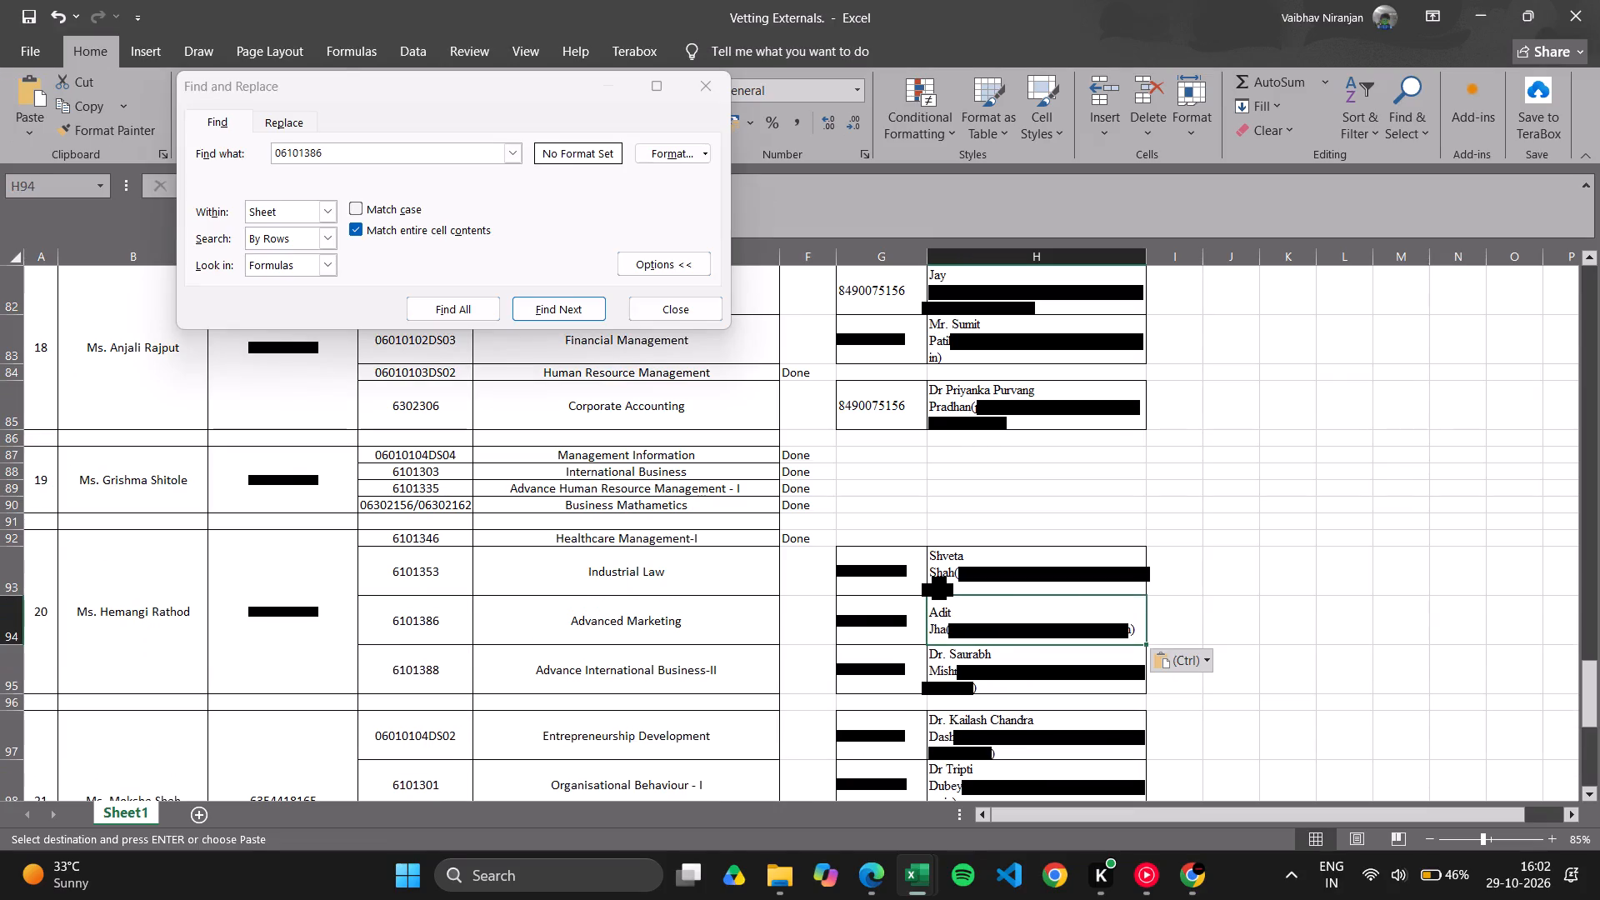
Close the find dialog and look back over the vetting sheet up to row 1 for missing examiner details.
{"action": "left_click", "coordinate": [877, 652]}
{"action": "scroll", "coordinate": [742, 477], "scroll_direction": "up", "scroll_amount": 8}
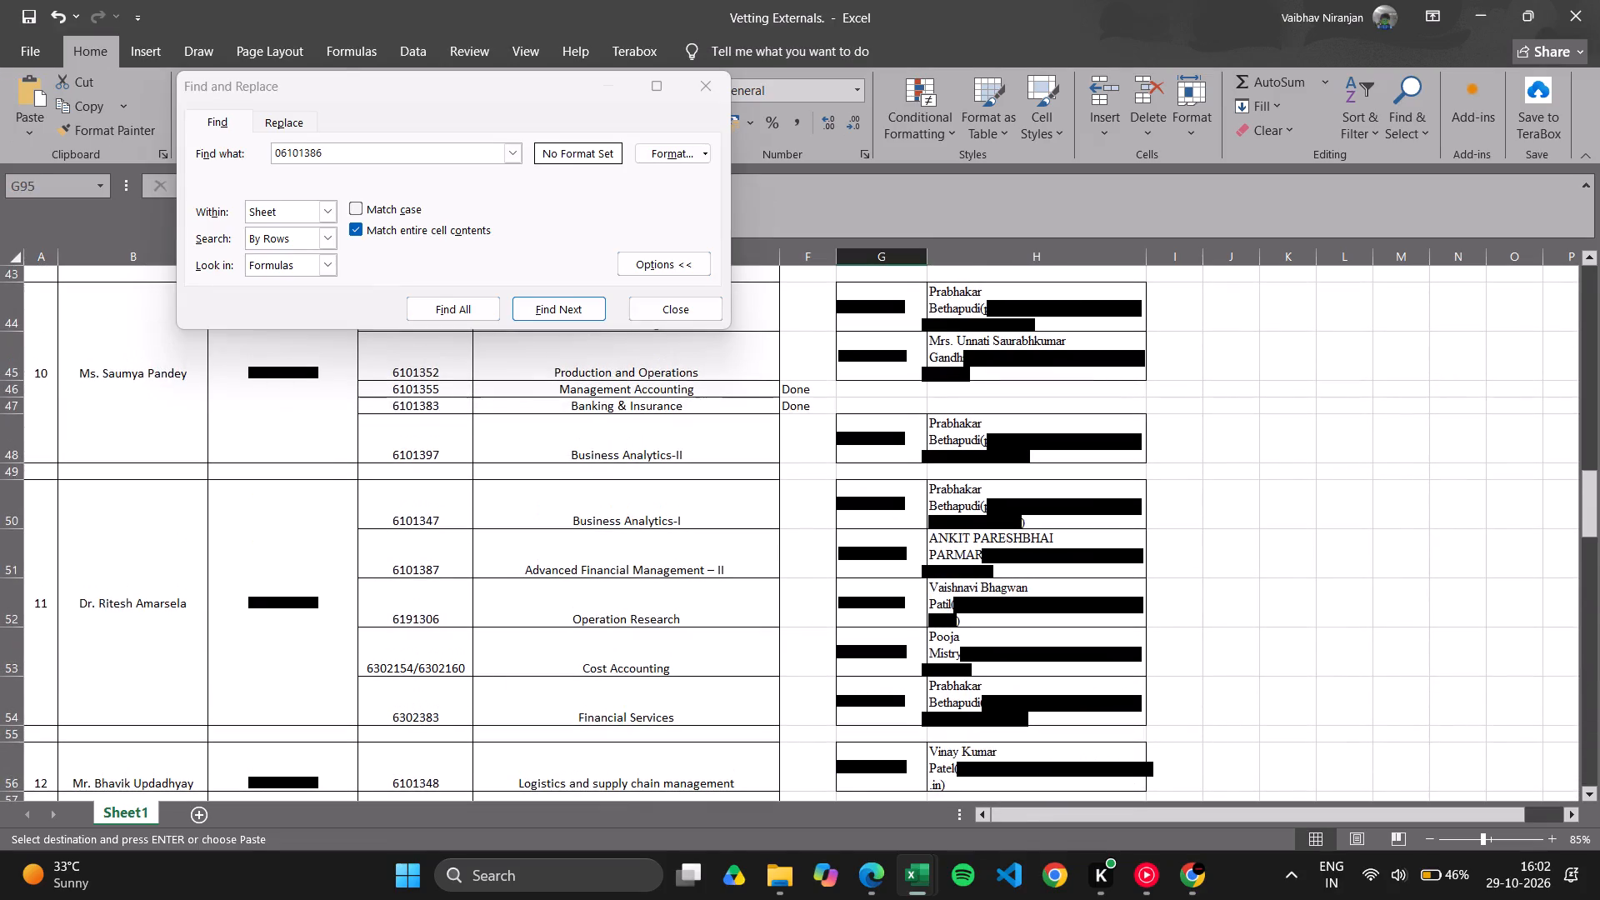
{"action": "left_click", "coordinate": [652, 312]}
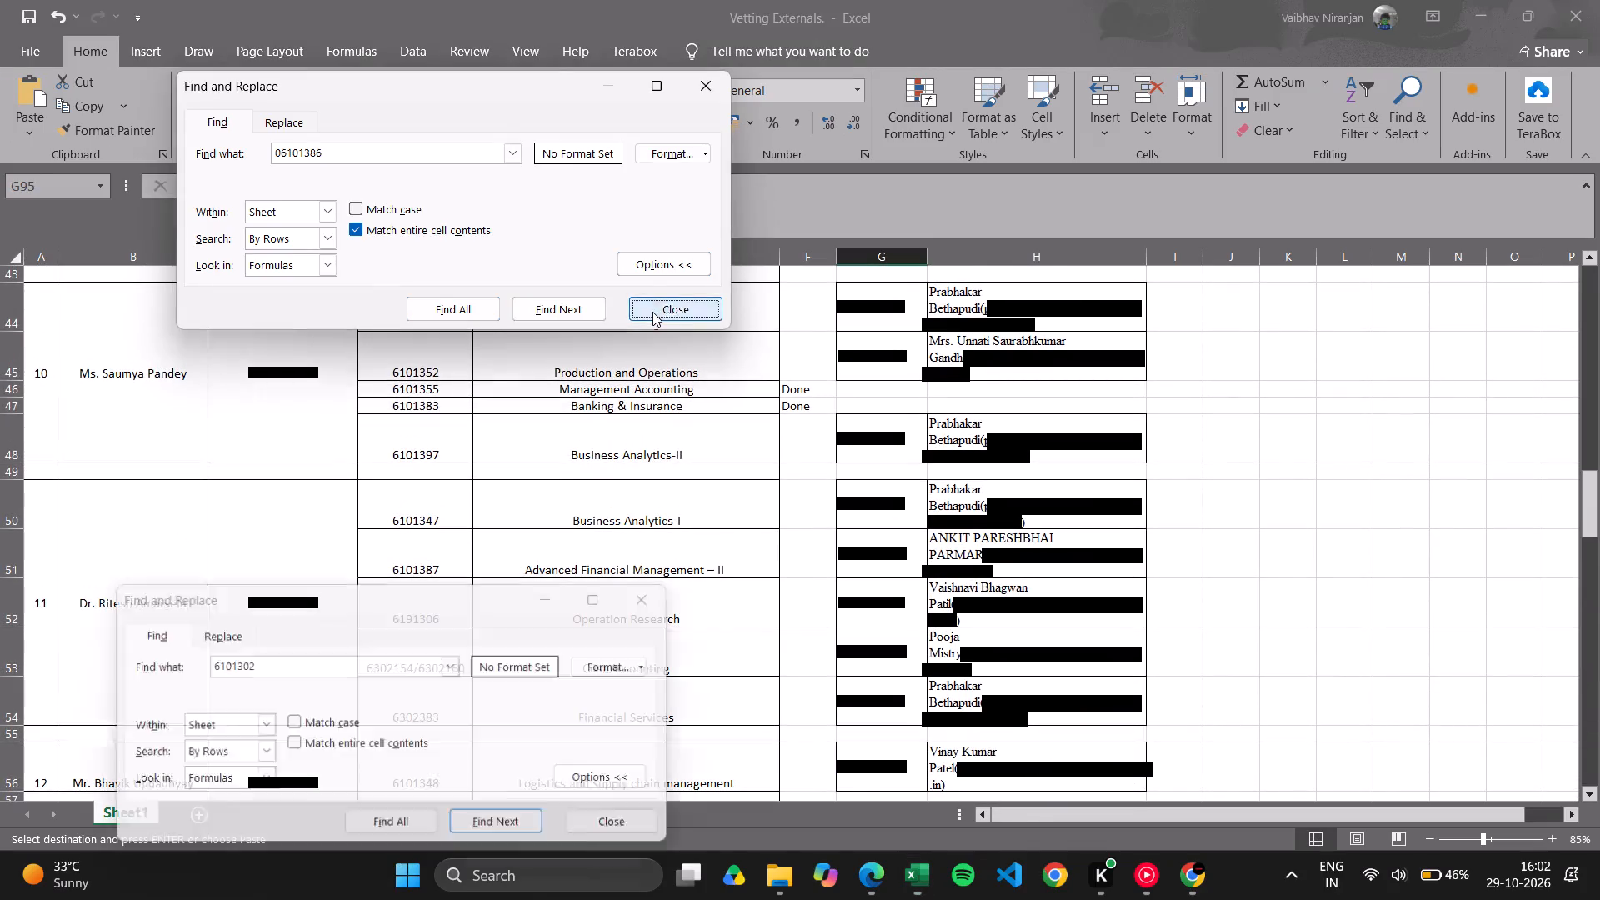
{"action": "left_click", "coordinate": [648, 500]}
{"action": "scroll", "coordinate": [648, 500], "scroll_direction": "down", "scroll_amount": 6}
{"action": "scroll", "coordinate": [648, 500], "scroll_direction": "up", "scroll_amount": 13}
{"action": "scroll", "coordinate": [648, 500], "scroll_direction": "up", "scroll_amount": 12}
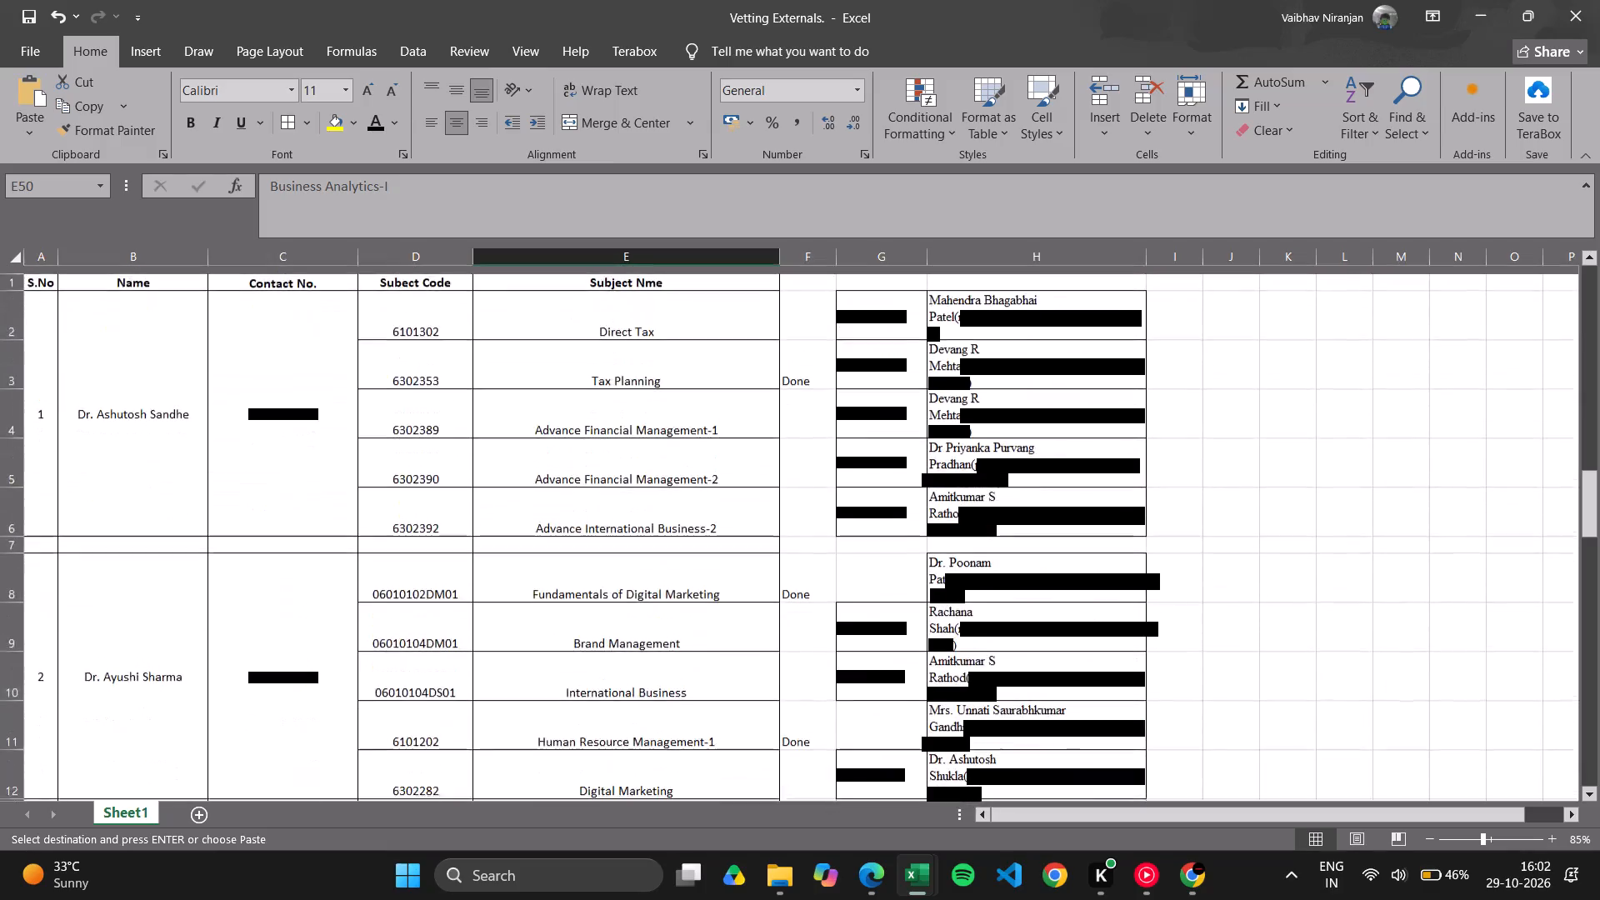
{"action": "scroll", "coordinate": [648, 500], "scroll_direction": "down", "scroll_amount": 8}
{"action": "scroll", "coordinate": [648, 500], "scroll_direction": "up", "scroll_amount": 16}
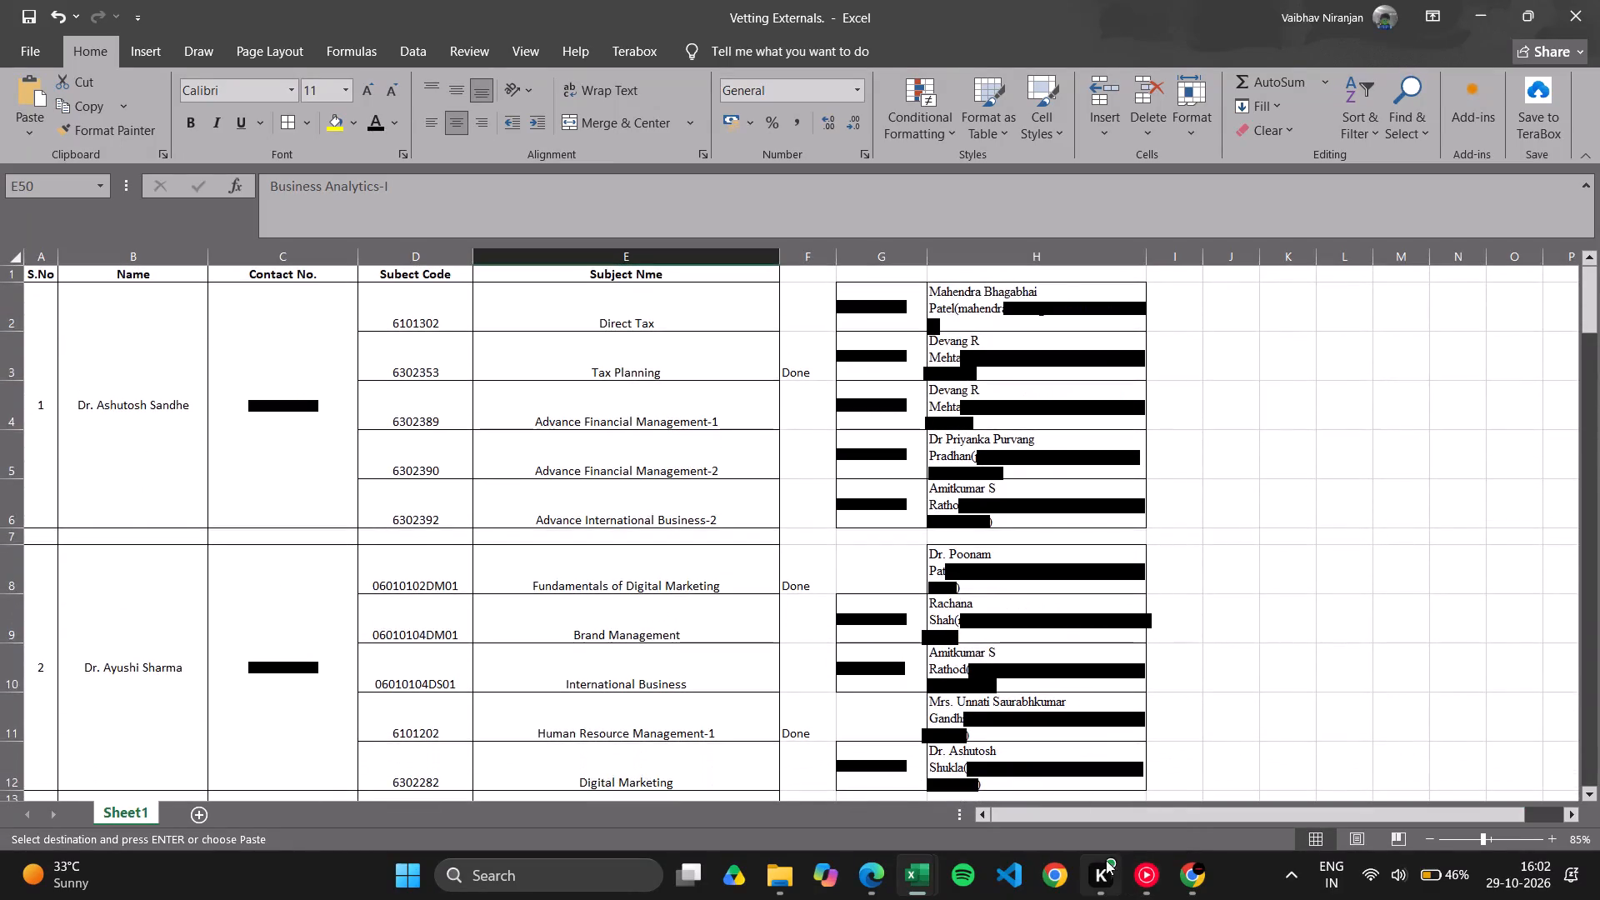